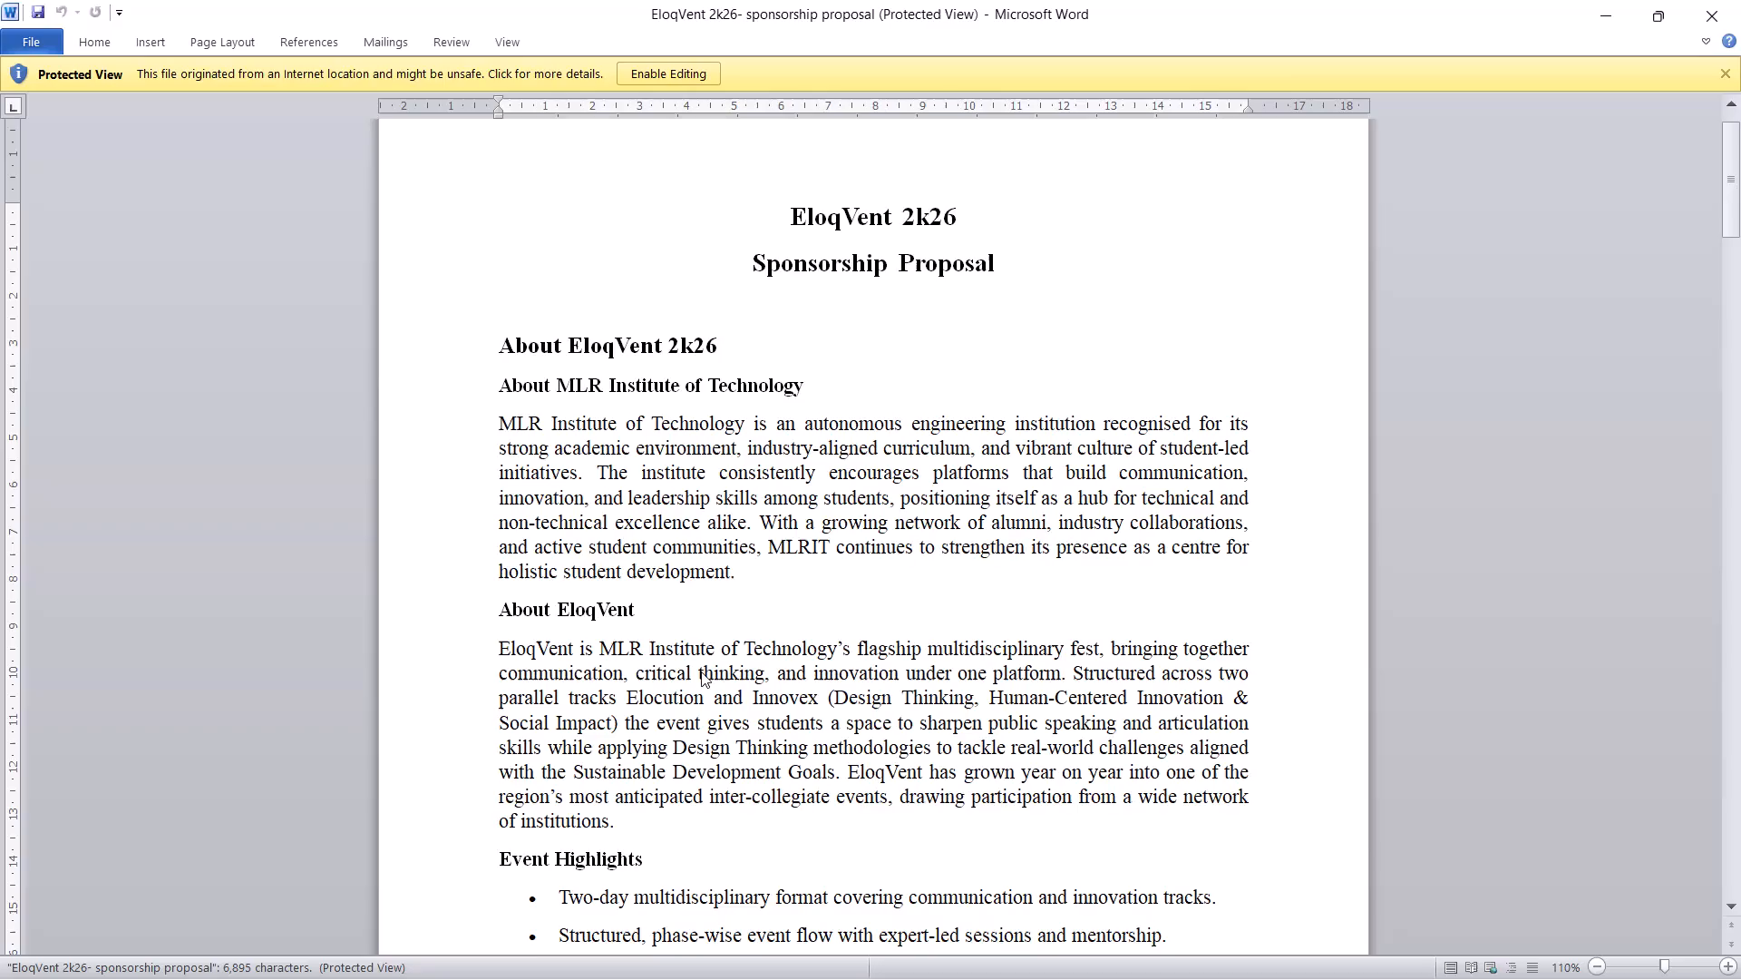
Look through the EloqVent 2k26 sponsorship proposal from the title to the contact details and back to the opening sections.
{"action": "scroll", "coordinate": [702, 671], "scroll_direction": "down", "scroll_amount": 2}
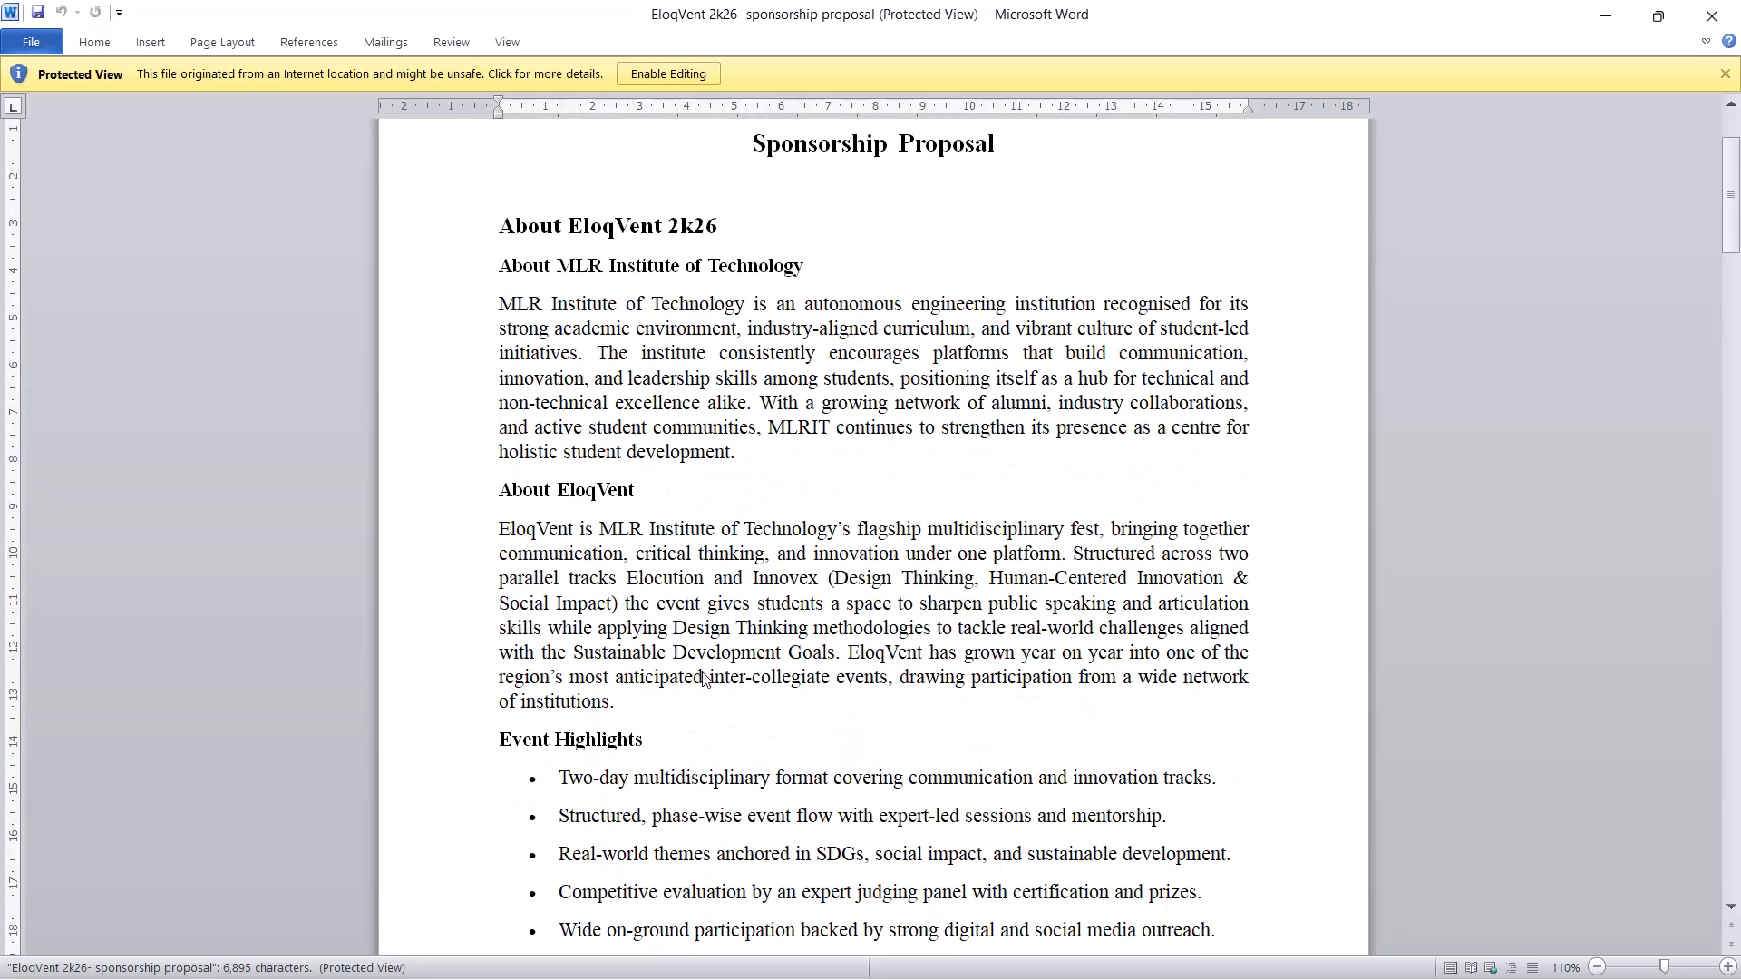
{"action": "scroll", "coordinate": [702, 671], "scroll_direction": "down", "scroll_amount": 8}
{"action": "scroll", "coordinate": [702, 671], "scroll_direction": "down", "scroll_amount": 17}
{"action": "scroll", "coordinate": [702, 670], "scroll_direction": "down", "scroll_amount": 10}
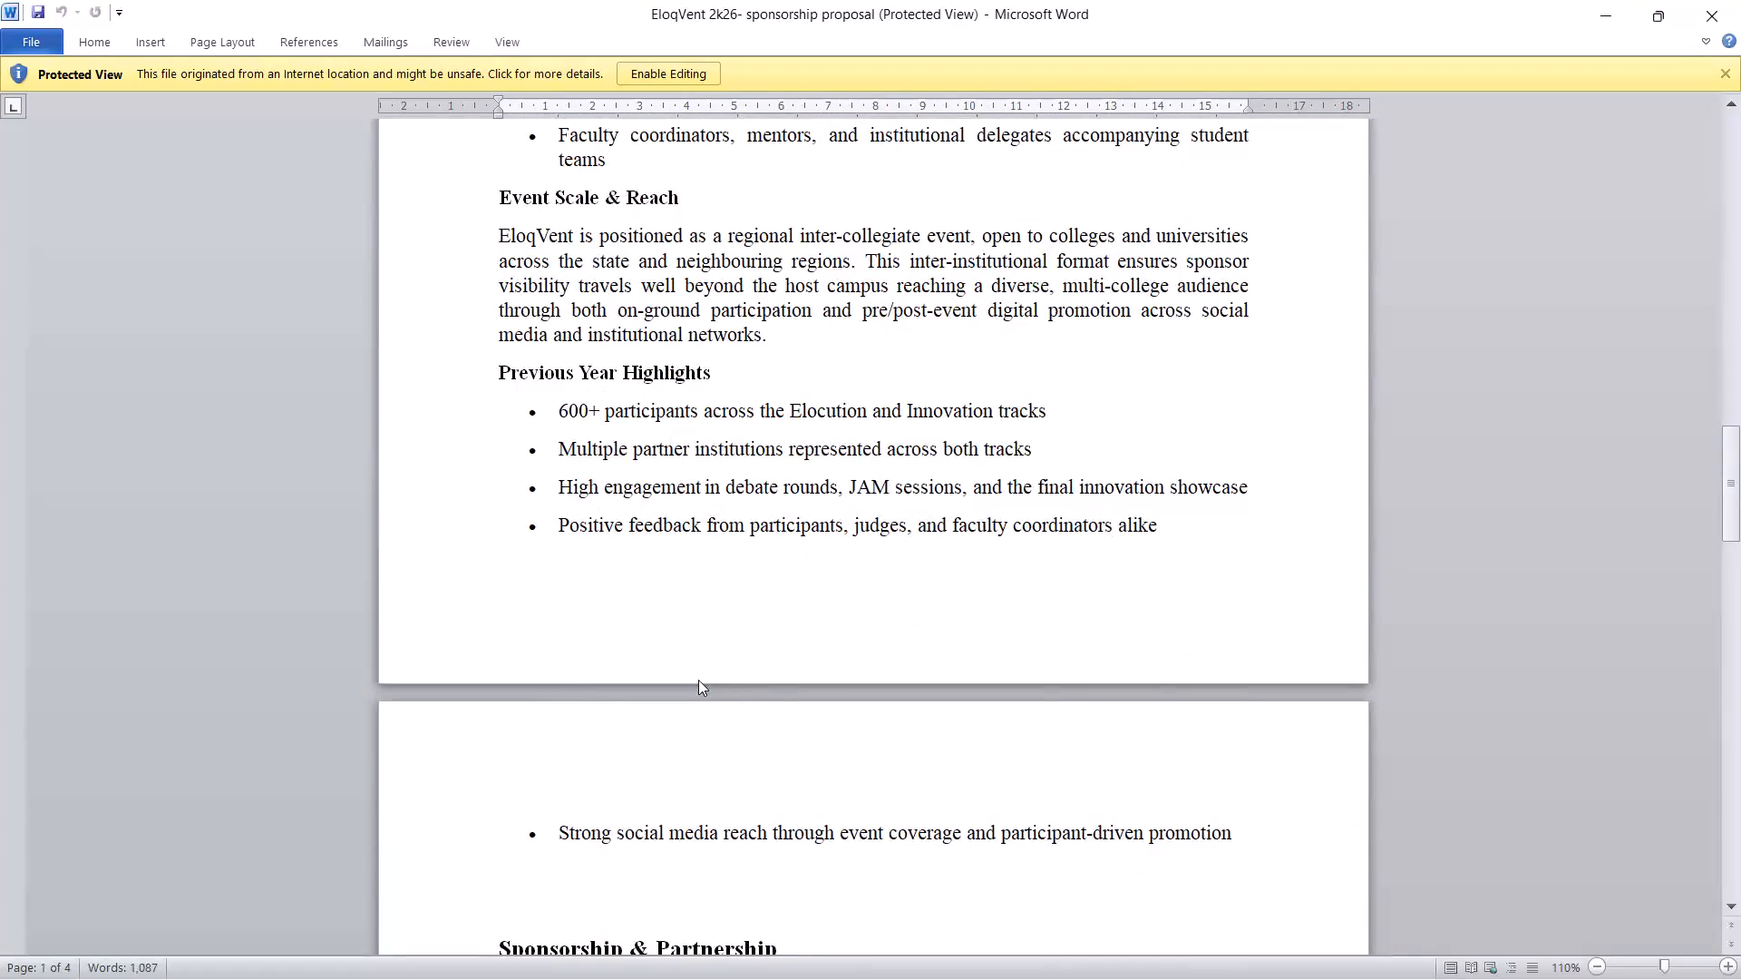
{"action": "scroll", "coordinate": [698, 680], "scroll_direction": "down", "scroll_amount": 18}
{"action": "scroll", "coordinate": [699, 681], "scroll_direction": "down", "scroll_amount": 18}
{"action": "scroll", "coordinate": [702, 680], "scroll_direction": "down", "scroll_amount": 10}
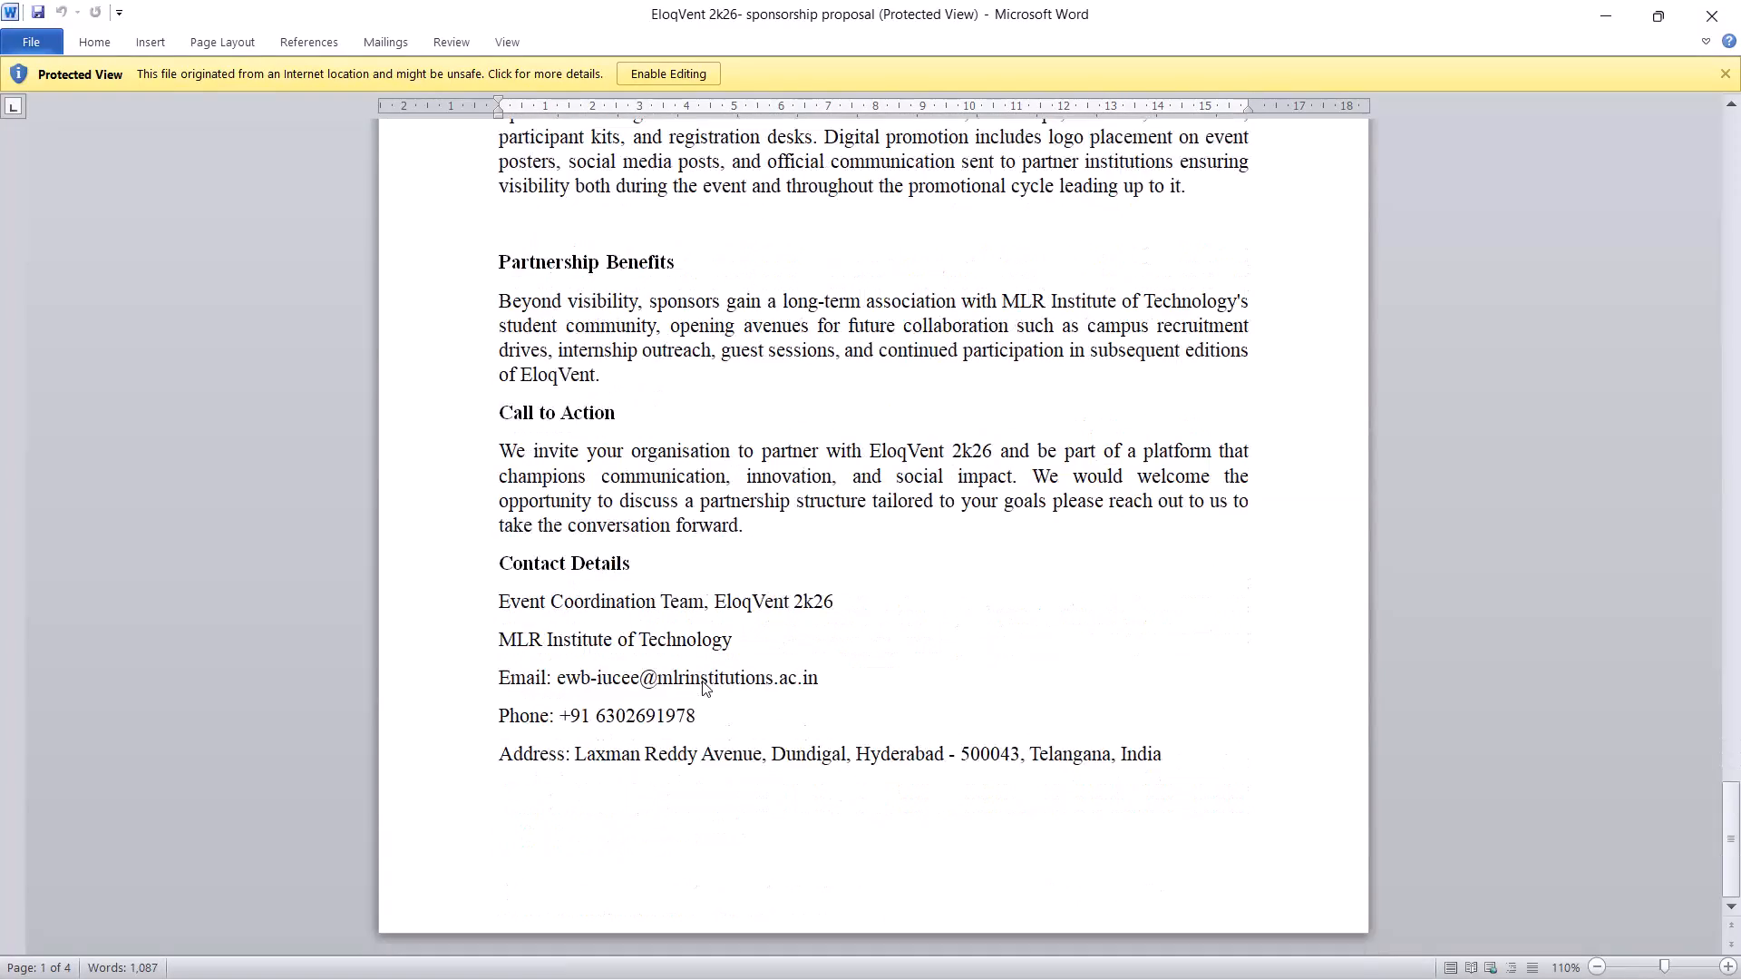
{"action": "scroll", "coordinate": [705, 683], "scroll_direction": "down", "scroll_amount": 18}
{"action": "scroll", "coordinate": [710, 684], "scroll_direction": "up", "scroll_amount": 2}
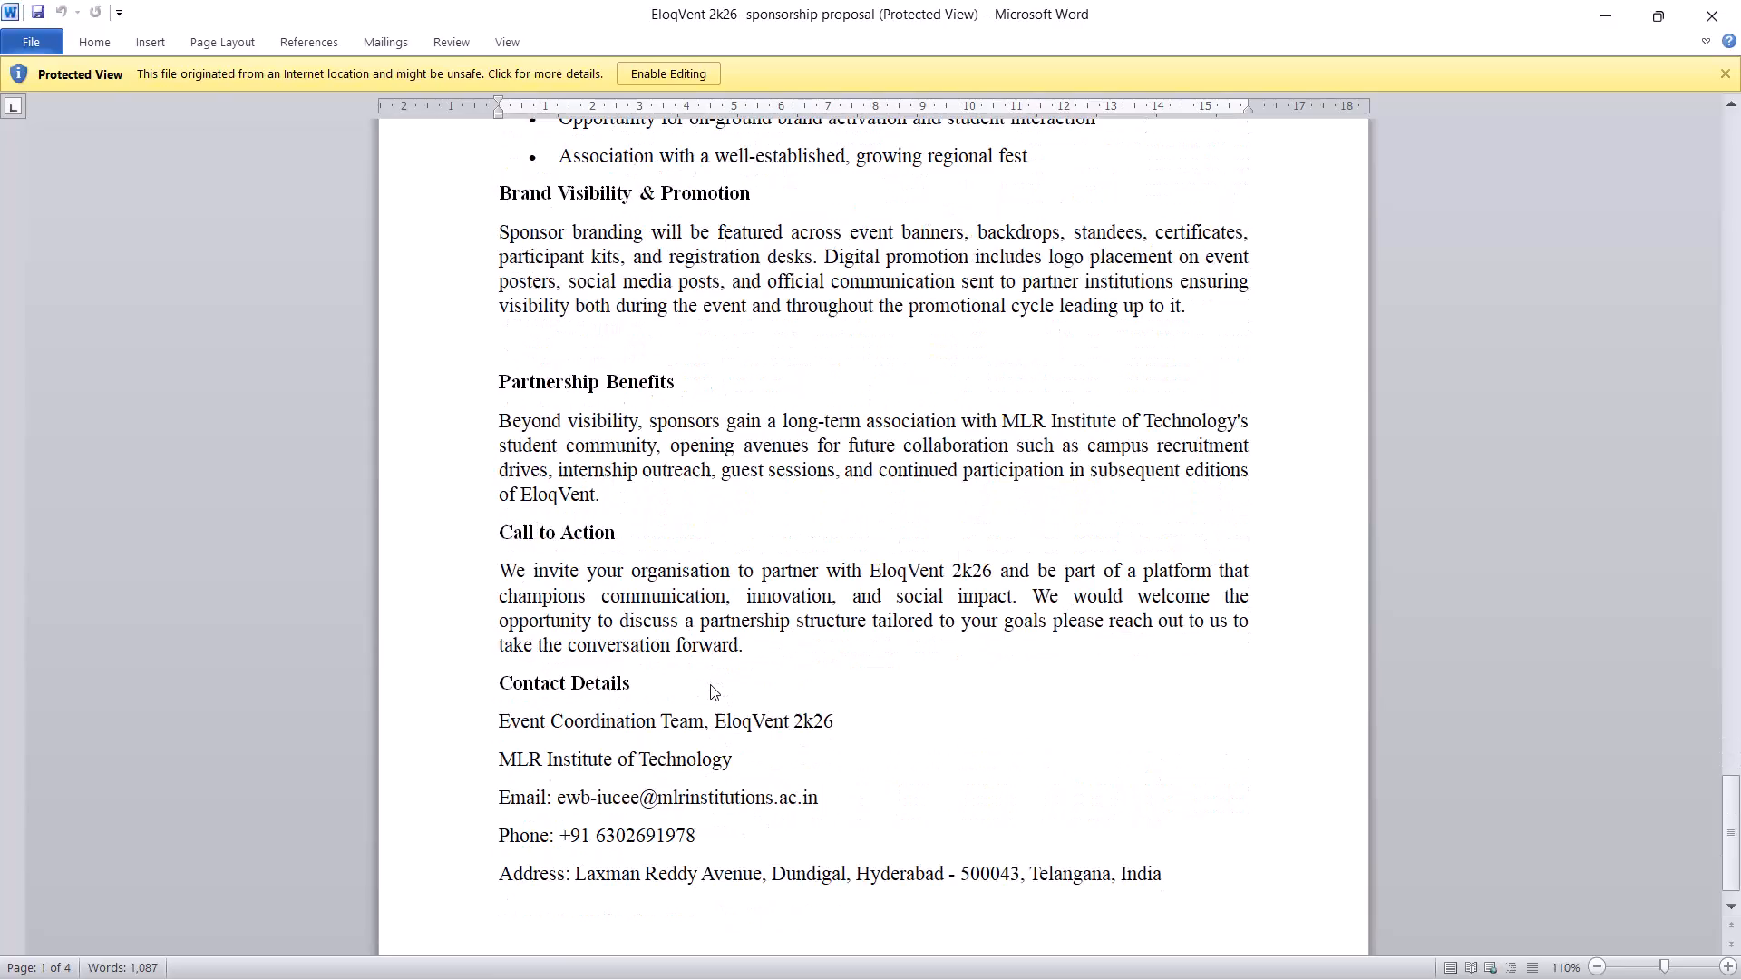
{"action": "scroll", "coordinate": [711, 681], "scroll_direction": "up", "scroll_amount": 9}
{"action": "scroll", "coordinate": [715, 672], "scroll_direction": "up", "scroll_amount": 12}
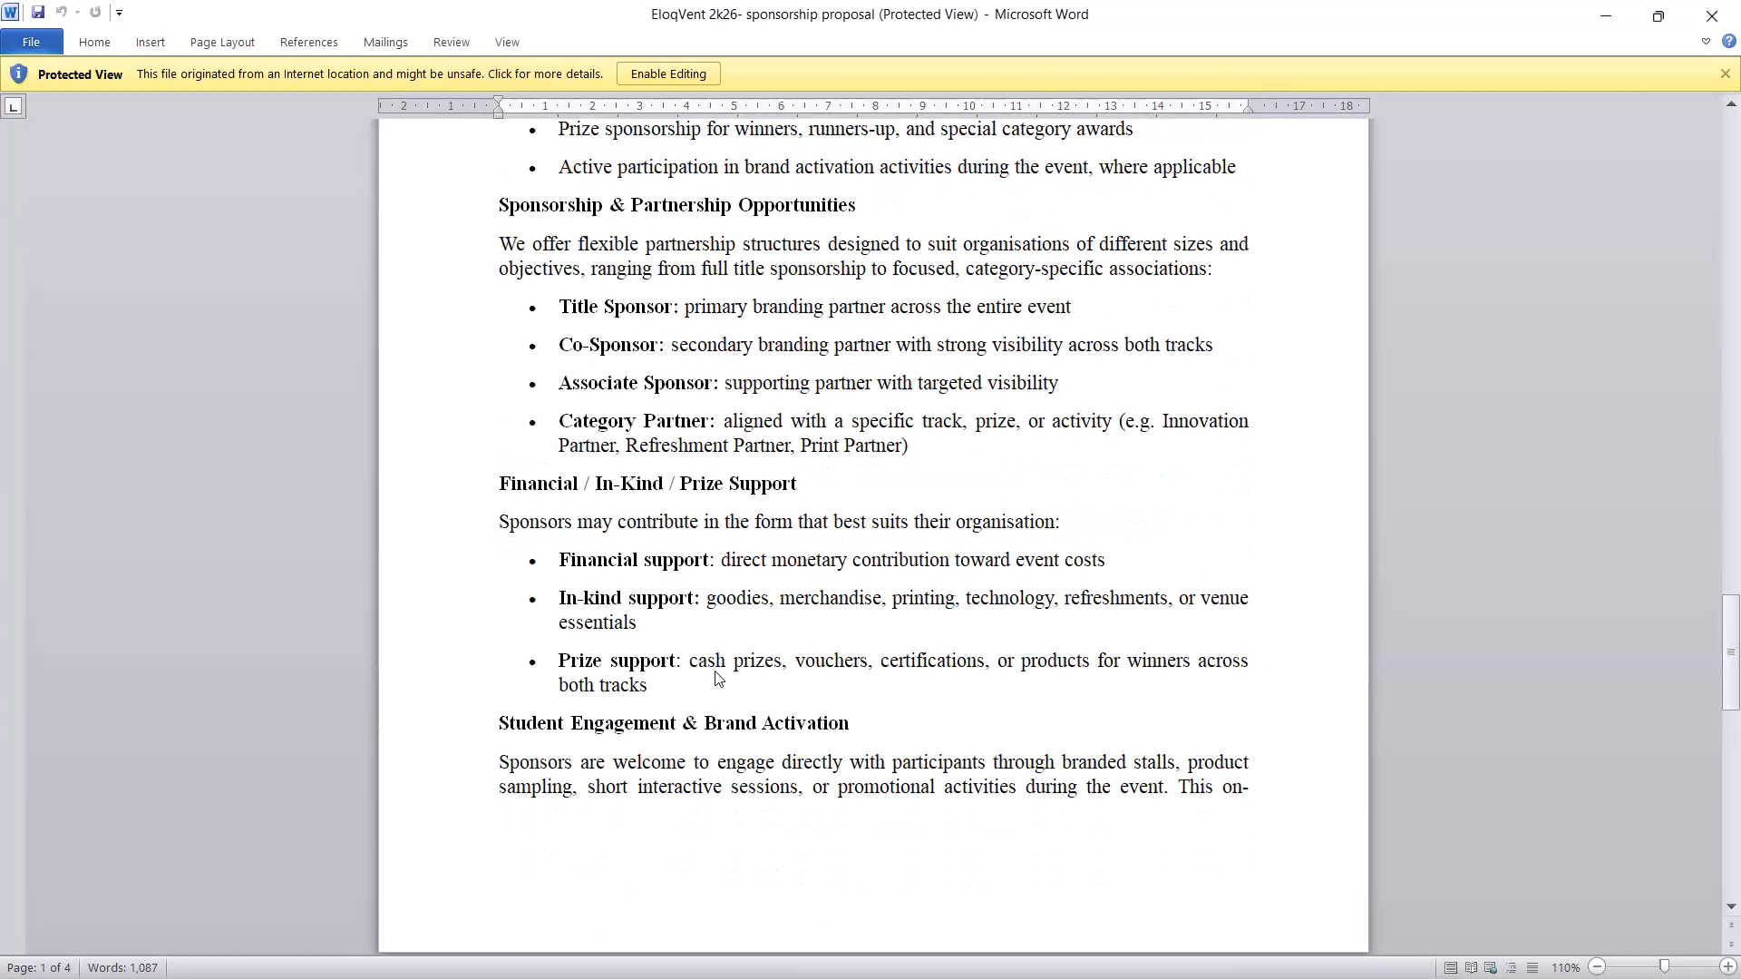
{"action": "scroll", "coordinate": [715, 671], "scroll_direction": "up", "scroll_amount": 20}
{"action": "scroll", "coordinate": [715, 671], "scroll_direction": "up", "scroll_amount": 20}
{"action": "scroll", "coordinate": [715, 671], "scroll_direction": "up", "scroll_amount": 11}
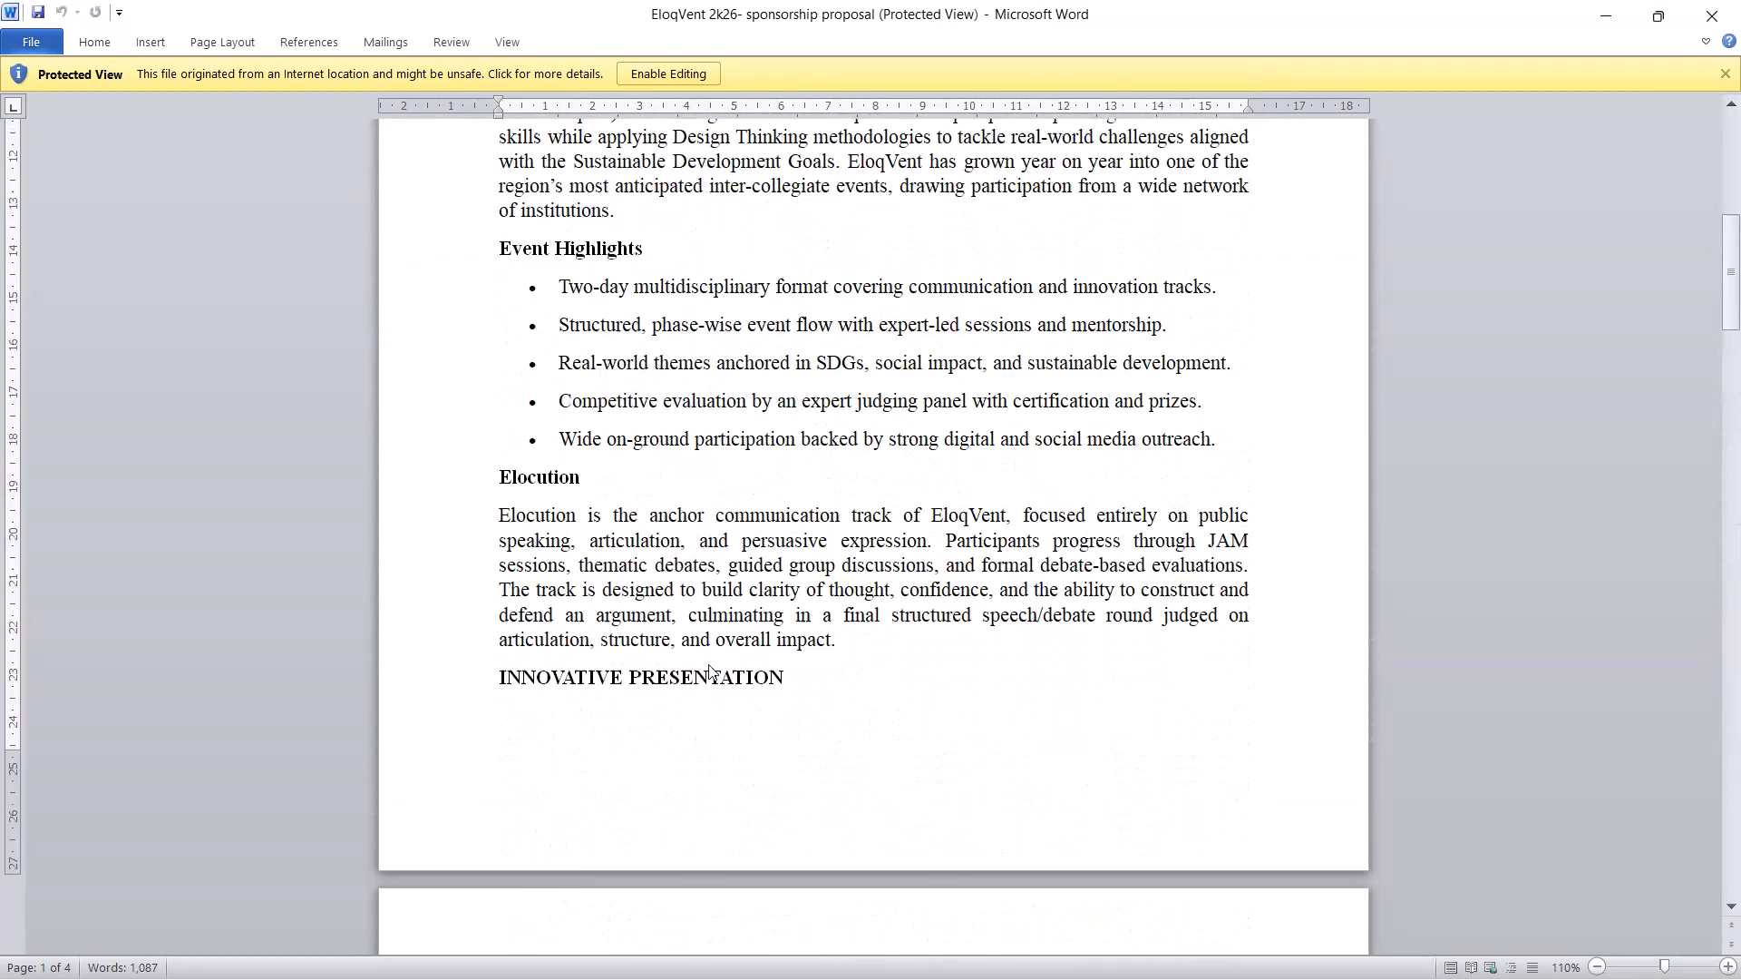
{"action": "scroll", "coordinate": [708, 664], "scroll_direction": "up", "scroll_amount": 13}
Review the proposal's reach, target audience, sponsor benefits and contact sections again, returning to the title at the start.
{"action": "scroll", "coordinate": [707, 667], "scroll_direction": "down", "scroll_amount": 9}
{"action": "scroll", "coordinate": [707, 669], "scroll_direction": "down", "scroll_amount": 20}
{"action": "scroll", "coordinate": [706, 671], "scroll_direction": "down", "scroll_amount": 3}
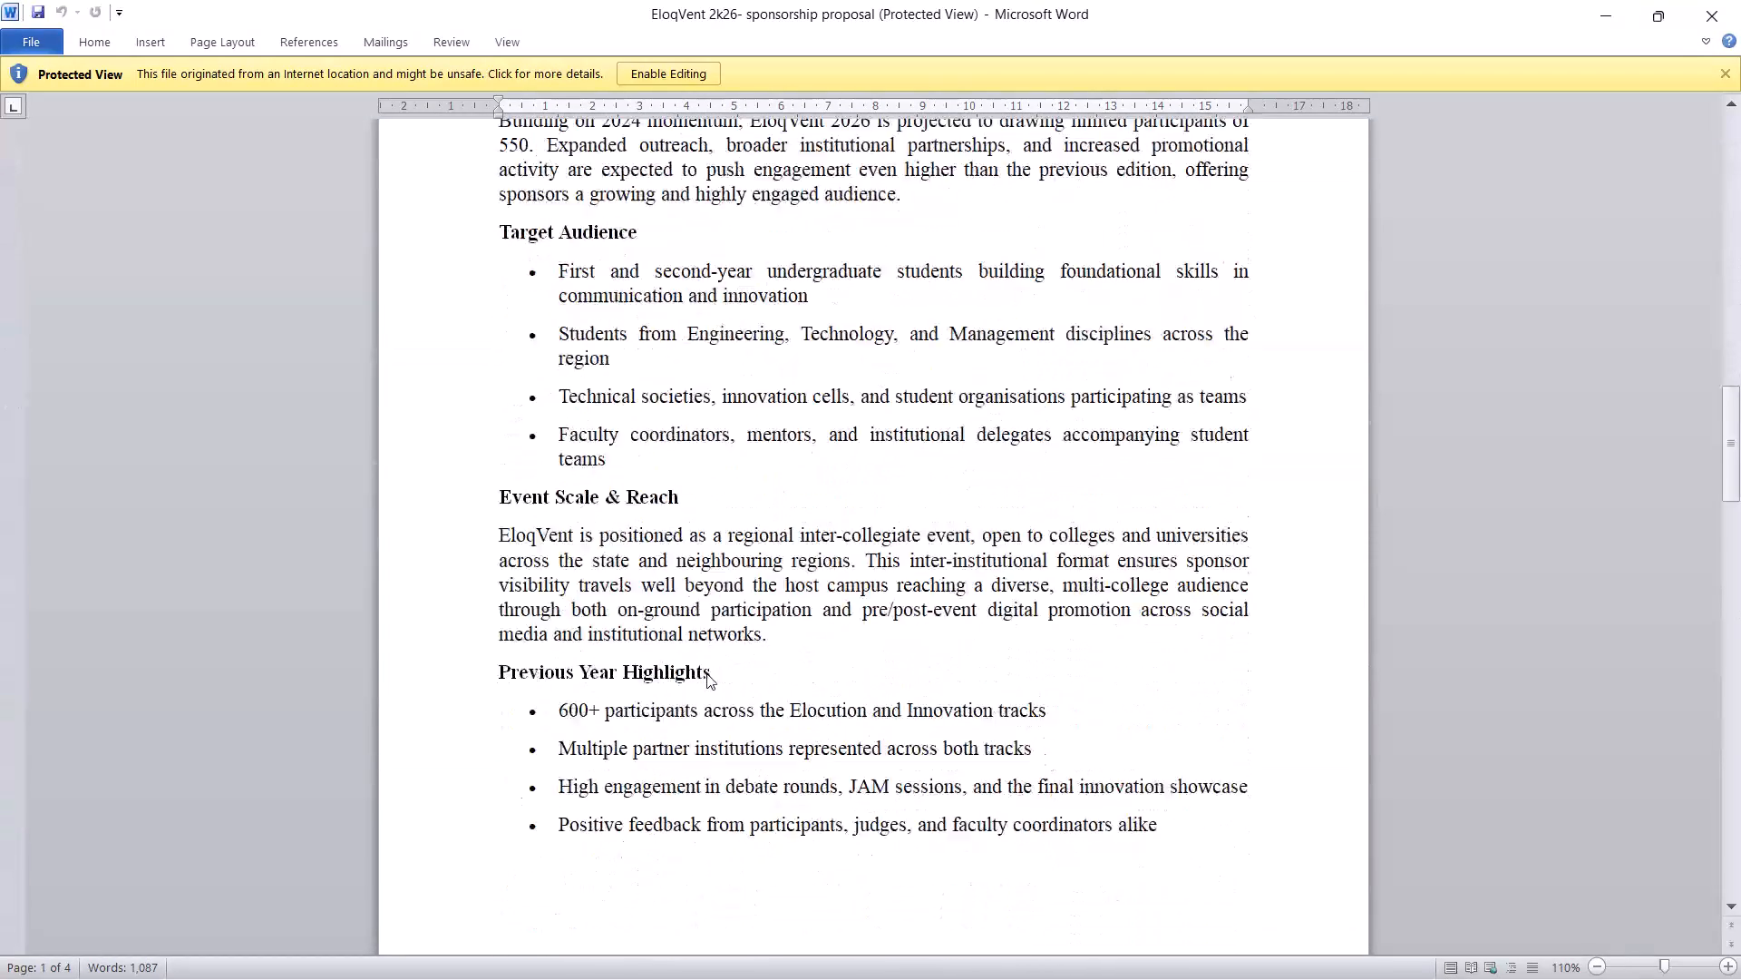
{"action": "scroll", "coordinate": [706, 673], "scroll_direction": "down", "scroll_amount": 16}
{"action": "scroll", "coordinate": [709, 680], "scroll_direction": "down", "scroll_amount": 20}
{"action": "scroll", "coordinate": [709, 680], "scroll_direction": "down", "scroll_amount": 17}
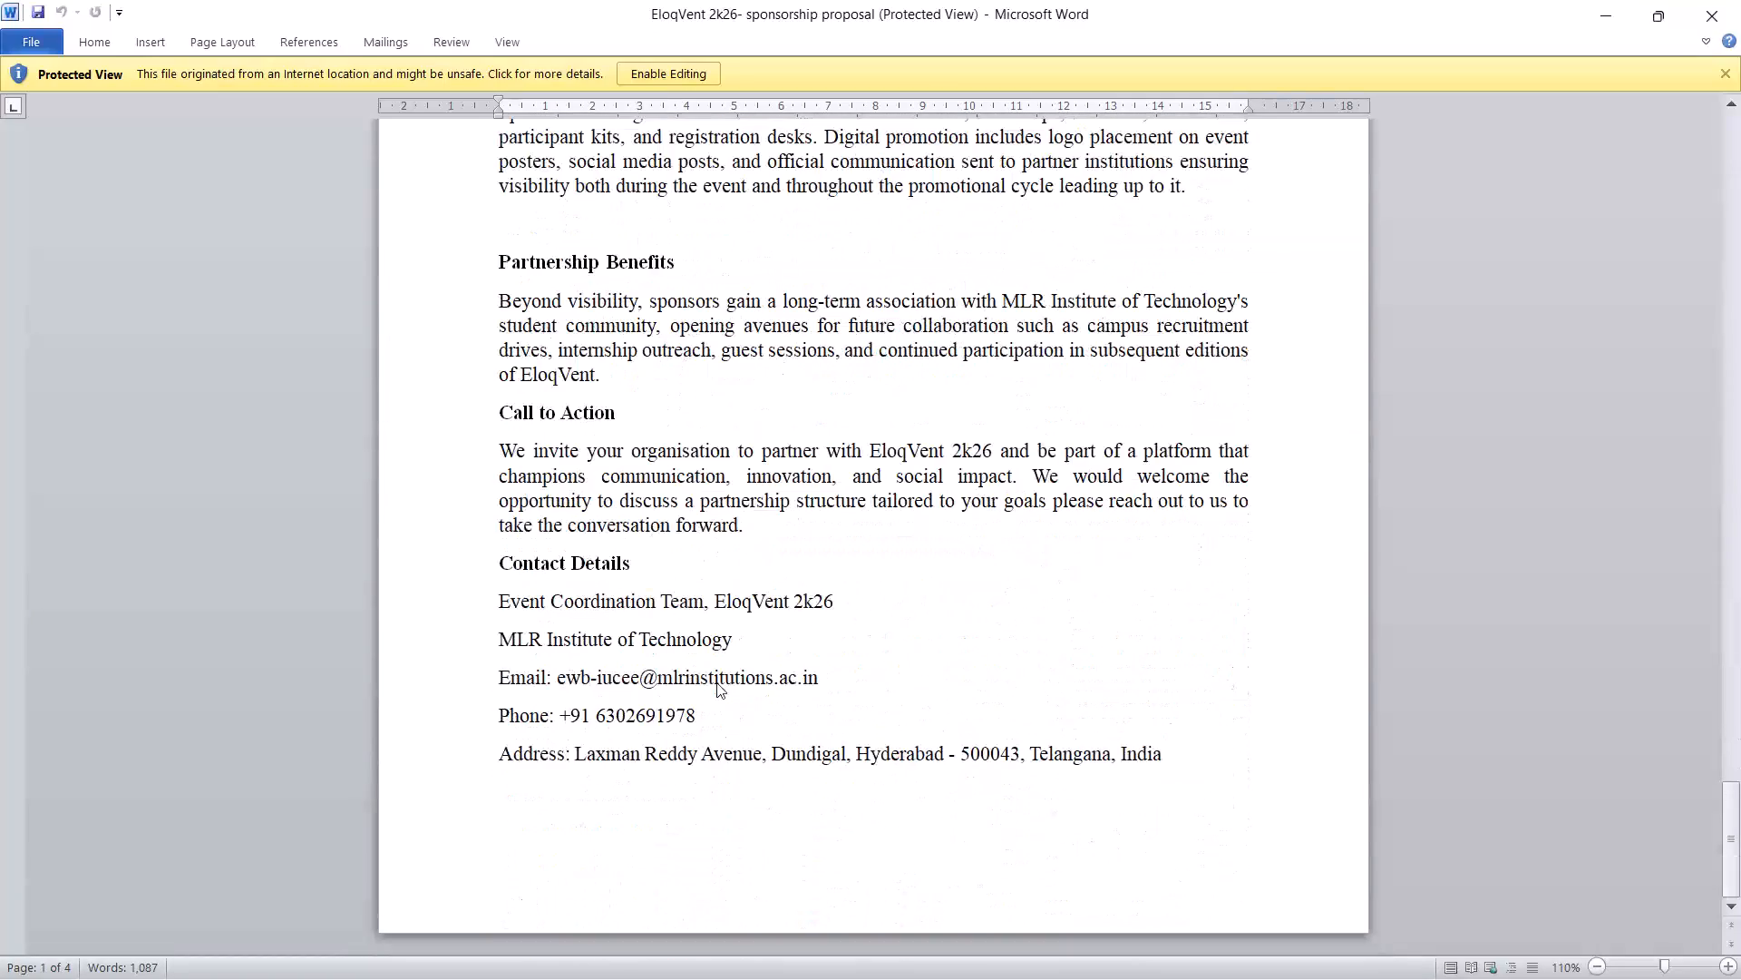
{"action": "scroll", "coordinate": [716, 682], "scroll_direction": "down", "scroll_amount": 10}
{"action": "scroll", "coordinate": [722, 683], "scroll_direction": "up", "scroll_amount": 5}
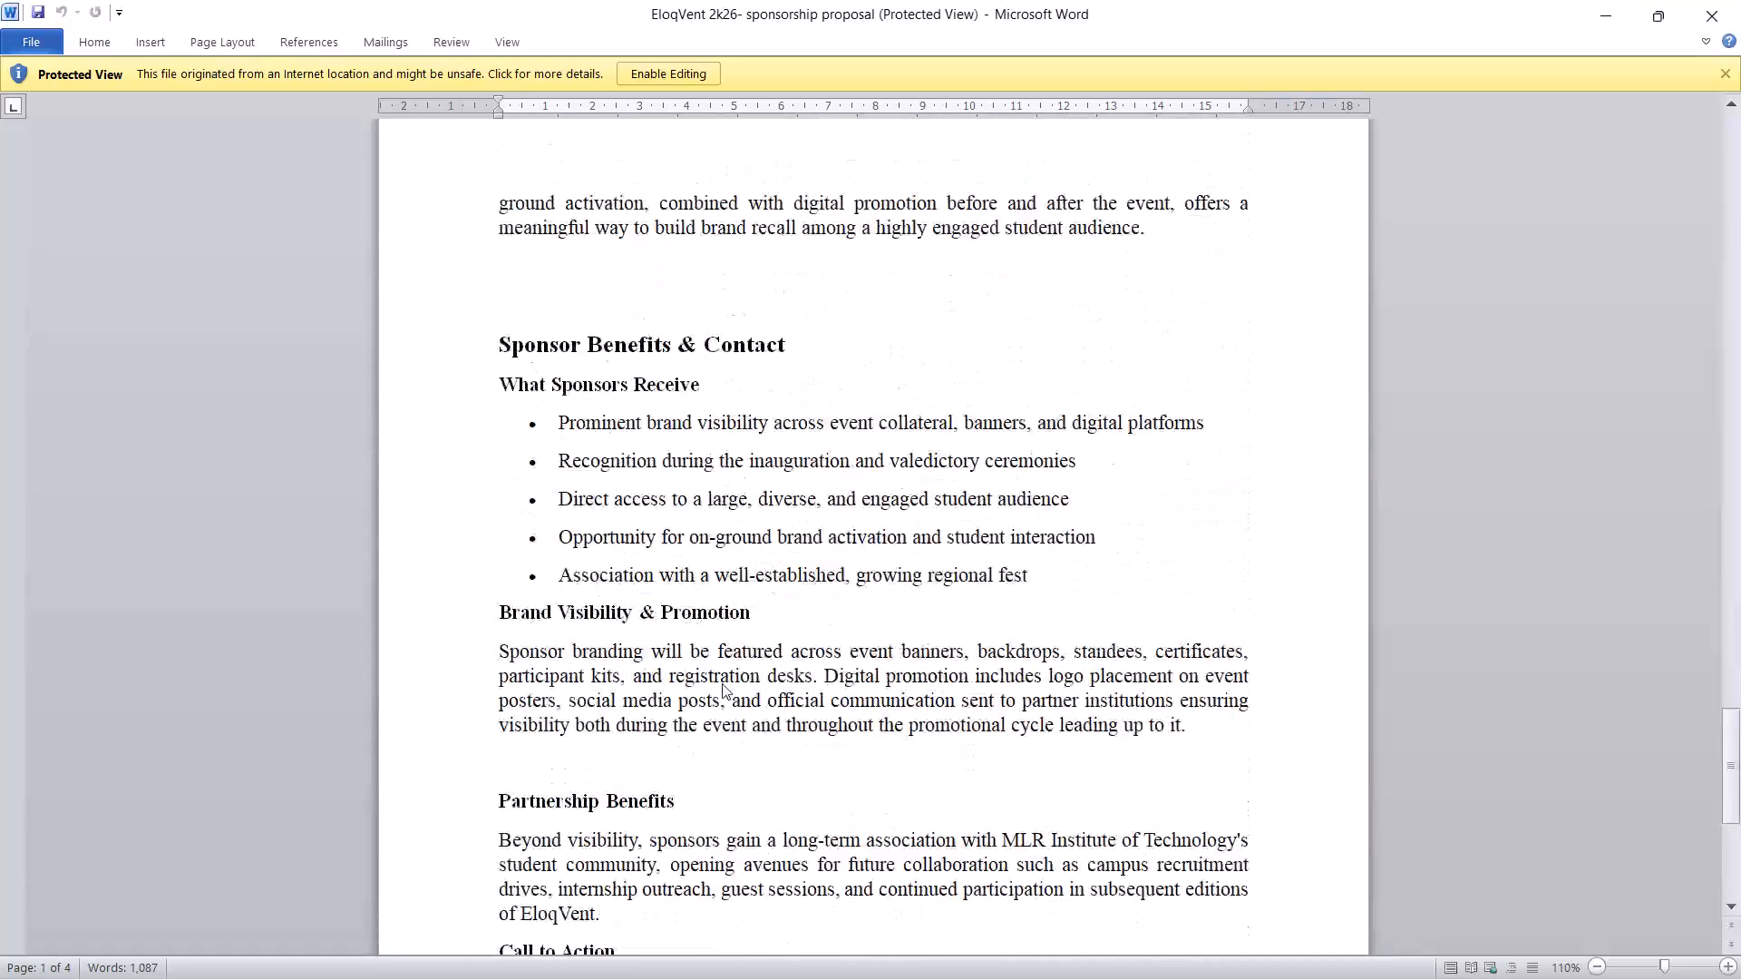
{"action": "scroll", "coordinate": [722, 683], "scroll_direction": "up", "scroll_amount": 20}
{"action": "scroll", "coordinate": [722, 683], "scroll_direction": "up", "scroll_amount": 20}
{"action": "scroll", "coordinate": [722, 683], "scroll_direction": "up", "scroll_amount": 13}
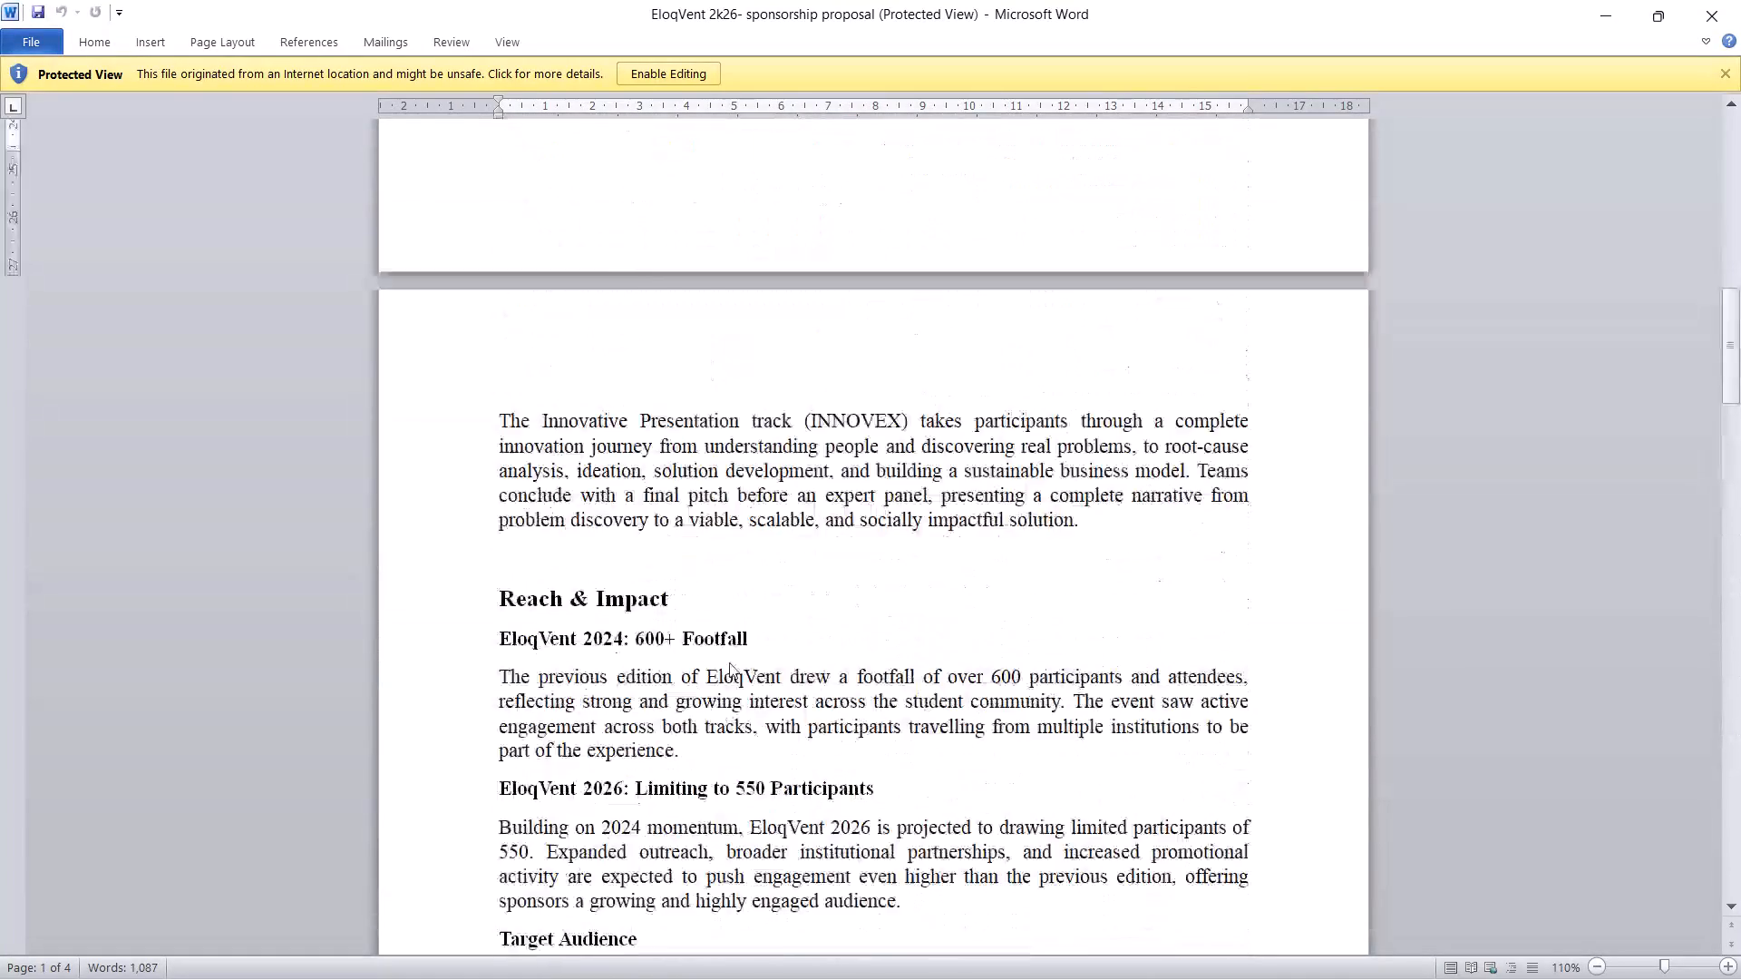
{"action": "scroll", "coordinate": [729, 662], "scroll_direction": "up", "scroll_amount": 20}
{"action": "scroll", "coordinate": [729, 662], "scroll_direction": "up", "scroll_amount": 16}
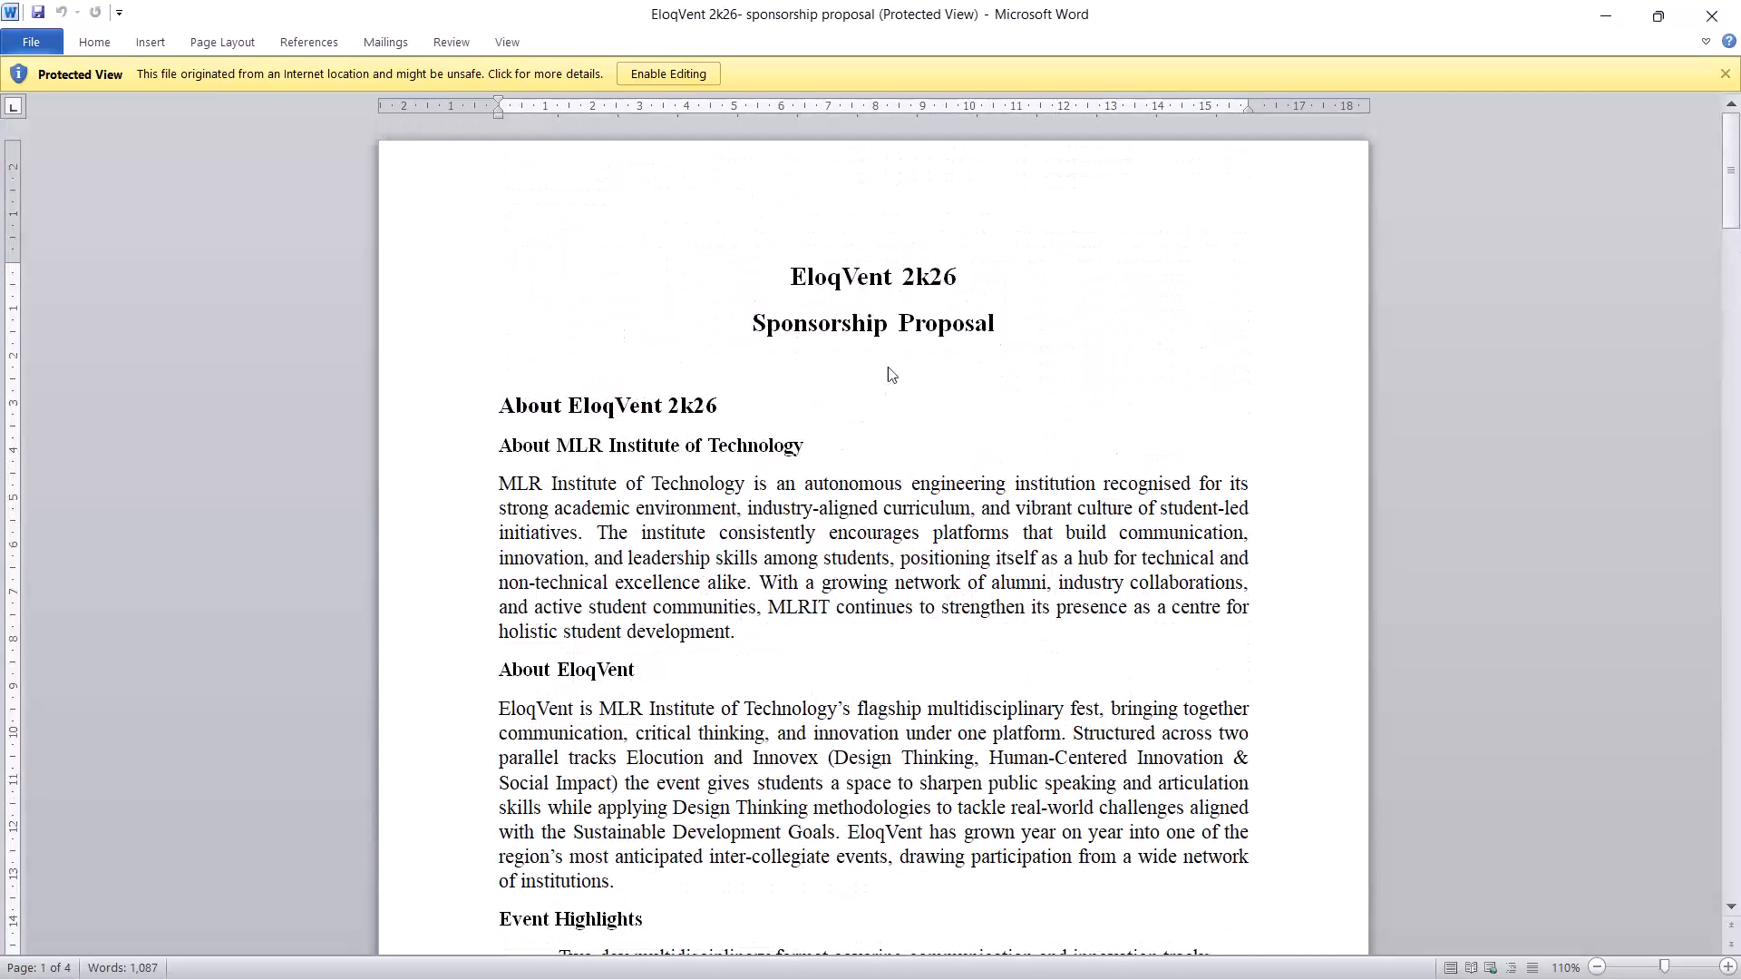
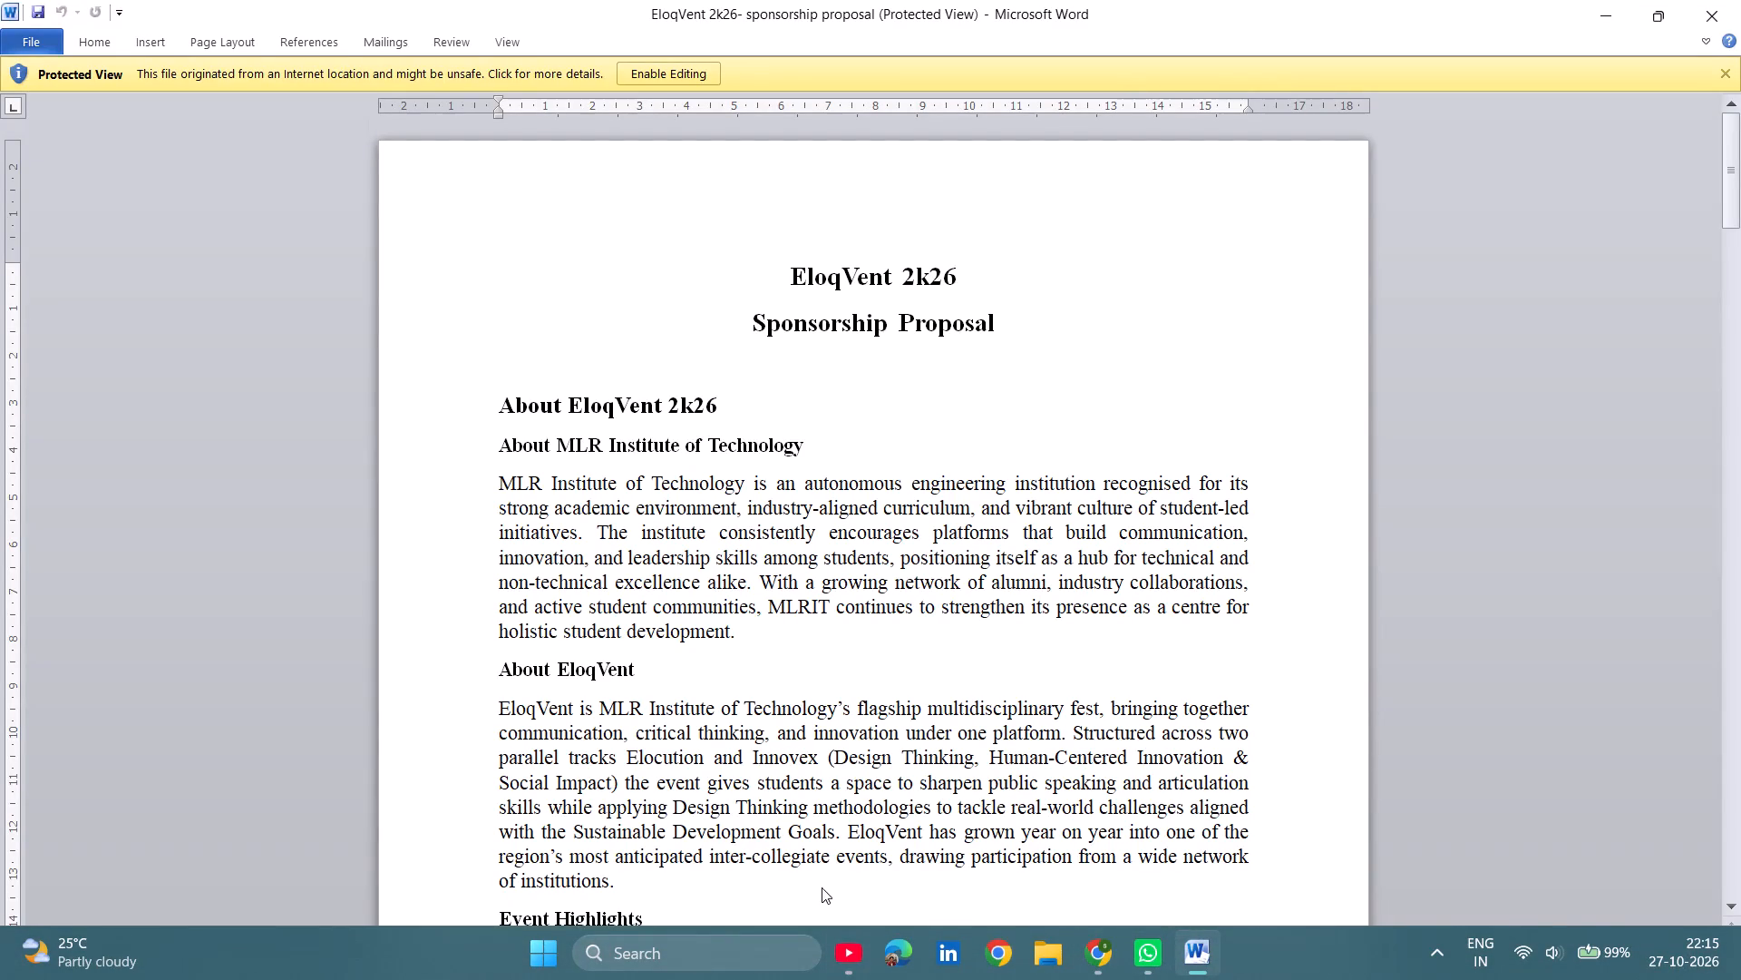
Switch from the sponsorship proposal to the open YouTube window.
{"action": "left_click", "coordinate": [832, 961]}
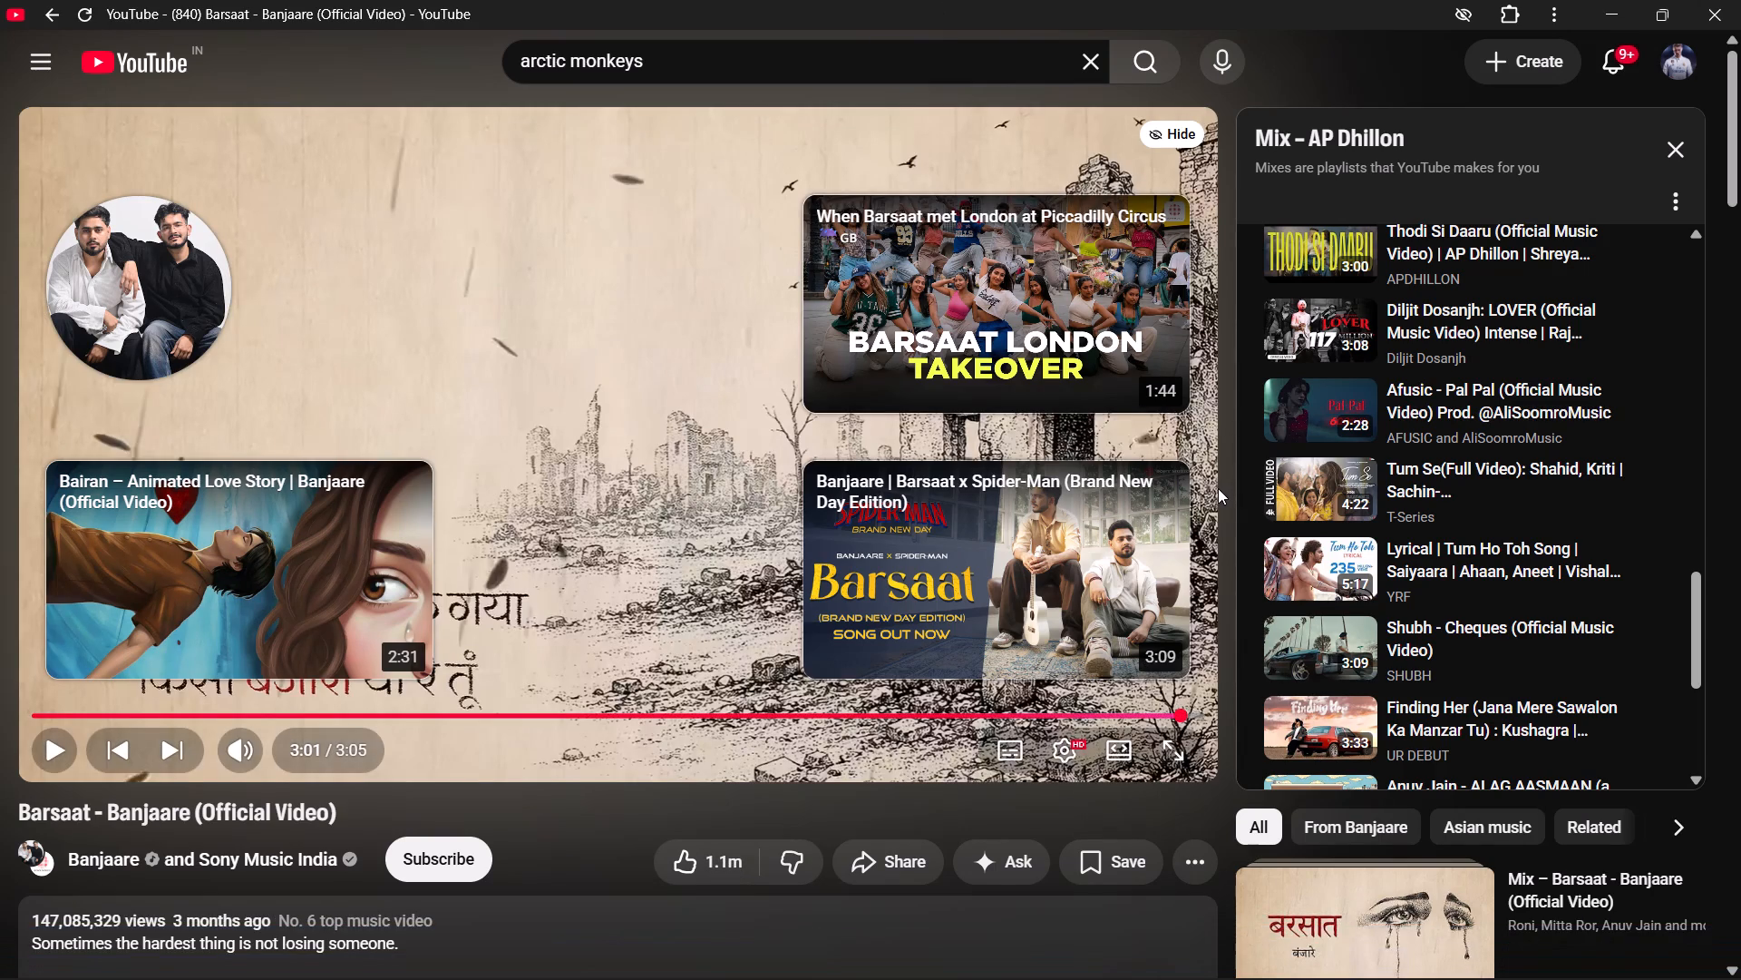
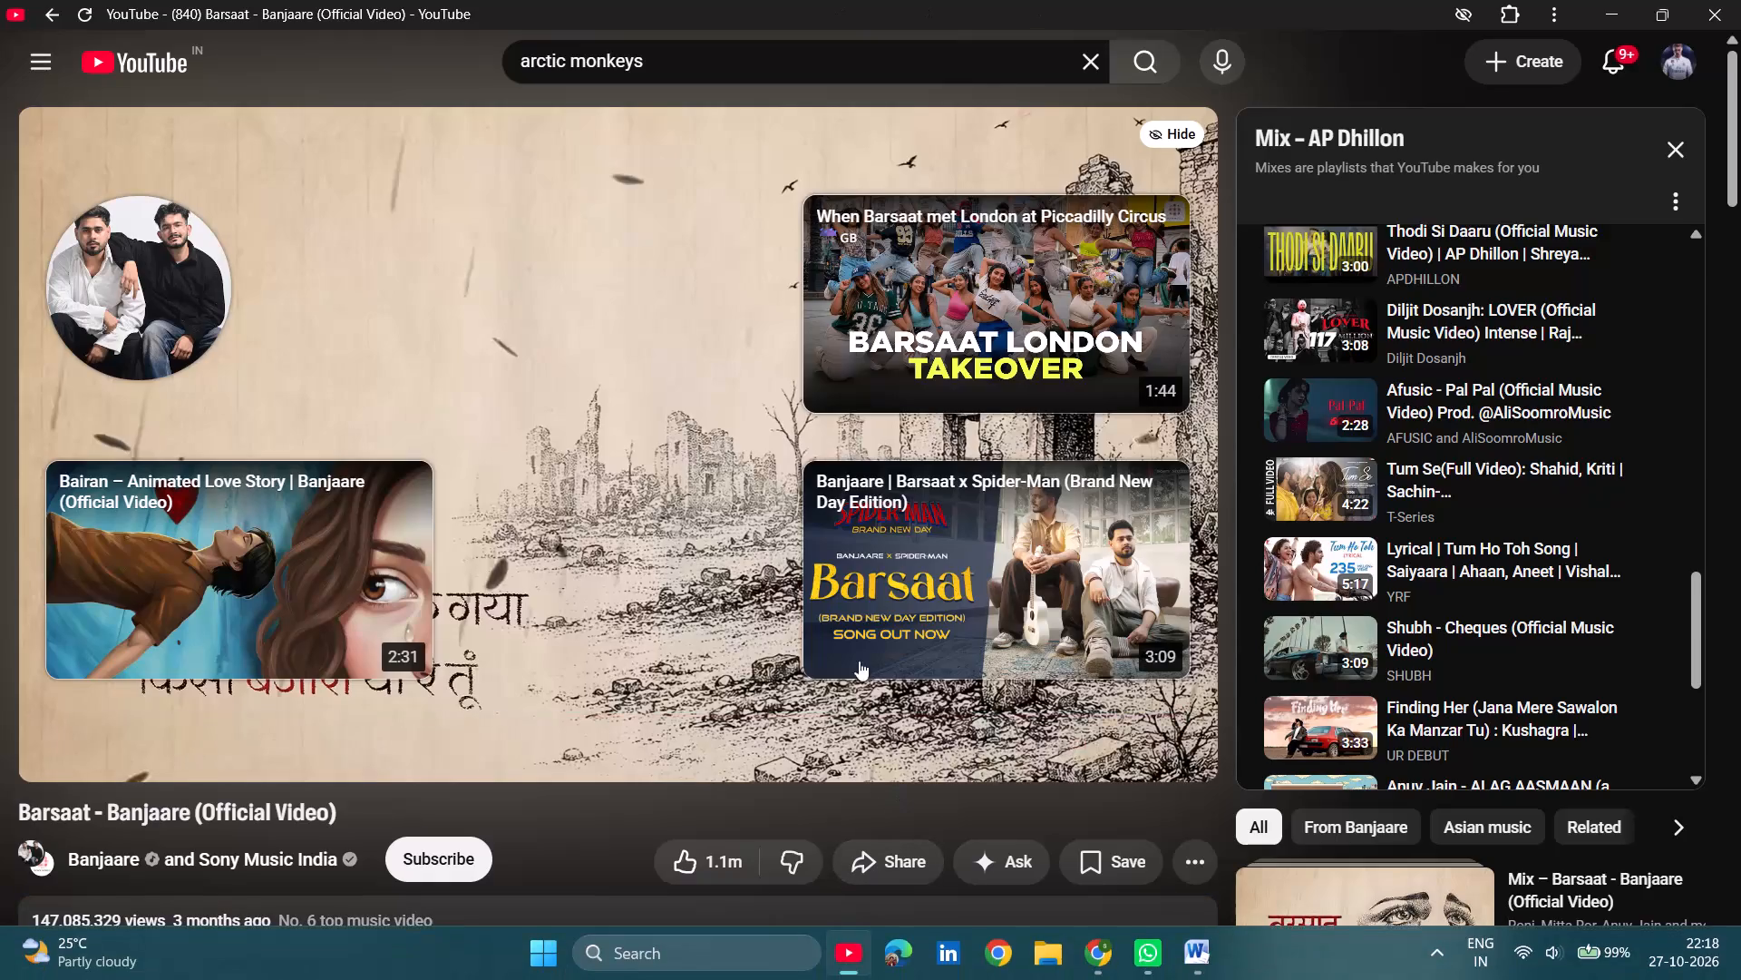
Switch from YouTube back to the EloqVent 2k26 sponsorship proposal document in Microsoft Word.
{"action": "left_click", "coordinate": [1199, 965]}
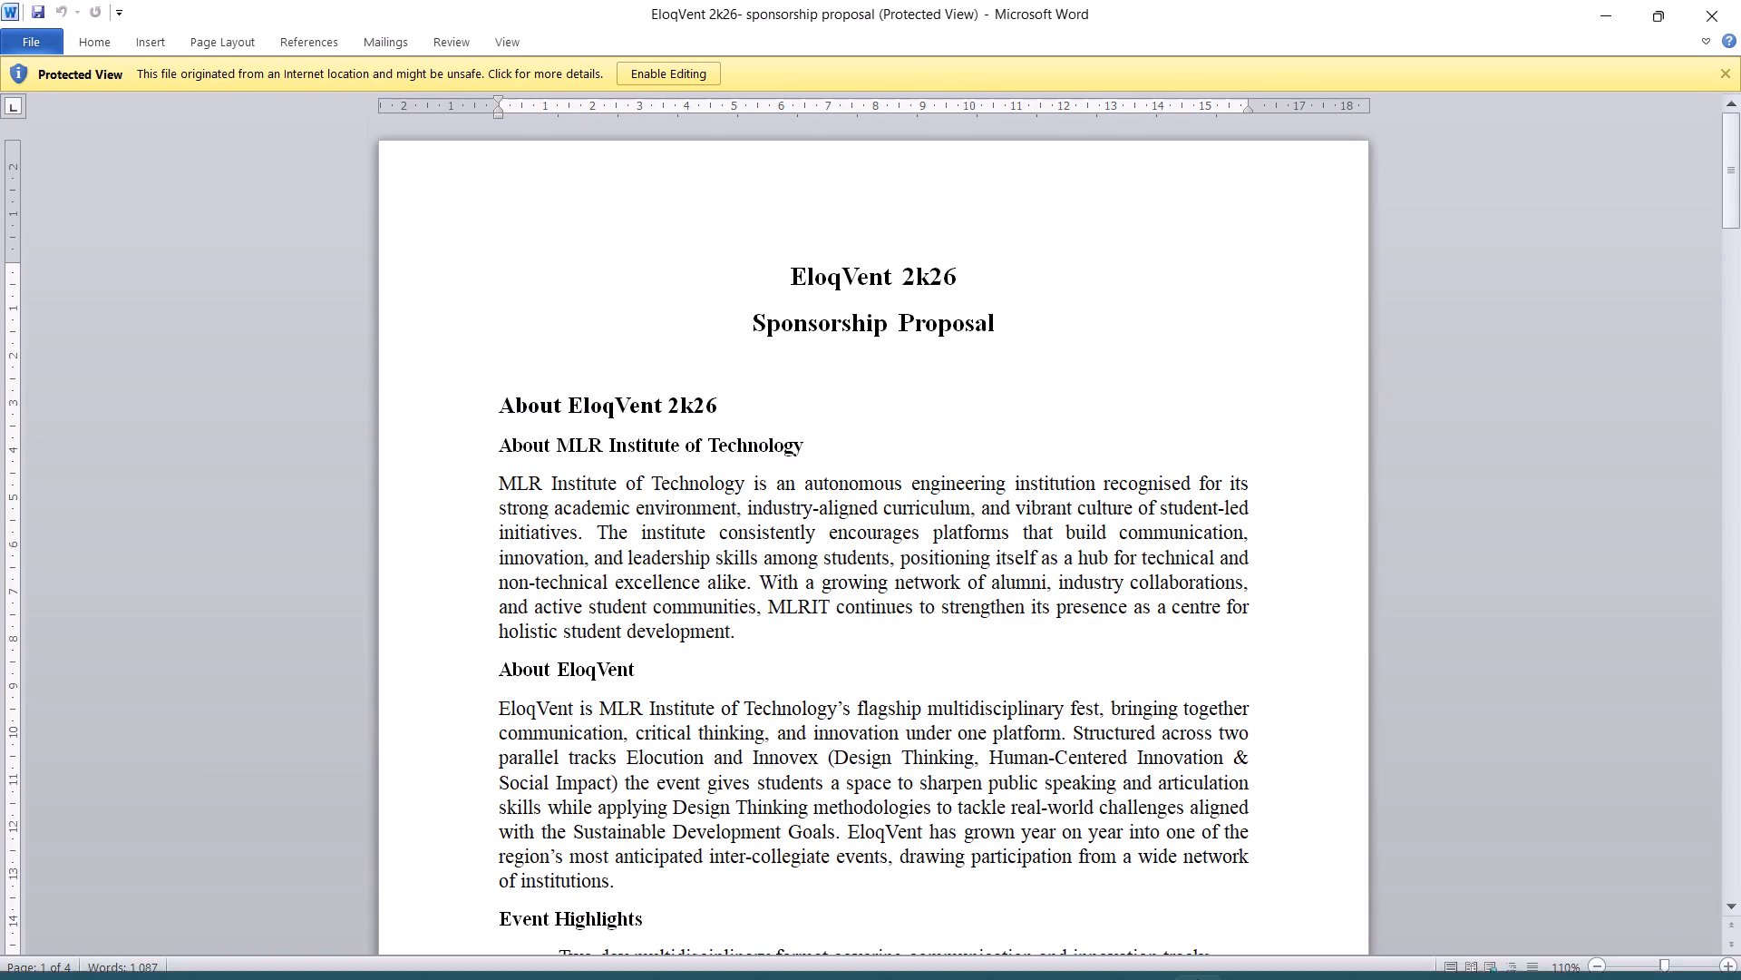
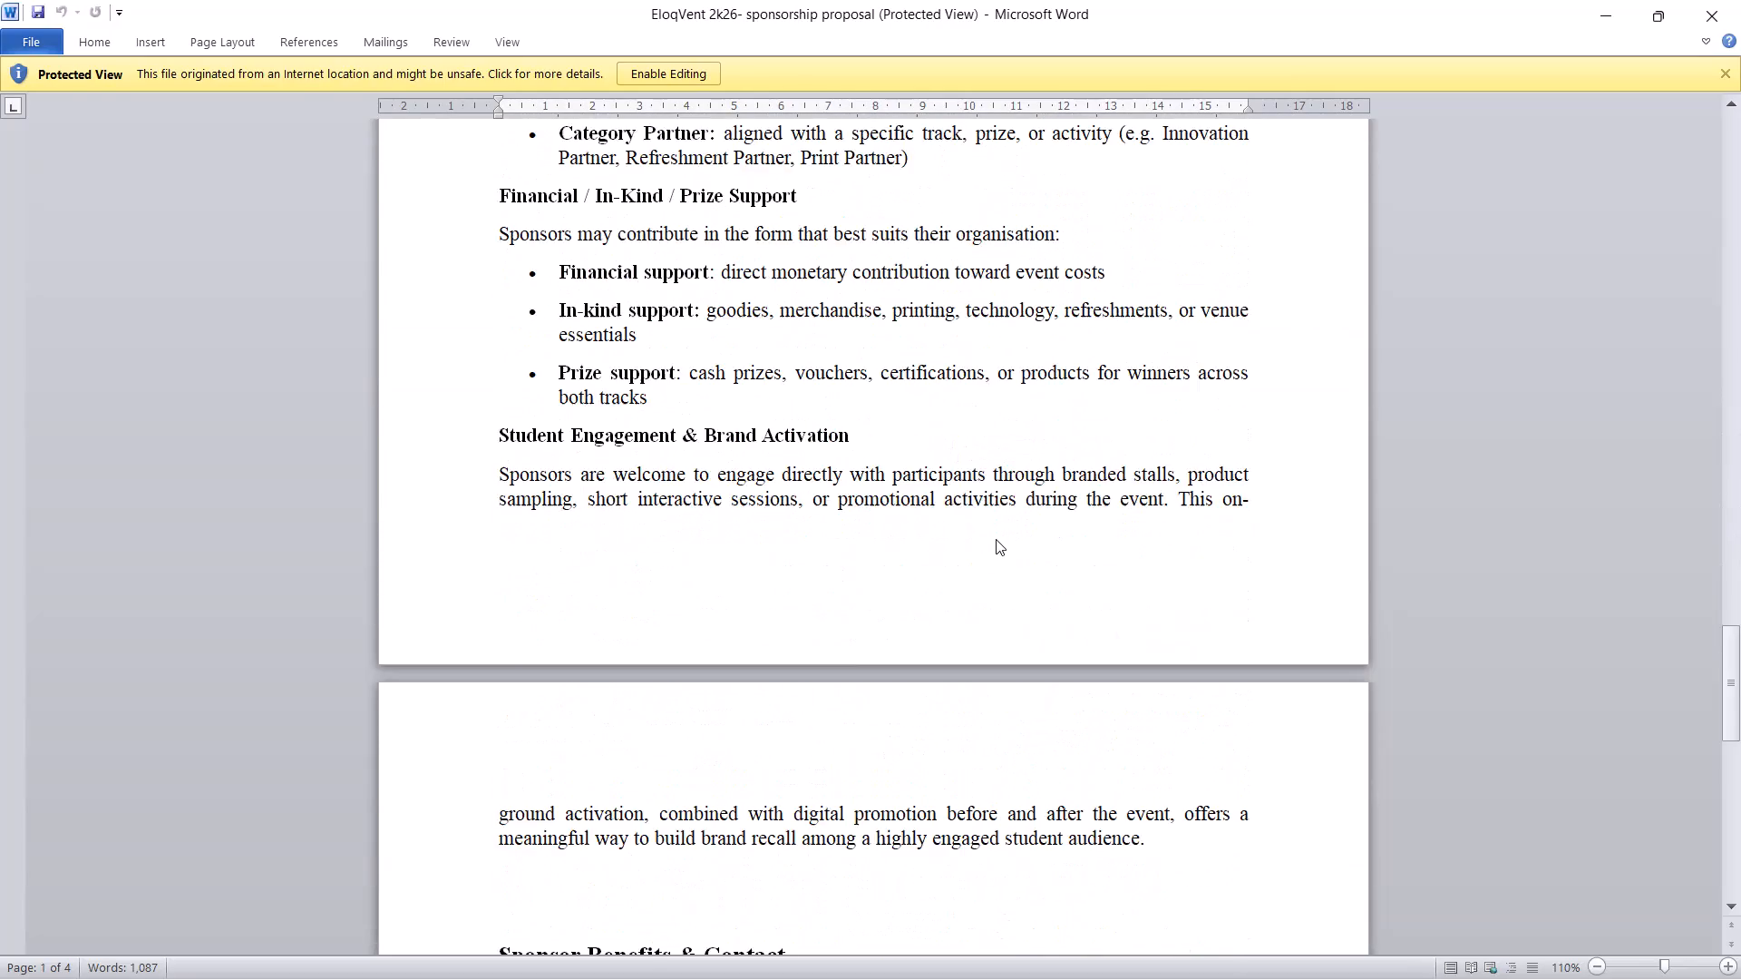
Review the rest of the sponsorship proposal through the Partnership Benefits, Call to Action and Contact Details sections on the last page.
{"action": "scroll", "coordinate": [999, 539], "scroll_direction": "down", "scroll_amount": 9}
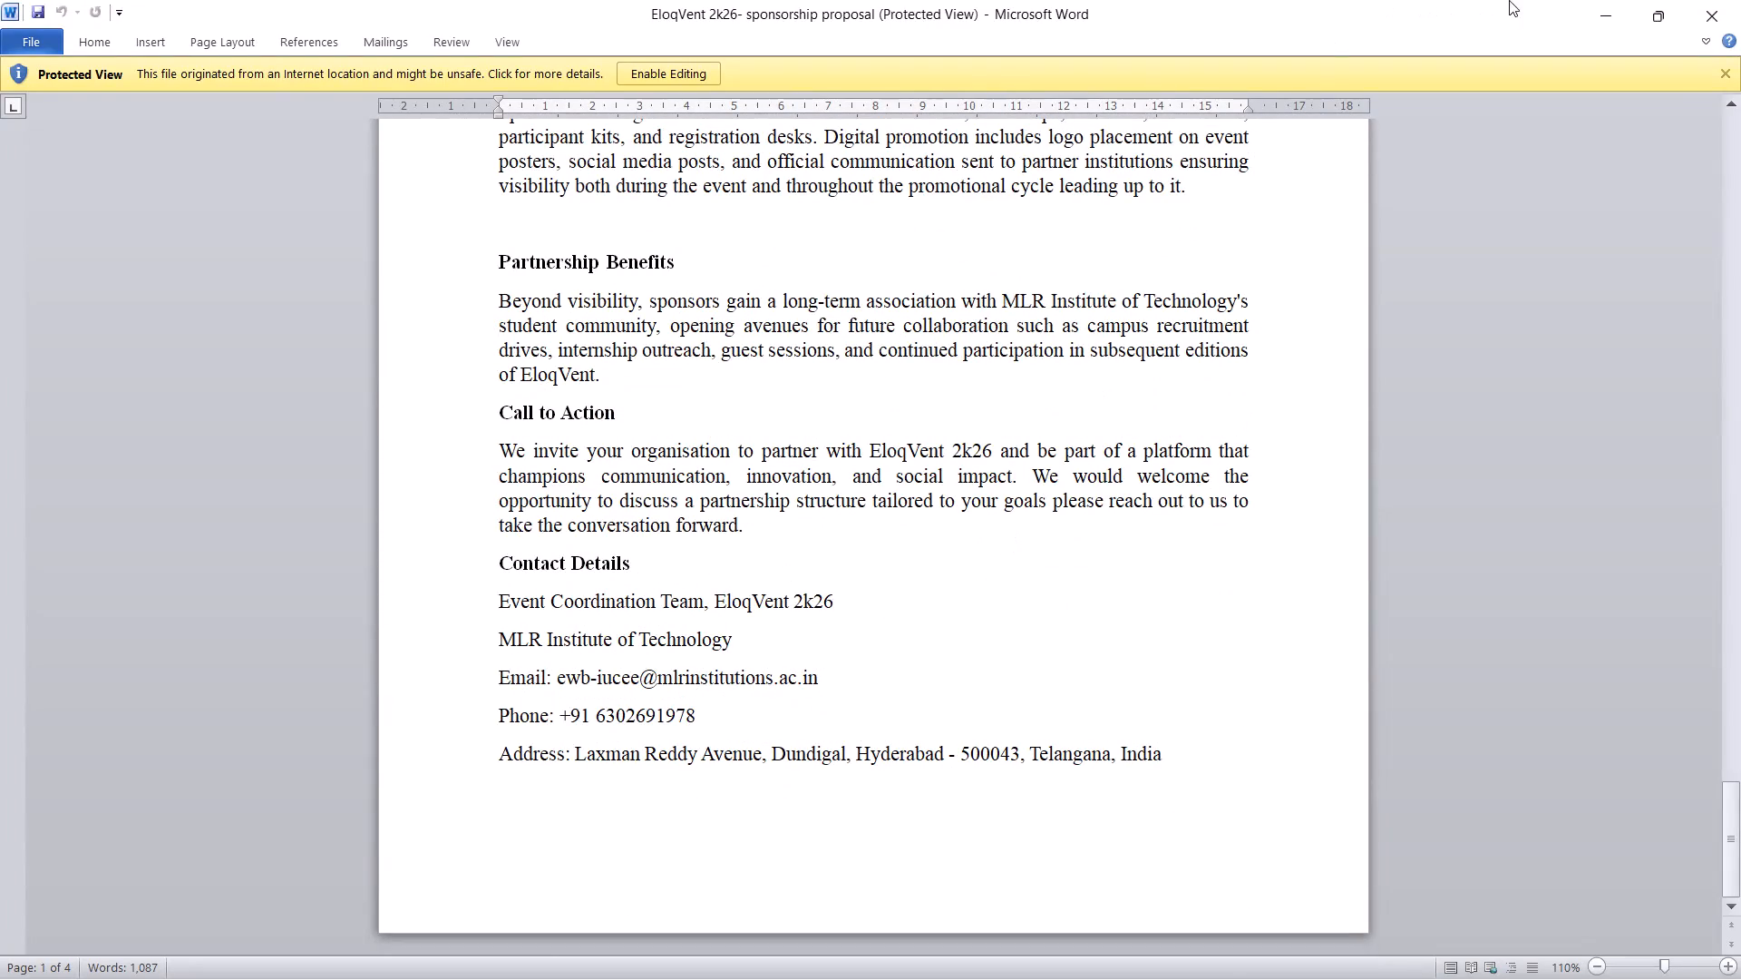
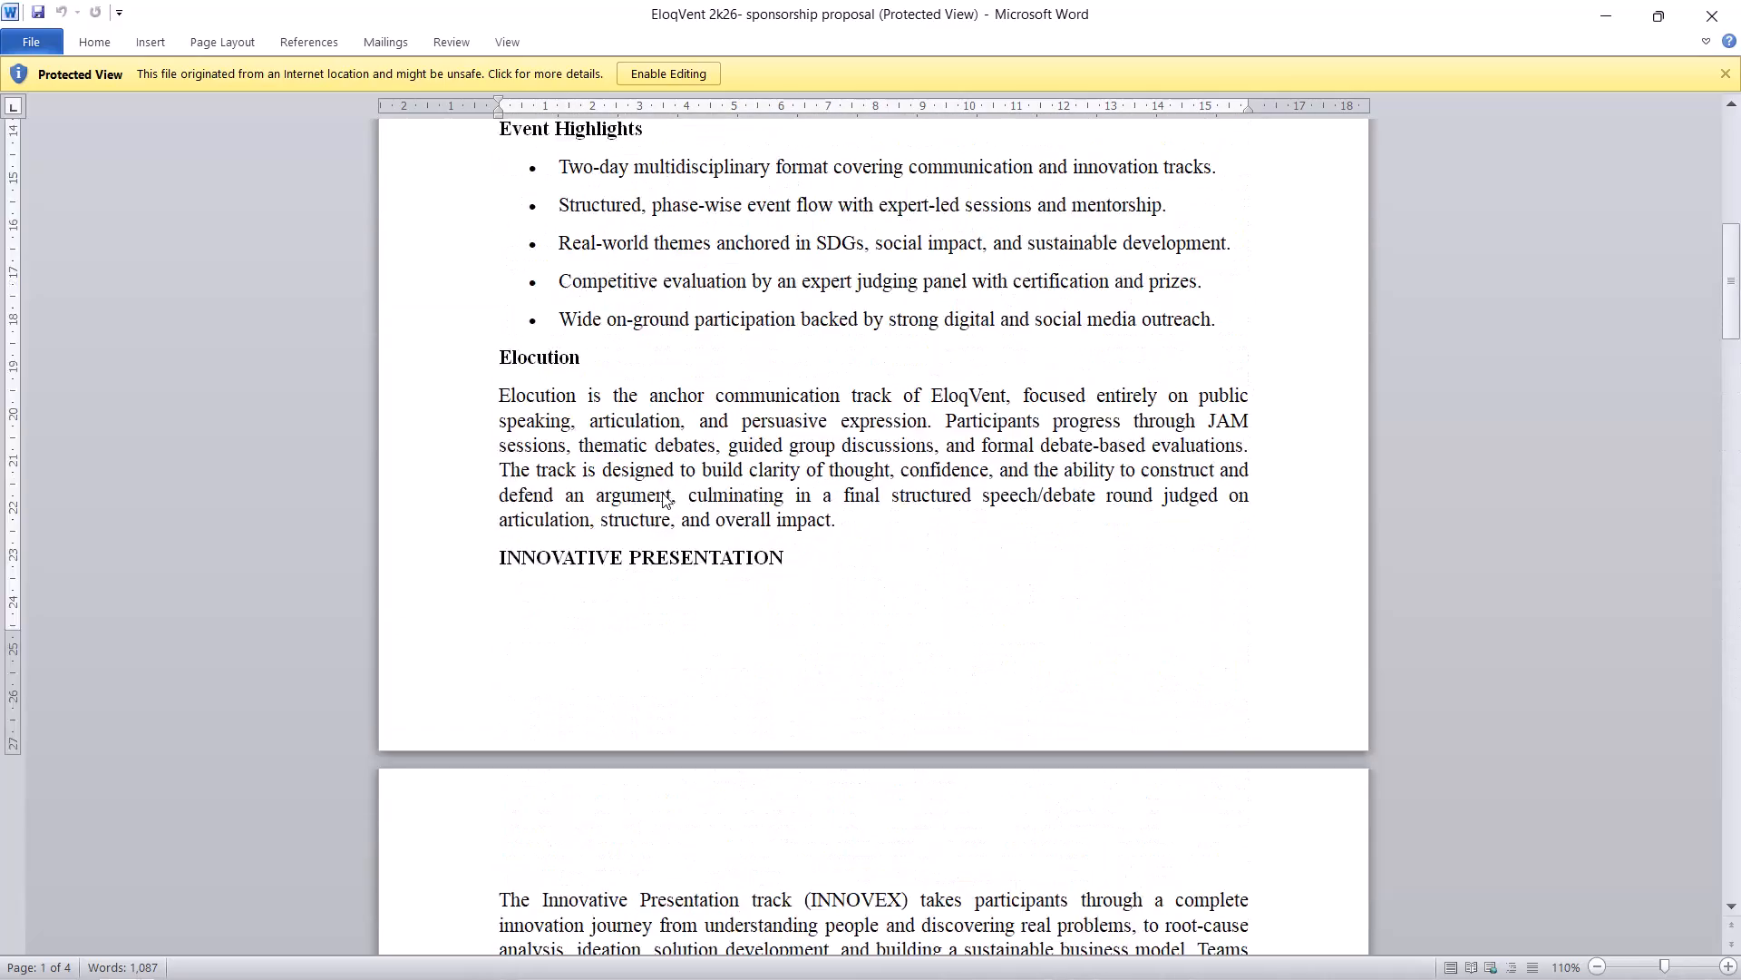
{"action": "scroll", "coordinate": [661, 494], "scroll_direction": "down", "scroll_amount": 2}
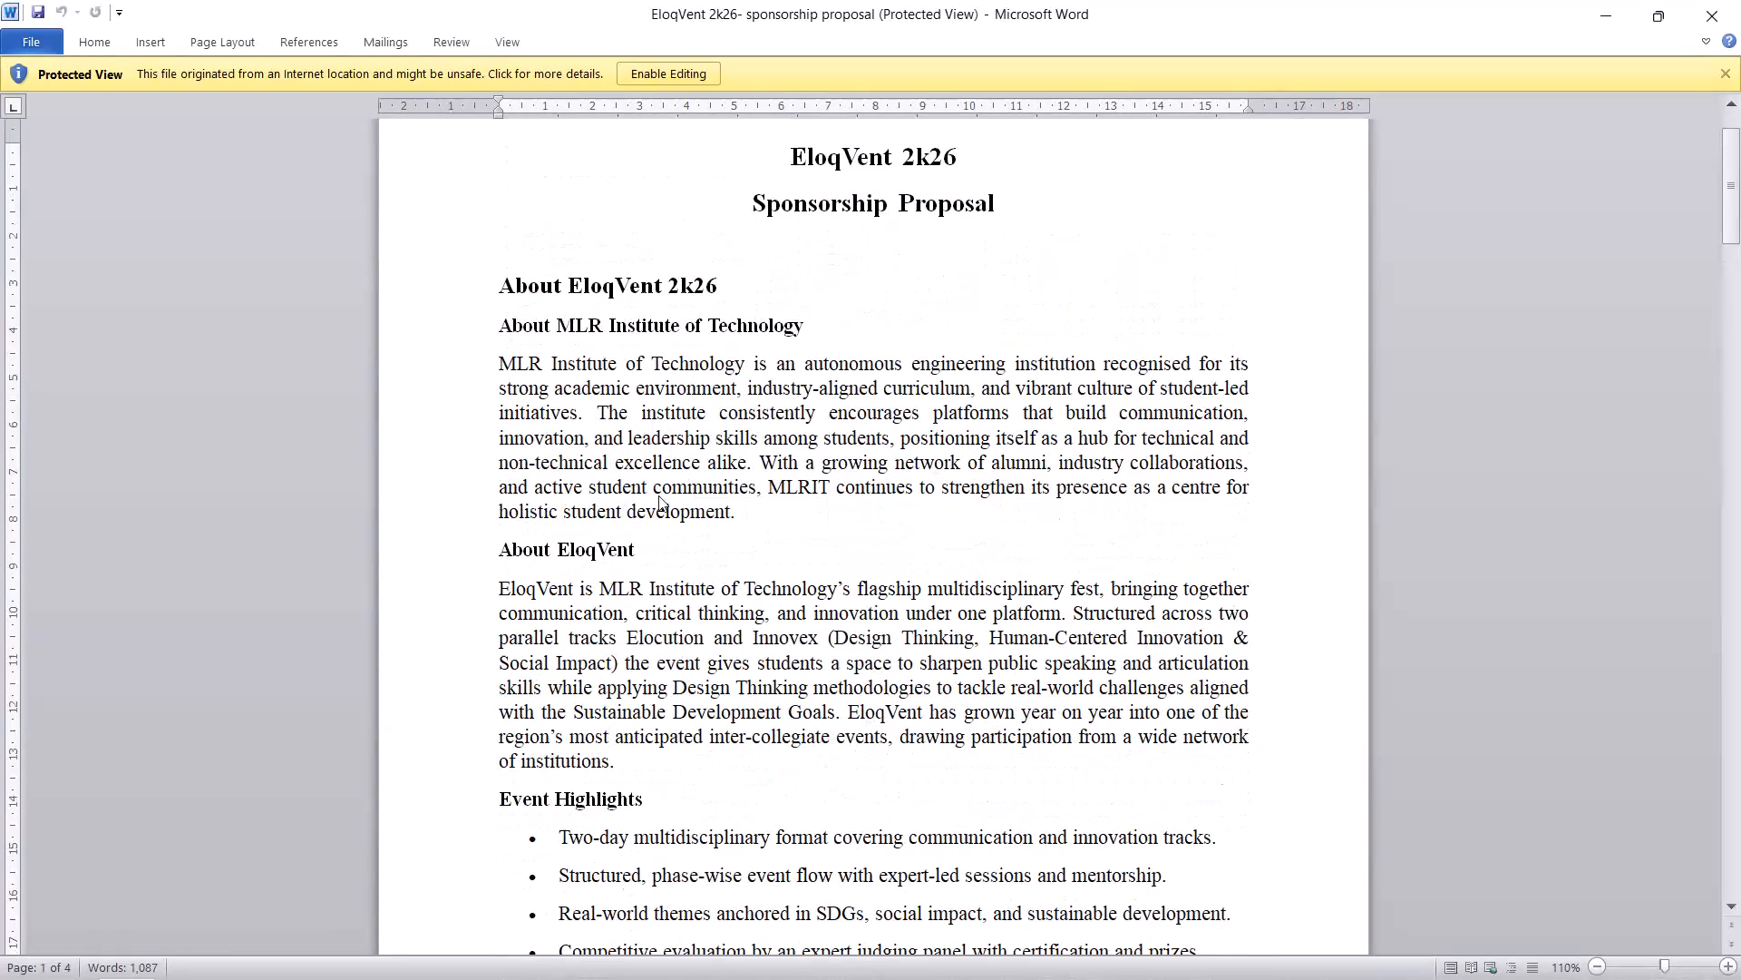
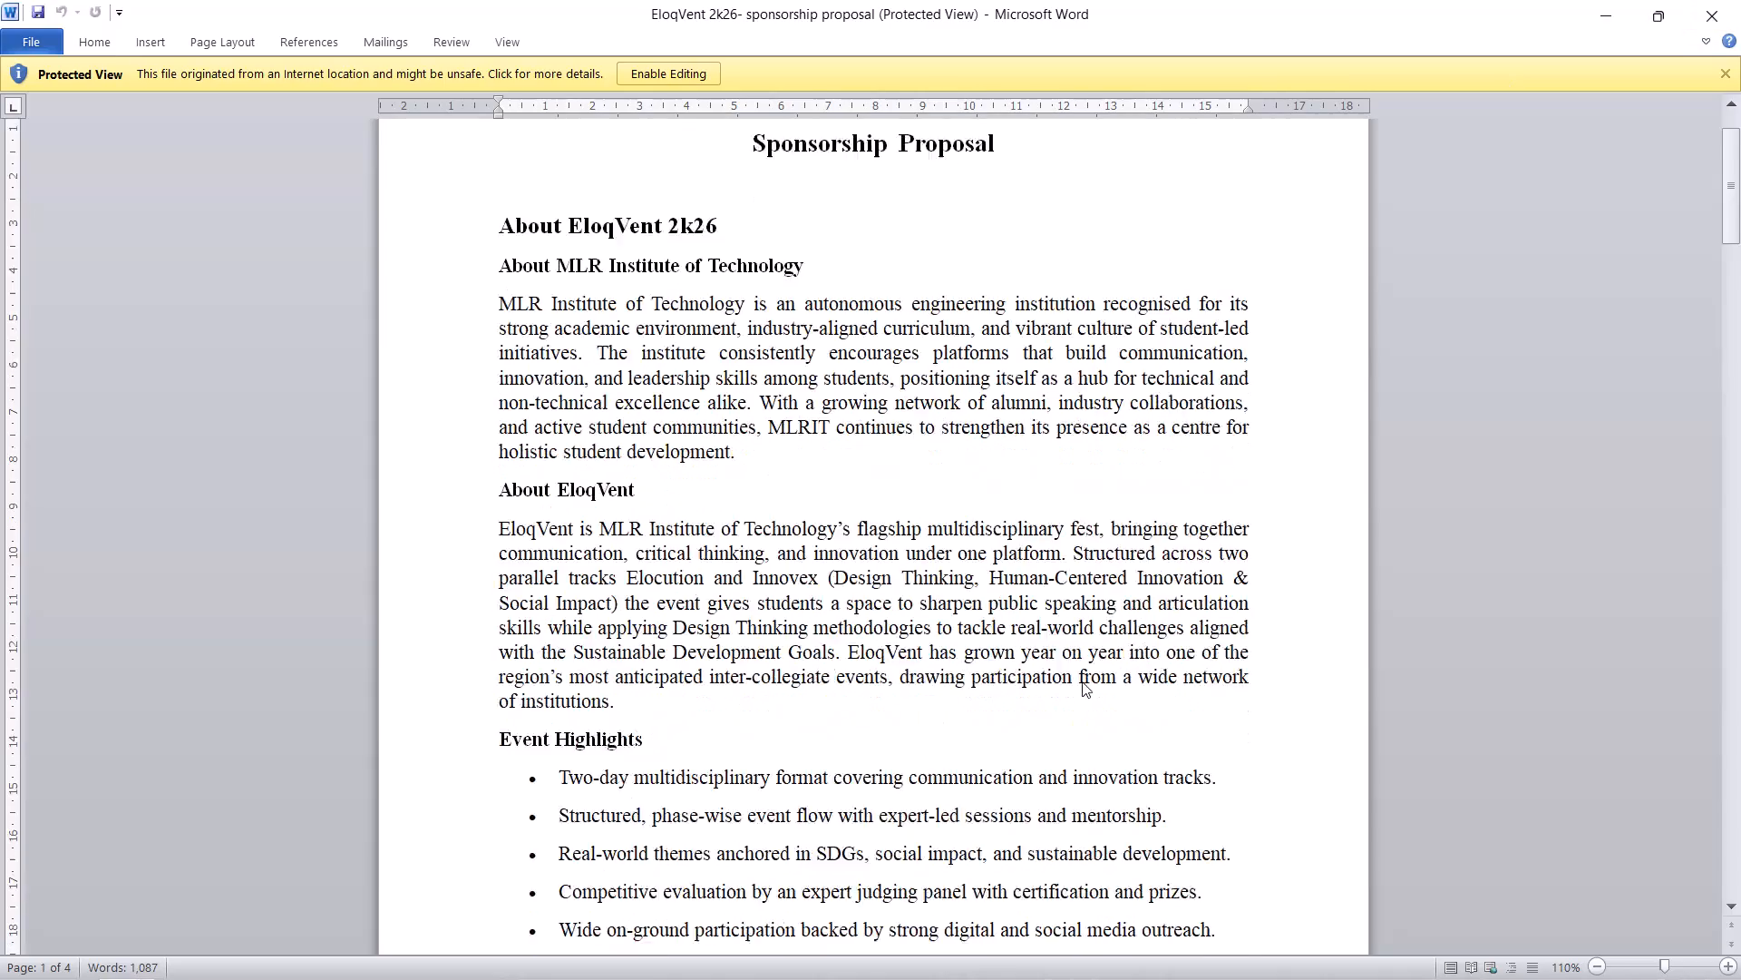
Examine the sponsorship proposal from its opening sections through the reach, event scale and previous year highlights.
{"action": "scroll", "coordinate": [1082, 681], "scroll_direction": "down", "scroll_amount": 4}
{"action": "scroll", "coordinate": [1269, 741], "scroll_direction": "down", "scroll_amount": 11}
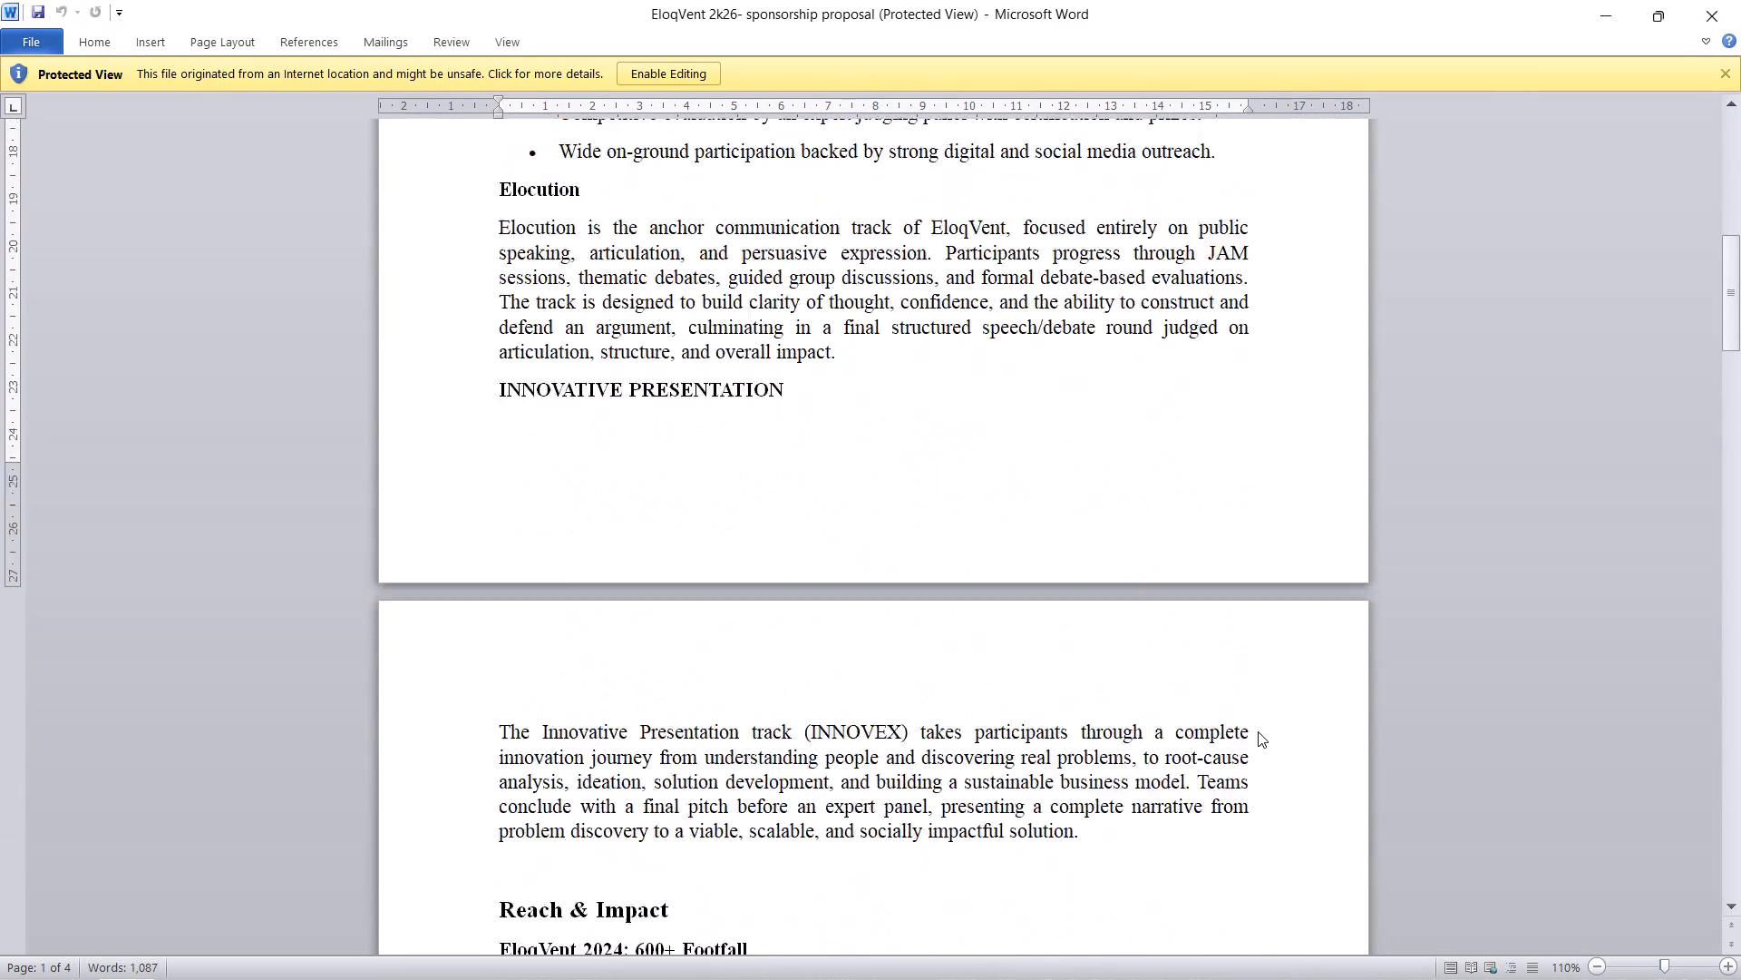
{"action": "scroll", "coordinate": [1258, 731], "scroll_direction": "down", "scroll_amount": 18}
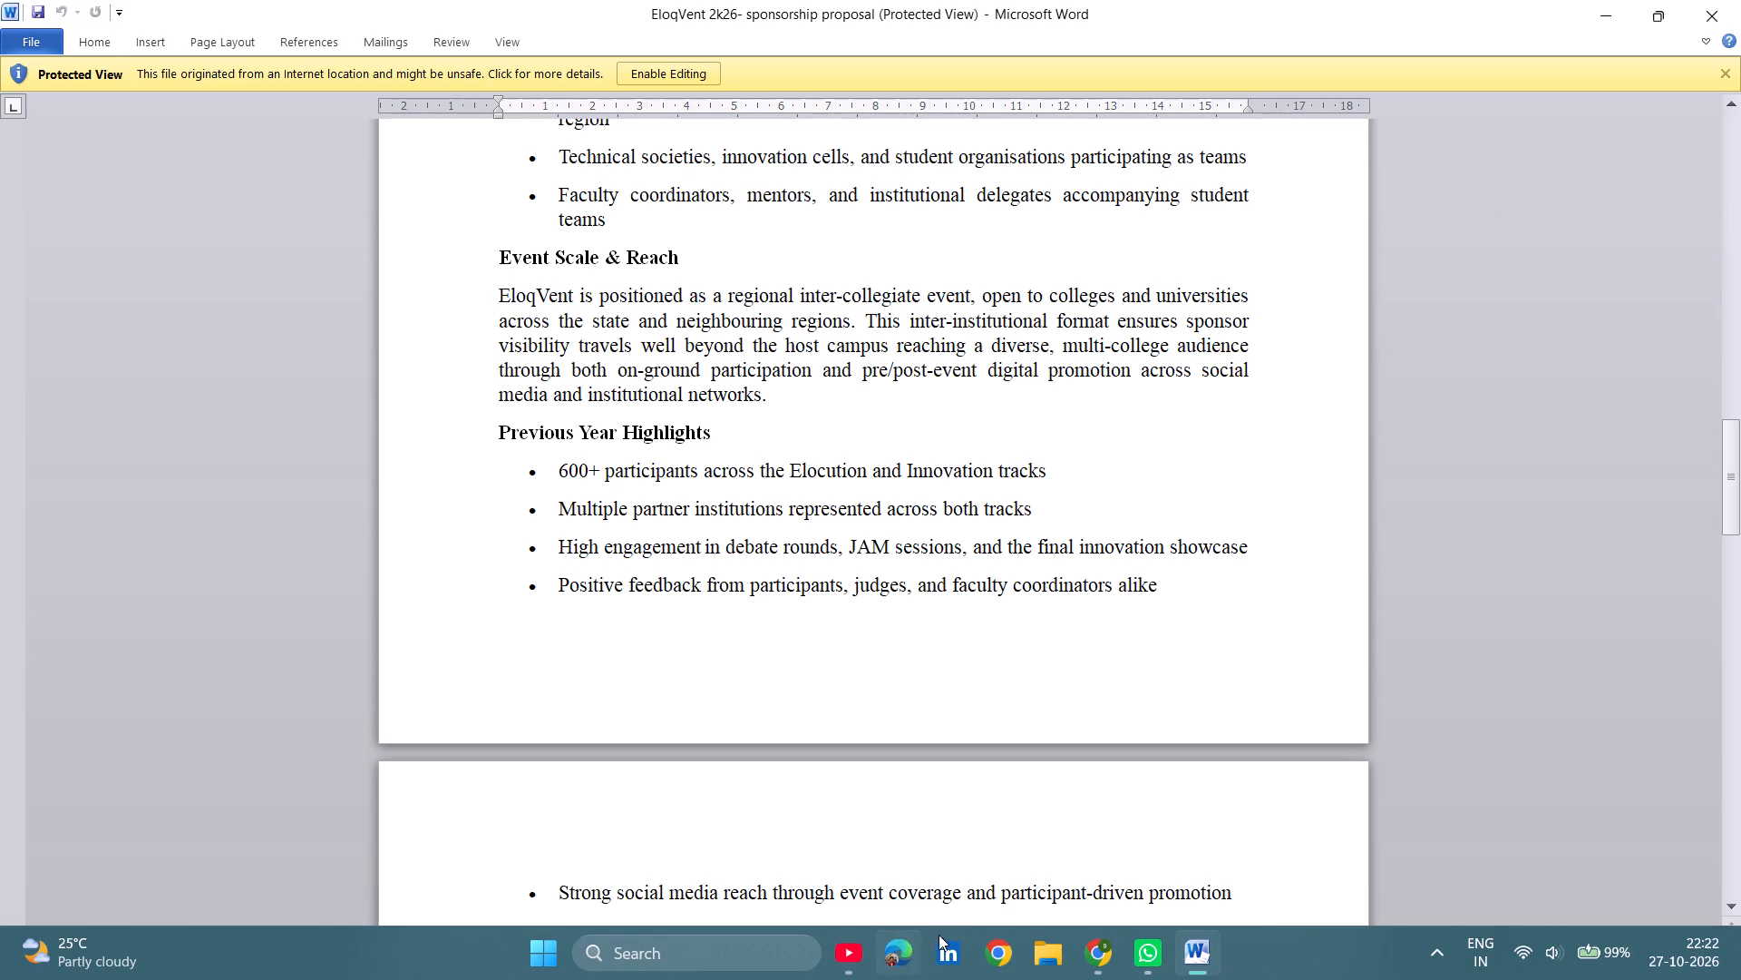
Switch to YouTube, play Afusic's "Pal Pal" from the AP Dhillon mix, and return to the proposal document.
{"action": "left_click", "coordinate": [863, 954]}
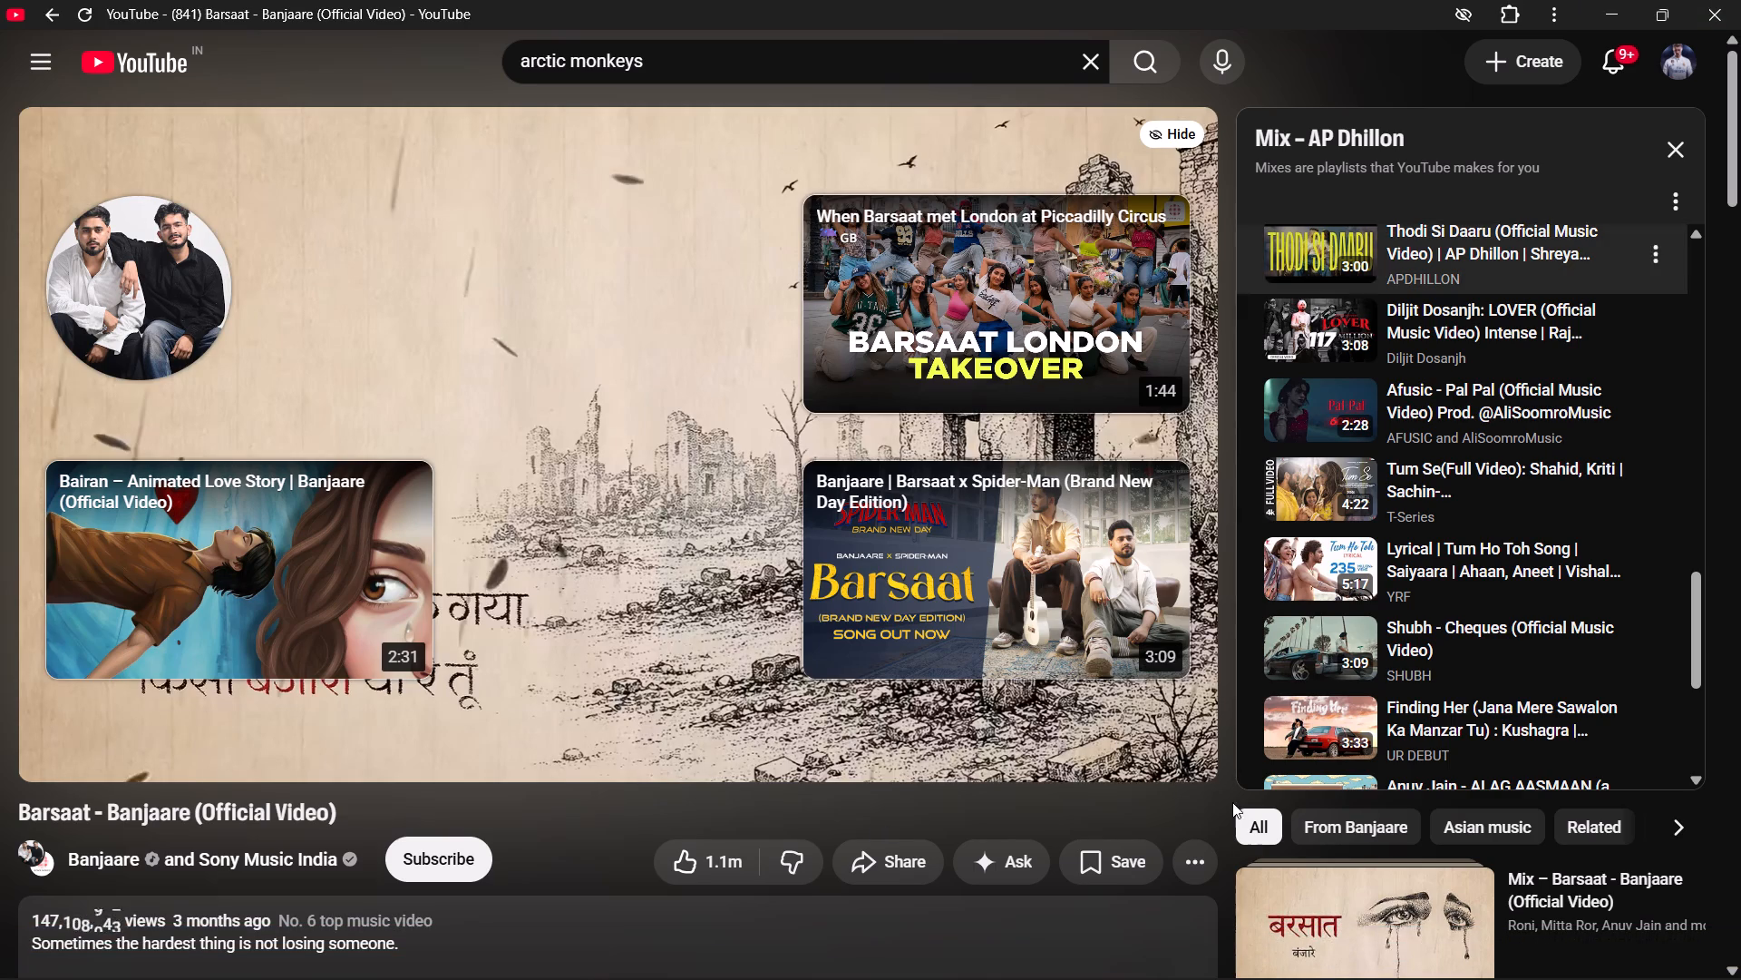
{"action": "left_click", "coordinate": [1332, 422]}
{"action": "left_click", "coordinate": [1609, 0]}
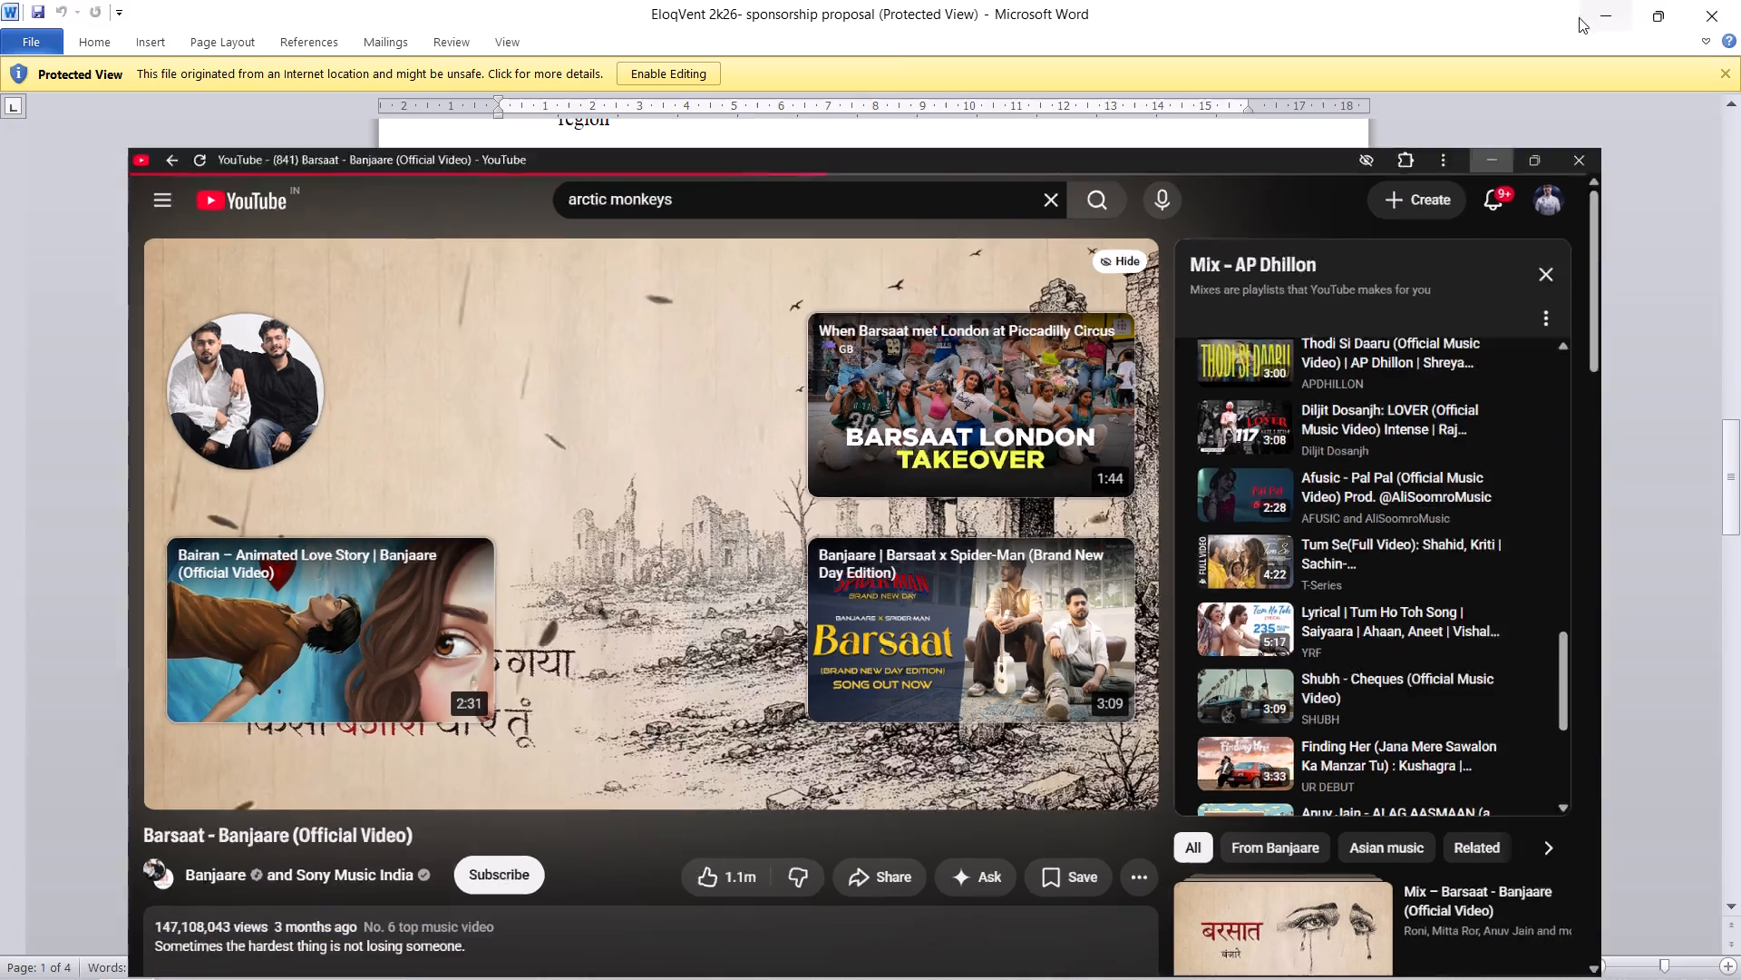
Switch to Canva in Chrome, create a new blank presentation design, and dismiss the live caption overlay.
{"action": "scroll", "coordinate": [571, 617], "scroll_direction": "down", "scroll_amount": 5}
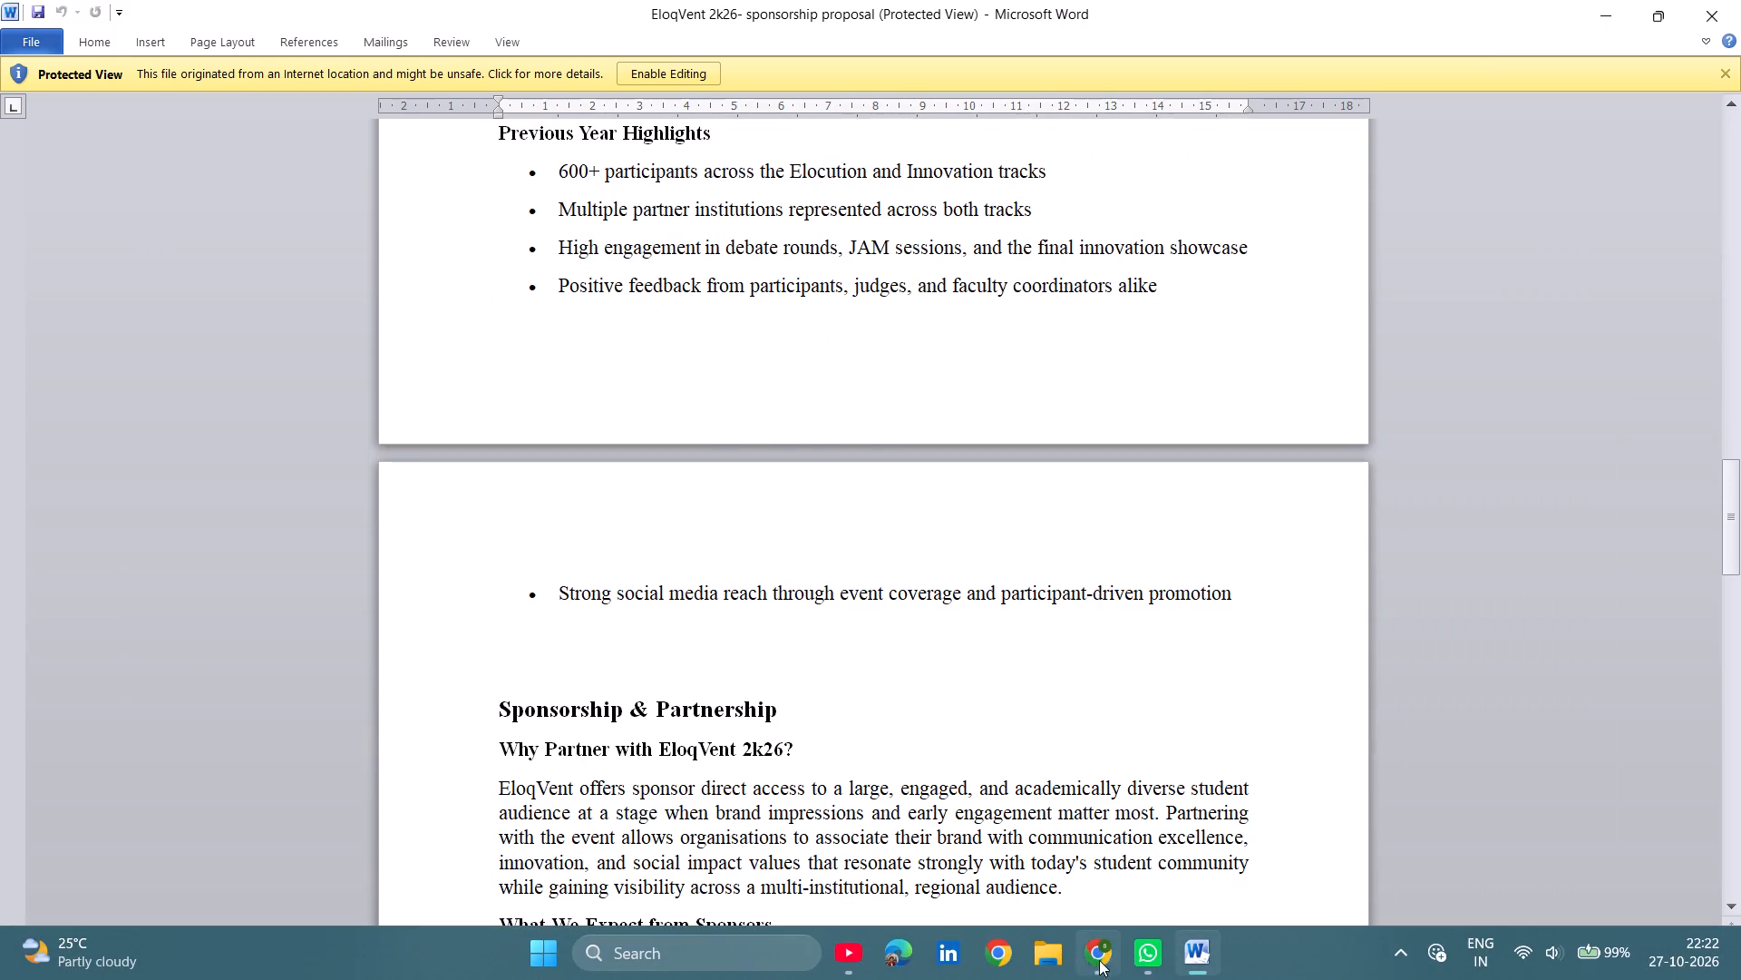
{"action": "left_click", "coordinate": [1102, 959]}
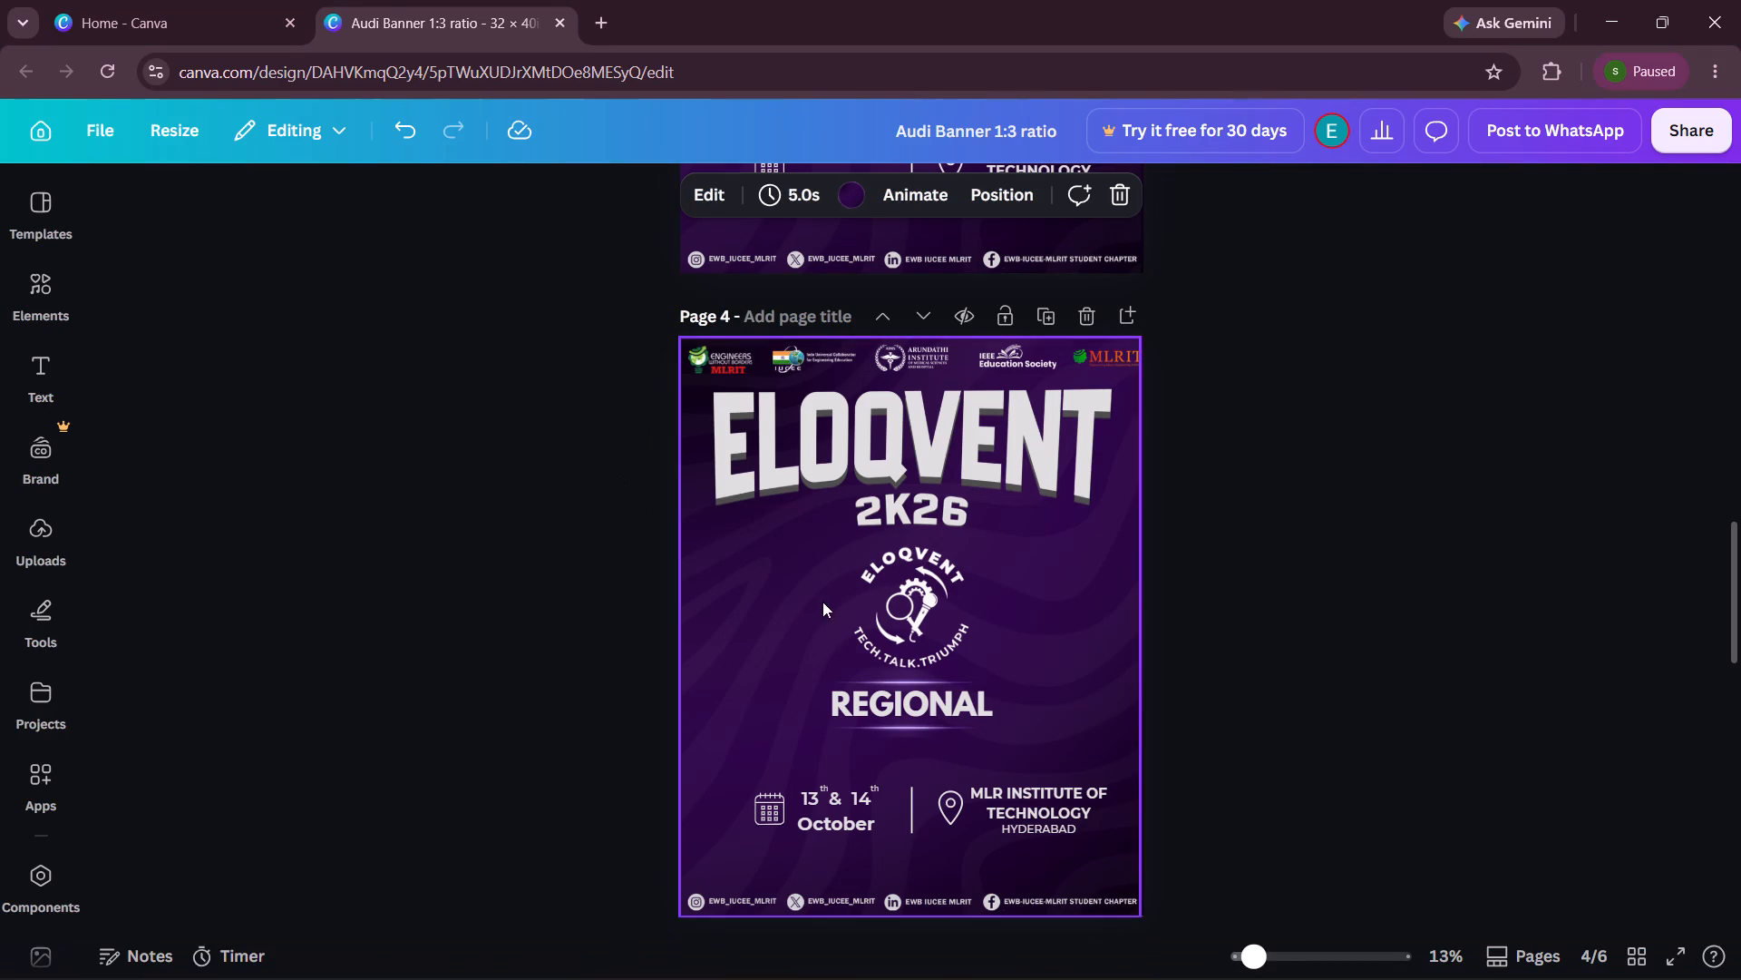
{"action": "left_click", "coordinate": [159, 0]}
{"action": "left_click", "coordinate": [48, 190]}
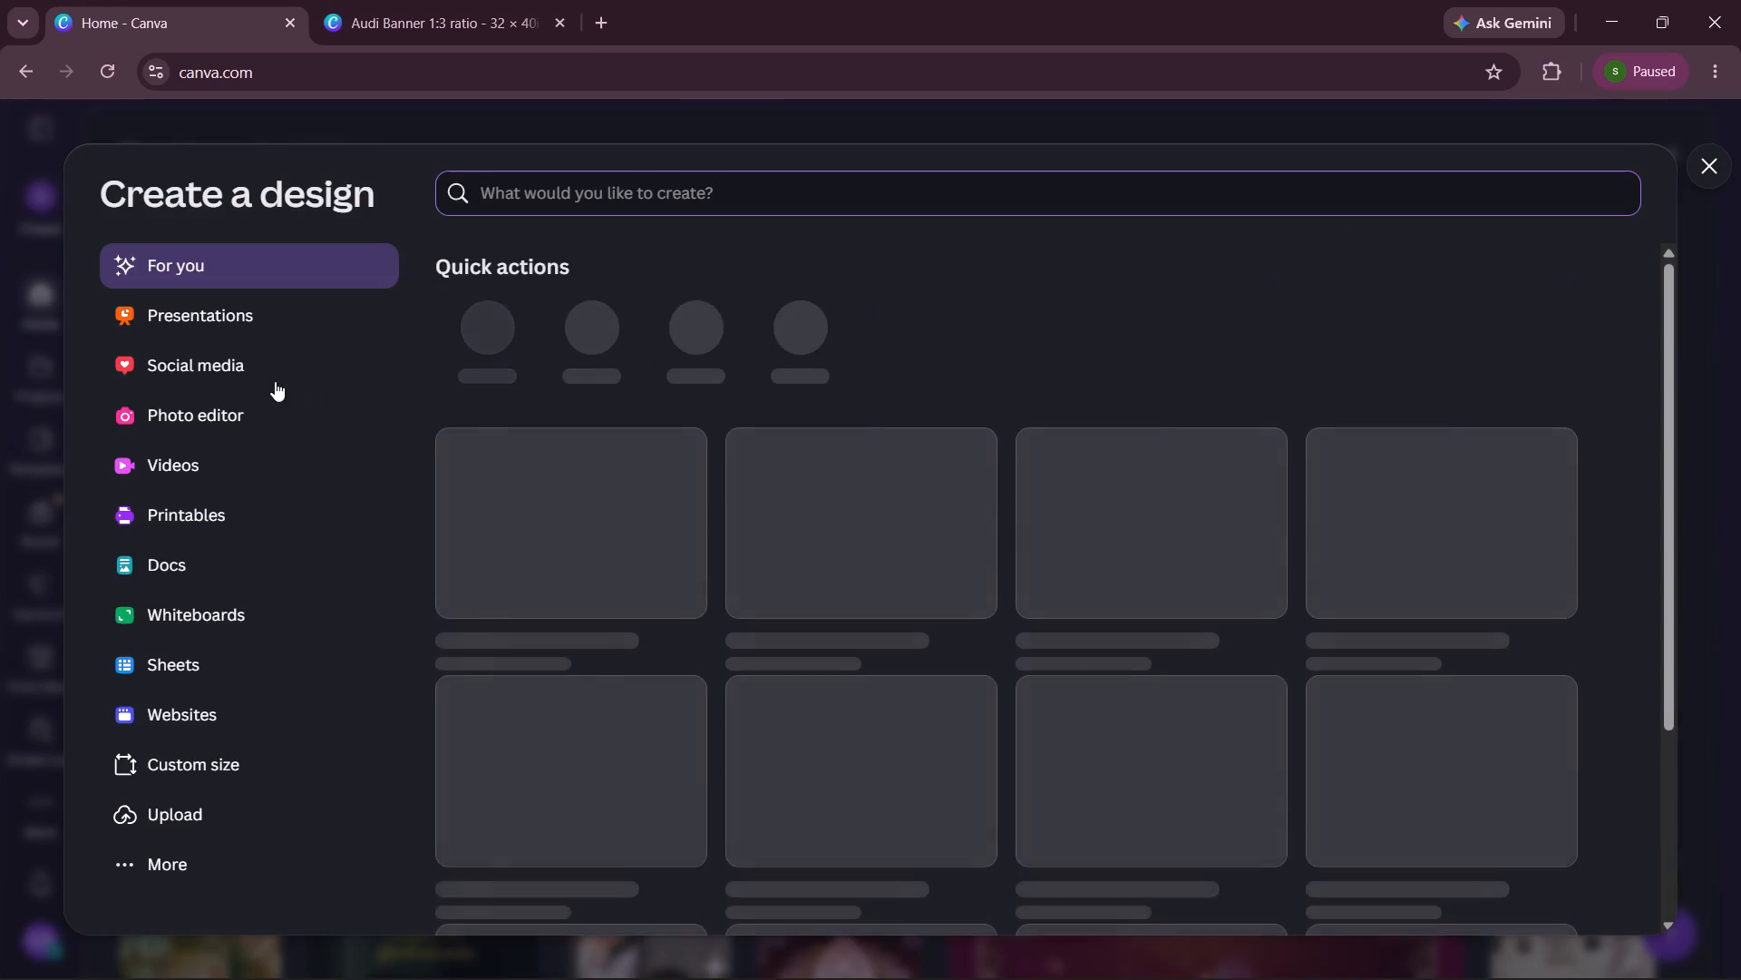
{"action": "left_click", "coordinate": [219, 331]}
{"action": "left_click", "coordinate": [614, 424]}
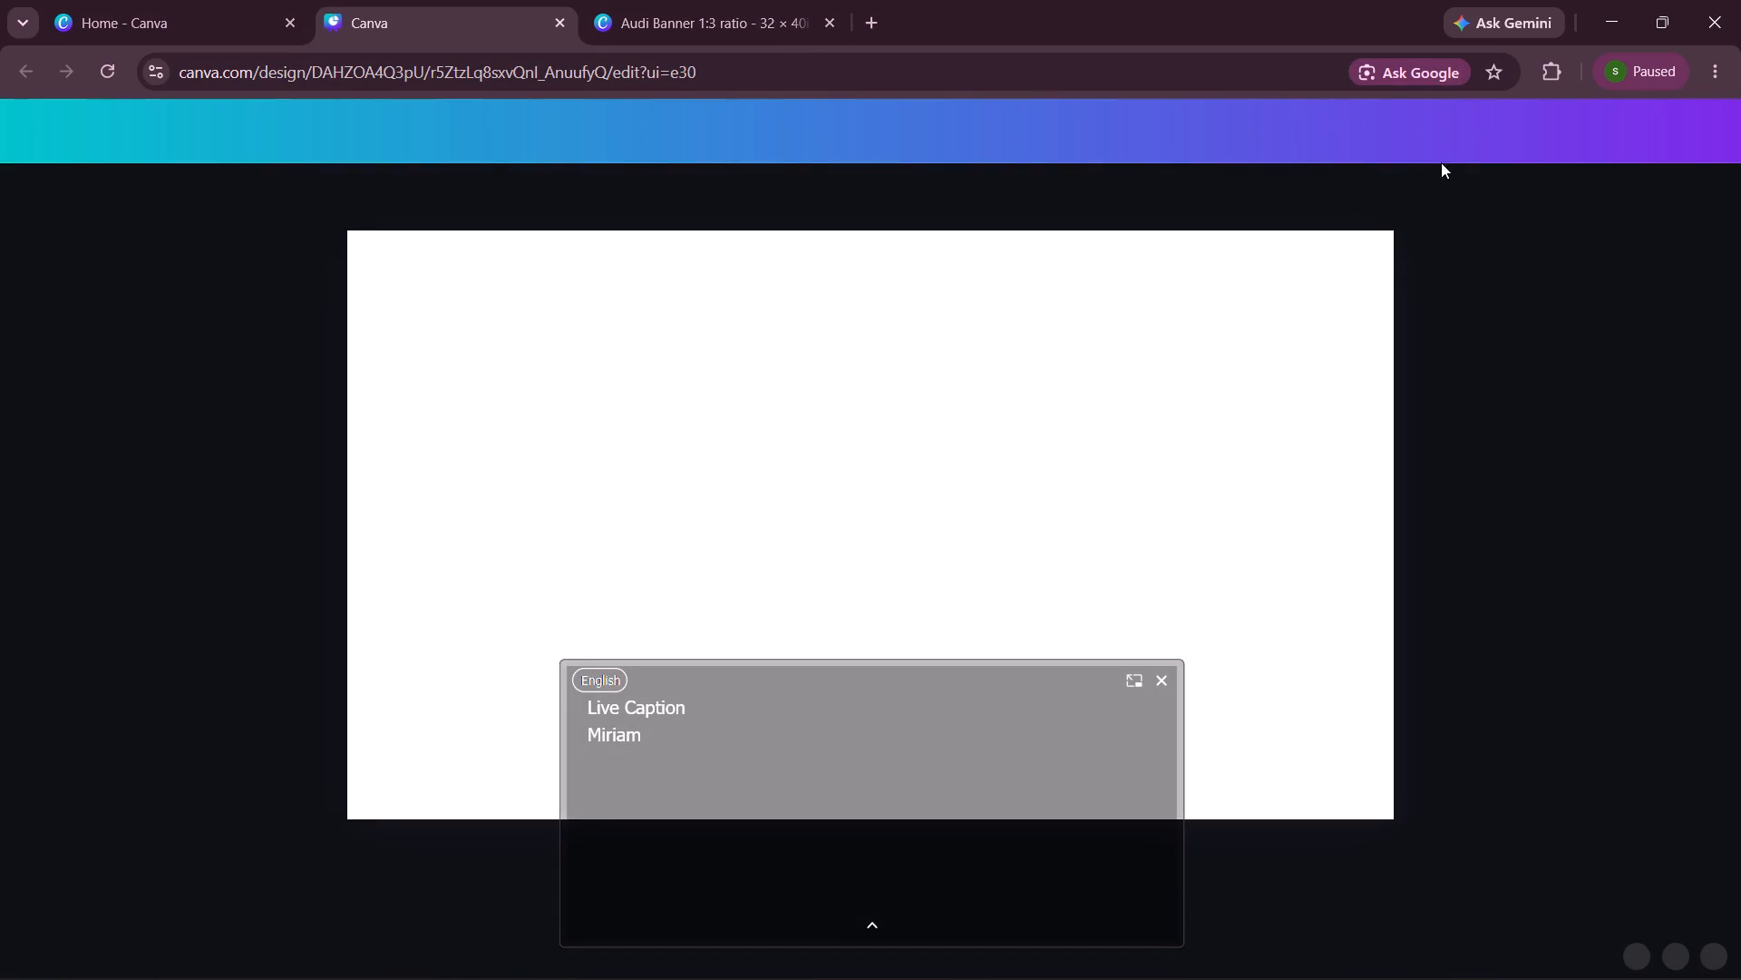
{"action": "left_click", "coordinate": [1168, 671]}
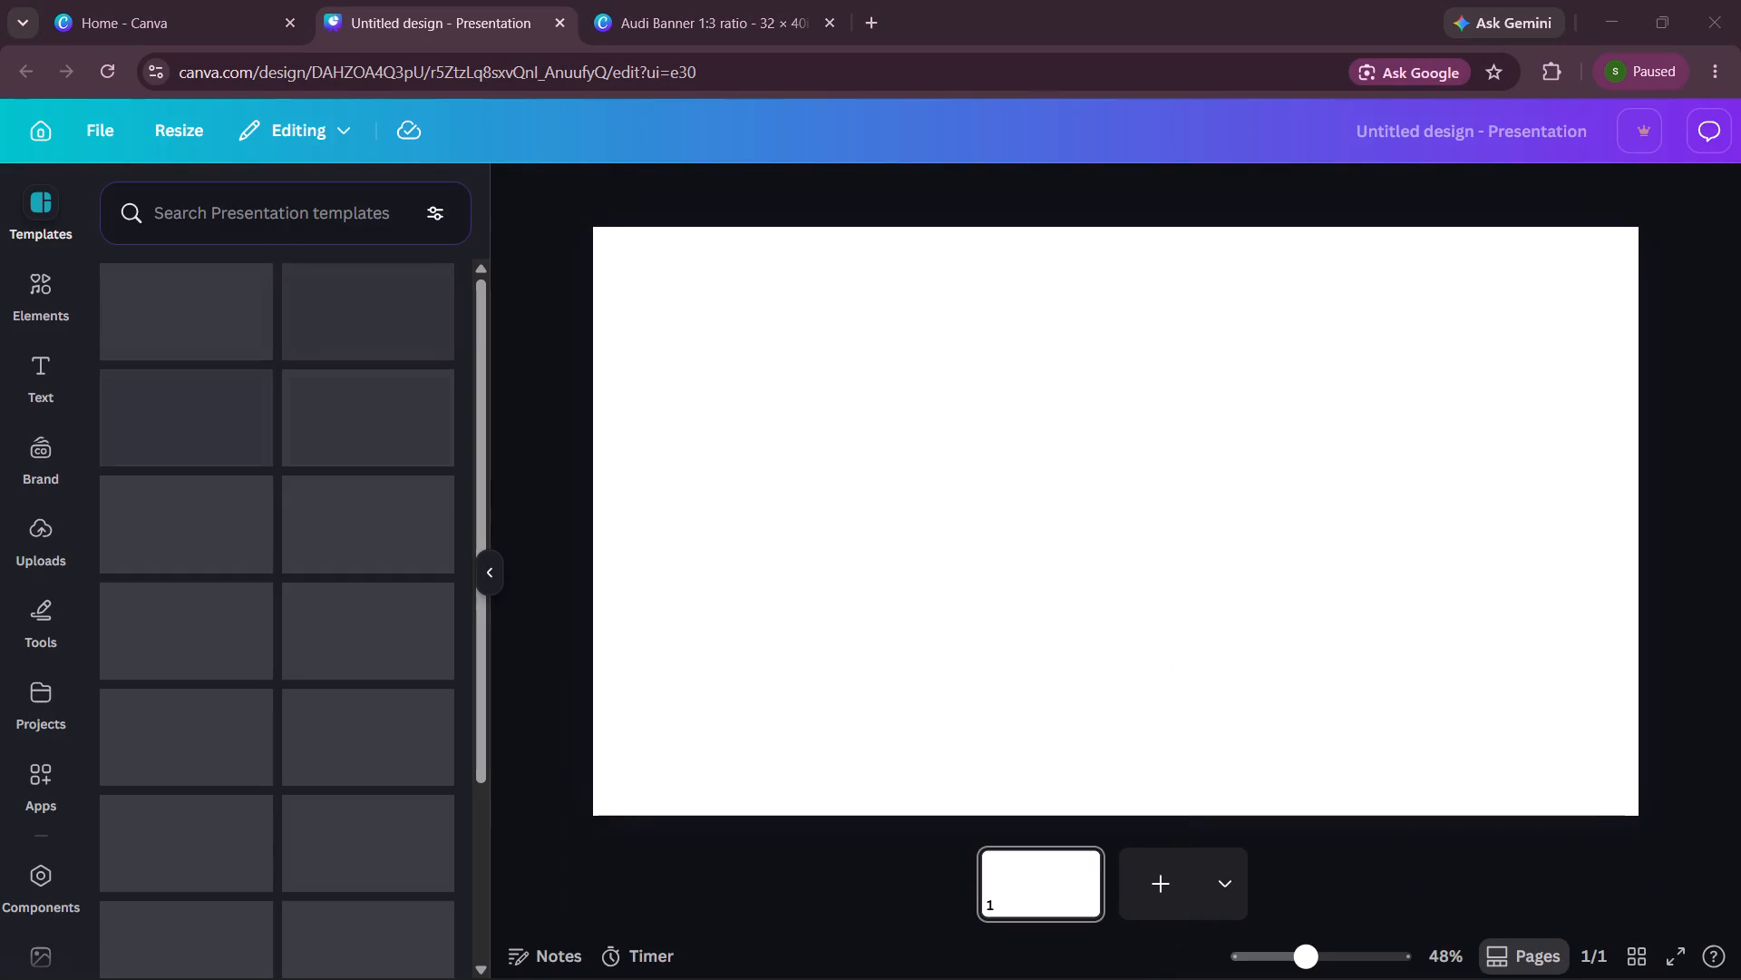
Rename the untitled presentation as "sponsor".
{"action": "left_click", "coordinate": [1460, 122]}
{"action": "left_click", "coordinate": [1696, 201]}
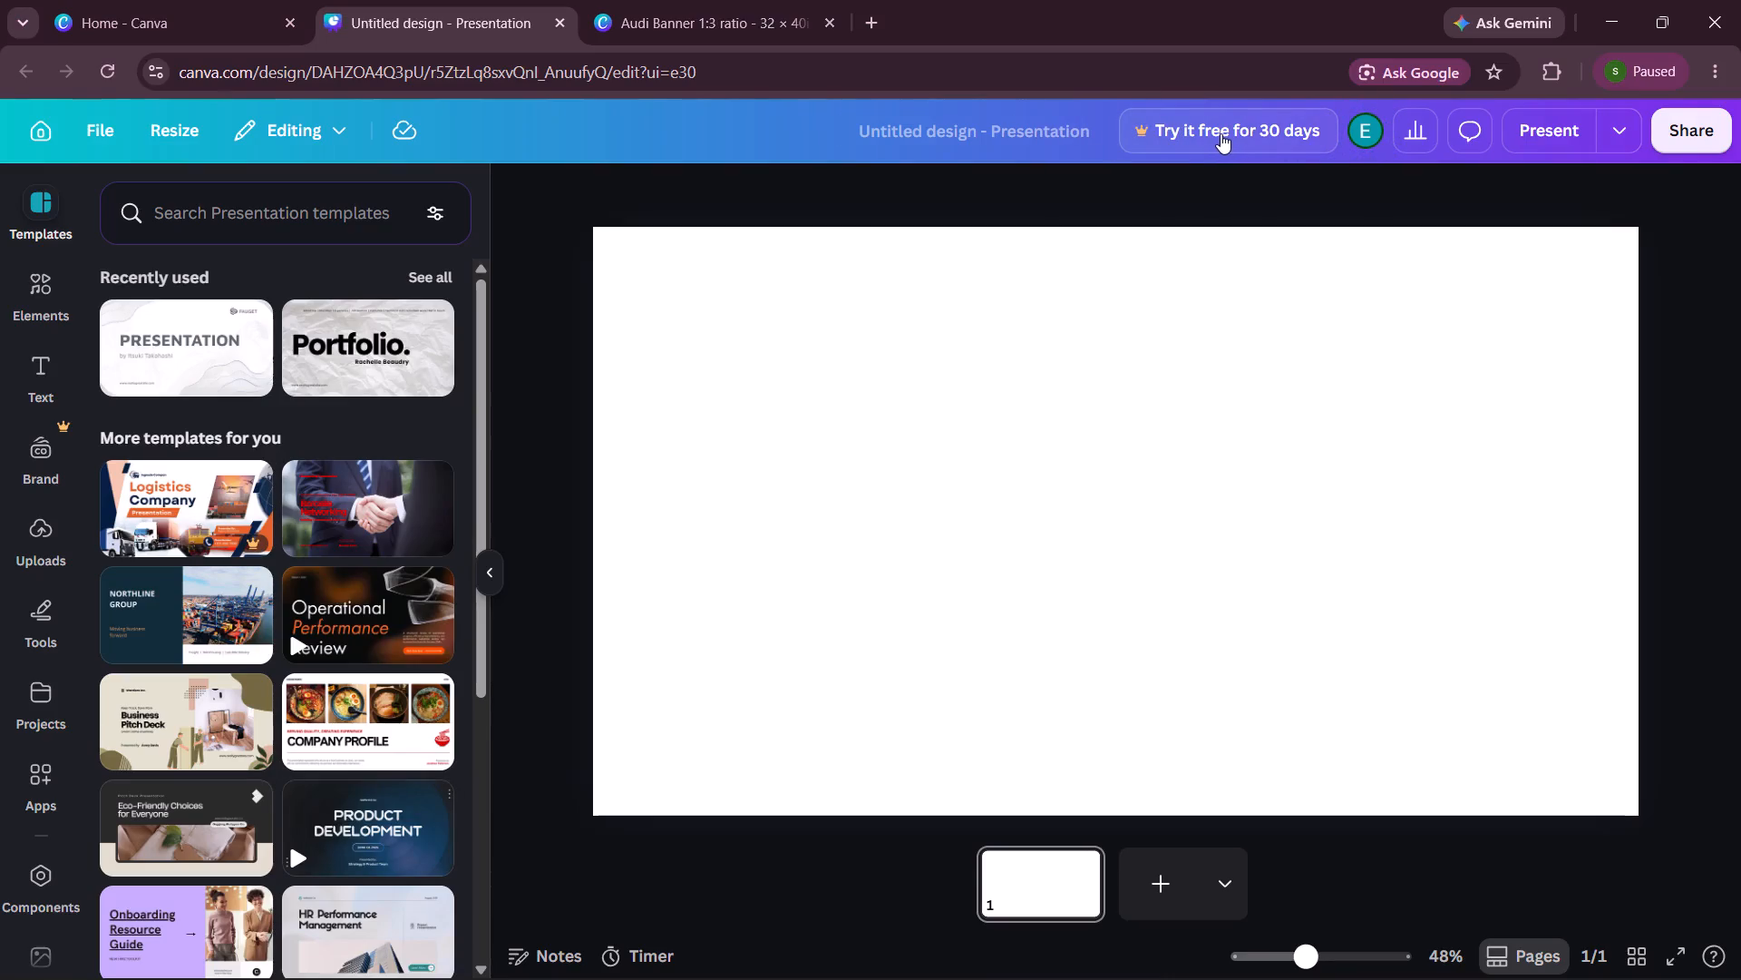
{"action": "left_click", "coordinate": [1360, 131]}
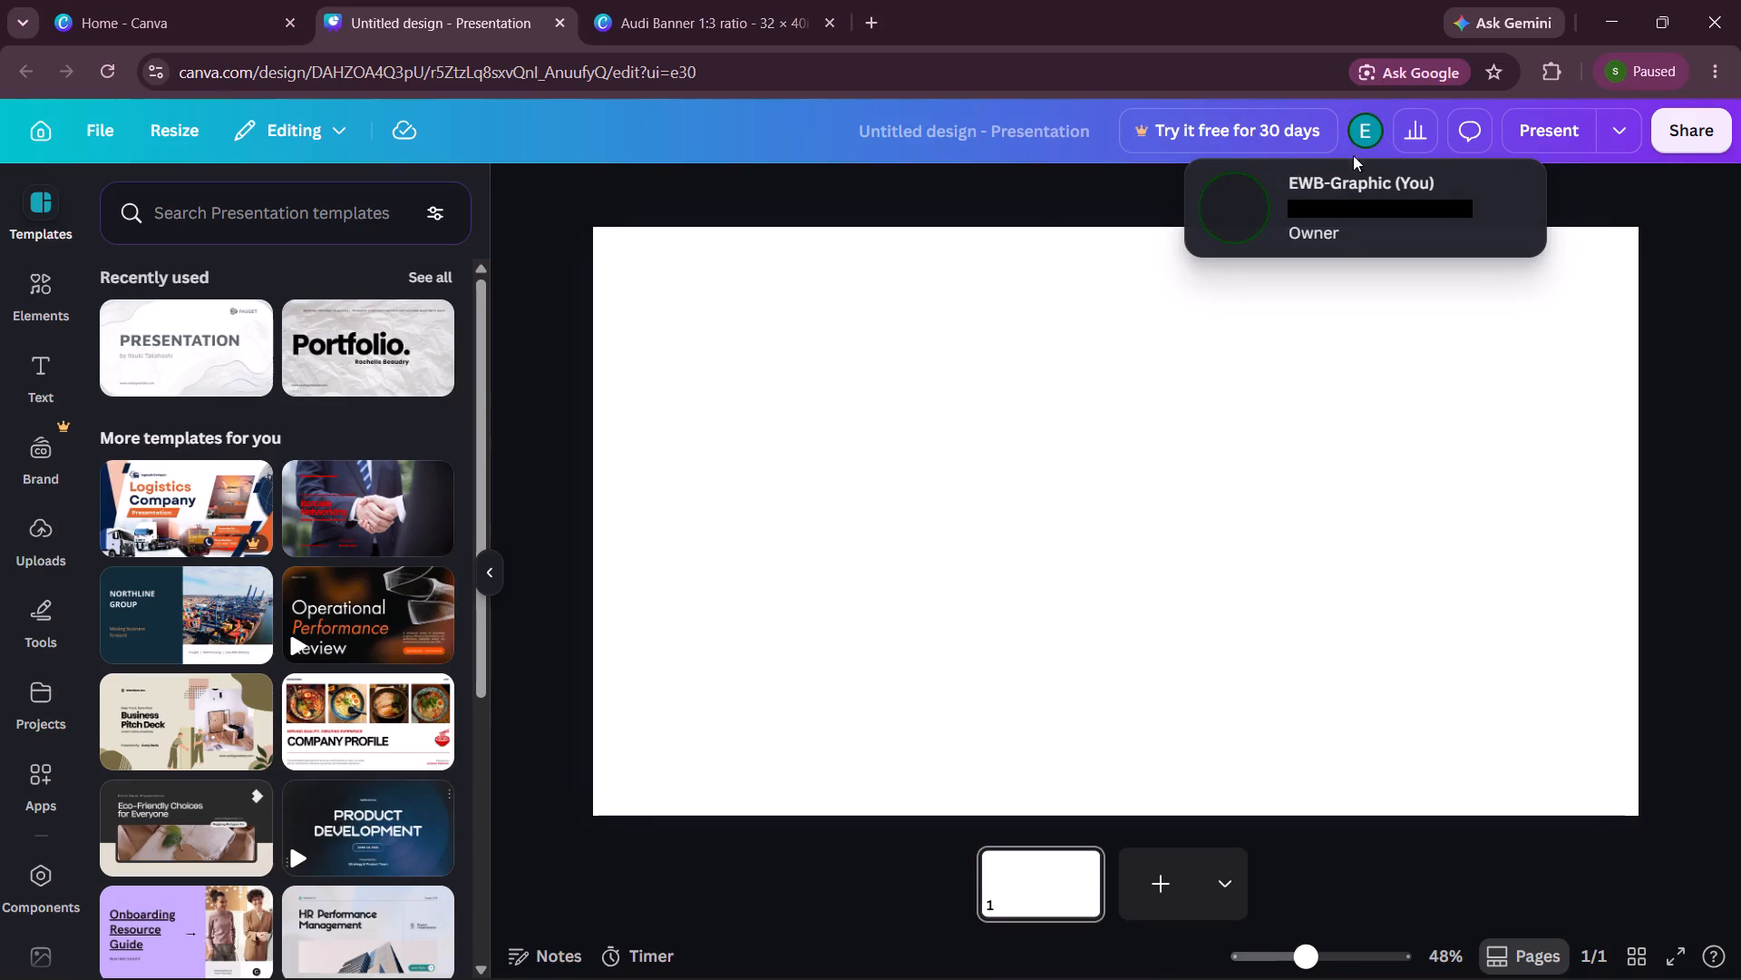
{"action": "left_click", "coordinate": [1070, 189]}
{"action": "left_click", "coordinate": [1006, 125]}
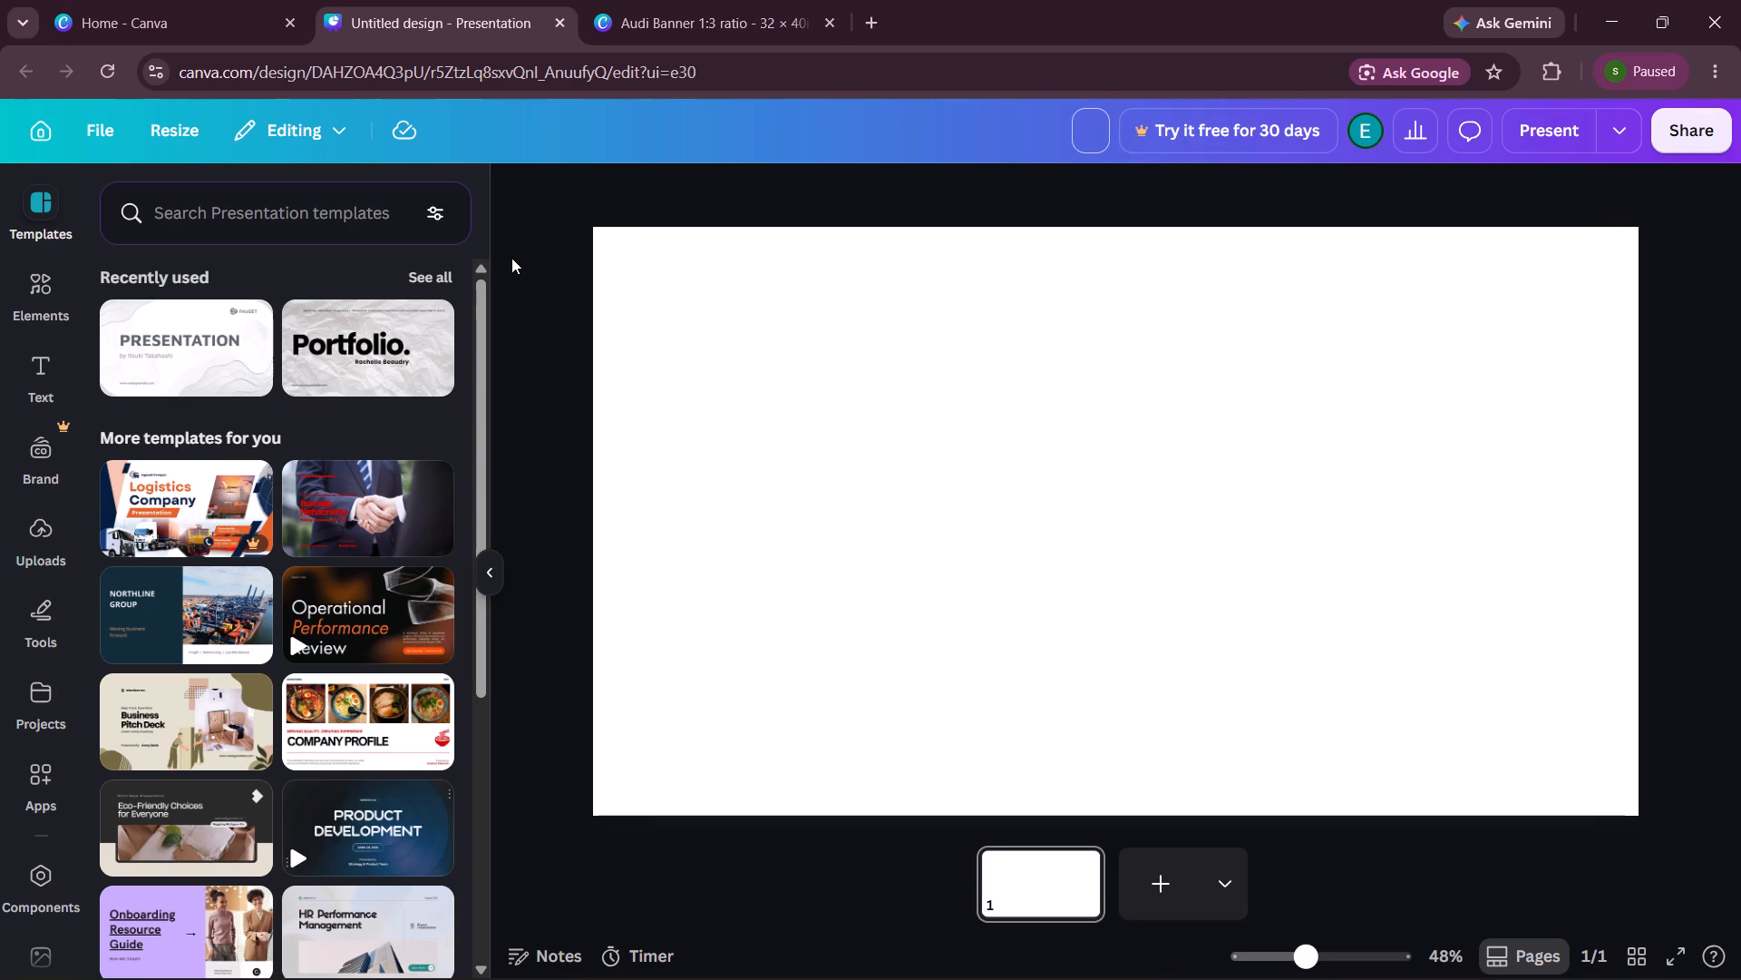
{"action": "type", "text": "sponsor"}
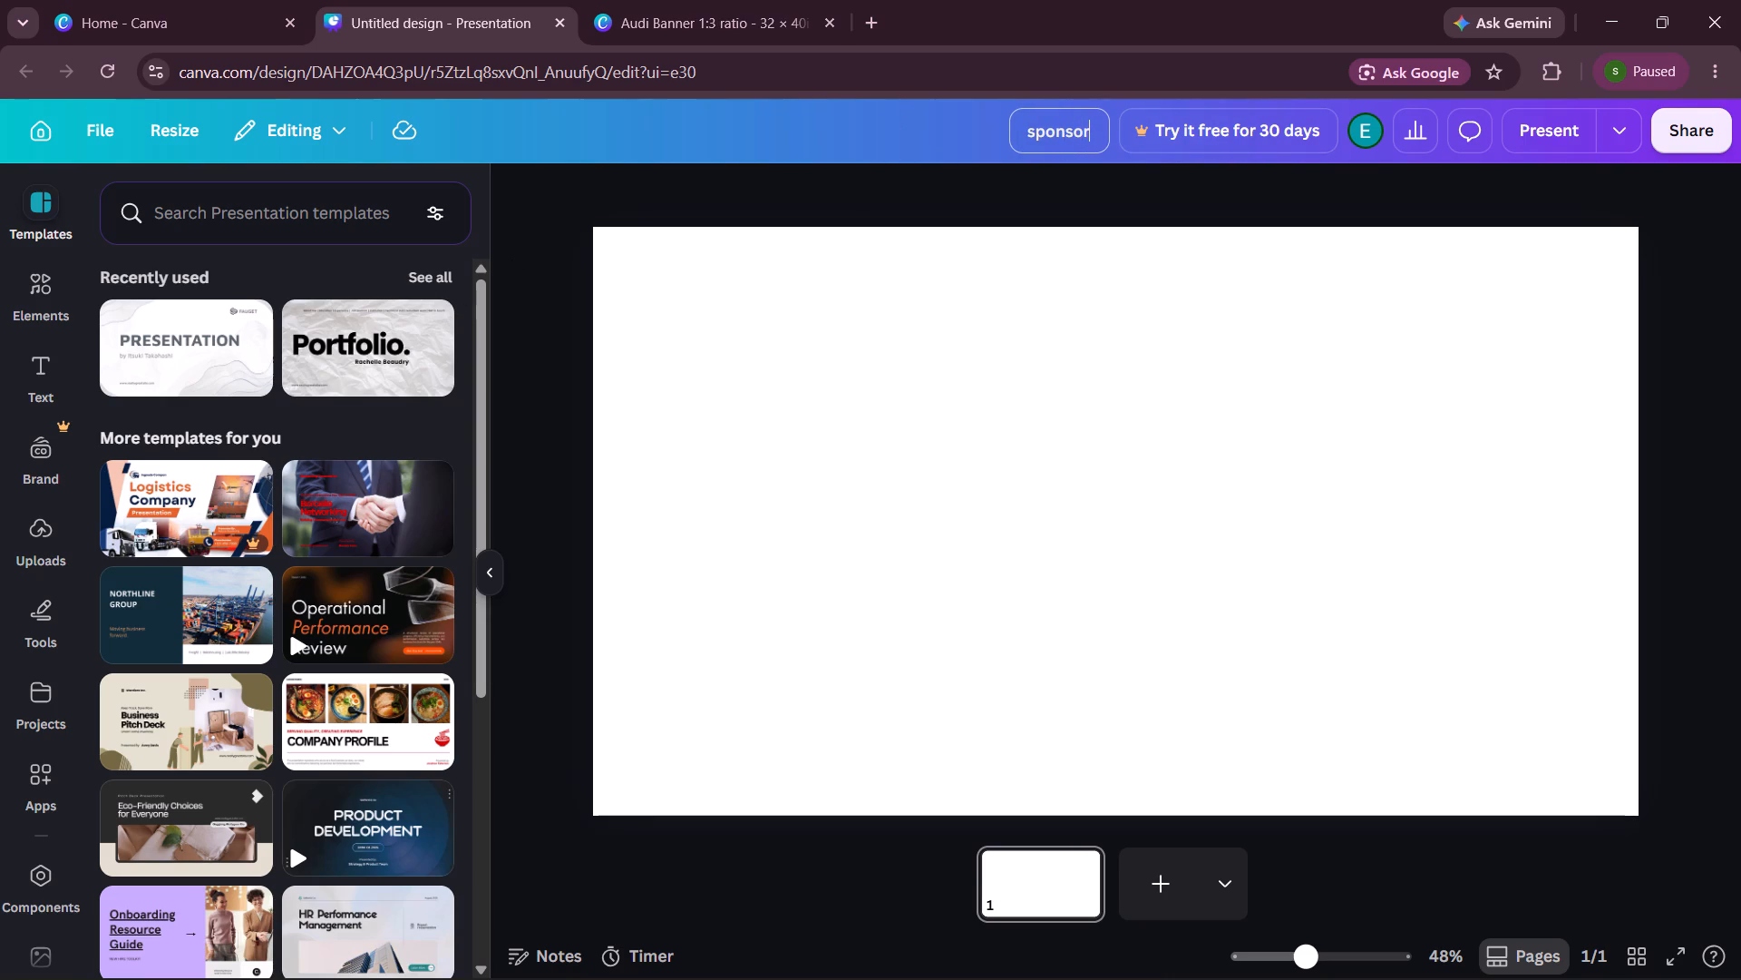
{"action": "key", "text": "Return"}
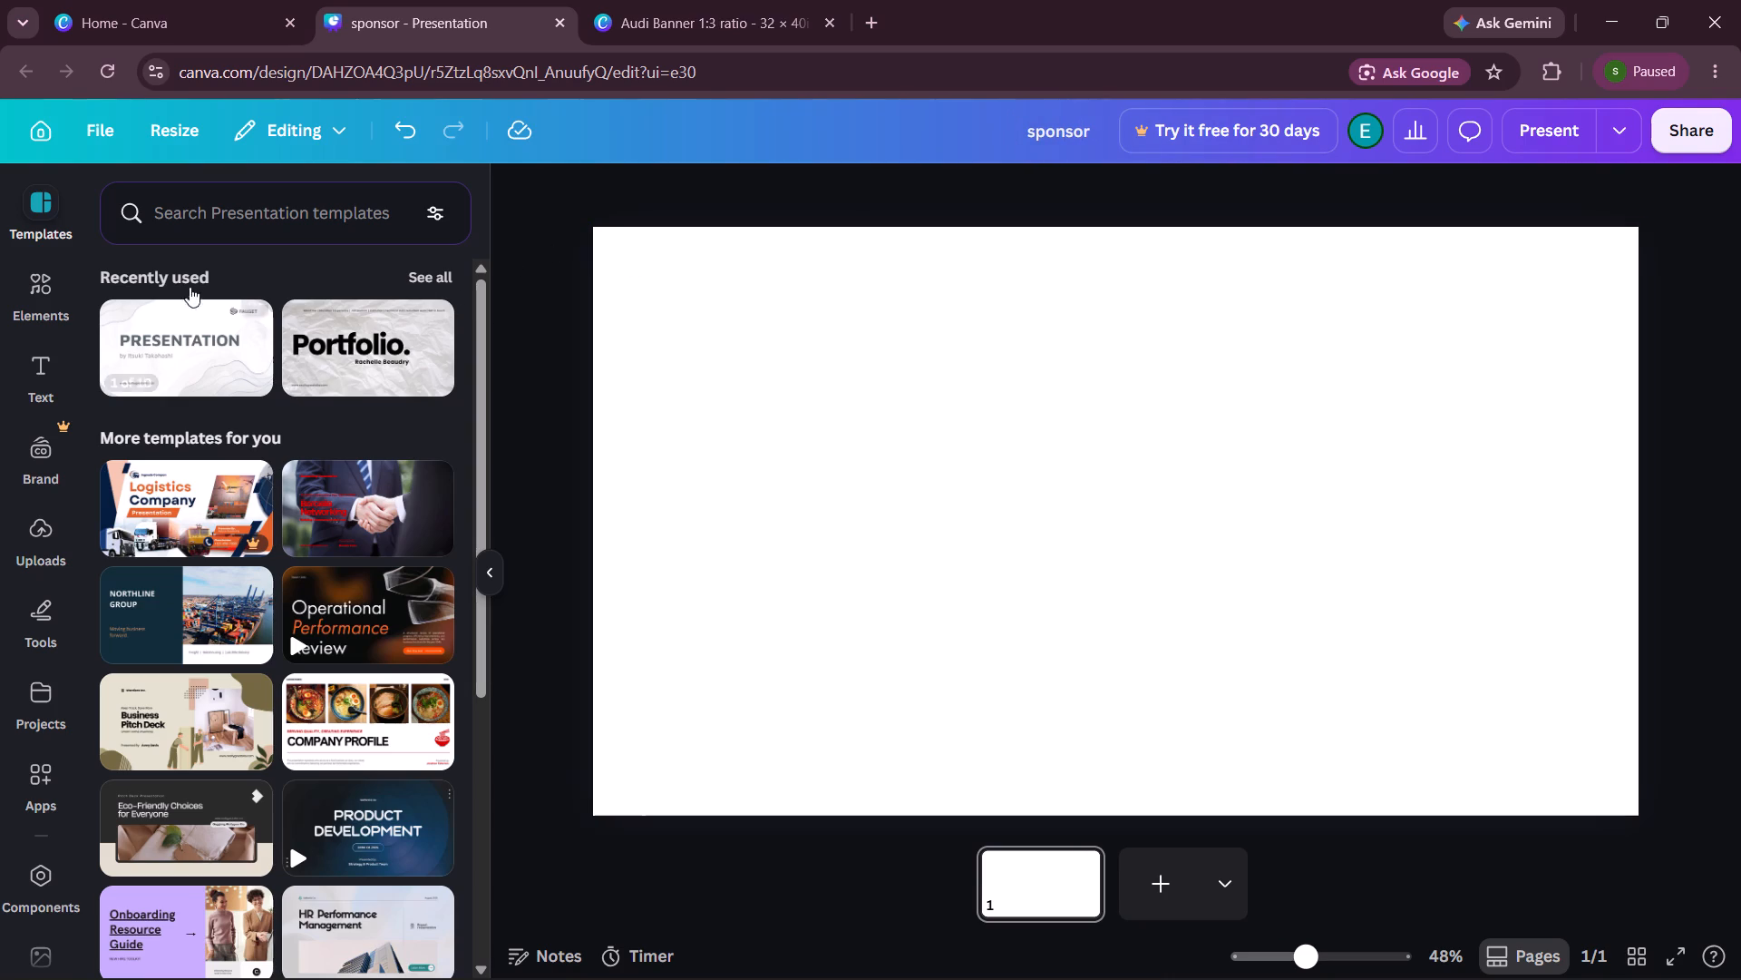
Search the presentation templates for "sponsor" and apply all 10 pages of the Red Yellow and Blue Modern Event Sponsorship Presentation.
{"action": "left_click", "coordinate": [206, 223]}
{"action": "type", "text": "sponsor"}
{"action": "key", "text": "Return"}
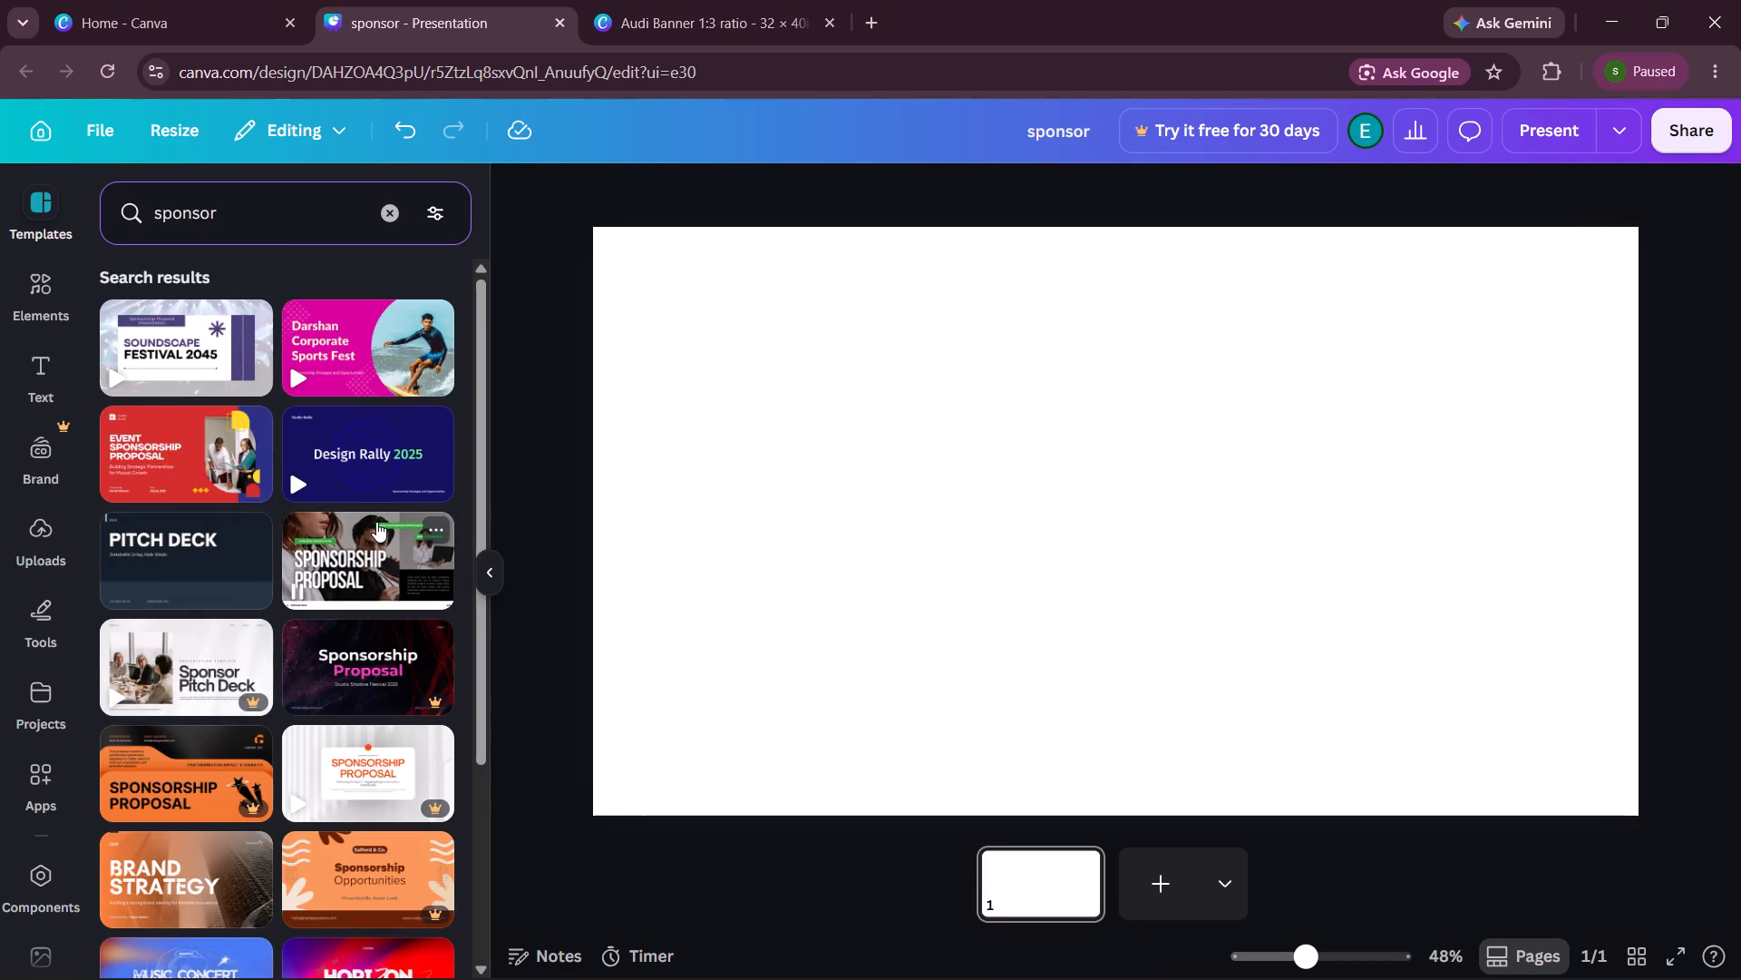
{"action": "left_click", "coordinate": [202, 456]}
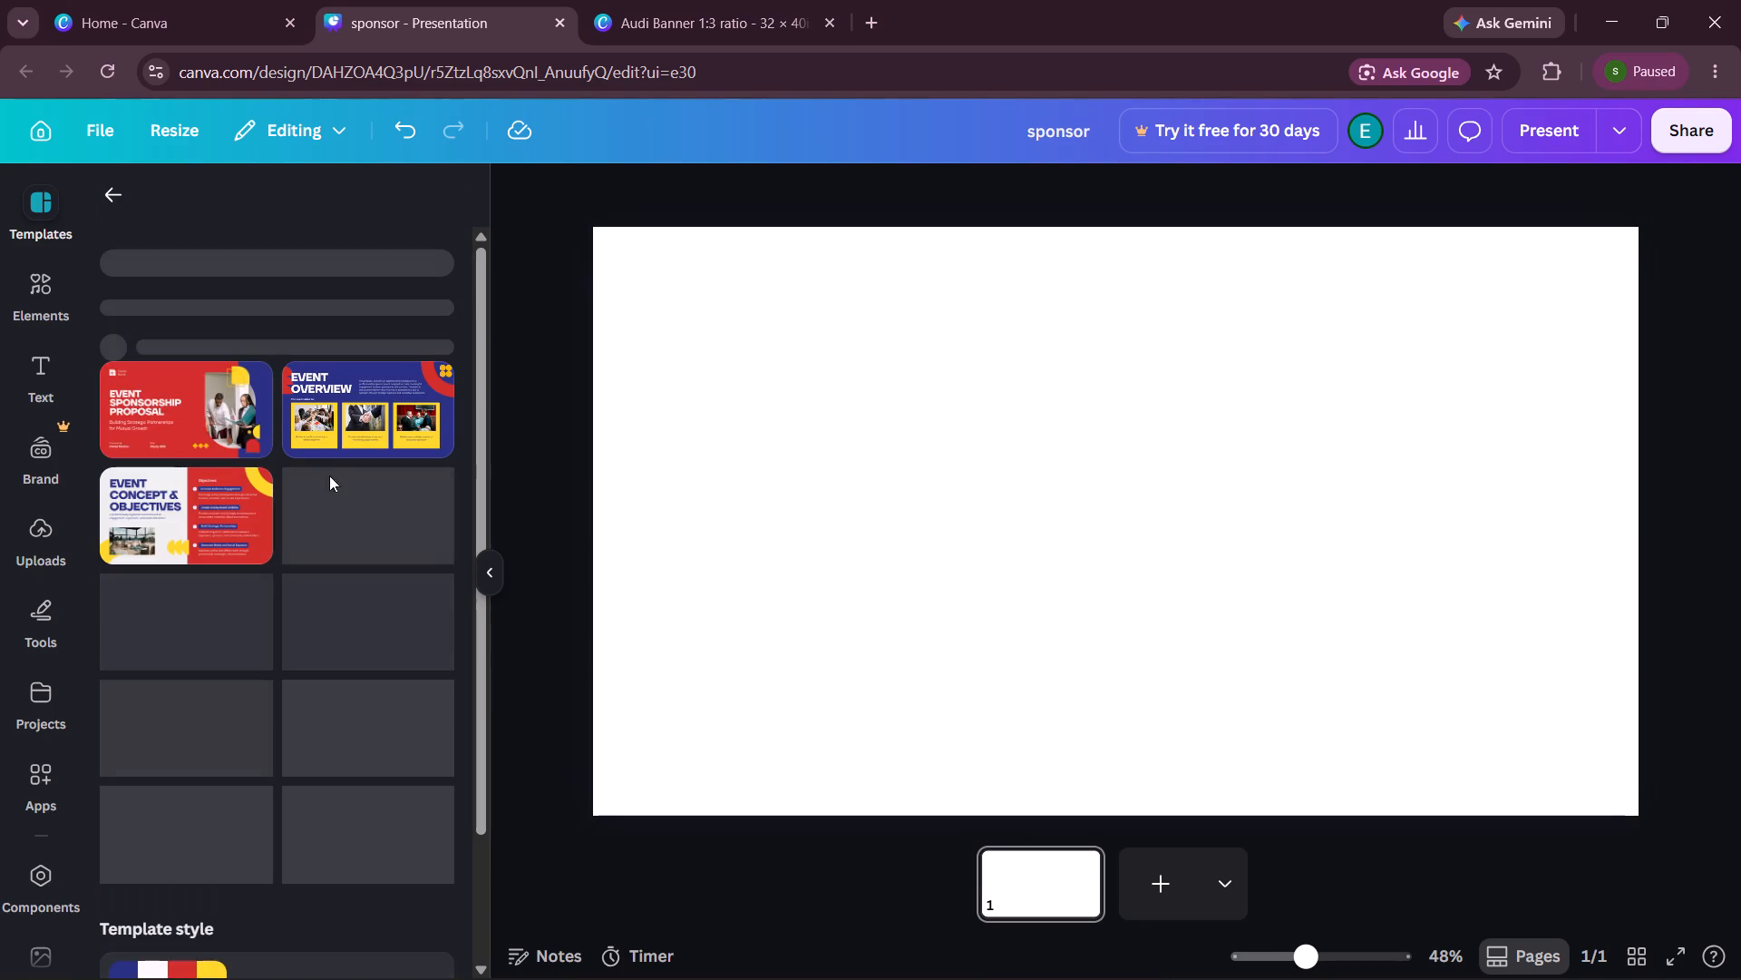
{"action": "scroll", "coordinate": [364, 765], "scroll_direction": "down", "scroll_amount": 6}
{"action": "scroll", "coordinate": [347, 765], "scroll_direction": "up", "scroll_amount": 2}
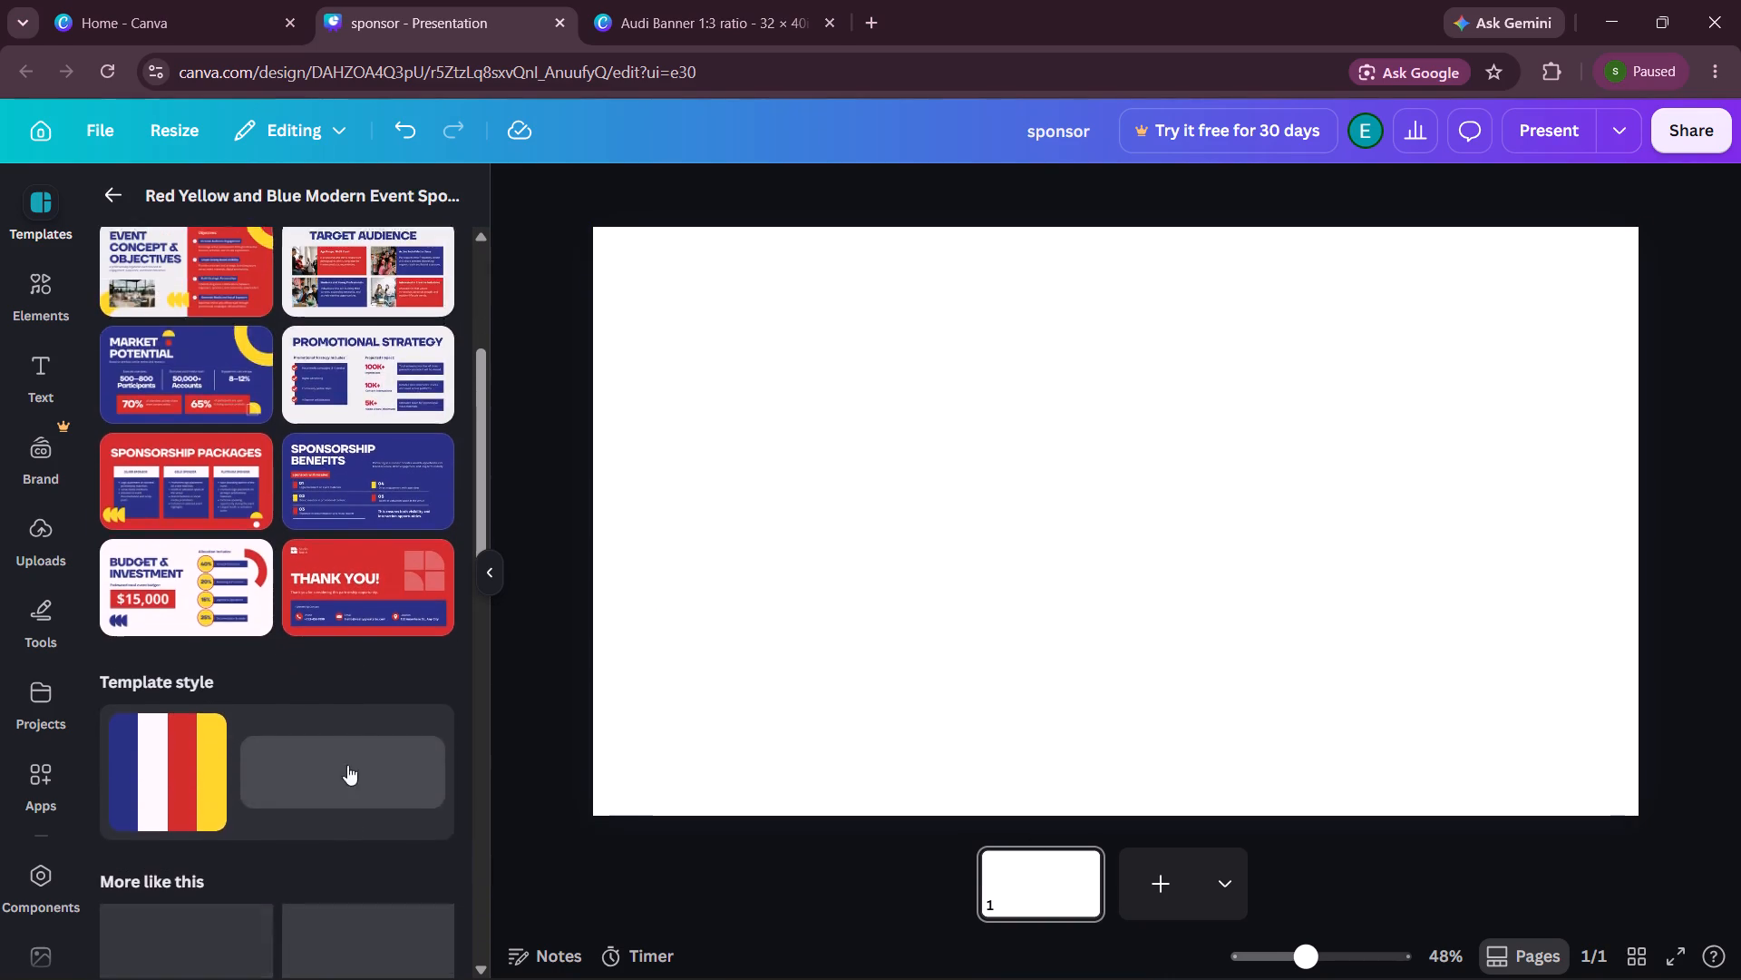
{"action": "scroll", "coordinate": [347, 765], "scroll_direction": "up", "scroll_amount": 4}
{"action": "left_click", "coordinate": [229, 445]}
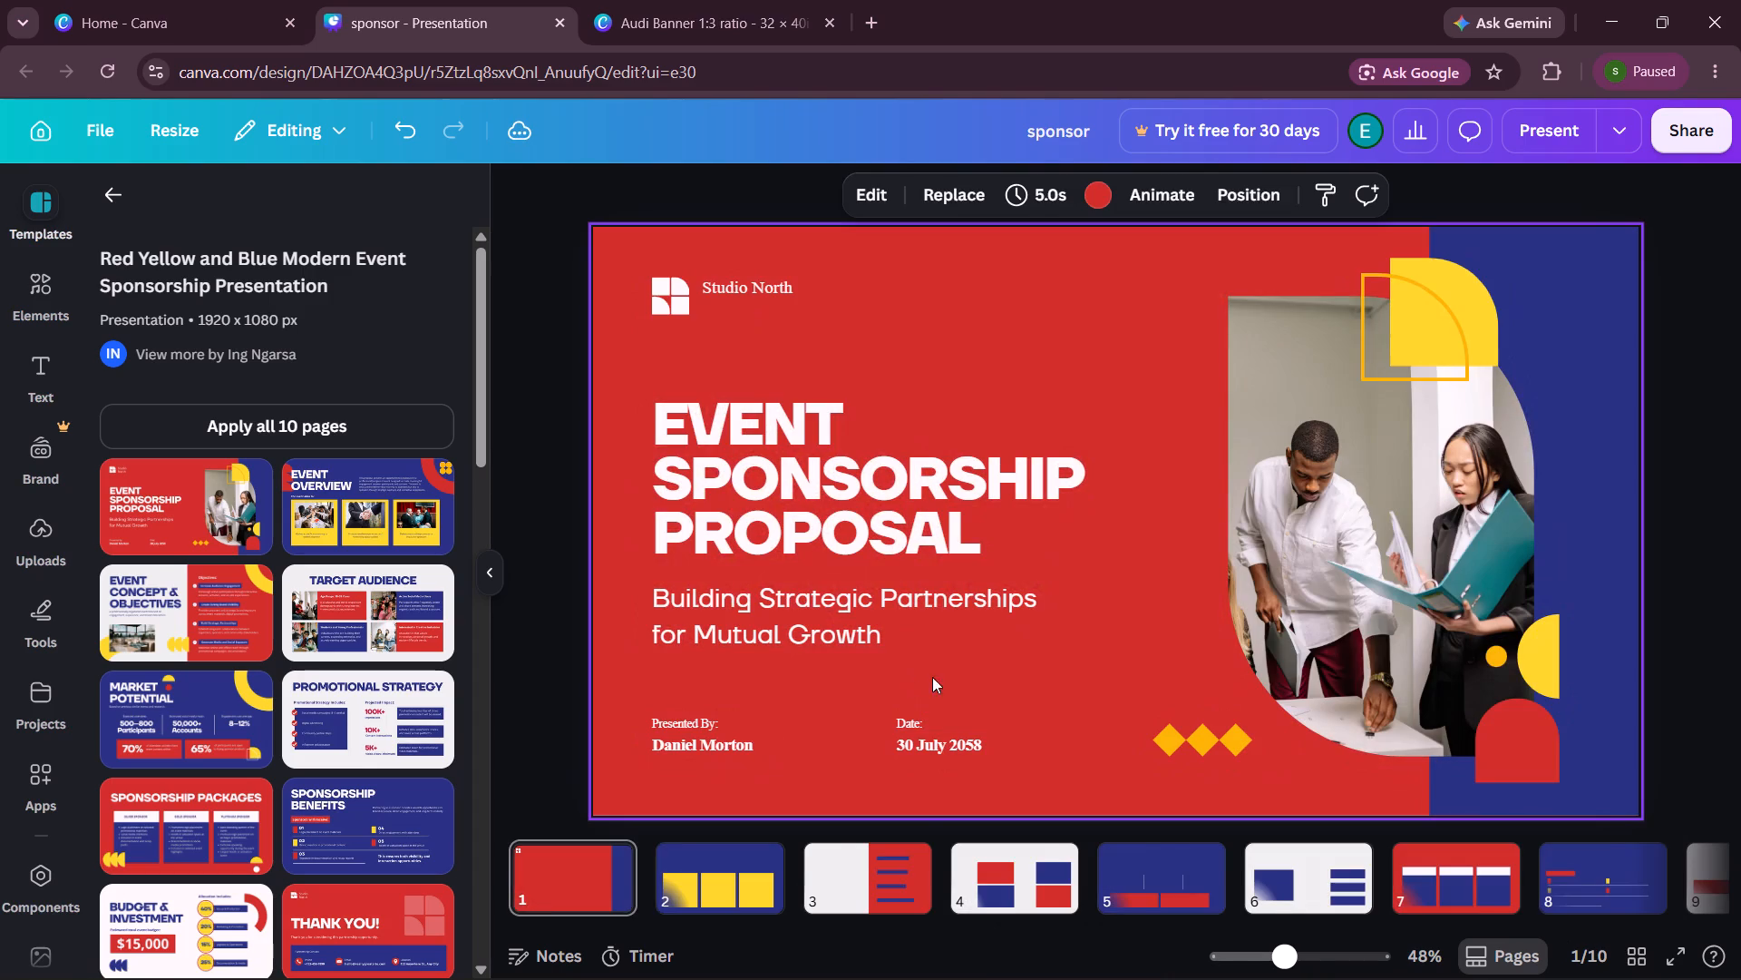
Examine the layouts of the applied template's pages, from the event overview through sponsorship benefits.
{"action": "scroll", "coordinate": [919, 871], "scroll_direction": "down", "scroll_amount": 8}
{"action": "scroll", "coordinate": [911, 867], "scroll_direction": "up", "scroll_amount": 8}
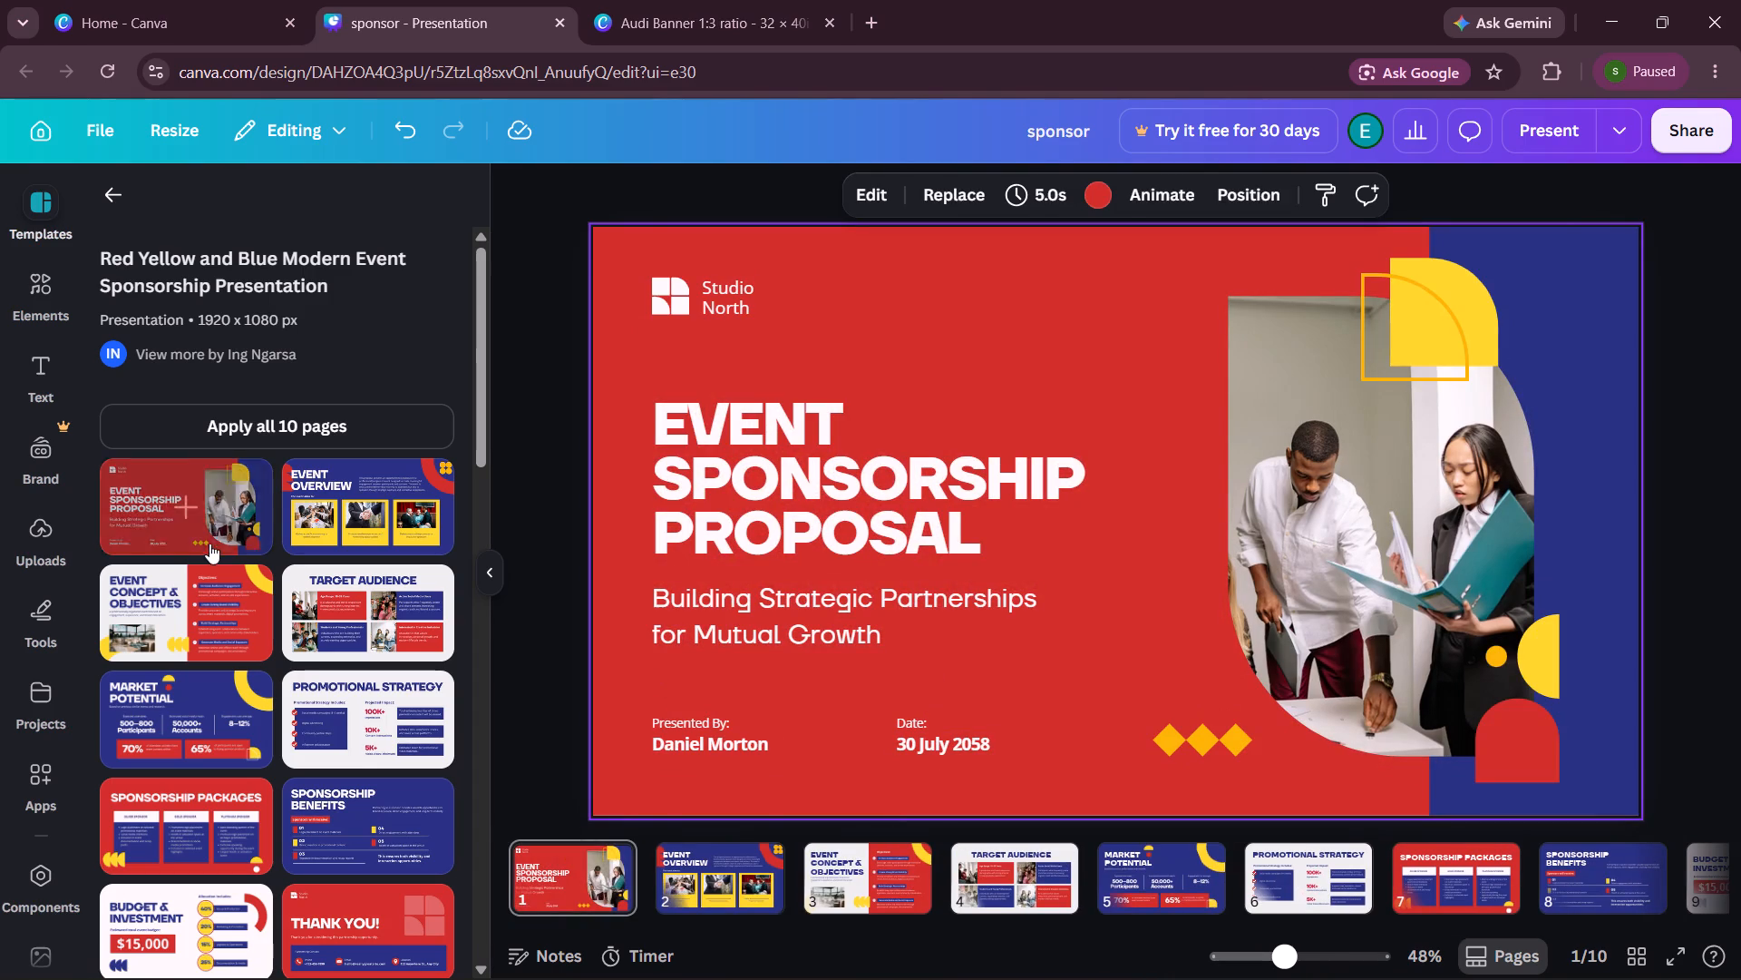
{"action": "left_click", "coordinate": [684, 877]}
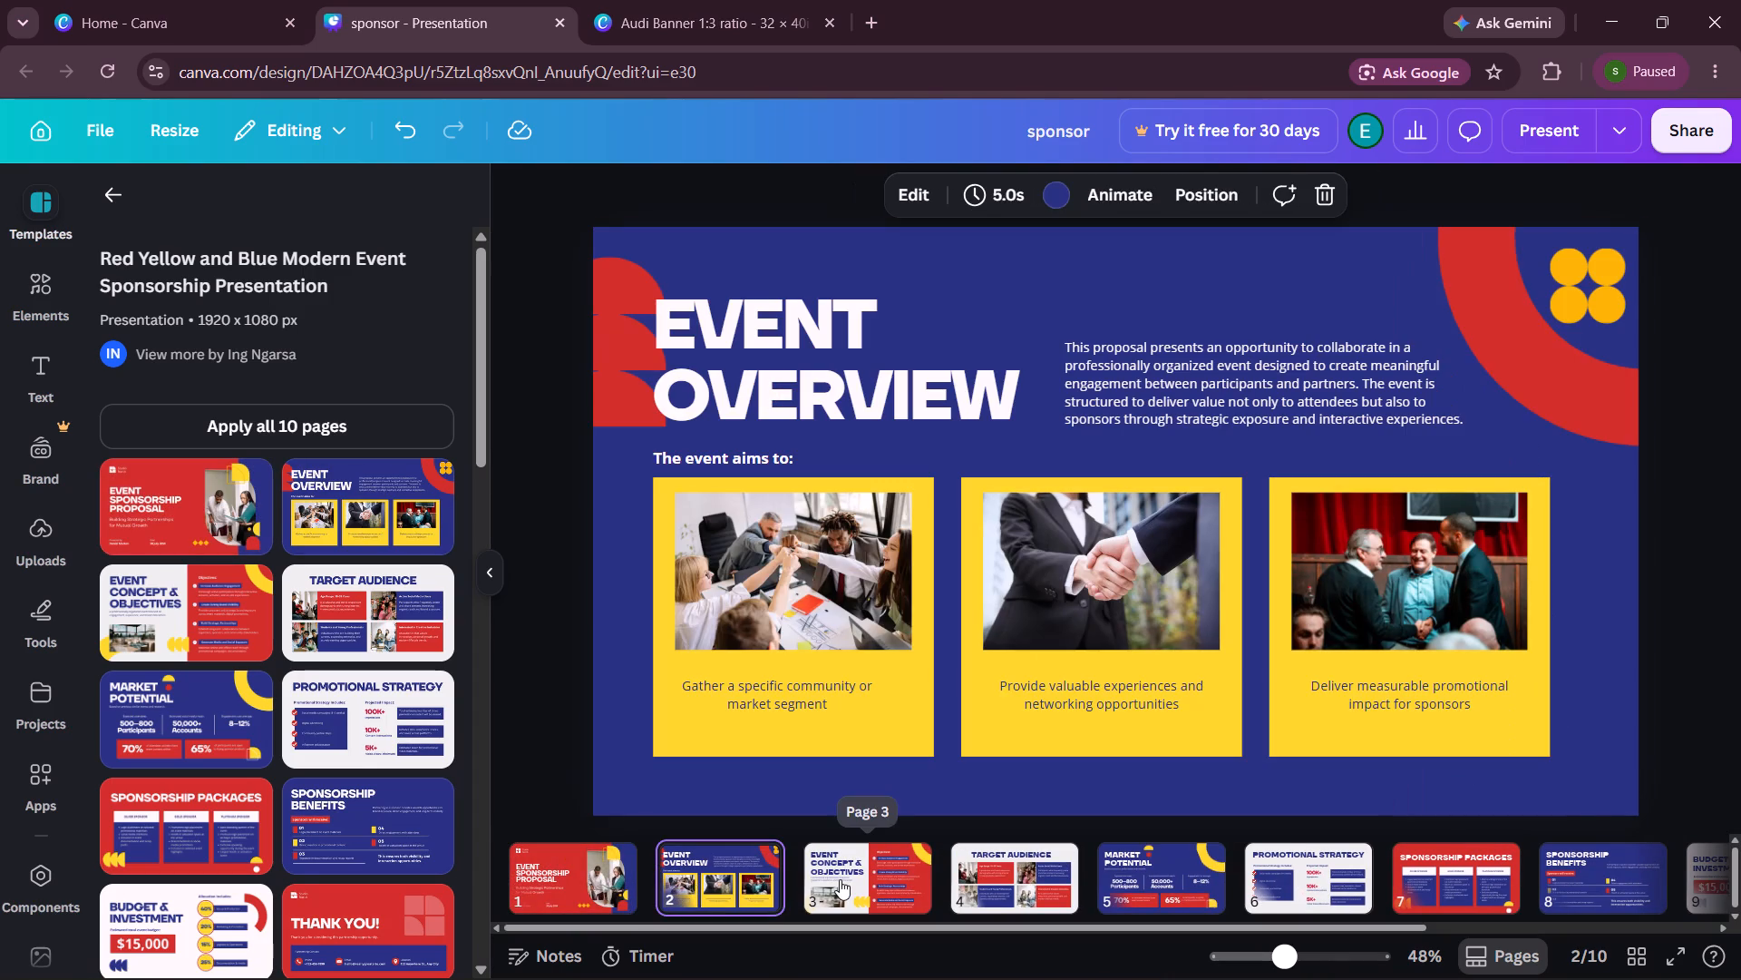
{"action": "left_click", "coordinate": [840, 879]}
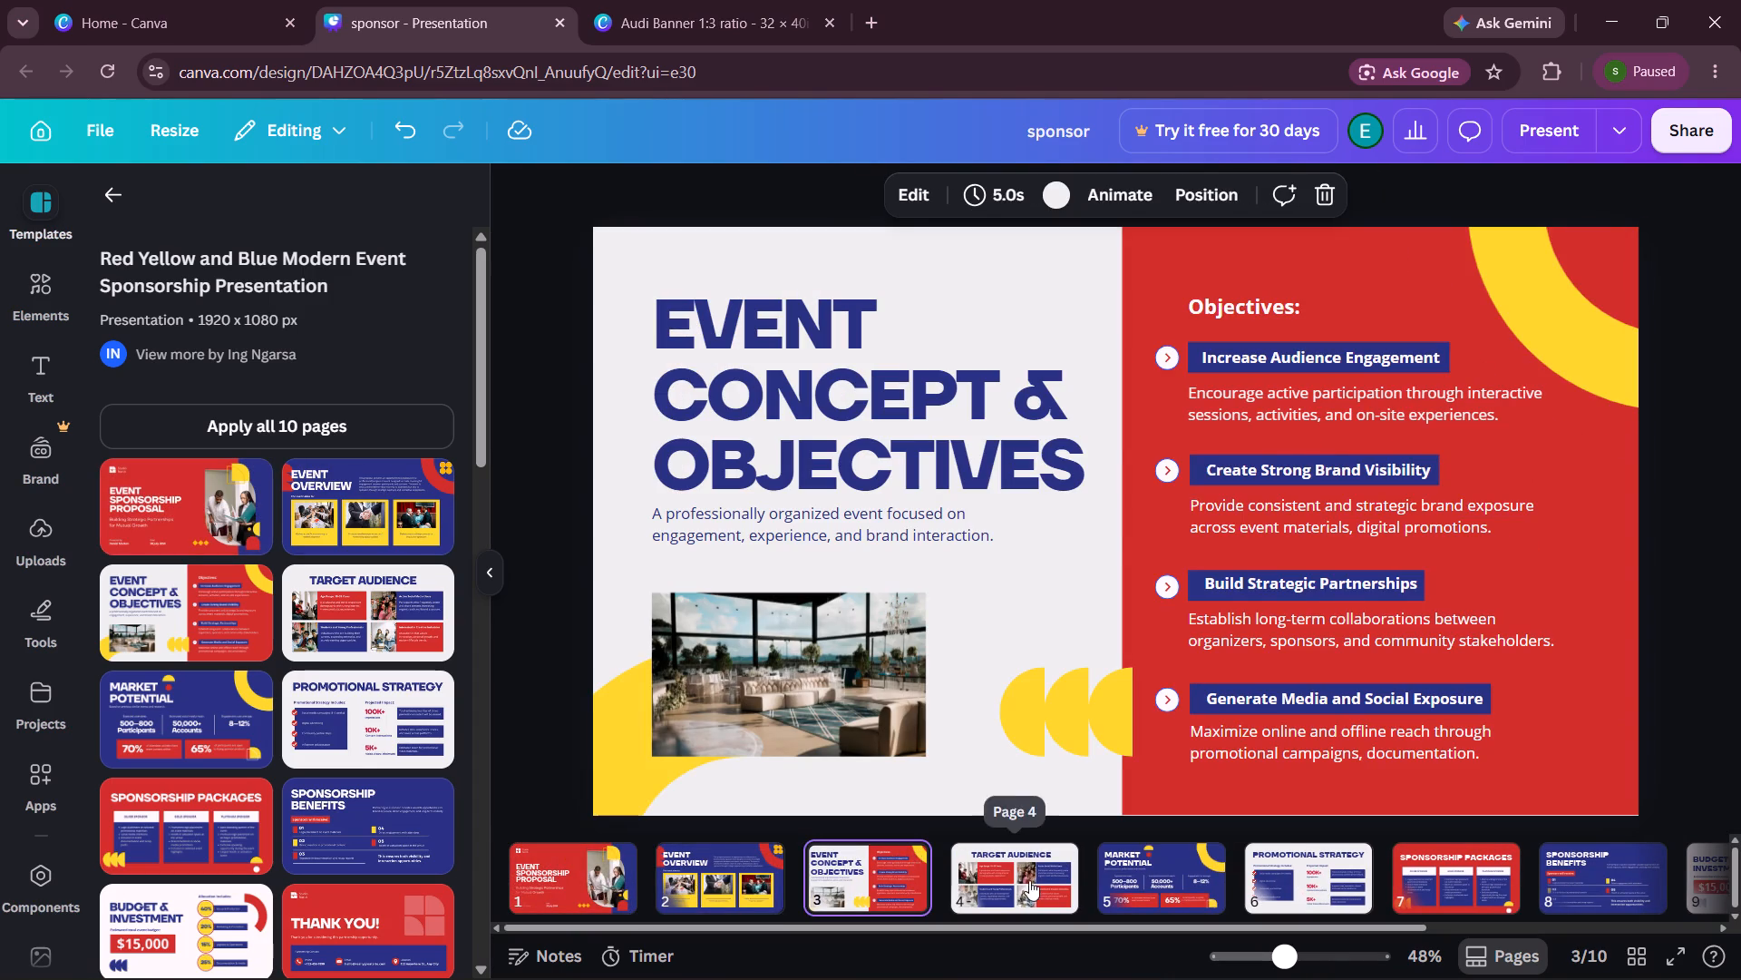
{"action": "left_click", "coordinate": [1030, 880]}
{"action": "left_click", "coordinate": [1171, 897]}
{"action": "left_click", "coordinate": [1271, 897]}
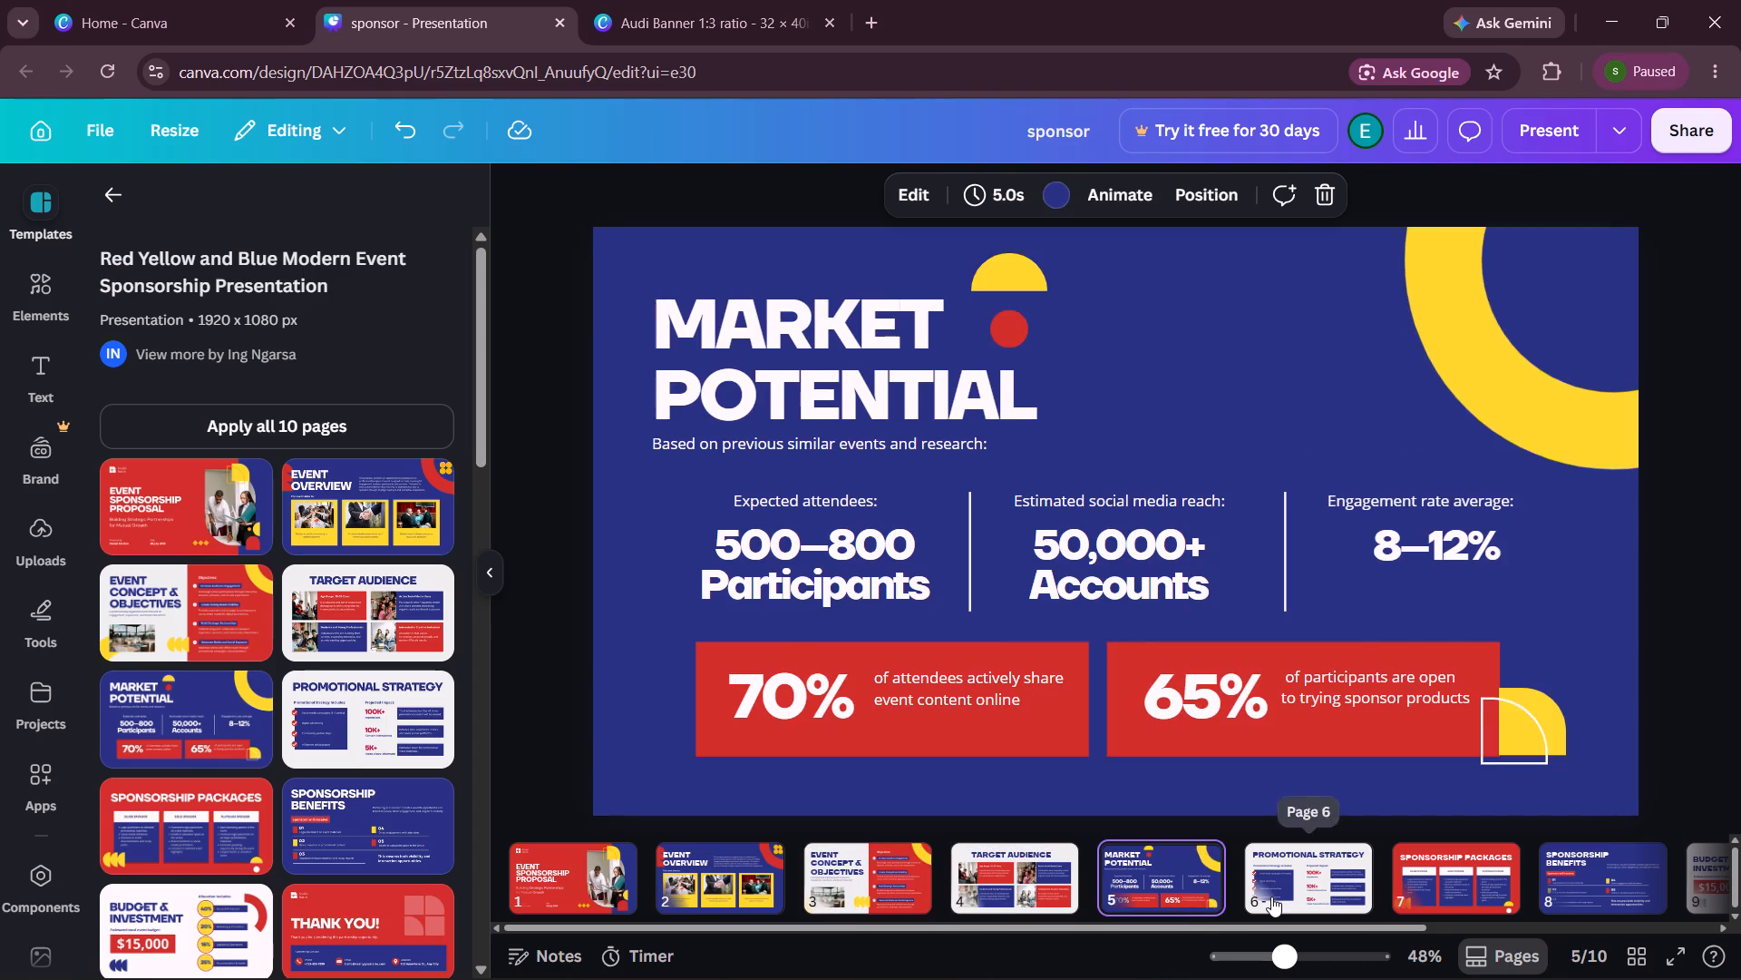
{"action": "left_click", "coordinate": [1455, 887]}
{"action": "left_click", "coordinate": [1616, 878]}
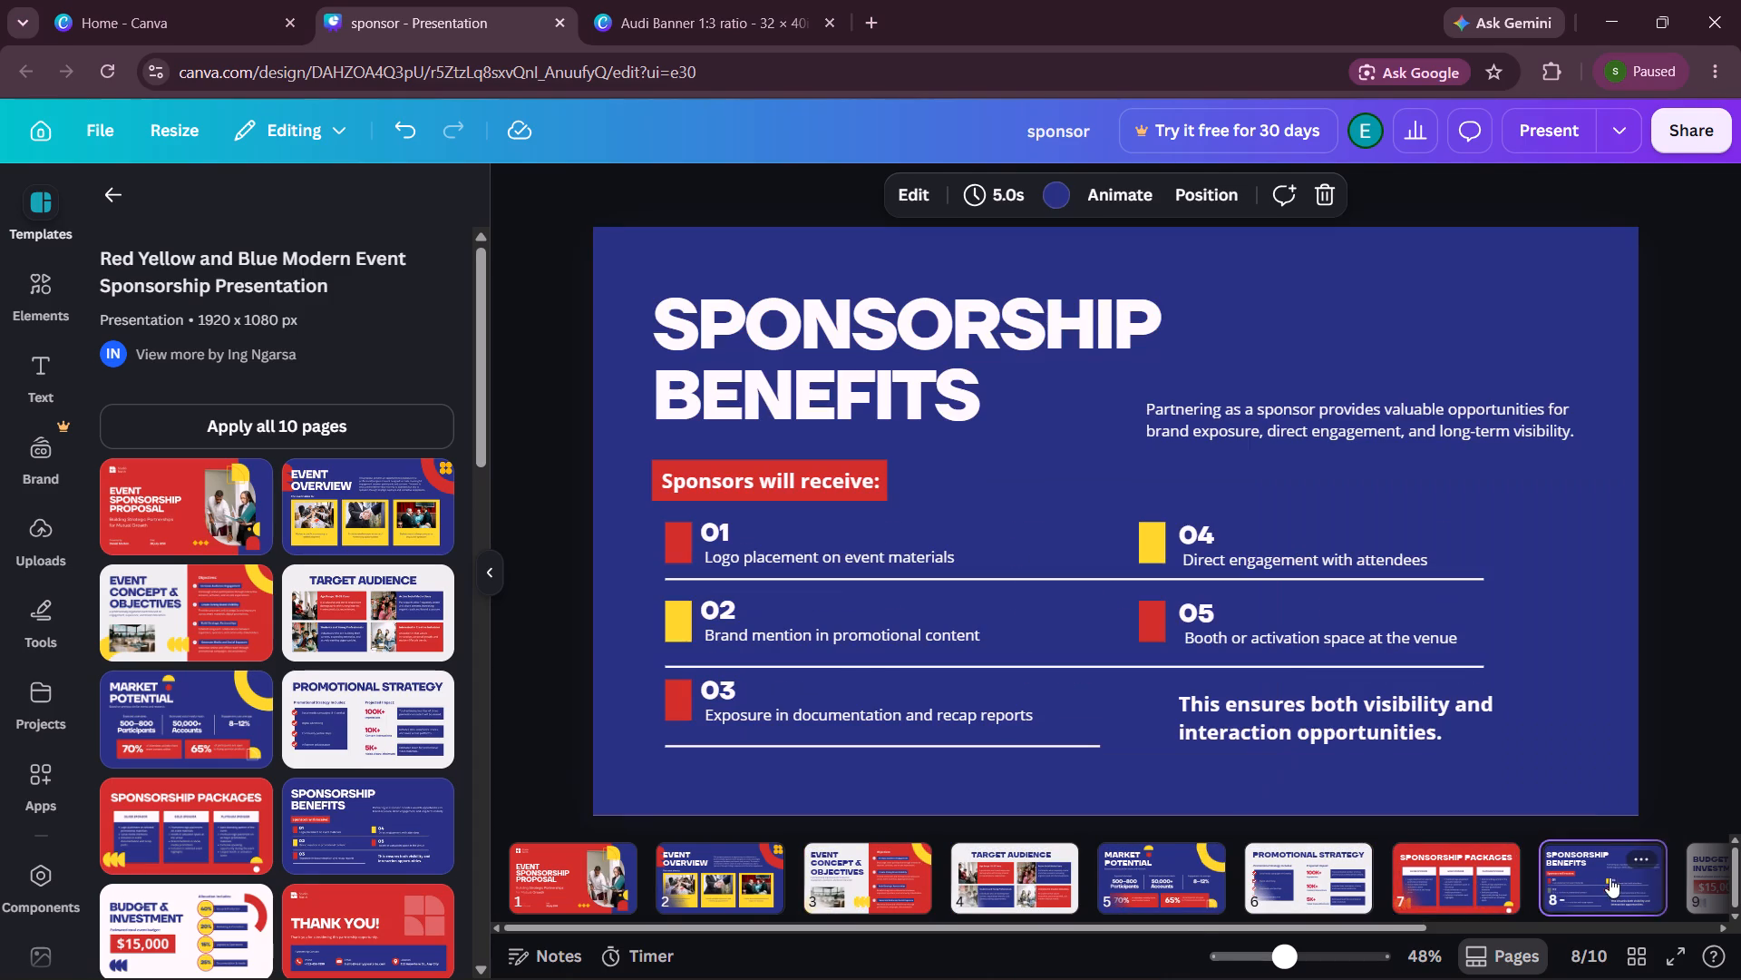
{"action": "scroll", "coordinate": [1591, 877], "scroll_direction": "down", "scroll_amount": 2}
{"action": "scroll", "coordinate": [1063, 888], "scroll_direction": "up", "scroll_amount": 7}
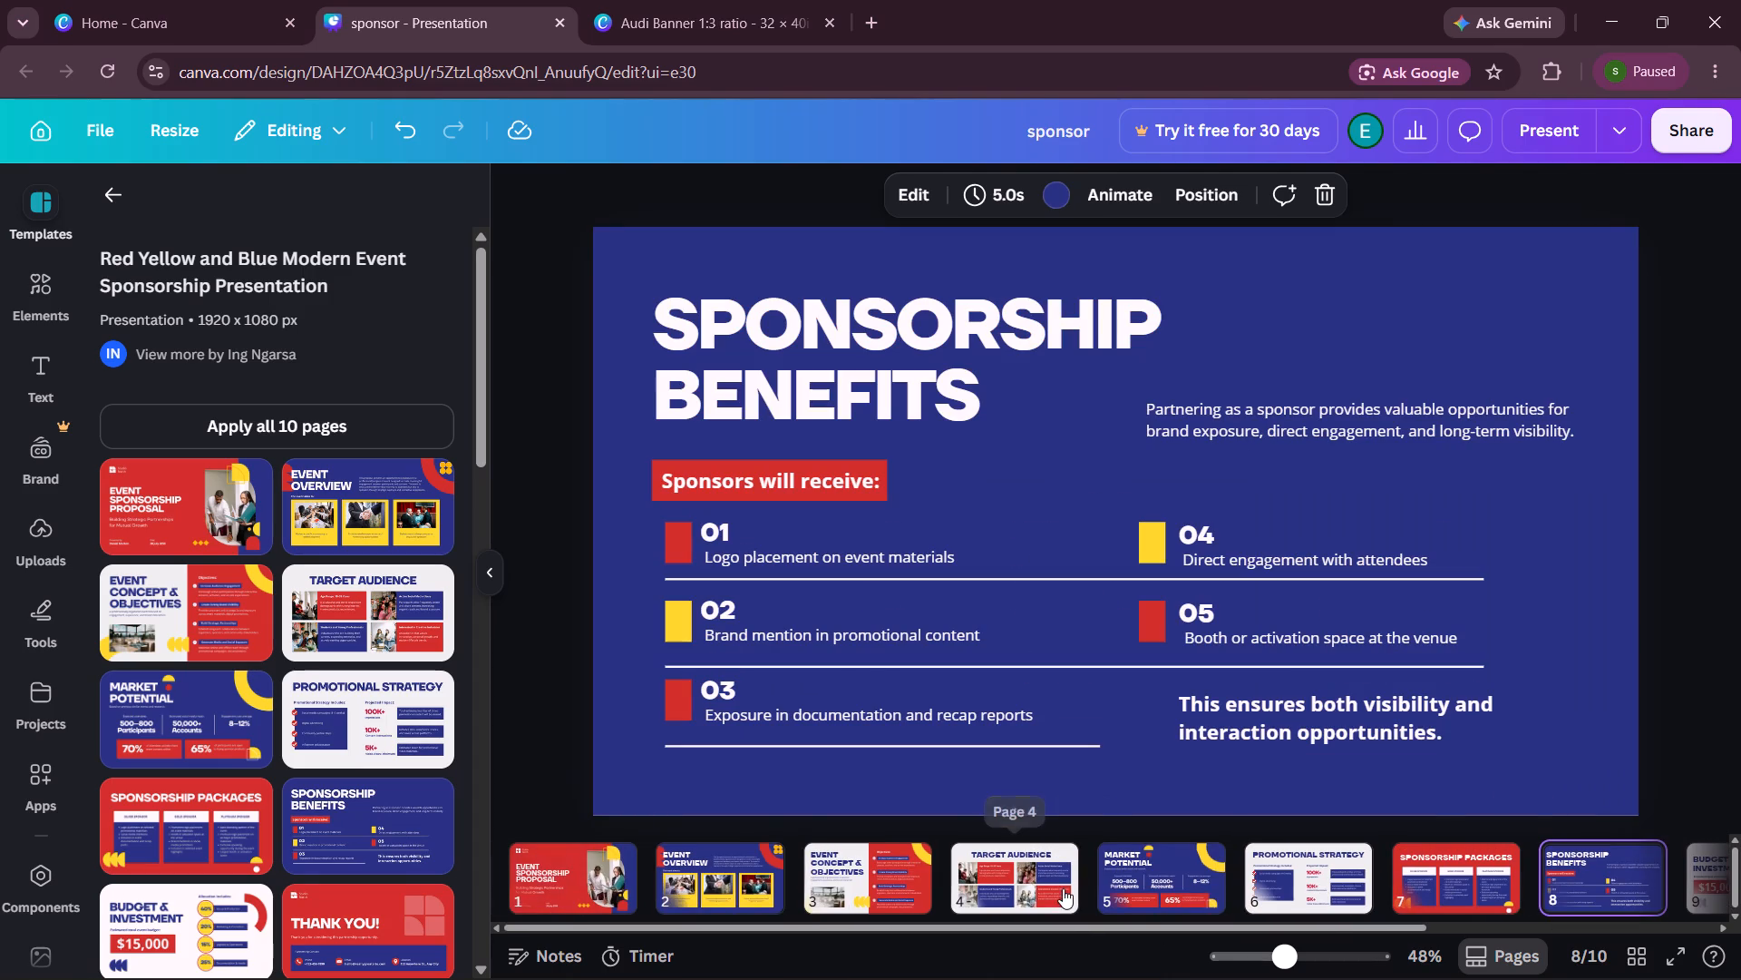
Add a new page after the closing Thank You page.
{"action": "scroll", "coordinate": [1493, 879], "scroll_direction": "down", "scroll_amount": 7}
{"action": "left_click", "coordinate": [1615, 868]}
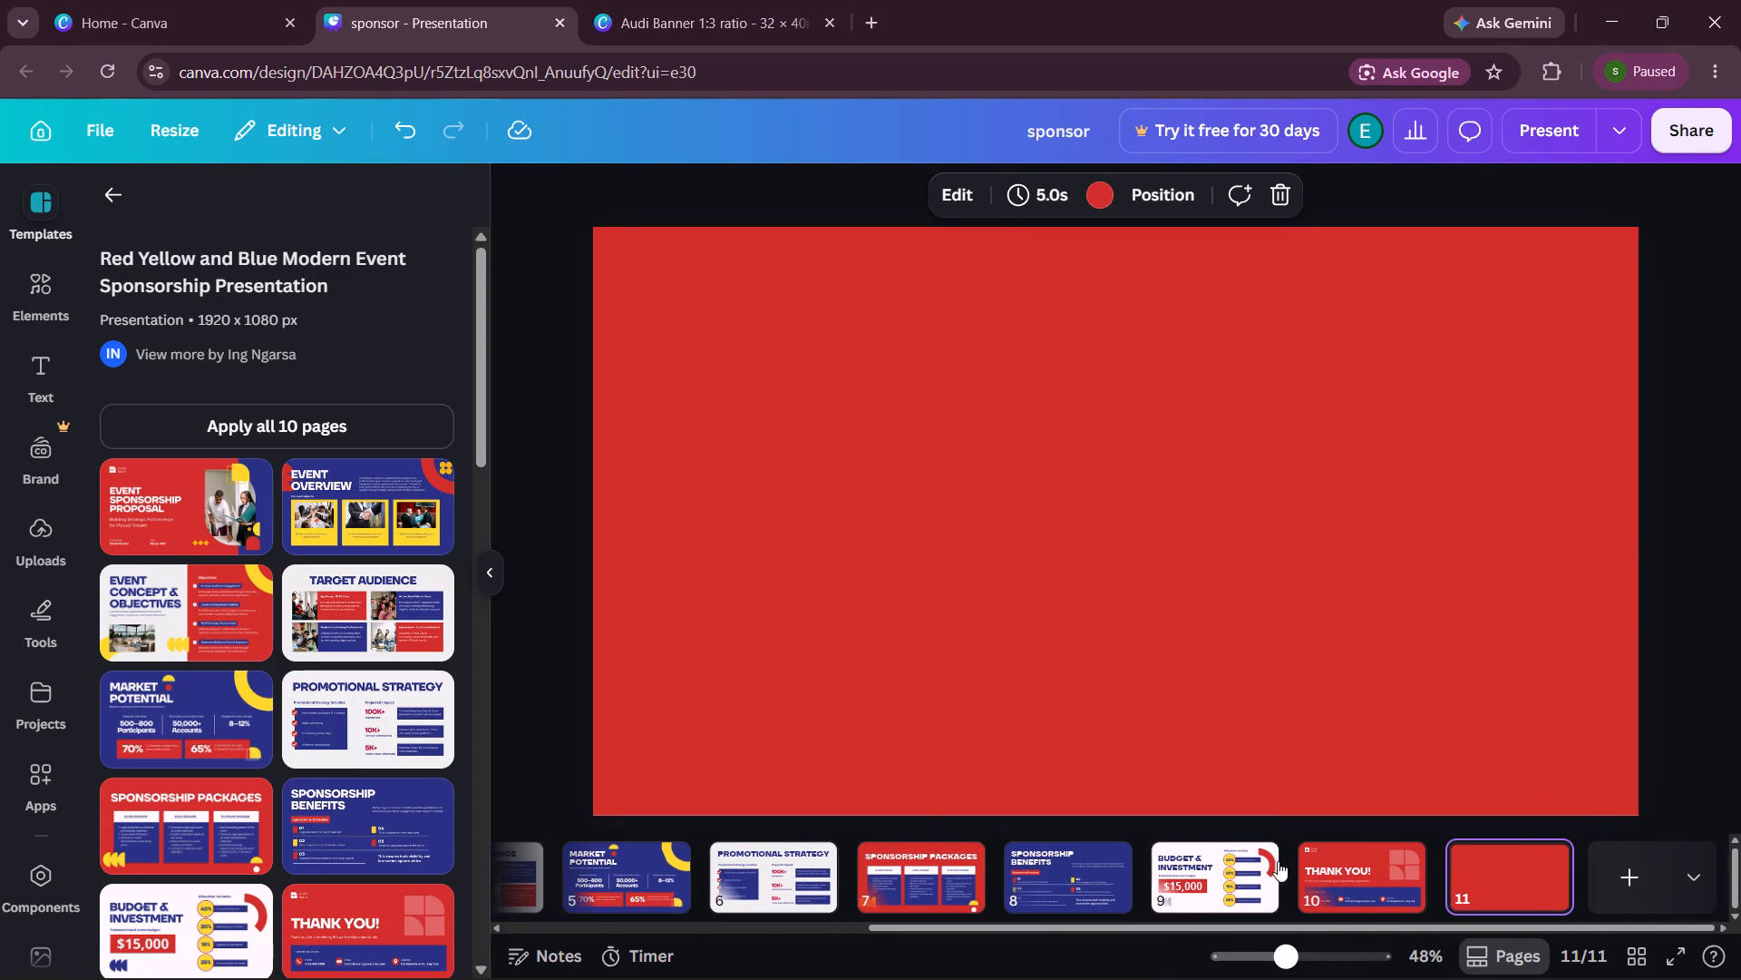
Browse the similar templates related to the applied sponsorship template for alternative sponsorship proposal designs.
{"action": "scroll", "coordinate": [270, 734], "scroll_direction": "down", "scroll_amount": 8}
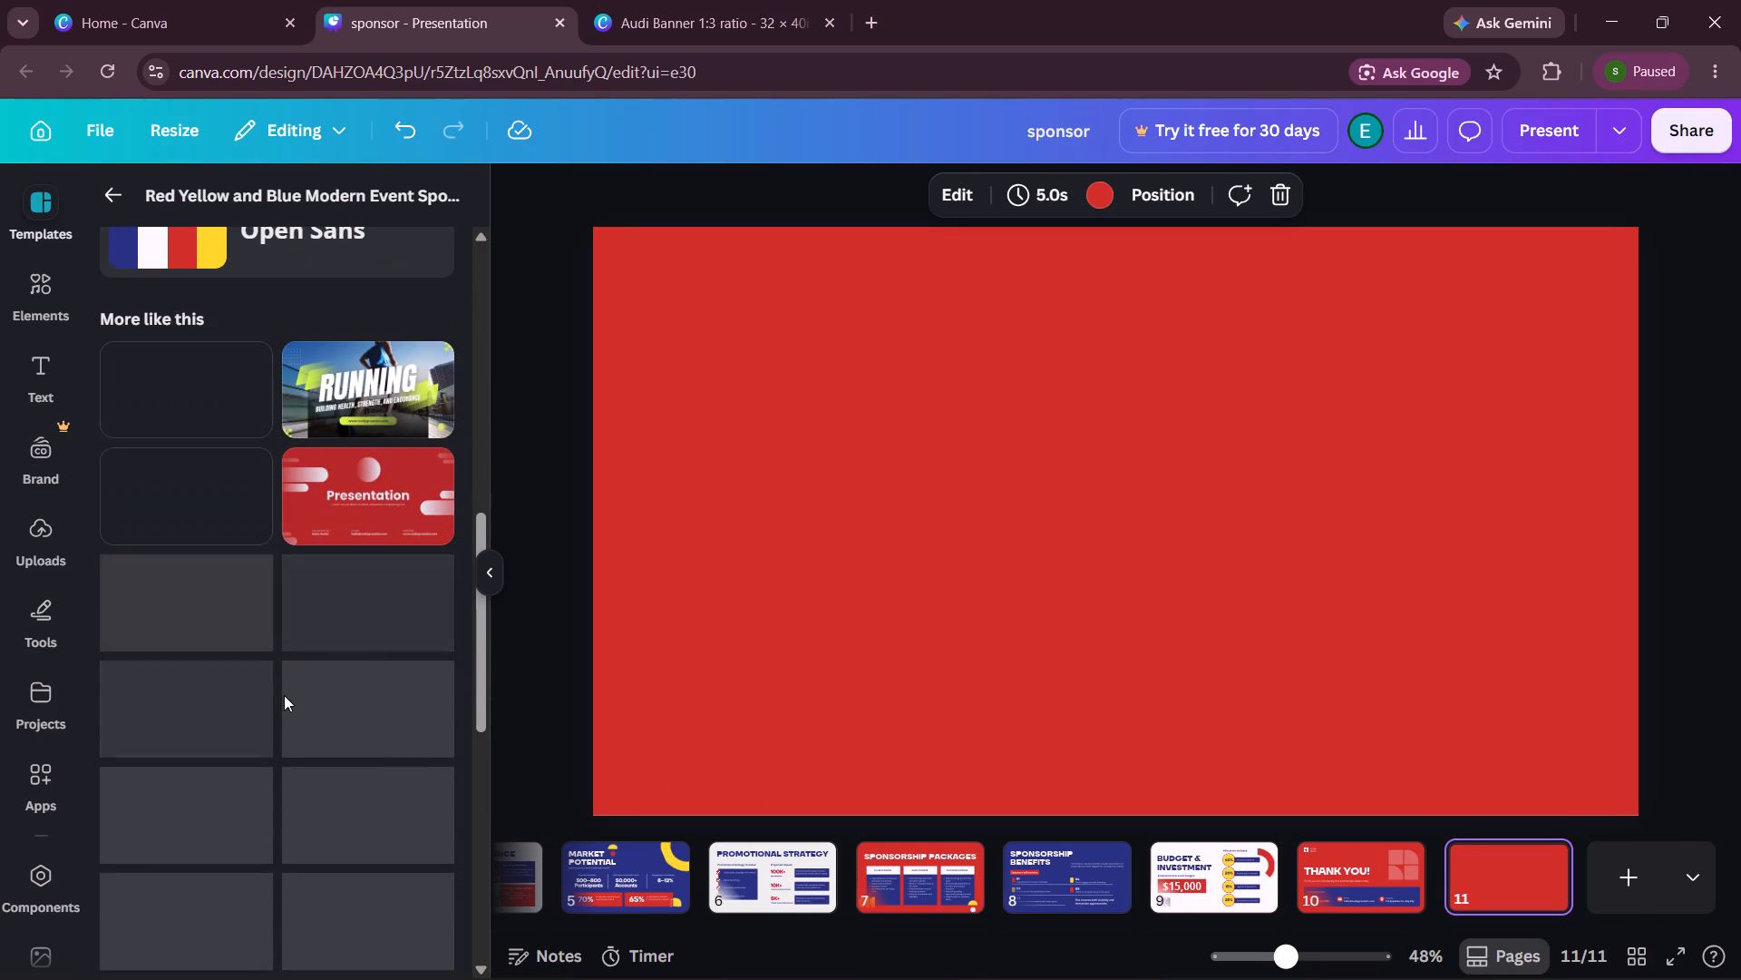
{"action": "scroll", "coordinate": [284, 690], "scroll_direction": "down", "scroll_amount": 1}
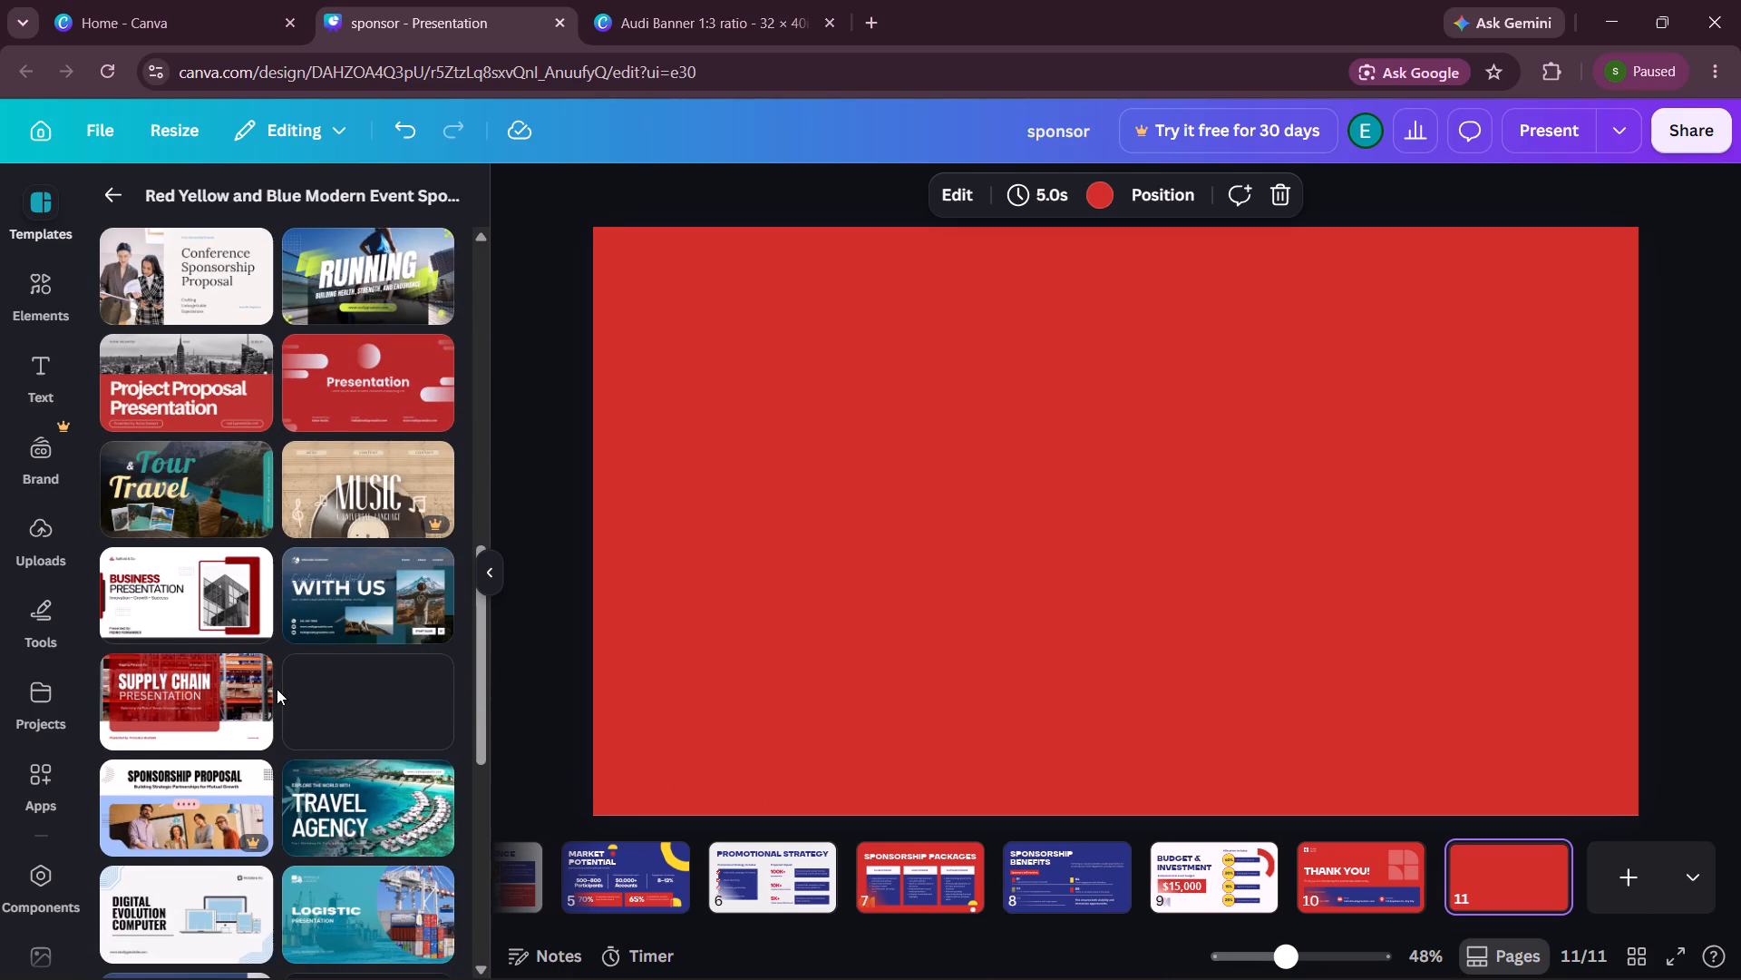
{"action": "scroll", "coordinate": [277, 689], "scroll_direction": "down", "scroll_amount": 2}
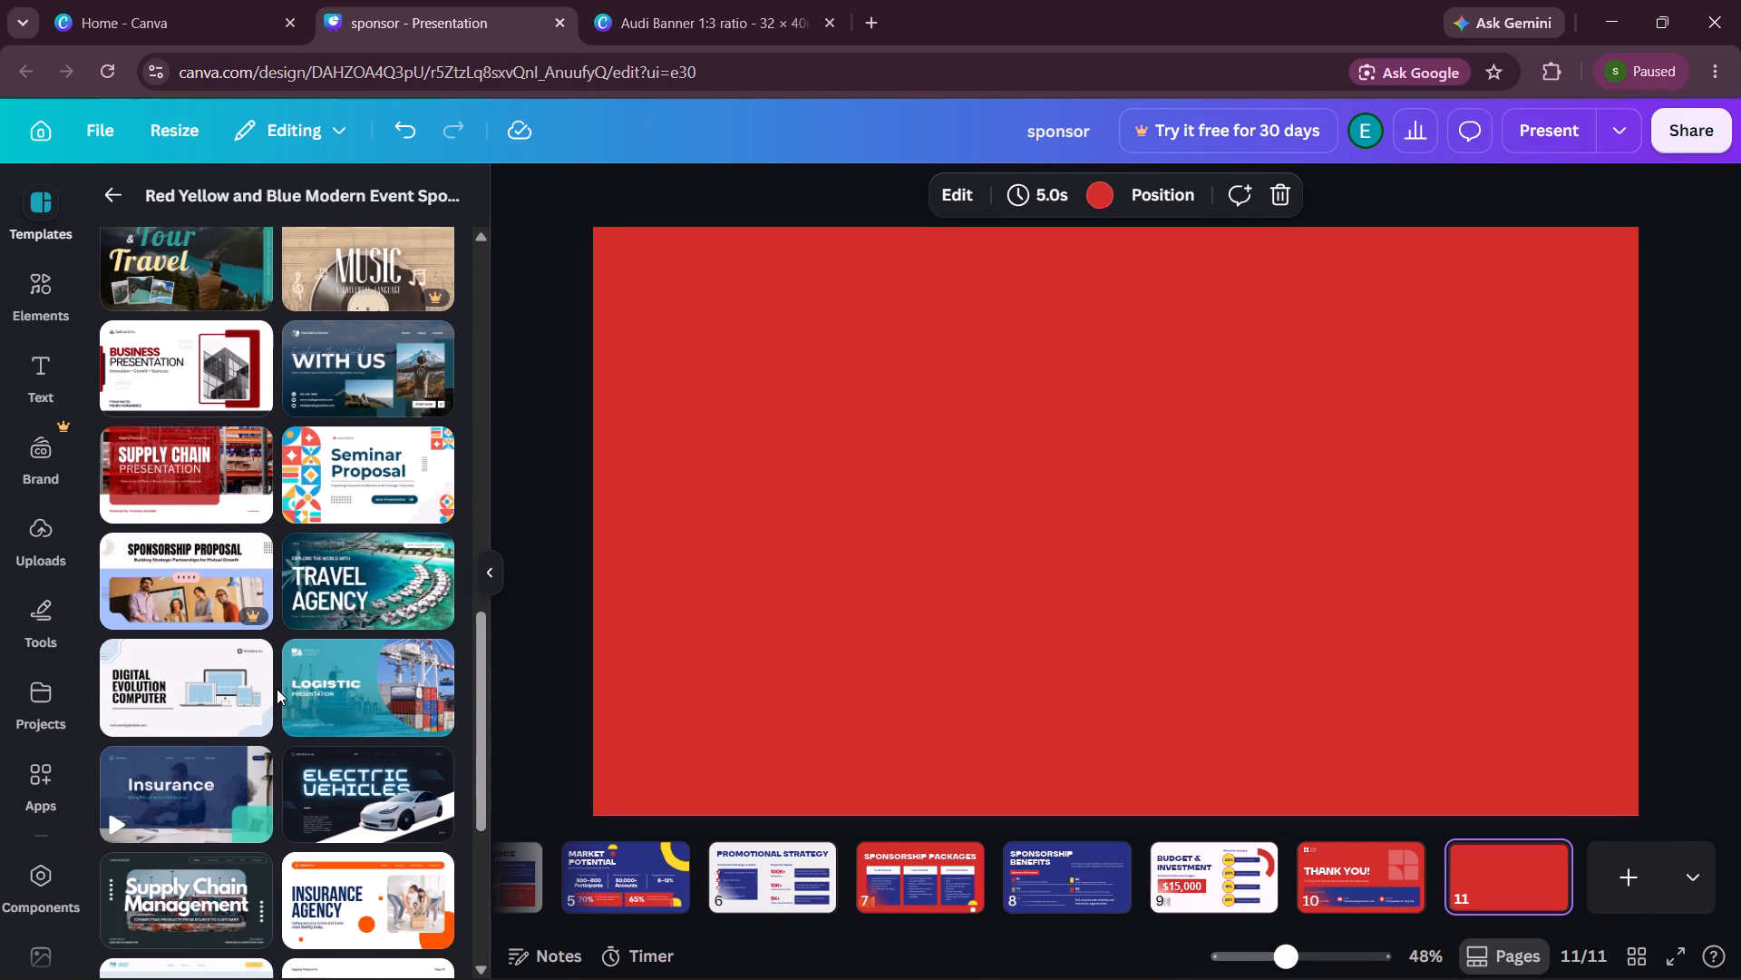
{"action": "scroll", "coordinate": [277, 689], "scroll_direction": "down", "scroll_amount": 2}
{"action": "scroll", "coordinate": [278, 612], "scroll_direction": "down", "scroll_amount": 3}
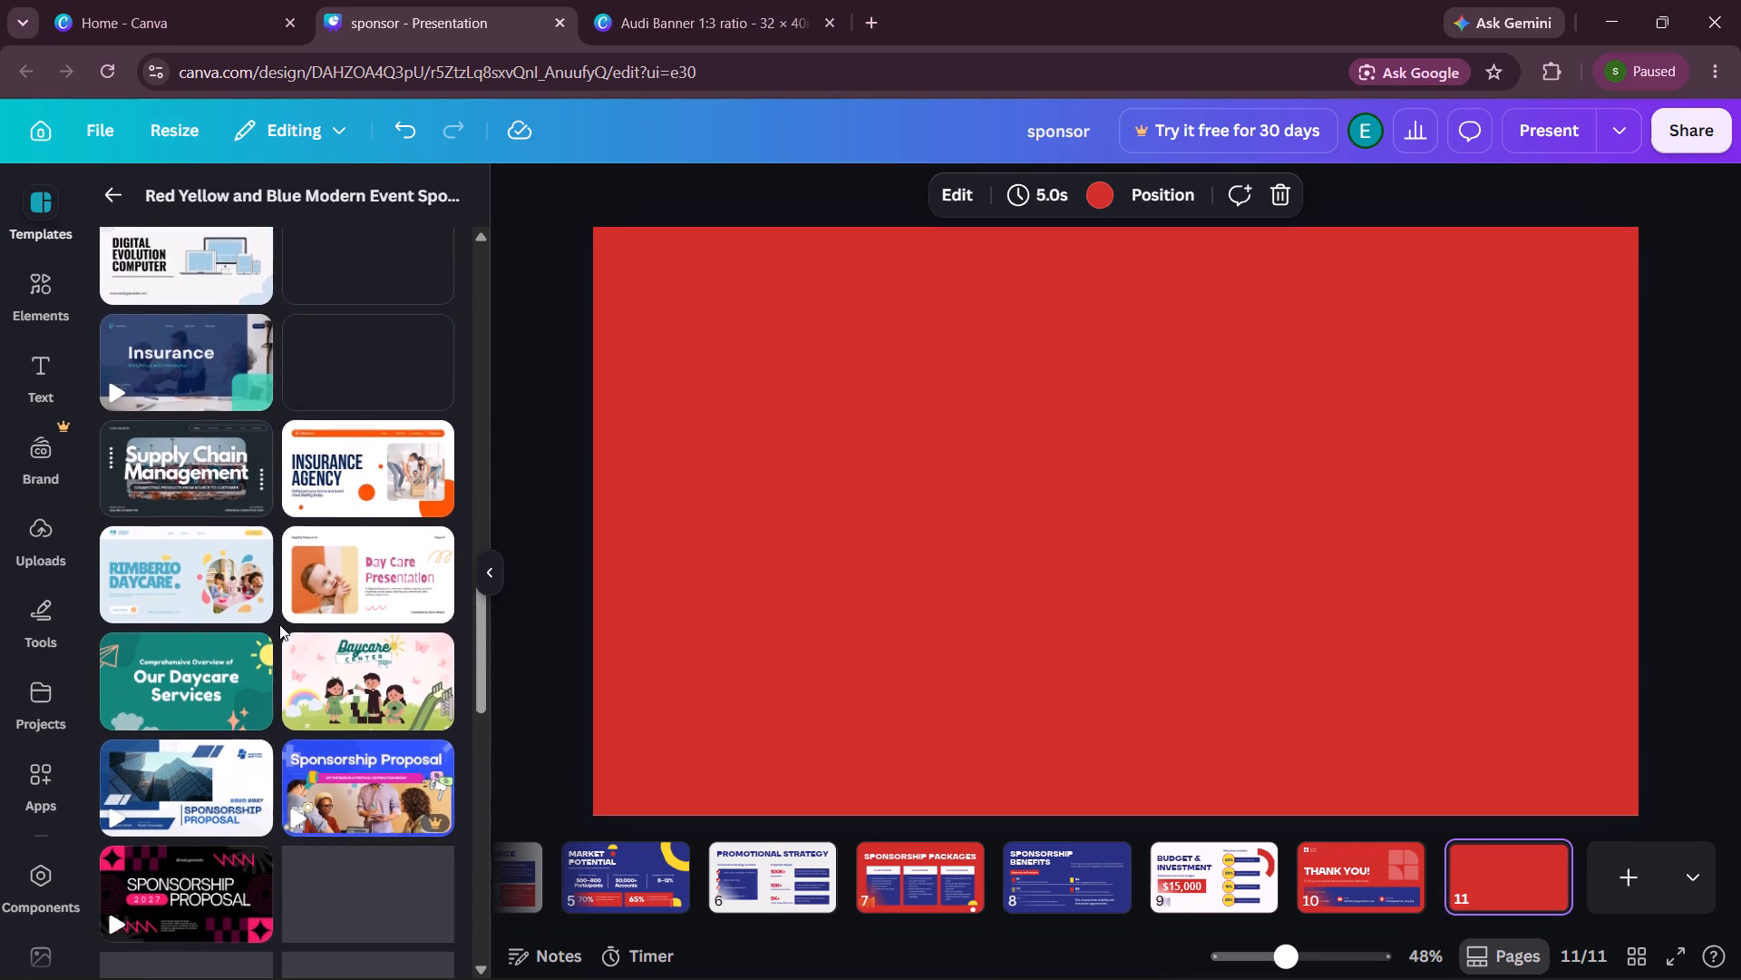
{"action": "scroll", "coordinate": [279, 624], "scroll_direction": "down", "scroll_amount": 3}
{"action": "left_click", "coordinate": [1426, 959]}
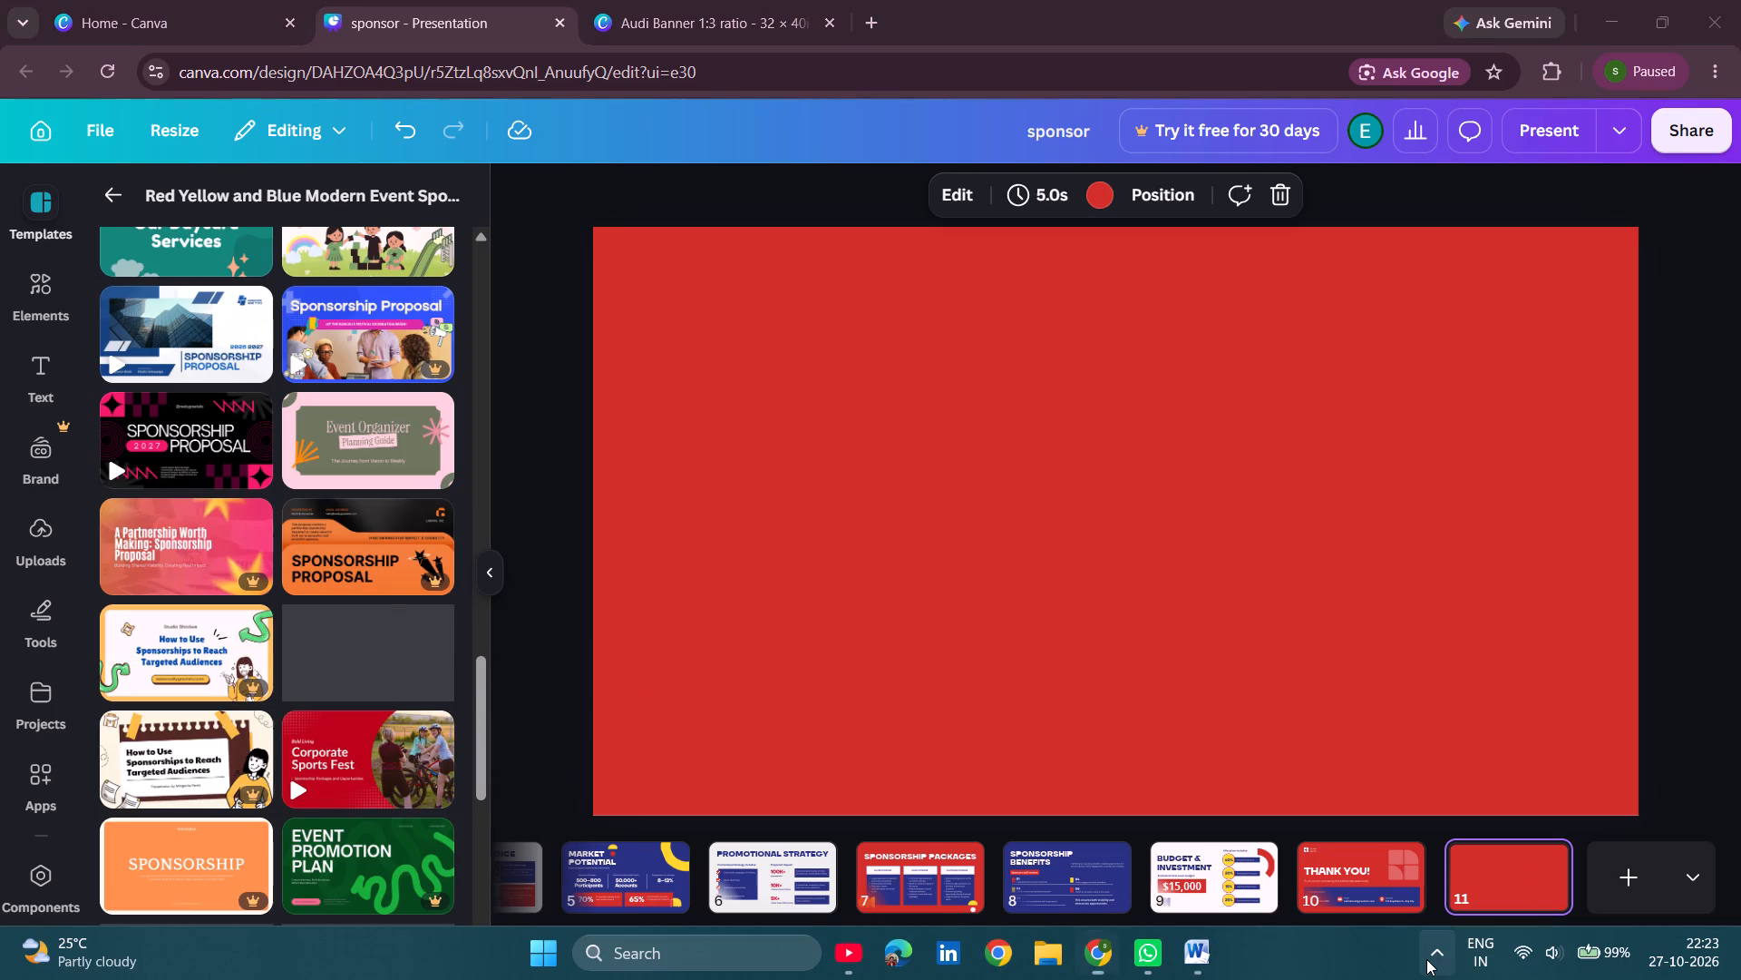
{"action": "left_click", "coordinate": [1426, 959]}
{"action": "scroll", "coordinate": [1, 706], "scroll_direction": "down", "scroll_amount": 2}
{"action": "scroll", "coordinate": [291, 739], "scroll_direction": "down", "scroll_amount": 4}
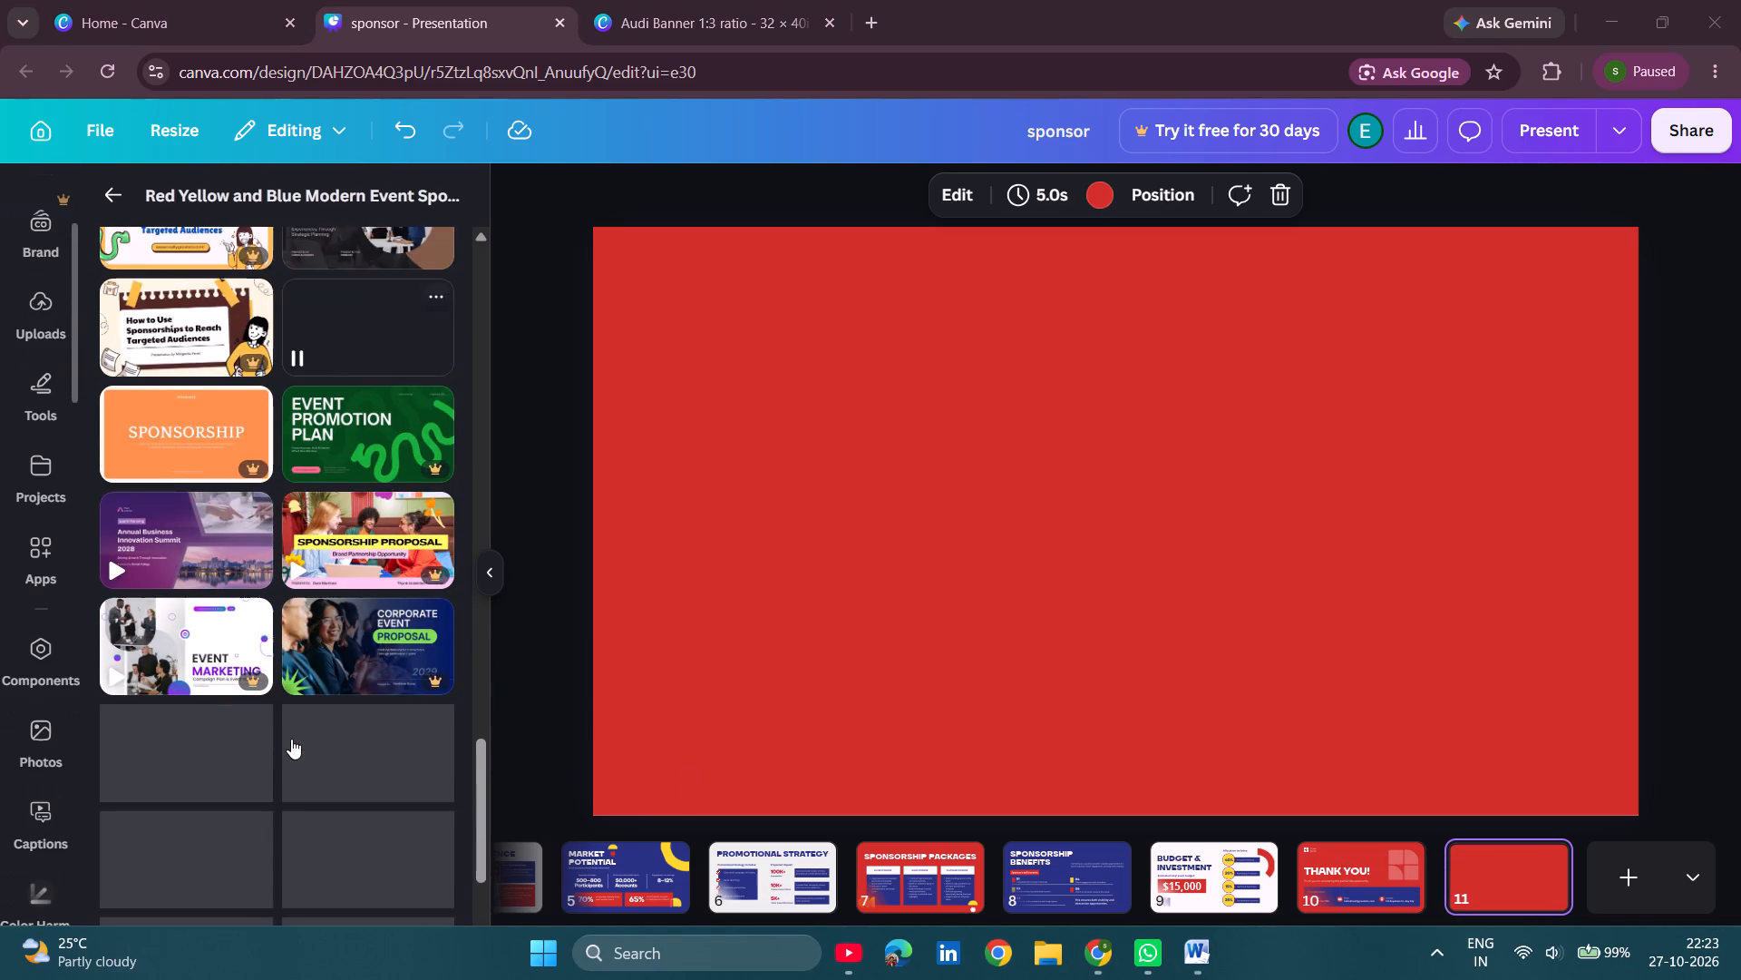
{"action": "scroll", "coordinate": [295, 732], "scroll_direction": "up", "scroll_amount": 5}
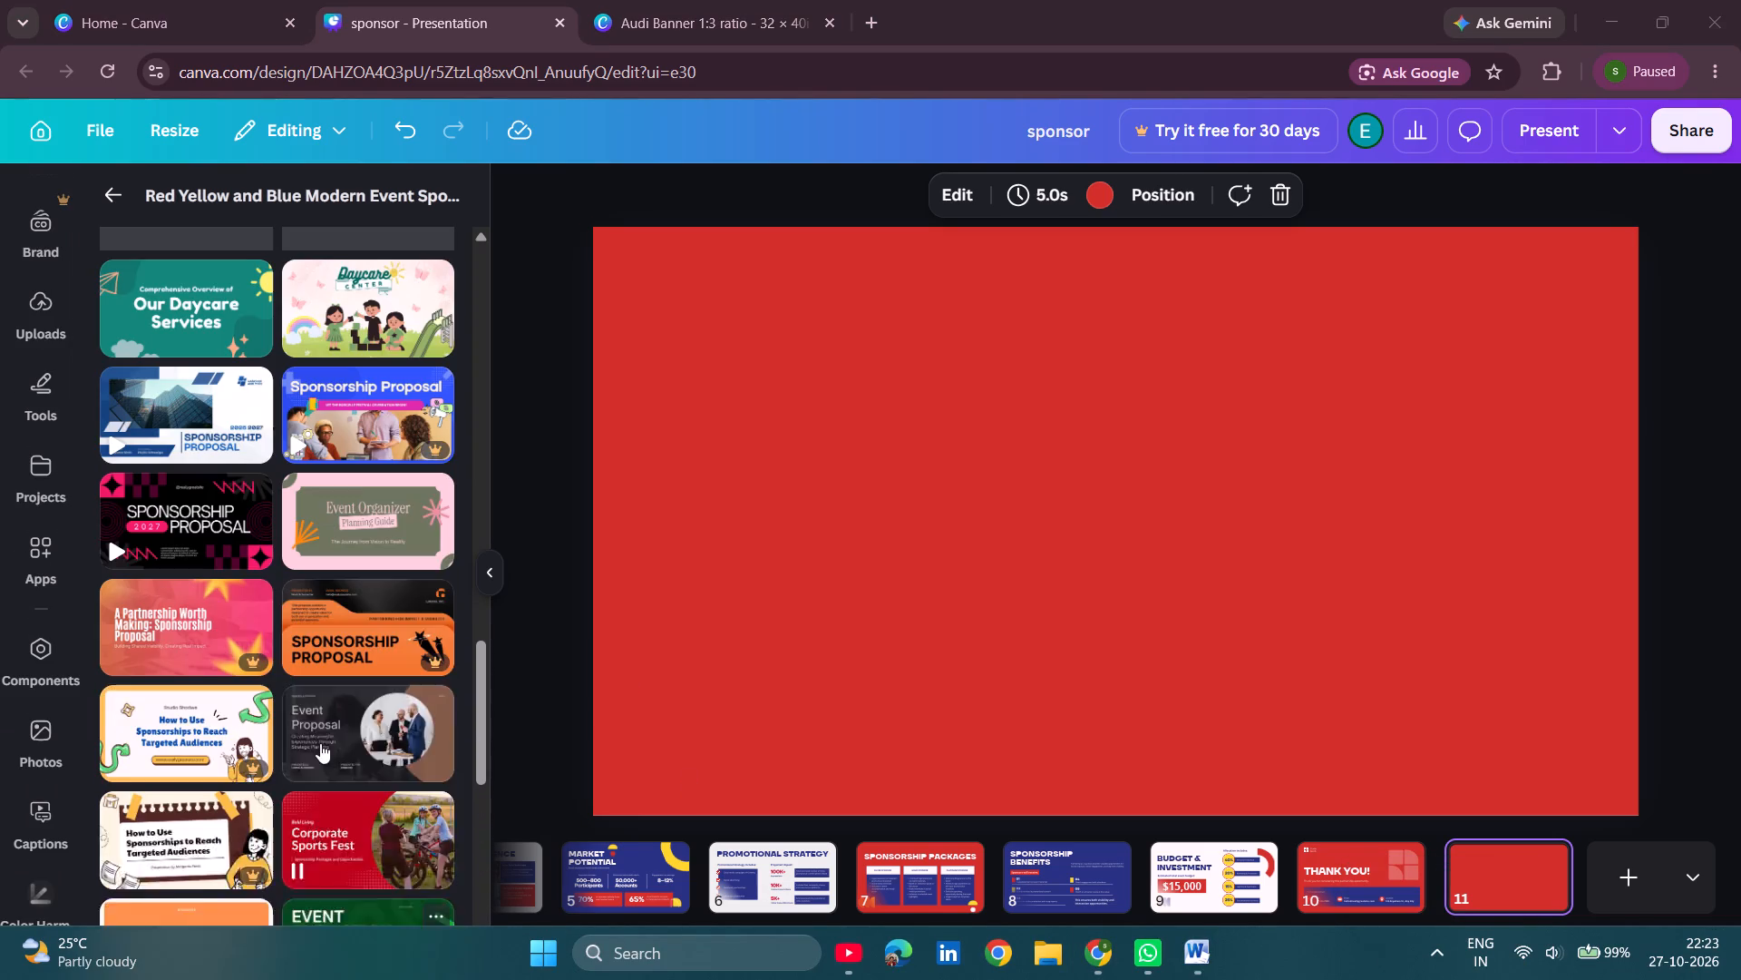
{"action": "scroll", "coordinate": [333, 746], "scroll_direction": "up", "scroll_amount": 1}
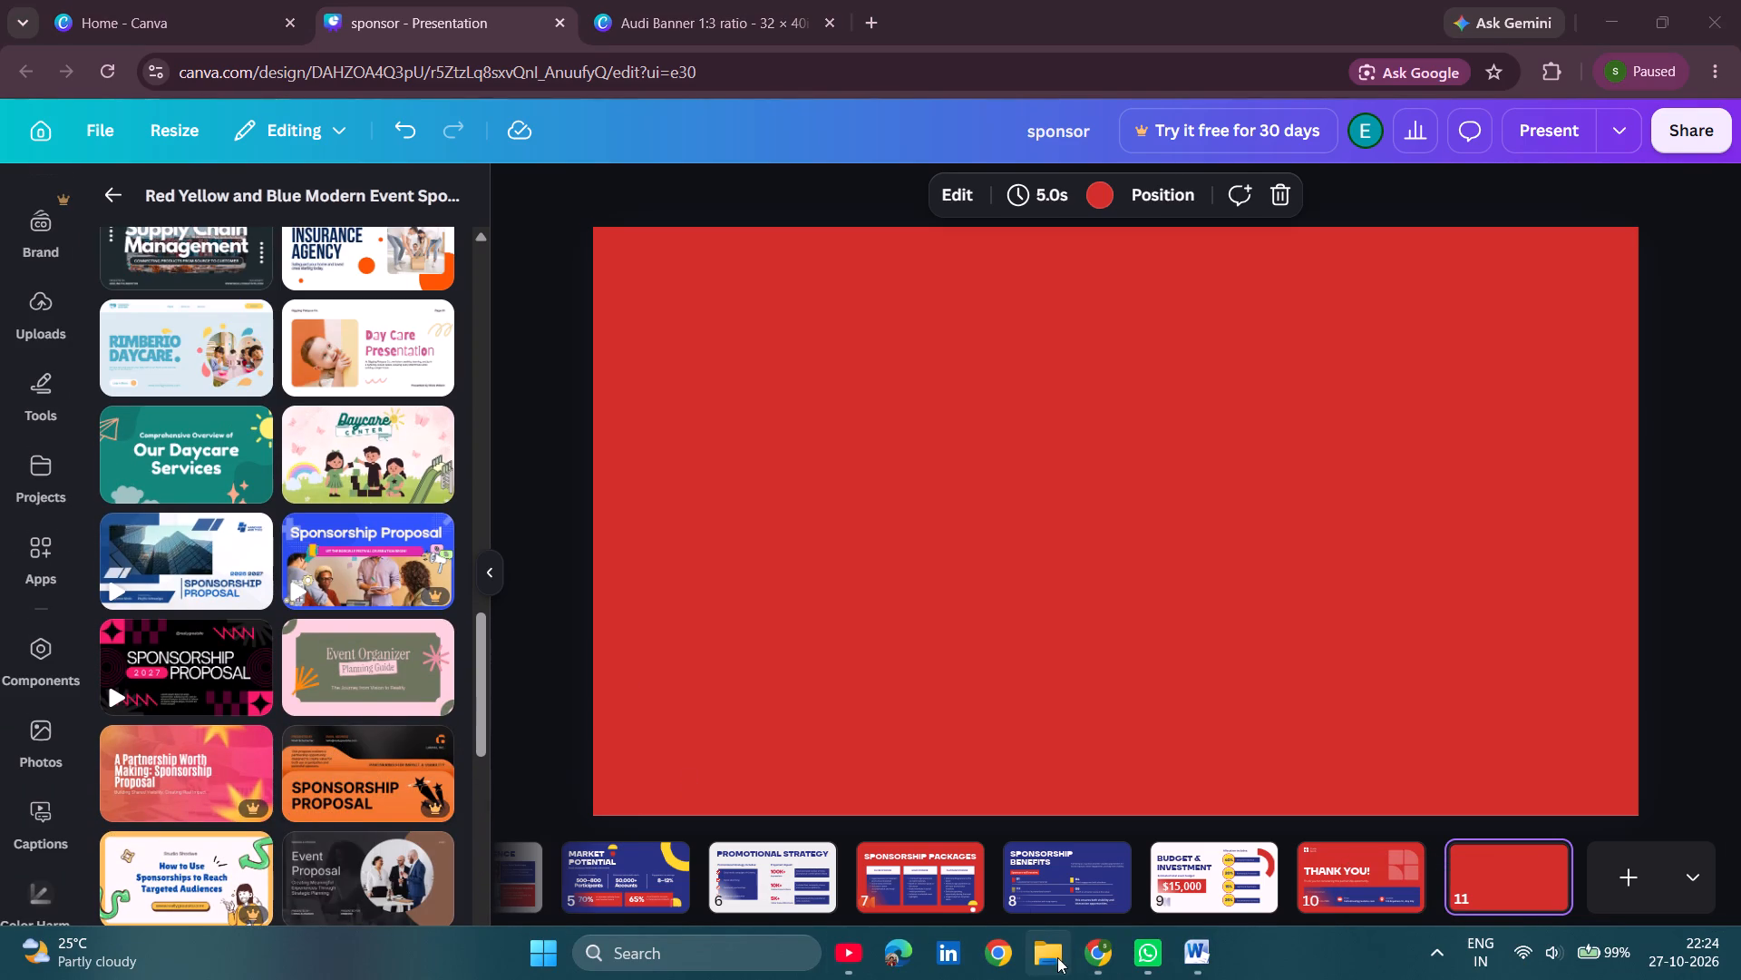
{"action": "scroll", "coordinate": [380, 661], "scroll_direction": "up", "scroll_amount": 5}
{"action": "scroll", "coordinate": [374, 660], "scroll_direction": "down", "scroll_amount": 1}
{"action": "scroll", "coordinate": [374, 660], "scroll_direction": "up", "scroll_amount": 1}
{"action": "scroll", "coordinate": [374, 660], "scroll_direction": "down", "scroll_amount": 1}
{"action": "scroll", "coordinate": [374, 660], "scroll_direction": "up", "scroll_amount": 1}
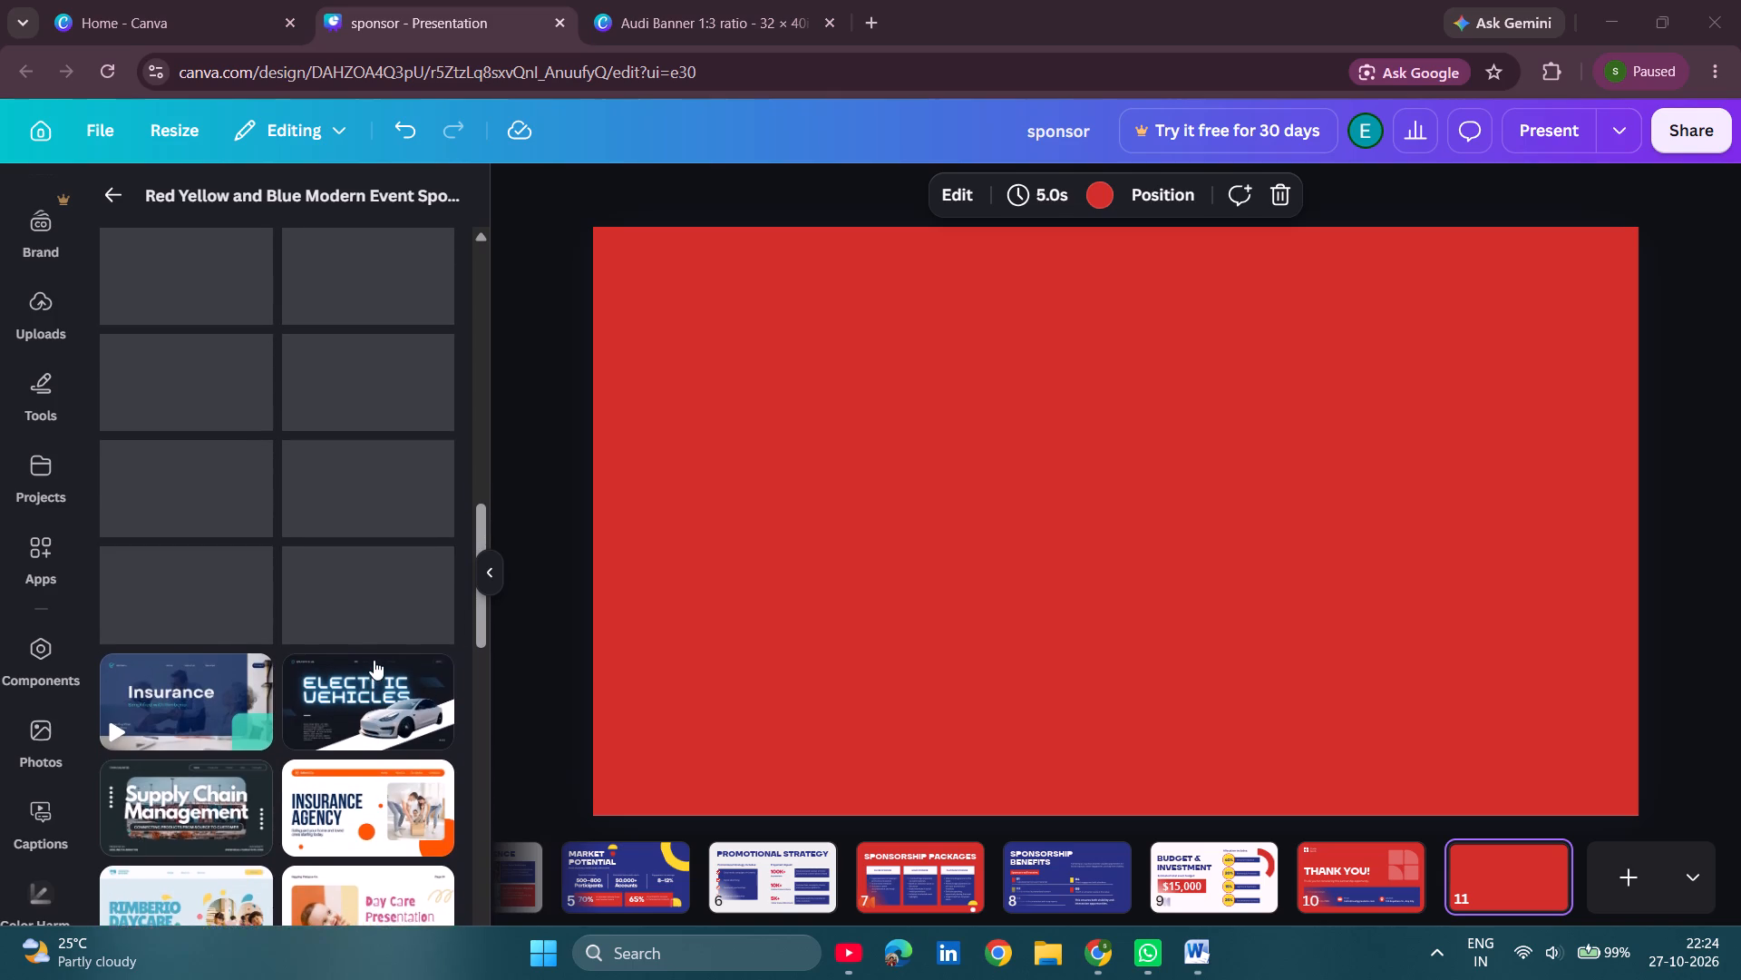
{"action": "scroll", "coordinate": [374, 660], "scroll_direction": "up", "scroll_amount": 7}
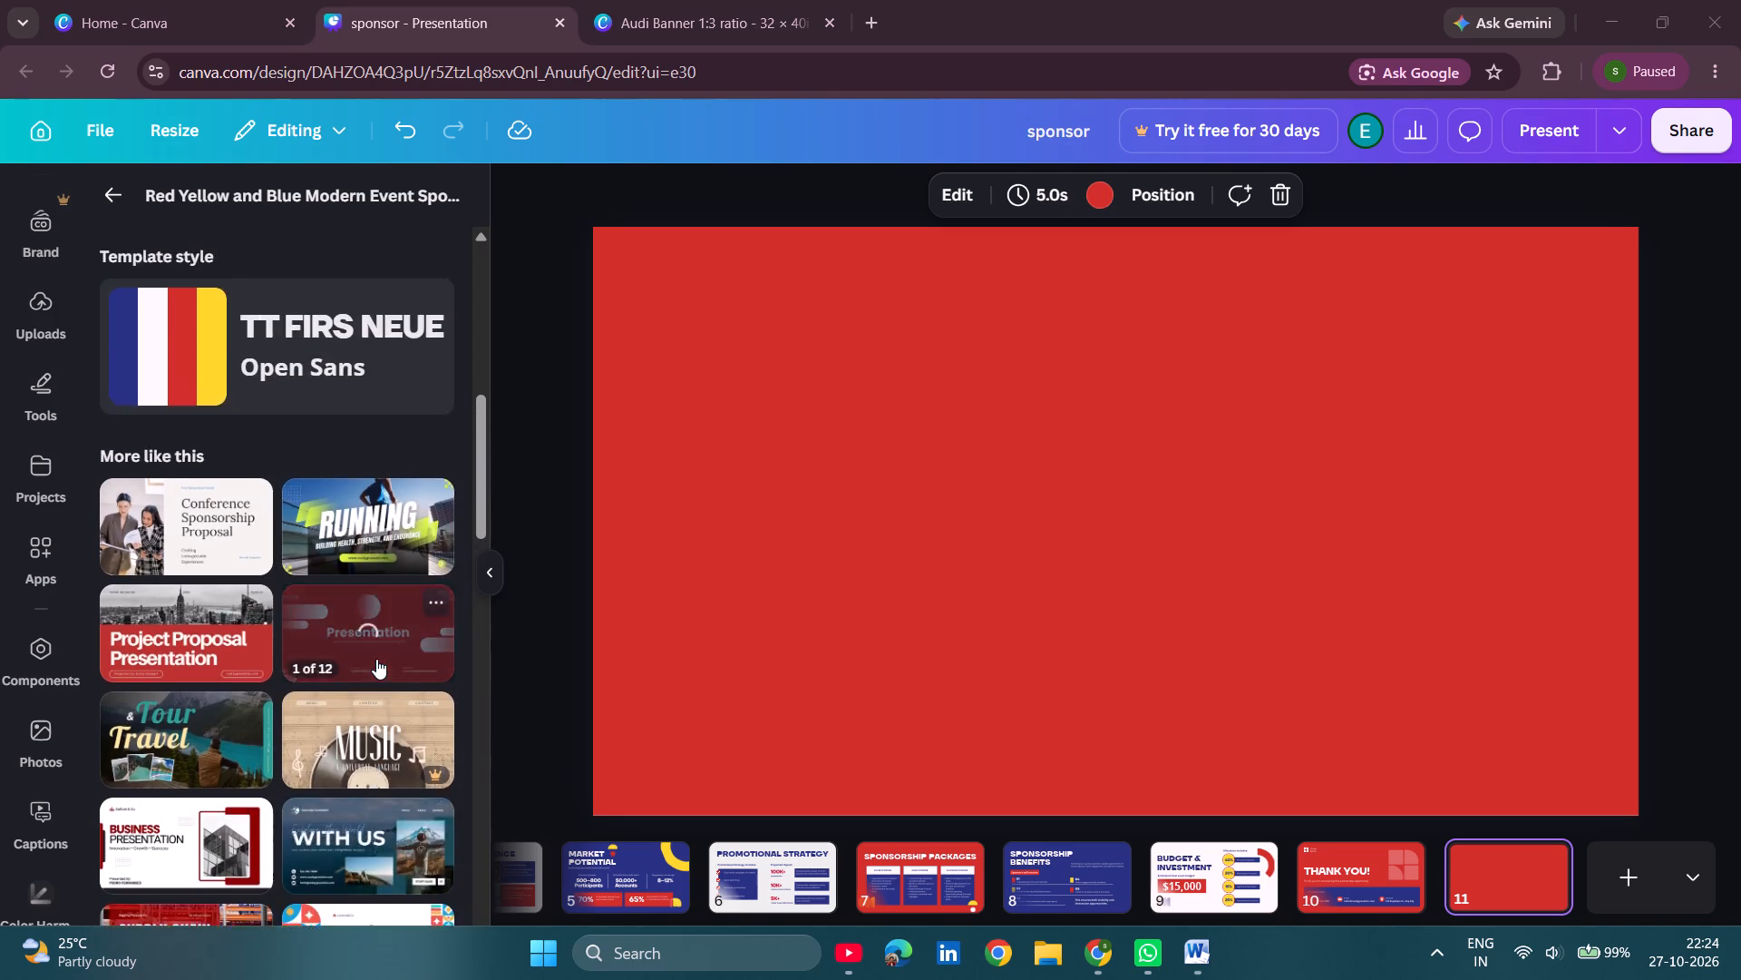
Return to the sponsor results and examine the White Neutral Modern Sponsor Pitch Deck Business Presentation's pages and its similar templates.
{"action": "scroll", "coordinate": [376, 659], "scroll_direction": "up", "scroll_amount": 6}
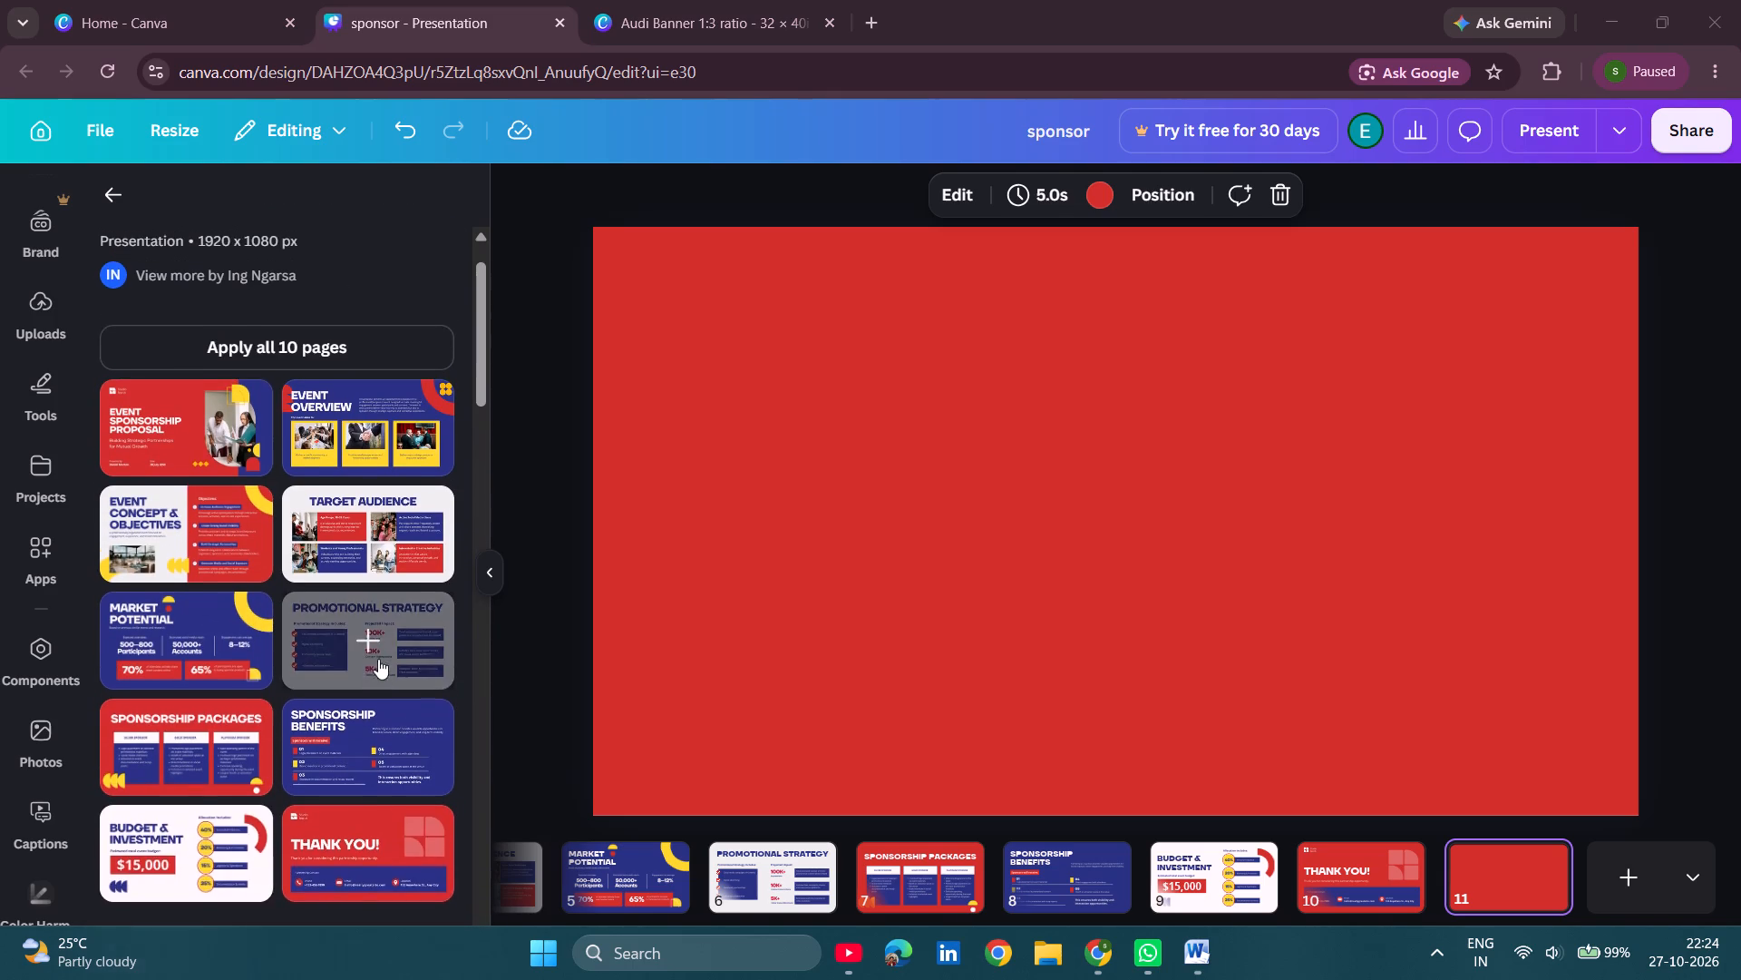
{"action": "scroll", "coordinate": [378, 659], "scroll_direction": "up", "scroll_amount": 3}
{"action": "left_click", "coordinate": [126, 190]}
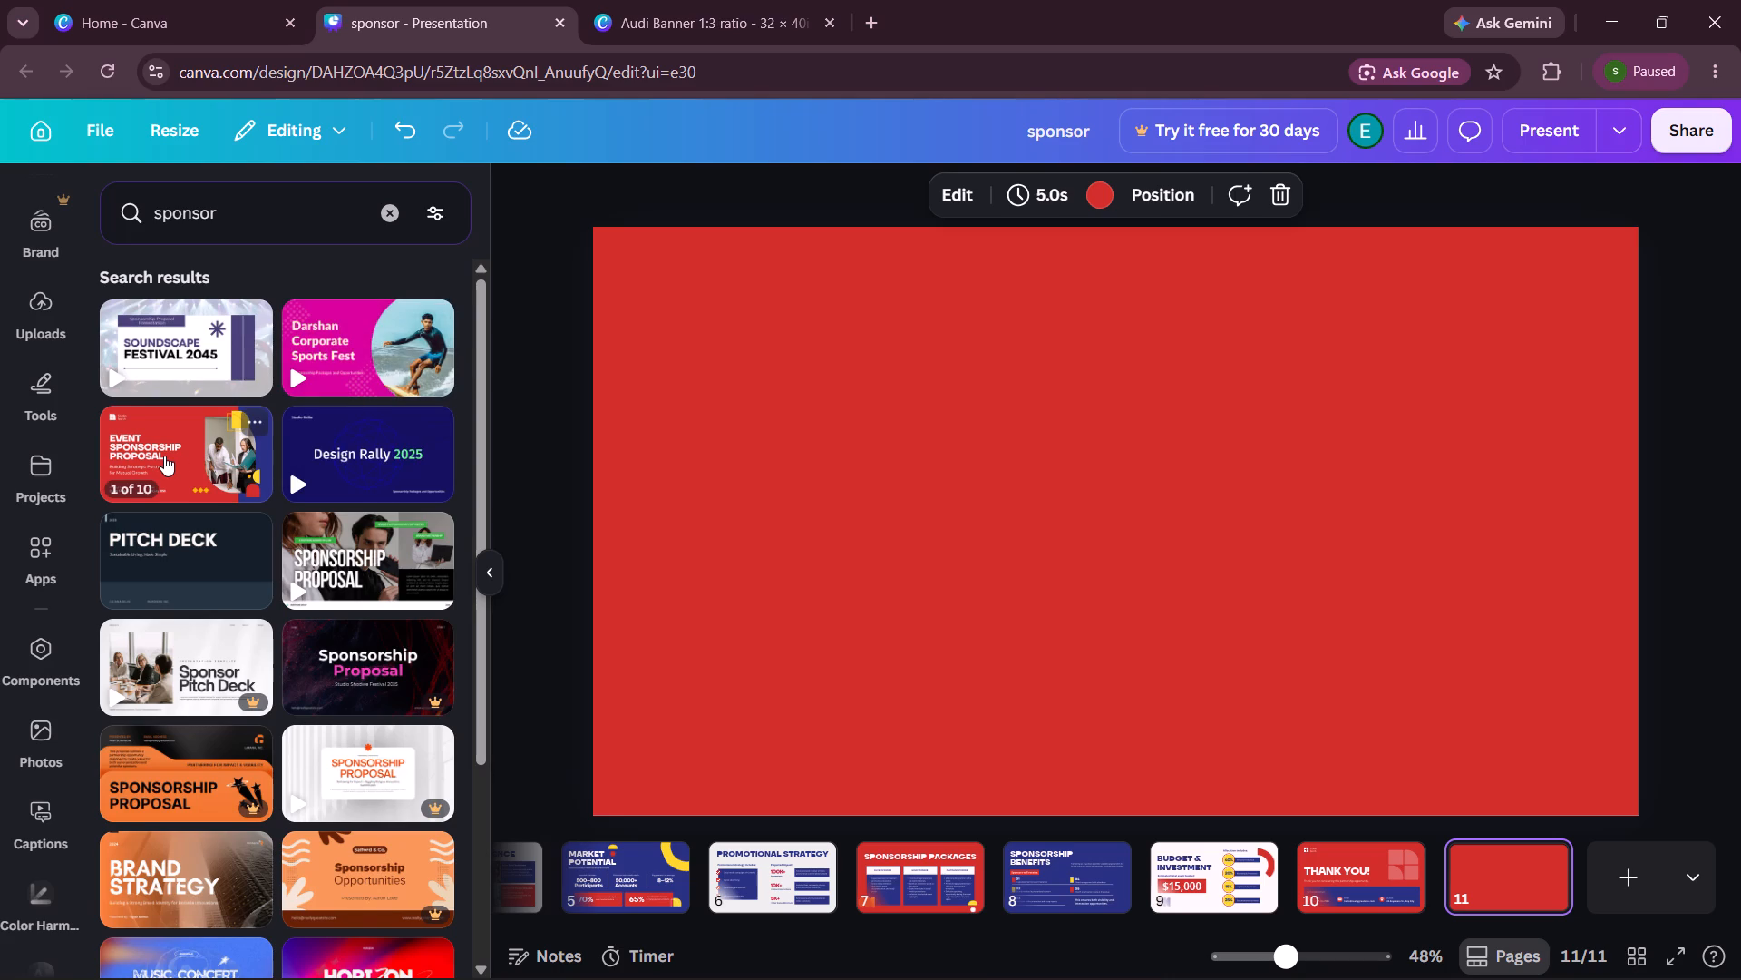
{"action": "scroll", "coordinate": [164, 456], "scroll_direction": "down", "scroll_amount": 1}
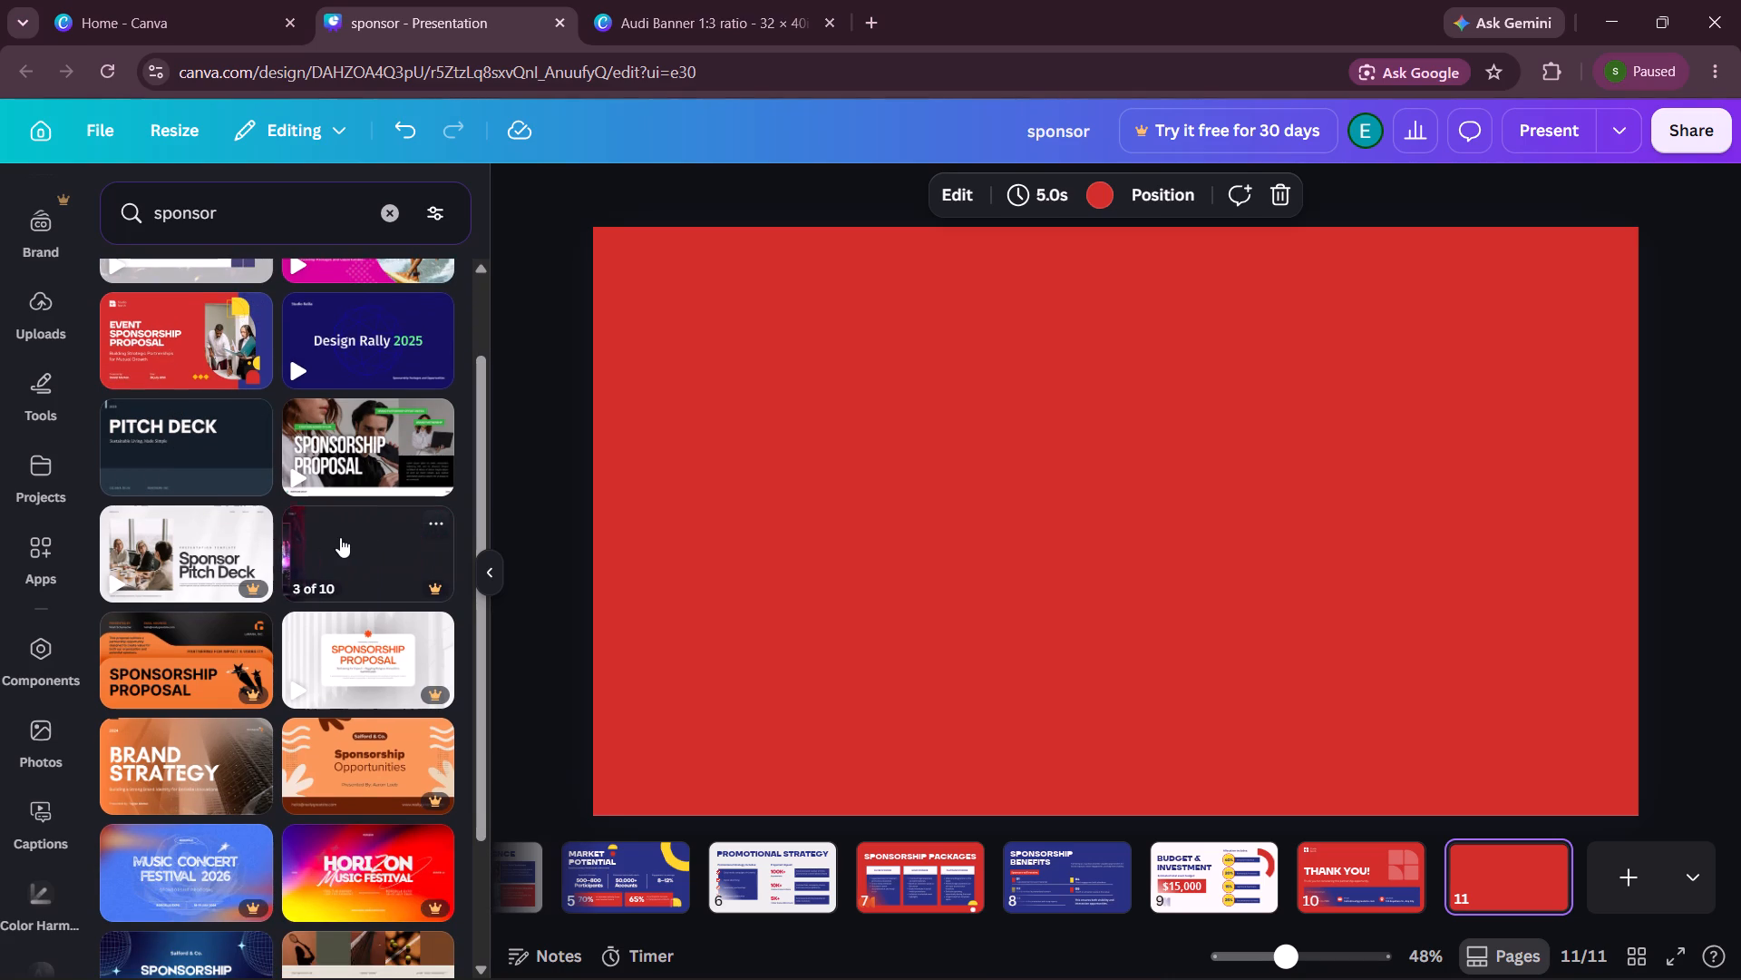
{"action": "left_click", "coordinate": [209, 548]}
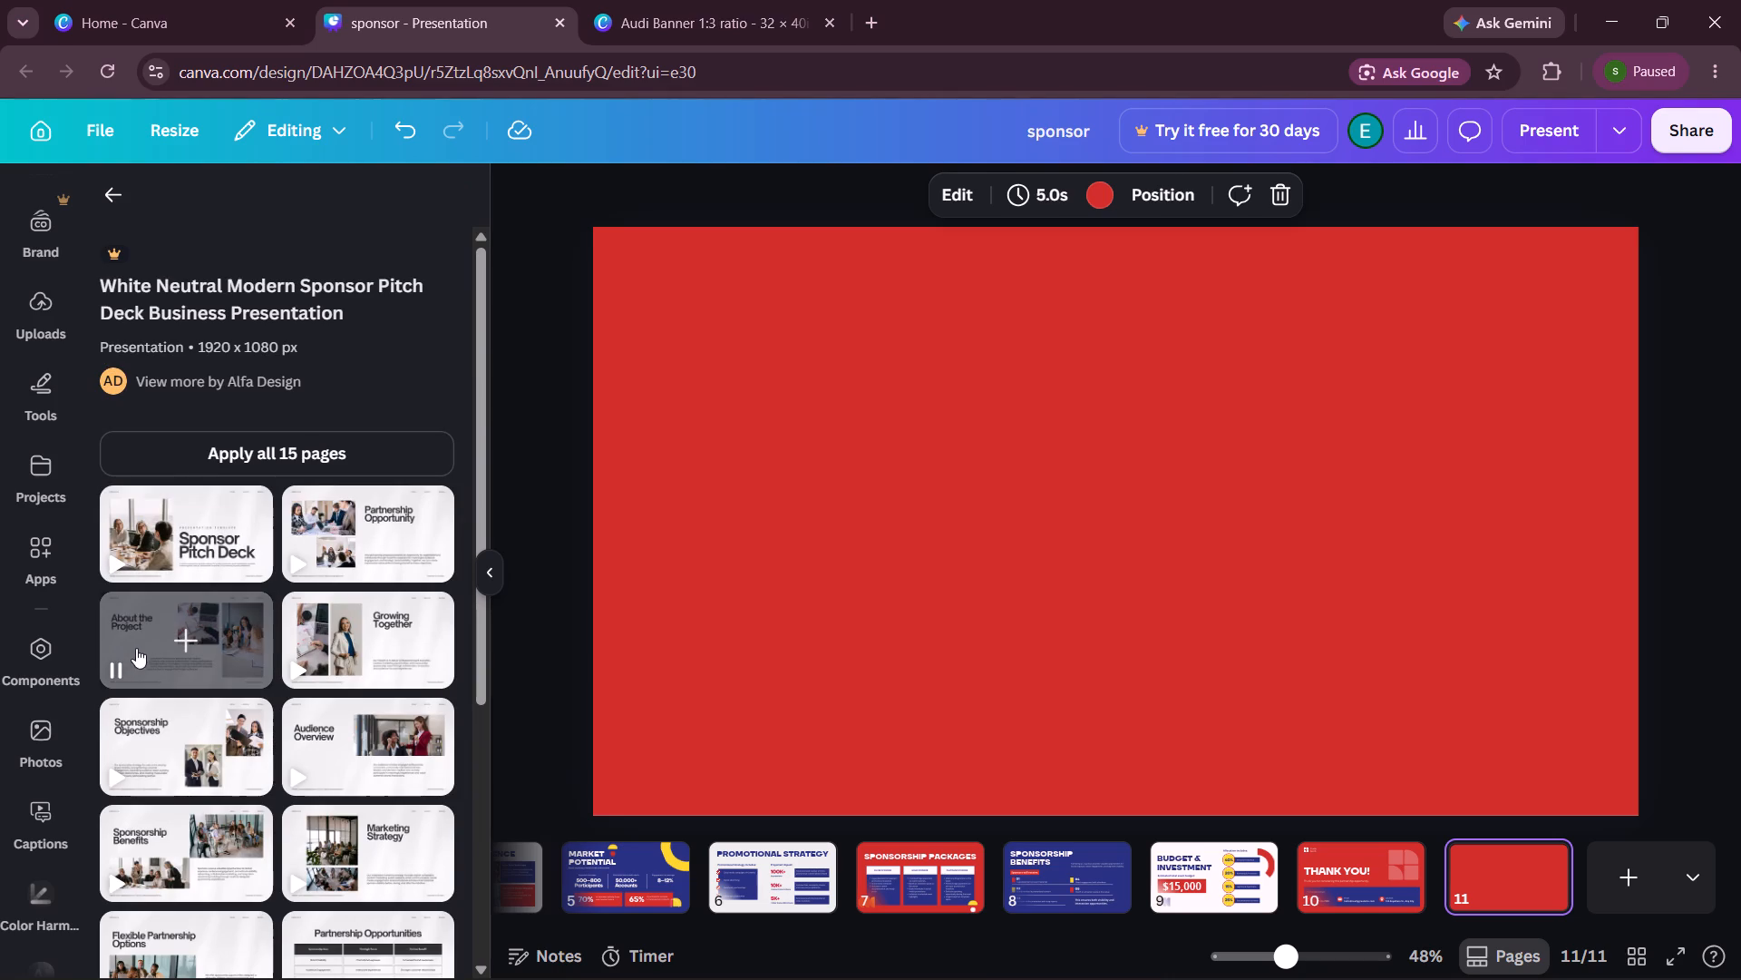
{"action": "scroll", "coordinate": [160, 615], "scroll_direction": "down", "scroll_amount": 5}
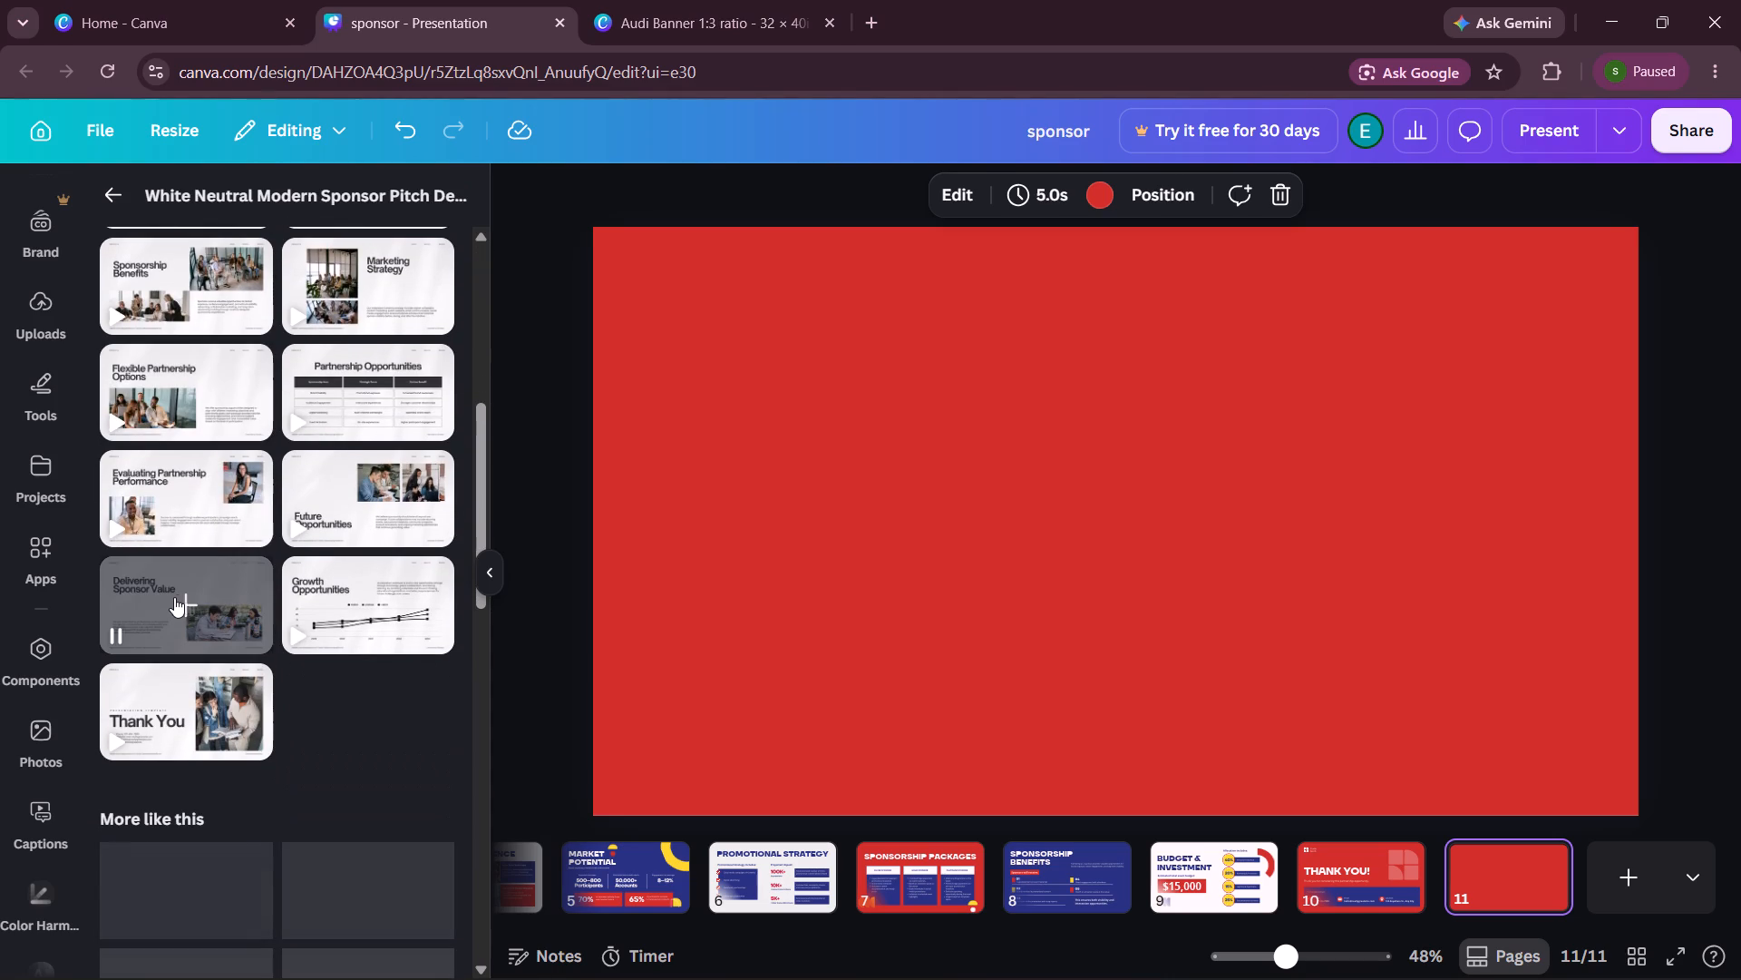
{"action": "scroll", "coordinate": [179, 599], "scroll_direction": "down", "scroll_amount": 4}
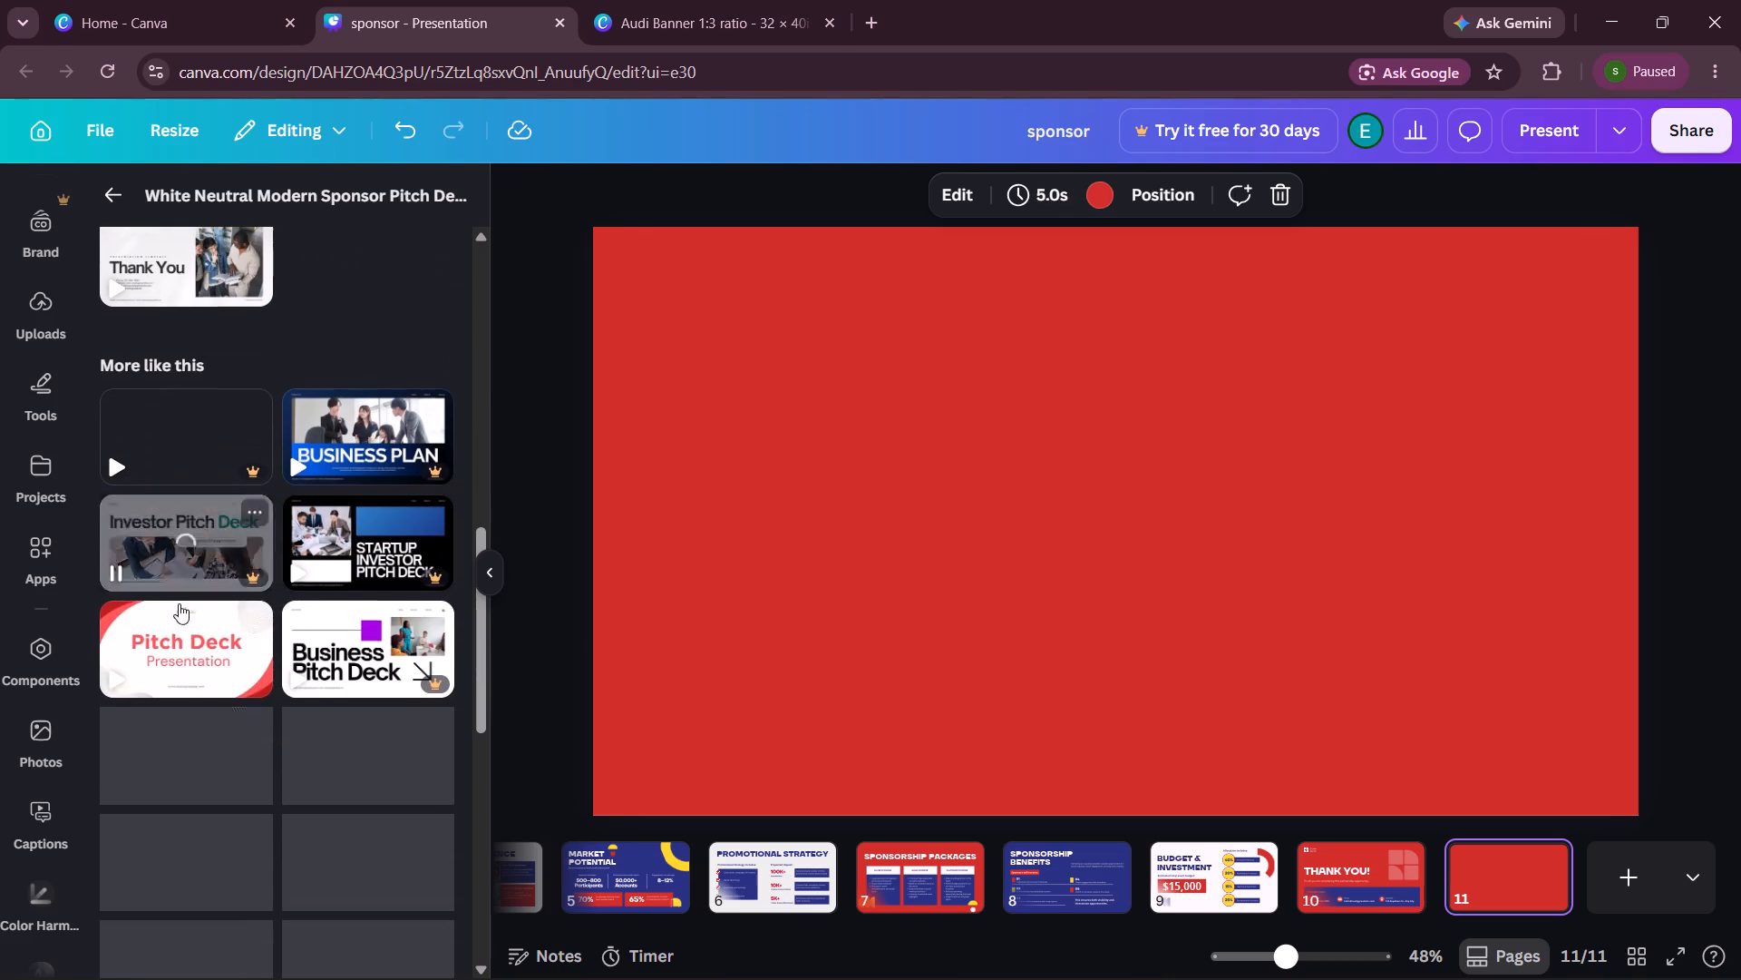
{"action": "scroll", "coordinate": [180, 607], "scroll_direction": "down", "scroll_amount": 1}
Open the Red and White Modern Pitch Deck Presentation from the similar templates.
{"action": "left_click", "coordinate": [177, 555]}
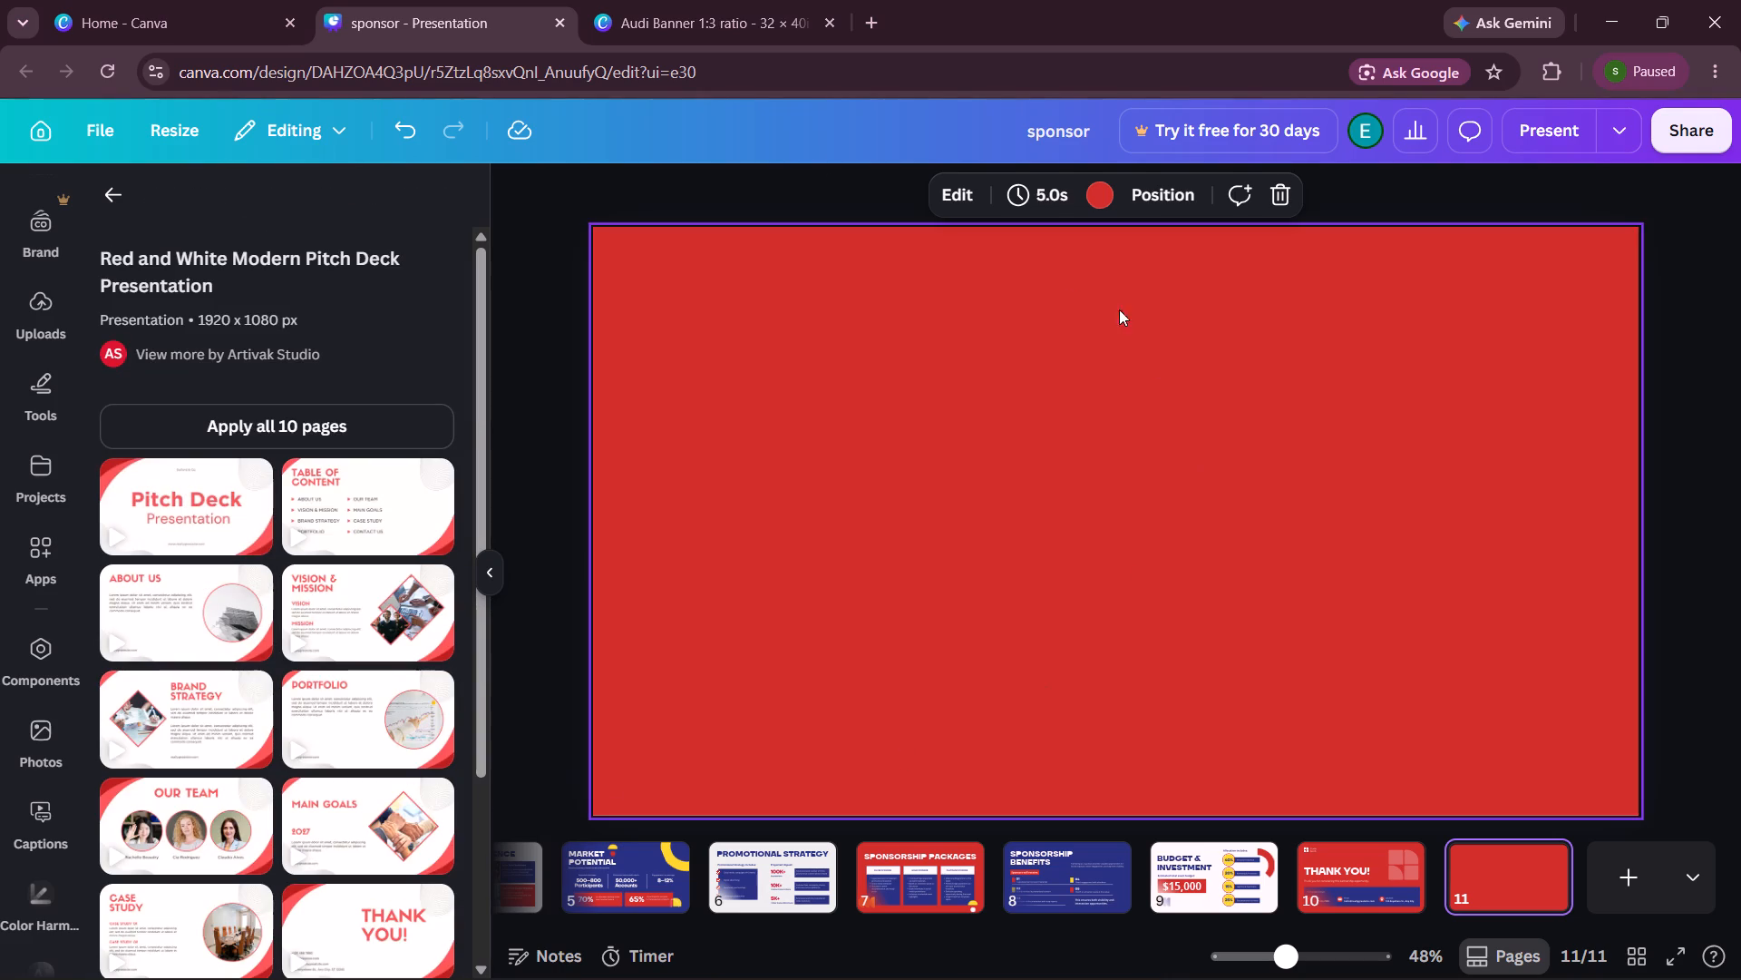
{"action": "scroll", "coordinate": [349, 683], "scroll_direction": "down", "scroll_amount": 2}
{"action": "scroll", "coordinate": [359, 686], "scroll_direction": "up", "scroll_amount": 1}
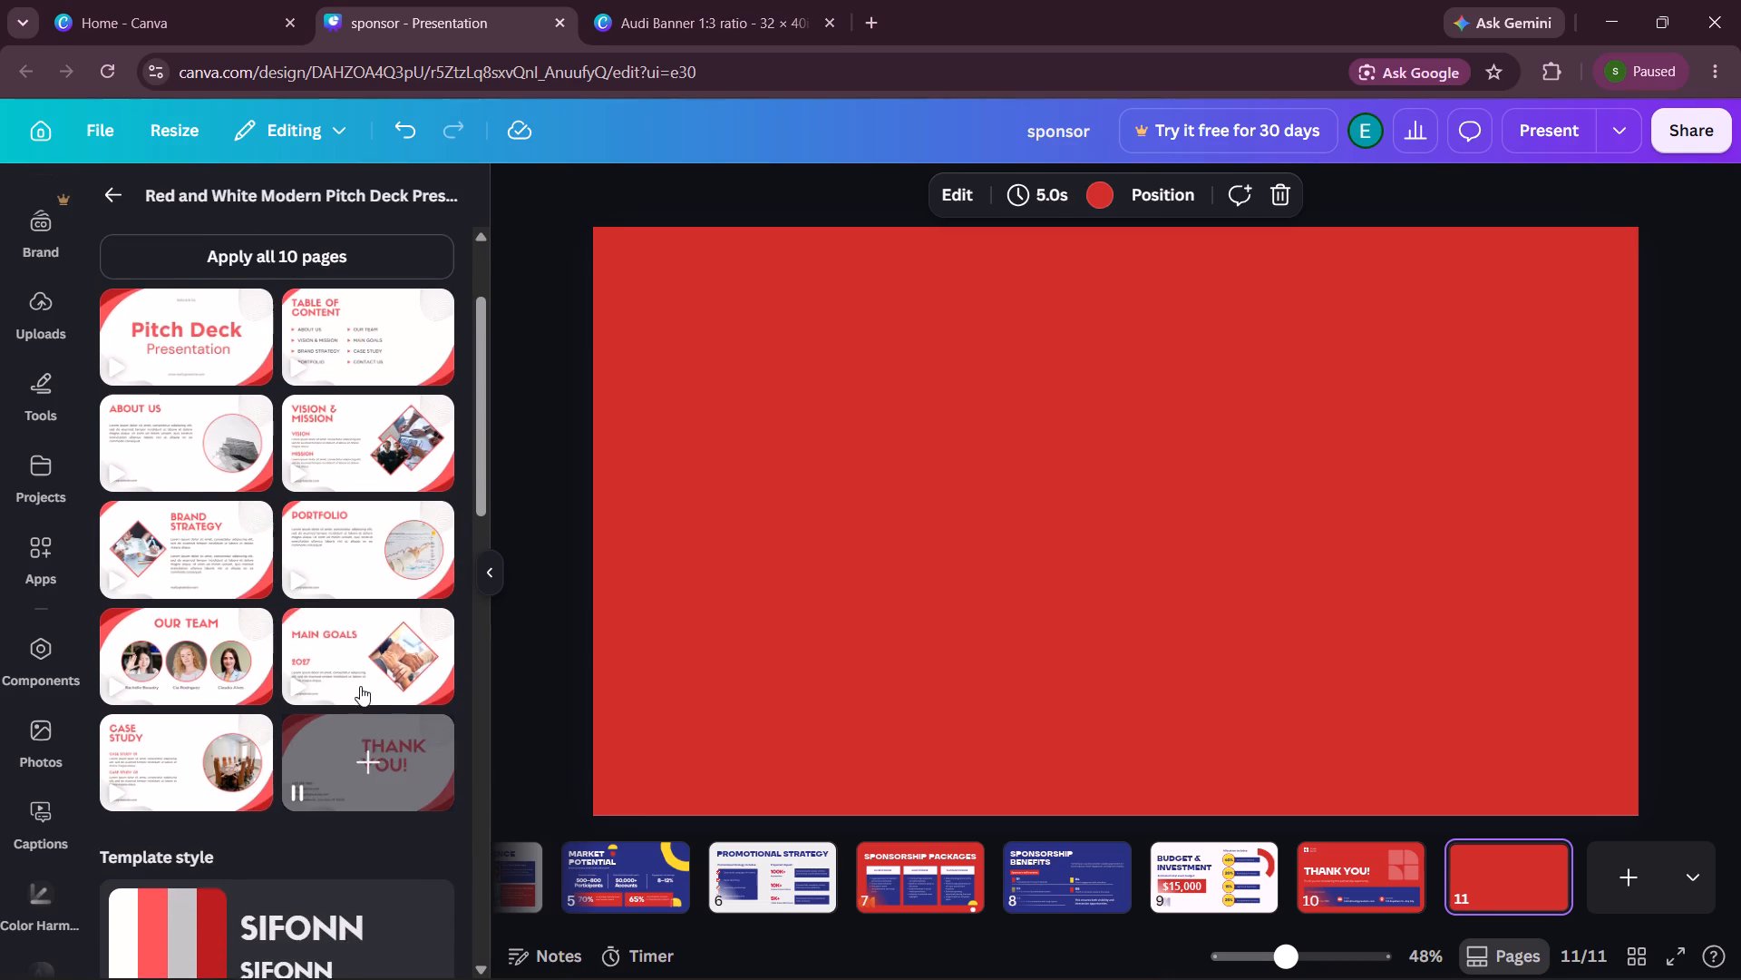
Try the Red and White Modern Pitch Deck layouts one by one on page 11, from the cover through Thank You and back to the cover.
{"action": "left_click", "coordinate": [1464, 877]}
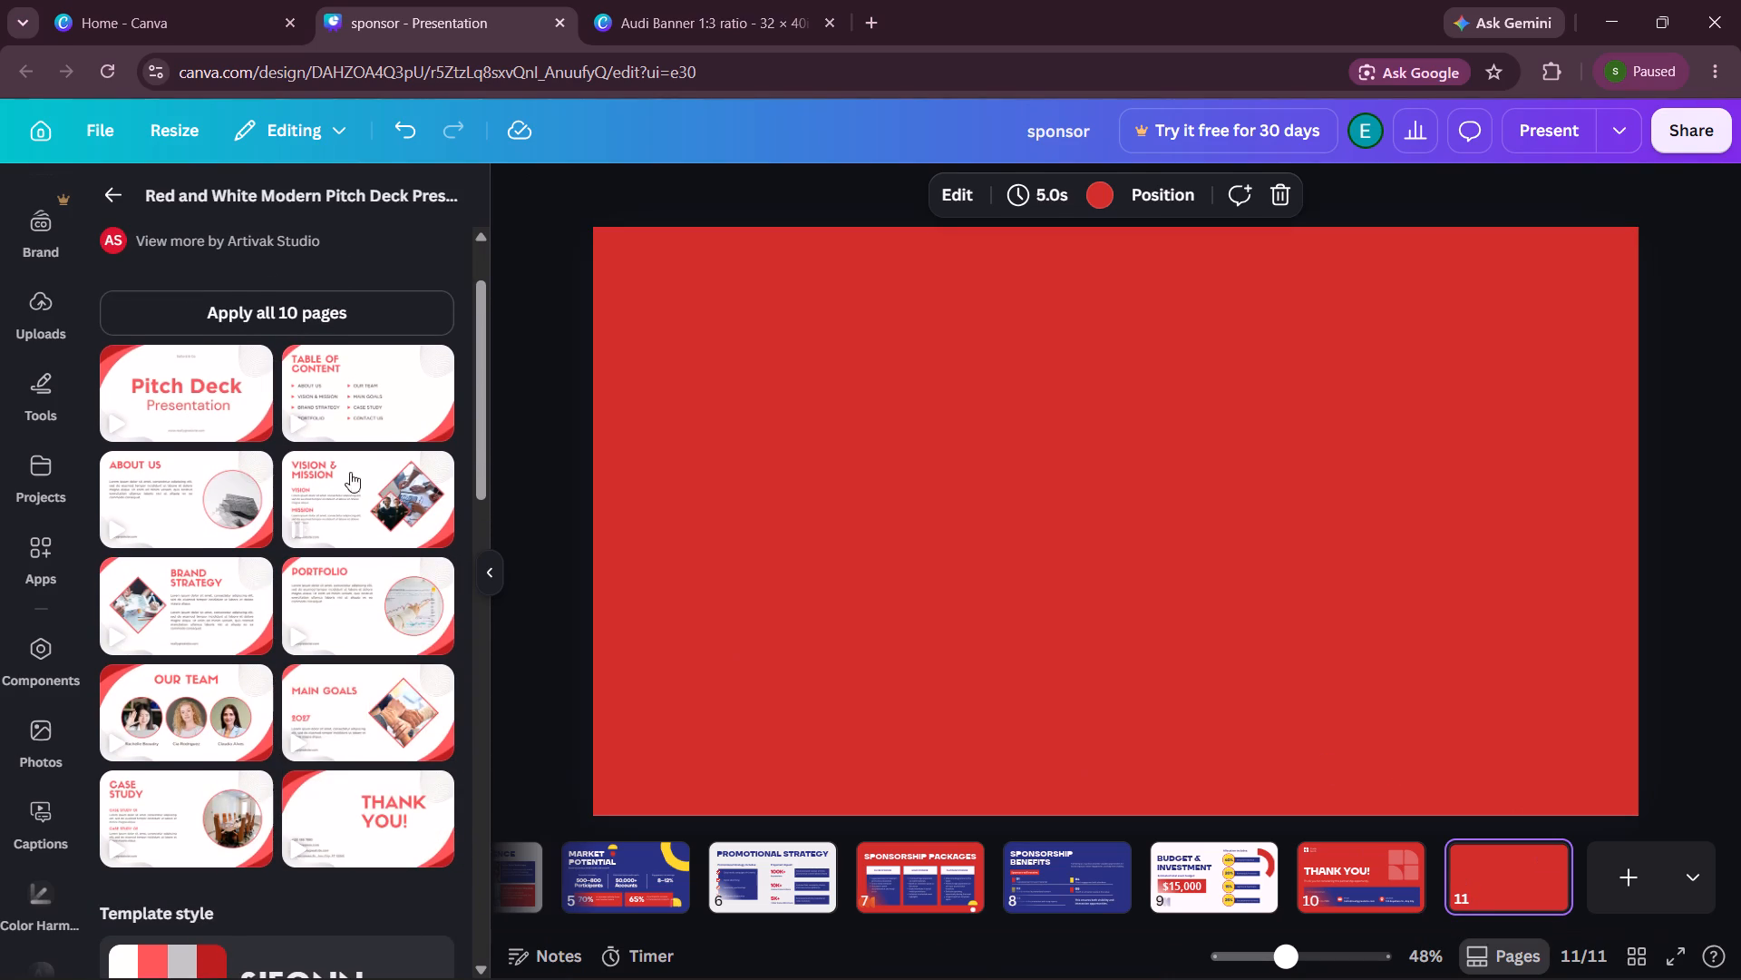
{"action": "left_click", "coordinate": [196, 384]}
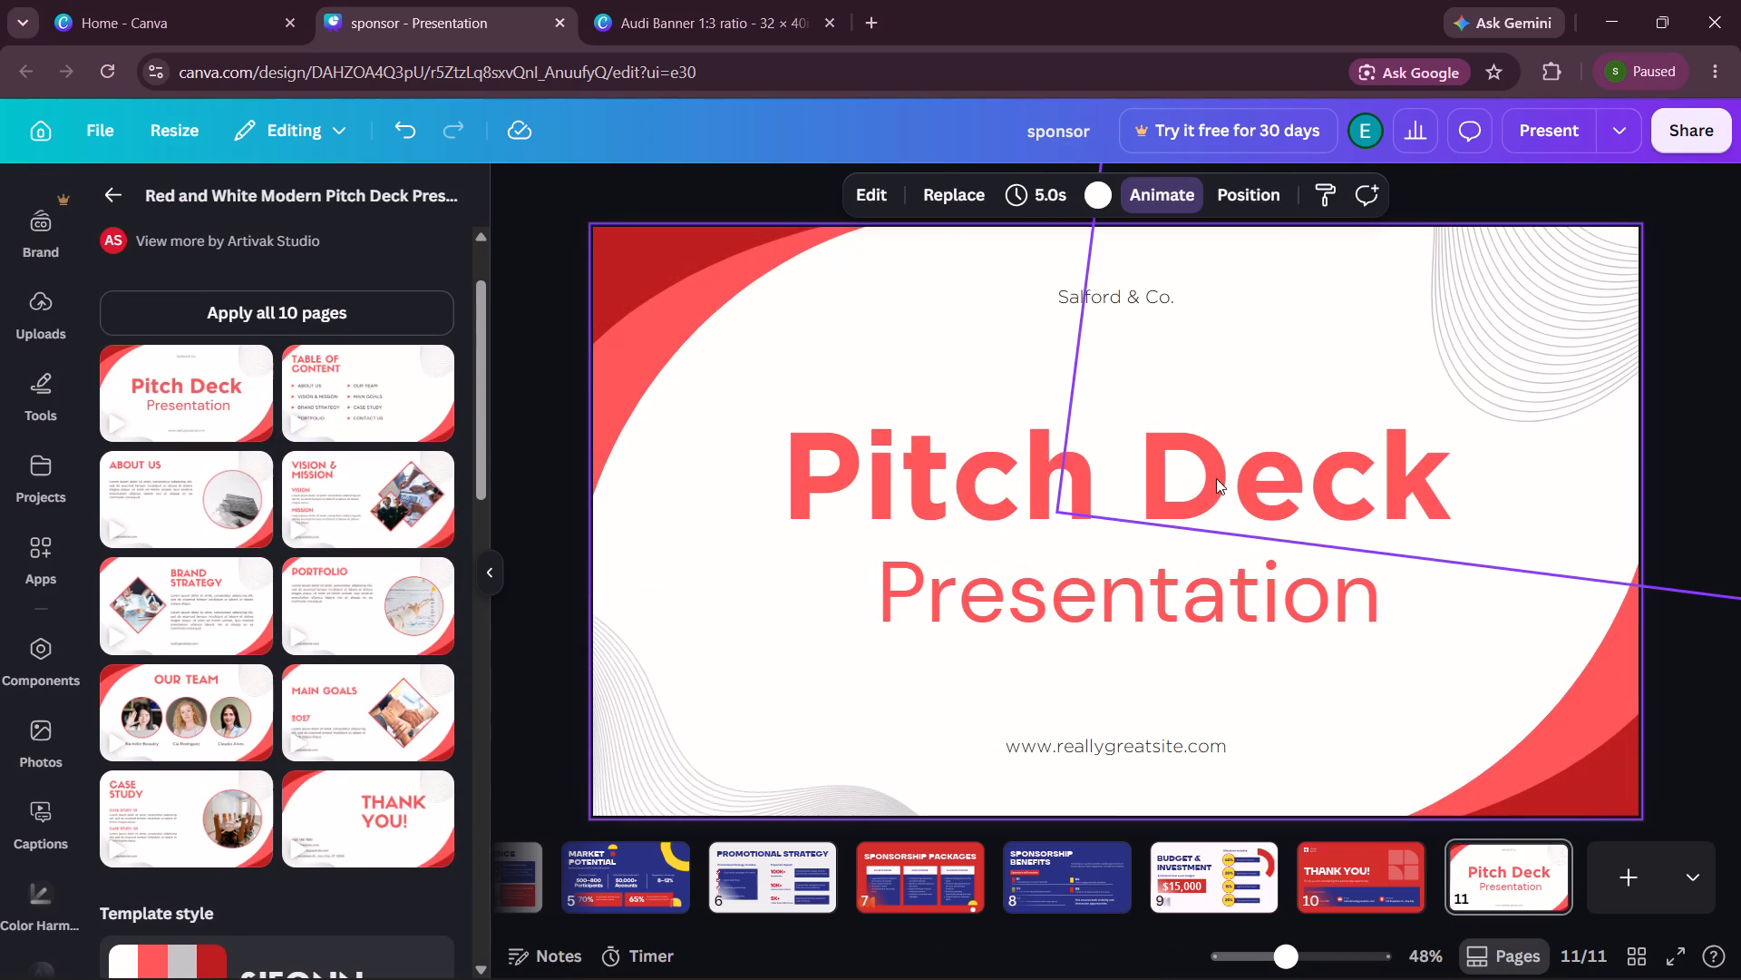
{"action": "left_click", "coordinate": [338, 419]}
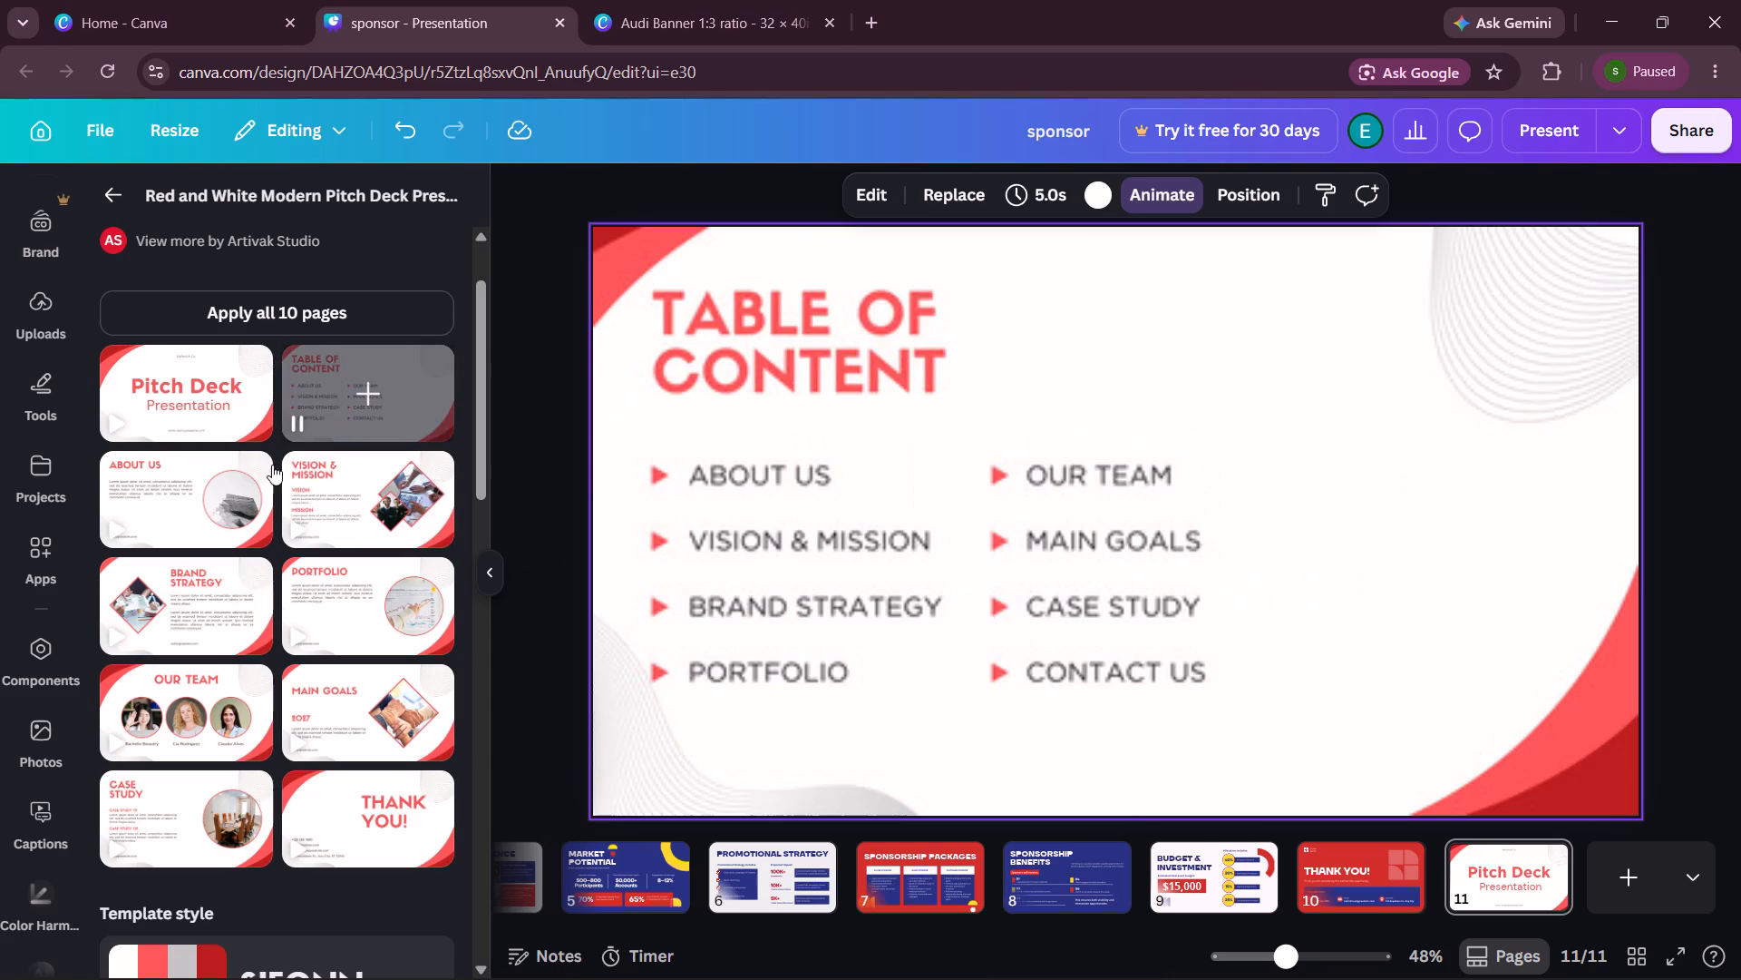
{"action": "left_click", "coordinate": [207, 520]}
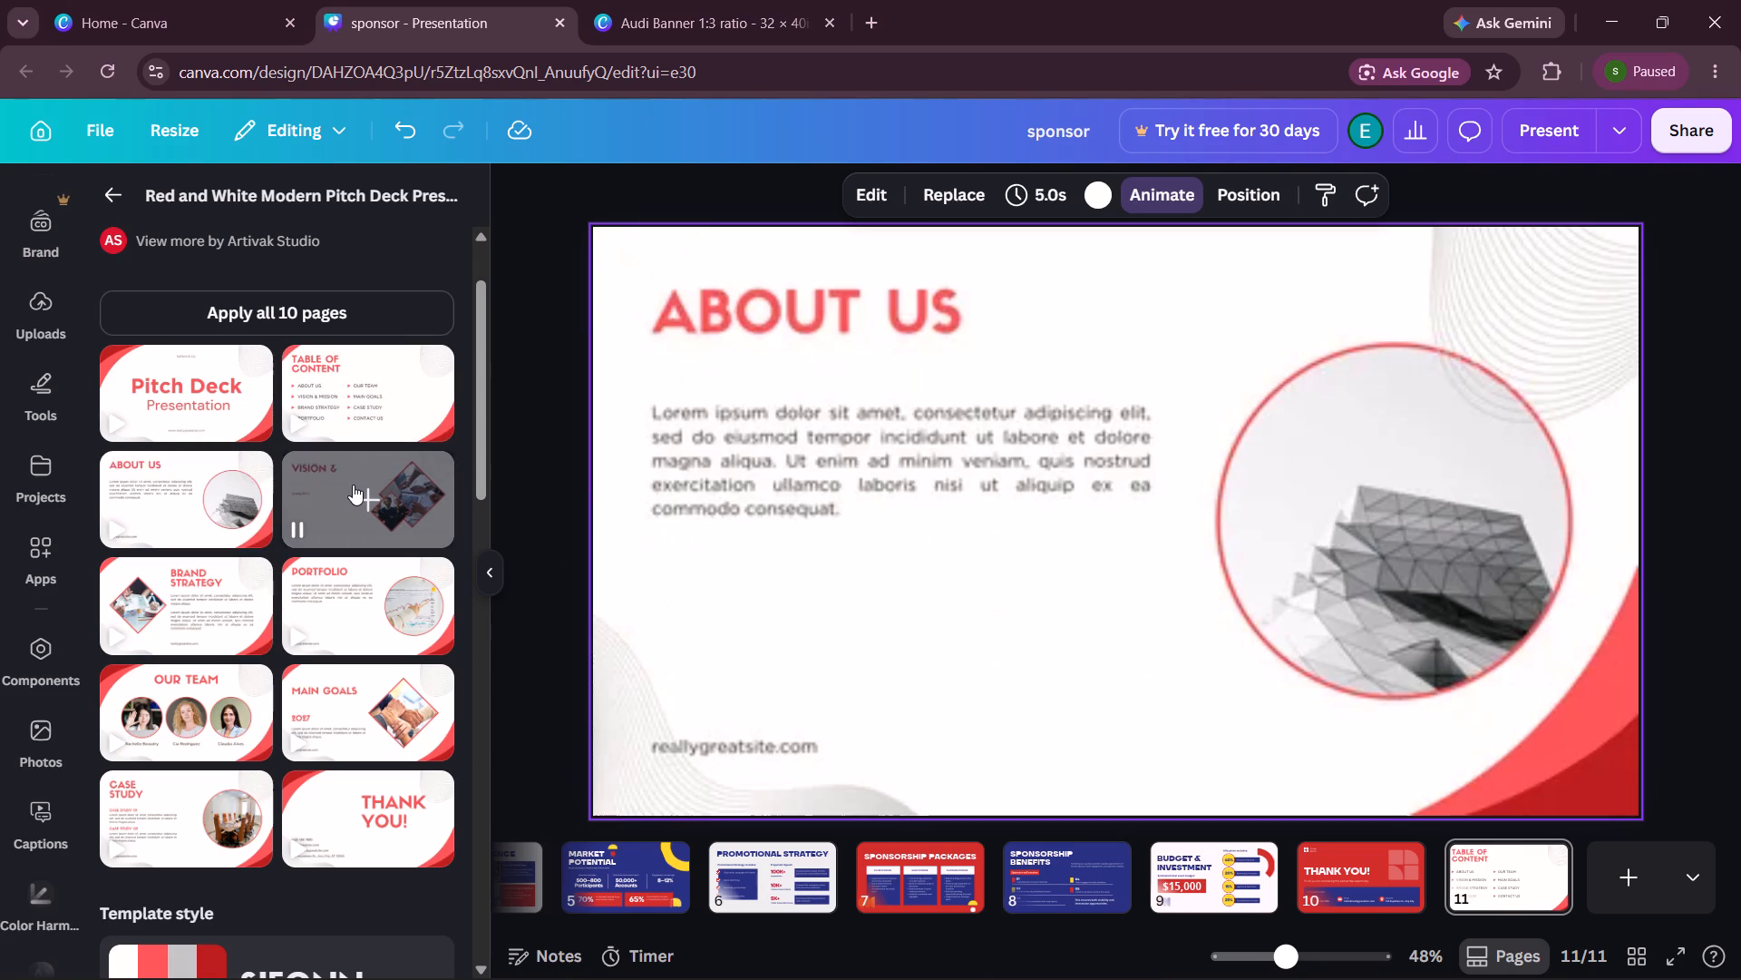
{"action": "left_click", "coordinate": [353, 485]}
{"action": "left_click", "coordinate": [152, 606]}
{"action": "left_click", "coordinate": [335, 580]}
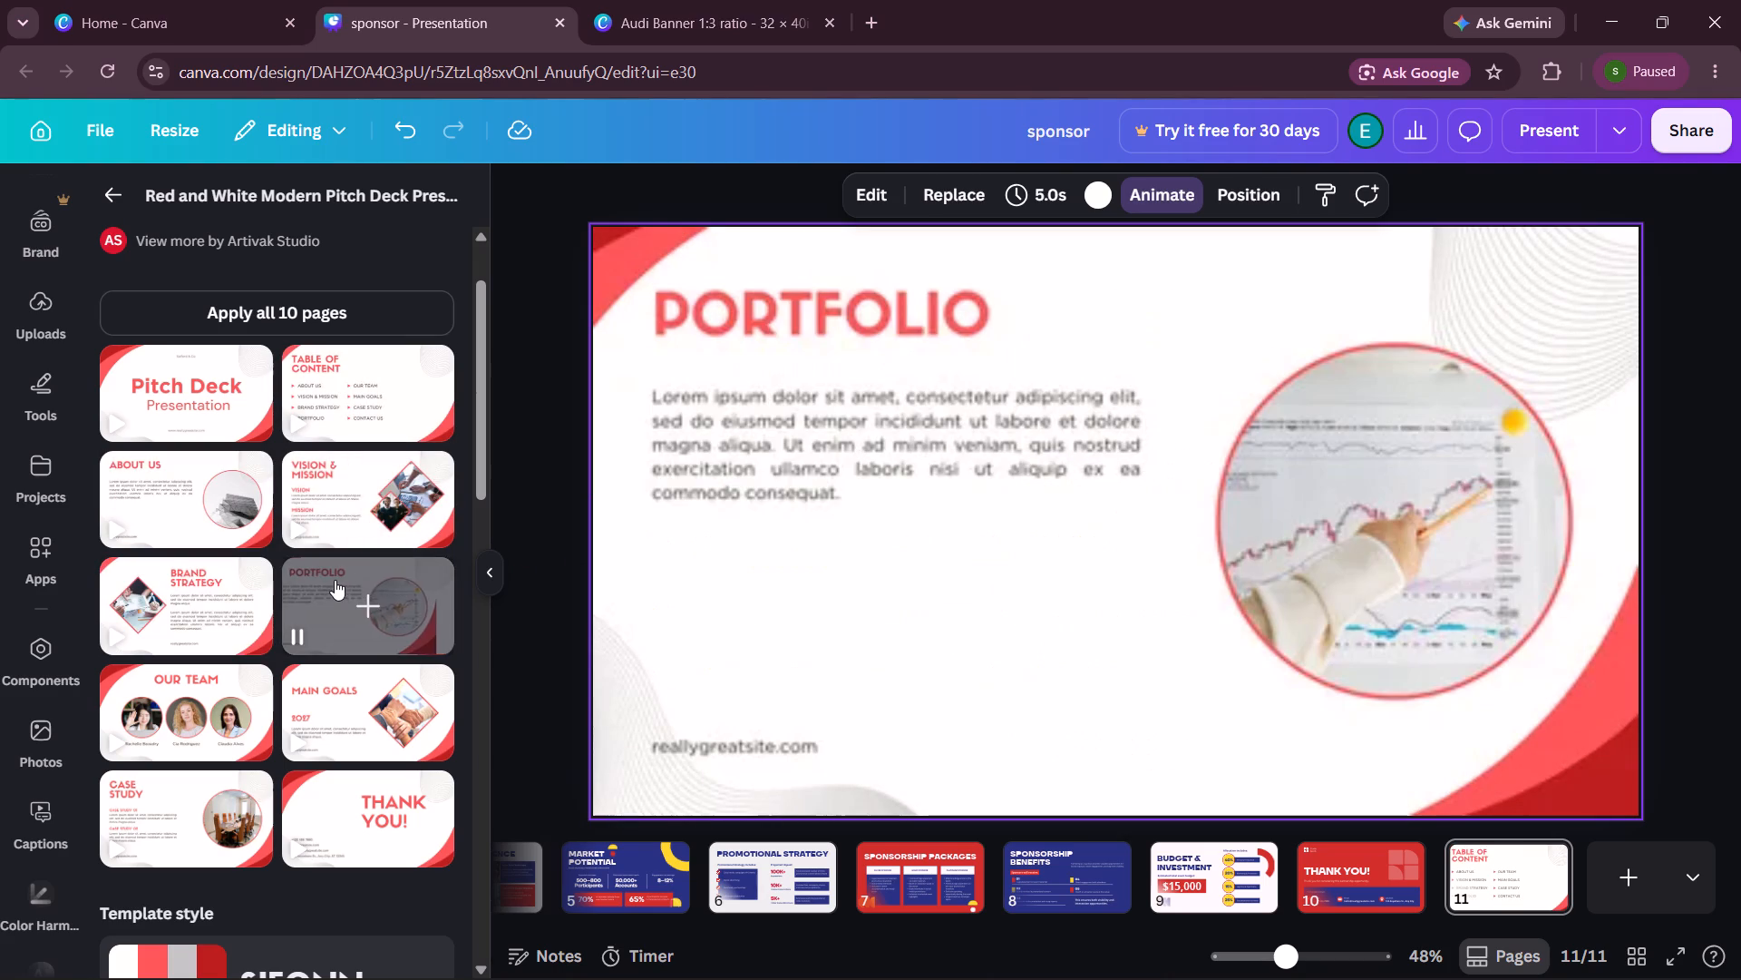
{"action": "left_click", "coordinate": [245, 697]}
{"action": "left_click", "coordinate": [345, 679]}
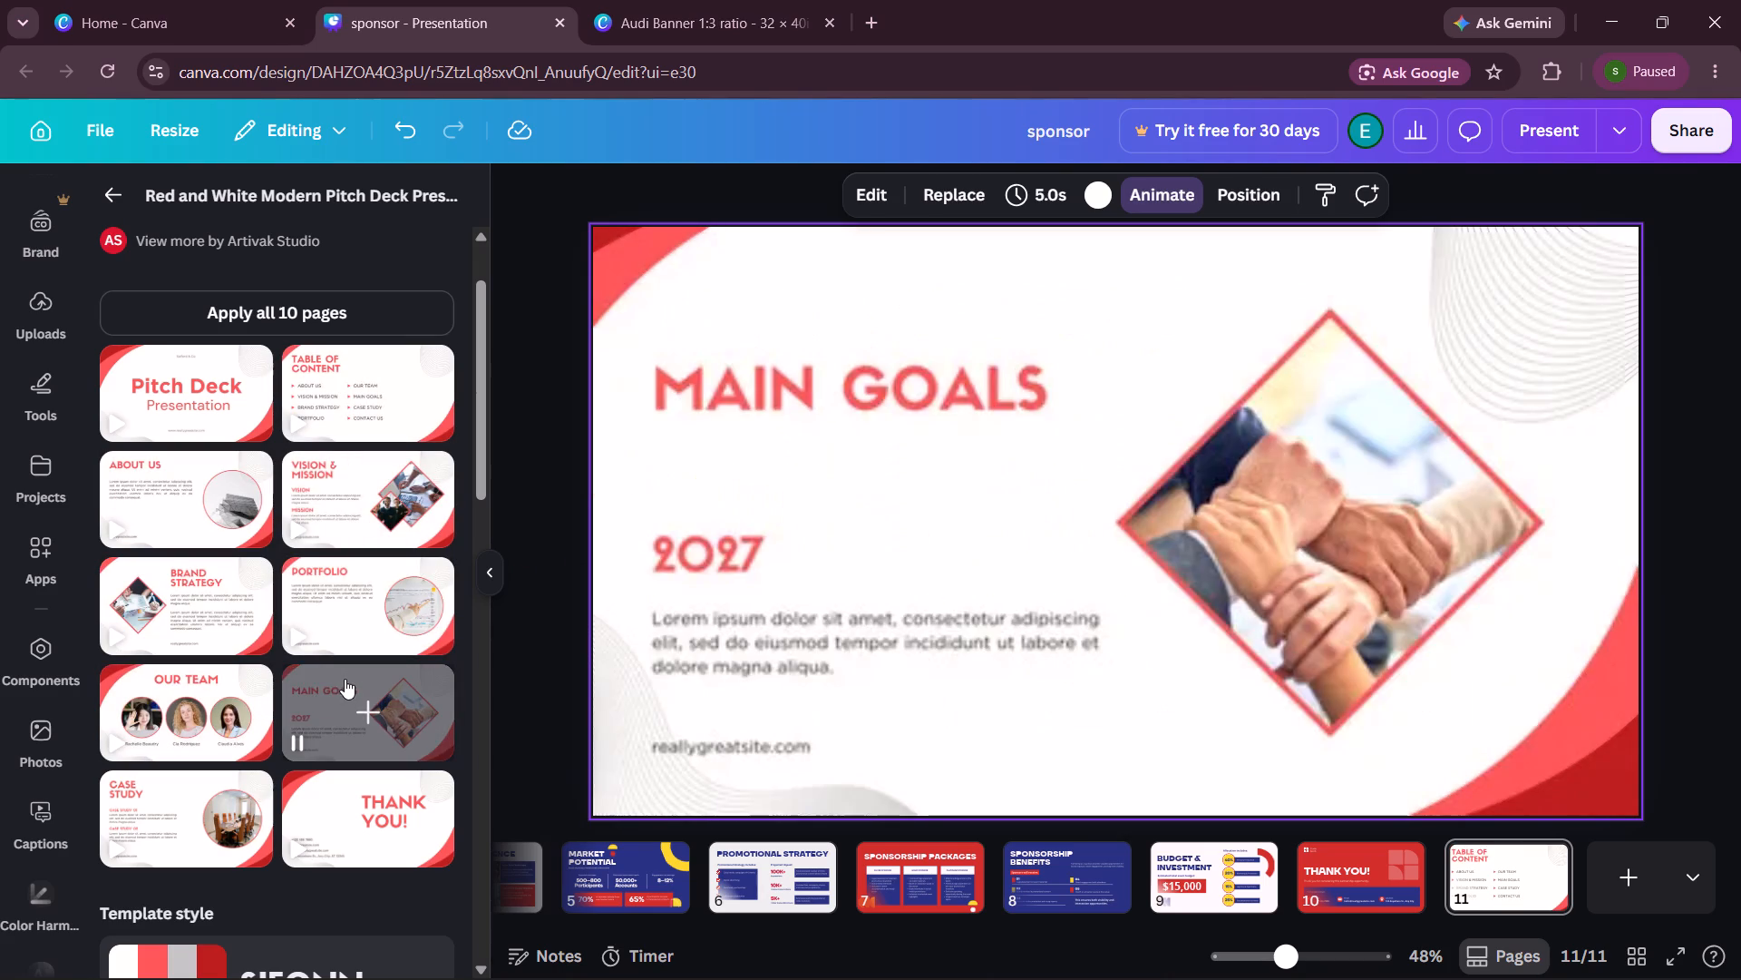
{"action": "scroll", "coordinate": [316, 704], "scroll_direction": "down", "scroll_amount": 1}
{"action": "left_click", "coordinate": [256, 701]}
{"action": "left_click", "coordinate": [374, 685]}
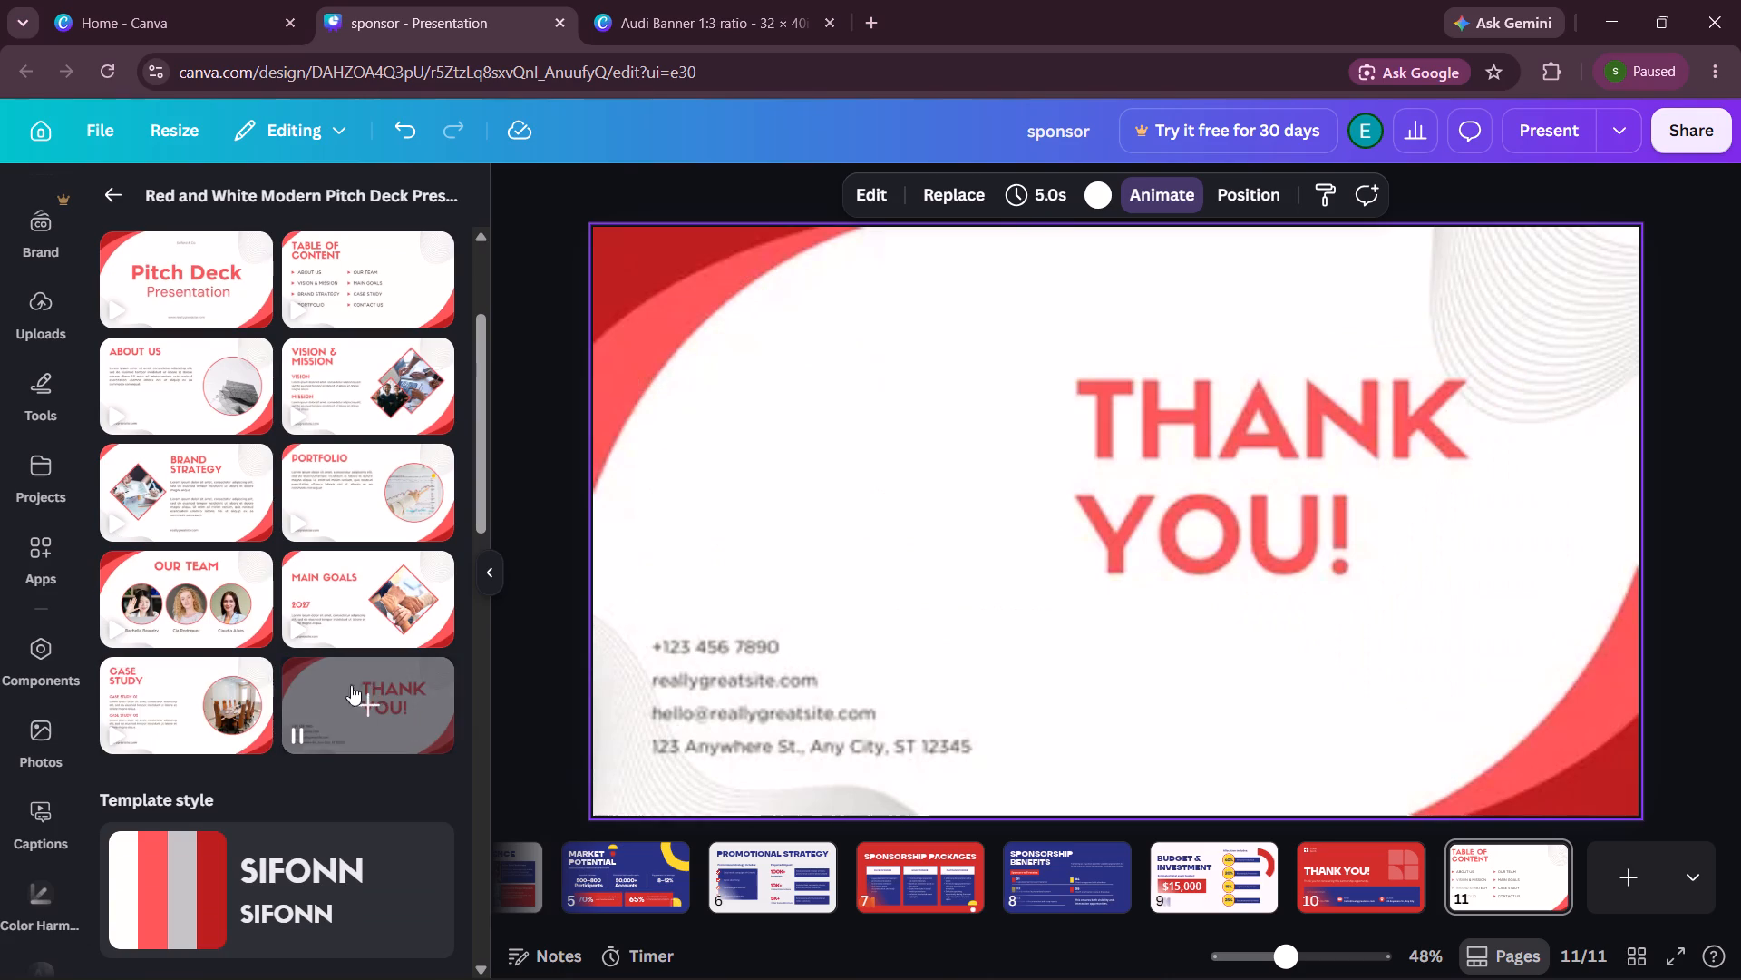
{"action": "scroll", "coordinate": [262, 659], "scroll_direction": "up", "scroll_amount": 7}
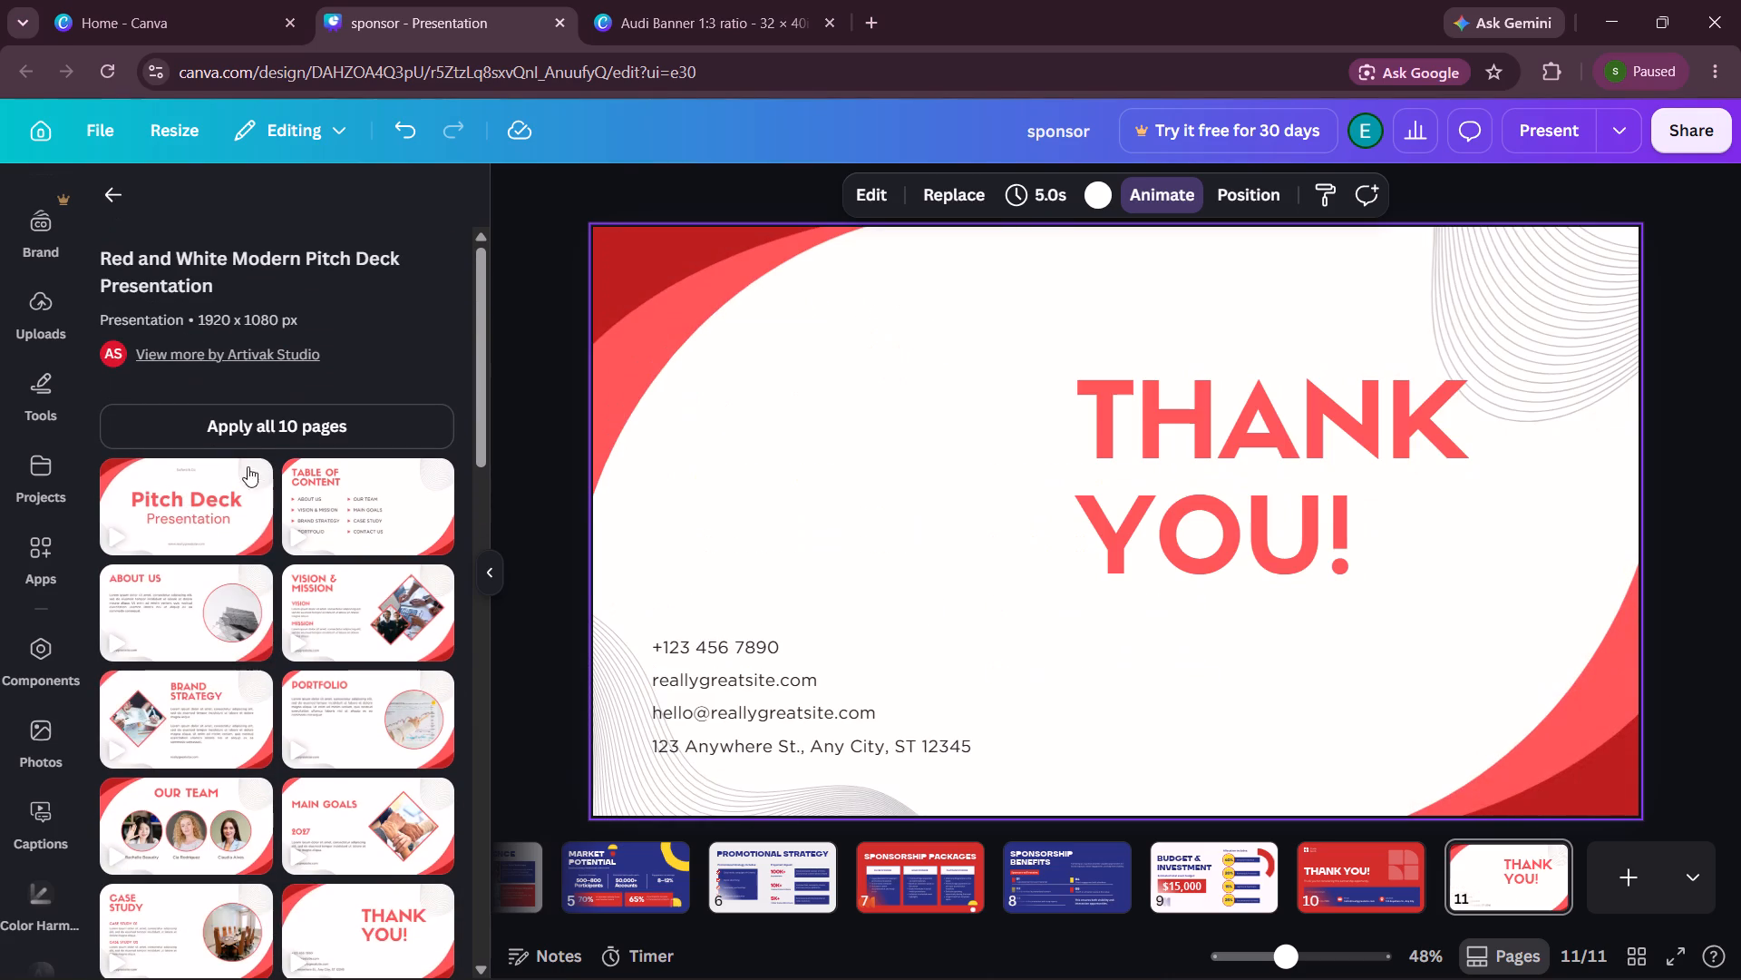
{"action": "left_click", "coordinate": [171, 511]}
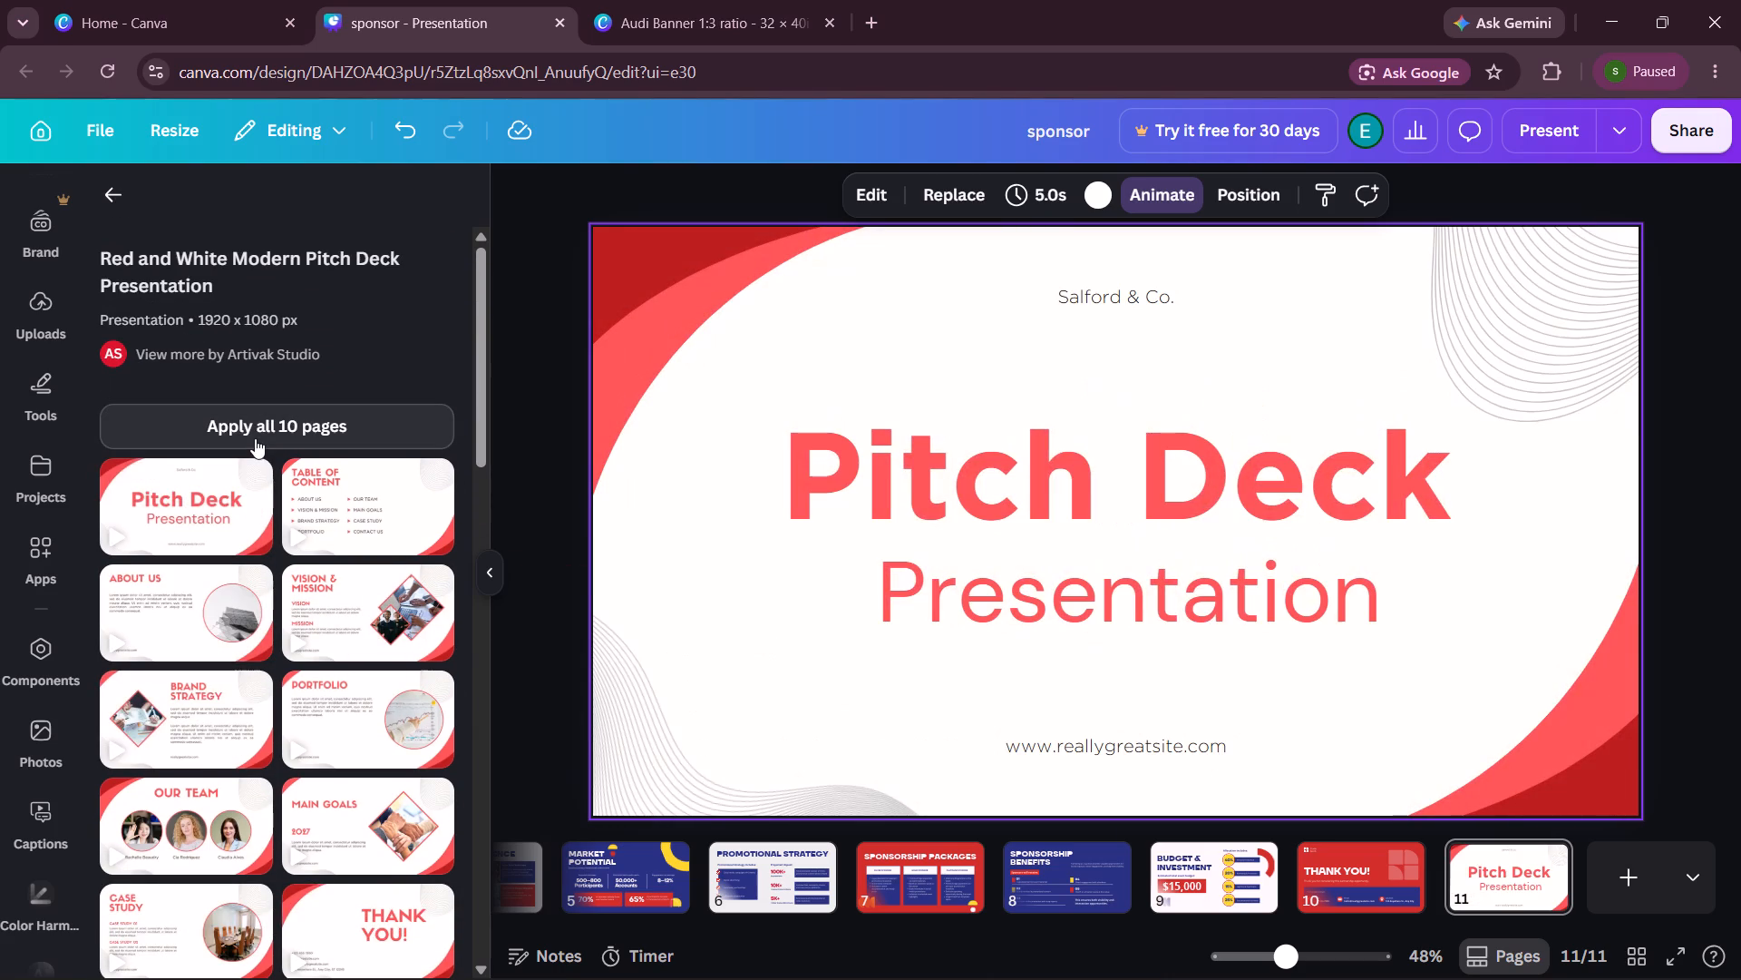
Apply all 10 pages of the Red and White Modern Pitch Deck Presentation to the design.
{"action": "left_click", "coordinate": [255, 438]}
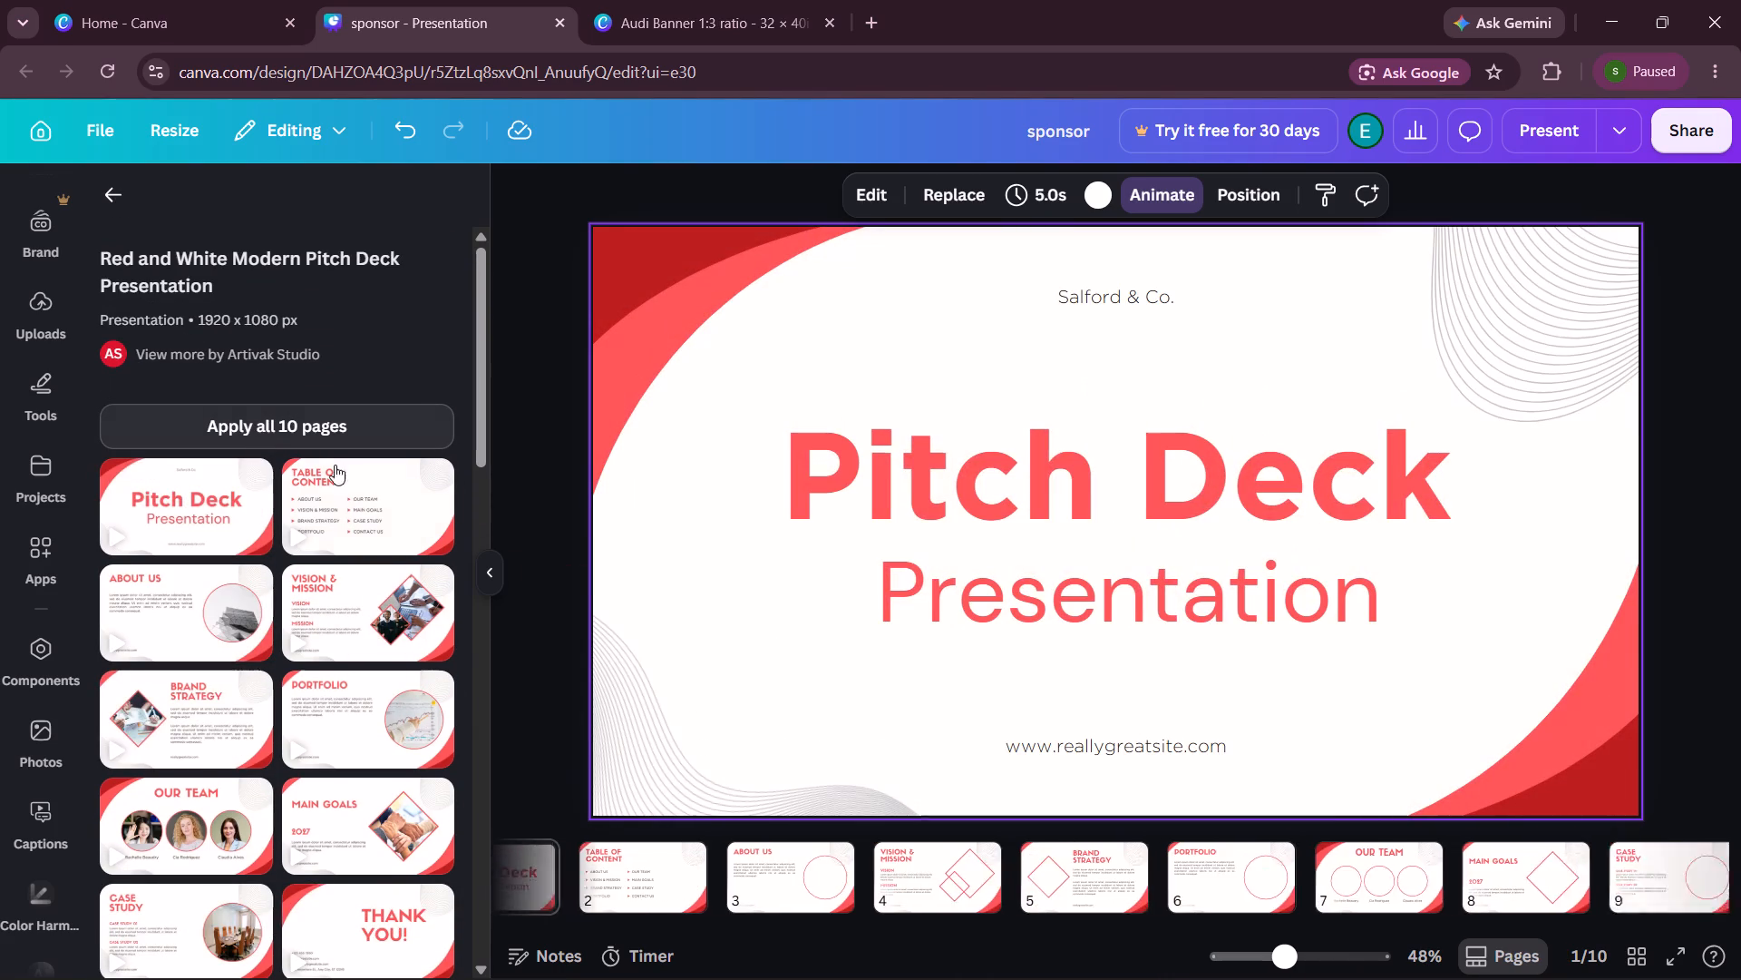
{"action": "scroll", "coordinate": [931, 846], "scroll_direction": "down", "scroll_amount": 7}
{"action": "scroll", "coordinate": [921, 836], "scroll_direction": "up", "scroll_amount": 8}
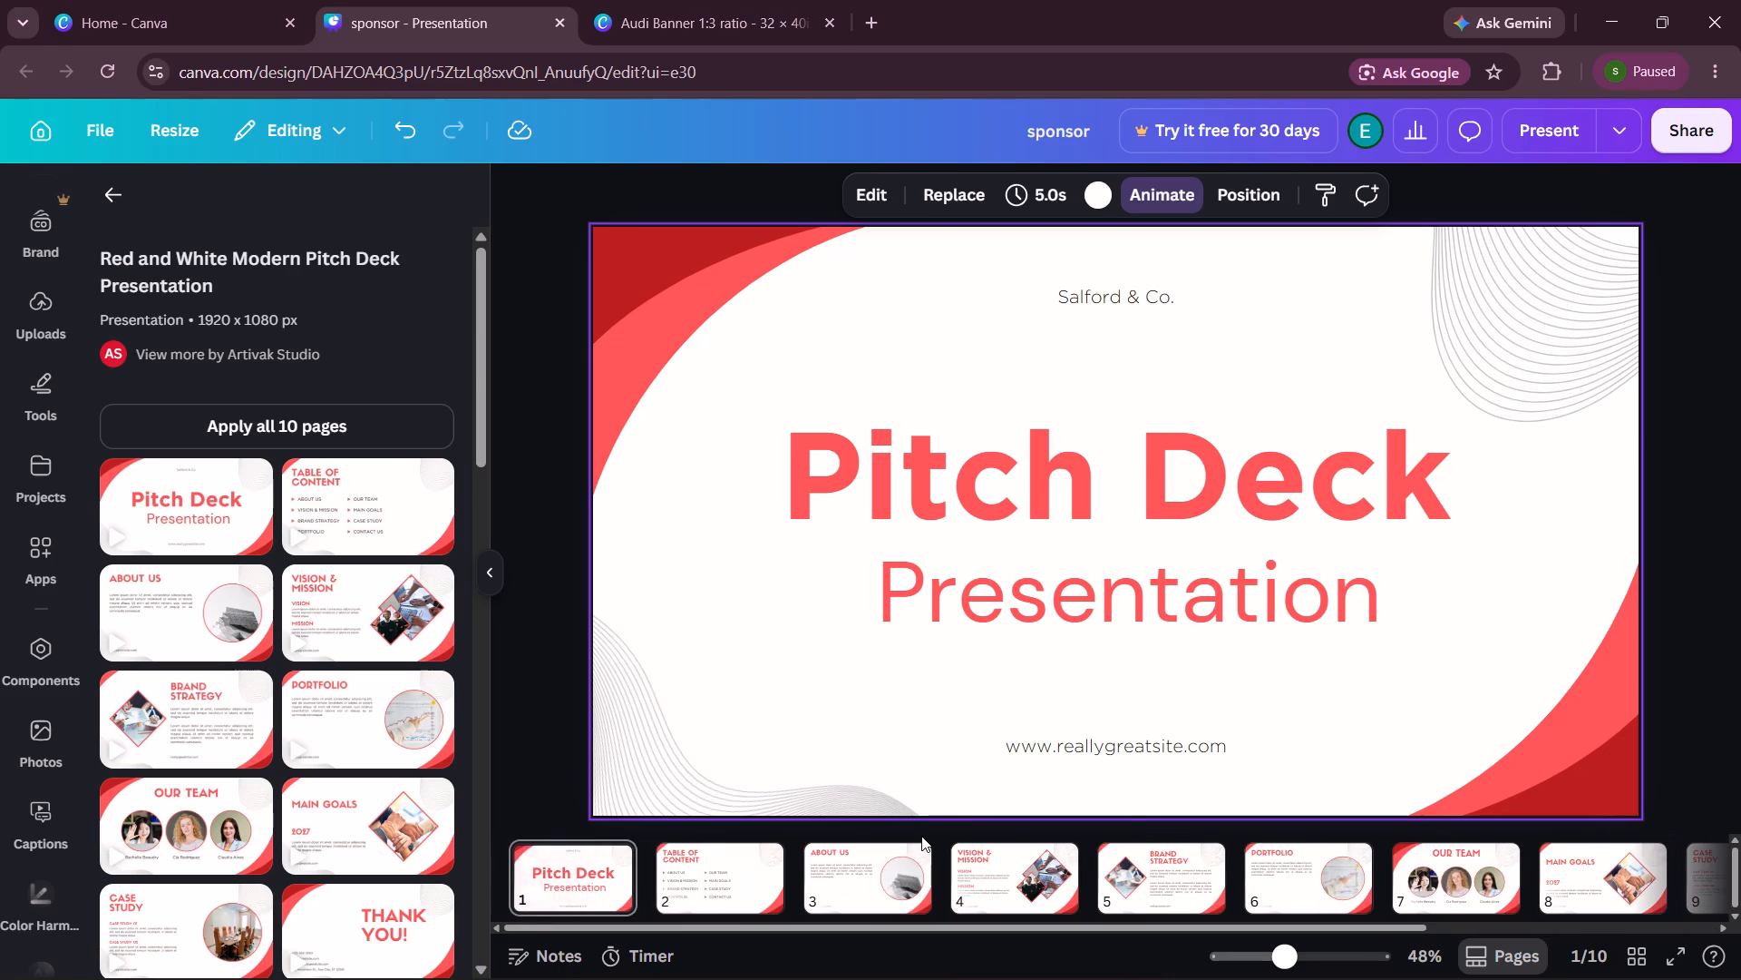
Add a blank page after the closing Thank You page of the pitch deck.
{"action": "scroll", "coordinate": [968, 795], "scroll_direction": "down", "scroll_amount": 5}
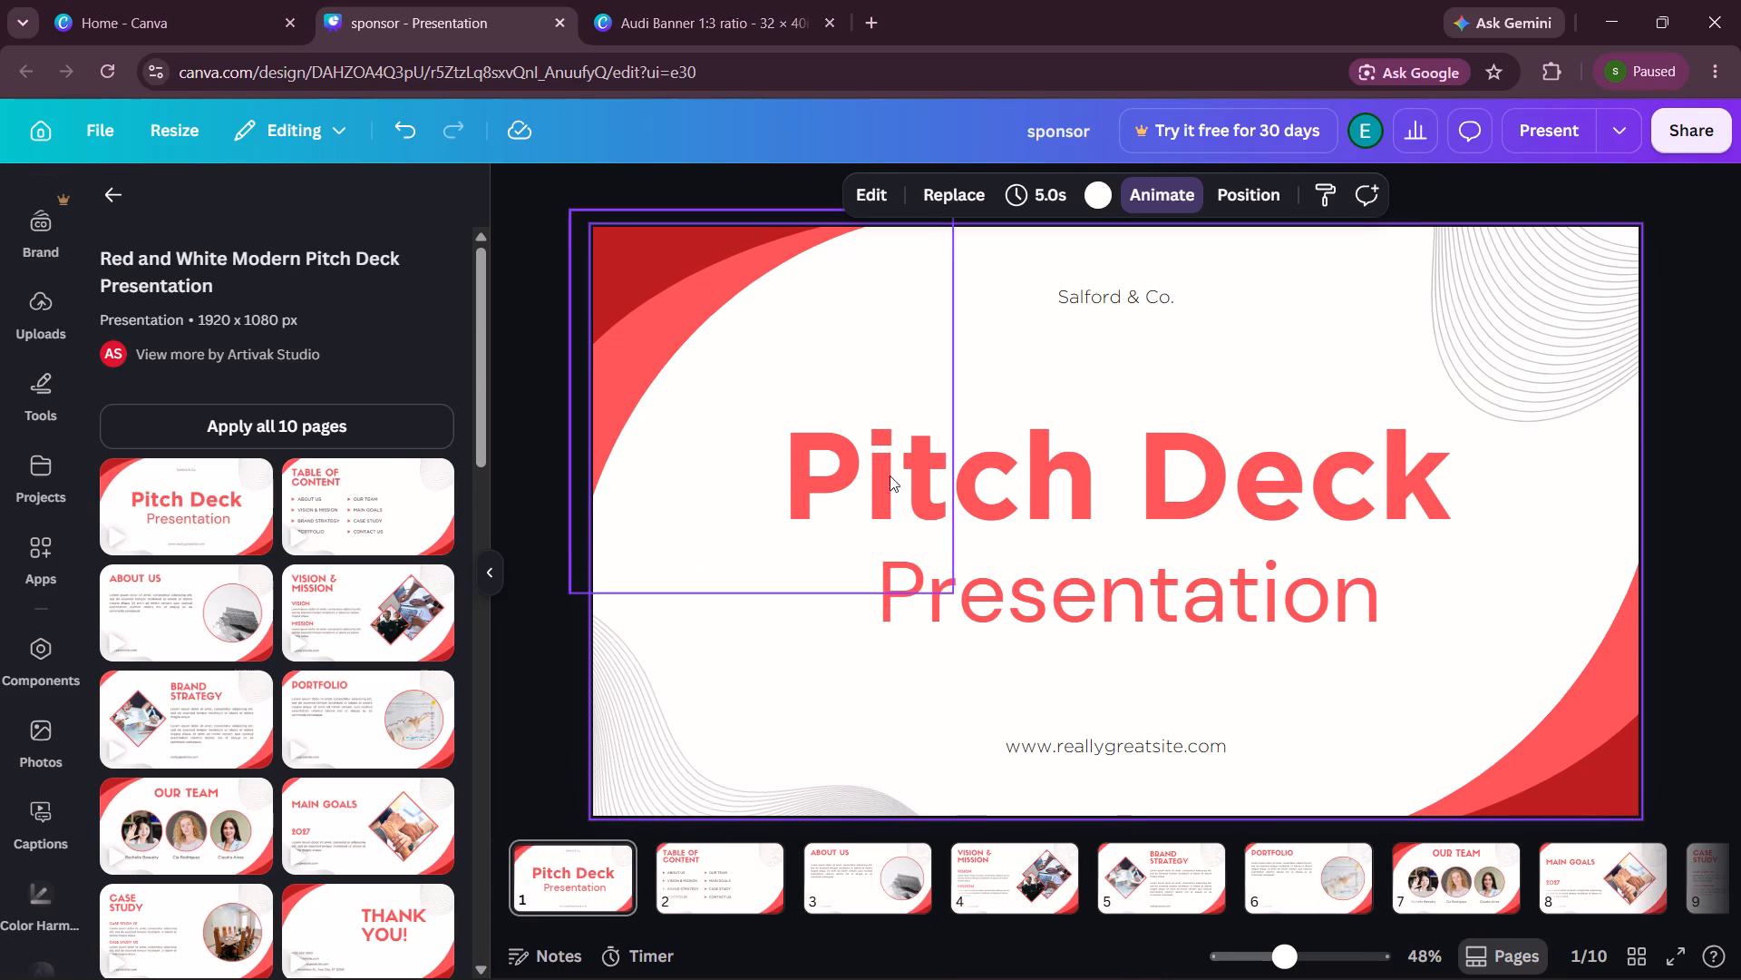
{"action": "scroll", "coordinate": [987, 451], "scroll_direction": "down", "scroll_amount": 3}
{"action": "scroll", "coordinate": [1461, 848], "scroll_direction": "down", "scroll_amount": 5}
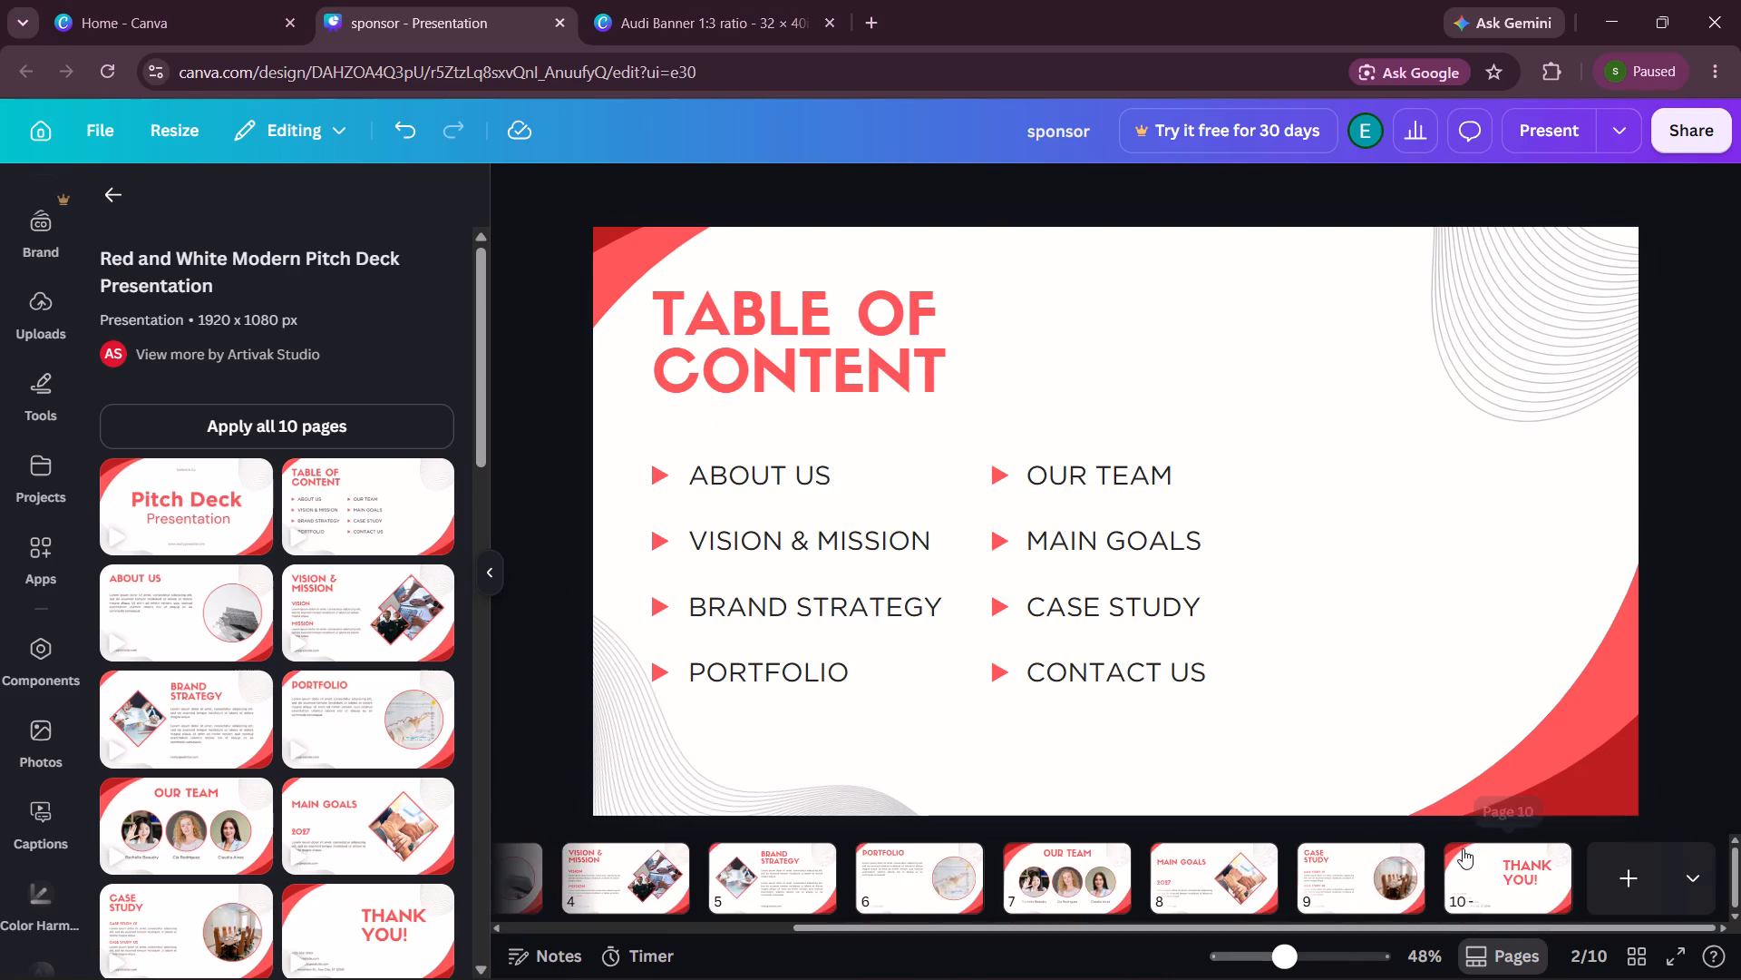
{"action": "left_click", "coordinate": [1659, 891]}
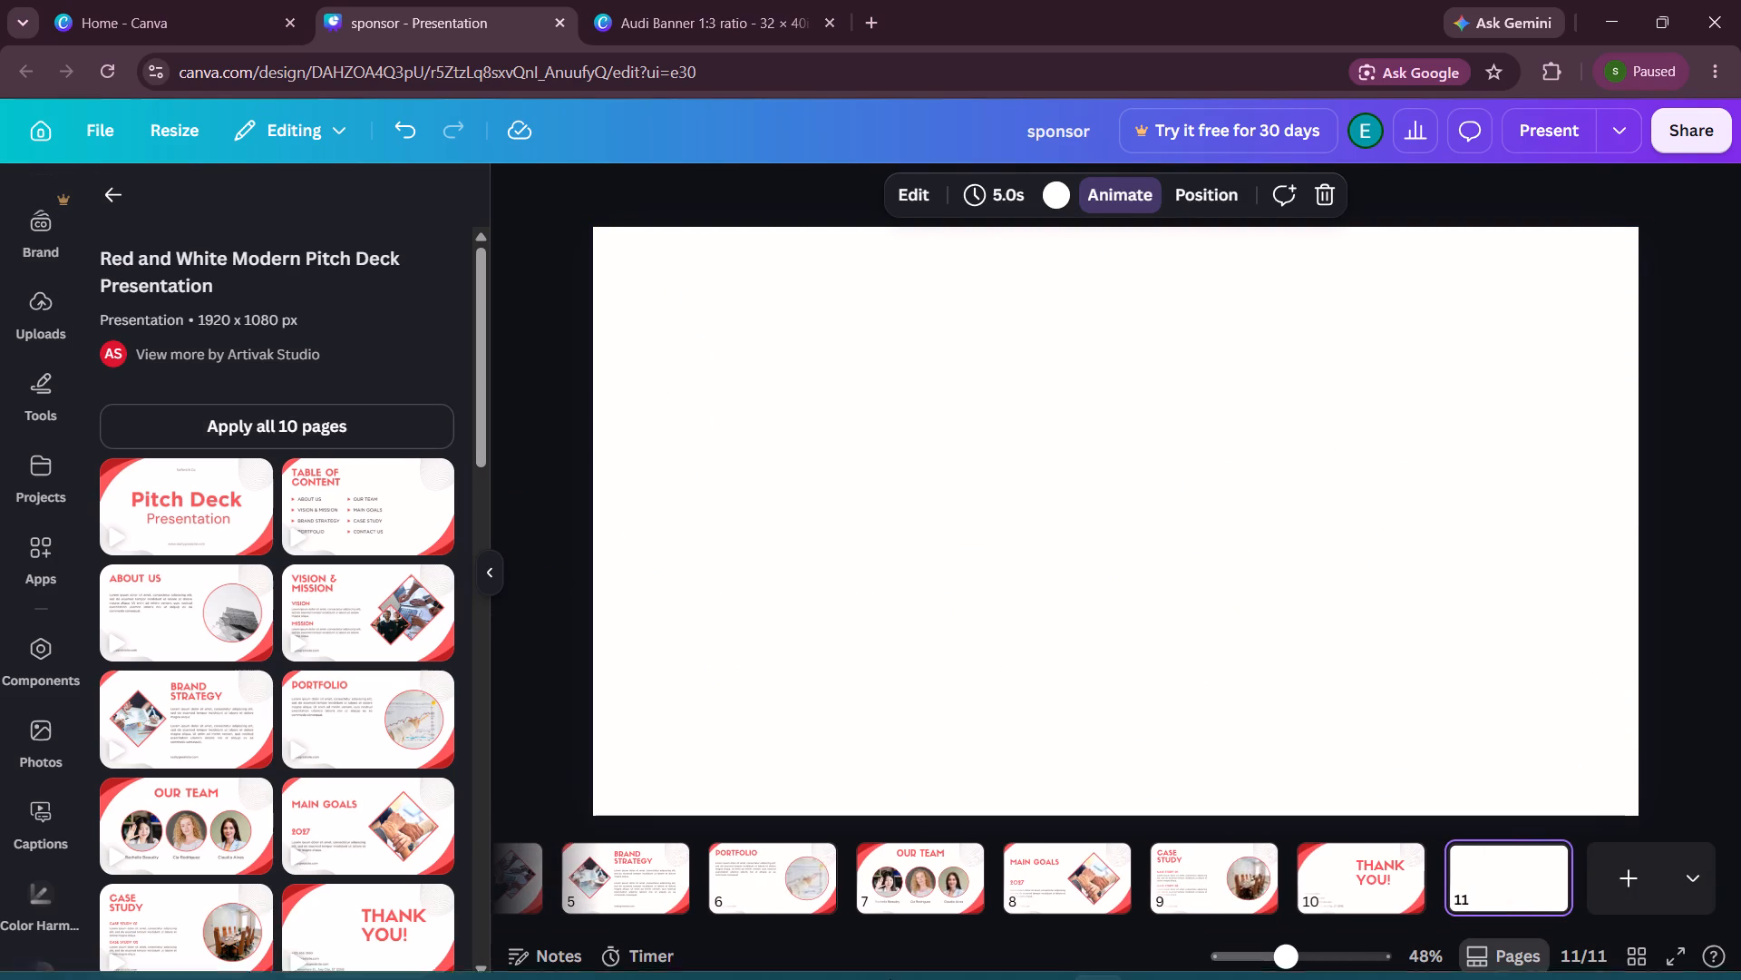
{"action": "left_click", "coordinate": [114, 195]}
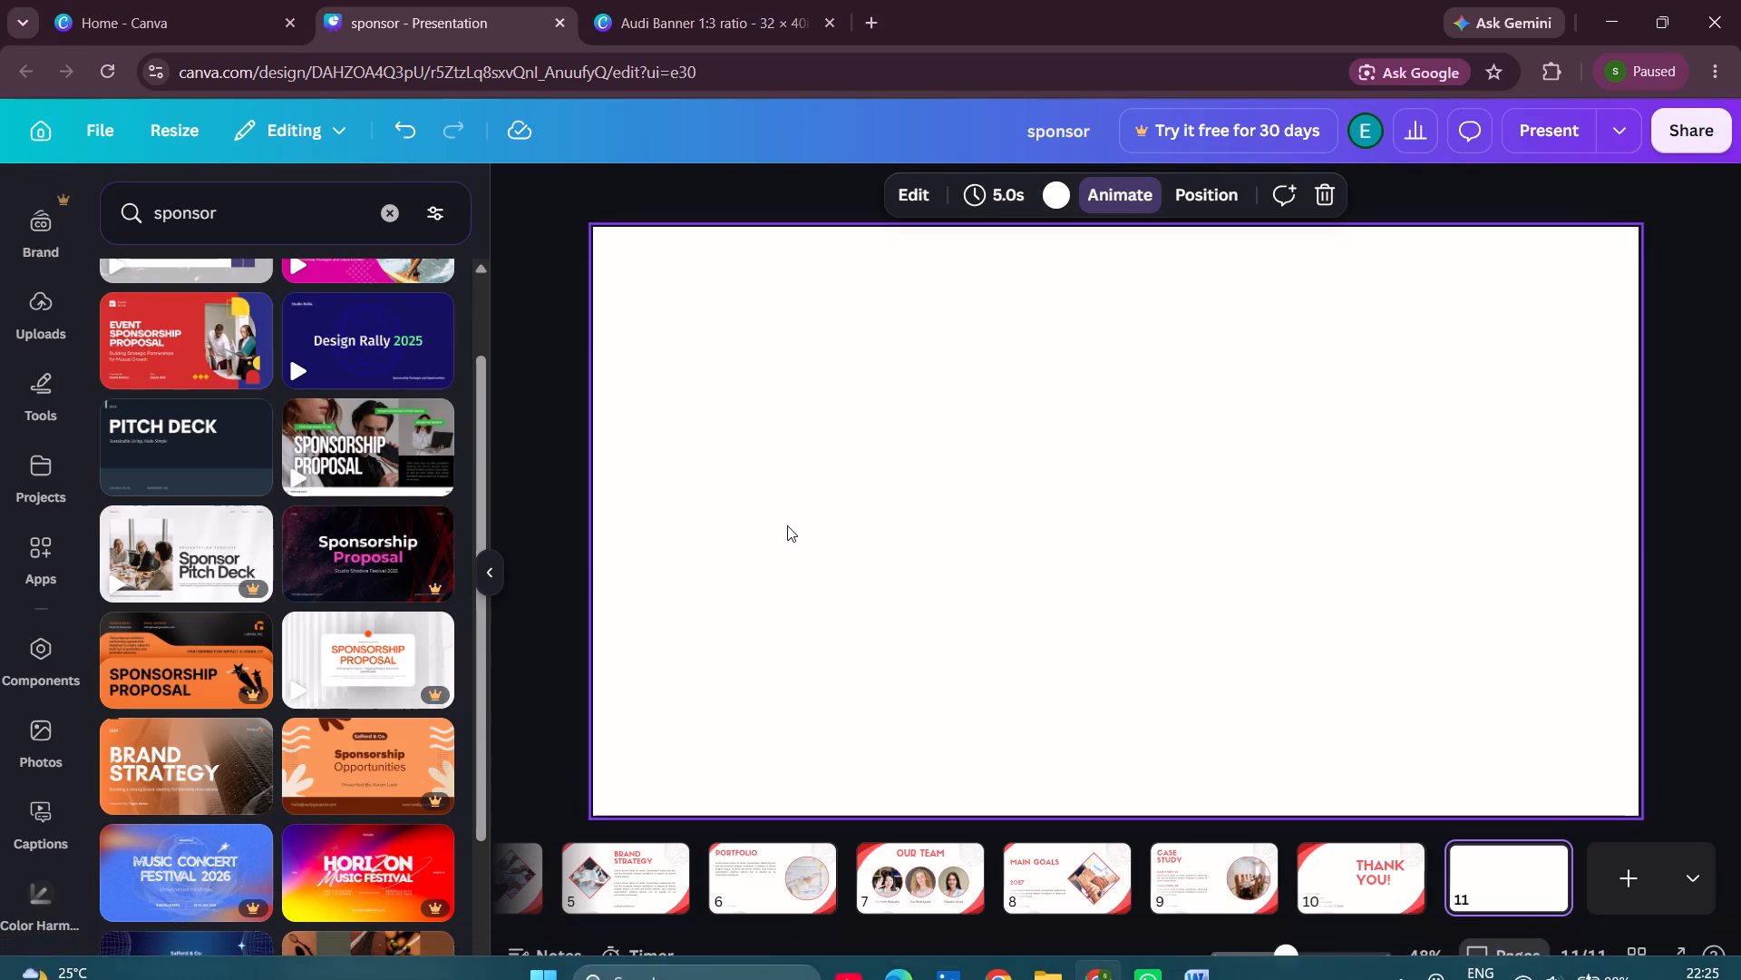
{"action": "scroll", "coordinate": [257, 563], "scroll_direction": "down", "scroll_amount": 3}
{"action": "scroll", "coordinate": [299, 581], "scroll_direction": "up", "scroll_amount": 1}
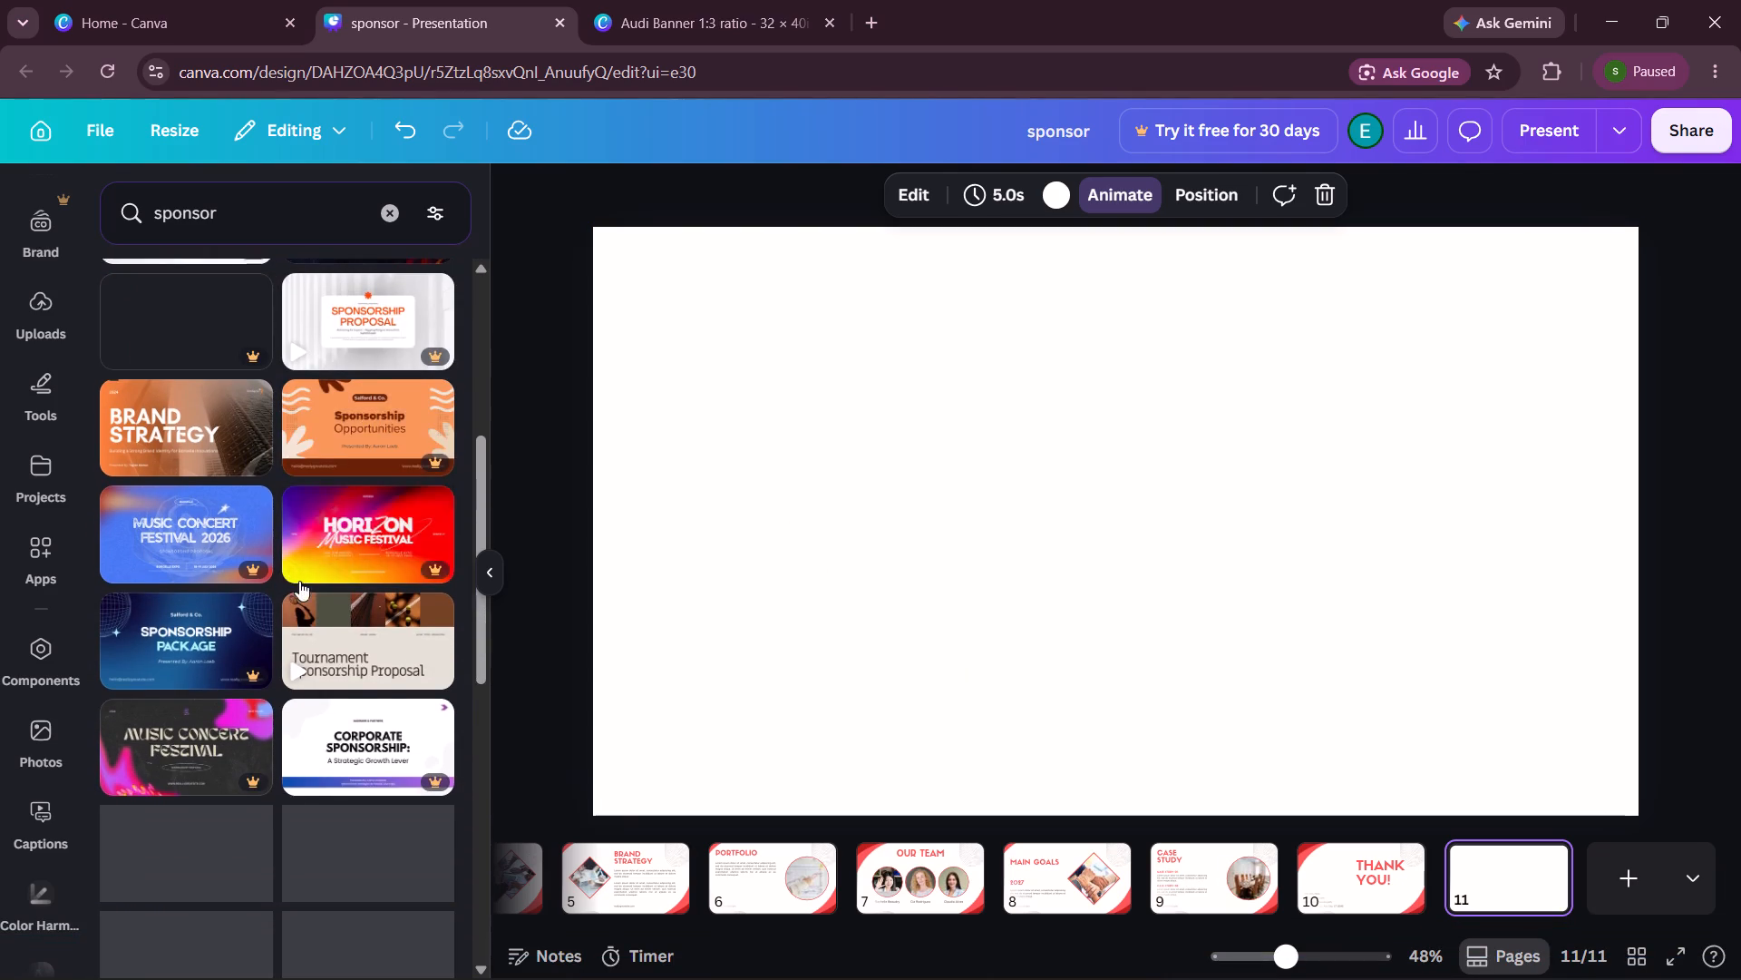
{"action": "scroll", "coordinate": [299, 581], "scroll_direction": "up", "scroll_amount": 1}
{"action": "left_click", "coordinate": [322, 433]}
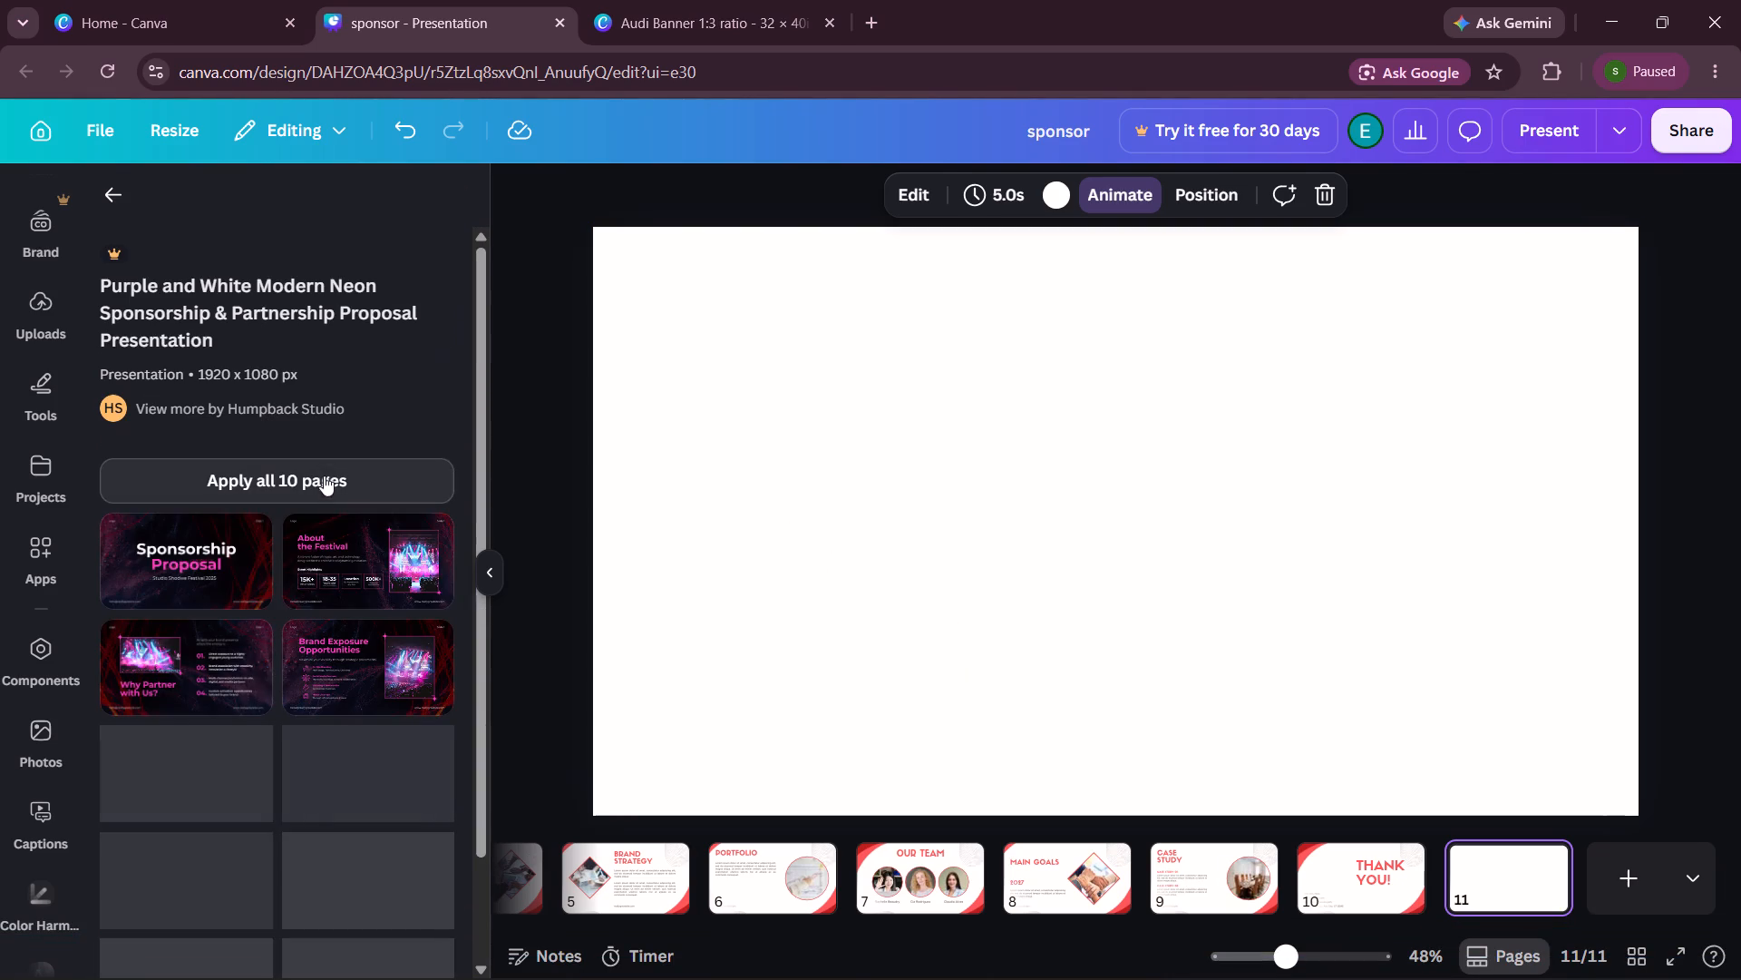
{"action": "scroll", "coordinate": [393, 559], "scroll_direction": "down", "scroll_amount": 5}
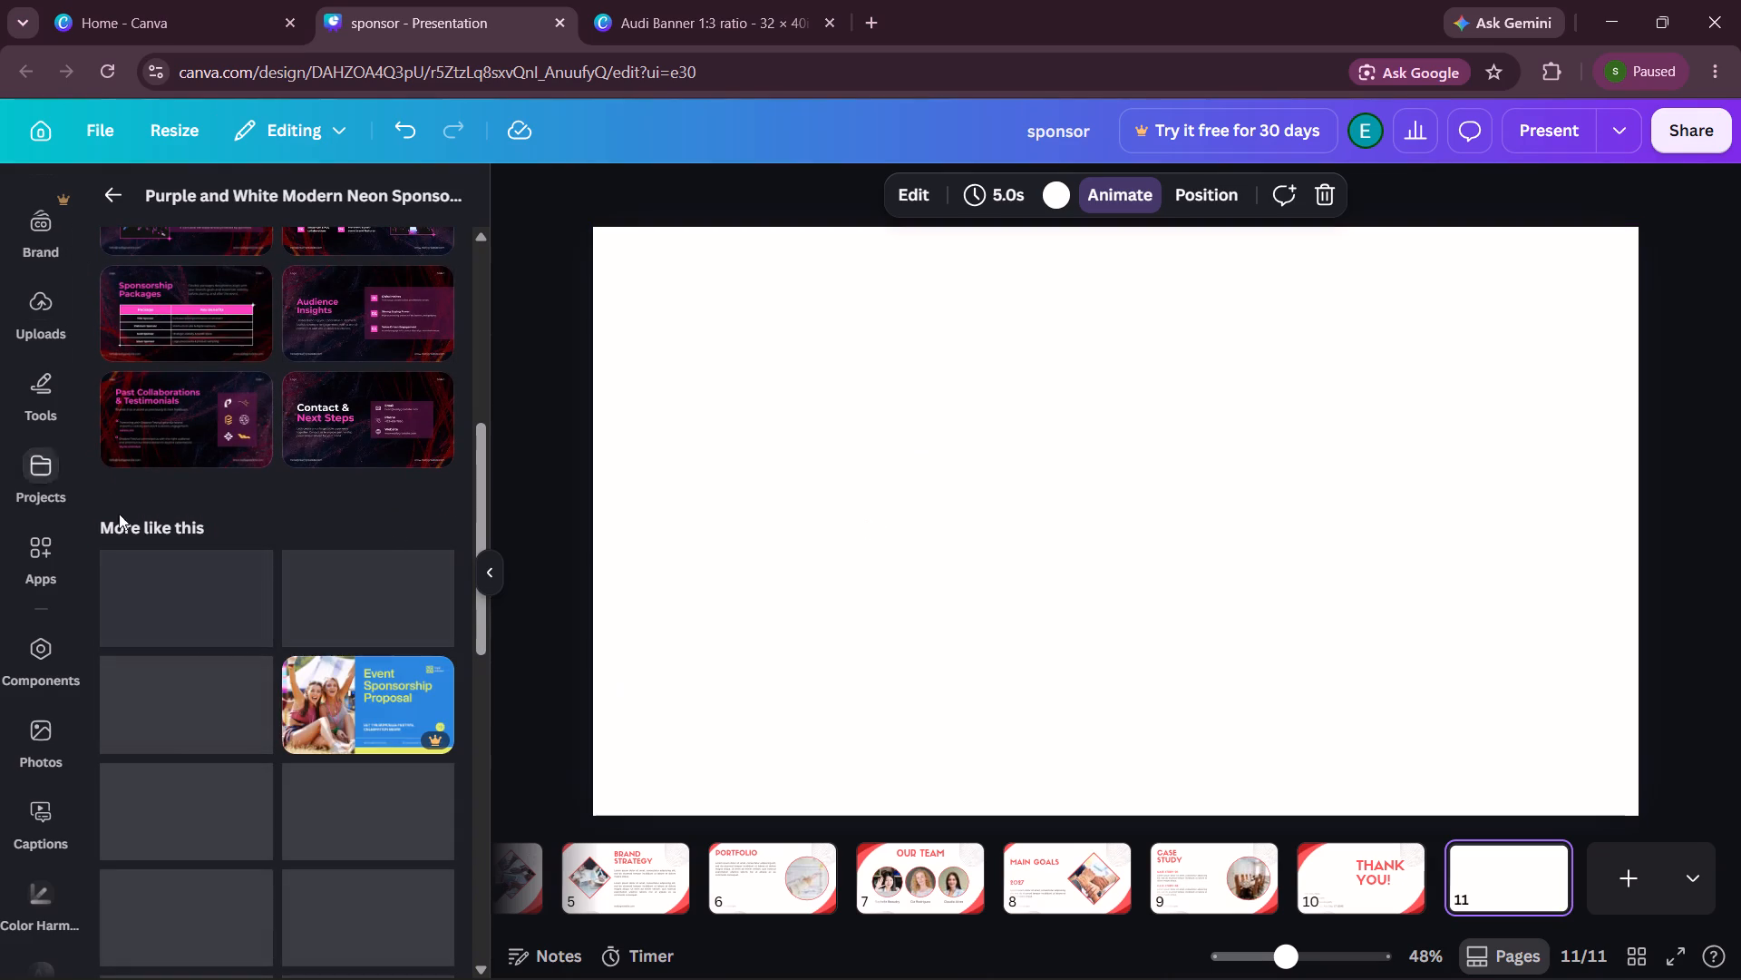
{"action": "scroll", "coordinate": [330, 710], "scroll_direction": "down", "scroll_amount": 1}
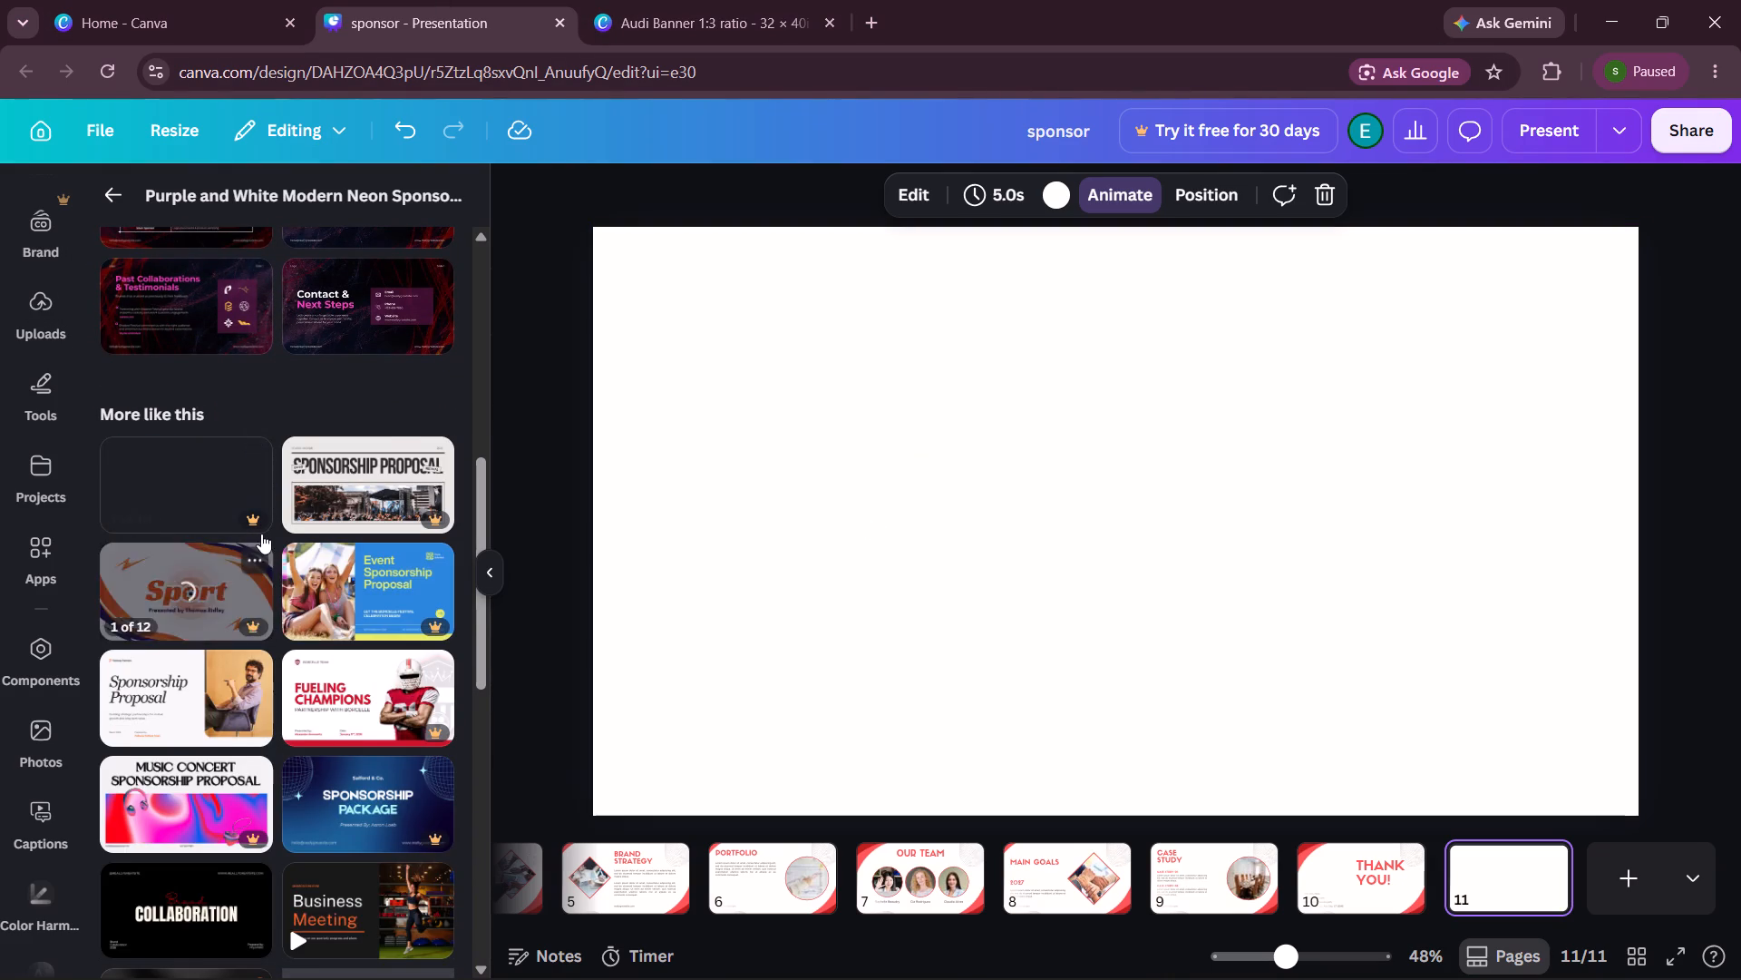
{"action": "scroll", "coordinate": [287, 573], "scroll_direction": "down", "scroll_amount": 2}
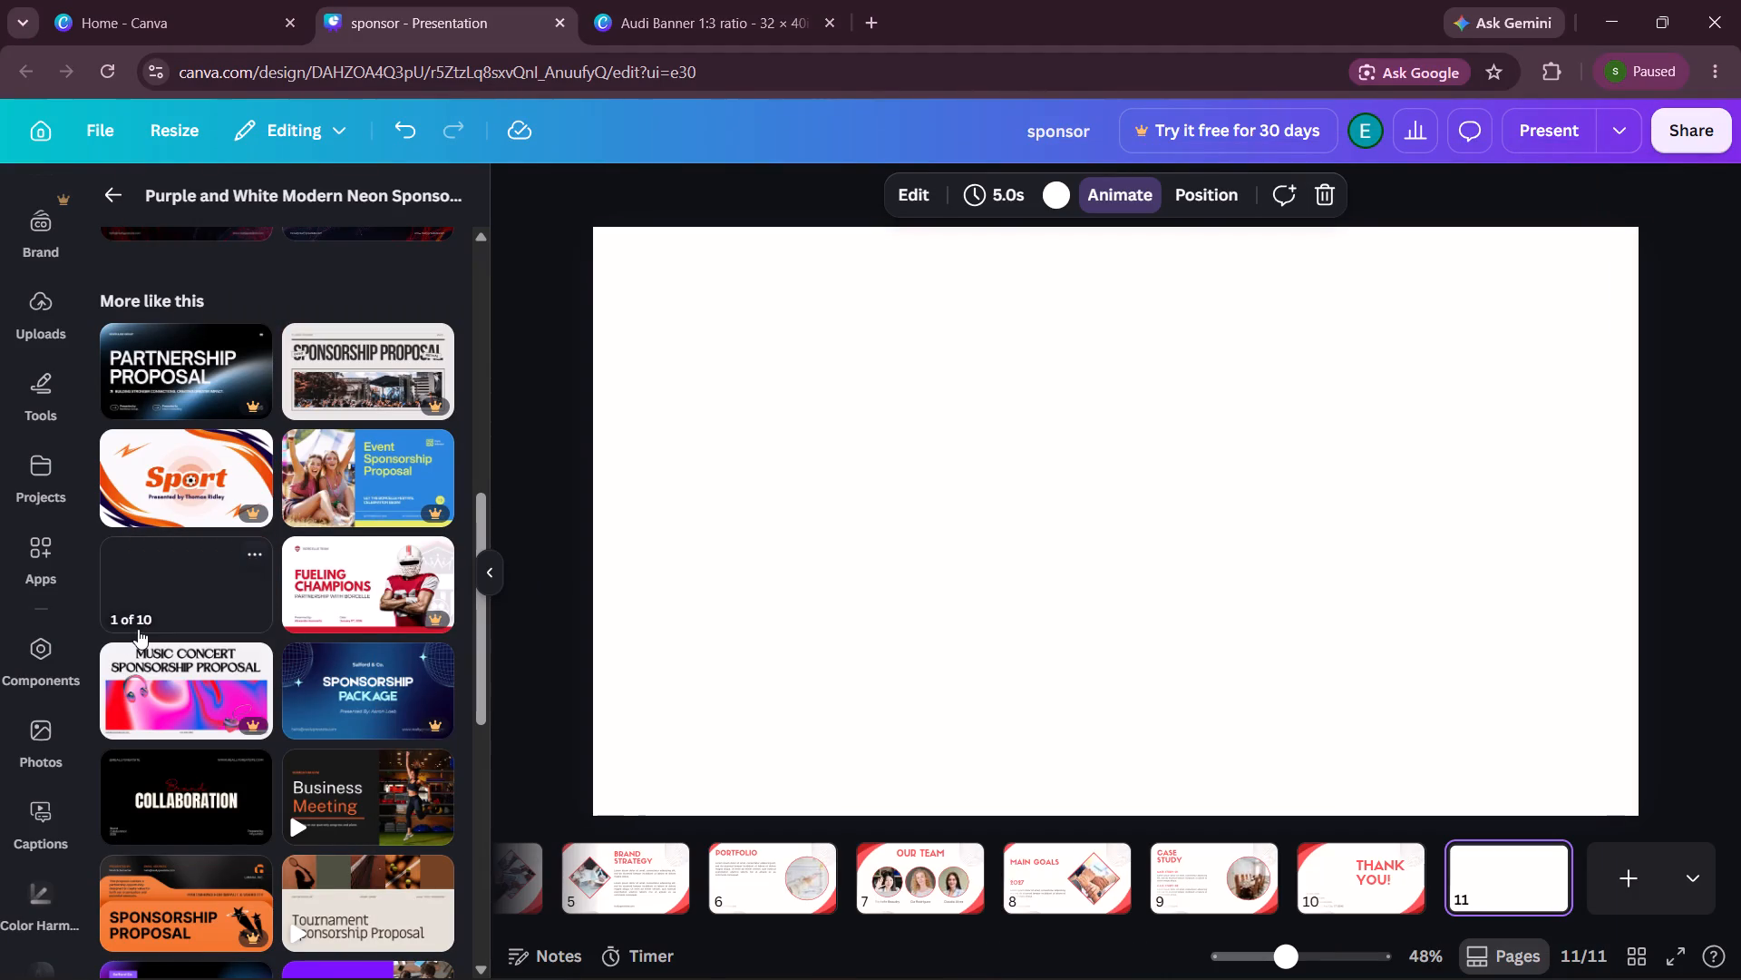
Browse further similar sponsorship templates and open the Orange and Black Modern Sponsorship Proposal Presentation.
{"action": "scroll", "coordinate": [168, 661], "scroll_direction": "down", "scroll_amount": 2}
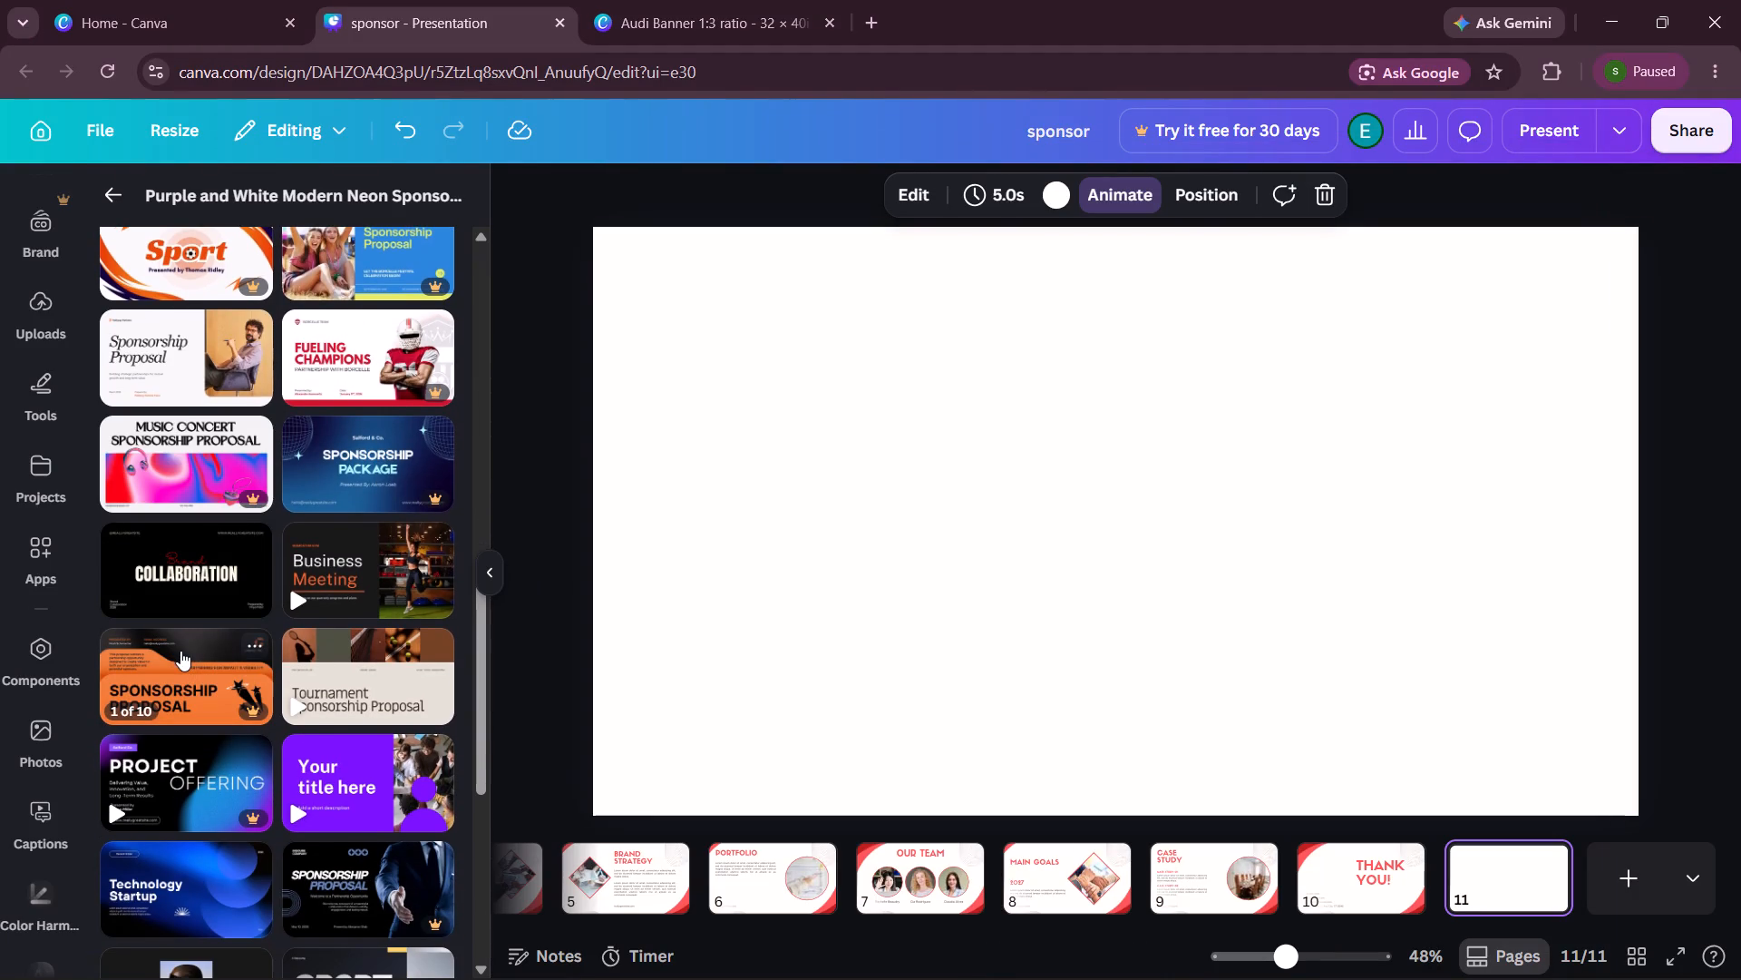
{"action": "scroll", "coordinate": [180, 651], "scroll_direction": "down", "scroll_amount": 2}
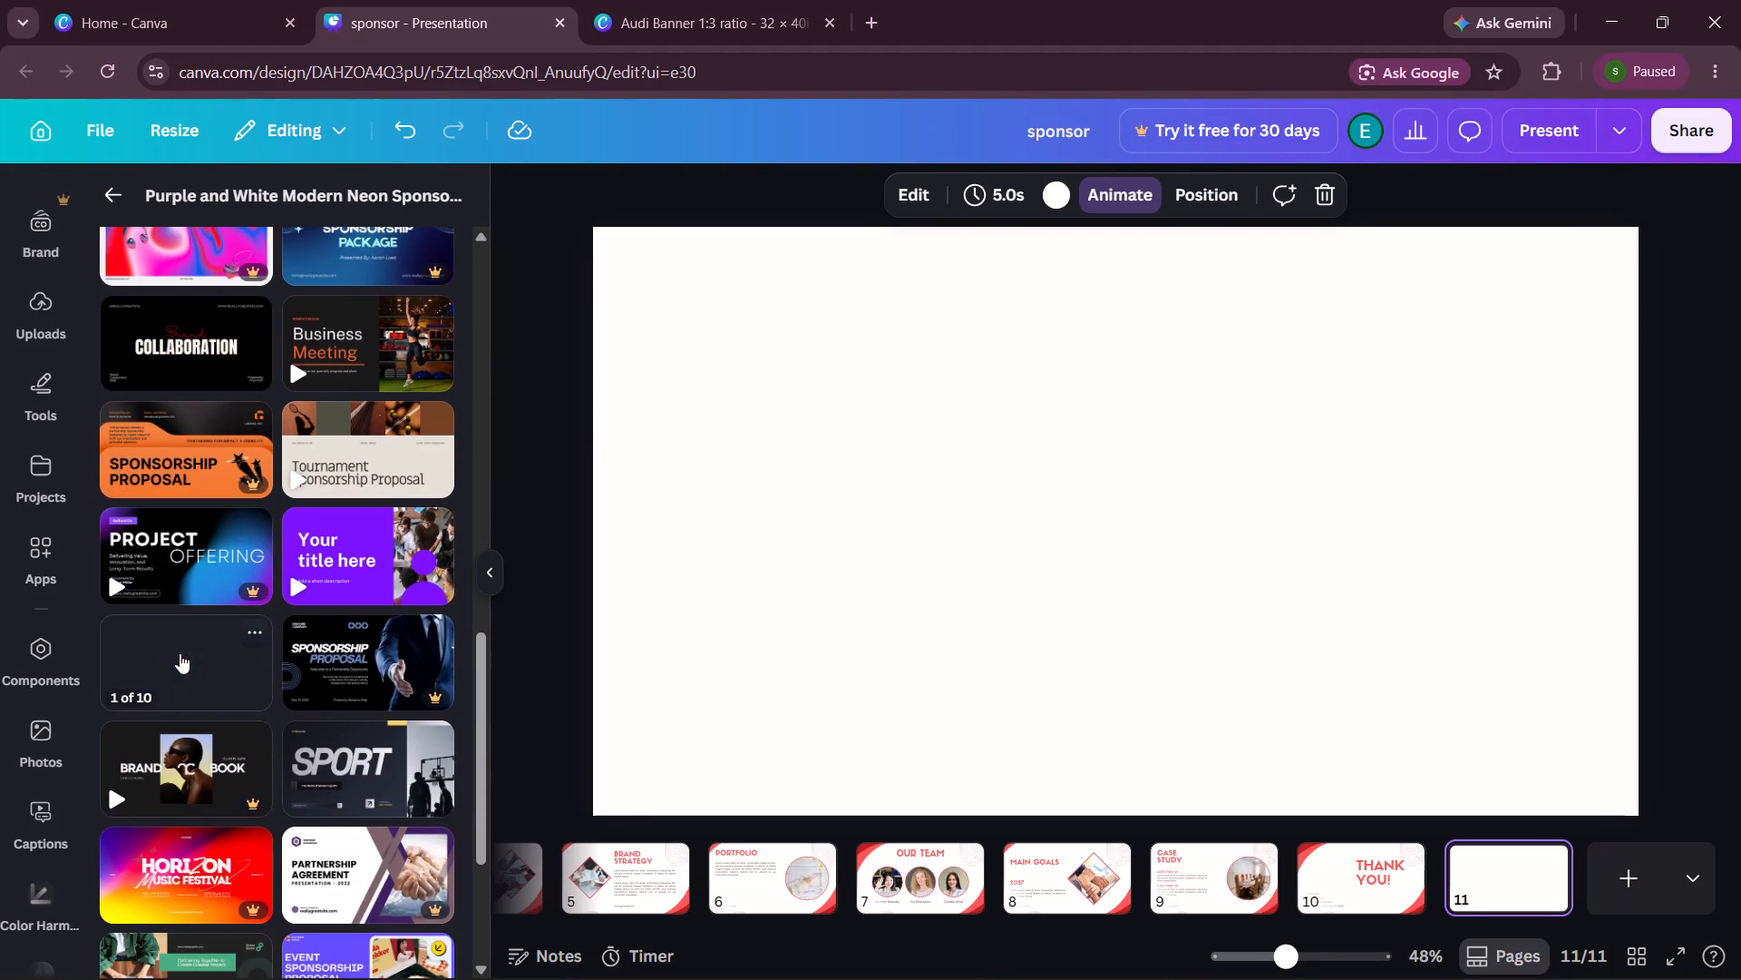
{"action": "scroll", "coordinate": [240, 665], "scroll_direction": "down", "scroll_amount": 1}
{"action": "scroll", "coordinate": [203, 570], "scroll_direction": "up", "scroll_amount": 1}
{"action": "left_click", "coordinate": [181, 499]}
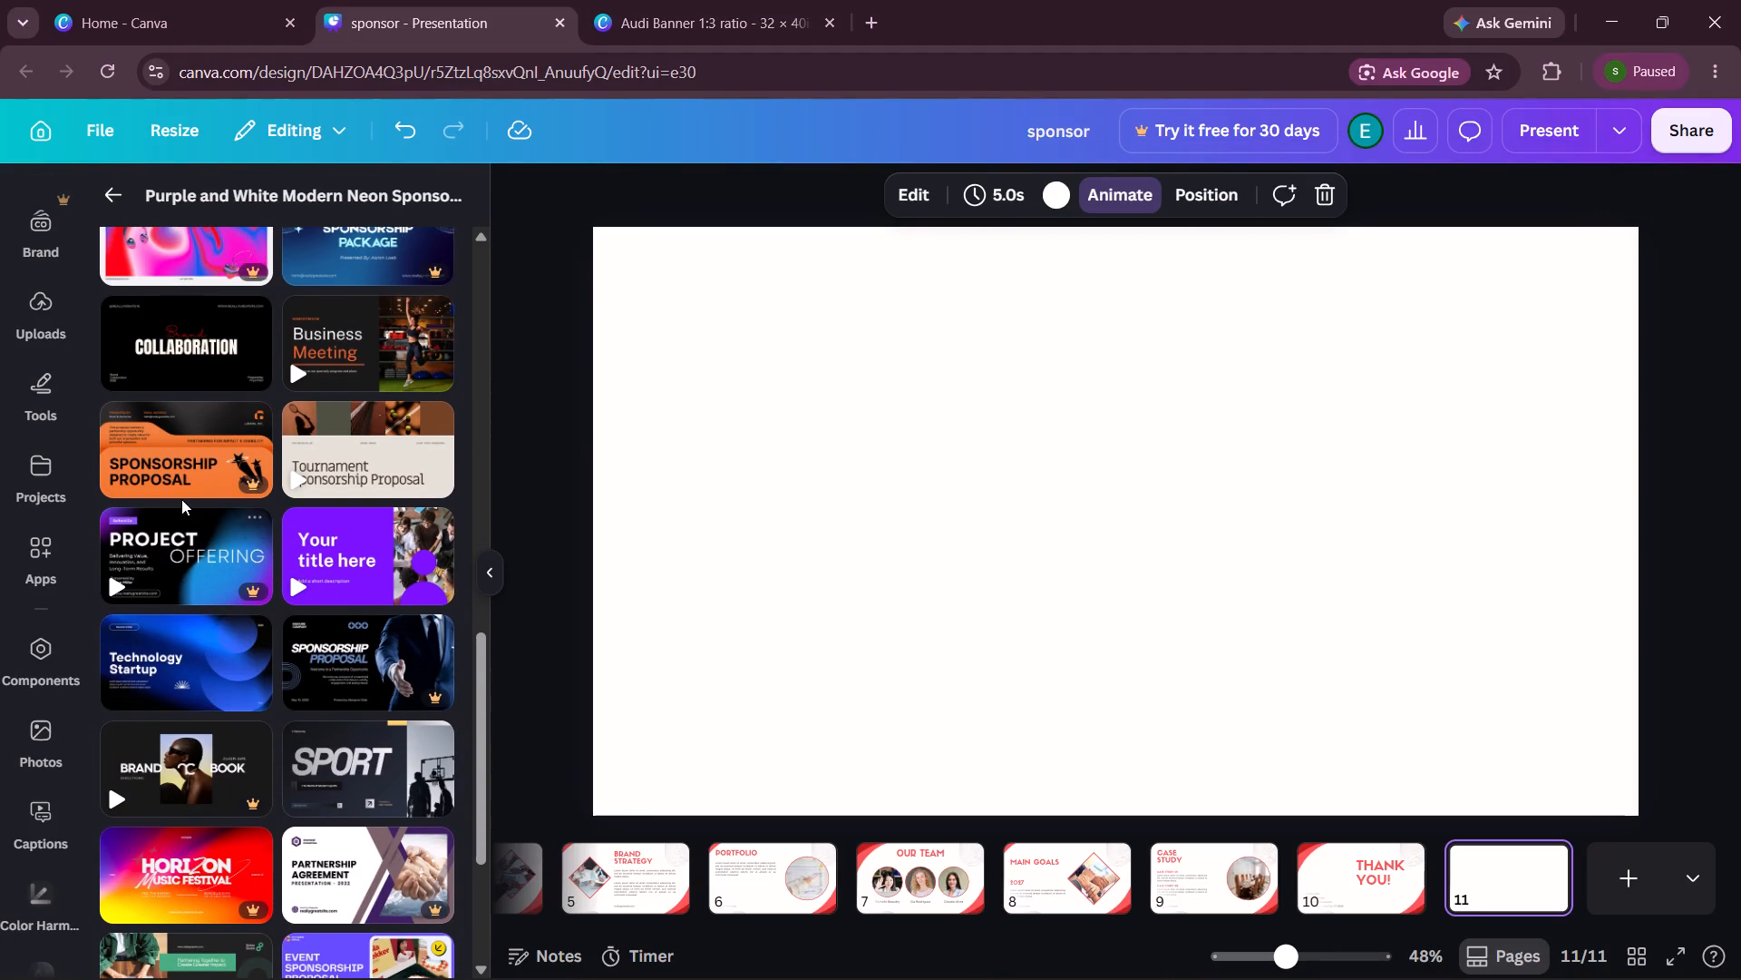
{"action": "left_click", "coordinate": [181, 480]}
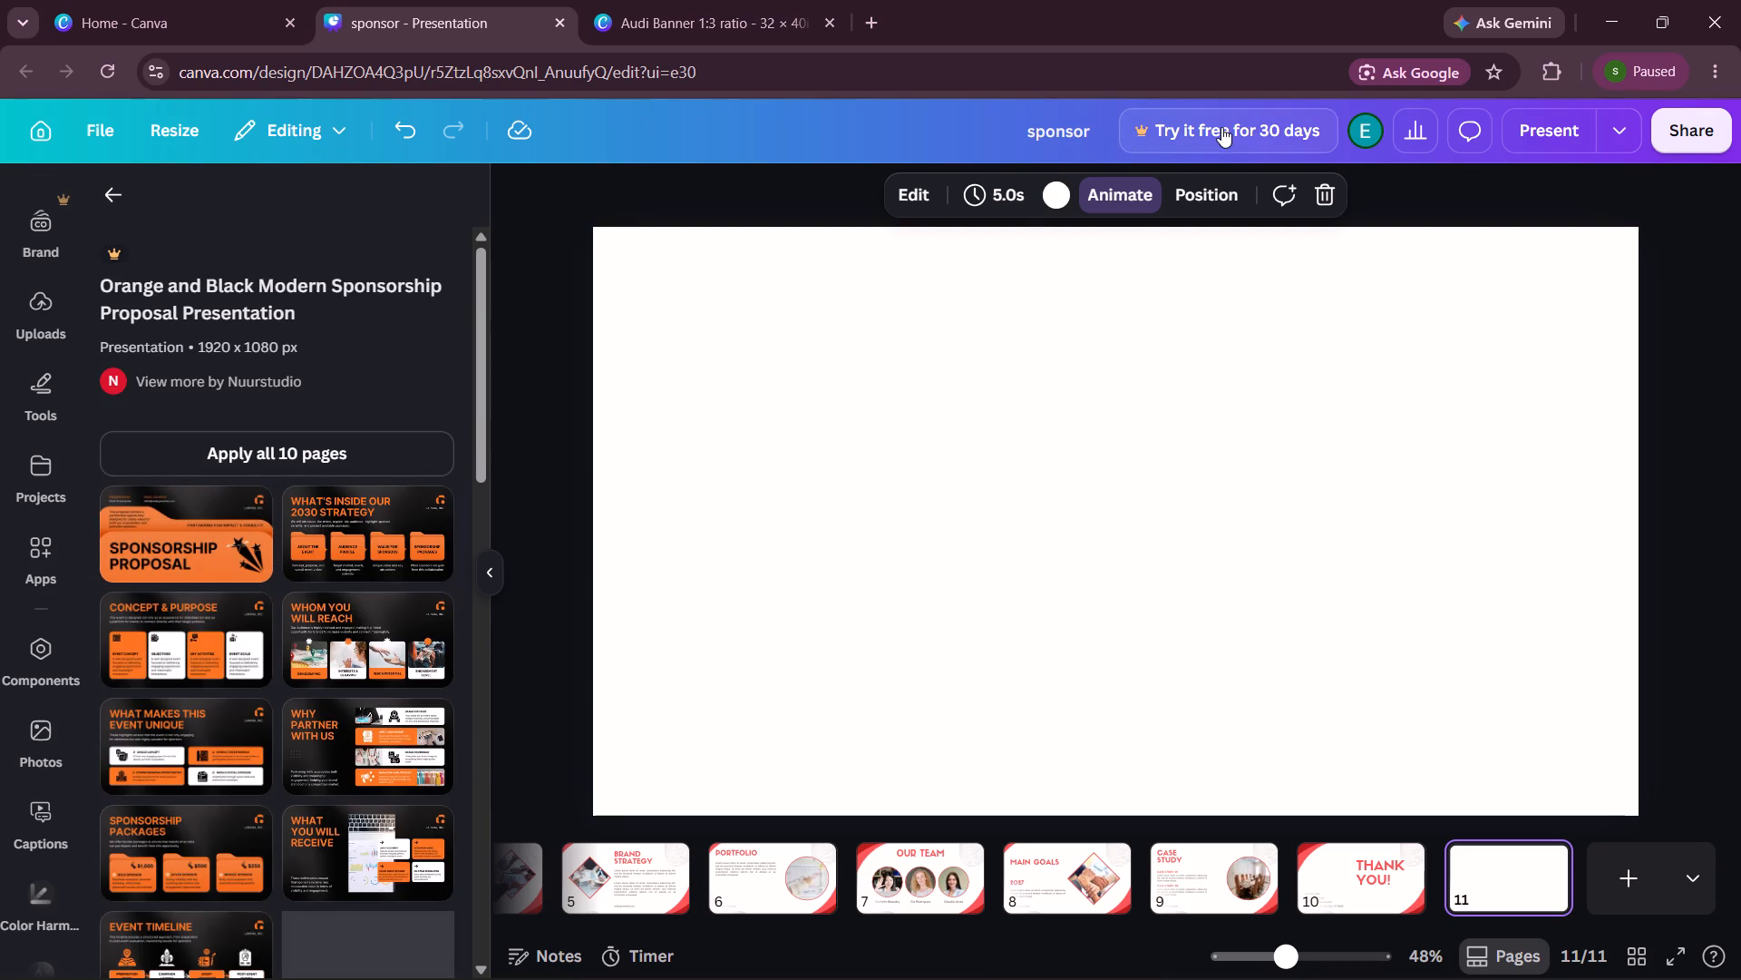
Browse templates similar to the Orange and Black proposal and examine the Red and Beige Bold Modern Professional Business Pitch Deck's pages.
{"action": "scroll", "coordinate": [371, 574], "scroll_direction": "down", "scroll_amount": 5}
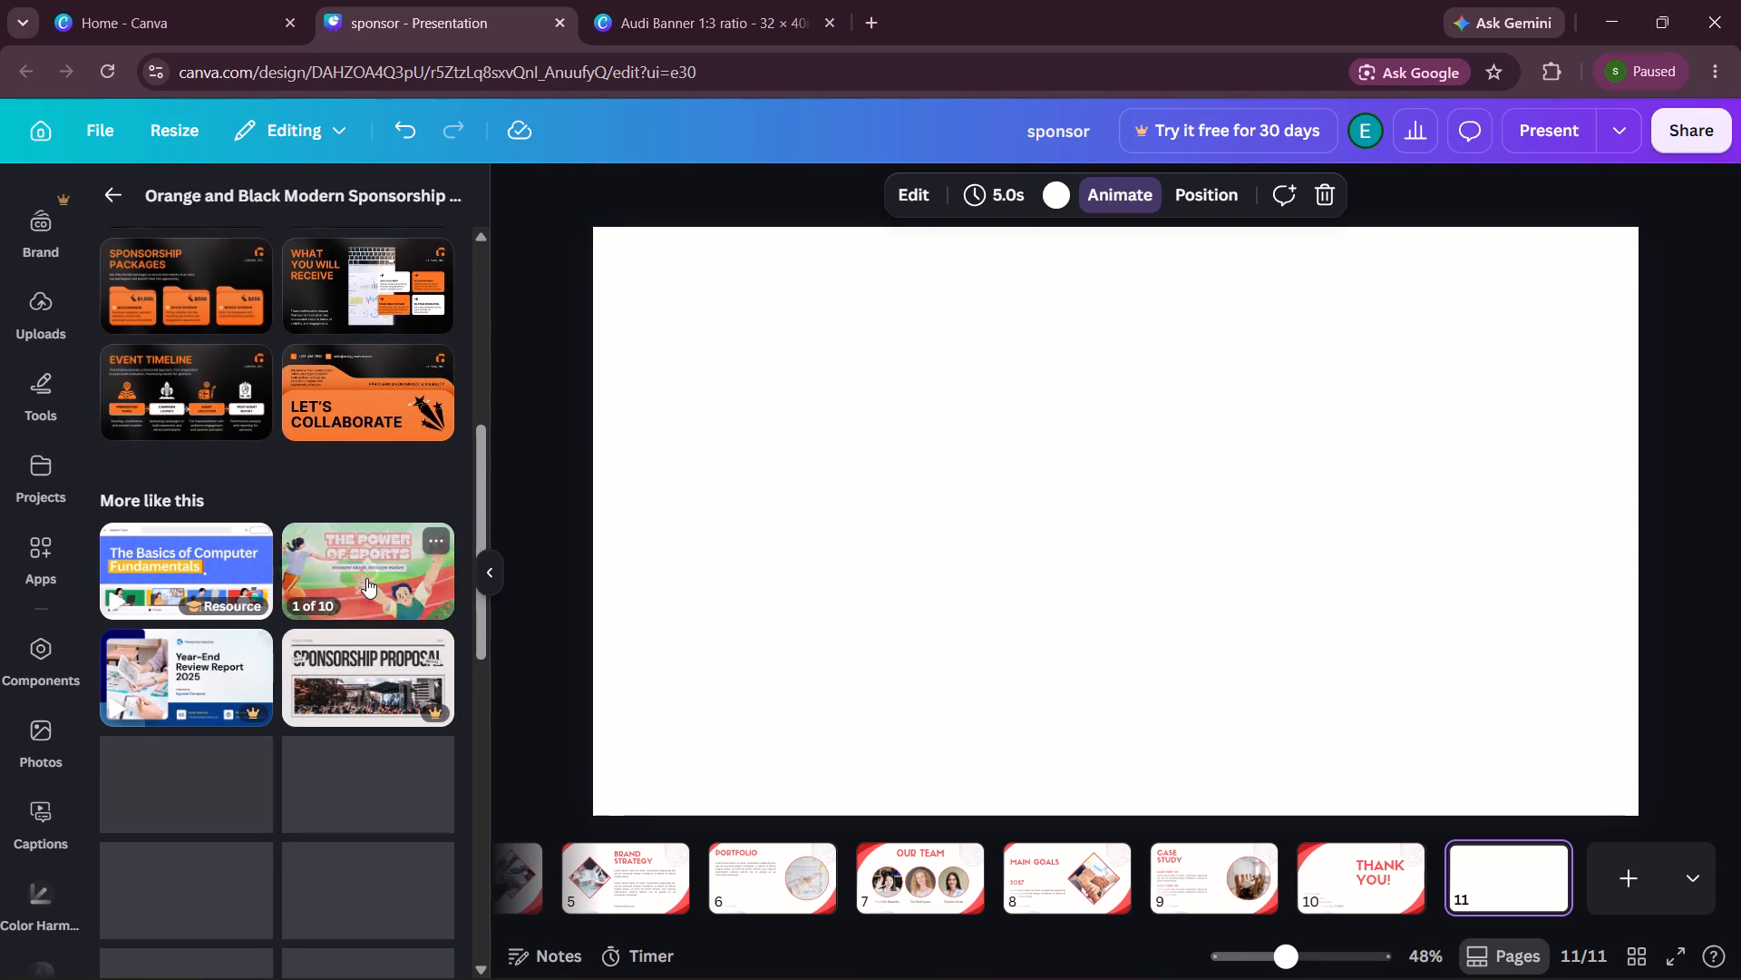
{"action": "scroll", "coordinate": [394, 764], "scroll_direction": "down", "scroll_amount": 5}
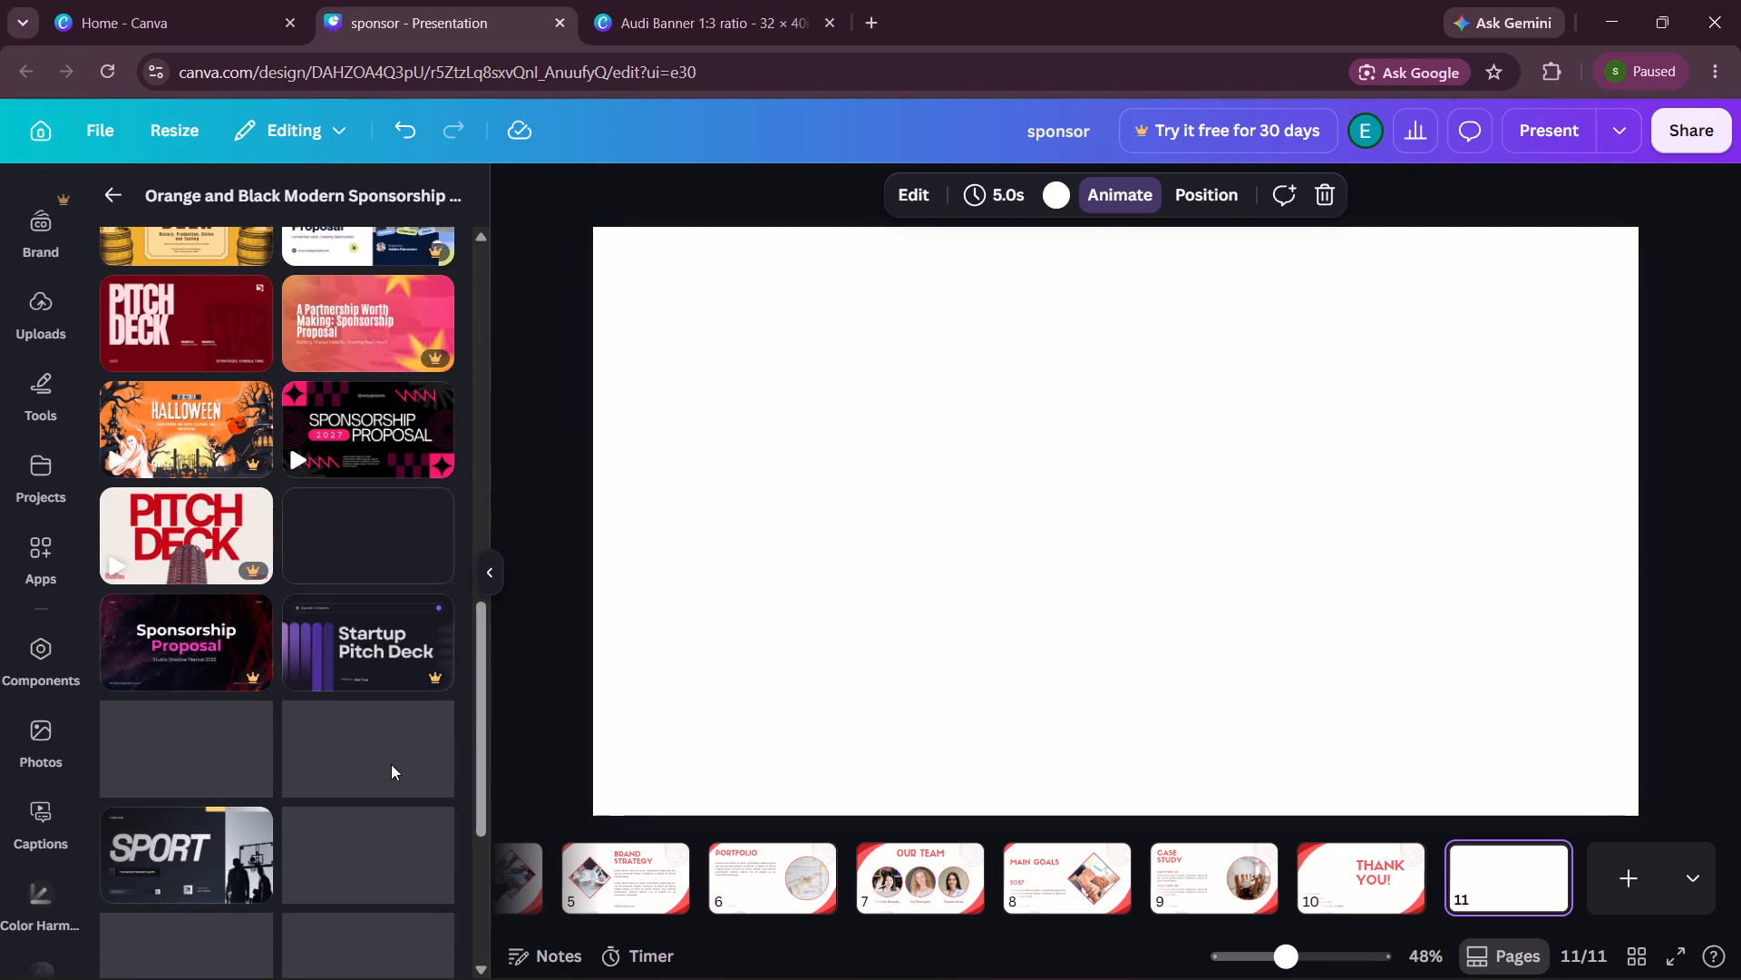
{"action": "scroll", "coordinate": [391, 764], "scroll_direction": "down", "scroll_amount": 1}
{"action": "left_click", "coordinate": [198, 387]}
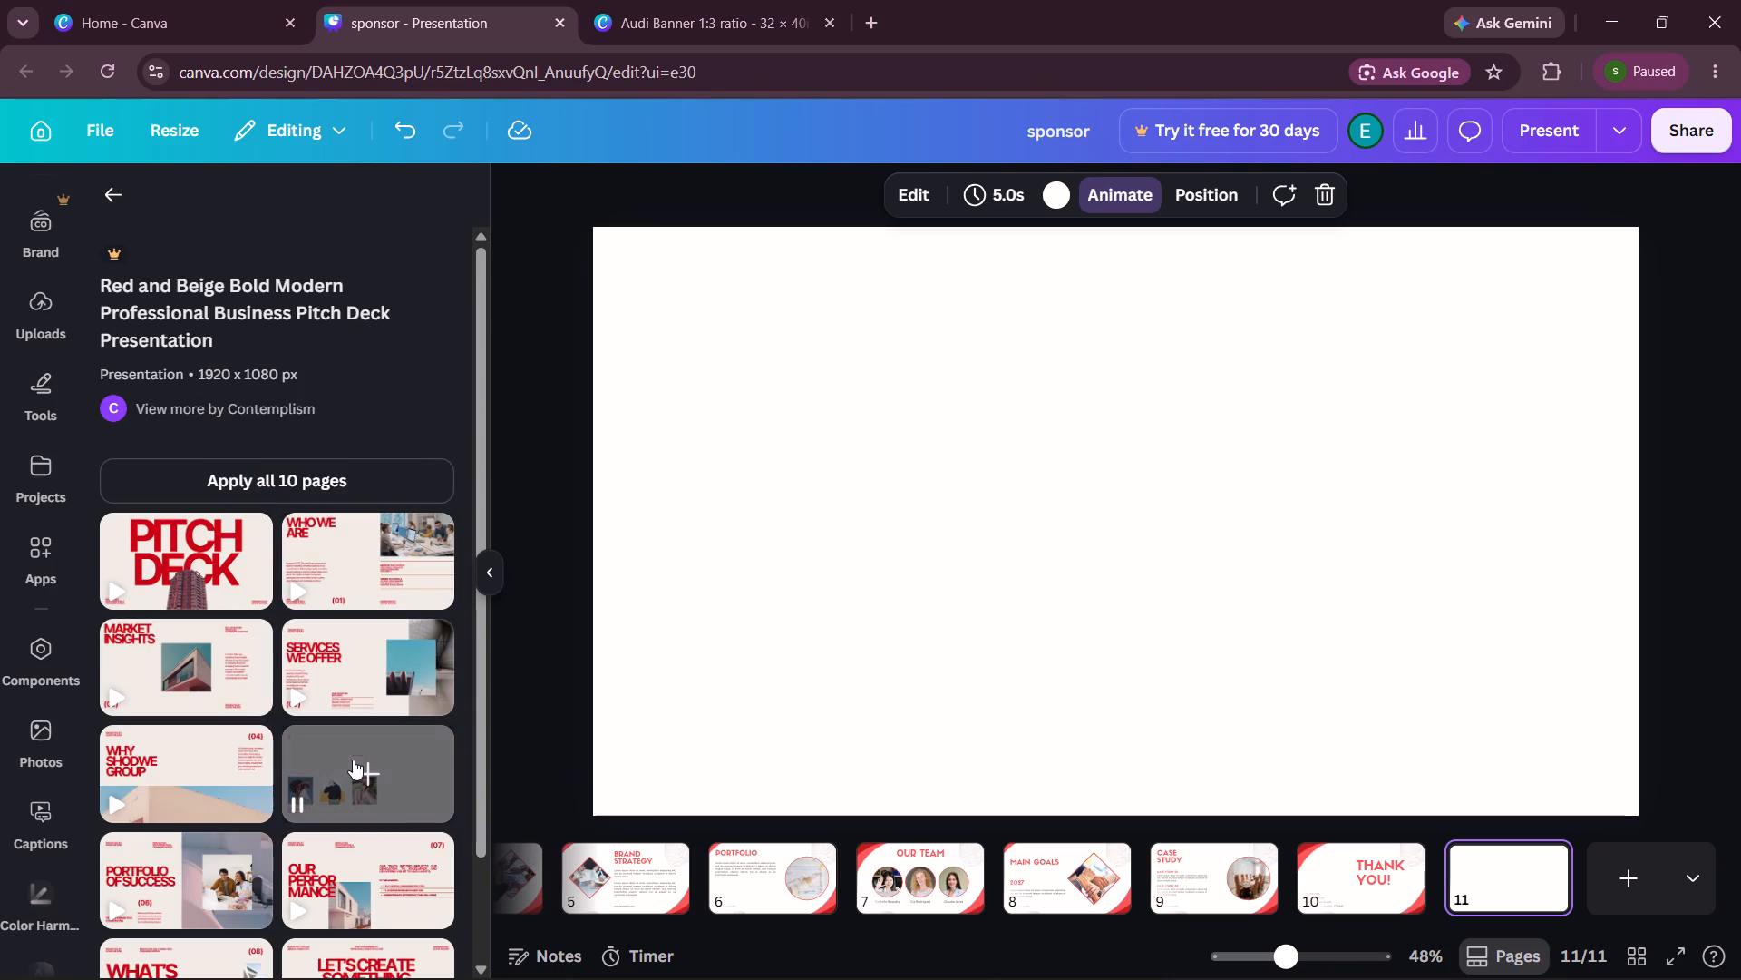
{"action": "scroll", "coordinate": [353, 759], "scroll_direction": "down", "scroll_amount": 3}
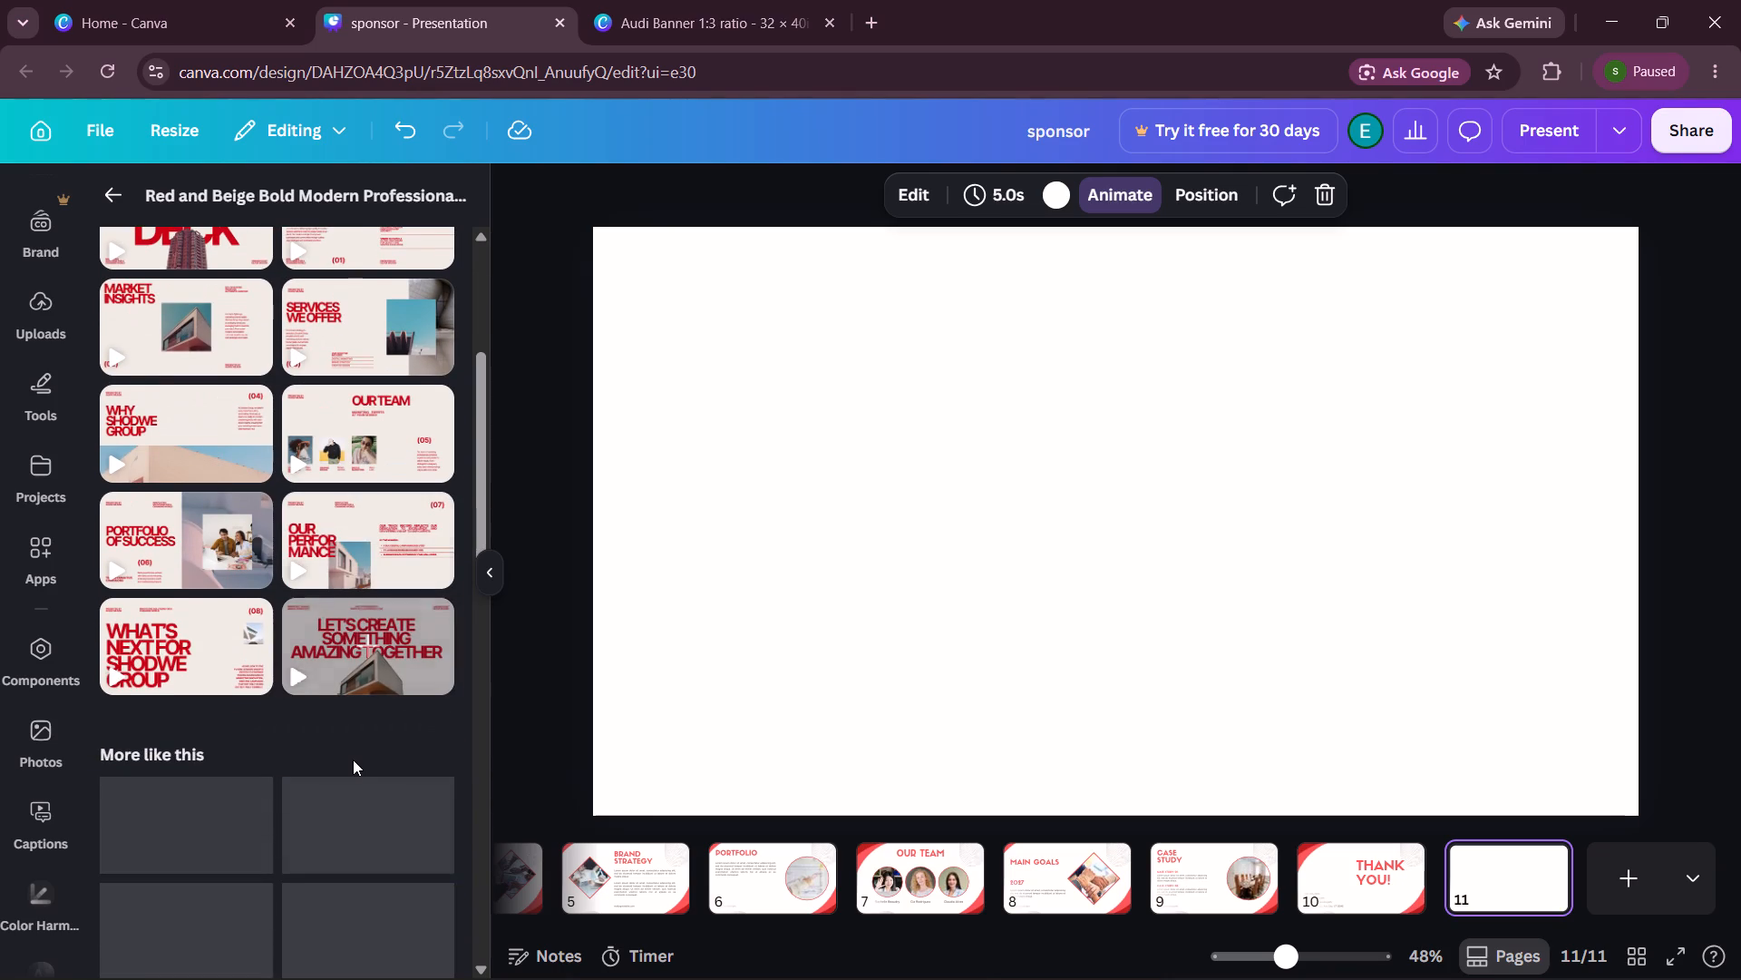
{"action": "scroll", "coordinate": [353, 759], "scroll_direction": "down", "scroll_amount": 2}
{"action": "scroll", "coordinate": [353, 759], "scroll_direction": "up", "scroll_amount": 7}
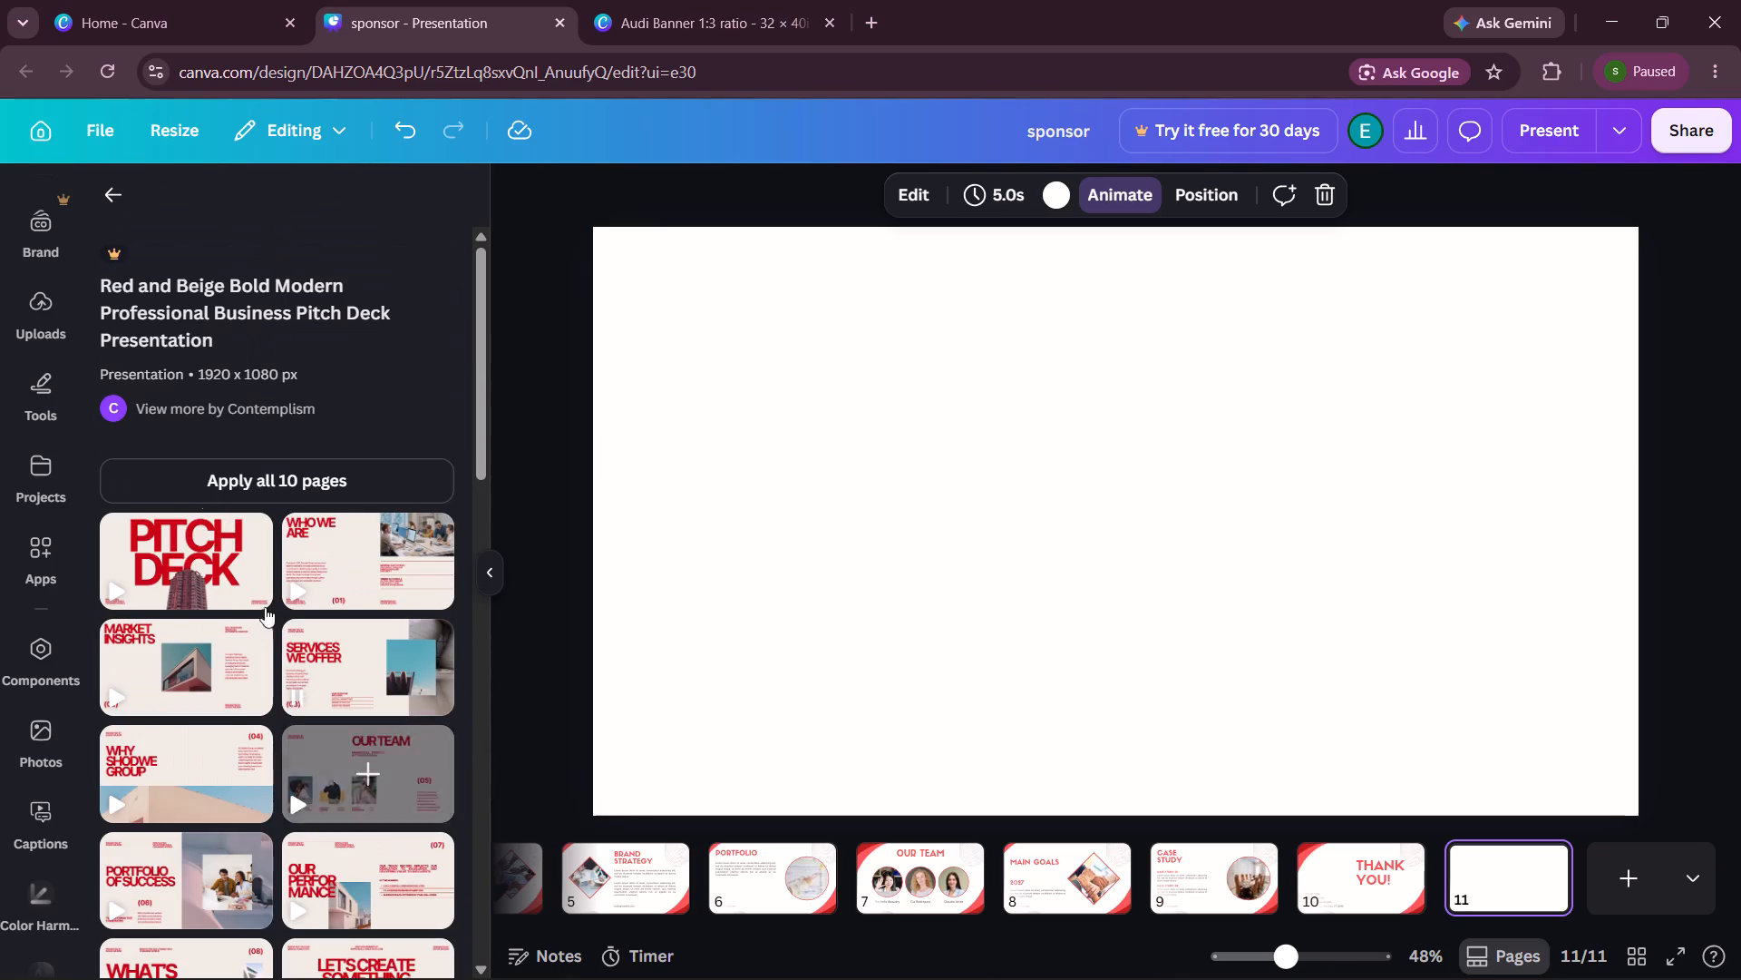
Return to the sponsor template results and open the Orange Gradient Modern Sponsorship Proposal Presentation.
{"action": "left_click", "coordinate": [113, 185]}
{"action": "scroll", "coordinate": [246, 520], "scroll_direction": "down", "scroll_amount": 2}
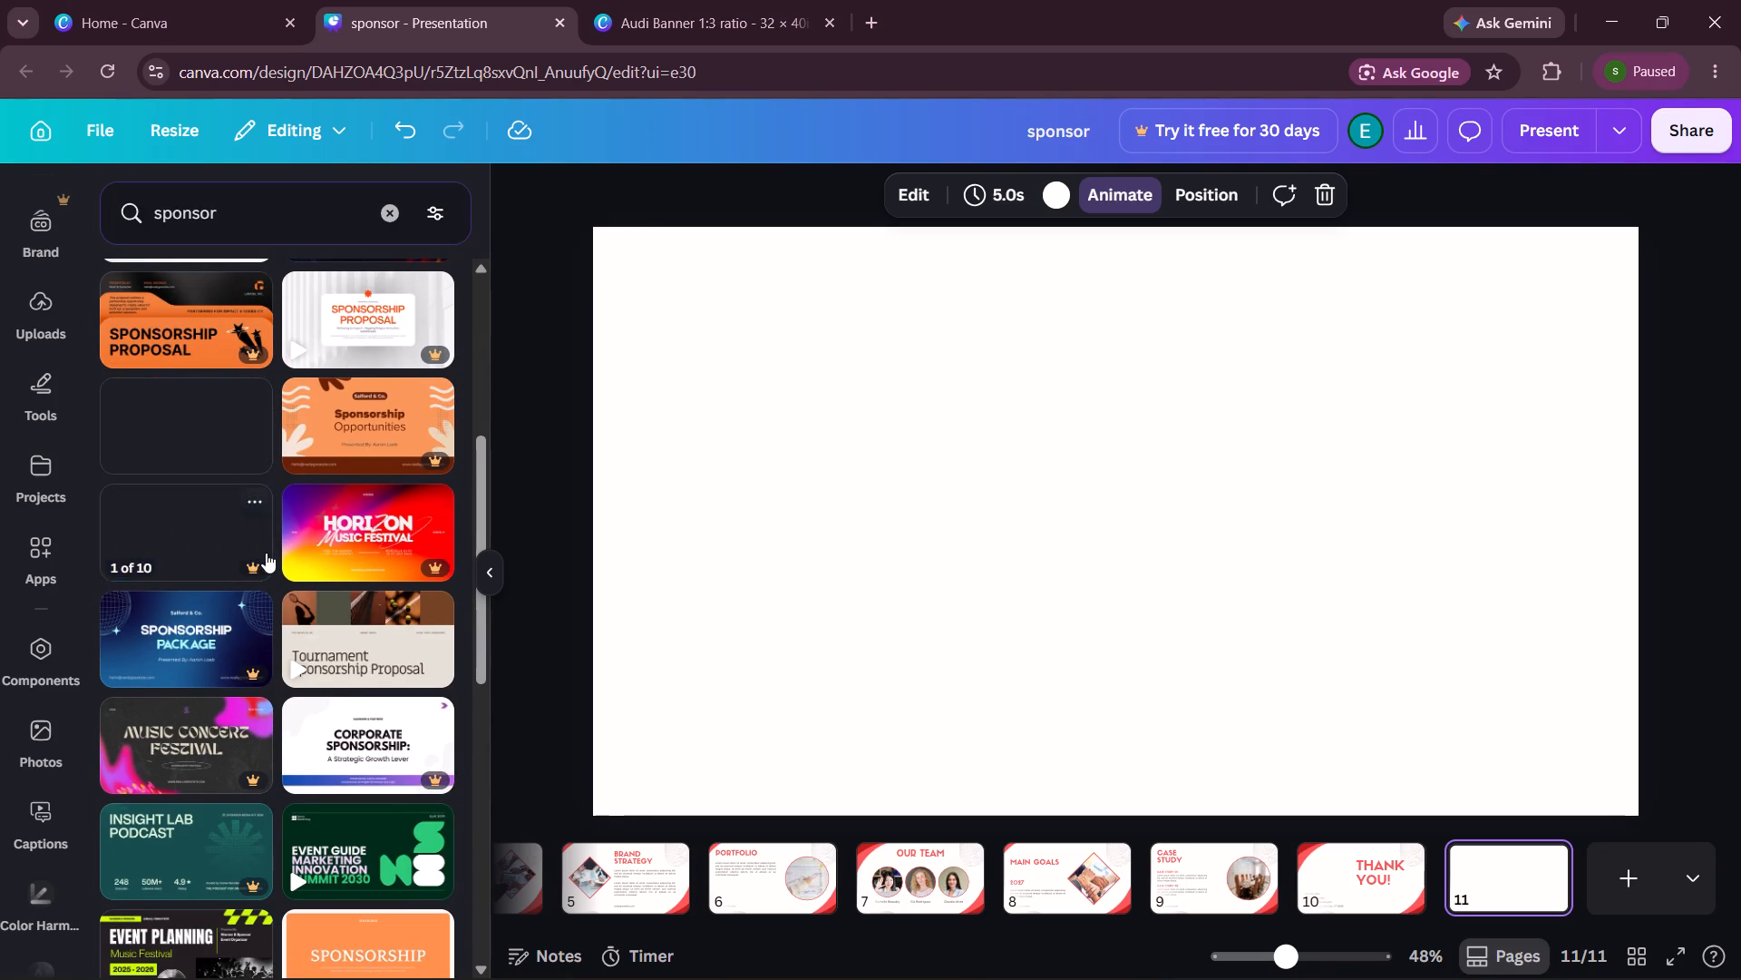
{"action": "scroll", "coordinate": [337, 579], "scroll_direction": "down", "scroll_amount": 2}
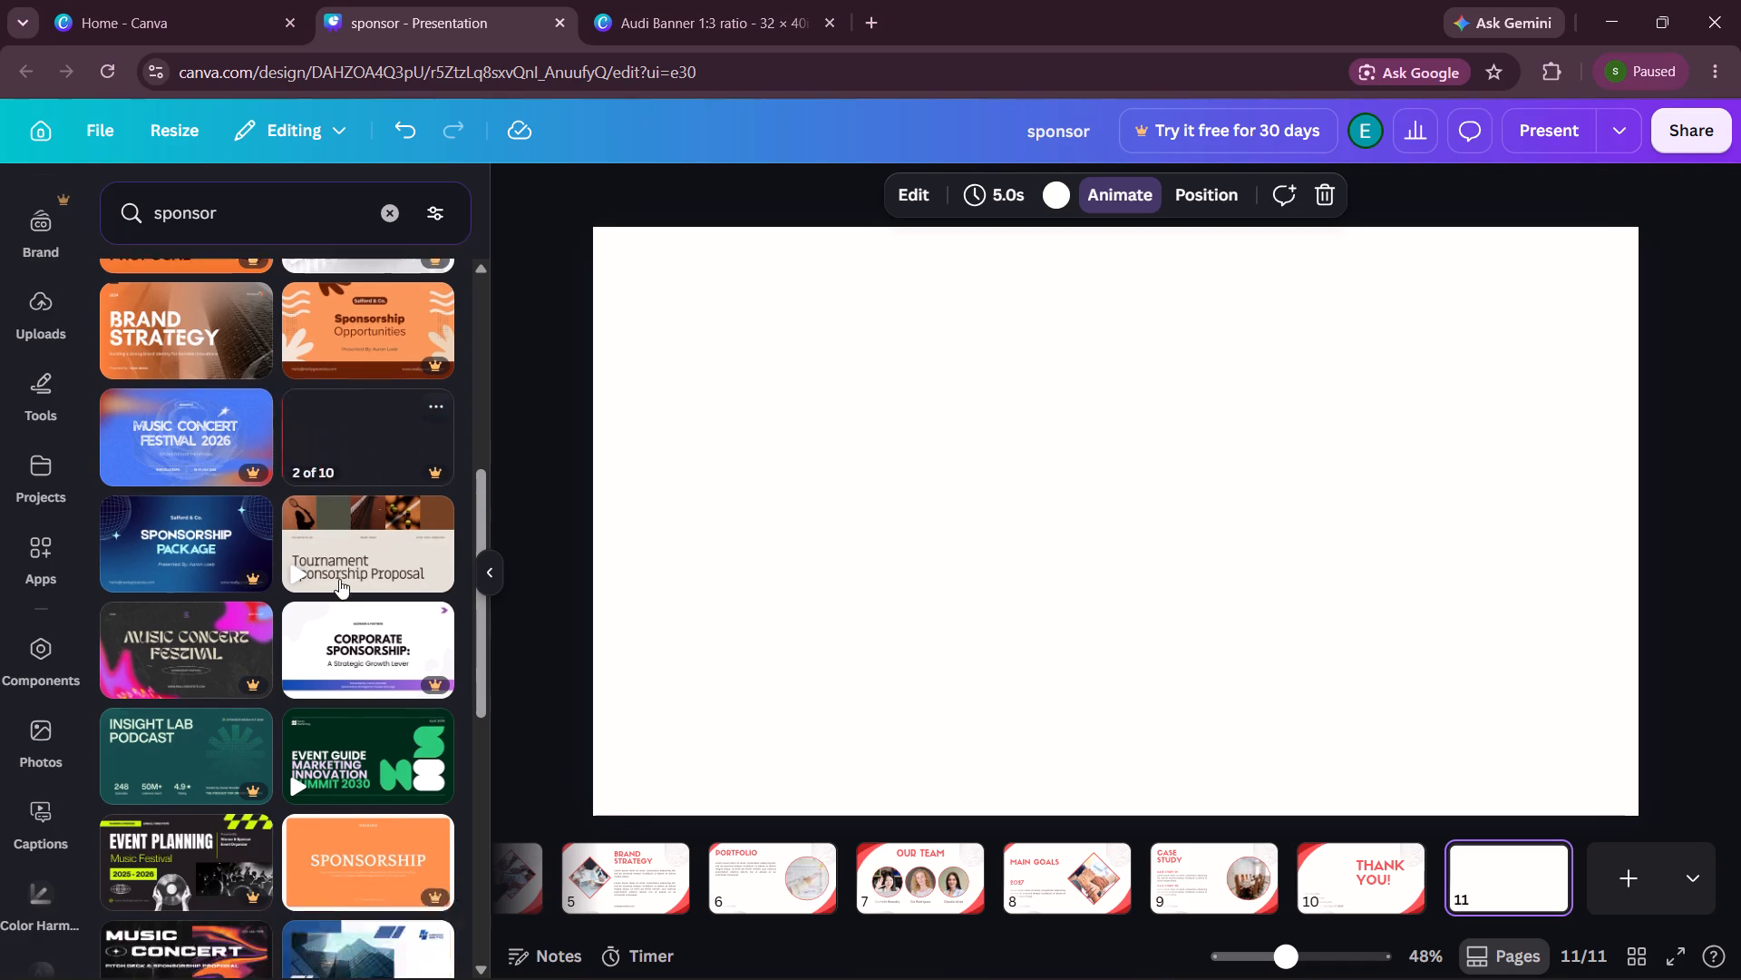
{"action": "scroll", "coordinate": [335, 587], "scroll_direction": "down", "scroll_amount": 1}
{"action": "left_click", "coordinate": [351, 603]}
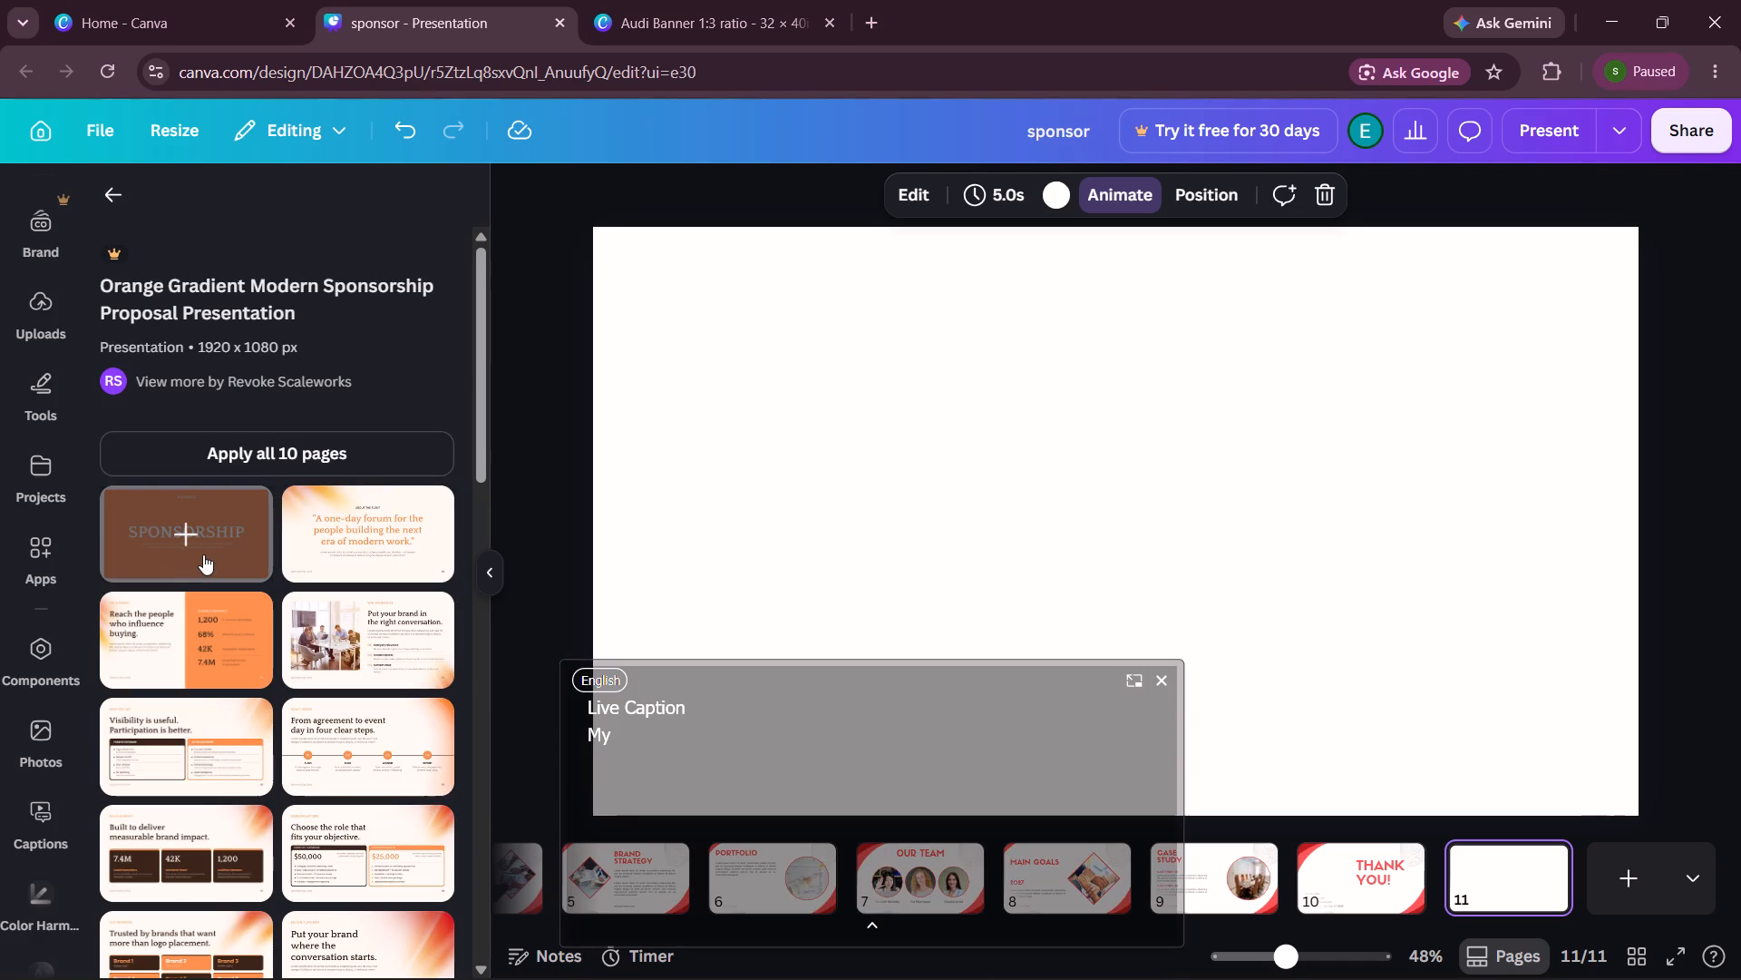
{"action": "left_click", "coordinate": [1154, 681]}
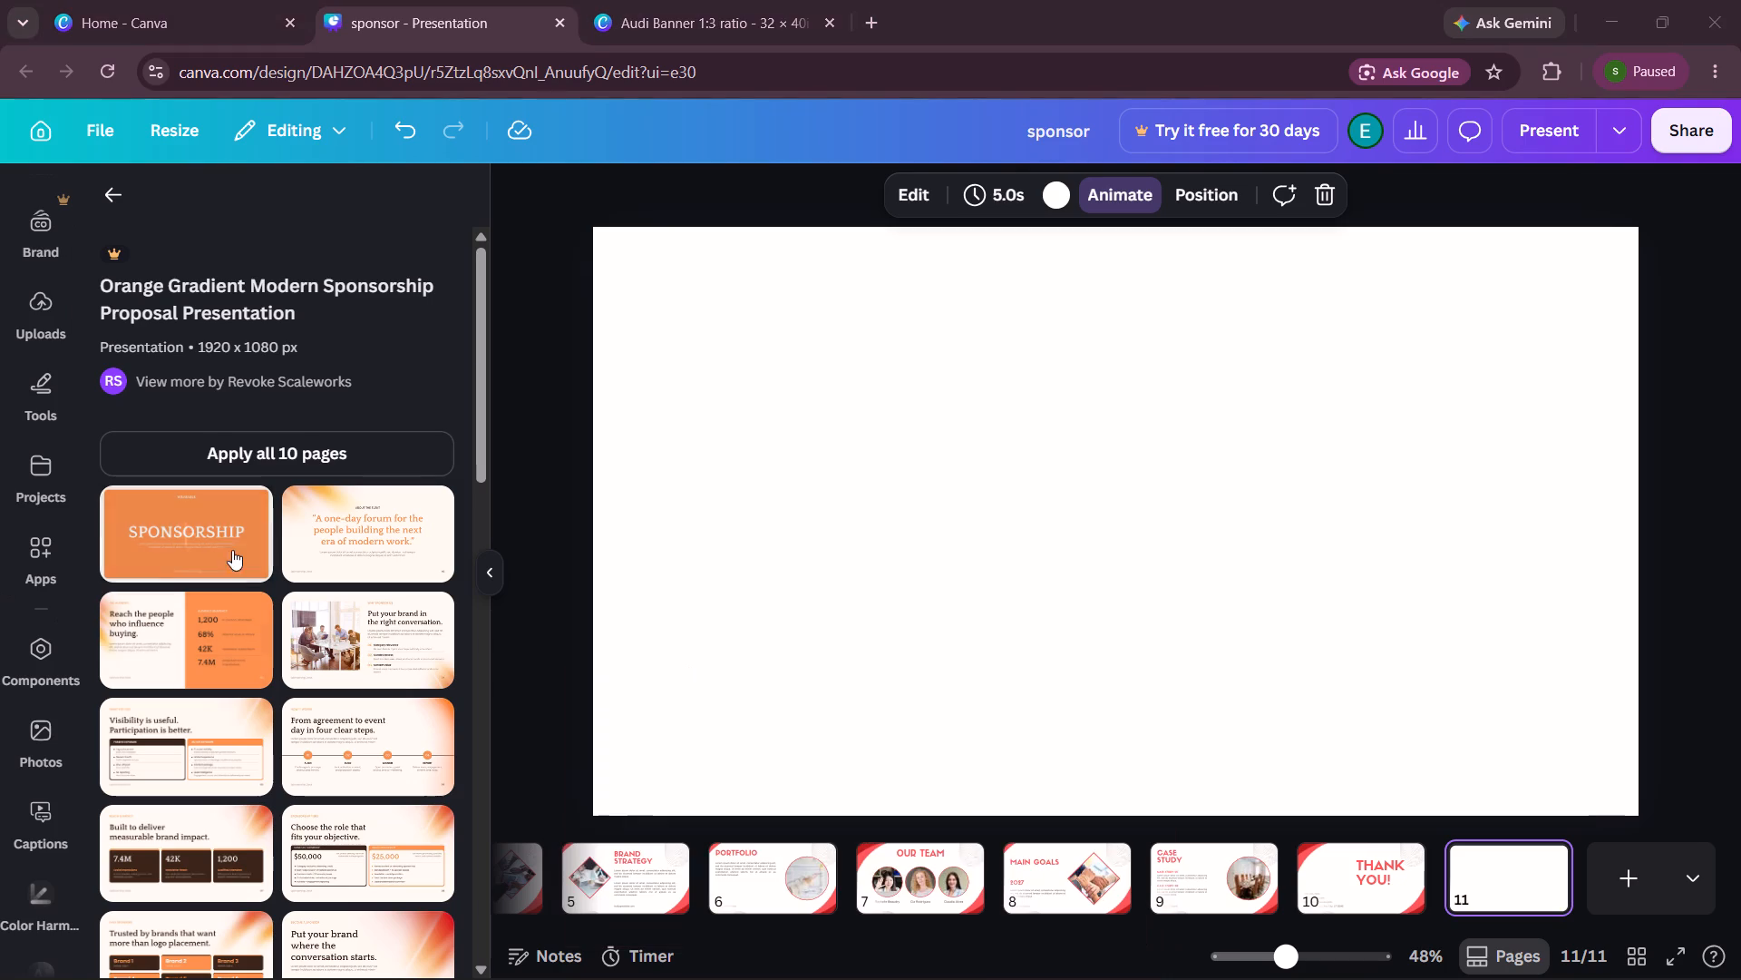
Try to add the Orange Gradient template's SPONSORSHIP title page and preview its following pages at larger size.
{"action": "left_click", "coordinate": [232, 550]}
{"action": "left_click", "coordinate": [229, 510]}
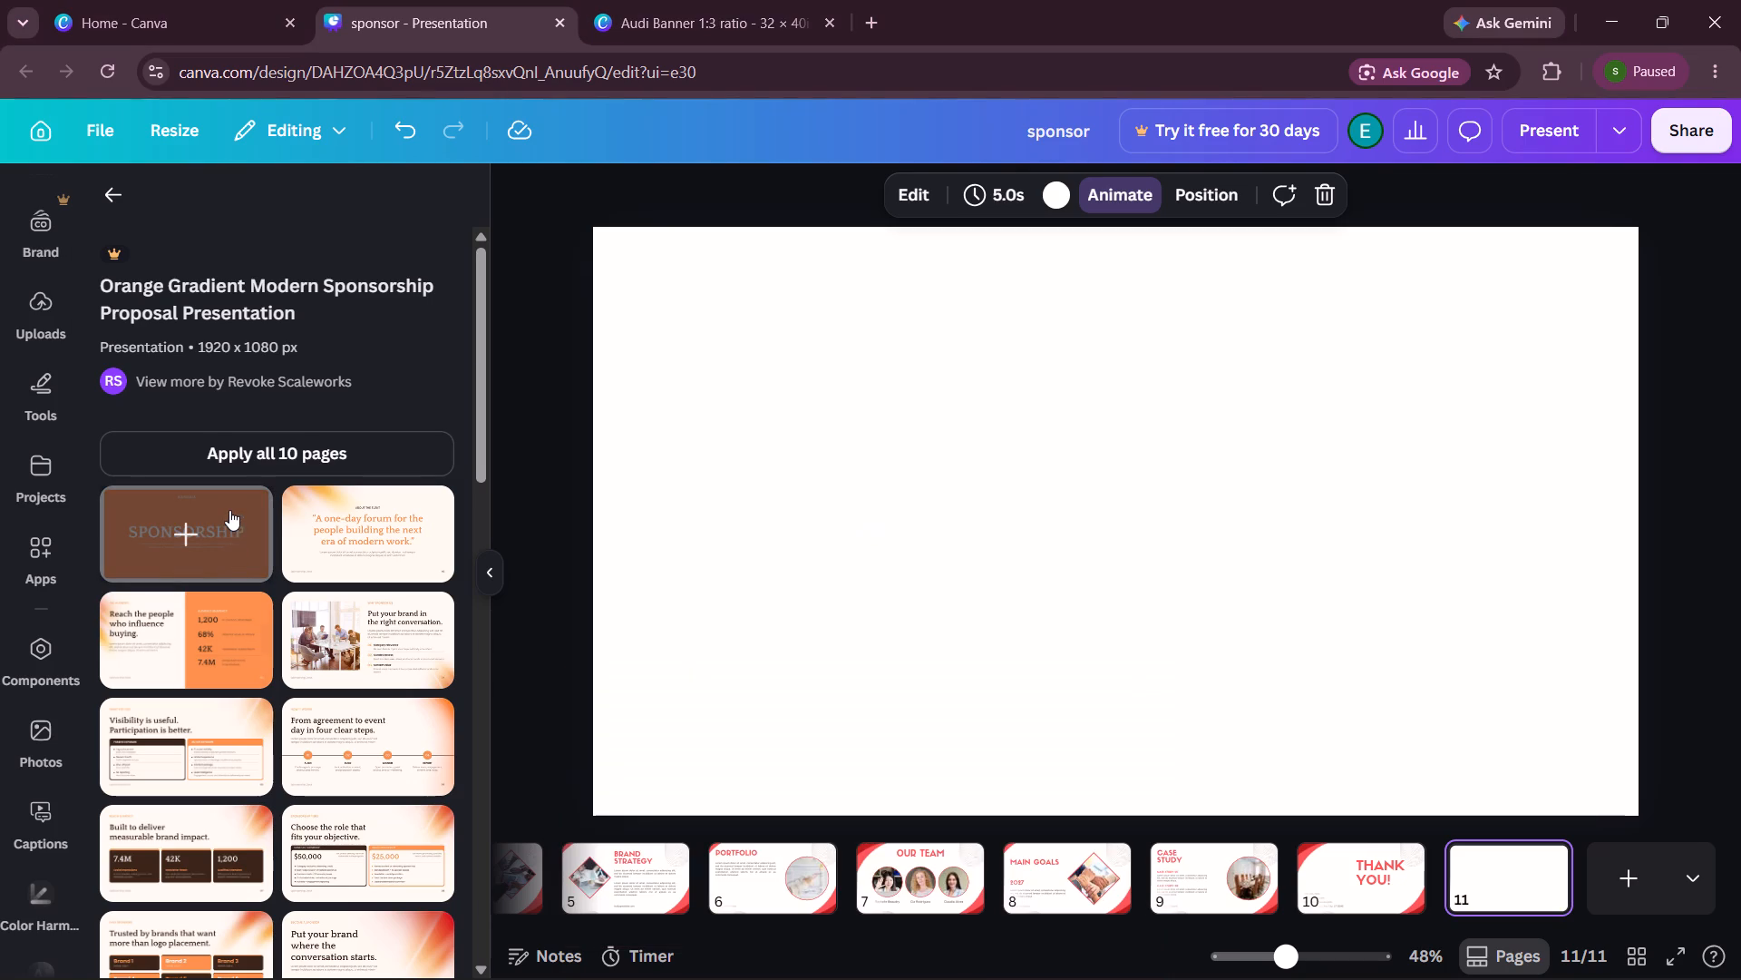
{"action": "left_click", "coordinate": [184, 530]}
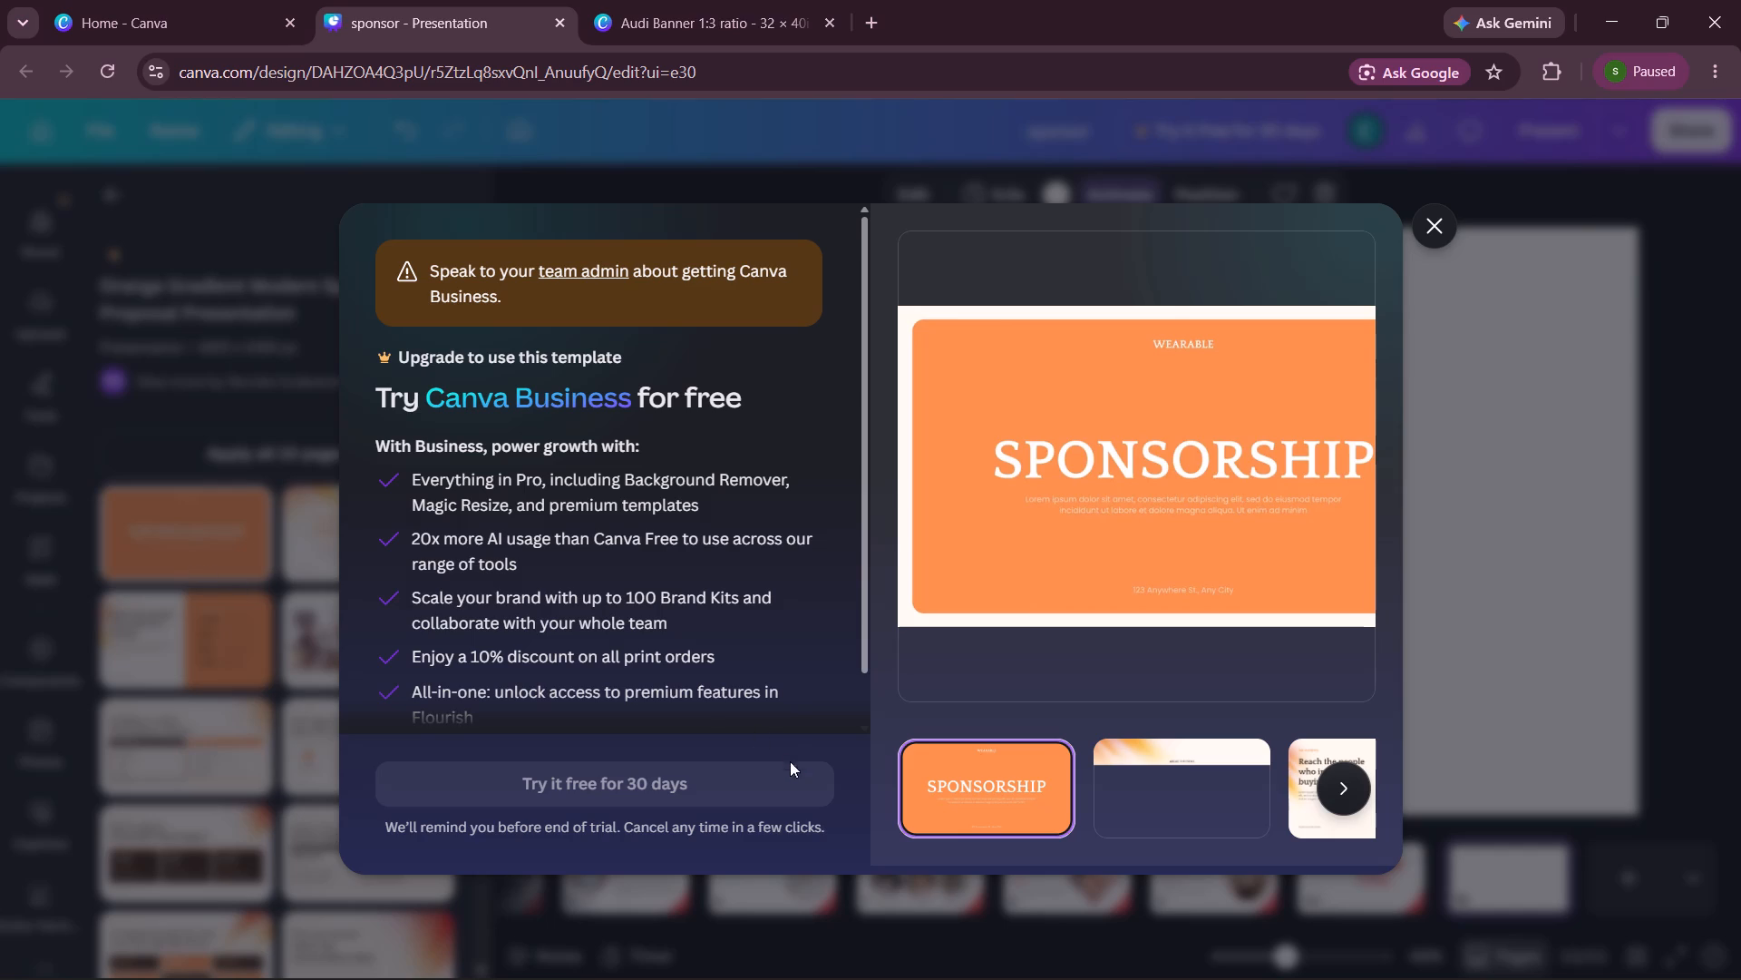
{"action": "left_click", "coordinate": [1167, 778]}
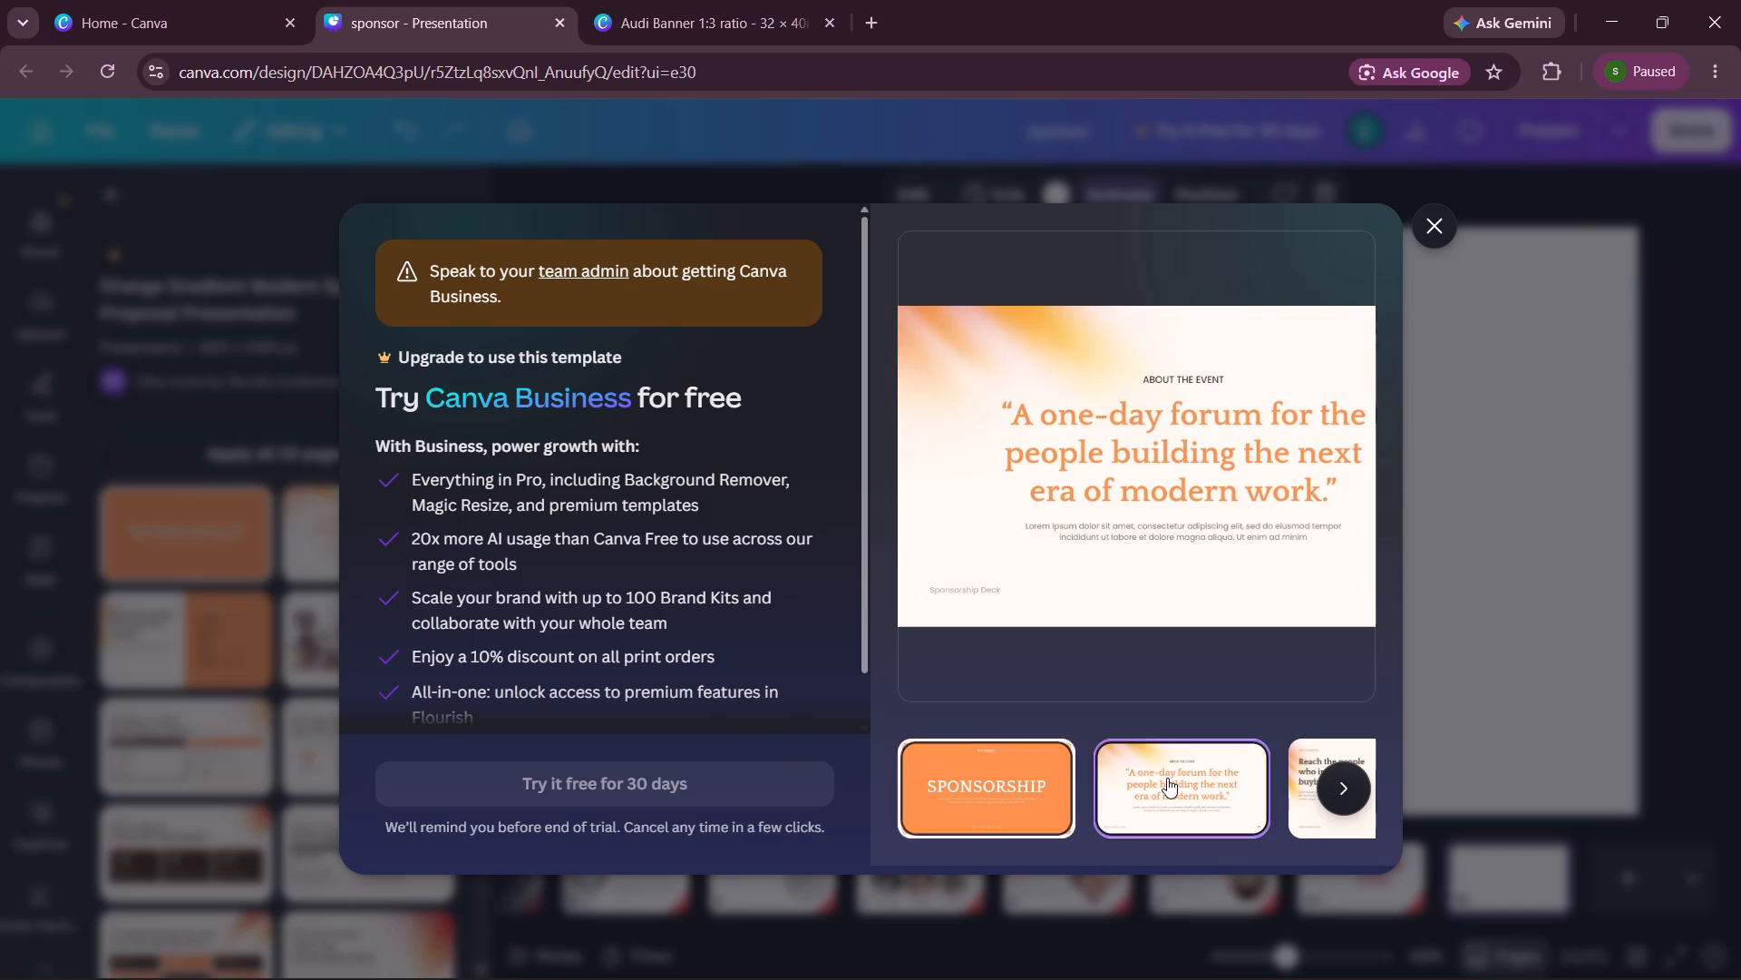
{"action": "scroll", "coordinate": [1159, 794], "scroll_direction": "down", "scroll_amount": 7}
{"action": "left_click", "coordinate": [1144, 798]}
{"action": "scroll", "coordinate": [1150, 799], "scroll_direction": "down", "scroll_amount": 3}
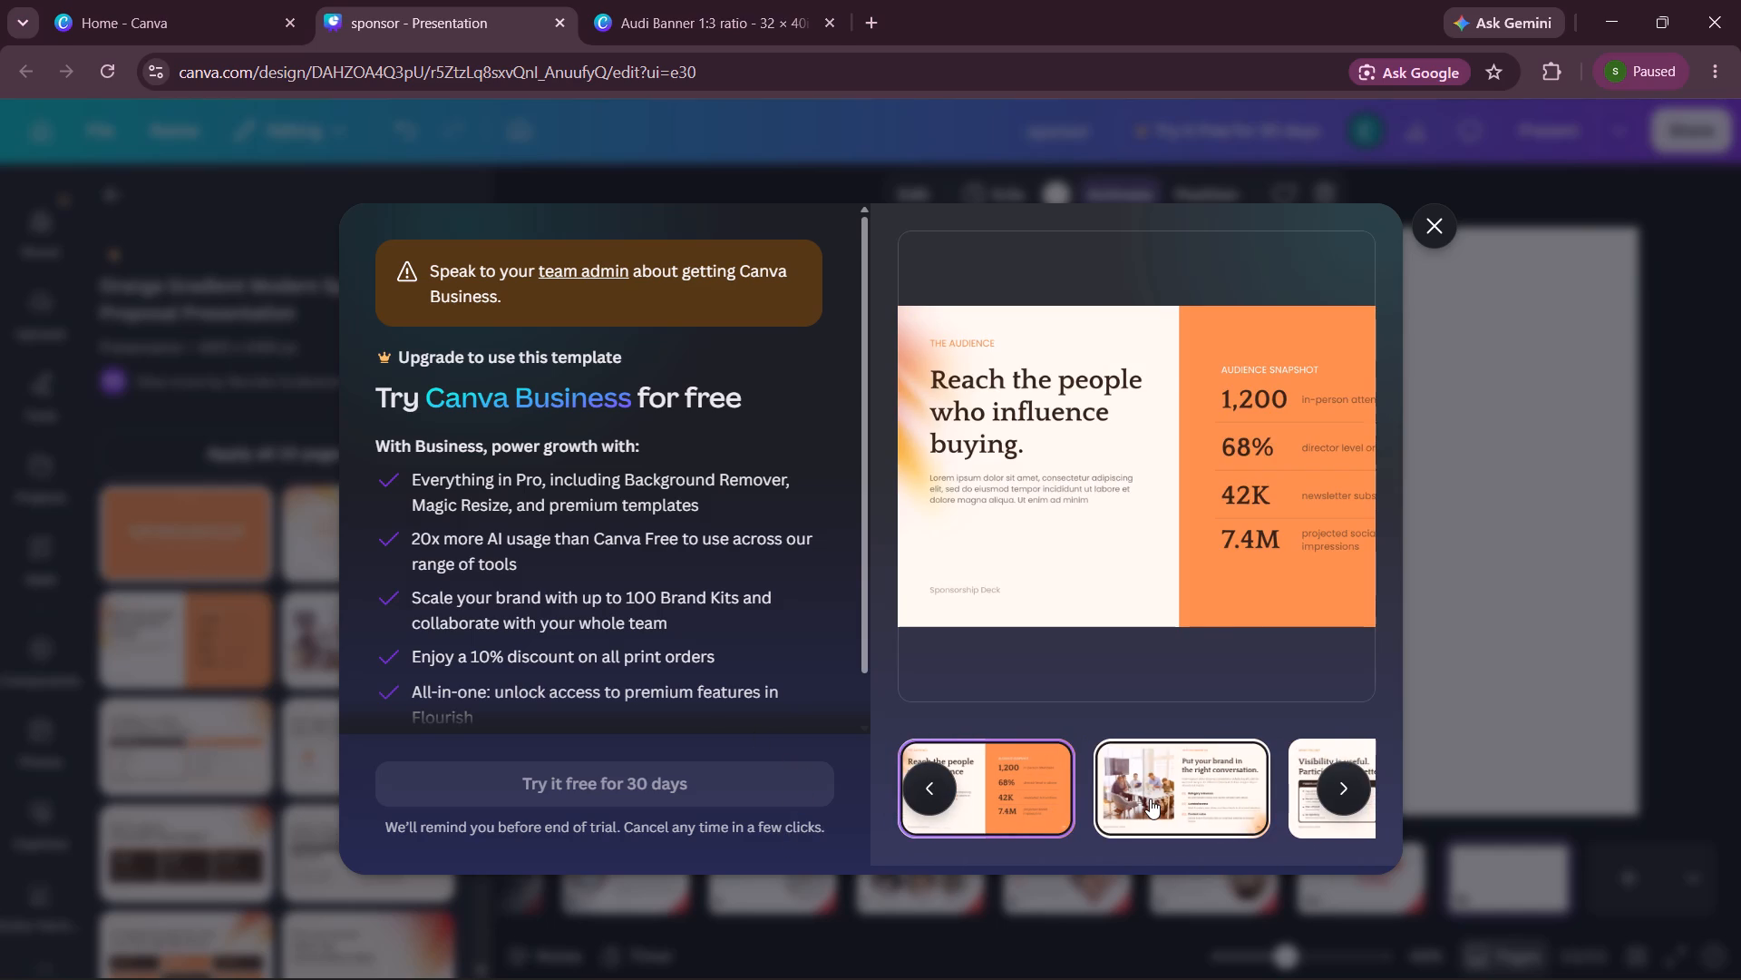
{"action": "scroll", "coordinate": [1150, 806], "scroll_direction": "down", "scroll_amount": 5}
{"action": "left_click", "coordinate": [1172, 791]}
{"action": "scroll", "coordinate": [1168, 789], "scroll_direction": "down", "scroll_amount": 4}
{"action": "double_click", "coordinate": [1163, 795]}
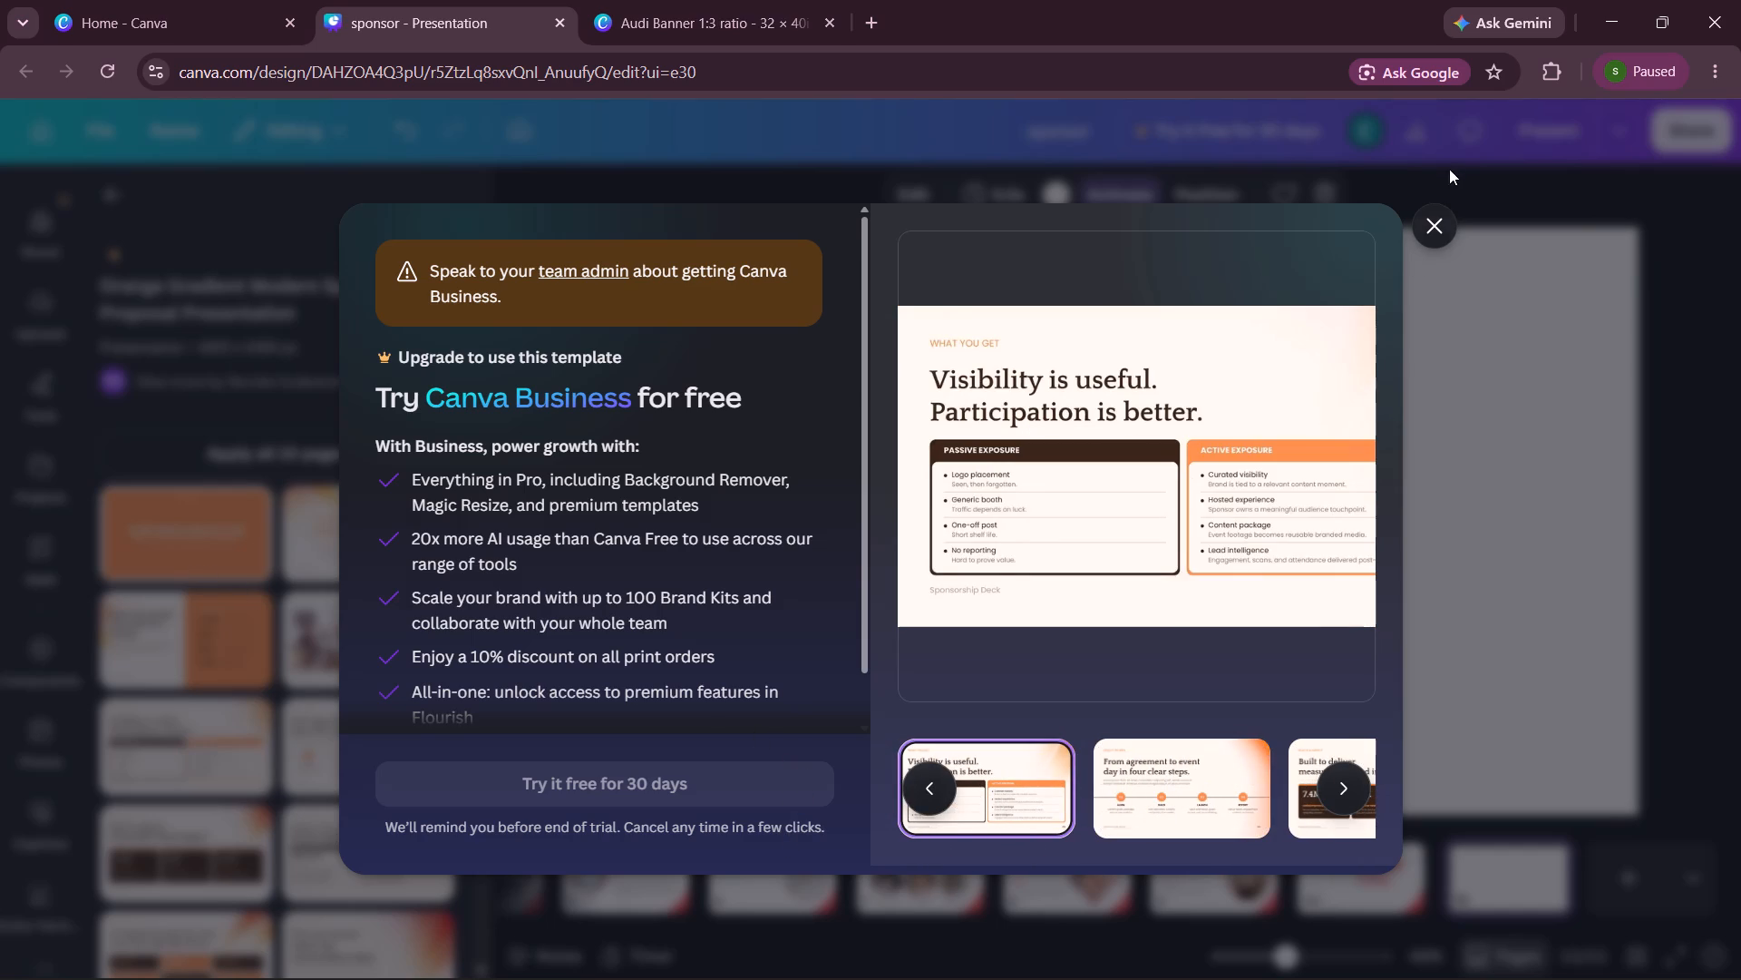
{"action": "left_click", "coordinate": [1418, 222]}
Try to start the 30-day Canva Business free trial and review the plan's listed benefits.
{"action": "left_click", "coordinate": [1282, 132]}
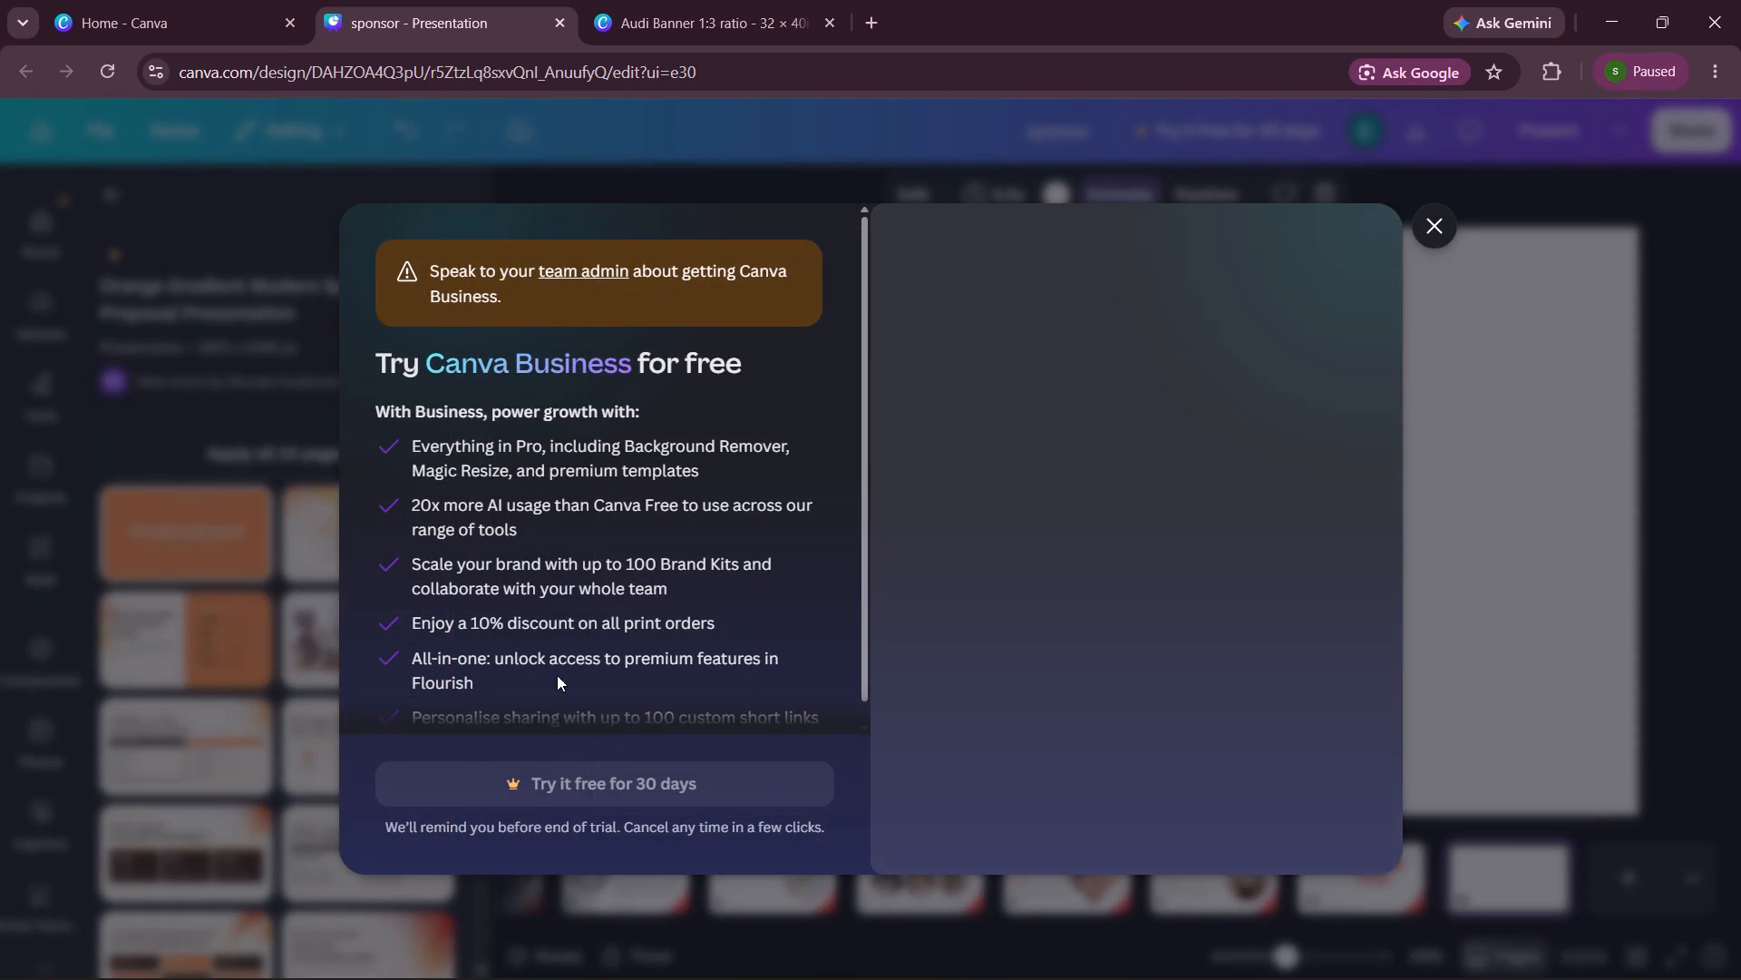
{"action": "scroll", "coordinate": [566, 652], "scroll_direction": "down", "scroll_amount": 18}
{"action": "double_click", "coordinate": [570, 788]}
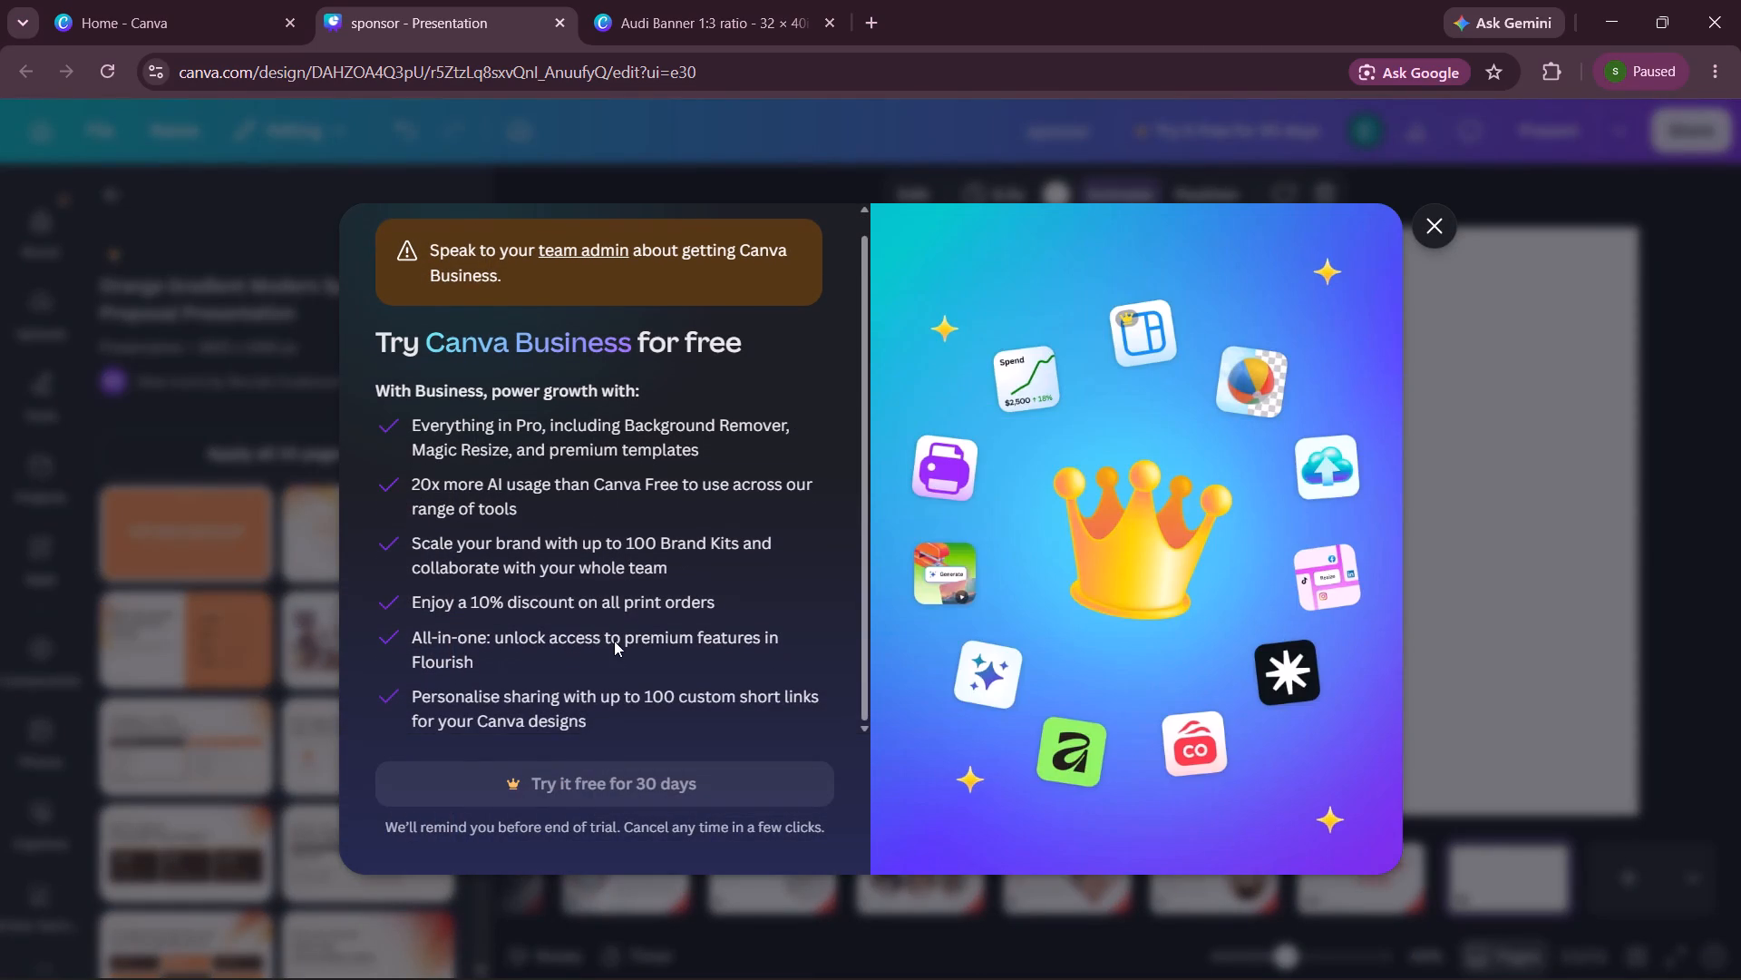
{"action": "scroll", "coordinate": [614, 641], "scroll_direction": "down", "scroll_amount": 9}
{"action": "scroll", "coordinate": [614, 623], "scroll_direction": "up", "scroll_amount": 8}
{"action": "scroll", "coordinate": [606, 389], "scroll_direction": "down", "scroll_amount": 8}
{"action": "scroll", "coordinate": [603, 394], "scroll_direction": "up", "scroll_amount": 7}
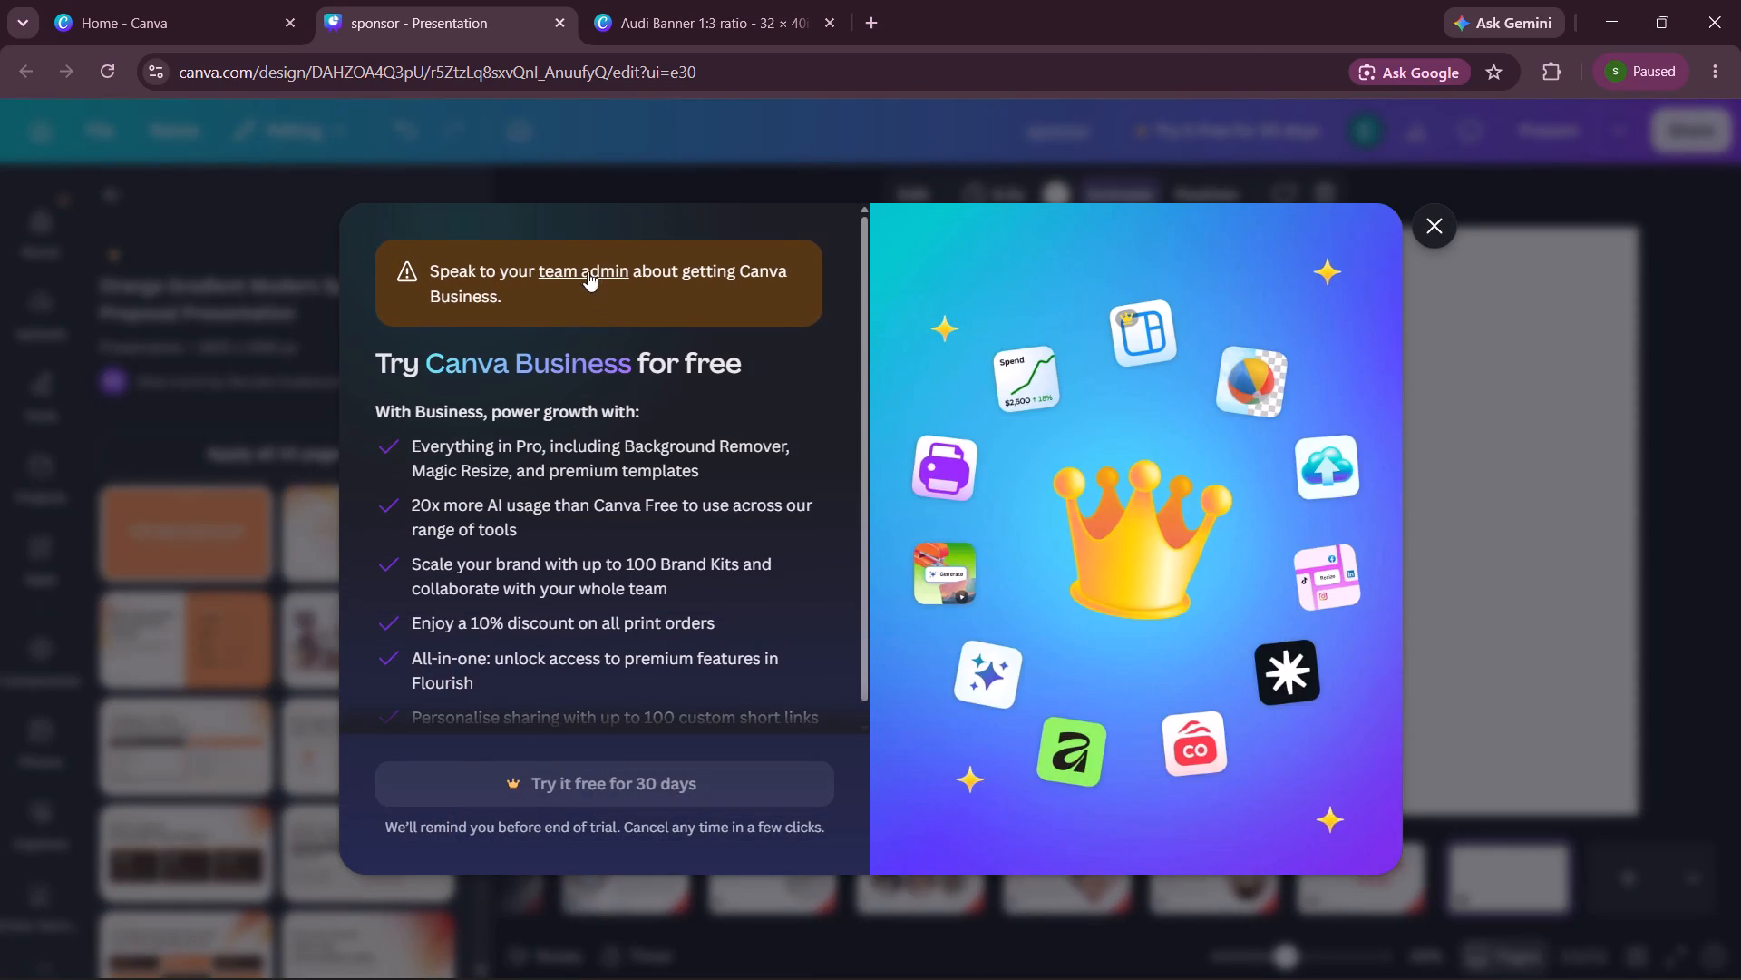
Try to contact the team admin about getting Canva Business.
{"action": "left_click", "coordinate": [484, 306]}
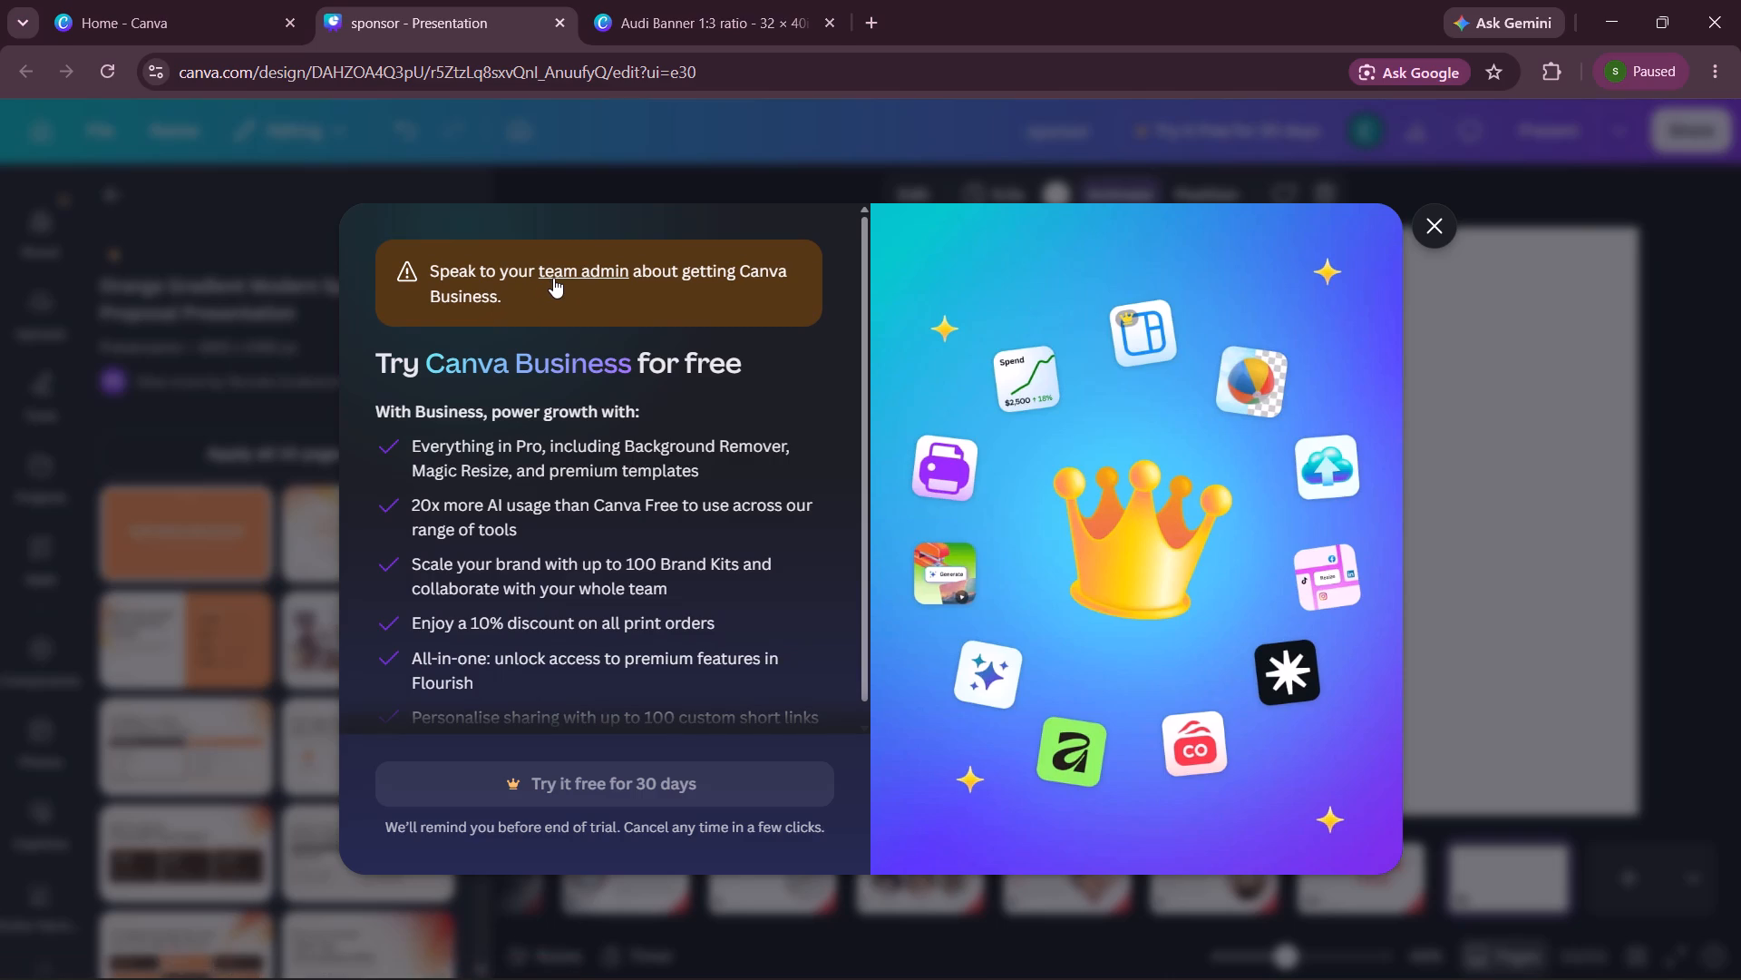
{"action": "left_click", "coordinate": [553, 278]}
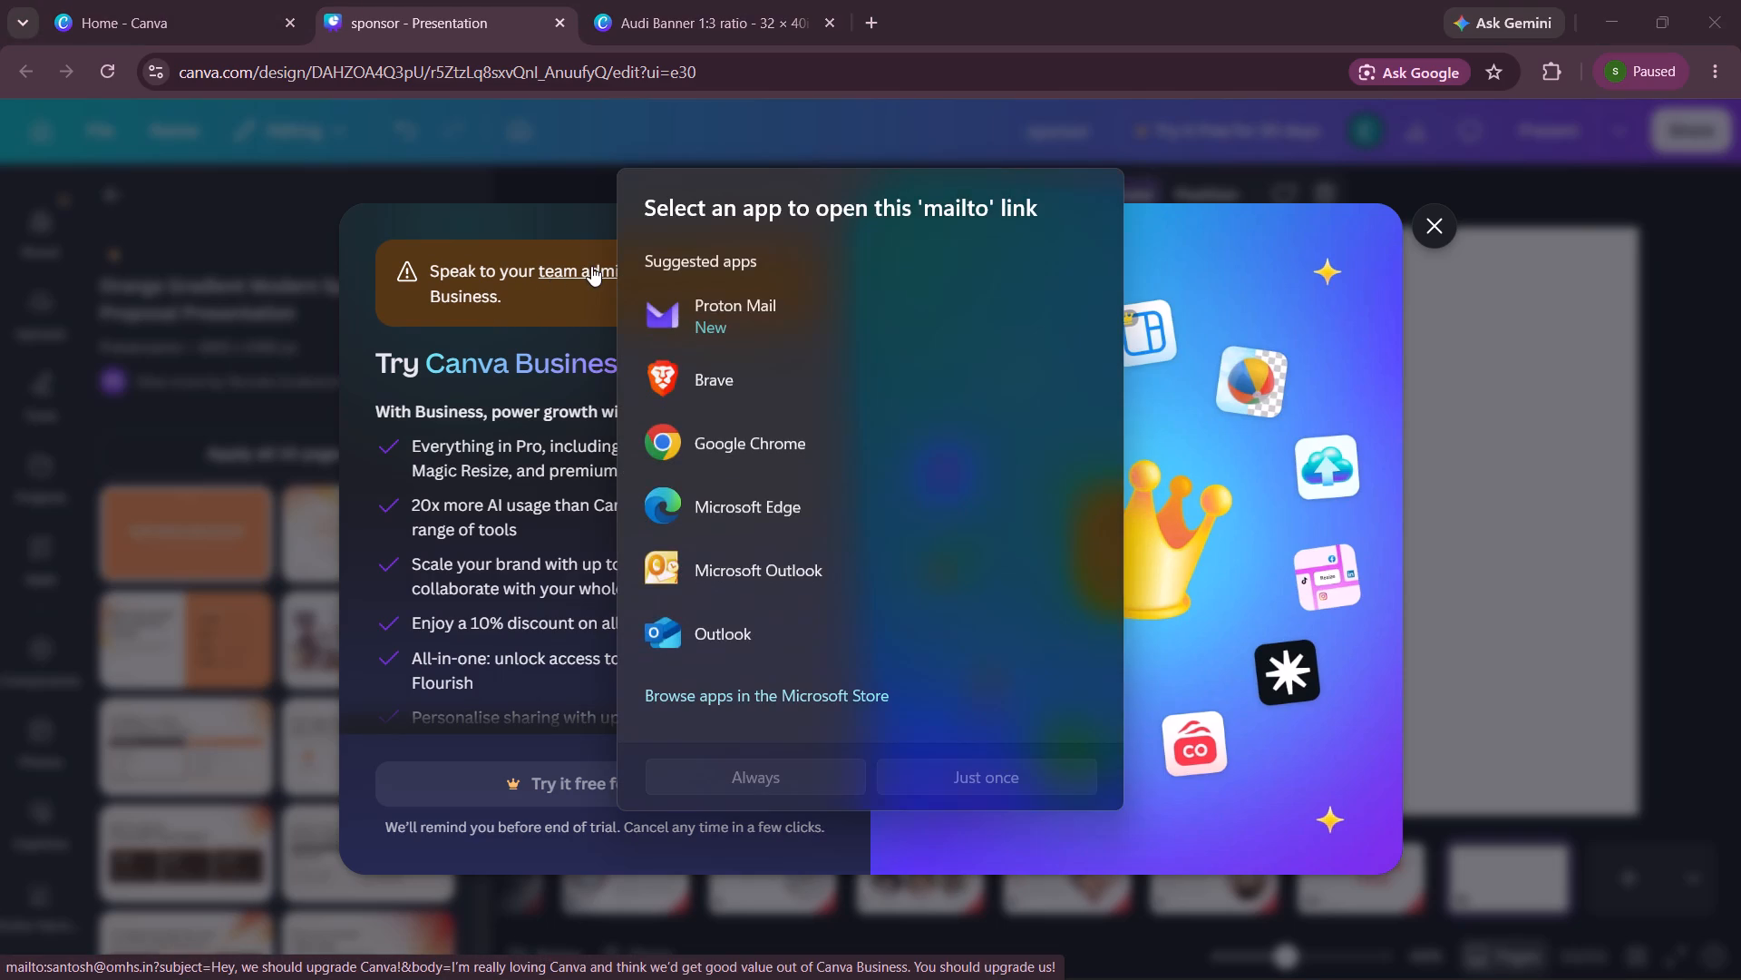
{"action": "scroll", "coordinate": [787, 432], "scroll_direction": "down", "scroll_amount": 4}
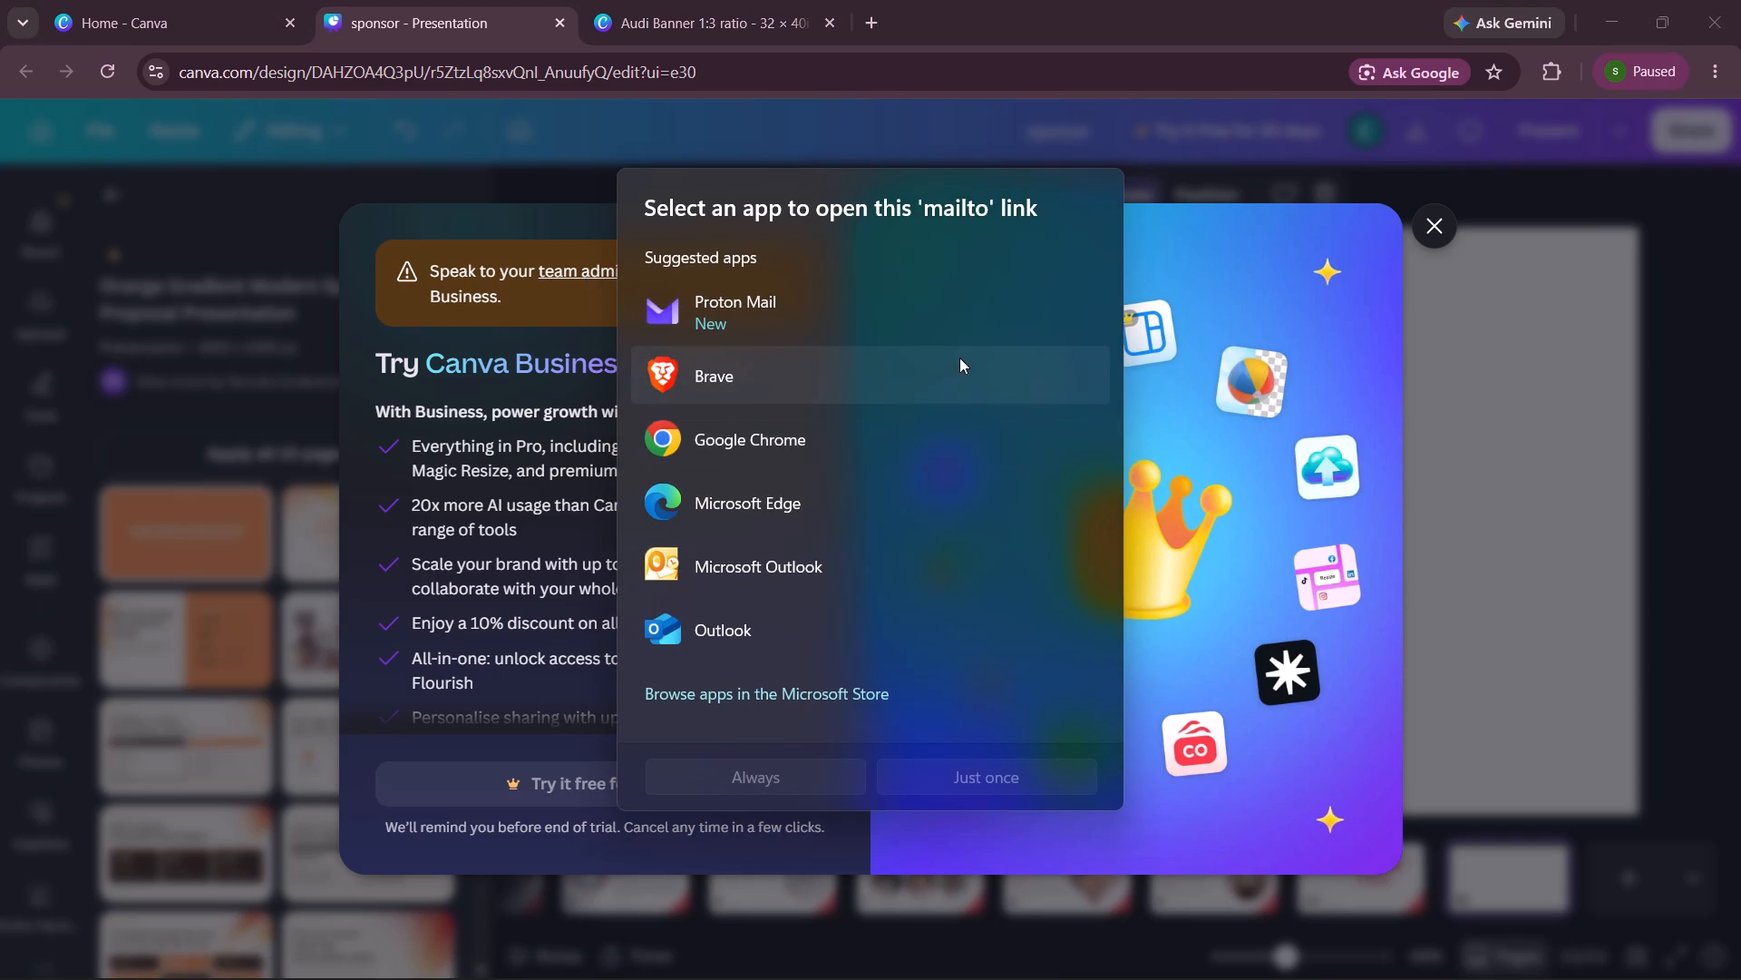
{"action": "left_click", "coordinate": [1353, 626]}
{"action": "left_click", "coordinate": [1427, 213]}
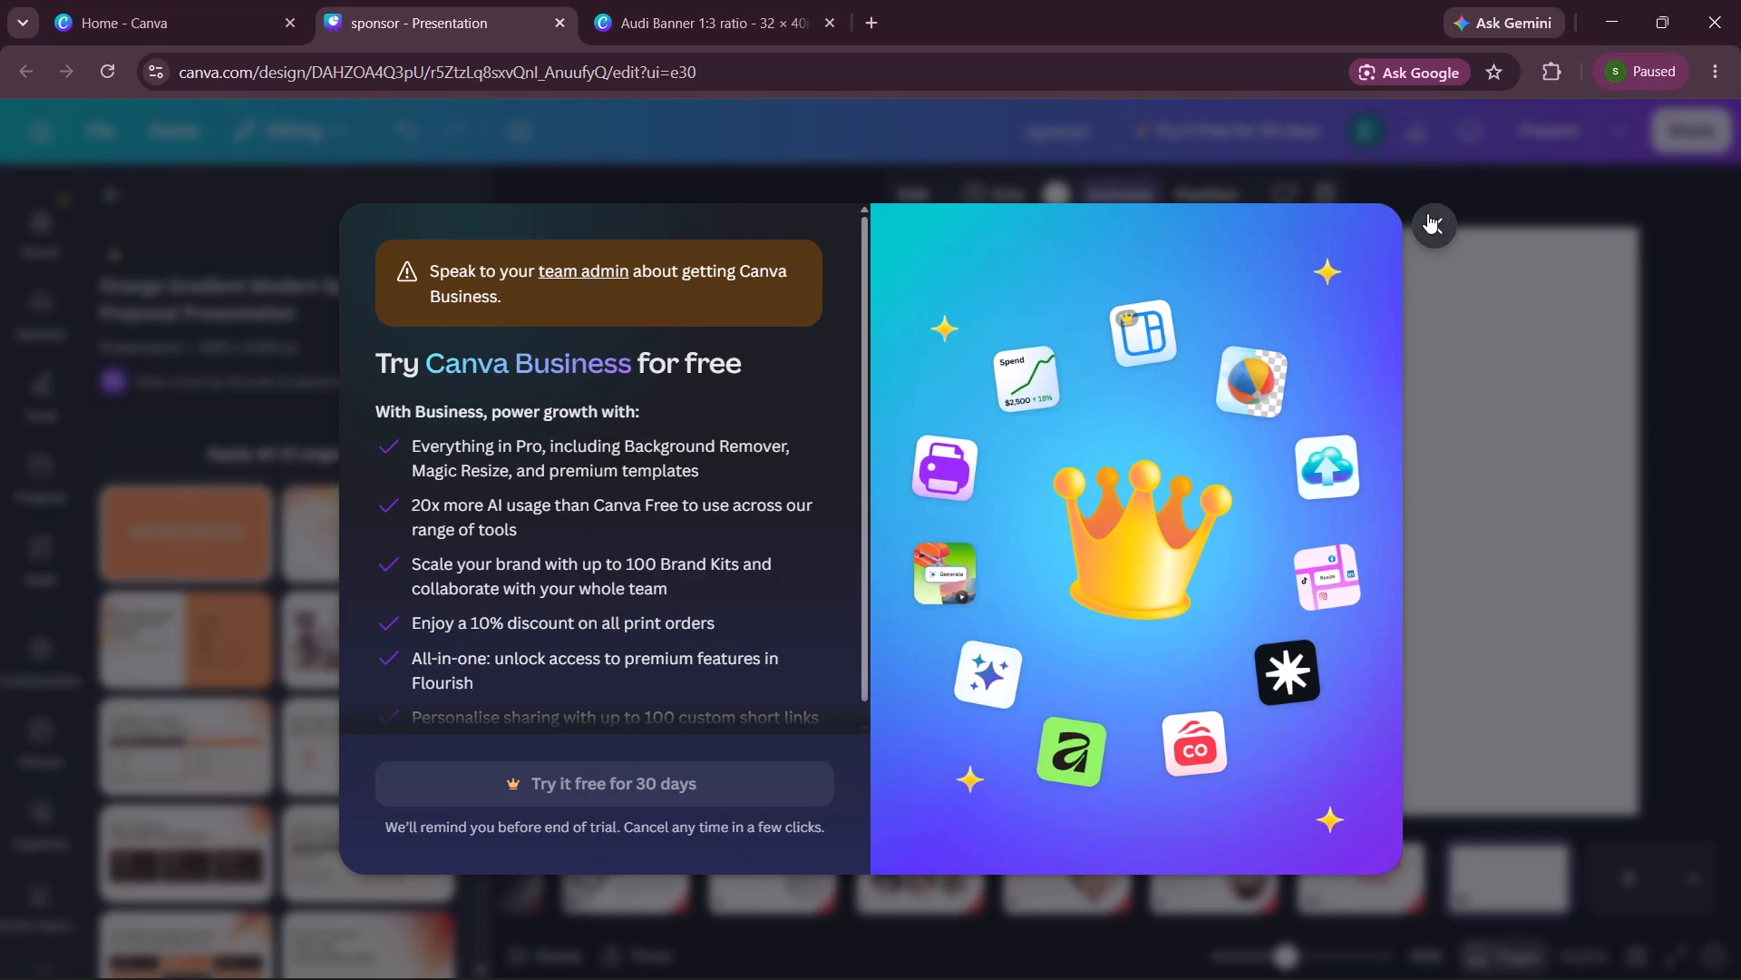
Check which account owns the current design.
{"action": "left_click", "coordinate": [1366, 138]}
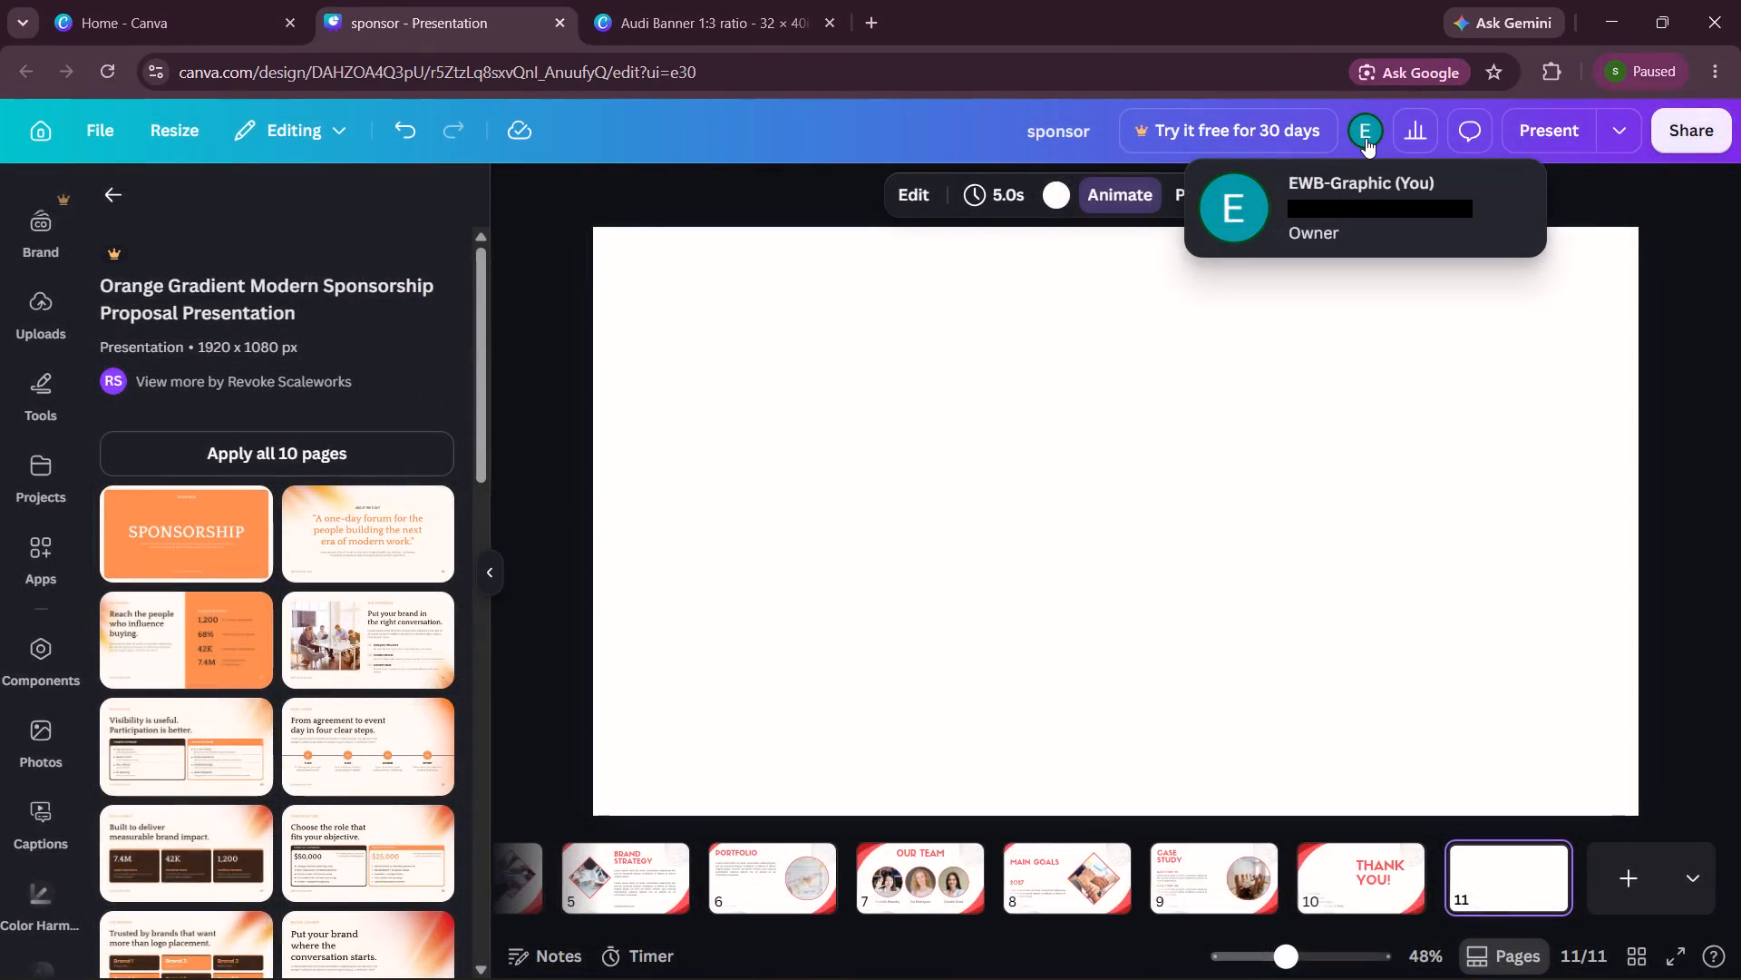
{"action": "left_click", "coordinate": [1372, 122]}
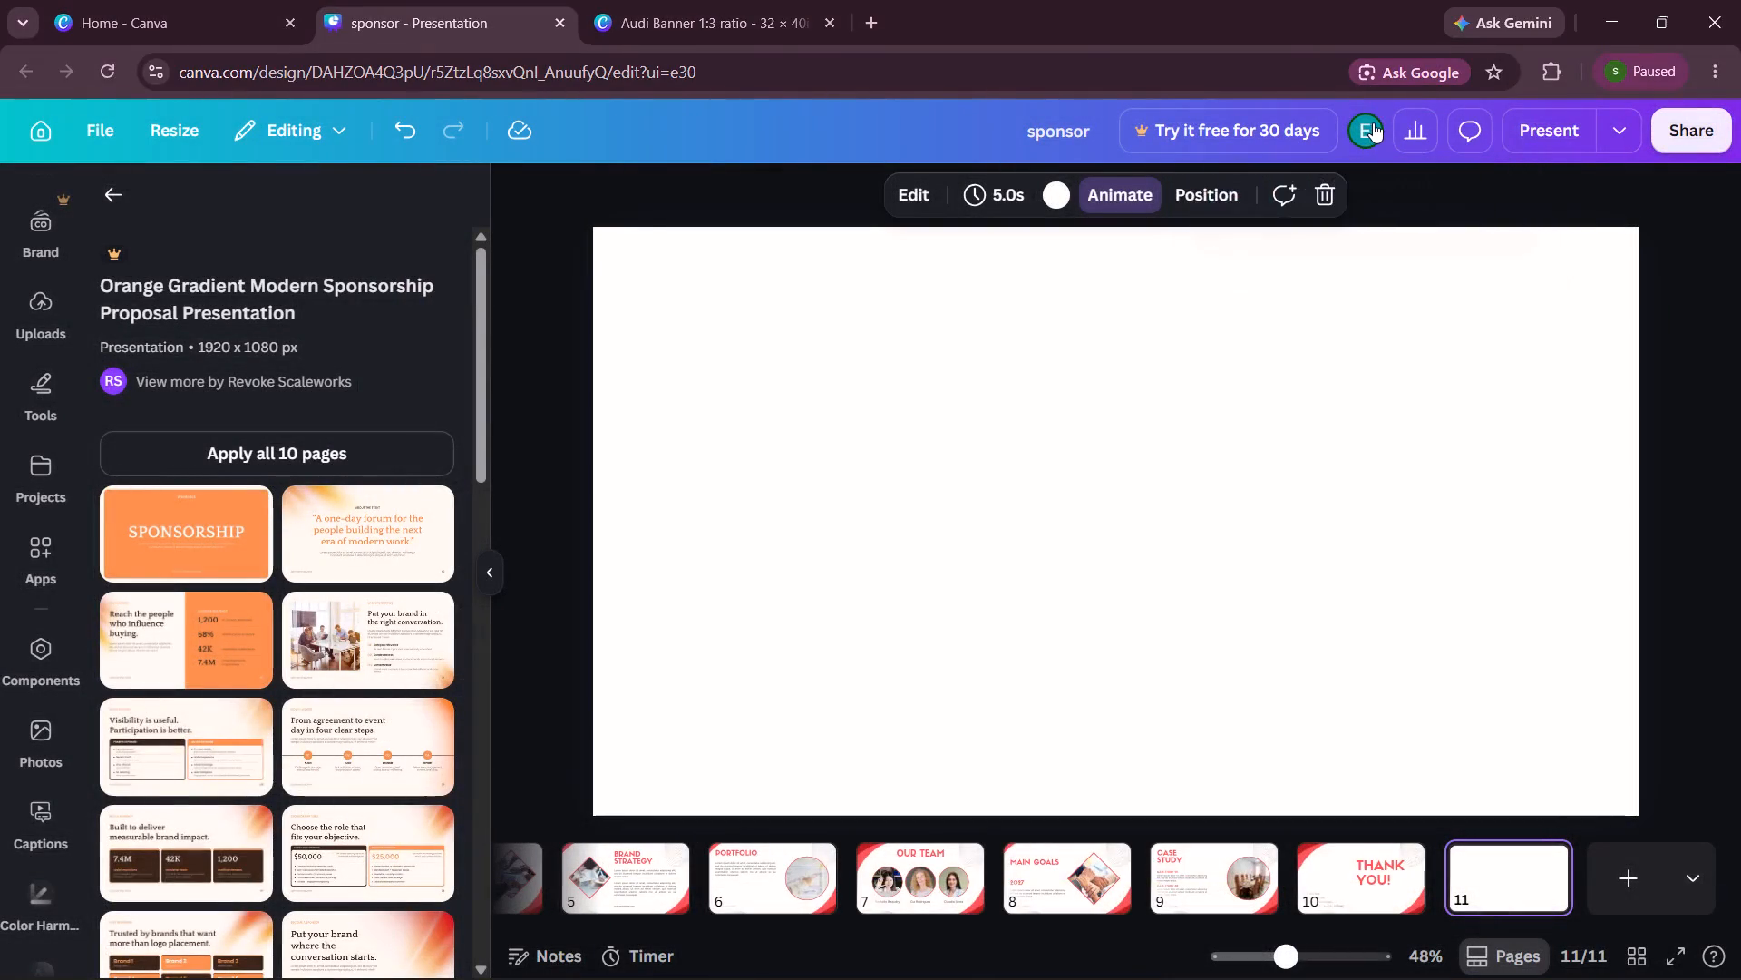
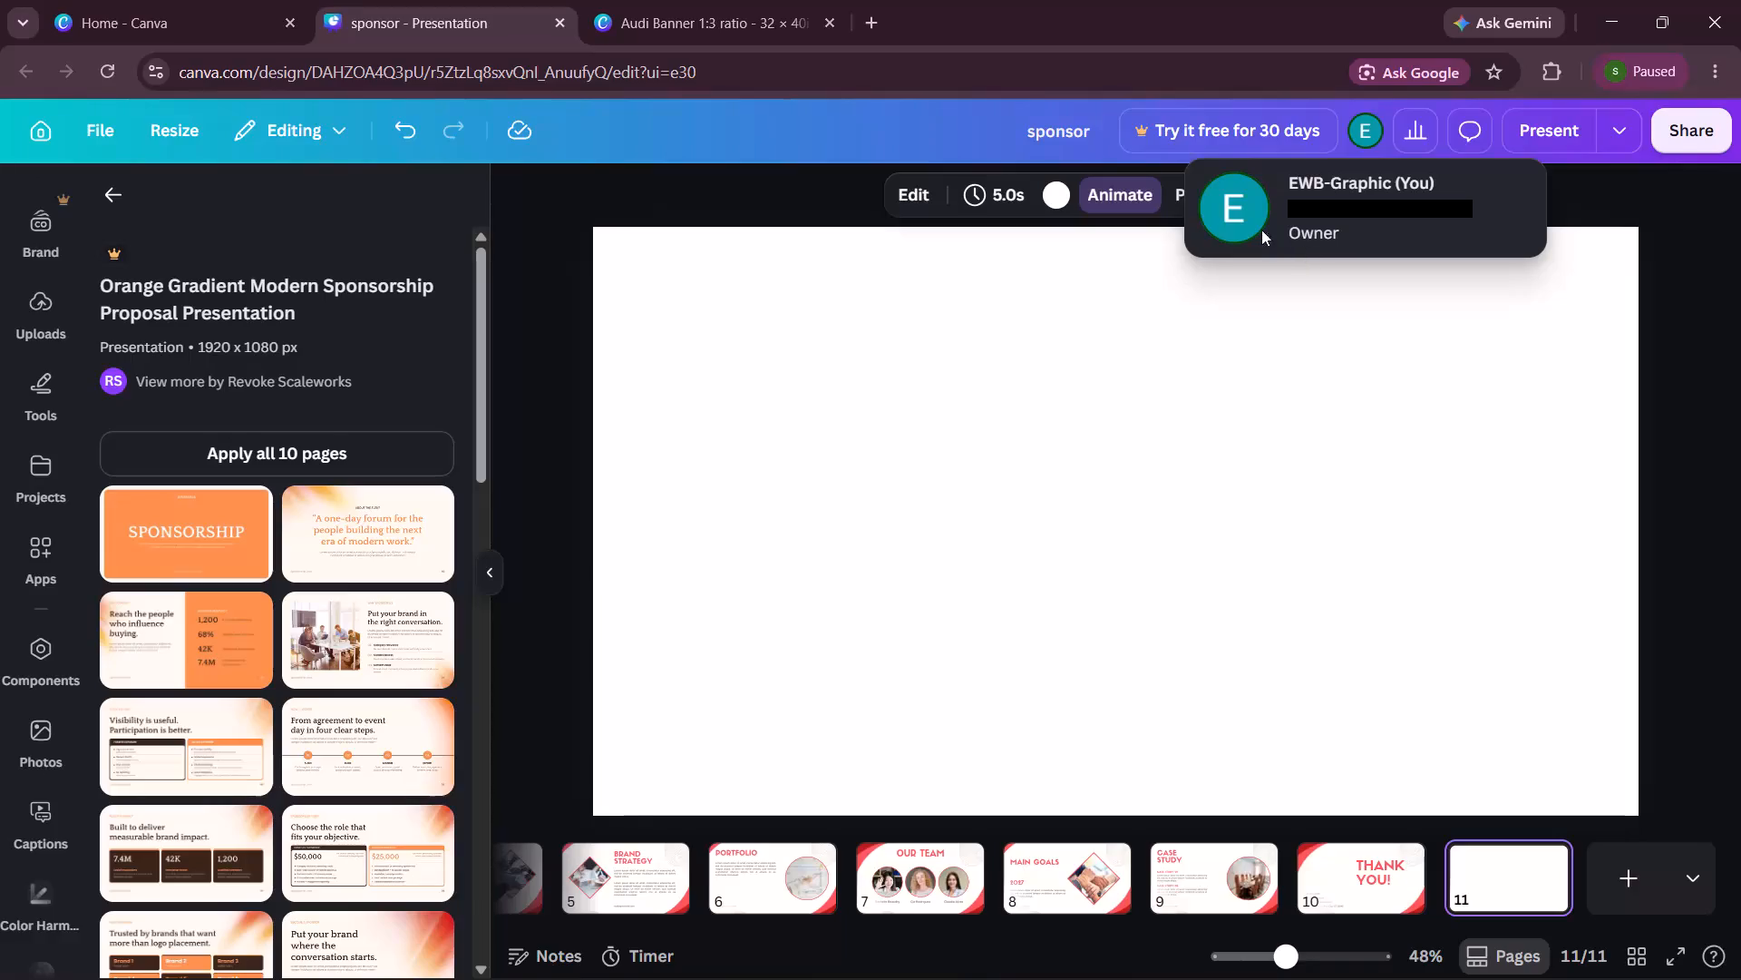
Try to upgrade to Canva Business from the design's Analytics and review the plan's listed benefits.
{"action": "left_click", "coordinate": [1244, 211]}
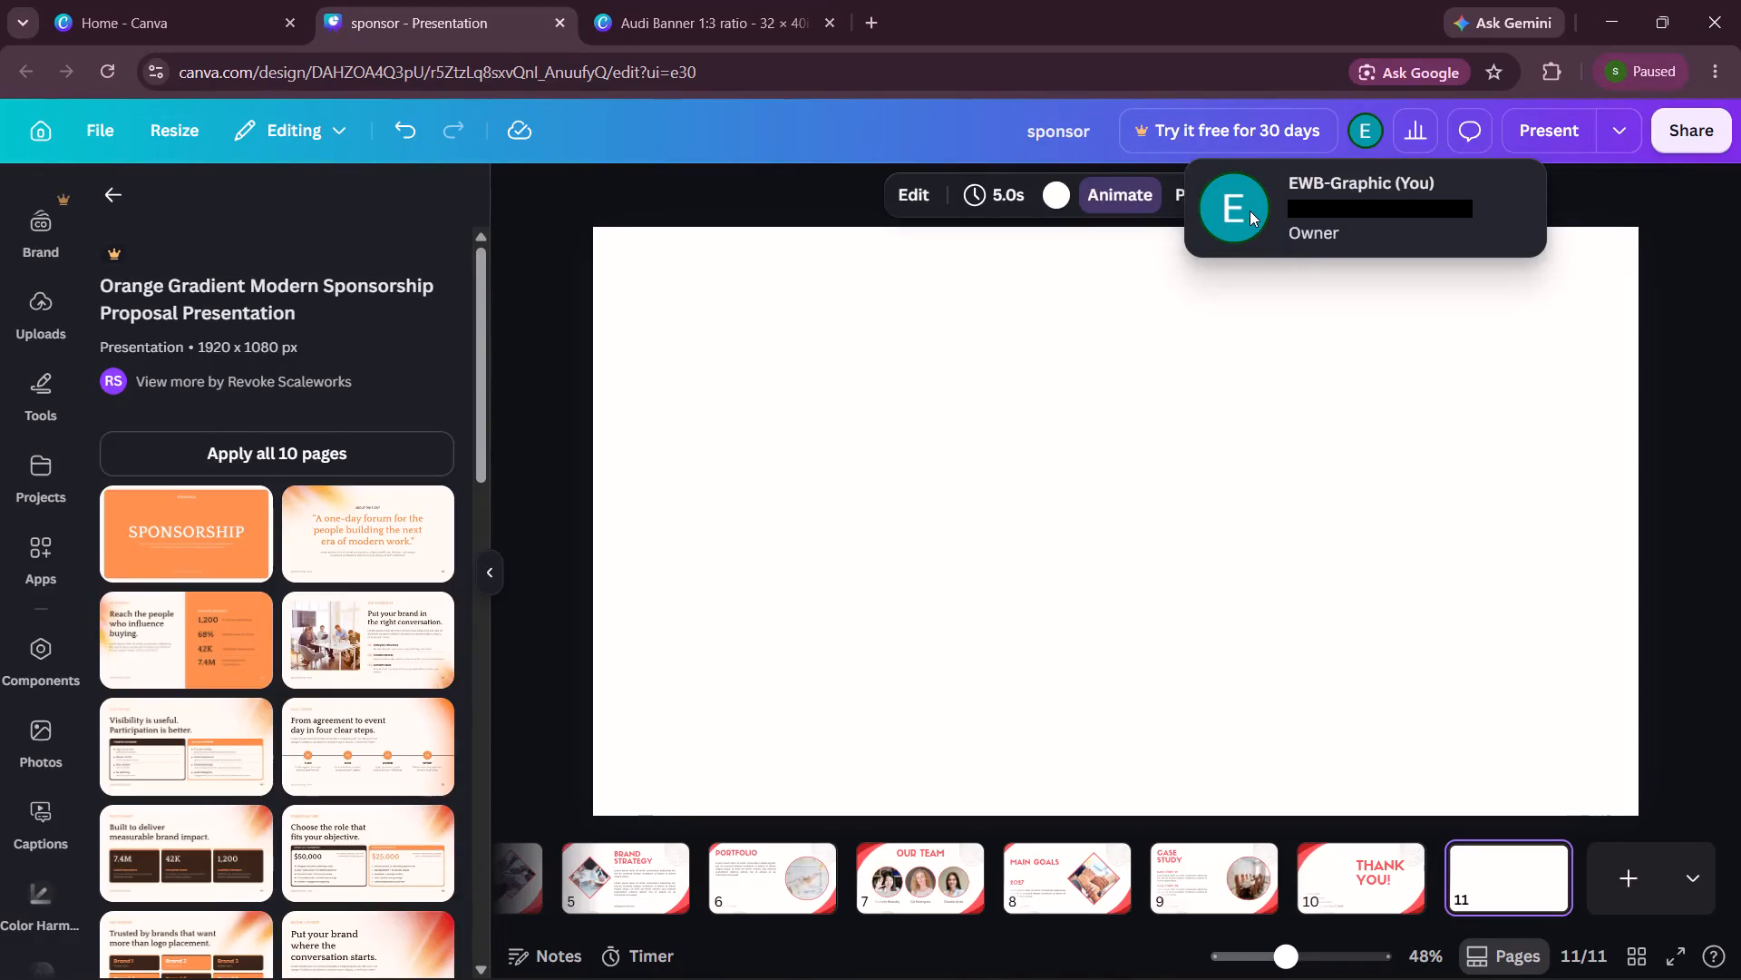
{"action": "left_click", "coordinate": [1413, 148]}
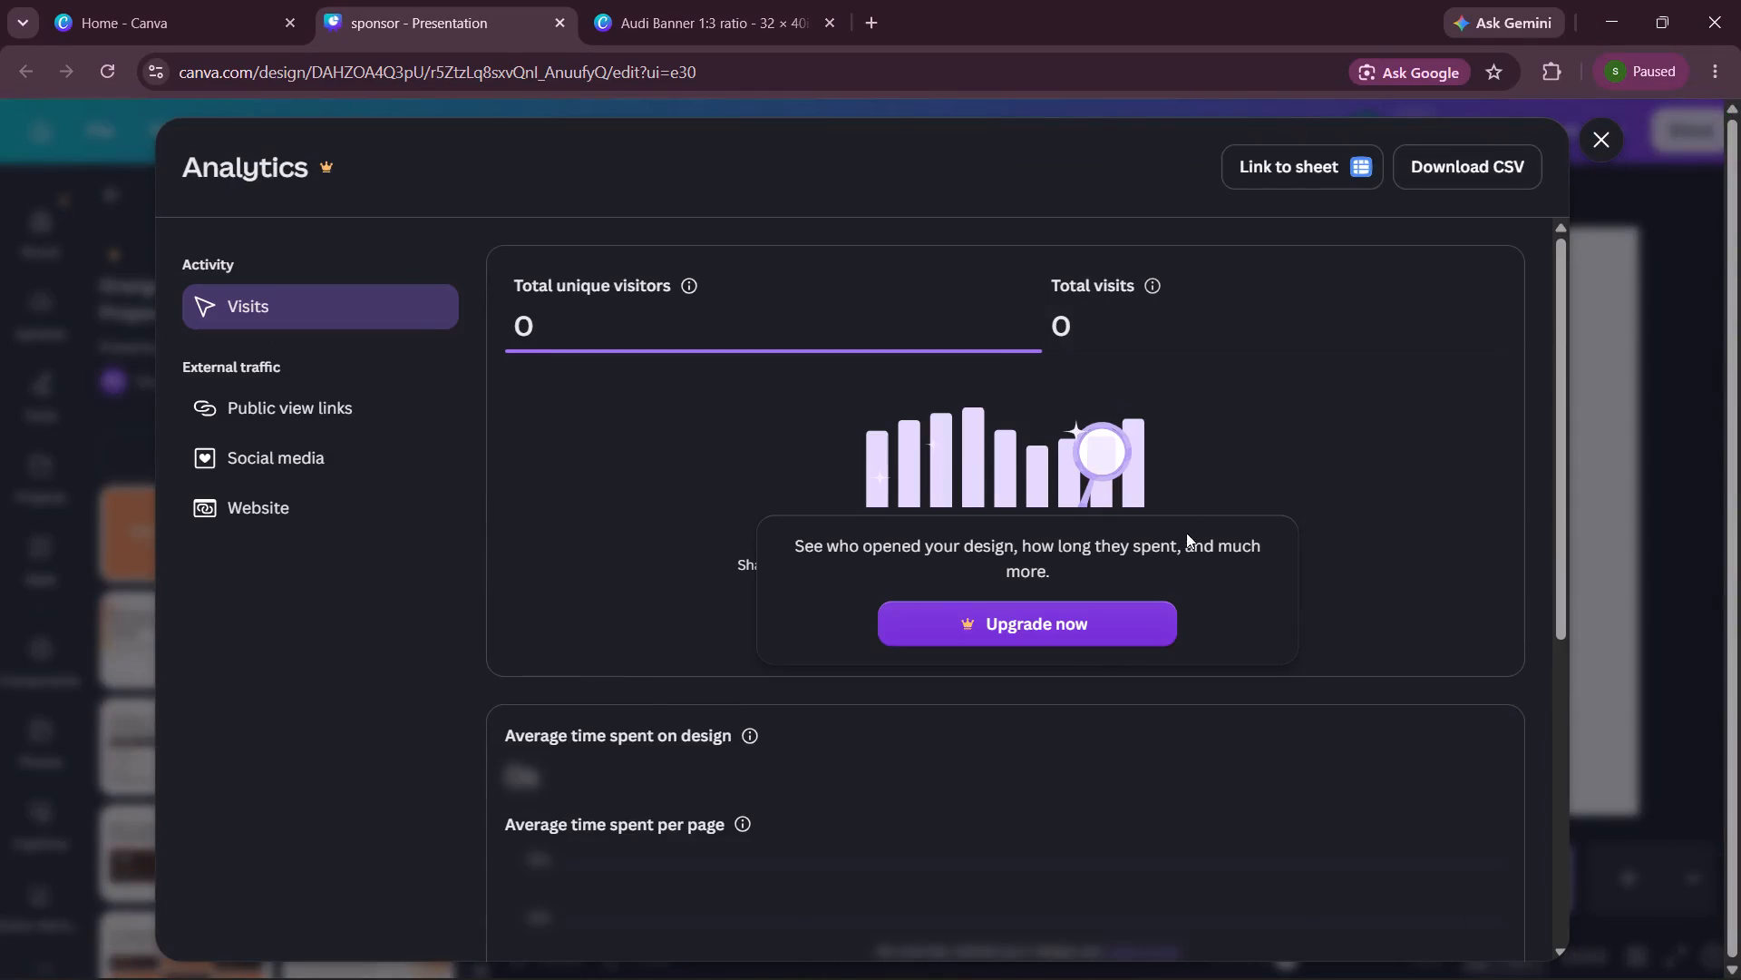
{"action": "left_click", "coordinate": [1091, 607]}
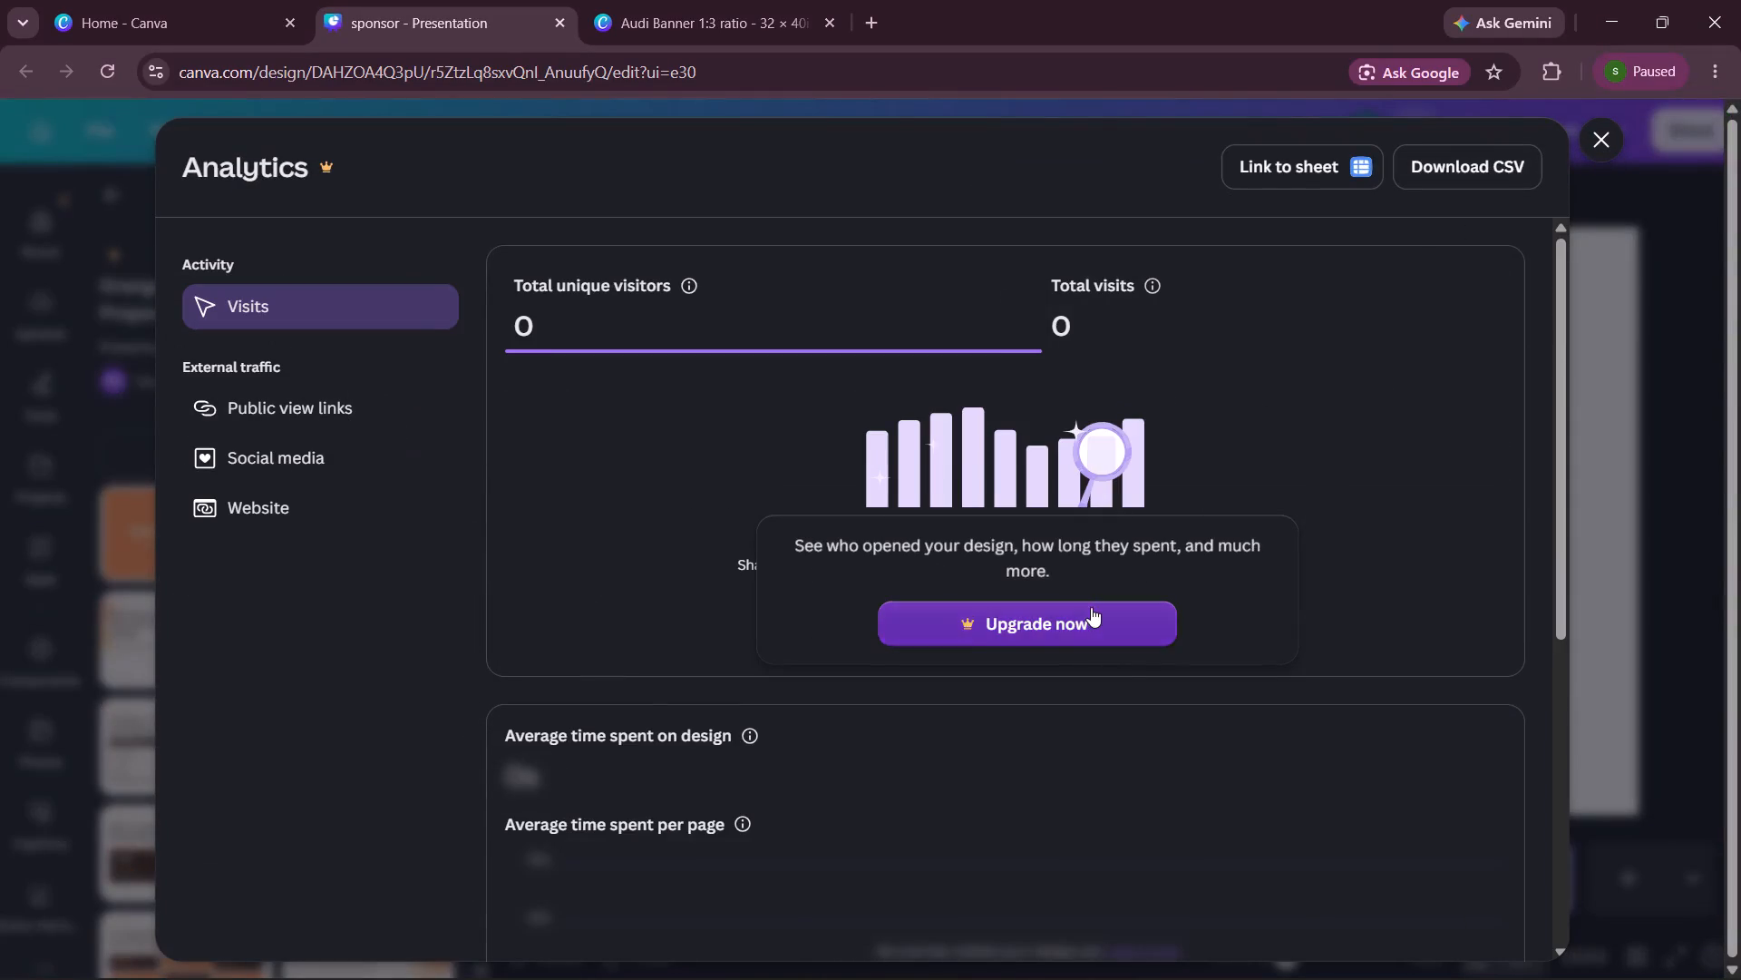
{"action": "scroll", "coordinate": [729, 562], "scroll_direction": "down", "scroll_amount": 8}
{"action": "scroll", "coordinate": [736, 561], "scroll_direction": "up", "scroll_amount": 2}
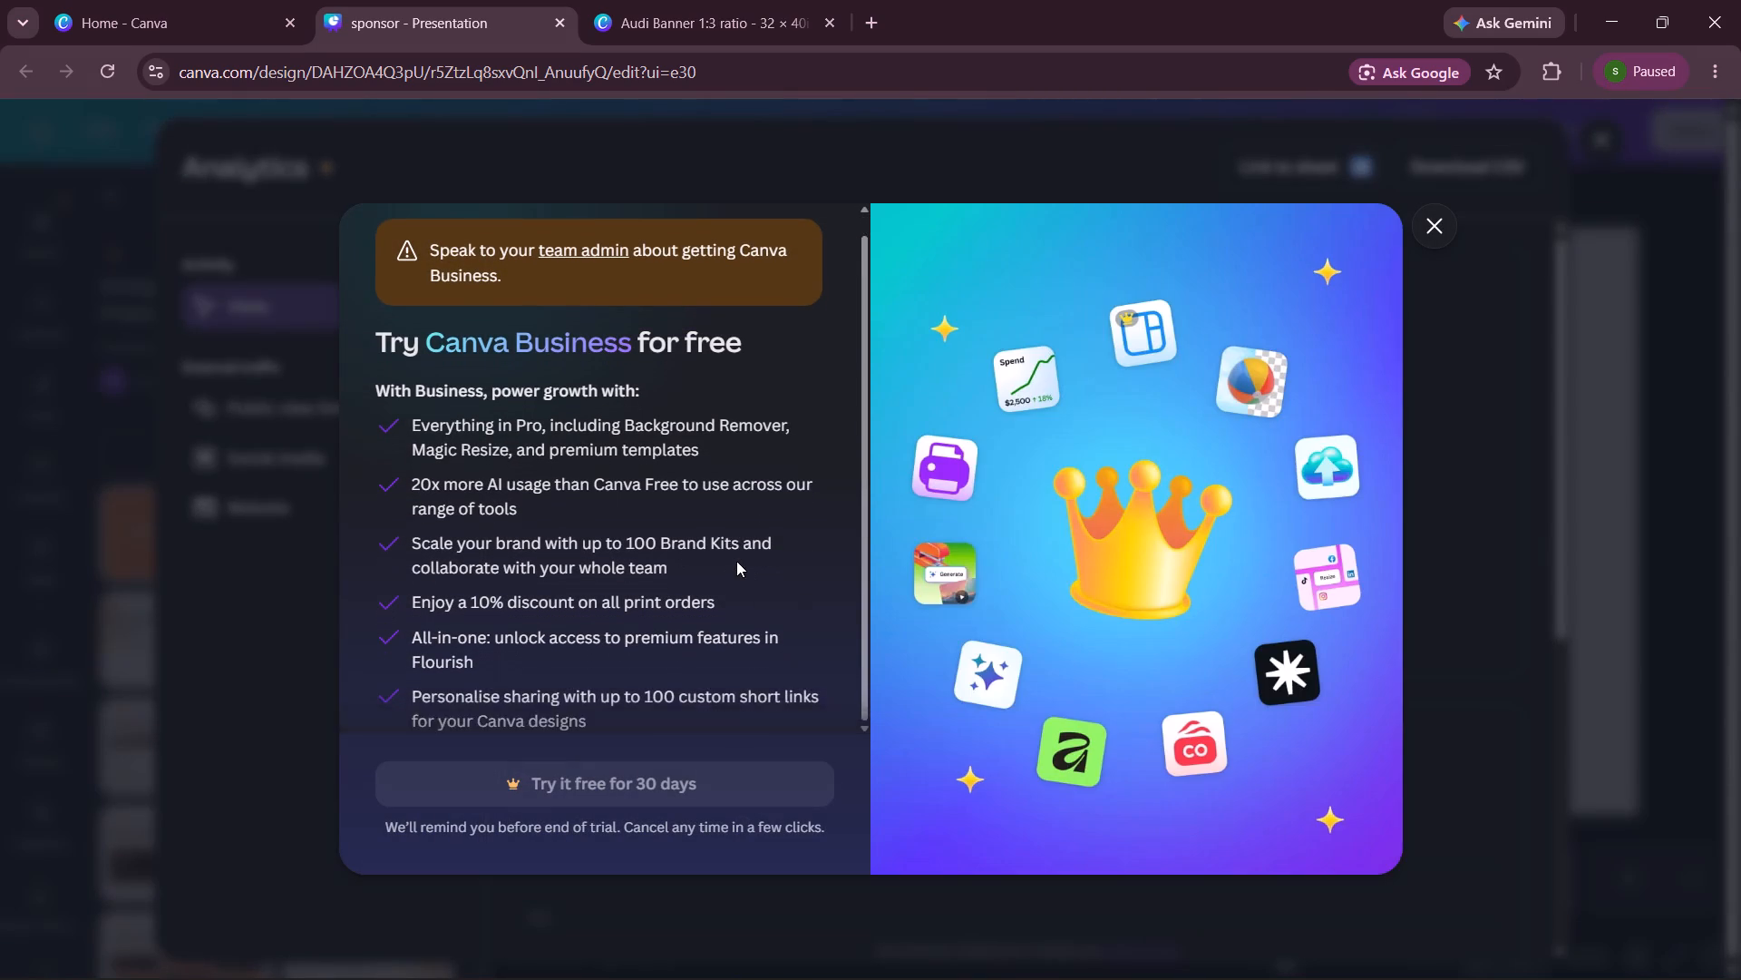
{"action": "scroll", "coordinate": [736, 561], "scroll_direction": "up", "scroll_amount": 3}
{"action": "scroll", "coordinate": [743, 559], "scroll_direction": "down", "scroll_amount": 10}
{"action": "left_click", "coordinate": [691, 348]}
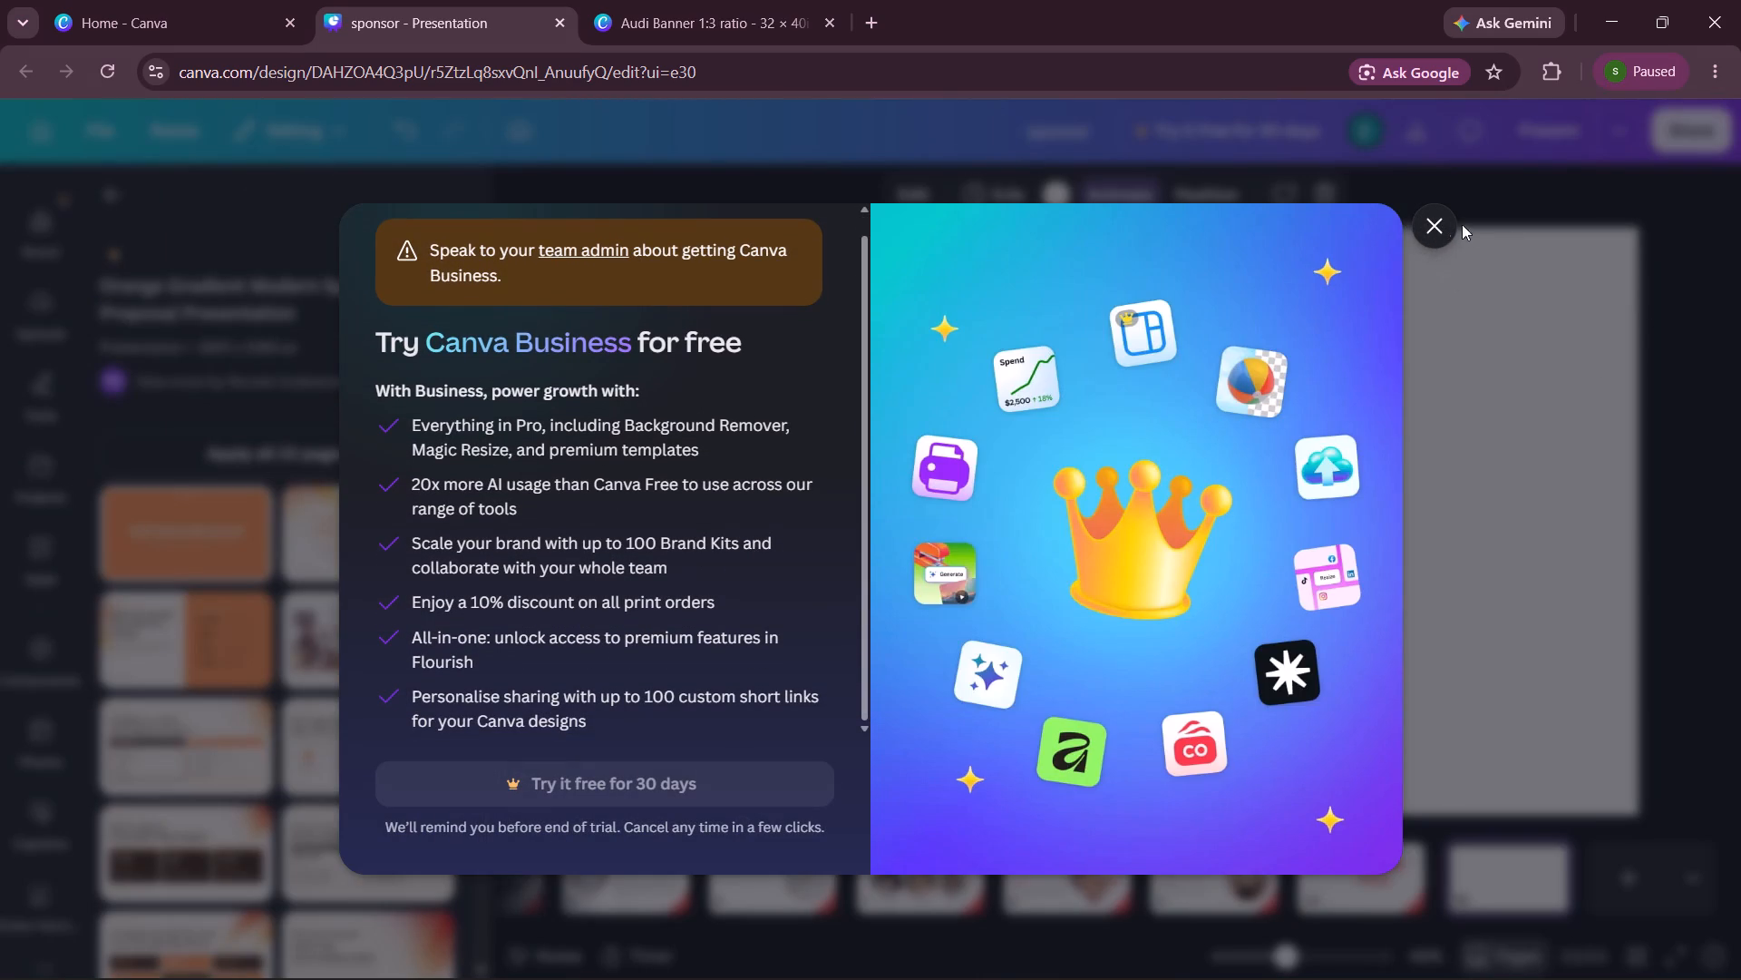
{"action": "left_click", "coordinate": [1431, 225]}
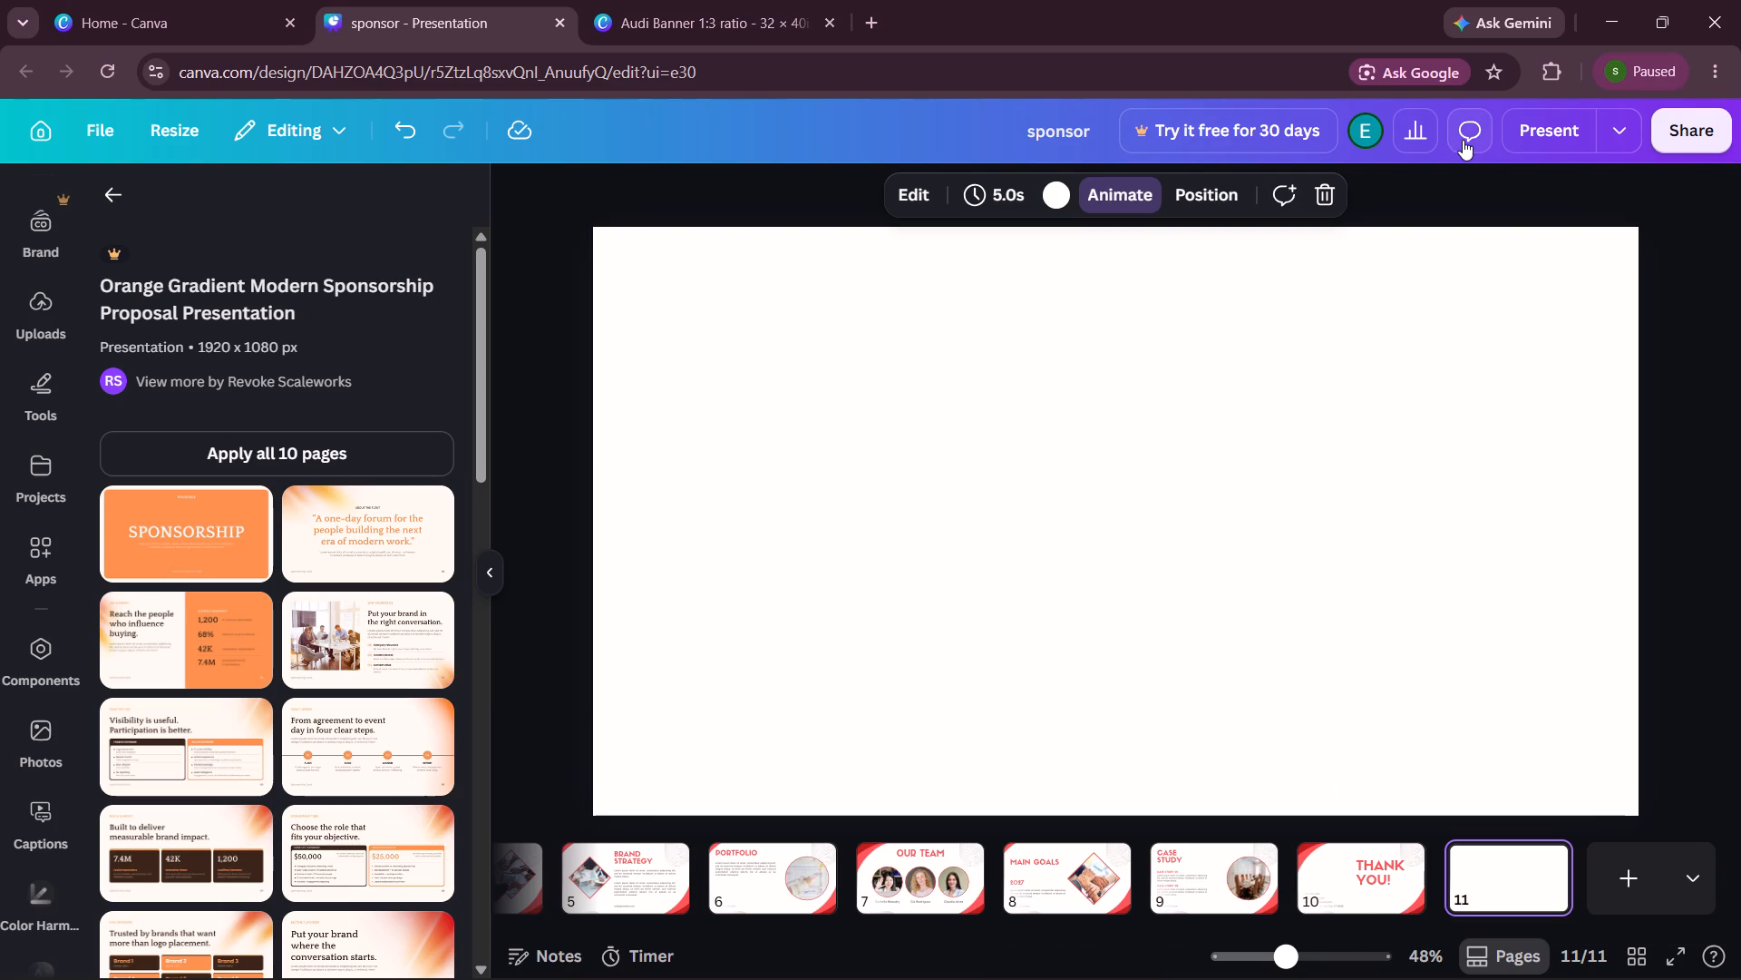
Reopen the 30-day free trial offer and check its terms for Canva Business.
{"action": "left_click", "coordinate": [1202, 132]}
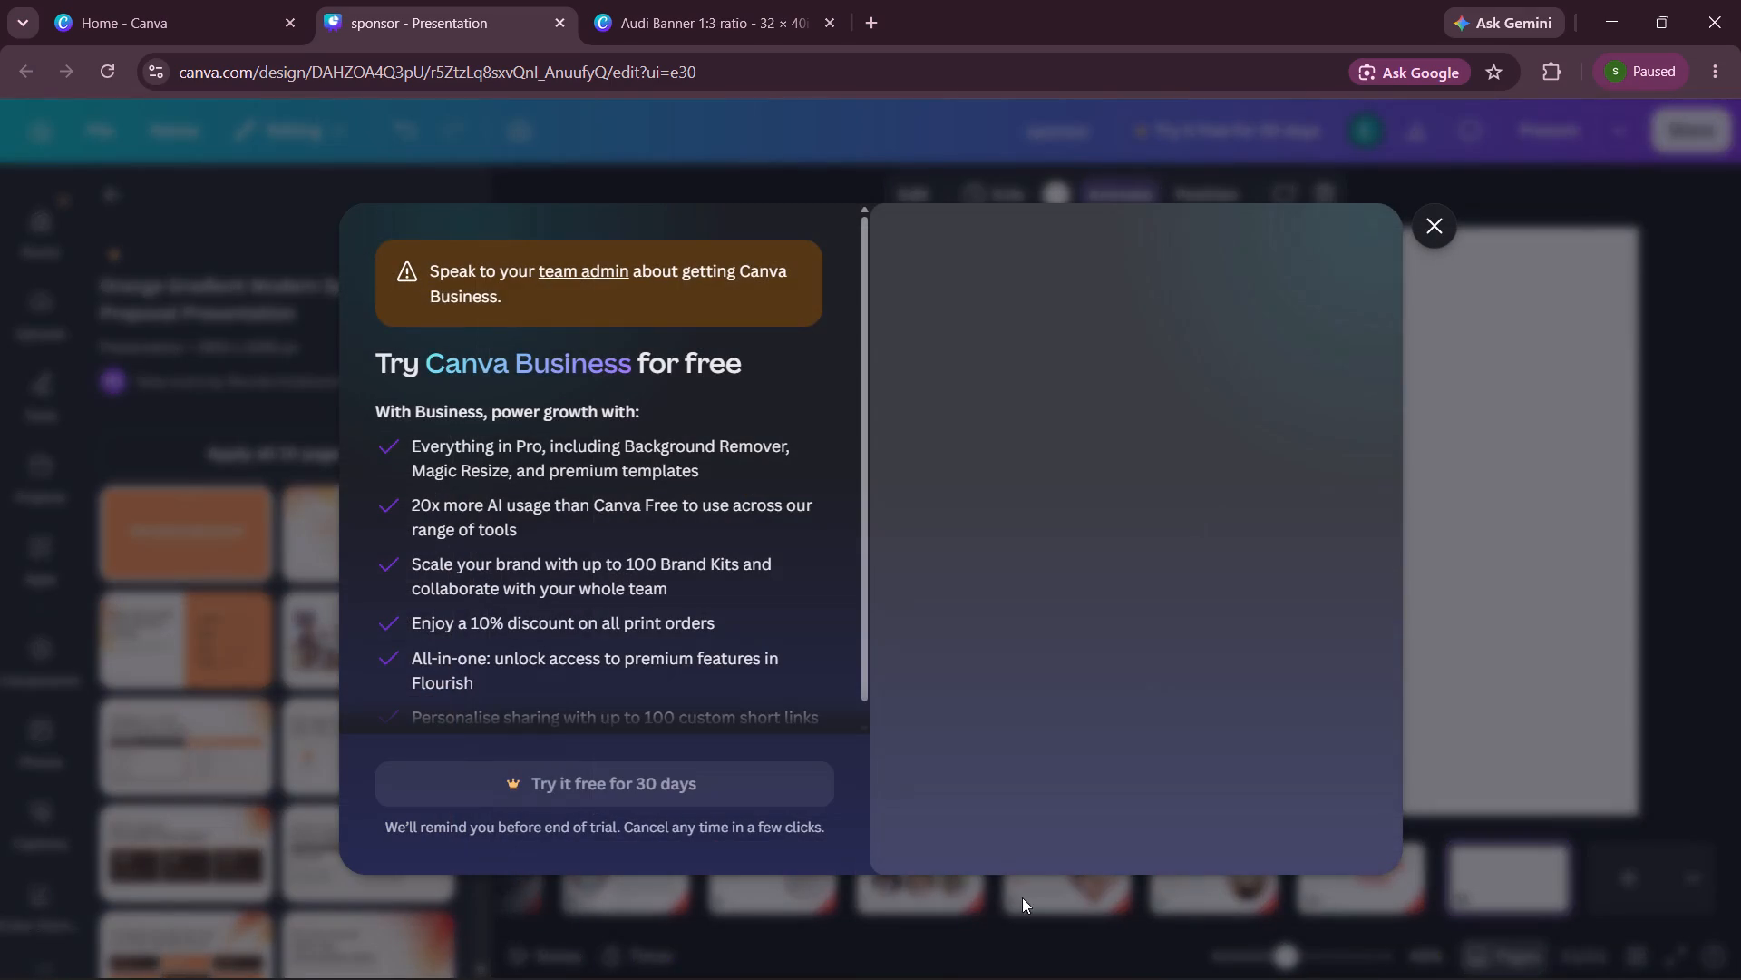
{"action": "scroll", "coordinate": [676, 659], "scroll_direction": "down", "scroll_amount": 8}
{"action": "scroll", "coordinate": [676, 659], "scroll_direction": "up", "scroll_amount": 8}
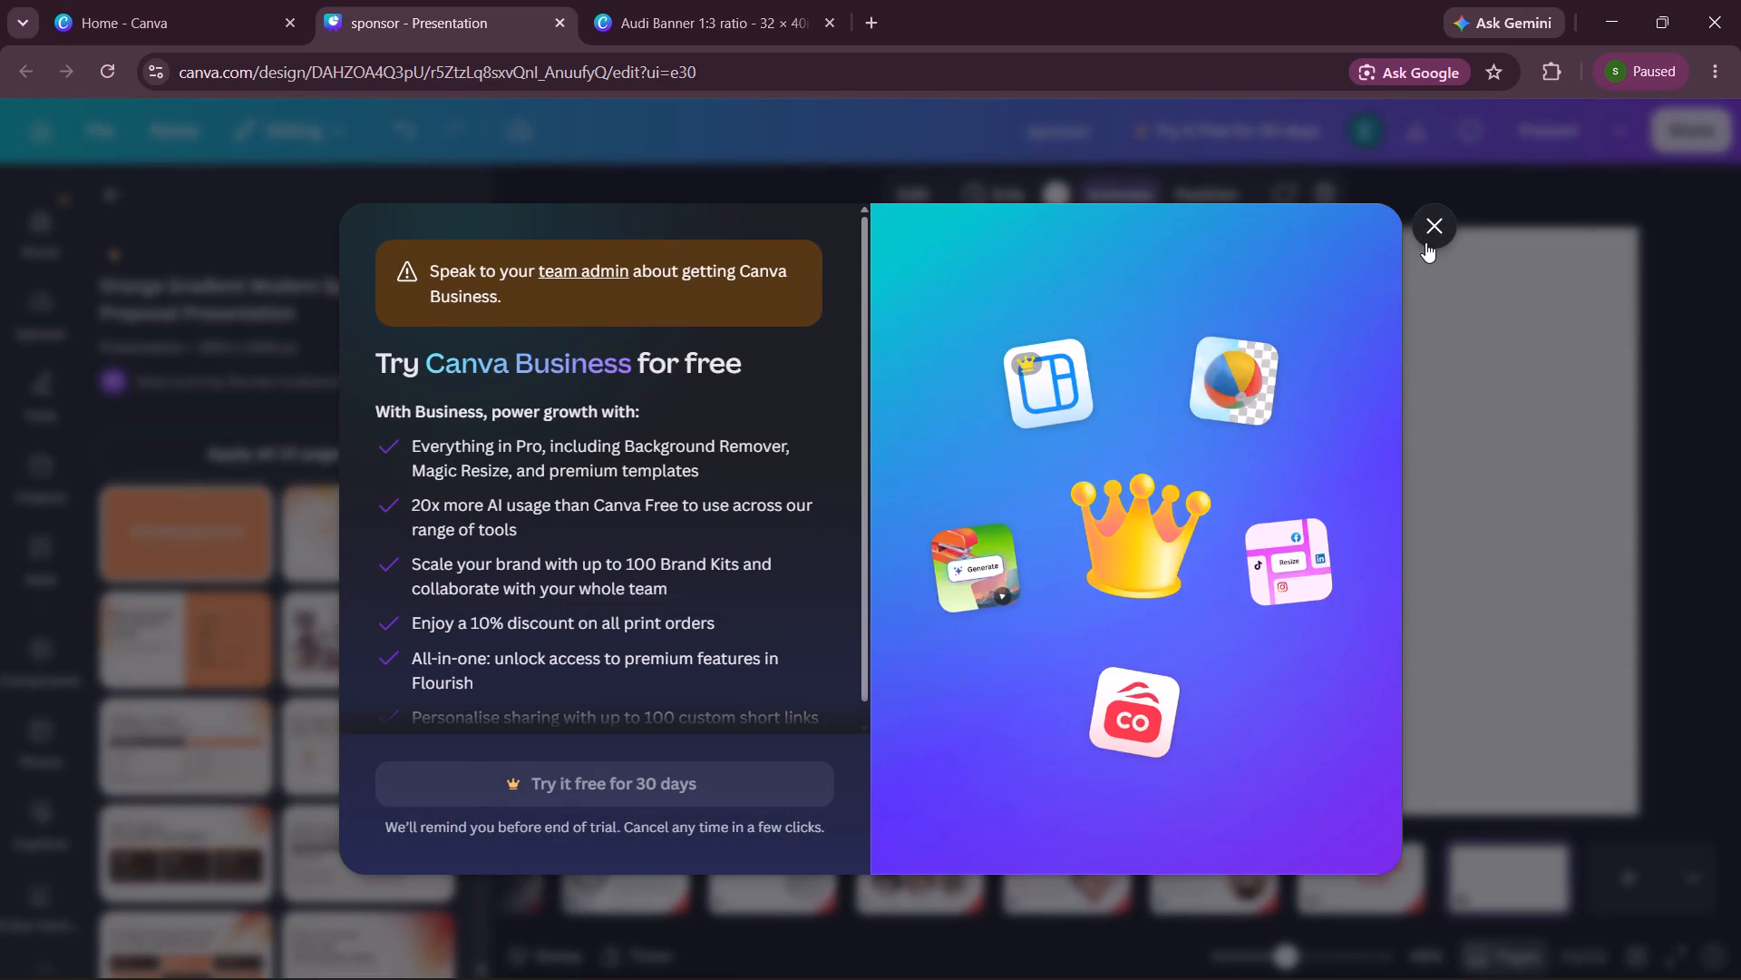
{"action": "left_click", "coordinate": [1425, 242]}
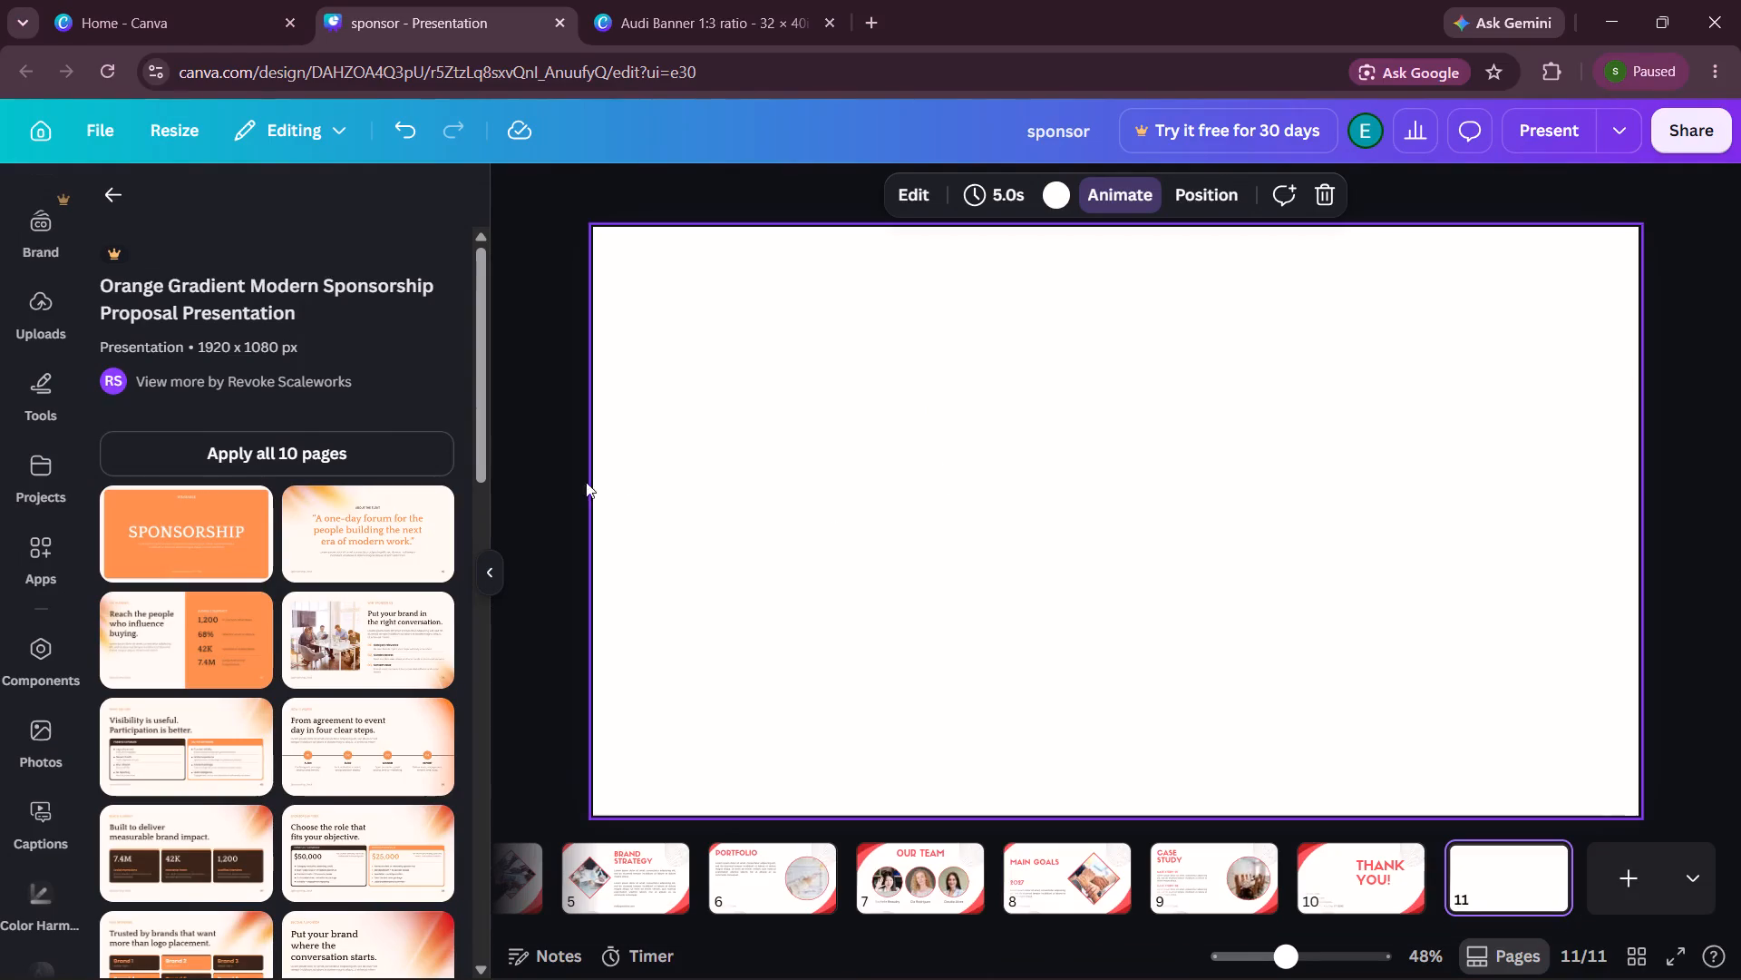
Check again which account owns the sponsor design.
{"action": "scroll", "coordinate": [309, 556], "scroll_direction": "down", "scroll_amount": 3}
{"action": "left_click", "coordinate": [1366, 122]}
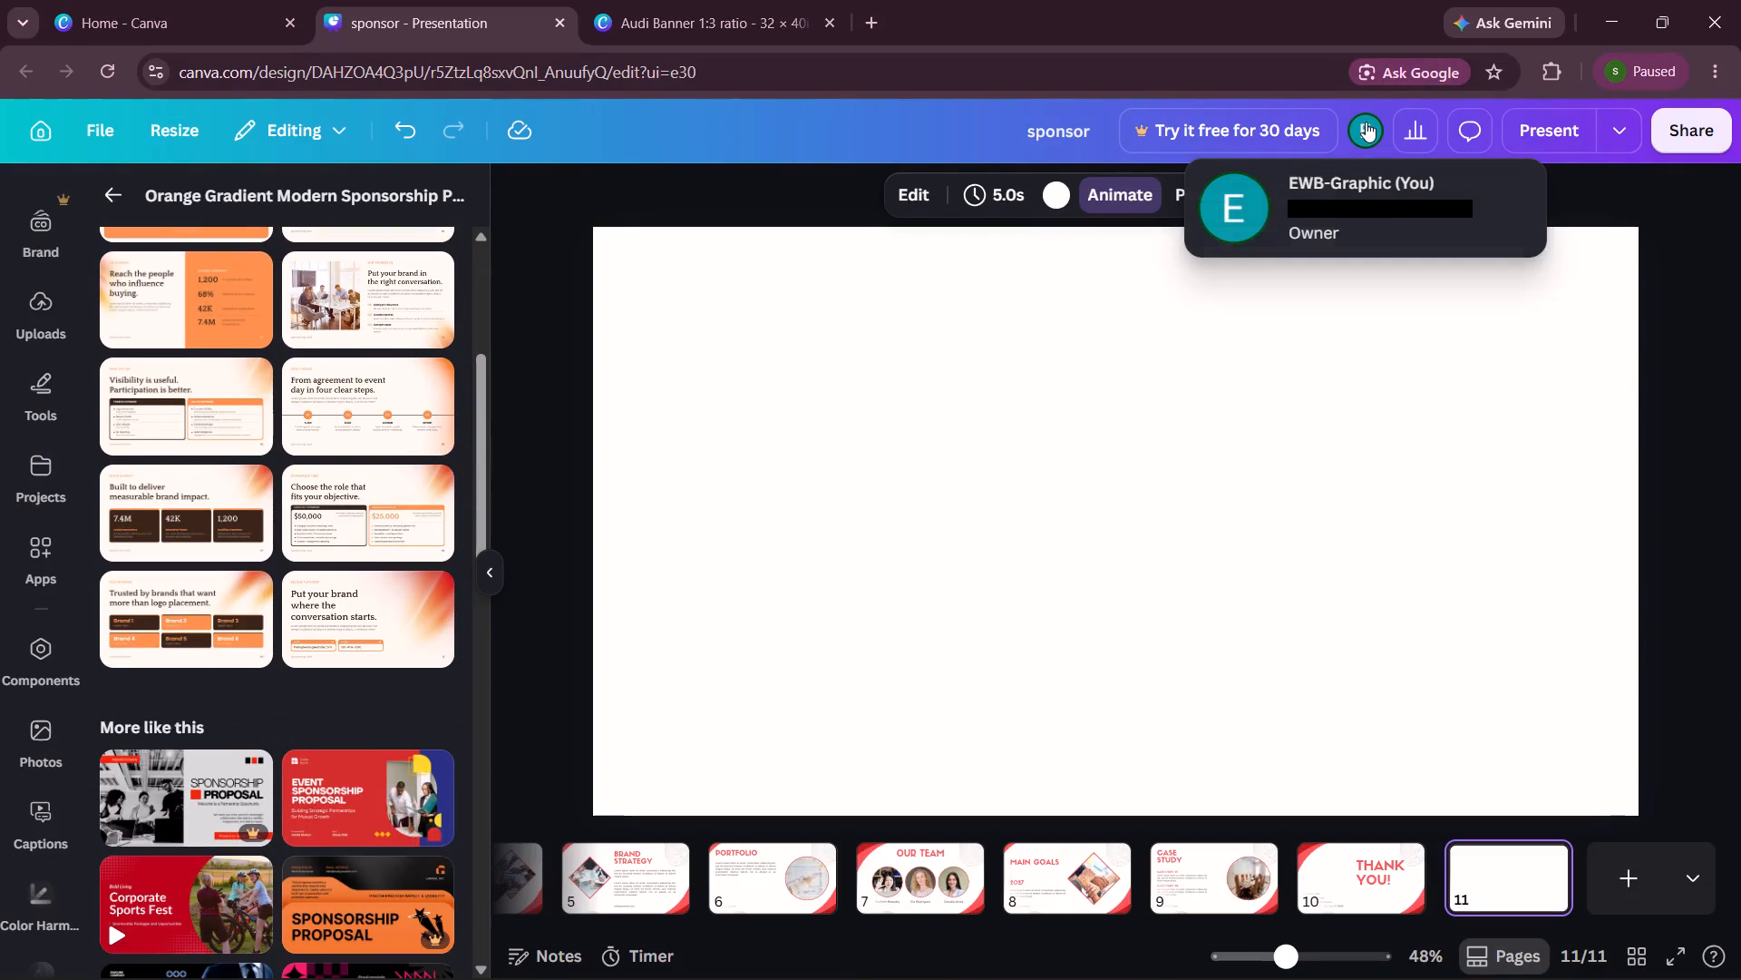
{"action": "left_click", "coordinate": [1243, 206]}
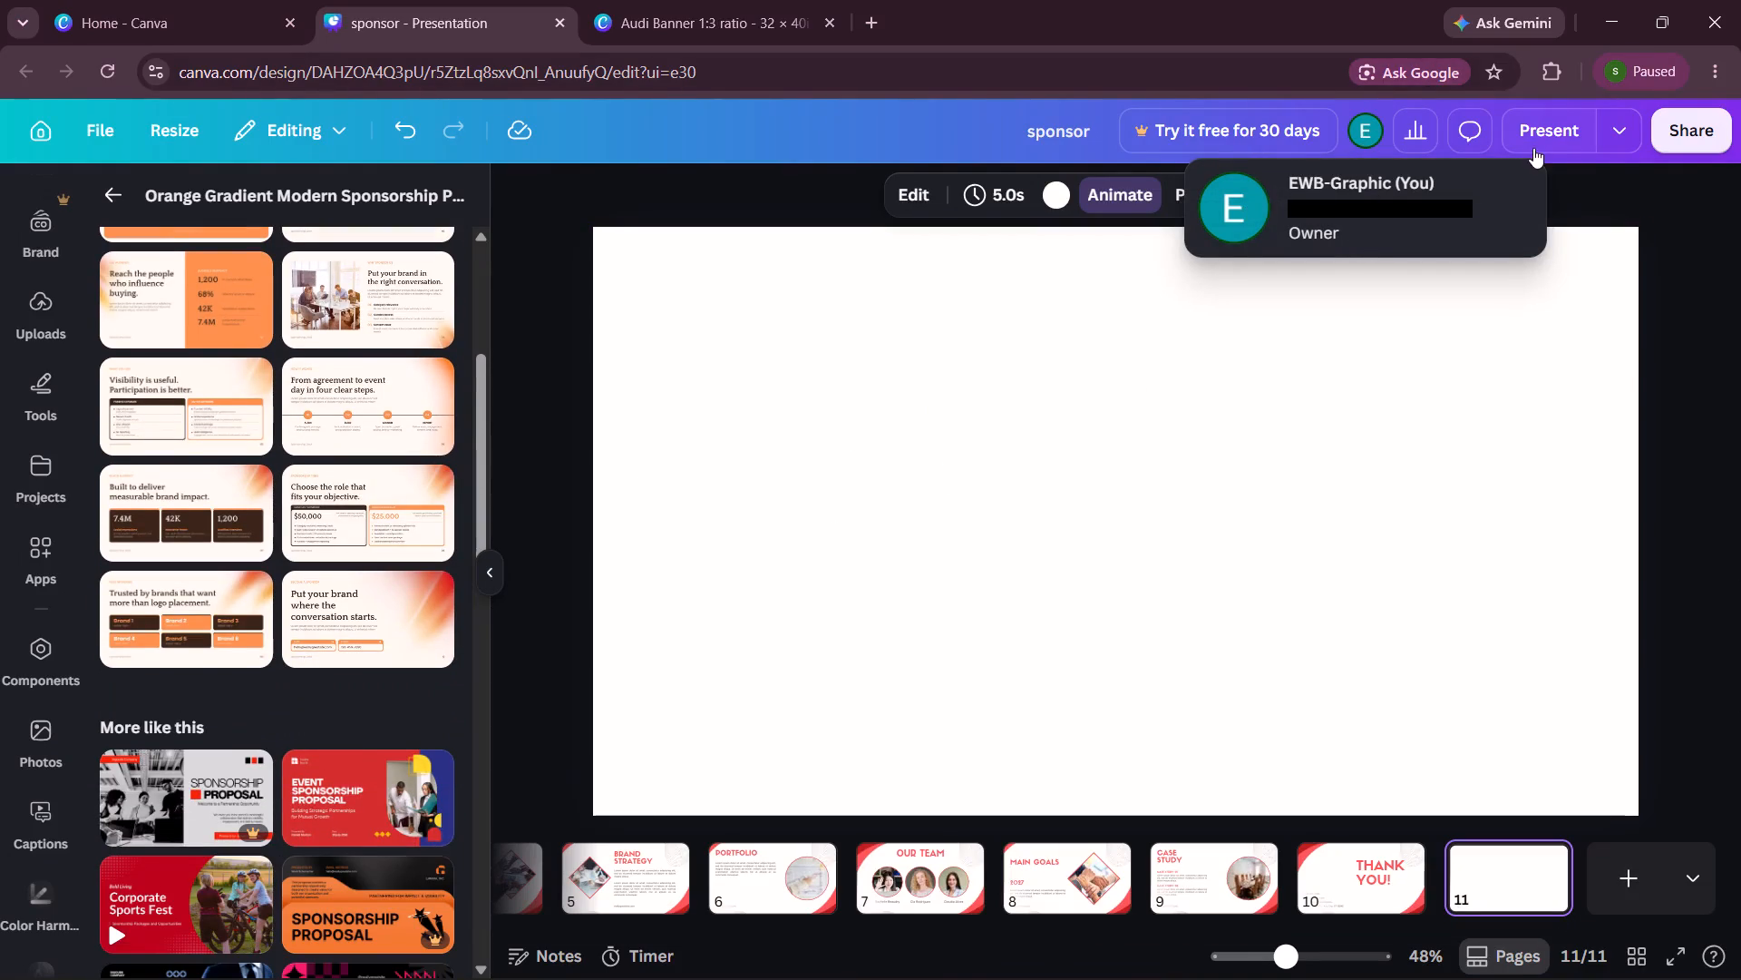
Return to the Canva home page, dismiss the design creation dialog, reload the page and reselect the Canva Pro team.
{"action": "left_click", "coordinate": [218, 0]}
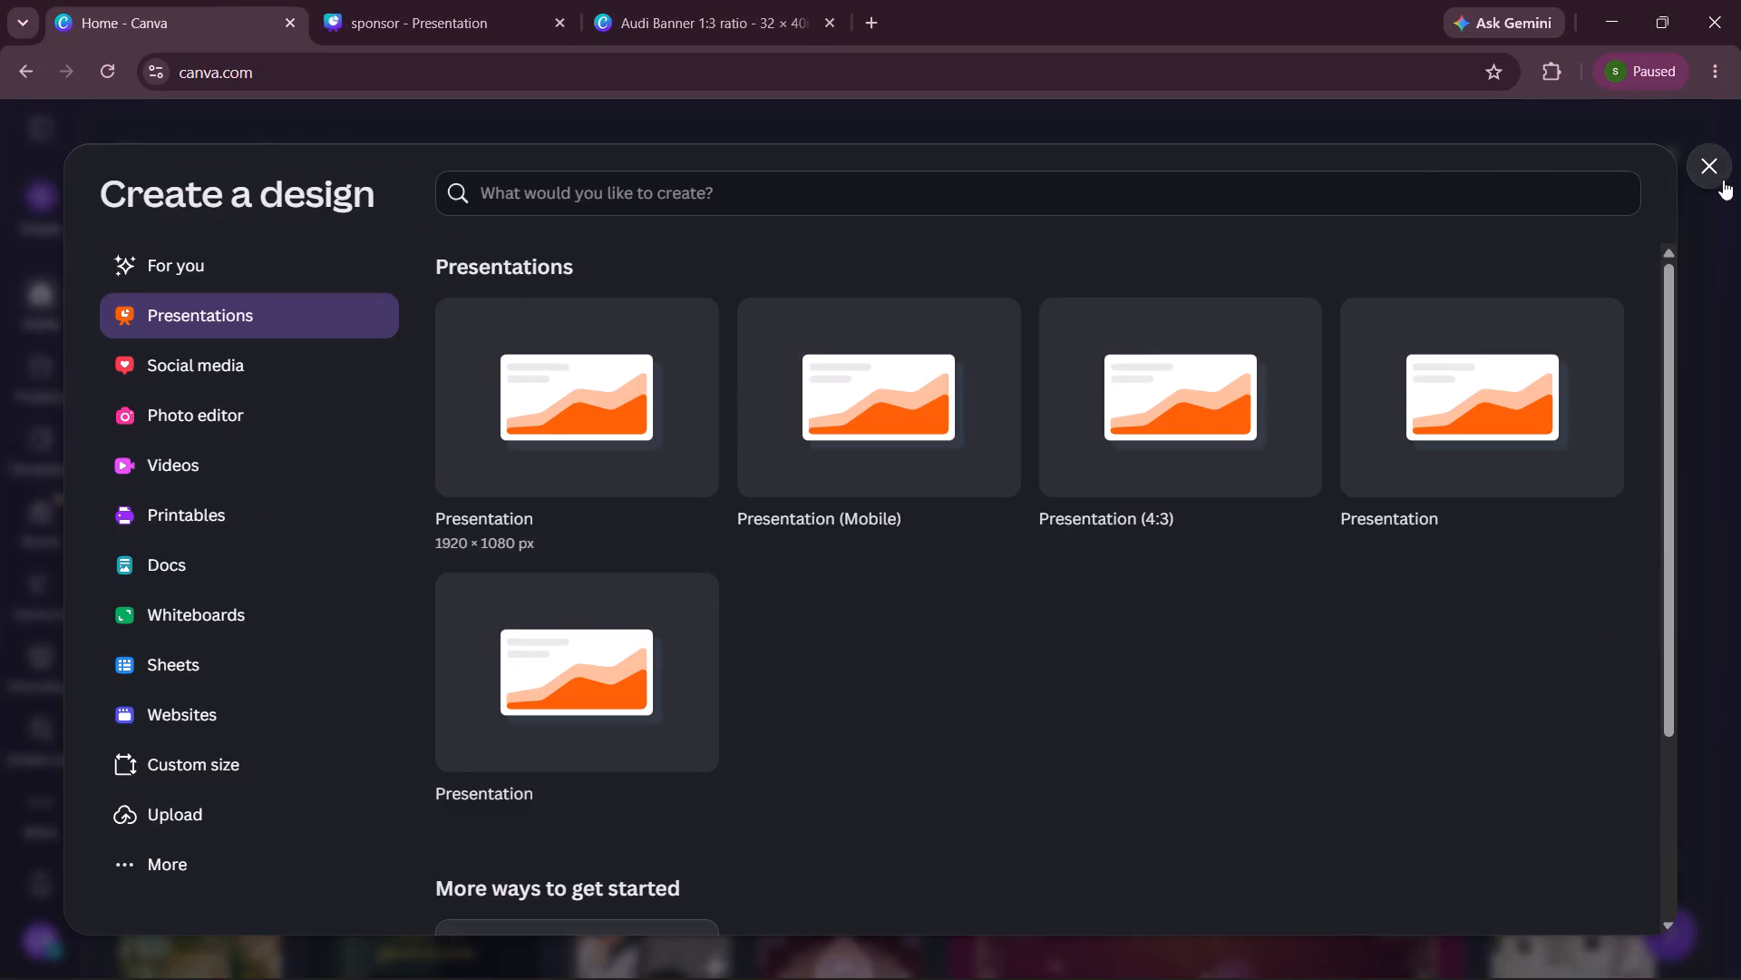
{"action": "left_click", "coordinate": [1724, 180]}
{"action": "scroll", "coordinate": [338, 436], "scroll_direction": "up", "scroll_amount": 14}
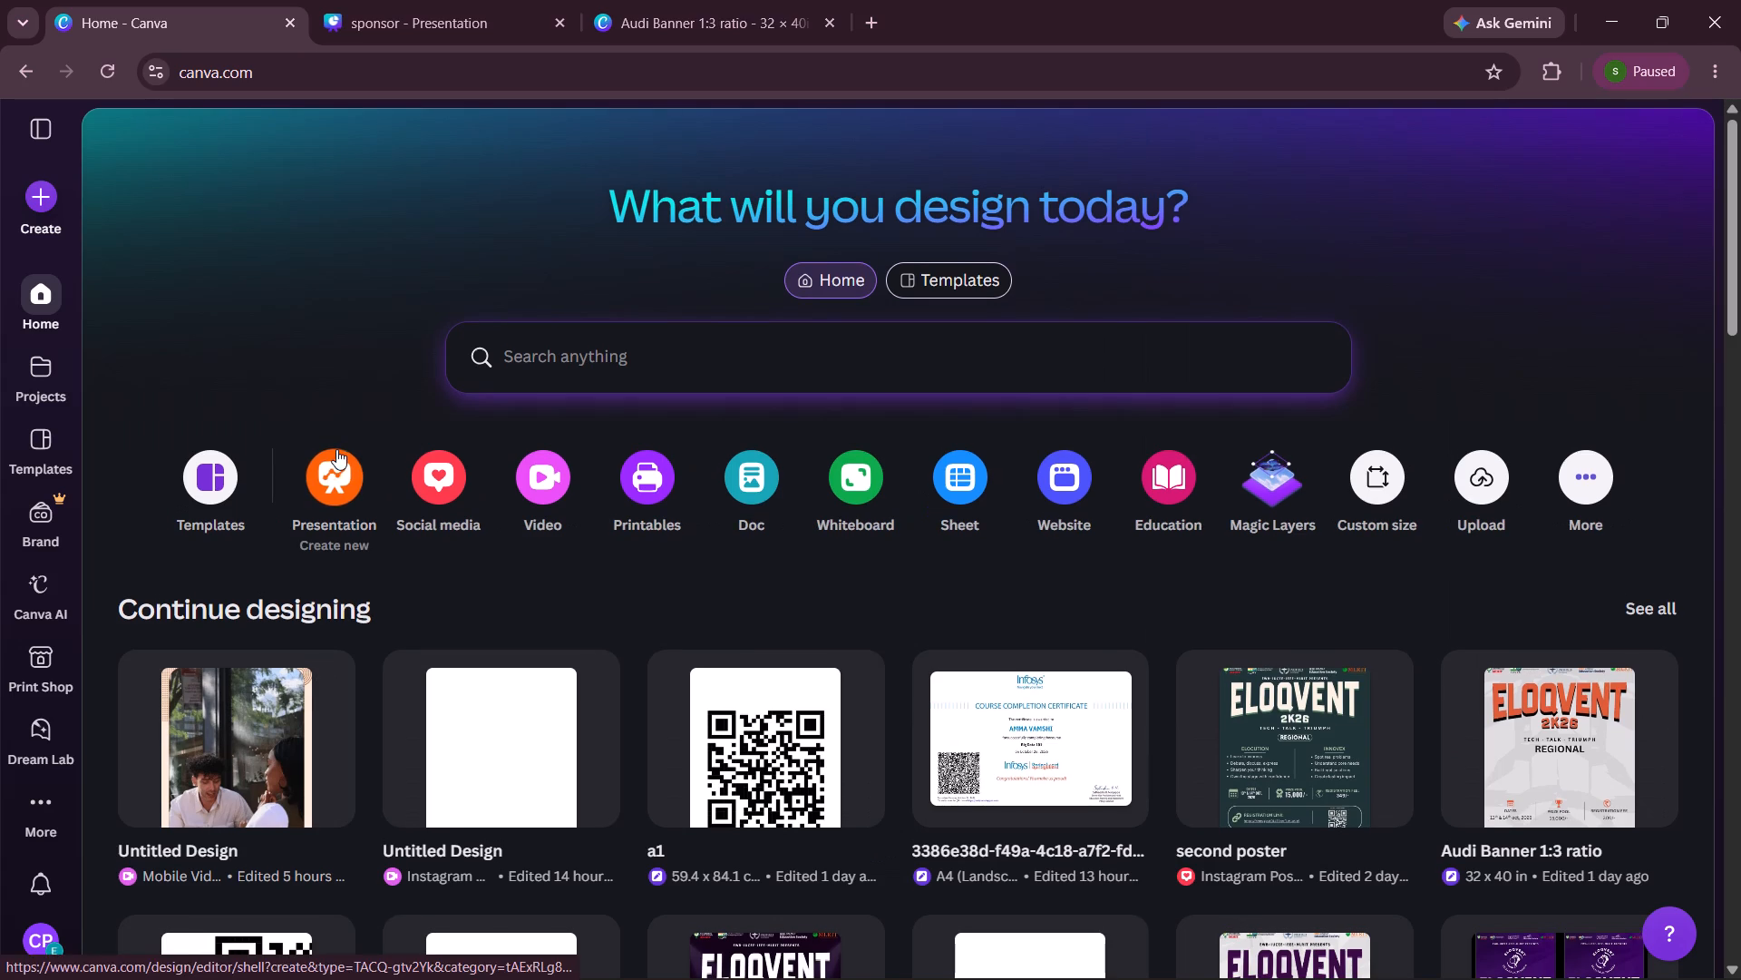
{"action": "left_click", "coordinate": [115, 76]}
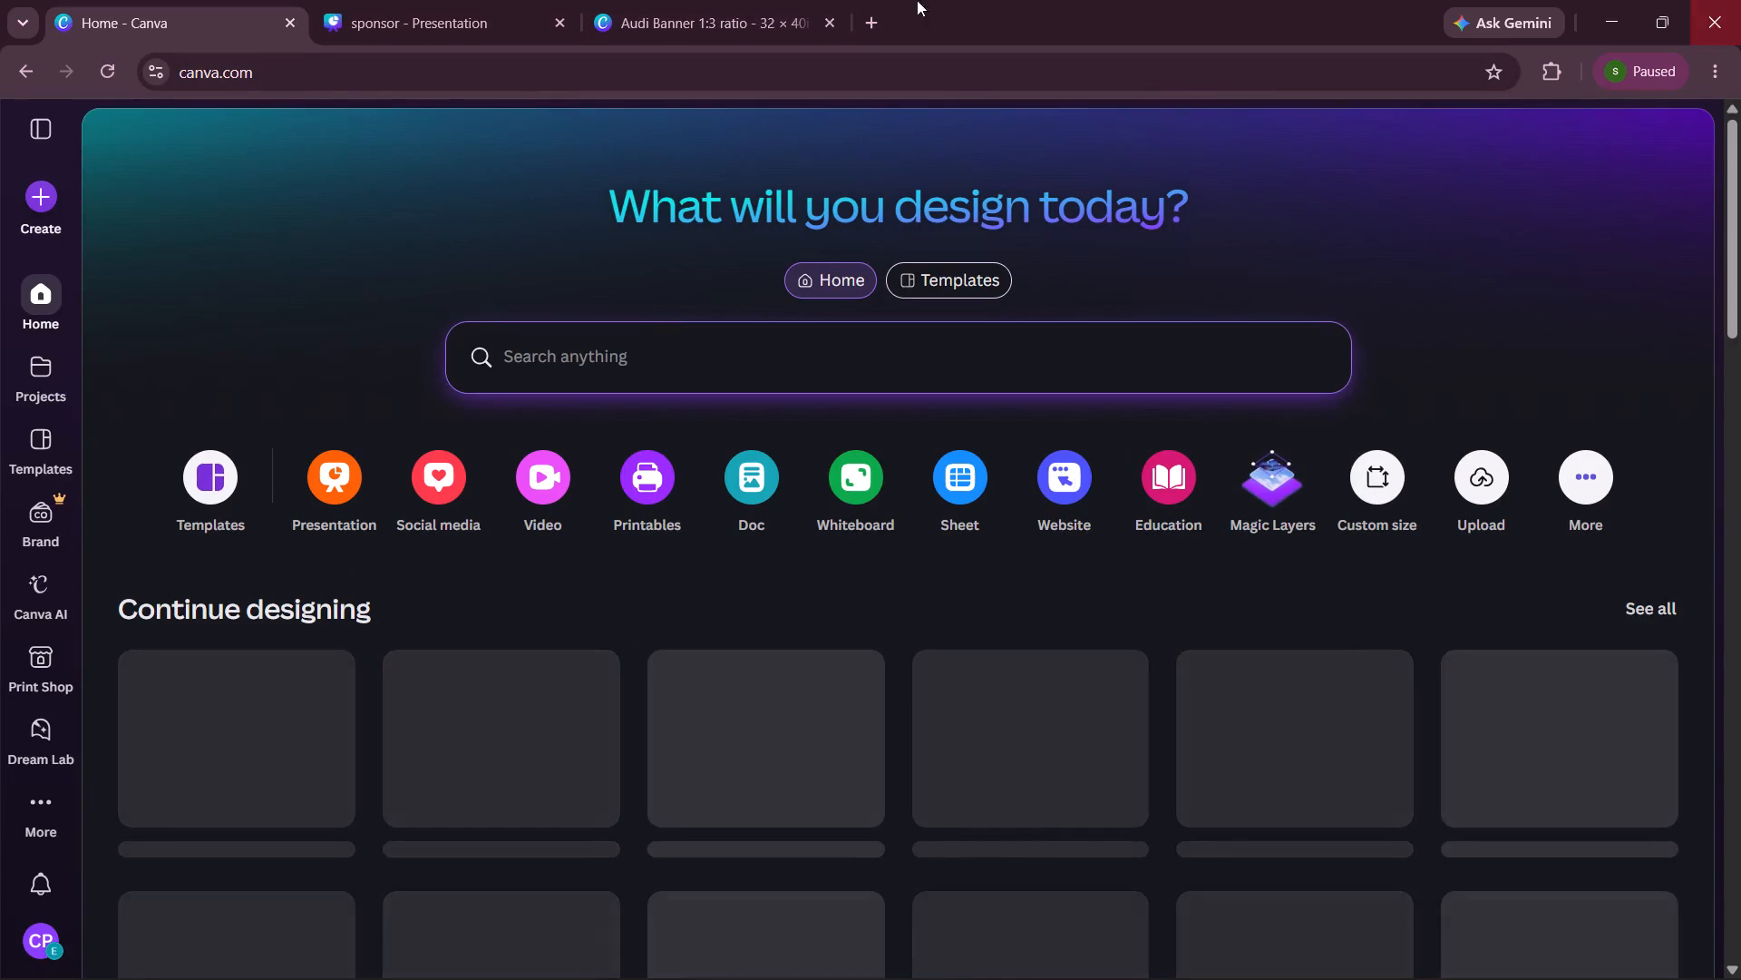
{"action": "left_click", "coordinate": [37, 936]}
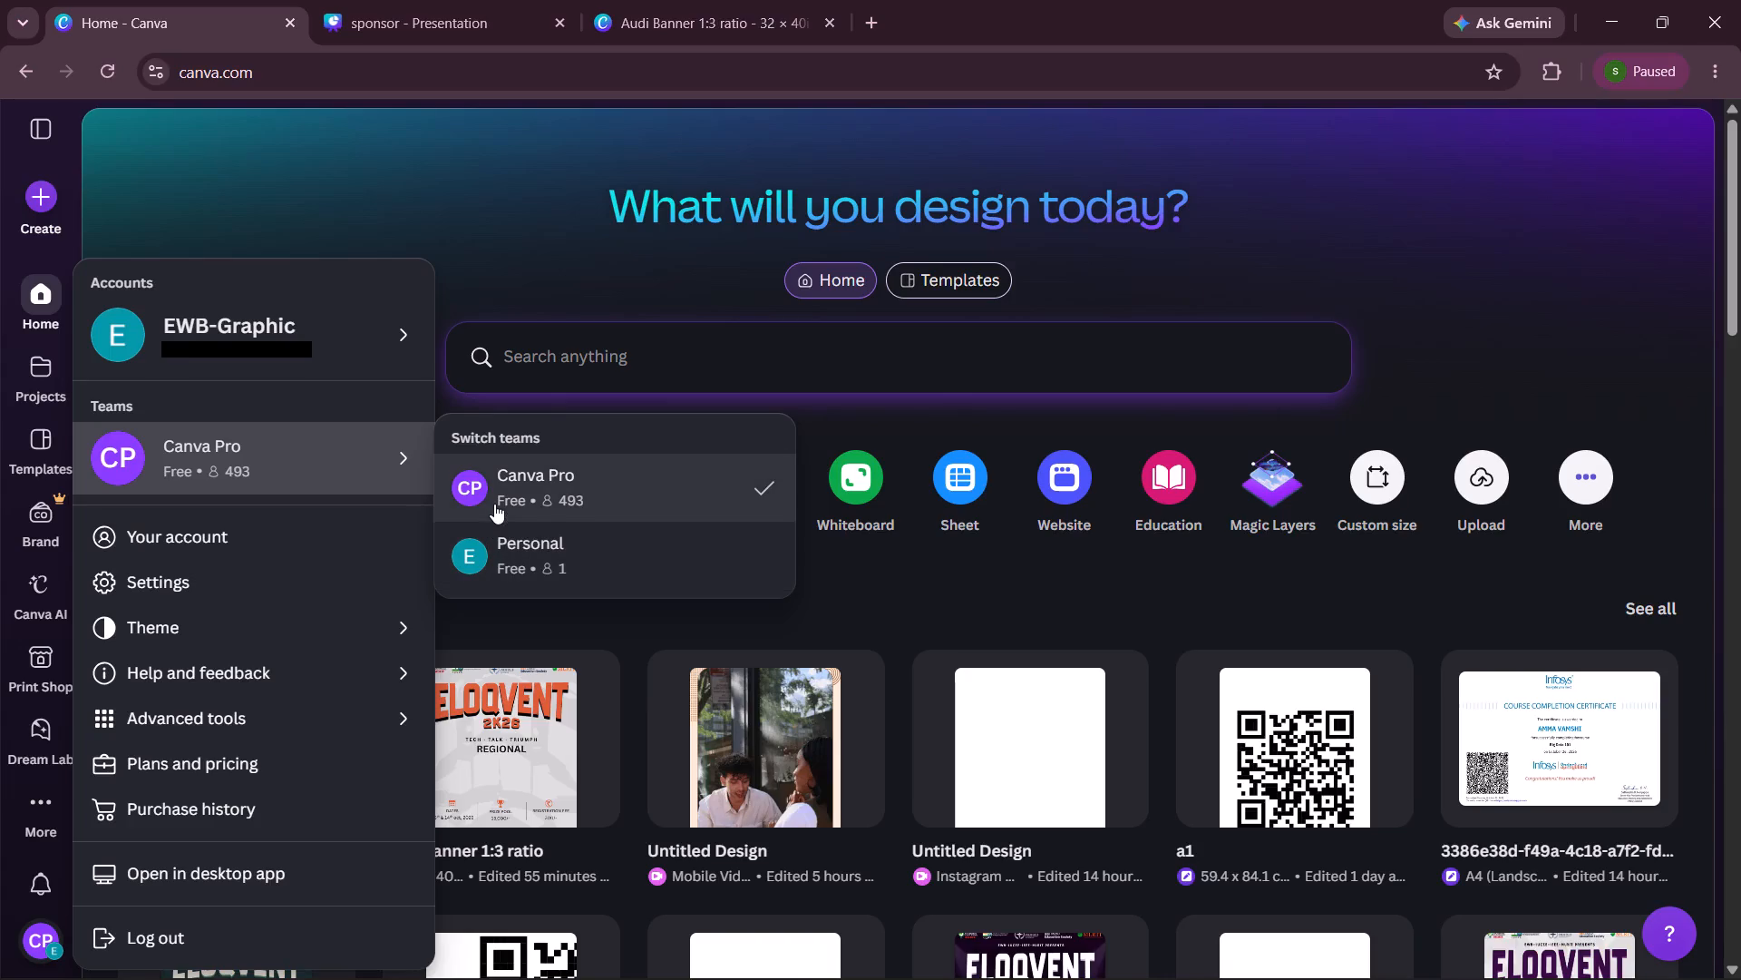
{"action": "left_click", "coordinate": [532, 505]}
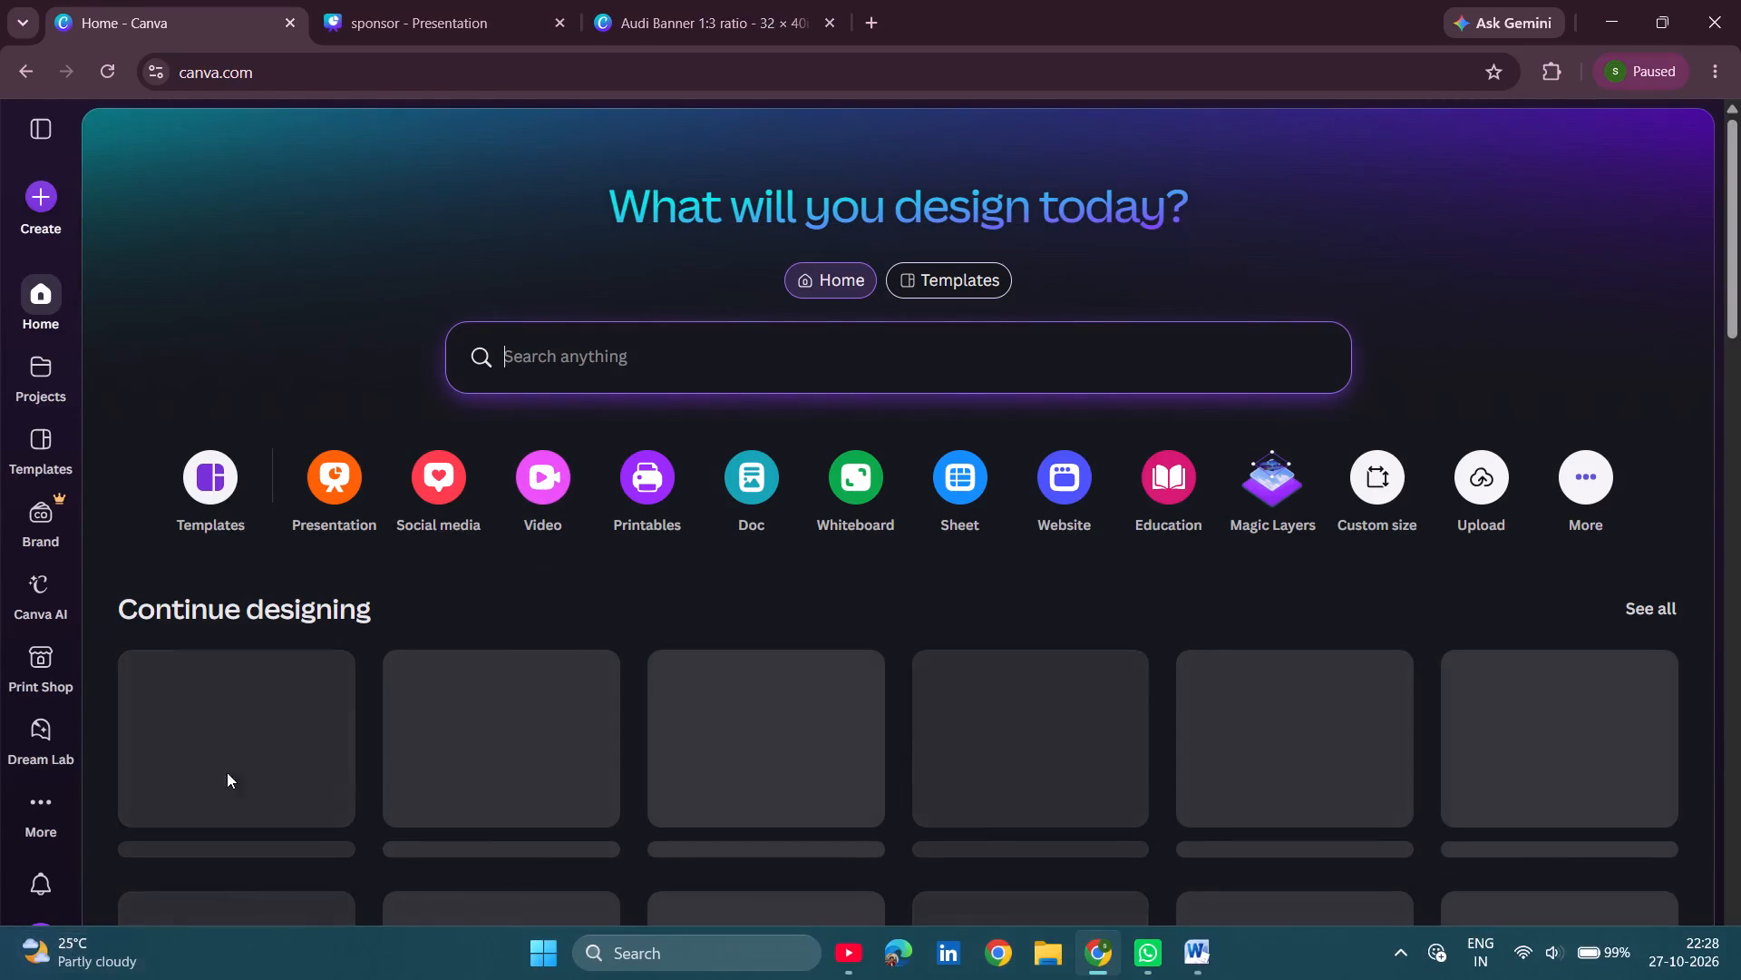
Open the sponsor presentation from the recent designs.
{"action": "scroll", "coordinate": [294, 744], "scroll_direction": "down", "scroll_amount": 1}
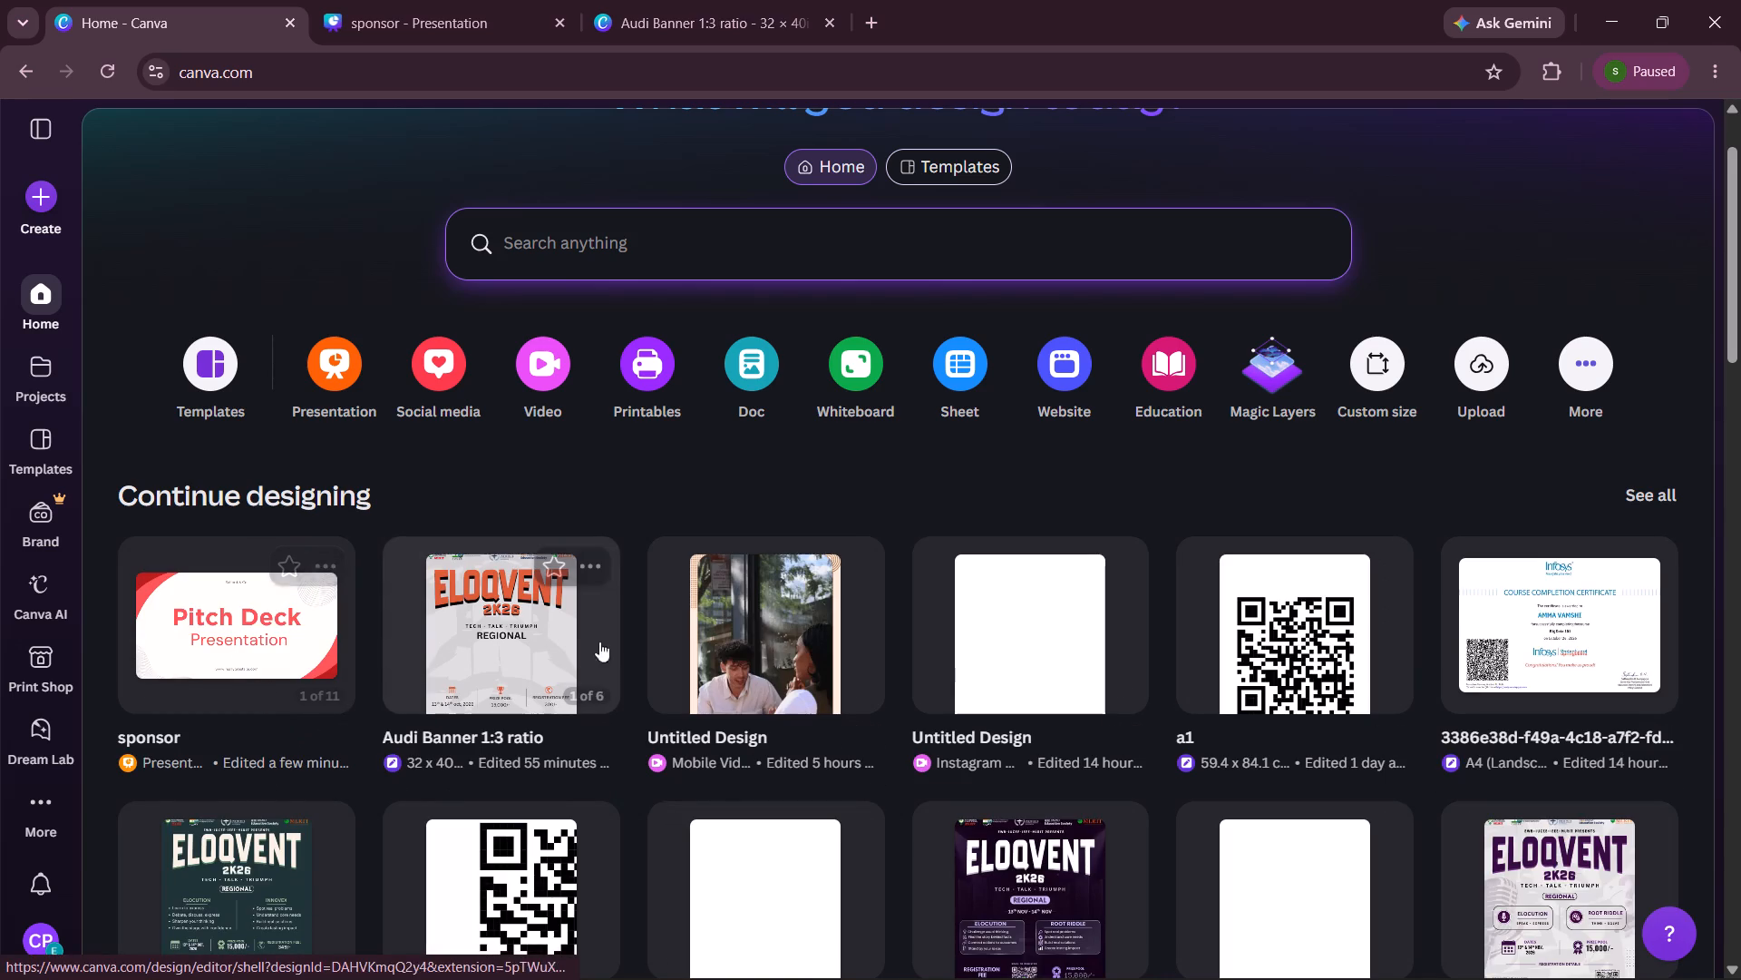
{"action": "left_click", "coordinate": [249, 660]}
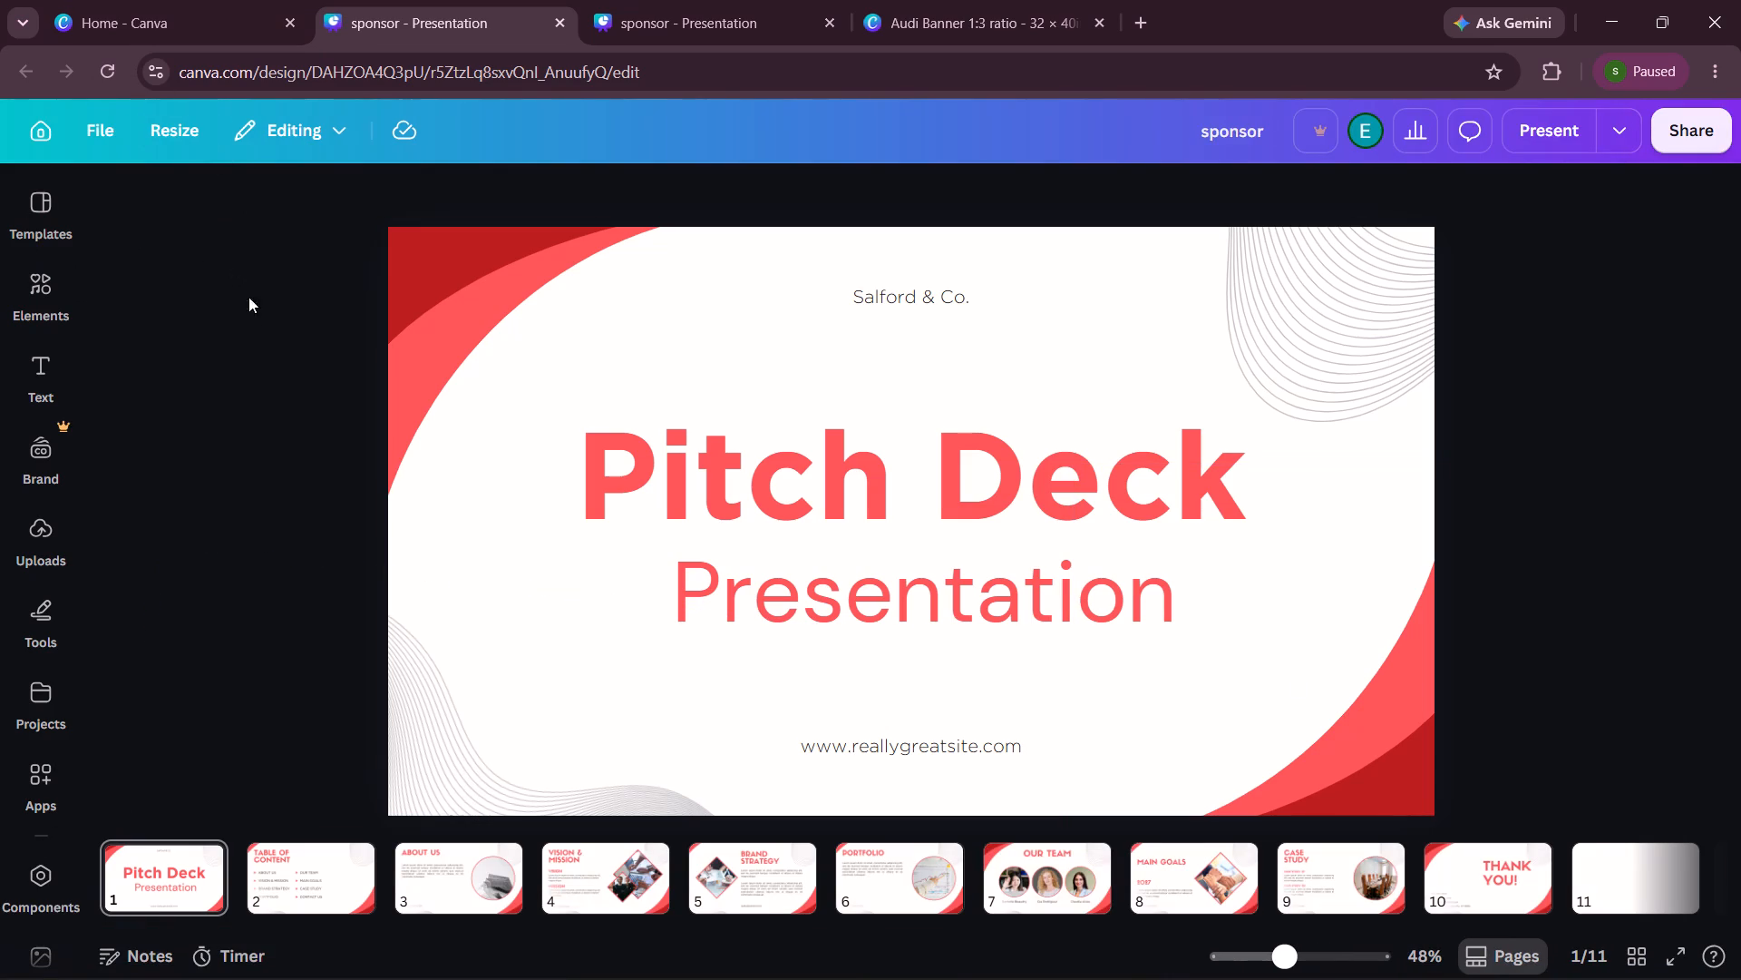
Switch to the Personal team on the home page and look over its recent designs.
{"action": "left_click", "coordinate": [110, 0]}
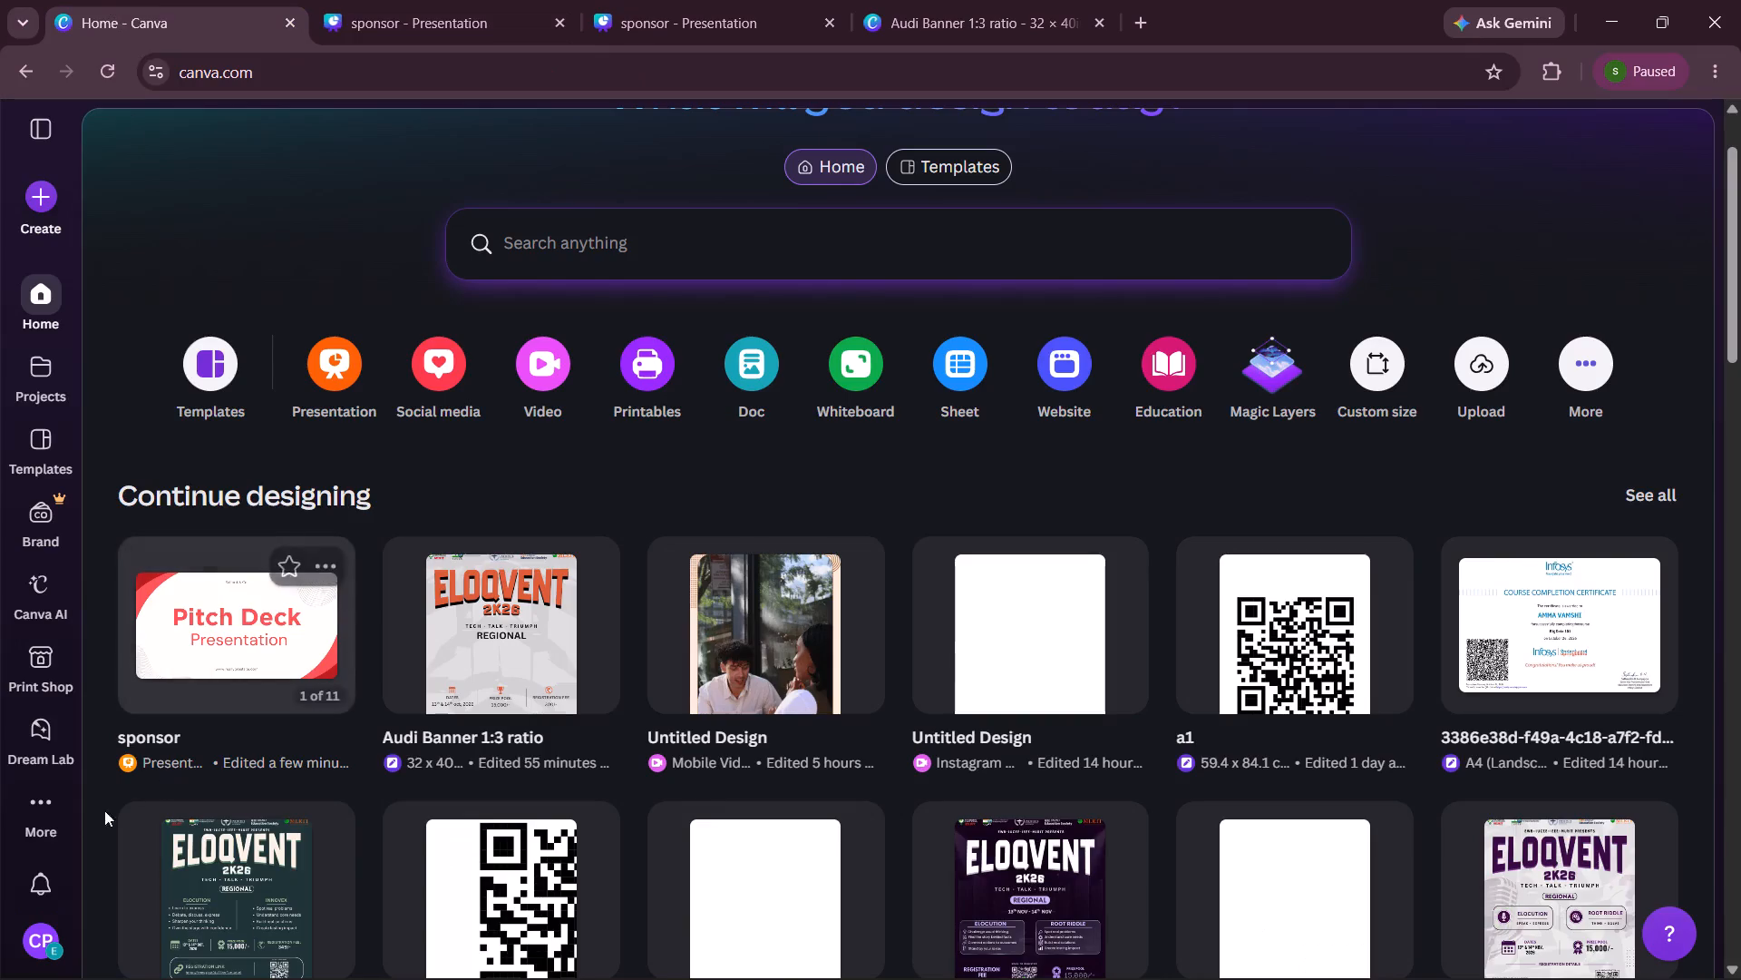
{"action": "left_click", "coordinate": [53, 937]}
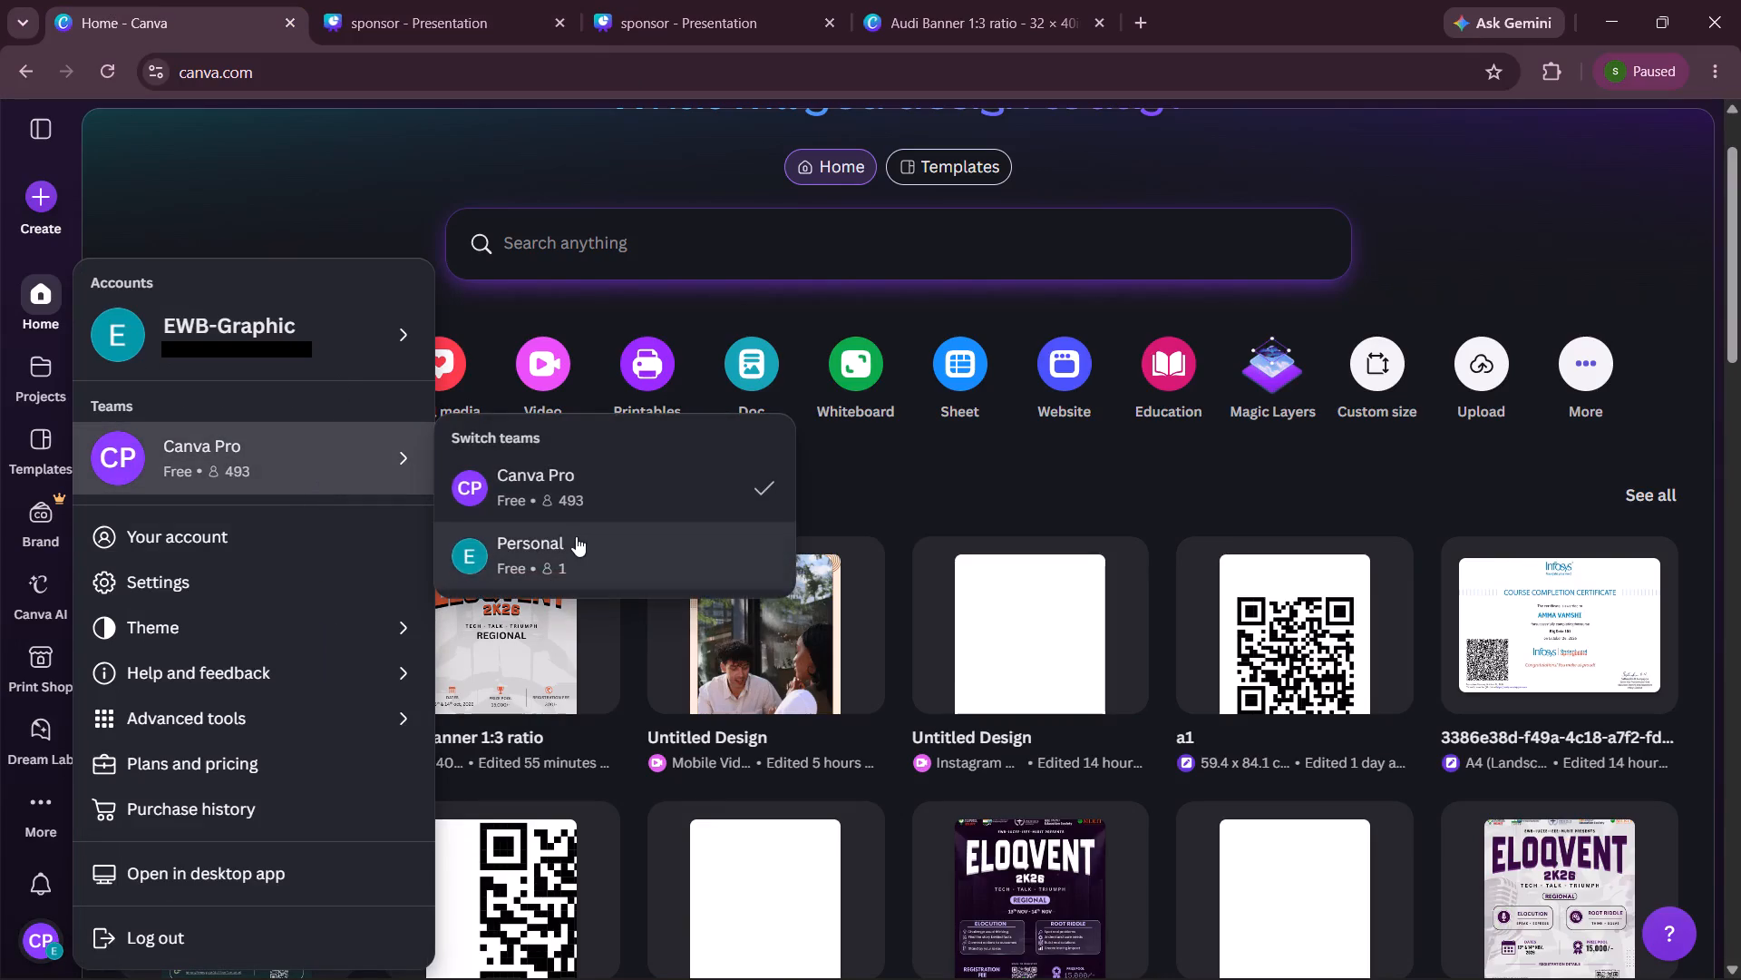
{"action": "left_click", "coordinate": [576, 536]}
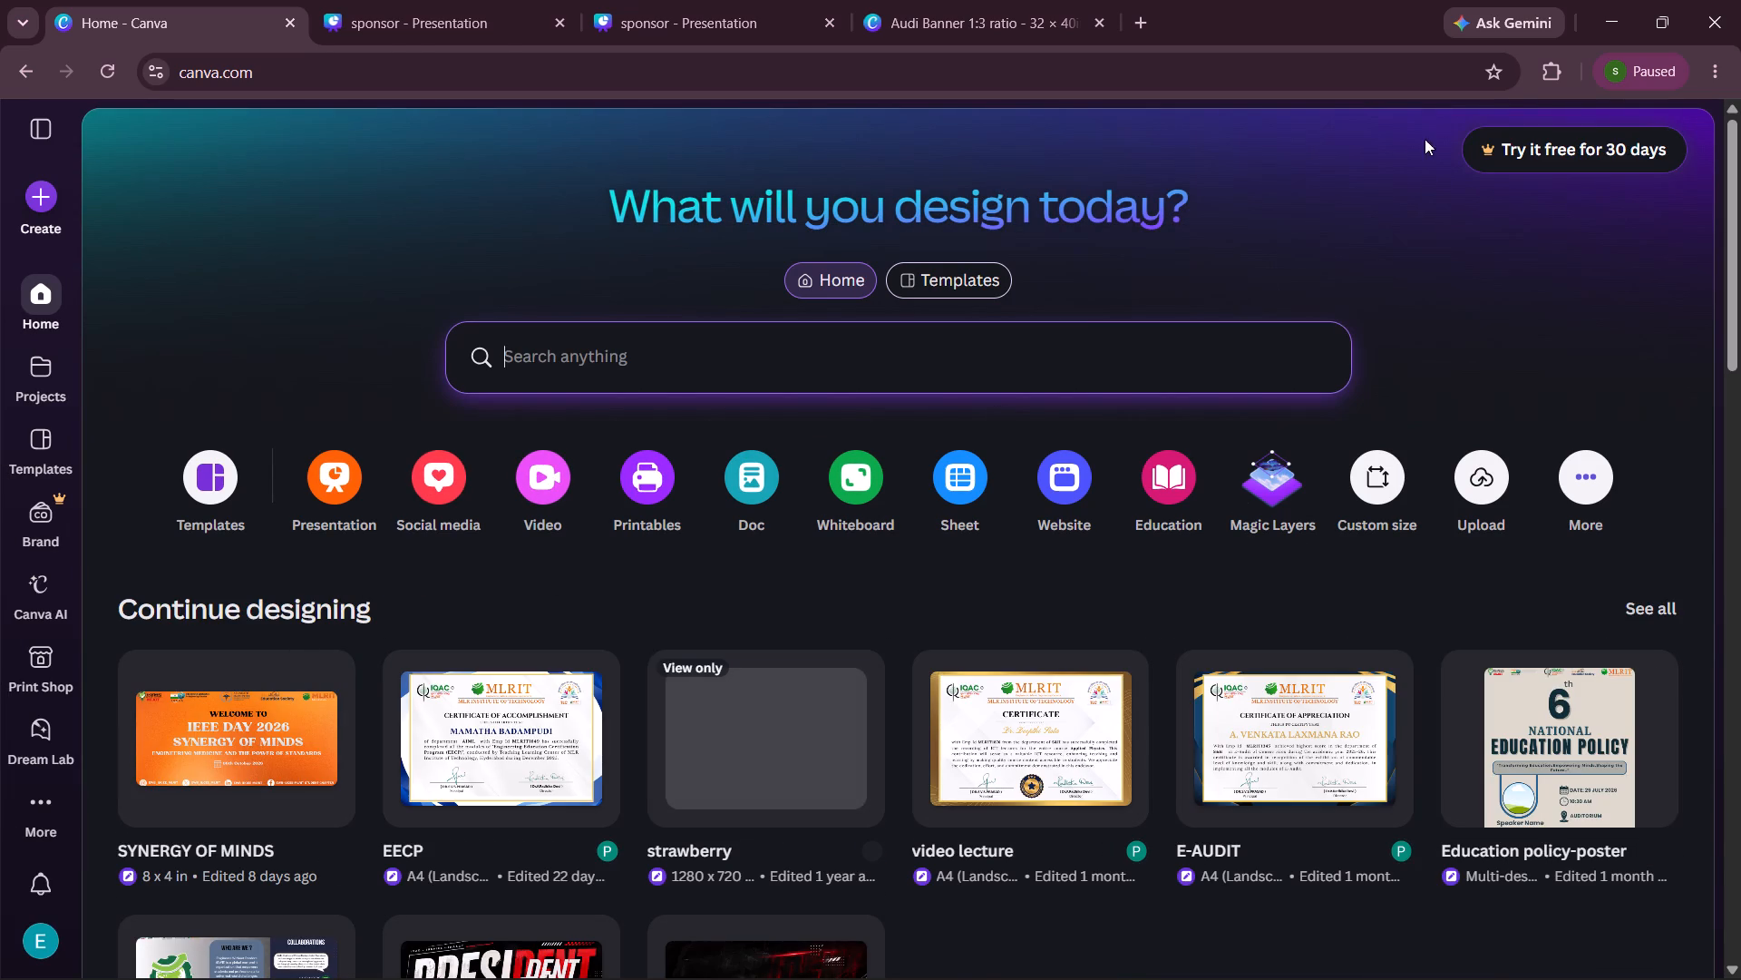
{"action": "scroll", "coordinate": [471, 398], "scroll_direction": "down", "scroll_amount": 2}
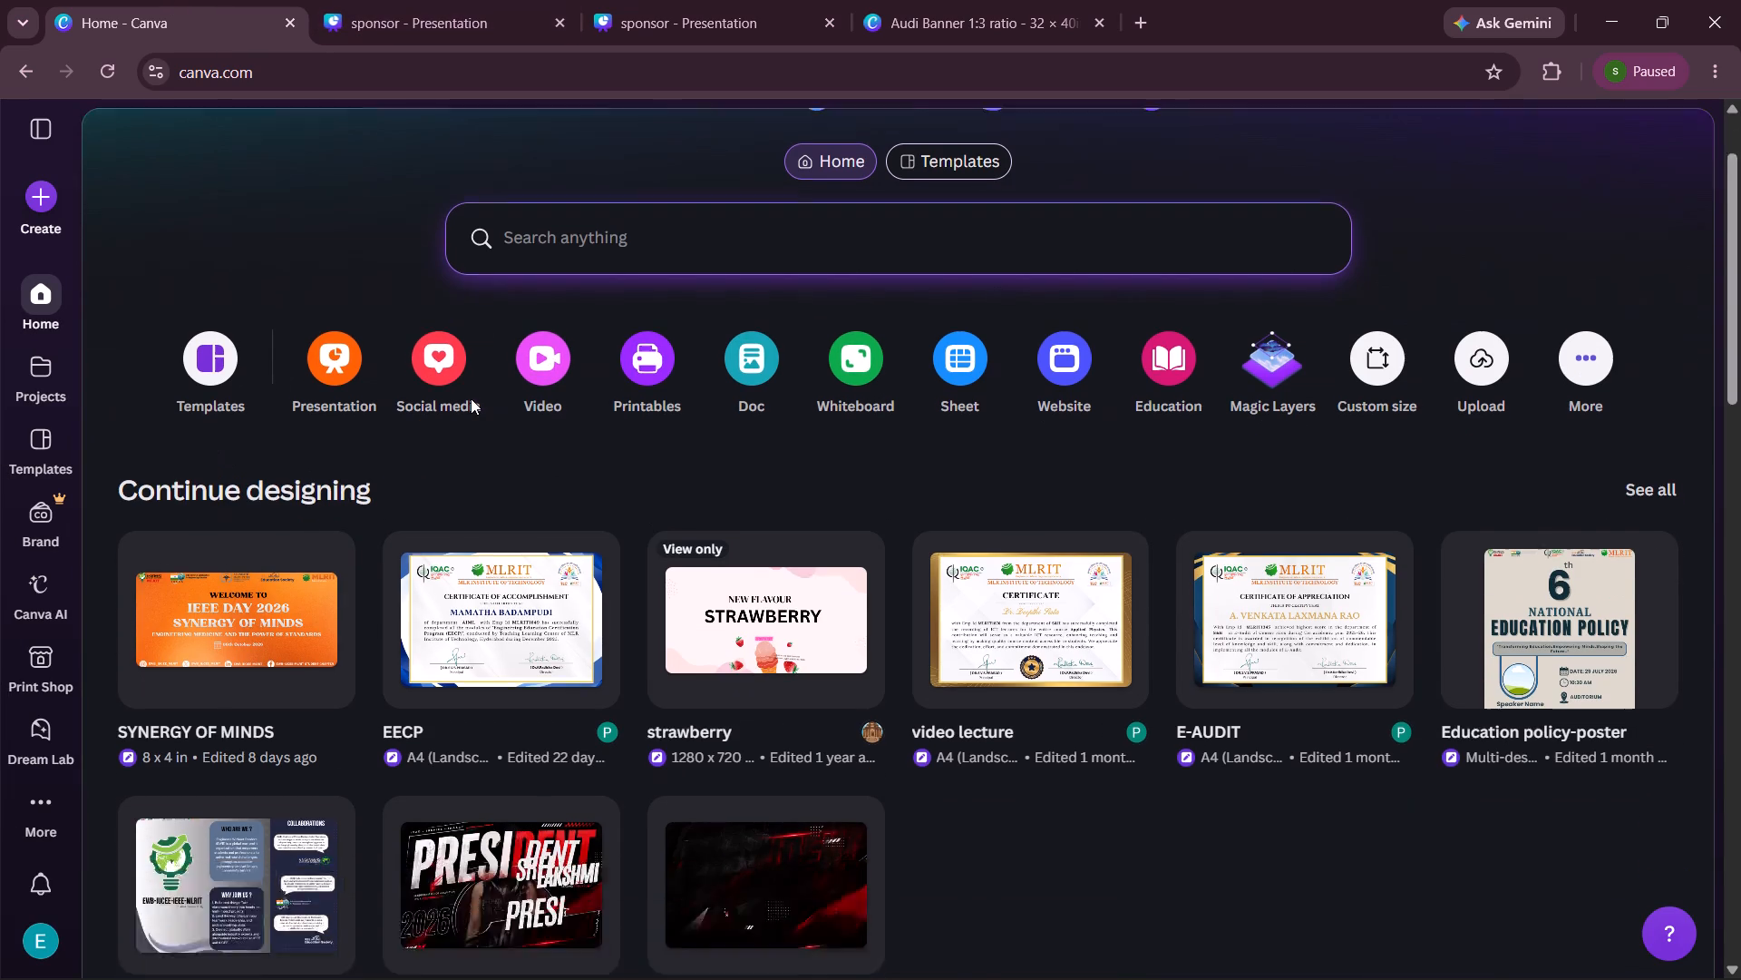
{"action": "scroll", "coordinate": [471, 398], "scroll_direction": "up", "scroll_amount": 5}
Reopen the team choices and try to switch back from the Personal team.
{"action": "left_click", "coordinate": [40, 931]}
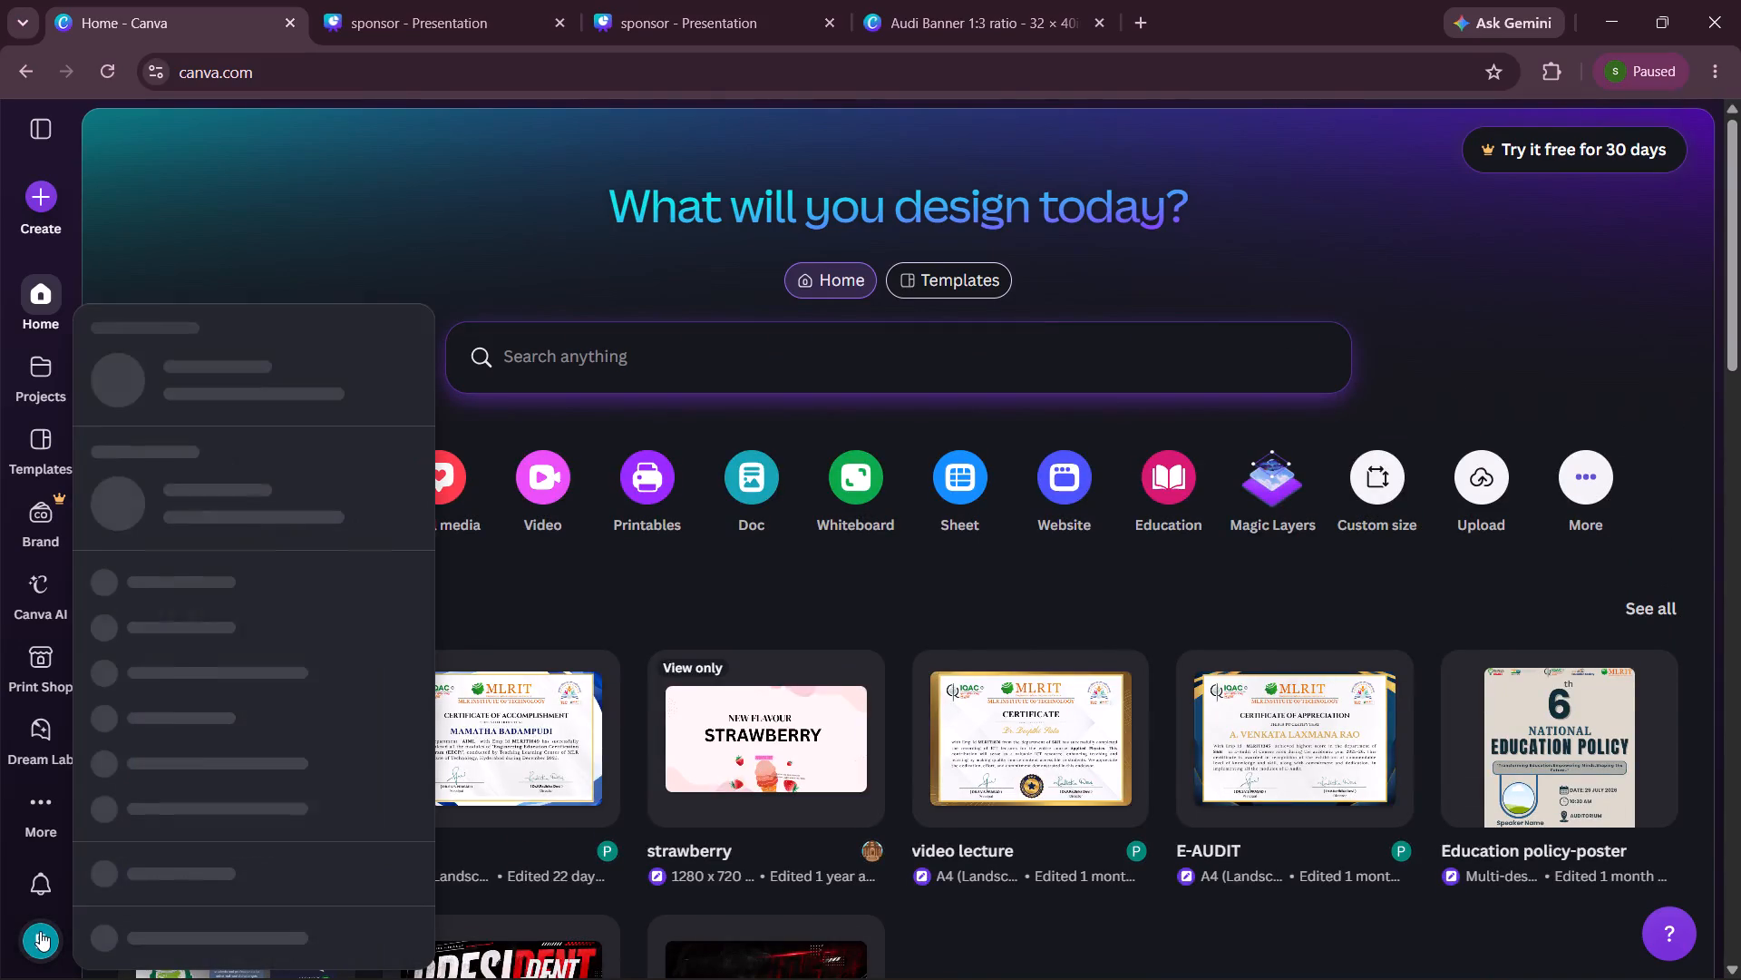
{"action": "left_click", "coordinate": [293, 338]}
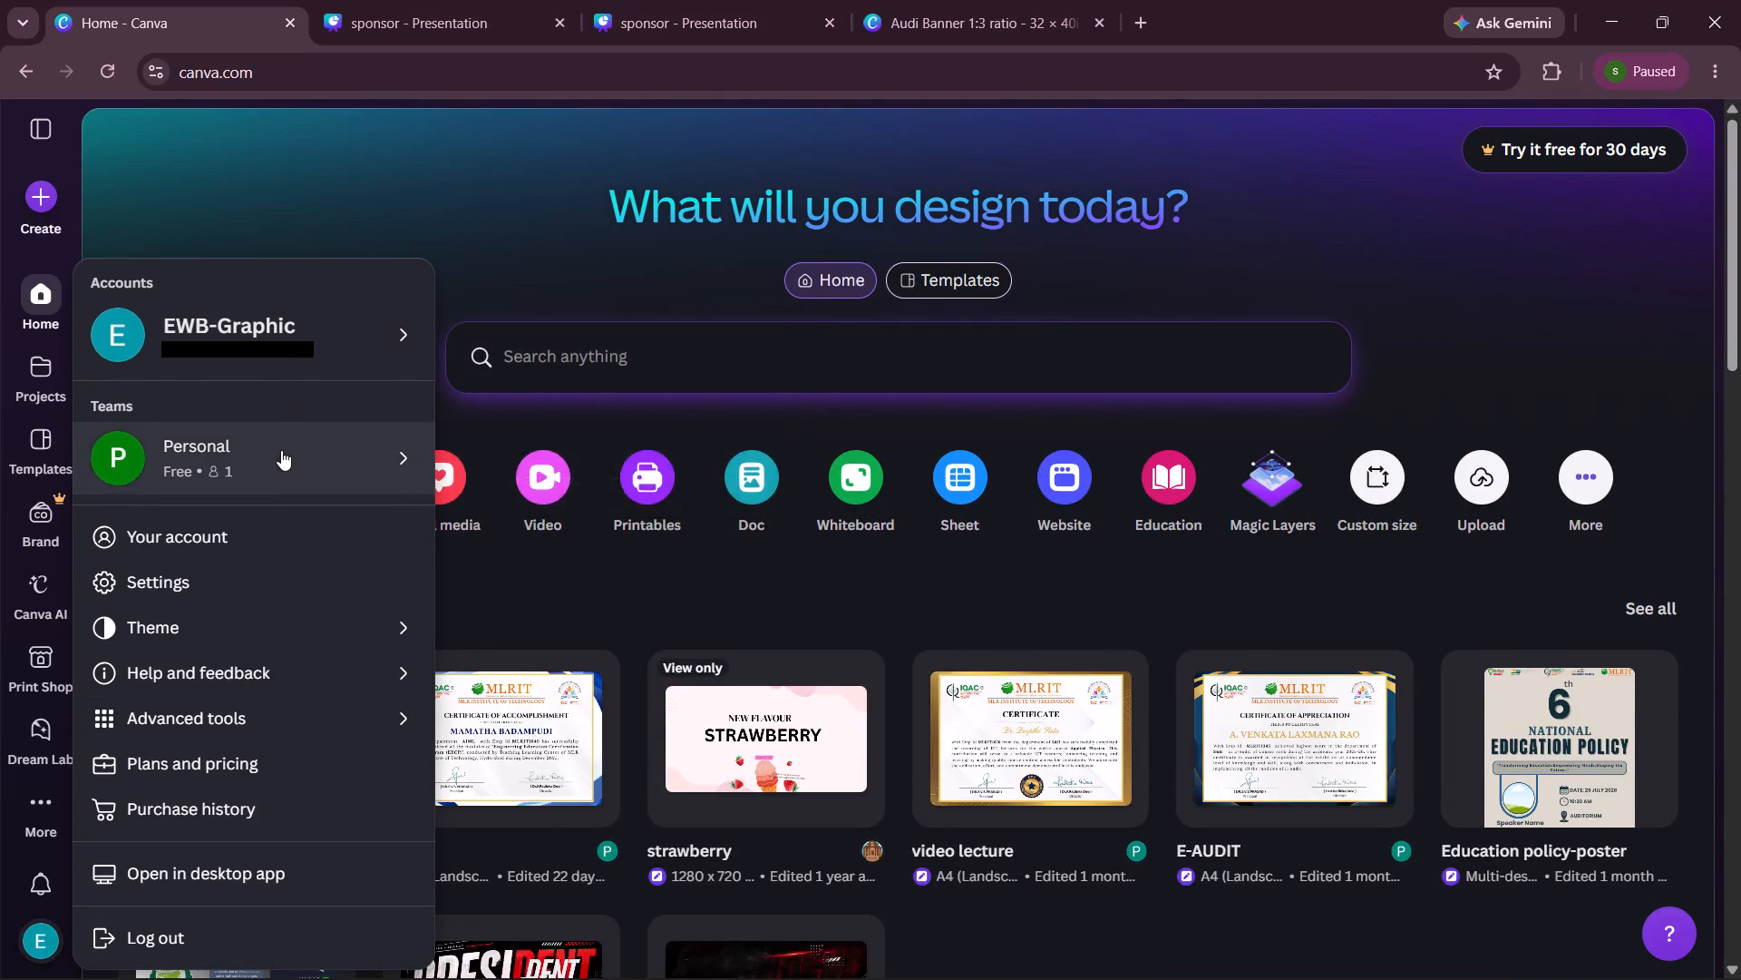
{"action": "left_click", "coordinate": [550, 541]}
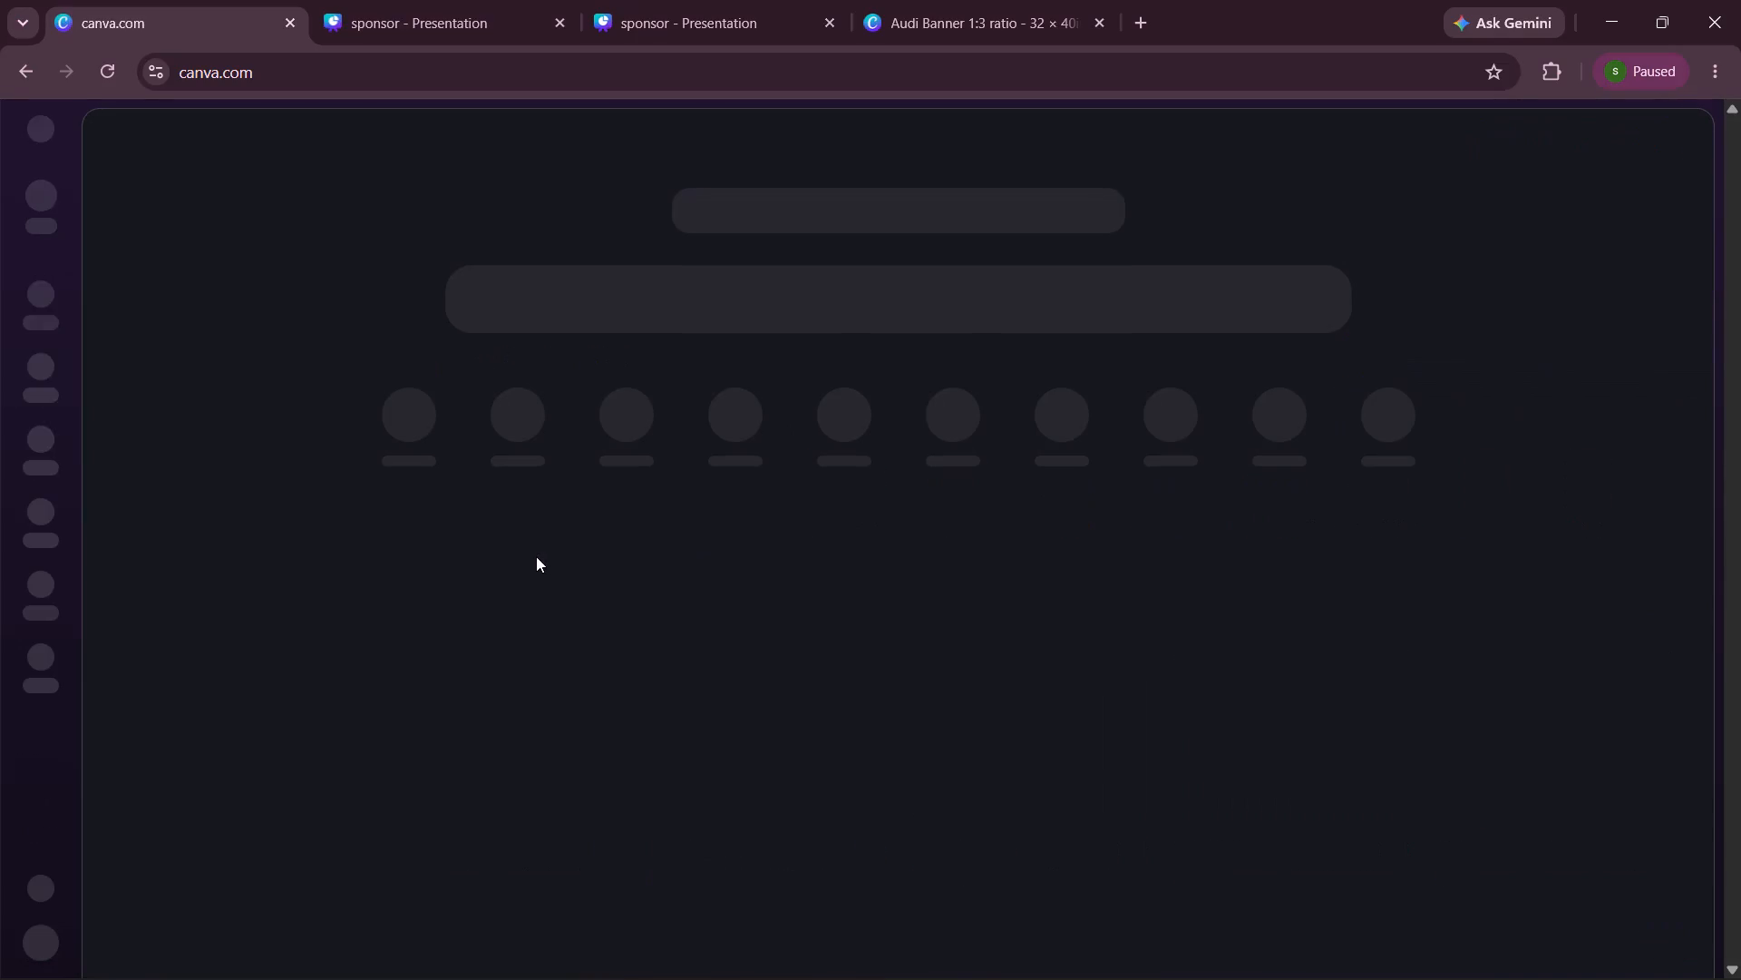
Go back to the sponsor presentation with the Orange Gradient template open and close the Audi Banner design.
{"action": "left_click", "coordinate": [520, 0]}
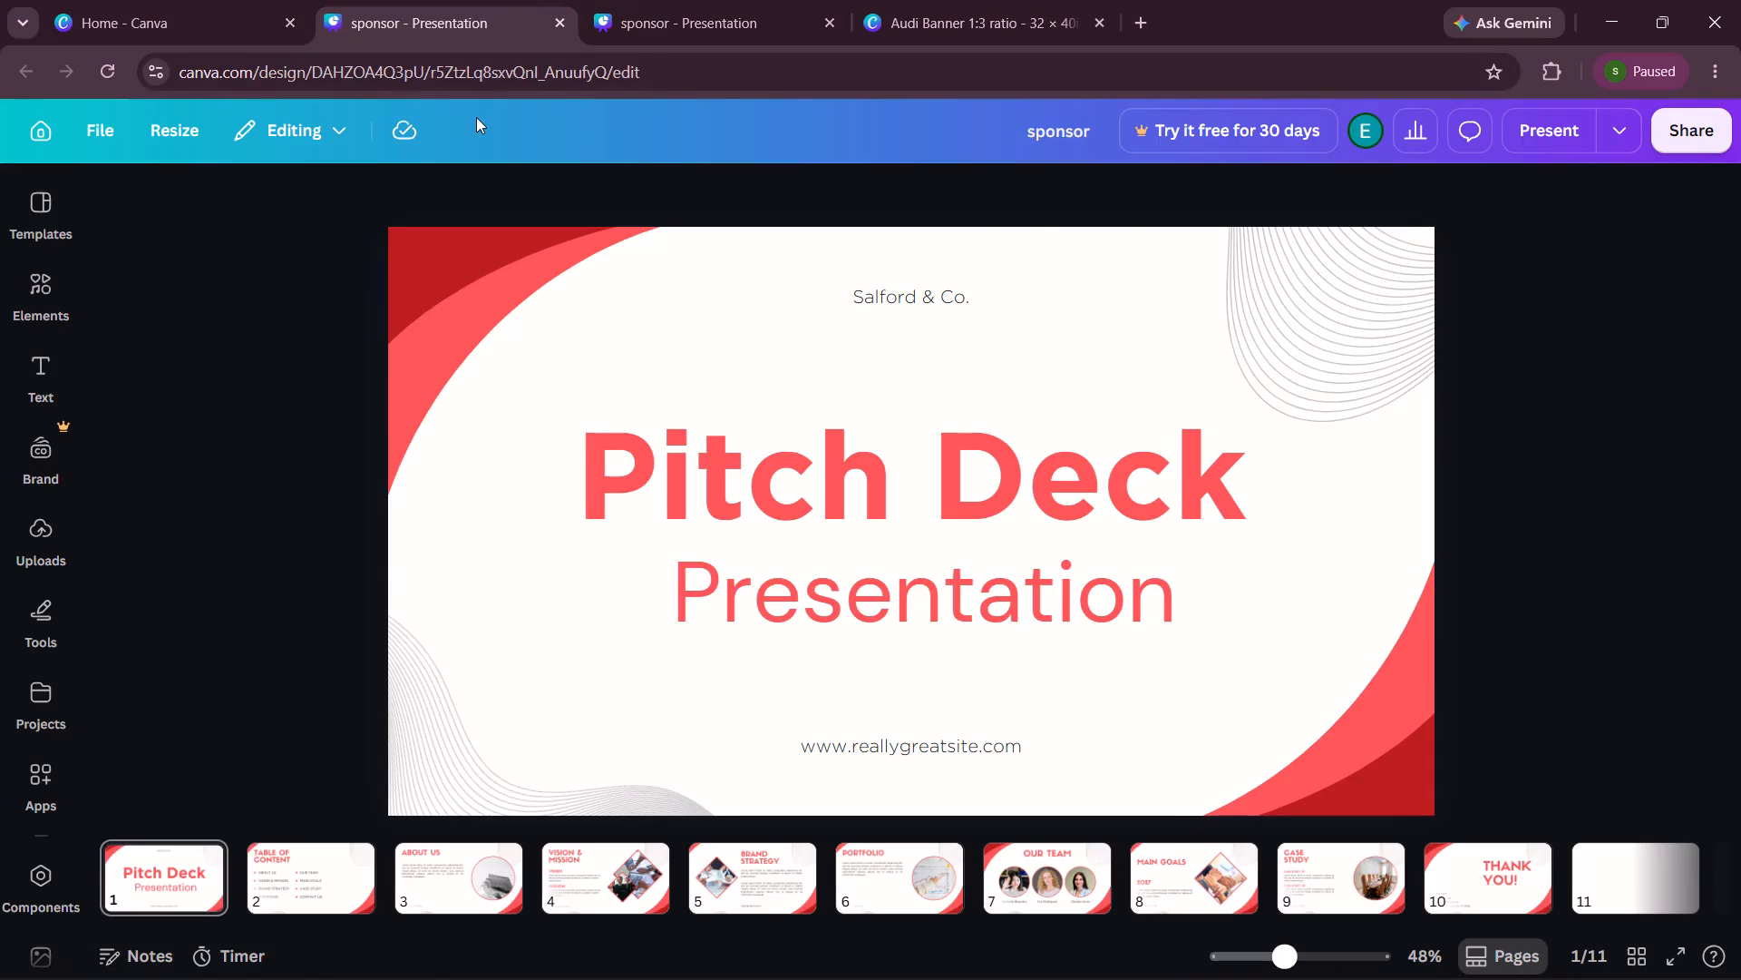
{"action": "left_click", "coordinate": [641, 0]}
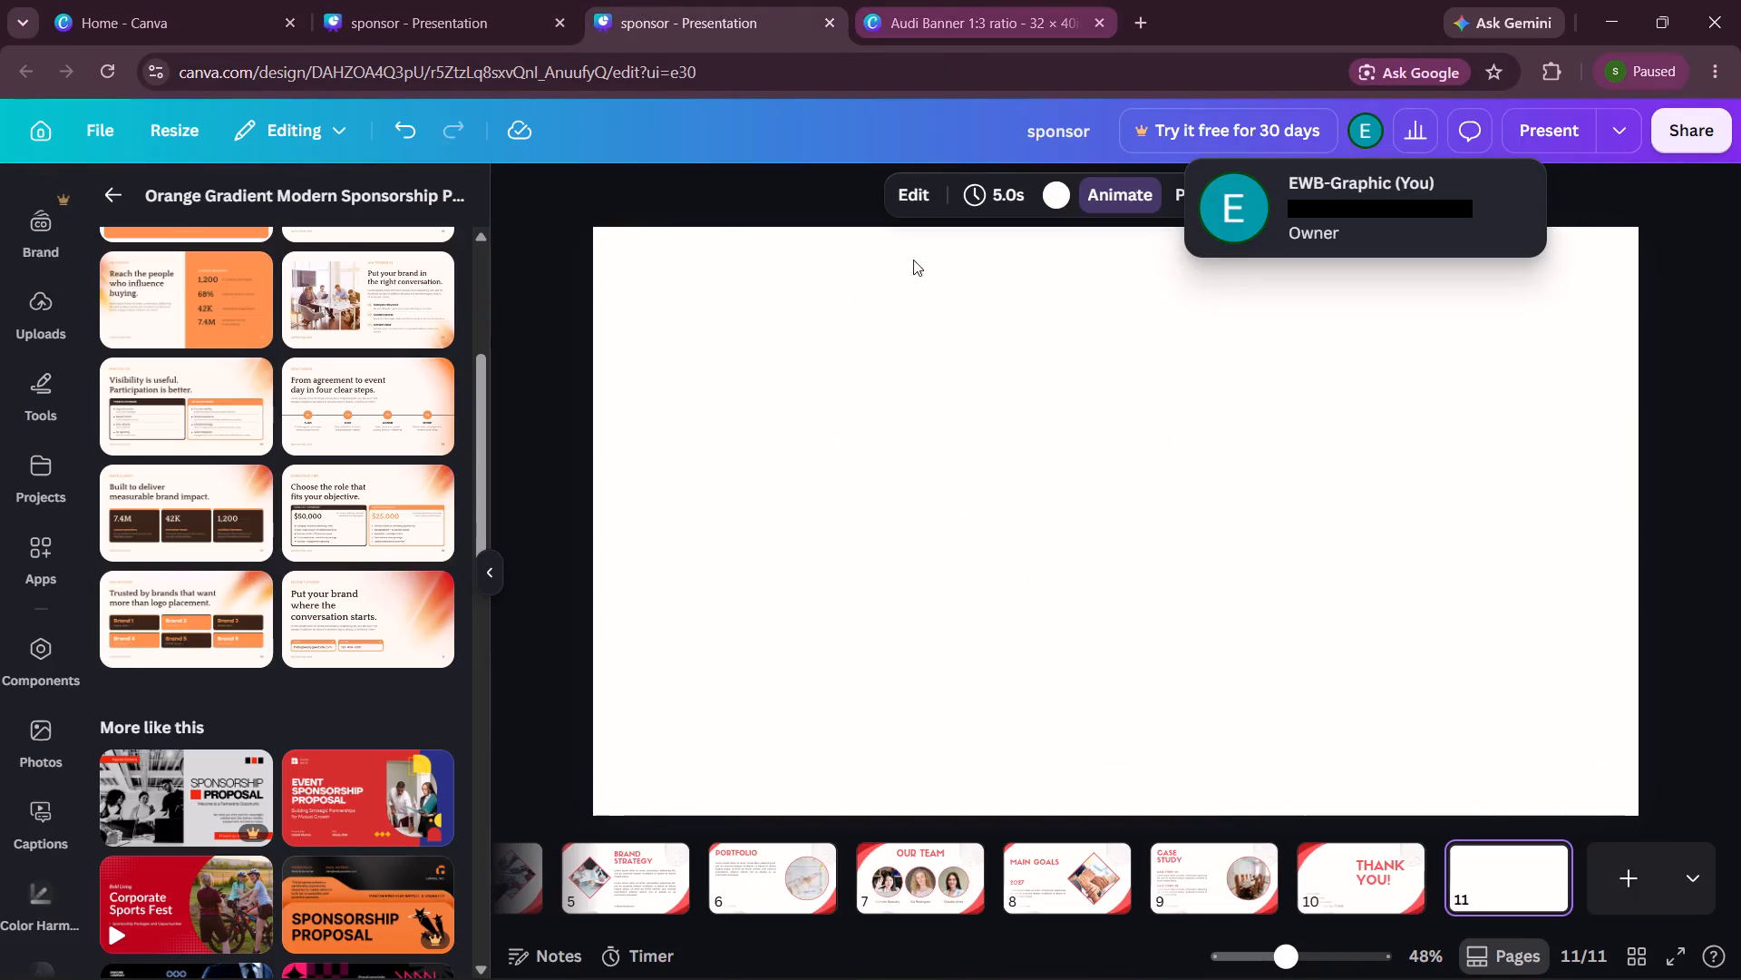
{"action": "scroll", "coordinate": [851, 497], "scroll_direction": "down", "scroll_amount": 2}
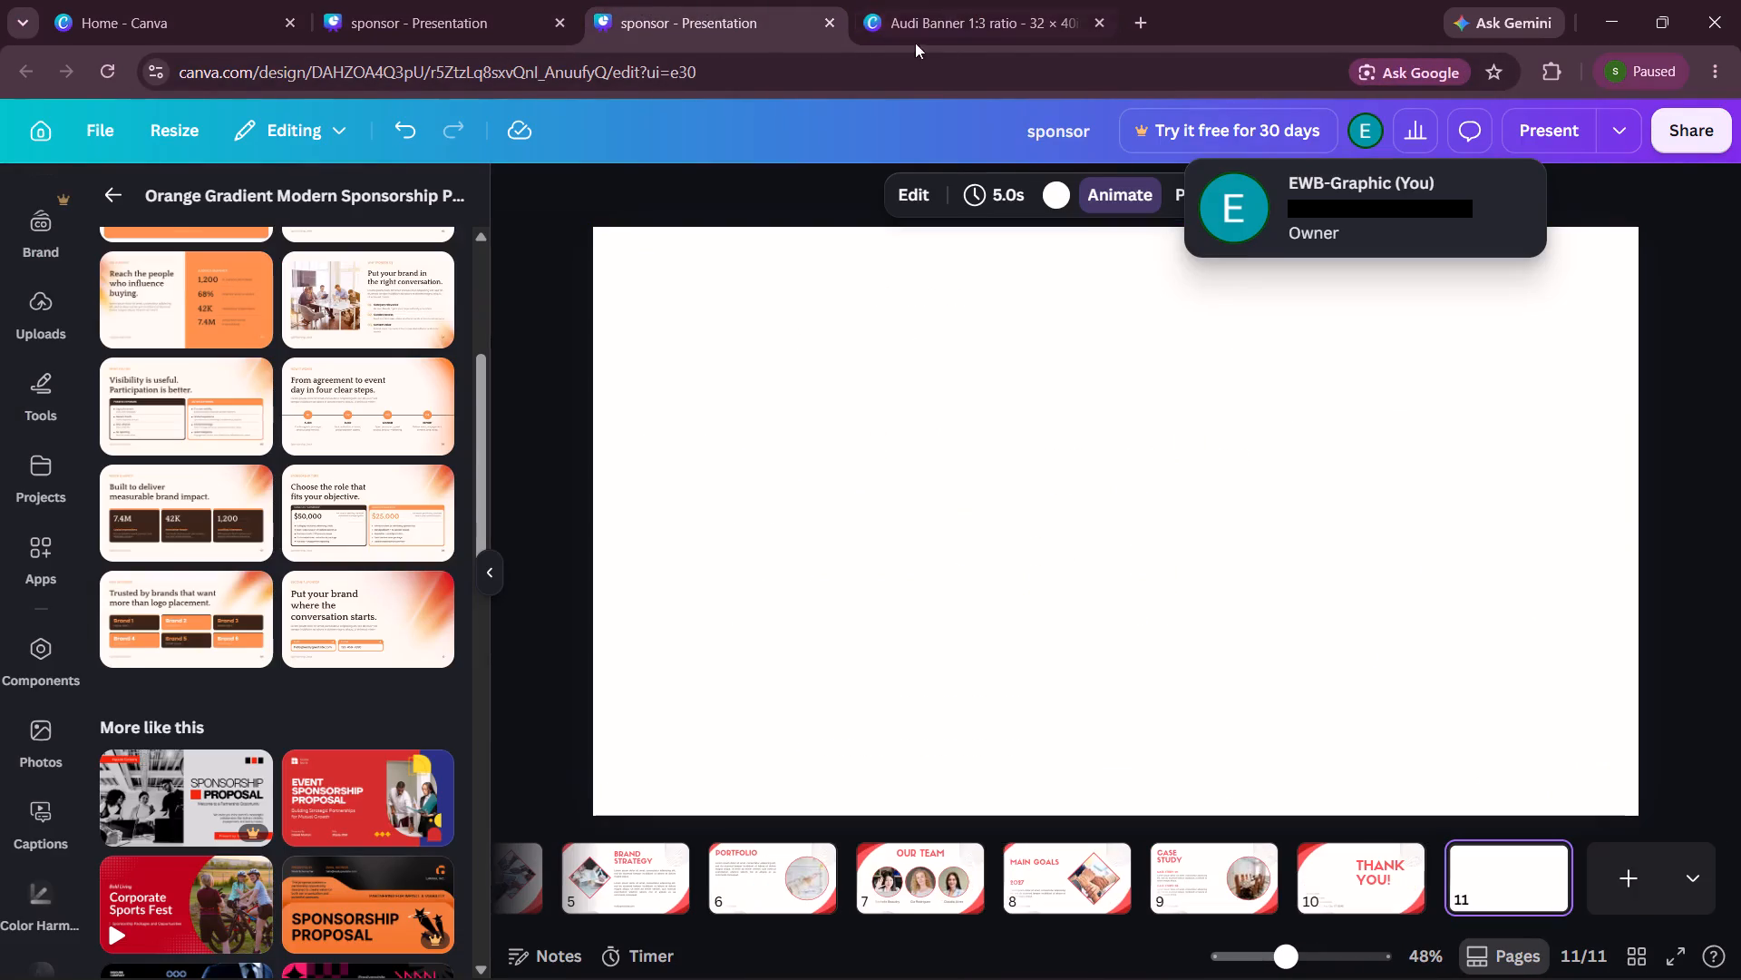
{"action": "left_click", "coordinate": [1084, 26]}
{"action": "left_click", "coordinate": [1101, 24]}
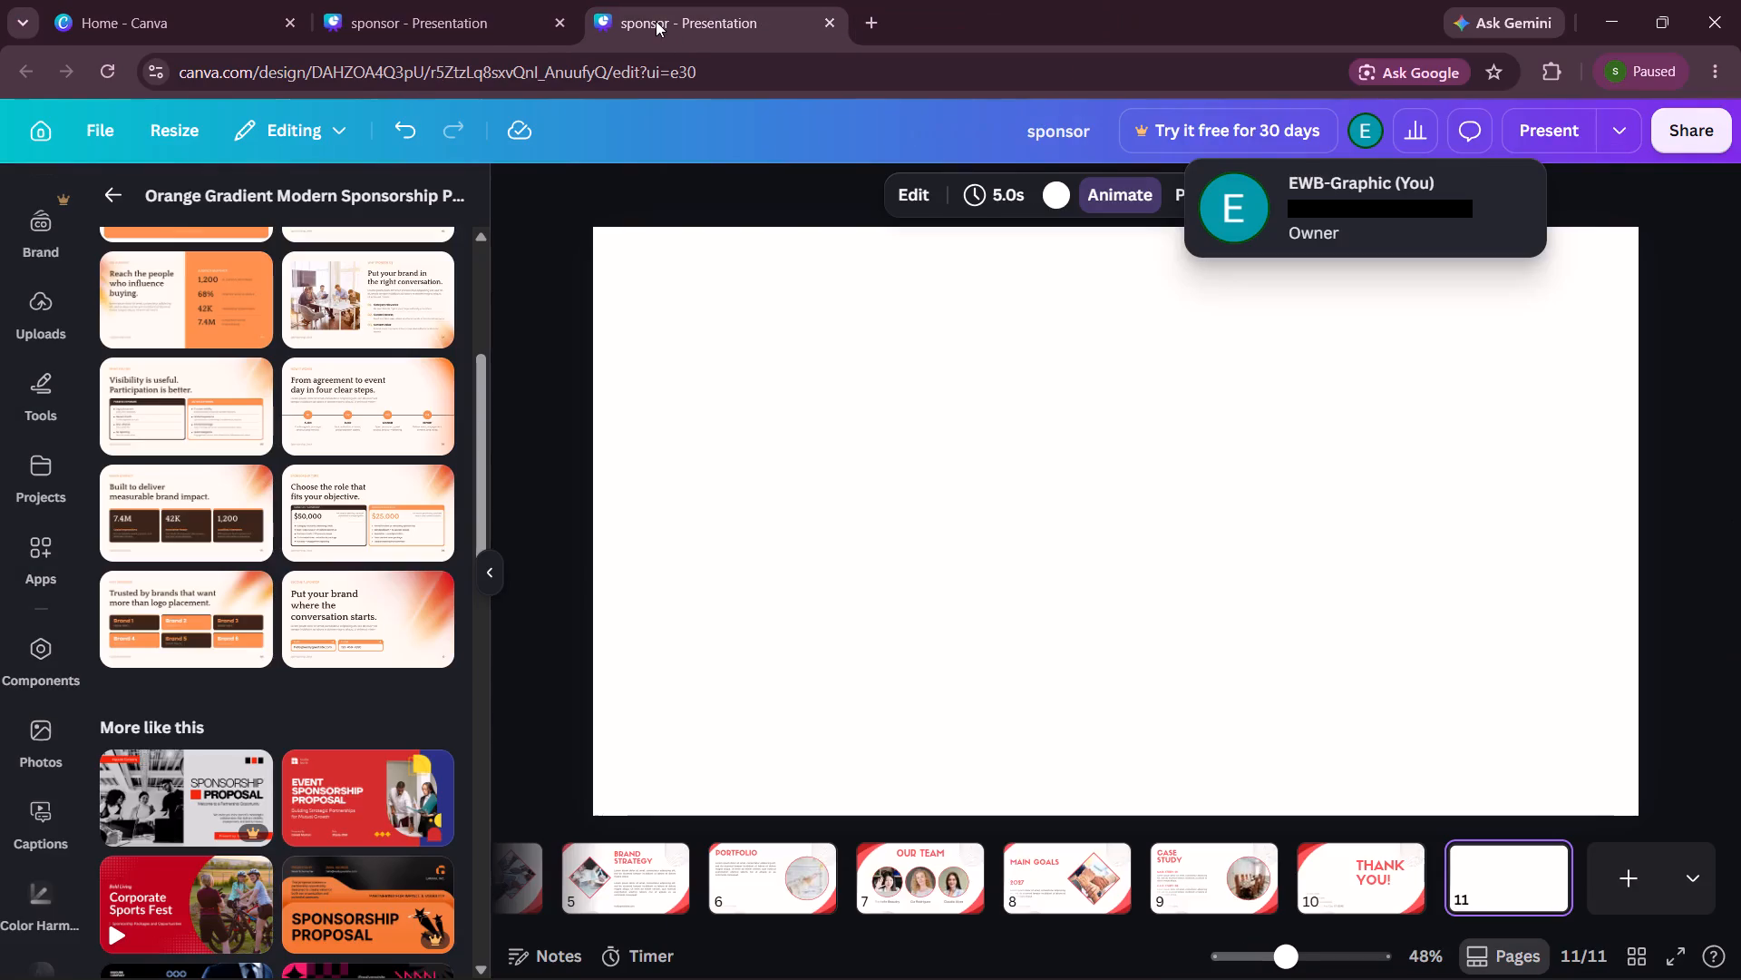
Go through the pitch deck's pages from the title page to the Thank You page and examine their layouts.
{"action": "scroll", "coordinate": [1004, 456], "scroll_direction": "down", "scroll_amount": 4}
{"action": "scroll", "coordinate": [977, 858], "scroll_direction": "down", "scroll_amount": 7}
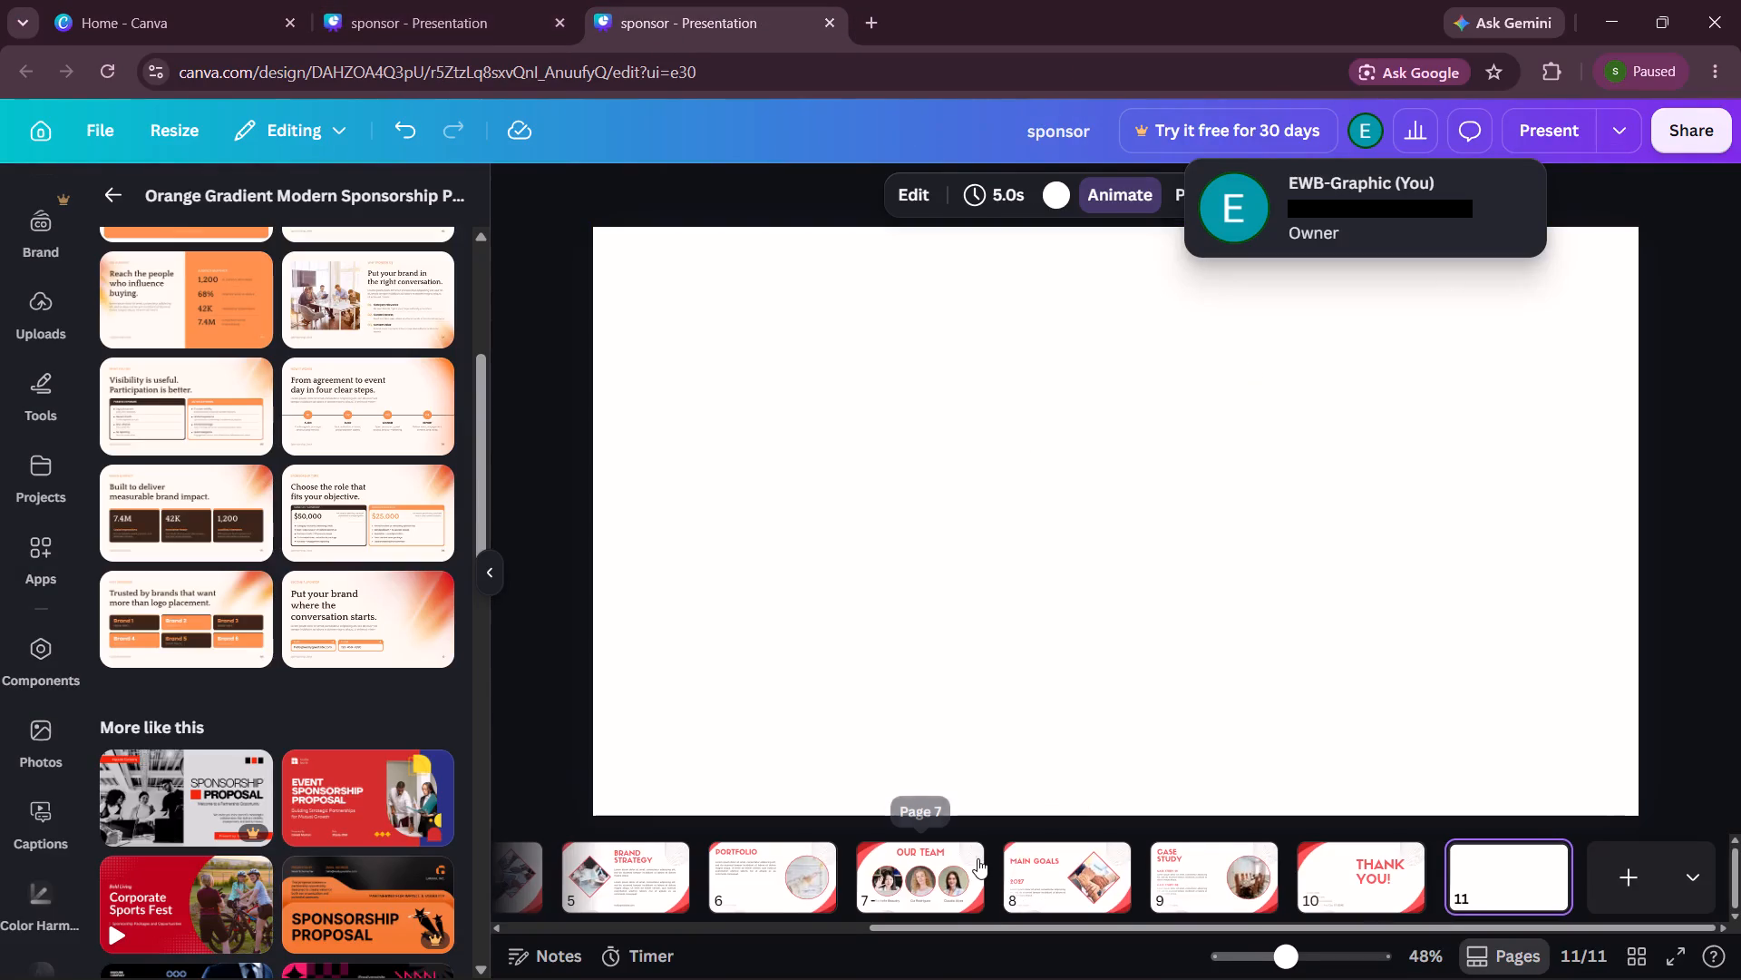
{"action": "scroll", "coordinate": [977, 858], "scroll_direction": "down", "scroll_amount": 9}
{"action": "scroll", "coordinate": [977, 852], "scroll_direction": "up", "scroll_amount": 20}
{"action": "scroll", "coordinate": [977, 852], "scroll_direction": "up", "scroll_amount": 1}
{"action": "left_click", "coordinate": [595, 858]}
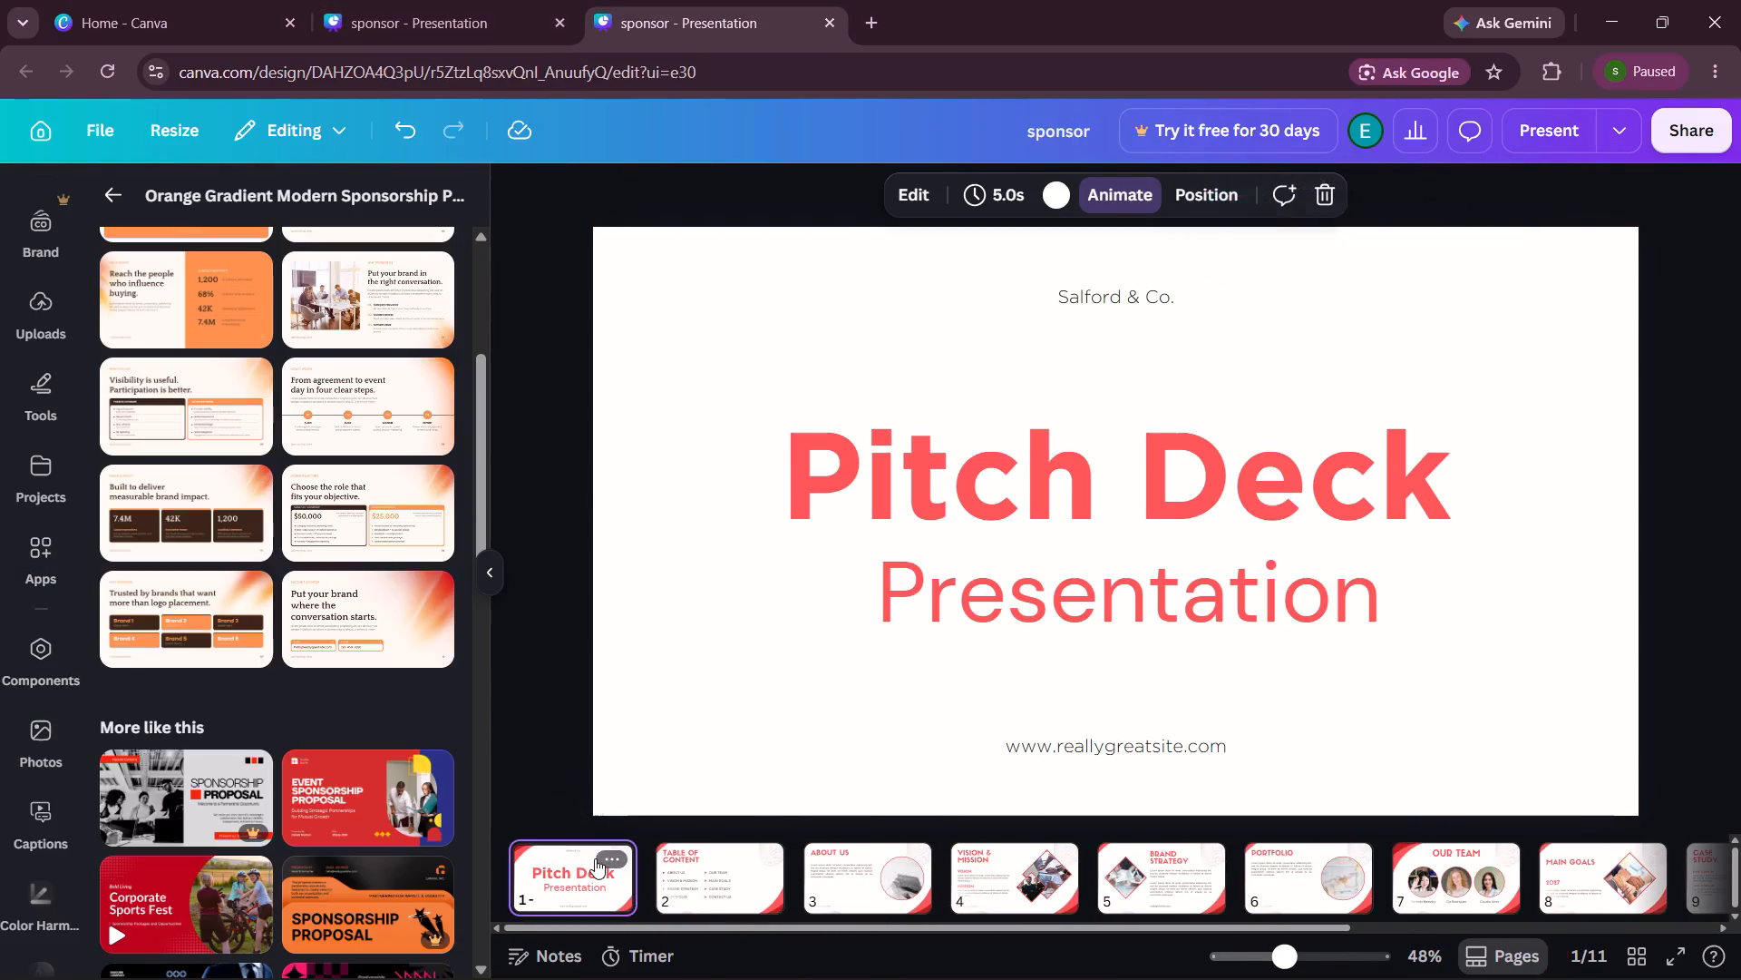
{"action": "scroll", "coordinate": [1240, 532], "scroll_direction": "down", "scroll_amount": 3}
{"action": "left_click", "coordinate": [745, 879]}
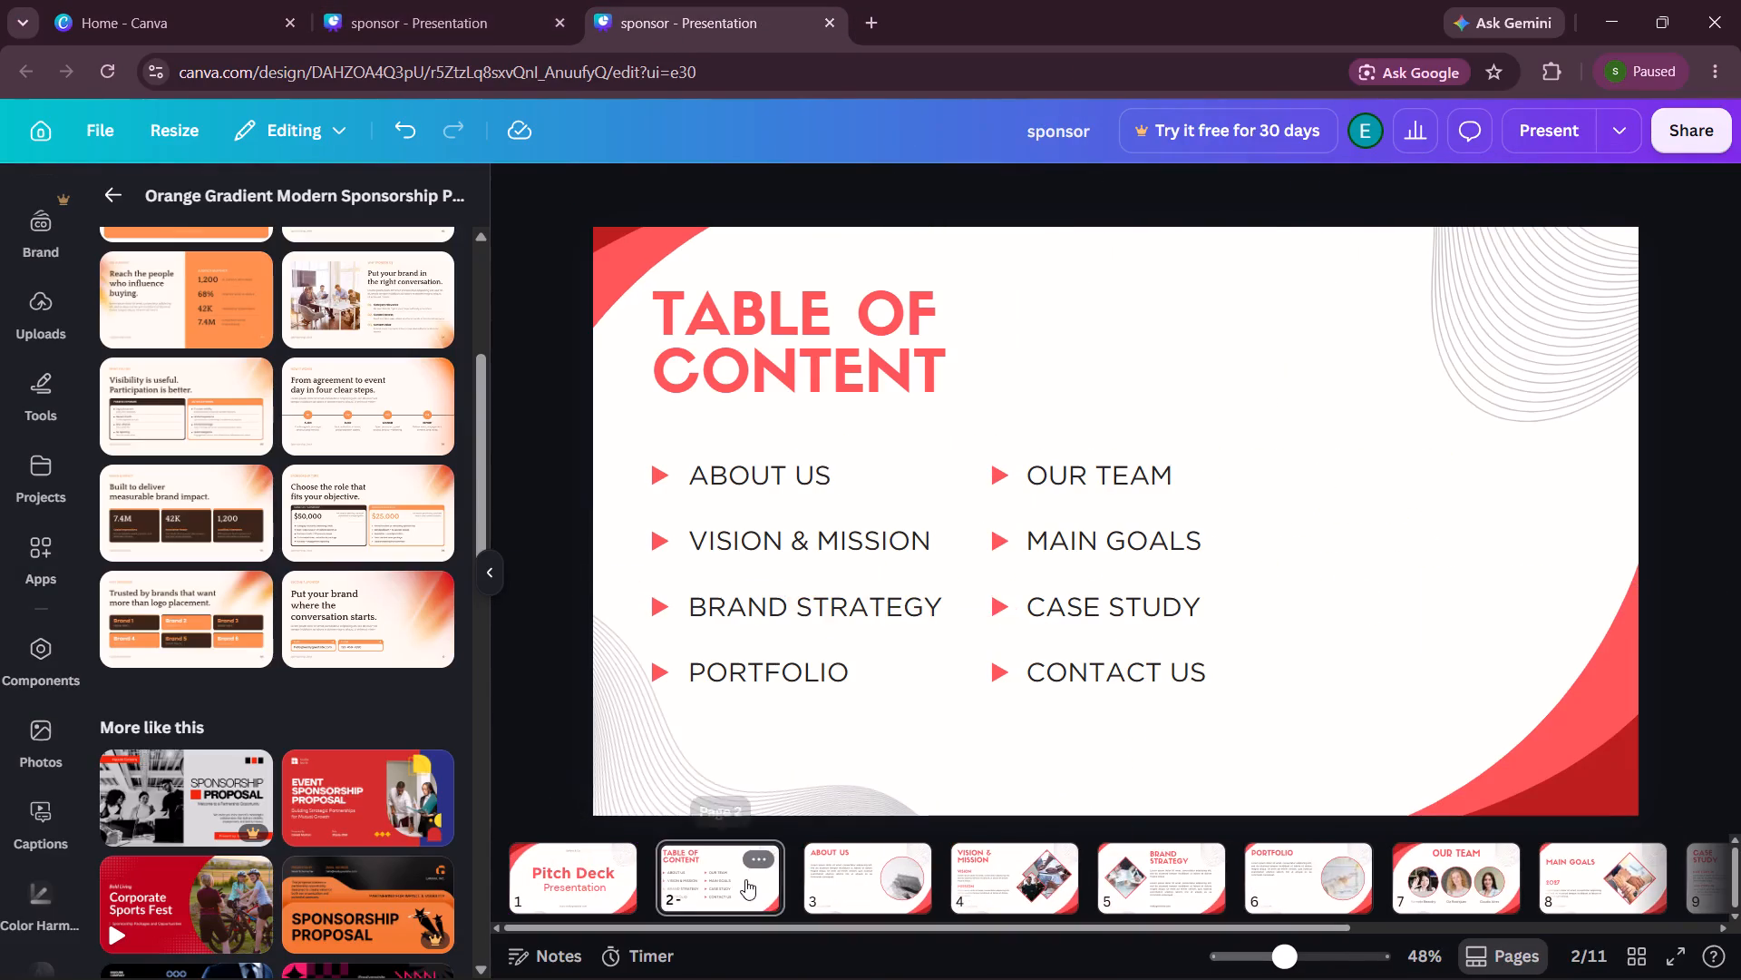
{"action": "left_click", "coordinate": [898, 891]}
{"action": "left_click", "coordinate": [1007, 876]}
{"action": "left_click", "coordinate": [1150, 875]}
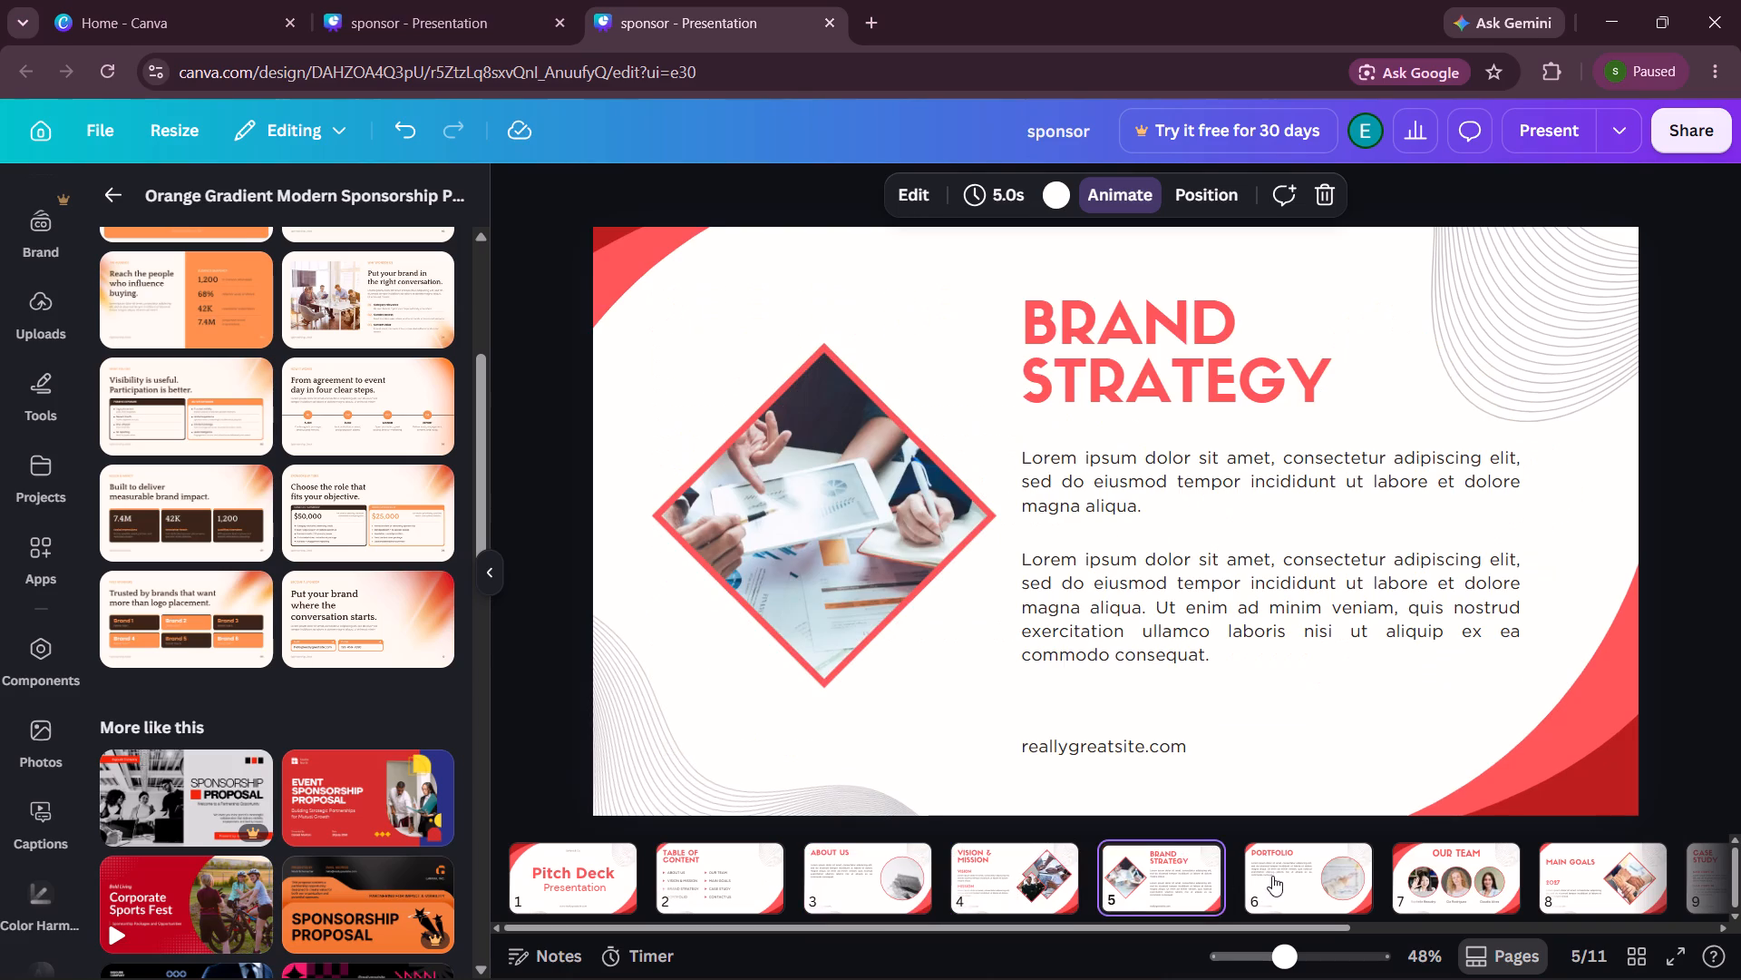
{"action": "left_click", "coordinate": [1274, 876]}
{"action": "left_click", "coordinate": [1442, 884]}
{"action": "left_click", "coordinate": [1618, 887]}
{"action": "scroll", "coordinate": [1603, 887], "scroll_direction": "down", "scroll_amount": 2}
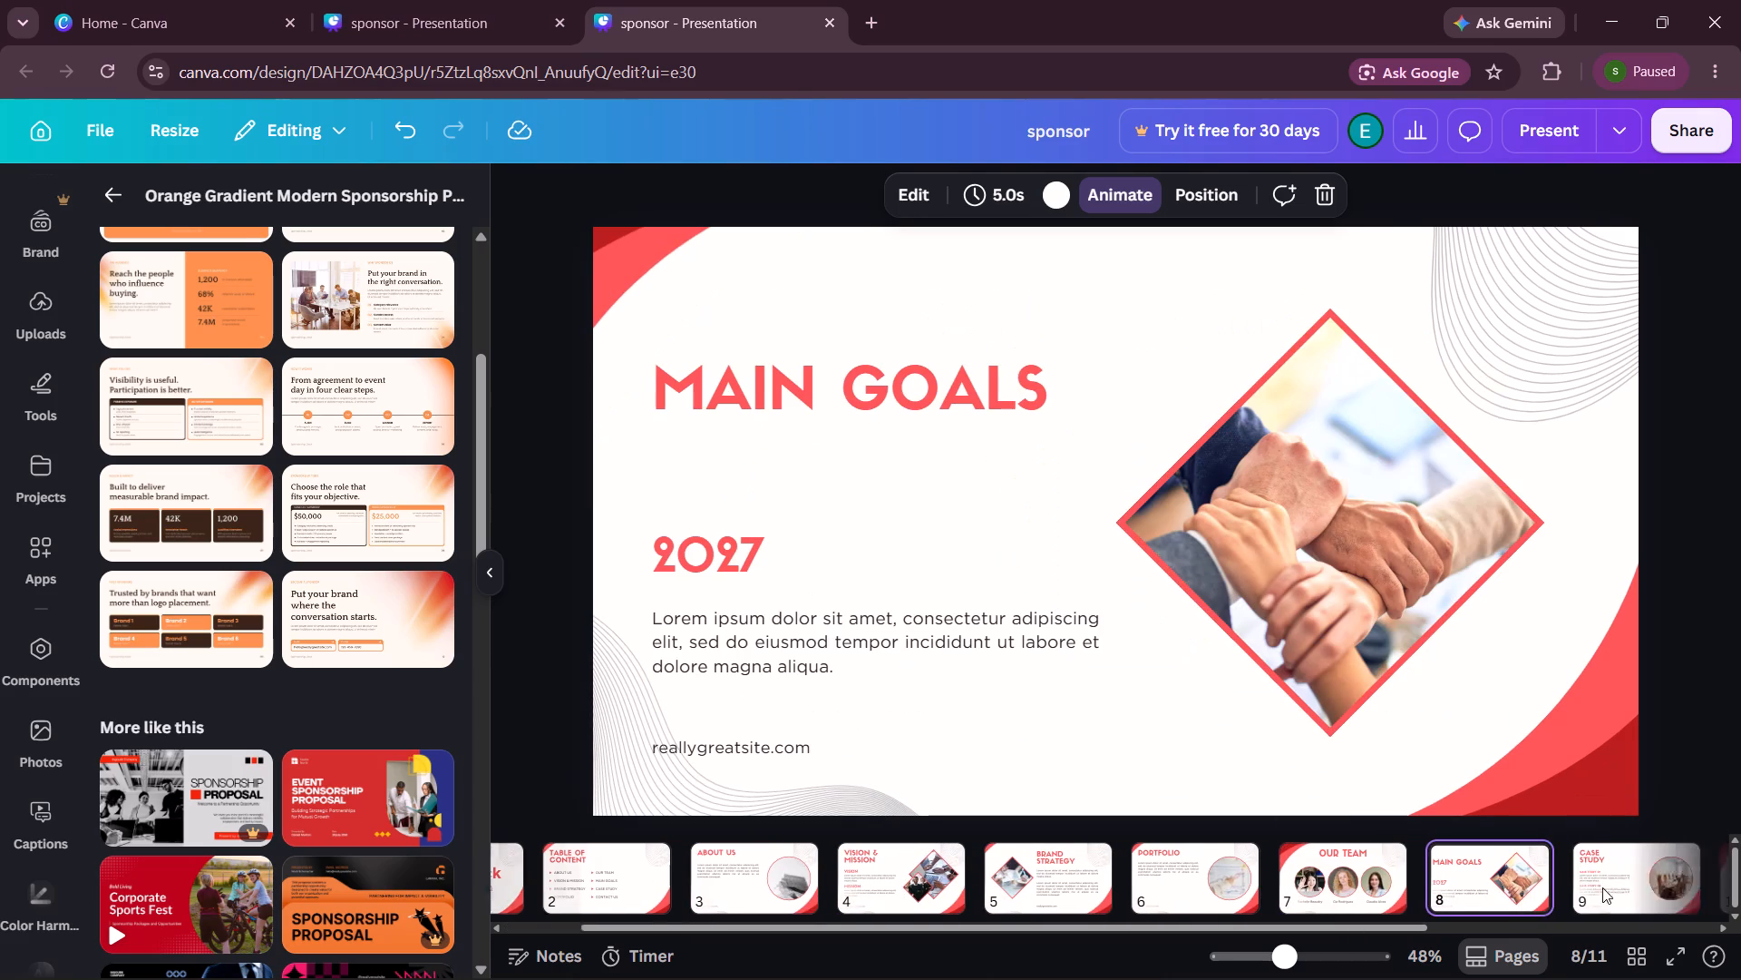
{"action": "left_click", "coordinate": [1566, 880]}
{"action": "left_click", "coordinate": [1653, 881]}
{"action": "scroll", "coordinate": [1432, 891], "scroll_direction": "up", "scroll_amount": 7}
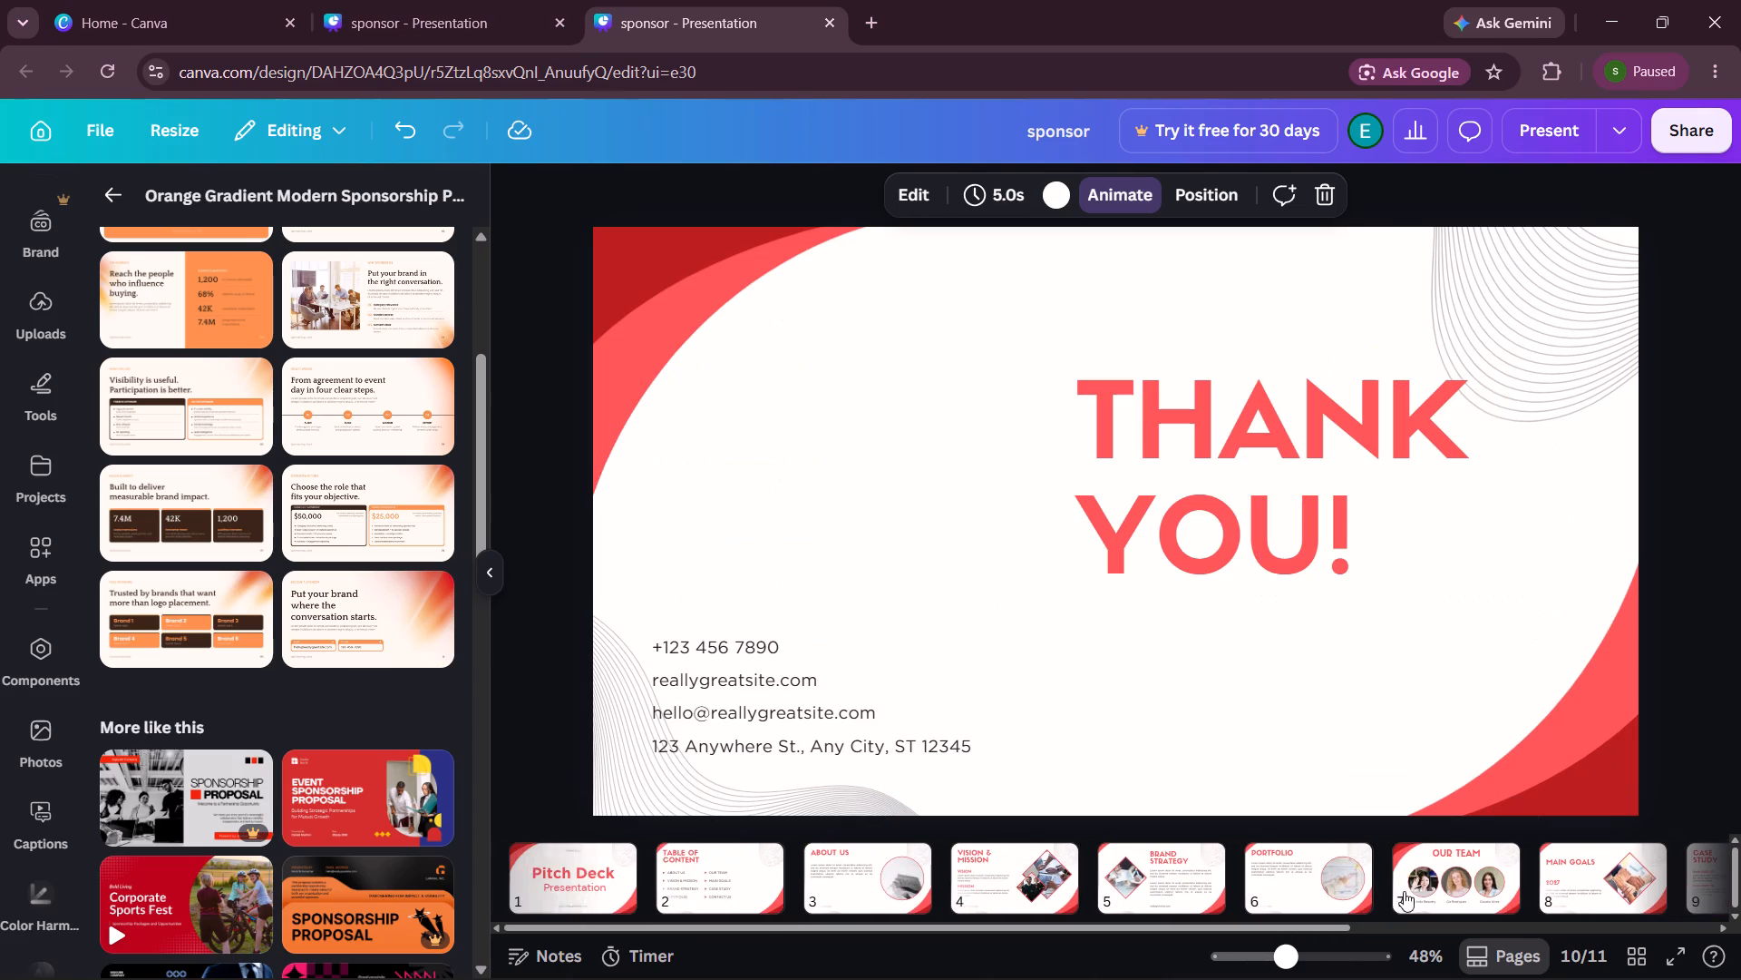
Delete the "Salford & Co." company line and the website address from the pitch deck's title page.
{"action": "scroll", "coordinate": [1404, 891], "scroll_direction": "up", "scroll_amount": 13}
{"action": "left_click", "coordinate": [595, 867]}
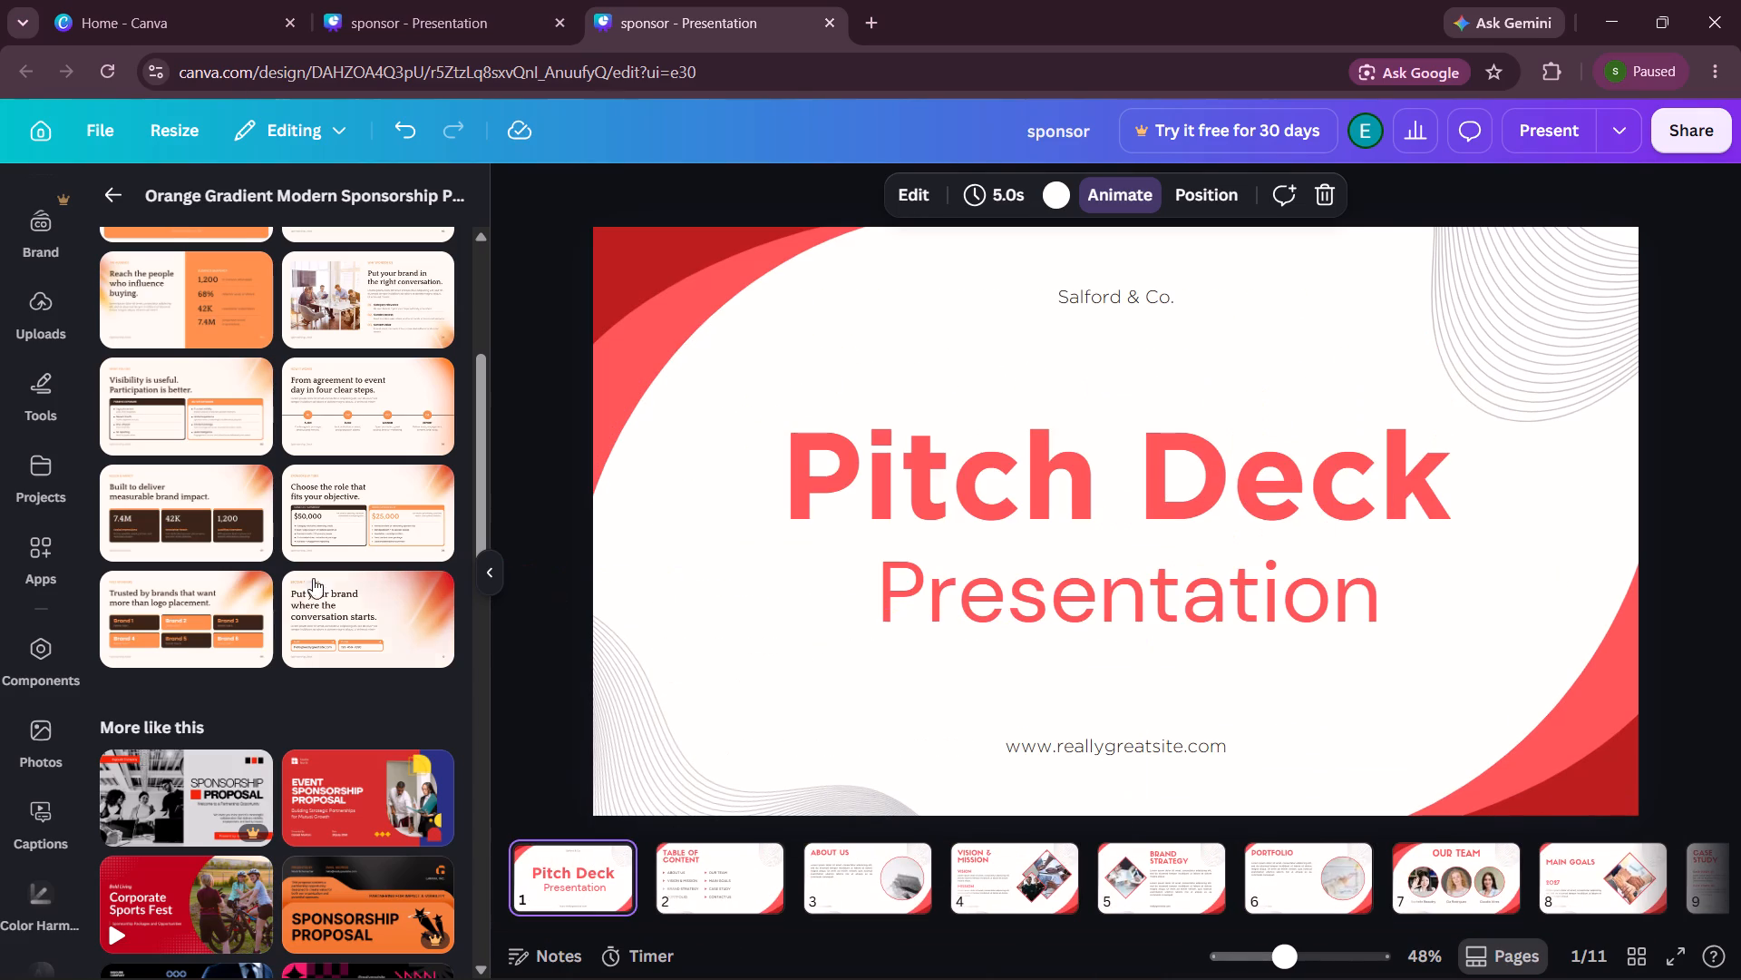
{"action": "scroll", "coordinate": [283, 602], "scroll_direction": "up", "scroll_amount": 15}
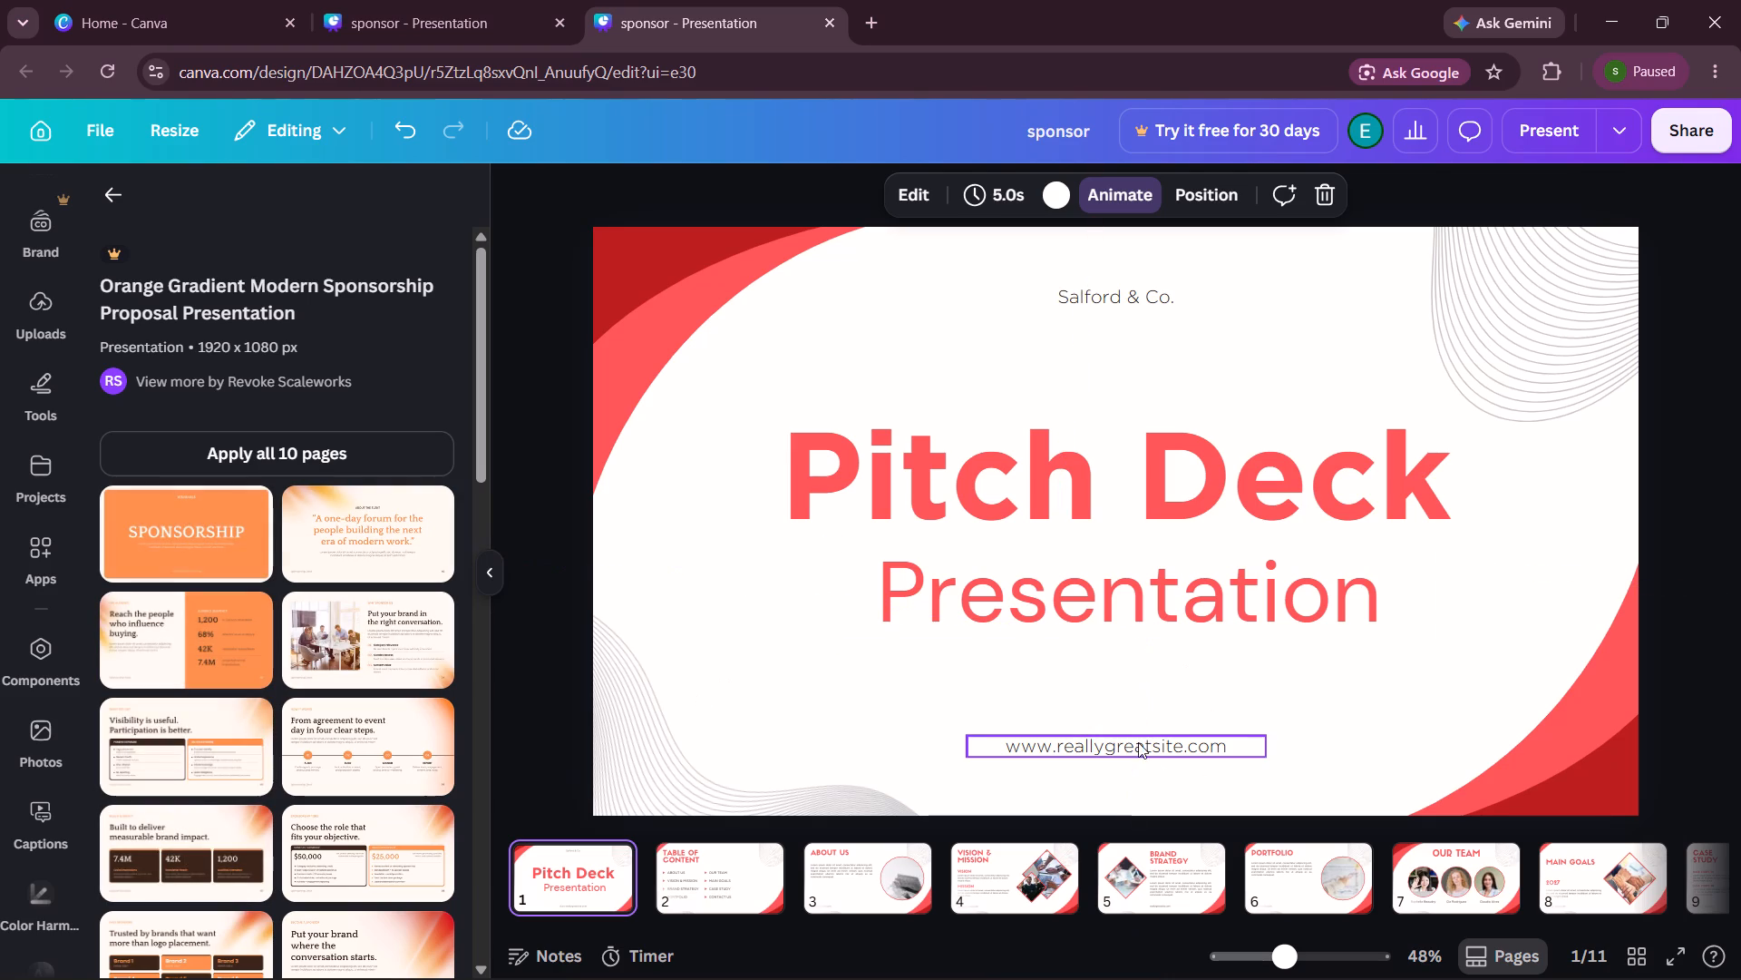
{"action": "left_click", "coordinate": [1159, 752]}
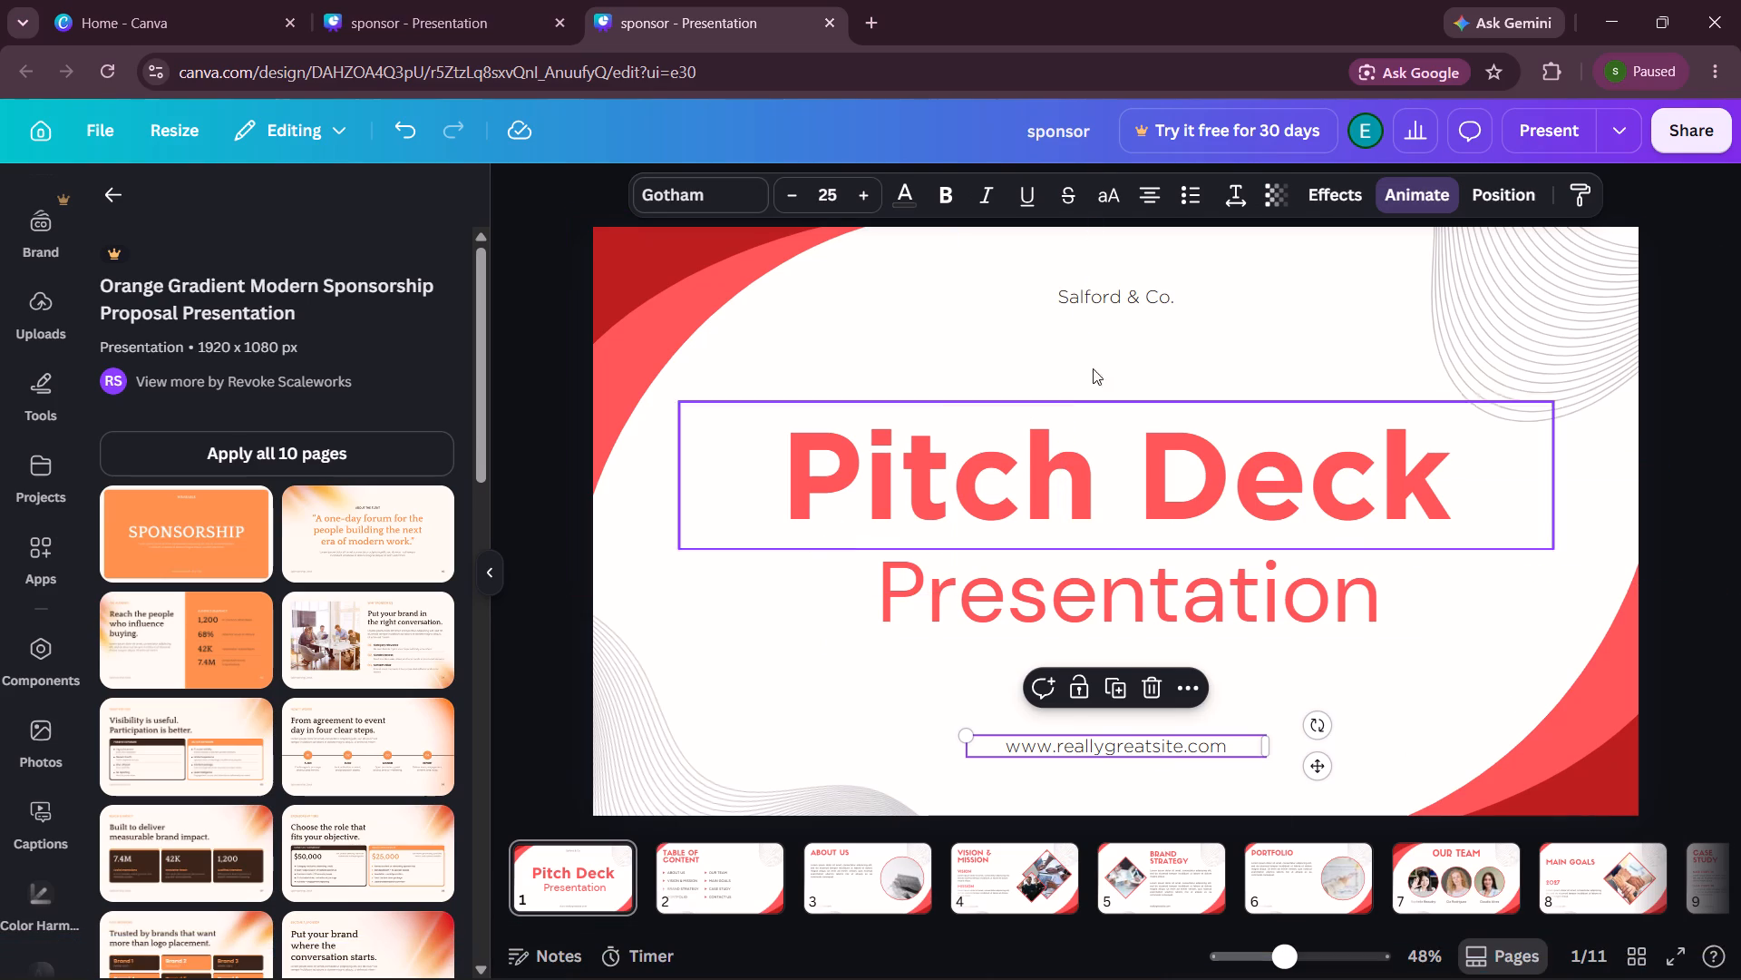
{"action": "left_click", "coordinate": [1094, 298]}
{"action": "key", "text": "Delete"}
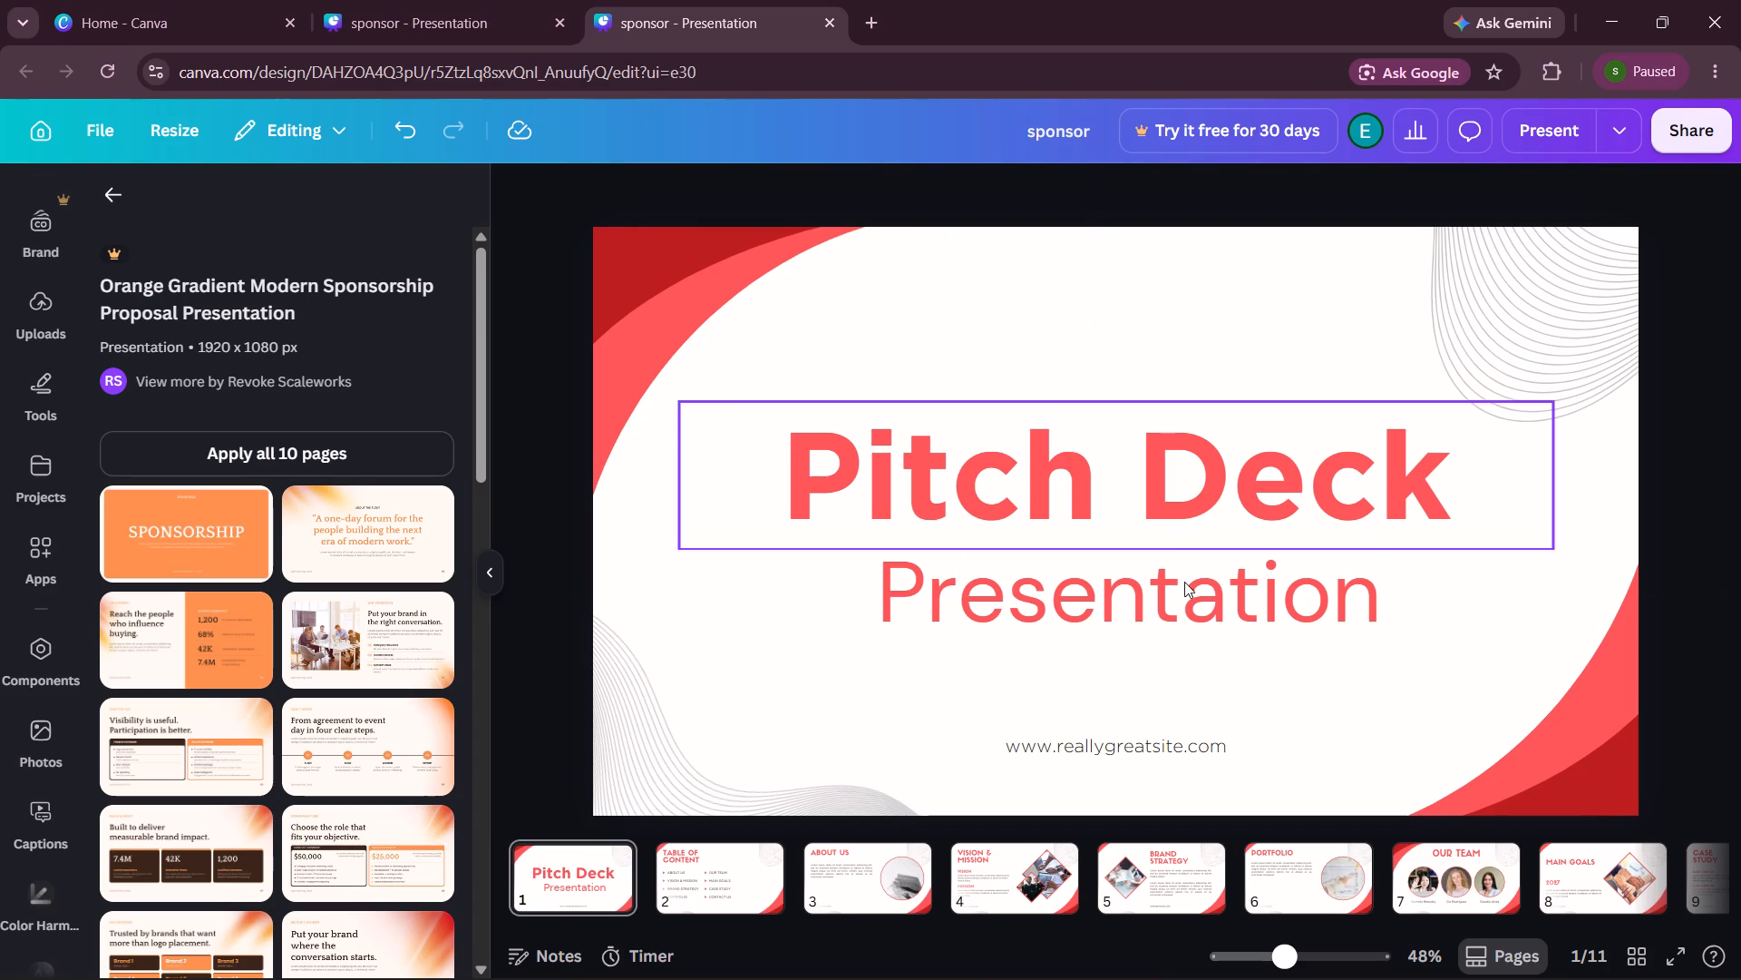
{"action": "left_click", "coordinate": [1155, 741]}
{"action": "key", "text": "Delete"}
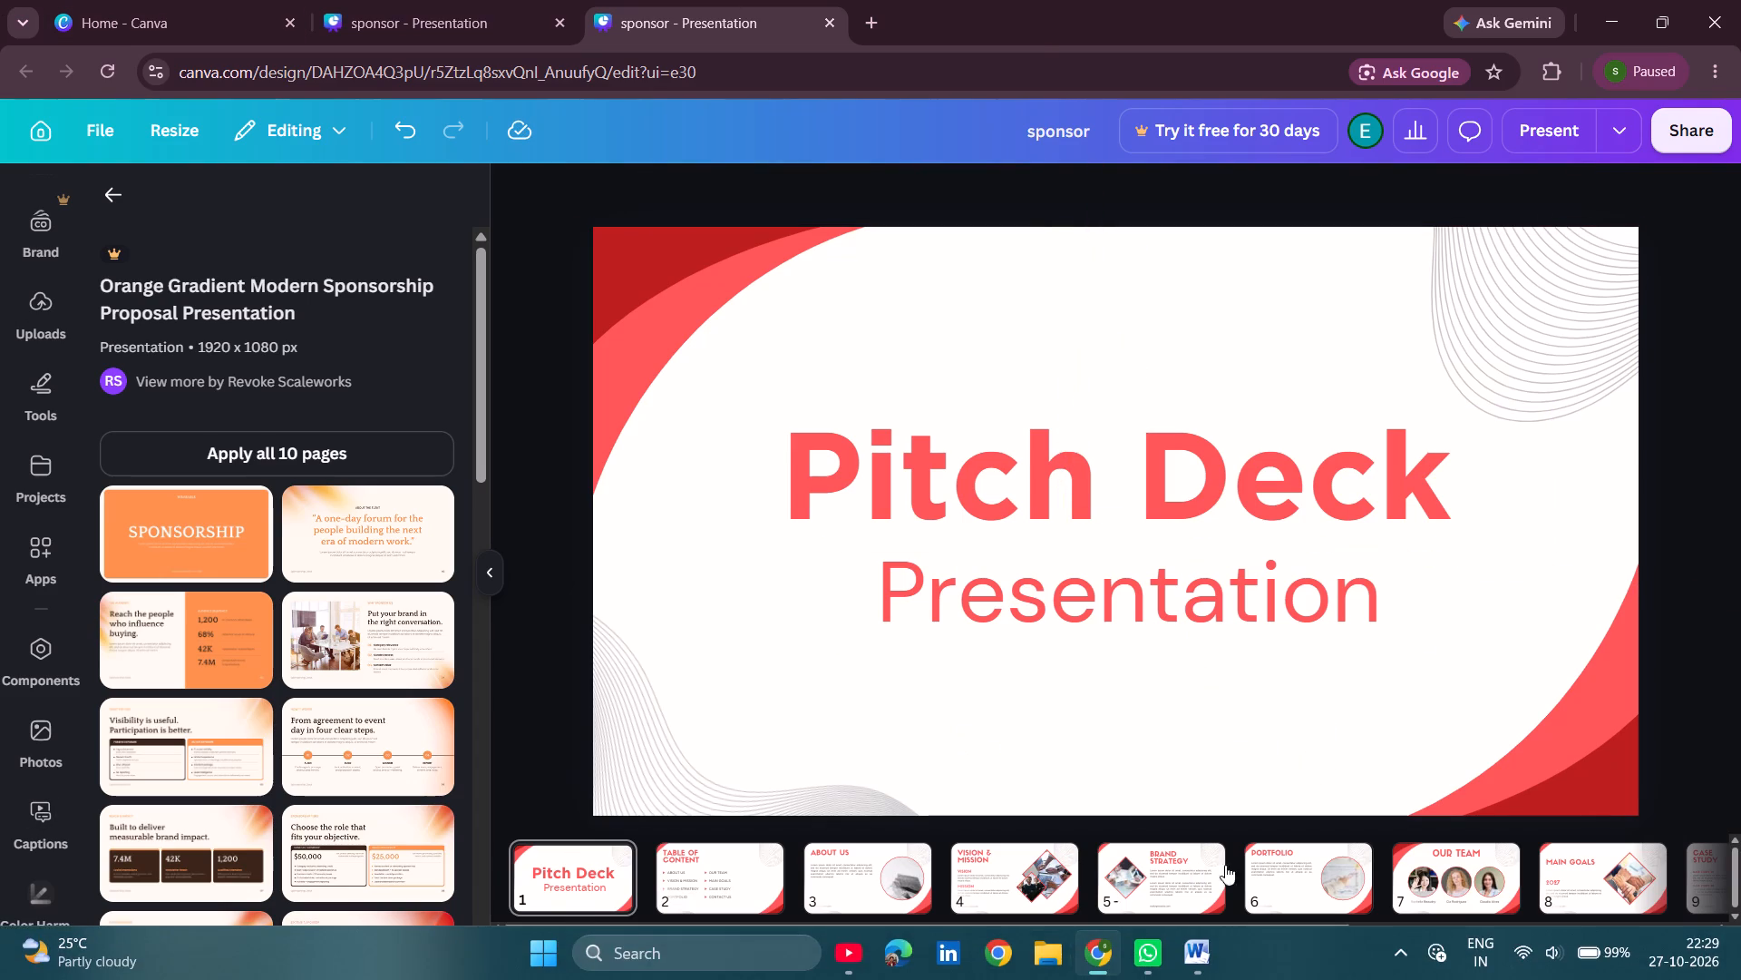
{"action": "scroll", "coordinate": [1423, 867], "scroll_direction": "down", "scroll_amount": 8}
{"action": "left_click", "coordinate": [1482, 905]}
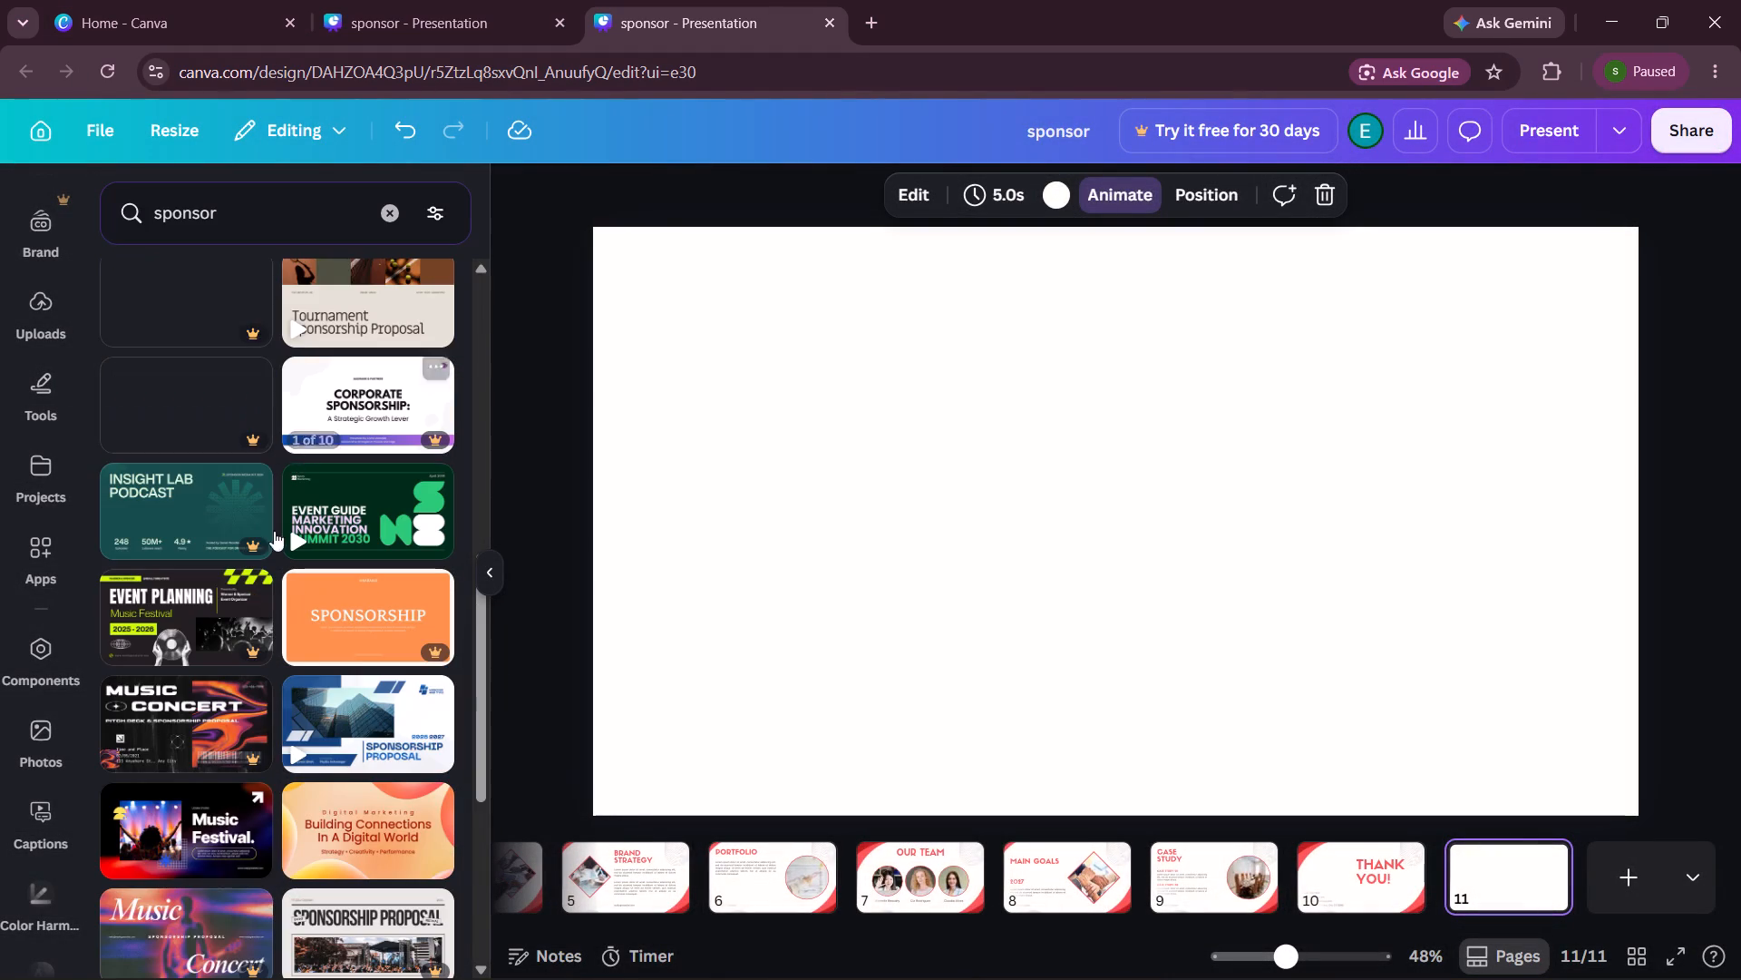
{"action": "scroll", "coordinate": [277, 581], "scroll_direction": "down", "scroll_amount": 5}
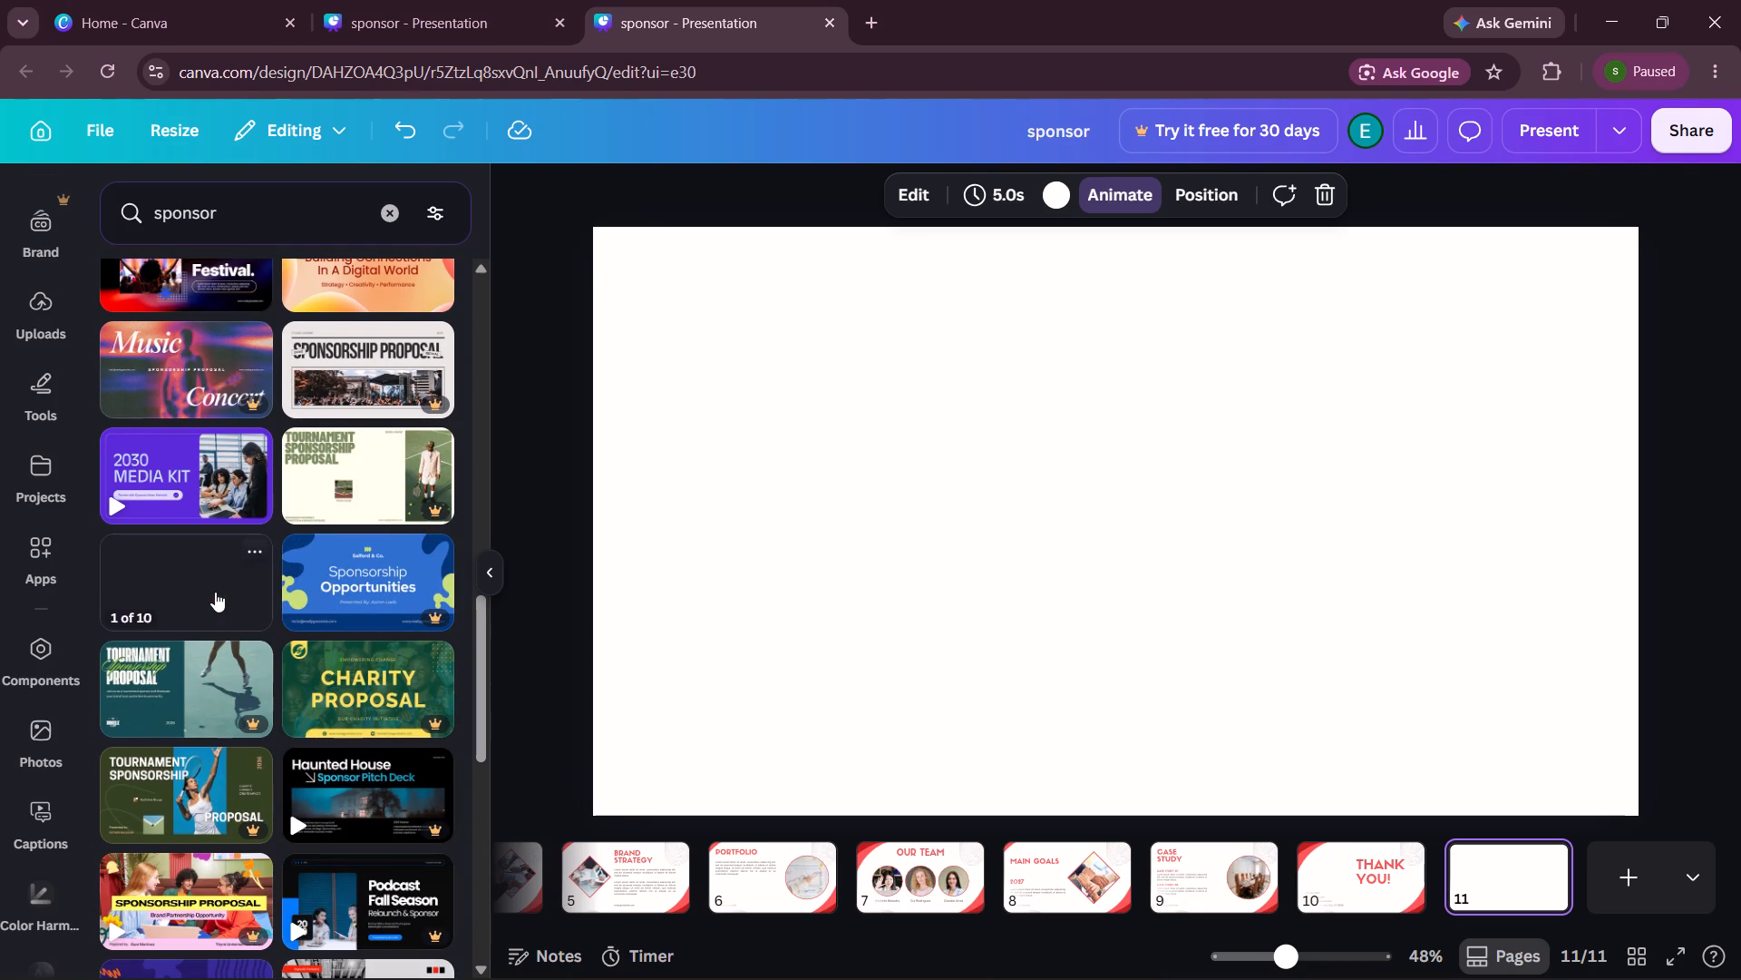
{"action": "scroll", "coordinate": [210, 657], "scroll_direction": "down", "scroll_amount": 3}
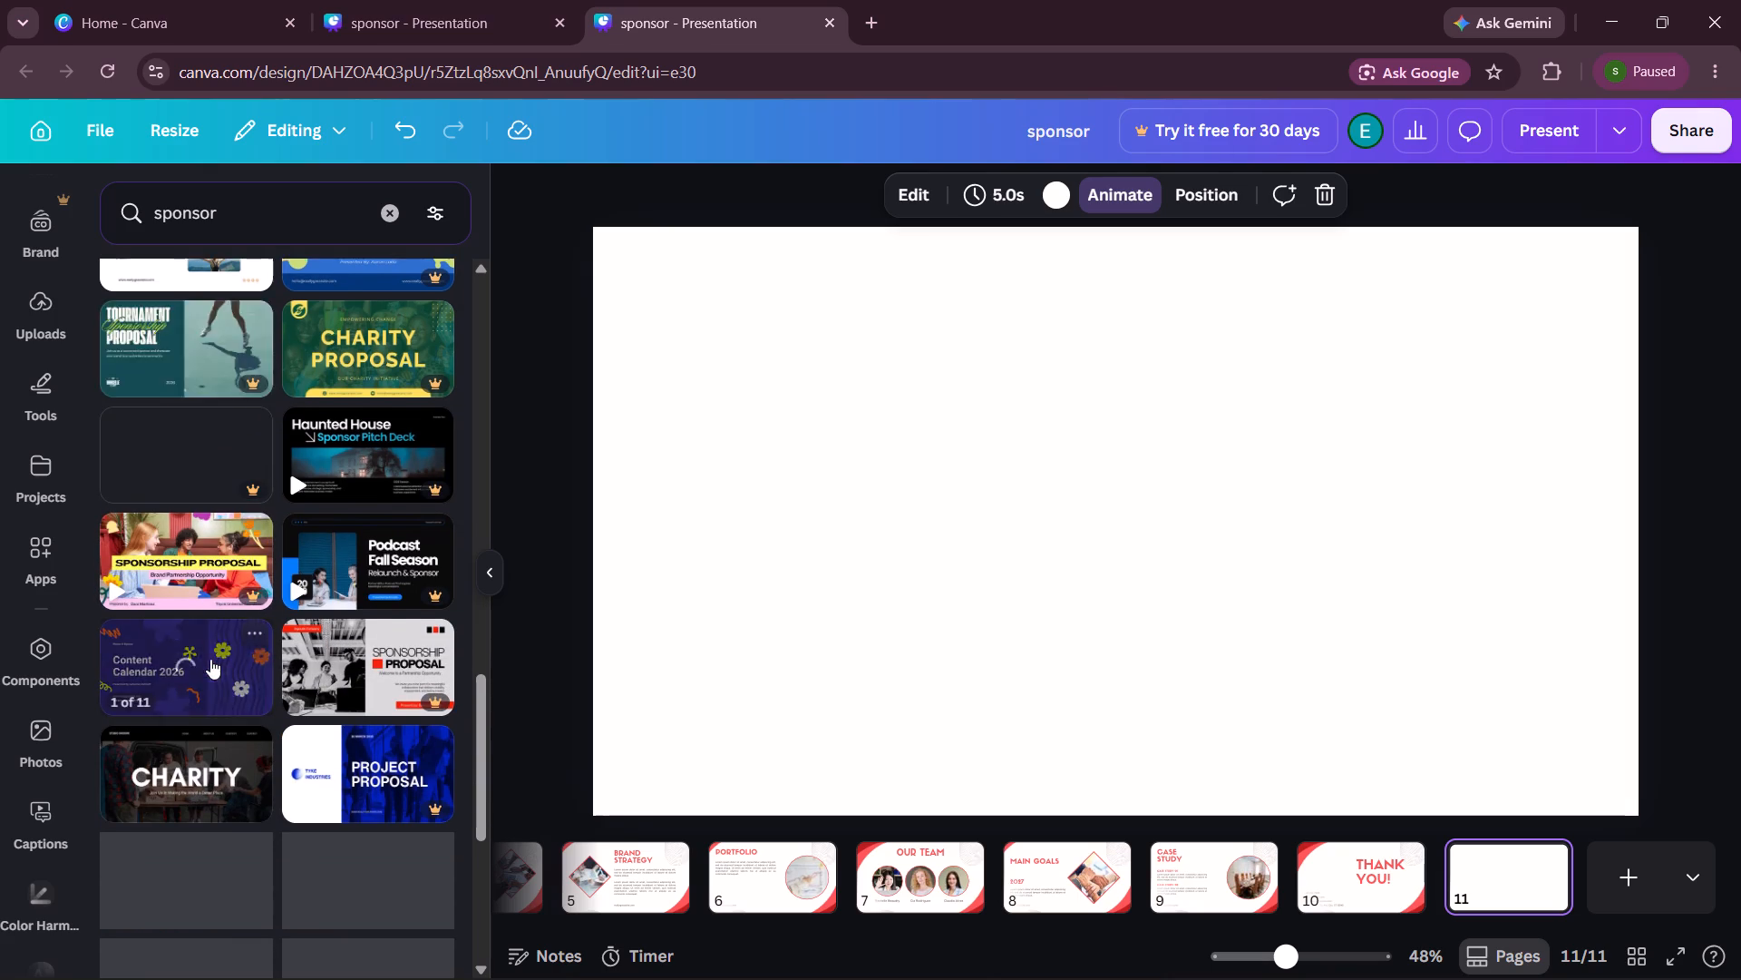
{"action": "scroll", "coordinate": [210, 659], "scroll_direction": "down", "scroll_amount": 2}
{"action": "scroll", "coordinate": [243, 555], "scroll_direction": "down", "scroll_amount": 2}
{"action": "scroll", "coordinate": [315, 527], "scroll_direction": "down", "scroll_amount": 2}
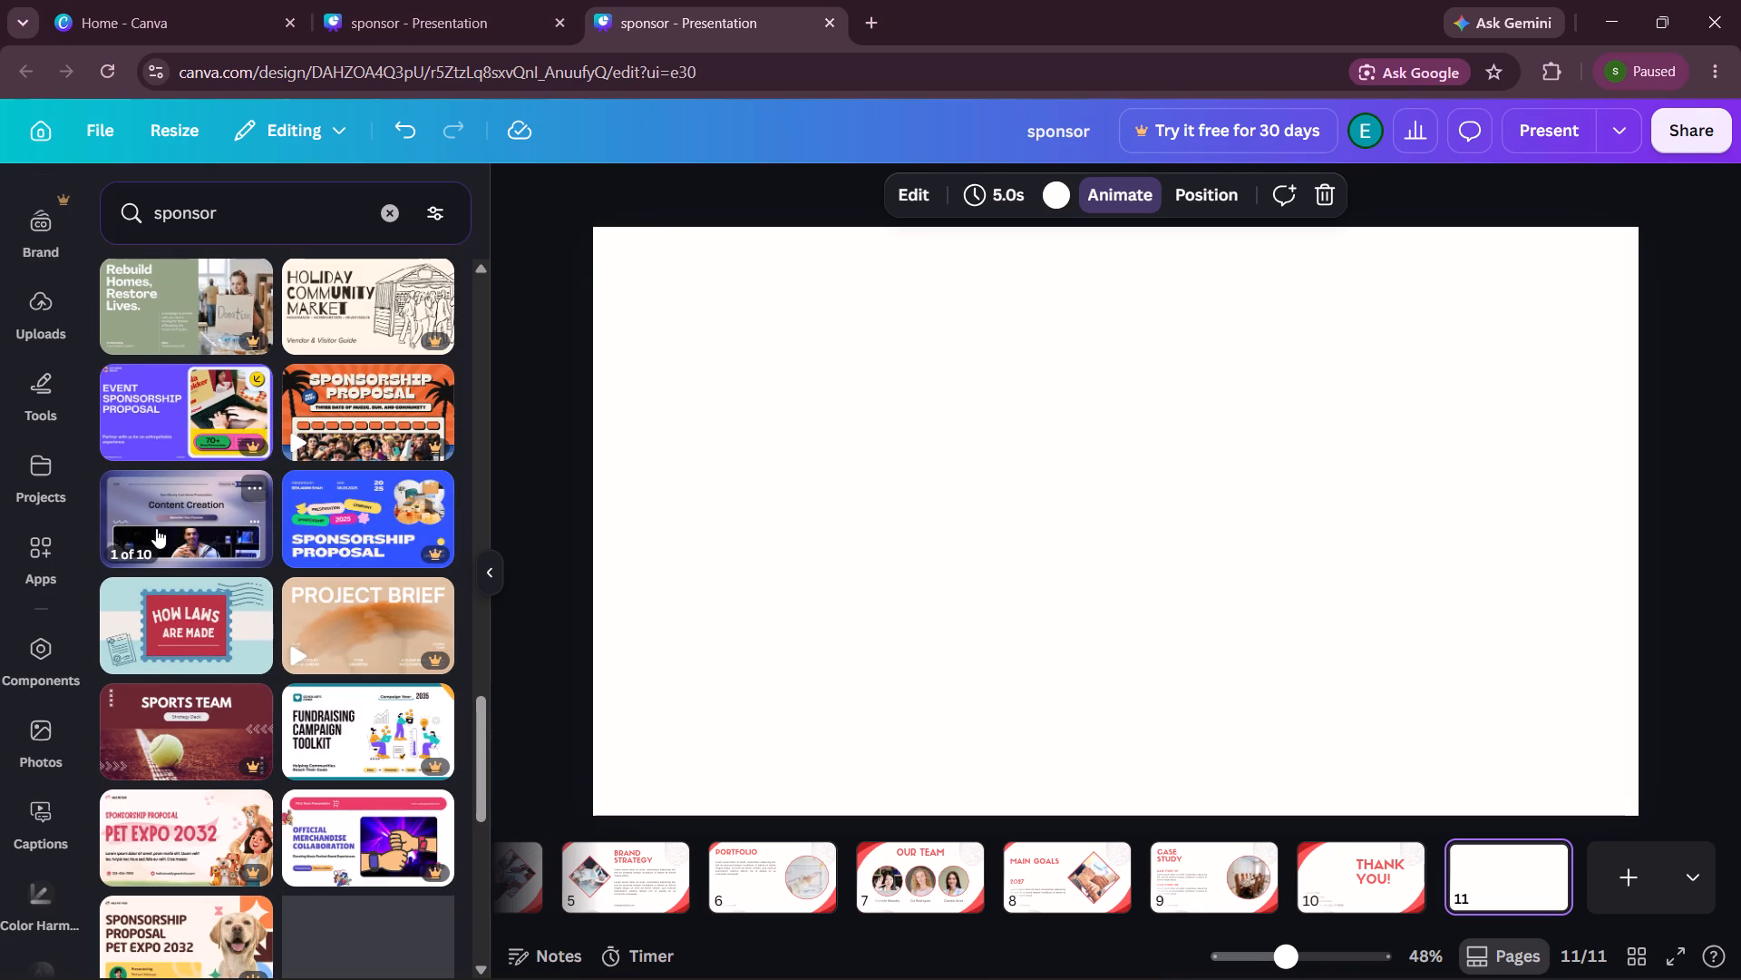
{"action": "scroll", "coordinate": [211, 528], "scroll_direction": "down", "scroll_amount": 2}
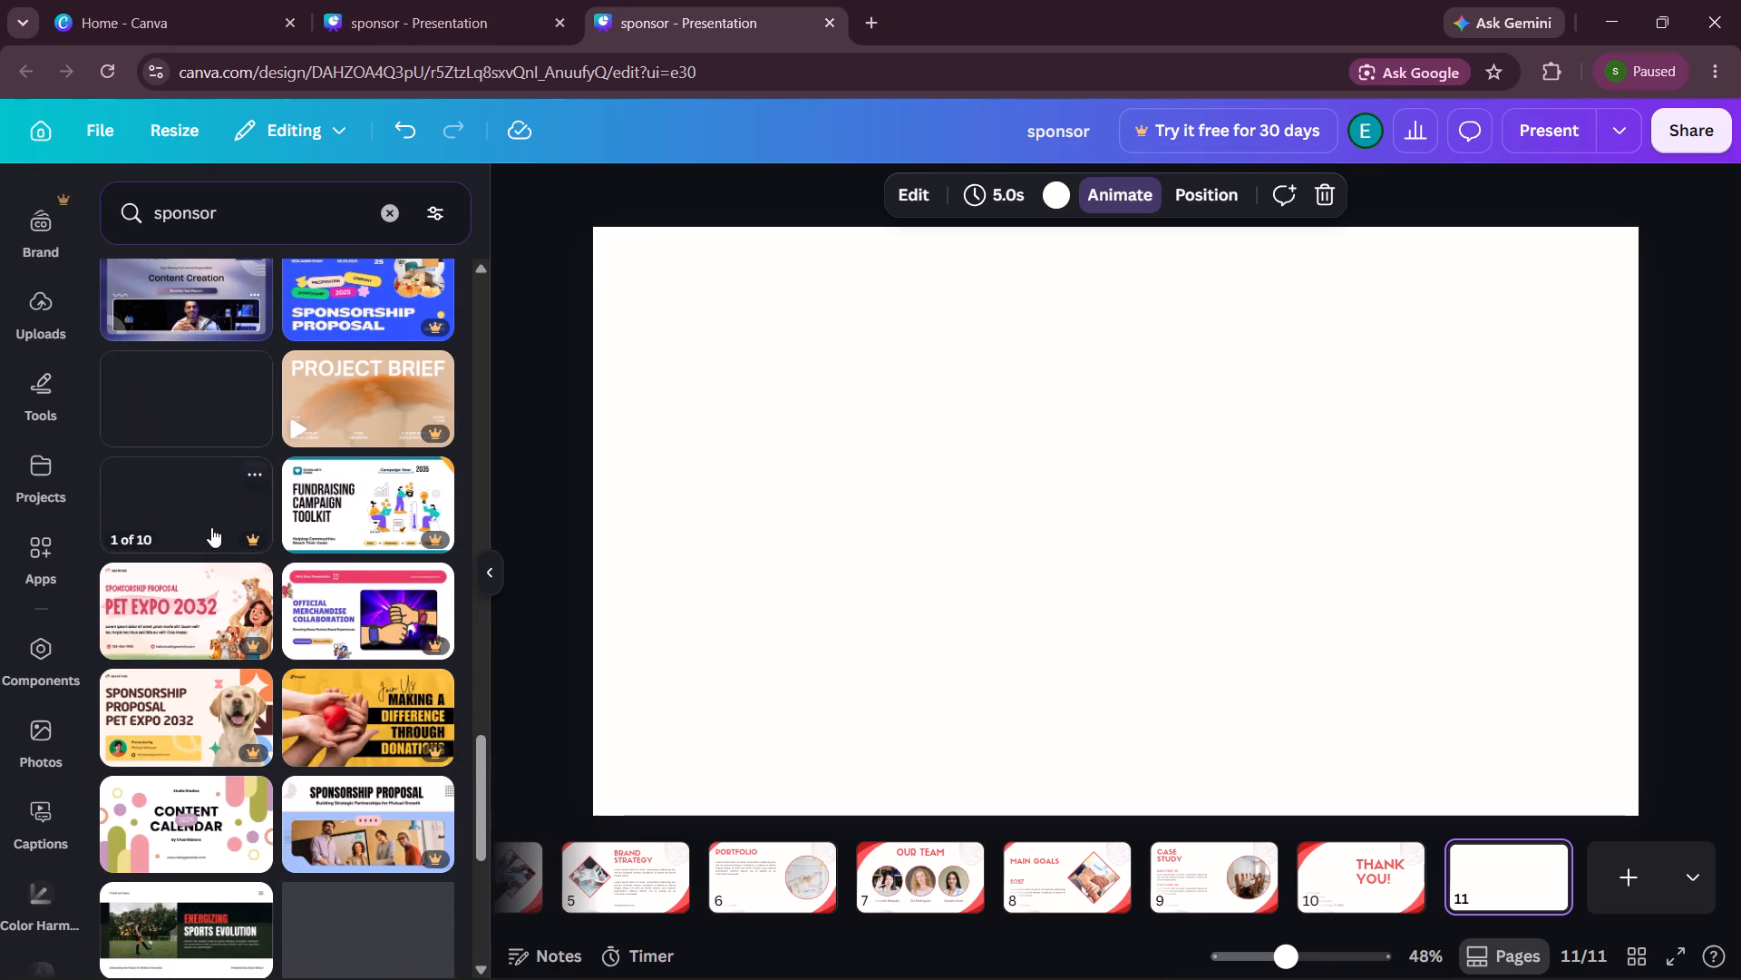
{"action": "scroll", "coordinate": [211, 527], "scroll_direction": "down", "scroll_amount": 2}
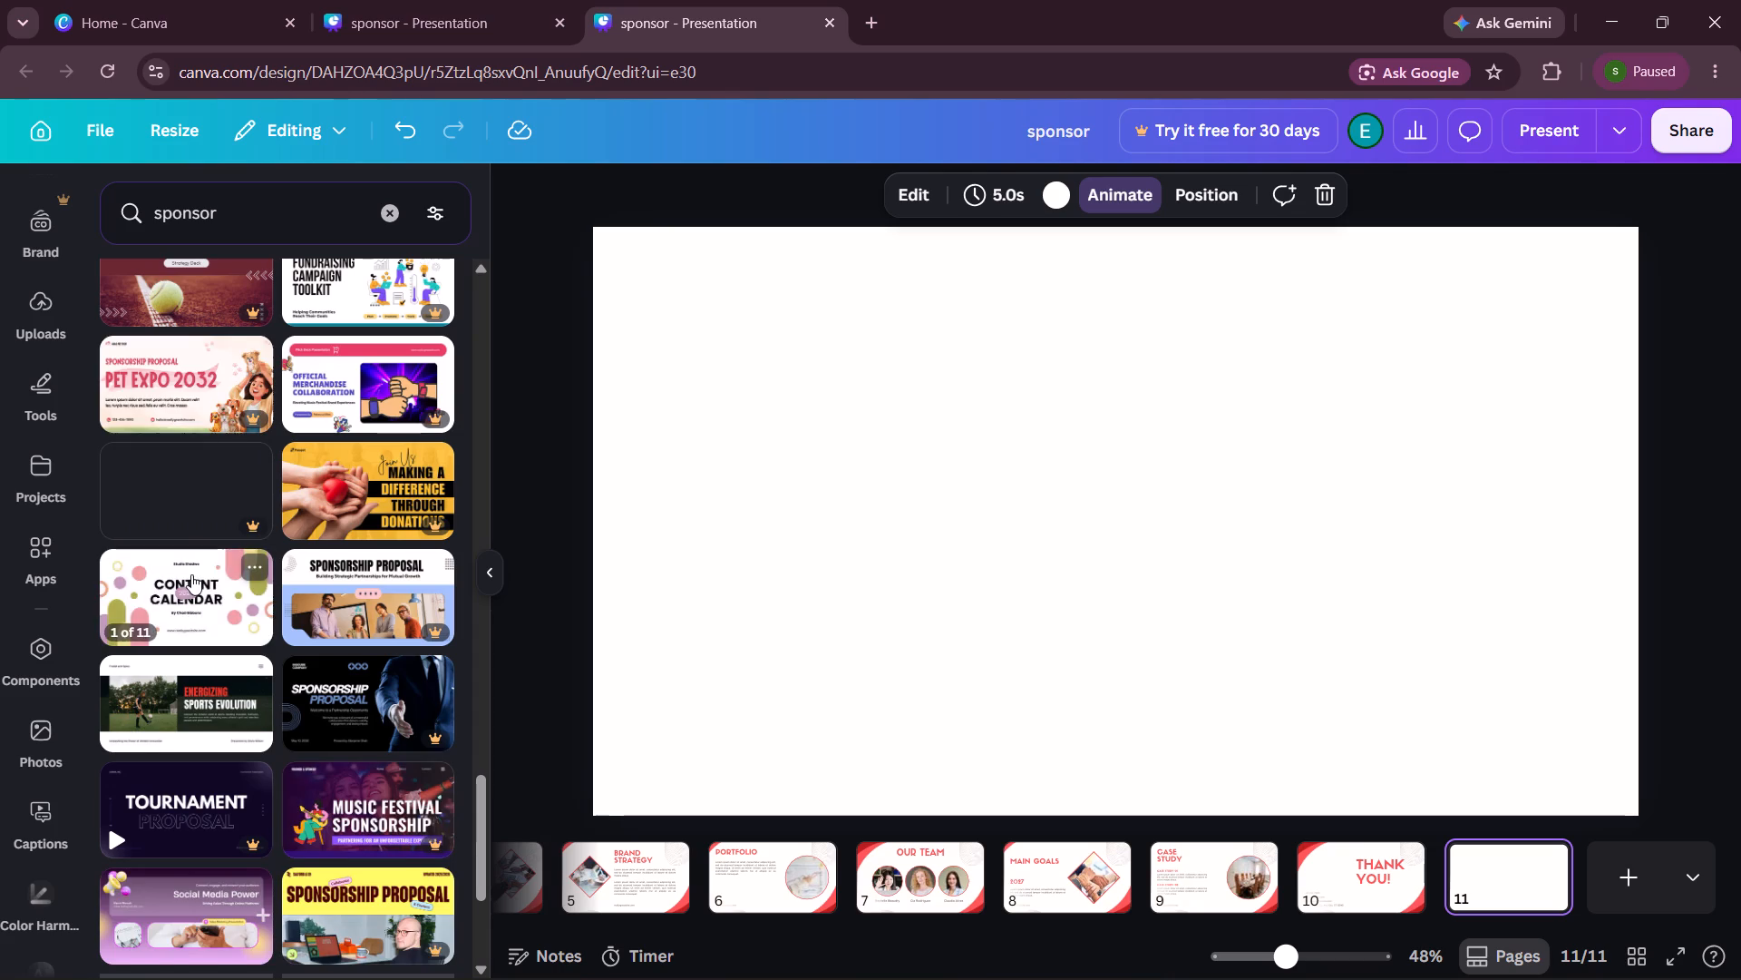
{"action": "scroll", "coordinate": [191, 577], "scroll_direction": "down", "scroll_amount": 4}
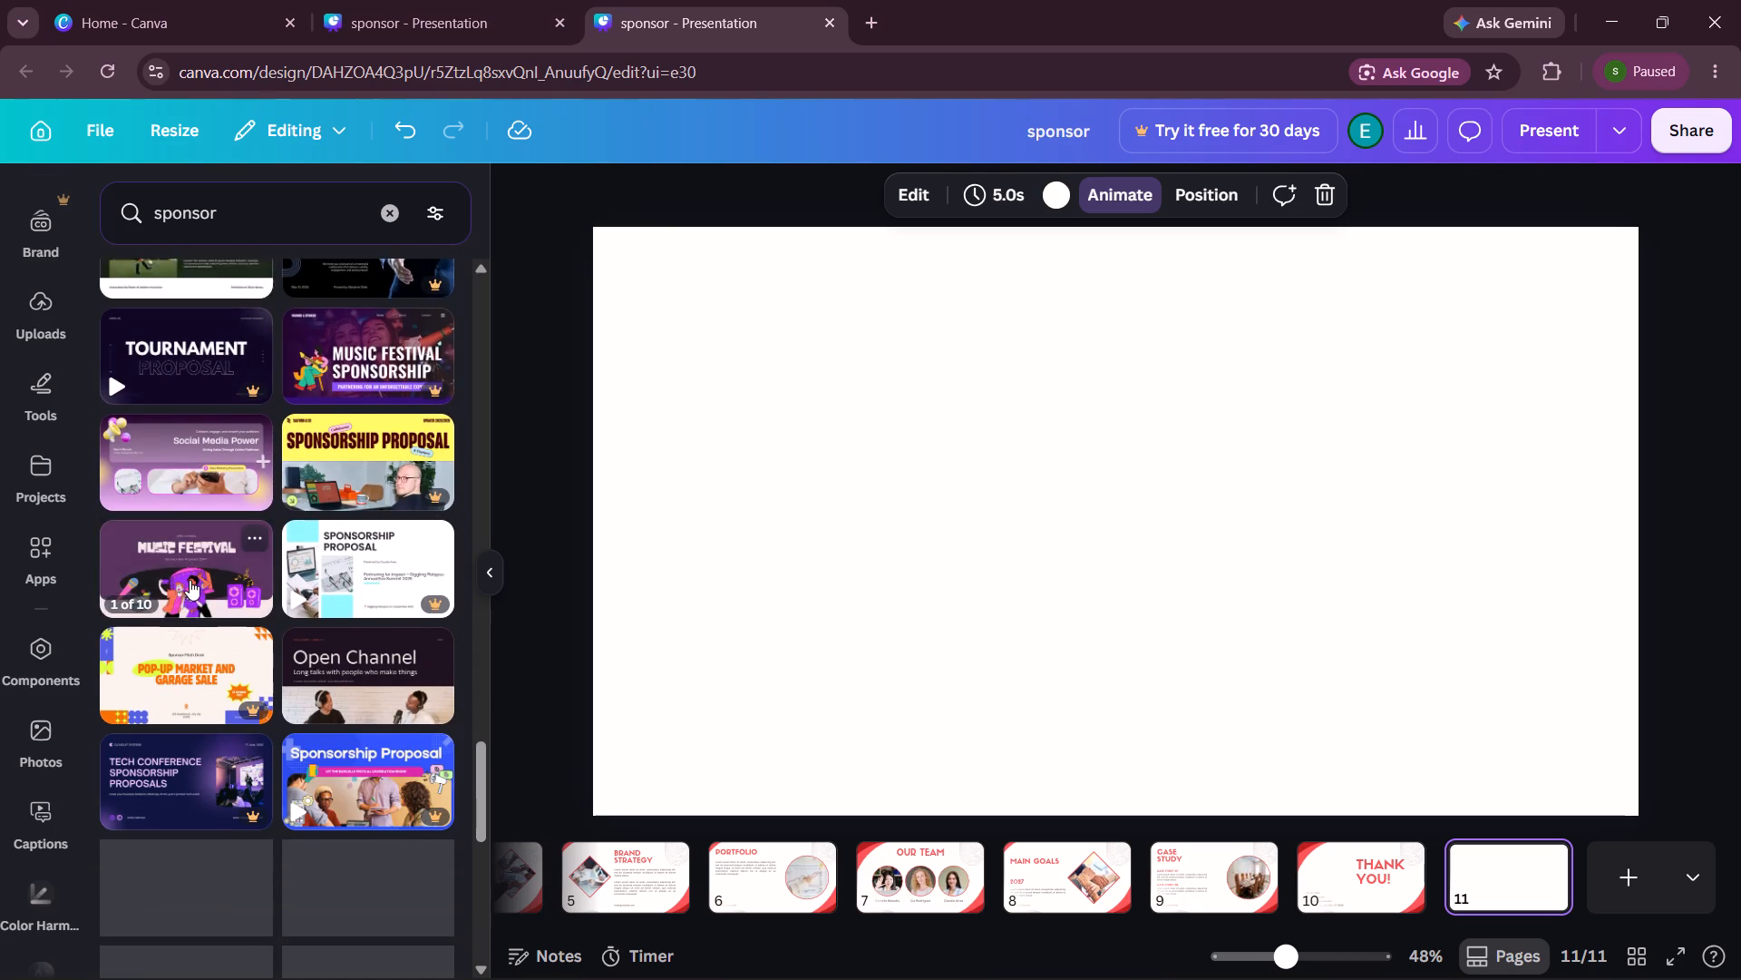
{"action": "scroll", "coordinate": [190, 580], "scroll_direction": "down", "scroll_amount": 4}
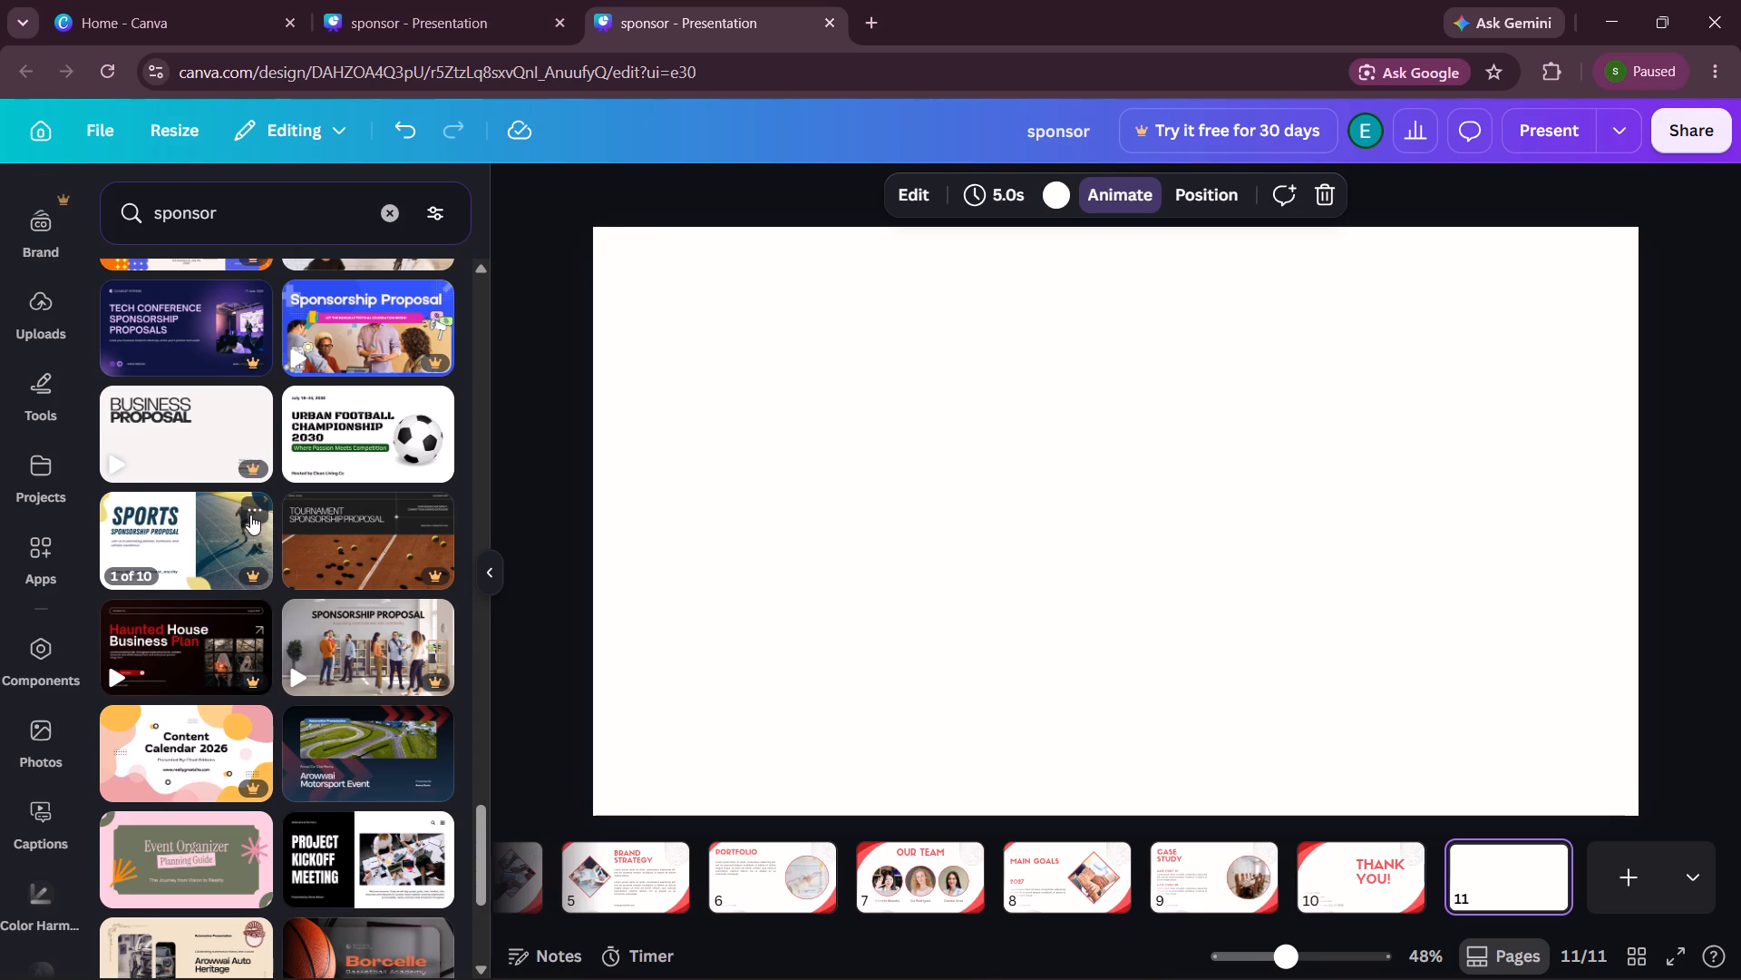
{"action": "scroll", "coordinate": [259, 486], "scroll_direction": "down", "scroll_amount": 2}
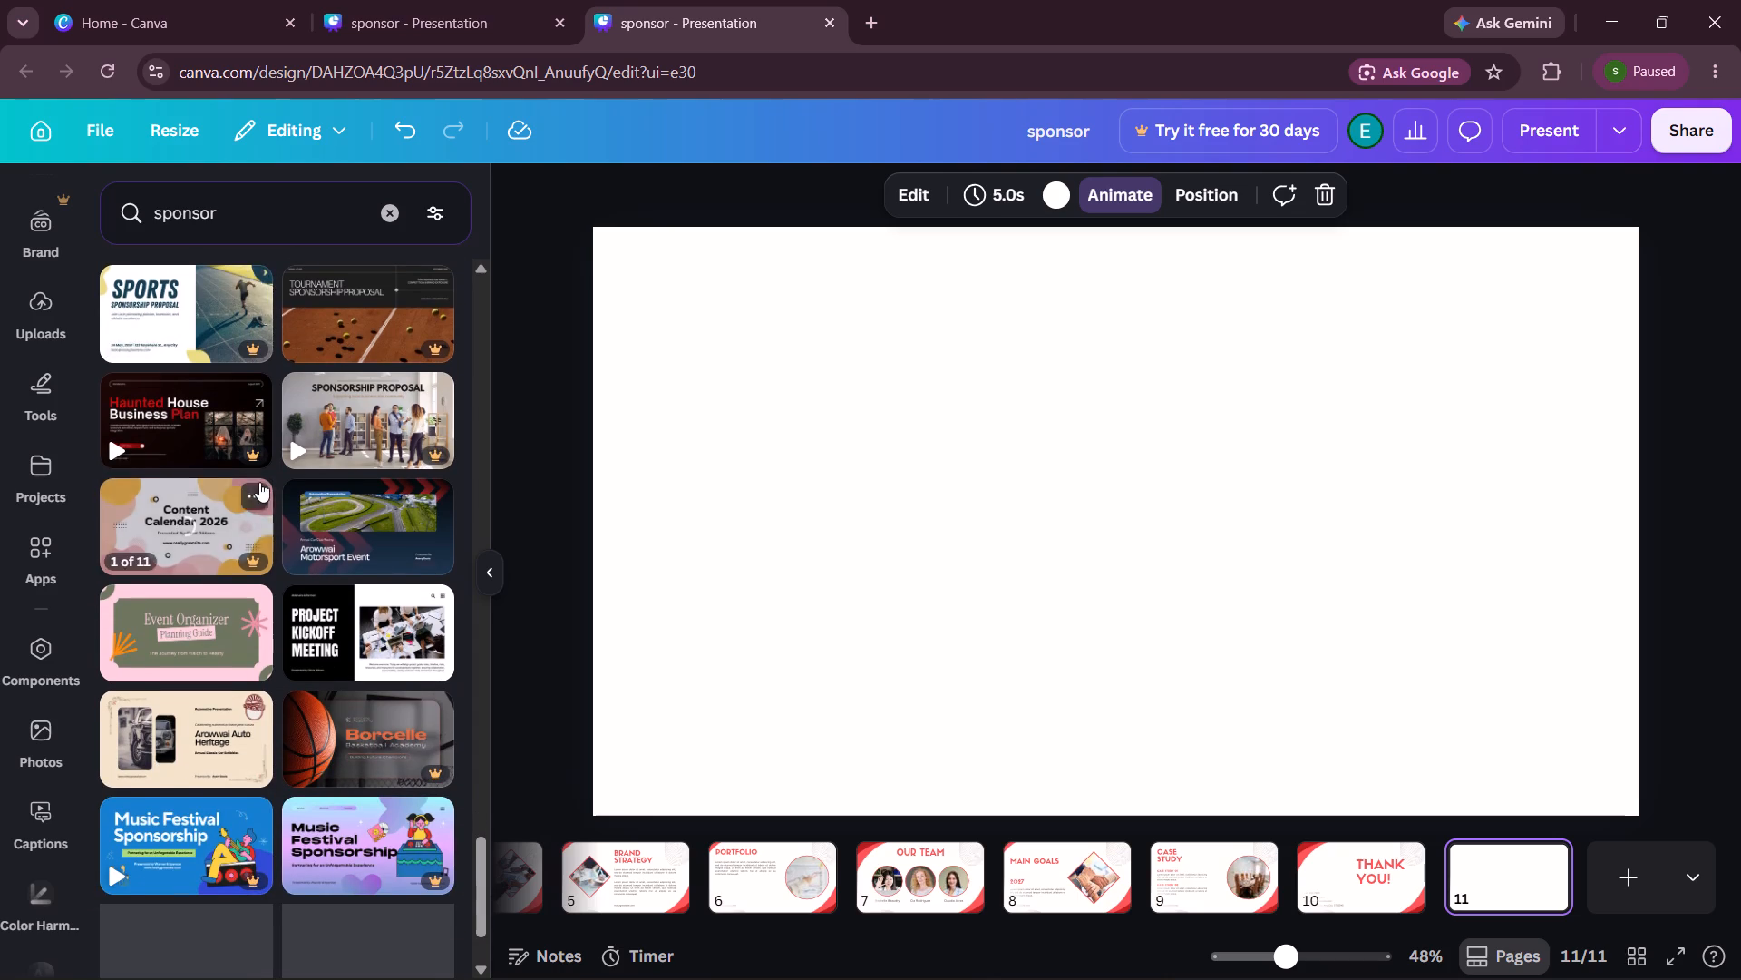
{"action": "scroll", "coordinate": [259, 482], "scroll_direction": "down", "scroll_amount": 6}
{"action": "scroll", "coordinate": [216, 511], "scroll_direction": "up", "scroll_amount": 1}
{"action": "scroll", "coordinate": [216, 511], "scroll_direction": "down", "scroll_amount": 1}
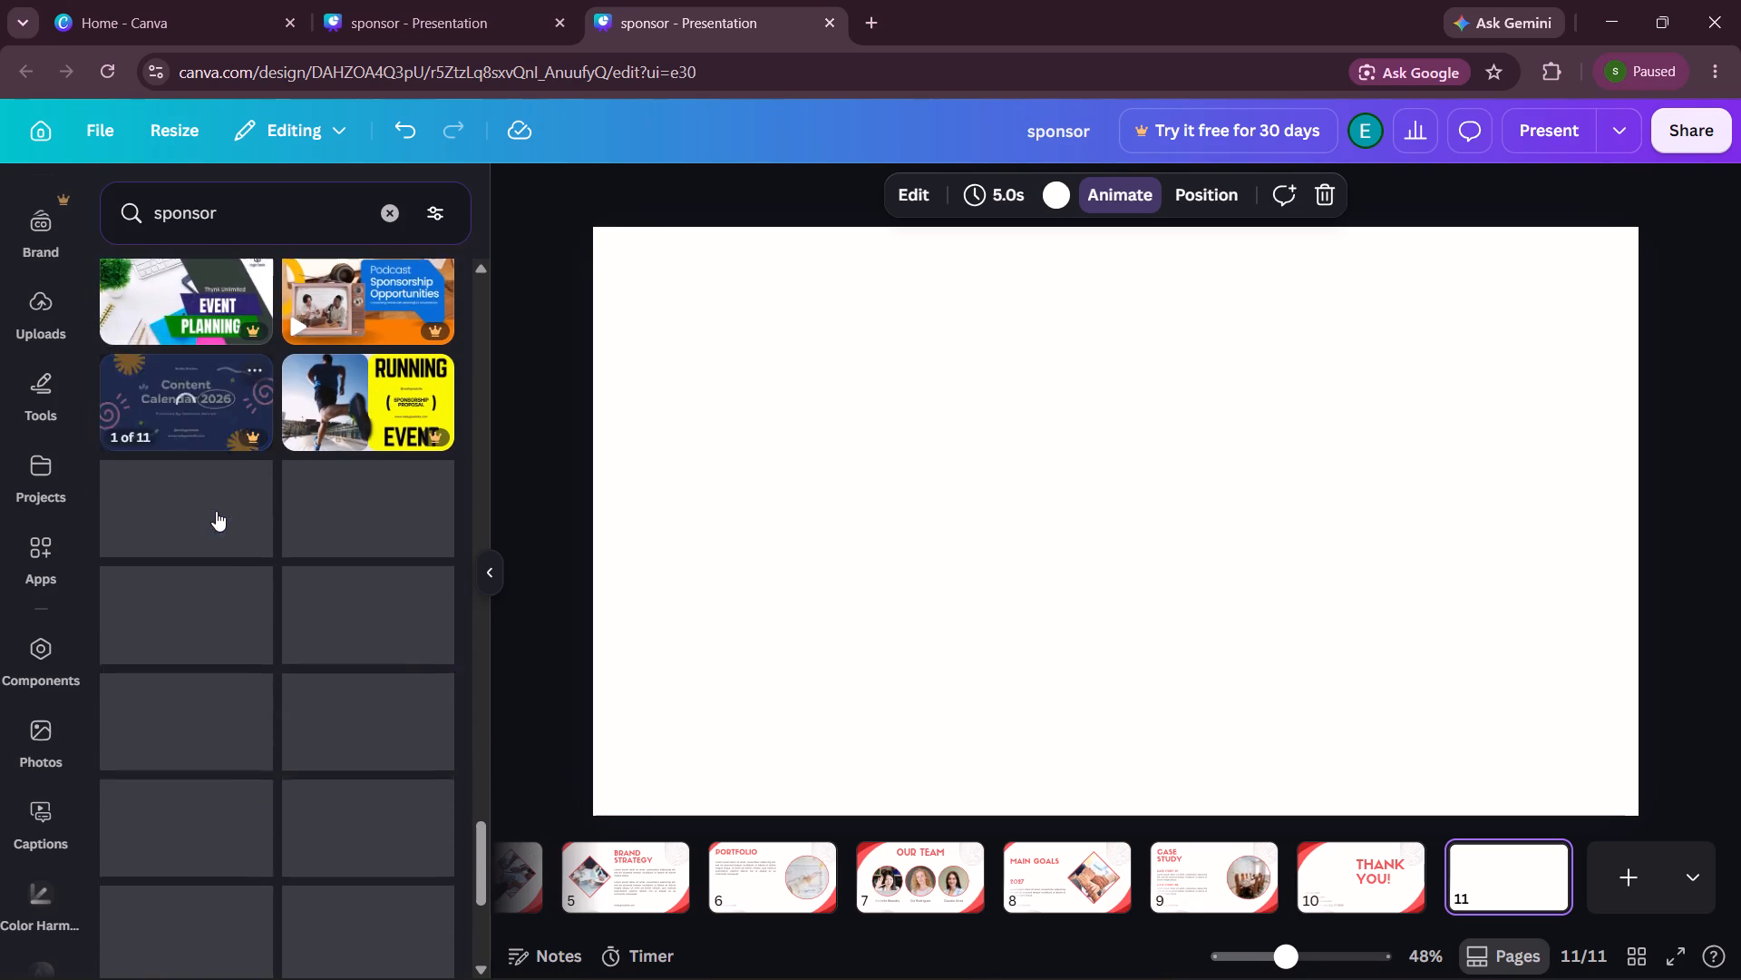
{"action": "scroll", "coordinate": [216, 511], "scroll_direction": "down", "scroll_amount": 3}
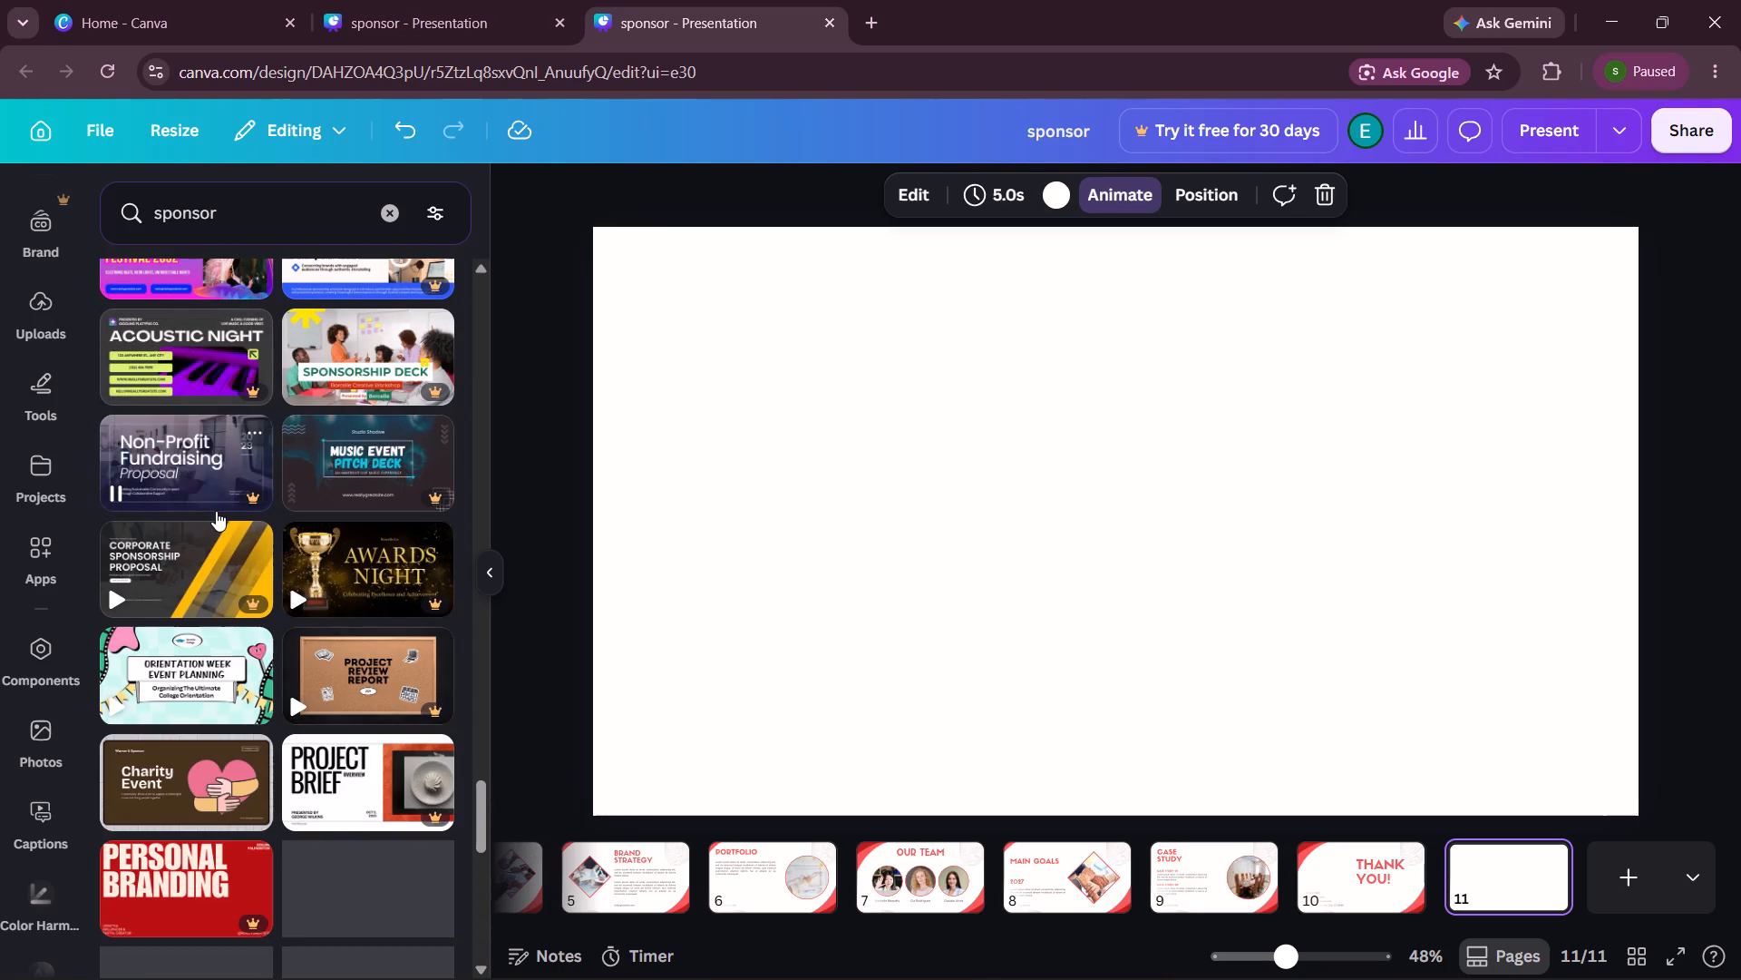
{"action": "scroll", "coordinate": [216, 511], "scroll_direction": "up", "scroll_amount": 8}
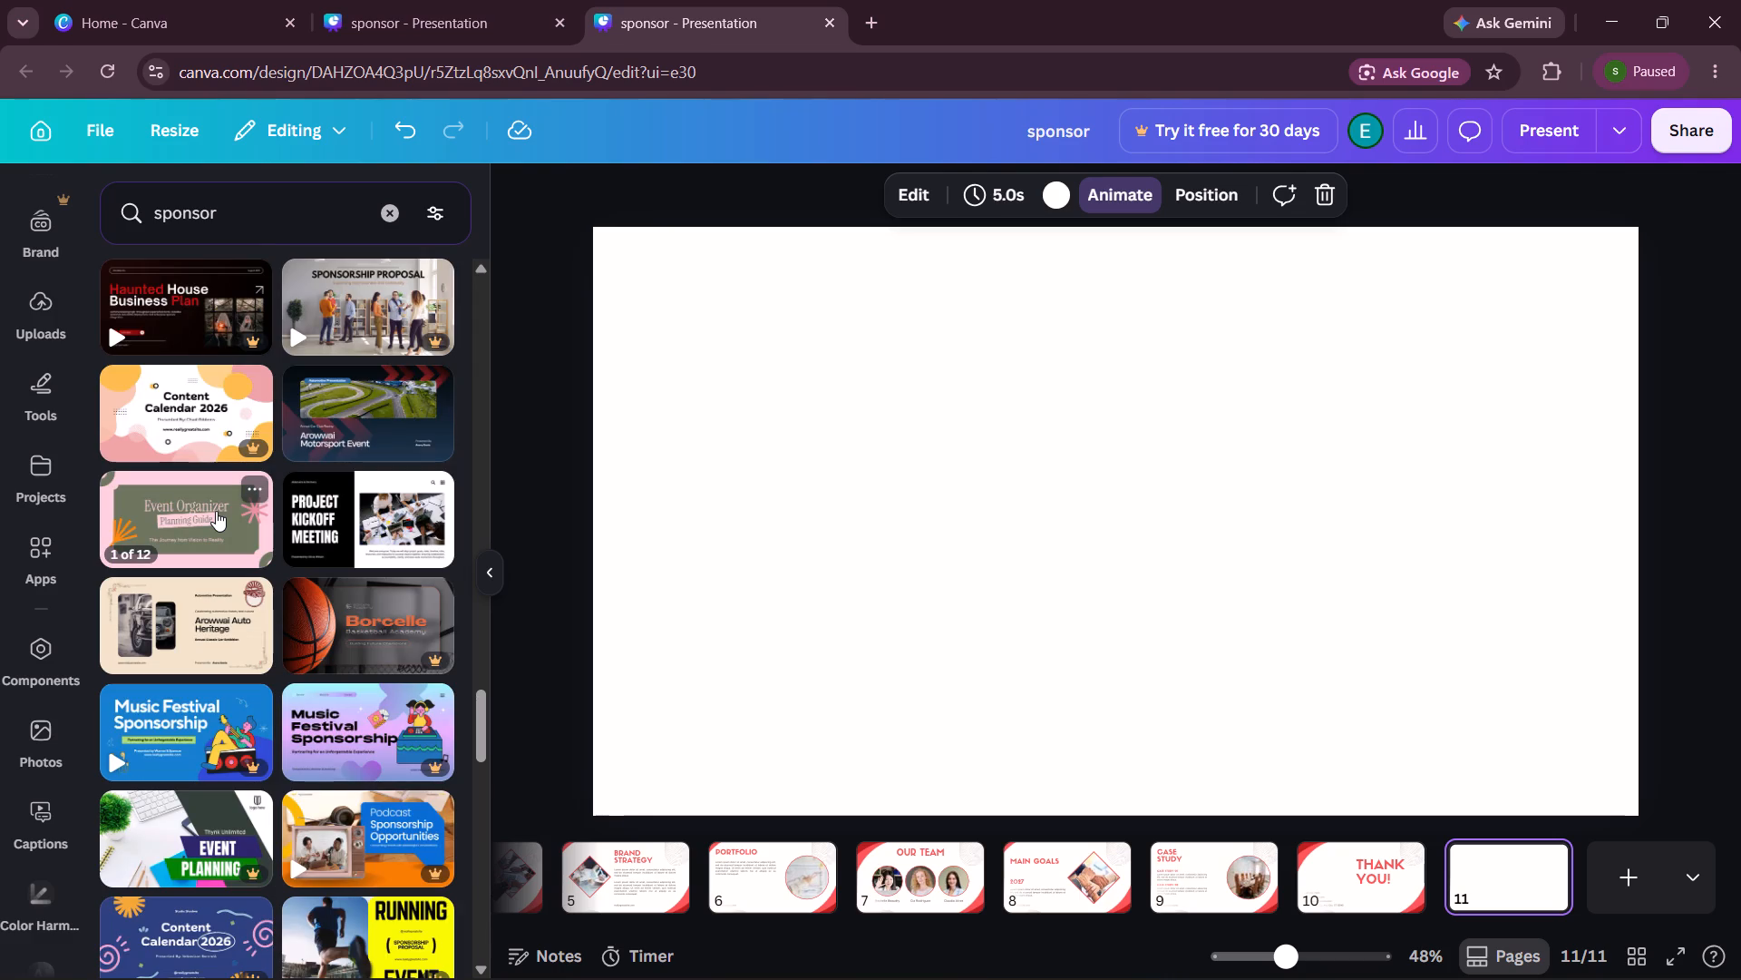
{"action": "scroll", "coordinate": [216, 511], "scroll_direction": "up", "scroll_amount": 6}
{"action": "scroll", "coordinate": [216, 511], "scroll_direction": "down", "scroll_amount": 1}
{"action": "scroll", "coordinate": [216, 511], "scroll_direction": "up", "scroll_amount": 1}
{"action": "scroll", "coordinate": [216, 511], "scroll_direction": "down", "scroll_amount": 1}
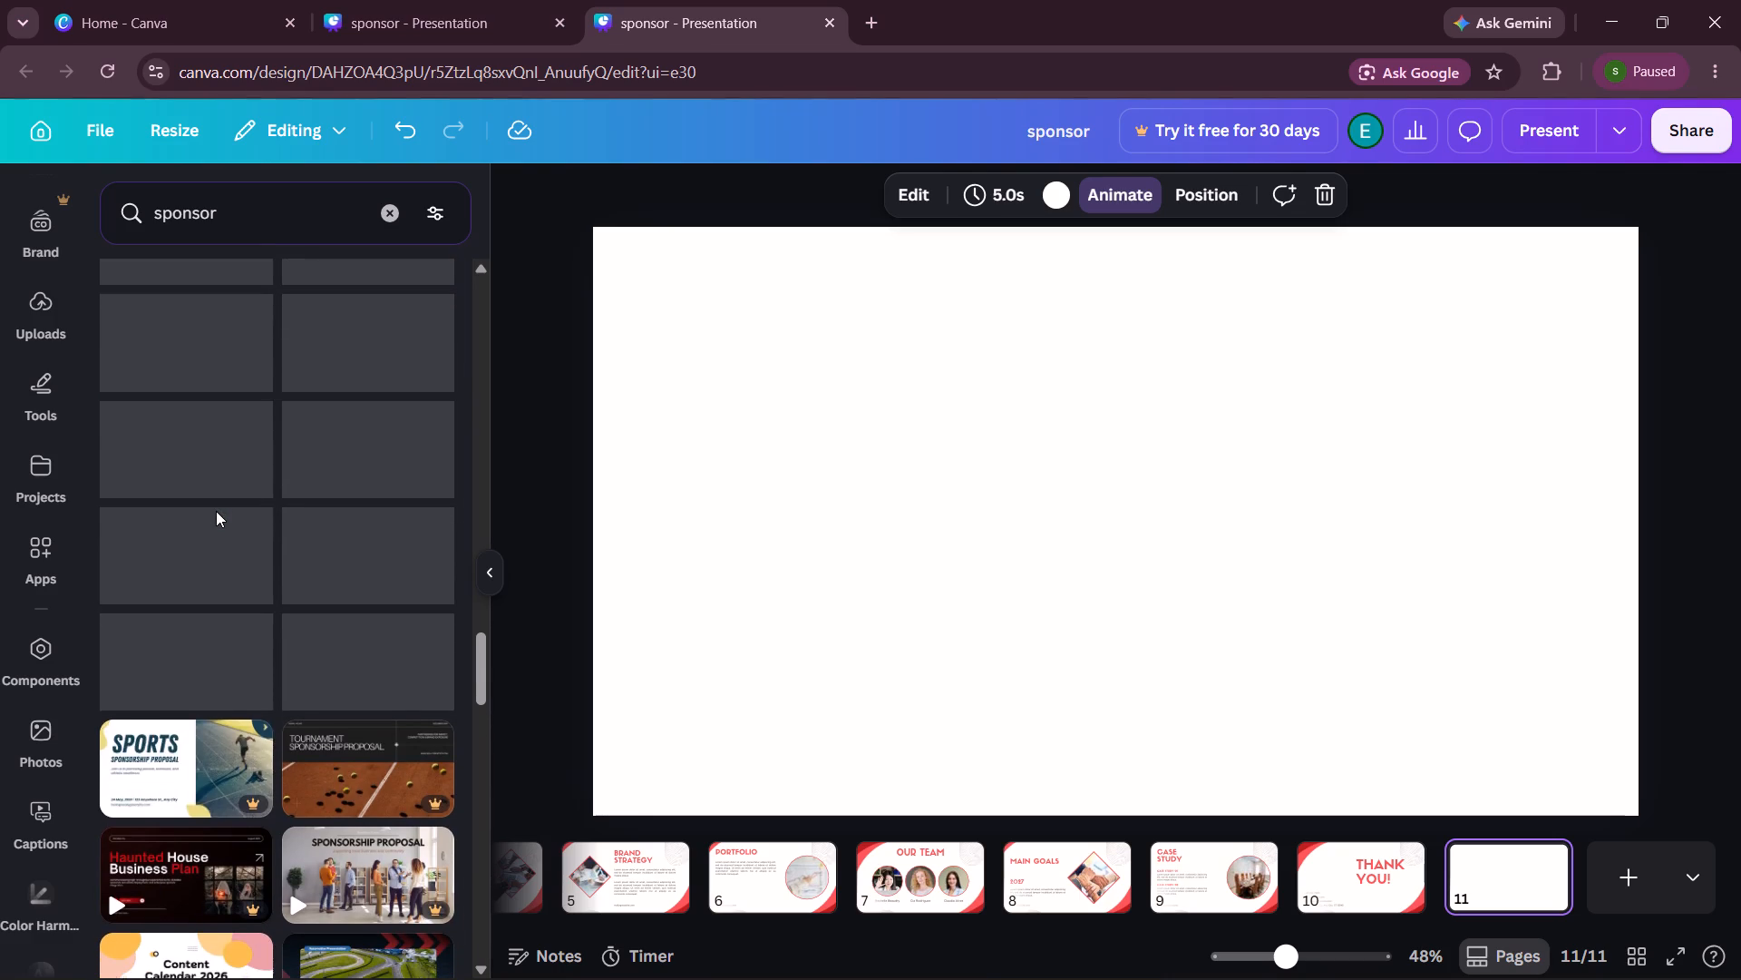
{"action": "scroll", "coordinate": [216, 511], "scroll_direction": "up", "scroll_amount": 13}
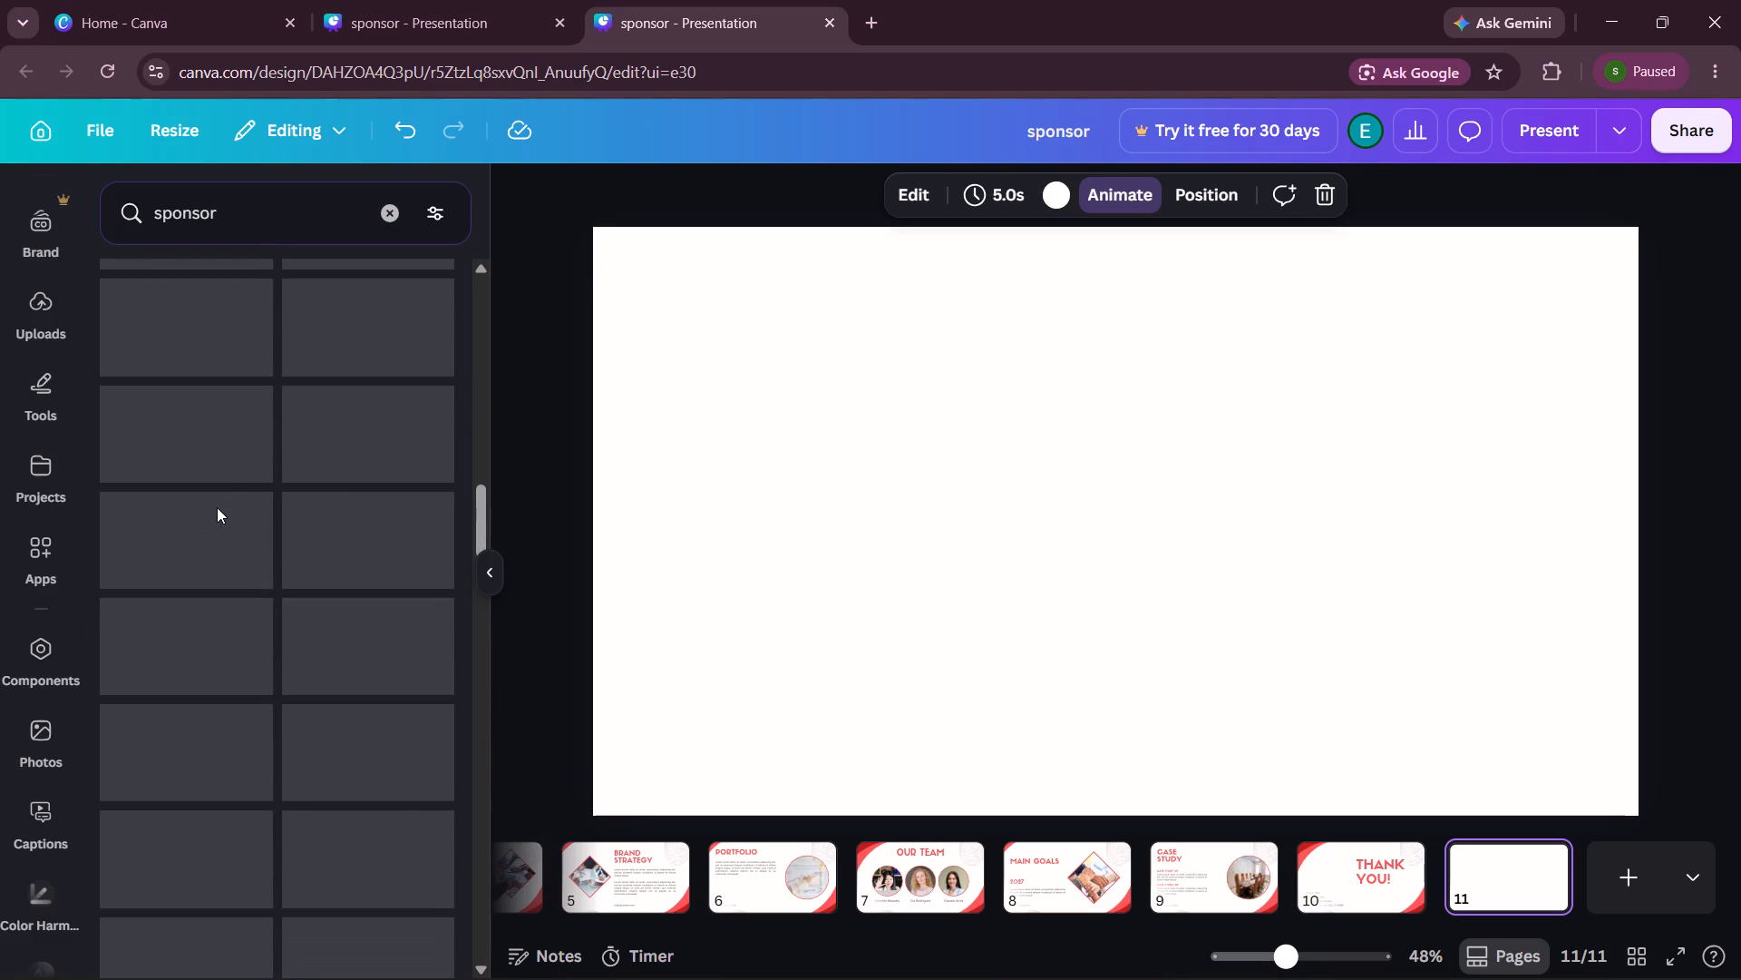
{"action": "scroll", "coordinate": [245, 476], "scroll_direction": "up", "scroll_amount": 20}
{"action": "scroll", "coordinate": [245, 476], "scroll_direction": "up", "scroll_amount": 6}
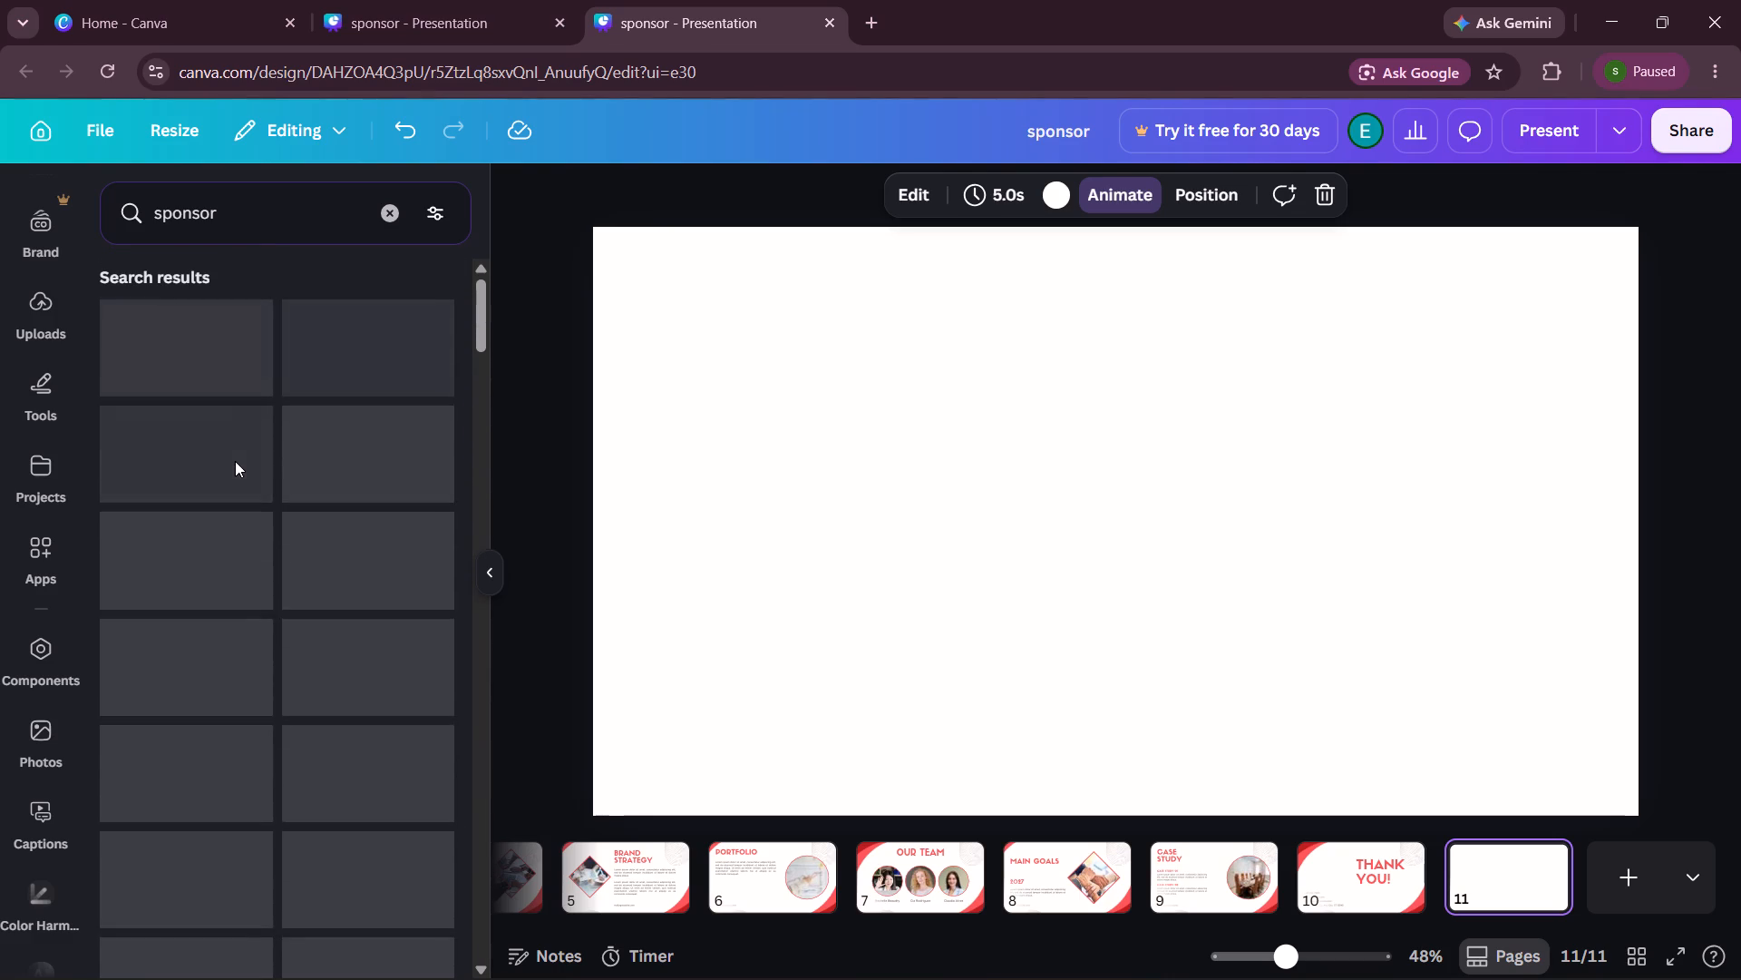
{"action": "scroll", "coordinate": [235, 461], "scroll_direction": "up", "scroll_amount": 2}
{"action": "scroll", "coordinate": [941, 888], "scroll_direction": "down", "scroll_amount": 9}
{"action": "scroll", "coordinate": [942, 879], "scroll_direction": "up", "scroll_amount": 9}
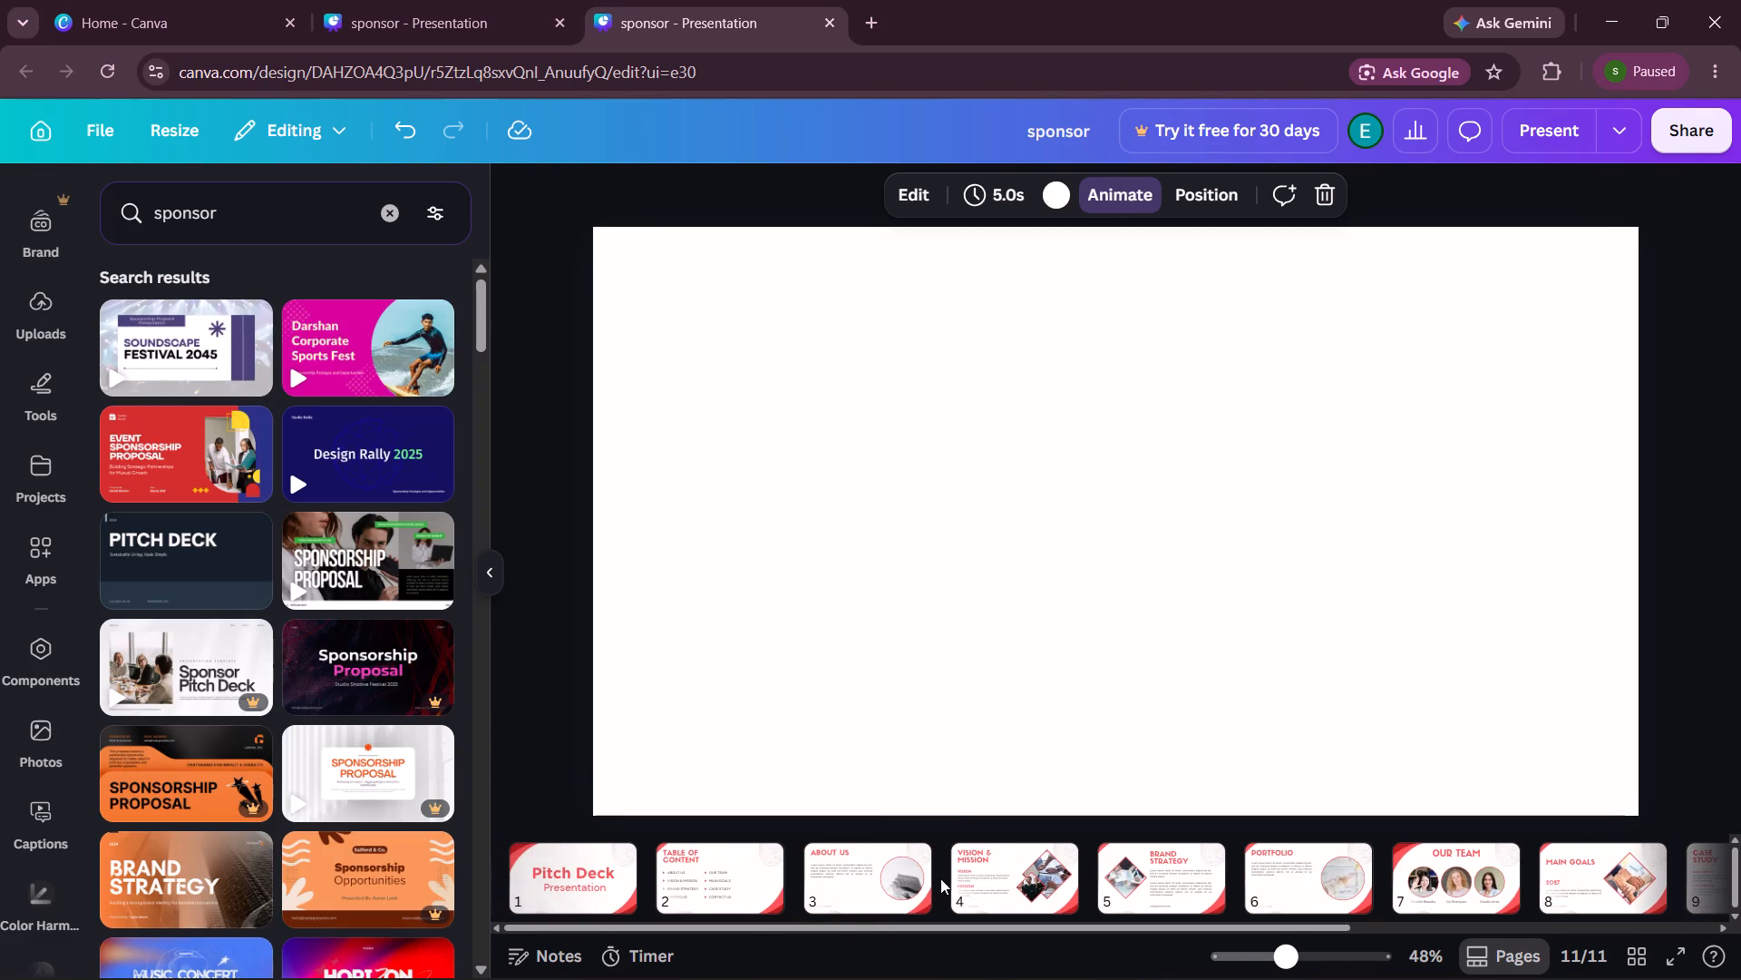
Go back to the pitch deck's title page.
{"action": "scroll", "coordinate": [940, 878], "scroll_direction": "up", "scroll_amount": 3}
{"action": "left_click", "coordinate": [588, 884]}
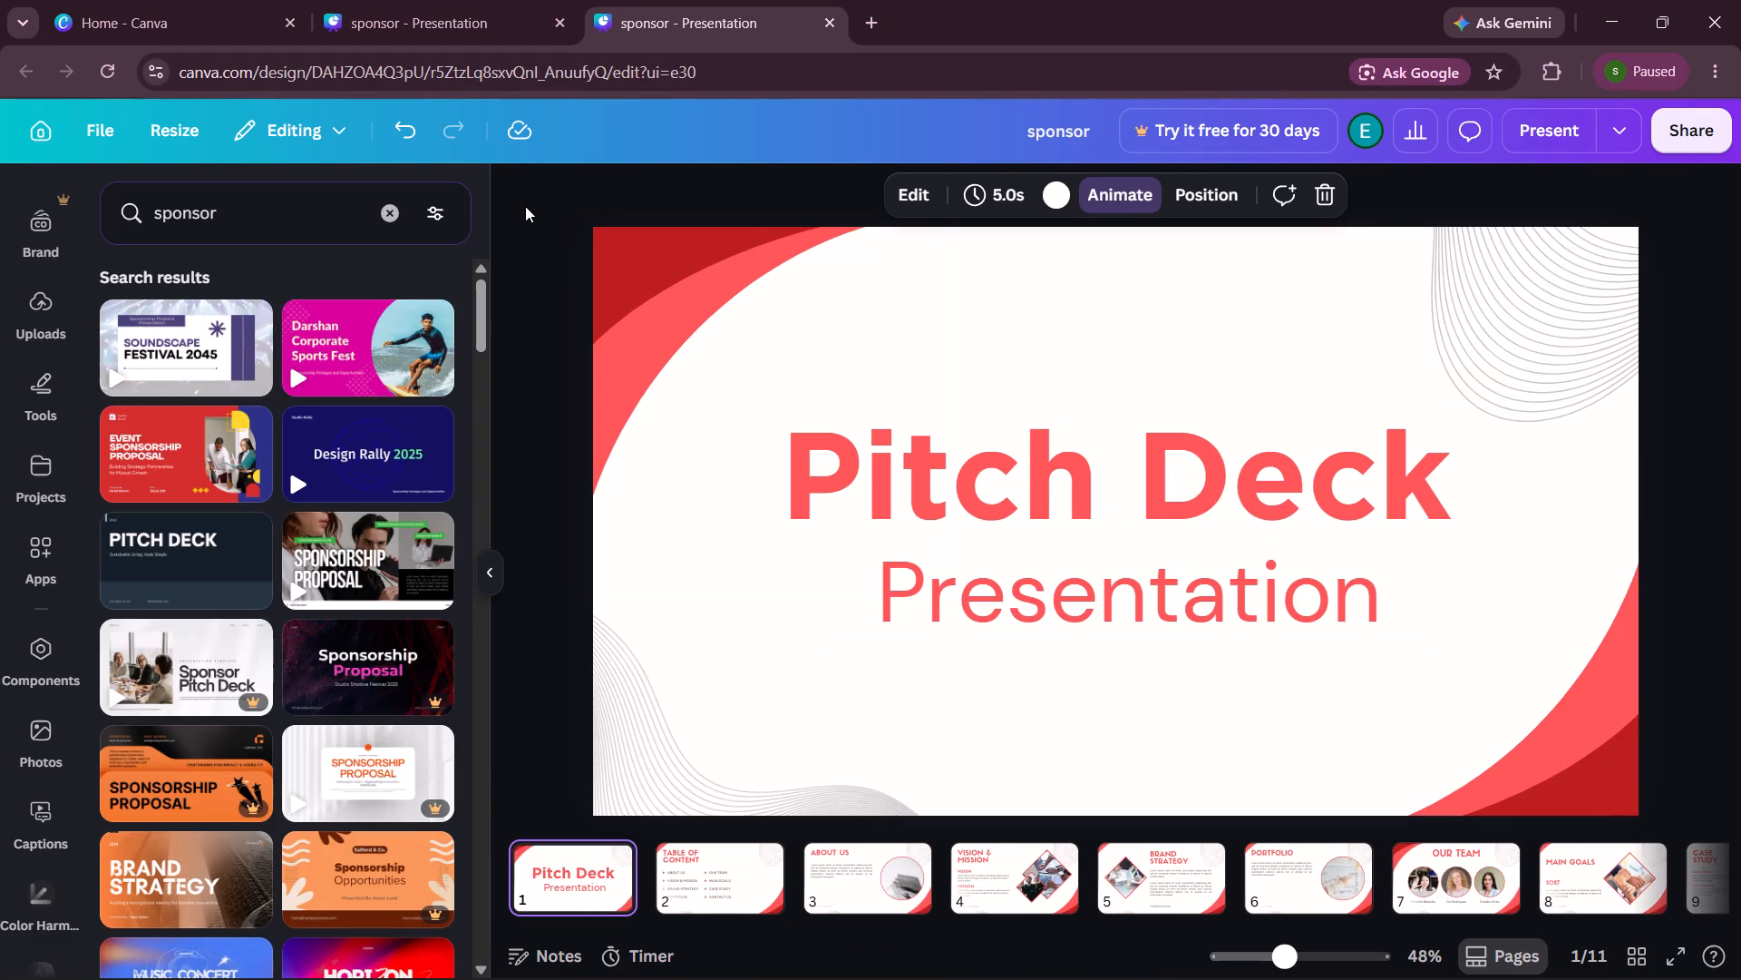
Capture a rectangular screenshot of the entire "Pitch Deck Presentation" title page with Snipping Tool.
{"action": "left_click", "coordinate": [1157, 683]}
{"action": "key", "text": "Print"}
{"action": "left_click_drag", "start_coordinate": [578, 228], "coordinate": [1643, 824]}
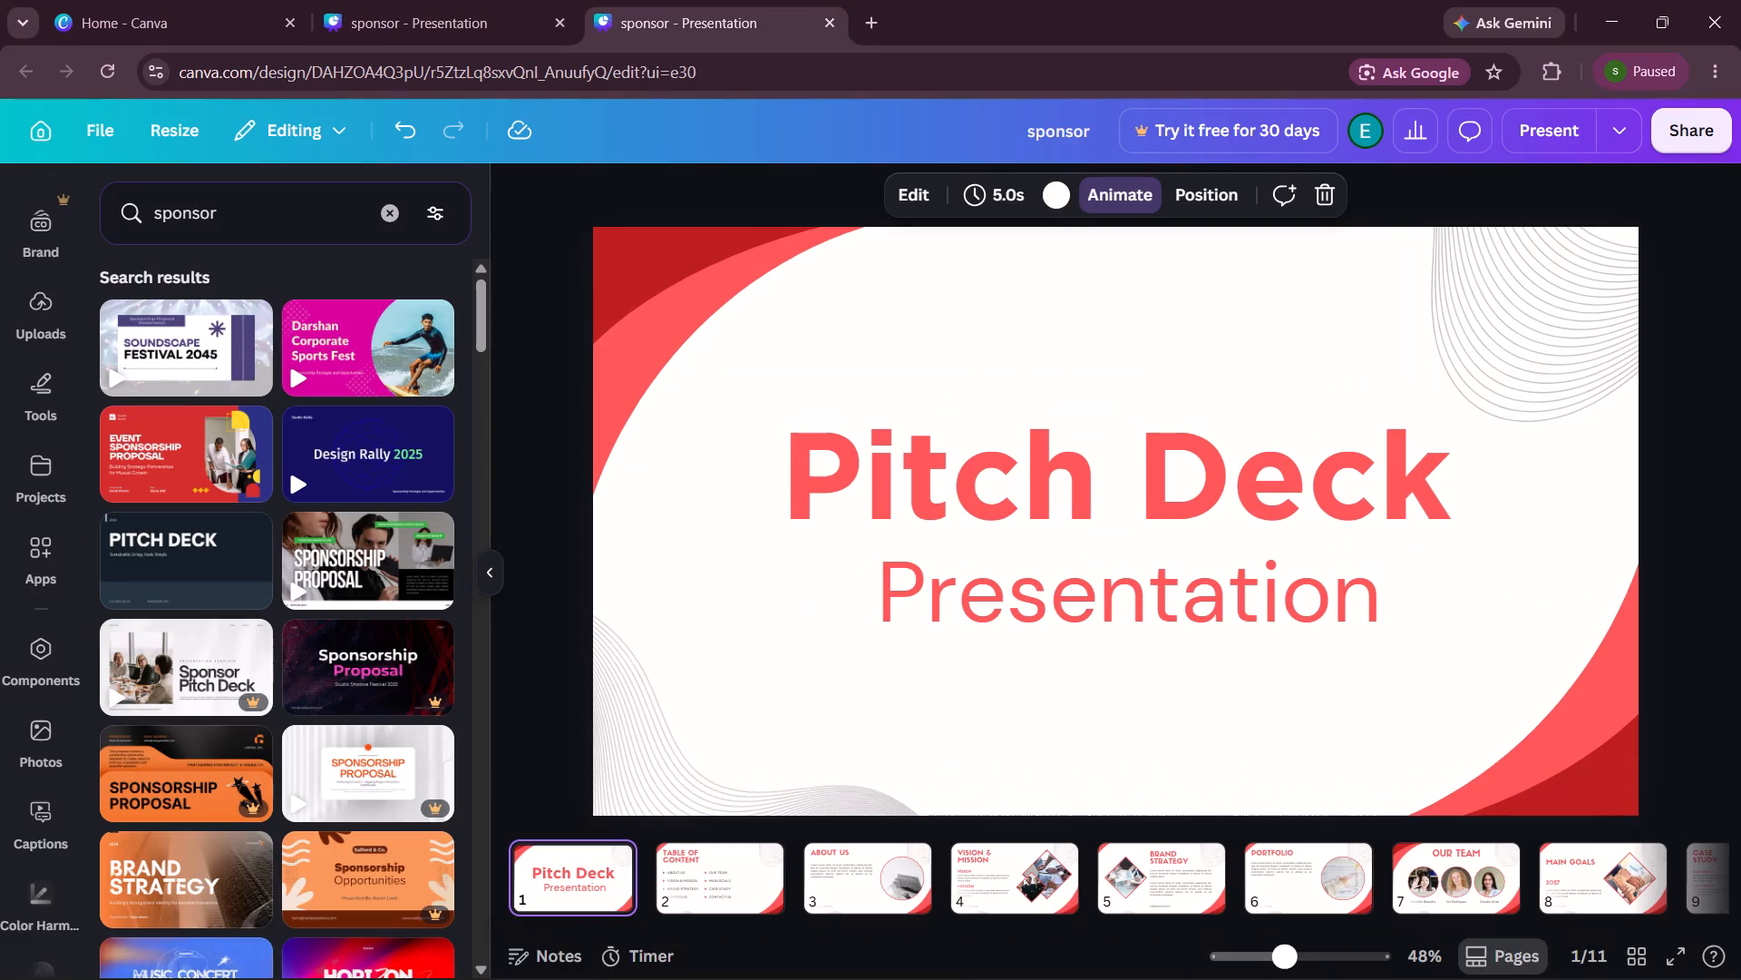
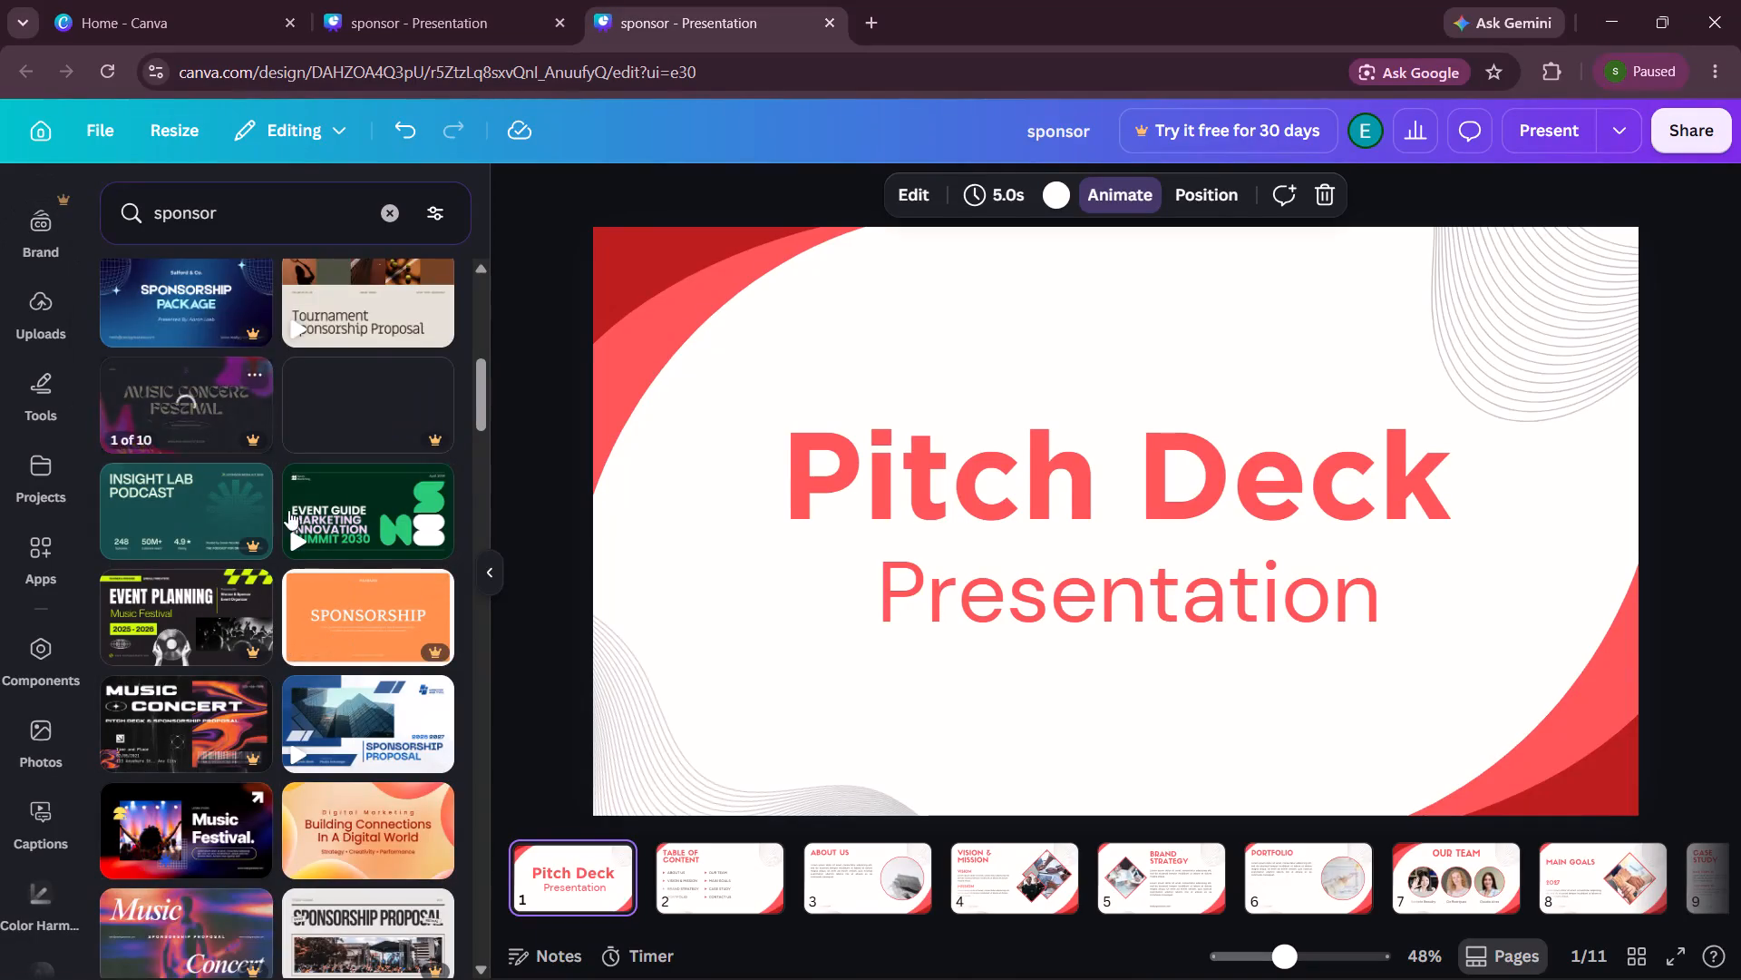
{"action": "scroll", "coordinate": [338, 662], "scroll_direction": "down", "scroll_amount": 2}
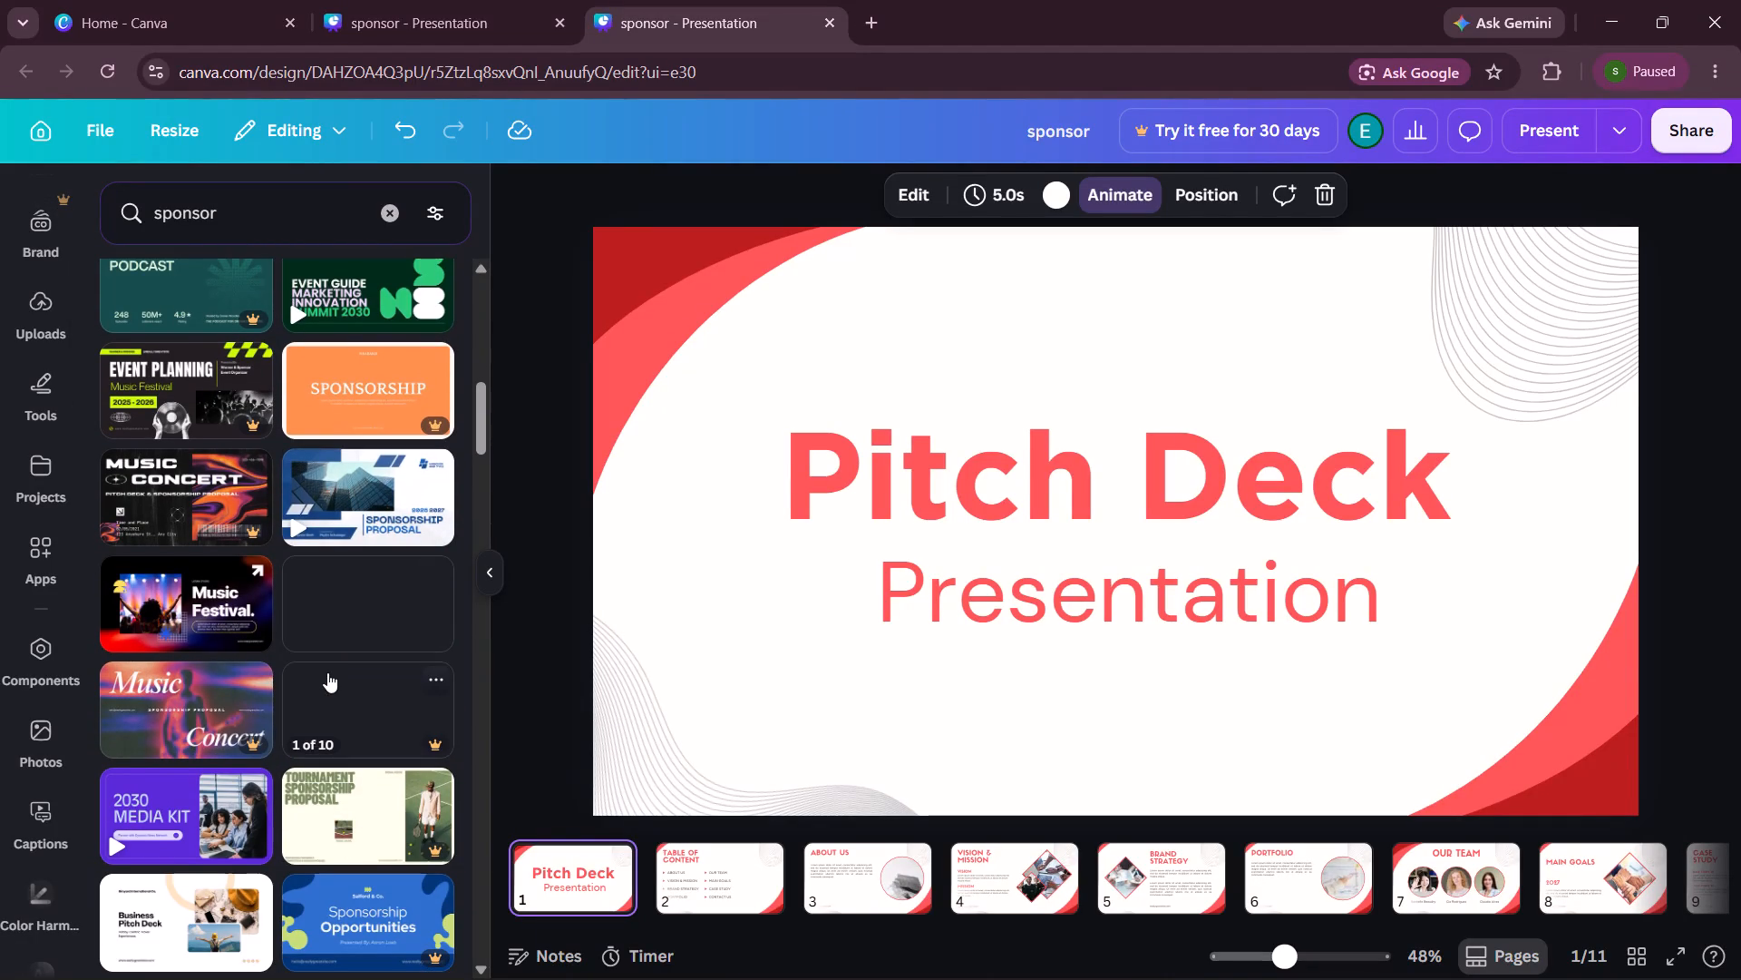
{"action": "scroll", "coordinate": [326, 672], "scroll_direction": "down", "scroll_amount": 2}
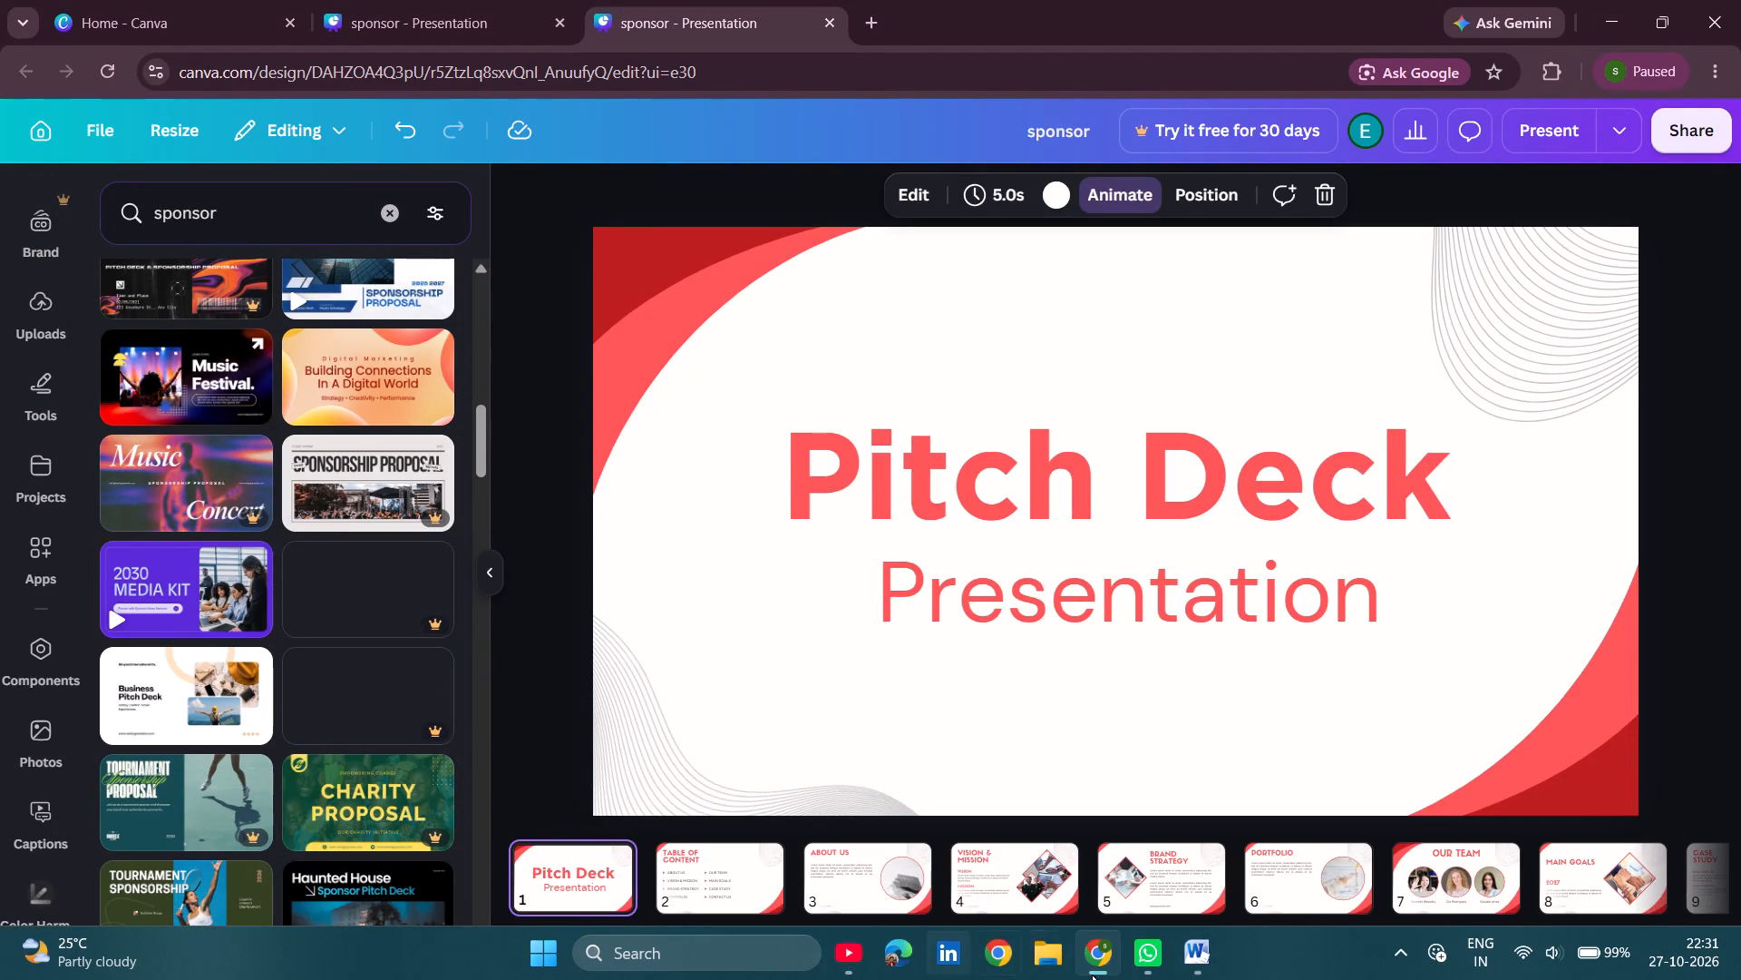
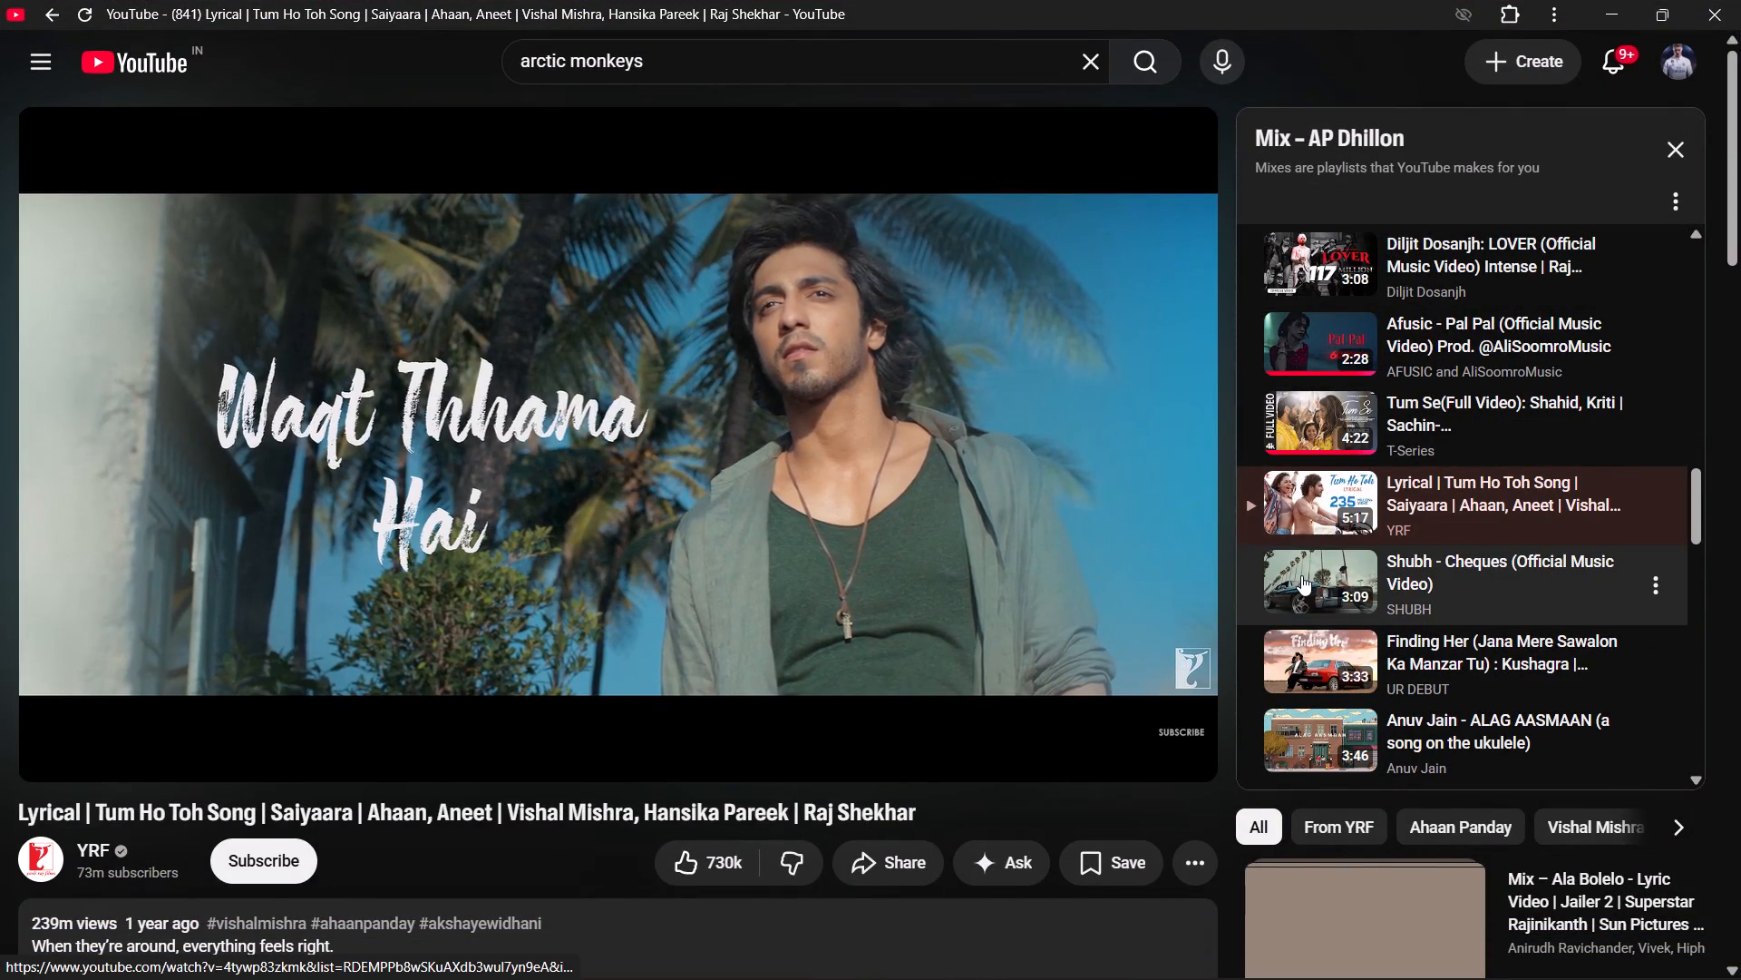
Look through the upcoming songs in the YouTube mix playlist "Mix – AP Dhillon".
{"action": "scroll", "coordinate": [1395, 507], "scroll_direction": "down", "scroll_amount": 3}
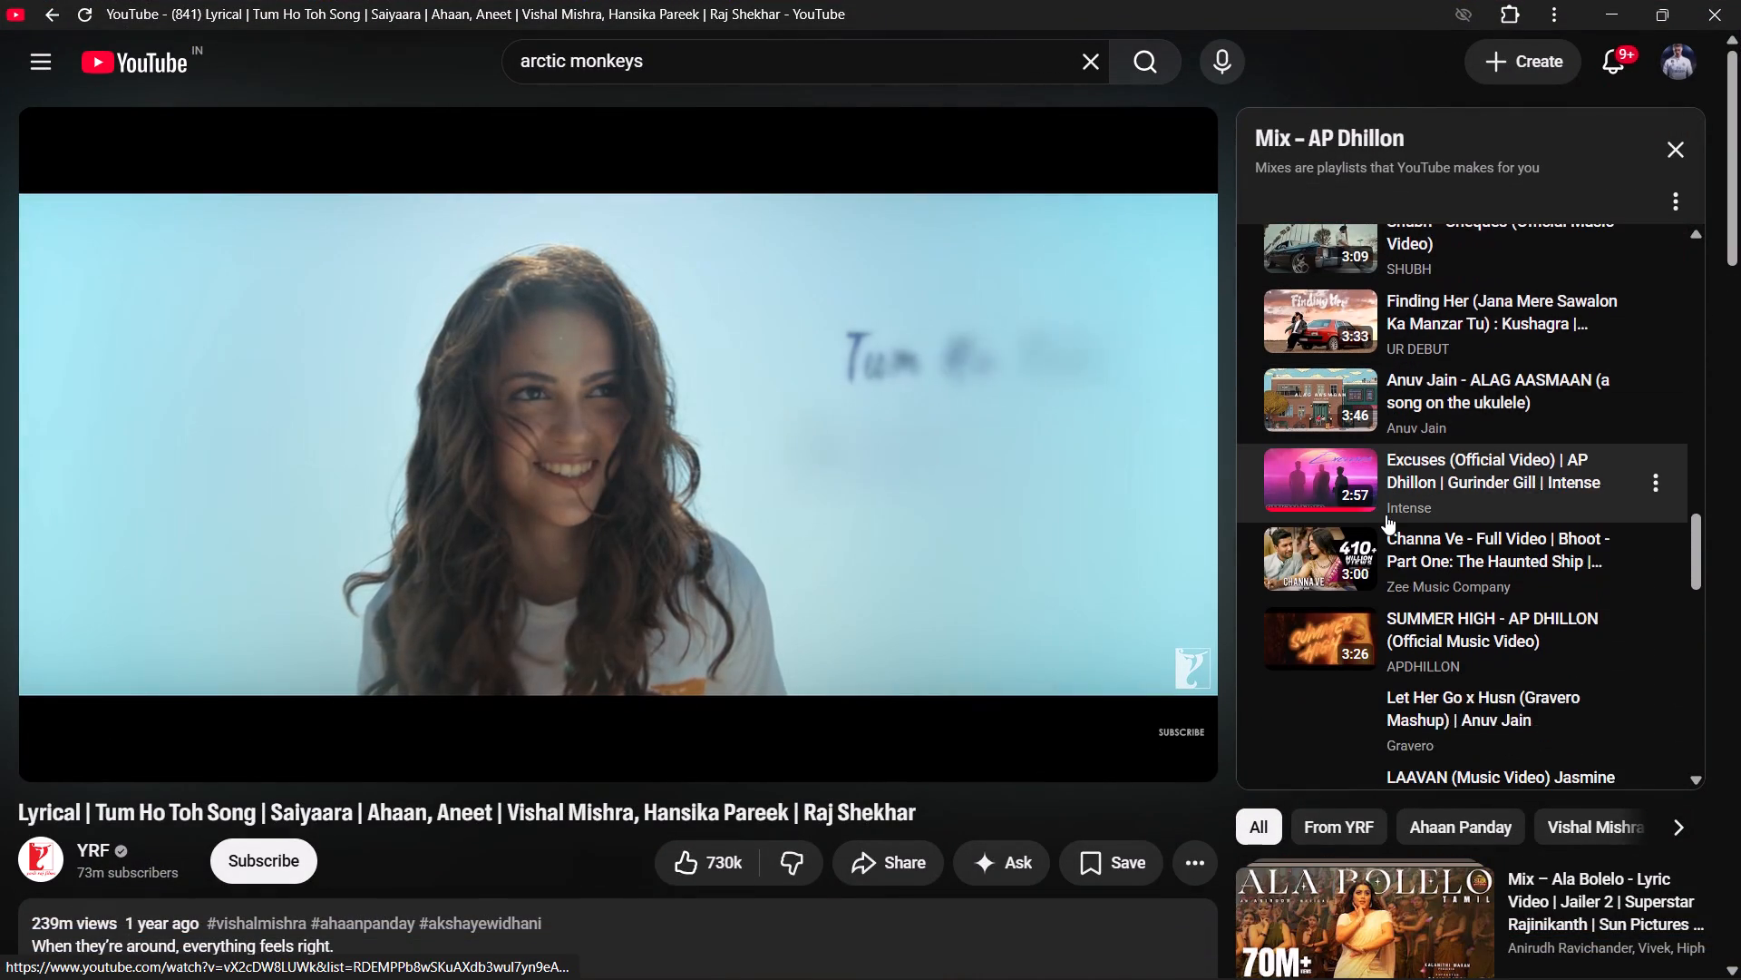
{"action": "scroll", "coordinate": [1386, 514], "scroll_direction": "down", "scroll_amount": 2}
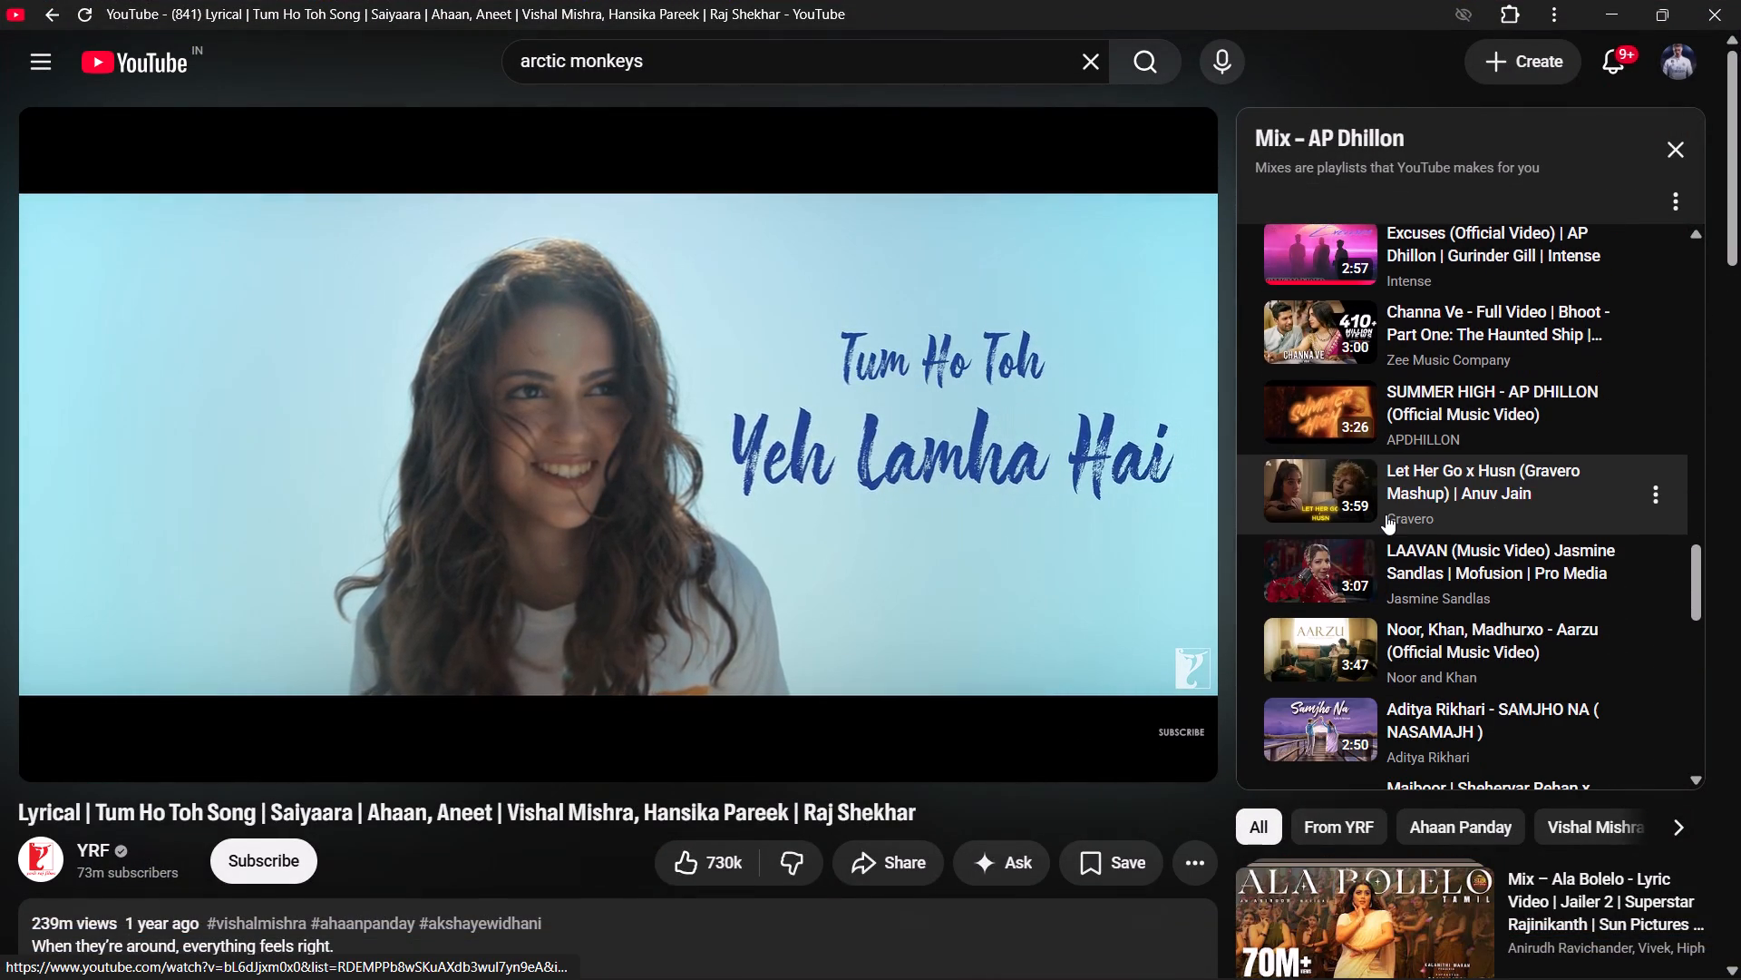
{"action": "scroll", "coordinate": [1386, 514], "scroll_direction": "down", "scroll_amount": 1}
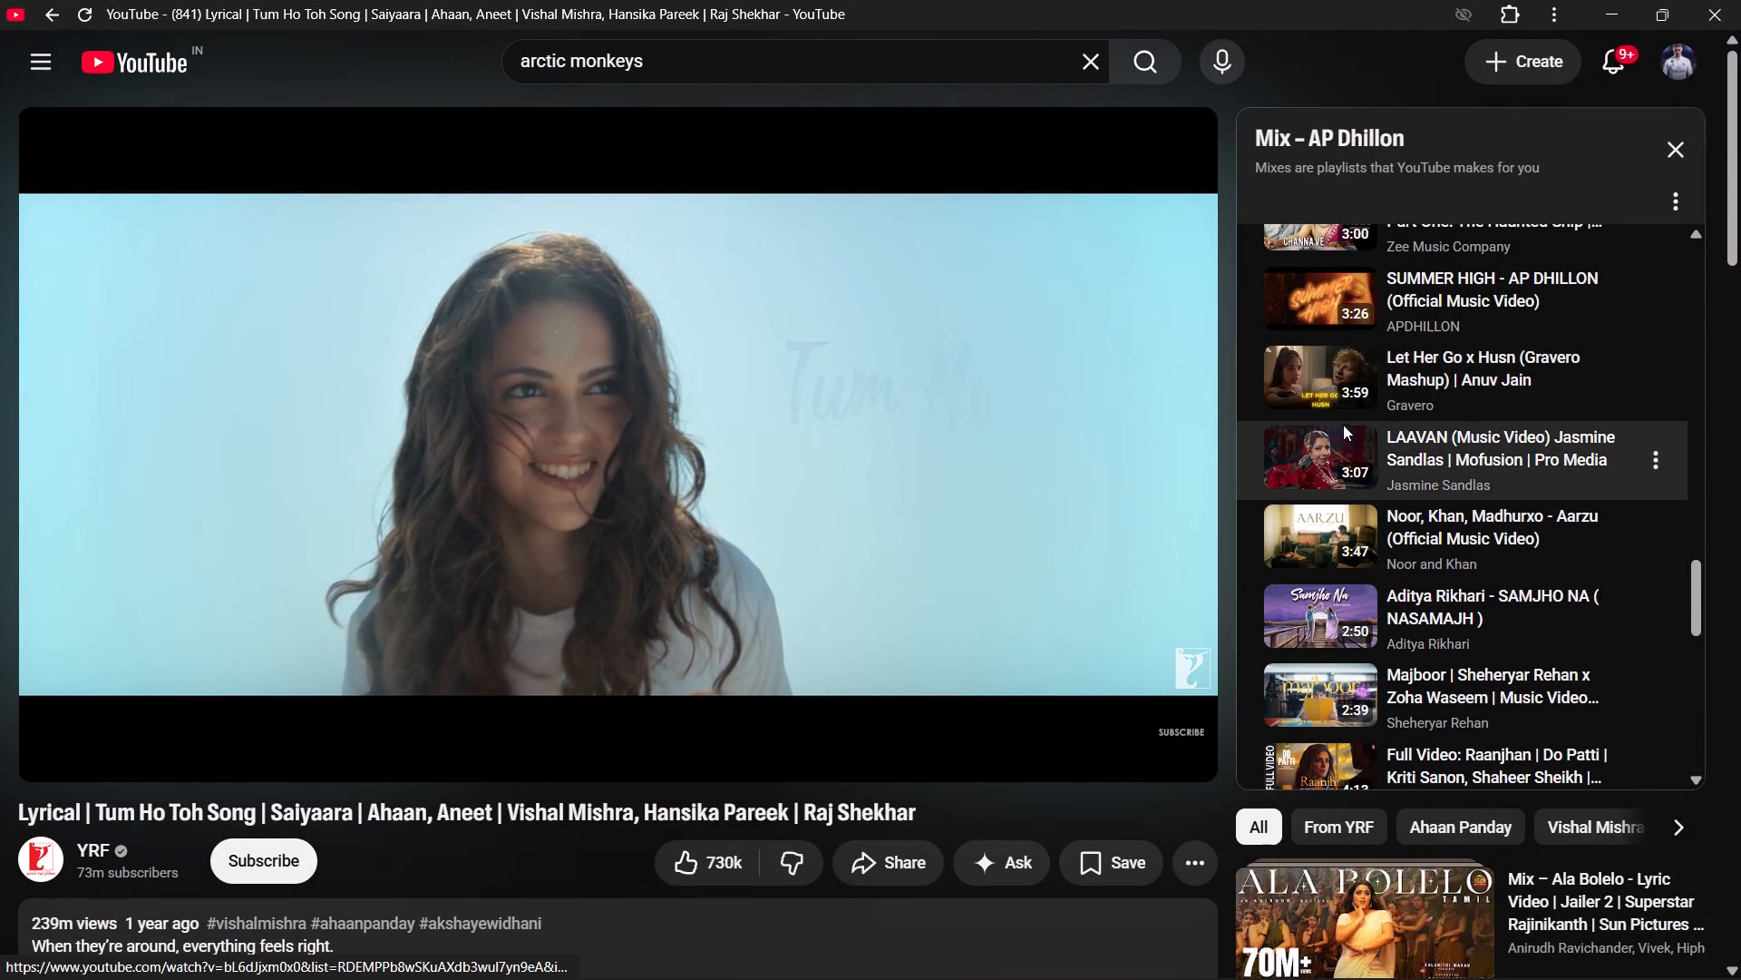
{"action": "scroll", "coordinate": [1349, 437], "scroll_direction": "down", "scroll_amount": 4}
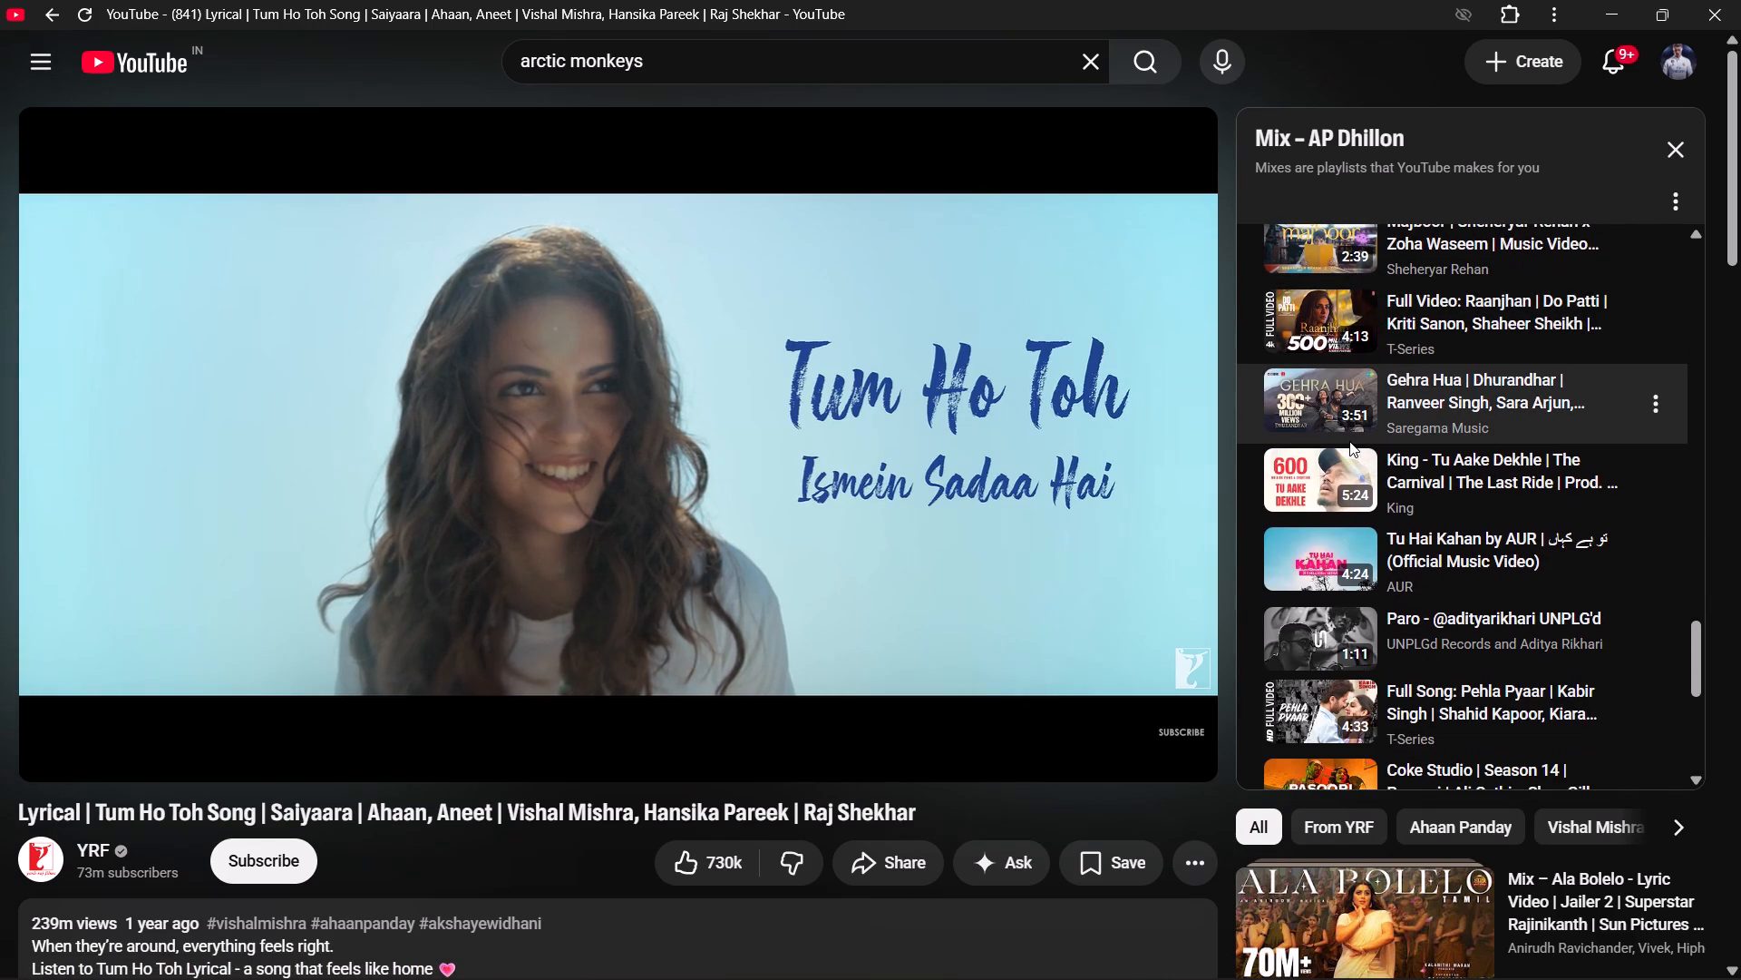
{"action": "scroll", "coordinate": [1349, 441], "scroll_direction": "down", "scroll_amount": 2}
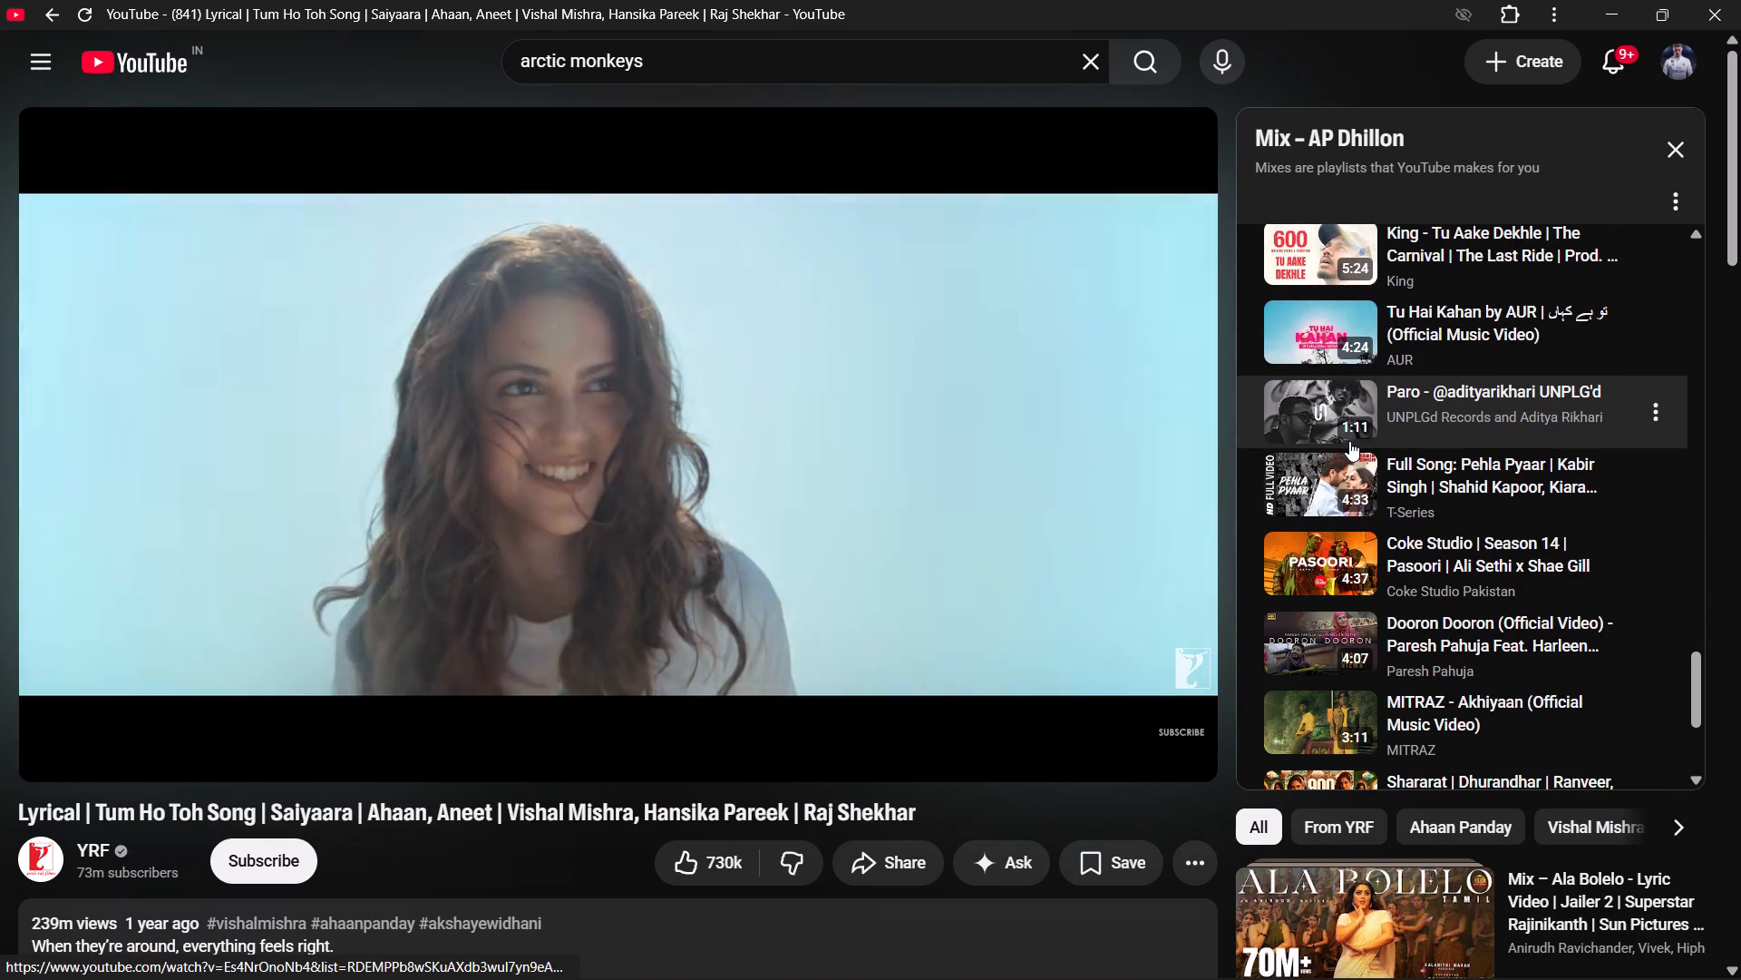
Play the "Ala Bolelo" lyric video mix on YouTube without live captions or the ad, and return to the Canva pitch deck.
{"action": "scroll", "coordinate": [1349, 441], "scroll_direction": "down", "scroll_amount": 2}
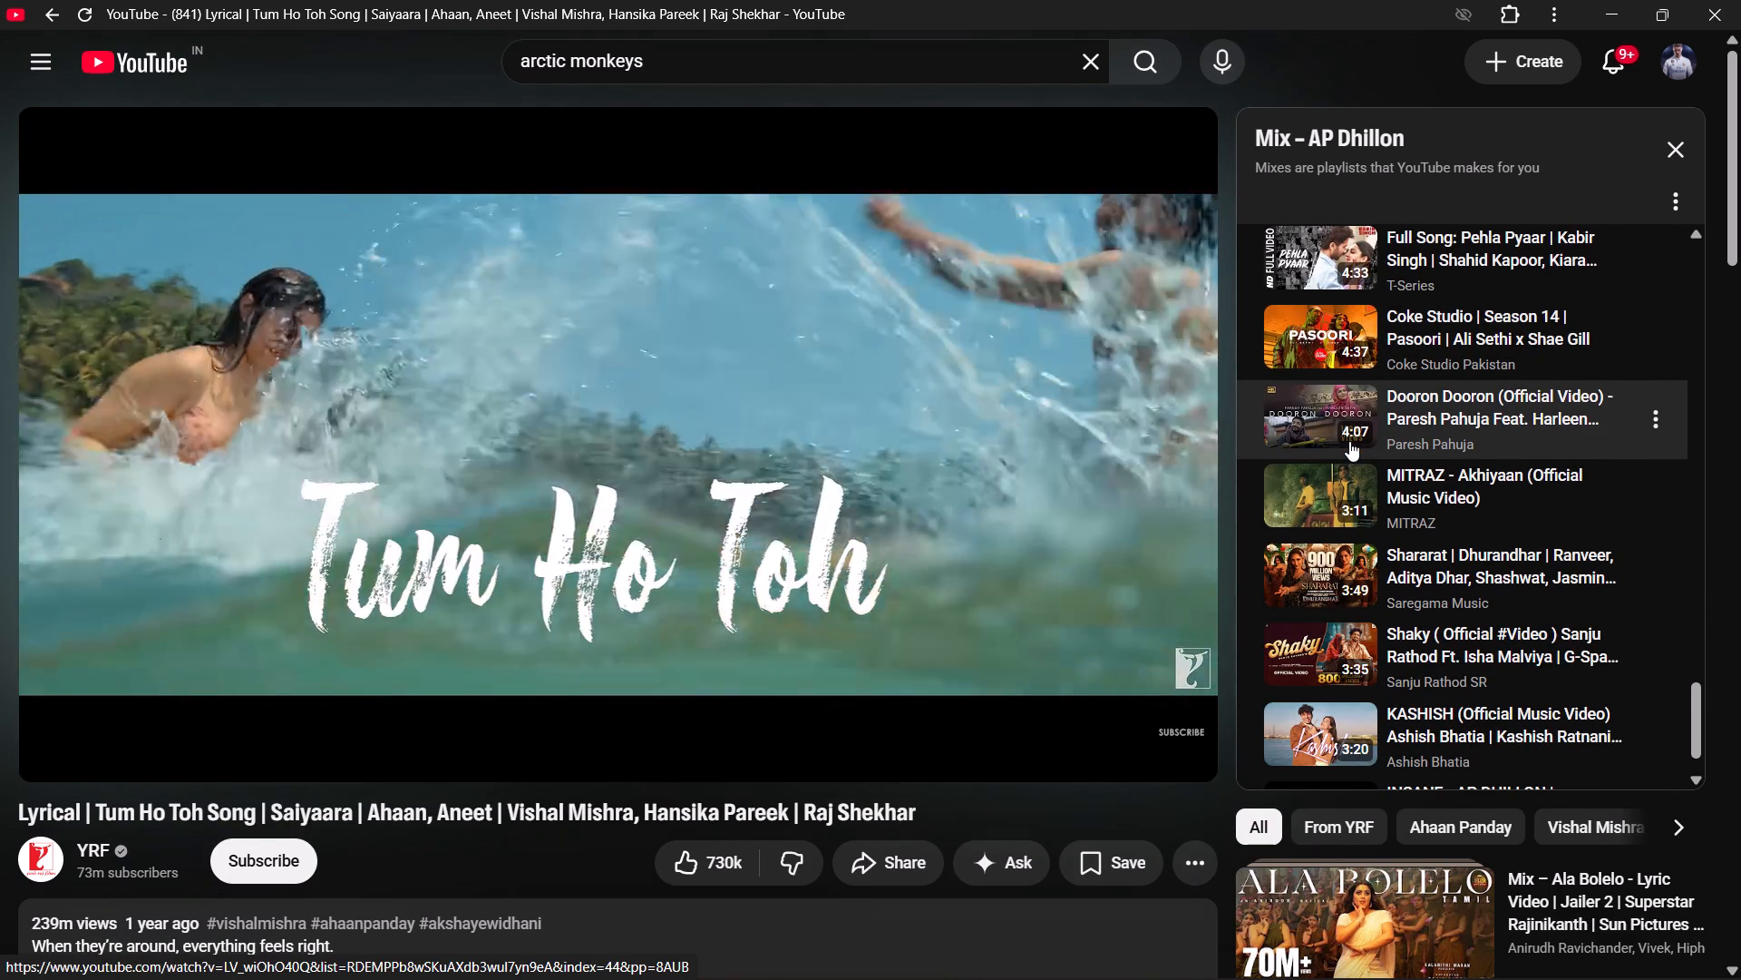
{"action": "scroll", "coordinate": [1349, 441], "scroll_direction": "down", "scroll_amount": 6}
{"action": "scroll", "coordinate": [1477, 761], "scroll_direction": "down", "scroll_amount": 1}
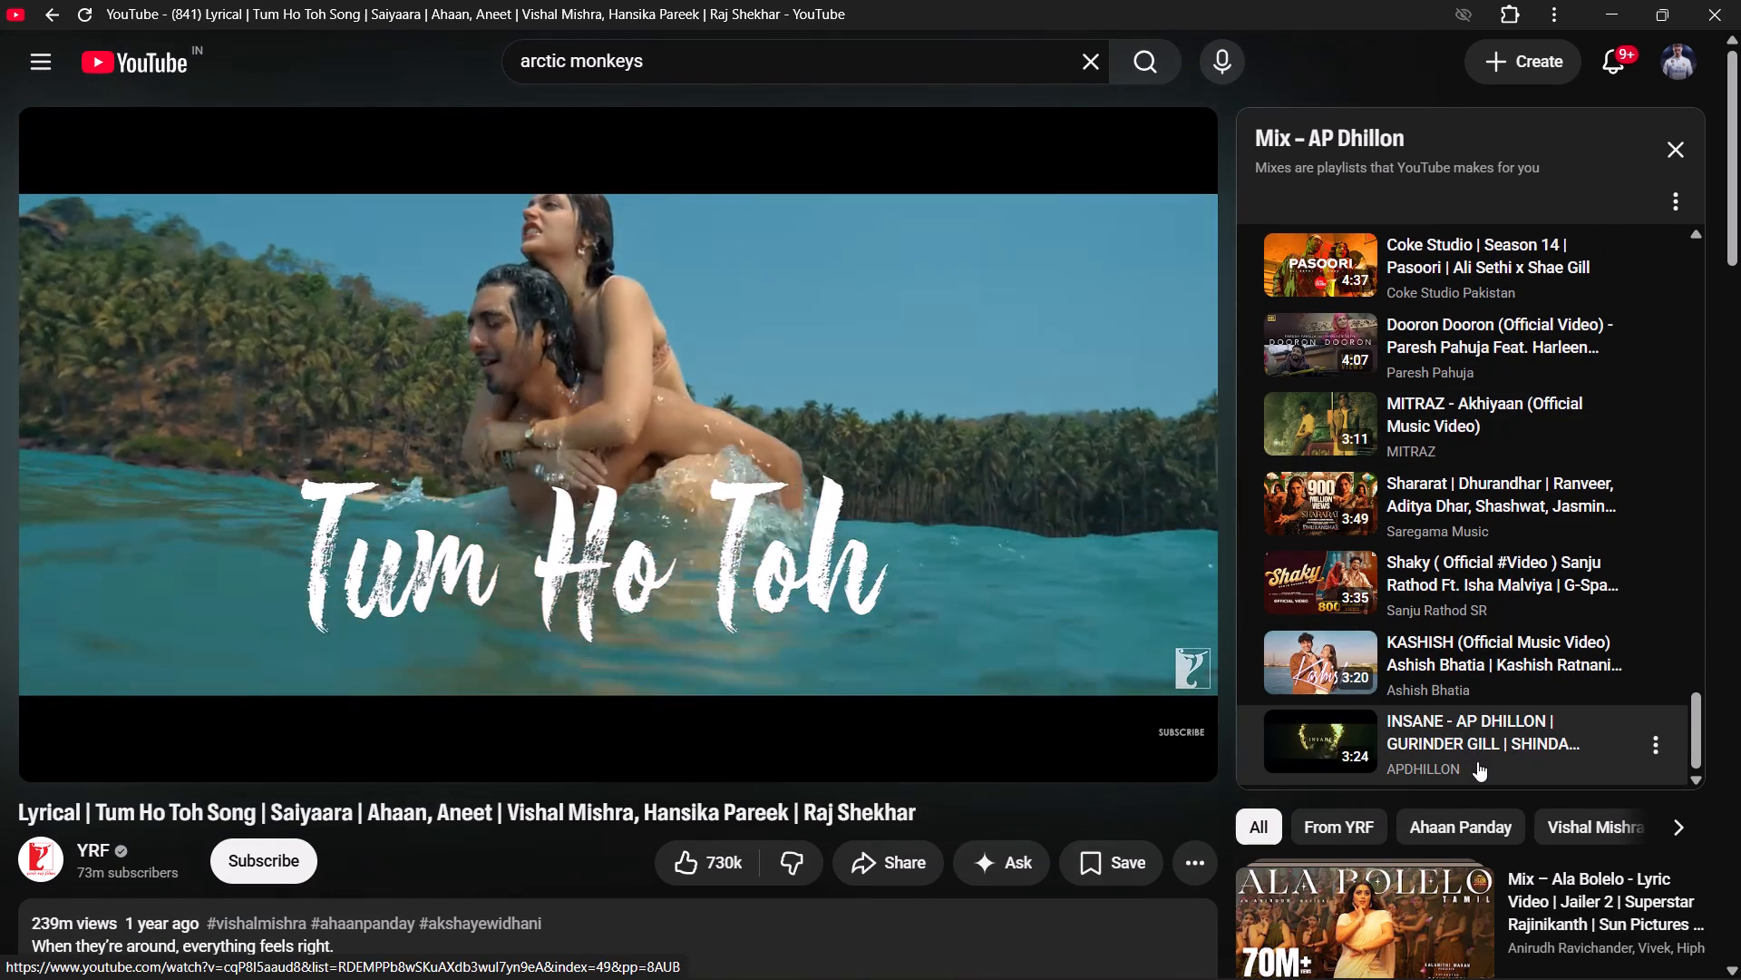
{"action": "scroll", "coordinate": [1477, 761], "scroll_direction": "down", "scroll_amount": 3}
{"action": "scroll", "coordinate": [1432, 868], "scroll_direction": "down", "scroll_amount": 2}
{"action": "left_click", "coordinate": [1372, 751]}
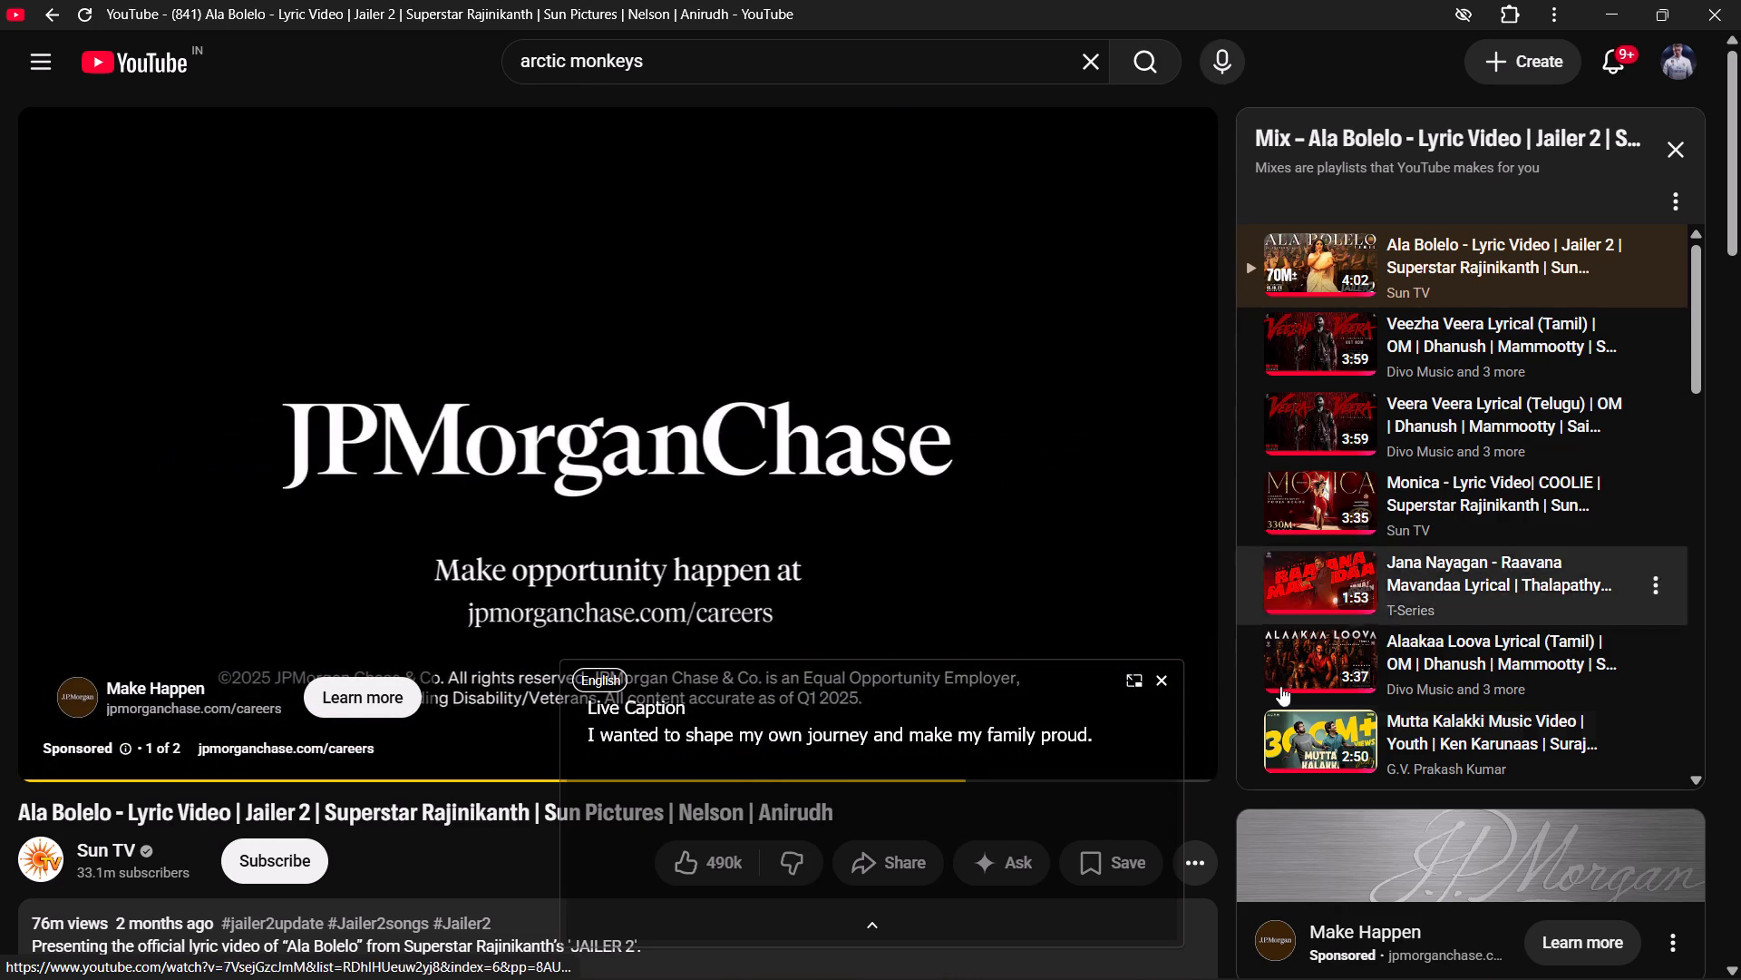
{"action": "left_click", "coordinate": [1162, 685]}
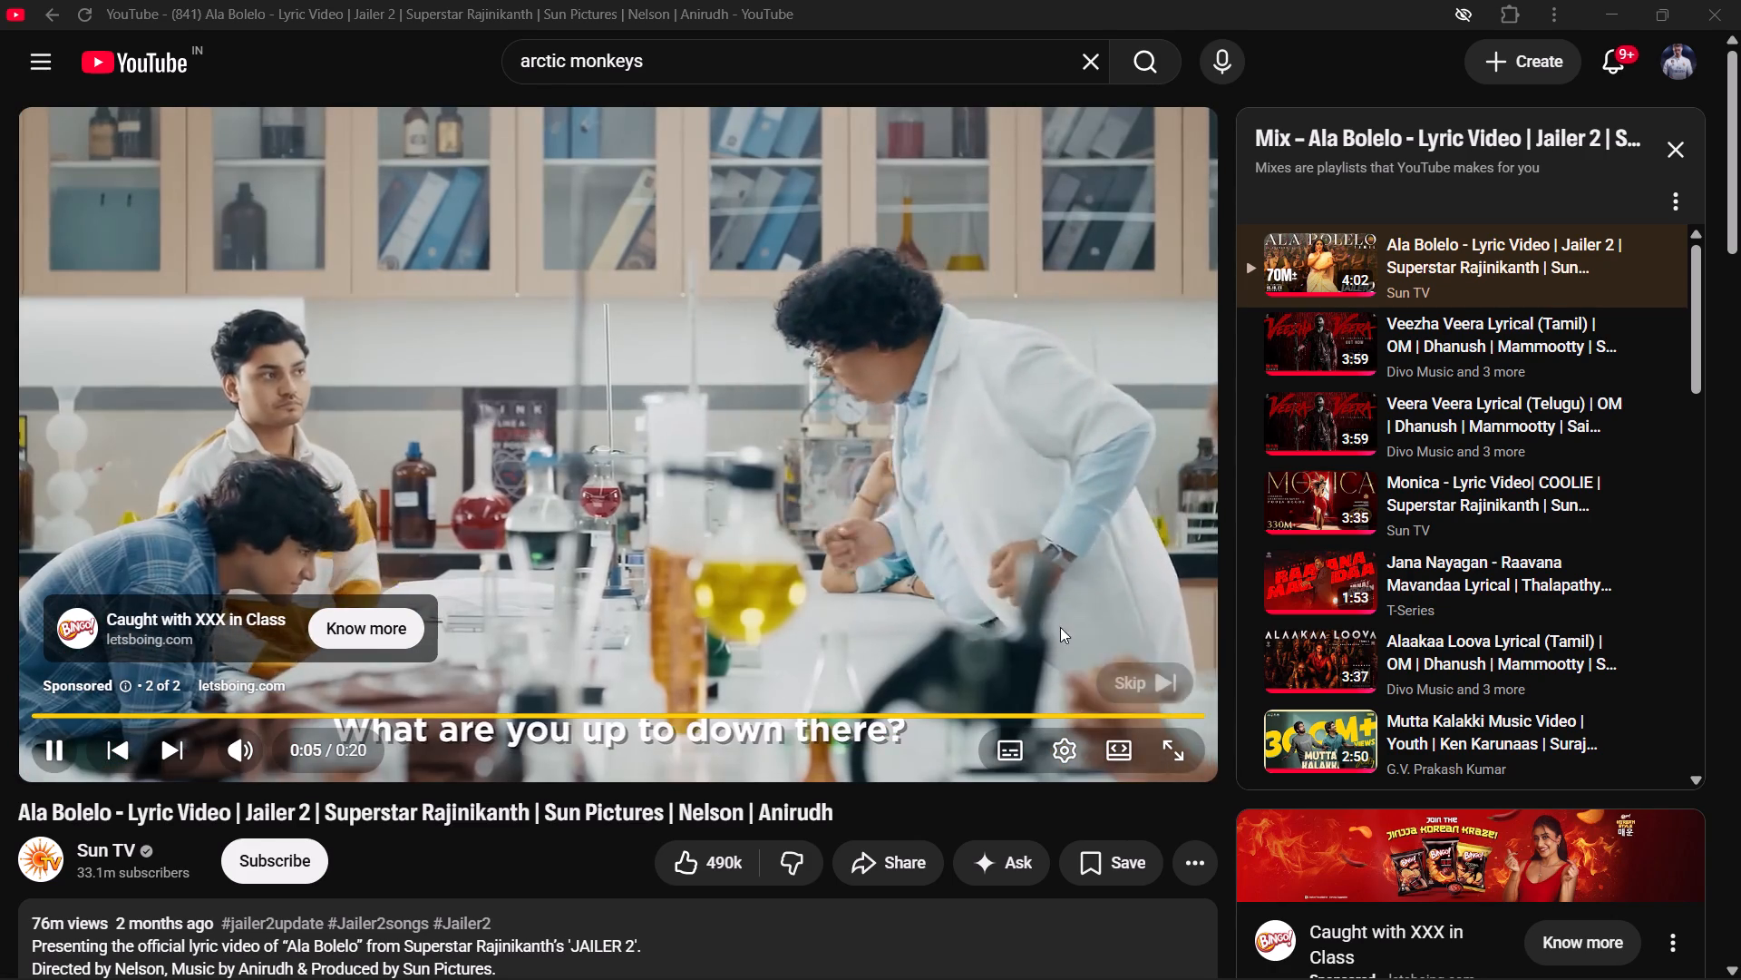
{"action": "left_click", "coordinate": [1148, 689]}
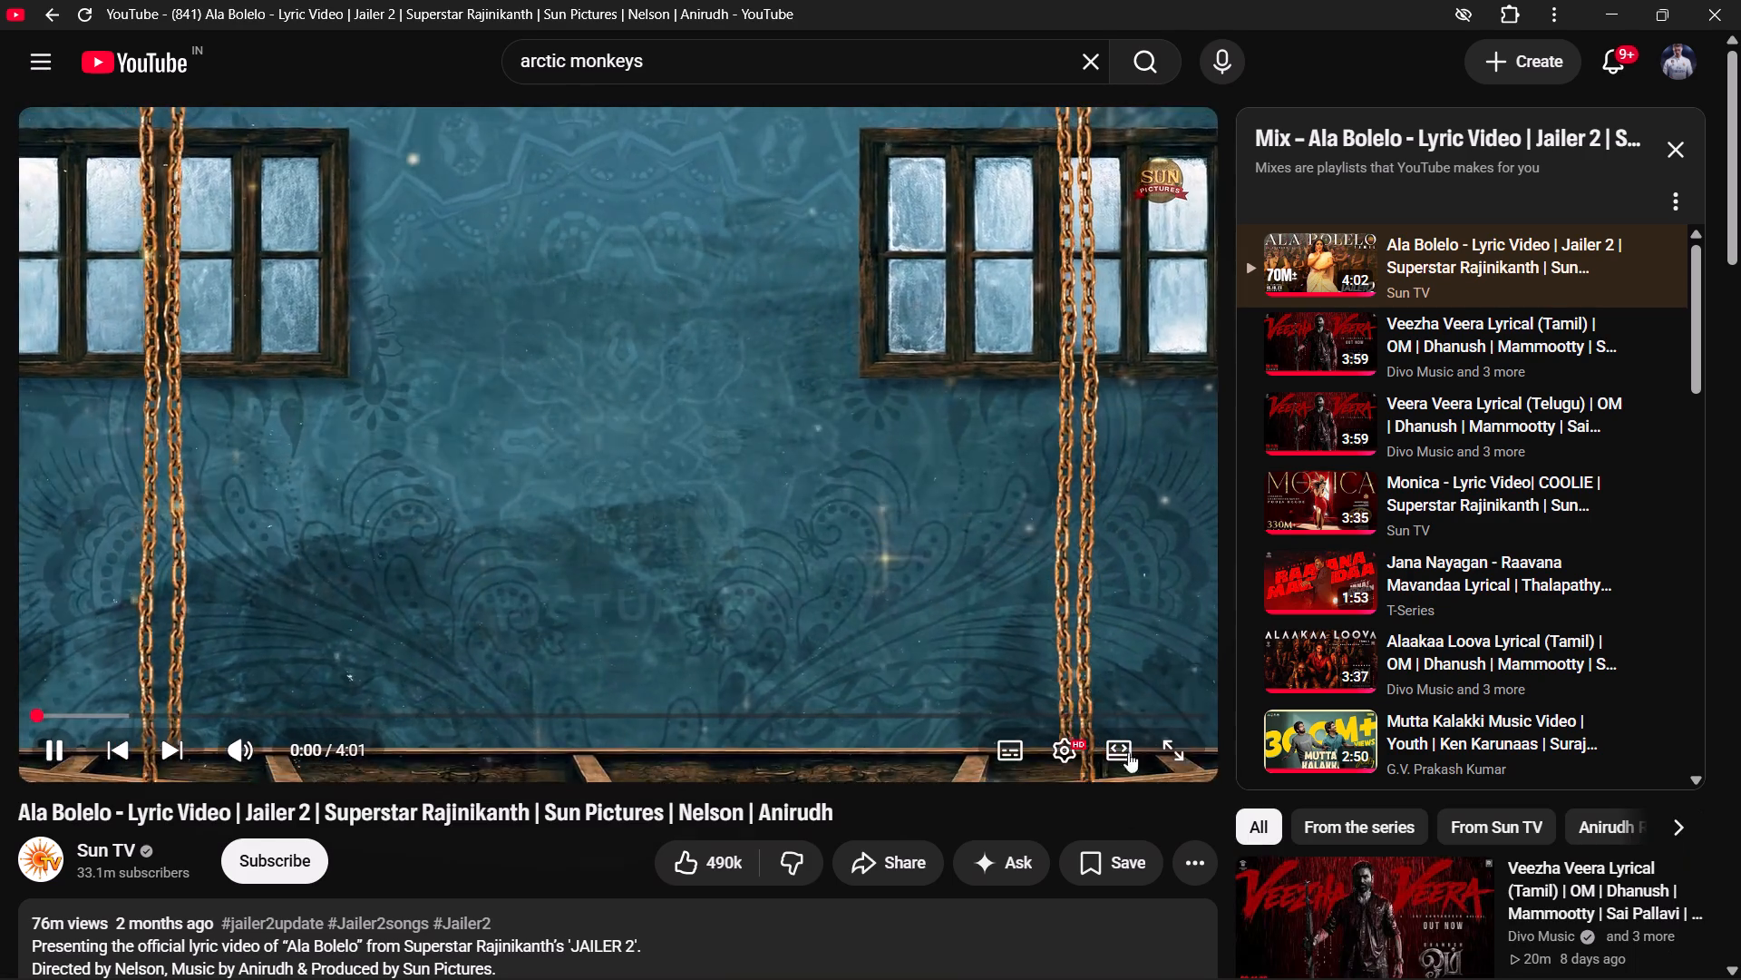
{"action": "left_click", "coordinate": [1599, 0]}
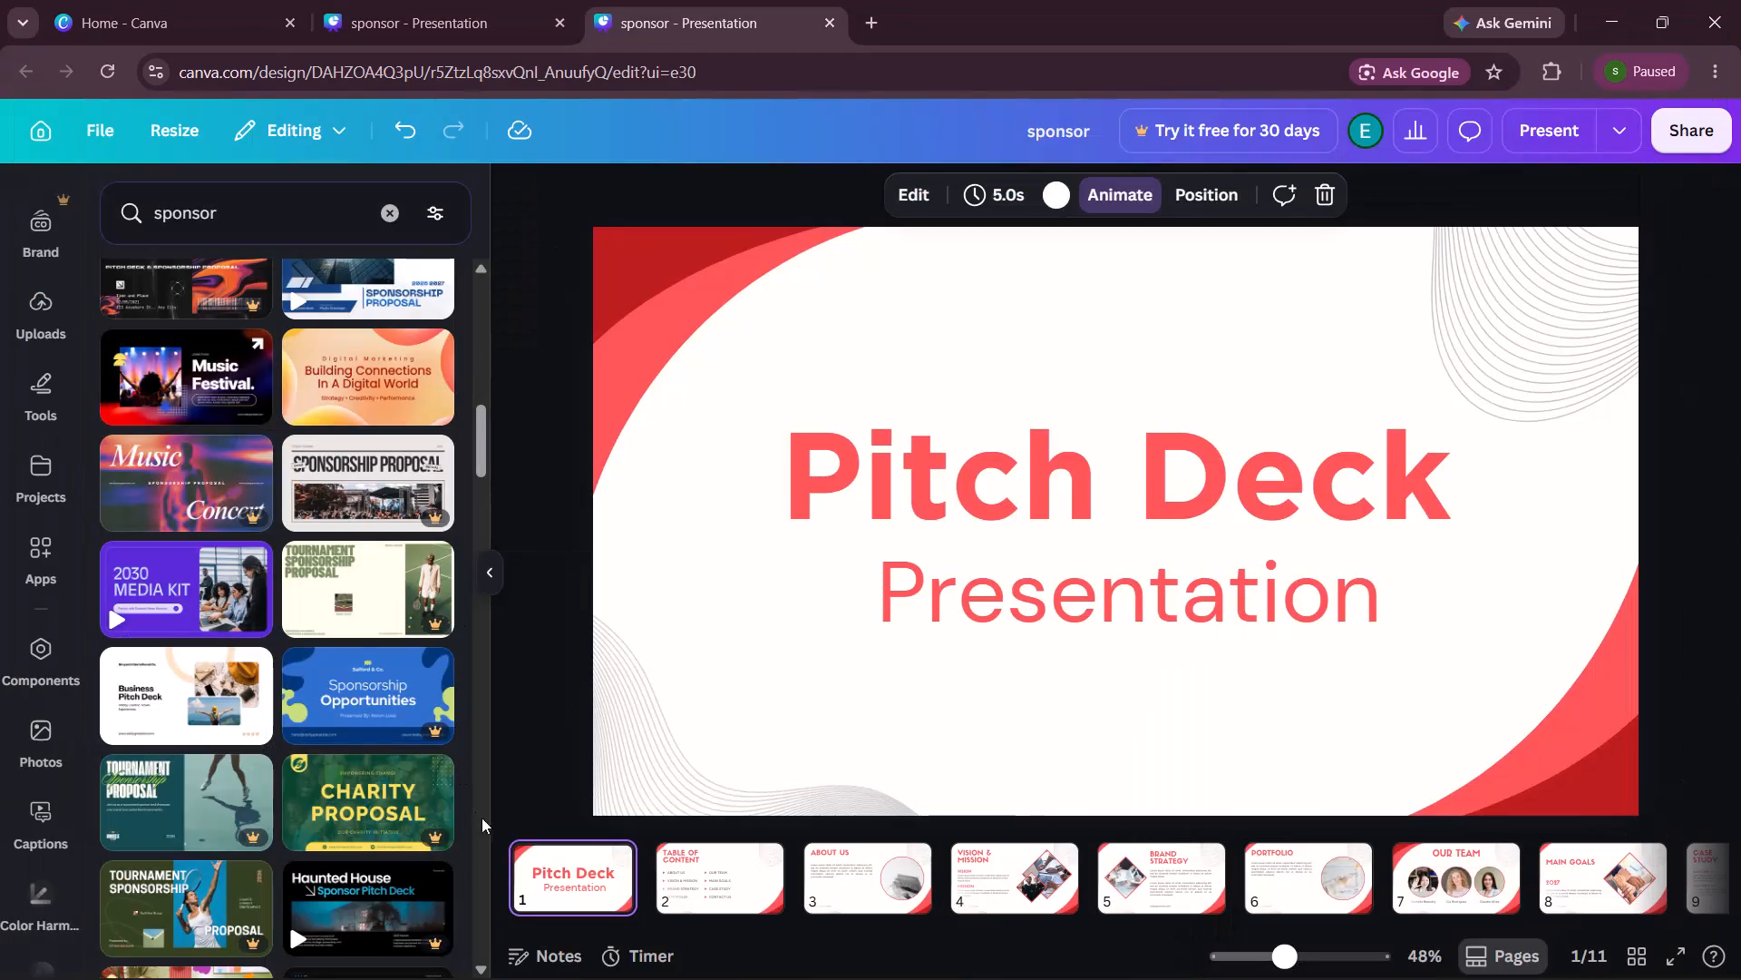
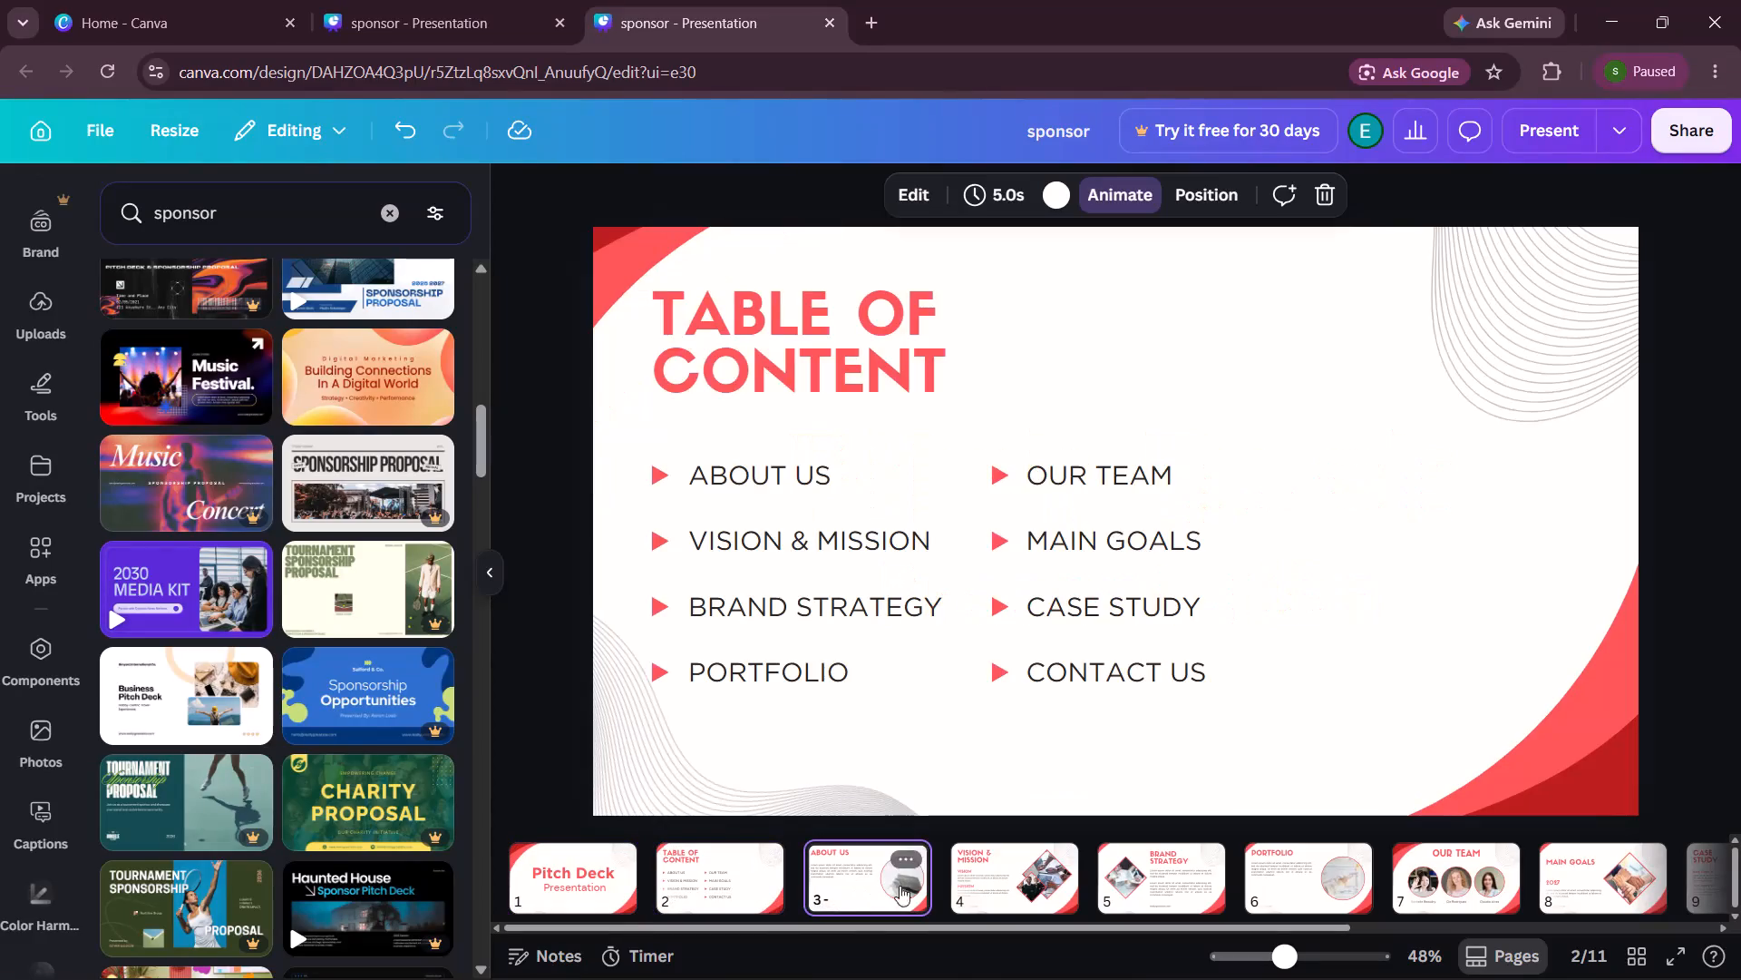
Review the pitch deck's Vision & Mission, Brand Strategy and Portfolio pages, and return to the title page.
{"action": "left_click", "coordinate": [986, 887]}
{"action": "left_click", "coordinate": [1130, 884]}
{"action": "left_click", "coordinate": [1349, 883]}
{"action": "scroll", "coordinate": [377, 634], "scroll_direction": "down", "scroll_amount": 6}
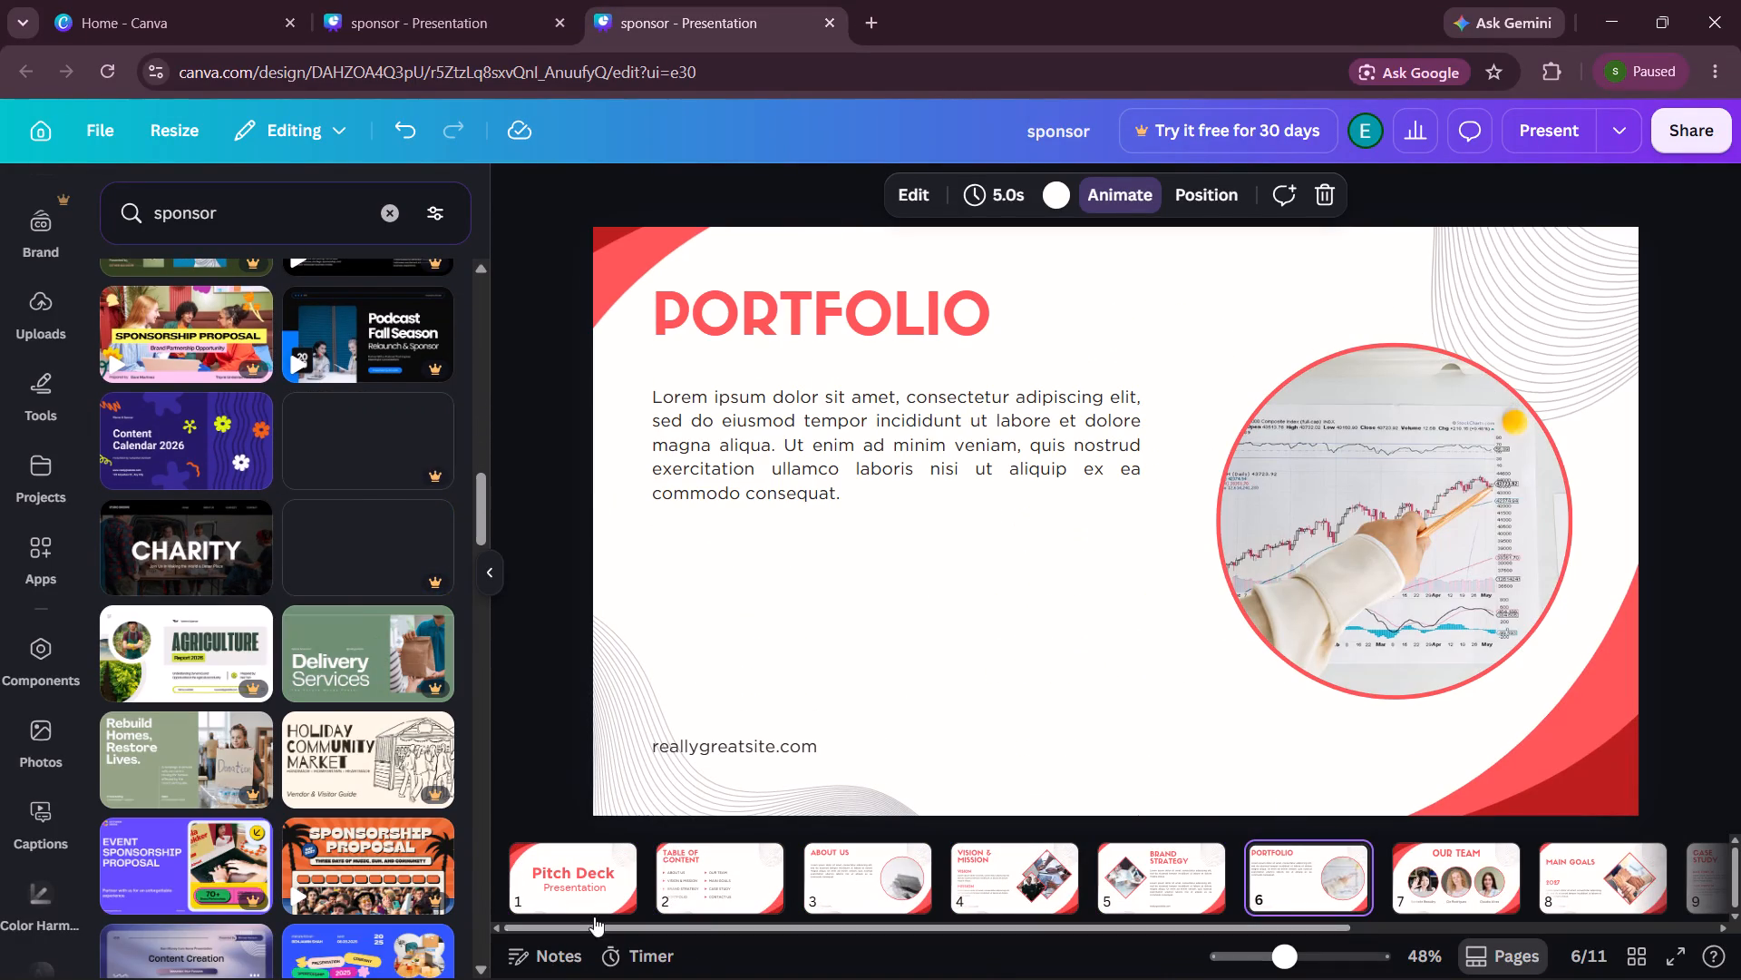
{"action": "left_click", "coordinate": [566, 906]}
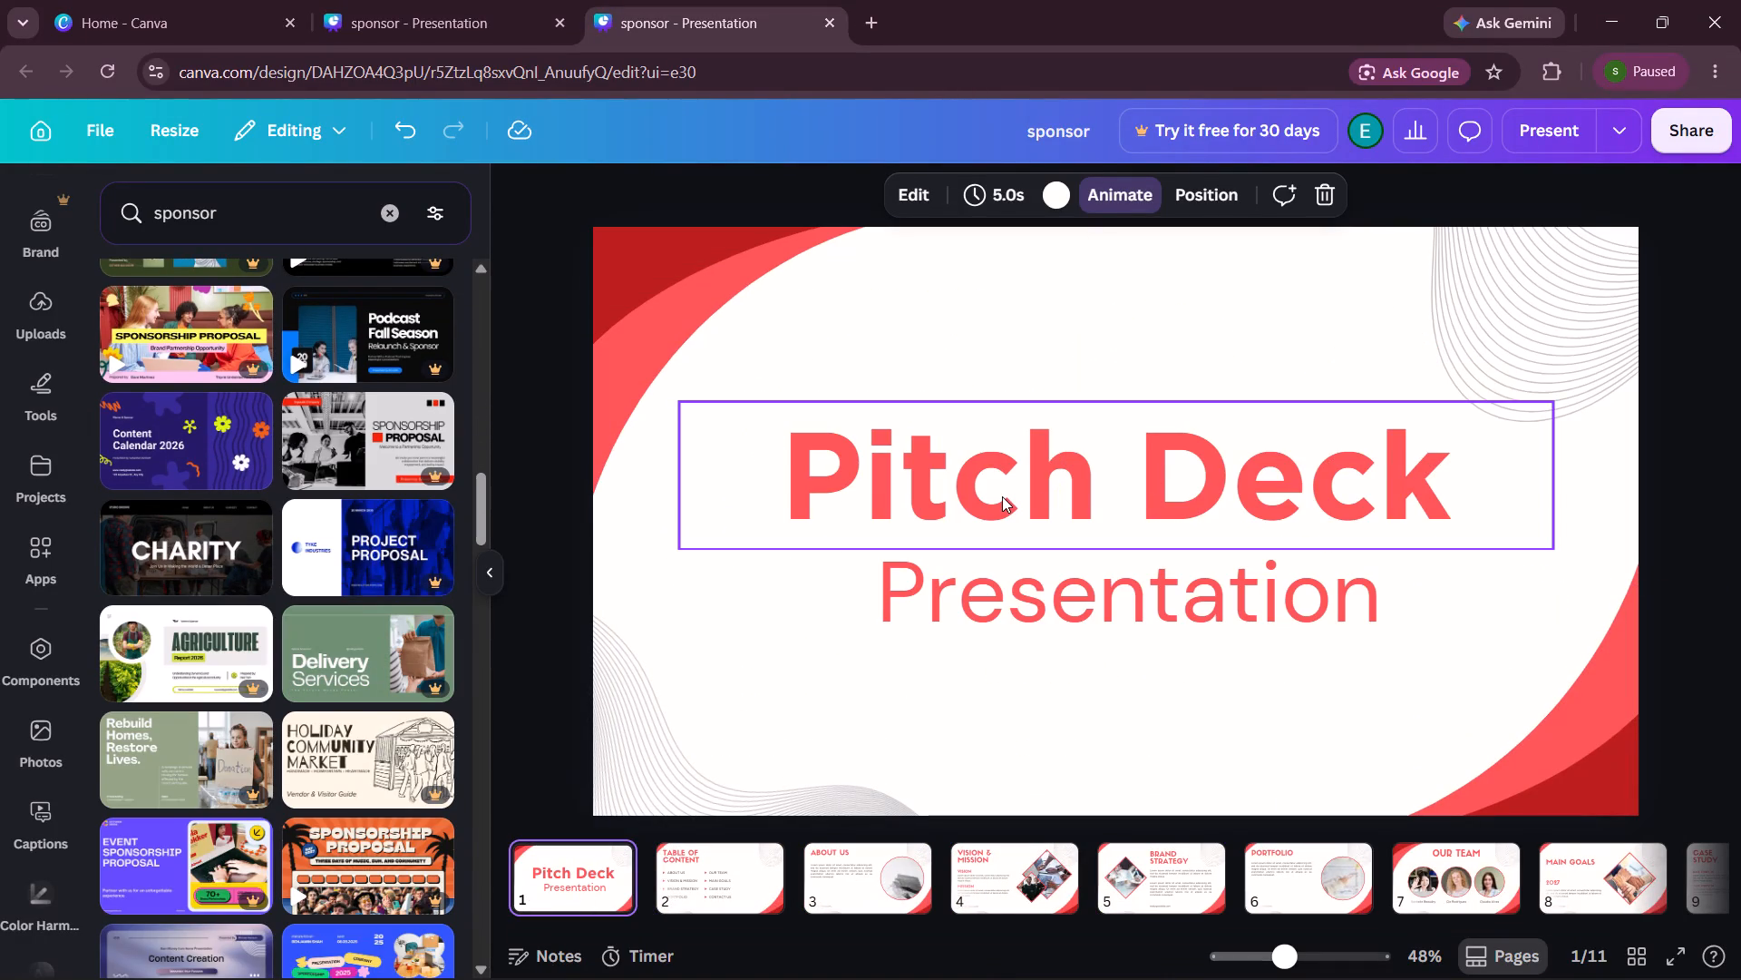
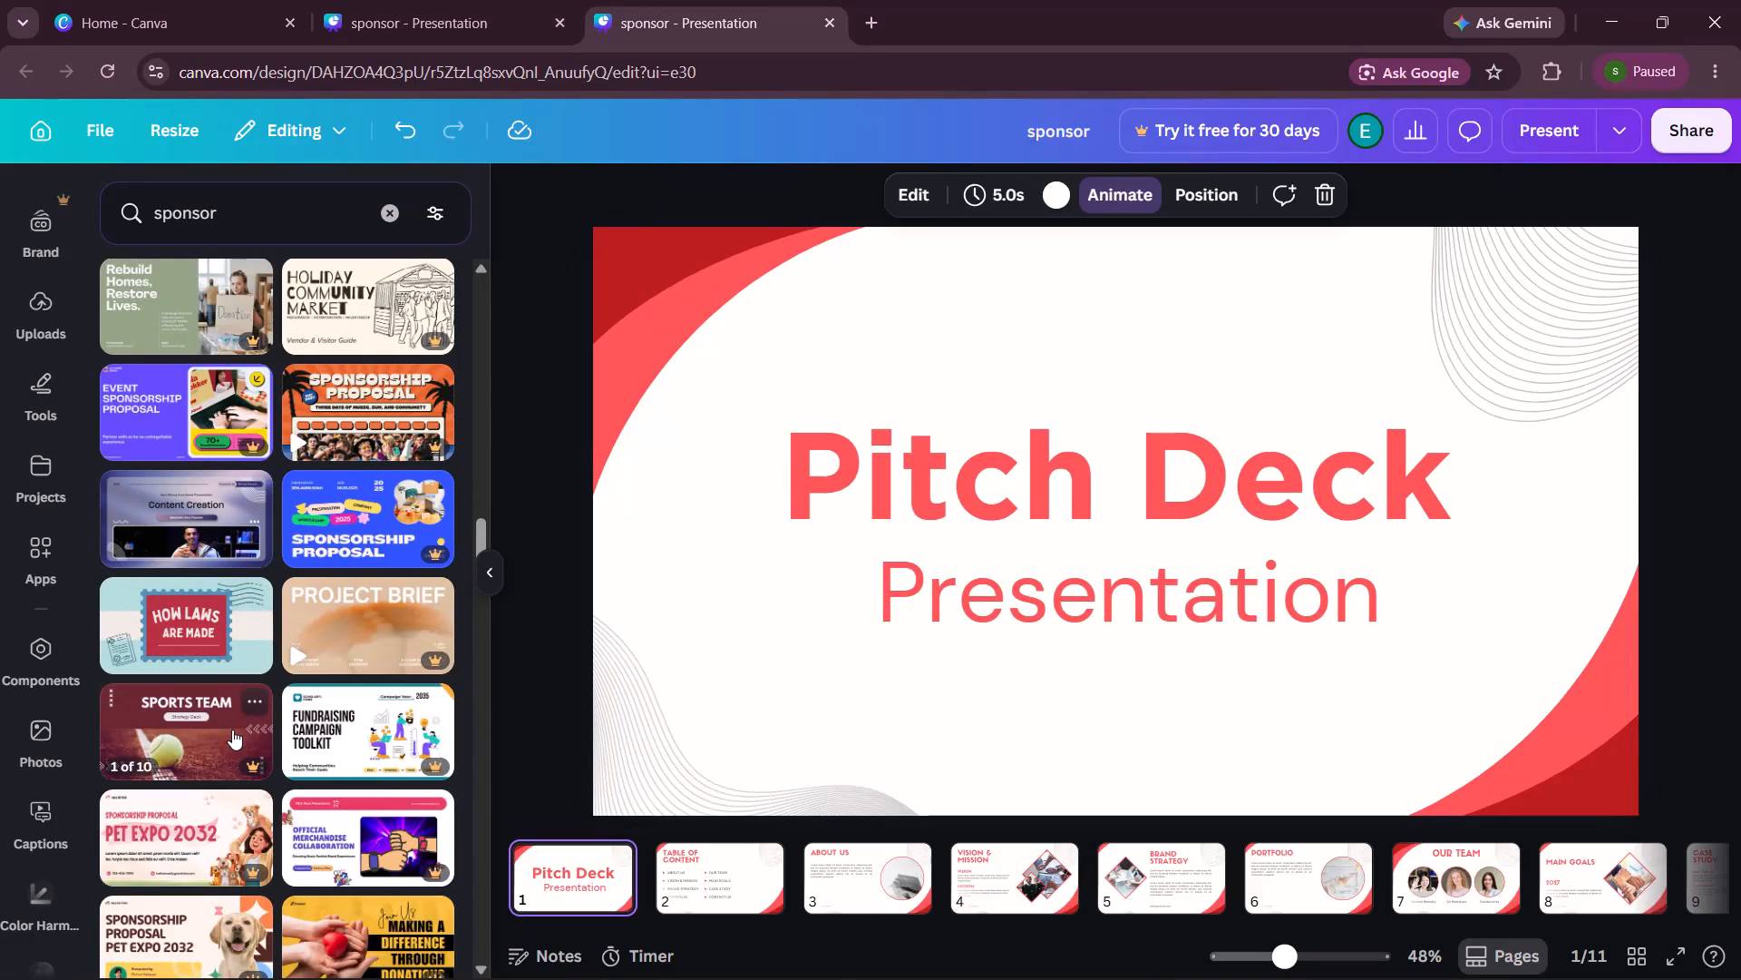
Browse the sponsor template results, the Dark Blue and White Professional Modern pitch deck's pages and the templates similar to it.
{"action": "scroll", "coordinate": [236, 730], "scroll_direction": "down", "scroll_amount": 2}
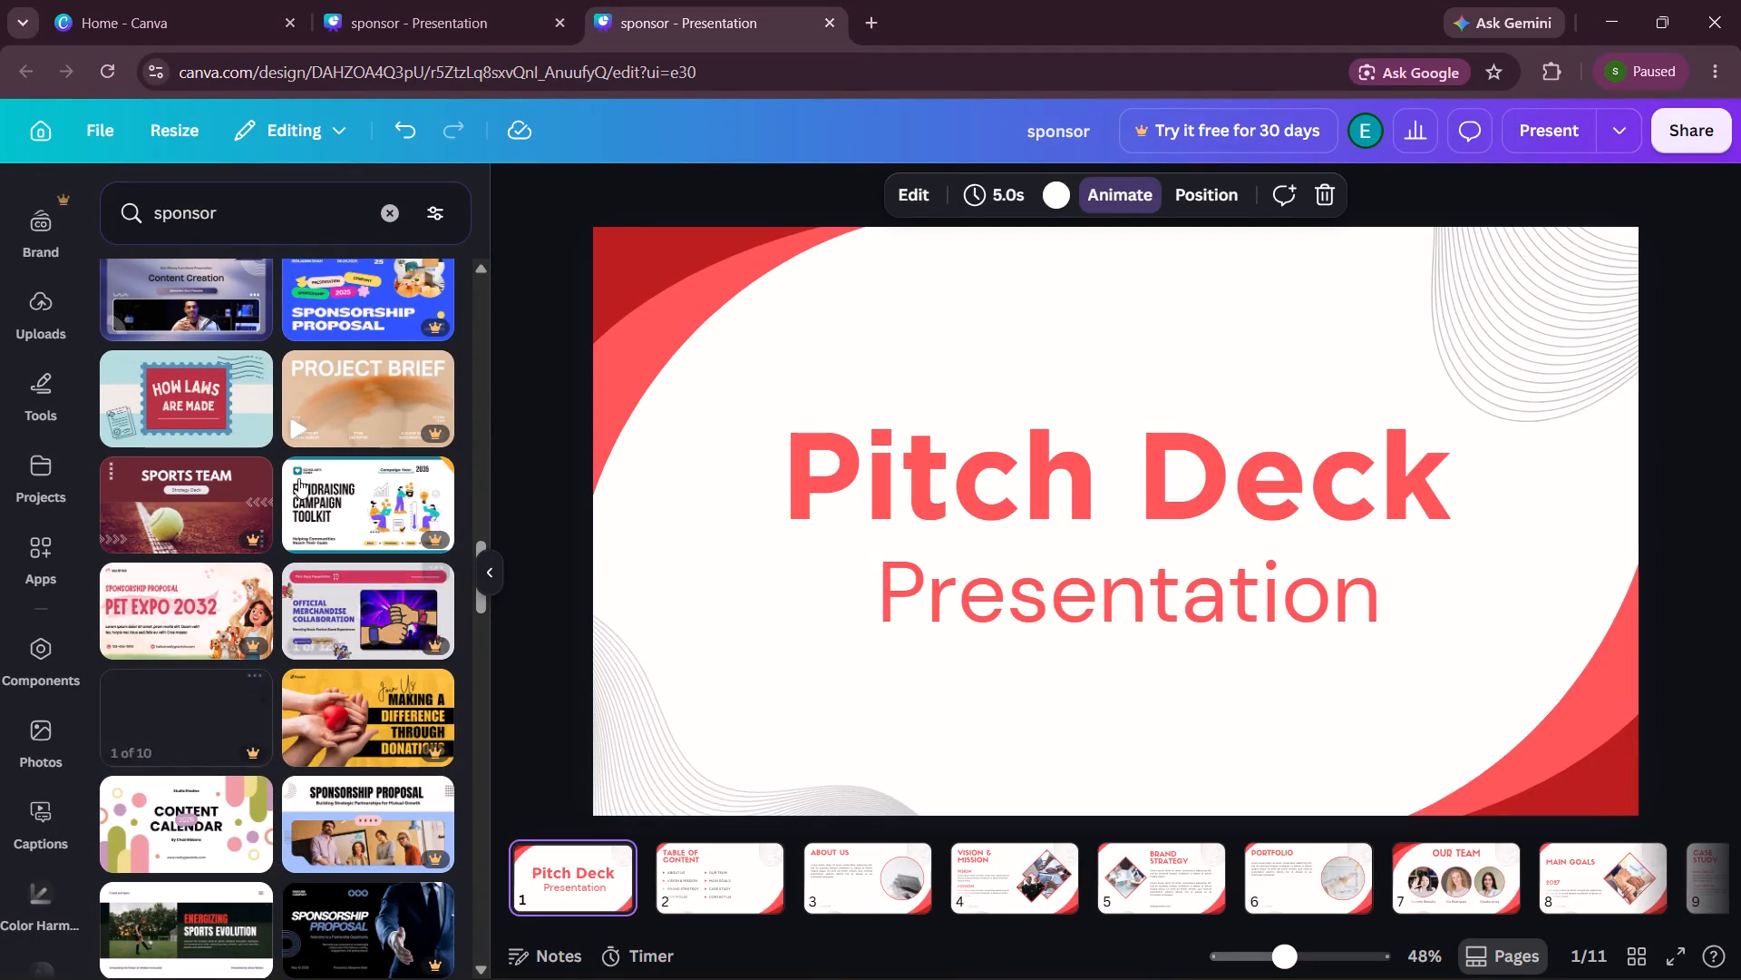
{"action": "scroll", "coordinate": [295, 460], "scroll_direction": "up", "scroll_amount": 20}
{"action": "scroll", "coordinate": [295, 460], "scroll_direction": "up", "scroll_amount": 13}
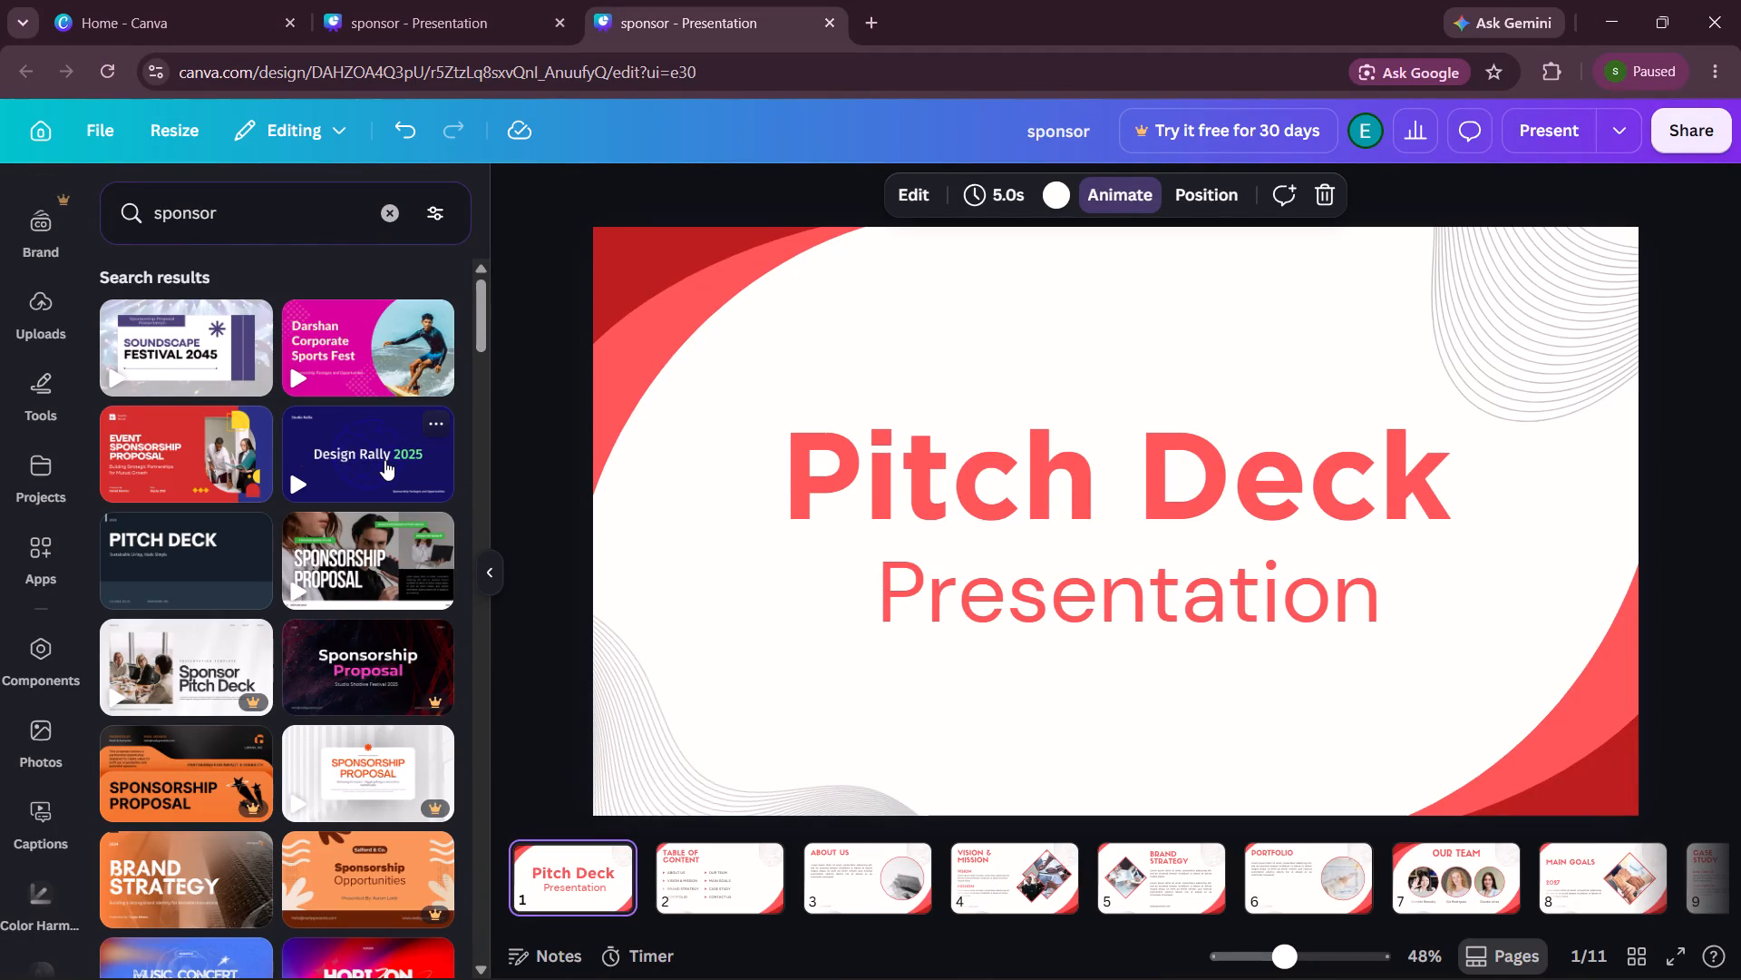
{"action": "left_click", "coordinate": [197, 536]}
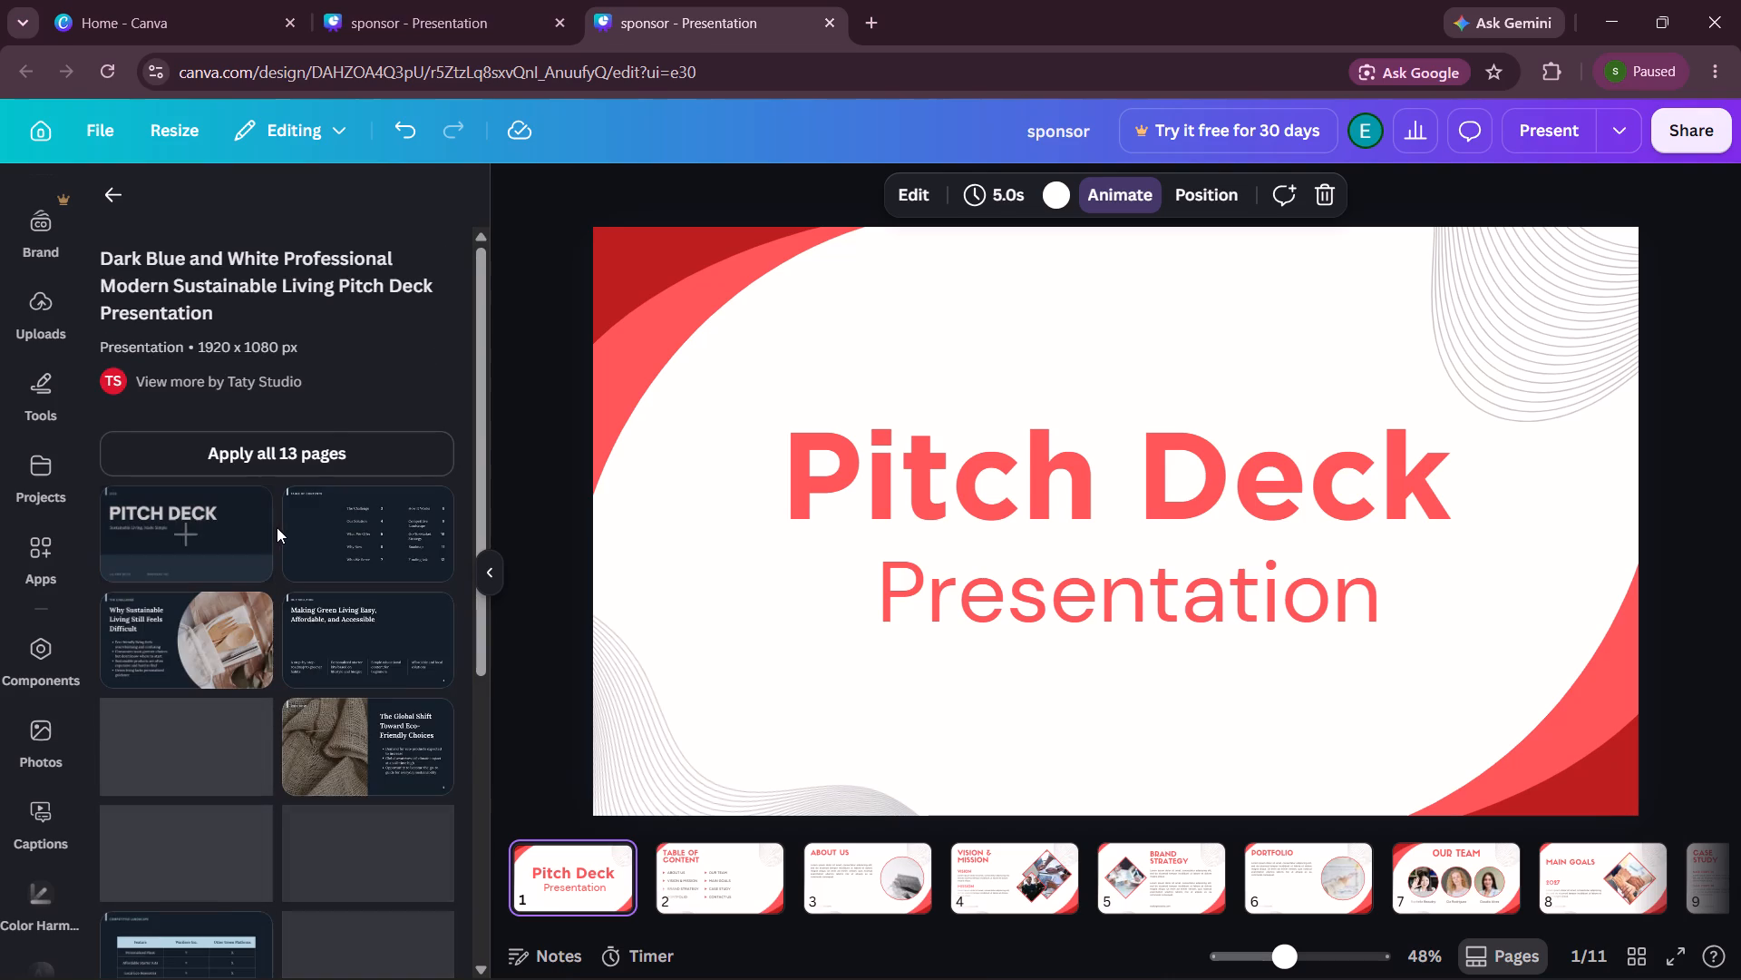
{"action": "scroll", "coordinate": [291, 641], "scroll_direction": "down", "scroll_amount": 4}
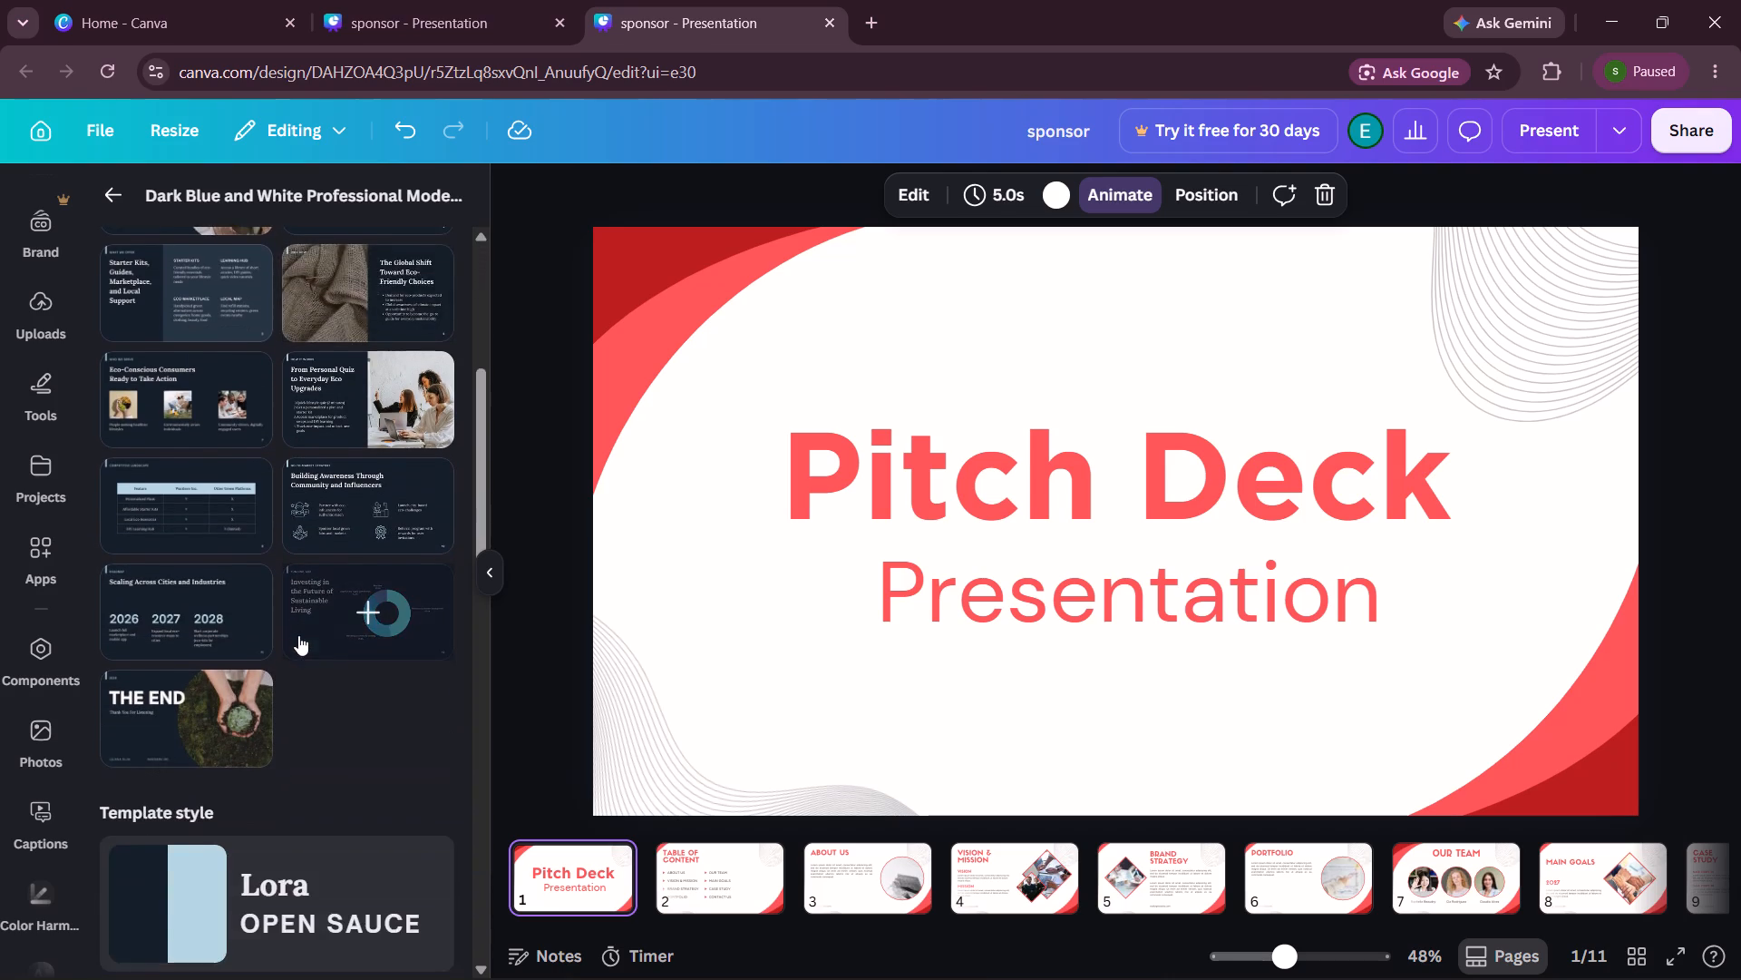
{"action": "scroll", "coordinate": [298, 635], "scroll_direction": "down", "scroll_amount": 4}
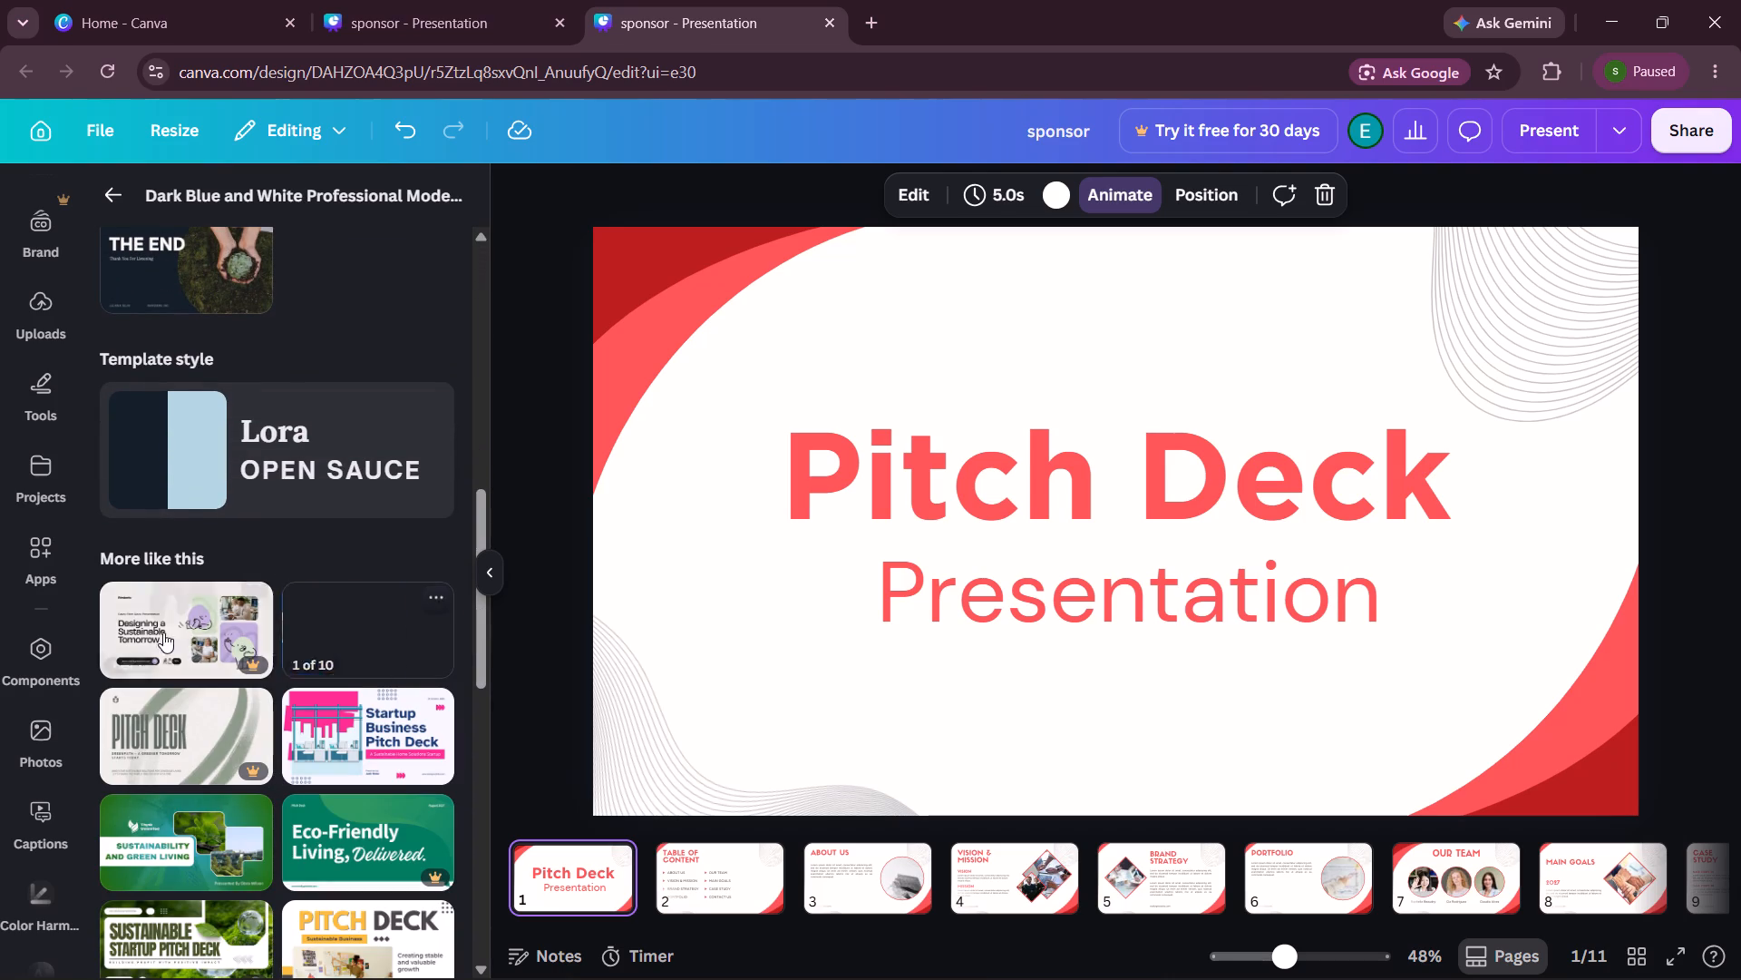
{"action": "scroll", "coordinate": [198, 631], "scroll_direction": "down", "scroll_amount": 6}
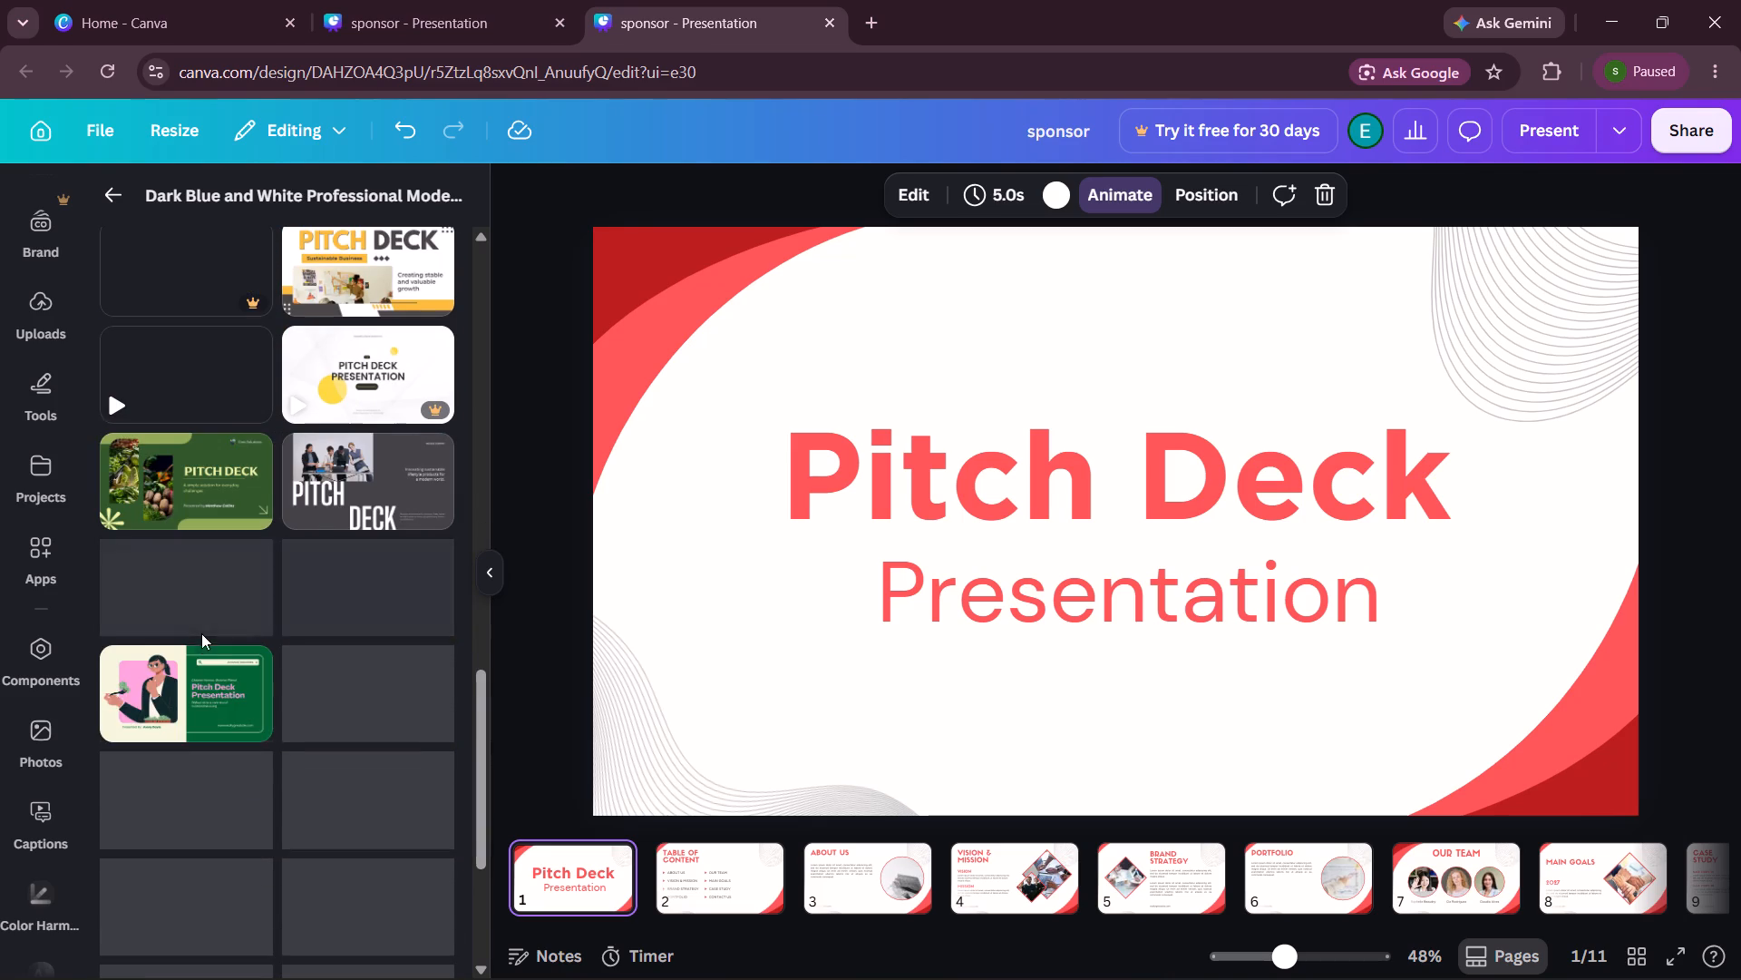
{"action": "scroll", "coordinate": [203, 632], "scroll_direction": "up", "scroll_amount": 1}
Open the Yellow Black and White Modern Pitch Deck Sustainable Business template and go to the presentation's blank page 11.
{"action": "left_click", "coordinate": [338, 369]}
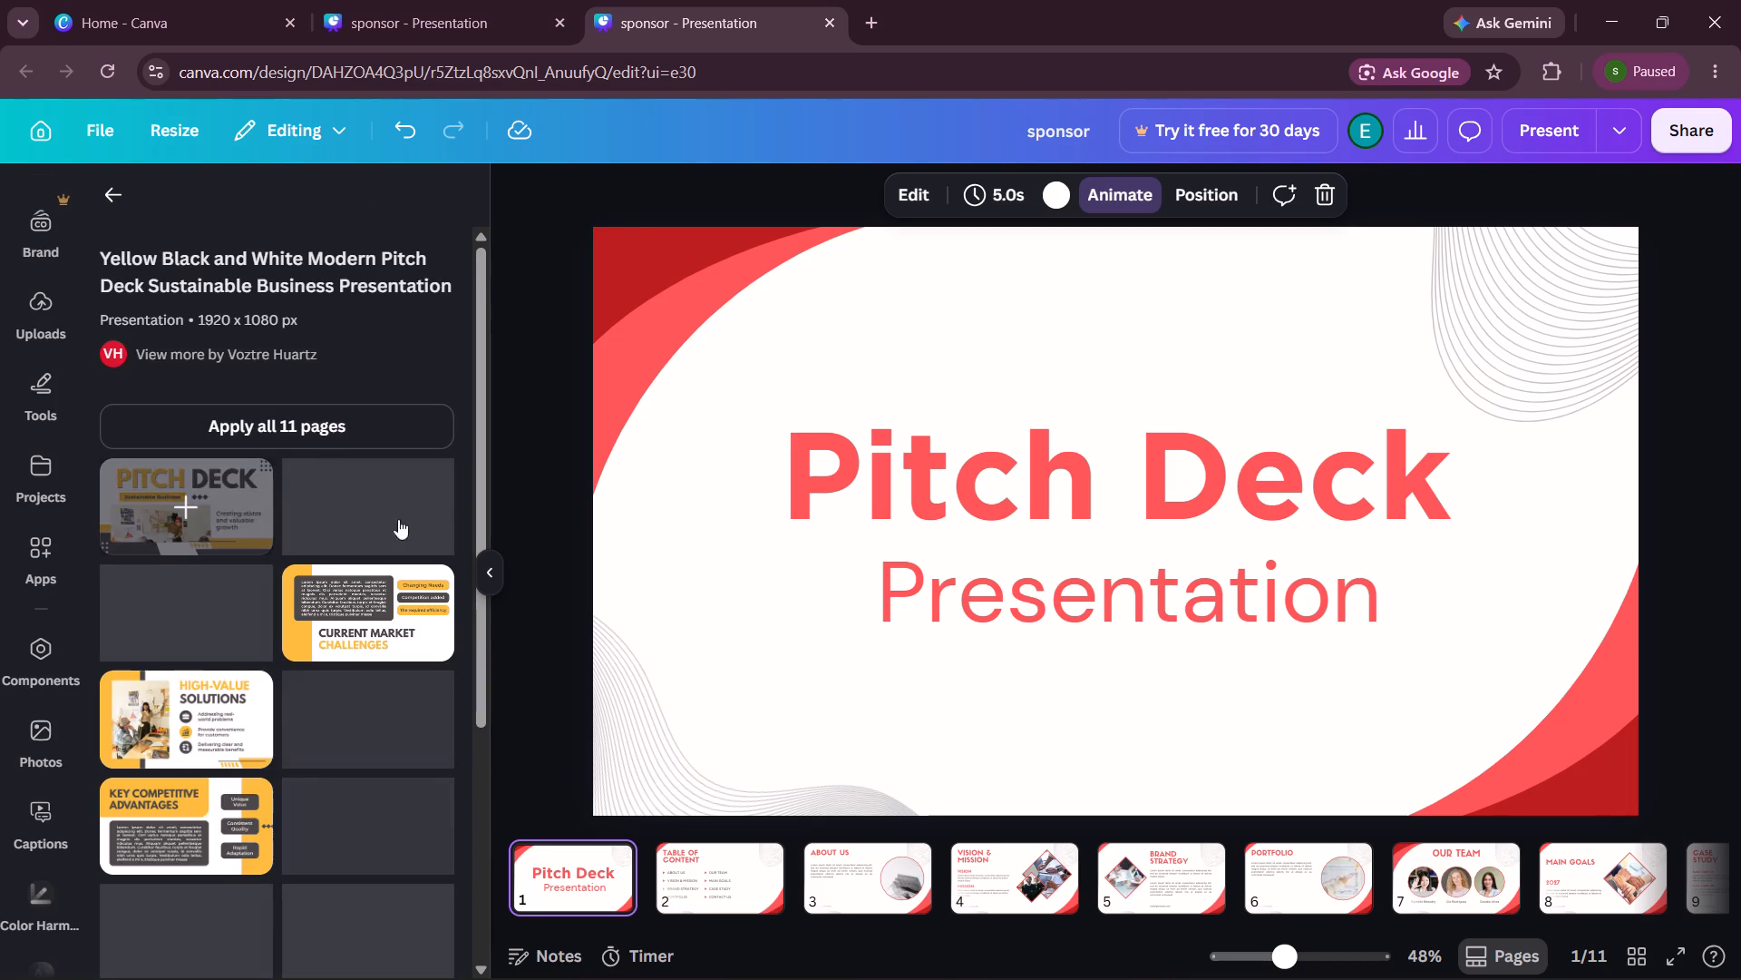
{"action": "scroll", "coordinate": [1428, 836], "scroll_direction": "down", "scroll_amount": 8}
{"action": "left_click", "coordinate": [1498, 861]}
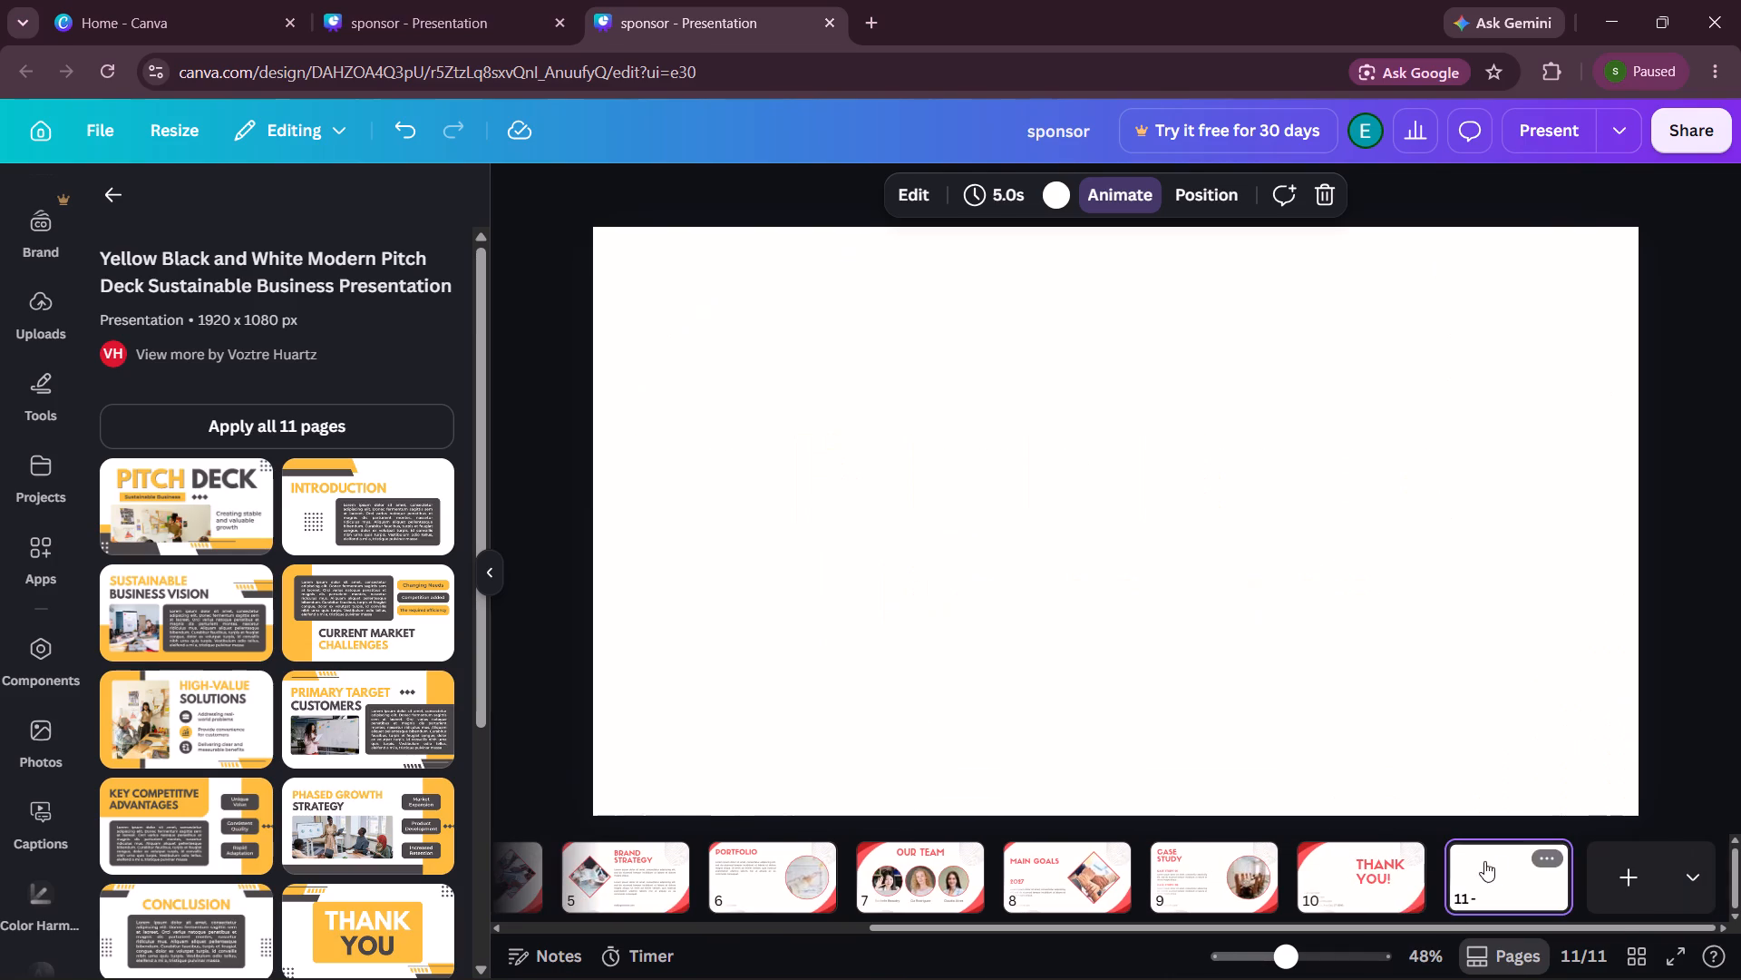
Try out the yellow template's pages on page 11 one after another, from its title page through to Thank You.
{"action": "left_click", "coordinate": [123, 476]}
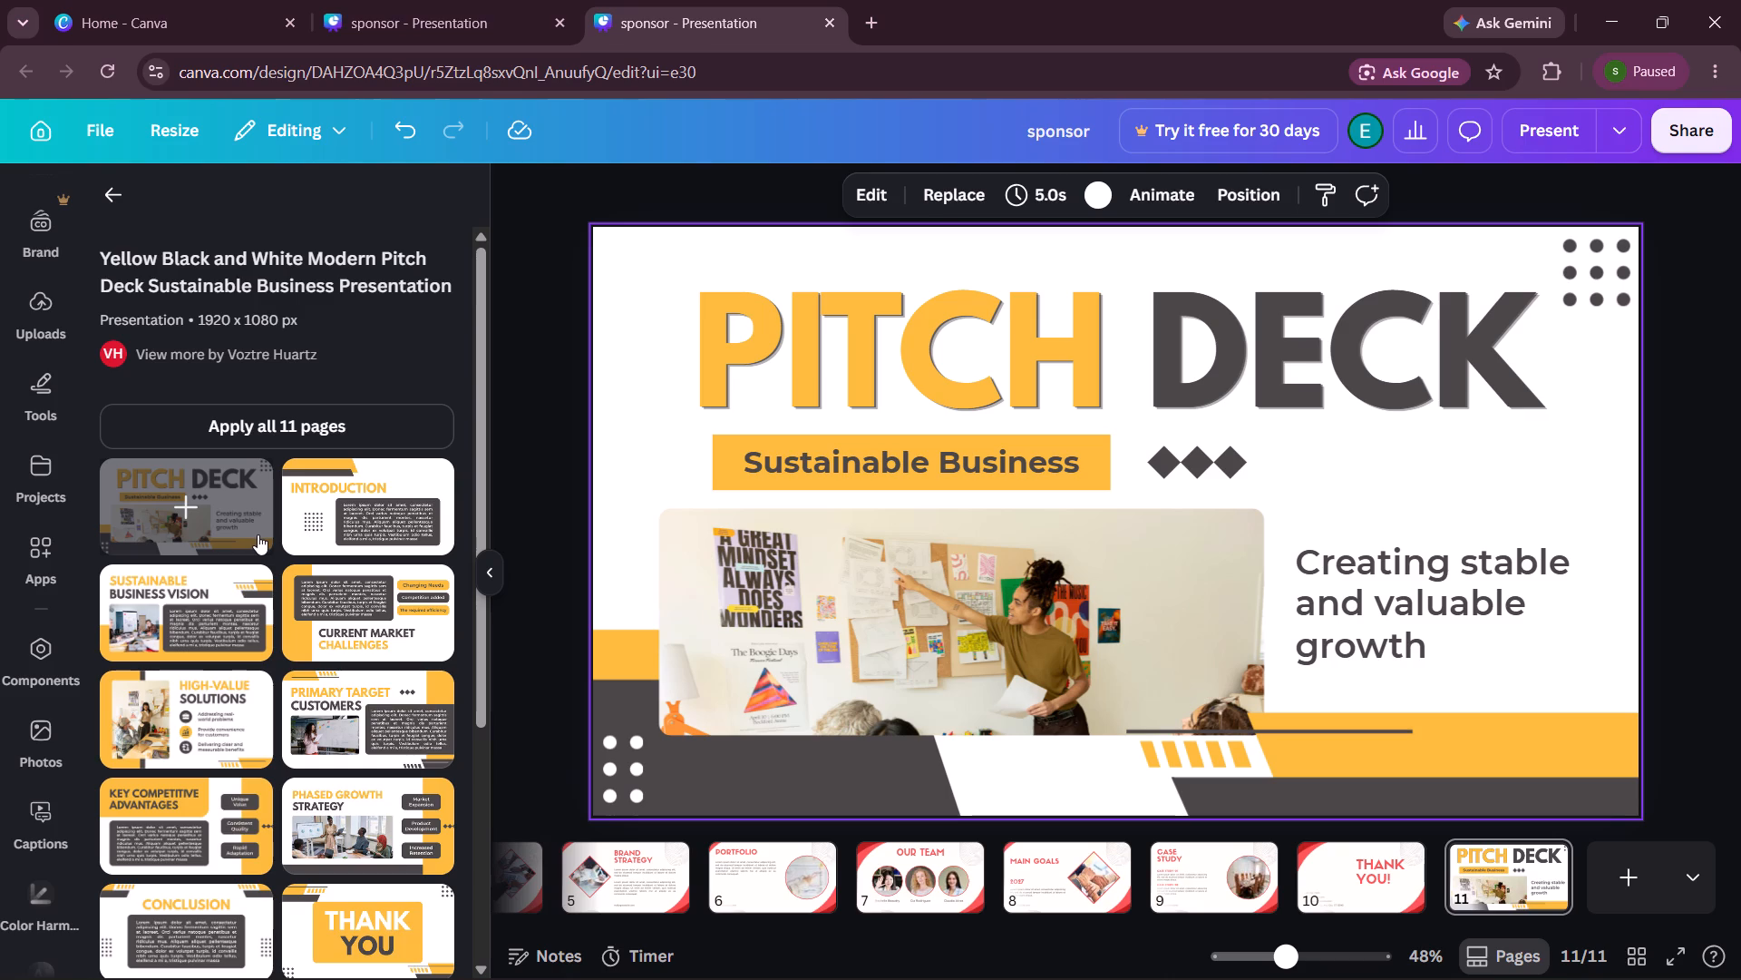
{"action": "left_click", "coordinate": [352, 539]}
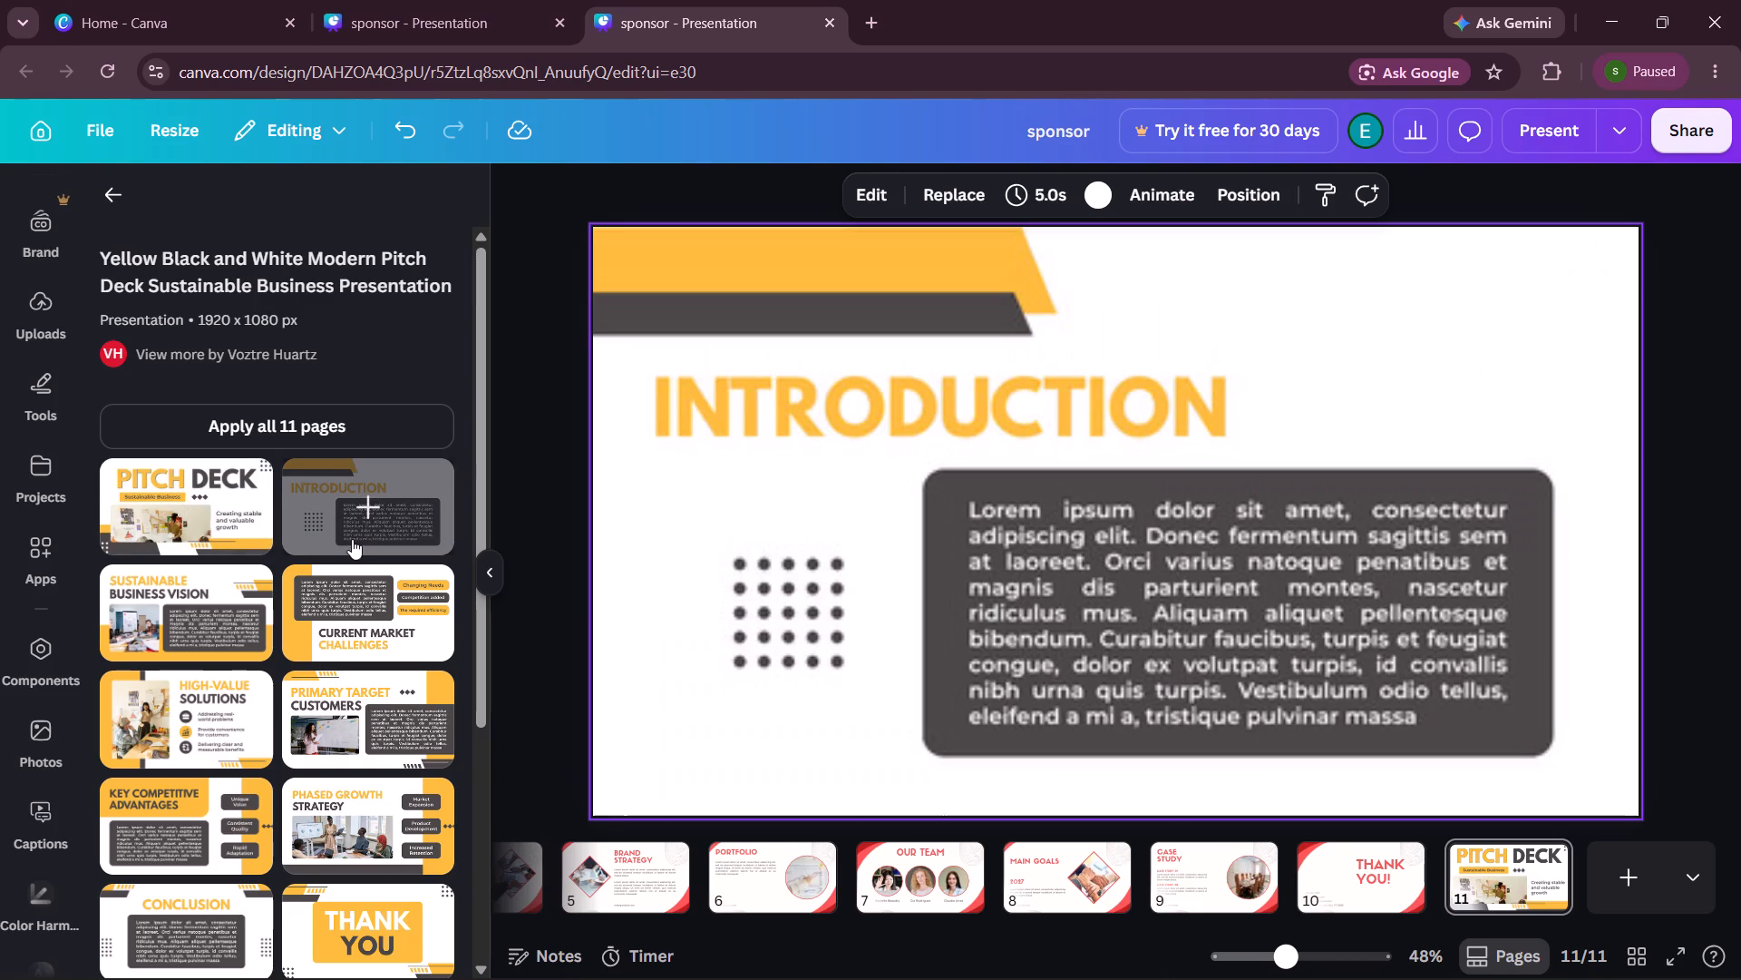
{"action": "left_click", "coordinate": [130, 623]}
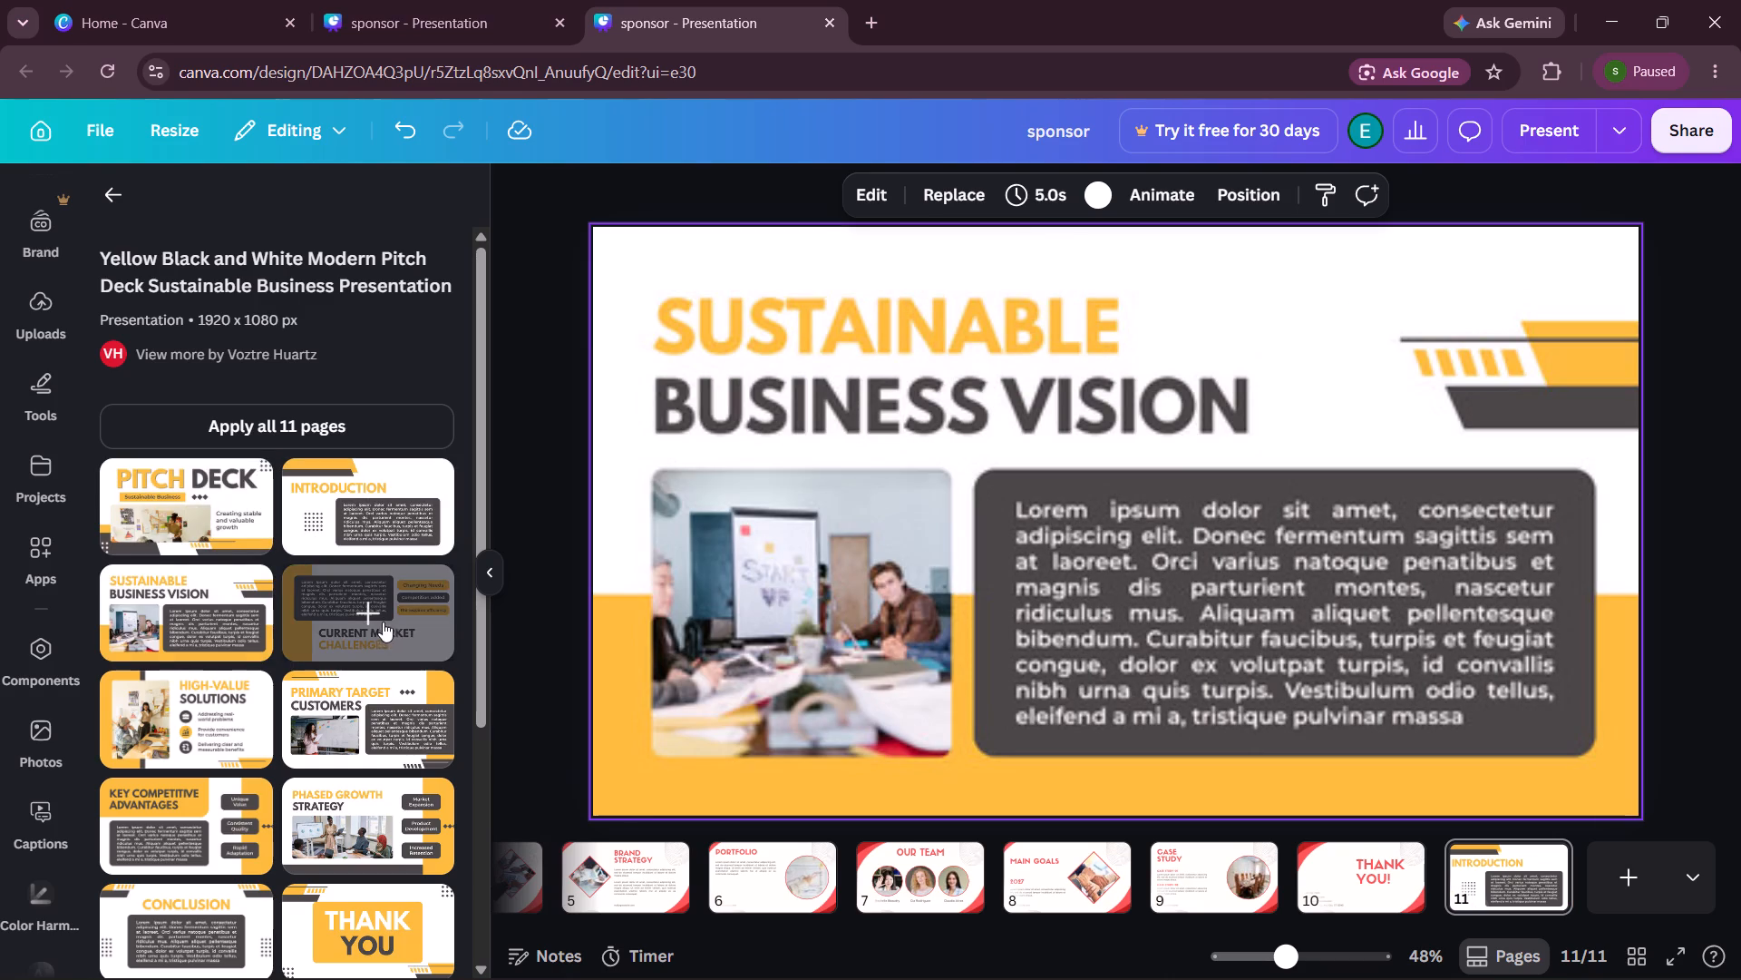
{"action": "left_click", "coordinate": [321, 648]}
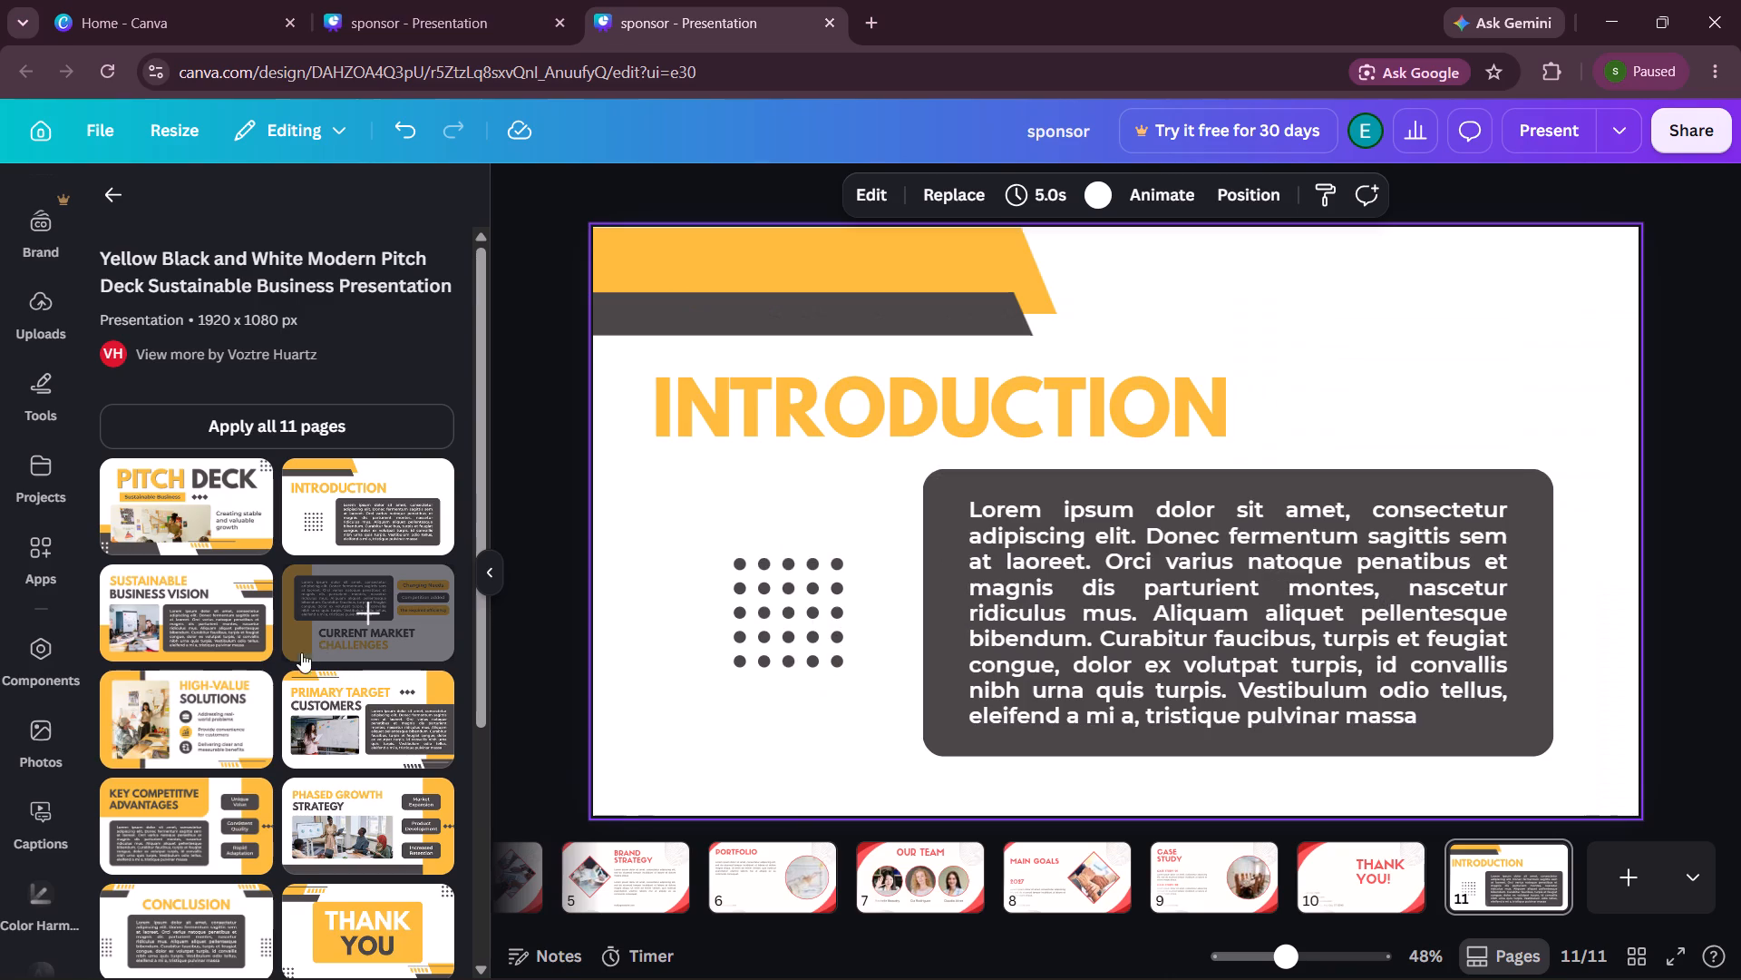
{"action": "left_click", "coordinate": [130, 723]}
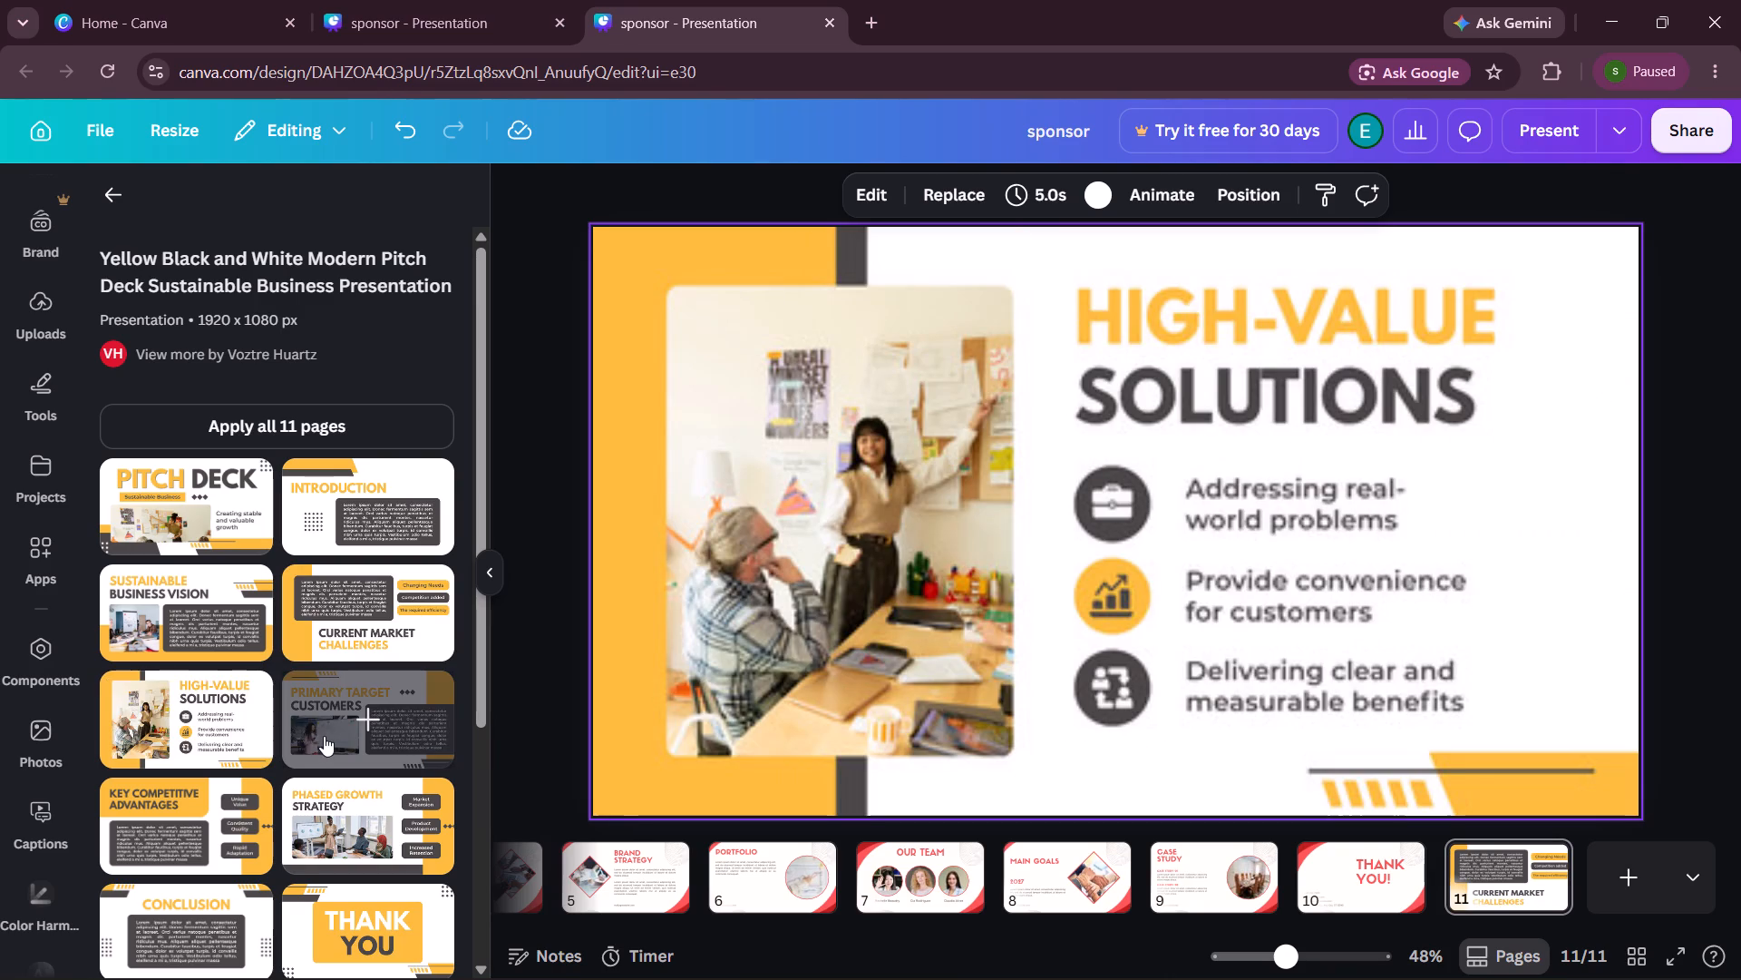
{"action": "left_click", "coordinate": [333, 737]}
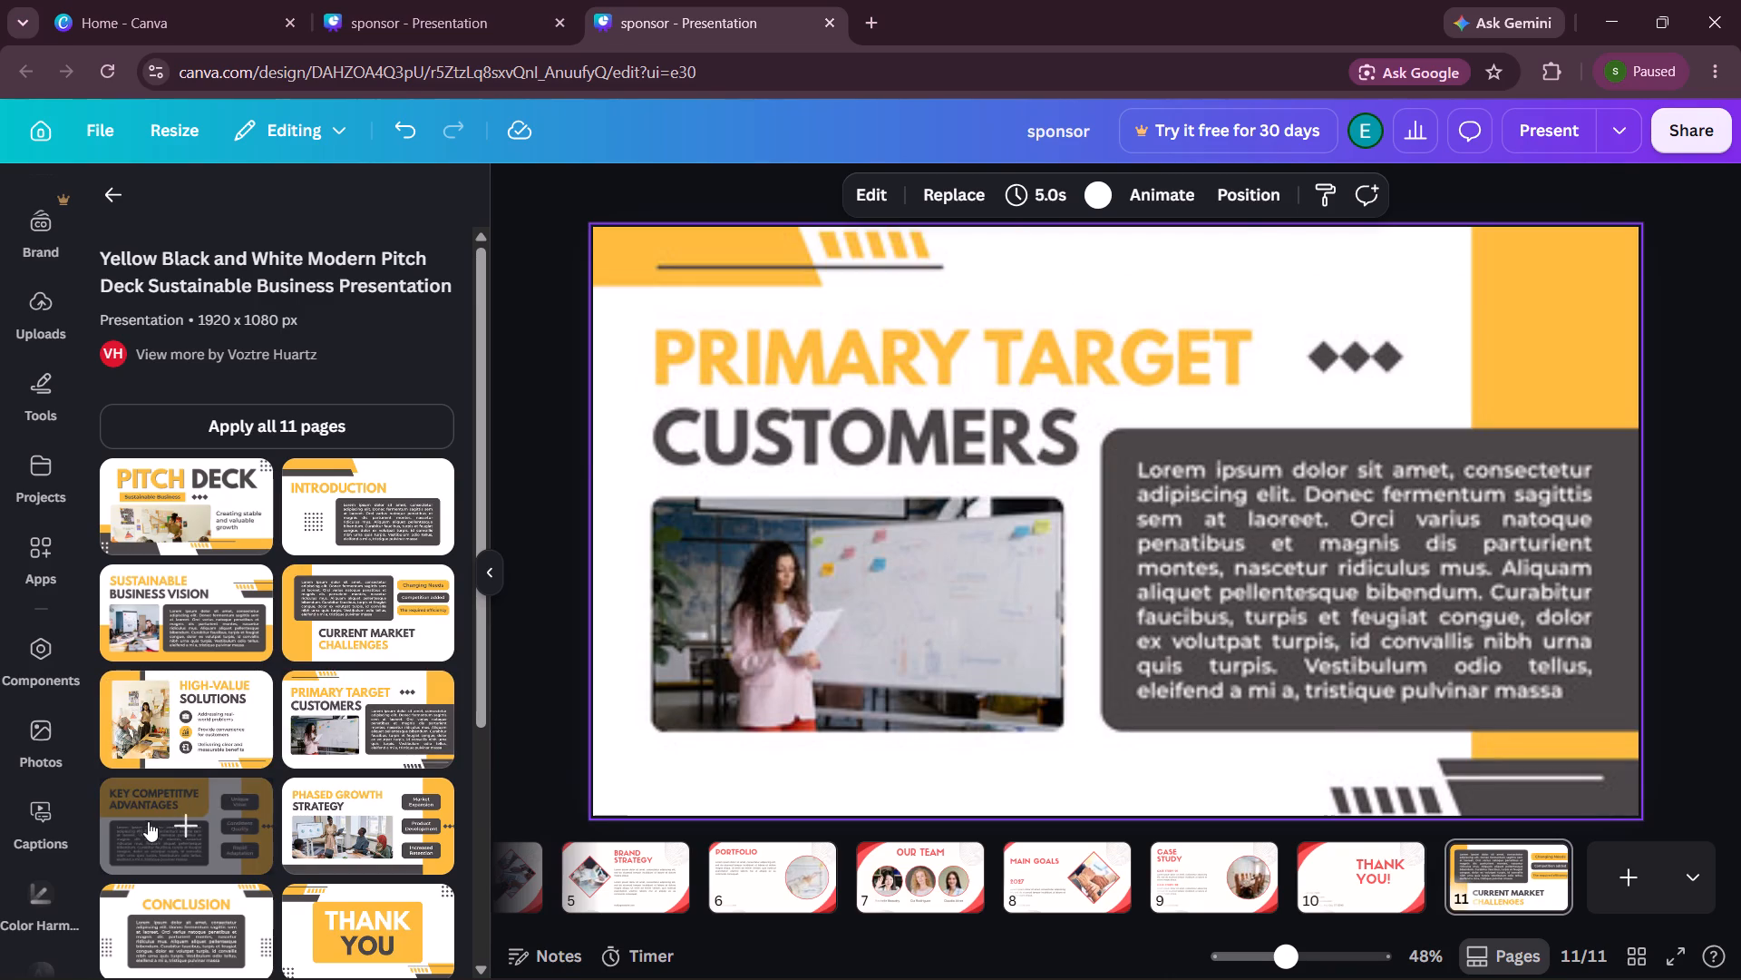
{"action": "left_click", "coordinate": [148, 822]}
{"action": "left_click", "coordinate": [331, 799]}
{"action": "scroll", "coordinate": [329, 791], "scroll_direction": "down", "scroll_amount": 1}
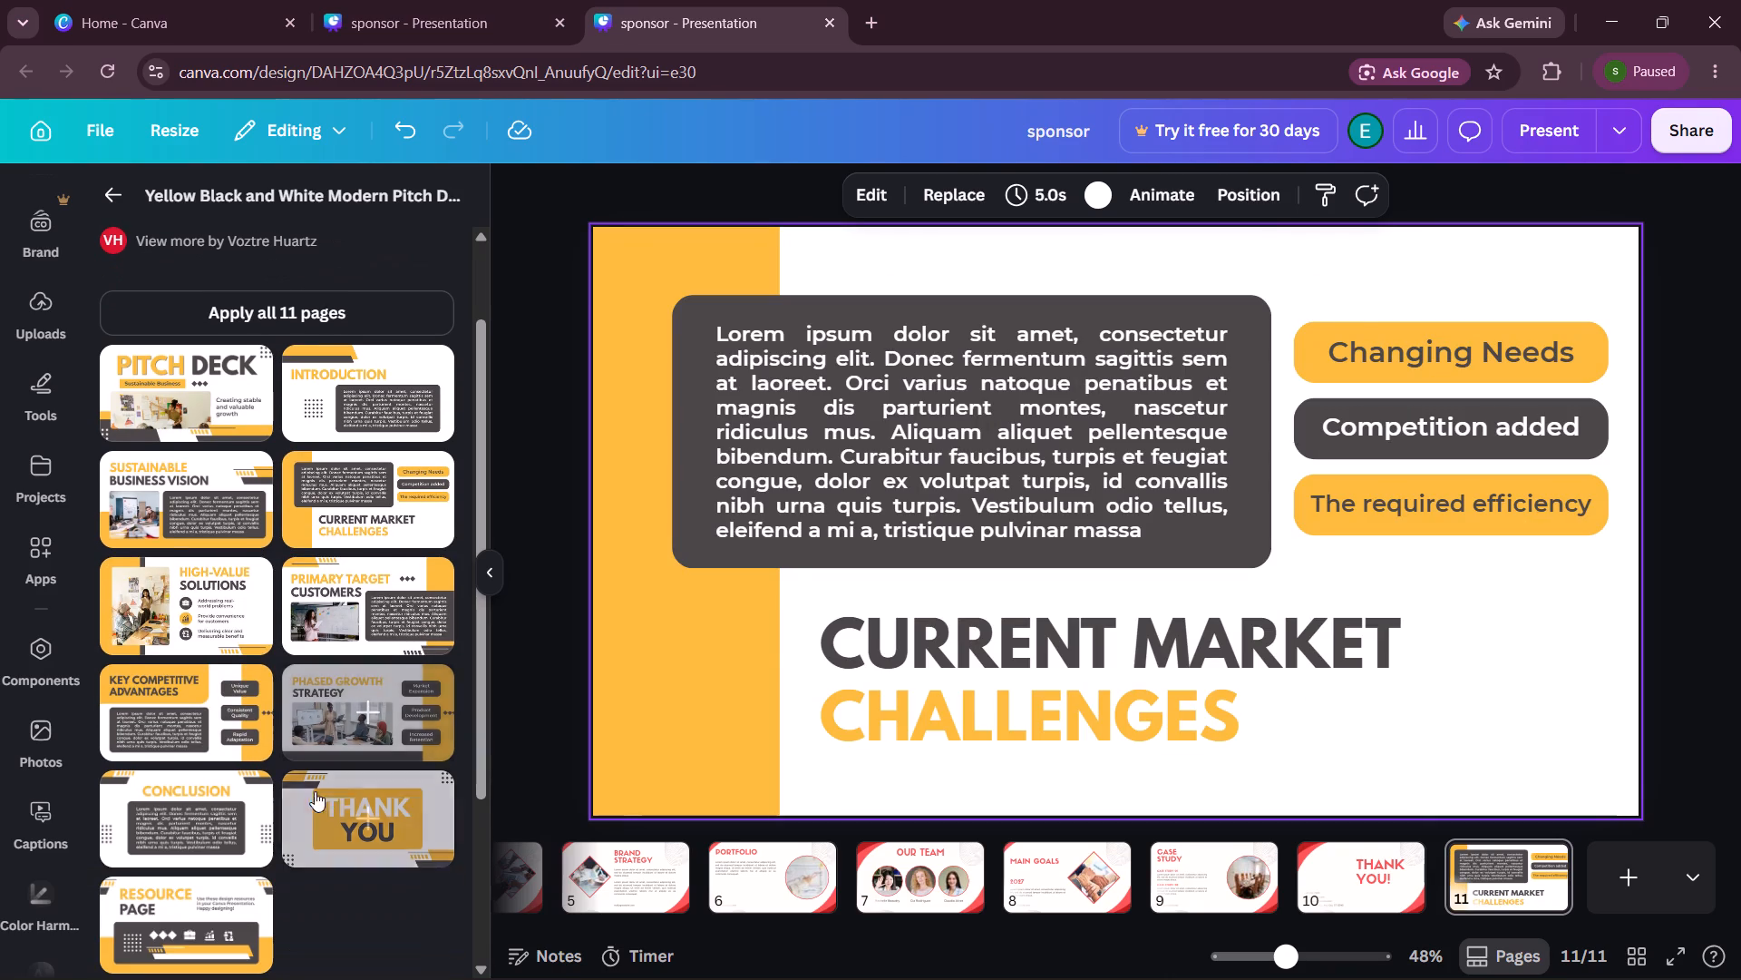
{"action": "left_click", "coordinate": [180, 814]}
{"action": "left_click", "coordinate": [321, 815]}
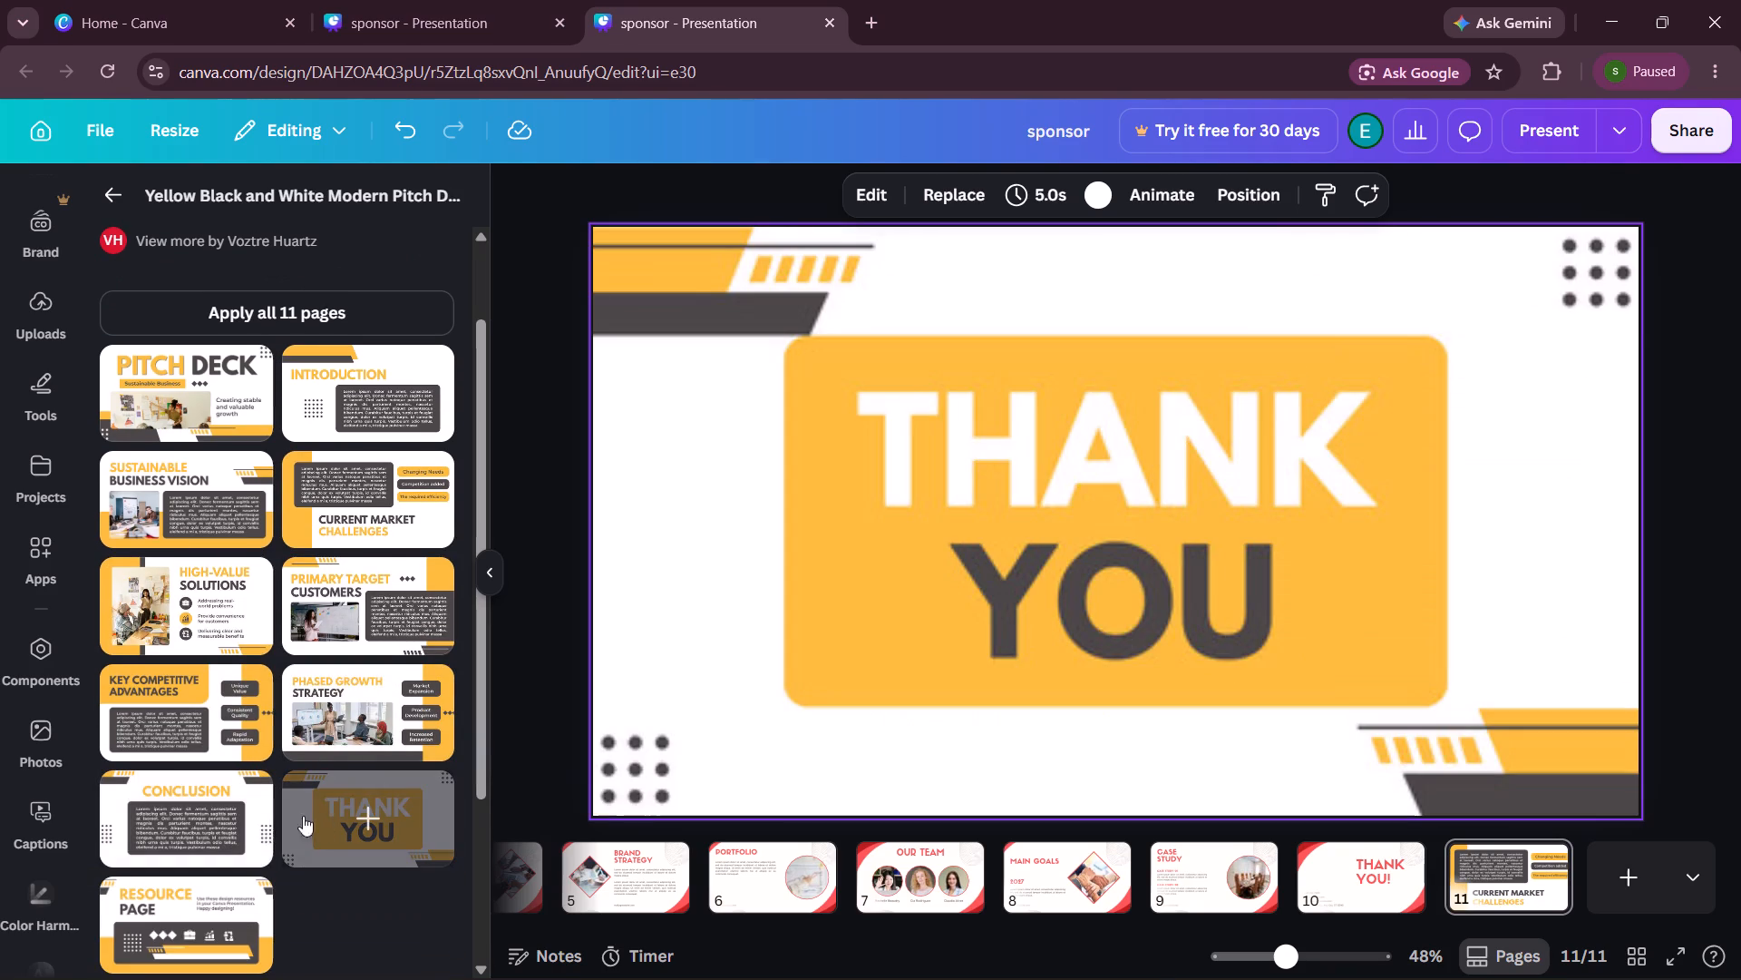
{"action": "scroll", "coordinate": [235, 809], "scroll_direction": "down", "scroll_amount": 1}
Apply the yellow template's Pitch Deck title page to page 11.
{"action": "scroll", "coordinate": [247, 780], "scroll_direction": "up", "scroll_amount": 4}
{"action": "left_click", "coordinate": [131, 506]}
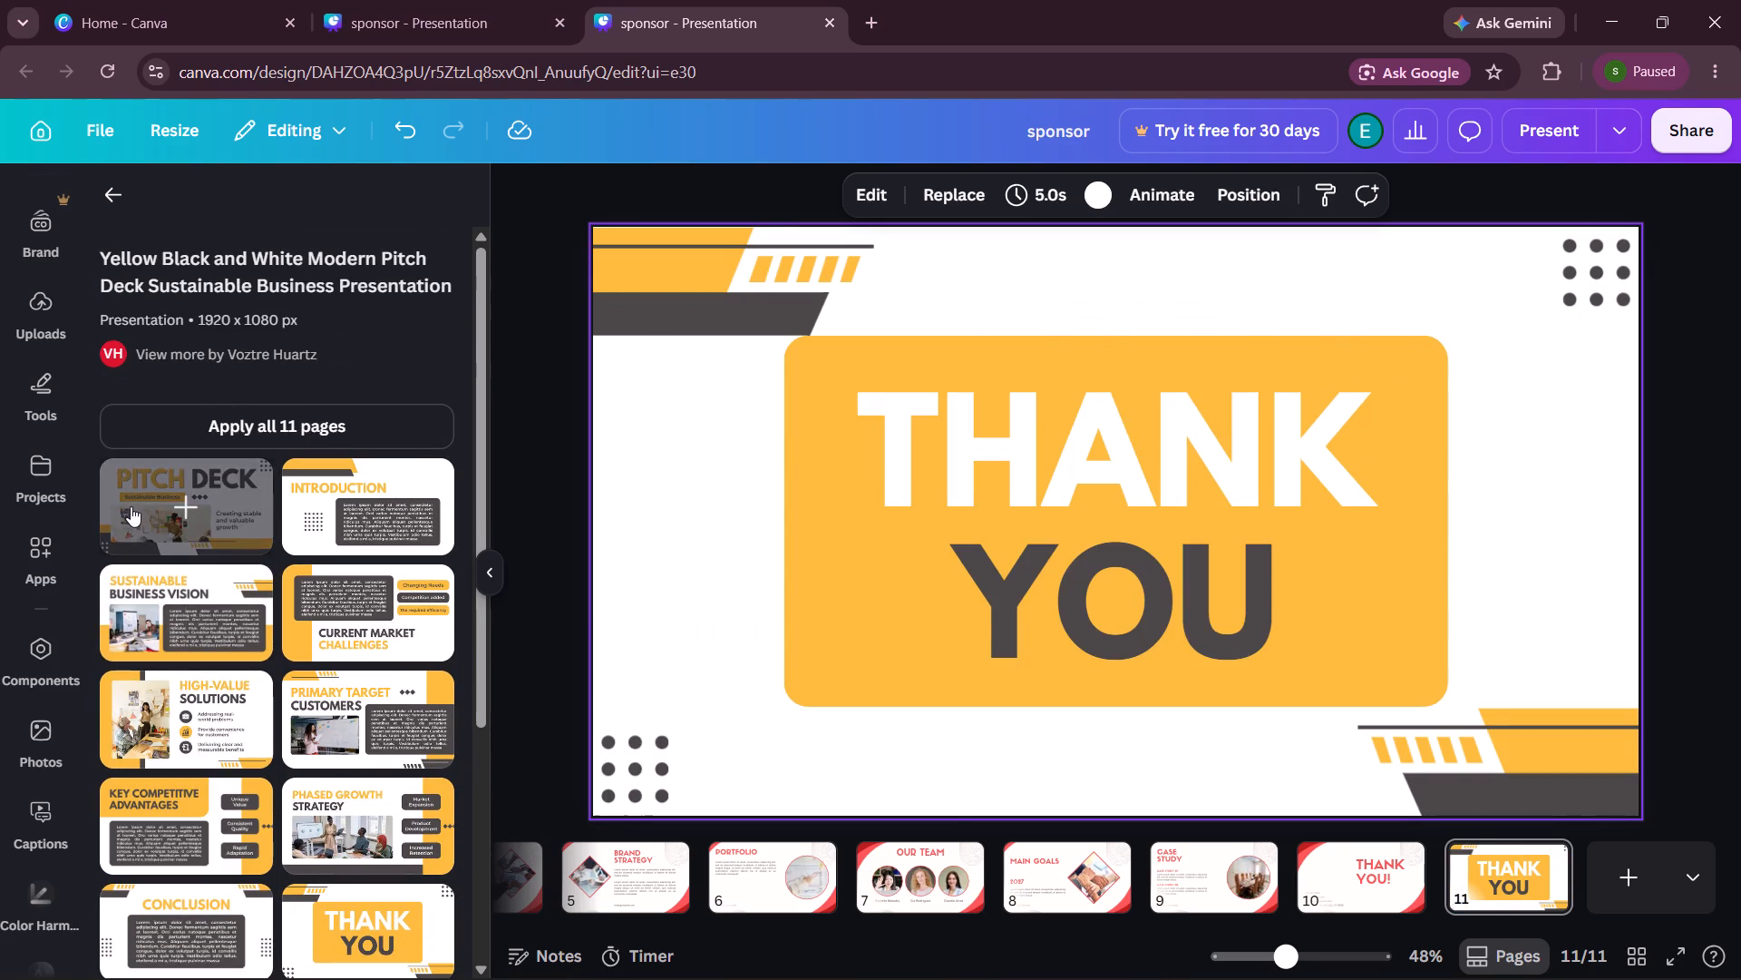
Delete the framed photo, the "Creating stable and valuable growth" text and both dot grids from page 11.
{"action": "left_click", "coordinate": [1055, 601]}
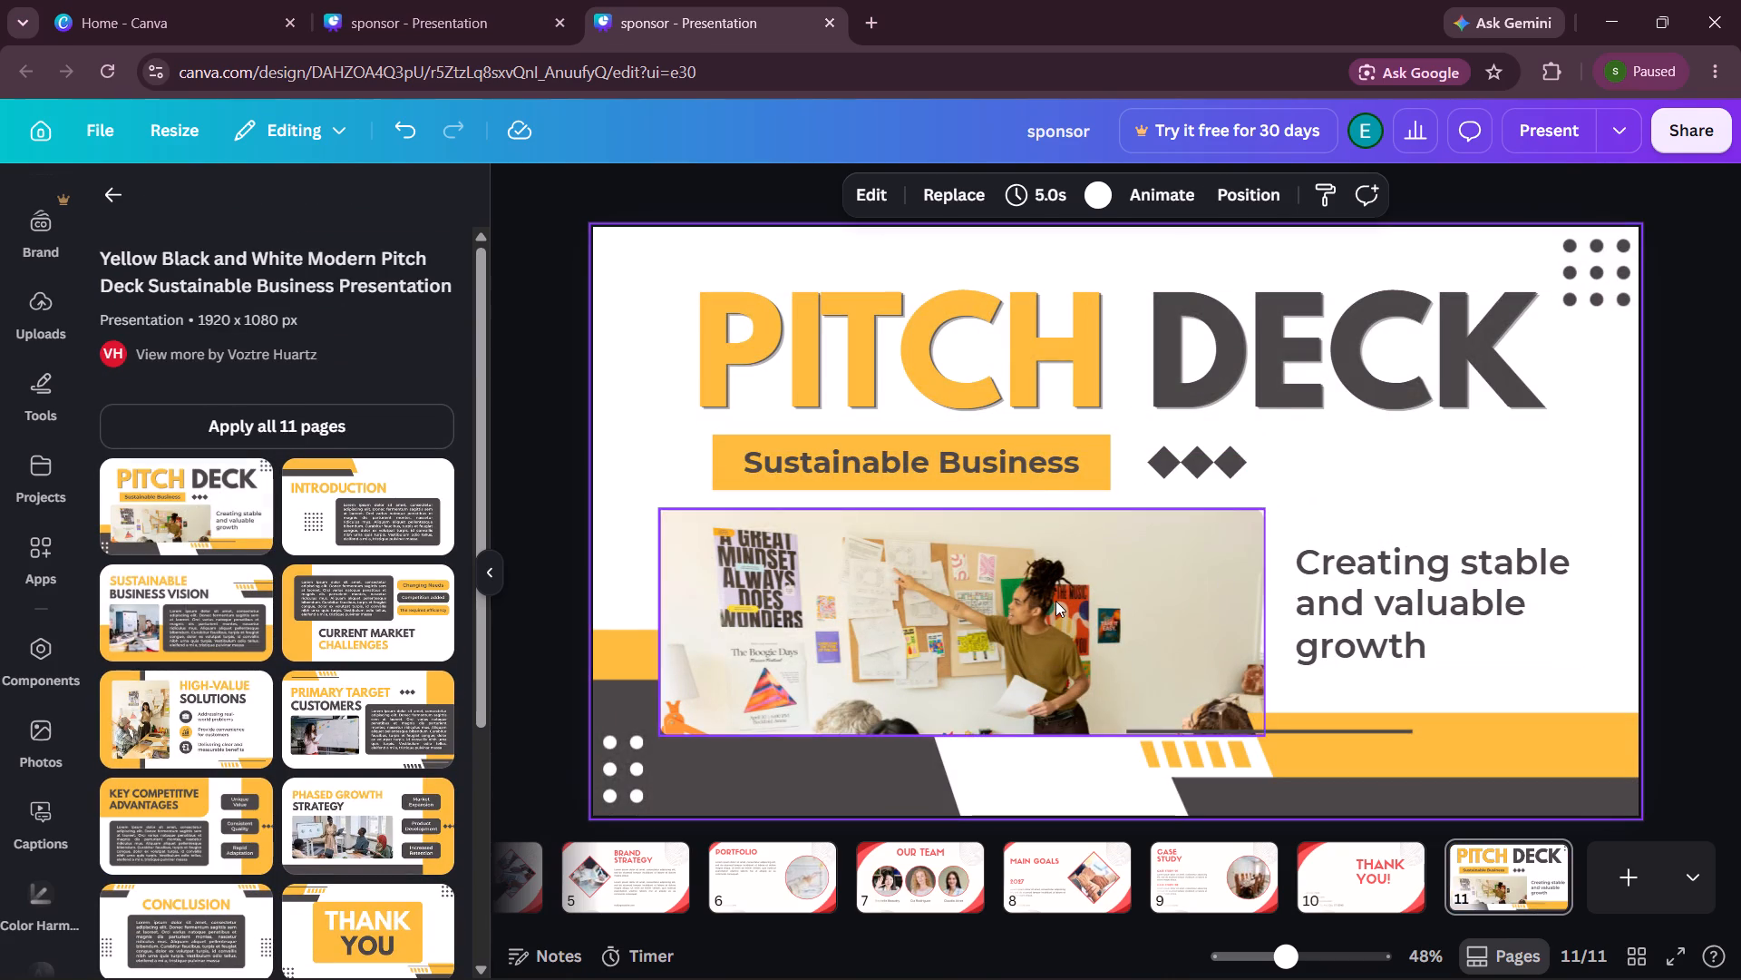
{"action": "key", "text": "Delete"}
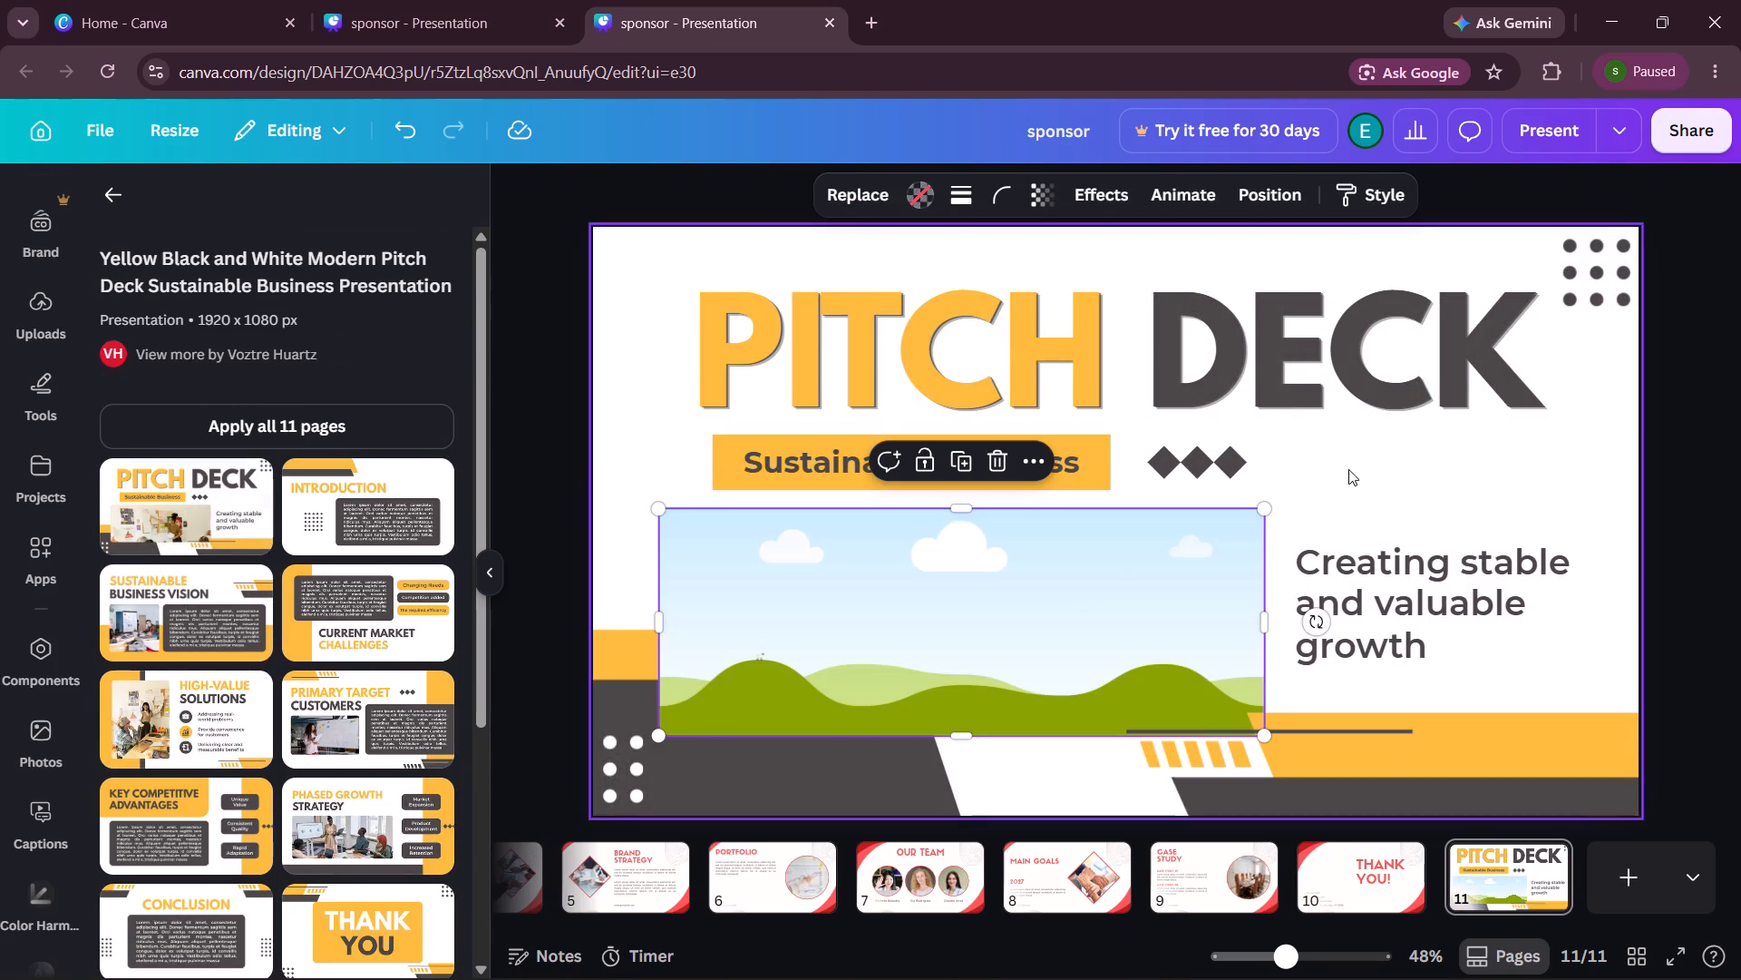
{"action": "left_click", "coordinate": [1404, 453]}
{"action": "left_click", "coordinate": [1381, 583]}
{"action": "key", "text": "Delete"}
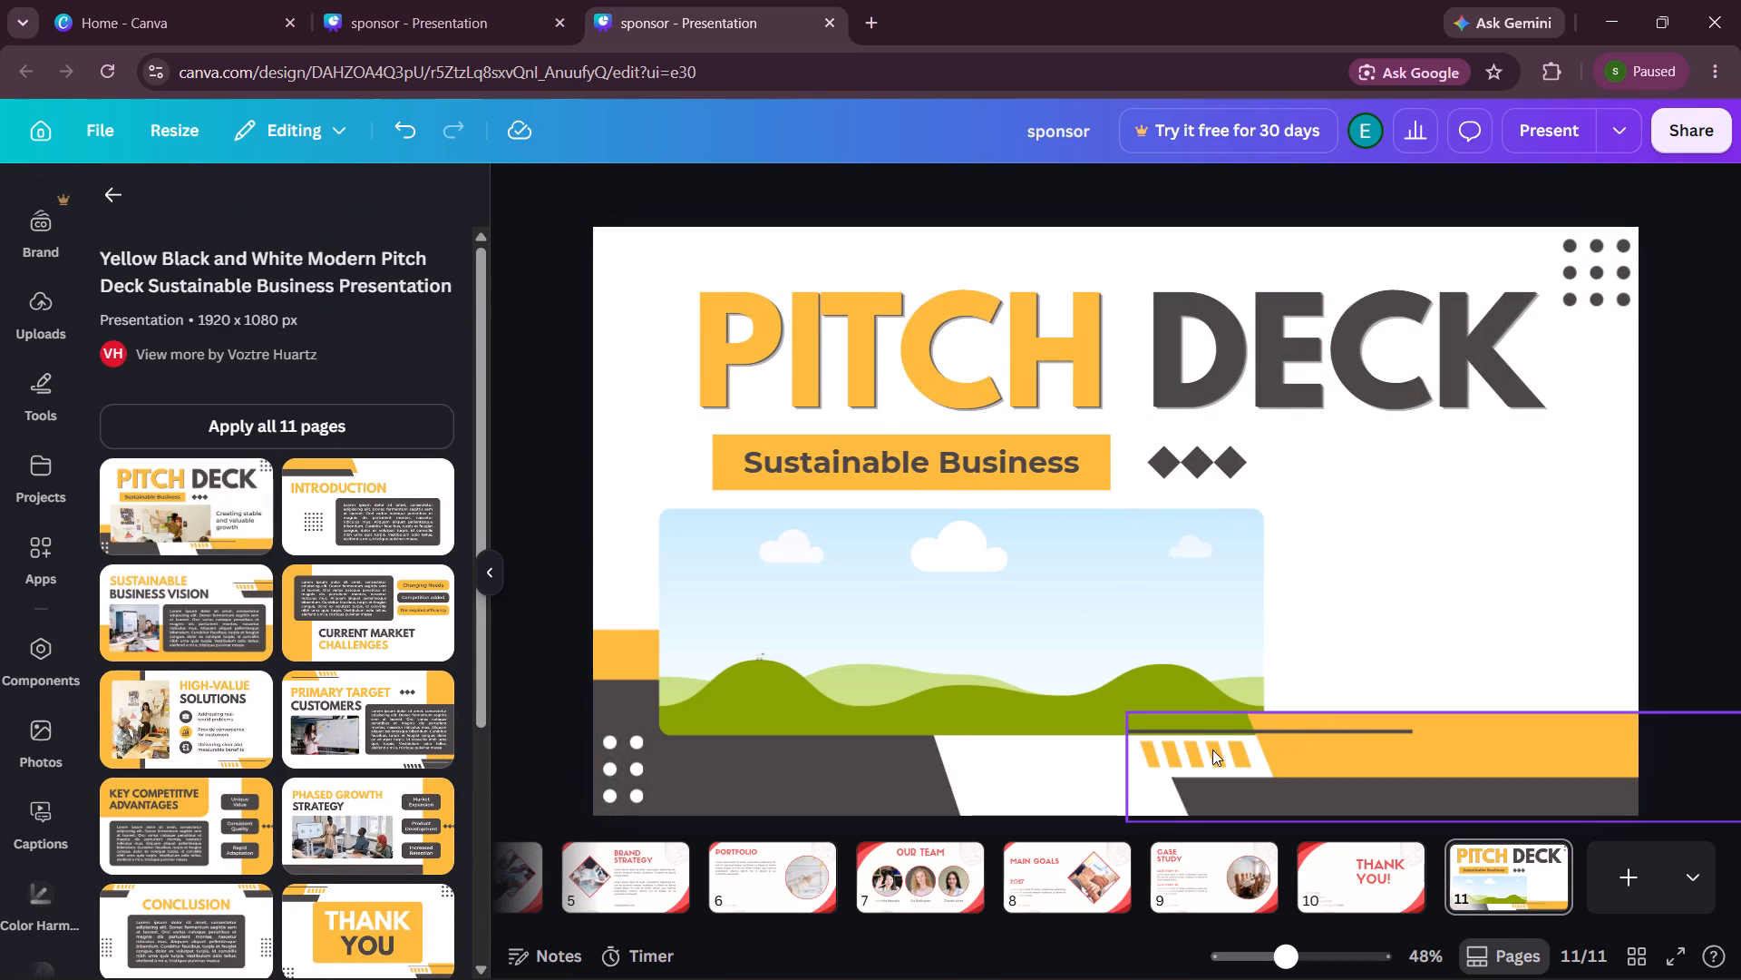
{"action": "left_click", "coordinate": [1619, 290]}
{"action": "key", "text": "Delete"}
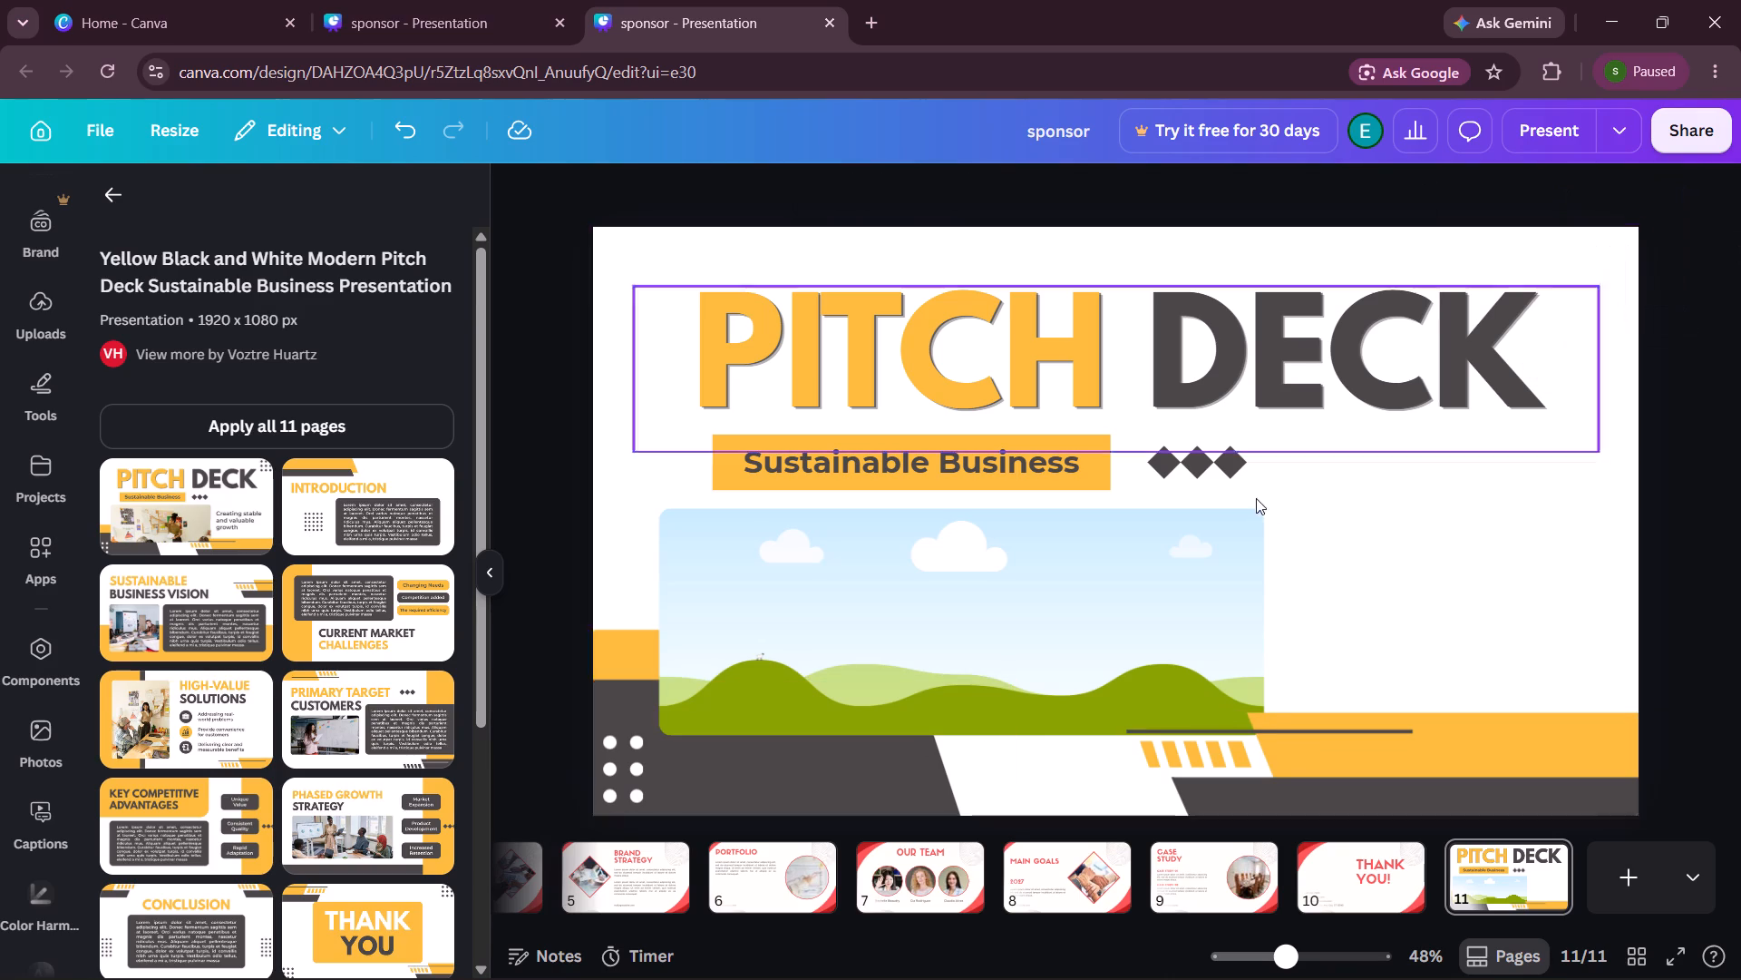
{"action": "left_click", "coordinate": [624, 789]}
{"action": "key", "text": "Delete"}
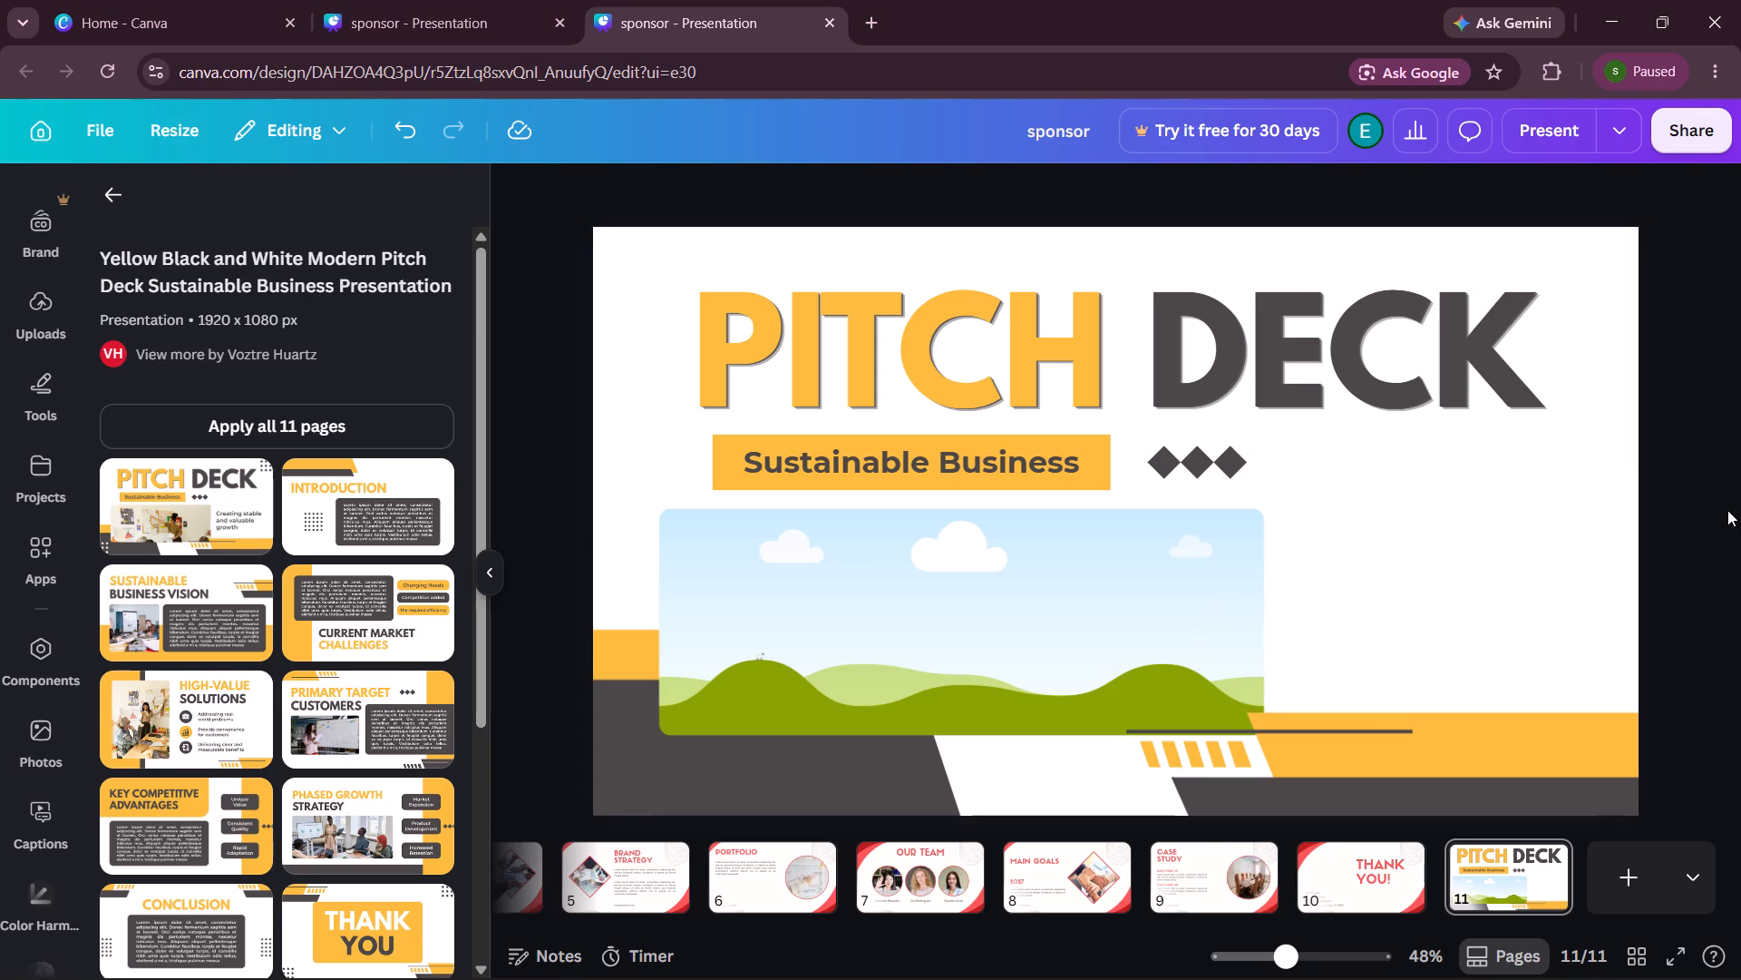
Capture the whole page 11 slide as a rectangular screen snip with the Snipping Tool.
{"action": "key", "text": "Print"}
{"action": "left_click_drag", "start_coordinate": [586, 220], "coordinate": [1657, 783]}
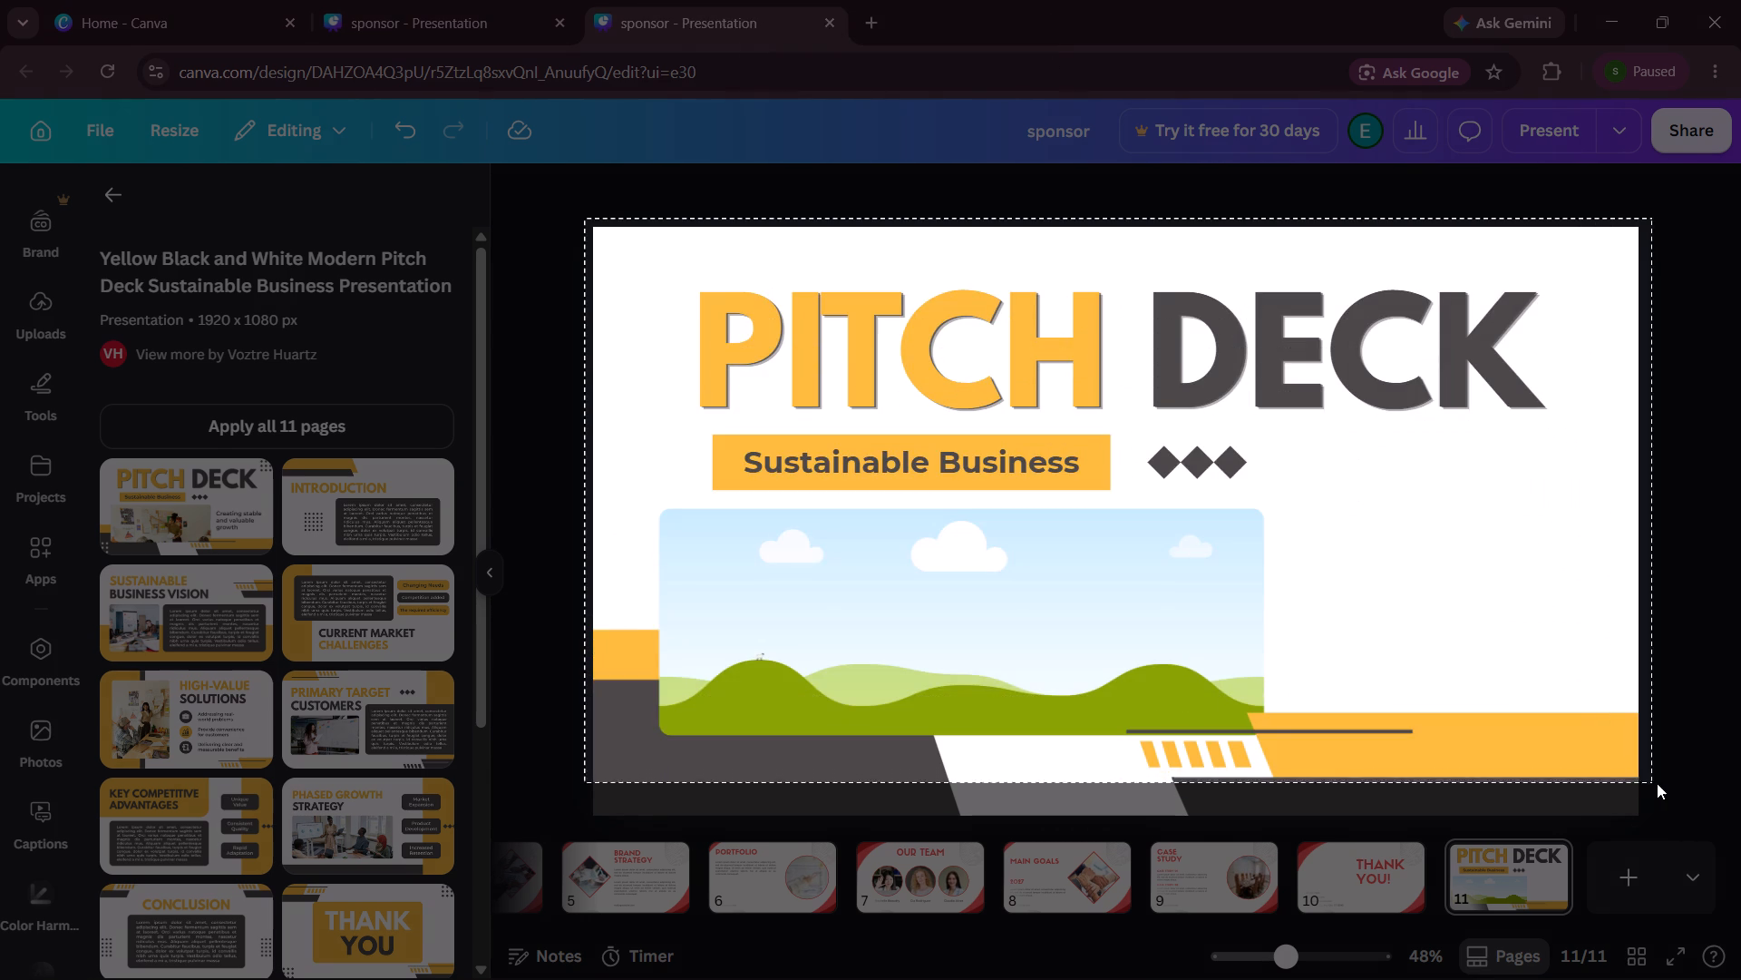
{"action": "left_click_drag", "start_coordinate": [1657, 783], "coordinate": [1649, 821]}
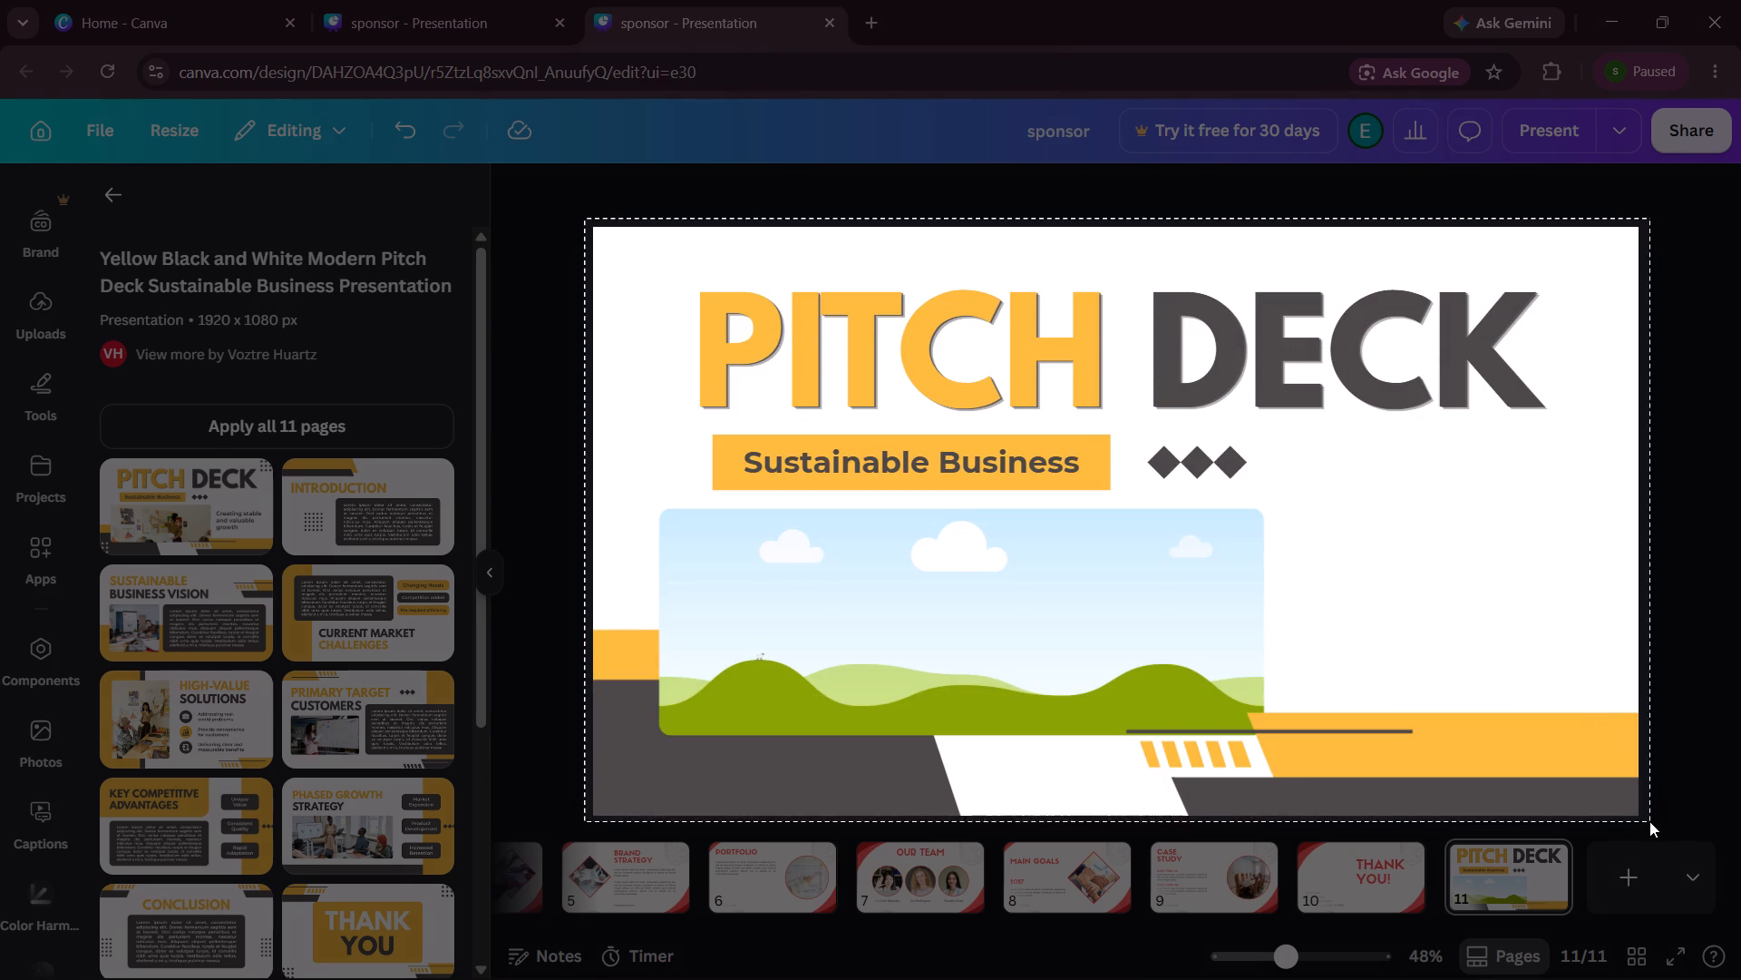
{"action": "left_click_drag", "start_coordinate": [1649, 821], "coordinate": [1644, 822]}
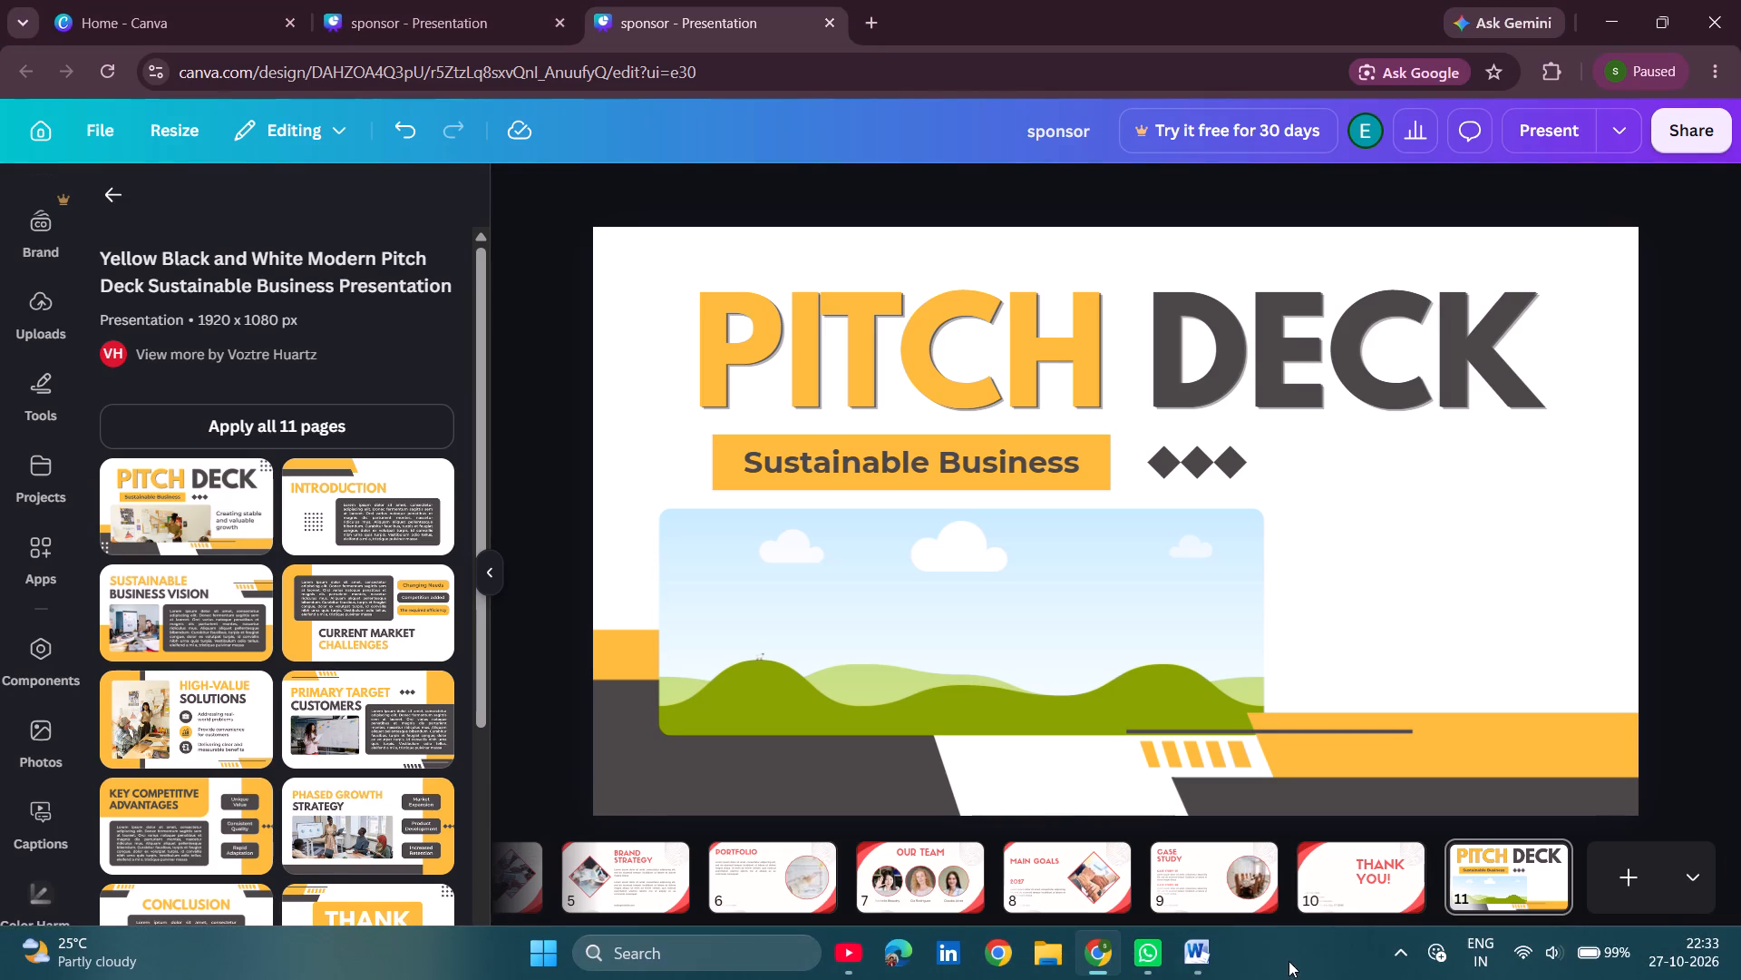
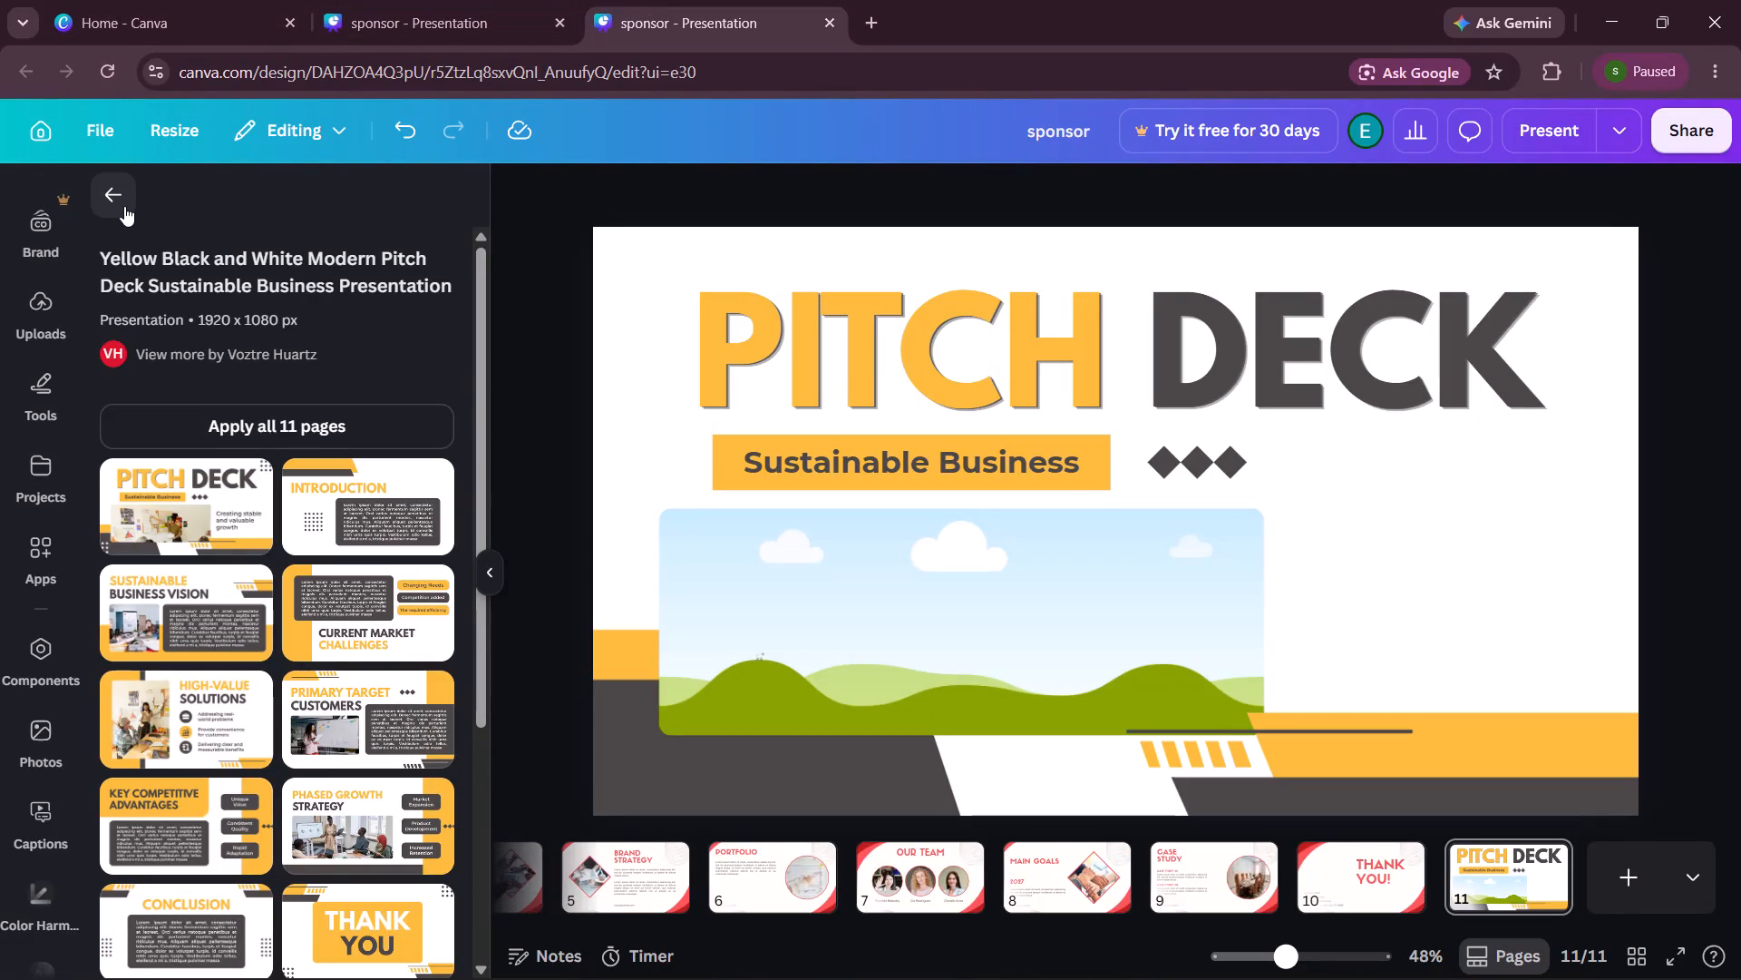
Add pages 12 to 15 with the yellow template's Introduction, Sustainable Business Vision, Current Market Challenges and High-Value Solutions layouts.
{"action": "left_click", "coordinate": [1600, 869]}
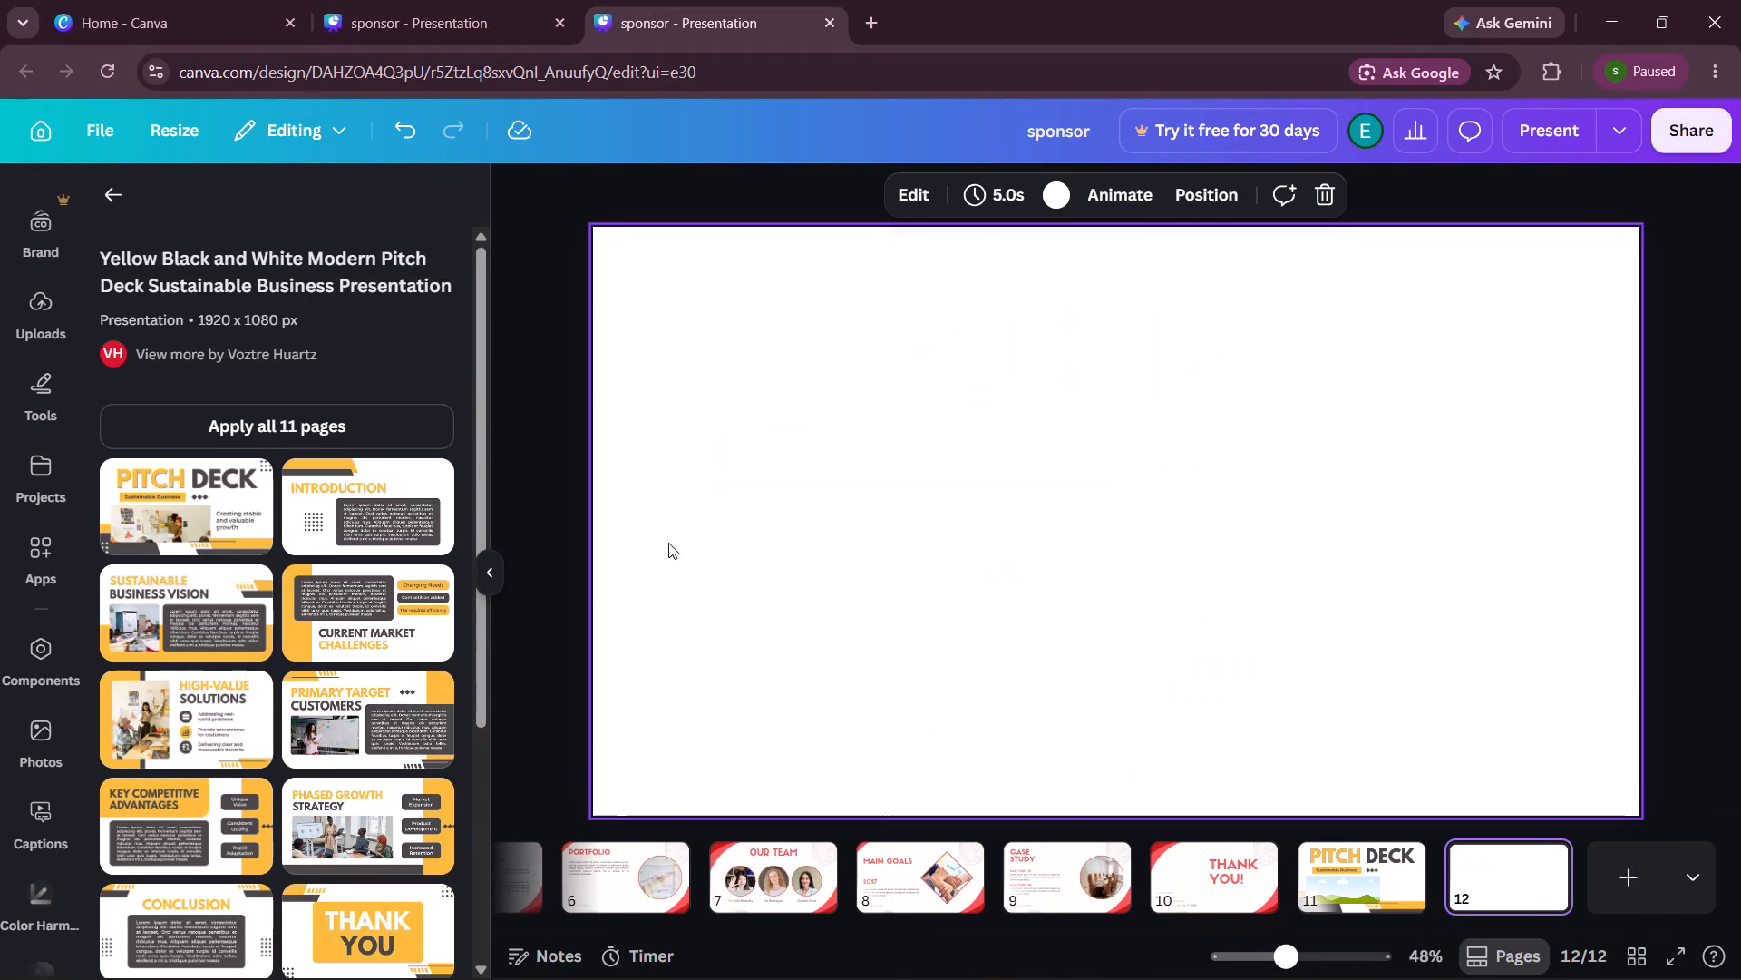
{"action": "left_click", "coordinate": [335, 535]}
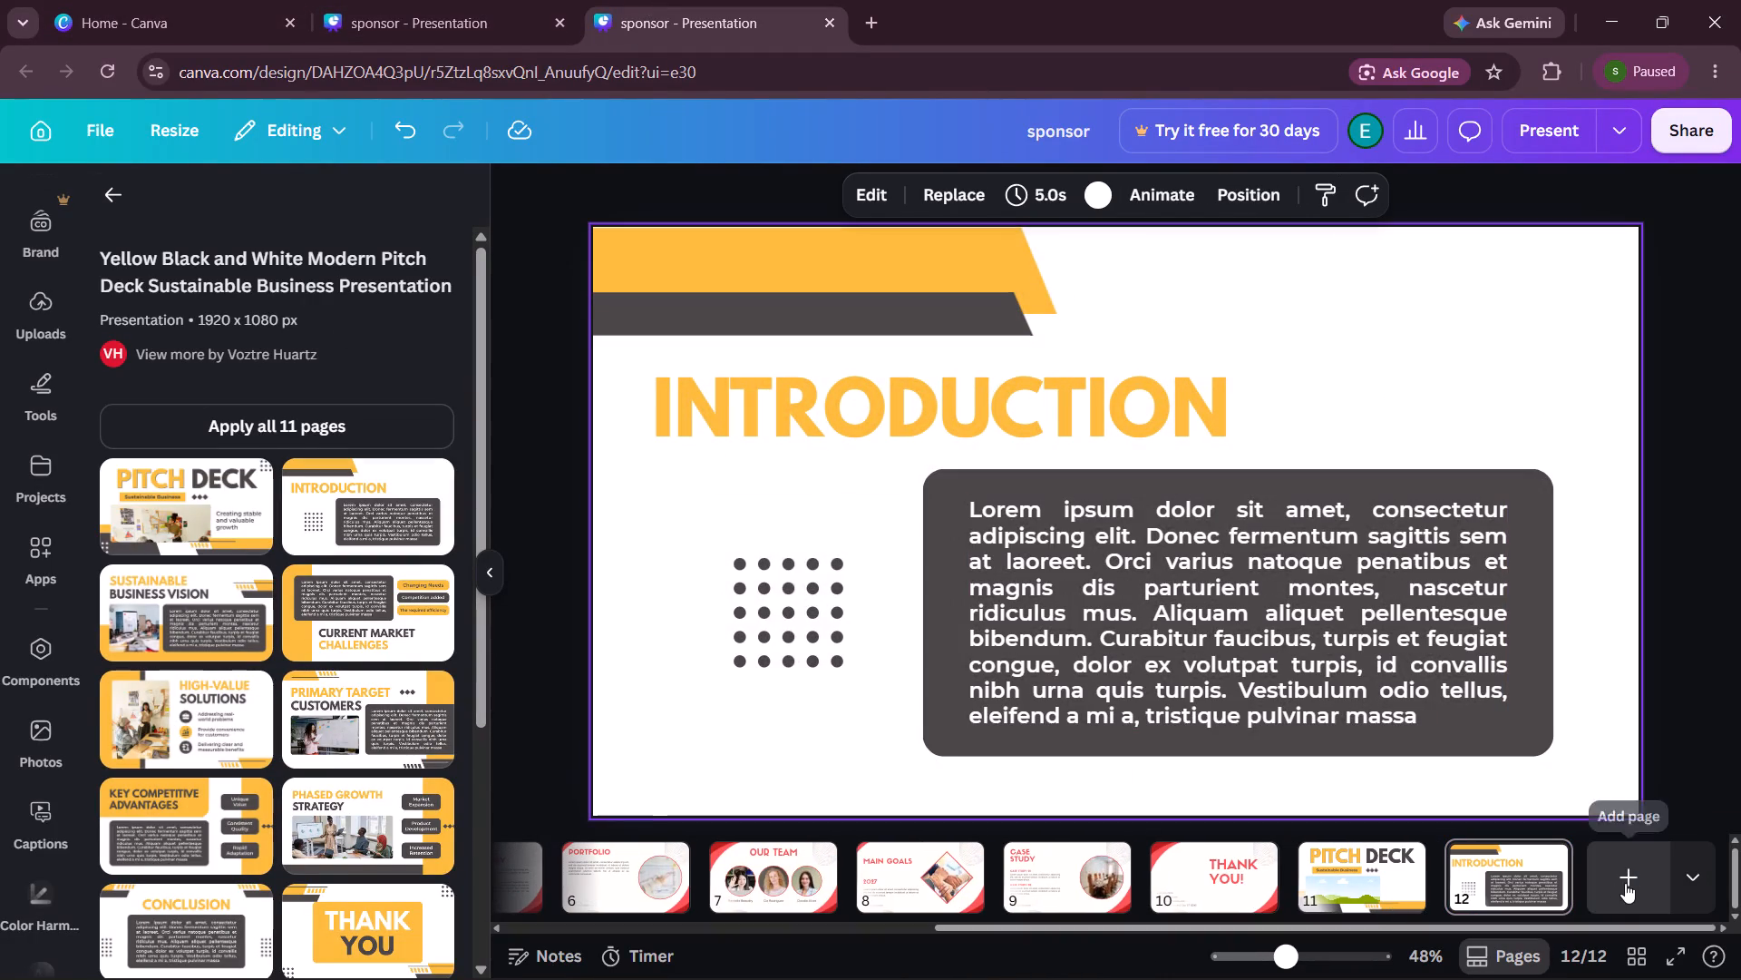
{"action": "left_click", "coordinate": [1625, 883]}
{"action": "left_click", "coordinate": [181, 622]}
{"action": "left_click", "coordinate": [1602, 866]}
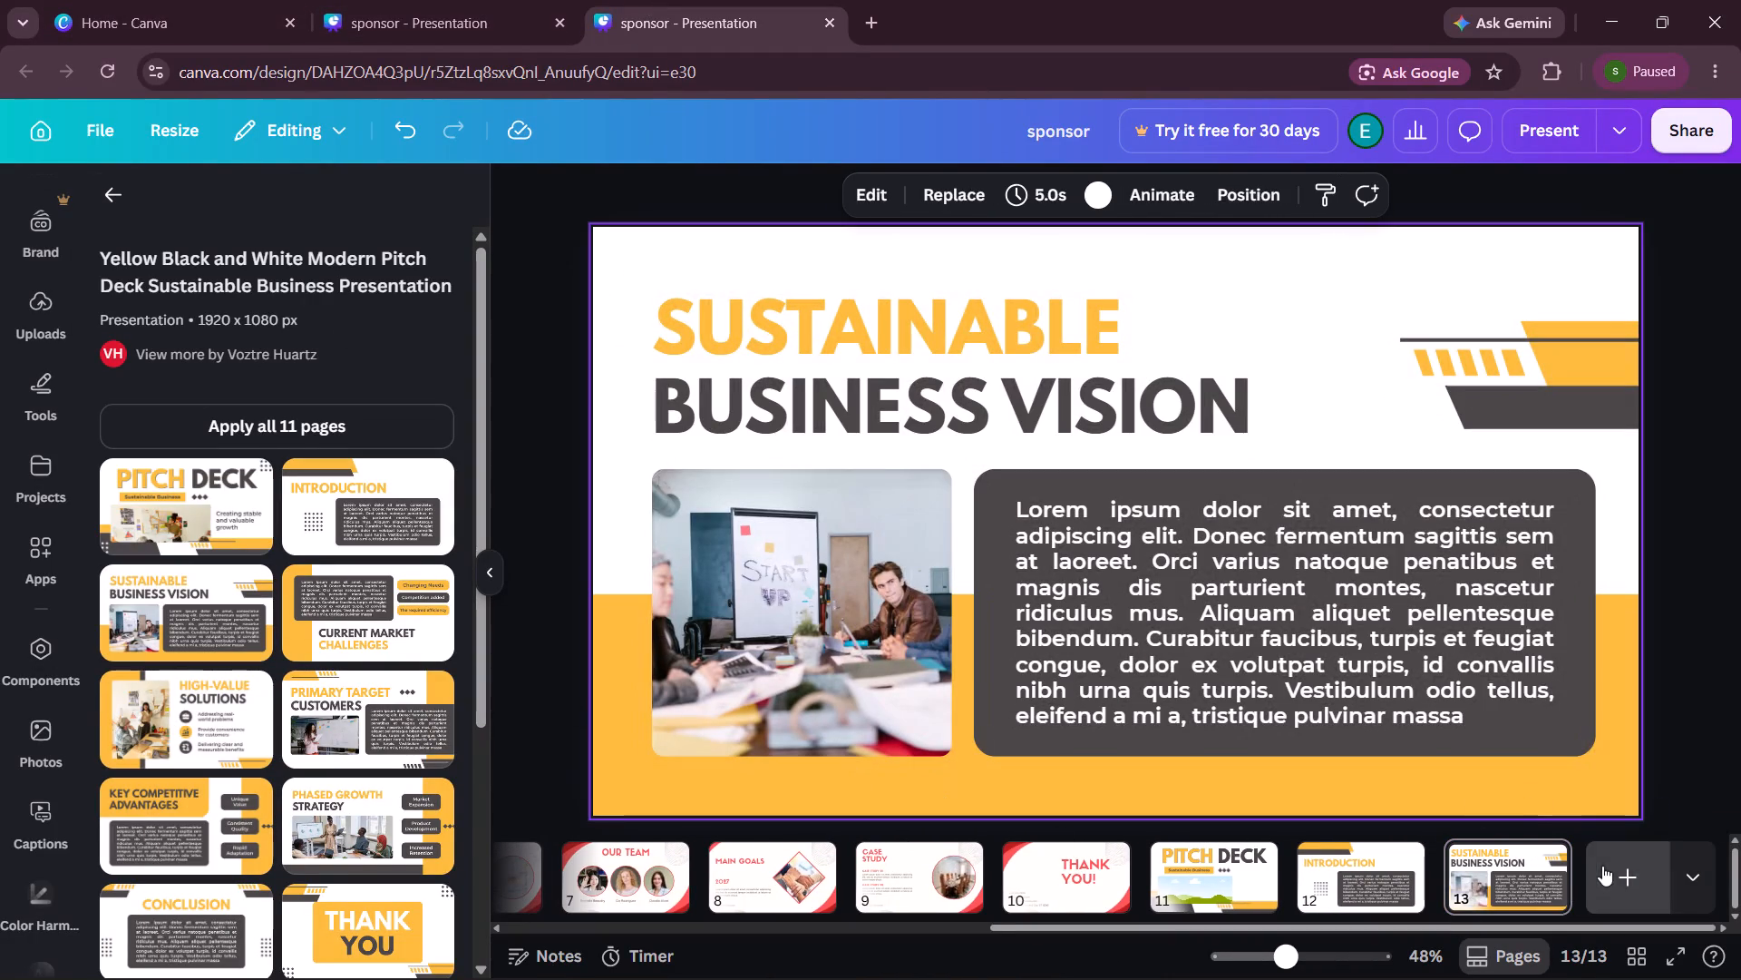
{"action": "left_click", "coordinate": [351, 599]}
{"action": "left_click", "coordinate": [1618, 880]}
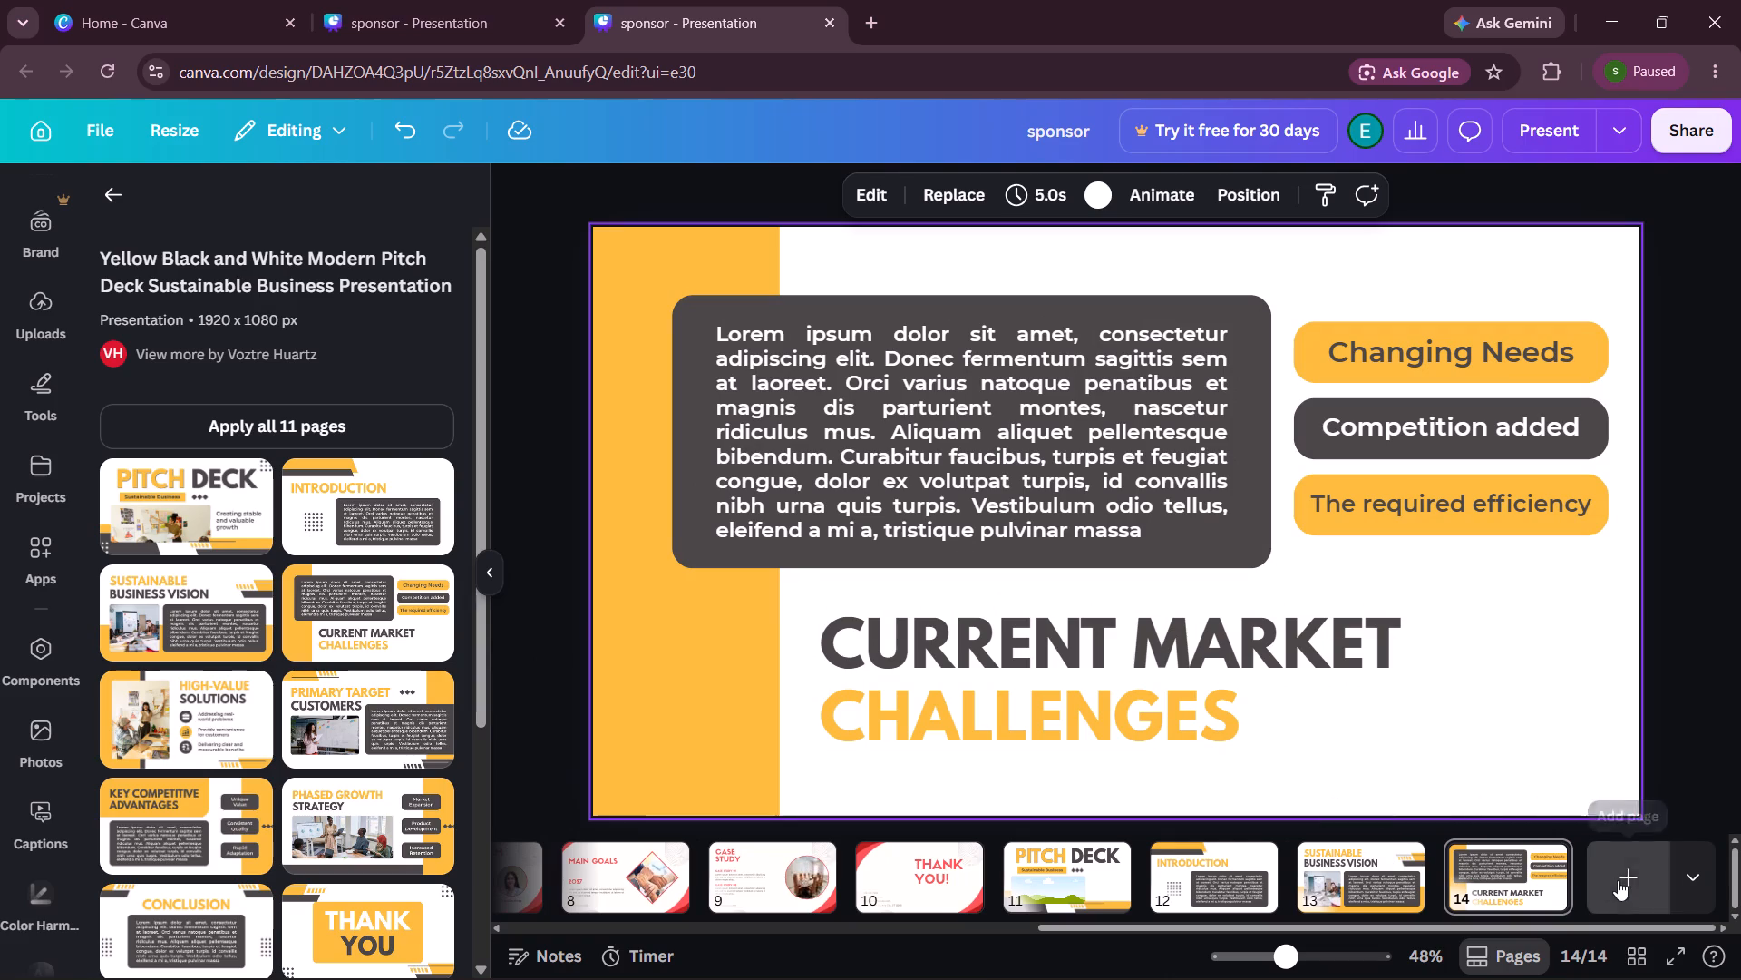
{"action": "left_click", "coordinate": [230, 711]}
Add pages 16 to 19 with the yellow template's Primary Target Customers, Key Competitive Advantages, Phased Growth Strategy and Conclusion layouts.
{"action": "left_click", "coordinate": [1625, 872]}
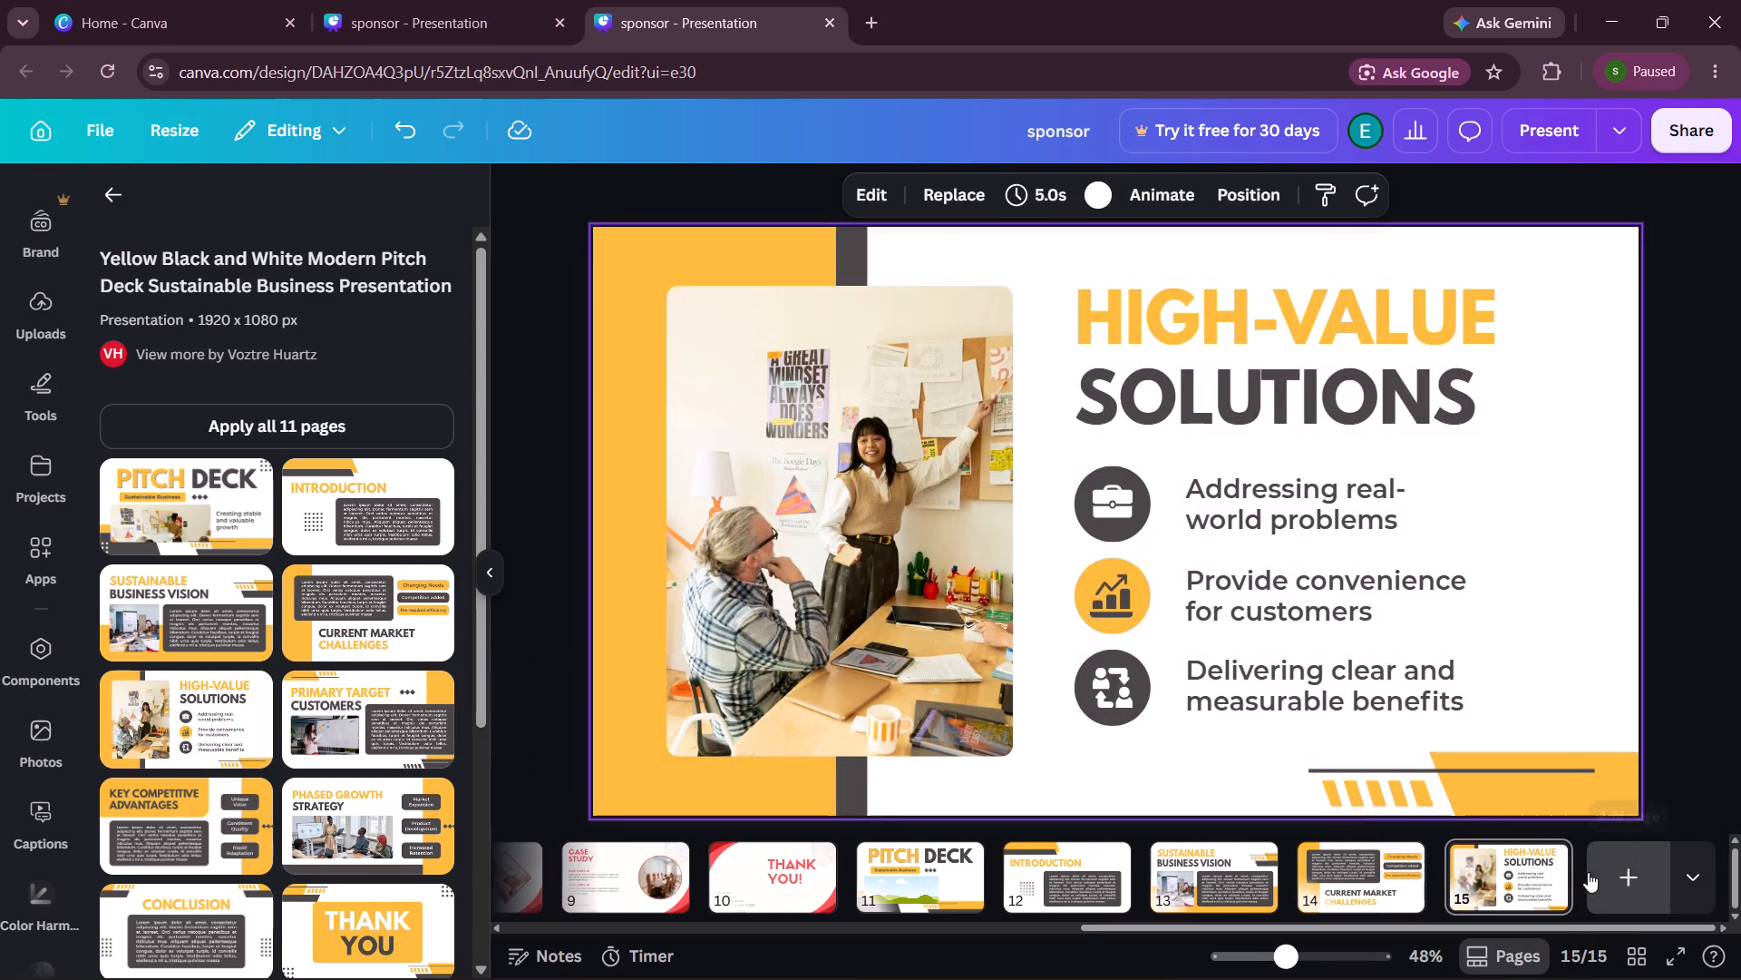
{"action": "left_click", "coordinate": [321, 731]}
{"action": "left_click", "coordinate": [1642, 886]}
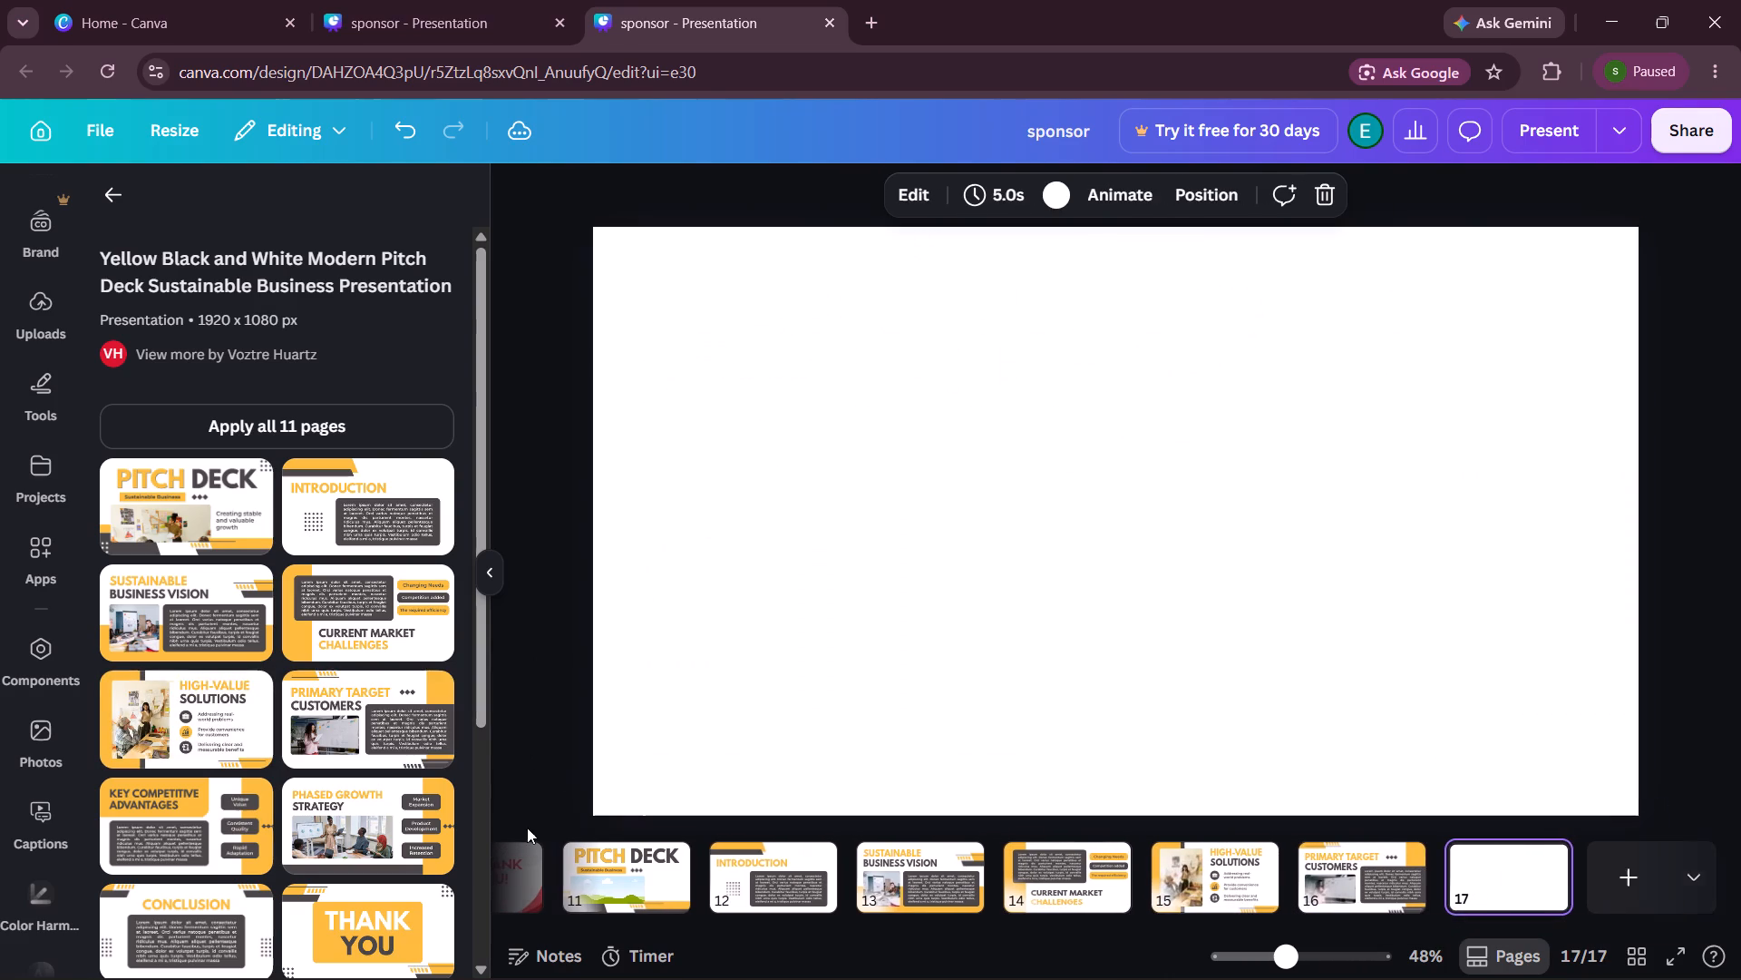
{"action": "left_click", "coordinate": [201, 868]}
{"action": "left_click", "coordinate": [1635, 884]}
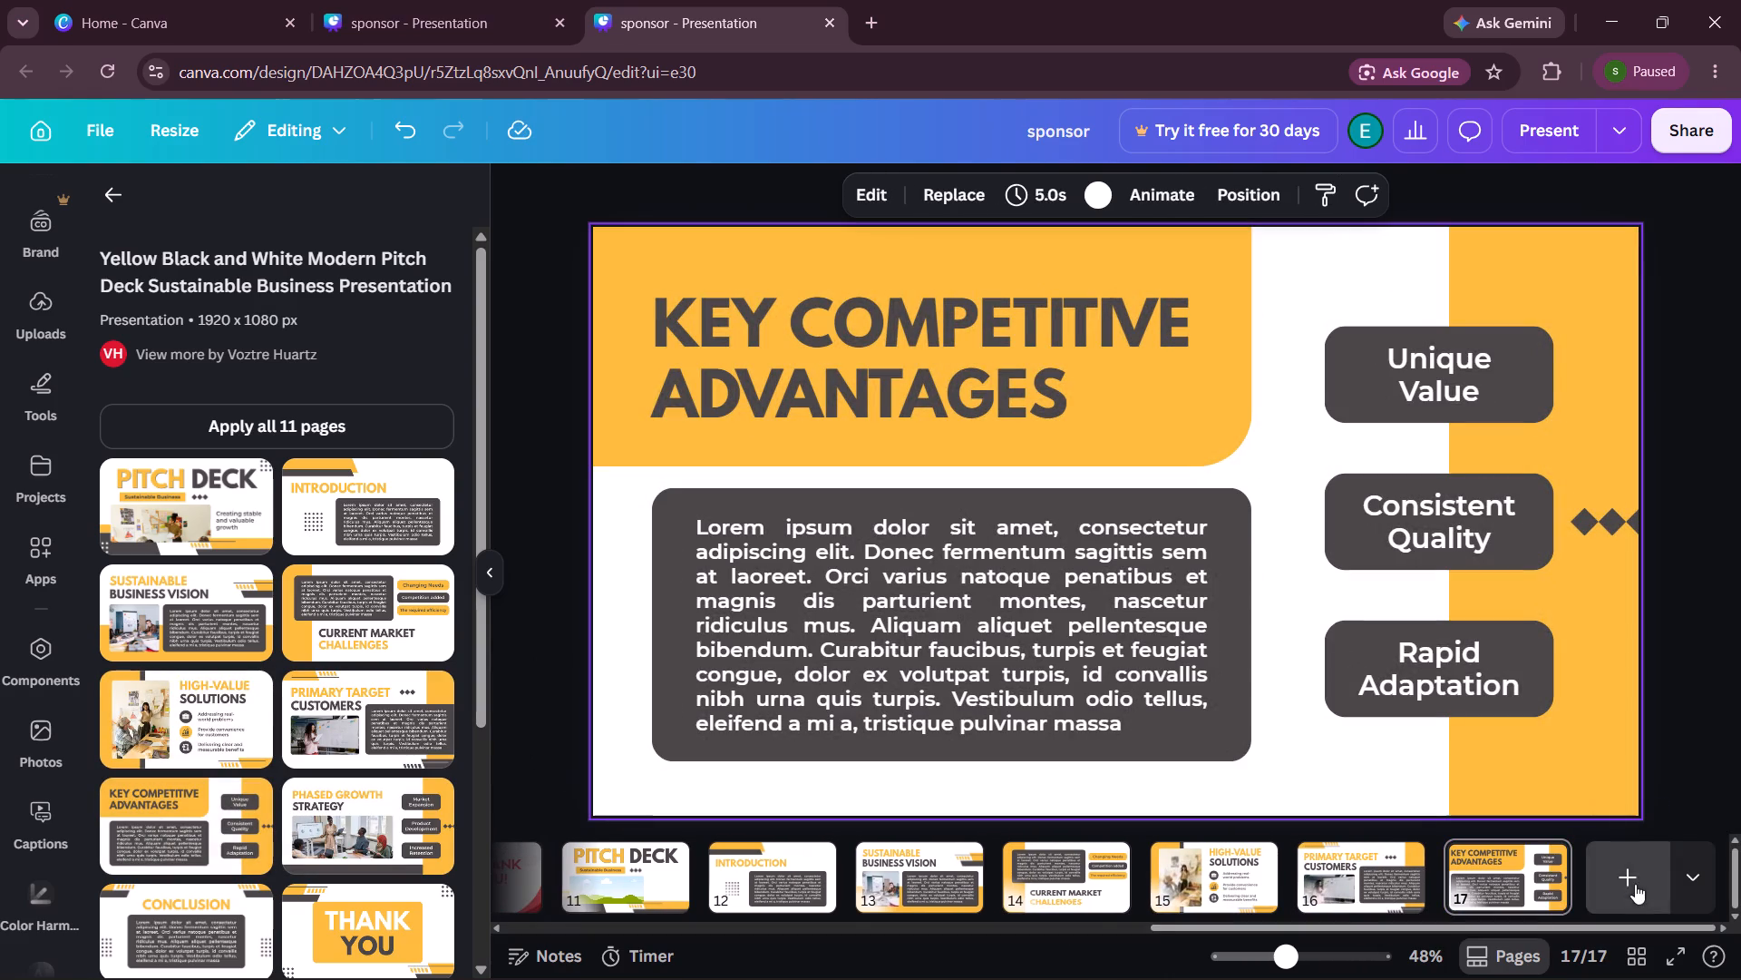
{"action": "left_click", "coordinate": [344, 859]}
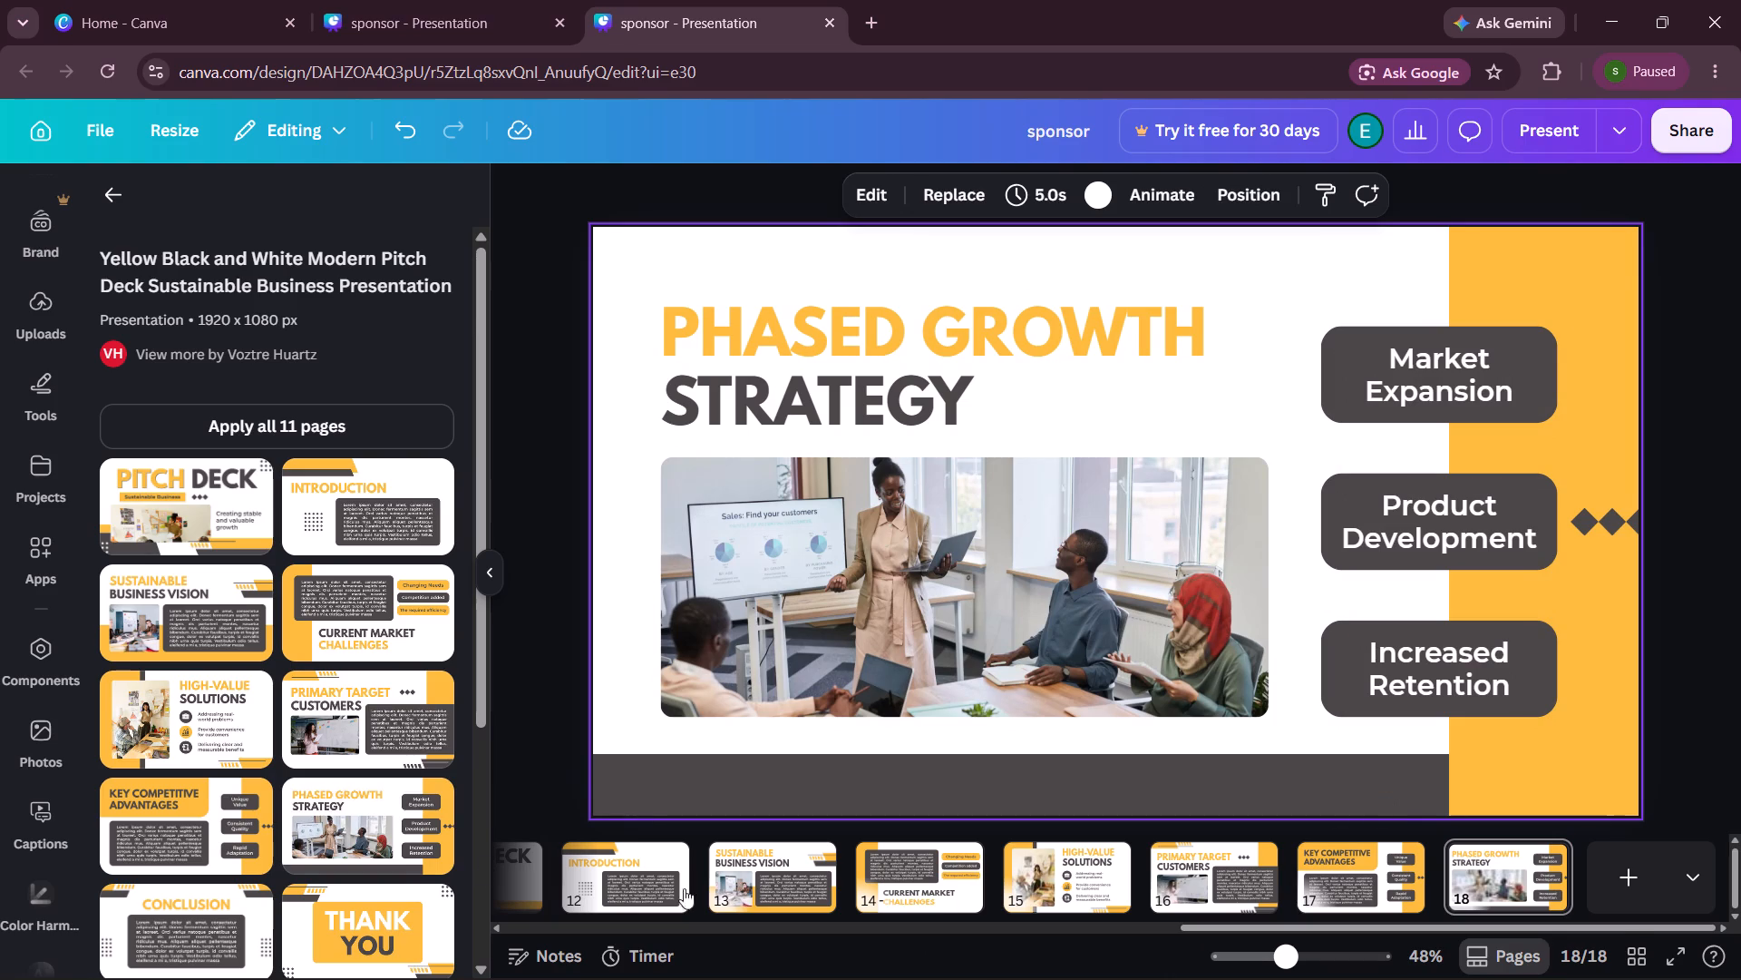
{"action": "scroll", "coordinate": [316, 842], "scroll_direction": "down", "scroll_amount": 1}
{"action": "left_click", "coordinate": [1652, 883]}
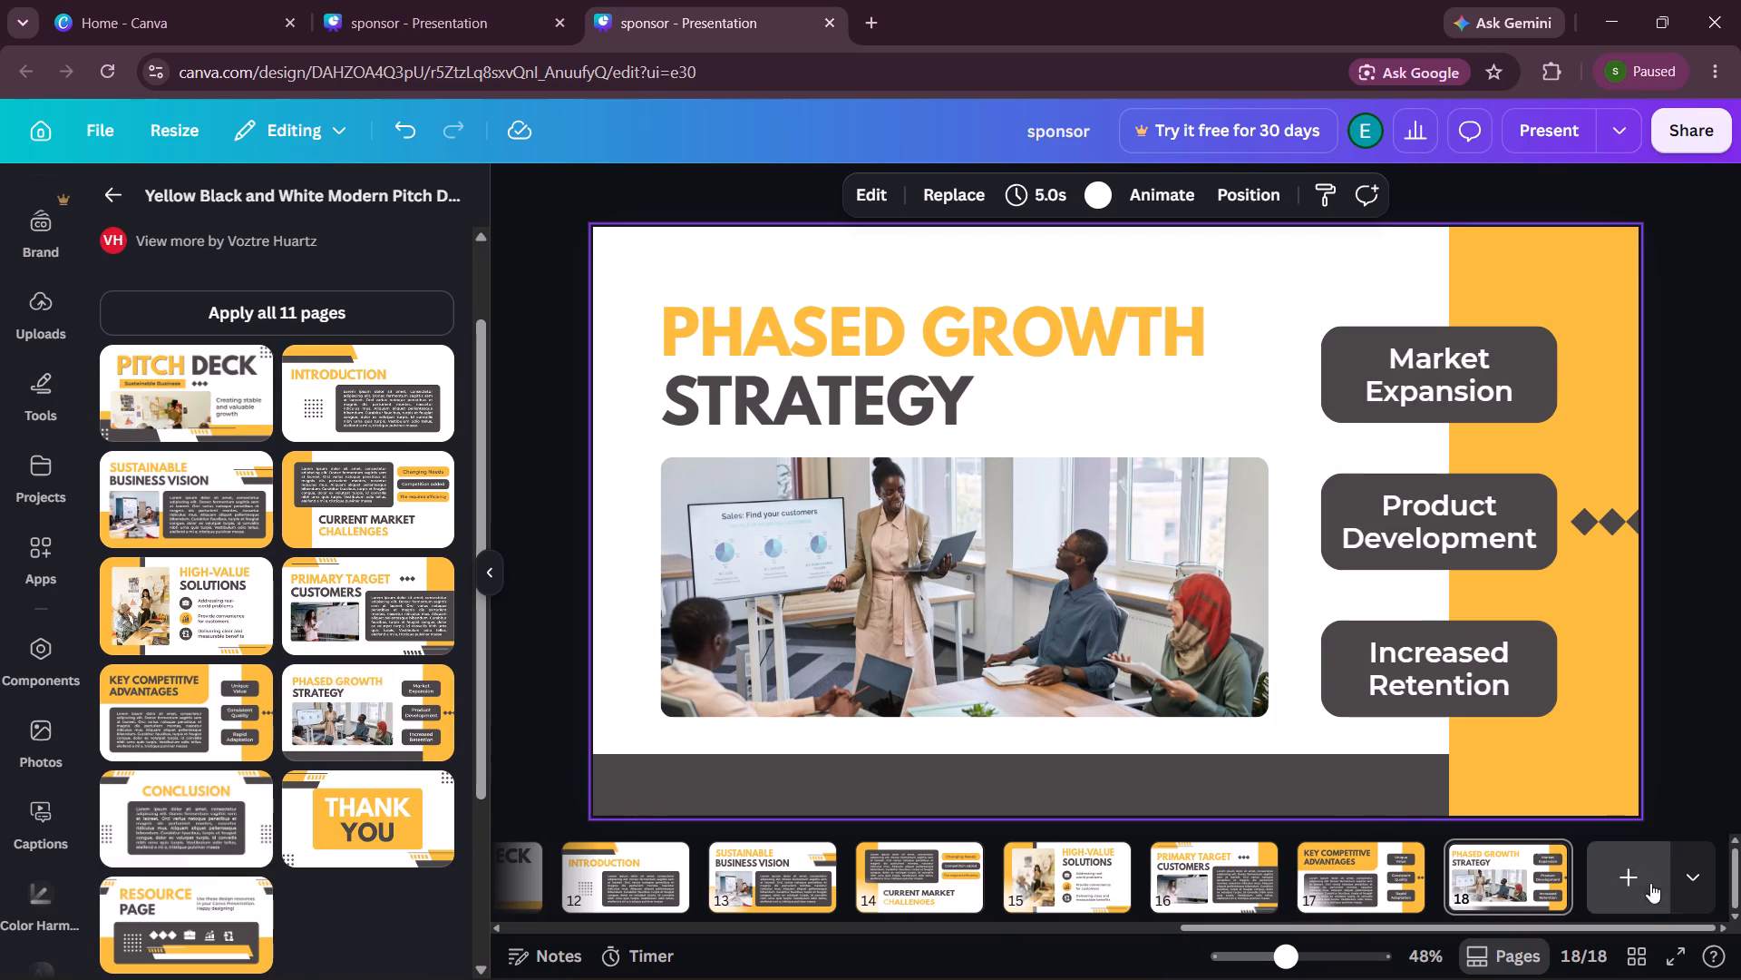
{"action": "left_click", "coordinate": [193, 829]}
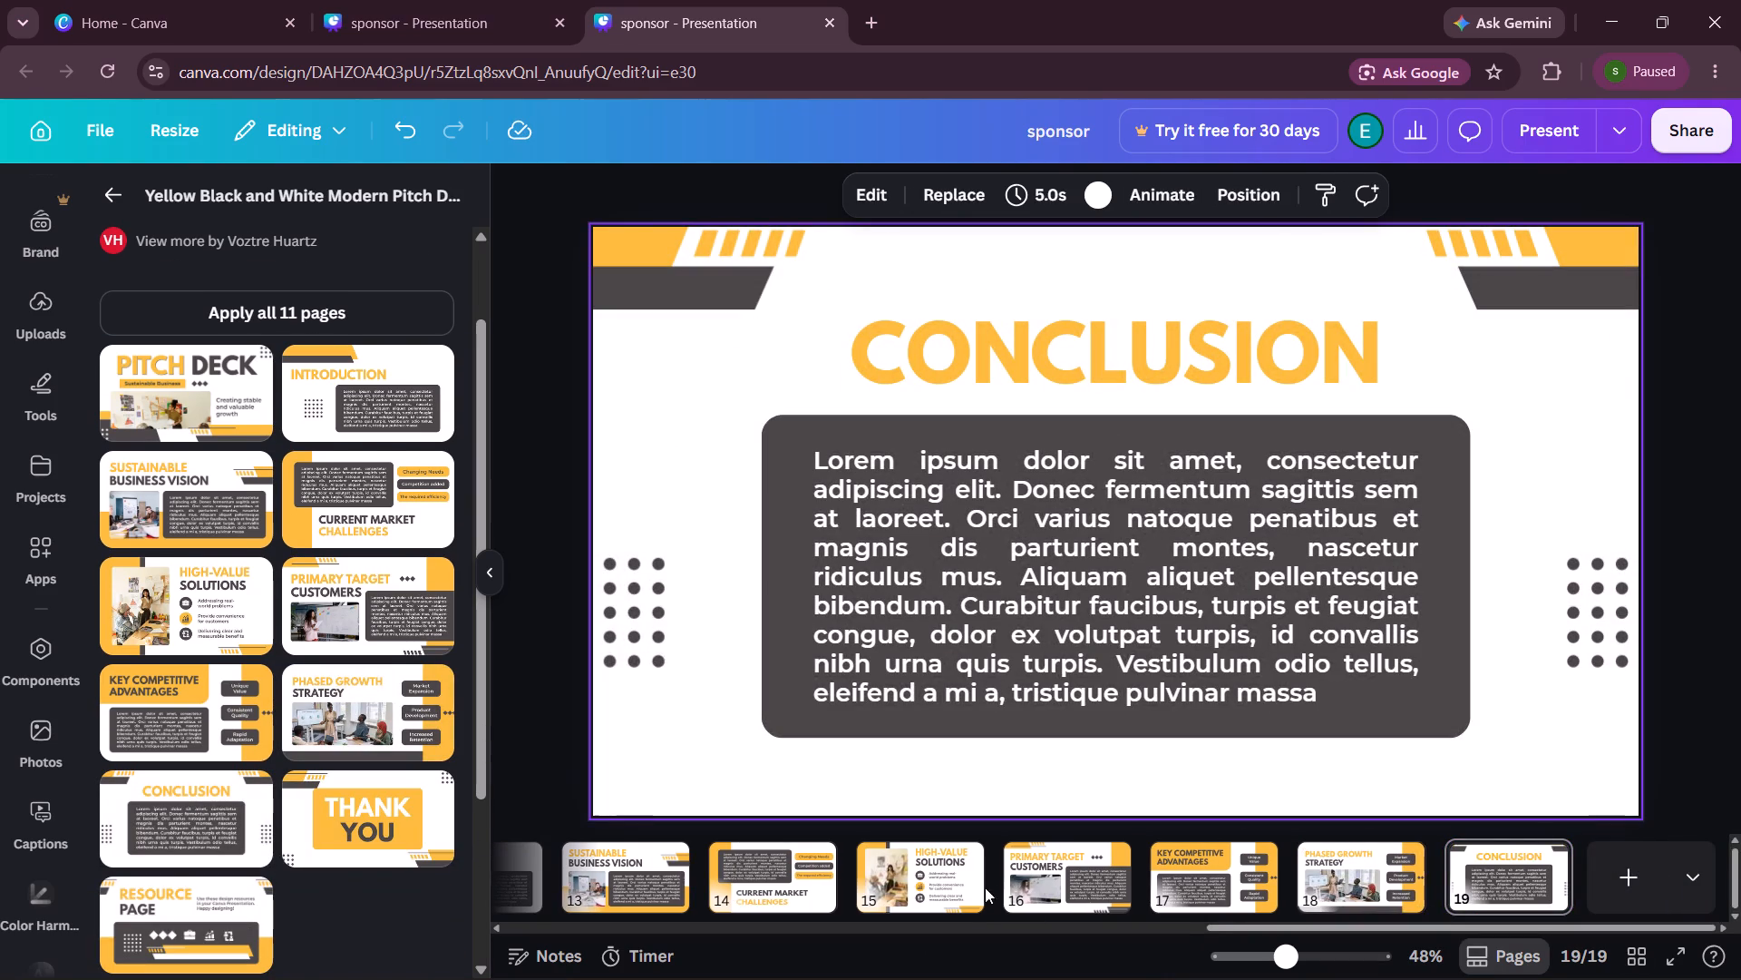
Look back through the presentation's pages and return to the Pitch Deck title slide on page 11.
{"action": "scroll", "coordinate": [983, 887], "scroll_direction": "up", "scroll_amount": 7}
{"action": "scroll", "coordinate": [983, 887], "scroll_direction": "down", "scroll_amount": 1}
{"action": "scroll", "coordinate": [983, 887], "scroll_direction": "up", "scroll_amount": 4}
{"action": "scroll", "coordinate": [997, 884], "scroll_direction": "down", "scroll_amount": 2}
{"action": "left_click", "coordinate": [1237, 867]}
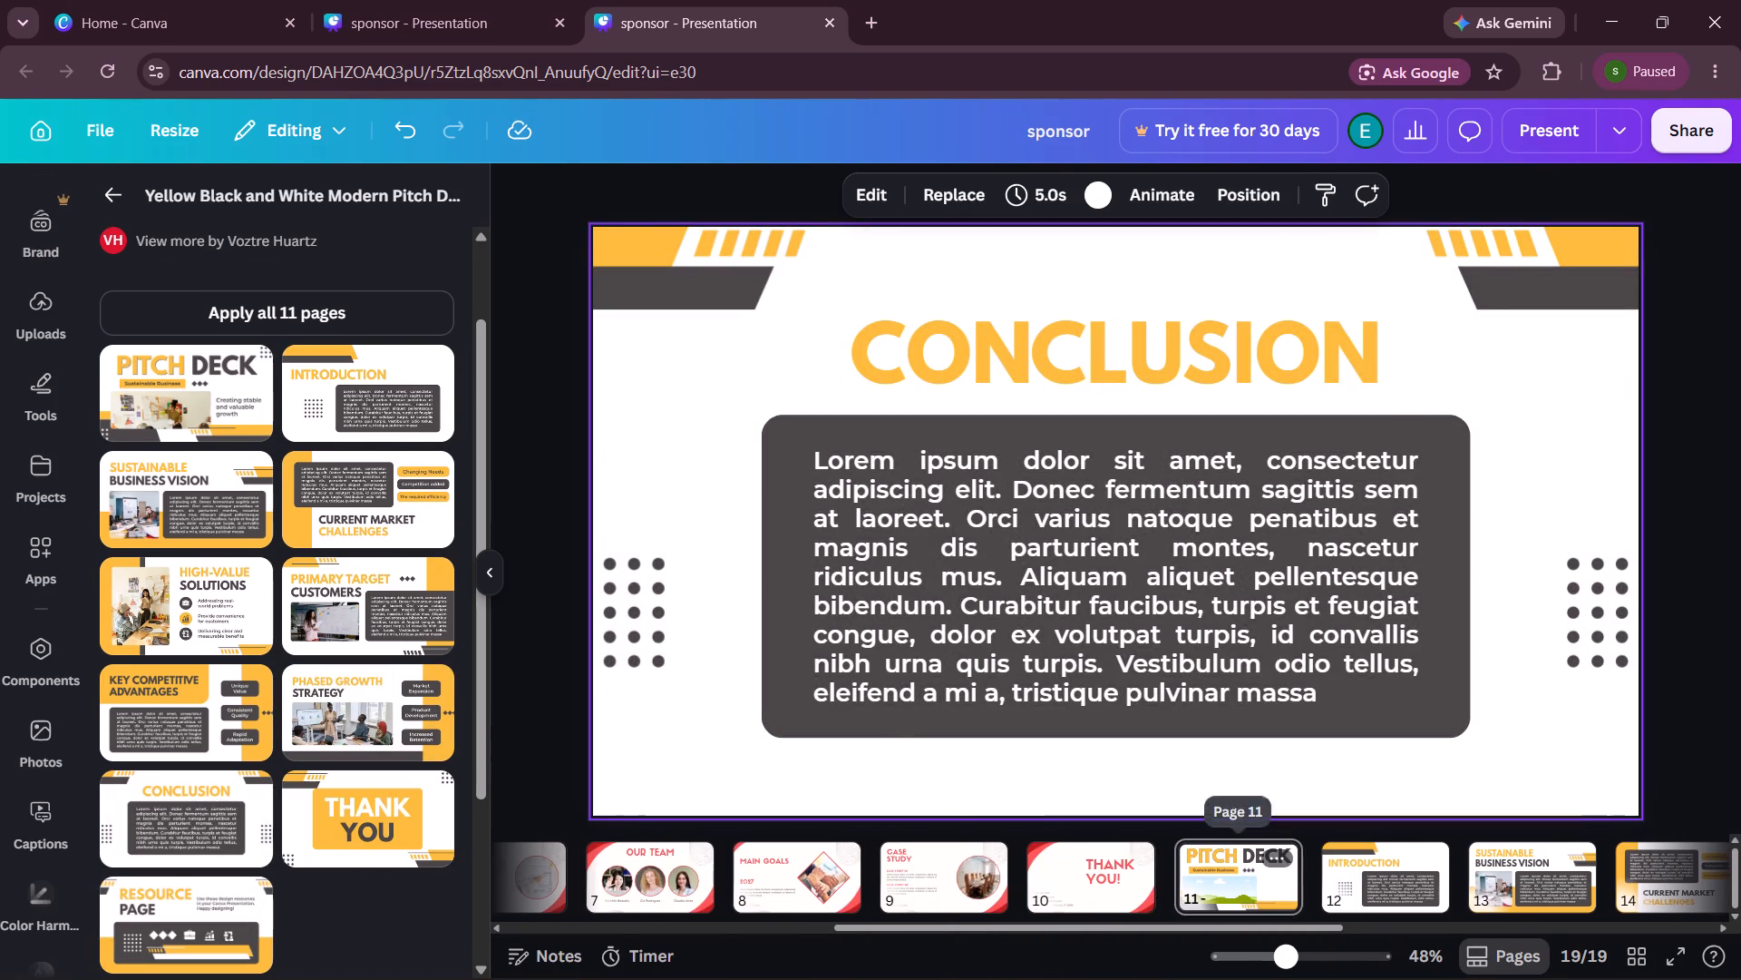
Return to the sponsor template search results and browse them for another presentation design.
{"action": "left_click", "coordinate": [101, 183]}
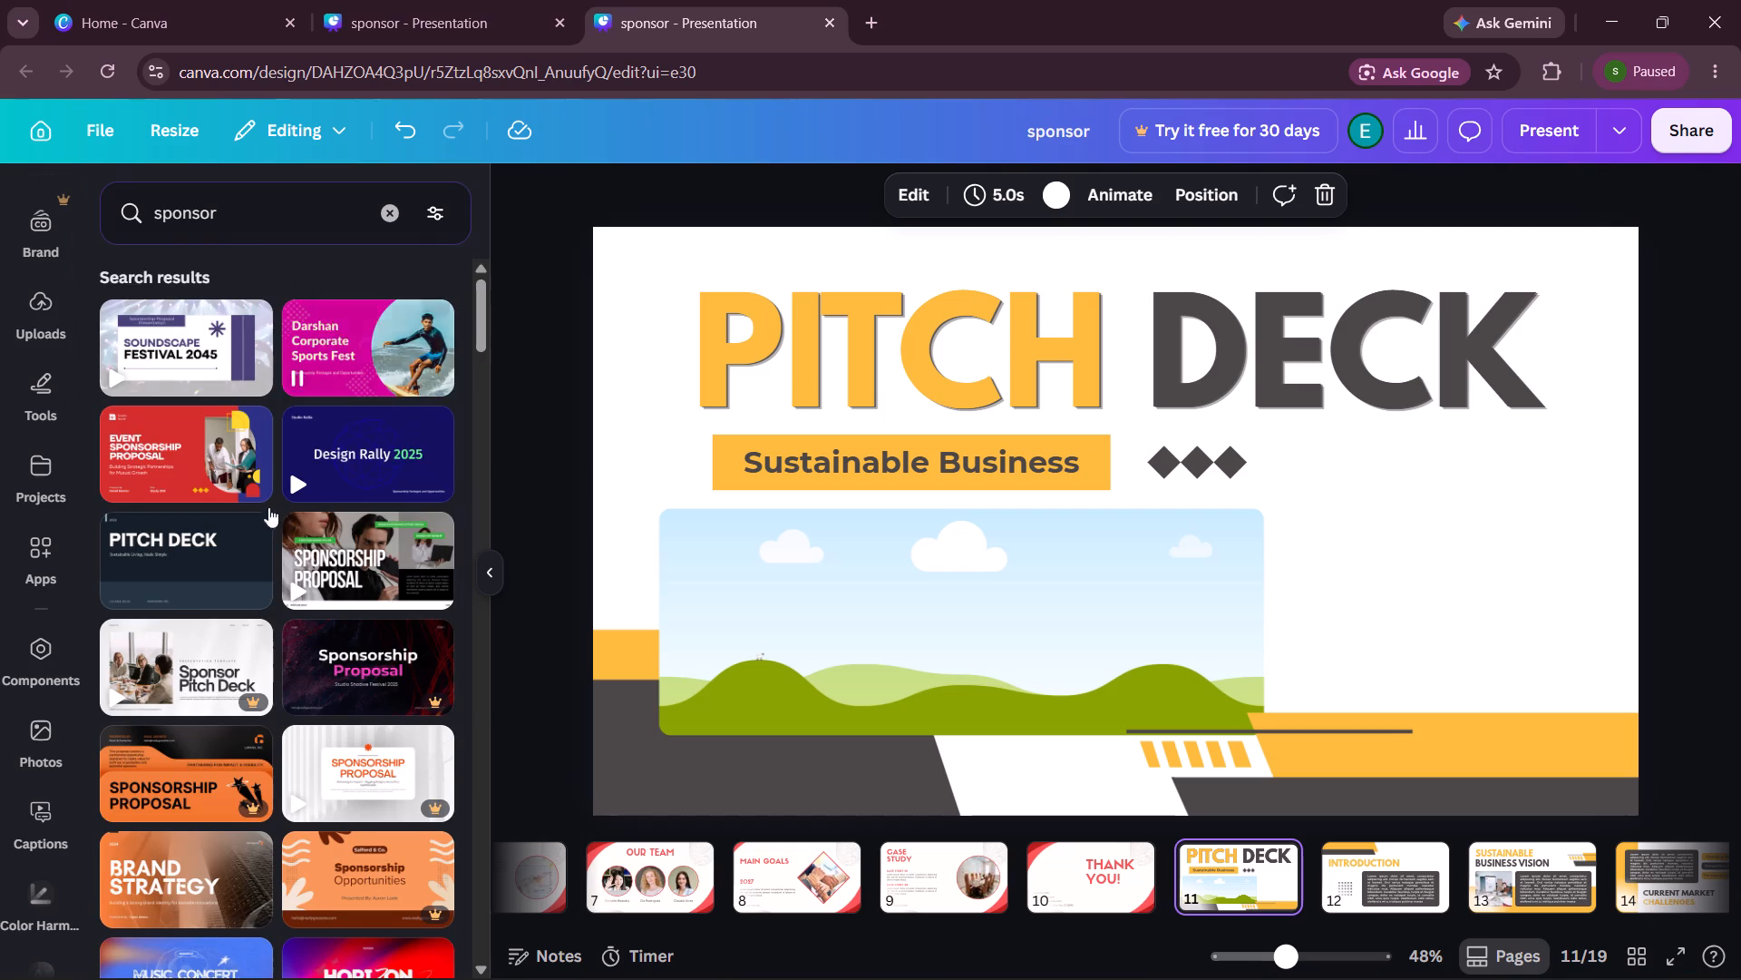
{"action": "scroll", "coordinate": [267, 510], "scroll_direction": "down", "scroll_amount": 4}
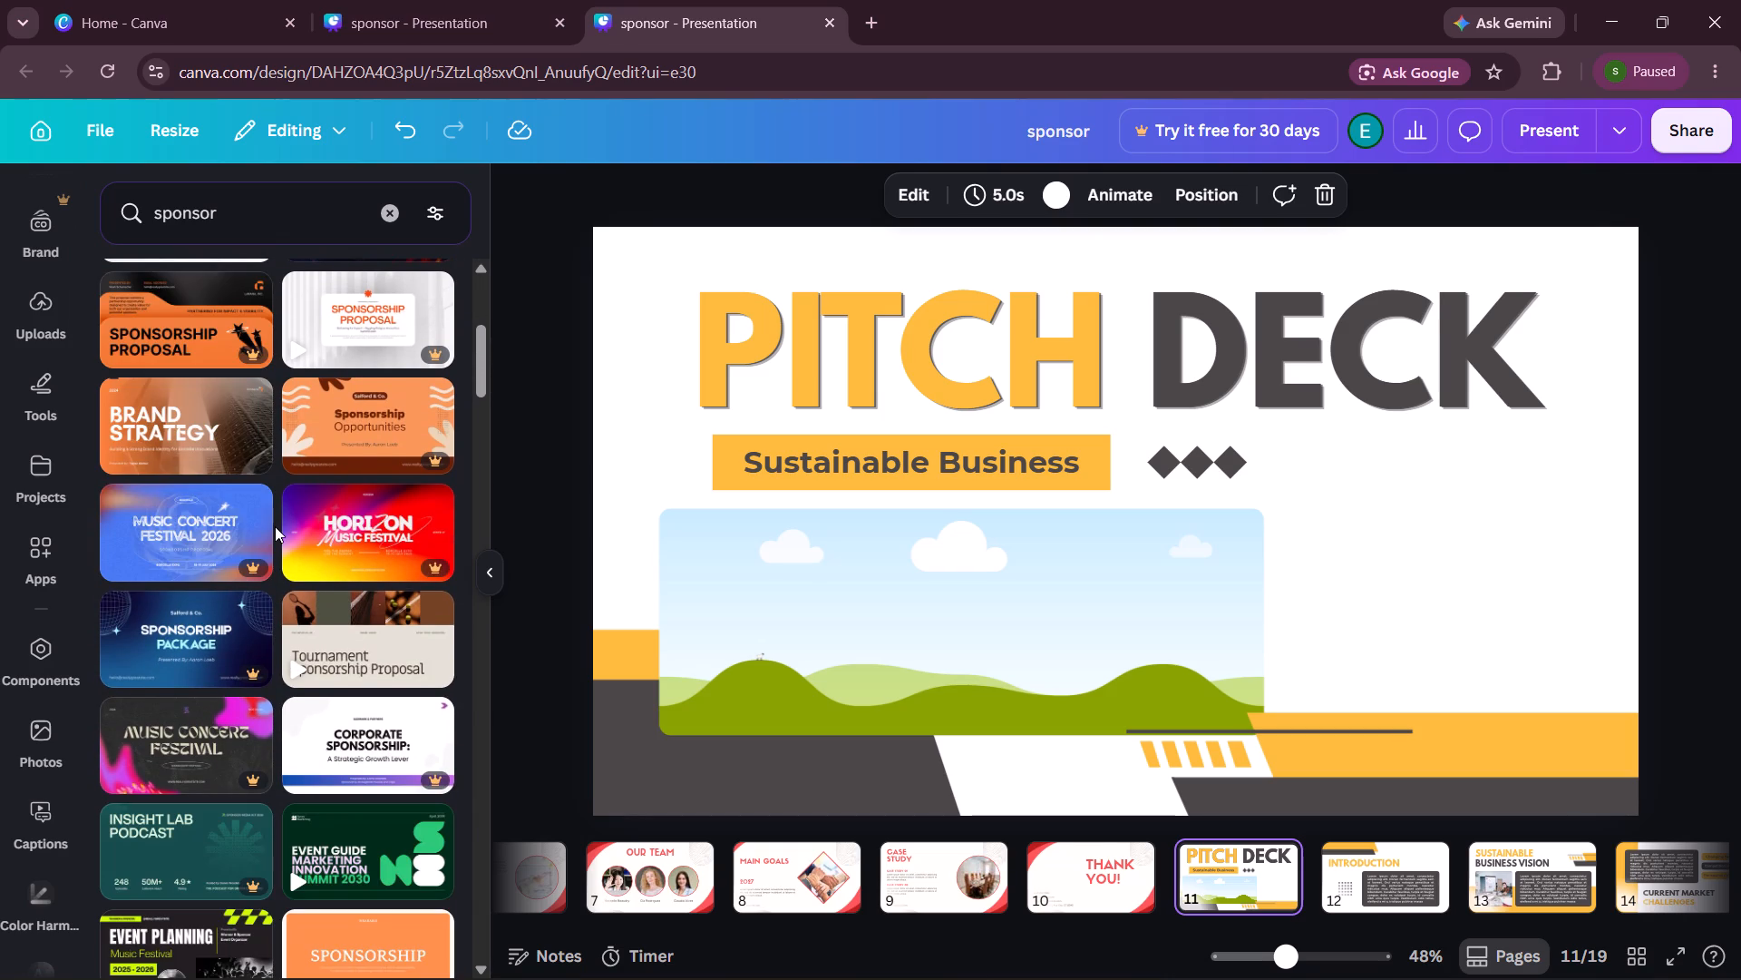
{"action": "scroll", "coordinate": [317, 554], "scroll_direction": "down", "scroll_amount": 2}
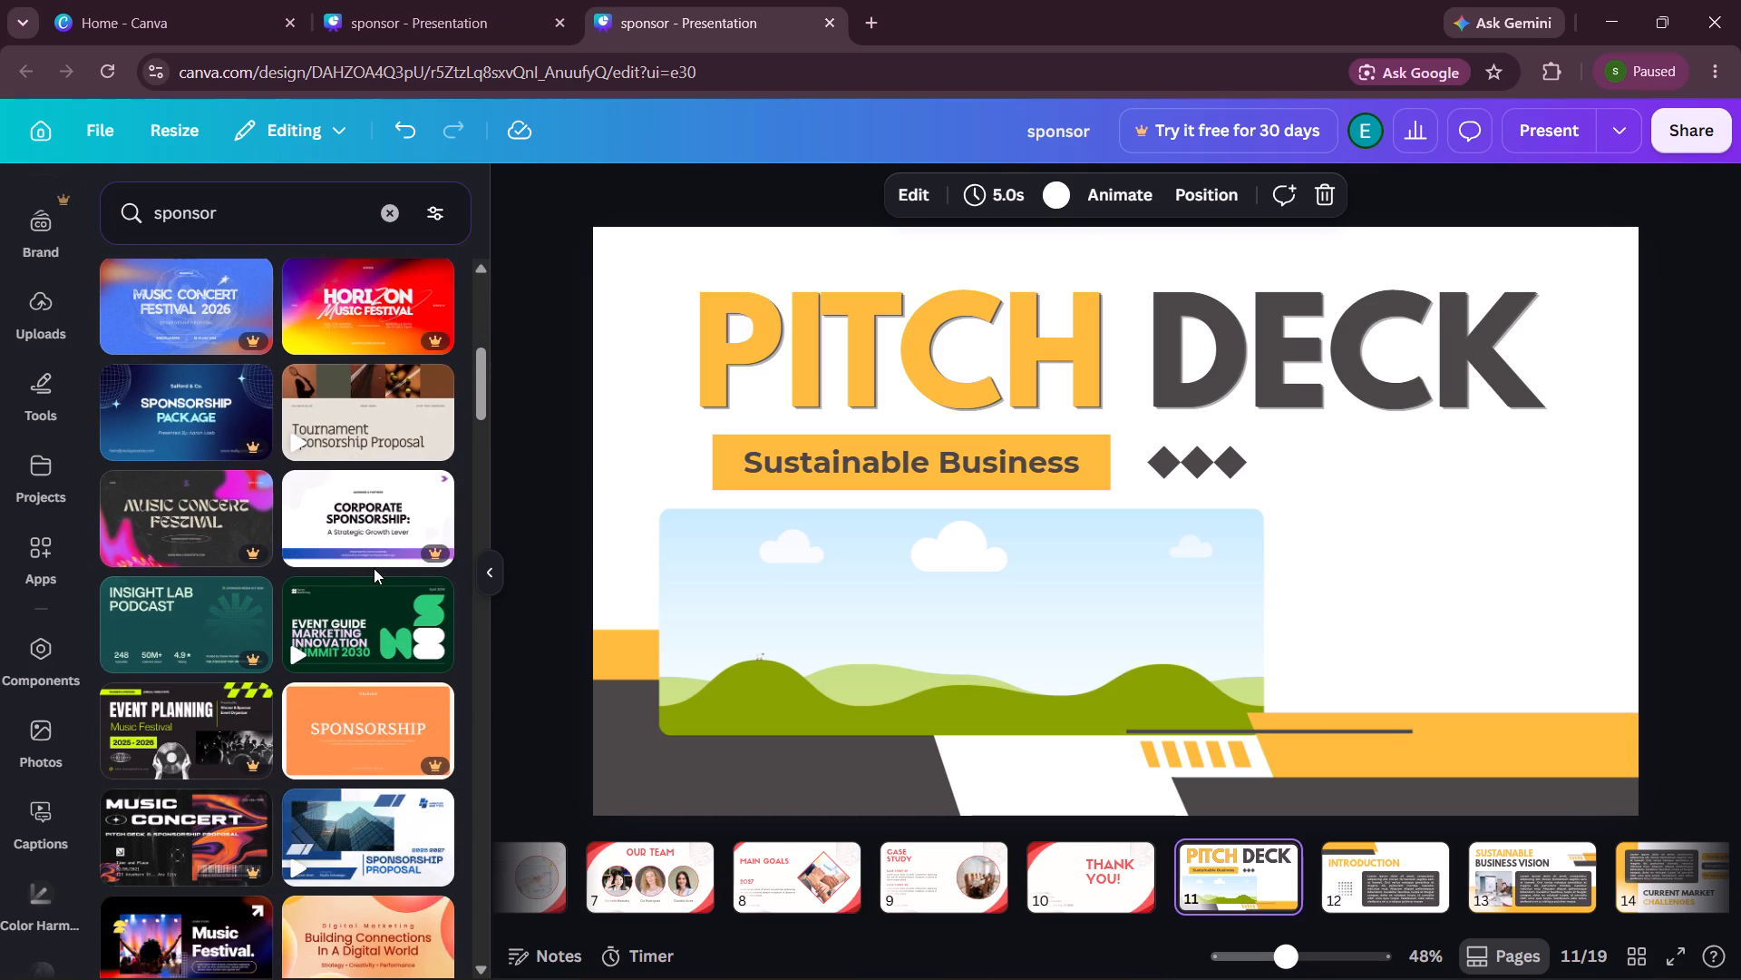
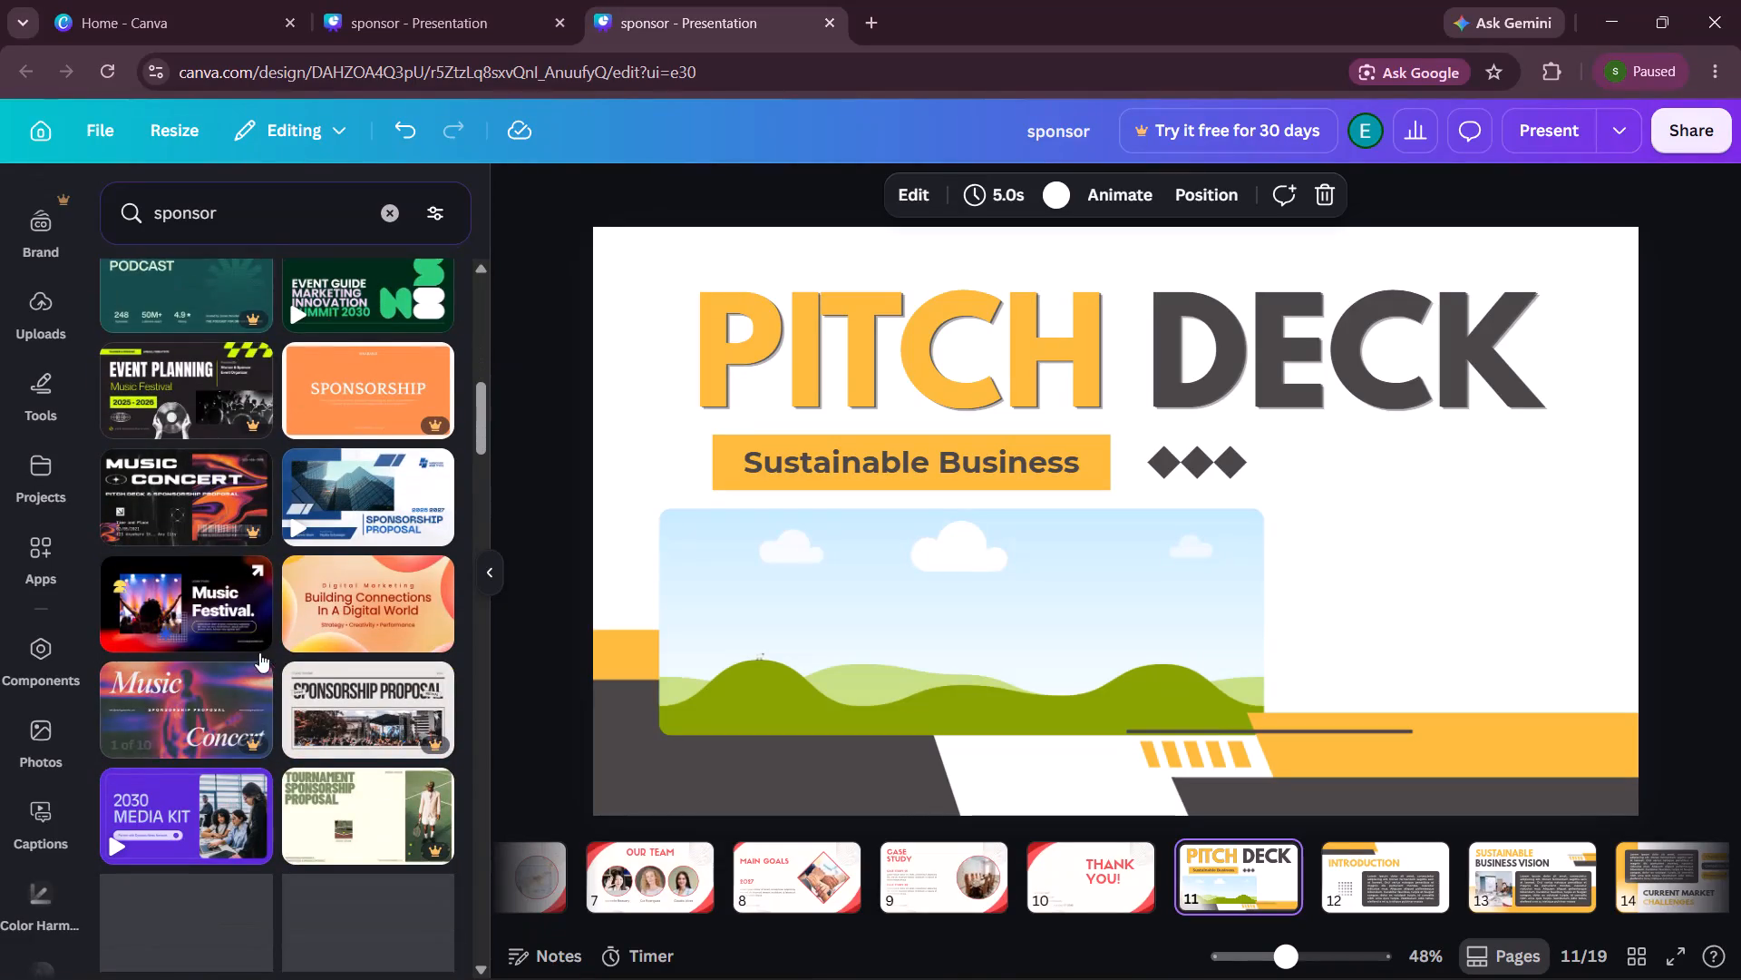
Browse further through the sponsor template results and open the Beige and White Modern Travel Business Pitch Deck Presentation.
{"action": "scroll", "coordinate": [276, 641], "scroll_direction": "down", "scroll_amount": 1}
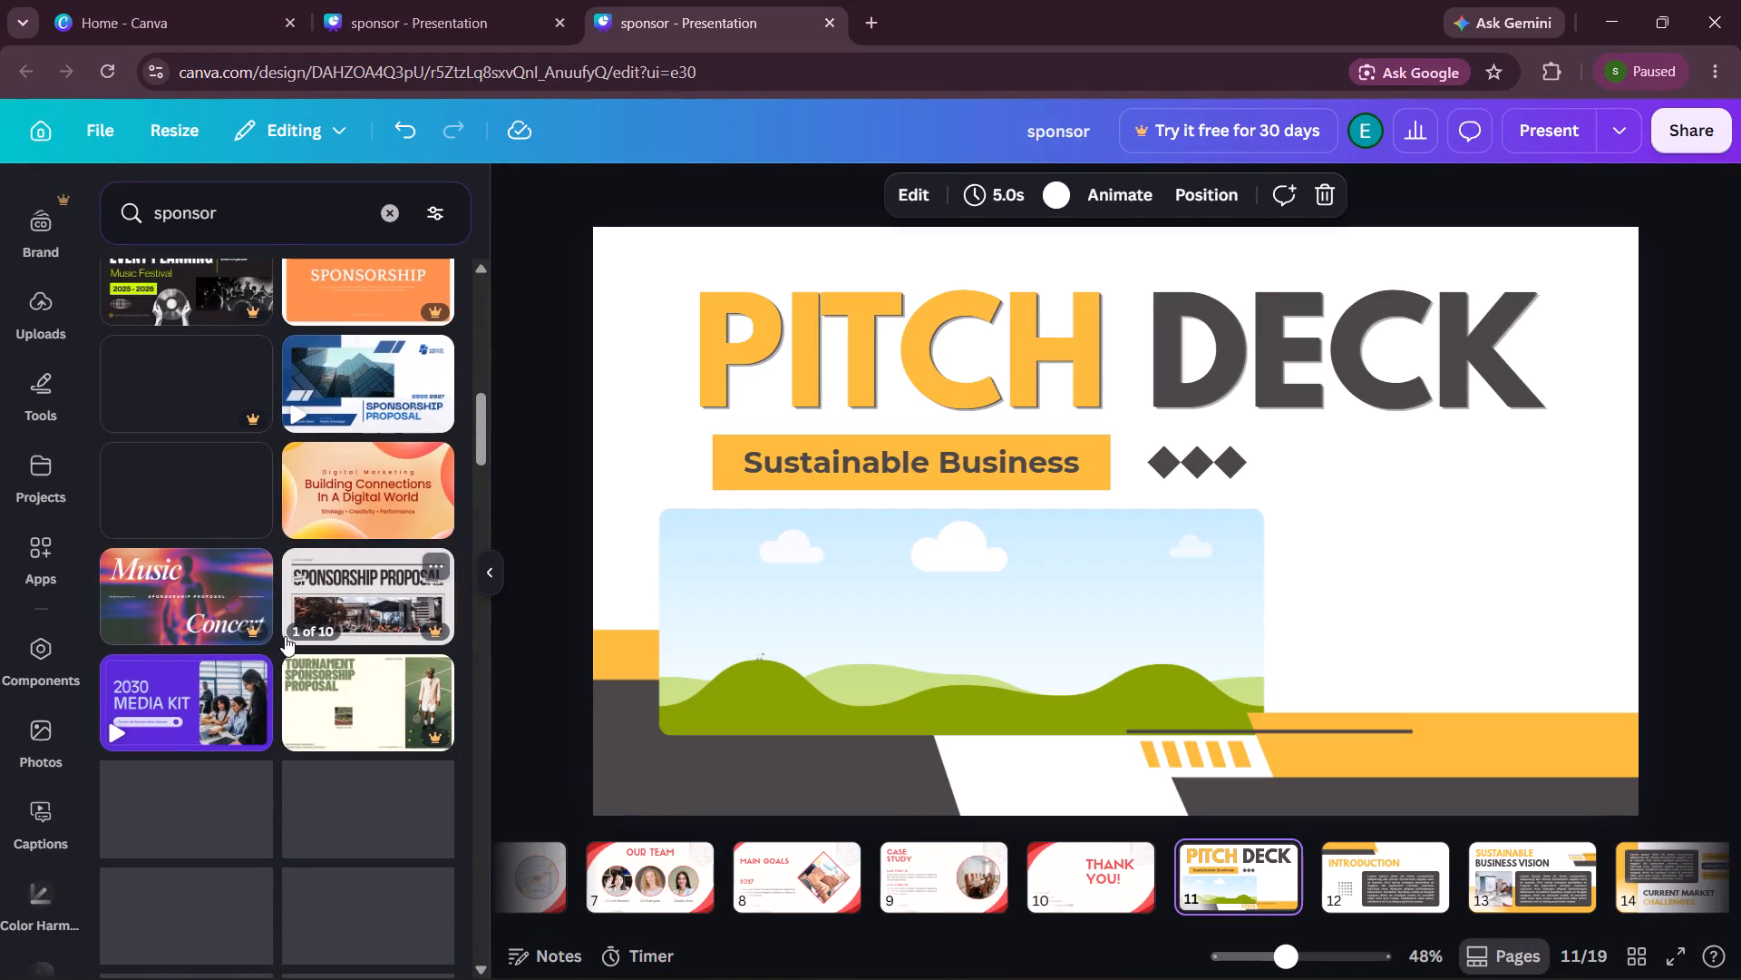
{"action": "scroll", "coordinate": [285, 636], "scroll_direction": "down", "scroll_amount": 2}
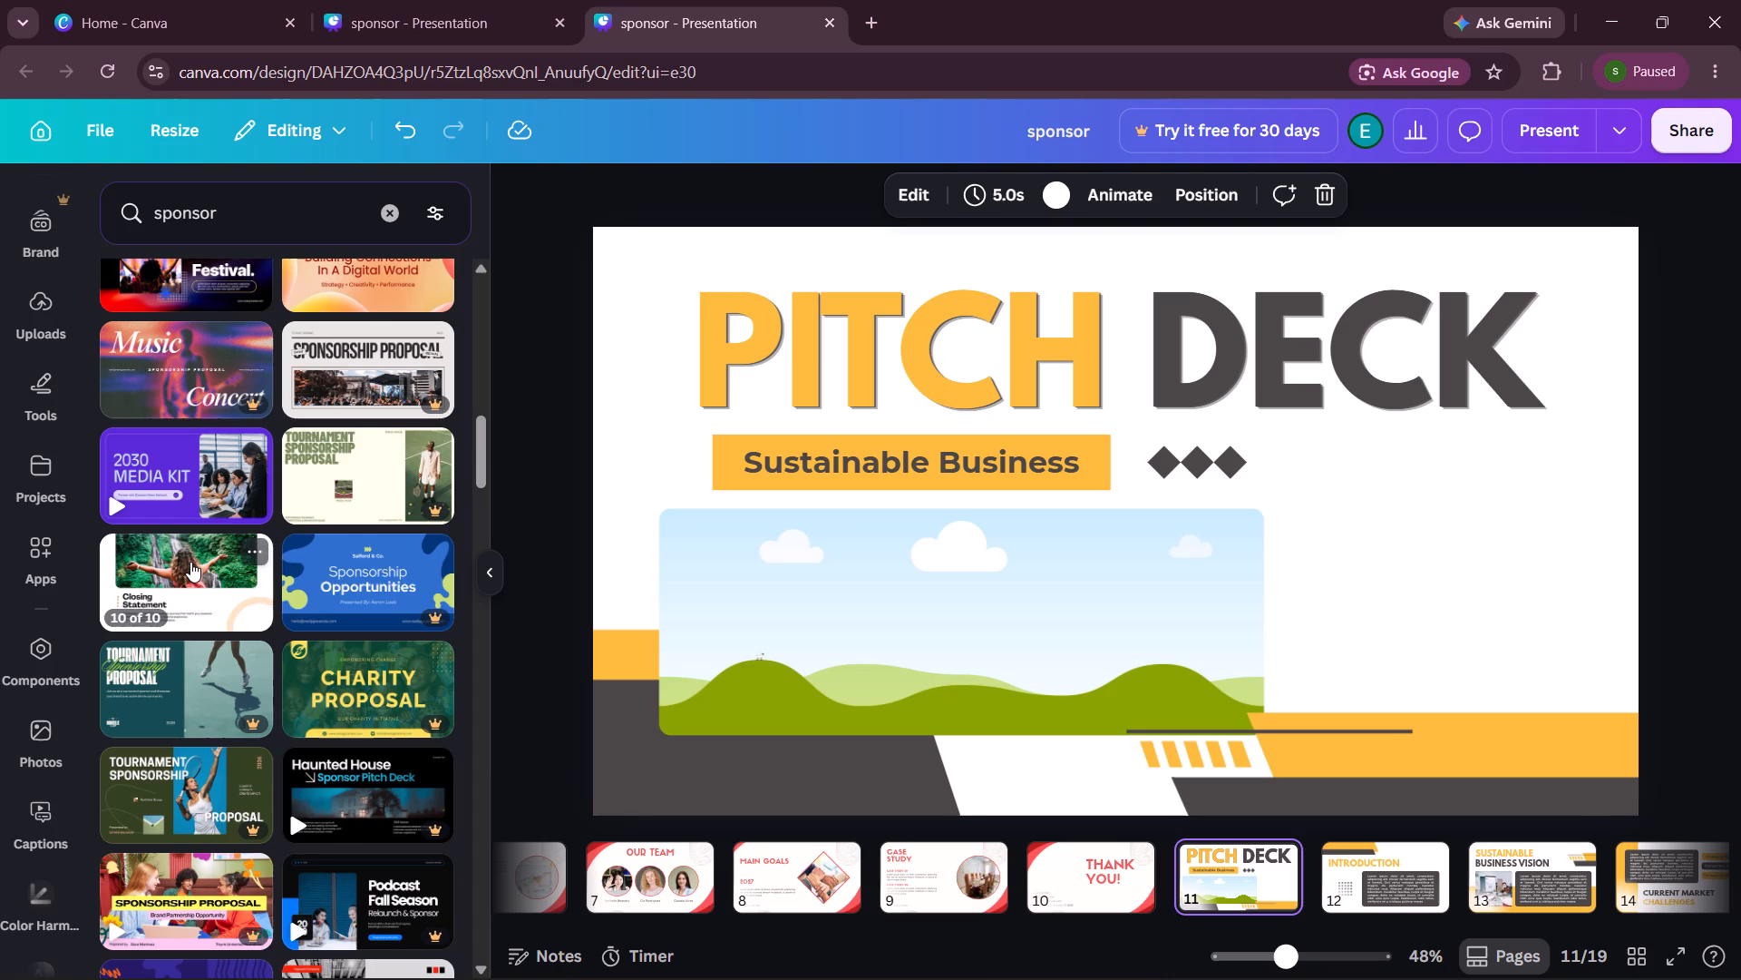
{"action": "left_click", "coordinate": [200, 562]}
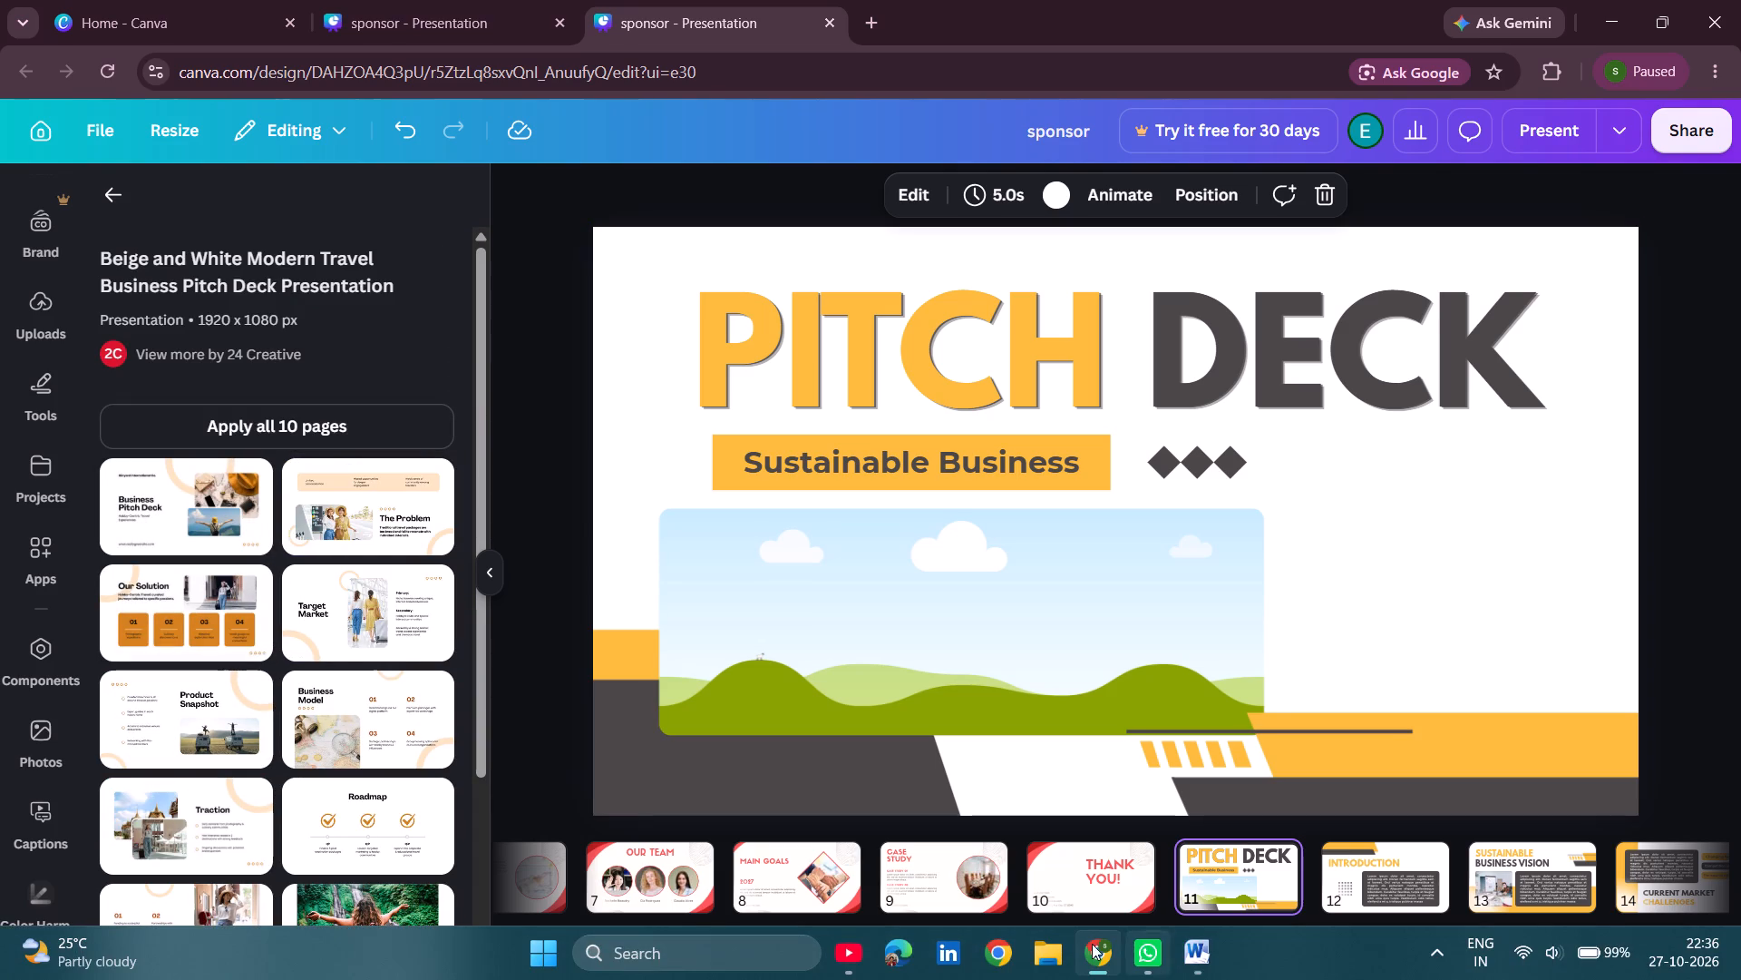
Switch to YouTube and play the Veezha Veera Lyrical (Tamil) video from the mix, skipping its advertisement.
{"action": "left_click", "coordinate": [853, 965]}
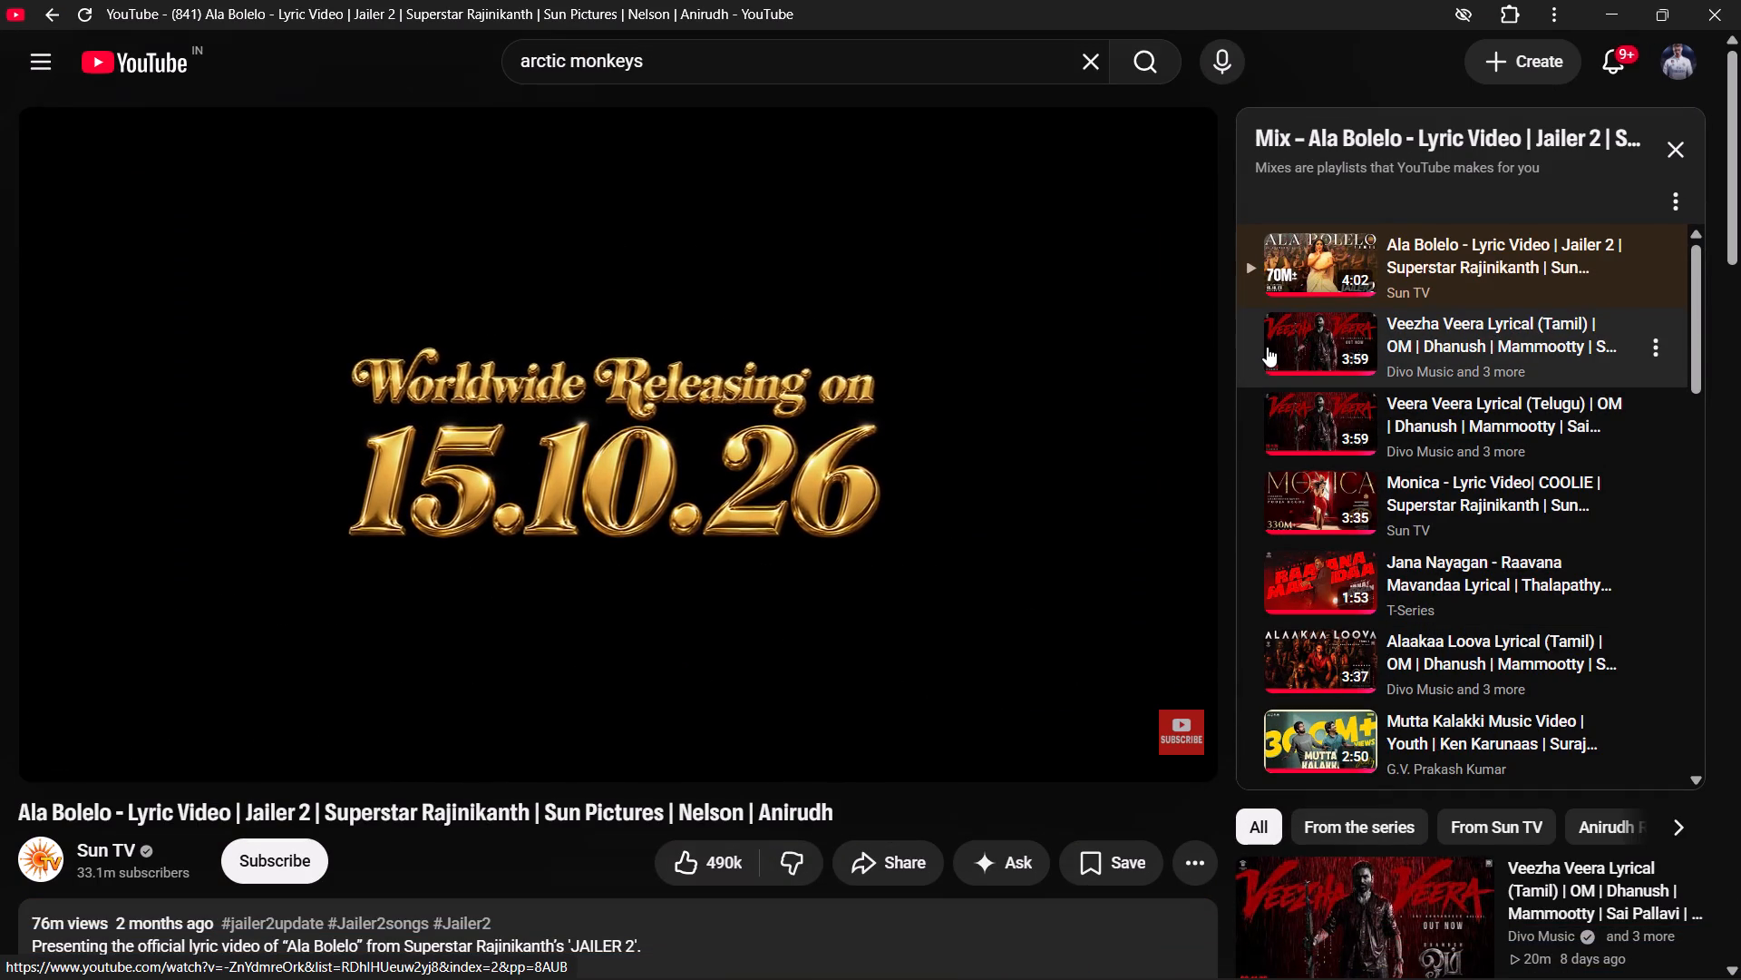
{"action": "left_click", "coordinate": [1296, 413]}
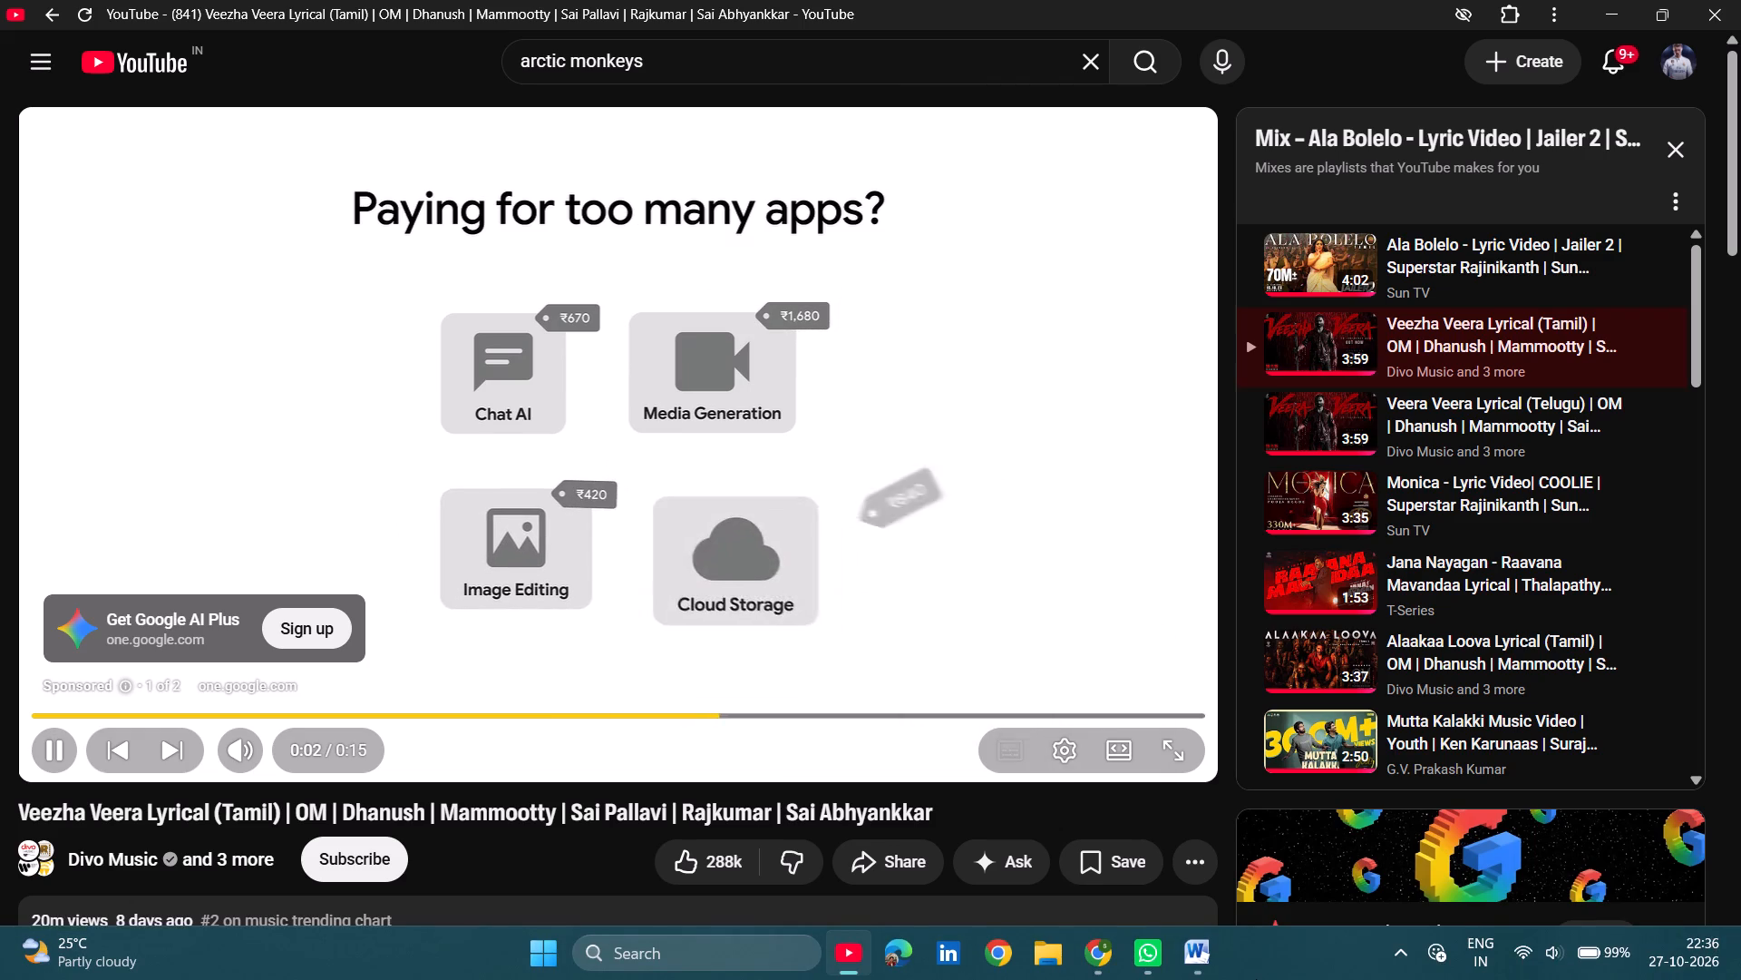
{"action": "left_click", "coordinate": [1145, 686]}
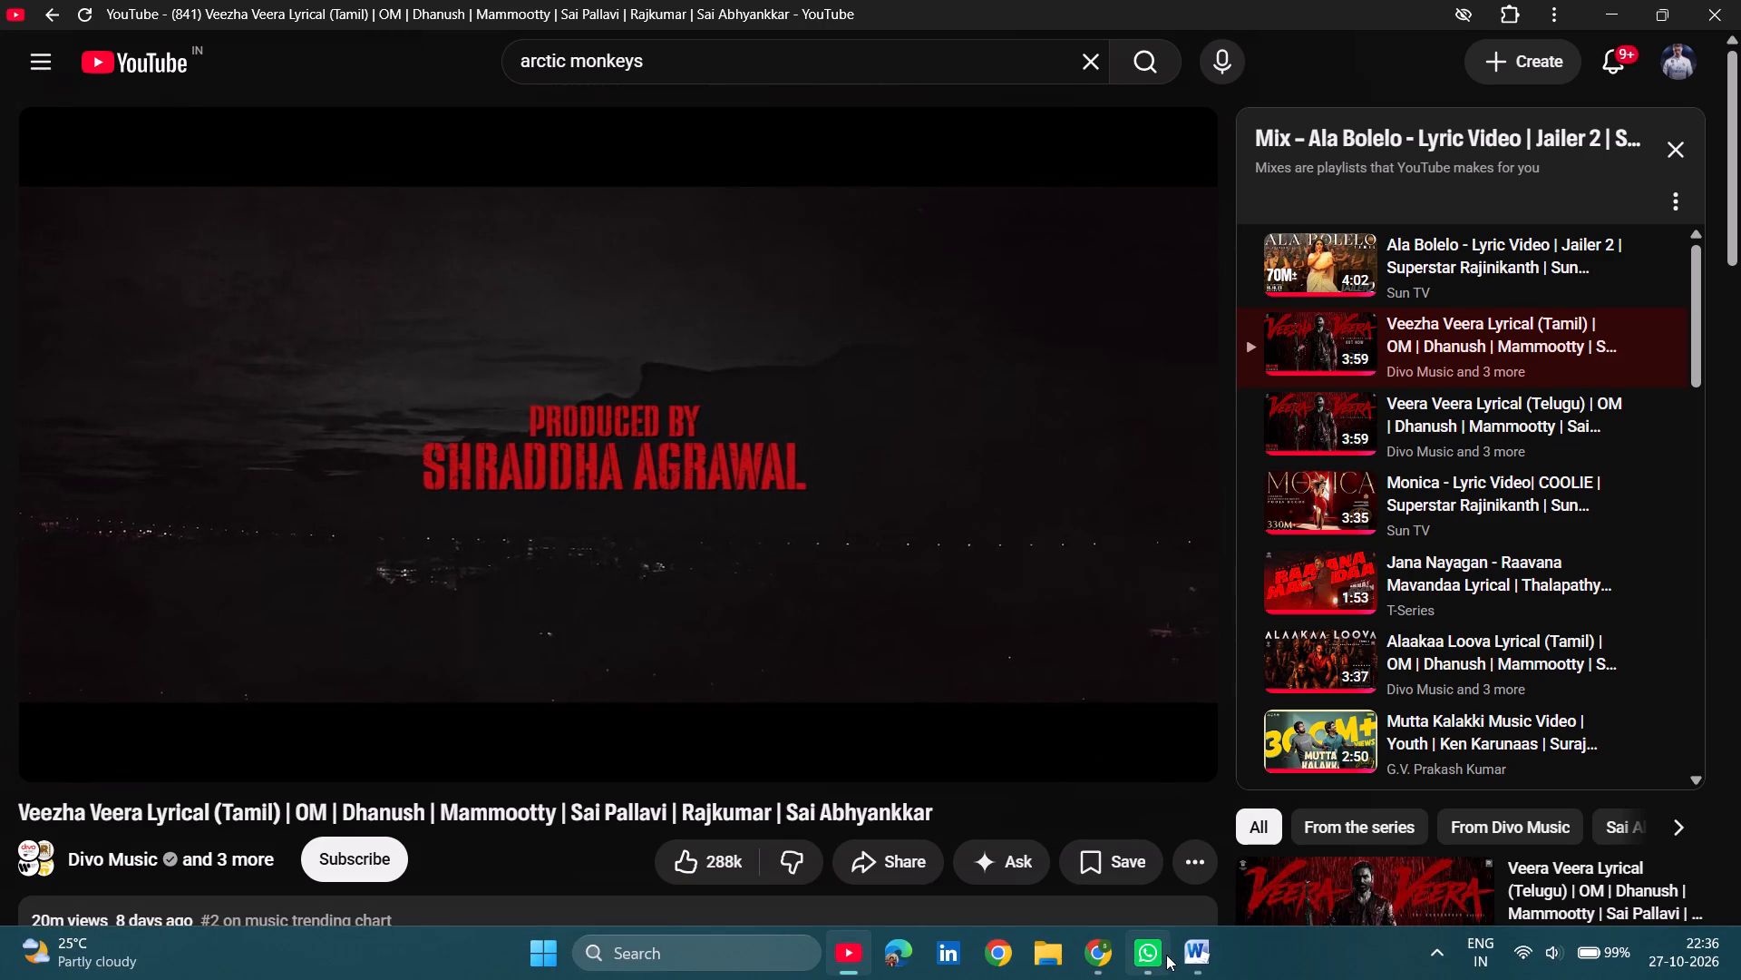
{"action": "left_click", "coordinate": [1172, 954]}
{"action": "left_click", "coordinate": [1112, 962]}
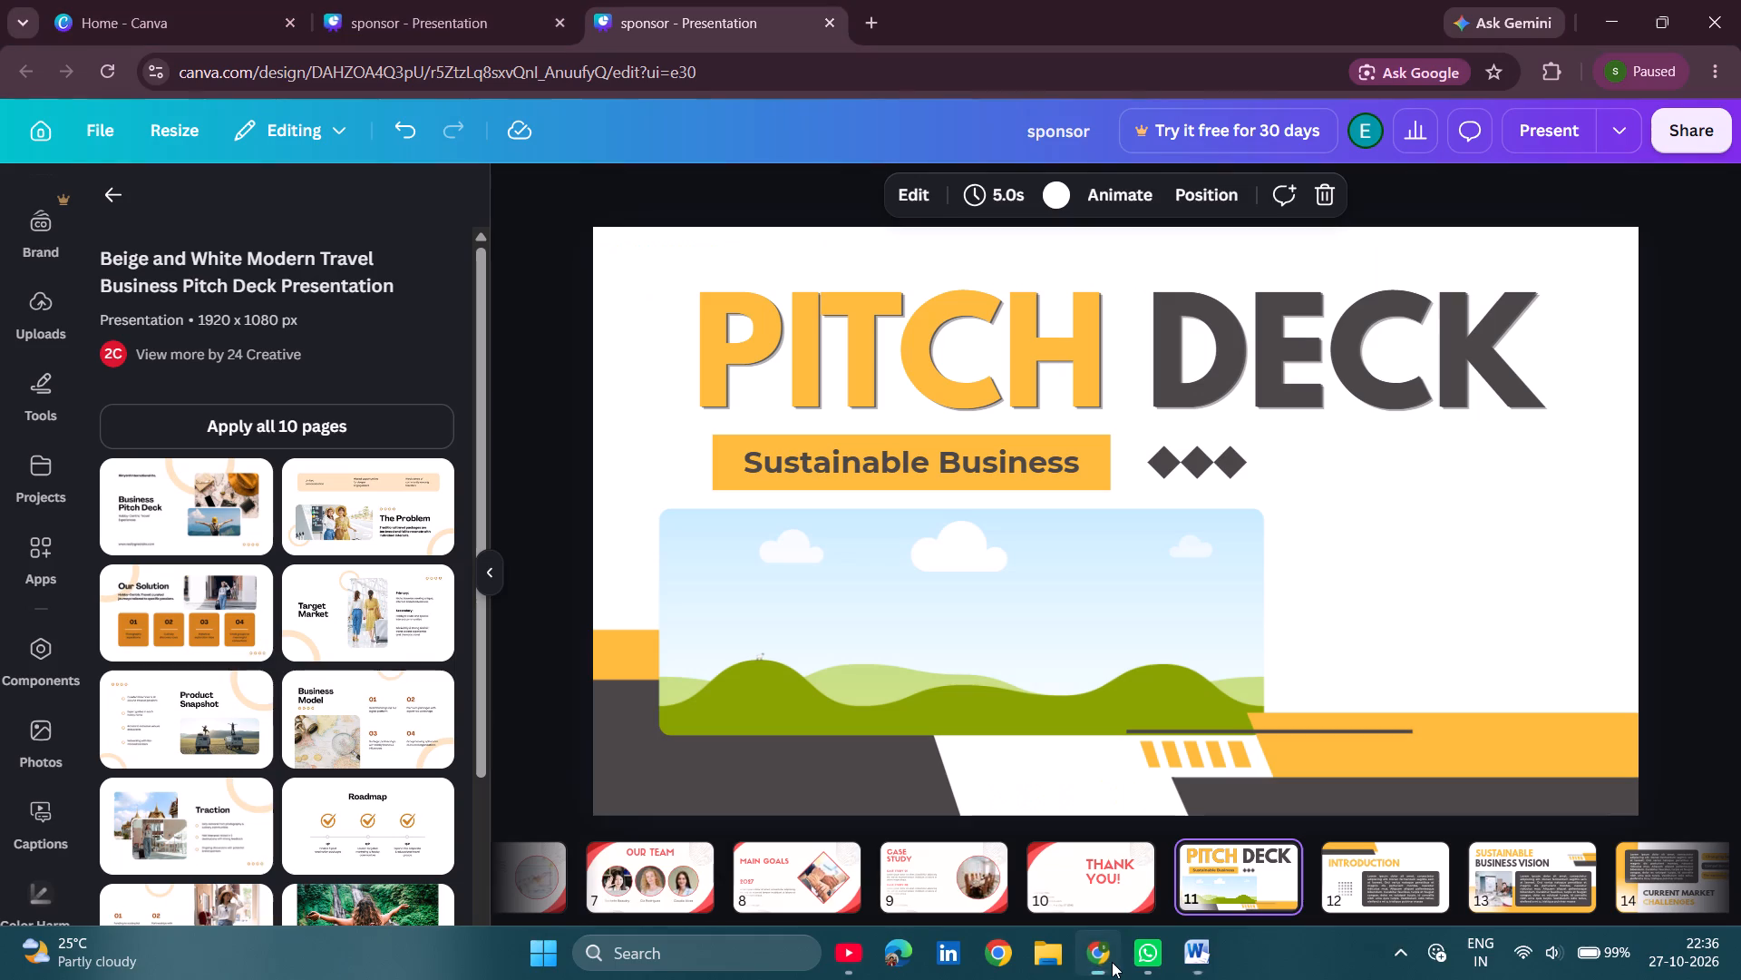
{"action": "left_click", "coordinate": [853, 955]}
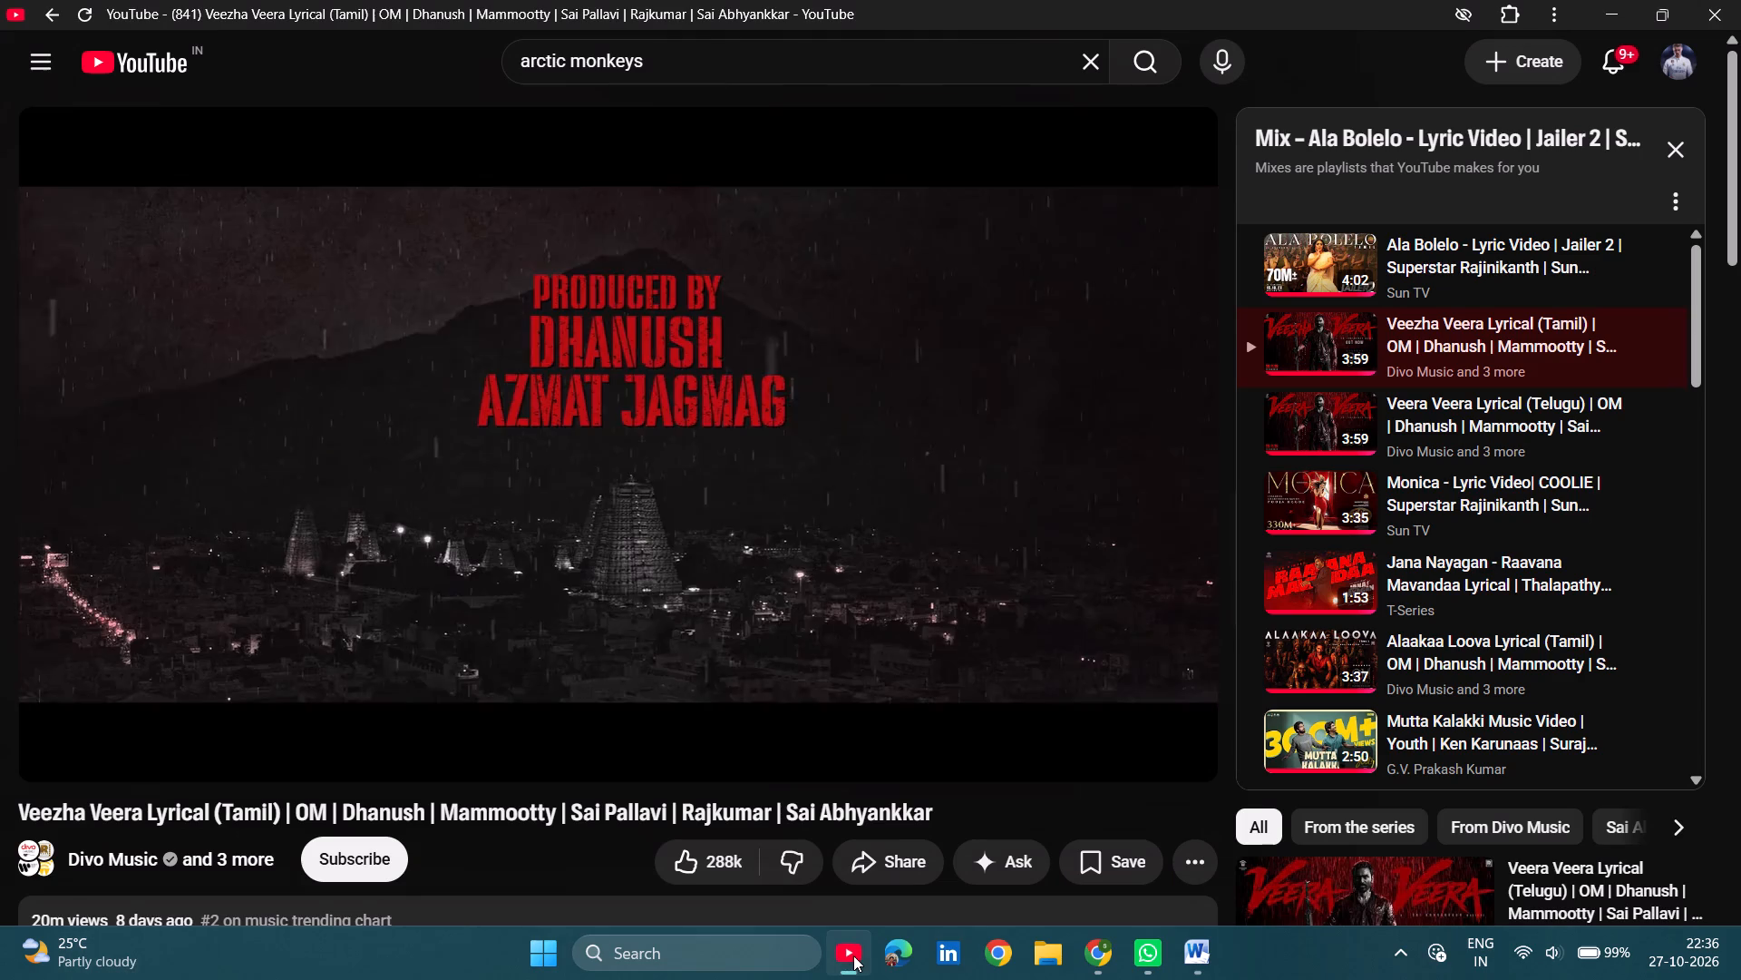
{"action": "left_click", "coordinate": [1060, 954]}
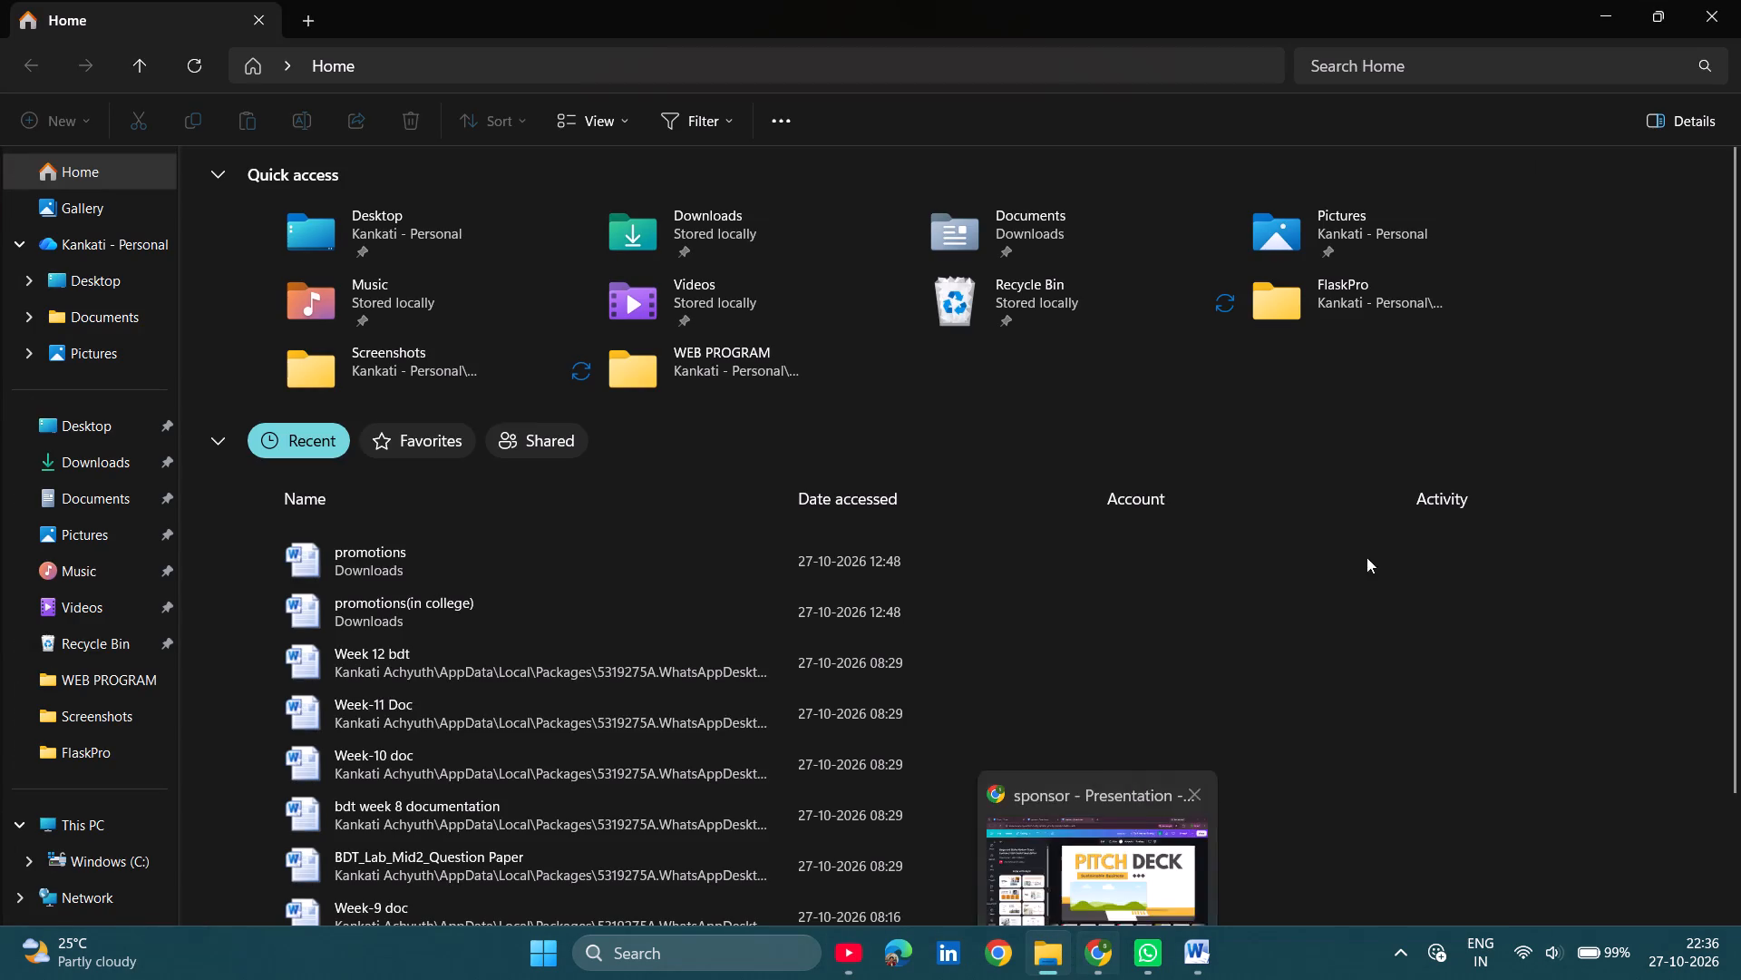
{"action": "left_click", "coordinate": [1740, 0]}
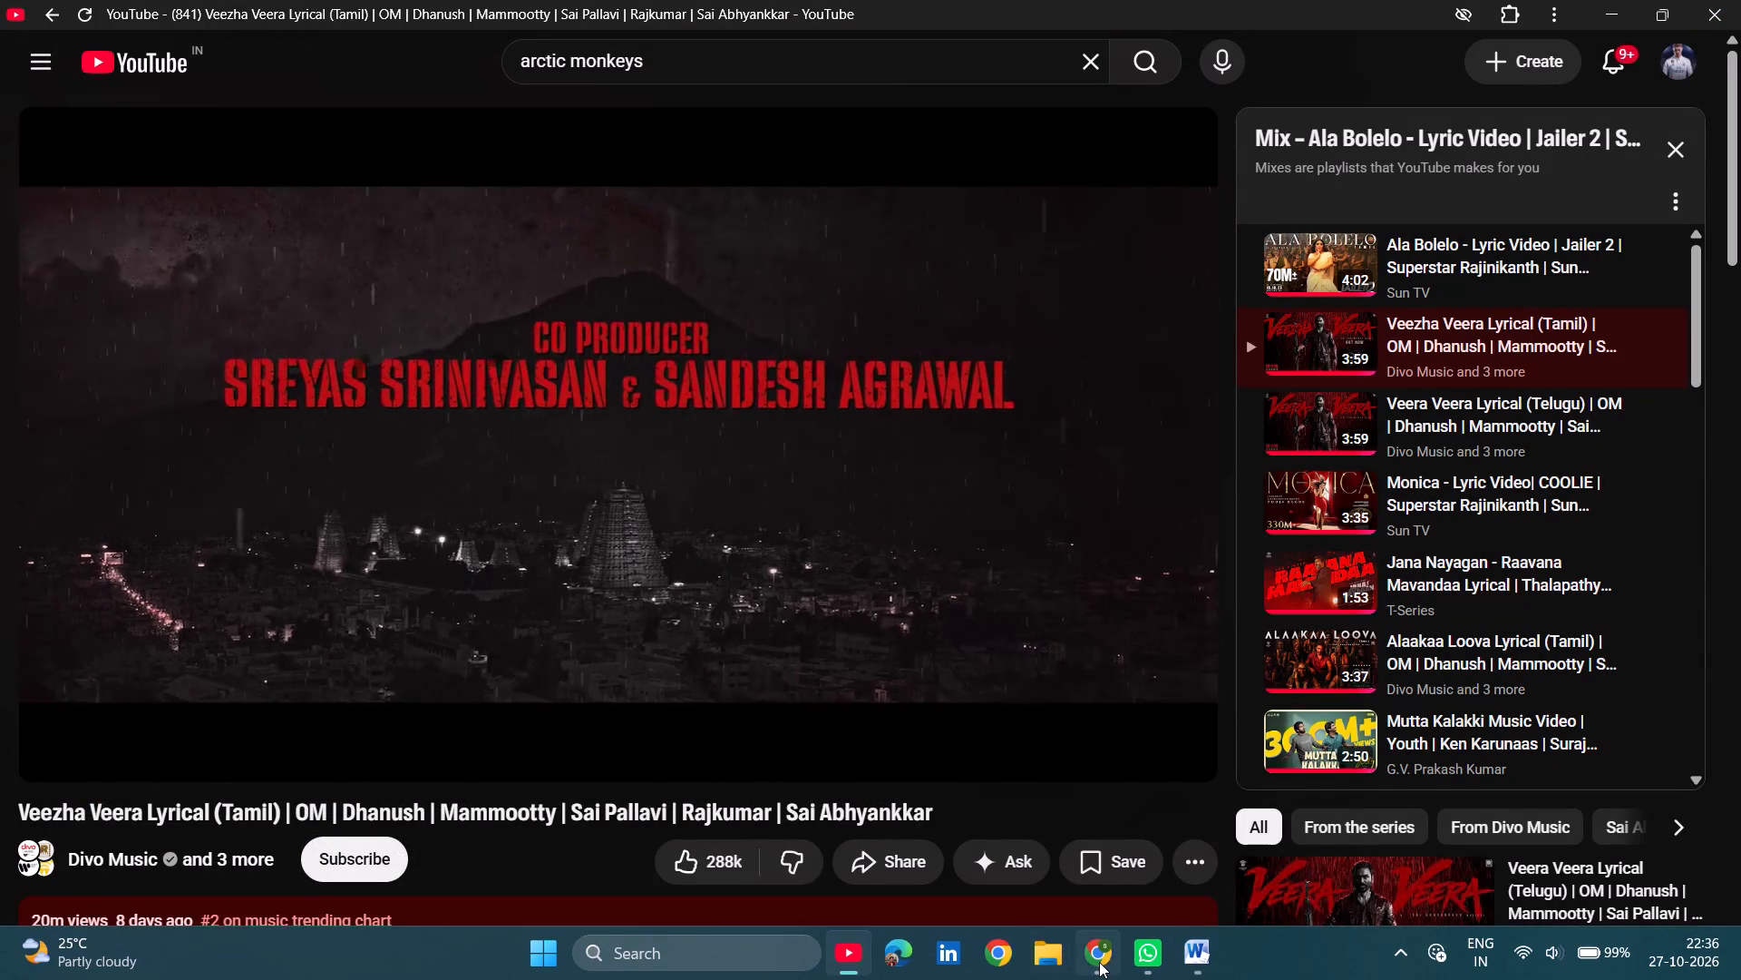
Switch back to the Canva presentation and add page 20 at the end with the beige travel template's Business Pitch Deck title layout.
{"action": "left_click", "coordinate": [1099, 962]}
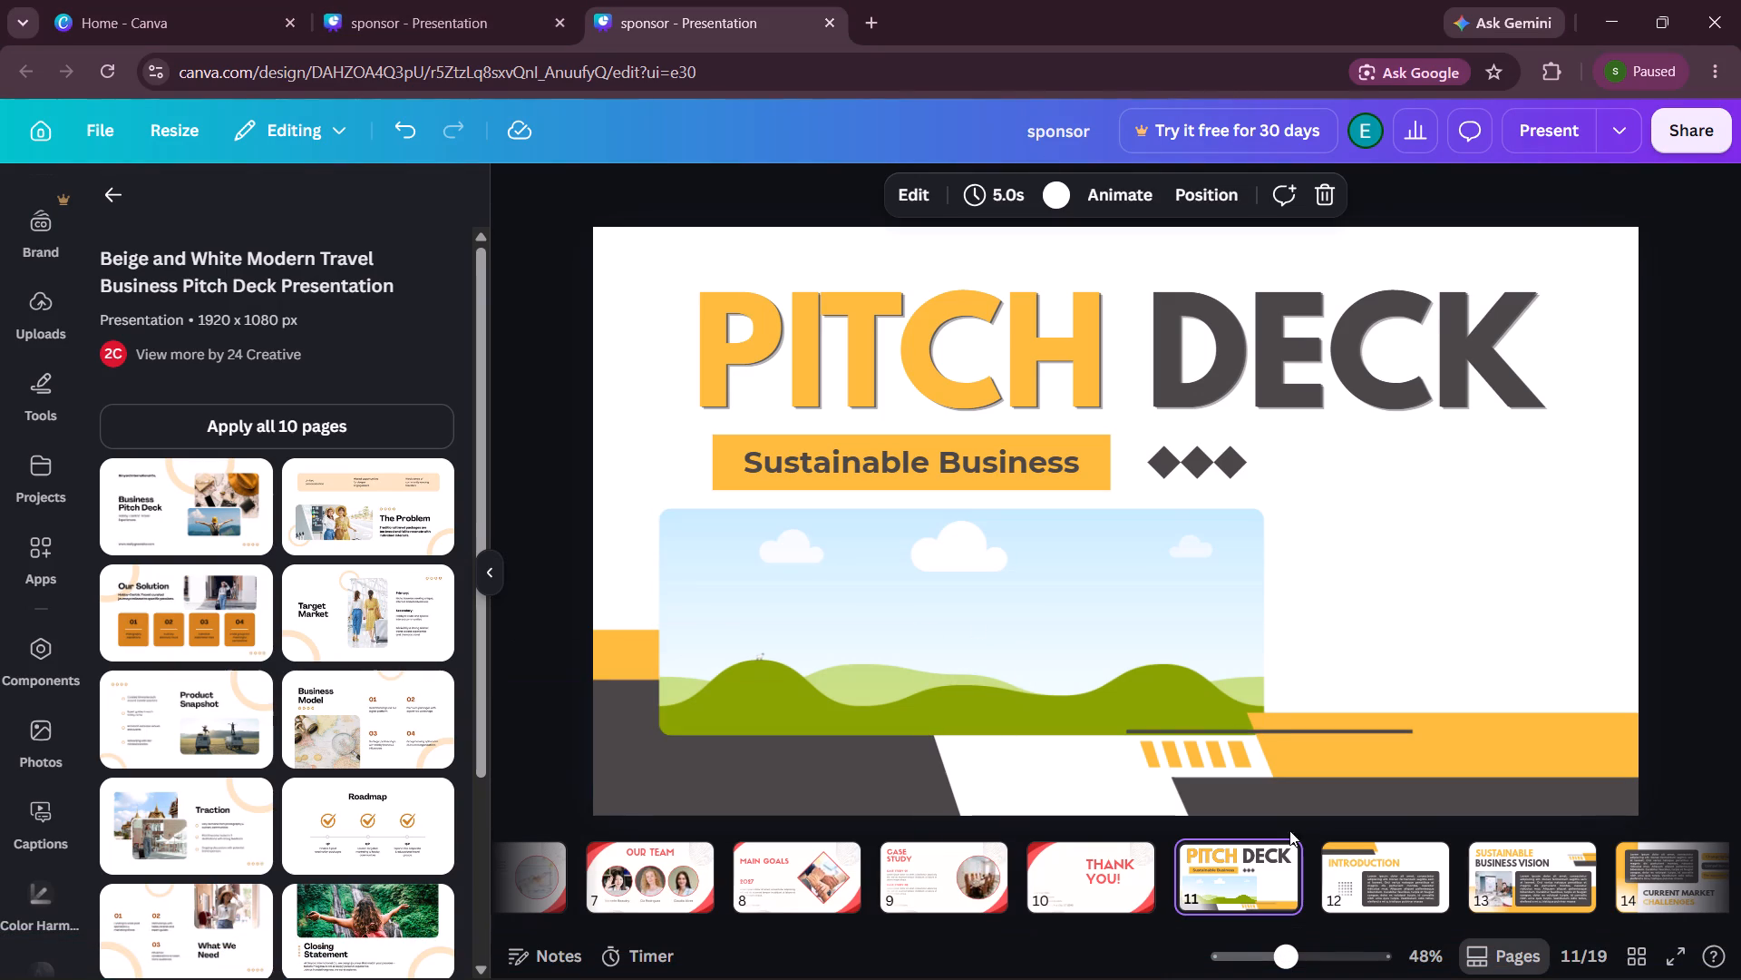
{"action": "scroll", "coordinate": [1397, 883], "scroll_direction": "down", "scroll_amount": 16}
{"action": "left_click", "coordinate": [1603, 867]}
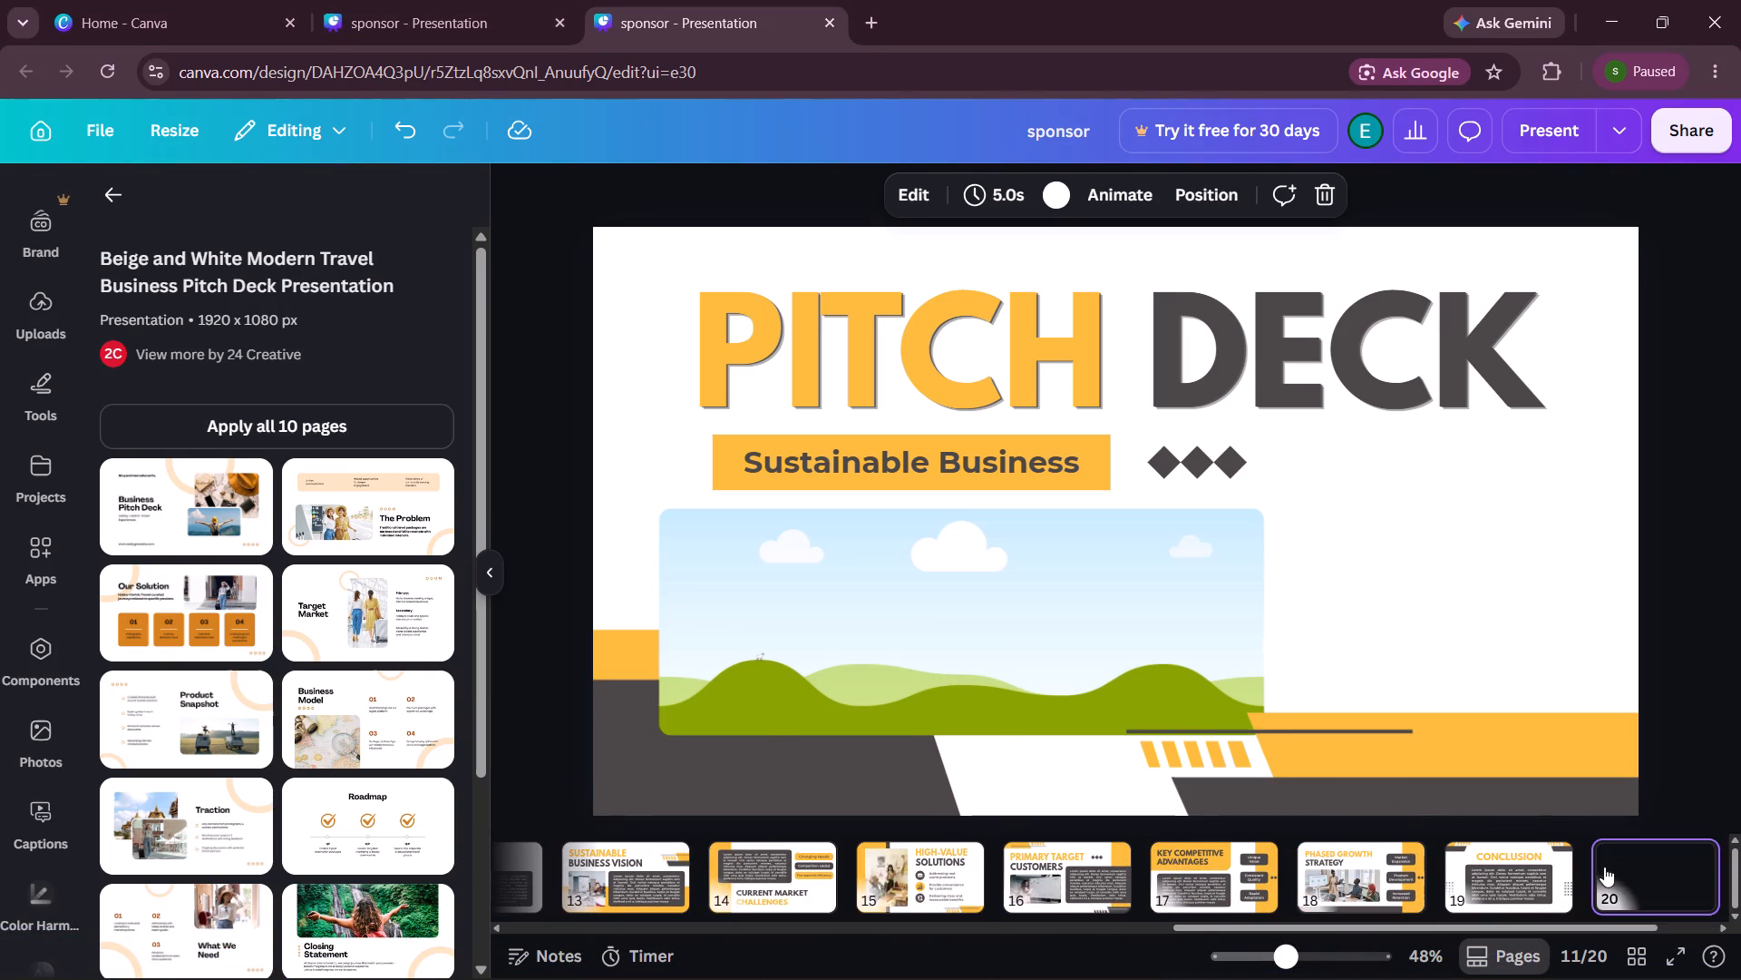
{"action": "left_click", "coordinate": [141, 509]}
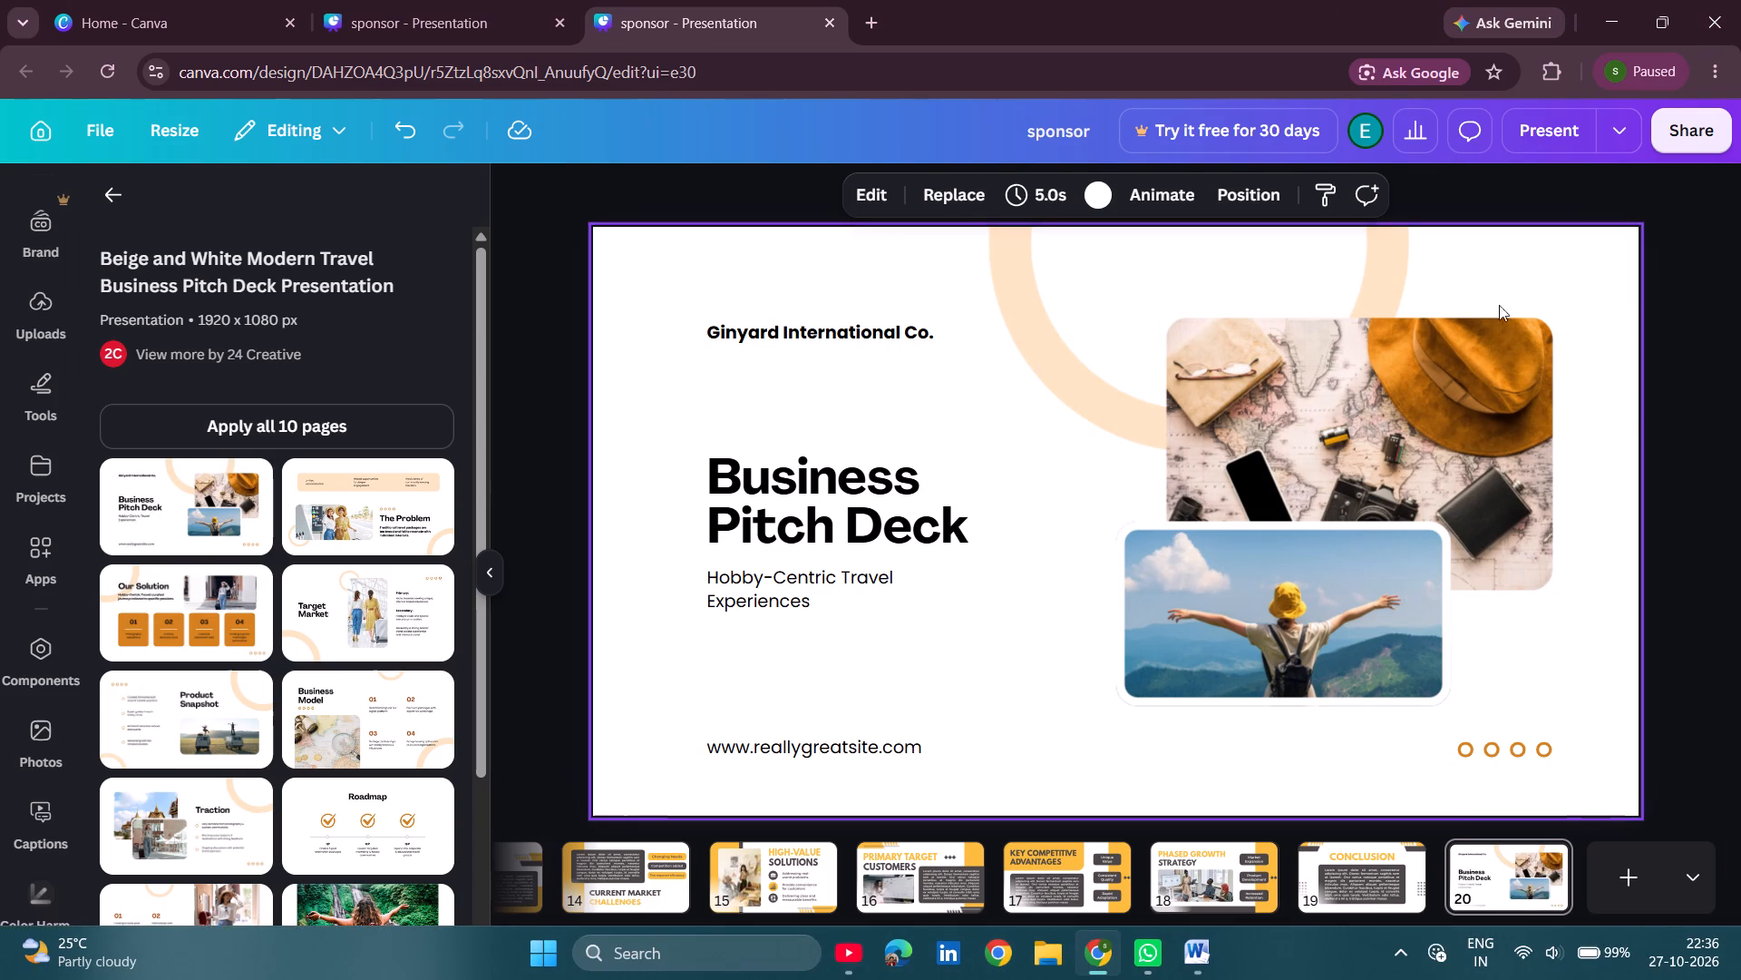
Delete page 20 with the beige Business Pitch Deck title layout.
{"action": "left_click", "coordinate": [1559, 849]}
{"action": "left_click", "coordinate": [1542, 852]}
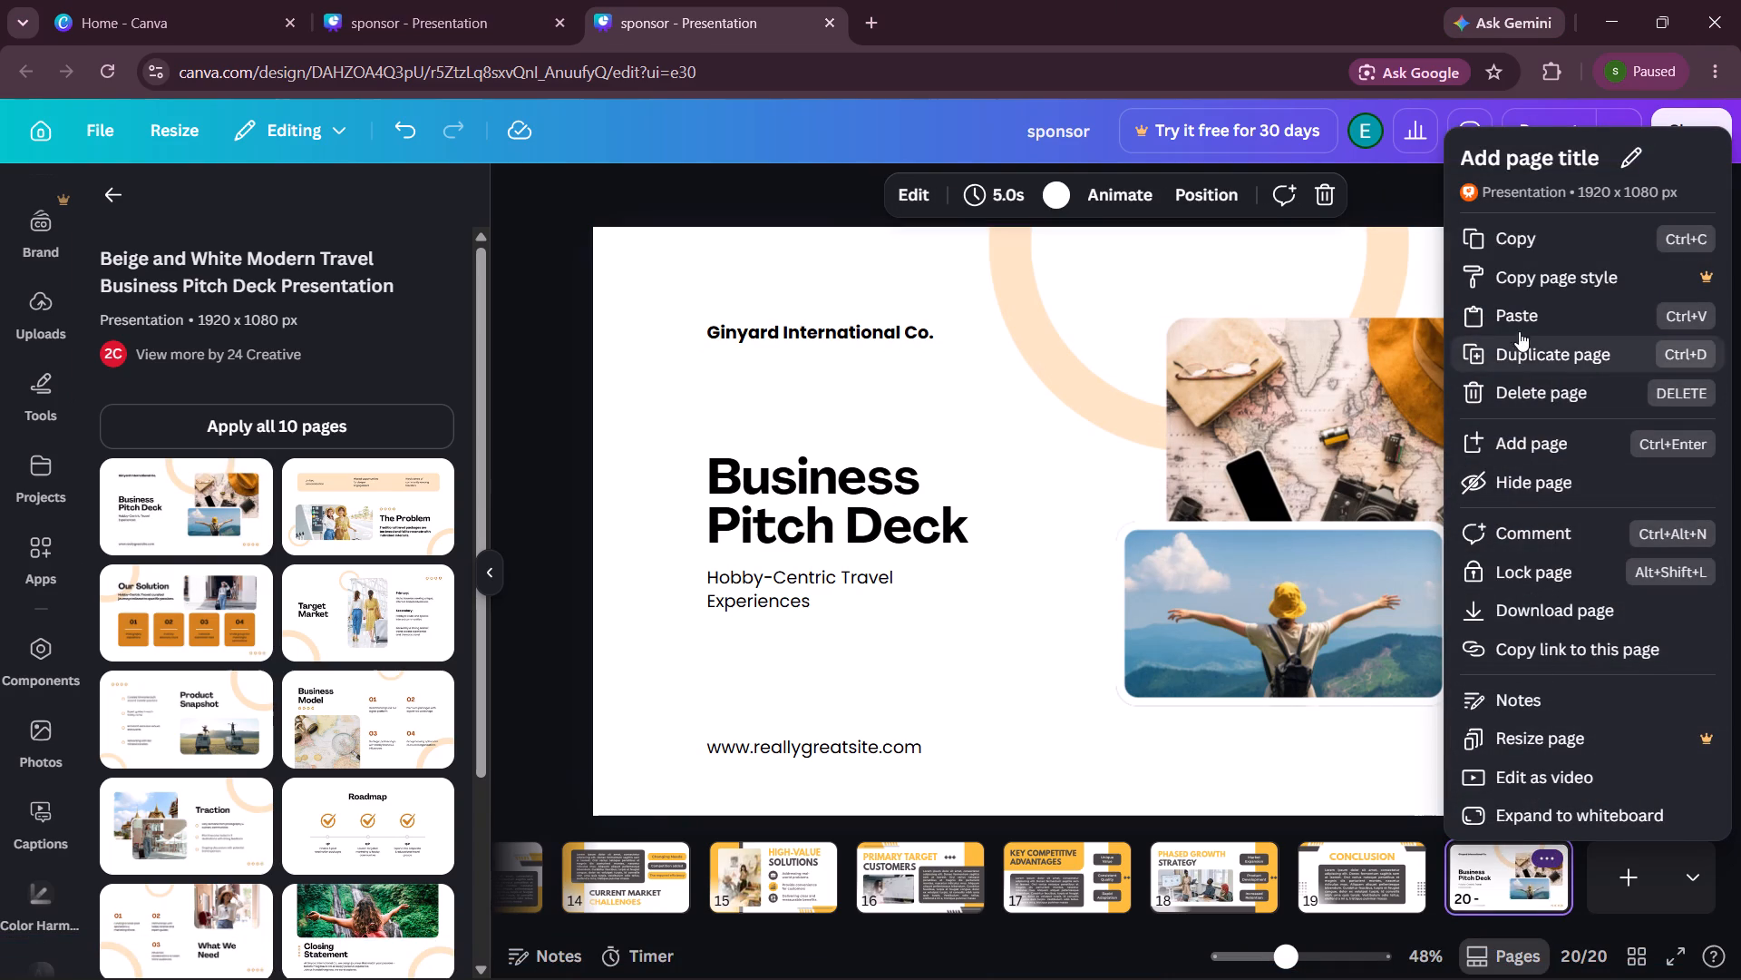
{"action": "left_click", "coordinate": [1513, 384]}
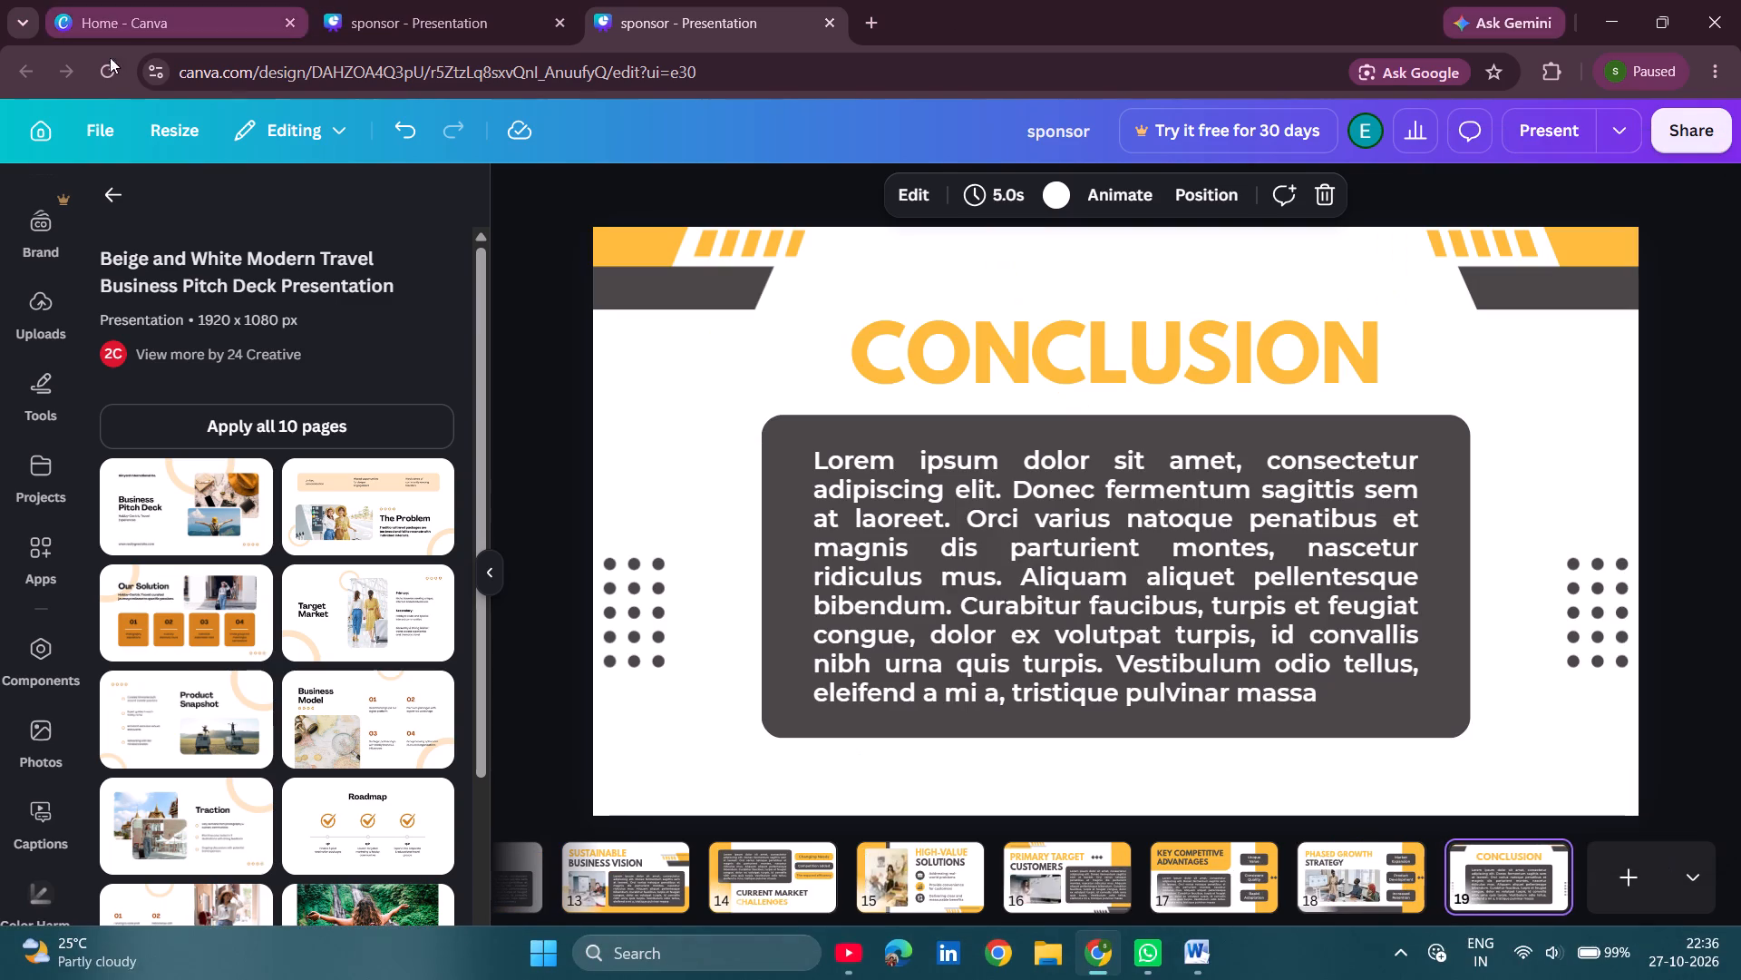
Return to the sponsor template search results and browse further down them for another presentation design.
{"action": "left_click", "coordinate": [107, 206]}
{"action": "scroll", "coordinate": [290, 520], "scroll_direction": "down", "scroll_amount": 6}
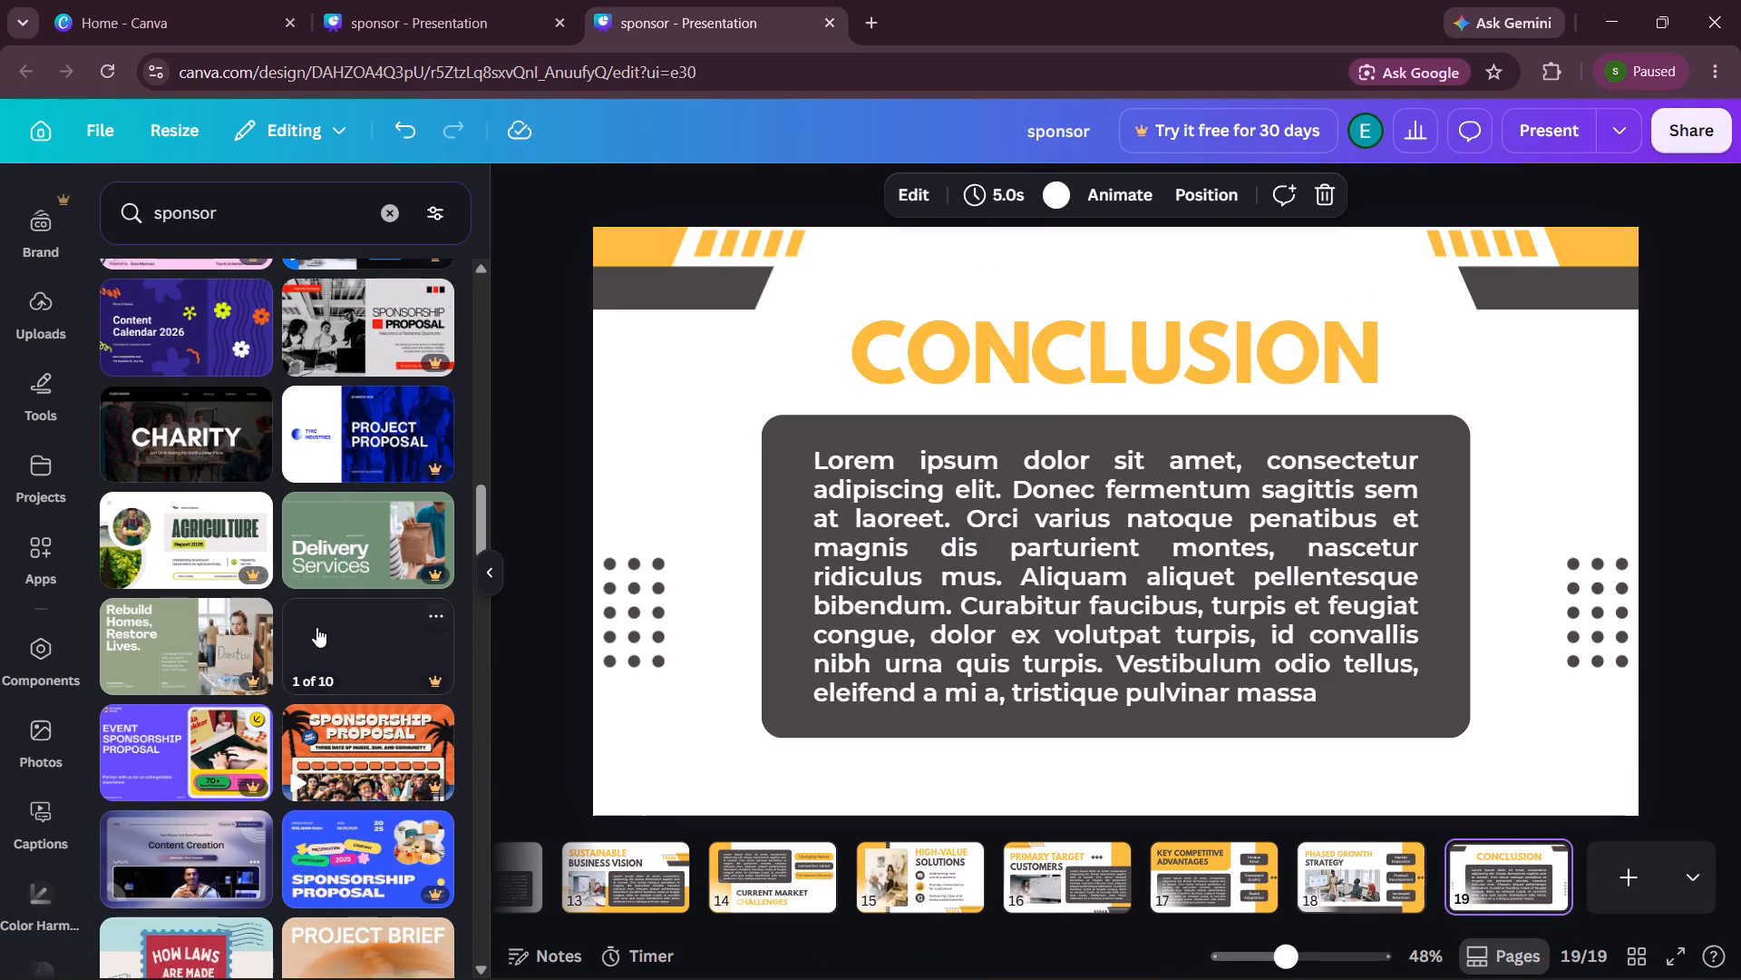
{"action": "scroll", "coordinate": [326, 648], "scroll_direction": "down", "scroll_amount": 3}
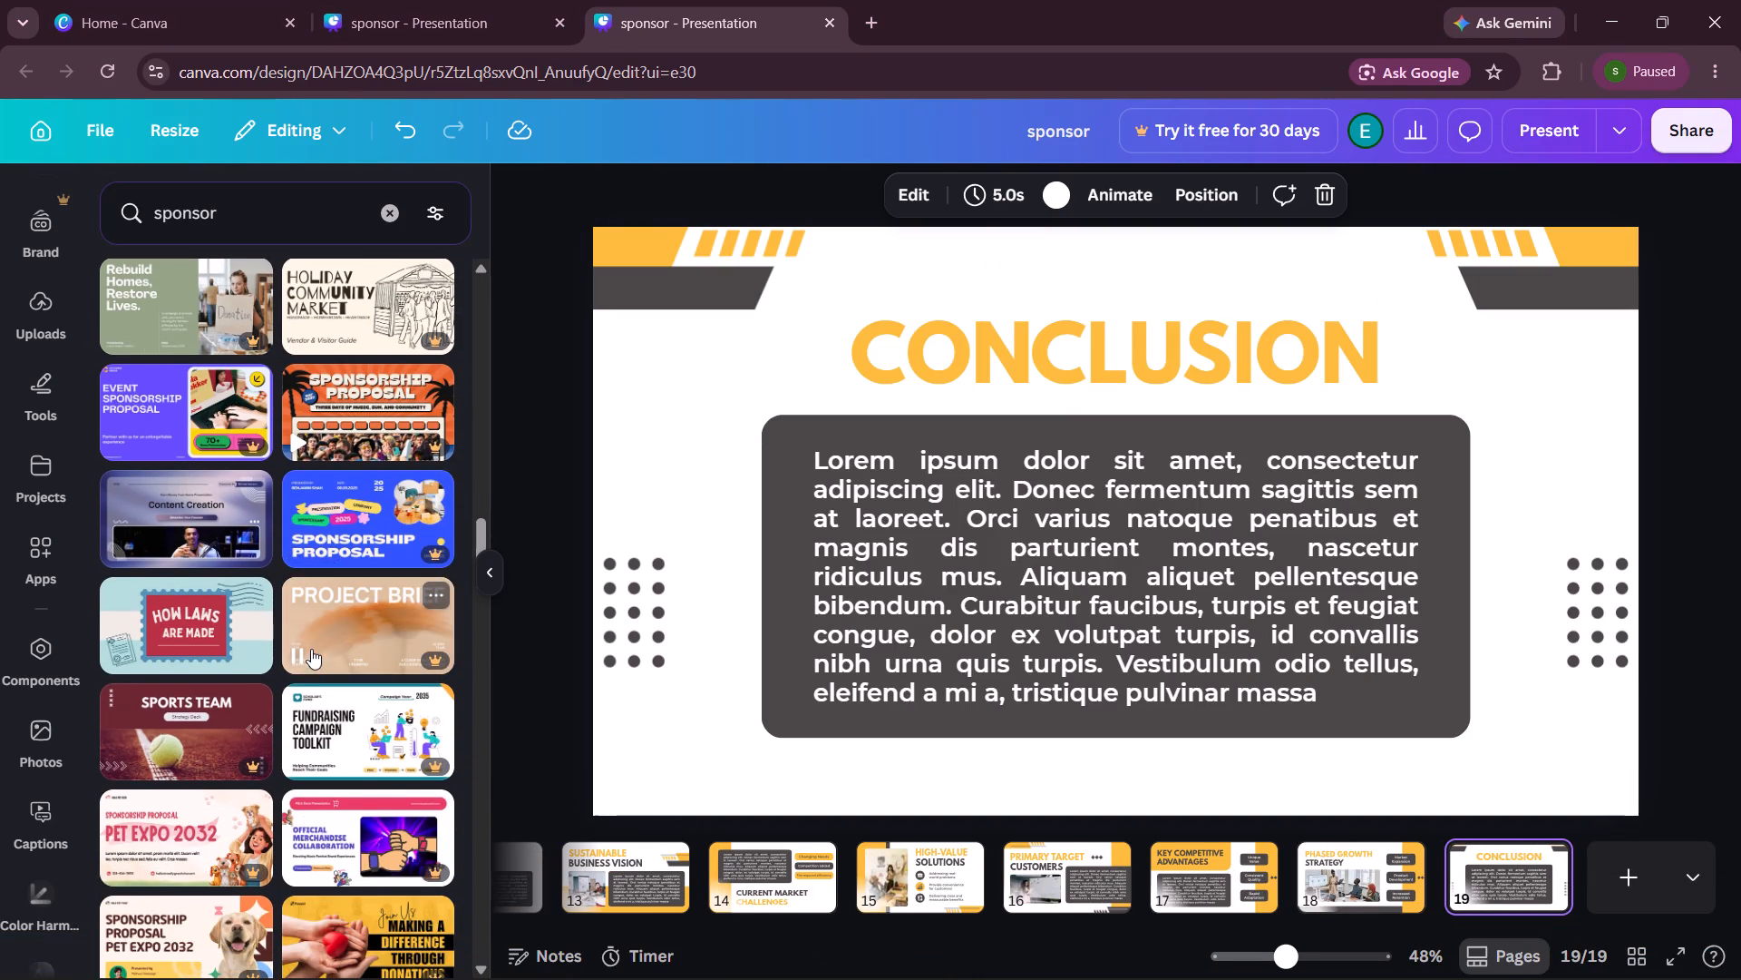
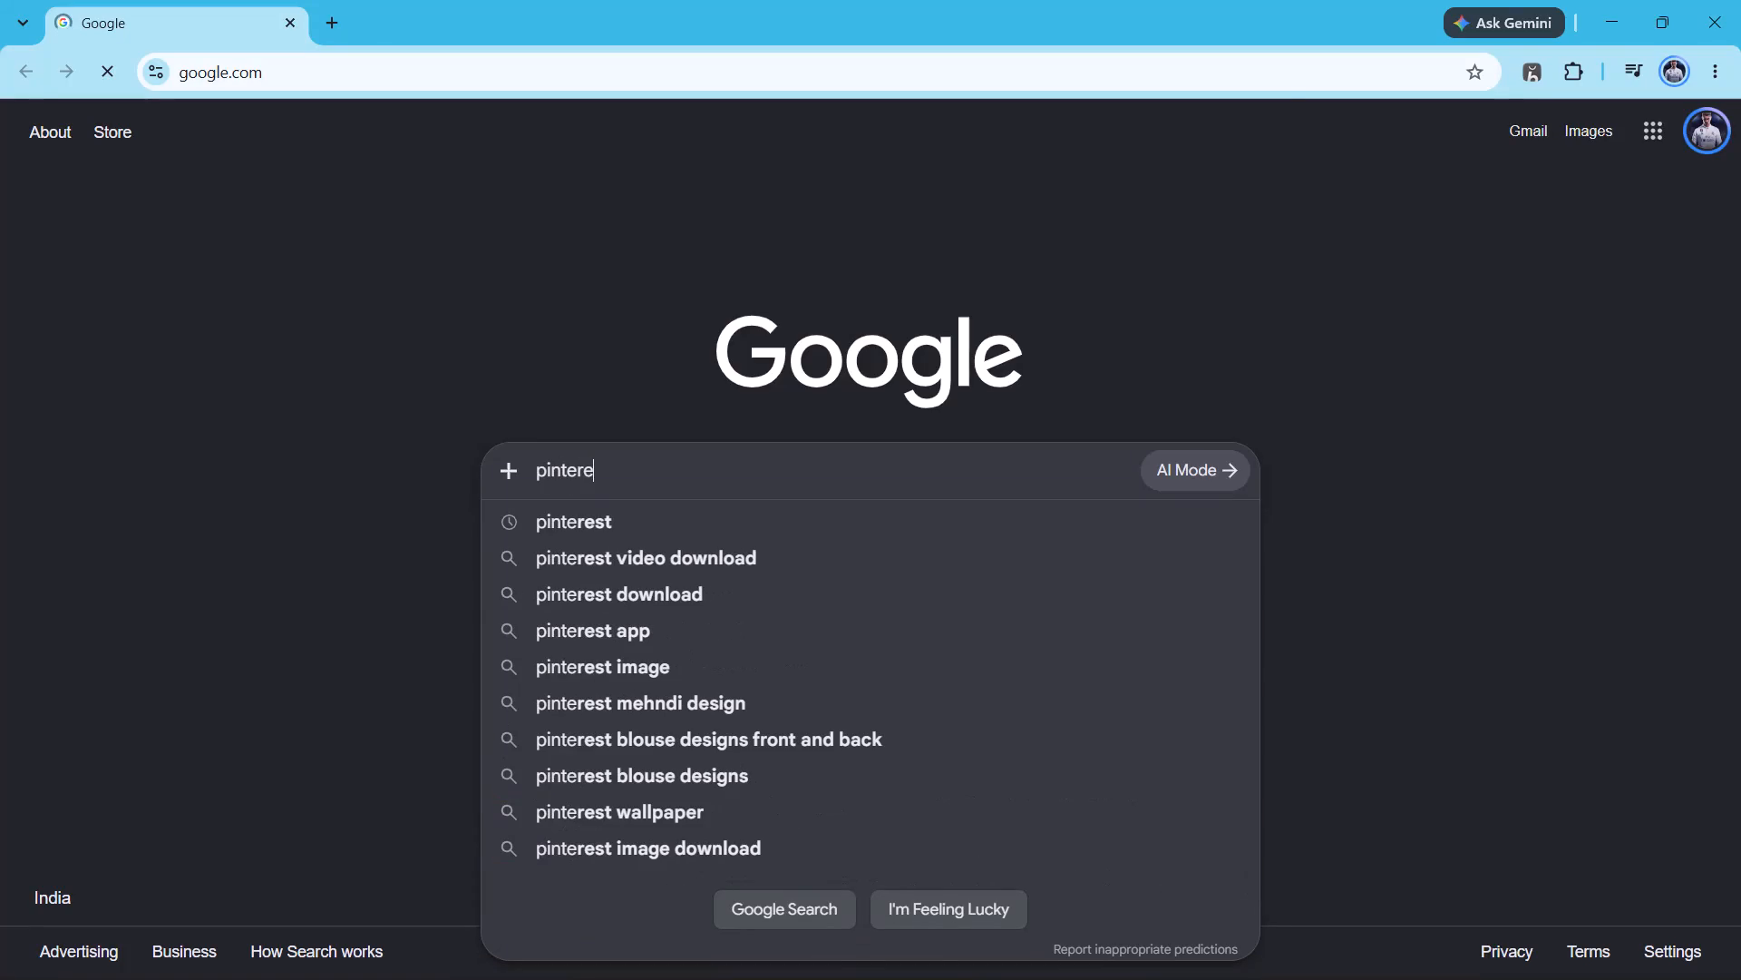
Search Google for pinterest and open the main Pinterest site from the results.
{"action": "key", "text": "Return"}
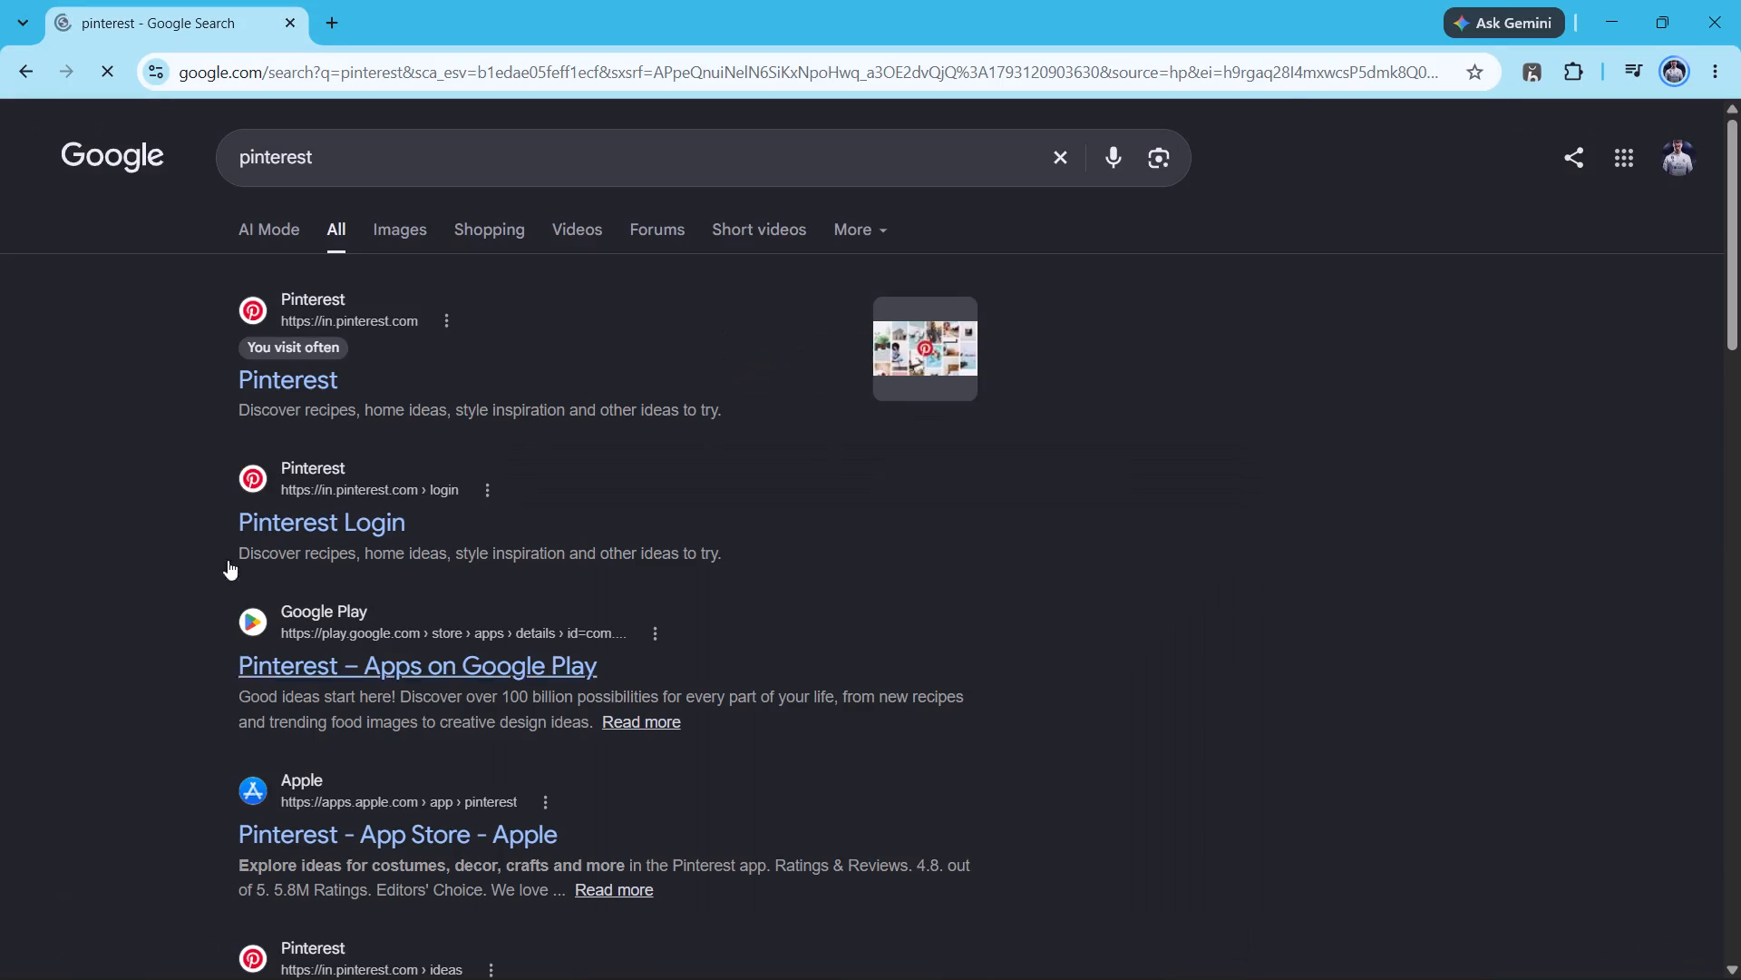
{"action": "left_click", "coordinate": [304, 370]}
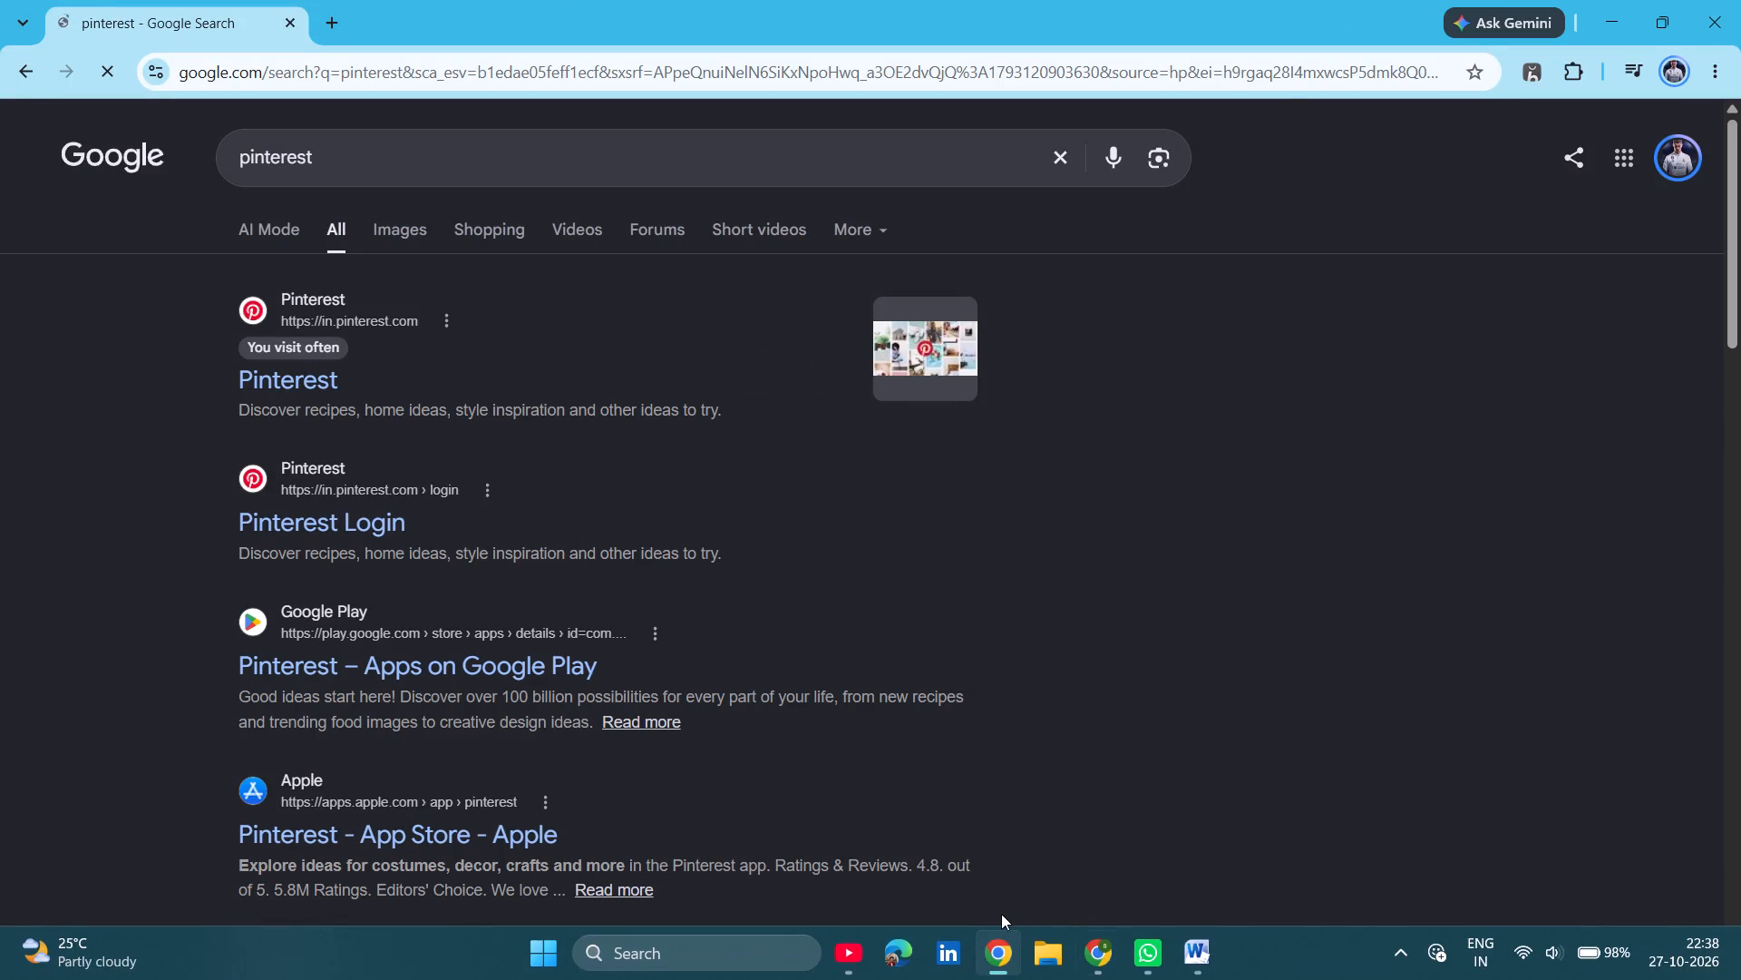
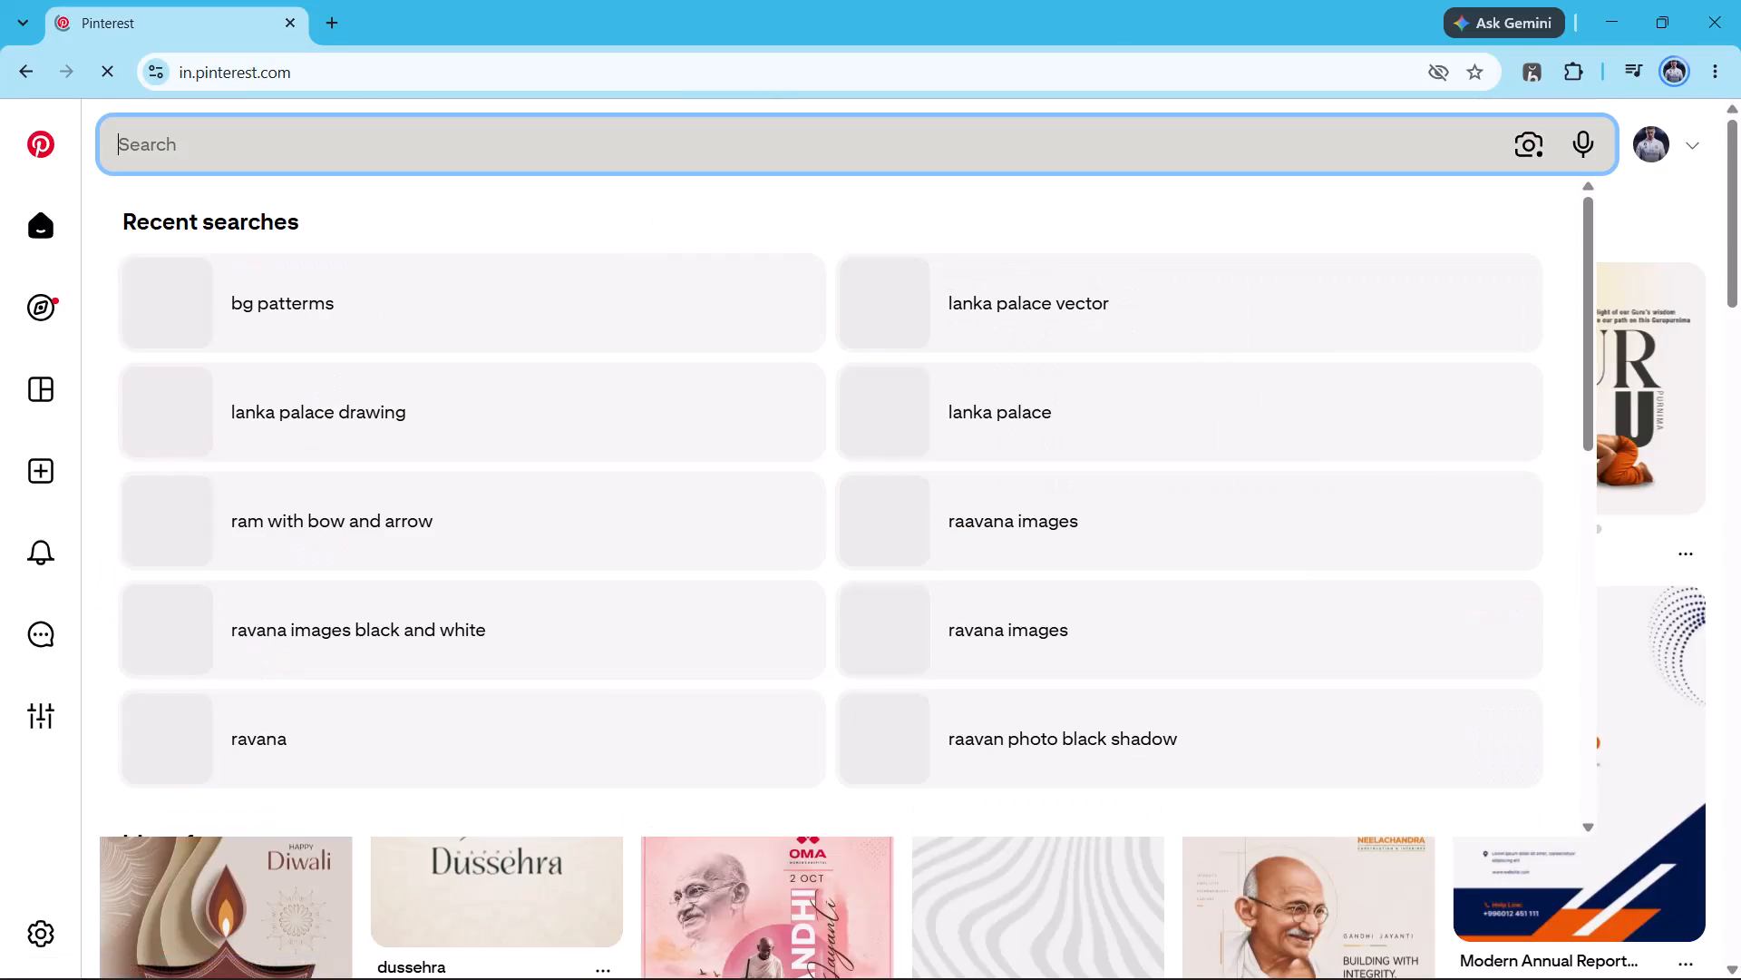
Search Pinterest for sponsor presentation.
{"action": "type", "text": "sponsor"}
{"action": "key", "text": "space"}
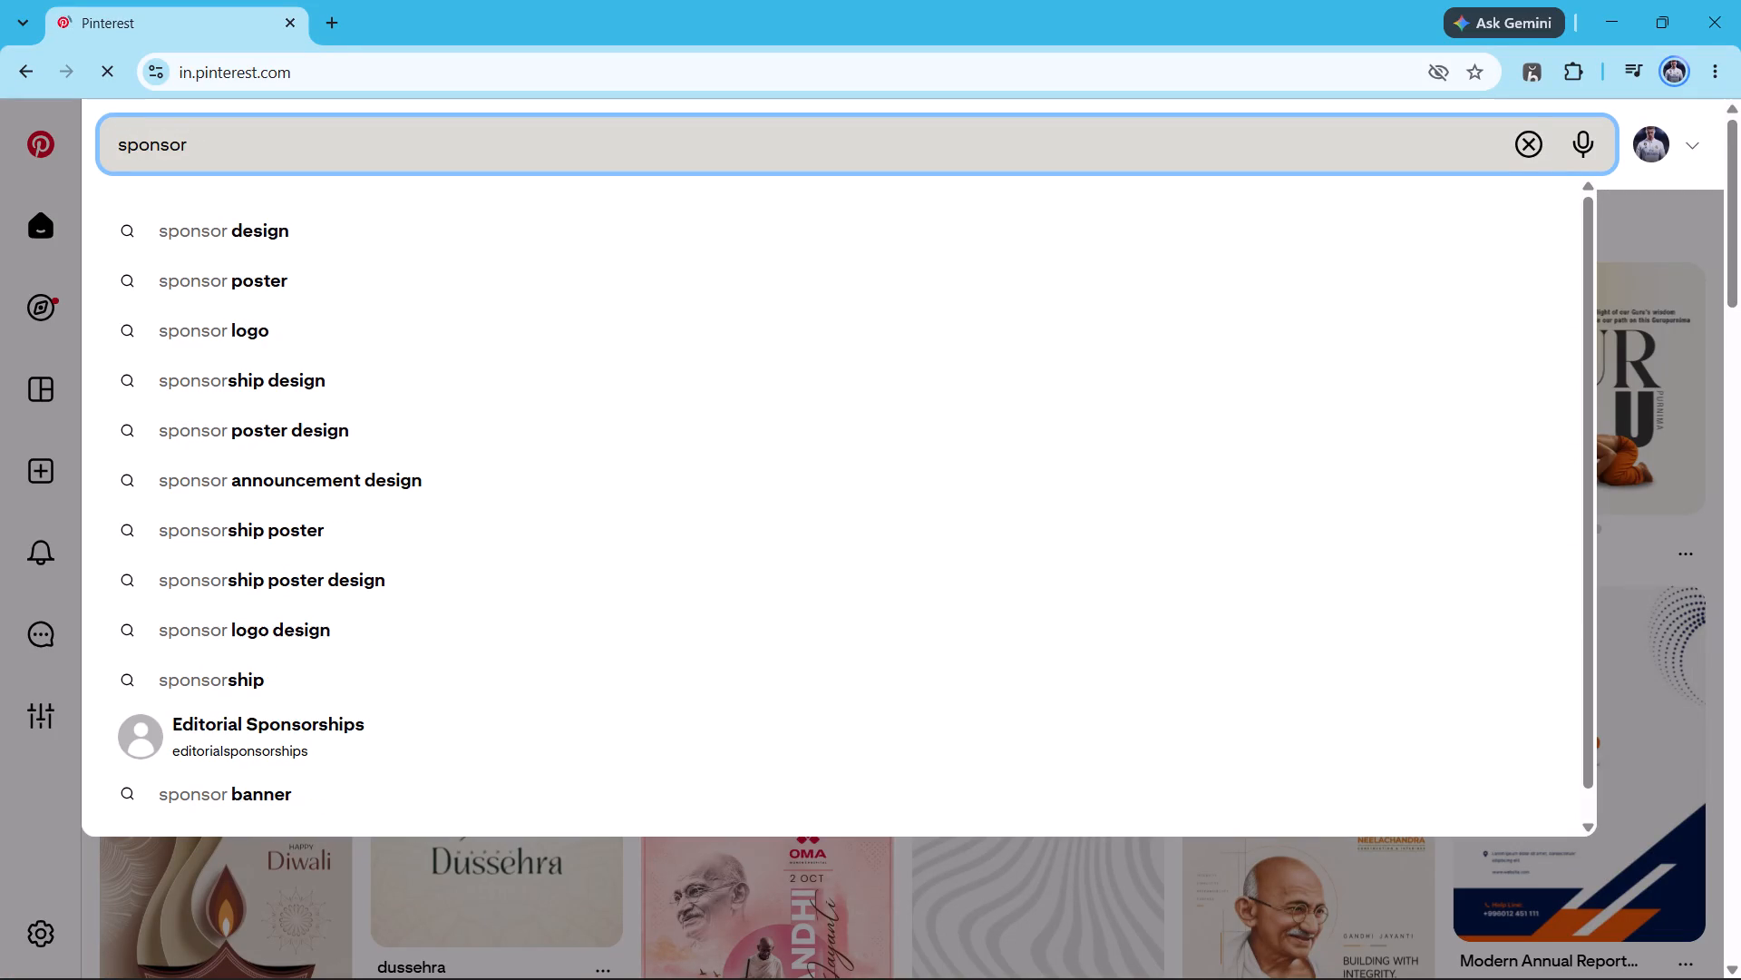
{"action": "type", "text": "presentation"}
{"action": "key", "text": "Return"}
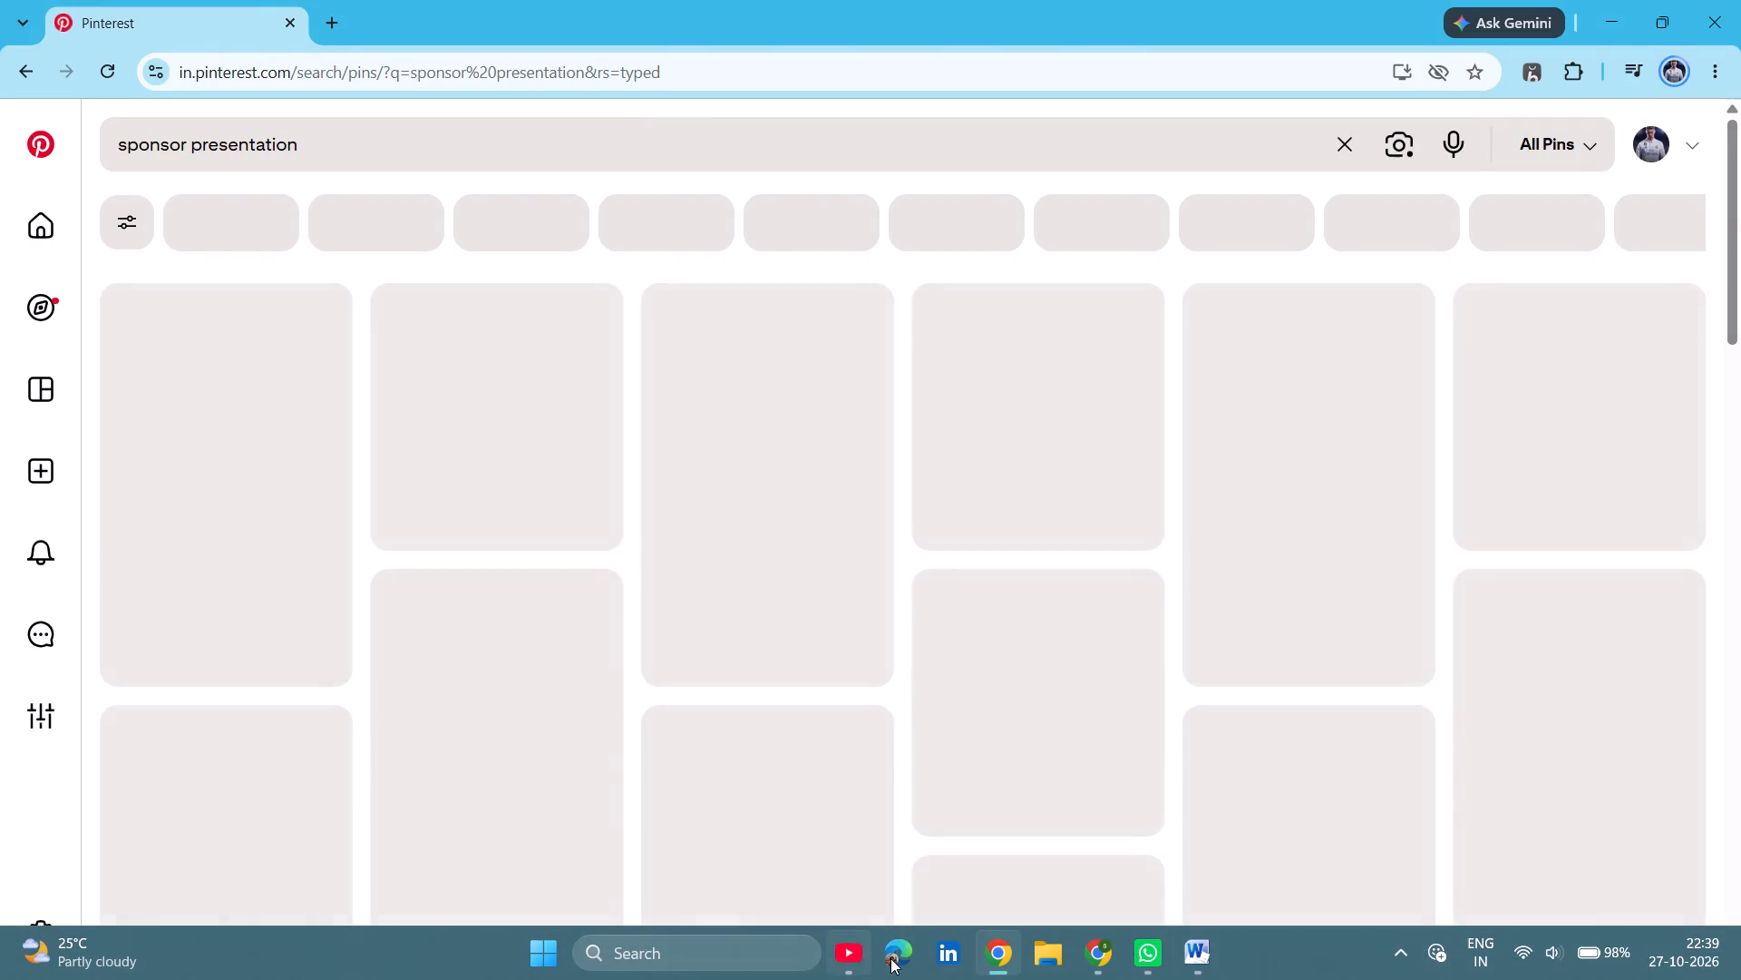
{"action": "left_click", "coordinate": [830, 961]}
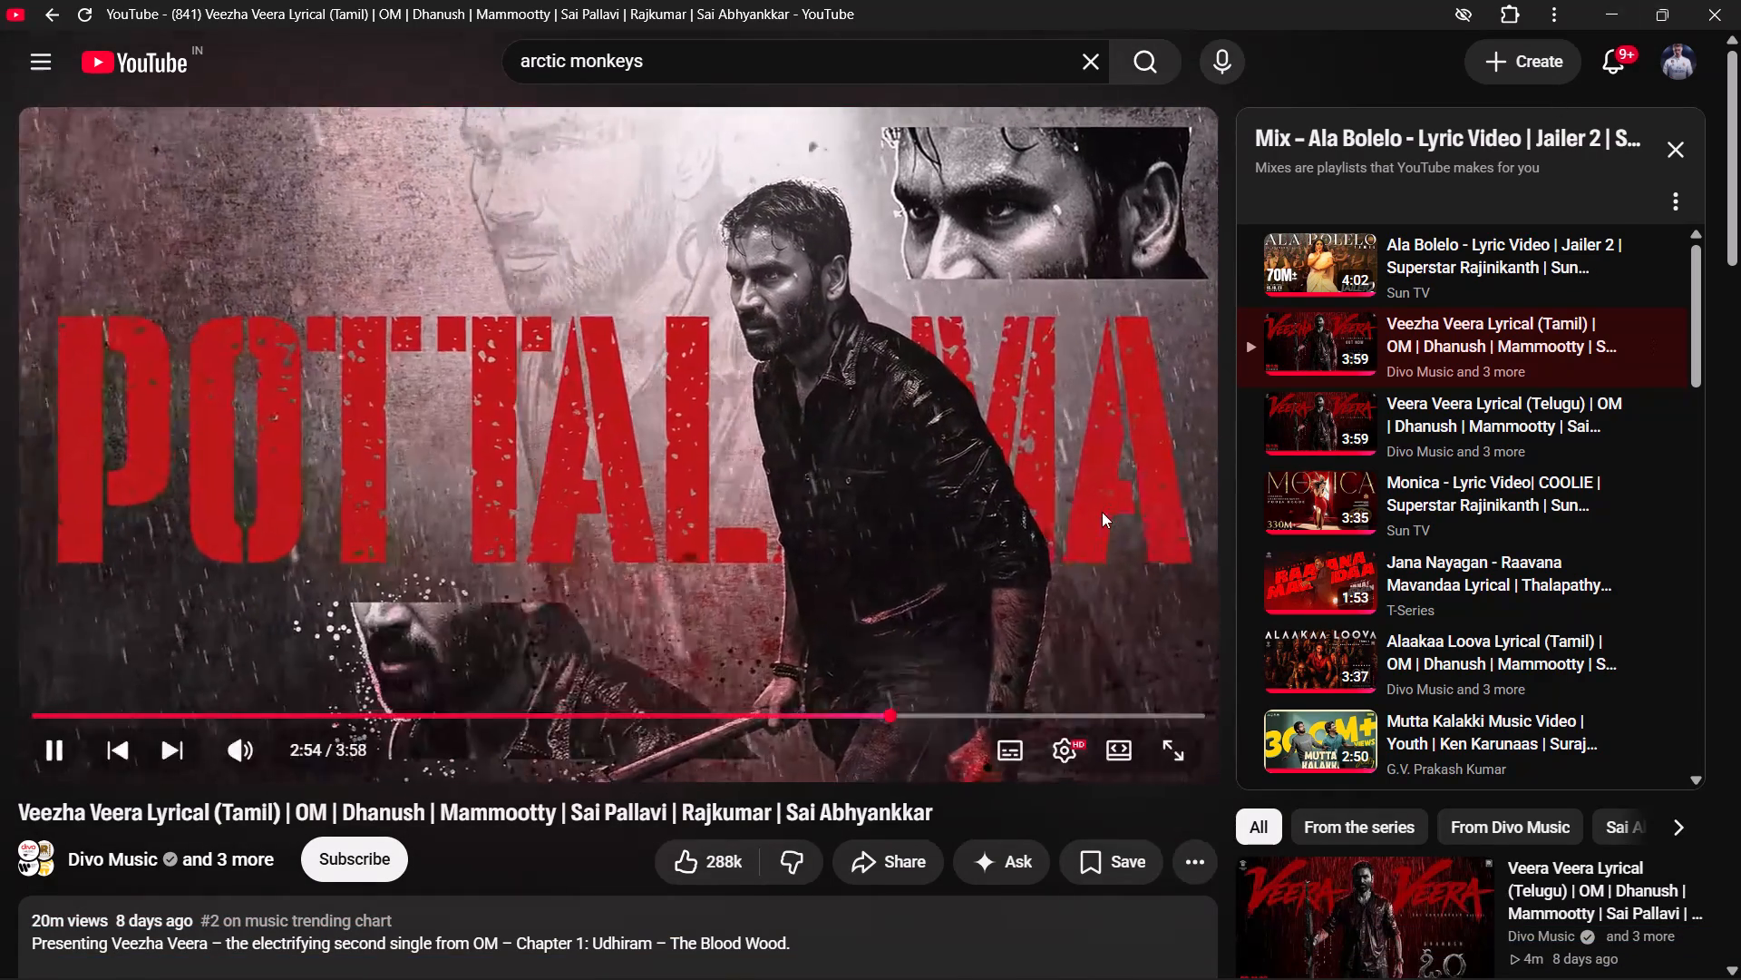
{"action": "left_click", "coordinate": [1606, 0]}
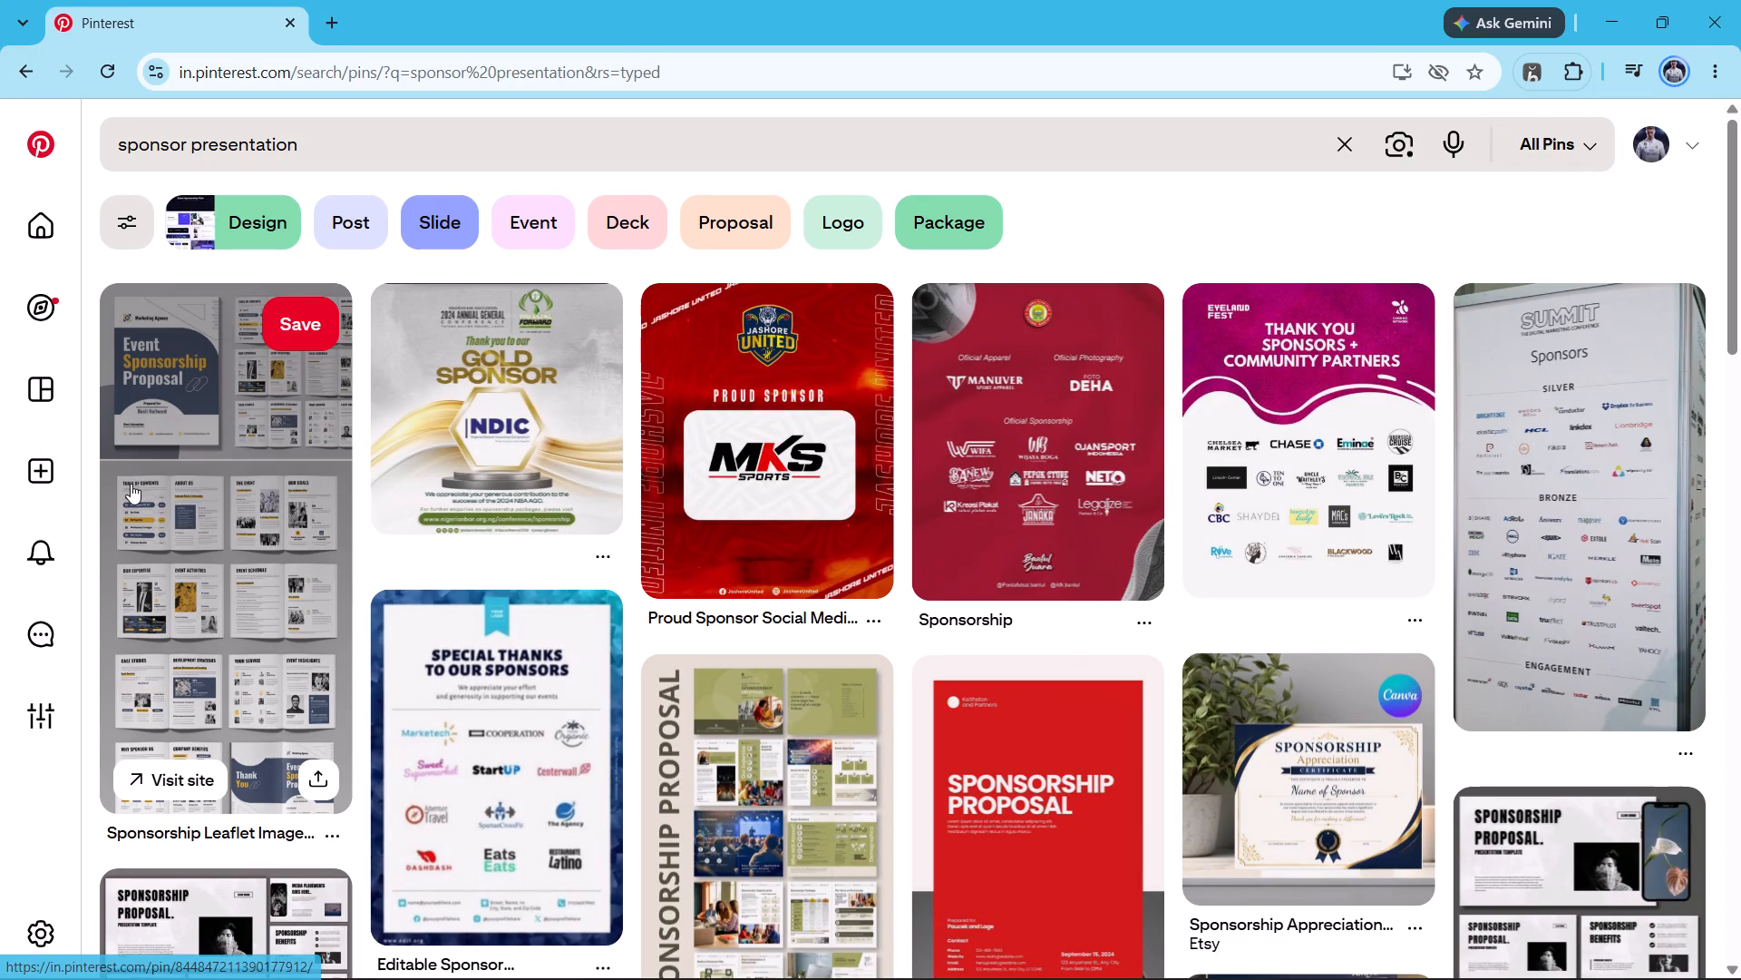
Open the Event Sponsorship Proposal leaflet pin and examine the related proposal and brochure designs for layout ideas.
{"action": "left_click", "coordinate": [159, 543]}
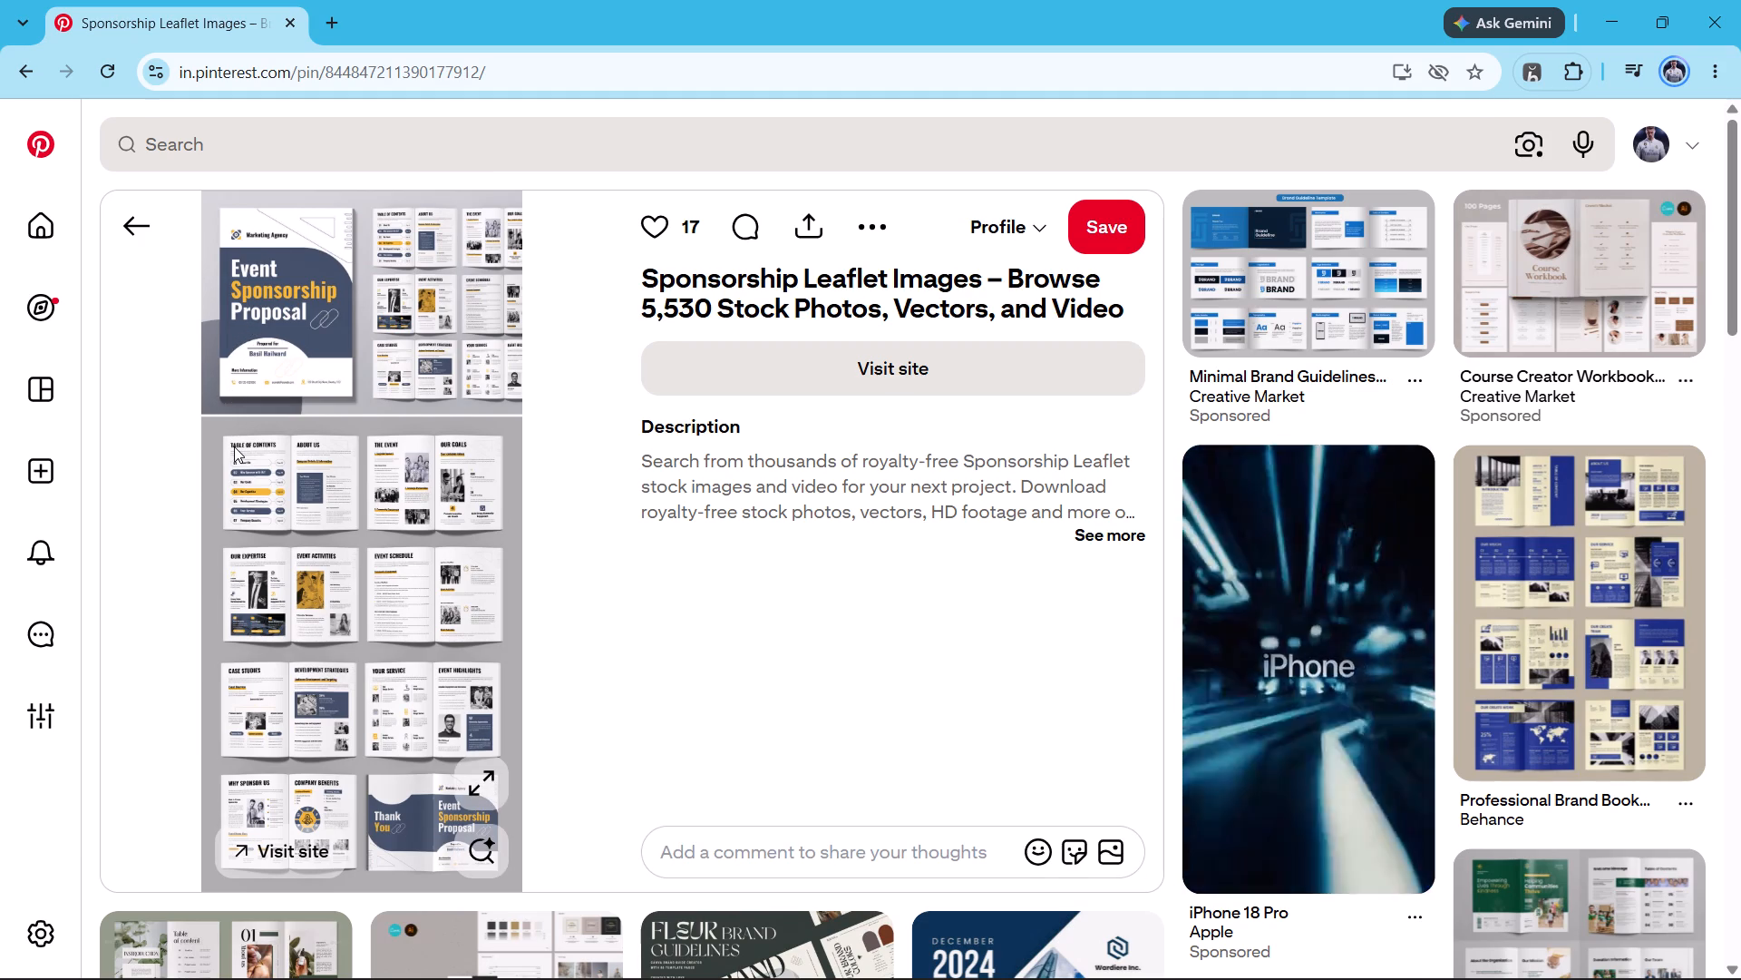
{"action": "scroll", "coordinate": [371, 523], "scroll_direction": "down", "scroll_amount": 4}
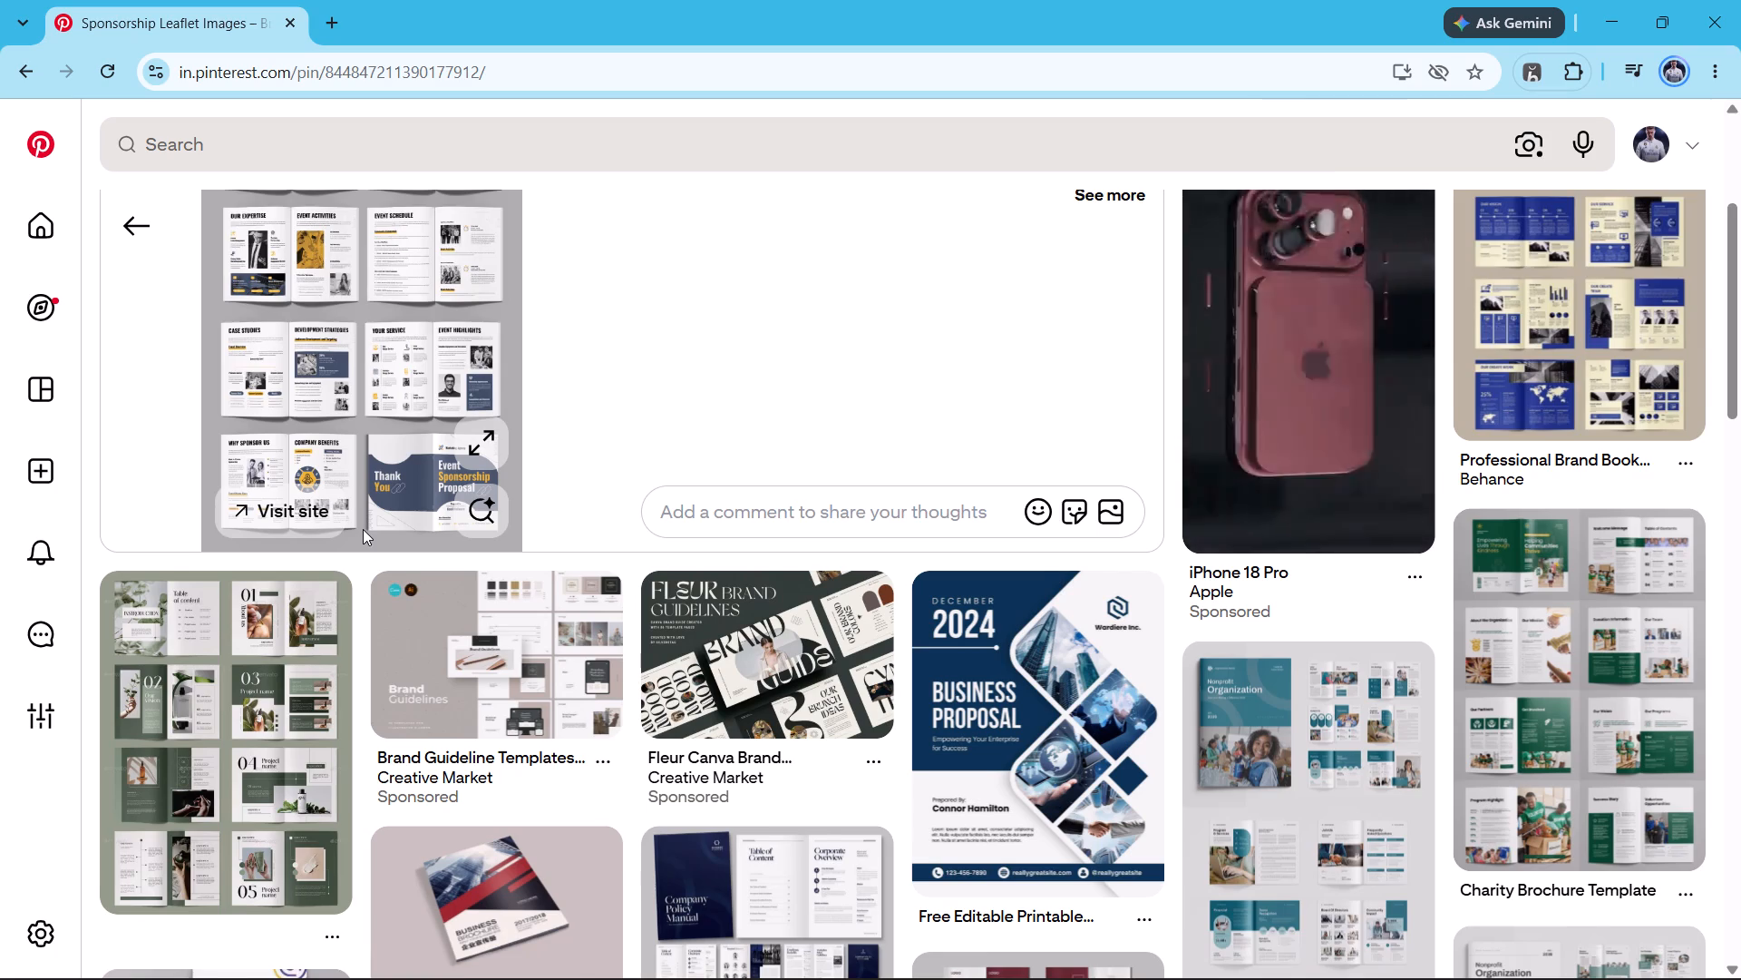
{"action": "scroll", "coordinate": [363, 529], "scroll_direction": "down", "scroll_amount": 3}
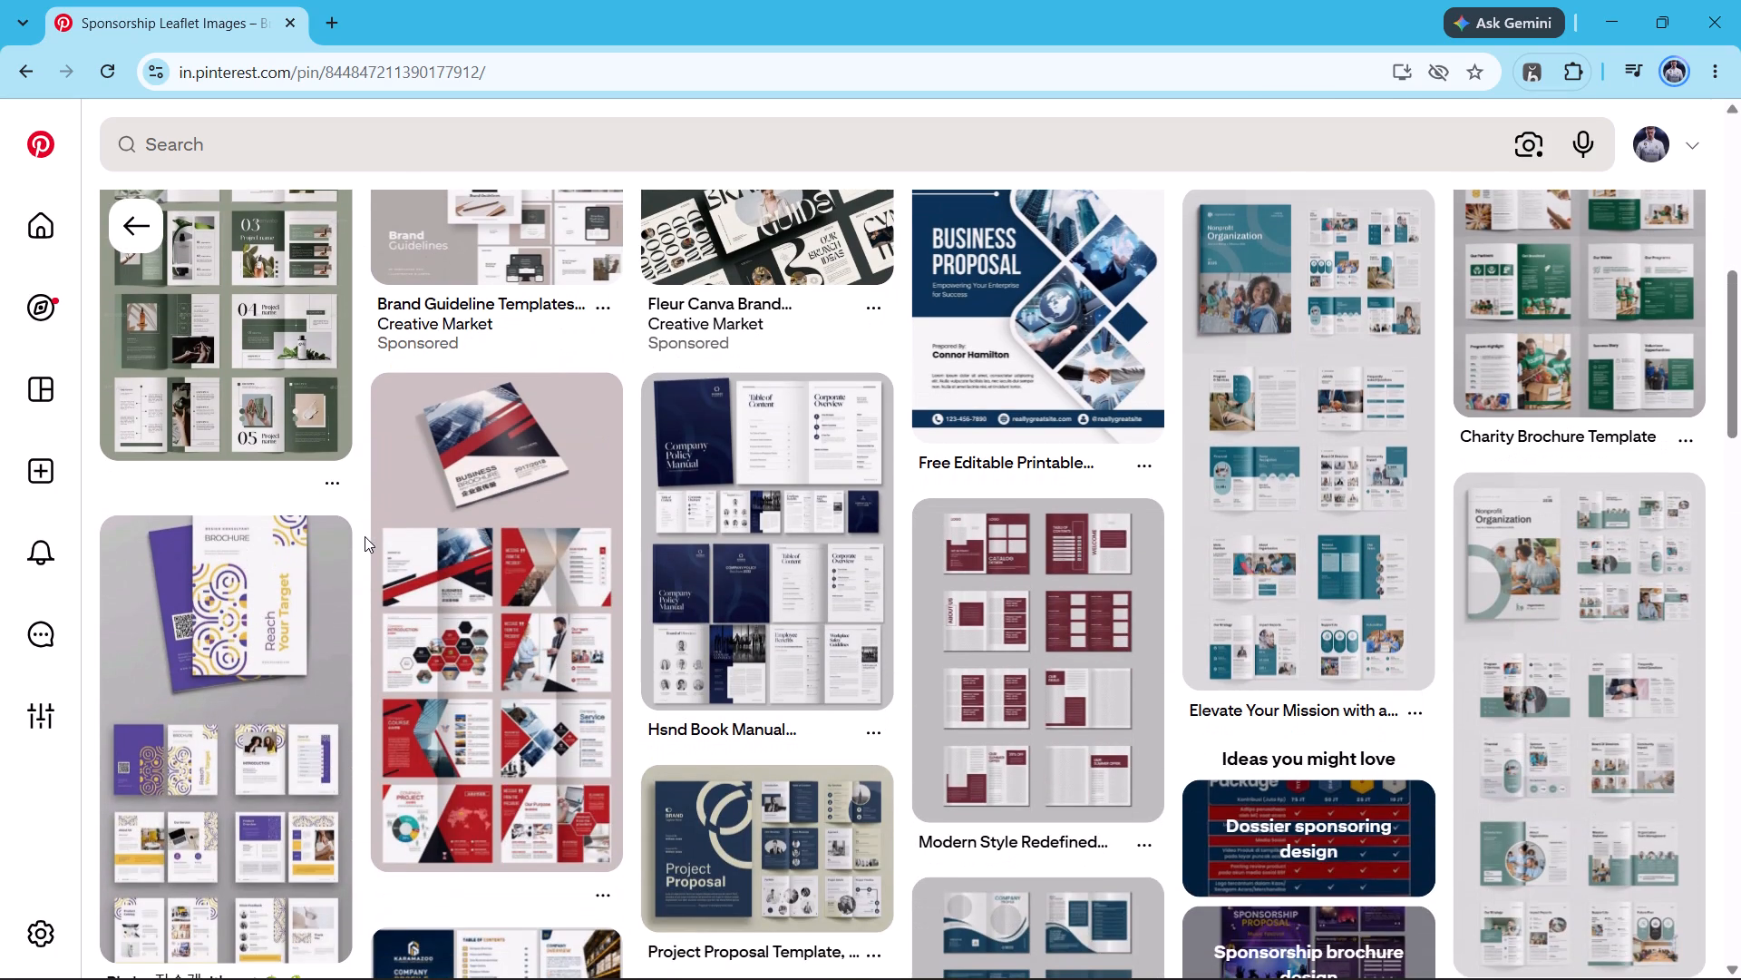
{"action": "scroll", "coordinate": [365, 536], "scroll_direction": "down", "scroll_amount": 1}
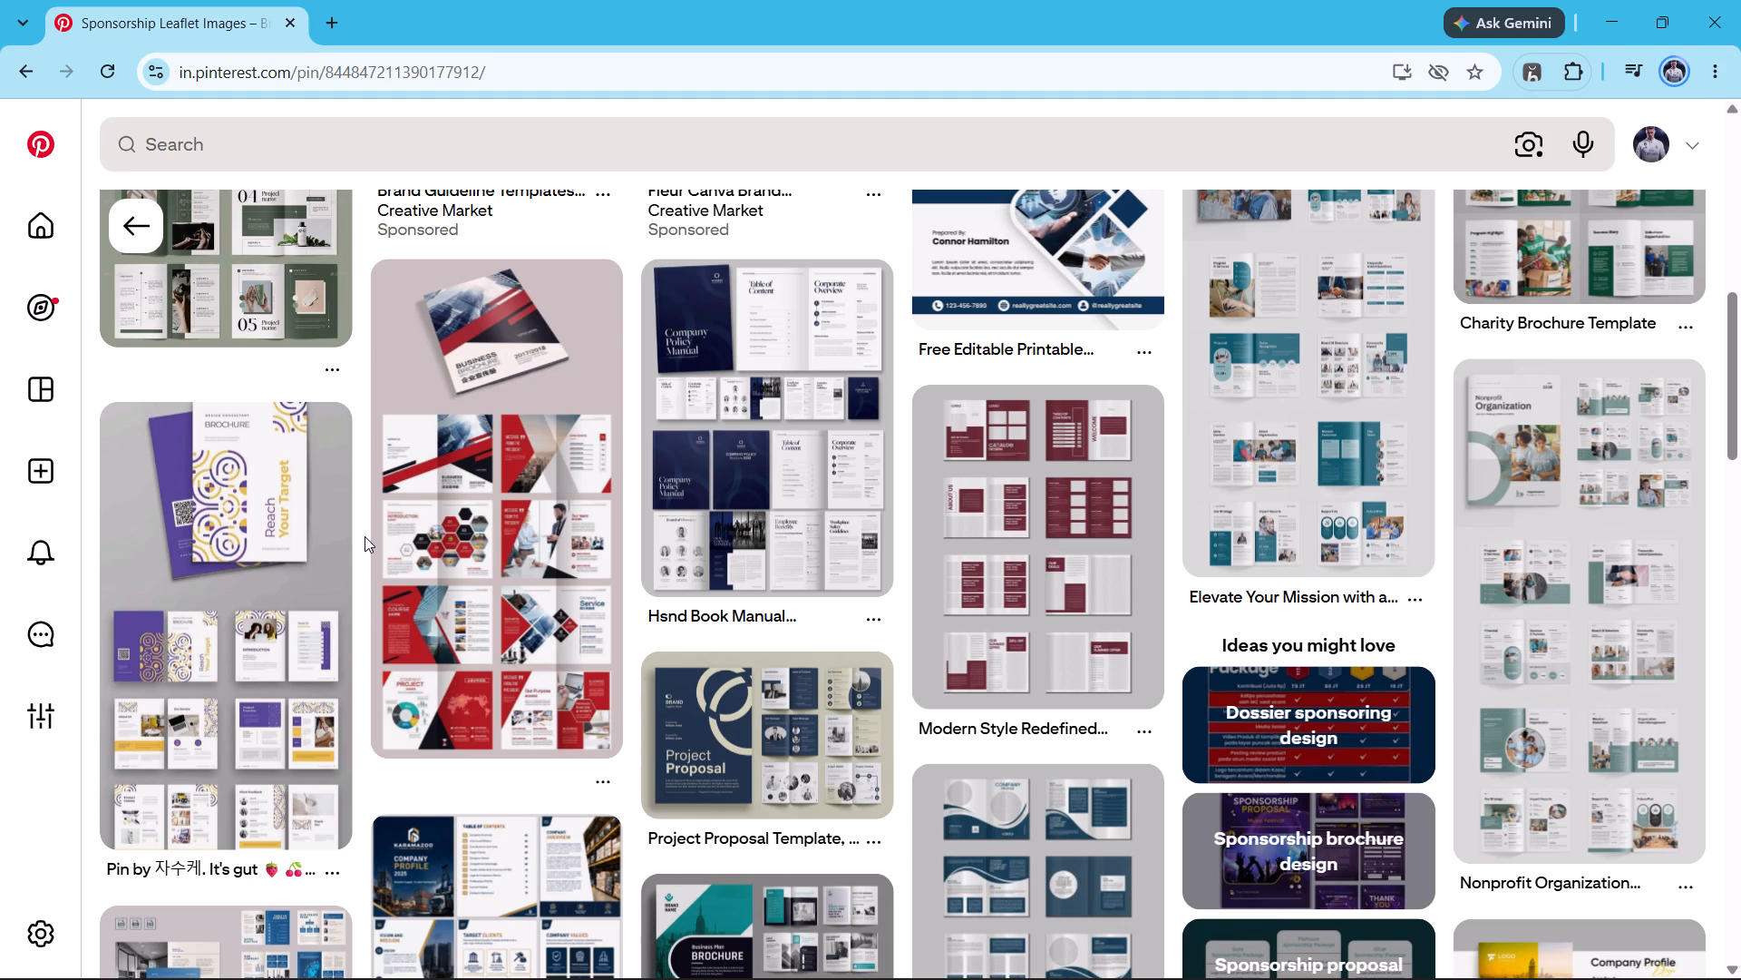
{"action": "scroll", "coordinate": [358, 547], "scroll_direction": "down", "scroll_amount": 7}
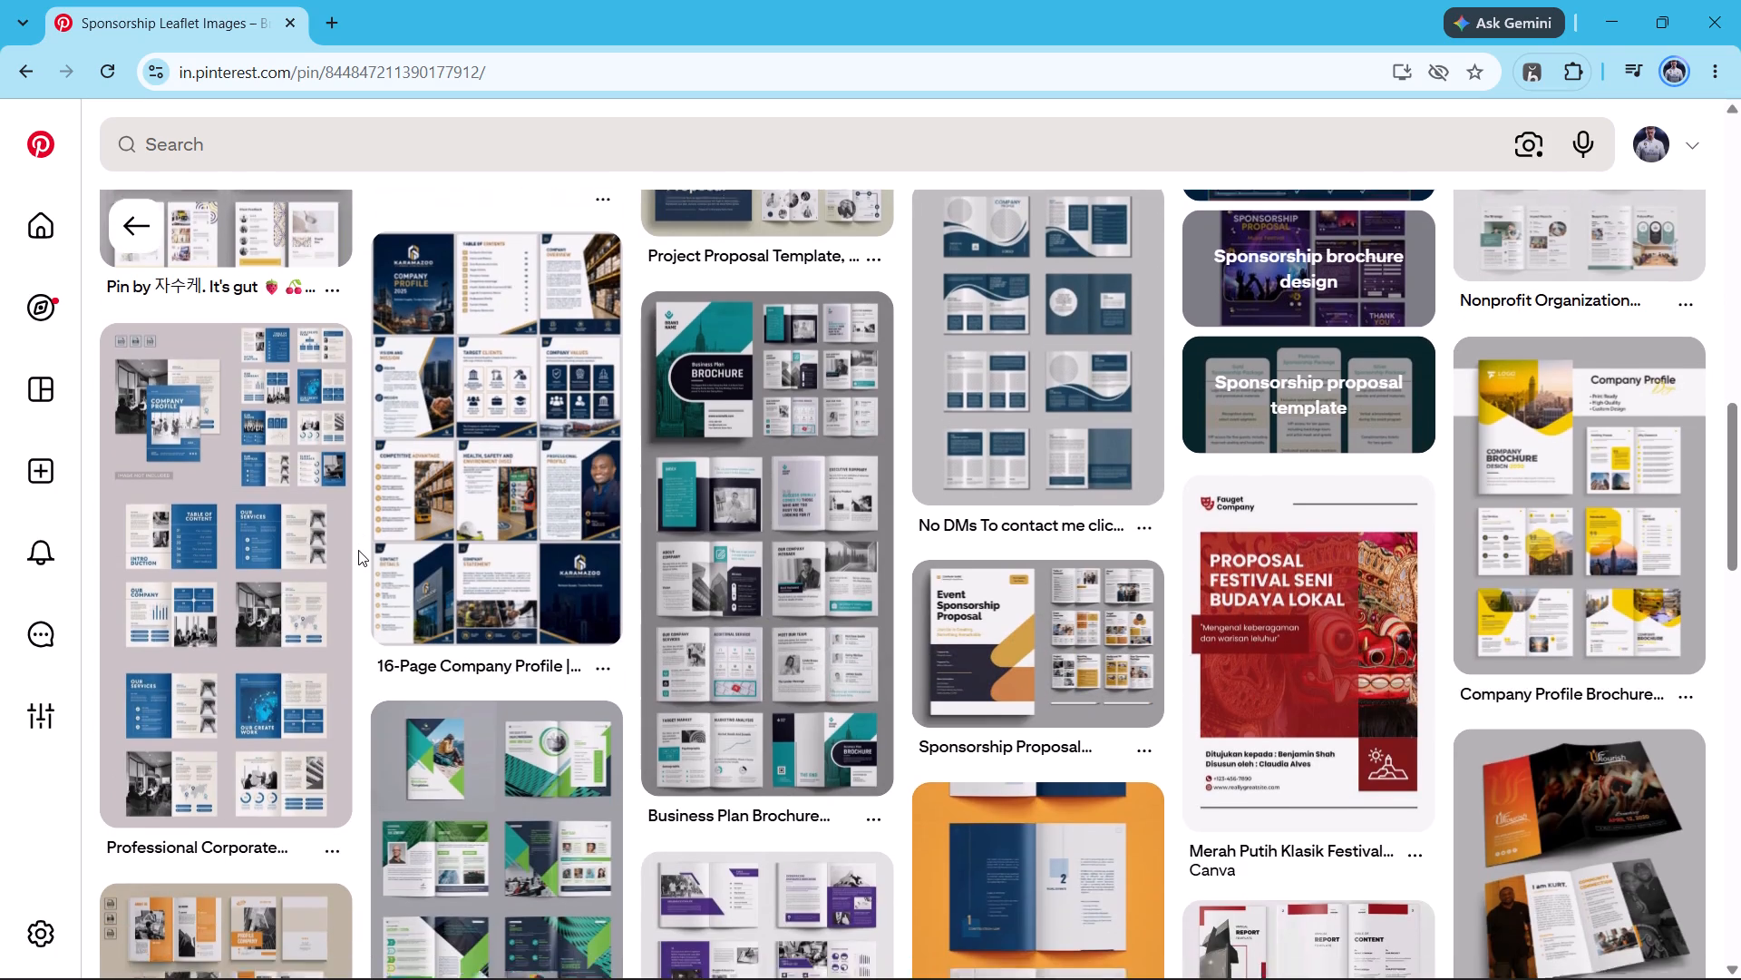
{"action": "scroll", "coordinate": [358, 550], "scroll_direction": "down", "scroll_amount": 3}
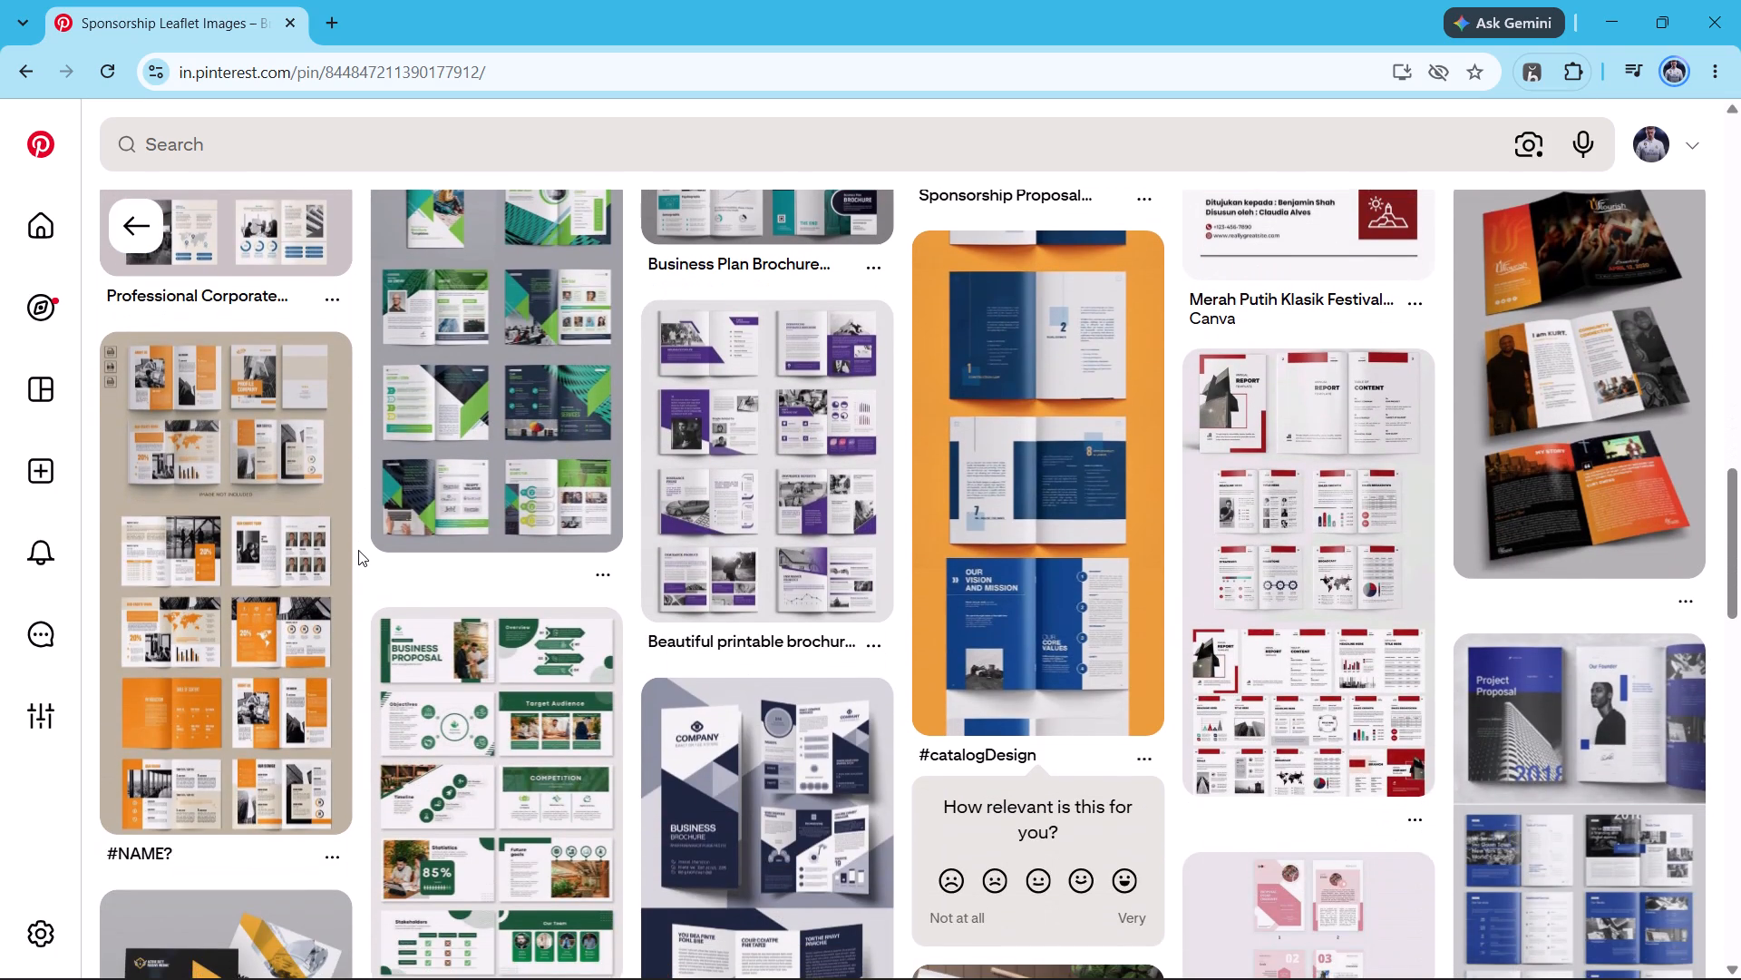
{"action": "scroll", "coordinate": [358, 550], "scroll_direction": "down", "scroll_amount": 4}
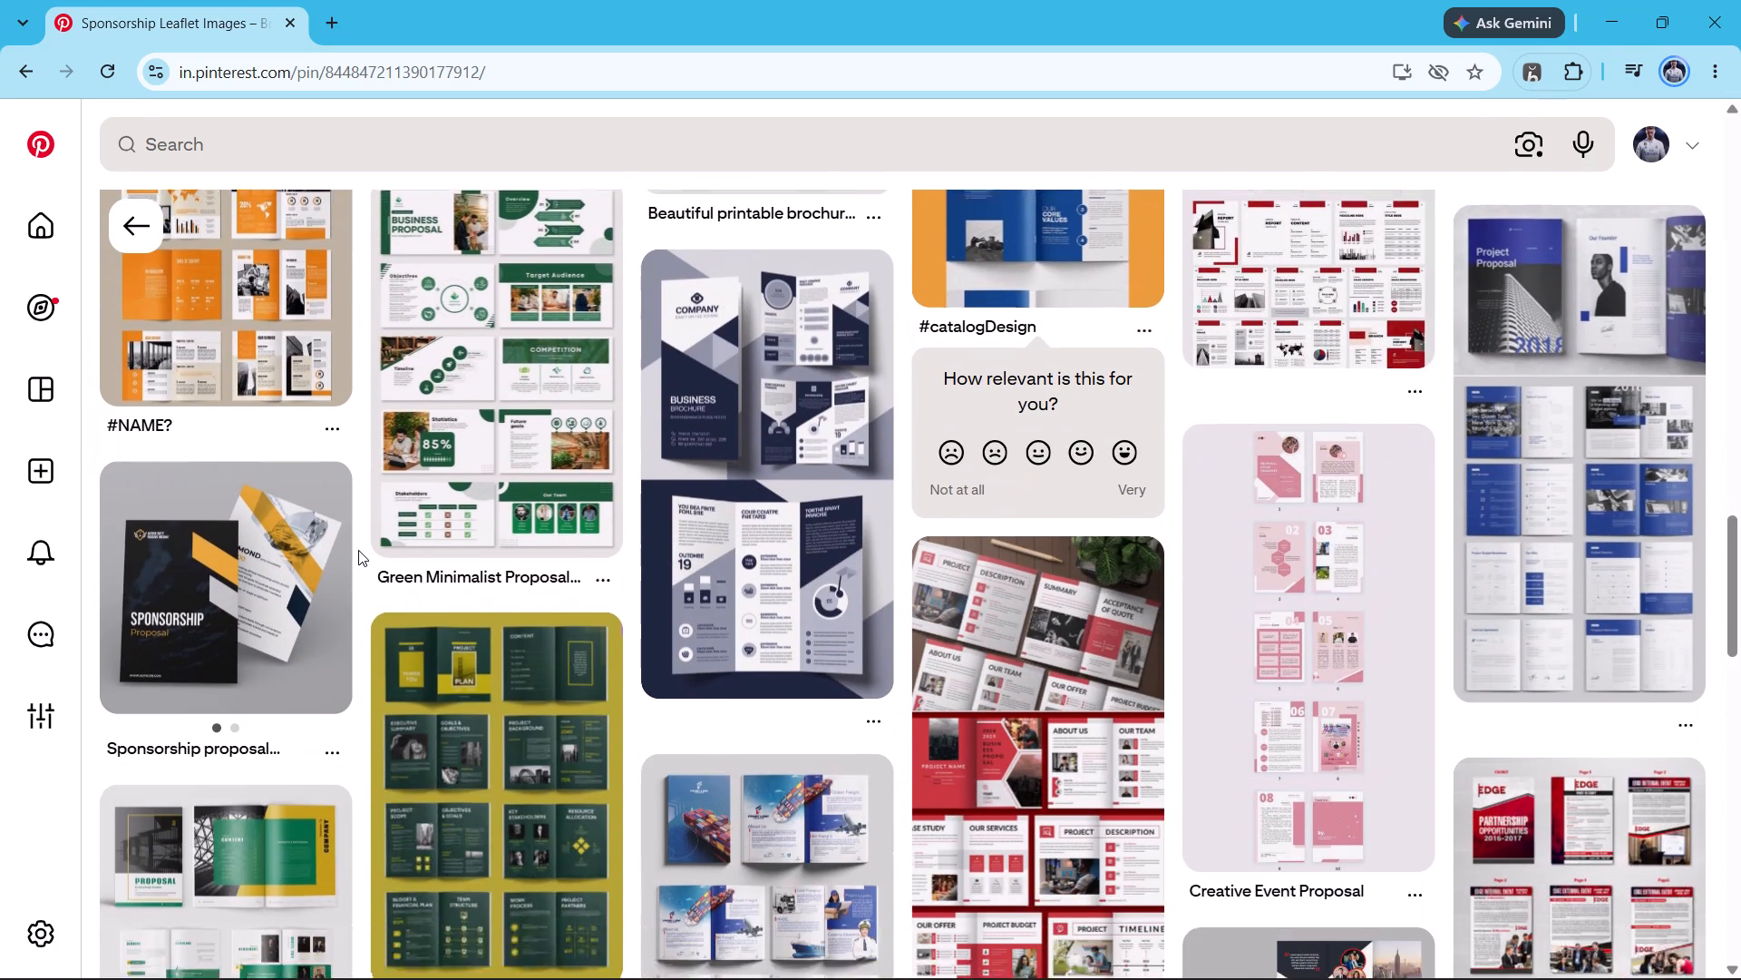
{"action": "scroll", "coordinate": [358, 550], "scroll_direction": "down", "scroll_amount": 2}
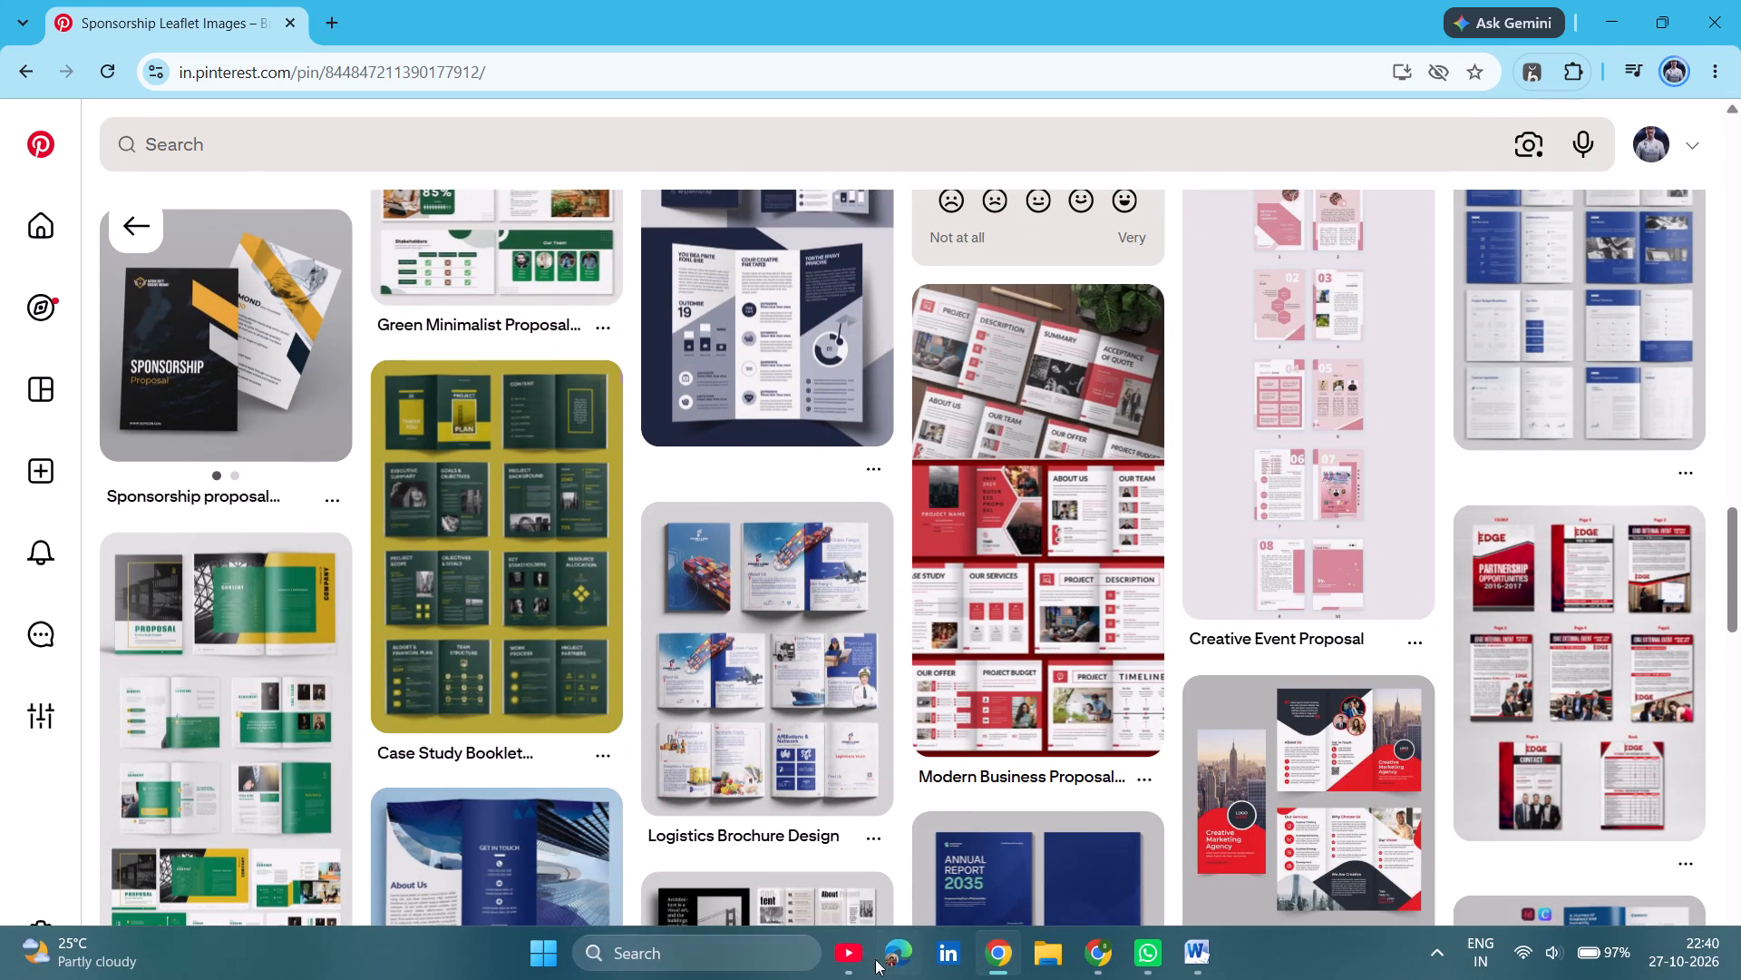
Switch to YouTube, play Veera Veera Lyrical (Telugu) from the mix, and return to Pinterest with the live caption overlay dismissed.
{"action": "left_click", "coordinate": [861, 958]}
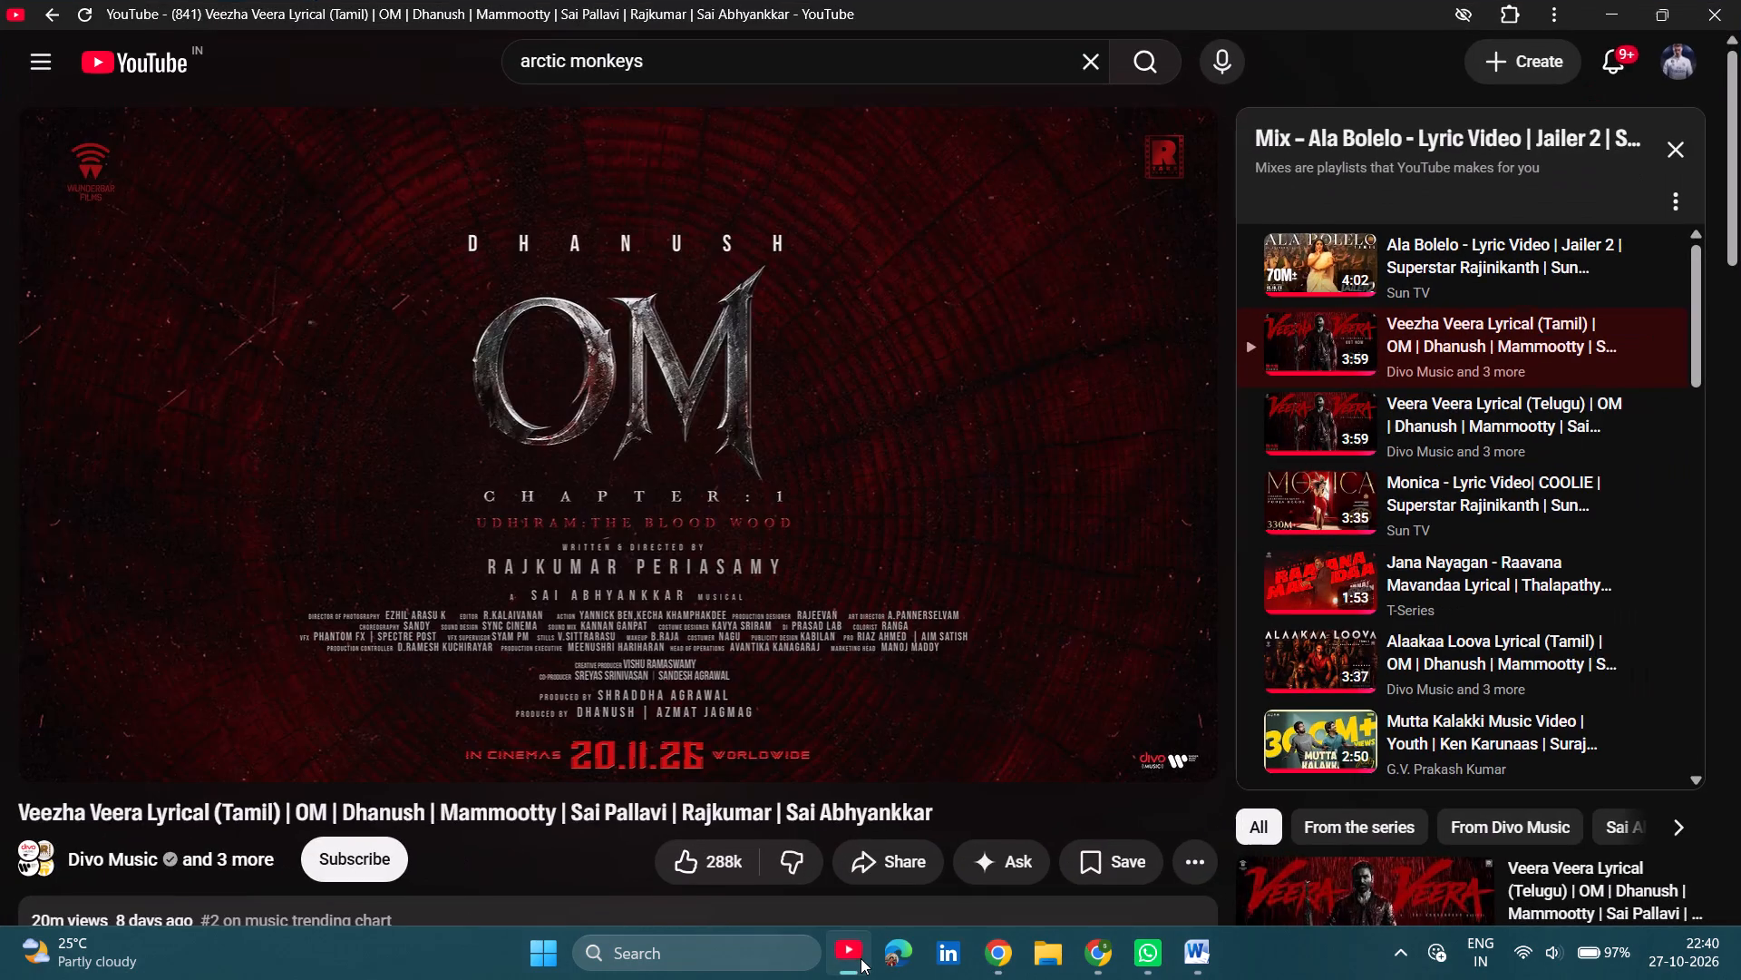
{"action": "left_click", "coordinate": [861, 958]}
{"action": "left_click", "coordinate": [861, 958]}
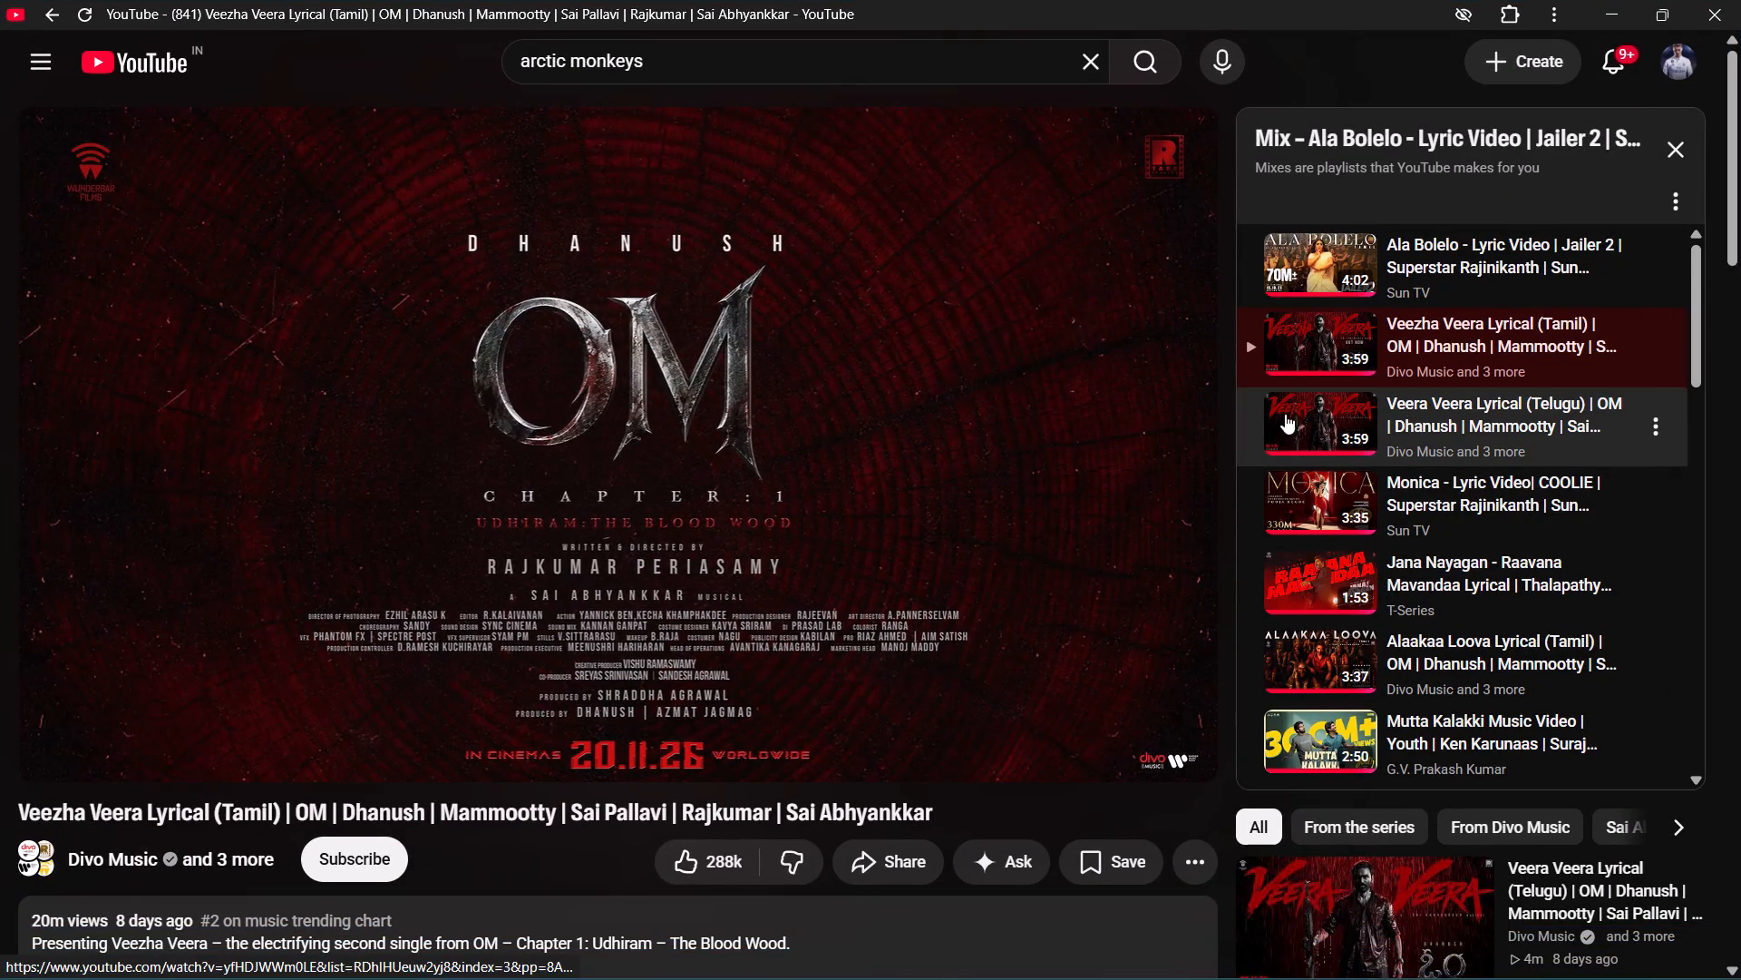
{"action": "left_click", "coordinate": [1285, 414]}
{"action": "left_click", "coordinate": [1599, 11]}
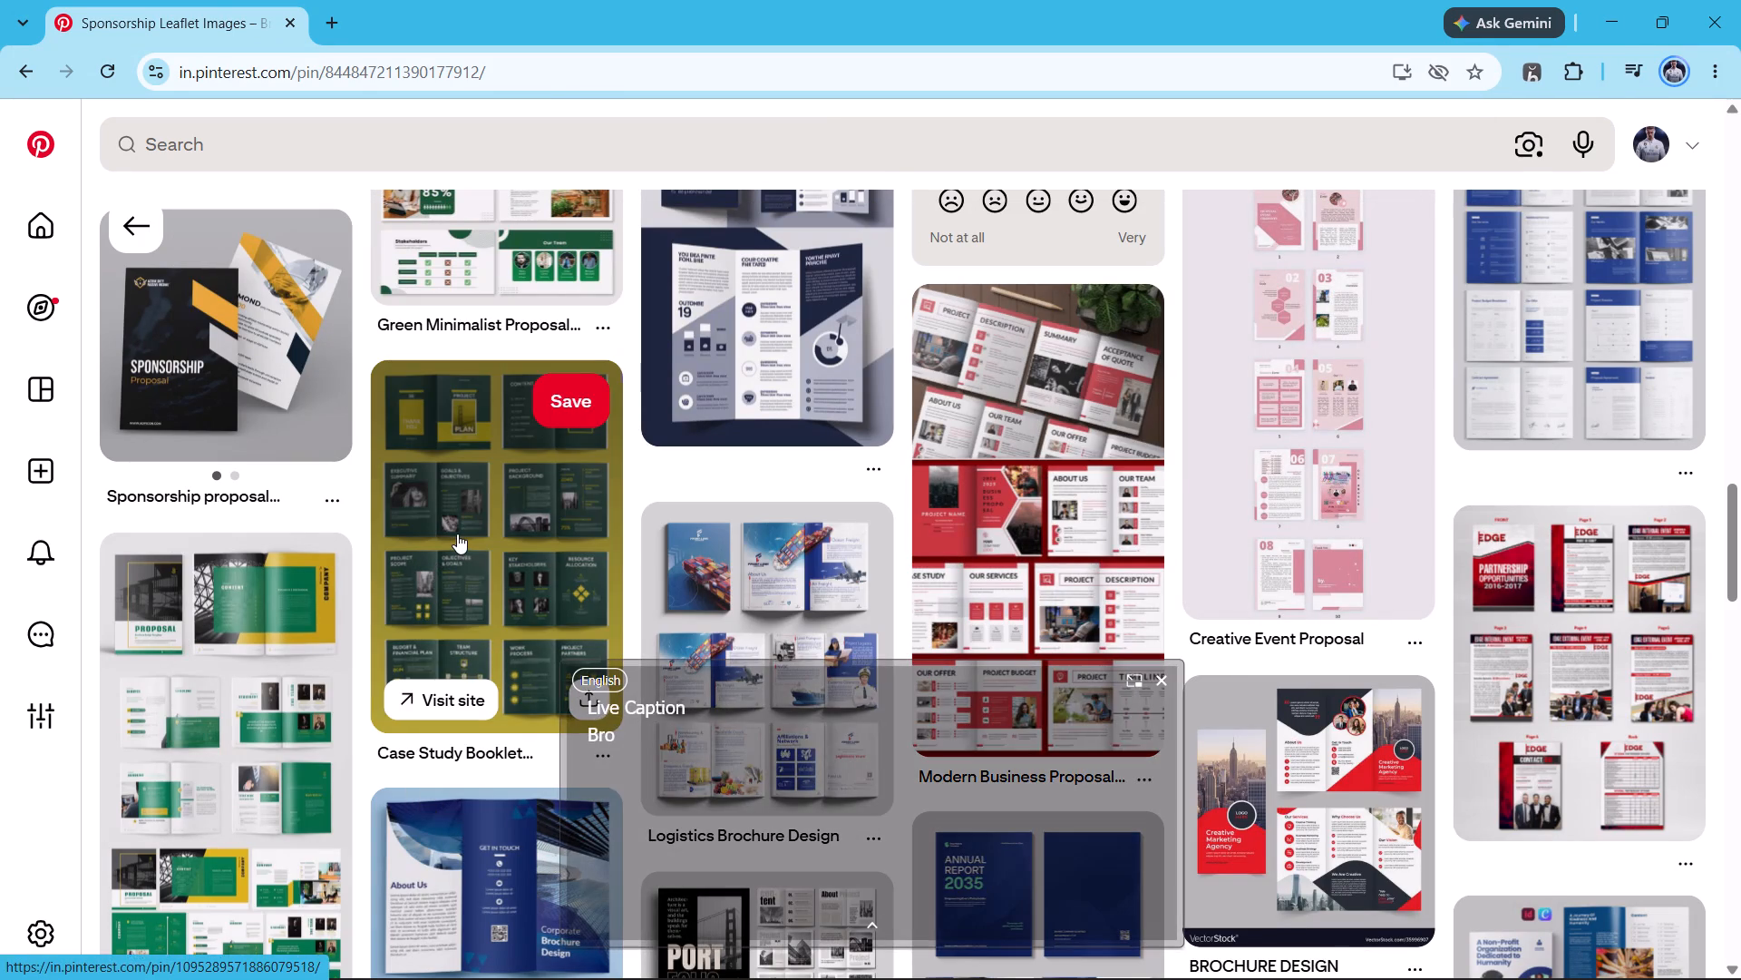
{"action": "left_click", "coordinate": [1157, 681]}
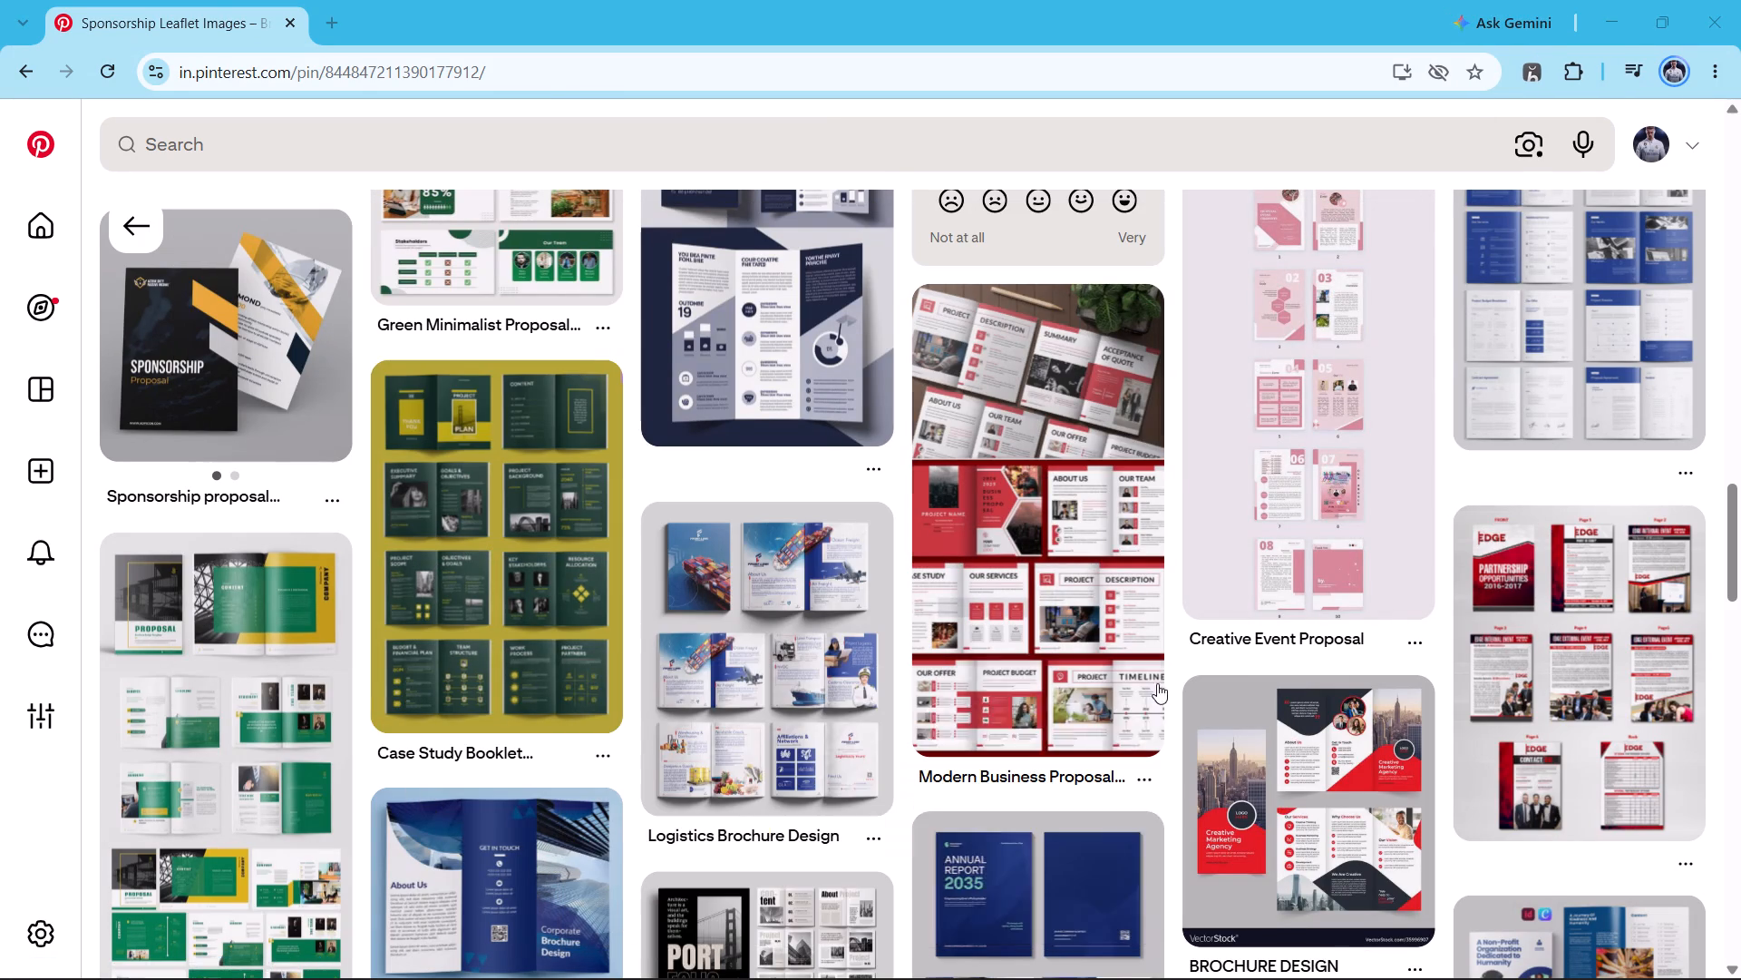
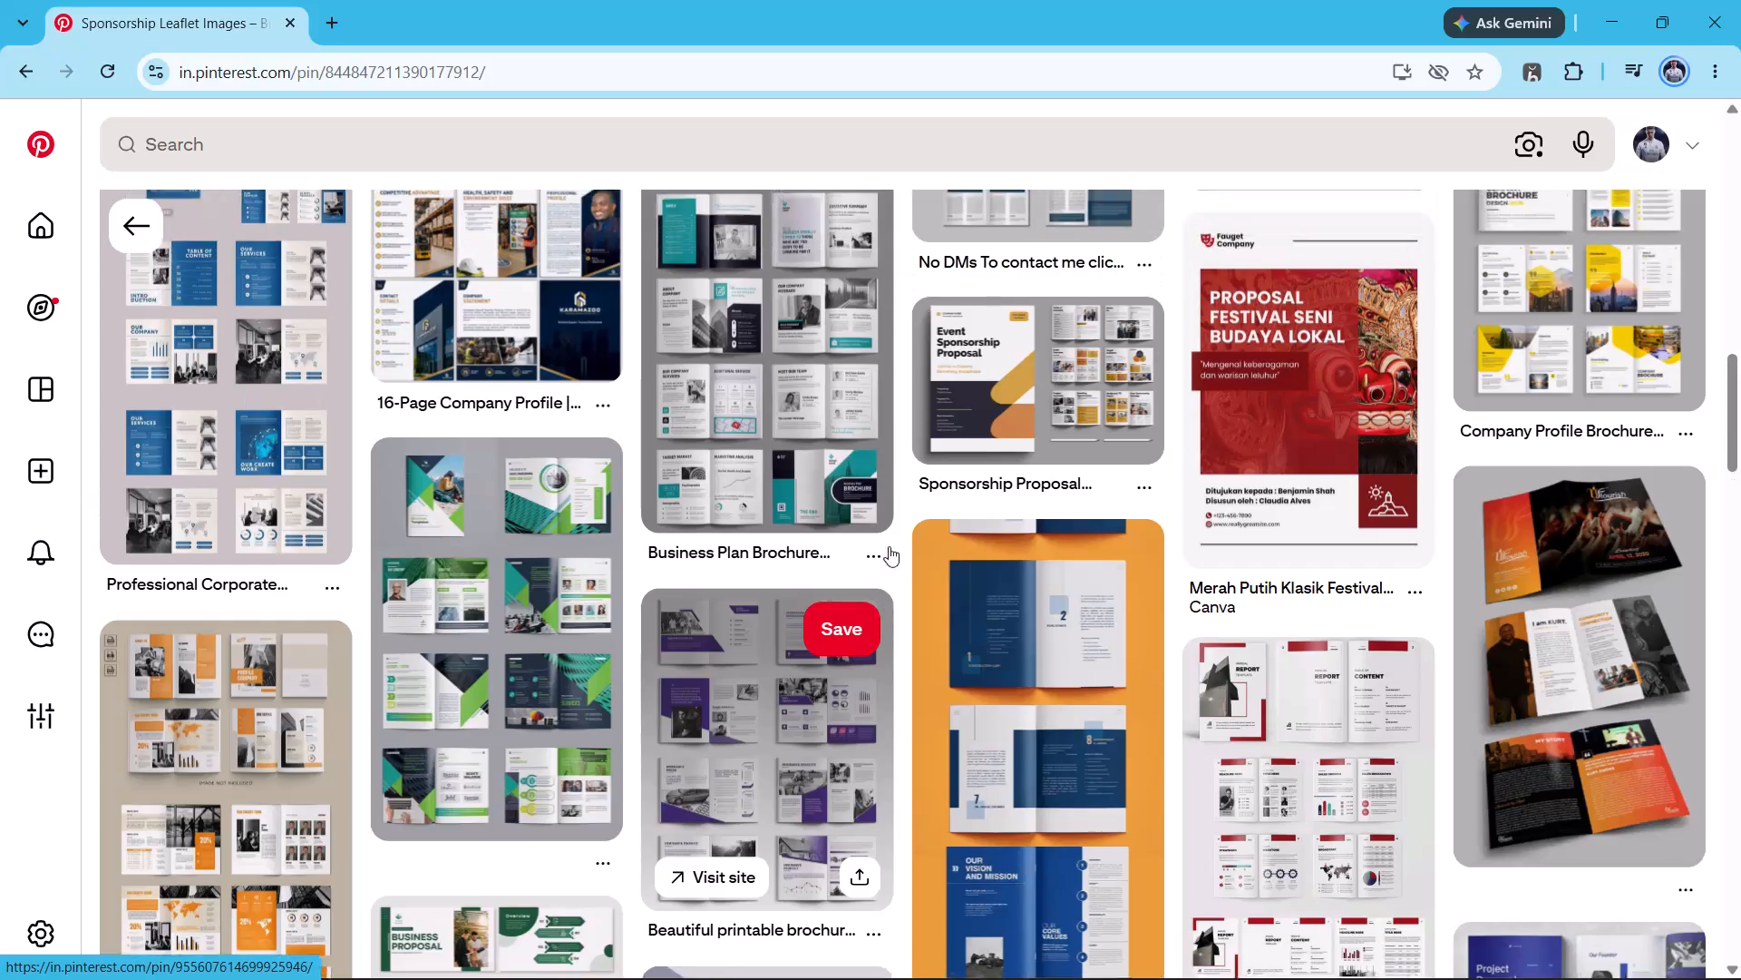
Examine the proposal and brochure designs related to the Event Sponsorship Proposal pin for layout ideas.
{"action": "scroll", "coordinate": [889, 546], "scroll_direction": "up", "scroll_amount": 15}
{"action": "scroll", "coordinate": [899, 548], "scroll_direction": "down", "scroll_amount": 1}
{"action": "scroll", "coordinate": [899, 548], "scroll_direction": "up", "scroll_amount": 4}
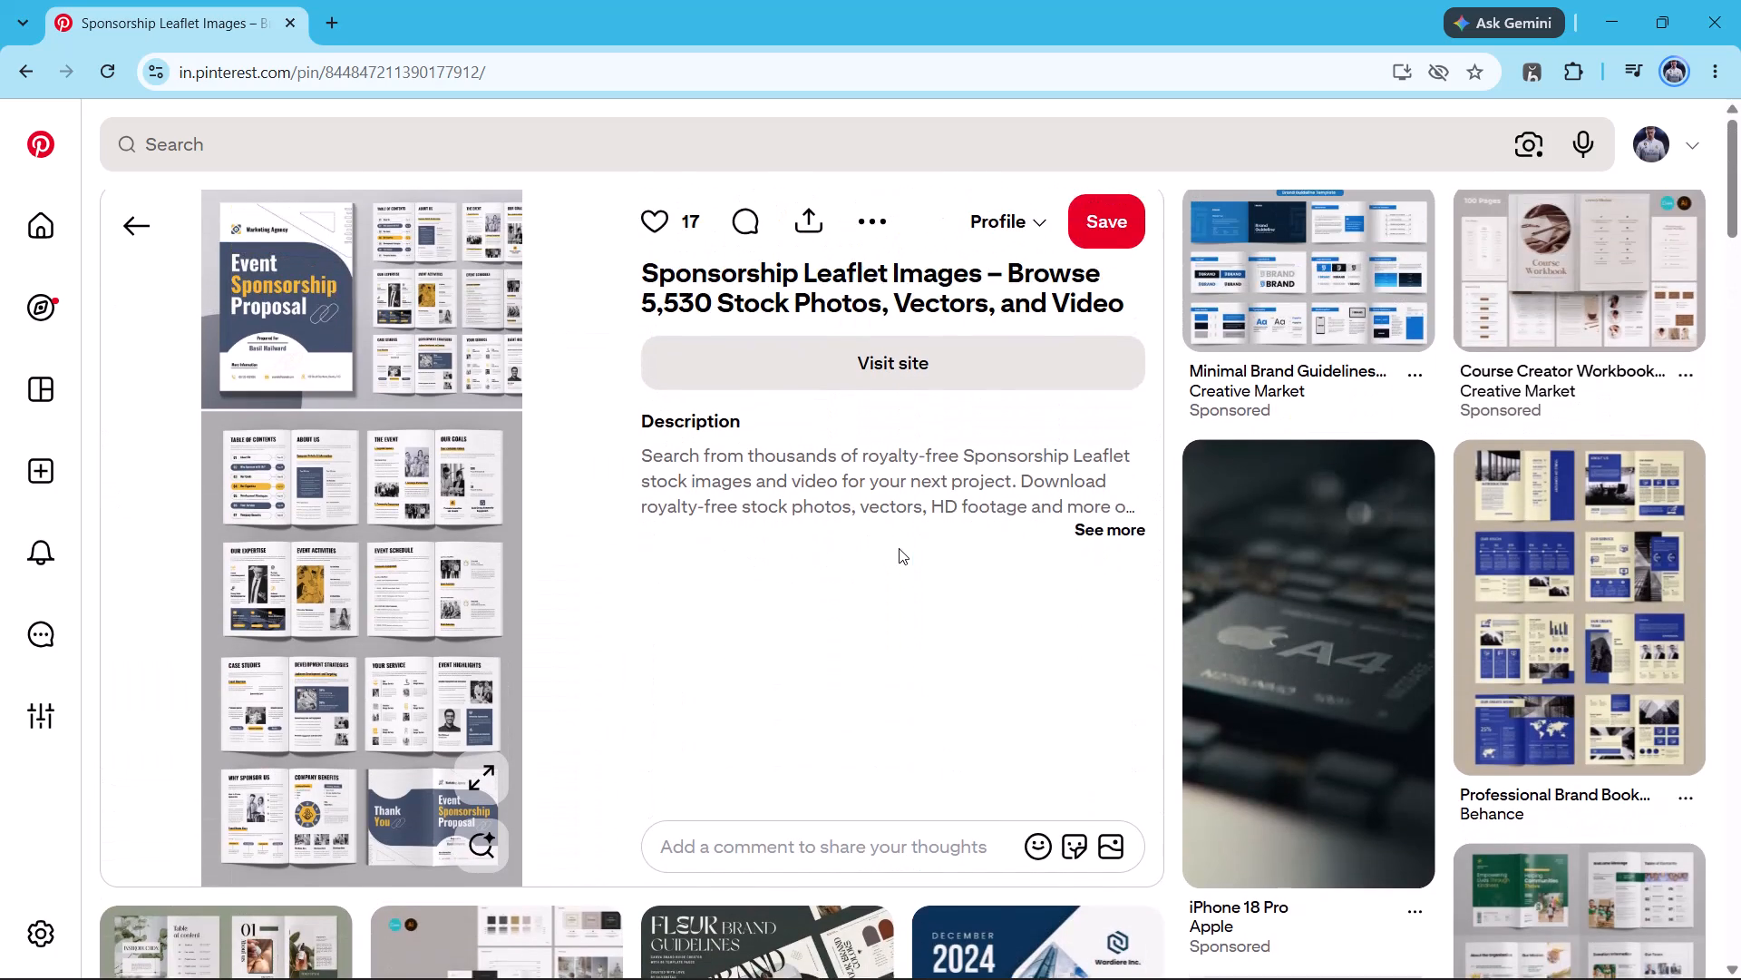
{"action": "scroll", "coordinate": [1159, 524], "scroll_direction": "down", "scroll_amount": 6}
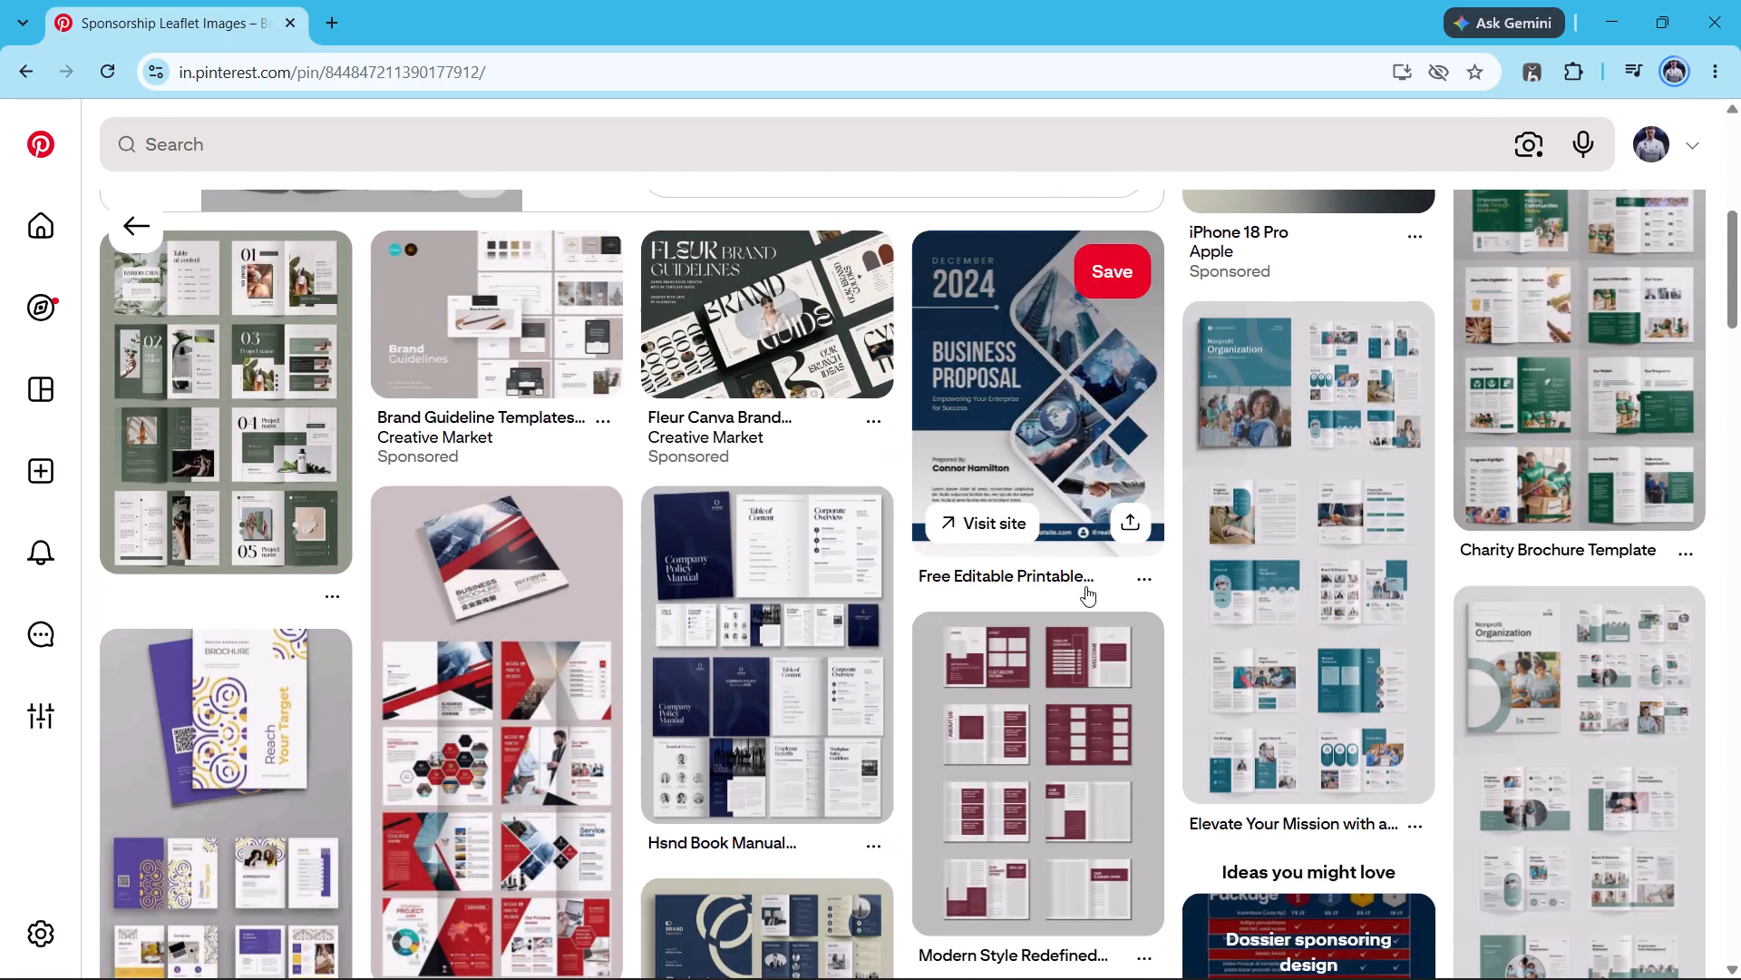
{"action": "scroll", "coordinate": [1085, 586], "scroll_direction": "down", "scroll_amount": 4}
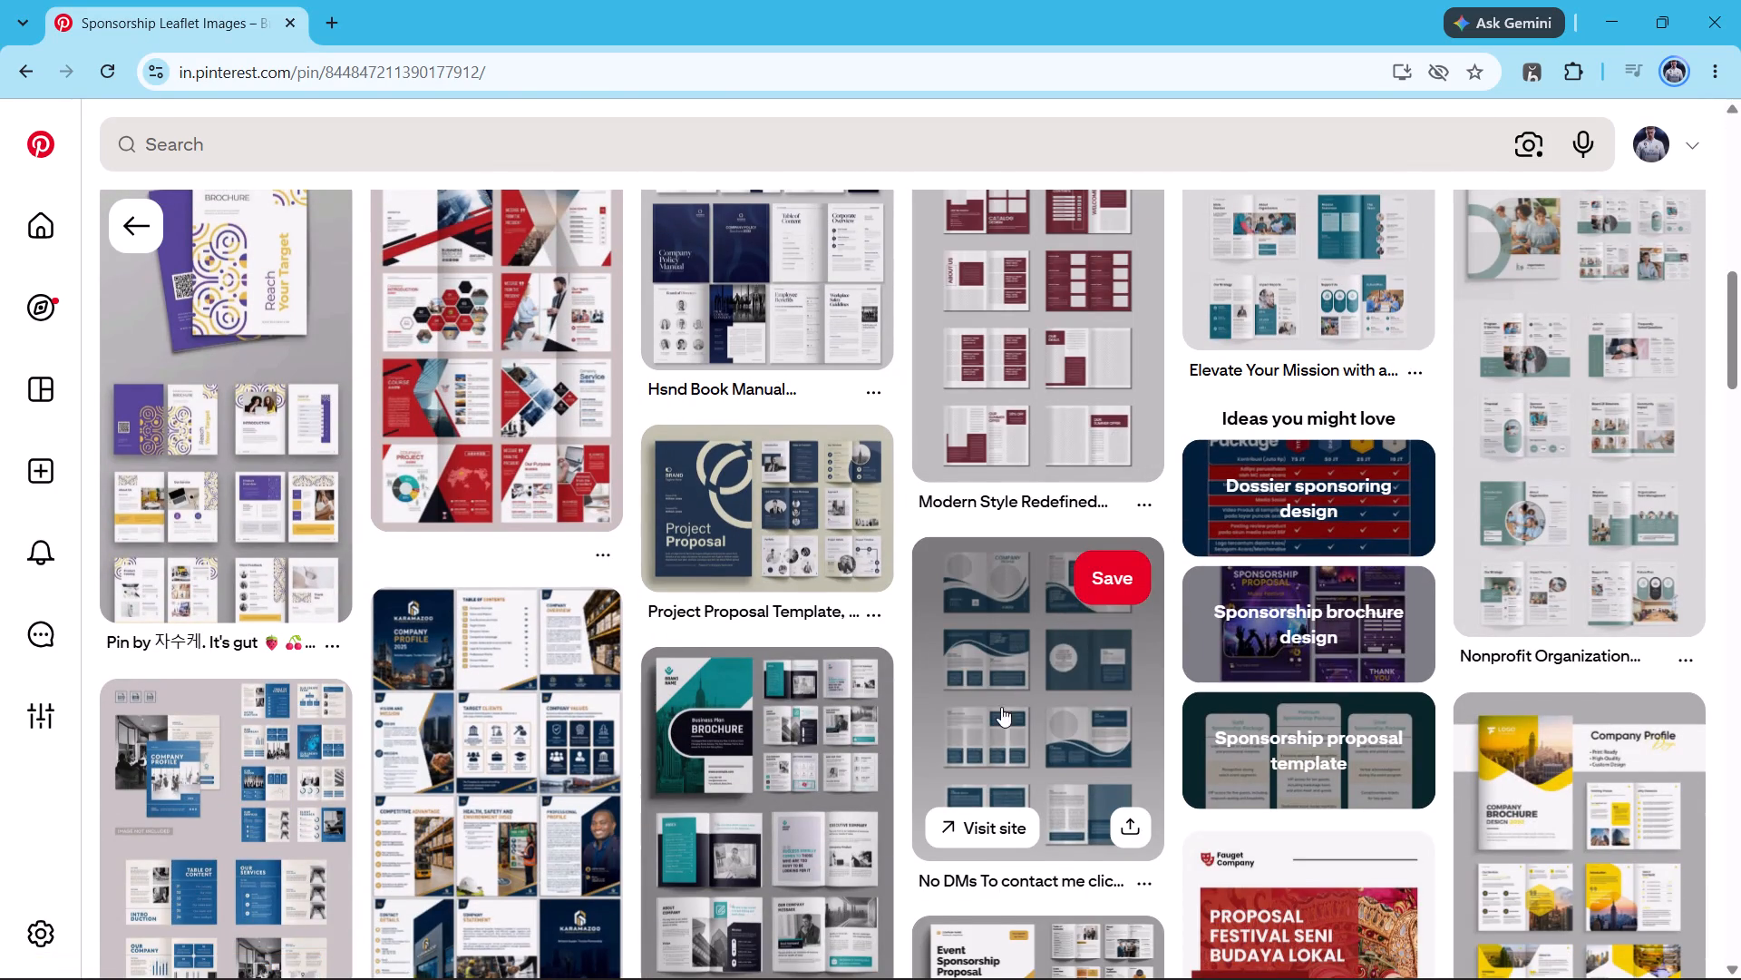
{"action": "scroll", "coordinate": [458, 734], "scroll_direction": "down", "scroll_amount": 1}
{"action": "scroll", "coordinate": [447, 732], "scroll_direction": "up", "scroll_amount": 1}
{"action": "scroll", "coordinate": [444, 732], "scroll_direction": "down", "scroll_amount": 2}
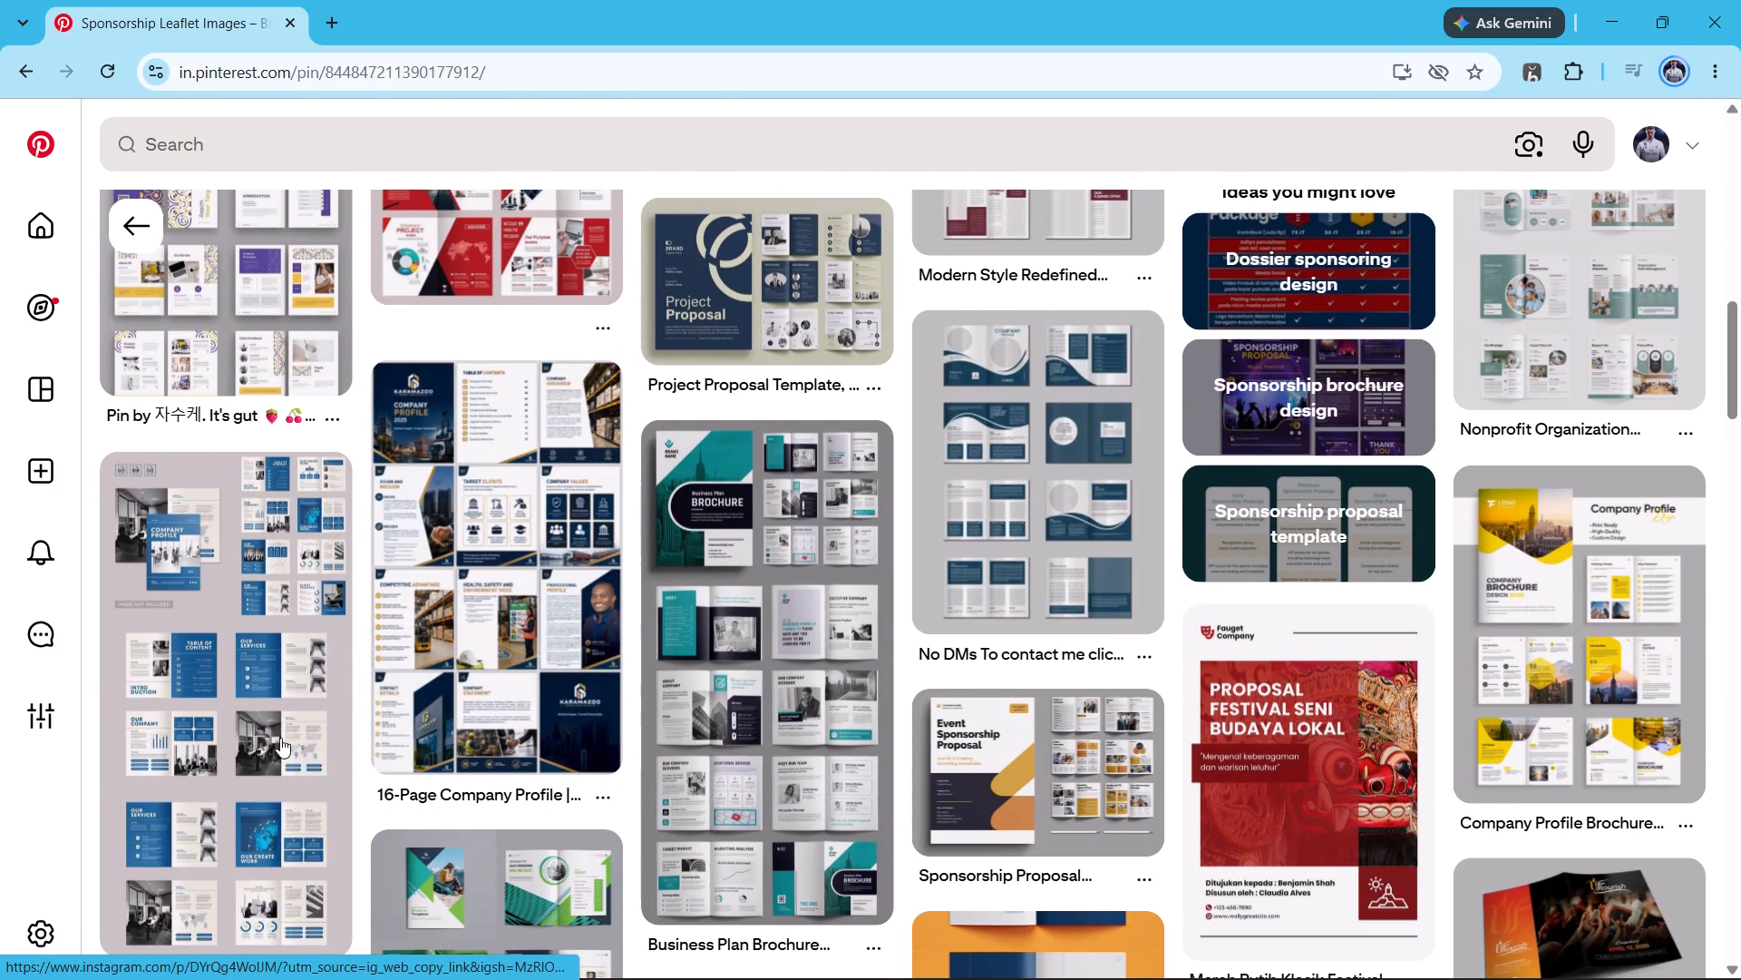
{"action": "scroll", "coordinate": [247, 759], "scroll_direction": "up", "scroll_amount": 4}
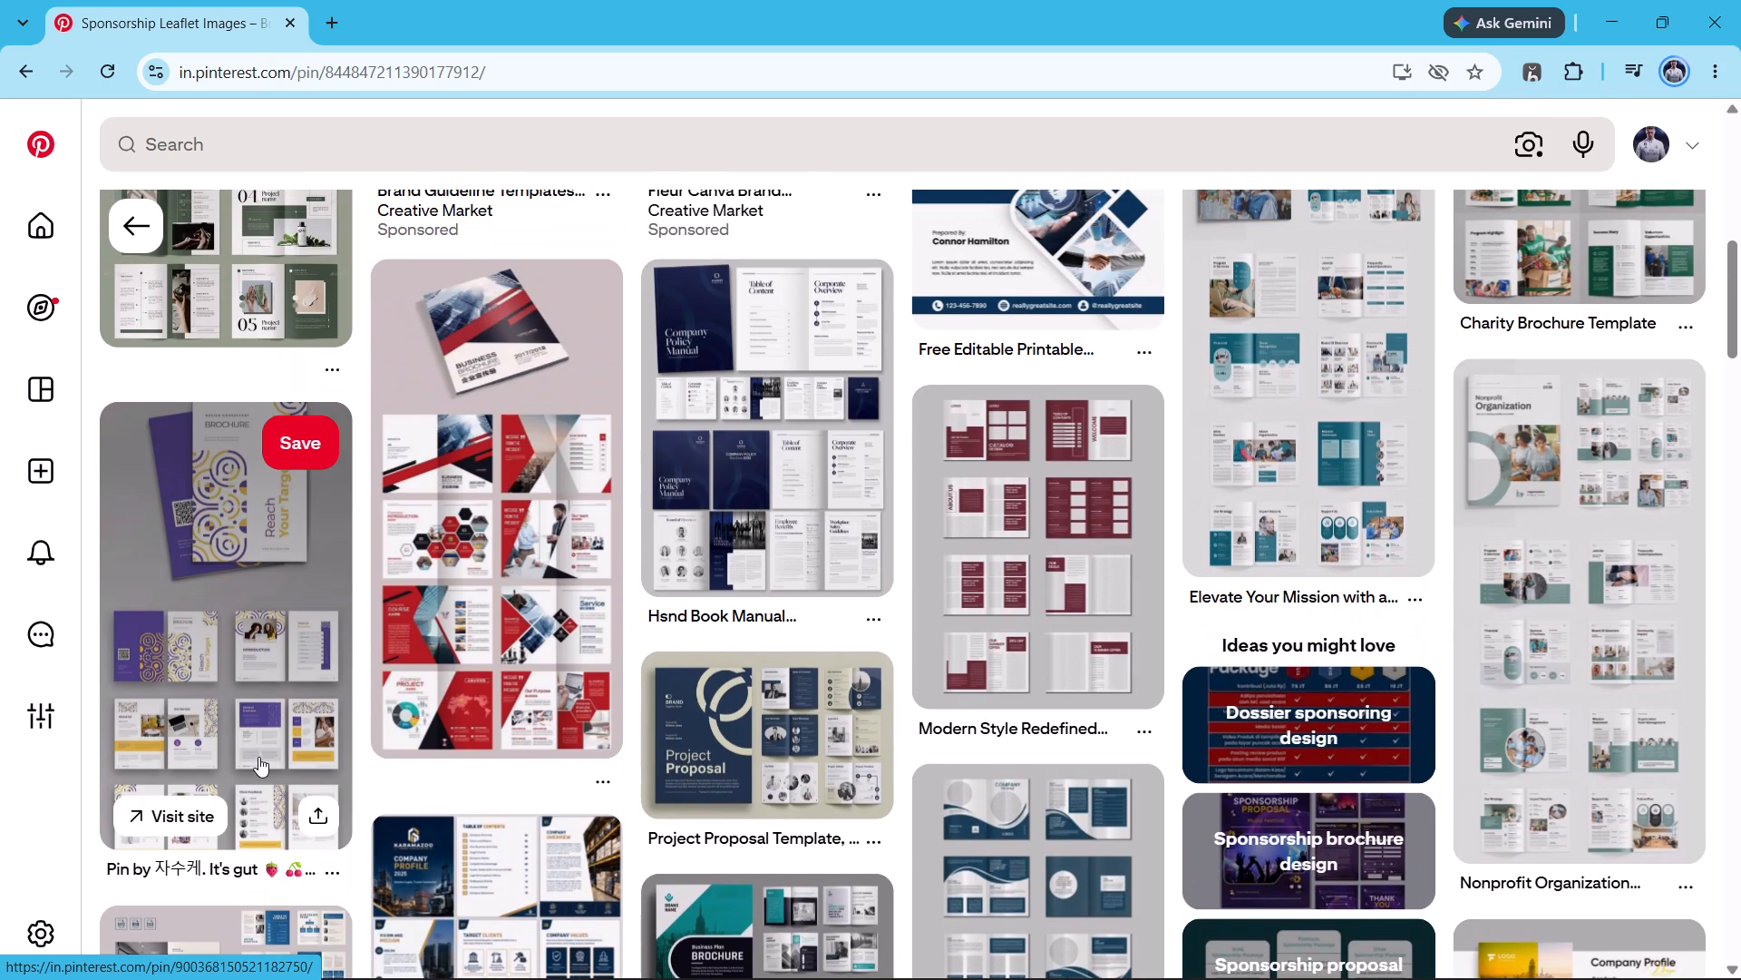
{"action": "scroll", "coordinate": [413, 660], "scroll_direction": "down", "scroll_amount": 6}
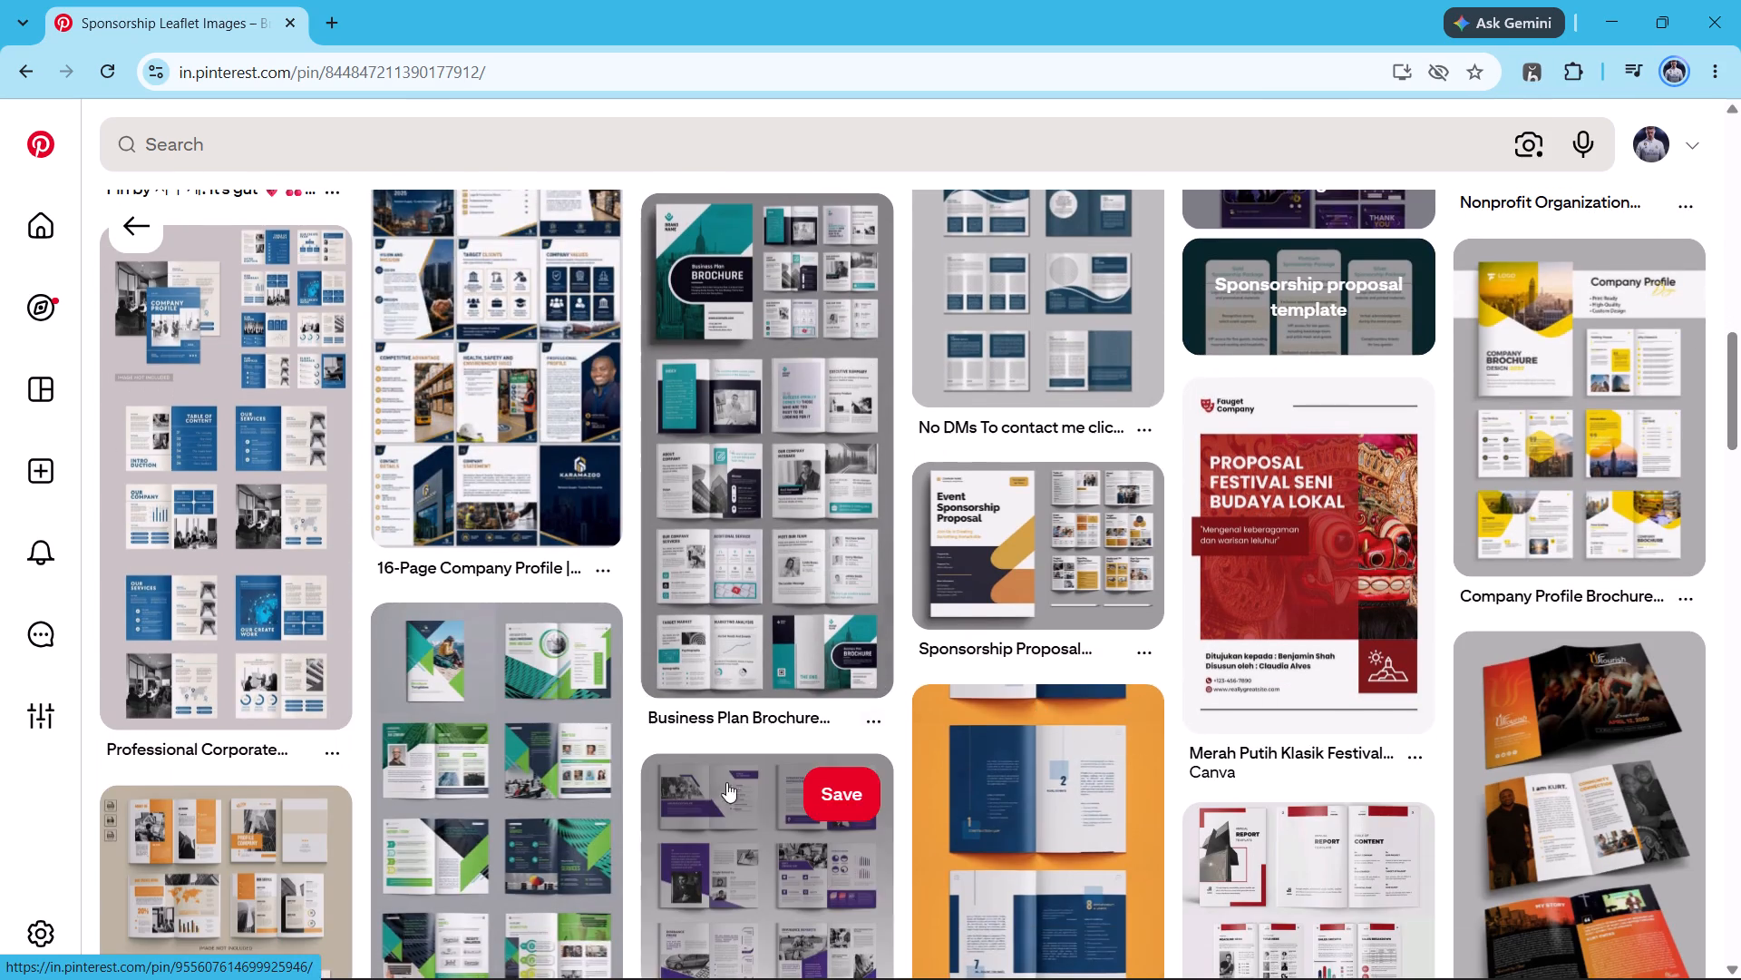
{"action": "scroll", "coordinate": [726, 782], "scroll_direction": "down", "scroll_amount": 4}
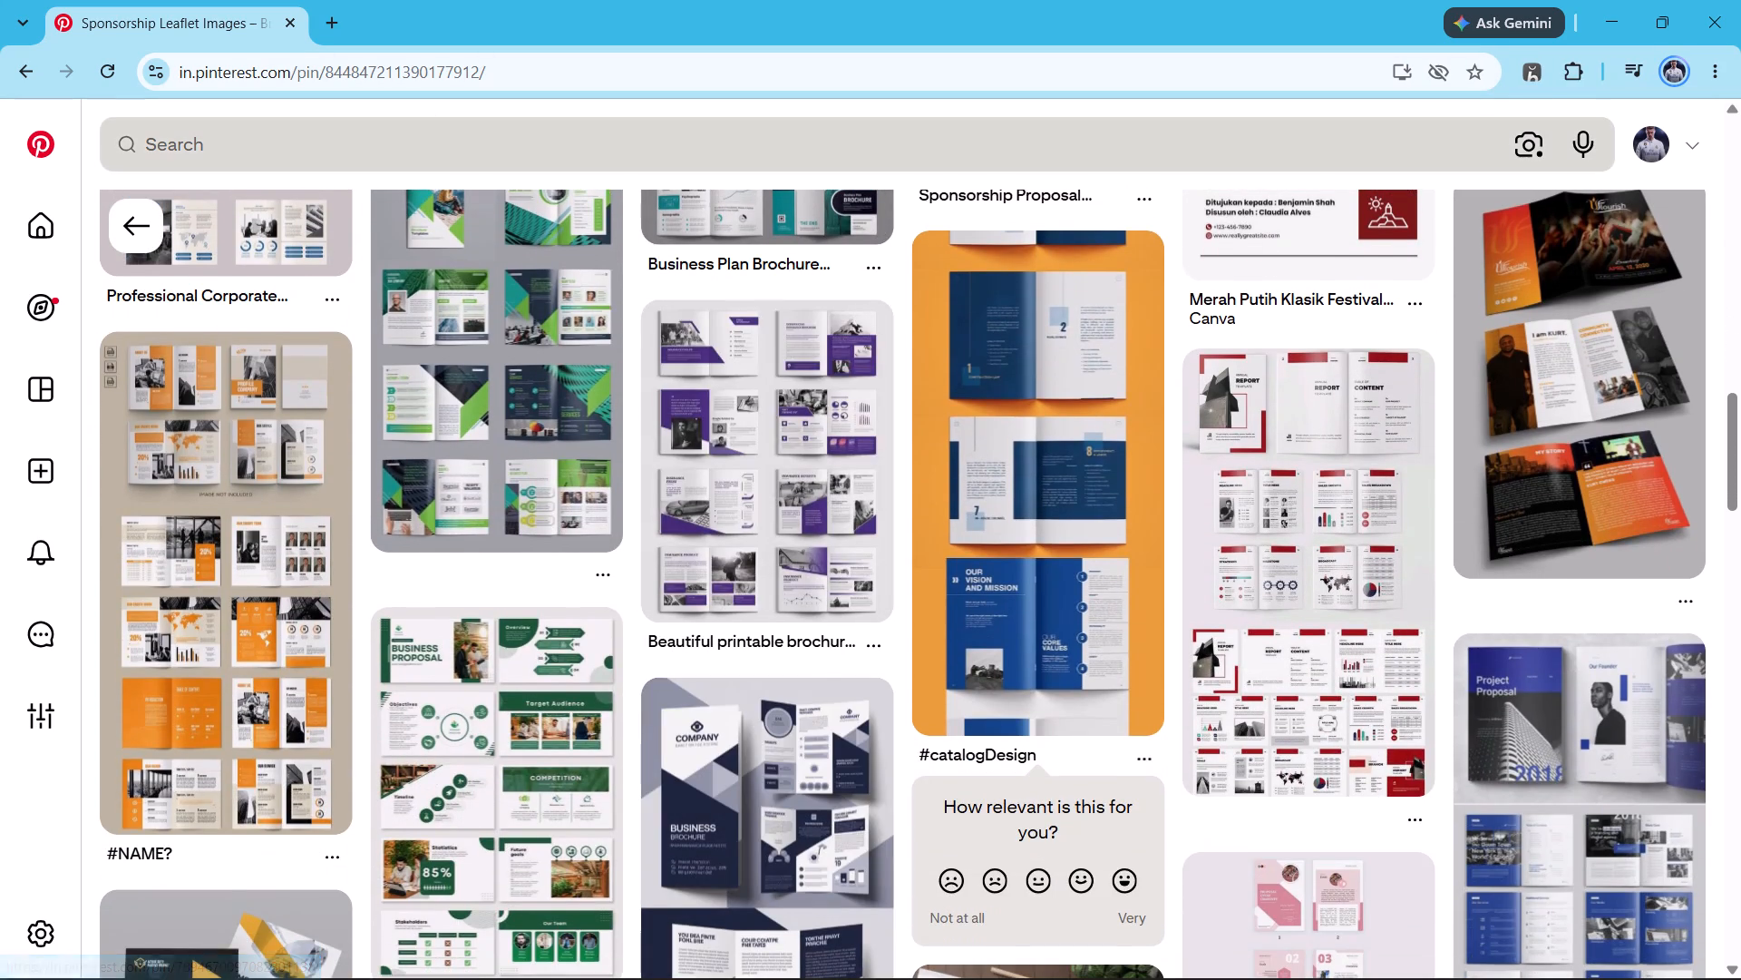
Search Pinterest for simple sponsor presentation.
{"action": "left_click", "coordinate": [436, 143]}
{"action": "type", "text": "simple sponsor presentaion"}
{"action": "key", "text": "Return"}
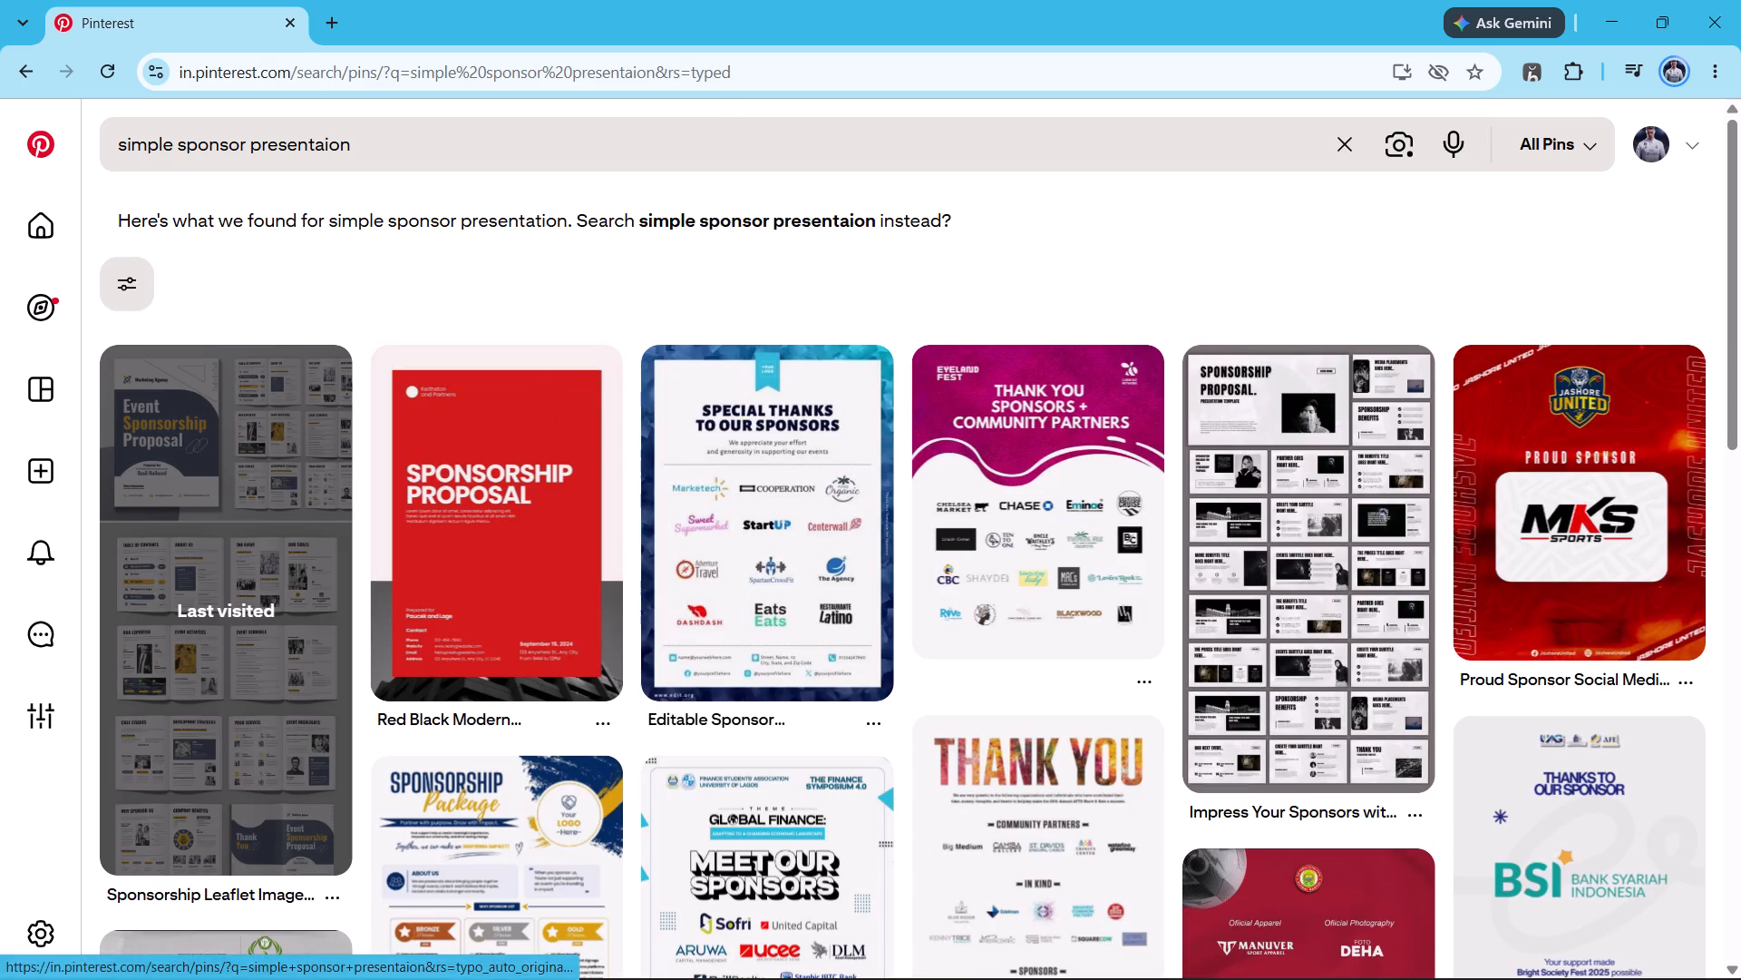
Examine the simple sponsor presentation results for a suitable sponsorship proposal layout.
{"action": "scroll", "coordinate": [491, 575], "scroll_direction": "down", "scroll_amount": 2}
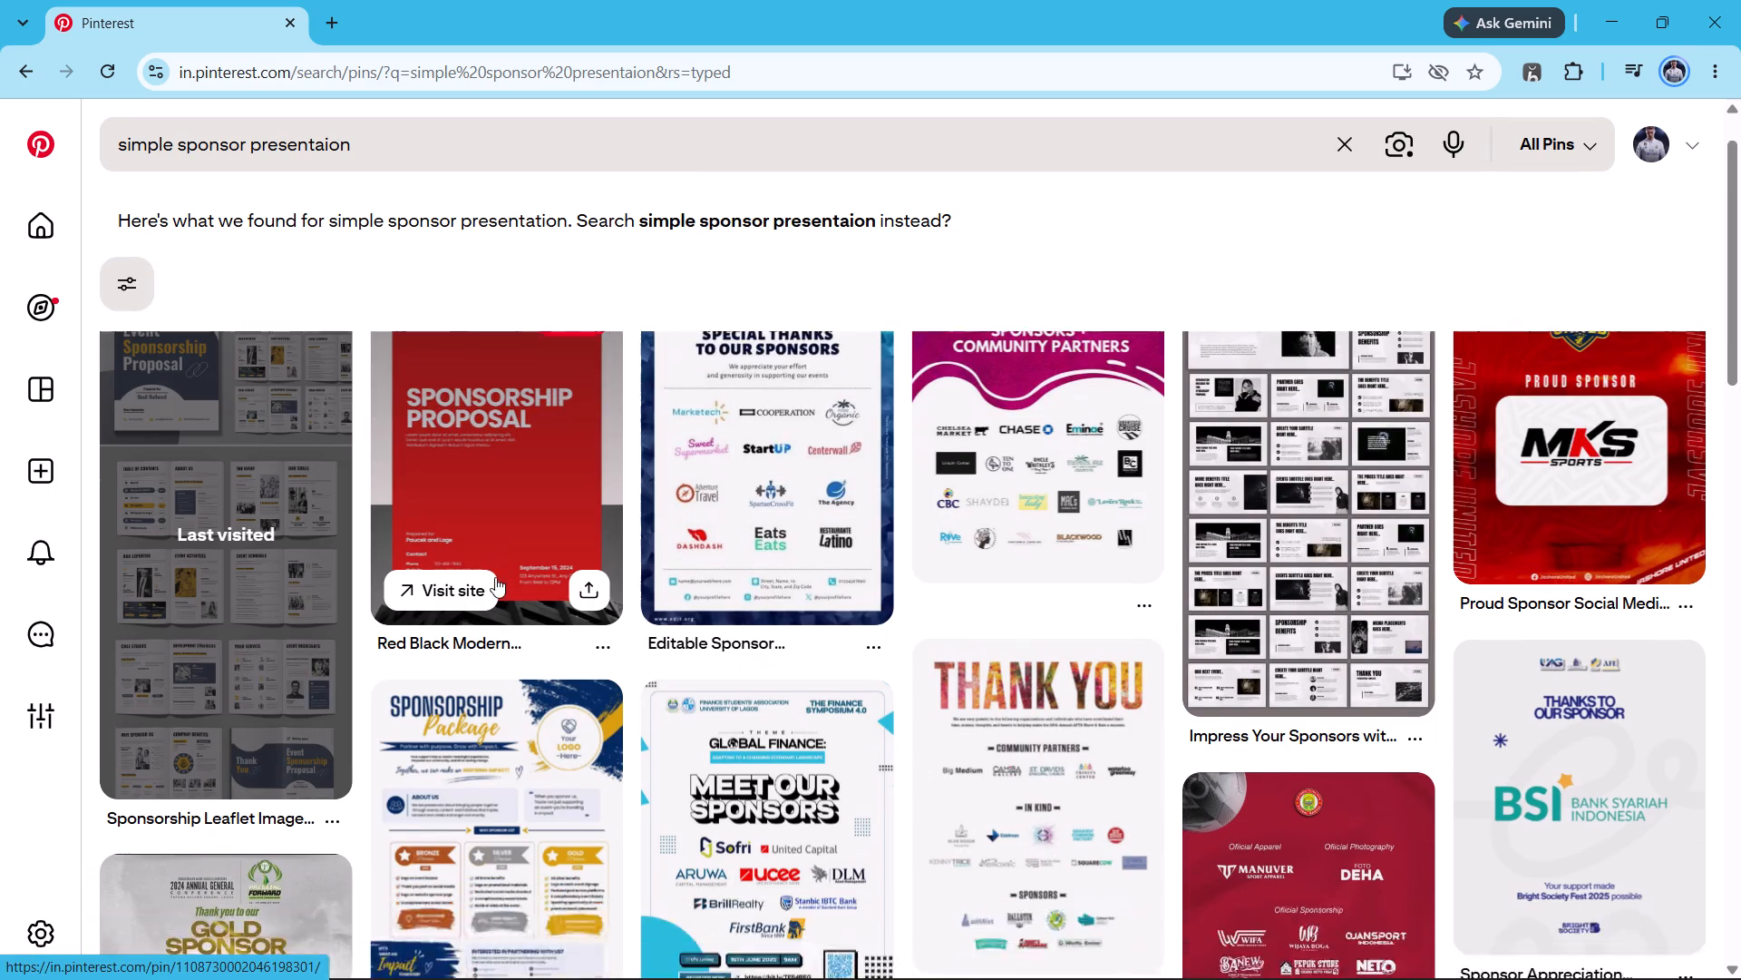
{"action": "scroll", "coordinate": [506, 582], "scroll_direction": "down", "scroll_amount": 1}
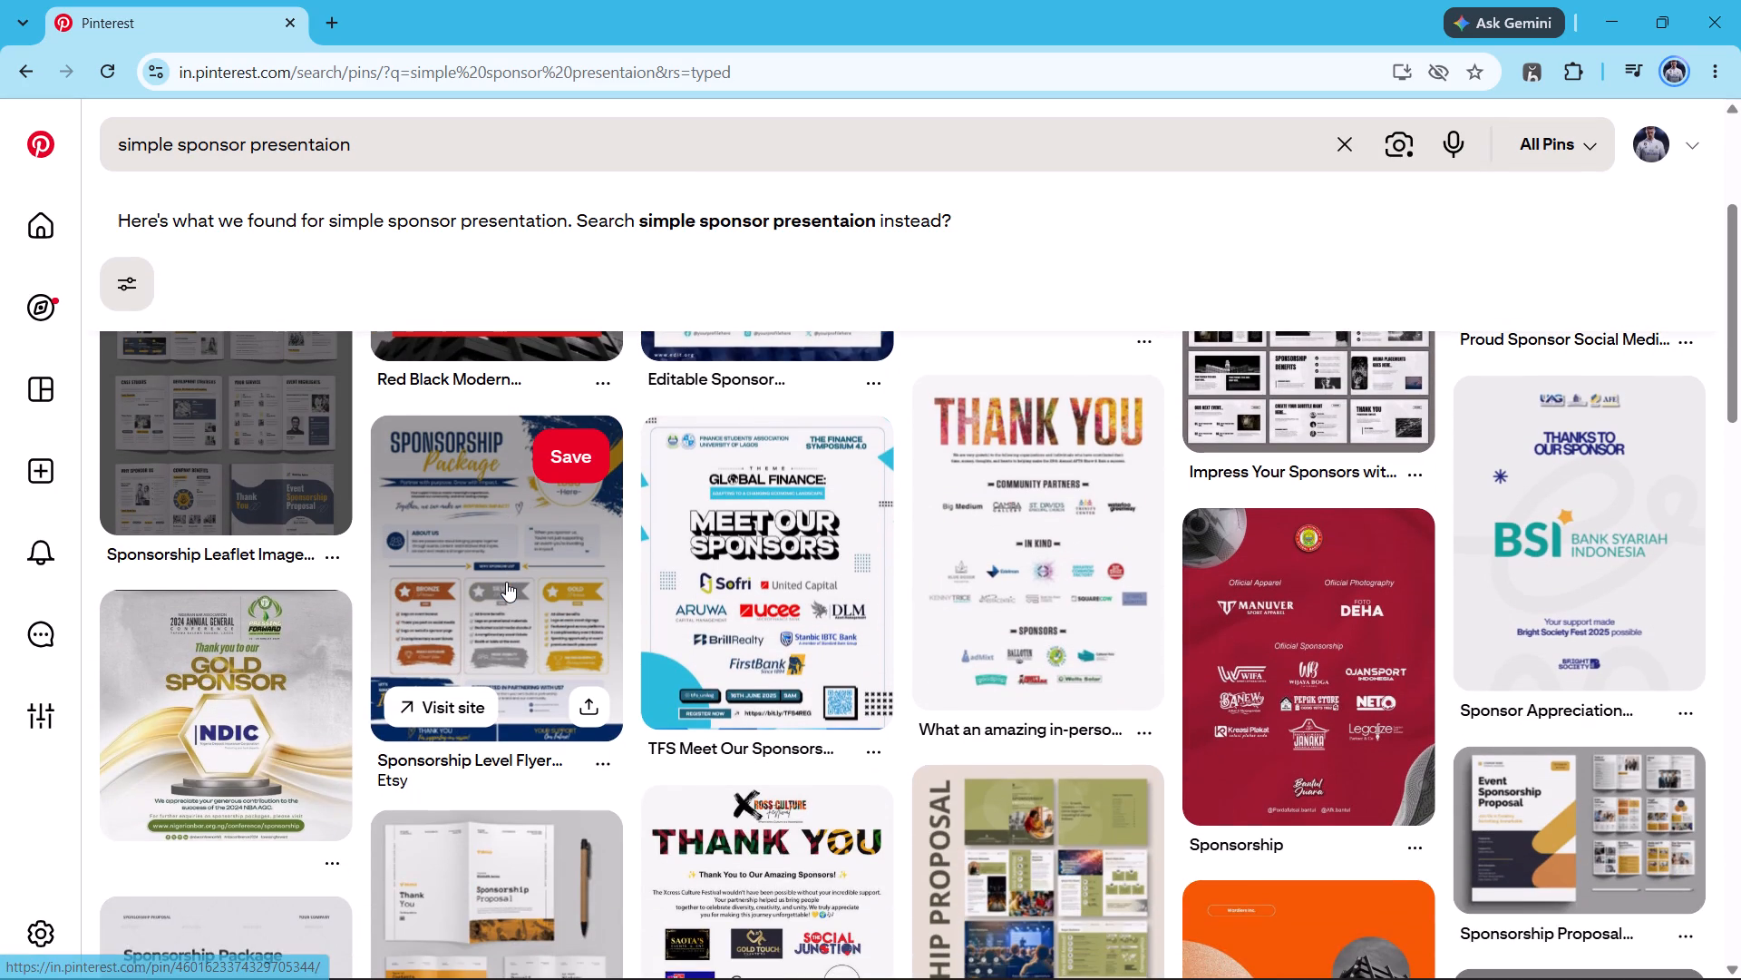
{"action": "scroll", "coordinate": [507, 582], "scroll_direction": "down", "scroll_amount": 3}
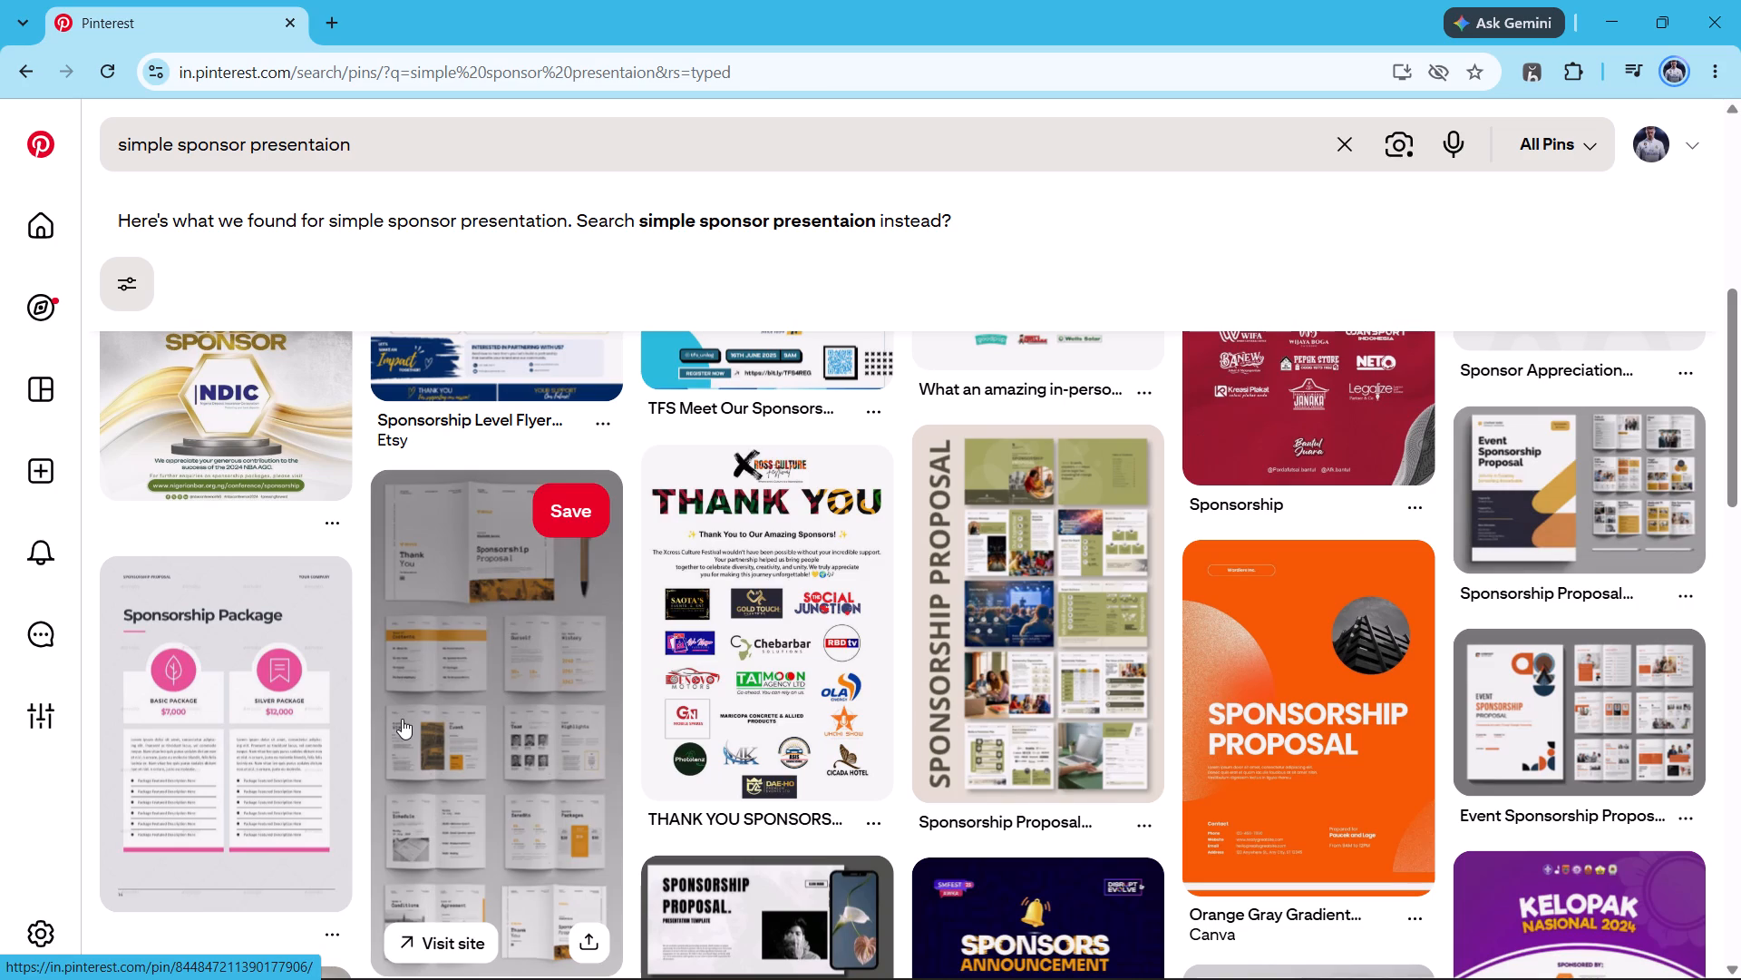
{"action": "scroll", "coordinate": [402, 719], "scroll_direction": "up", "scroll_amount": 4}
{"action": "scroll", "coordinate": [402, 719], "scroll_direction": "down", "scroll_amount": 7}
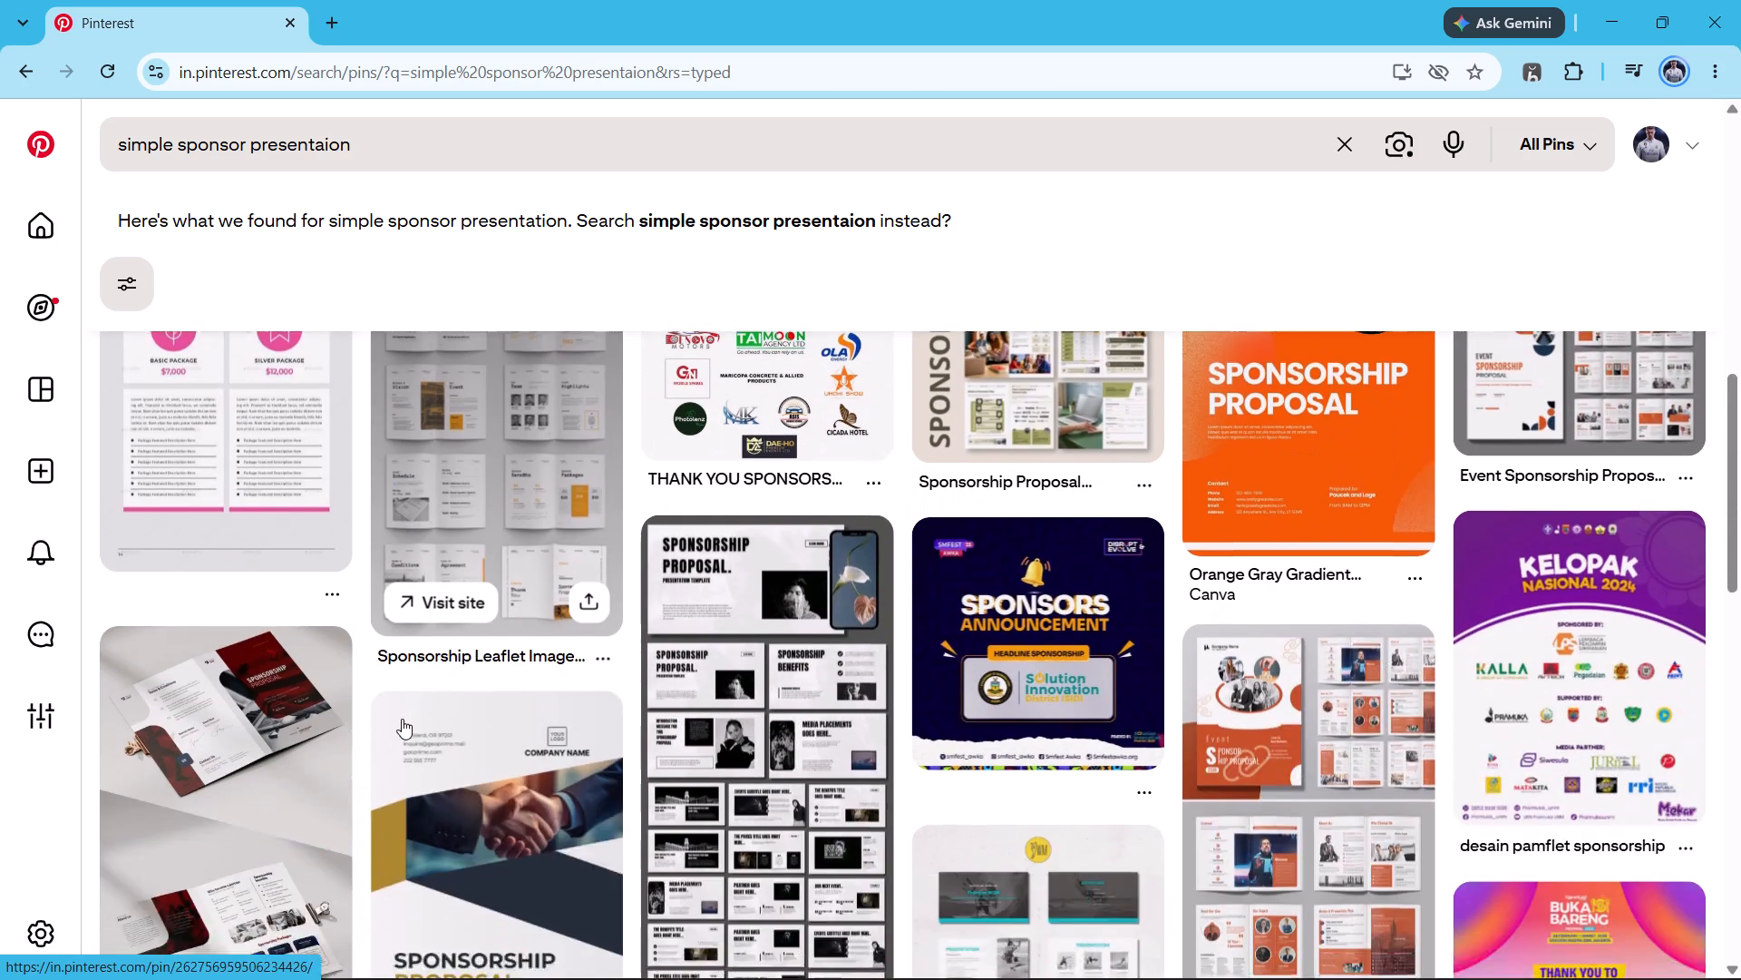
{"action": "scroll", "coordinate": [402, 719], "scroll_direction": "up", "scroll_amount": 1}
{"action": "scroll", "coordinate": [402, 719], "scroll_direction": "down", "scroll_amount": 4}
{"action": "scroll", "coordinate": [440, 703], "scroll_direction": "up", "scroll_amount": 13}
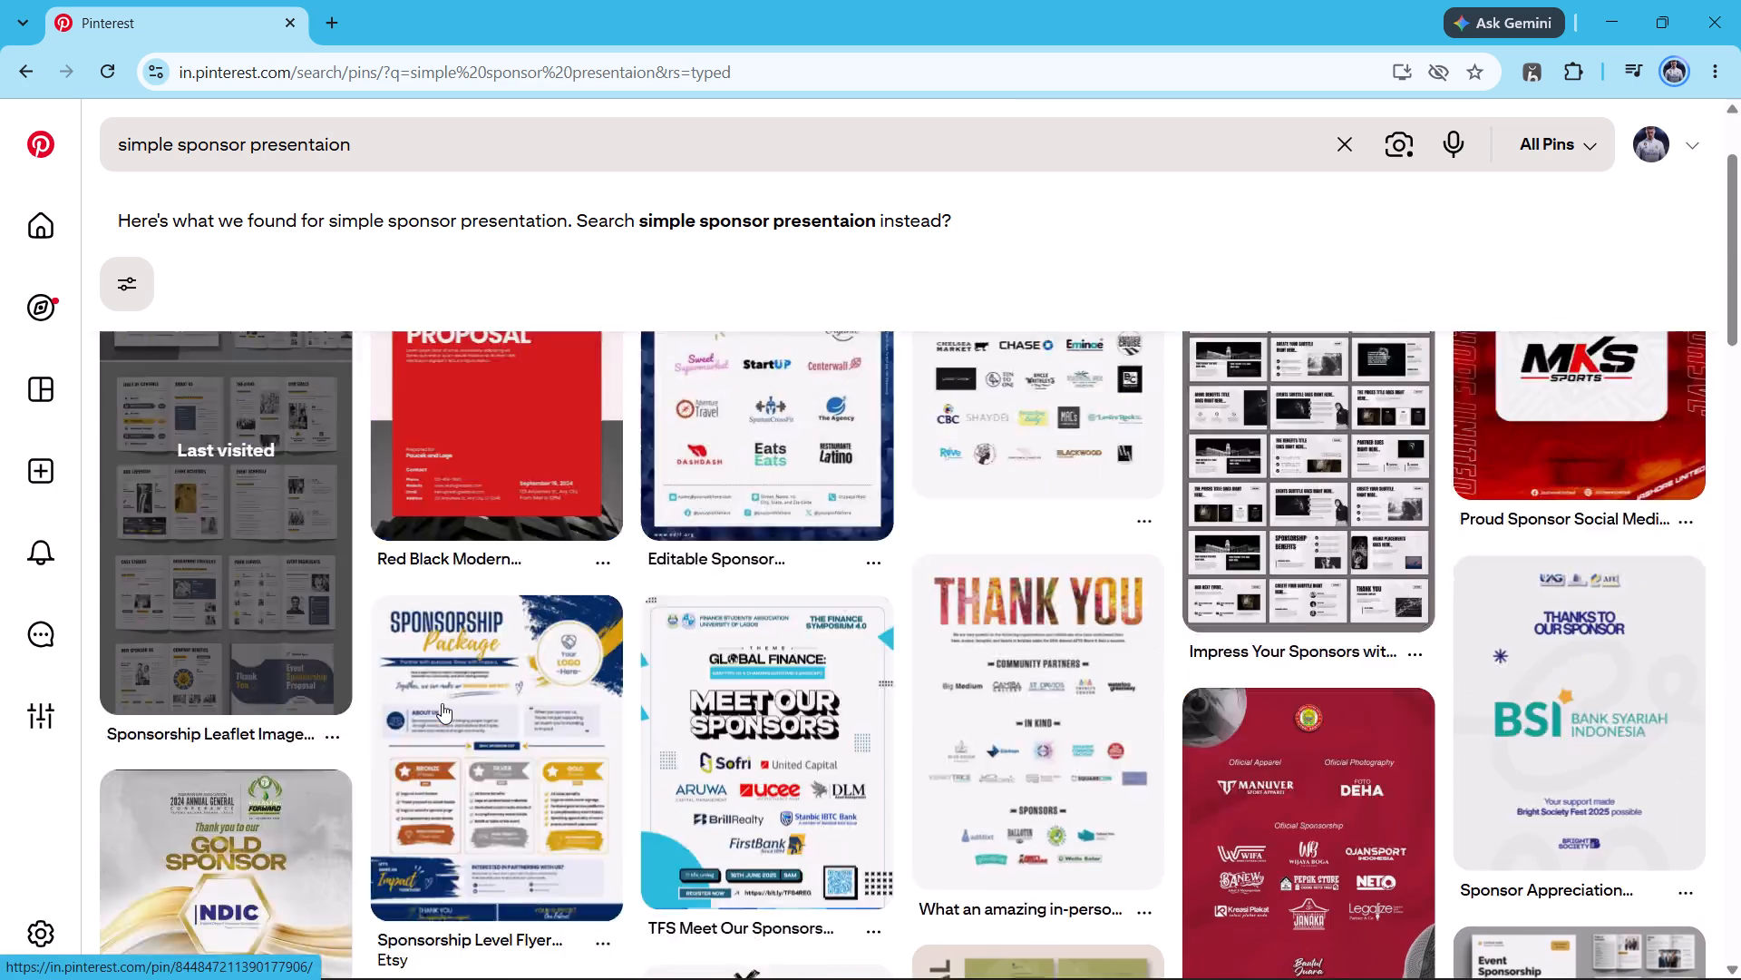
{"action": "scroll", "coordinate": [442, 703], "scroll_direction": "up", "scroll_amount": 5}
Reopen the last visited Event Sponsorship Proposal leaflet pin and copy its share link.
{"action": "left_click", "coordinate": [188, 633]}
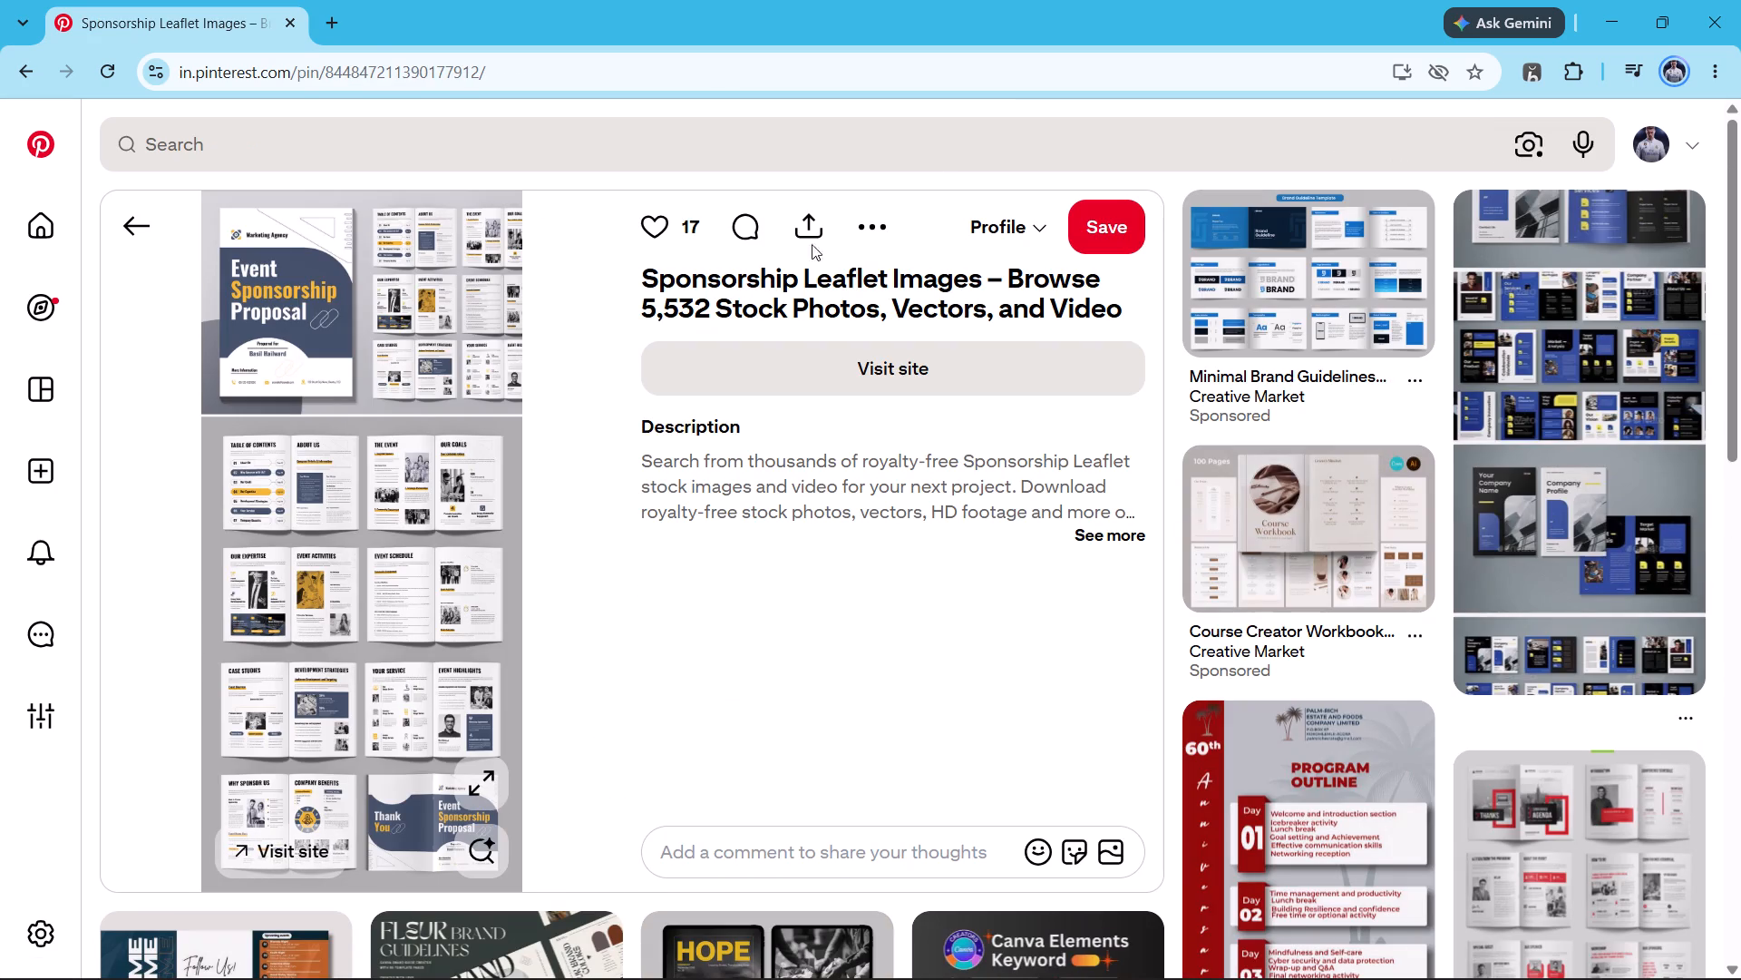
{"action": "left_click", "coordinate": [871, 237]}
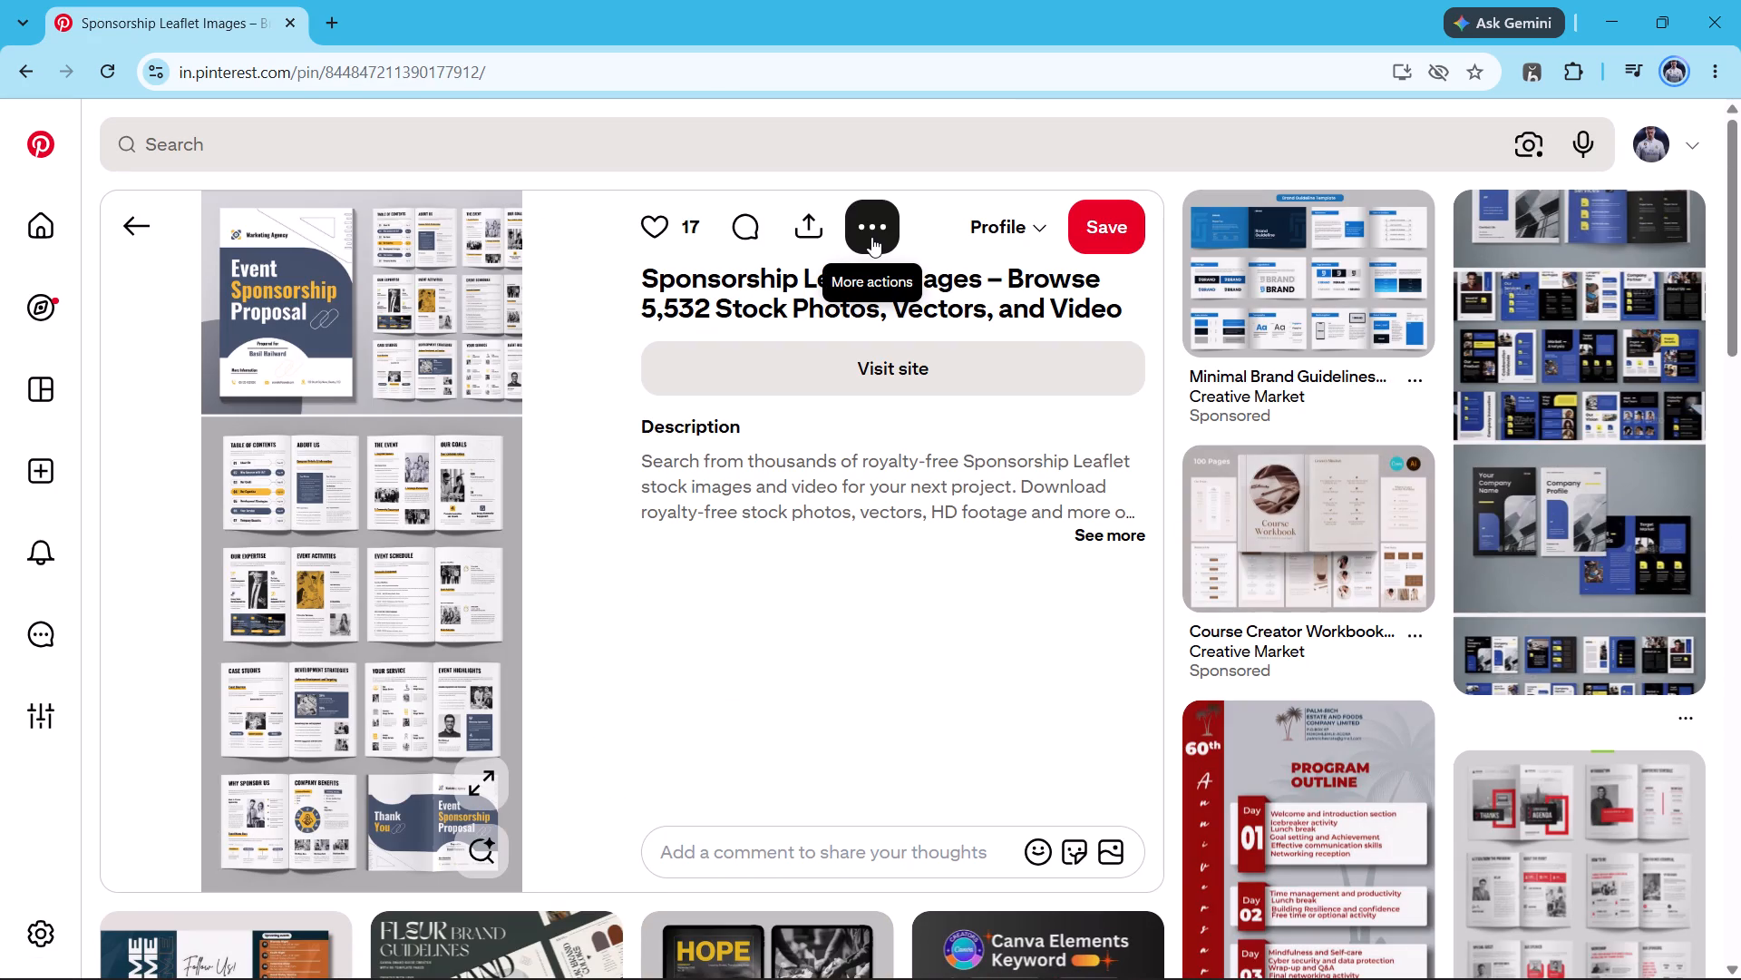
{"action": "left_click", "coordinate": [871, 237]}
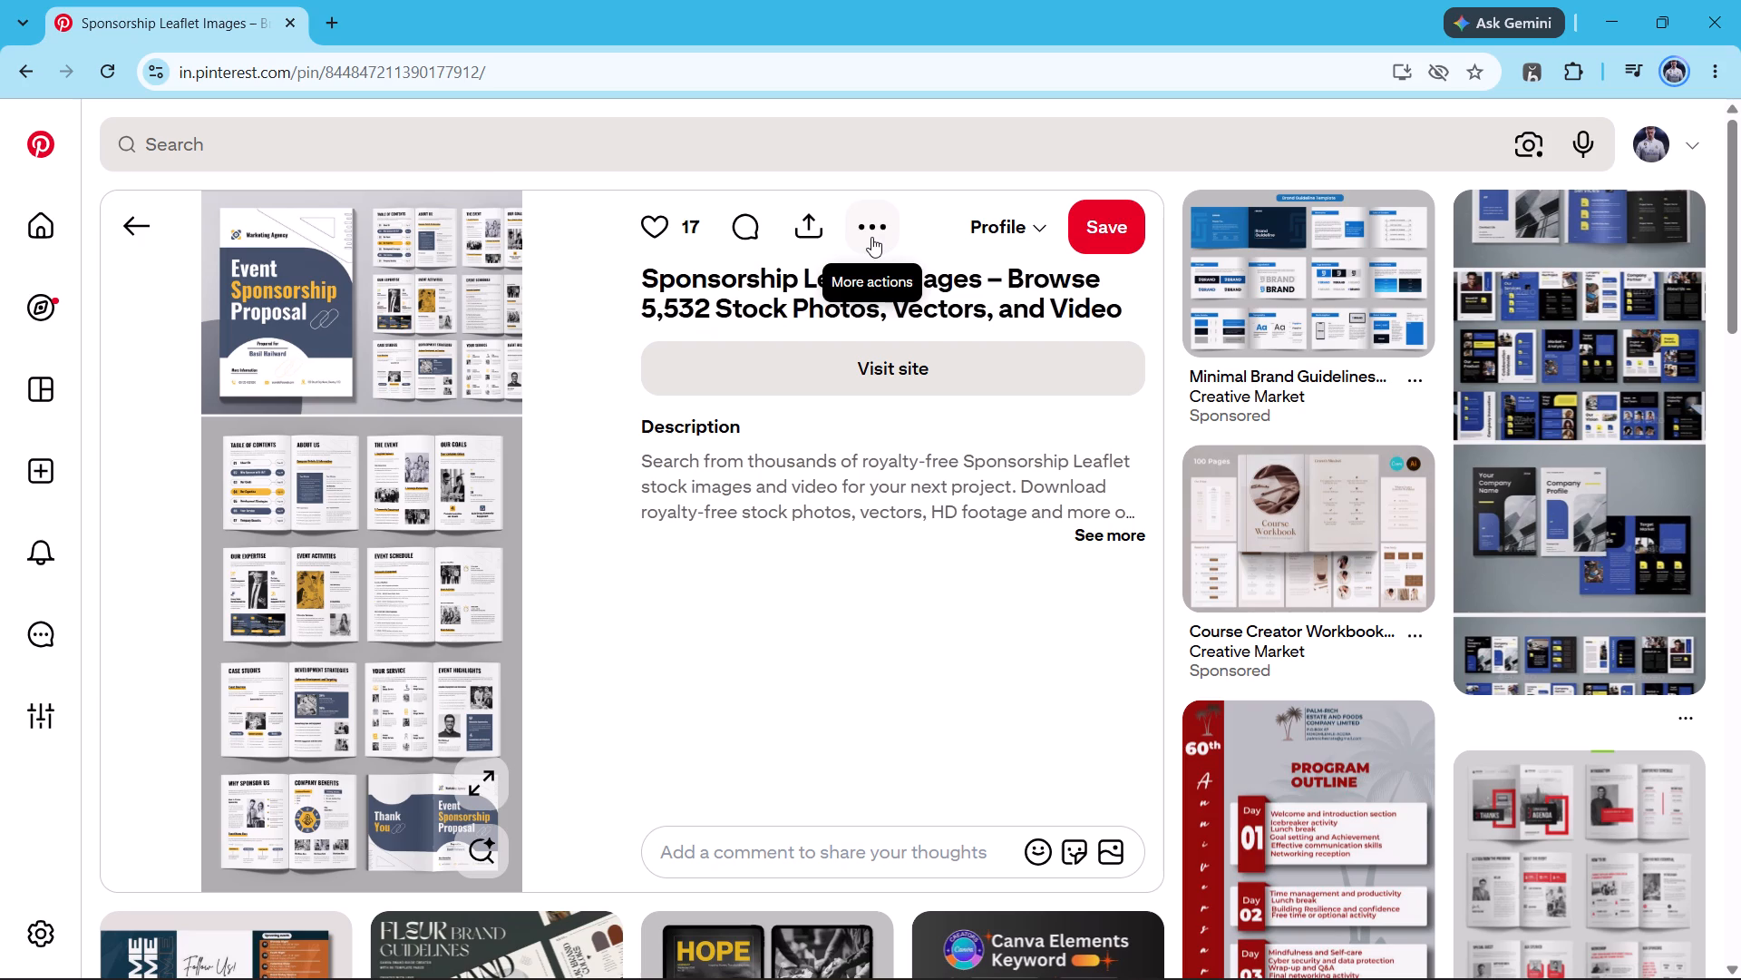
{"action": "left_click", "coordinate": [867, 237]}
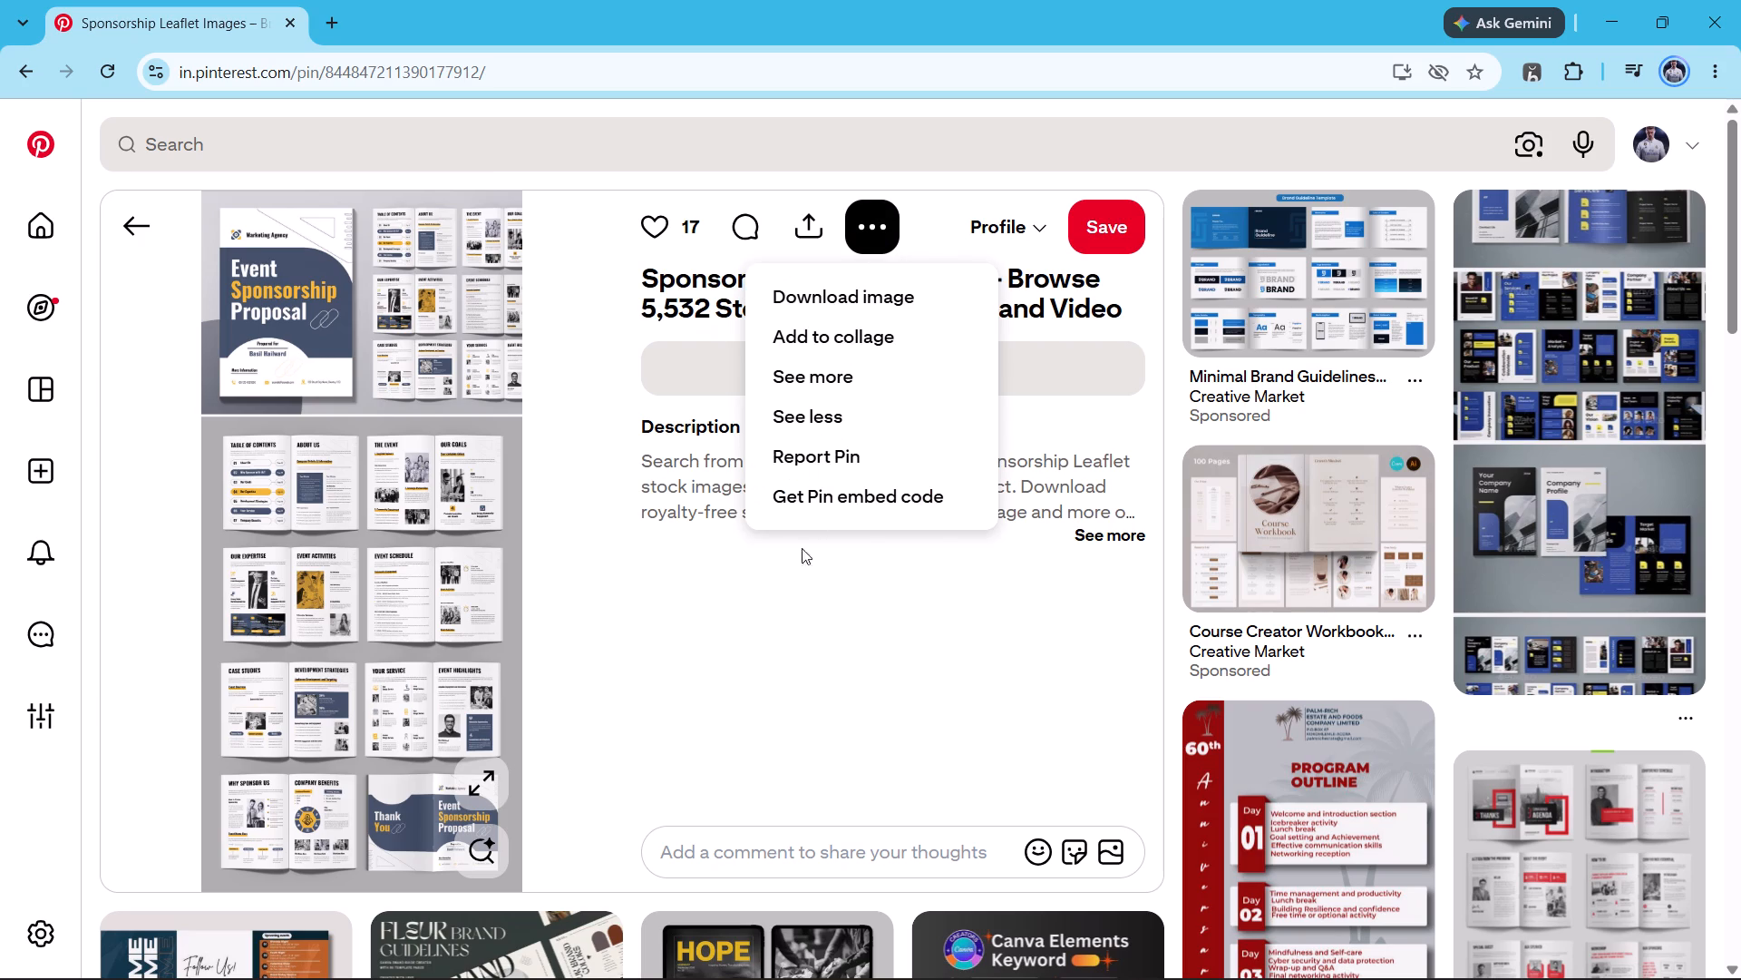
{"action": "left_click", "coordinate": [789, 589]}
{"action": "left_click", "coordinate": [814, 230]}
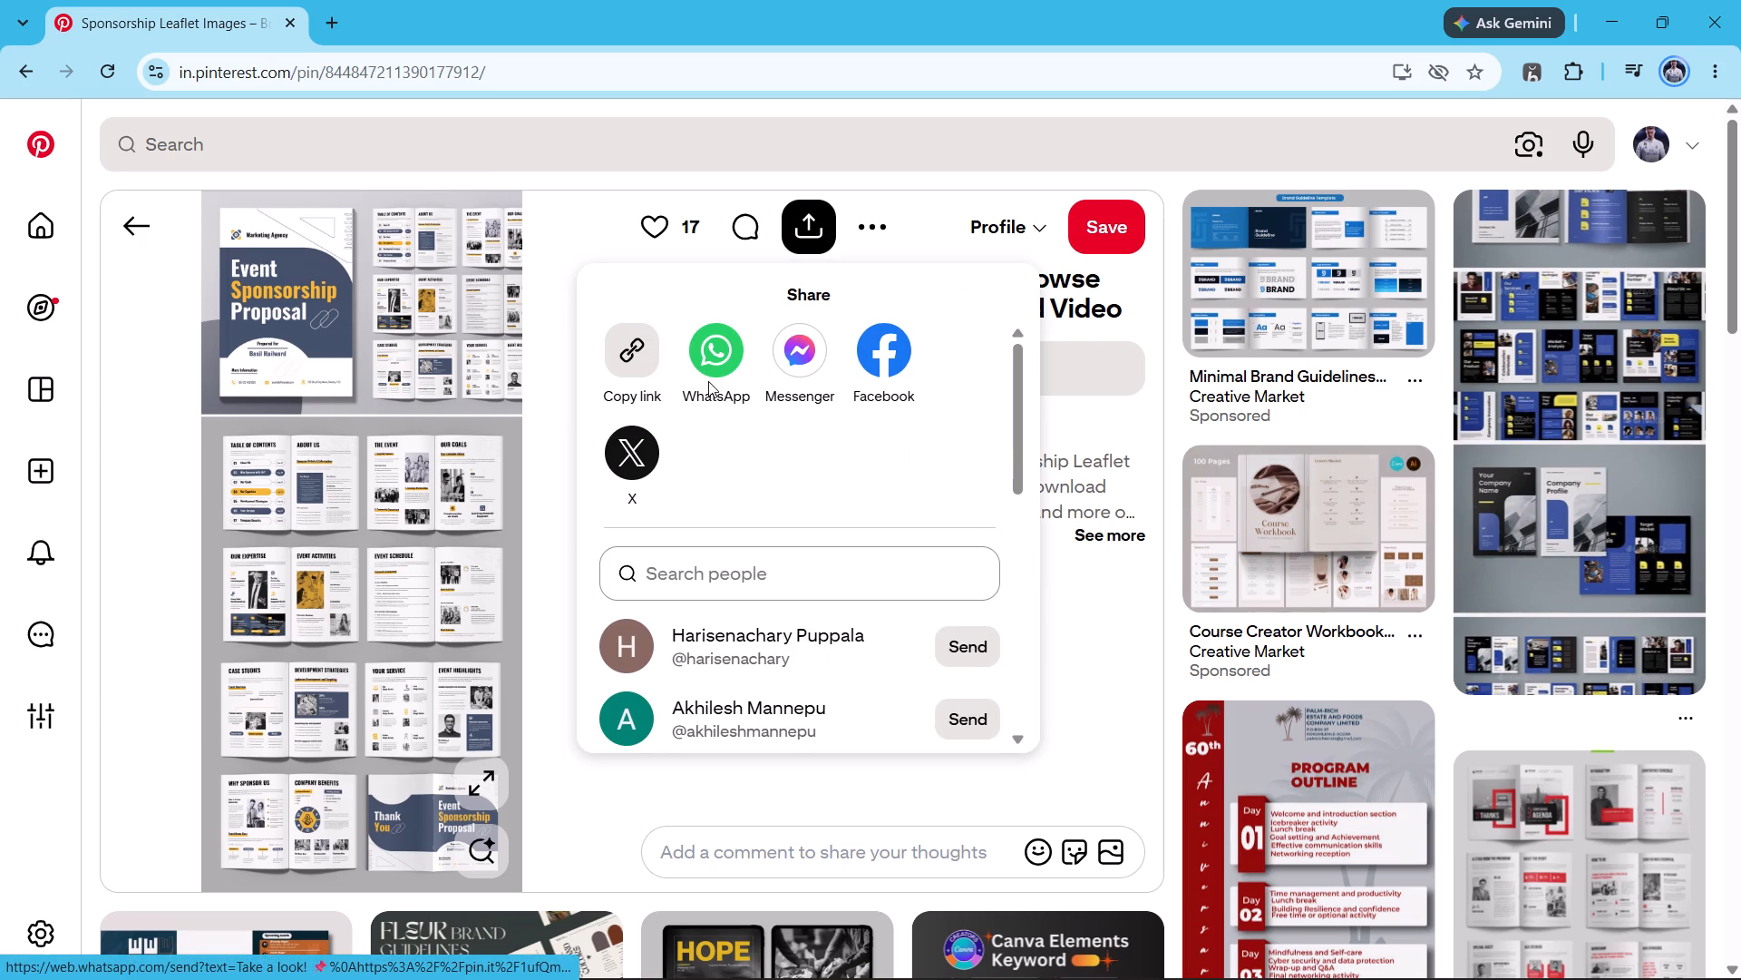
{"action": "left_click", "coordinate": [616, 359]}
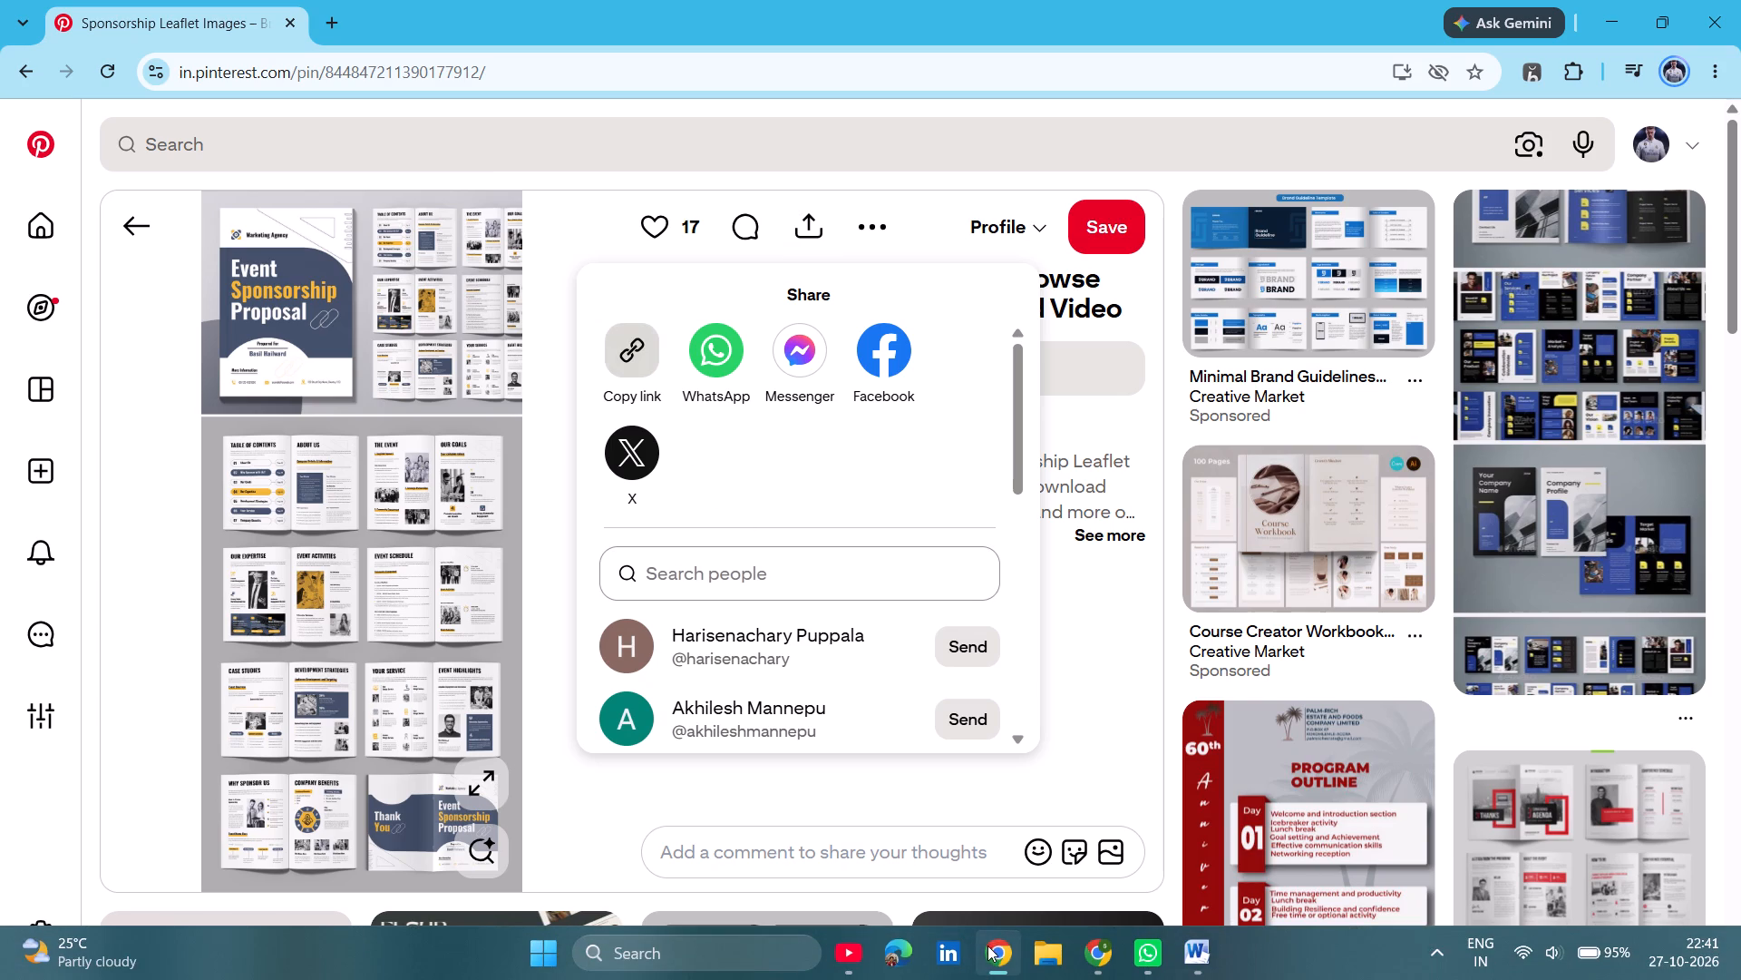
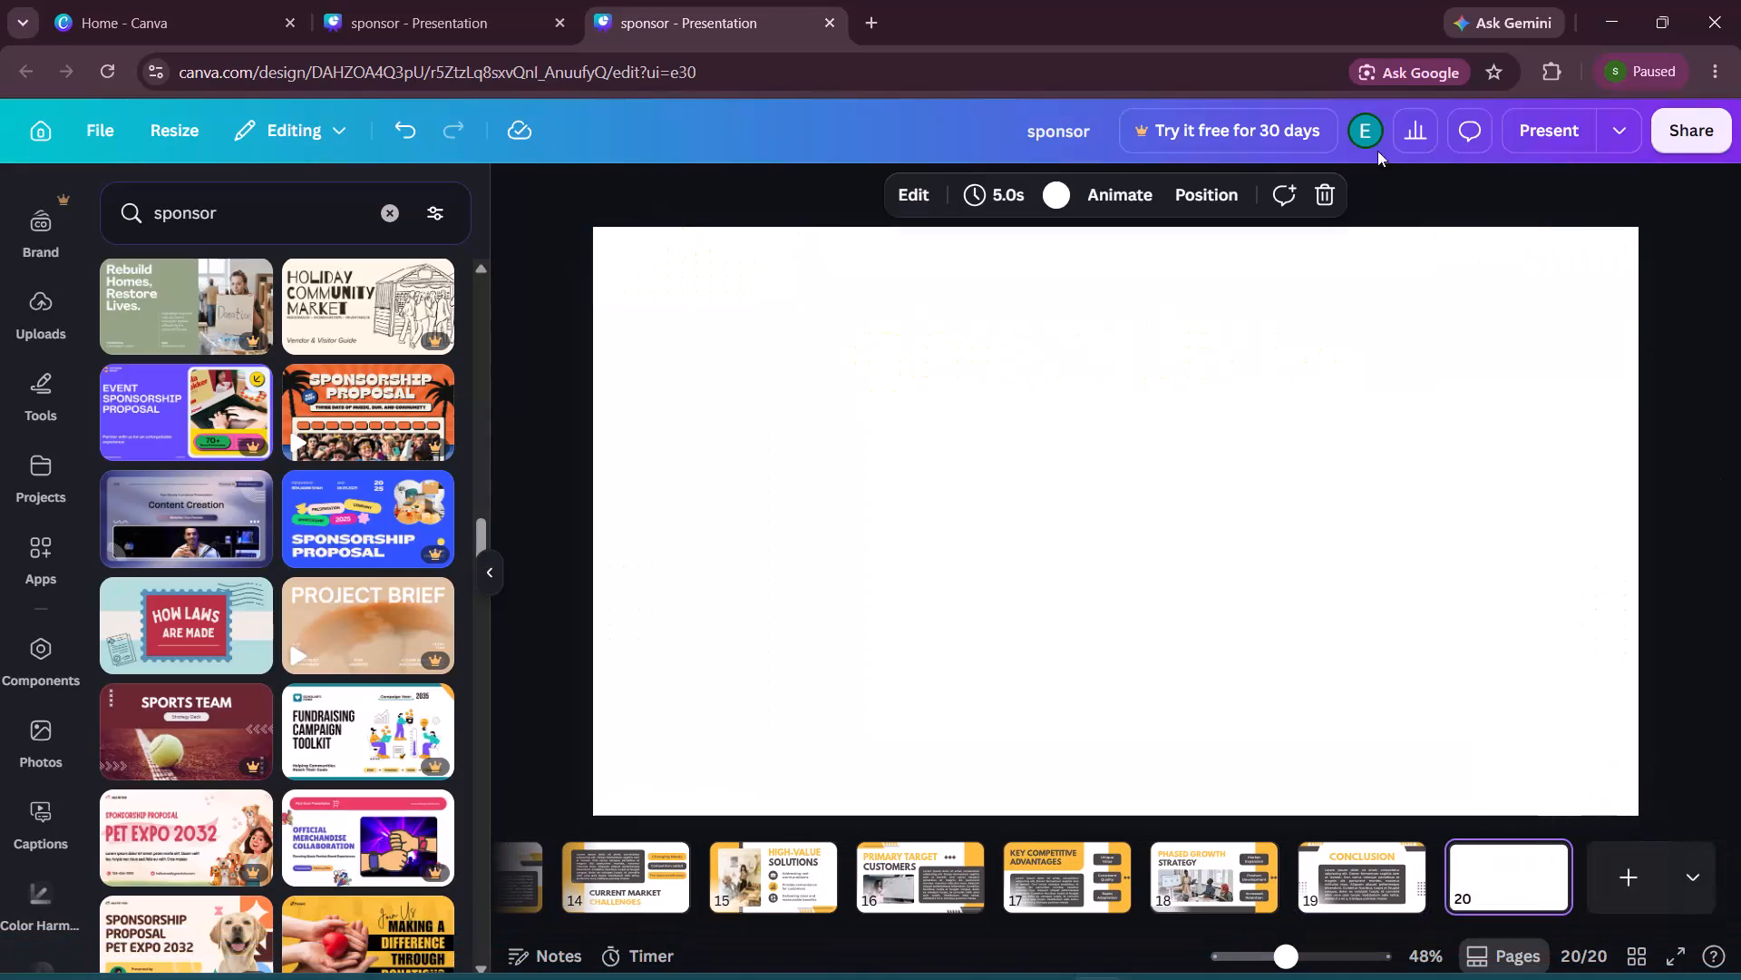
Examine the sponsor template results for a suitable sponsorship proposal layout.
{"action": "scroll", "coordinate": [326, 735], "scroll_direction": "down", "scroll_amount": 3}
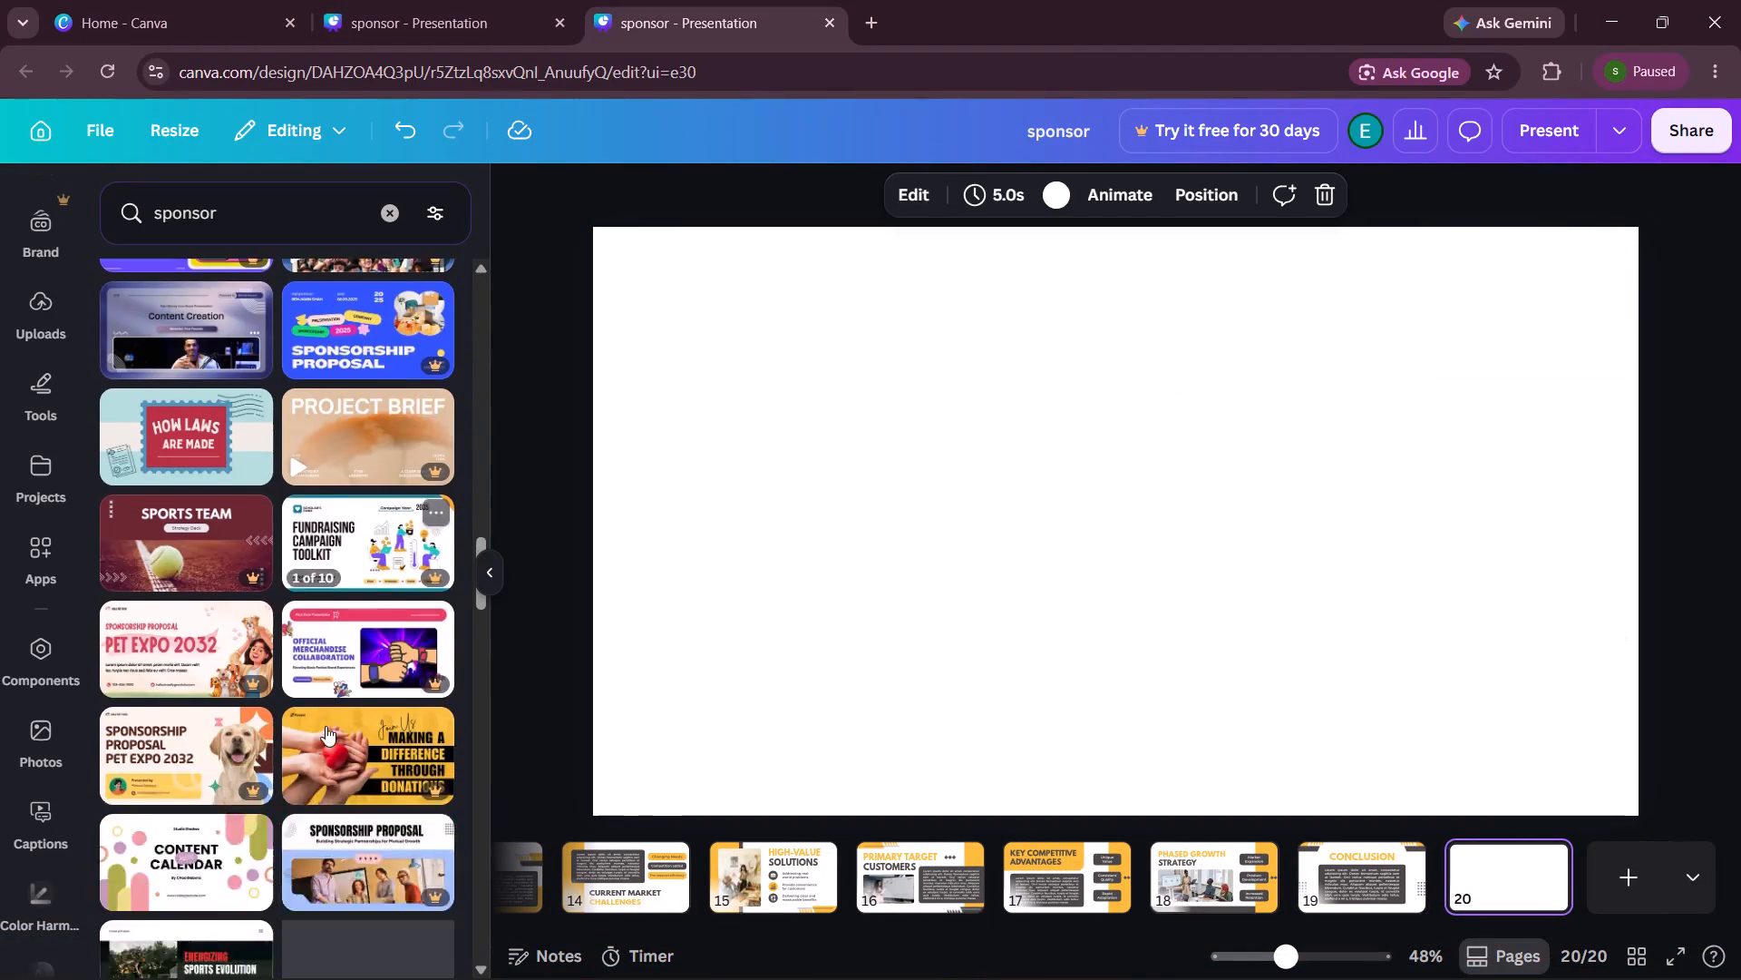
{"action": "scroll", "coordinate": [328, 724], "scroll_direction": "down", "scroll_amount": 4}
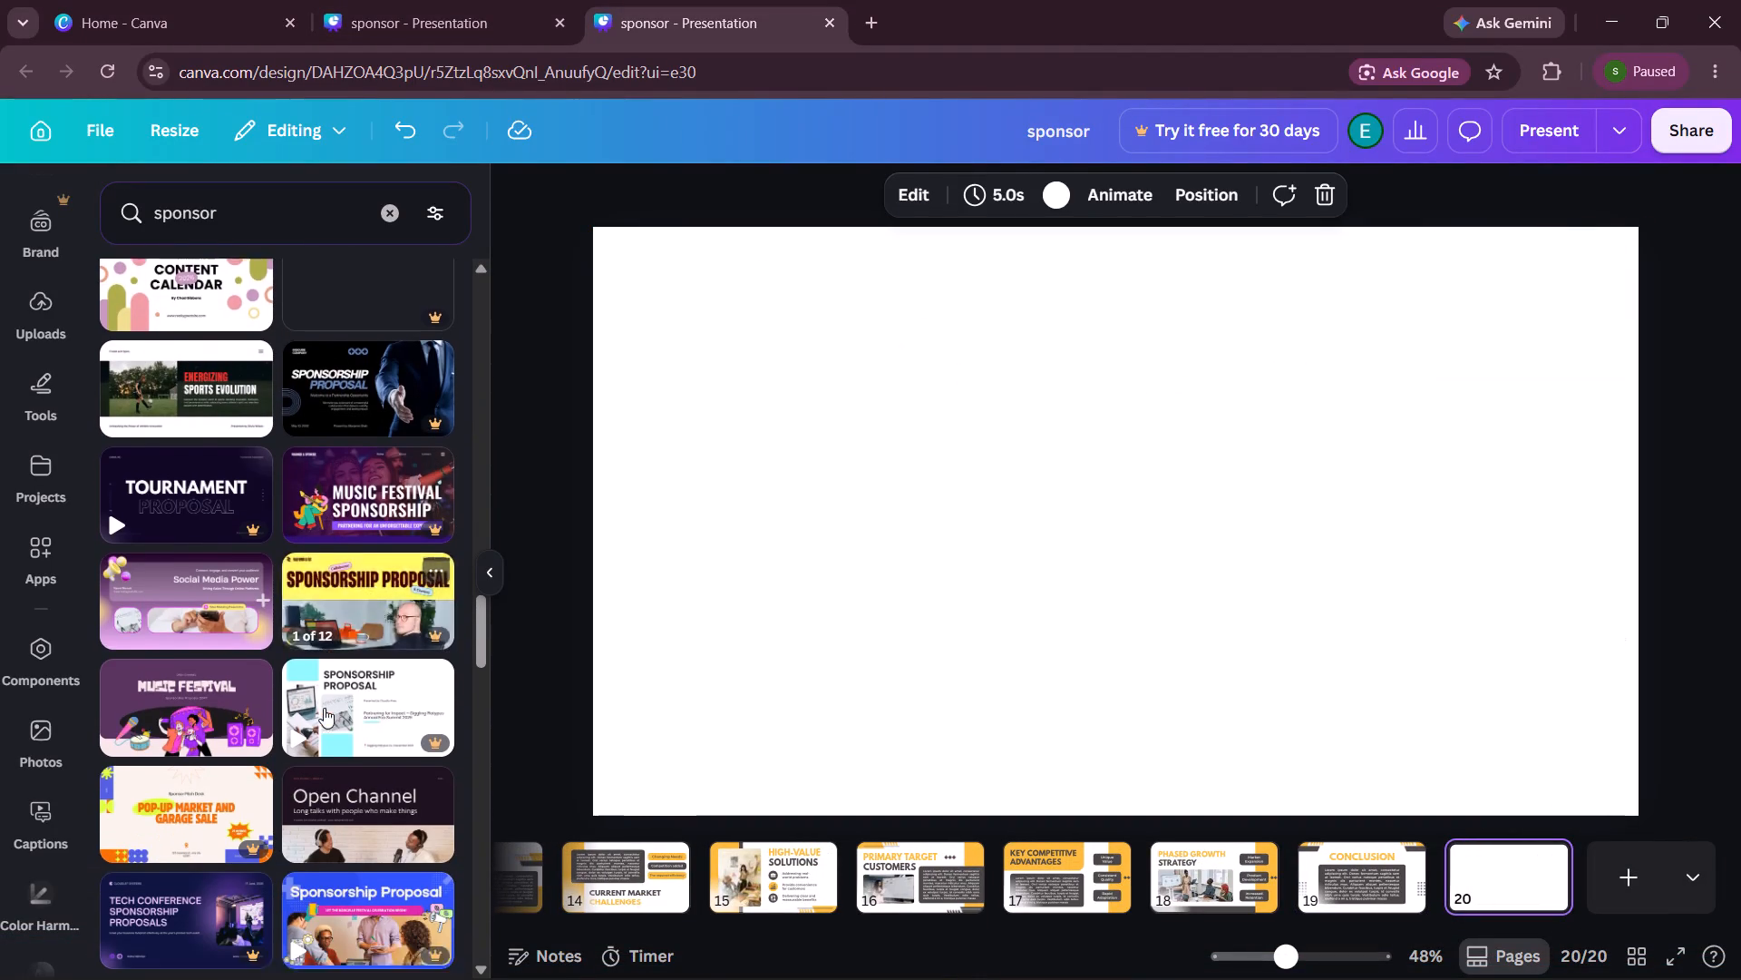
{"action": "scroll", "coordinate": [324, 708], "scroll_direction": "down", "scroll_amount": 4}
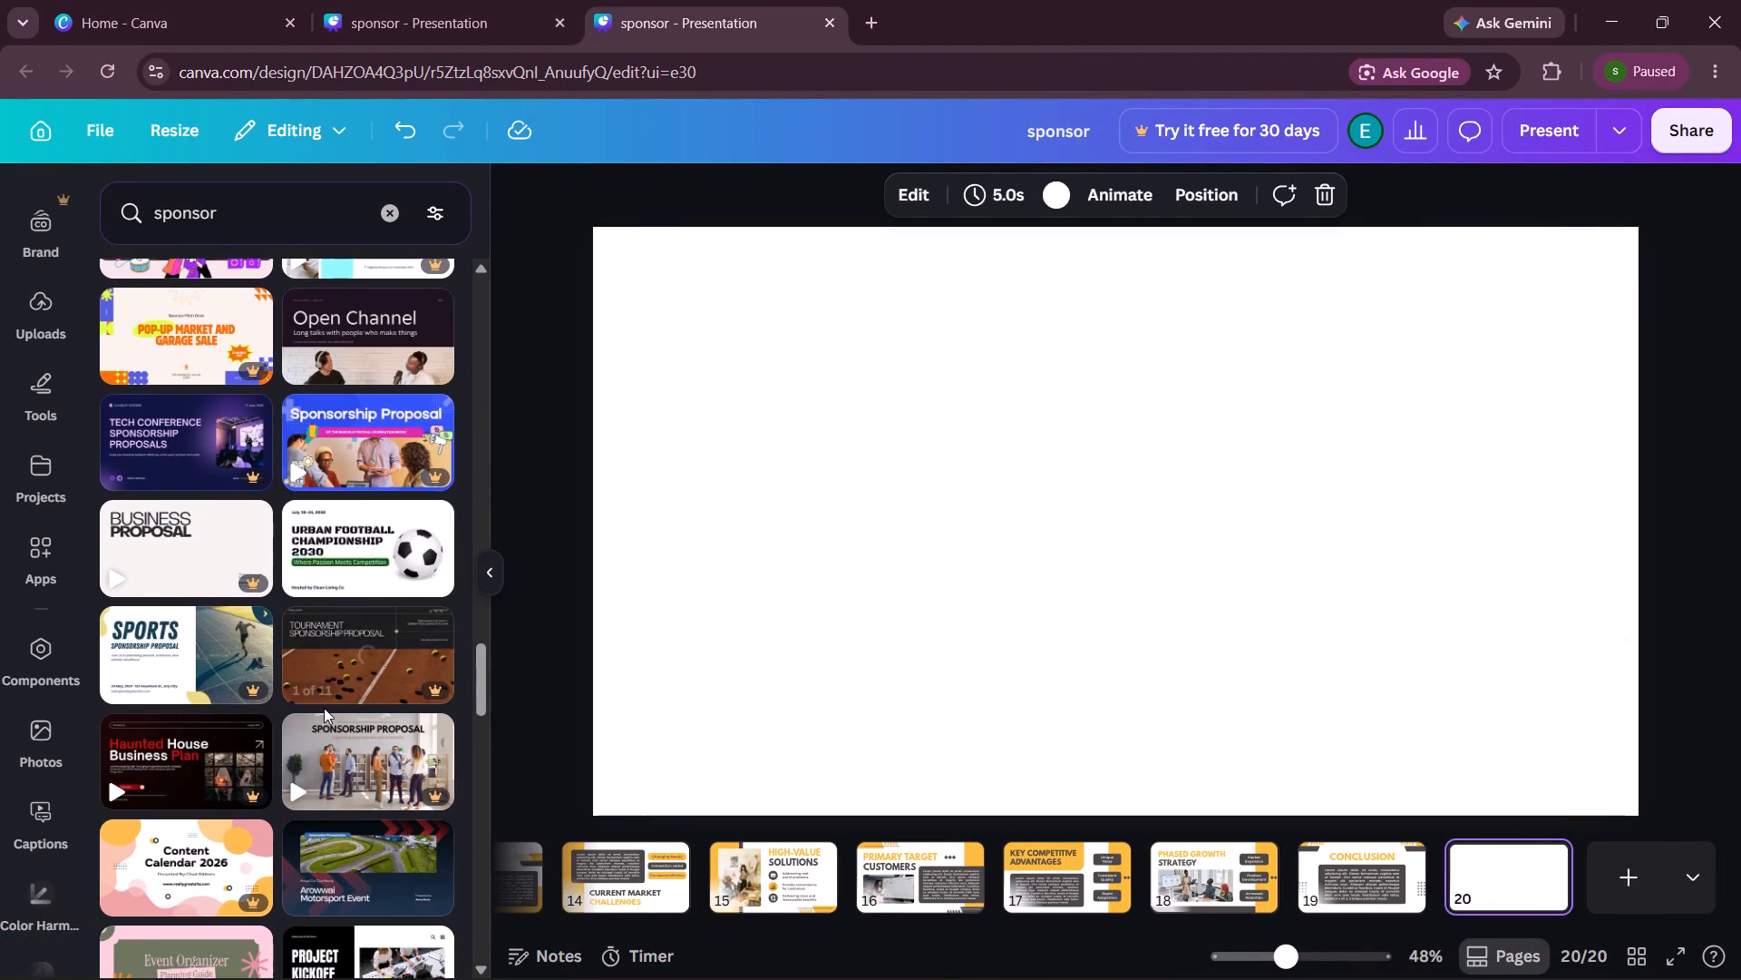
{"action": "scroll", "coordinate": [324, 708], "scroll_direction": "down", "scroll_amount": 4}
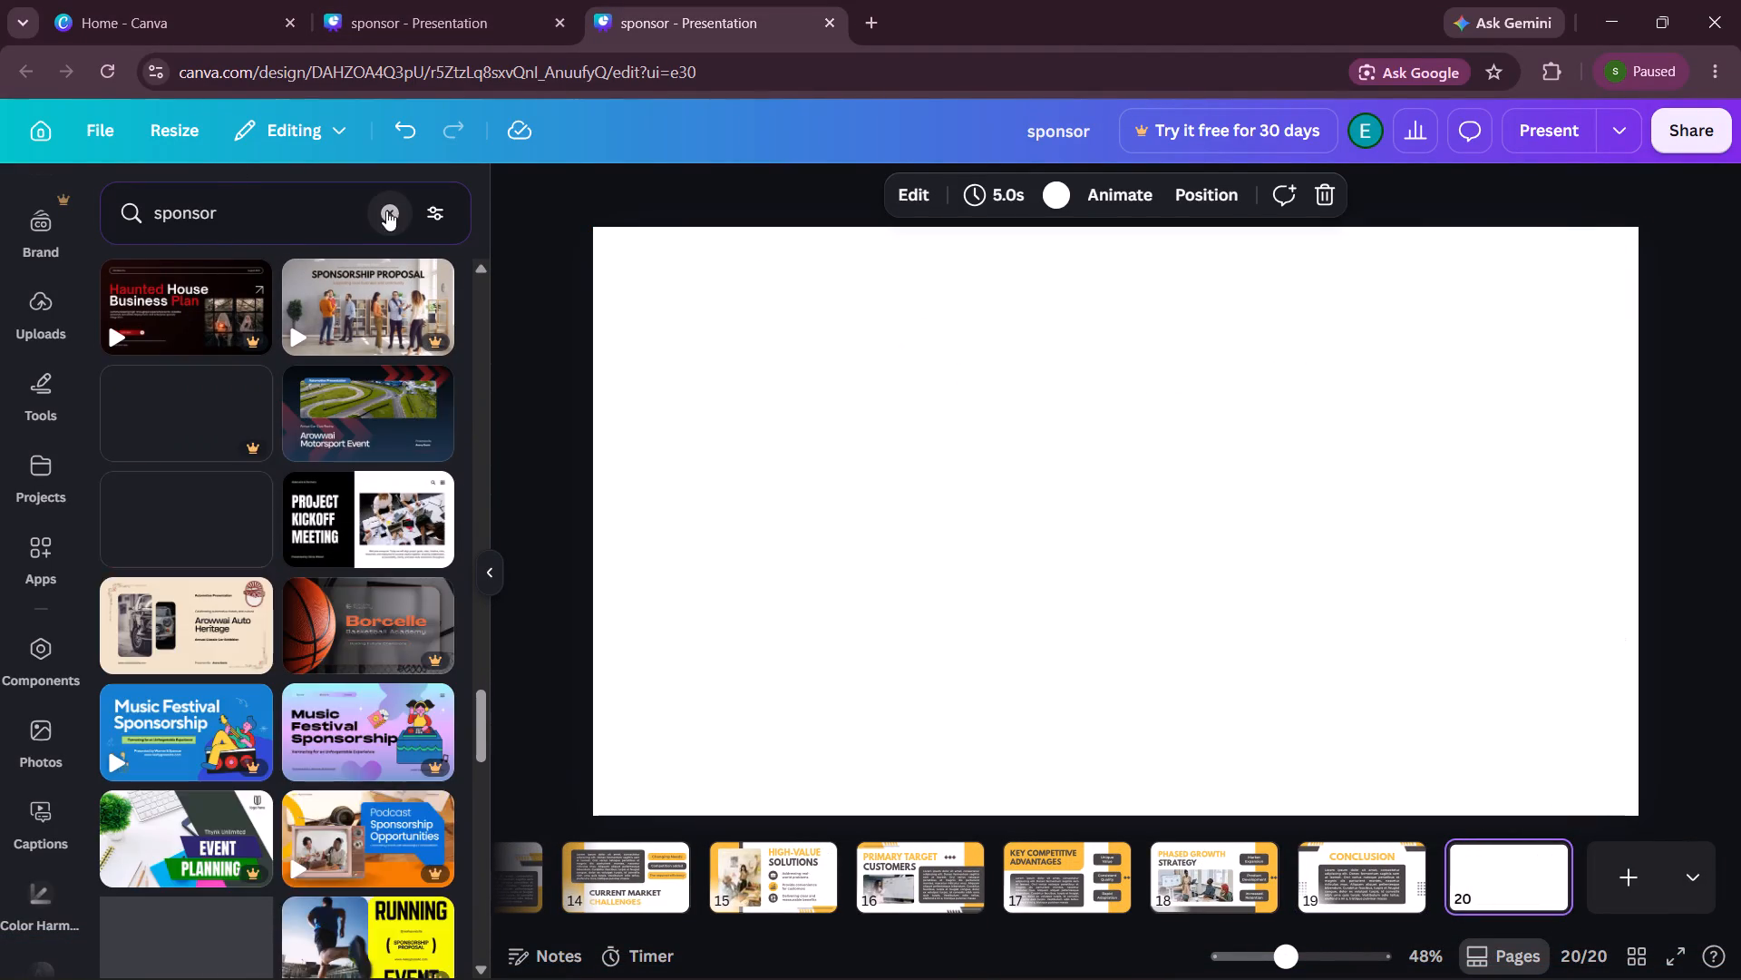
Search the templates again for sponsor and apply the Purple and White Modern Festival Sponsorship Presentation cover to blank page 20.
{"action": "left_click", "coordinate": [386, 211]}
{"action": "type", "text": "spom"}
{"action": "key", "text": "BackSpace"}
{"action": "type", "text": "nsor"}
{"action": "key", "text": "space"}
{"action": "key", "text": "Return"}
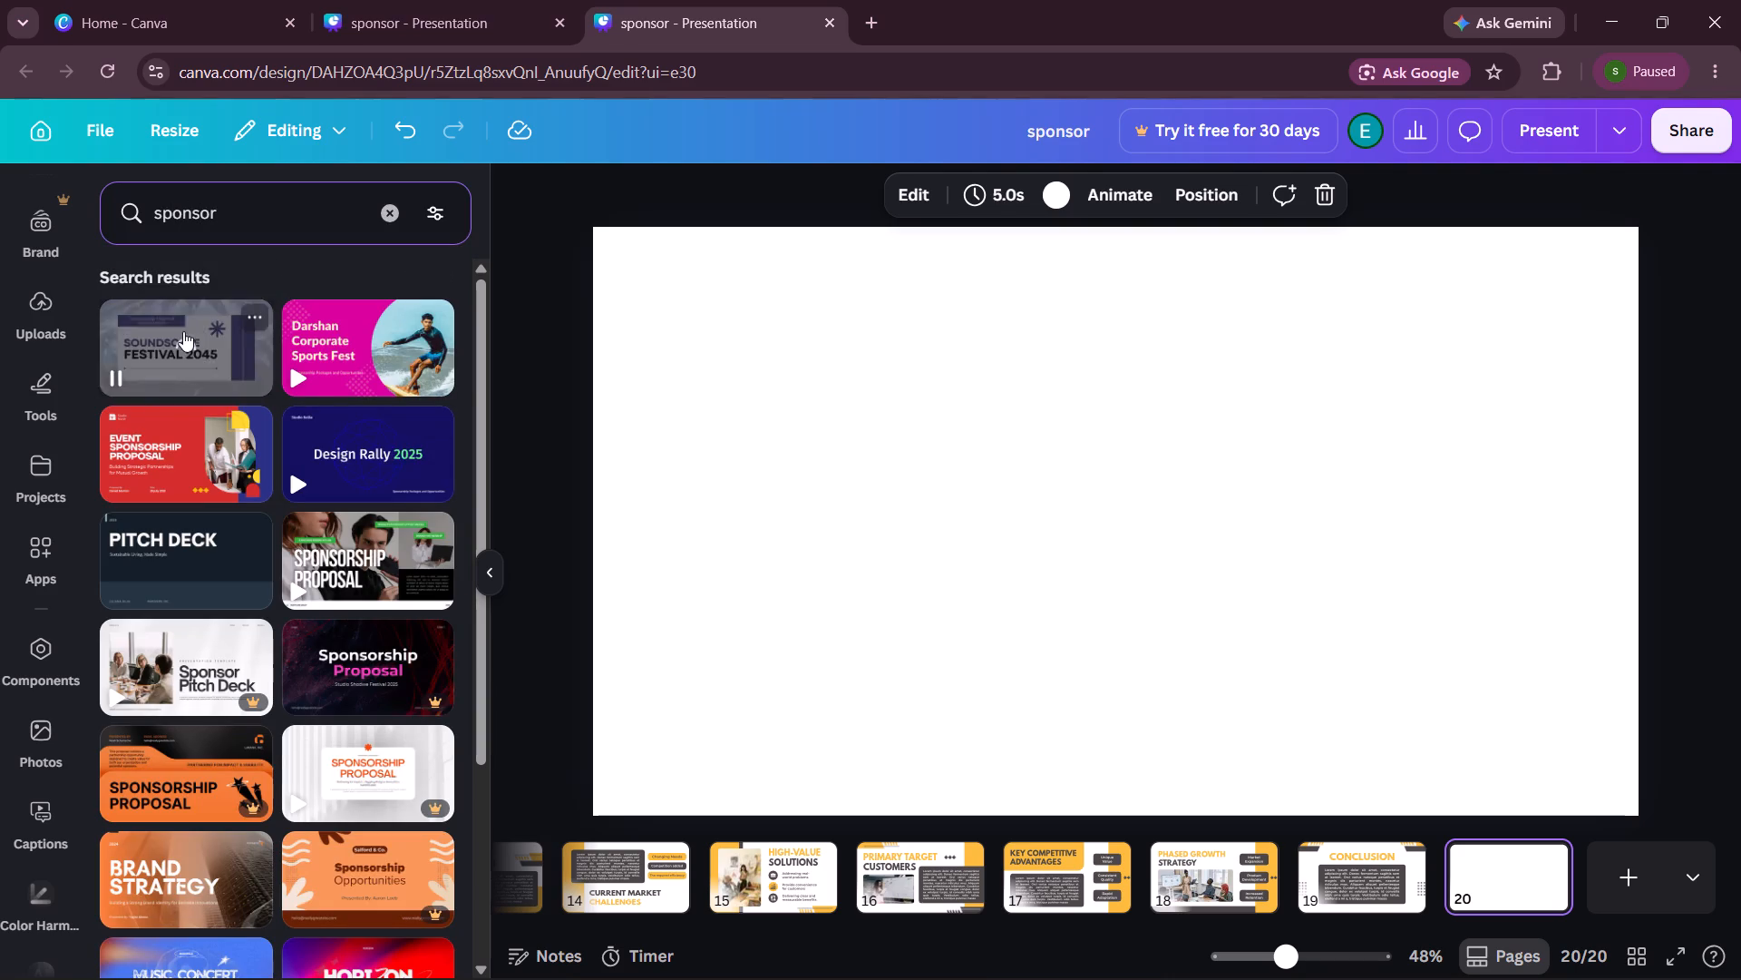
{"action": "left_click", "coordinate": [181, 331]}
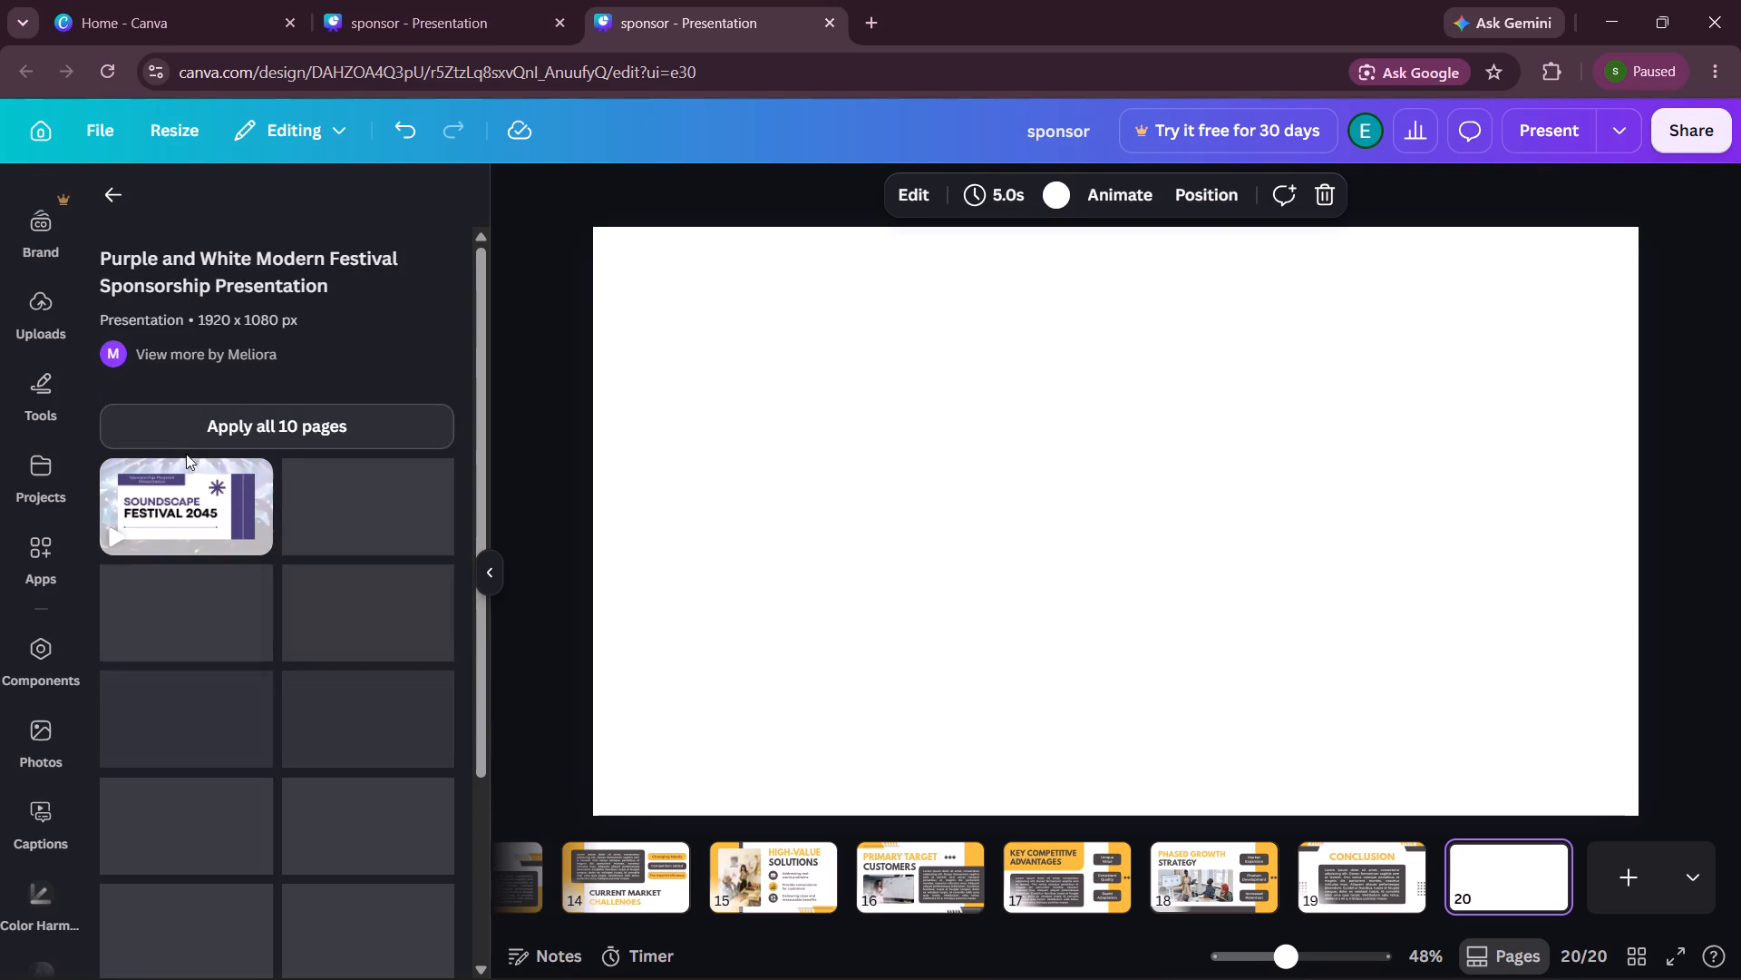
{"action": "left_click", "coordinate": [186, 506]}
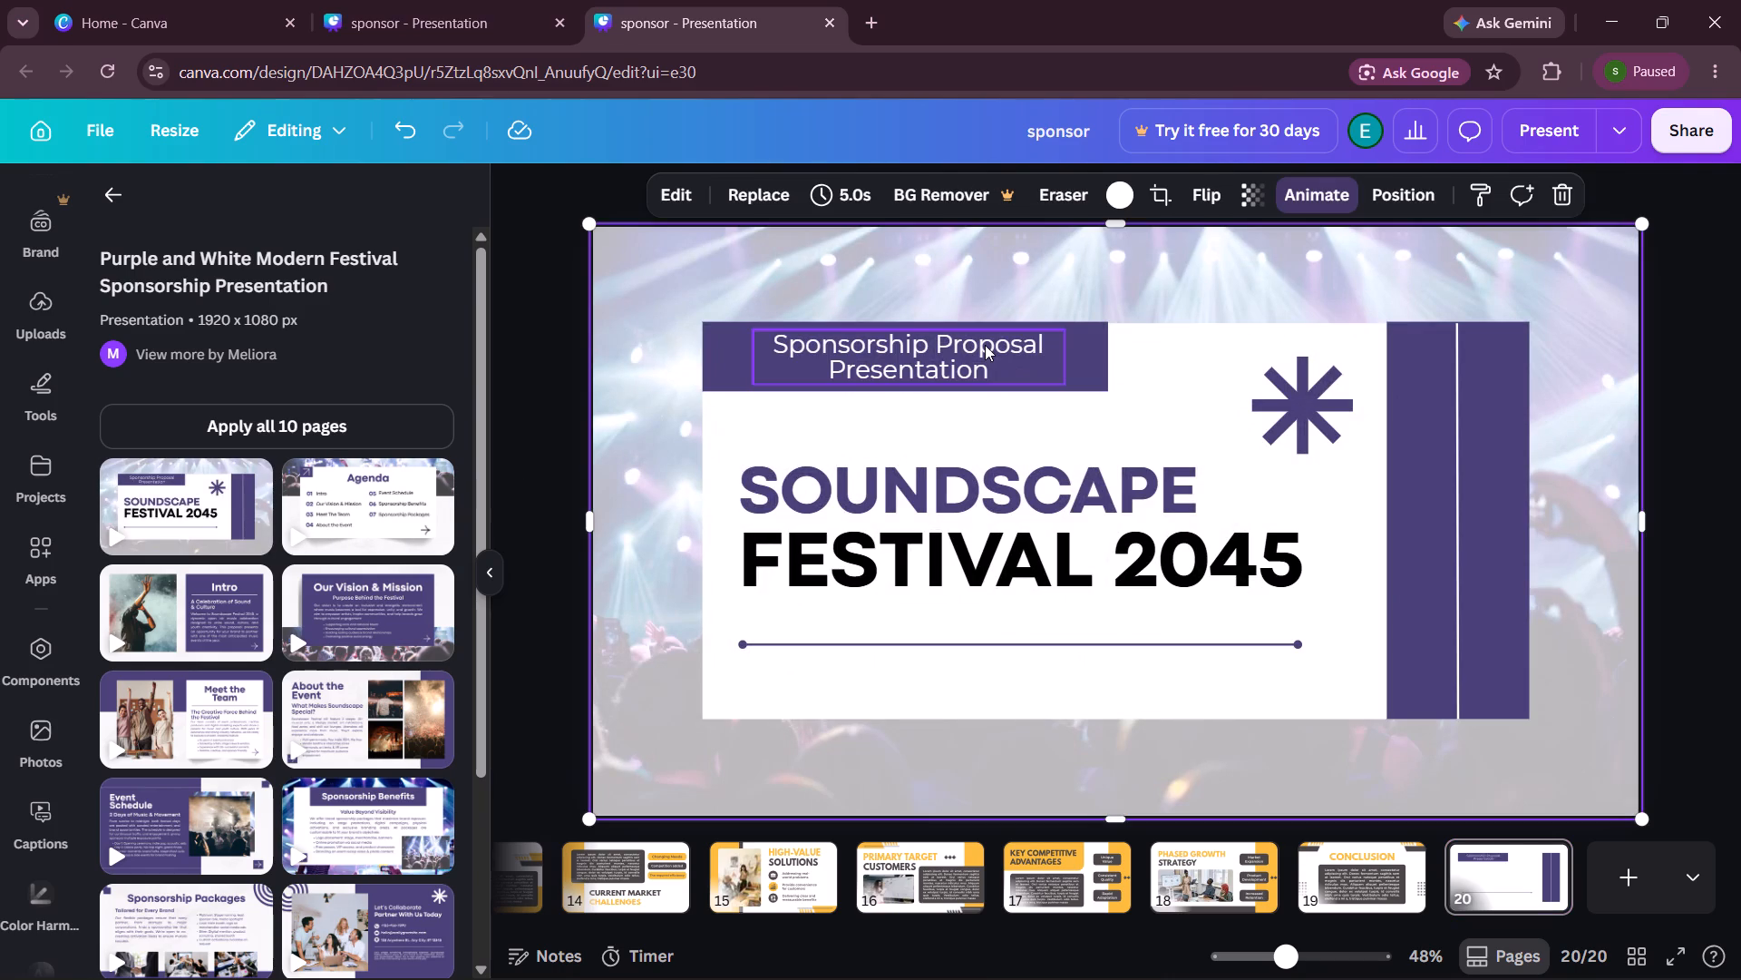
Delete the "Sponsorship Proposal Presentation" subtitle and the purple star shape from the cover on page 20.
{"action": "left_click", "coordinate": [959, 353]}
{"action": "key", "text": "Delete"}
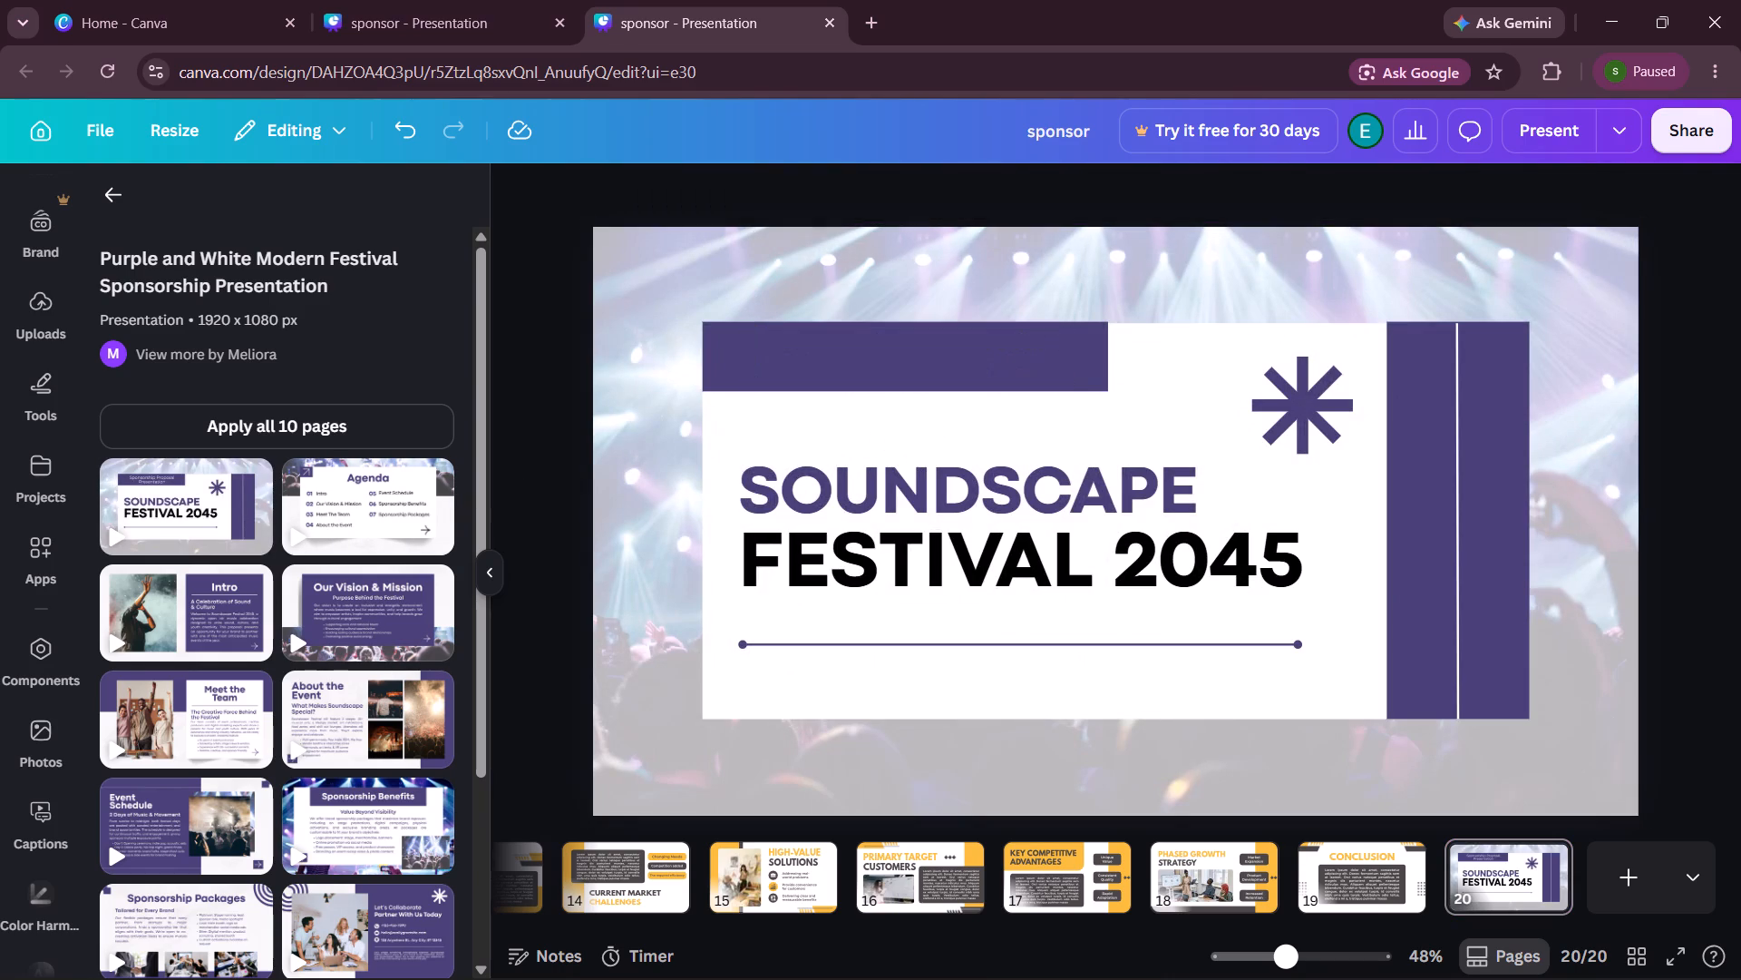
{"action": "left_click", "coordinate": [1286, 387]}
{"action": "key", "text": "Delete"}
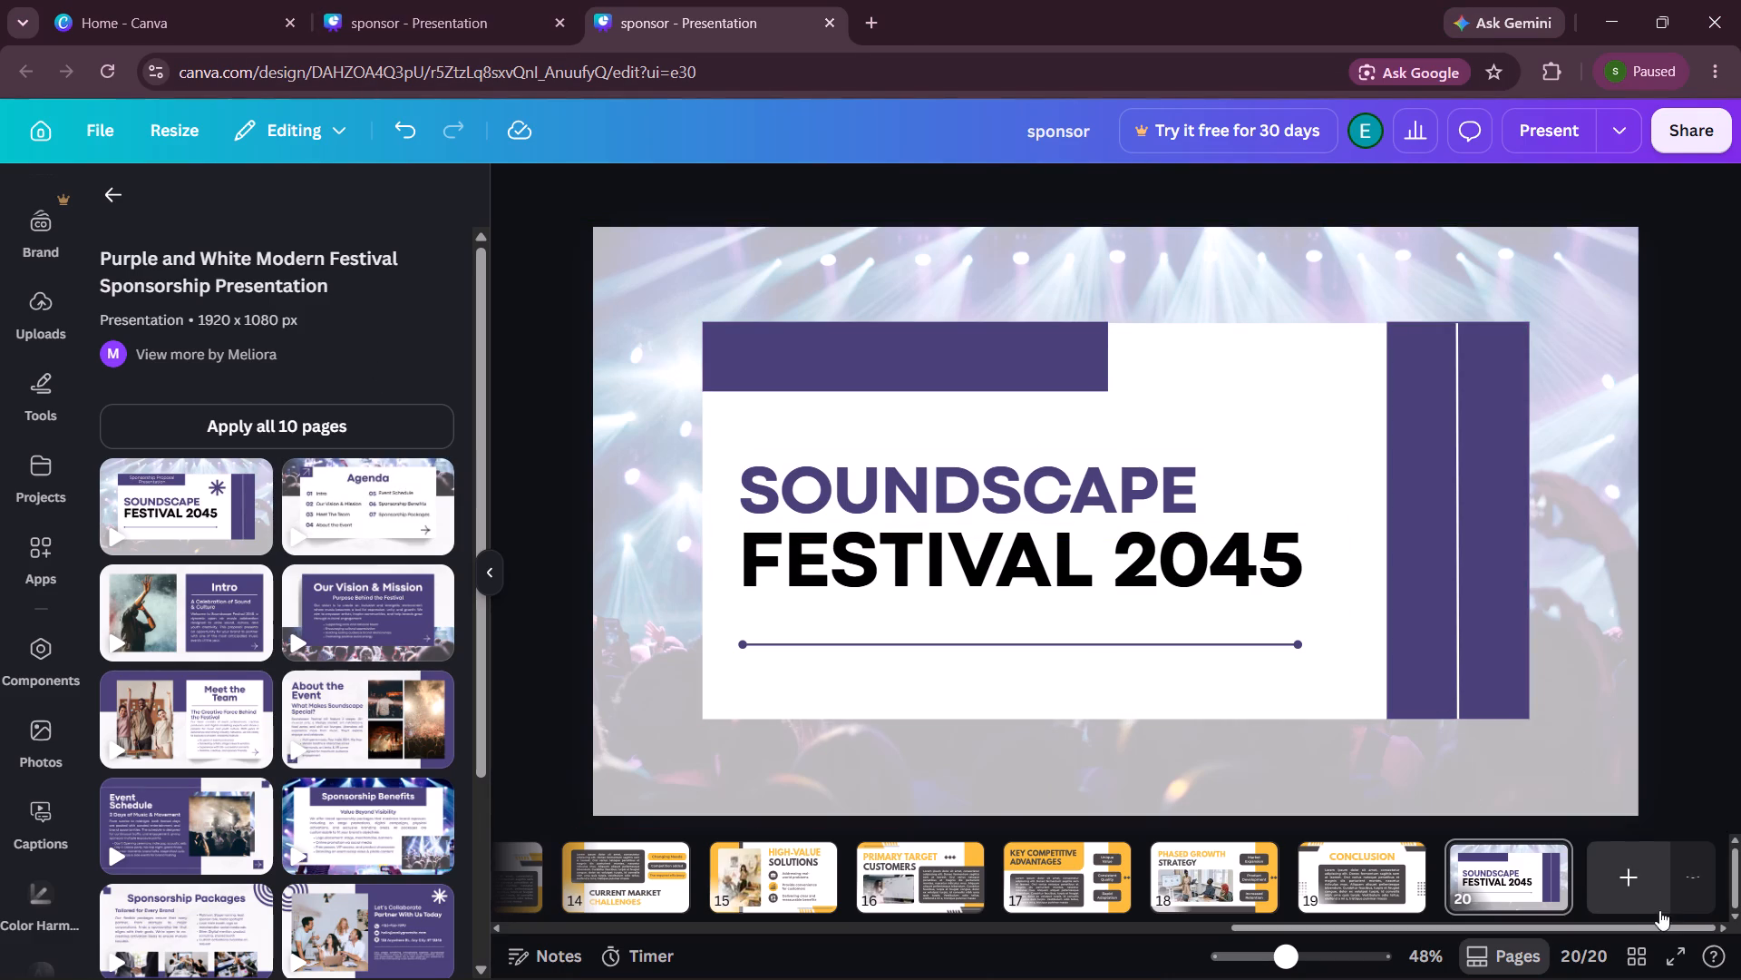
Add two pages after the cover using the same template's Agenda layout for page 21 and Intro layout for page 22.
{"action": "left_click", "coordinate": [1641, 890]}
{"action": "left_click", "coordinate": [312, 514]}
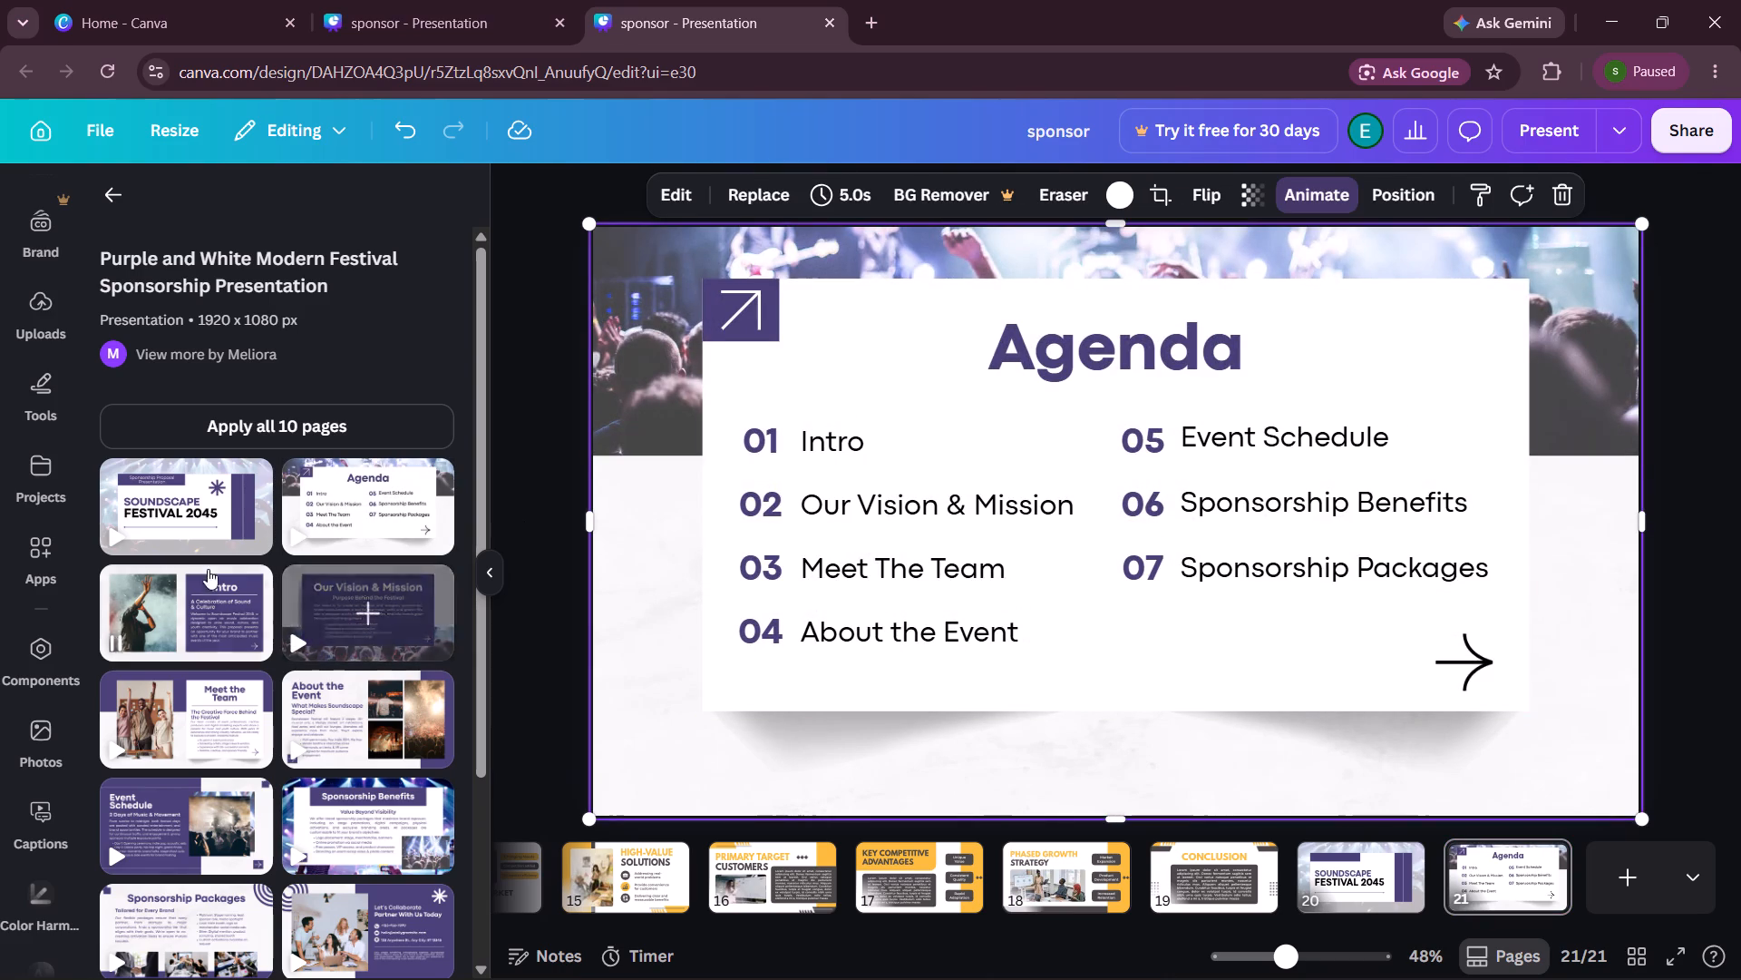
{"action": "left_click", "coordinate": [1655, 895]}
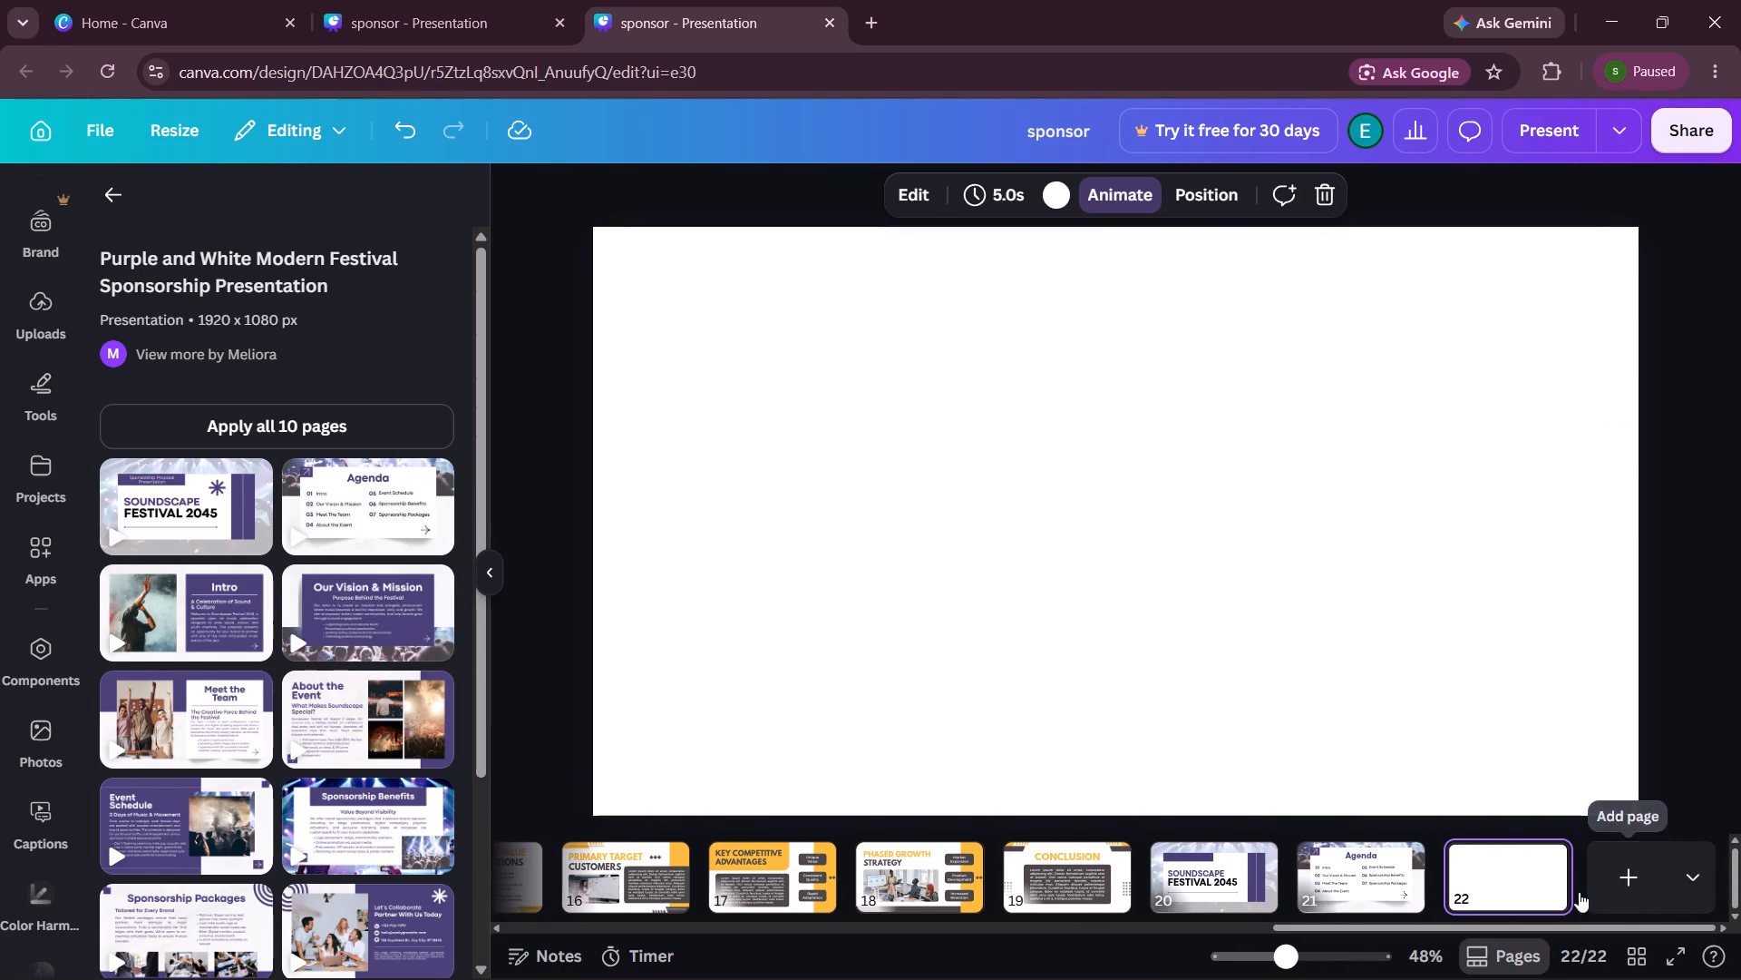
{"action": "left_click", "coordinate": [187, 632]}
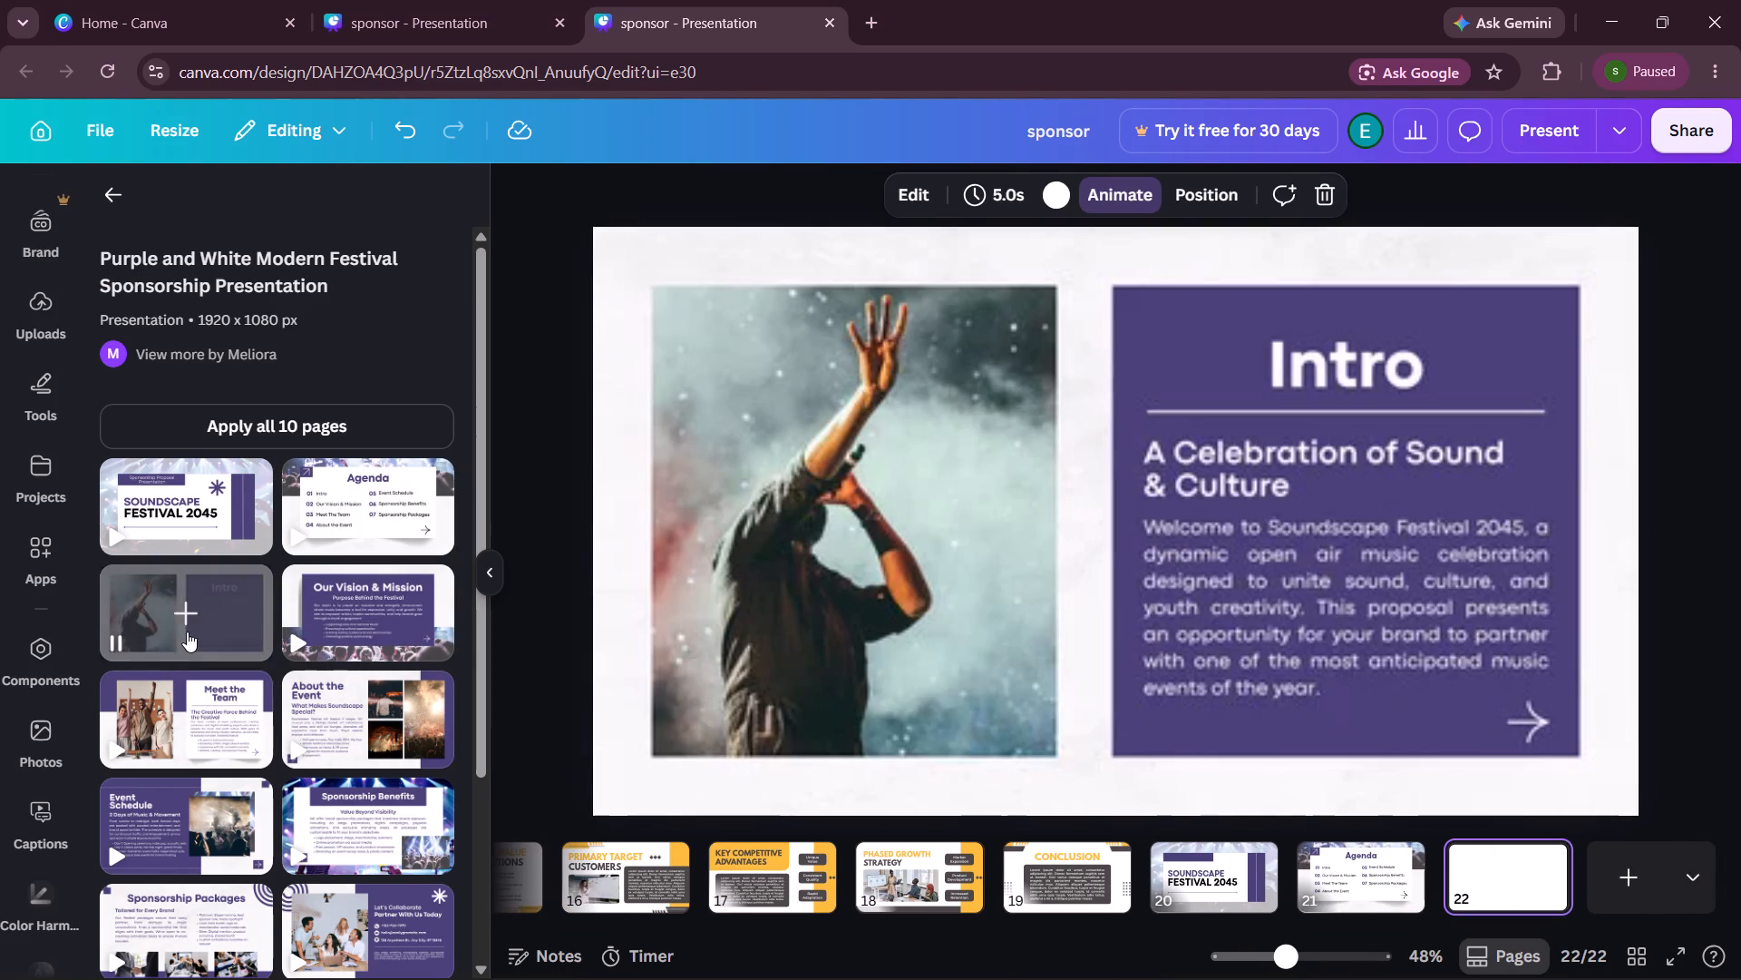
Replace the SOUNDSCAPE title on the page 20 cover with ELOQVENT.
{"action": "left_click", "coordinate": [1175, 887]}
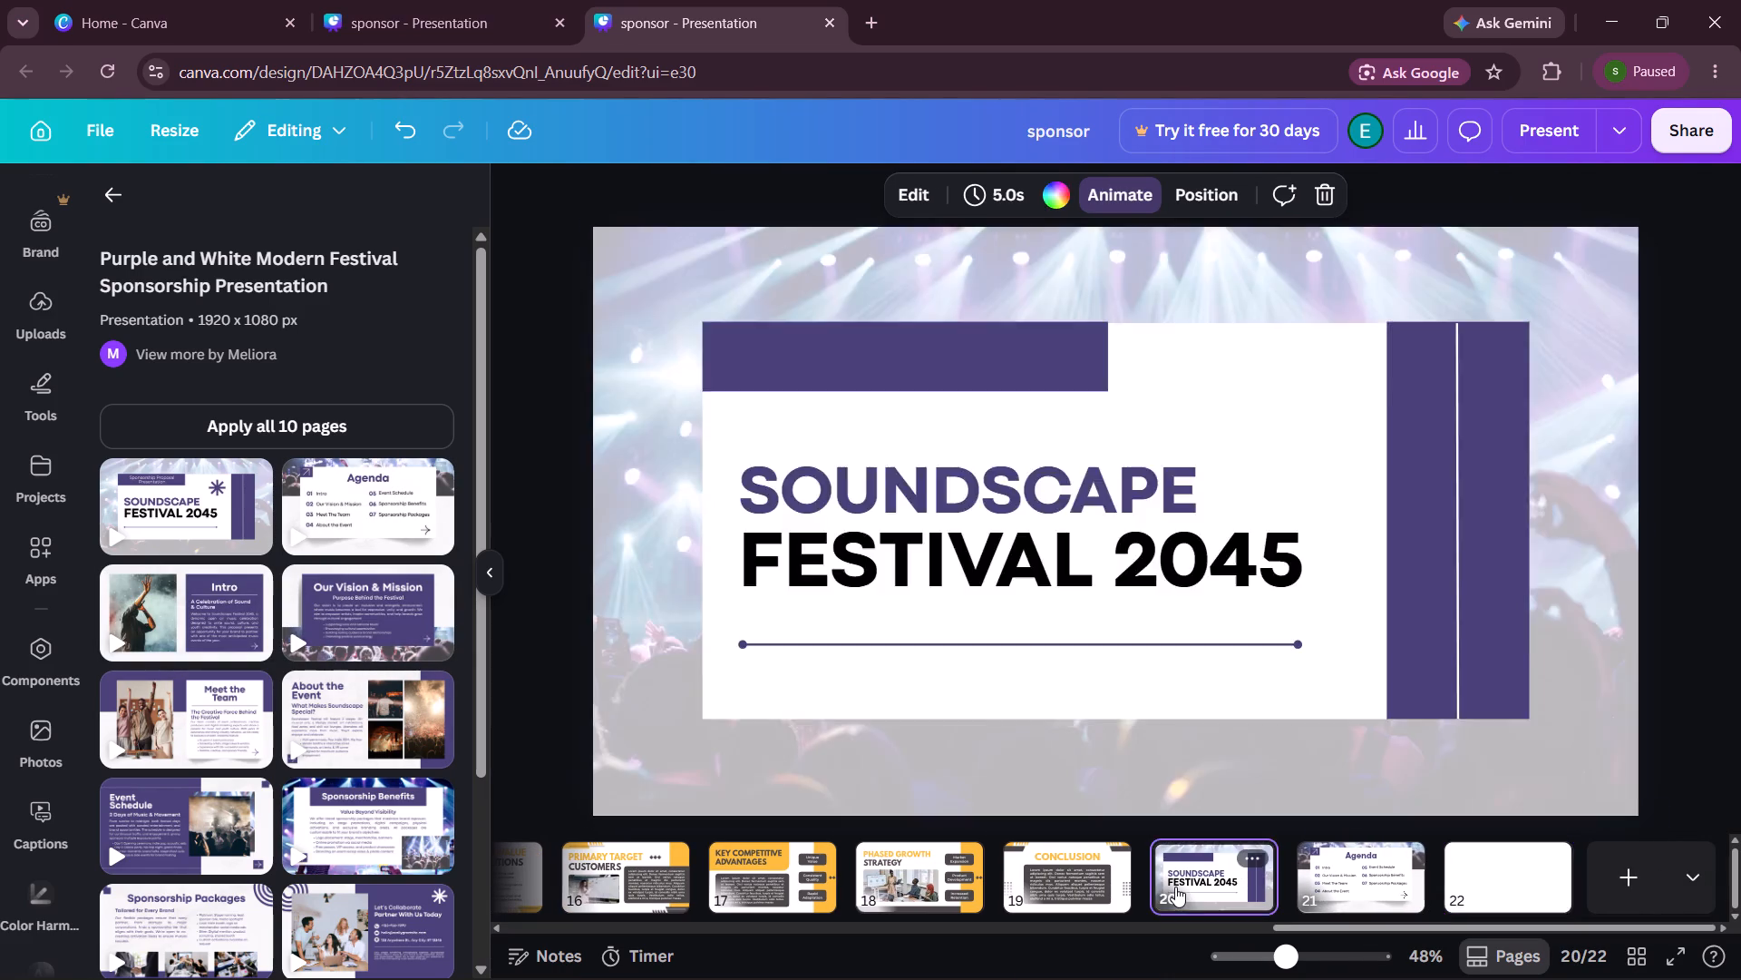
{"action": "left_click", "coordinate": [1218, 866]}
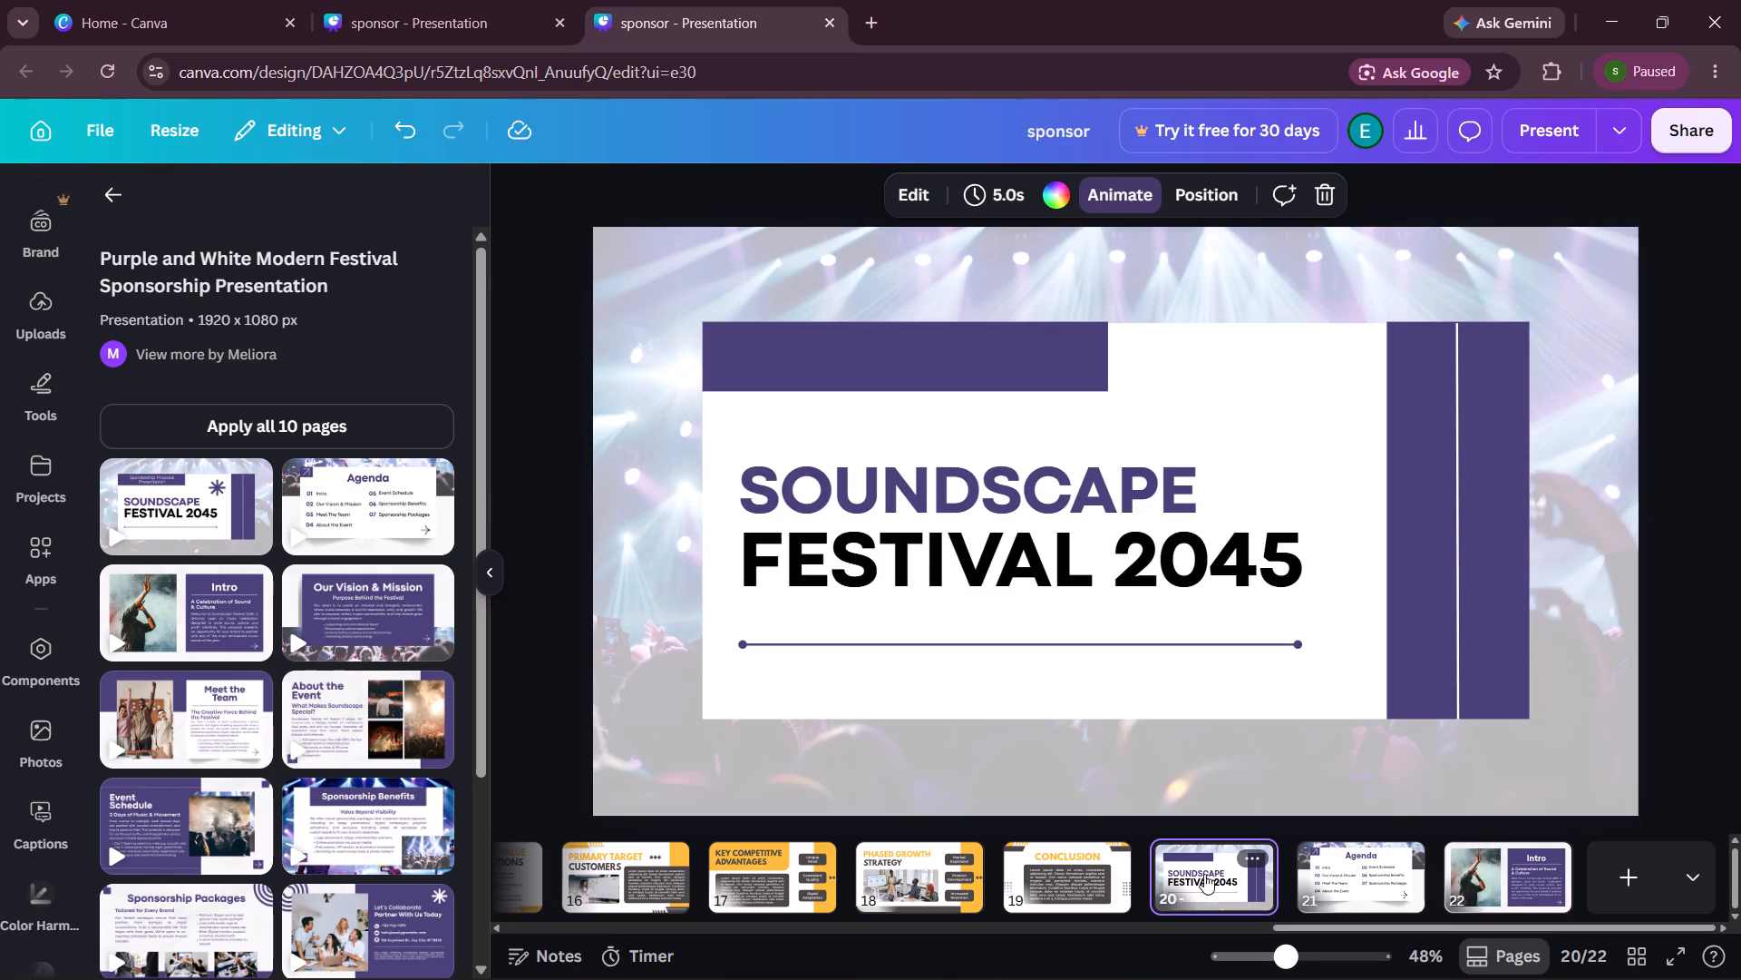
{"action": "left_click", "coordinate": [1074, 504]}
{"action": "left_click", "coordinate": [1155, 500]}
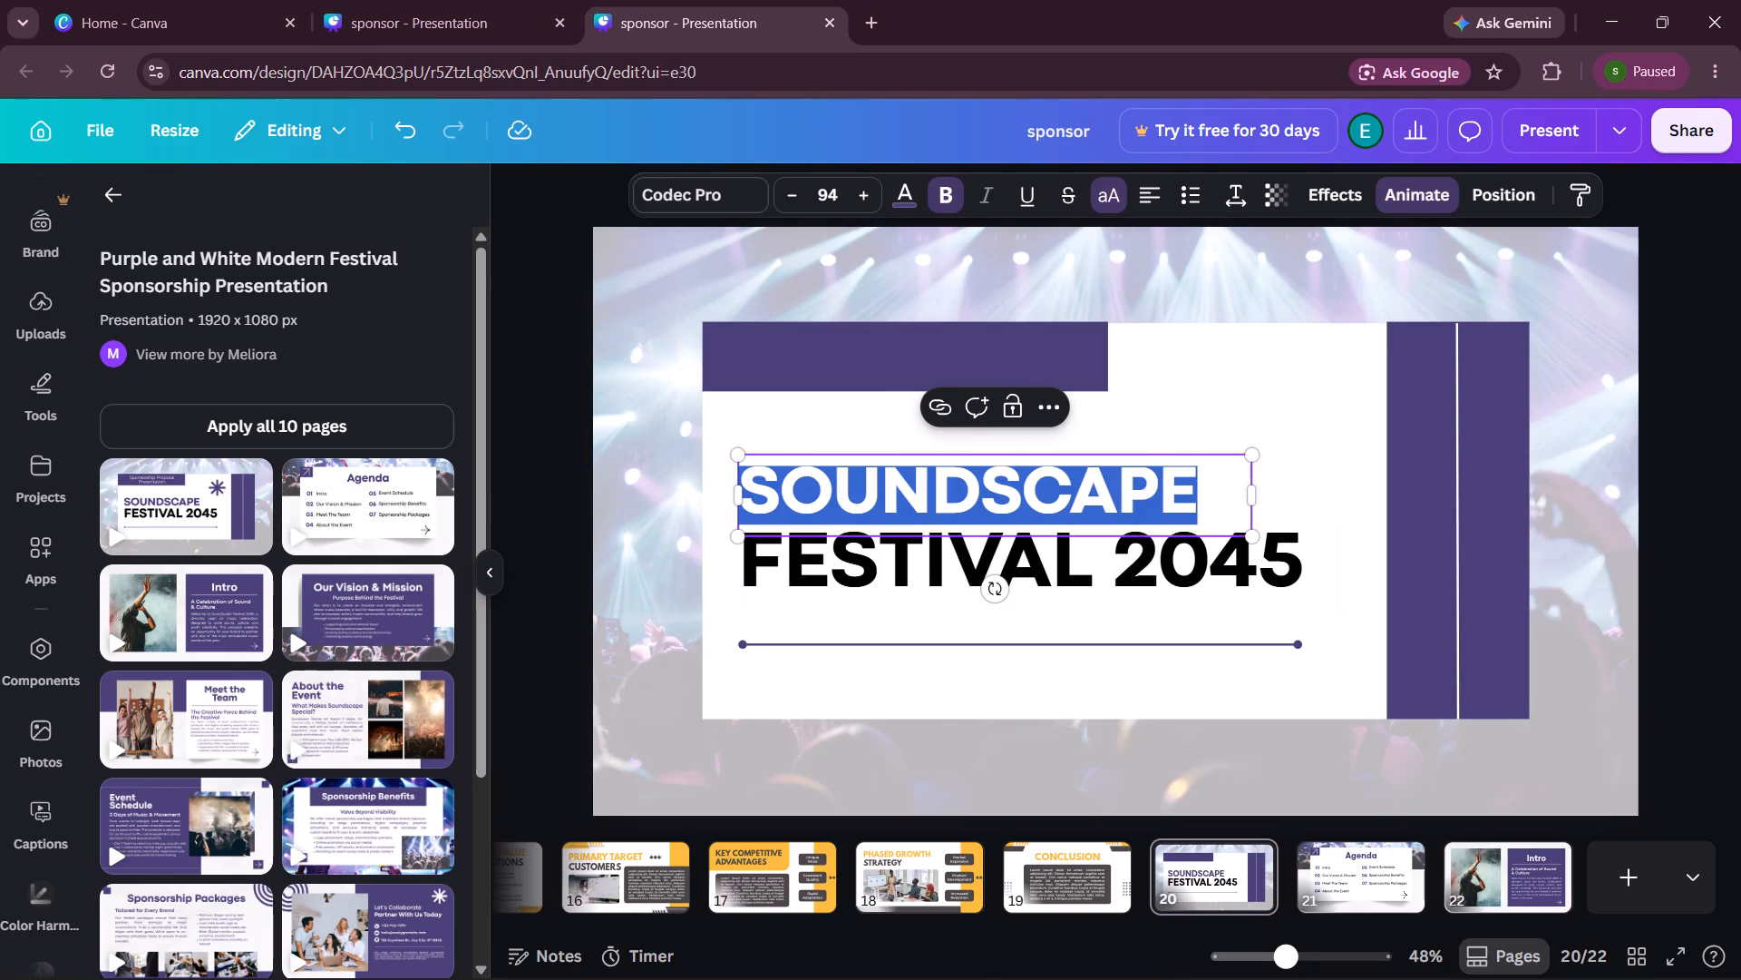
{"action": "key", "text": "BackSpace"}
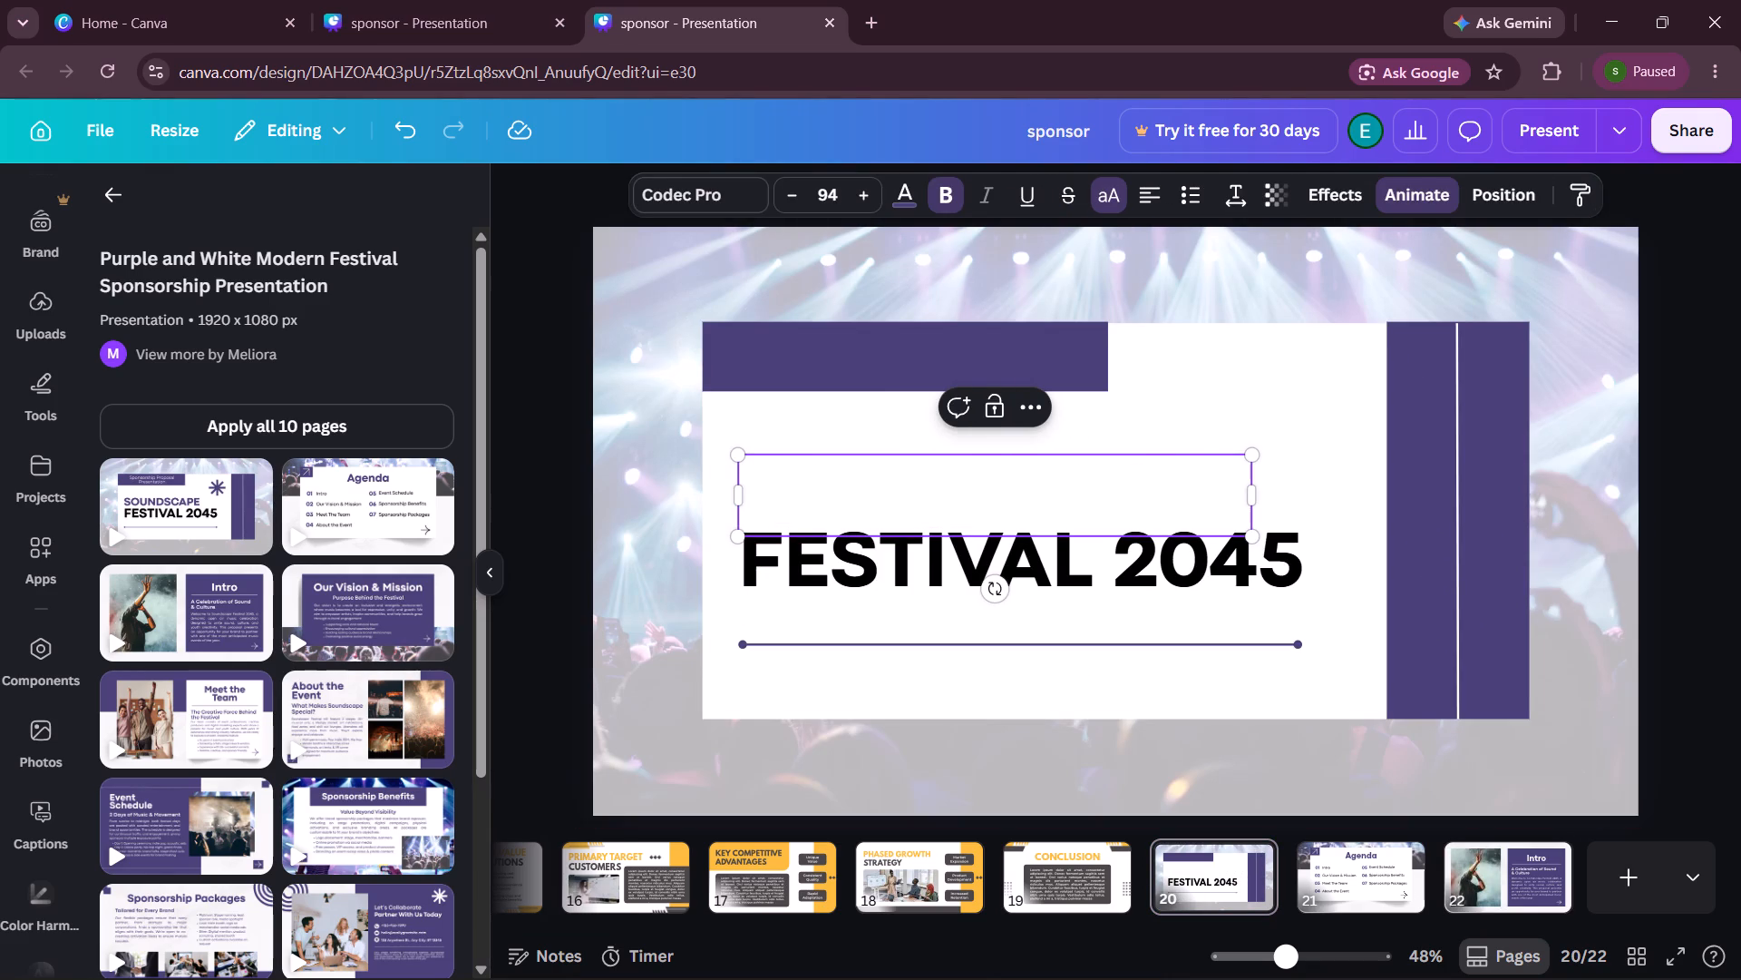
{"action": "type", "text": "ELO"}
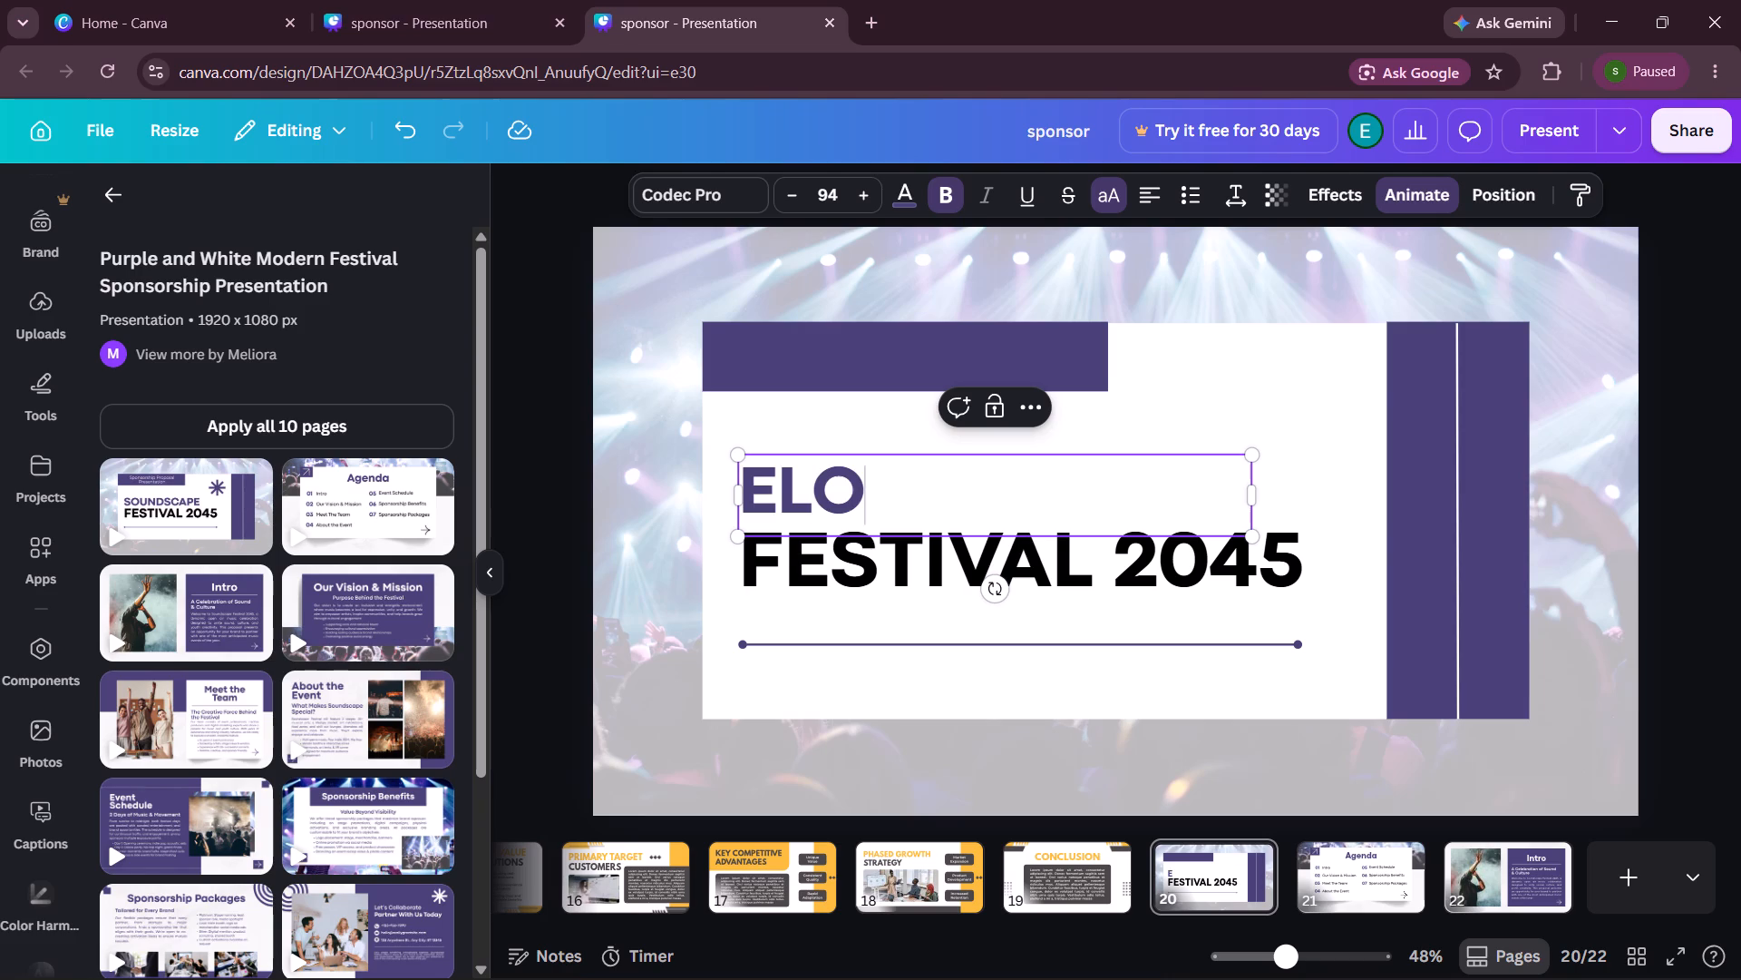
{"action": "type", "text": "QVENTR"}
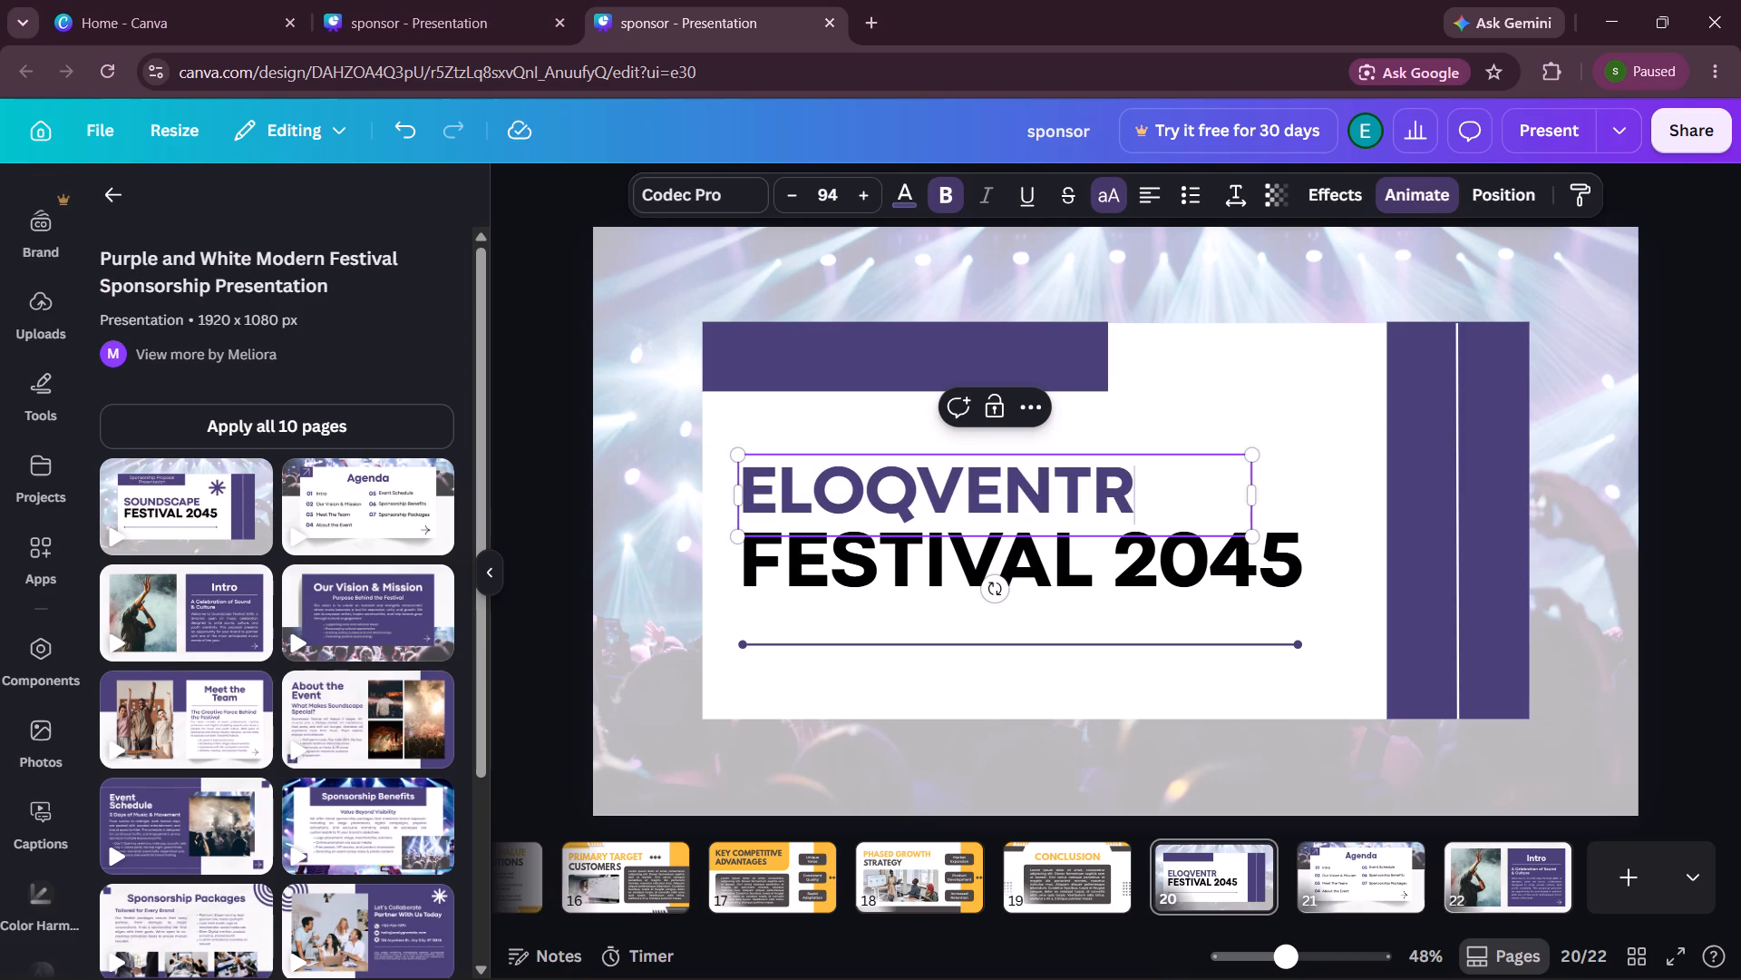
{"action": "key", "text": "BackSpace"}
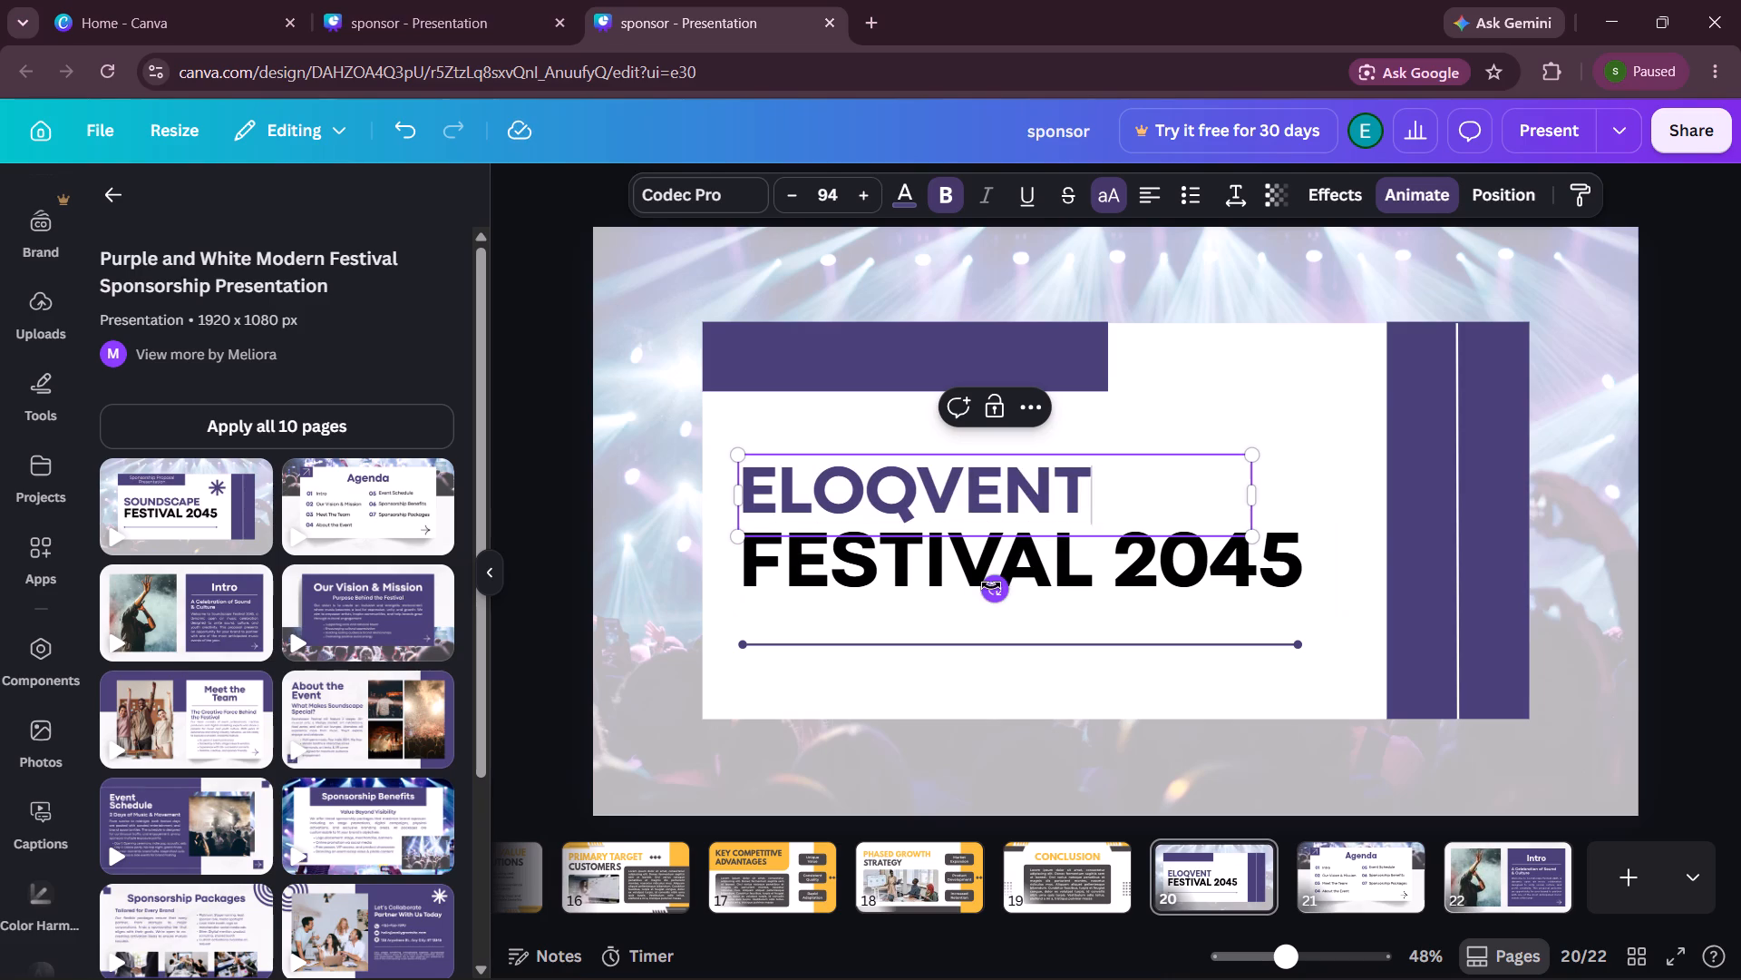
Replace the FESTIVAL 2045 line on the page 20 cover with 2026.
{"action": "left_click", "coordinate": [990, 585]}
{"action": "left_click", "coordinate": [905, 581]}
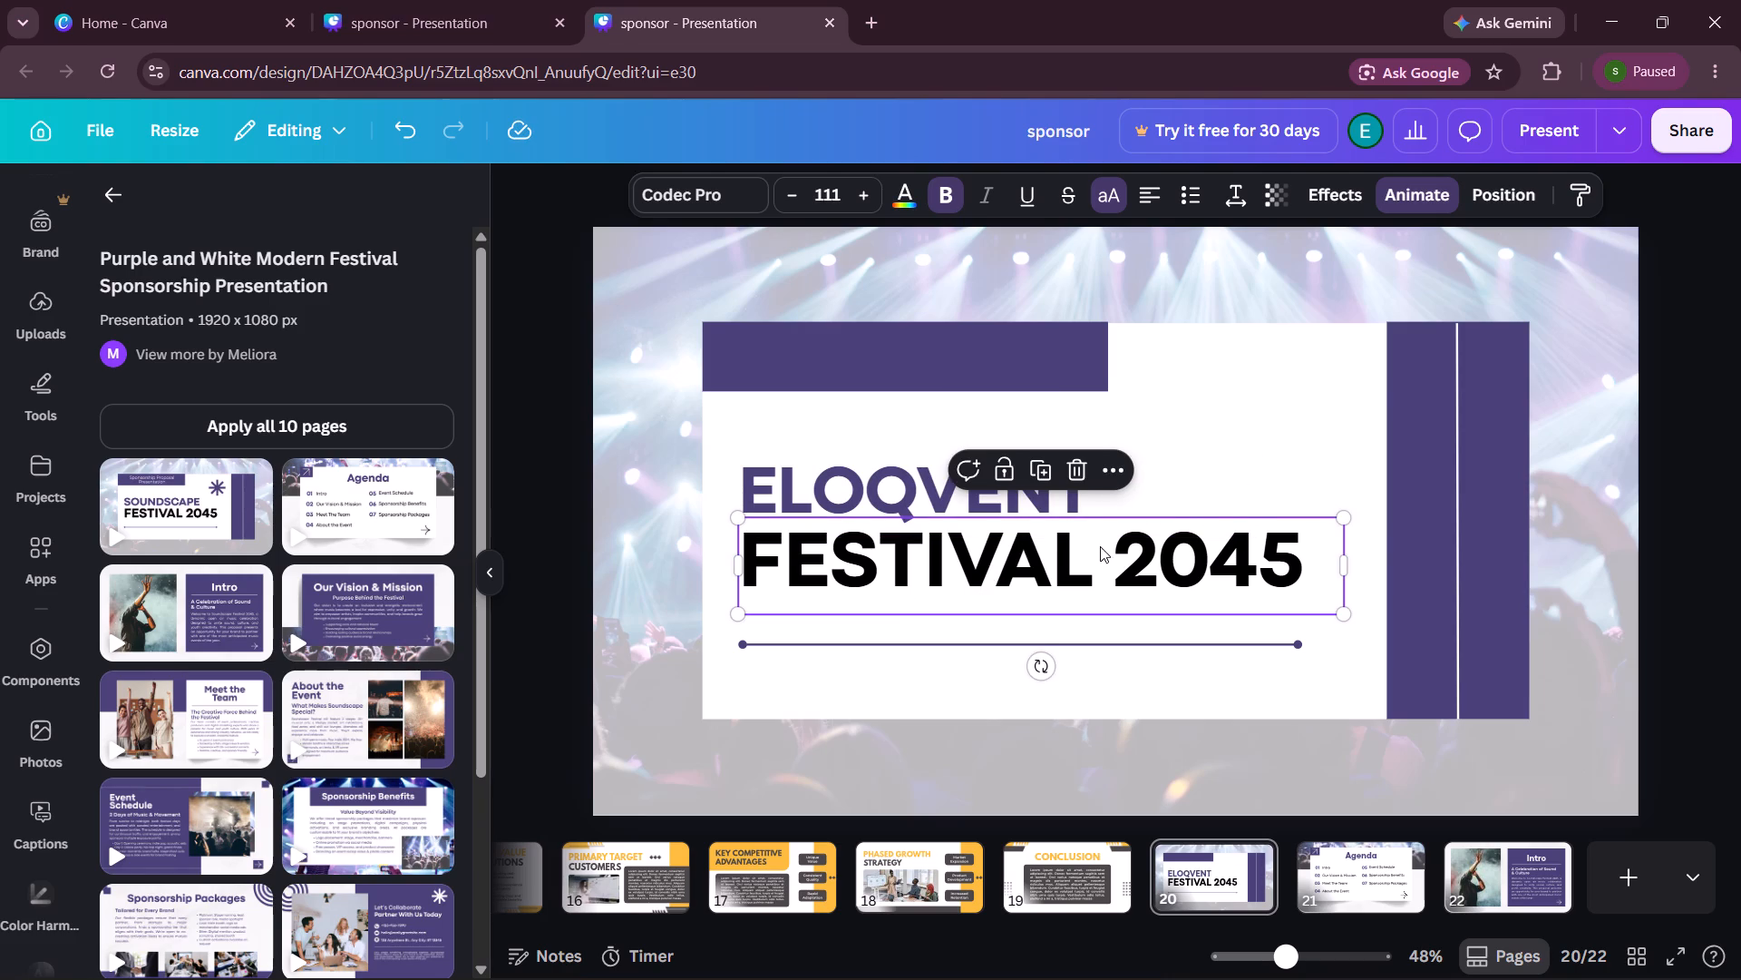
{"action": "left_click", "coordinate": [1100, 546]}
{"action": "key", "text": "BackSpace"}
{"action": "type", "text": "2026"}
{"action": "left_click", "coordinate": [1679, 522]}
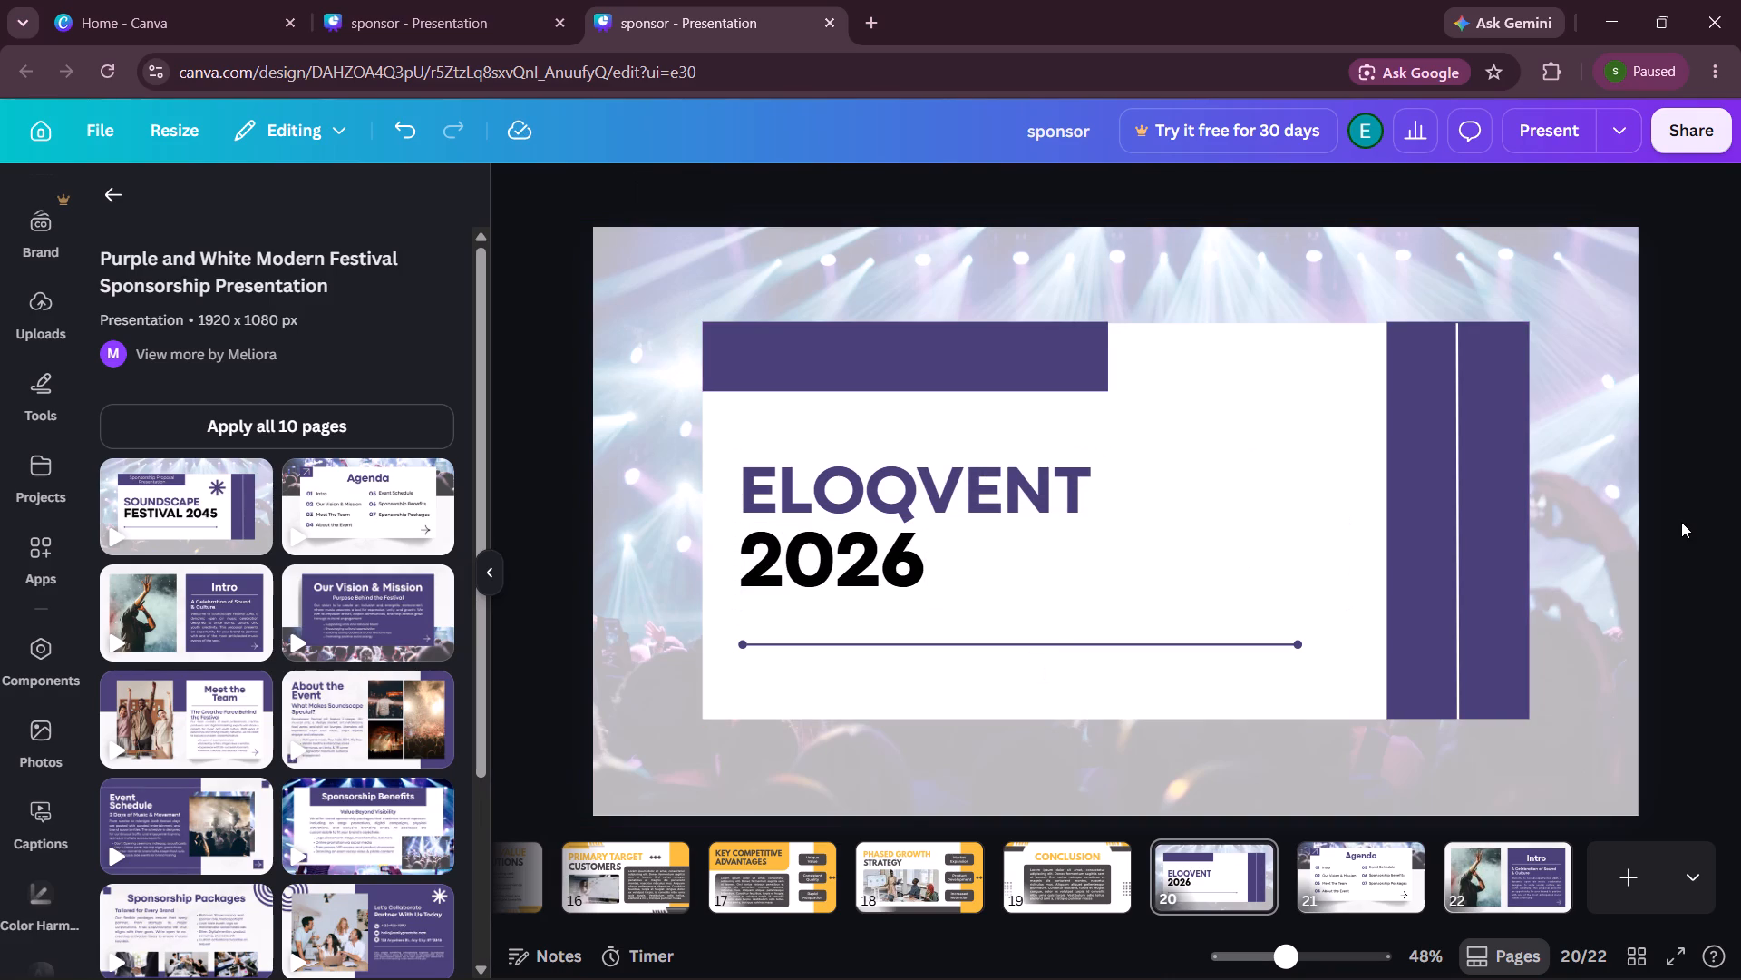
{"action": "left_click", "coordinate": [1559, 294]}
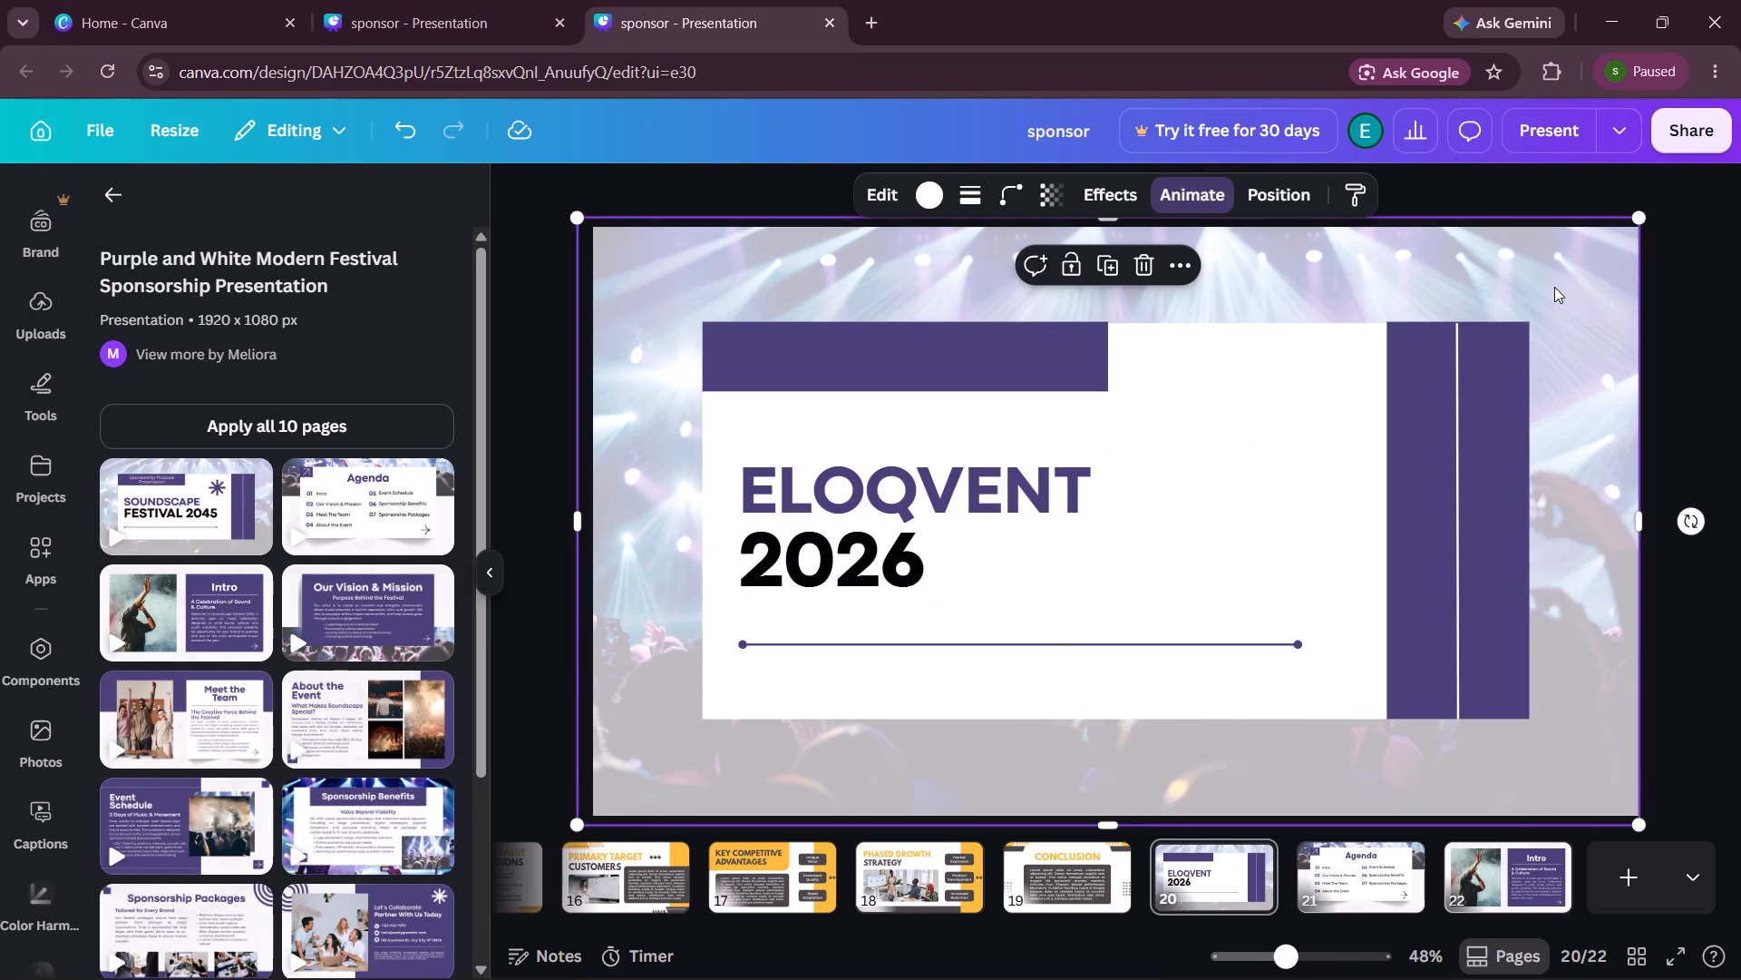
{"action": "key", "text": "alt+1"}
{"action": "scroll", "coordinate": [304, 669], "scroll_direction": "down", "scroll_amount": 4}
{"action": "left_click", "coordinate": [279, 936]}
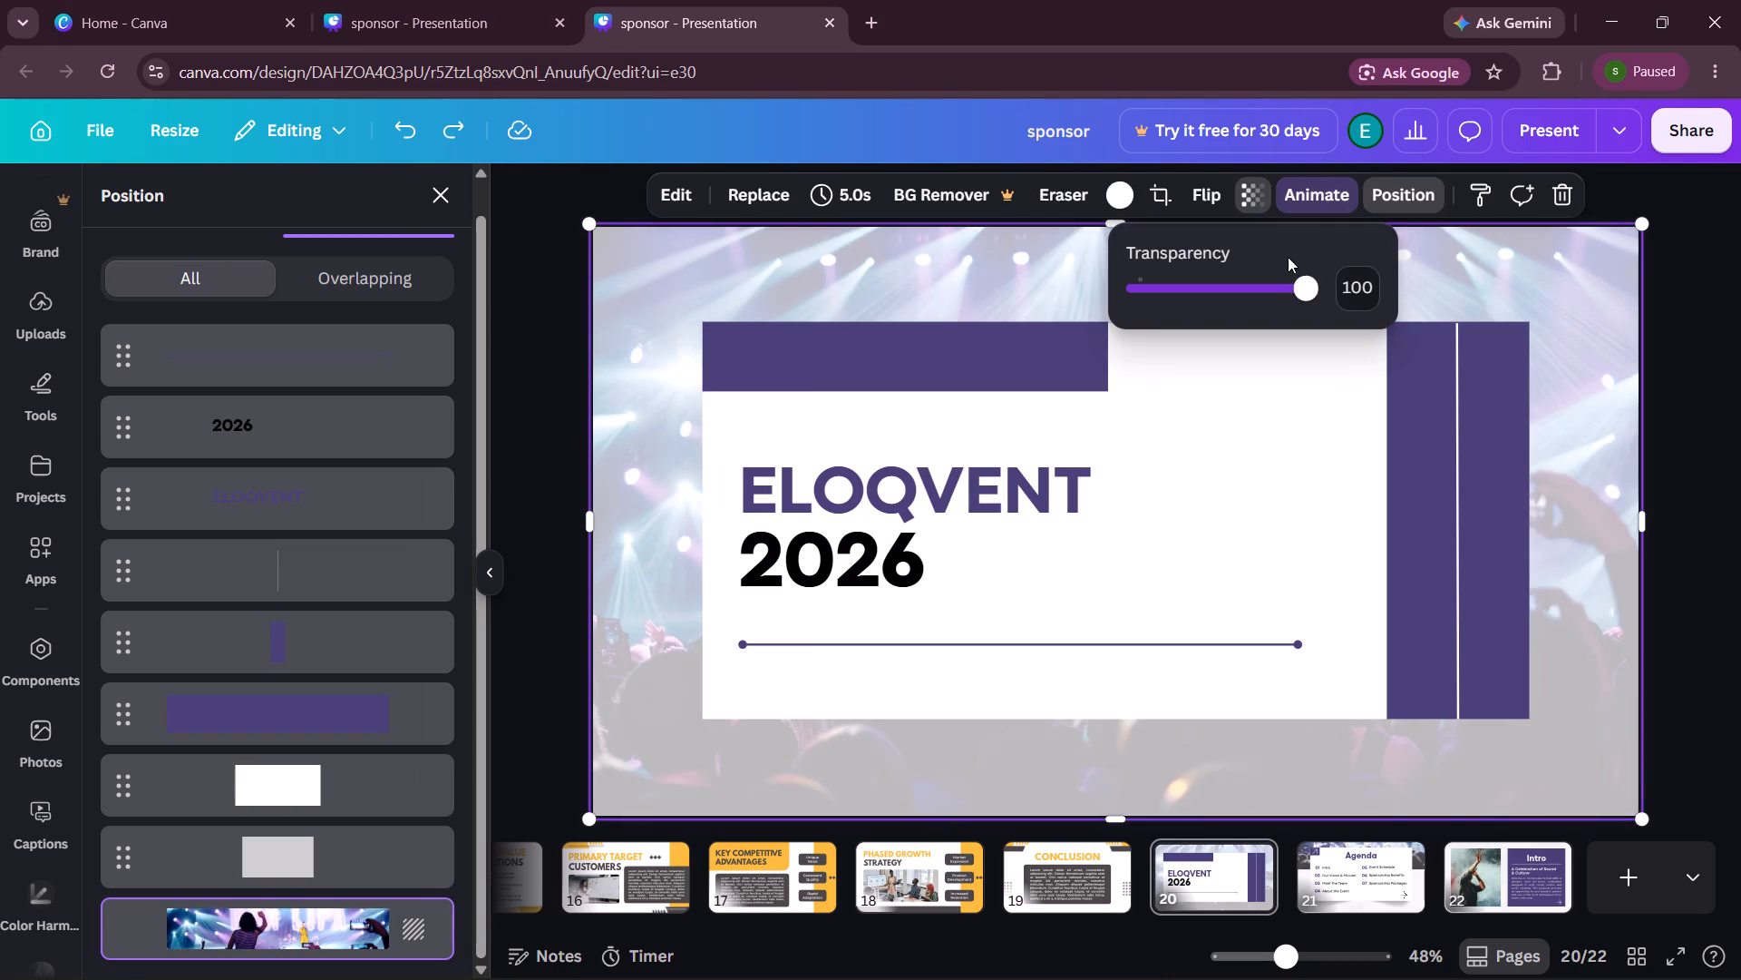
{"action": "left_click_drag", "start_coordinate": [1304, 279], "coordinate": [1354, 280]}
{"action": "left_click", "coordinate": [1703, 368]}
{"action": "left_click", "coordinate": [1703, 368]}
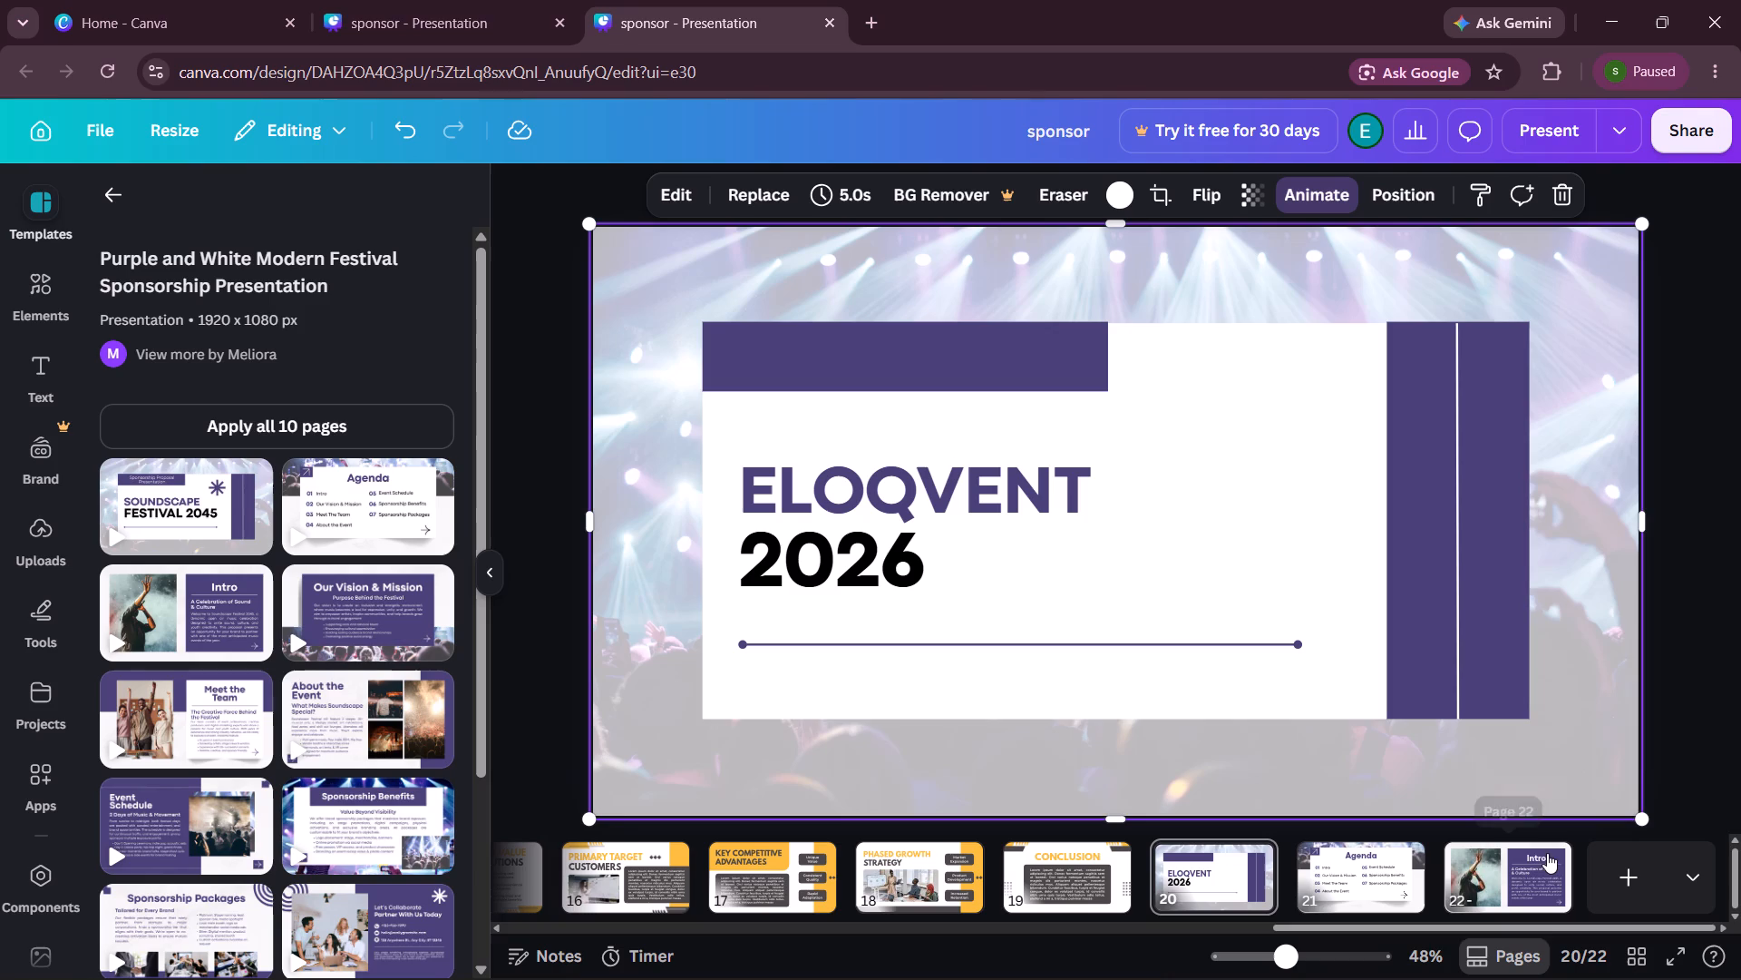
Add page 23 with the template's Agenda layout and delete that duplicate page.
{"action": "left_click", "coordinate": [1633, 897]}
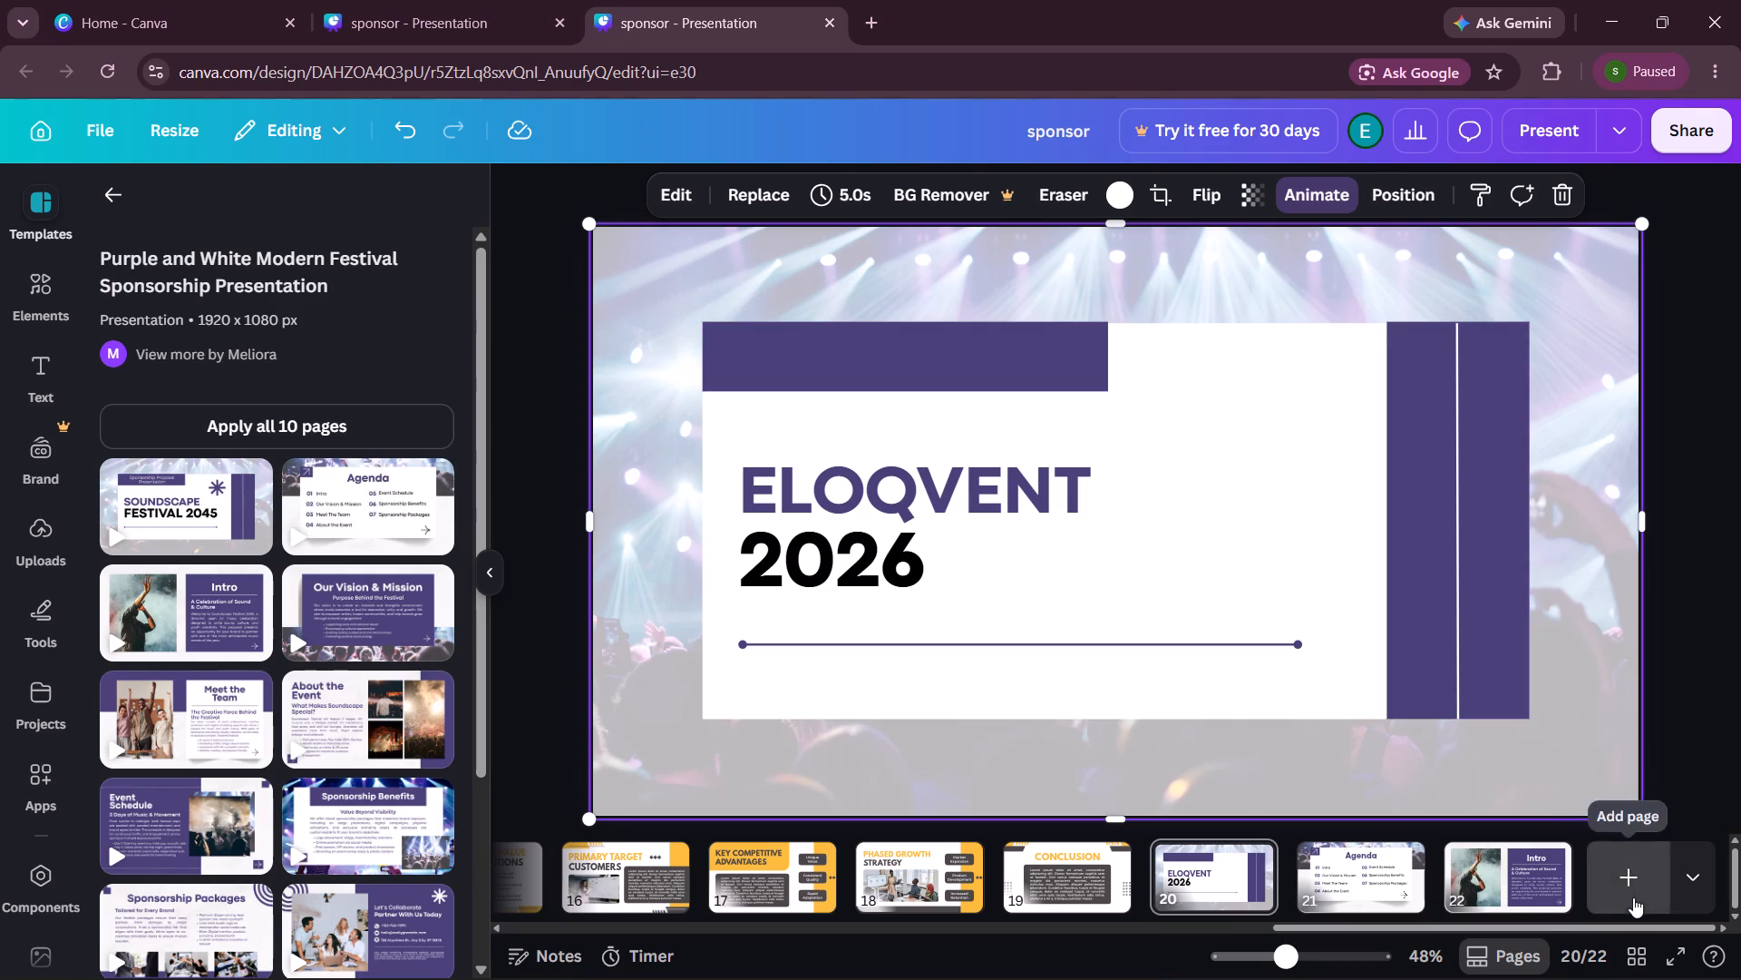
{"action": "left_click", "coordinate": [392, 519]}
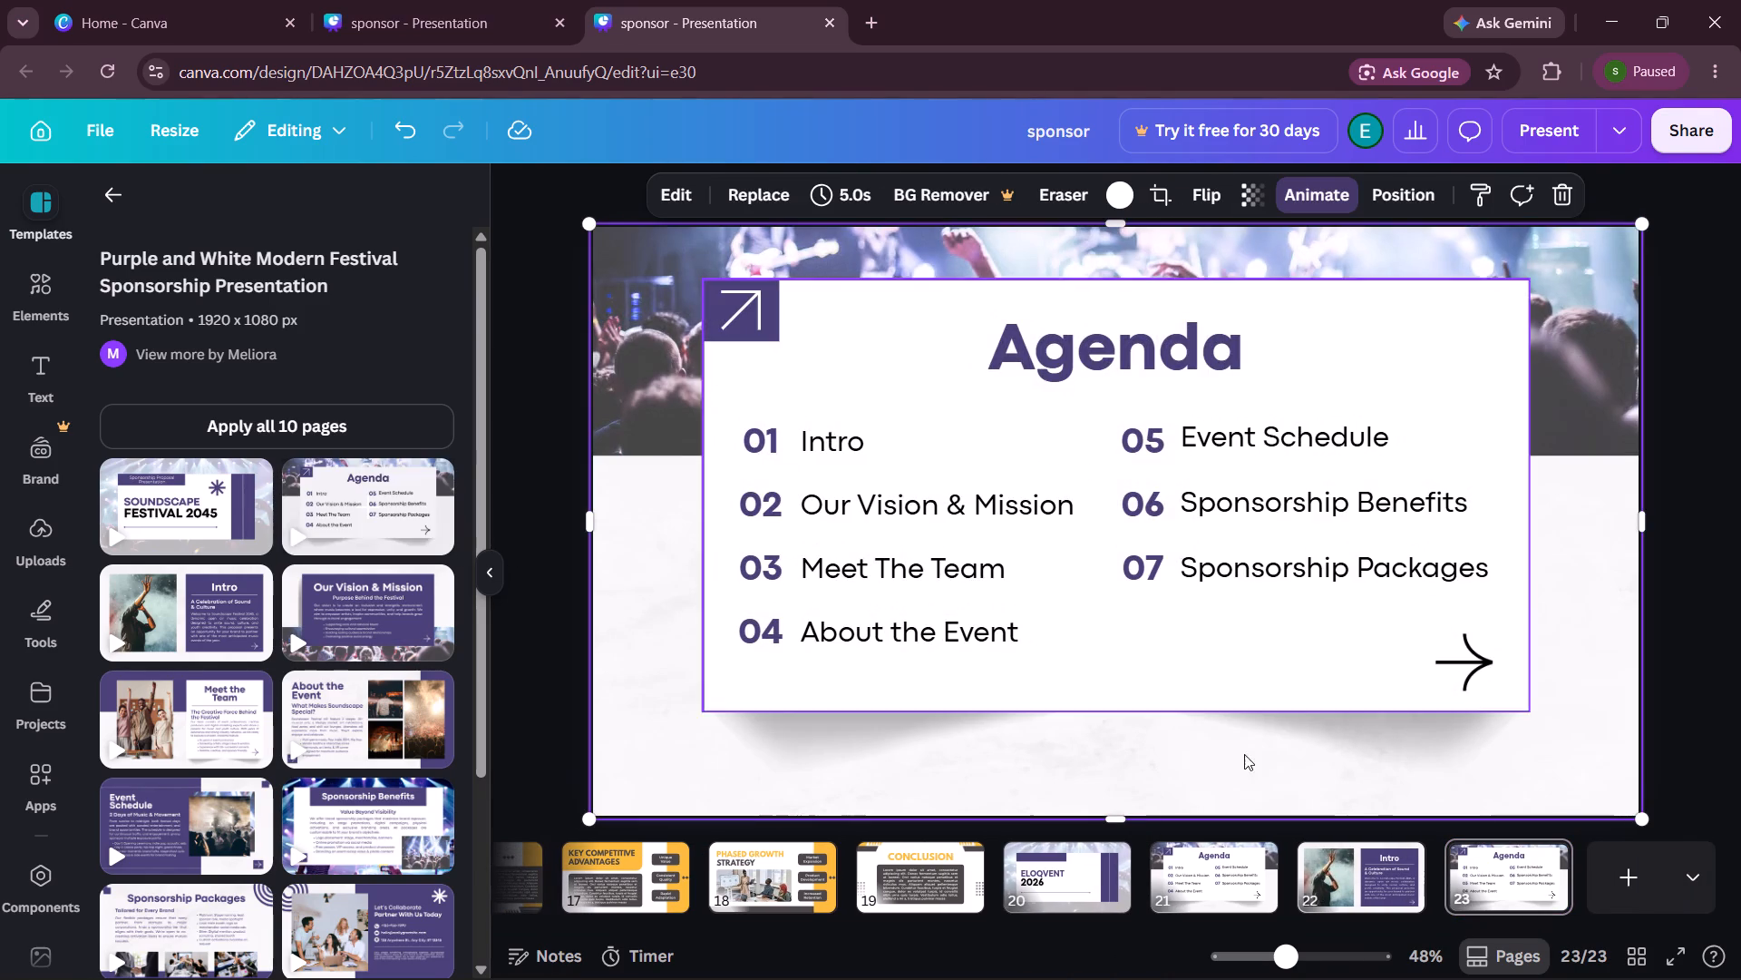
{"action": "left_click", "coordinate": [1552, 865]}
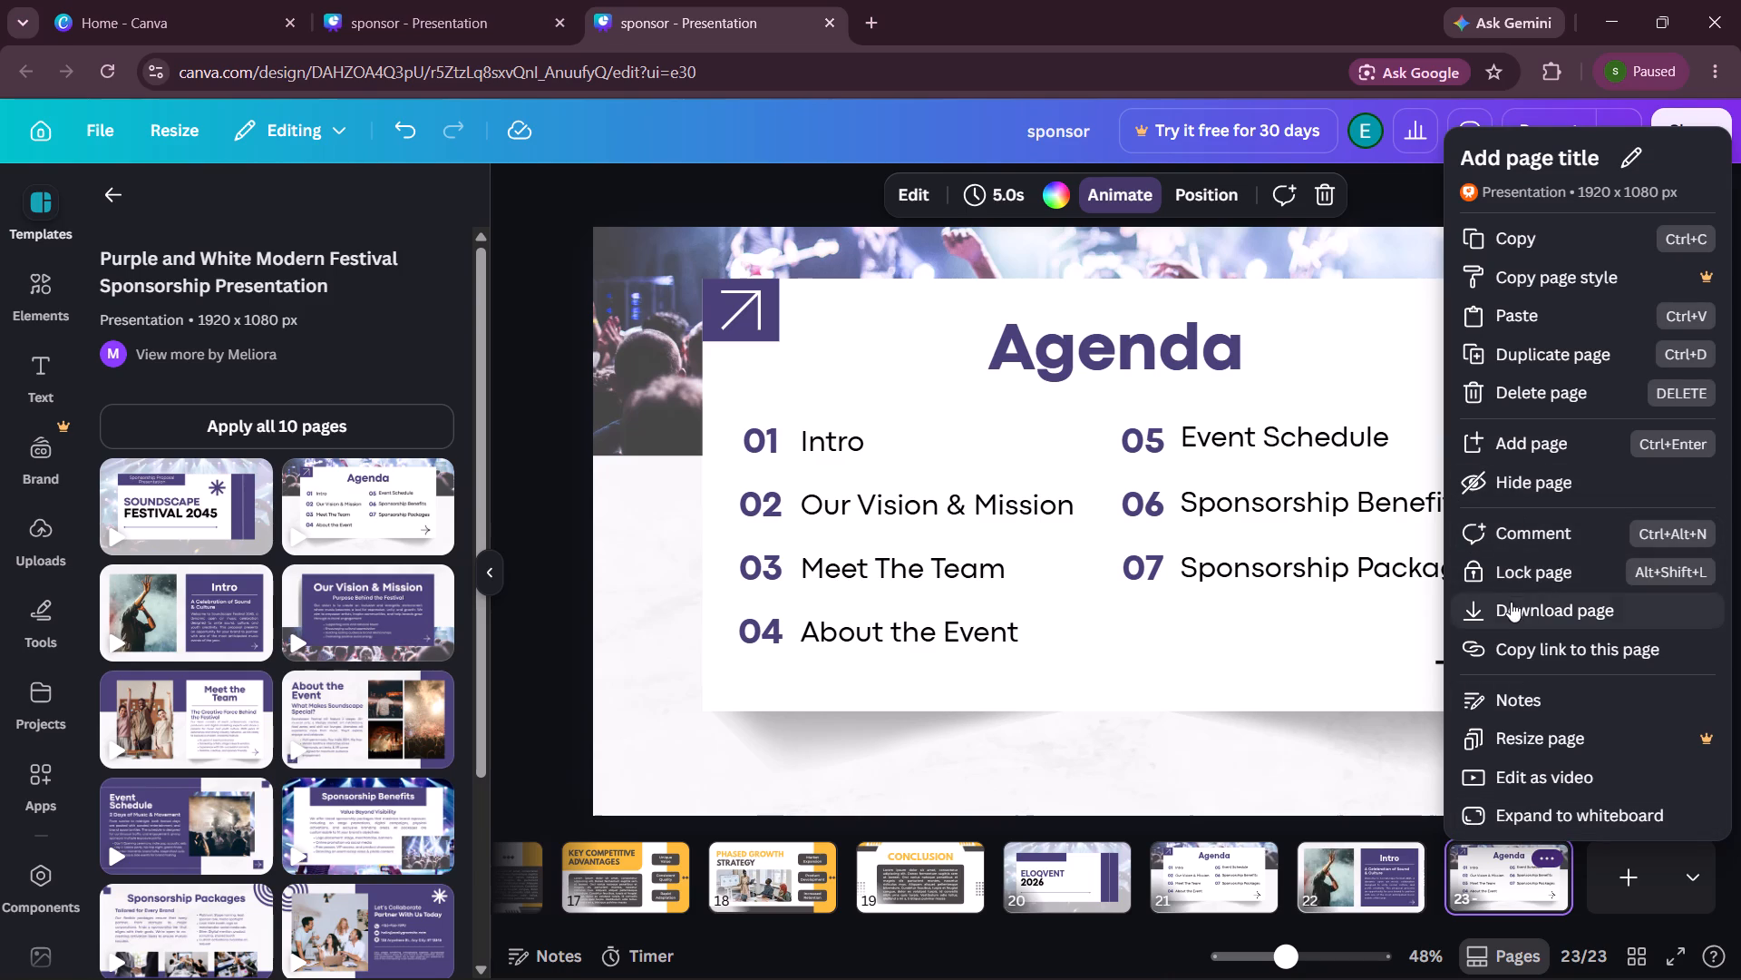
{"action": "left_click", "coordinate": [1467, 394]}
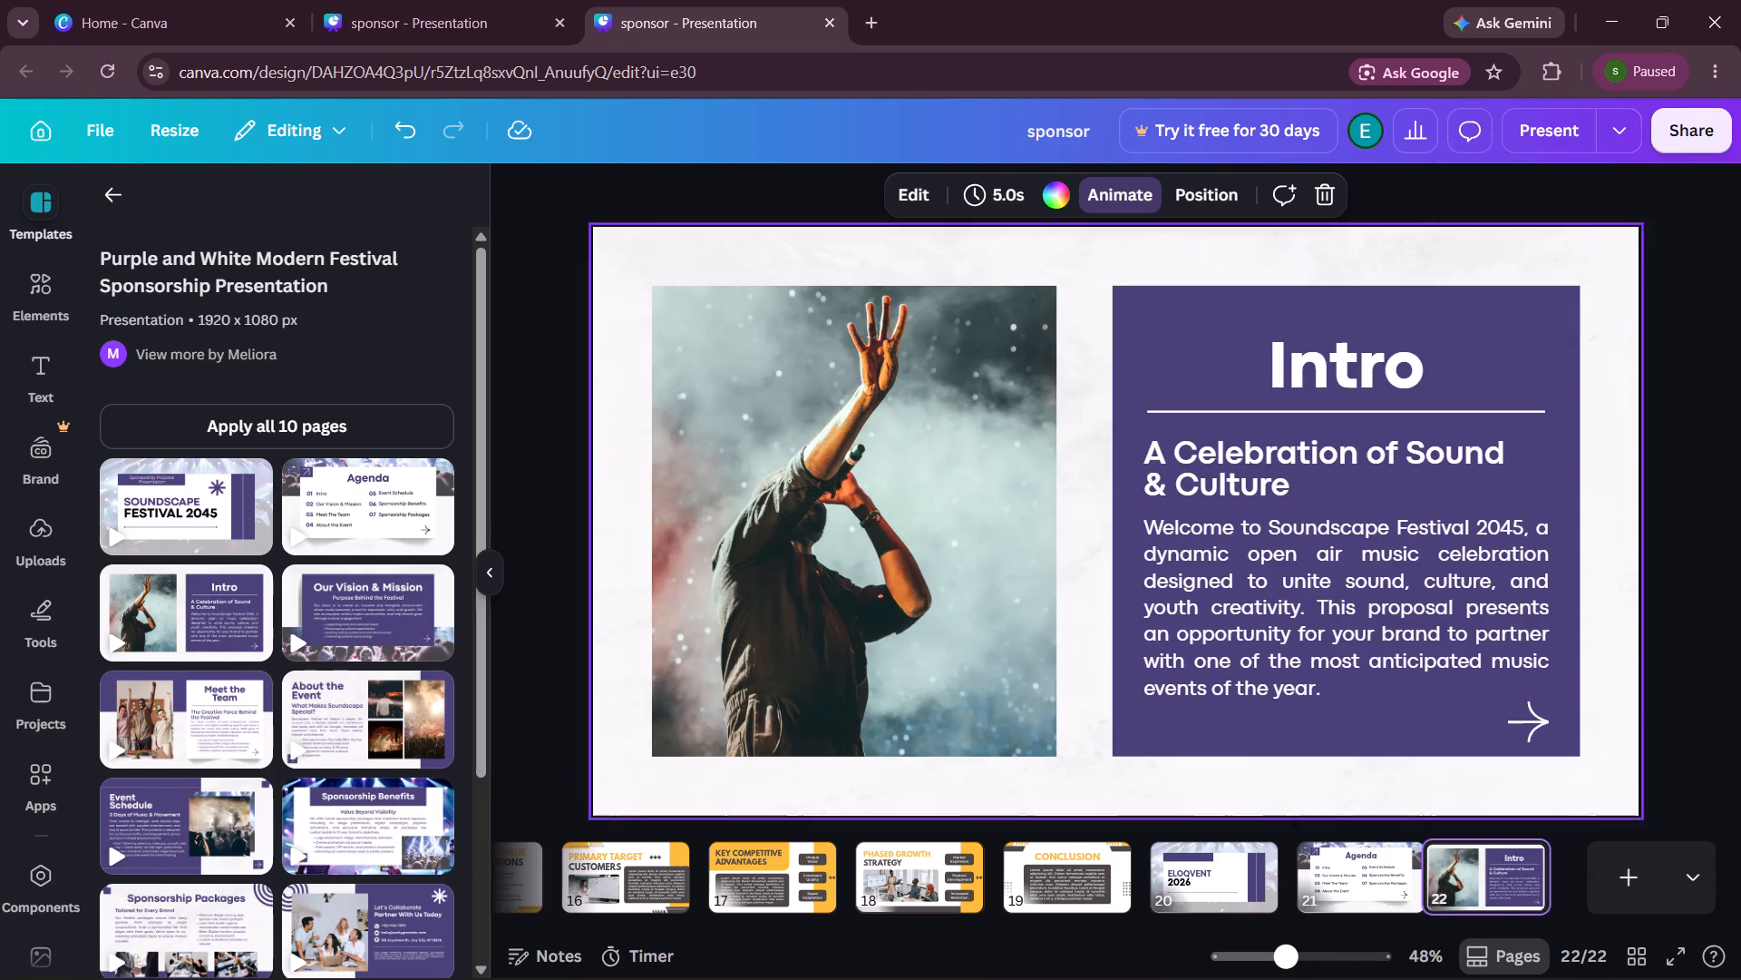
Switch to YouTube and search for "monica telugu" in place of the arctic monkeys query.
{"action": "left_click", "coordinate": [855, 955]}
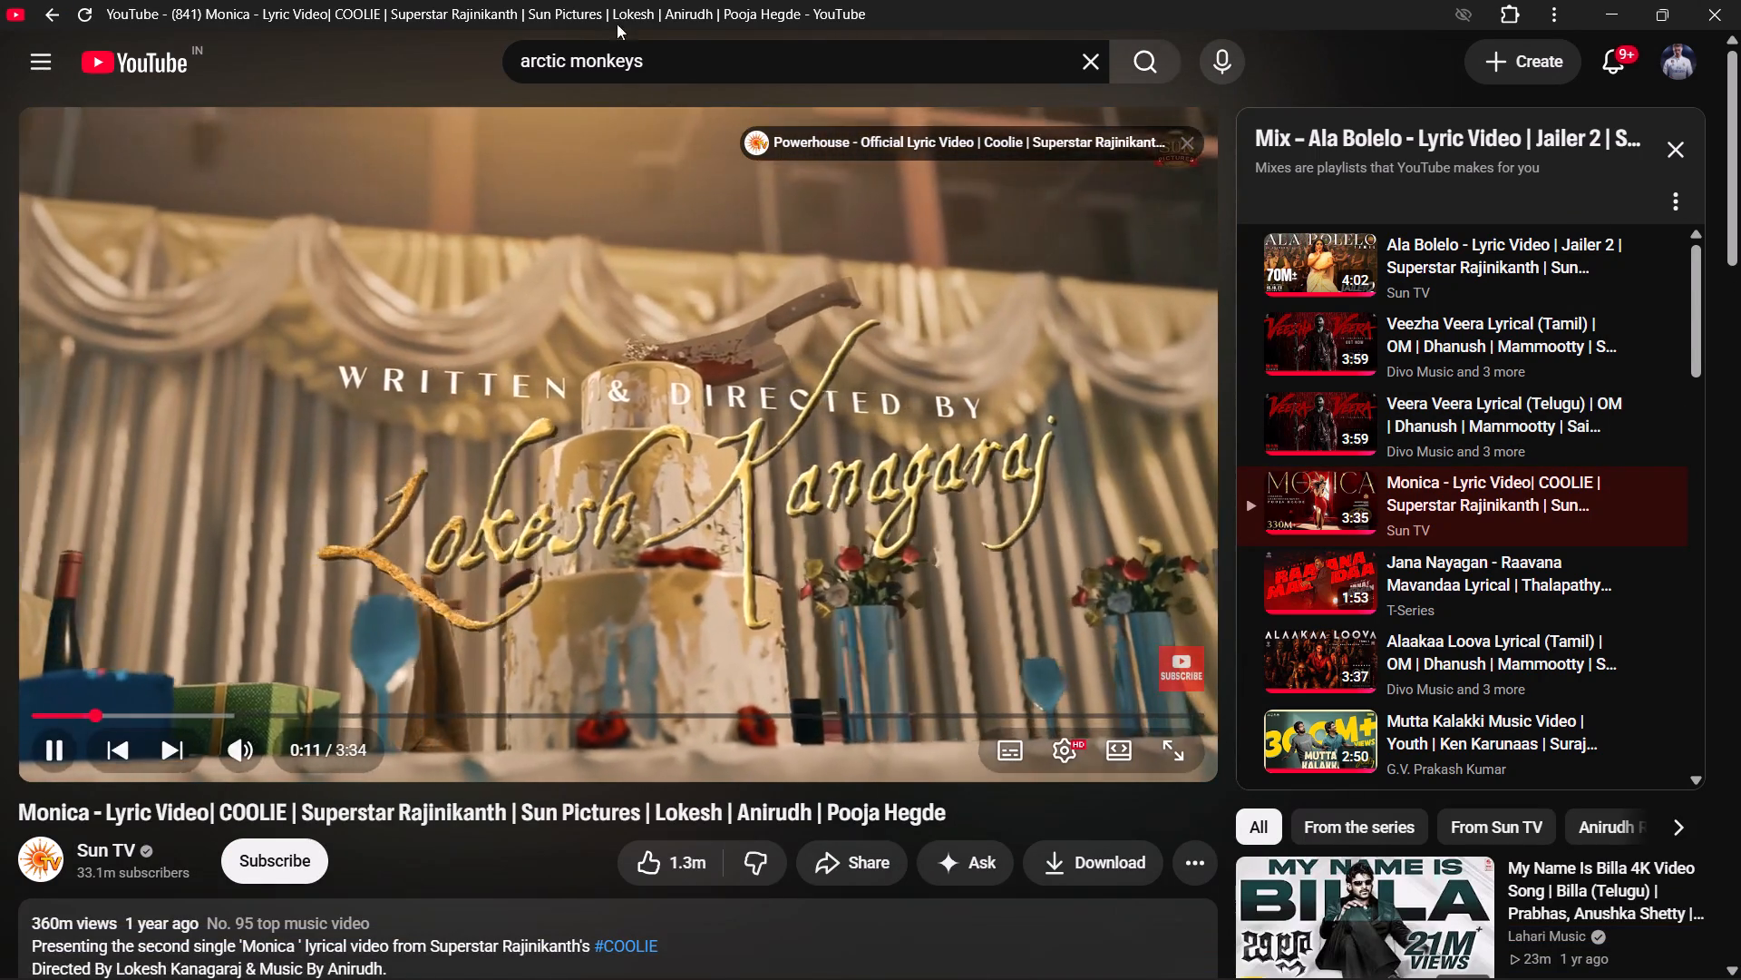
{"action": "left_click", "coordinate": [746, 41]}
{"action": "key", "text": "ctrl+a"}
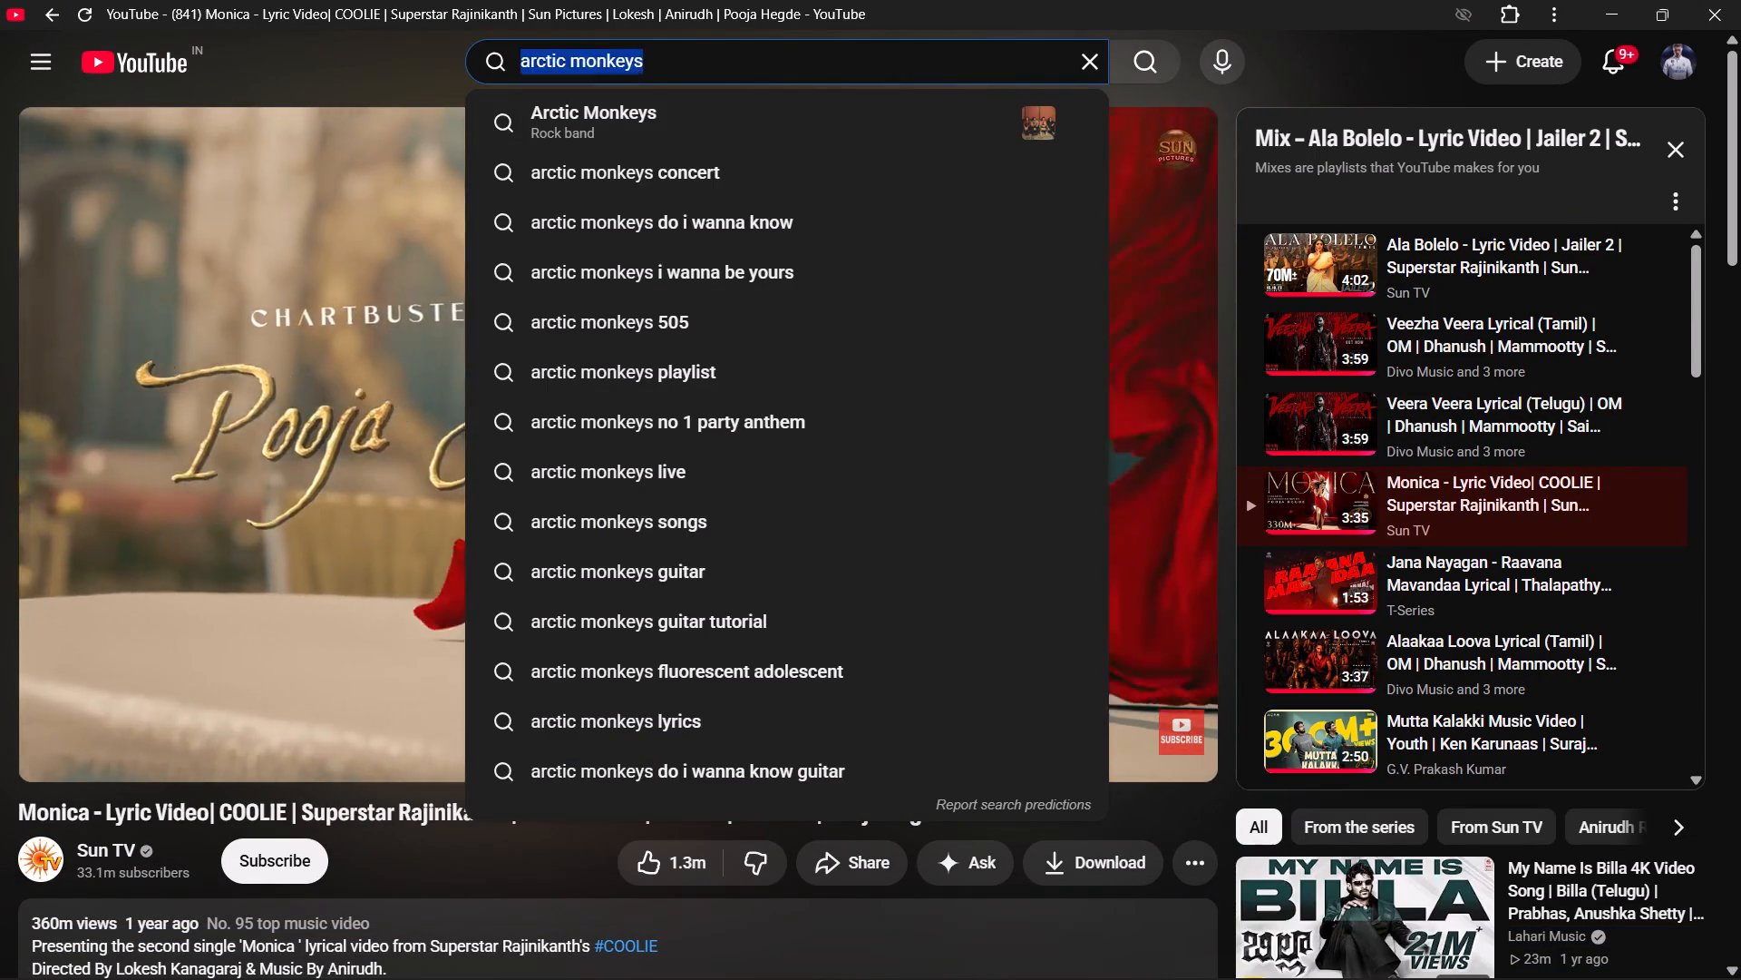
{"action": "key", "text": "BackSpace"}
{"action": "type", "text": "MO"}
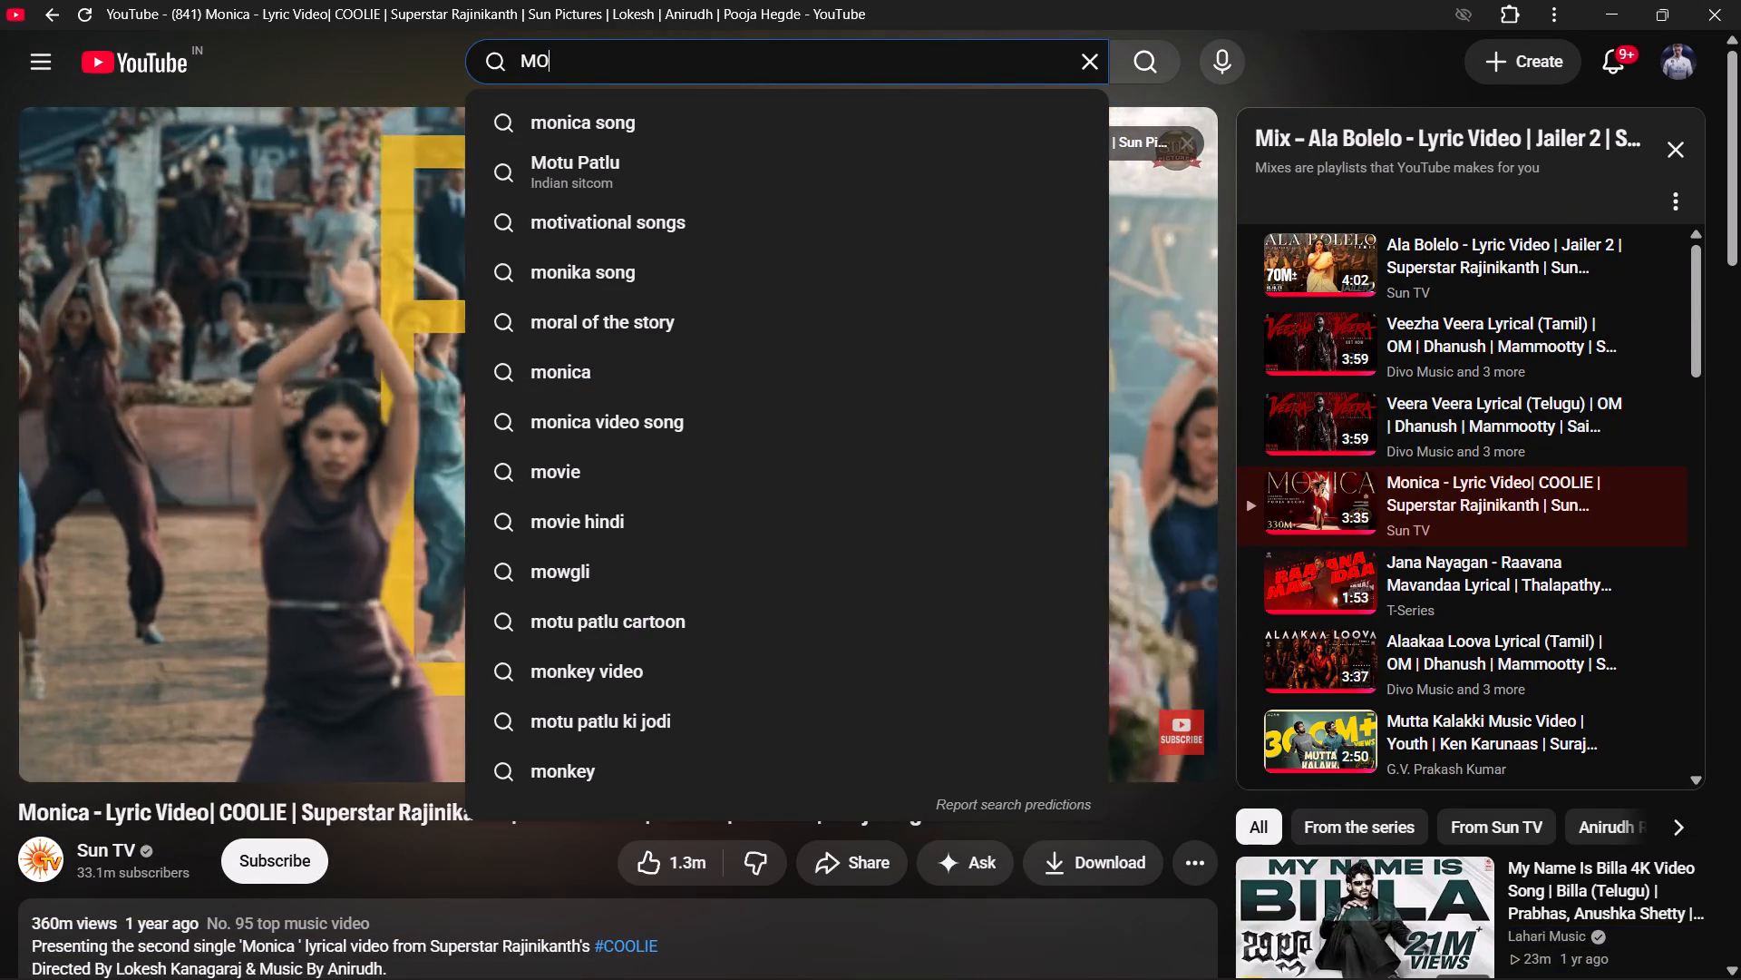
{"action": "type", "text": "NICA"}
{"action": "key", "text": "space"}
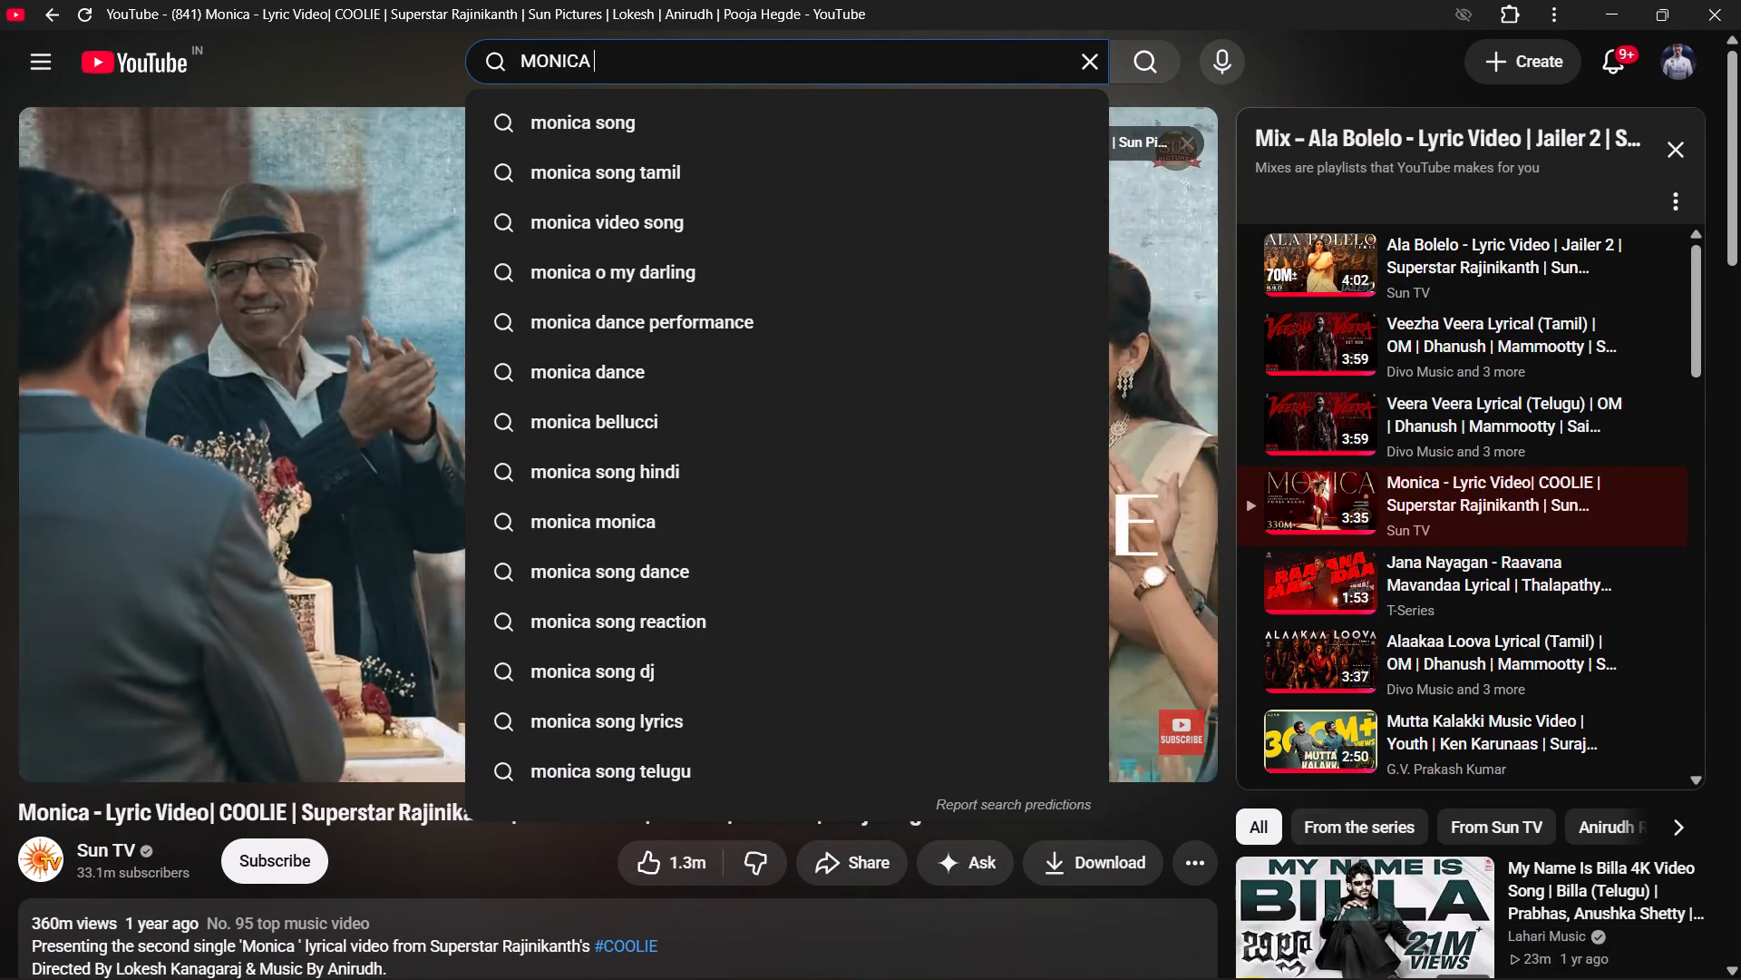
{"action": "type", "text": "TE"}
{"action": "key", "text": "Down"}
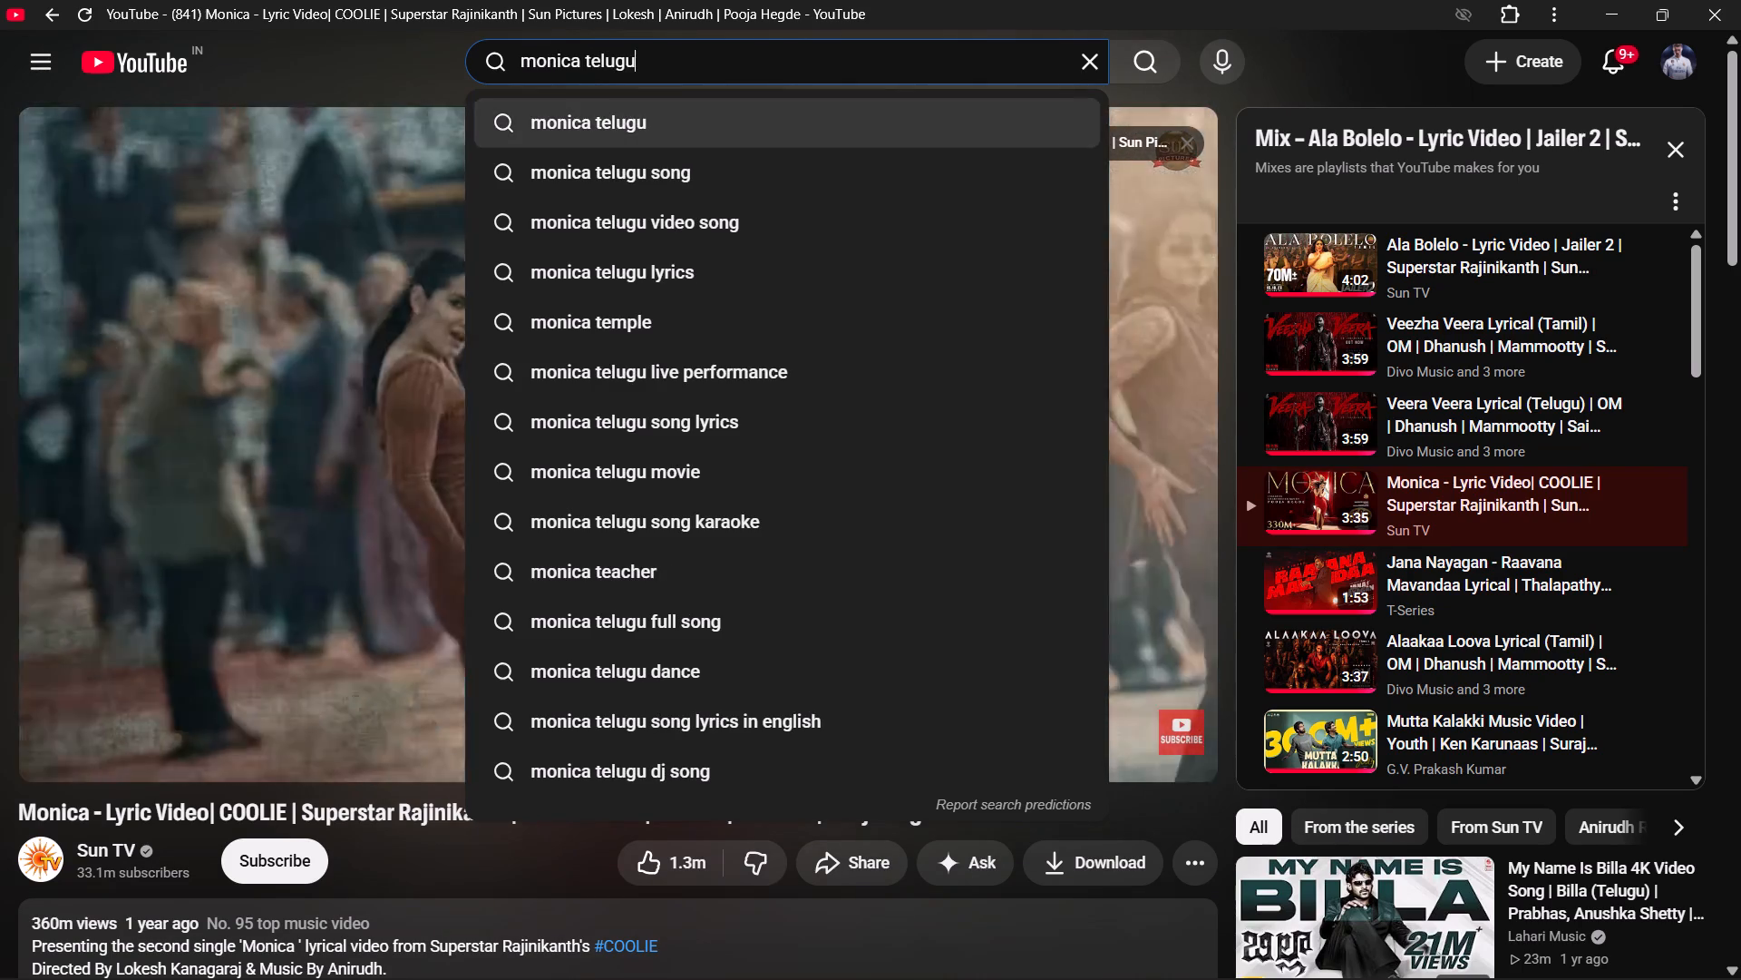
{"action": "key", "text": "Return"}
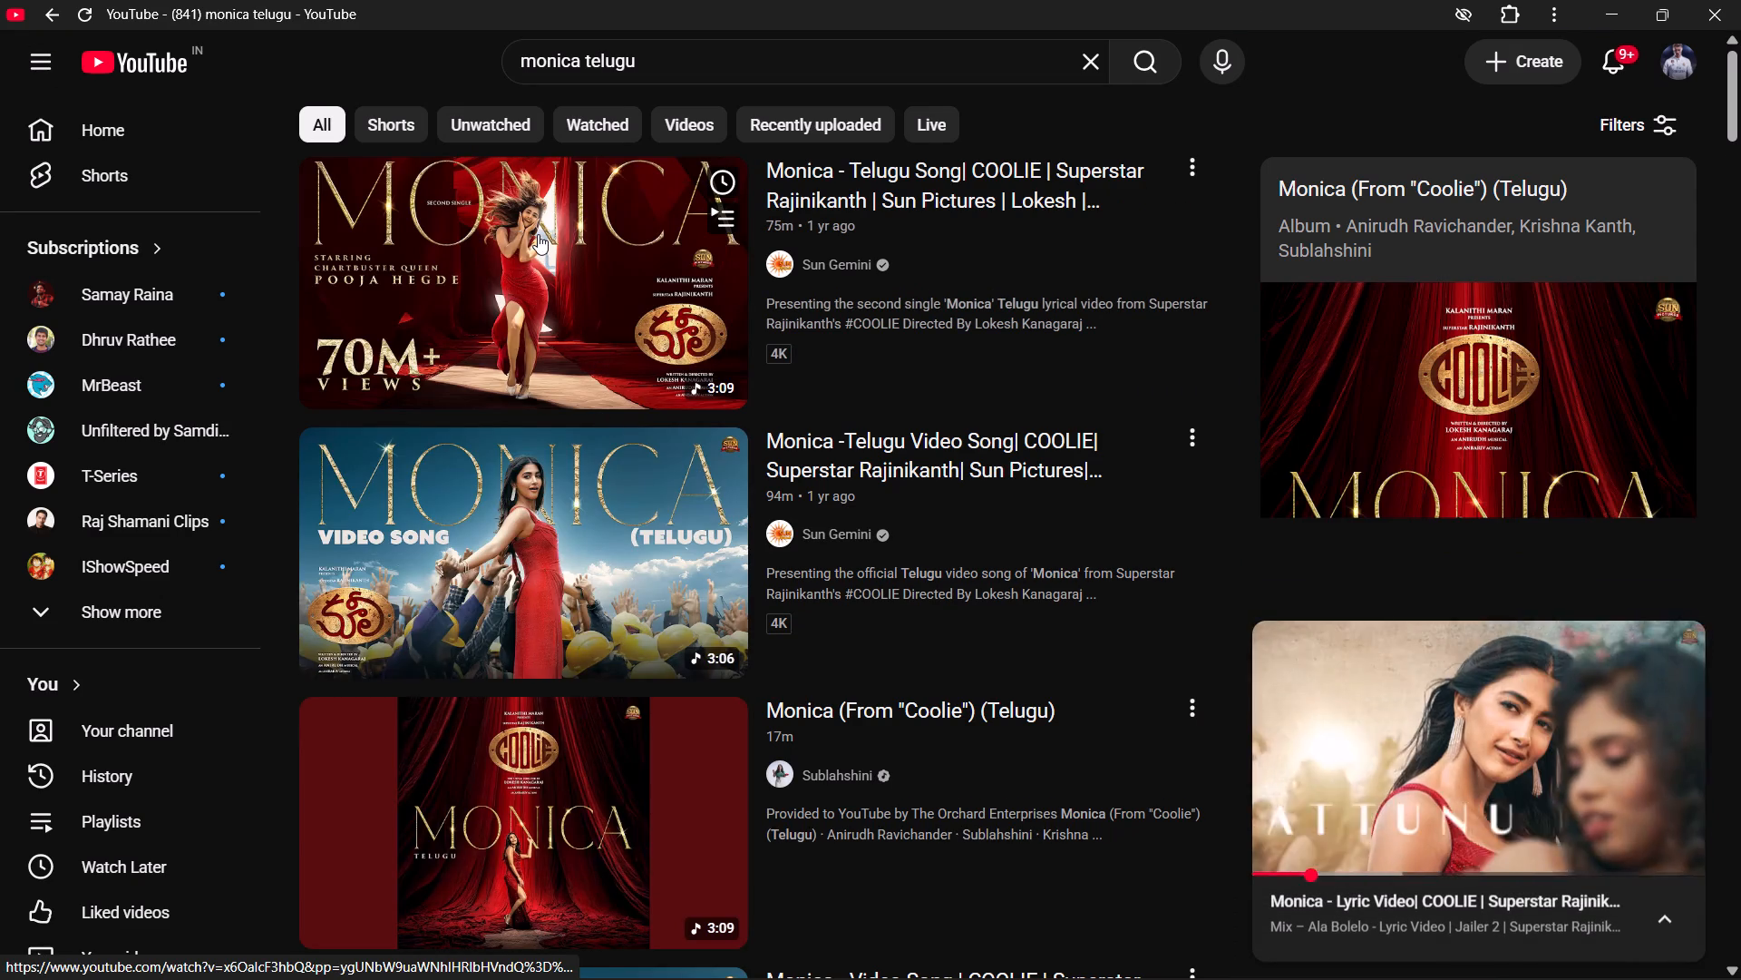
Play the Monica - Telugu Song video from COOLIE, dismissing the Live Caption overlay and skipping the ad.
{"action": "left_click", "coordinate": [520, 305]}
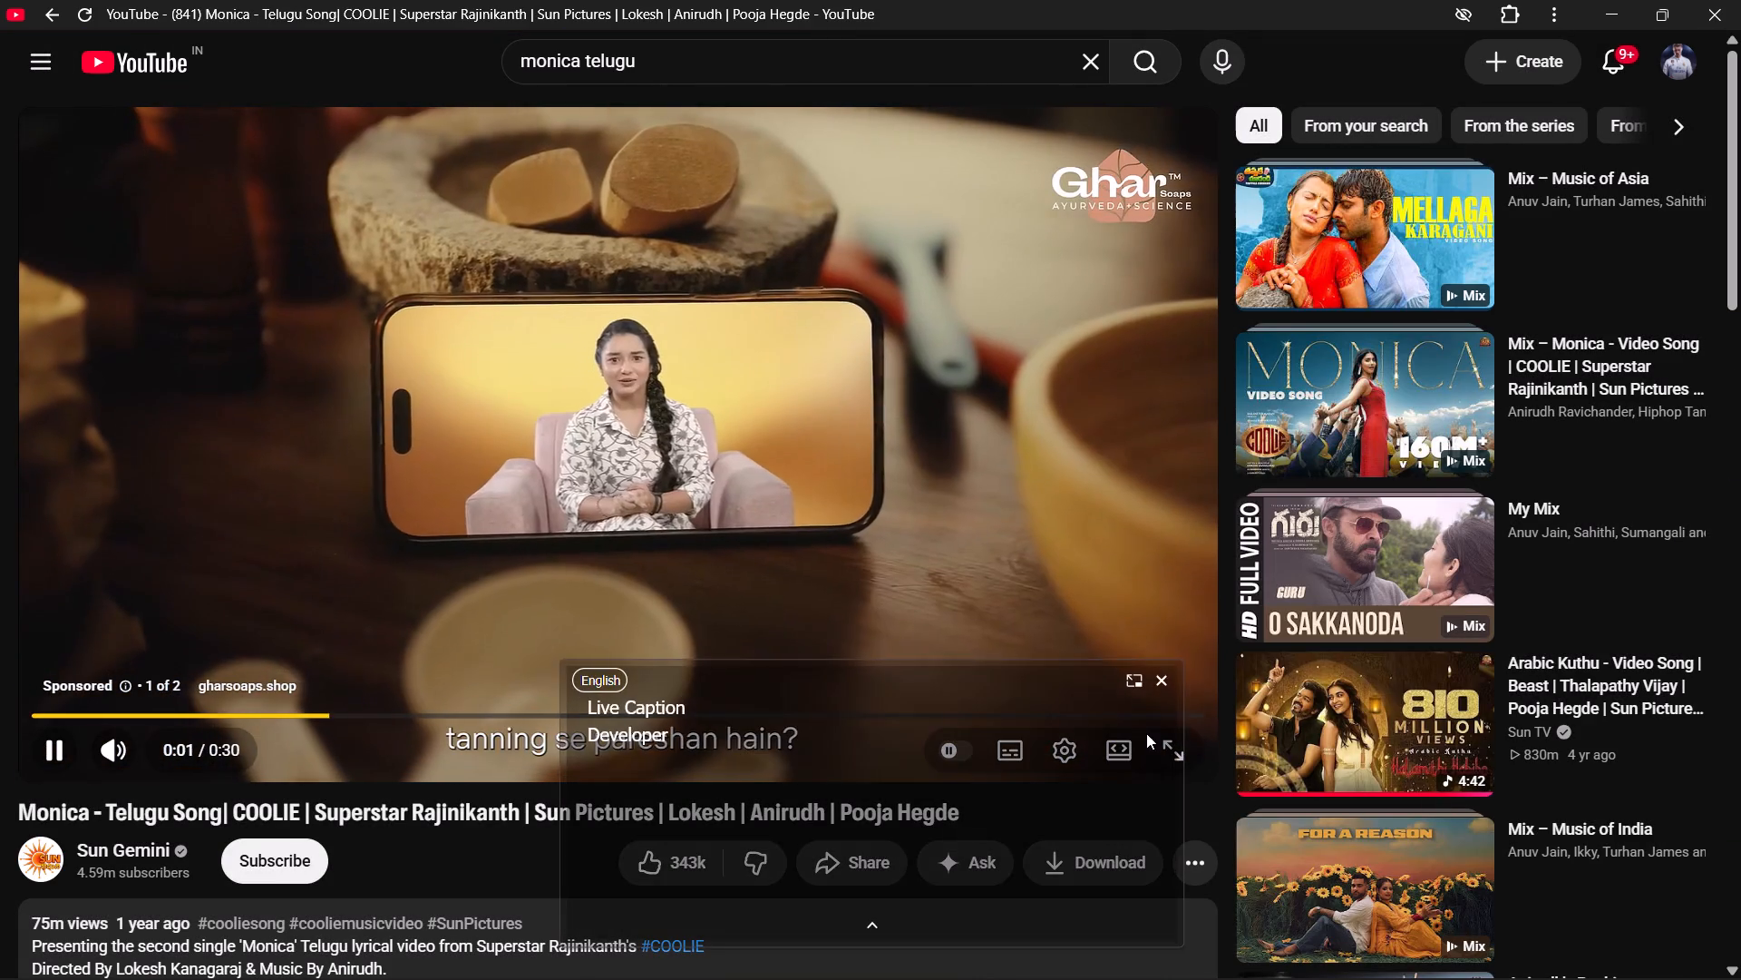
{"action": "left_click", "coordinate": [1159, 674]}
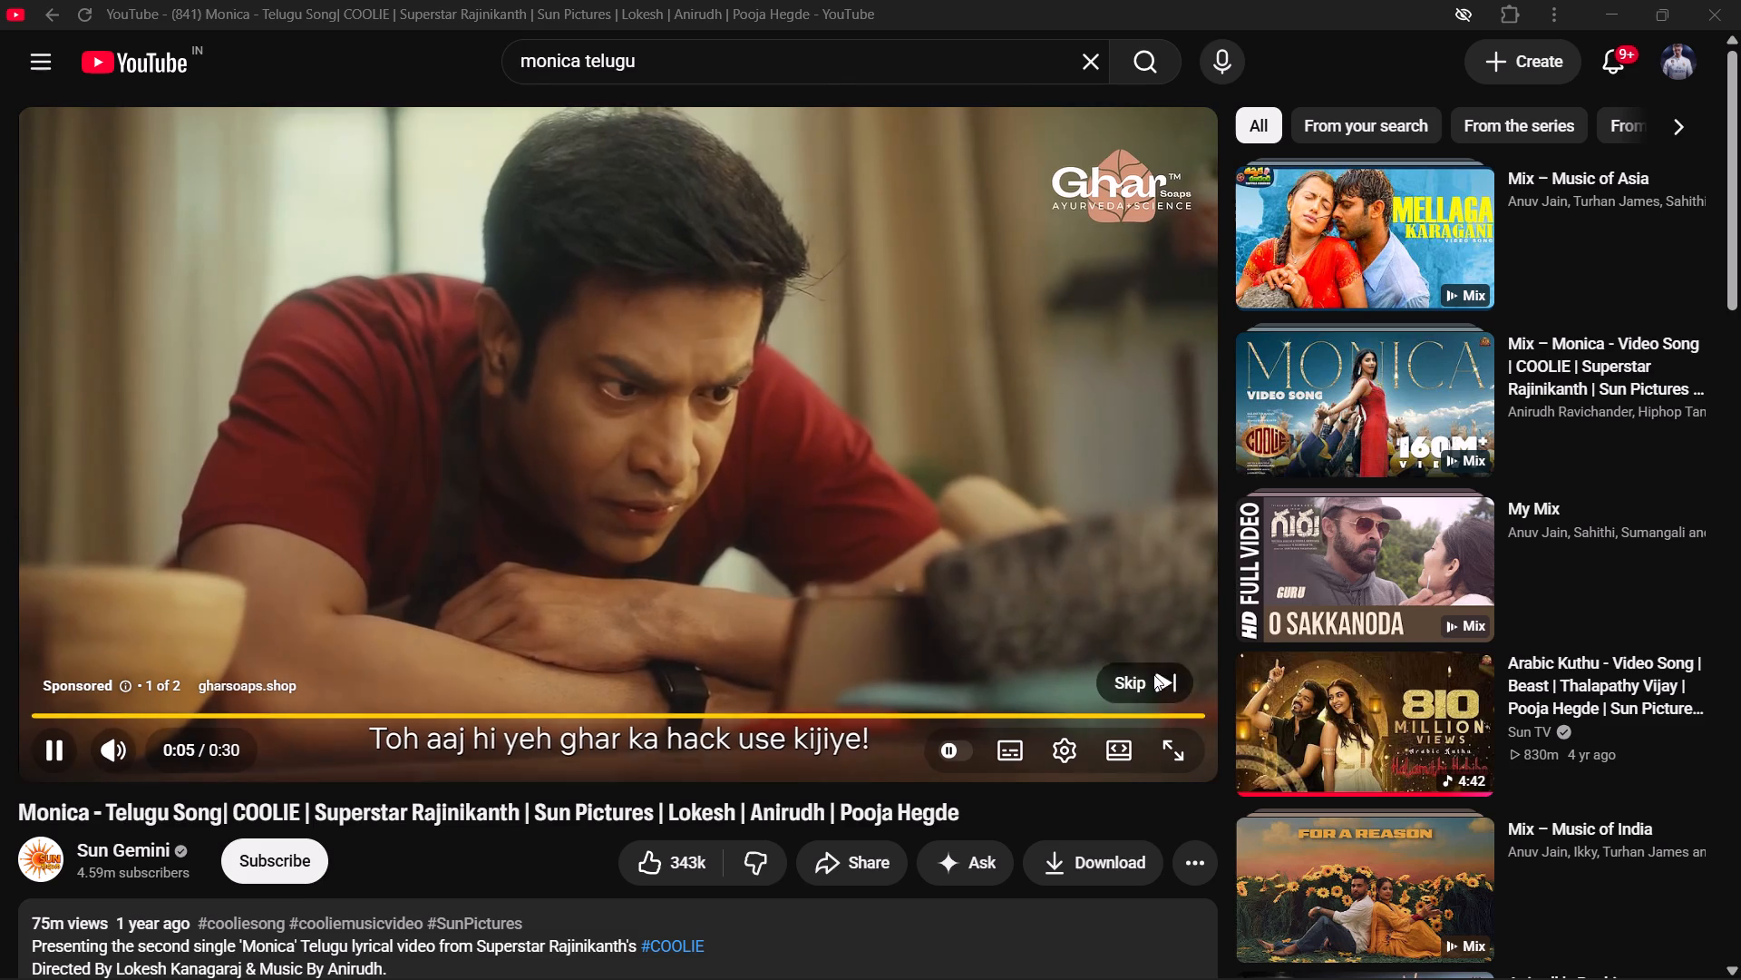
{"action": "left_click", "coordinate": [1153, 674]}
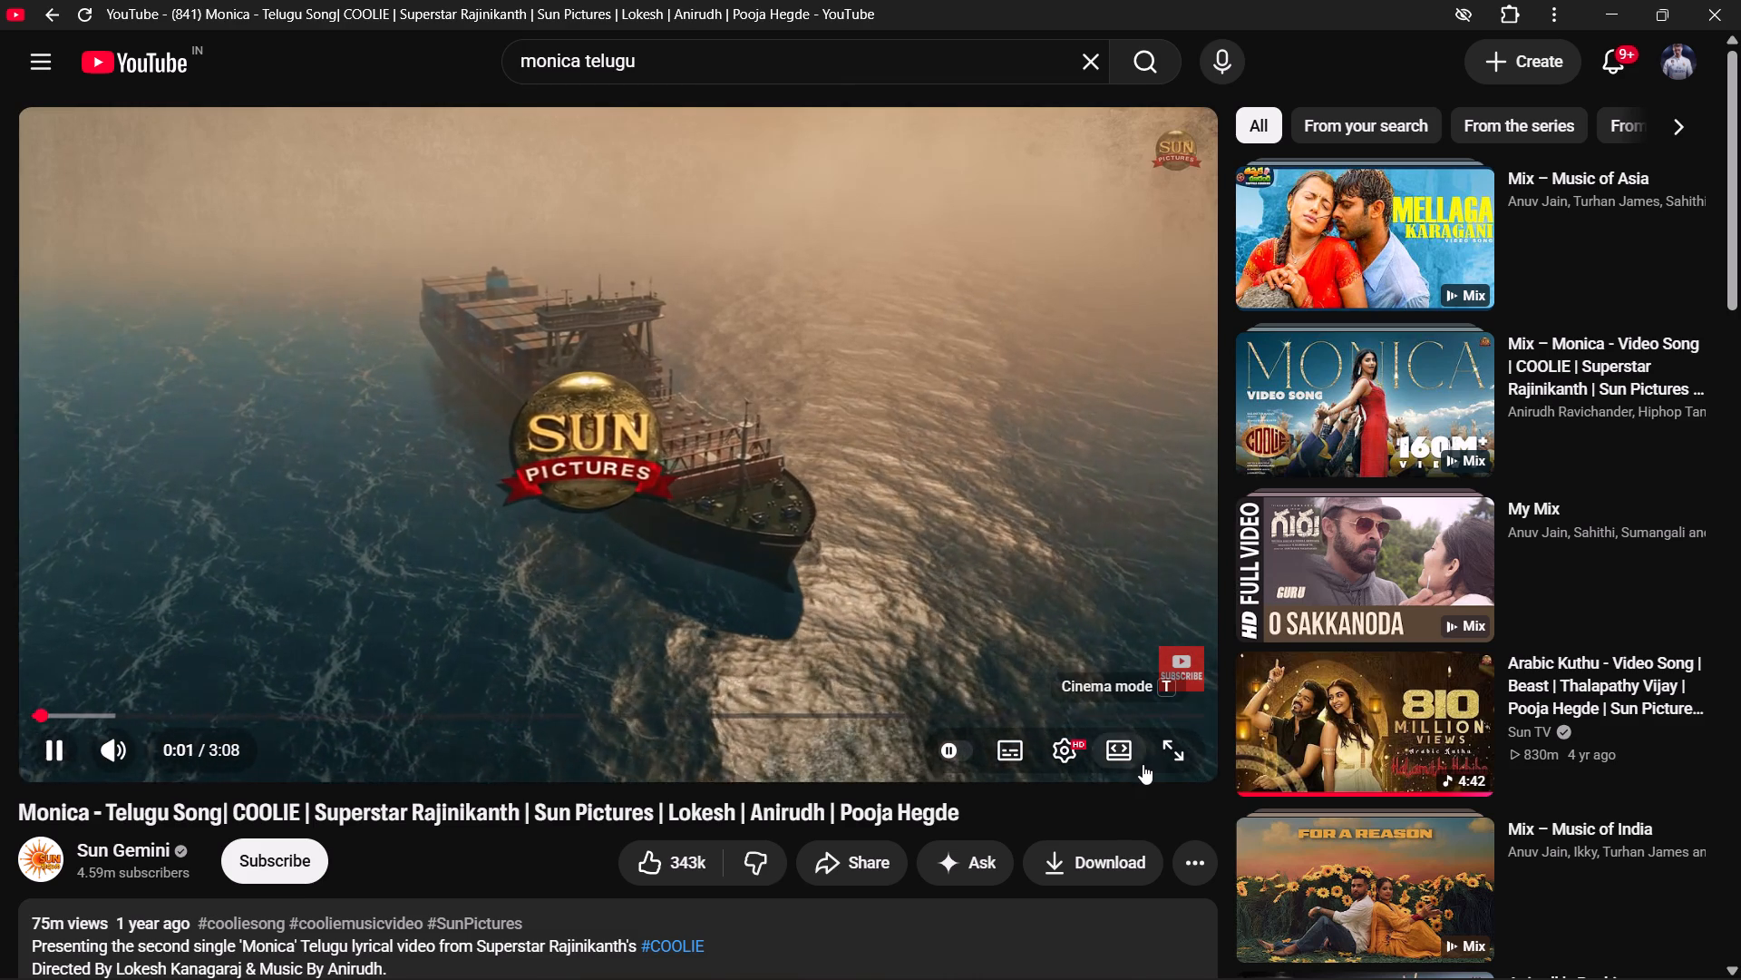
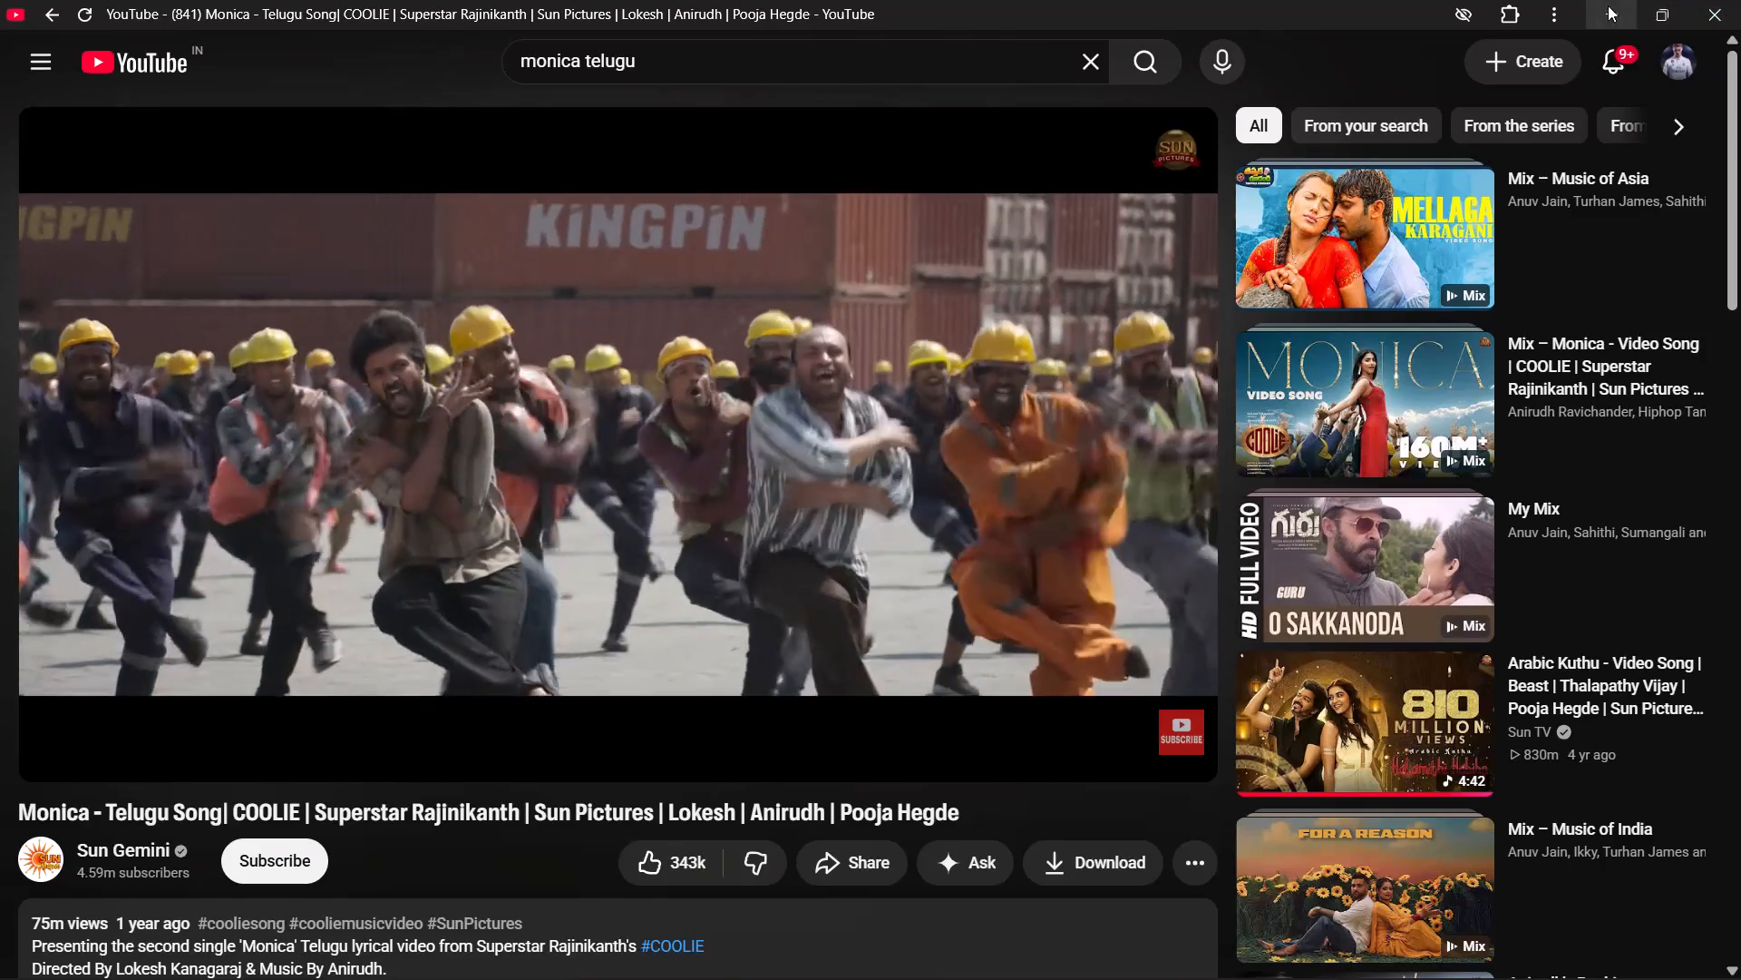
Switch back to the Canva presentation and capture a screenshot of the ELOQVENT 2026 cover on page 20.
{"action": "left_click", "coordinate": [1606, 5]}
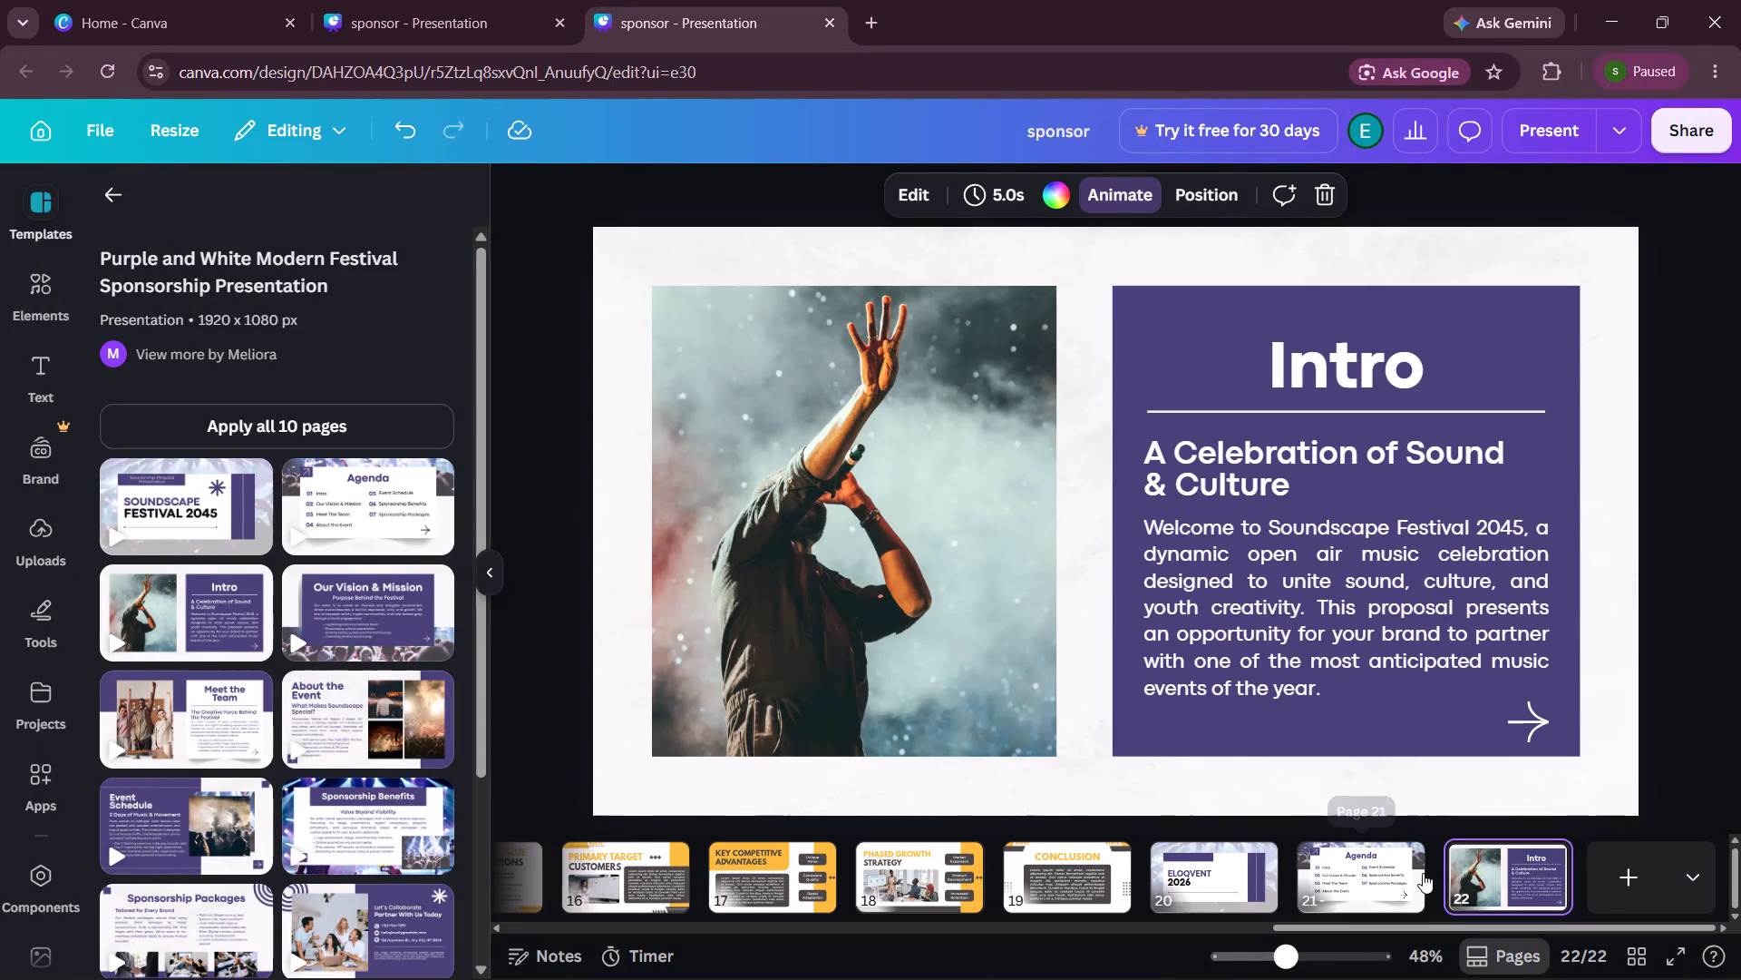
{"action": "left_click", "coordinate": [1193, 875]}
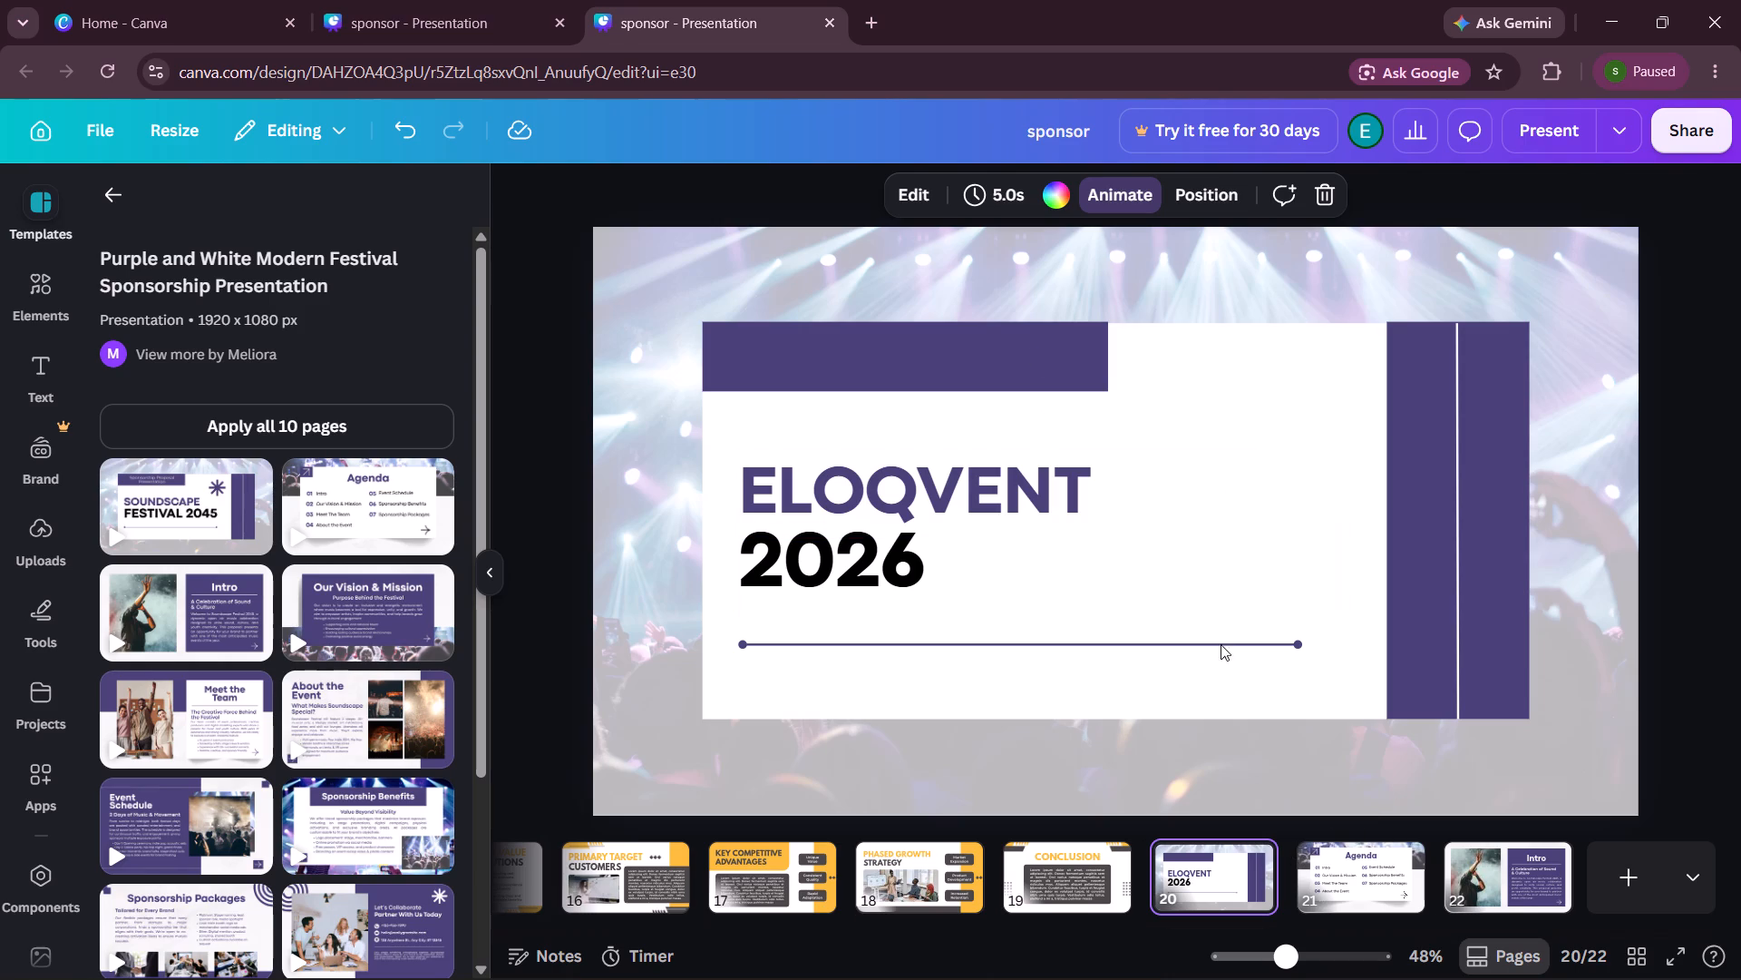
{"action": "key", "text": "Print"}
{"action": "left_click_drag", "start_coordinate": [581, 219], "coordinate": [582, 219]}
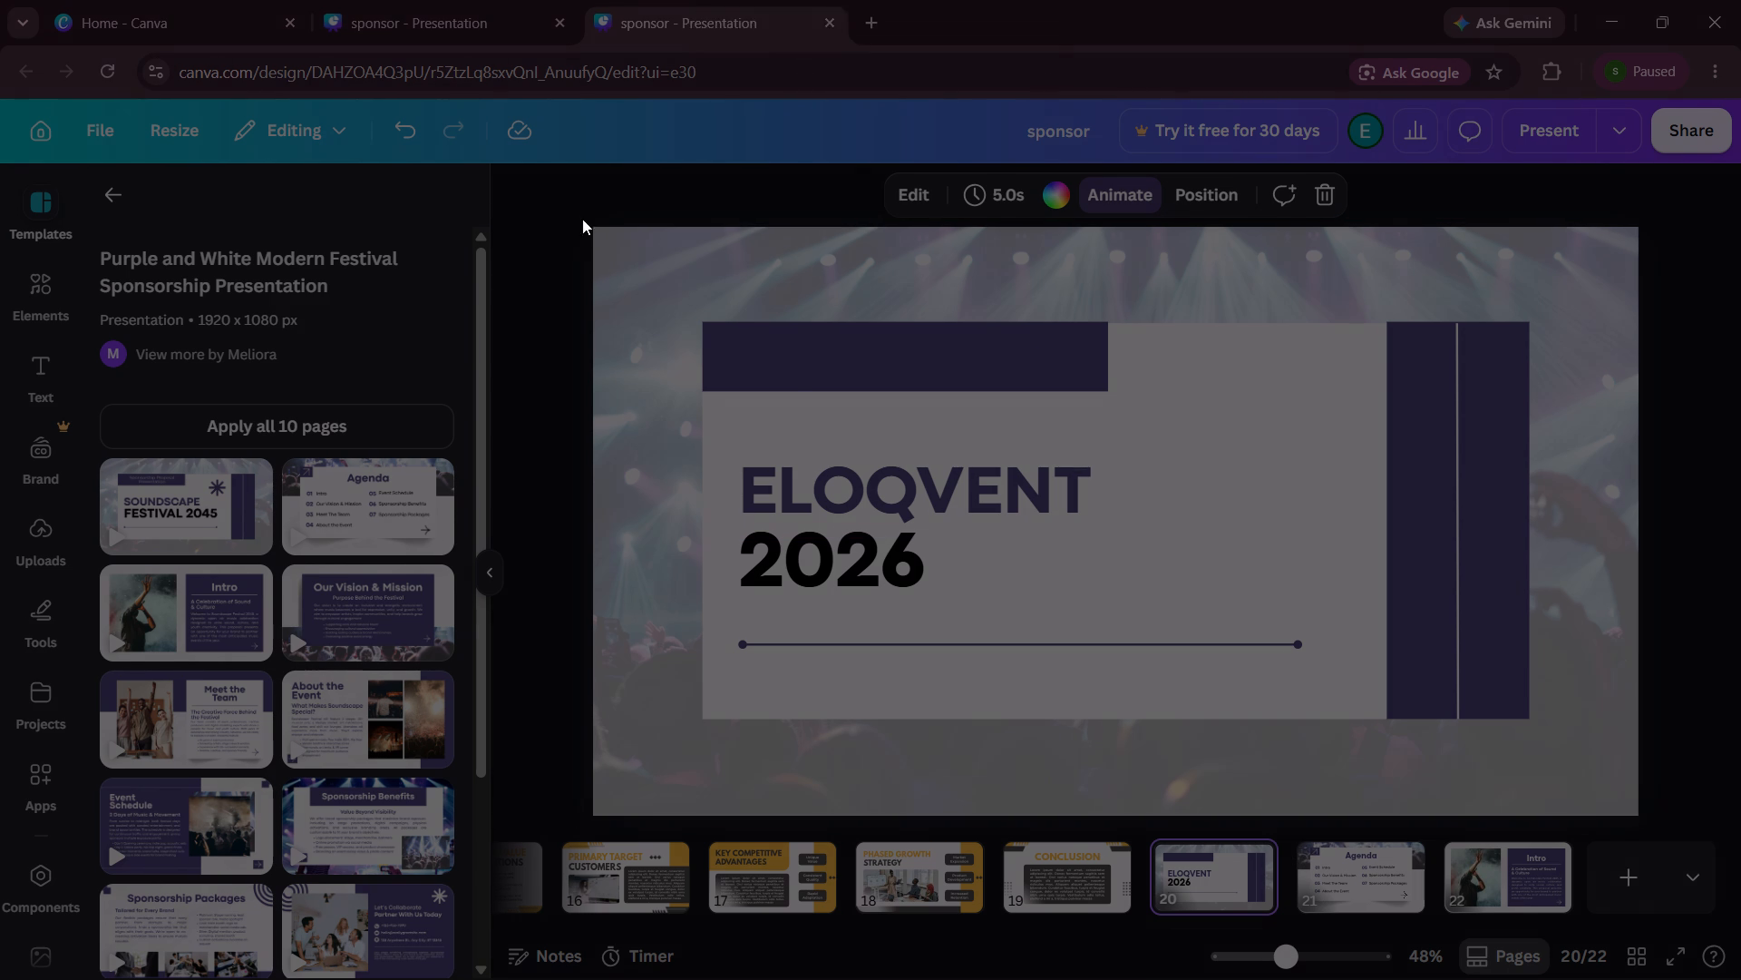
{"action": "left_click_drag", "start_coordinate": [582, 219], "coordinate": [1651, 819]}
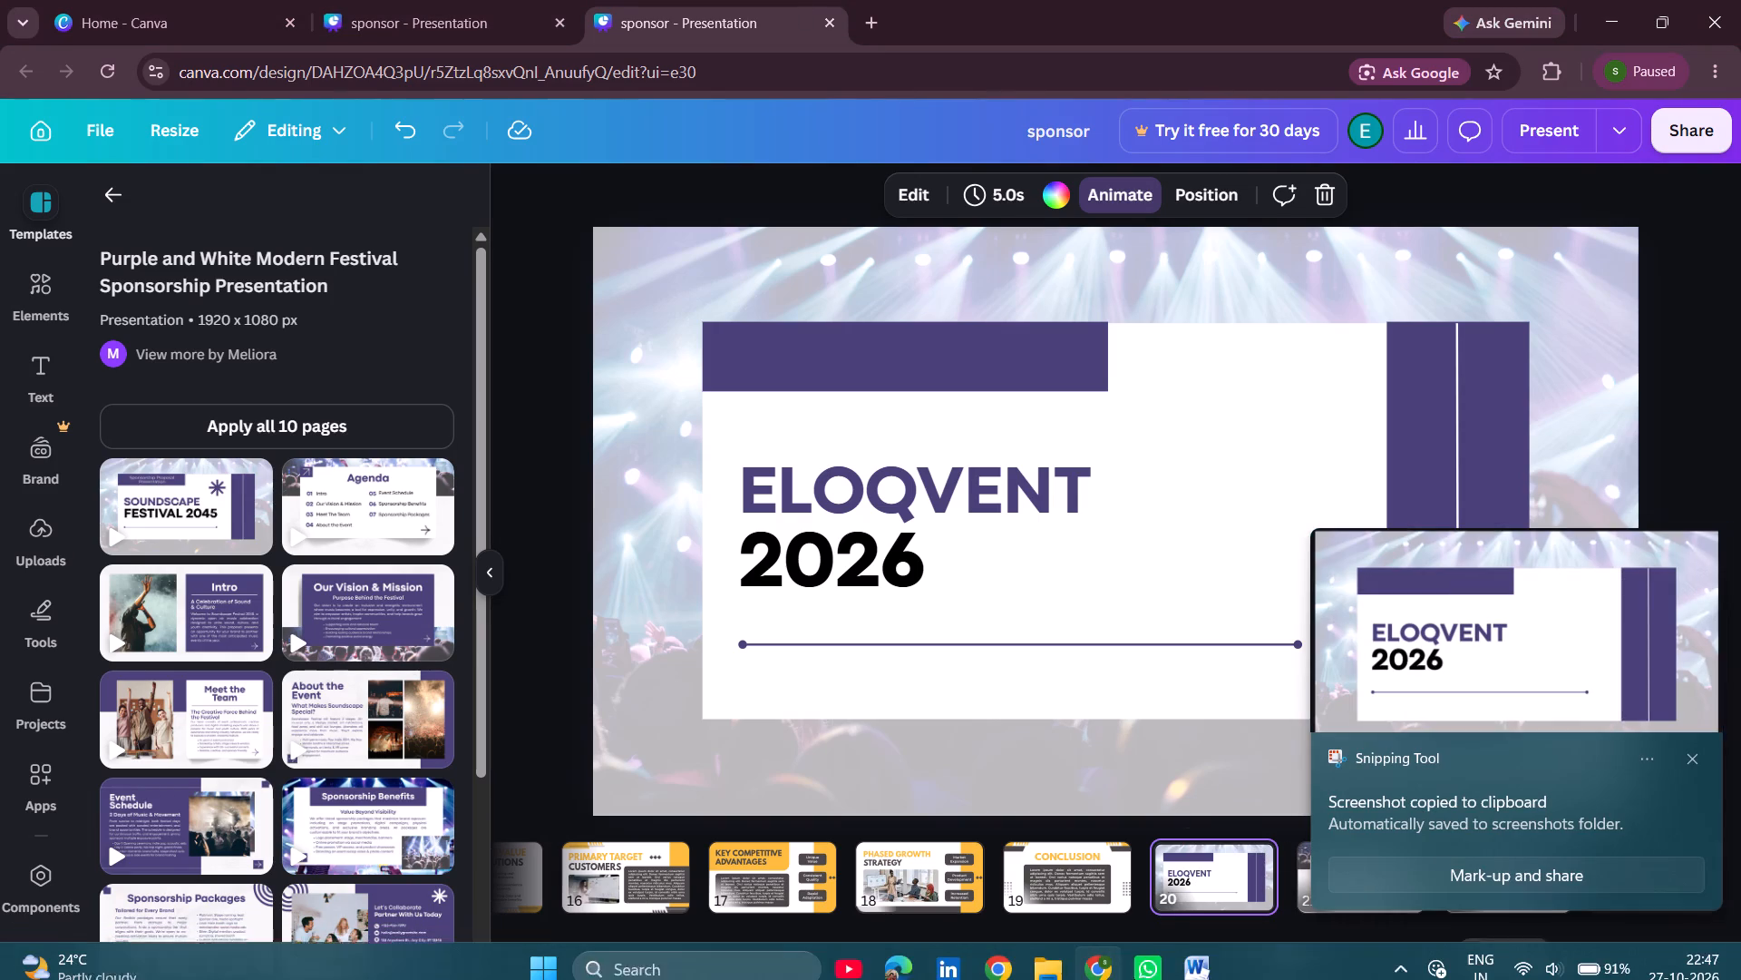
{"action": "left_click", "coordinate": [697, 972]}
{"action": "left_click", "coordinate": [702, 955]}
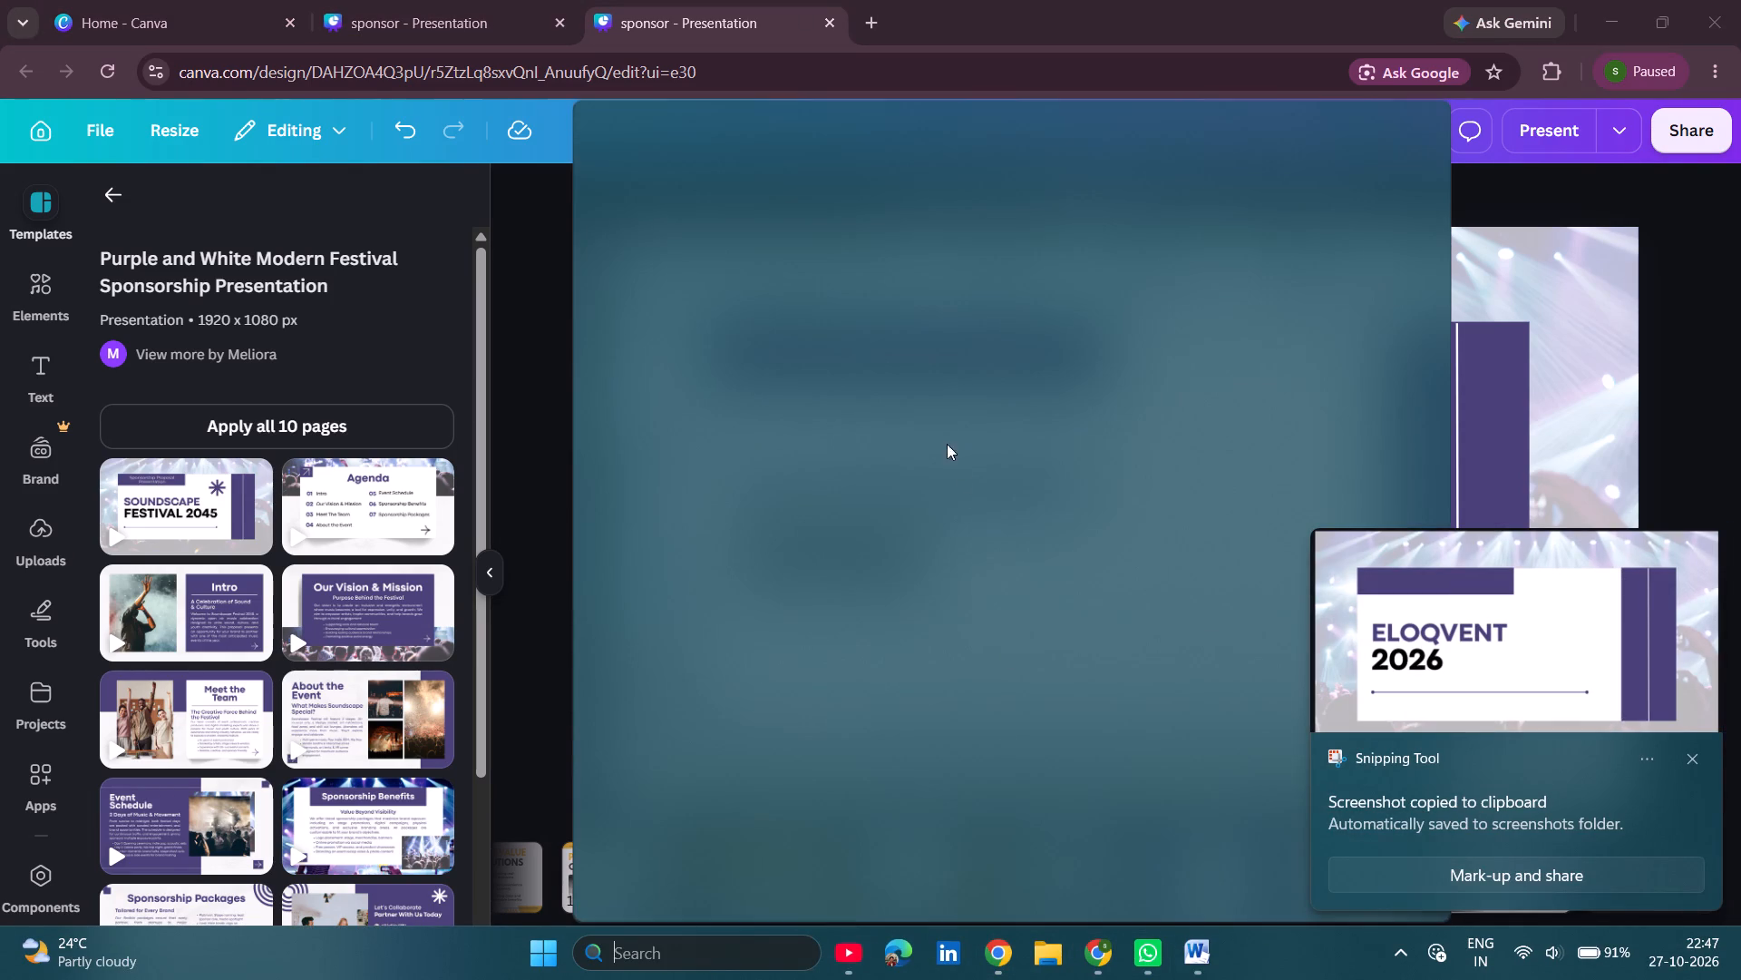
{"action": "left_click", "coordinate": [673, 955]}
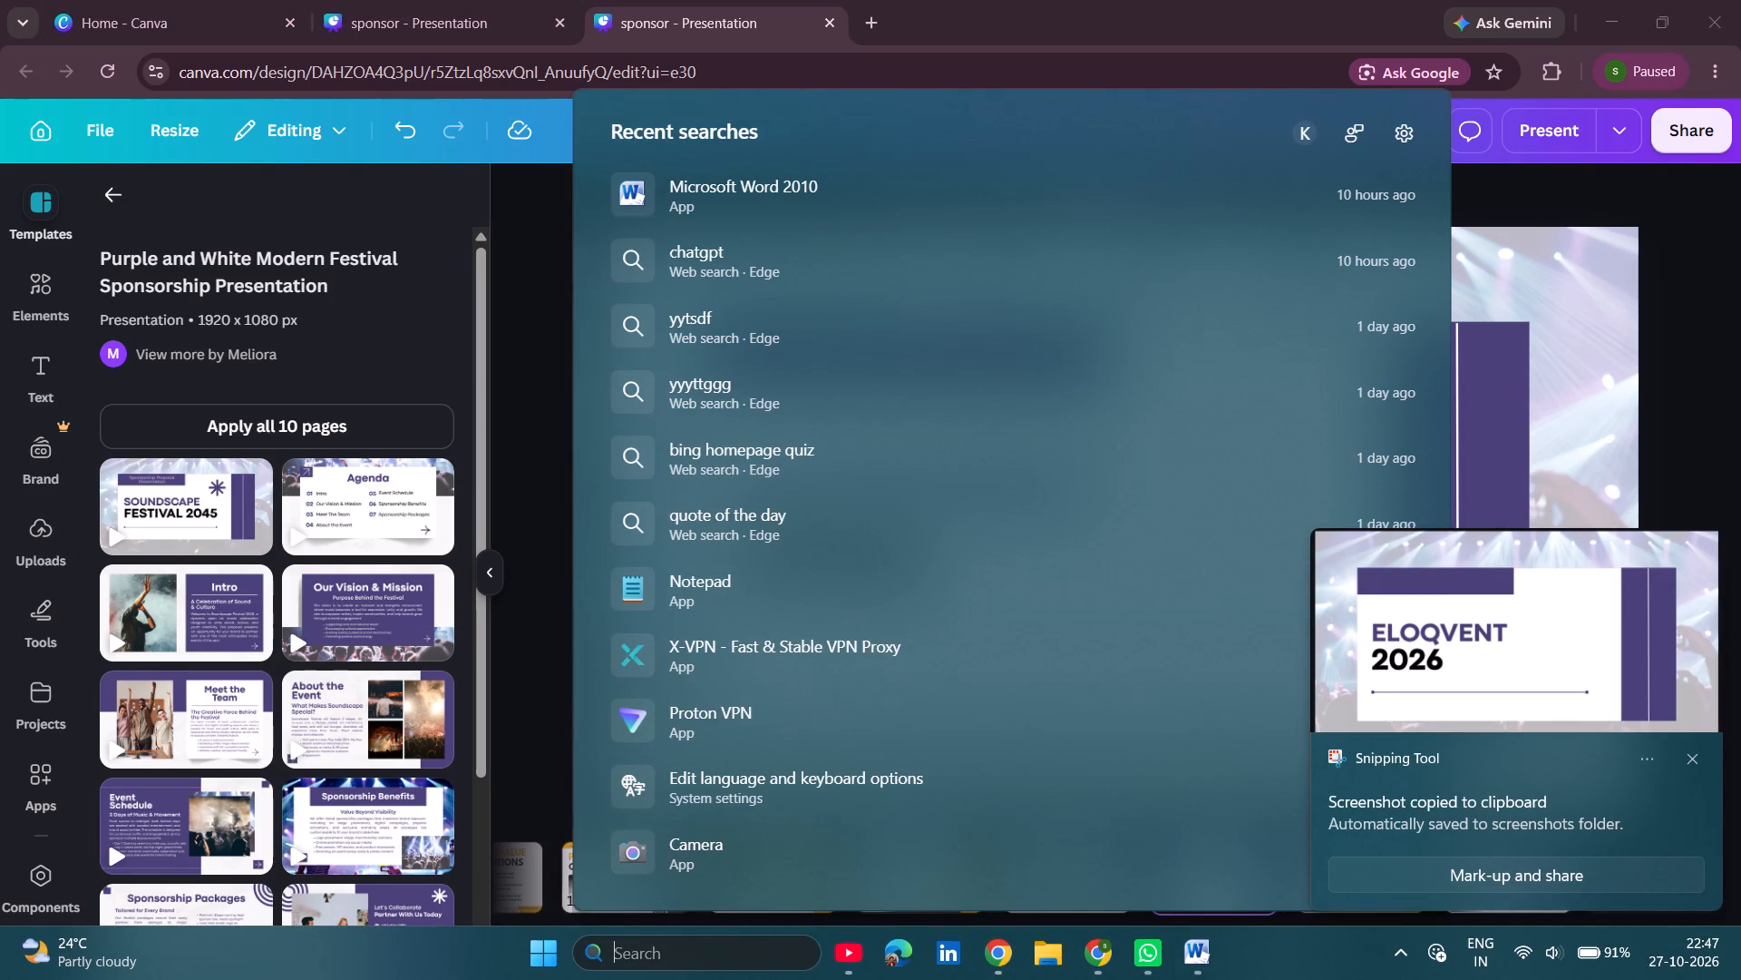
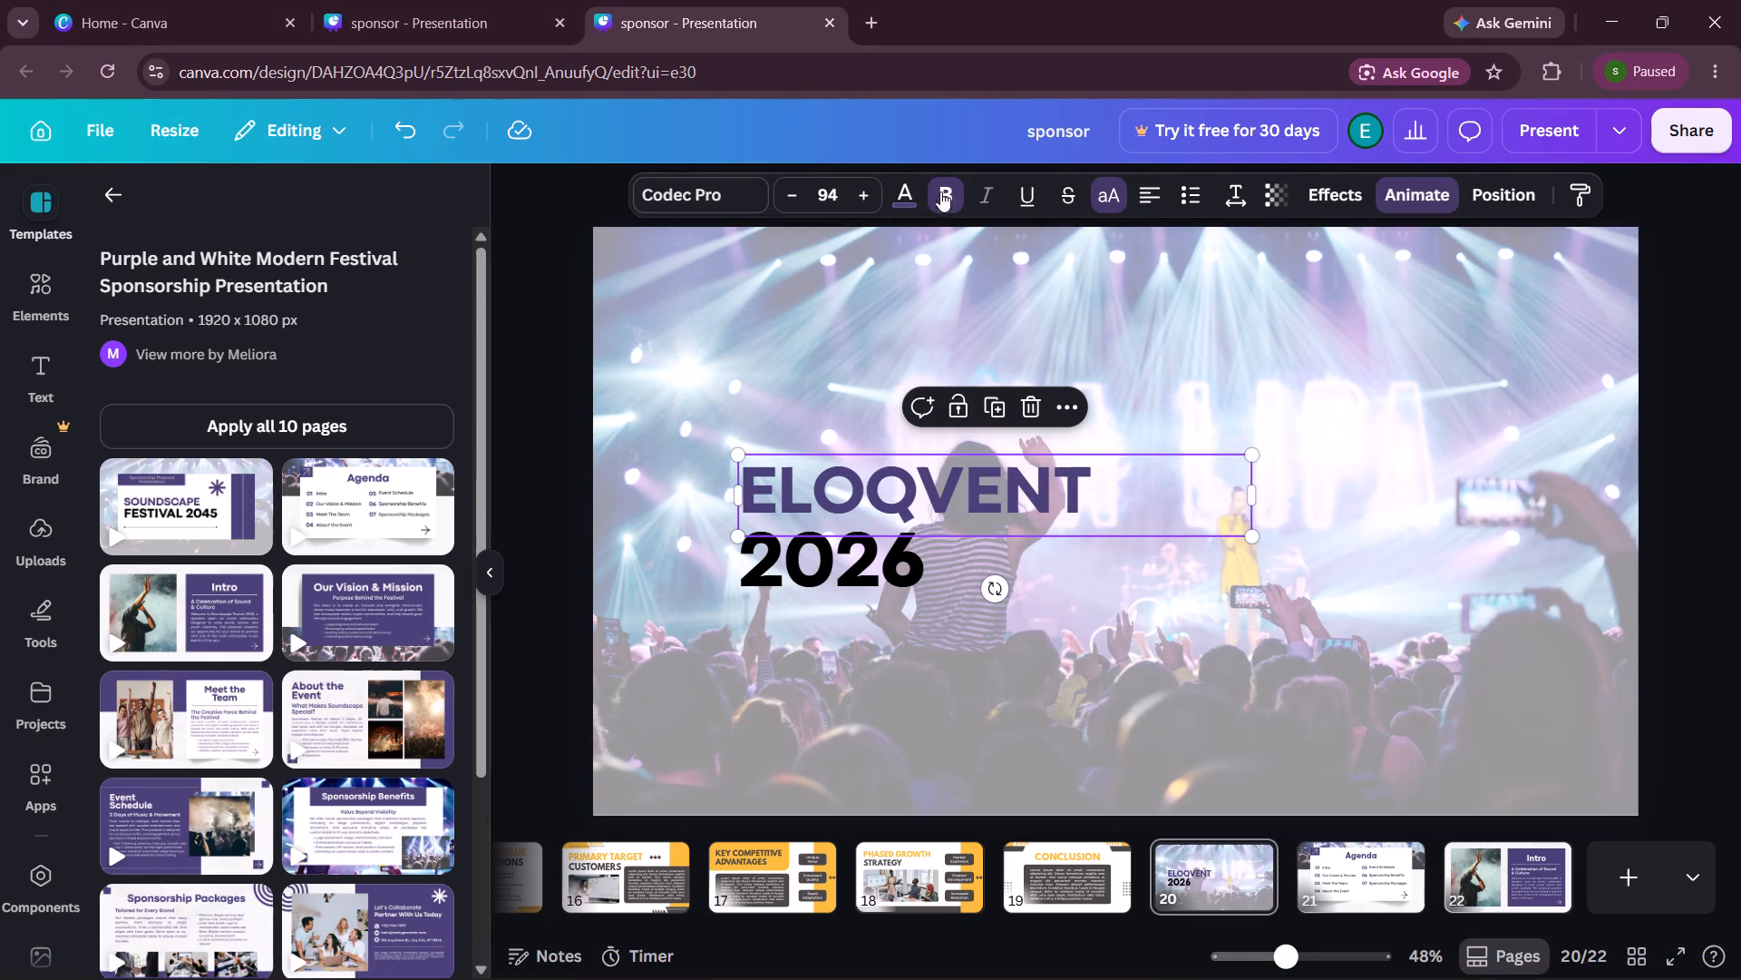
{"action": "double_click", "coordinate": [864, 196]}
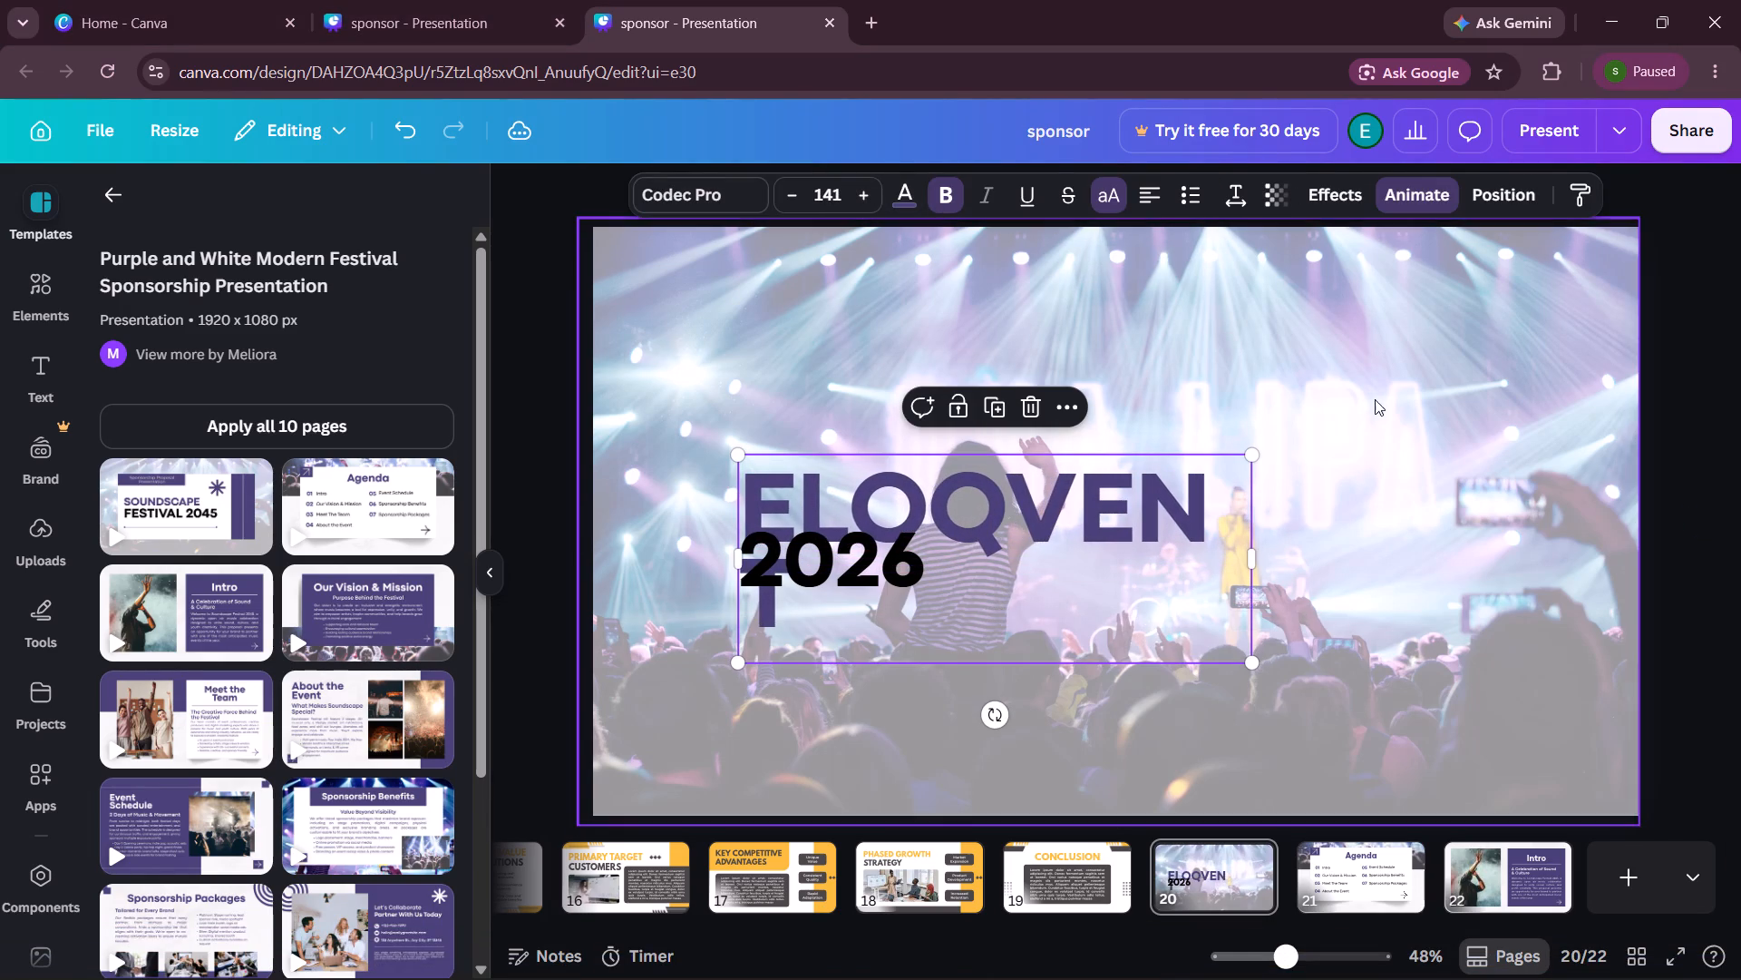
{"action": "left_click_drag", "start_coordinate": [1256, 550], "coordinate": [1303, 546]}
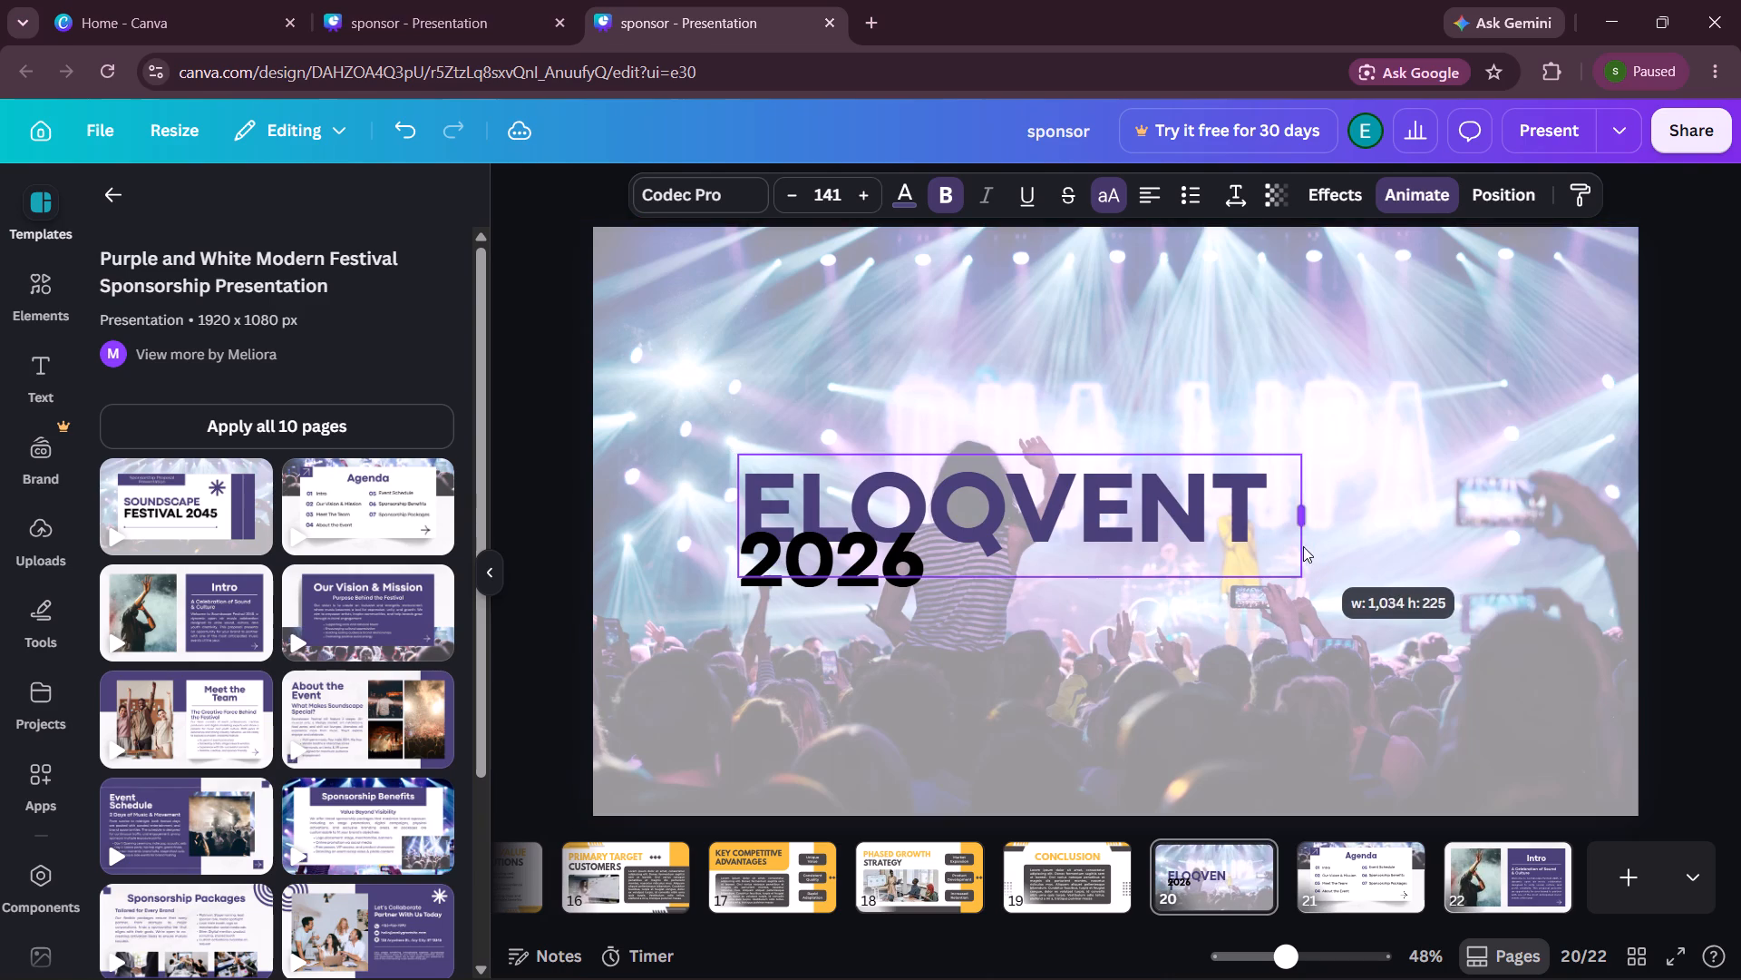
{"action": "left_click_drag", "start_coordinate": [1303, 546], "coordinate": [1298, 546]}
{"action": "left_click", "coordinate": [1409, 466]}
Move the ELOQVENT title up on the slide and position 2026 directly beneath it, aligned with its left edge.
{"action": "left_click_drag", "start_coordinate": [1055, 505], "coordinate": [1057, 439]}
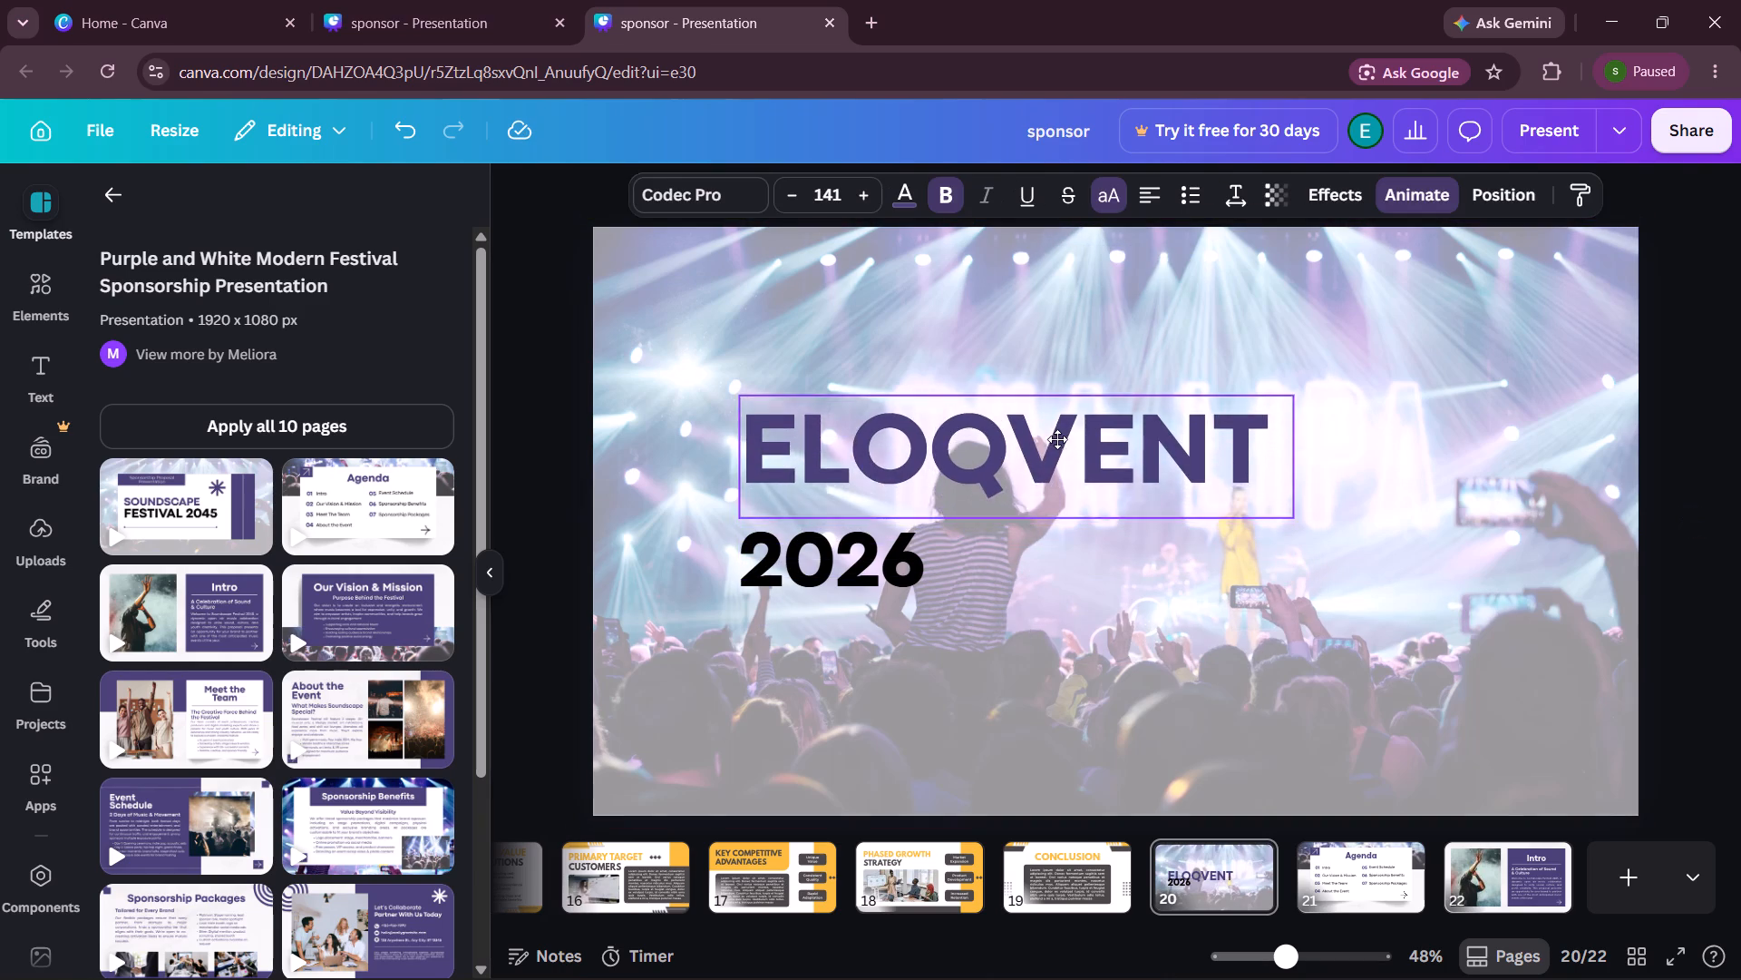
{"action": "left_click_drag", "start_coordinate": [1057, 439], "coordinate": [1062, 429]}
{"action": "left_click_drag", "start_coordinate": [870, 554], "coordinate": [880, 530]}
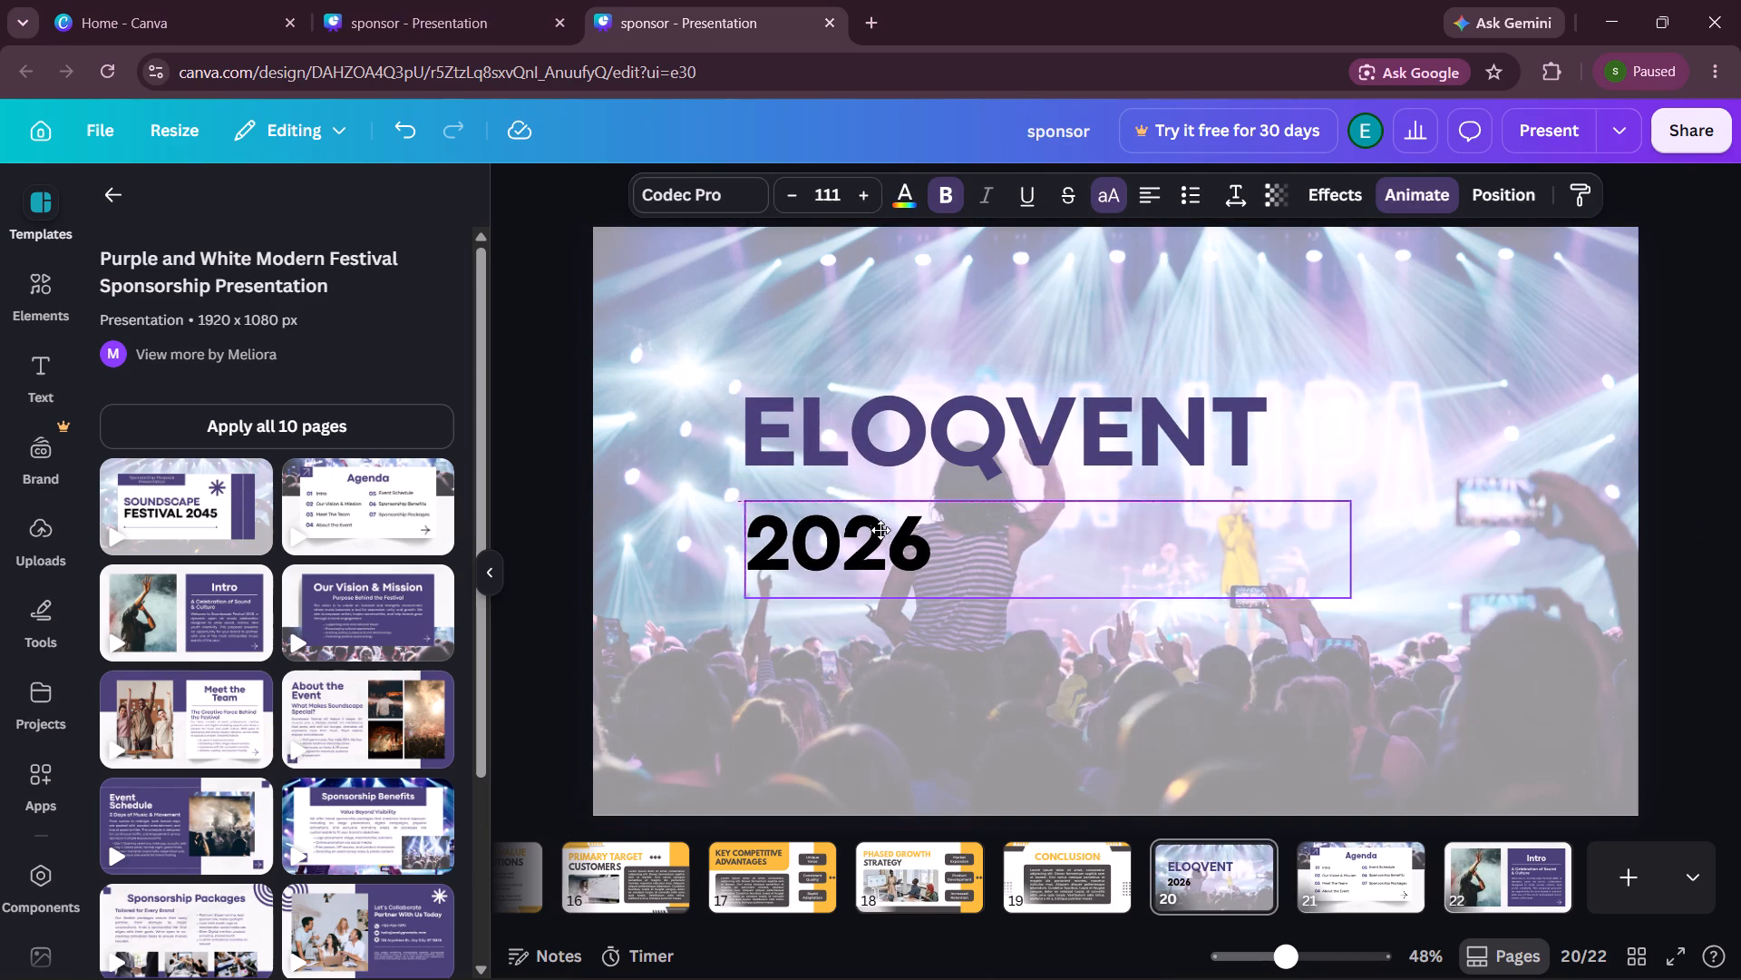
{"action": "left_click_drag", "start_coordinate": [880, 530], "coordinate": [873, 510]}
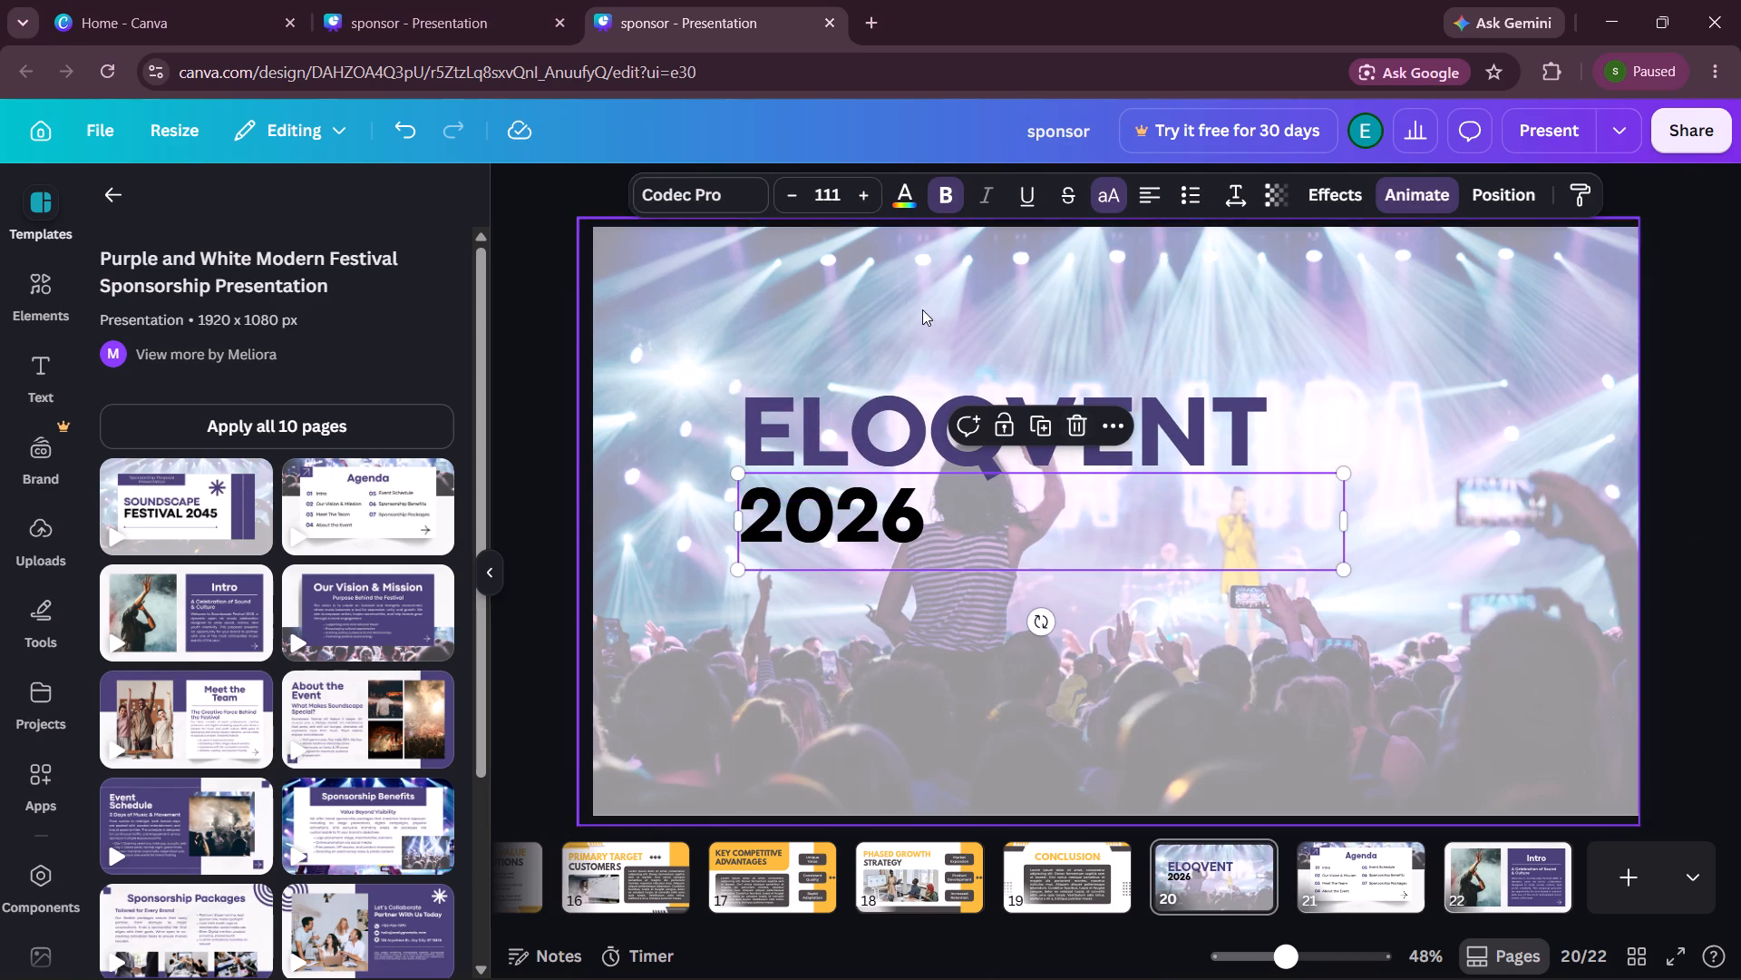
Narrow the 2026 text box to fit its text and reduce its font size to about 97.
{"action": "left_click_drag", "start_coordinate": [1352, 532], "coordinate": [960, 530]}
{"action": "double_click", "coordinate": [785, 208]}
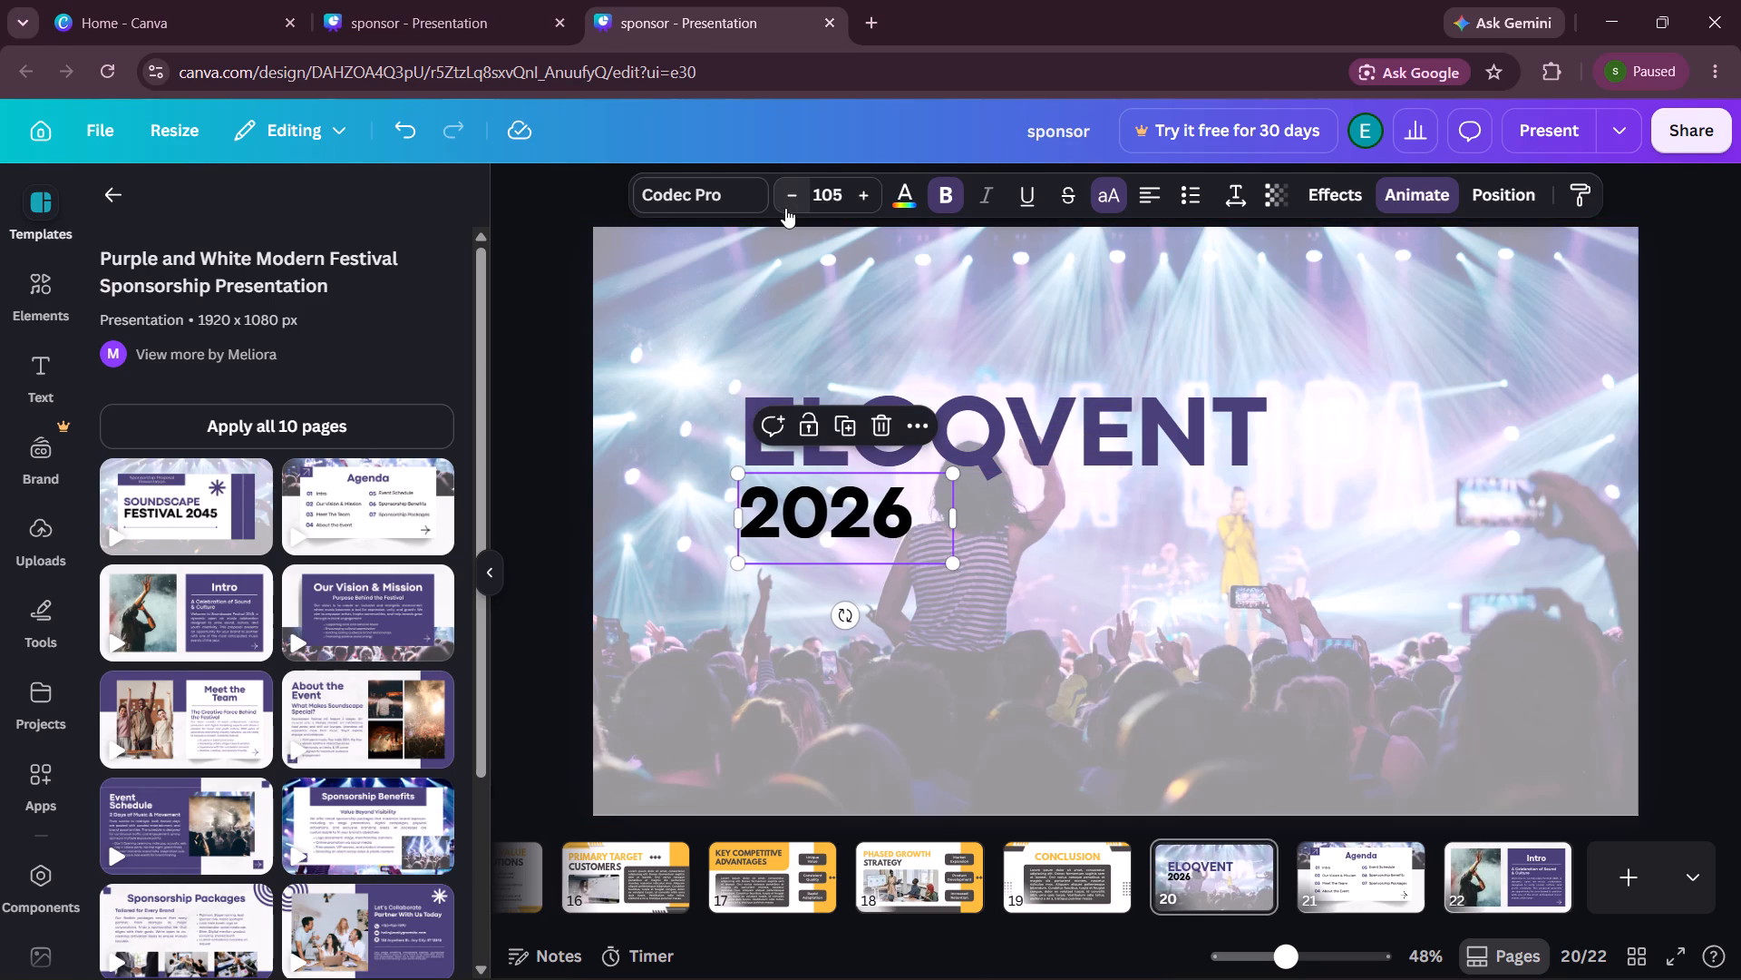
{"action": "double_click", "coordinate": [785, 208]}
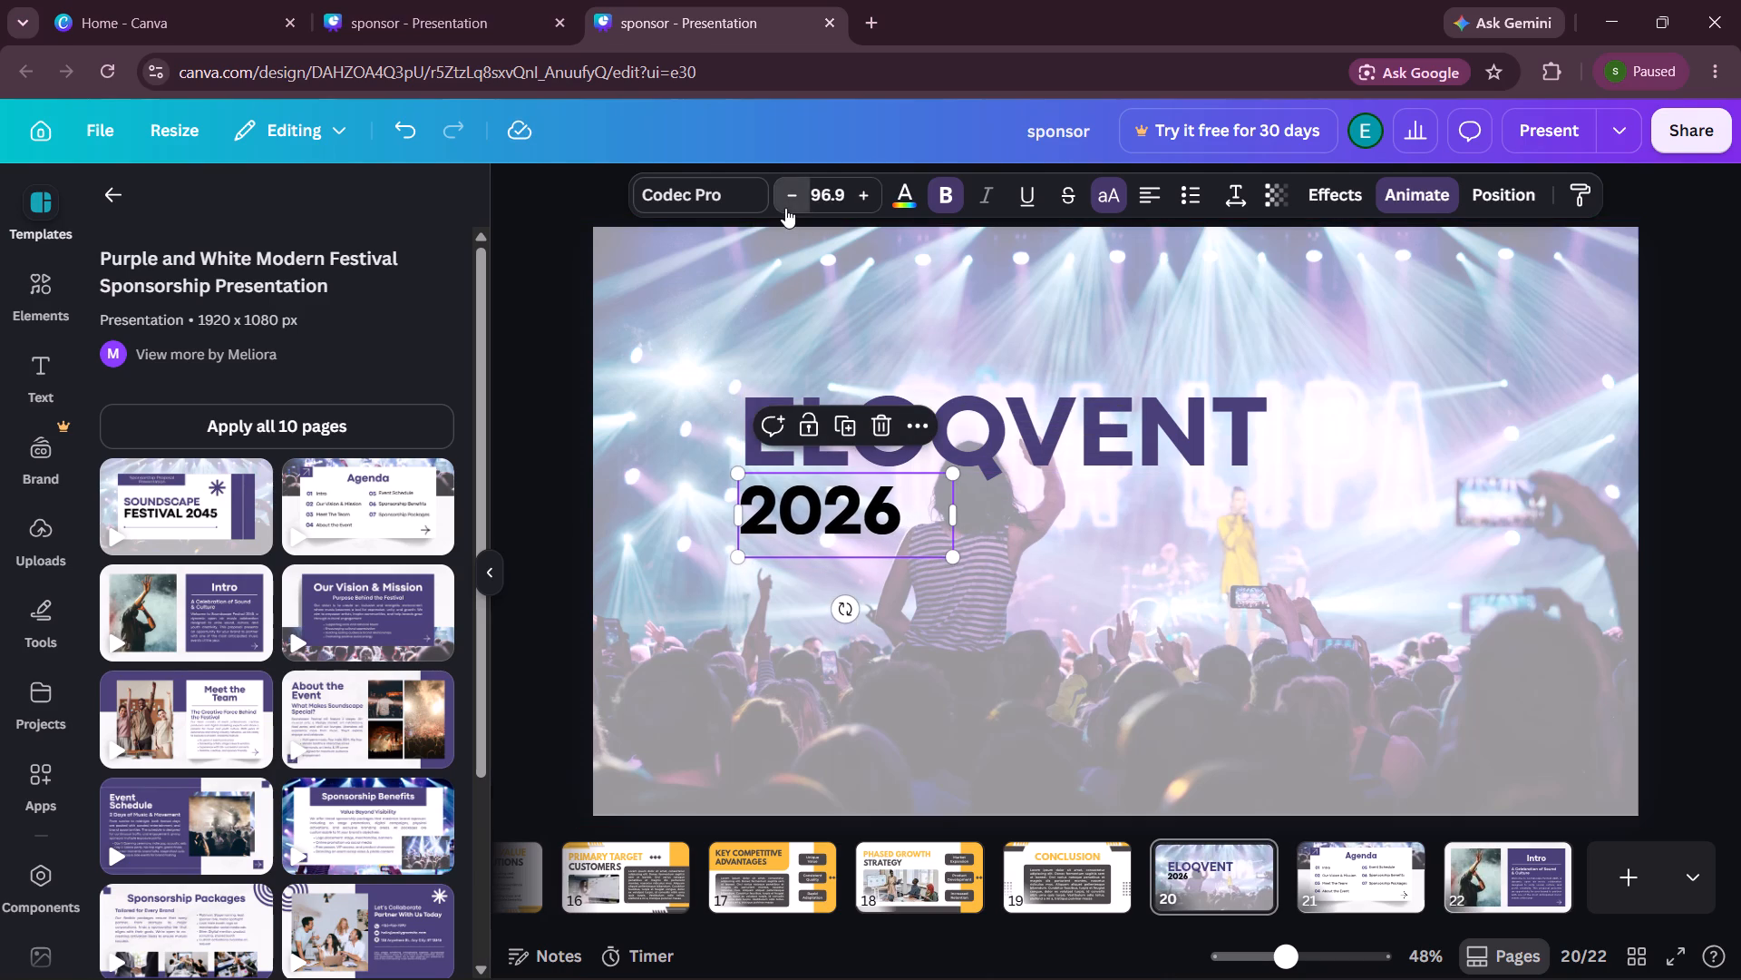
{"action": "left_click", "coordinate": [773, 643]}
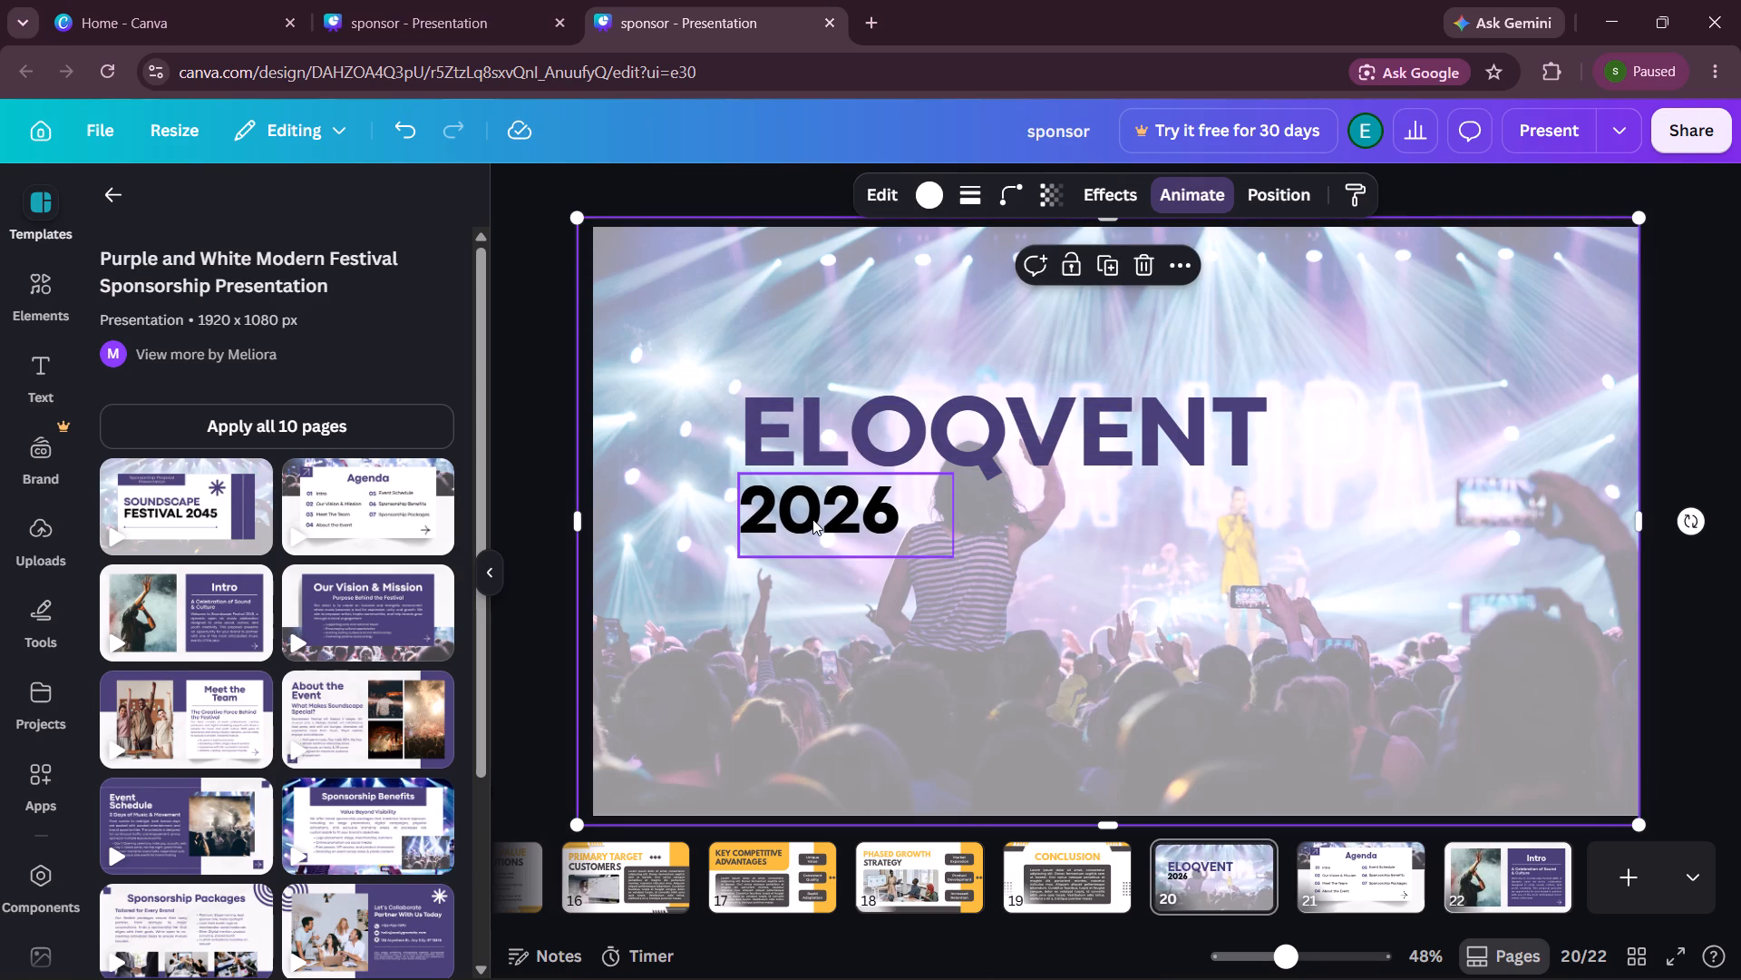
{"action": "left_click", "coordinate": [684, 471]}
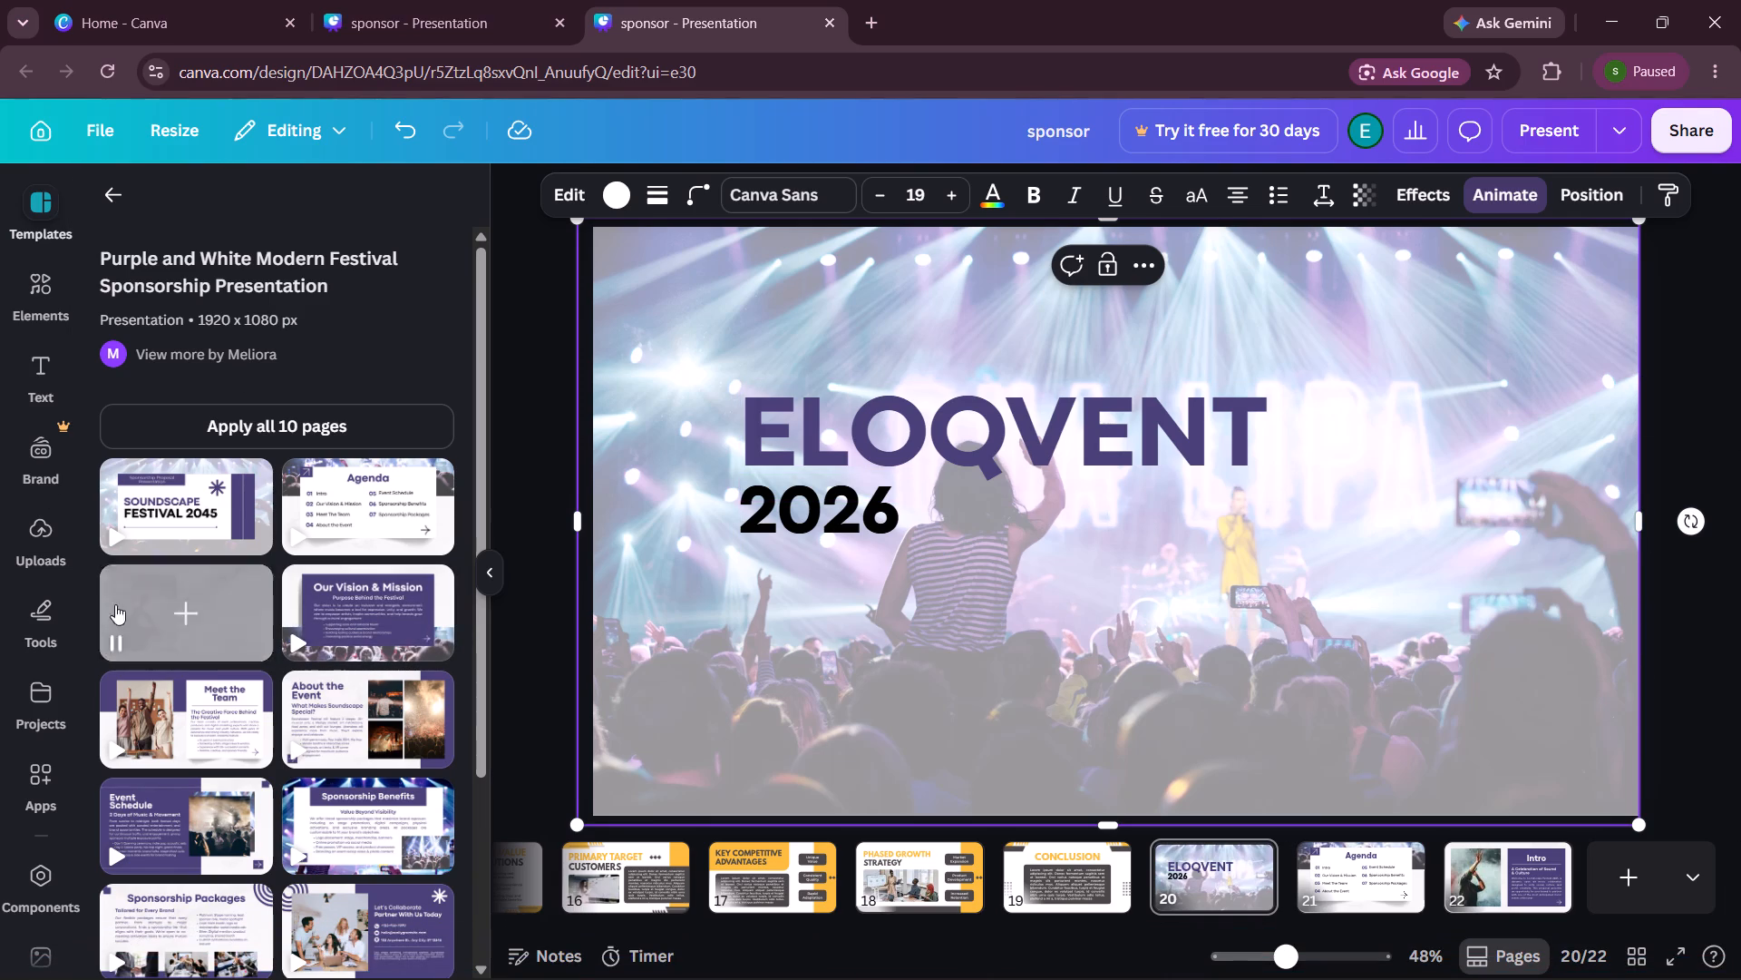
Add a straight vertical line just left of the title text, spanning the height of ELOQVENT and 2026.
{"action": "left_click", "coordinate": [40, 632]}
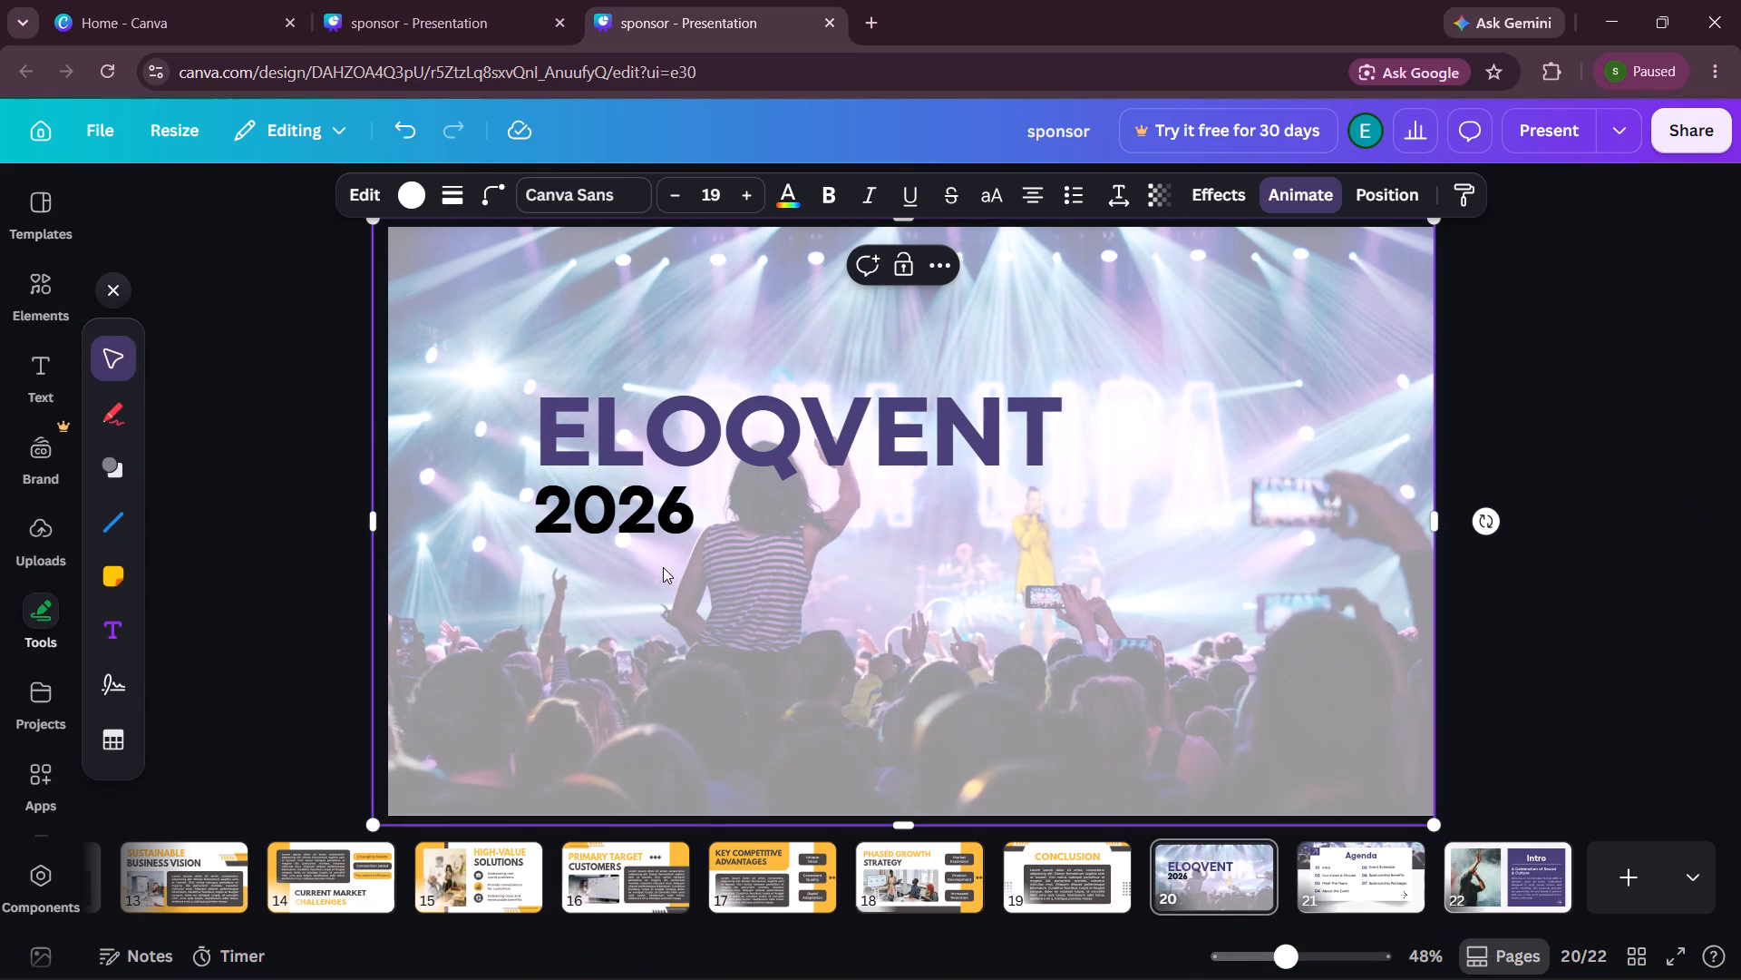
{"action": "left_click", "coordinate": [102, 525]}
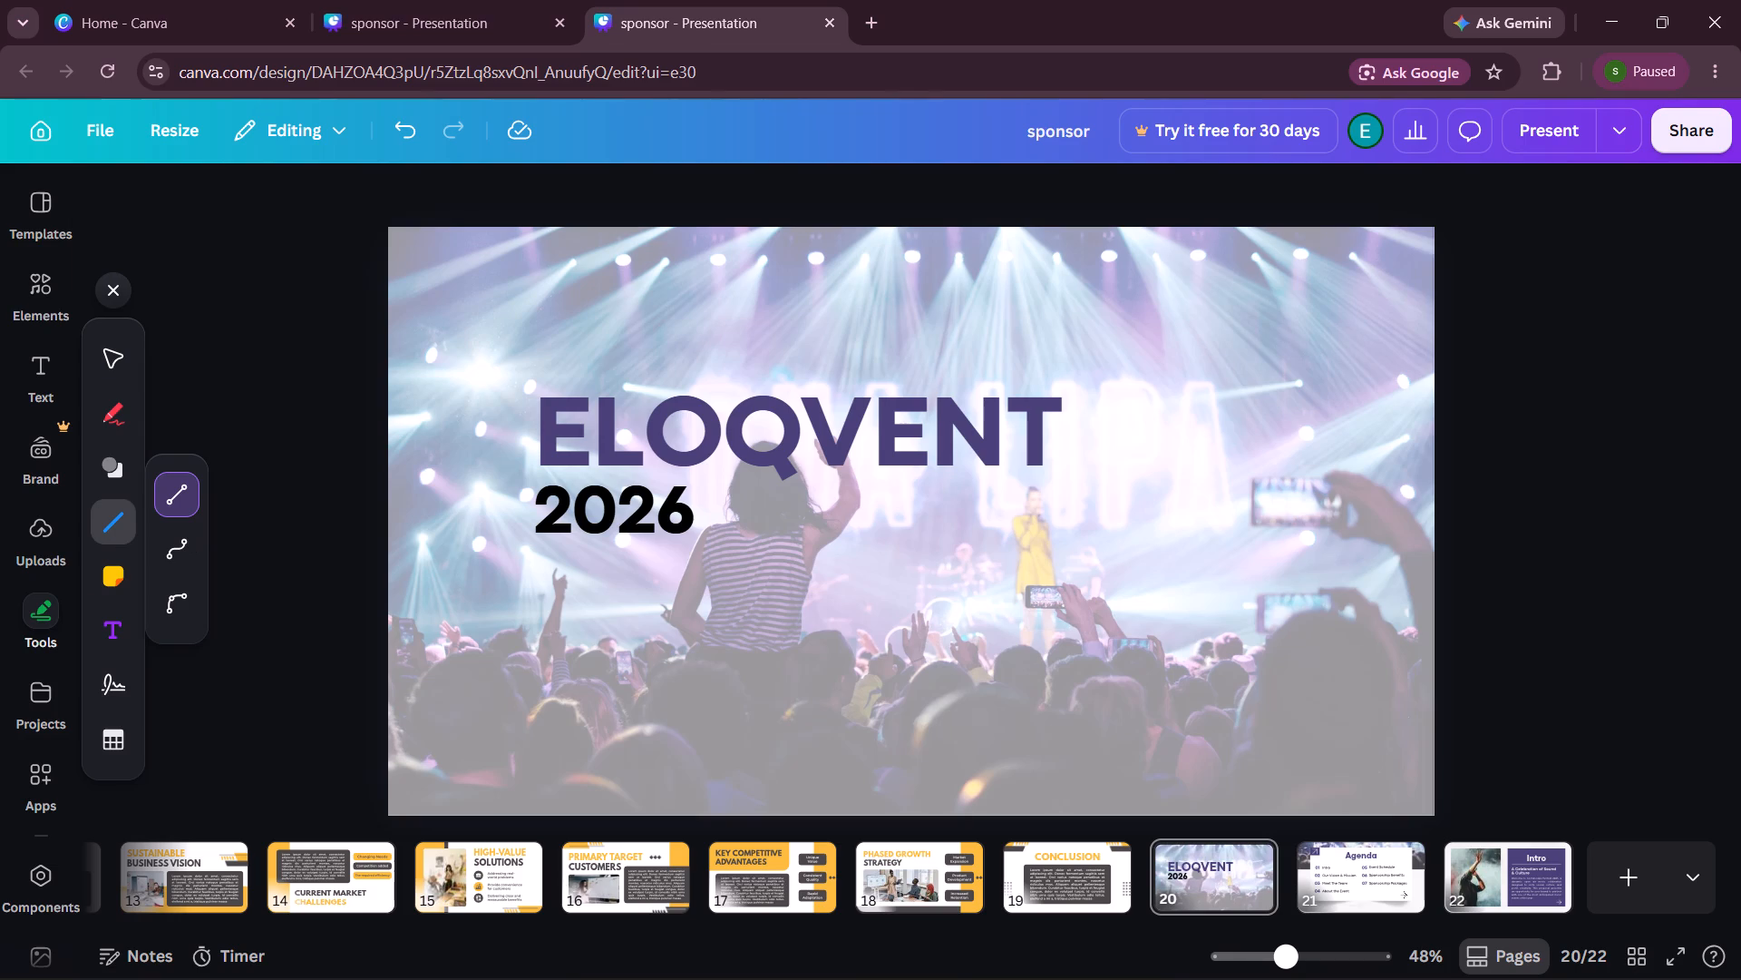
{"action": "left_click", "coordinate": [475, 392]}
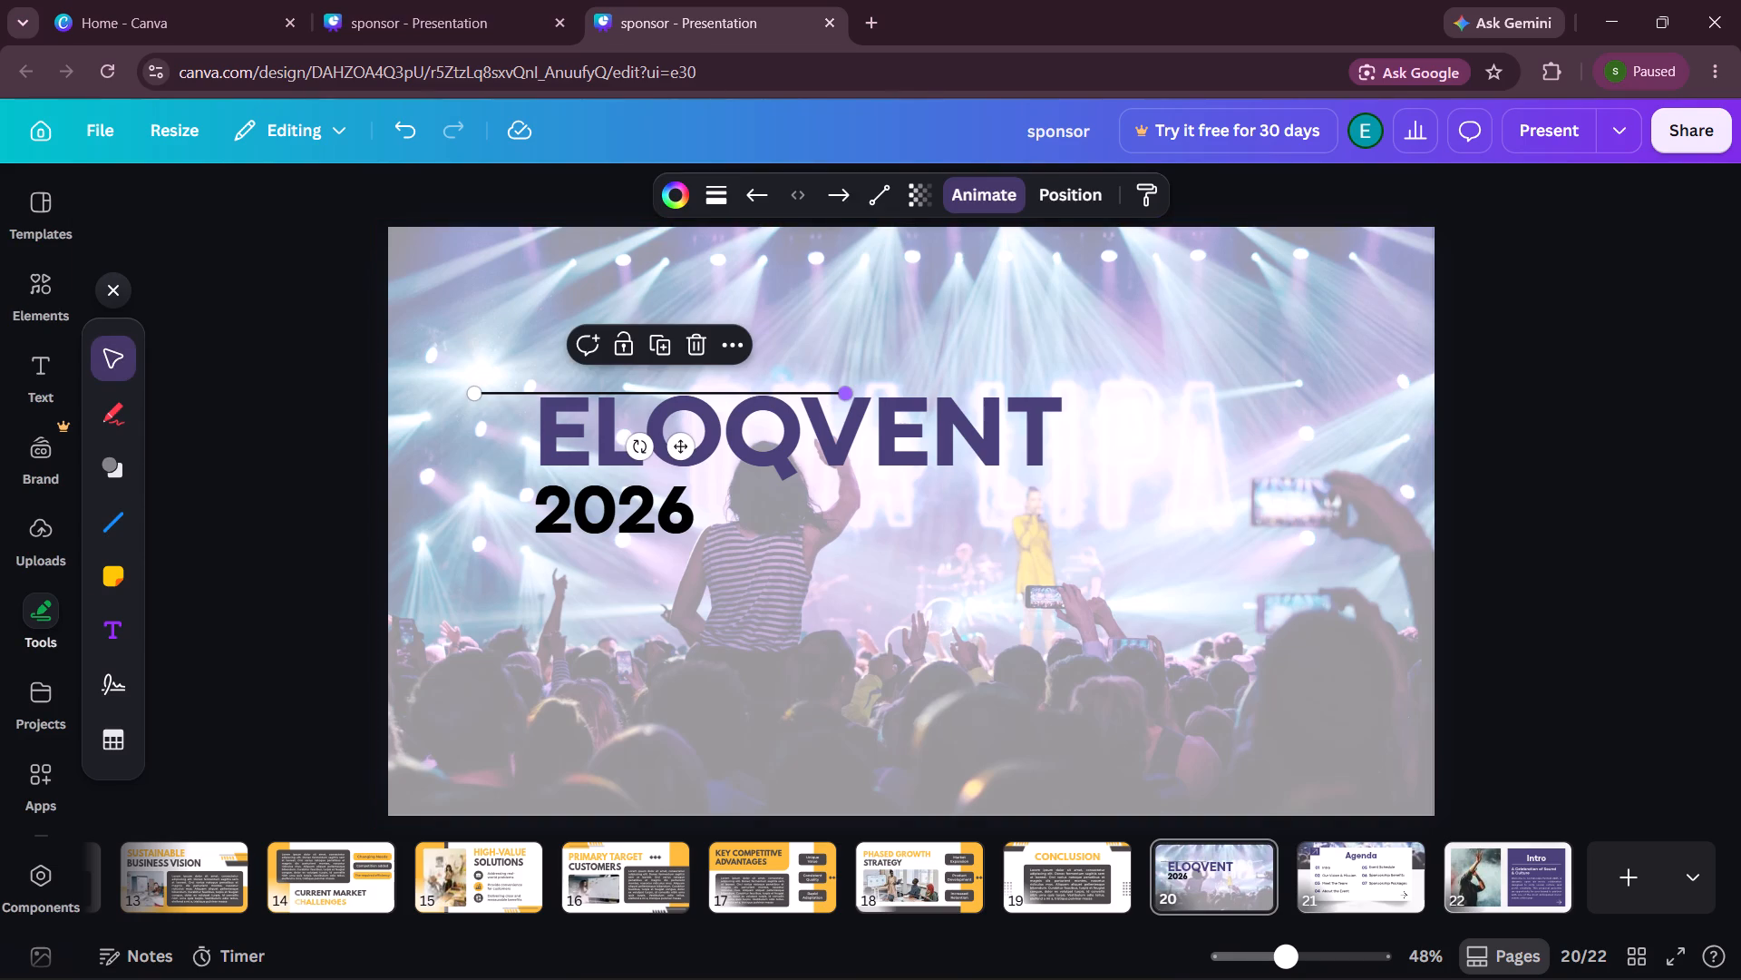
{"action": "left_click_drag", "start_coordinate": [845, 393], "coordinate": [473, 534]}
{"action": "left_click", "coordinate": [297, 547]}
{"action": "left_click", "coordinate": [468, 466]}
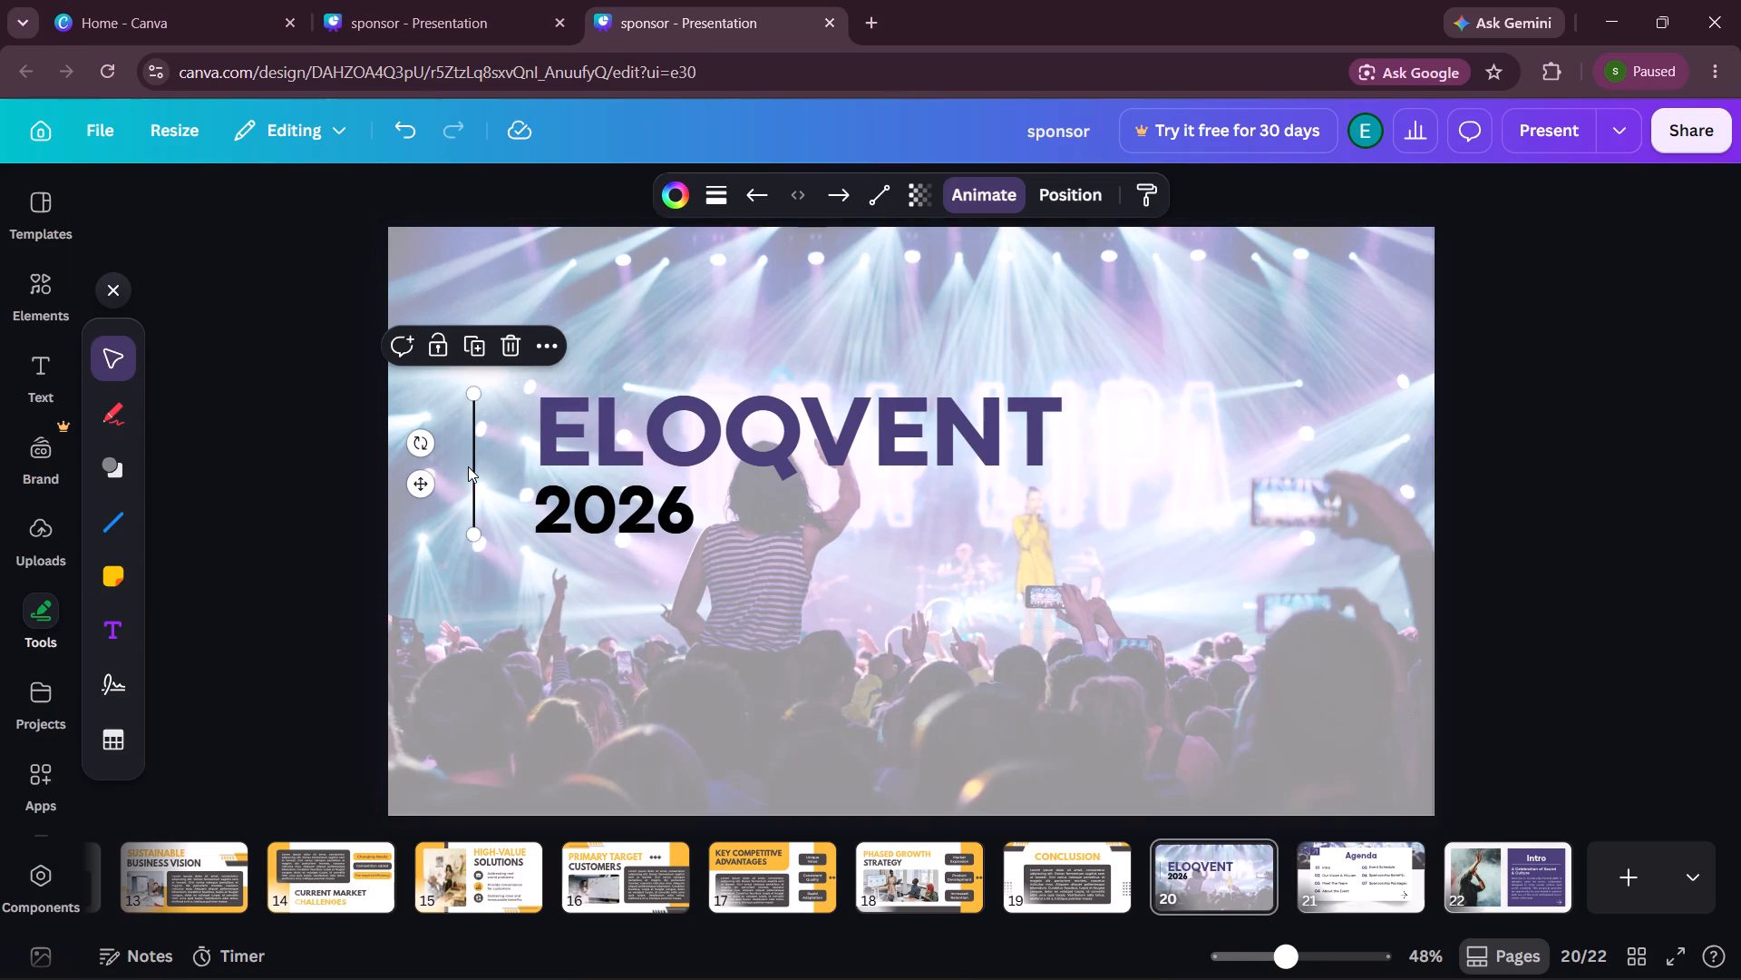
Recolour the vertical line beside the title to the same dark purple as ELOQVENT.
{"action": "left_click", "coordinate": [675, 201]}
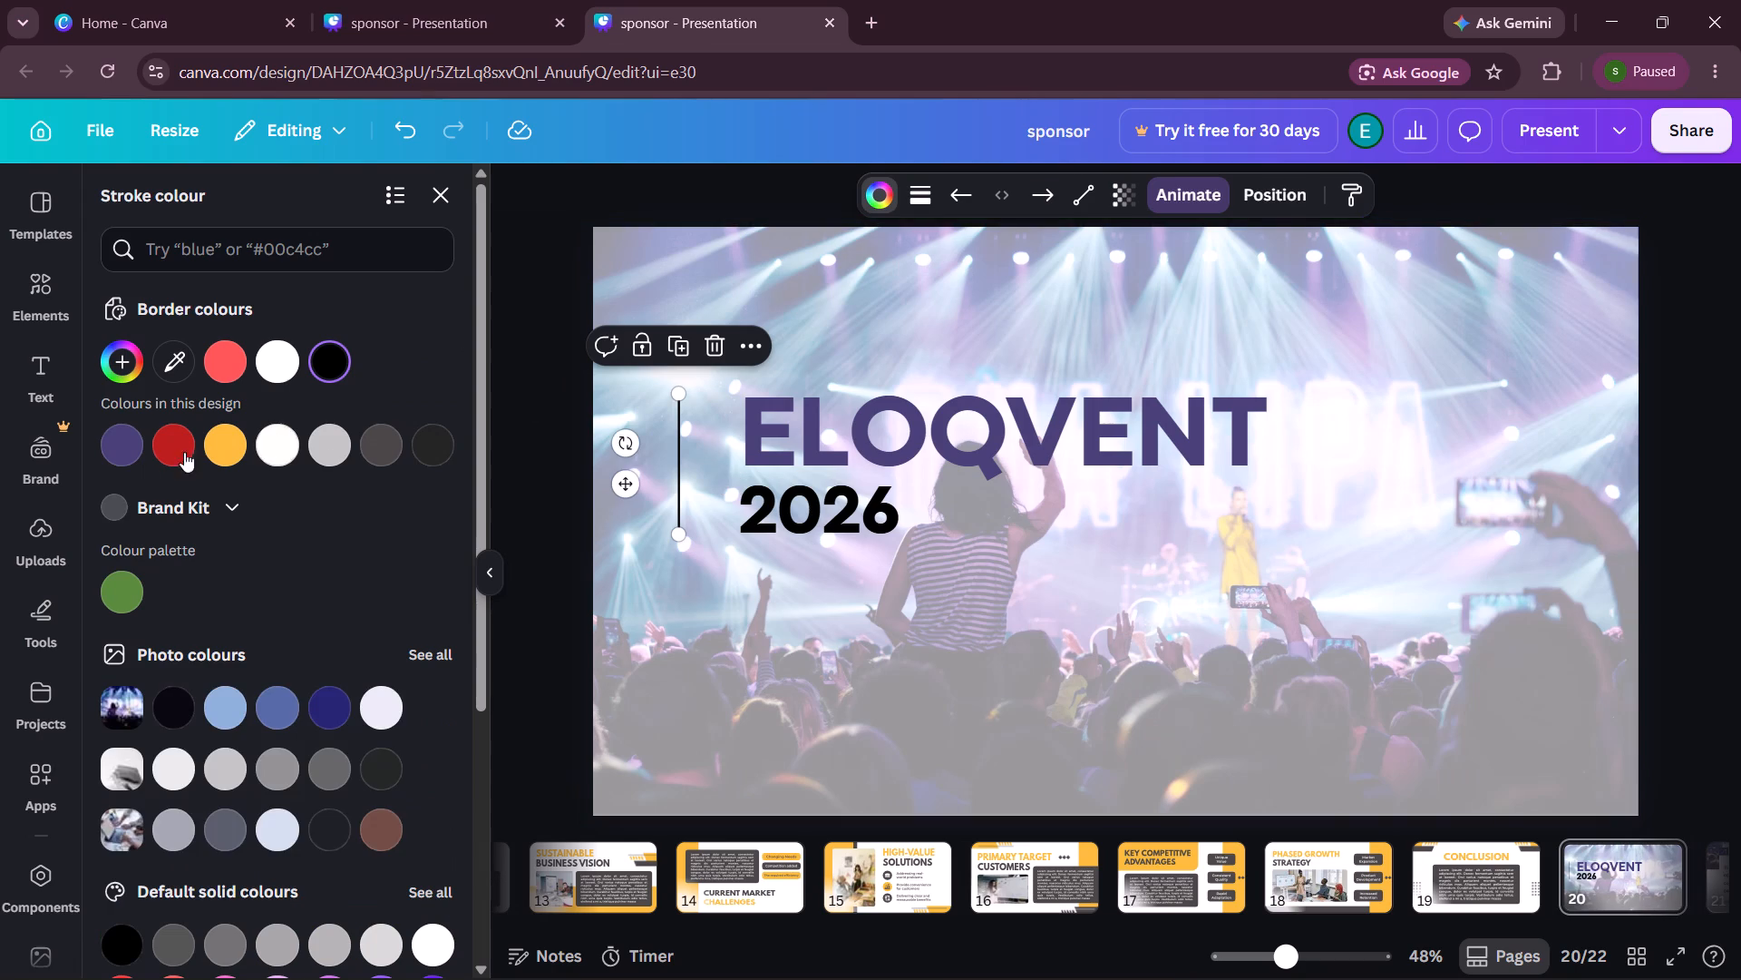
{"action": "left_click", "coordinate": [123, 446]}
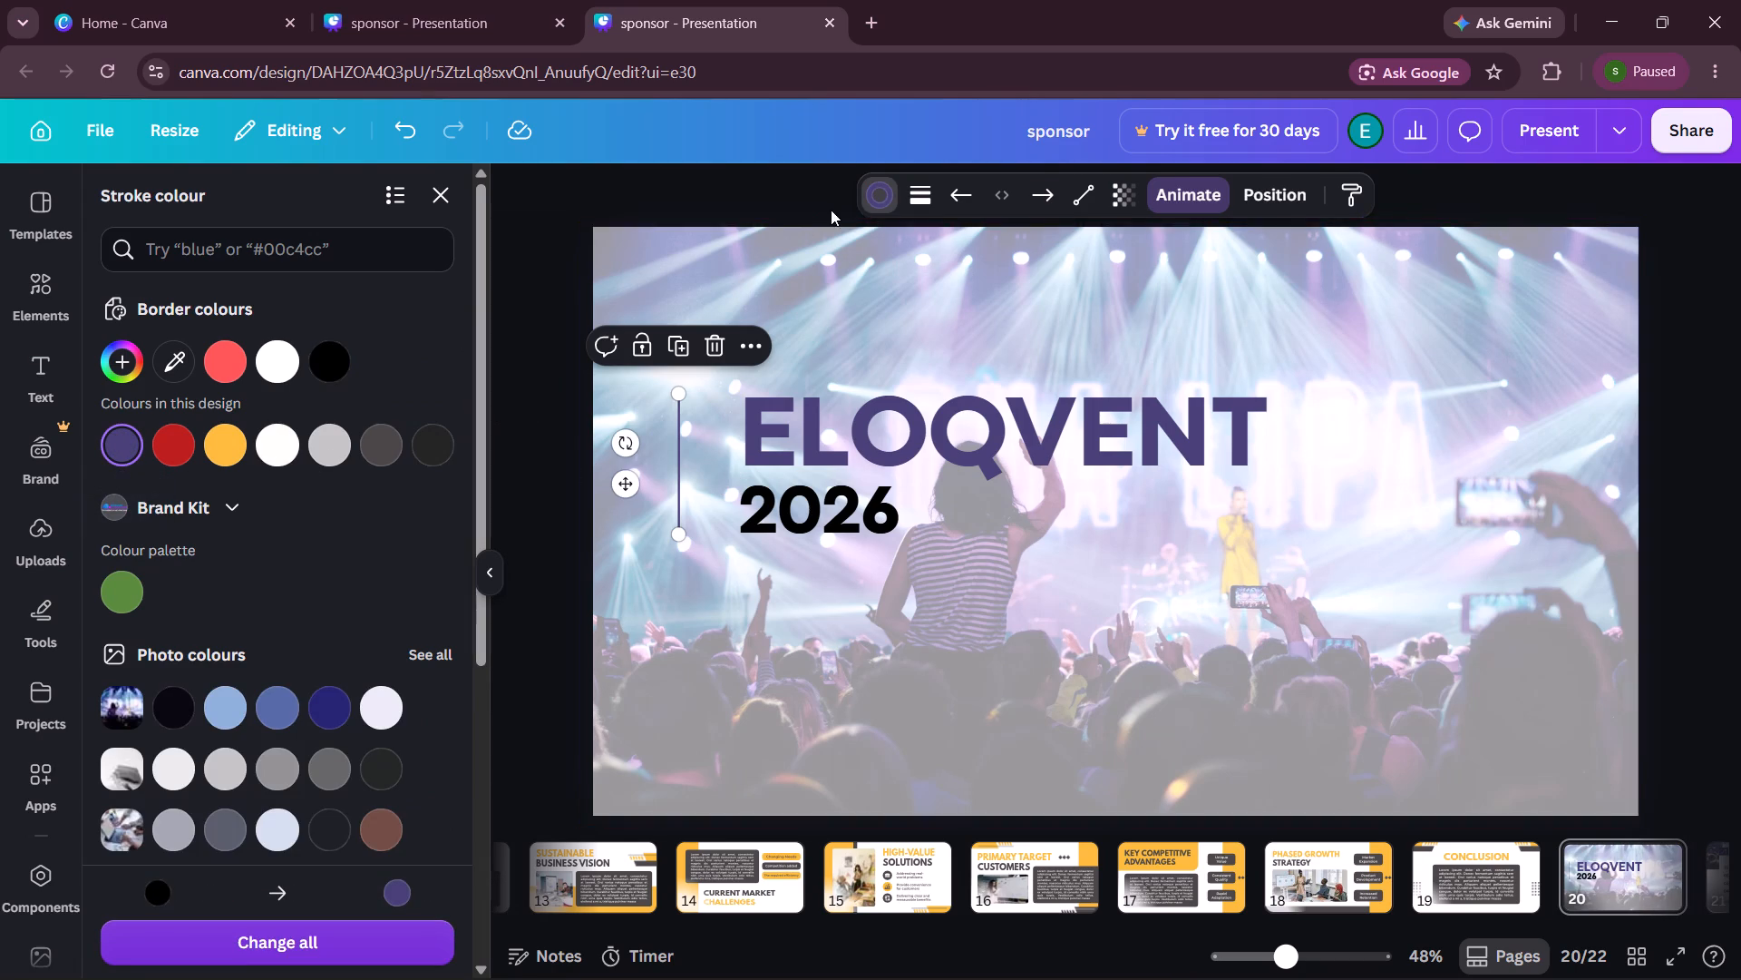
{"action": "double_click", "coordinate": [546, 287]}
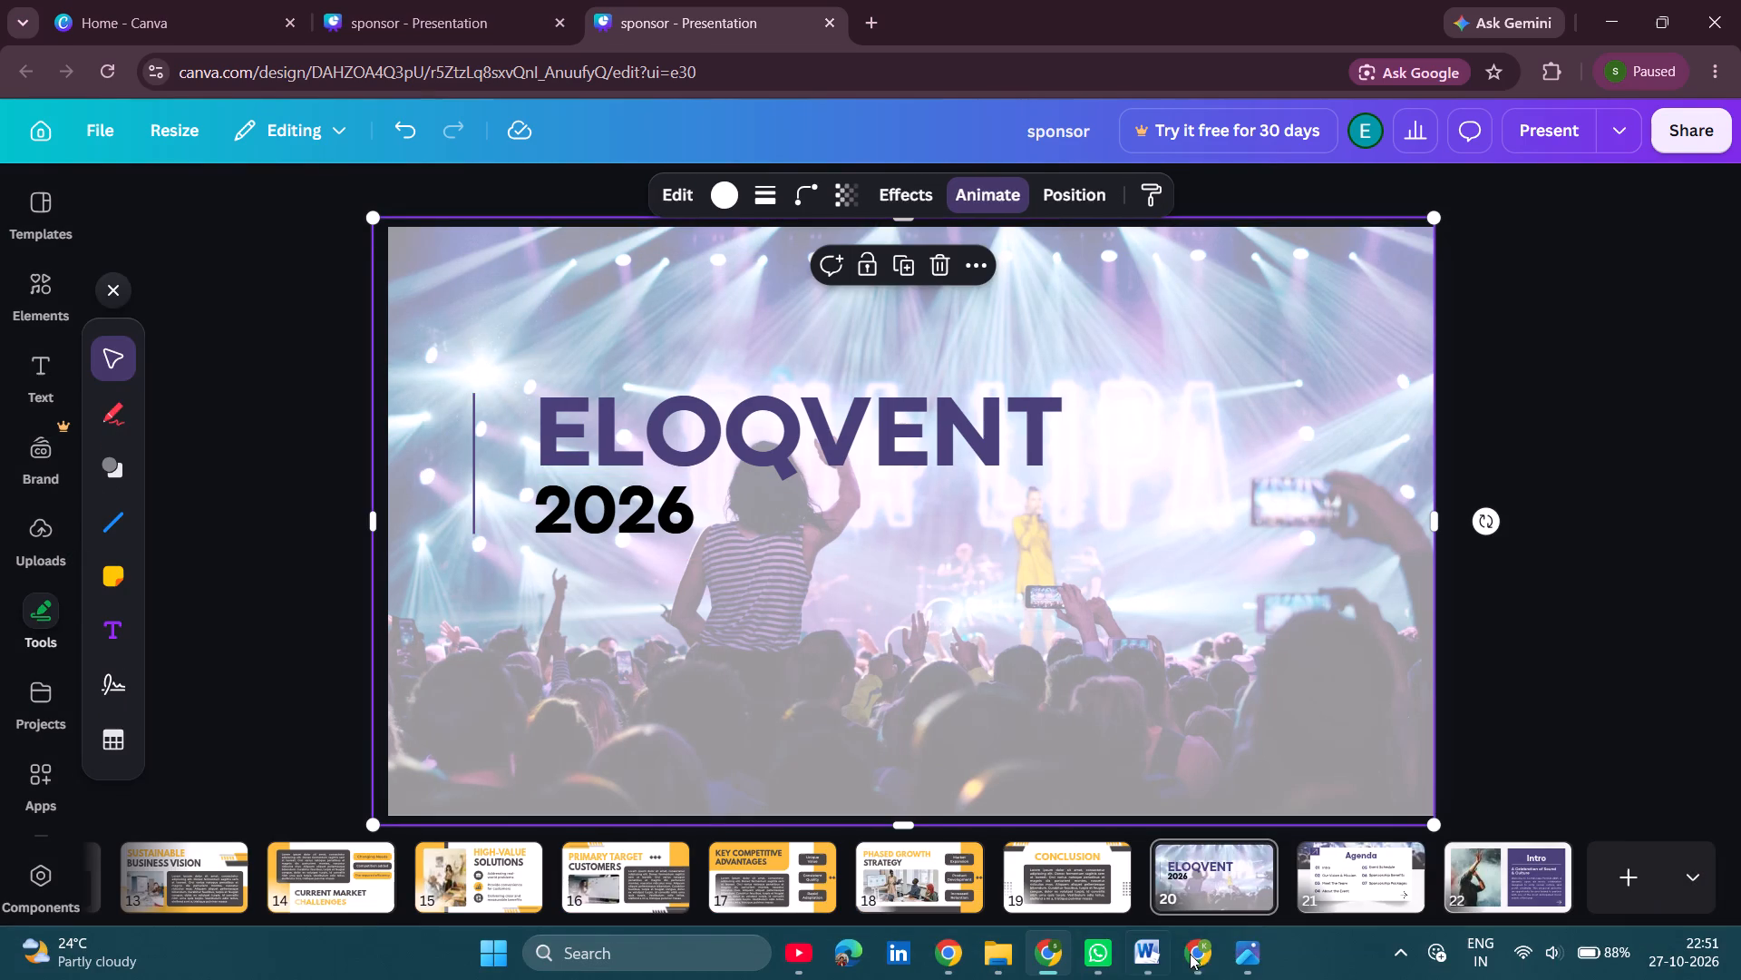
Check the reference cover image, and apply a blue-to-pink gradient to the vertical line beside the title.
{"action": "left_click", "coordinate": [1250, 949]}
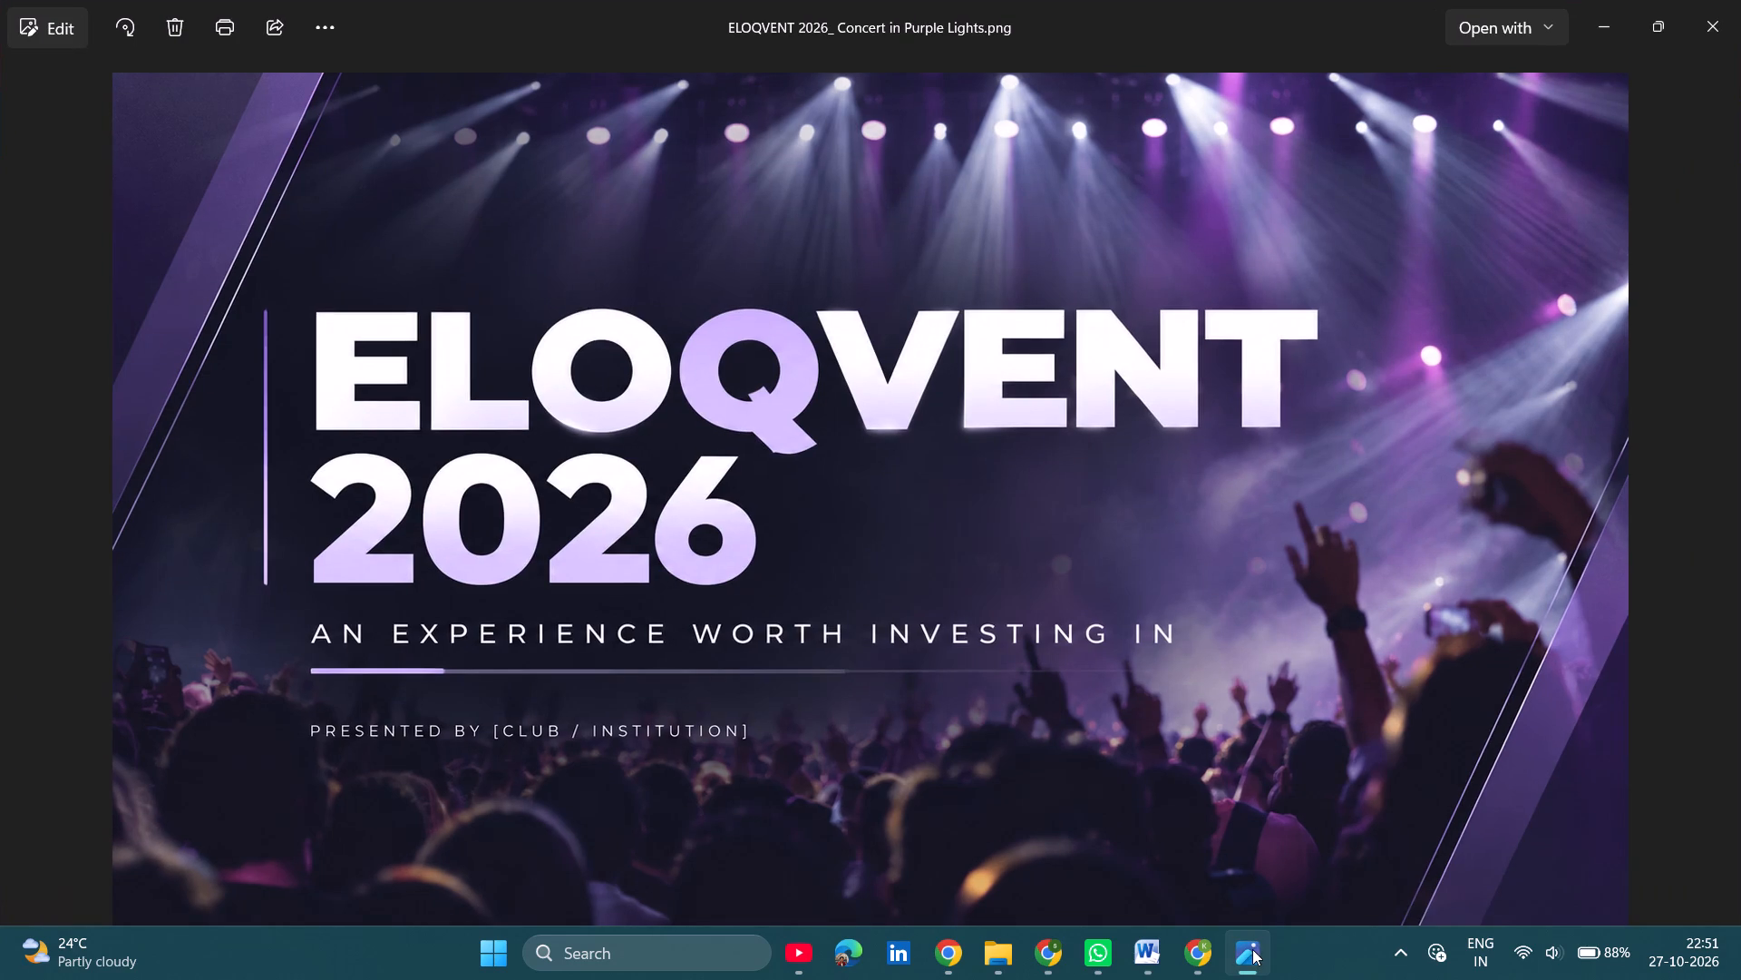
{"action": "left_click", "coordinate": [1252, 949]}
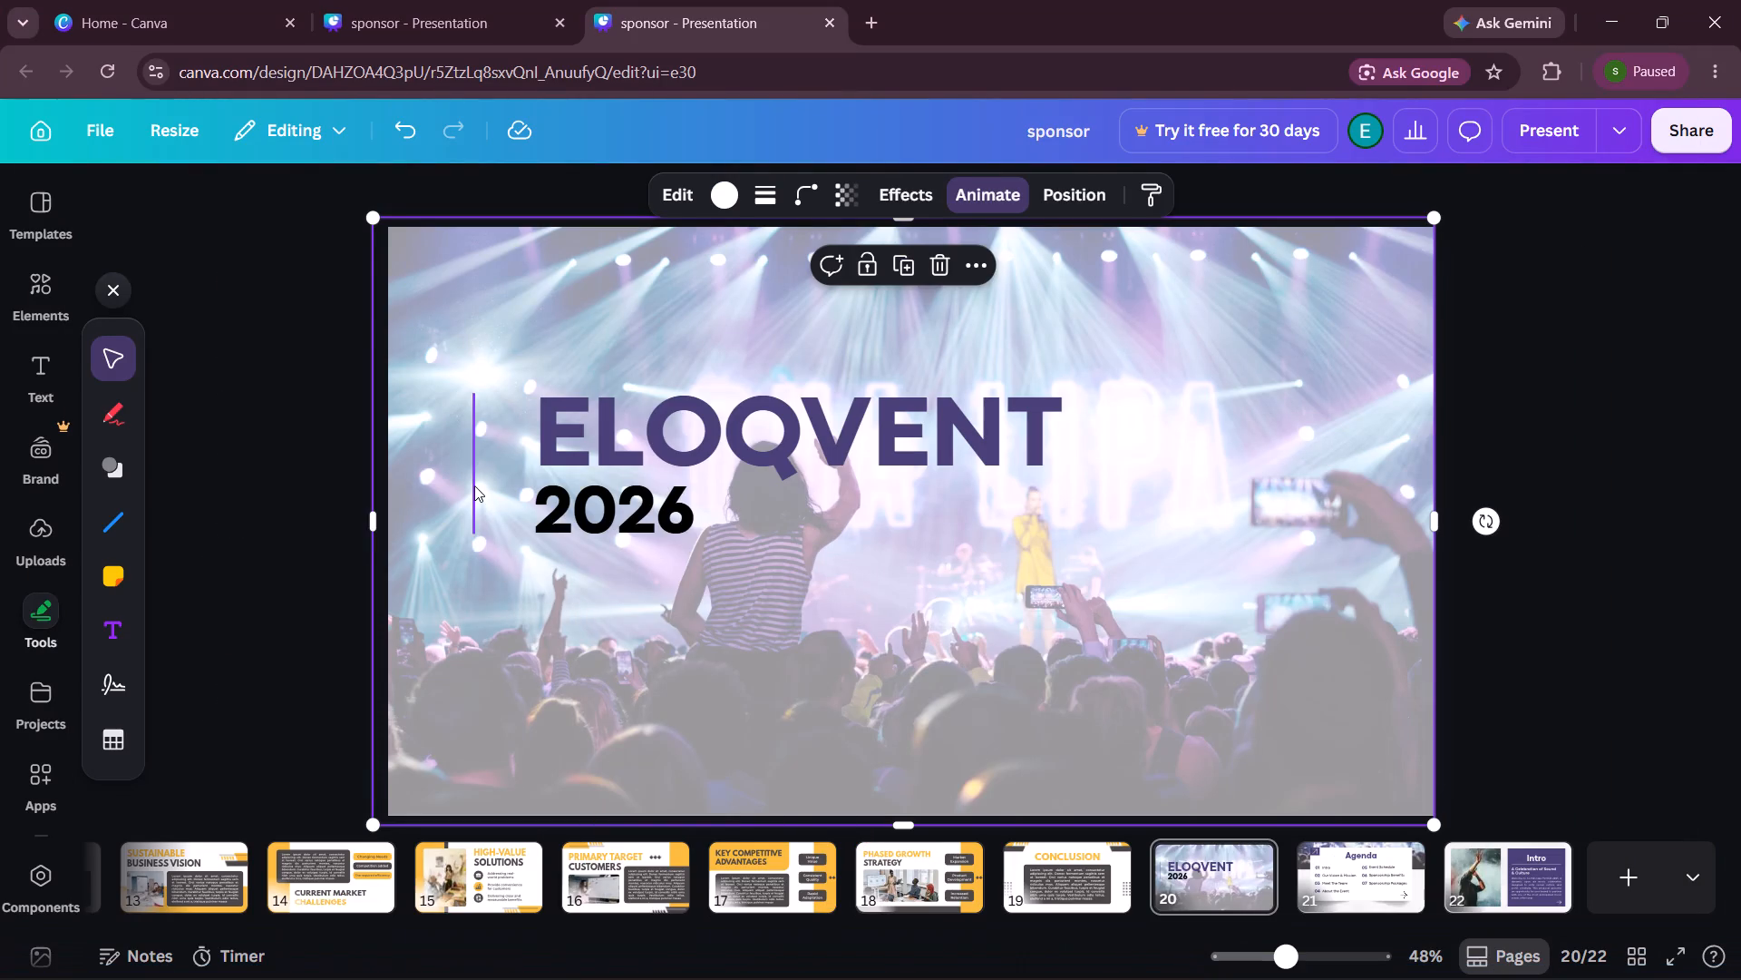
{"action": "left_click", "coordinate": [474, 485]}
{"action": "left_click", "coordinate": [659, 180]}
{"action": "left_click", "coordinate": [675, 205]}
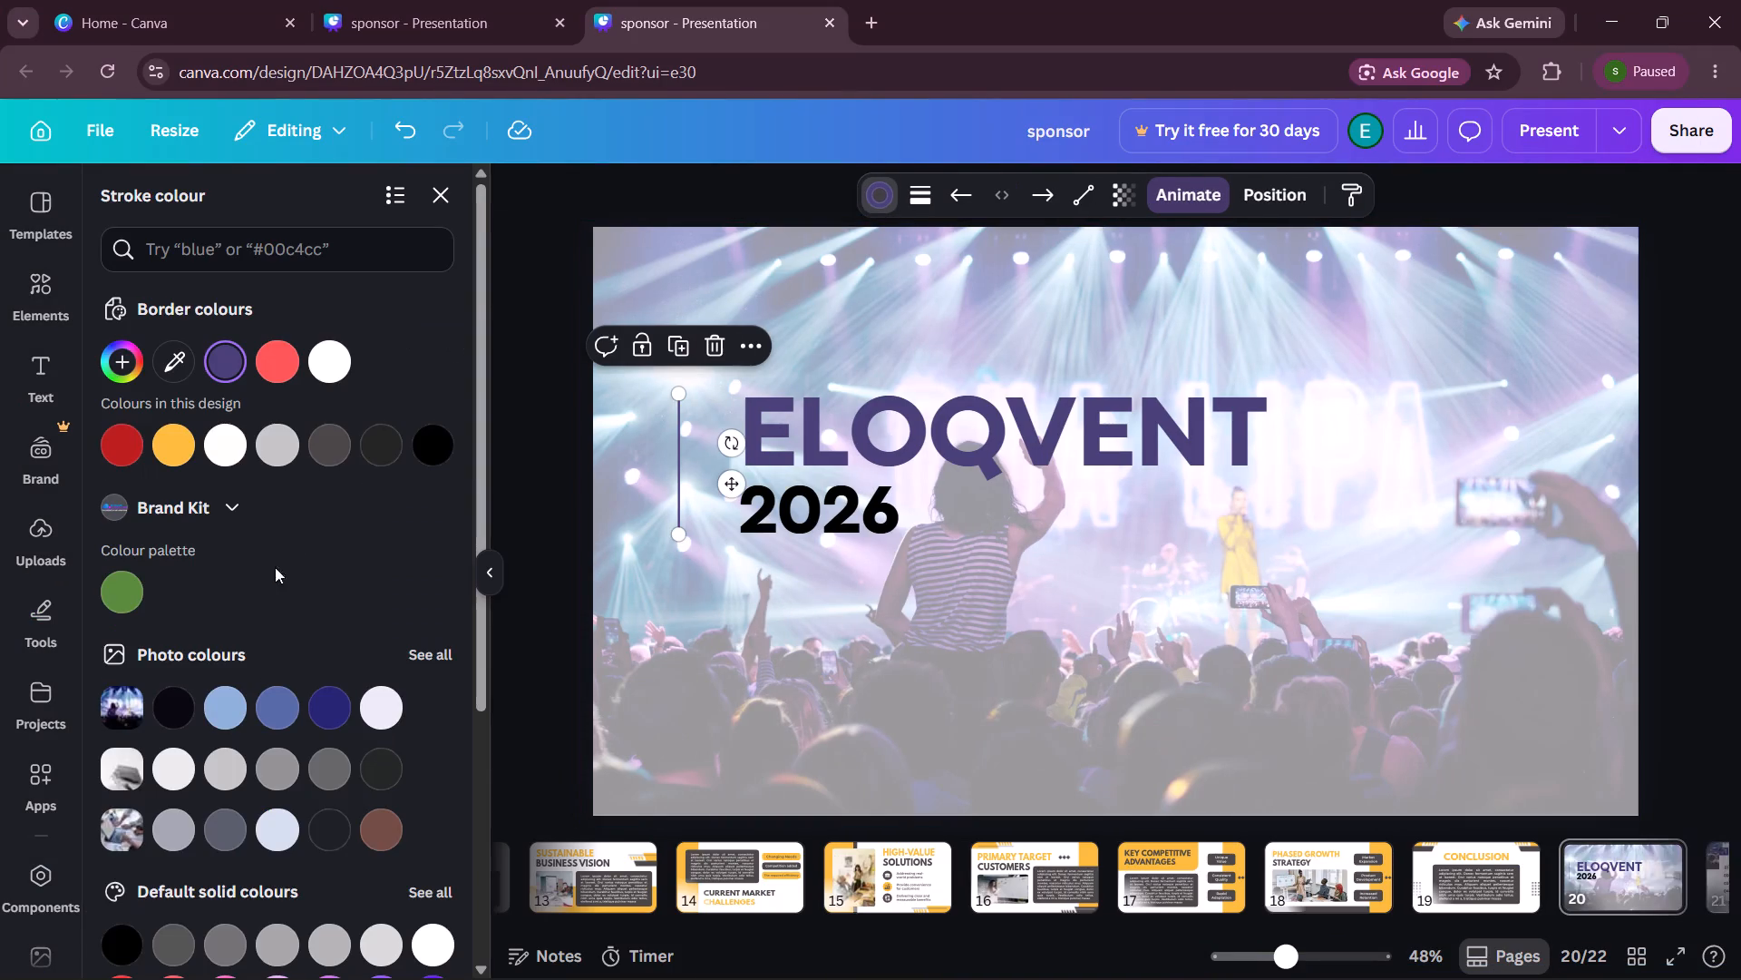
{"action": "scroll", "coordinate": [274, 660], "scroll_direction": "down", "scroll_amount": 5}
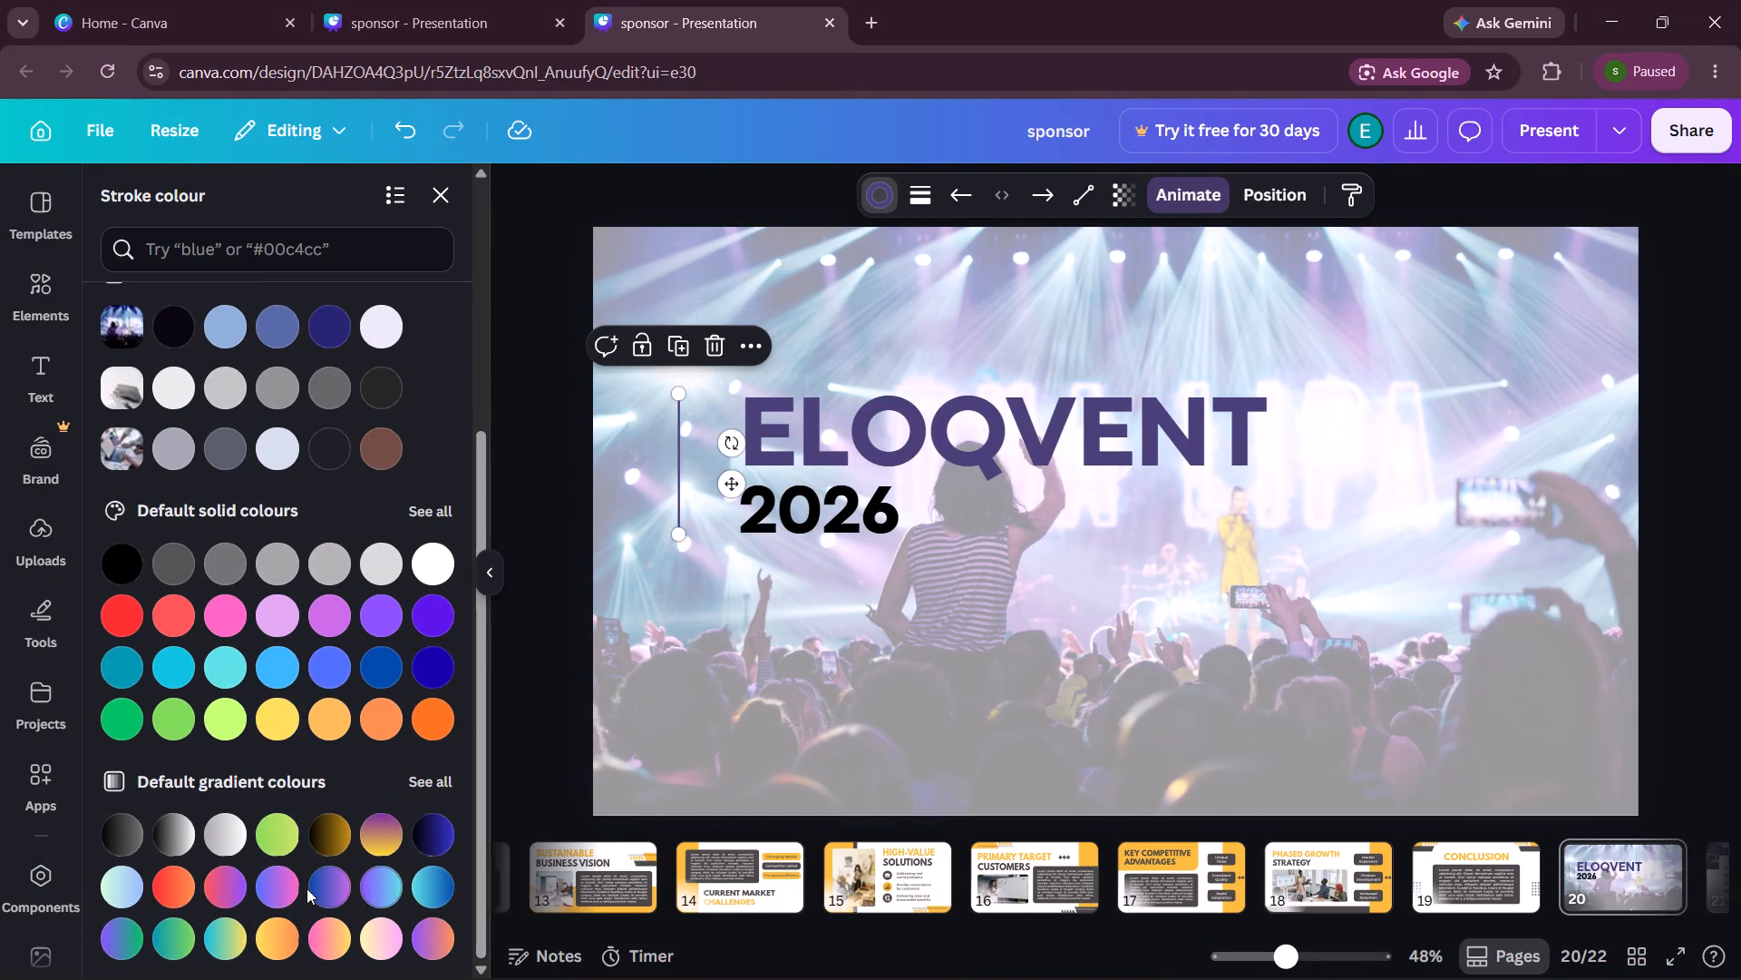
{"action": "left_click", "coordinate": [286, 883]}
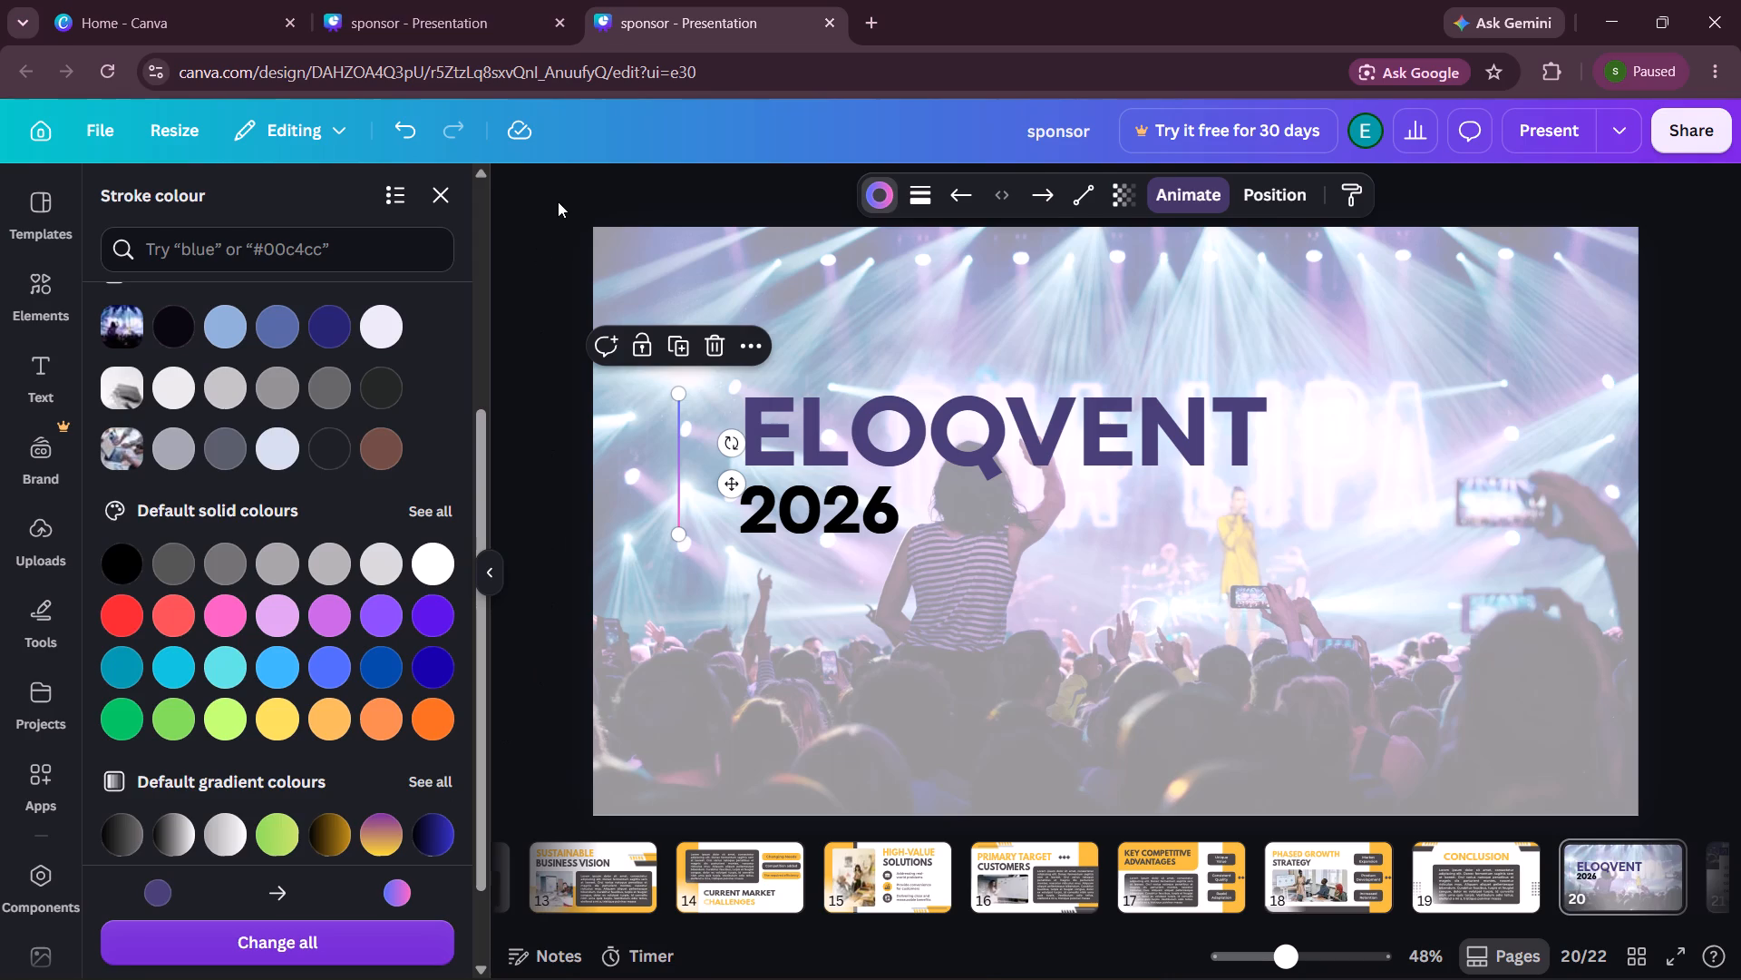
{"action": "double_click", "coordinate": [558, 201]}
Set the vertical line's stroke weight to 6.
{"action": "left_click", "coordinate": [464, 488]}
{"action": "left_click", "coordinate": [728, 193]}
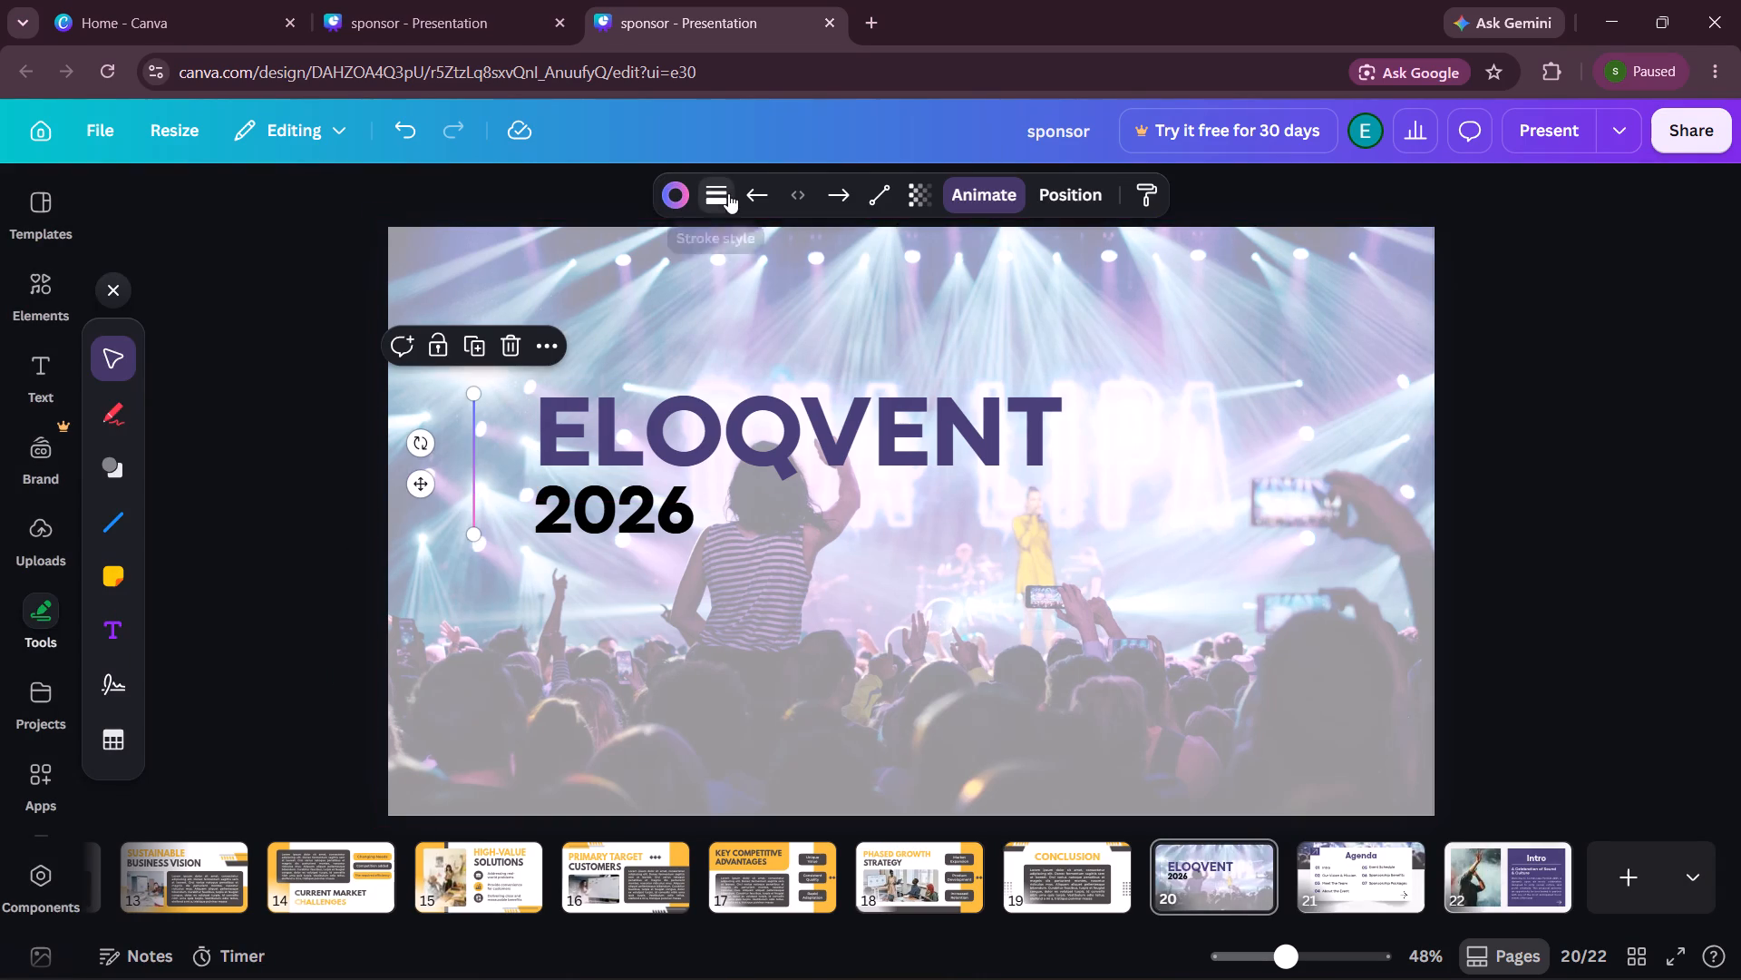
{"action": "left_click", "coordinate": [852, 407]}
{"action": "key", "text": "6"}
{"action": "key", "text": "Return"}
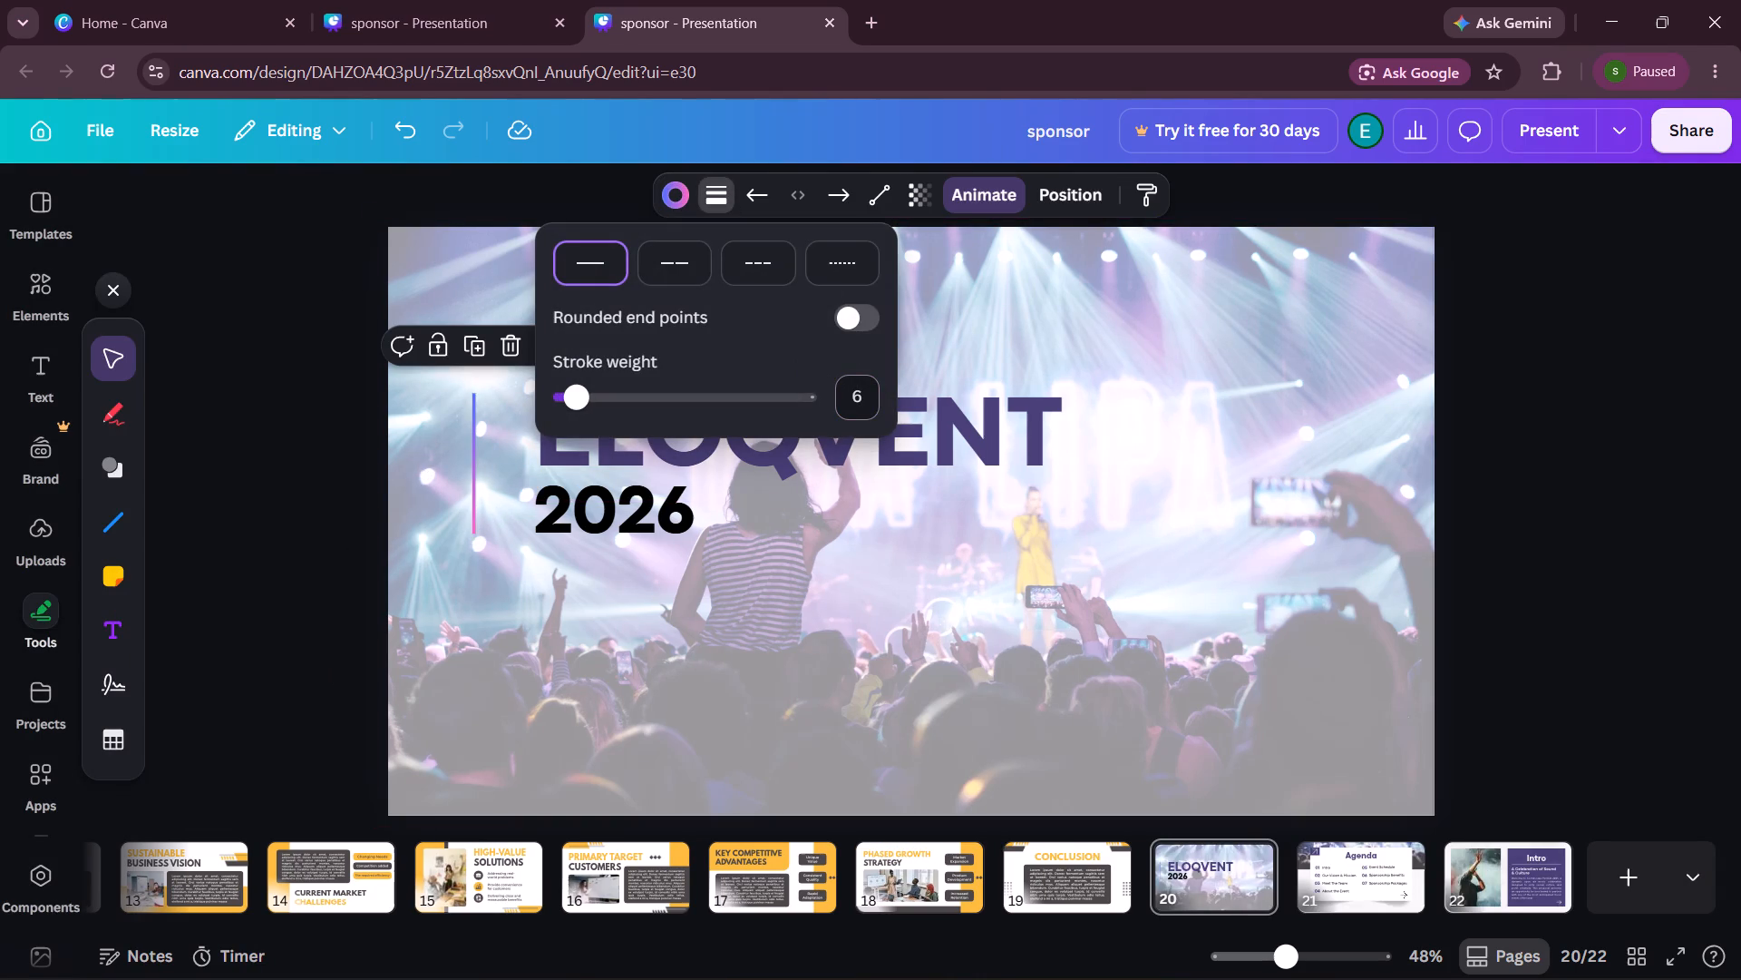
{"action": "double_click", "coordinate": [327, 503]}
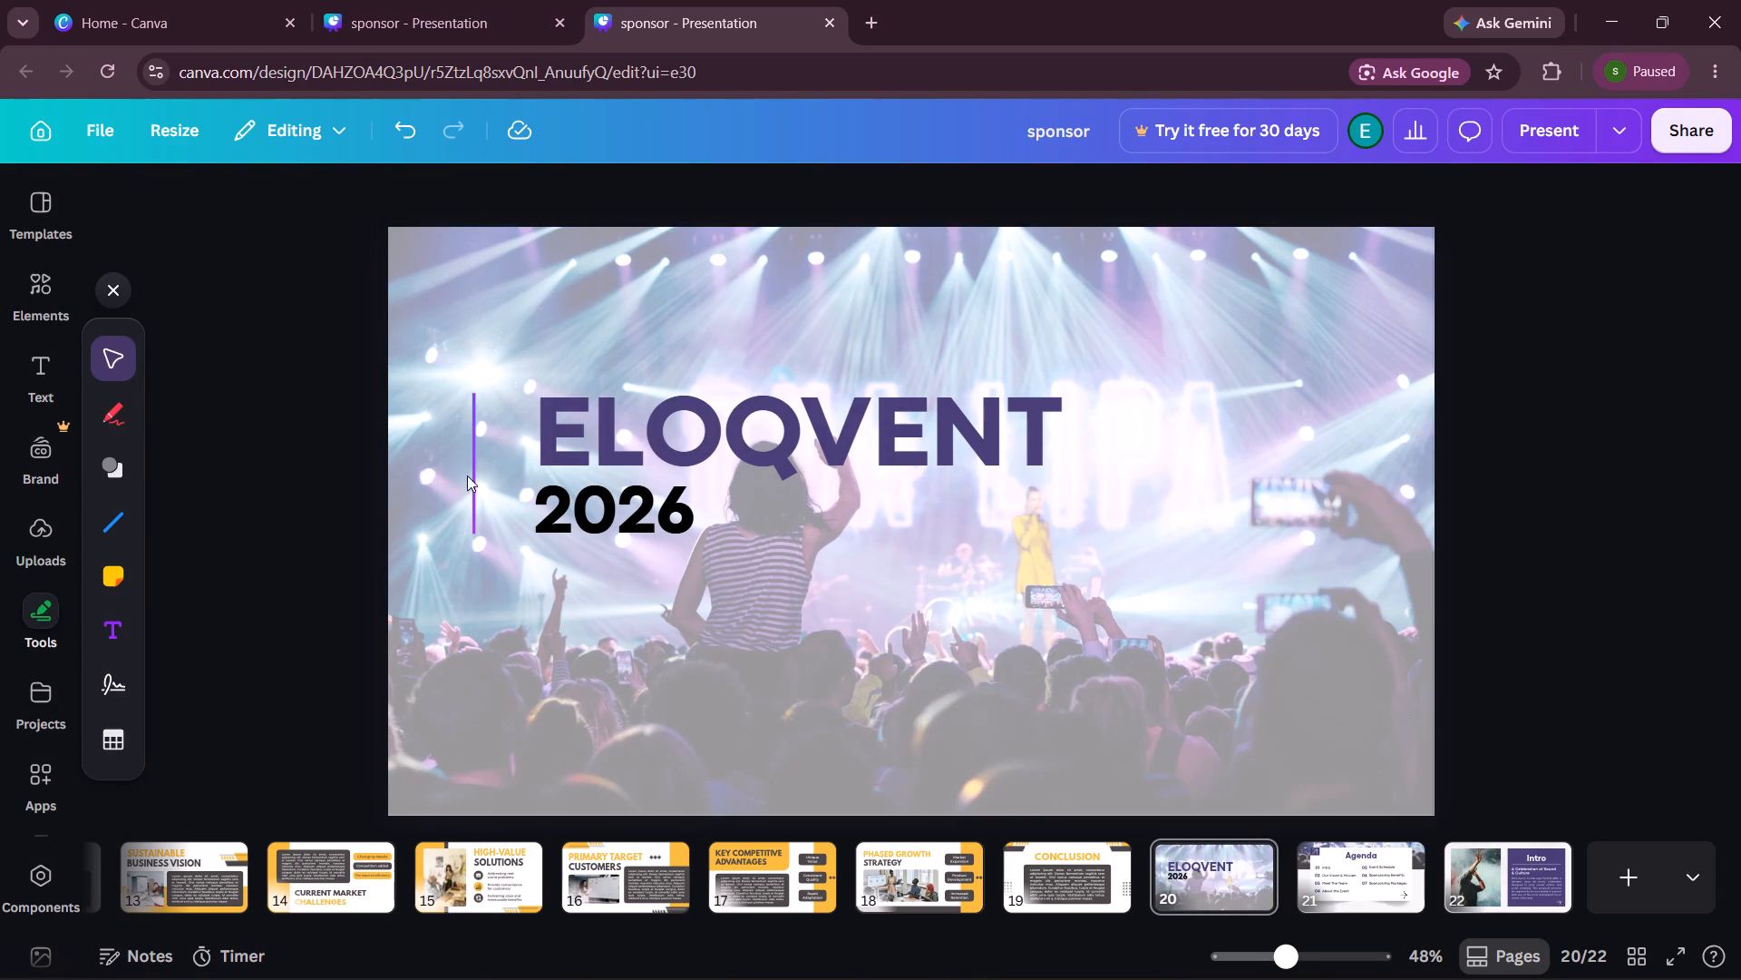
Move the vertical line close against the title text and nudge it up to span ELOQVENT and 2026 evenly.
{"action": "left_click_drag", "start_coordinate": [475, 477], "coordinate": [513, 481]}
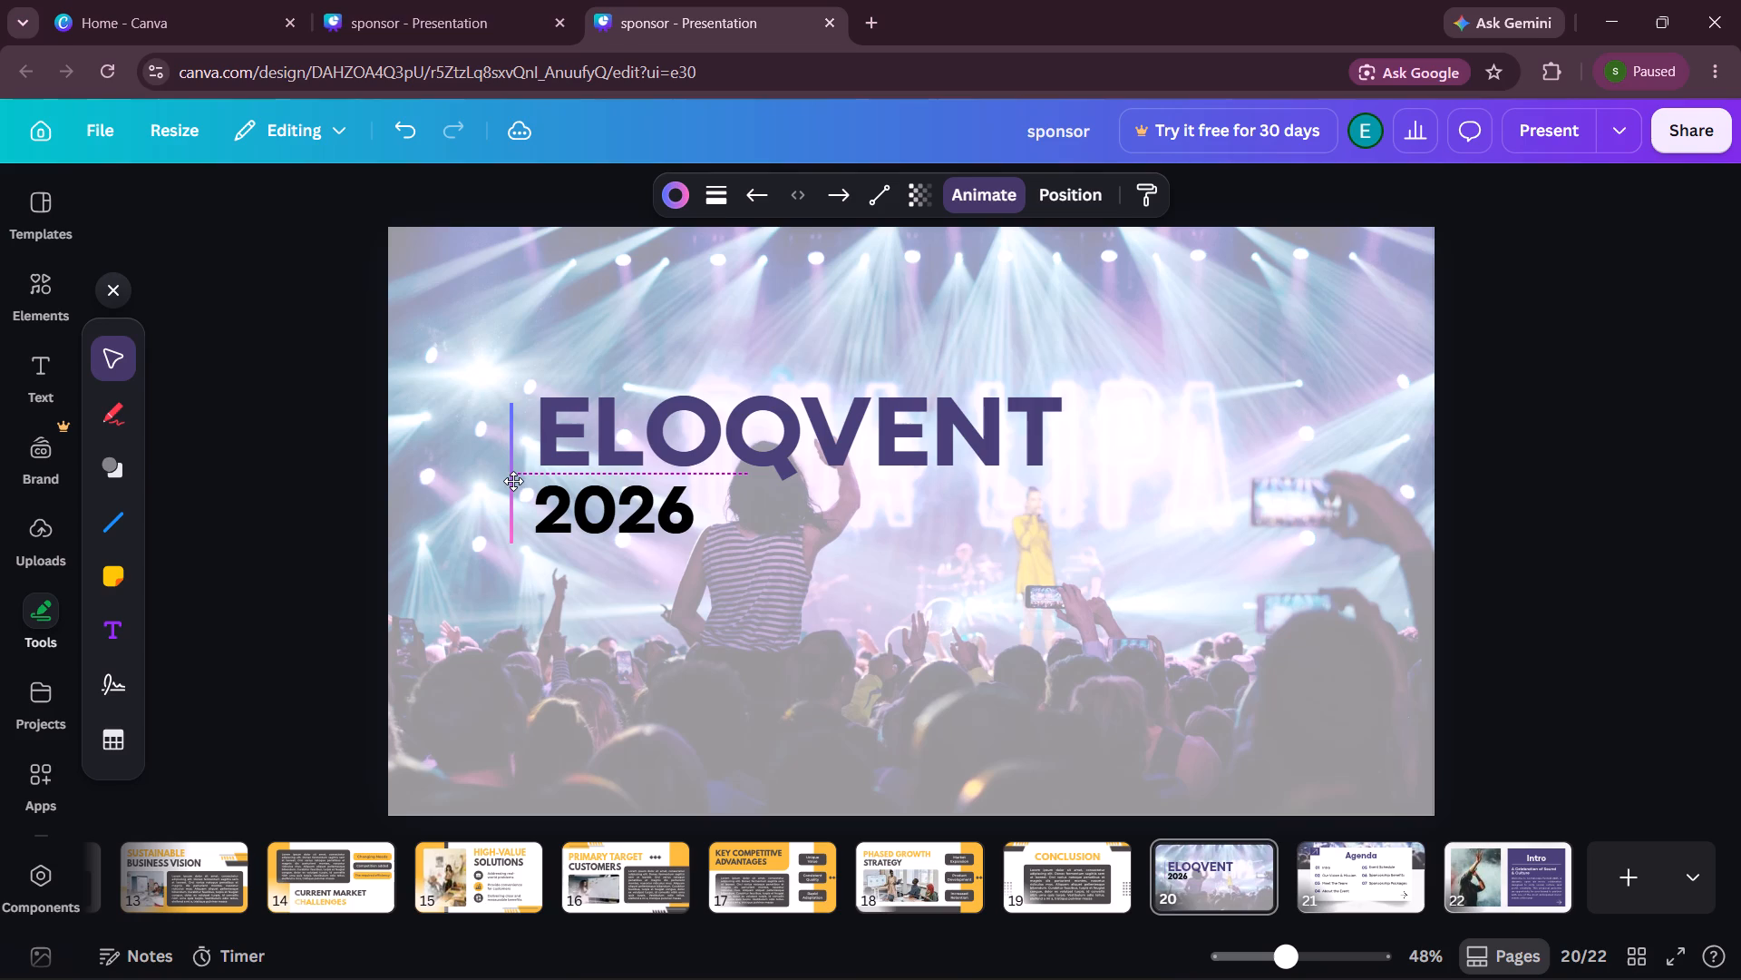
{"action": "left_click_drag", "start_coordinate": [513, 481], "coordinate": [523, 480]}
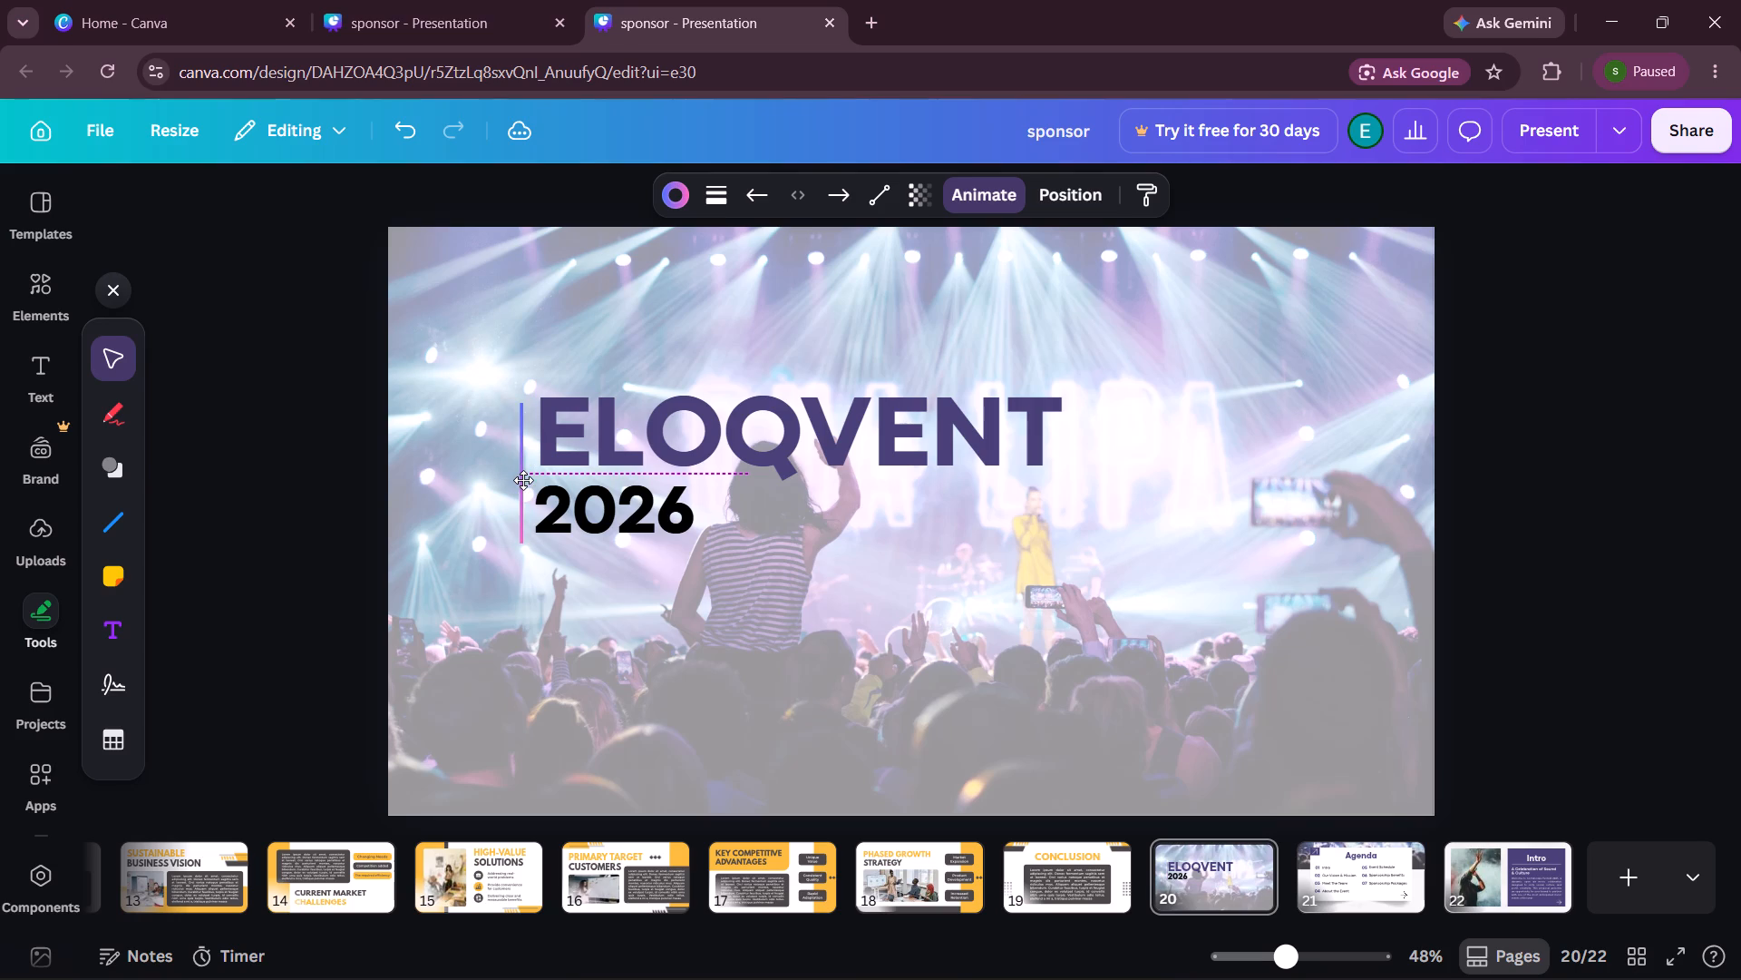
{"action": "left_click_drag", "start_coordinate": [523, 480], "coordinate": [522, 480]}
{"action": "left_click", "coordinate": [336, 470]}
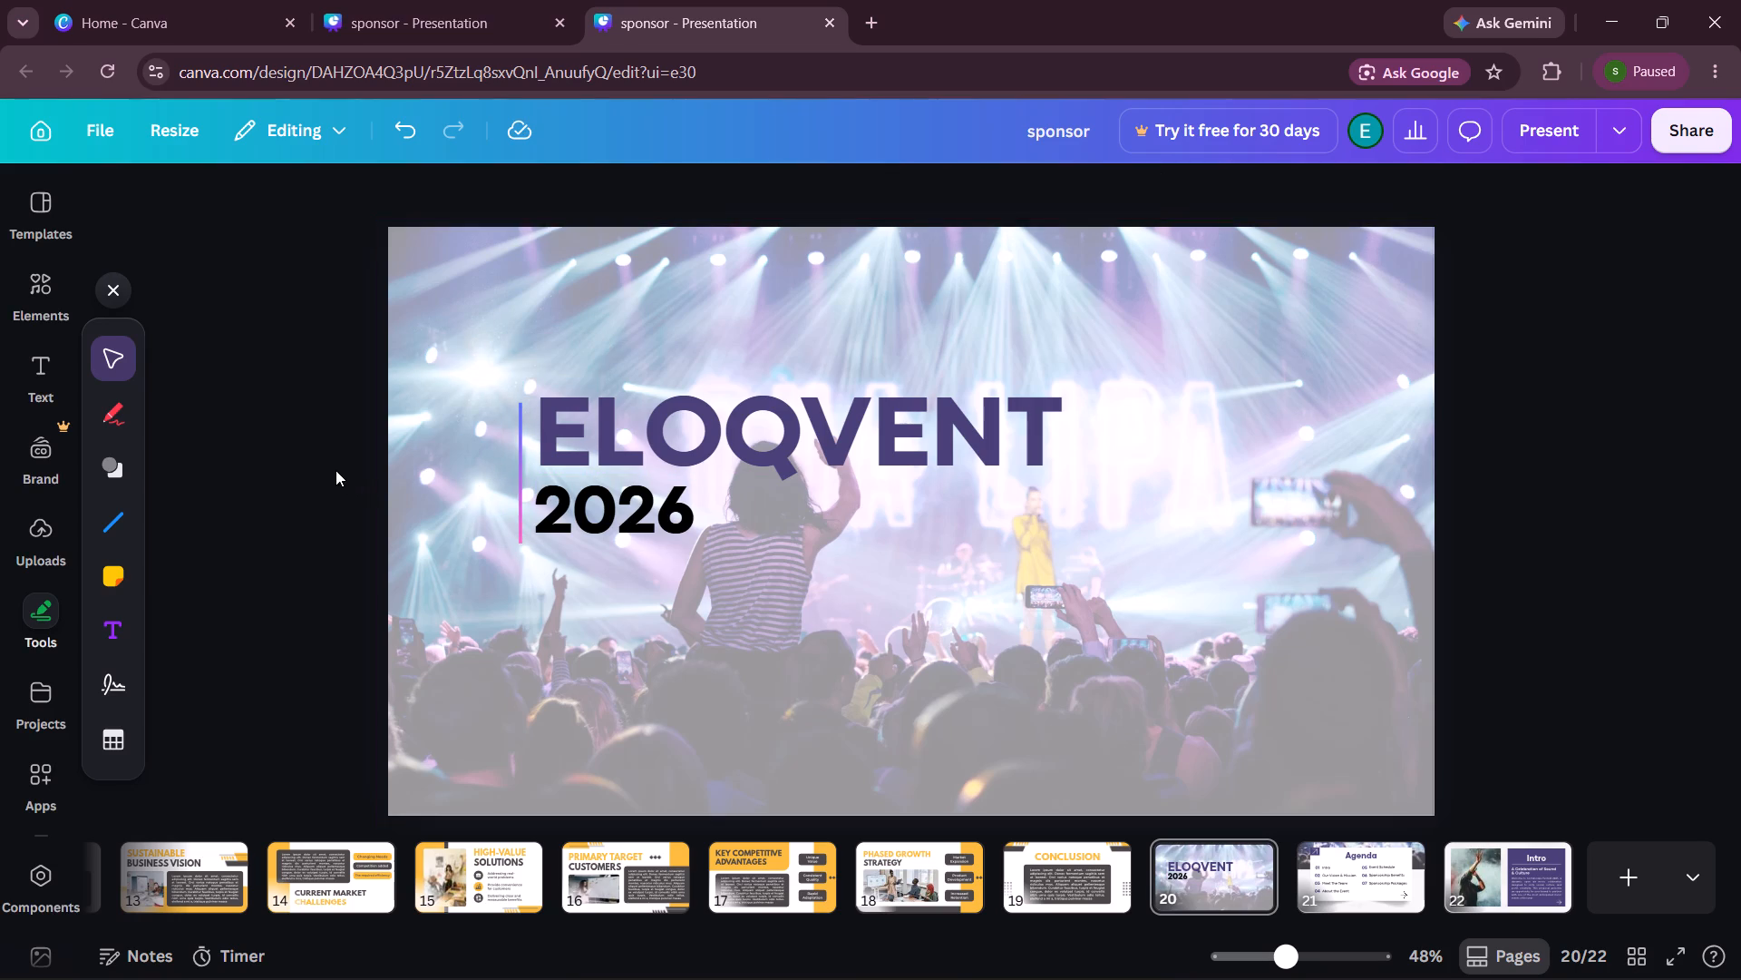
{"action": "left_click", "coordinate": [516, 495]}
{"action": "key", "text": "Up"}
{"action": "key", "text": "Up"}
{"action": "key", "text": "Up"}
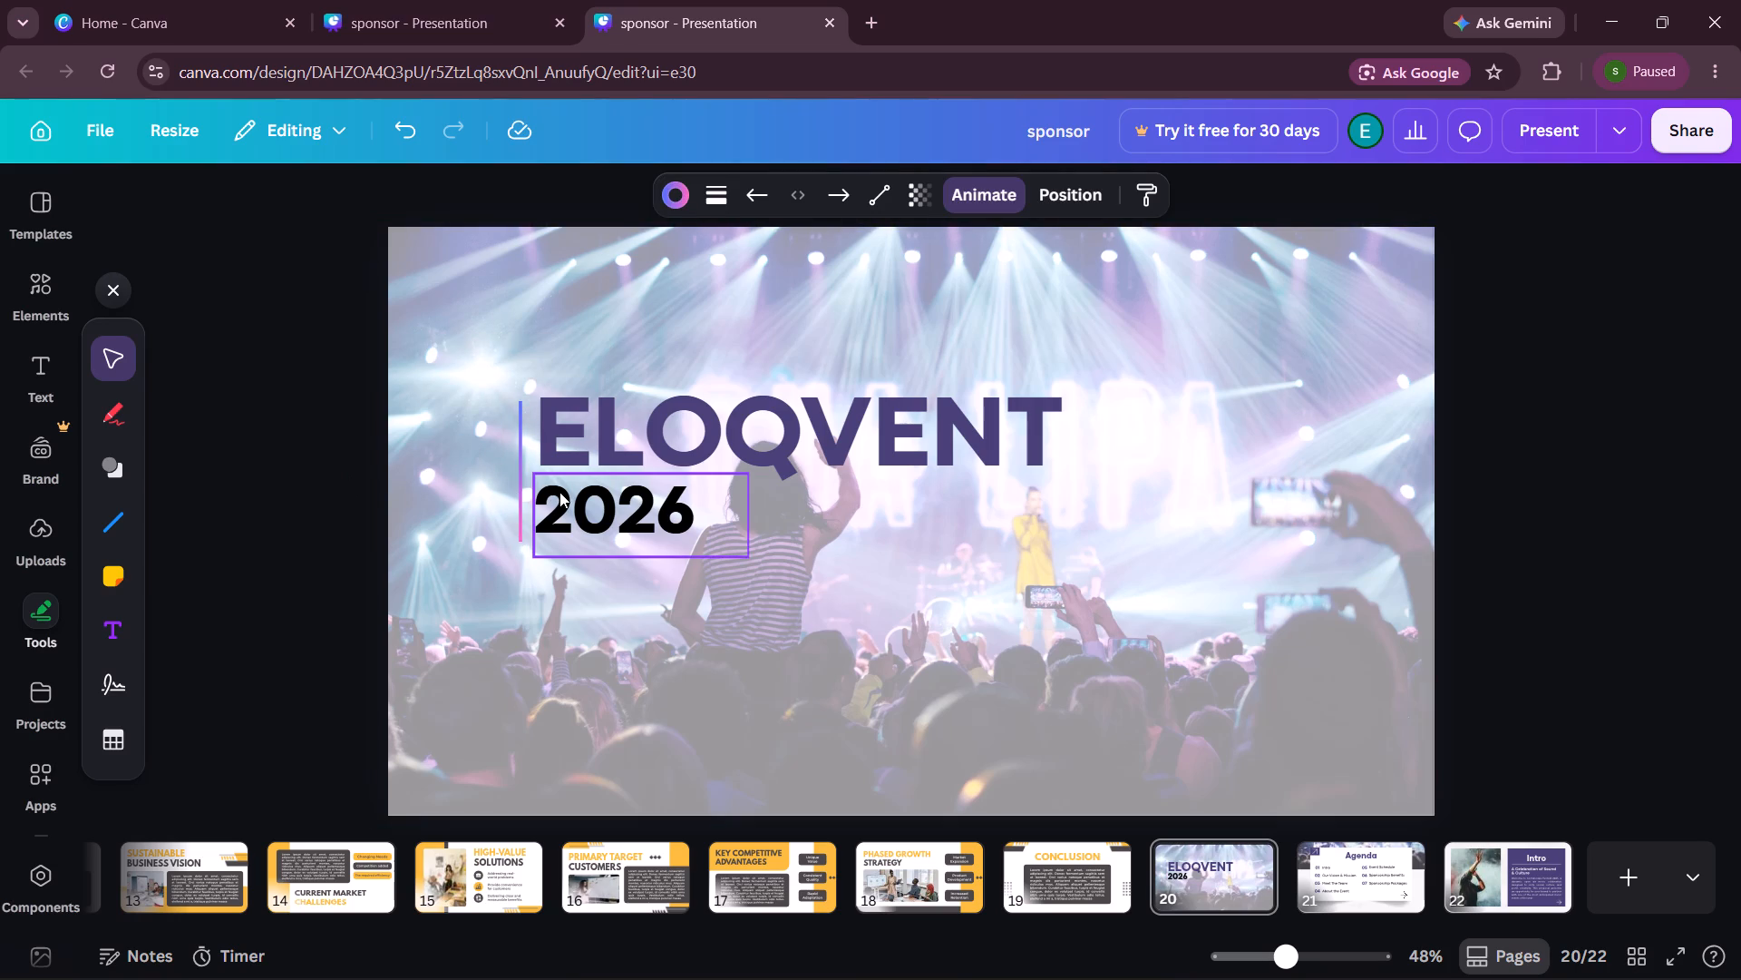
{"action": "key", "text": "Up"}
{"action": "key", "text": "Down"}
{"action": "key", "text": "Up"}
{"action": "key", "text": "Up"}
{"action": "key", "text": "Up"}
{"action": "key", "text": "Up"}
{"action": "key", "text": "Up"}
{"action": "key", "text": "Up"}
{"action": "key", "text": "Up"}
{"action": "left_click", "coordinate": [291, 470]}
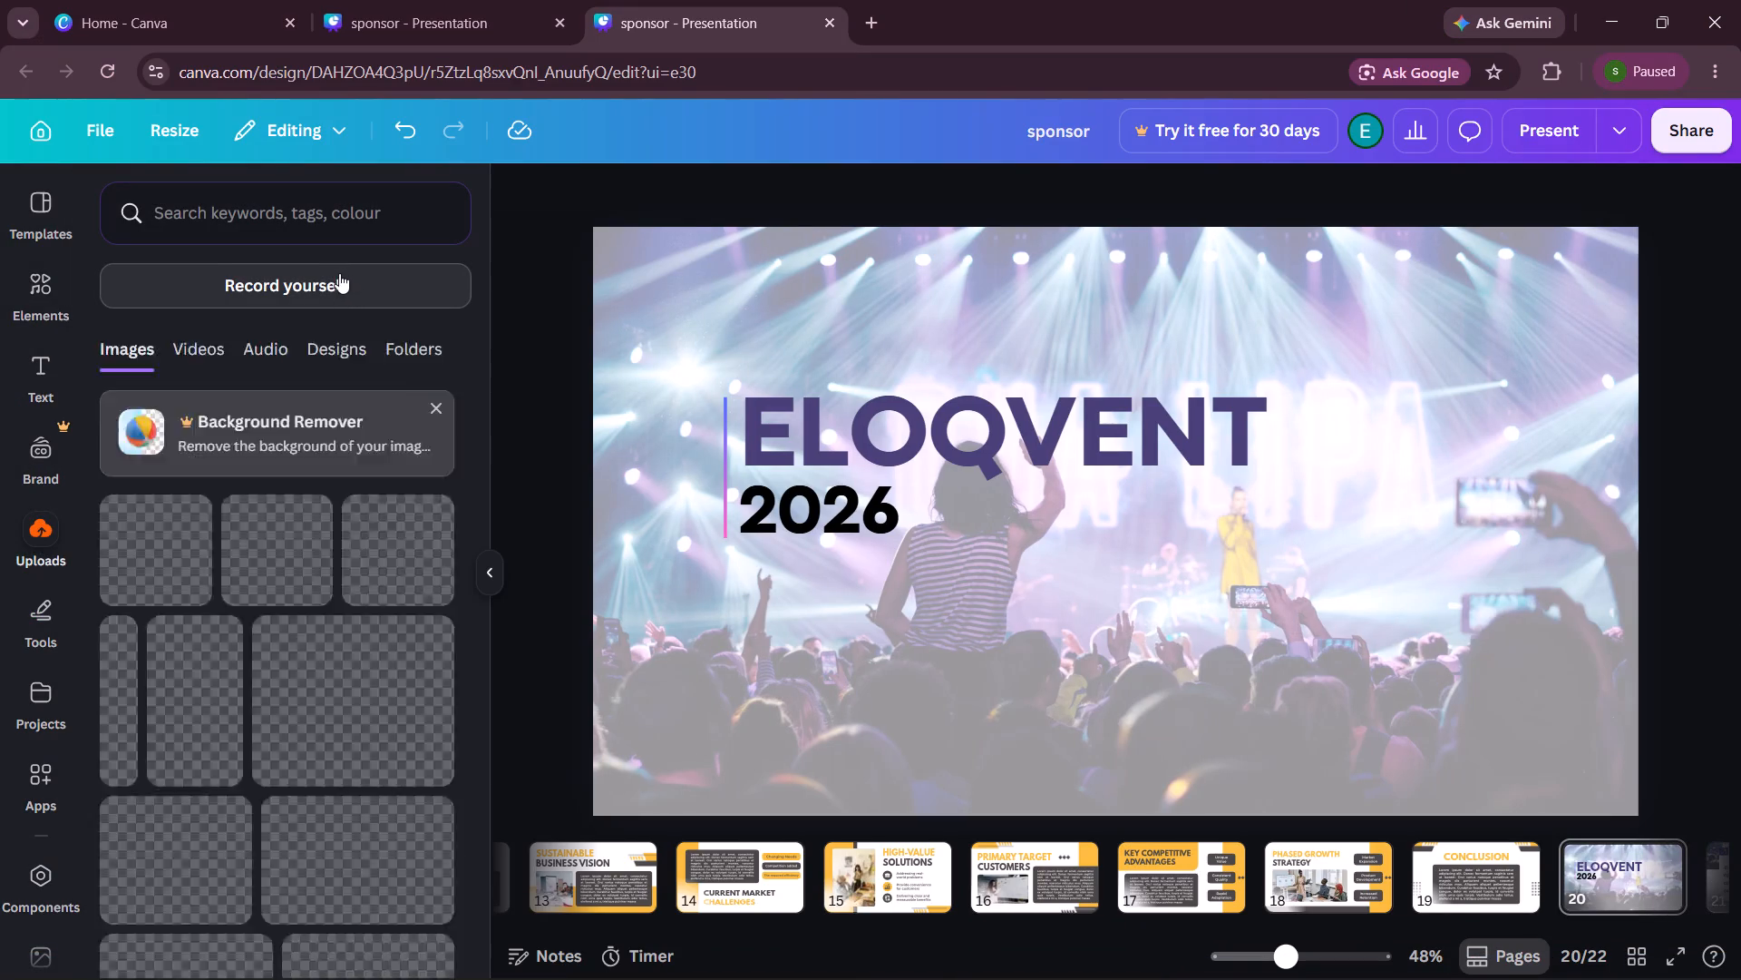
{"action": "left_click", "coordinate": [323, 269]}
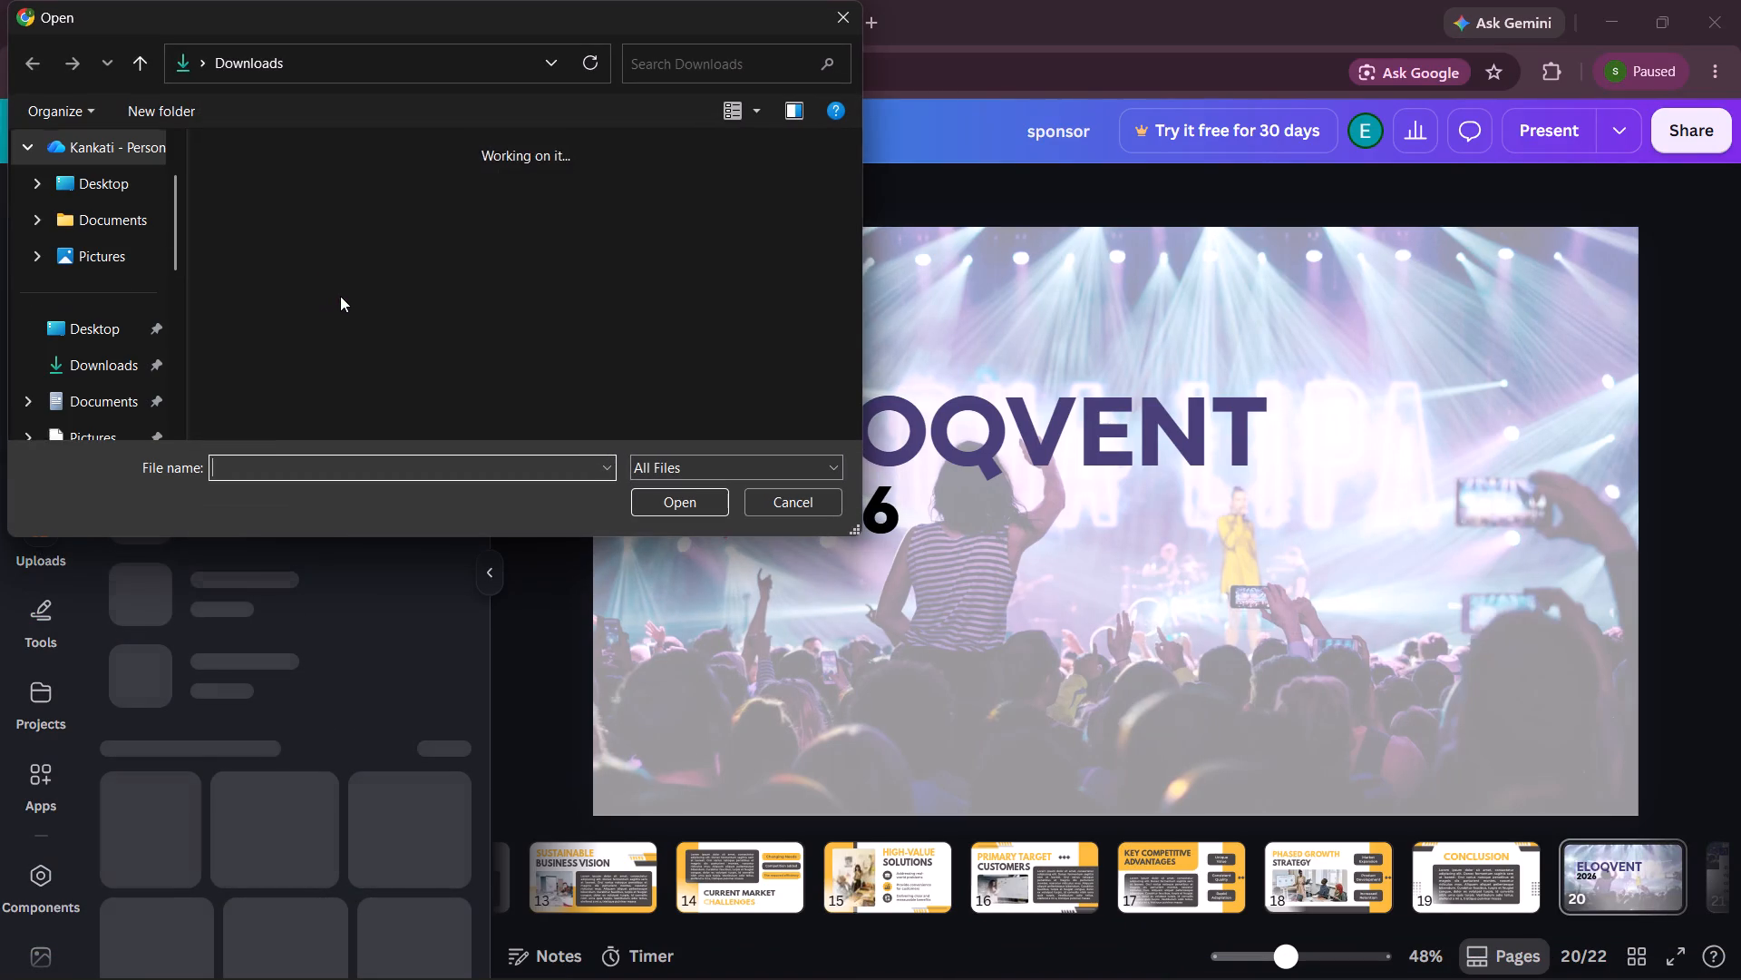
{"action": "left_click", "coordinate": [316, 185]}
{"action": "left_click", "coordinate": [654, 492]}
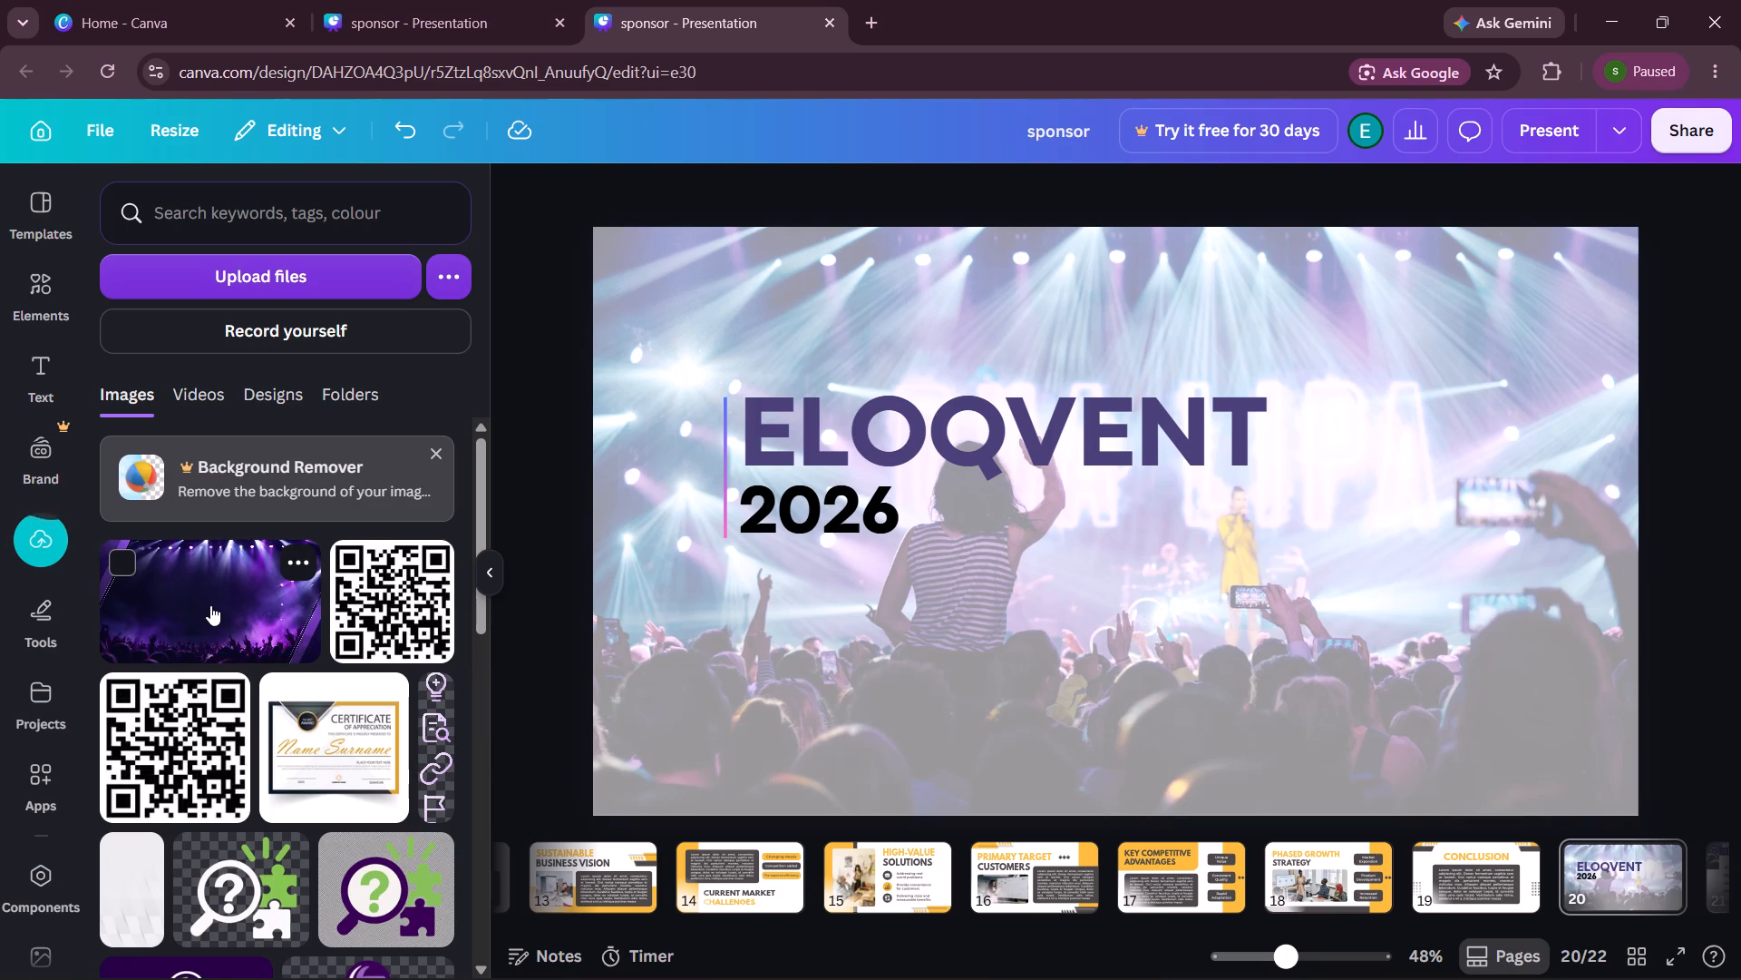
Add the uploaded purple concert image to the cover slide and enlarge it to fill the whole slide.
{"action": "left_click", "coordinate": [210, 605]}
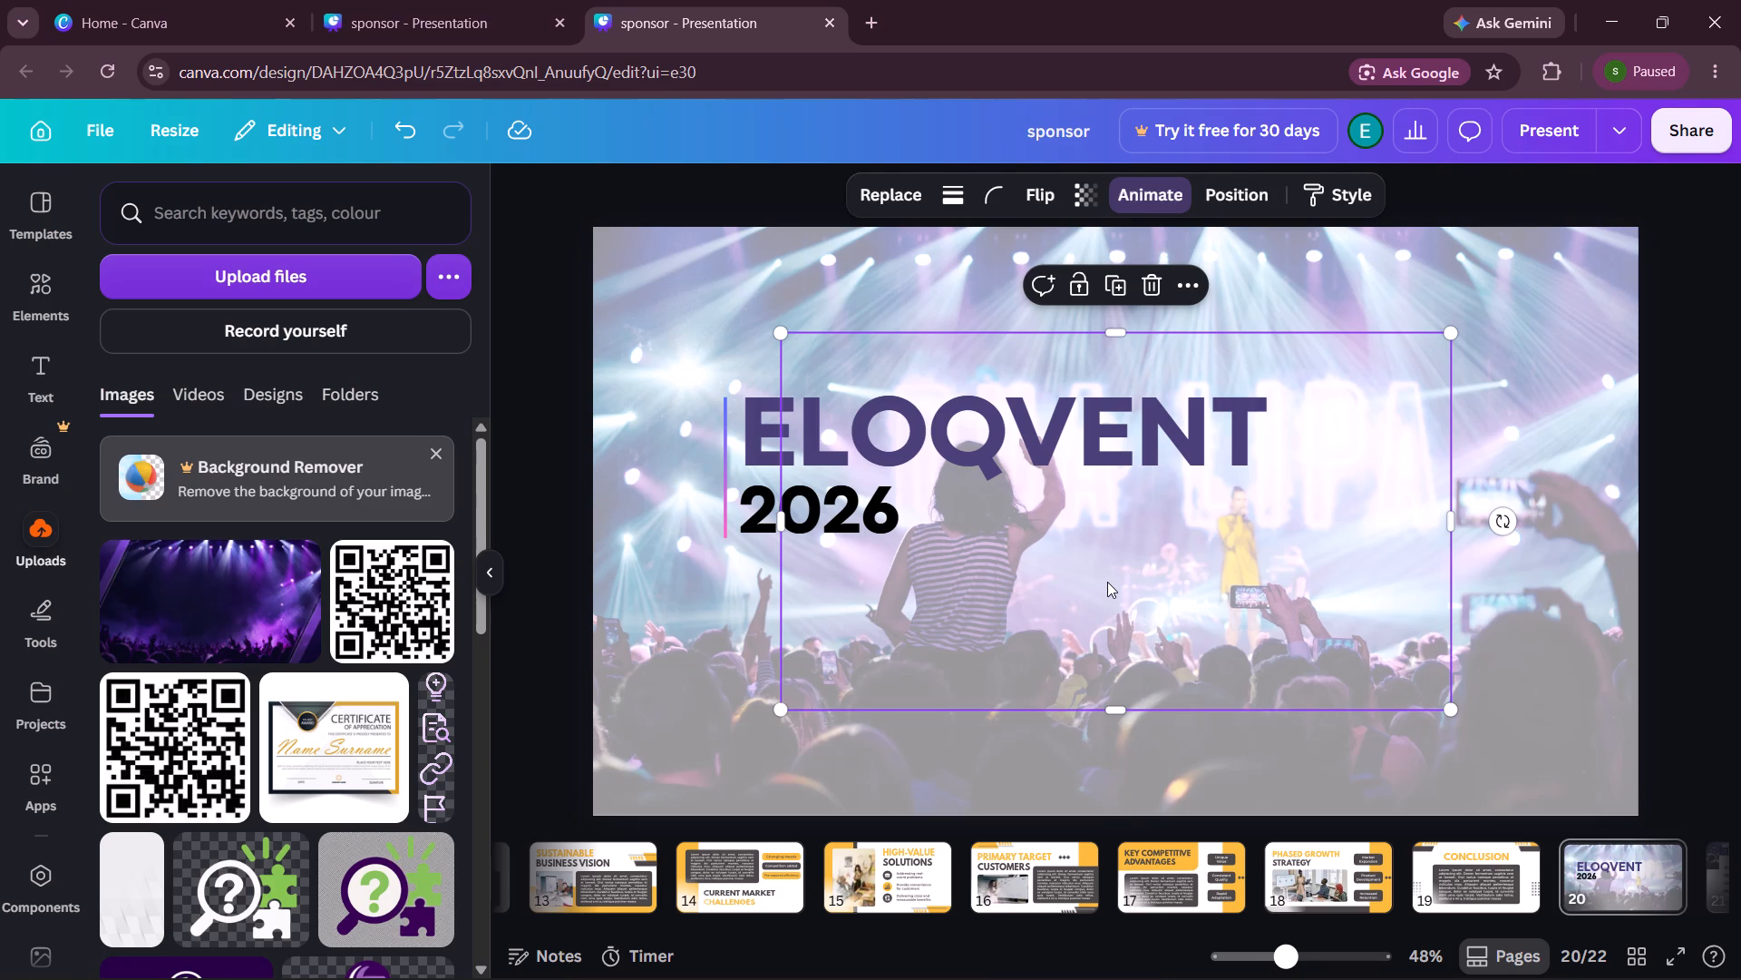
{"action": "left_click_drag", "start_coordinate": [1107, 582], "coordinate": [927, 656]}
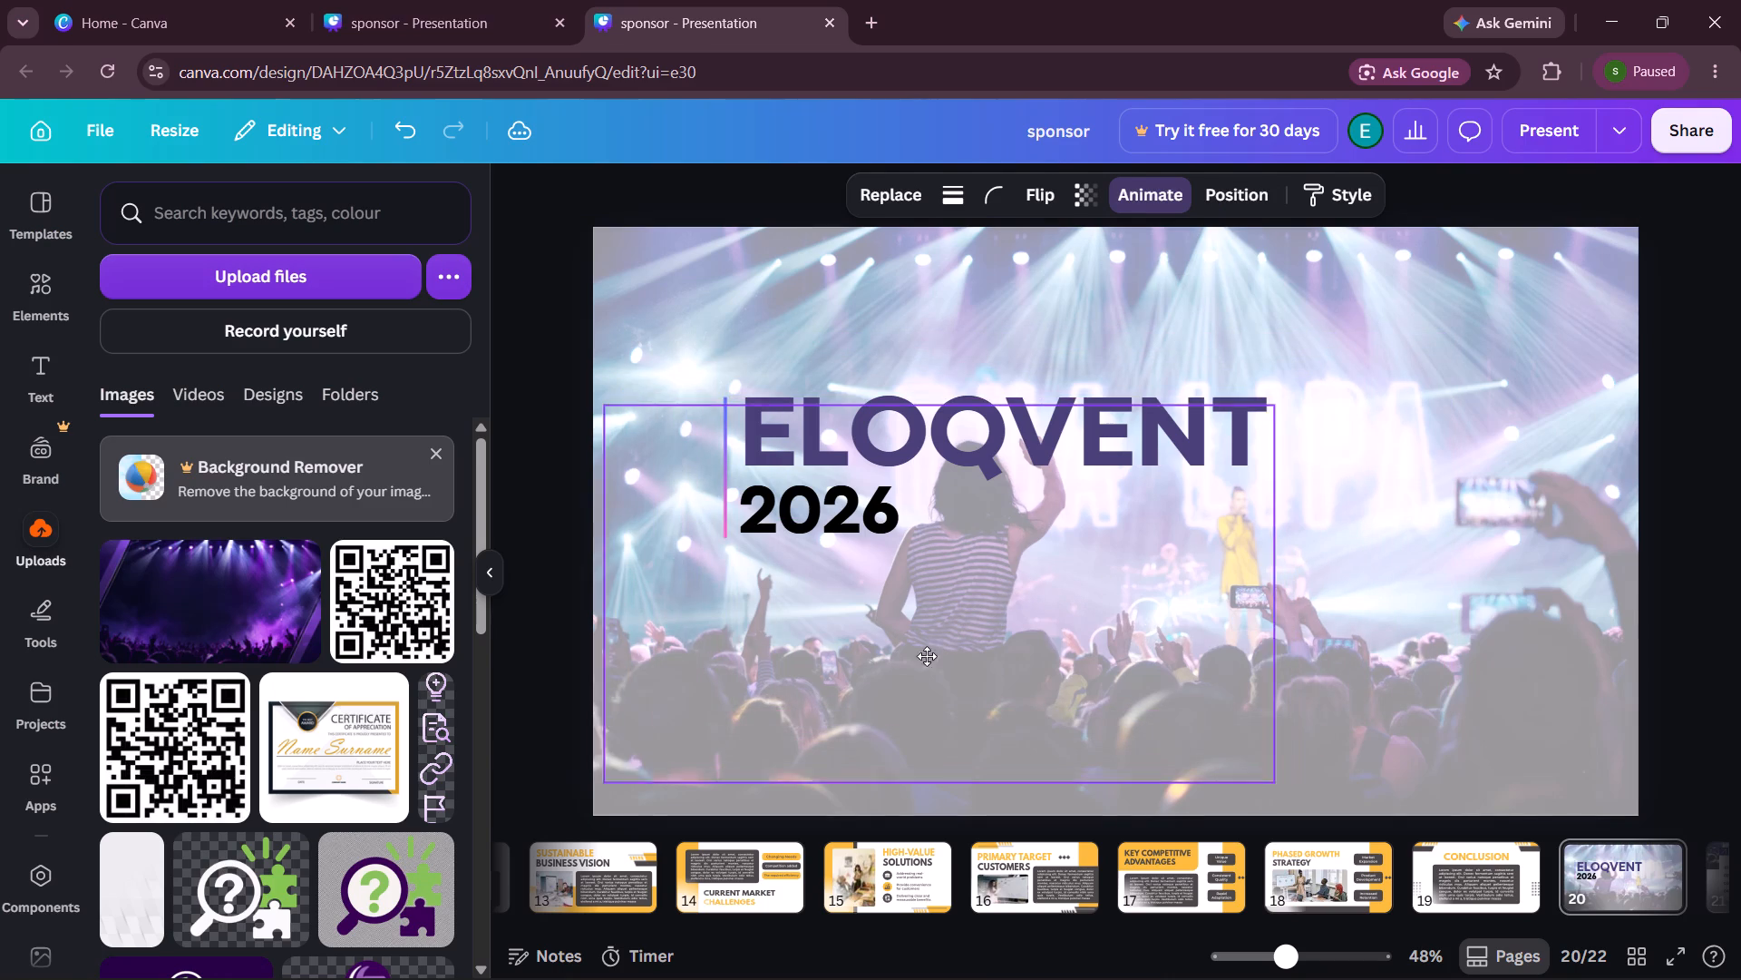
{"action": "left_click_drag", "start_coordinate": [927, 656], "coordinate": [914, 686]}
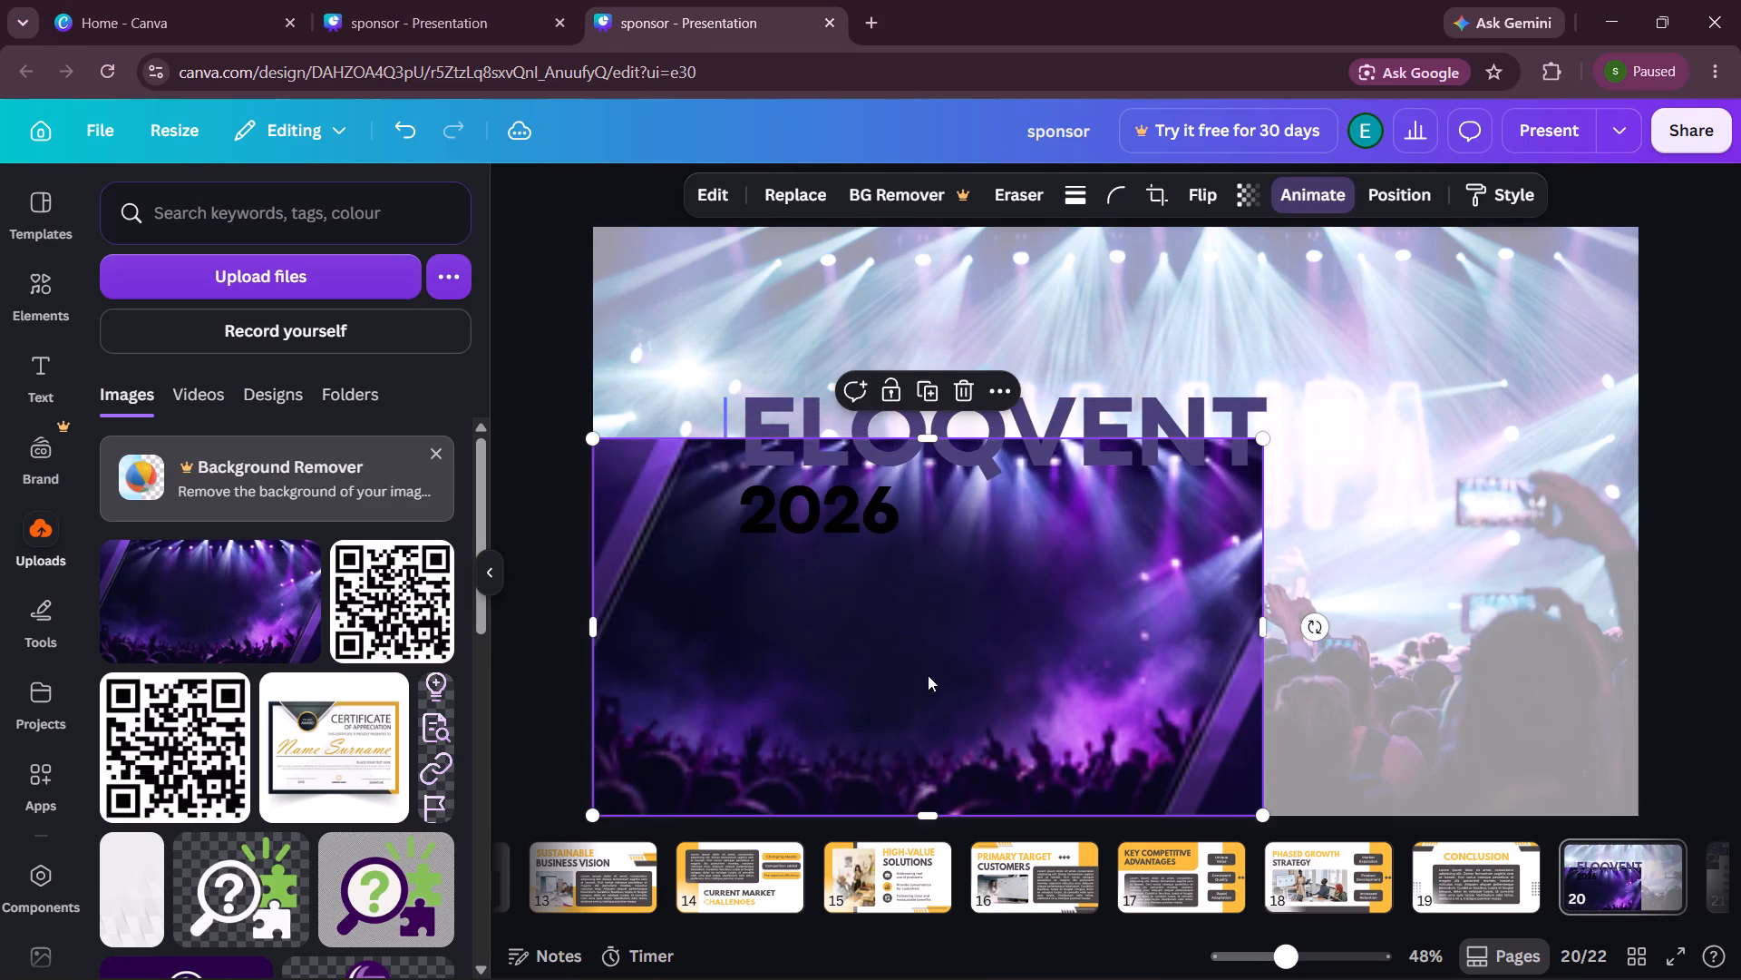
{"action": "left_click_drag", "start_coordinate": [1263, 440], "coordinate": [1660, 278]}
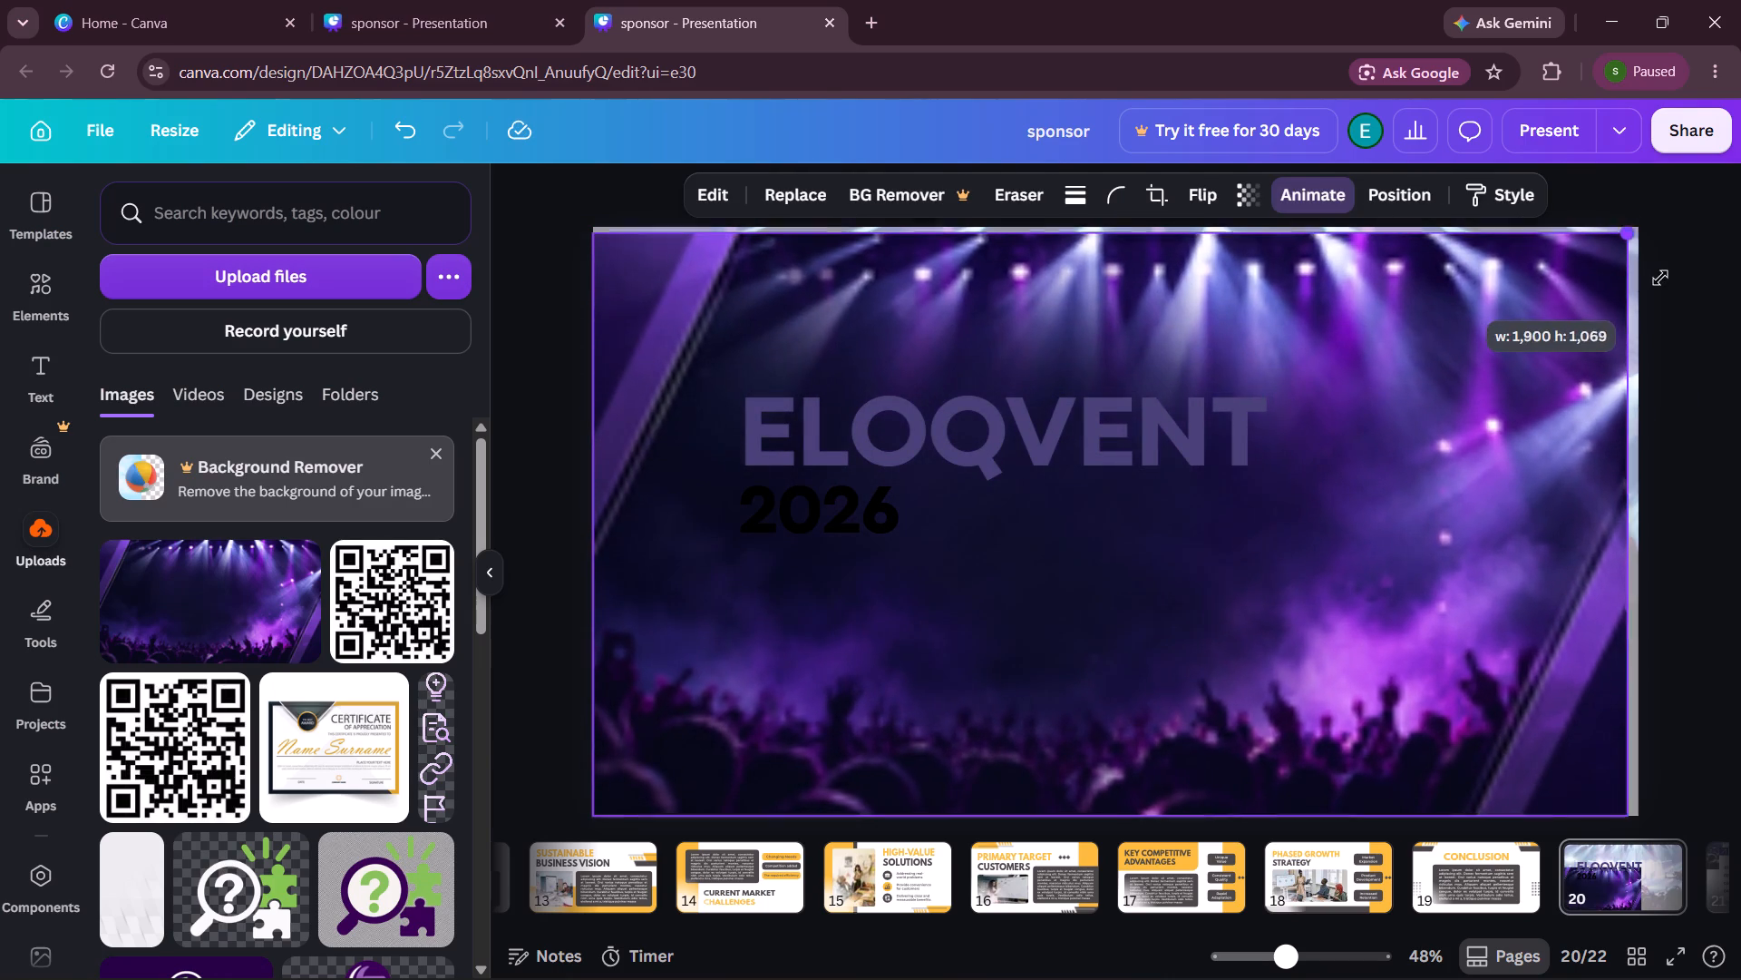
{"action": "left_click_drag", "start_coordinate": [1660, 278], "coordinate": [1665, 276]}
{"action": "left_click", "coordinate": [1694, 319]}
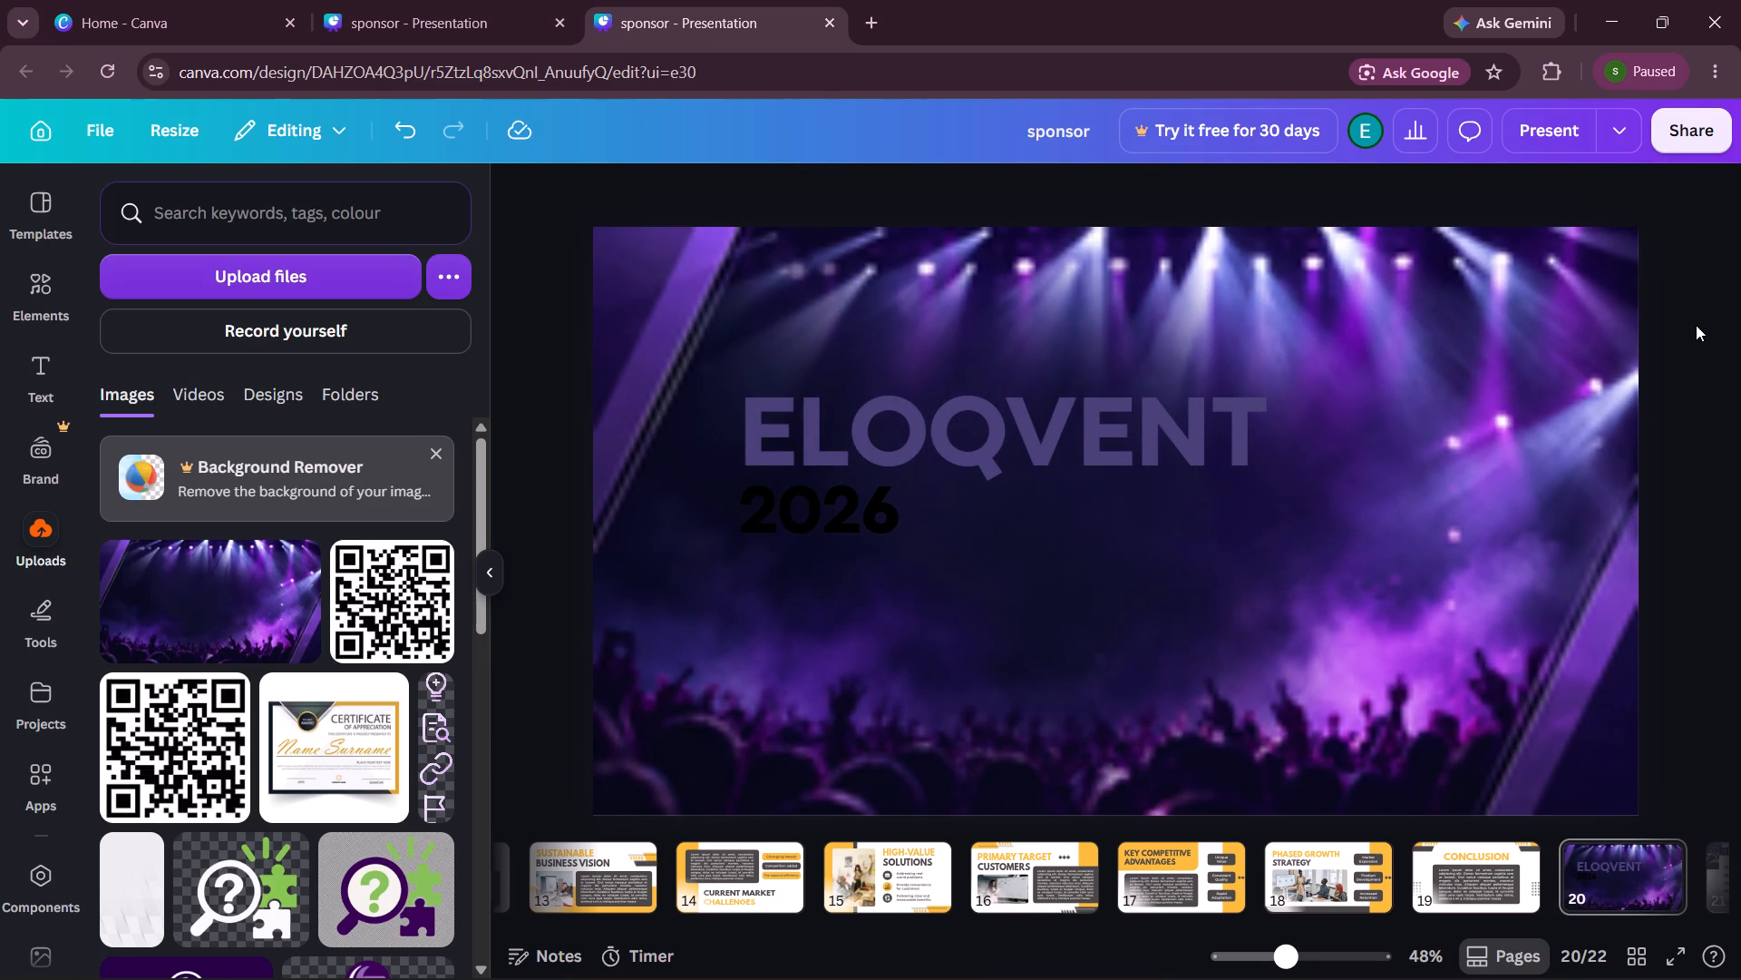
Move the purple concert image's layer below the titles, line and grey overlay, just above the original background photo.
{"action": "key", "text": "alt+1"}
{"action": "left_click_drag", "start_coordinate": [334, 517], "coordinate": [334, 534]}
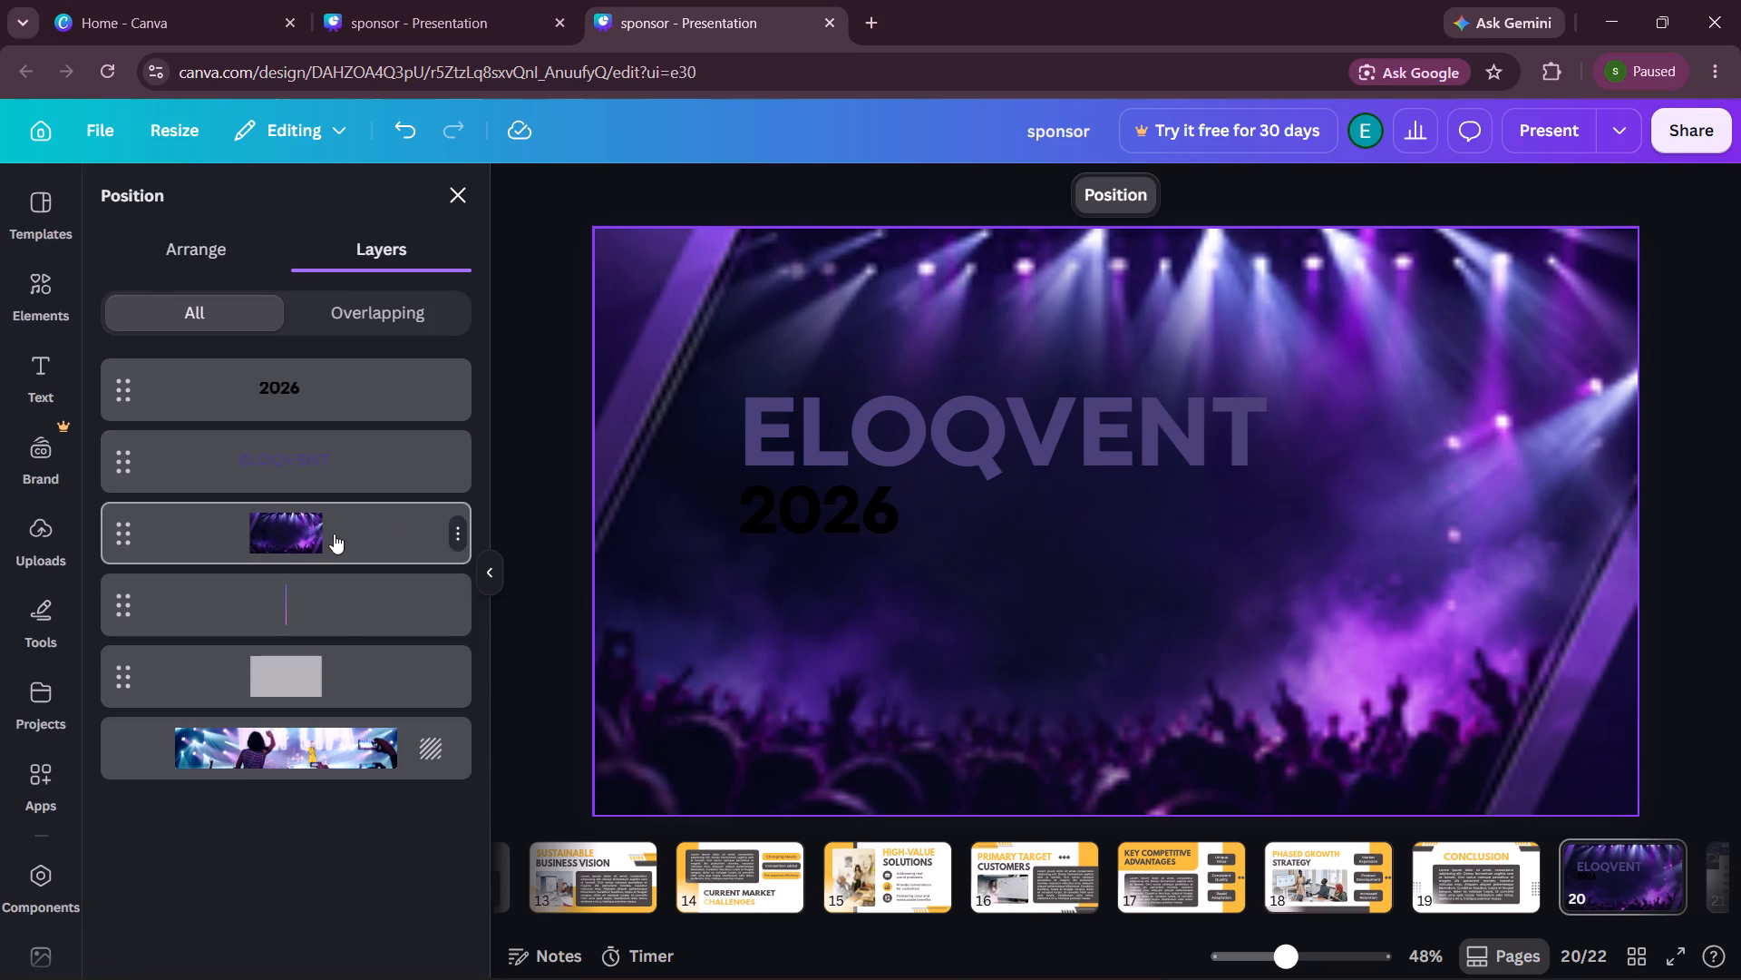
{"action": "left_click_drag", "start_coordinate": [334, 534], "coordinate": [361, 727]}
Delete the semi-transparent grey overlay from the cover slide.
{"action": "left_click", "coordinate": [374, 593]}
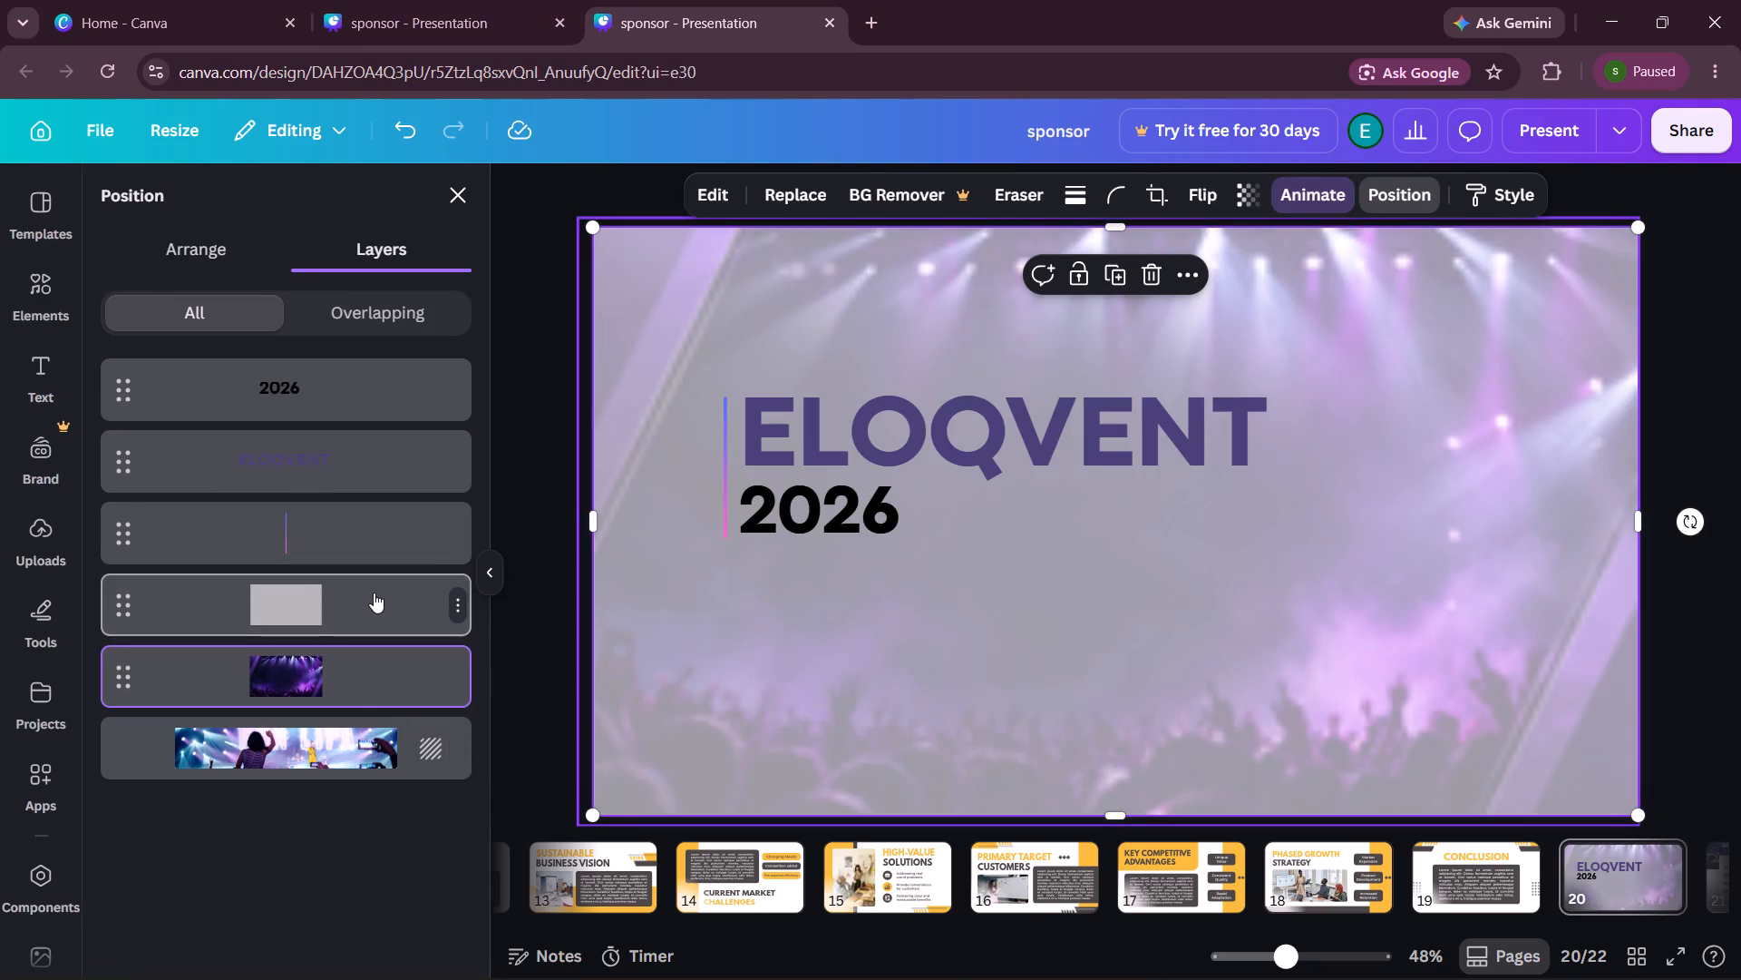
{"action": "key", "text": "Delete"}
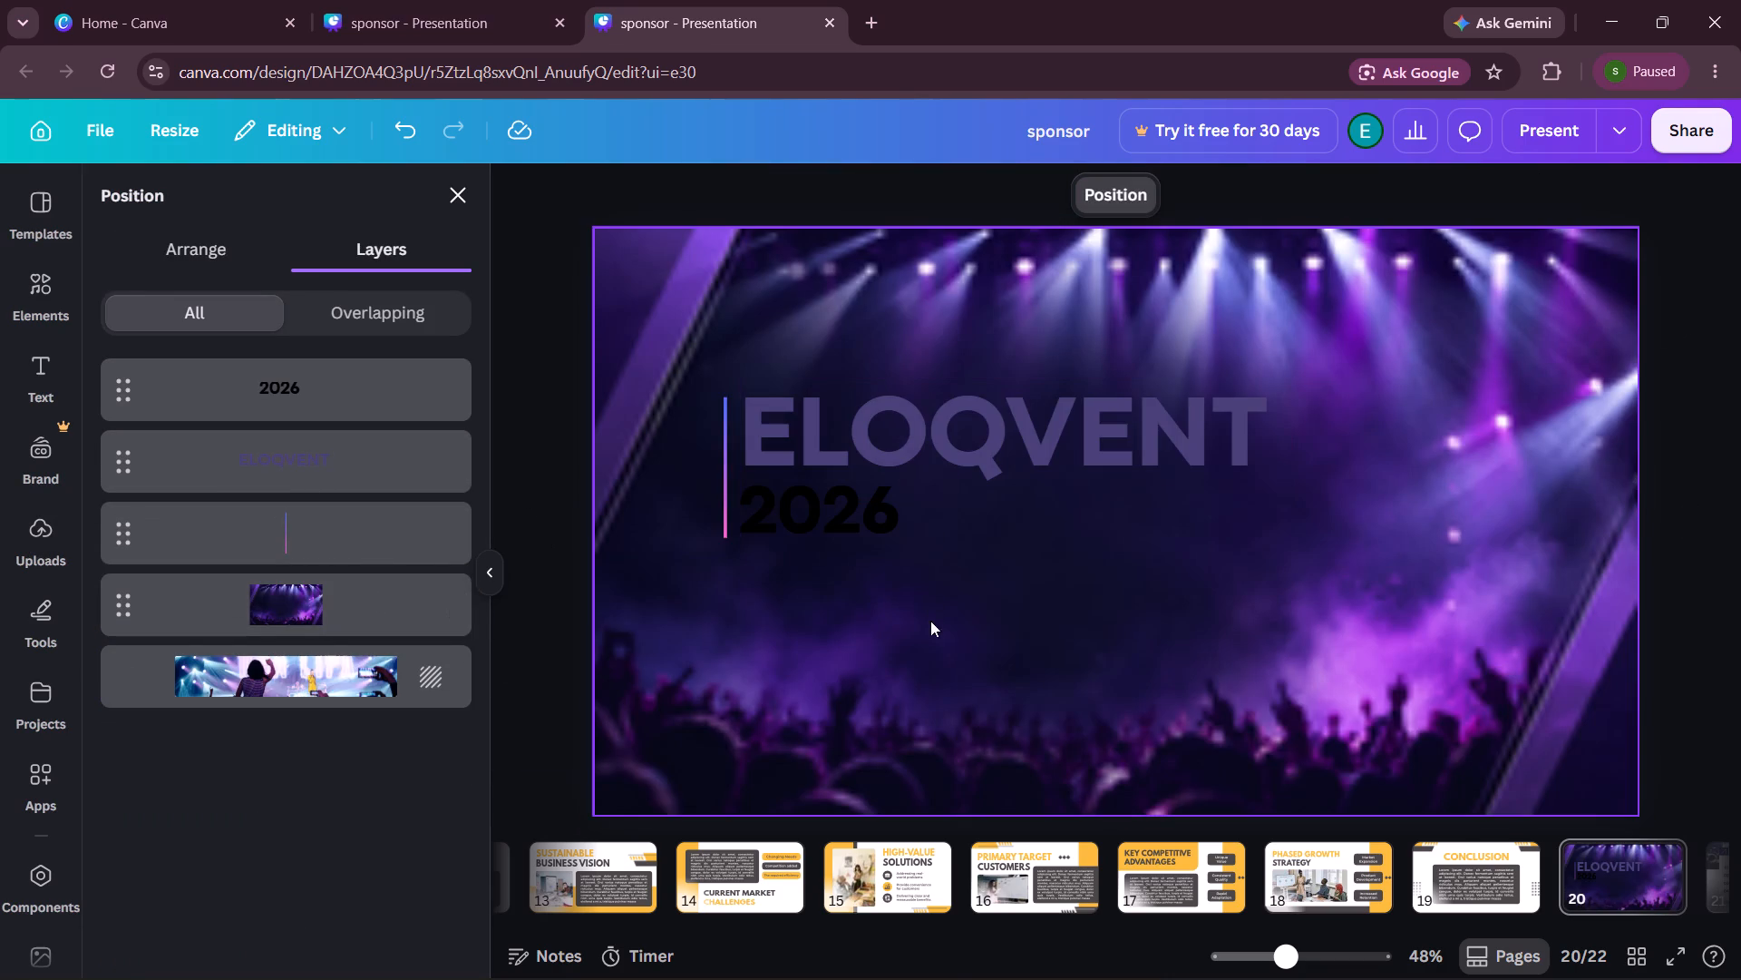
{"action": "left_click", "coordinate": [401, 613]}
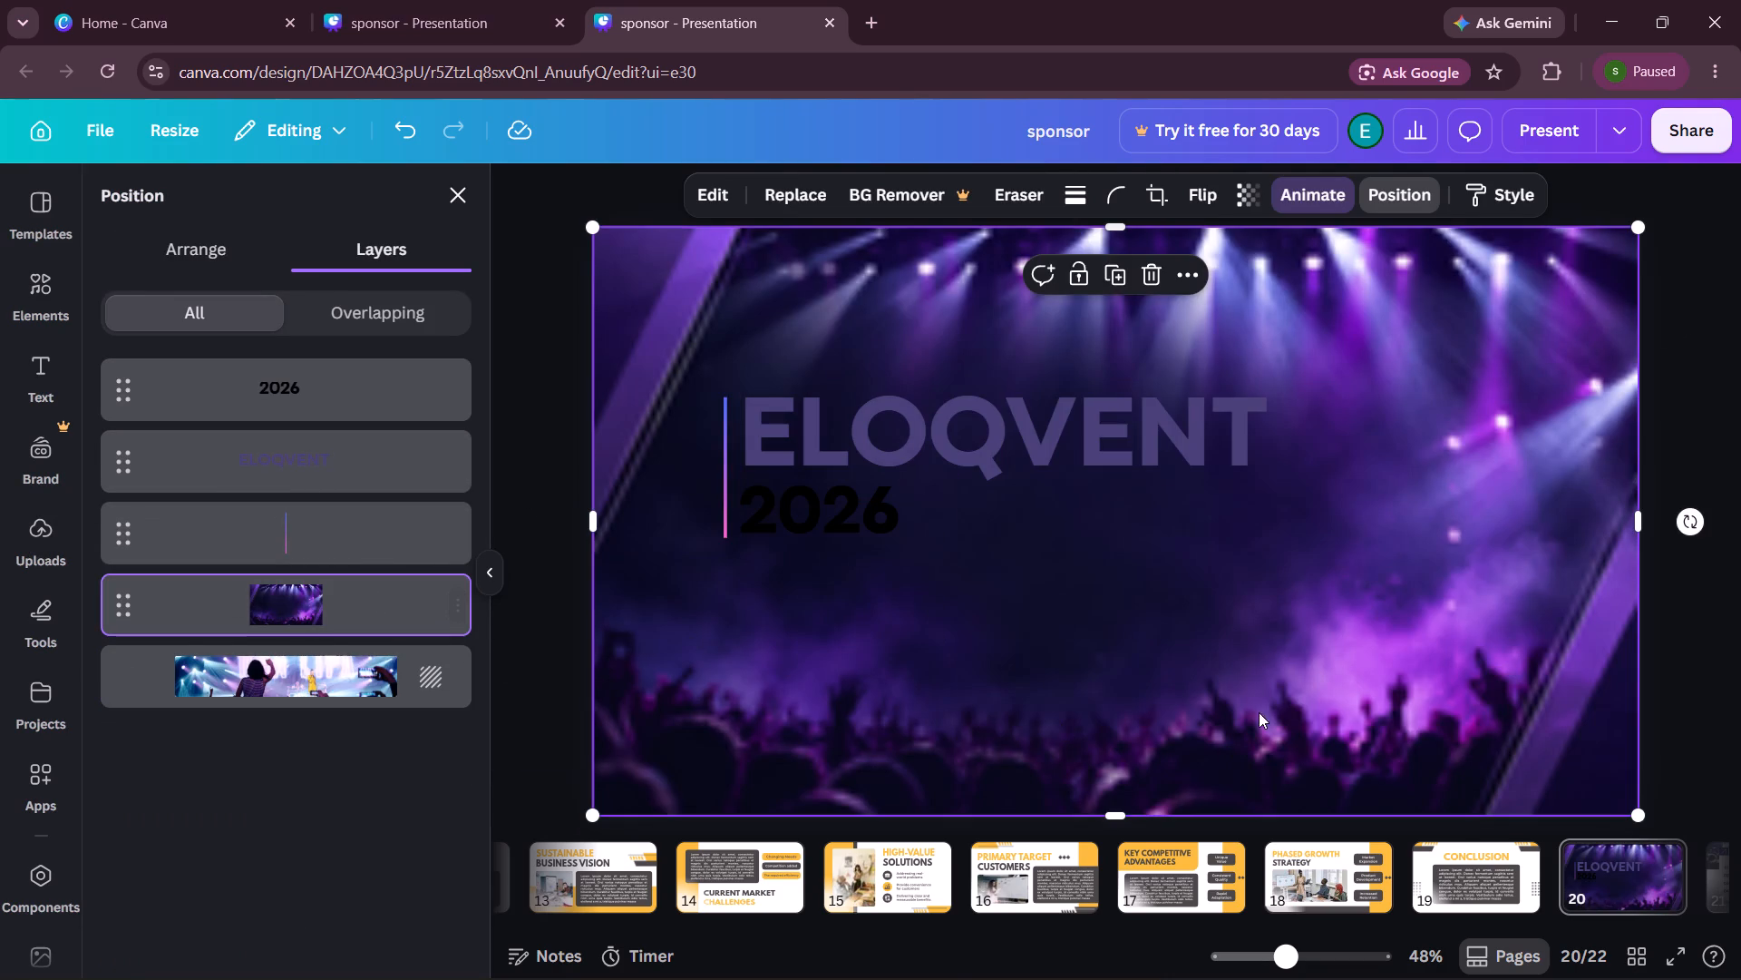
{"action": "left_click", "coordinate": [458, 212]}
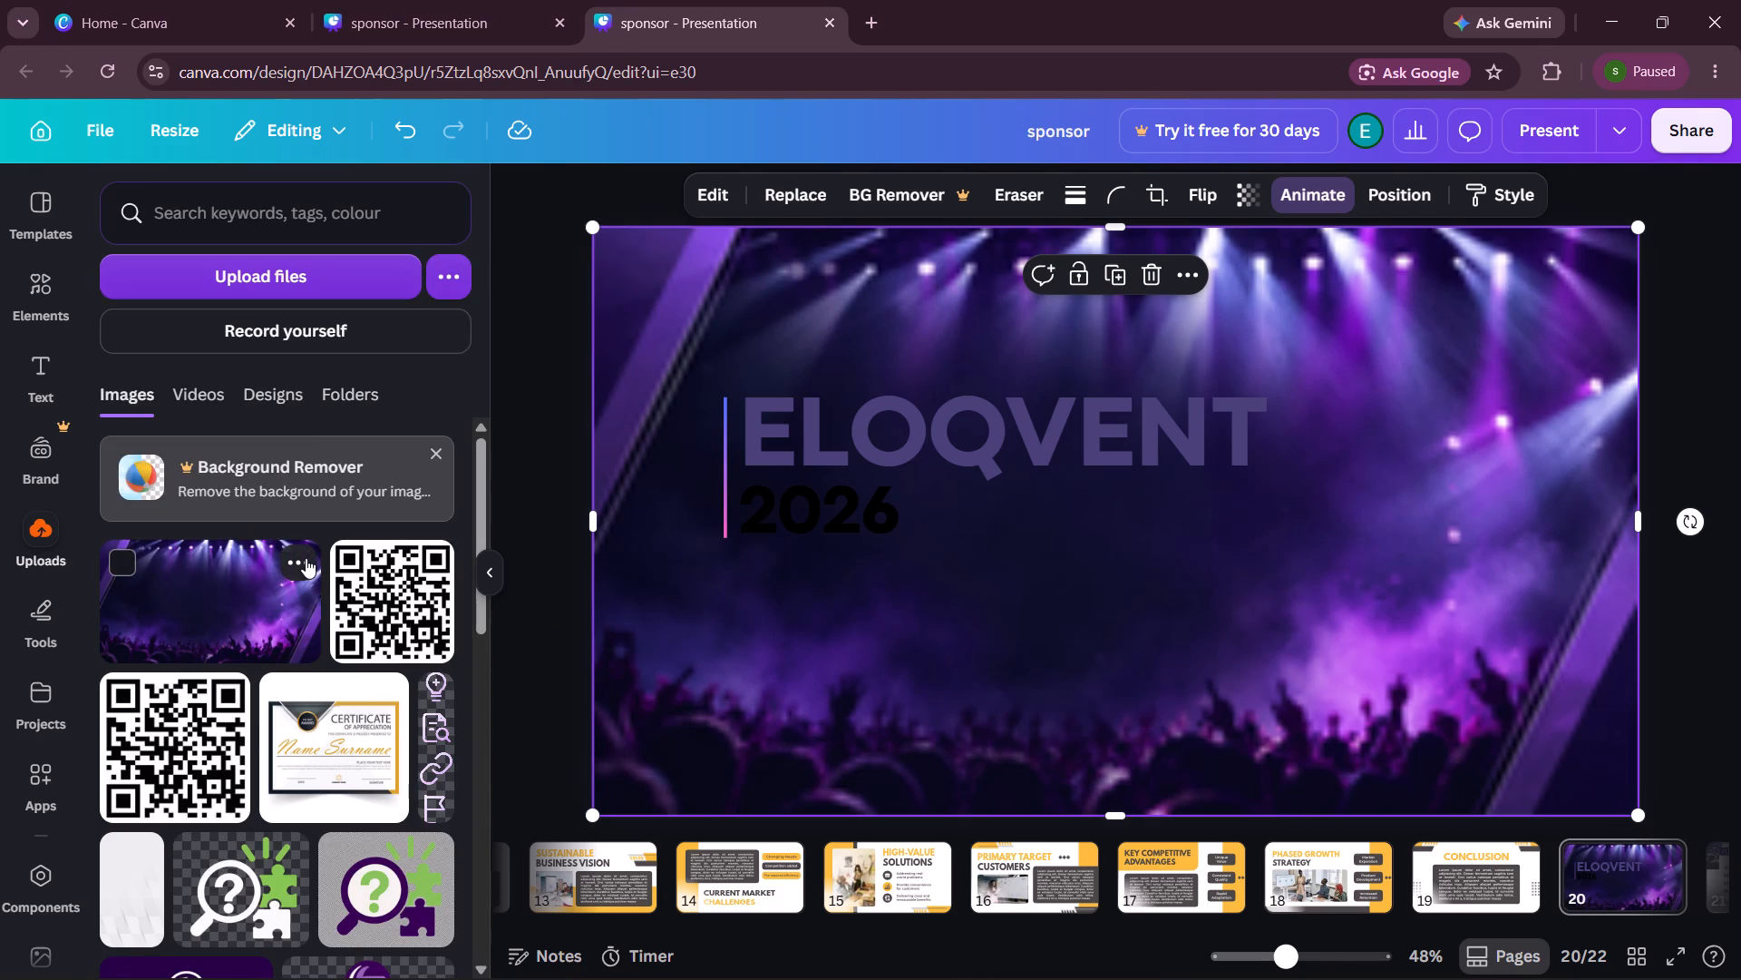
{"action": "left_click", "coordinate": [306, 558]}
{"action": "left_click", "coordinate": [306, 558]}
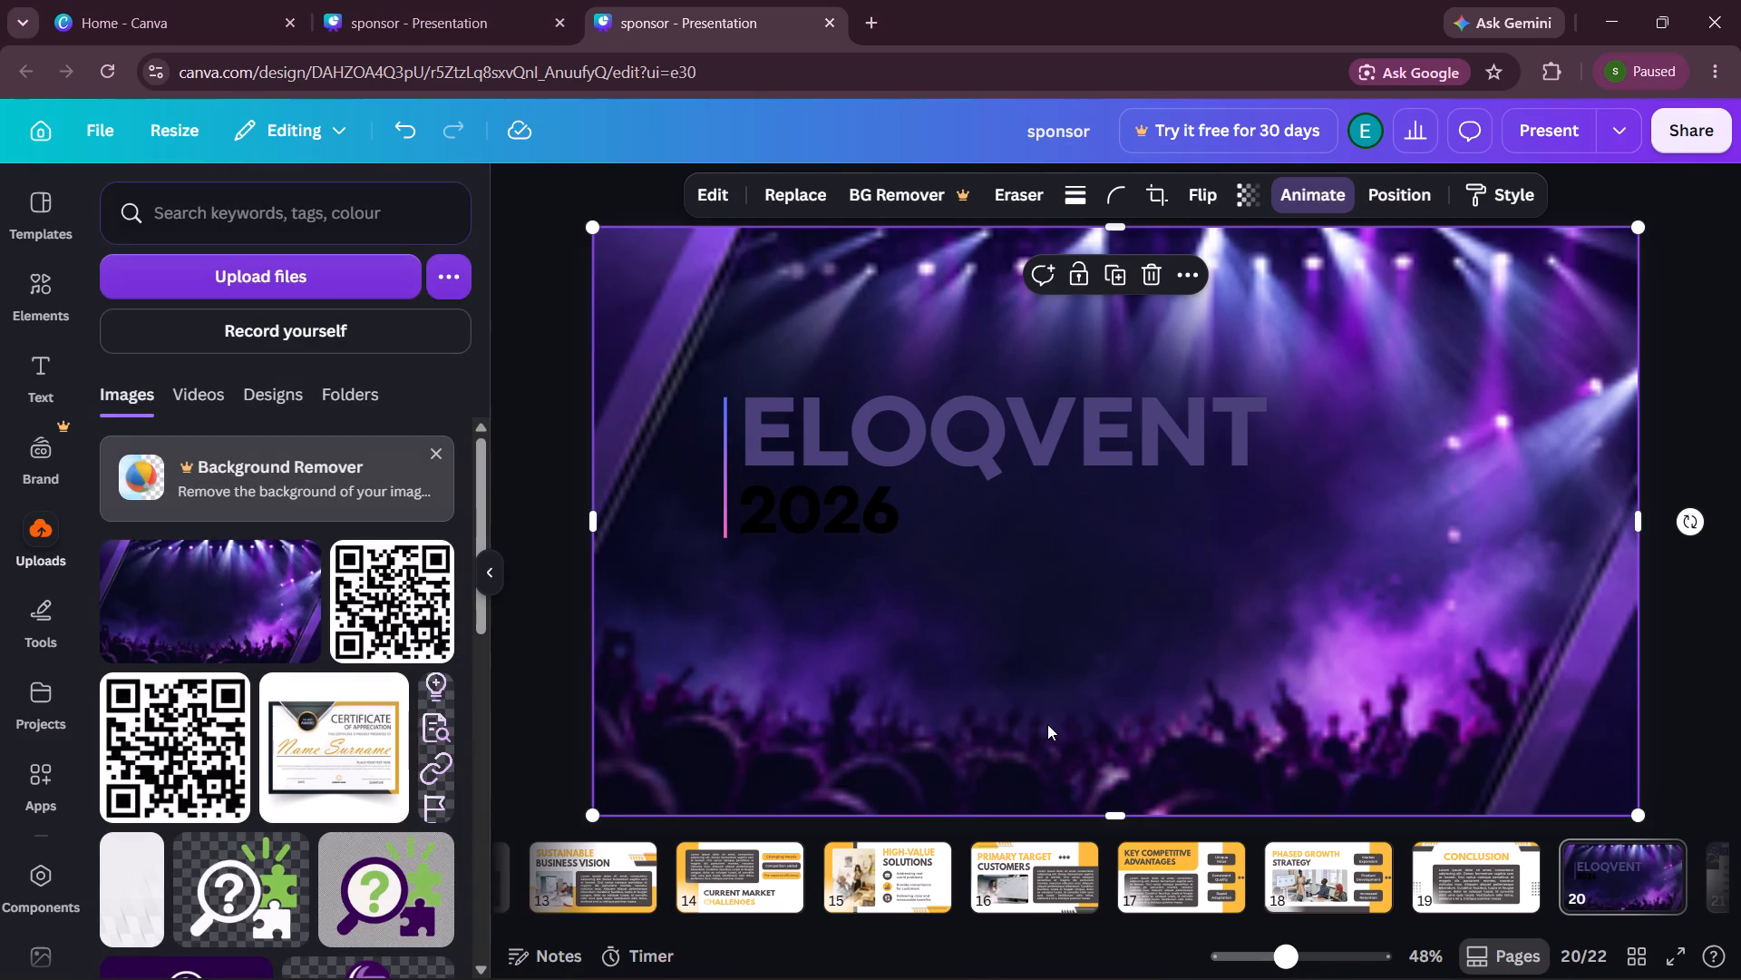
Undo the grey overlay's deletion, the purple image's layer move and its enlargement on the cover slide.
{"action": "key", "text": "ctrl+z"}
{"action": "key", "text": "ctrl+z"}
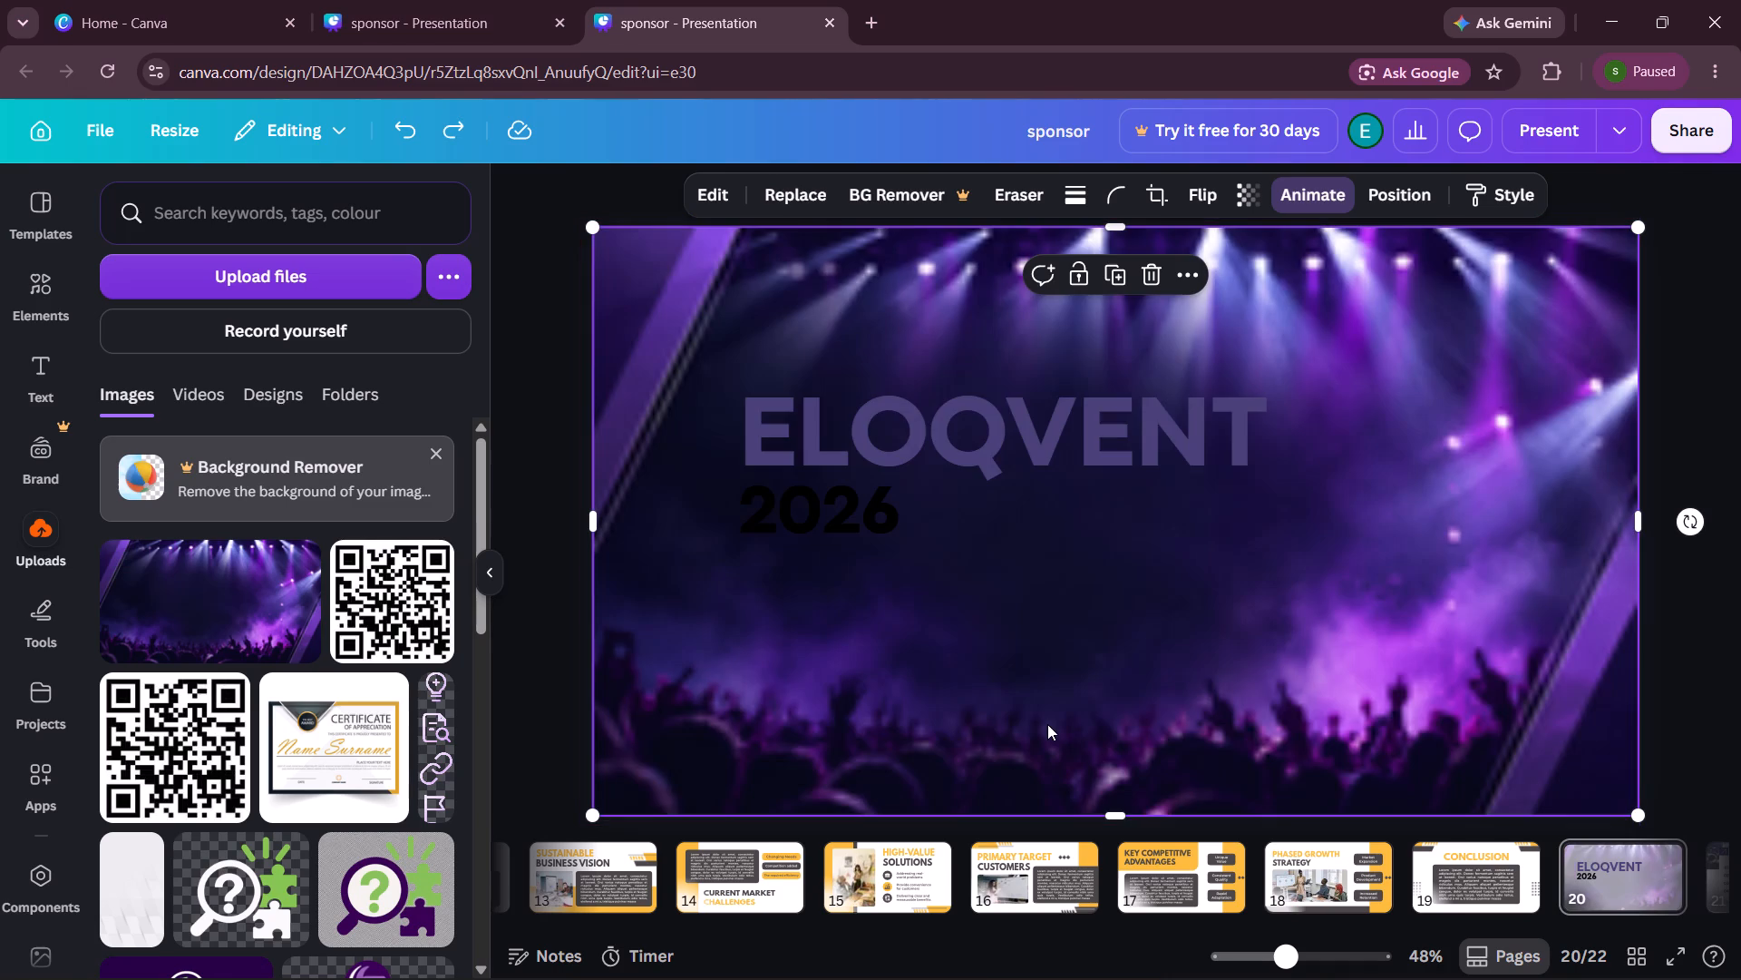
{"action": "key", "text": "ctrl+z"}
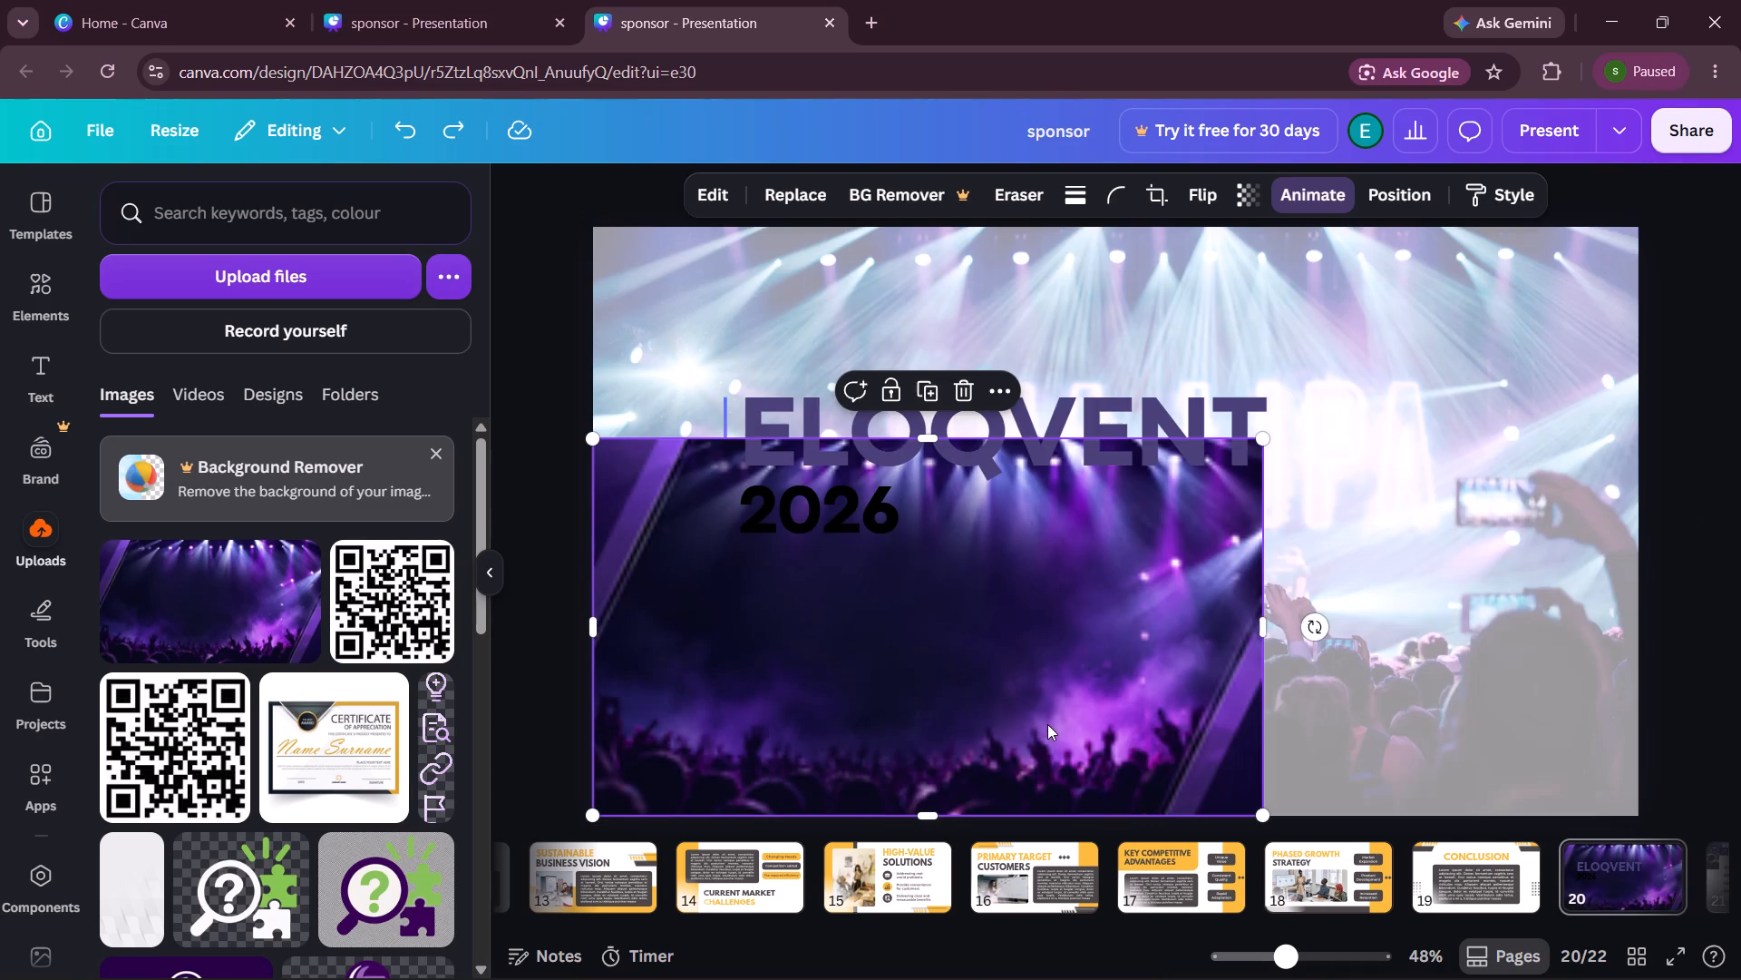
Delete the purple concert image from the cover slide.
{"action": "left_click", "coordinate": [1047, 701]}
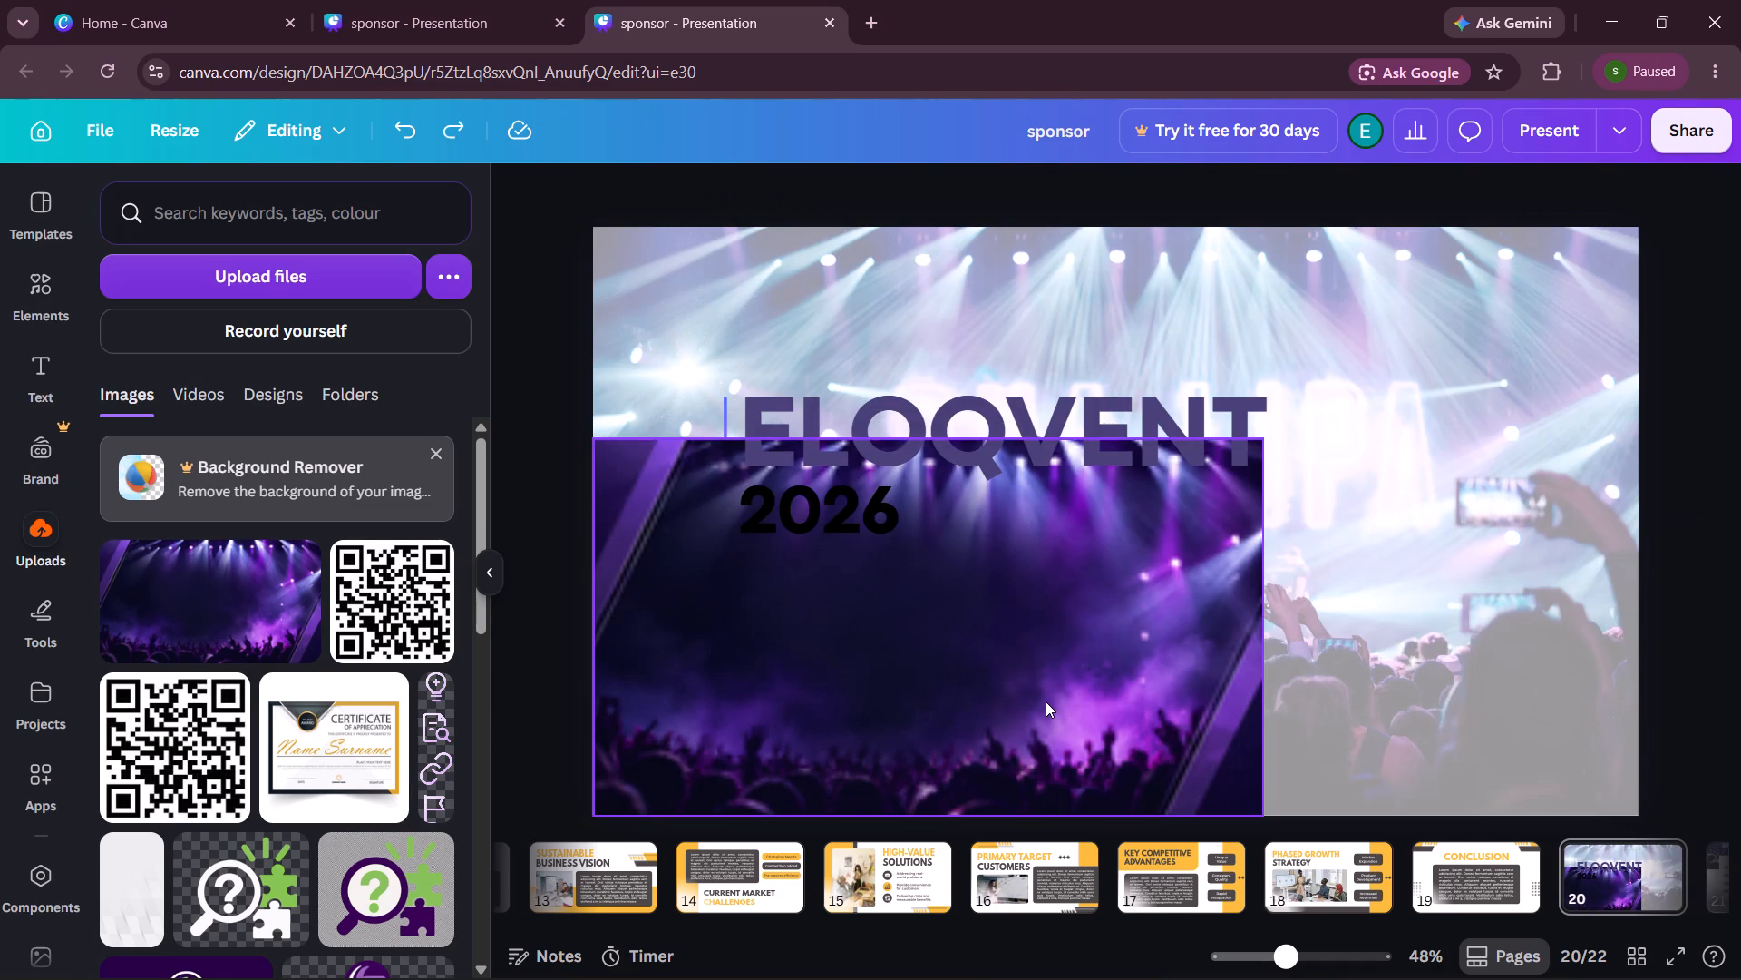
{"action": "key", "text": "Delete"}
{"action": "left_click", "coordinate": [1049, 712]}
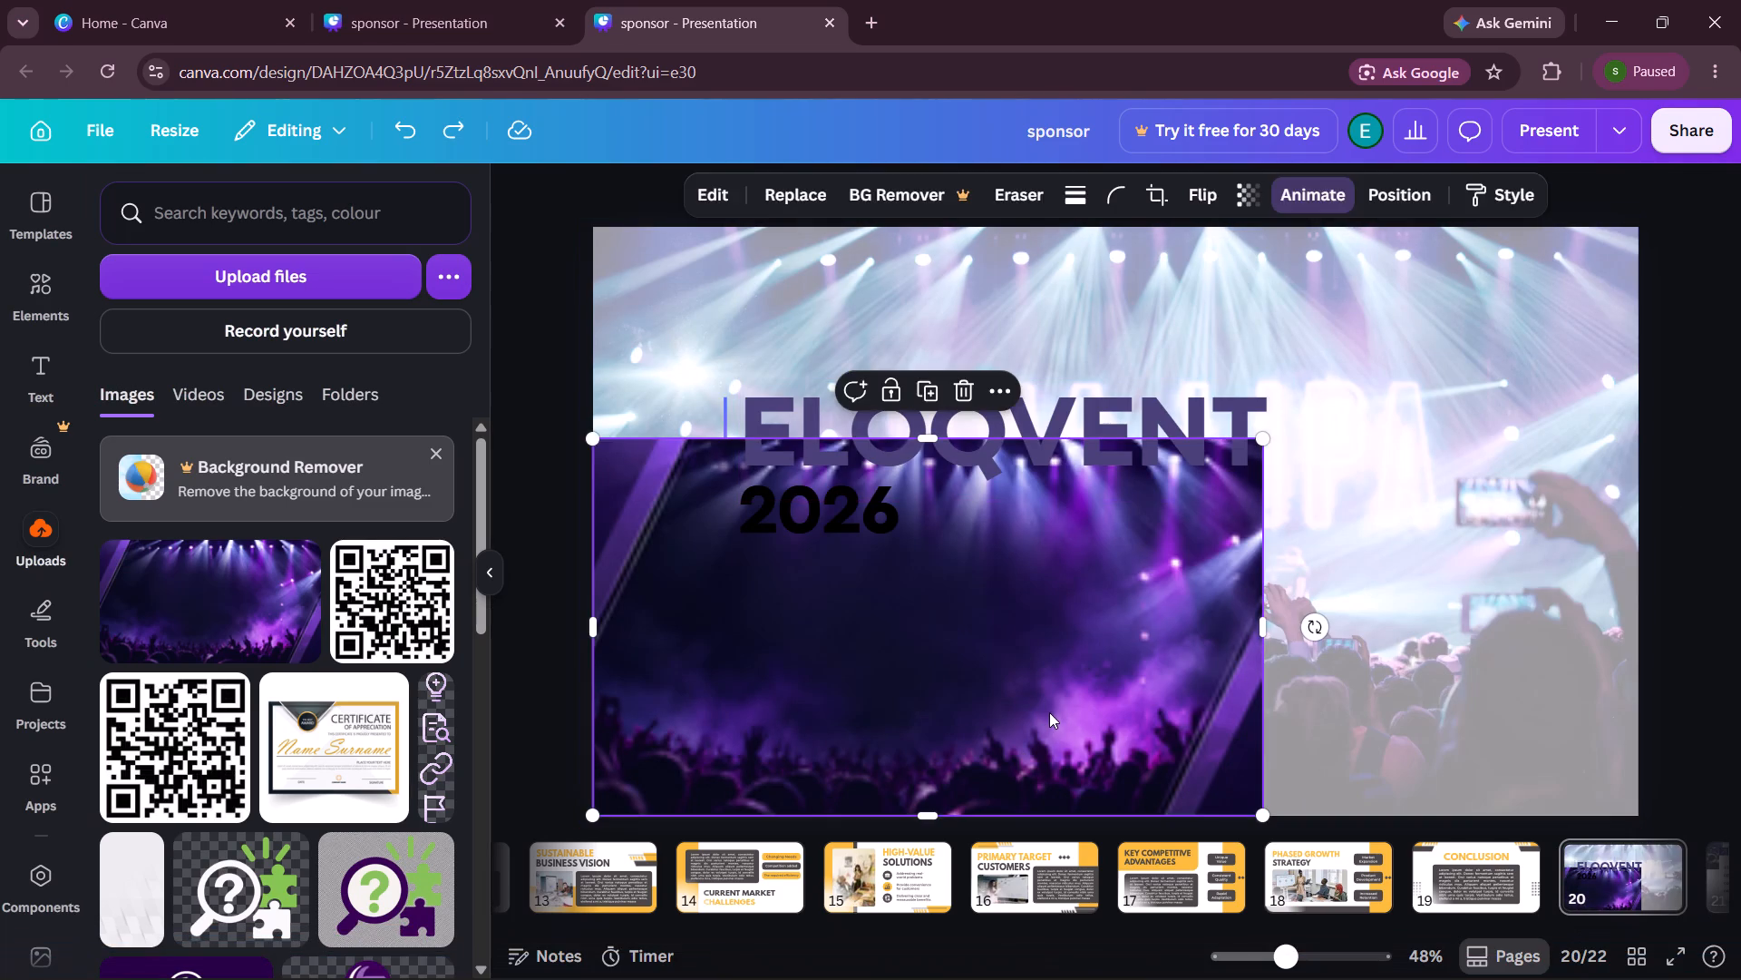
{"action": "key", "text": "Delete"}
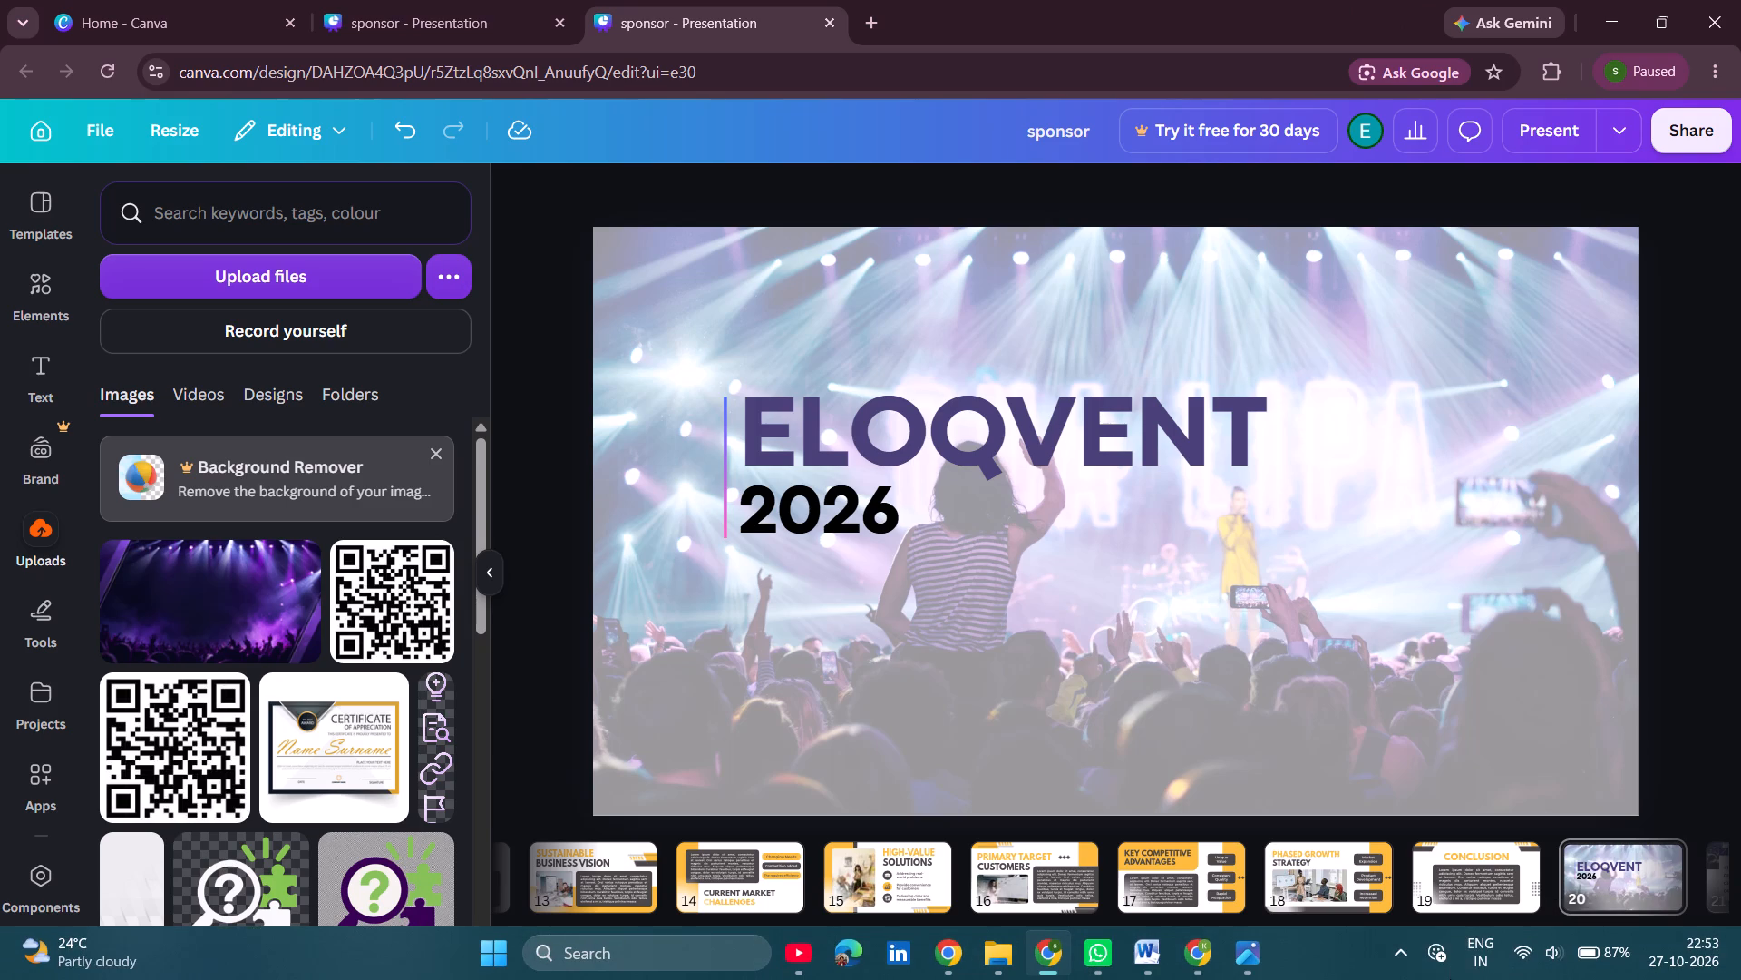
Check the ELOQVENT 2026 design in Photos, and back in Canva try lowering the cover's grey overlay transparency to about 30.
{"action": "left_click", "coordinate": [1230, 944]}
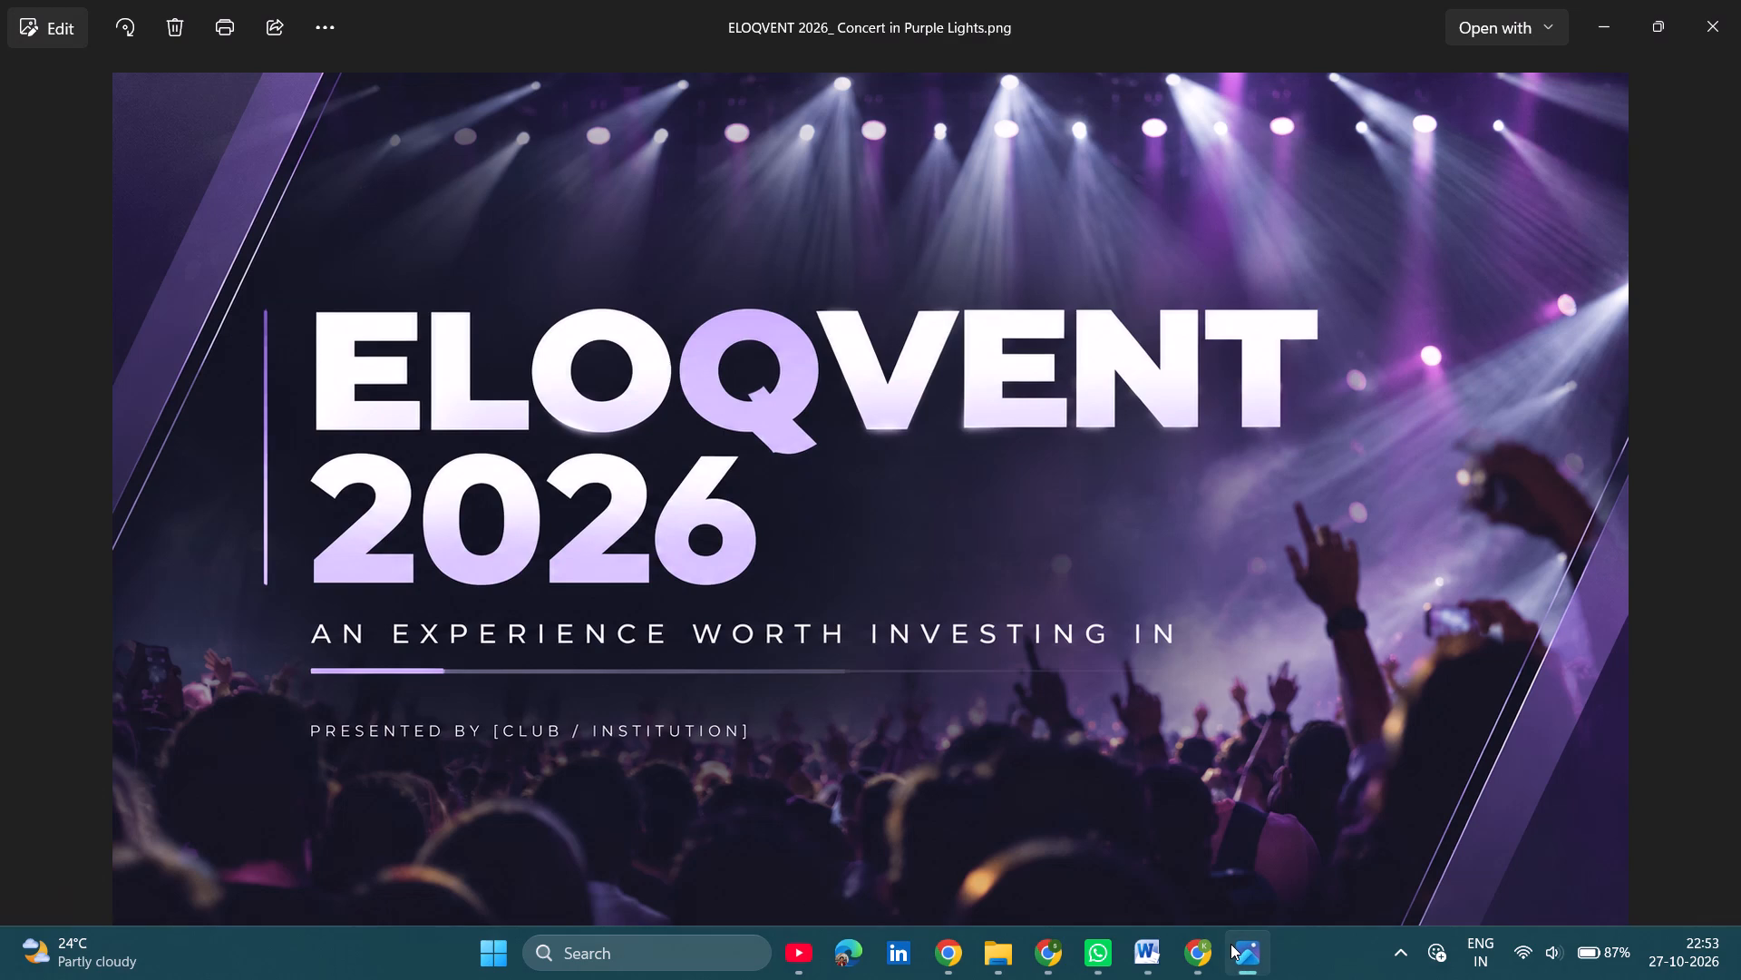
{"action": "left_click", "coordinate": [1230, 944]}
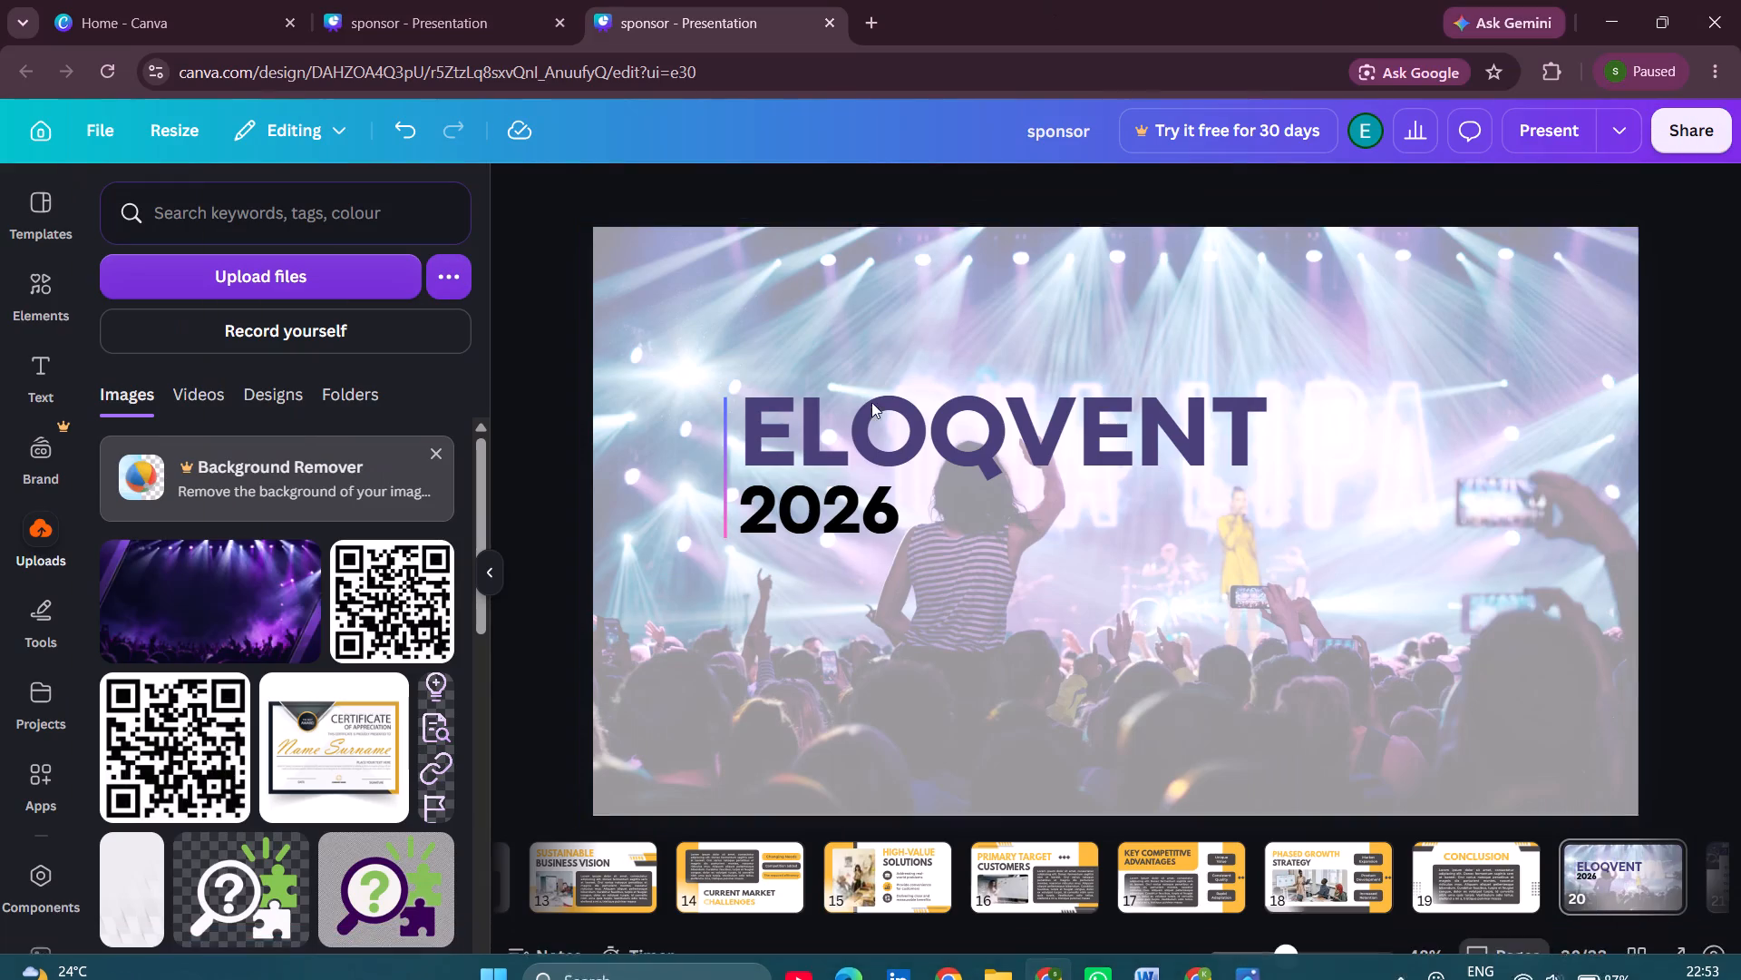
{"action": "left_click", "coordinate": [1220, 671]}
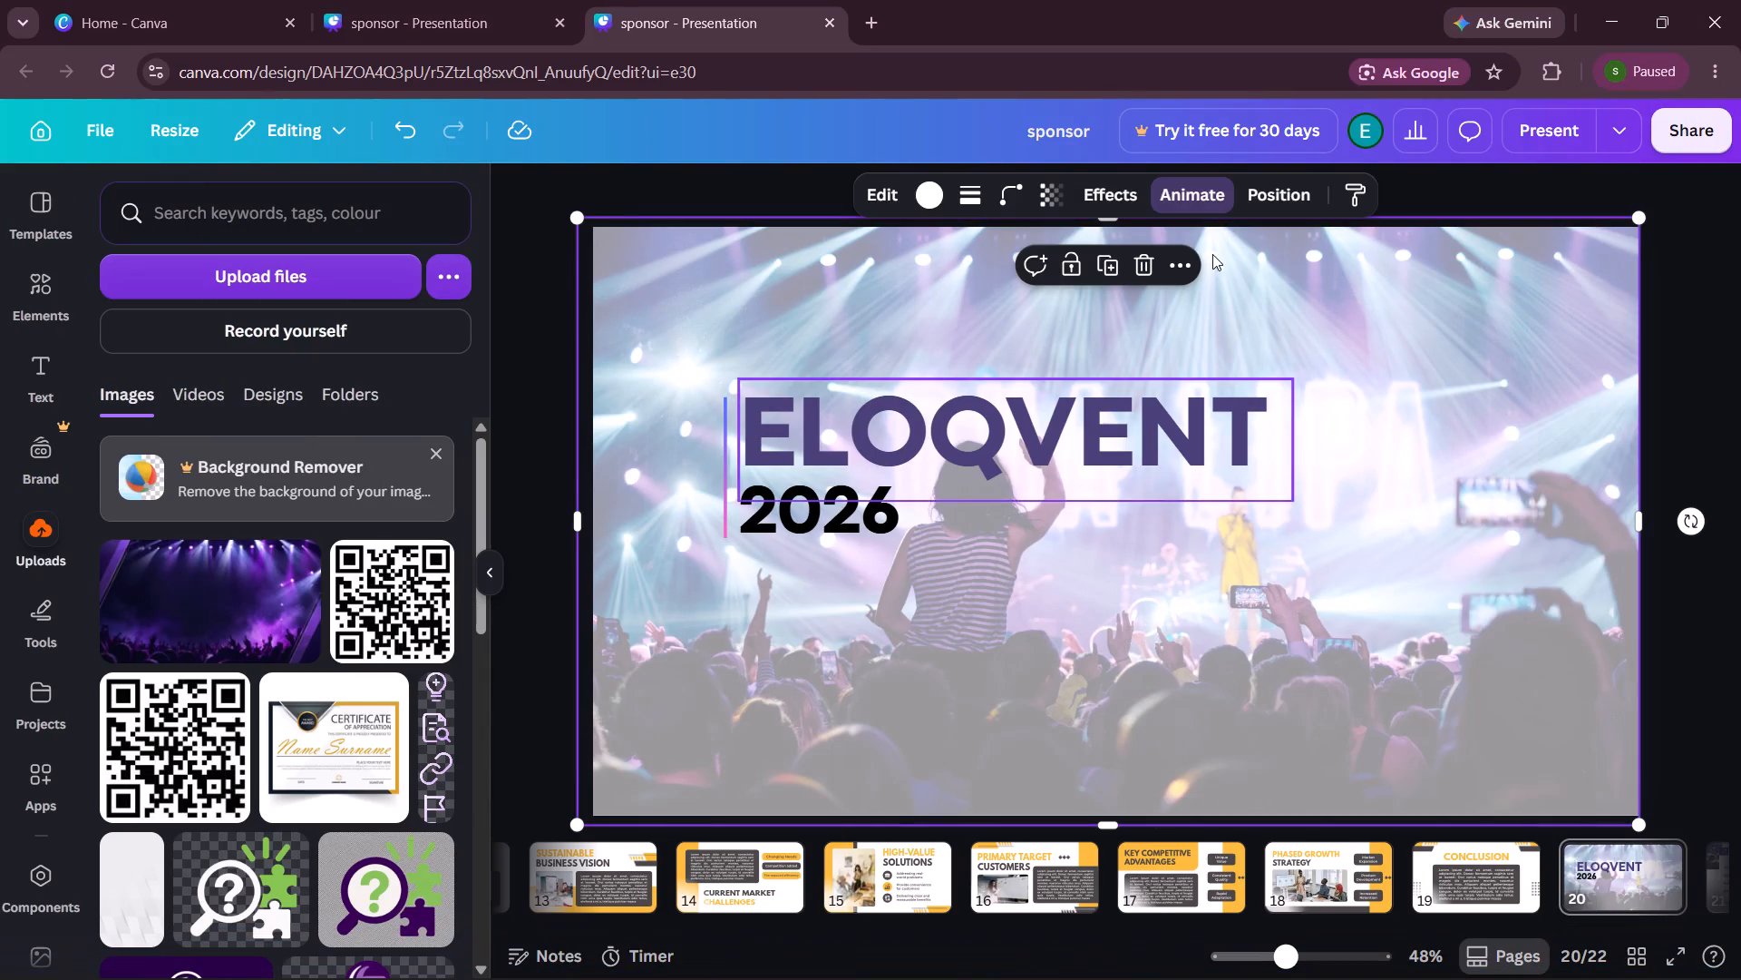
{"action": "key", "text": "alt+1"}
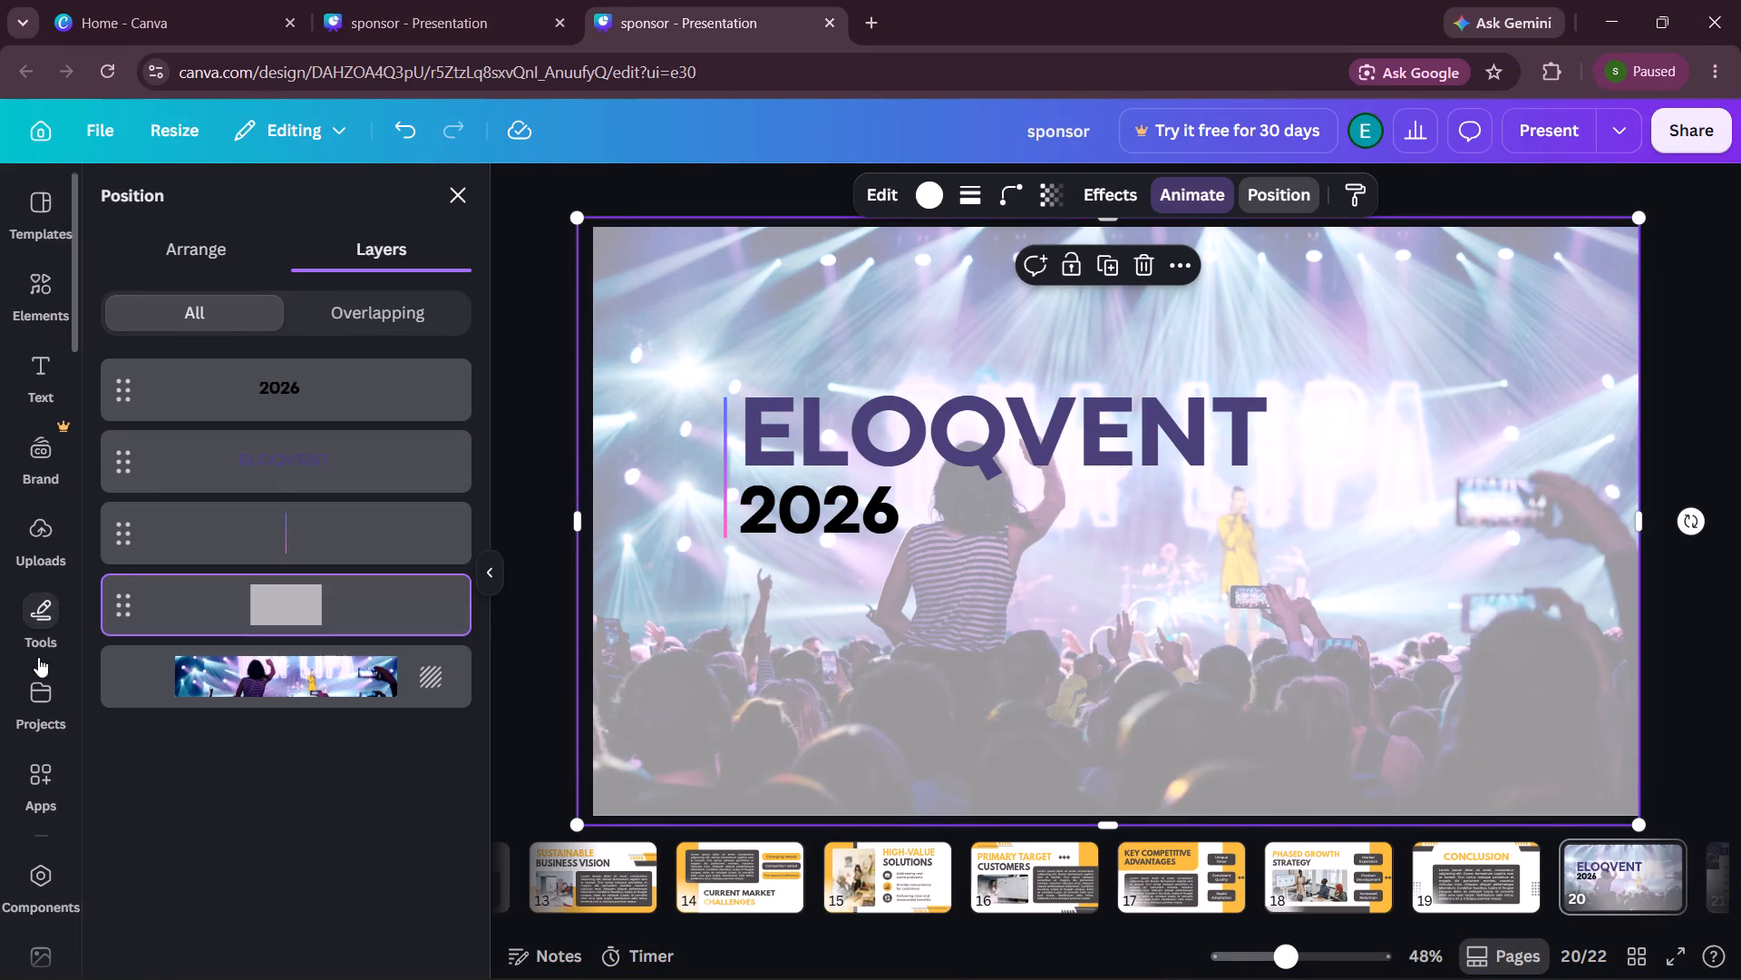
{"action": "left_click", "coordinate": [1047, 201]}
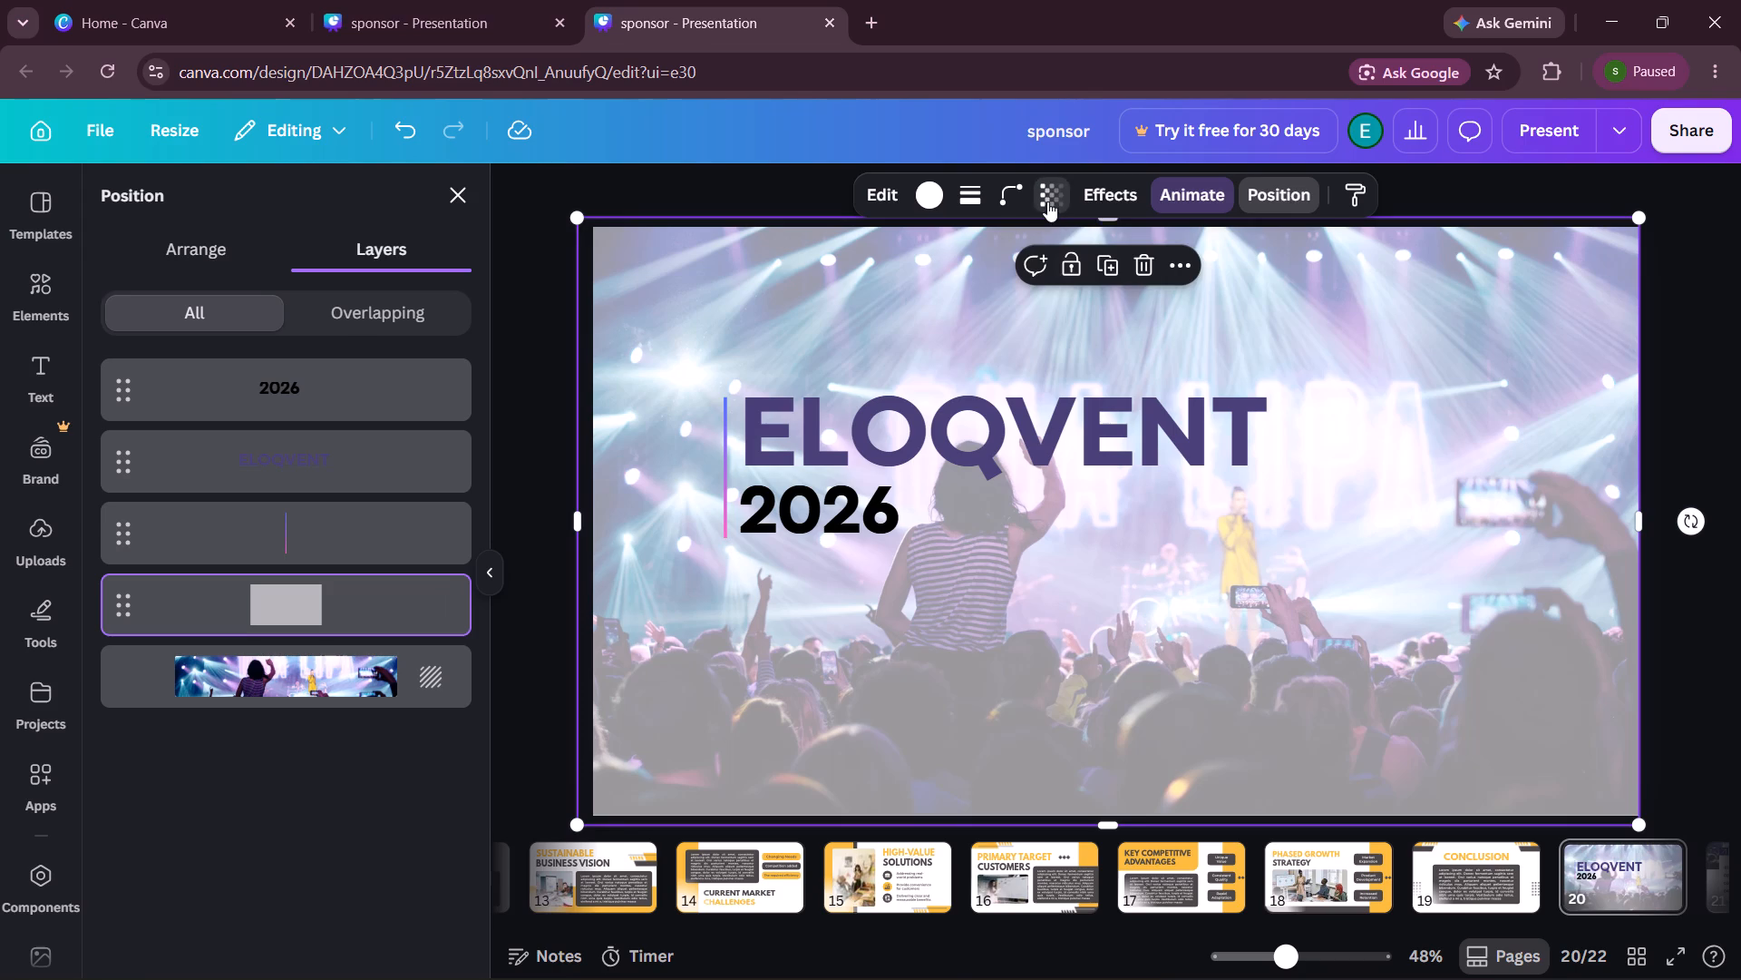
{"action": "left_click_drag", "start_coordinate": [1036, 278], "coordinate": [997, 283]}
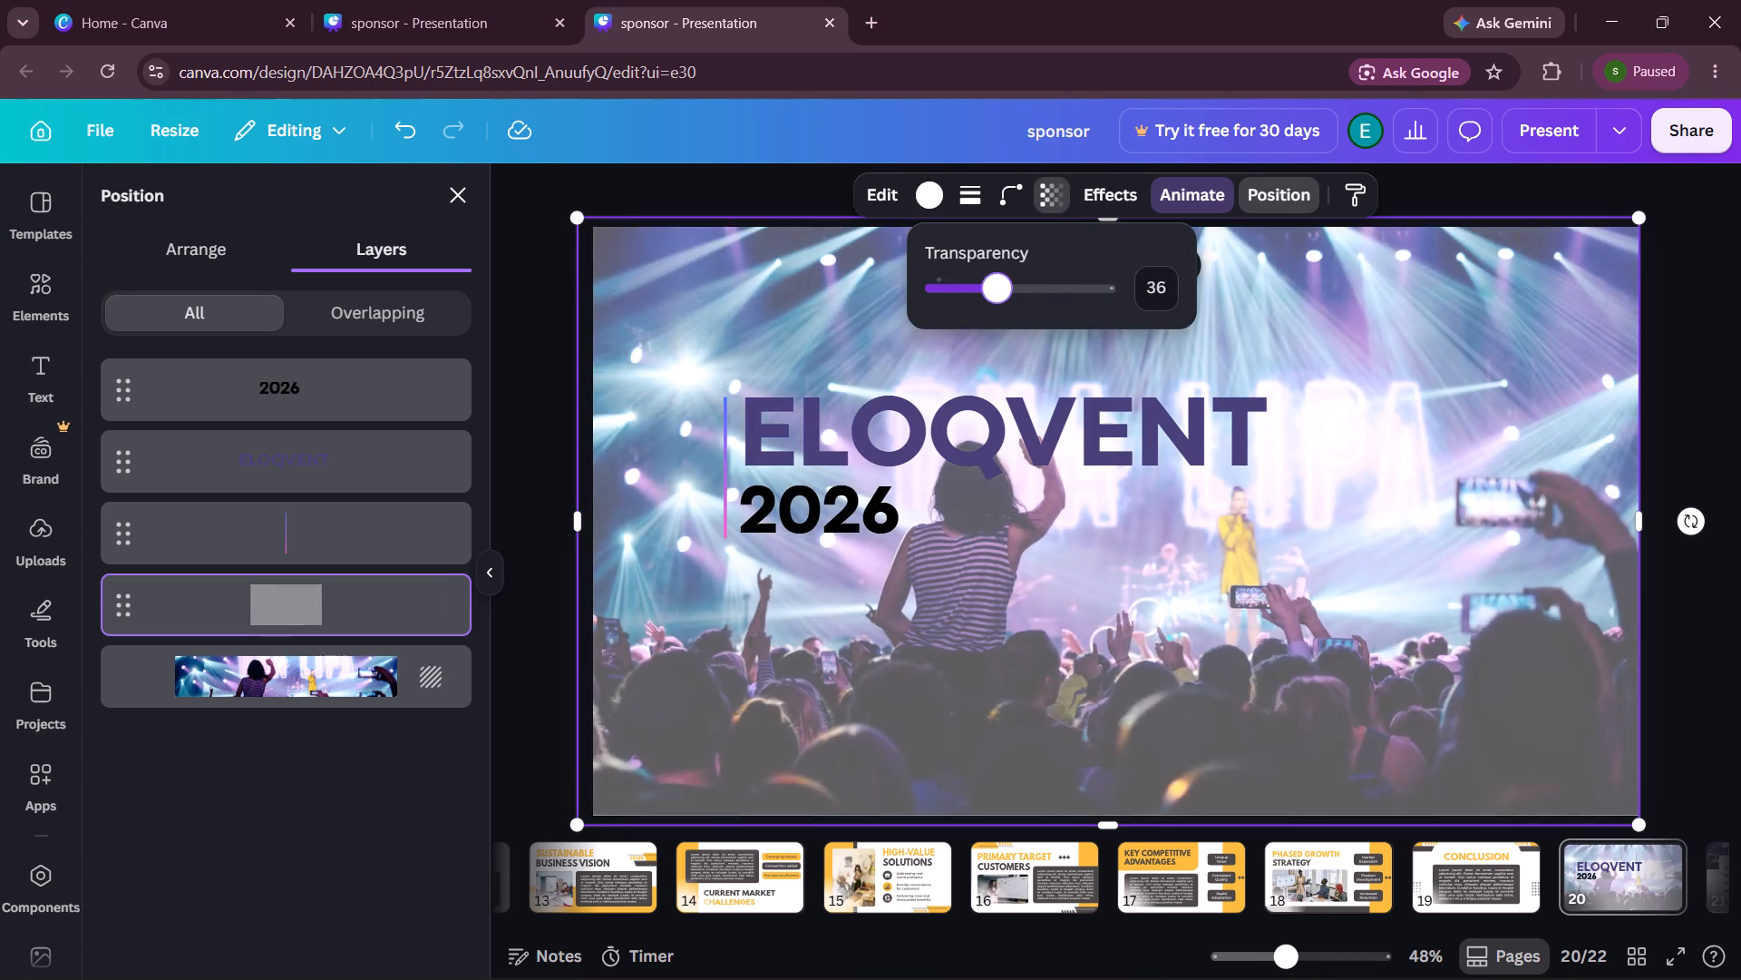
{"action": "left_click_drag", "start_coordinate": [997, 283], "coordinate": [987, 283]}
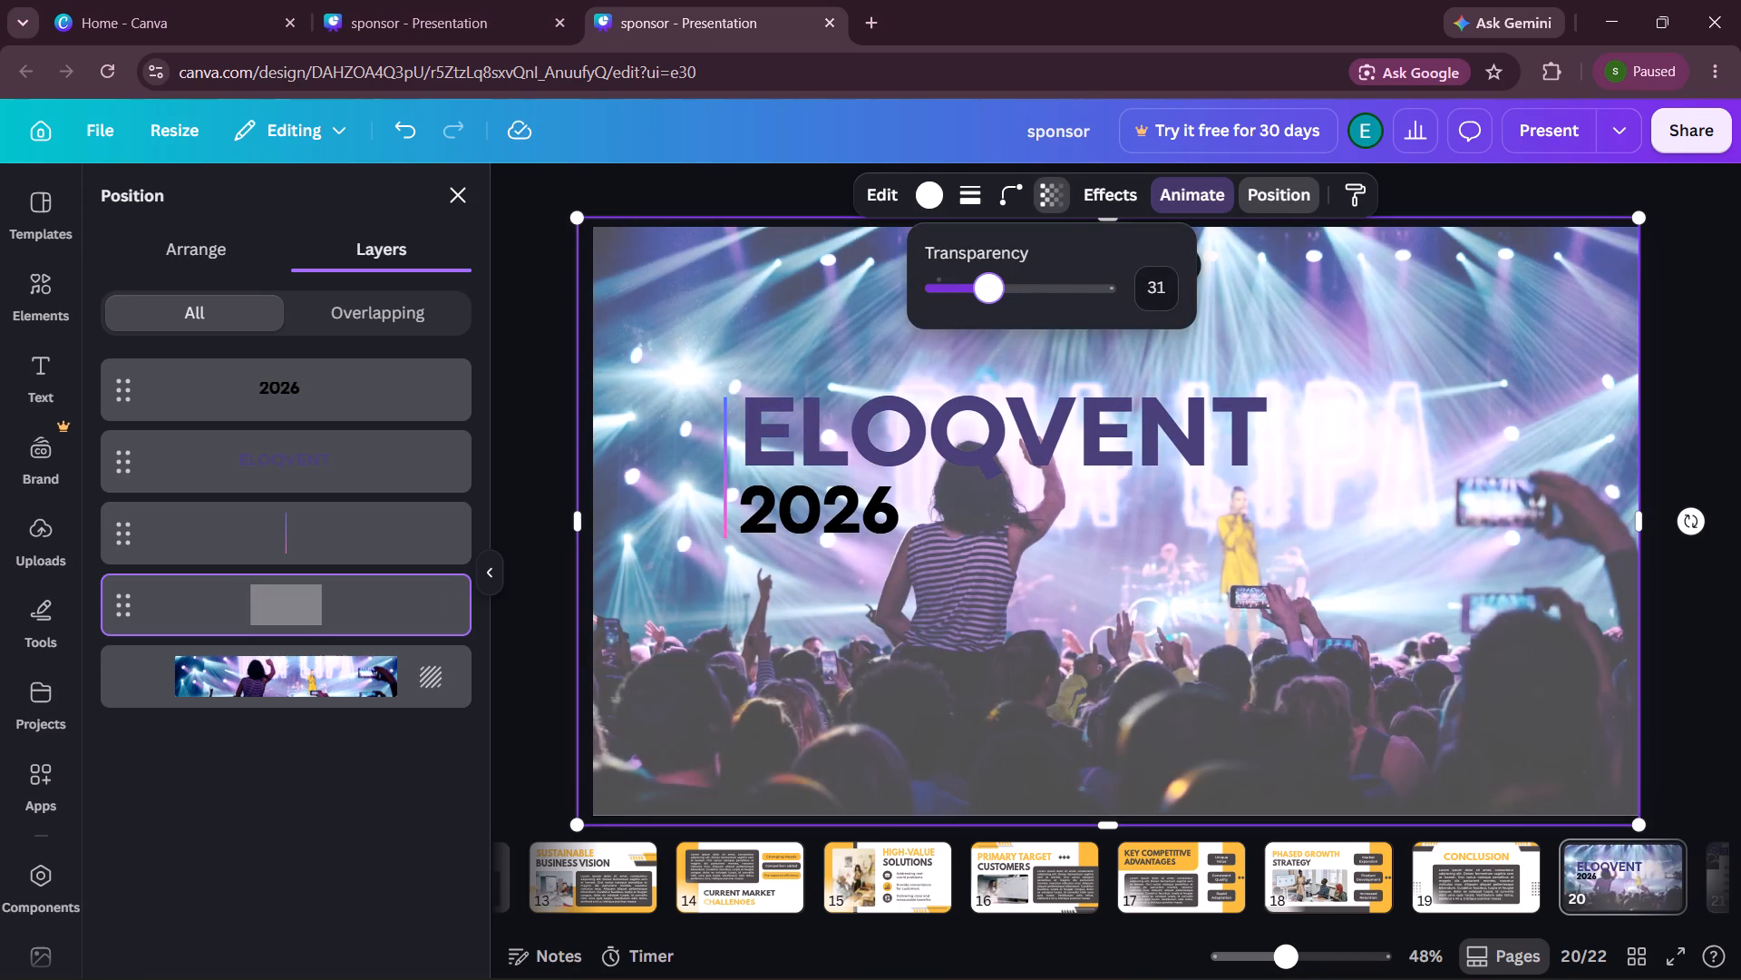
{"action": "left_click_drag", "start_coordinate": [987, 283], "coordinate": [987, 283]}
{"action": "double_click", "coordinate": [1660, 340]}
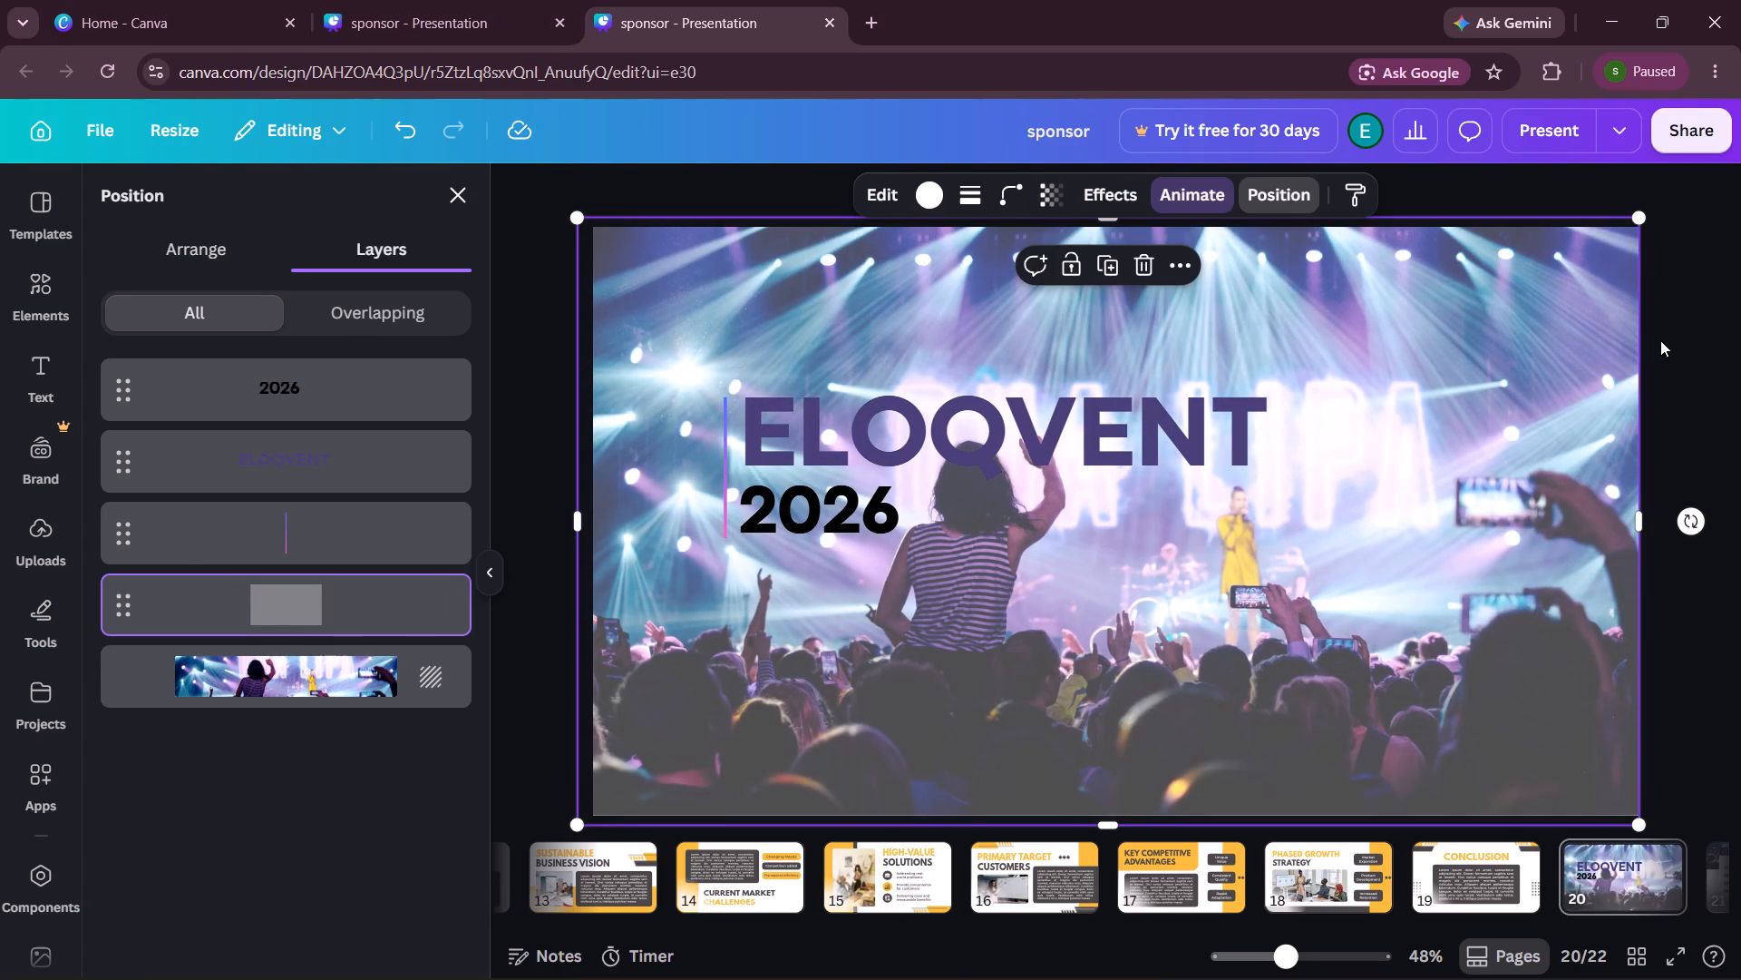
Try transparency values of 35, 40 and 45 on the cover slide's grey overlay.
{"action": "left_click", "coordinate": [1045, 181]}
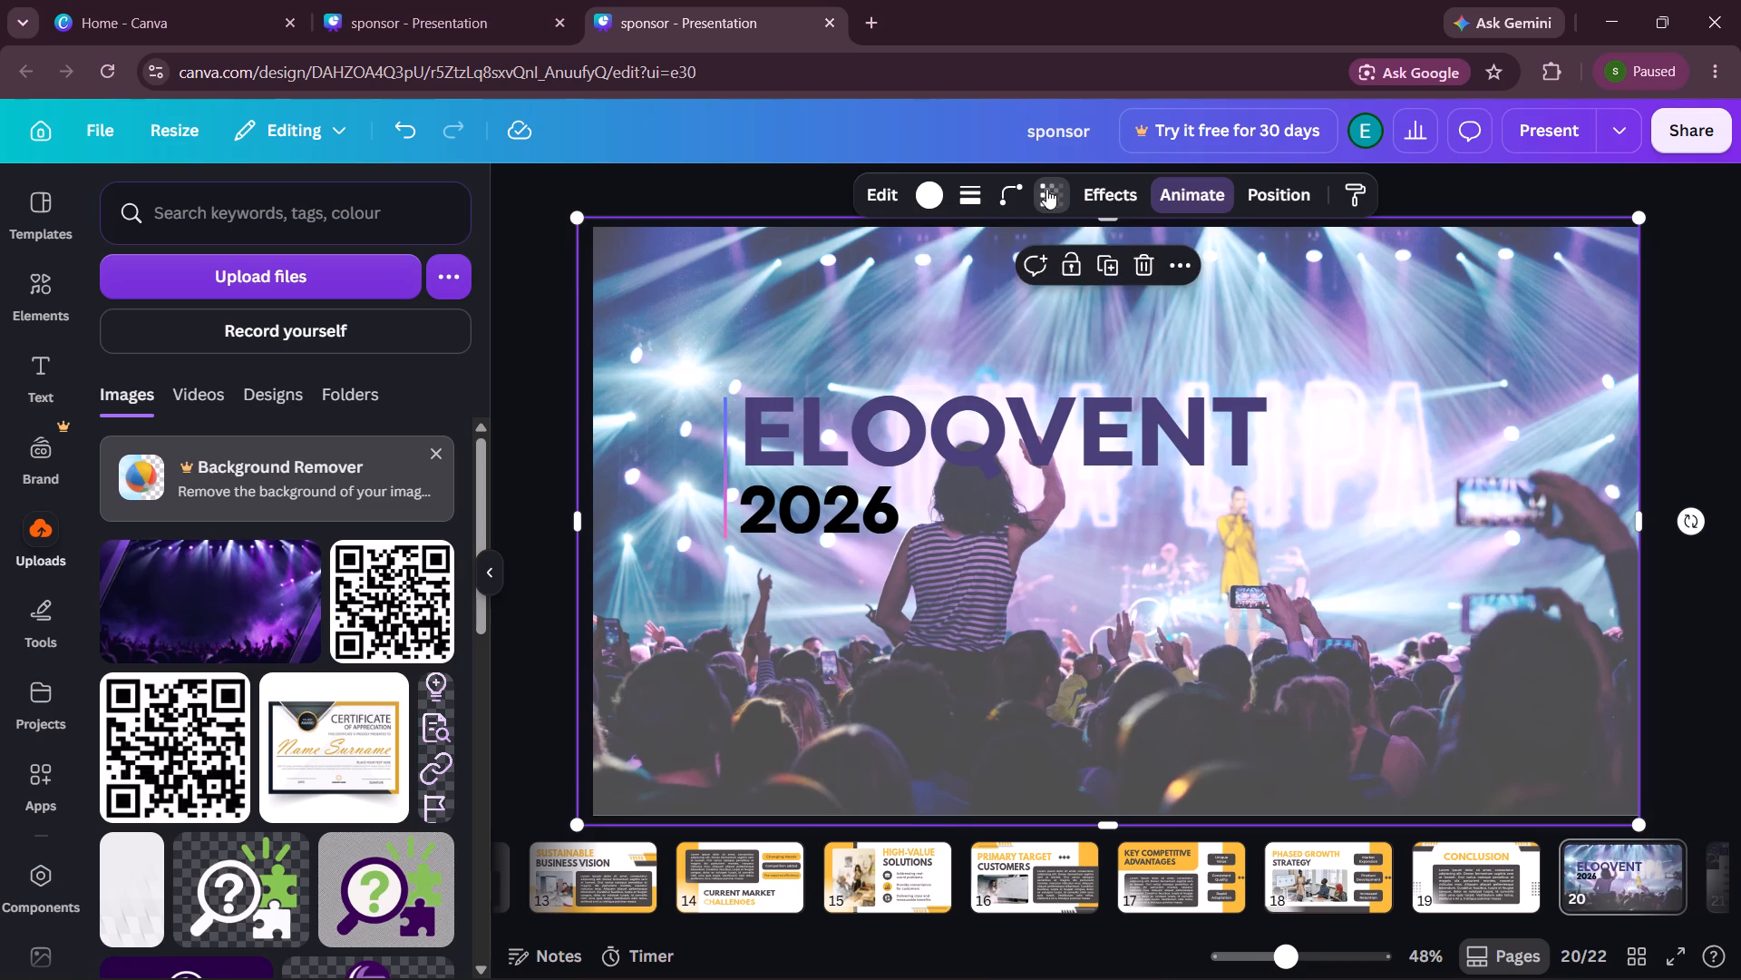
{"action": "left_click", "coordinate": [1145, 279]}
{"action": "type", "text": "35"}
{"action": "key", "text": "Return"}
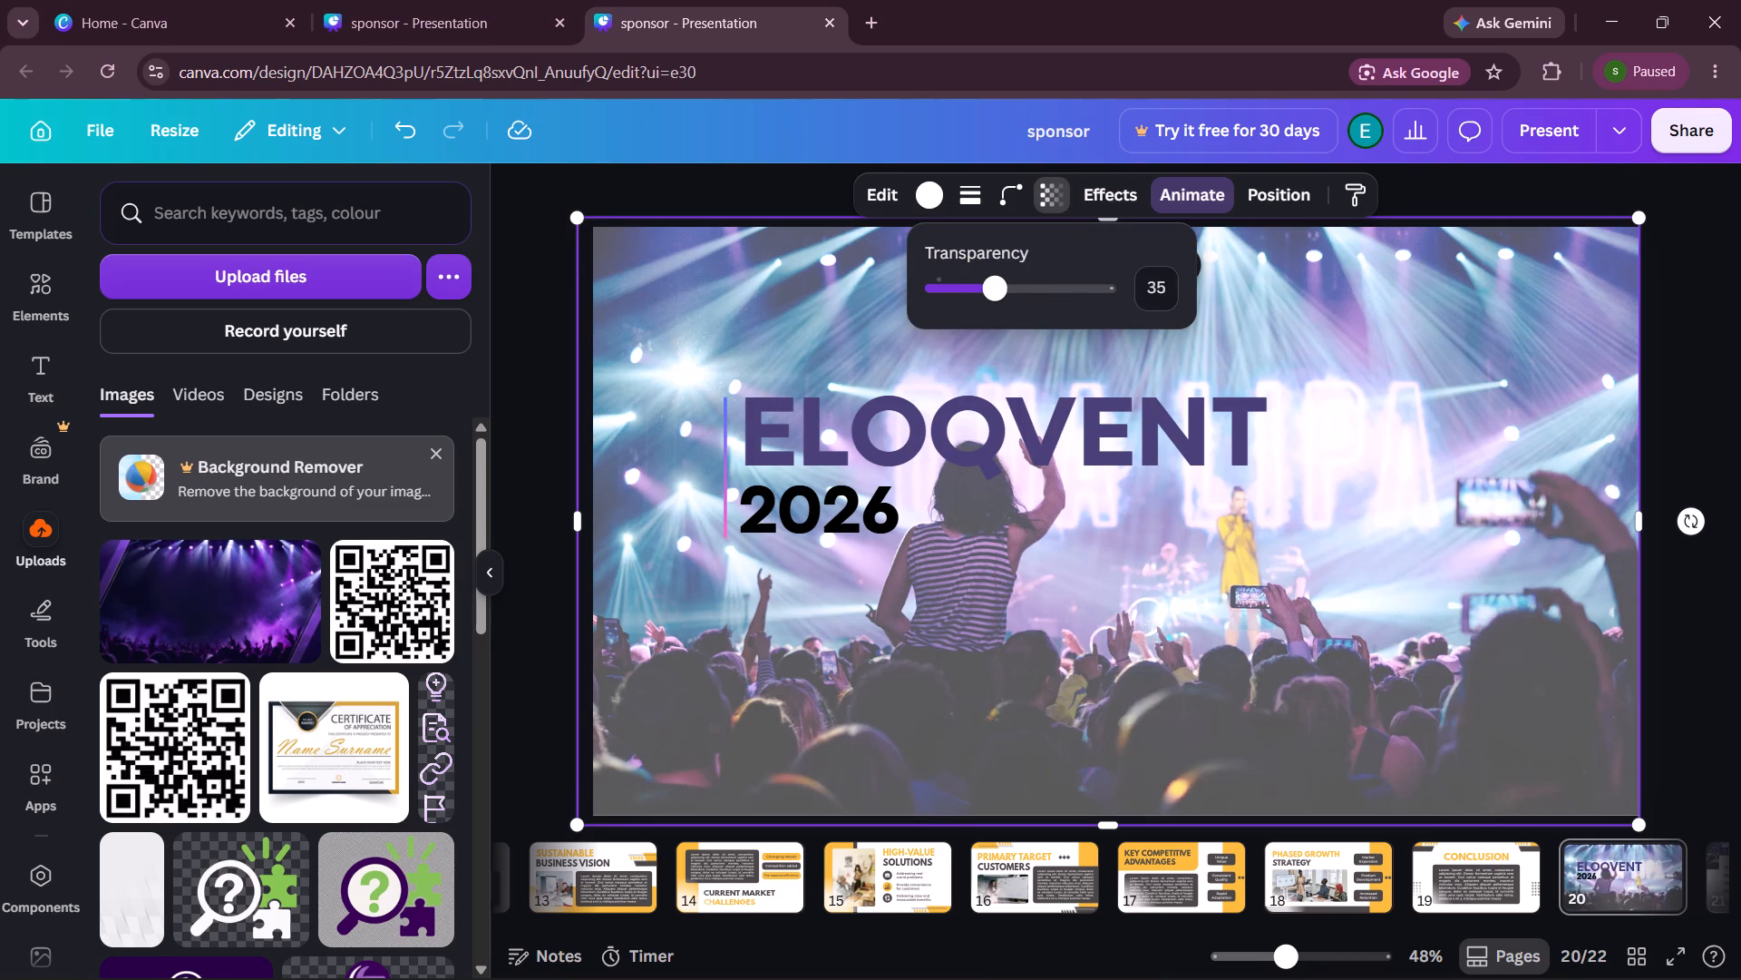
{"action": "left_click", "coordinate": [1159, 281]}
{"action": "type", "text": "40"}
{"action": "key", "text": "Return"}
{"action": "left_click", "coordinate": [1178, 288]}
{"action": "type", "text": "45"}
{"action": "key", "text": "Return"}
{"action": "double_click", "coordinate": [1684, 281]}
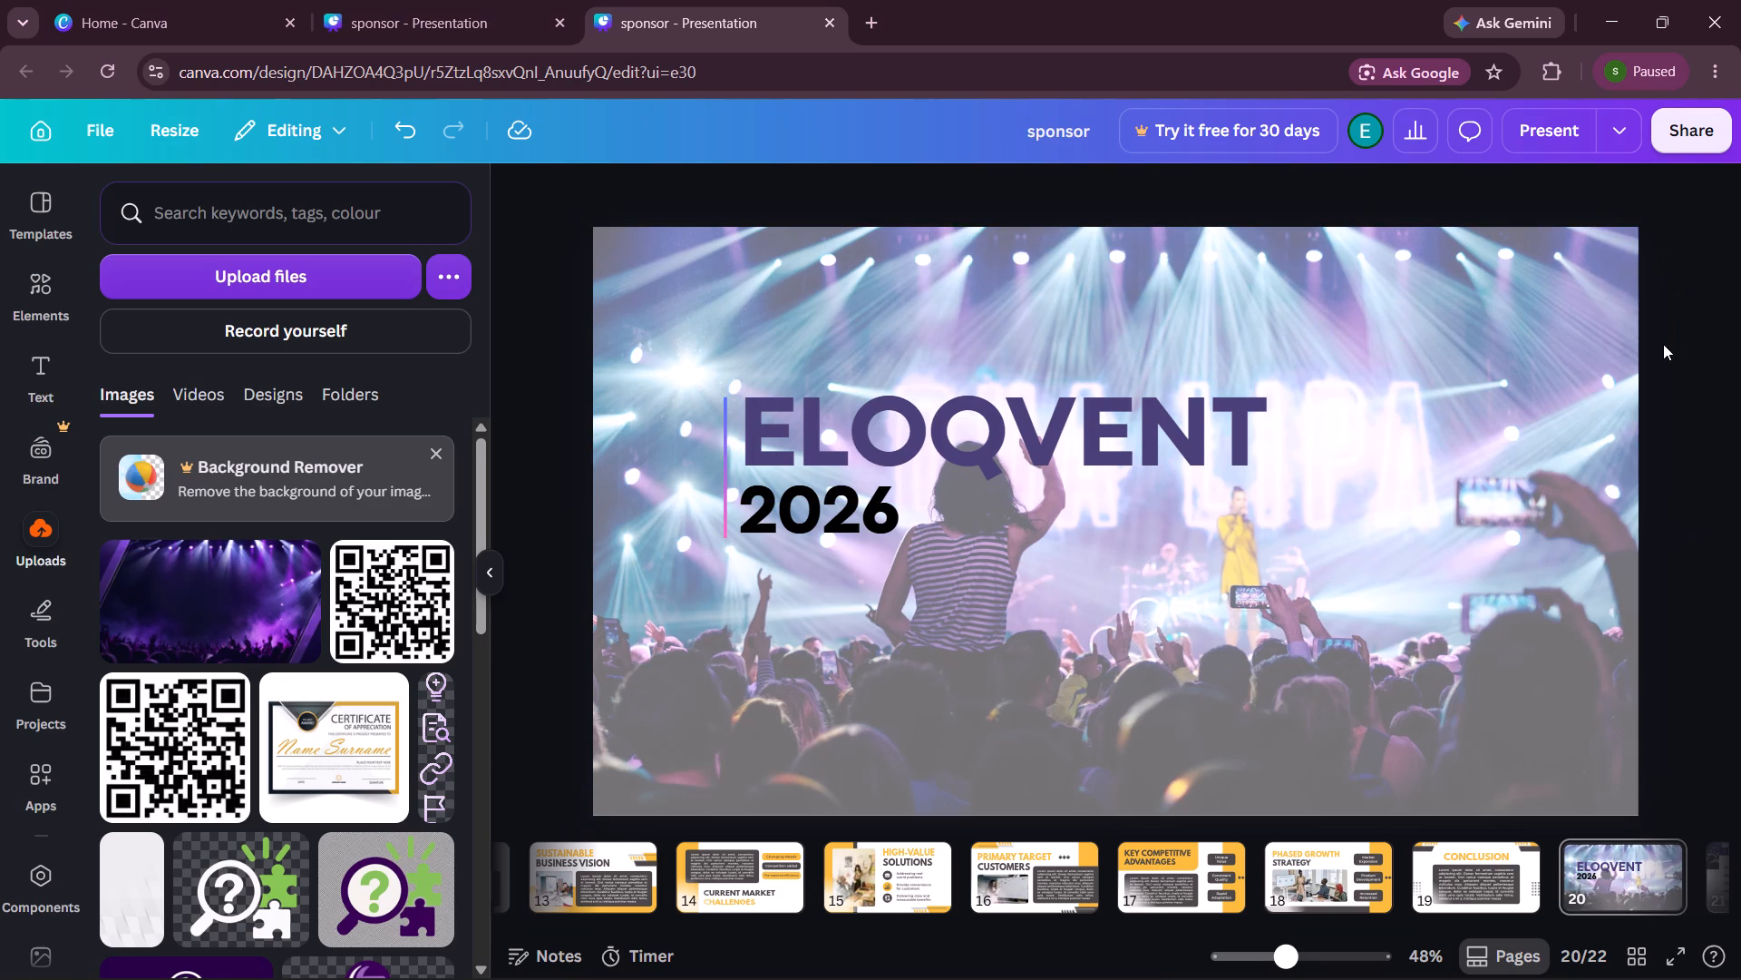
Set the cover slide's grey overlay transparency to 55, after trying 50.
{"action": "left_click", "coordinate": [1281, 289]}
{"action": "left_click", "coordinate": [1055, 193]}
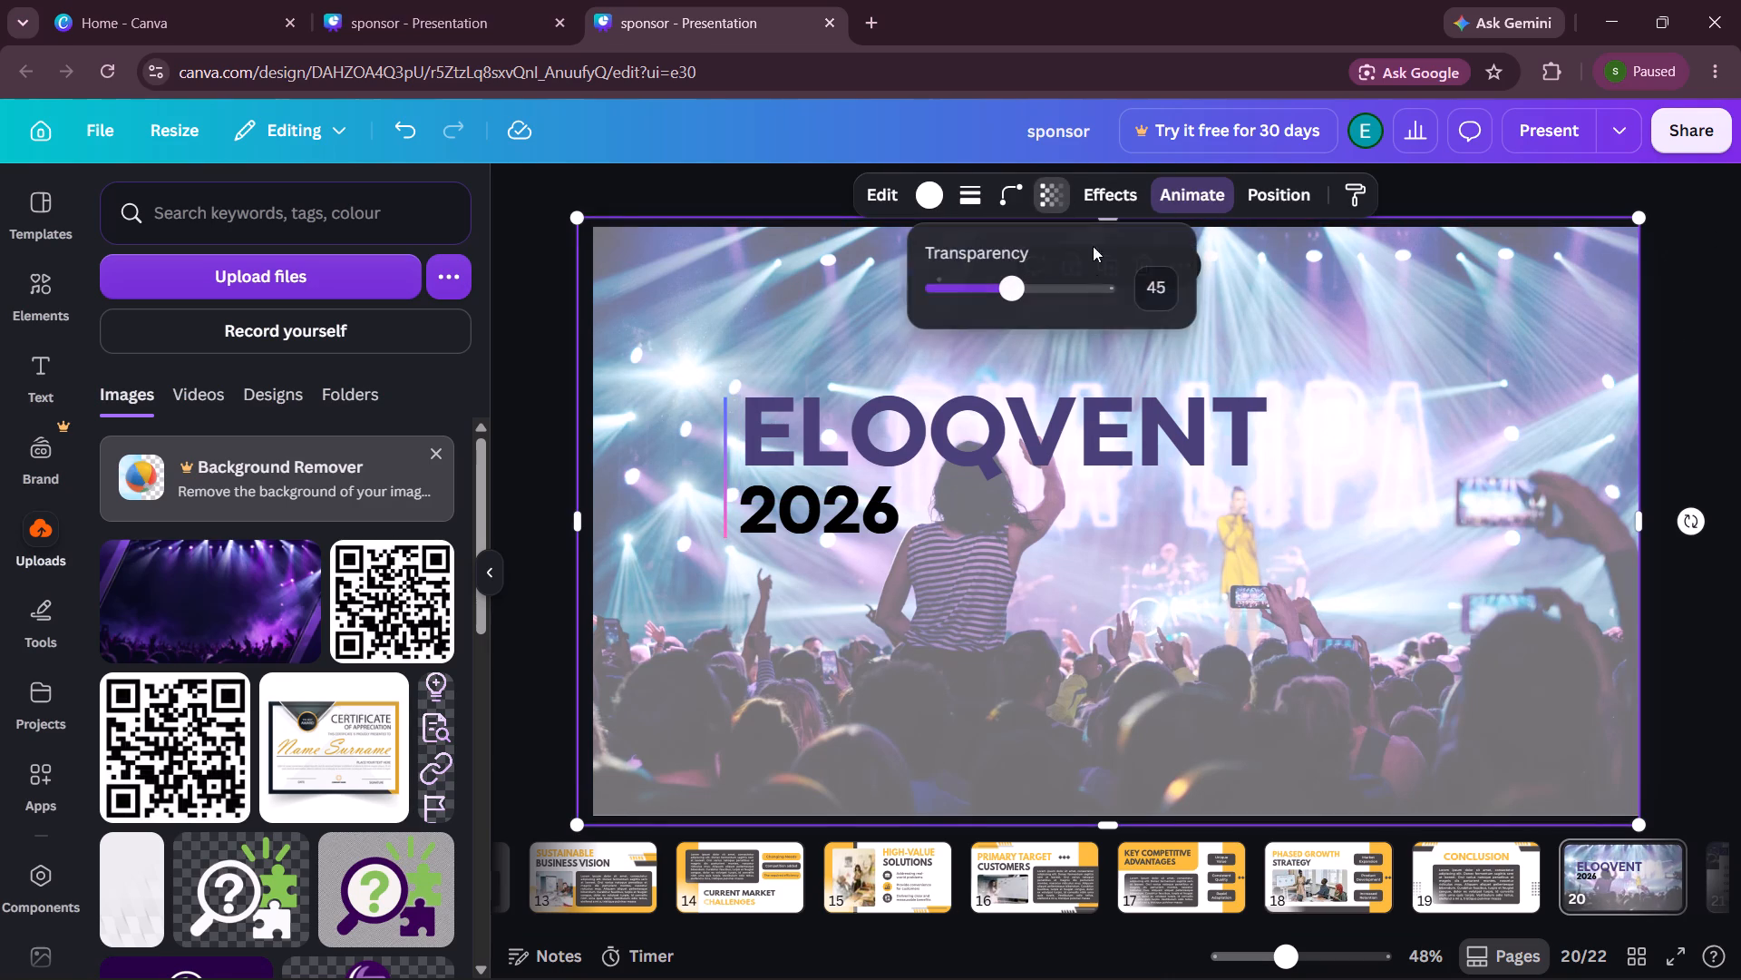
{"action": "left_click", "coordinate": [1157, 278]}
{"action": "type", "text": "50"}
{"action": "key", "text": "Return"}
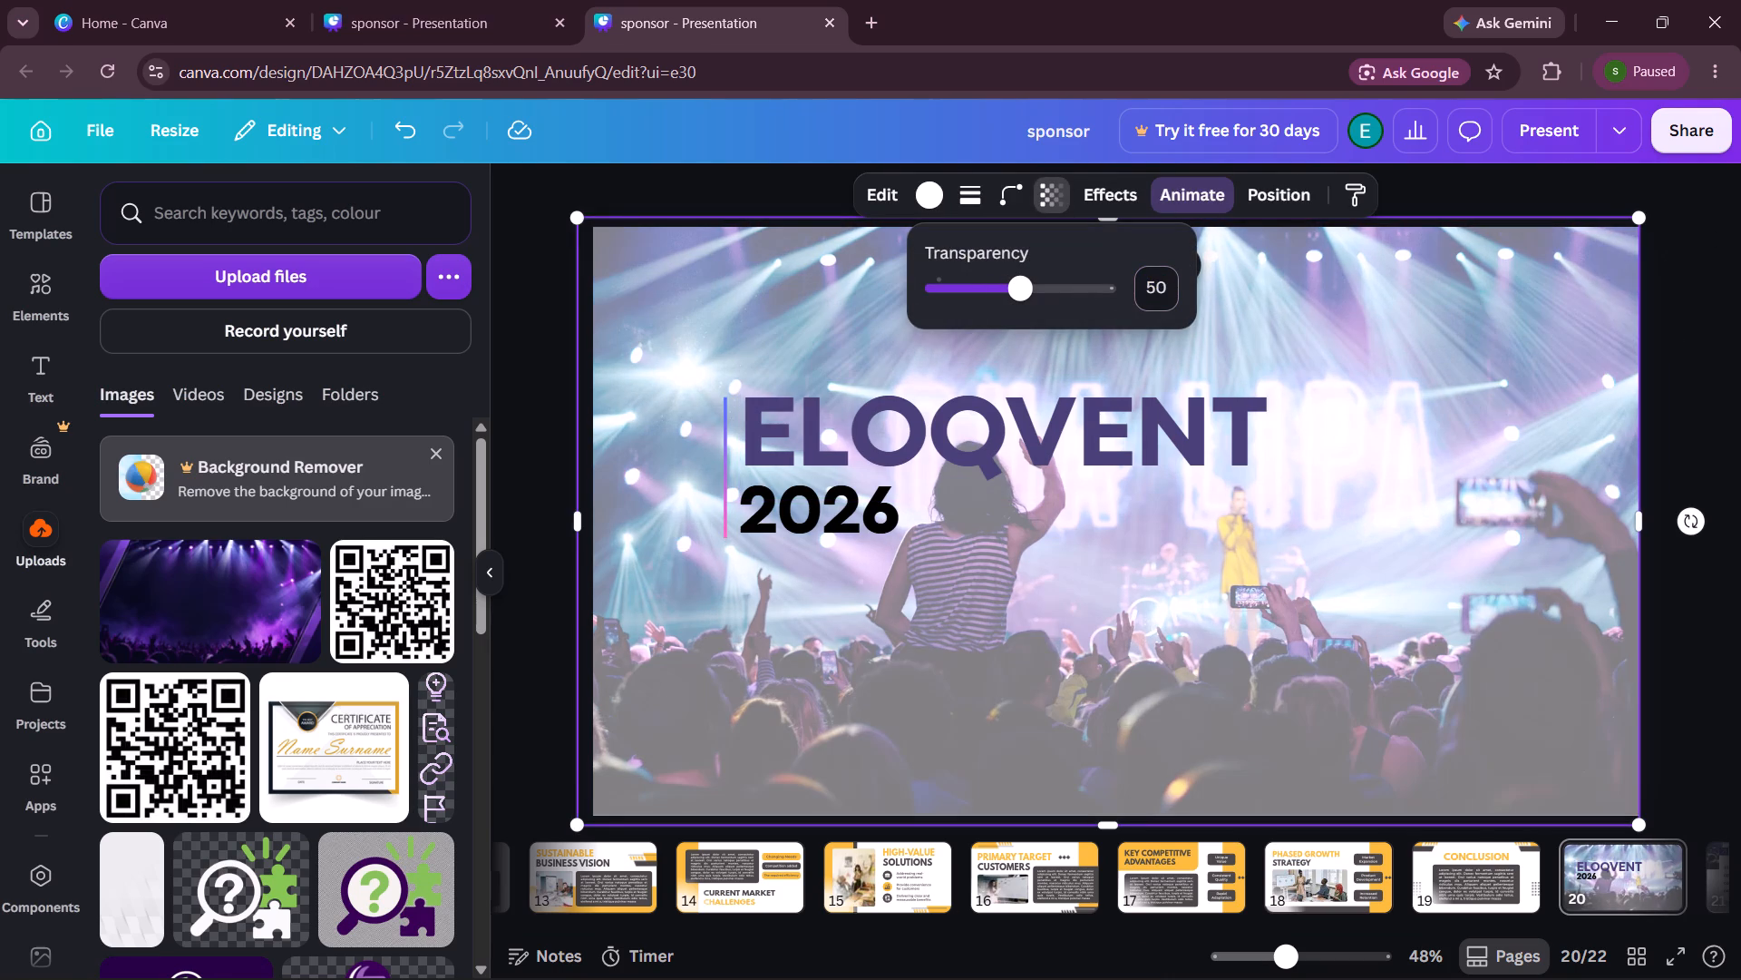
{"action": "left_click", "coordinate": [1166, 291]}
{"action": "type", "text": "55"}
{"action": "key", "text": "Return"}
{"action": "double_click", "coordinate": [1695, 421]}
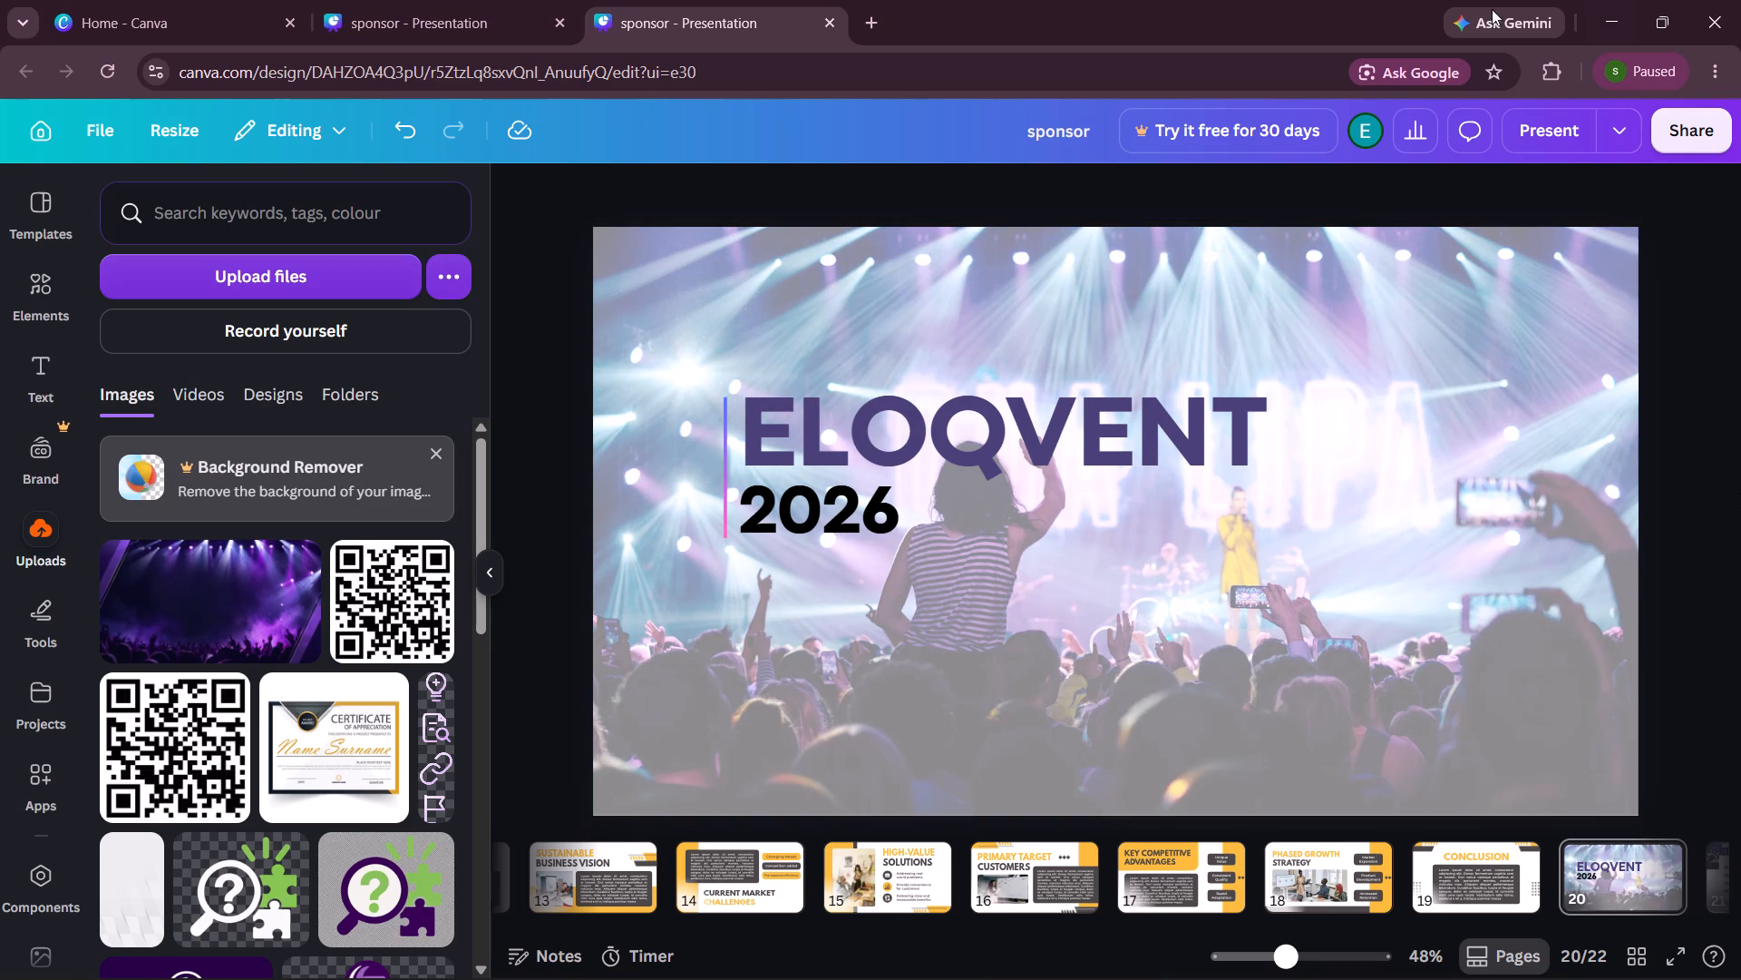
{"action": "left_click", "coordinate": [968, 430]}
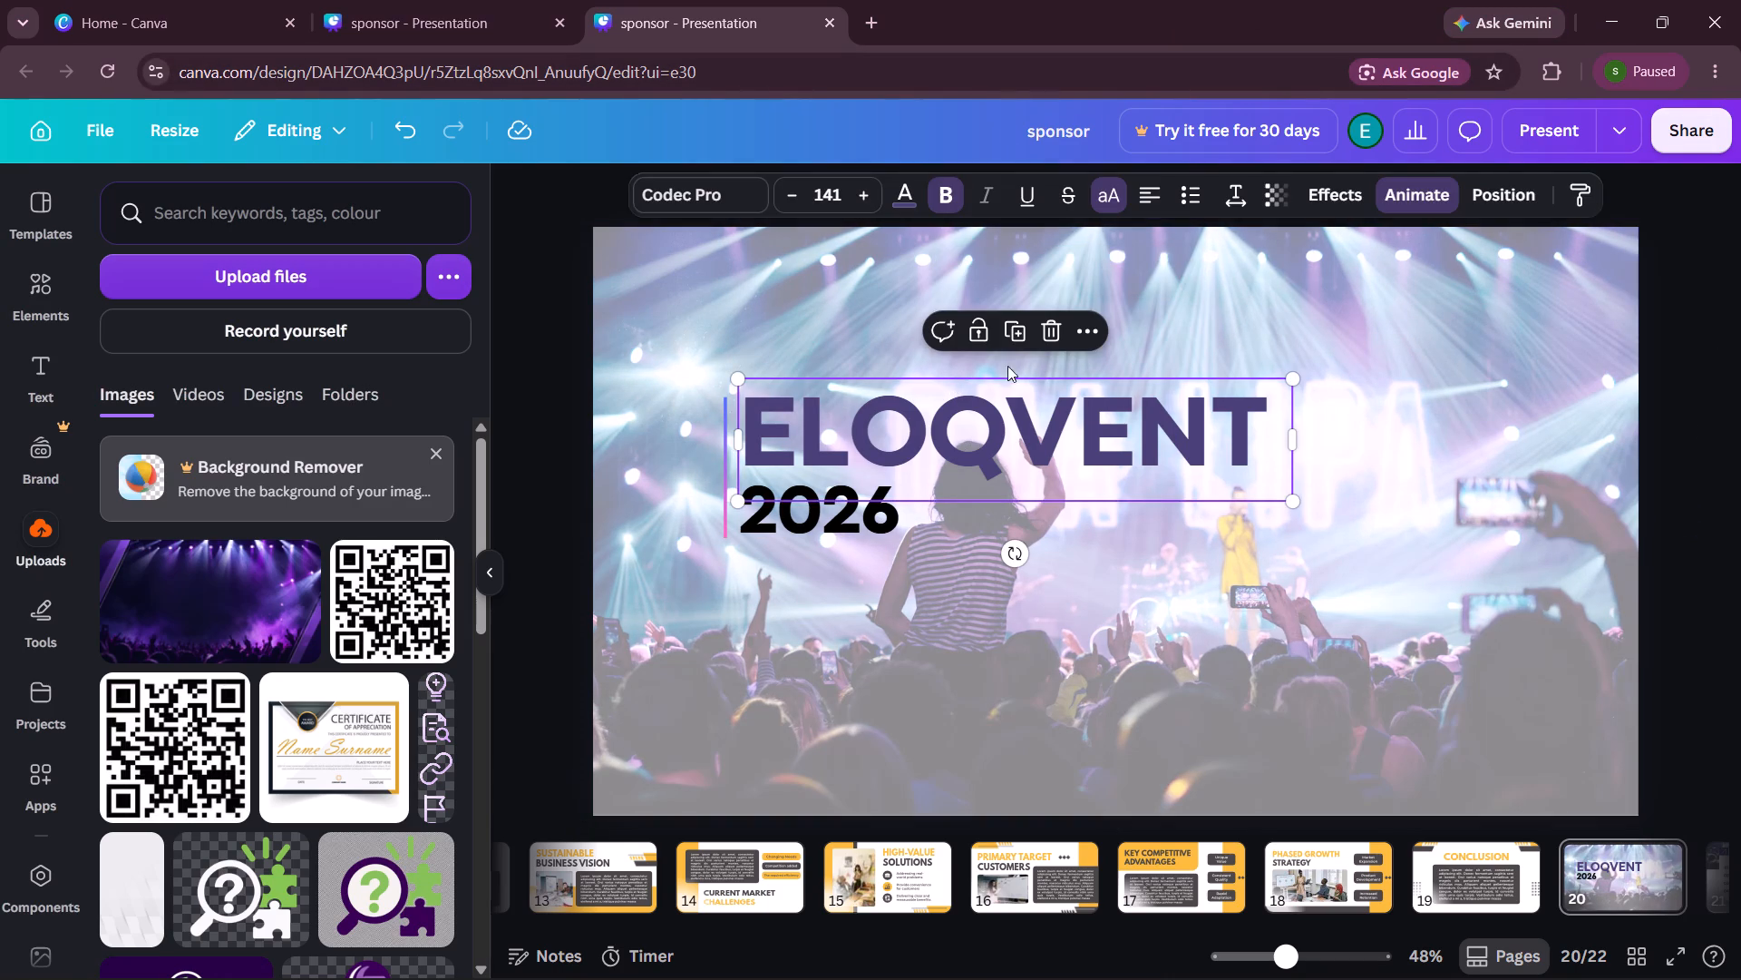
{"action": "left_click", "coordinate": [916, 188]}
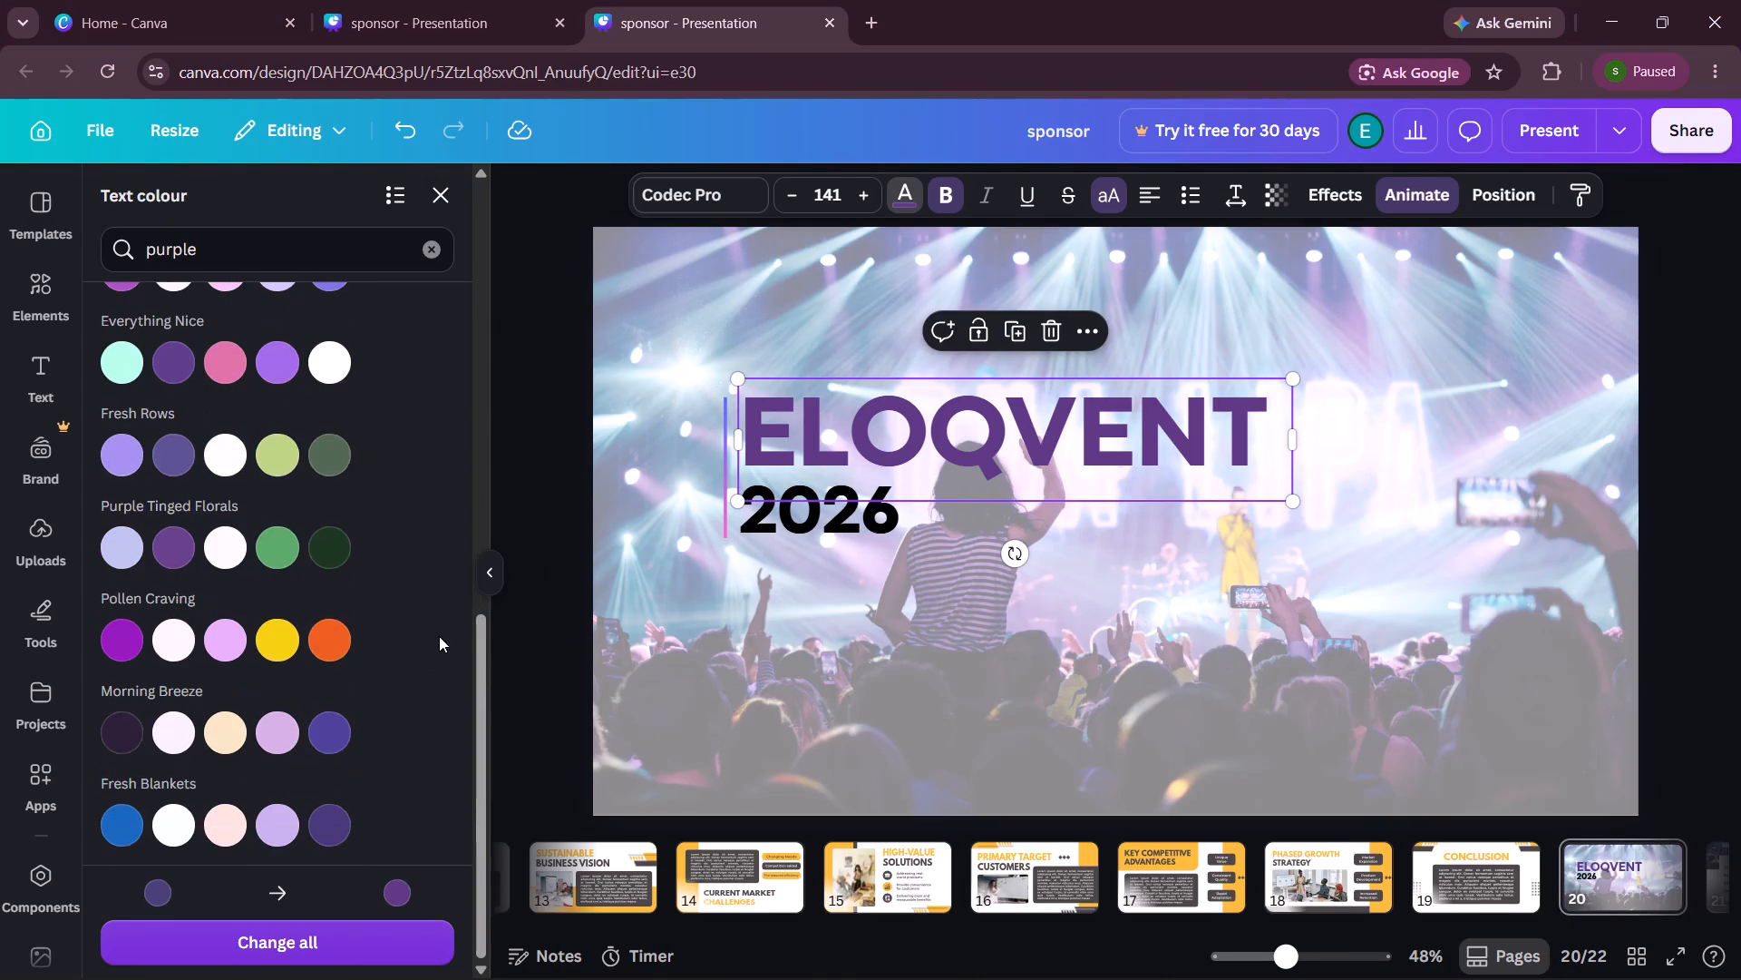
{"action": "scroll", "coordinate": [448, 617], "scroll_direction": "down", "scroll_amount": 5}
{"action": "left_click", "coordinate": [430, 263]}
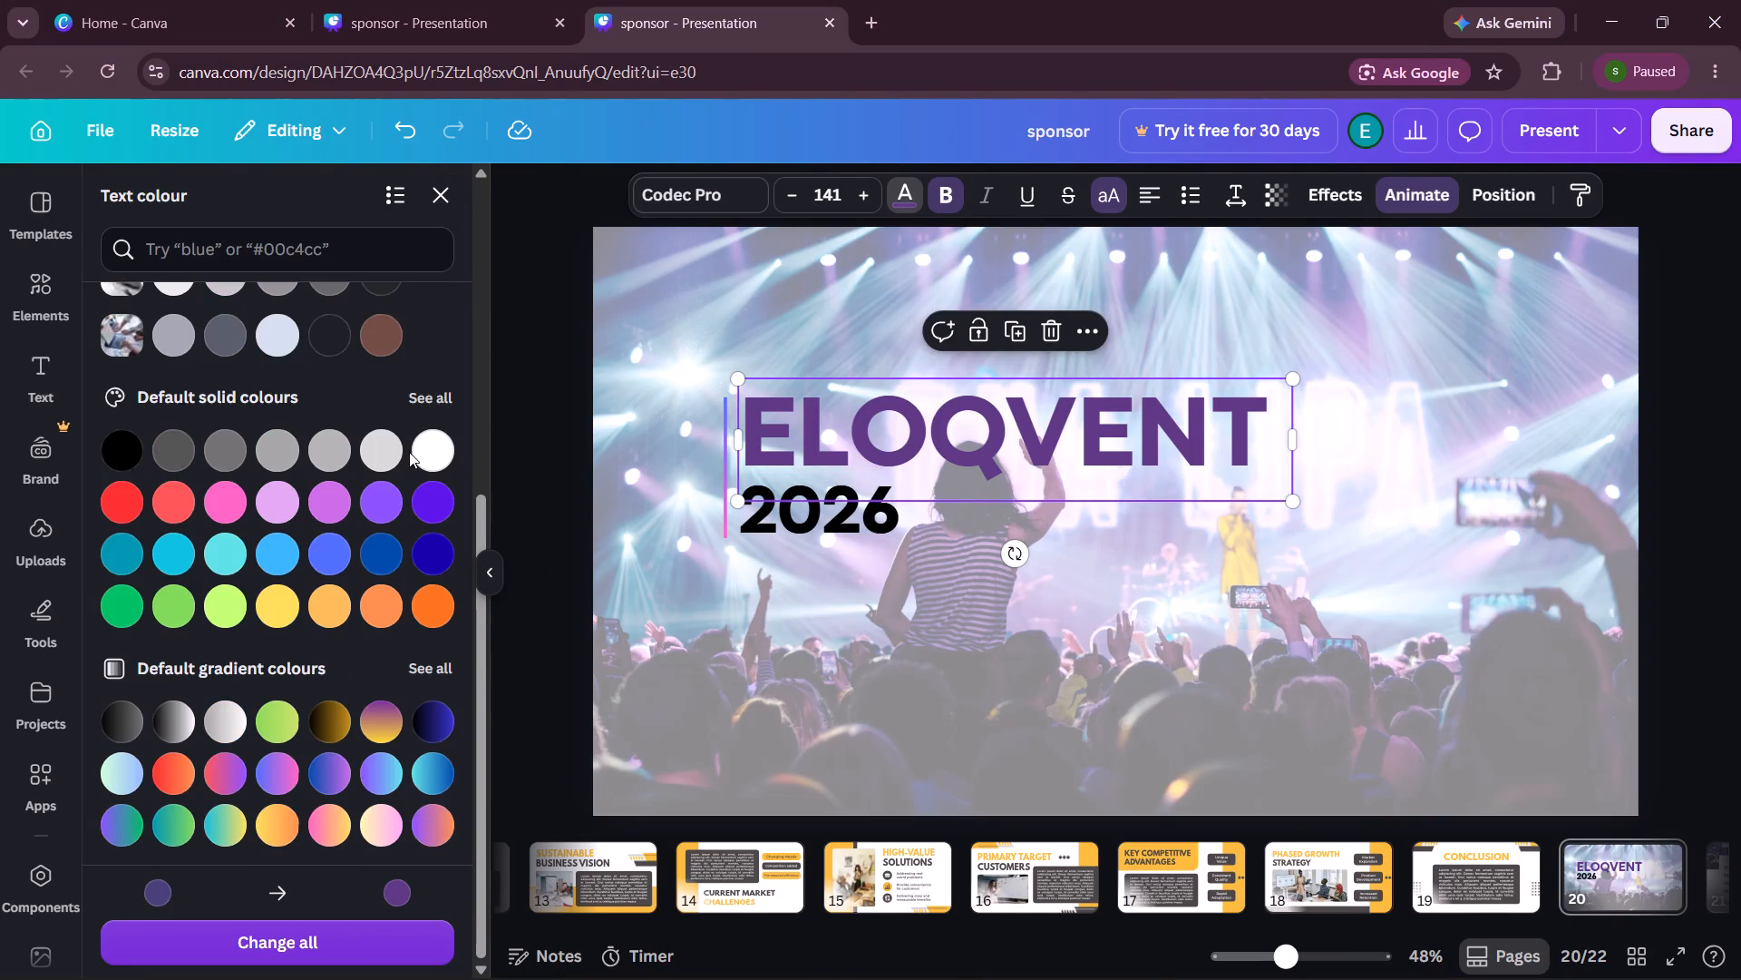
{"action": "scroll", "coordinate": [406, 465], "scroll_direction": "down", "scroll_amount": 3}
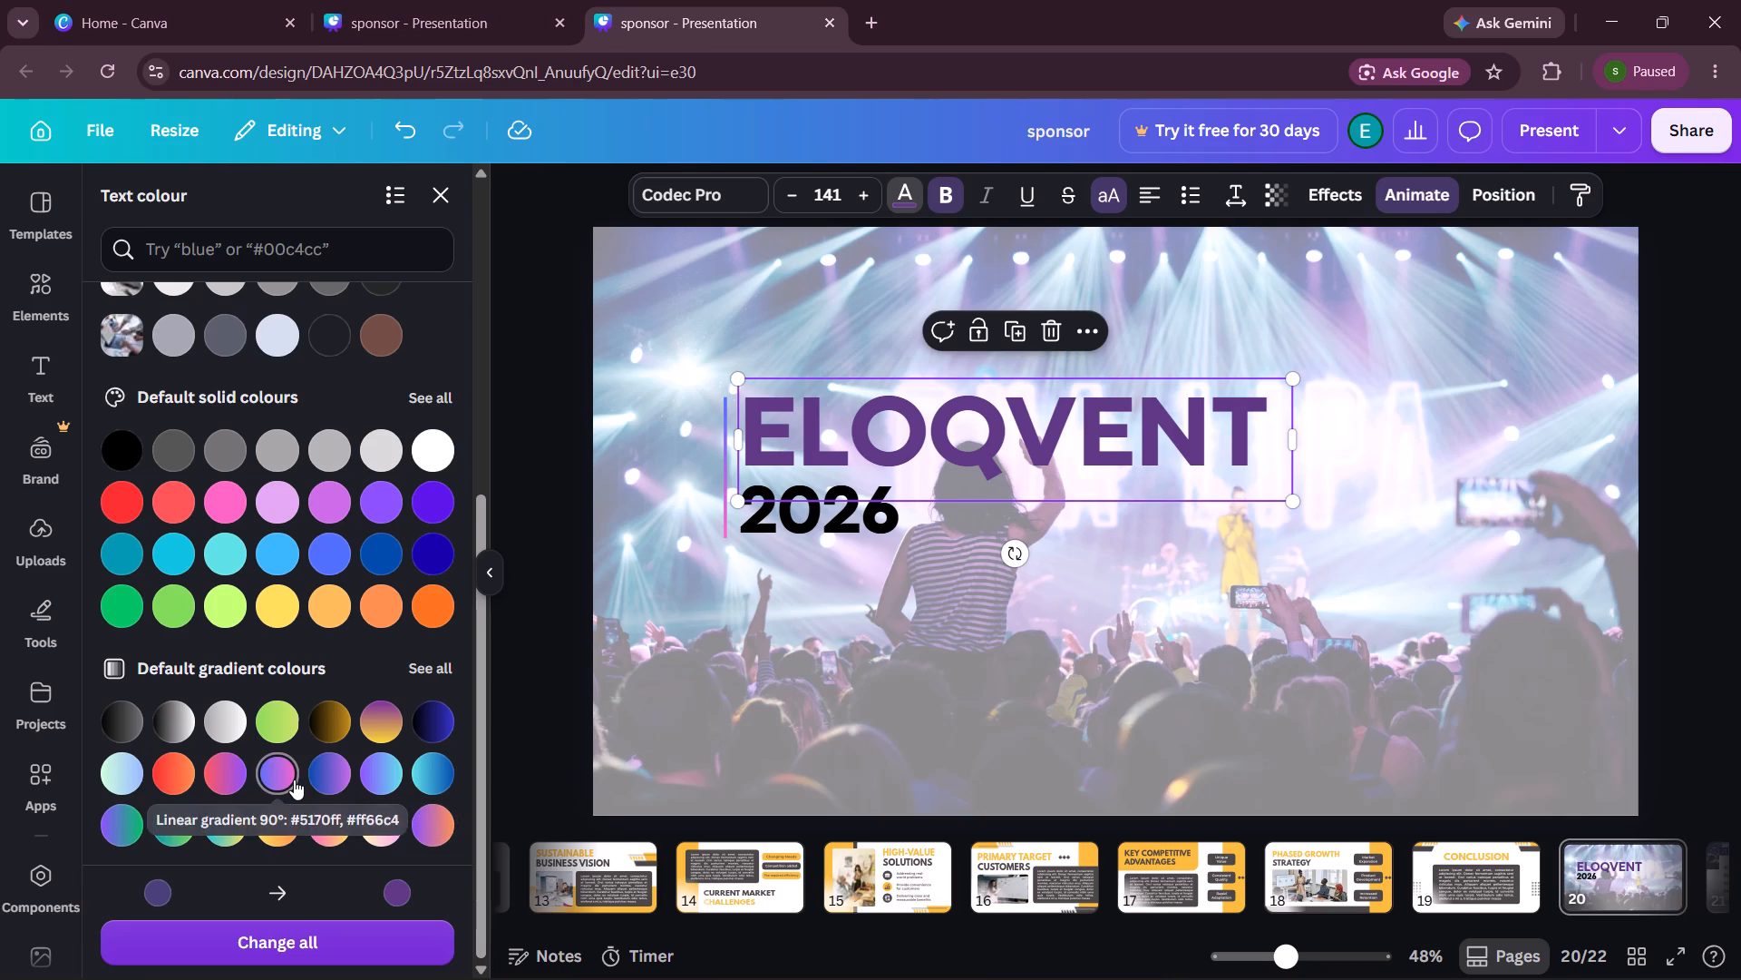
{"action": "left_click", "coordinate": [293, 779]}
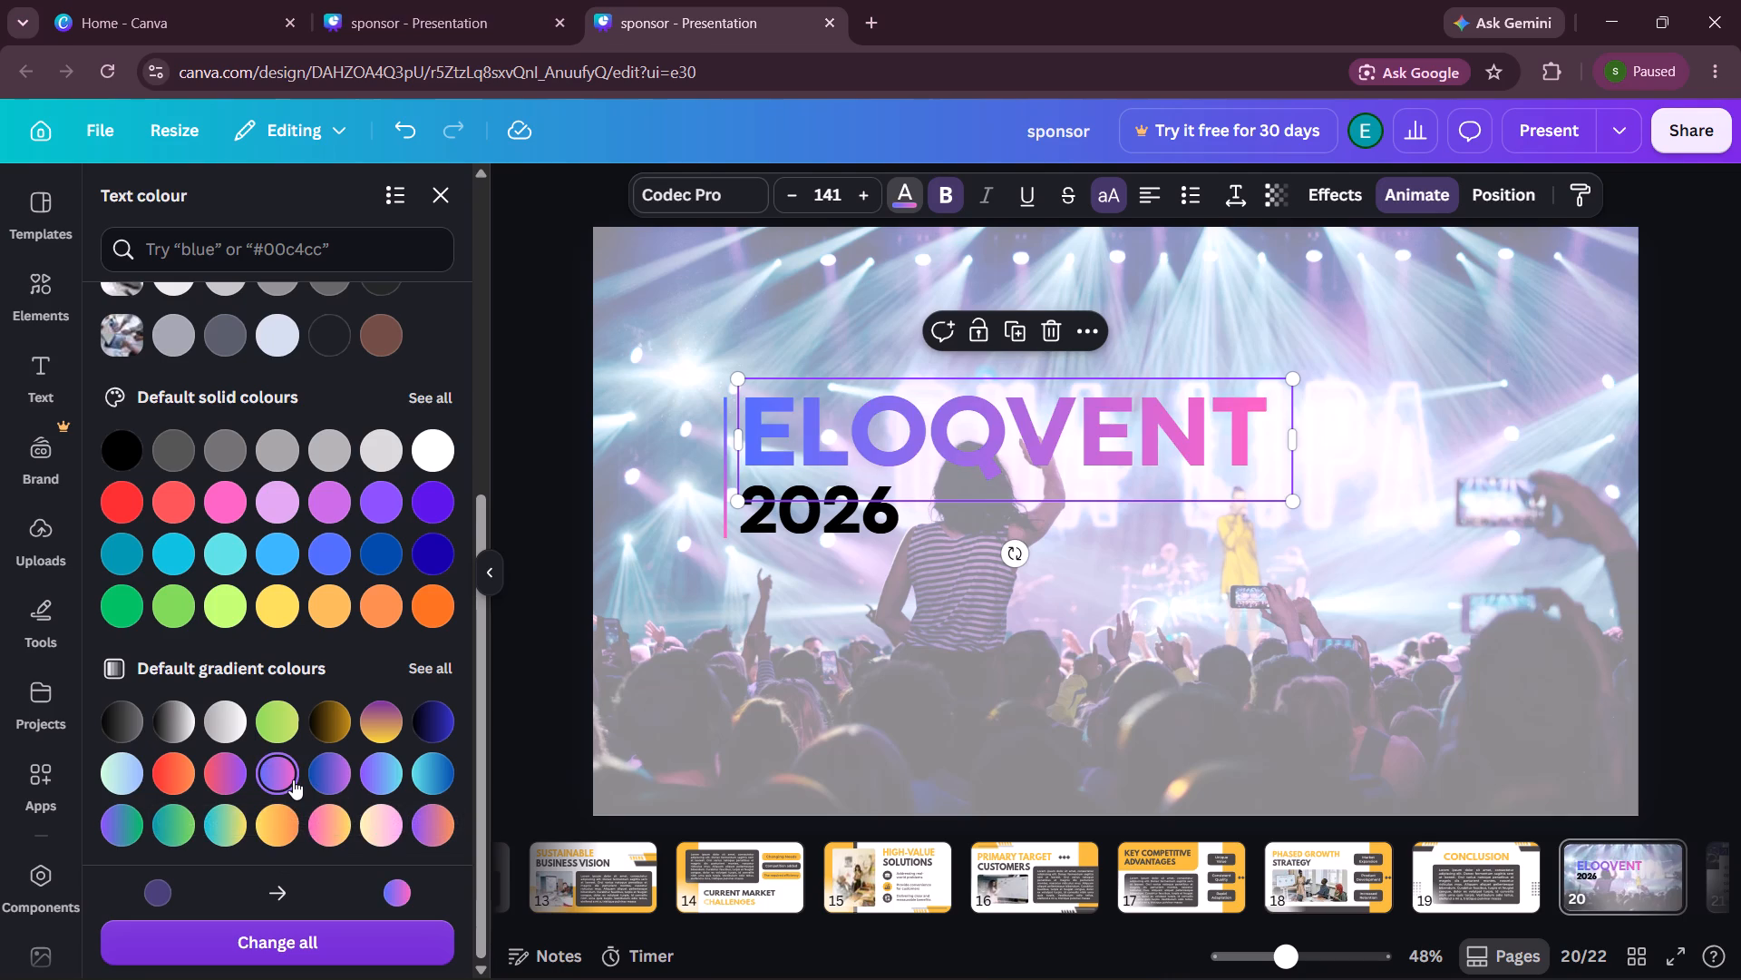
{"action": "left_click", "coordinate": [323, 774]}
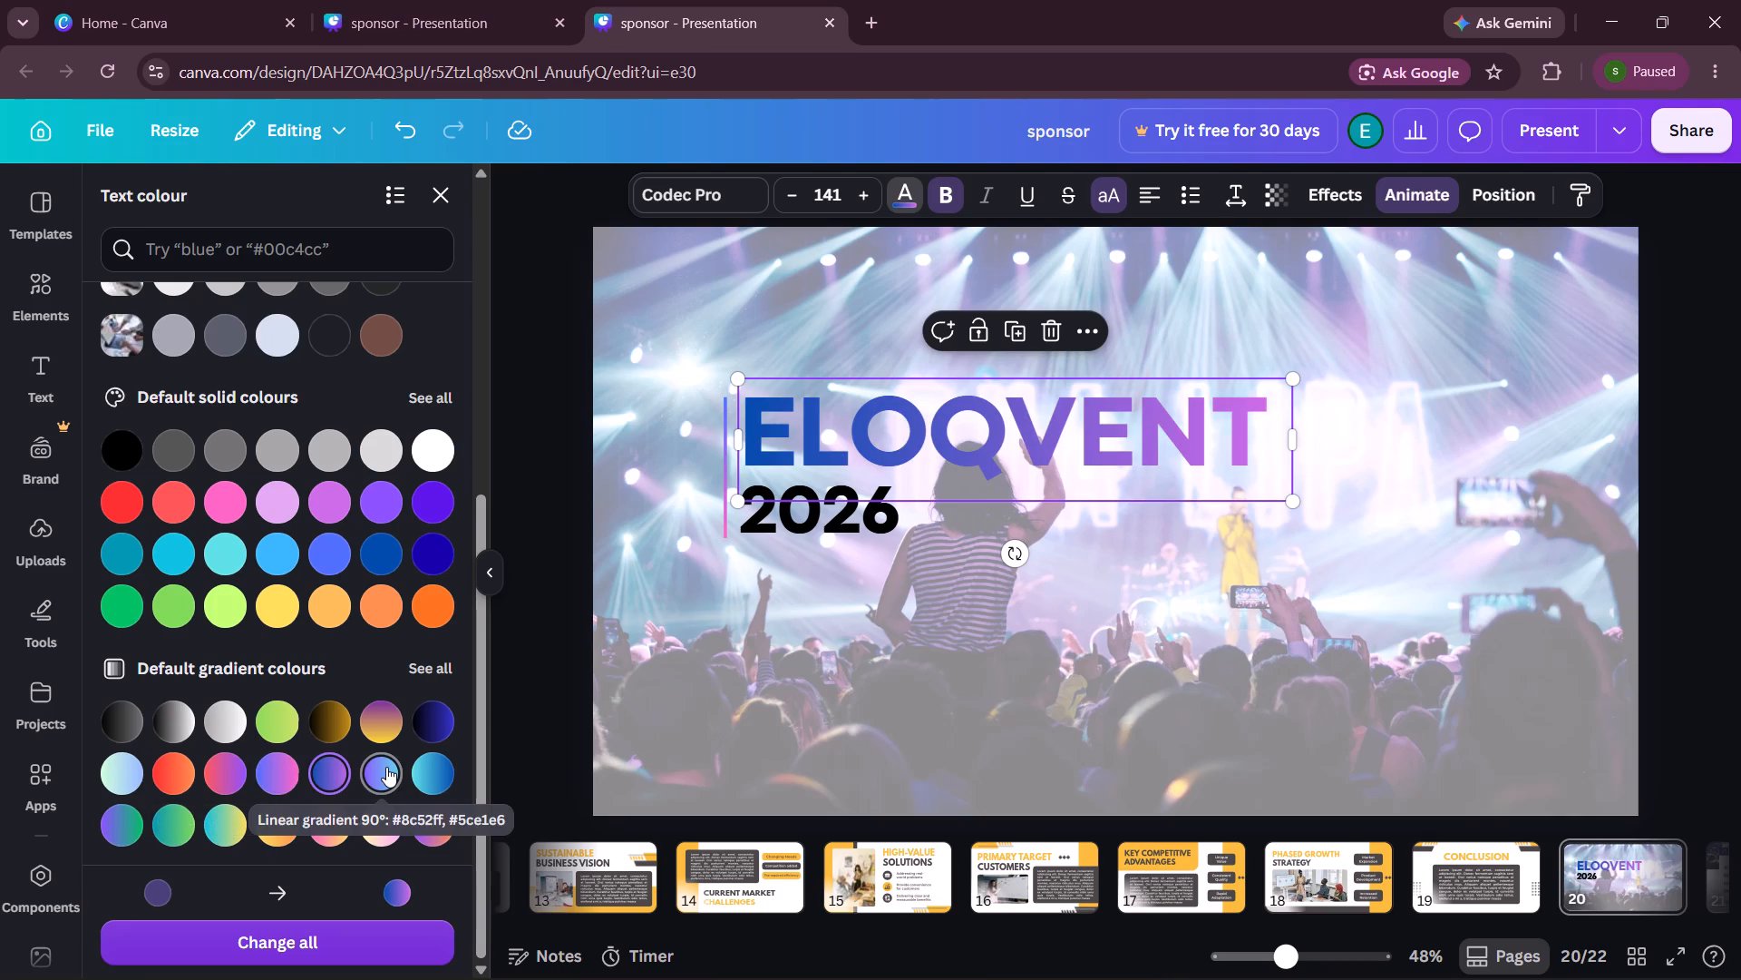
{"action": "left_click", "coordinate": [422, 666]}
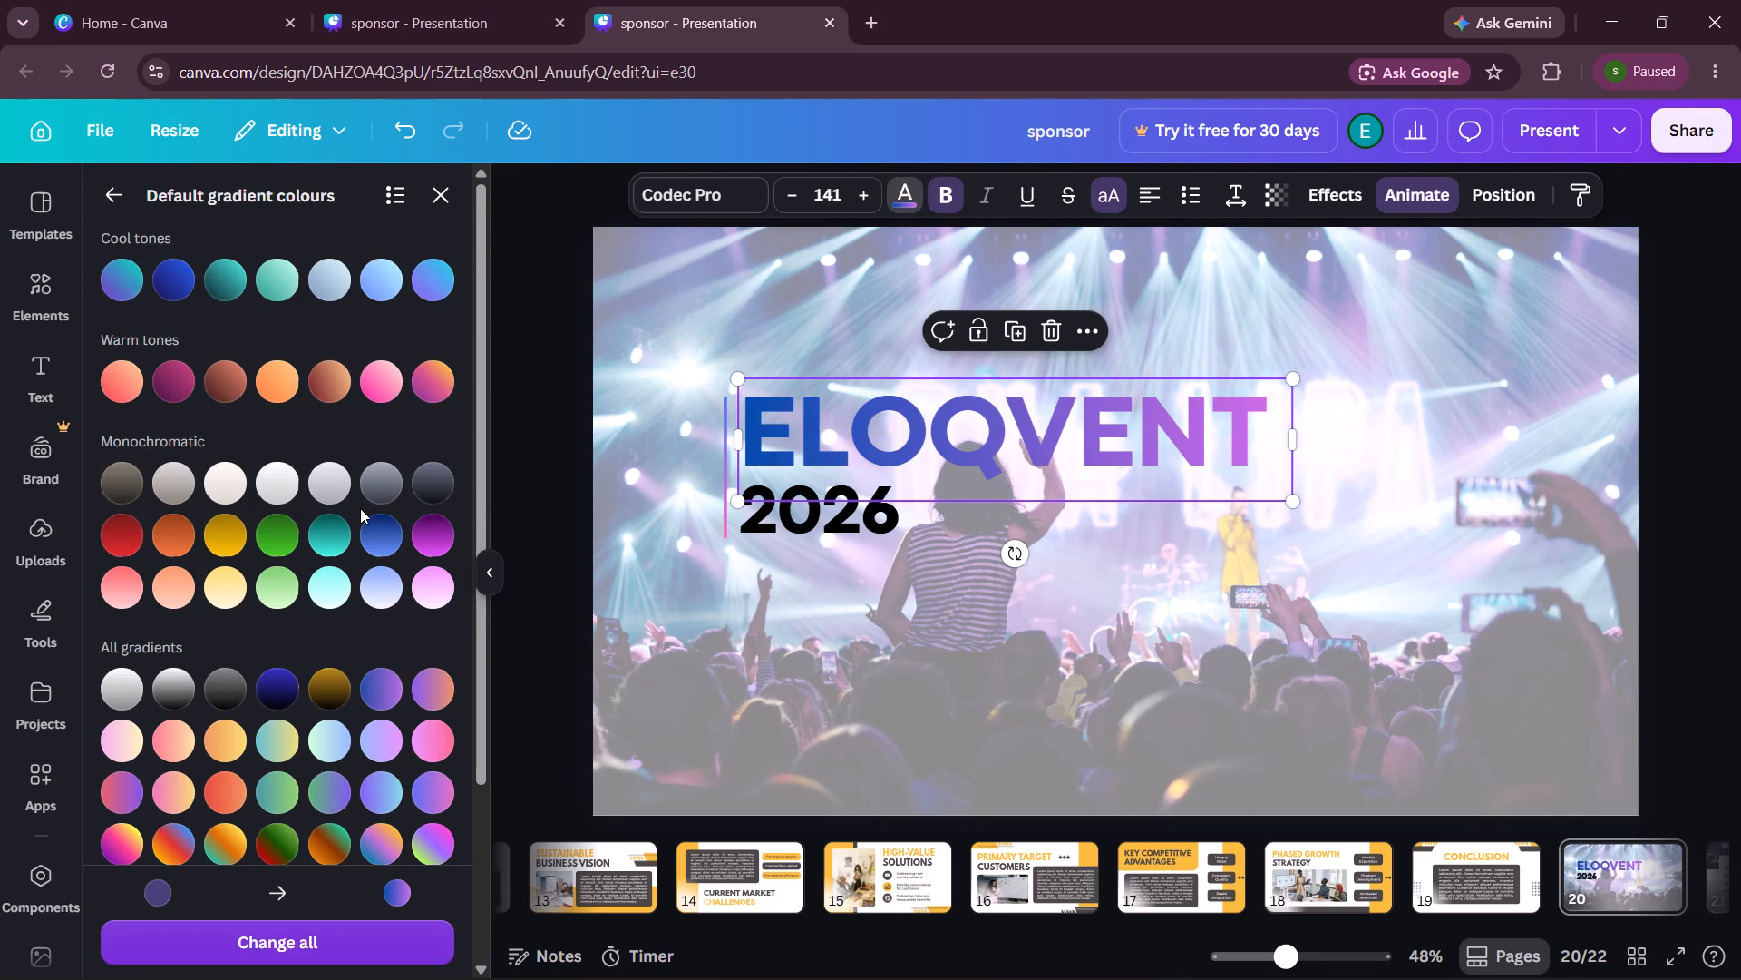
{"action": "scroll", "coordinate": [360, 508], "scroll_direction": "down", "scroll_amount": 1}
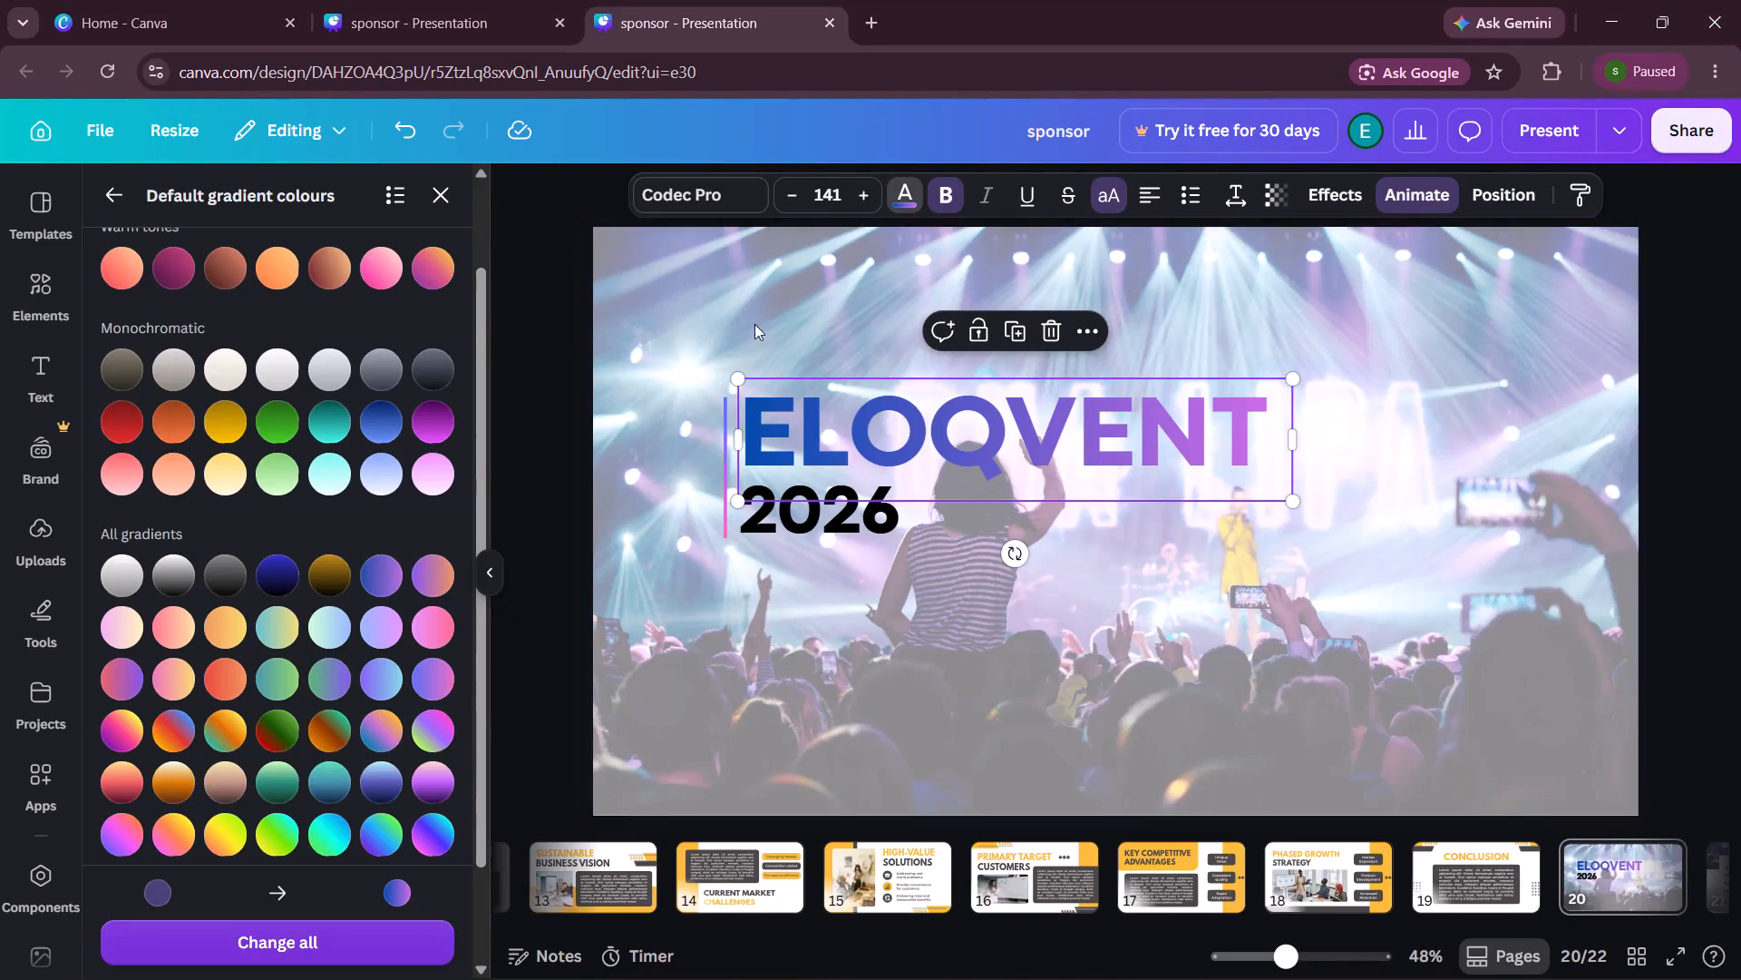
{"action": "left_click", "coordinate": [339, 623]}
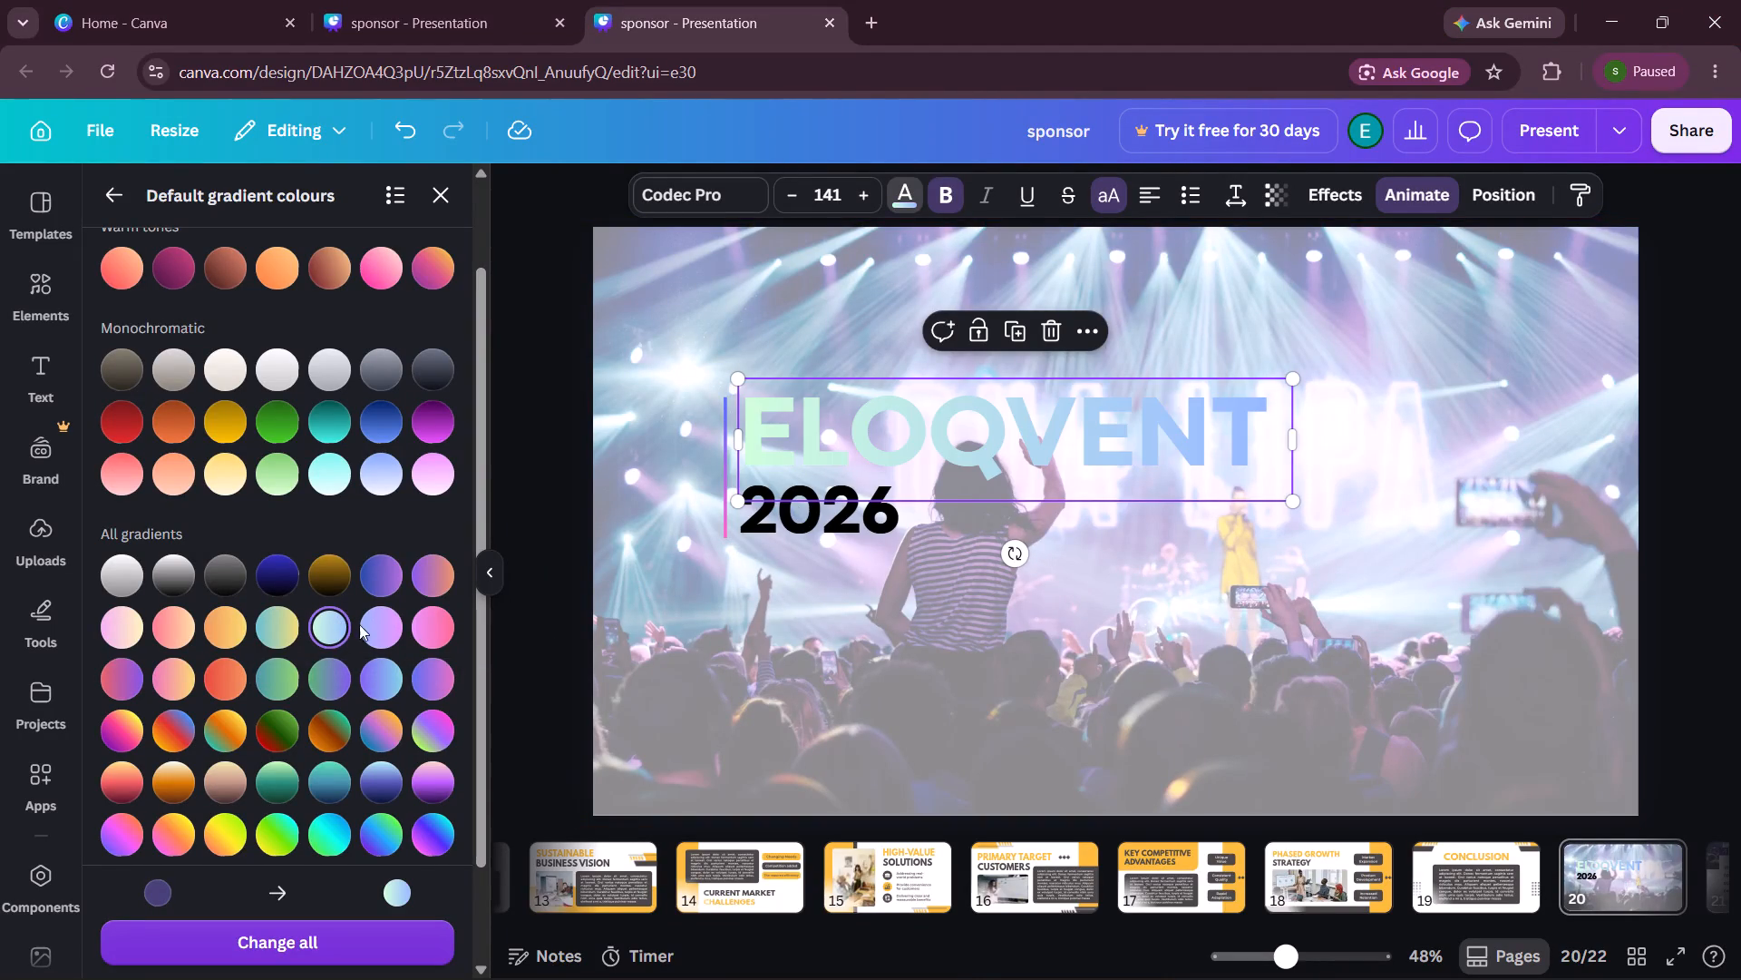
{"action": "left_click", "coordinate": [370, 624]}
{"action": "left_click", "coordinate": [392, 566]}
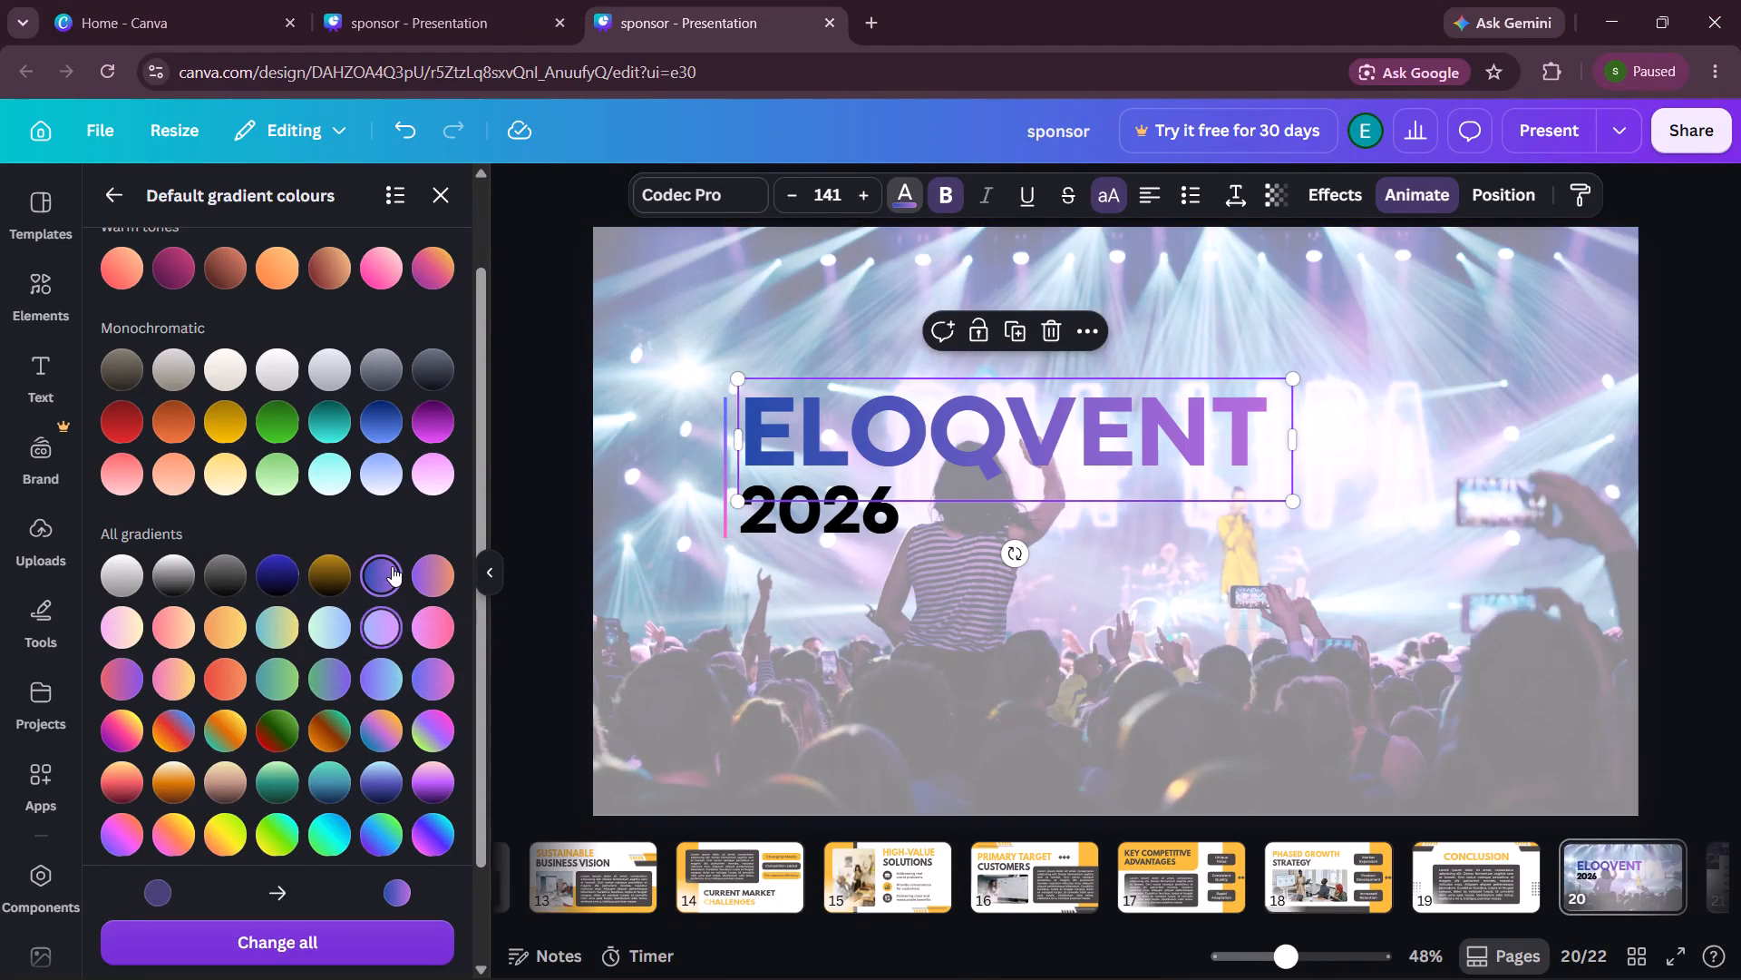
Apply the same blue-to-purple gradient to the 2026 text, briefly trying the violet-to-light-blue gradient as well.
{"action": "left_click", "coordinate": [832, 525]}
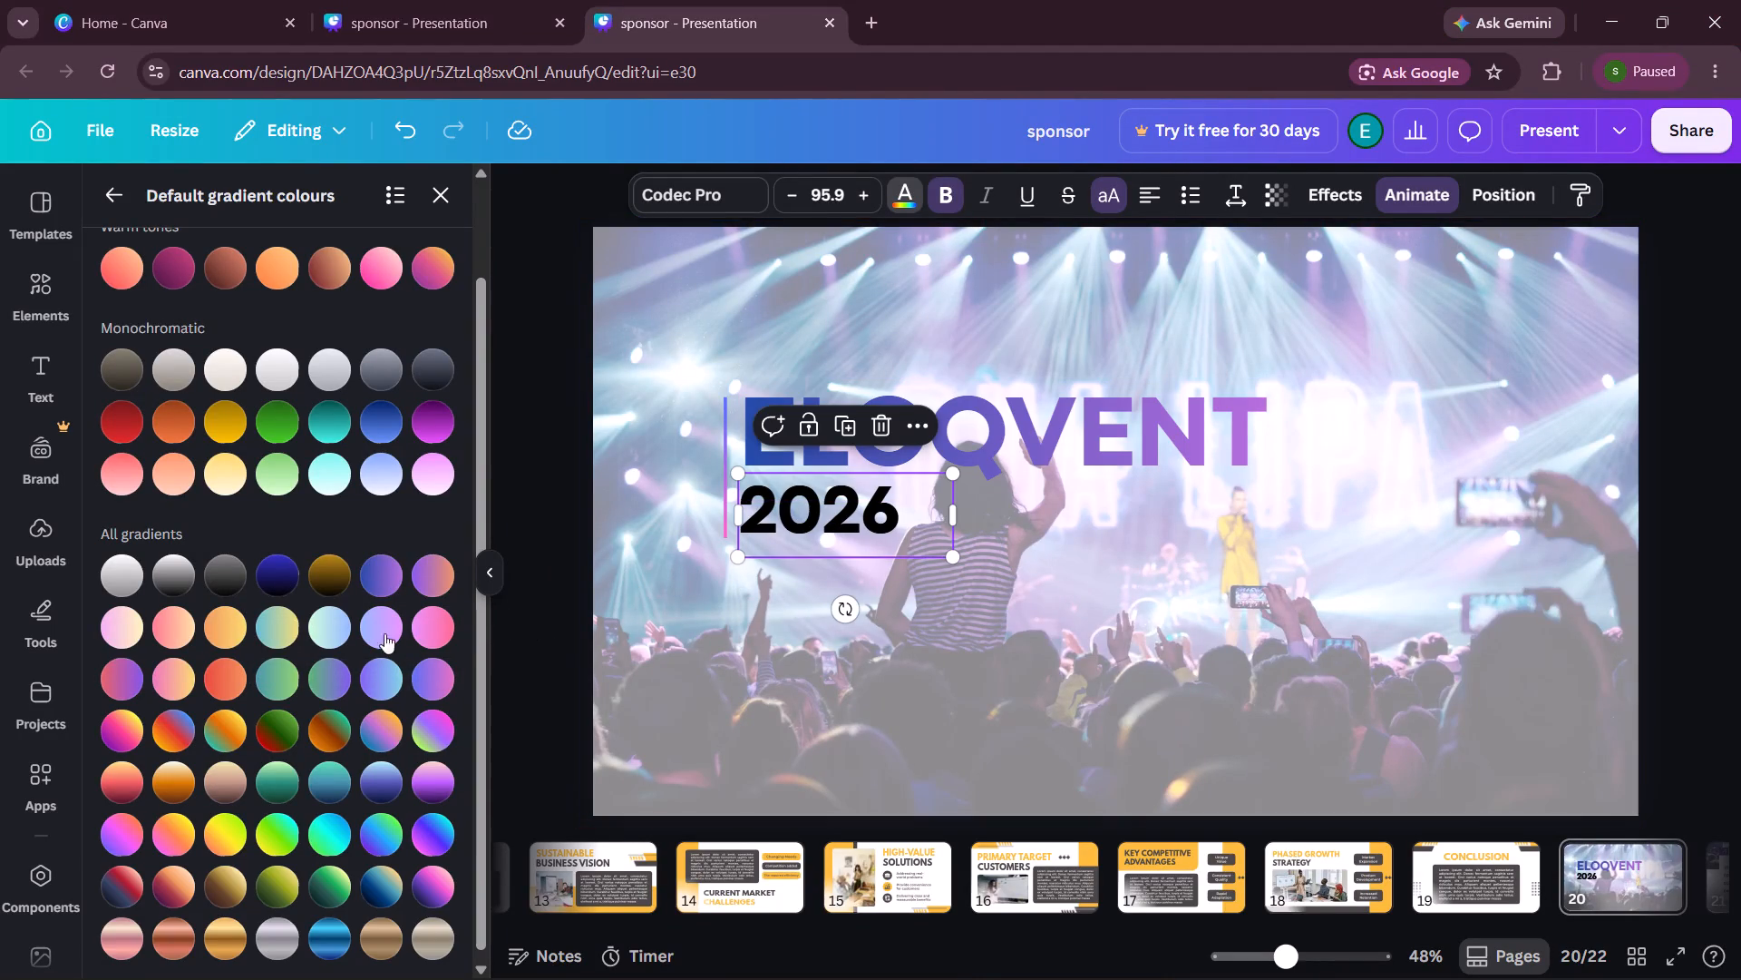
{"action": "left_click", "coordinate": [380, 581]}
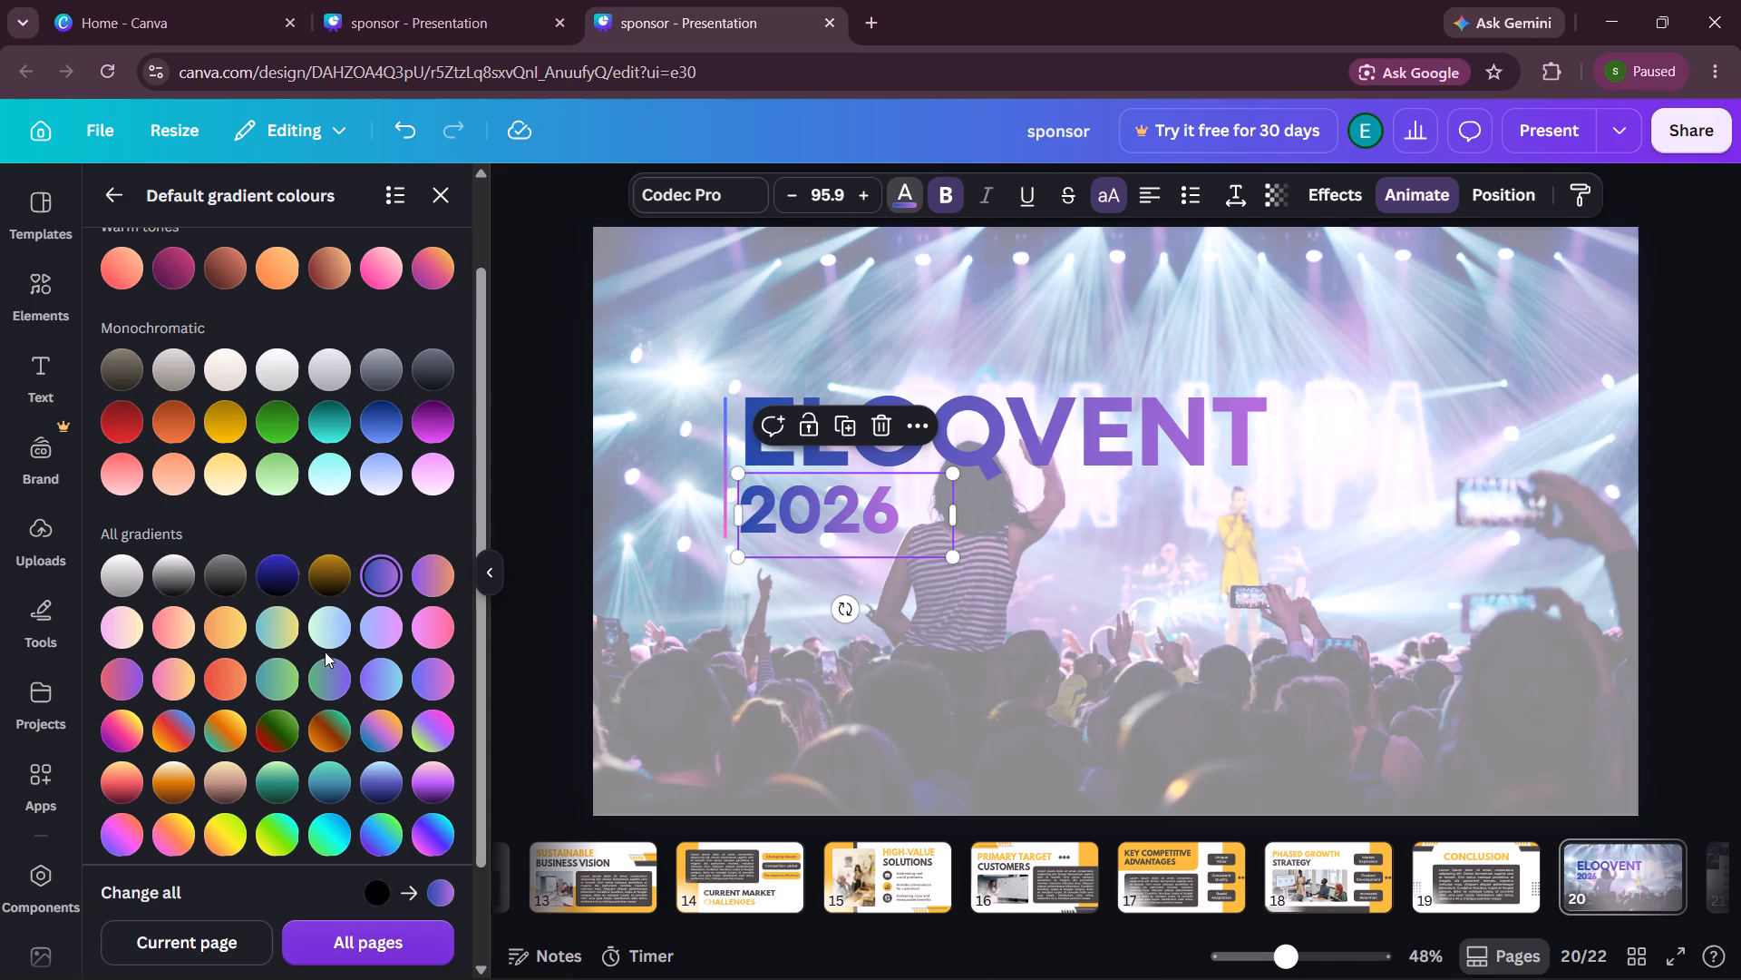
{"action": "scroll", "coordinate": [271, 715], "scroll_direction": "down", "scroll_amount": 1}
{"action": "left_click", "coordinate": [362, 563]}
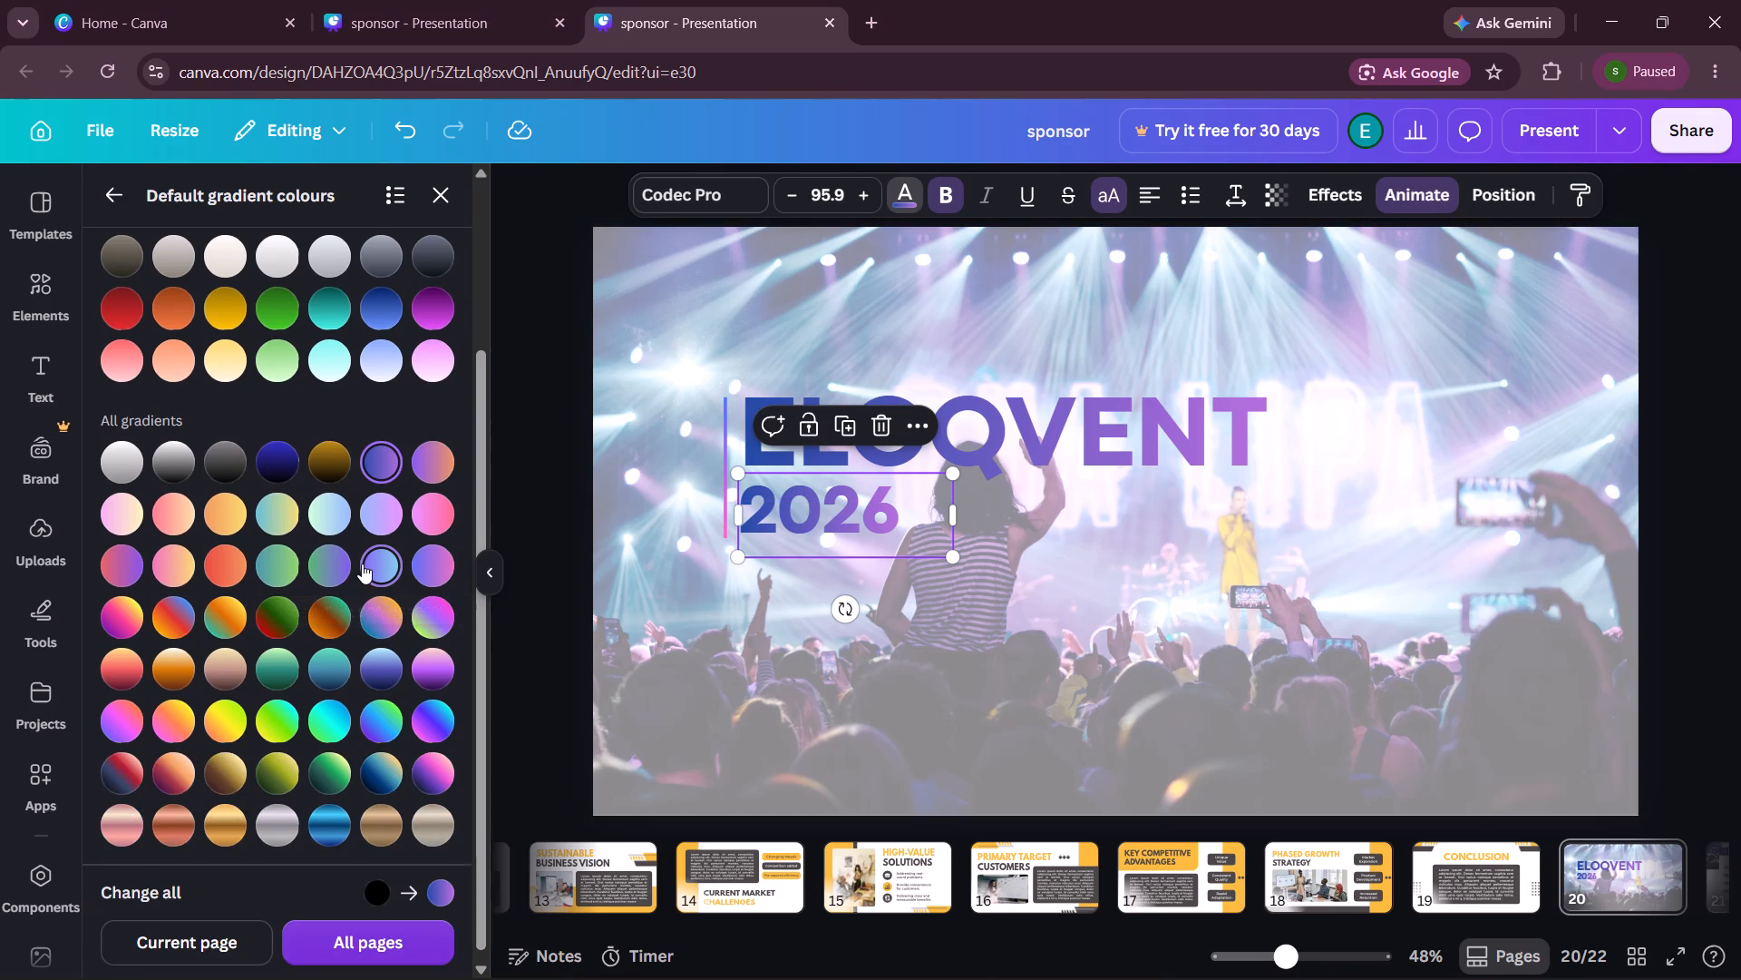
{"action": "left_click", "coordinate": [377, 460]}
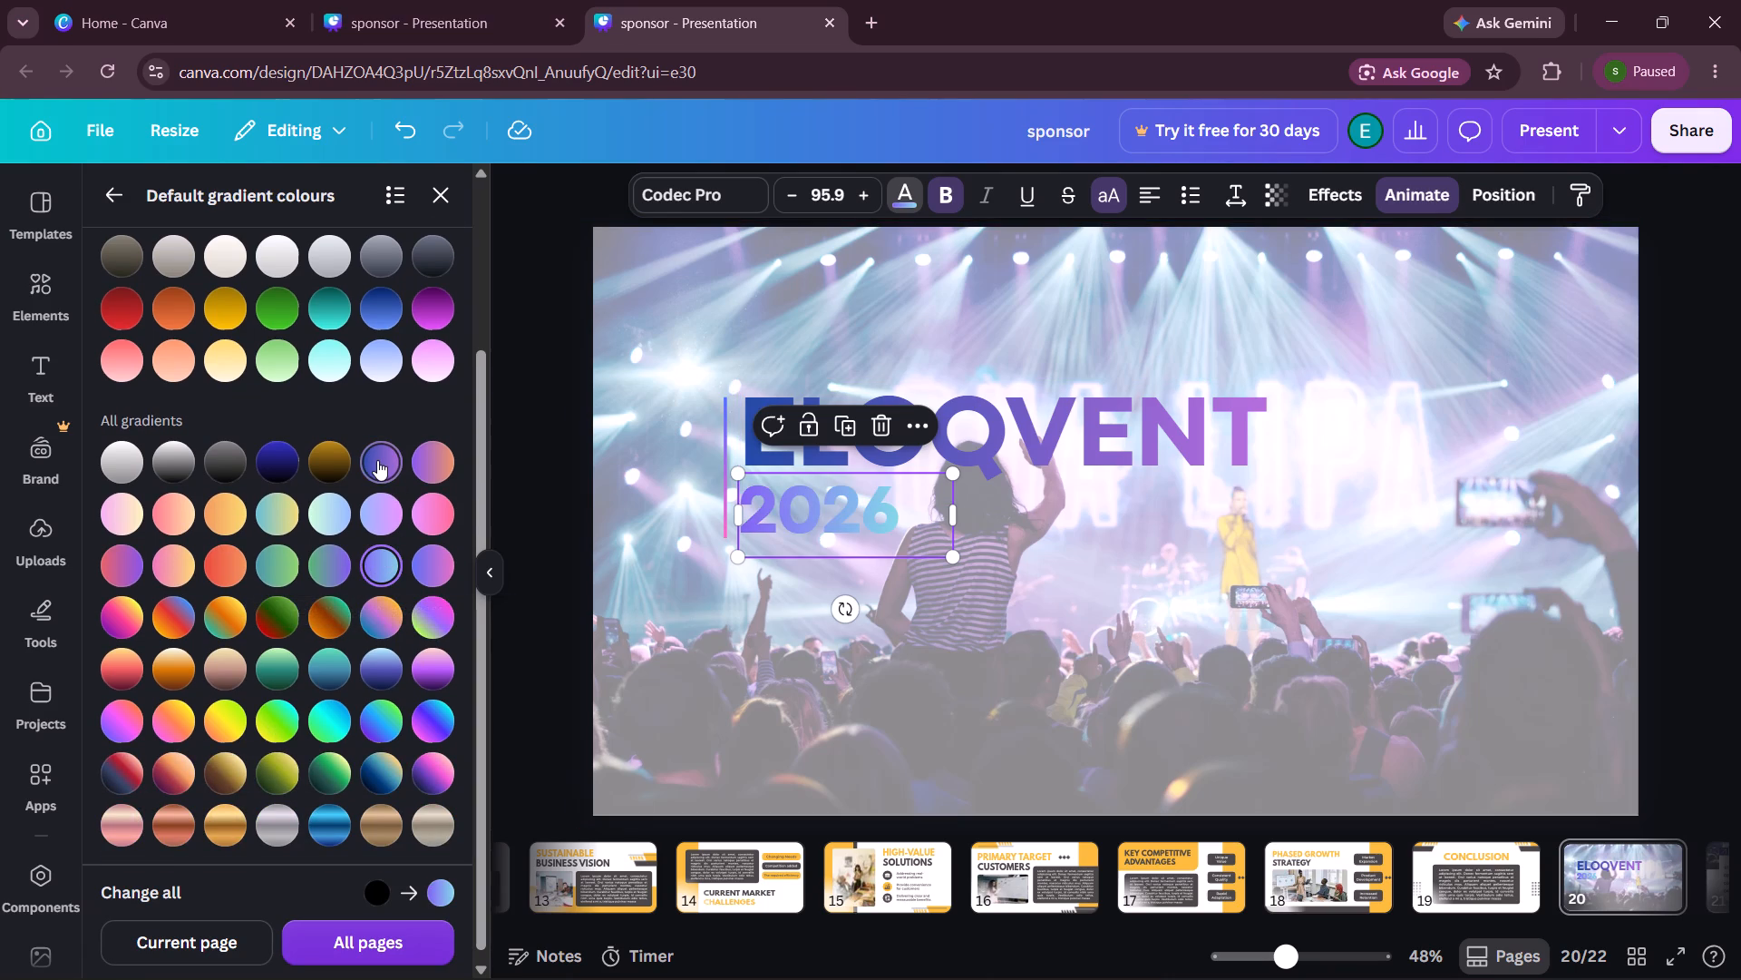
{"action": "double_click", "coordinate": [1675, 478]}
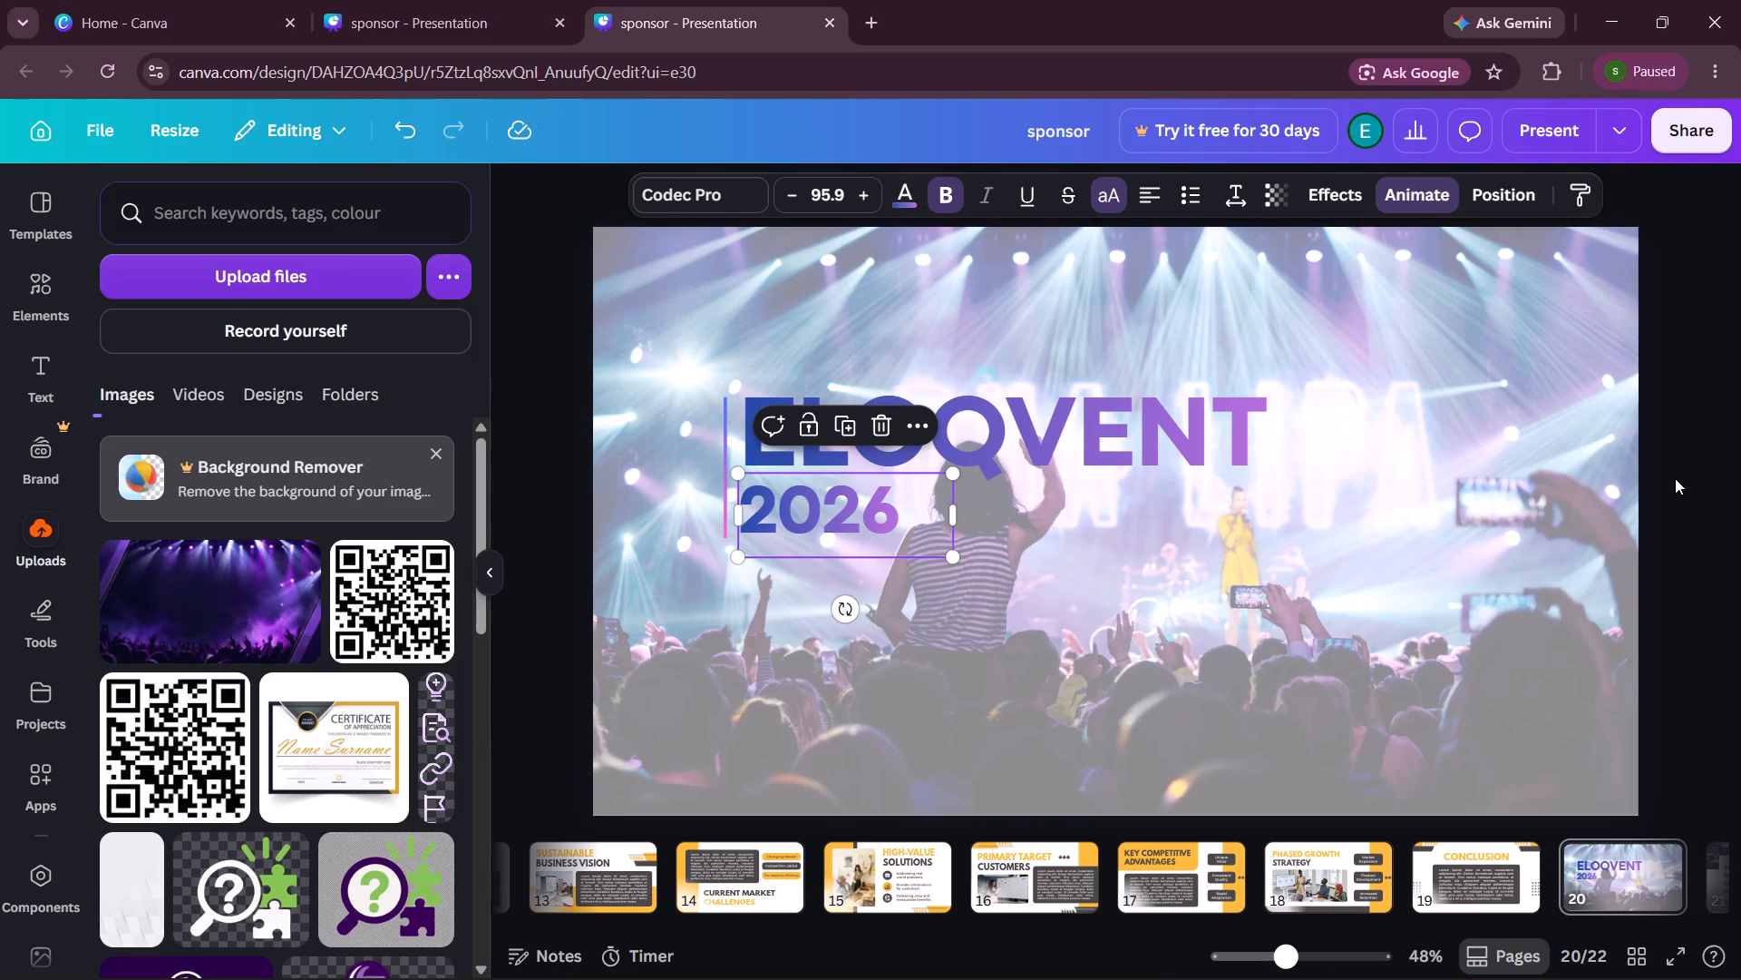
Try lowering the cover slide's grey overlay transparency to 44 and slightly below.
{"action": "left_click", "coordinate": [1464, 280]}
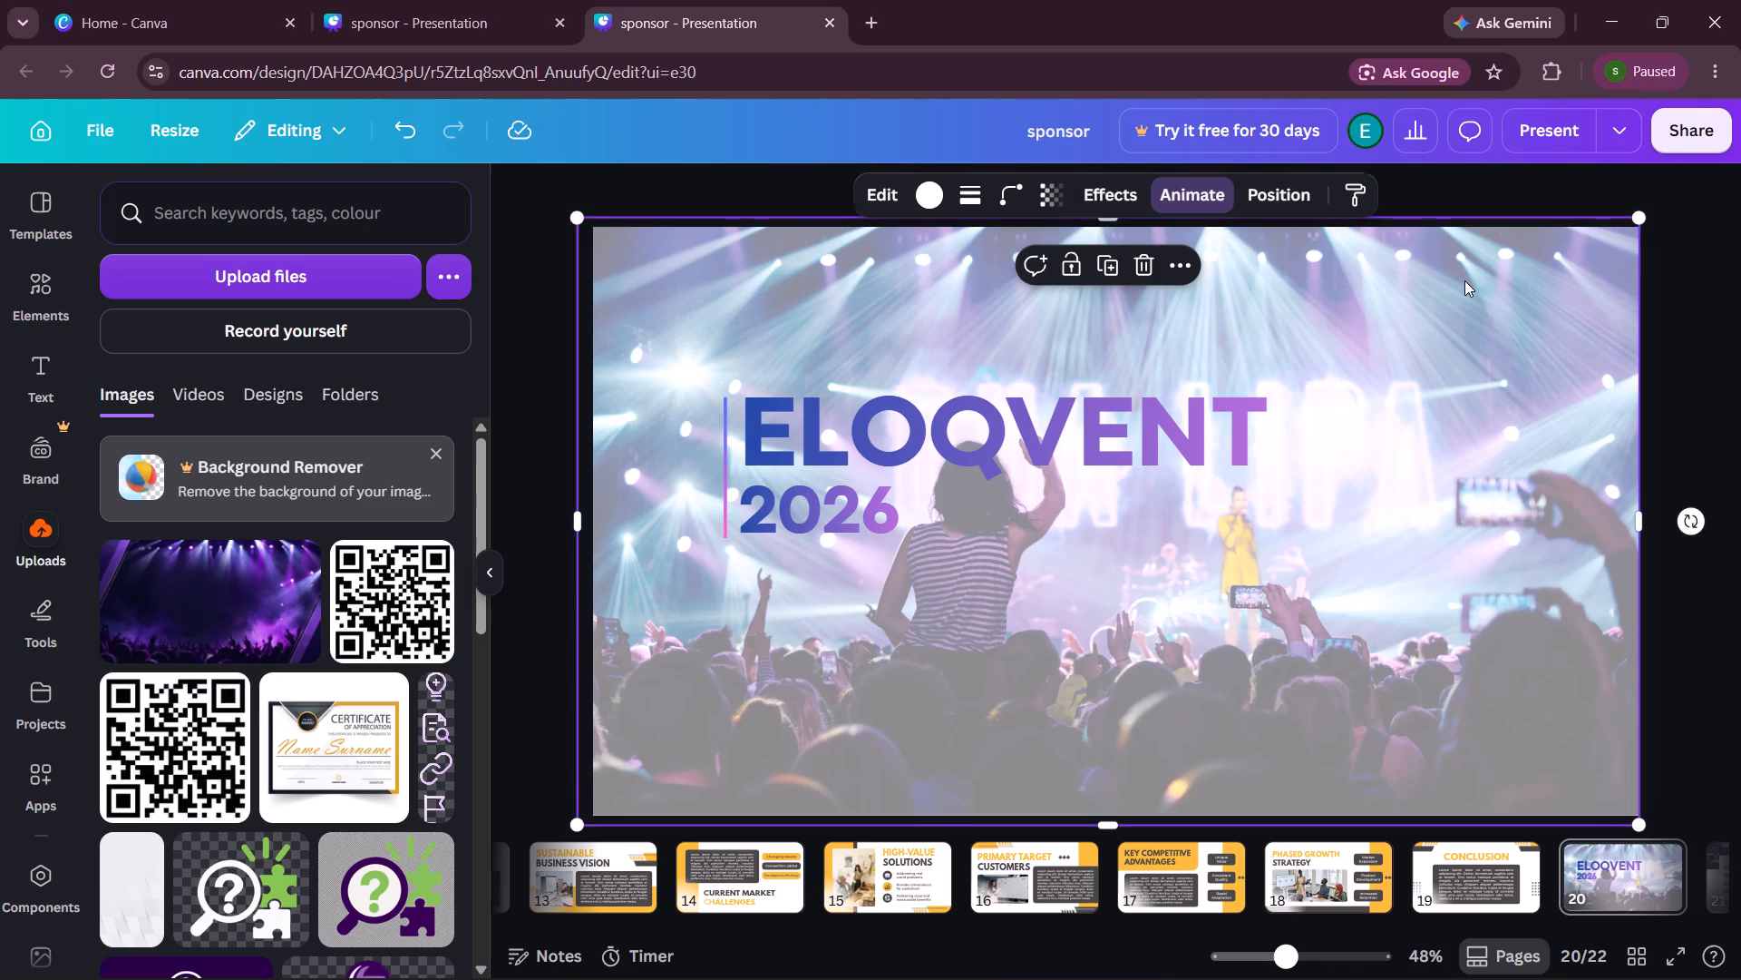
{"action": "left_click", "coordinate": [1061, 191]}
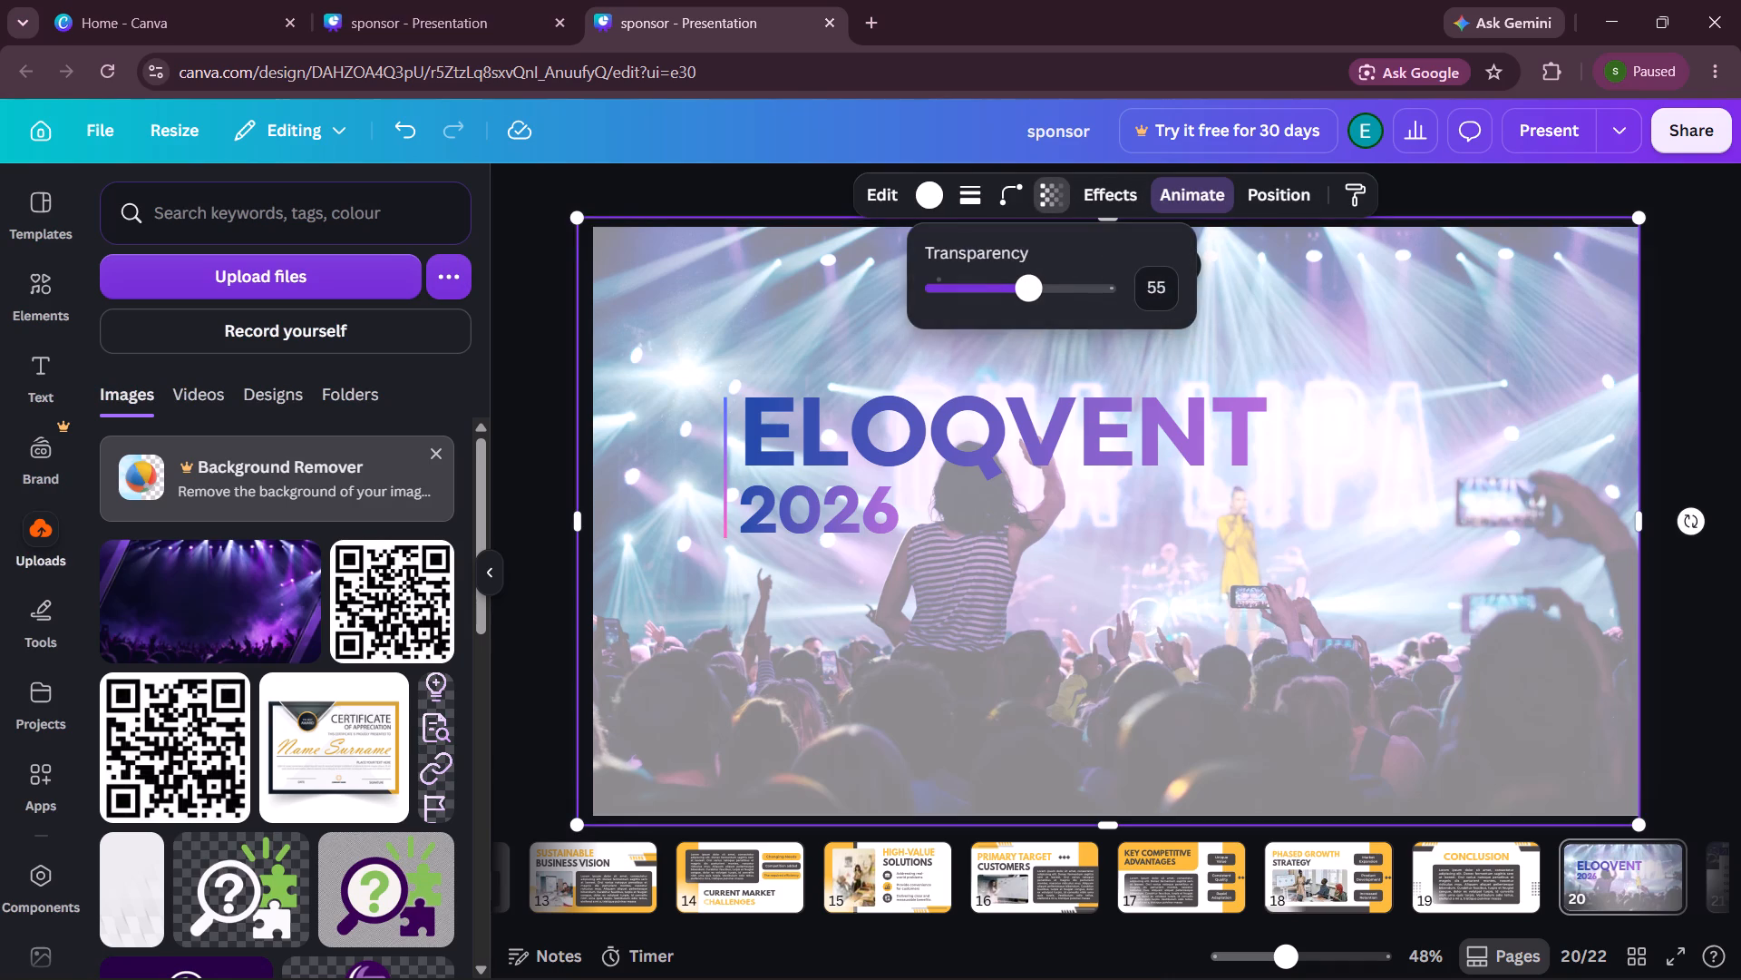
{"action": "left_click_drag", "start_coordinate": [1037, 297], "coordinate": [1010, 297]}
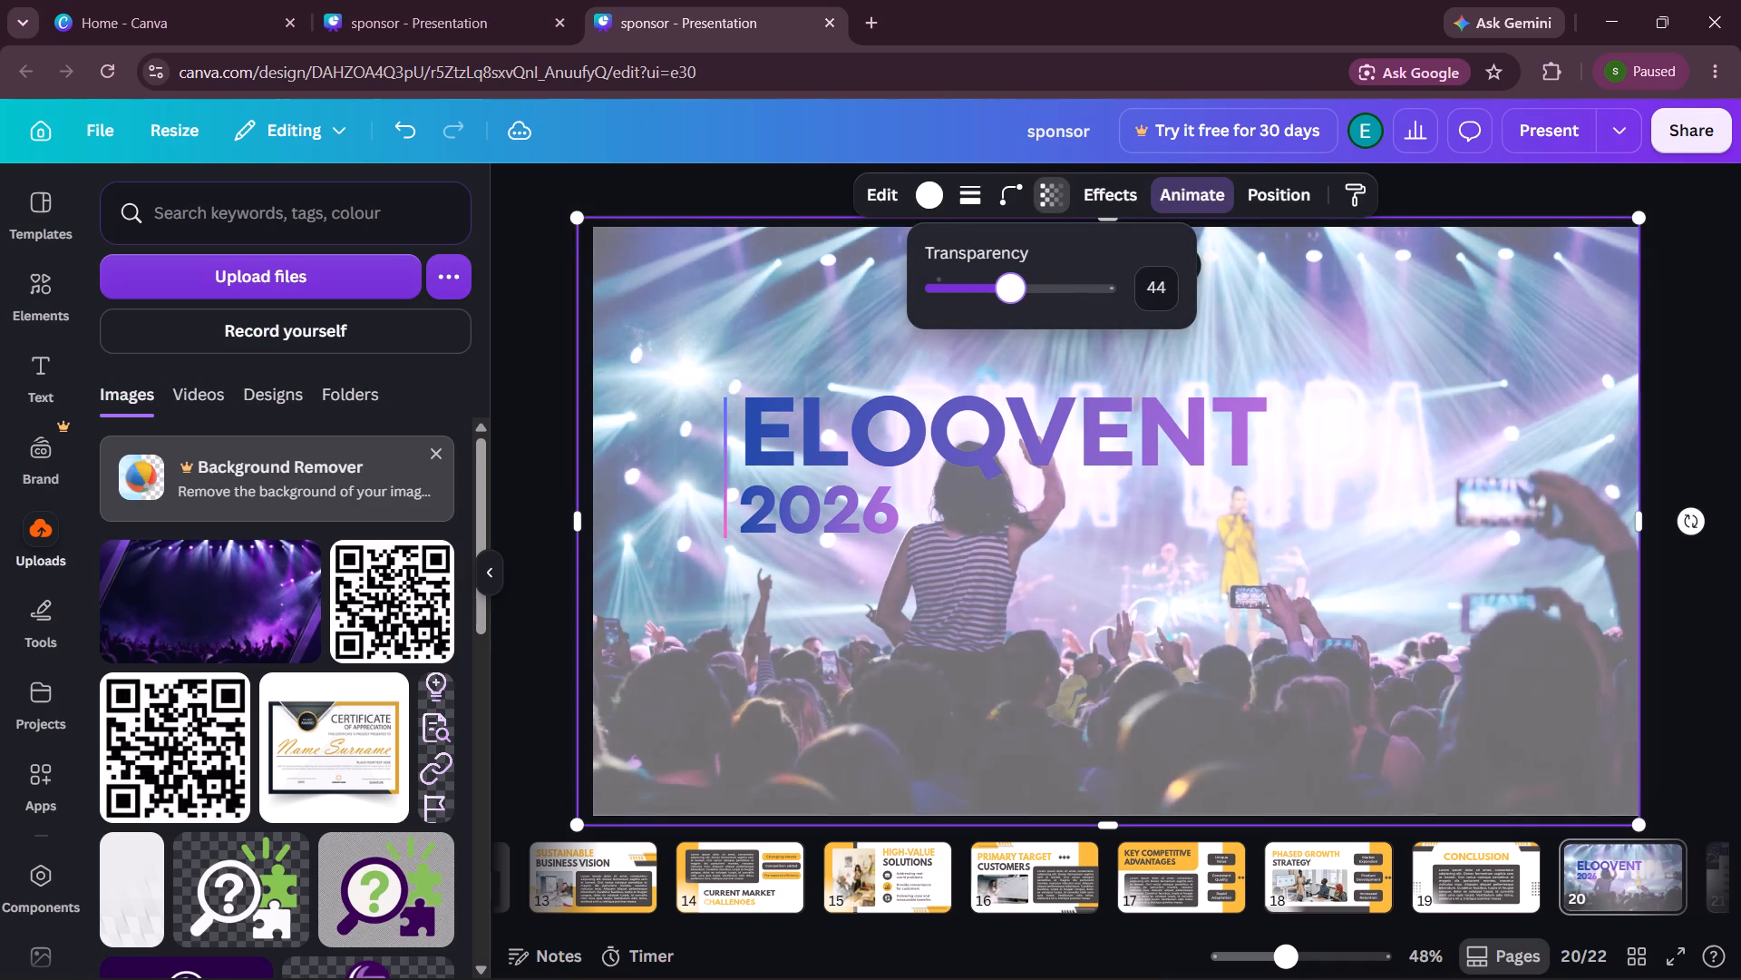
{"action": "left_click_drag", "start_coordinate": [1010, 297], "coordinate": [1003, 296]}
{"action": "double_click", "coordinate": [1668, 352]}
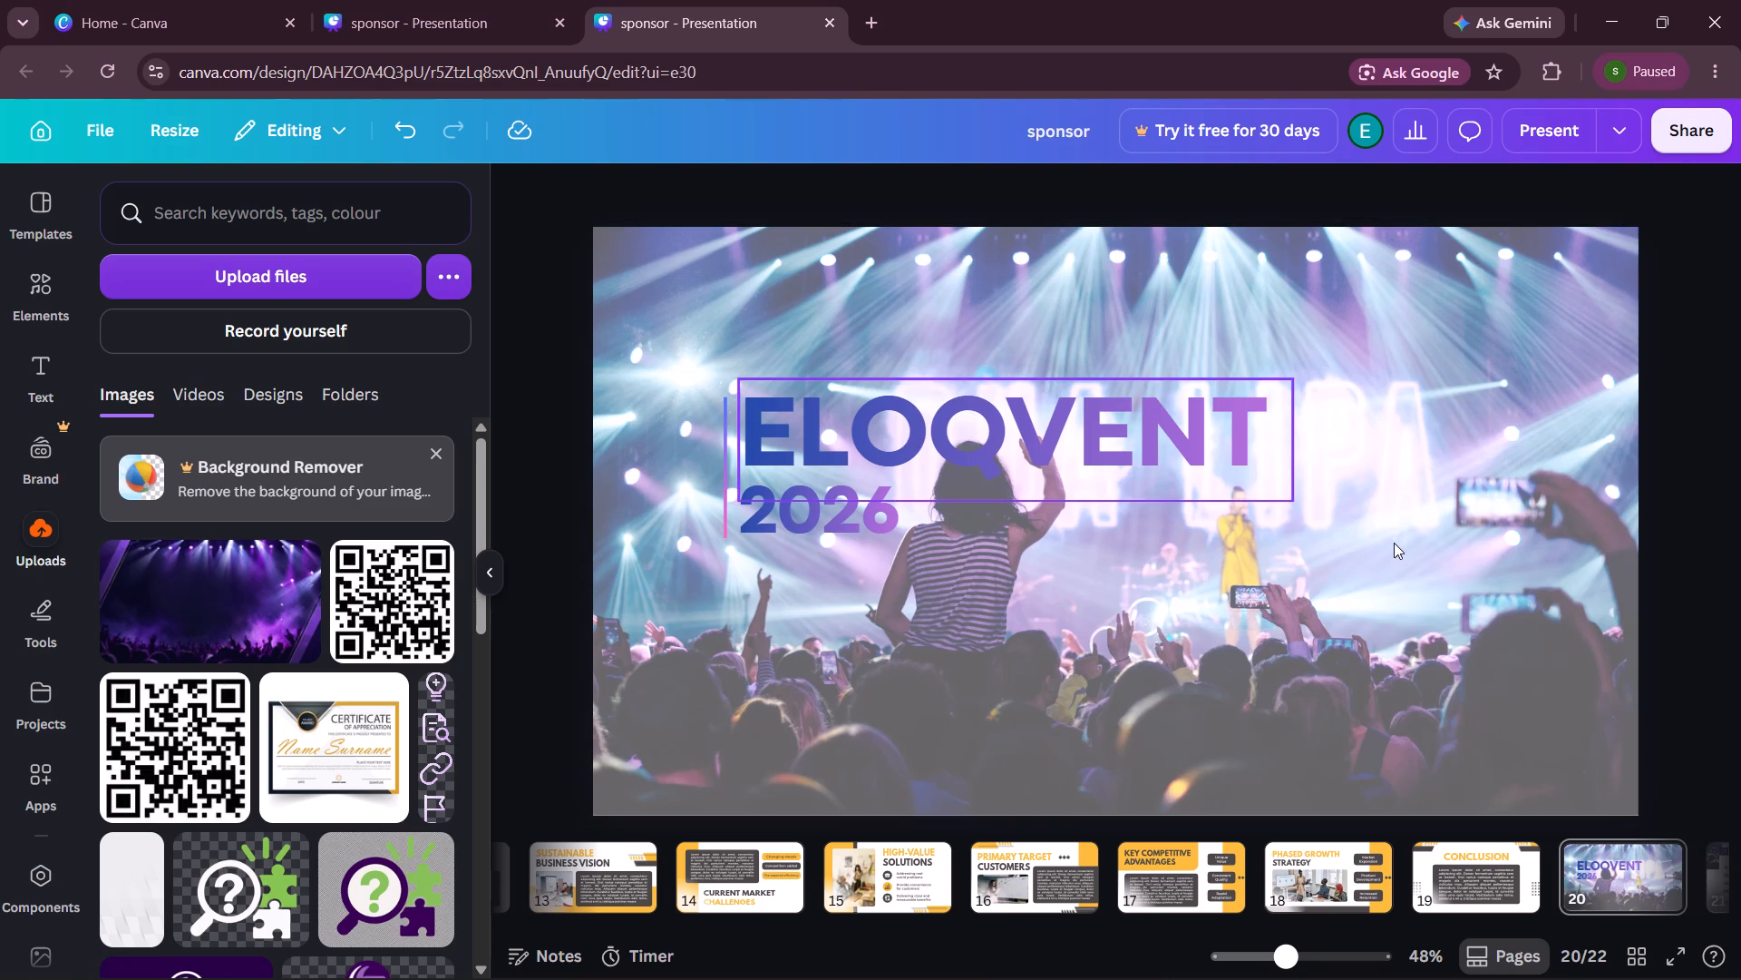
Delete the semi-transparent grey overlay from the cover slide.
{"action": "left_click", "coordinate": [1507, 519]}
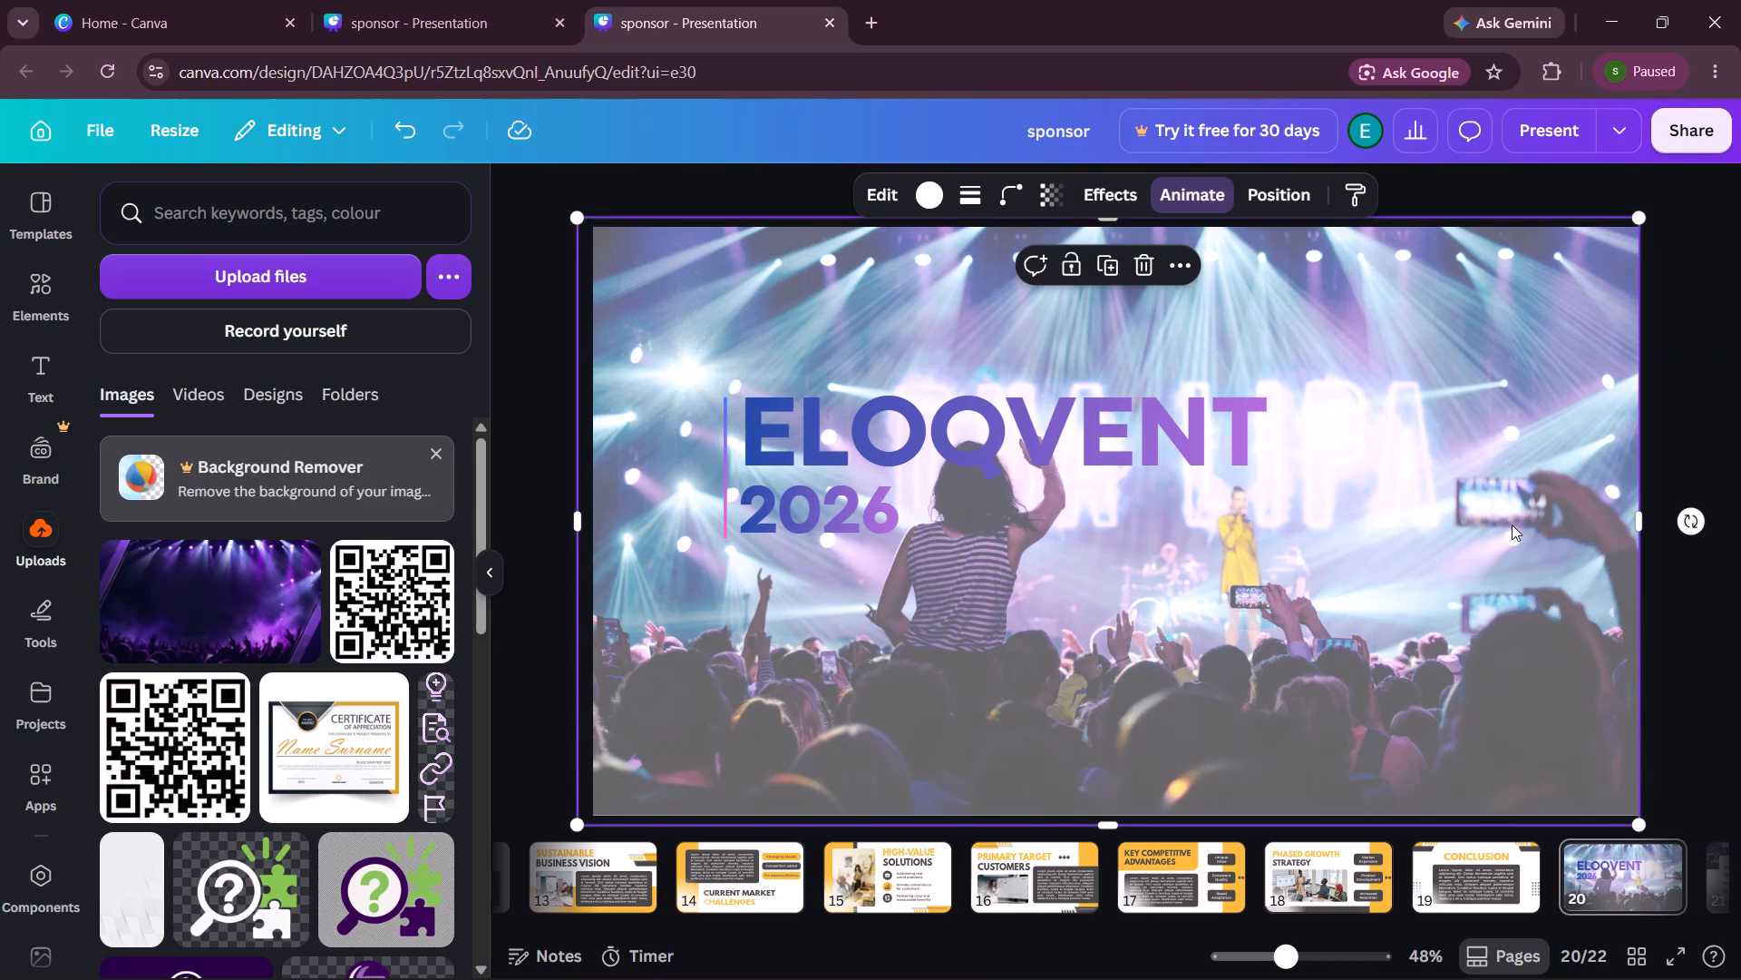
{"action": "key", "text": "Delete"}
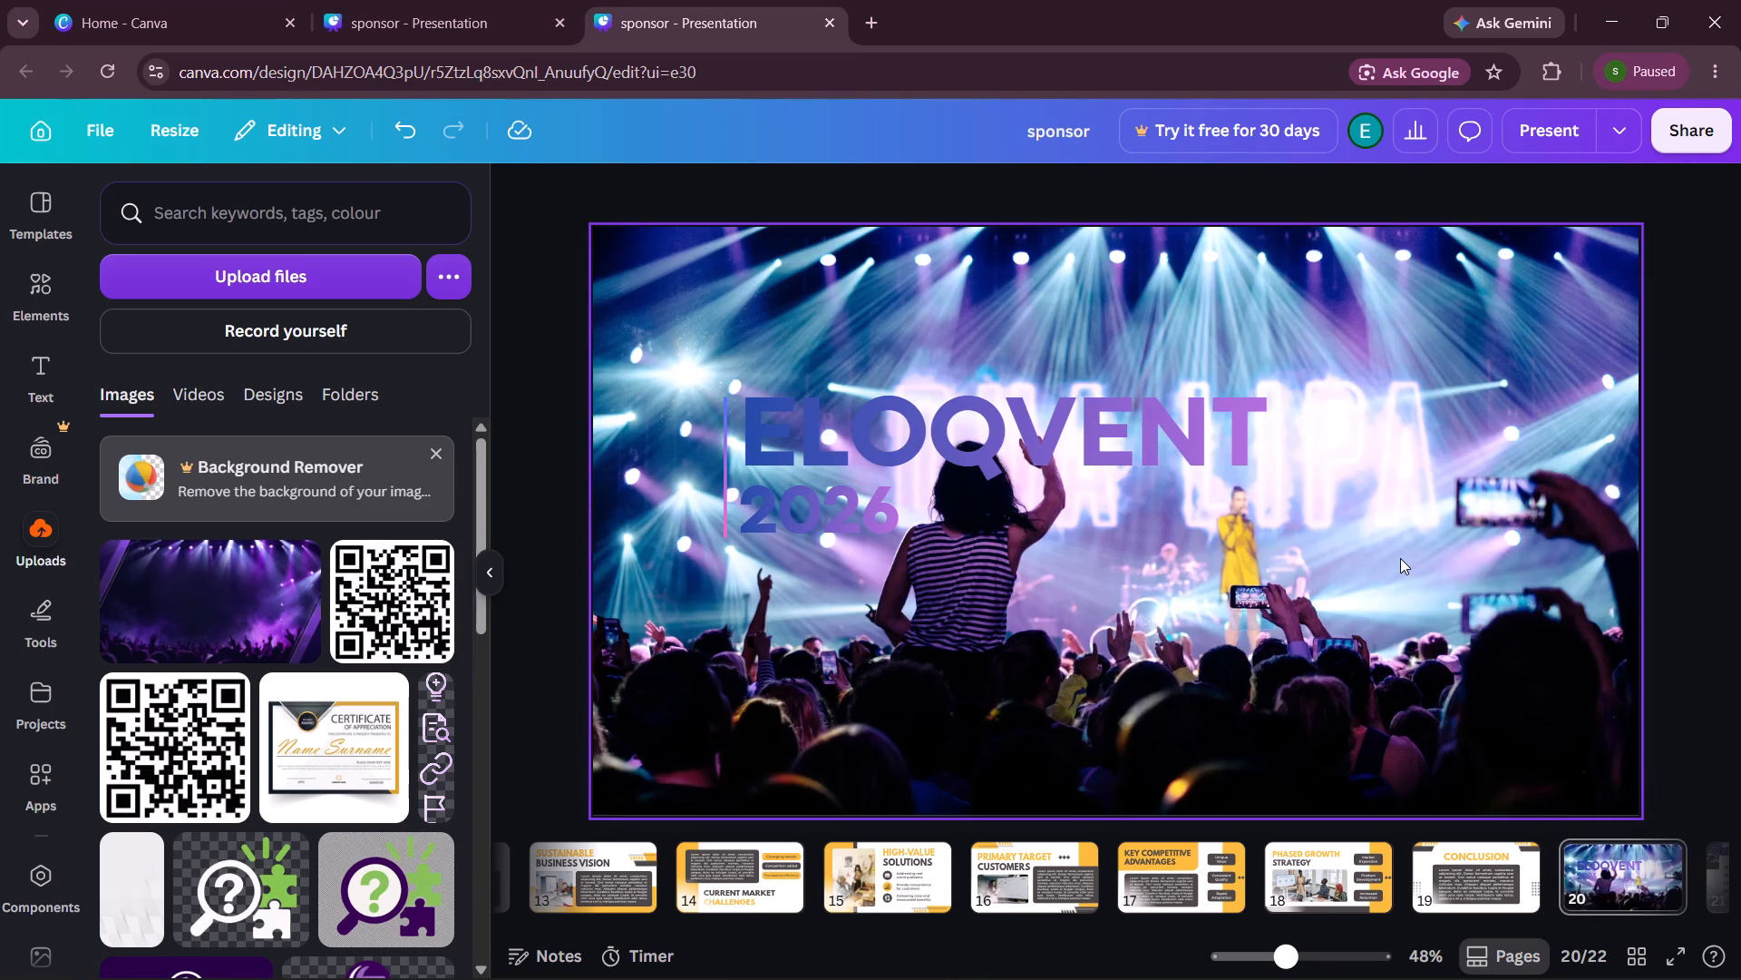
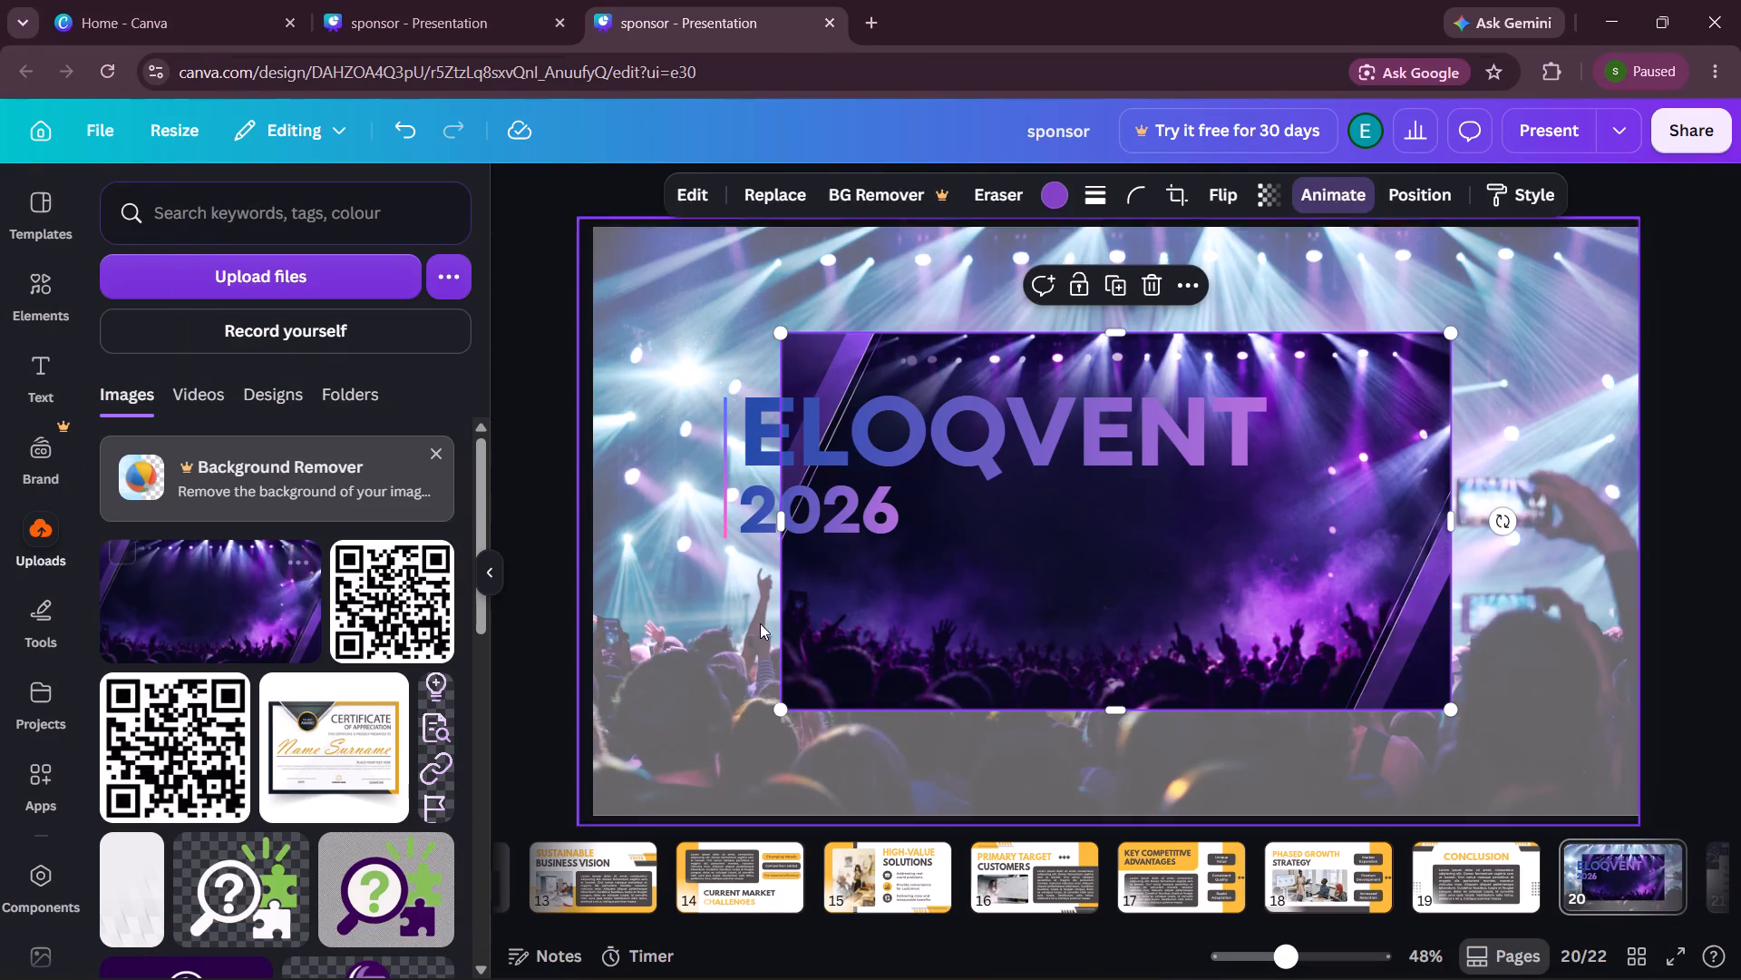
{"action": "left_click_drag", "start_coordinate": [1109, 590], "coordinate": [1019, 617]}
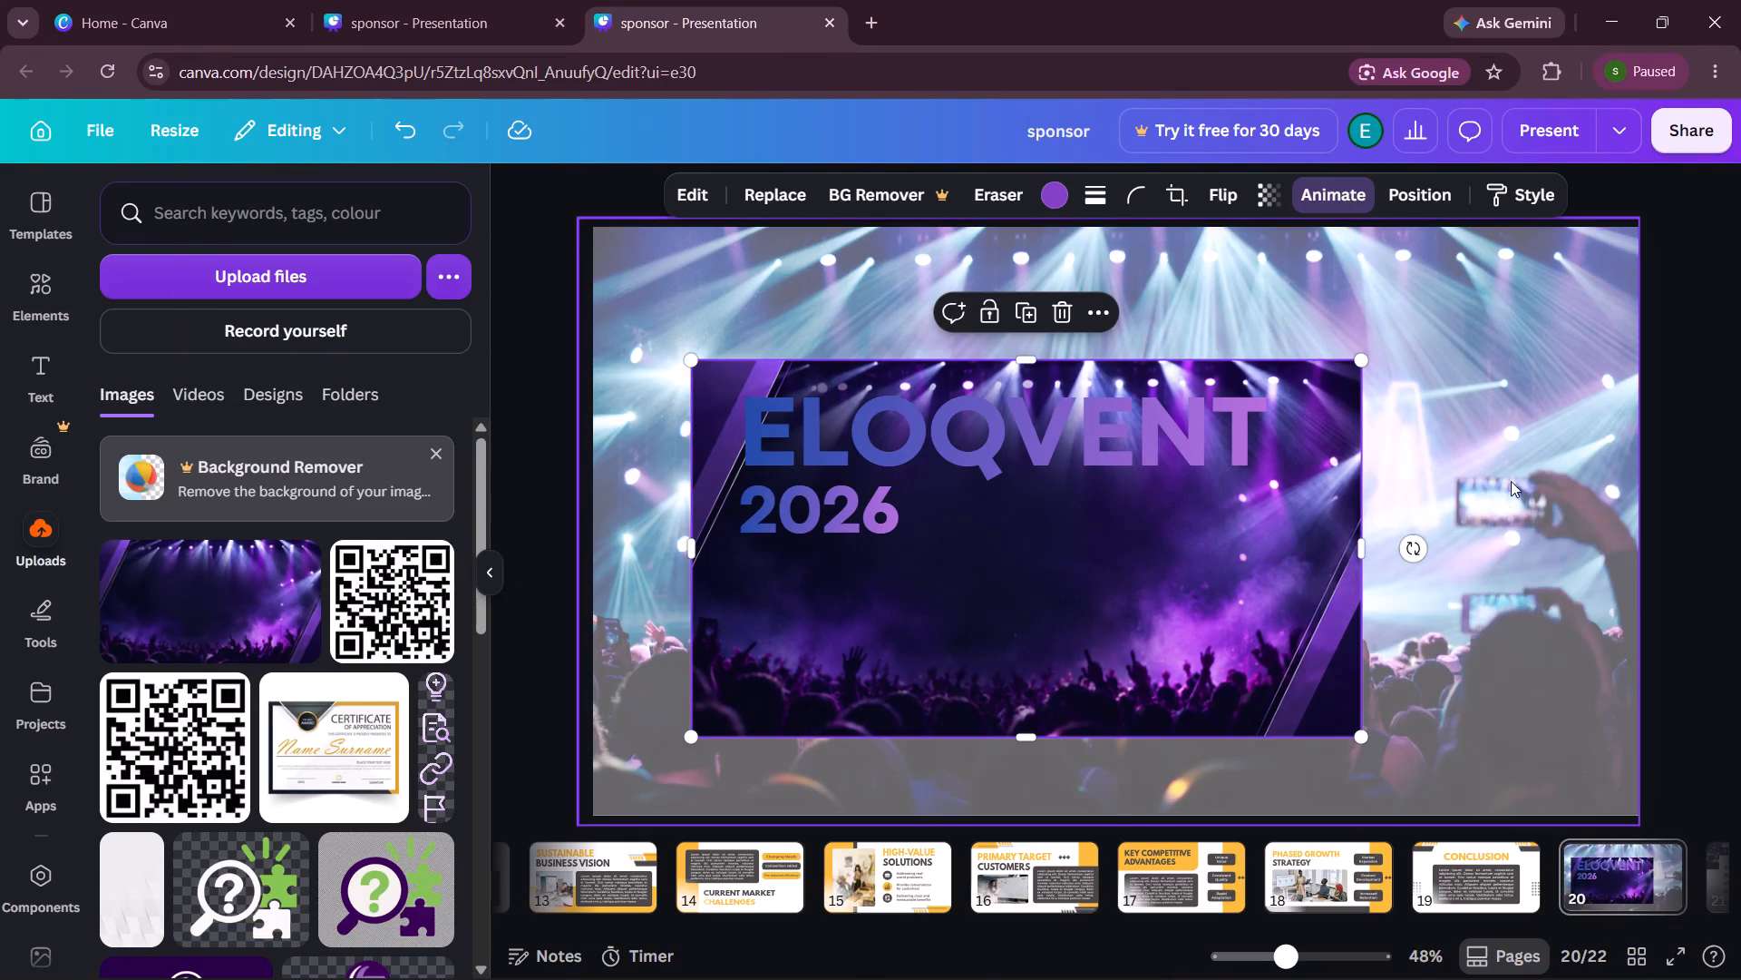
Delete the grey overlay and the old blue concert photo from the cover slide.
{"action": "left_click", "coordinate": [1520, 456]}
{"action": "key", "text": "Delete"}
{"action": "left_click", "coordinate": [1513, 353]}
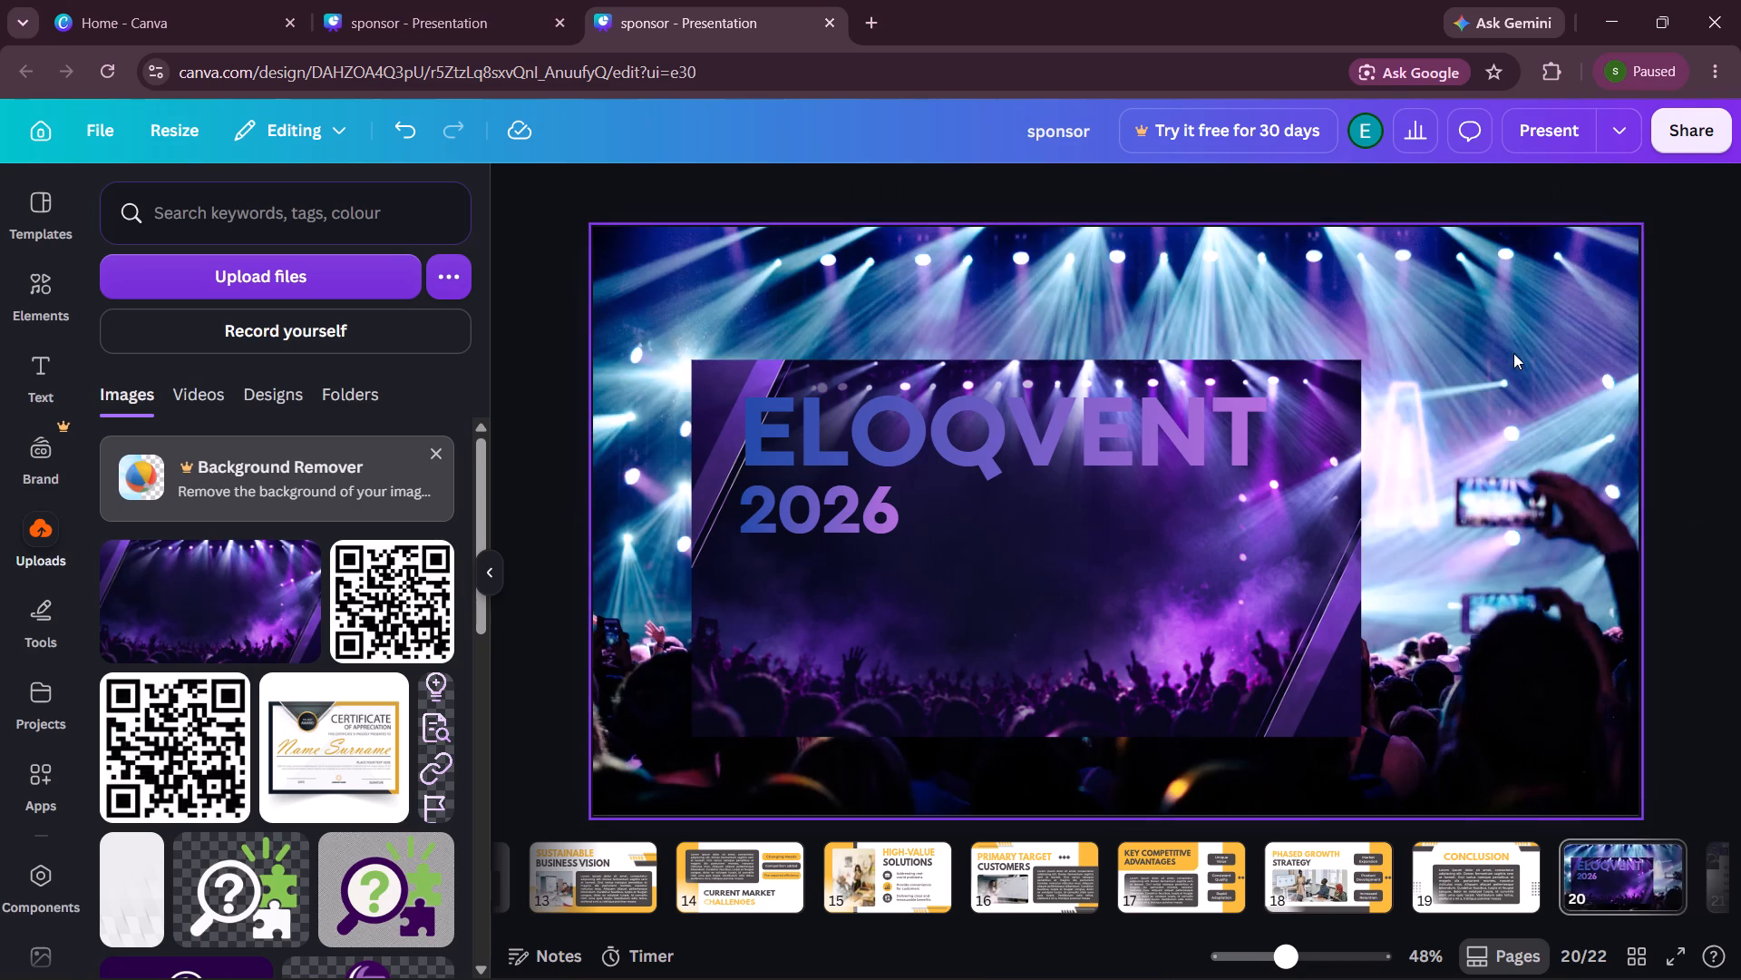
{"action": "key", "text": "Delete"}
Move the purple concert image into the slide's lower-left corner and enlarge it to fill the whole slide.
{"action": "left_click_drag", "start_coordinate": [932, 639], "coordinate": [832, 704]}
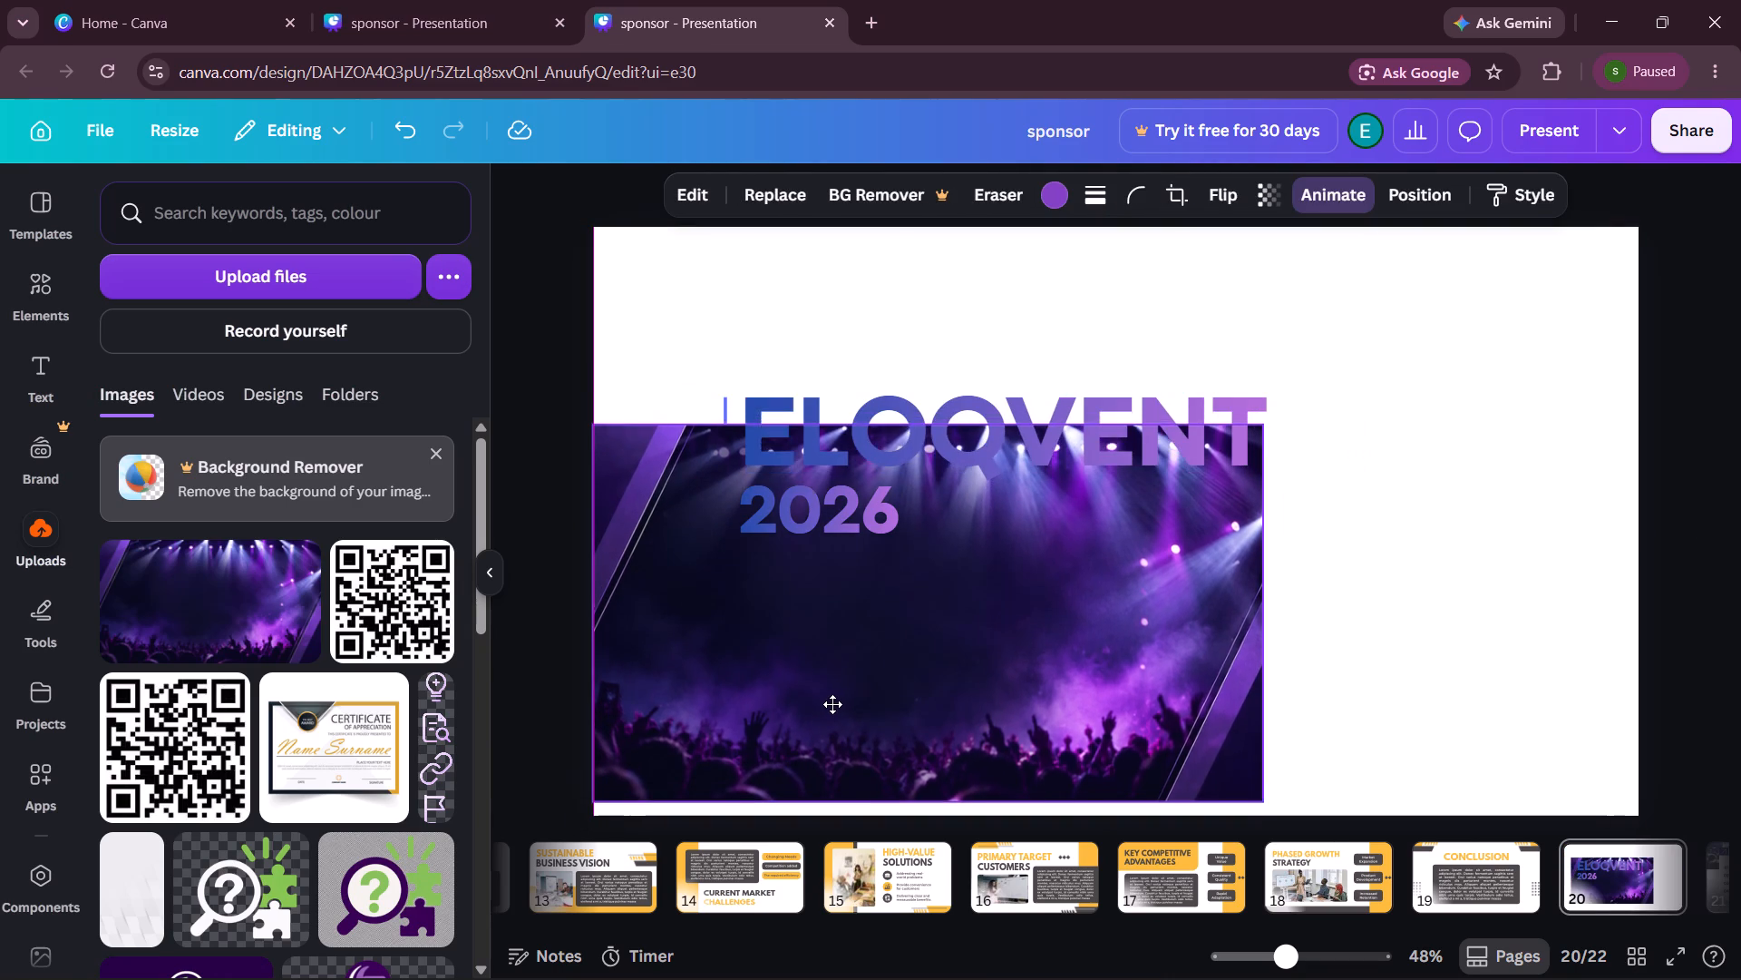
{"action": "left_click_drag", "start_coordinate": [832, 704], "coordinate": [832, 713]}
{"action": "left_click_drag", "start_coordinate": [1261, 436], "coordinate": [1586, 278]}
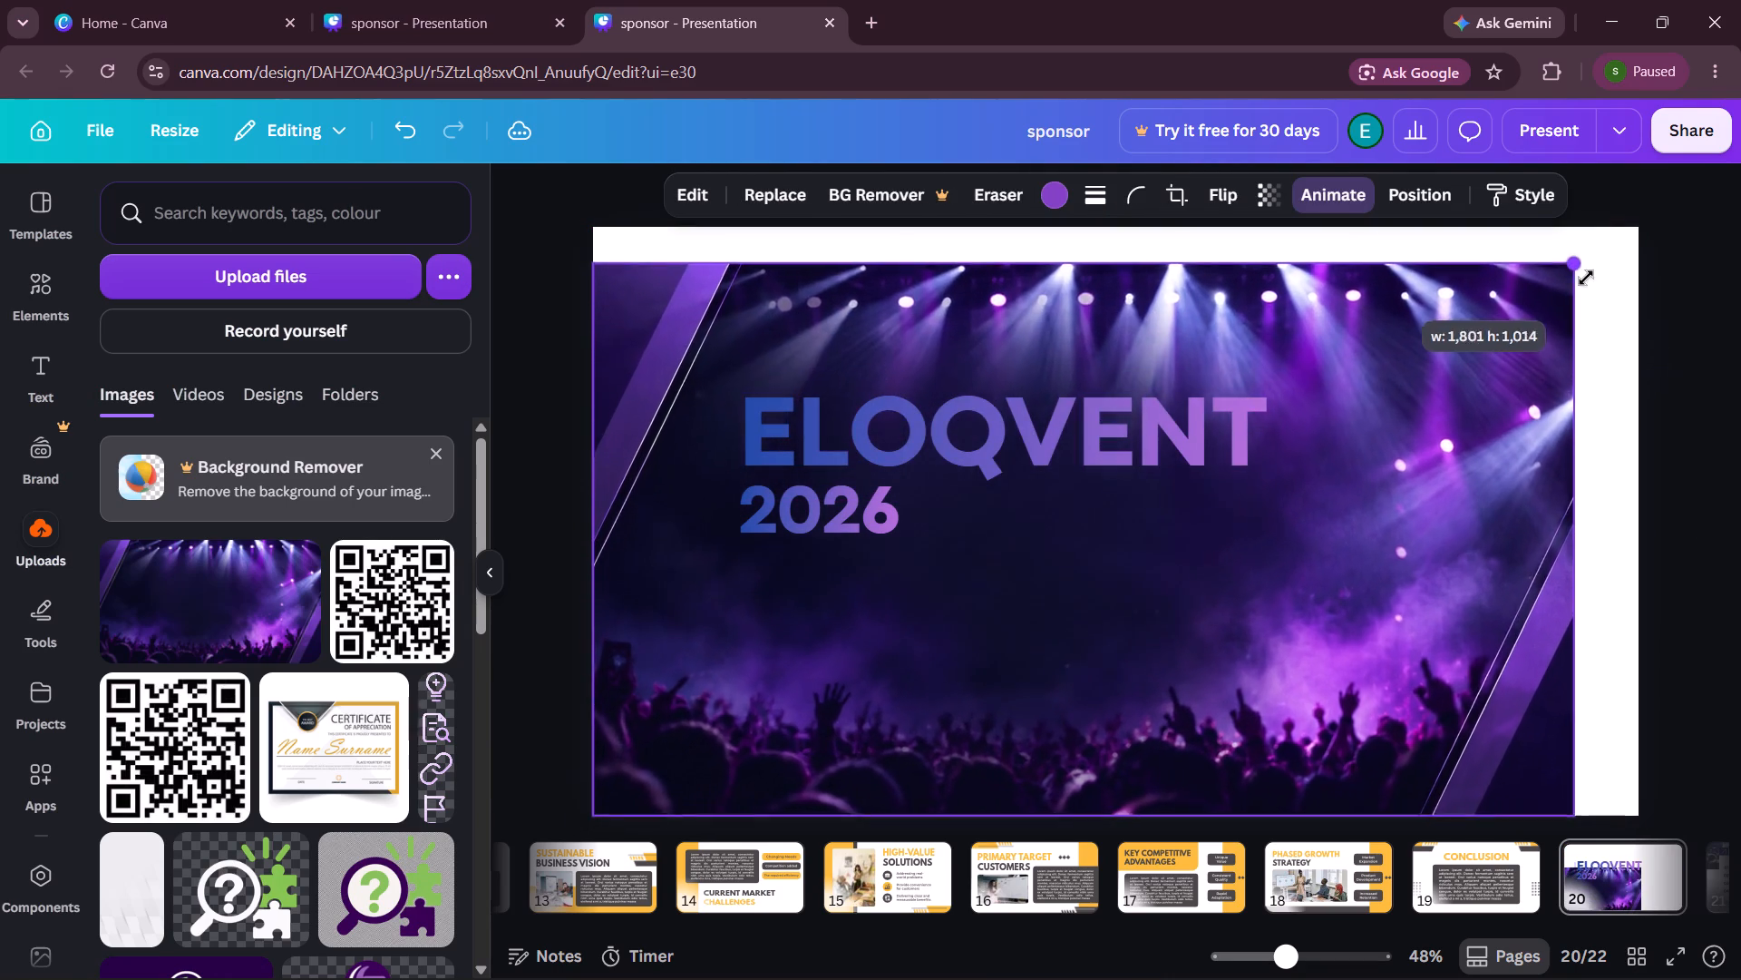
{"action": "left_click_drag", "start_coordinate": [1586, 278], "coordinate": [1652, 240]}
{"action": "left_click", "coordinate": [1707, 324]}
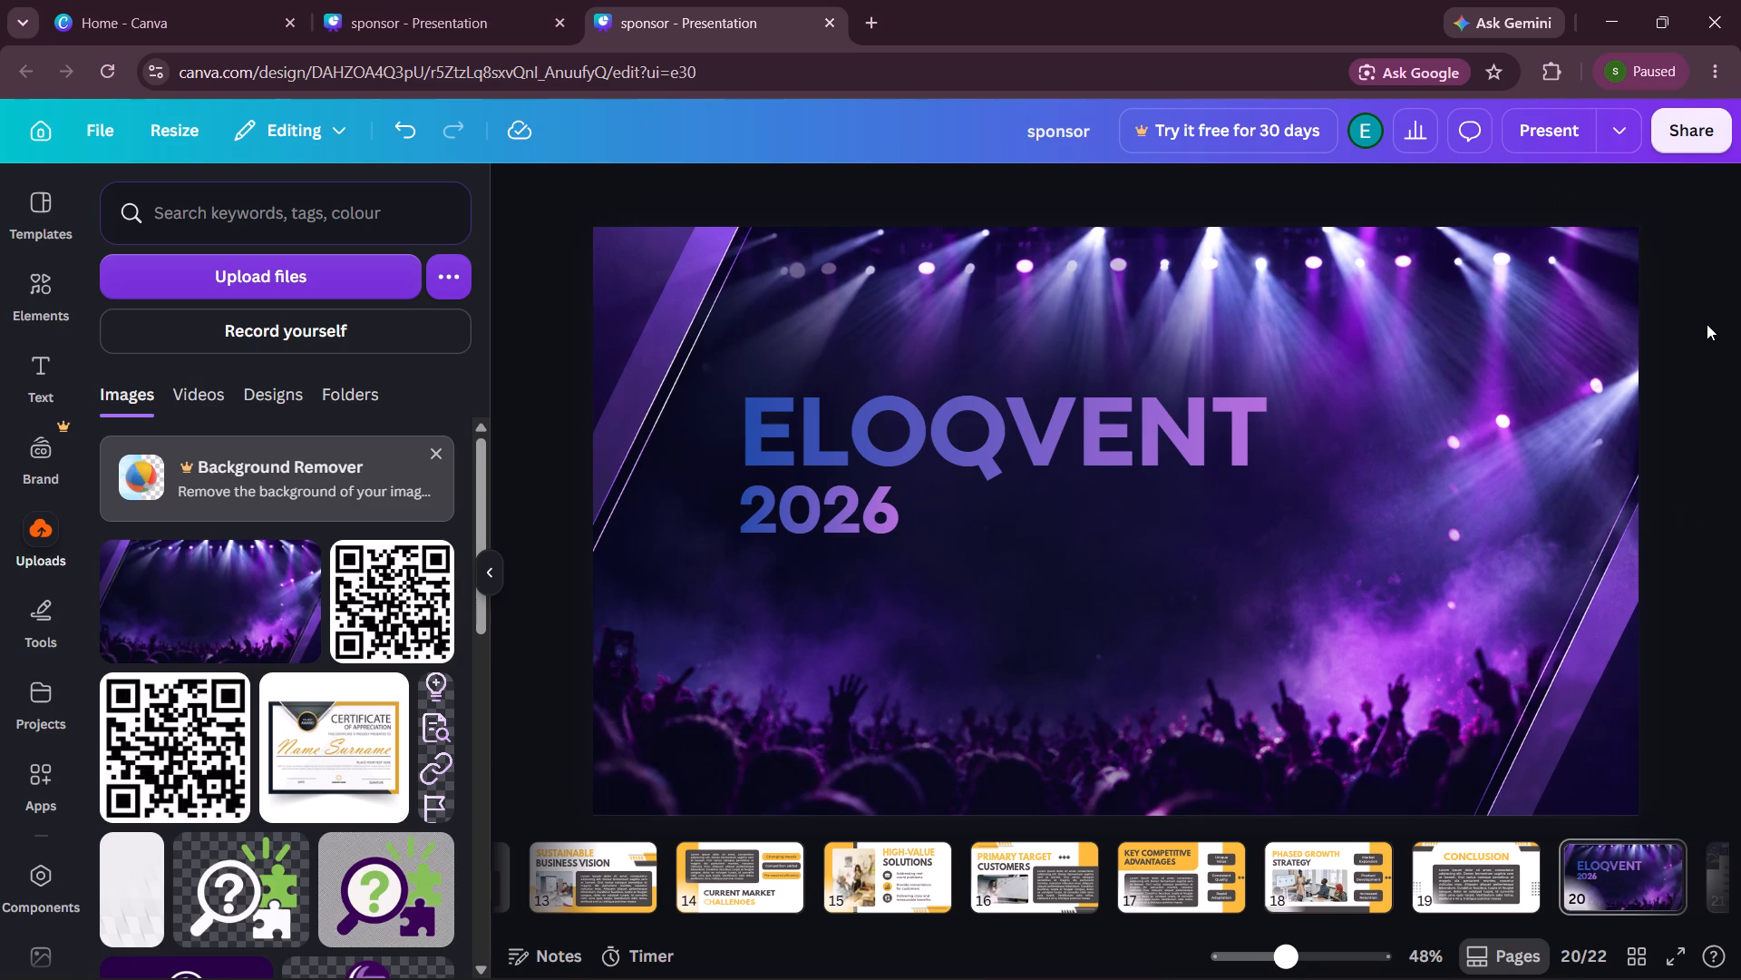
Recolour the ELOQVENT title with the default solid pinkish purple, after trying the blue and purple photo colours.
{"action": "left_click", "coordinate": [928, 461]}
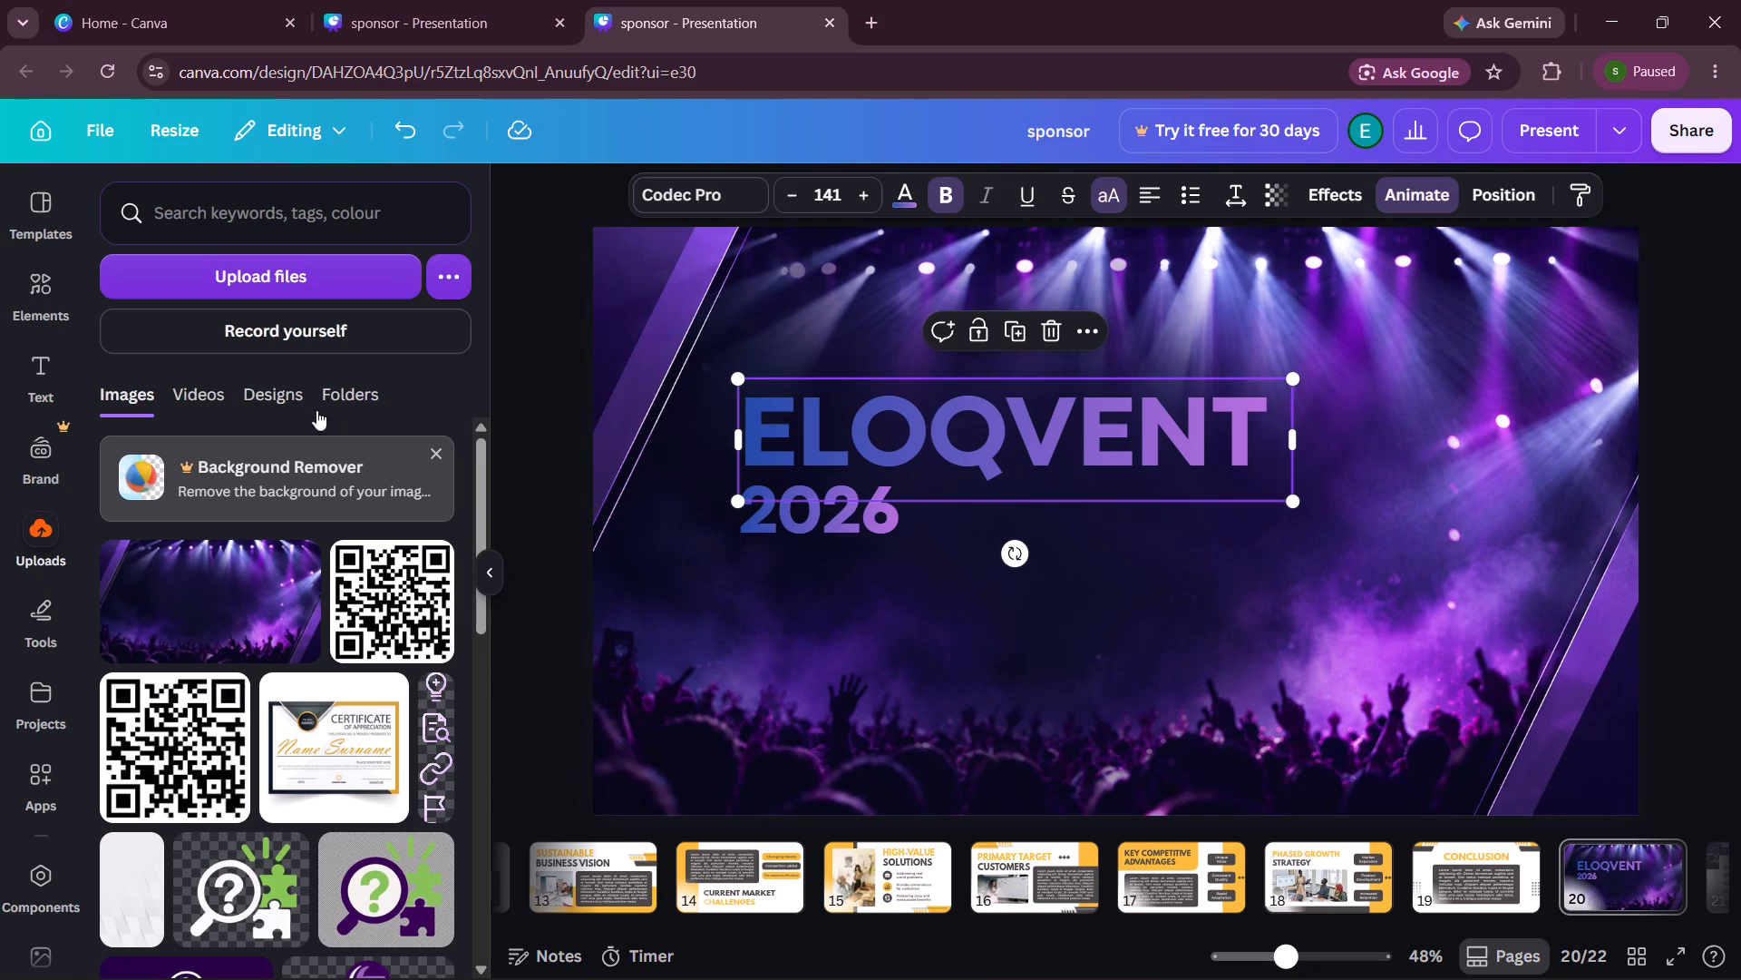
{"action": "left_click", "coordinate": [898, 200]}
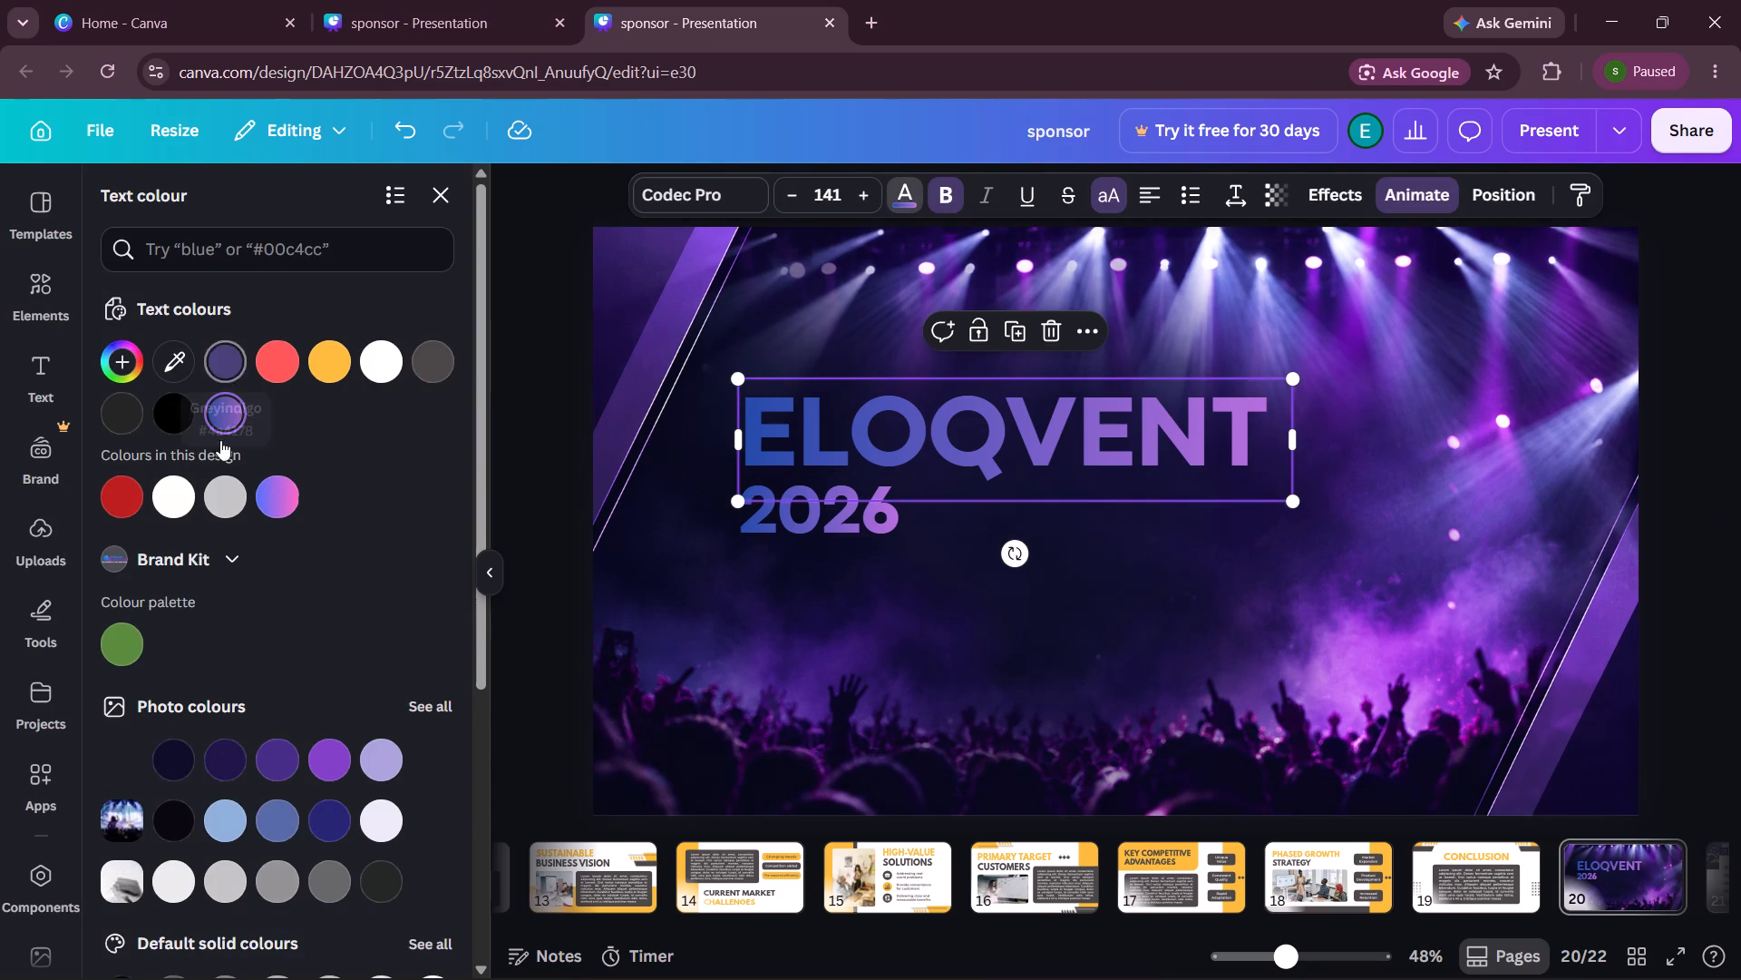
{"action": "scroll", "coordinate": [305, 704], "scroll_direction": "down", "scroll_amount": 1}
{"action": "left_click", "coordinate": [291, 704]}
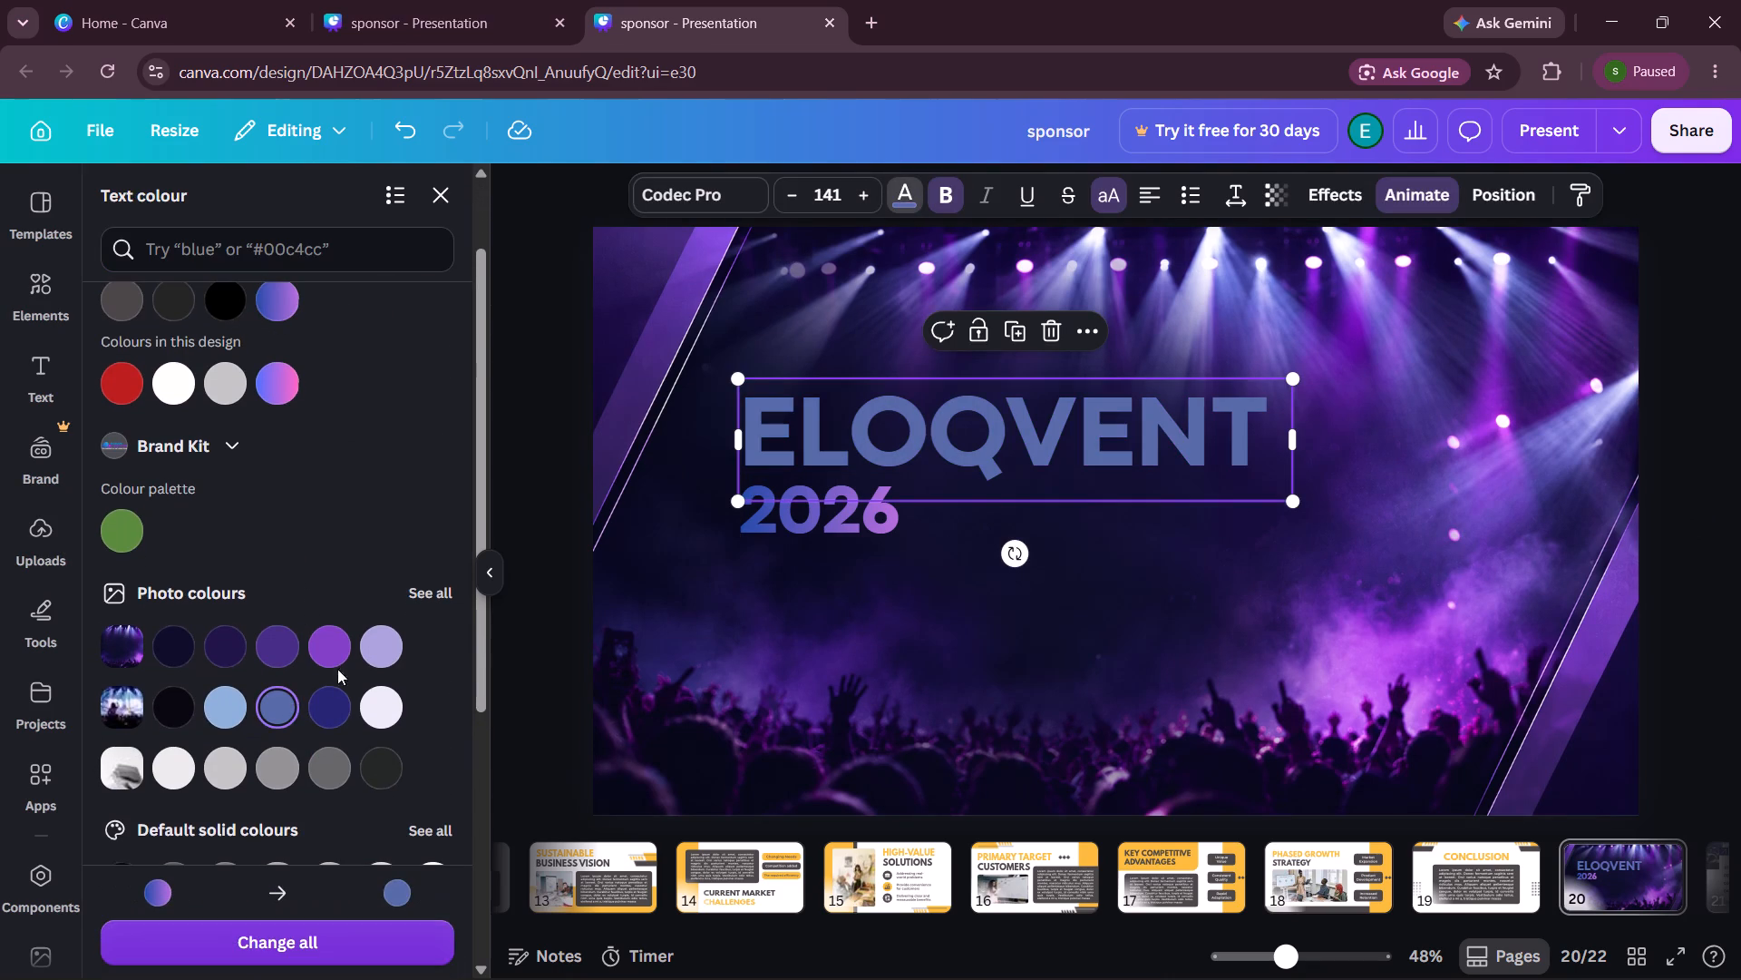
{"action": "left_click", "coordinate": [343, 653]}
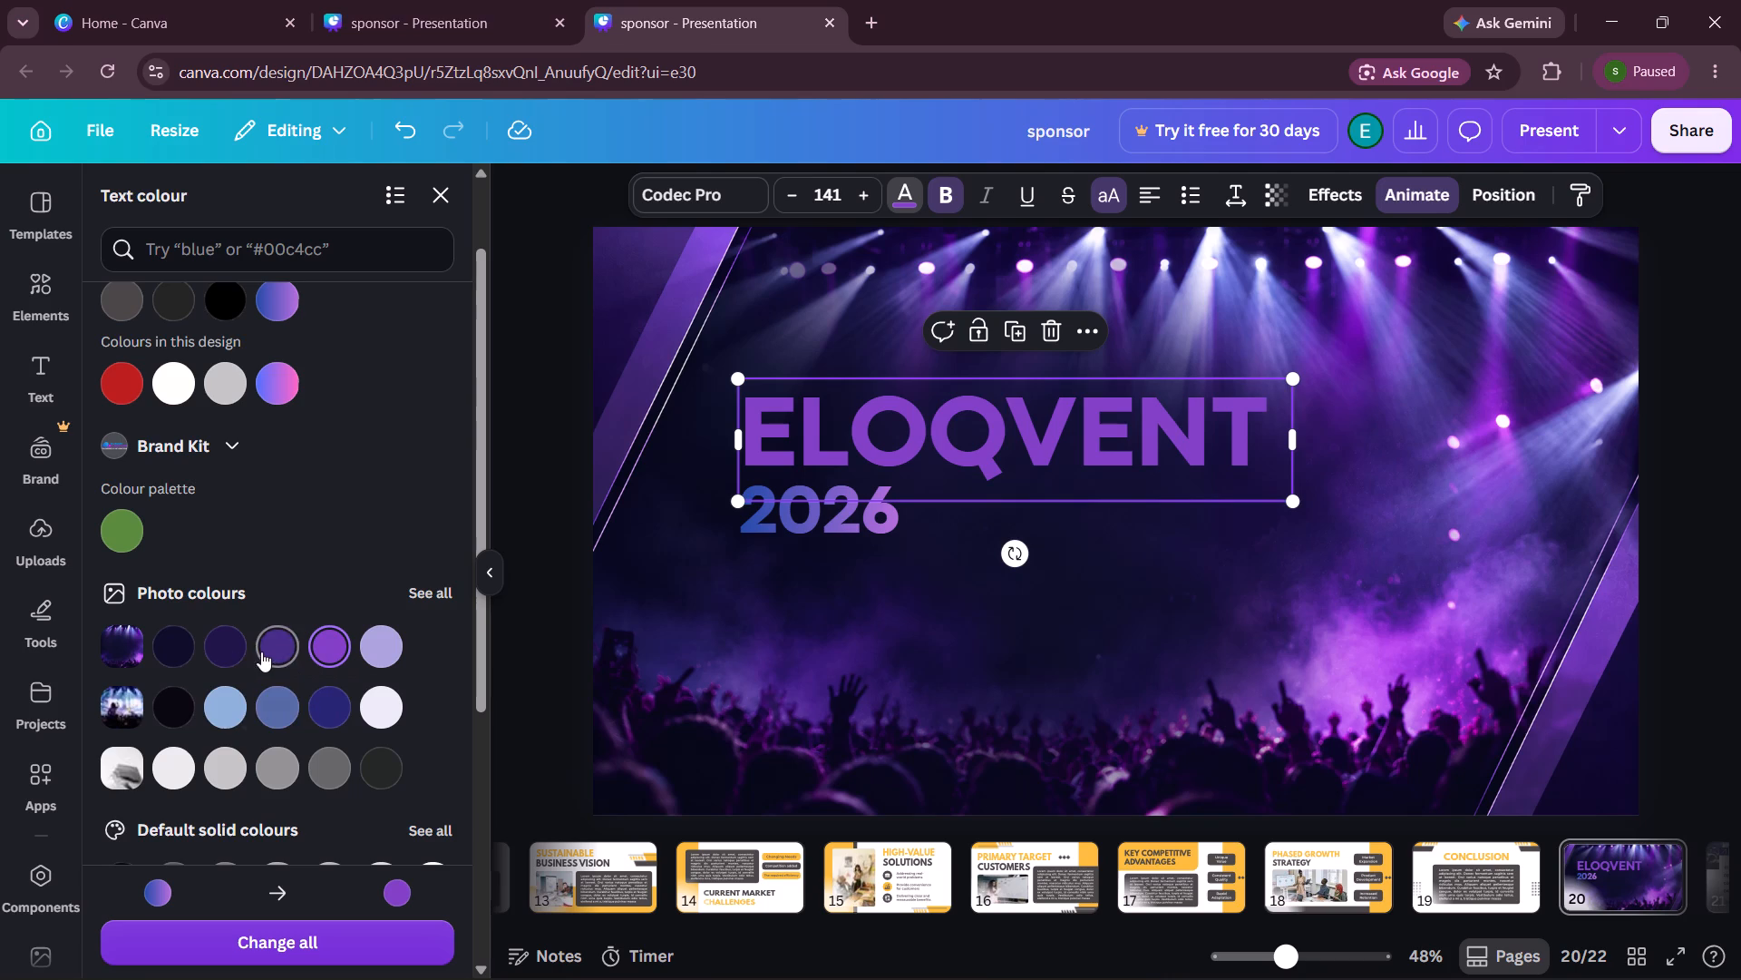
{"action": "scroll", "coordinate": [261, 701], "scroll_direction": "down", "scroll_amount": 4}
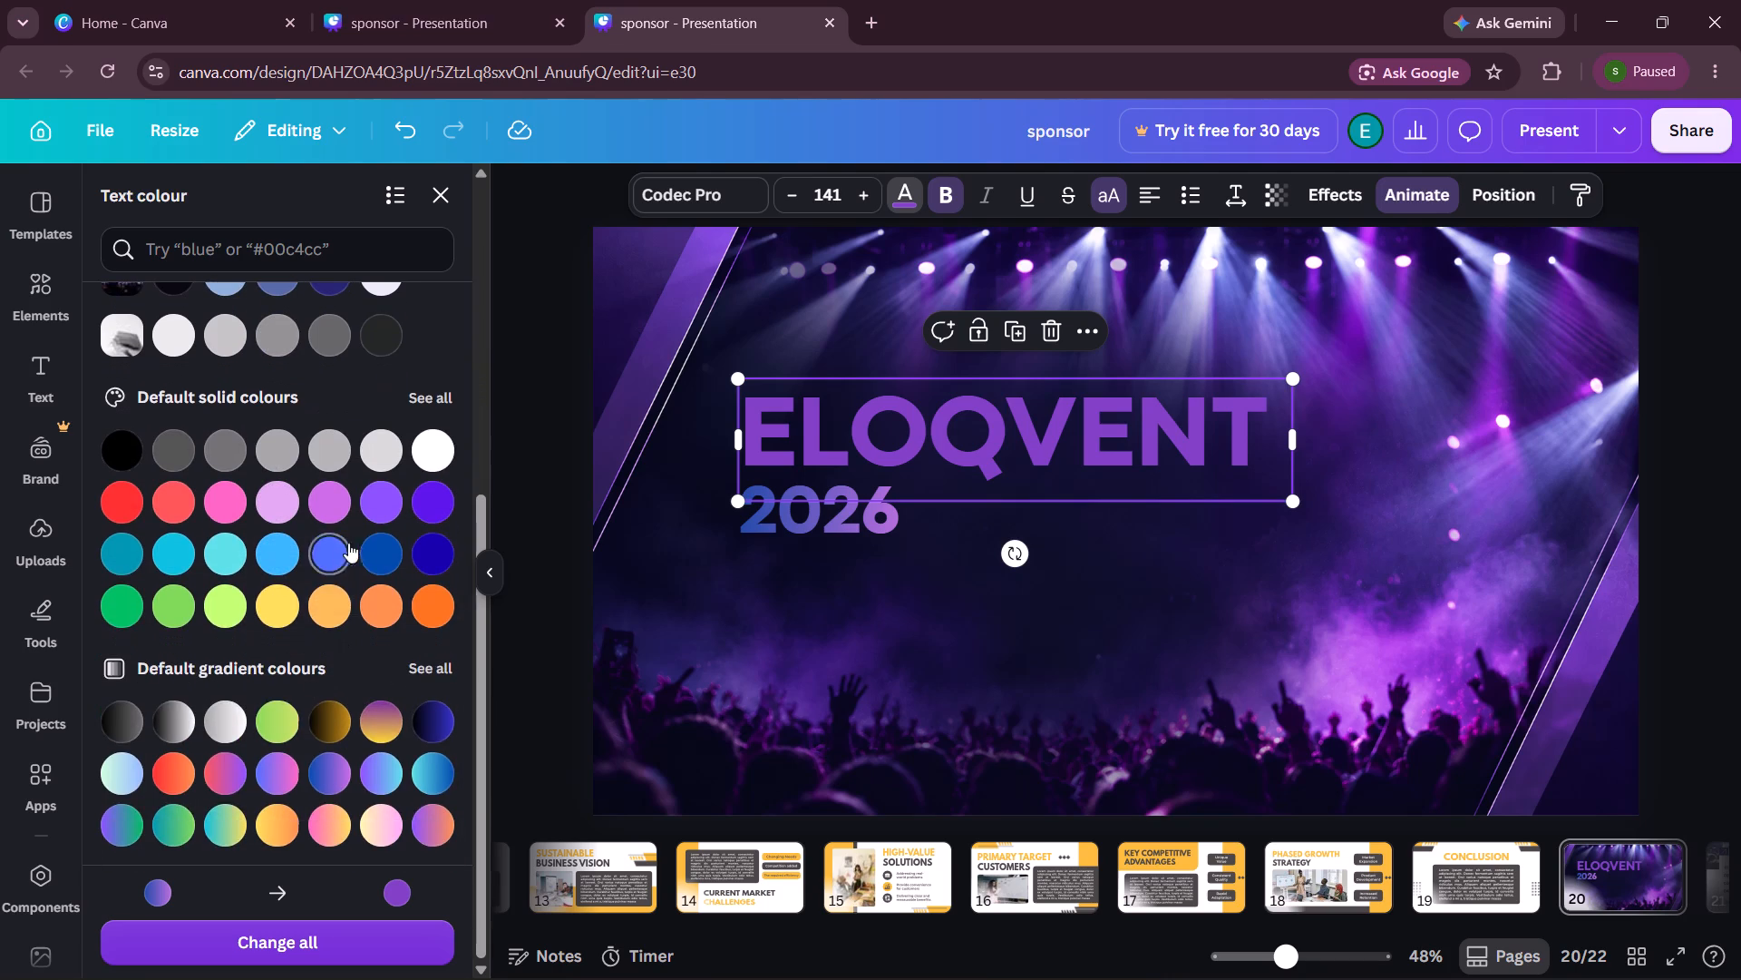
{"action": "left_click", "coordinate": [323, 517]}
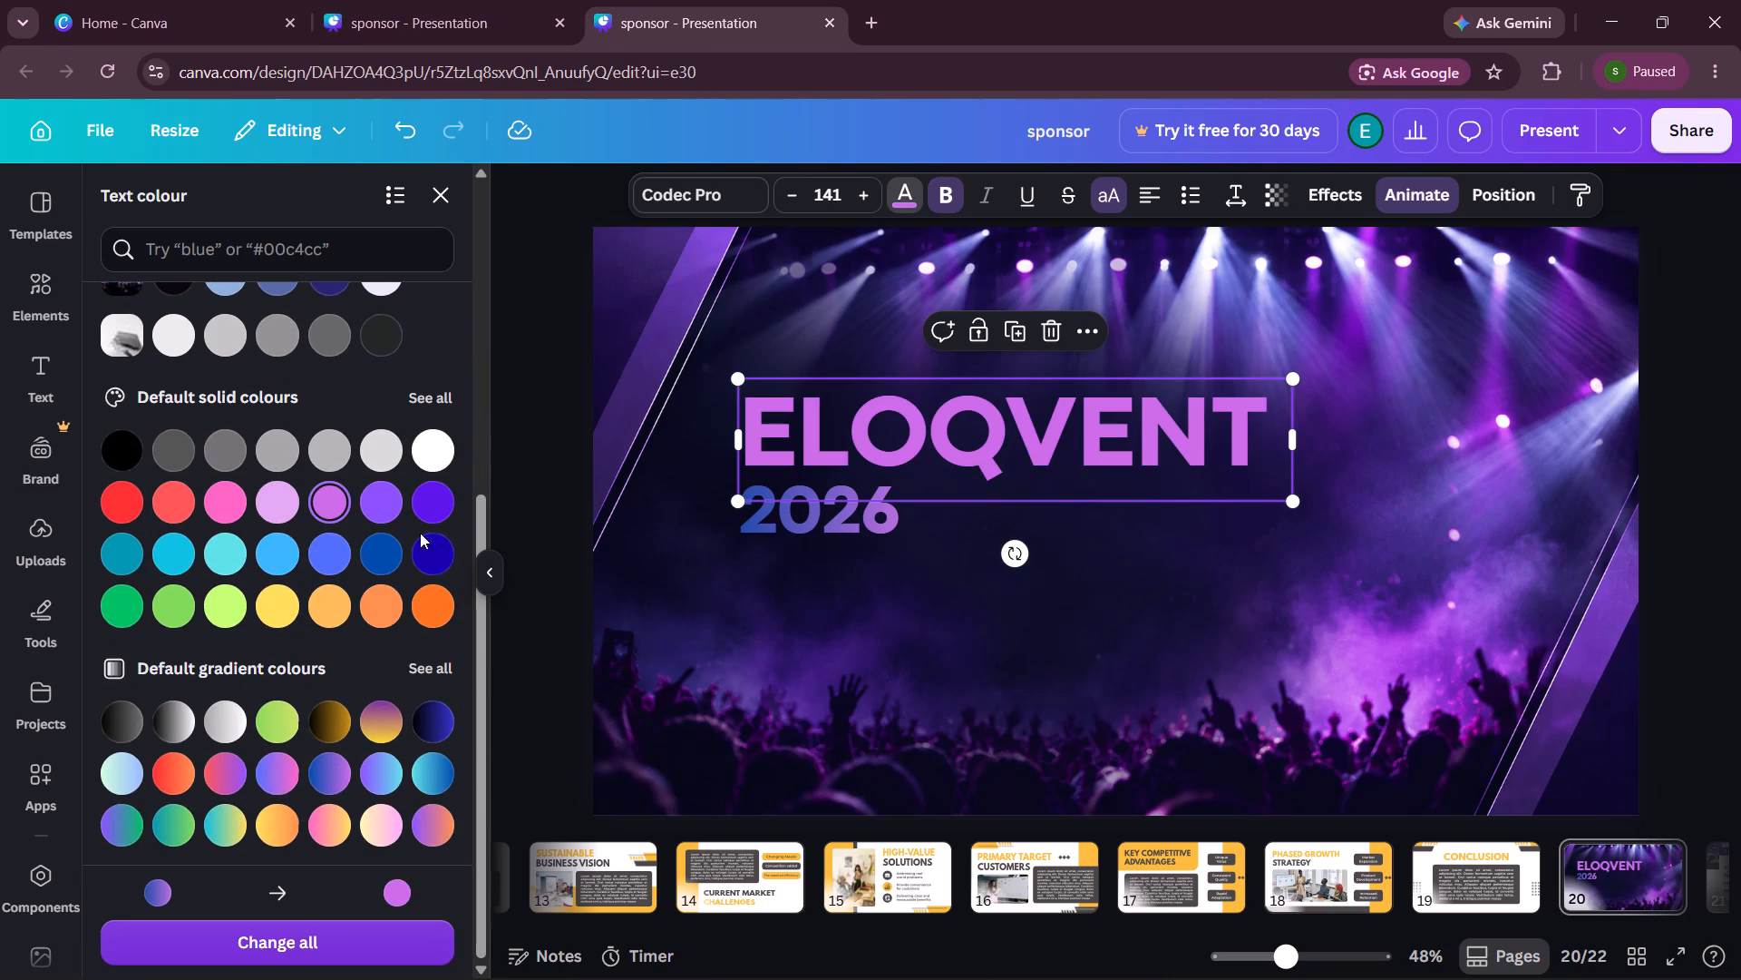
Apply the same solid pinkish purple to the 2026 text.
{"action": "left_click", "coordinate": [801, 515]}
{"action": "left_click", "coordinate": [313, 608]}
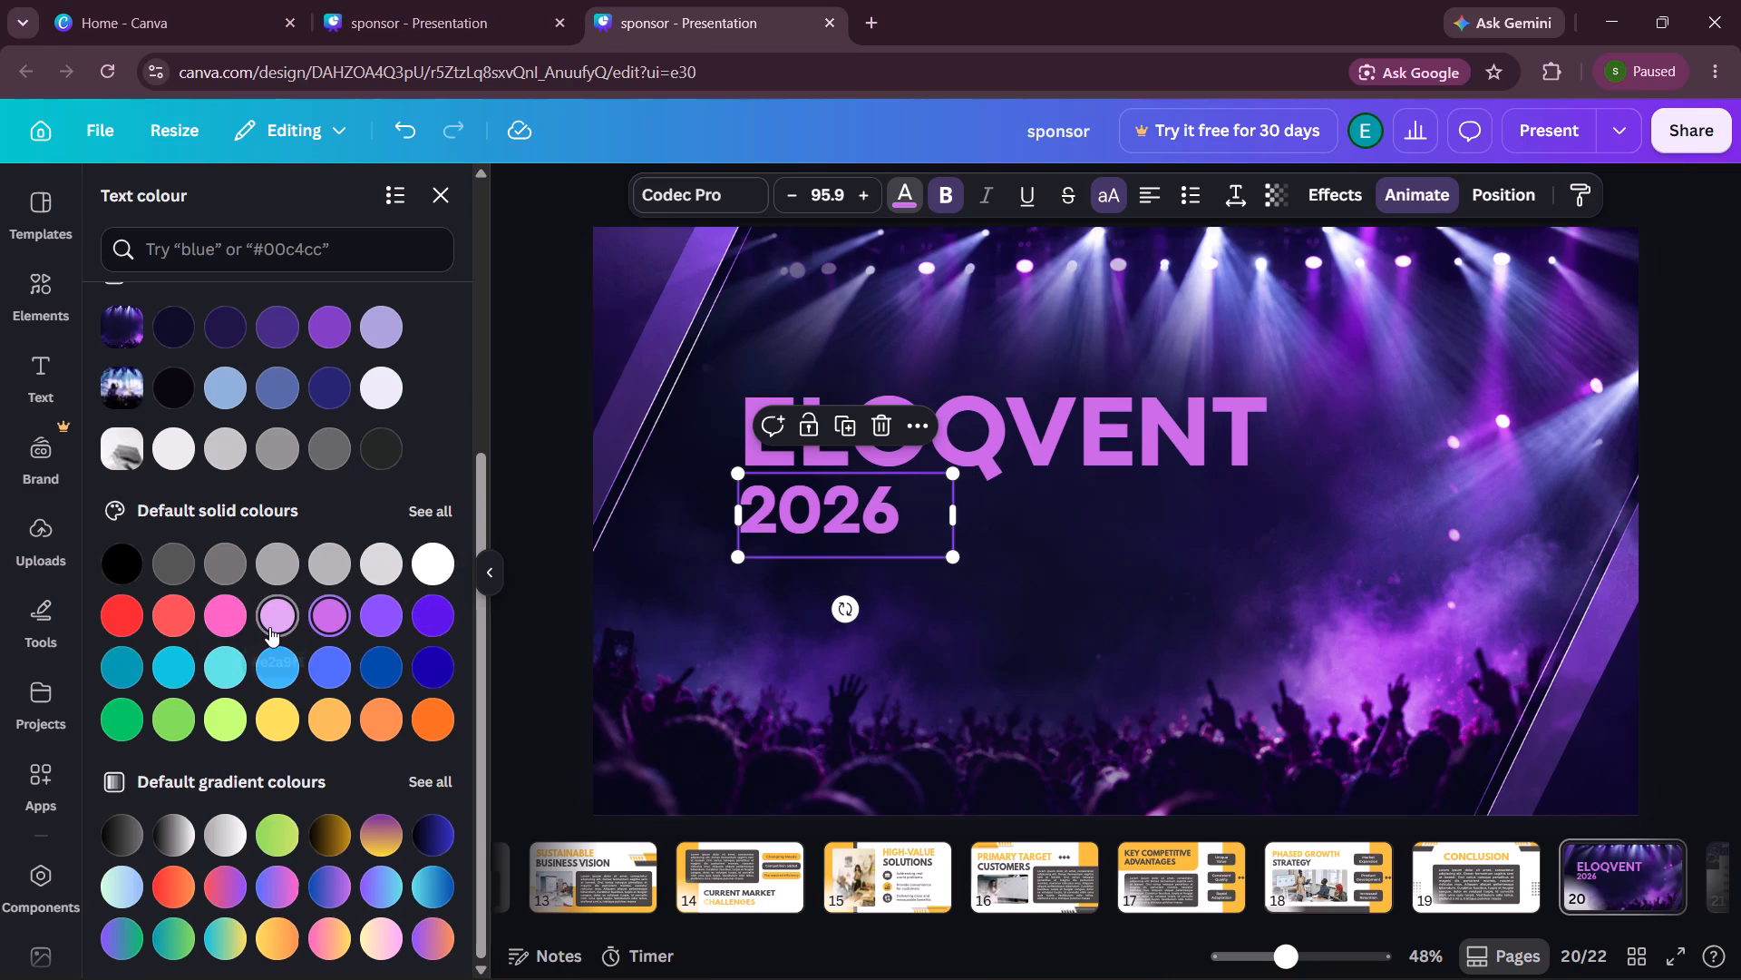
{"action": "scroll", "coordinate": [269, 627], "scroll_direction": "down", "scroll_amount": 1}
Enlarge the ELOQVENT title slightly towards the slide's upper right.
{"action": "left_click", "coordinate": [1051, 431]}
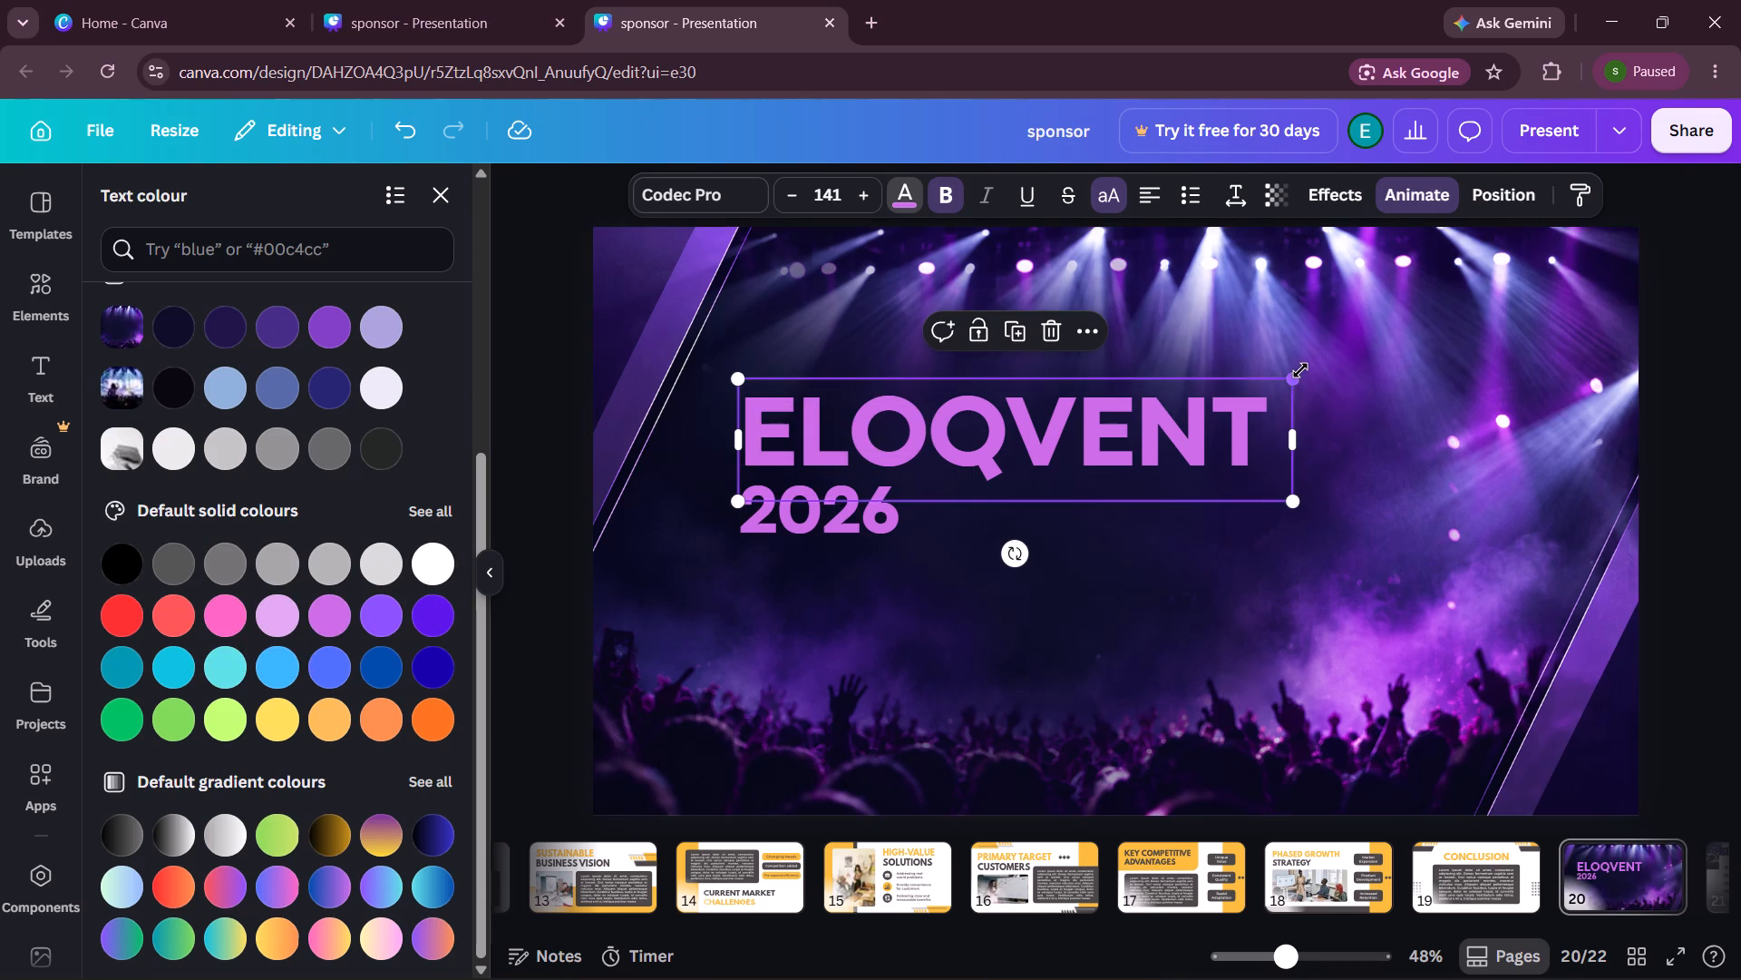
{"action": "left_click_drag", "start_coordinate": [1300, 370], "coordinate": [1367, 356]}
{"action": "left_click", "coordinate": [1171, 592]}
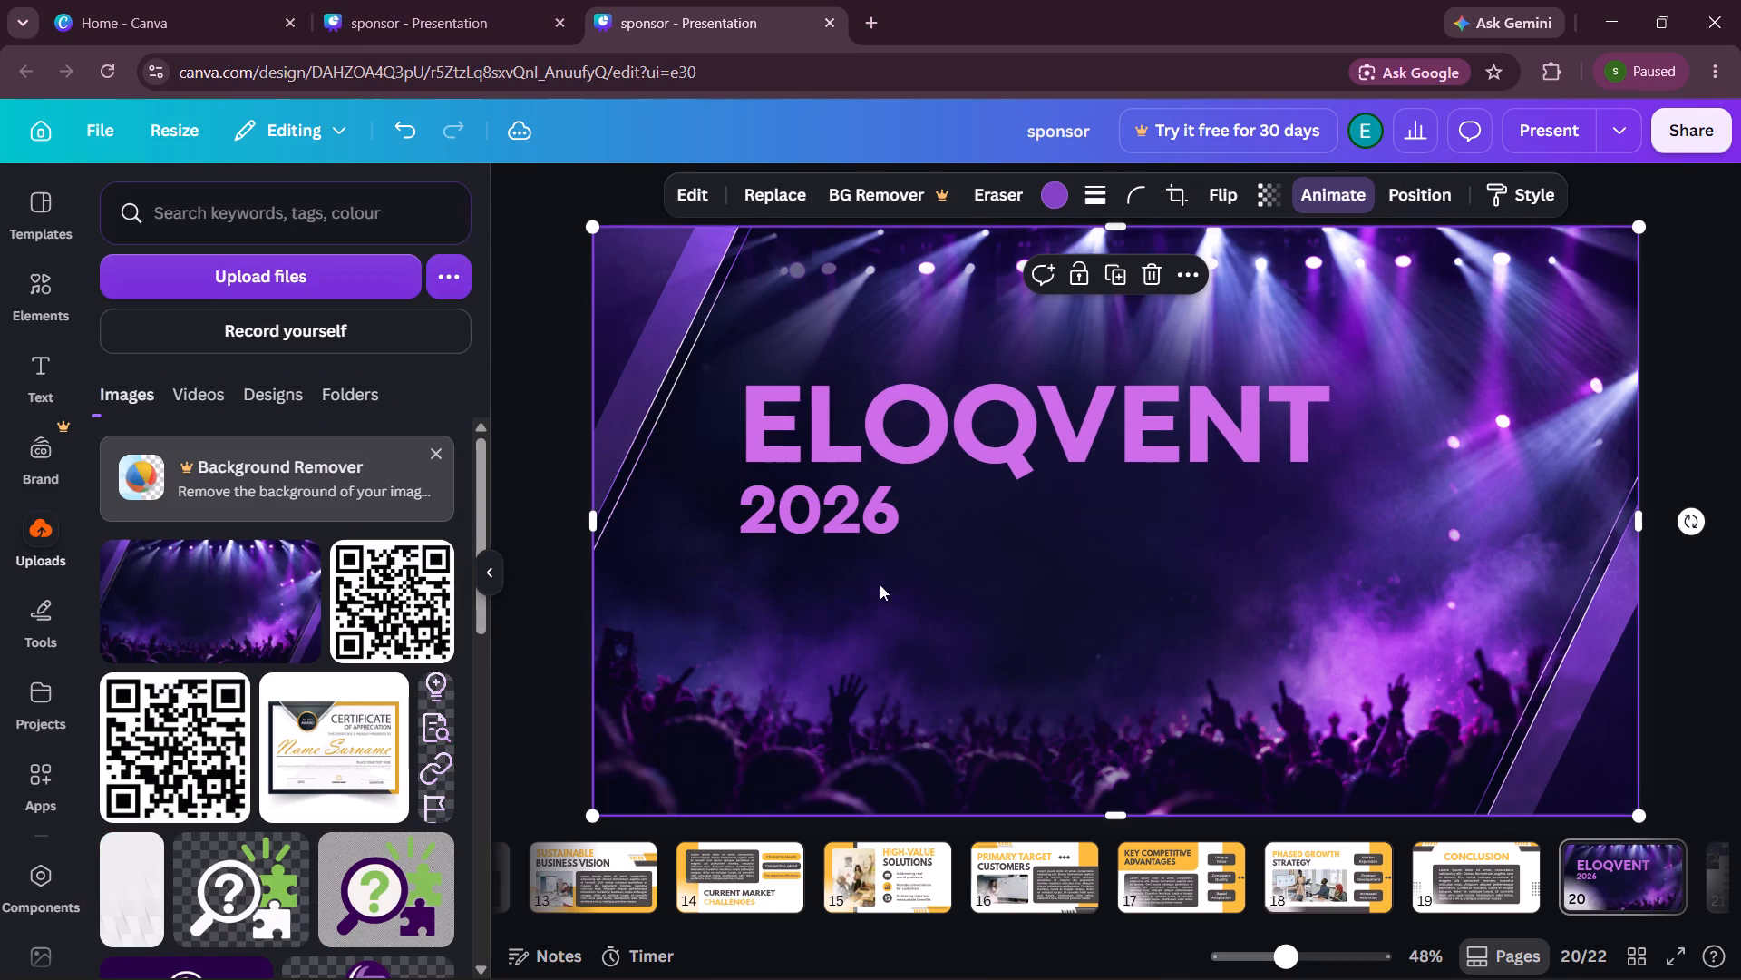
Shift the 2026 text slightly and enlarge it to font size 100.
{"action": "left_click", "coordinate": [798, 535]}
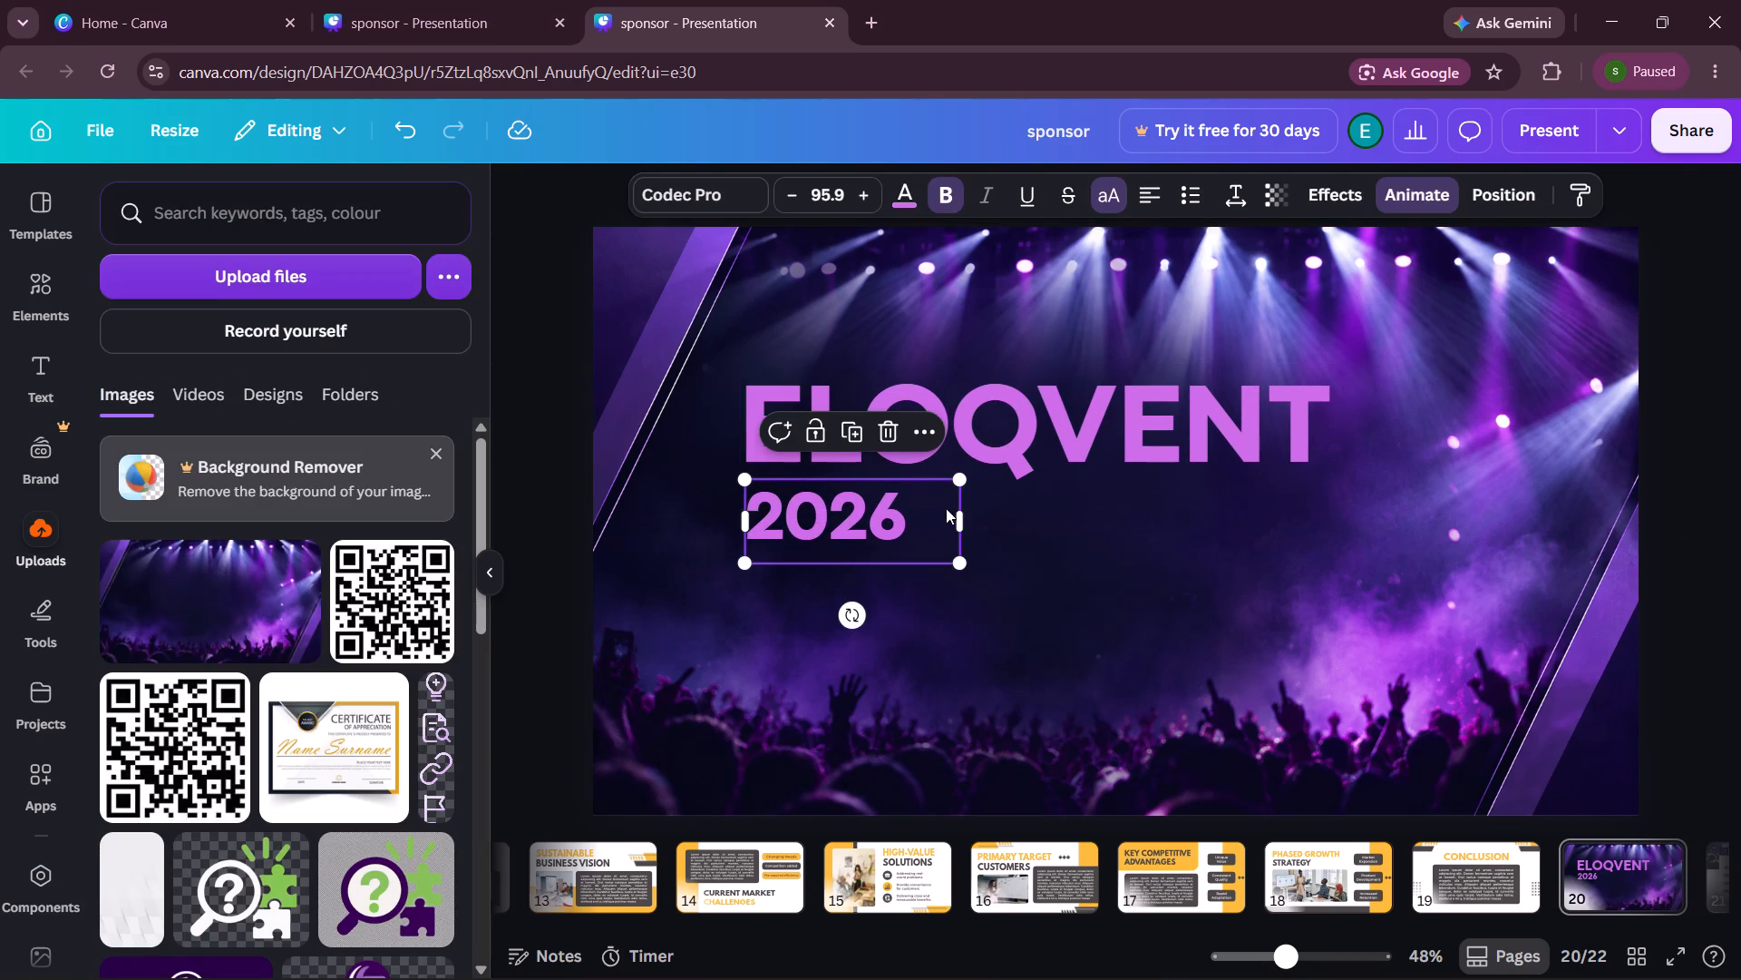
{"action": "left_click_drag", "start_coordinate": [968, 560], "coordinate": [976, 566]}
{"action": "left_click", "coordinate": [1740, 524]}
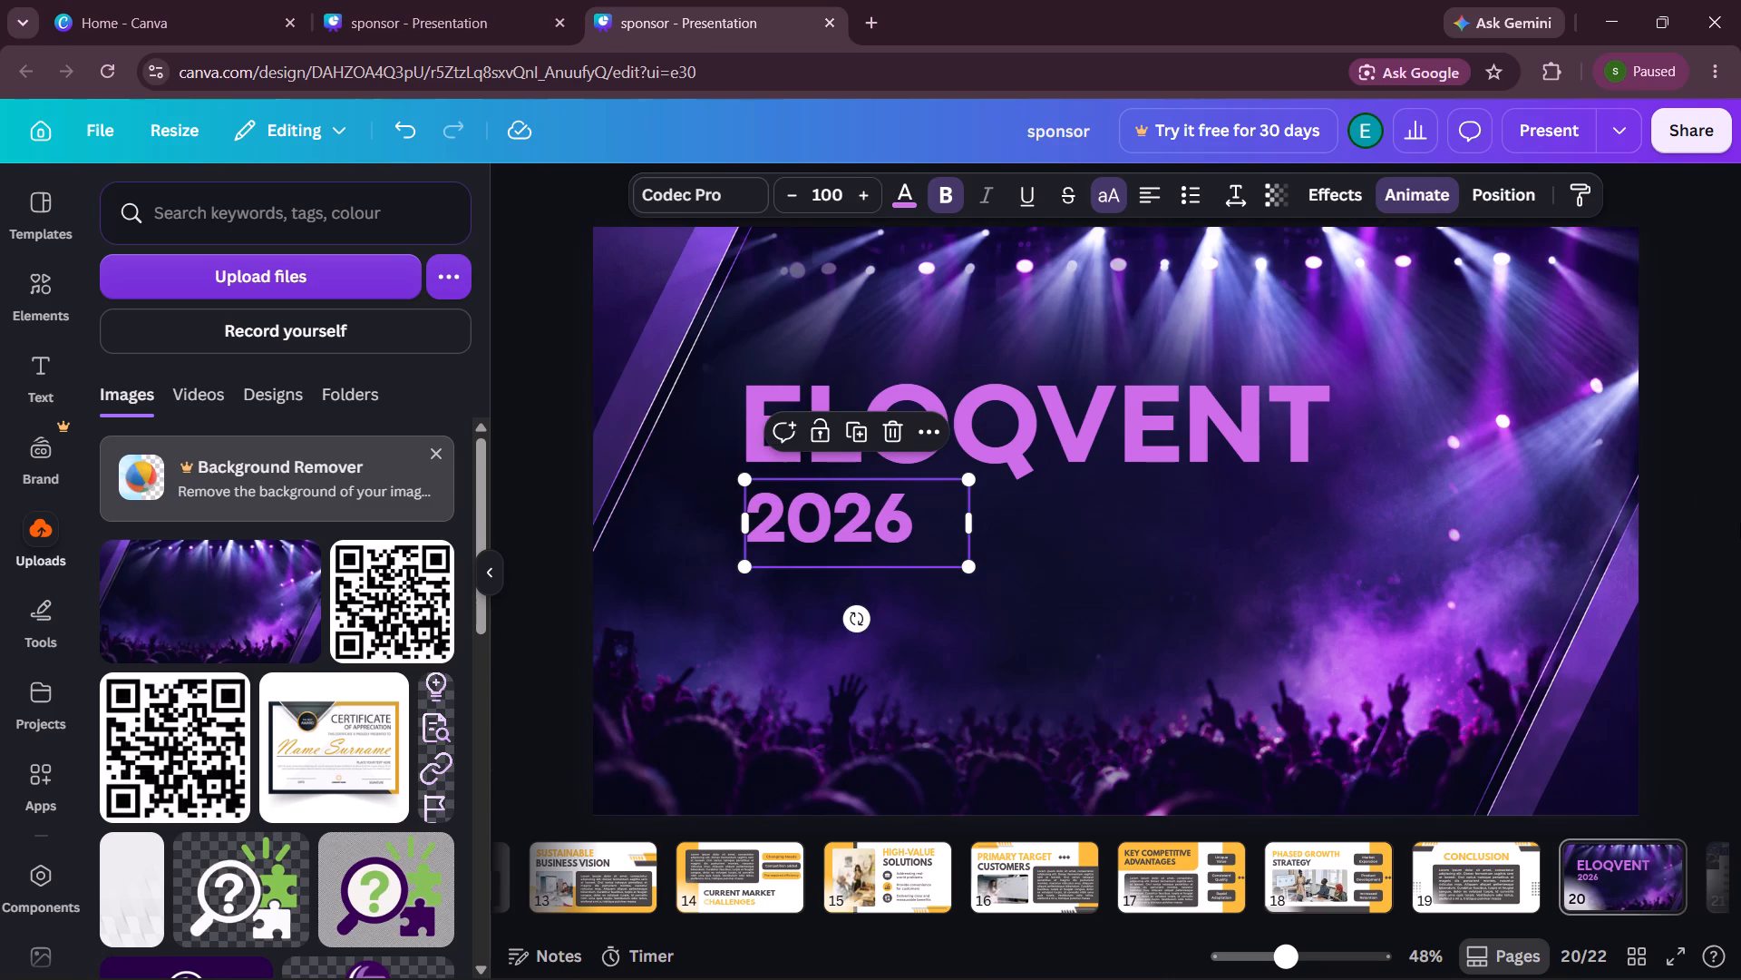
{"action": "left_click", "coordinate": [1702, 514]}
Nudge the 2026 text slightly up and left beneath the ELOQVENT title.
{"action": "left_click", "coordinate": [802, 547]}
{"action": "key", "text": "Up"}
{"action": "key", "text": "Up"}
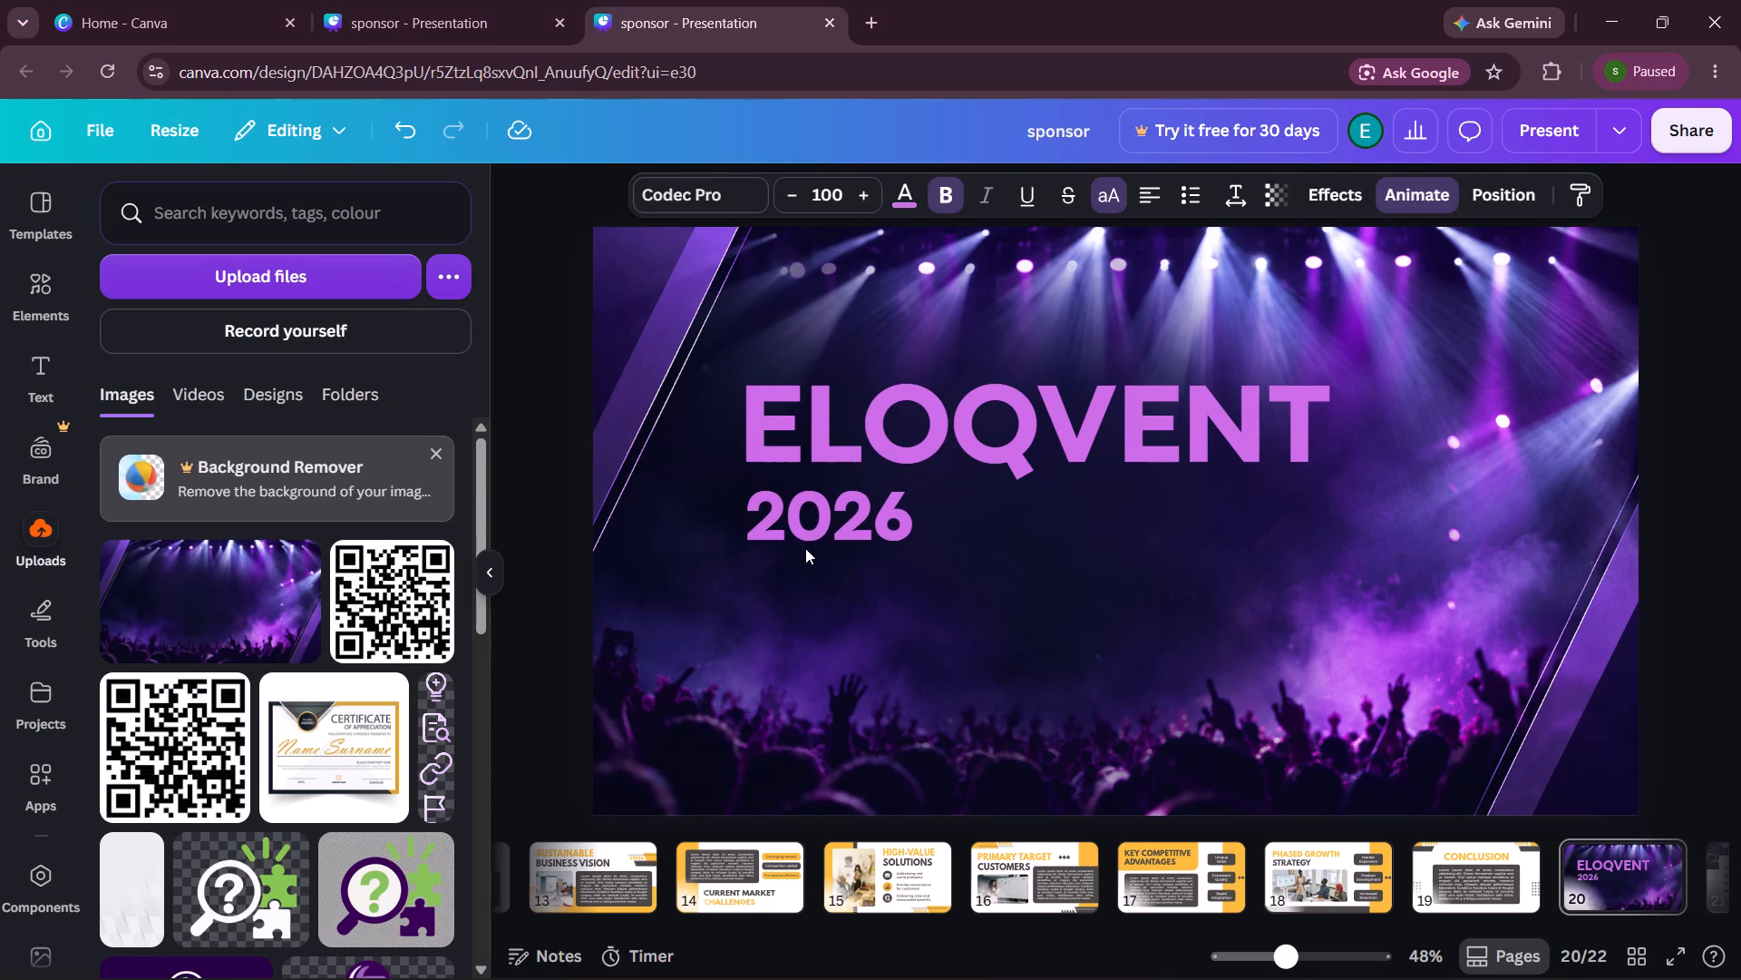
{"action": "key", "text": "Up"}
{"action": "key", "text": "Up"}
{"action": "left_click", "coordinate": [790, 518]}
{"action": "left_click", "coordinate": [997, 649]}
{"action": "left_click", "coordinate": [803, 536]}
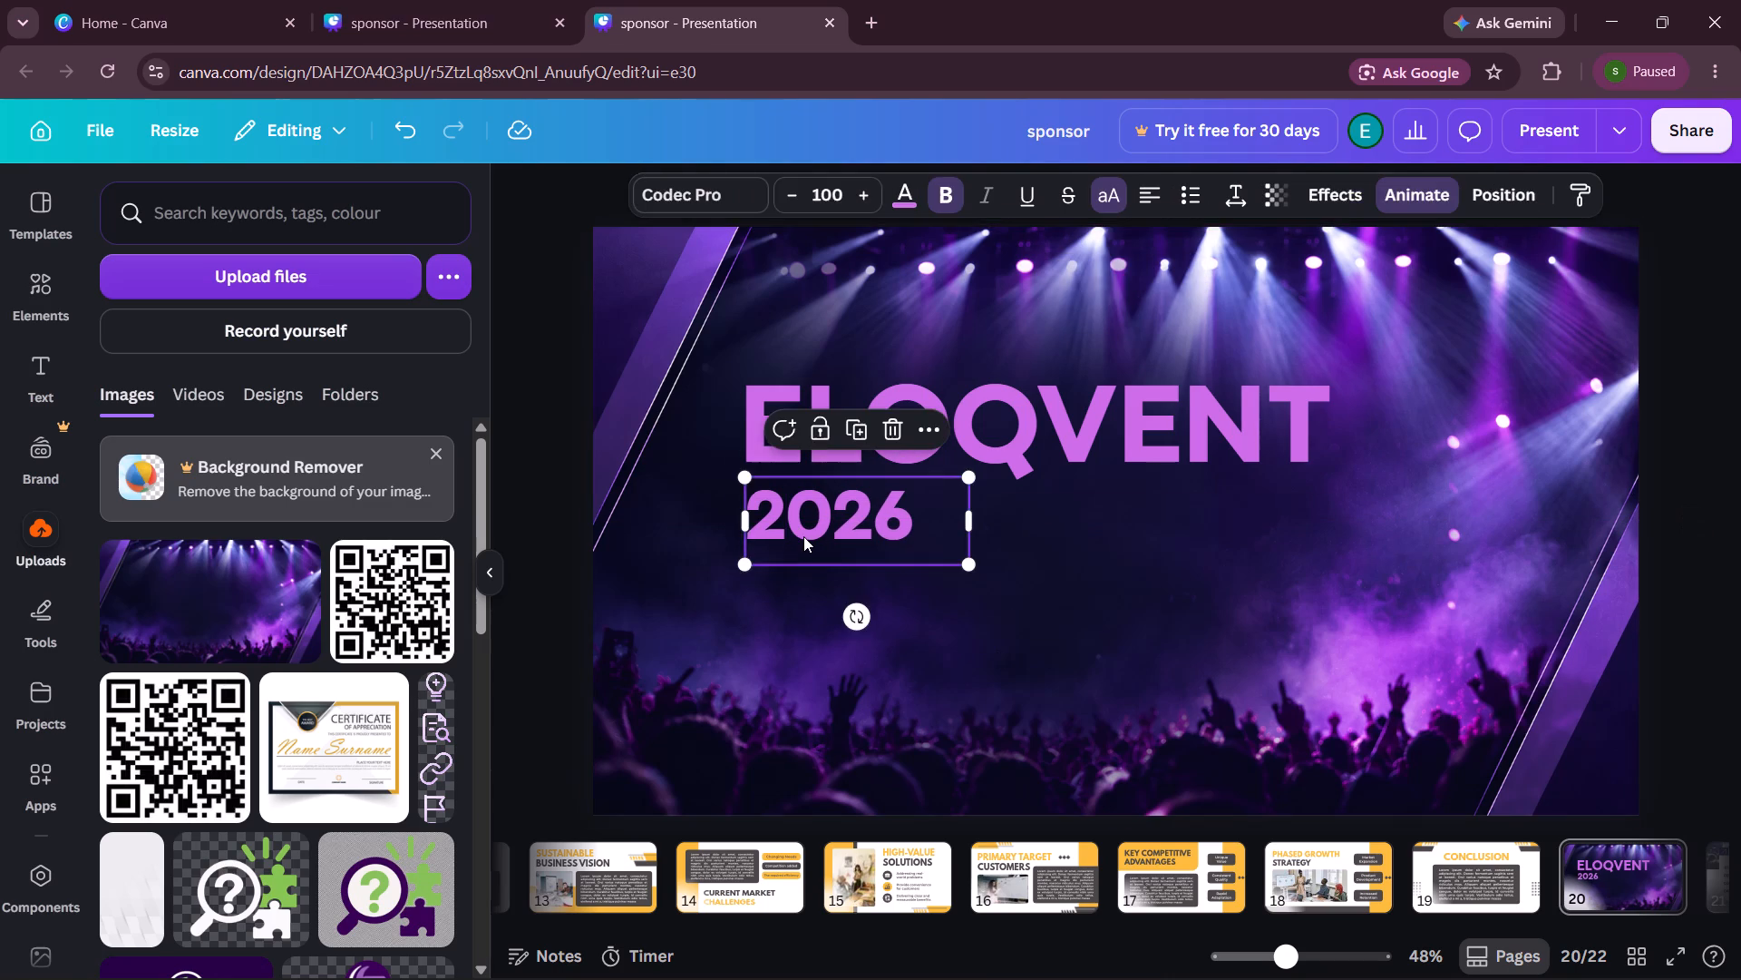
{"action": "left_click", "coordinate": [1094, 647]}
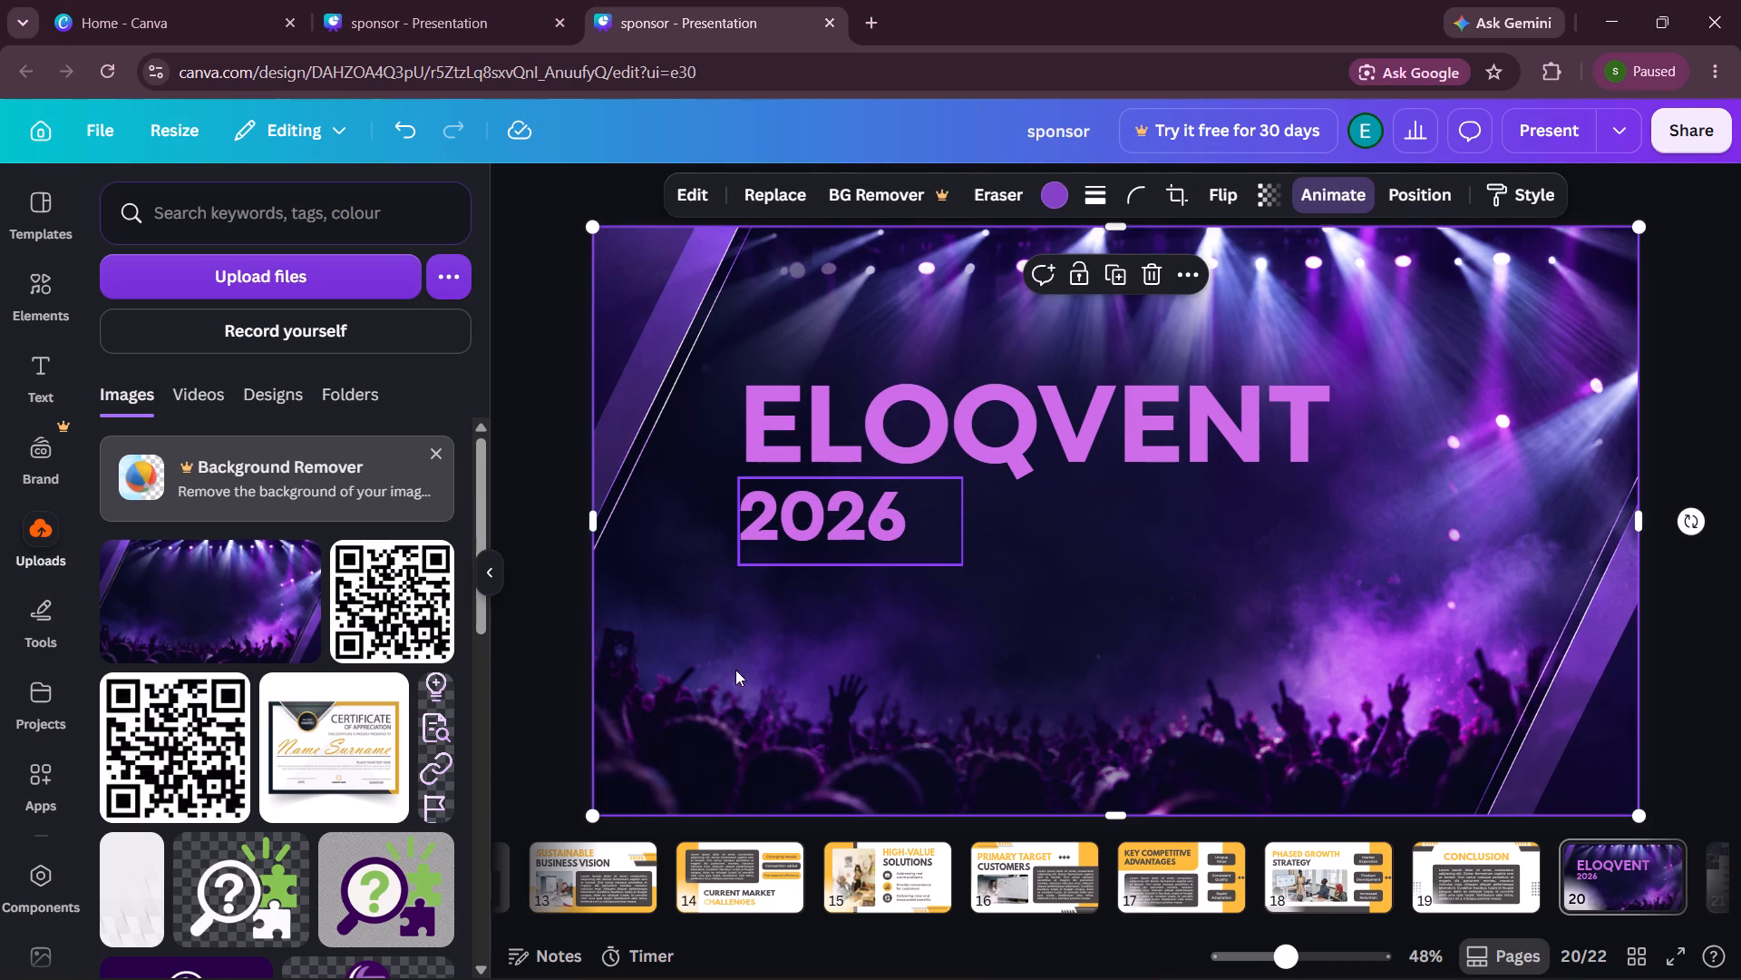
Reorder the cover's layers so the purple concert image sits behind the vertical gradient line.
{"action": "key", "text": "alt+1"}
{"action": "key", "text": "alt+1"}
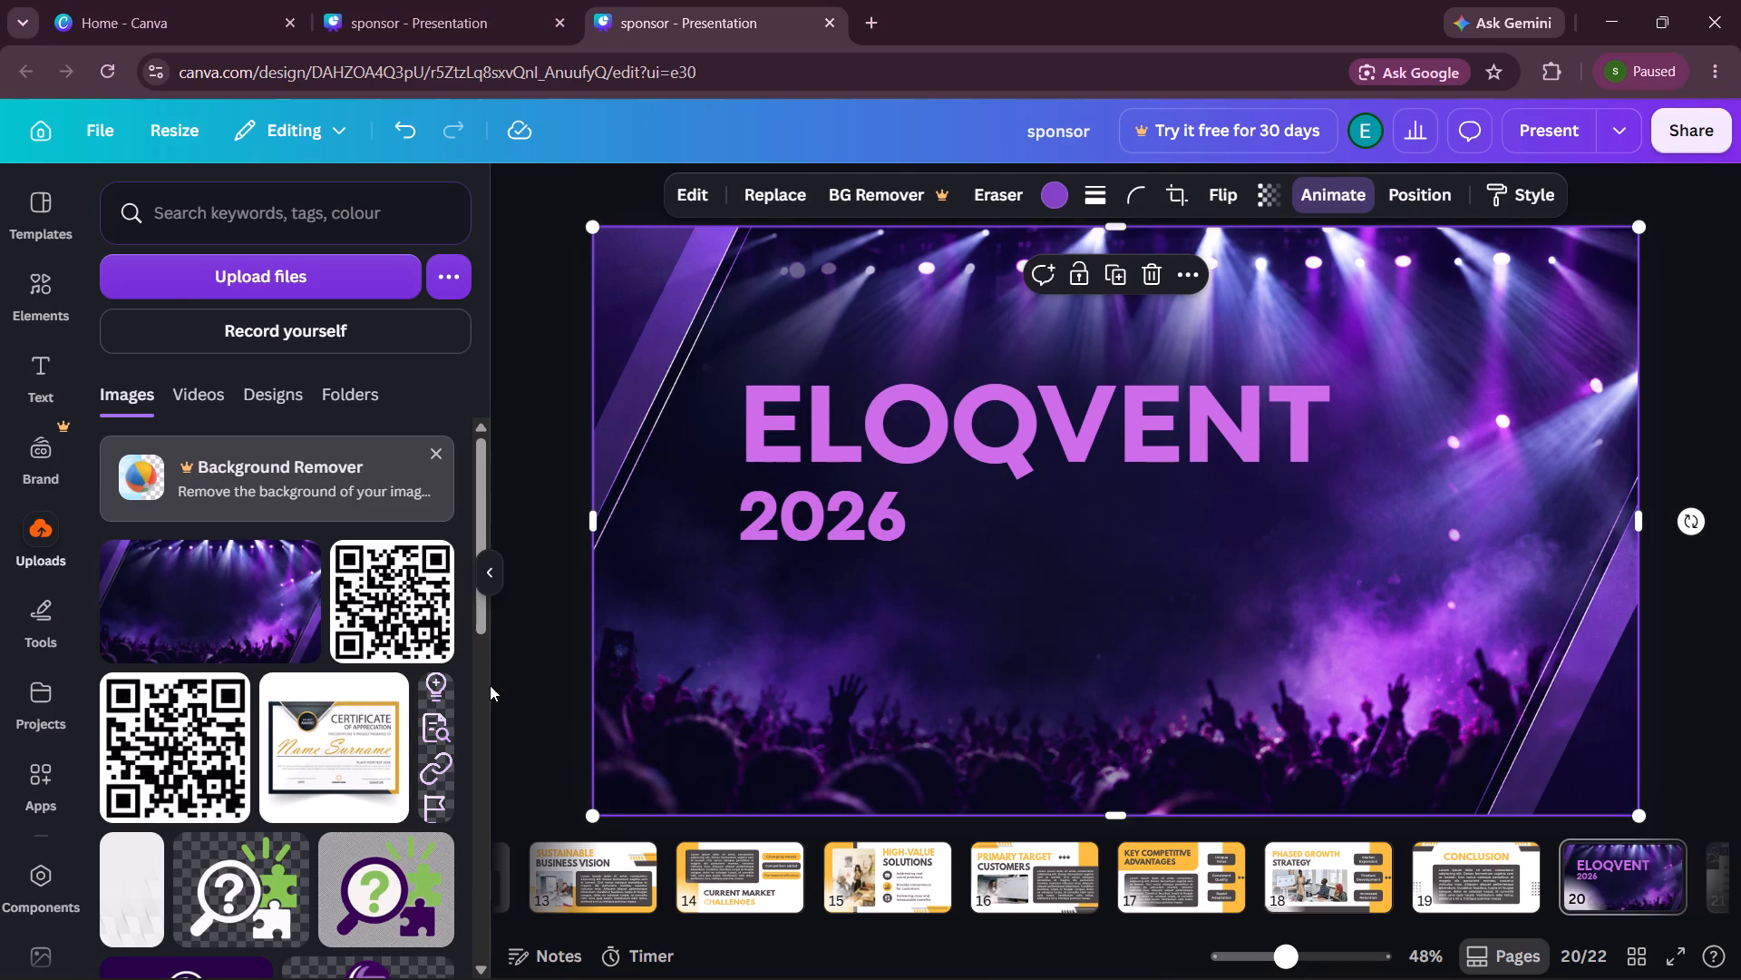
{"action": "key", "text": "alt+1"}
{"action": "left_click", "coordinate": [307, 610]}
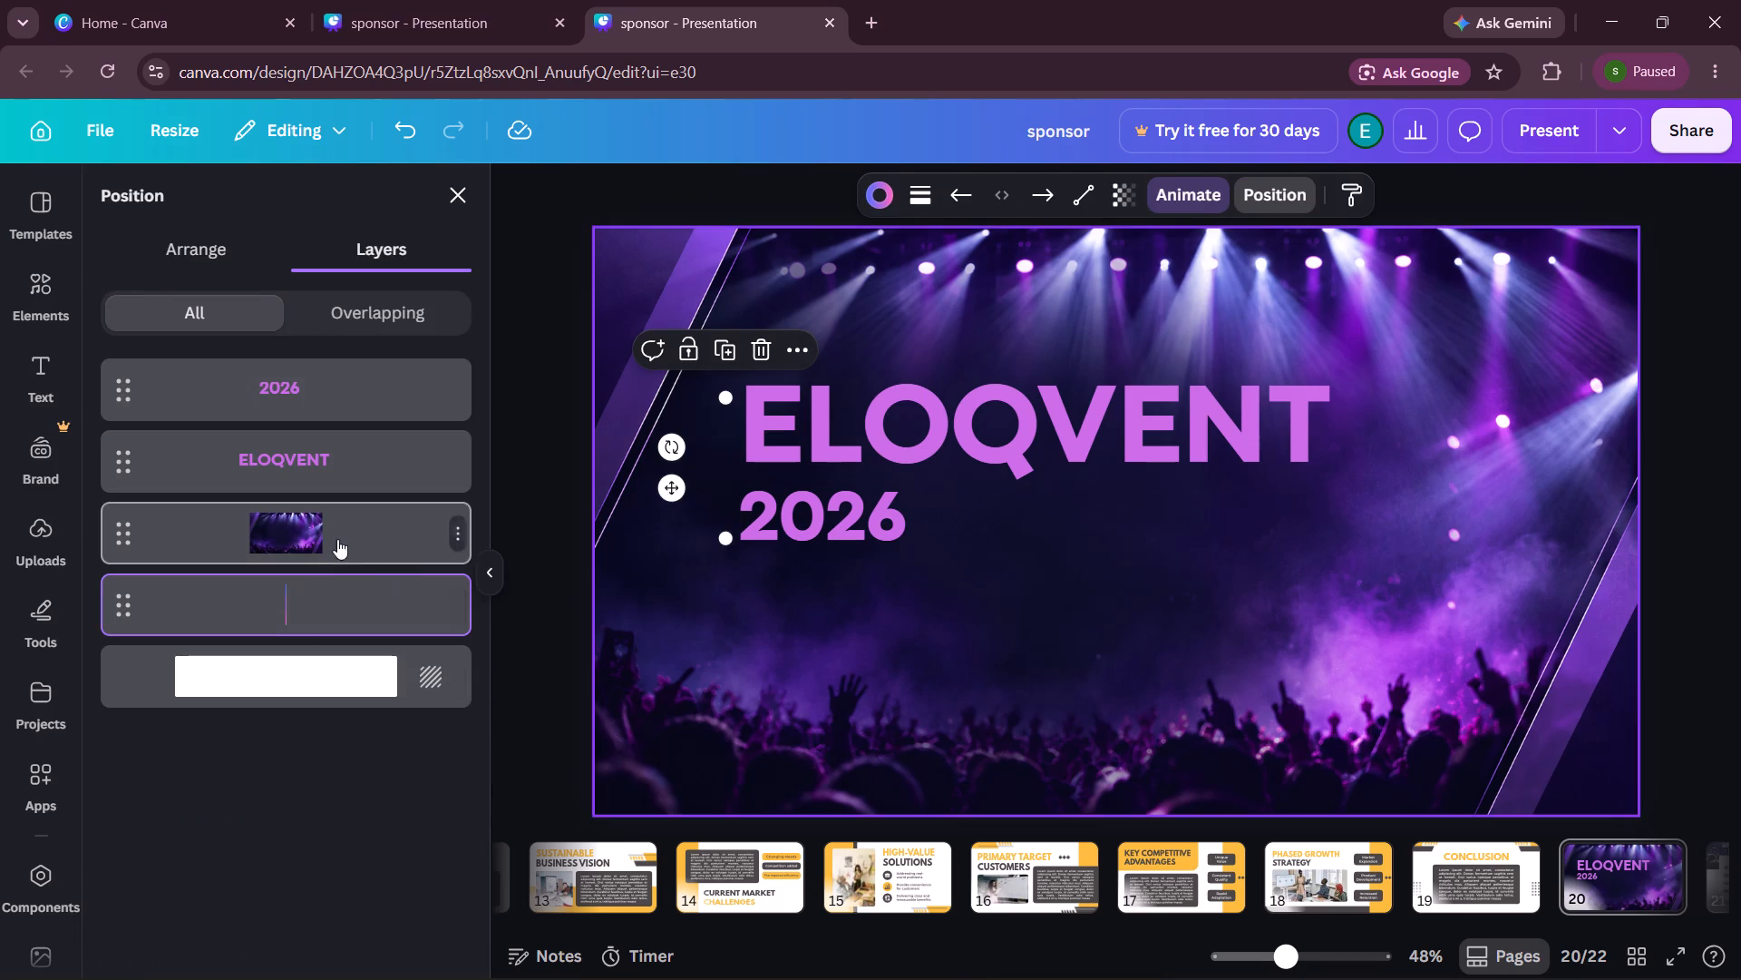
{"action": "left_click_drag", "start_coordinate": [337, 539], "coordinate": [338, 634]}
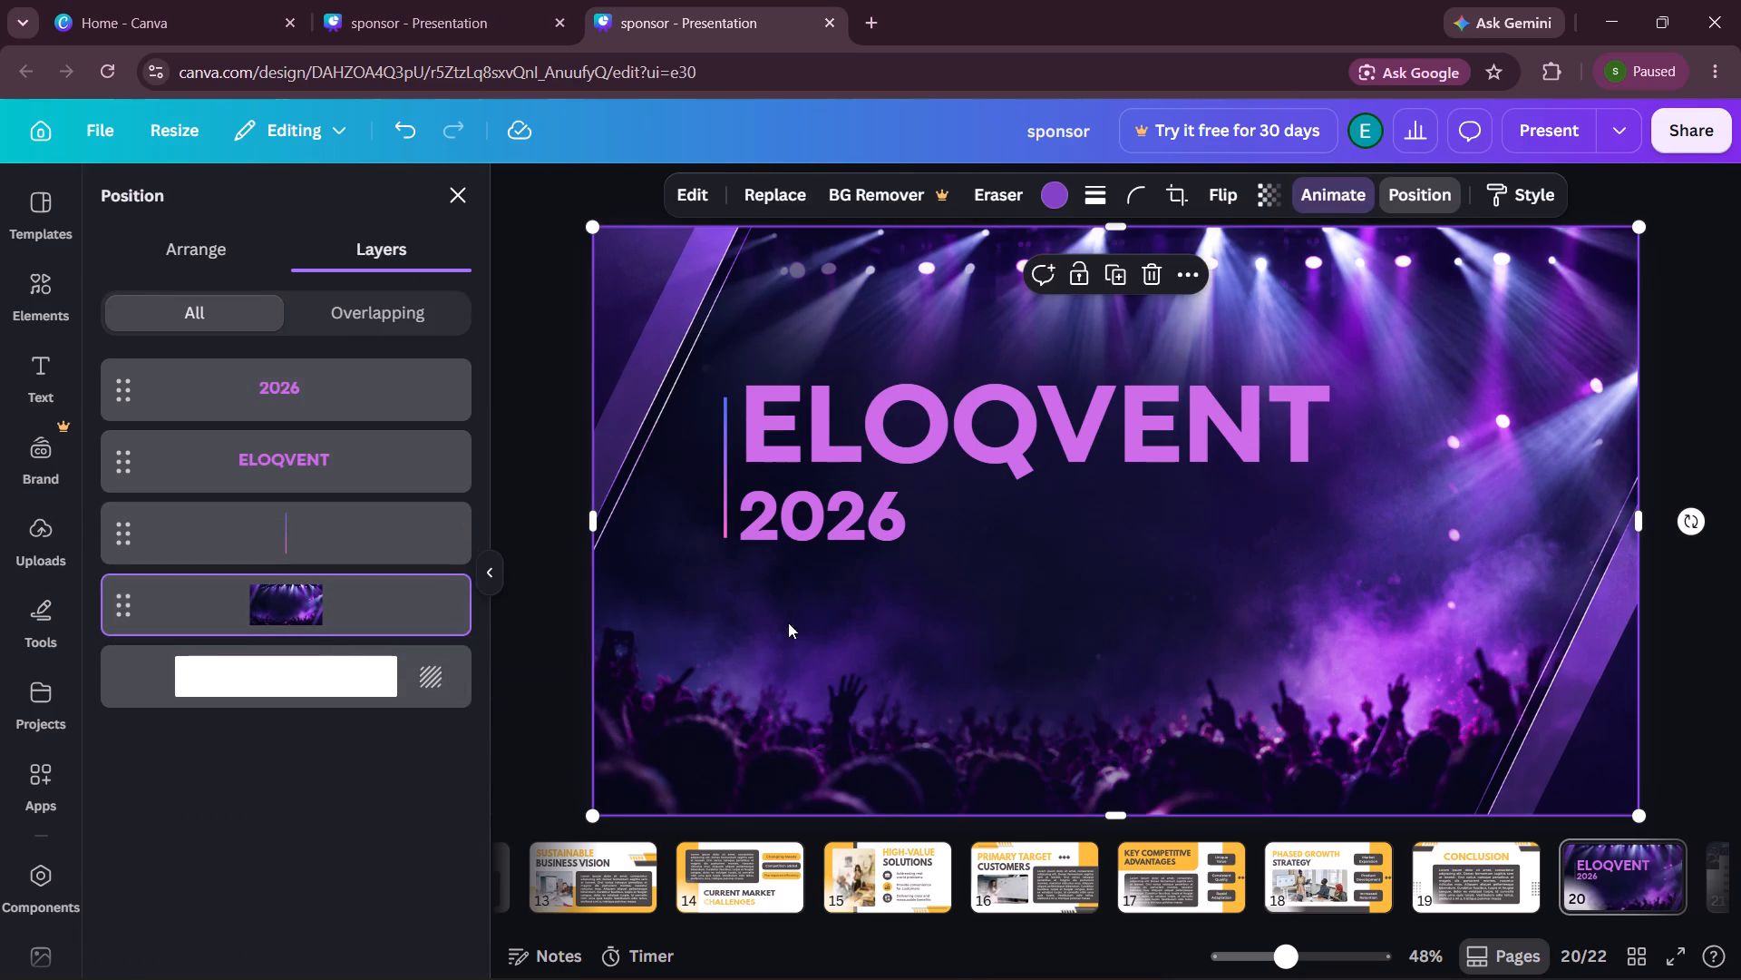
{"action": "left_click", "coordinate": [760, 584]}
{"action": "left_click", "coordinate": [751, 608]}
{"action": "double_click", "coordinate": [540, 622]}
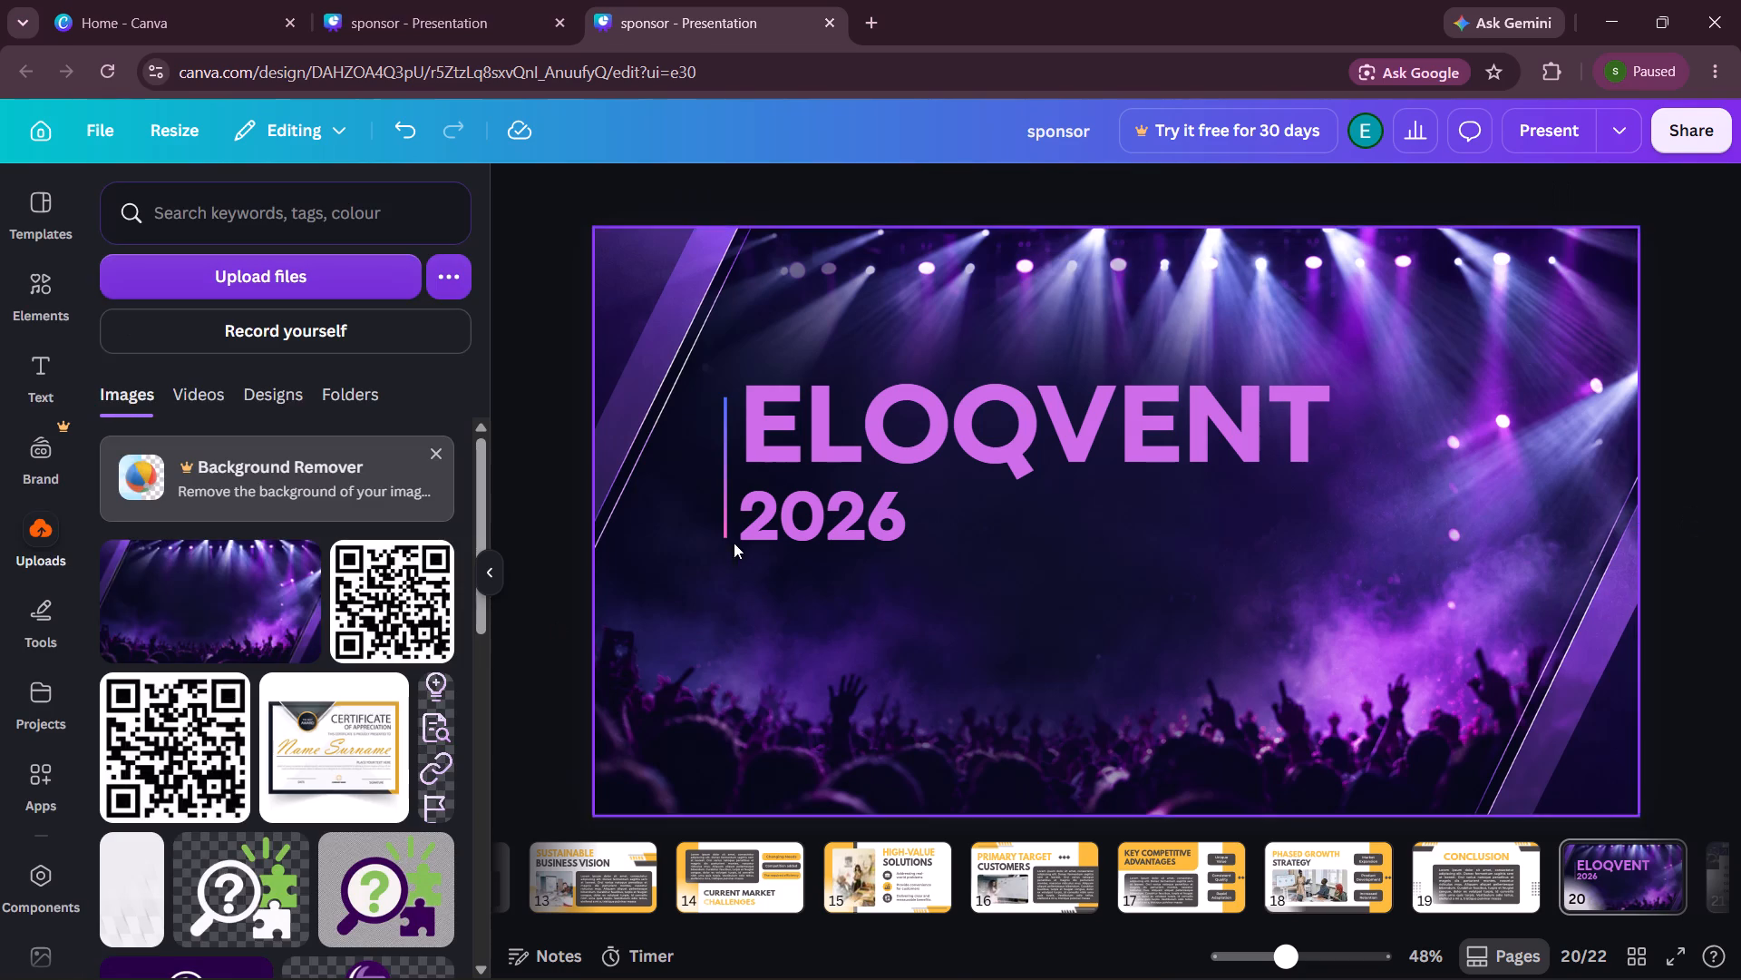
Extend the vertical gradient line beside the title downward past the 2026 text, keeping it straight.
{"action": "left_click", "coordinate": [725, 502]}
{"action": "key", "text": "Up"}
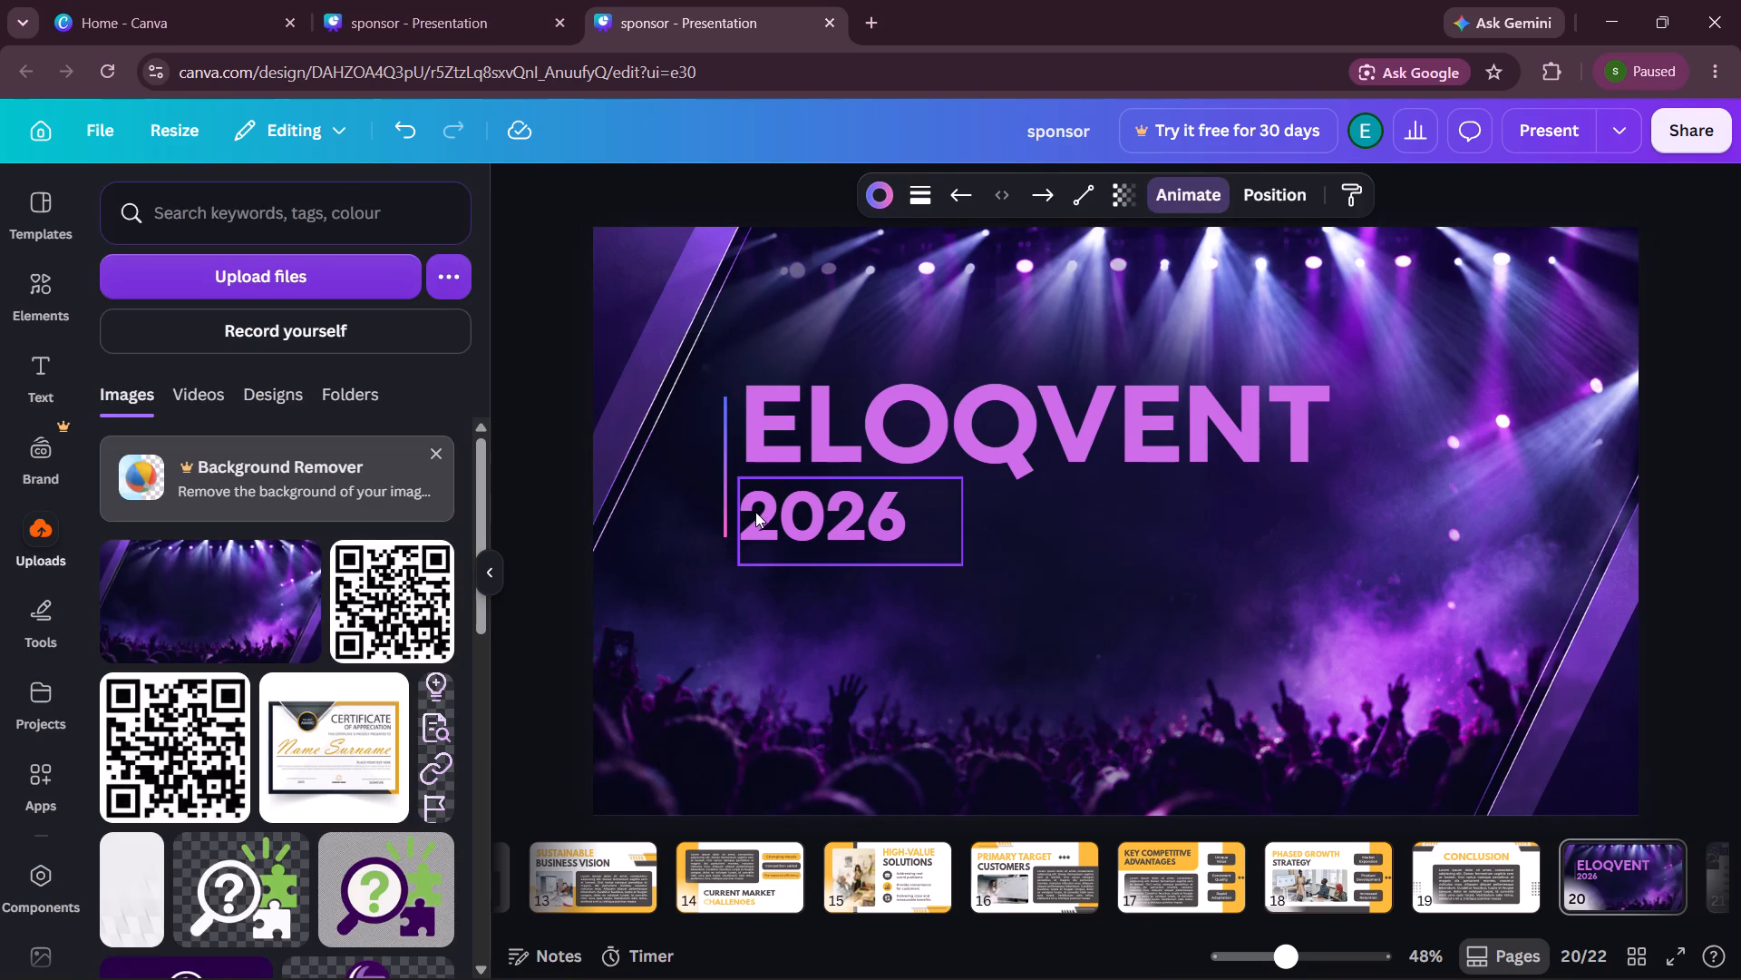
{"action": "key", "text": "Up"}
{"action": "left_click", "coordinate": [717, 523]}
{"action": "left_click_drag", "start_coordinate": [723, 538], "coordinate": [721, 565]}
{"action": "left_click", "coordinate": [723, 520]}
{"action": "left_click_drag", "start_coordinate": [729, 539], "coordinate": [725, 558]}
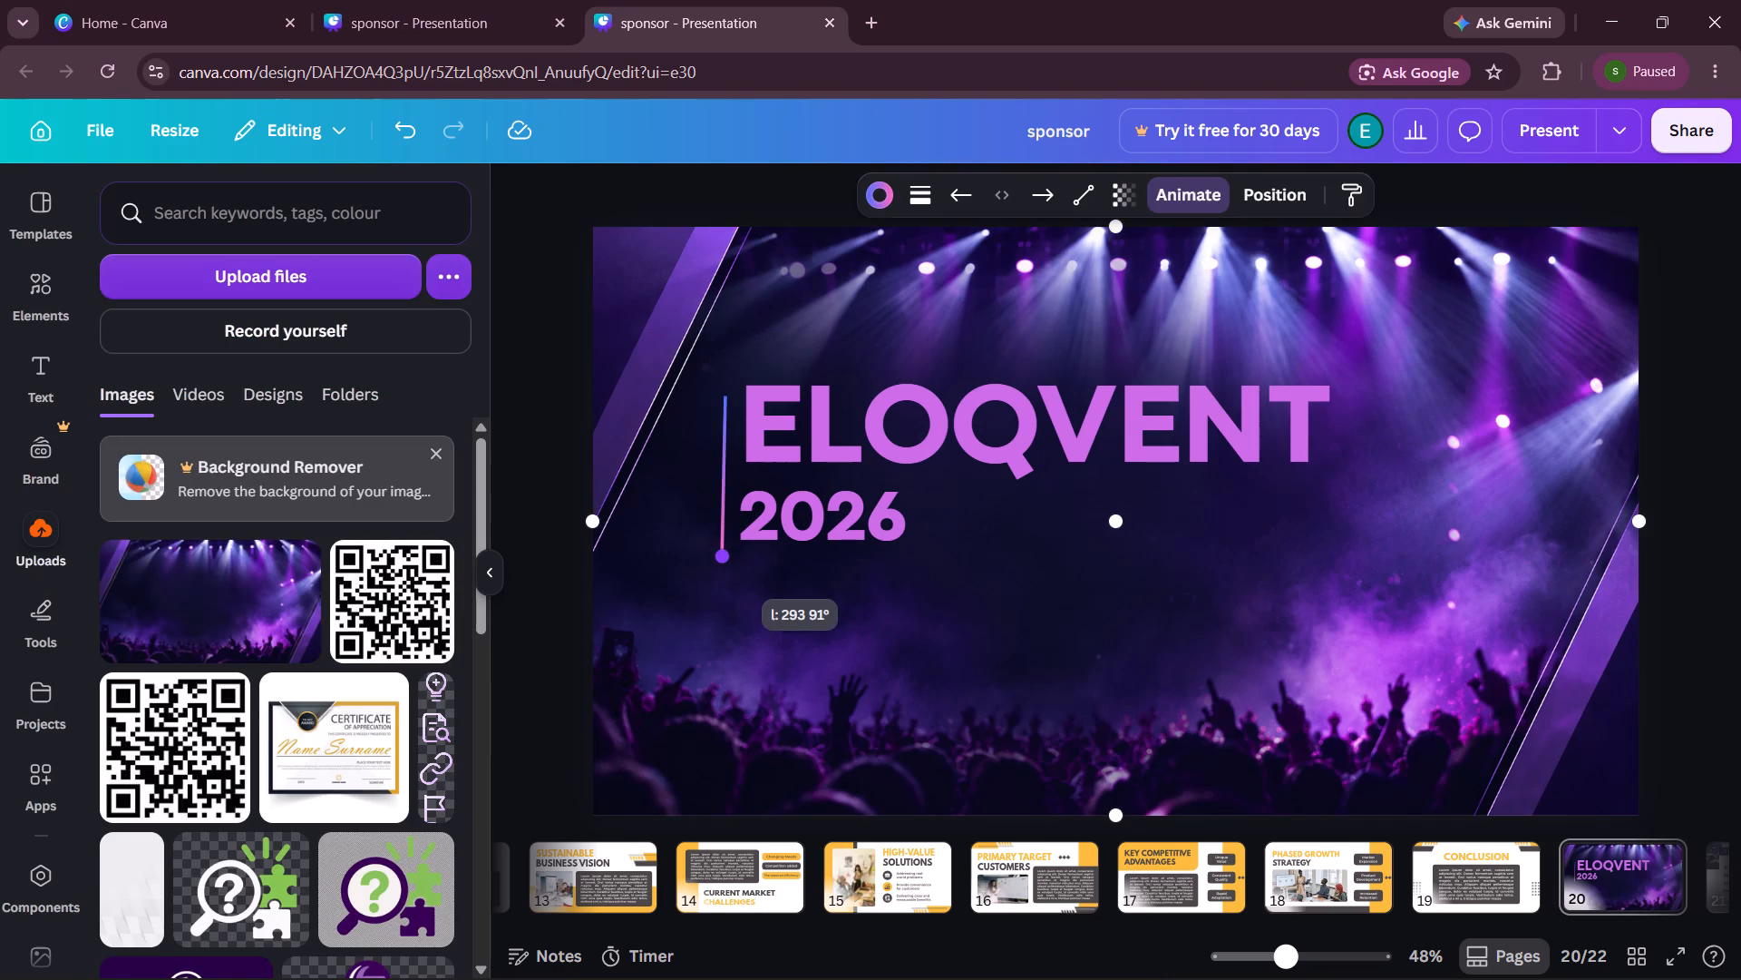
{"action": "left_click_drag", "start_coordinate": [725, 558], "coordinate": [727, 558]}
{"action": "left_click", "coordinate": [864, 604]}
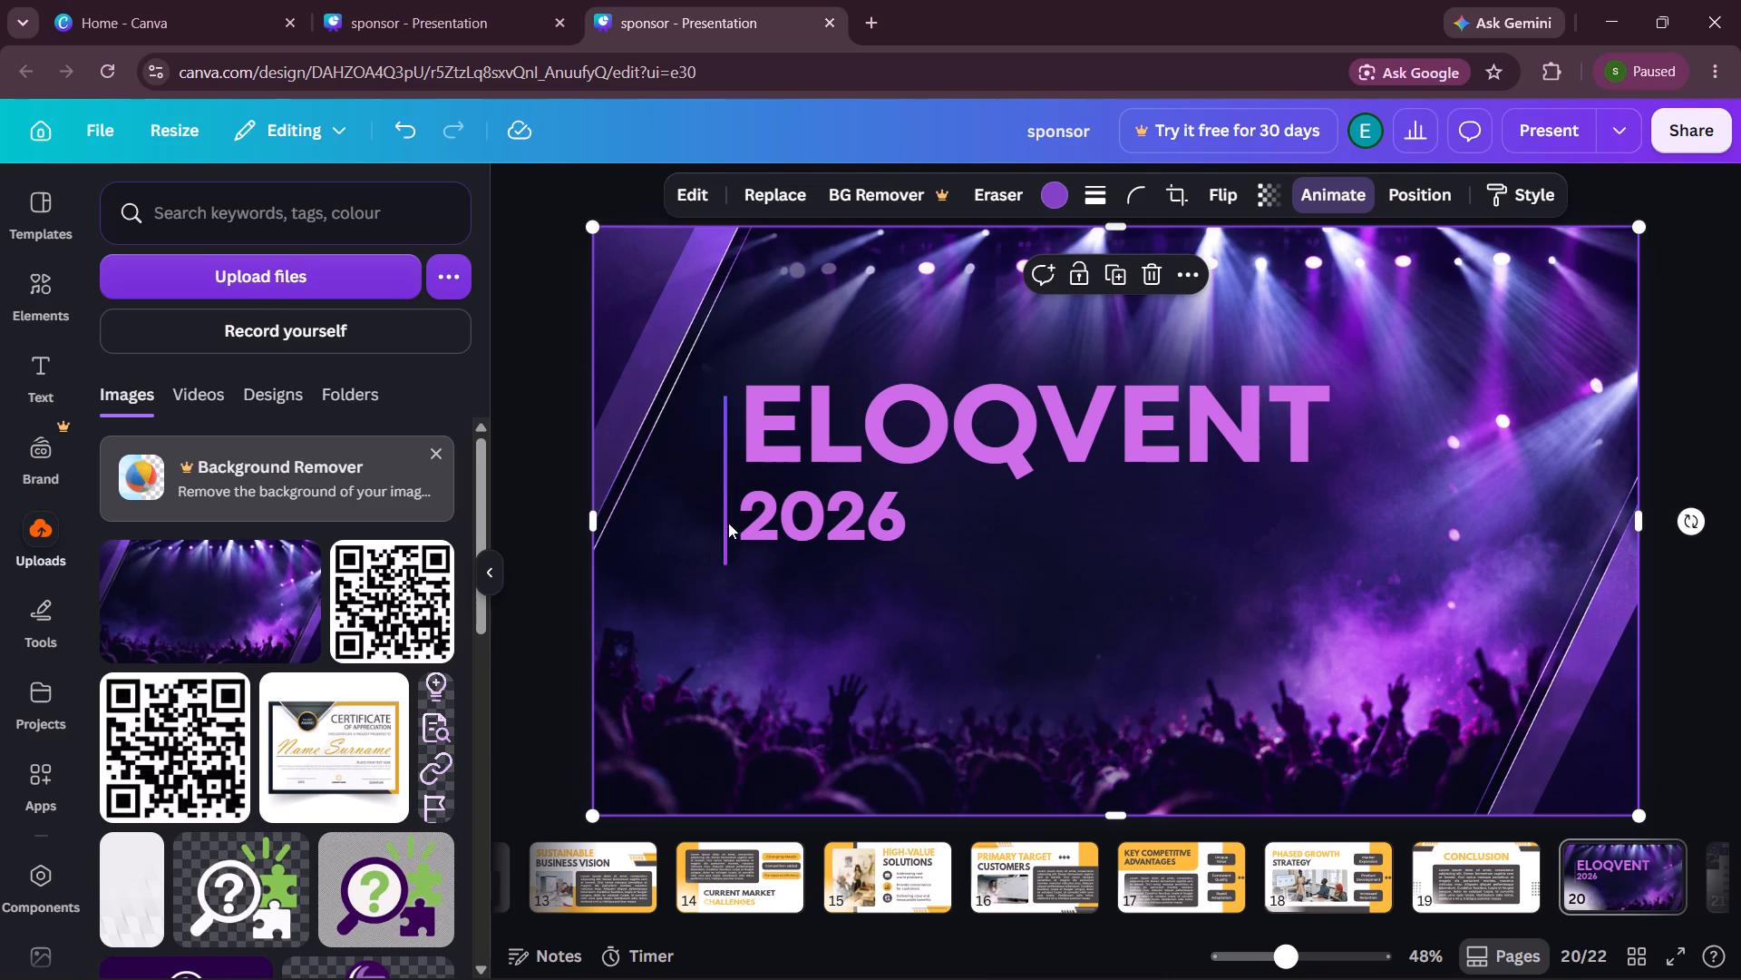
Nudge the vertical gradient line up to the top of the ELOQVENT title and slightly left, away from the text.
{"action": "left_click", "coordinate": [727, 523]}
{"action": "key", "text": "Up"}
{"action": "key", "text": "Up"}
{"action": "key", "text": "Up"}
{"action": "key", "text": "Up"}
{"action": "key", "text": "Up"}
{"action": "key", "text": "Up"}
{"action": "key", "text": "Up"}
{"action": "key", "text": "Up"}
{"action": "key", "text": "Up"}
{"action": "key", "text": "Up"}
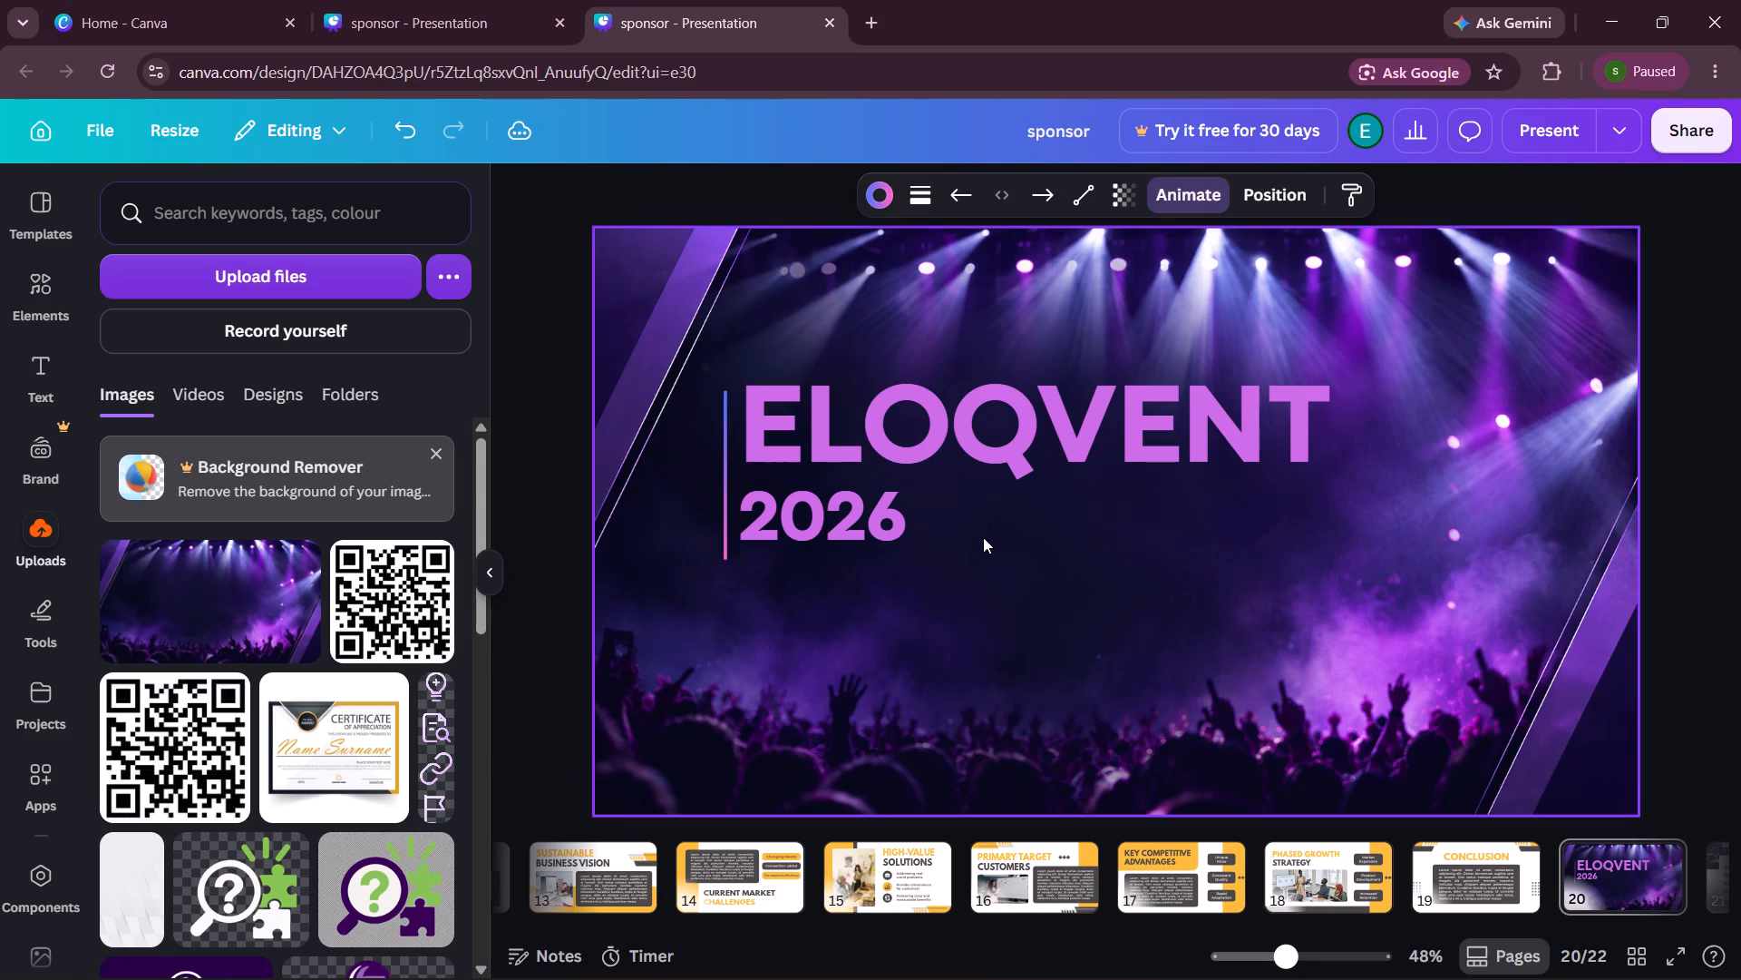
{"action": "key", "text": "Up"}
{"action": "key", "text": "Up"}
{"action": "key", "text": "Up"}
{"action": "key", "text": "Up"}
{"action": "key", "text": "Up"}
{"action": "key", "text": "Up"}
{"action": "key", "text": "Up"}
{"action": "key", "text": "Up"}
{"action": "key", "text": "Up"}
{"action": "key", "text": "Up"}
{"action": "key", "text": "Up"}
{"action": "key", "text": "Up"}
{"action": "key", "text": "Up"}
{"action": "key", "text": "Up"}
{"action": "key", "text": "Left"}
{"action": "key", "text": "Left"}
{"action": "key", "text": "Left"}
{"action": "key", "text": "Left"}
{"action": "key", "text": "Left"}
{"action": "key", "text": "Left"}
{"action": "key", "text": "Left"}
{"action": "key", "text": "Left"}
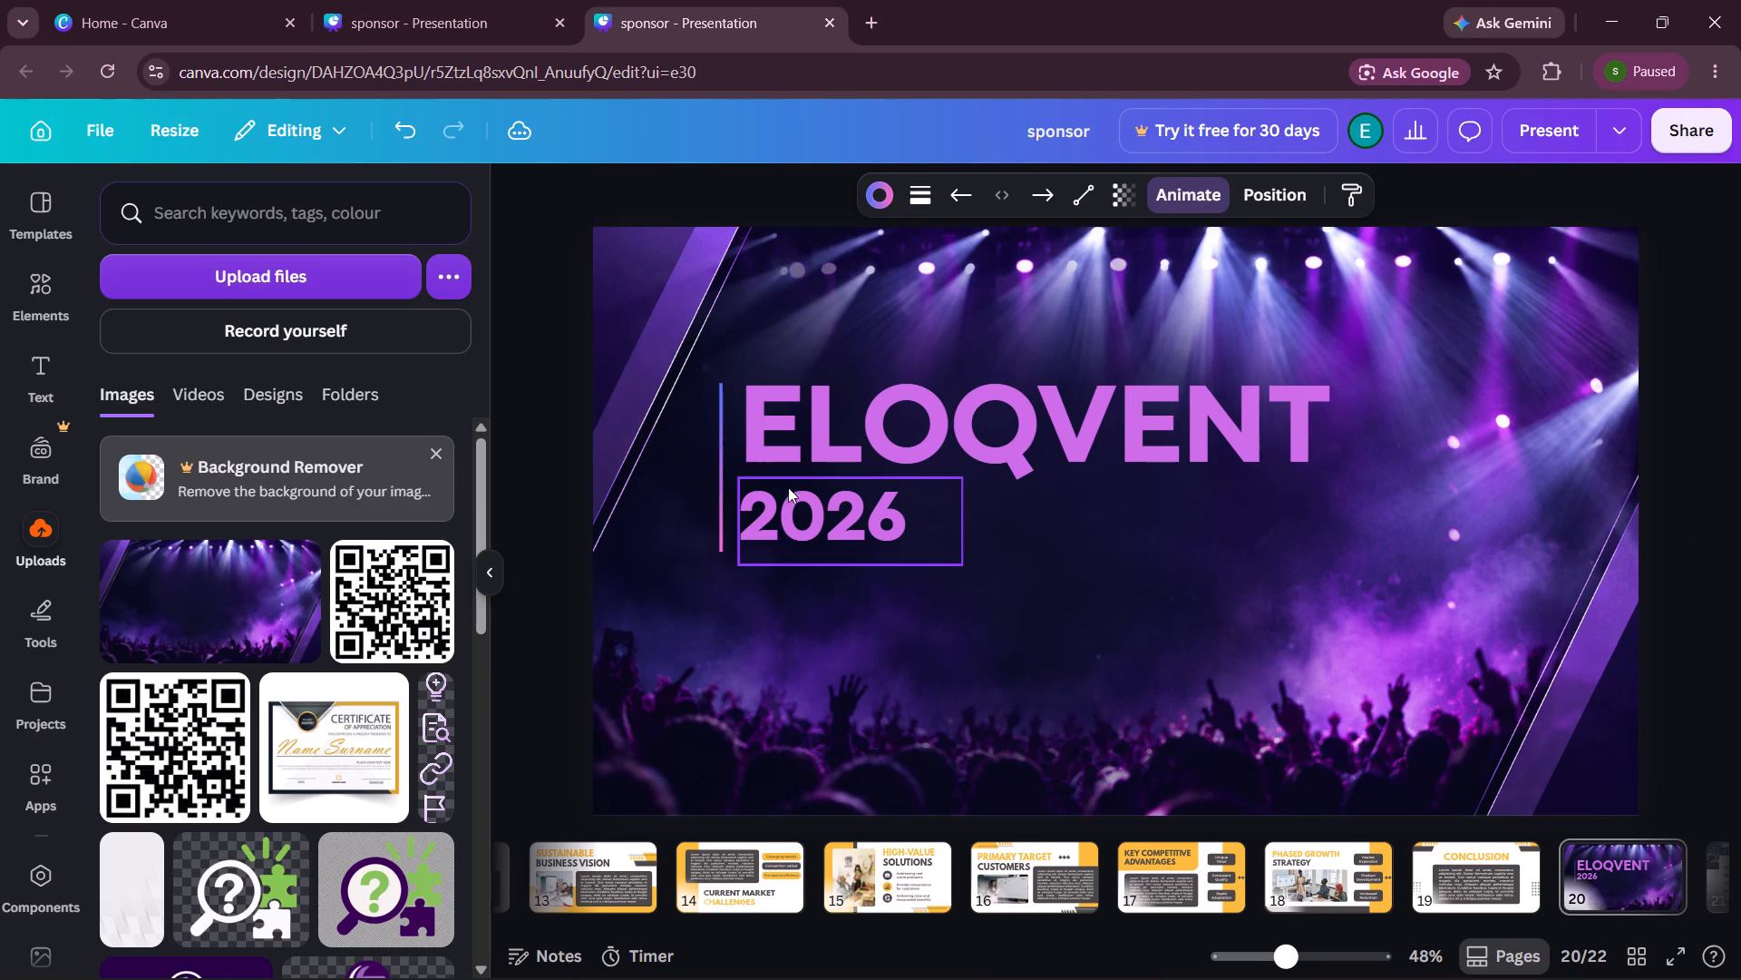
Shorten the vertical gradient line slightly from its top end.
{"action": "left_click", "coordinate": [723, 485]}
{"action": "left_click", "coordinate": [718, 390]}
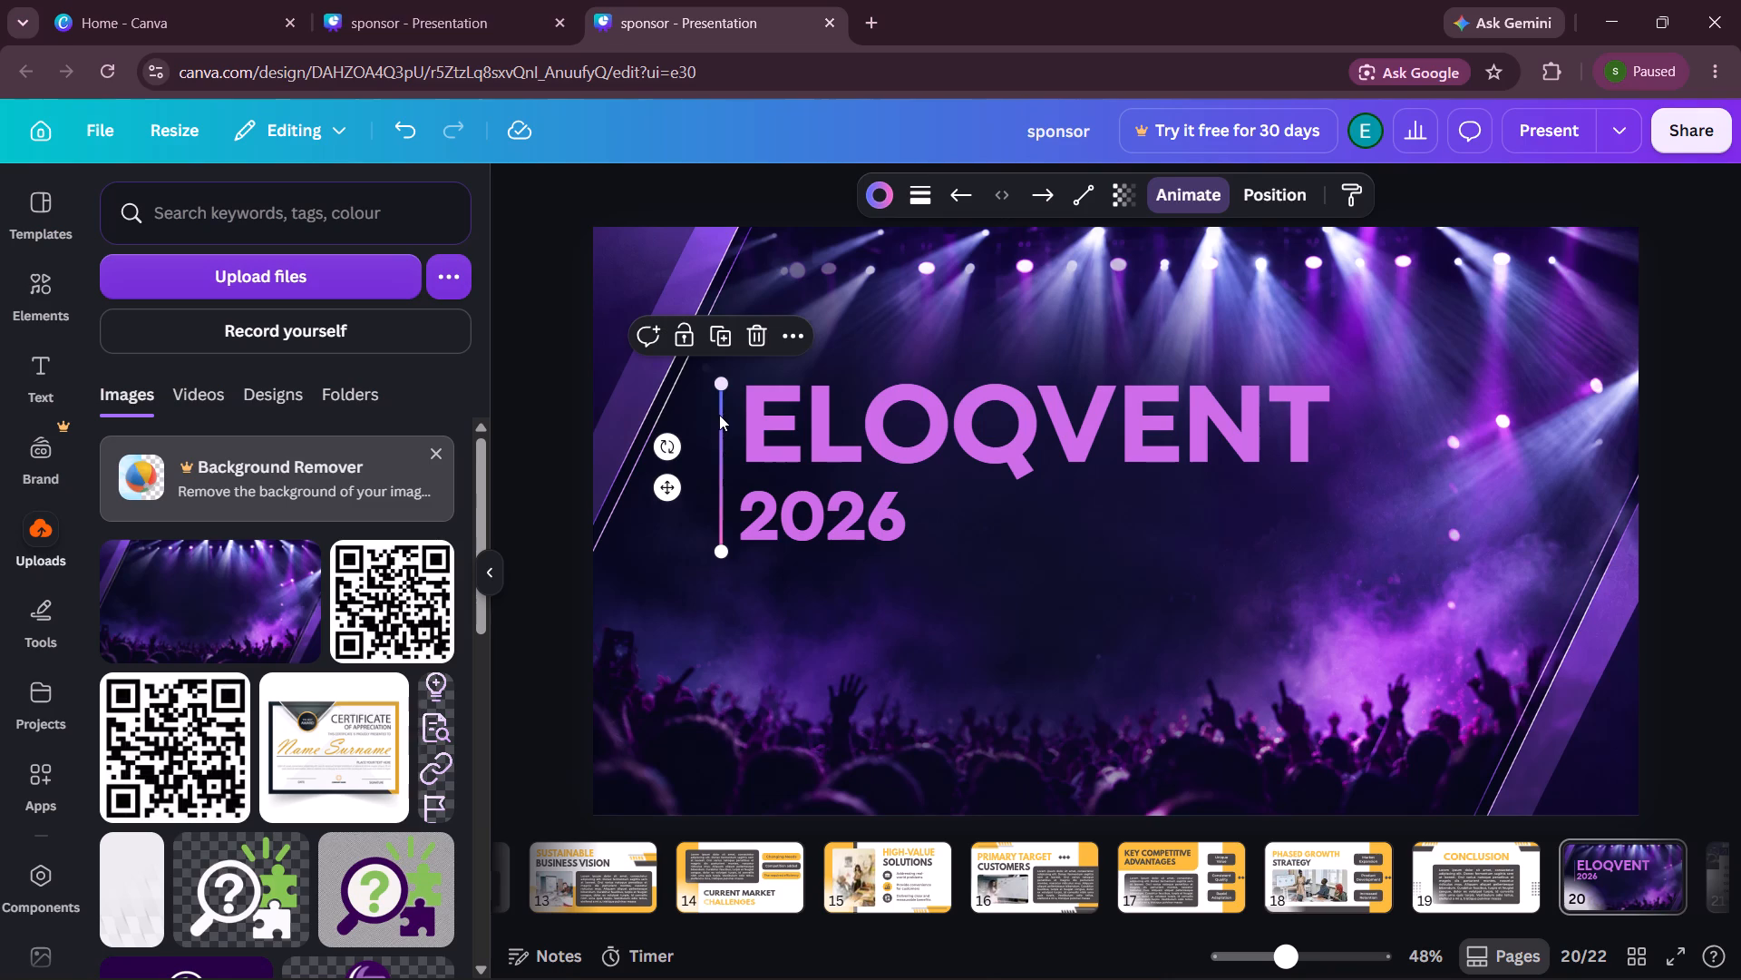
{"action": "left_click_drag", "start_coordinate": [719, 387], "coordinate": [720, 399]}
{"action": "left_click", "coordinate": [1034, 528]}
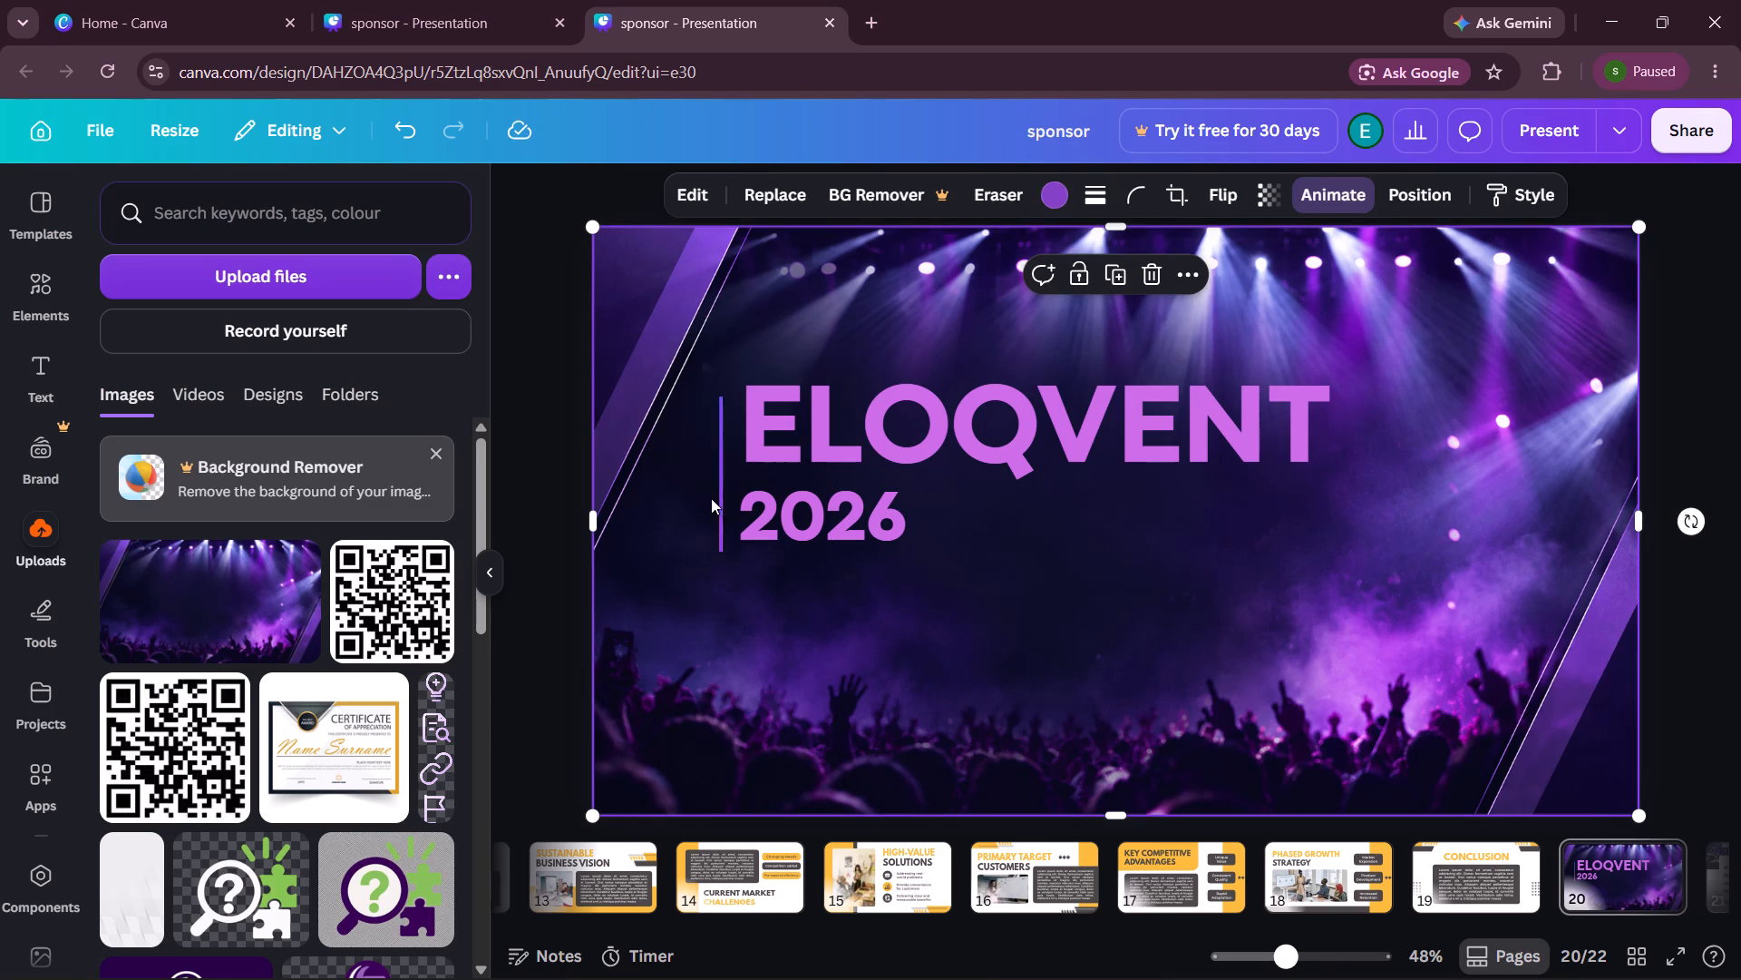
Nudge the shortened gradient line upward to centre it alongside the ELOQVENT and 2026 text.
{"action": "left_click", "coordinate": [718, 495]}
{"action": "key", "text": "Up"}
{"action": "key", "text": "Up"}
{"action": "key", "text": "Up"}
{"action": "key", "text": "Up"}
{"action": "key", "text": "Up"}
{"action": "key", "text": "Up"}
{"action": "key", "text": "Up"}
{"action": "key", "text": "Up"}
{"action": "key", "text": "Up"}
{"action": "key", "text": "Up"}
{"action": "key", "text": "Up"}
{"action": "key", "text": "Up"}
{"action": "key", "text": "Up"}
{"action": "key", "text": "Up"}
{"action": "key", "text": "Up"}
{"action": "key", "text": "Up"}
{"action": "key", "text": "Up"}
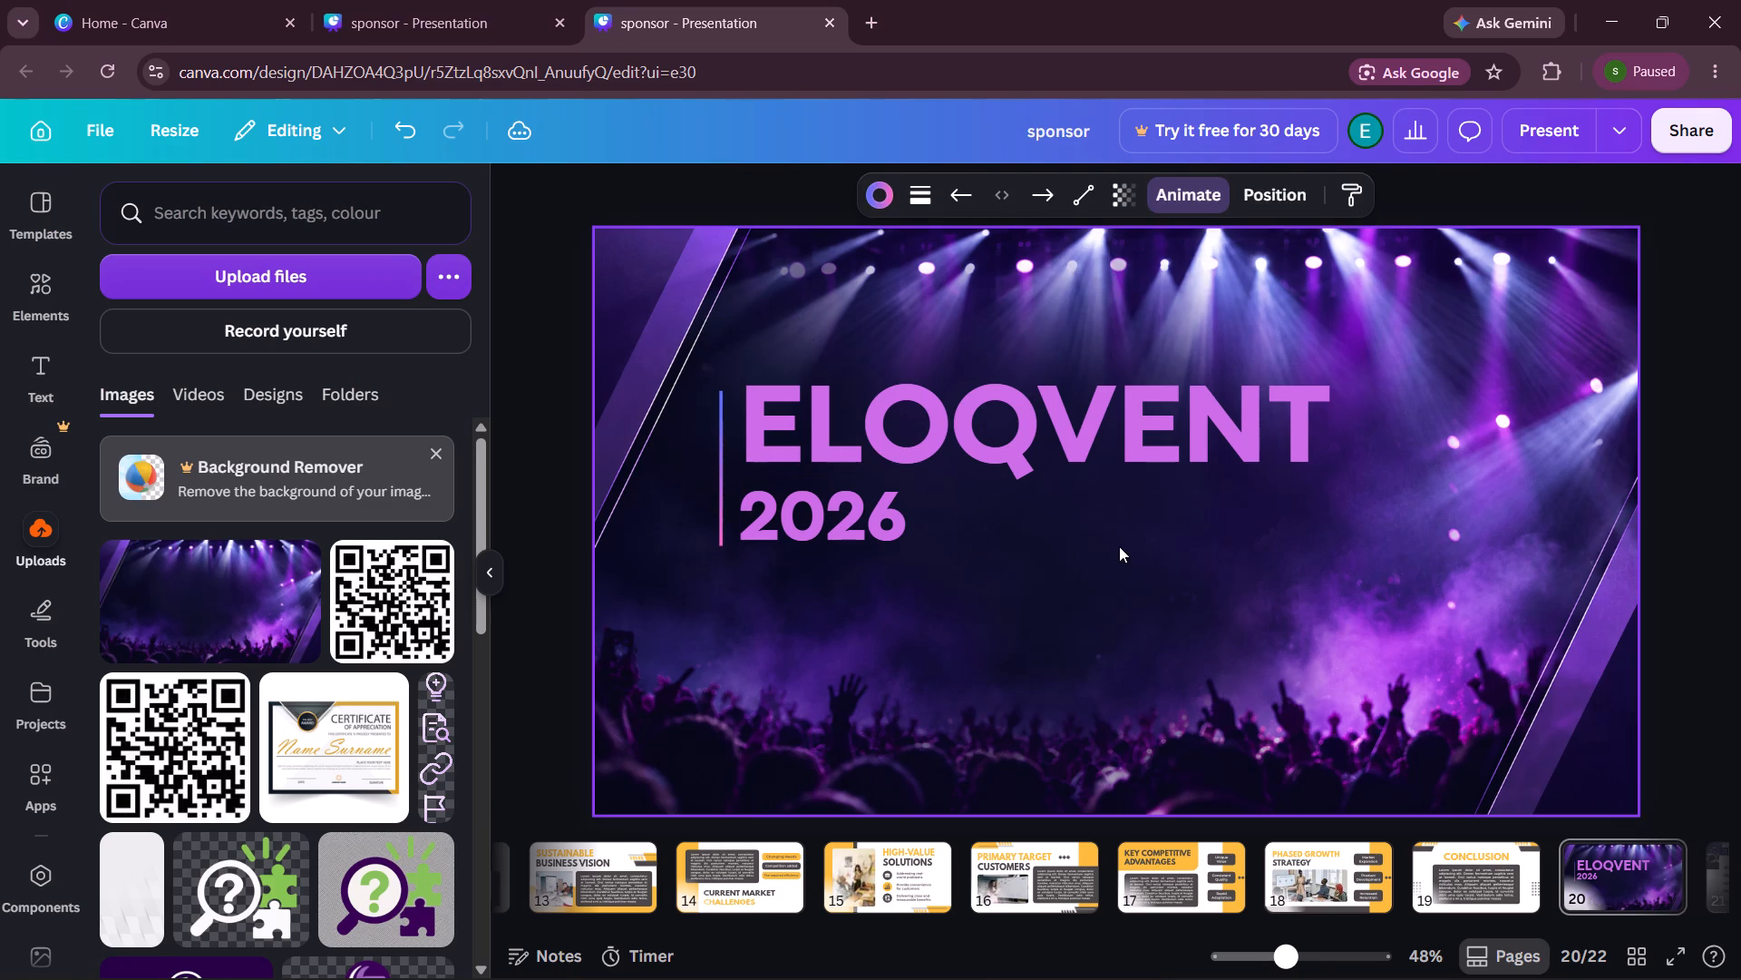
Set the stroke weight of the vertical gradient line beside the ELOQVENT title to 8 and deselect it.
{"action": "left_click", "coordinate": [929, 200]}
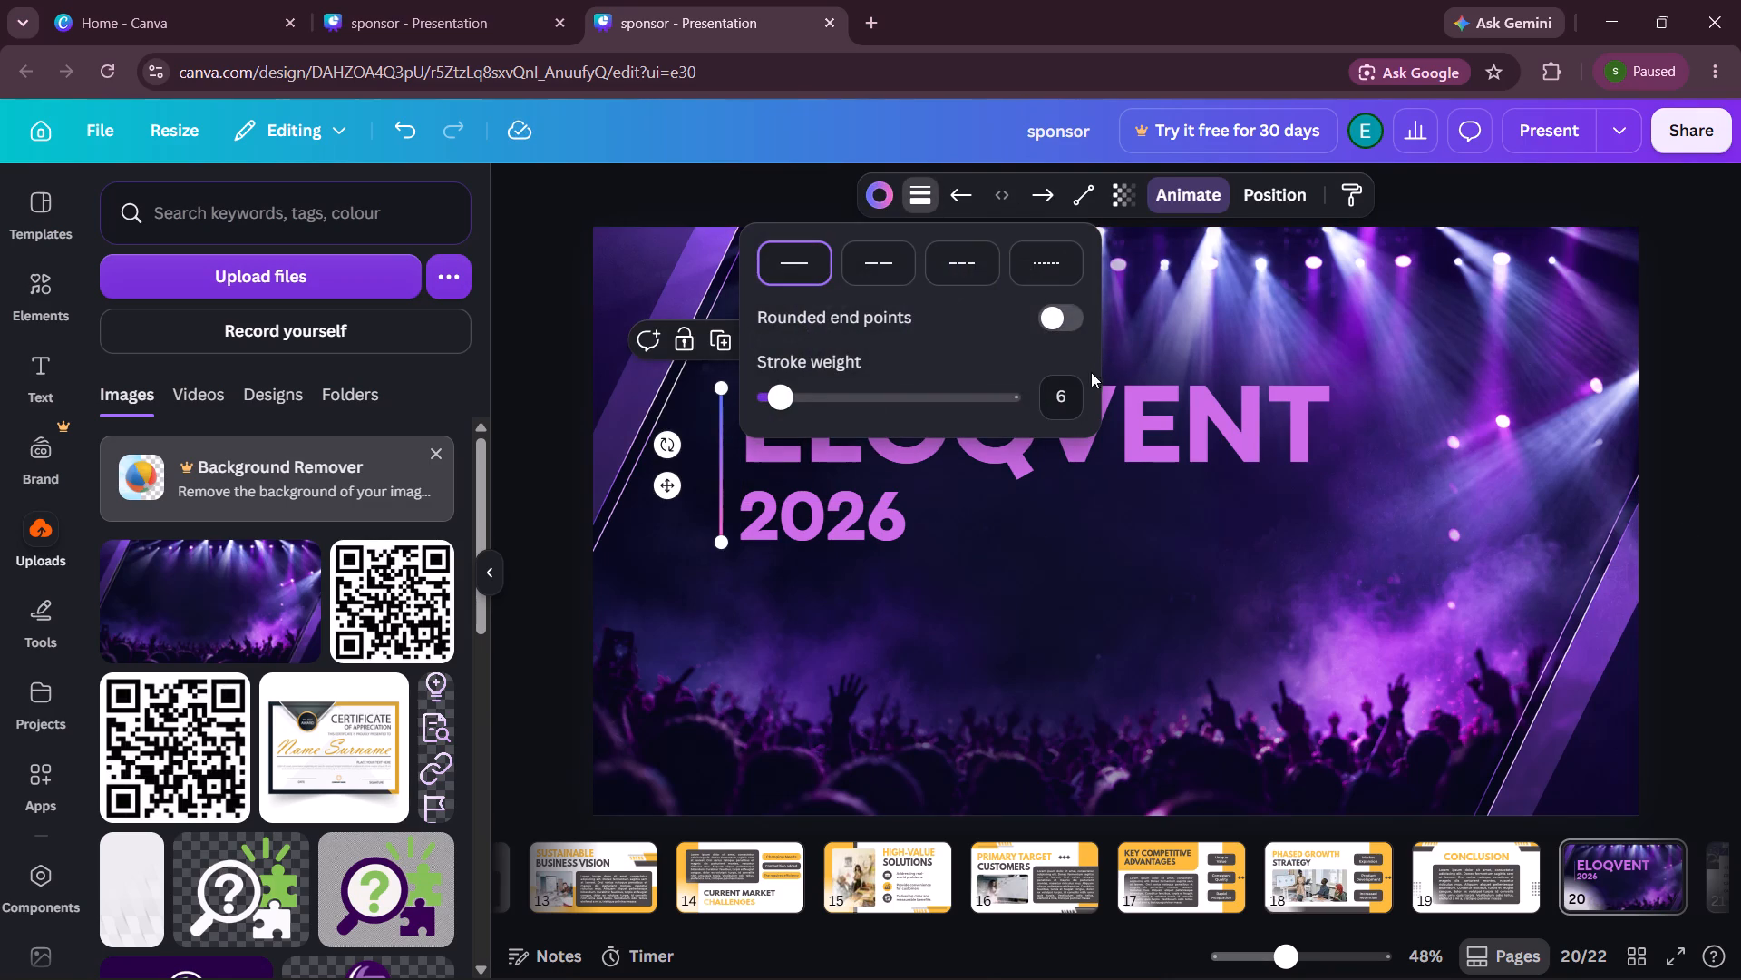
{"action": "left_click", "coordinate": [1065, 397]}
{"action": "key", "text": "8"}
{"action": "key", "text": "Return"}
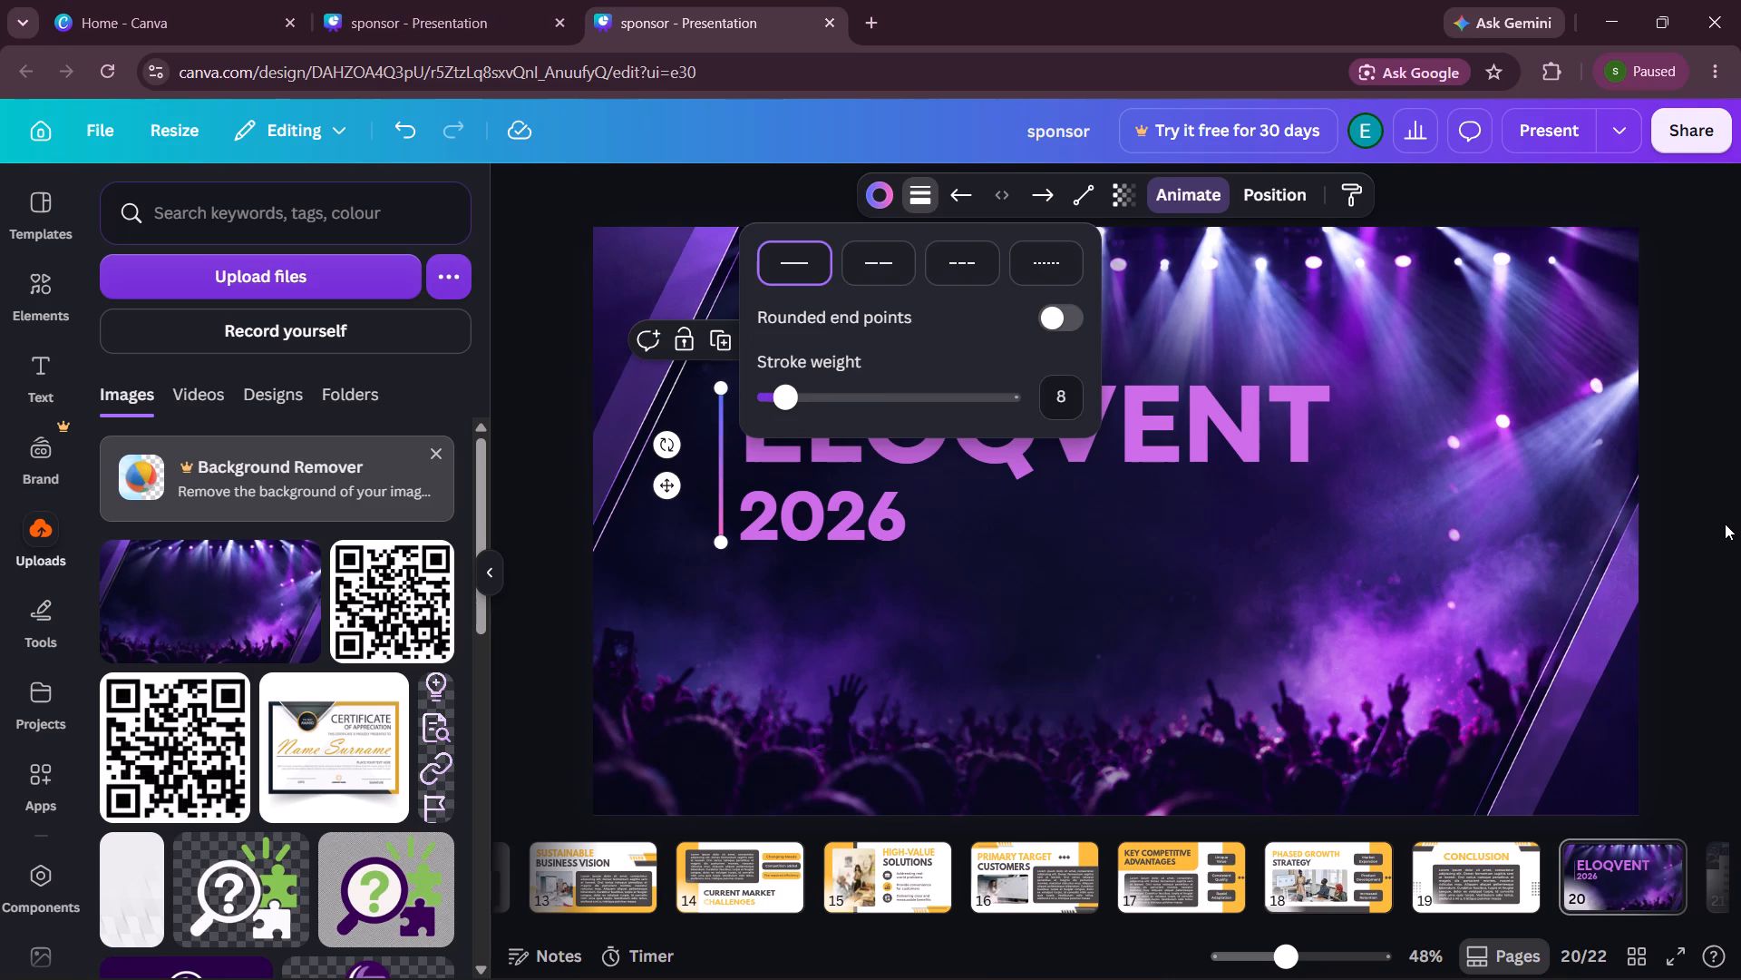
{"action": "double_click", "coordinate": [1725, 524]}
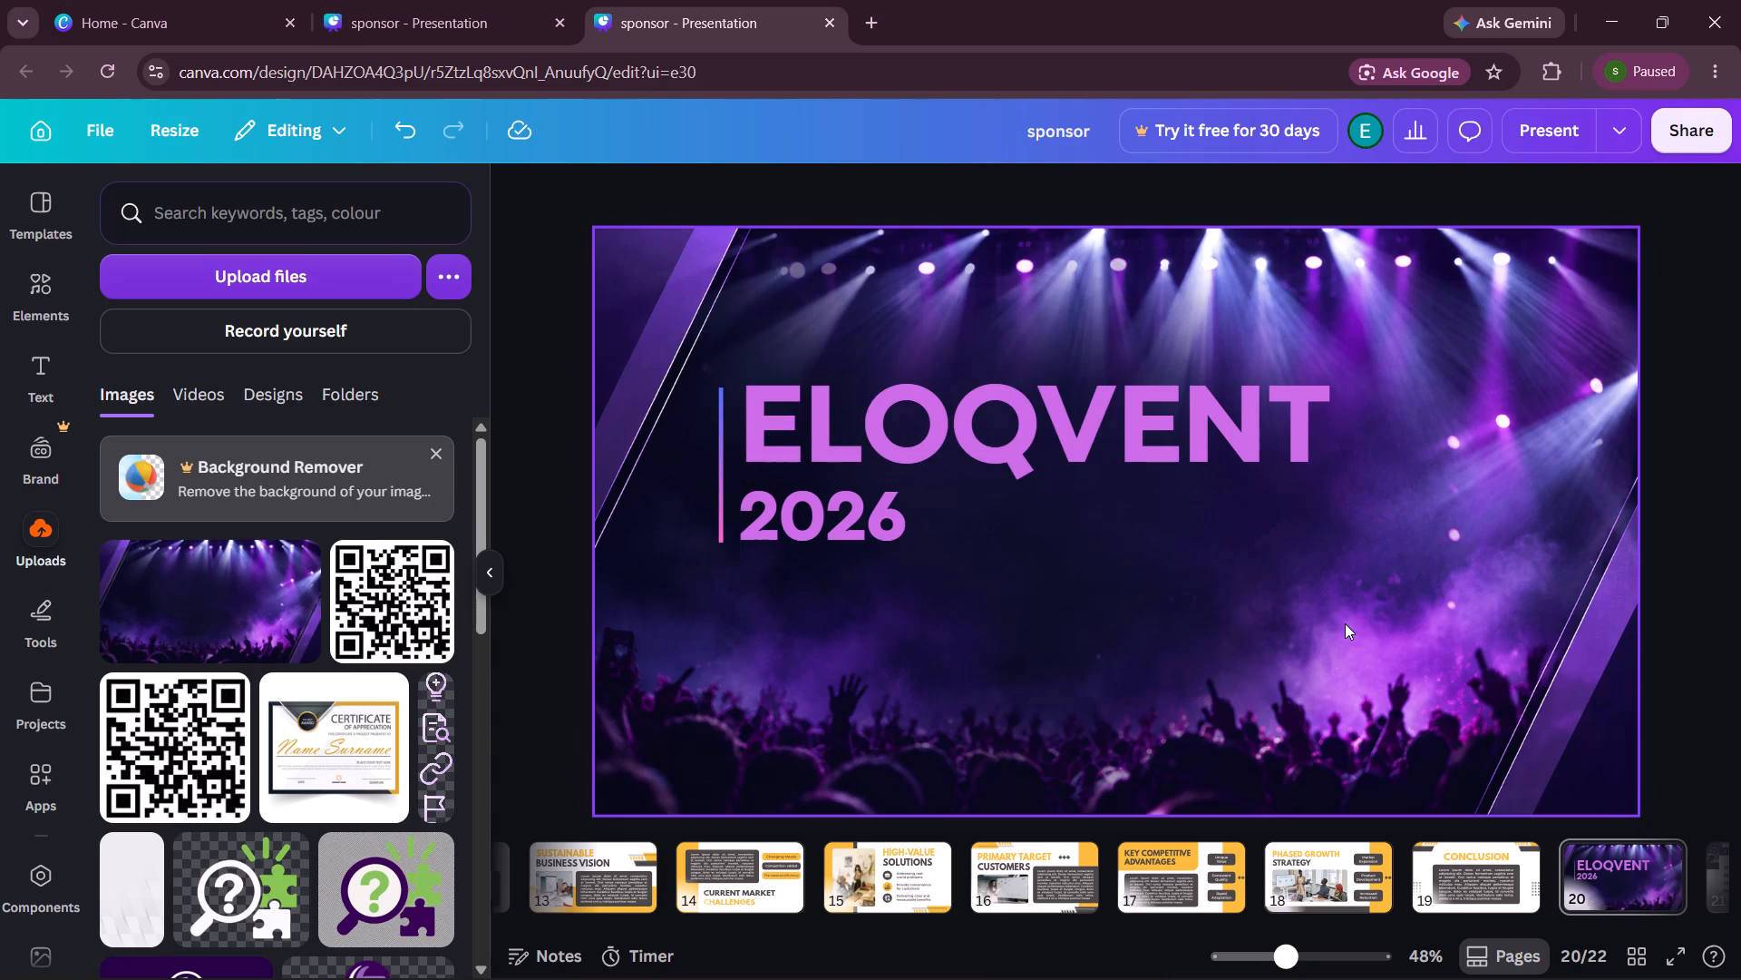
{"action": "left_click", "coordinate": [1675, 495]}
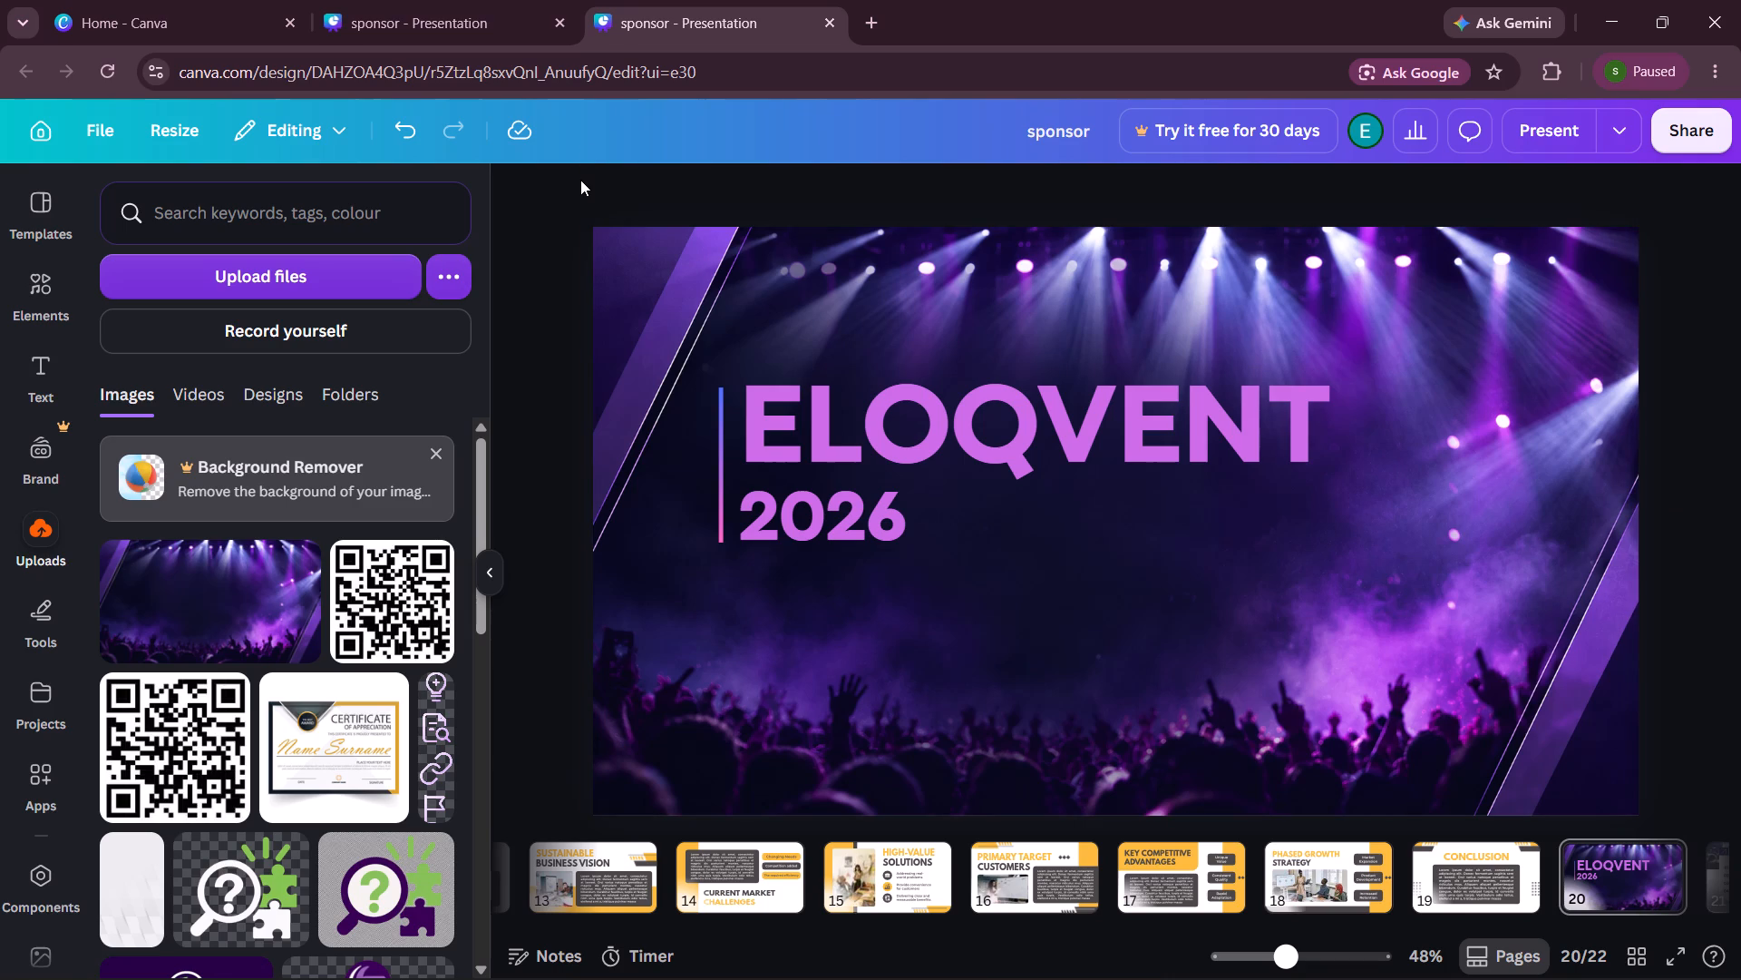
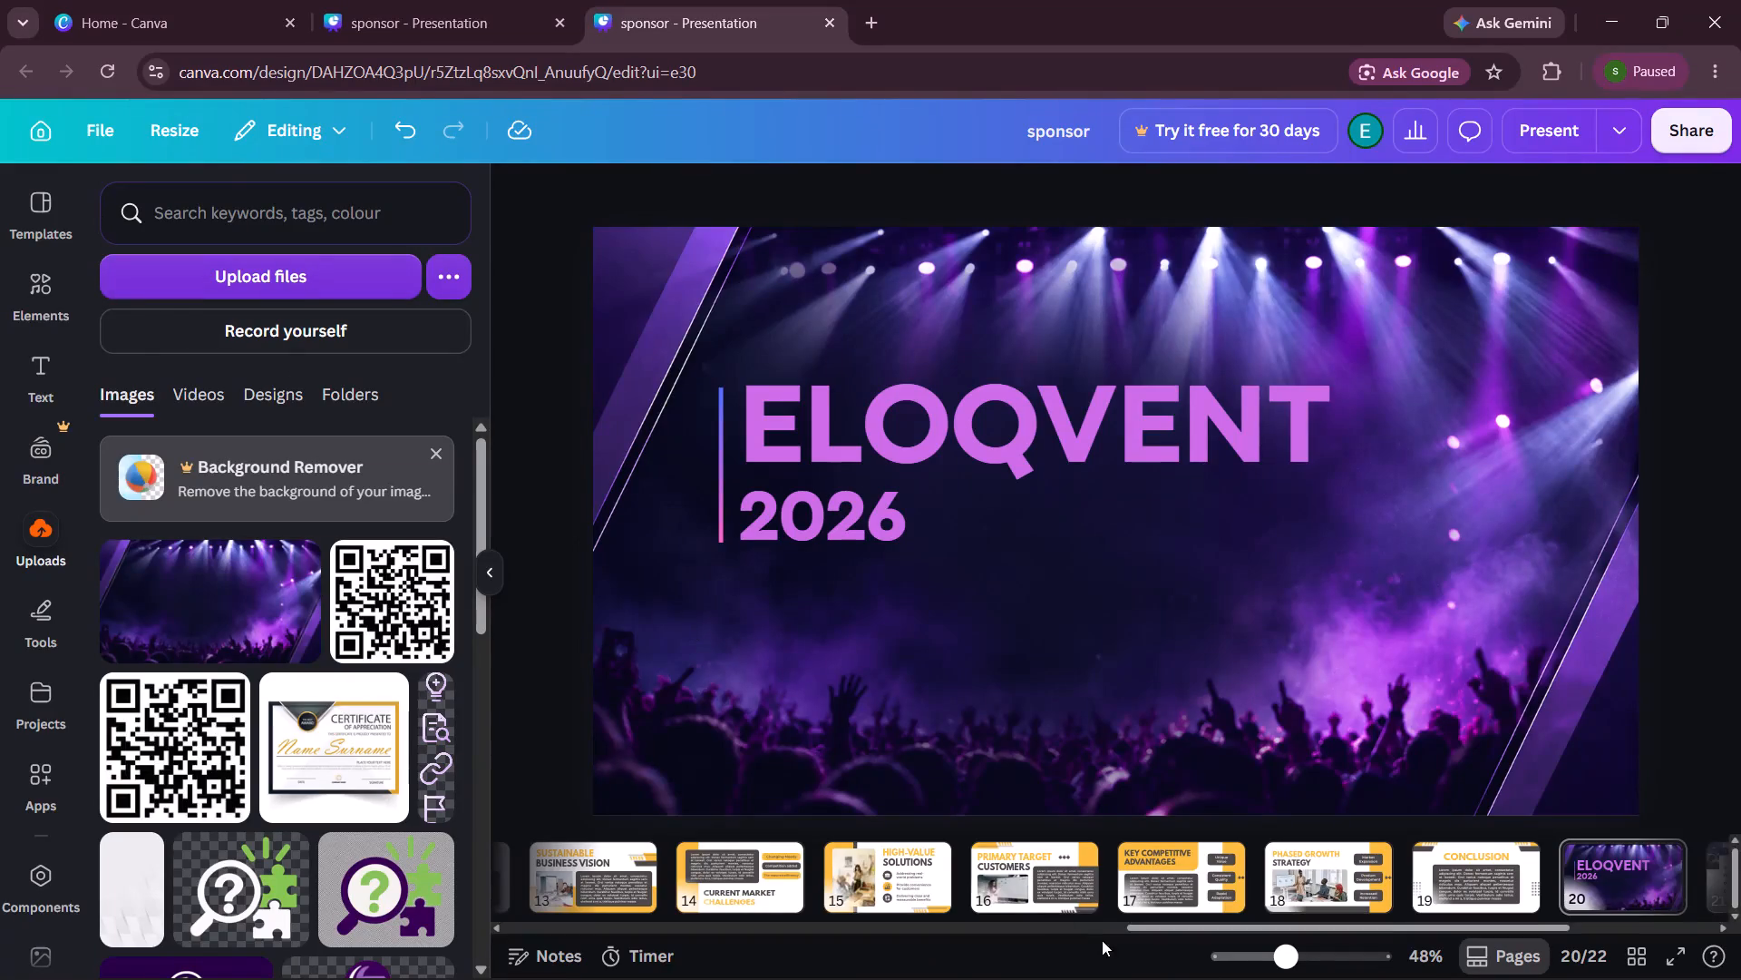
Add a new page after the Intro page and apply the festival sponsorship template's Our Vision & Mission layout to it.
{"action": "scroll", "coordinate": [1273, 893], "scroll_direction": "down", "scroll_amount": 2}
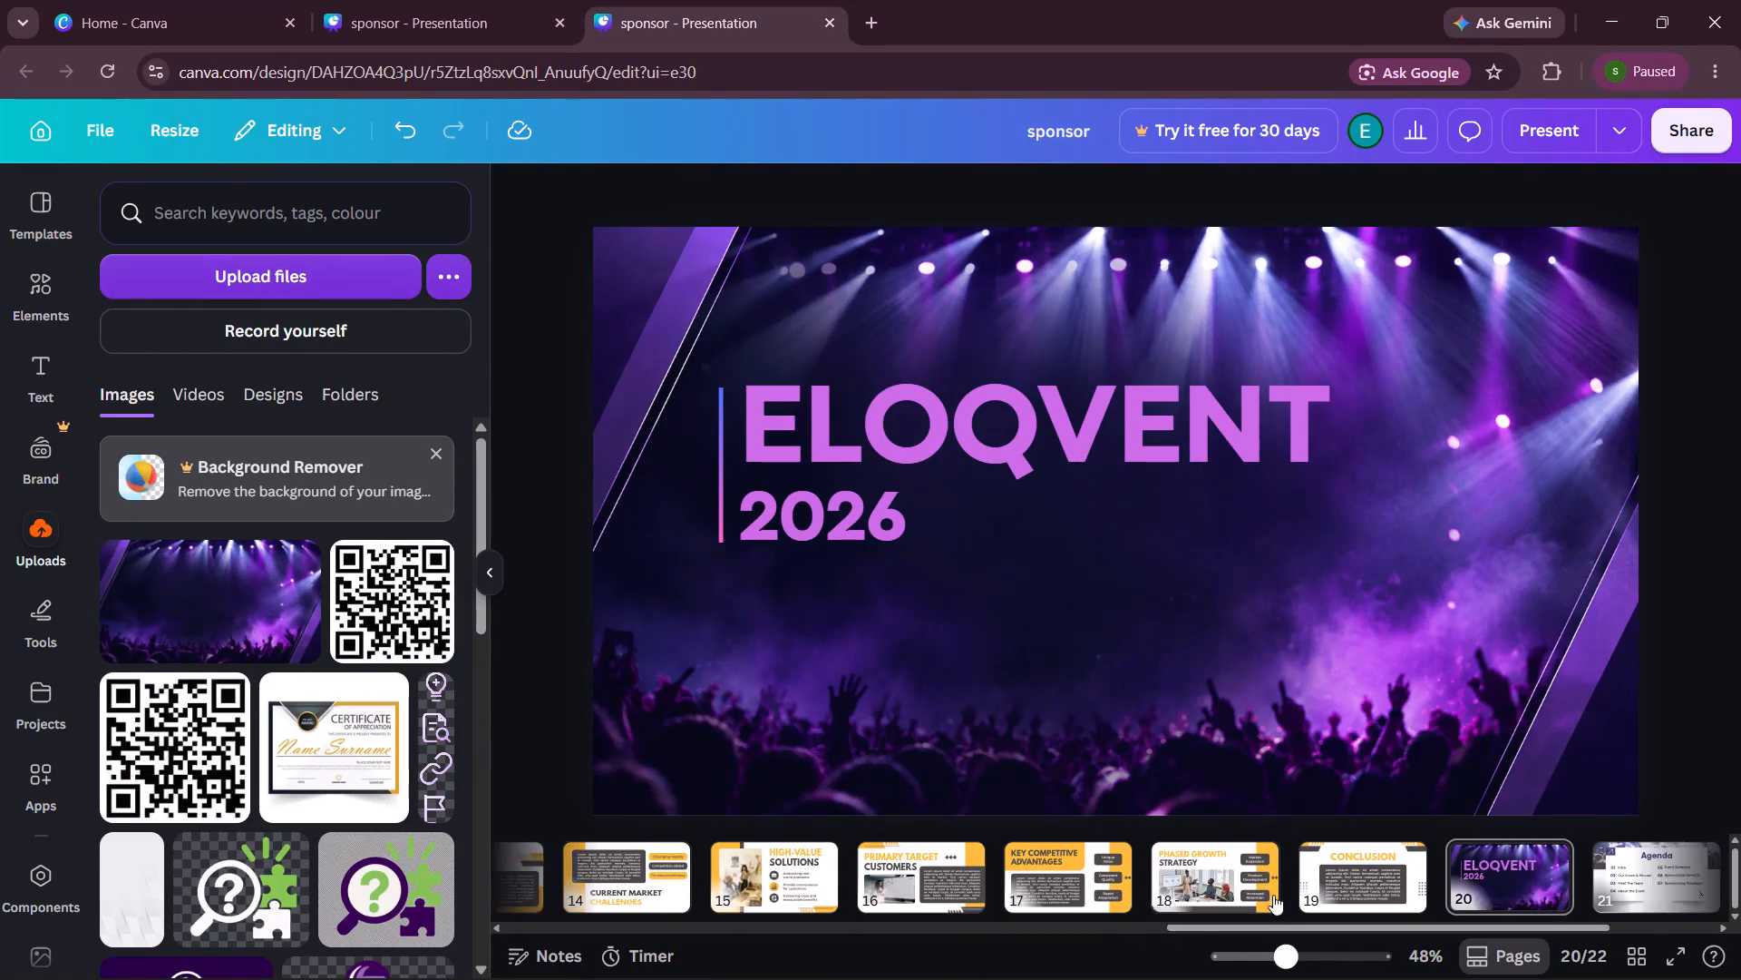
{"action": "scroll", "coordinate": [1273, 895], "scroll_direction": "down", "scroll_amount": 5}
{"action": "left_click", "coordinate": [1347, 884]}
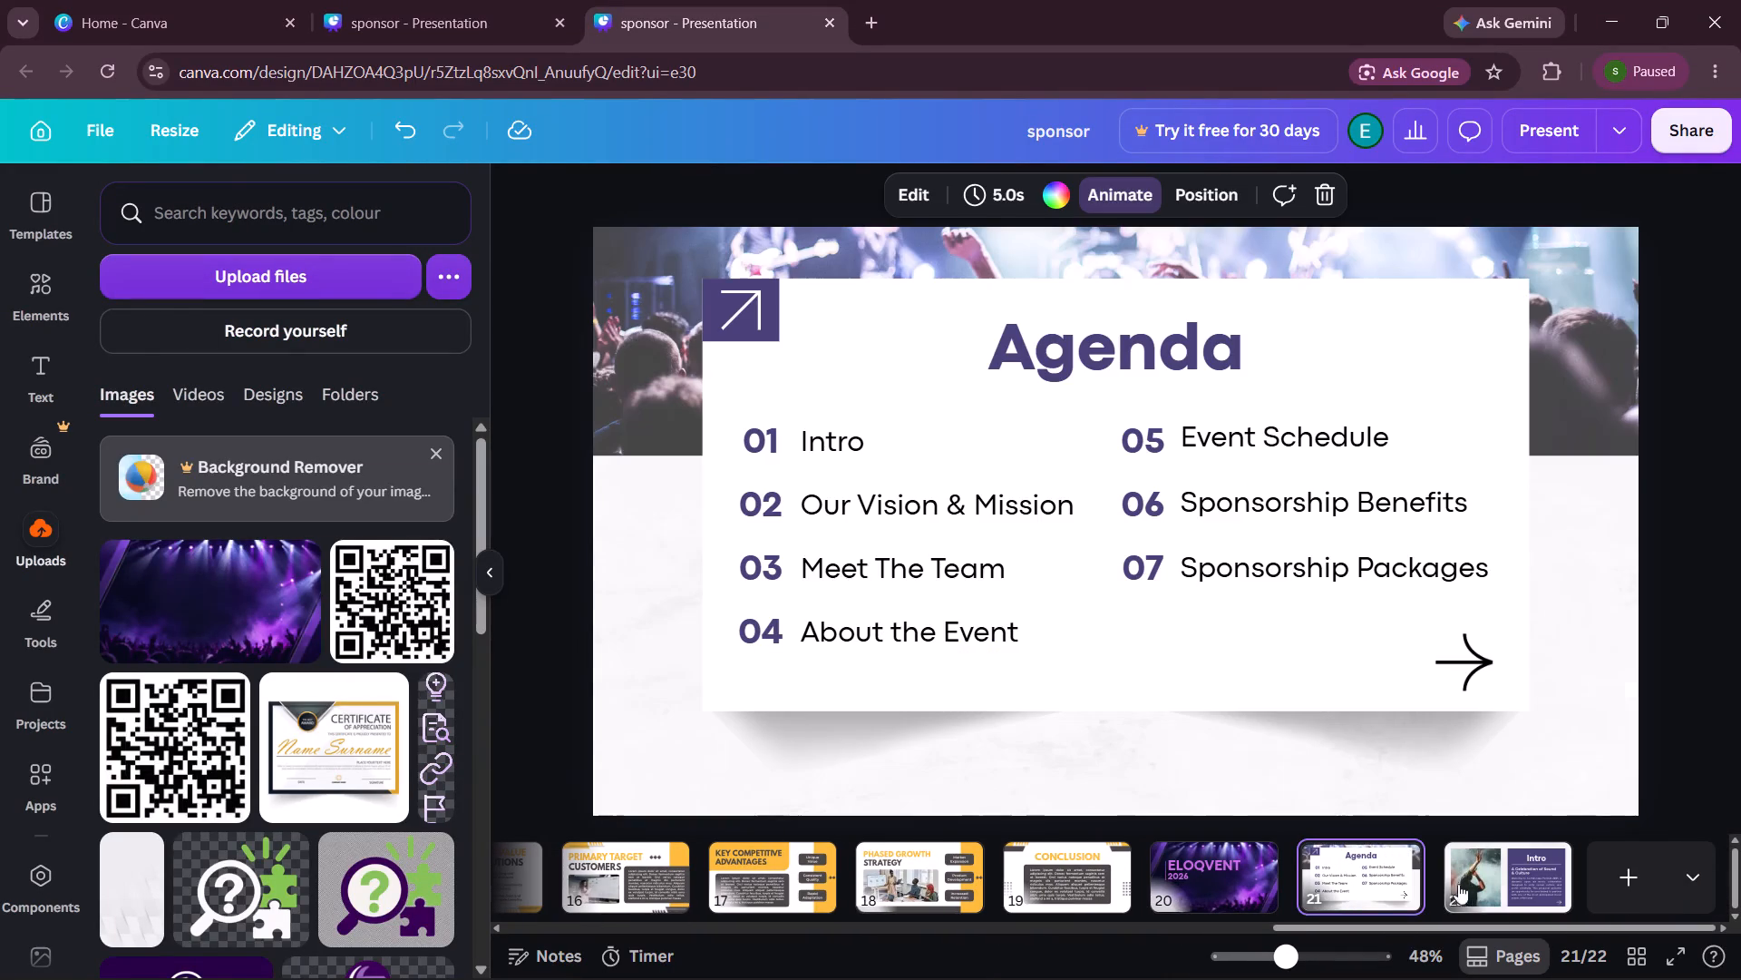
{"action": "left_click", "coordinate": [57, 211]}
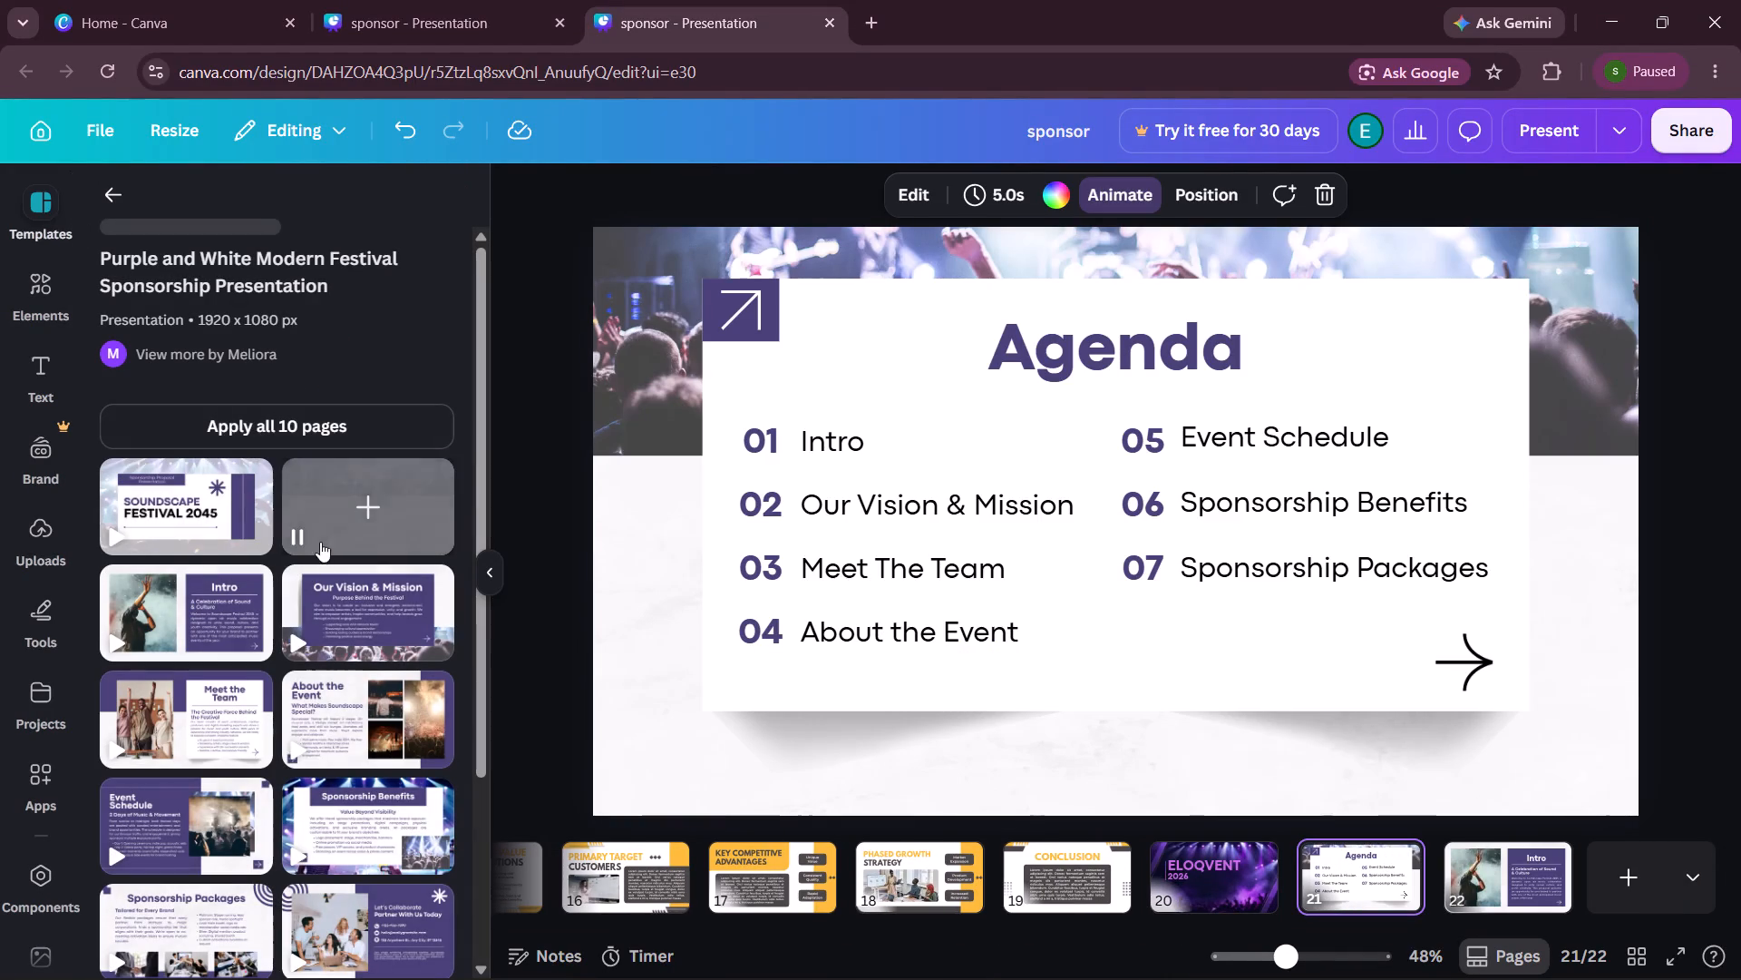
{"action": "left_click", "coordinate": [1533, 873]}
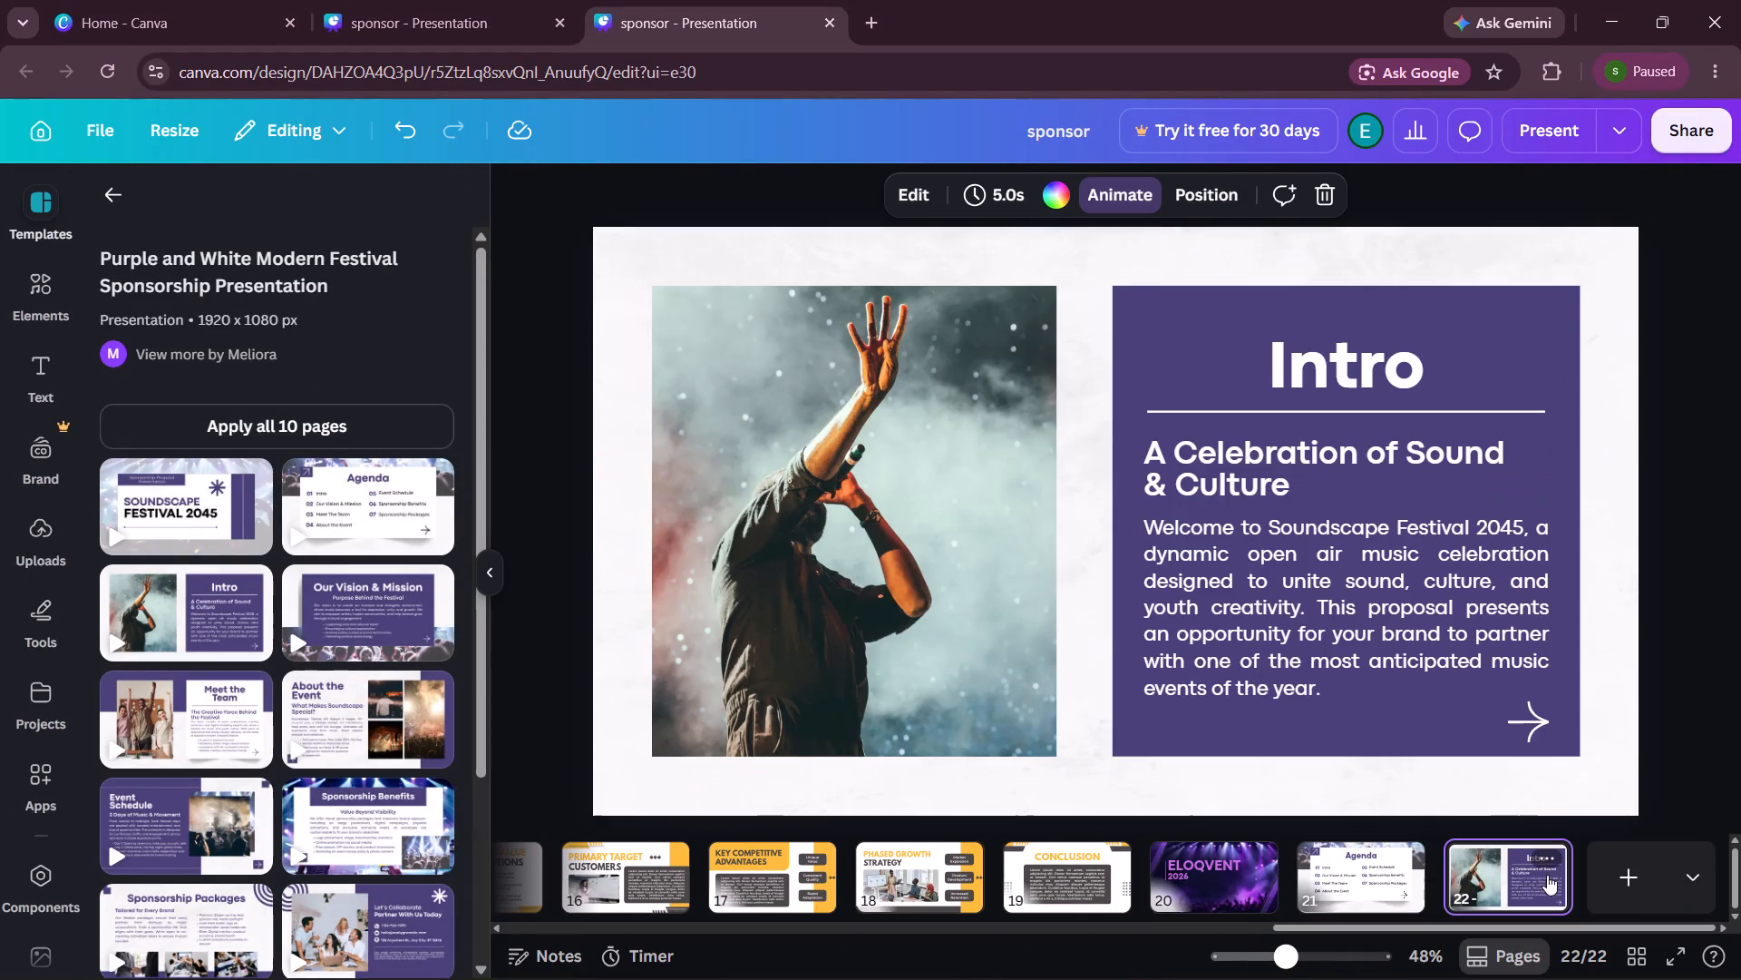
{"action": "left_click", "coordinate": [1617, 875]}
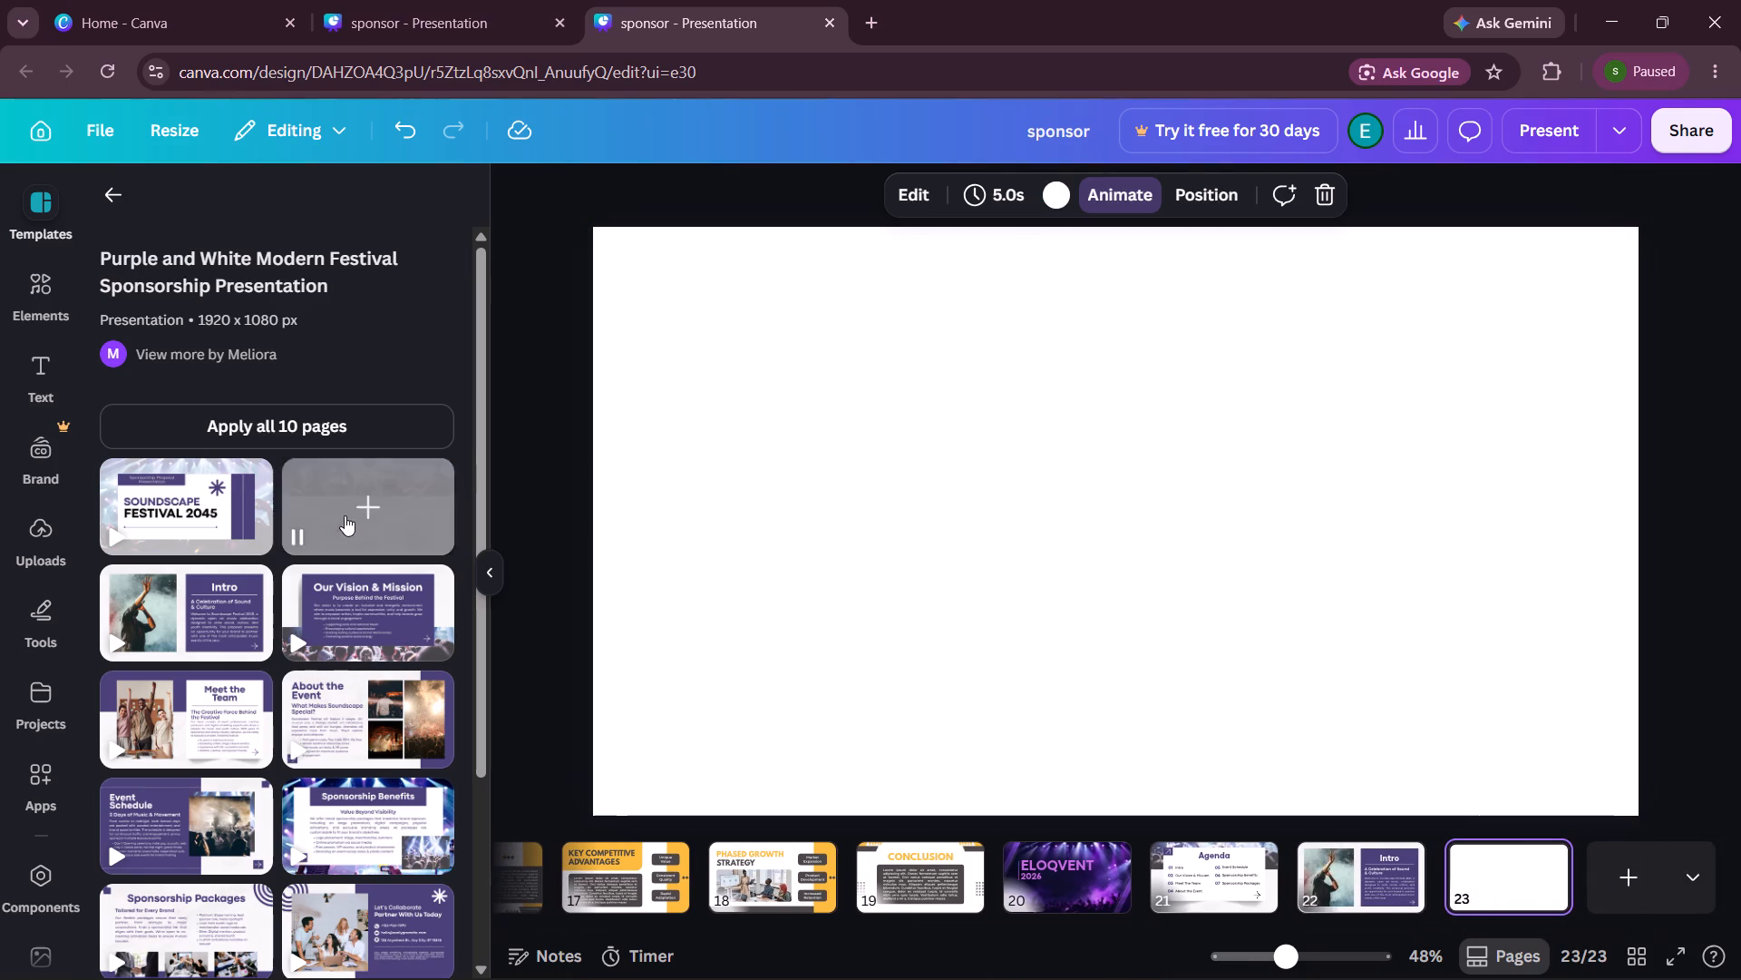
{"action": "left_click", "coordinate": [330, 618]}
Add another new page after the Our Vision & Mission page.
{"action": "left_click", "coordinate": [1621, 883]}
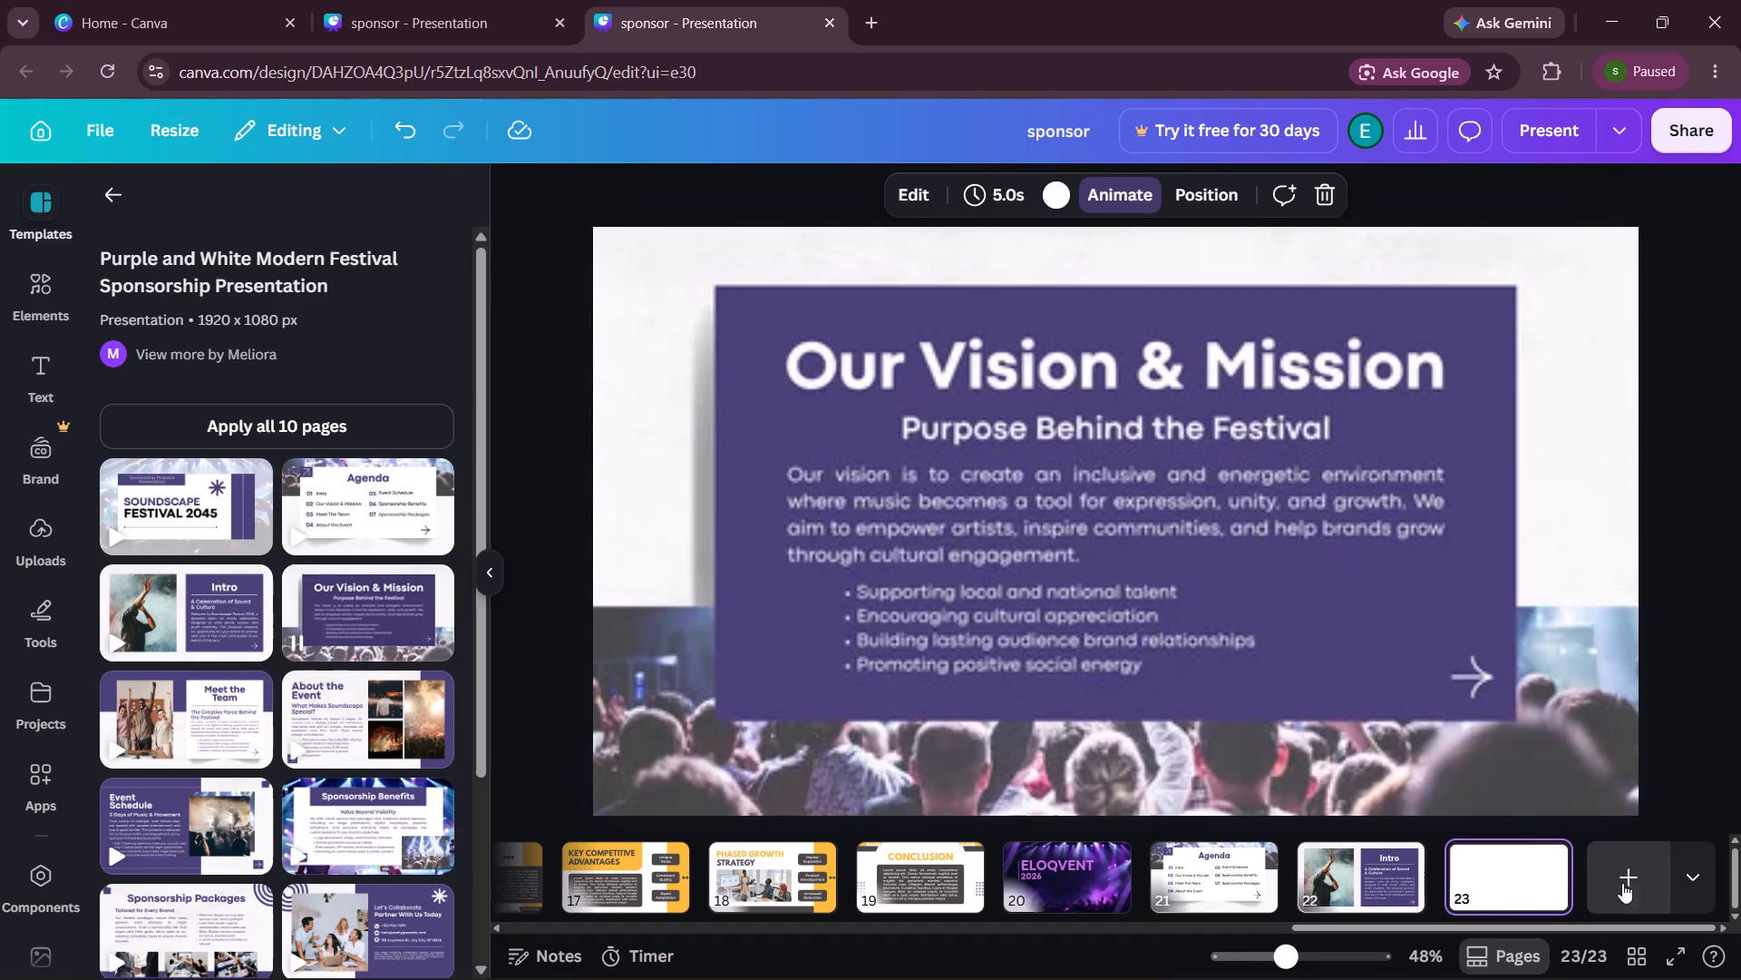
Continue building the deck from the festival template, applying the Meet the Team, About the Event and Event Schedule layouts, with new pages added between them.
{"action": "left_click", "coordinate": [187, 726]}
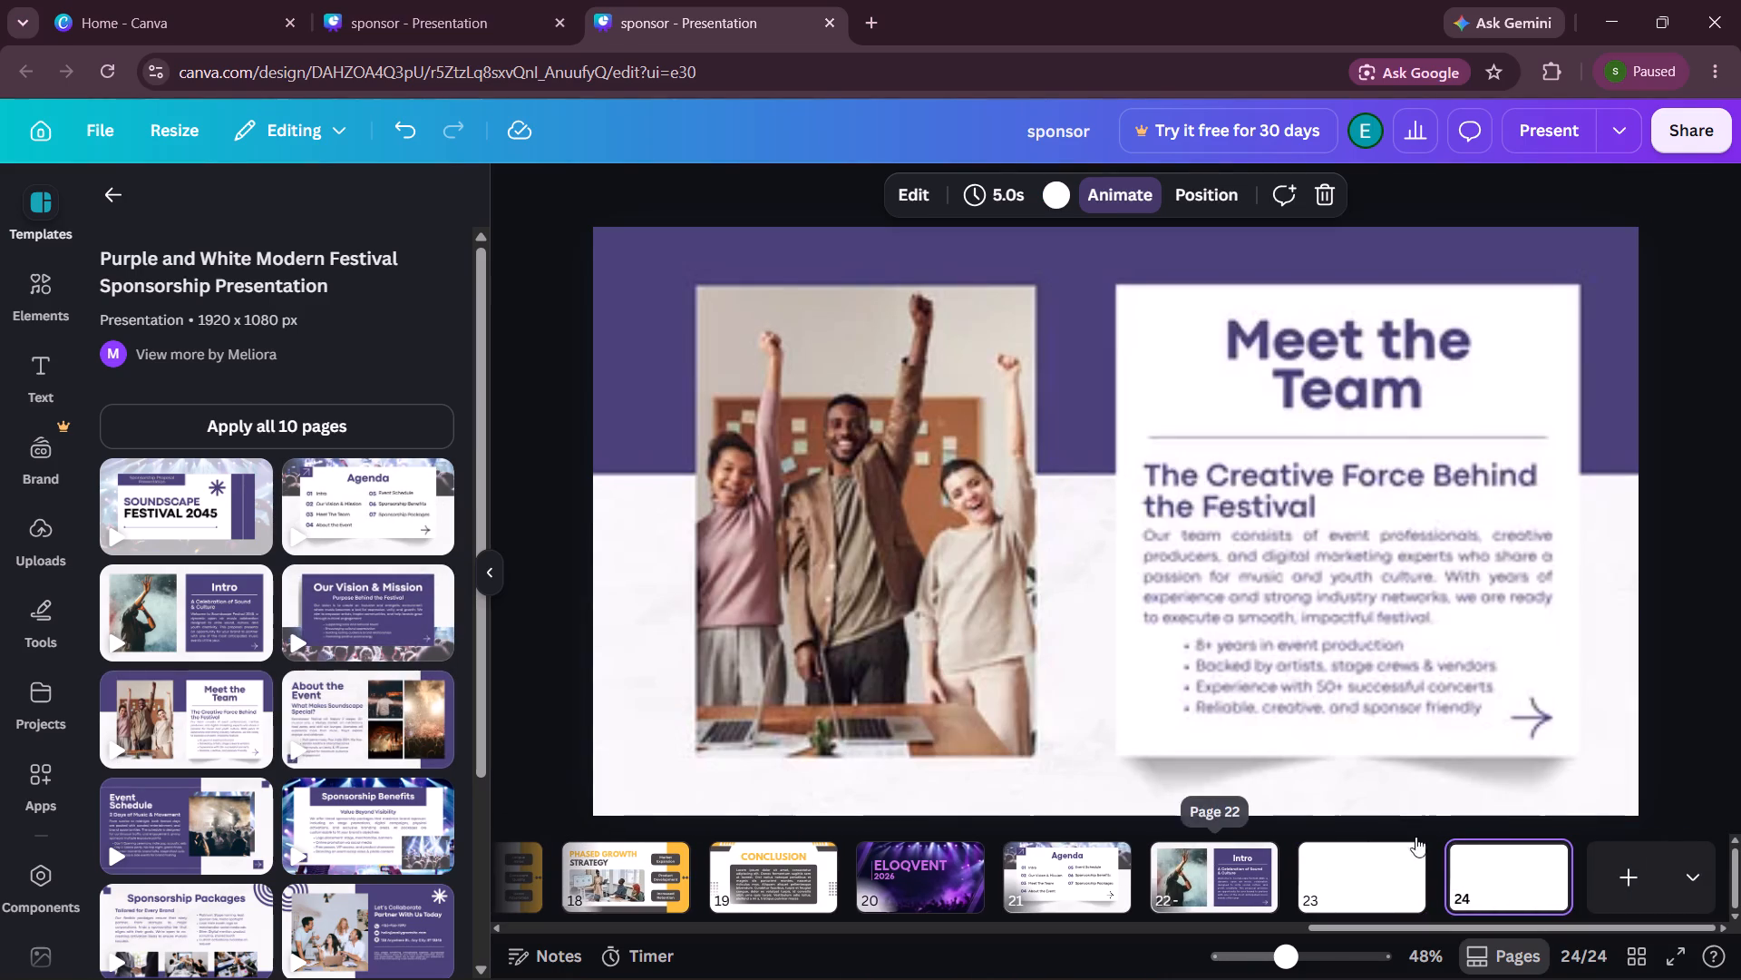
{"action": "left_click", "coordinate": [1628, 888]}
{"action": "left_click", "coordinate": [344, 720]}
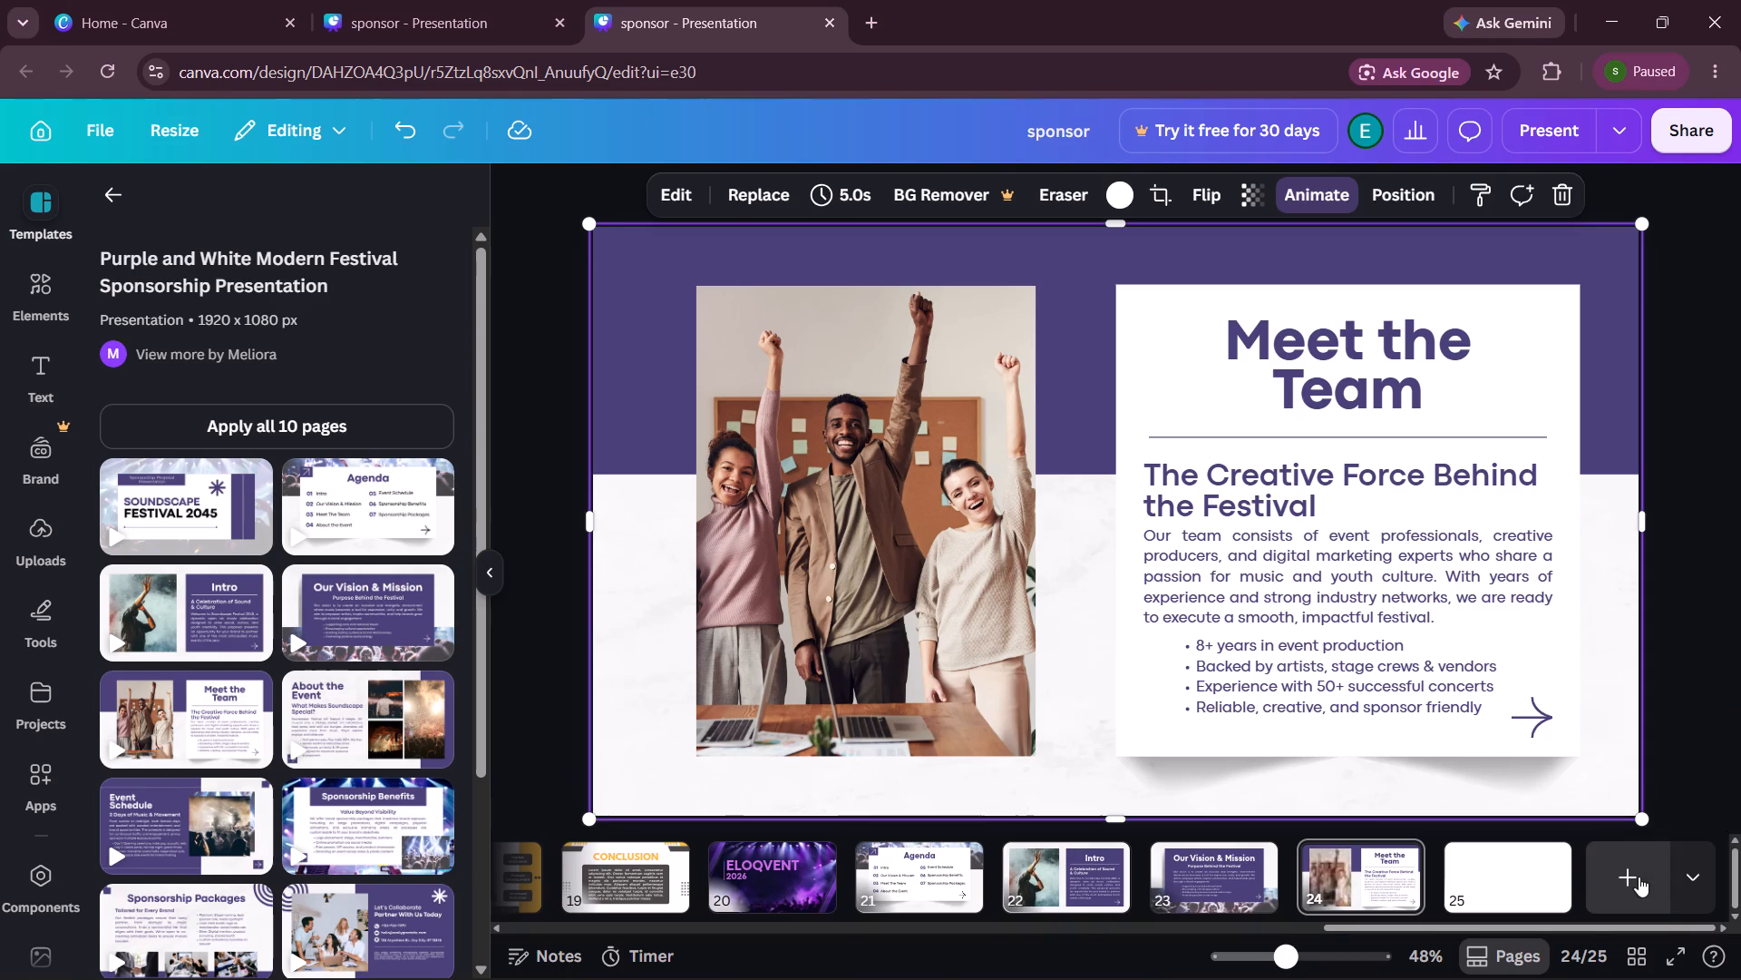
{"action": "left_click", "coordinate": [1639, 877]}
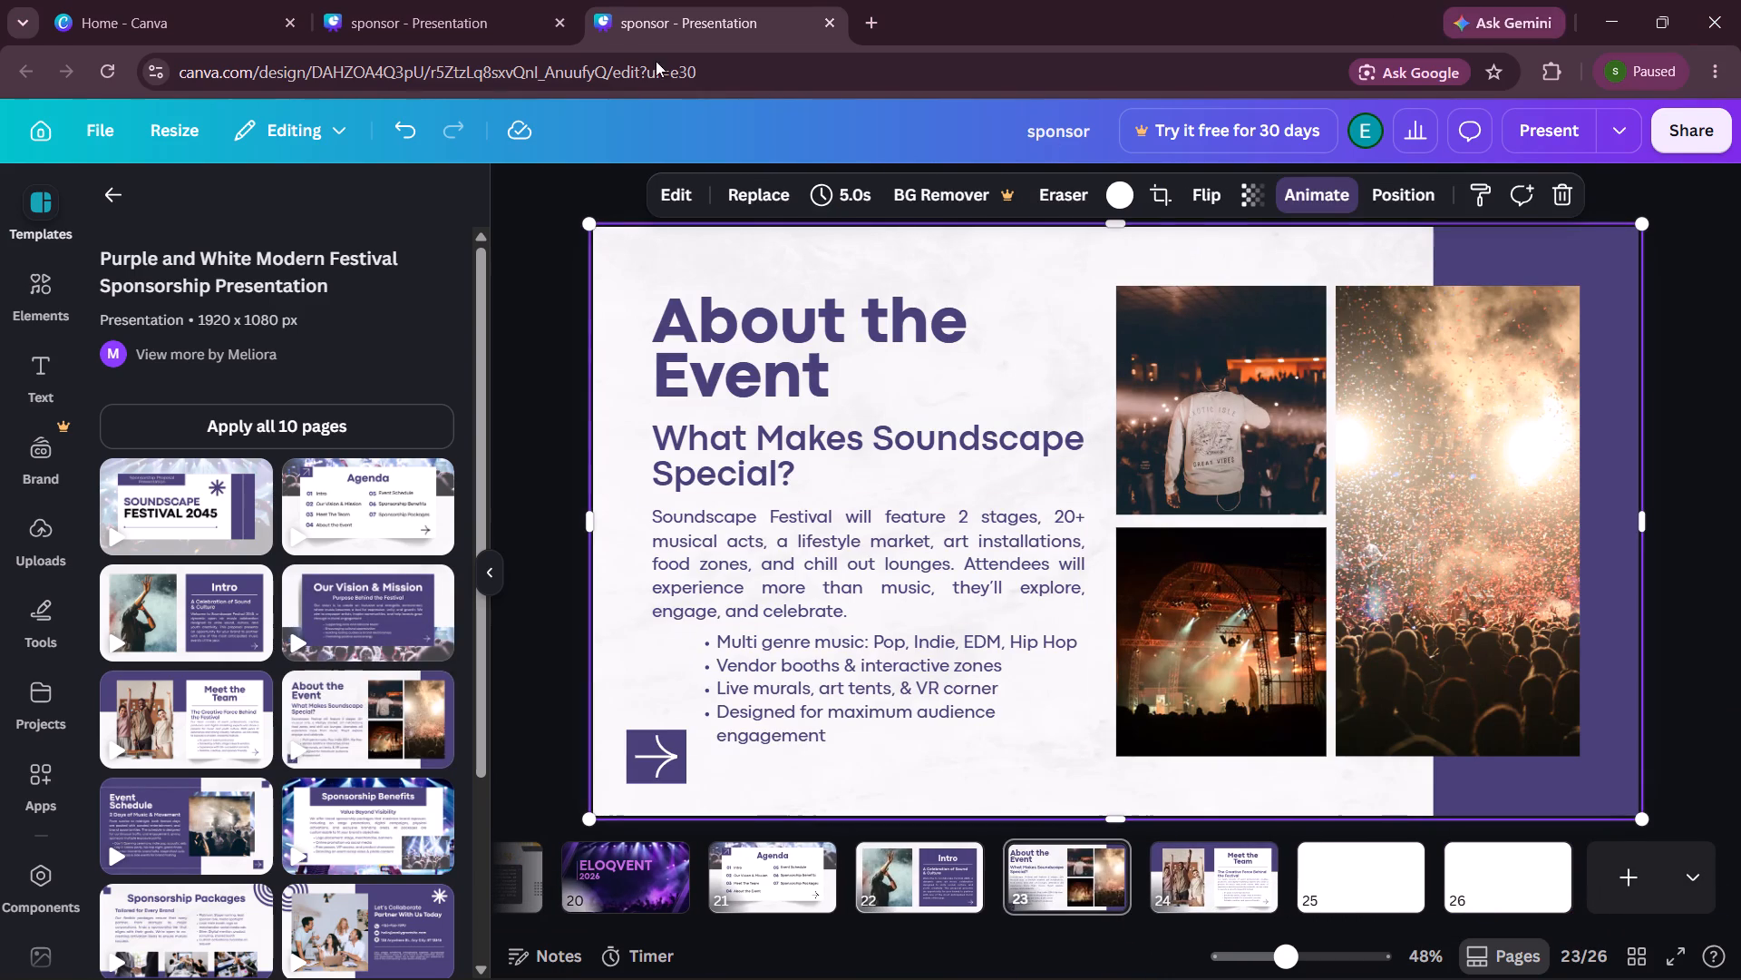
{"action": "left_click", "coordinate": [166, 842]}
Add new pages and apply the template's Sponsorship Benefits, Sponsorship Packages and Let's Collaborate Partner With Us Today layouts in turn.
{"action": "left_click", "coordinate": [1627, 884]}
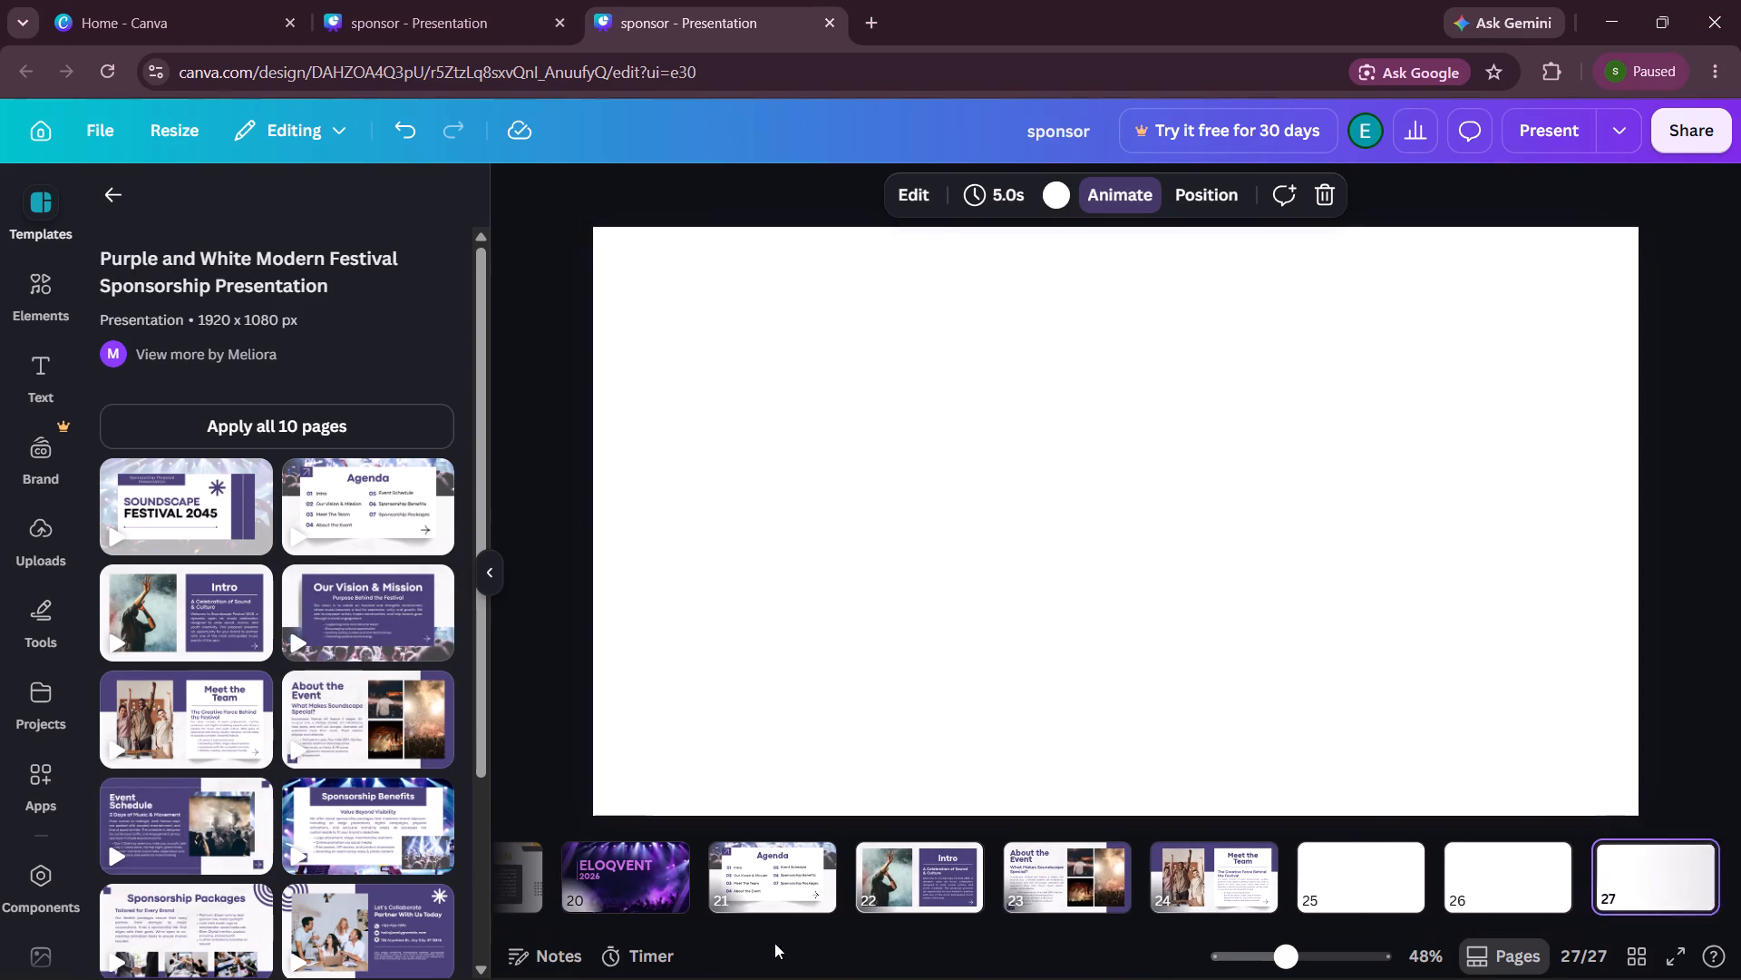
{"action": "left_click", "coordinate": [355, 851]}
{"action": "left_click", "coordinate": [1612, 859]}
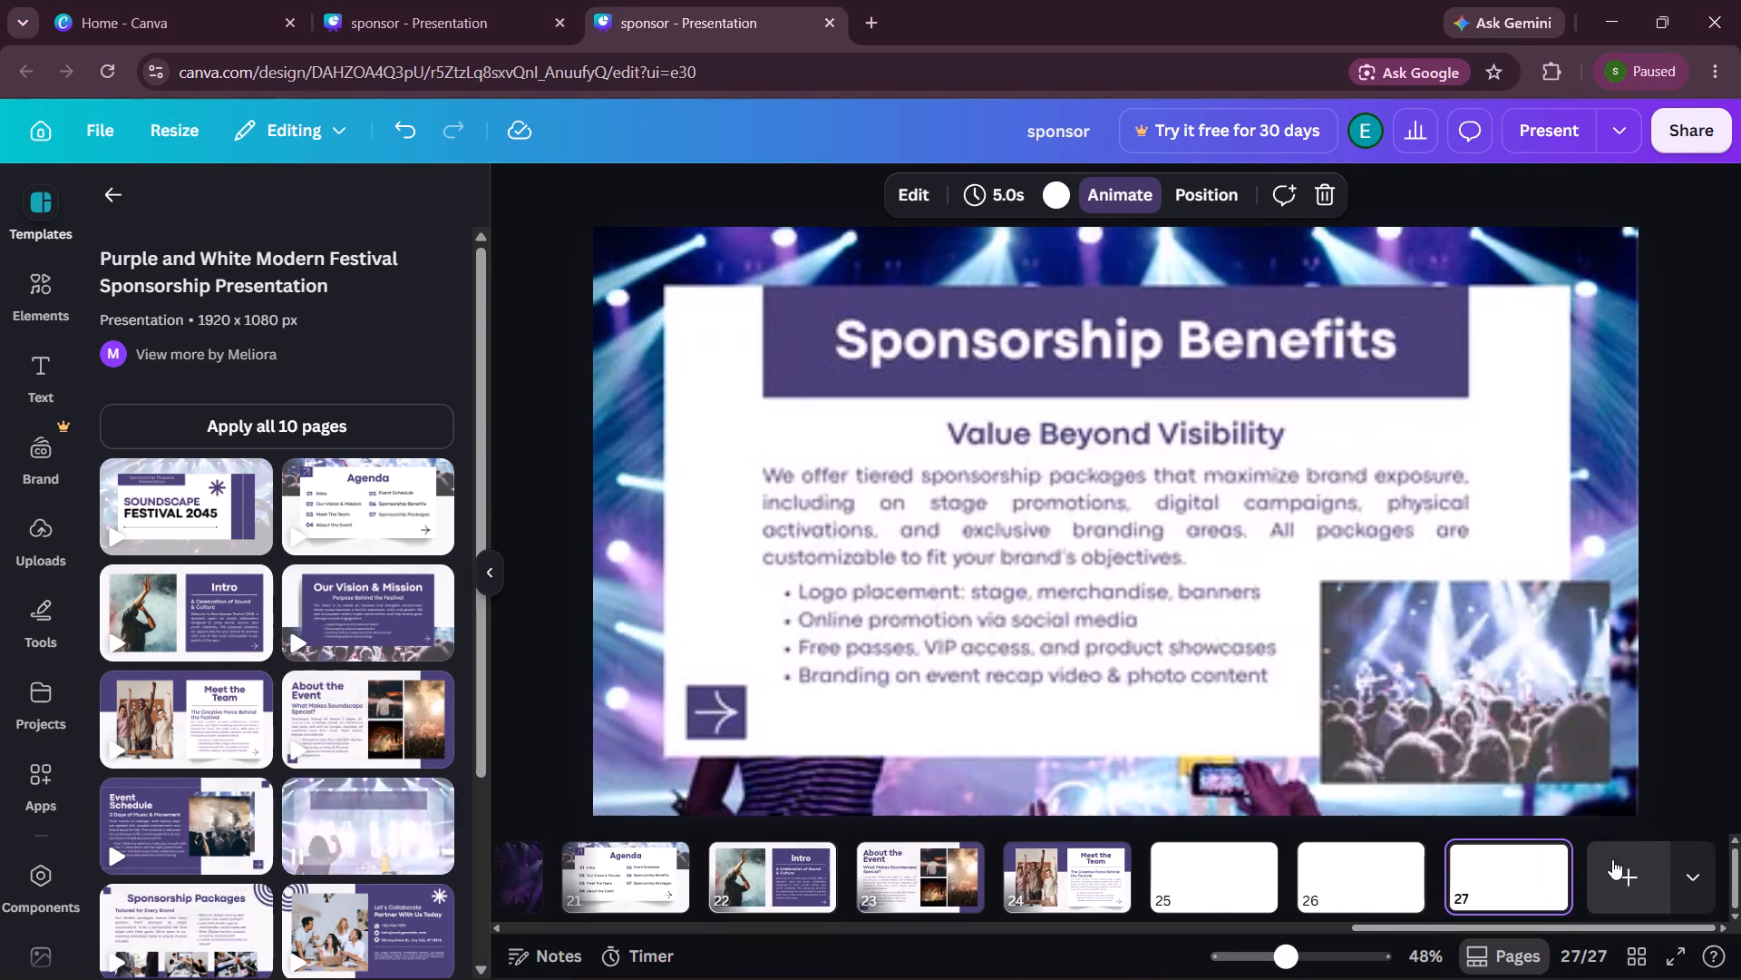
{"action": "scroll", "coordinate": [504, 937], "scroll_direction": "down", "scroll_amount": 1}
{"action": "scroll", "coordinate": [401, 869], "scroll_direction": "down", "scroll_amount": 1}
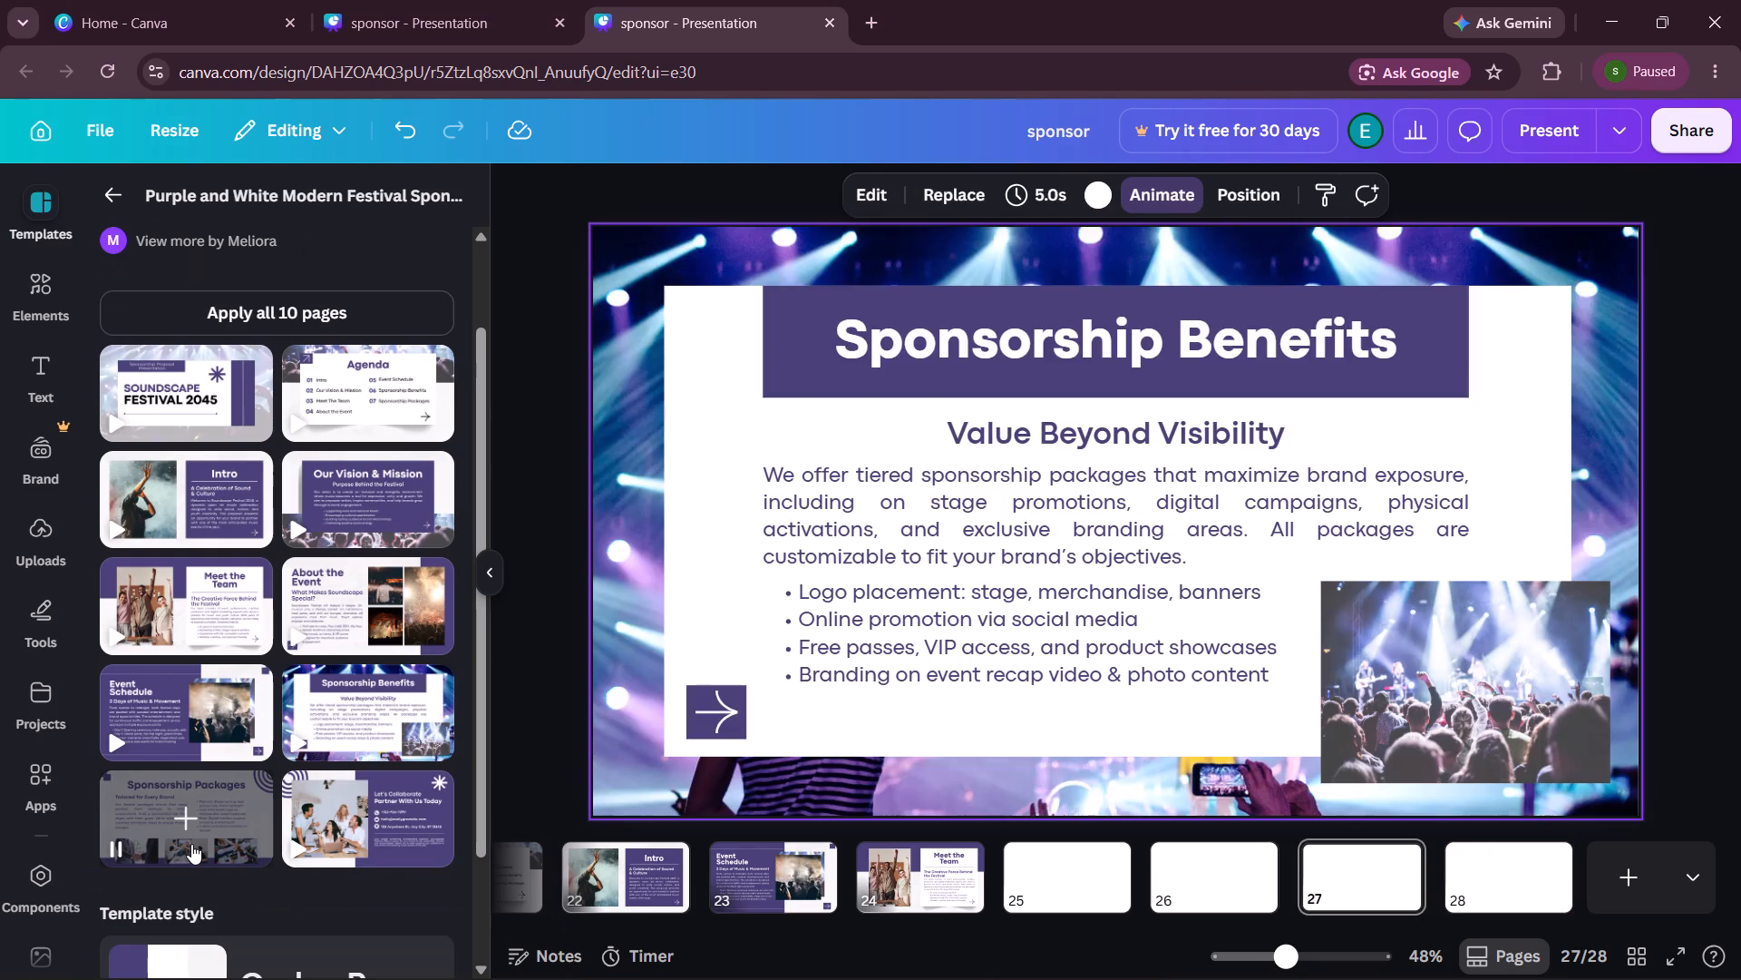
{"action": "left_click", "coordinate": [233, 822]}
{"action": "left_click", "coordinate": [1616, 874]}
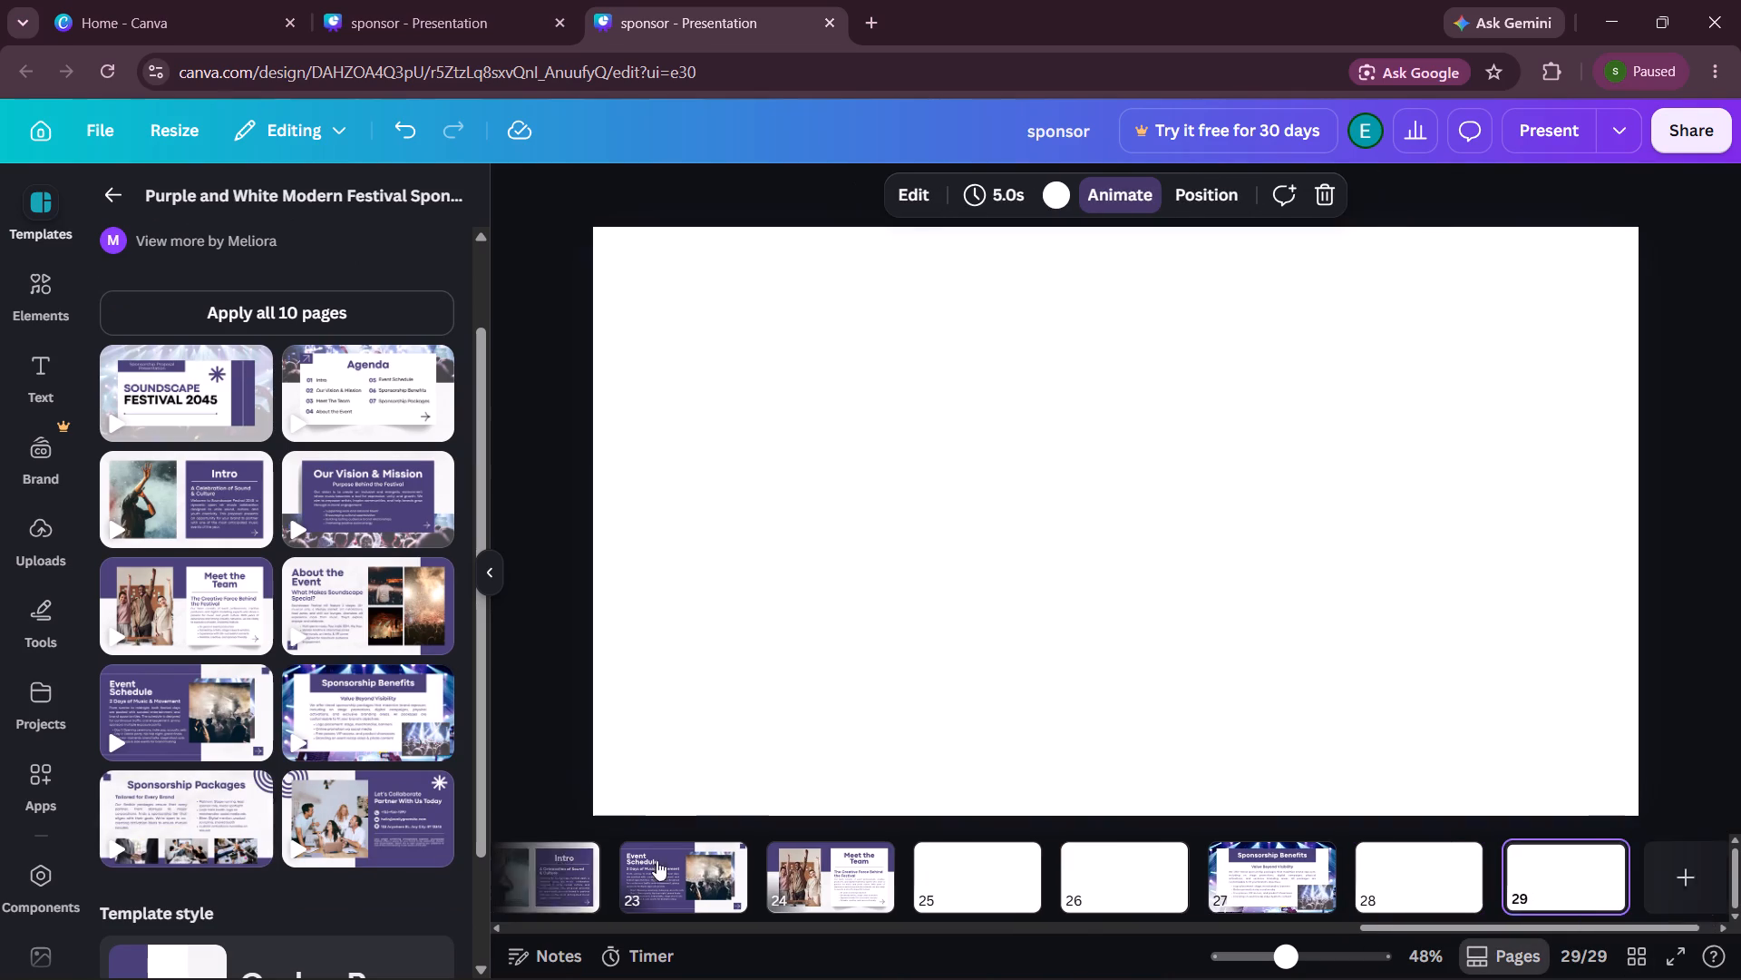
{"action": "left_click", "coordinate": [429, 844]}
Go back through the page thumbnails and open the ELOQVENT 2026 cover on page 20.
{"action": "scroll", "coordinate": [1055, 887], "scroll_direction": "up", "scroll_amount": 9}
{"action": "left_click", "coordinate": [1095, 887]}
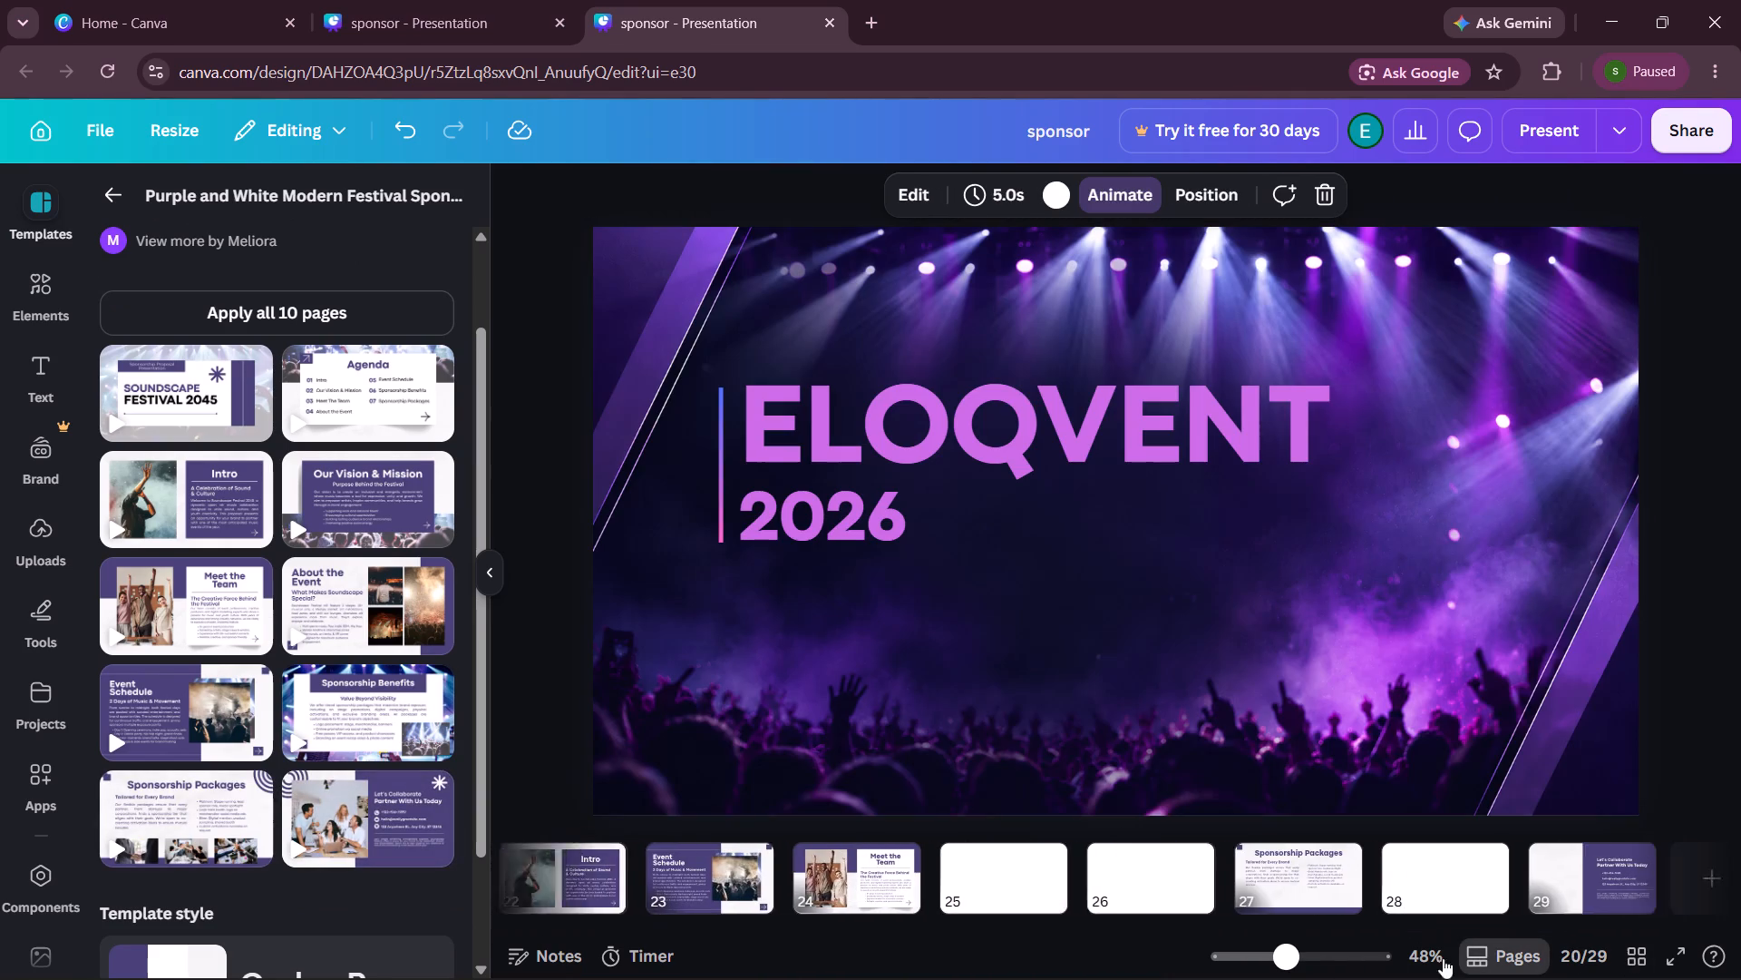
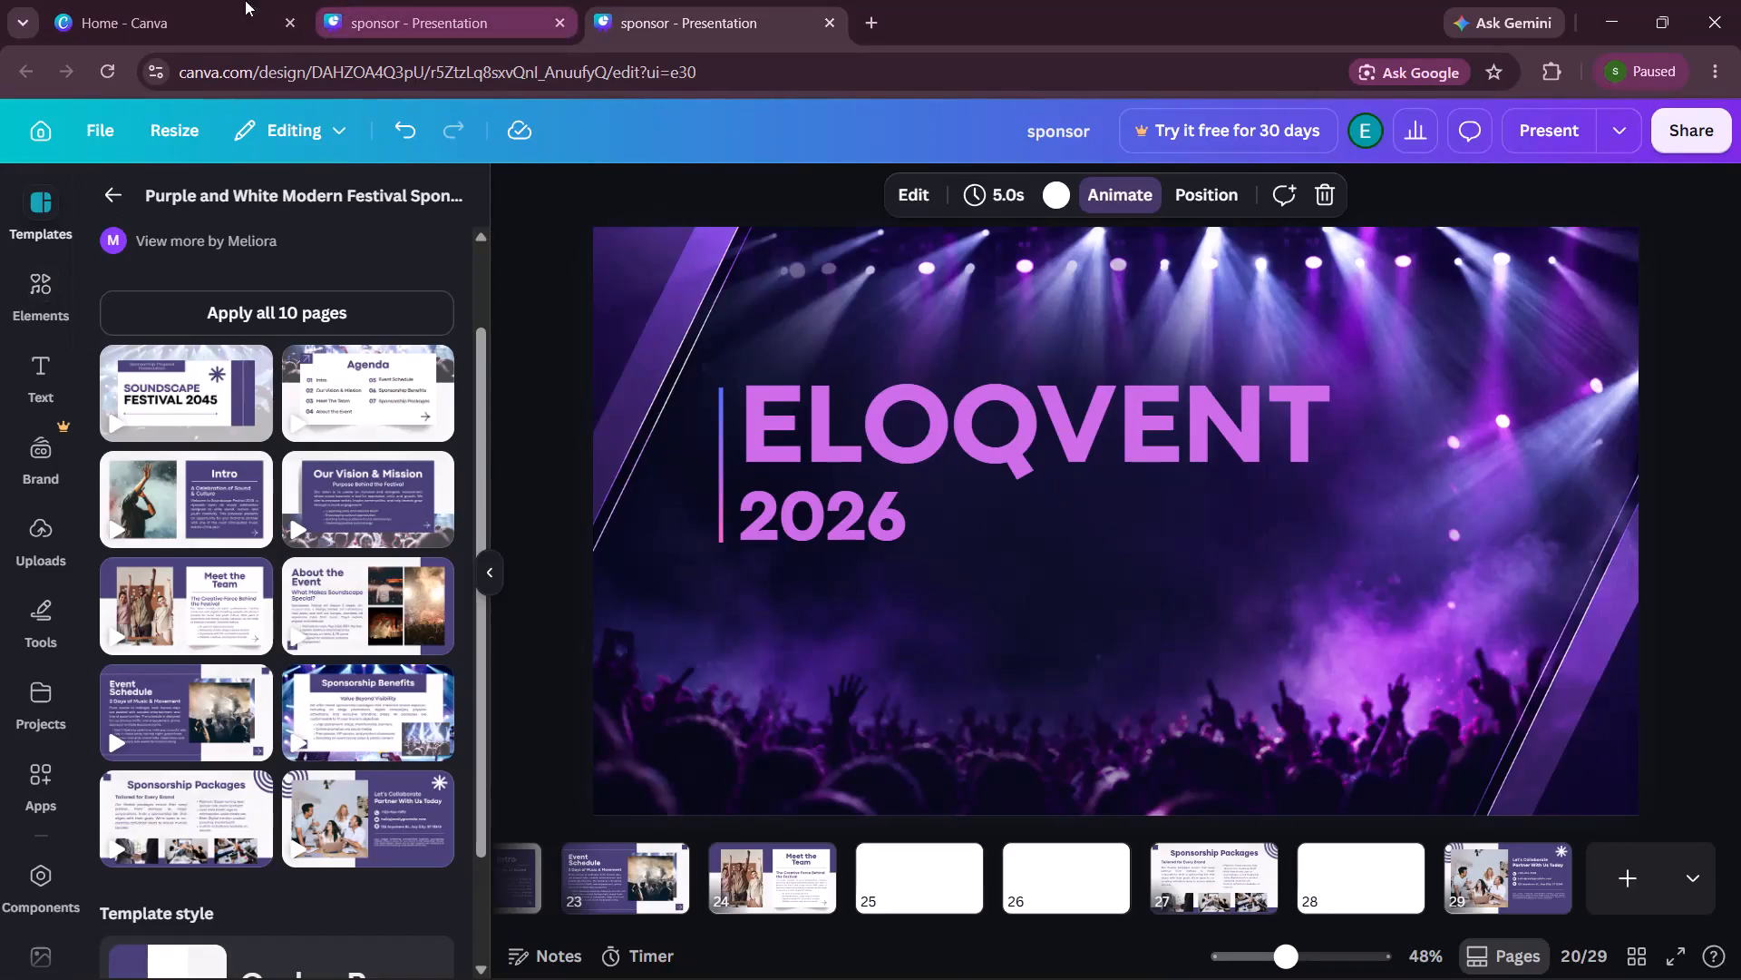
Delete the cover's plain ELOQVENT text and try to paste in the ELOQVENT lettering from page 3 of the Audi Banner 1:3 ratio design.
{"action": "left_click", "coordinate": [215, 0]}
{"action": "left_click", "coordinate": [507, 747]}
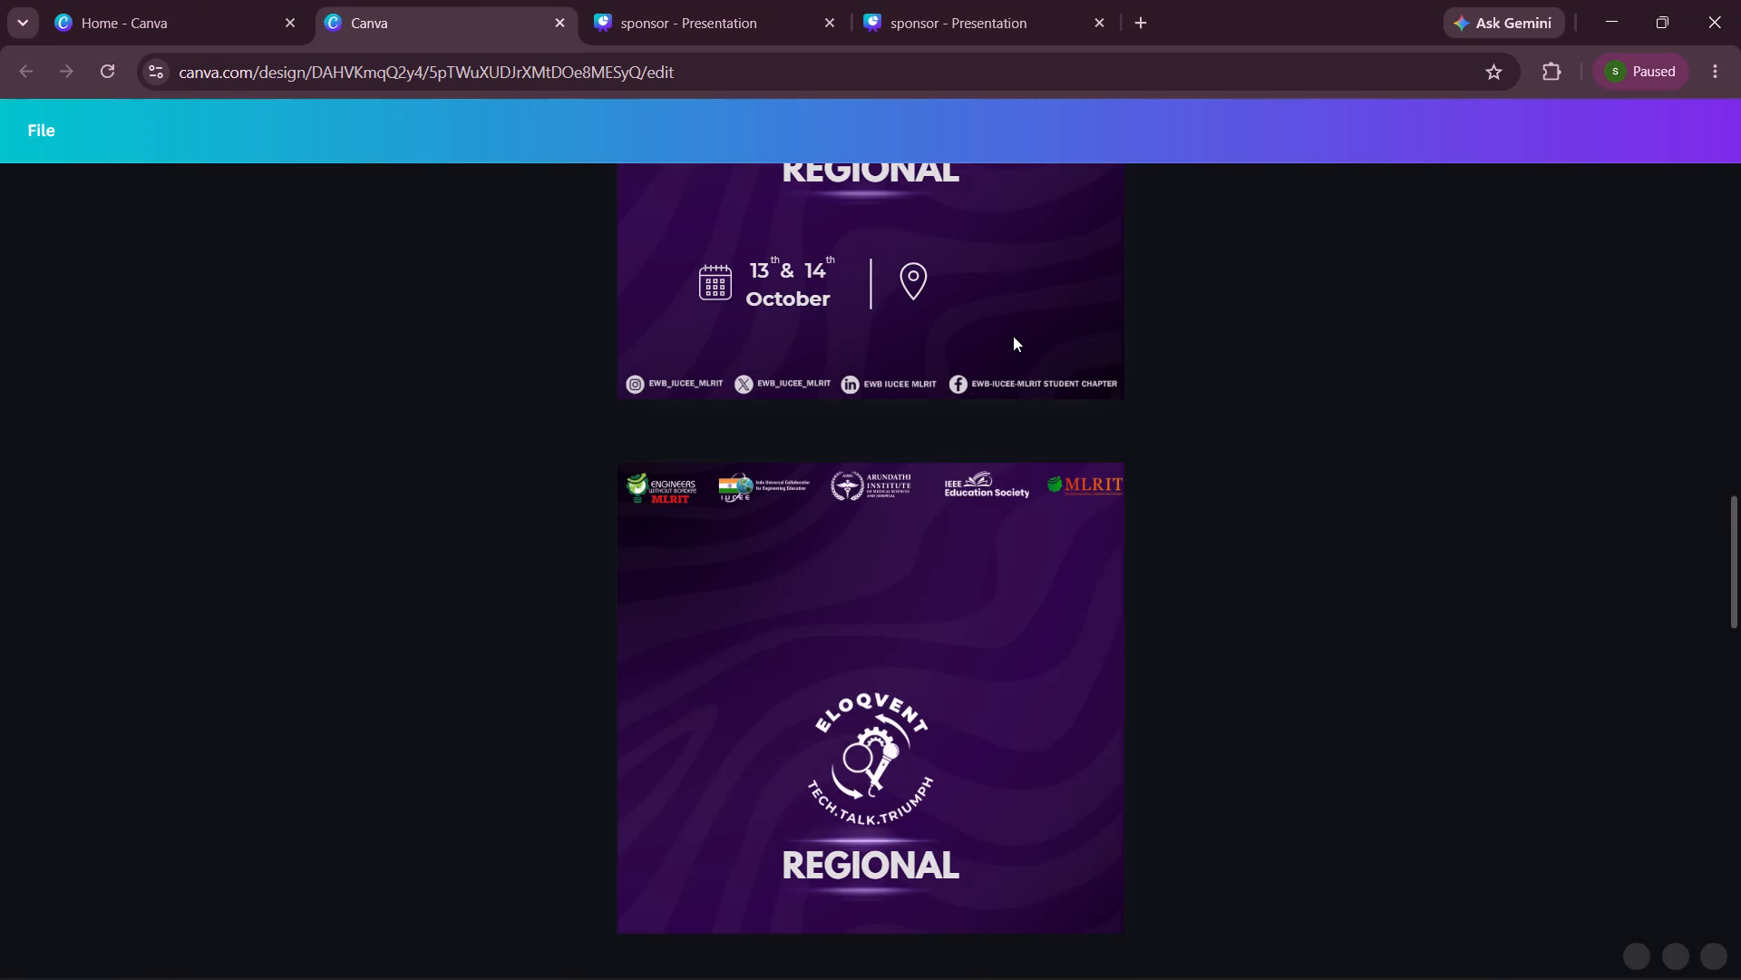
{"action": "scroll", "coordinate": [820, 459], "scroll_direction": "up", "scroll_amount": 4}
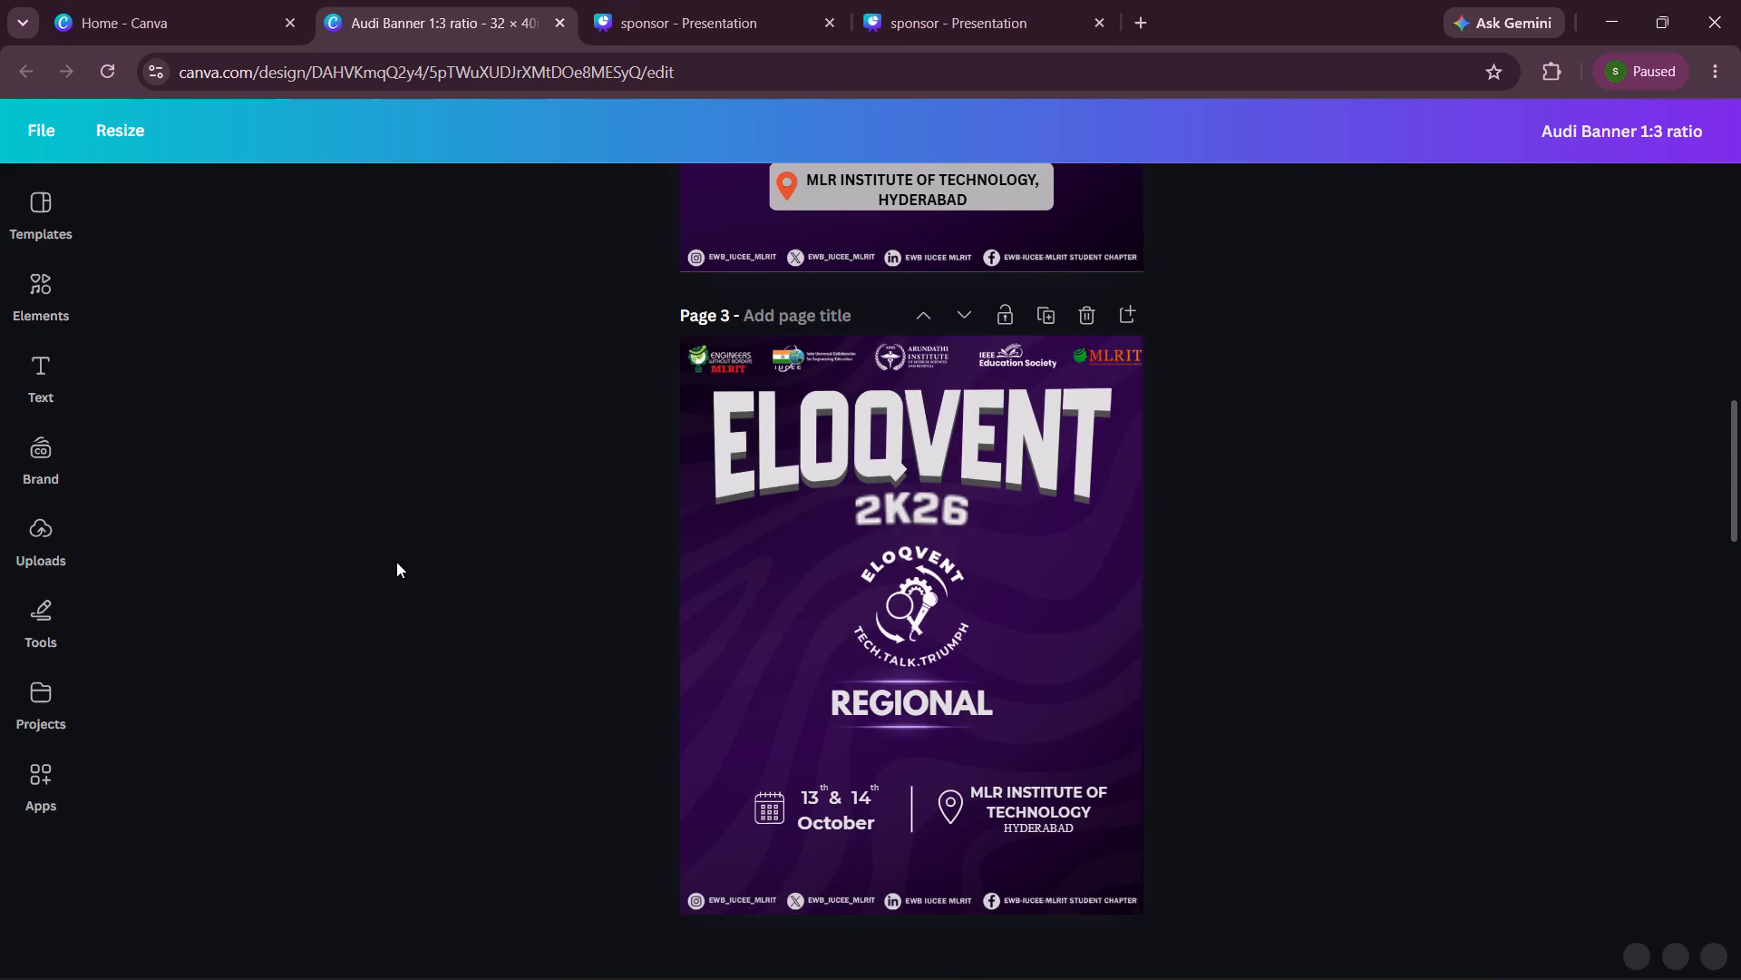
{"action": "left_click", "coordinate": [997, 458]}
{"action": "key", "text": "ctrl+c"}
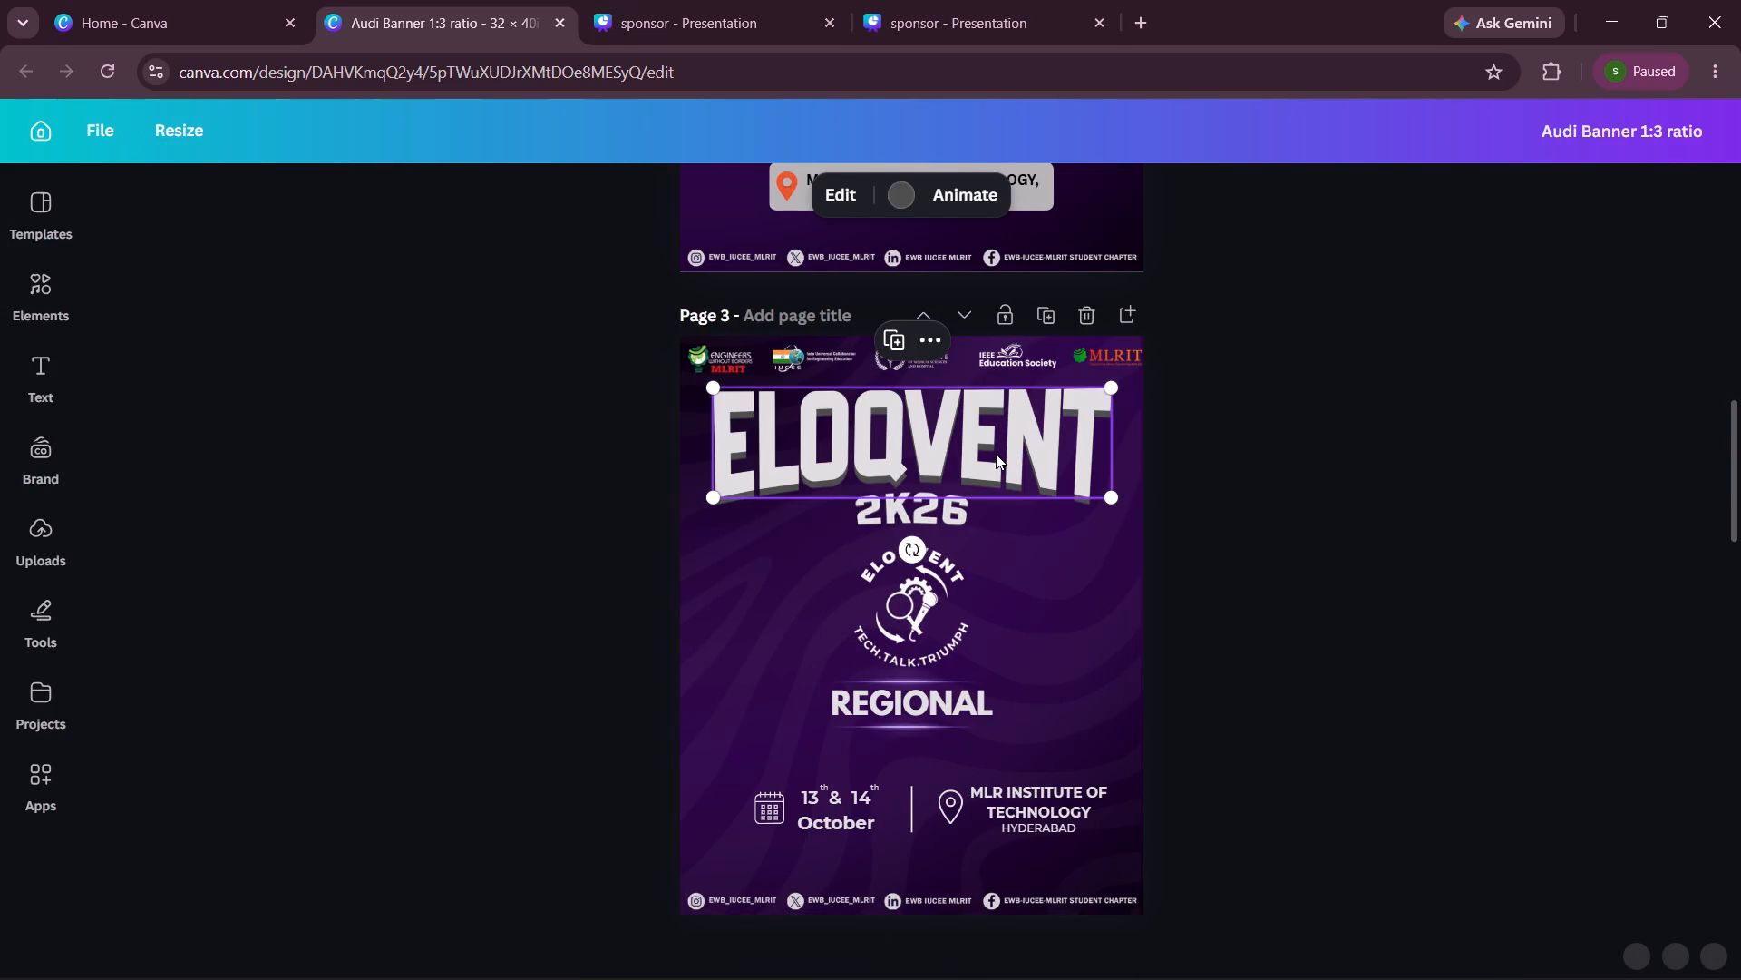
{"action": "left_click", "coordinate": [168, 0]}
{"action": "left_click", "coordinate": [886, 0]}
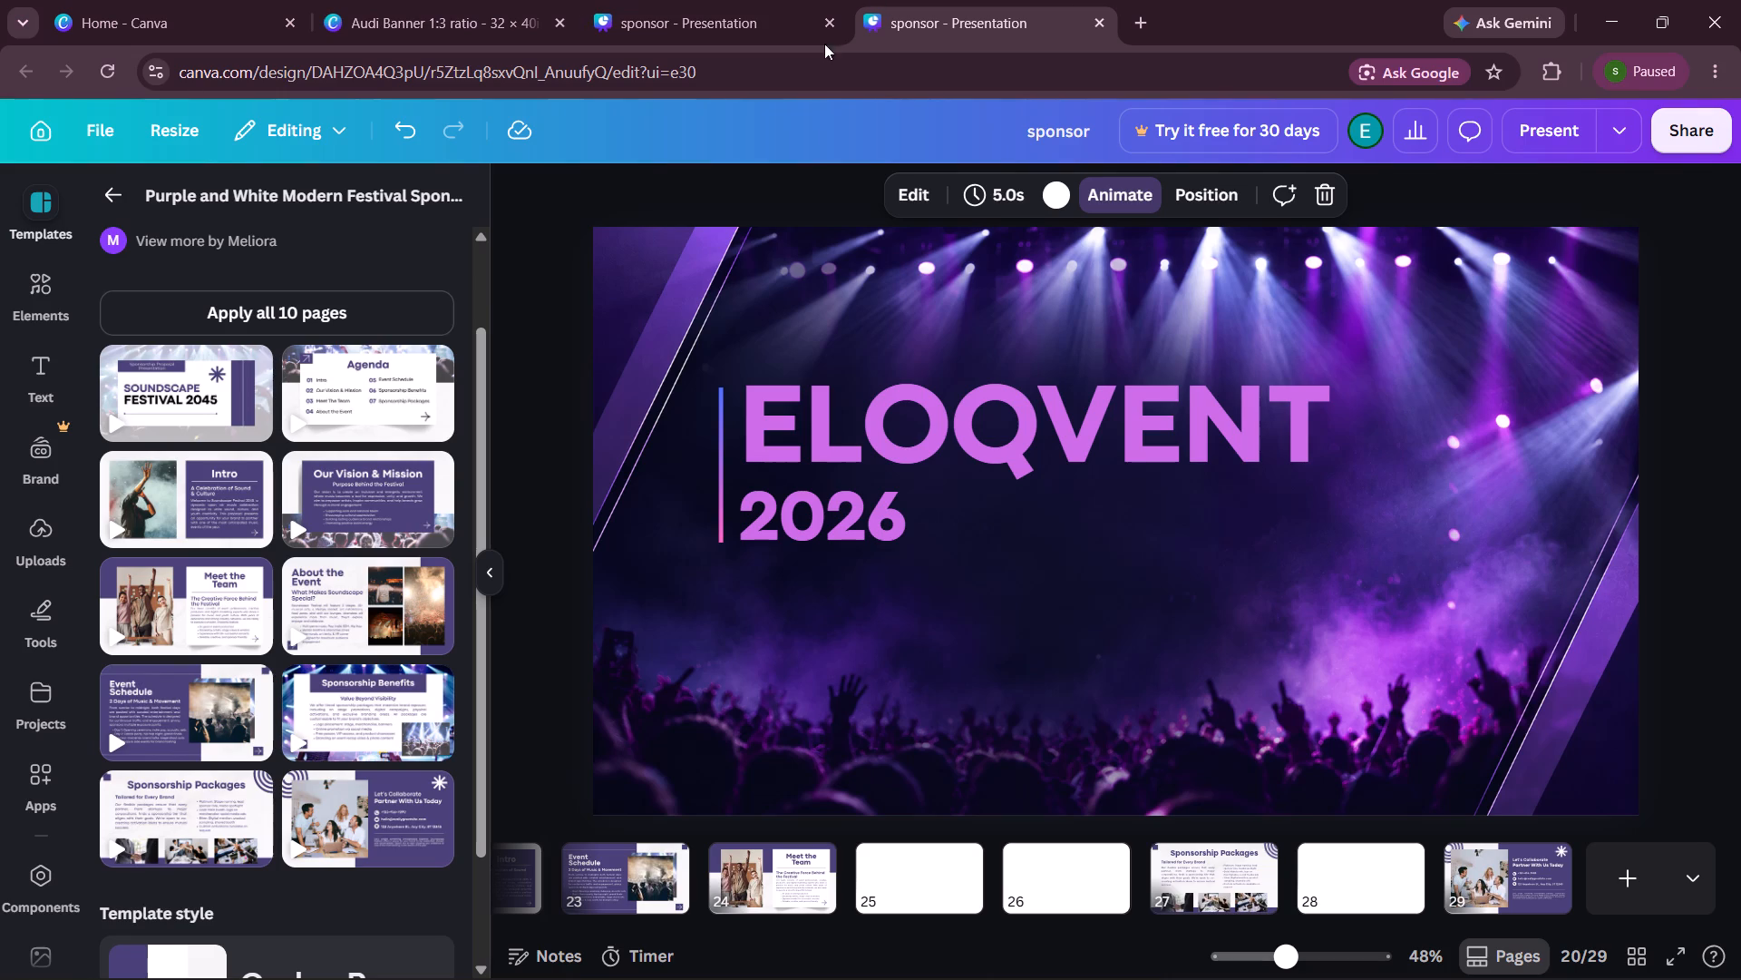
{"action": "left_click", "coordinate": [958, 461]}
{"action": "key", "text": "BackSpace"}
{"action": "key", "text": "ctrl+v"}
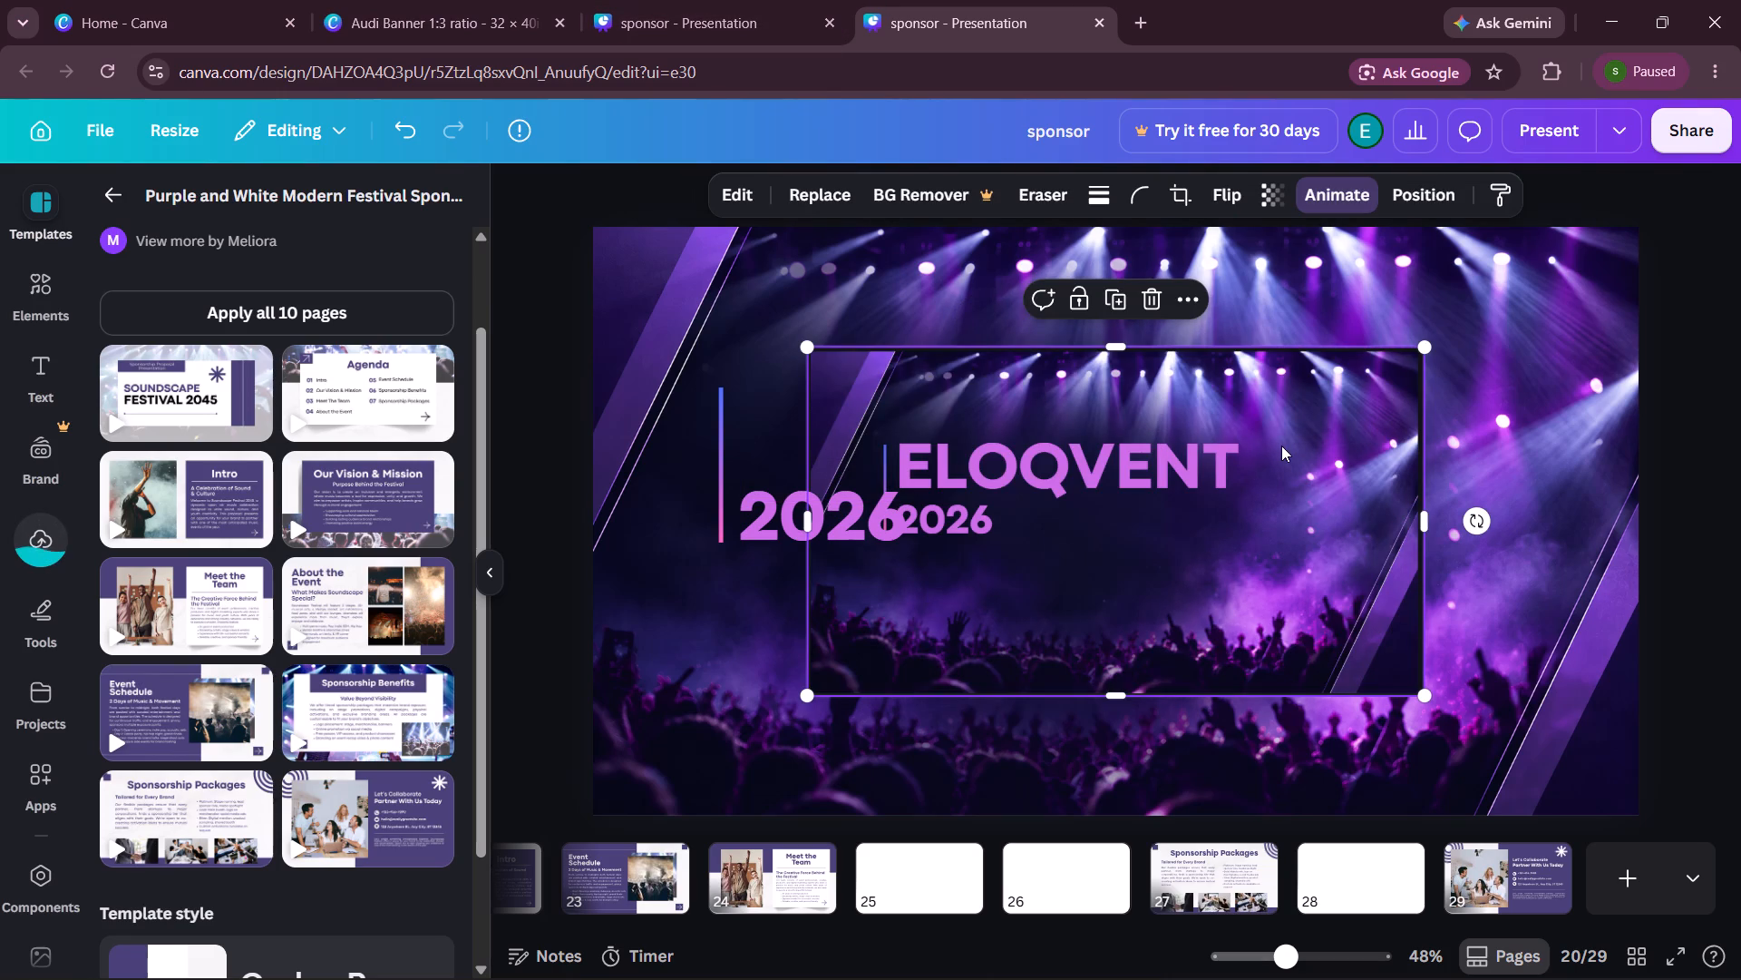
{"action": "key", "text": "Delete"}
Copy the 3D ELOQVENT lettering from page 3 of the Audi Banner design and paste it onto the page 20 cover.
{"action": "left_click", "coordinate": [742, 0]}
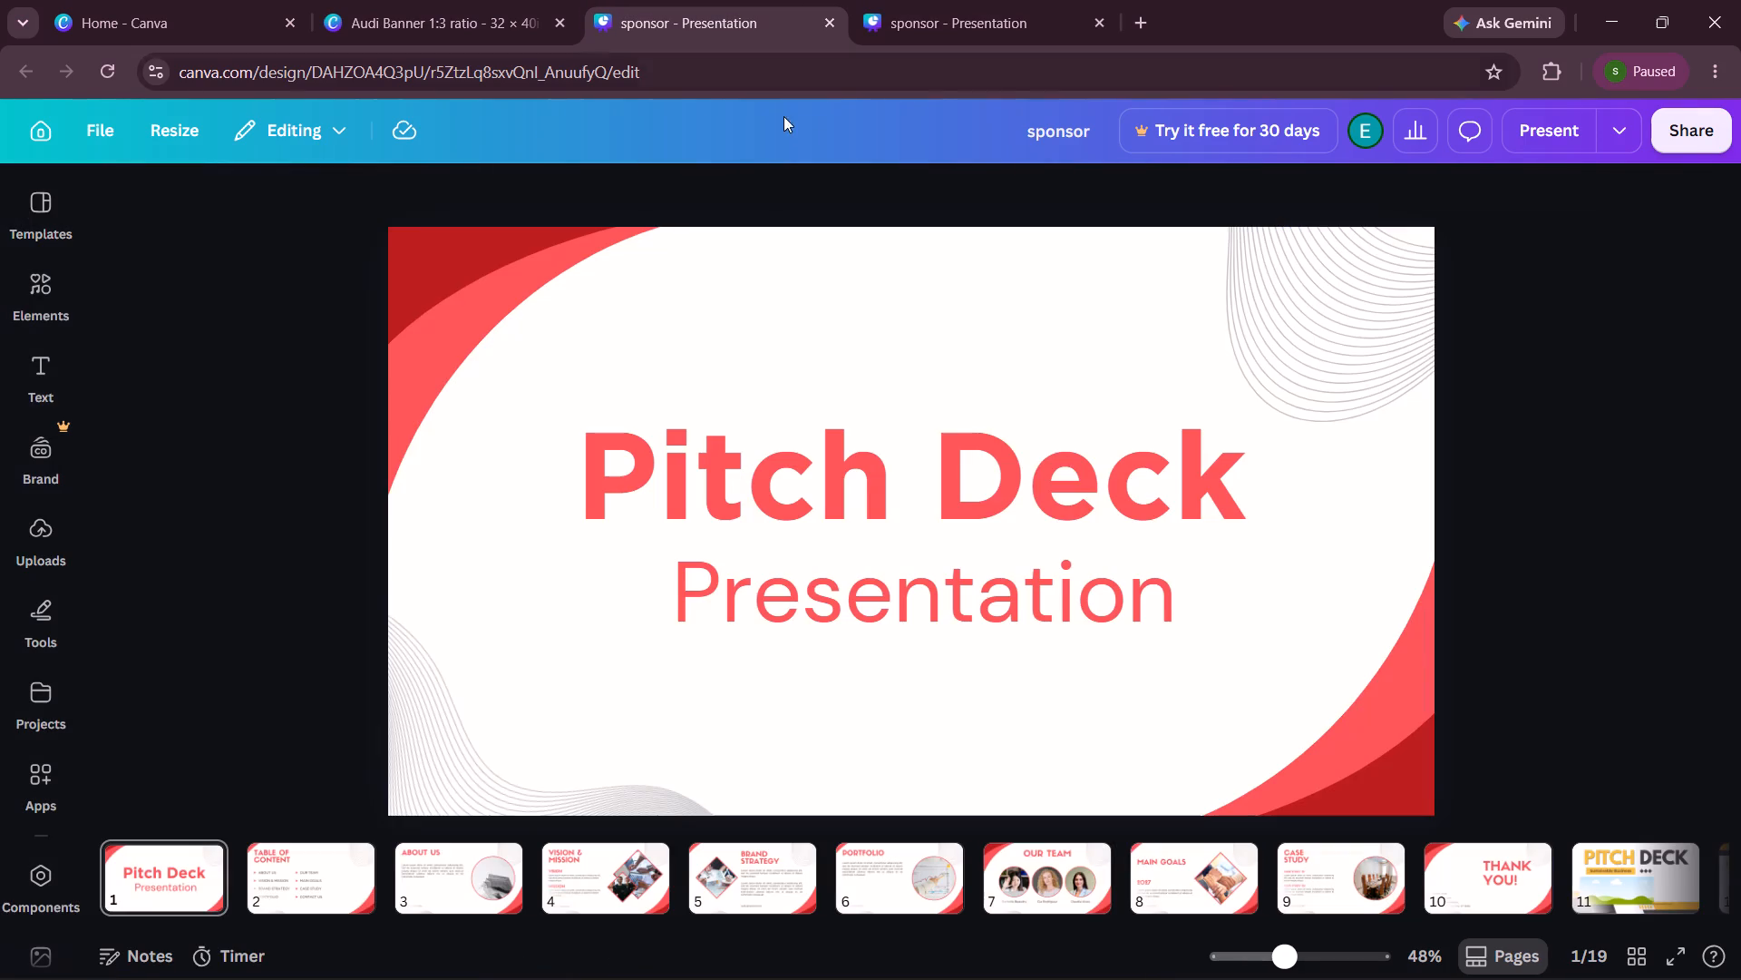
{"action": "left_click", "coordinate": [518, 0]}
{"action": "left_click", "coordinate": [929, 433]}
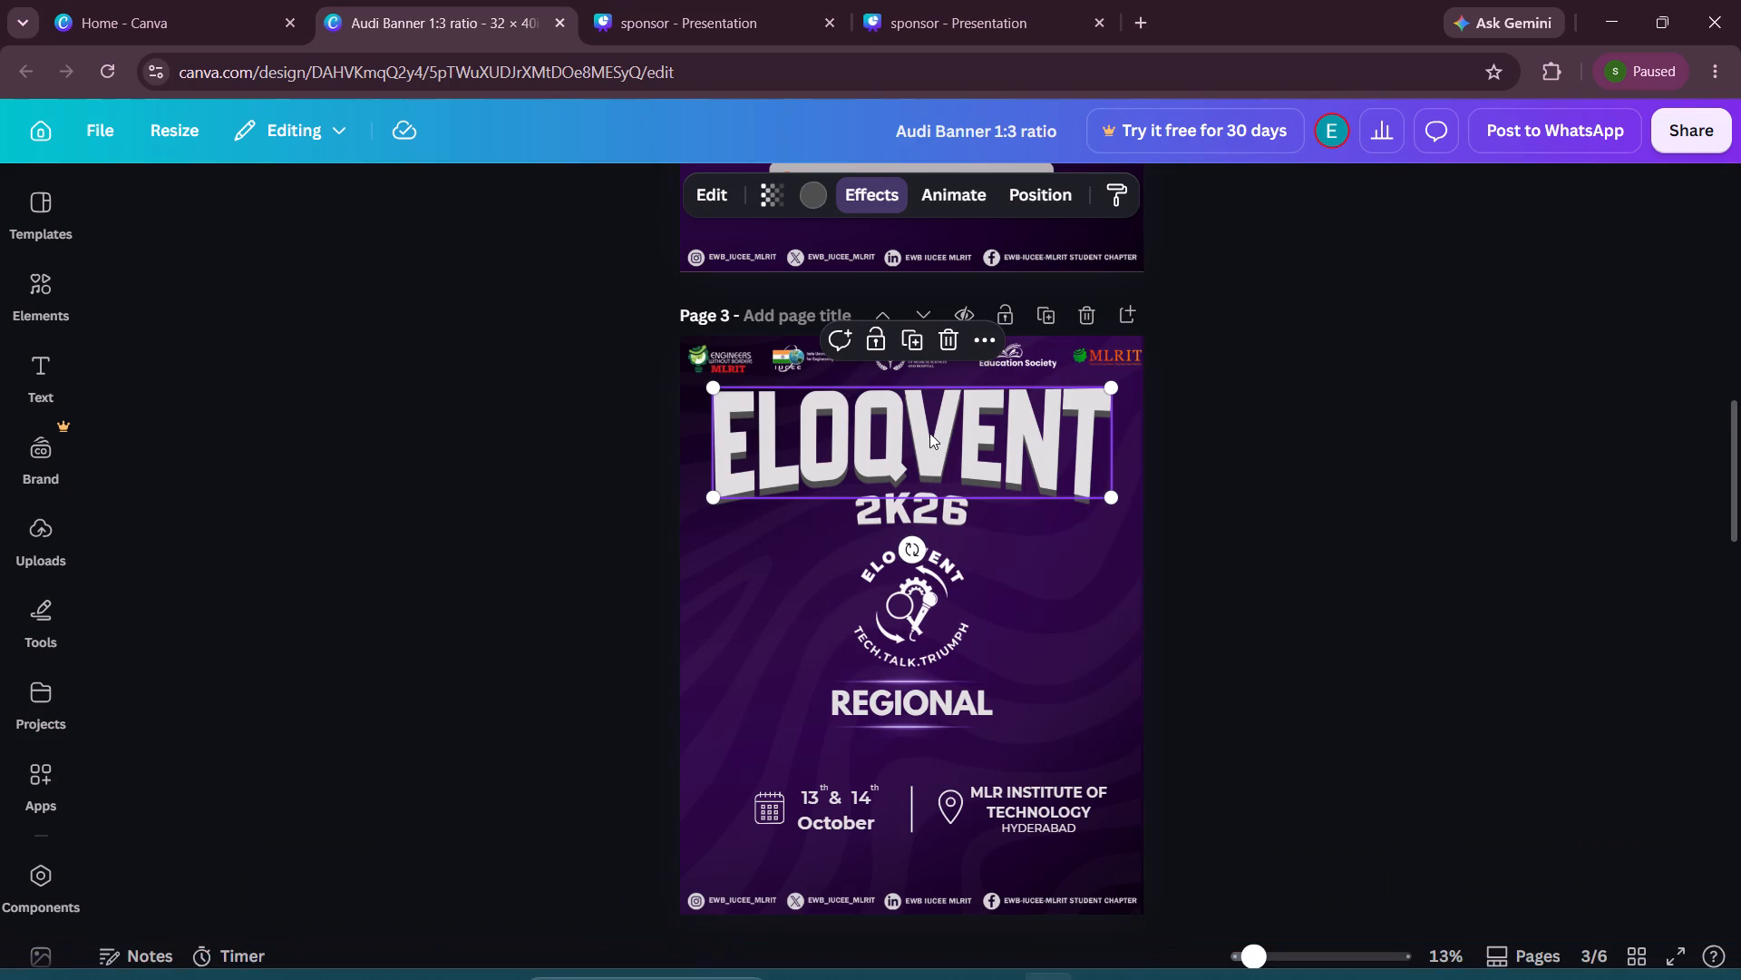
{"action": "key", "text": "ctrl+c"}
{"action": "left_click", "coordinate": [957, 0]}
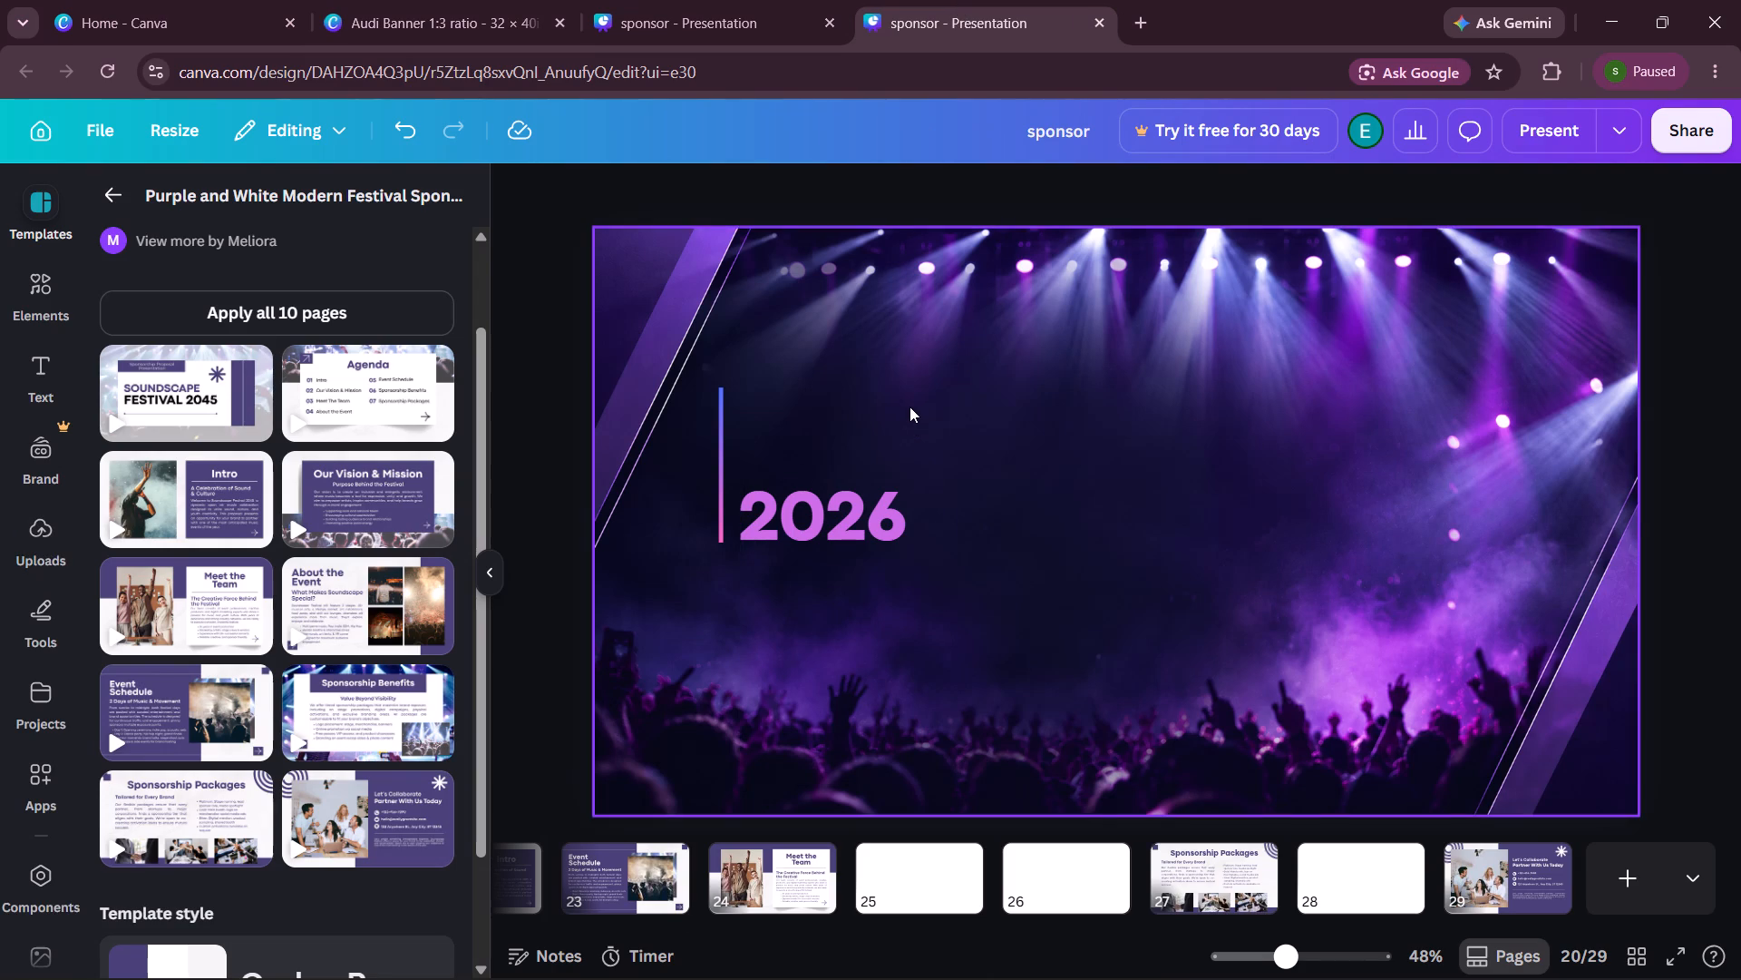
{"action": "left_click", "coordinate": [909, 407]}
{"action": "key", "text": "ctrl+v"}
{"action": "key", "text": "alt+1"}
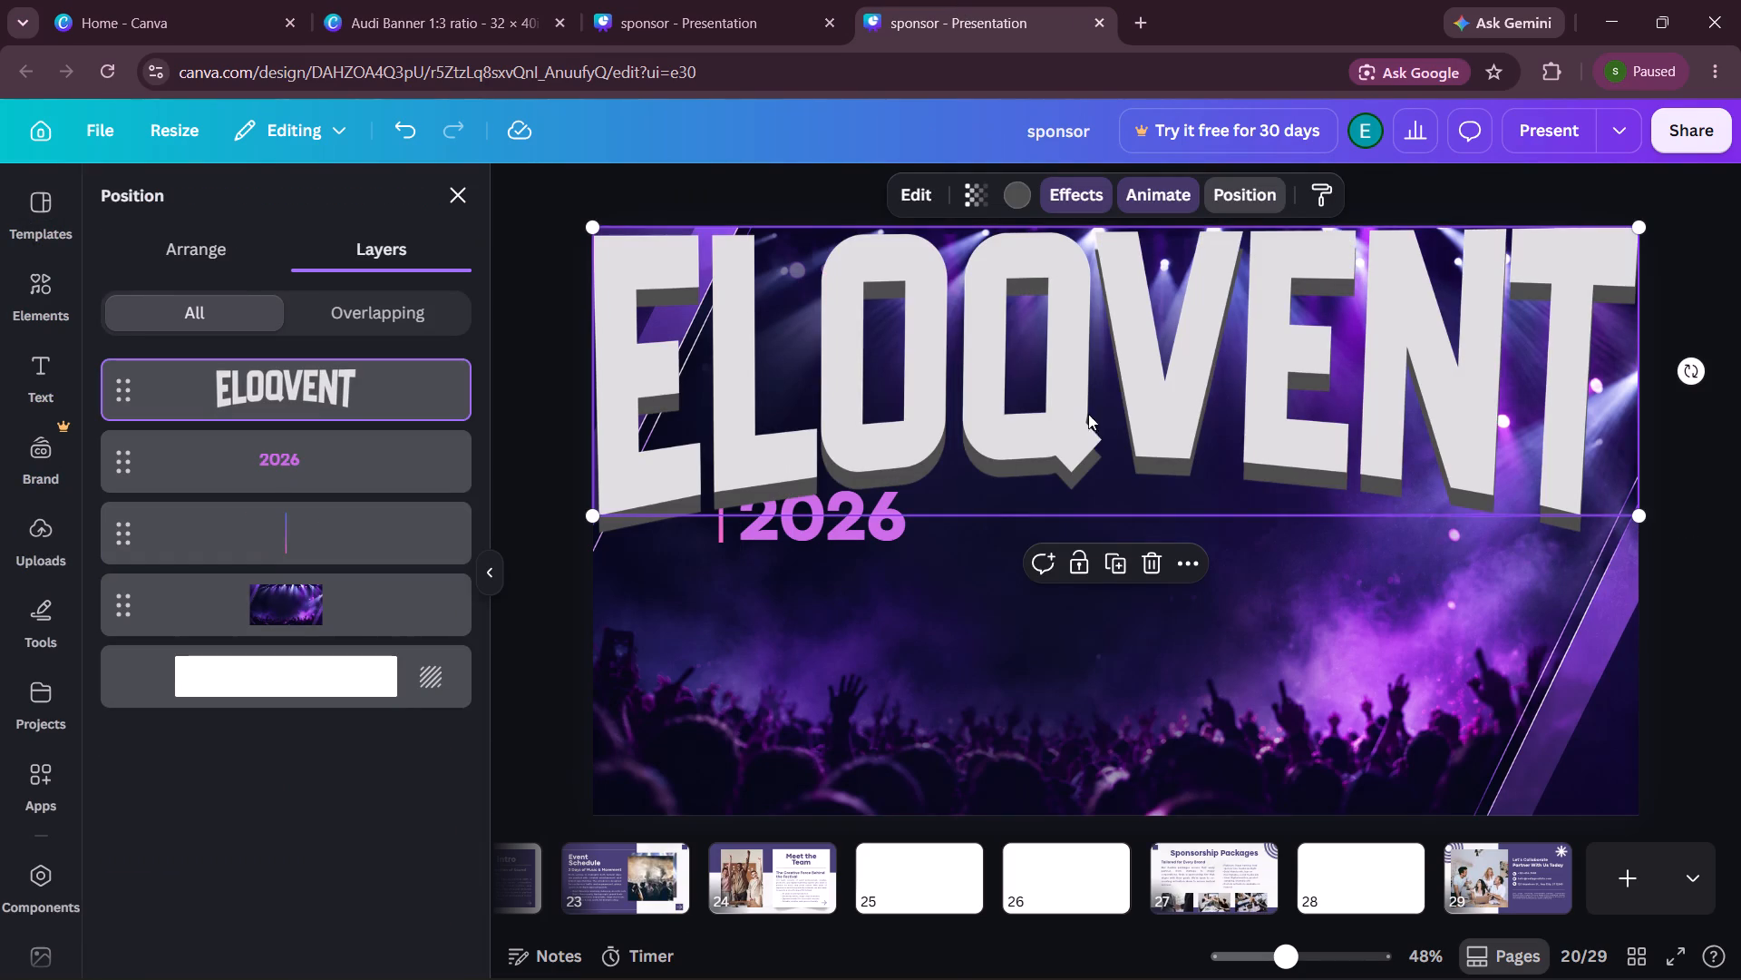
Shrink the ELOQVENT lettering to about 1259 px wide and centre it in the upper half of the cover.
{"action": "left_click_drag", "start_coordinate": [1101, 409], "coordinate": [1101, 445]}
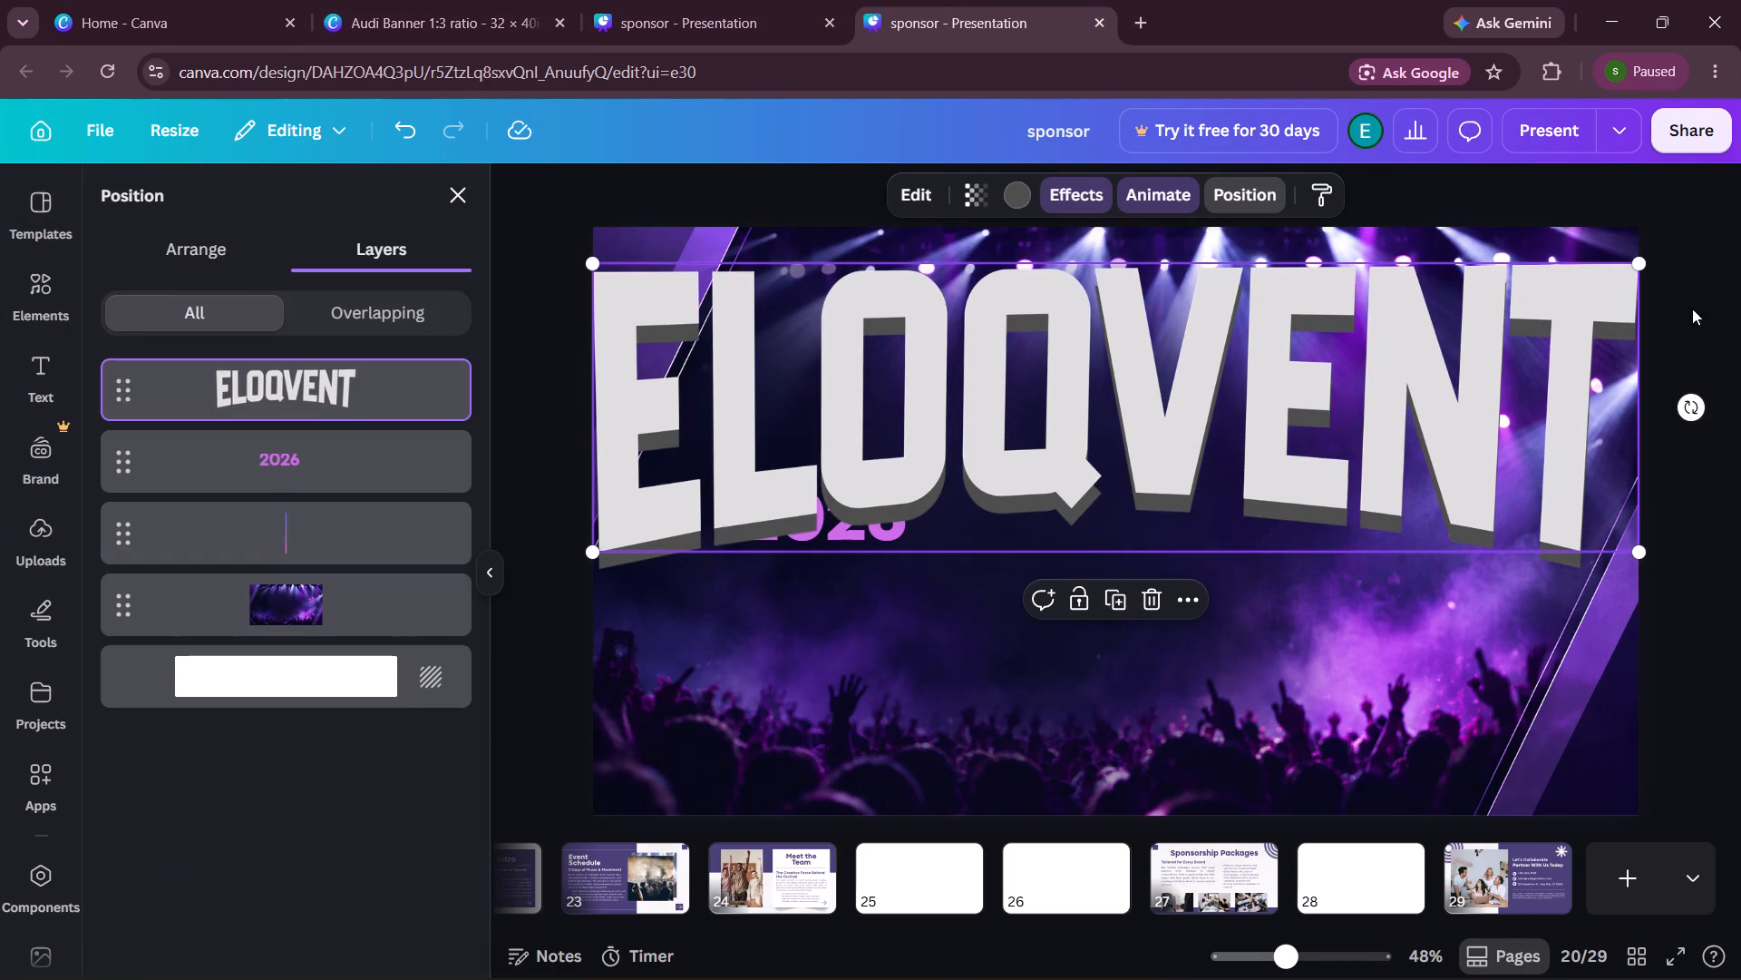
{"action": "left_click_drag", "start_coordinate": [1640, 262], "coordinate": [1292, 407]}
{"action": "left_click_drag", "start_coordinate": [1016, 445], "coordinate": [1198, 419]}
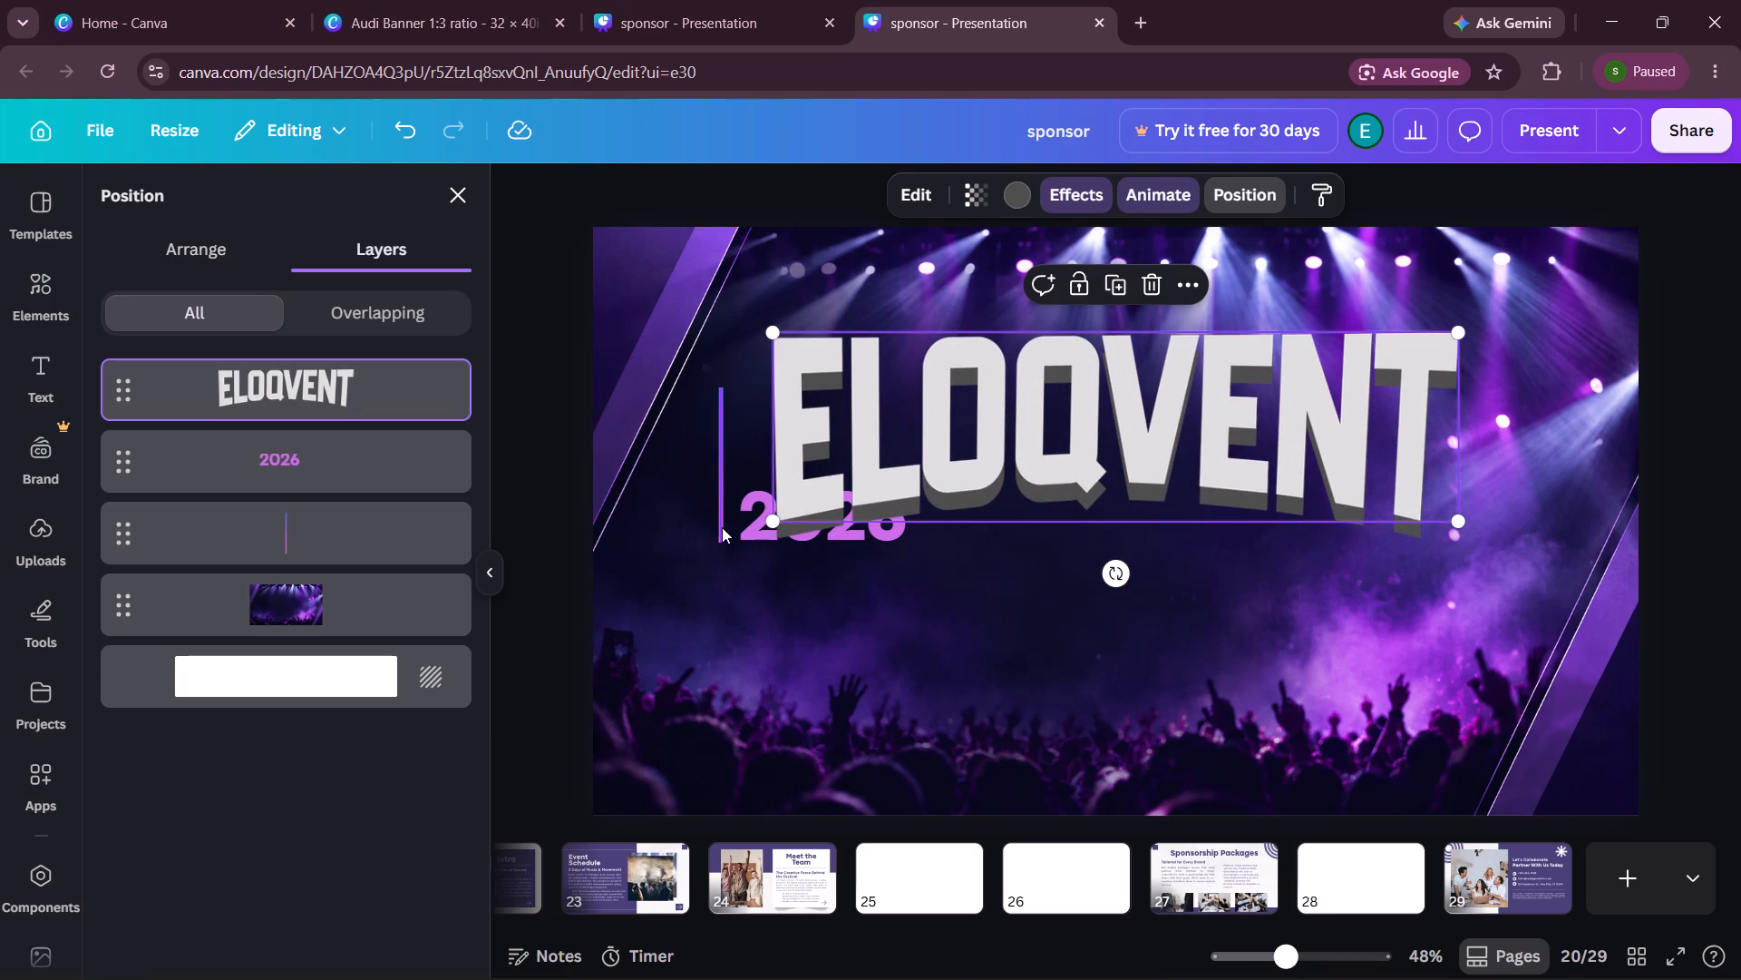
Delete the pink 2026 text and the vertical gradient line from the cover.
{"action": "left_click", "coordinate": [753, 526]}
{"action": "key", "text": "Delete"}
{"action": "left_click", "coordinate": [715, 505]}
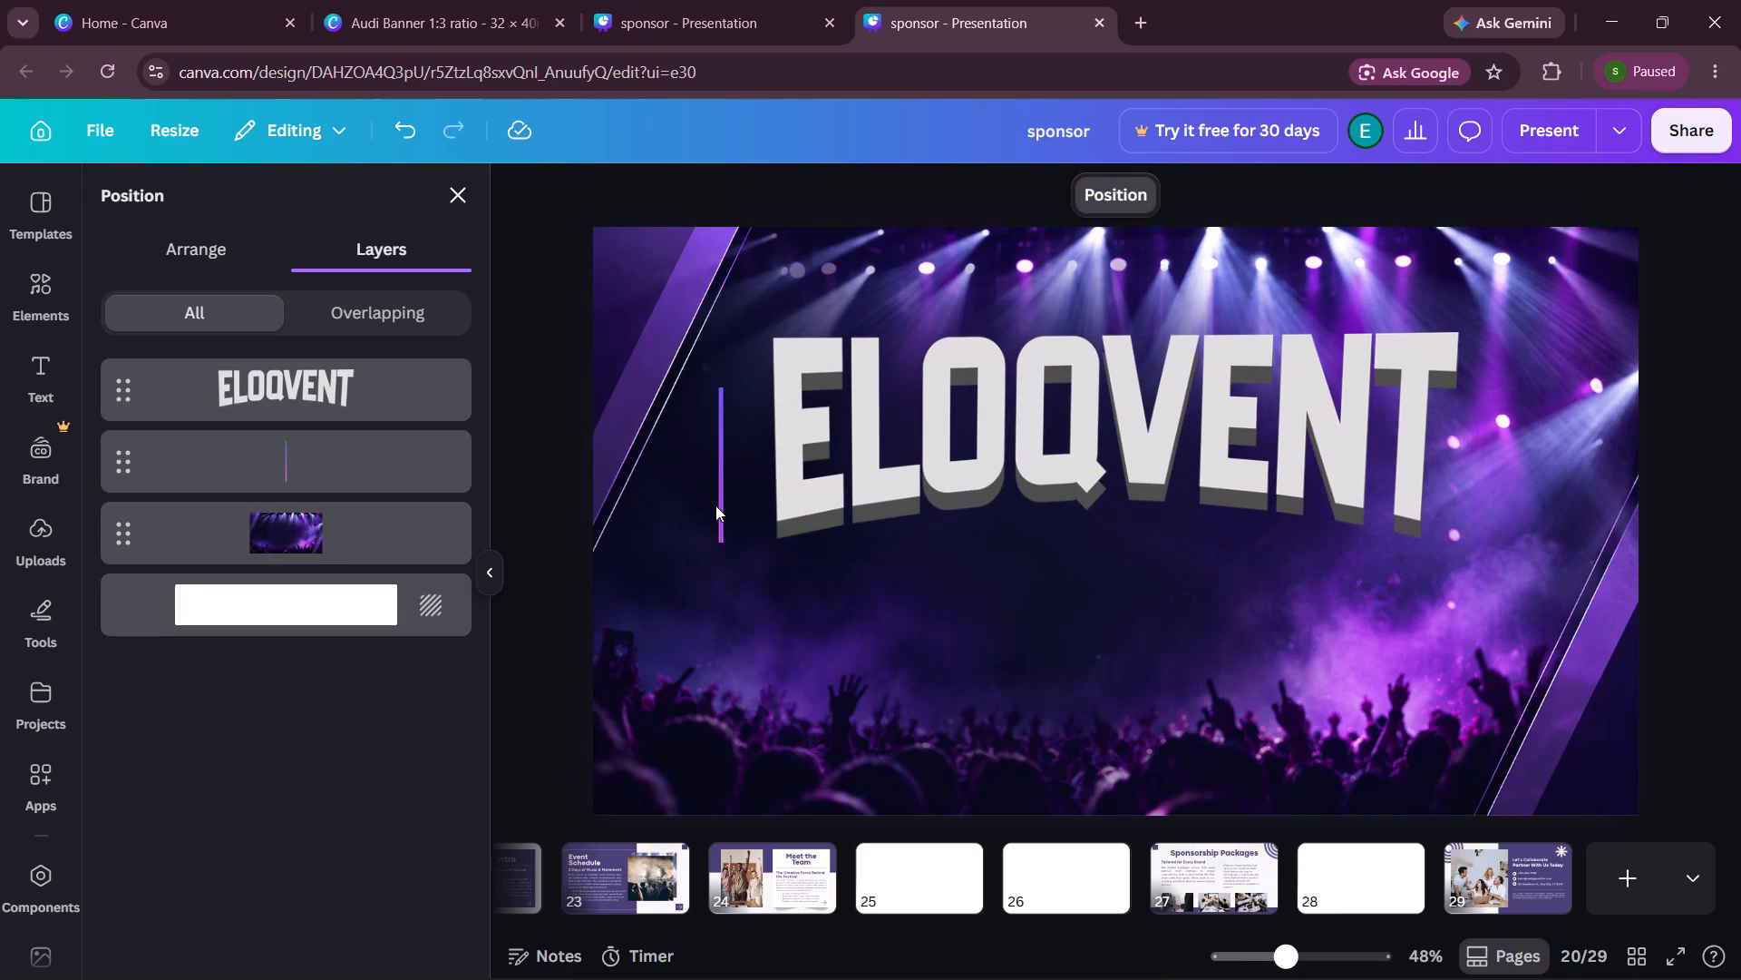
{"action": "key", "text": "Delete"}
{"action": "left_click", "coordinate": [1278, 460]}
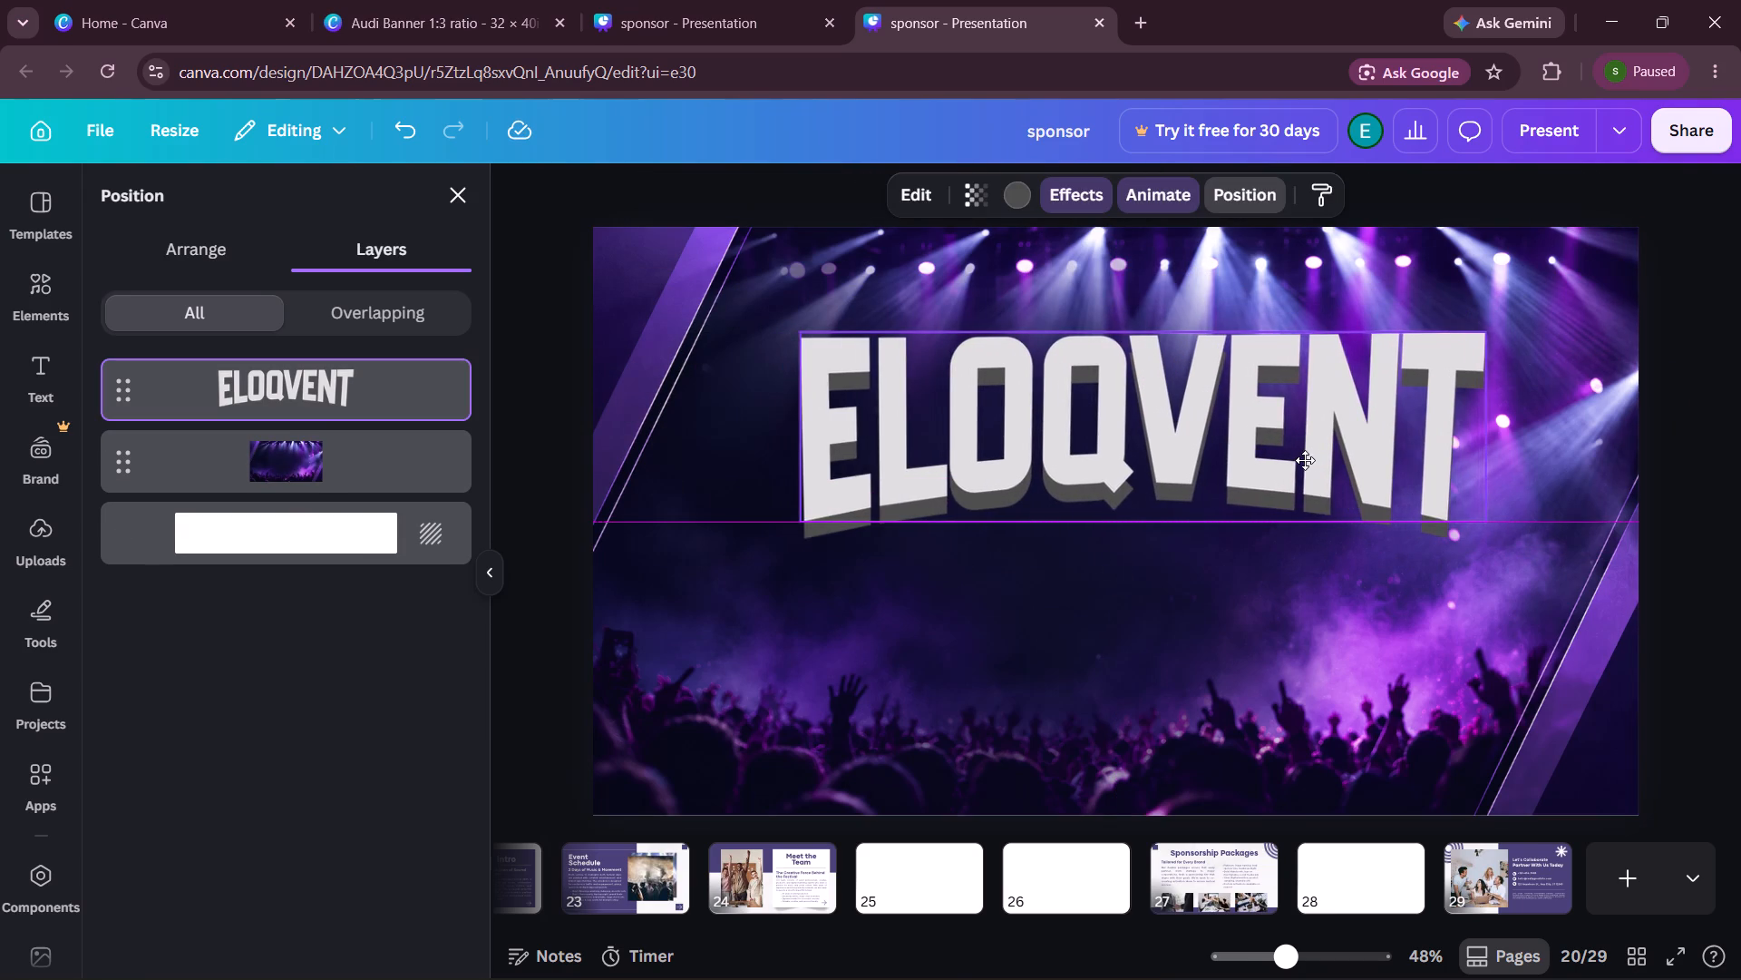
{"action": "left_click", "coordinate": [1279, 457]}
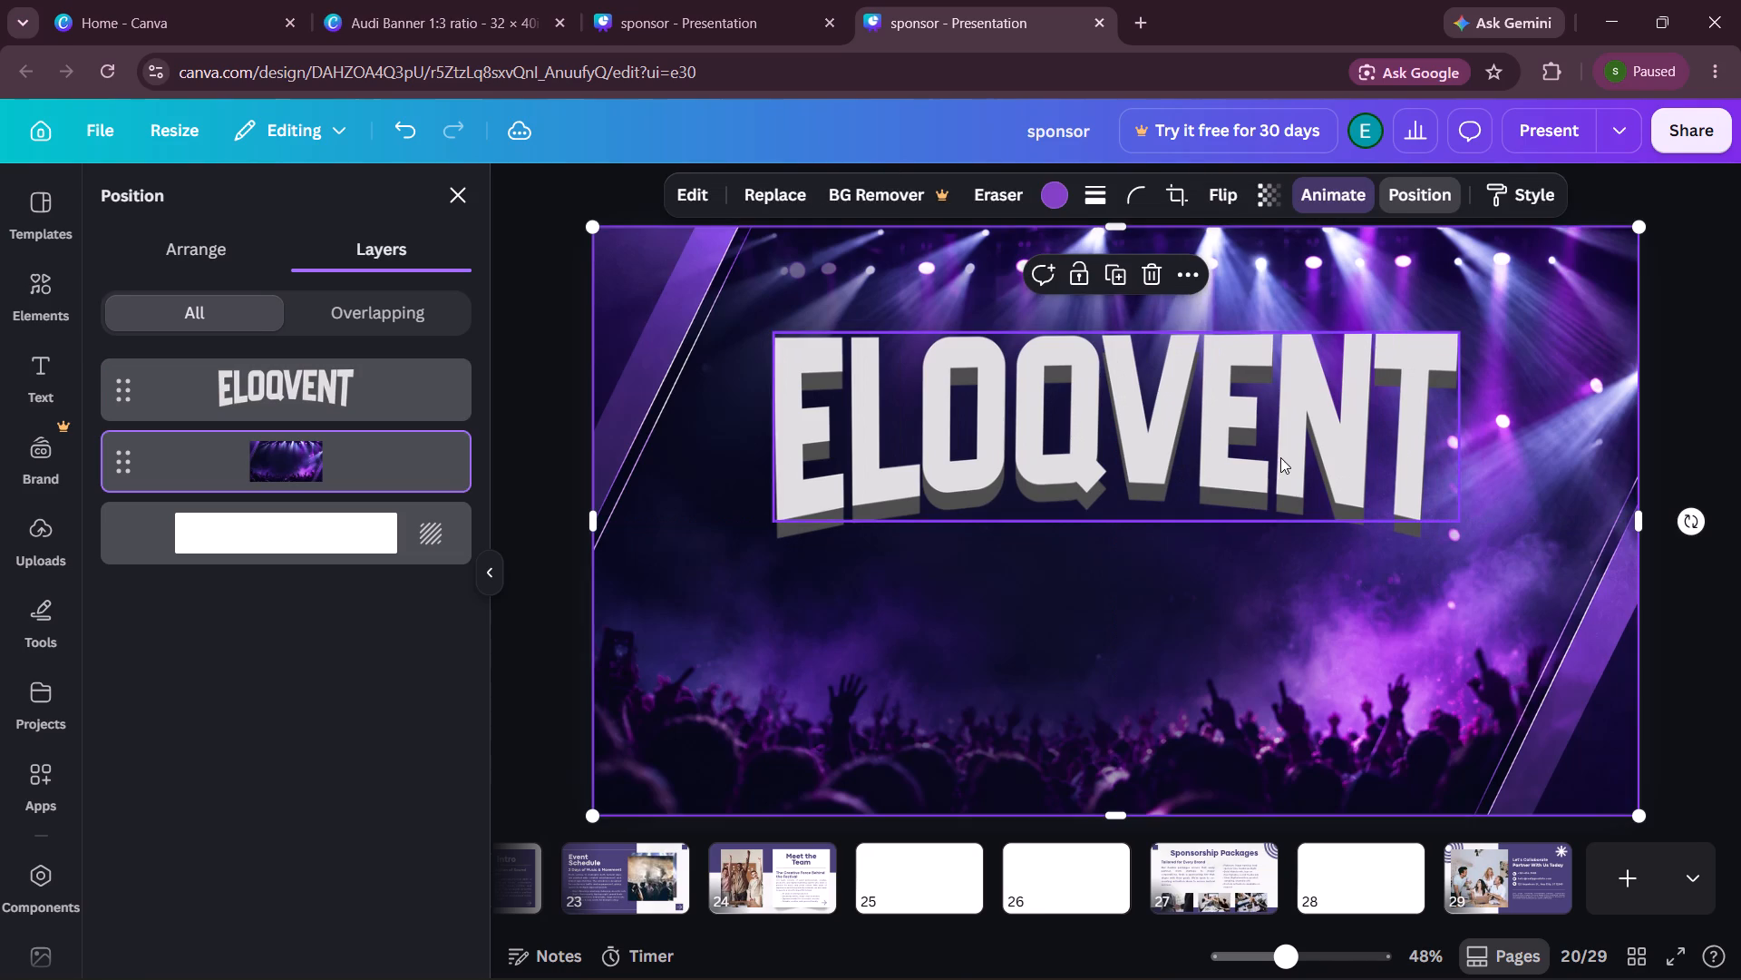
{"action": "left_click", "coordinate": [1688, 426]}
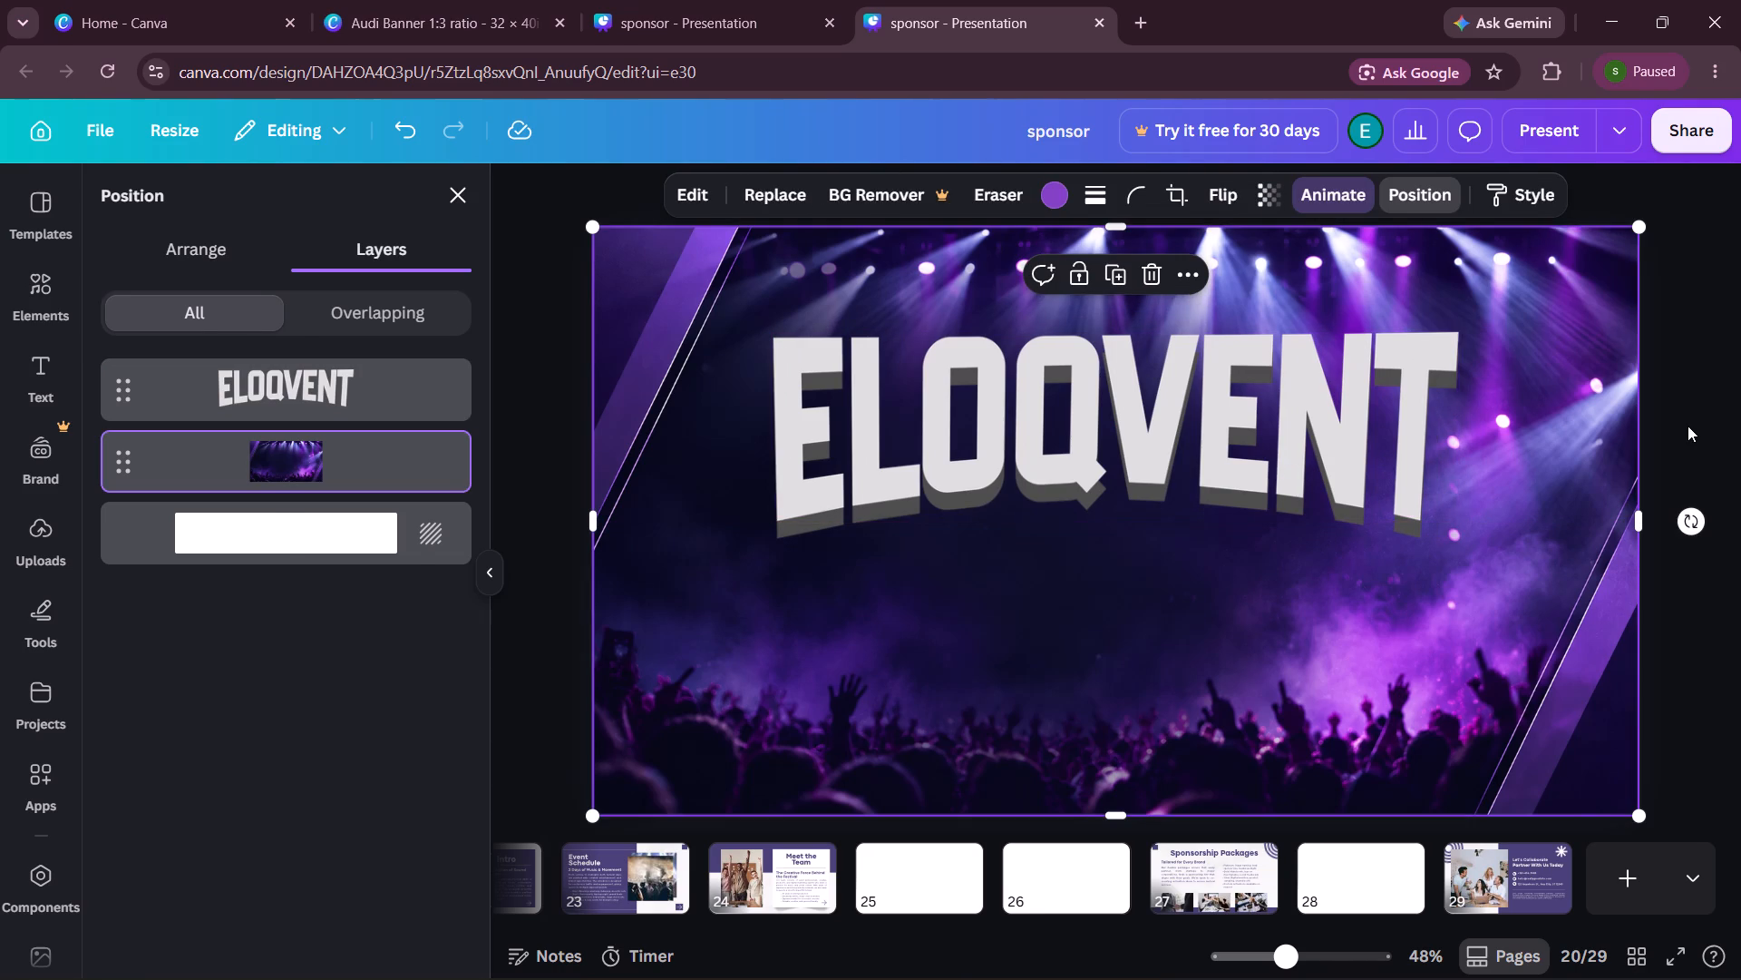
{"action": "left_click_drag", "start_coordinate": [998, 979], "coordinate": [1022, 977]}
Copy the 2K26 lettering from page 3 of the Audi Banner design and paste it onto the sponsor cover.
{"action": "left_click", "coordinate": [810, 0]}
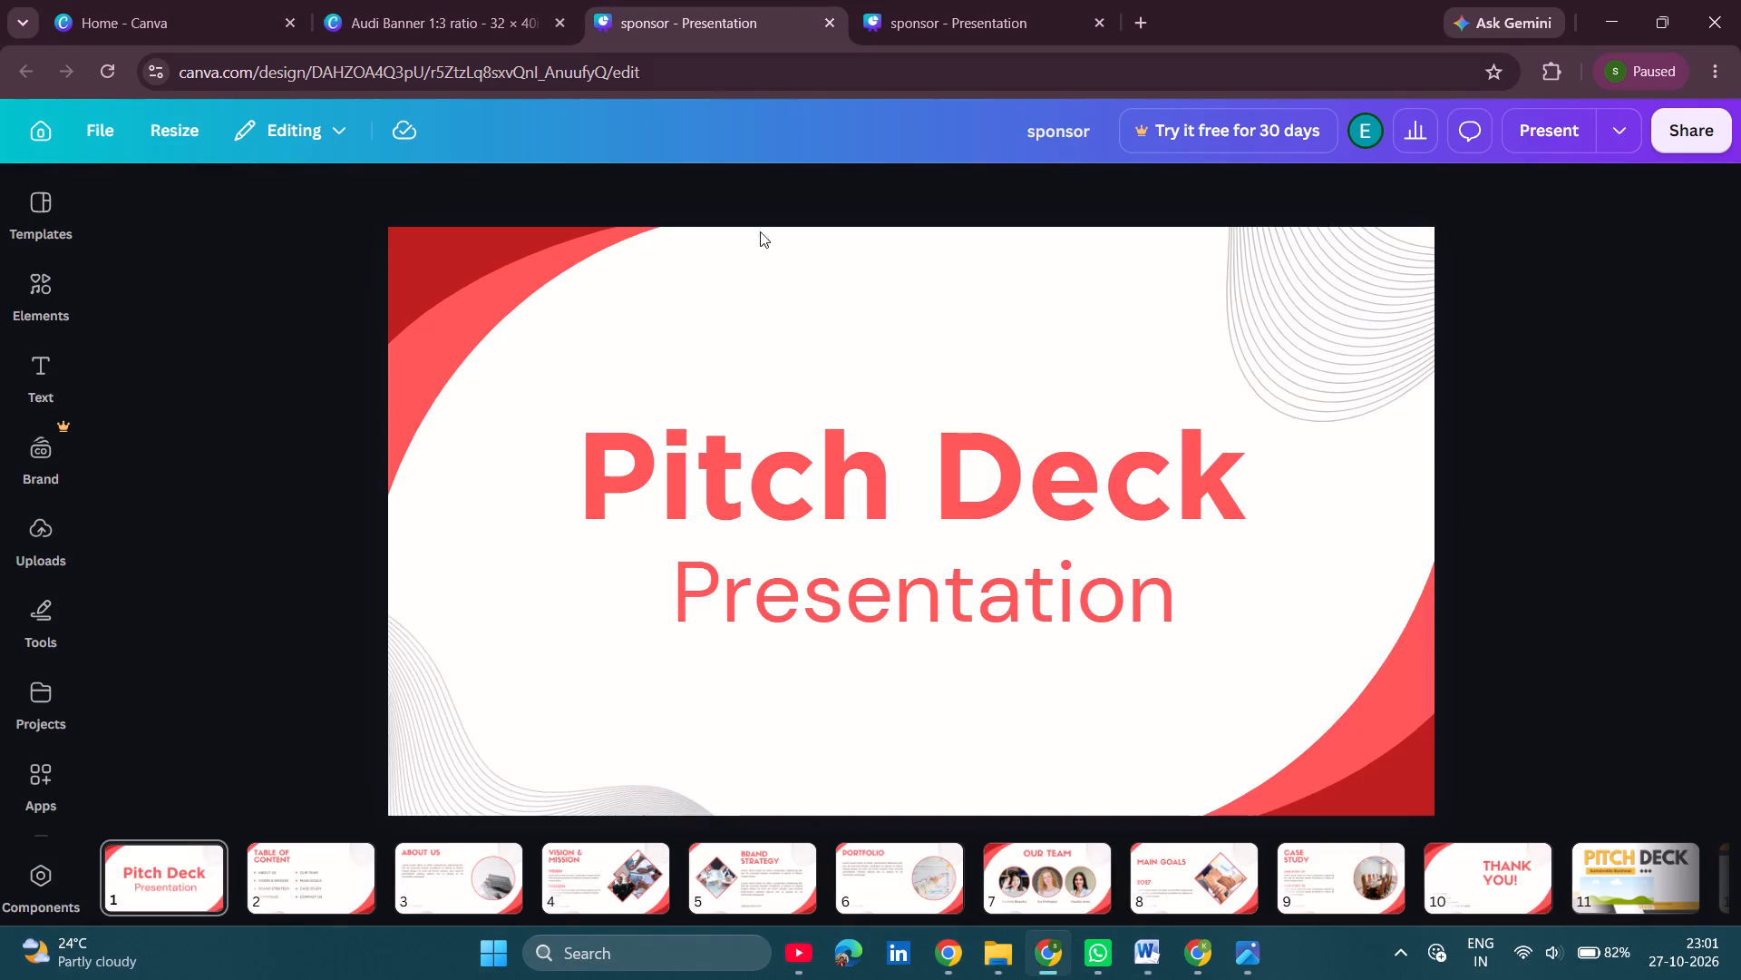
{"action": "left_click", "coordinate": [520, 0]}
{"action": "left_click", "coordinate": [910, 503]}
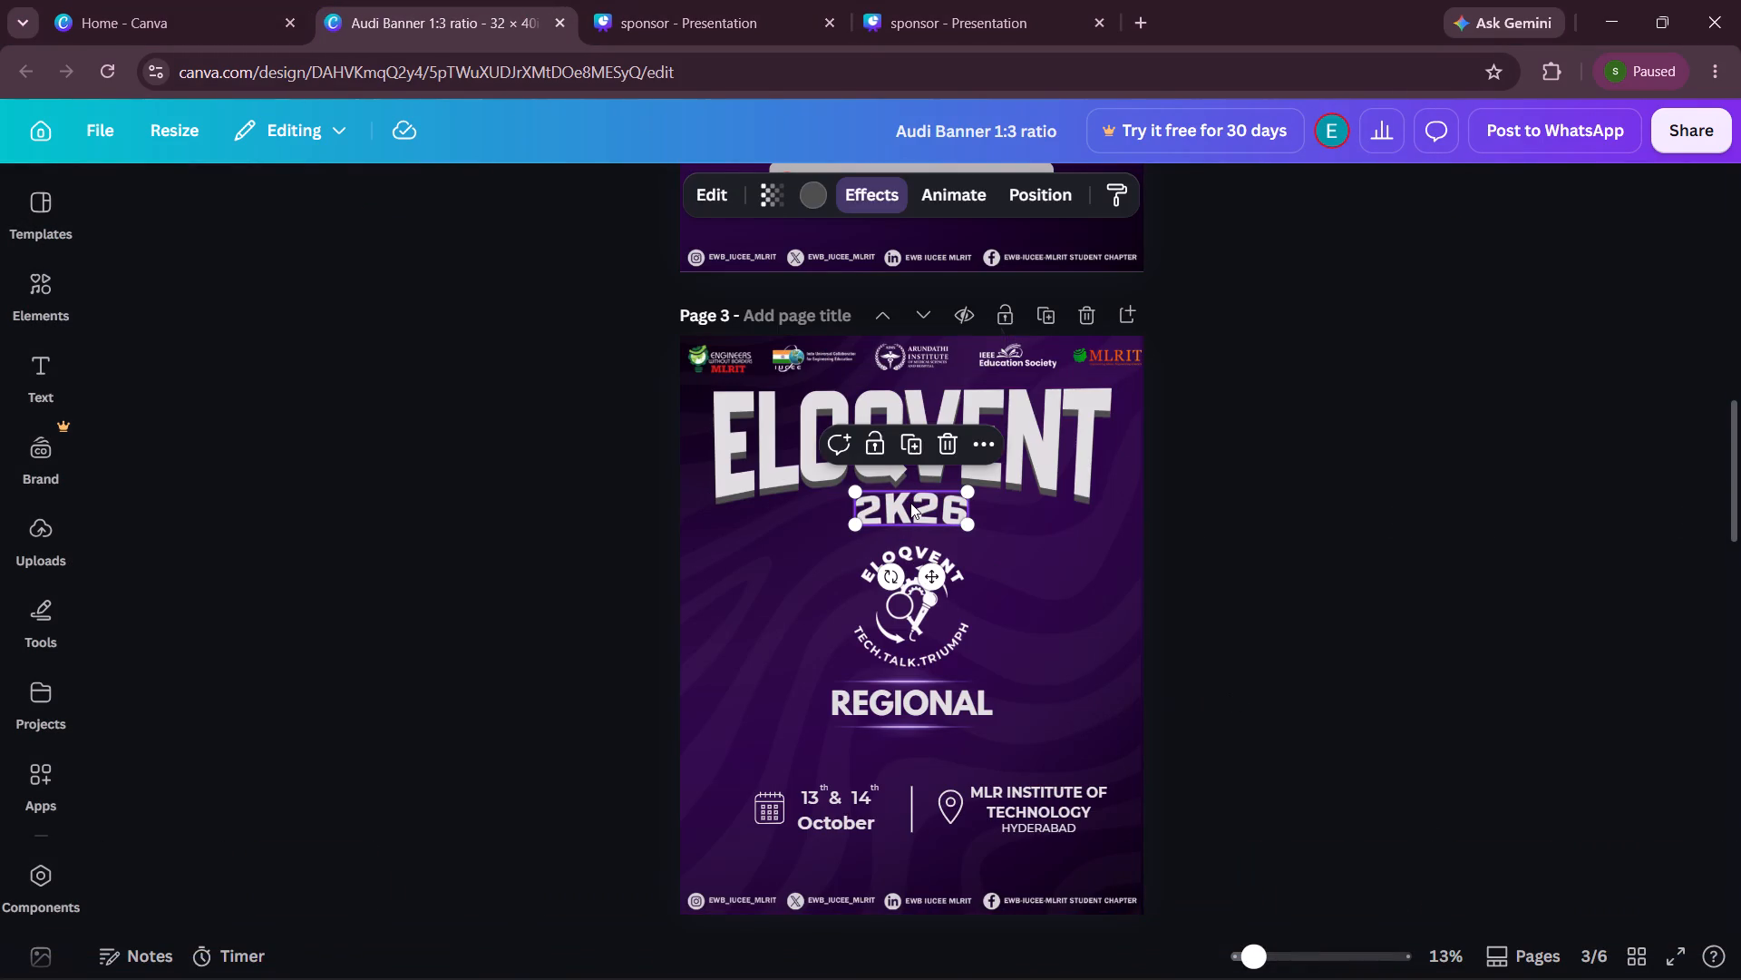
{"action": "key", "text": "ctrl+c"}
{"action": "left_click", "coordinate": [991, 0]}
{"action": "key", "text": "ctrl+v"}
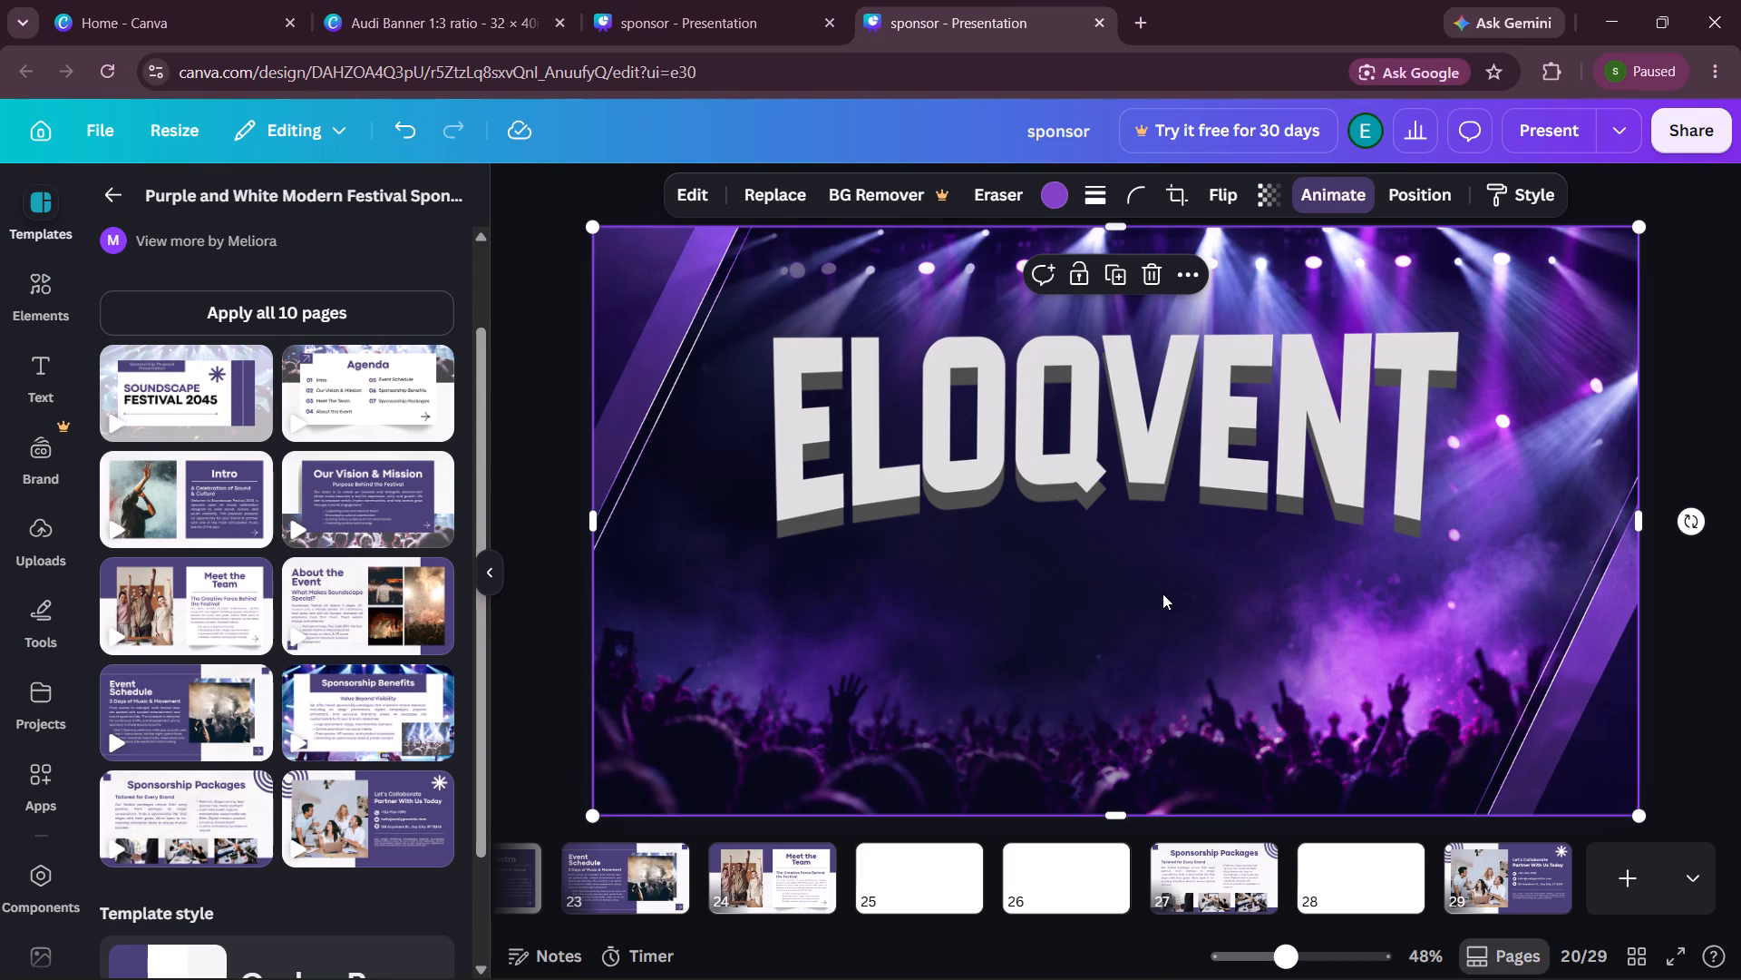
Shrink the 2K26 lettering to less than half its pasted size and centre it directly beneath ELOQVENT.
{"action": "left_click_drag", "start_coordinate": [808, 296], "coordinate": [824, 331]}
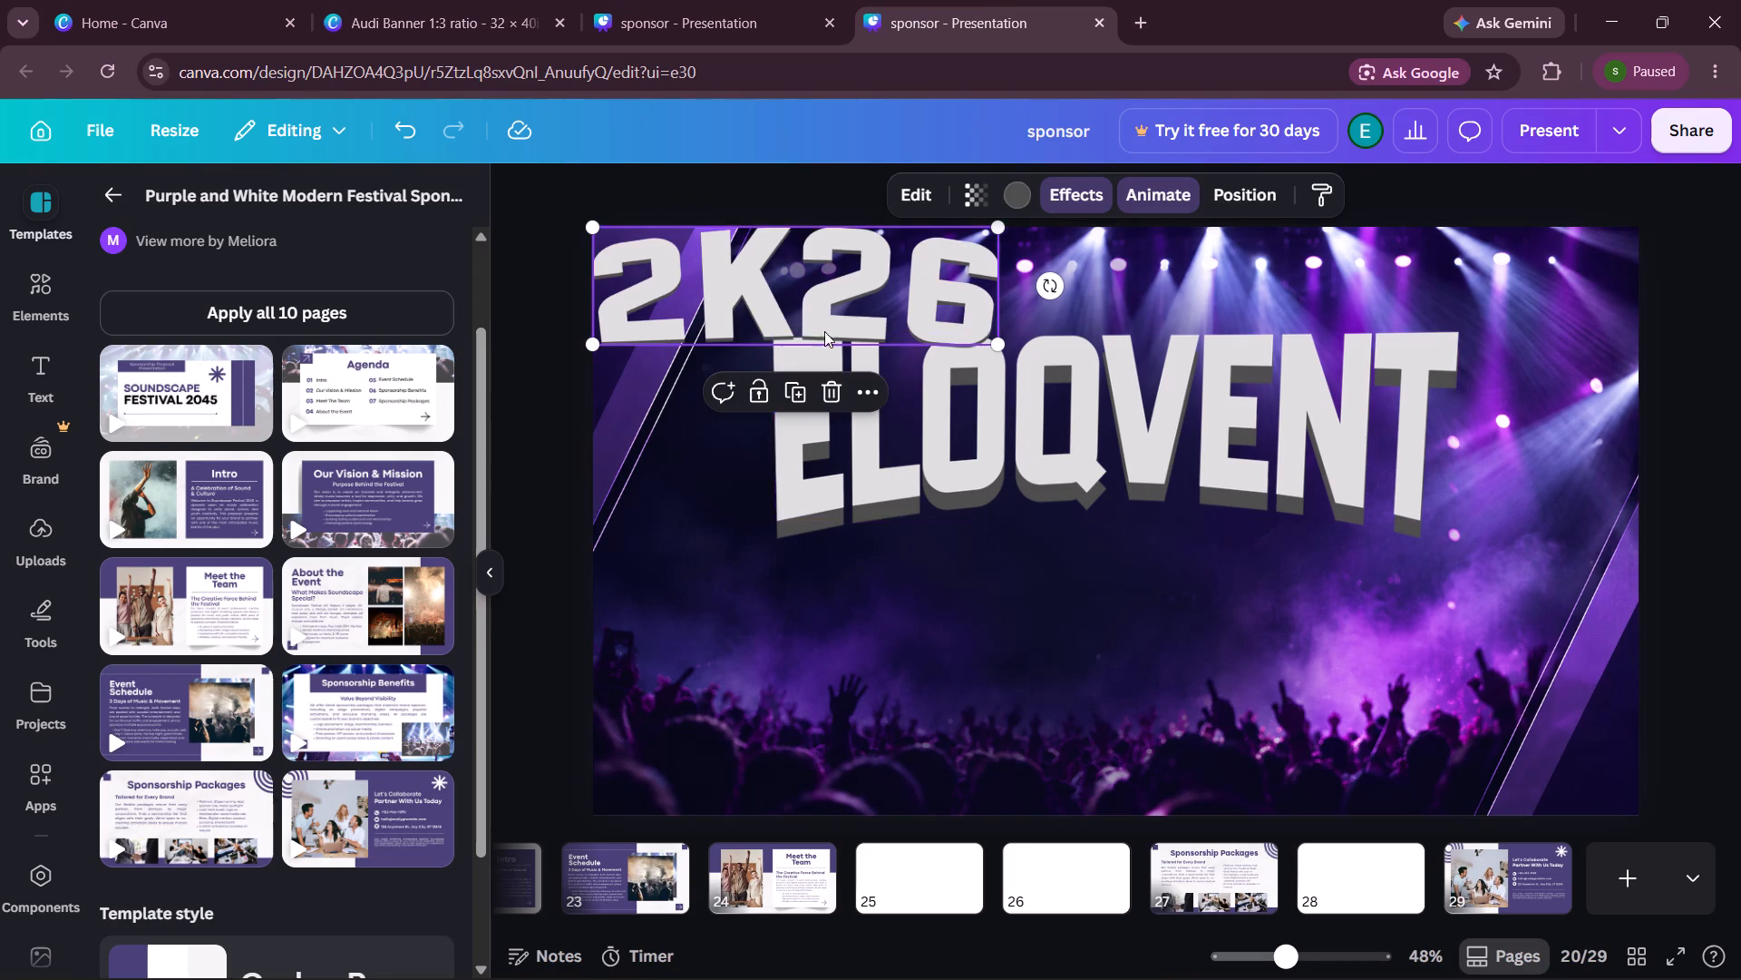
{"action": "left_click_drag", "start_coordinate": [824, 331], "coordinate": [1107, 601]}
{"action": "left_click_drag", "start_coordinate": [1297, 534], "coordinate": [1296, 534]}
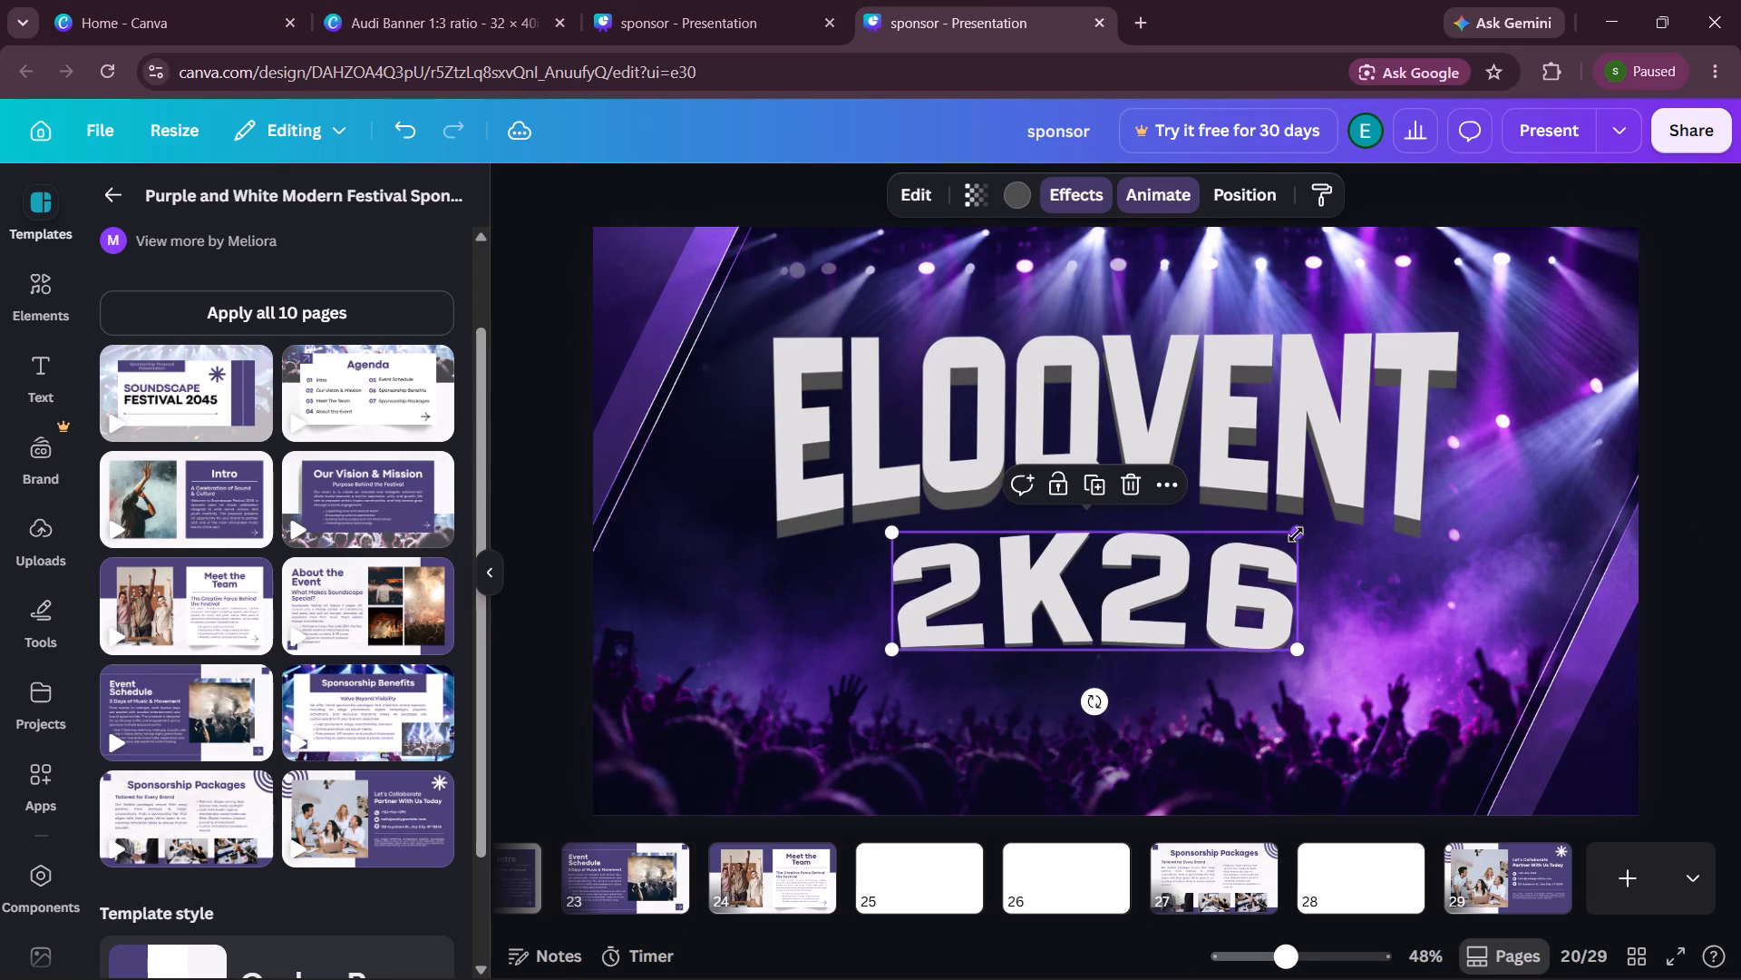
{"action": "left_click_drag", "start_coordinate": [1296, 534], "coordinate": [1084, 606]}
{"action": "left_click", "coordinate": [1663, 561]}
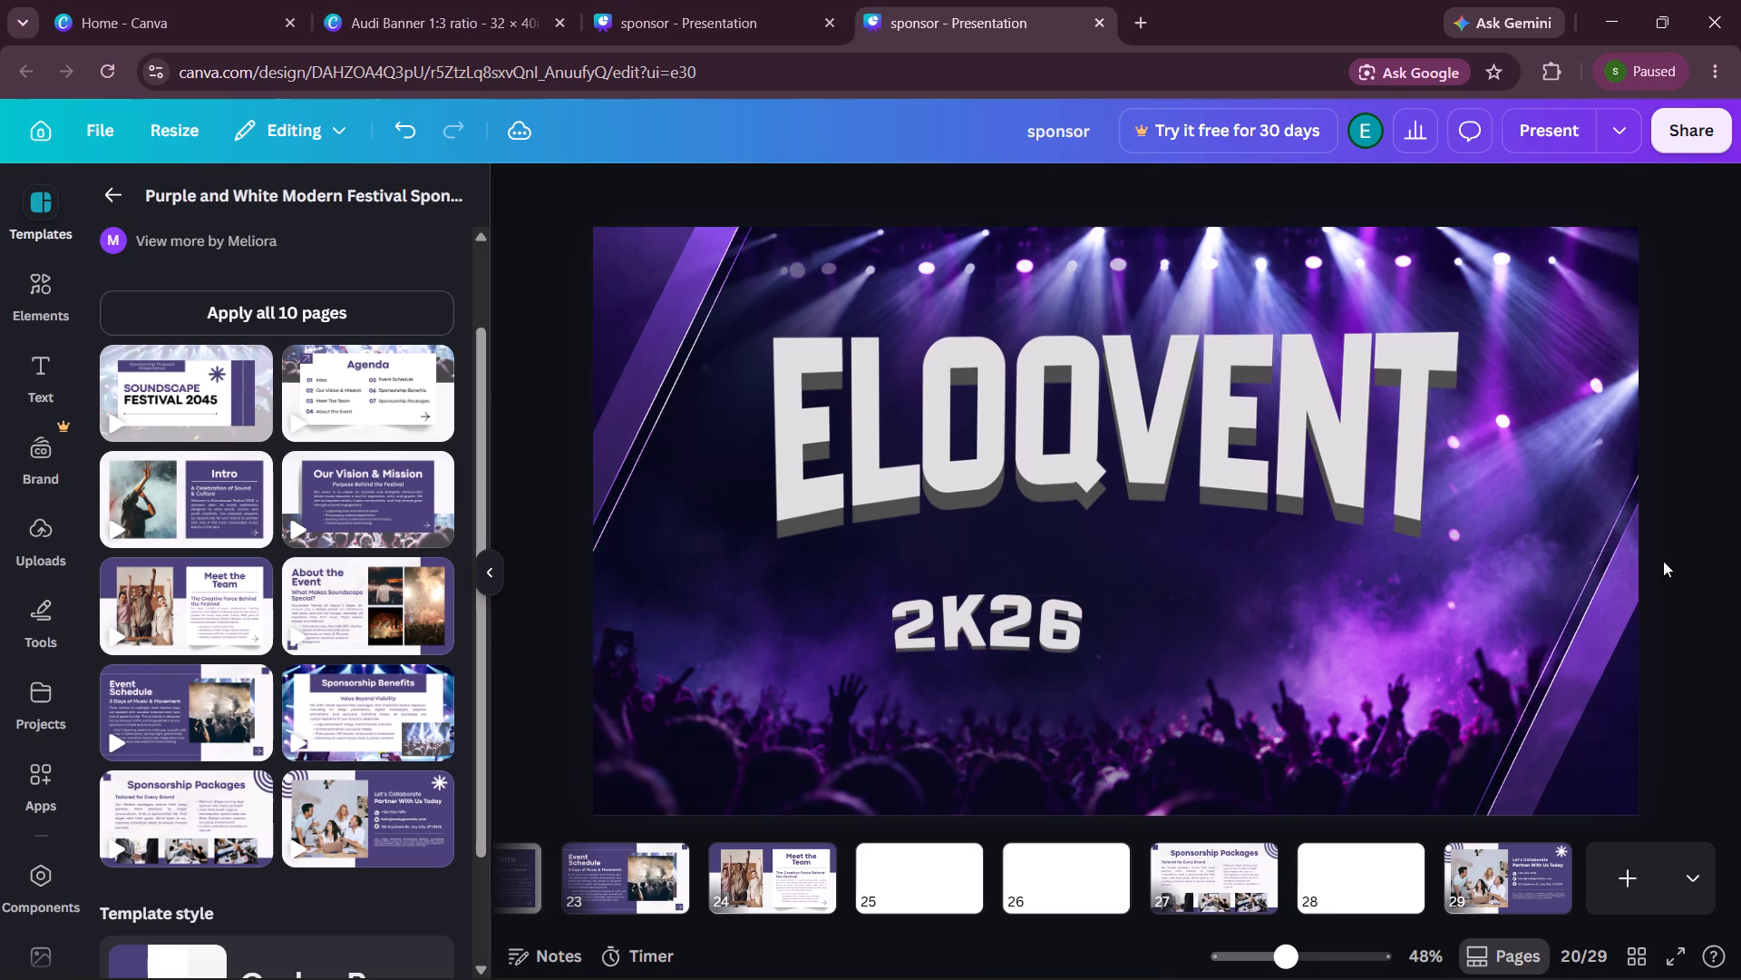
{"action": "left_click_drag", "start_coordinate": [1002, 630], "coordinate": [1132, 557]}
{"action": "left_click", "coordinate": [1729, 413]}
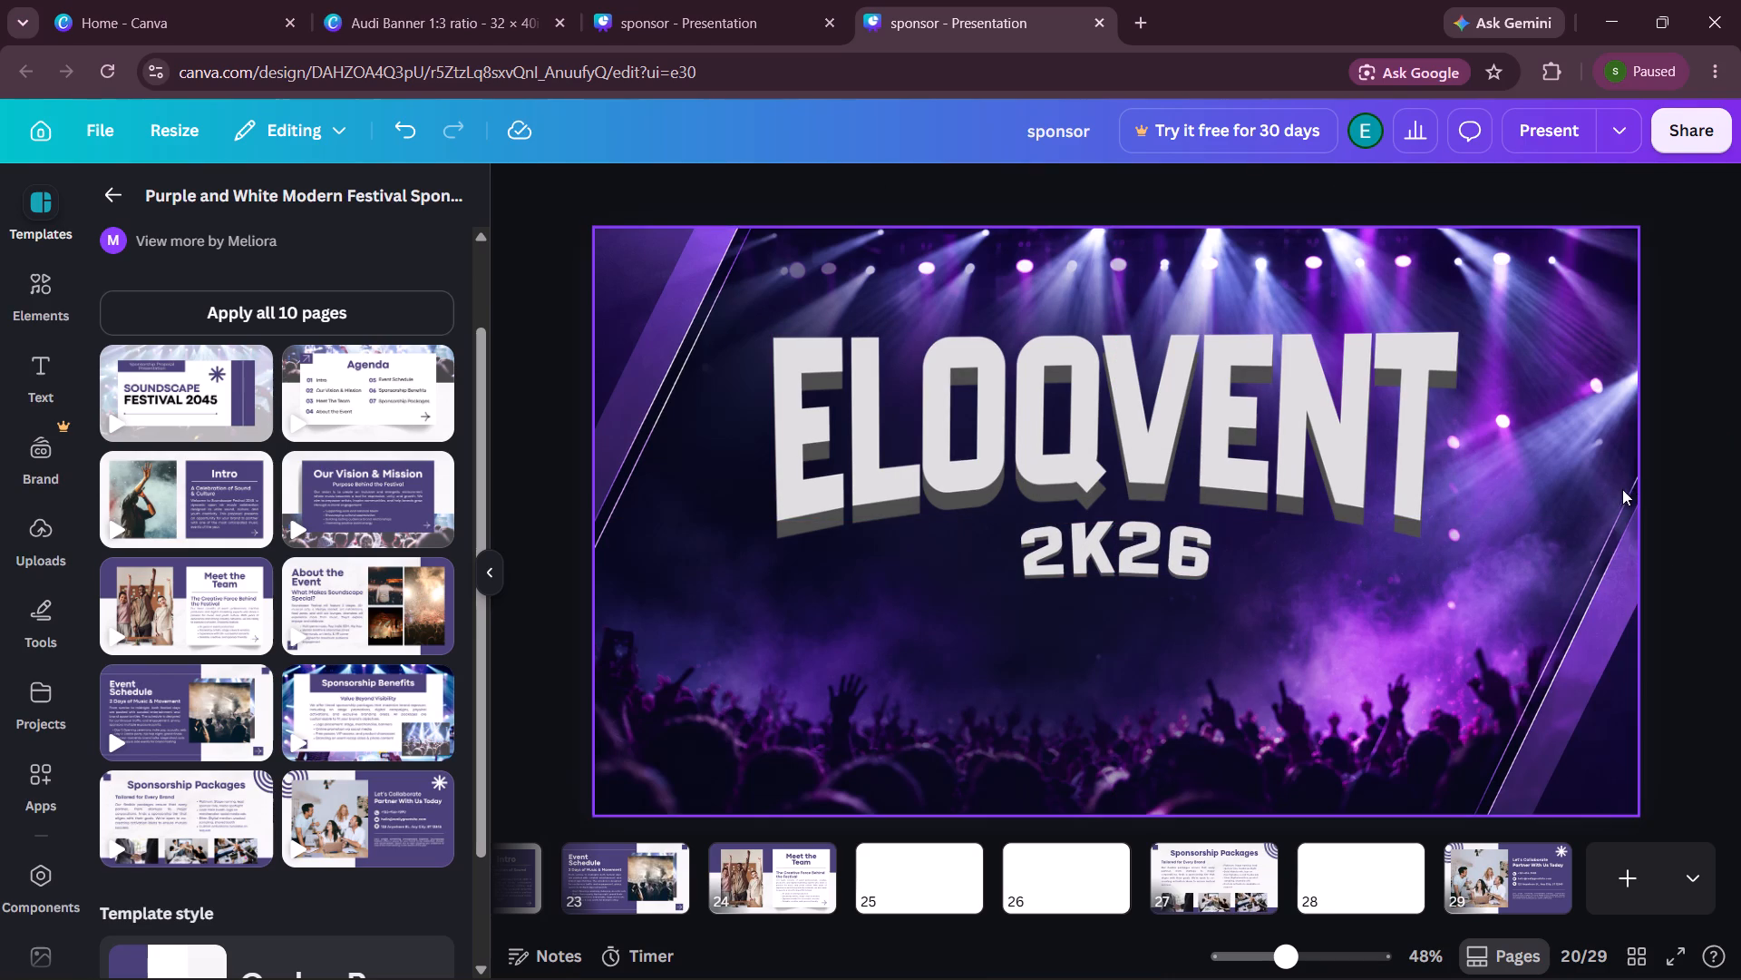
Align the ELOQVENT lettering to the horizontal centre of the cover page.
{"action": "left_click", "coordinate": [1126, 450]}
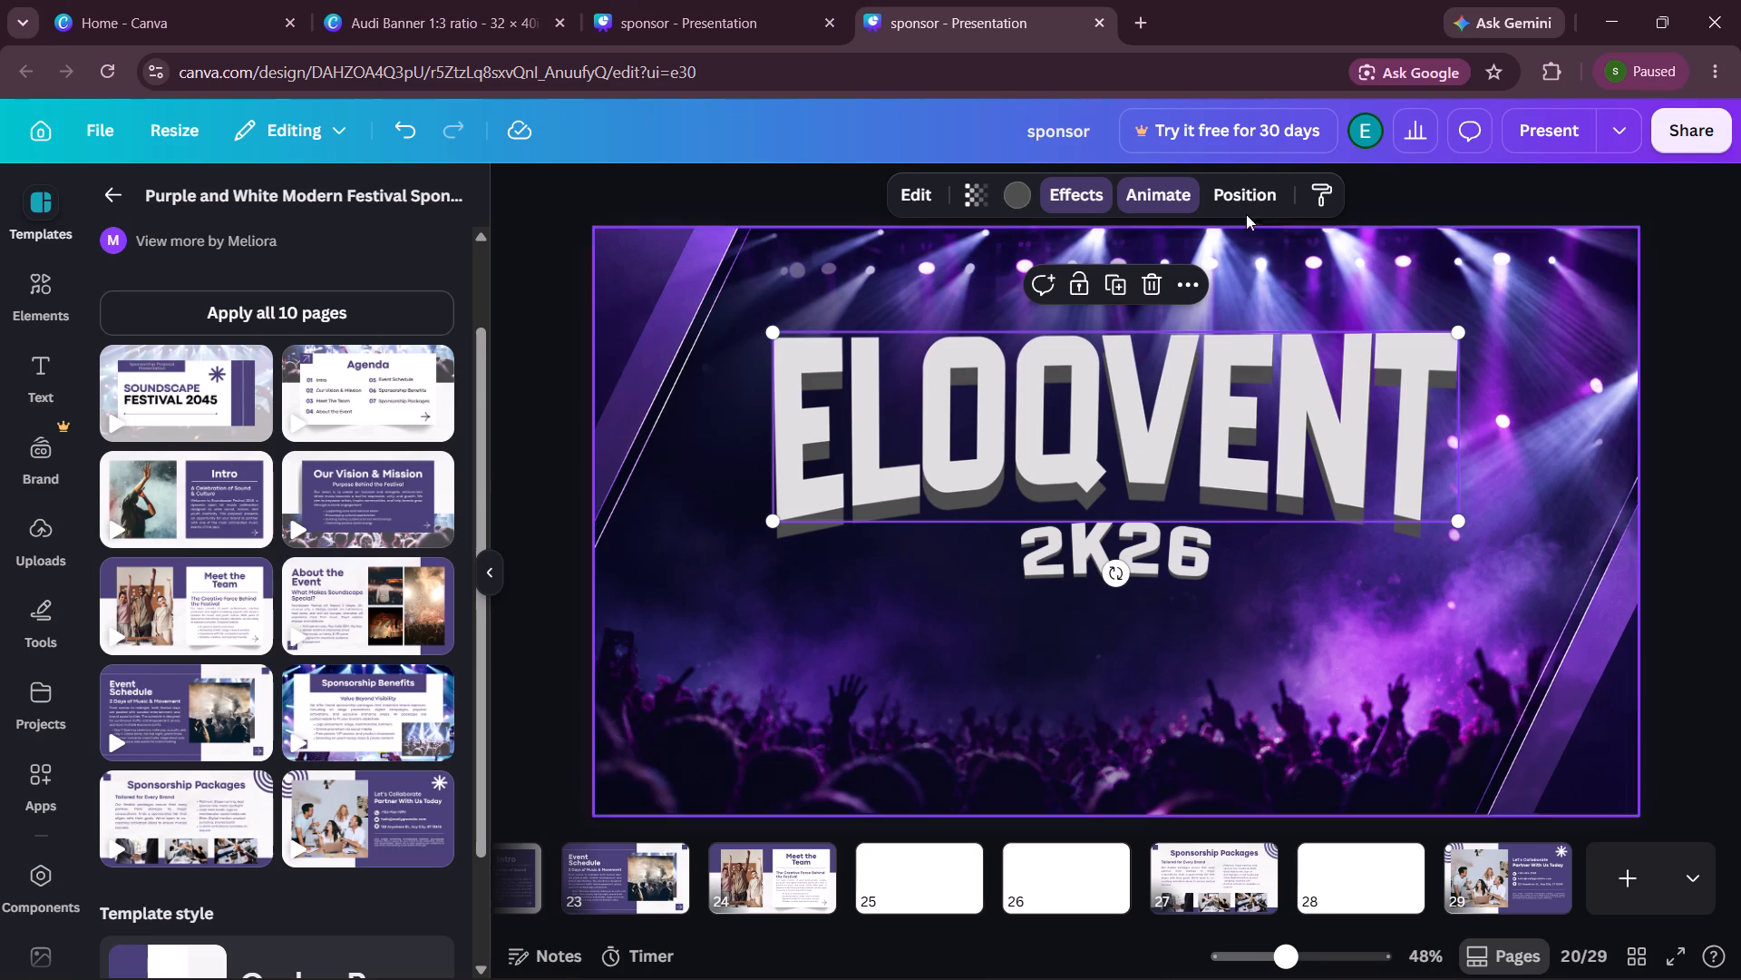
{"action": "left_click", "coordinate": [1291, 201]}
{"action": "left_click", "coordinate": [1281, 201]}
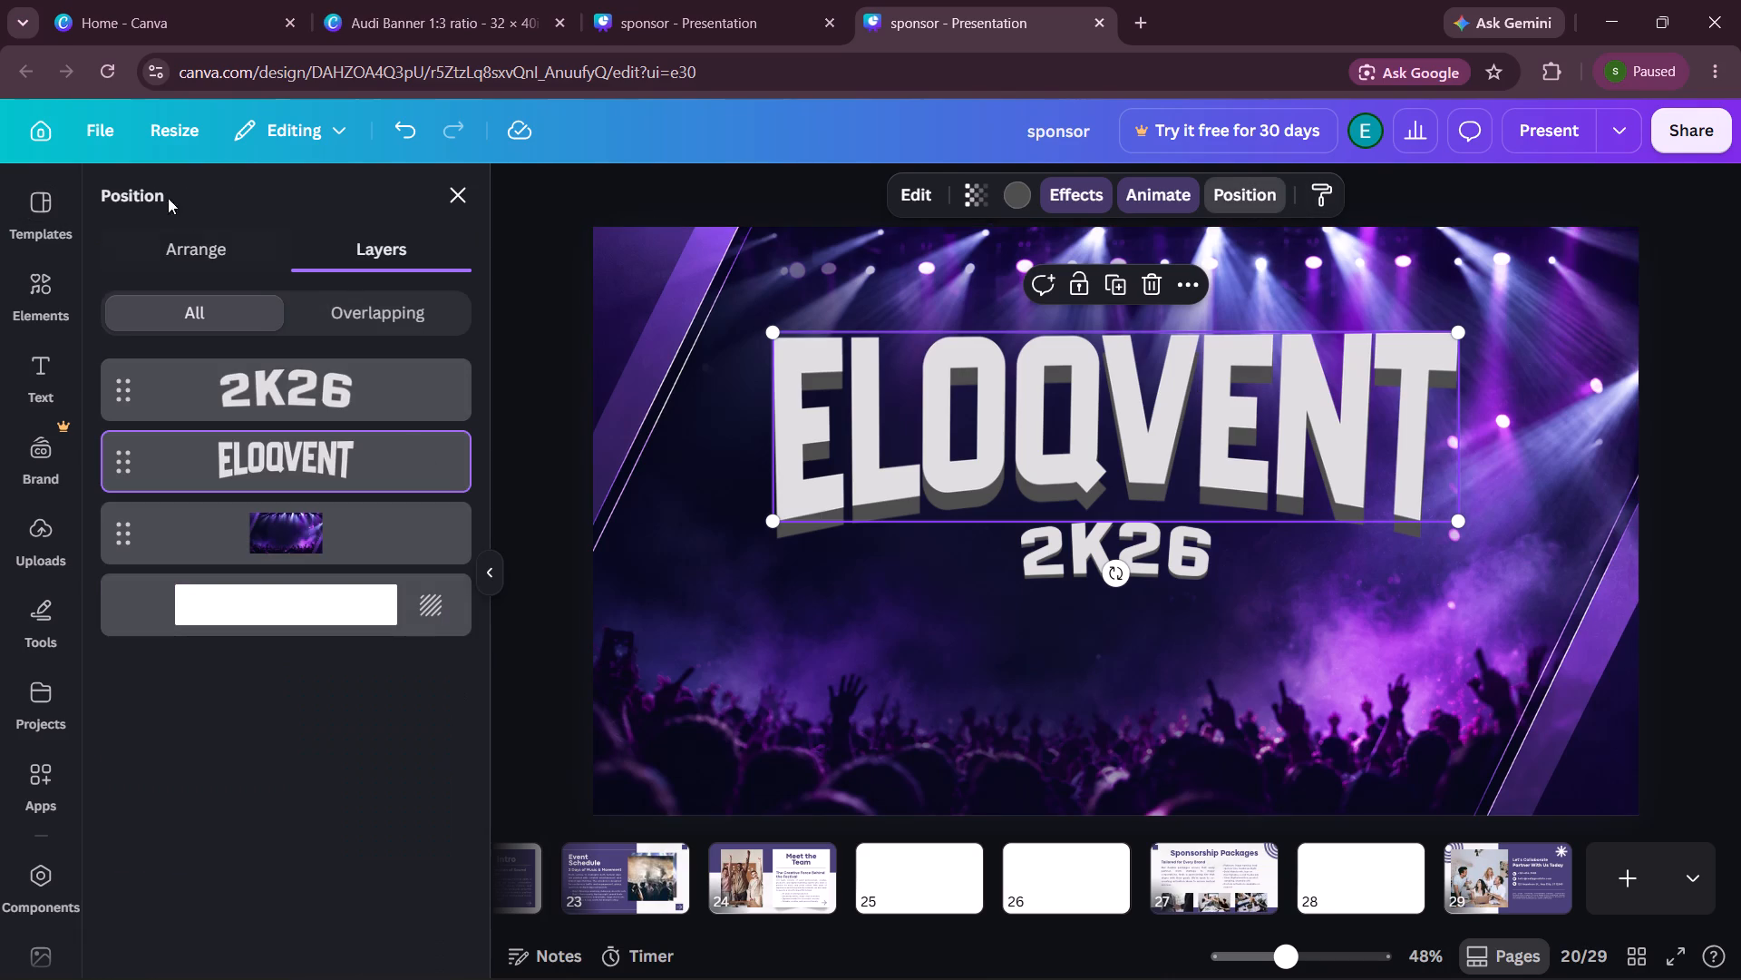
{"action": "left_click", "coordinate": [201, 239]}
{"action": "left_click", "coordinate": [390, 534]}
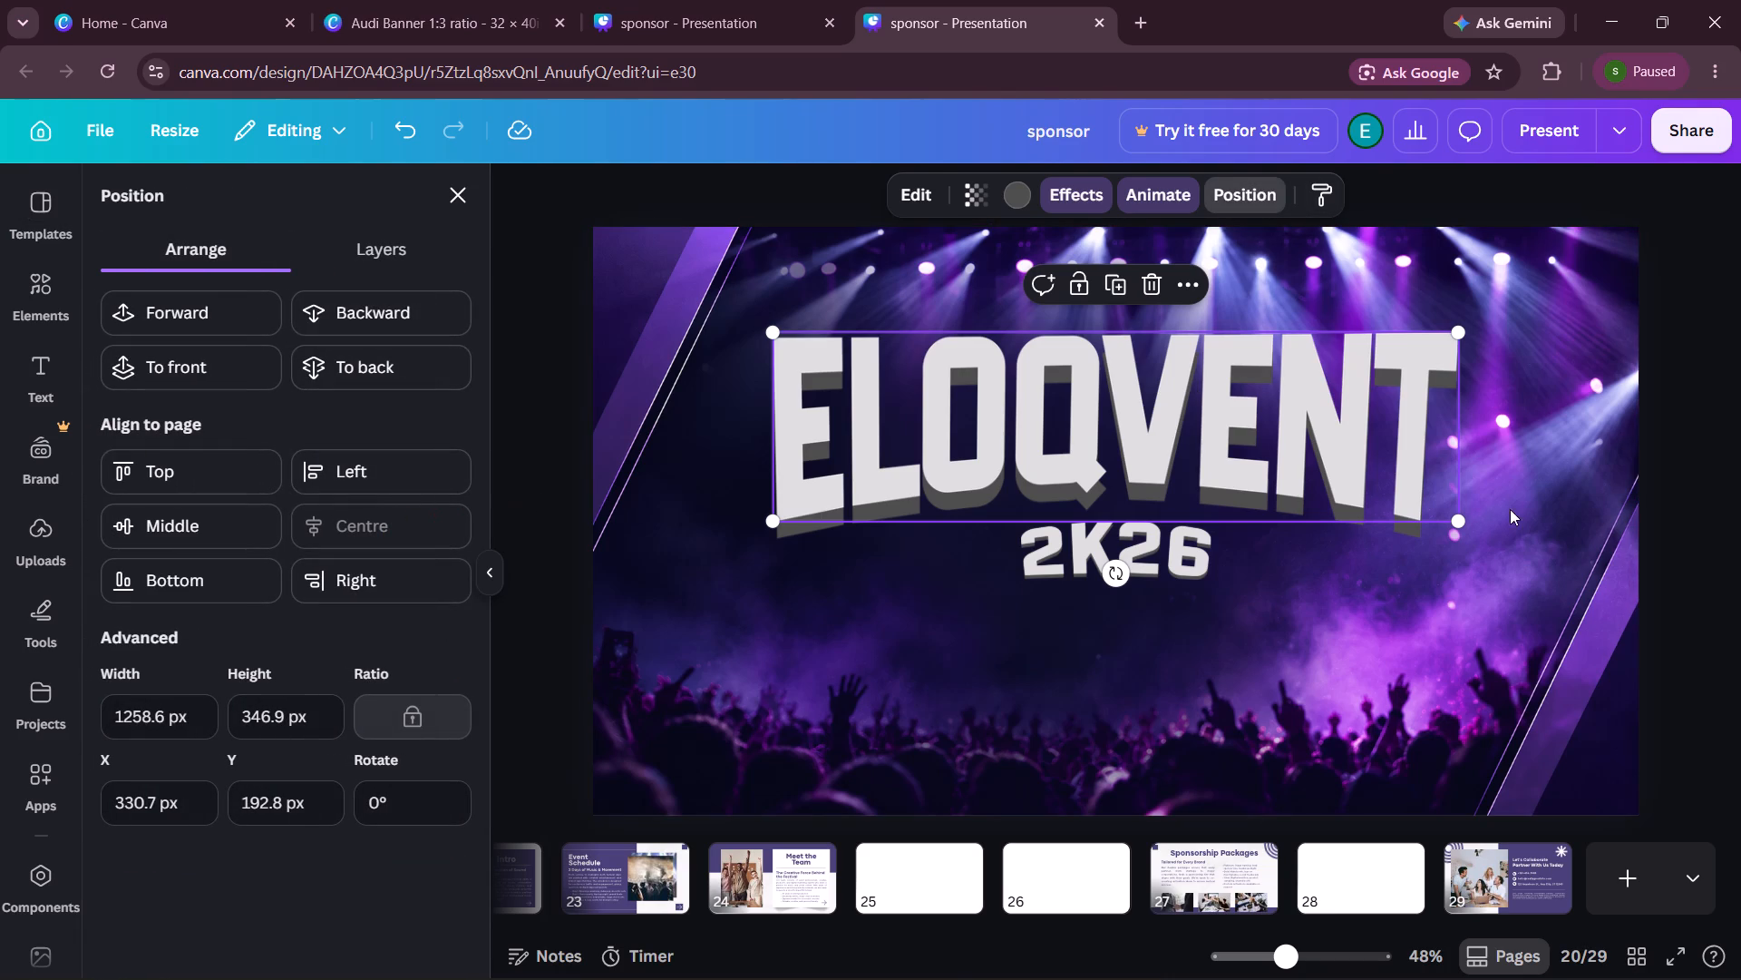
{"action": "left_click", "coordinate": [1182, 556]}
{"action": "double_click", "coordinate": [1659, 405]}
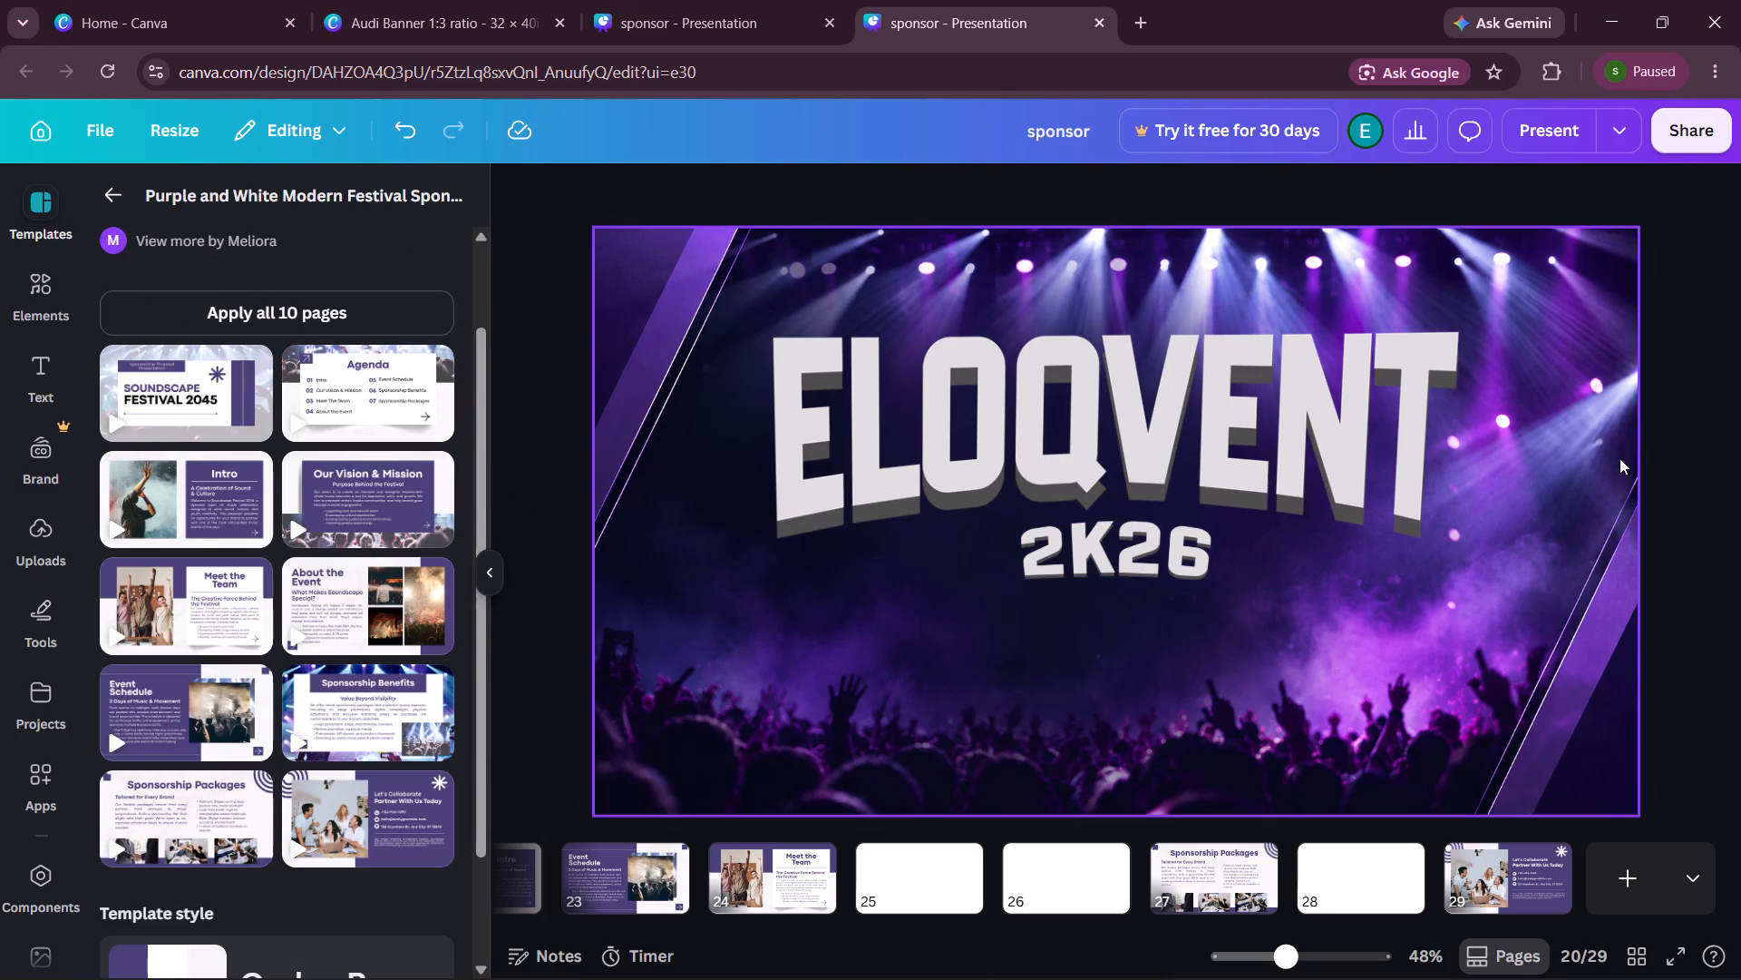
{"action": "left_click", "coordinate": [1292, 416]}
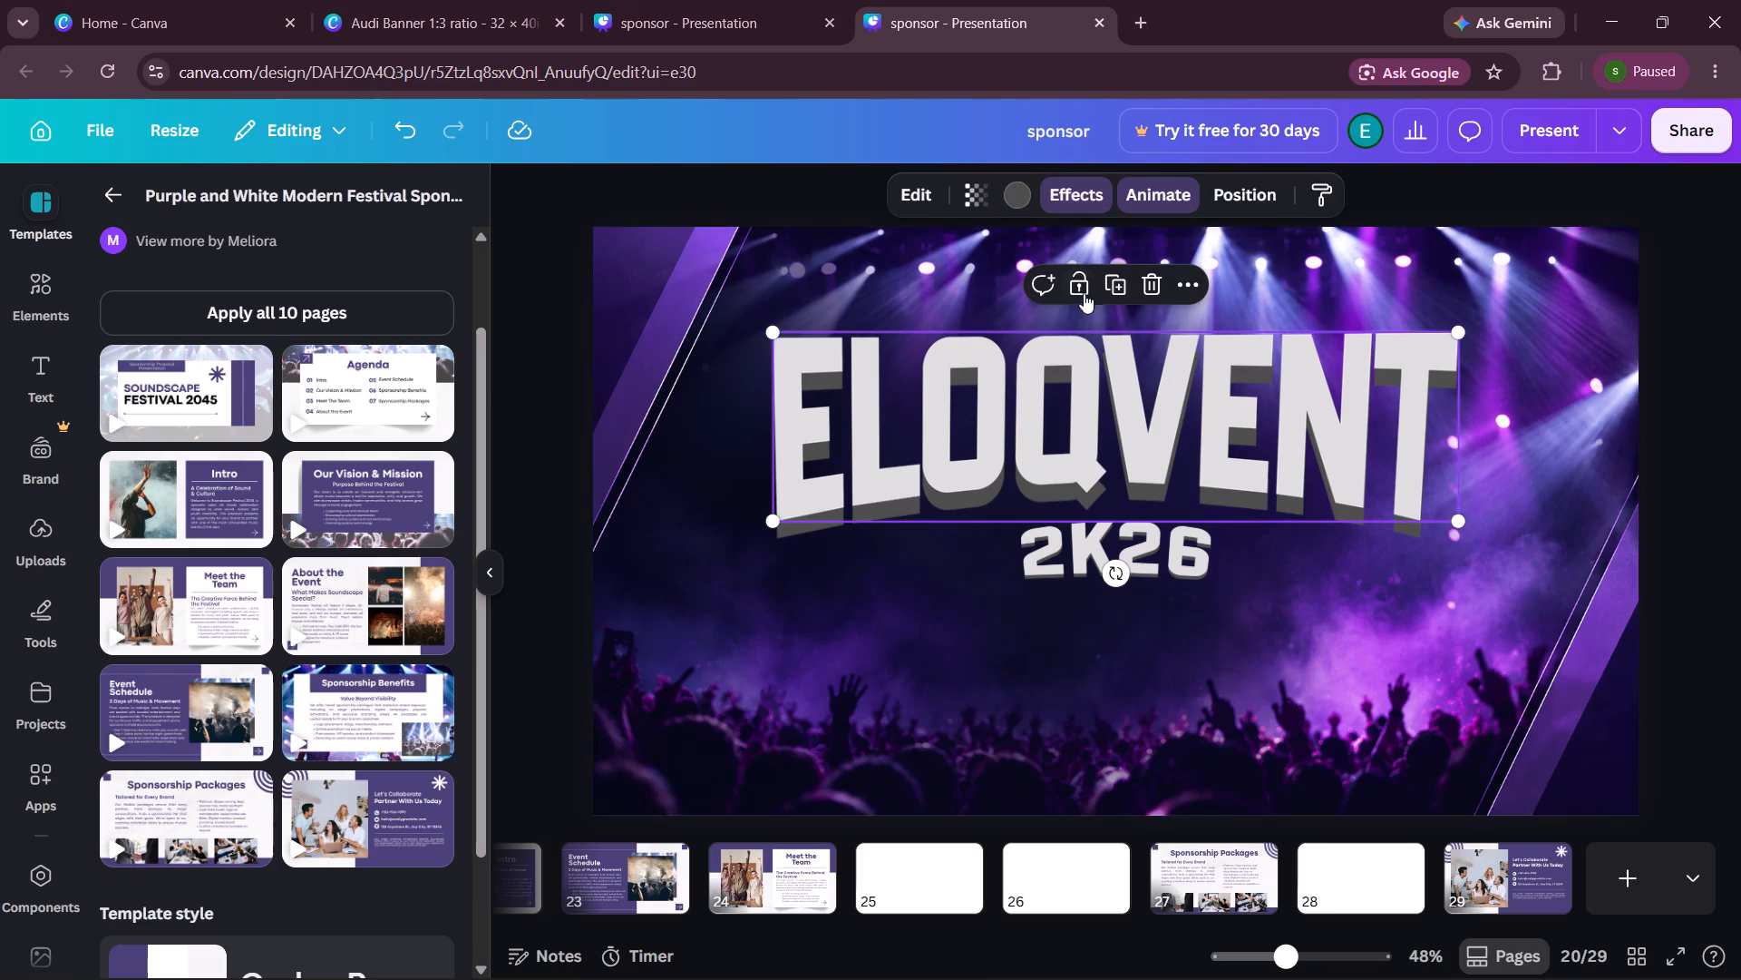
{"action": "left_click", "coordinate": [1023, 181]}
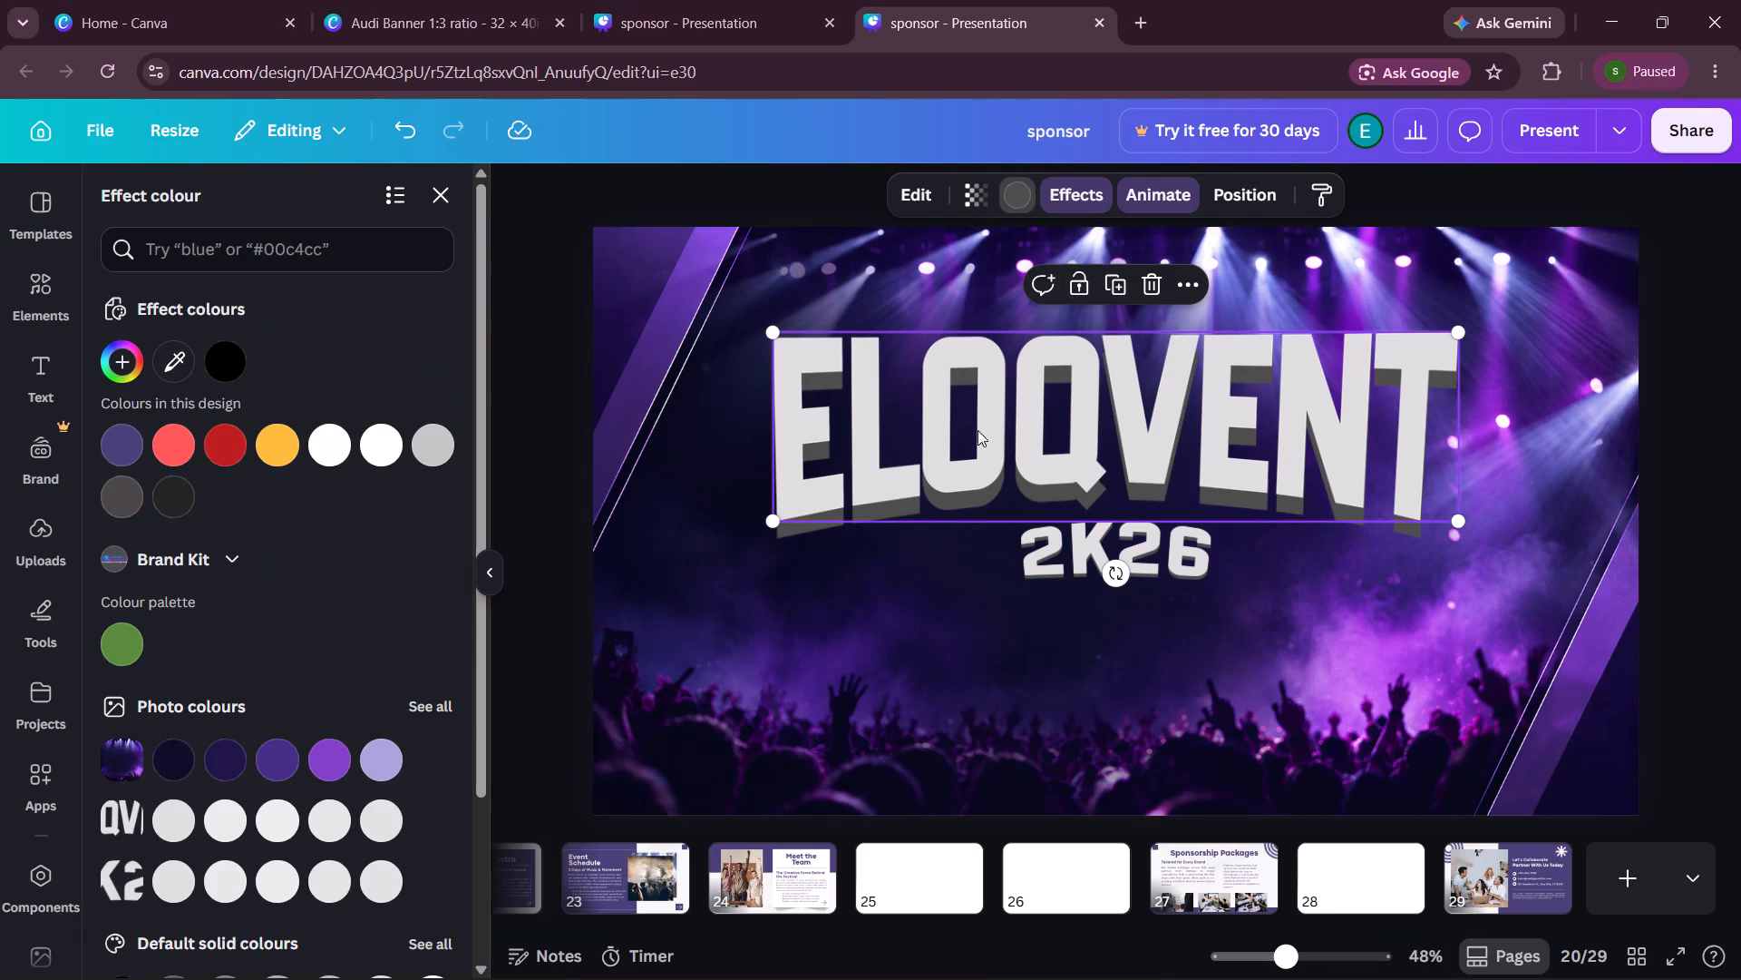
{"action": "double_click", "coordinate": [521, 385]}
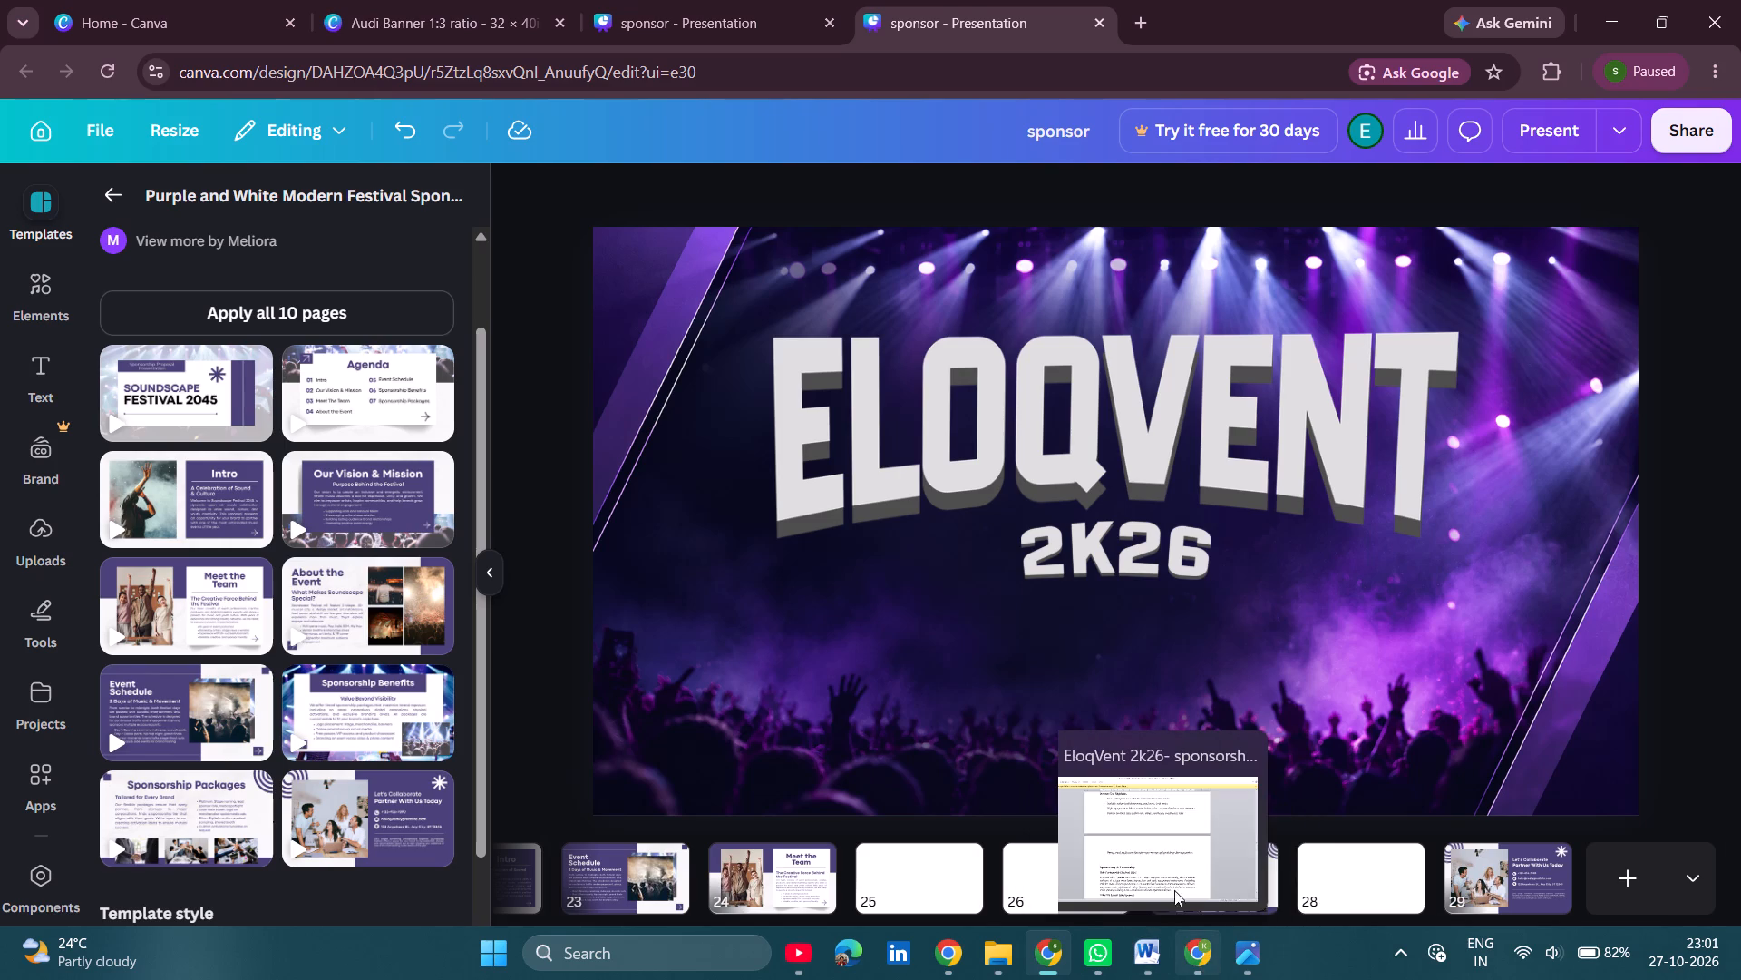
Copy the round ELOQVENT Tech.Talk.Triumph logo from page 3 of the Audi Banner design and paste it onto the sponsor cover.
{"action": "left_click", "coordinate": [766, 0]}
{"action": "left_click", "coordinate": [476, 0]}
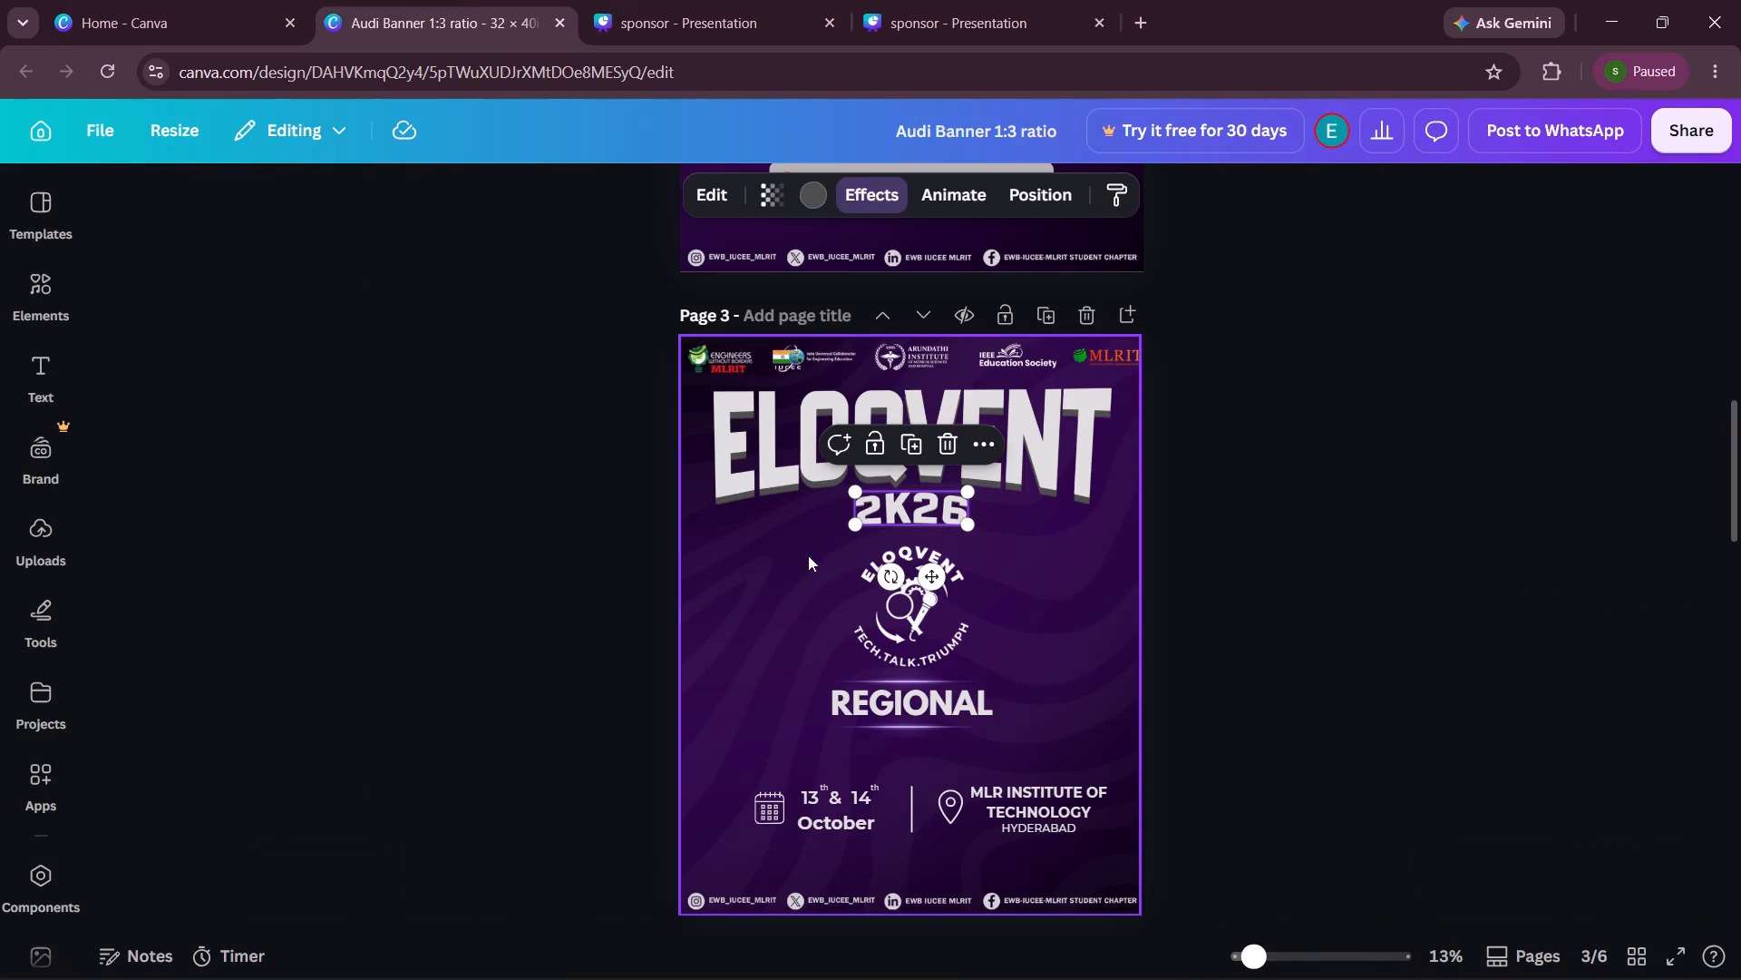
{"action": "left_click", "coordinate": [896, 614]}
{"action": "key", "text": "ctrl+c"}
{"action": "scroll", "coordinate": [660, 73], "scroll_direction": "right", "scroll_amount": 1}
{"action": "left_click", "coordinate": [887, 0]}
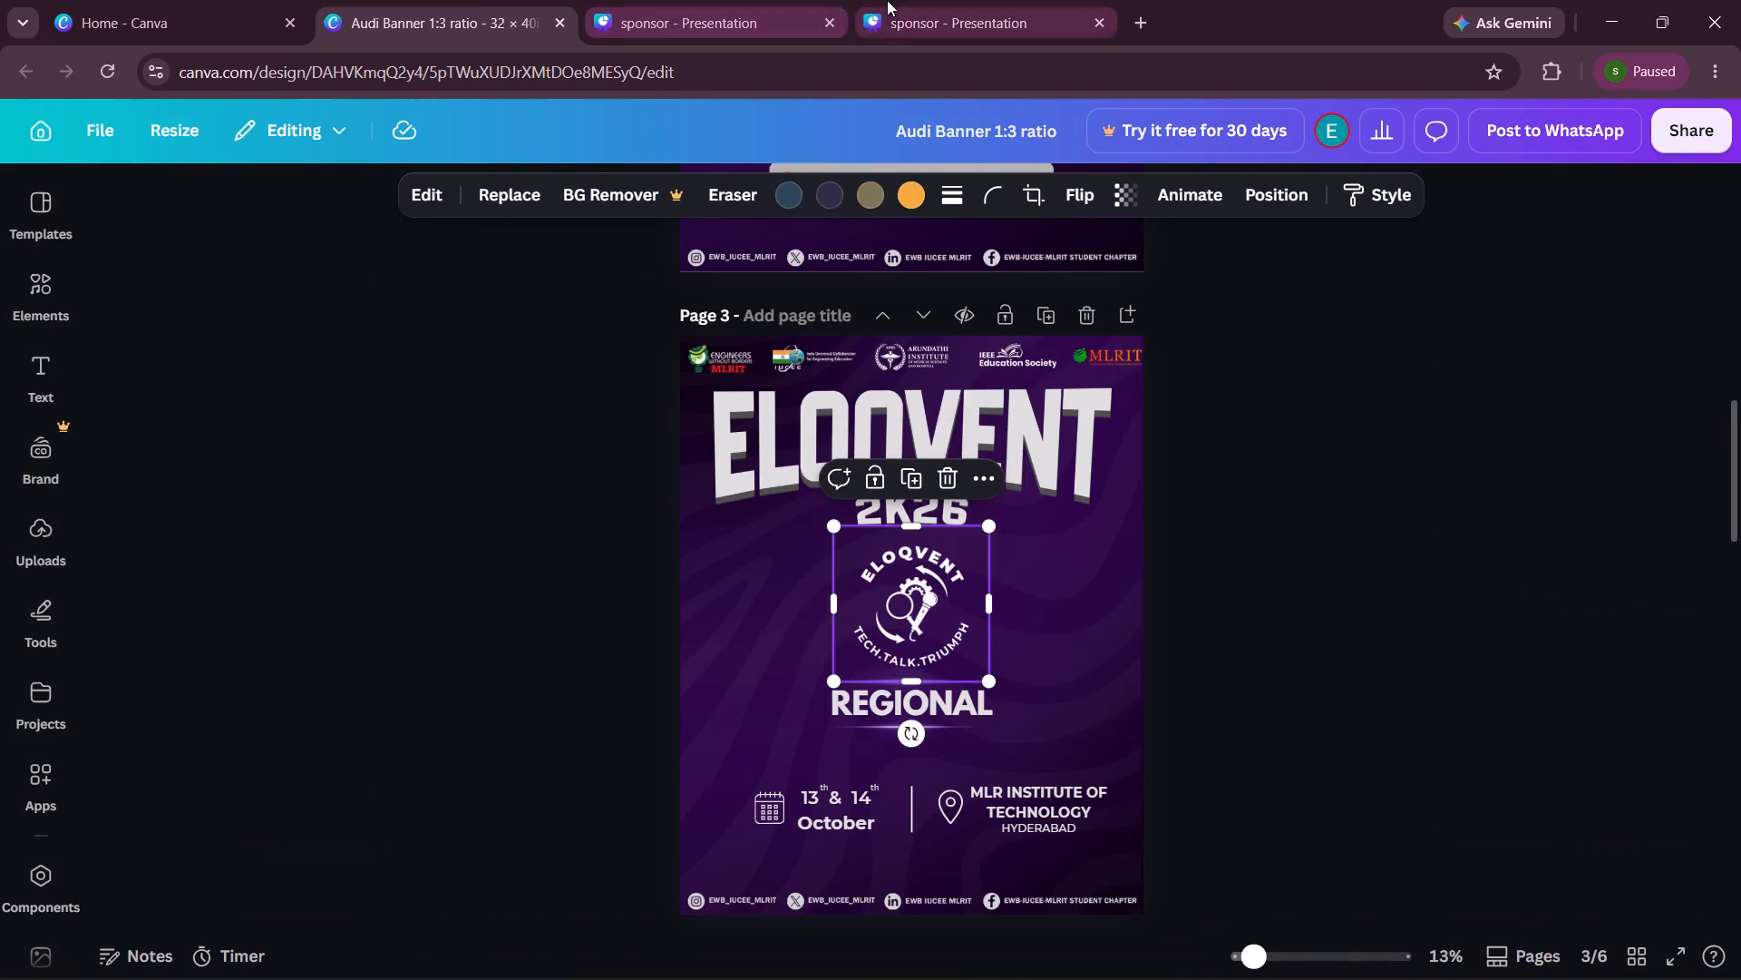
{"action": "key", "text": "ctrl+v"}
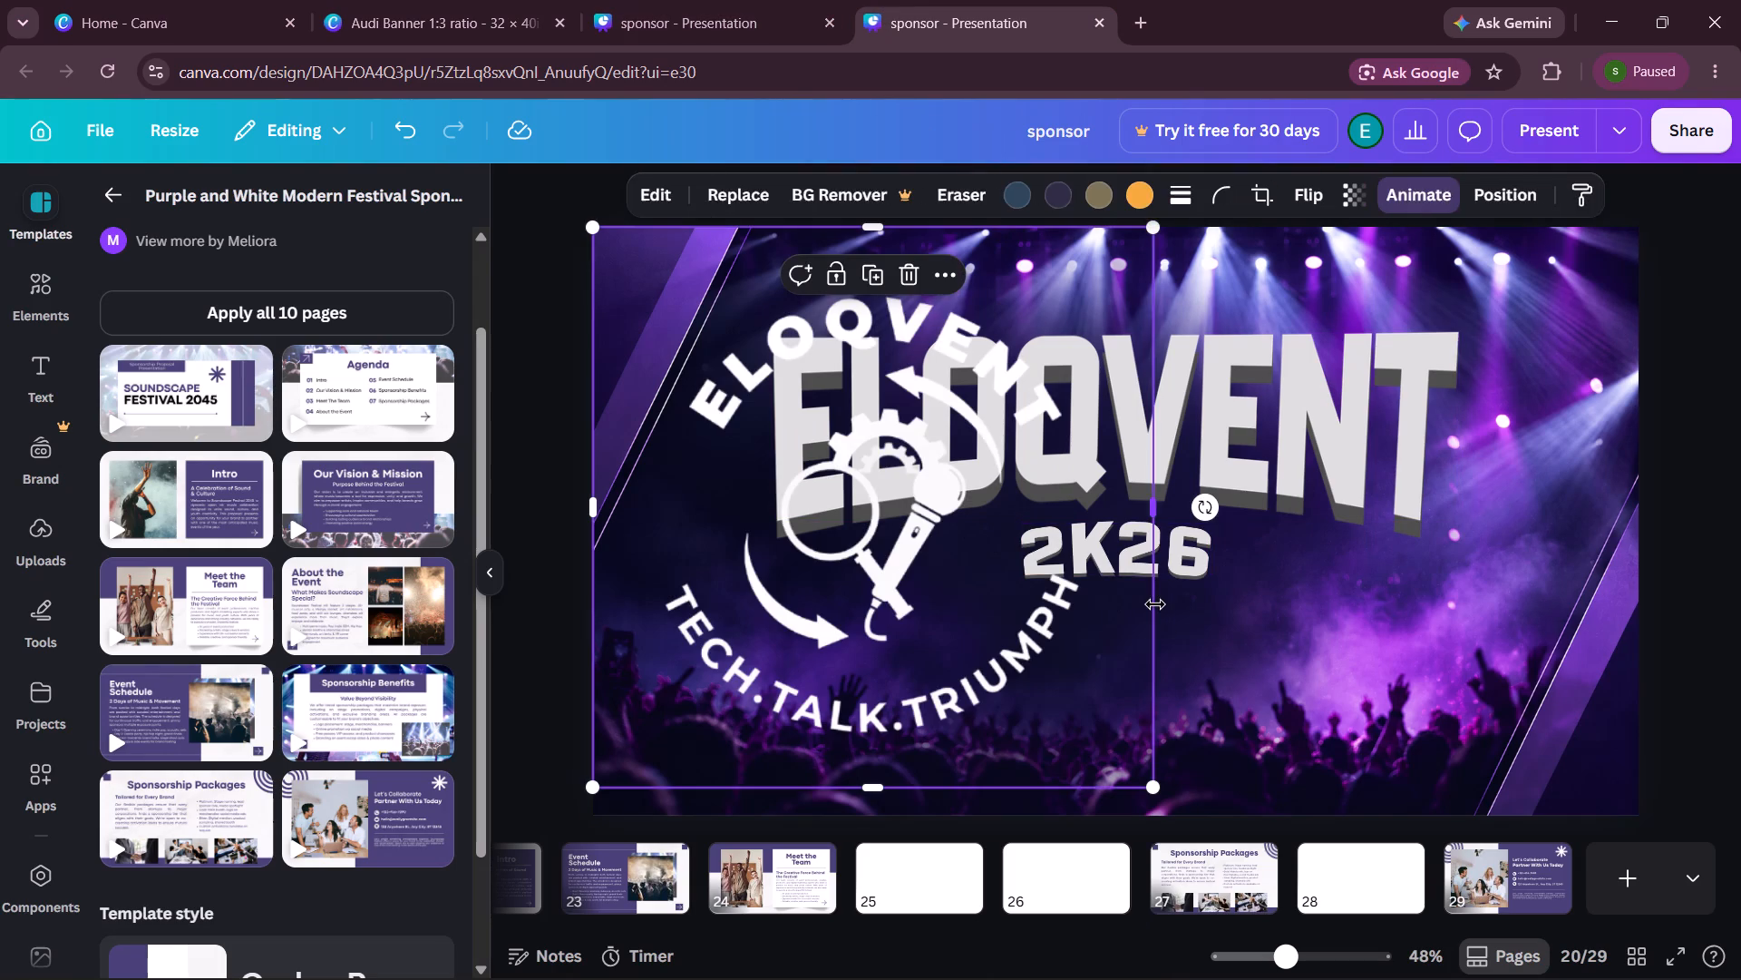
Shrink the round ELOQVENT logo to a small emblem and centre it below the 2K26 lettering.
{"action": "left_click_drag", "start_coordinate": [1152, 235], "coordinate": [847, 594]}
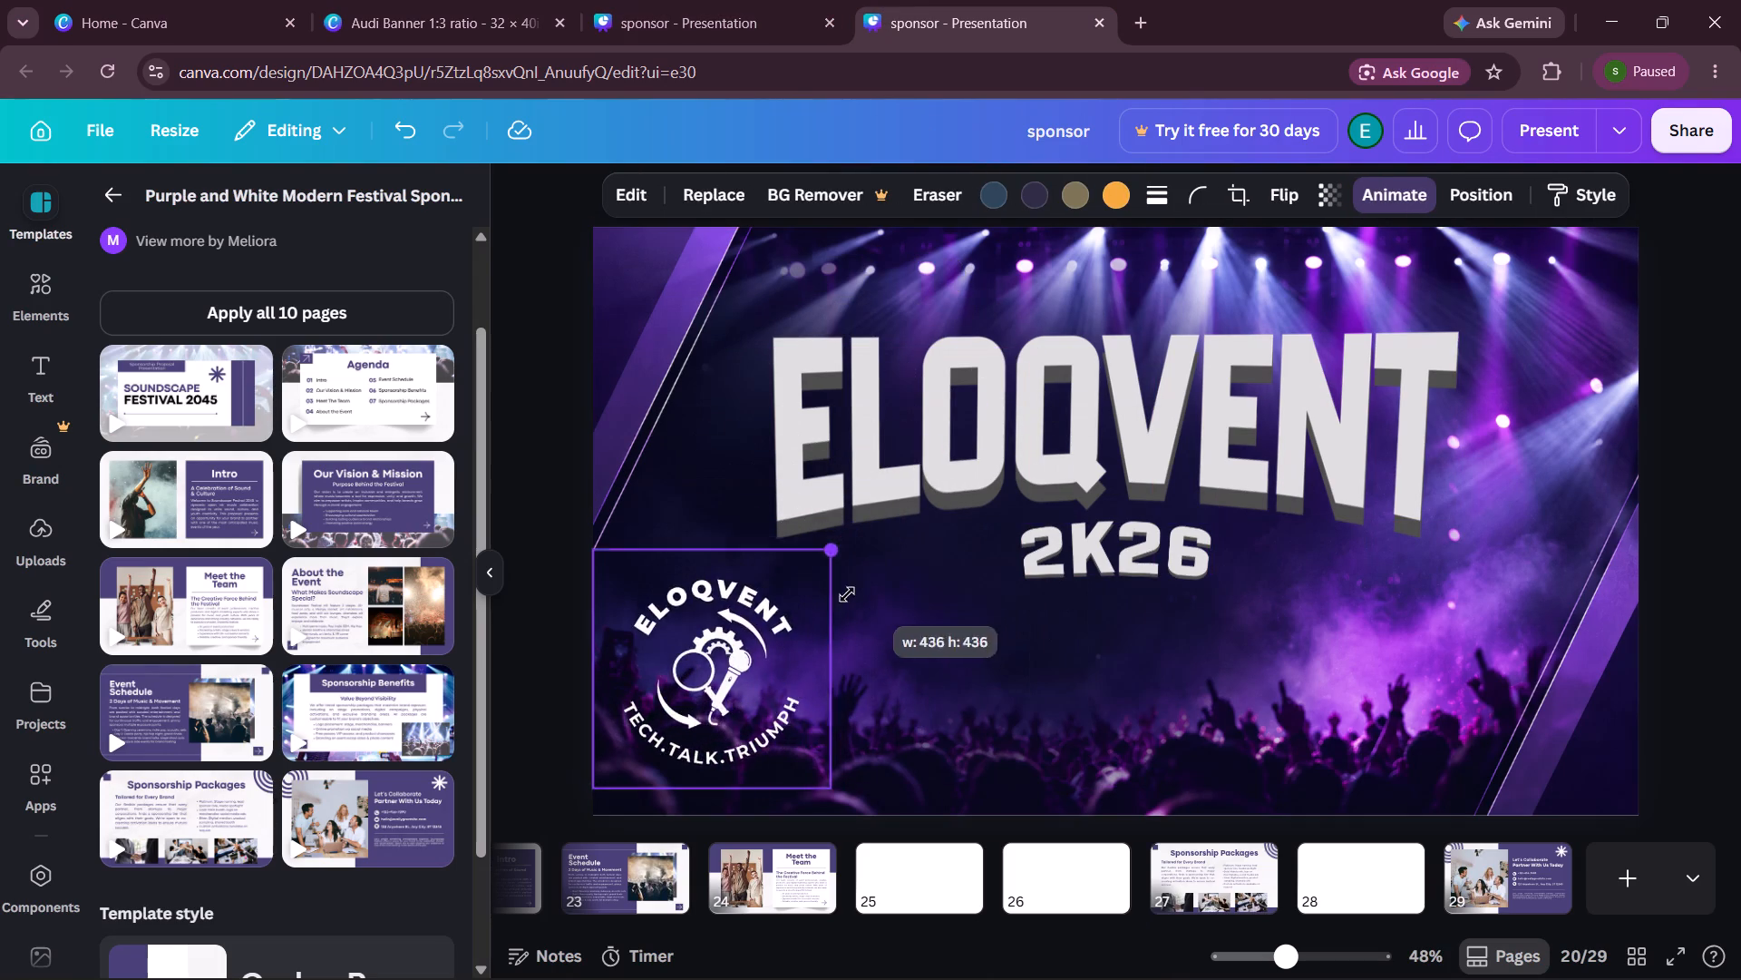
{"action": "left_click_drag", "start_coordinate": [847, 594], "coordinate": [762, 657]}
{"action": "left_click_drag", "start_coordinate": [695, 704], "coordinate": [1148, 698]}
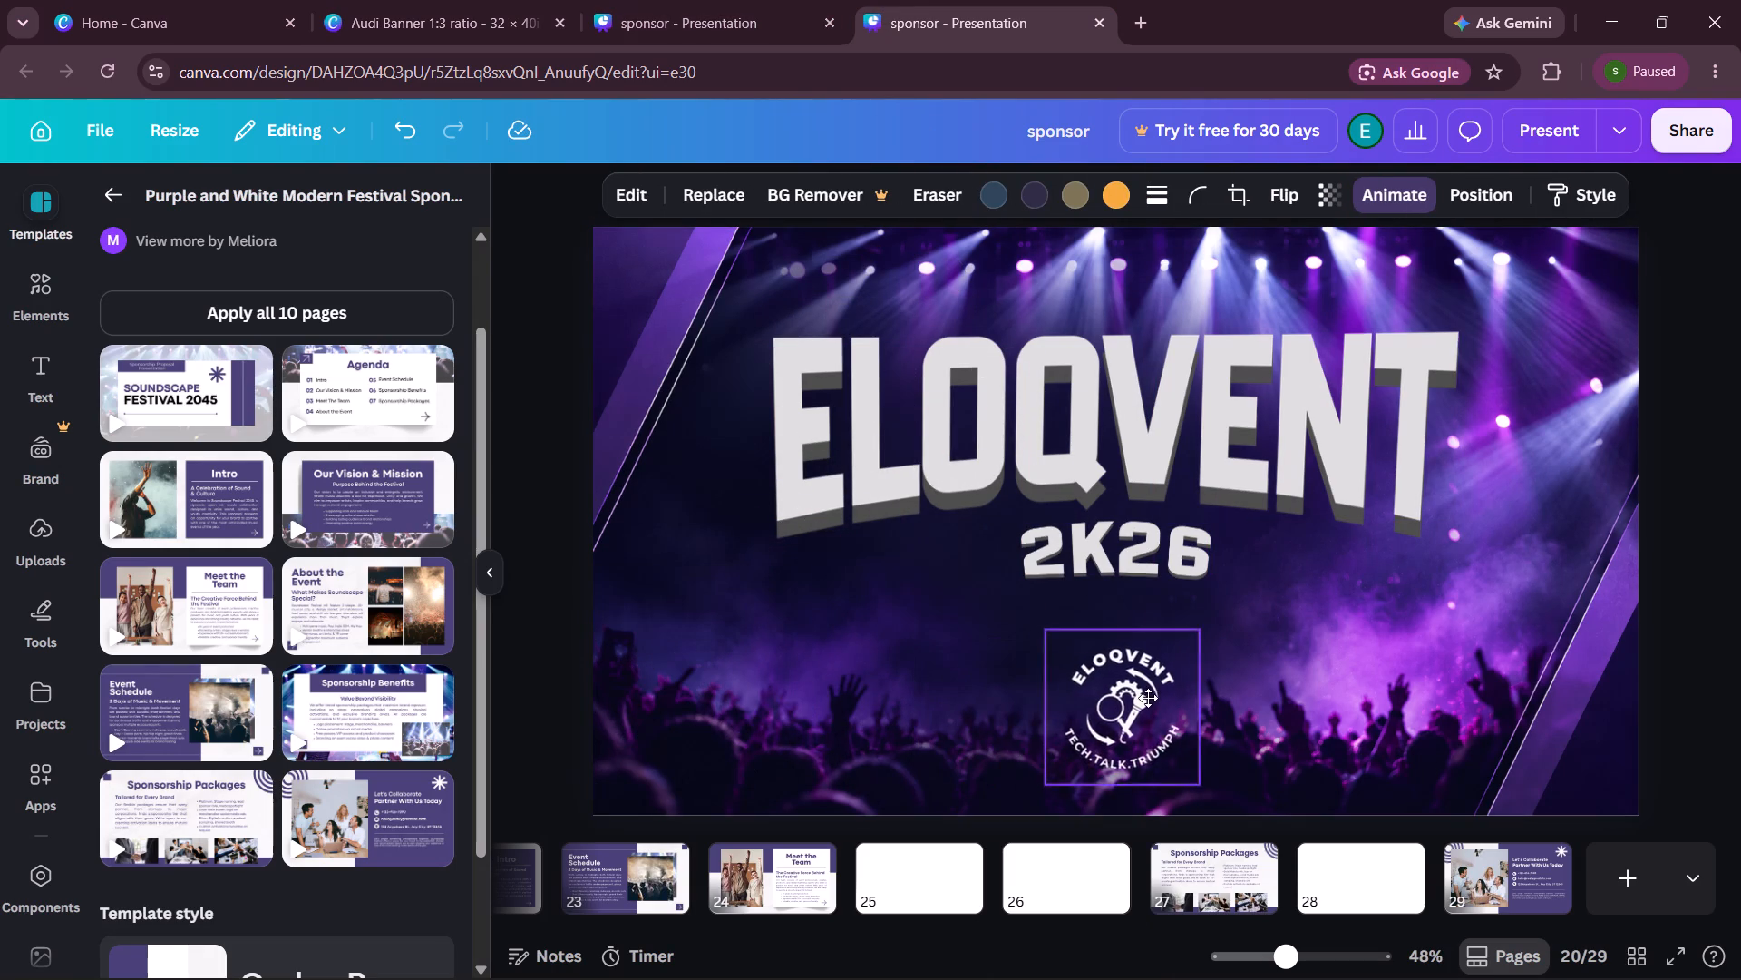
{"action": "left_click_drag", "start_coordinate": [1148, 698], "coordinate": [1143, 678]}
{"action": "left_click", "coordinate": [1674, 472]}
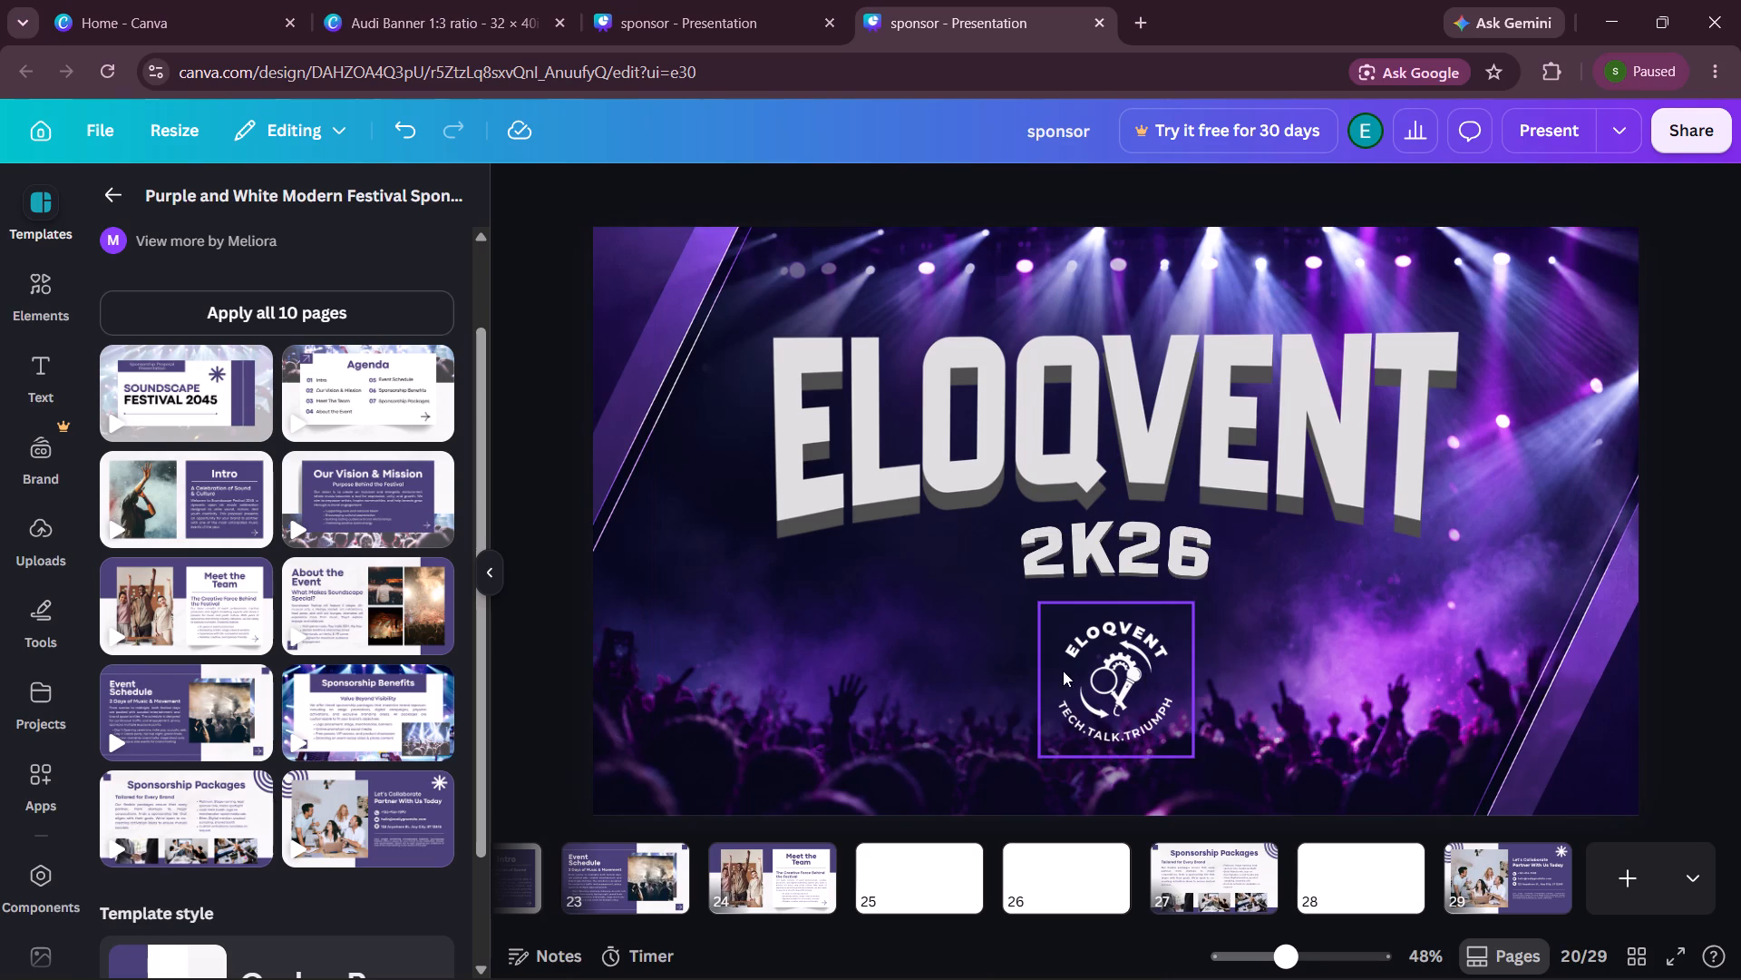
Nudge the round ELOQVENT logo slightly upward so it sits closer beneath the 2K26 lettering on the cover.
{"action": "left_click", "coordinate": [1101, 682]}
{"action": "key", "text": "Up"}
{"action": "key", "text": "Up"}
{"action": "key", "text": "Up"}
{"action": "key", "text": "Up"}
{"action": "key", "text": "Up"}
{"action": "key", "text": "Up"}
{"action": "key", "text": "Up"}
{"action": "key", "text": "Up"}
{"action": "key", "text": "Up"}
{"action": "key", "text": "Up"}
{"action": "key", "text": "Up"}
{"action": "key", "text": "Up"}
{"action": "key", "text": "Up"}
{"action": "key", "text": "Up"}
{"action": "key", "text": "Up"}
{"action": "key", "text": "Up"}
{"action": "key", "text": "Up"}
{"action": "key", "text": "Up"}
{"action": "key", "text": "Up"}
{"action": "key", "text": "Up"}
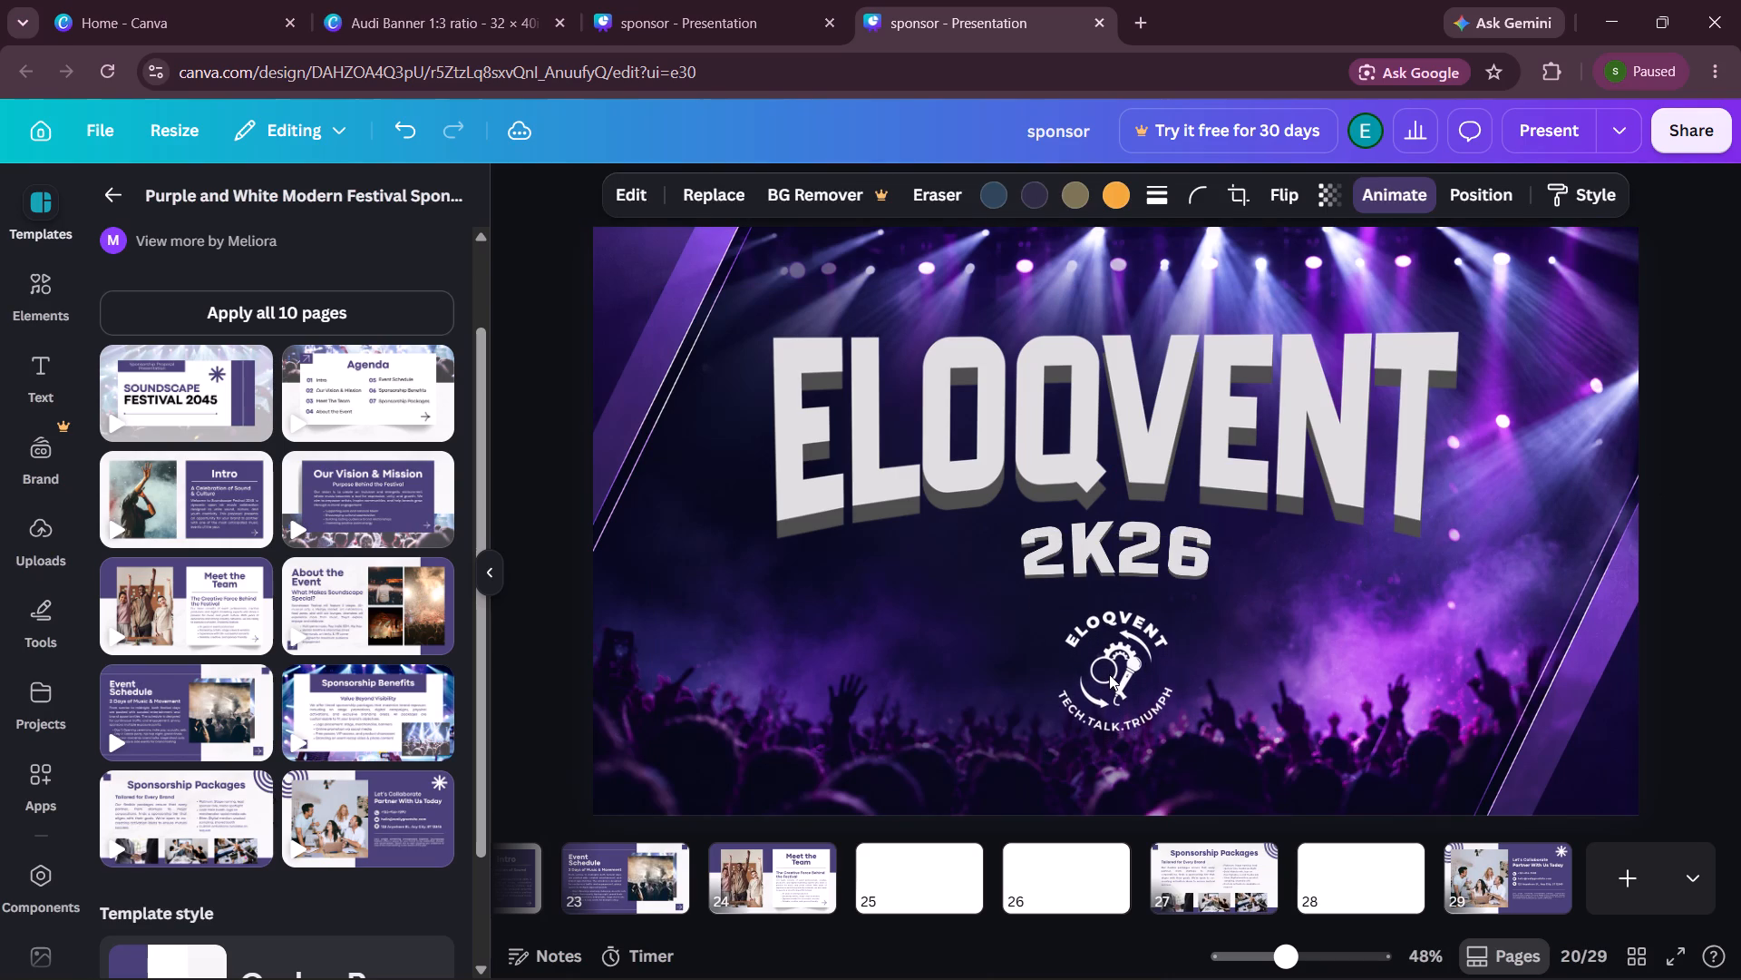
{"action": "key", "text": "Up"}
{"action": "key", "text": "Up"}
{"action": "key", "text": "Up"}
{"action": "key", "text": "Up"}
{"action": "key", "text": "Up"}
{"action": "key", "text": "Up"}
{"action": "key", "text": "Up"}
{"action": "key", "text": "Up"}
{"action": "key", "text": "Up"}
{"action": "key", "text": "Up"}
{"action": "key", "text": "Up"}
{"action": "key", "text": "Up"}
{"action": "key", "text": "Up"}
{"action": "key", "text": "Up"}
{"action": "key", "text": "Up"}
{"action": "key", "text": "Up"}
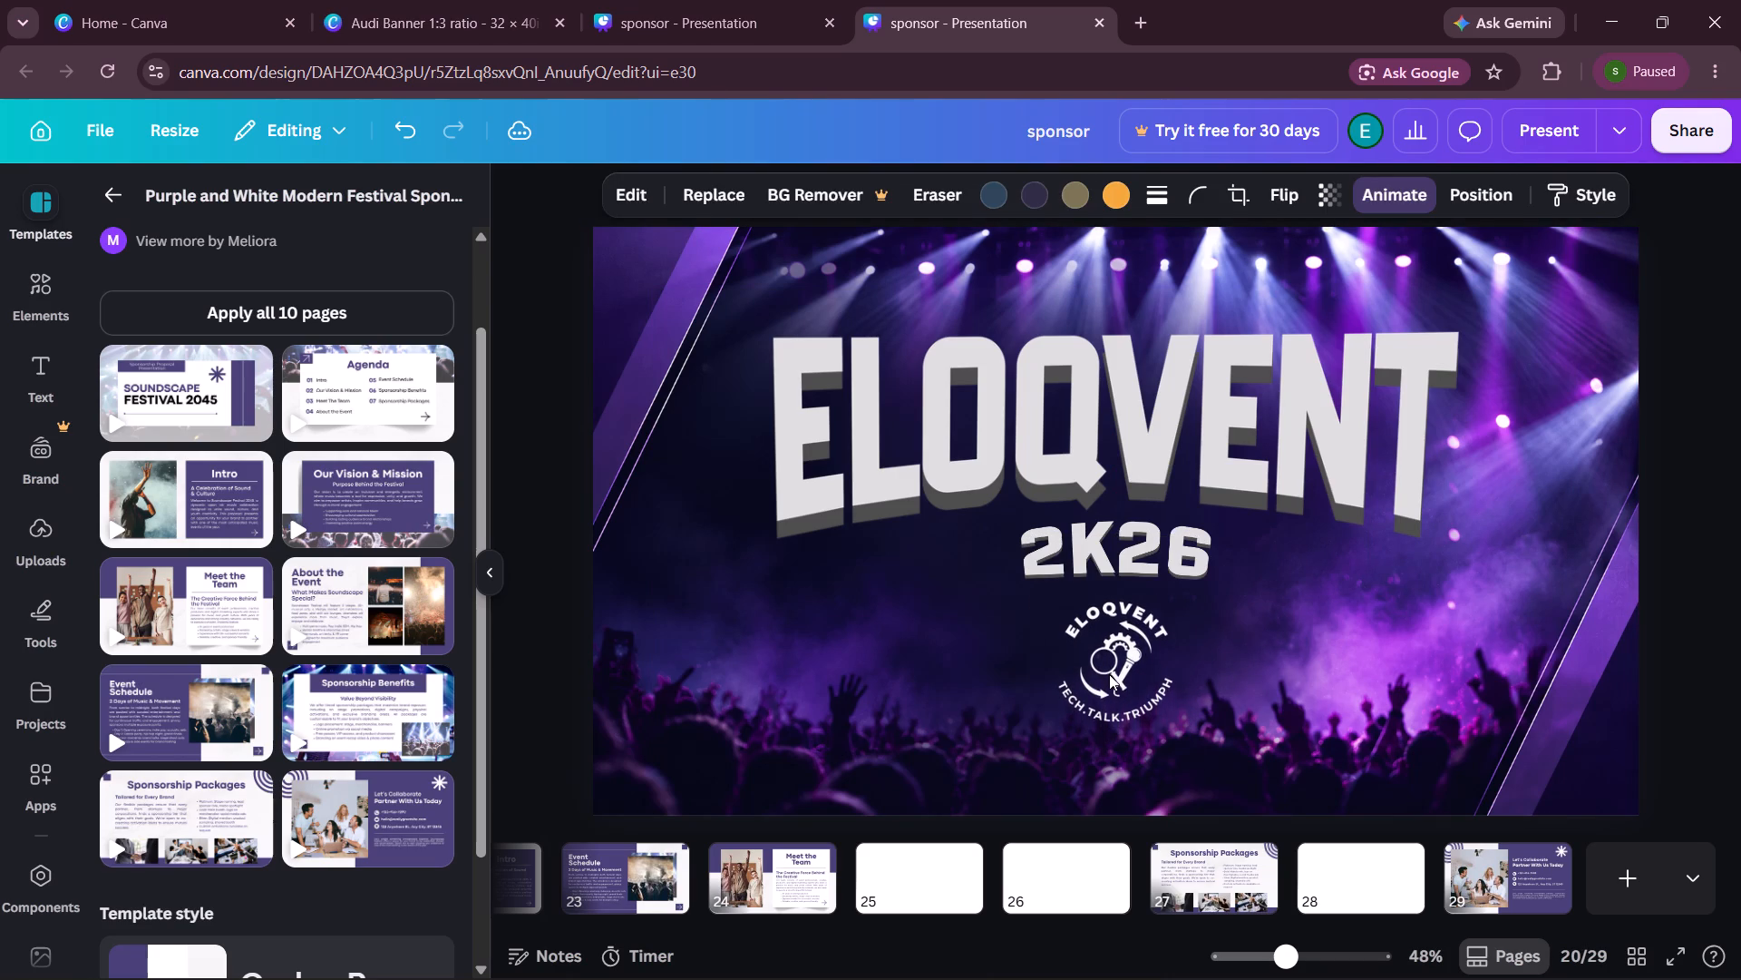
{"action": "key", "text": "Up"}
{"action": "key", "text": "Up"}
{"action": "key", "text": "Up"}
{"action": "key", "text": "Up"}
{"action": "key", "text": "Up"}
{"action": "key", "text": "Up"}
{"action": "key", "text": "Up"}
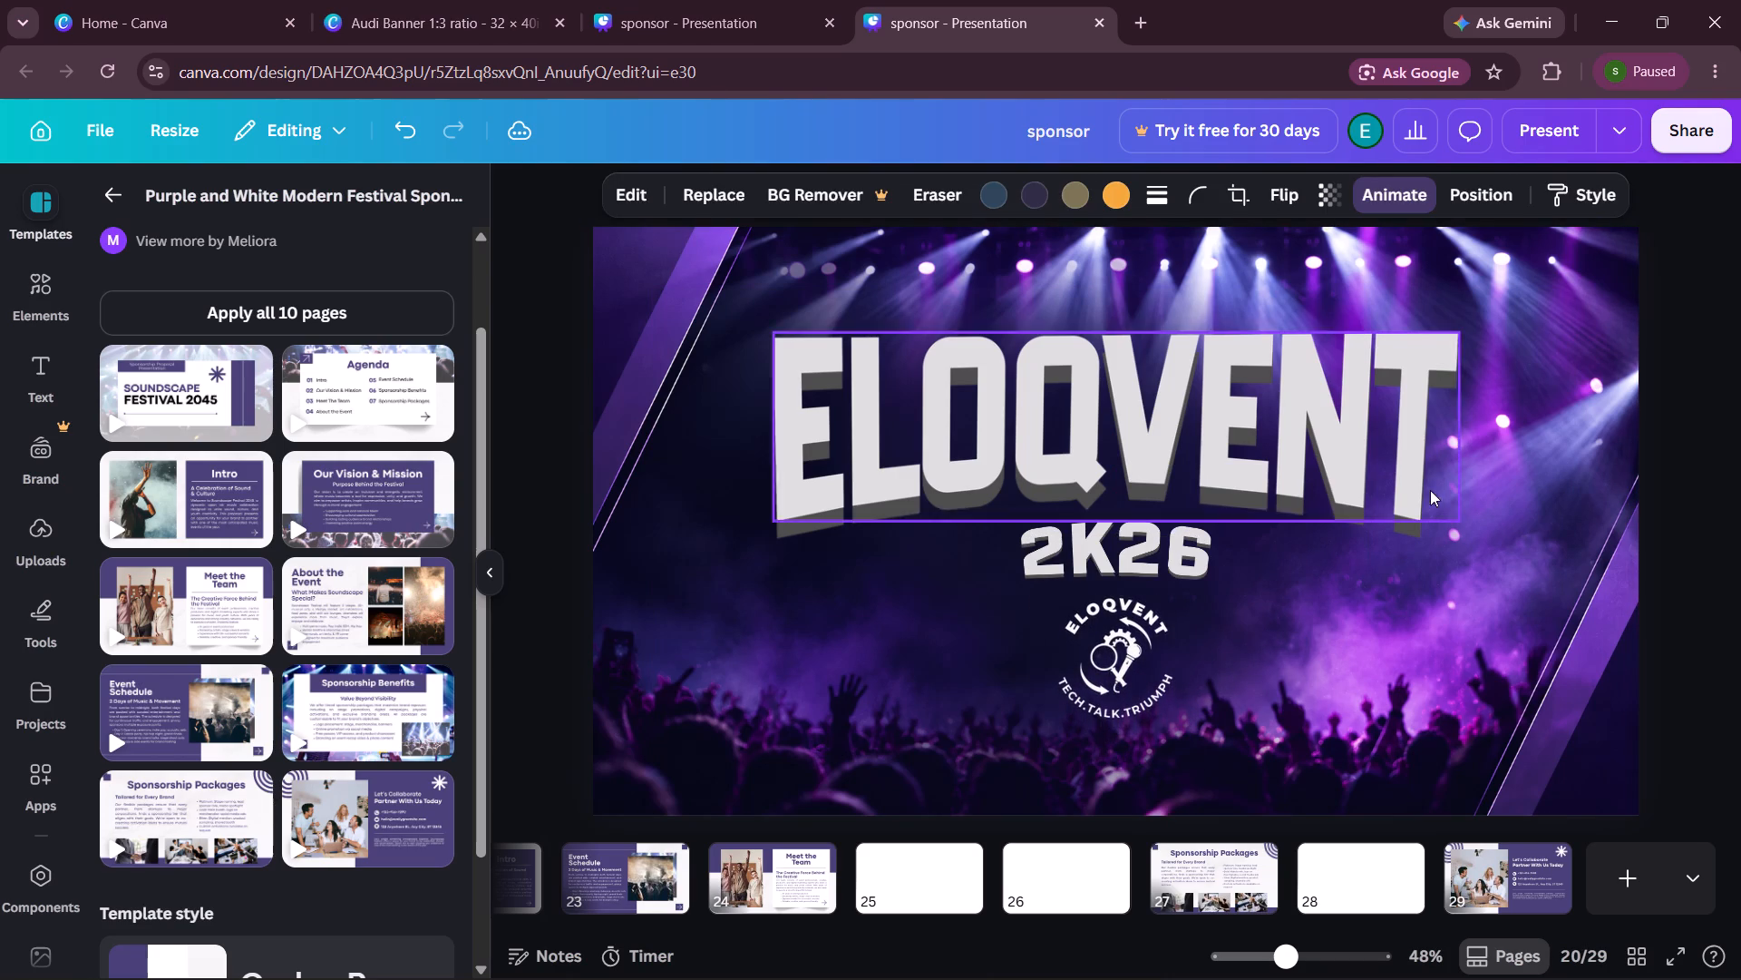
{"action": "left_click", "coordinate": [1717, 577]}
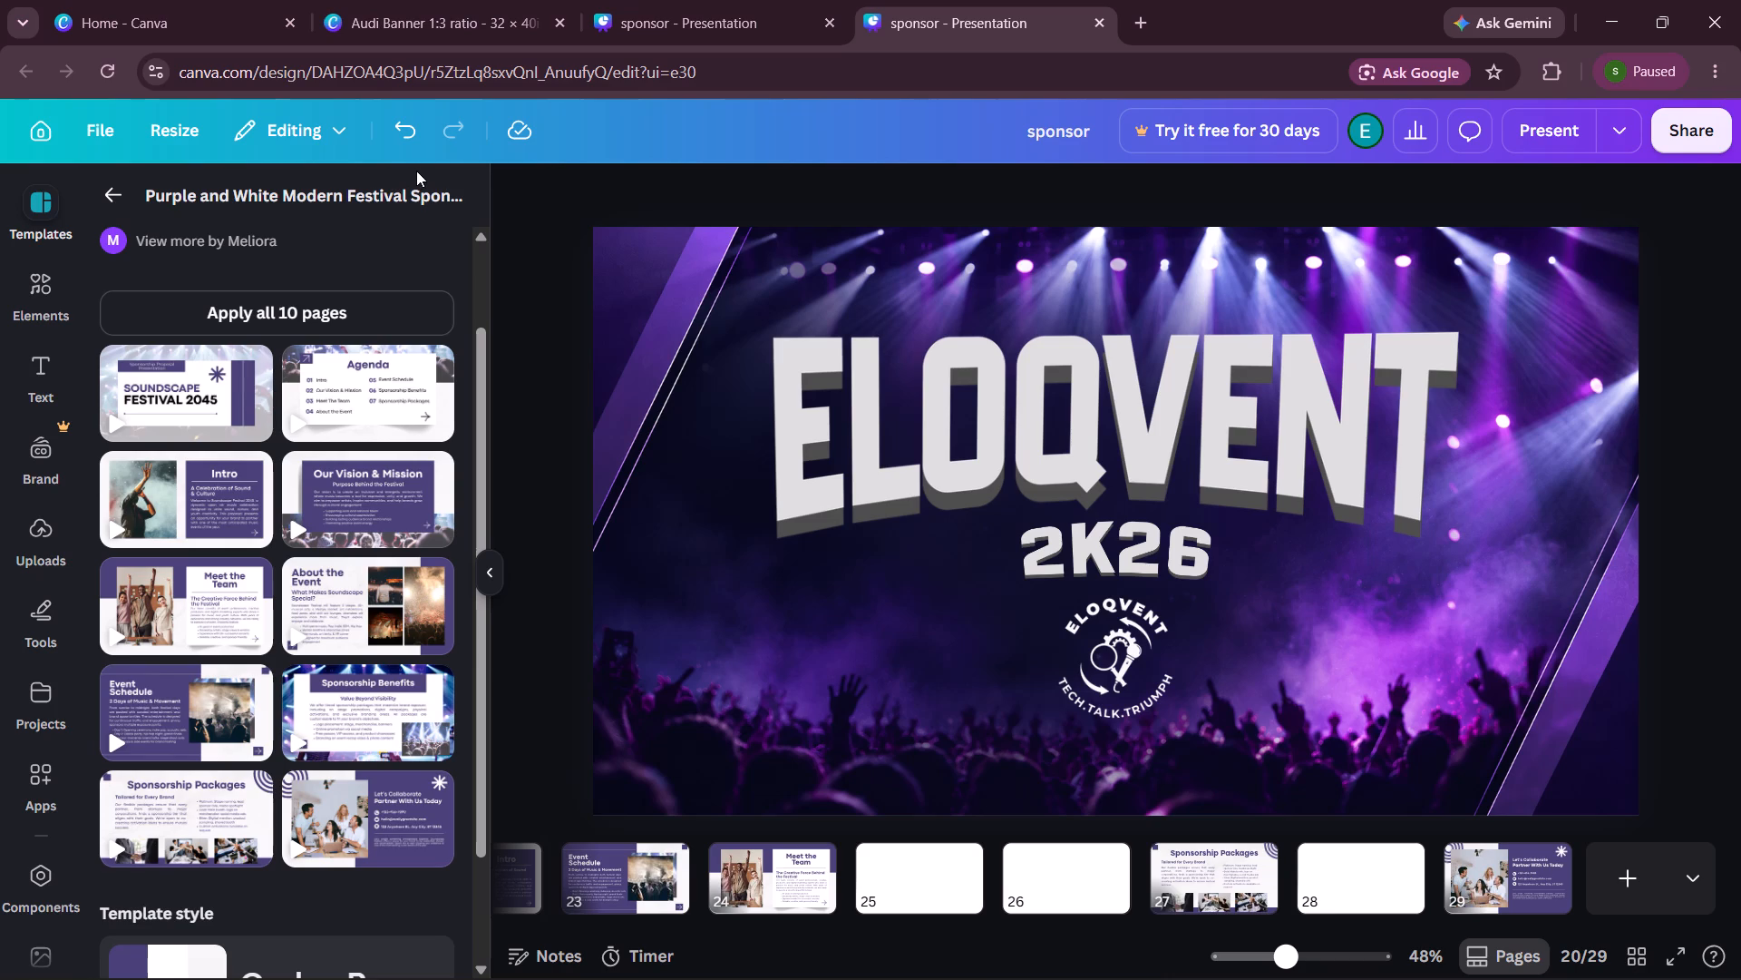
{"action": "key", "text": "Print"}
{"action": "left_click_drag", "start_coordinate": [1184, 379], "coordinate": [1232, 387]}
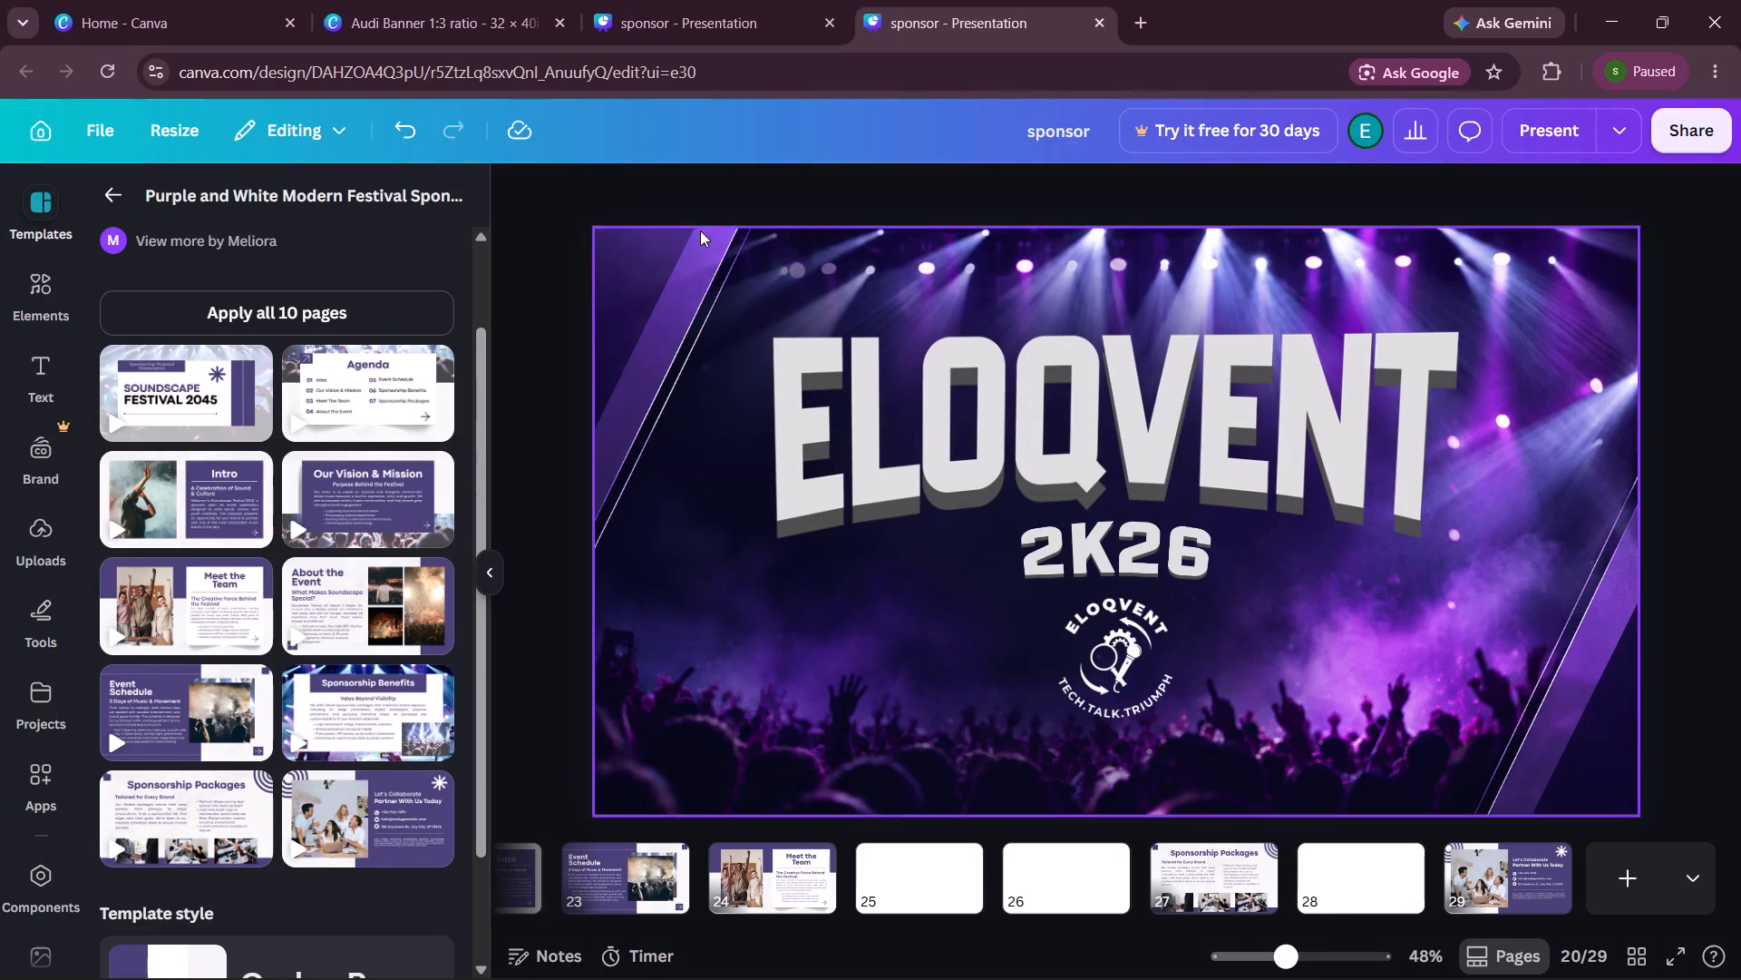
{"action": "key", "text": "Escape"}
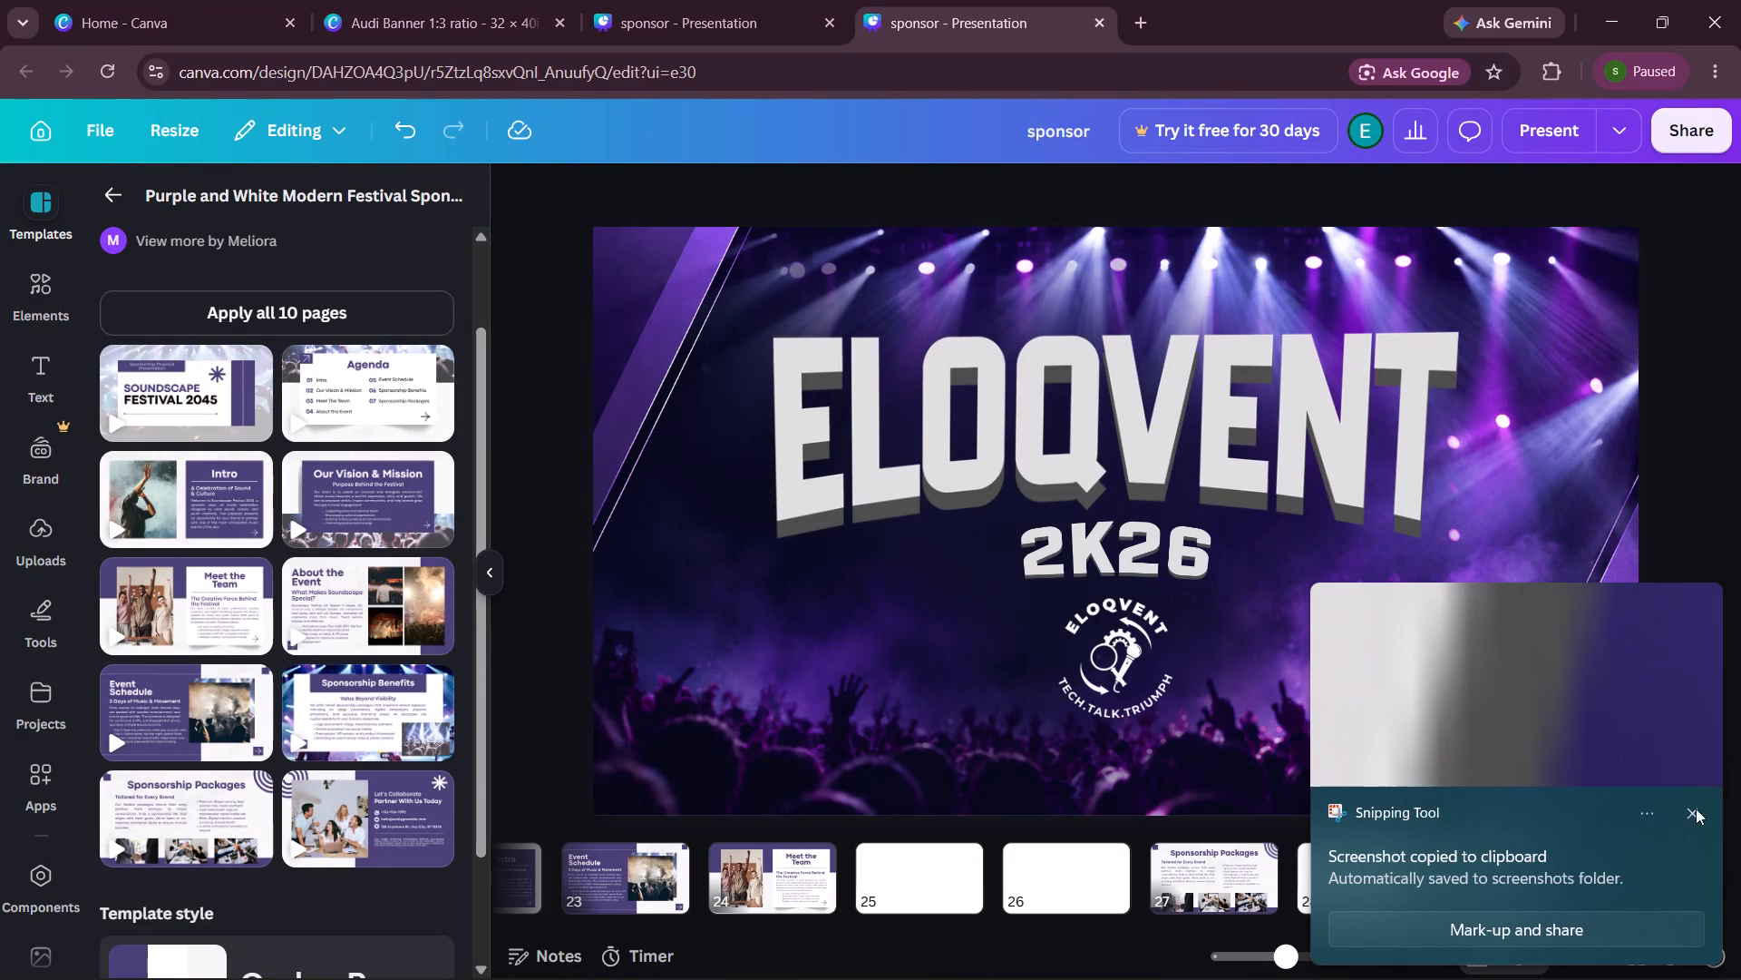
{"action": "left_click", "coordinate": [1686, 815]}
Capture a rectangular screenshot of the entire ELOQVENT 2K26 cover page, cropped closely around the slide edges.
{"action": "key", "text": "Print"}
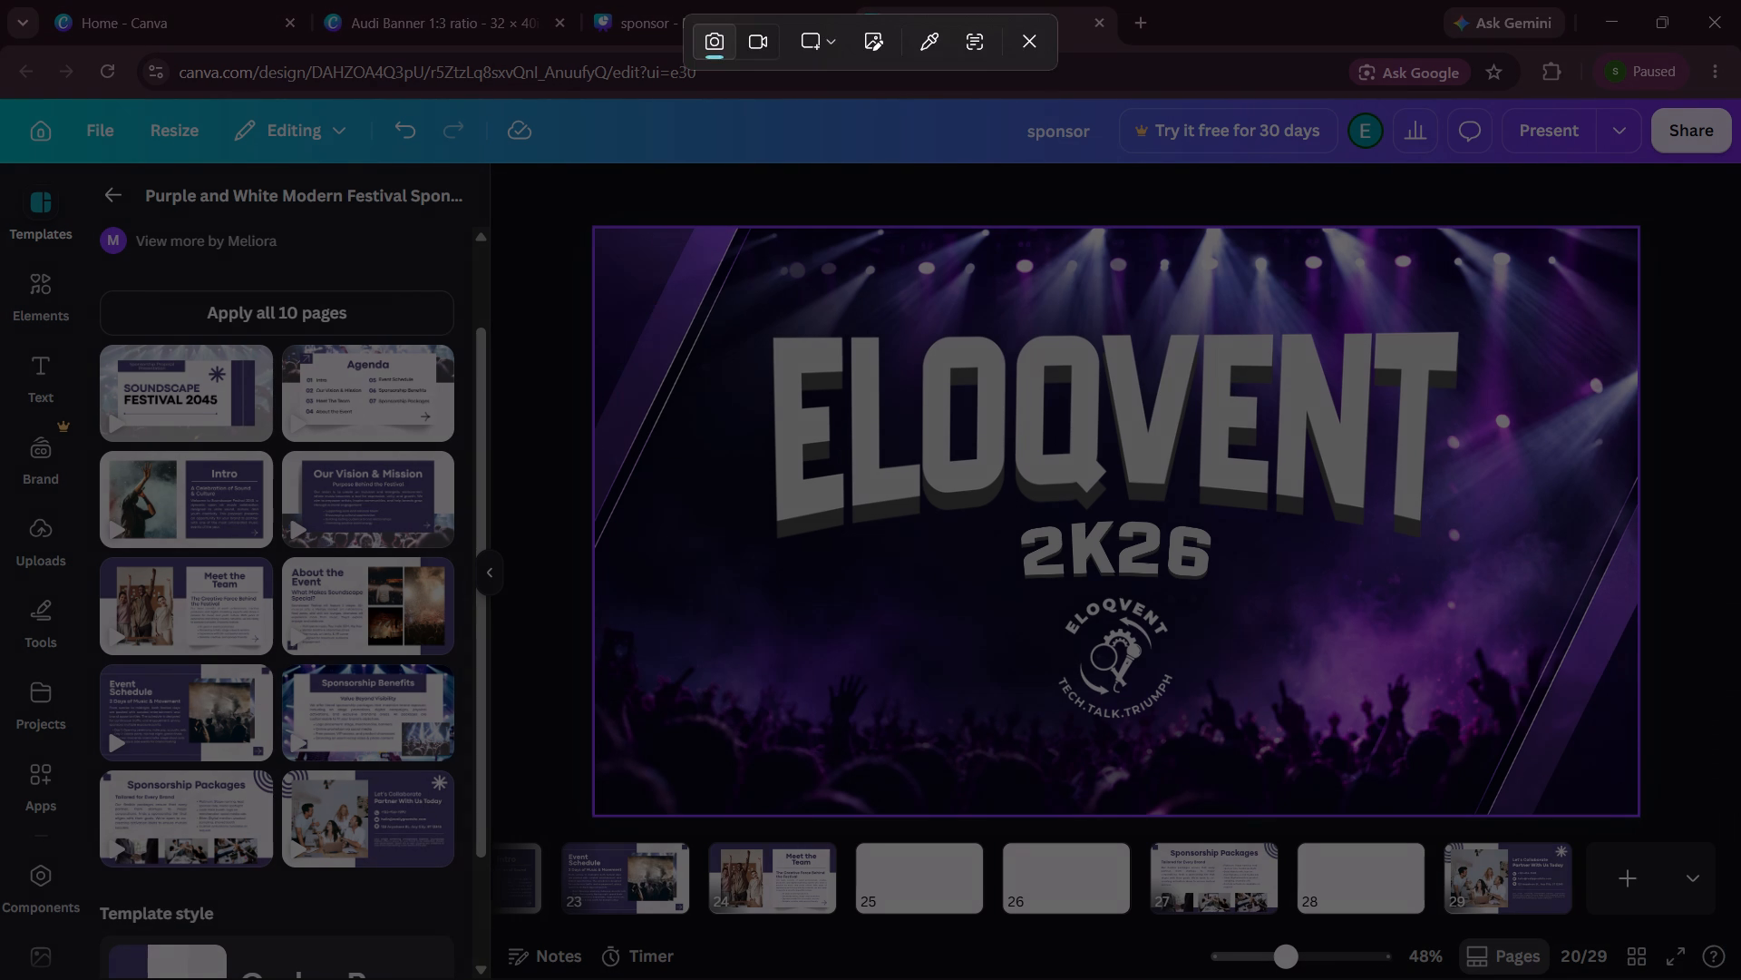
{"action": "left_click_drag", "start_coordinate": [585, 220], "coordinate": [1645, 818]}
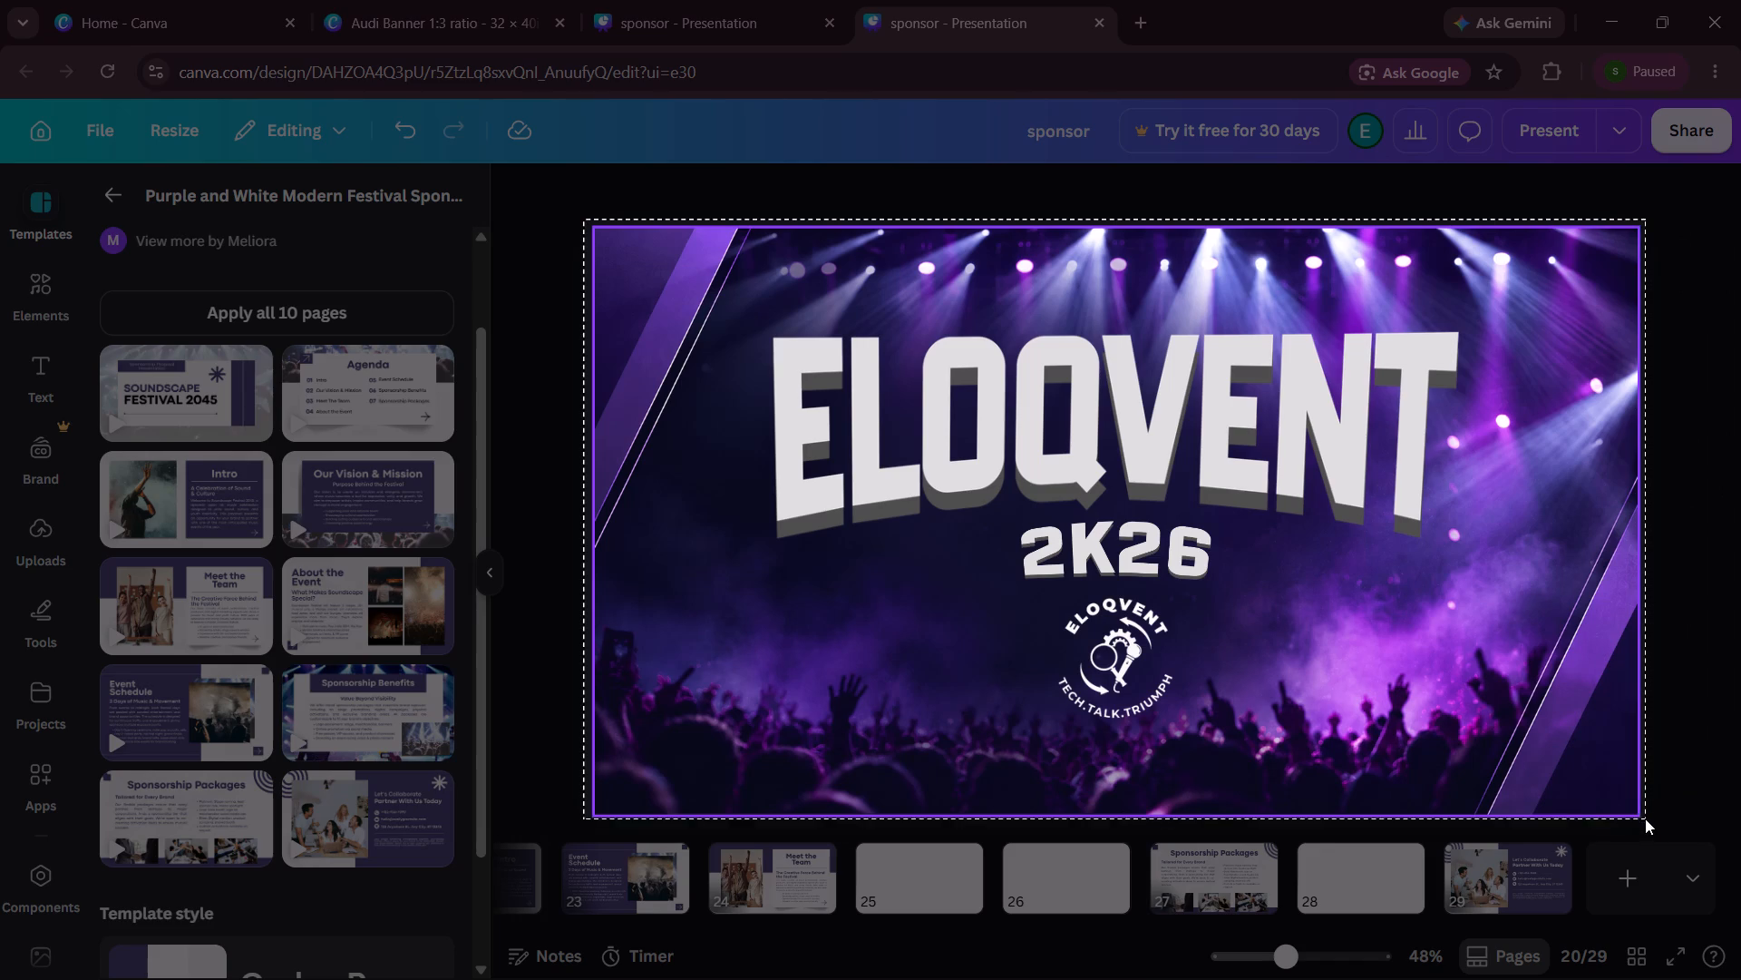
{"action": "left_click_drag", "start_coordinate": [1645, 818], "coordinate": [1644, 818]}
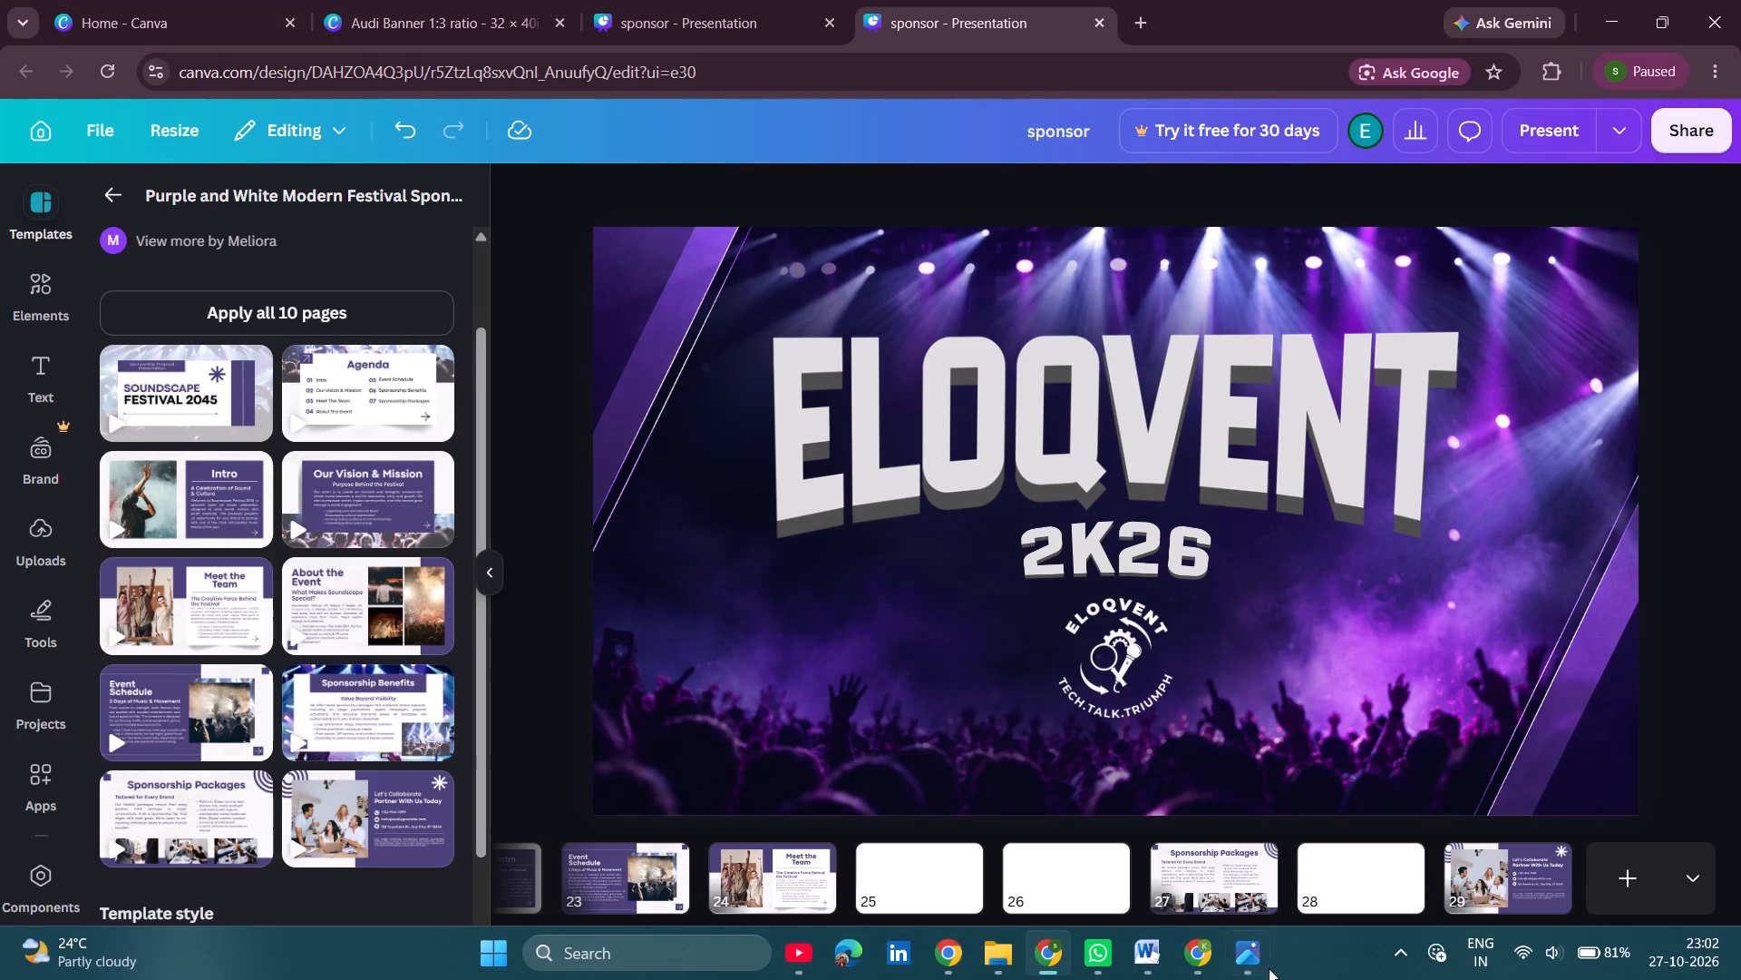
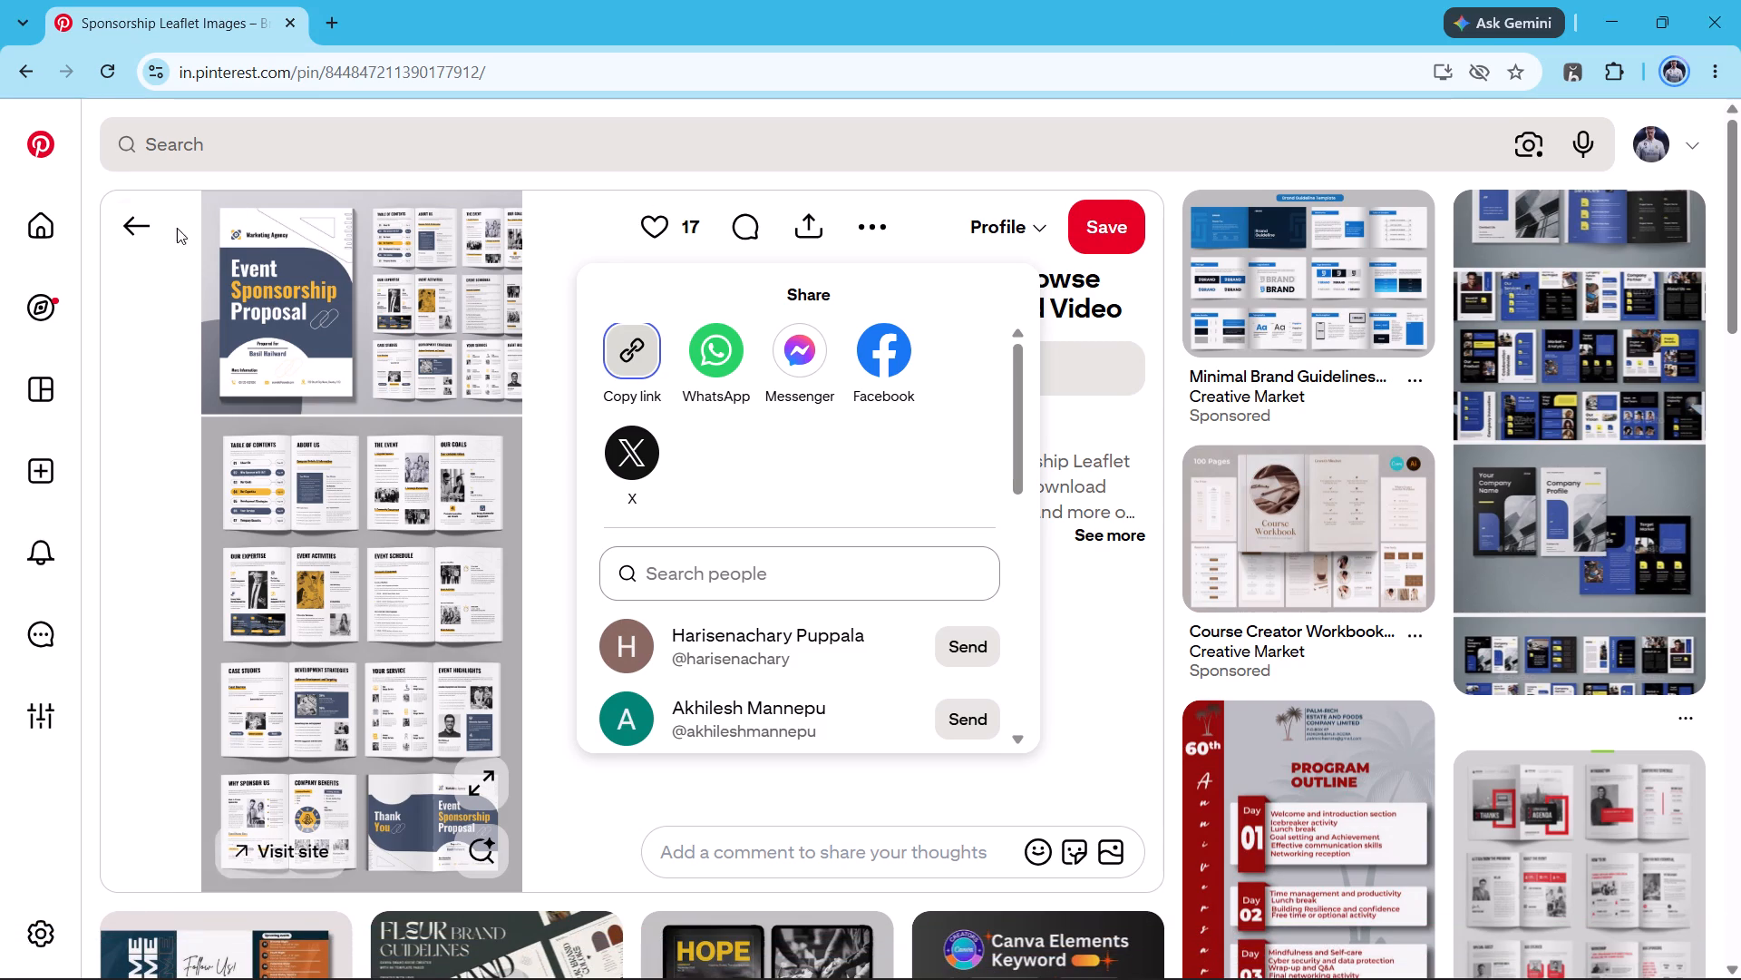
{"action": "left_click", "coordinate": [127, 232]}
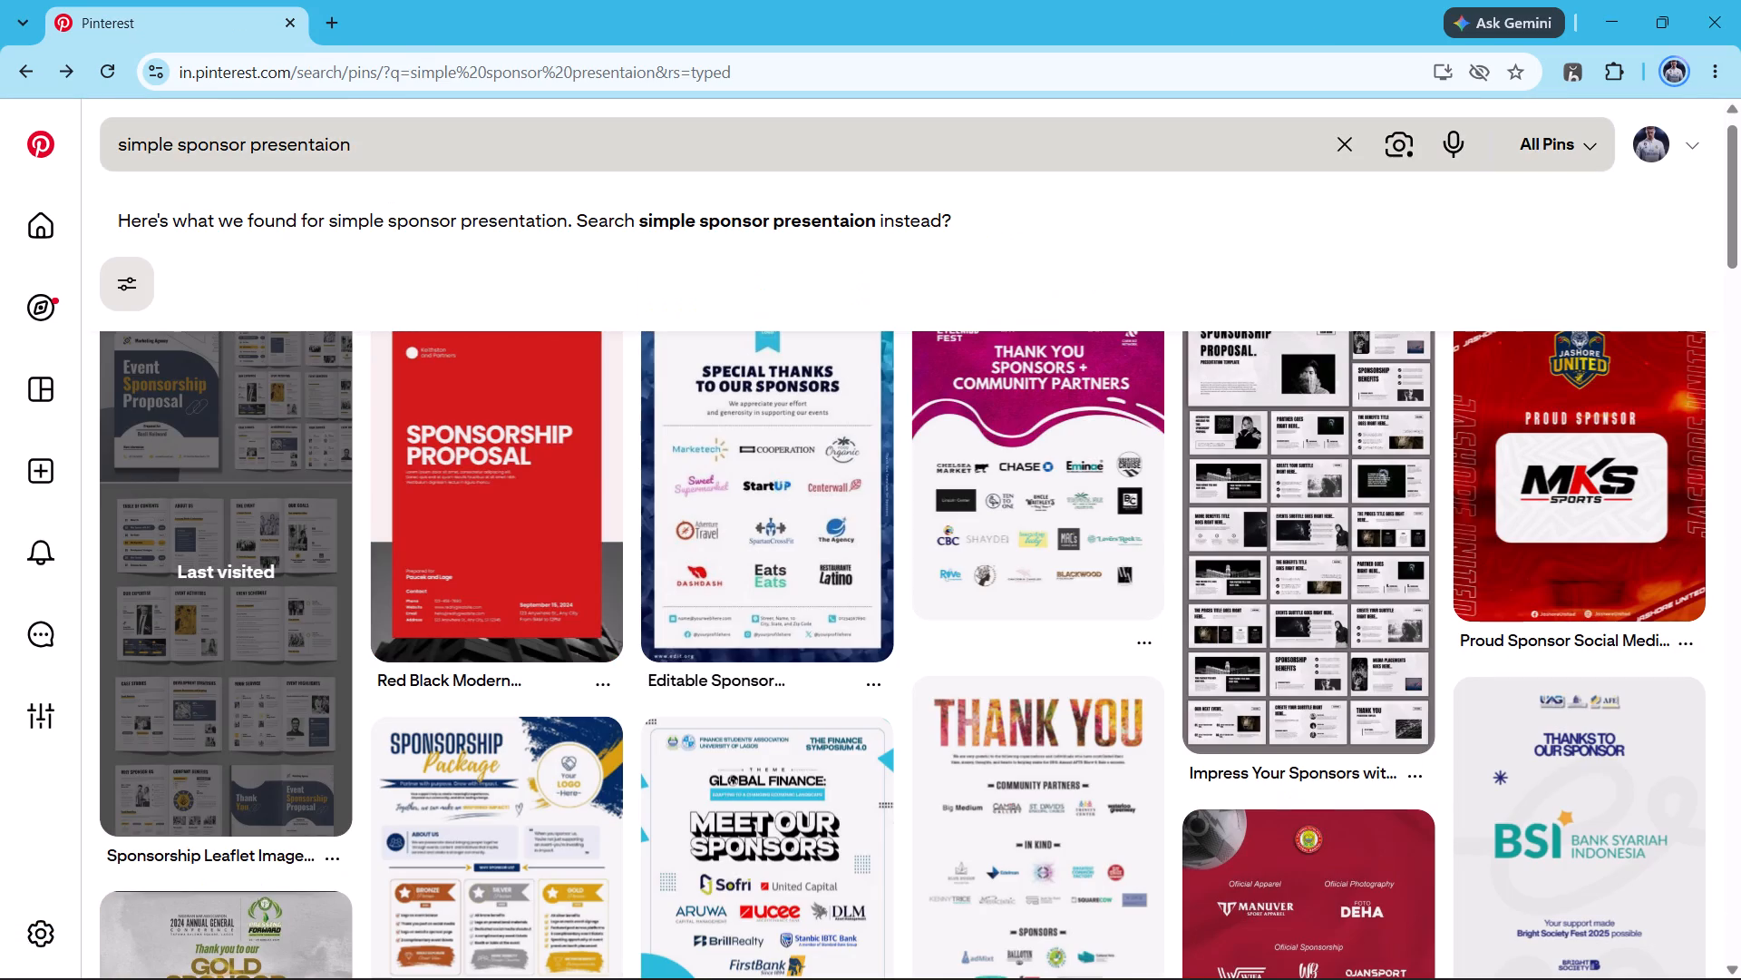
{"action": "left_click", "coordinate": [413, 152]}
{"action": "key", "text": "ctrl+a"}
{"action": "key", "text": "BackSpace"}
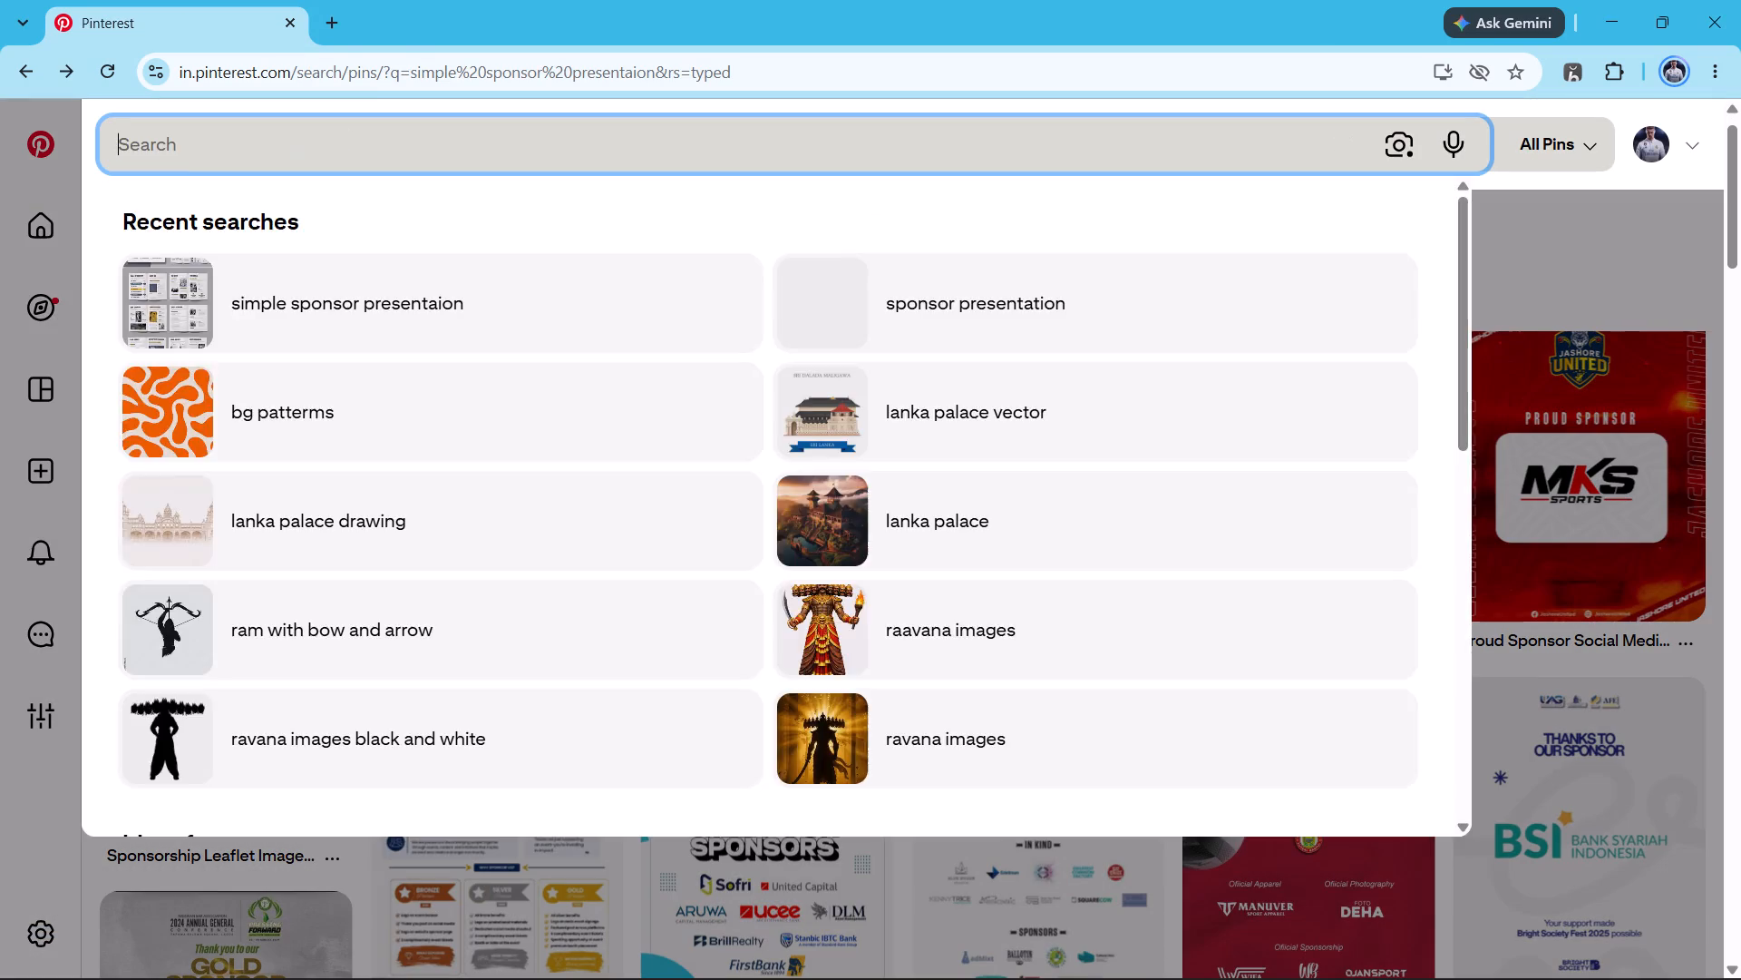
{"action": "type", "text": "simple presentatin"}
{"action": "key", "text": "Return"}
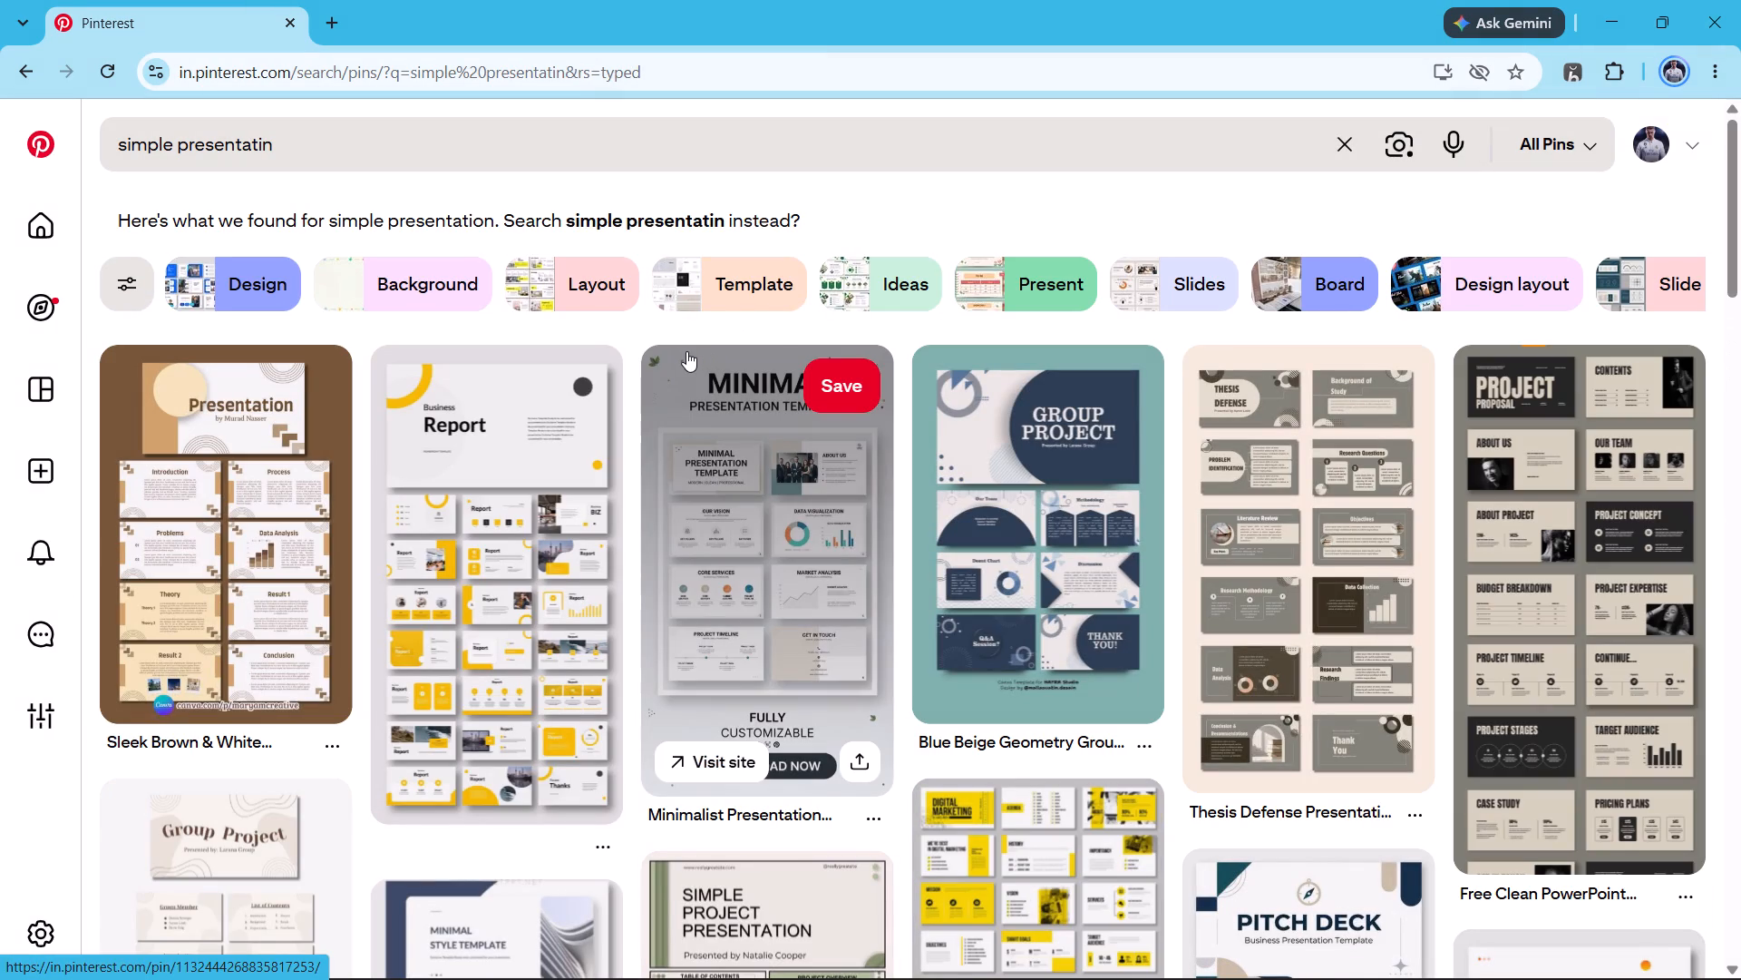
Browse the Pinterest results for simple presentation template designs that could inspire the deck's style.
{"action": "scroll", "coordinate": [263, 494], "scroll_direction": "down", "scroll_amount": 1}
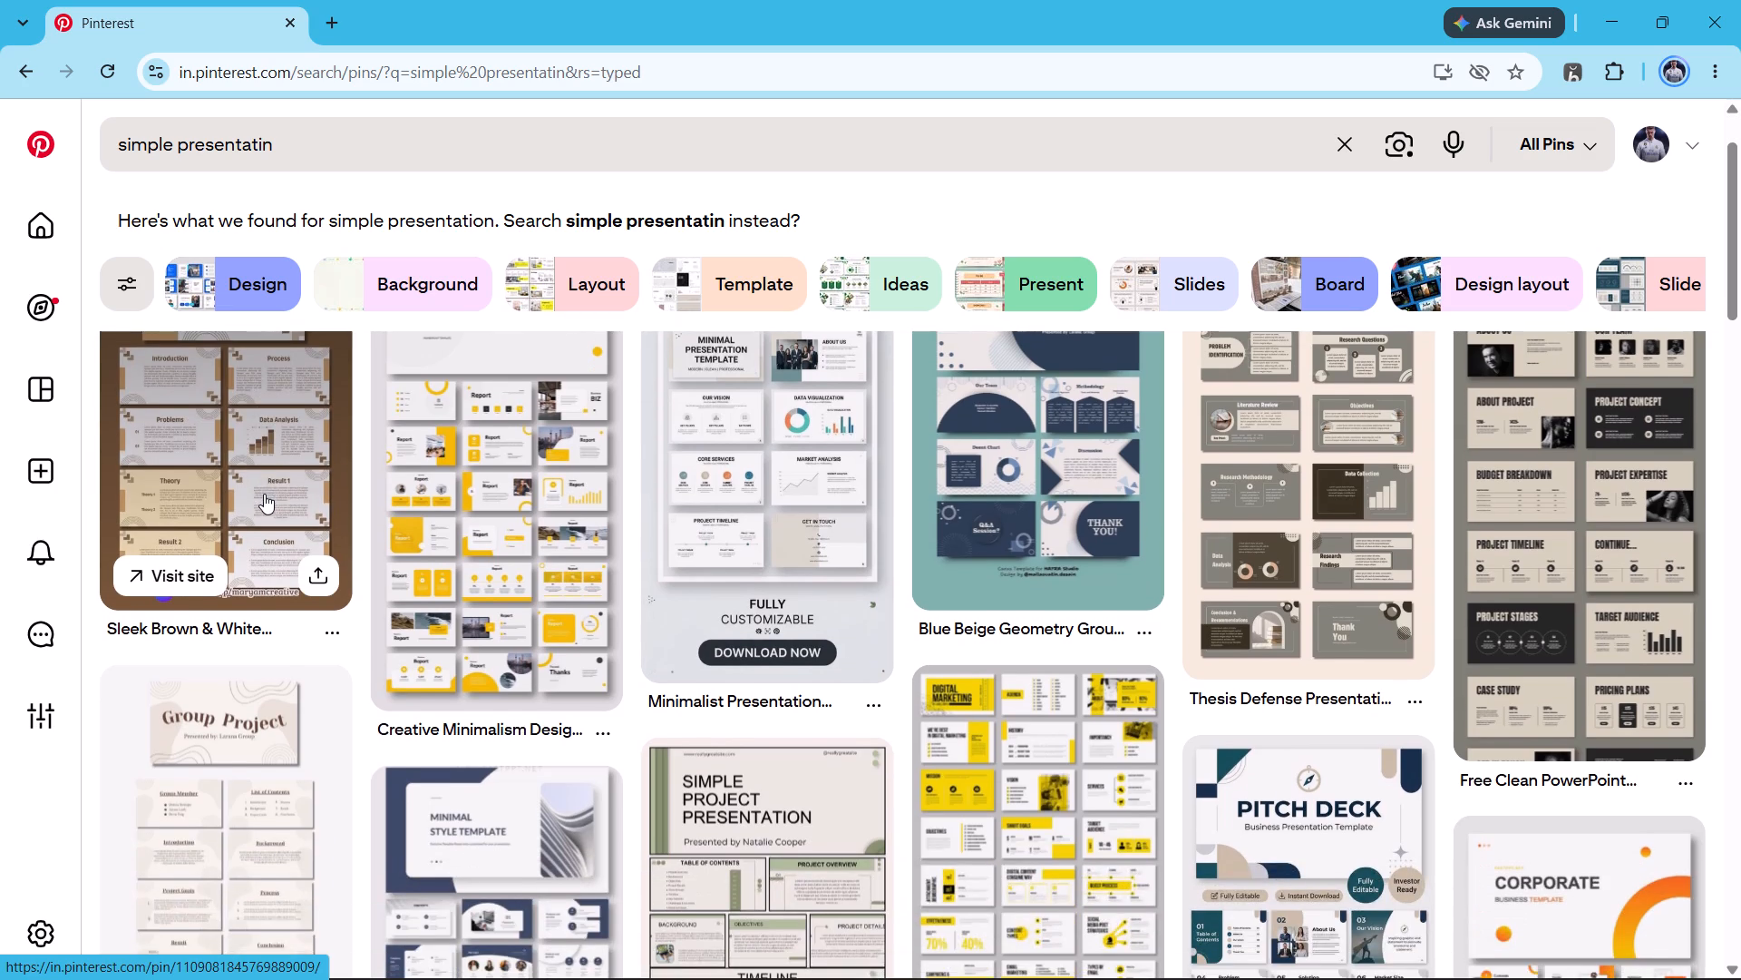
{"action": "scroll", "coordinate": [276, 488], "scroll_direction": "down", "scroll_amount": 3}
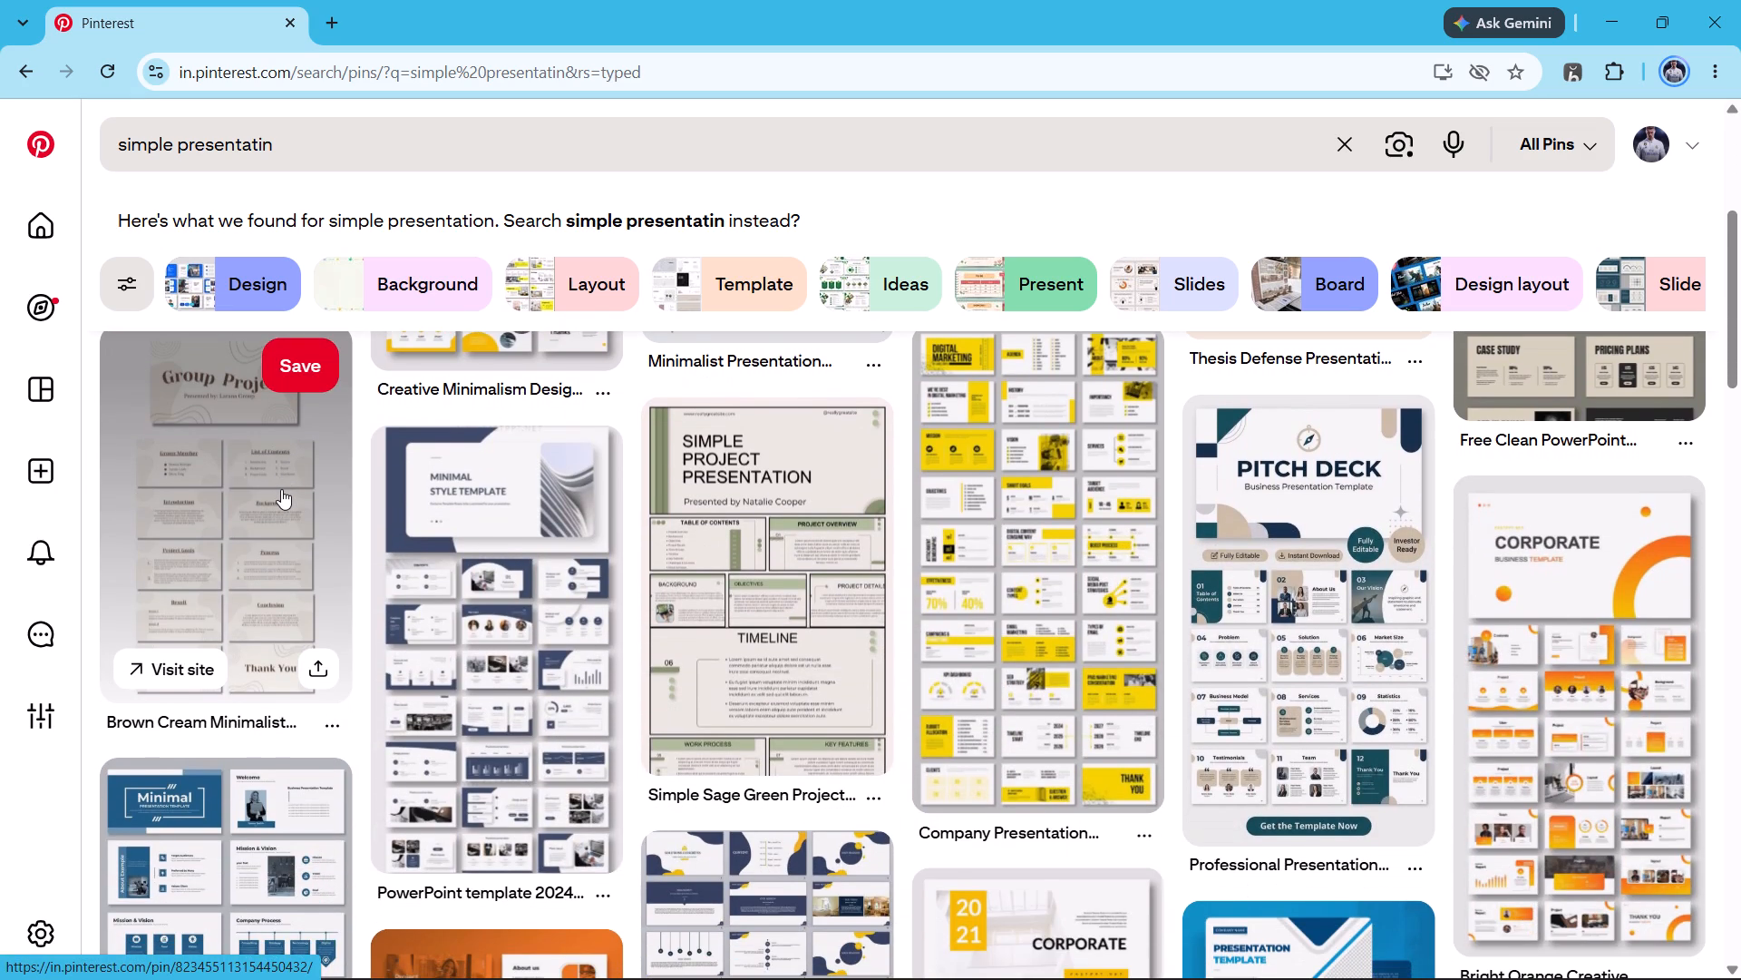
{"action": "scroll", "coordinate": [281, 489], "scroll_direction": "down", "scroll_amount": 1}
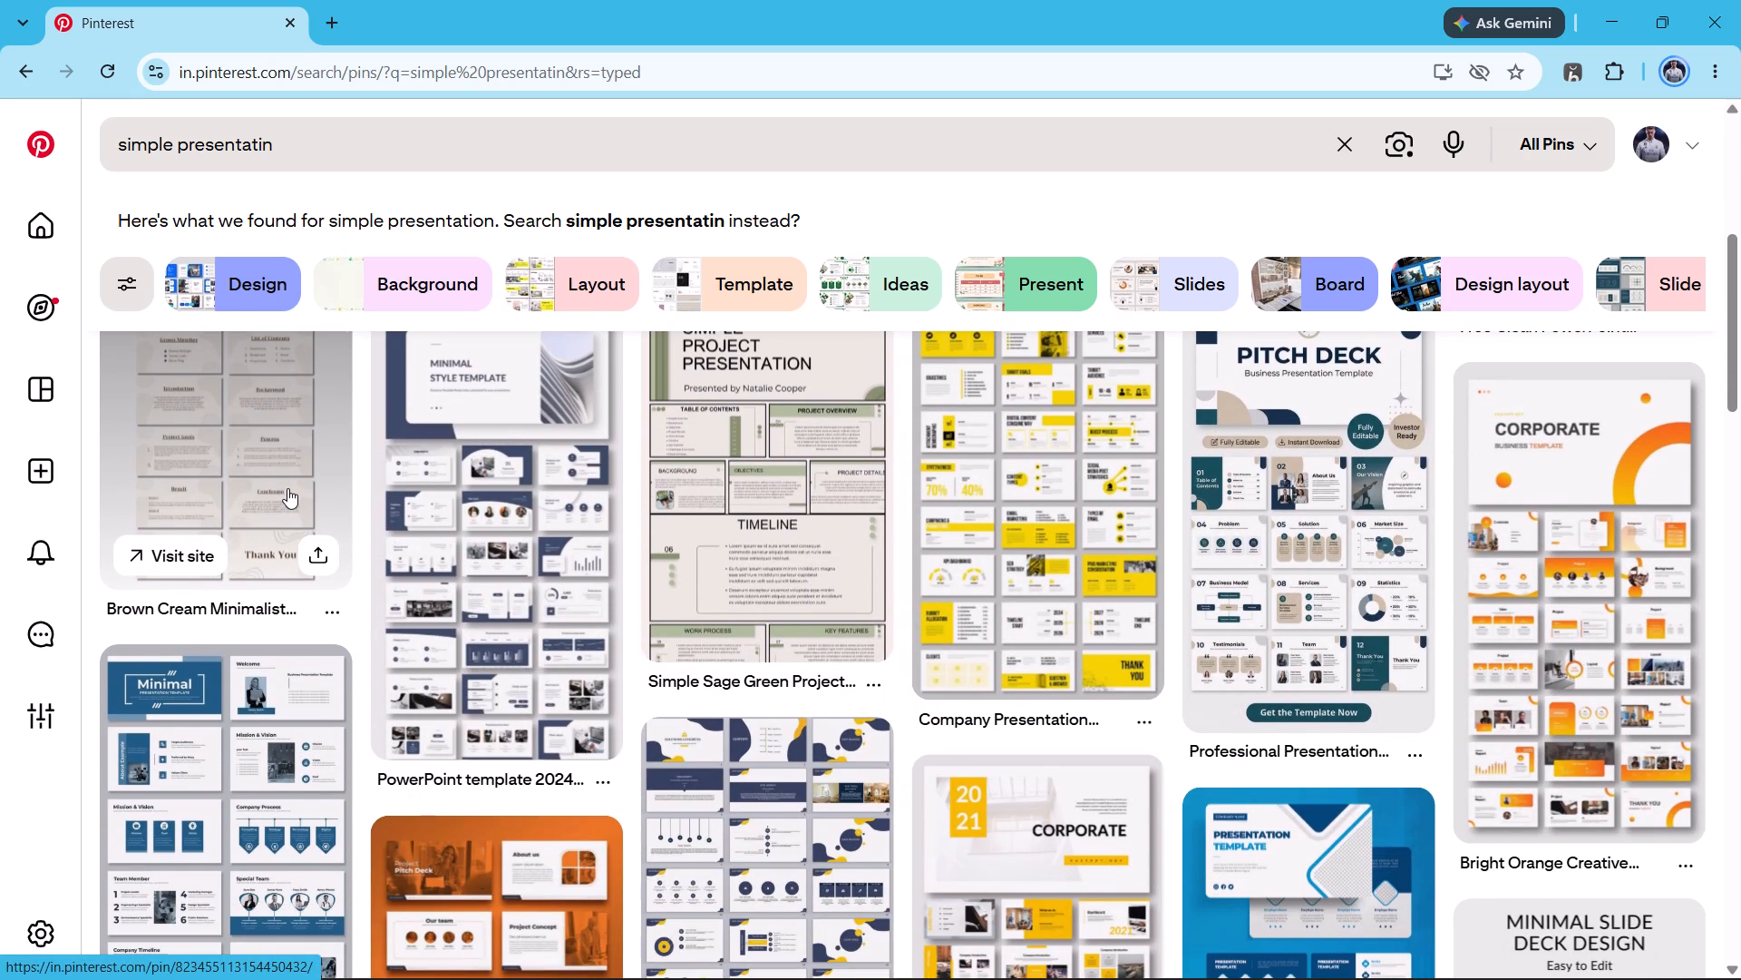
{"action": "scroll", "coordinate": [288, 489], "scroll_direction": "down", "scroll_amount": 6}
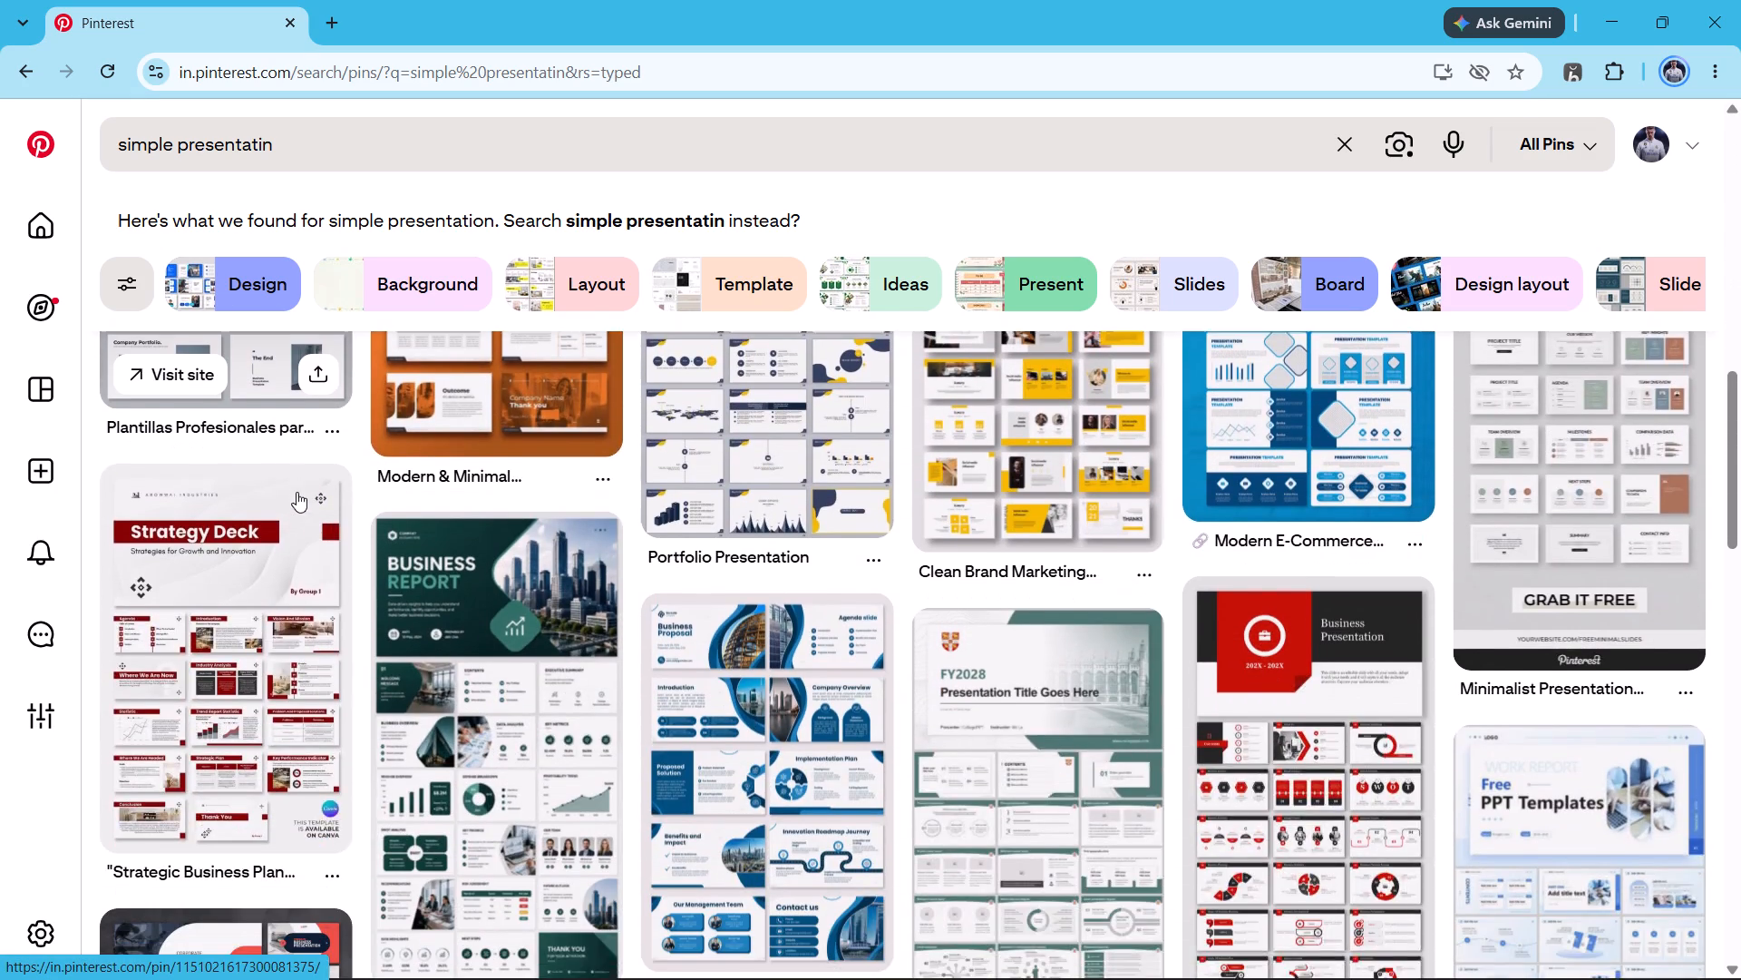
{"action": "scroll", "coordinate": [297, 492], "scroll_direction": "down", "scroll_amount": 2}
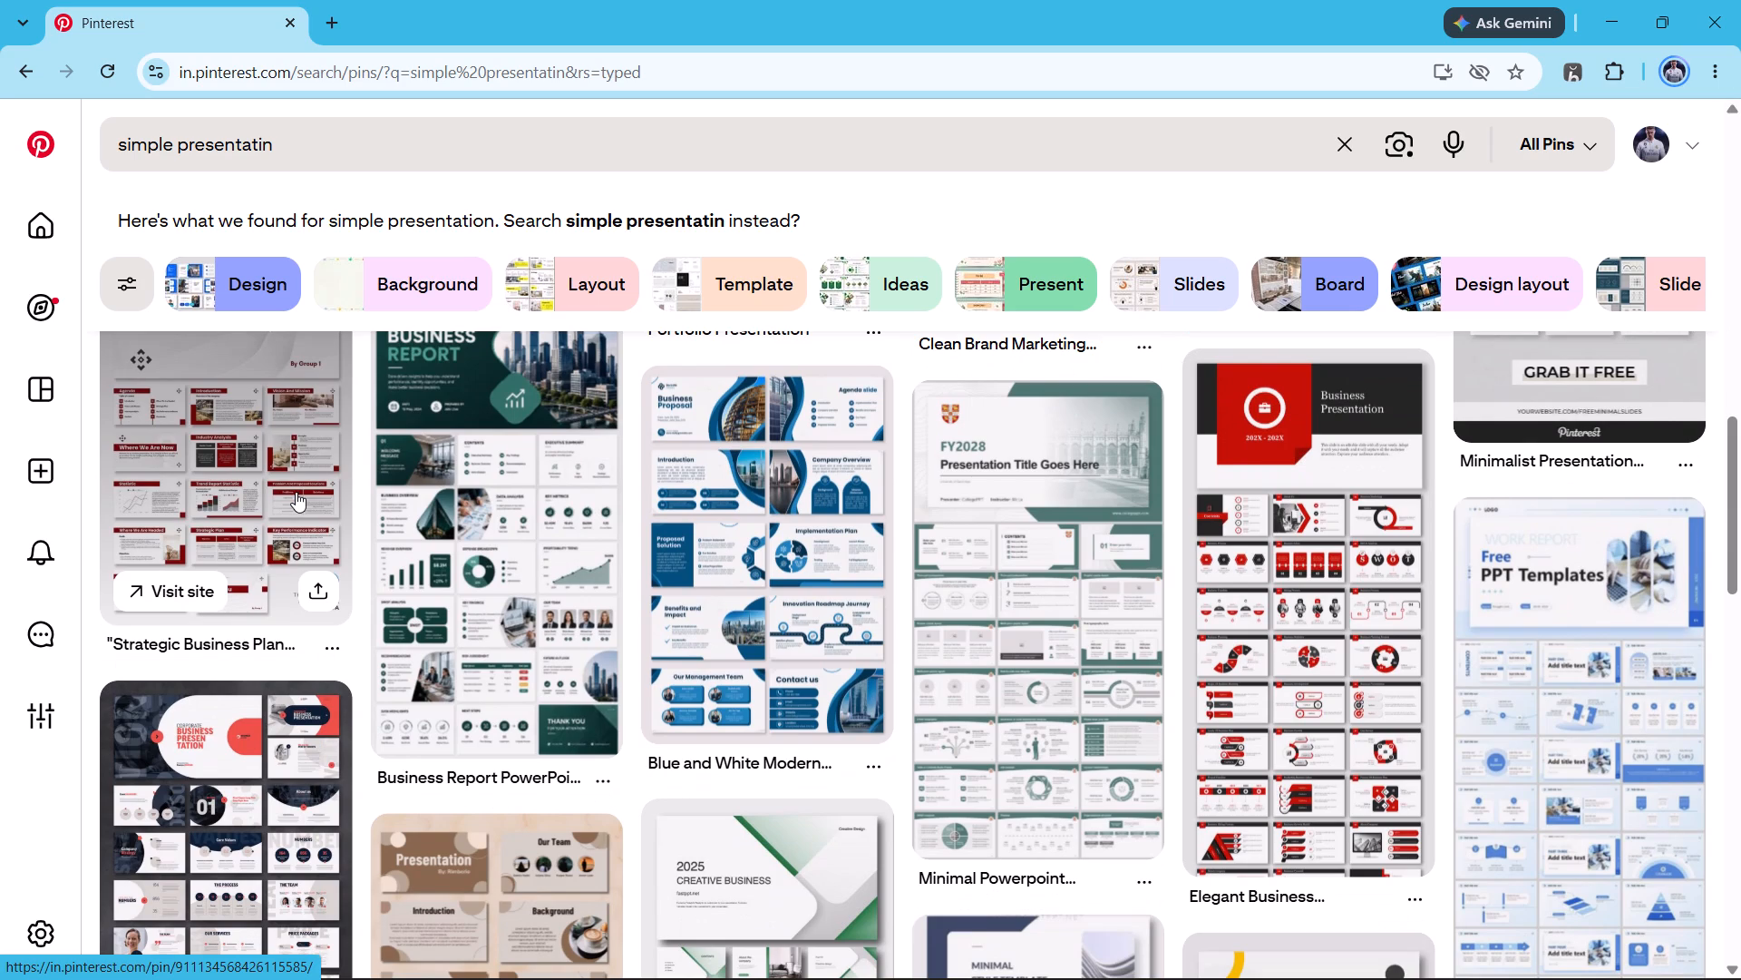
{"action": "scroll", "coordinate": [298, 492], "scroll_direction": "down", "scroll_amount": 3}
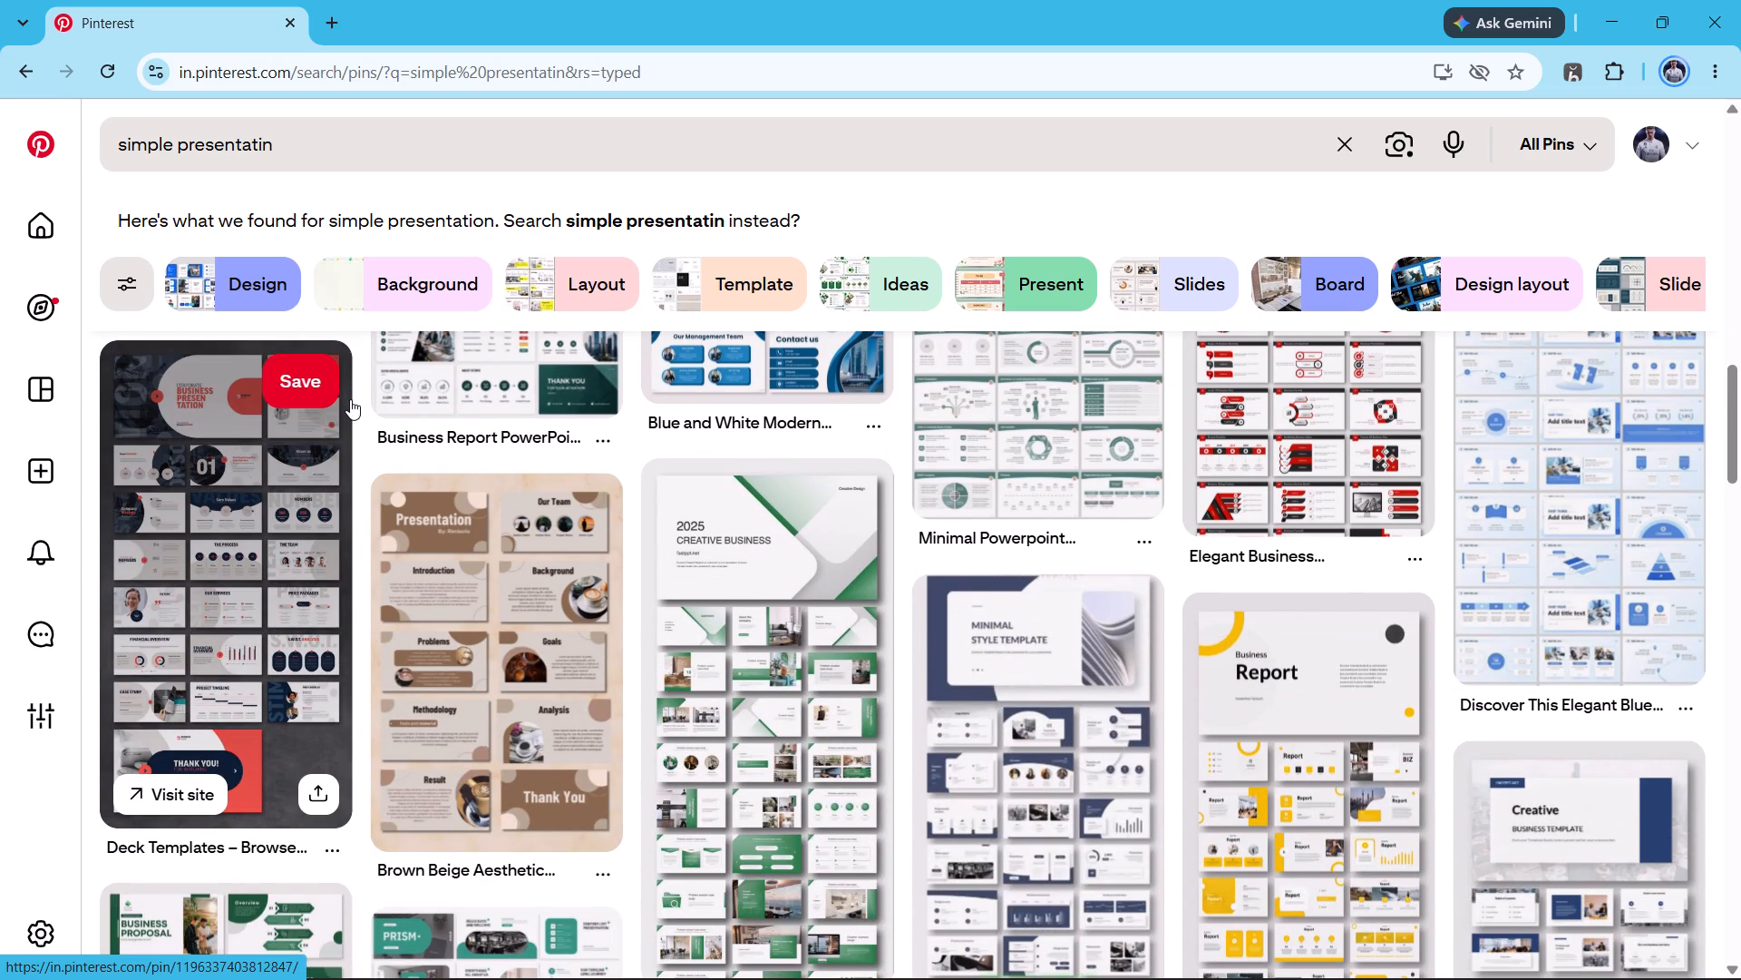
{"action": "scroll", "coordinate": [351, 403], "scroll_direction": "down", "scroll_amount": 4}
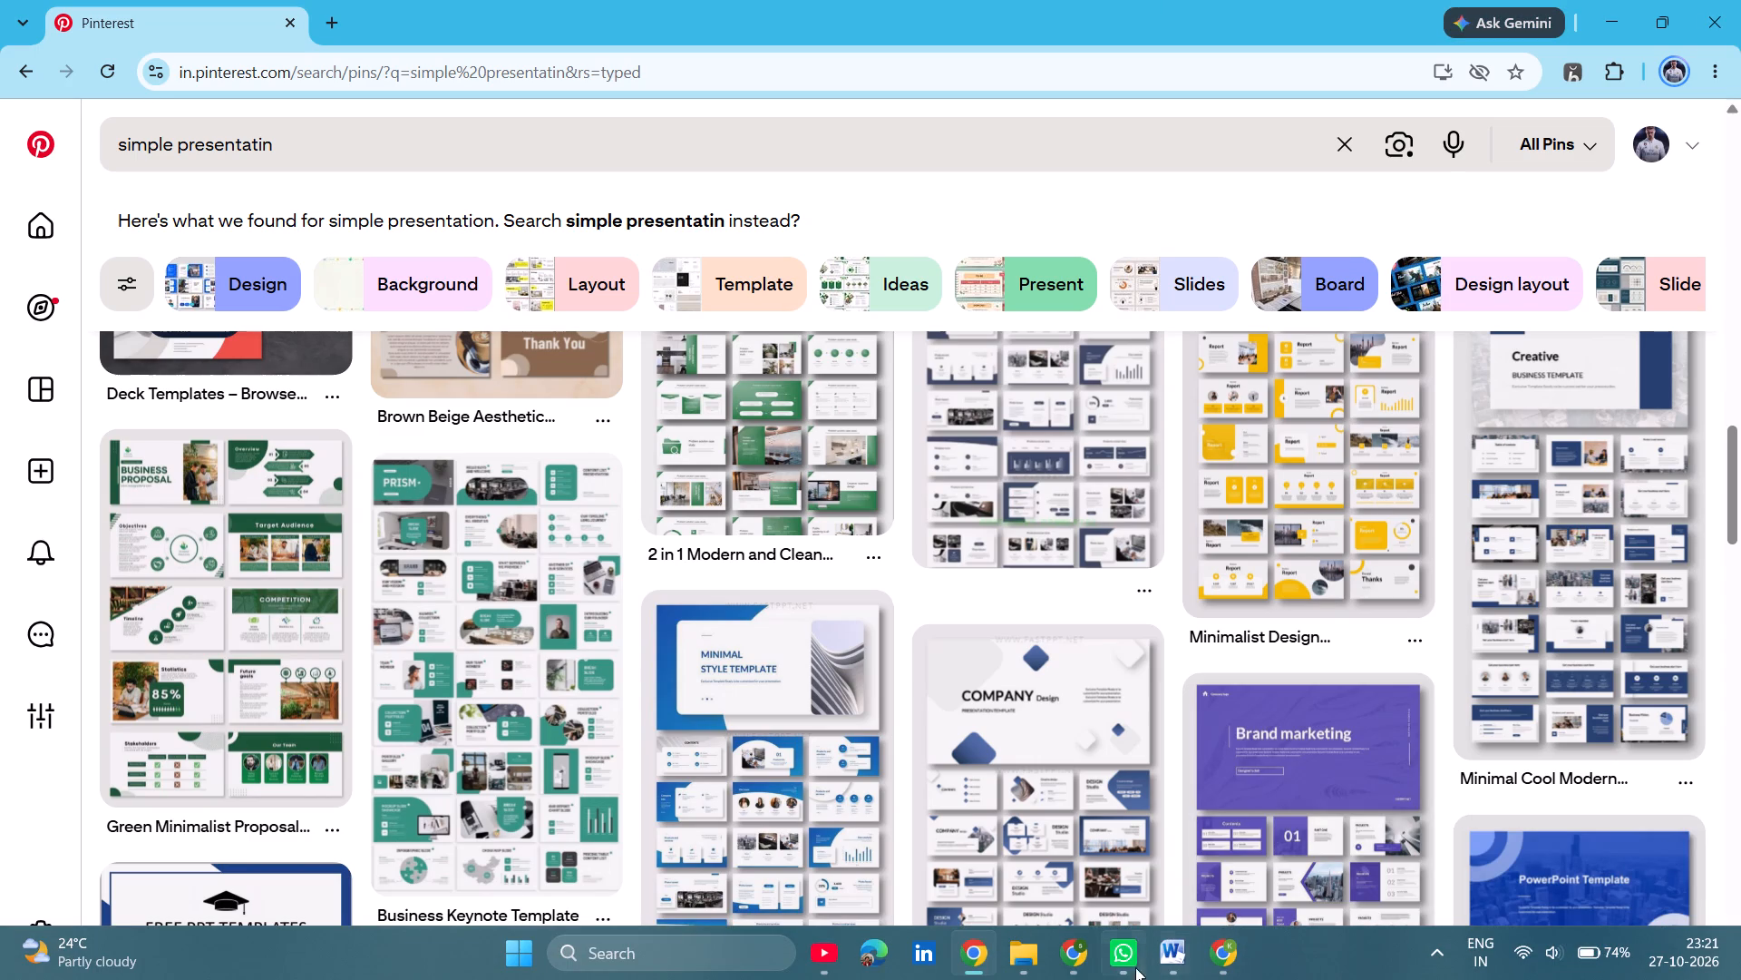
Switch back to the sponsor presentation in Canva and delete its existing pages until only one blank page is left.
{"action": "left_click", "coordinate": [1228, 948]}
{"action": "left_click", "coordinate": [1226, 948]}
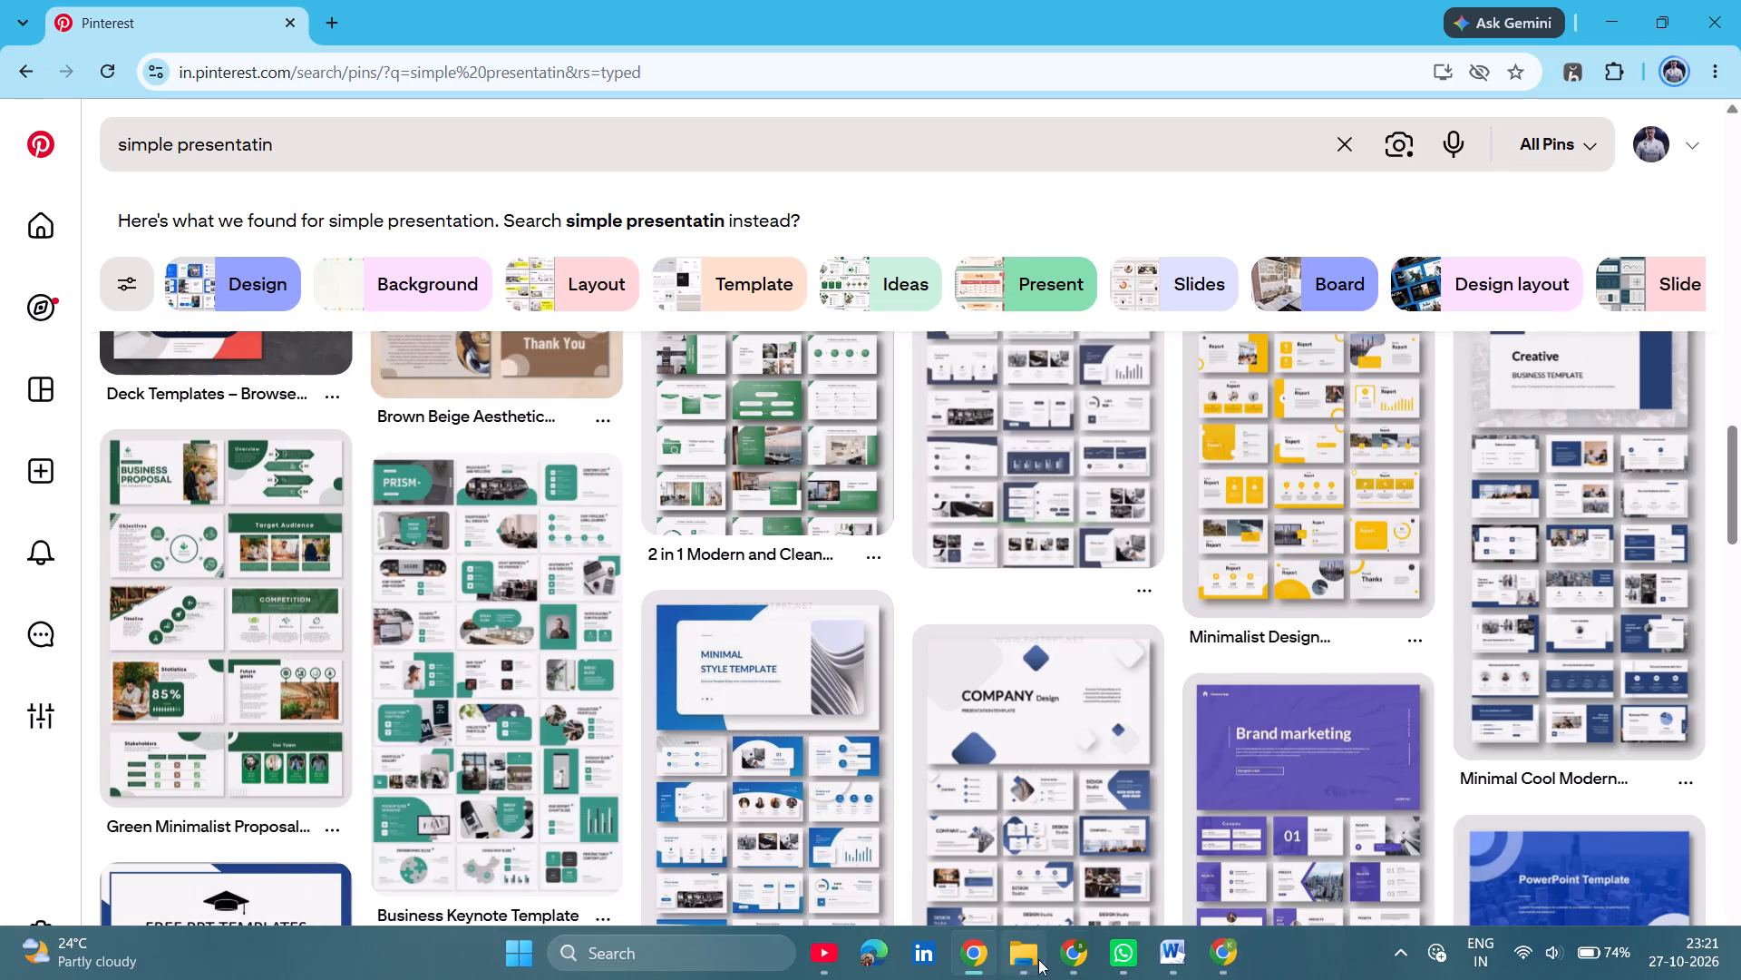
{"action": "left_click", "coordinate": [1059, 956]}
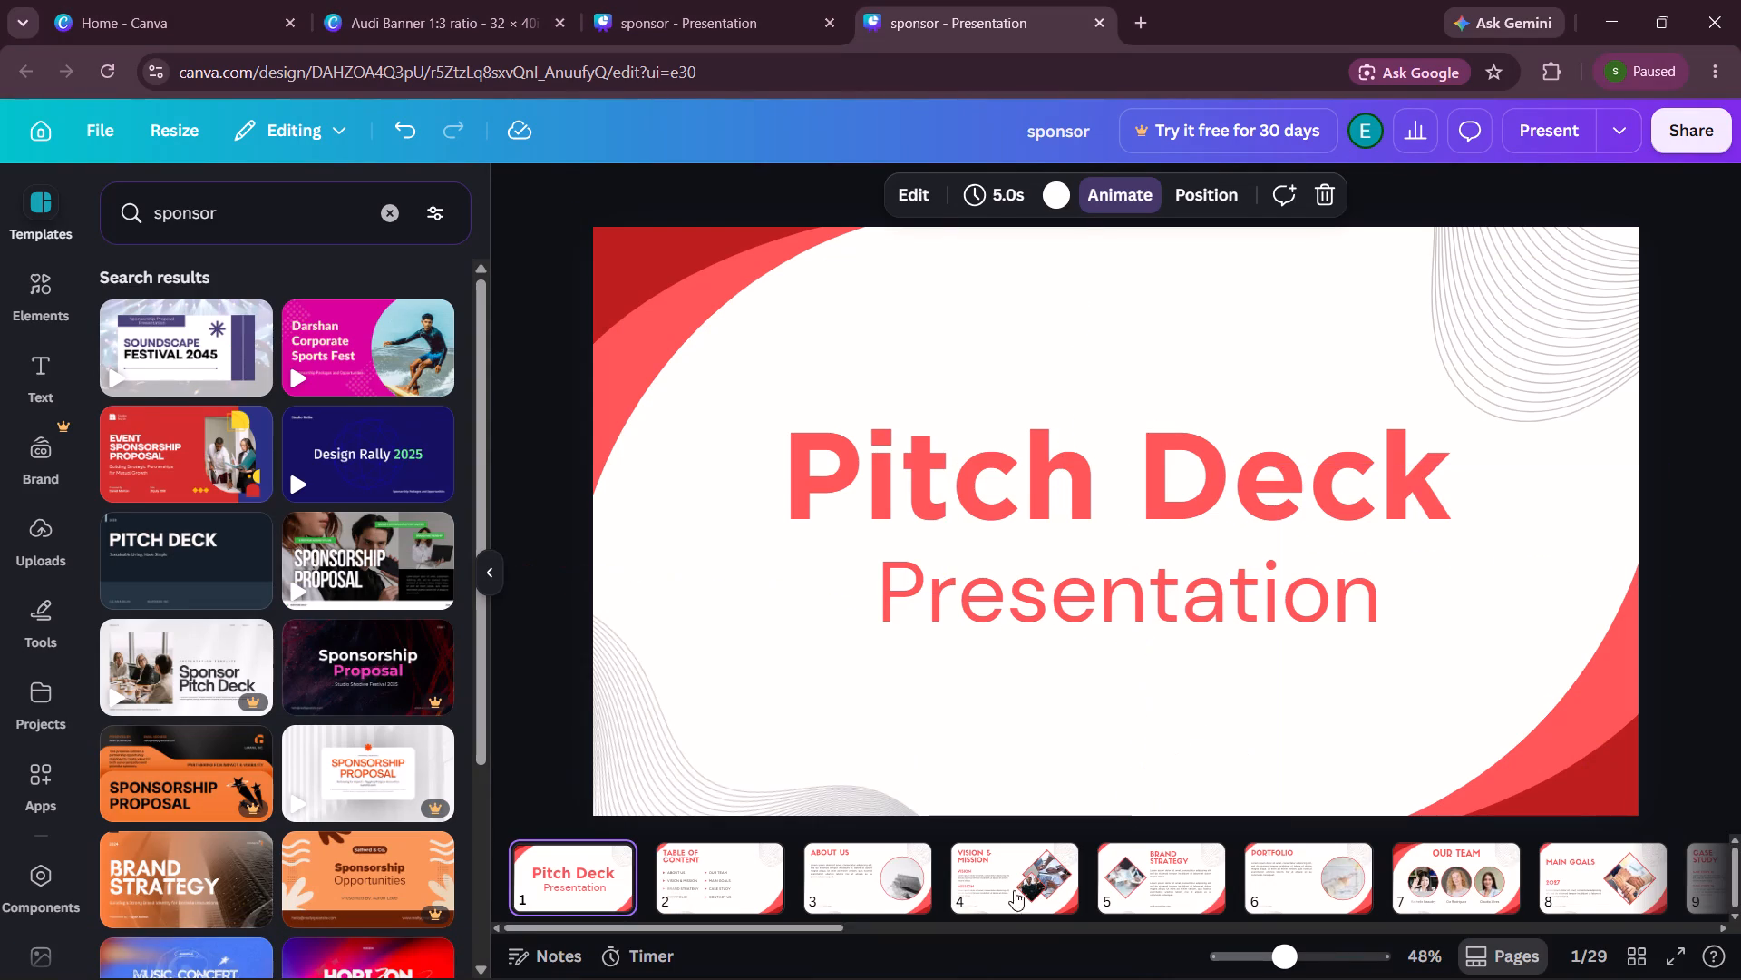
{"action": "scroll", "coordinate": [998, 895], "scroll_direction": "down", "scroll_amount": 8}
{"action": "scroll", "coordinate": [993, 891], "scroll_direction": "down", "scroll_amount": 20}
{"action": "scroll", "coordinate": [993, 891], "scroll_direction": "down", "scroll_amount": 2}
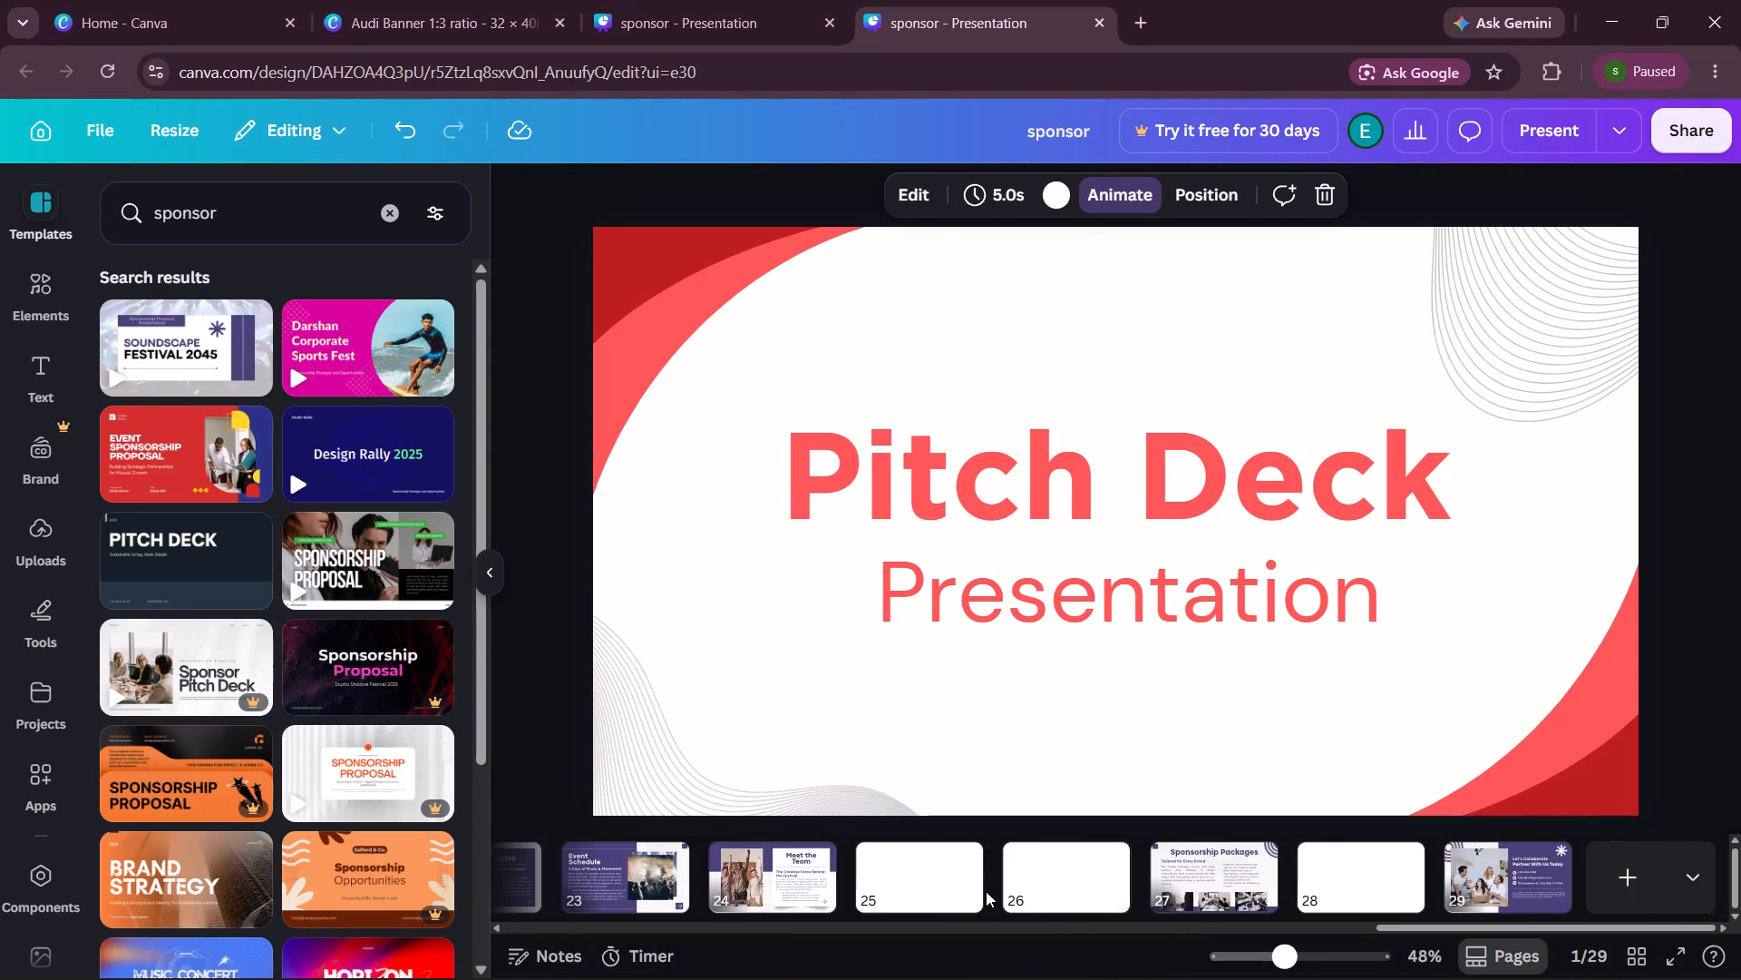
{"action": "scroll", "coordinate": [986, 891], "scroll_direction": "up", "scroll_amount": 20}
{"action": "scroll", "coordinate": [986, 891], "scroll_direction": "up", "scroll_amount": 13}
{"action": "left_click", "coordinate": [1318, 195]}
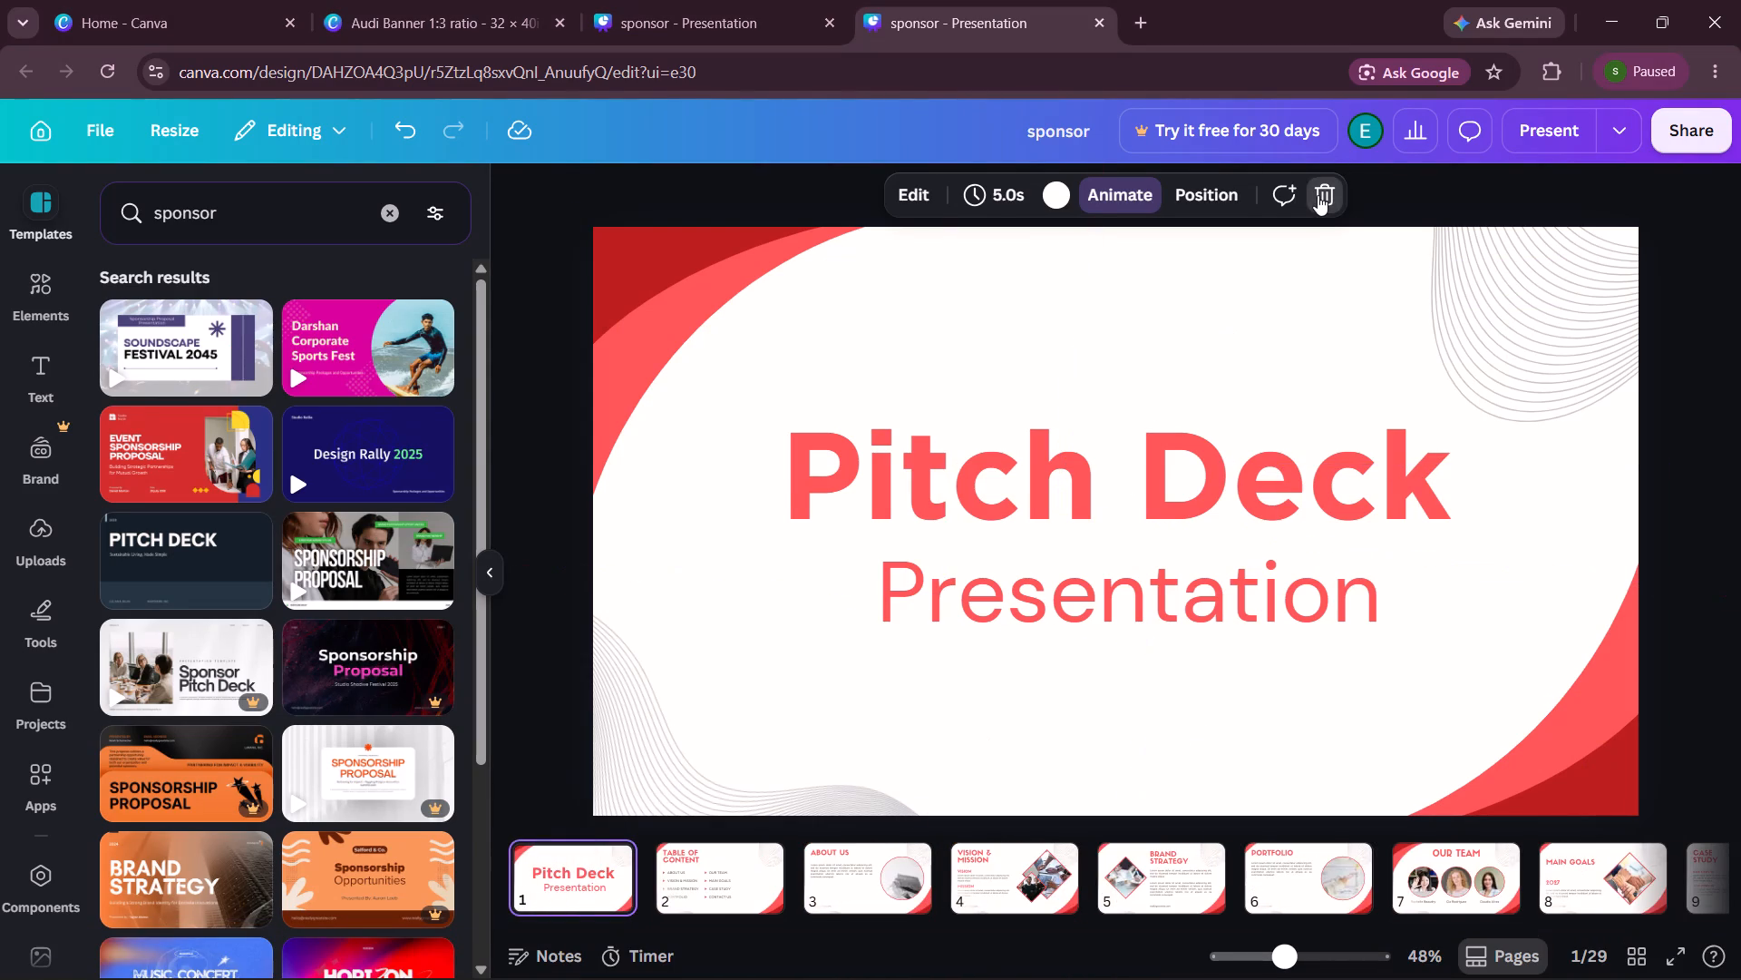
{"action": "triple_click", "coordinate": [1318, 195]}
{"action": "triple_click", "coordinate": [1318, 195]}
{"action": "triple_click", "coordinate": [1318, 195]}
{"action": "triple_click", "coordinate": [1318, 195]}
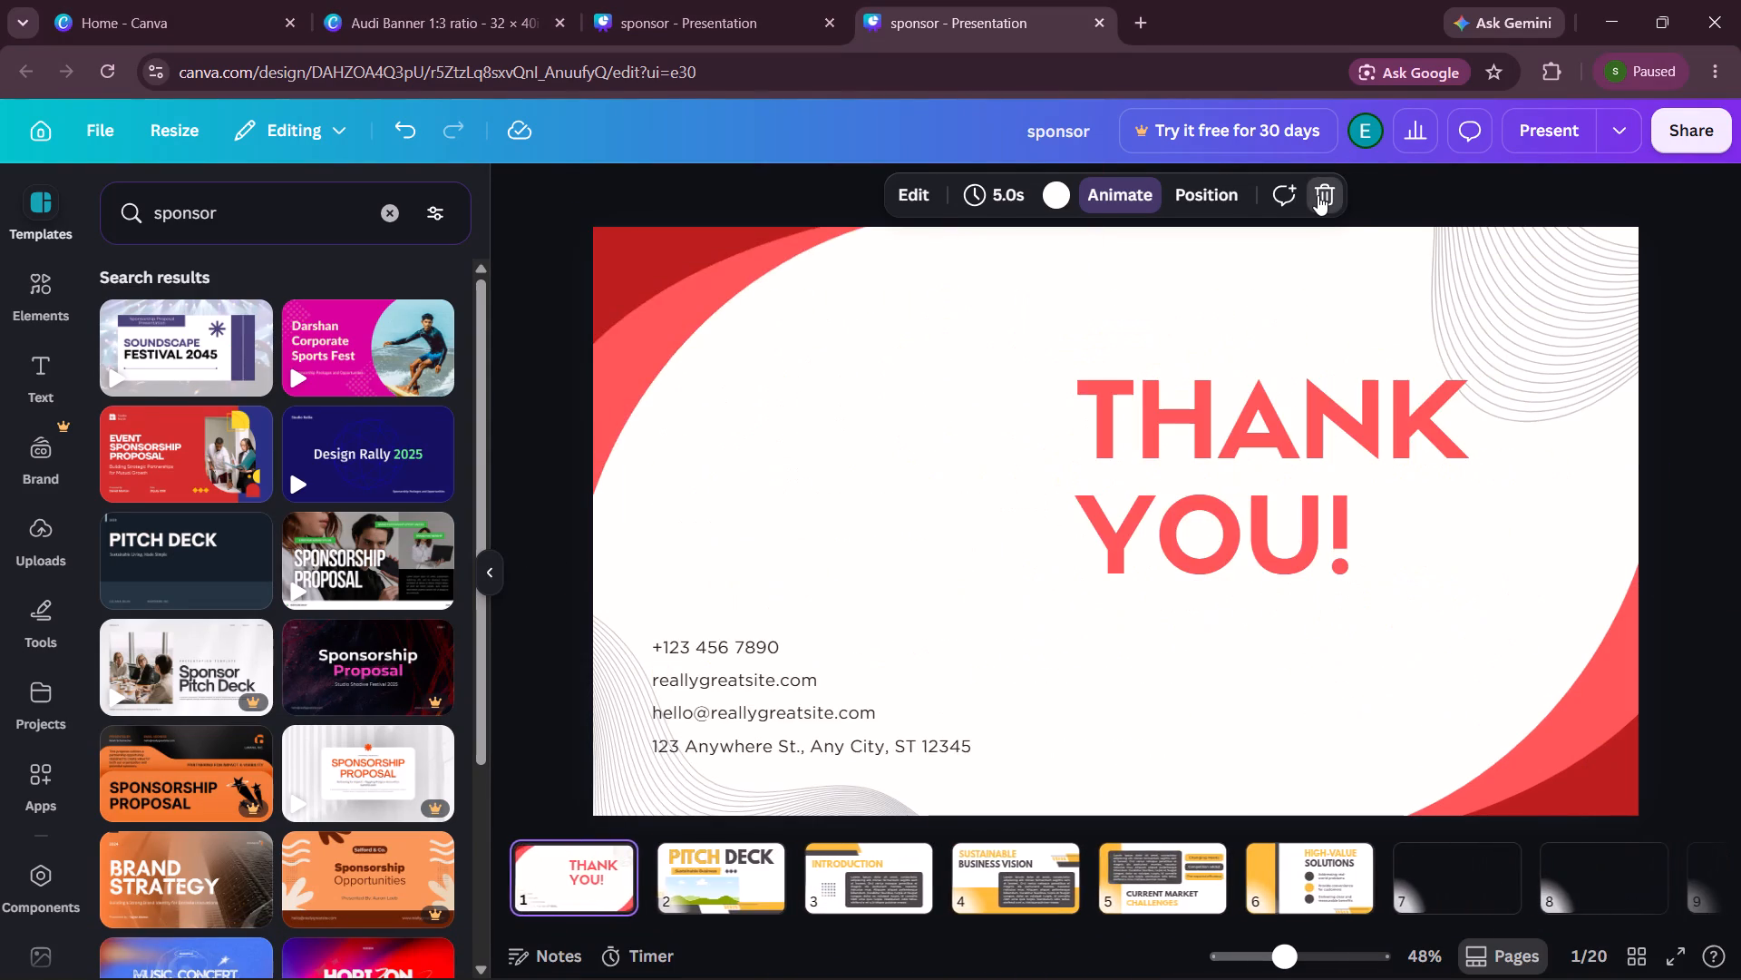
{"action": "triple_click", "coordinate": [1318, 195]}
{"action": "triple_click", "coordinate": [1319, 195]}
{"action": "triple_click", "coordinate": [1319, 195]}
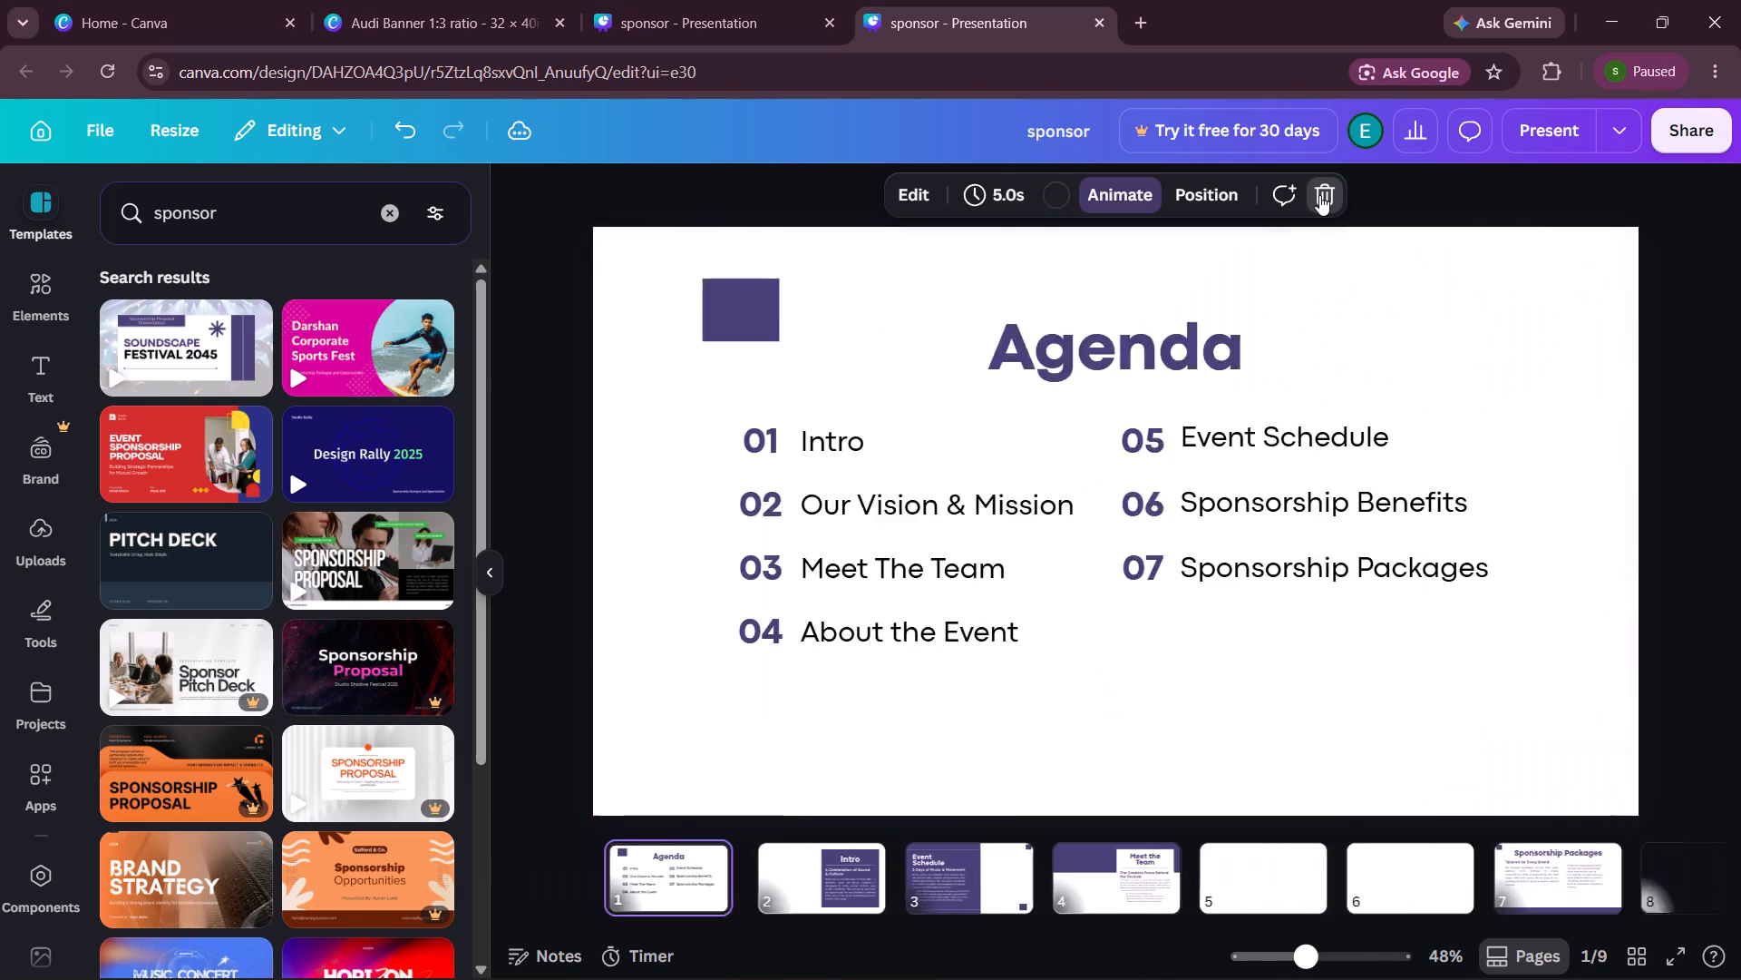
{"action": "triple_click", "coordinate": [1319, 195]}
{"action": "triple_click", "coordinate": [1319, 195]}
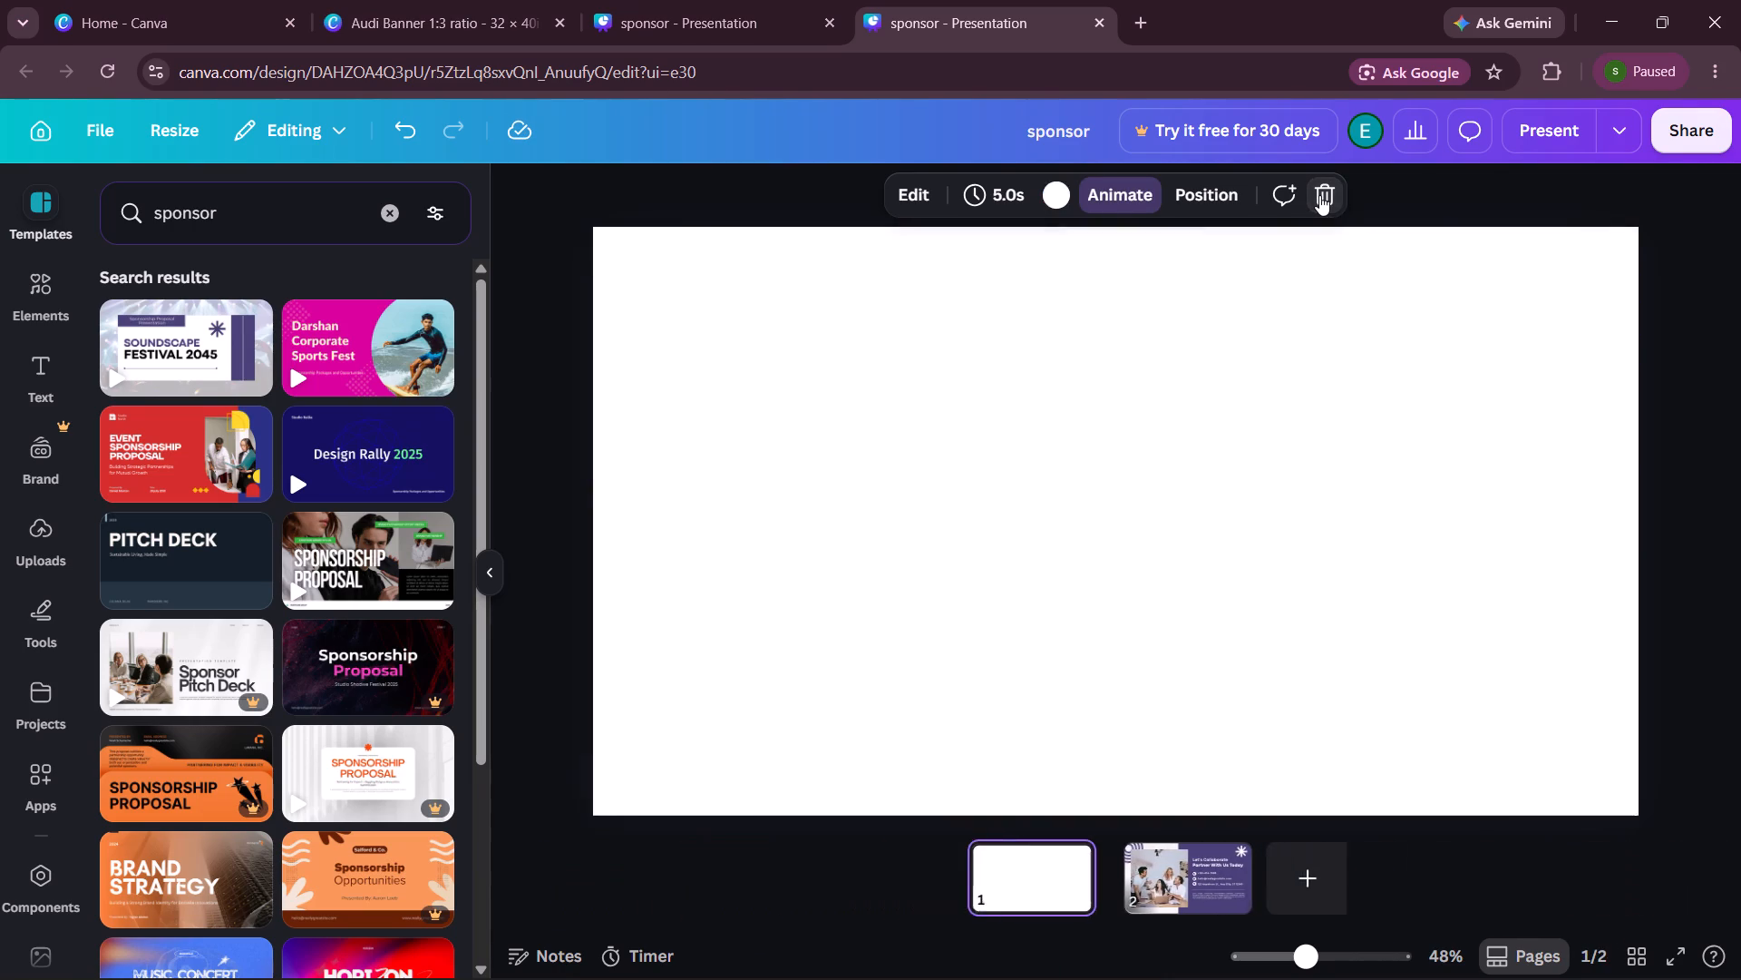
{"action": "triple_click", "coordinate": [1319, 195]}
{"action": "left_click", "coordinate": [913, 563]}
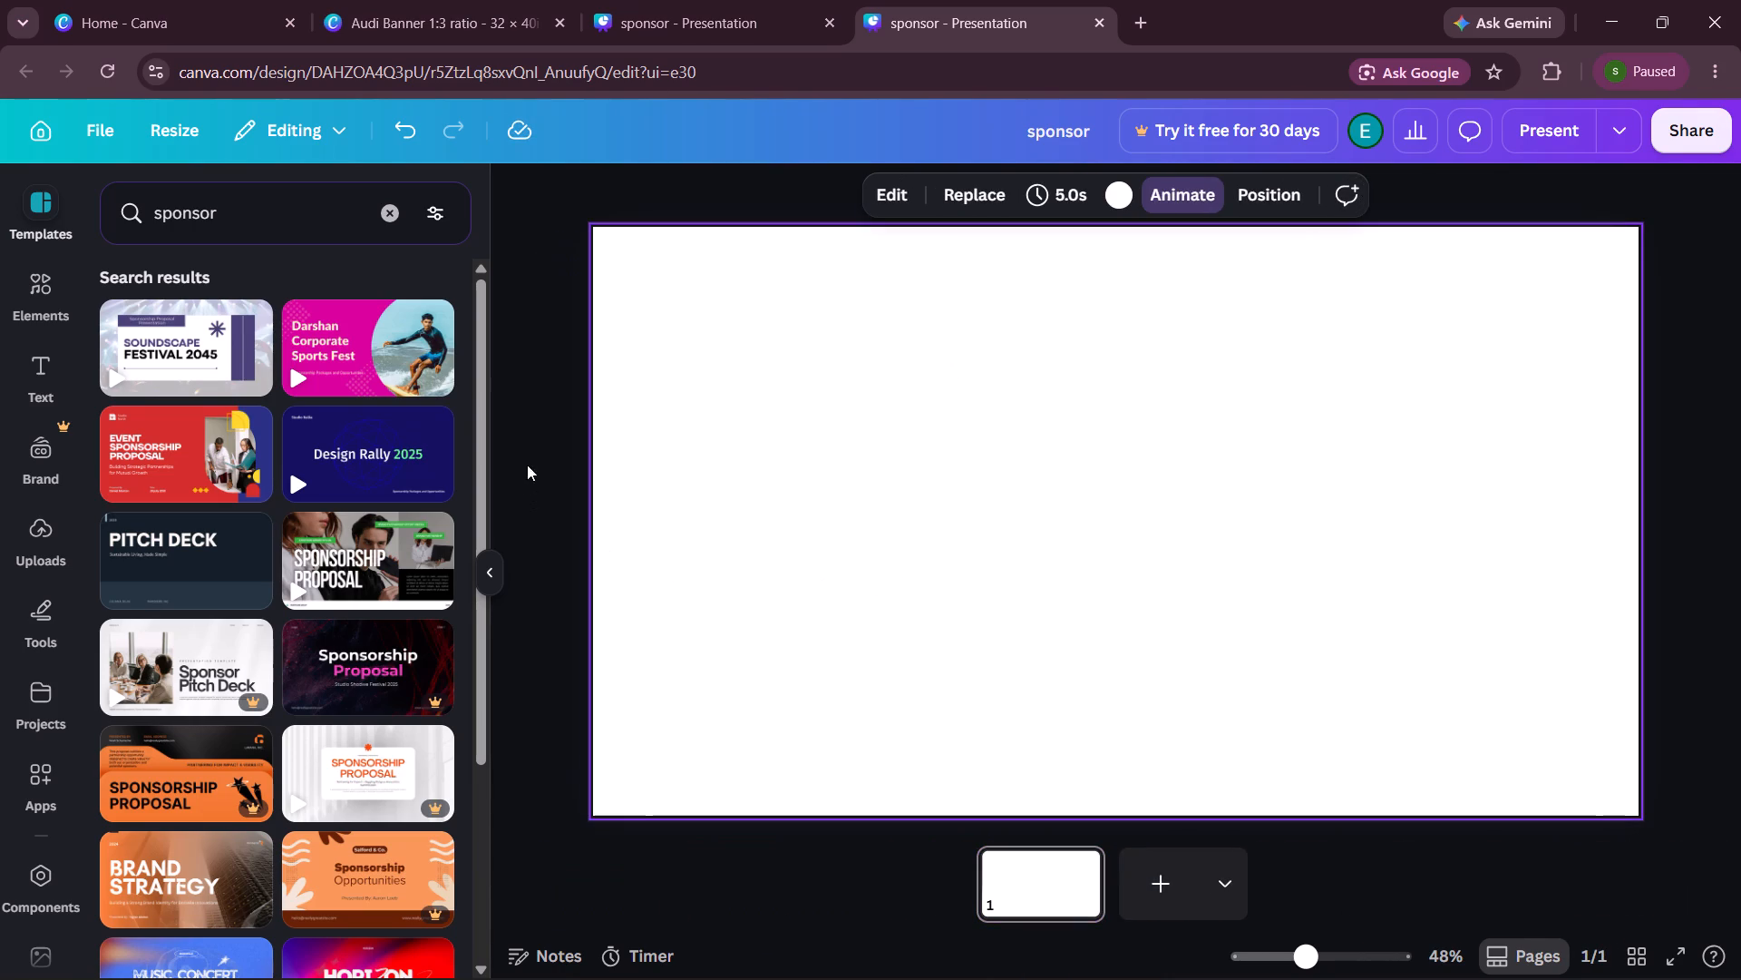
{"action": "left_click", "coordinate": [533, 443]}
Search the Canva templates for "presentation" and look through the first designs.
{"action": "left_click", "coordinate": [258, 206]}
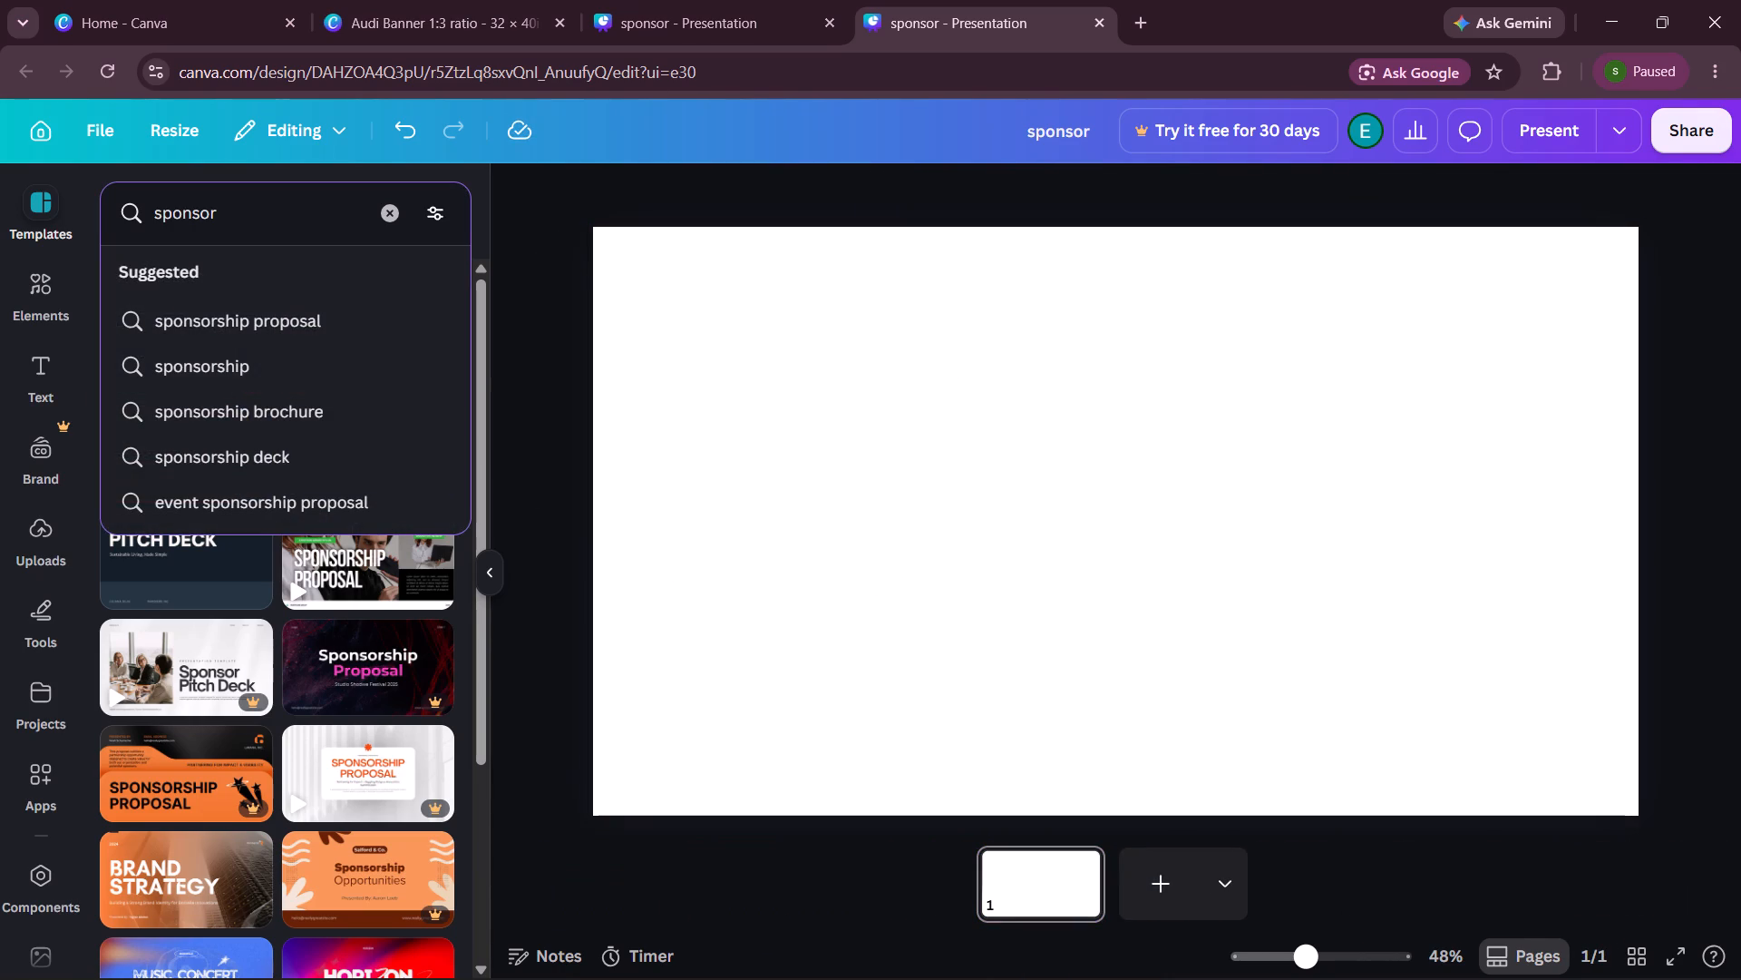
{"action": "key", "text": "ctrl+a"}
{"action": "key", "text": "BackSpace"}
{"action": "type", "text": "presentaion"}
{"action": "key", "text": "Return"}
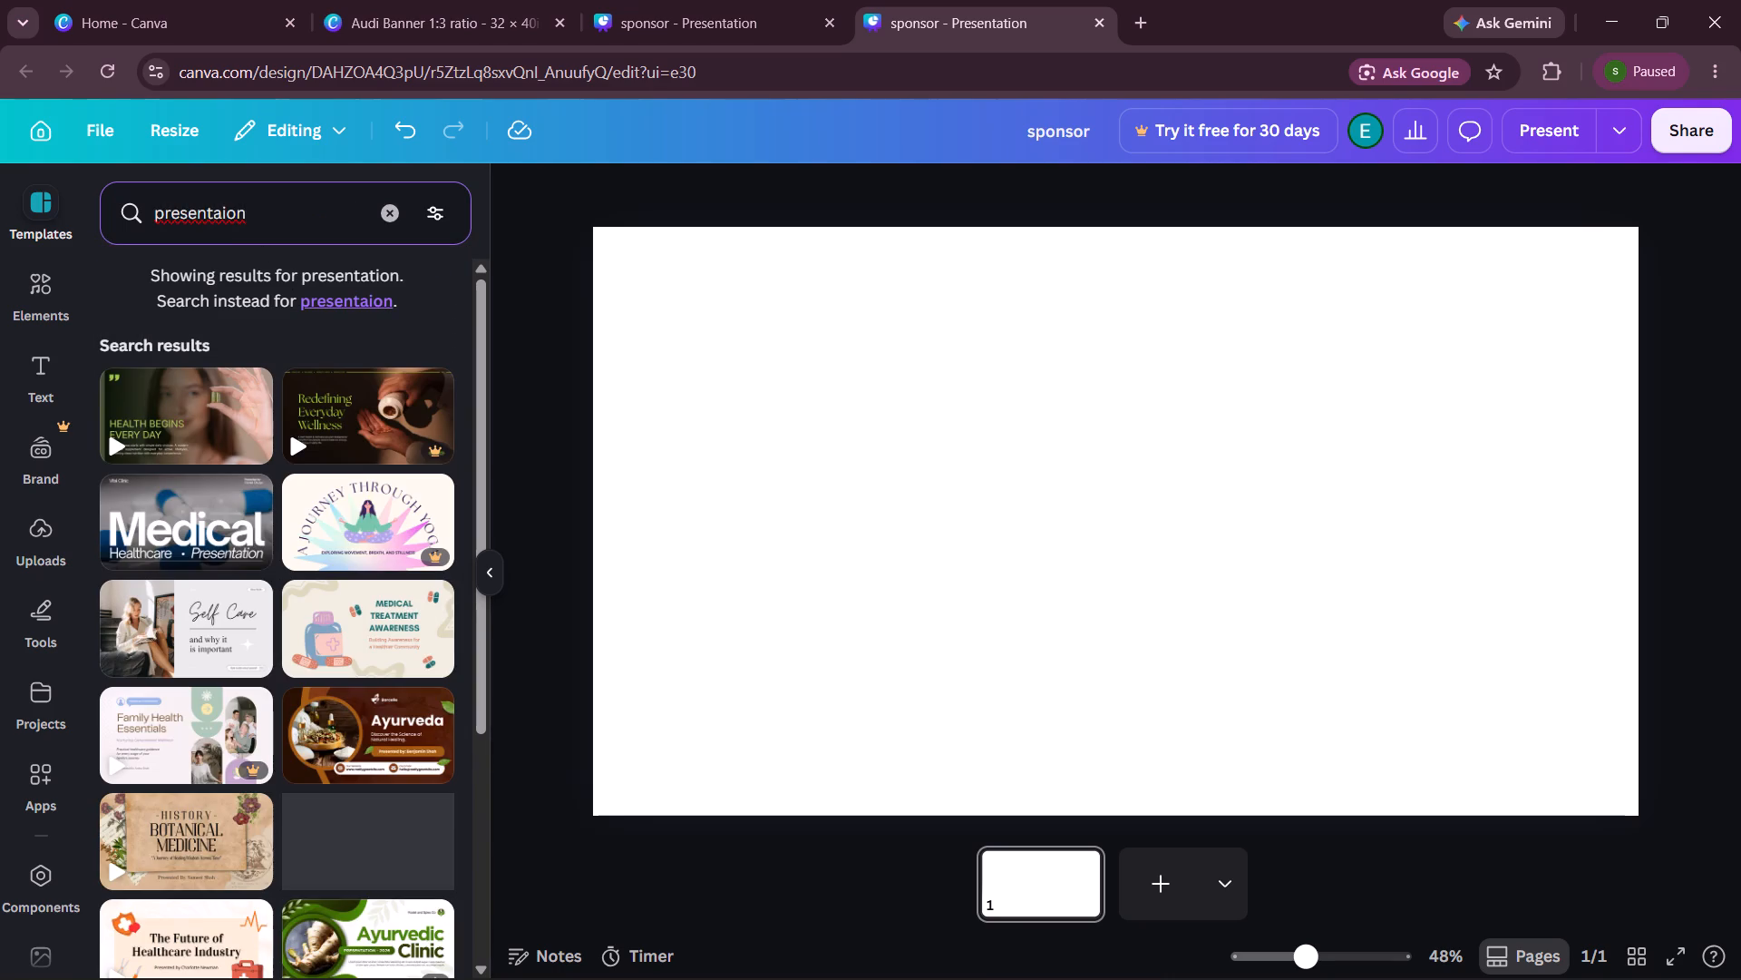
{"action": "key", "text": "BackSpace"}
{"action": "key", "text": "BackSpace"}
{"action": "key", "text": "BackSpace"}
{"action": "type", "text": "tion"}
{"action": "key", "text": "Return"}
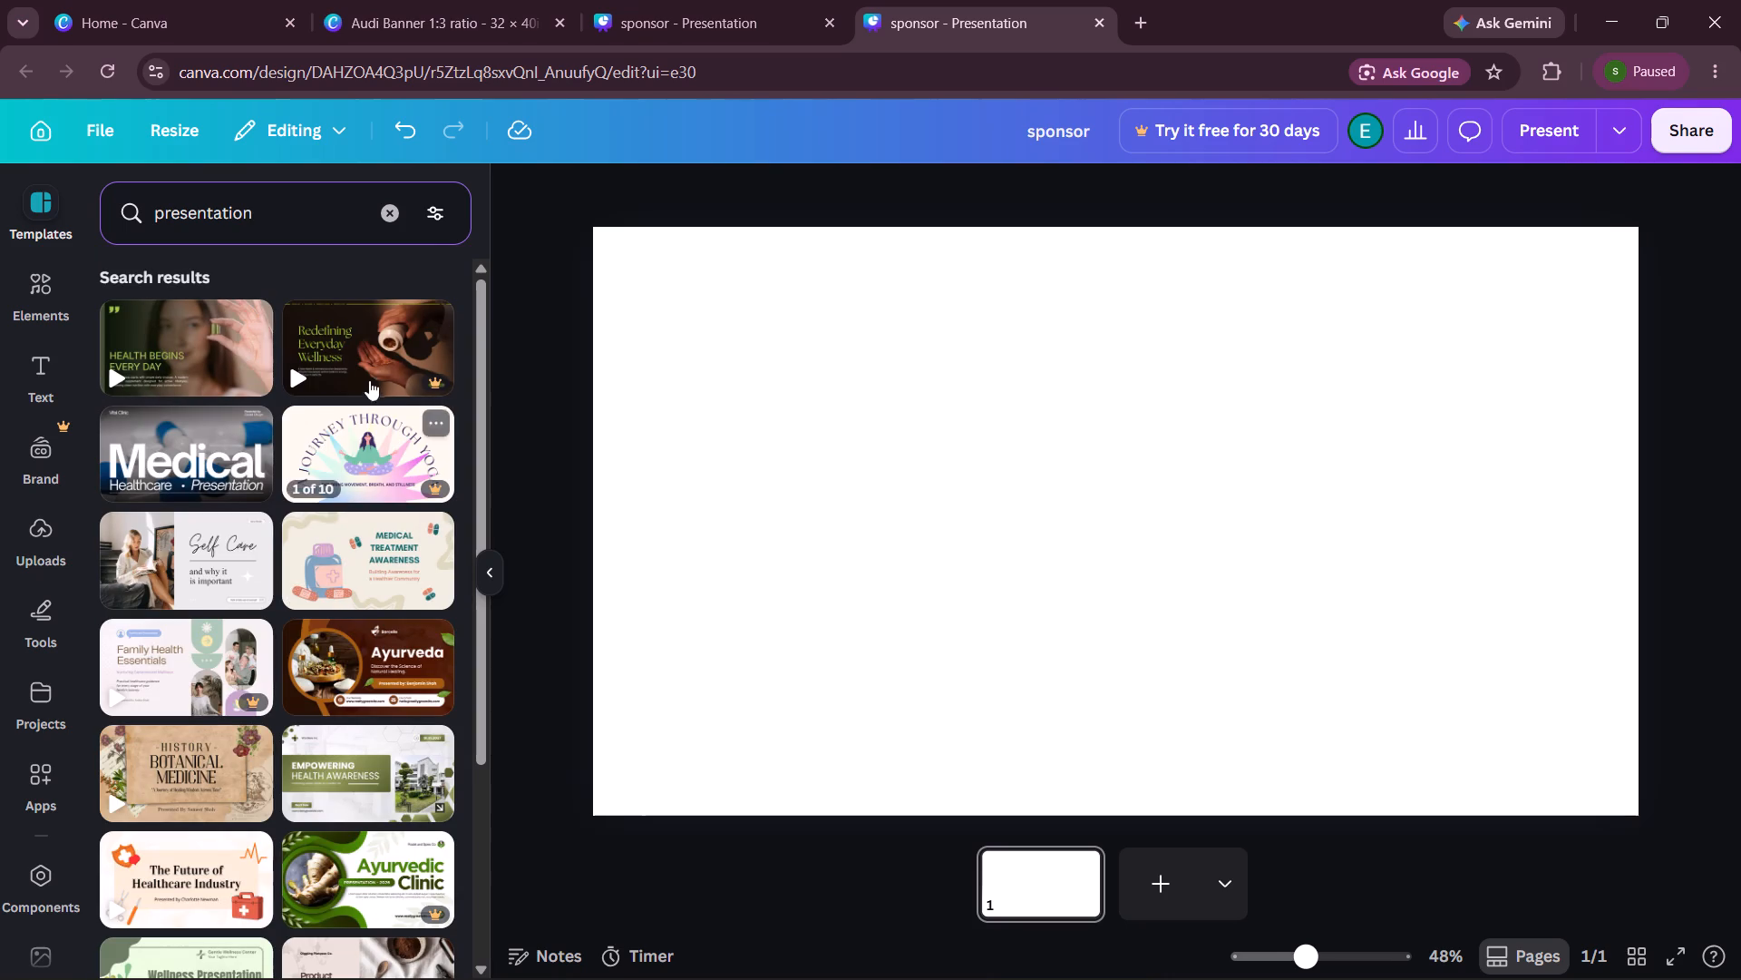
{"action": "scroll", "coordinate": [362, 562], "scroll_direction": "down", "scroll_amount": 1}
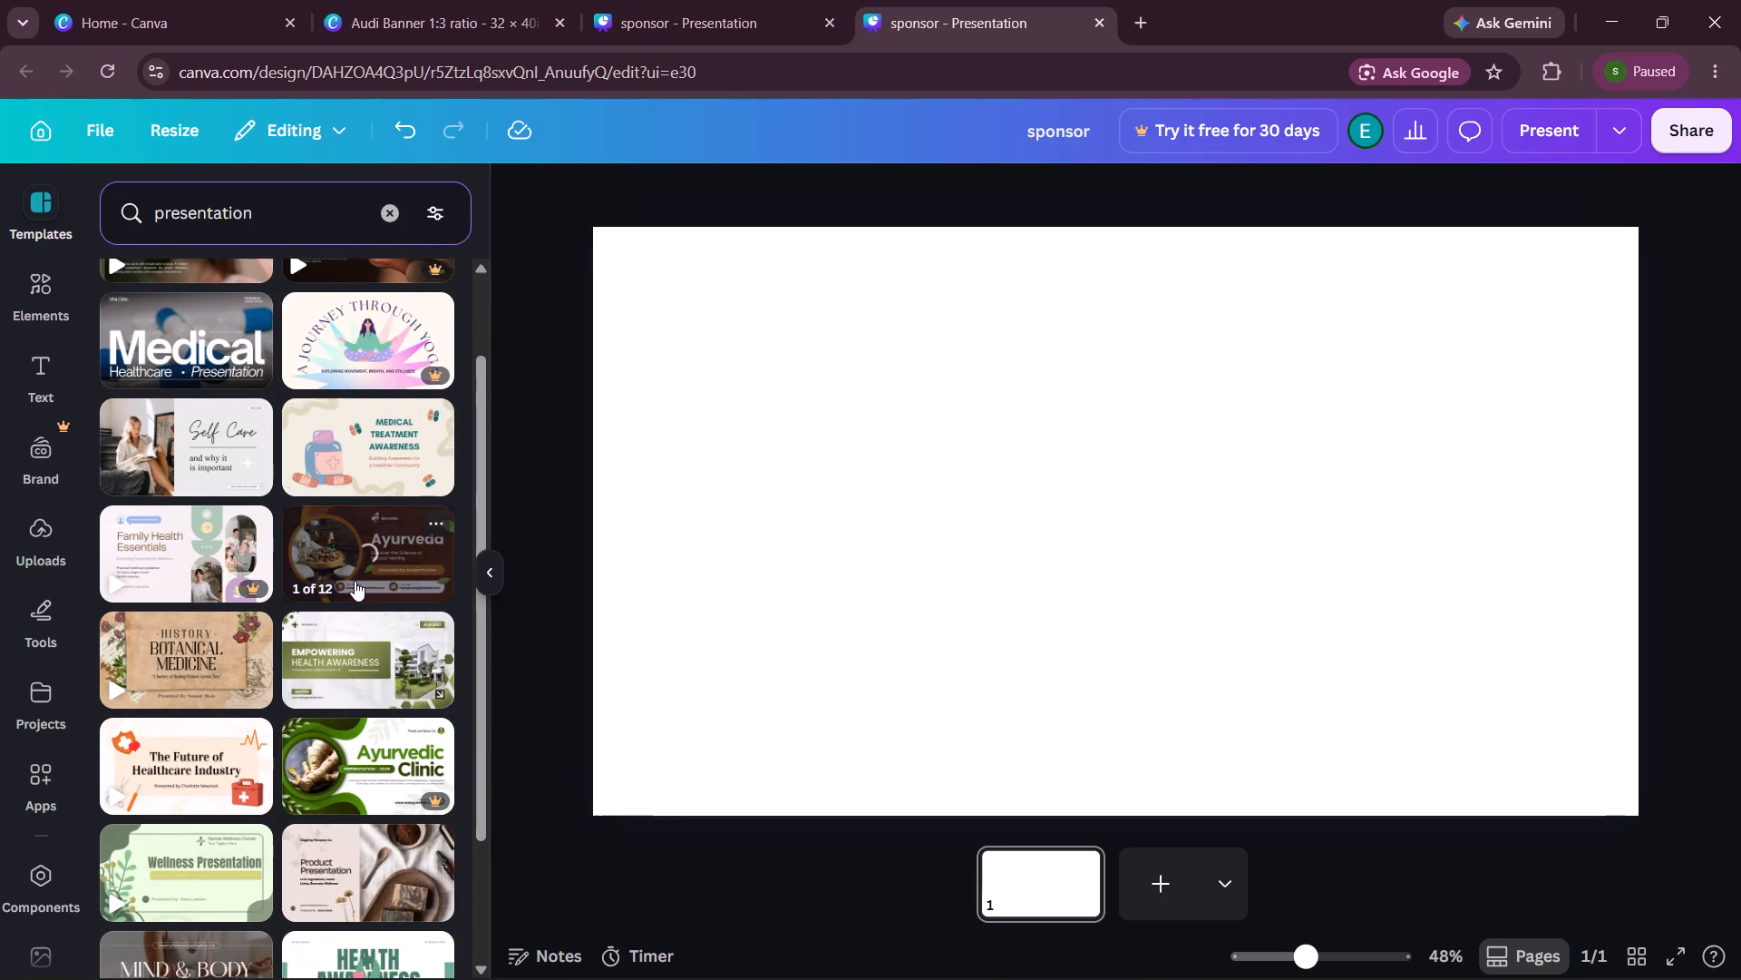
{"action": "scroll", "coordinate": [355, 581], "scroll_direction": "down", "scroll_amount": 1}
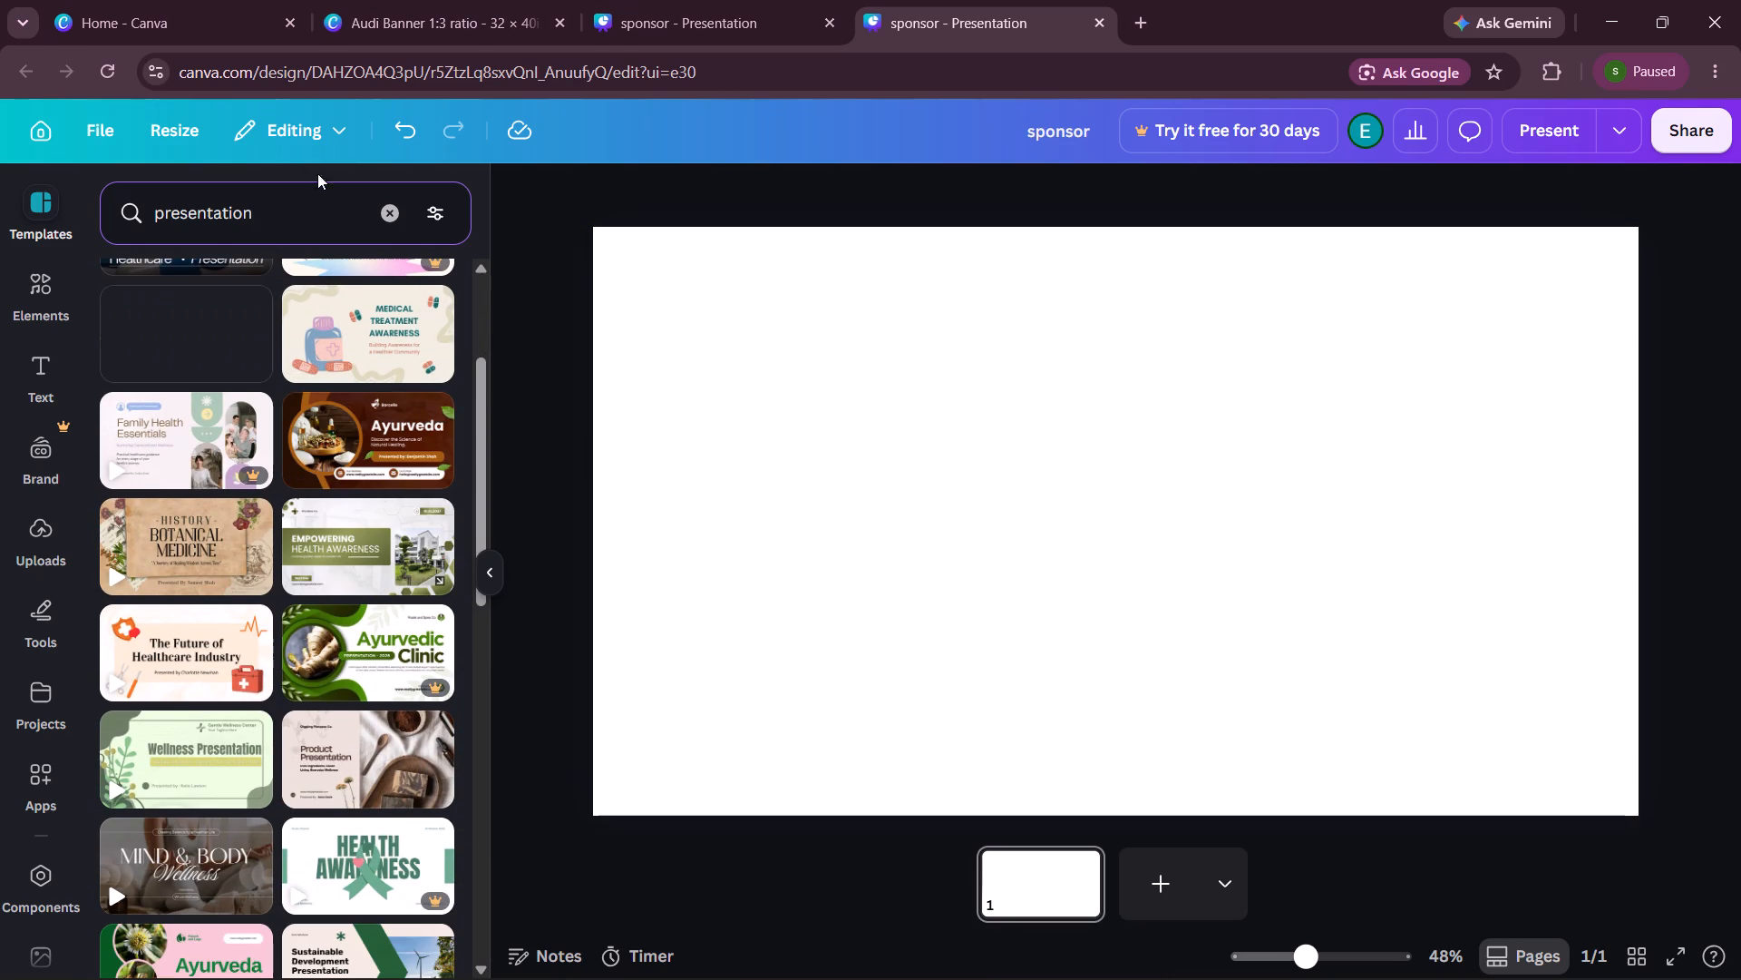
Search the Canva templates for "simple presentation".
{"action": "left_click", "coordinate": [373, 210]}
{"action": "type", "text": "simple preser"}
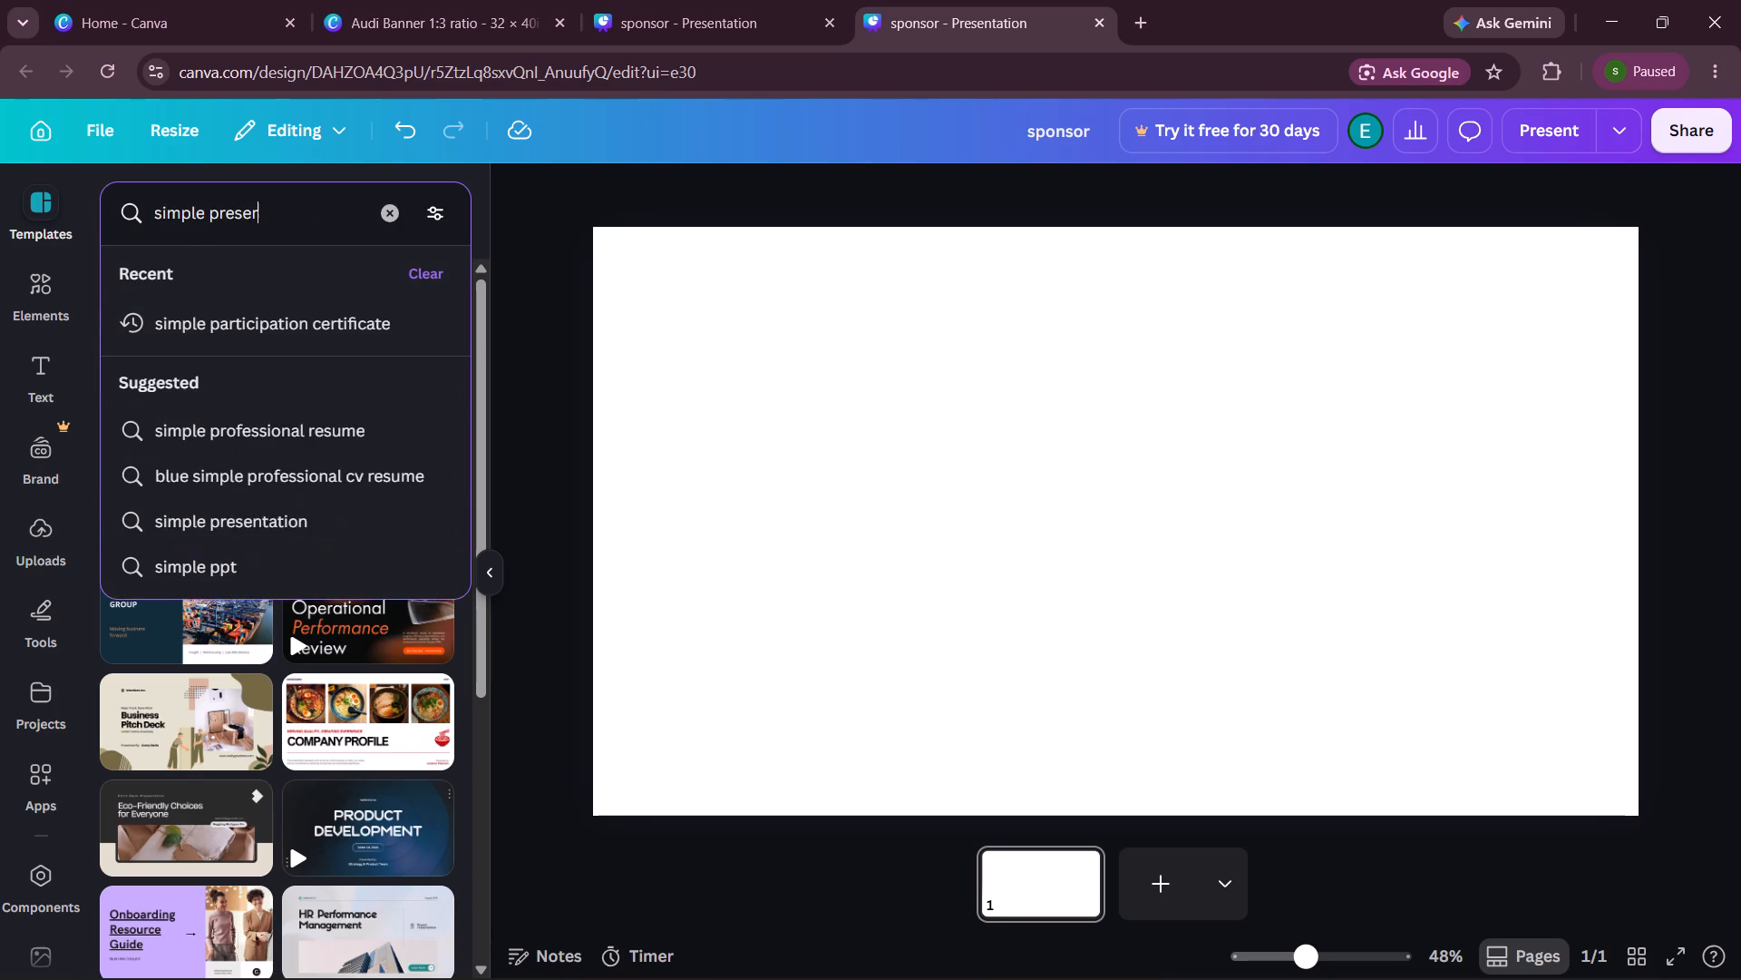
{"action": "key", "text": "BackSpace"}
{"action": "type", "text": "ntation"}
{"action": "key", "text": "Return"}
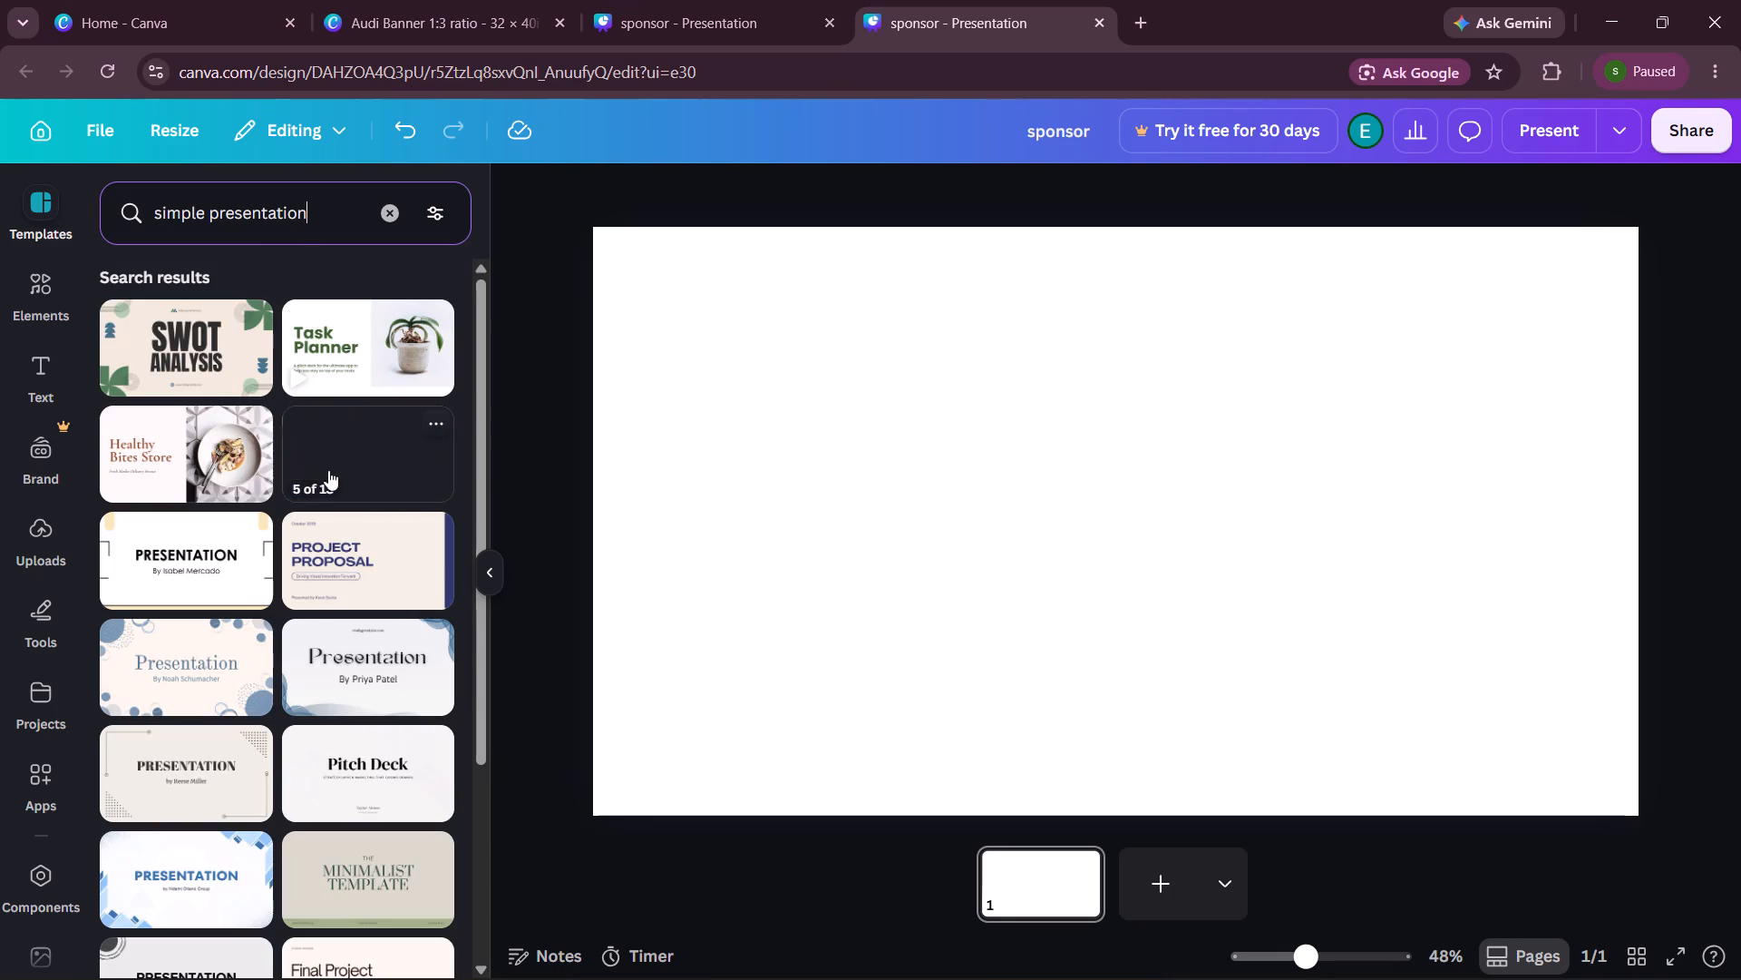
Browse the "simple presentation" template results for a clean, professional design that could suit the sponsorship deck.
{"action": "scroll", "coordinate": [224, 699], "scroll_direction": "down", "scroll_amount": 1}
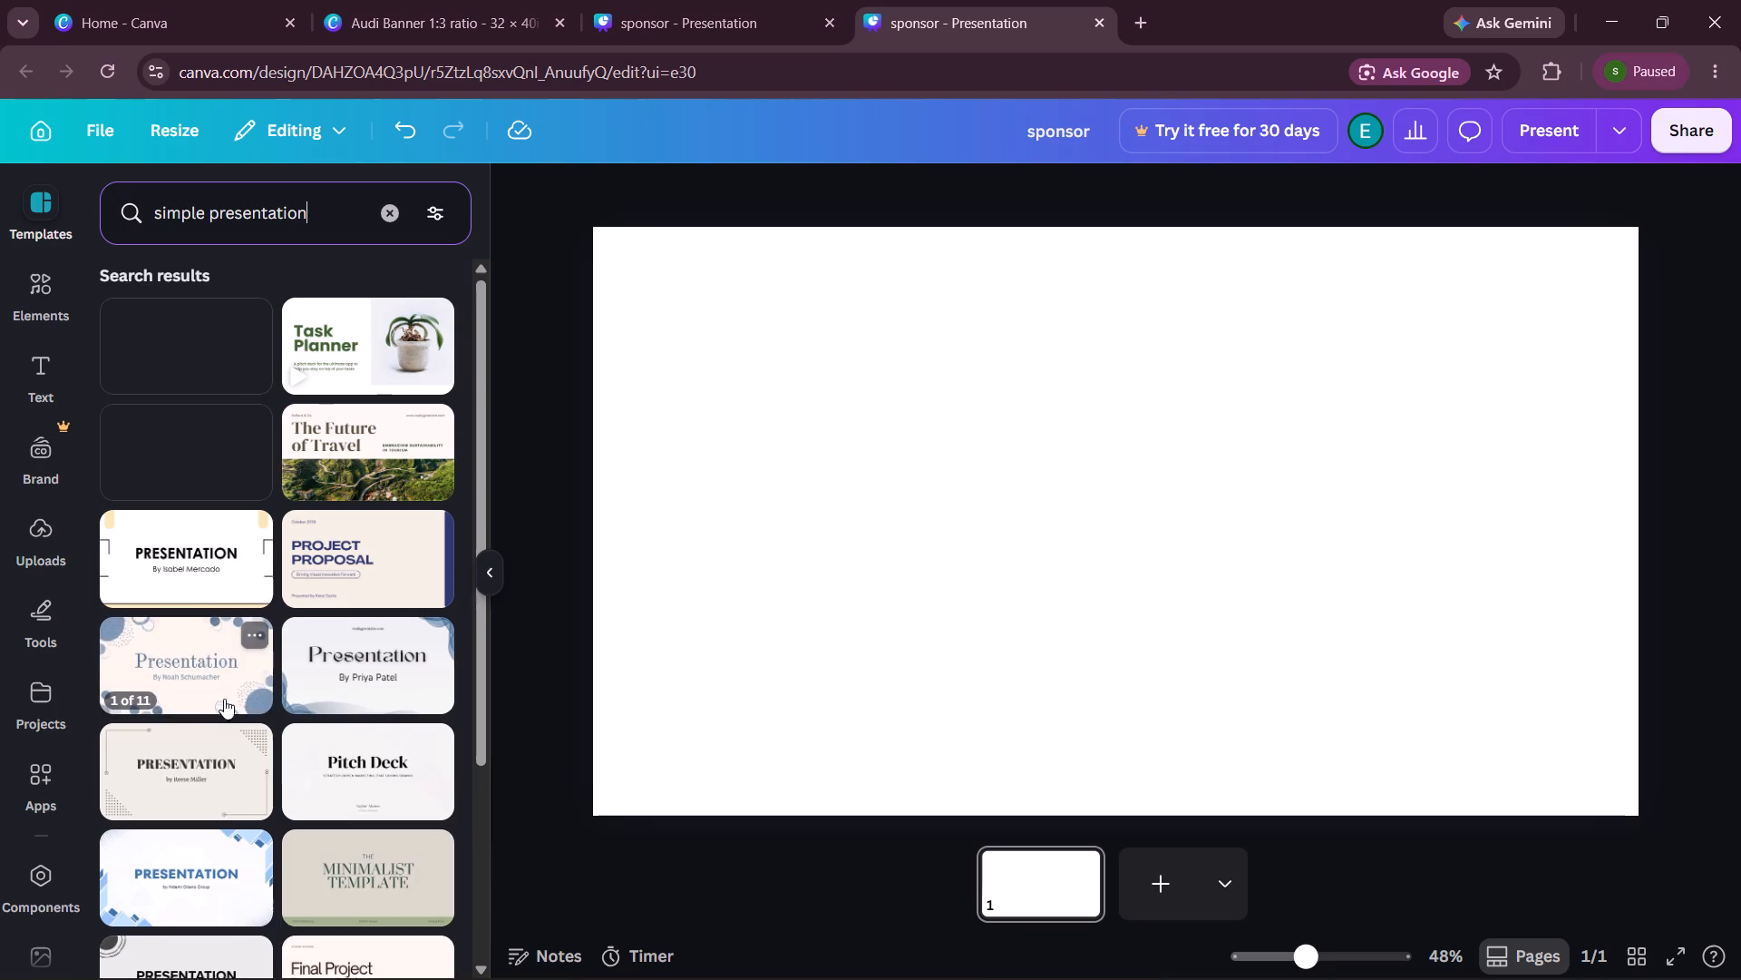
{"action": "scroll", "coordinate": [373, 557], "scroll_direction": "down", "scroll_amount": 4}
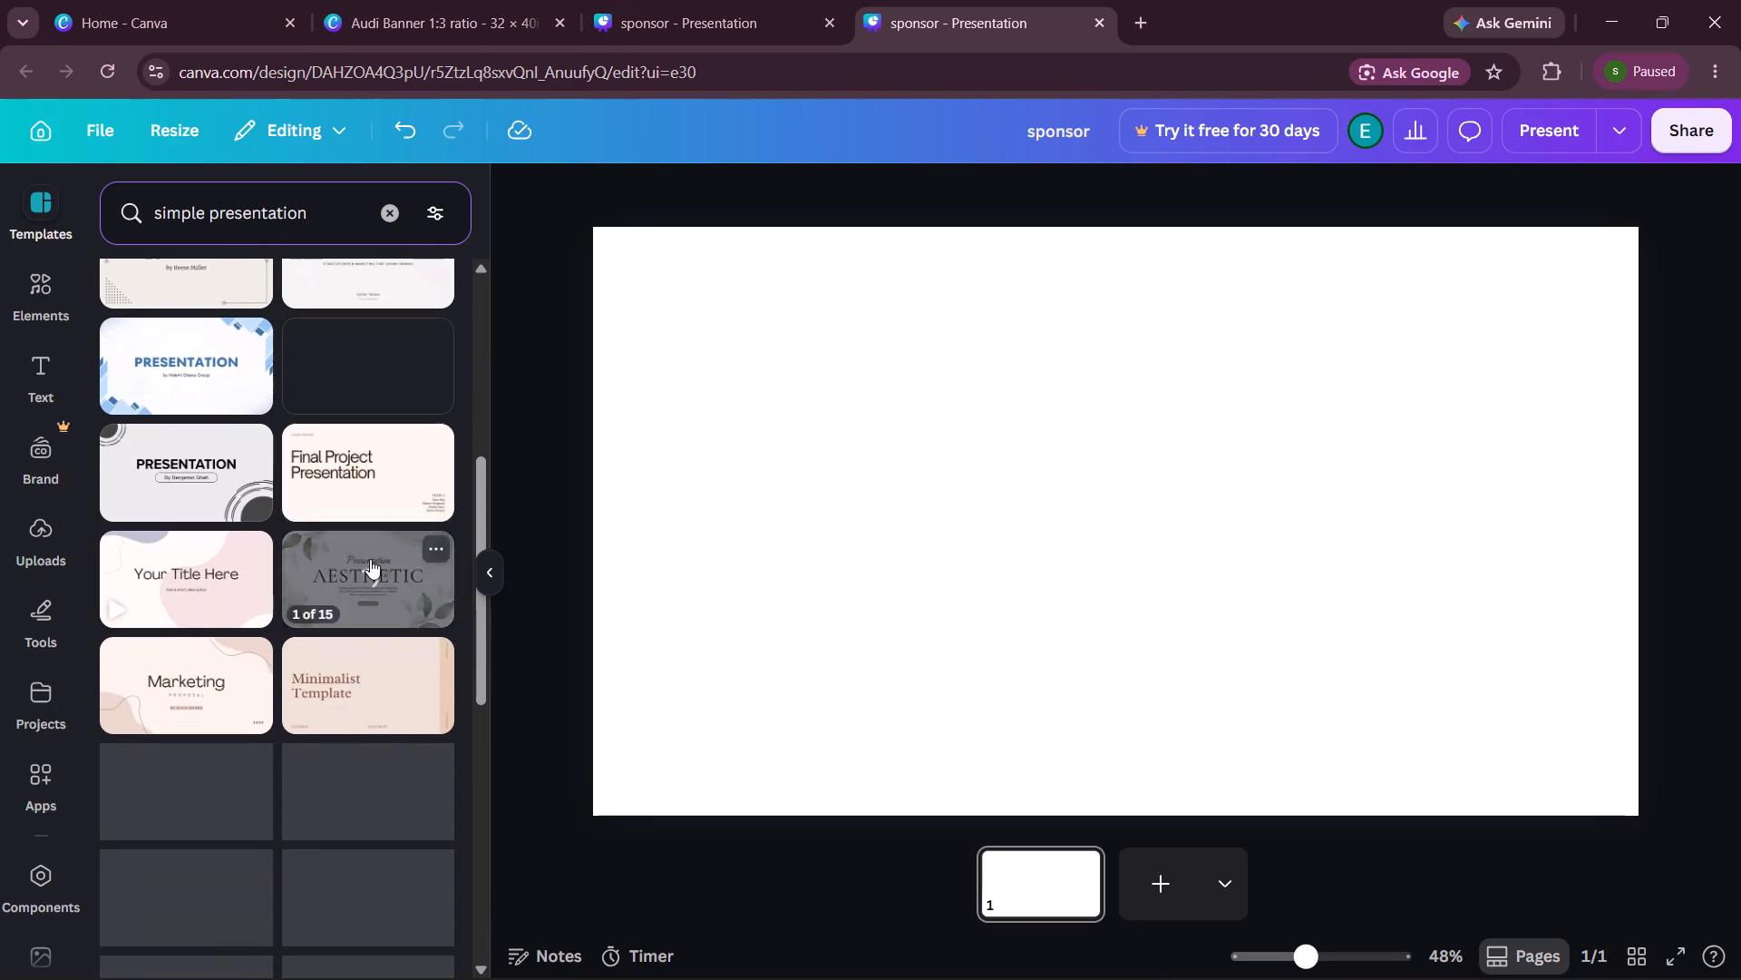
{"action": "scroll", "coordinate": [266, 574], "scroll_direction": "down", "scroll_amount": 4}
{"action": "scroll", "coordinate": [266, 624], "scroll_direction": "up", "scroll_amount": 1}
{"action": "scroll", "coordinate": [266, 624], "scroll_direction": "down", "scroll_amount": 1}
{"action": "scroll", "coordinate": [266, 624], "scroll_direction": "up", "scroll_amount": 1}
{"action": "scroll", "coordinate": [266, 624], "scroll_direction": "down", "scroll_amount": 4}
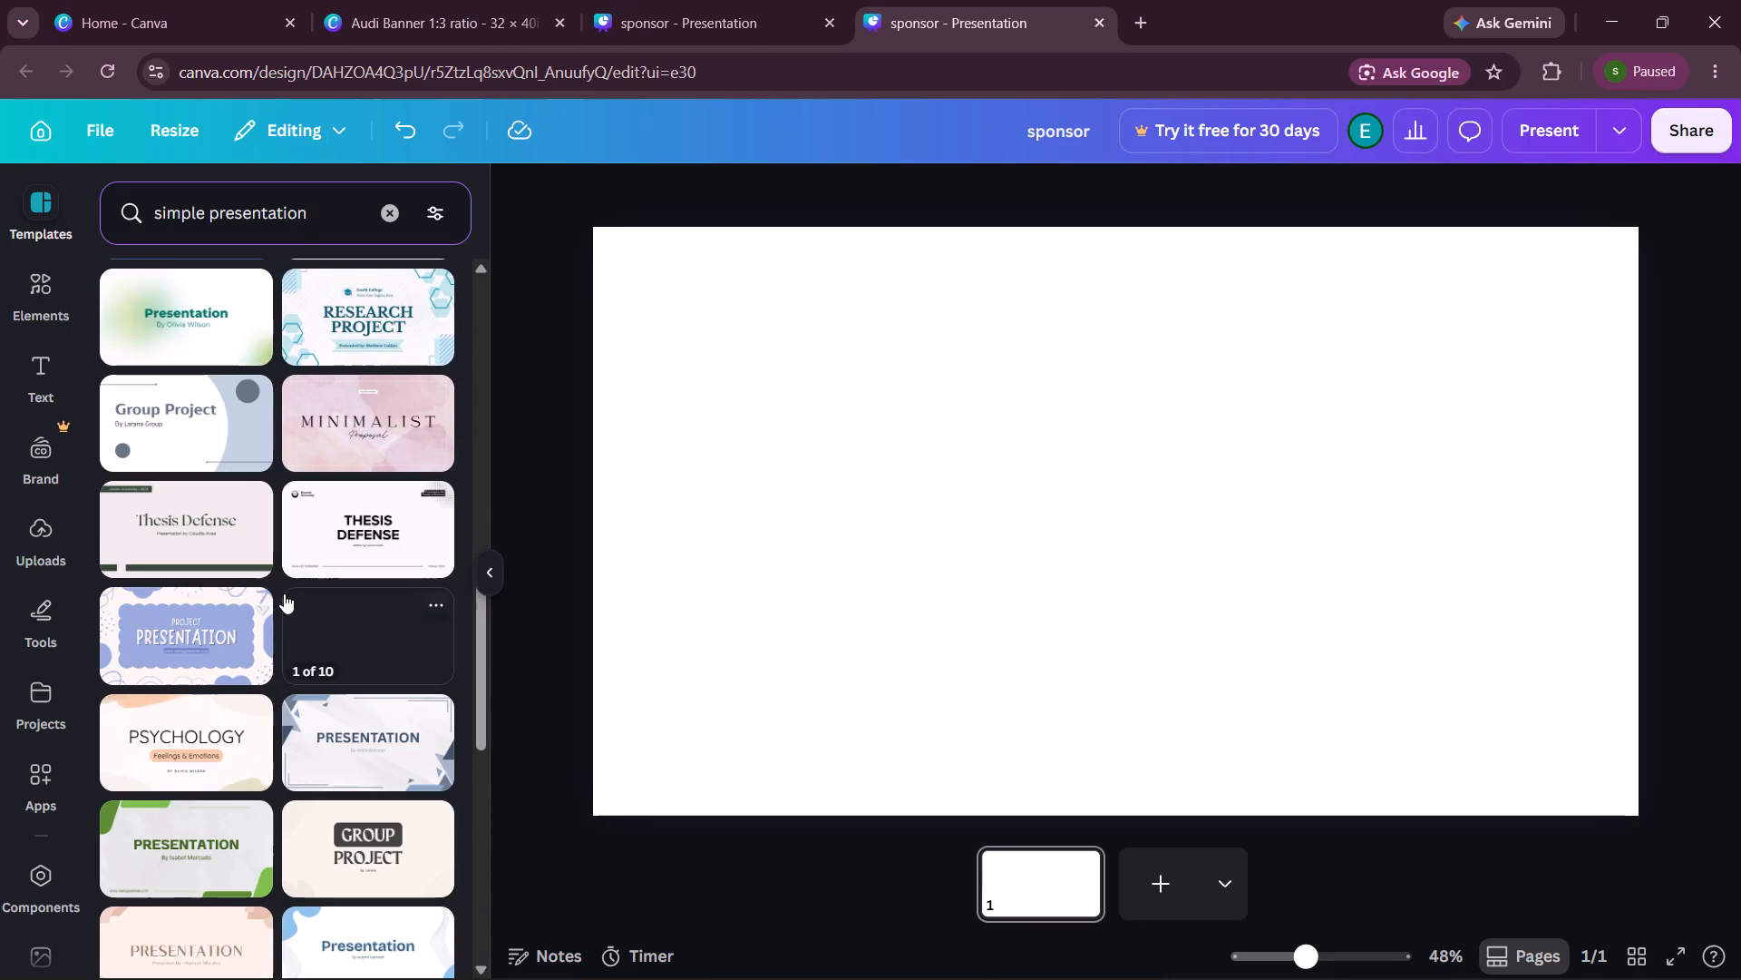
{"action": "scroll", "coordinate": [262, 593], "scroll_direction": "down", "scroll_amount": 3}
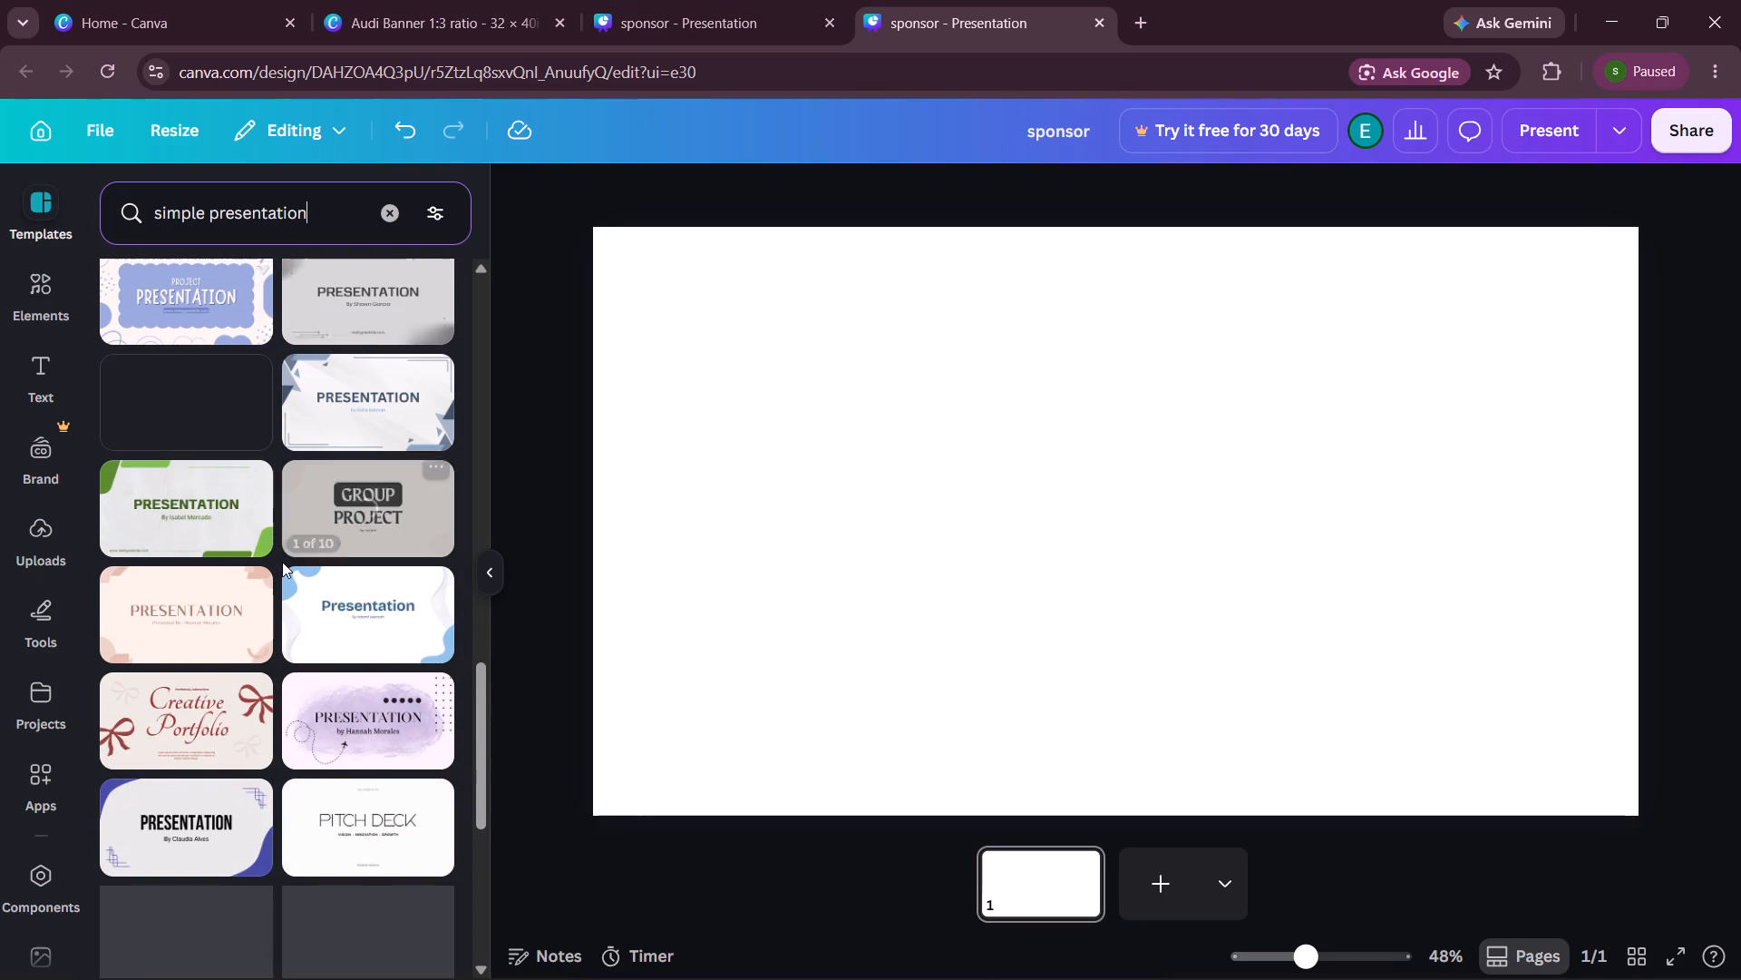
{"action": "scroll", "coordinate": [282, 562], "scroll_direction": "down", "scroll_amount": 1}
{"action": "scroll", "coordinate": [376, 515], "scroll_direction": "down", "scroll_amount": 2}
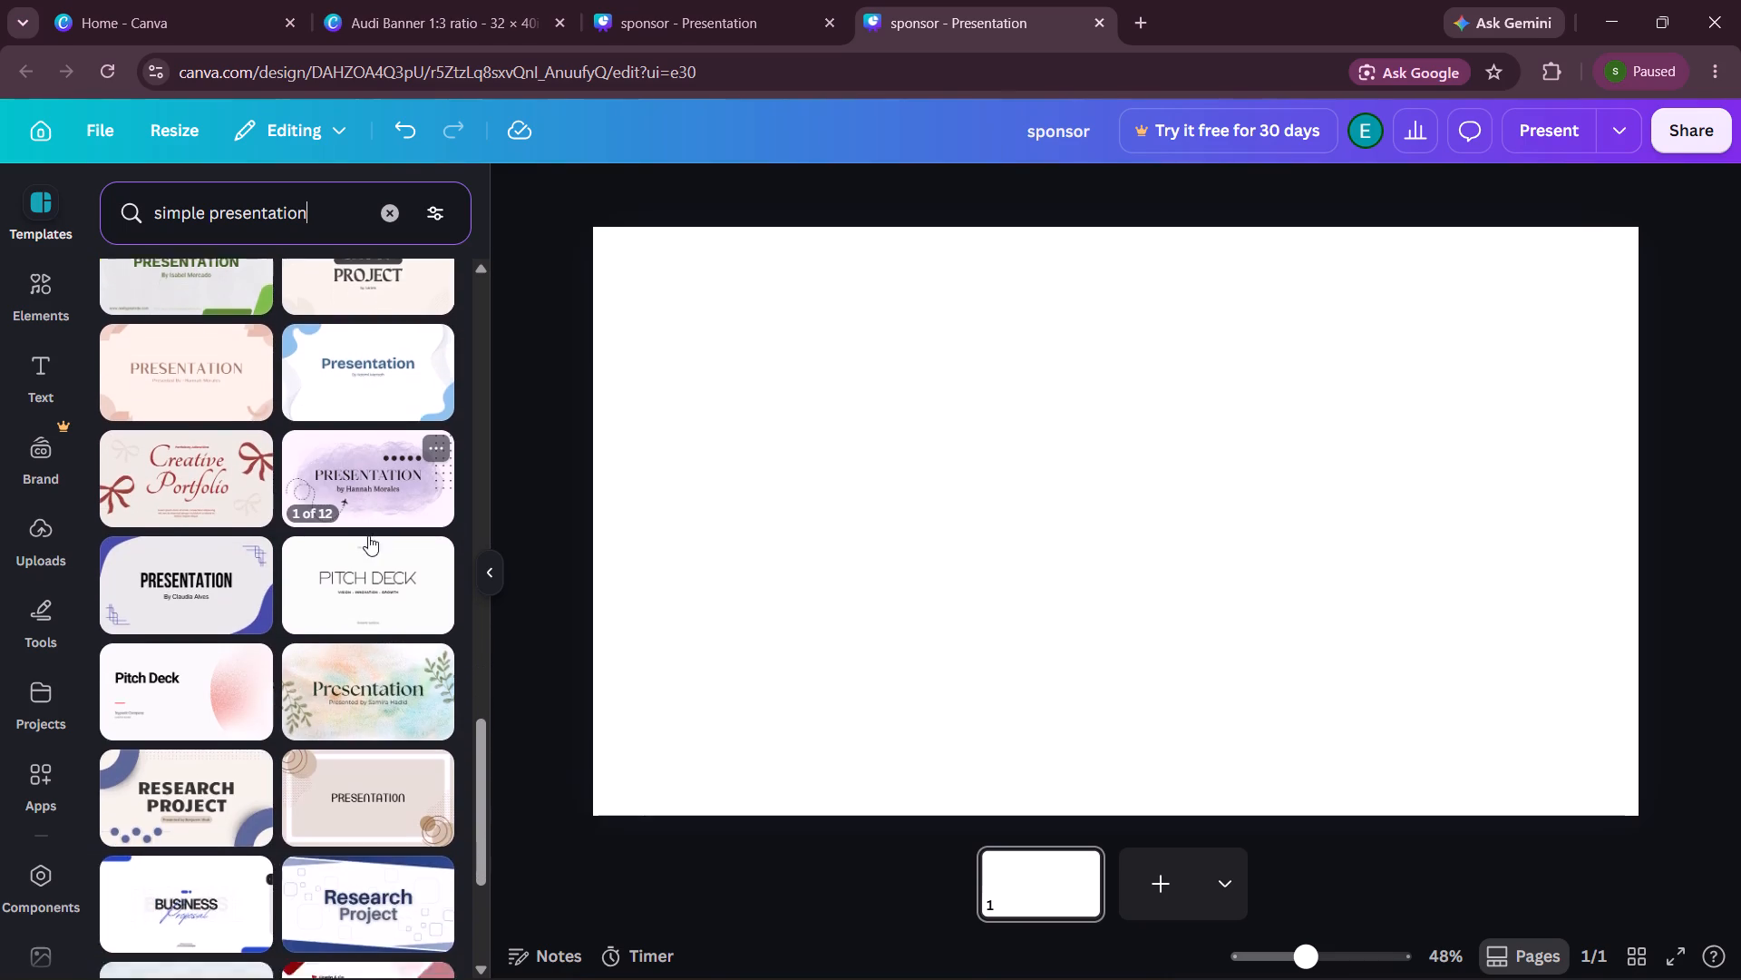
{"action": "scroll", "coordinate": [368, 535], "scroll_direction": "down", "scroll_amount": 5}
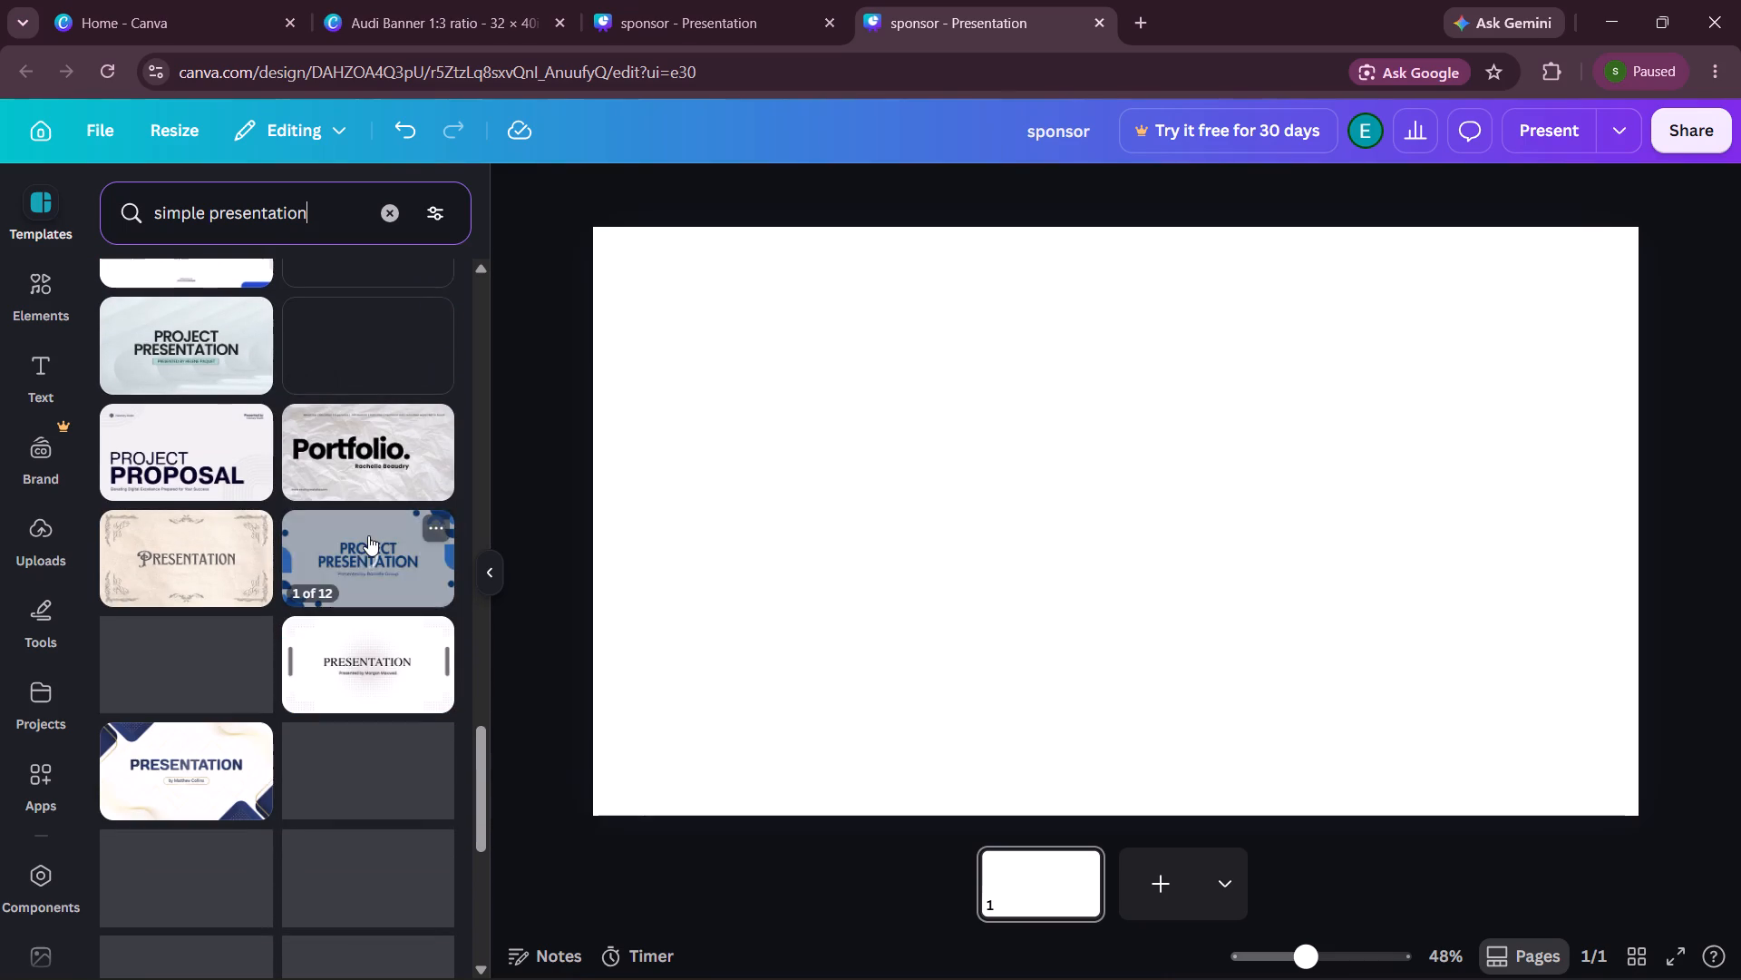
{"action": "scroll", "coordinate": [308, 622], "scroll_direction": "down", "scroll_amount": 2}
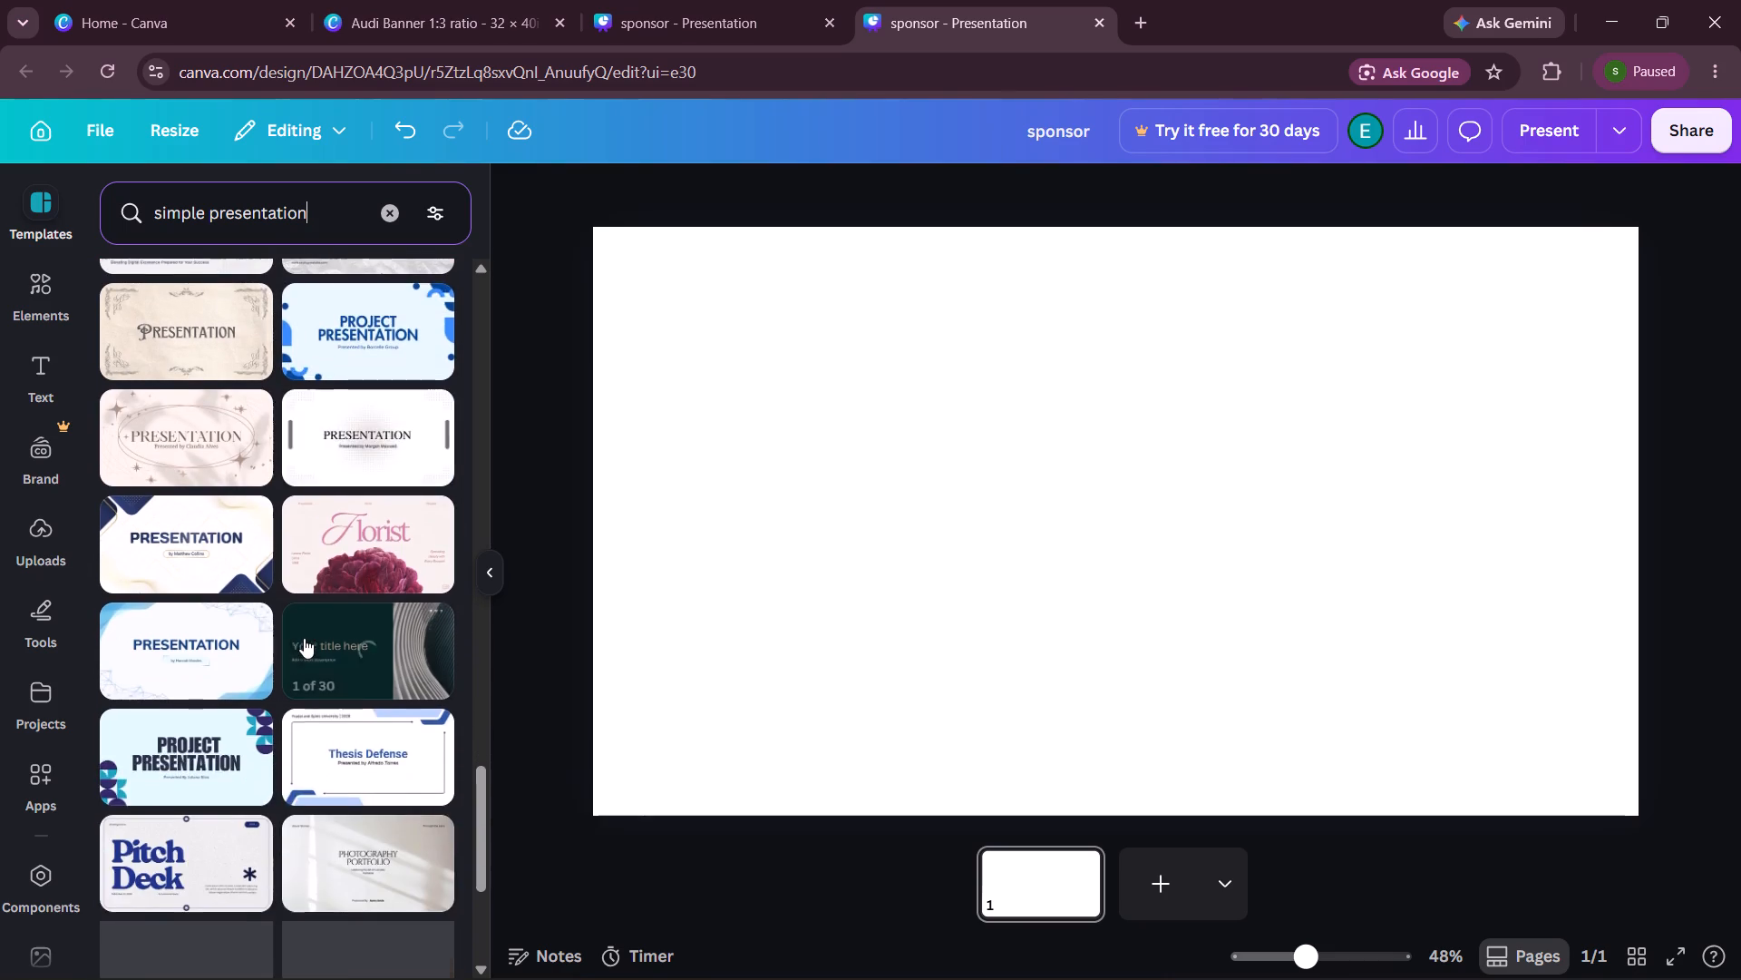
{"action": "scroll", "coordinate": [304, 638], "scroll_direction": "down", "scroll_amount": 4}
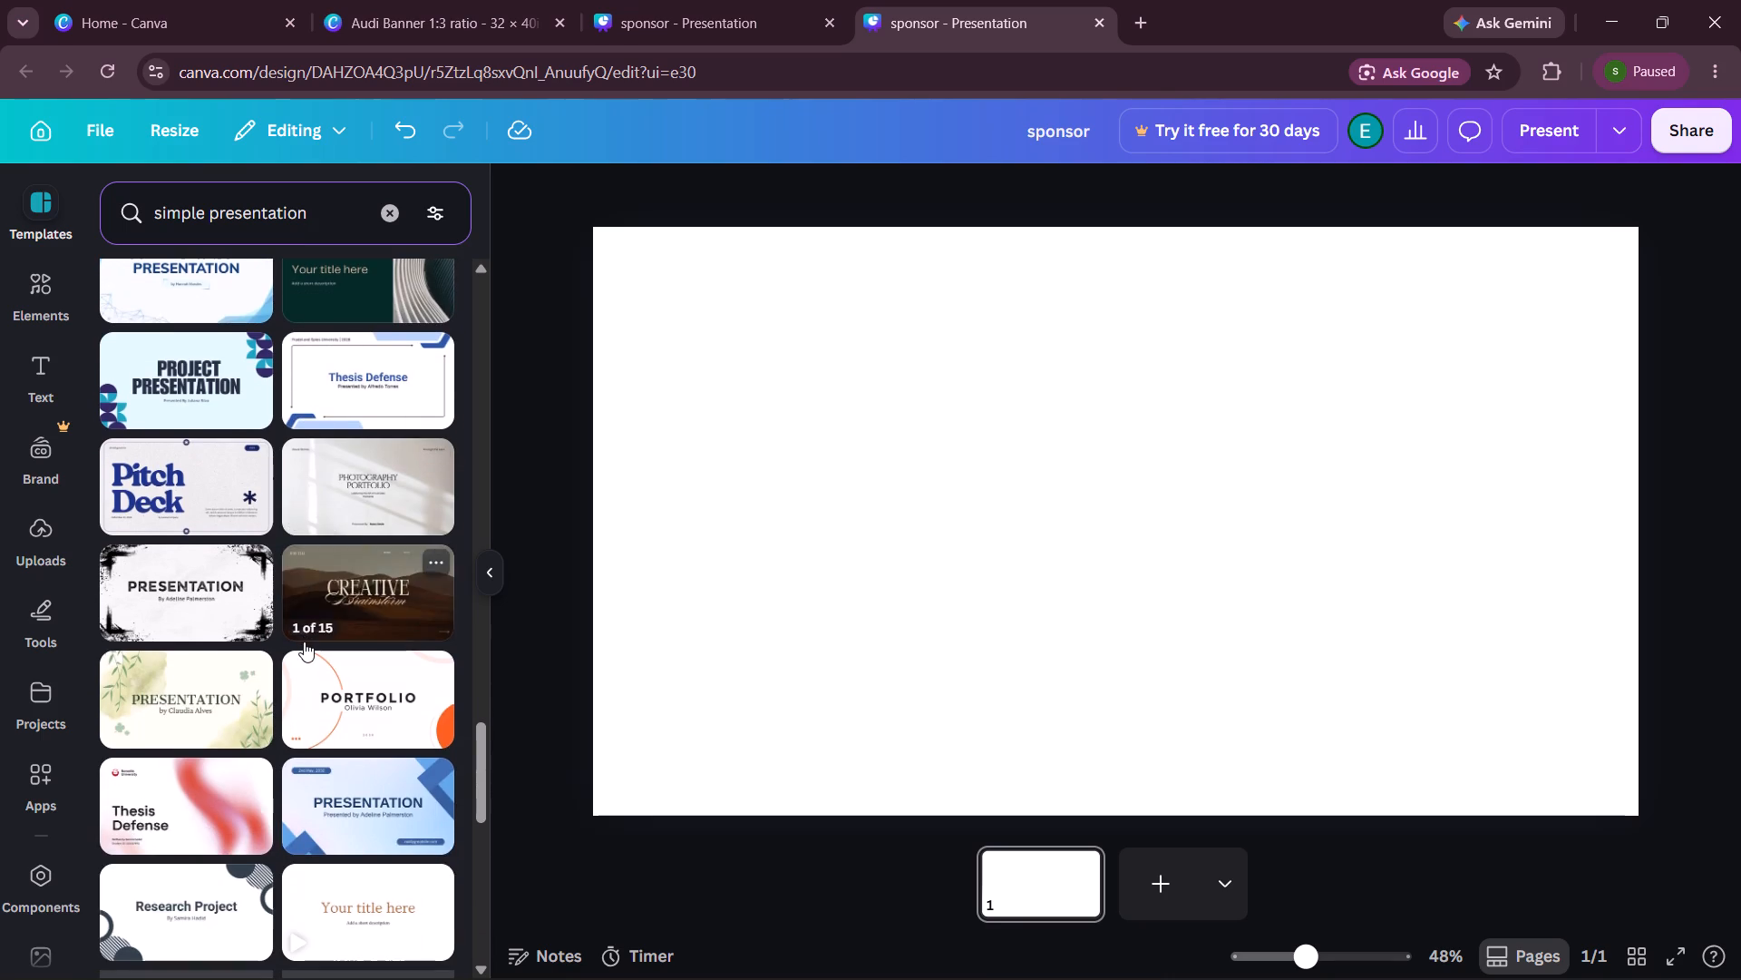
{"action": "scroll", "coordinate": [304, 642], "scroll_direction": "down", "scroll_amount": 3}
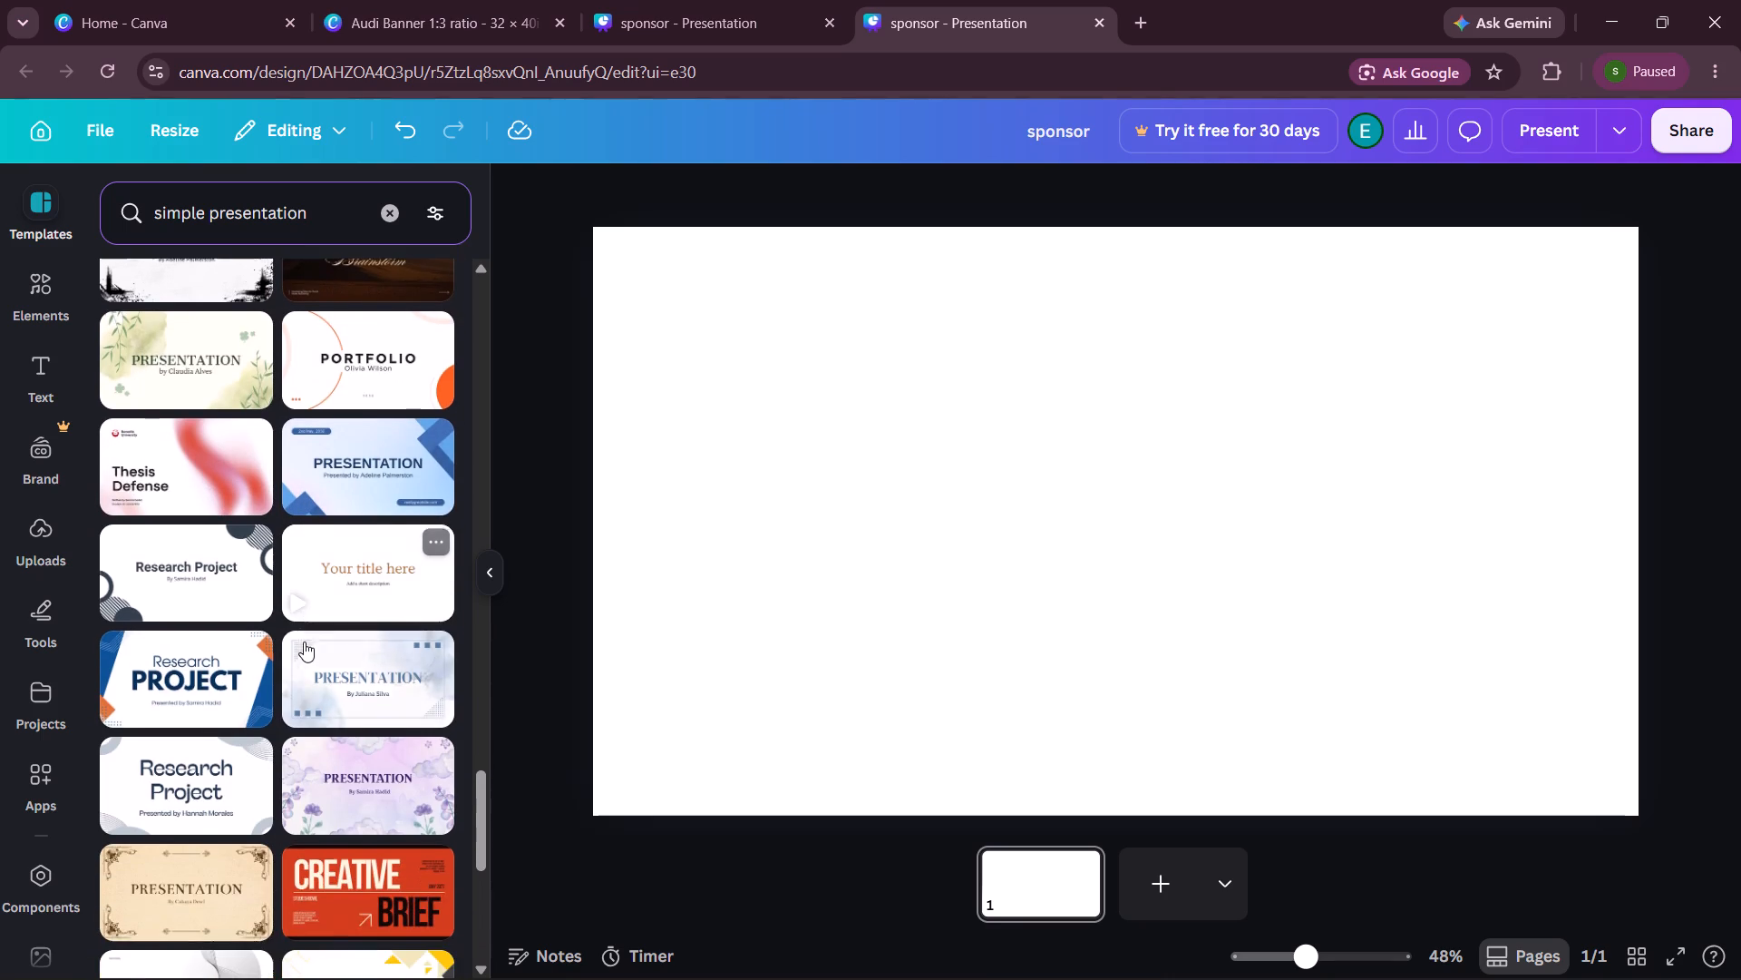
{"action": "scroll", "coordinate": [304, 642], "scroll_direction": "down", "scroll_amount": 1}
{"action": "scroll", "coordinate": [304, 642], "scroll_direction": "up", "scroll_amount": 1}
{"action": "scroll", "coordinate": [304, 642], "scroll_direction": "down", "scroll_amount": 4}
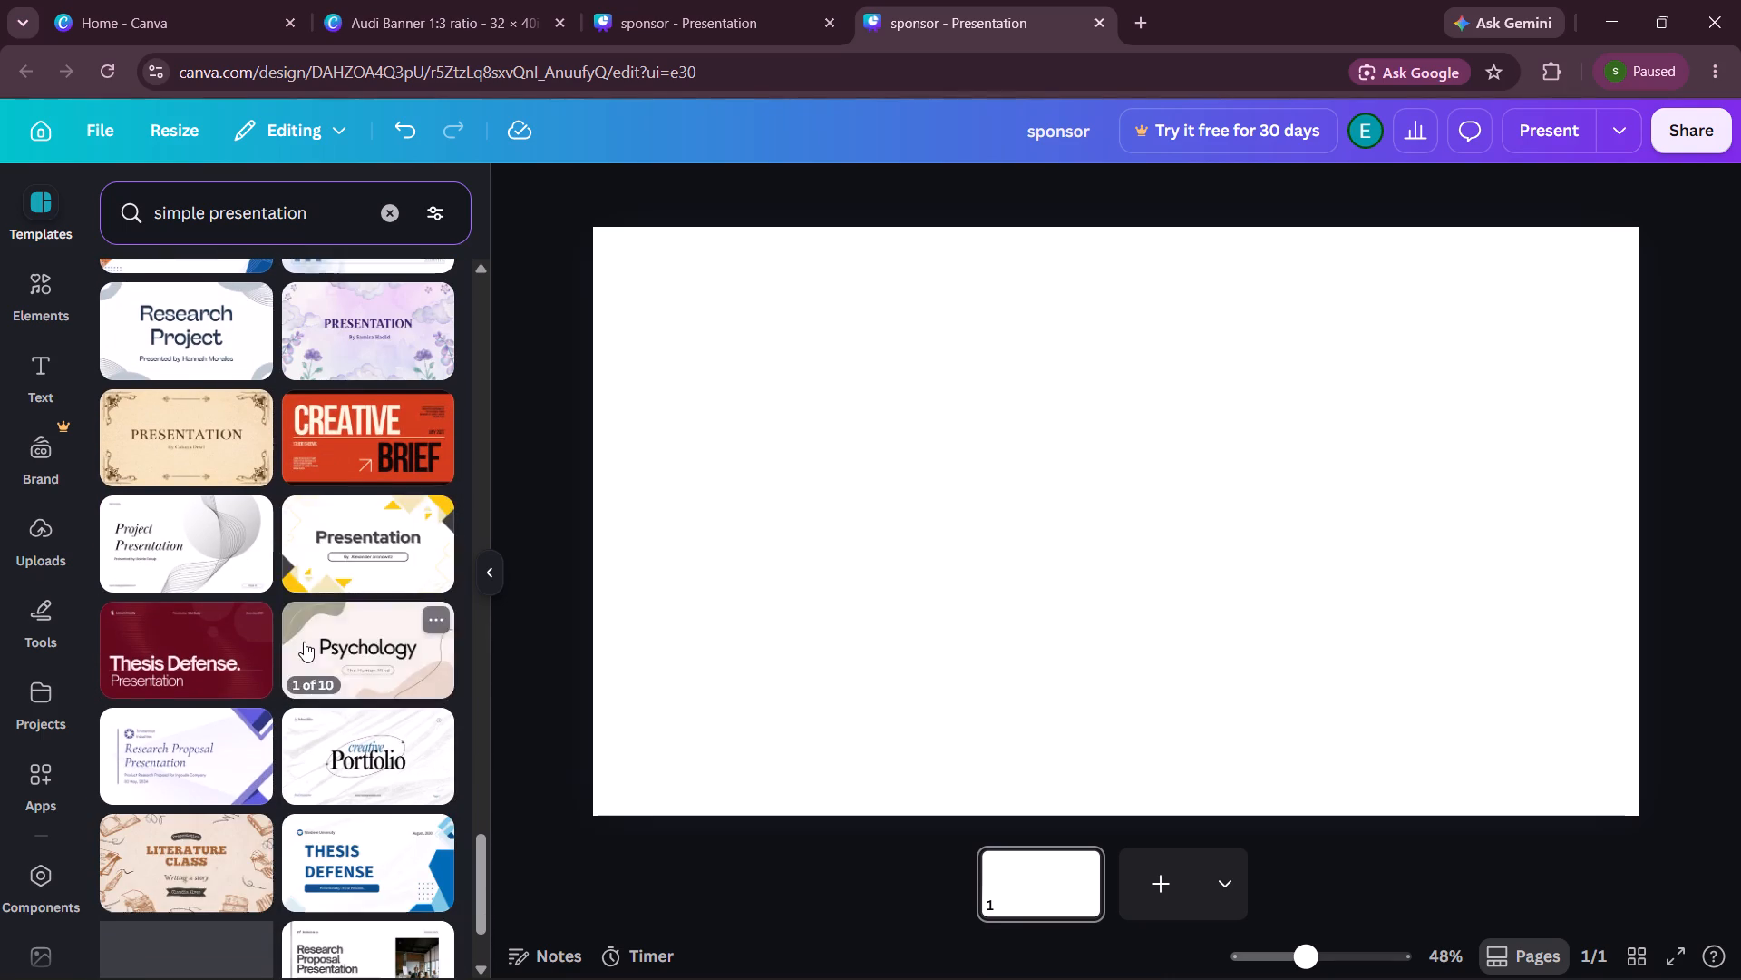
{"action": "scroll", "coordinate": [304, 642], "scroll_direction": "down", "scroll_amount": 6}
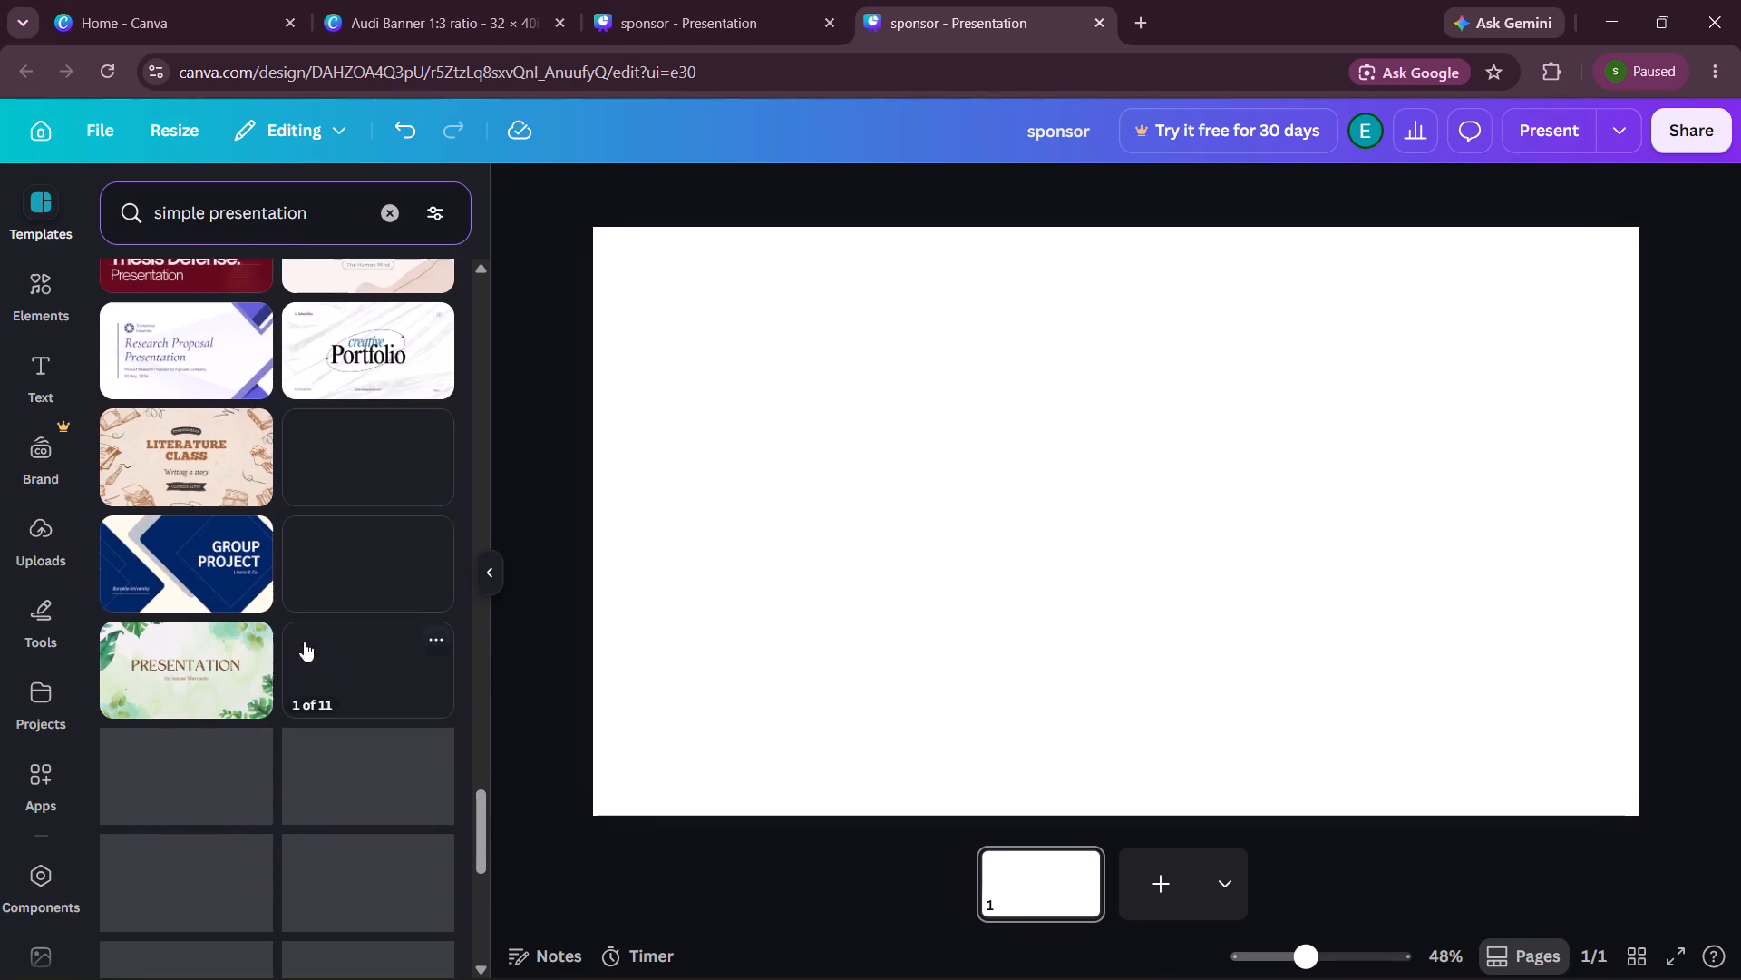
{"action": "scroll", "coordinate": [304, 642], "scroll_direction": "down", "scroll_amount": 1}
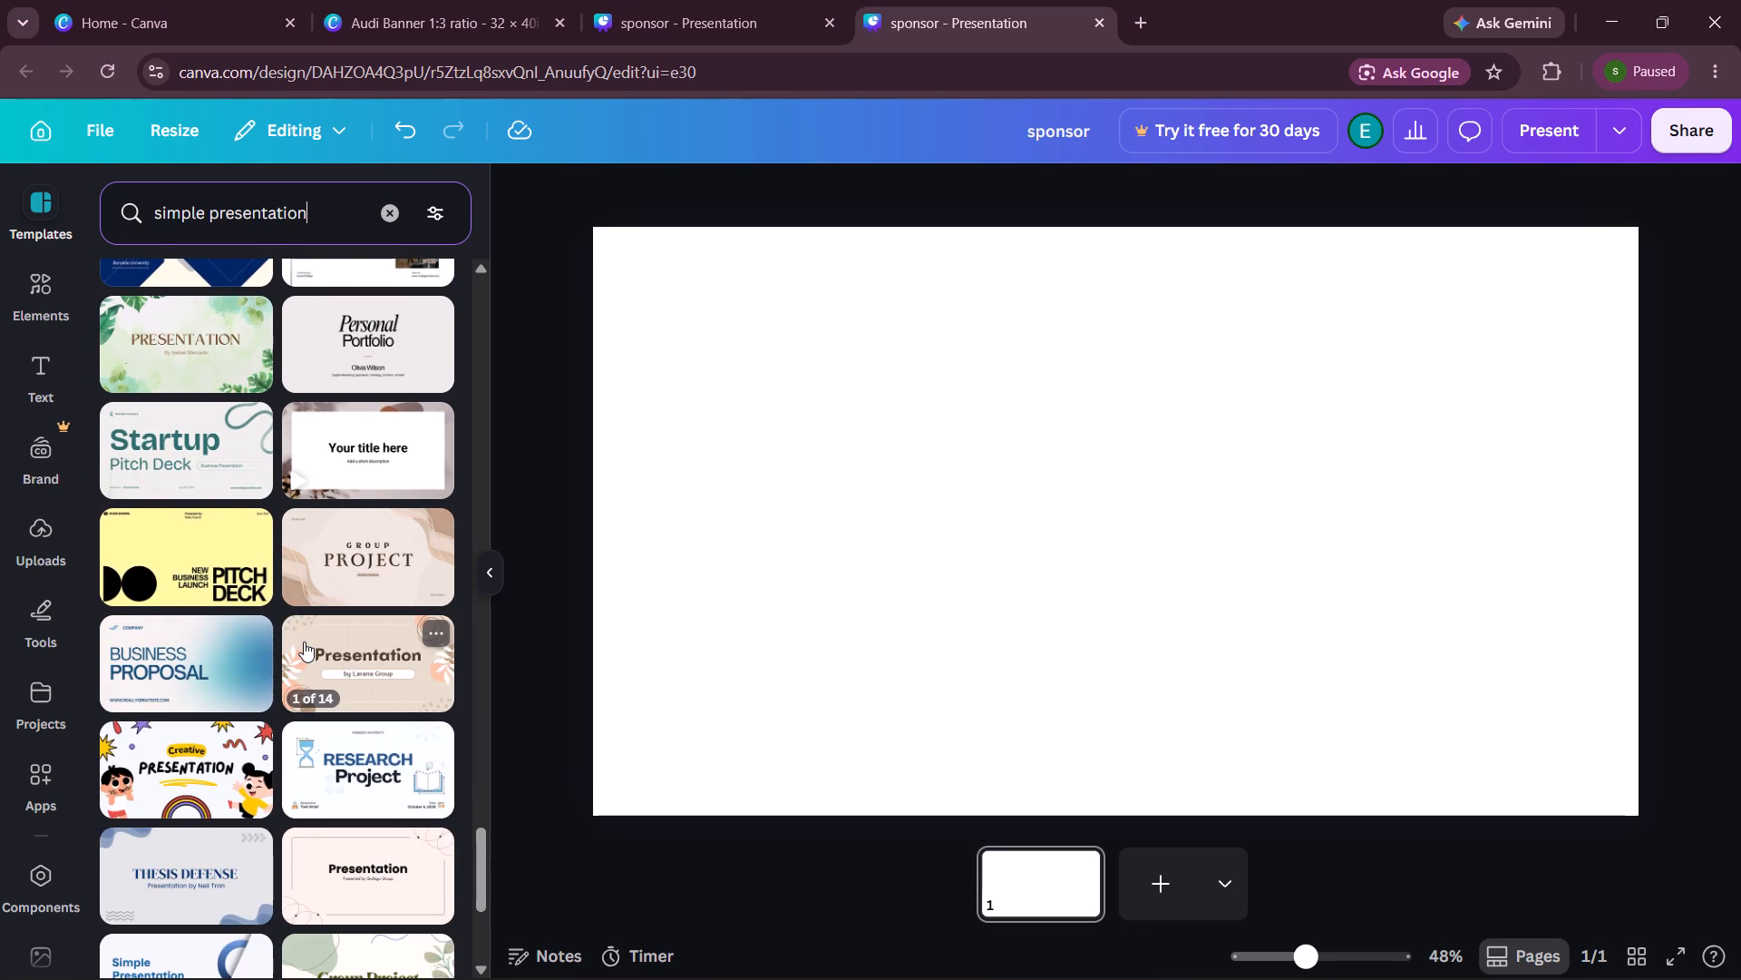
{"action": "scroll", "coordinate": [304, 642], "scroll_direction": "down", "scroll_amount": 2}
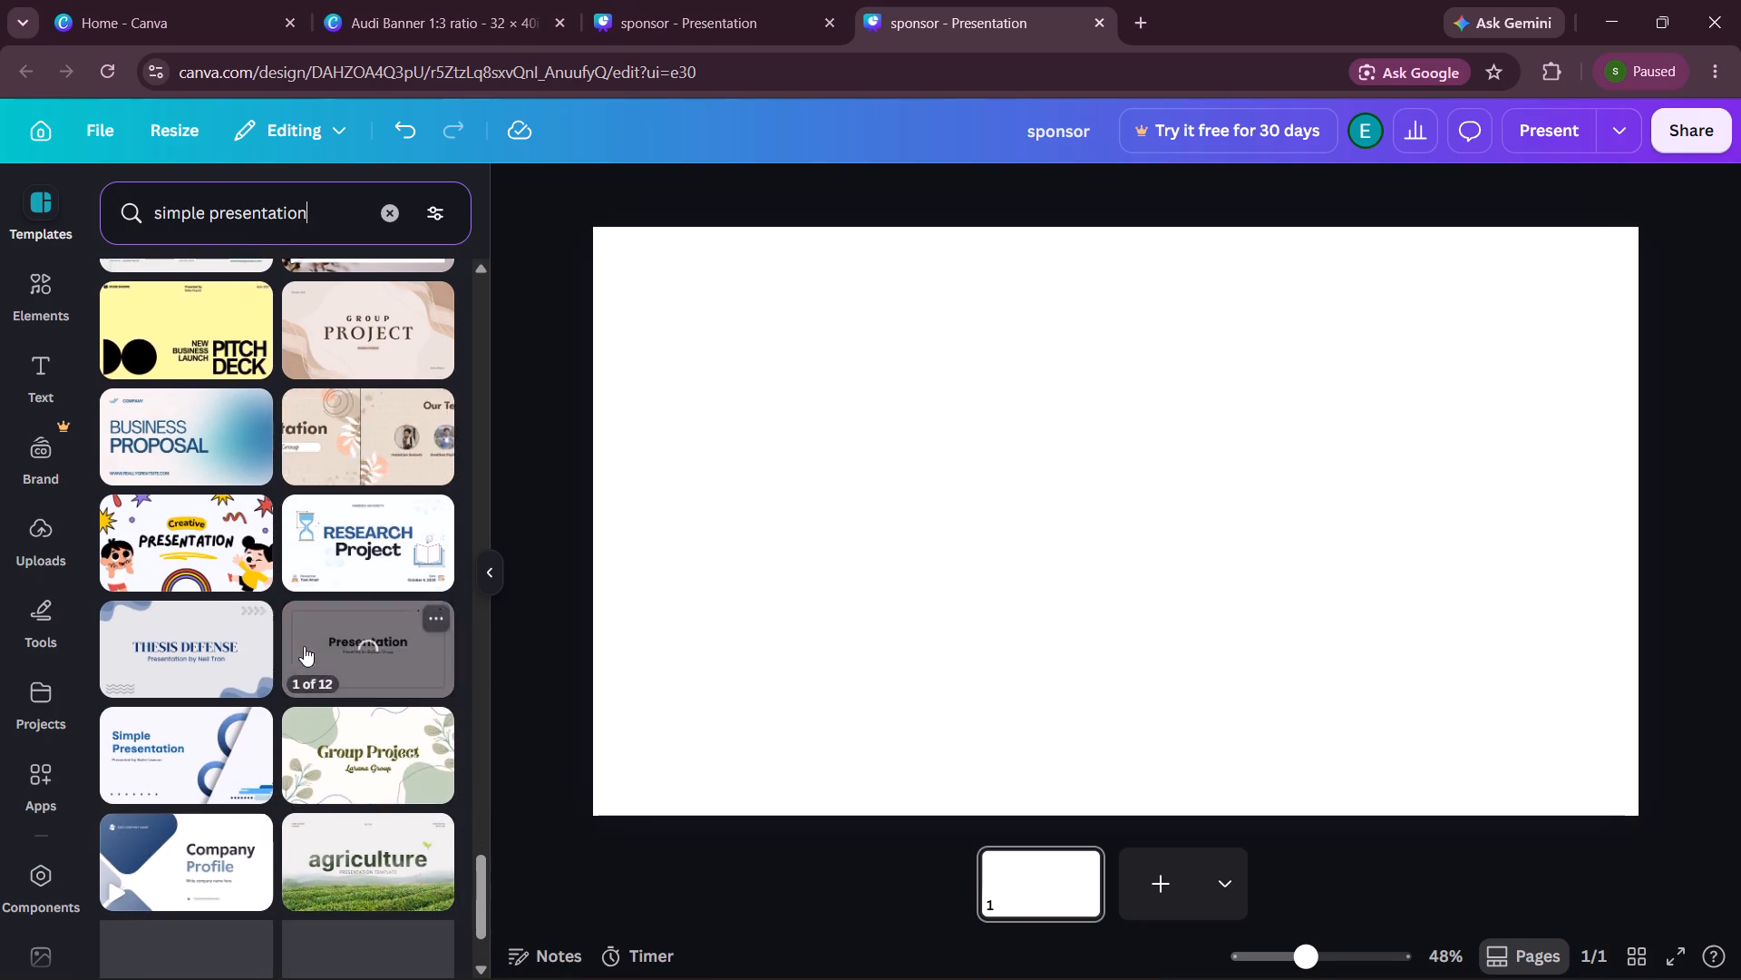
{"action": "scroll", "coordinate": [304, 646], "scroll_direction": "down", "scroll_amount": 5}
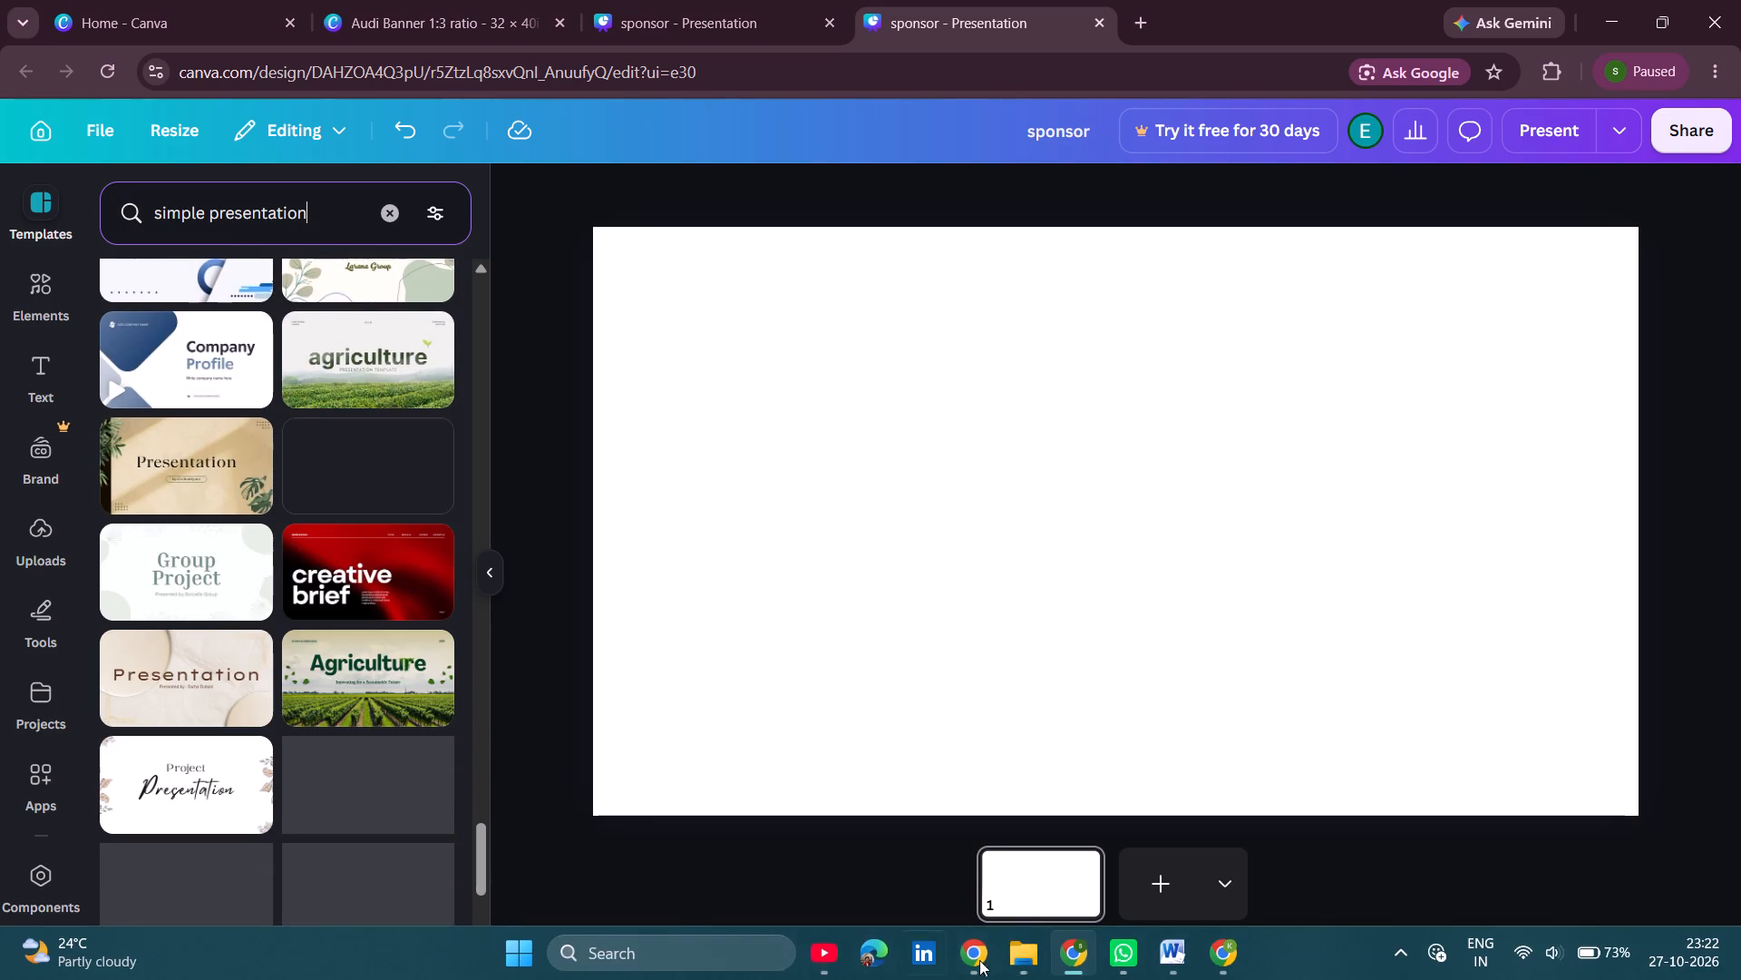
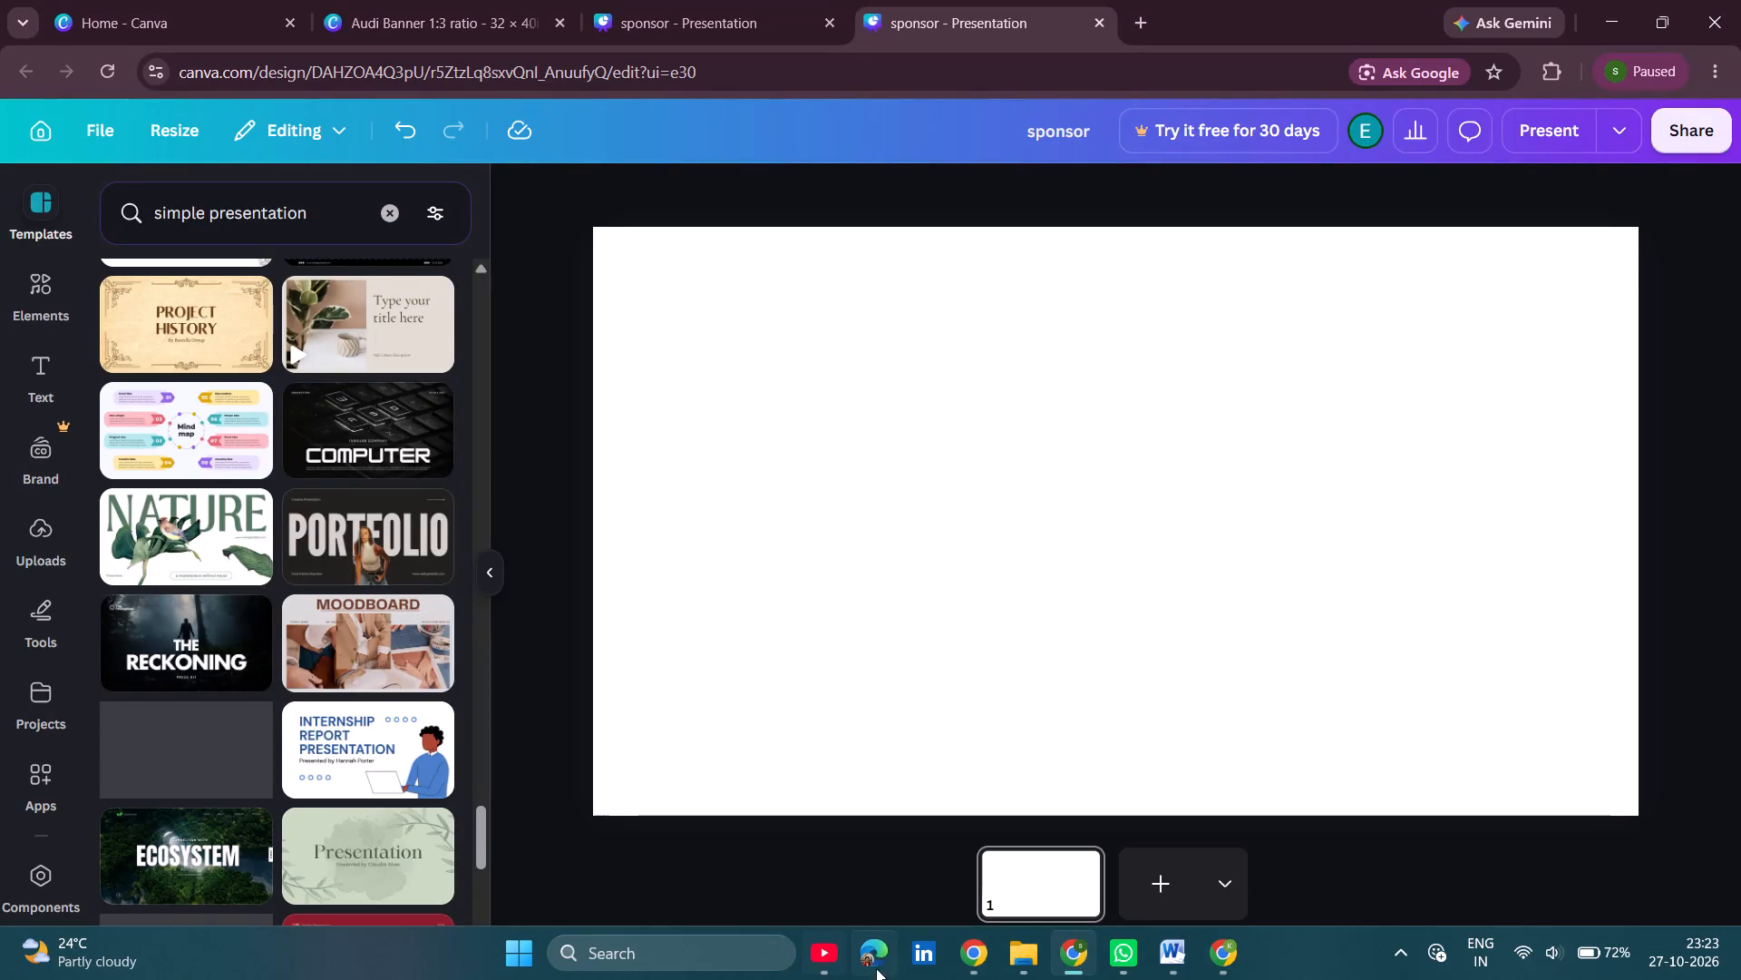
Switch to YouTube, browse the home feed and play the video "Master the Art of Communication in 13 Mins".
{"action": "left_click", "coordinate": [804, 949]}
{"action": "scroll", "coordinate": [1117, 481], "scroll_direction": "up", "scroll_amount": 4}
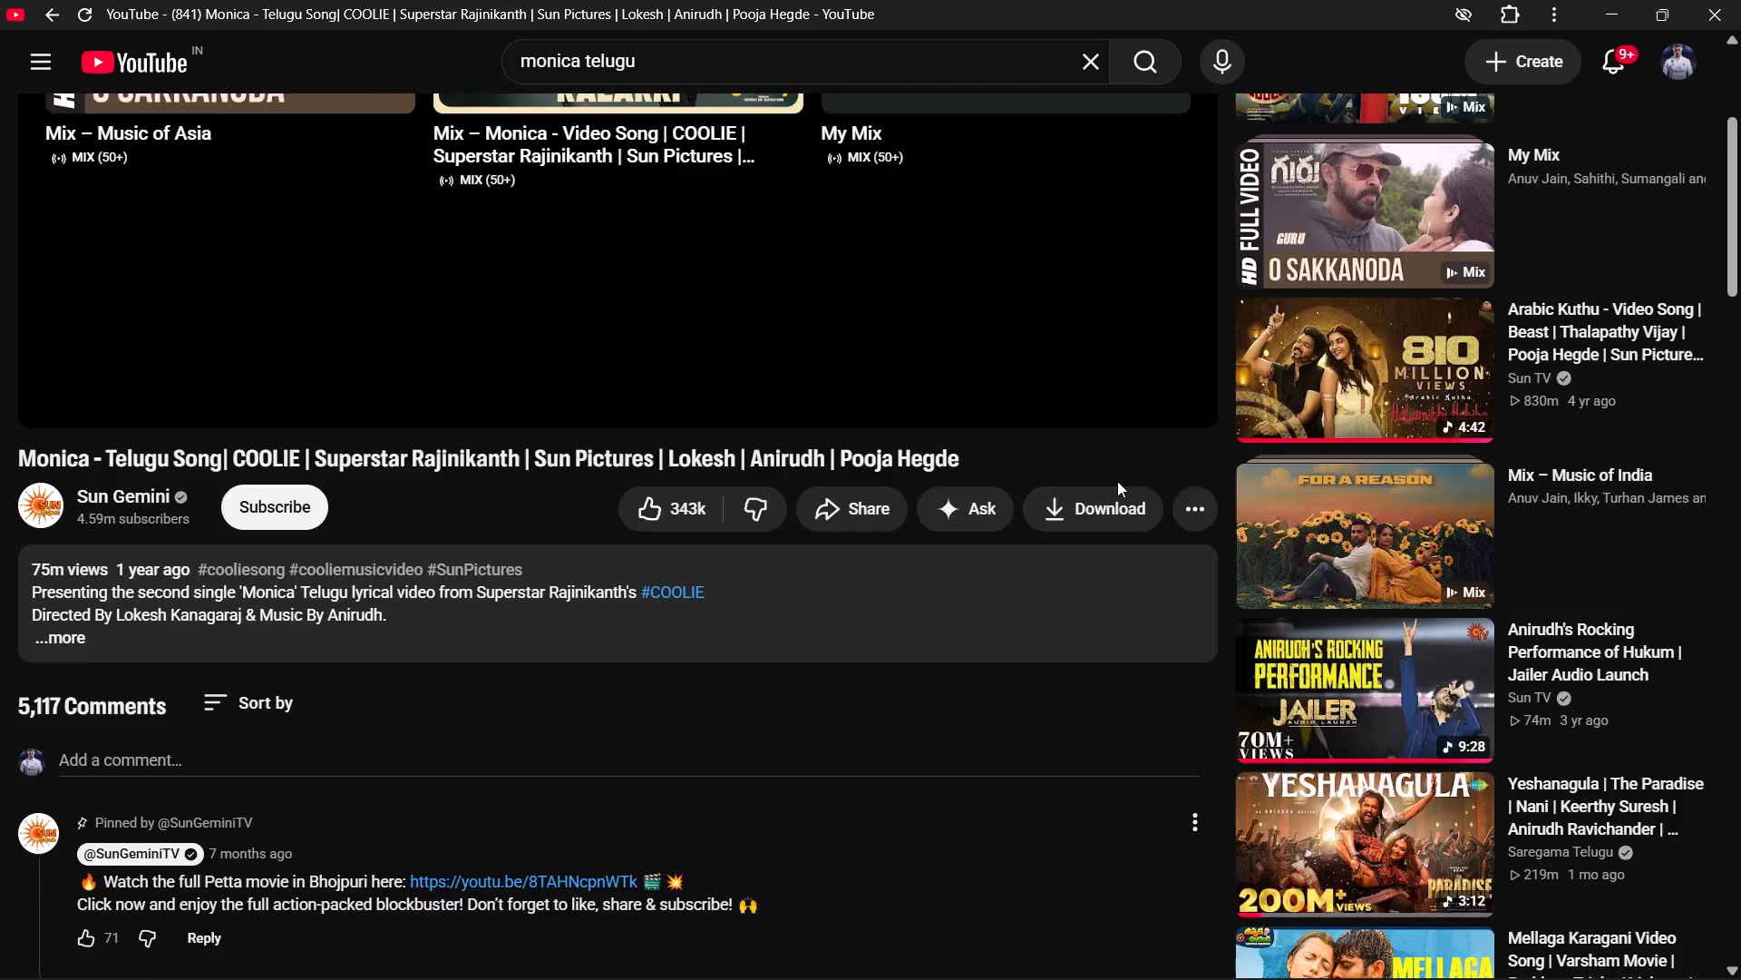
{"action": "scroll", "coordinate": [1117, 481], "scroll_direction": "up", "scroll_amount": 15}
{"action": "scroll", "coordinate": [1300, 418], "scroll_direction": "down", "scroll_amount": 4}
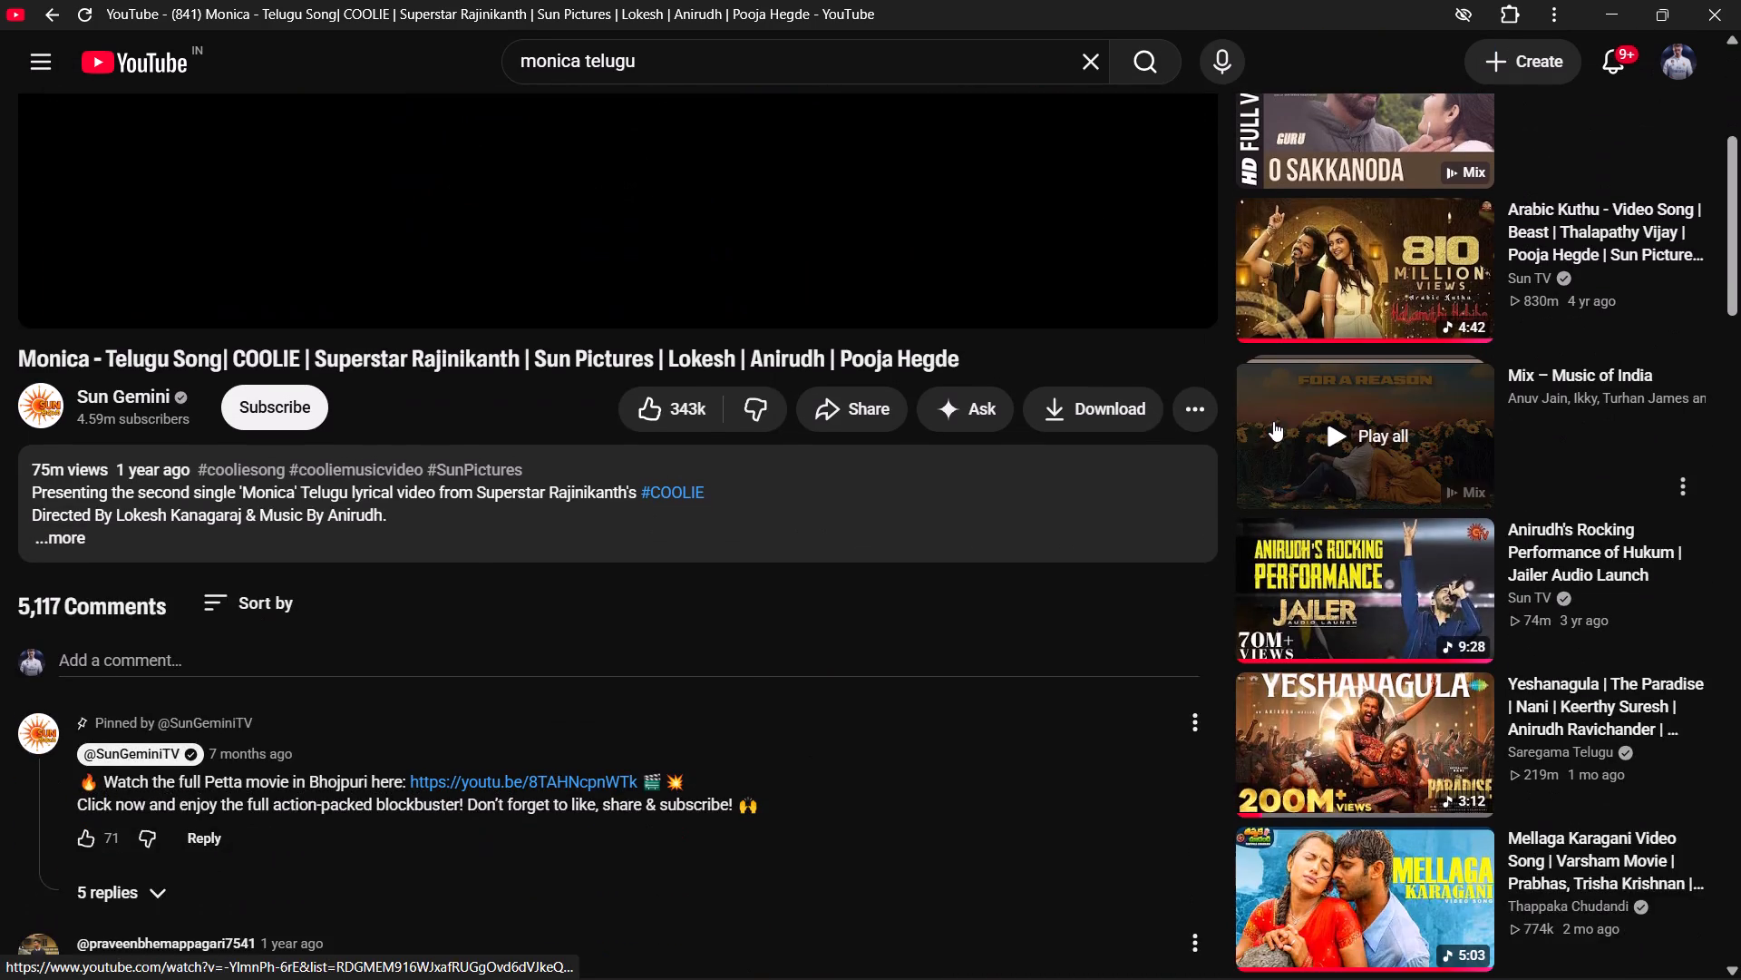
{"action": "scroll", "coordinate": [1273, 421], "scroll_direction": "down", "scroll_amount": 3}
{"action": "left_click", "coordinate": [131, 55]}
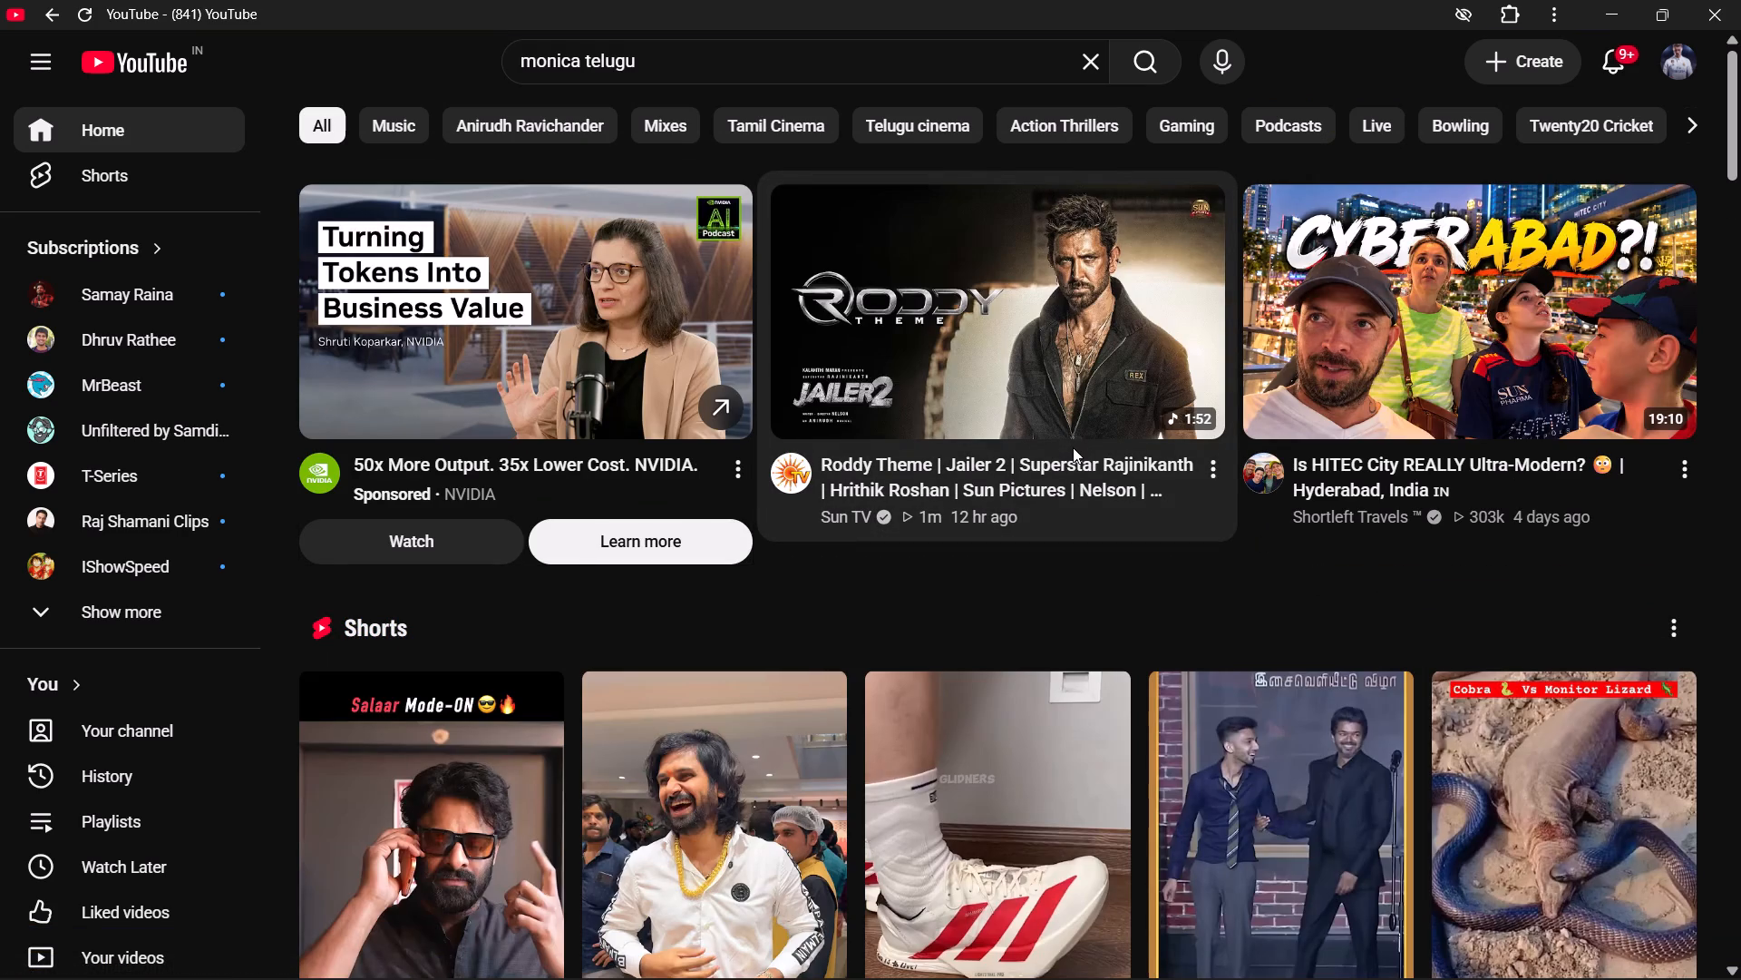
{"action": "scroll", "coordinate": [1073, 483], "scroll_direction": "down", "scroll_amount": 2}
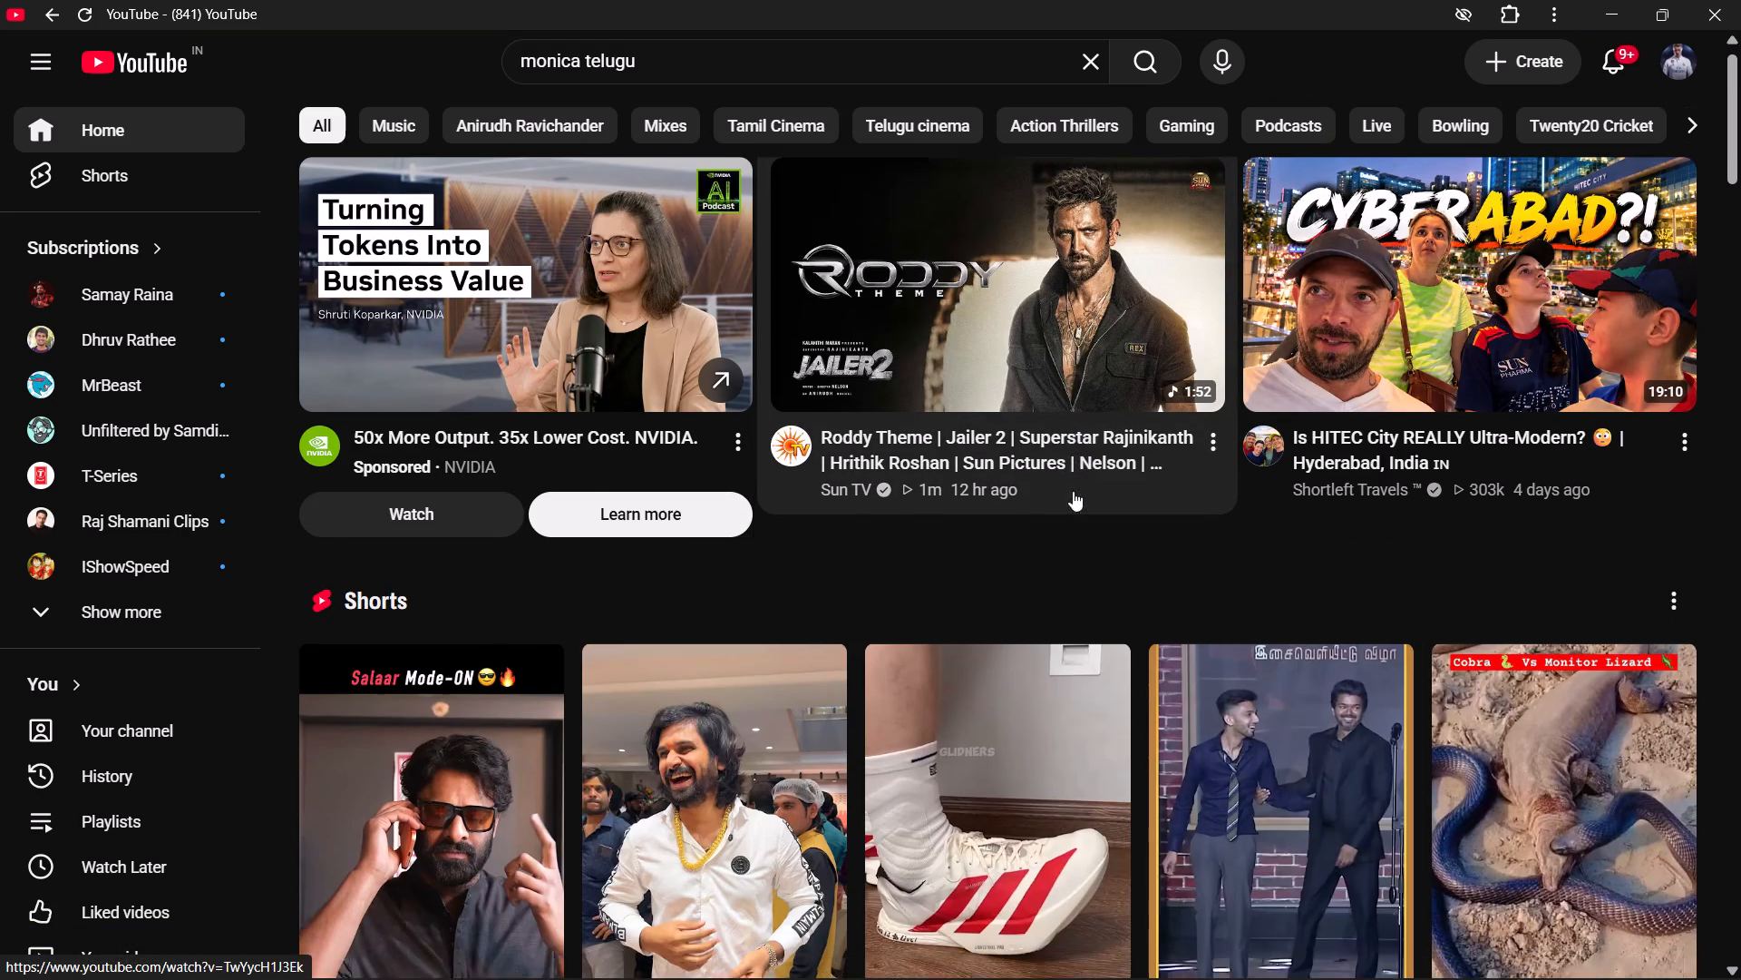
{"action": "scroll", "coordinate": [1074, 491], "scroll_direction": "down", "scroll_amount": 5}
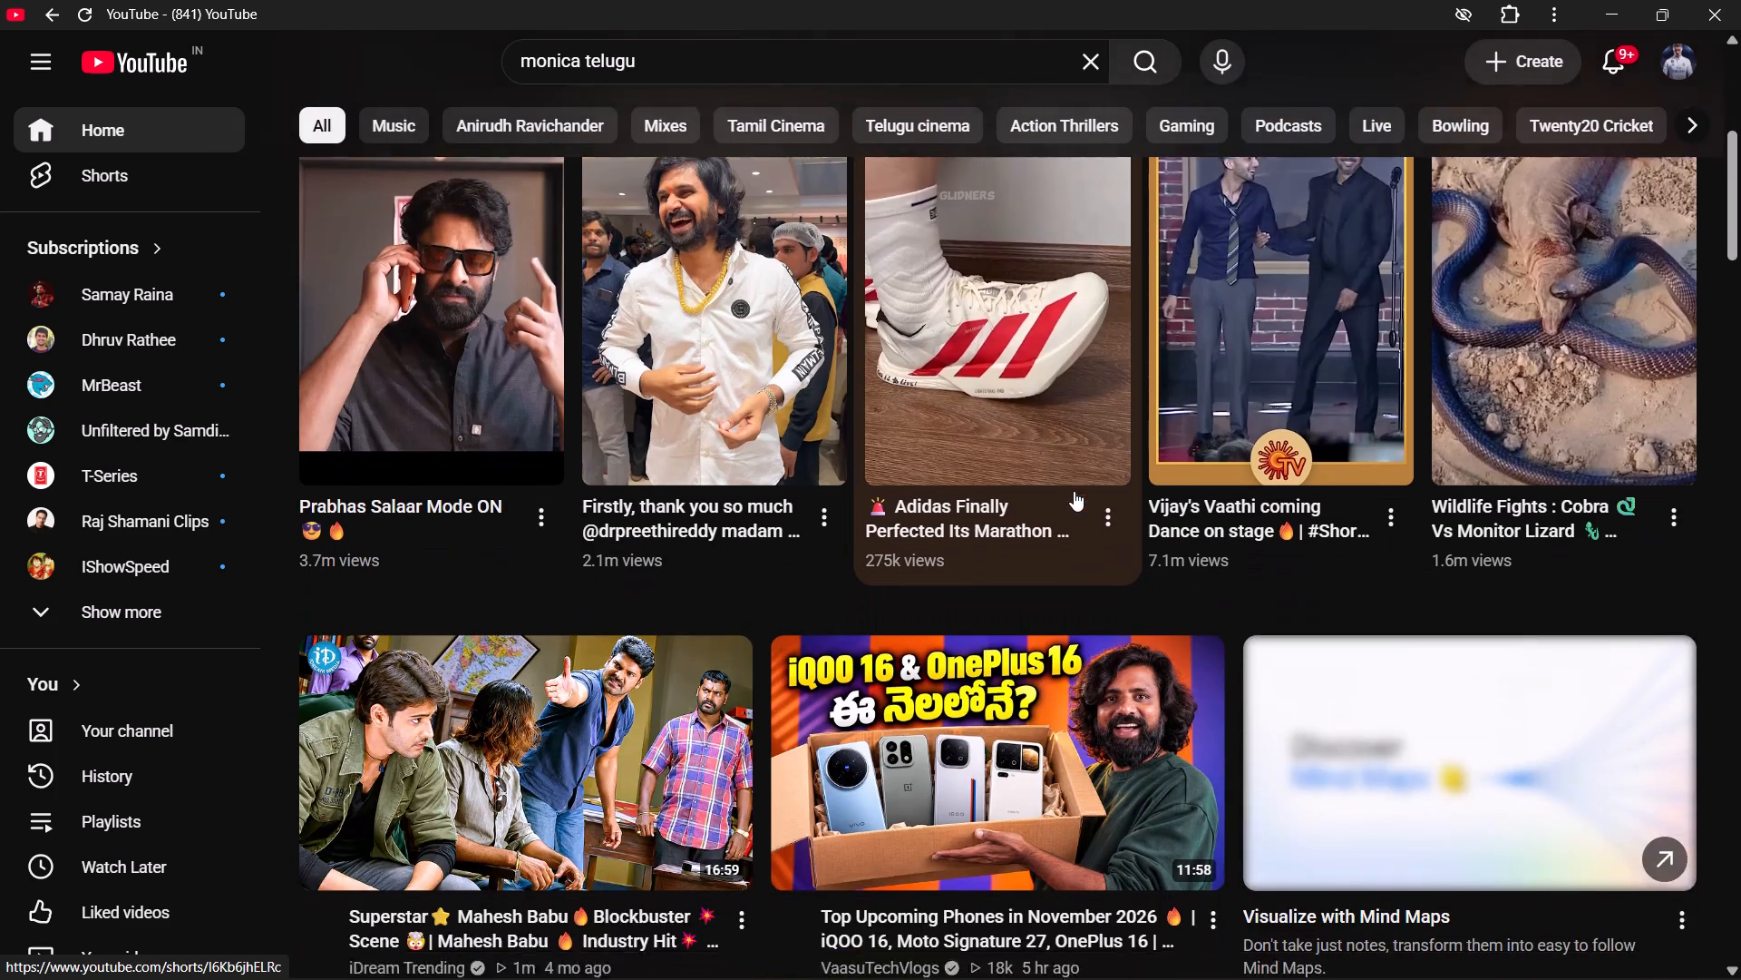
{"action": "scroll", "coordinate": [1074, 491], "scroll_direction": "down", "scroll_amount": 4}
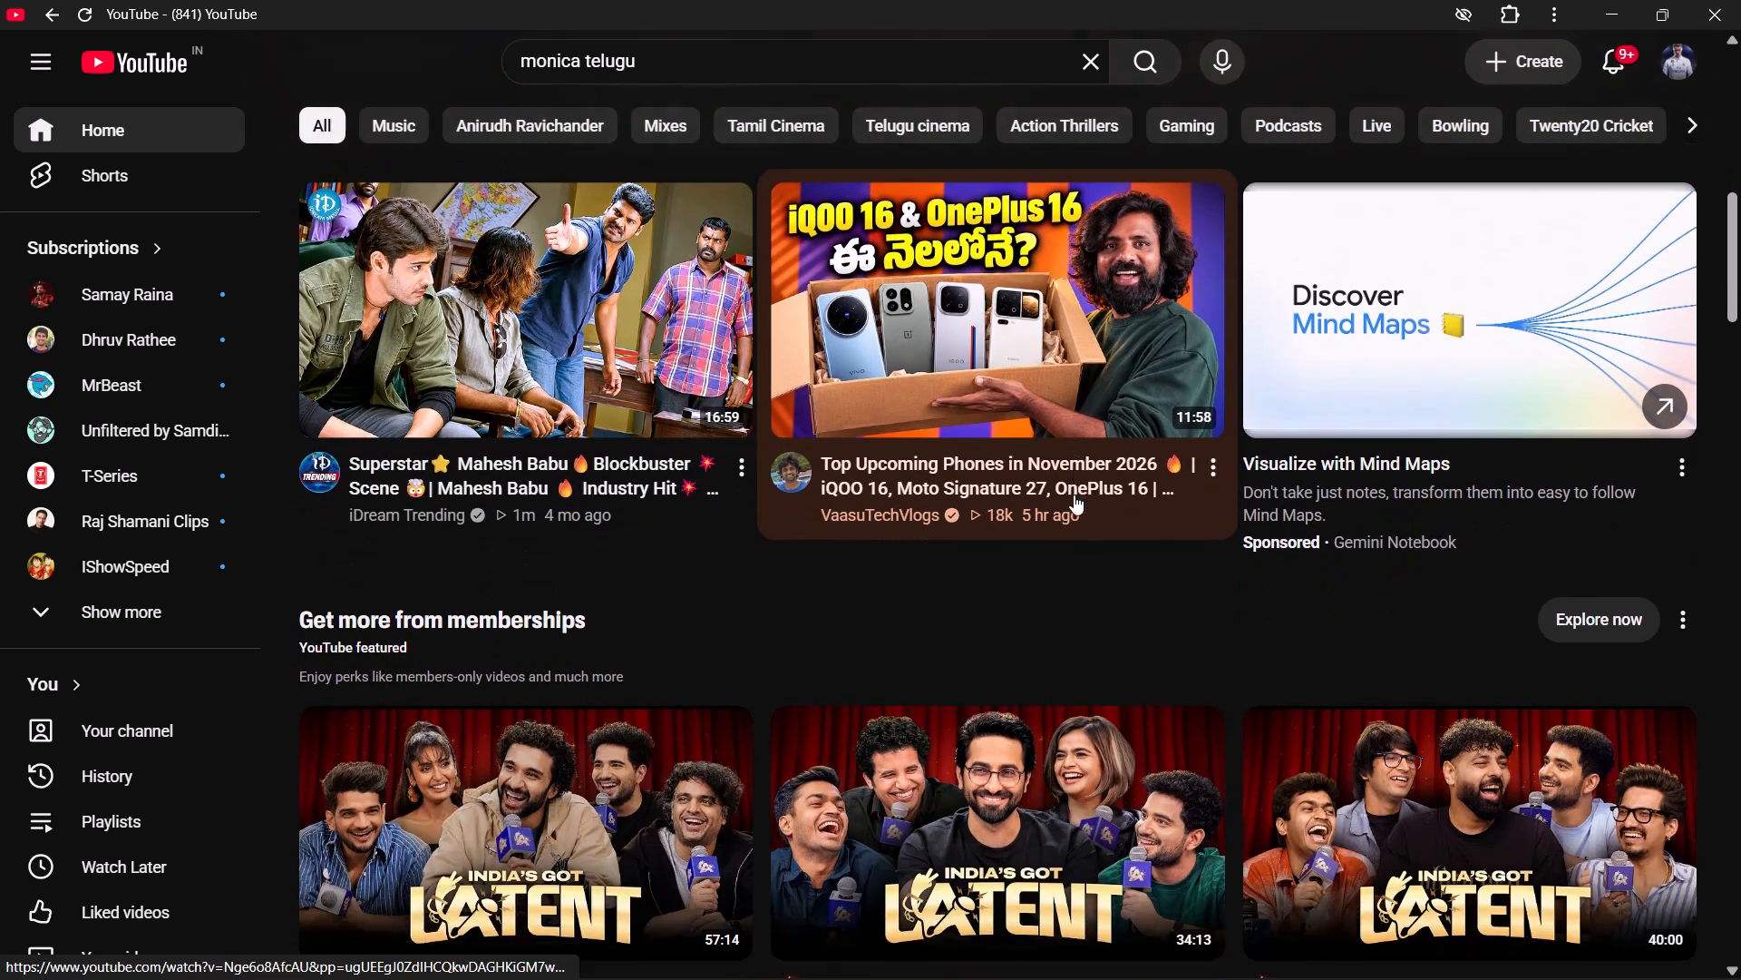
{"action": "scroll", "coordinate": [1074, 495], "scroll_direction": "down", "scroll_amount": 2}
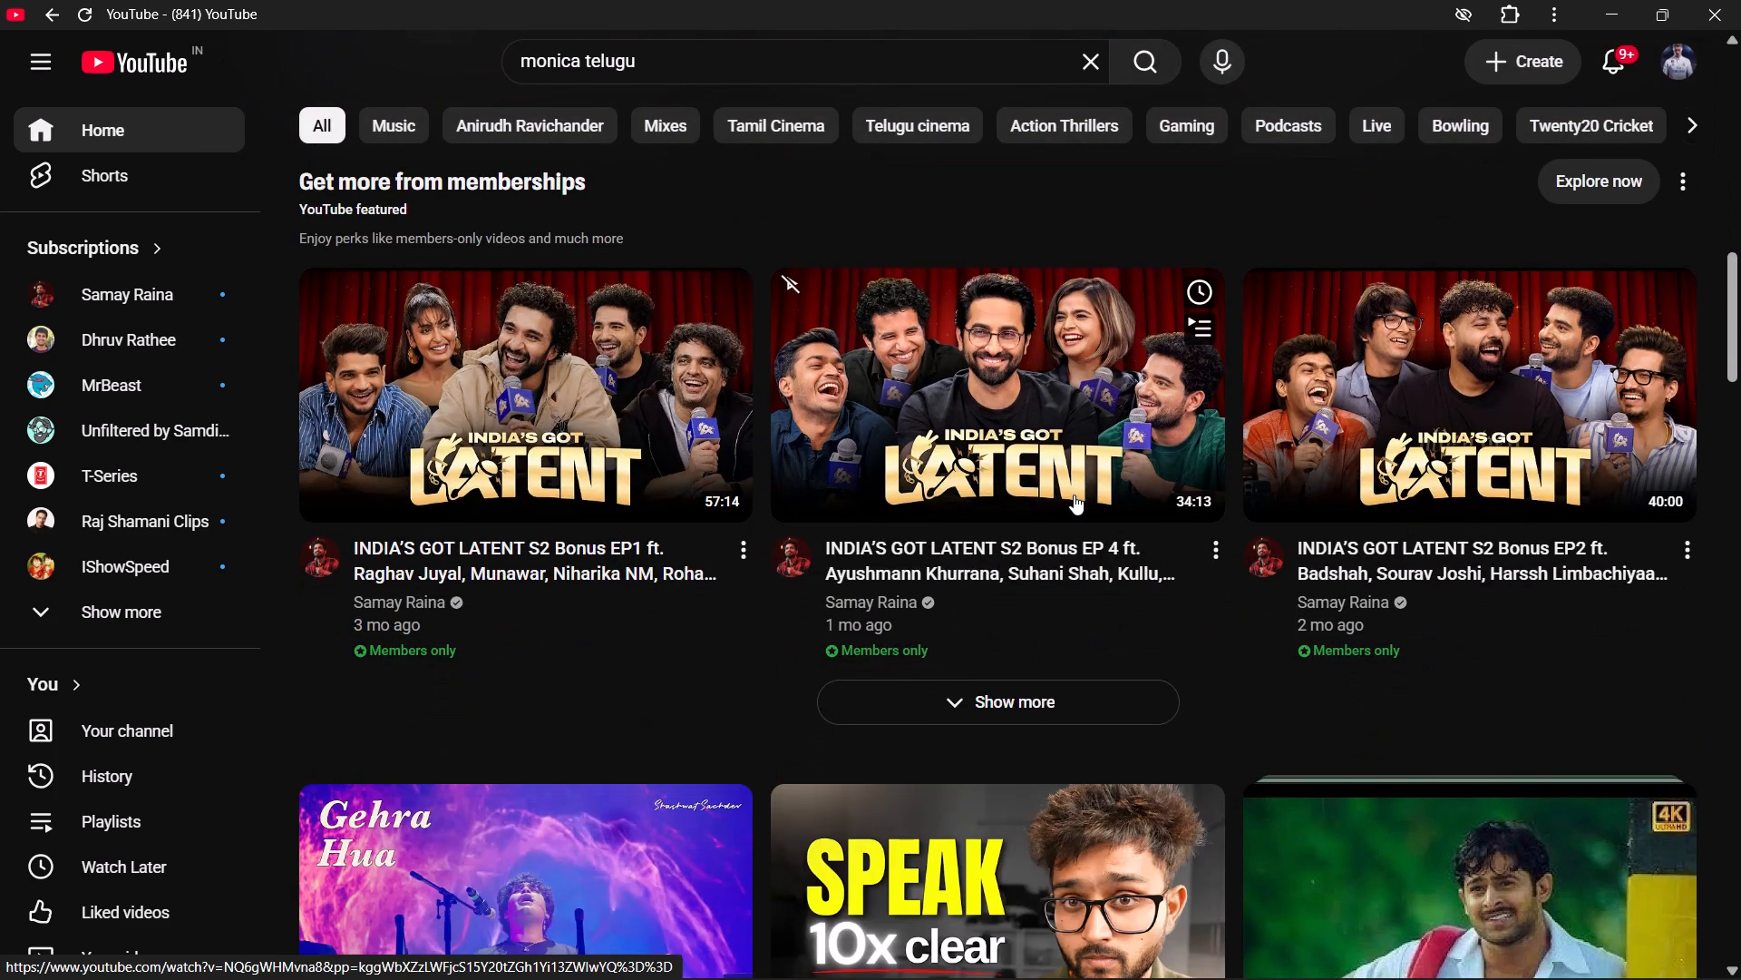
{"action": "scroll", "coordinate": [1077, 506], "scroll_direction": "down", "scroll_amount": 4}
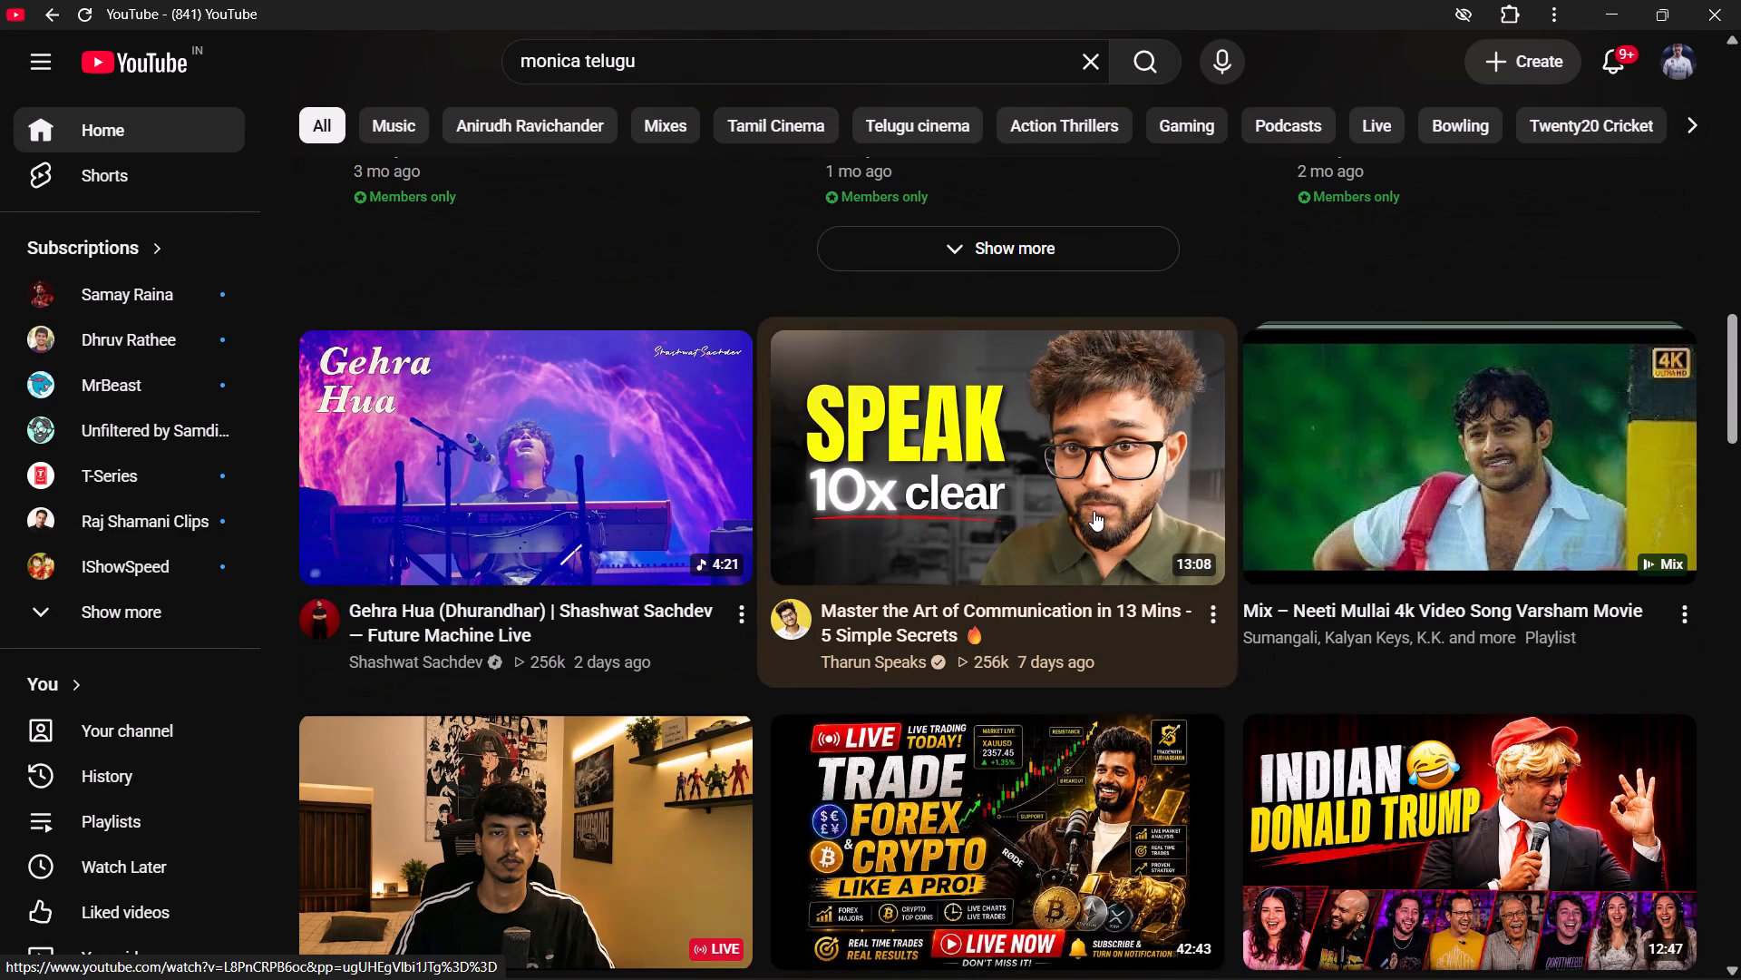
{"action": "left_click", "coordinate": [1113, 510]}
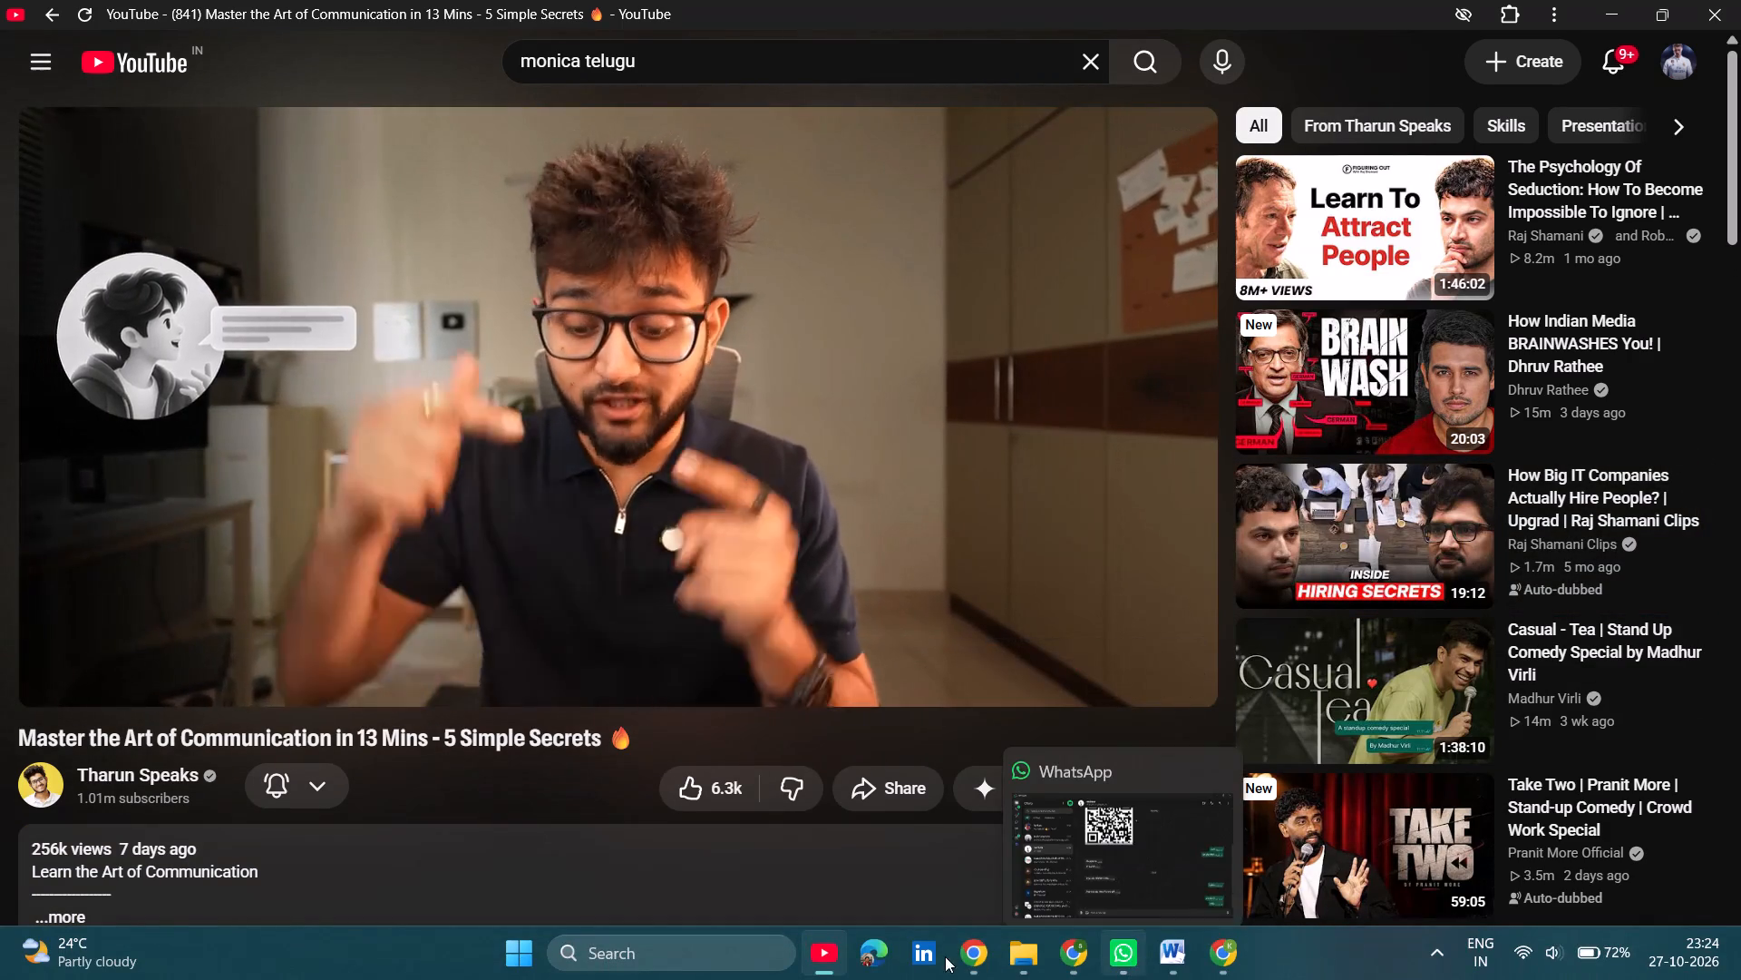
{"action": "left_click", "coordinate": [1088, 968]}
{"action": "scroll", "coordinate": [360, 779], "scroll_direction": "down", "scroll_amount": 1}
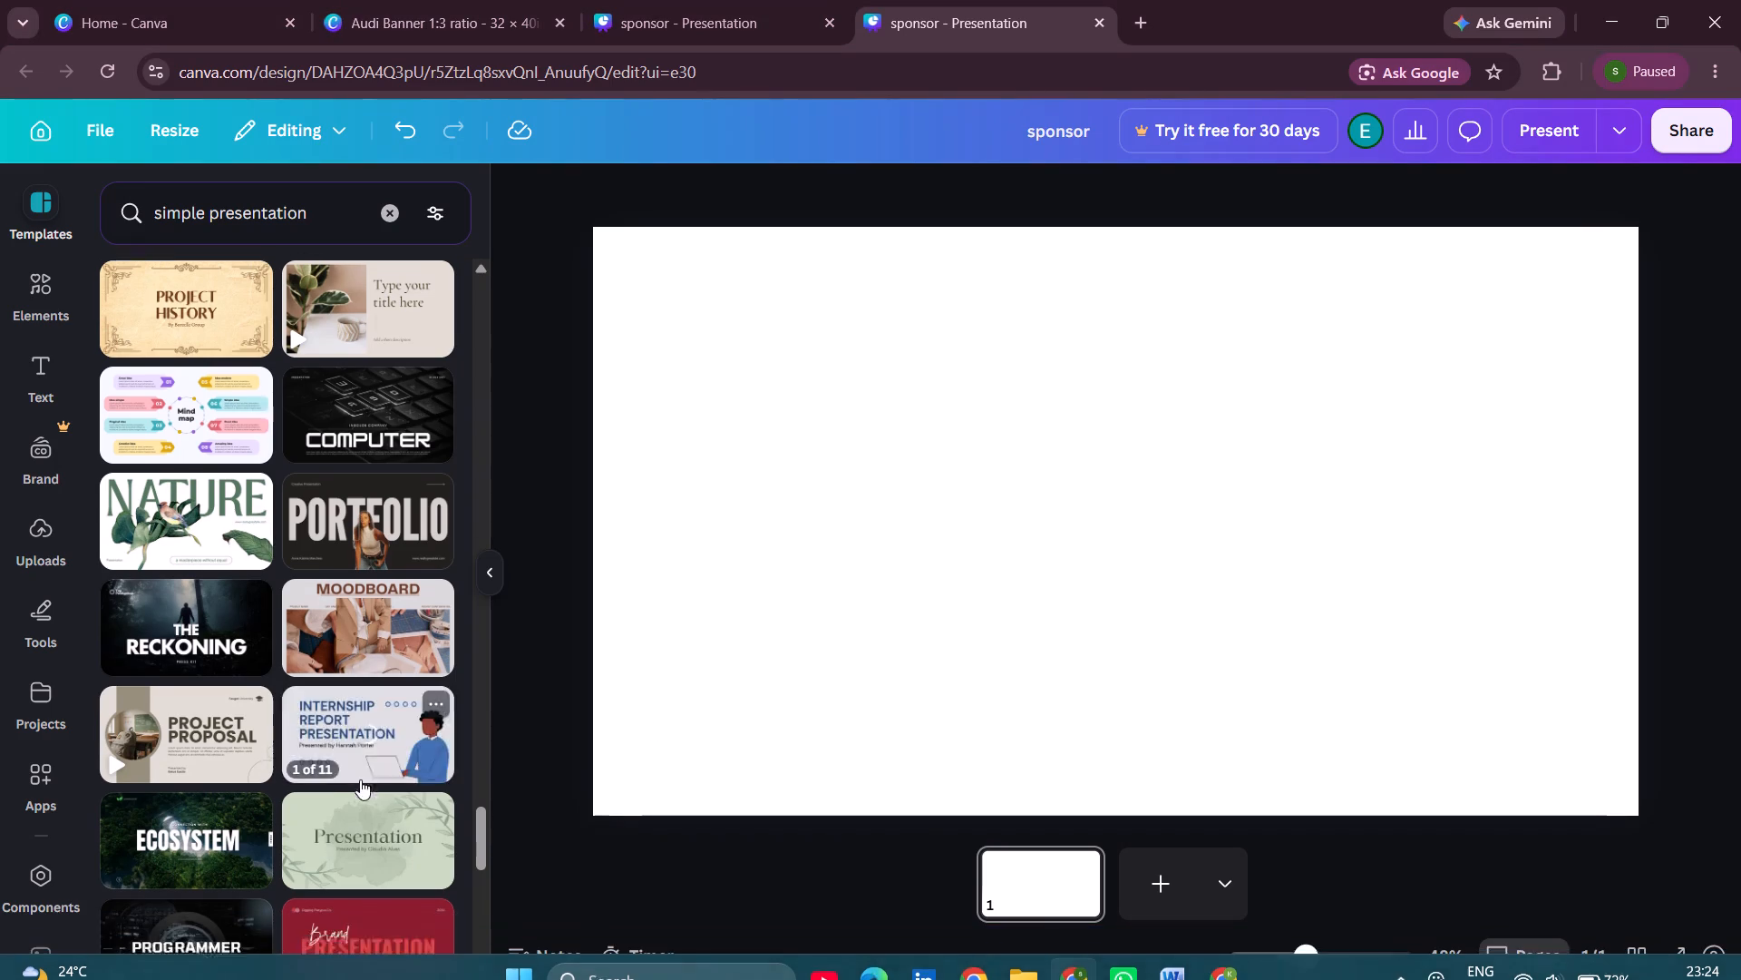
{"action": "scroll", "coordinate": [360, 779], "scroll_direction": "down", "scroll_amount": 5}
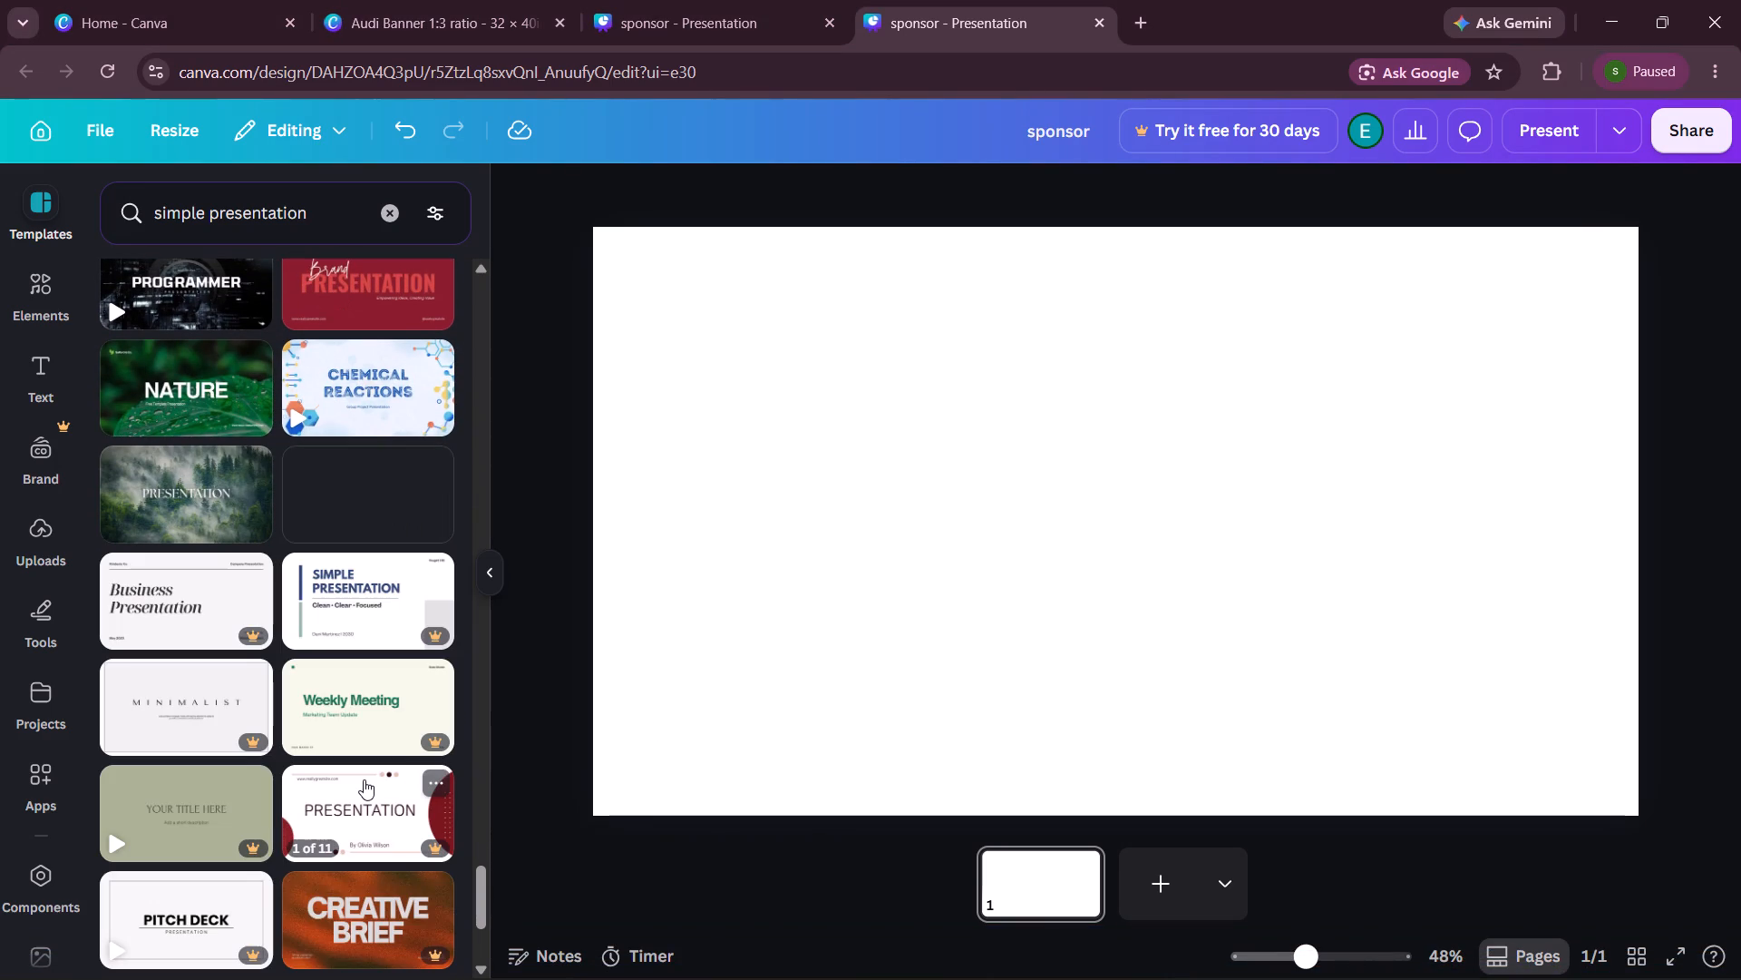
{"action": "scroll", "coordinate": [365, 779], "scroll_direction": "down", "scroll_amount": 3}
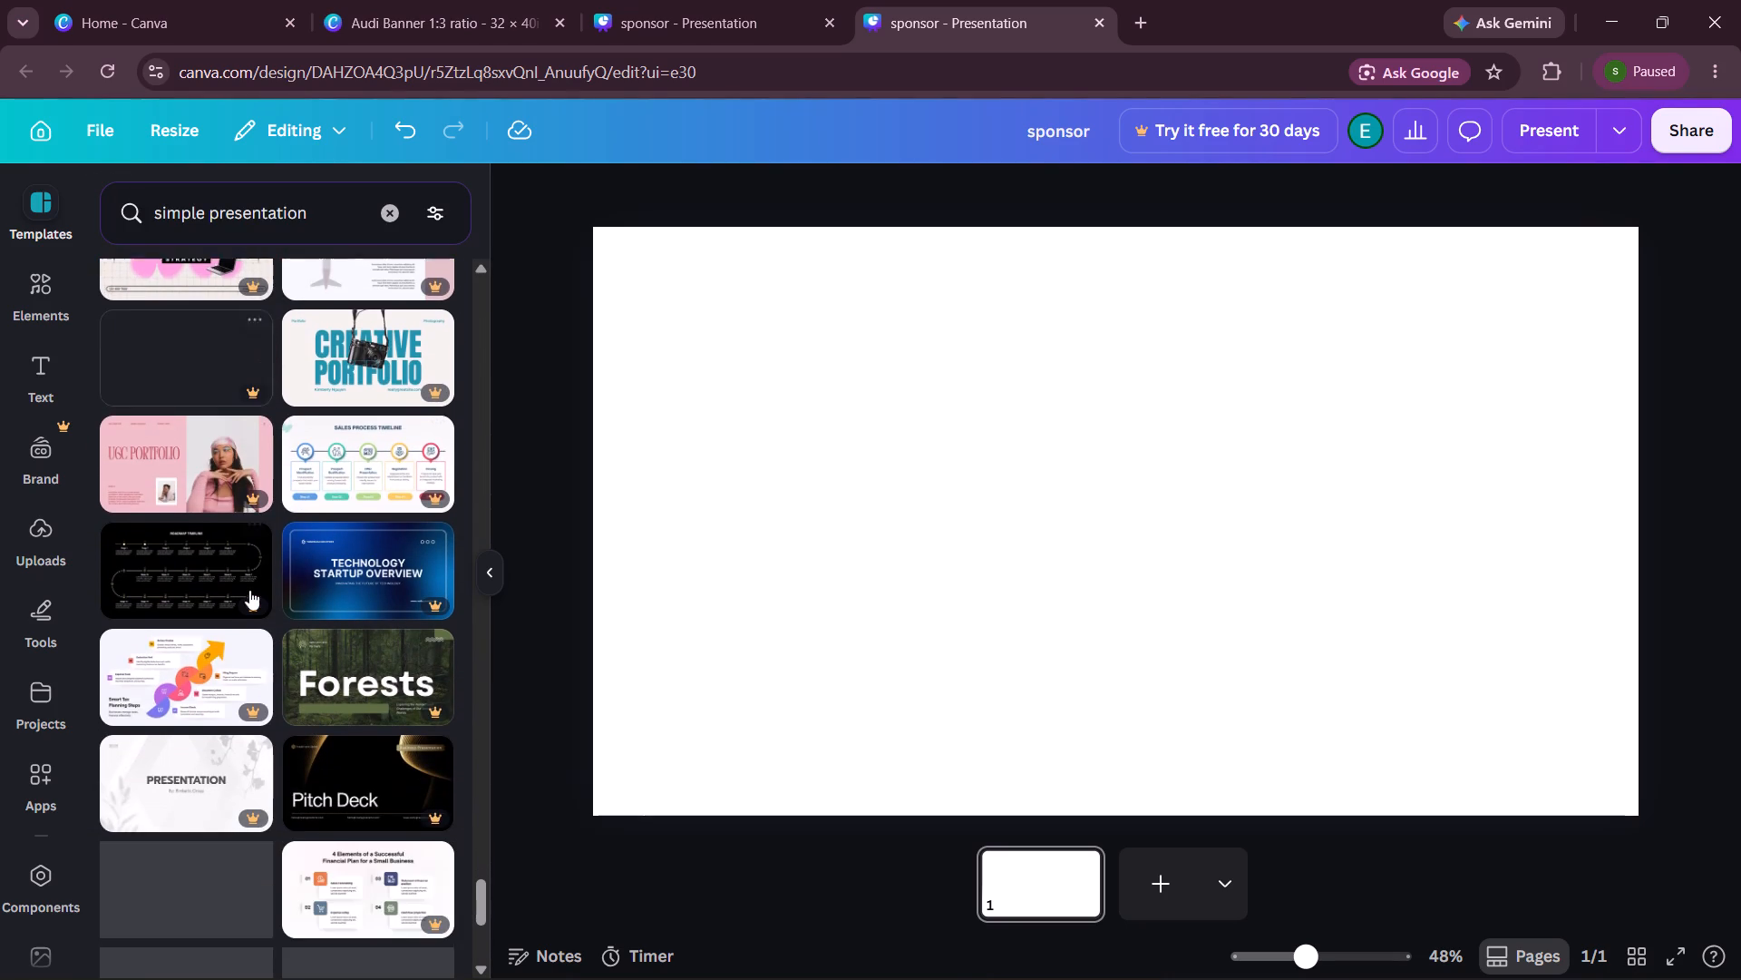
{"action": "scroll", "coordinate": [249, 596], "scroll_direction": "down", "scroll_amount": 2}
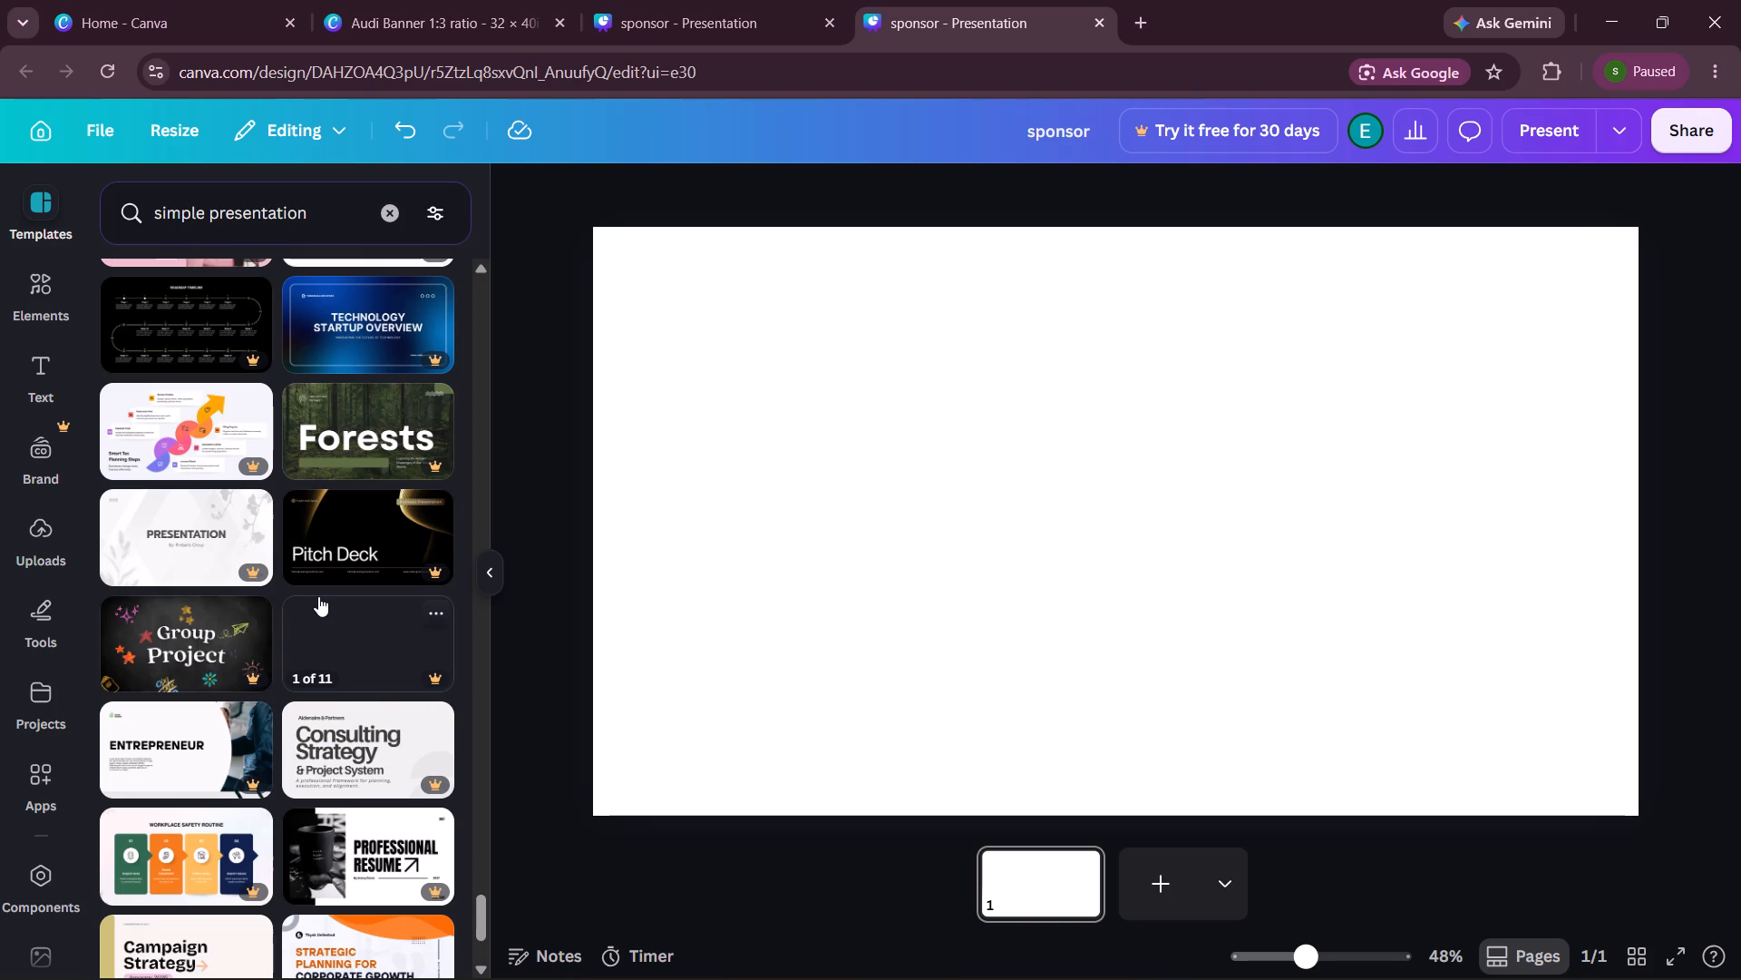
{"action": "scroll", "coordinate": [321, 596], "scroll_direction": "down", "scroll_amount": 4}
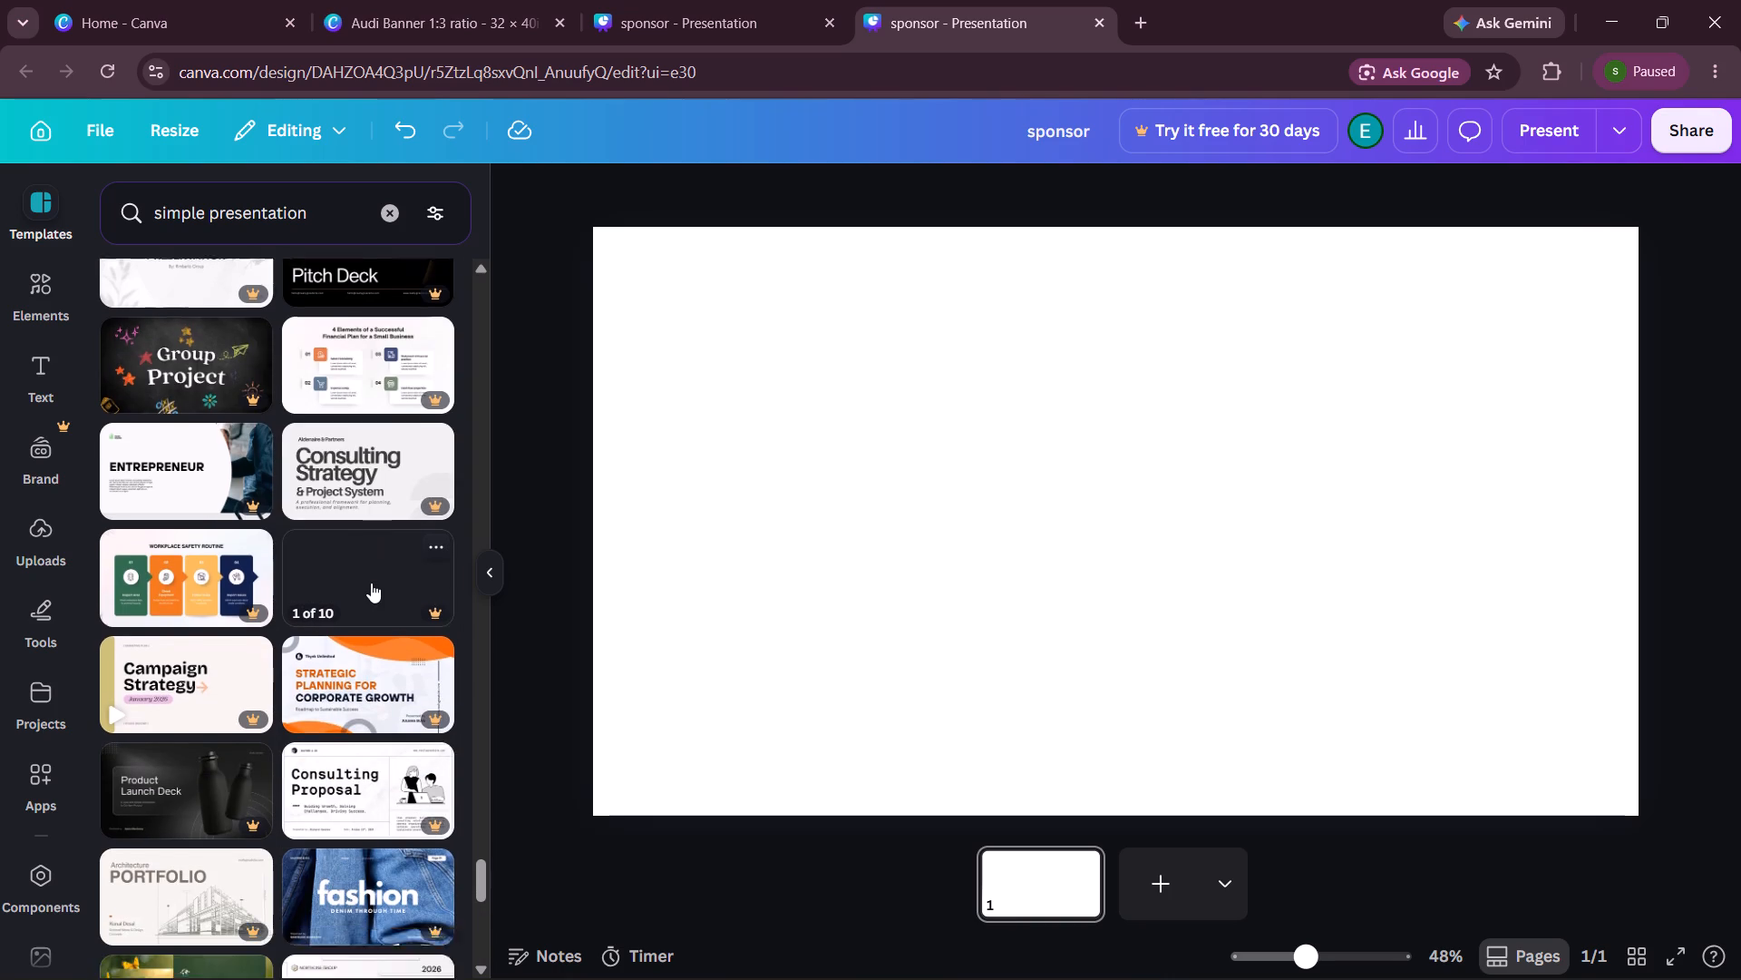
{"action": "scroll", "coordinate": [371, 583], "scroll_direction": "down", "scroll_amount": 4}
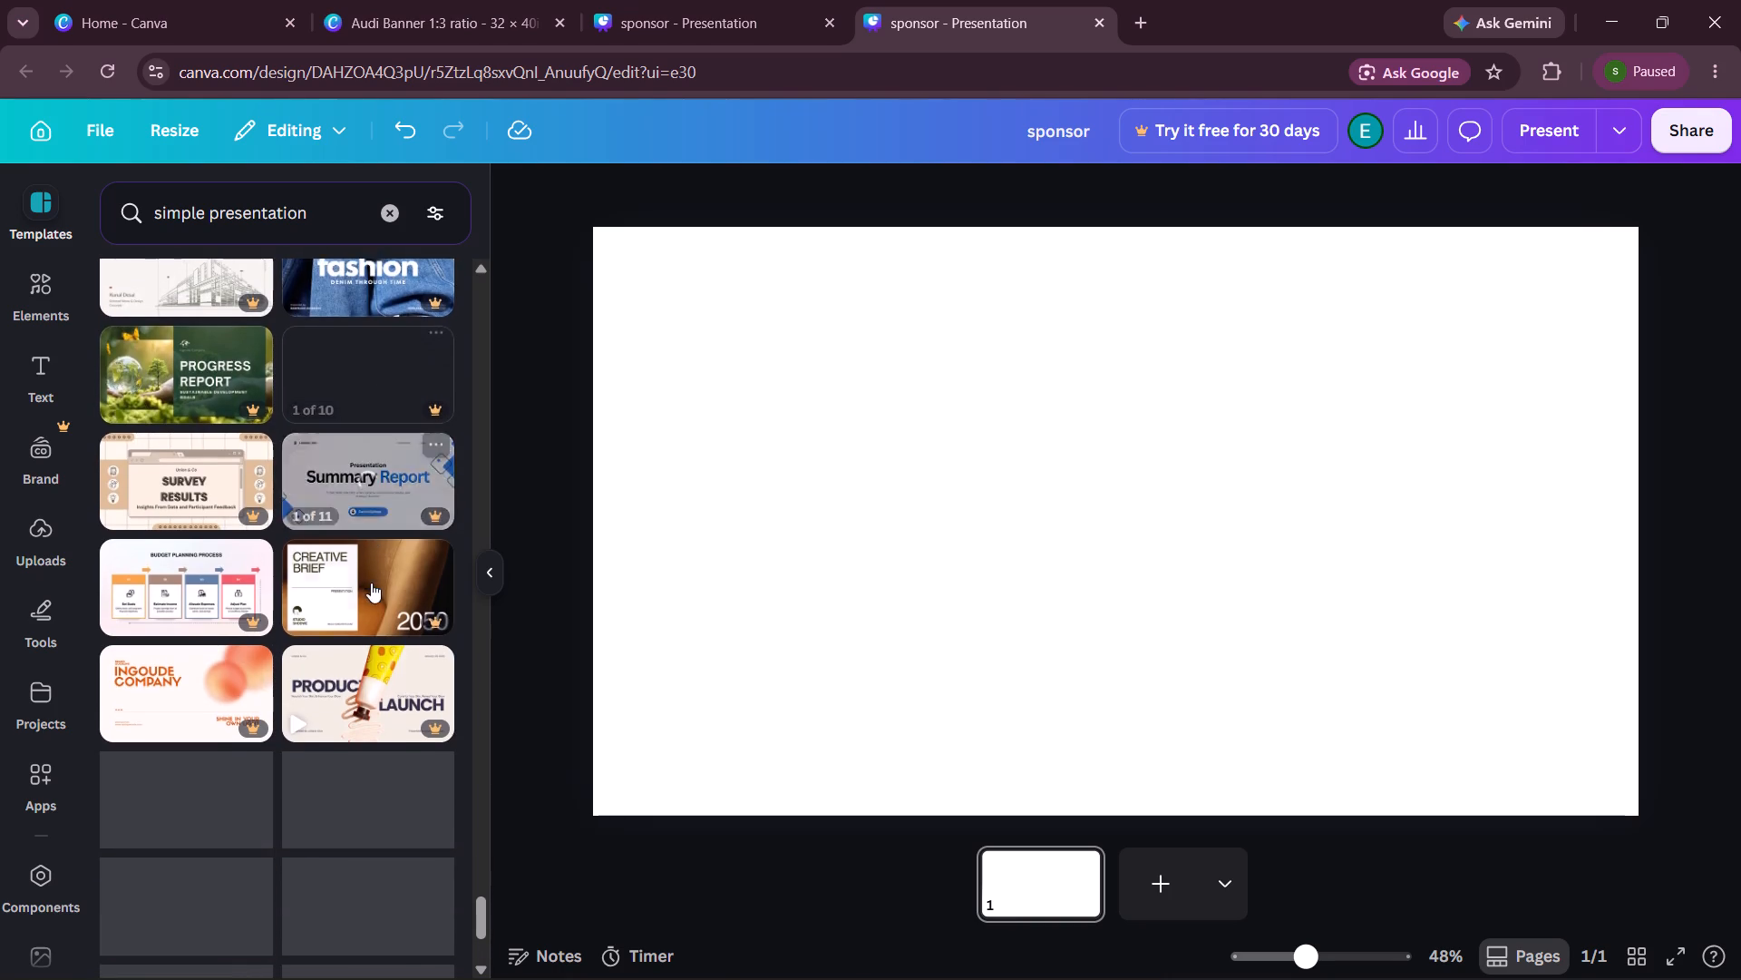
{"action": "scroll", "coordinate": [371, 583], "scroll_direction": "down", "scroll_amount": 4}
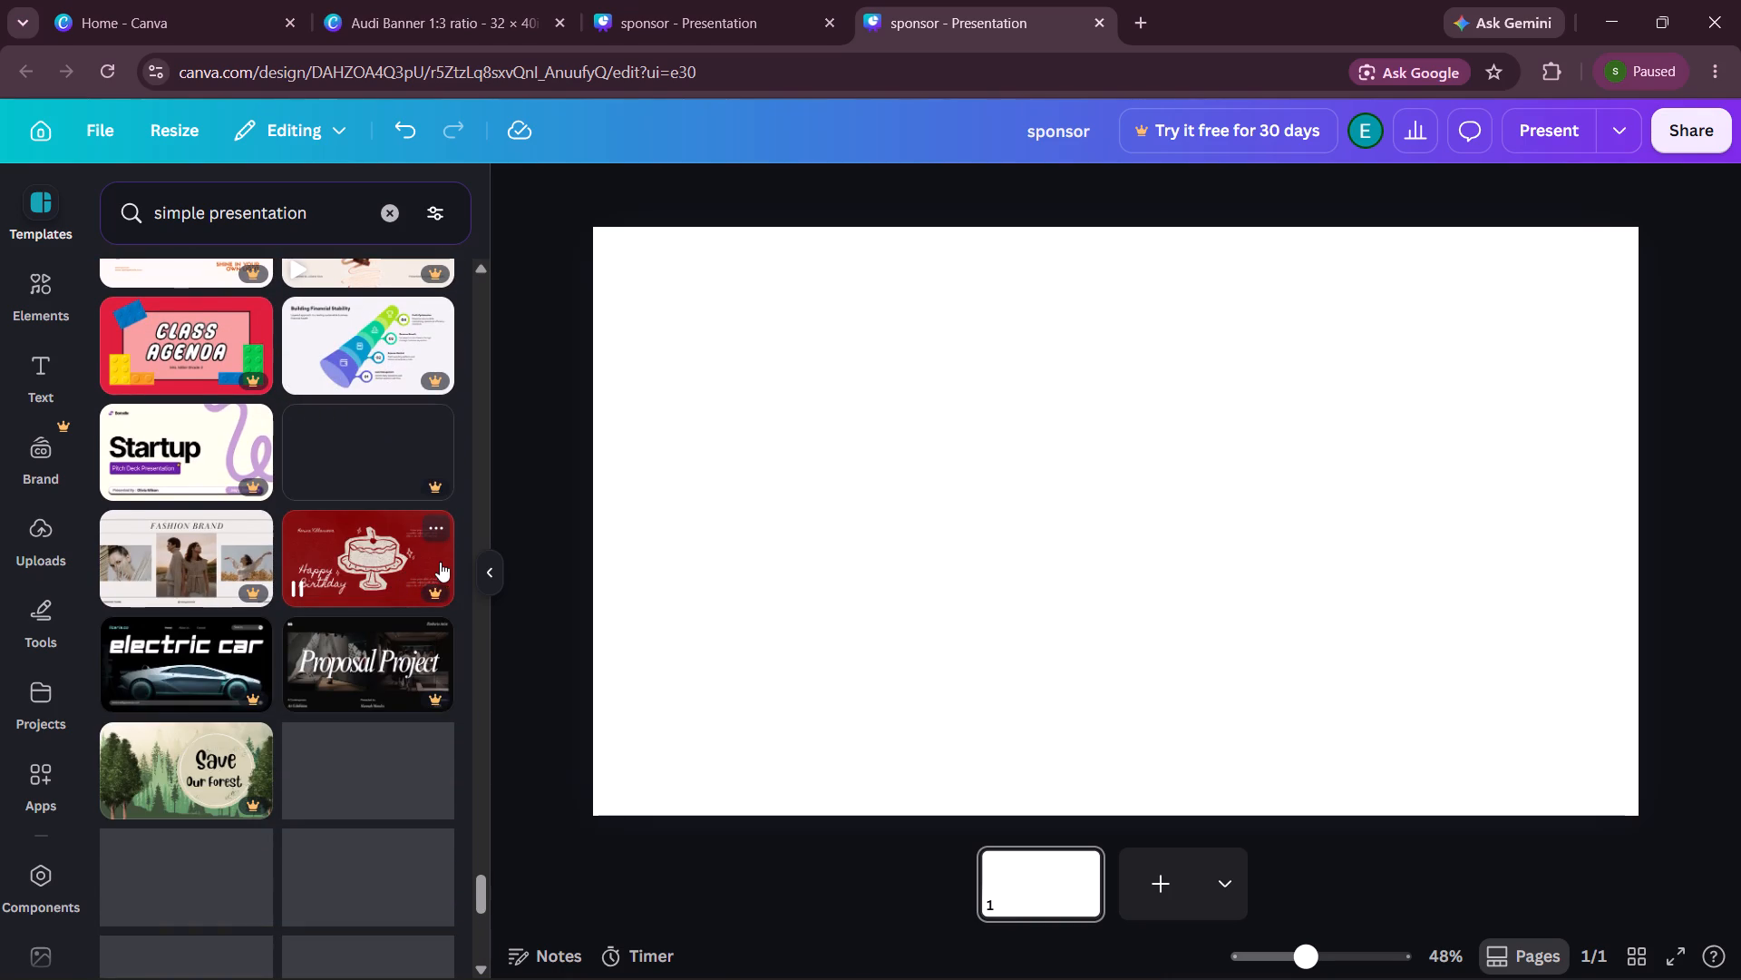
Search the Canva templates for "professional presentation".
{"action": "left_click", "coordinate": [384, 214]}
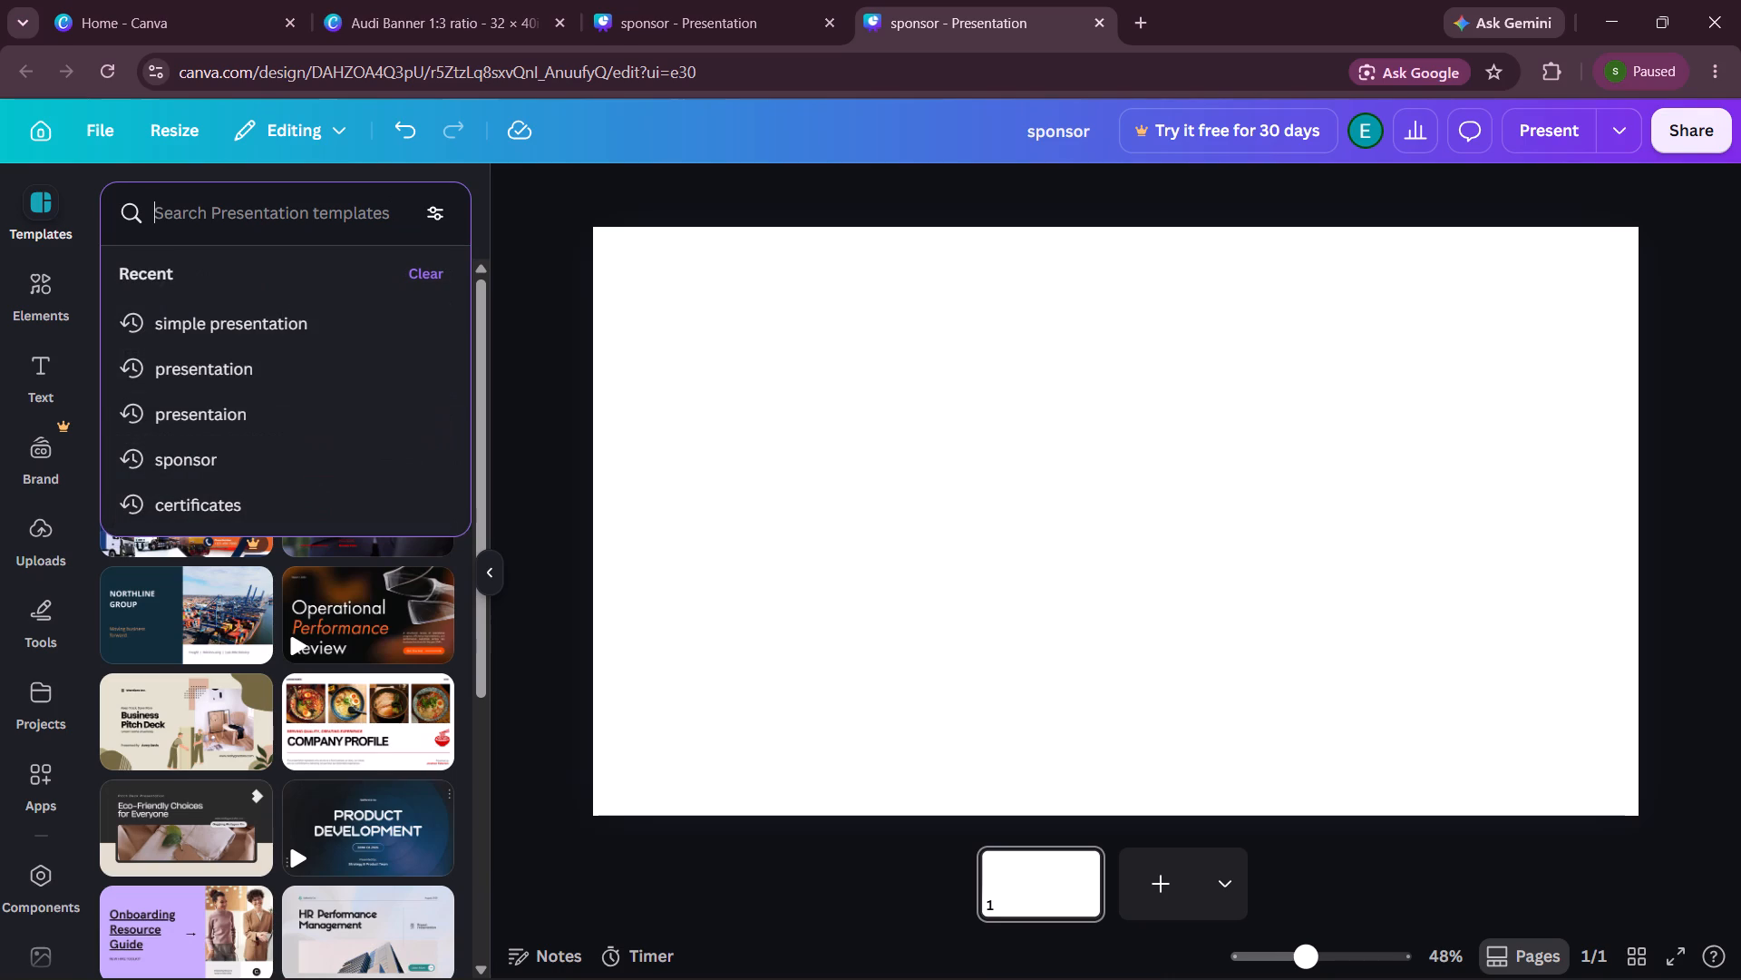
{"action": "type", "text": "professional pre"}
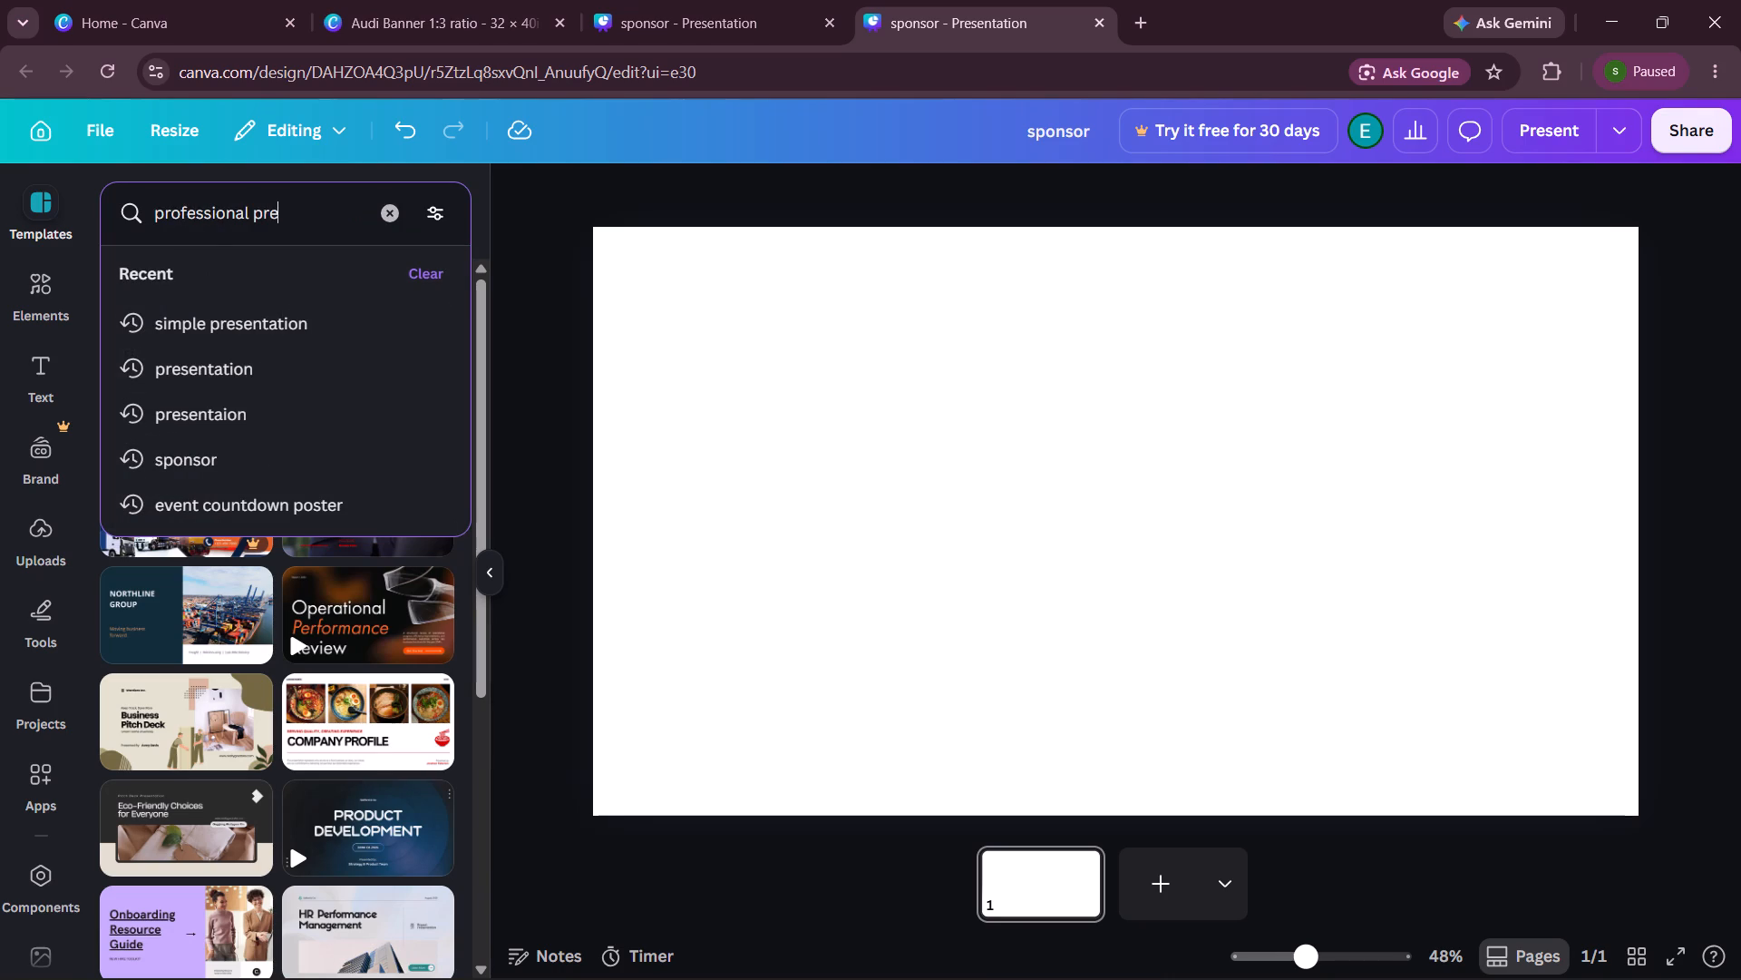
{"action": "type", "text": "sentation"}
{"action": "key", "text": "Return"}
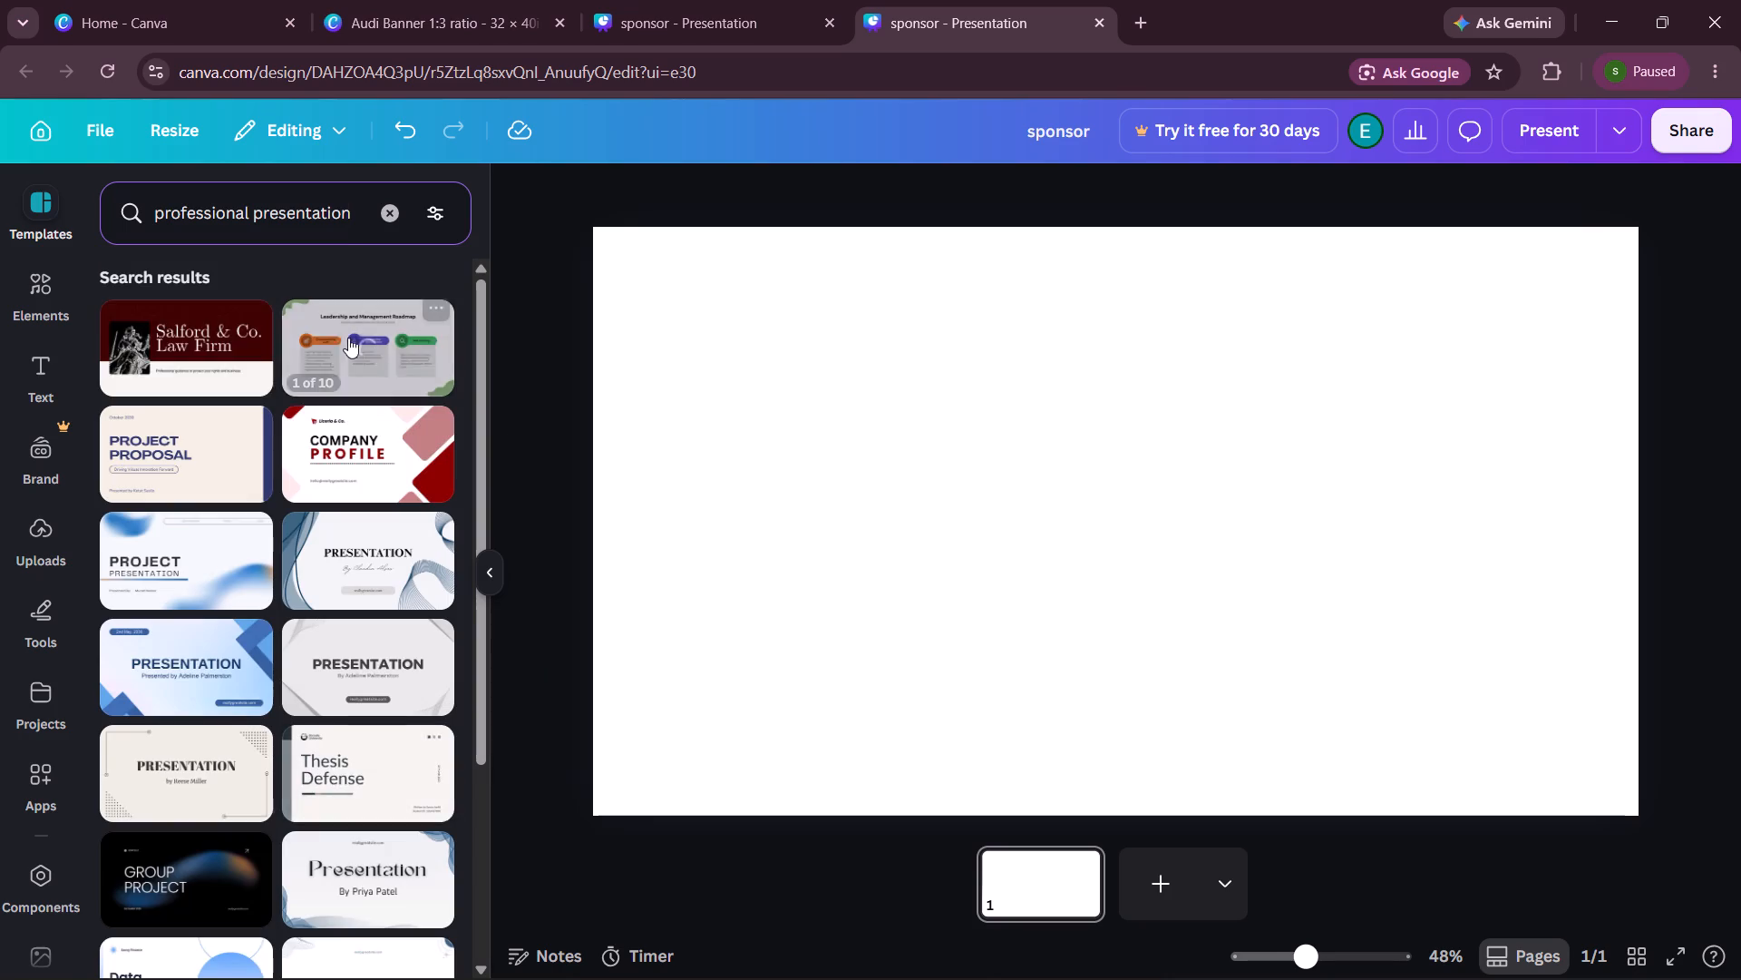
Examine the "professional presentation" template results for a simple, professional design that suits the sponsorship deck.
{"action": "scroll", "coordinate": [214, 548], "scroll_direction": "down", "scroll_amount": 1}
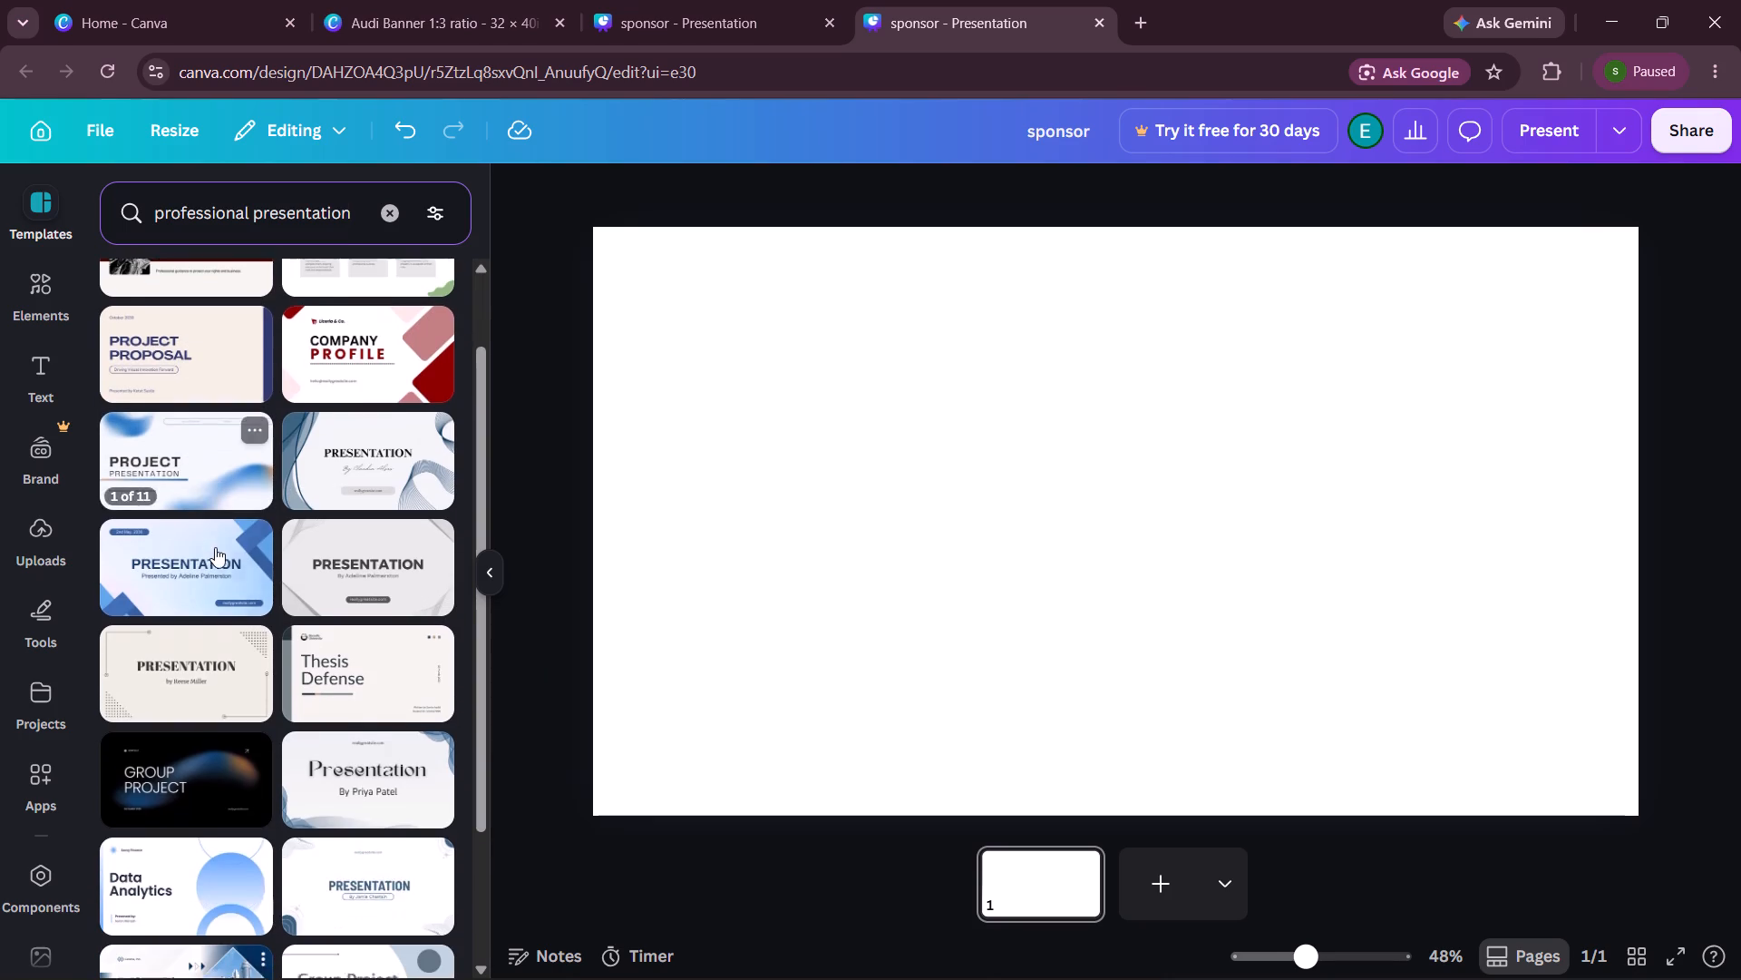
{"action": "scroll", "coordinate": [216, 546], "scroll_direction": "down", "scroll_amount": 4}
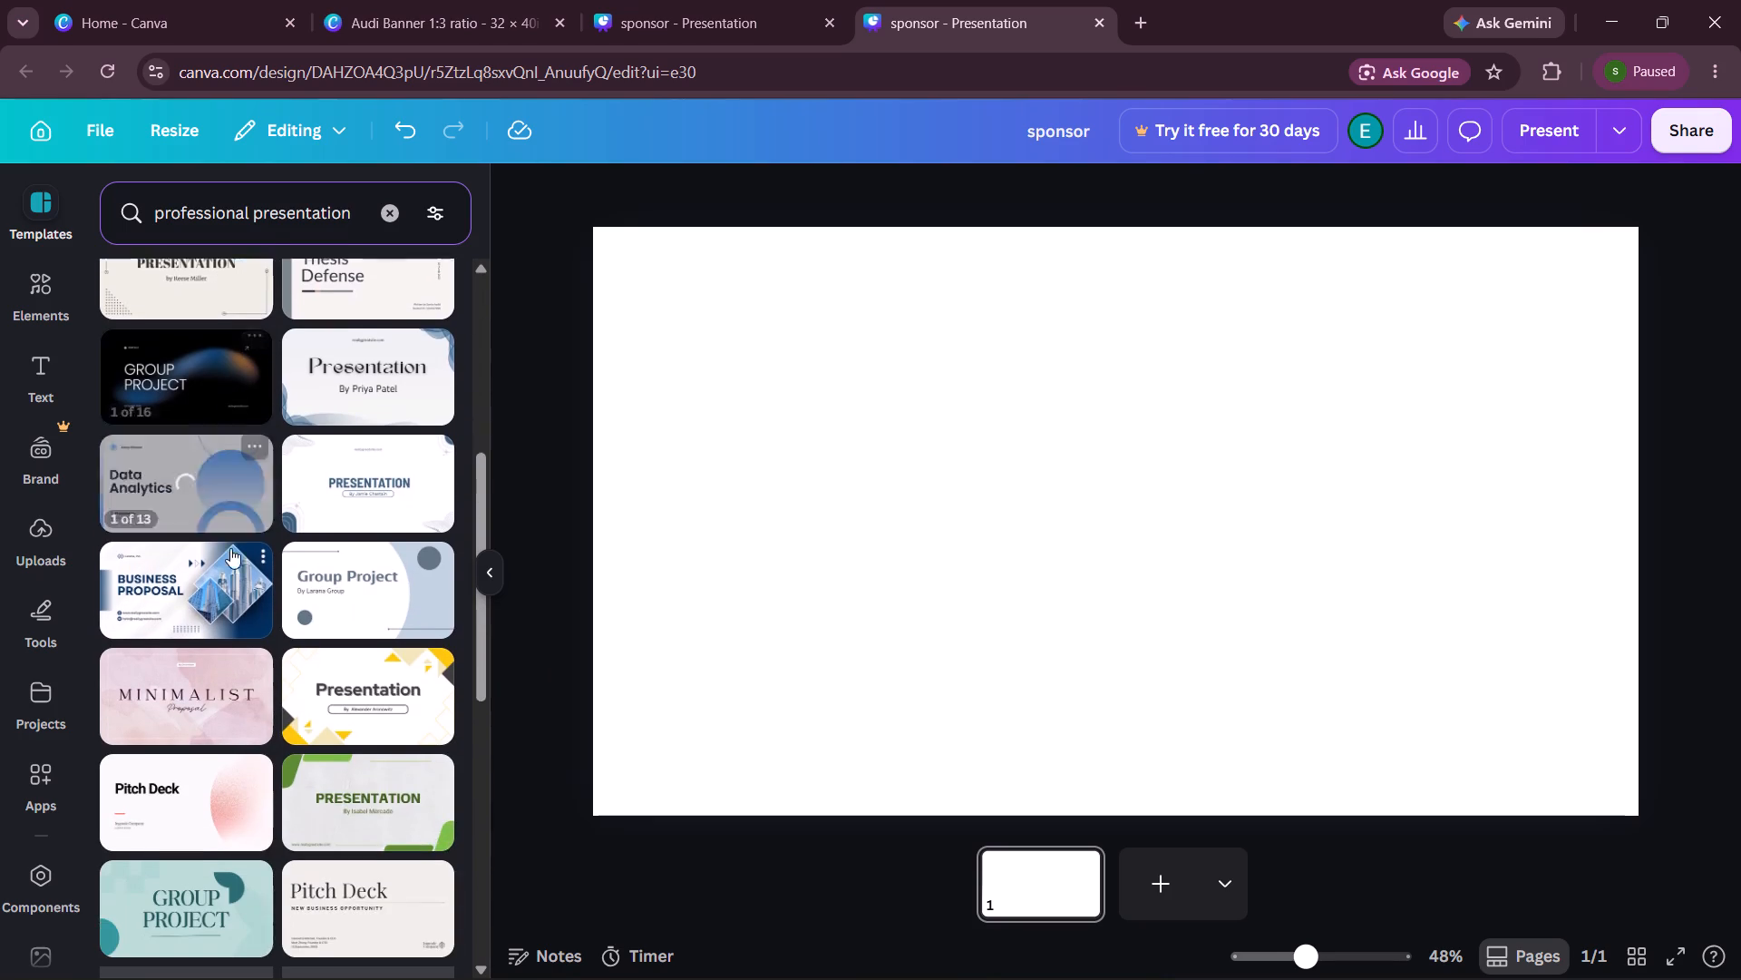
{"action": "scroll", "coordinate": [270, 544], "scroll_direction": "down", "scroll_amount": 1}
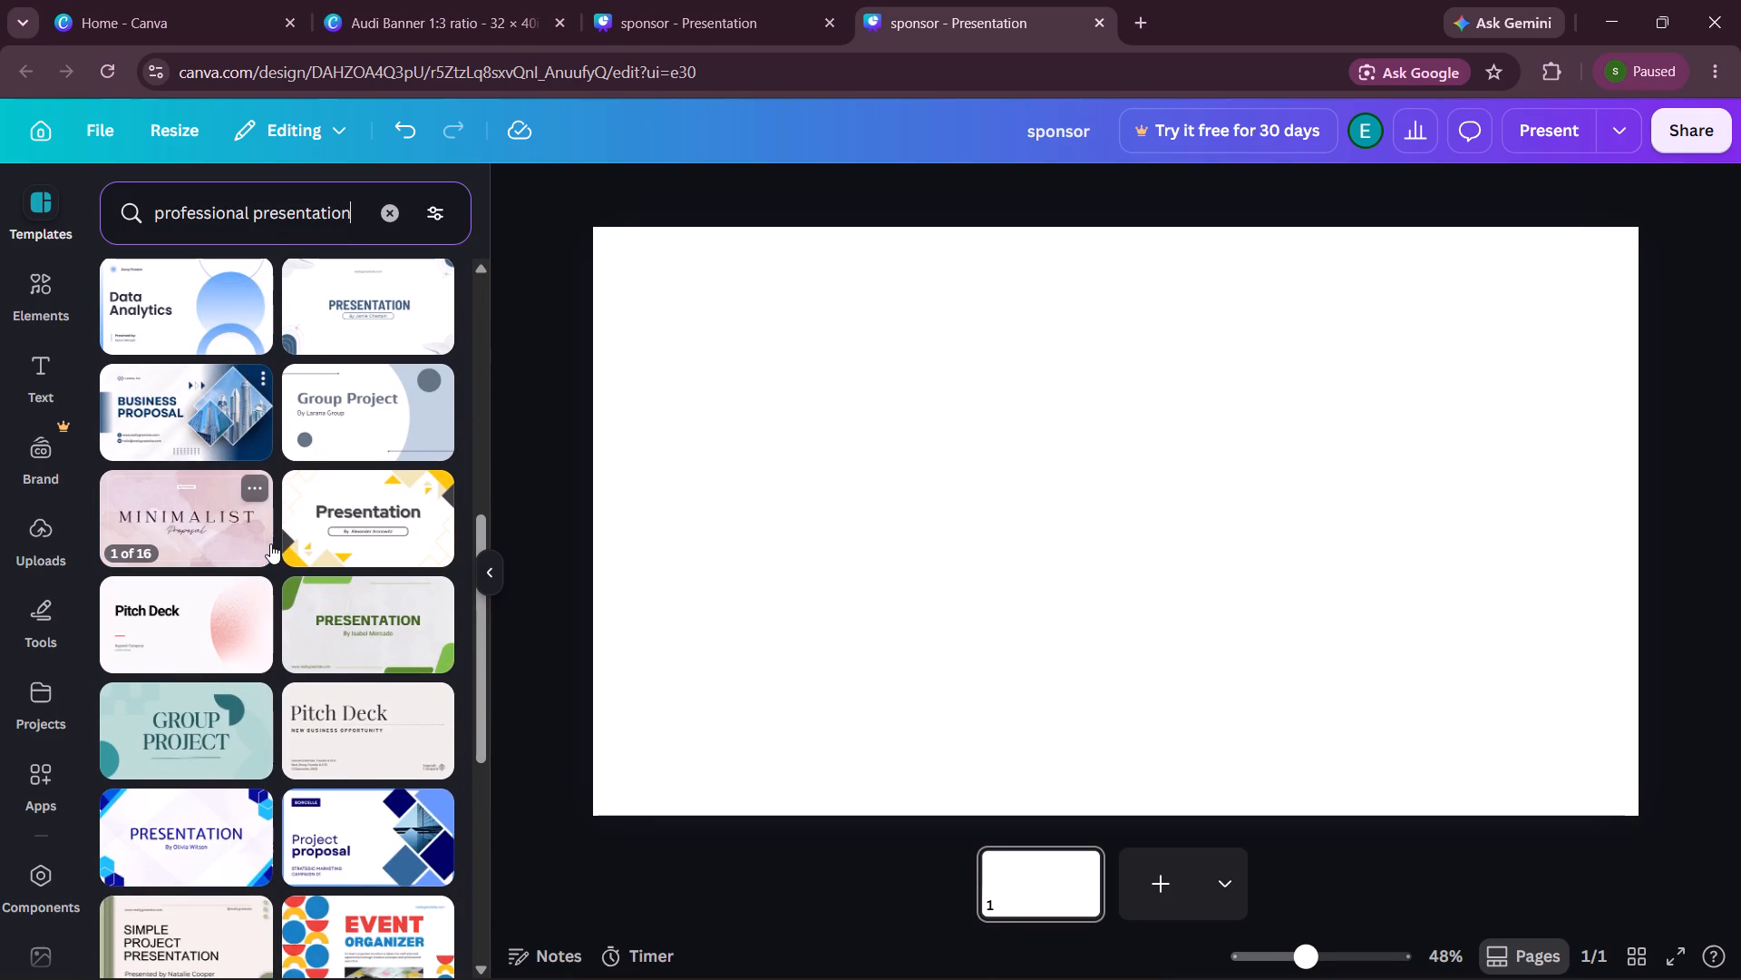
{"action": "scroll", "coordinate": [270, 544], "scroll_direction": "down", "scroll_amount": 1}
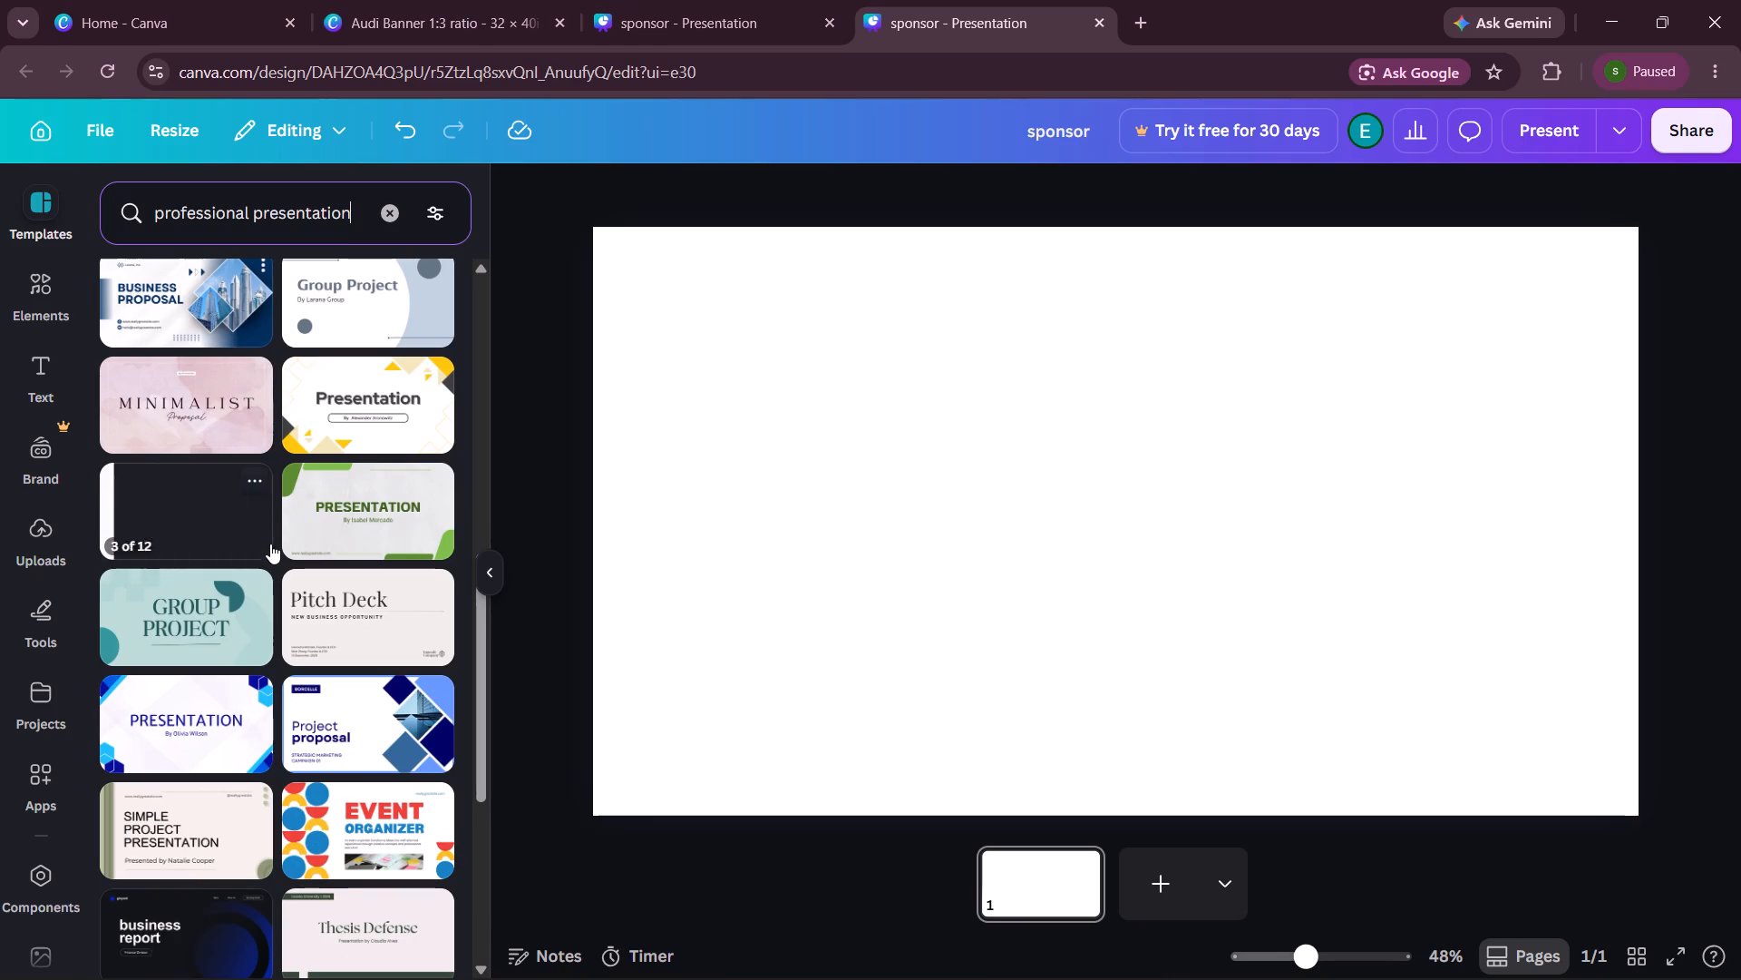
{"action": "scroll", "coordinate": [273, 549], "scroll_direction": "down", "scroll_amount": 1}
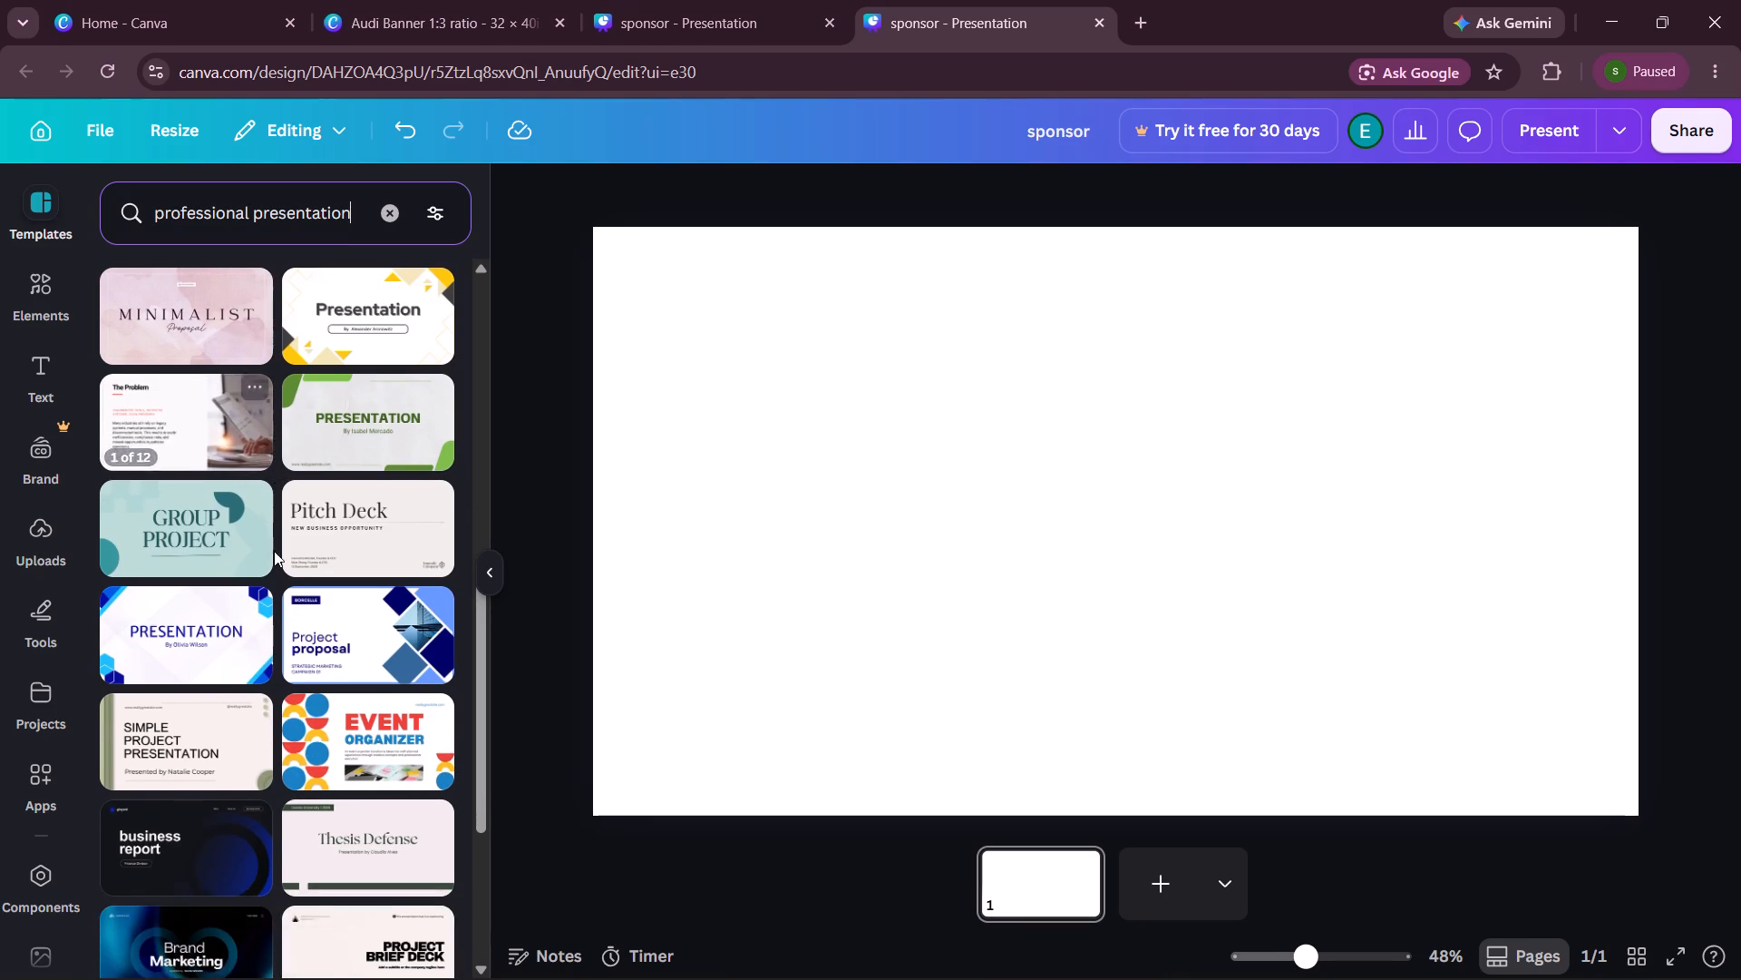
{"action": "scroll", "coordinate": [265, 559], "scroll_direction": "down", "scroll_amount": 2}
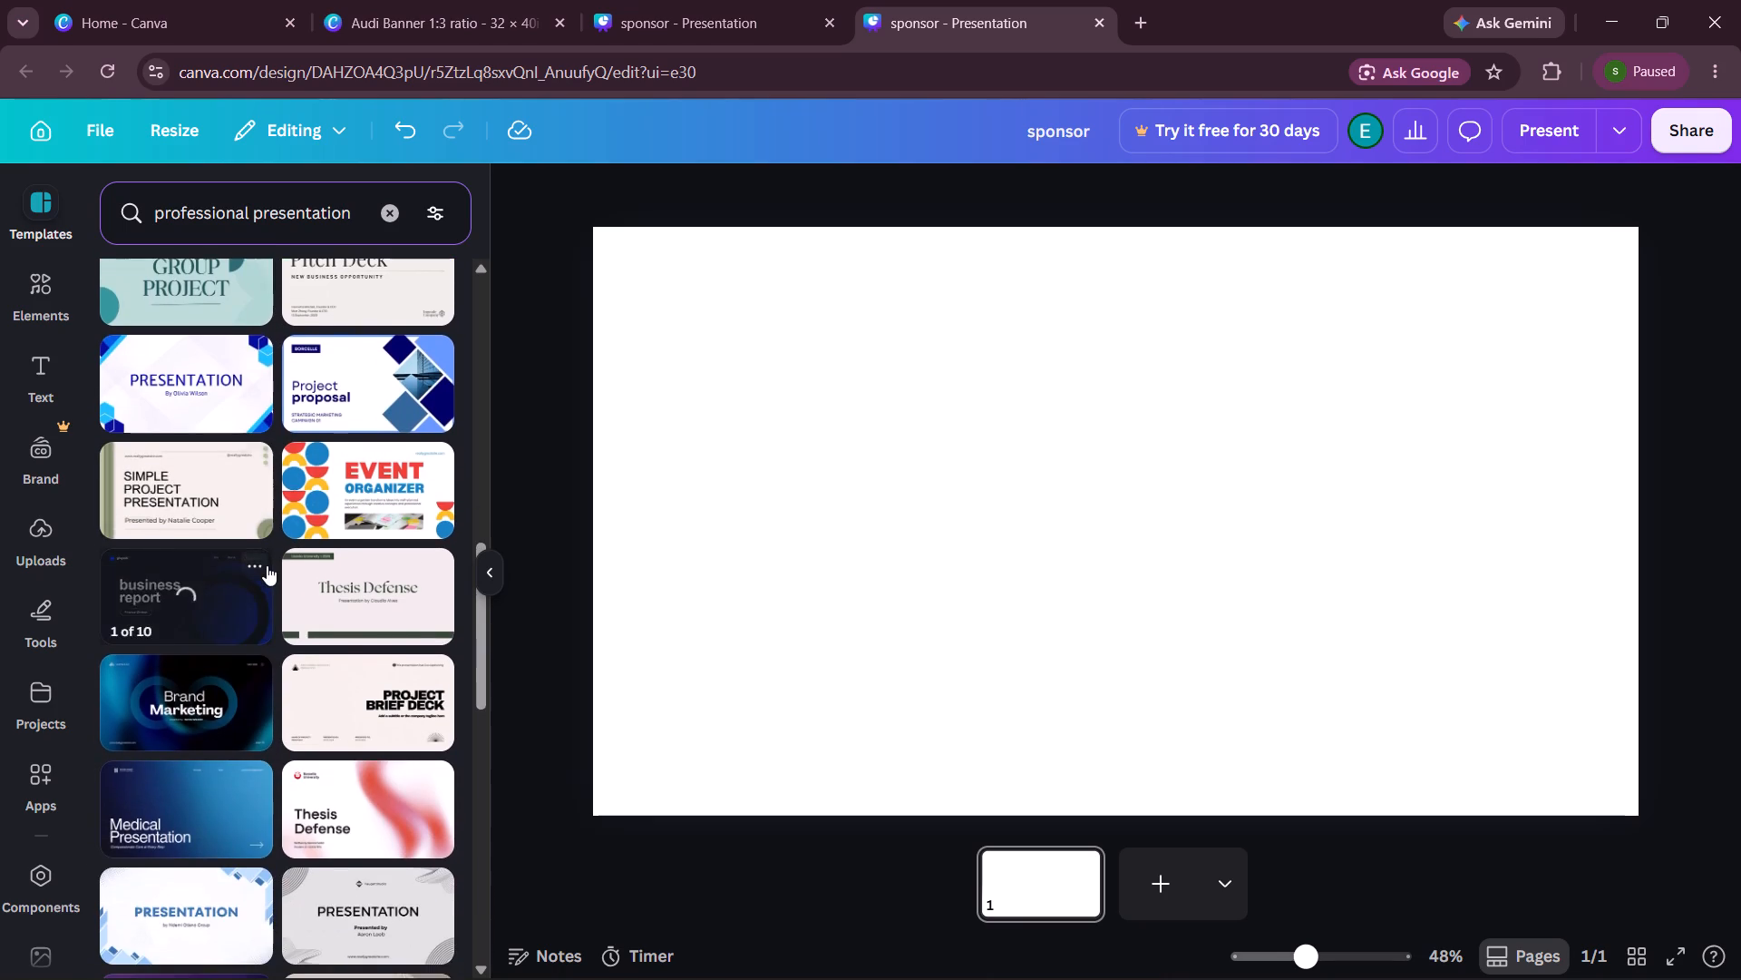
{"action": "scroll", "coordinate": [267, 565], "scroll_direction": "down", "scroll_amount": 4}
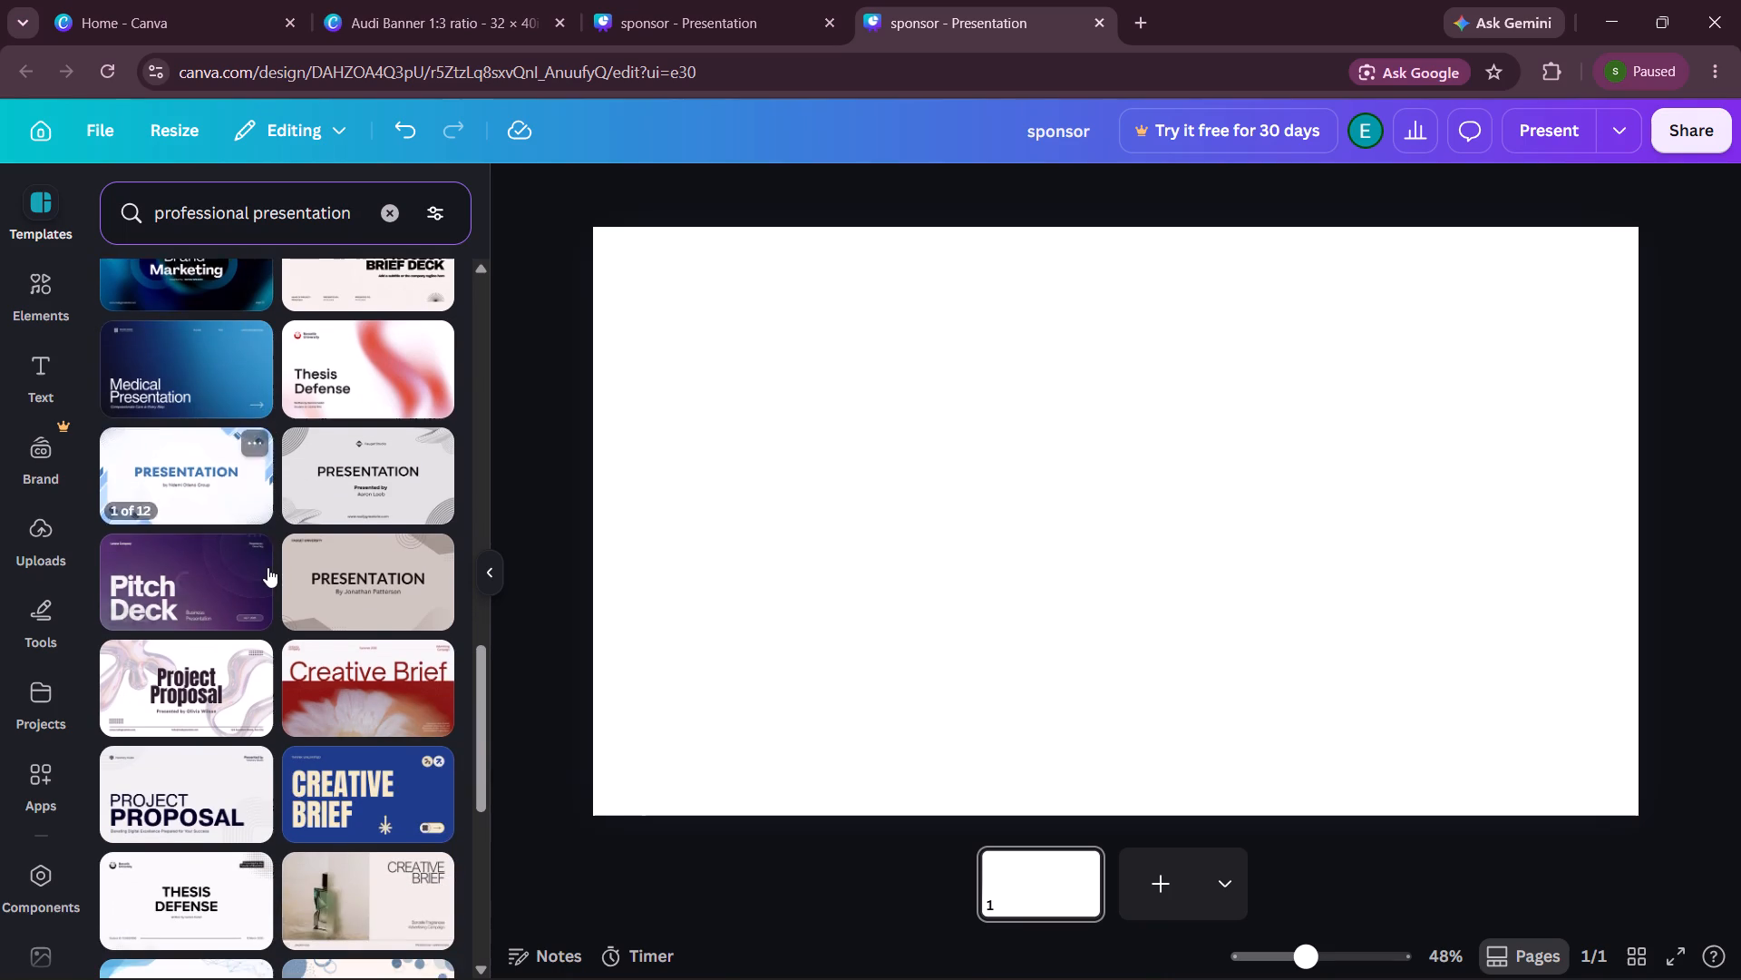
{"action": "scroll", "coordinate": [267, 567], "scroll_direction": "down", "scroll_amount": 4}
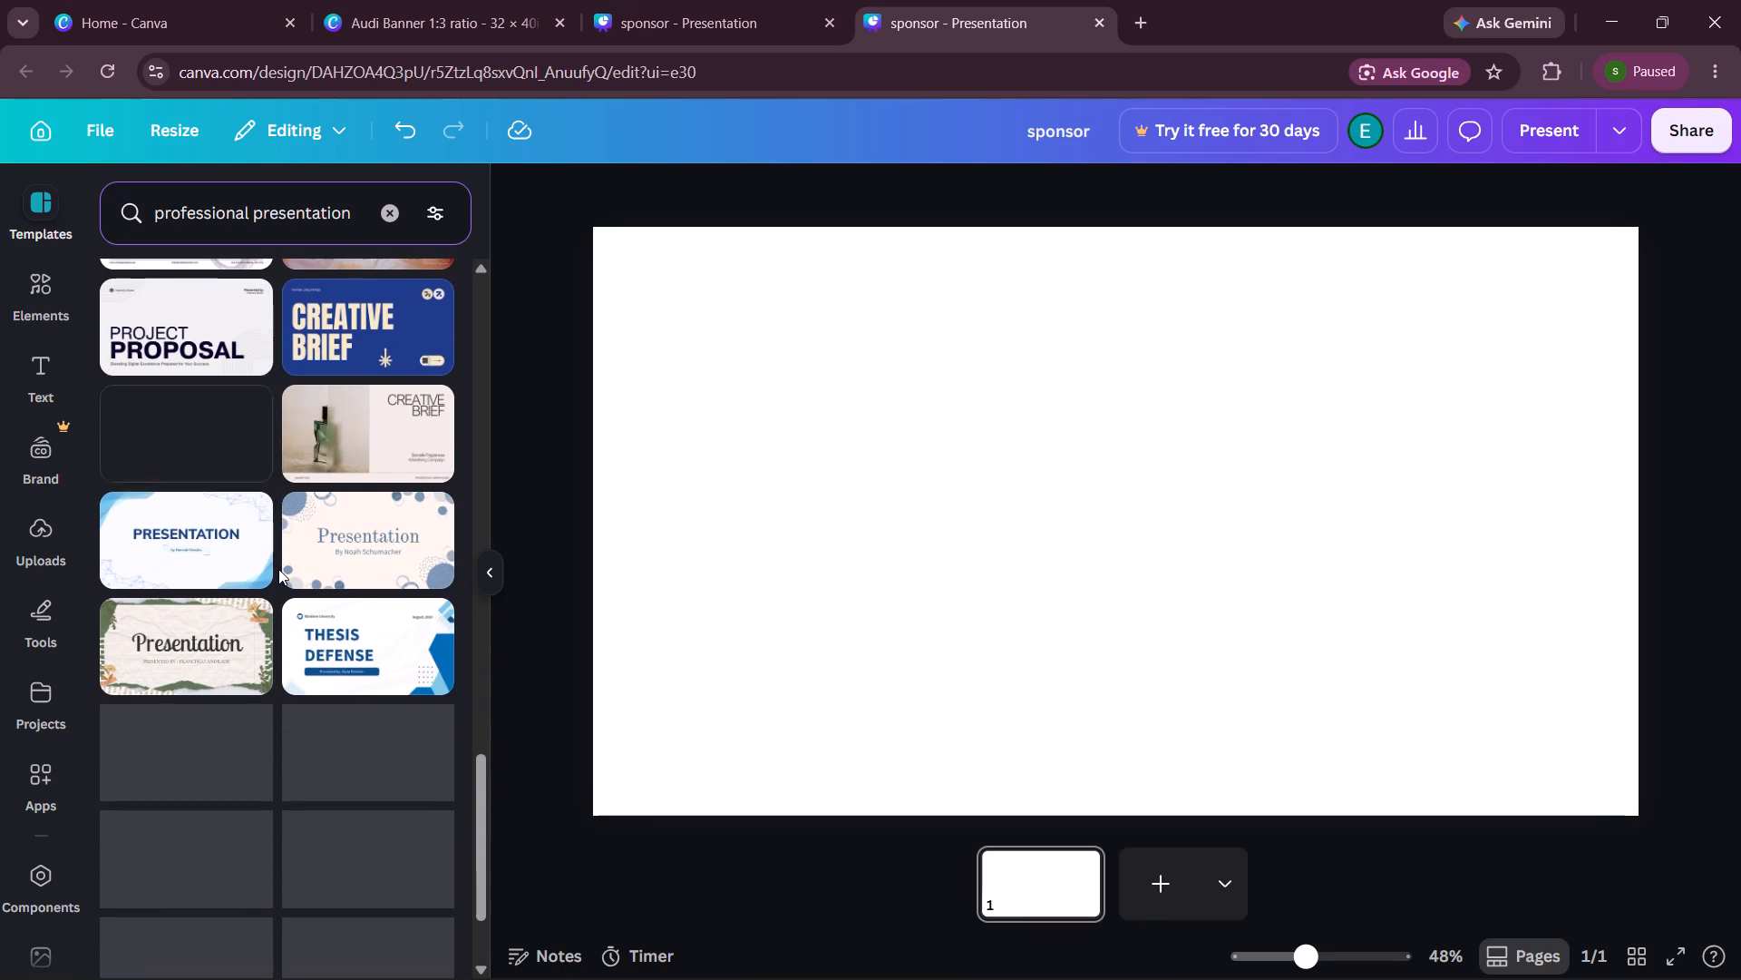
{"action": "scroll", "coordinate": [284, 572], "scroll_direction": "down", "scroll_amount": 1}
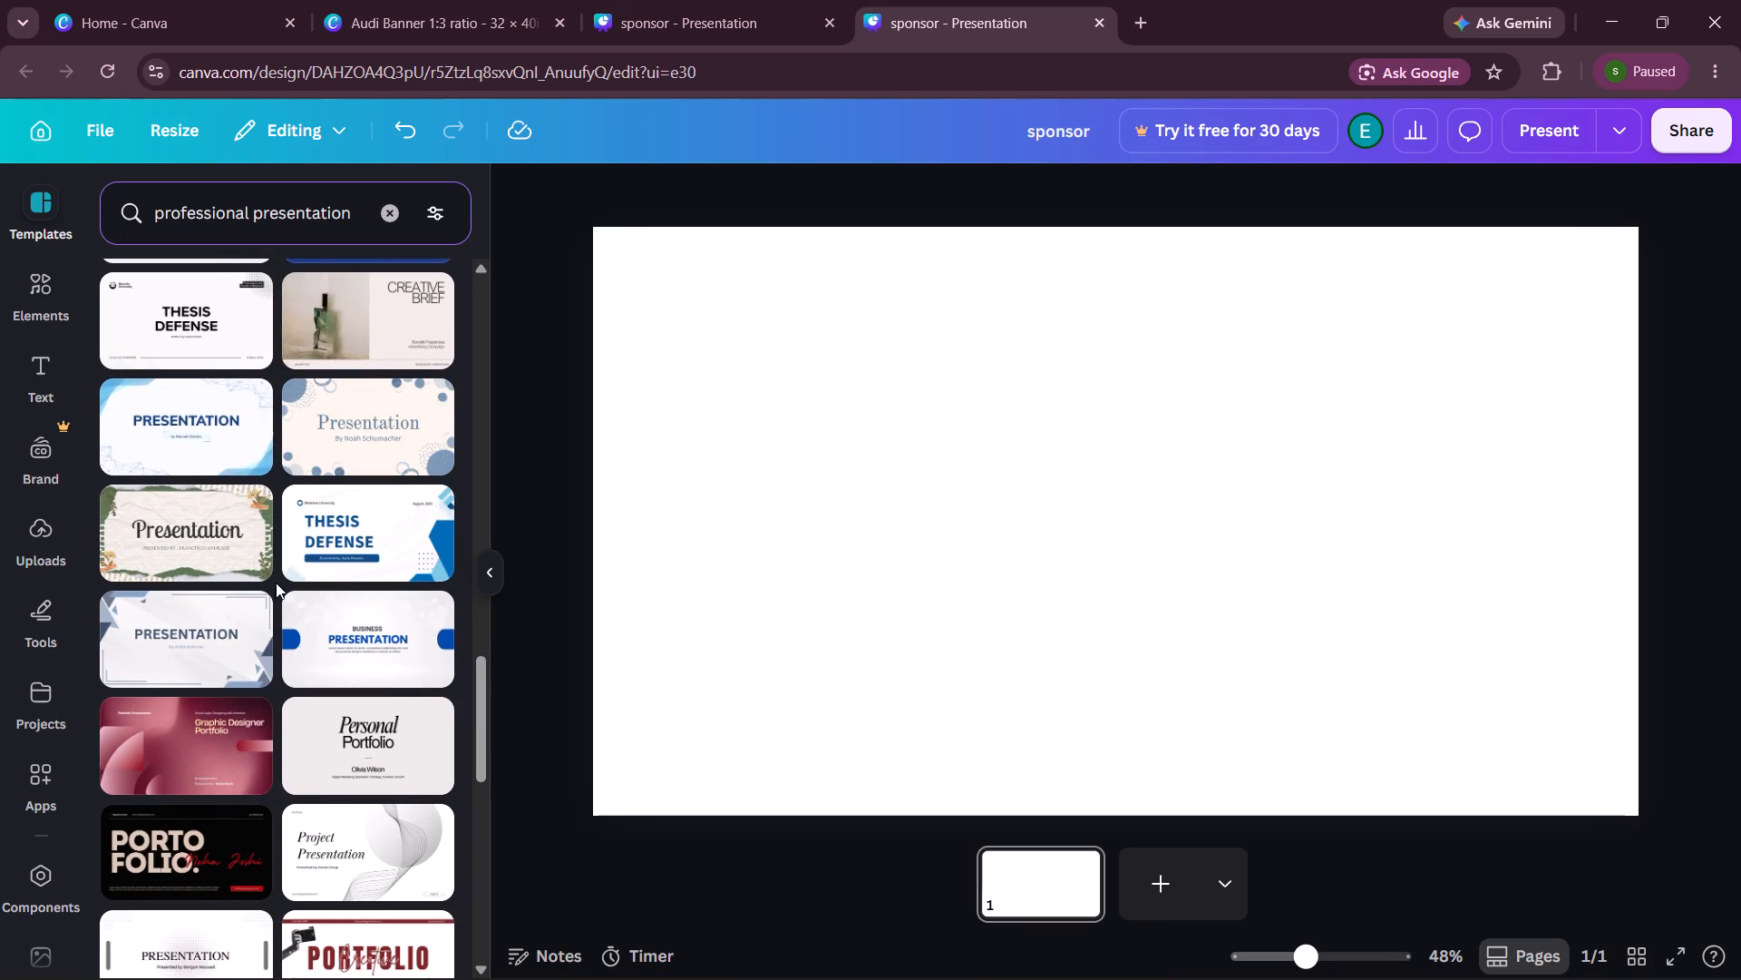
{"action": "scroll", "coordinate": [275, 587], "scroll_direction": "down", "scroll_amount": 4}
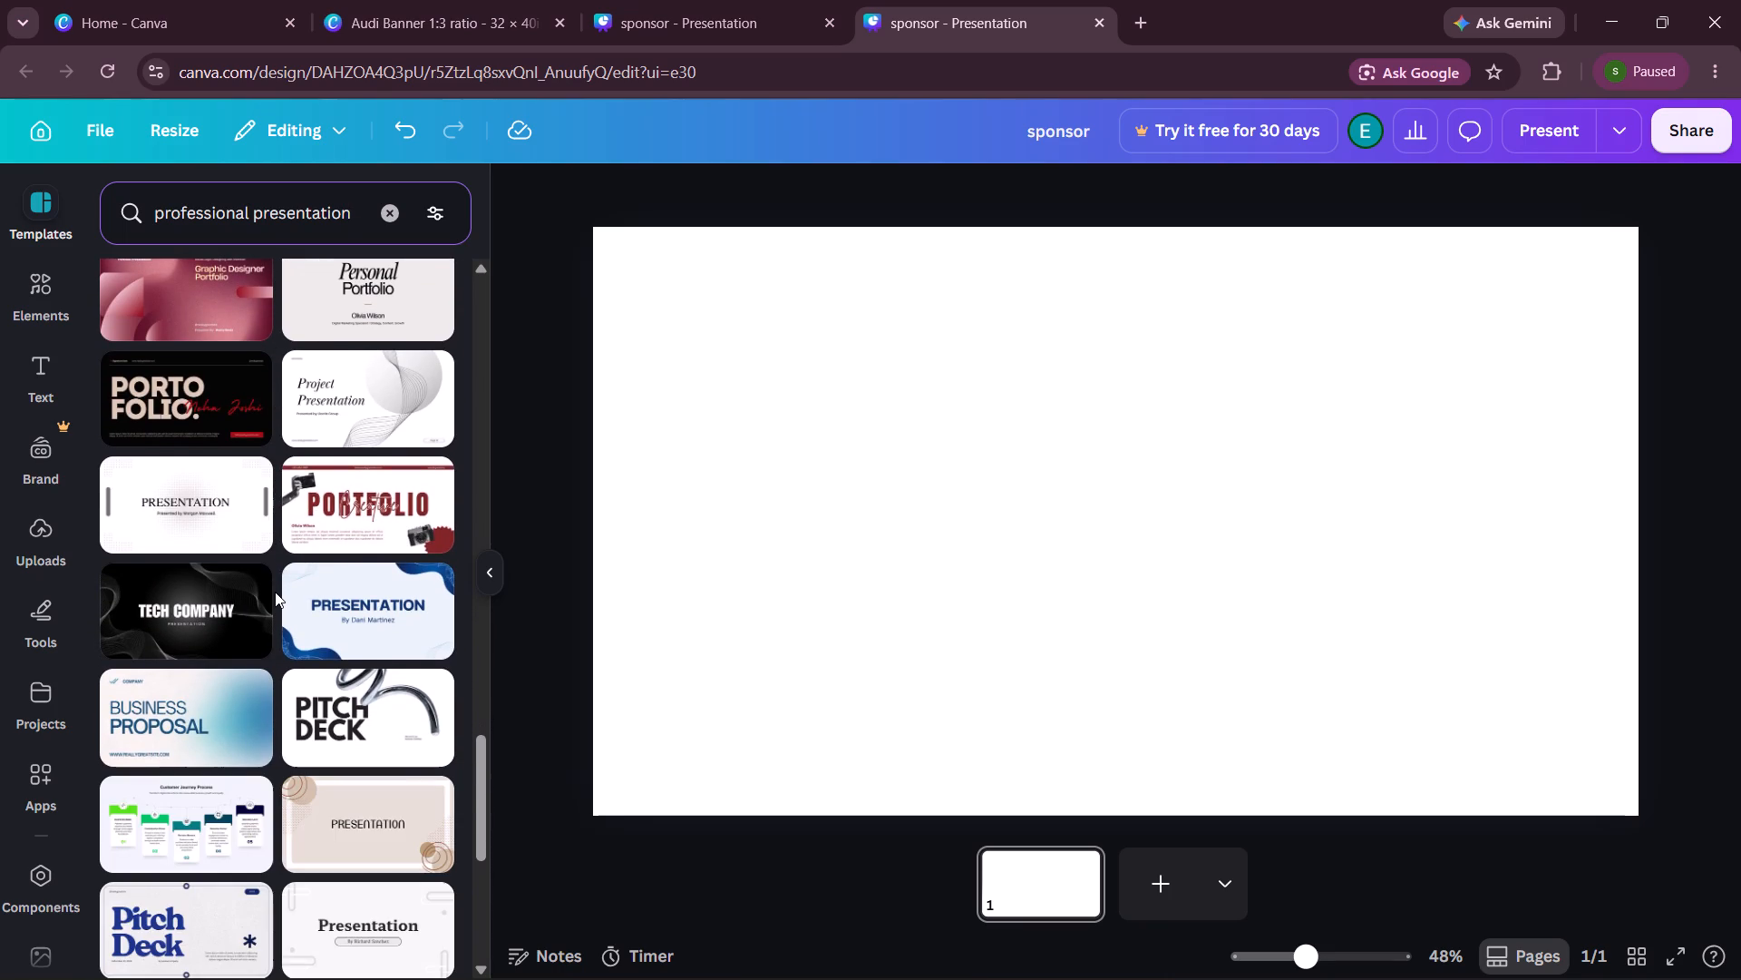
{"action": "scroll", "coordinate": [327, 651], "scroll_direction": "down", "scroll_amount": 2}
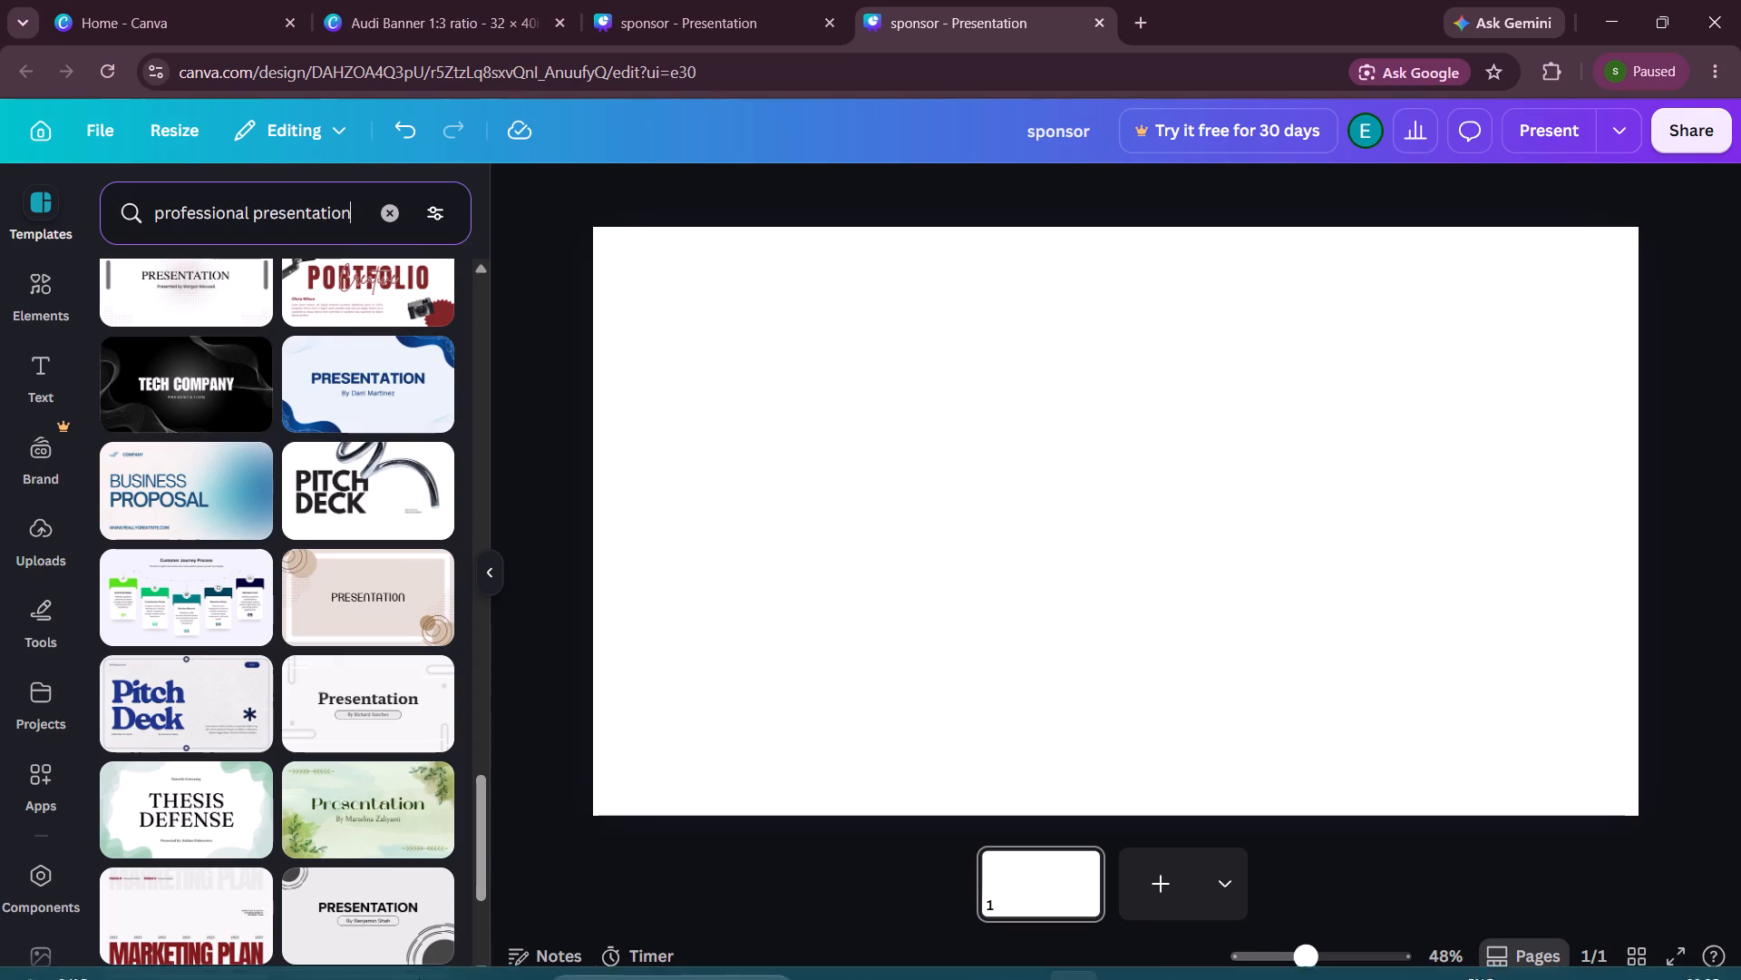
{"action": "scroll", "coordinate": [276, 705], "scroll_direction": "down", "scroll_amount": 2}
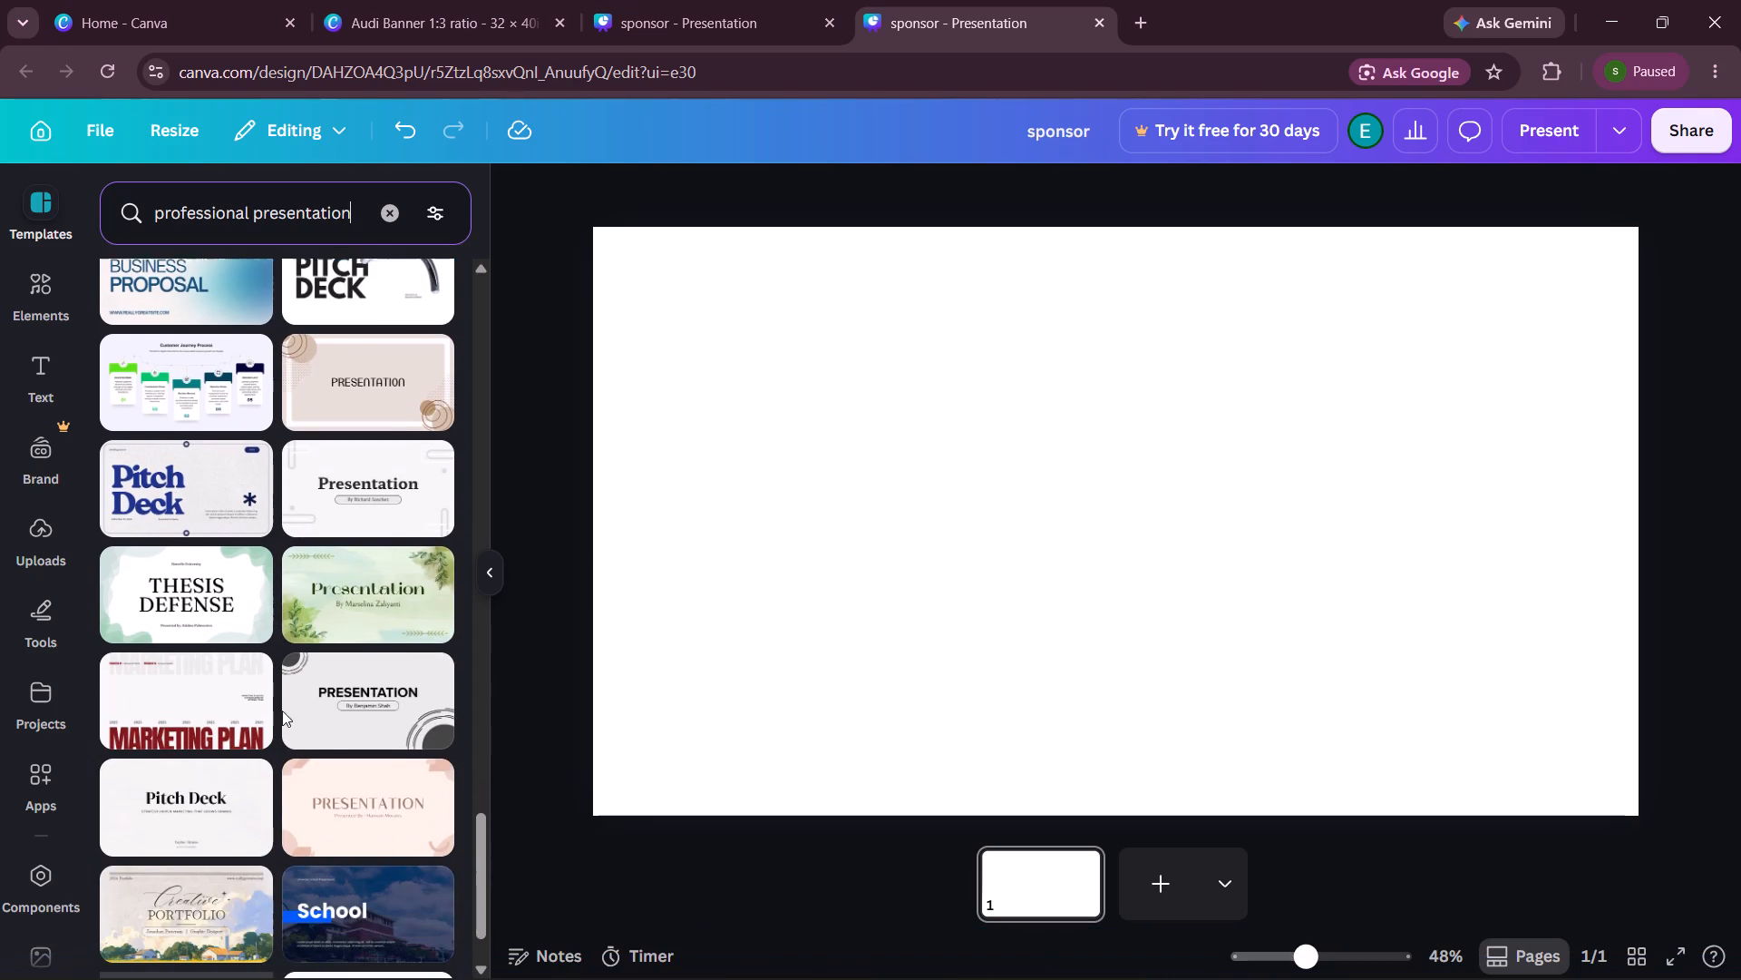
{"action": "scroll", "coordinate": [289, 712], "scroll_direction": "down", "scroll_amount": 3}
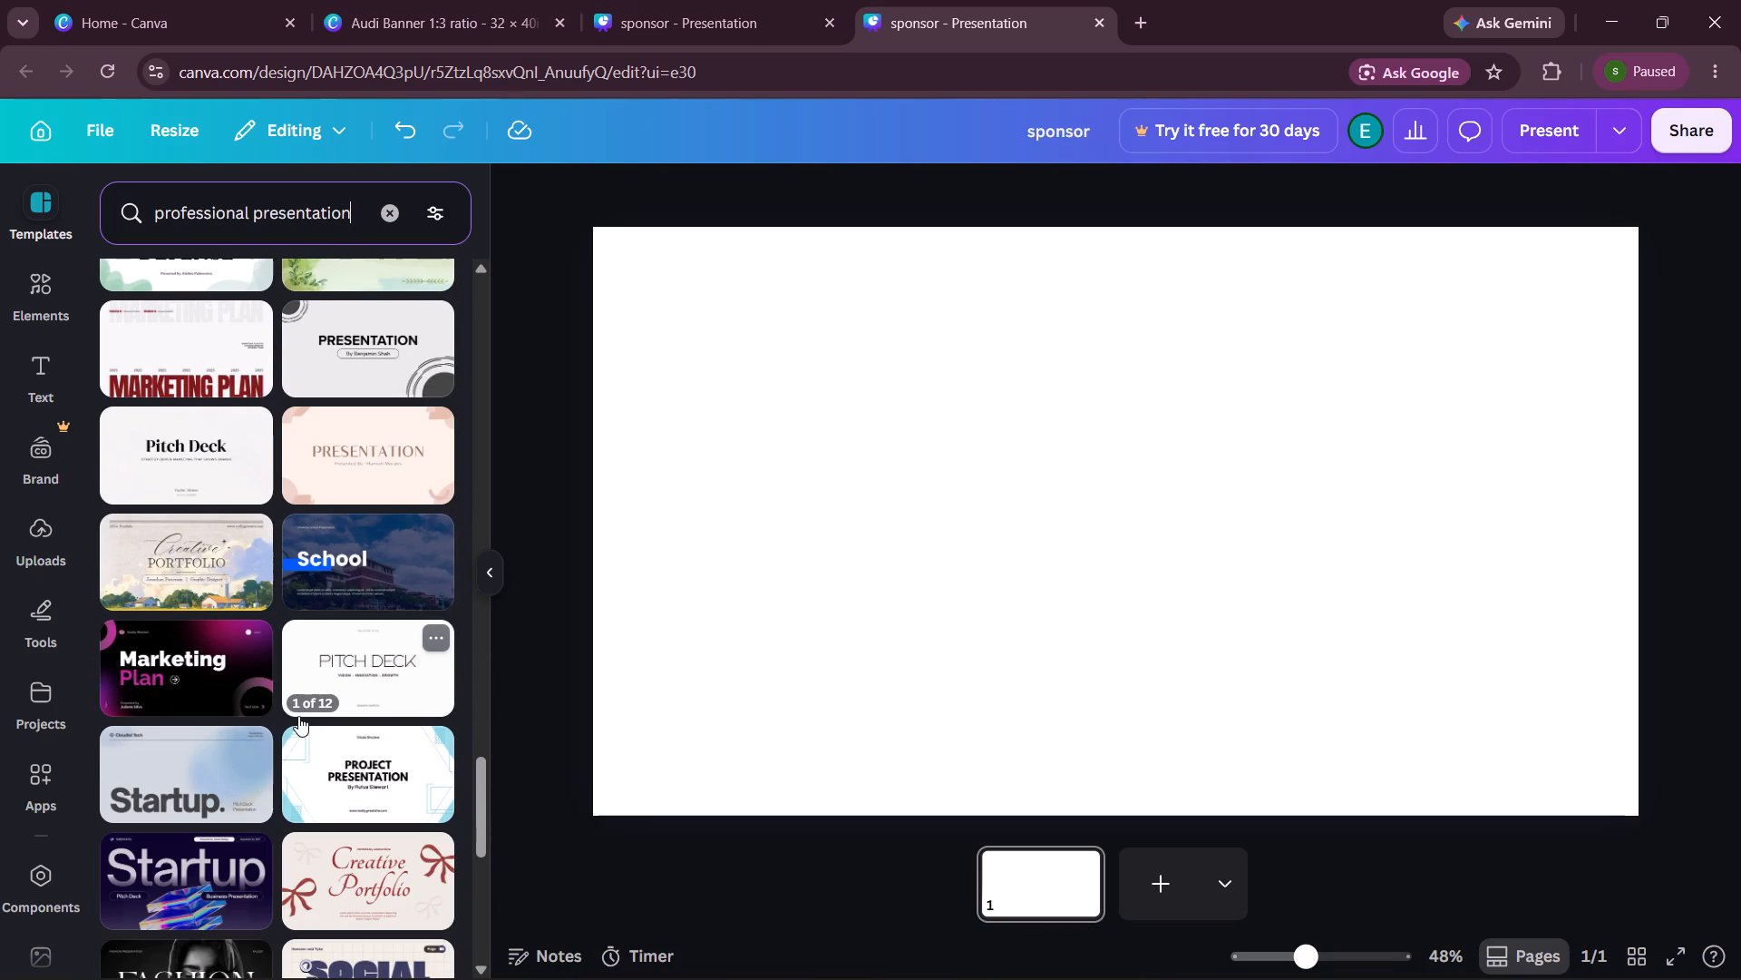
{"action": "scroll", "coordinate": [298, 716], "scroll_direction": "down", "scroll_amount": 2}
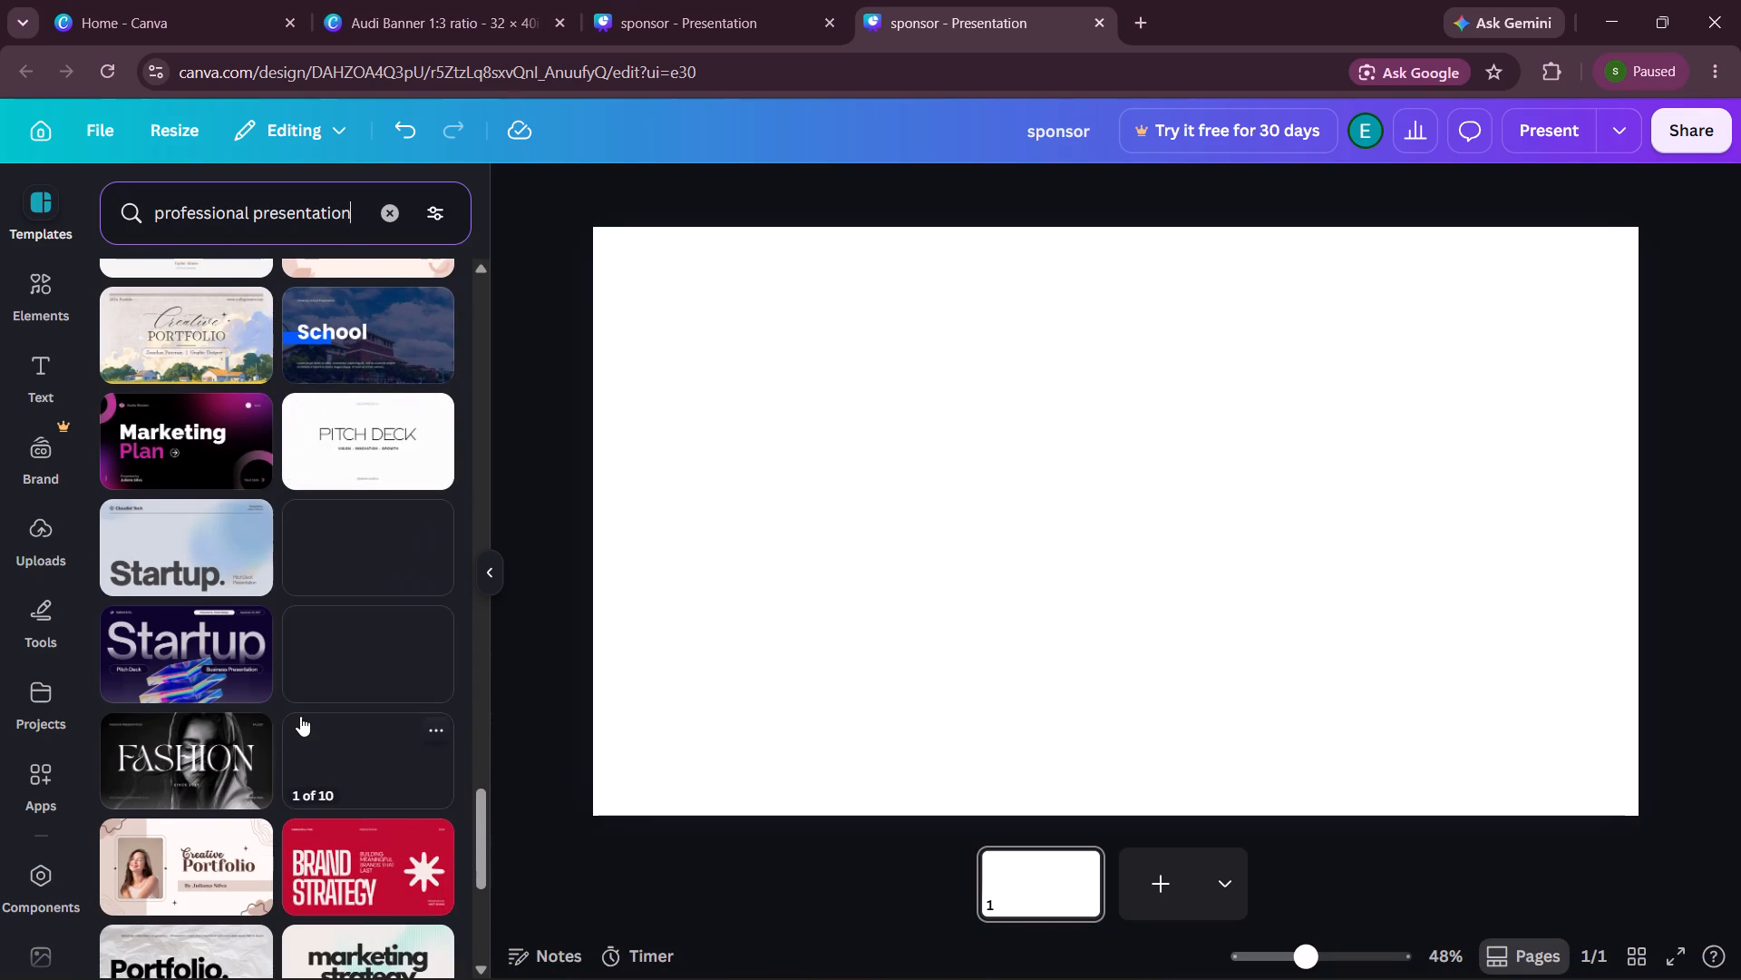
{"action": "scroll", "coordinate": [300, 716], "scroll_direction": "down", "scroll_amount": 1}
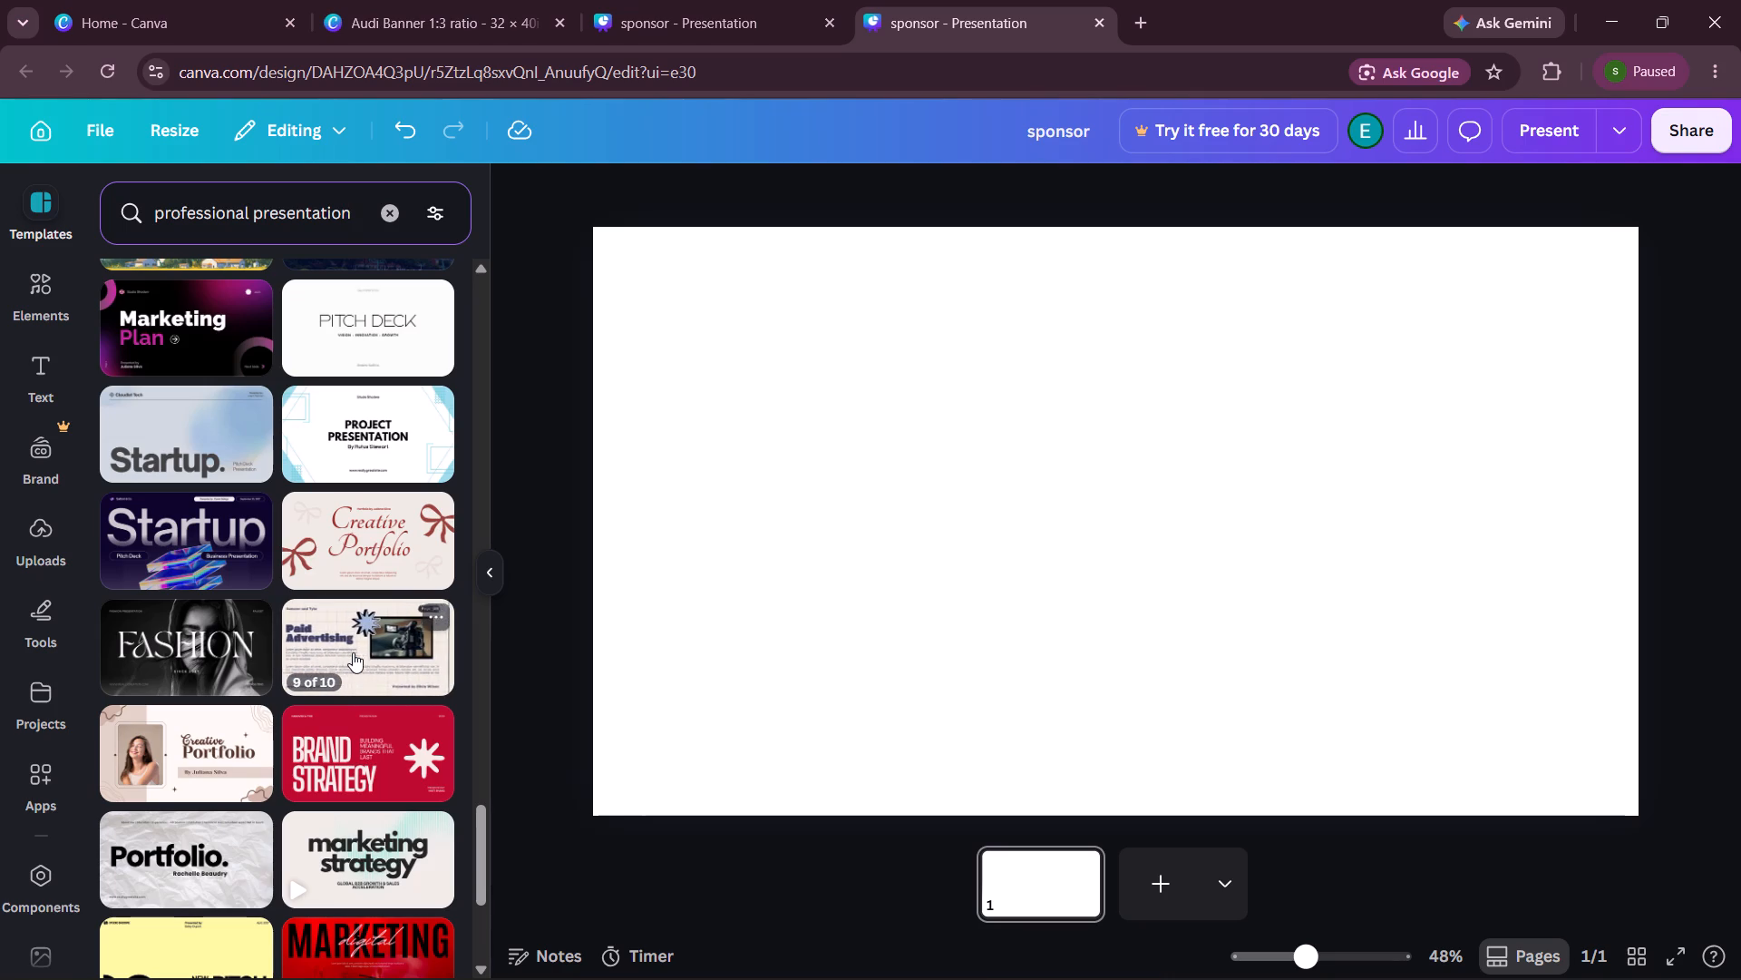
{"action": "scroll", "coordinate": [365, 670], "scroll_direction": "down", "scroll_amount": 5}
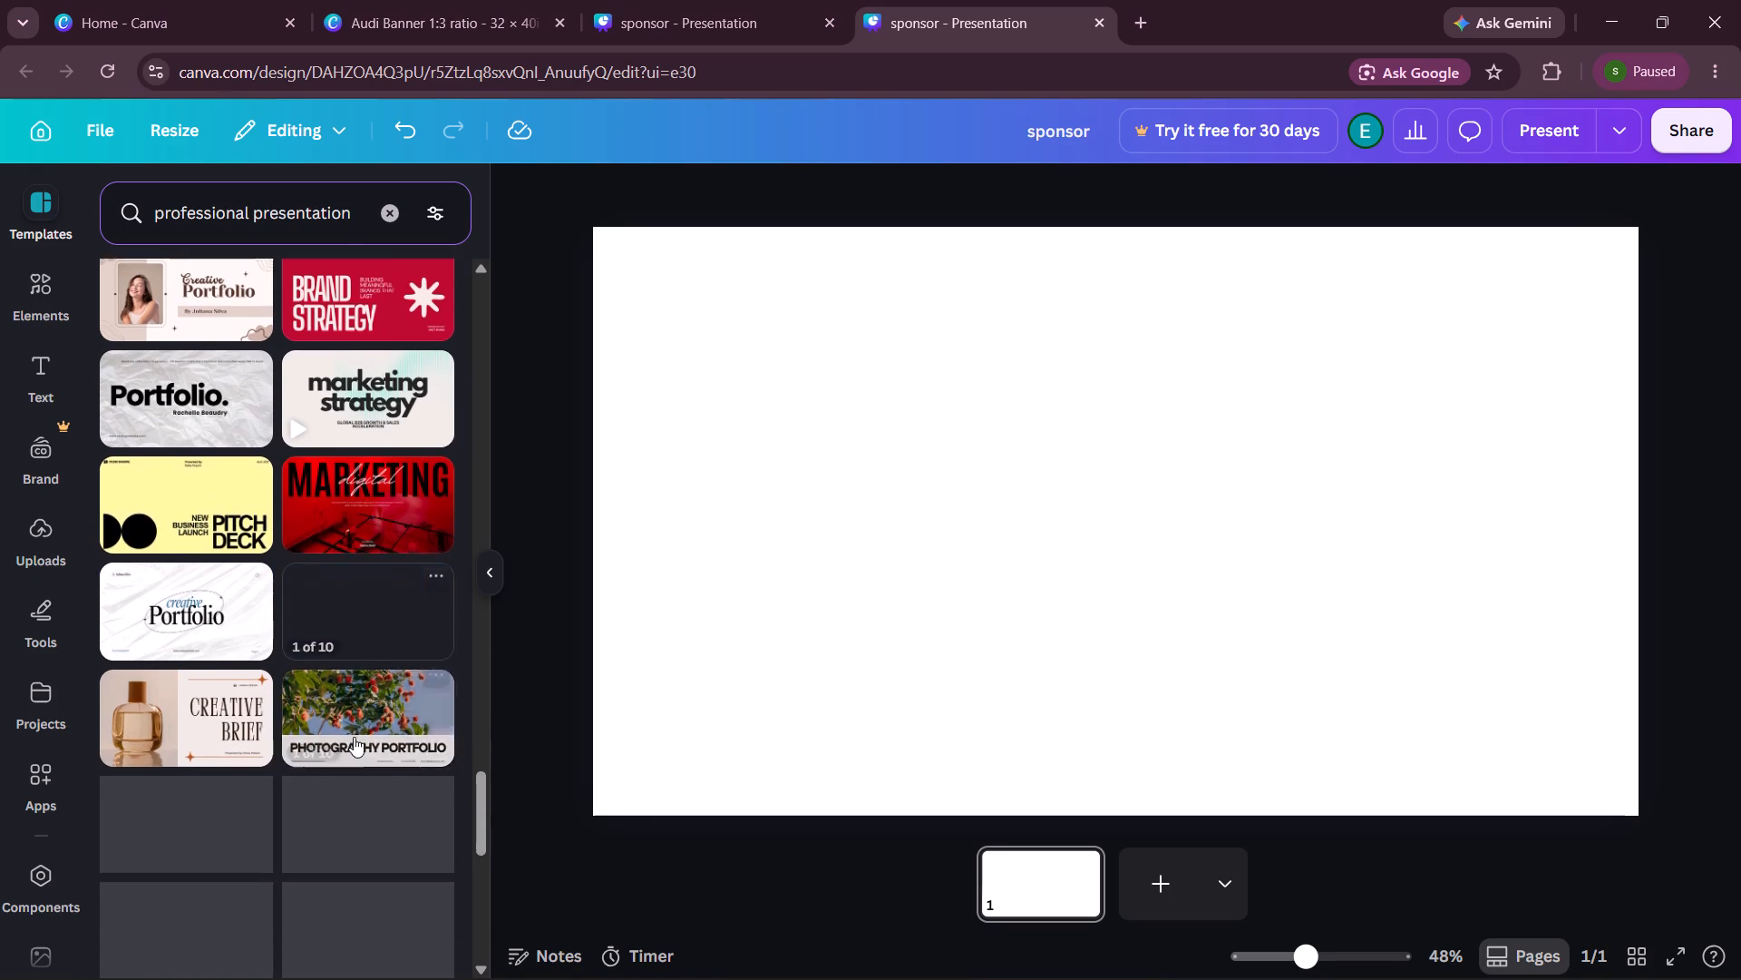
{"action": "scroll", "coordinate": [350, 736], "scroll_direction": "down", "scroll_amount": 5}
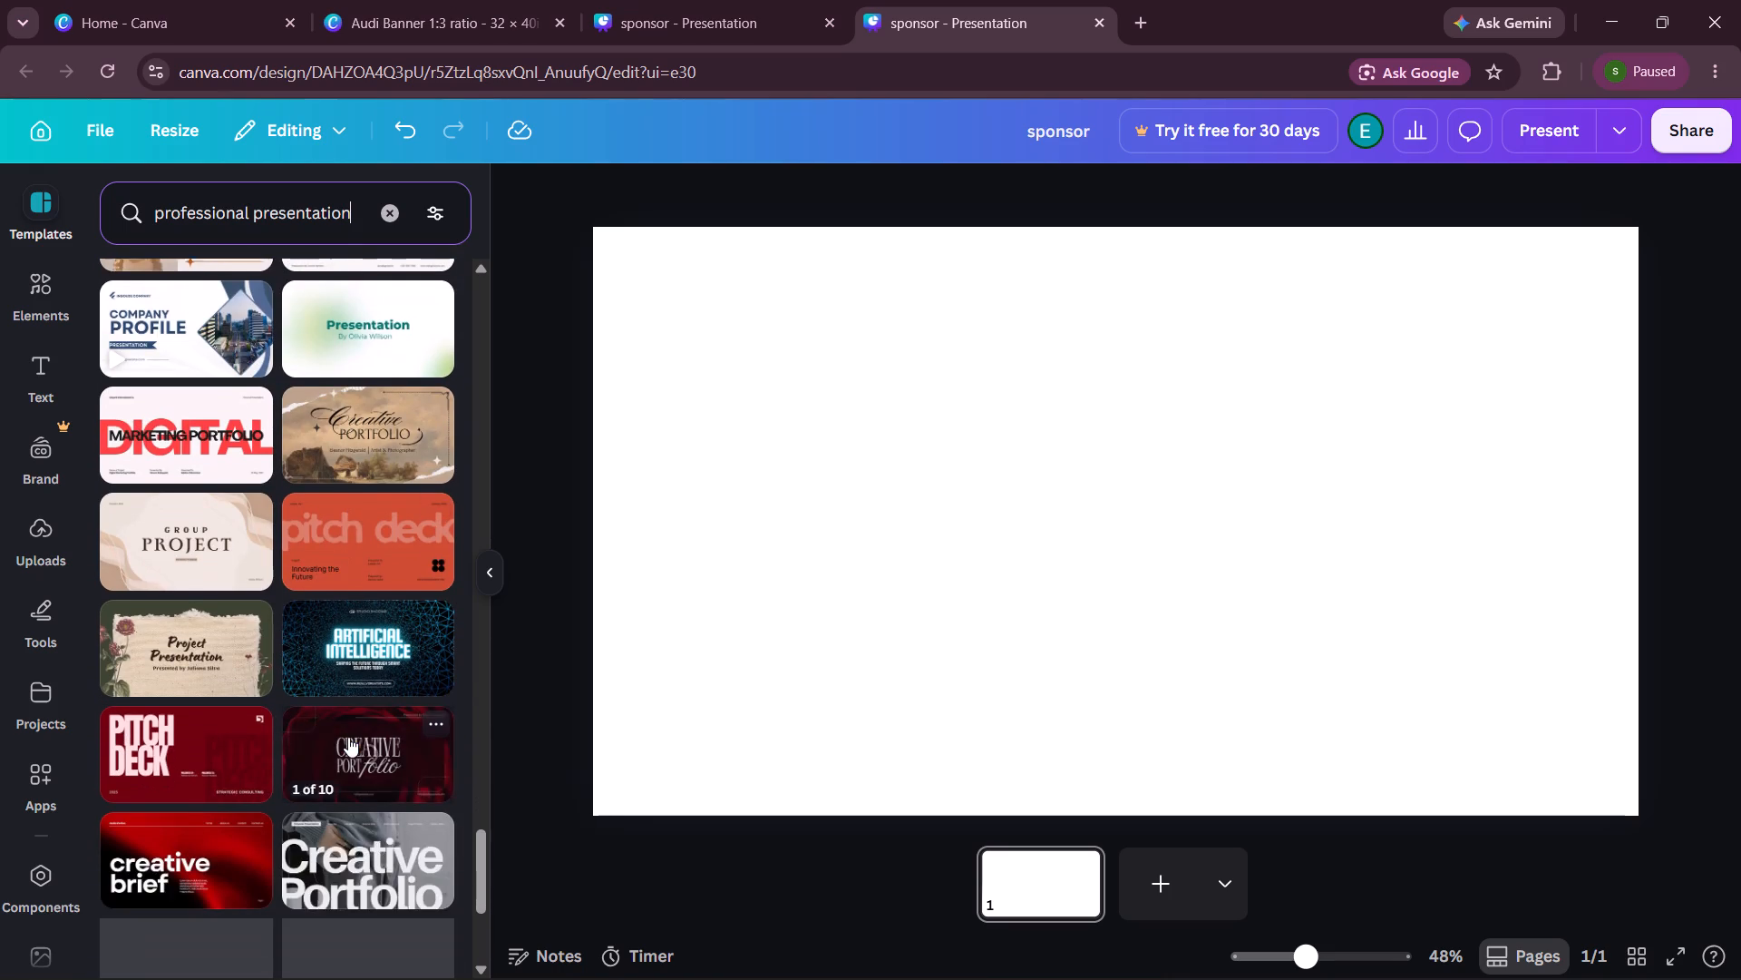
{"action": "scroll", "coordinate": [348, 737], "scroll_direction": "down", "scroll_amount": 3}
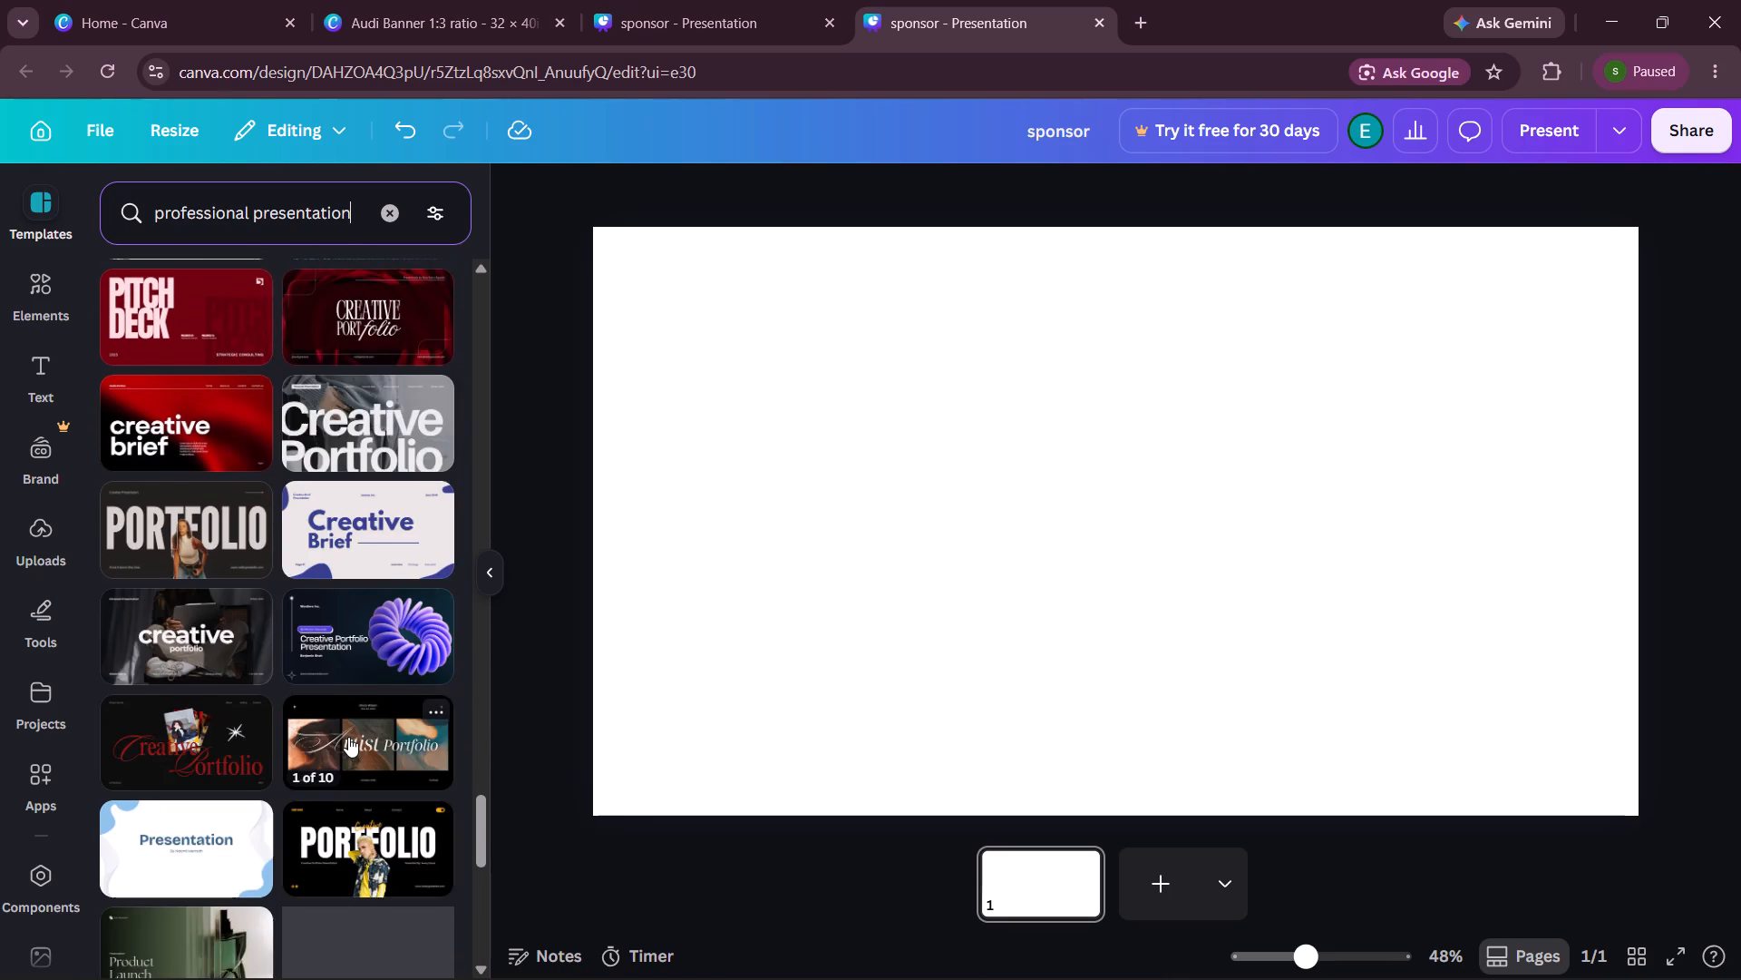
{"action": "scroll", "coordinate": [348, 737], "scroll_direction": "down", "scroll_amount": 2}
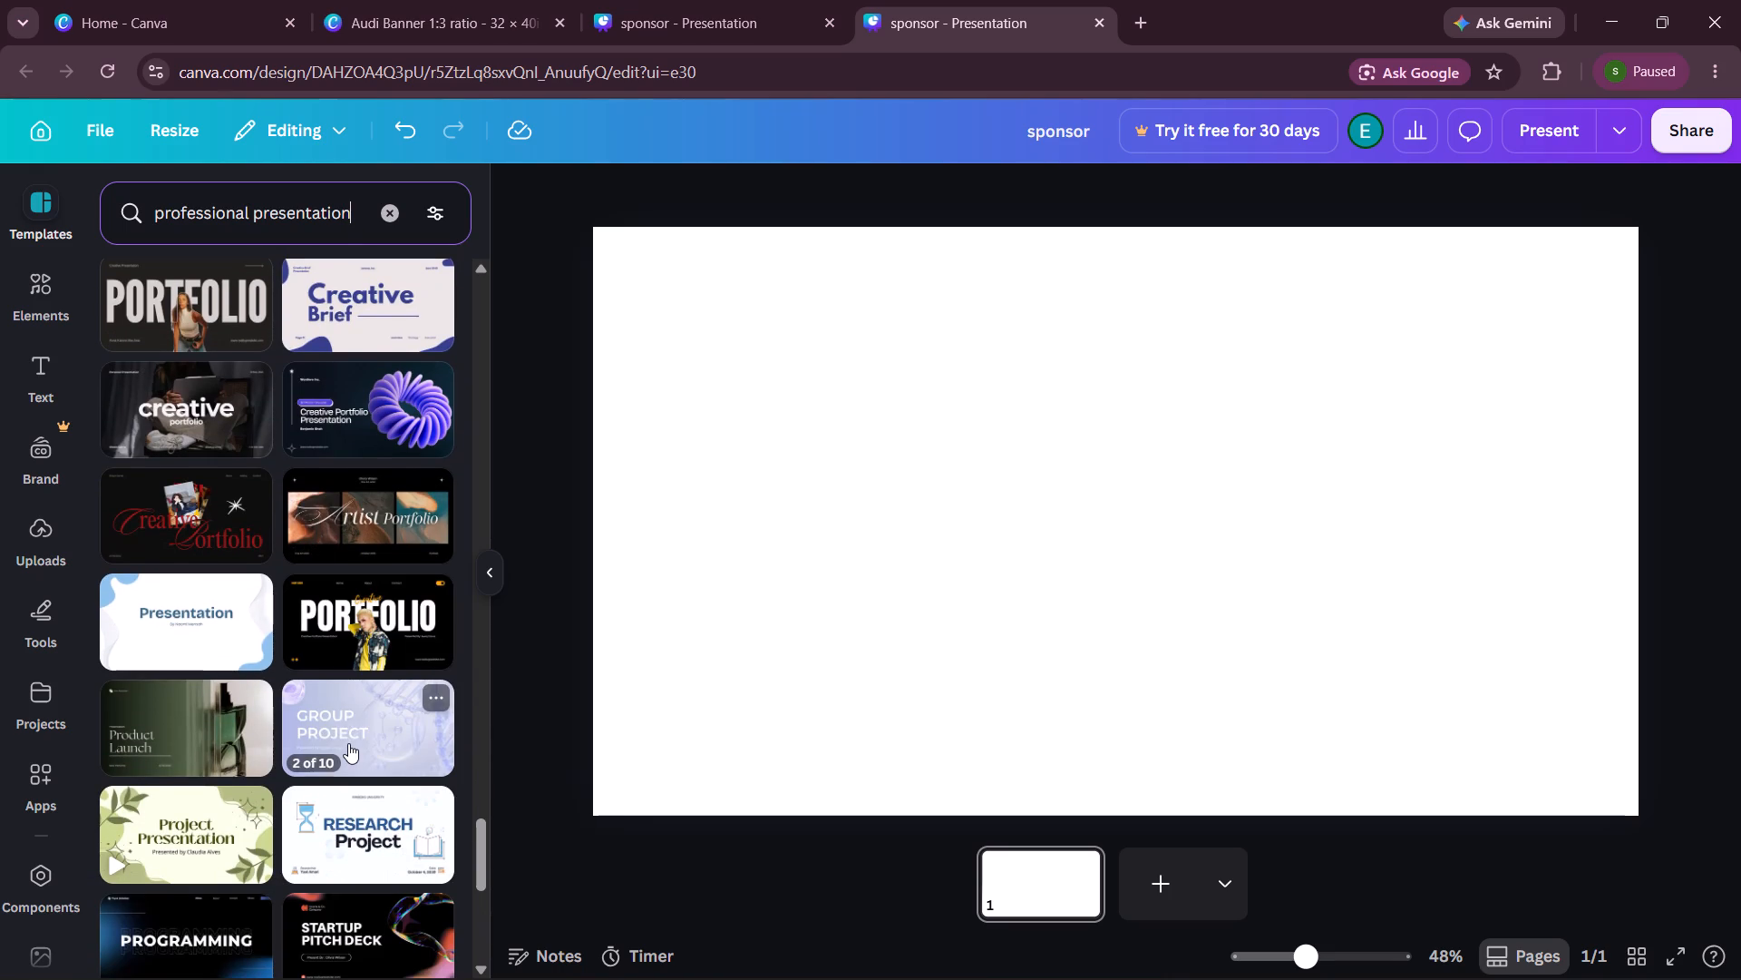
{"action": "scroll", "coordinate": [348, 746], "scroll_direction": "down", "scroll_amount": 1}
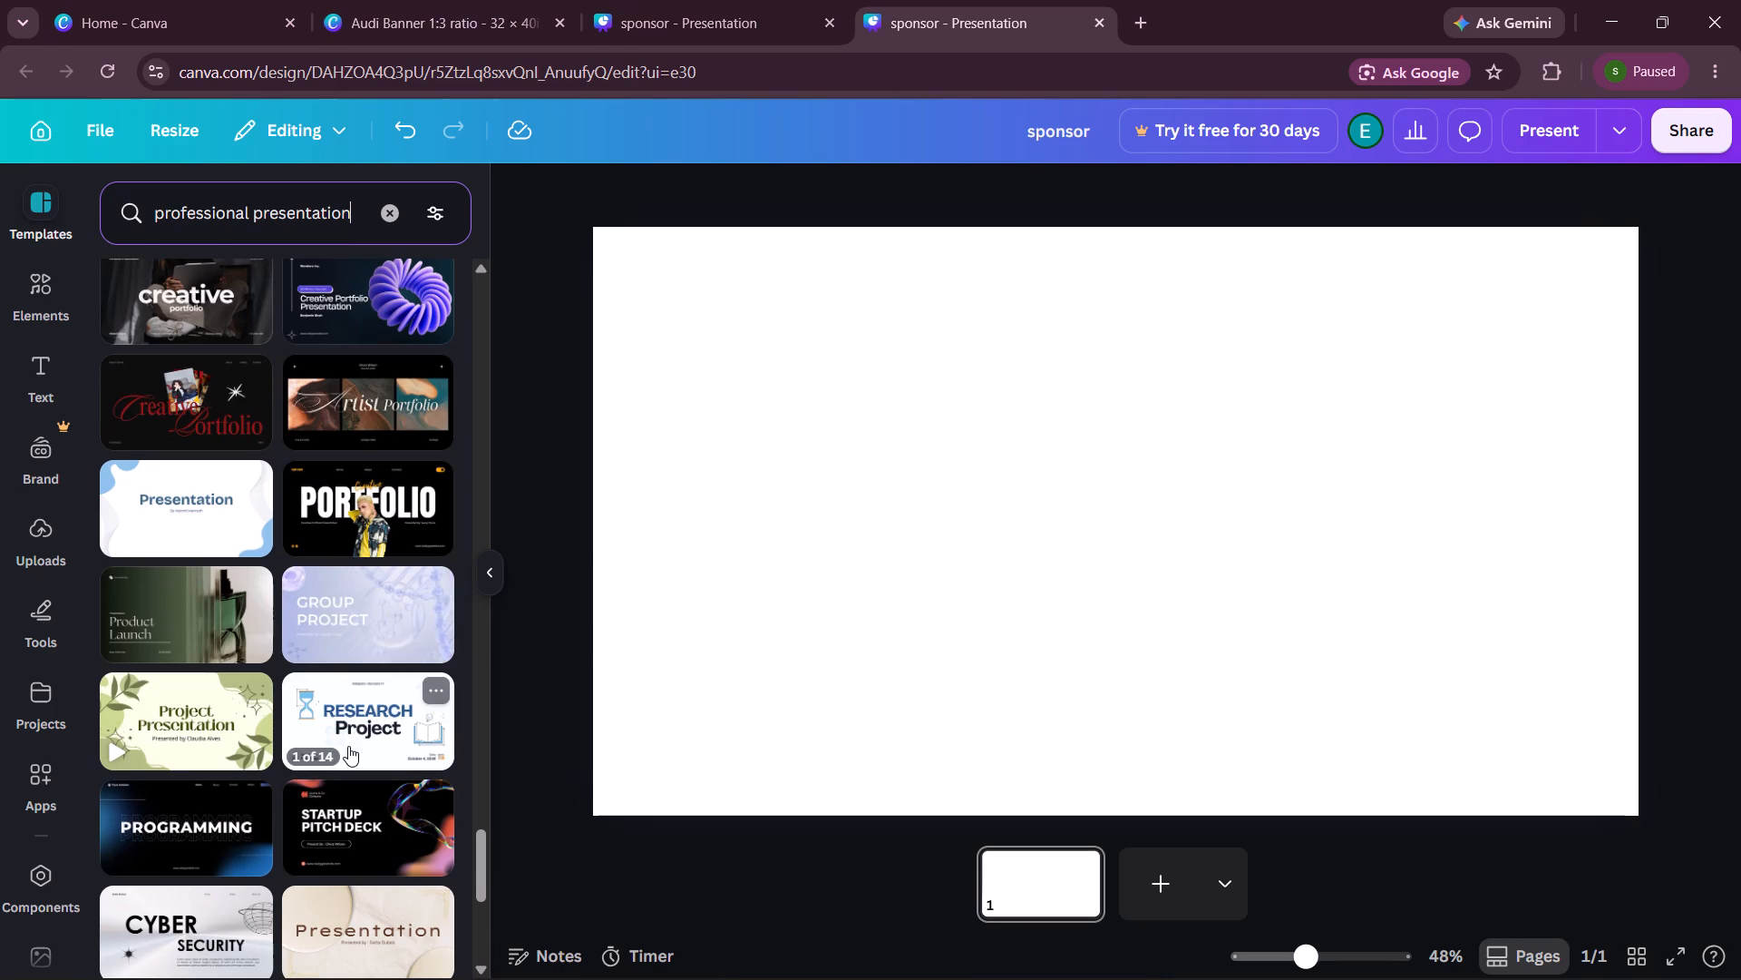
{"action": "scroll", "coordinate": [348, 747], "scroll_direction": "down", "scroll_amount": 2}
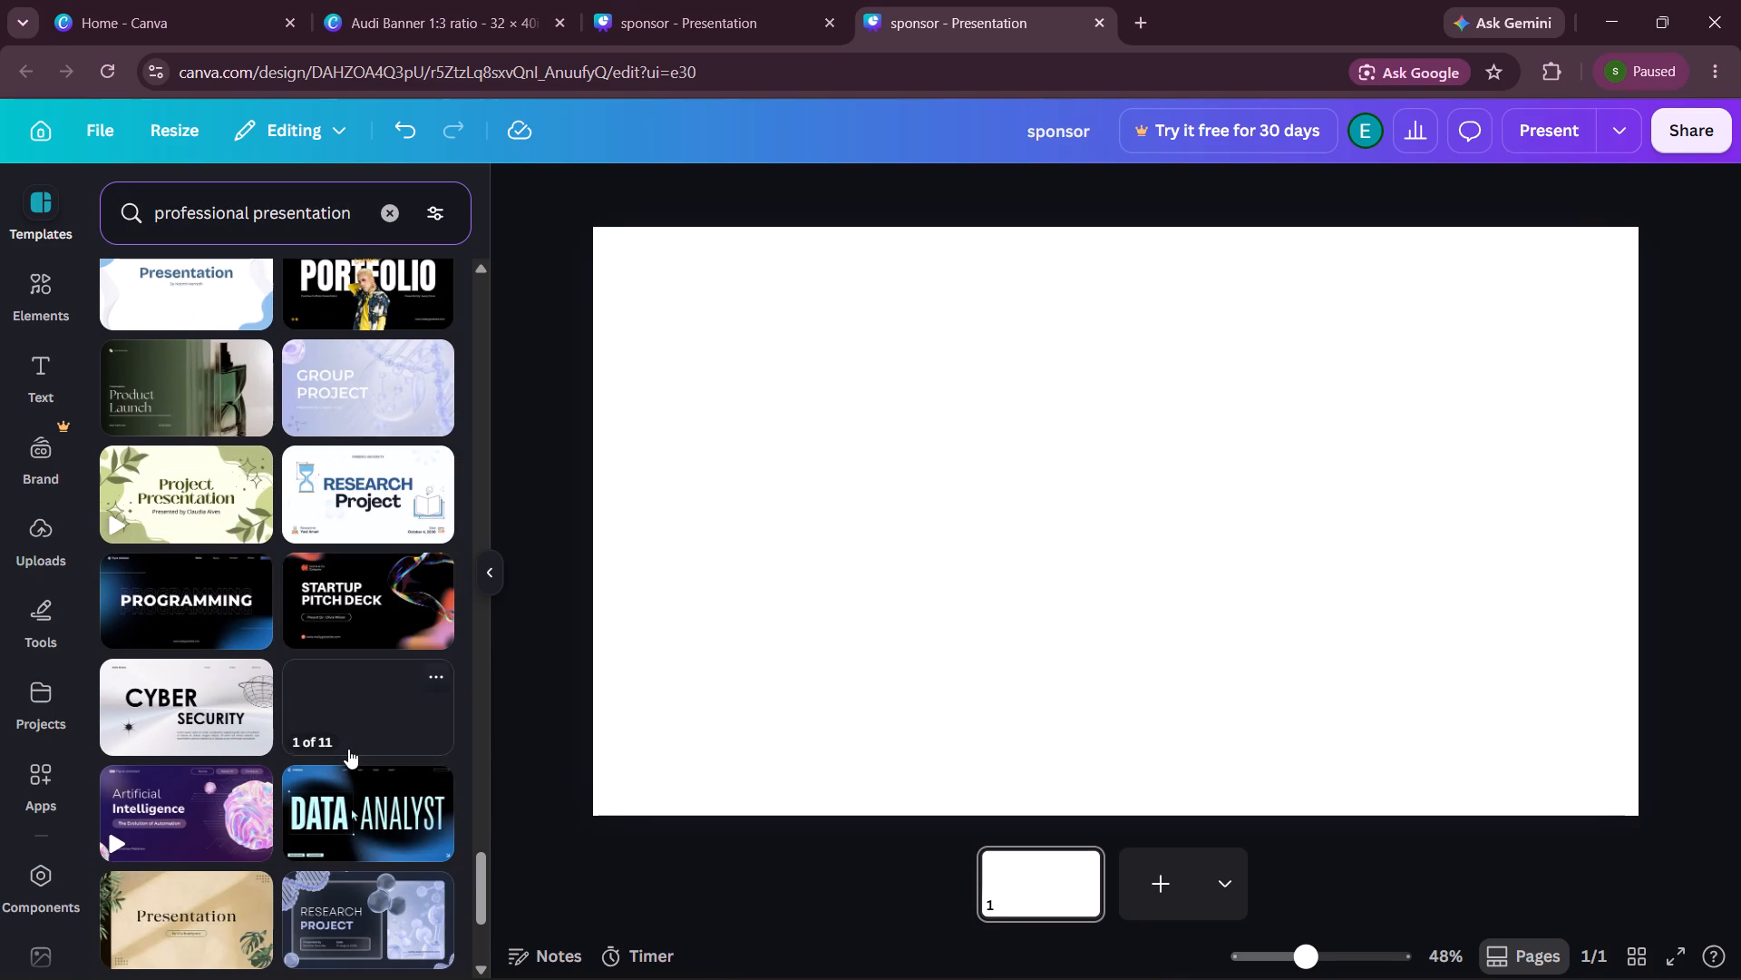
{"action": "scroll", "coordinate": [348, 749], "scroll_direction": "down", "scroll_amount": 3}
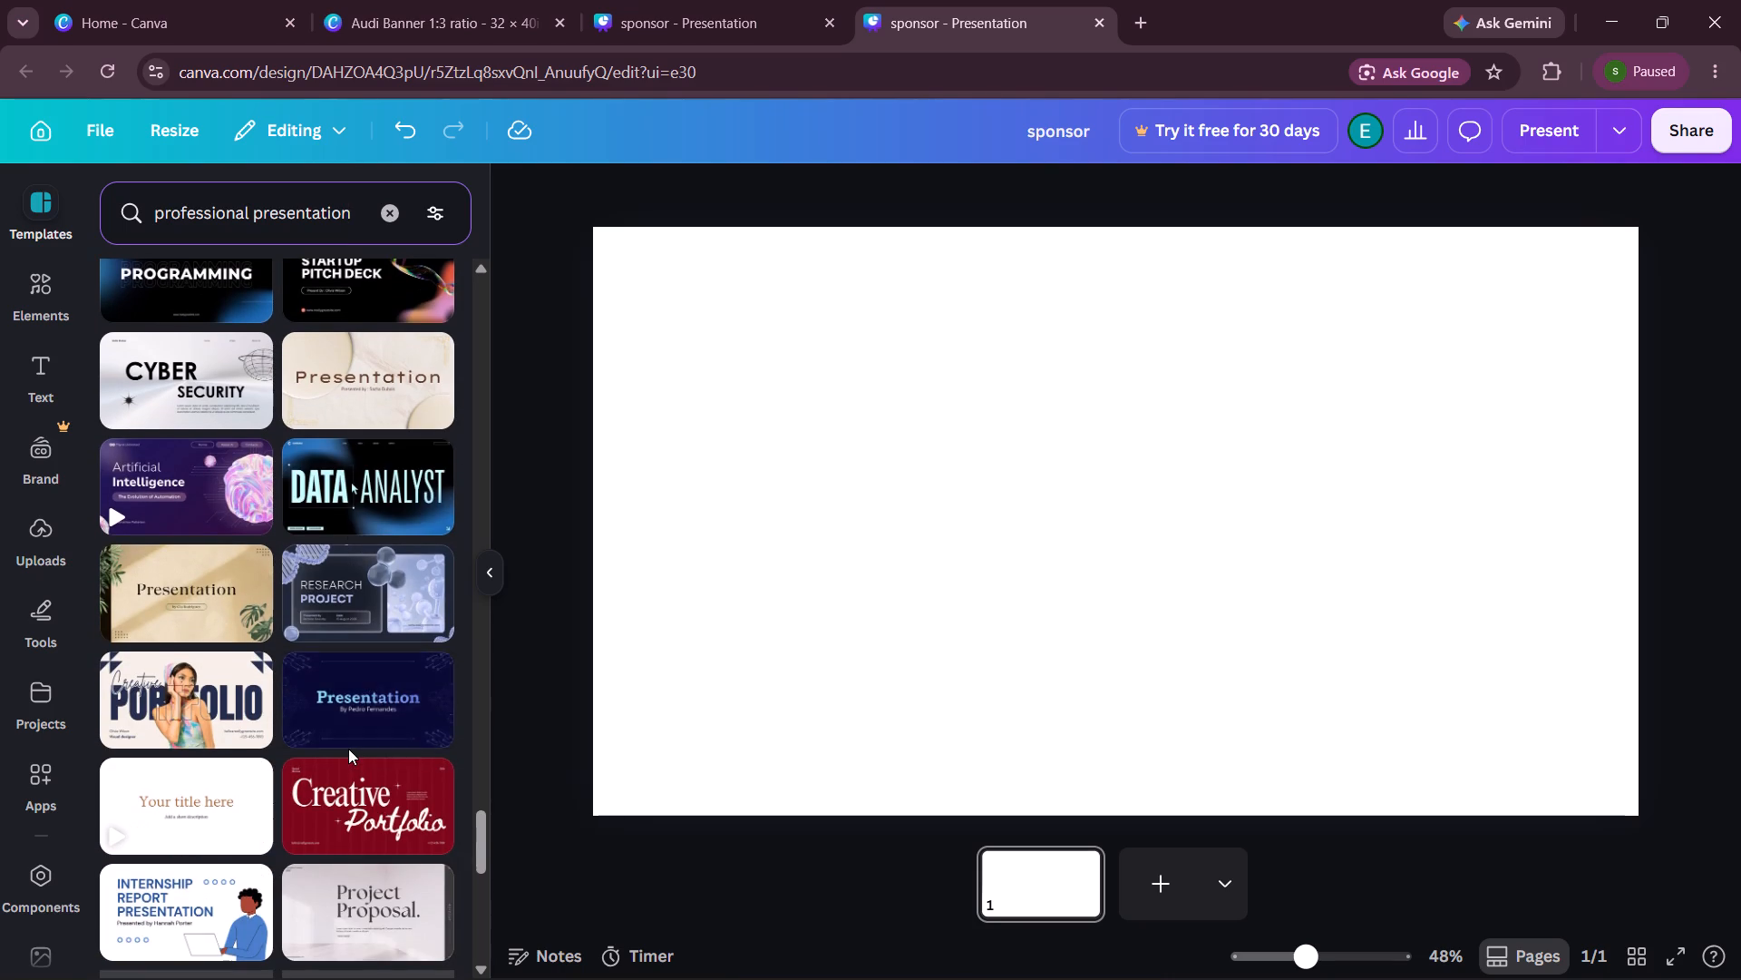
{"action": "scroll", "coordinate": [348, 749], "scroll_direction": "down", "scroll_amount": 4}
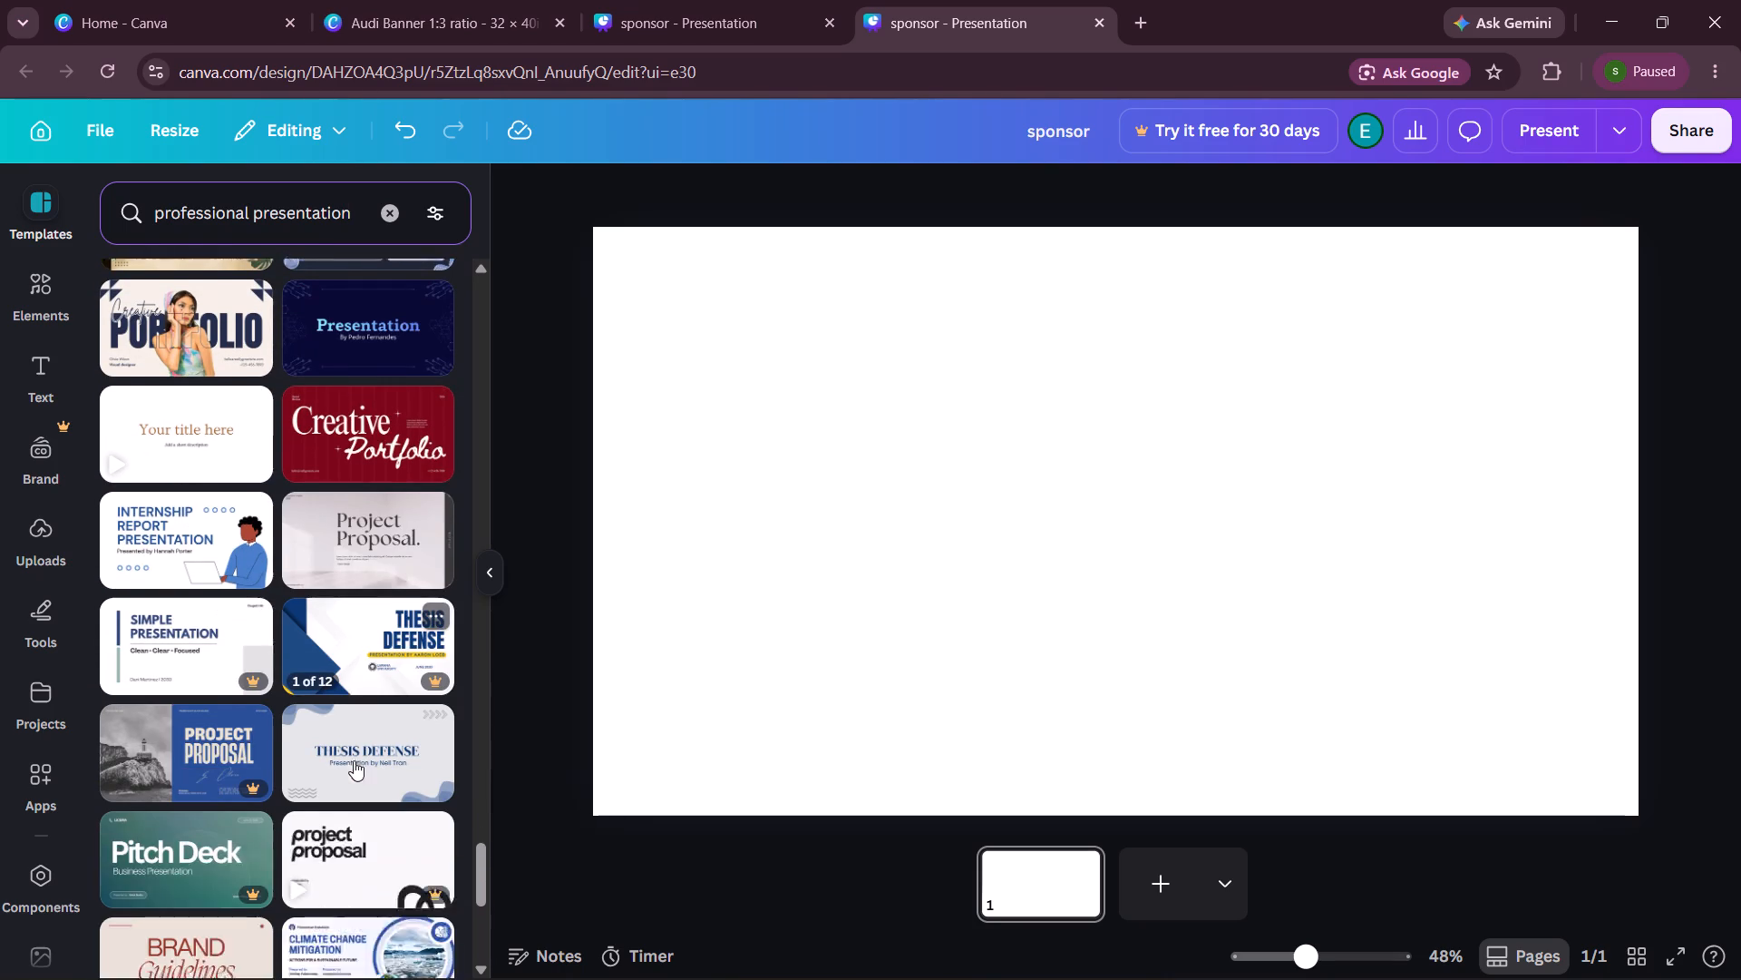
{"action": "scroll", "coordinate": [354, 761], "scroll_direction": "down", "scroll_amount": 5}
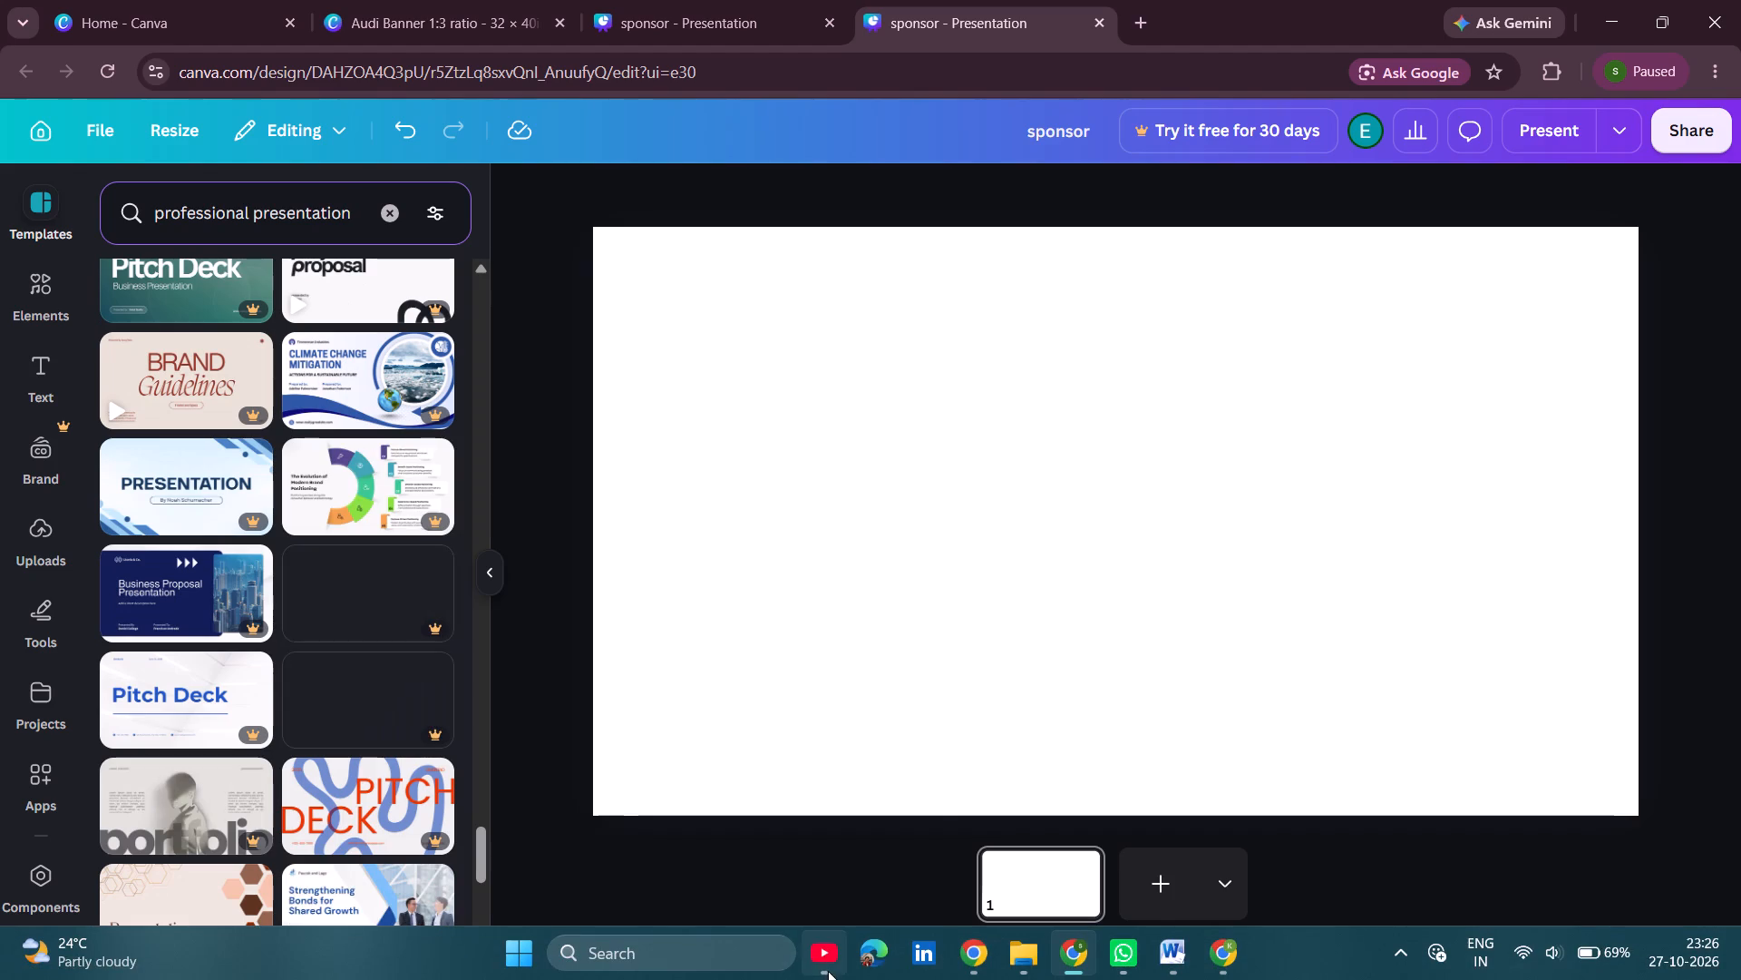
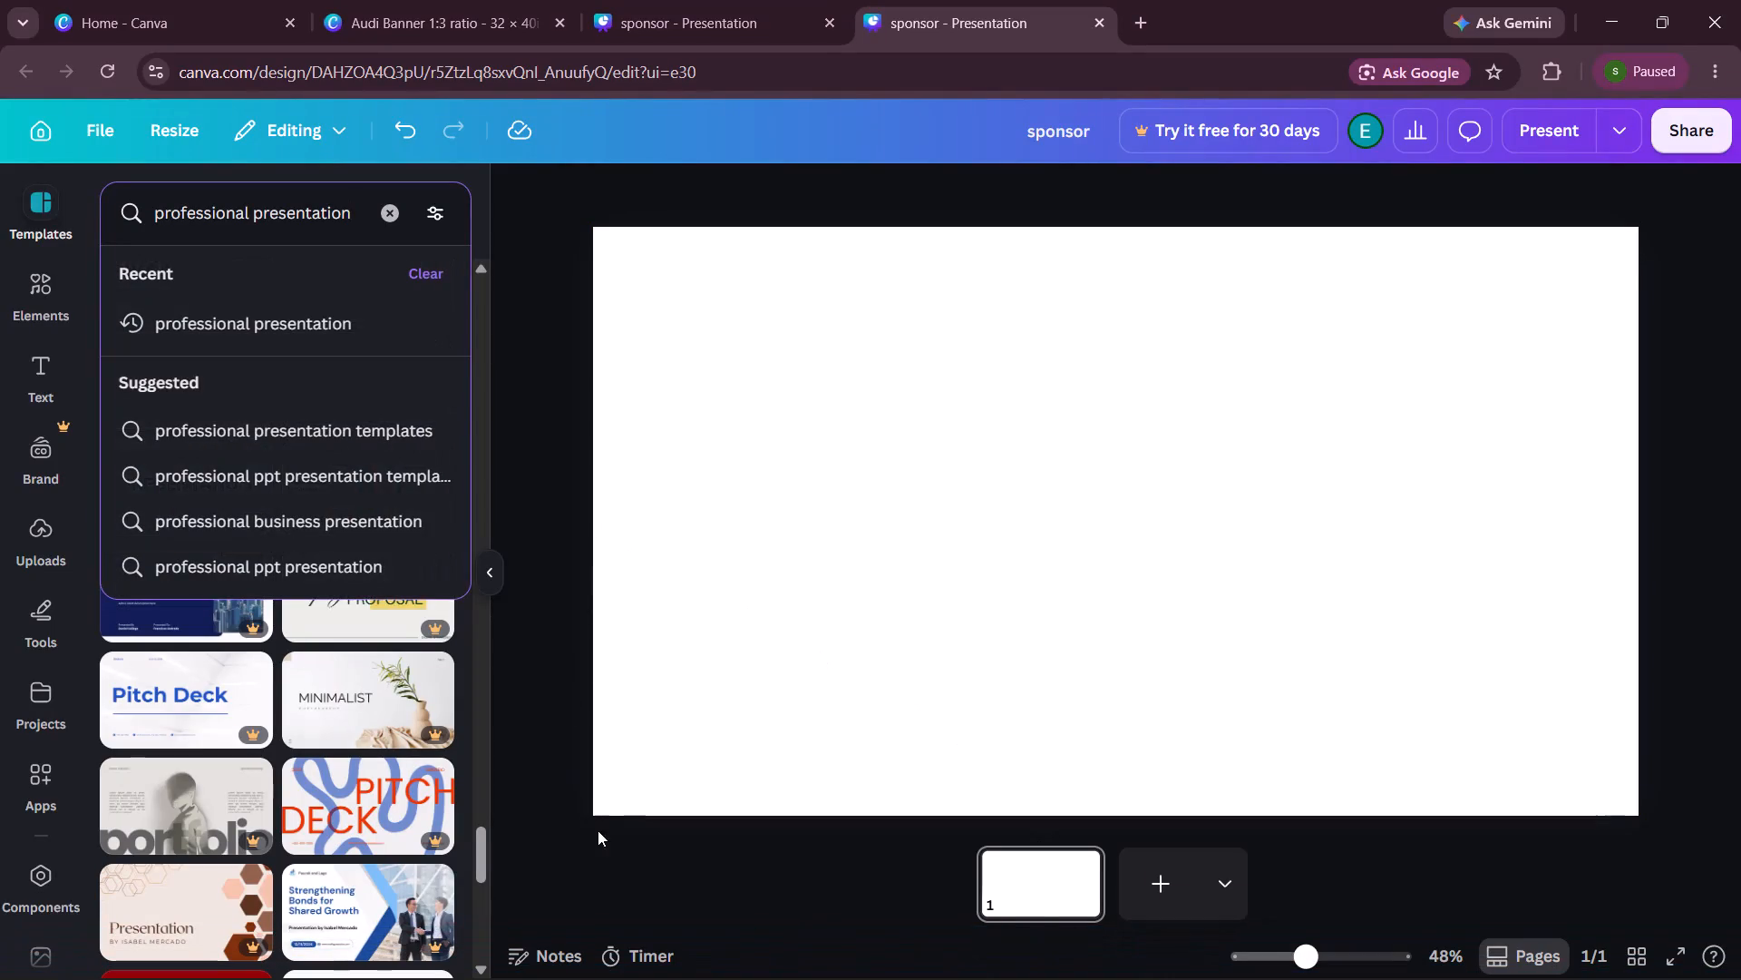
Examine more of the "professional presentation" template results for a clean, professional design that suits the sponsorship deck.
{"action": "left_click", "coordinate": [591, 886]}
{"action": "scroll", "coordinate": [293, 739], "scroll_direction": "down", "scroll_amount": 4}
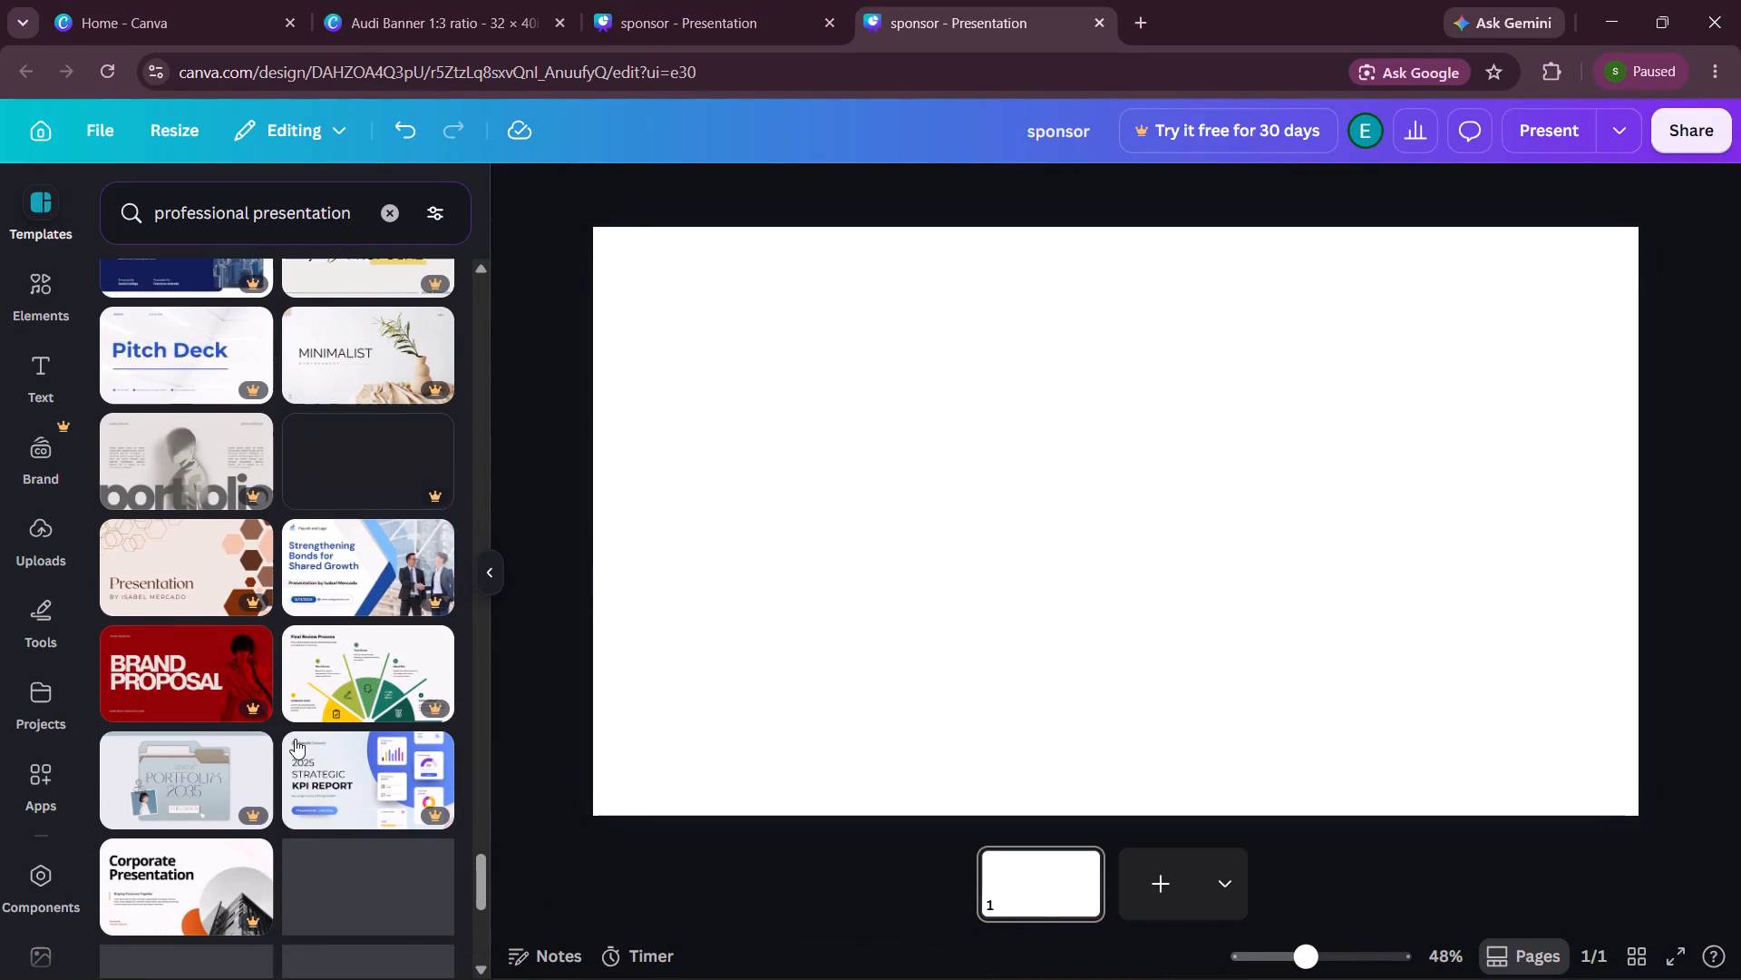
{"action": "scroll", "coordinate": [355, 726], "scroll_direction": "down", "scroll_amount": 2}
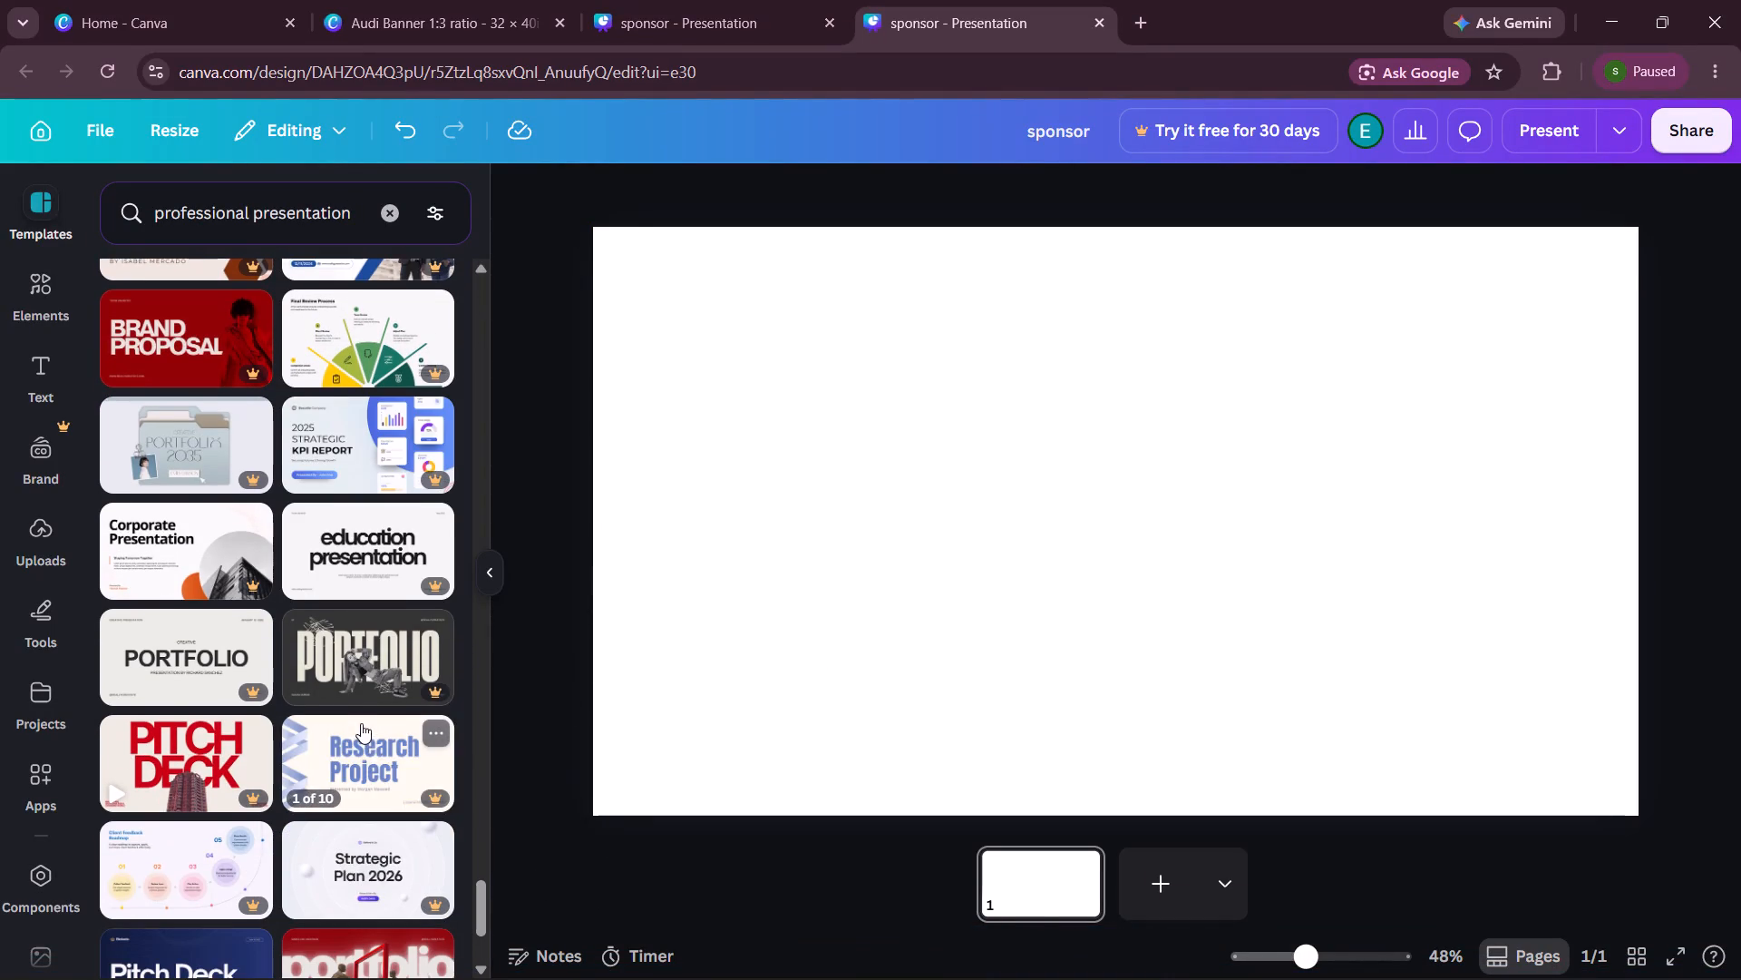
{"action": "scroll", "coordinate": [363, 720], "scroll_direction": "down", "scroll_amount": 2}
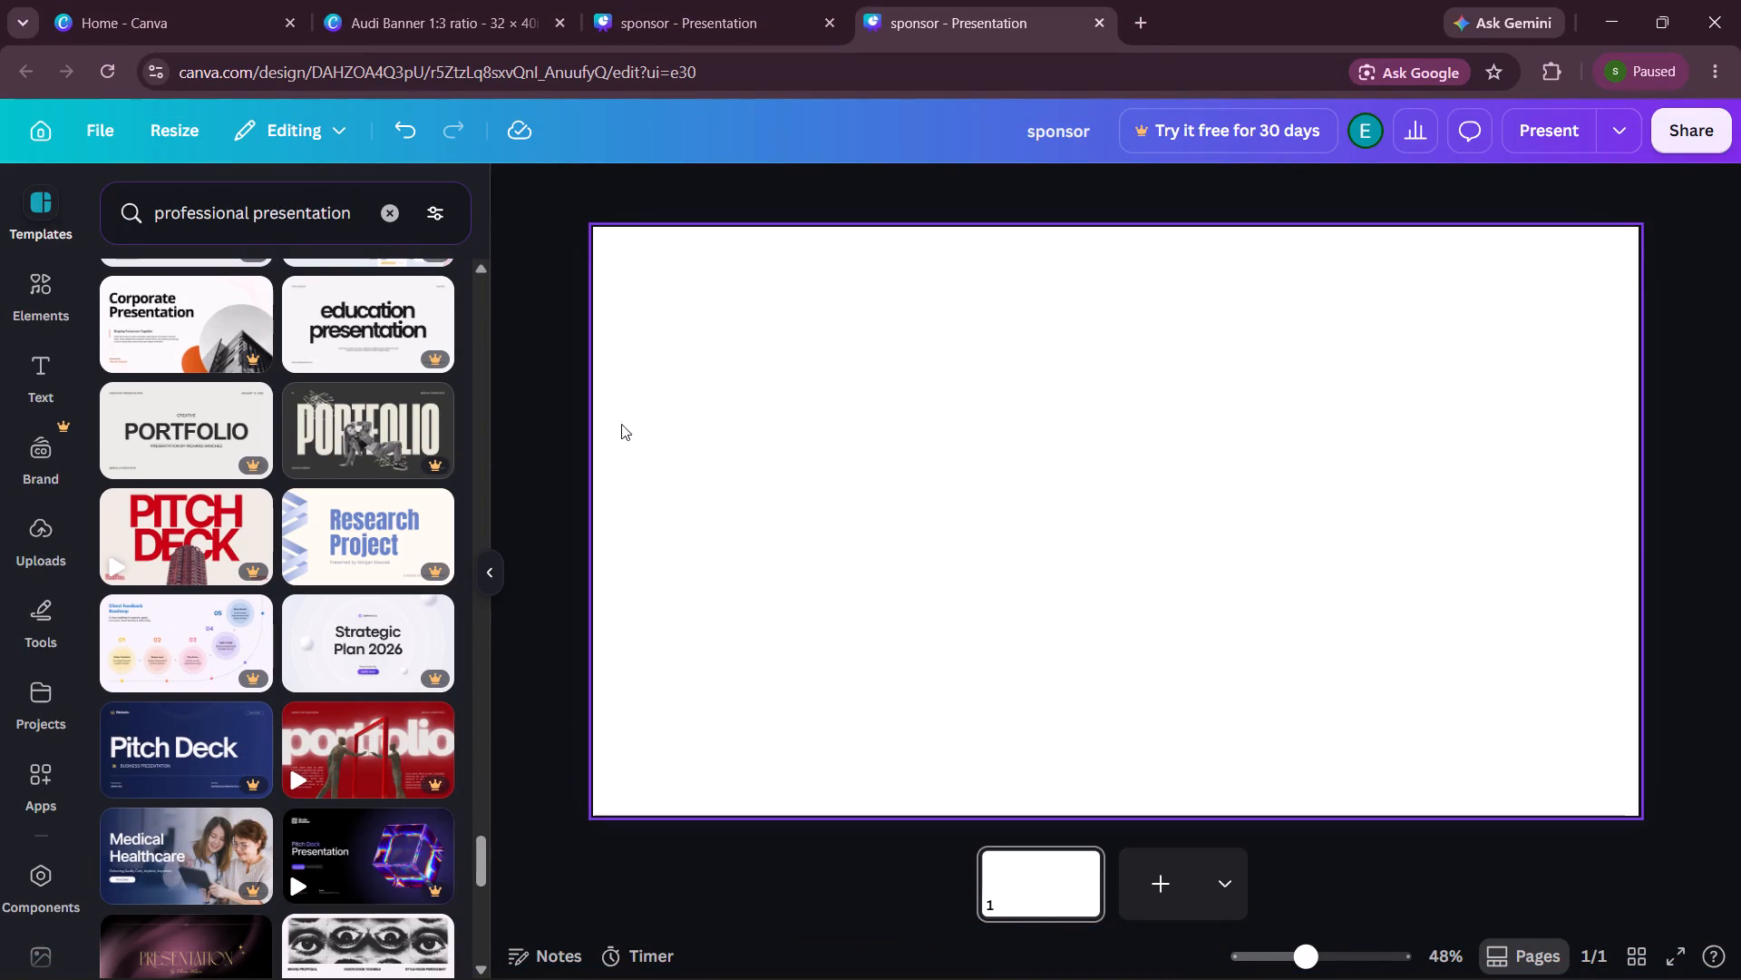
{"action": "scroll", "coordinate": [364, 718], "scroll_direction": "down", "scroll_amount": 4}
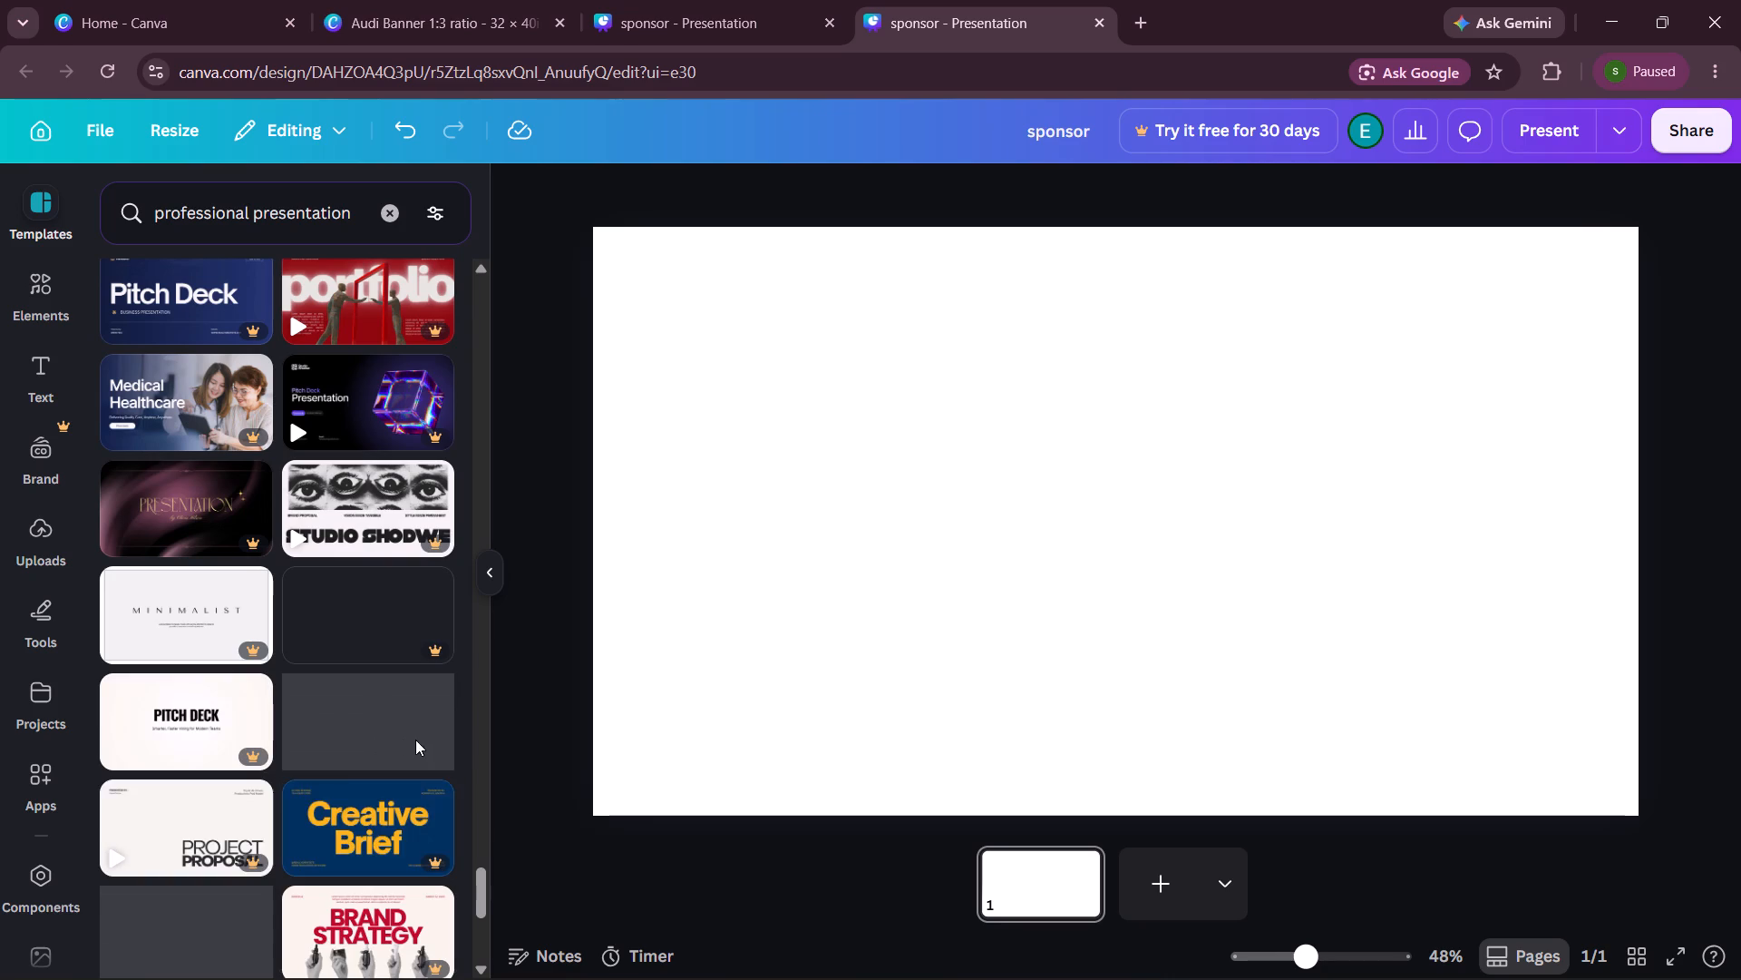
{"action": "scroll", "coordinate": [340, 810], "scroll_direction": "up", "scroll_amount": 2}
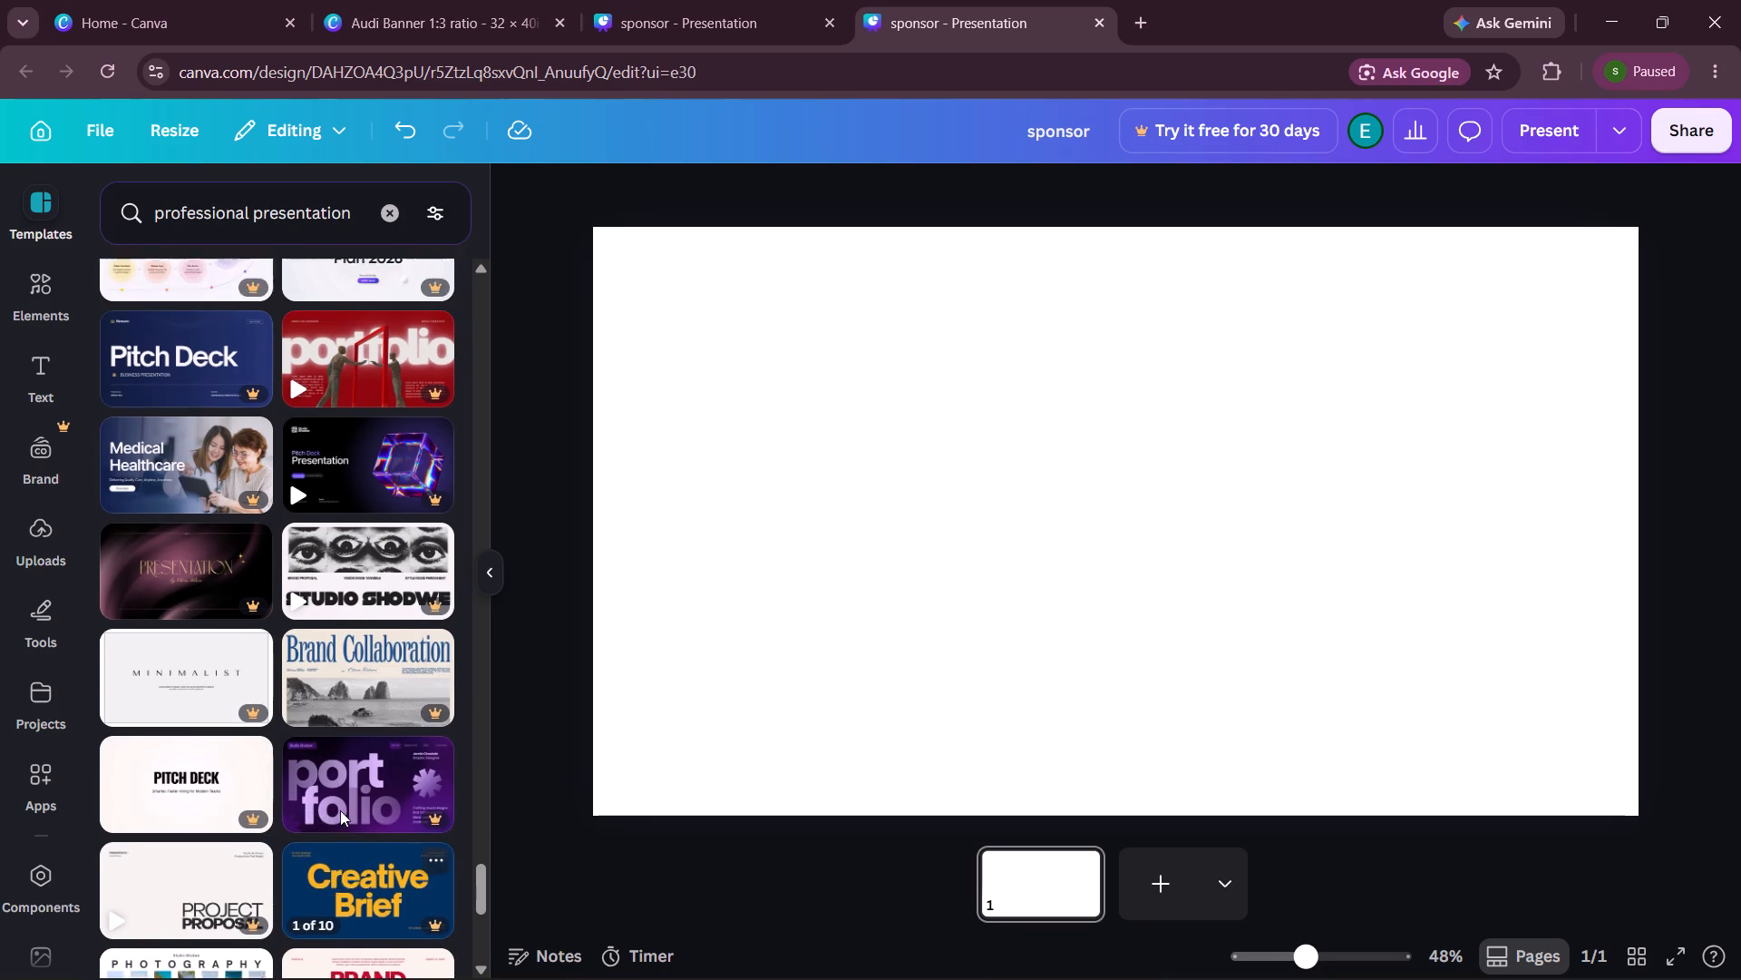
{"action": "scroll", "coordinate": [340, 810], "scroll_direction": "up", "scroll_amount": 8}
{"action": "scroll", "coordinate": [348, 811], "scroll_direction": "down", "scroll_amount": 1}
{"action": "scroll", "coordinate": [348, 811], "scroll_direction": "up", "scroll_amount": 5}
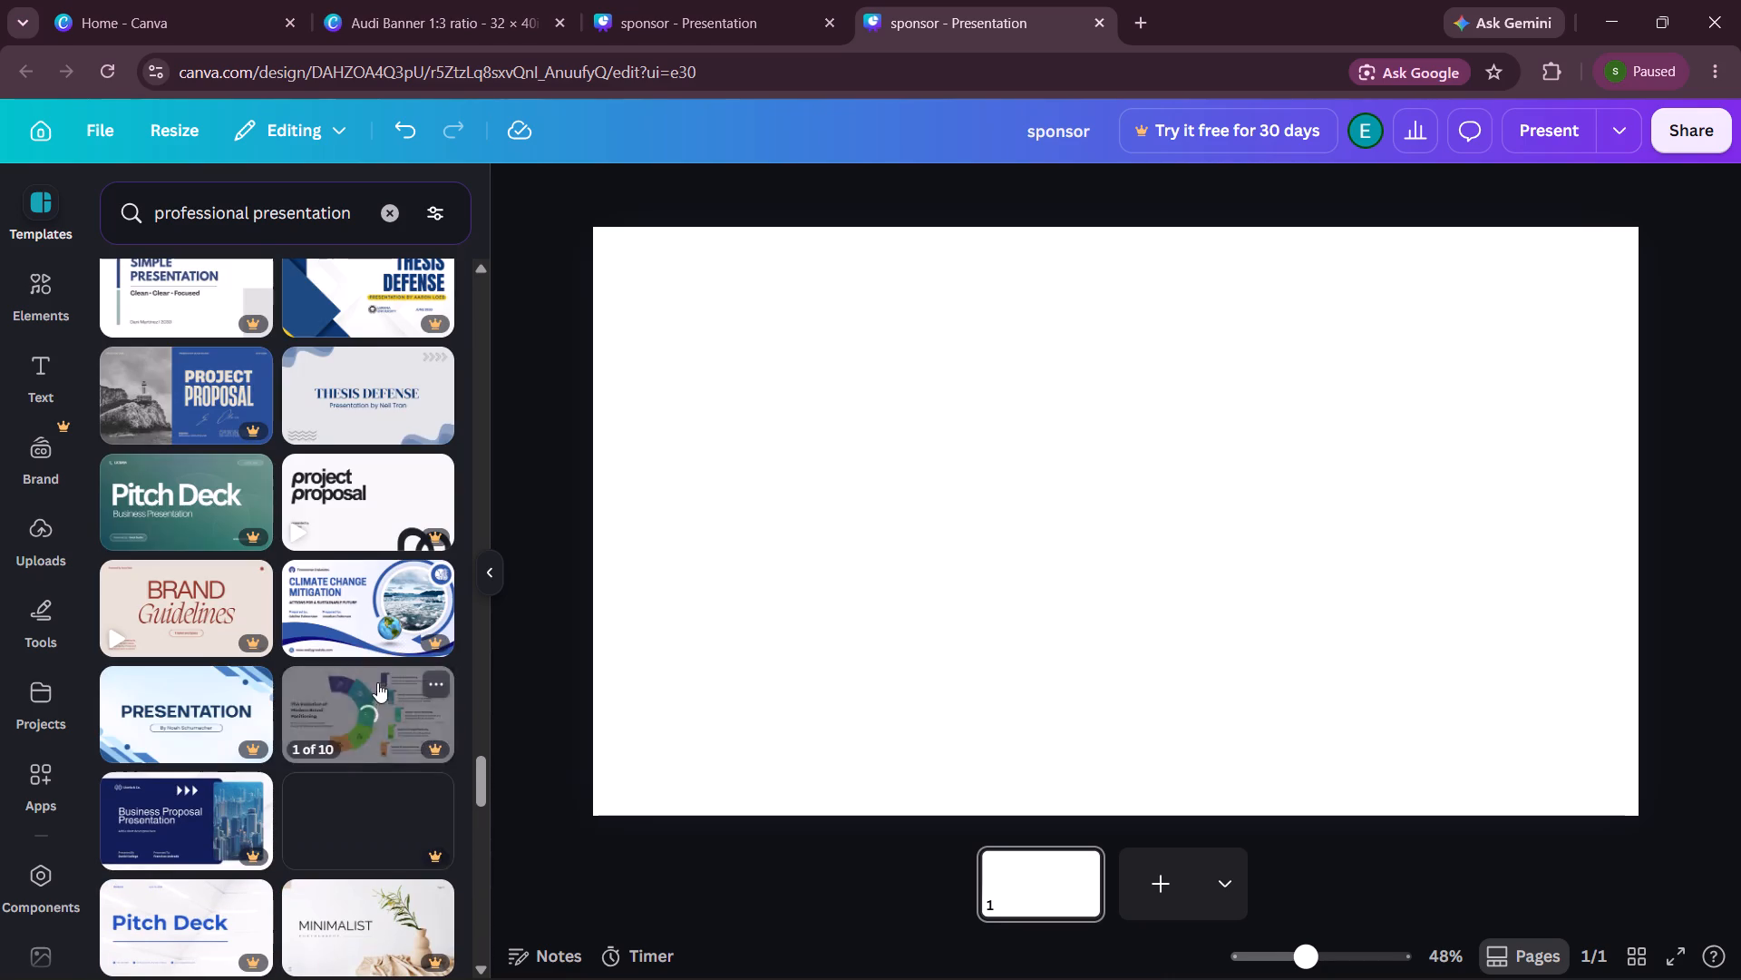
{"action": "scroll", "coordinate": [376, 681], "scroll_direction": "up", "scroll_amount": 2}
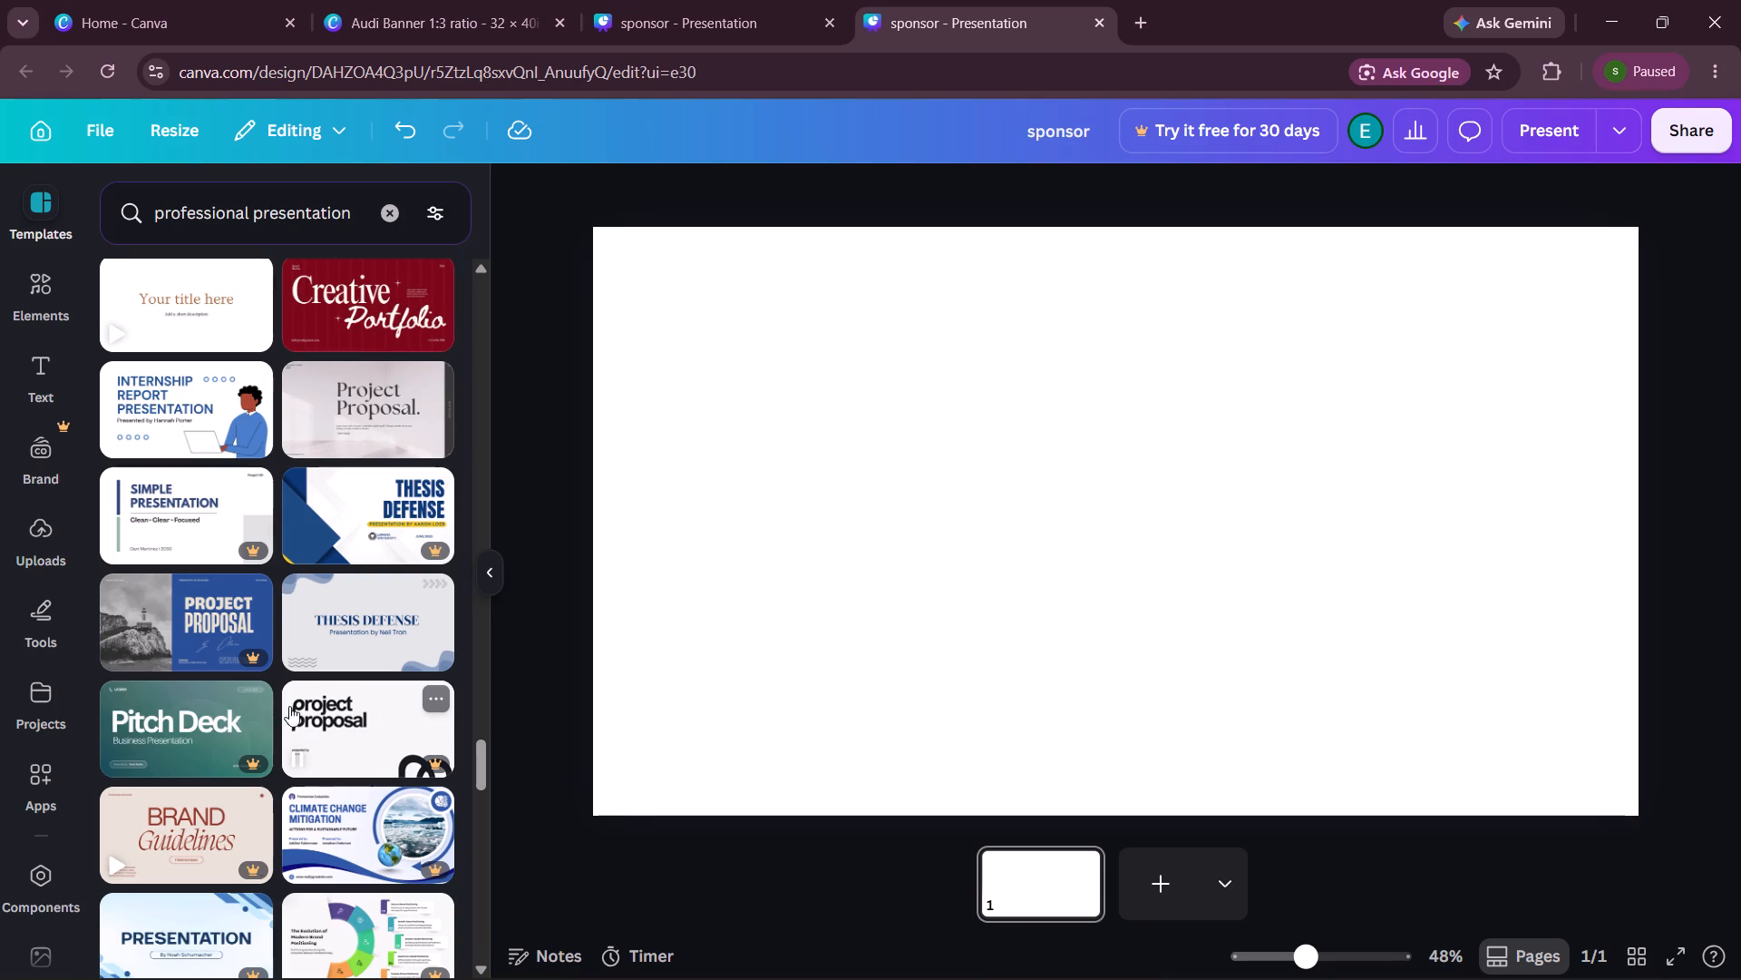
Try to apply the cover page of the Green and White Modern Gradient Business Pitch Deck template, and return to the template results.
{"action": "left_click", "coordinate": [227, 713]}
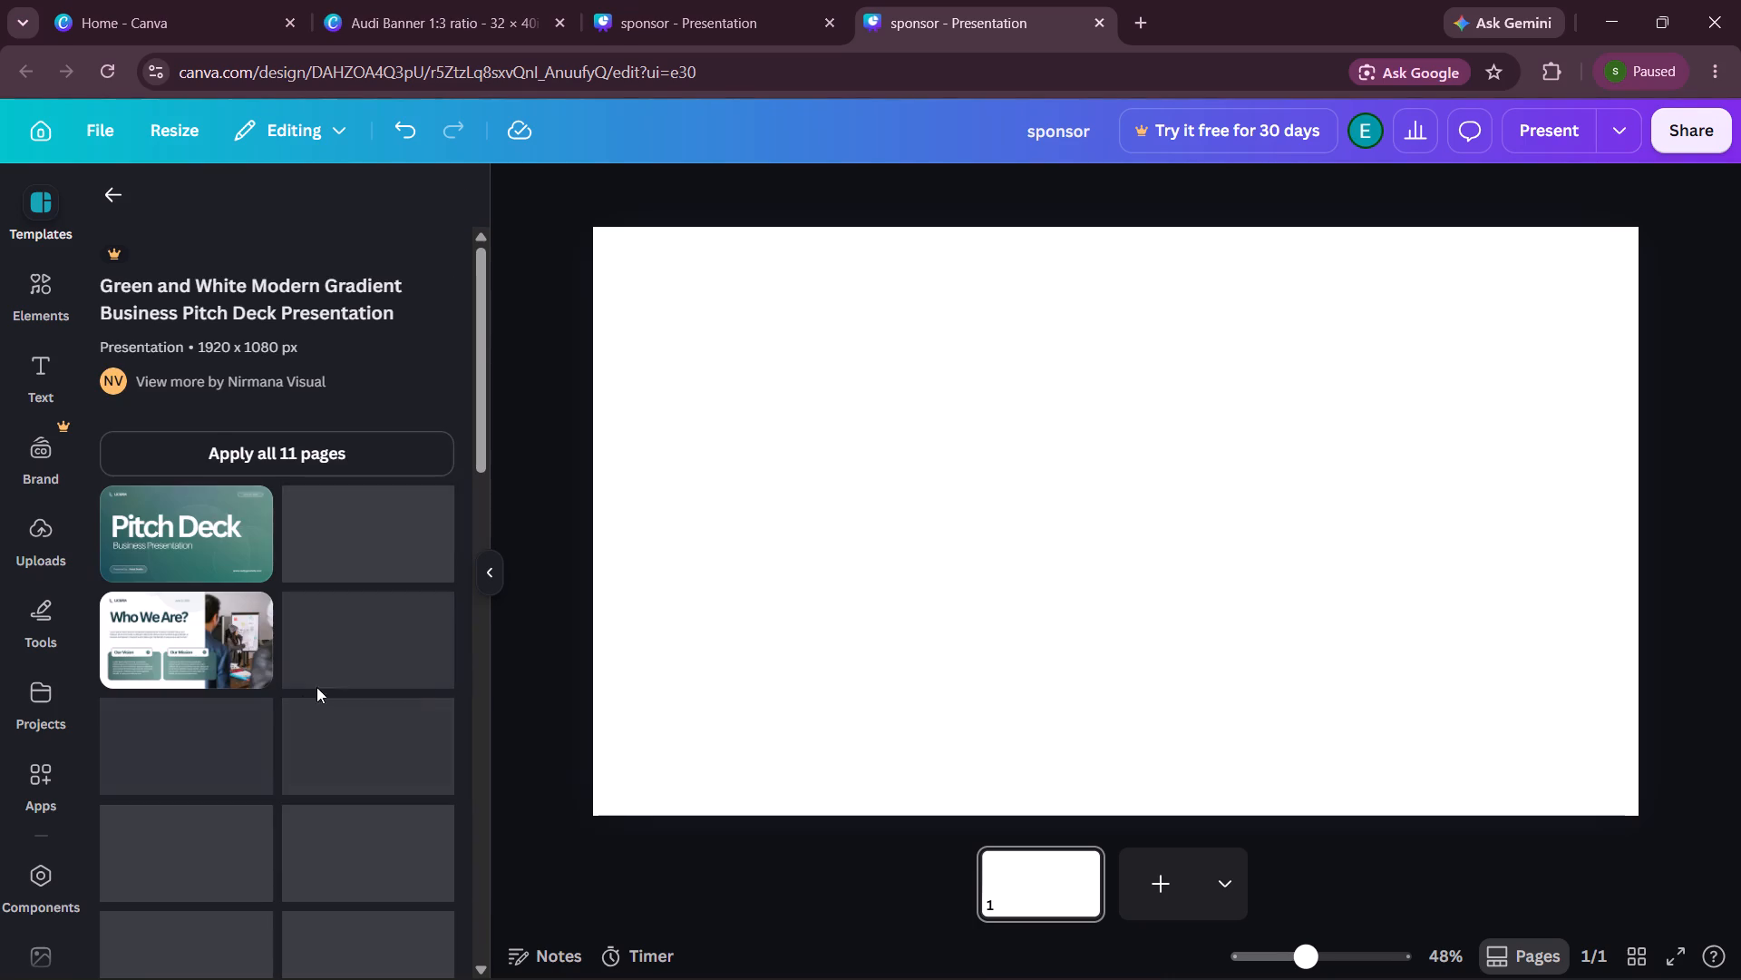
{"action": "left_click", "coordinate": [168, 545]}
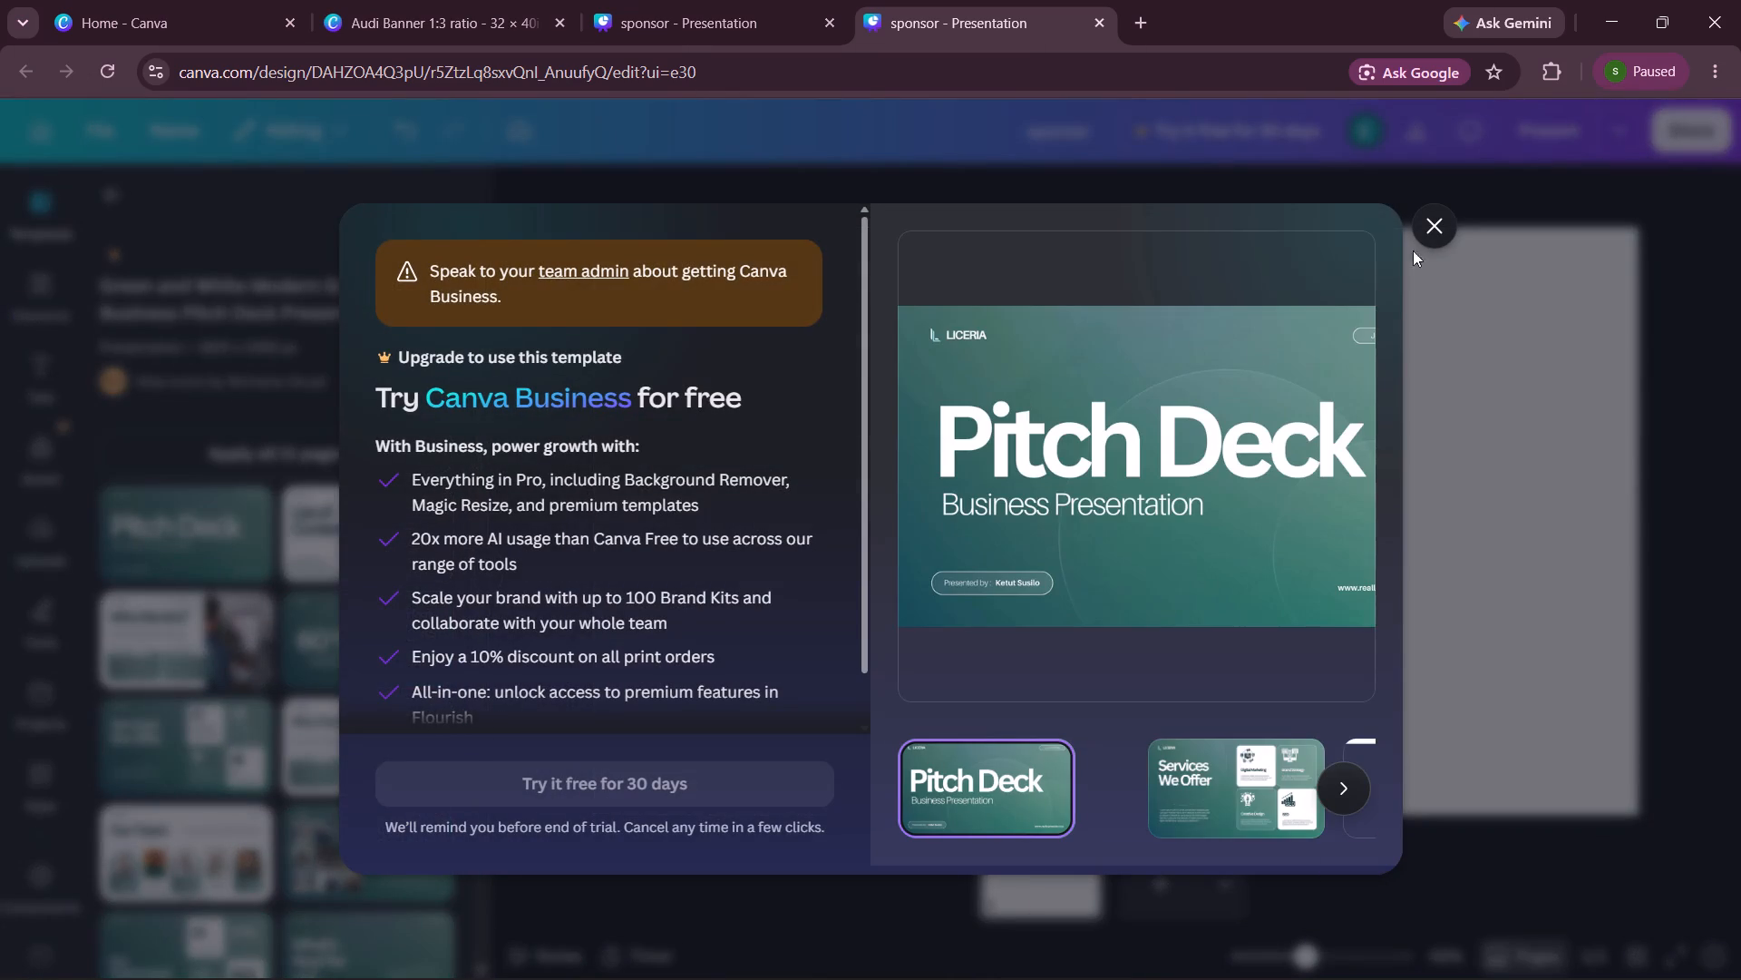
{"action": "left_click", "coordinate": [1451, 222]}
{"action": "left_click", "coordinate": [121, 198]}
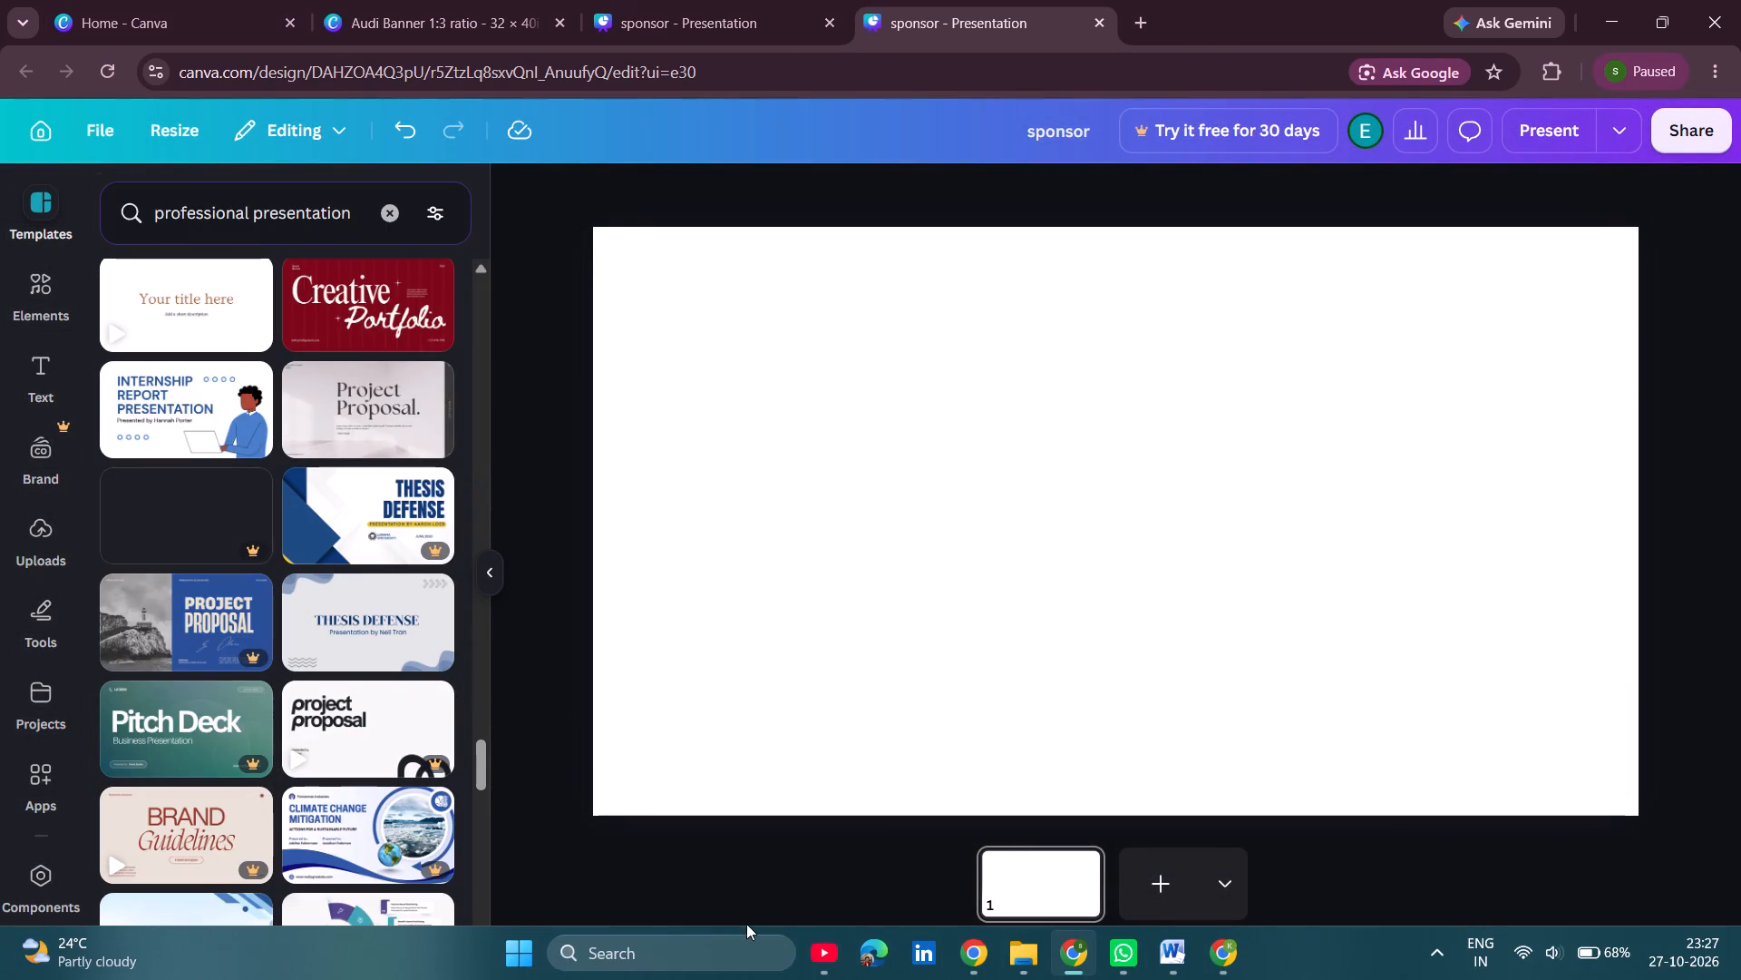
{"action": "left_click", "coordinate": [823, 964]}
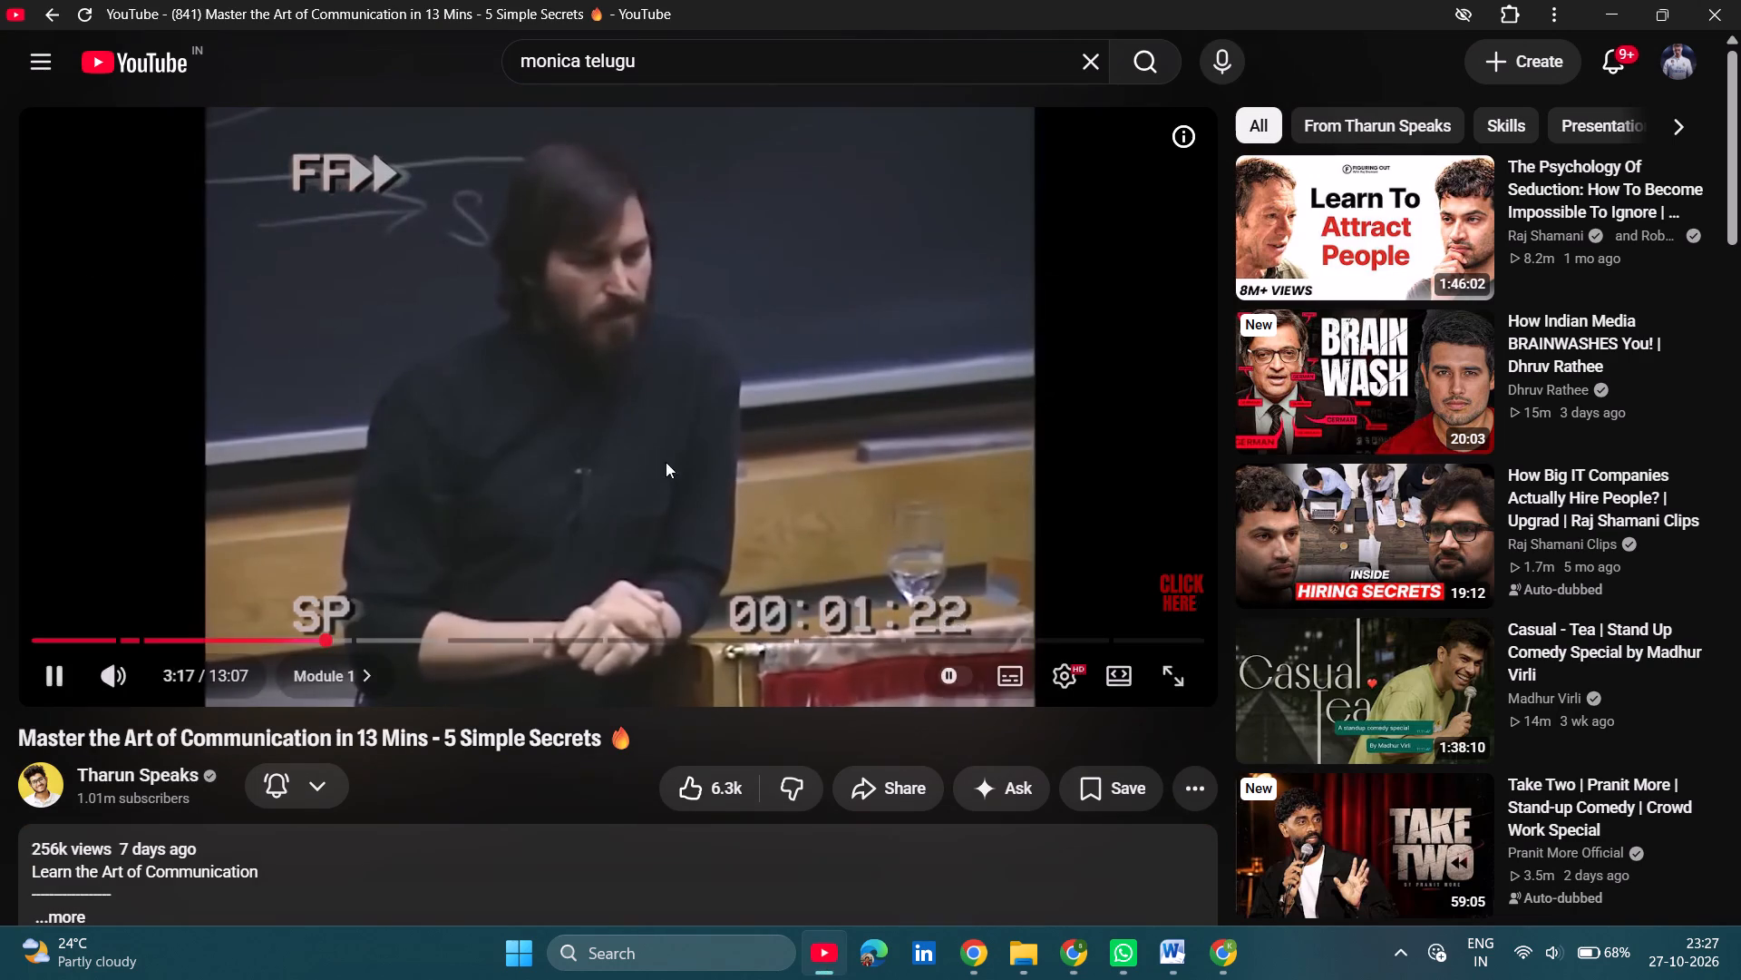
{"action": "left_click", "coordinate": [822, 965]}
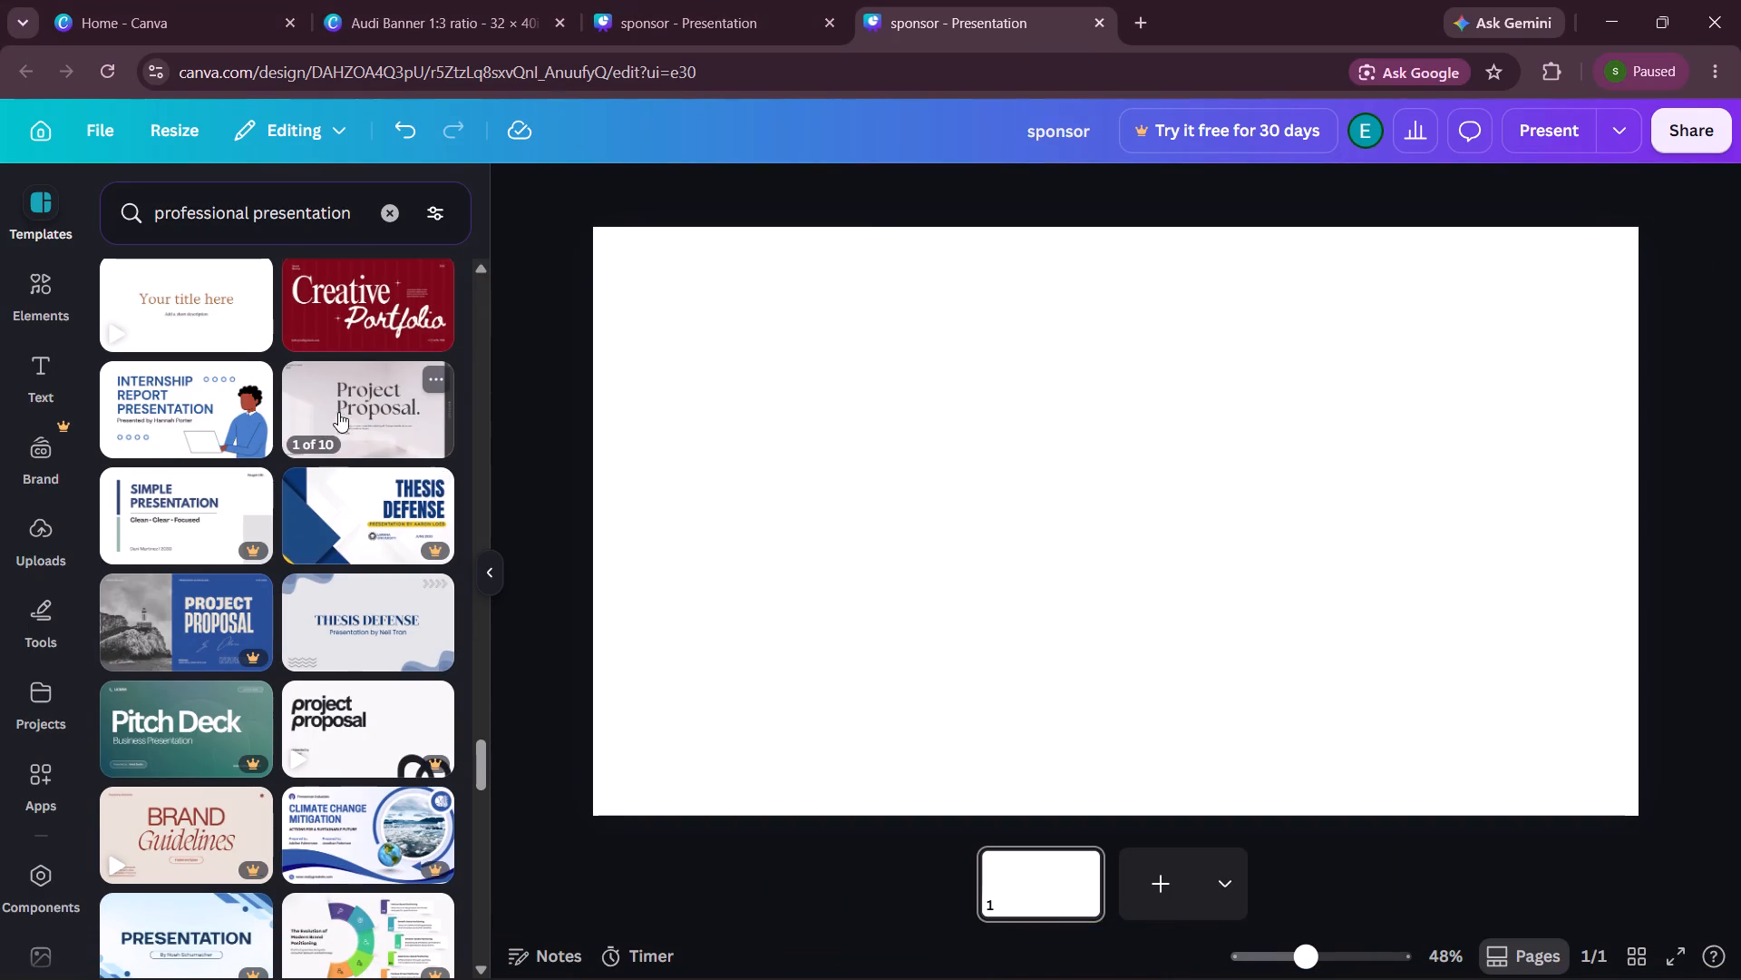
Examine the "professional presentation" results again, going back to the first templates, for a simple design for the sponsorship deck.
{"action": "scroll", "coordinate": [338, 414], "scroll_direction": "down", "scroll_amount": 2}
{"action": "scroll", "coordinate": [193, 524], "scroll_direction": "down", "scroll_amount": 1}
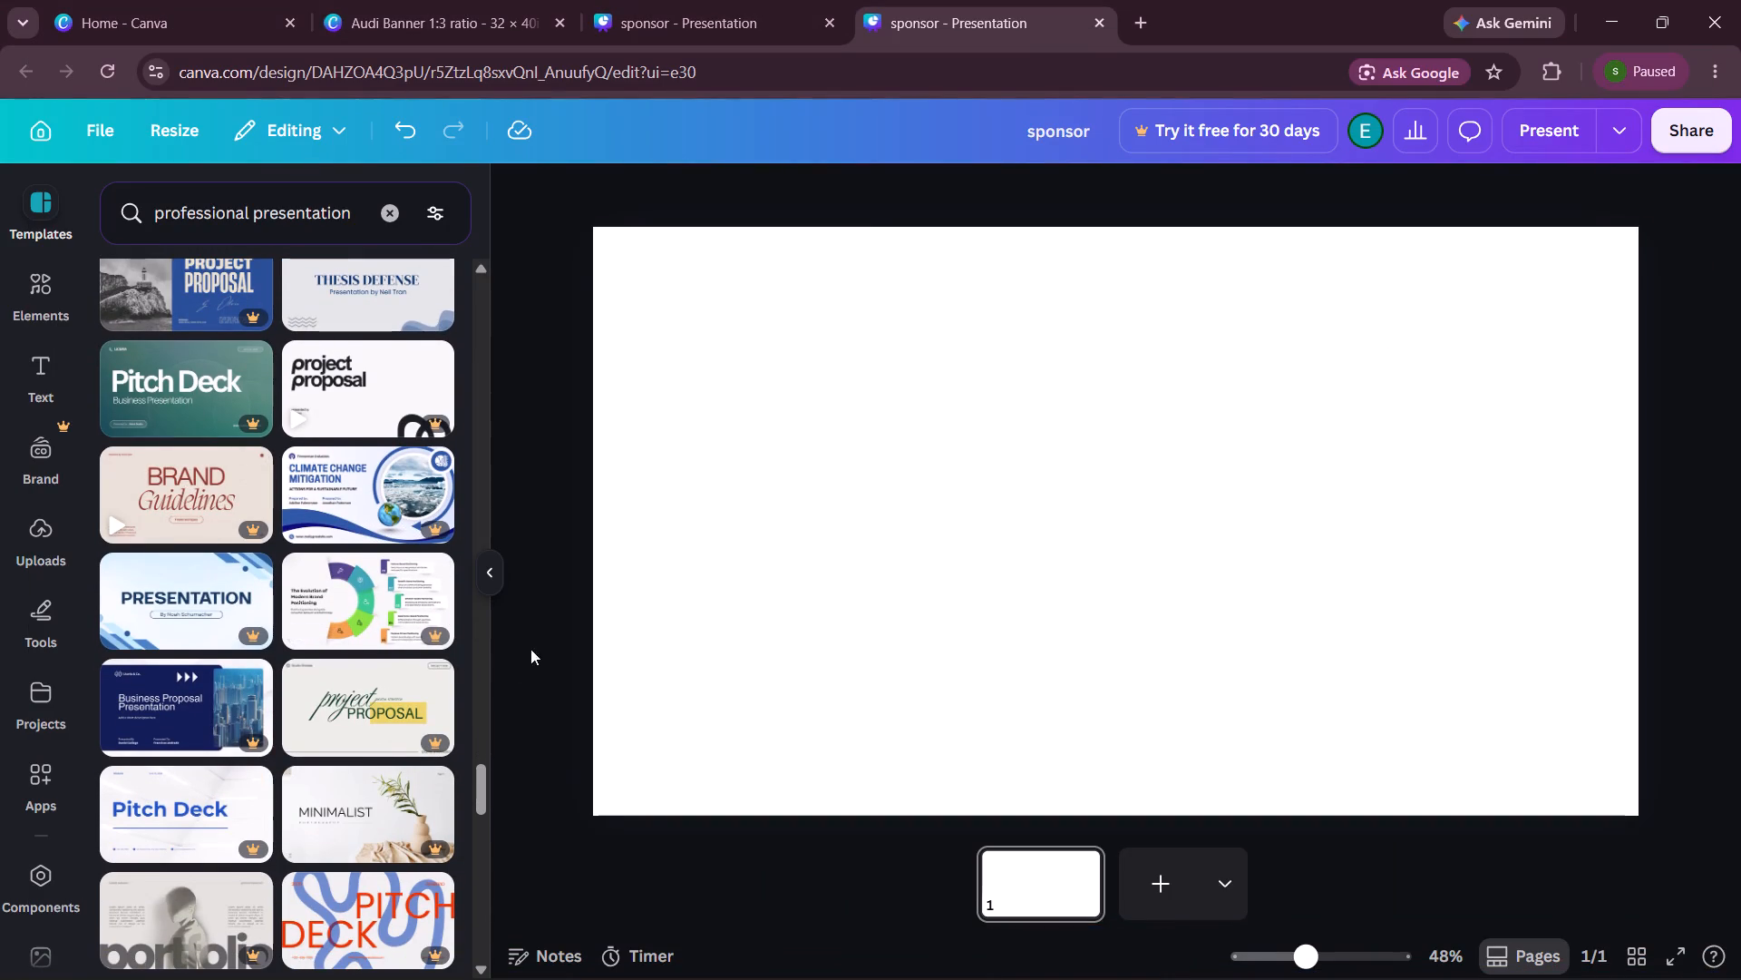
{"action": "scroll", "coordinate": [255, 656], "scroll_direction": "down", "scroll_amount": 1}
{"action": "scroll", "coordinate": [416, 675], "scroll_direction": "down", "scroll_amount": 2}
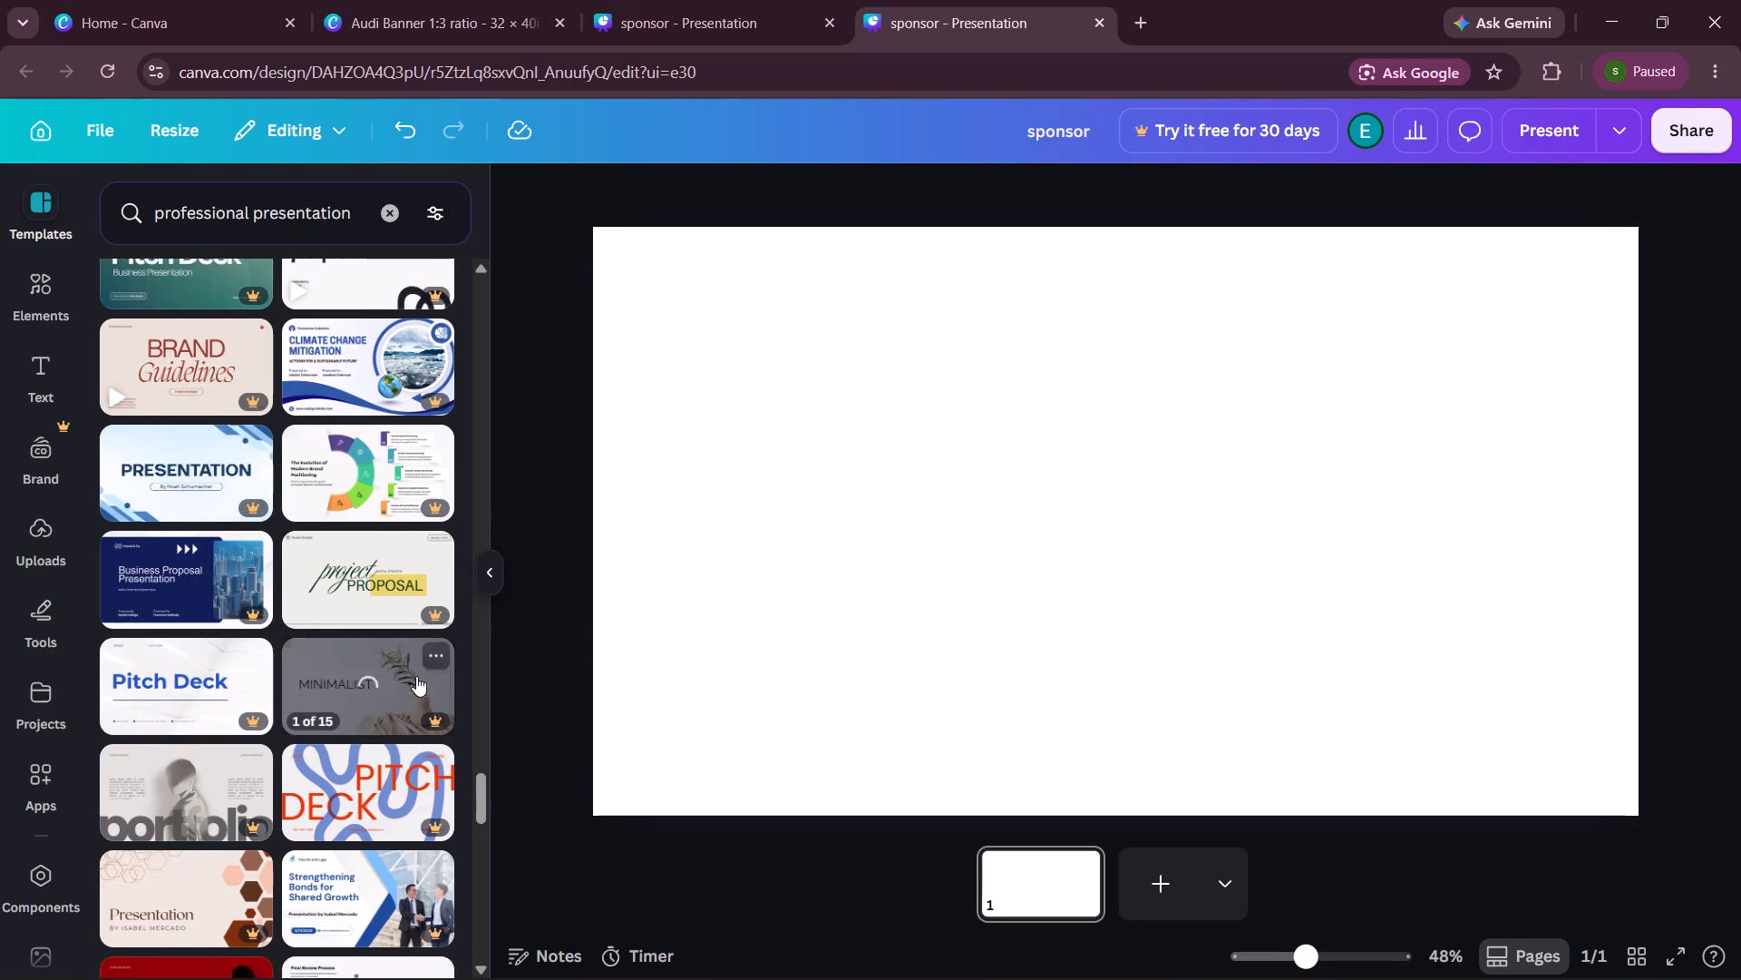
{"action": "scroll", "coordinate": [375, 706], "scroll_direction": "down", "scroll_amount": 4}
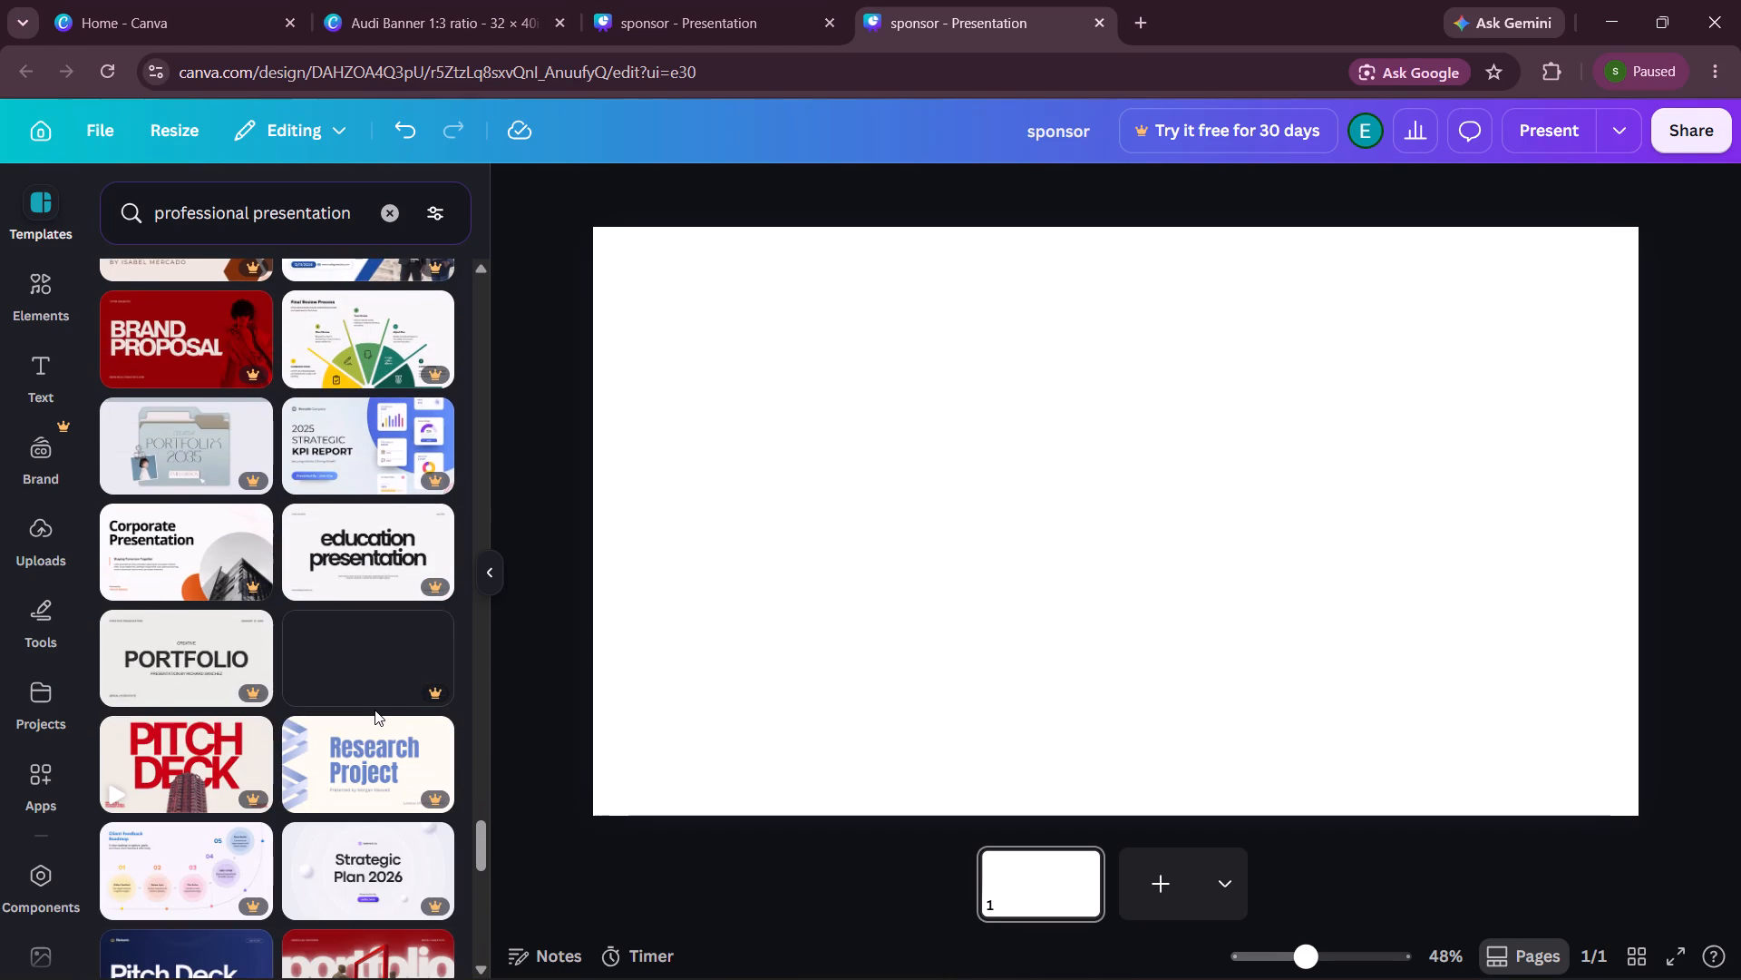
{"action": "scroll", "coordinate": [384, 708], "scroll_direction": "down", "scroll_amount": 4}
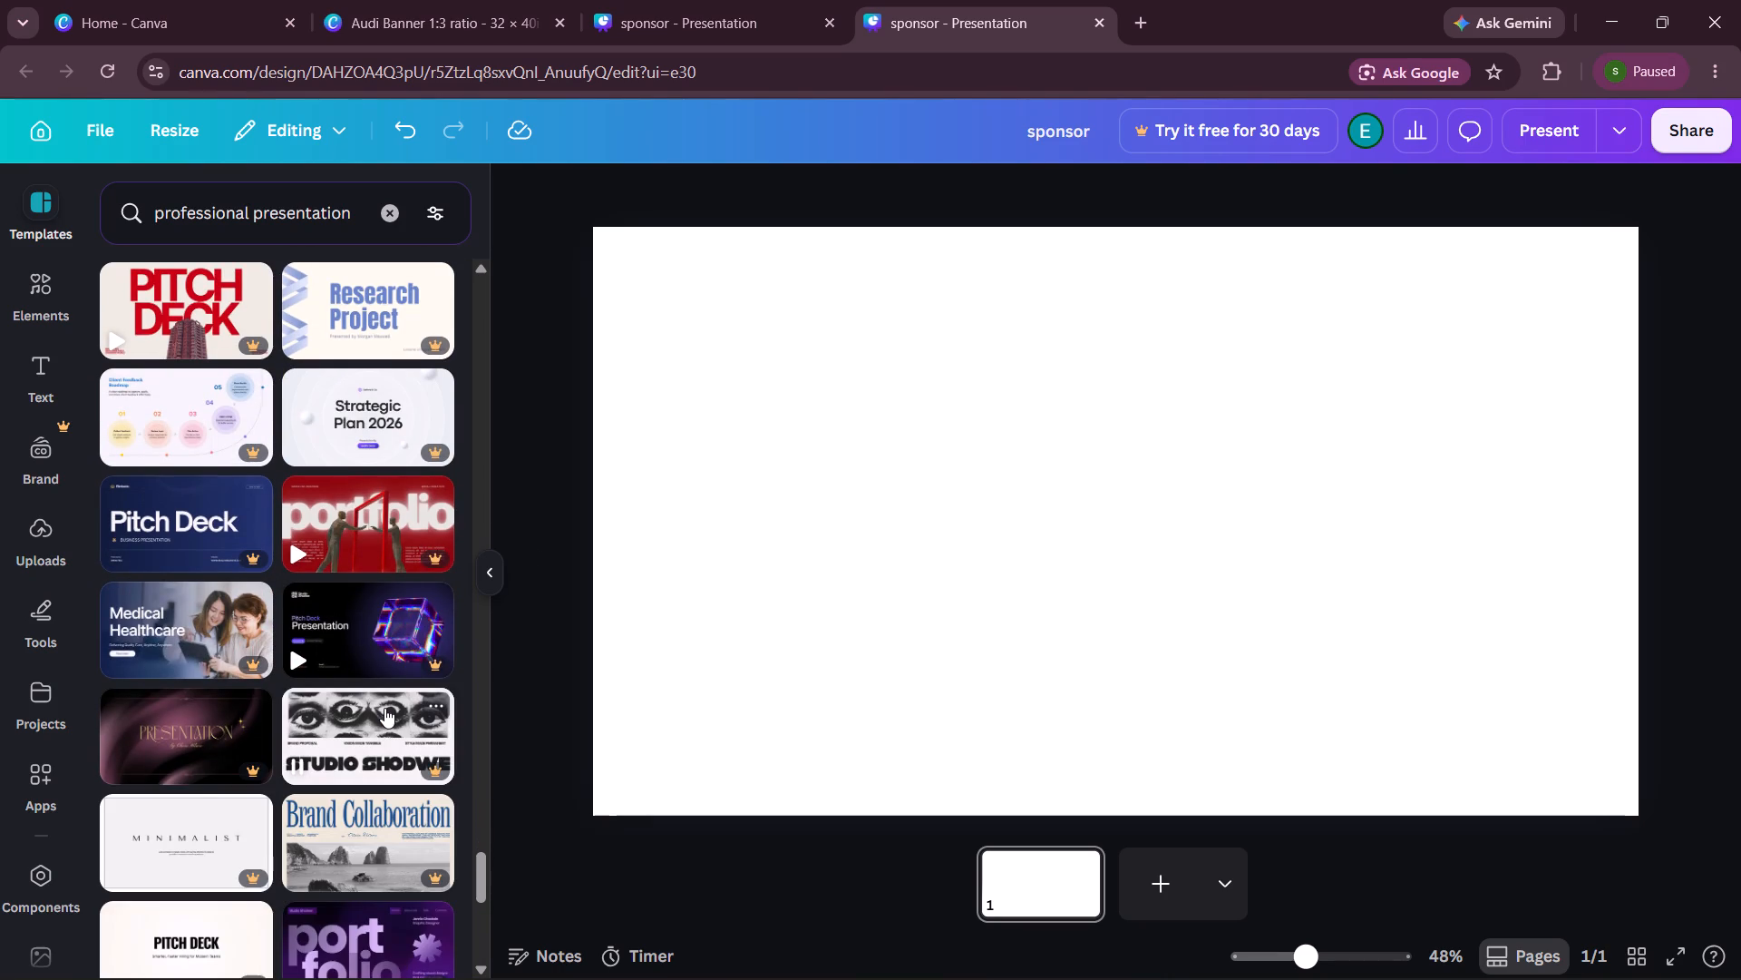
{"action": "scroll", "coordinate": [384, 708], "scroll_direction": "down", "scroll_amount": 3}
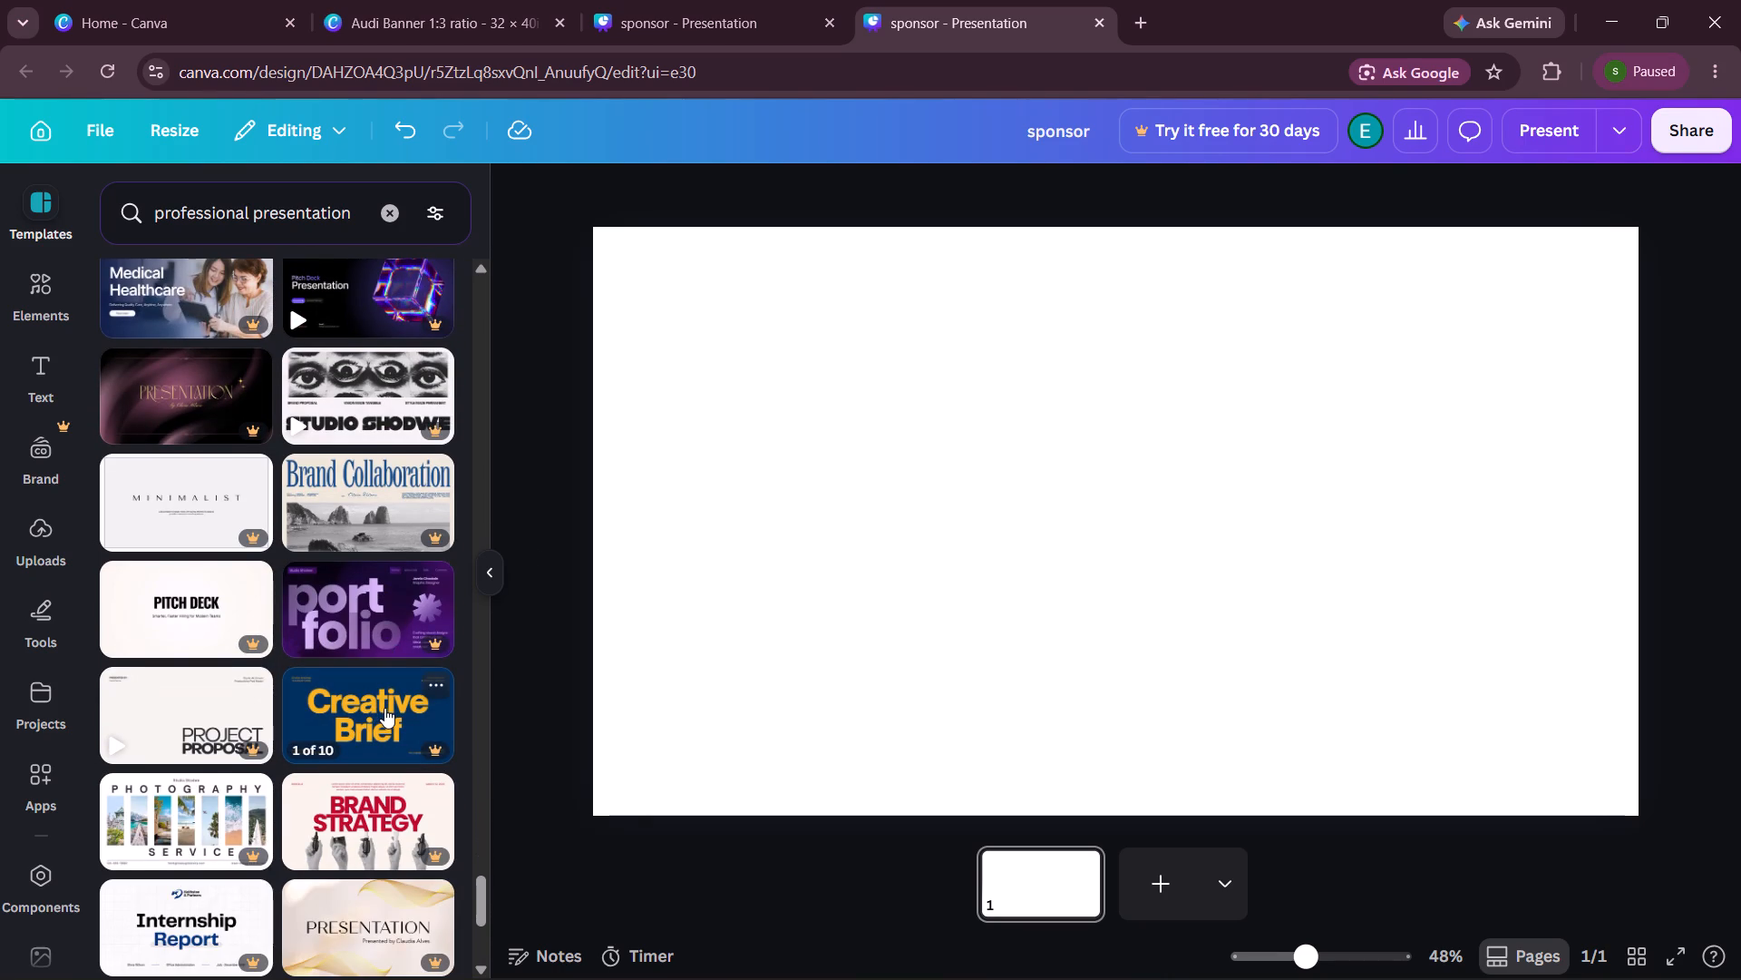
{"action": "scroll", "coordinate": [388, 703], "scroll_direction": "up", "scroll_amount": 20}
{"action": "scroll", "coordinate": [388, 703], "scroll_direction": "up", "scroll_amount": 20}
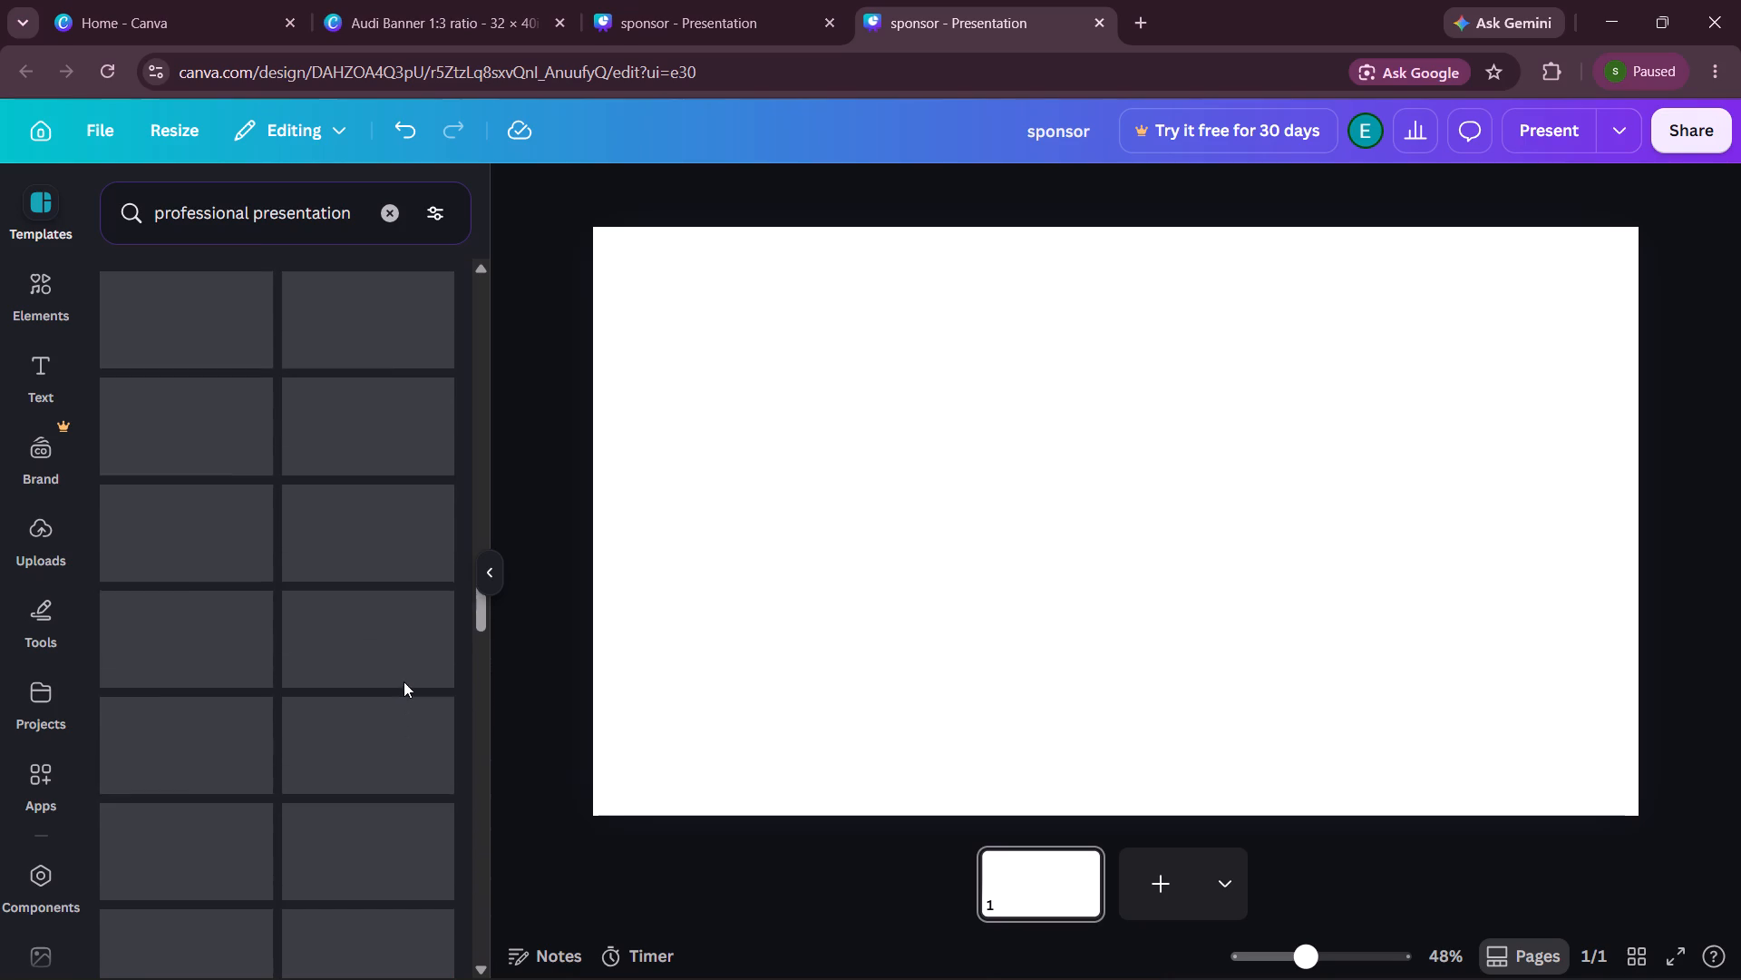
{"action": "scroll", "coordinate": [404, 681], "scroll_direction": "up", "scroll_amount": 6}
{"action": "left_click_drag", "start_coordinate": [479, 525], "coordinate": [402, 118]}
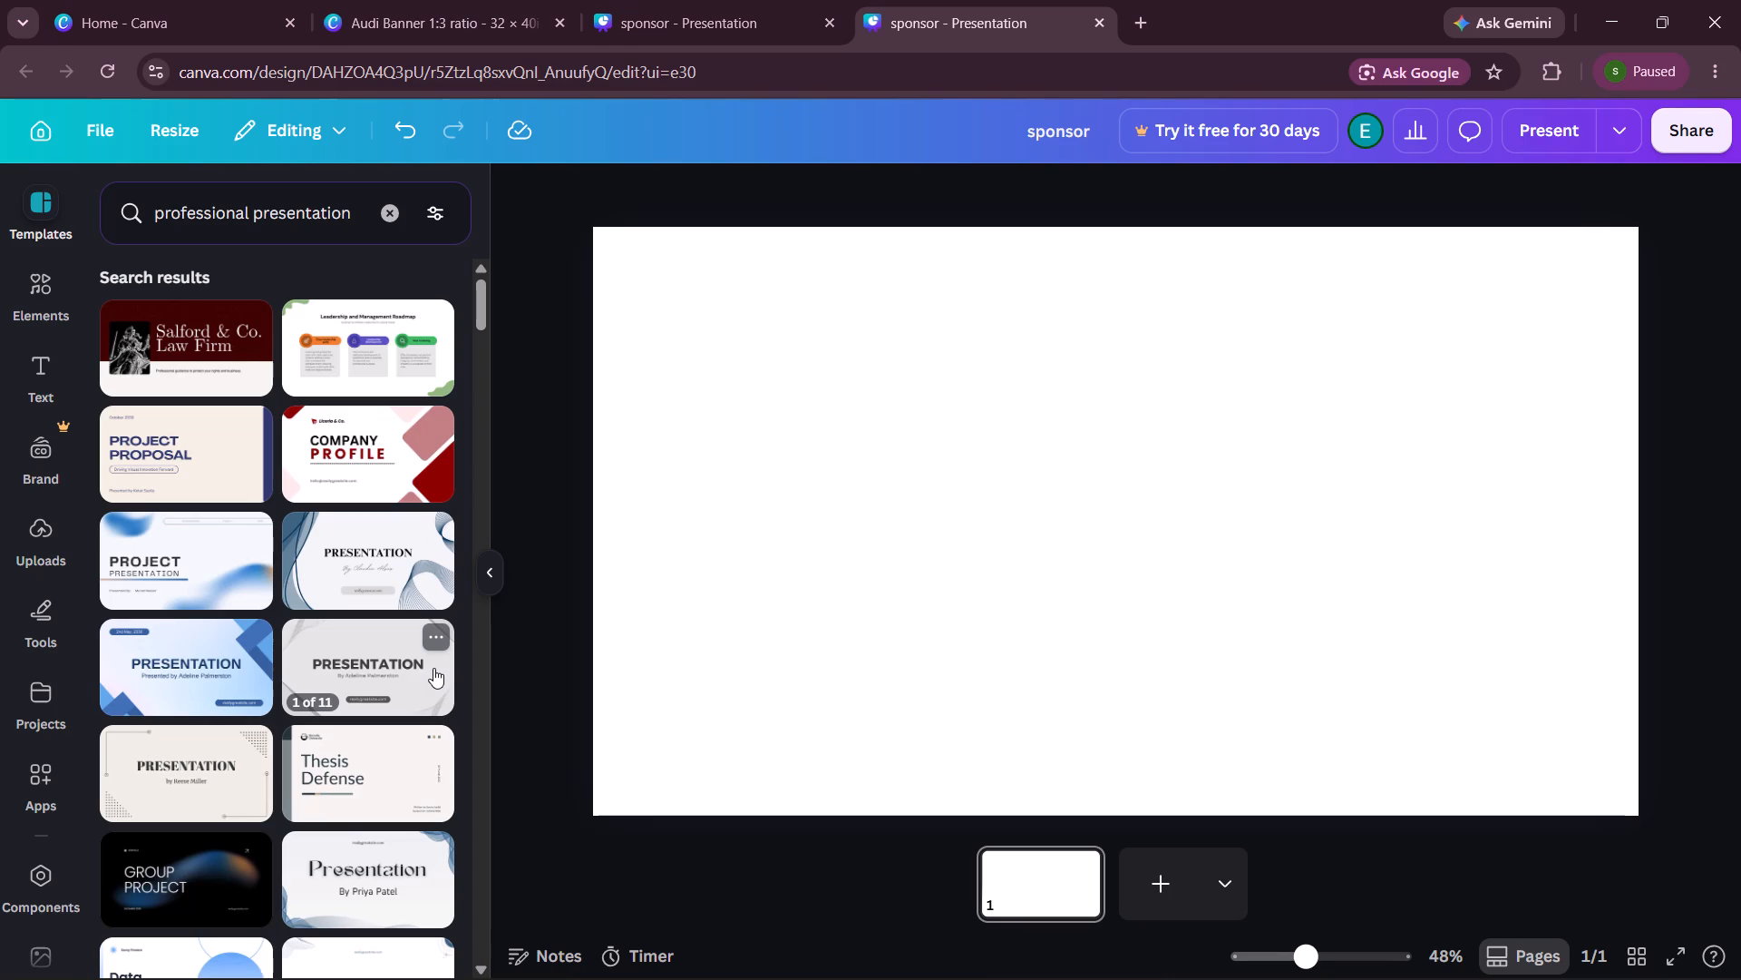
Preview the pages of the Gray and White Simple Thesis Defense template and examine the similar templates suggested with it.
{"action": "left_click", "coordinate": [397, 754]}
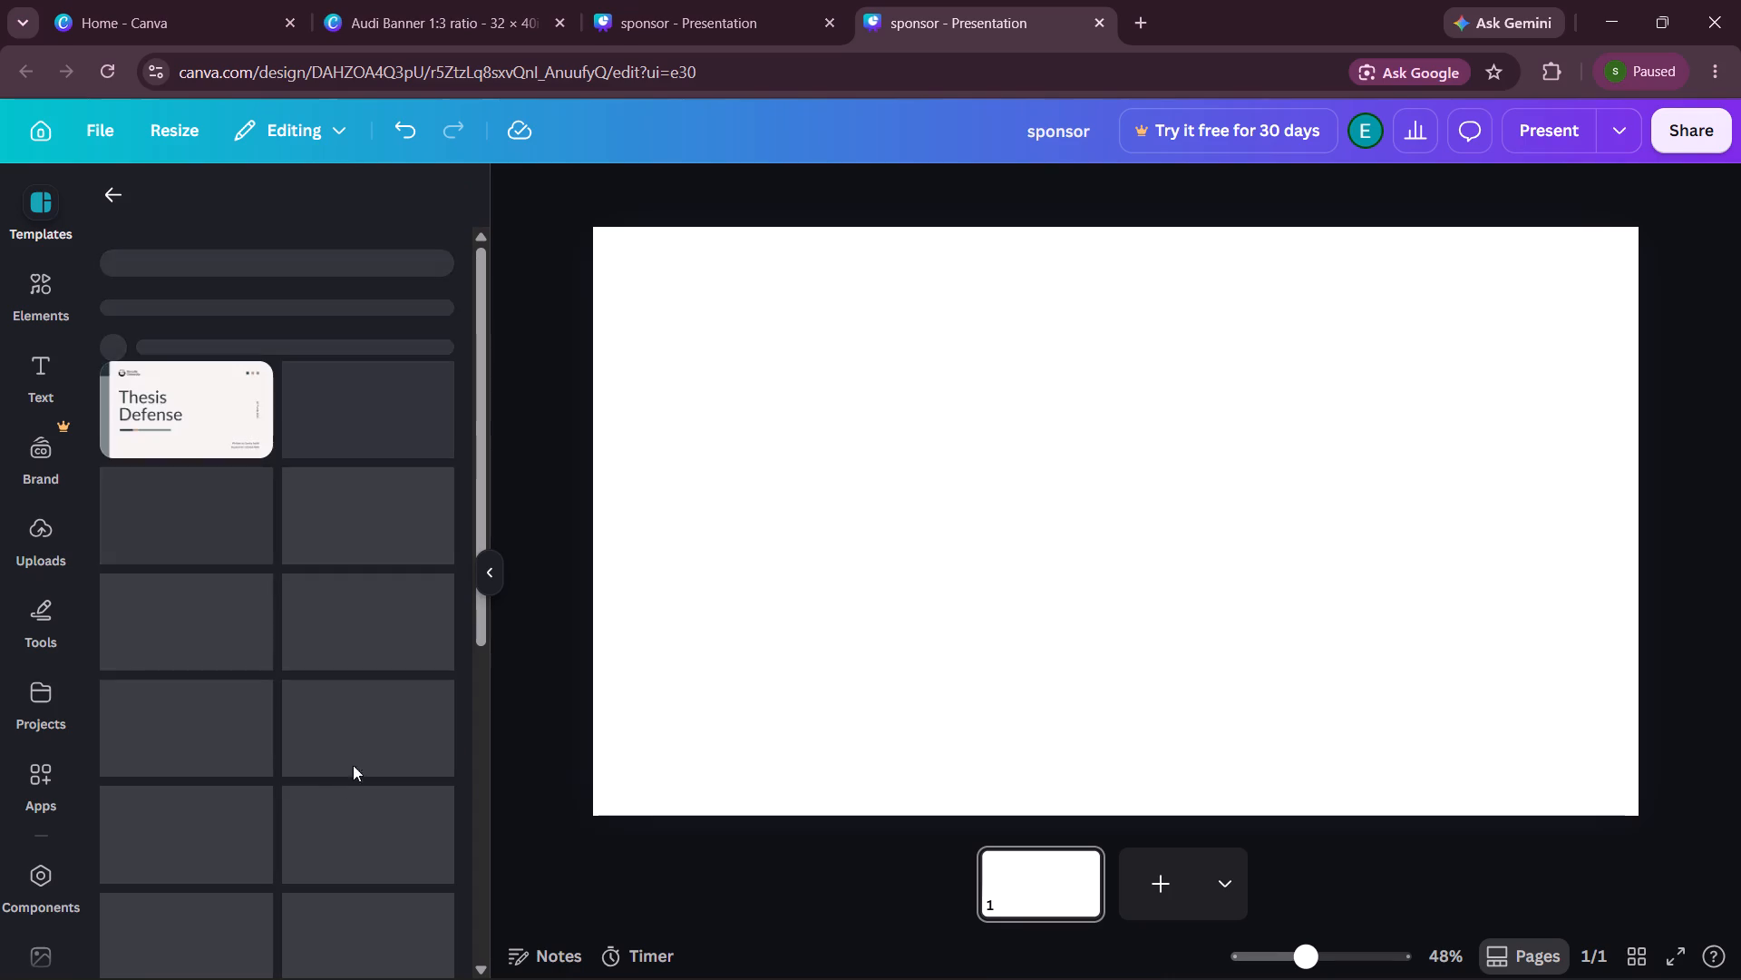
{"action": "scroll", "coordinate": [316, 561], "scroll_direction": "down", "scroll_amount": 1}
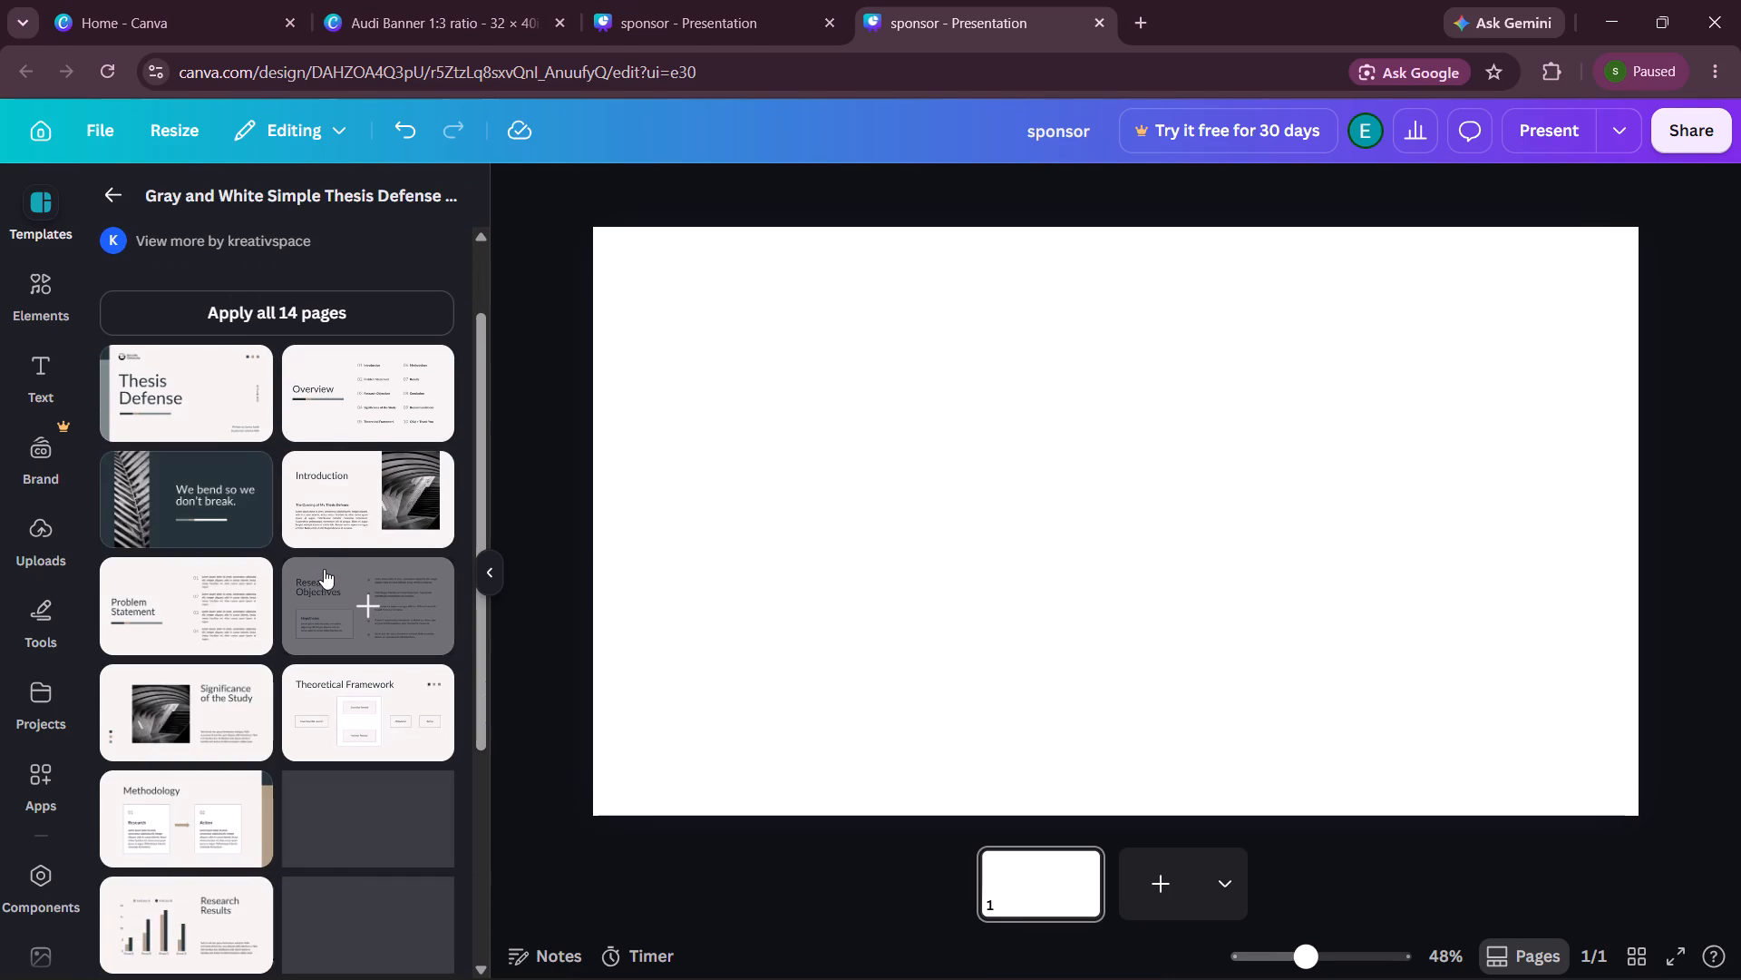
{"action": "scroll", "coordinate": [324, 569], "scroll_direction": "down", "scroll_amount": 12}
{"action": "scroll", "coordinate": [325, 580], "scroll_direction": "up", "scroll_amount": 2}
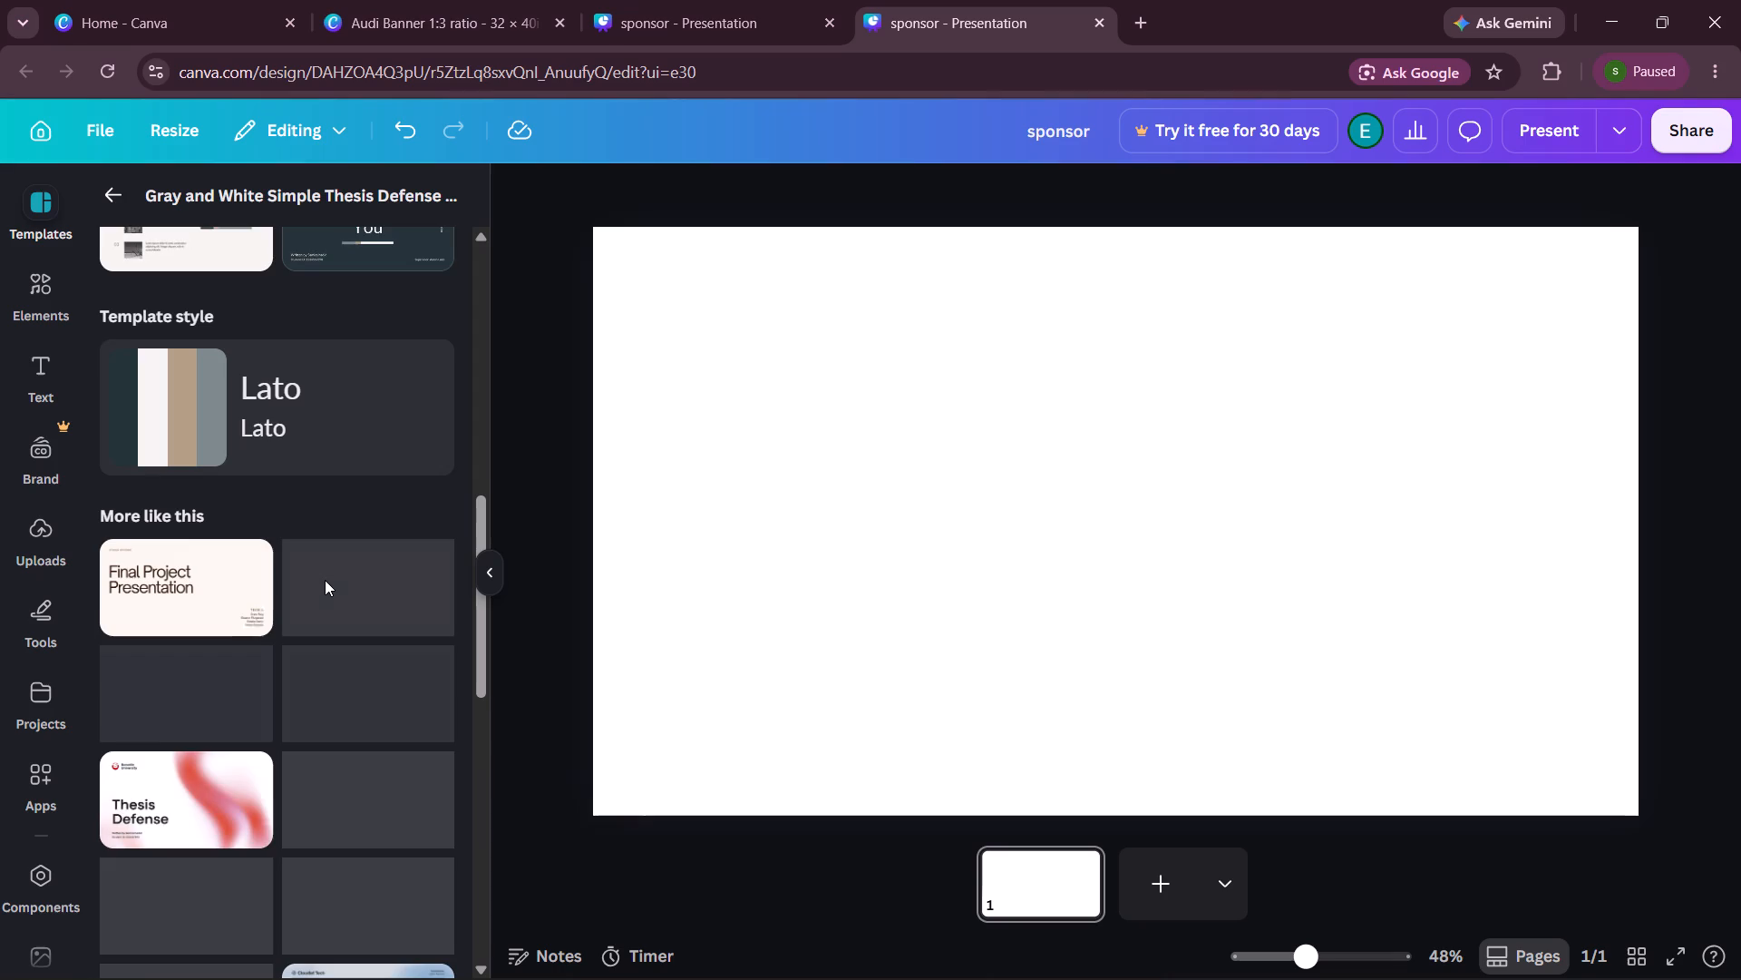
{"action": "scroll", "coordinate": [325, 580], "scroll_direction": "down", "scroll_amount": 2}
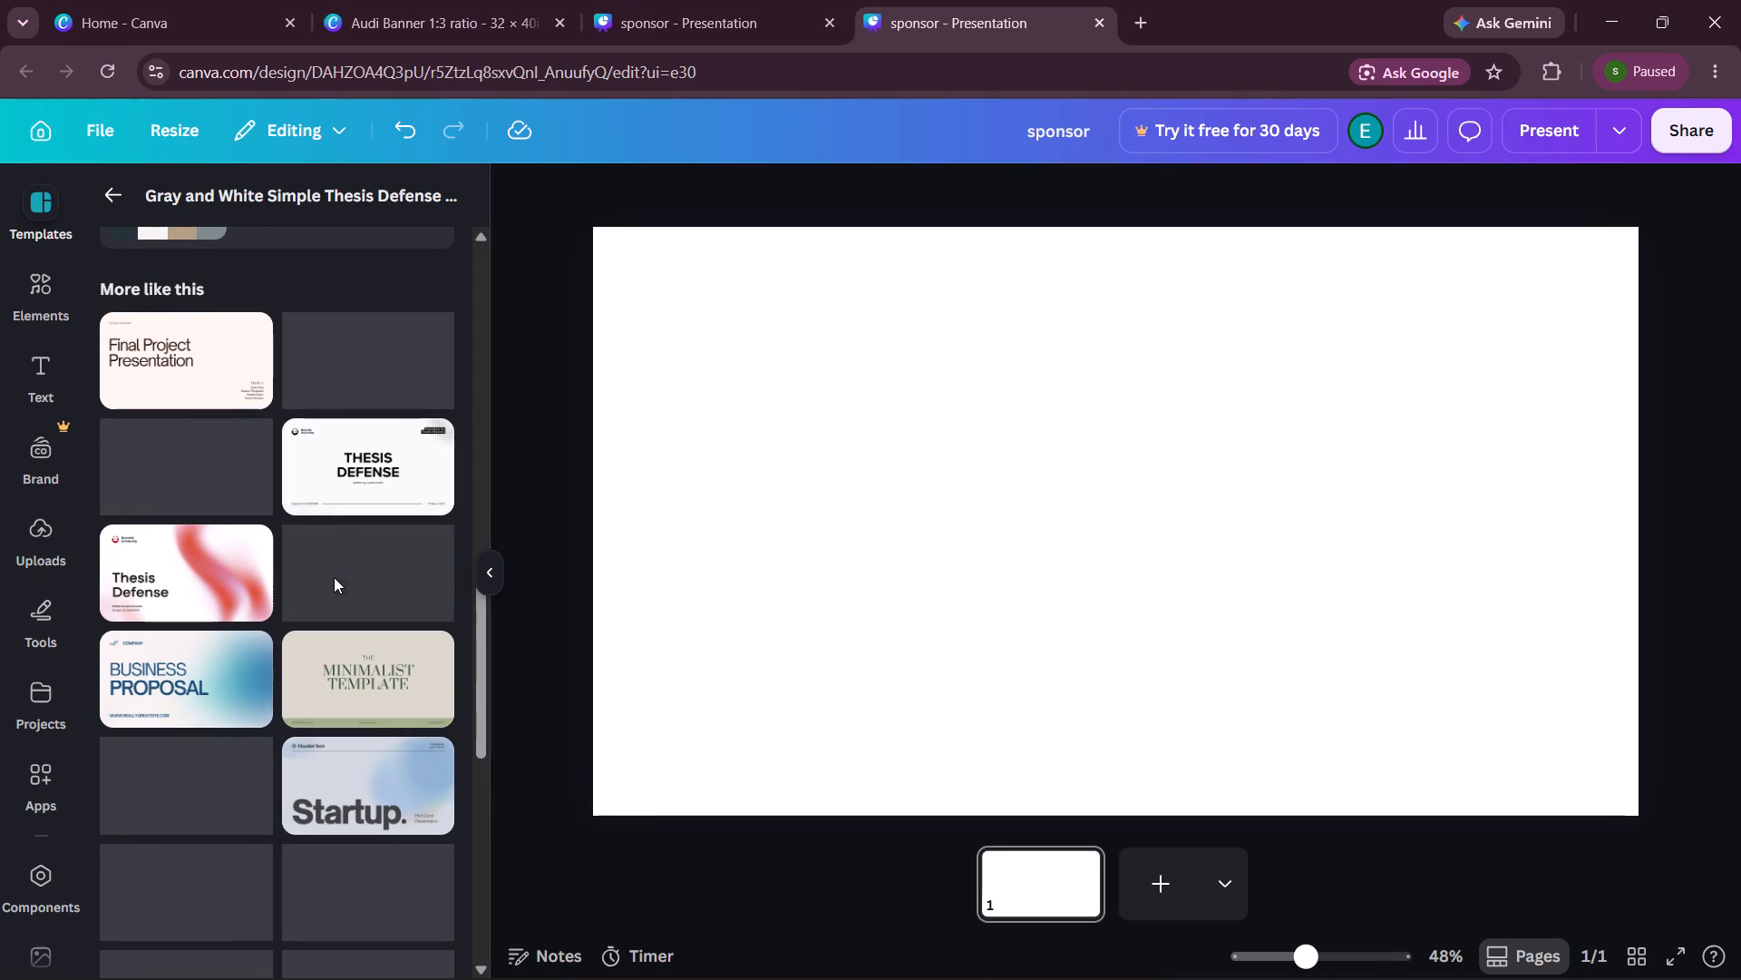
{"action": "scroll", "coordinate": [351, 576], "scroll_direction": "down", "scroll_amount": 1}
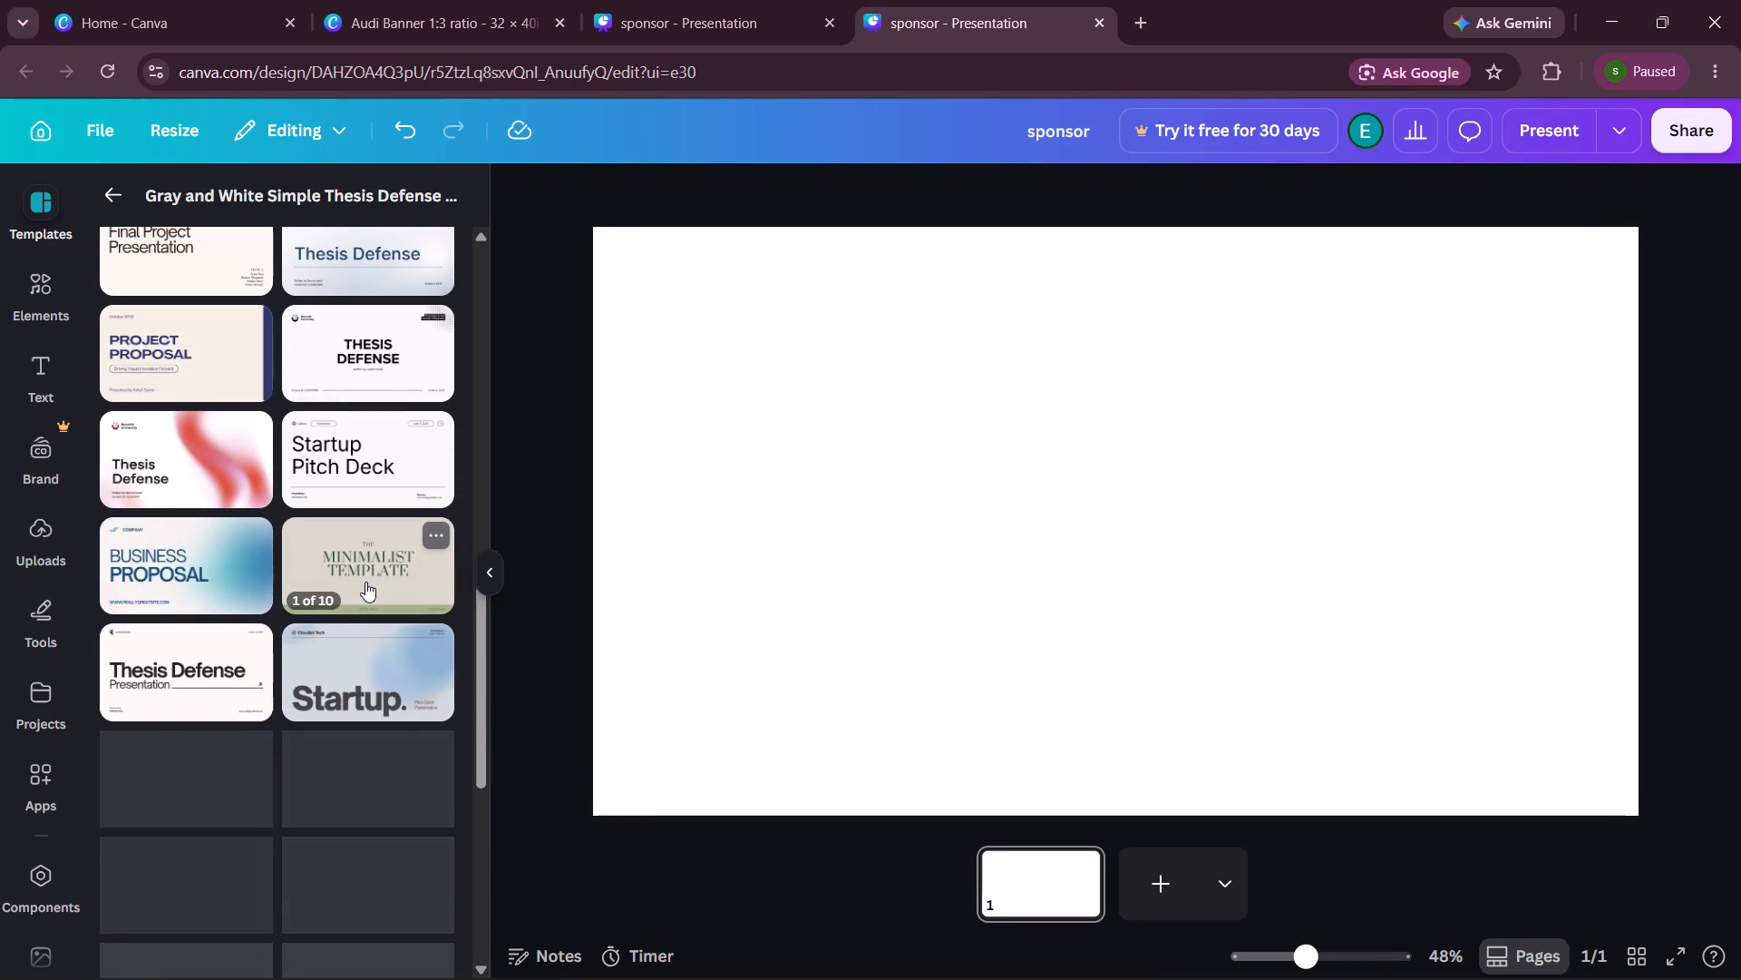
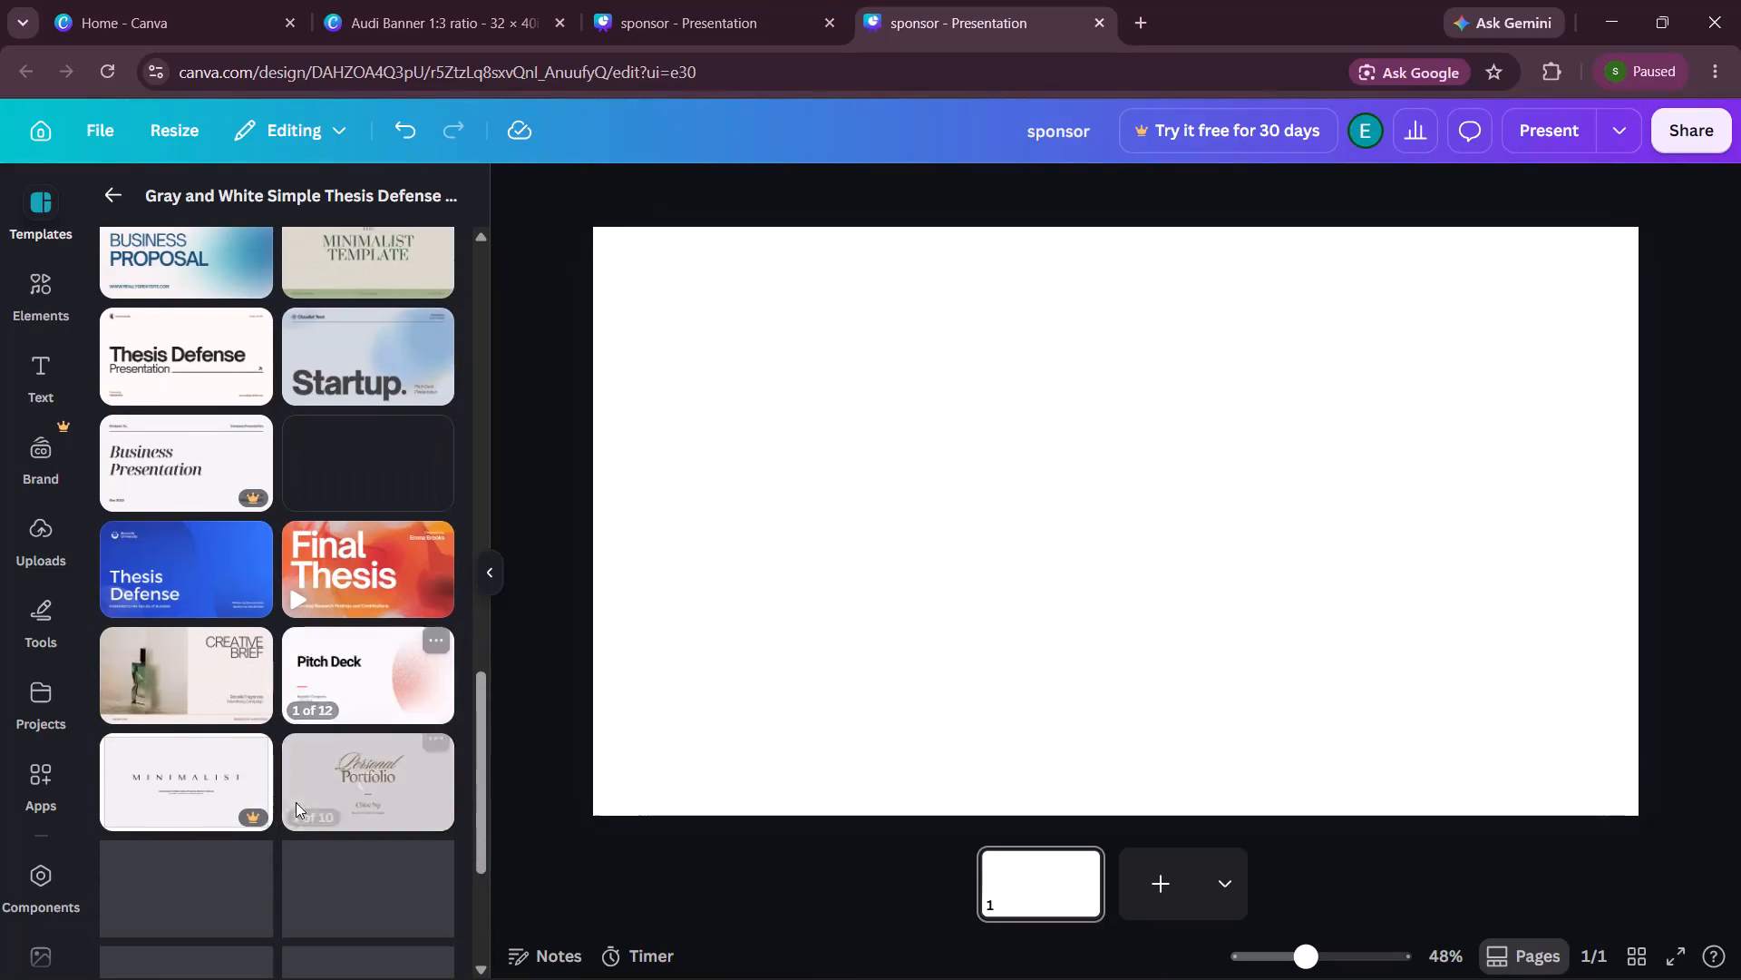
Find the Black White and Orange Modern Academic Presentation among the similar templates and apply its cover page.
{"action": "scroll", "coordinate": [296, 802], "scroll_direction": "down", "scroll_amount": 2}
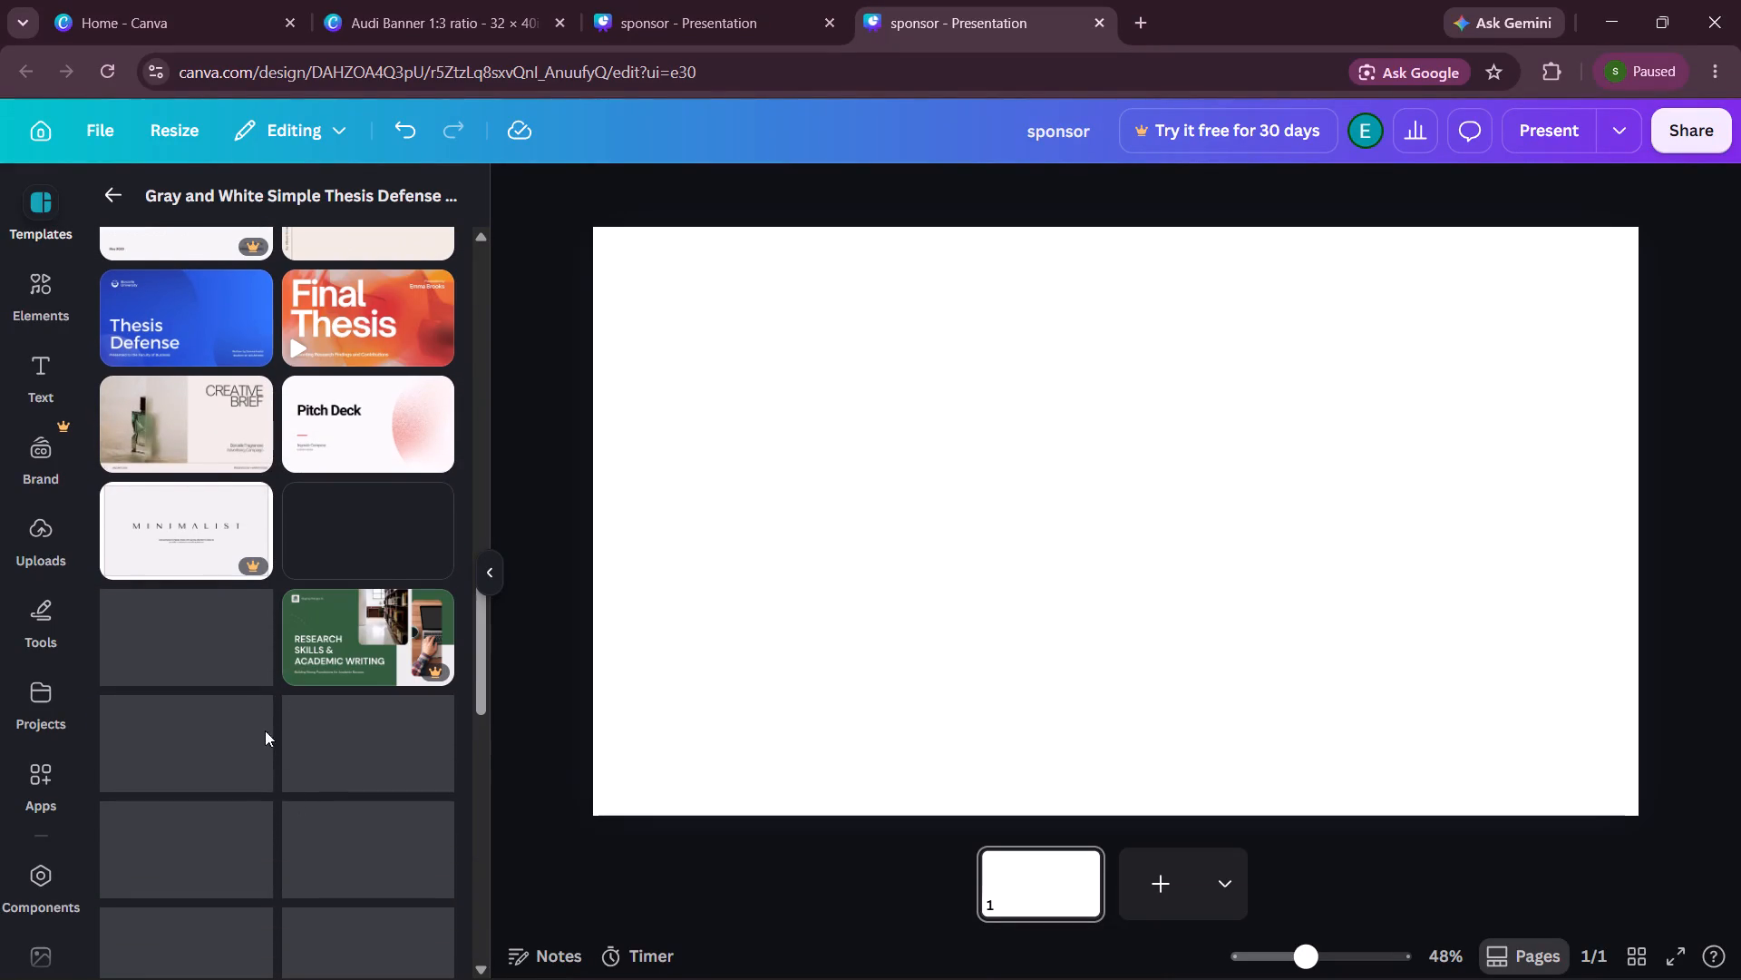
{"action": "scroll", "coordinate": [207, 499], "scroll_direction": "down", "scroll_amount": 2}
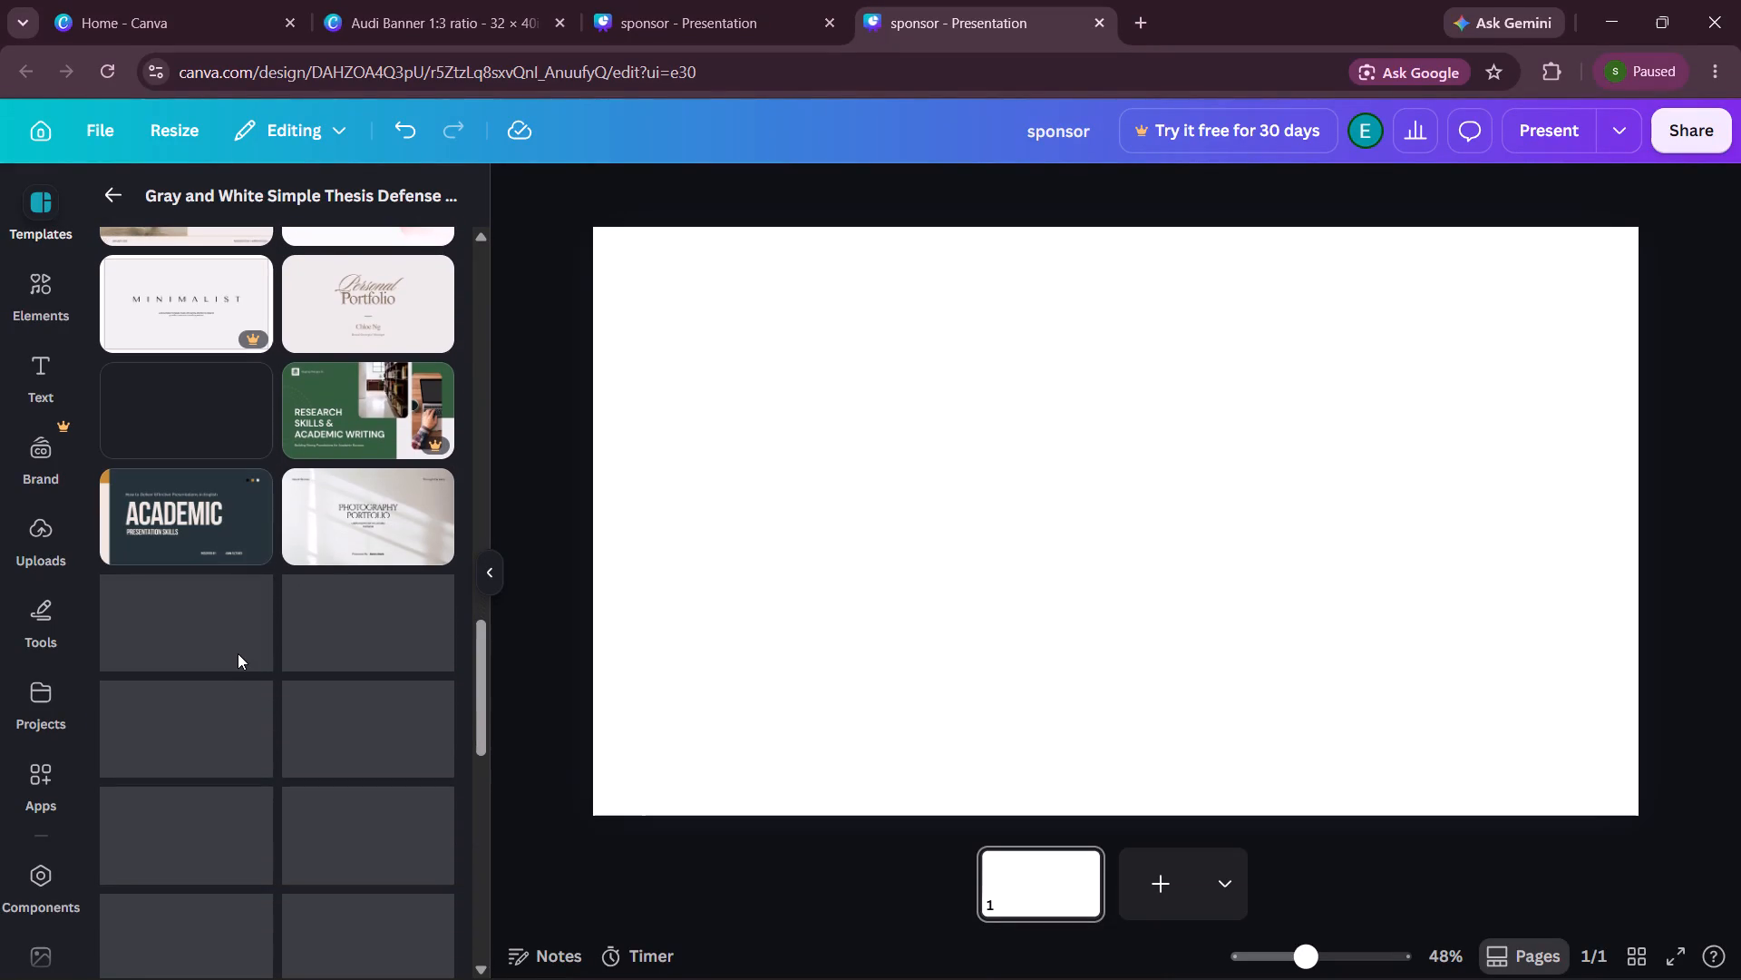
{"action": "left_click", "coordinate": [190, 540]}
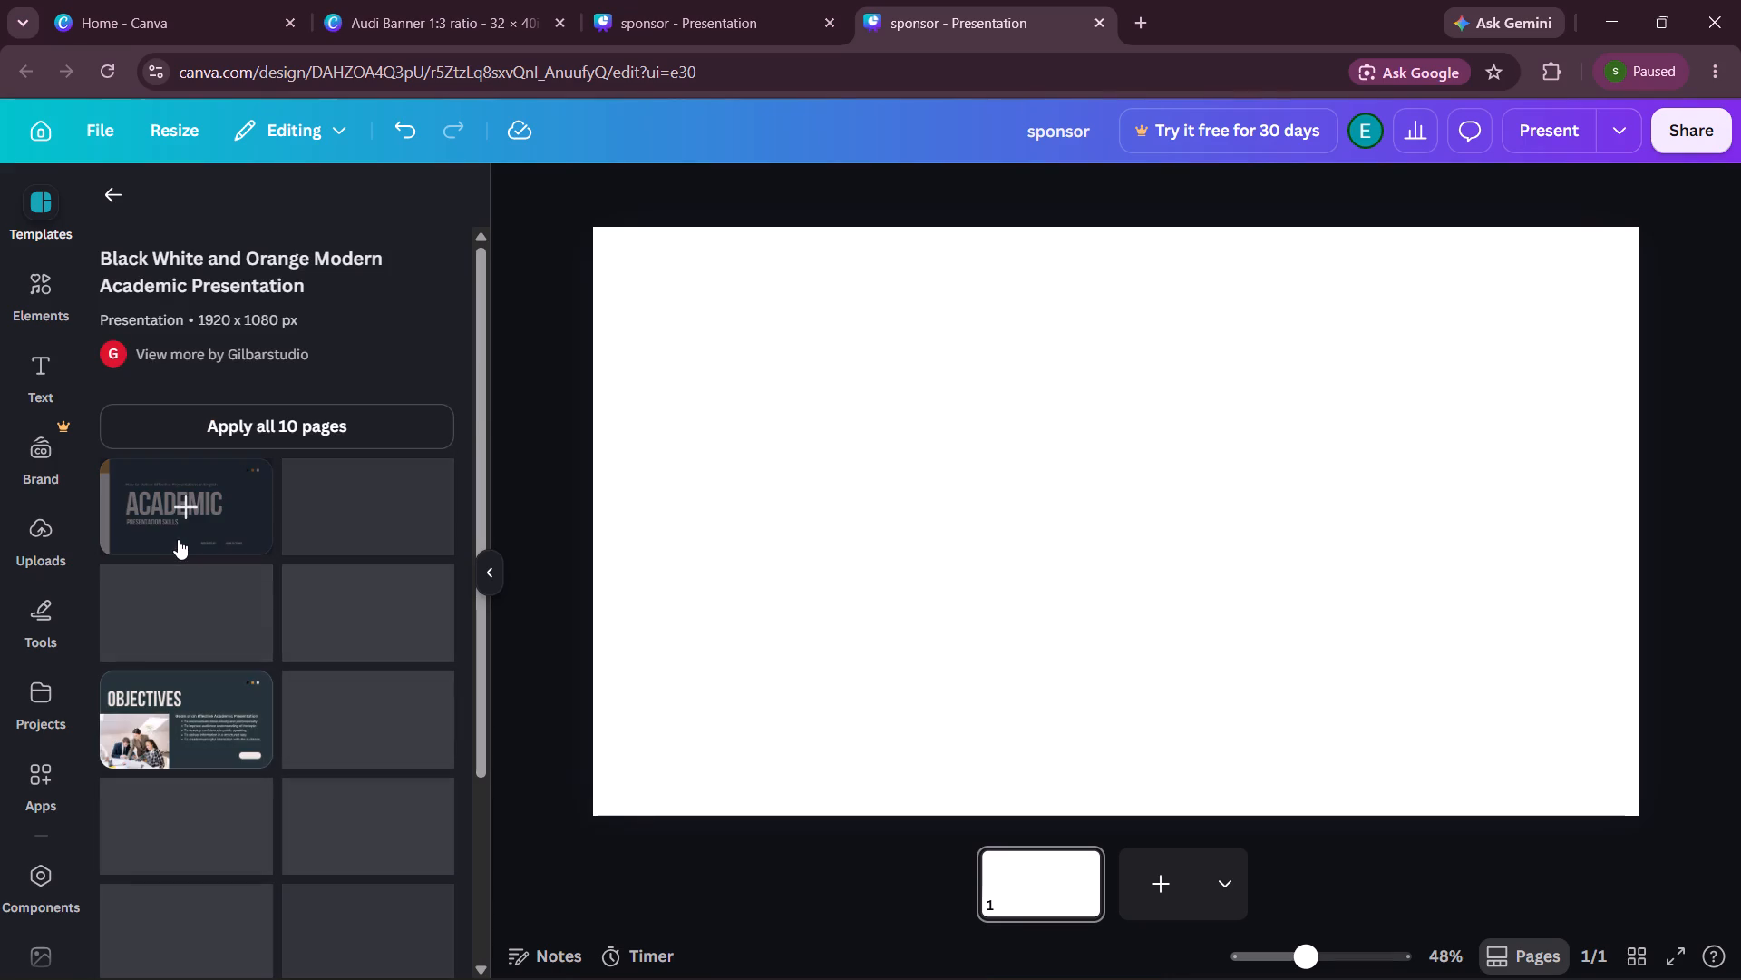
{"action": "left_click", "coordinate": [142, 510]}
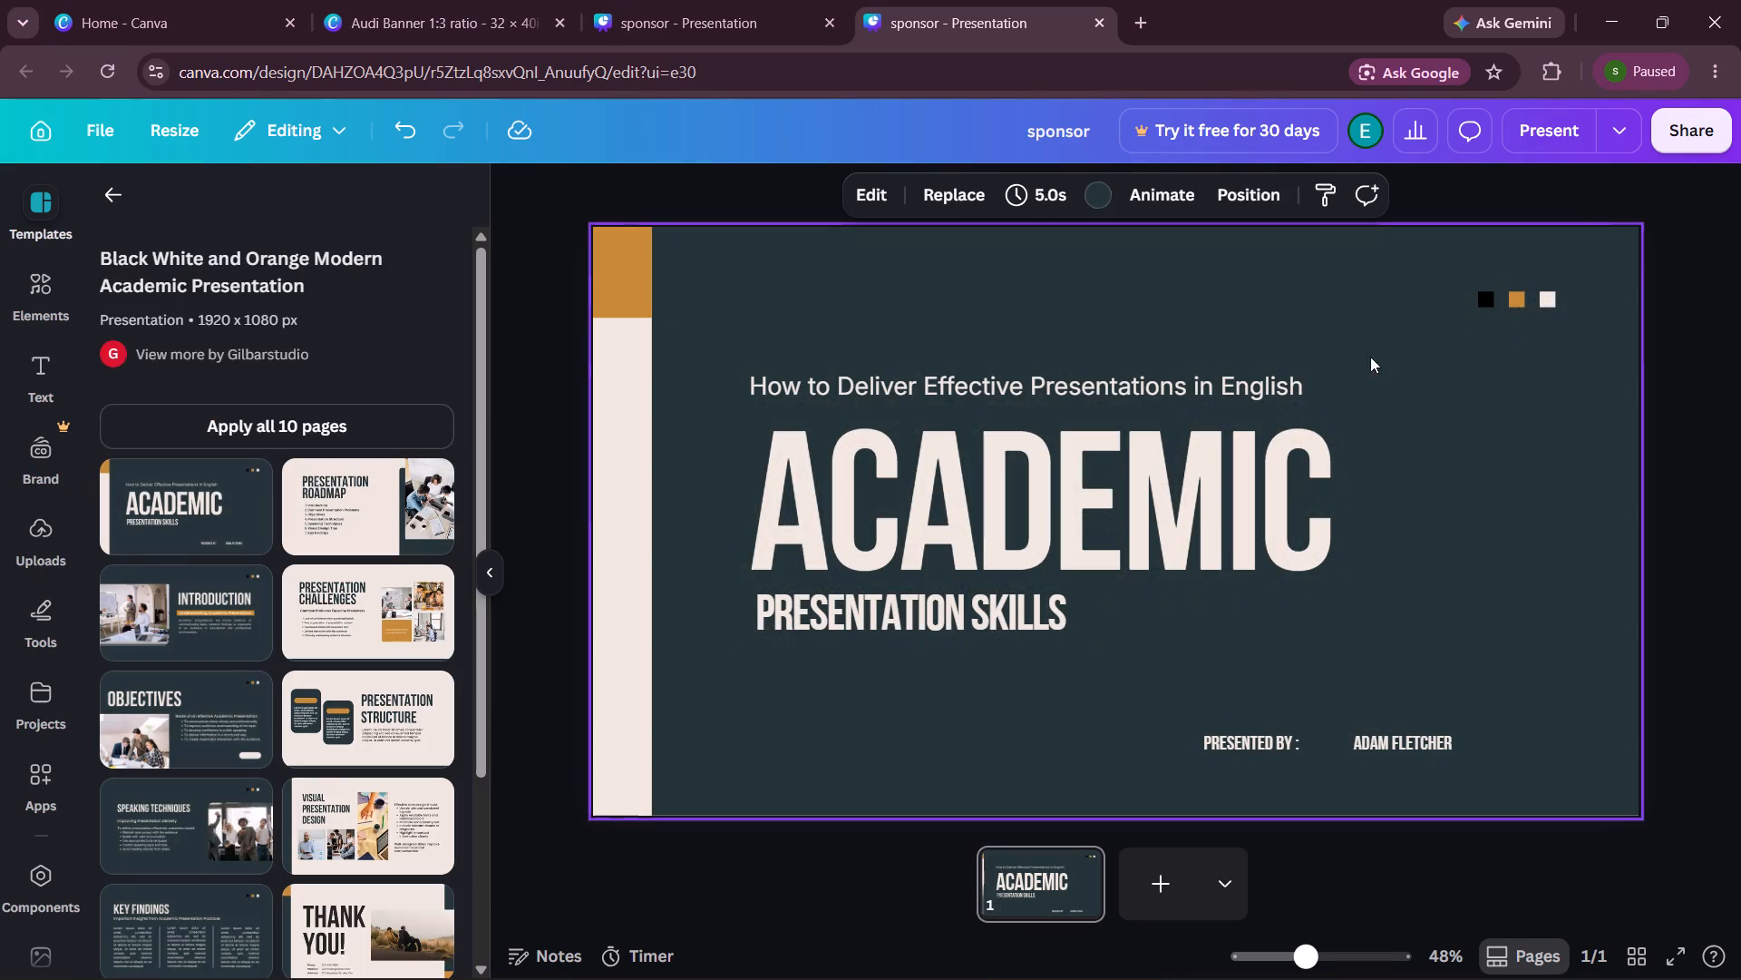
Preview the Black White and Orange template's inner pages, such as Presentation Roadmap, Introduction and Objectives, and return to its cover.
{"action": "left_click", "coordinate": [323, 511]}
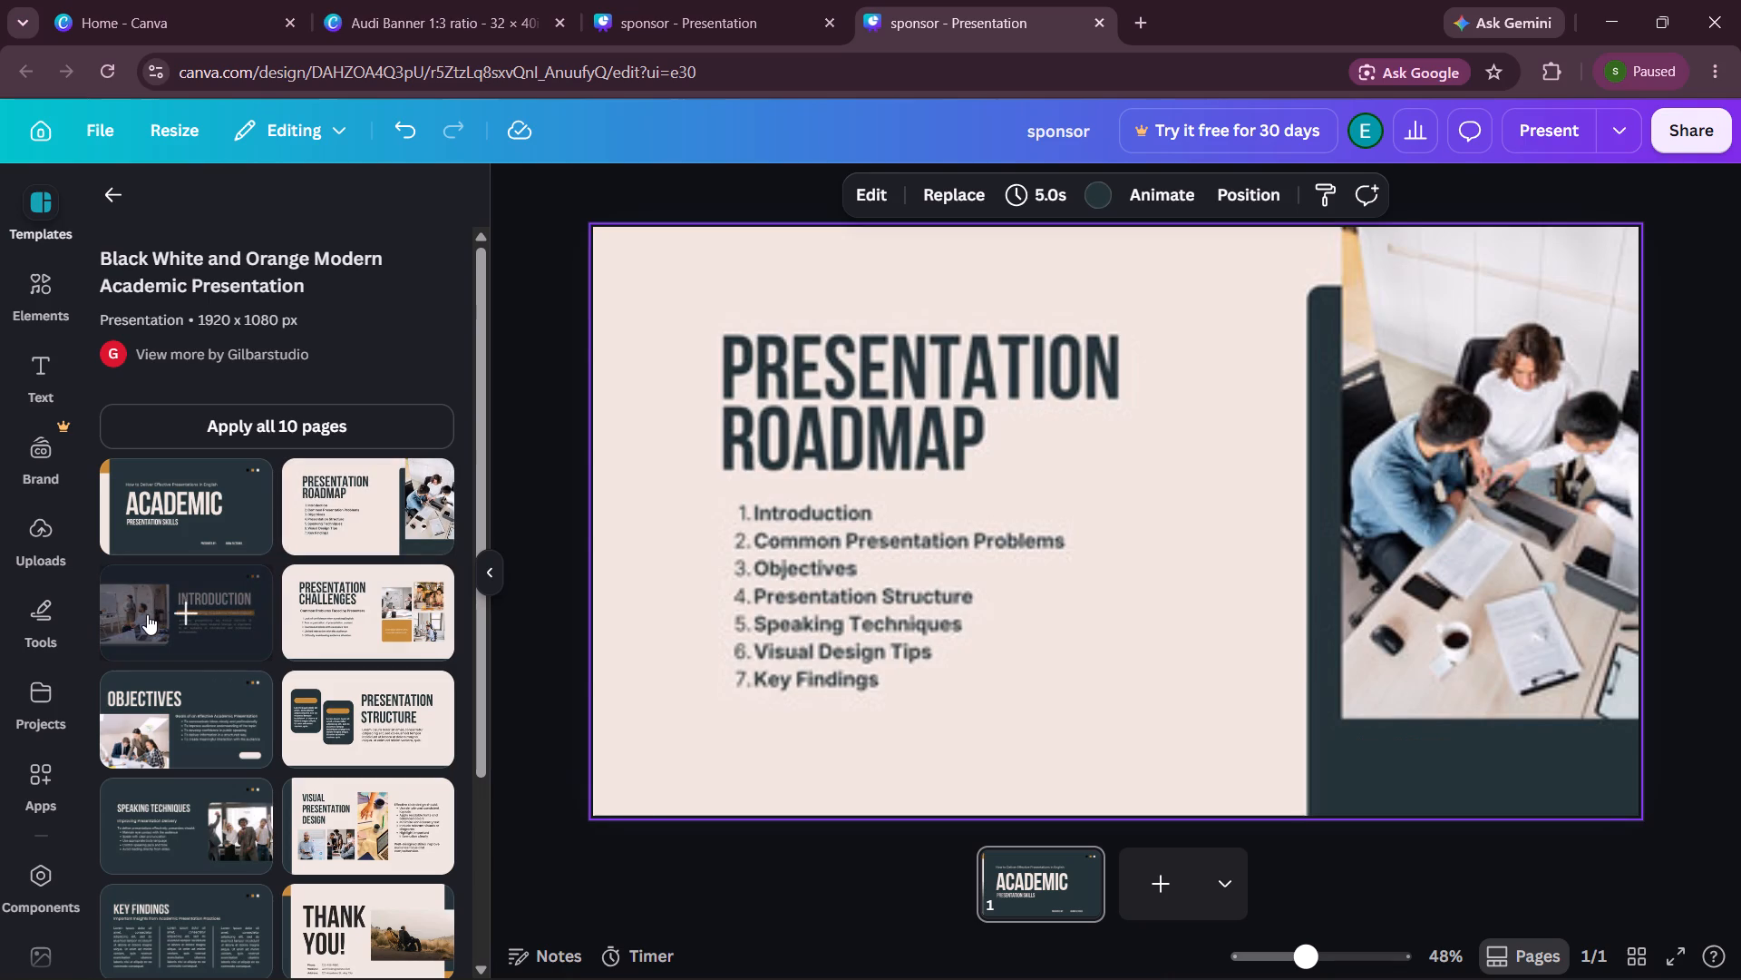
{"action": "left_click", "coordinate": [147, 614]}
{"action": "left_click", "coordinate": [341, 622]}
{"action": "left_click", "coordinate": [224, 683]}
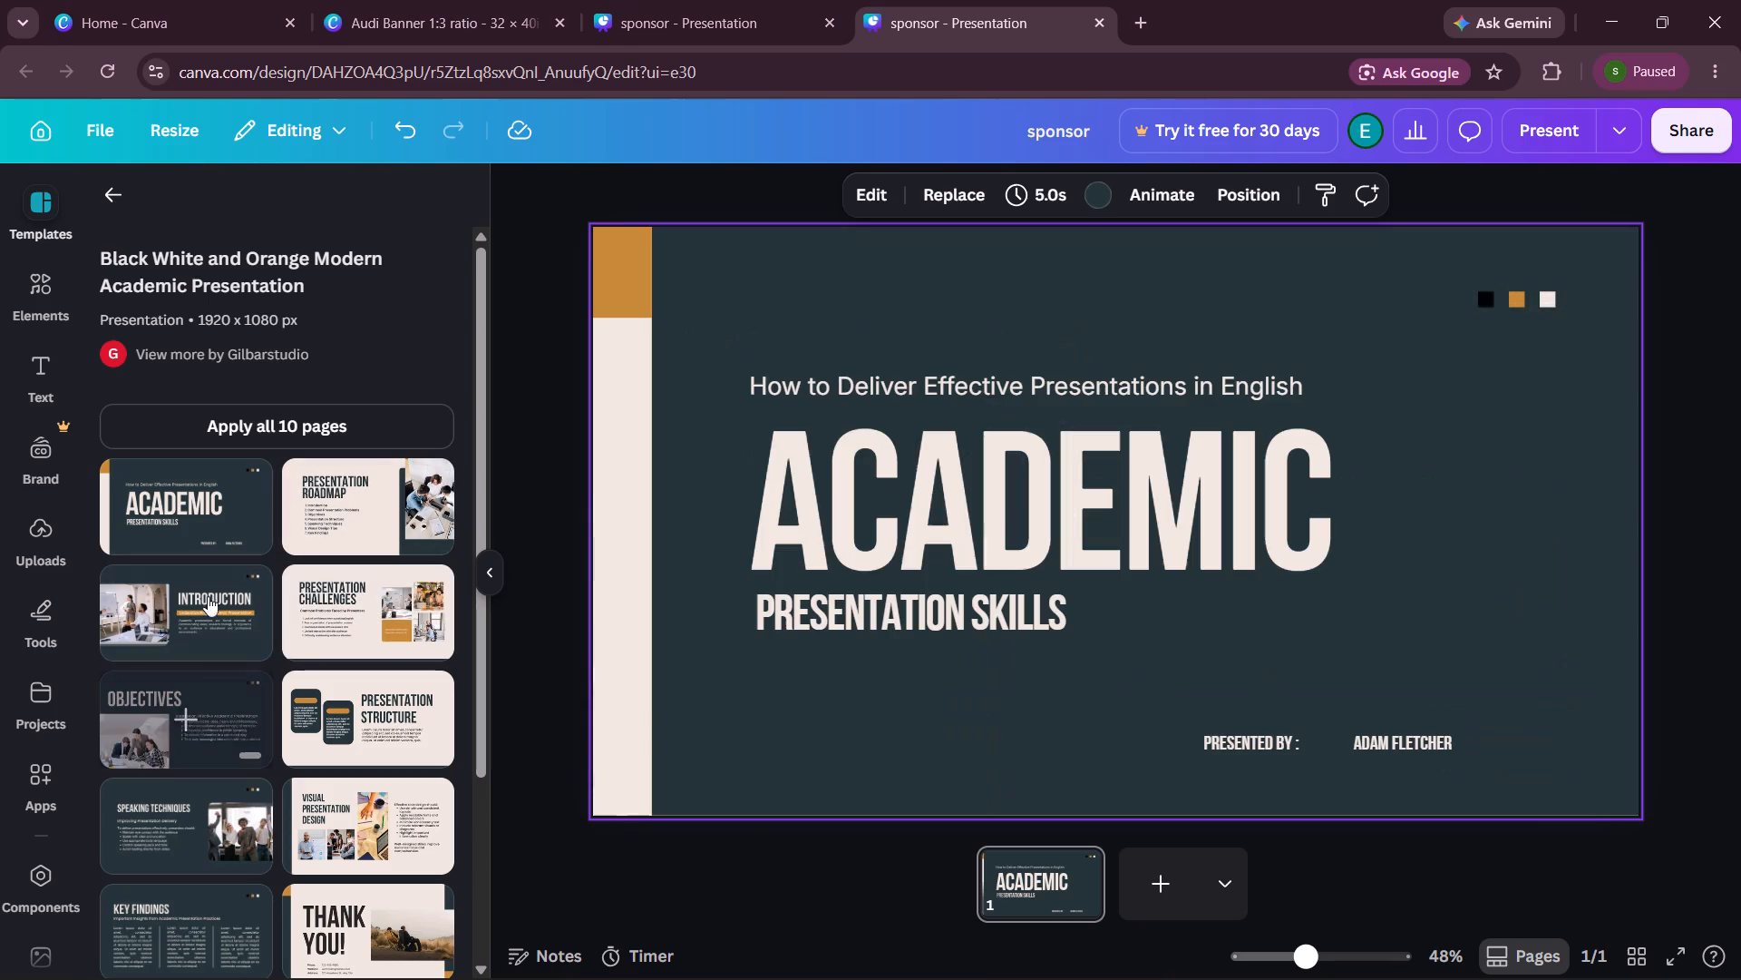
{"action": "left_click", "coordinate": [155, 488]}
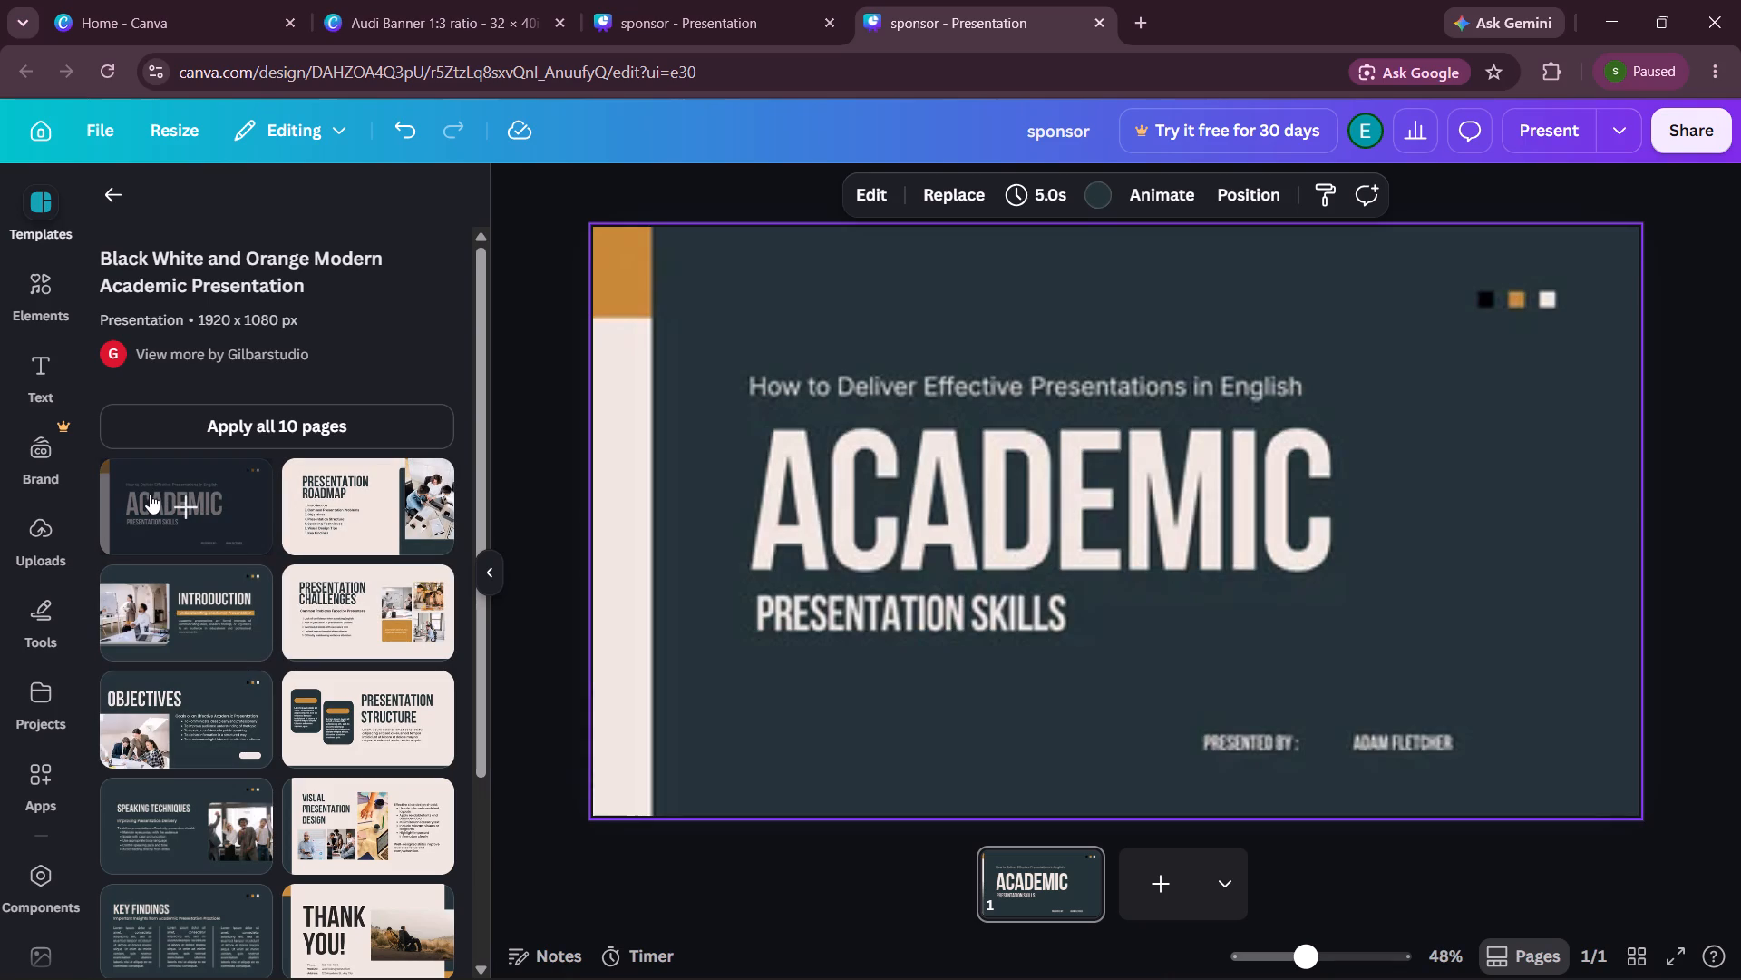
{"action": "left_click", "coordinate": [611, 289]}
{"action": "left_click", "coordinate": [521, 475]}
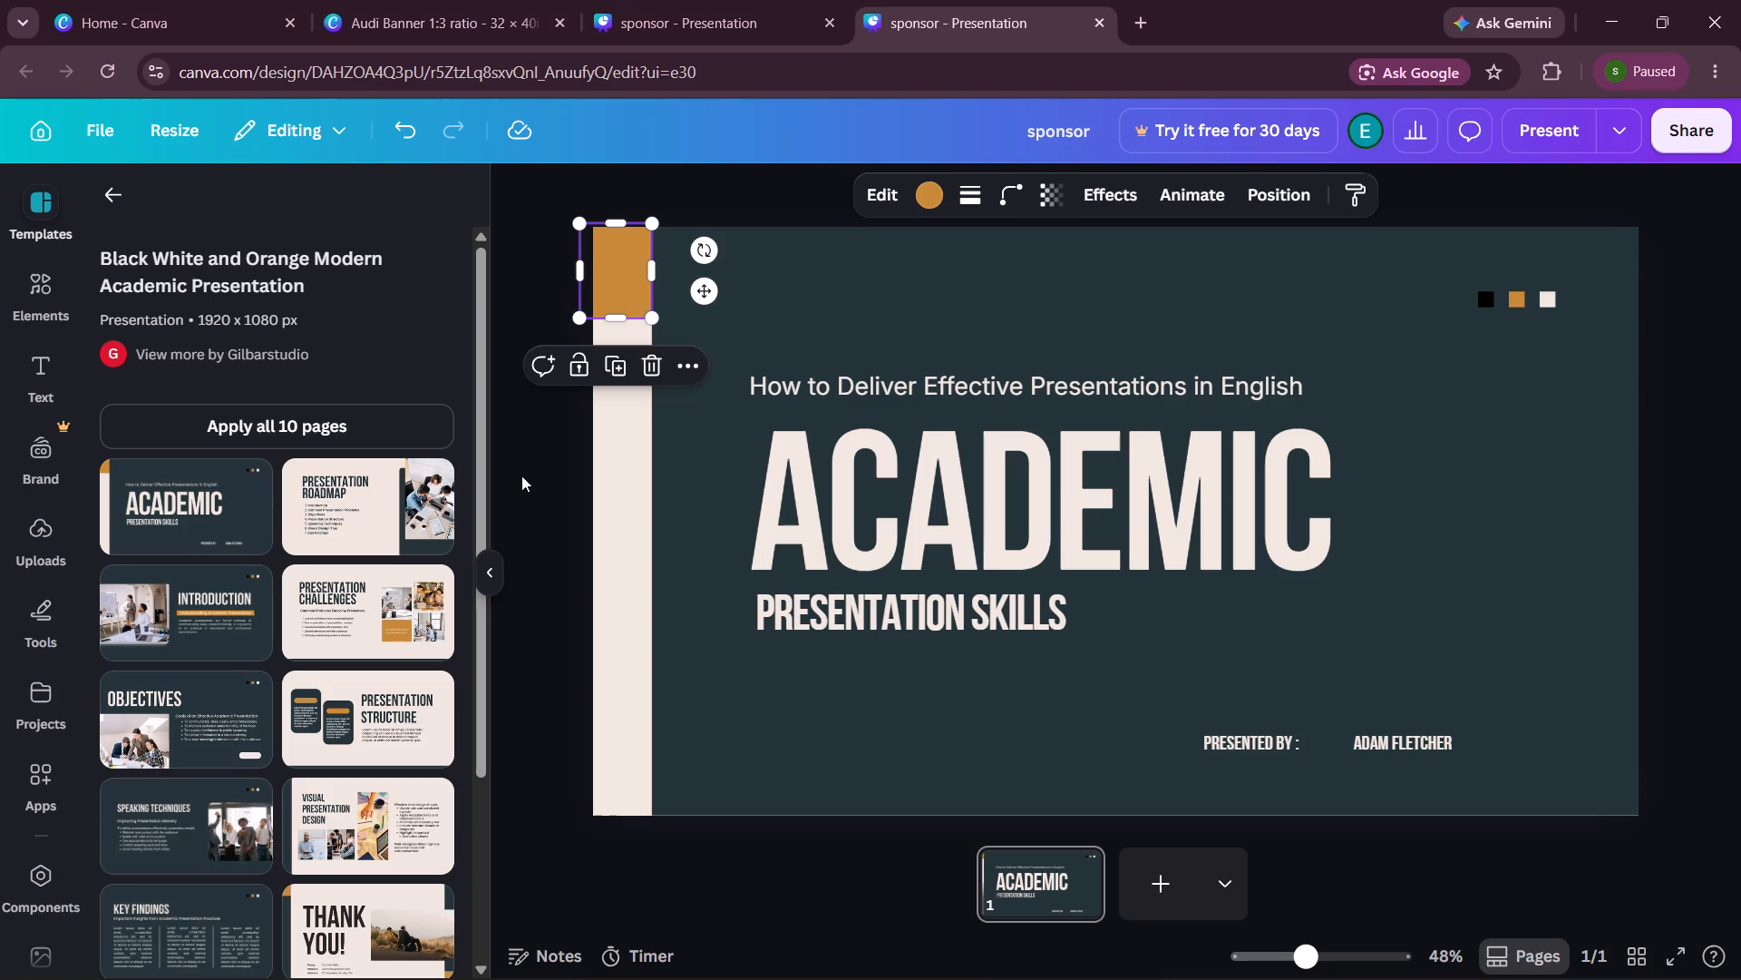
Examine the similar templates suggested with the Black White and Orange Modern Academic Presentation.
{"action": "scroll", "coordinate": [357, 625], "scroll_direction": "down", "scroll_amount": 14}
{"action": "scroll", "coordinate": [356, 628], "scroll_direction": "up", "scroll_amount": 3}
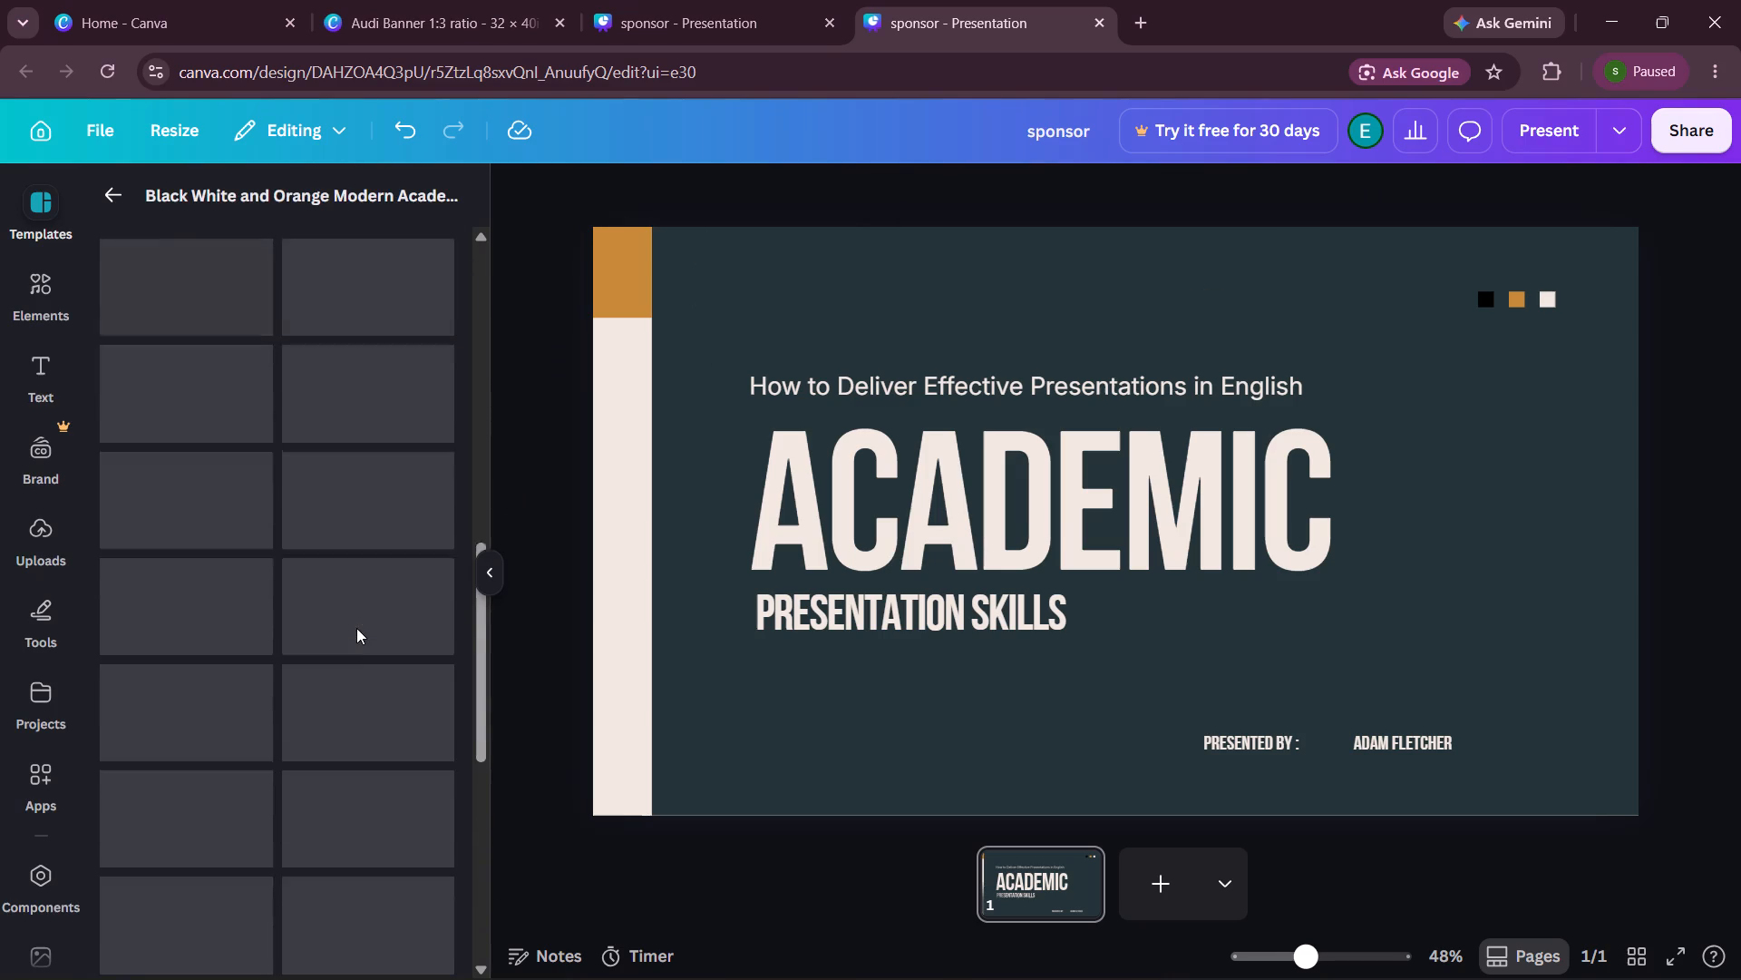
{"action": "scroll", "coordinate": [356, 628], "scroll_direction": "up", "scroll_amount": 1}
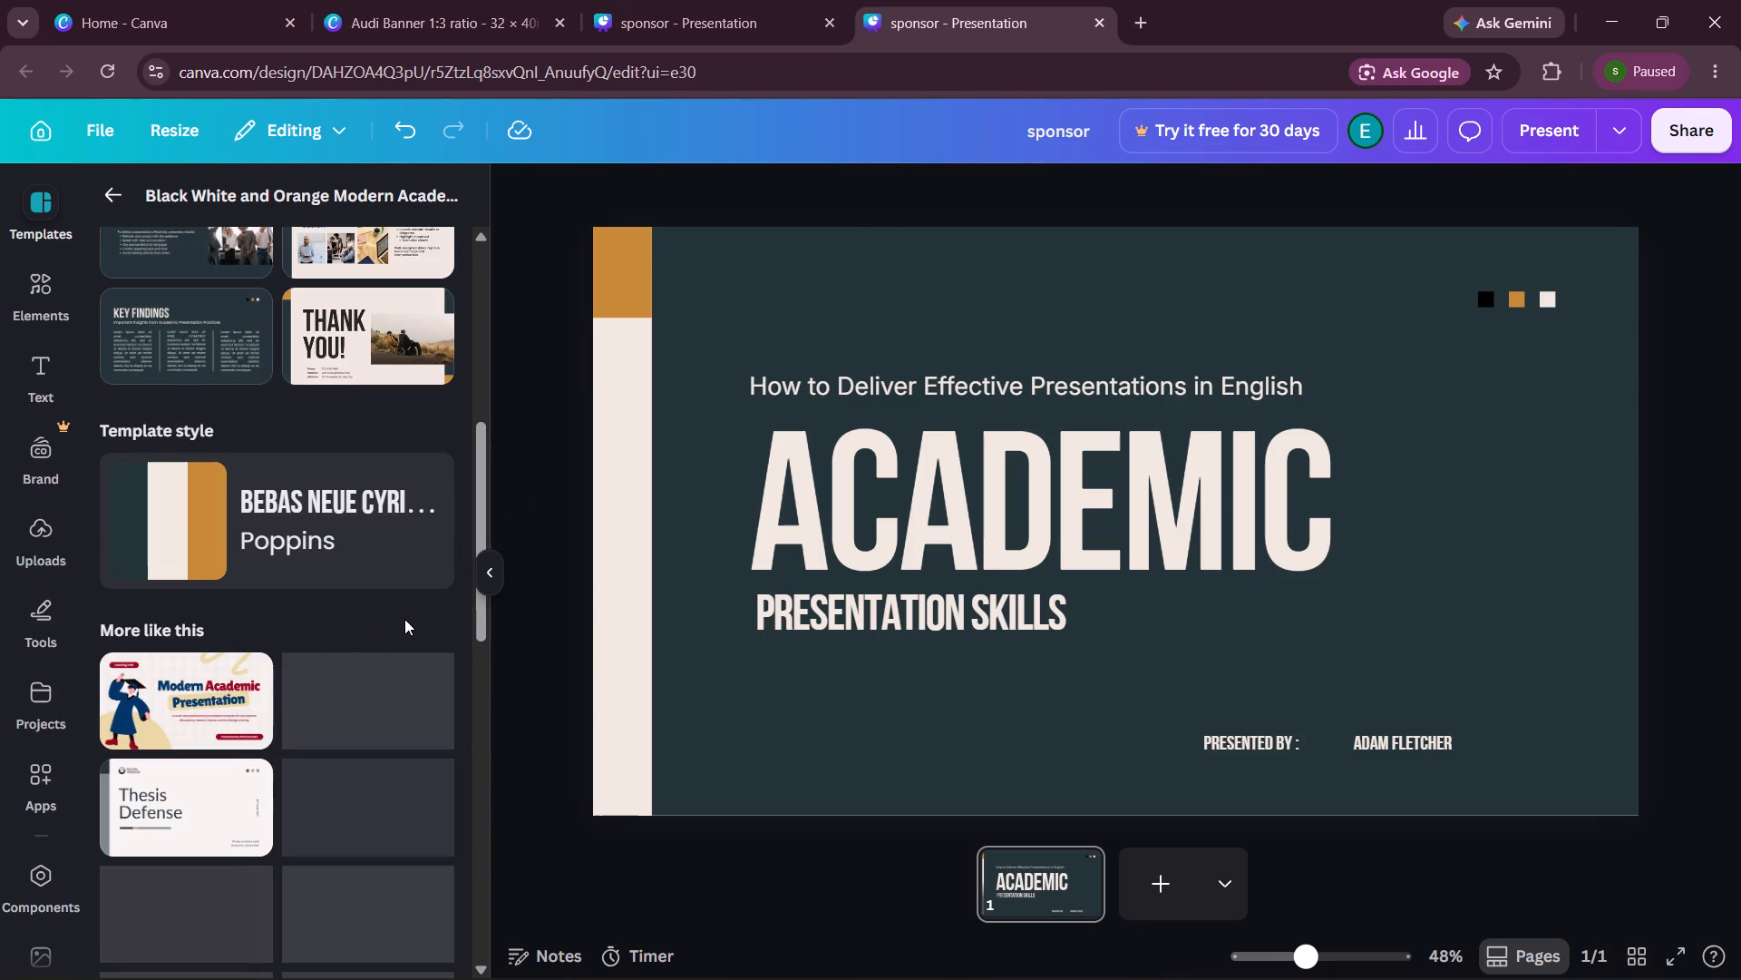
{"action": "scroll", "coordinate": [404, 619], "scroll_direction": "down", "scroll_amount": 2}
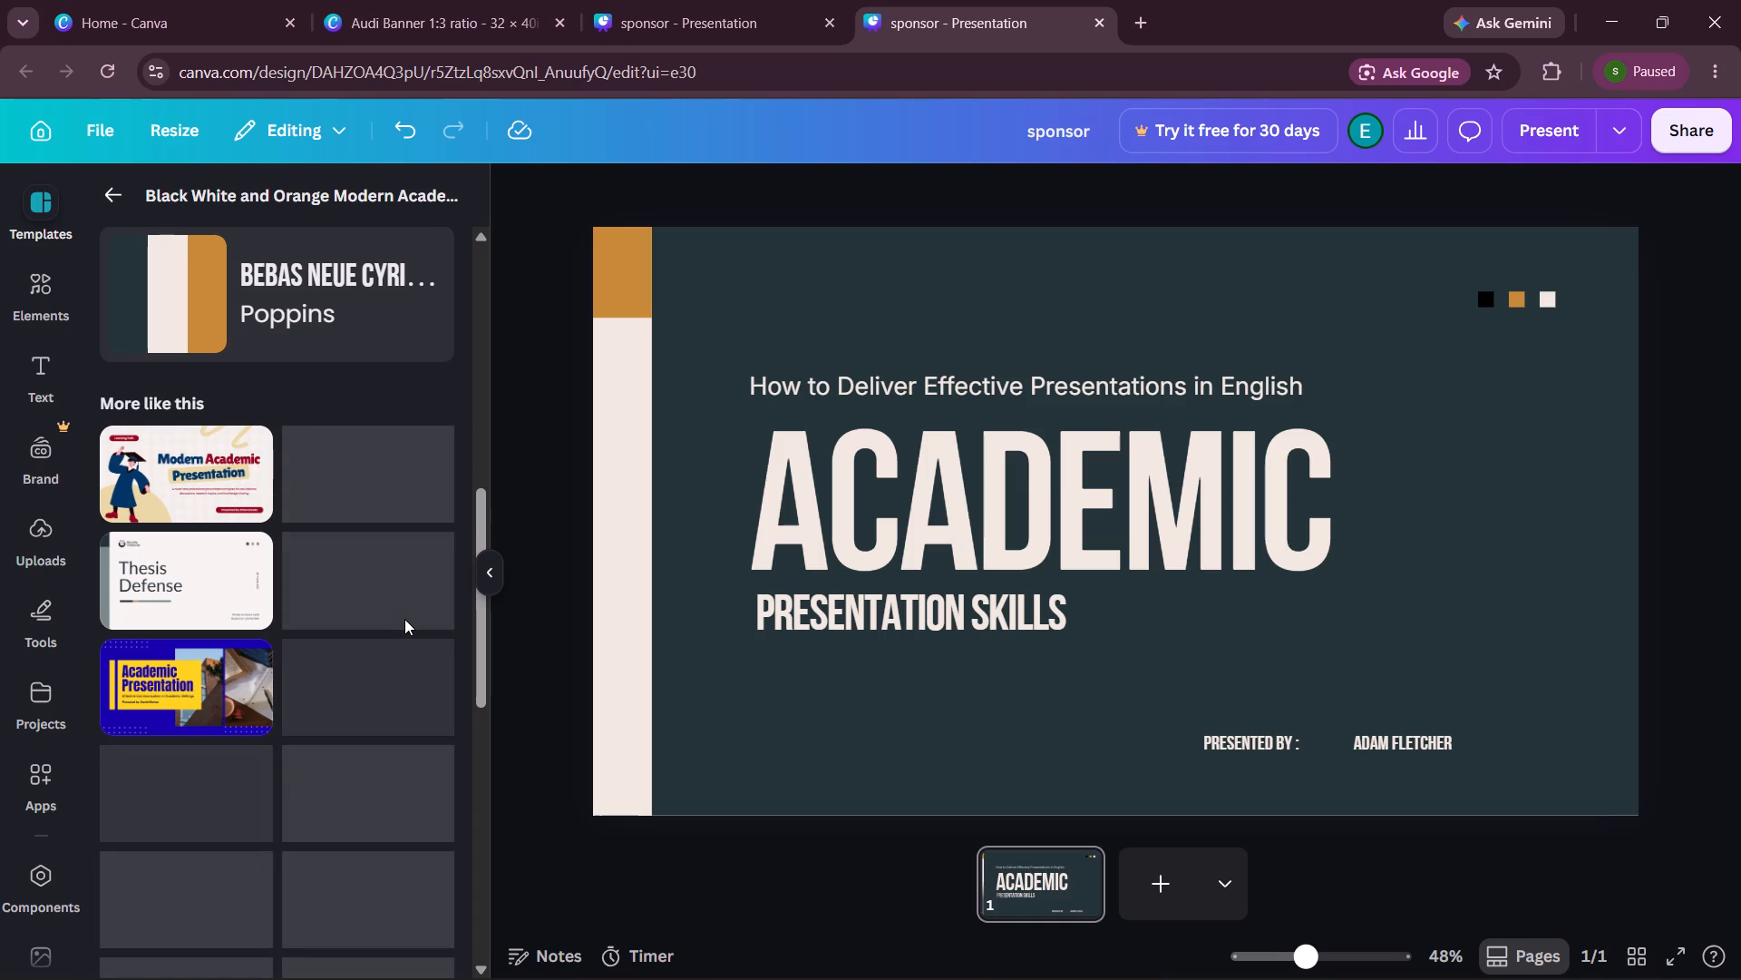
{"action": "scroll", "coordinate": [356, 595], "scroll_direction": "down", "scroll_amount": 1}
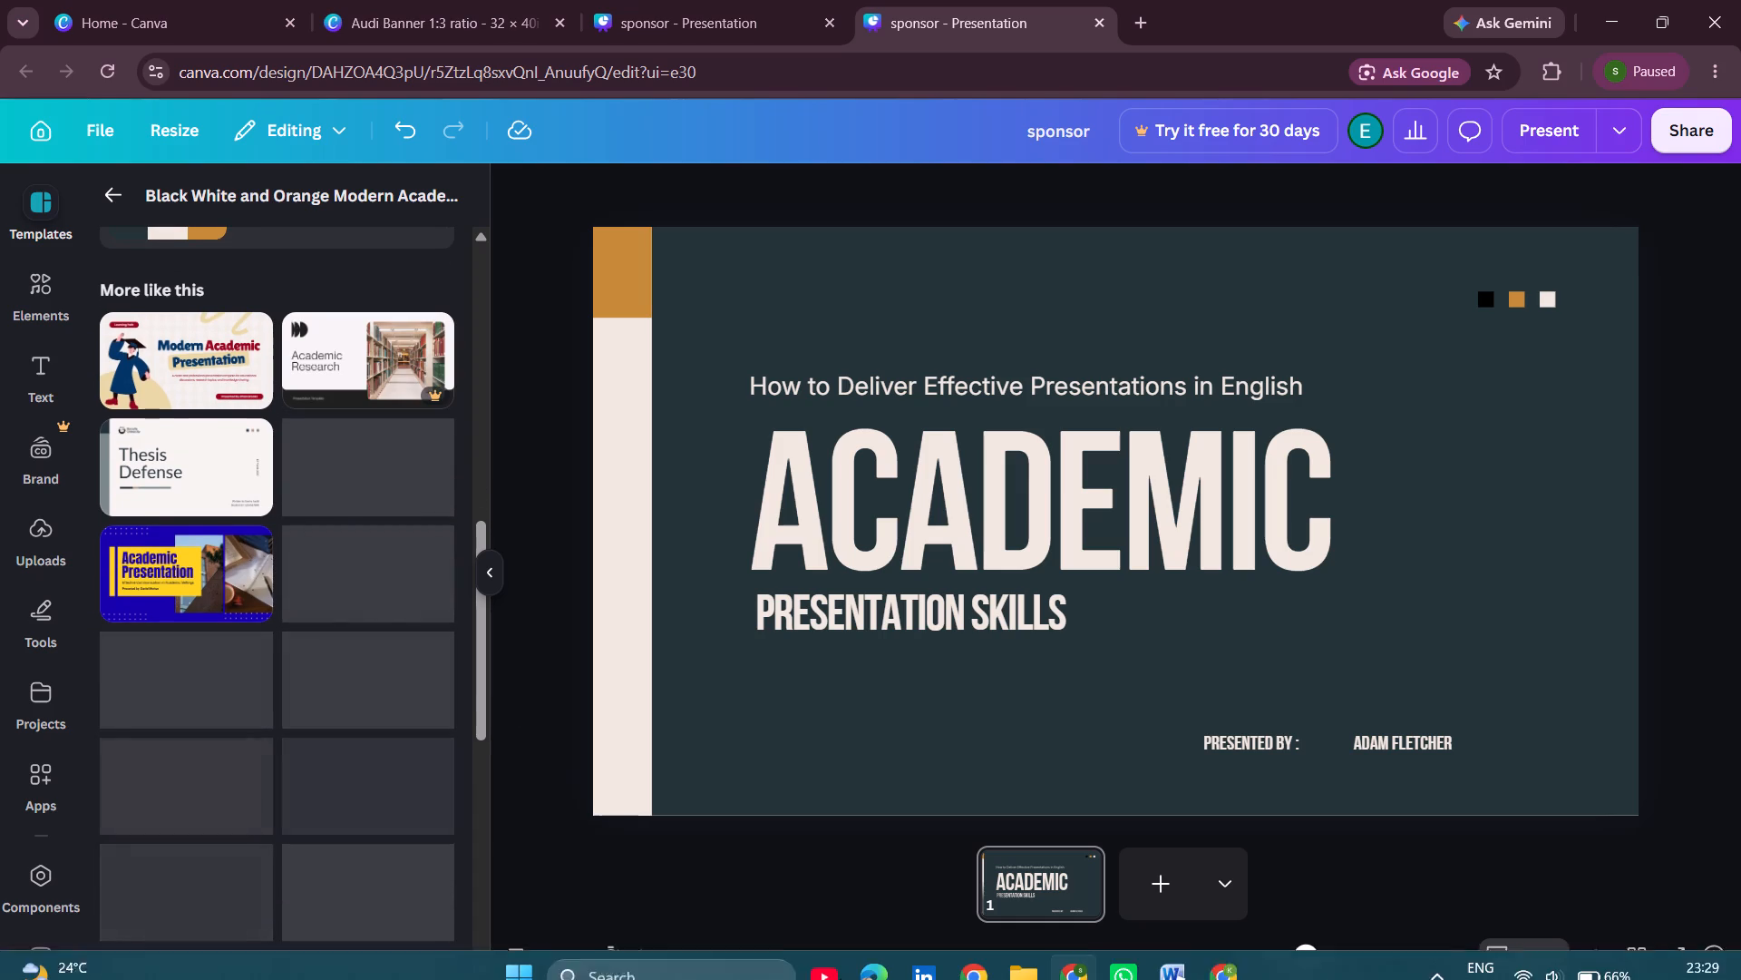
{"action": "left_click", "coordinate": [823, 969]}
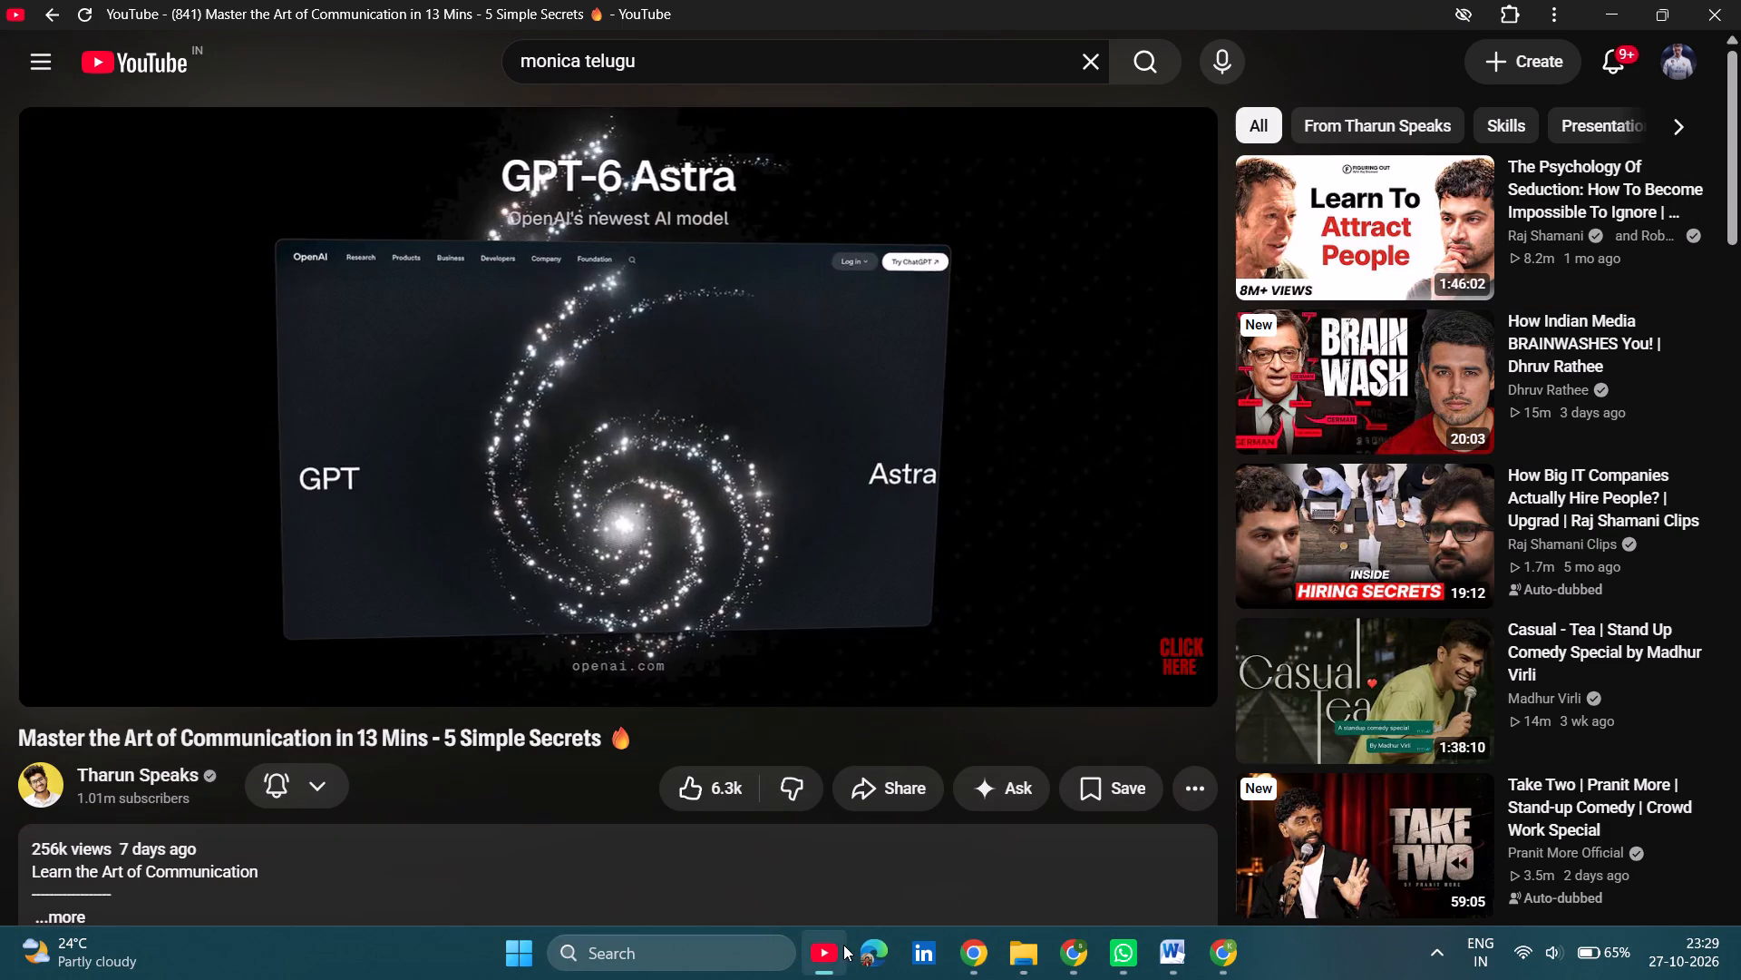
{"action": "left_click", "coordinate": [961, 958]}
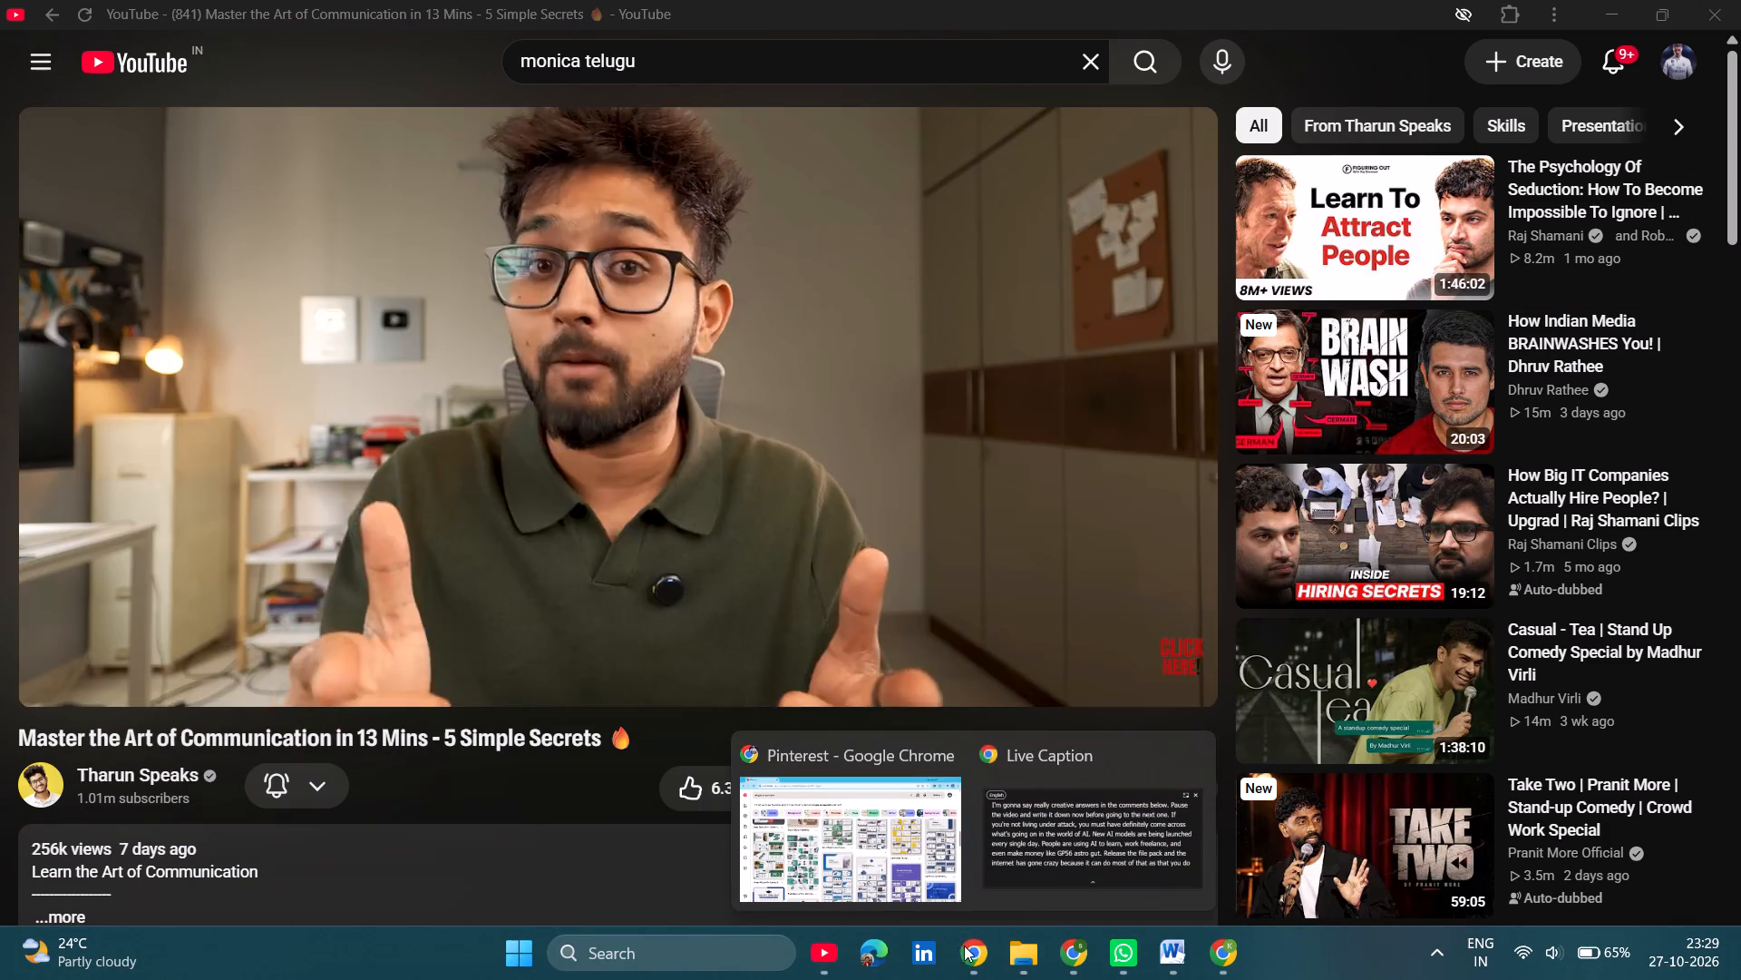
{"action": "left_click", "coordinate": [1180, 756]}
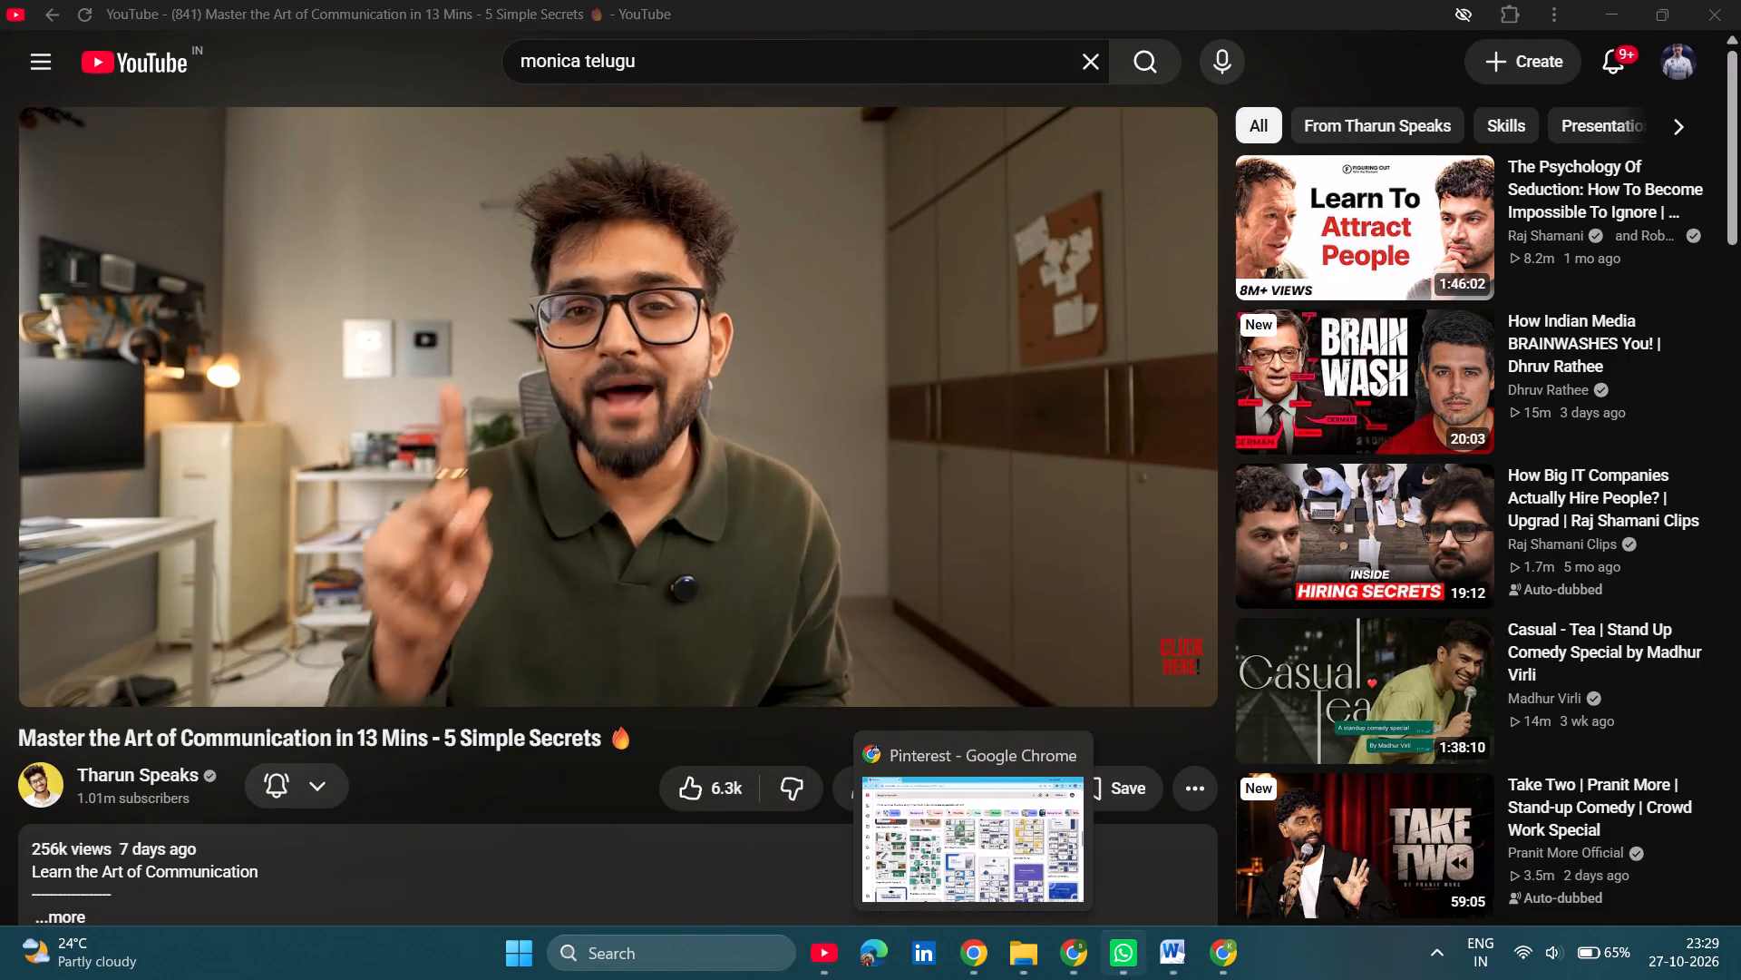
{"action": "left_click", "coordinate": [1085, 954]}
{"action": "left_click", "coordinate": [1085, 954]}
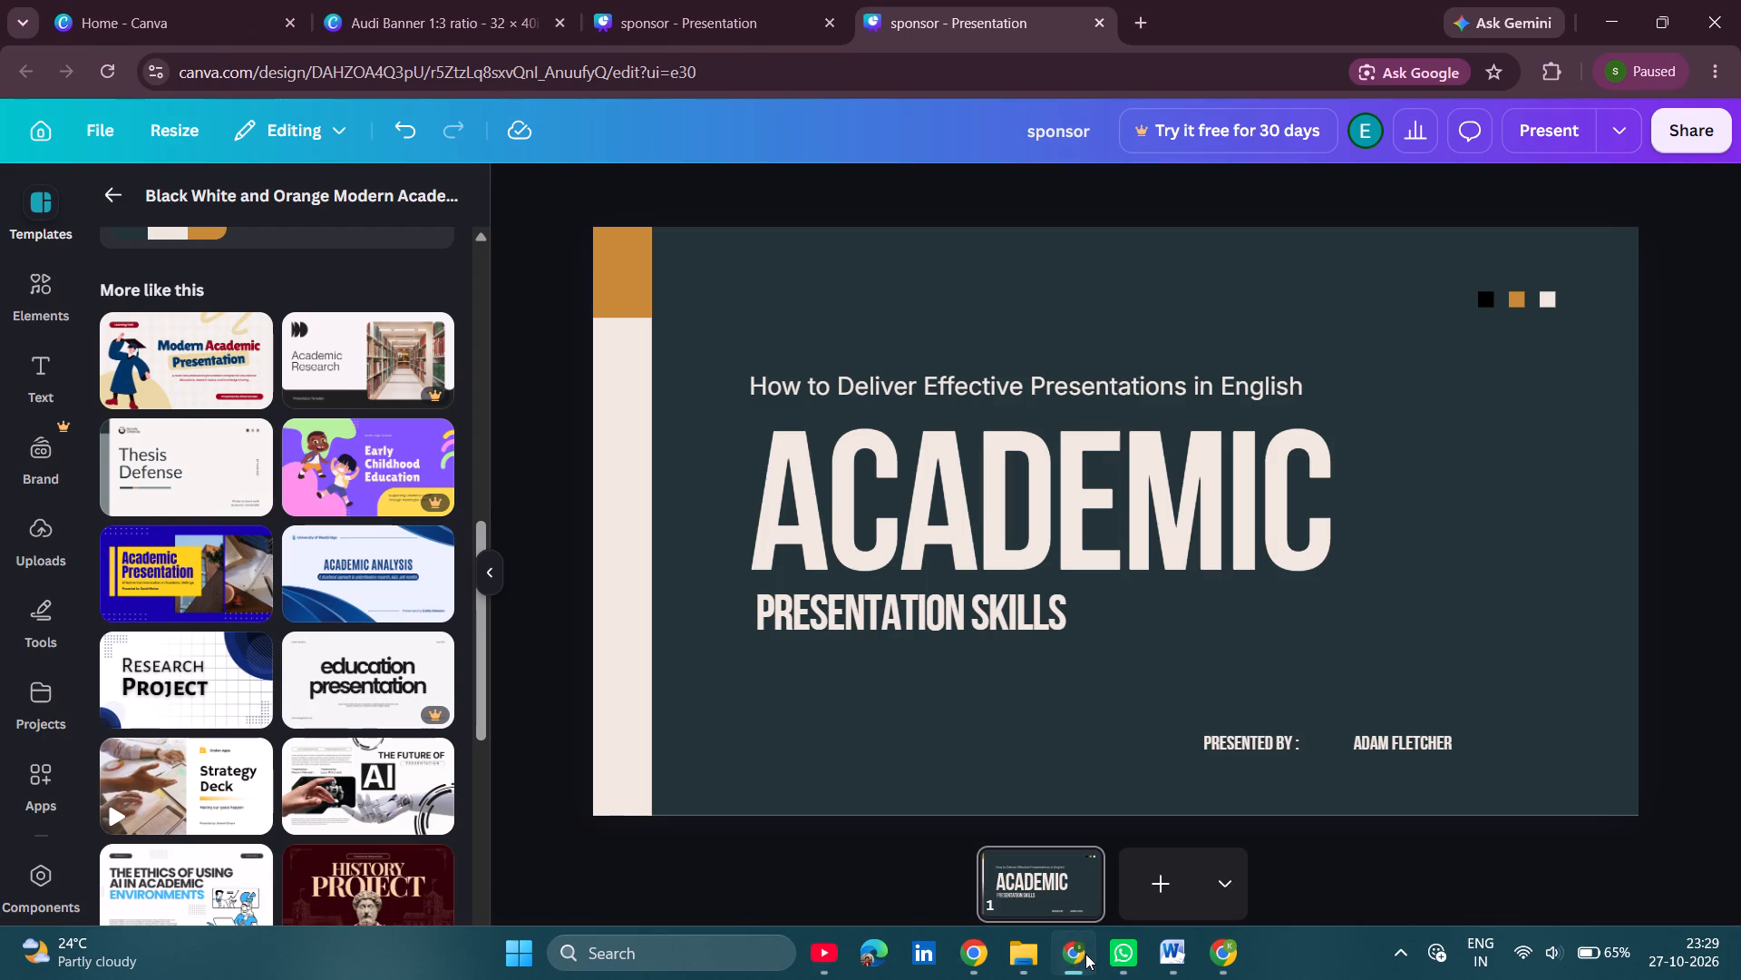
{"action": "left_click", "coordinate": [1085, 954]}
Examine more of the similar academic templates for a professional design that suits the sponsorship deck.
{"action": "scroll", "coordinate": [243, 607], "scroll_direction": "down", "scroll_amount": 1}
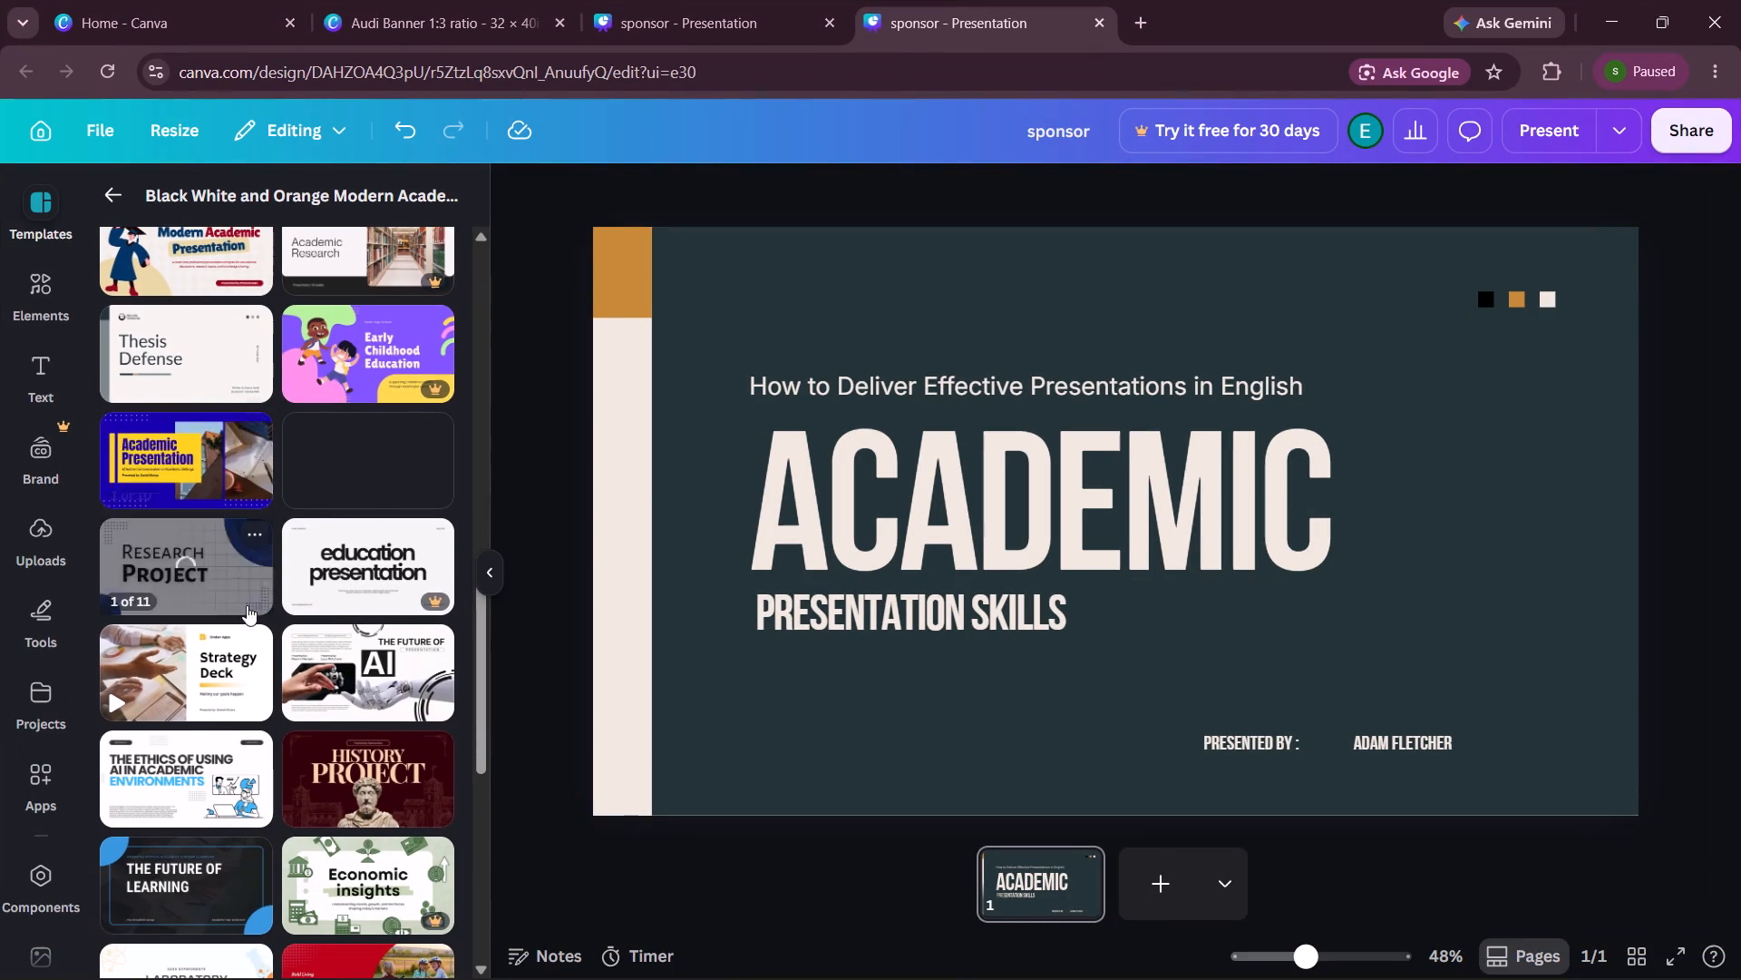
{"action": "scroll", "coordinate": [384, 493], "scroll_direction": "down", "scroll_amount": 2}
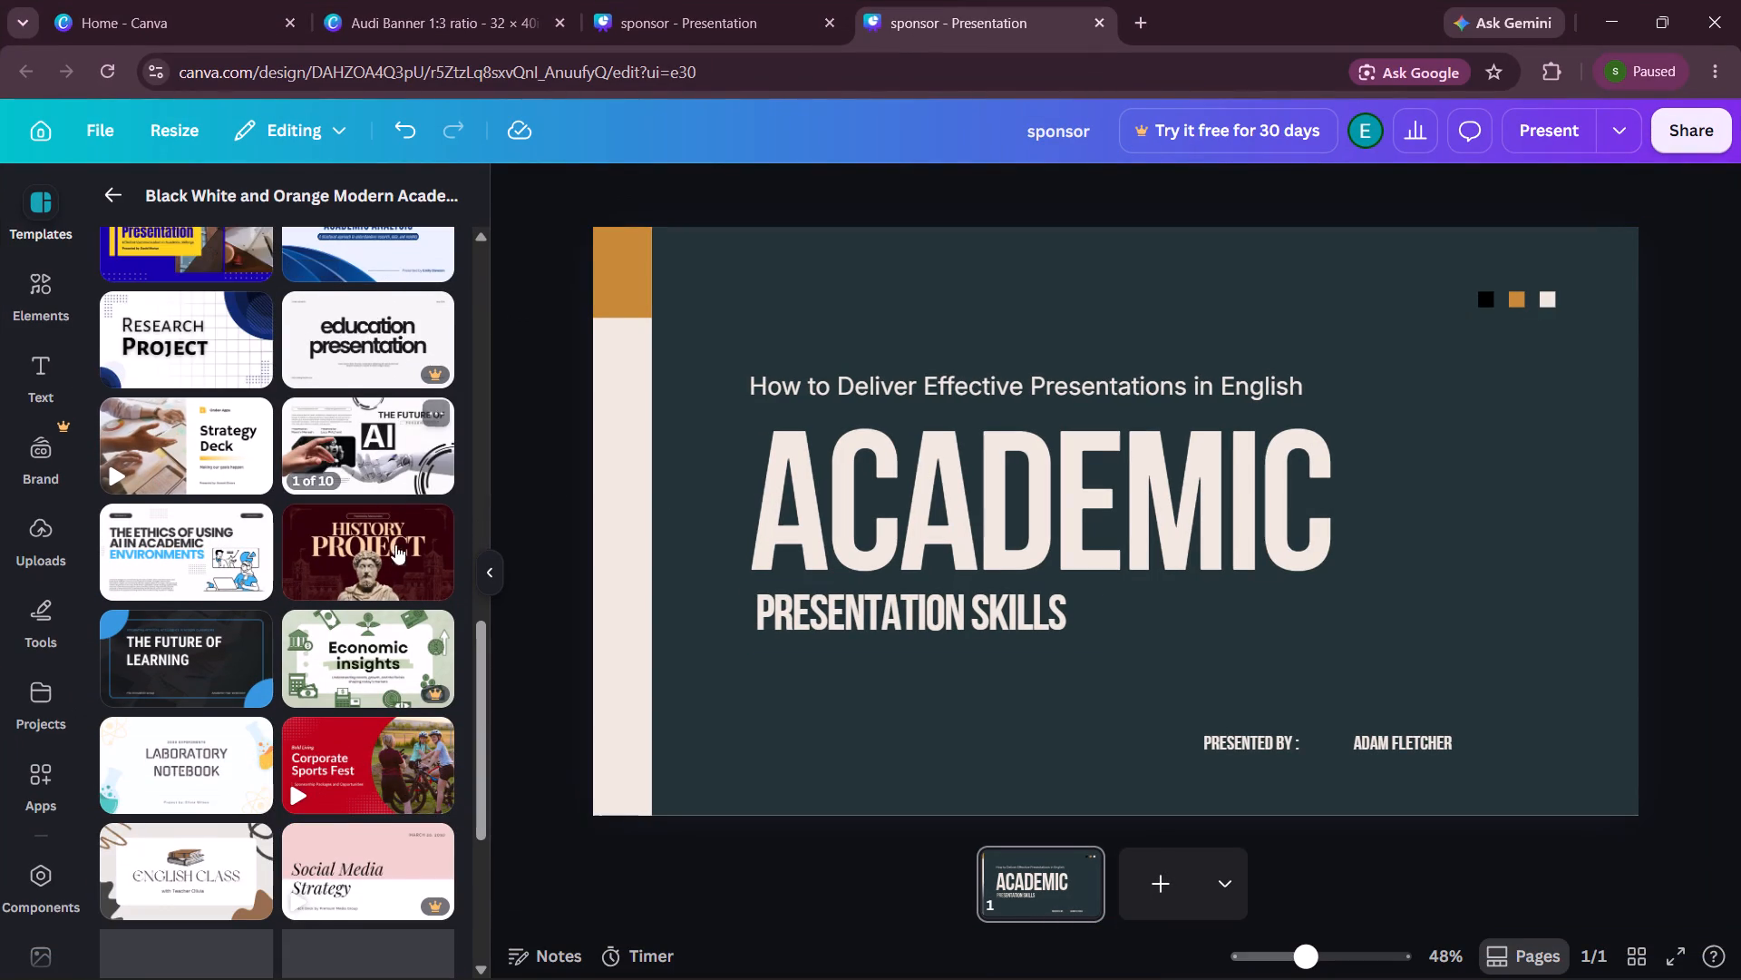
{"action": "scroll", "coordinate": [394, 573], "scroll_direction": "down", "scroll_amount": 2}
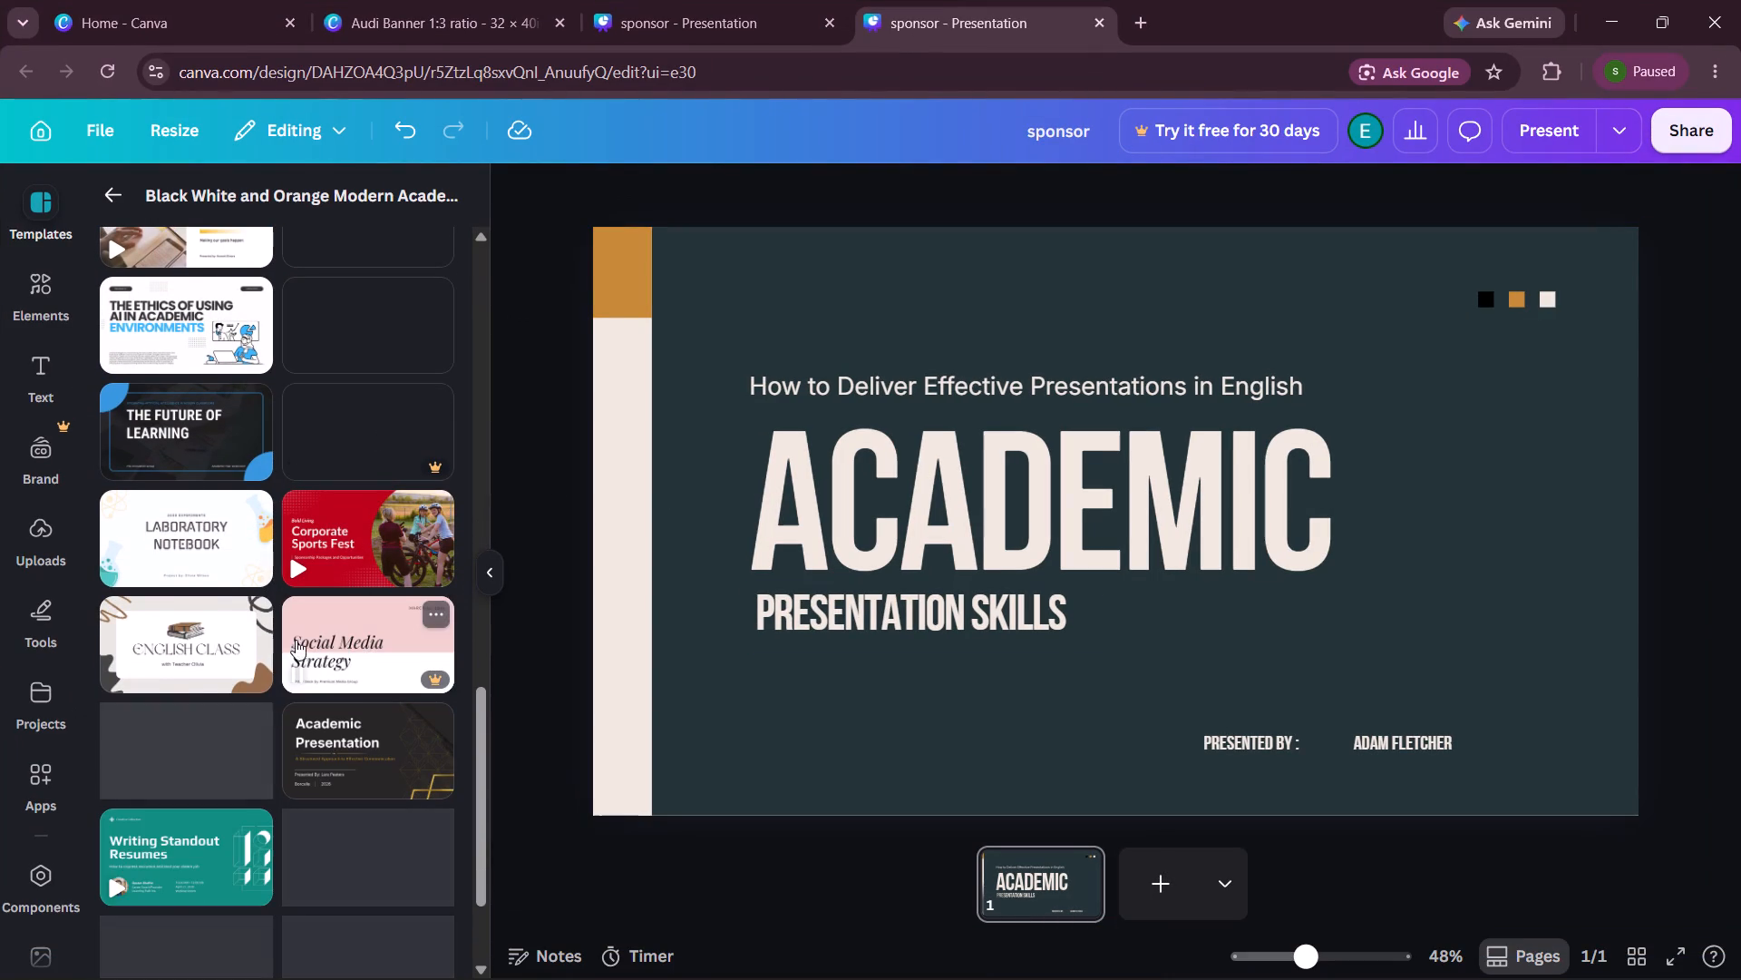
{"action": "scroll", "coordinate": [268, 640], "scroll_direction": "down", "scroll_amount": 1}
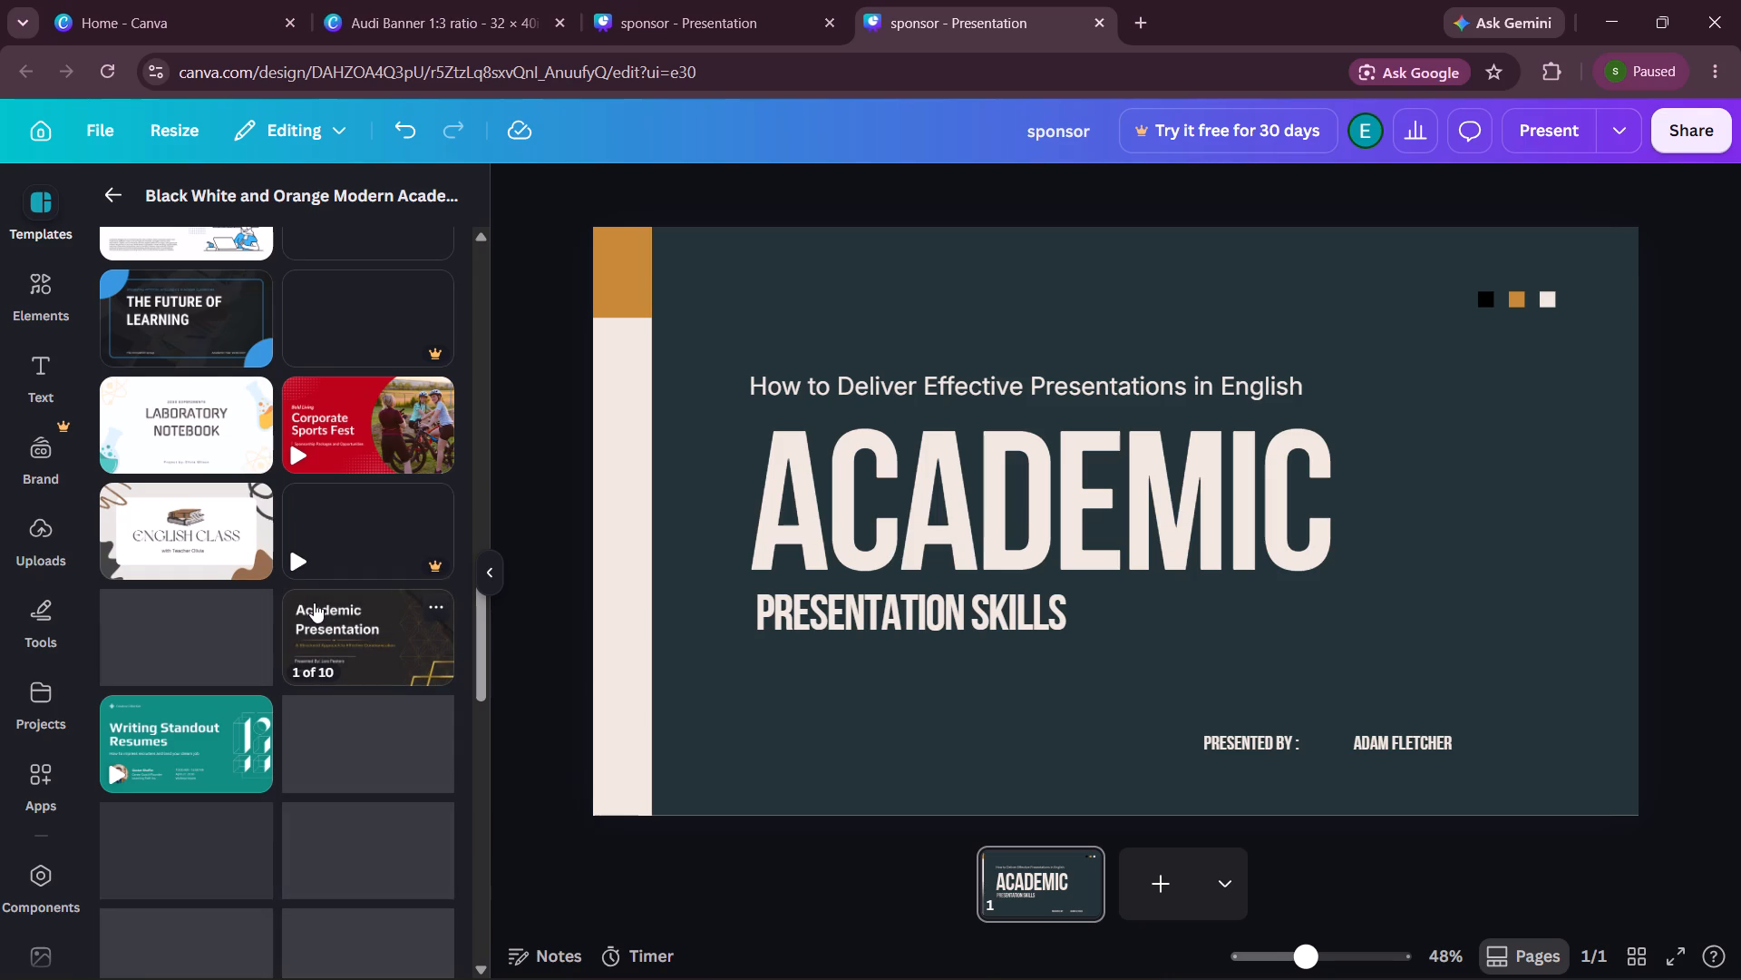
{"action": "scroll", "coordinate": [326, 639], "scroll_direction": "down", "scroll_amount": 1}
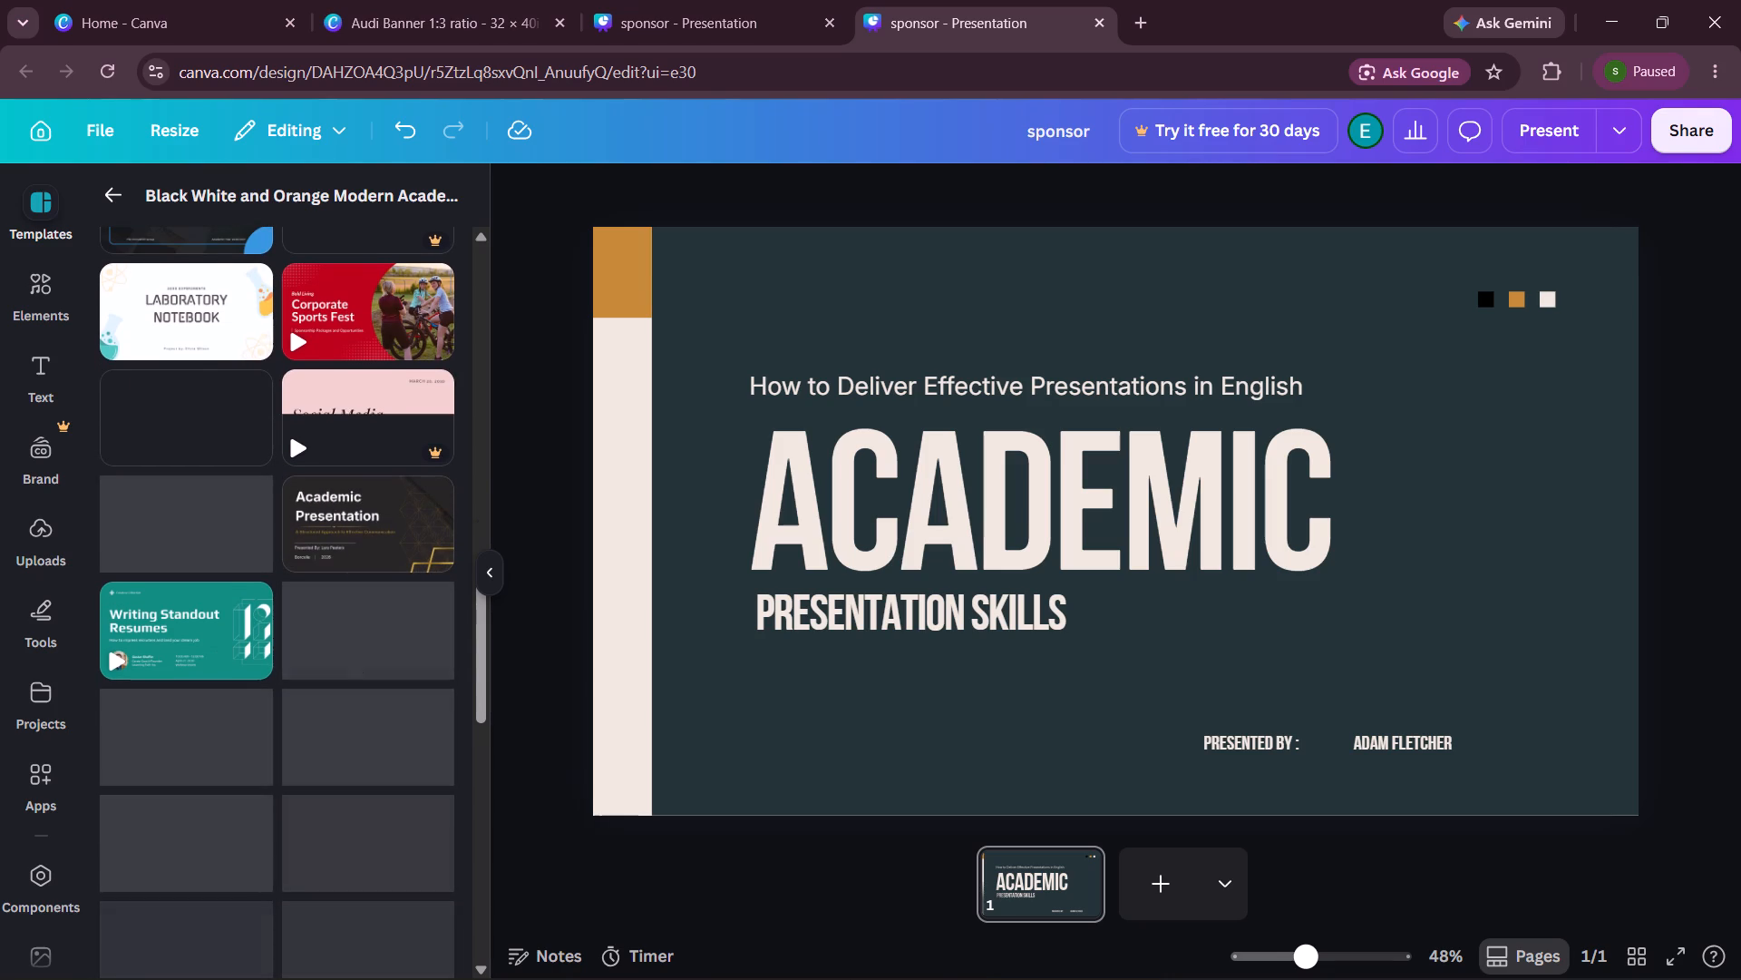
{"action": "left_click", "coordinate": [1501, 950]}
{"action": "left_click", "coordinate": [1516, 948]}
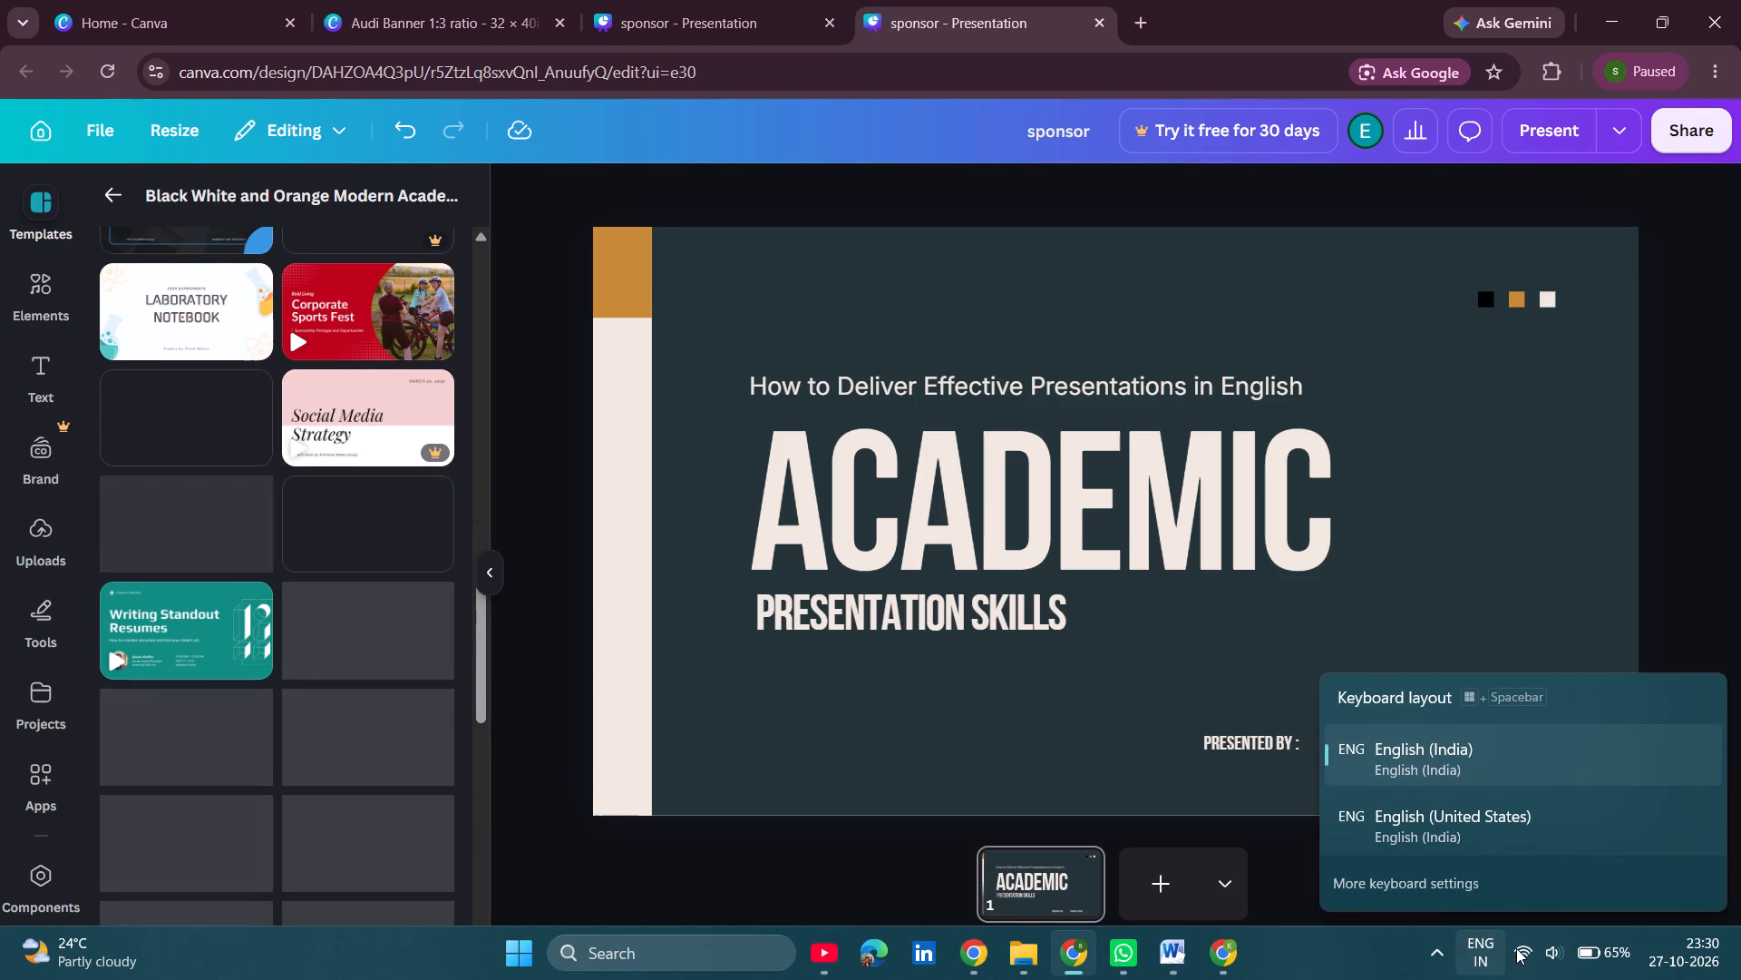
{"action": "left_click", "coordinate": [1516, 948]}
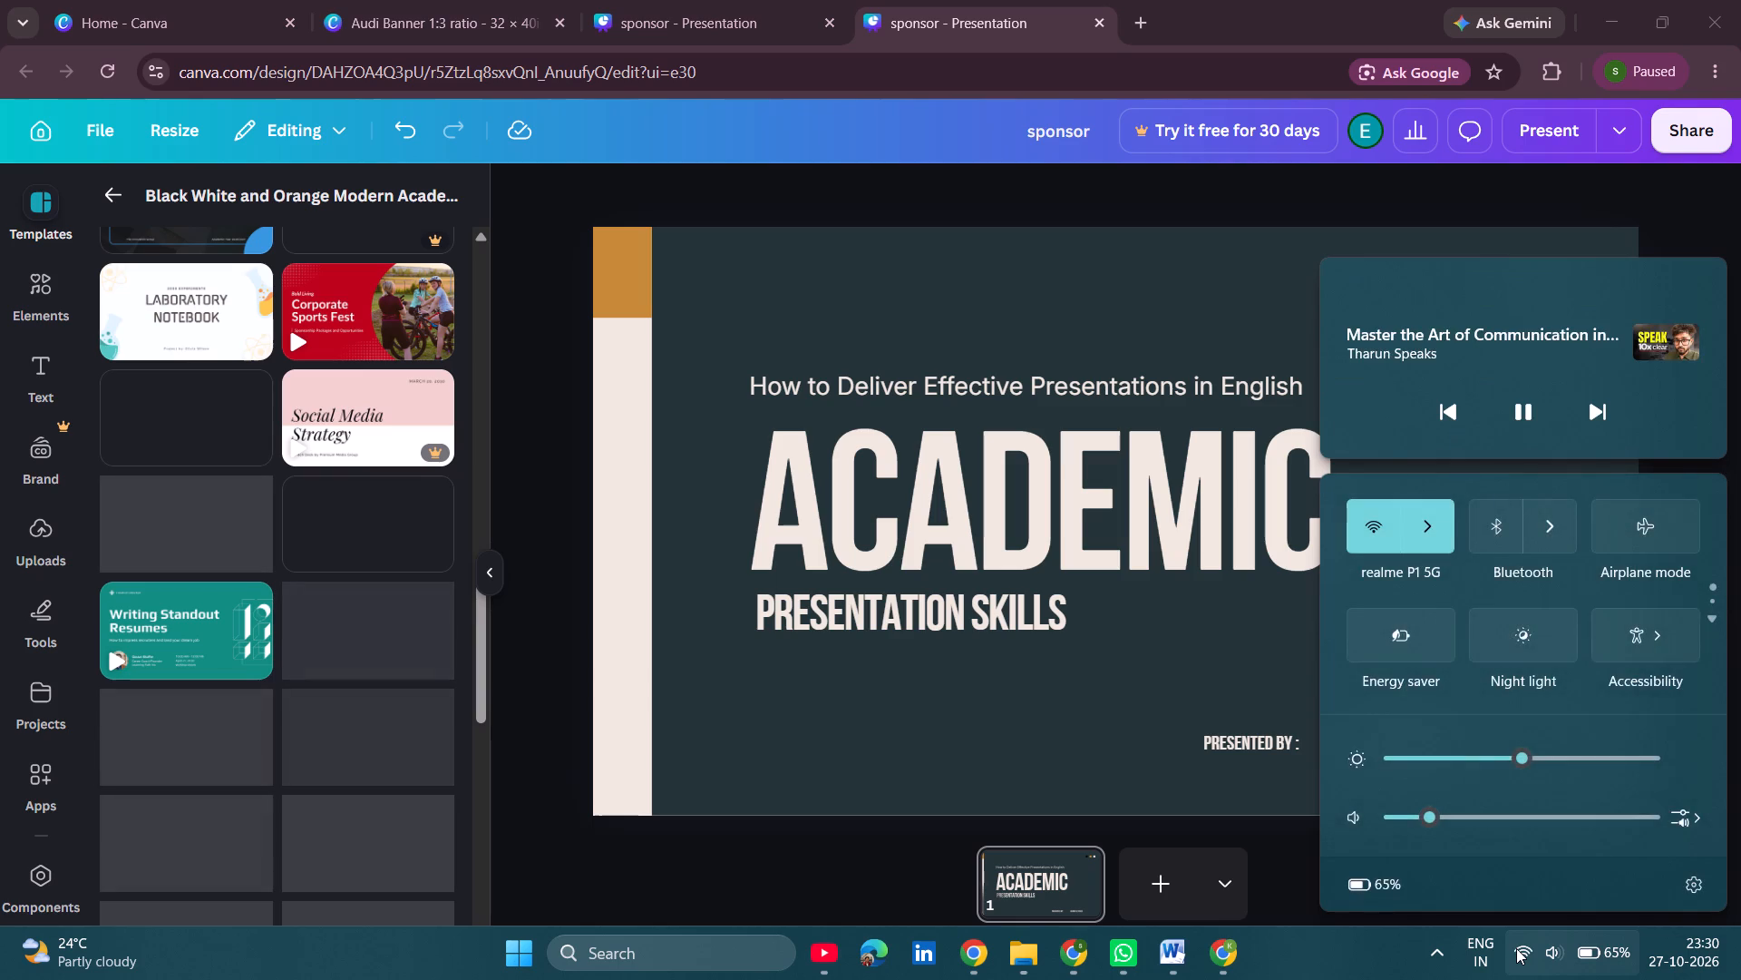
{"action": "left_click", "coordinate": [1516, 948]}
Open the Black and Gold Modern Academic Presentation template and apply its Academic Presentation cover page.
{"action": "scroll", "coordinate": [459, 639], "scroll_direction": "down", "scroll_amount": 1}
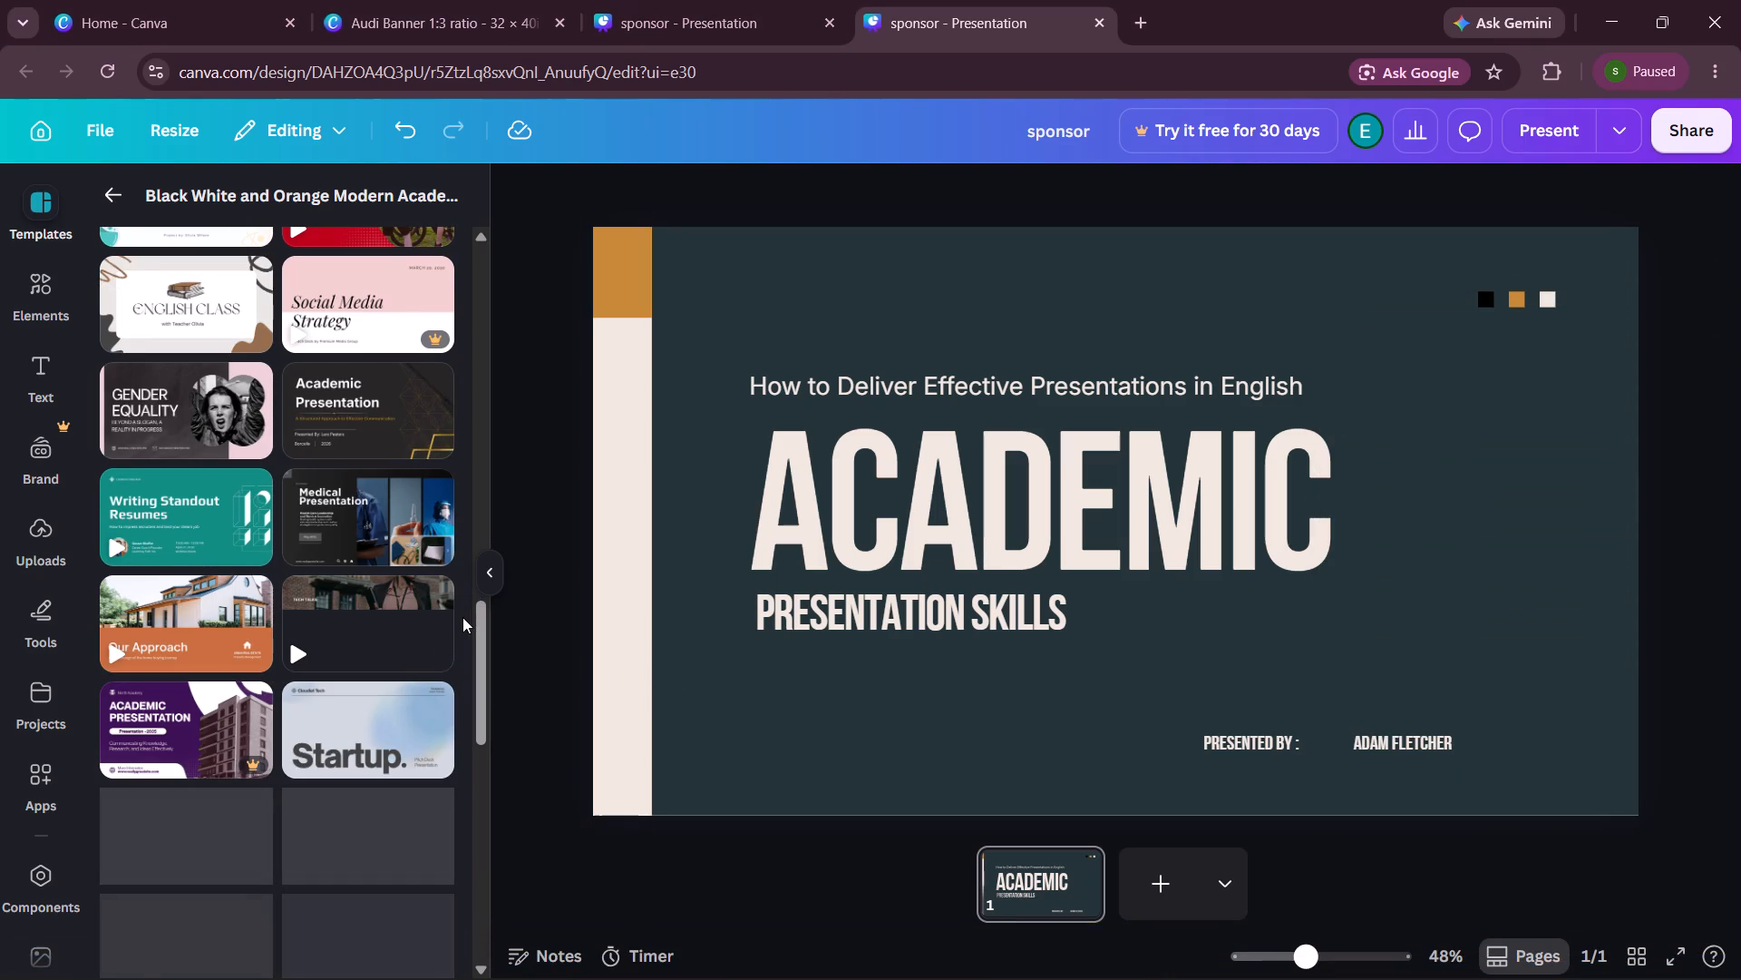
{"action": "left_click", "coordinate": [379, 436]}
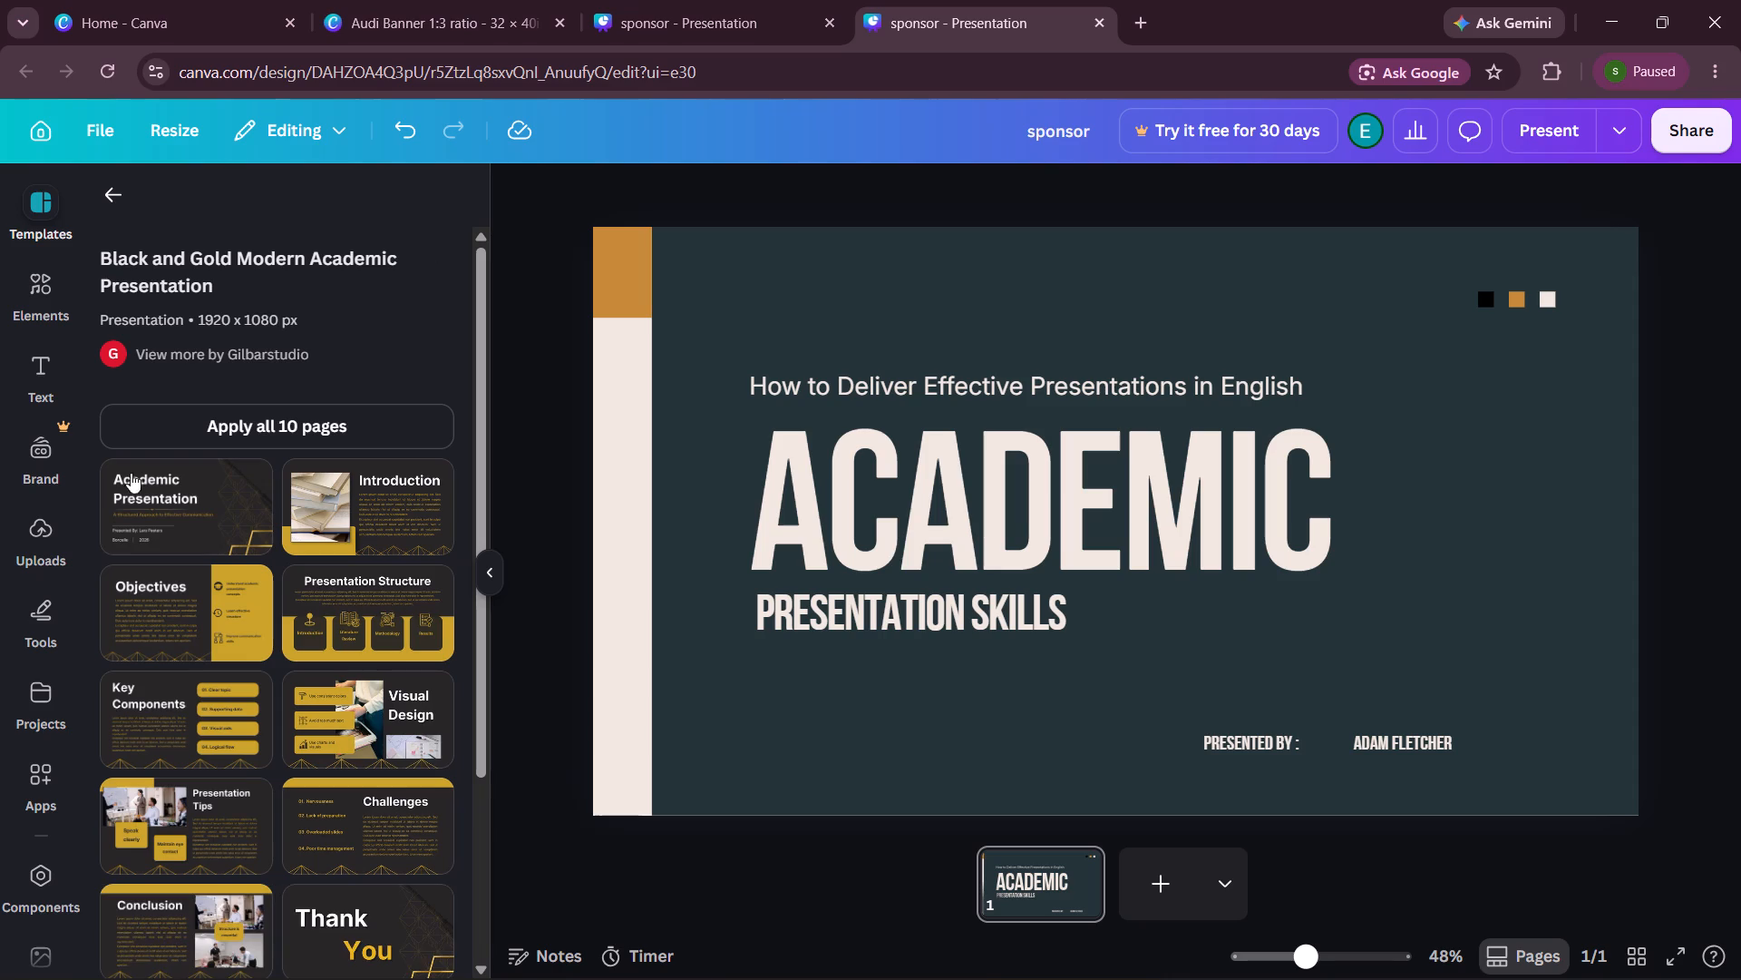
{"action": "left_click", "coordinate": [183, 515]}
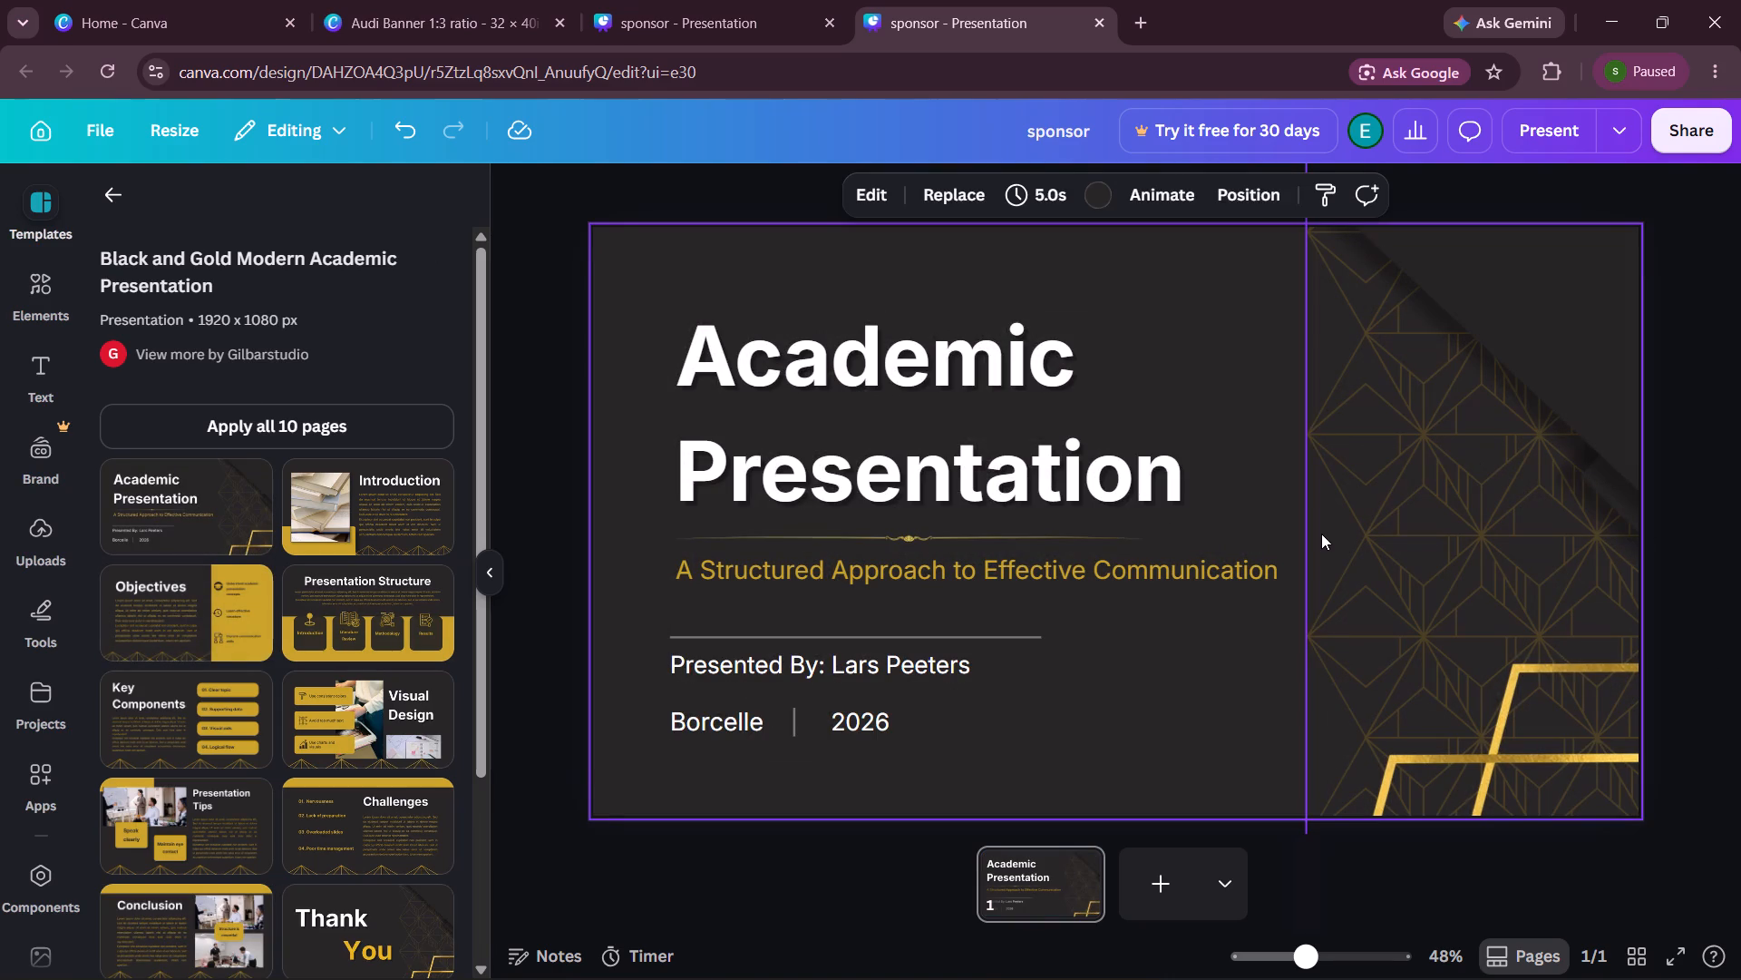
Preview the Black and Gold template's other pages, from Introduction through Challenges to Thank You, and return to its cover page.
{"action": "left_click", "coordinate": [342, 510]}
{"action": "left_click", "coordinate": [193, 646]}
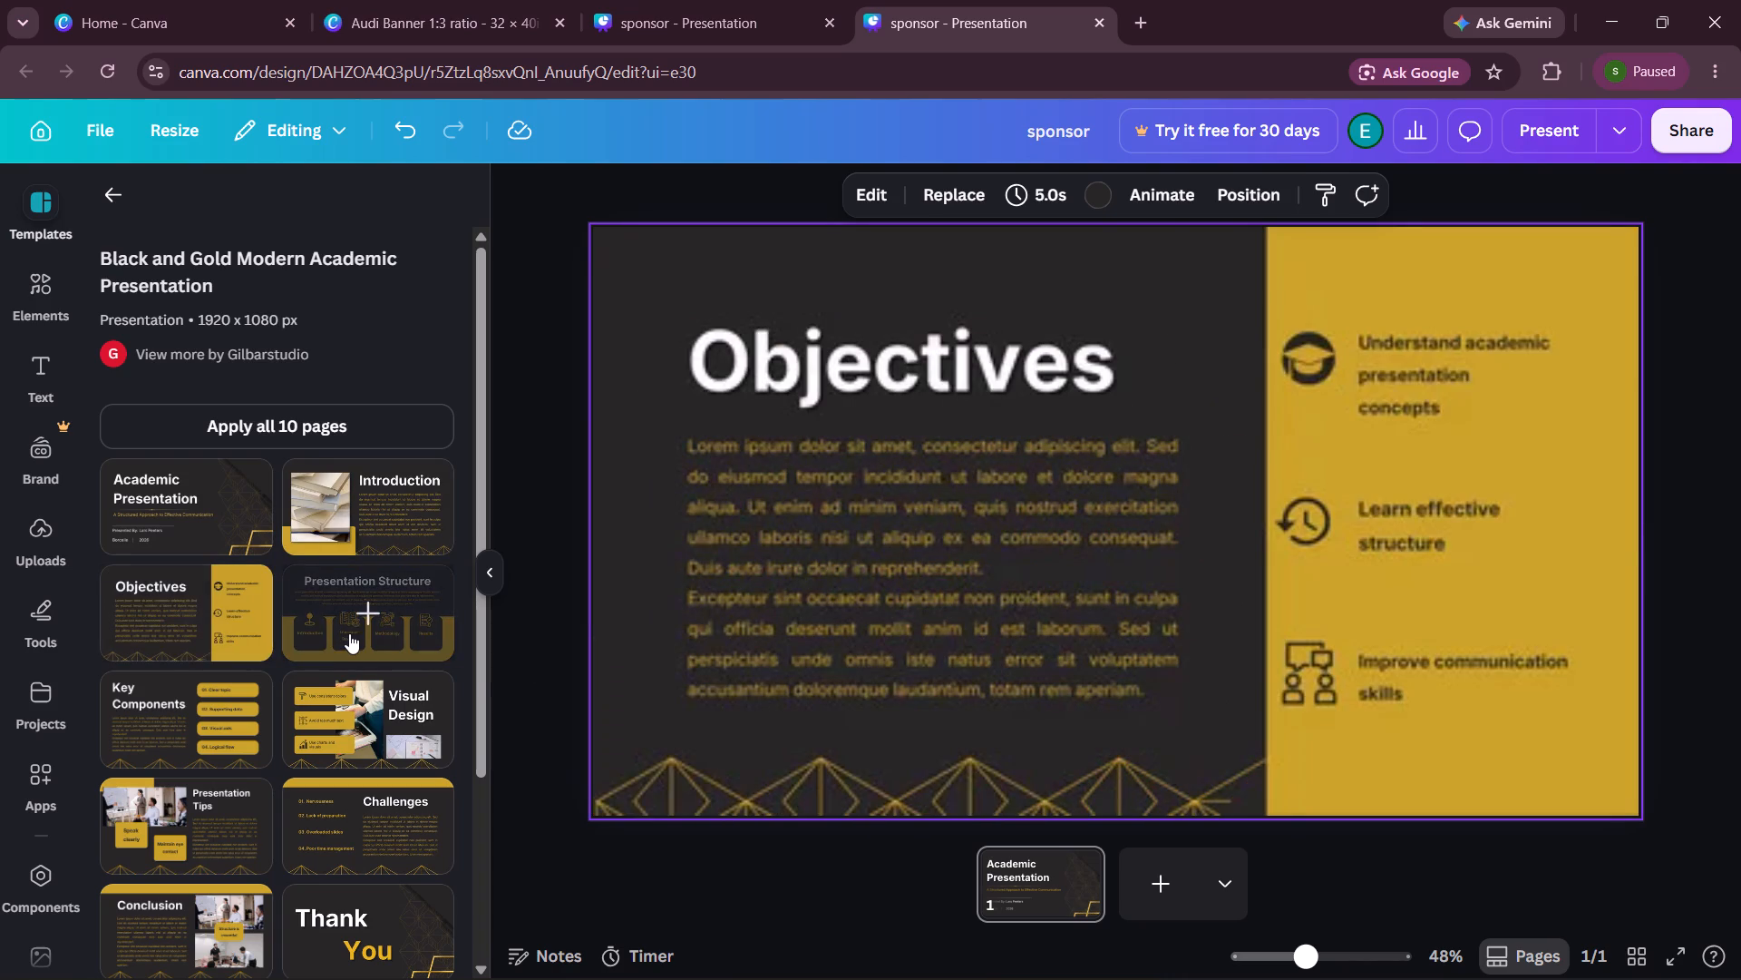
{"action": "left_click", "coordinate": [349, 633]}
{"action": "left_click", "coordinate": [207, 725]}
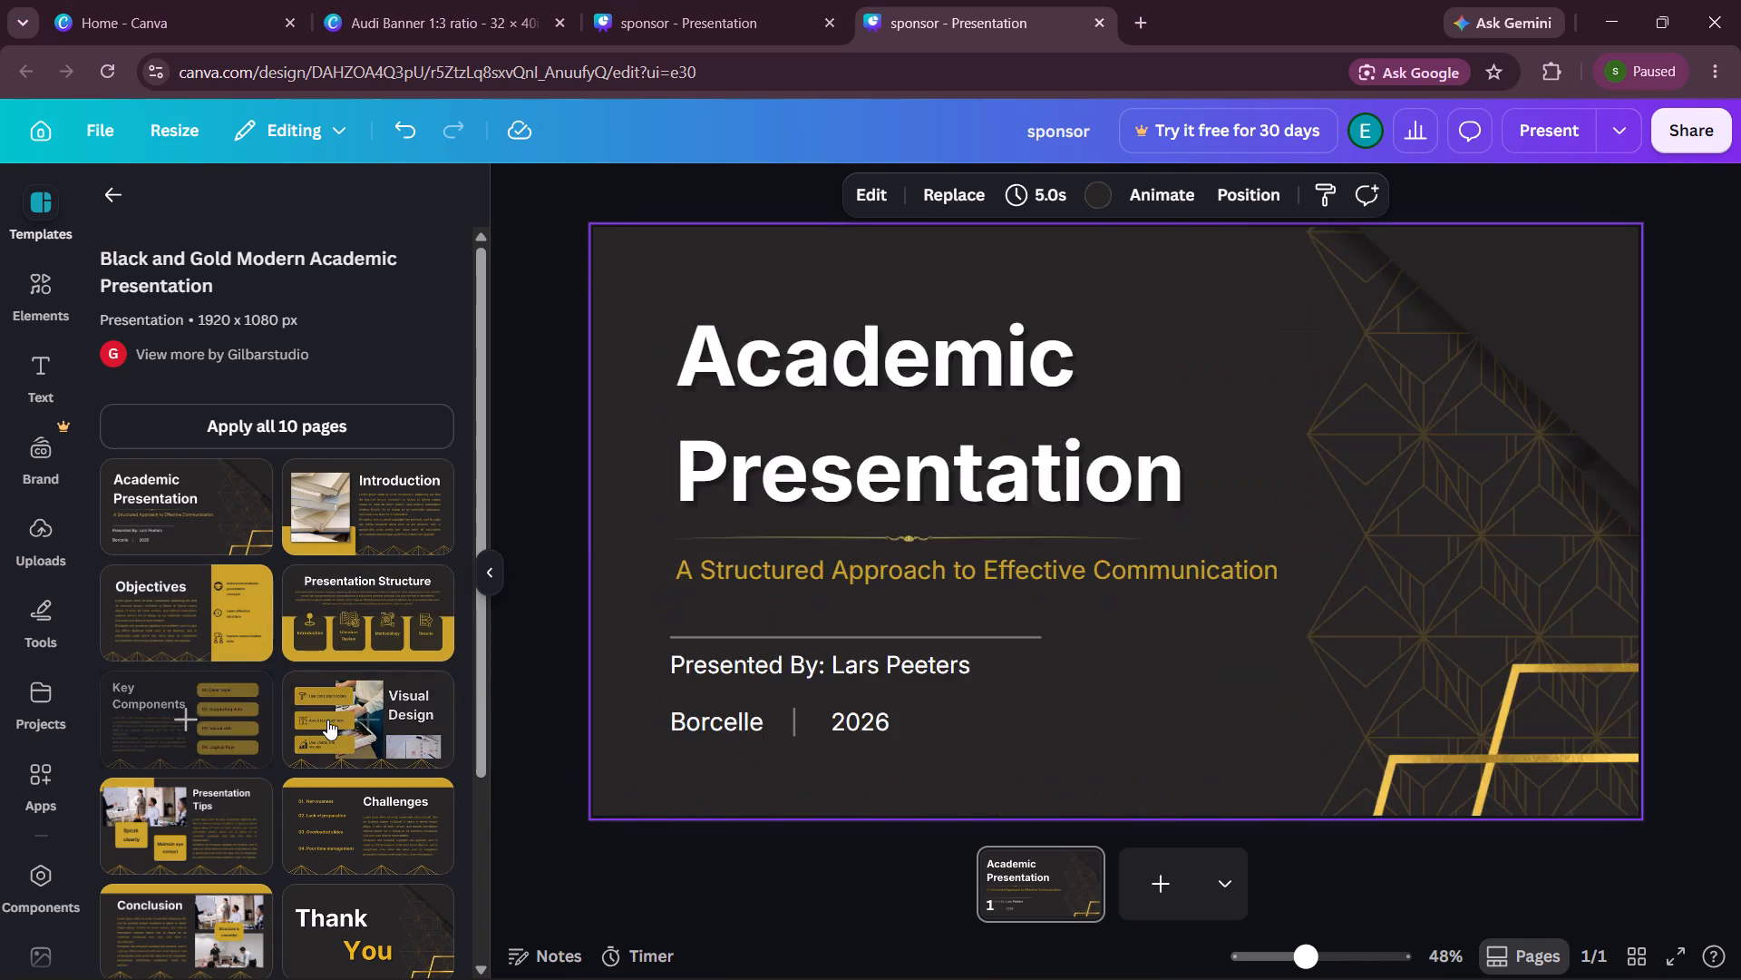
{"action": "left_click", "coordinate": [329, 720]}
{"action": "left_click", "coordinate": [238, 822]}
{"action": "left_click", "coordinate": [345, 815]}
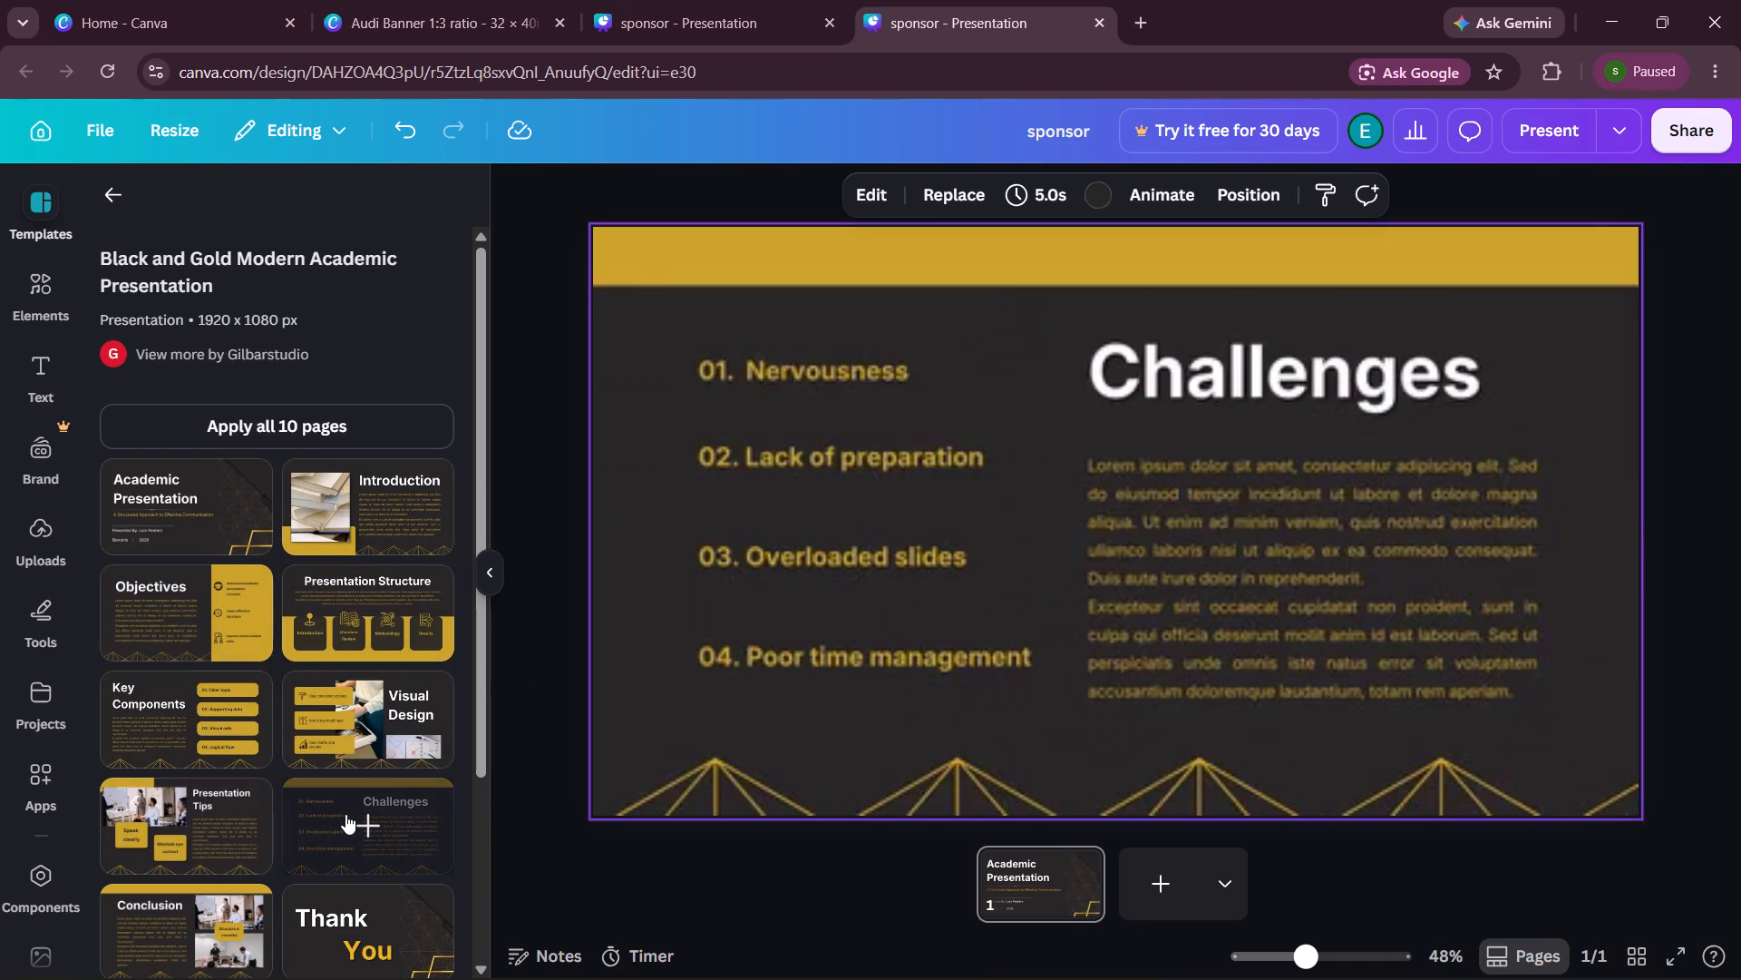
{"action": "scroll", "coordinate": [345, 734], "scroll_direction": "down", "scroll_amount": 3}
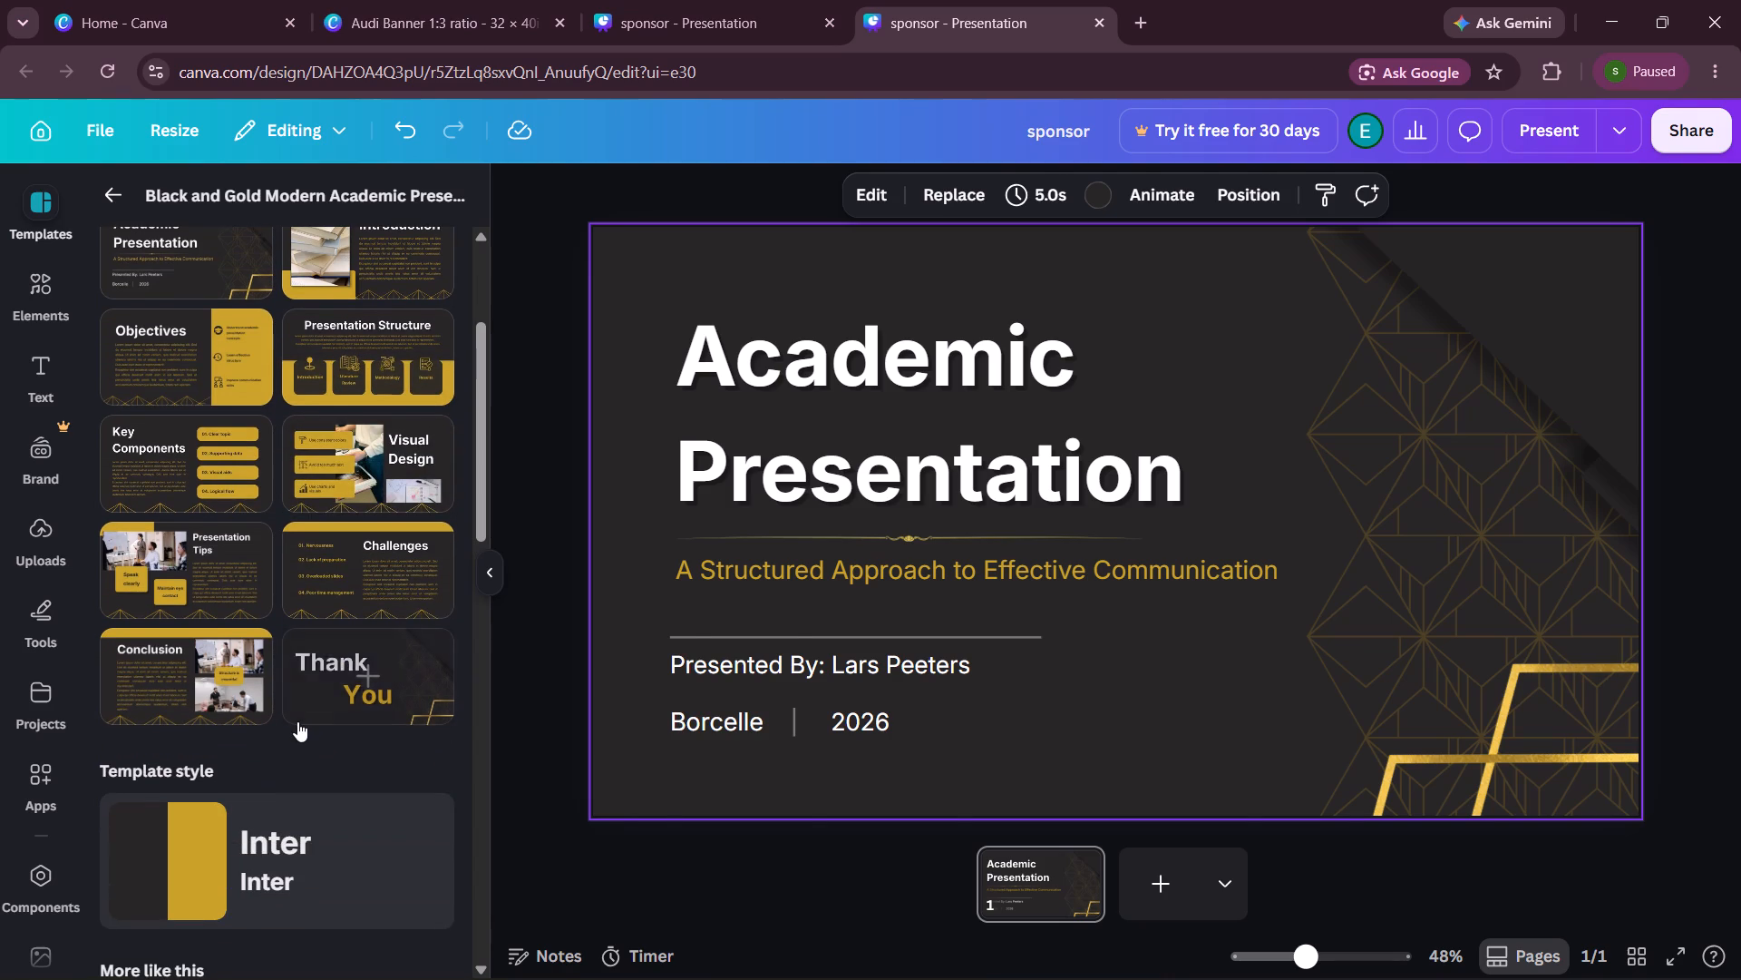
{"action": "left_click", "coordinate": [305, 710]}
{"action": "scroll", "coordinate": [309, 710], "scroll_direction": "up", "scroll_amount": 6}
{"action": "left_click", "coordinate": [232, 525]}
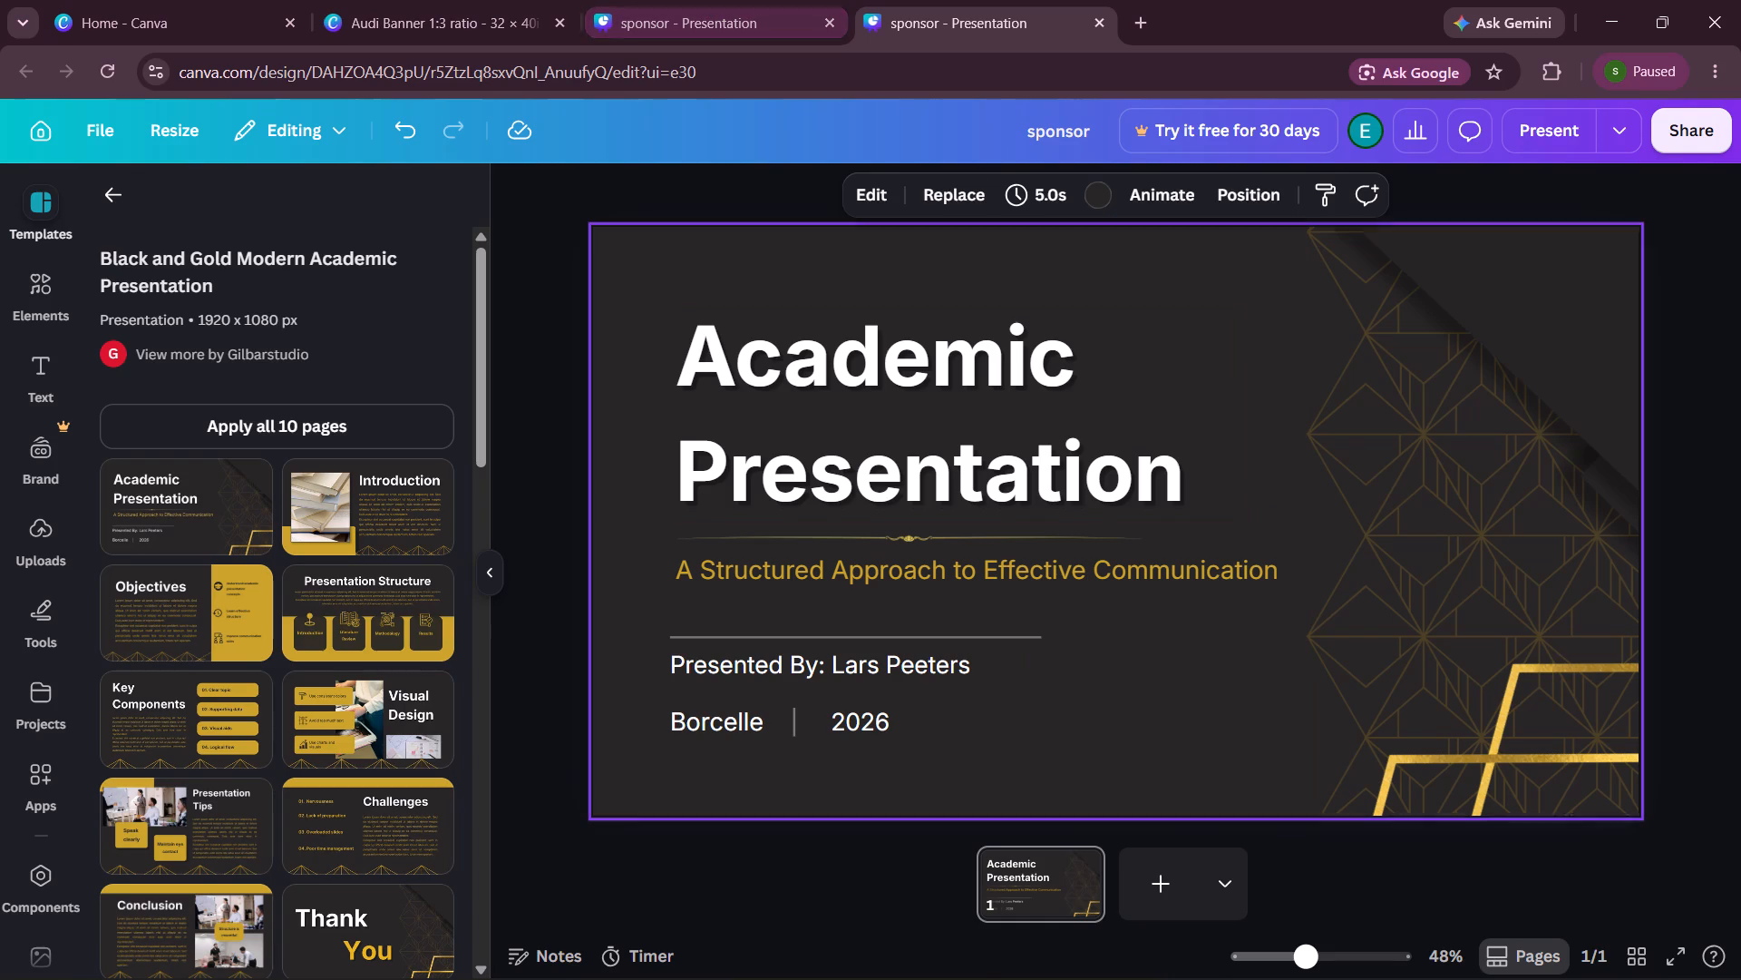
Review the EloqVent 2k26 sponsorship proposal in Word, from its title through the About, Event Highlights and Elocution sections, and return to Canva.
{"action": "left_click", "coordinate": [1174, 961]}
{"action": "left_click", "coordinate": [1177, 961]}
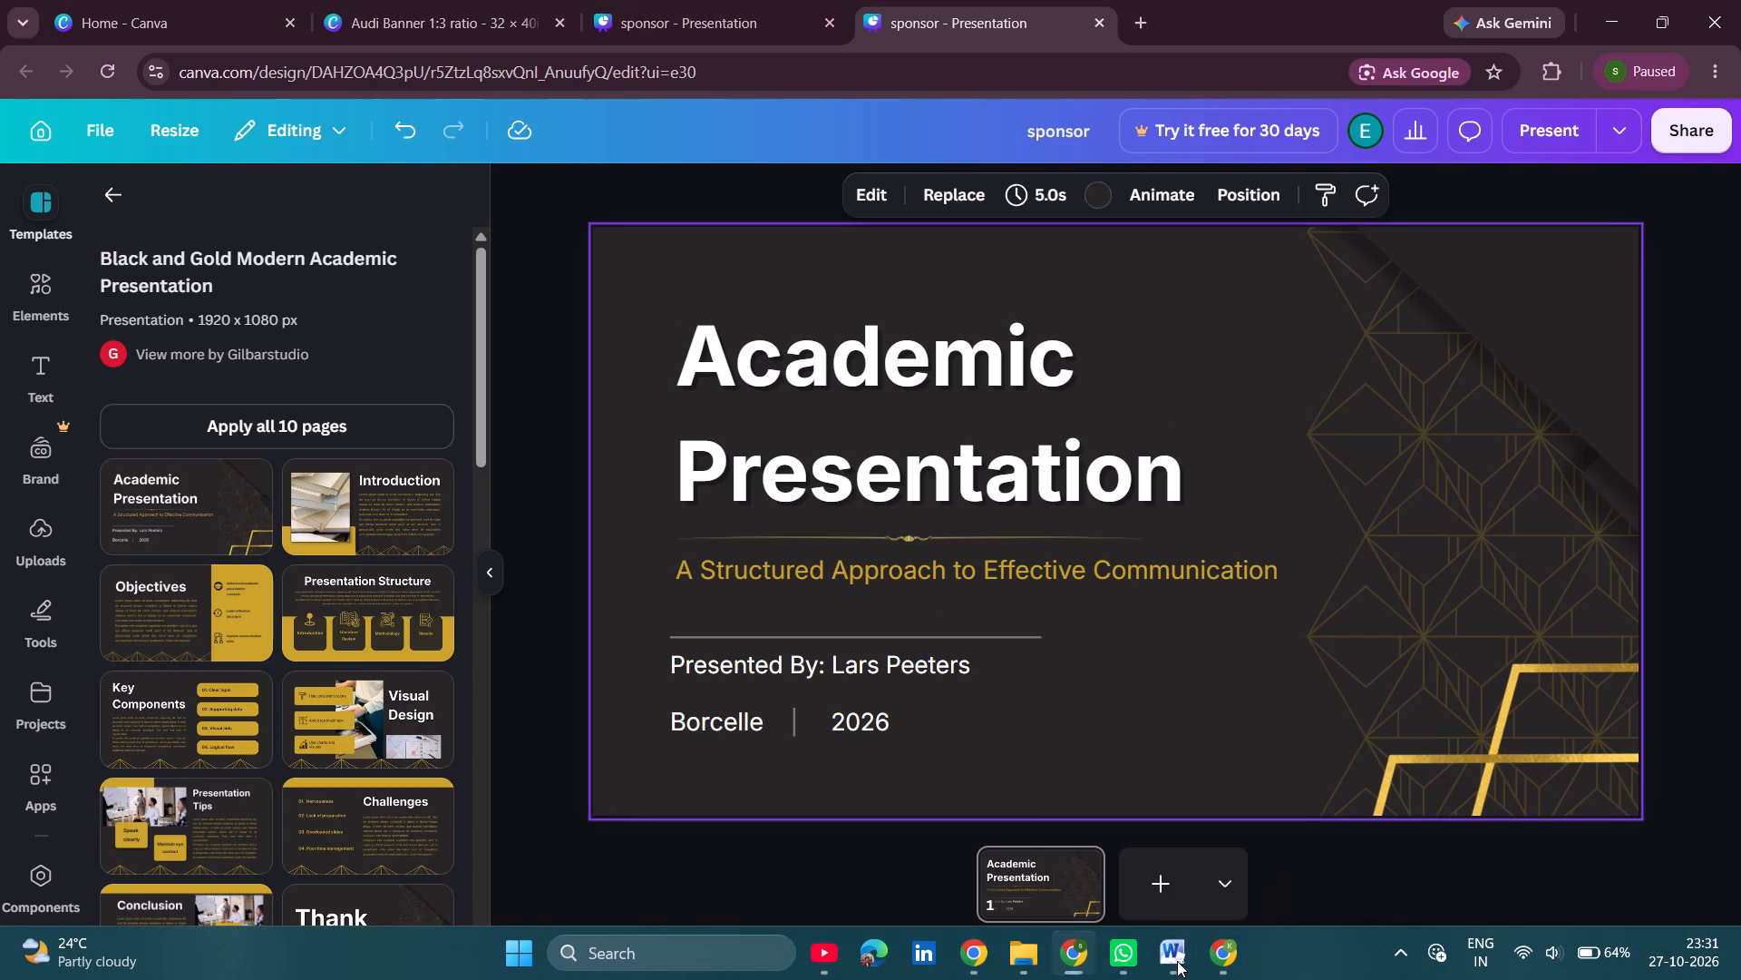
{"action": "scroll", "coordinate": [899, 669], "scroll_direction": "up", "scroll_amount": 20}
{"action": "scroll", "coordinate": [899, 669], "scroll_direction": "up", "scroll_amount": 20}
{"action": "scroll", "coordinate": [899, 669], "scroll_direction": "up", "scroll_amount": 4}
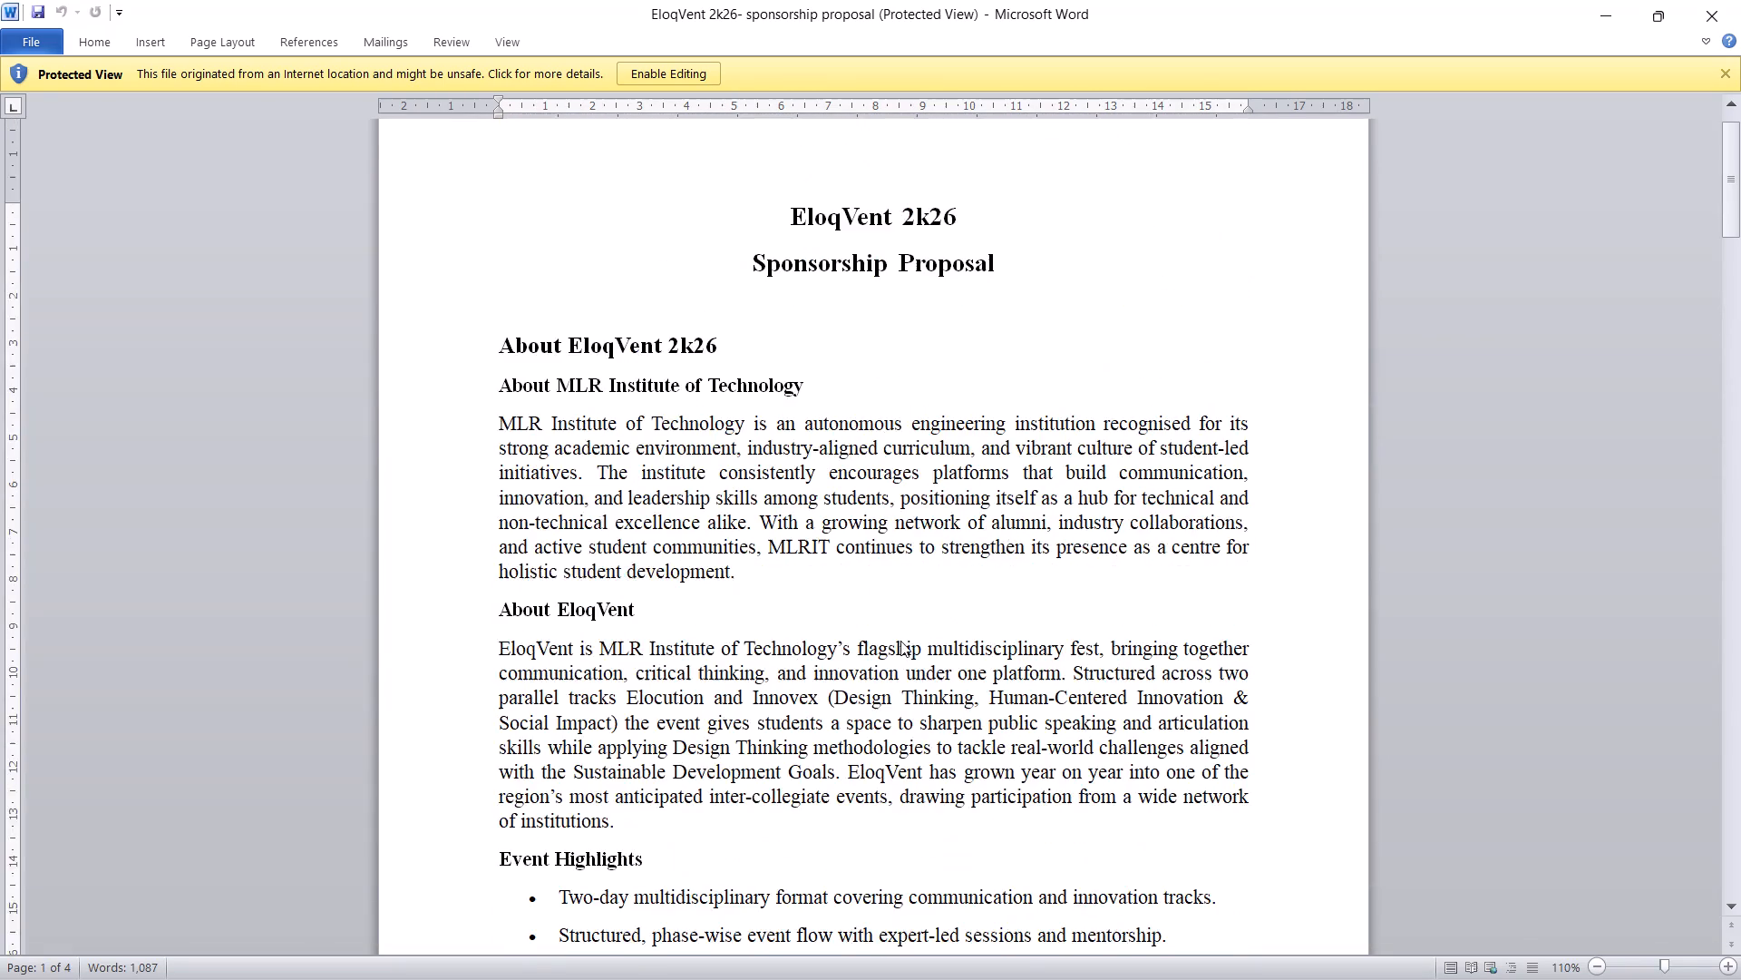
{"action": "scroll", "coordinate": [900, 641], "scroll_direction": "up", "scroll_amount": 6}
{"action": "scroll", "coordinate": [994, 517], "scroll_direction": "down", "scroll_amount": 2}
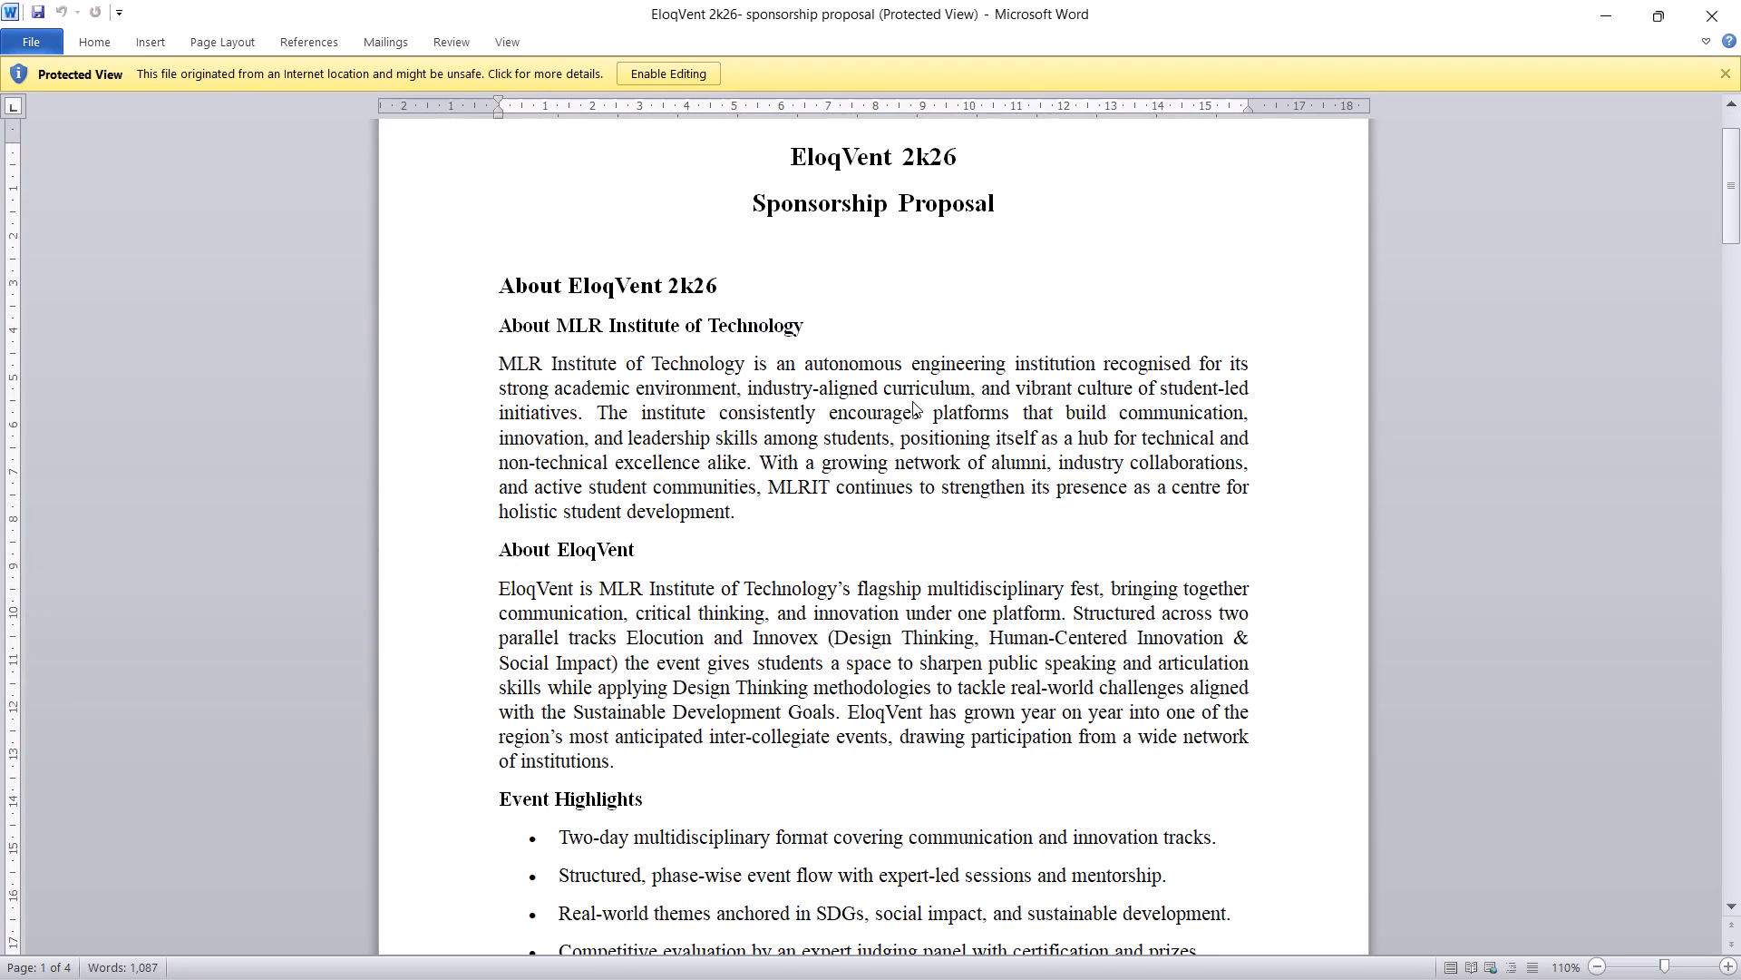
{"action": "scroll", "coordinate": [912, 401], "scroll_direction": "down", "scroll_amount": 4}
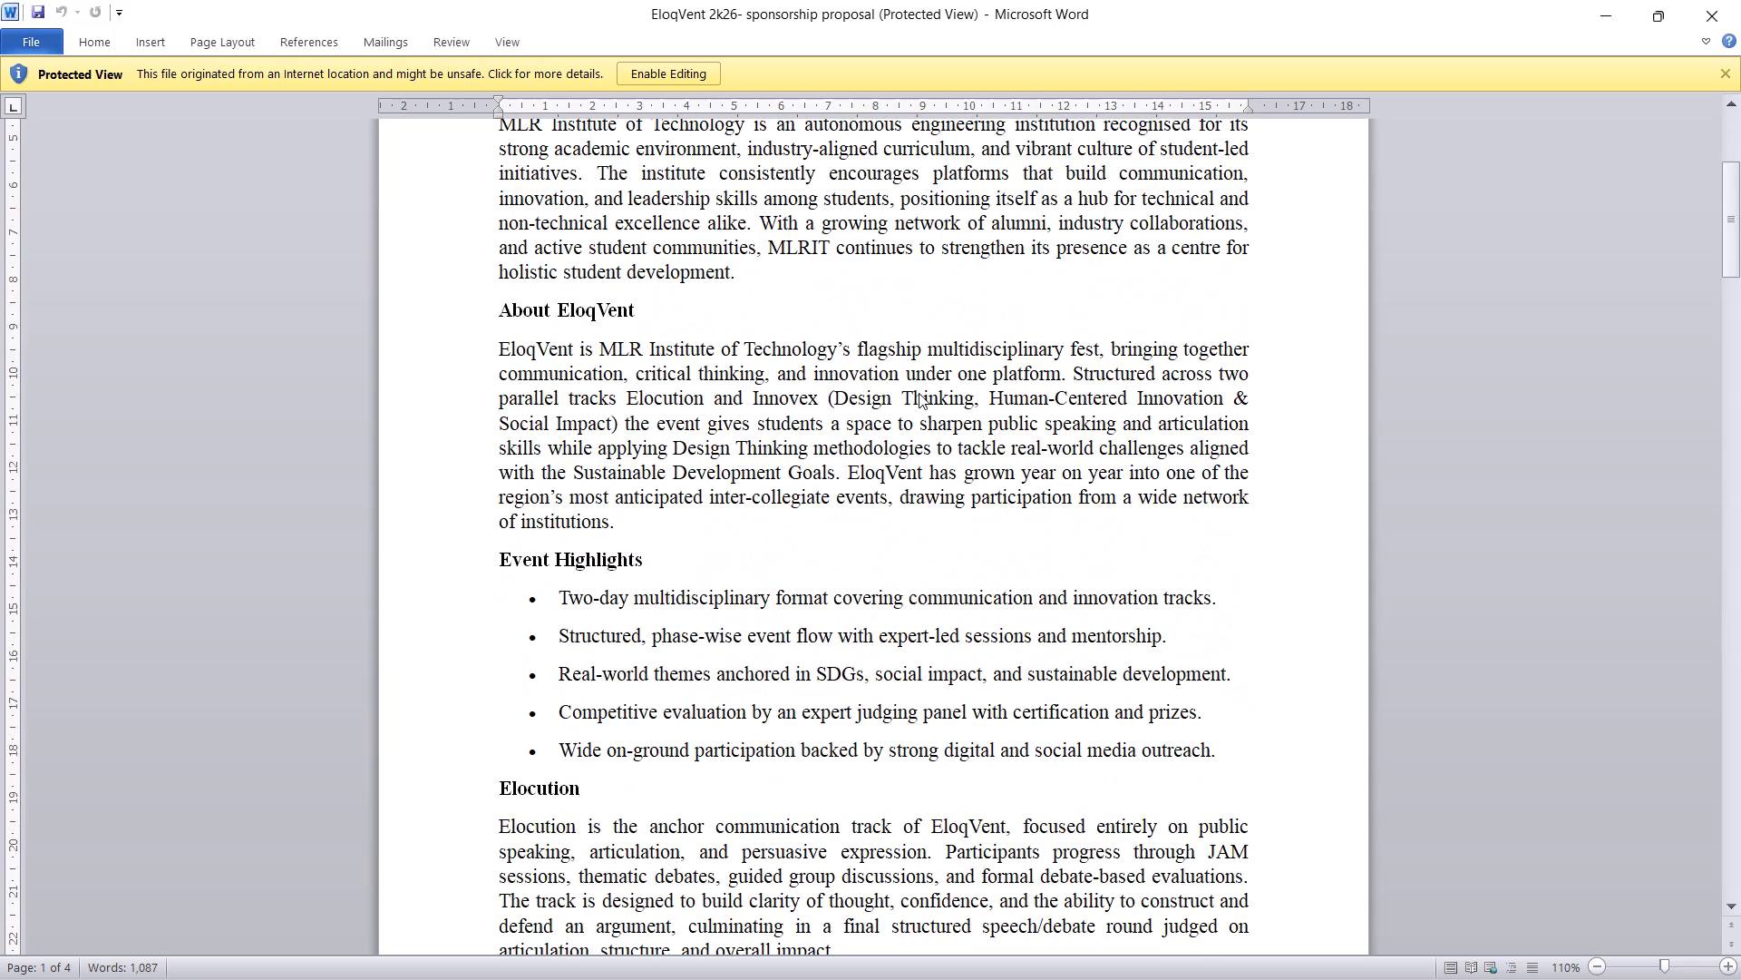
{"action": "scroll", "coordinate": [924, 386], "scroll_direction": "down", "scroll_amount": 1}
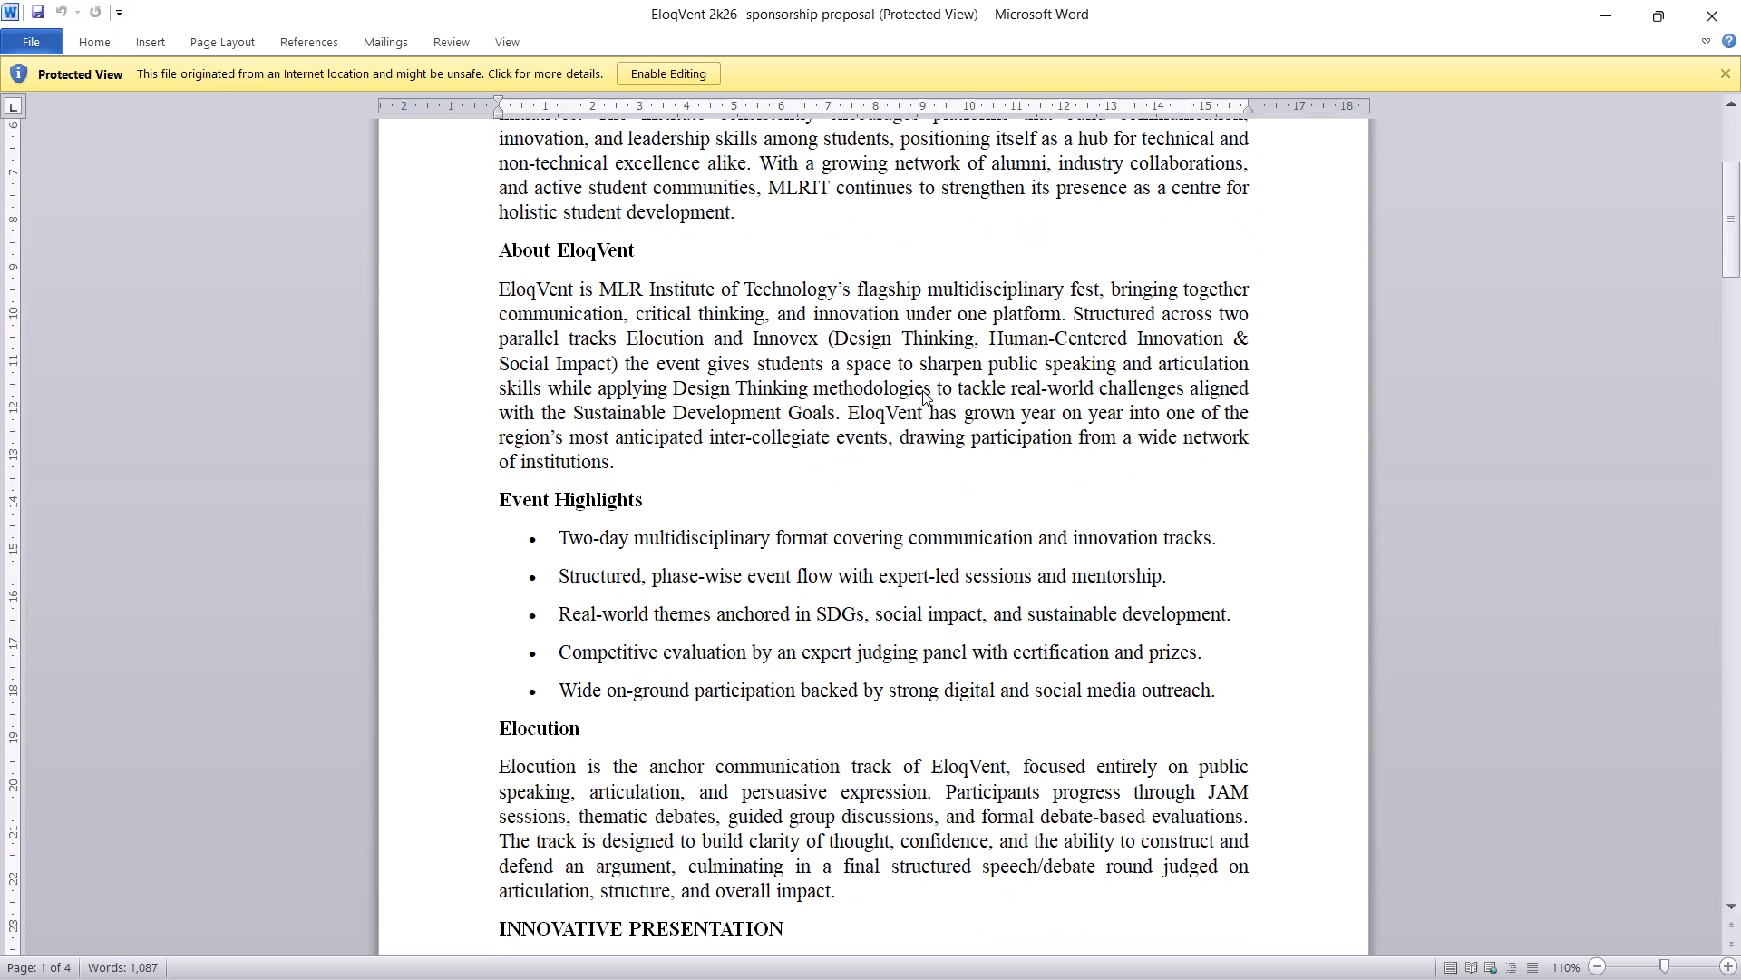
{"action": "scroll", "coordinate": [1072, 675], "scroll_direction": "down", "scroll_amount": 18}
{"action": "left_click", "coordinate": [1592, 0]}
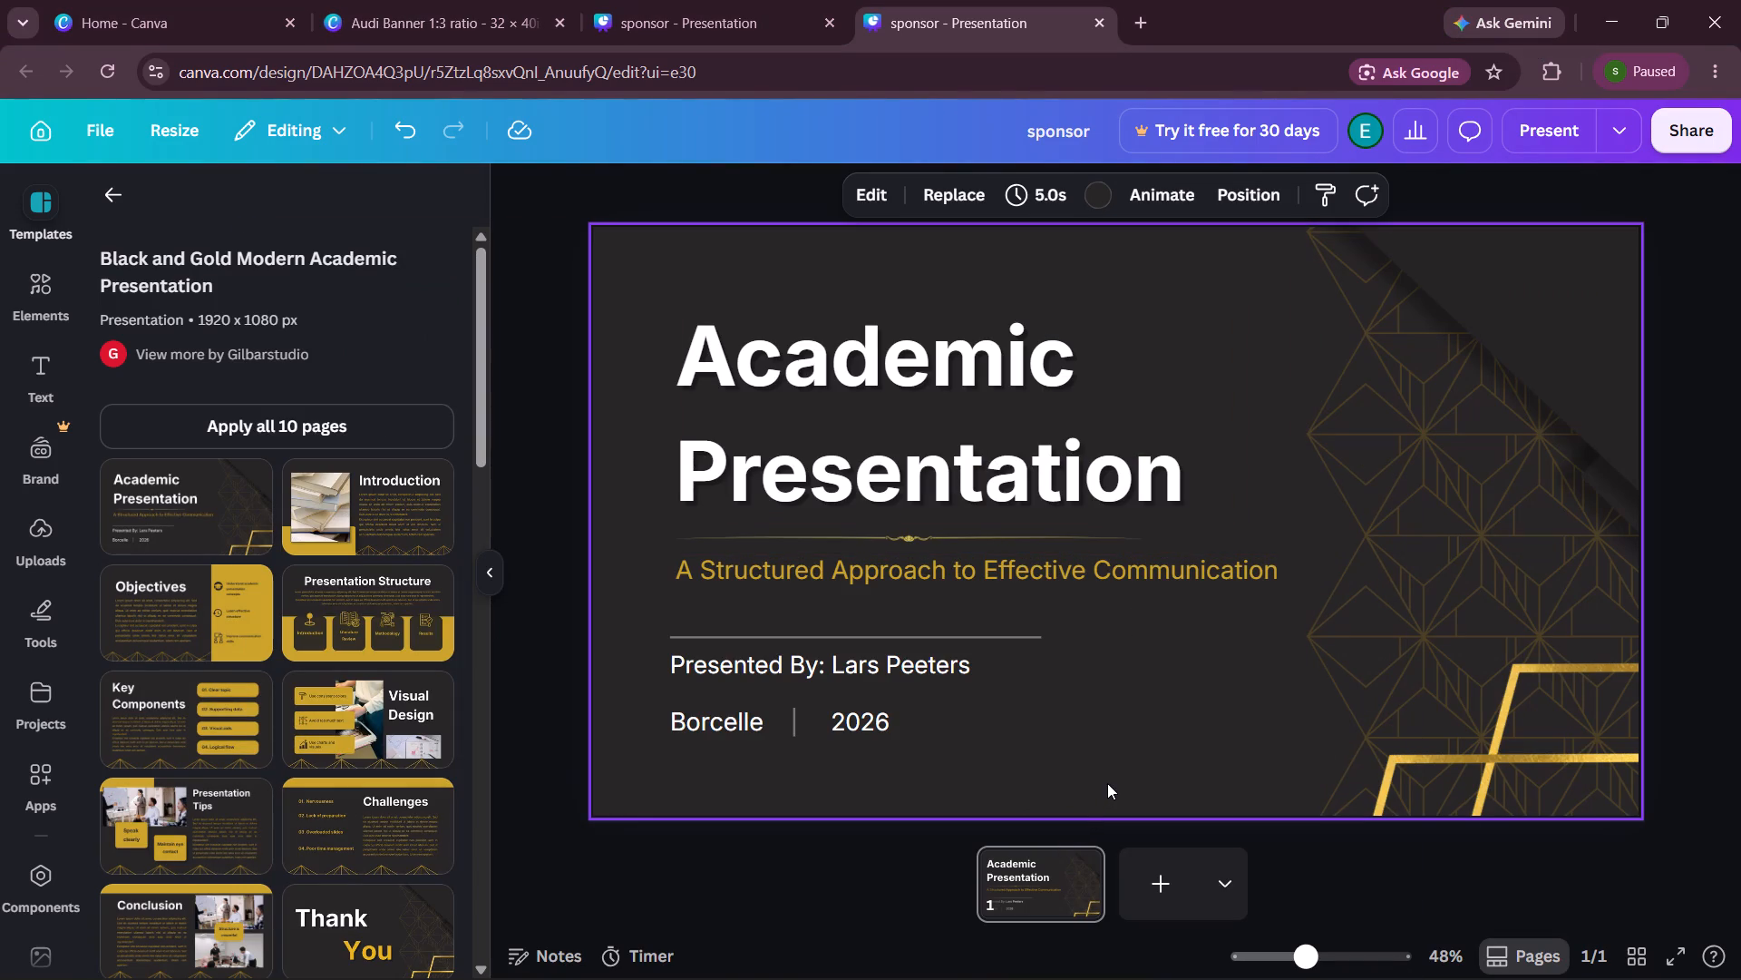
Delete the Academic Presentation title, its gold subtitle and the ornamental gold divider from the cover page.
{"action": "scroll", "coordinate": [800, 606], "scroll_direction": "down", "scroll_amount": 1}
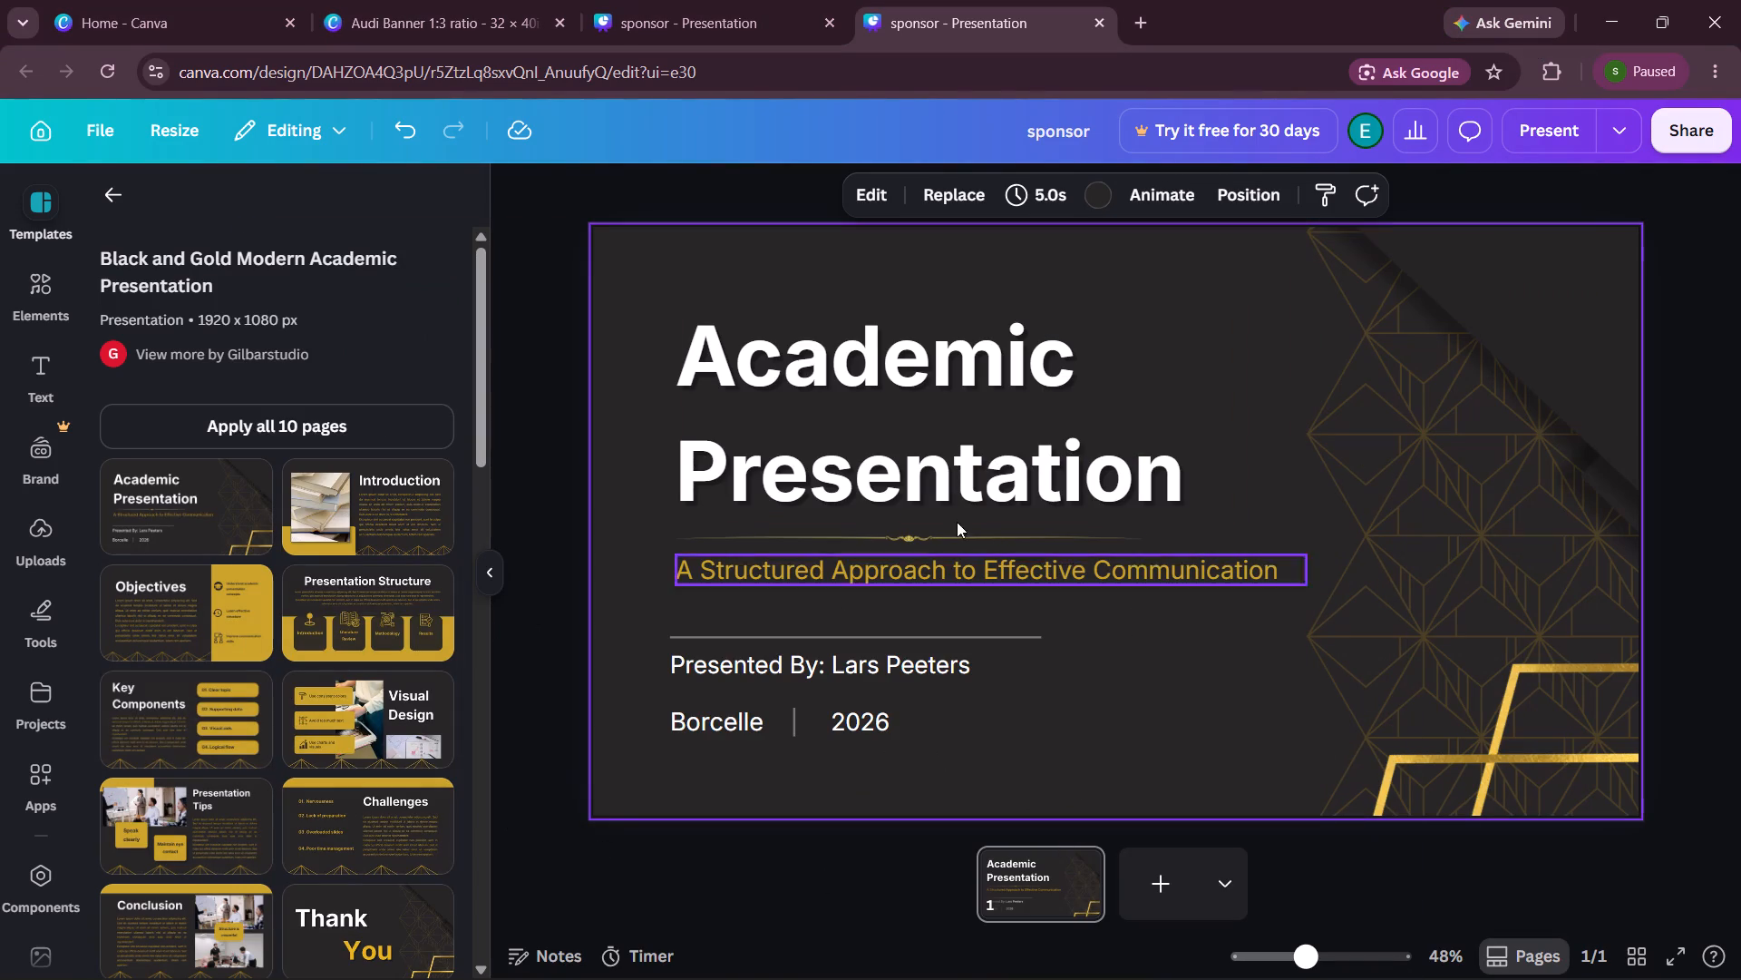
{"action": "left_click", "coordinate": [985, 405]}
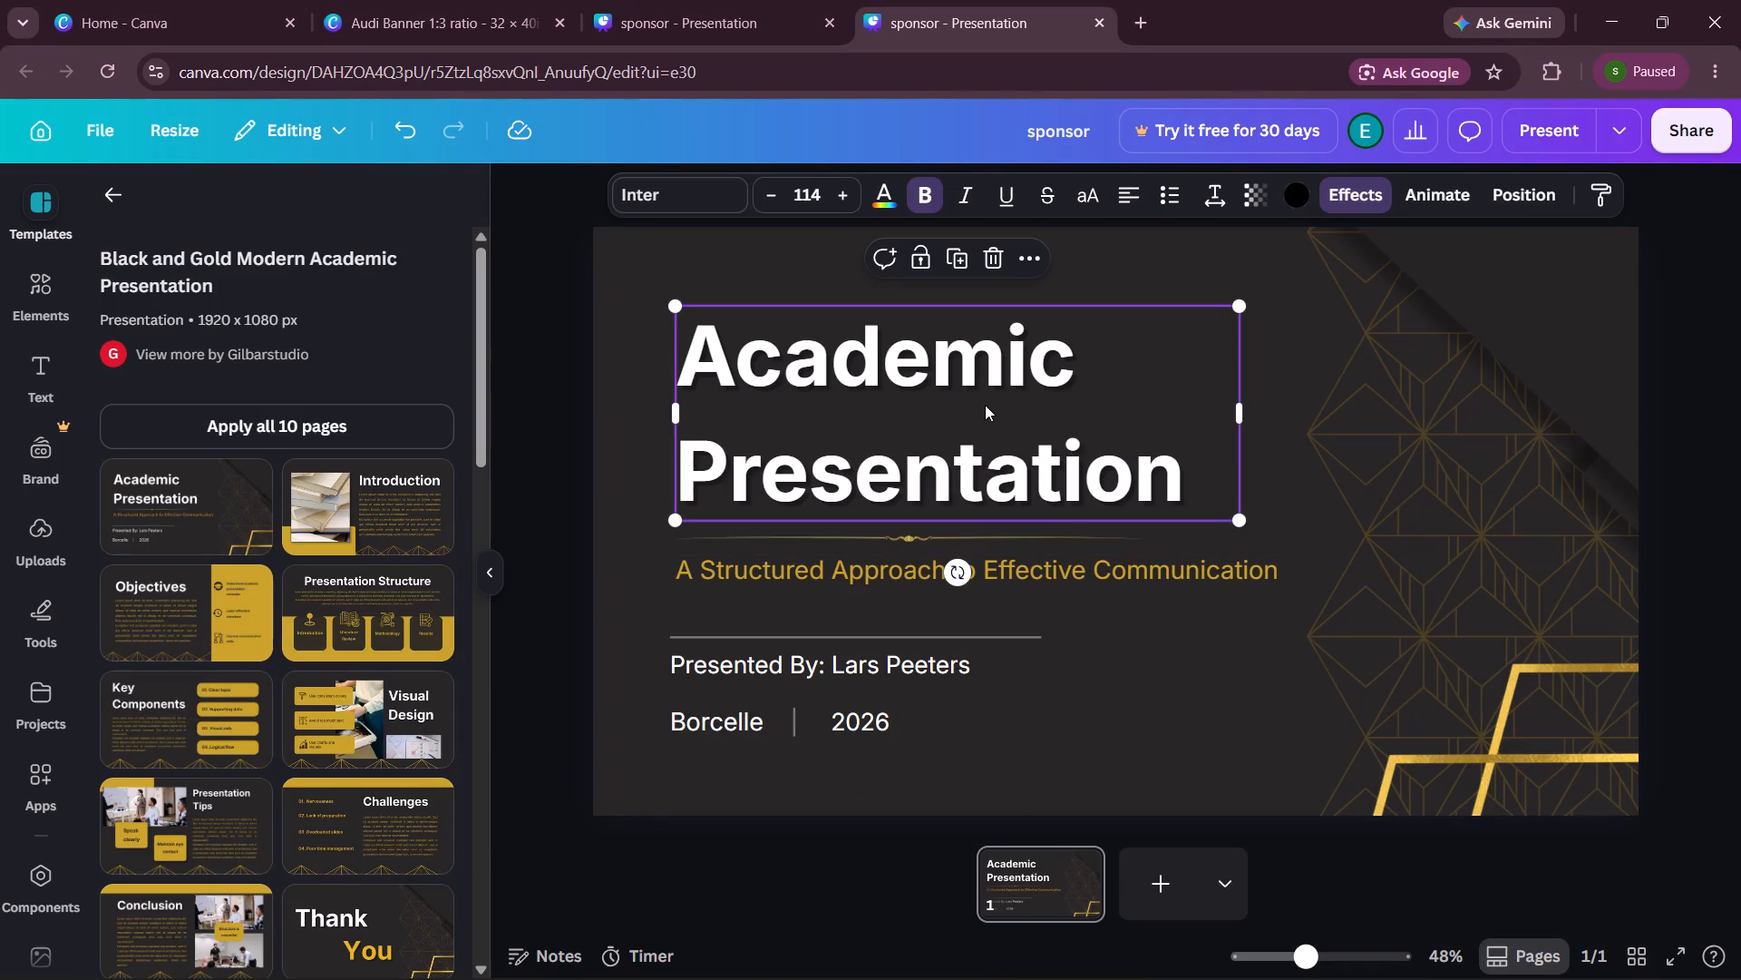
{"action": "key", "text": "Delete"}
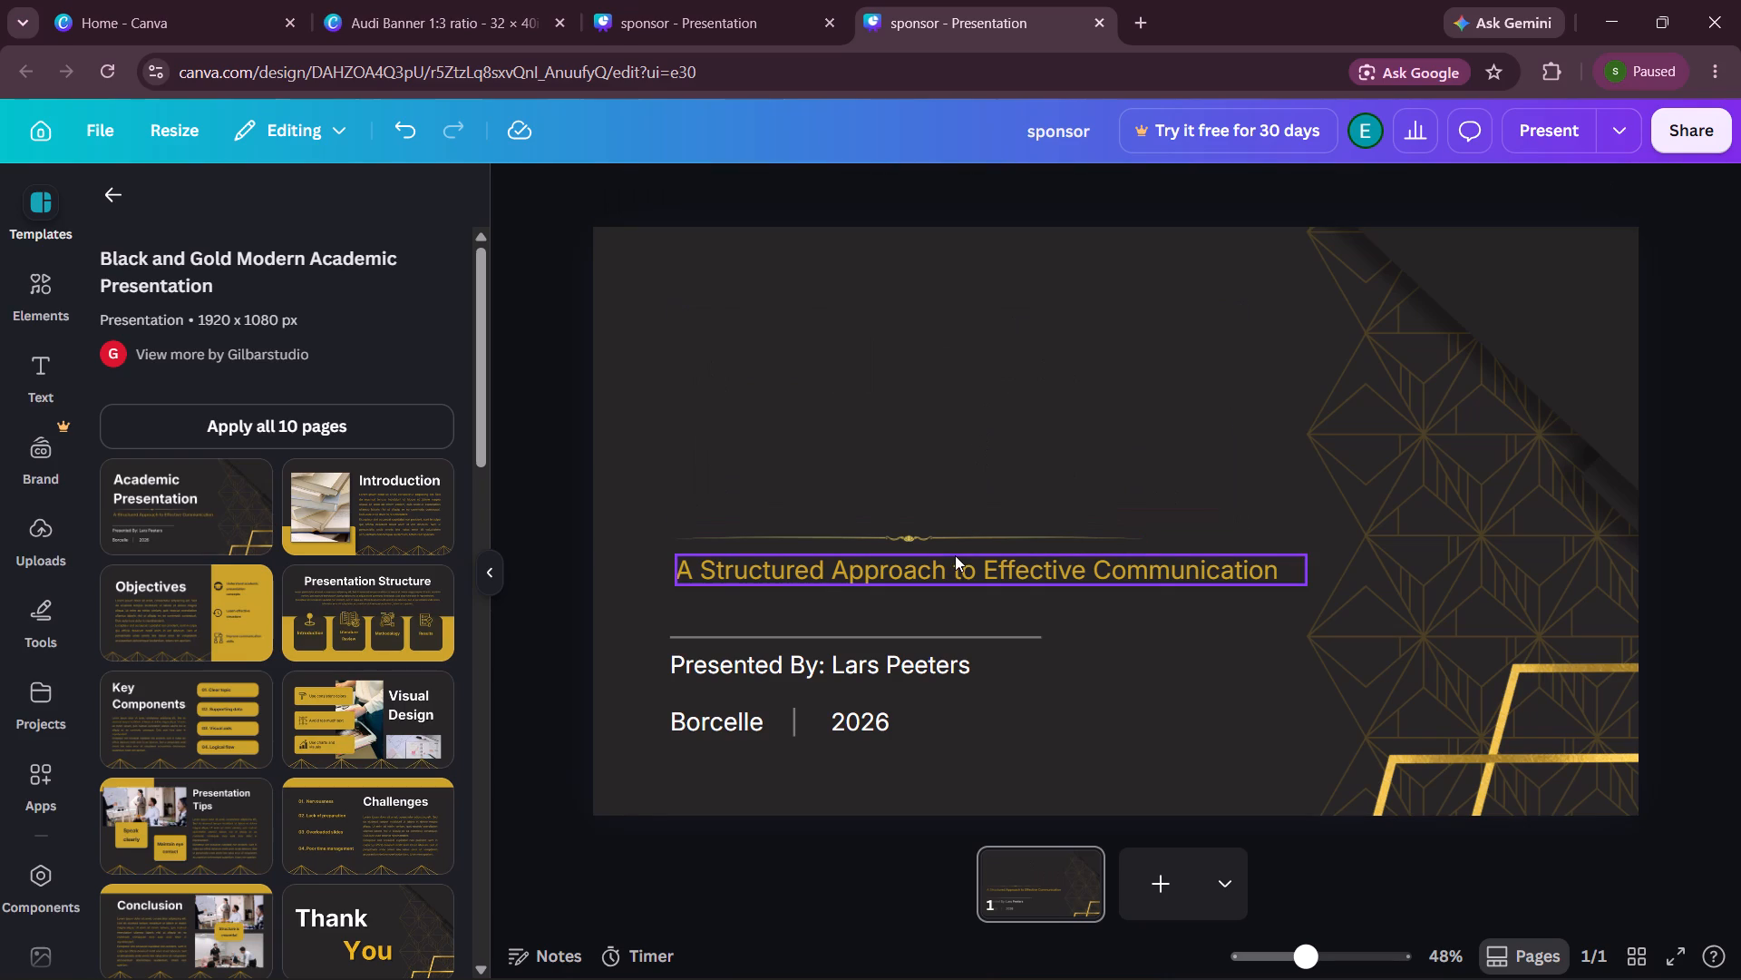
{"action": "left_click", "coordinate": [955, 556]}
{"action": "key", "text": "Delete"}
{"action": "left_click", "coordinate": [936, 532]}
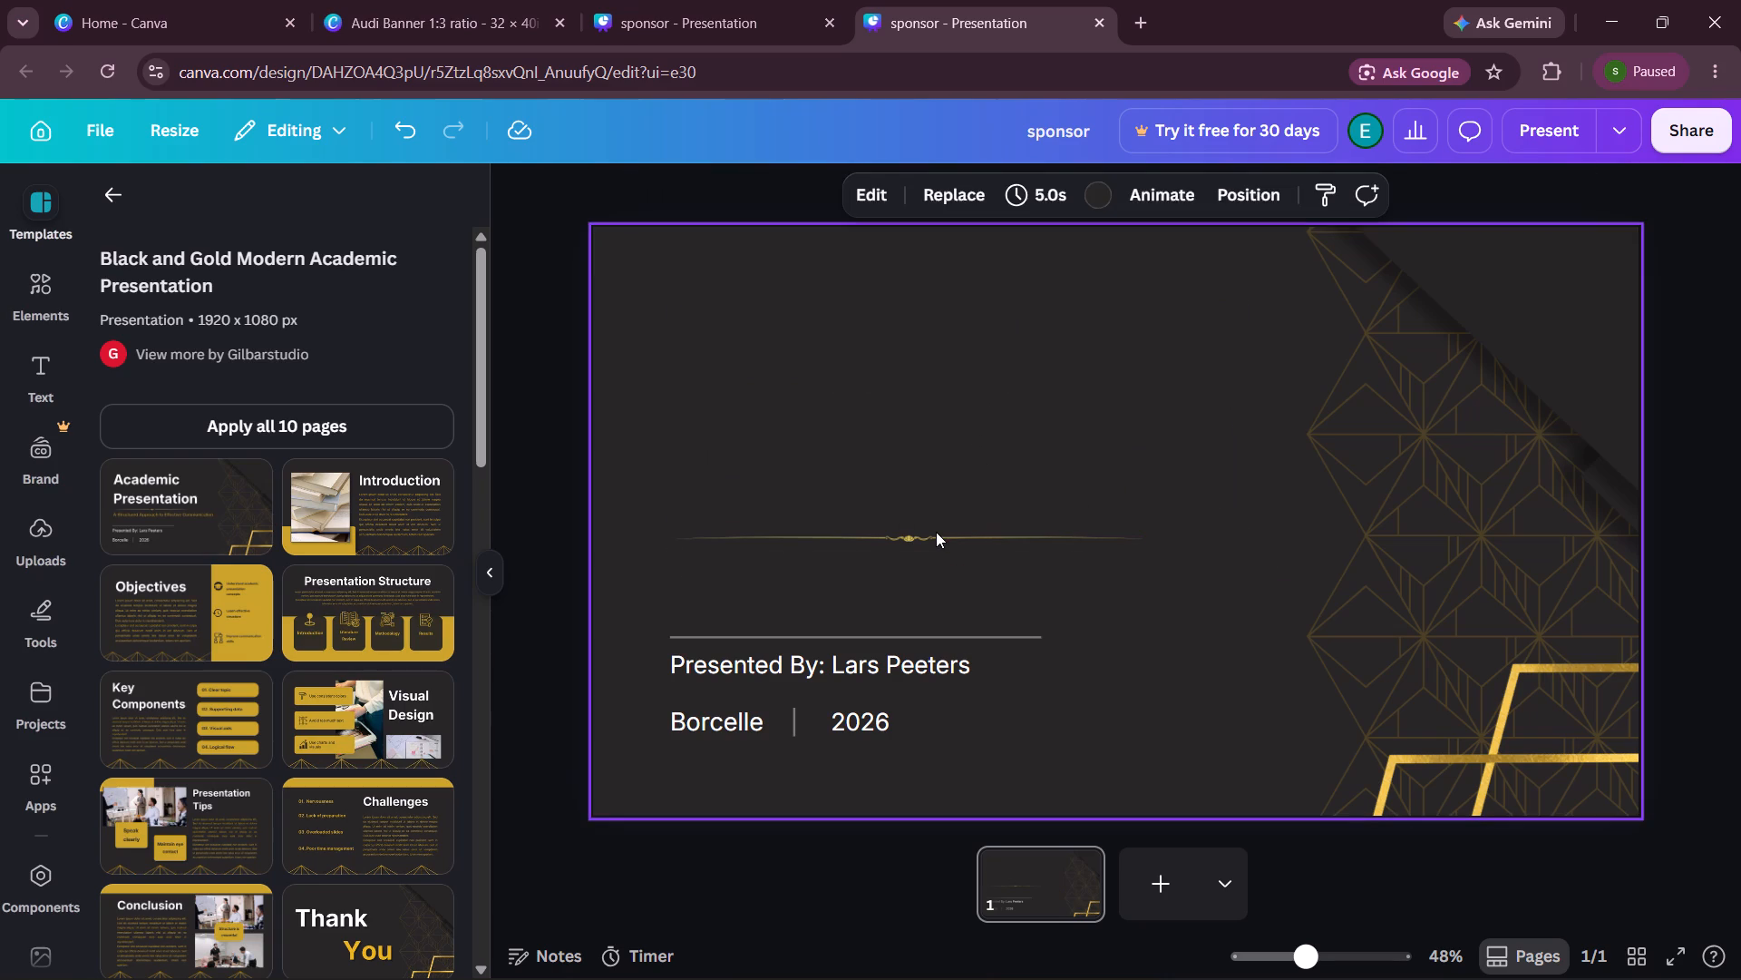
{"action": "left_click", "coordinate": [937, 536]}
{"action": "key", "text": "Delete"}
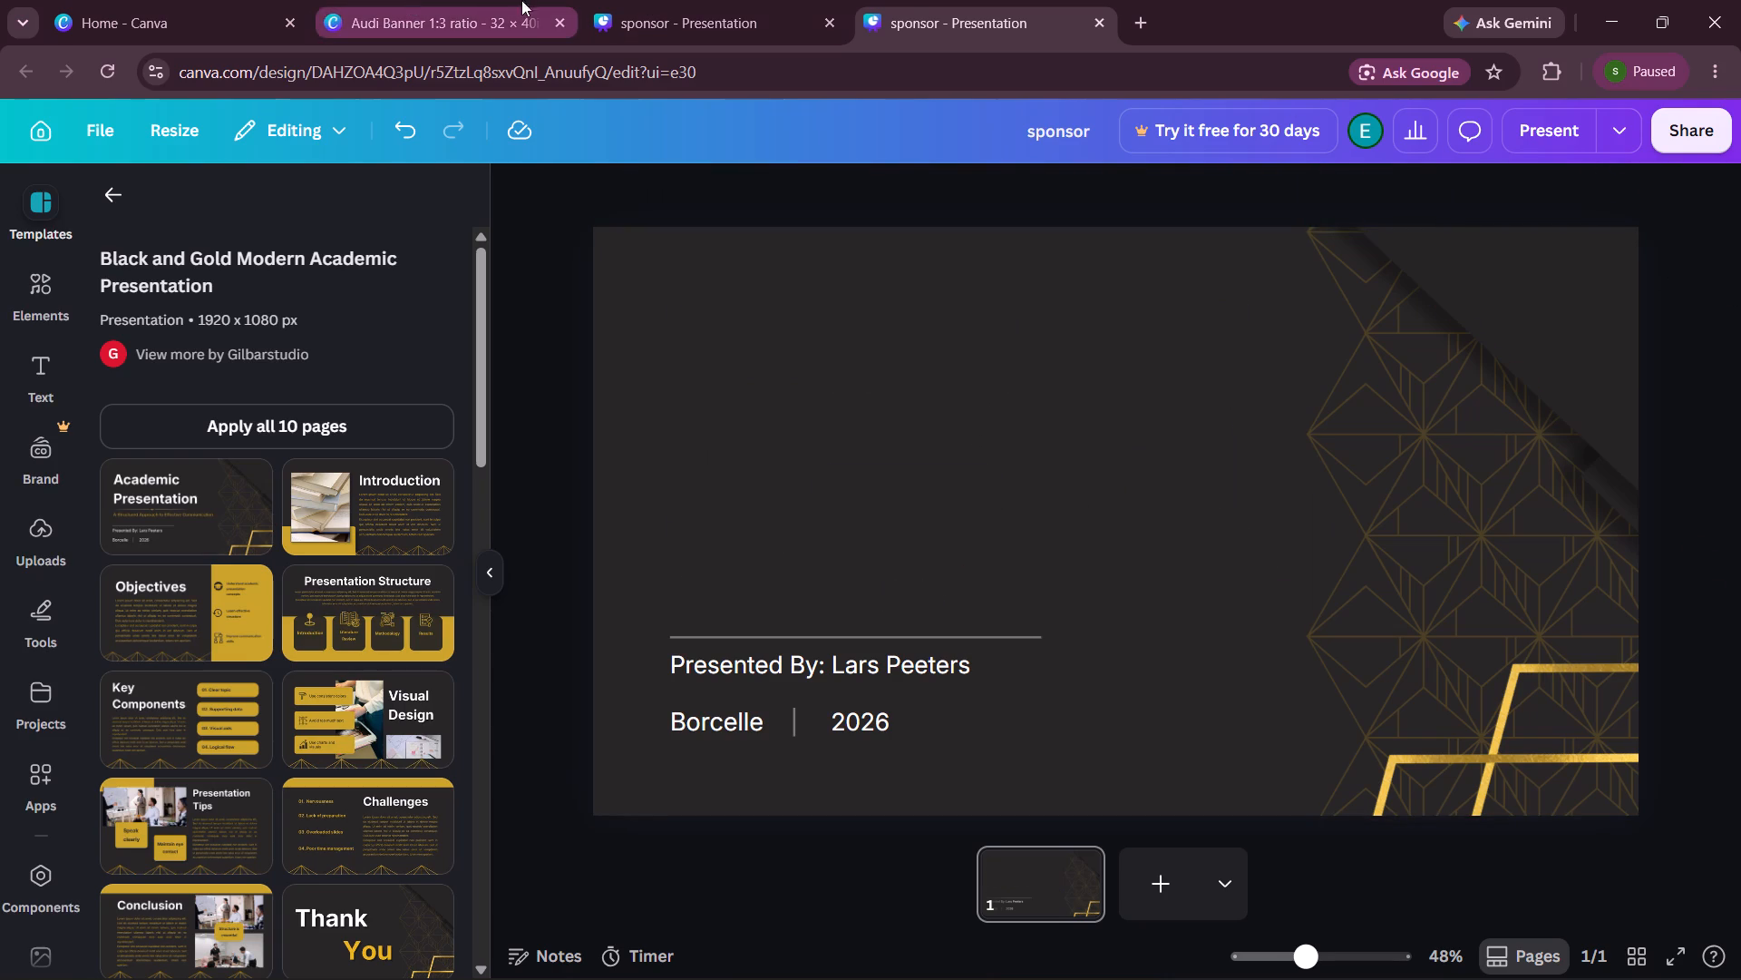
Copy the ELOQVENT title from page 3 of the Audi Banner design onto the cover, shrinking it to fit the slide's upper-left area.
{"action": "left_click", "coordinate": [632, 0]}
{"action": "left_click", "coordinate": [423, 0]}
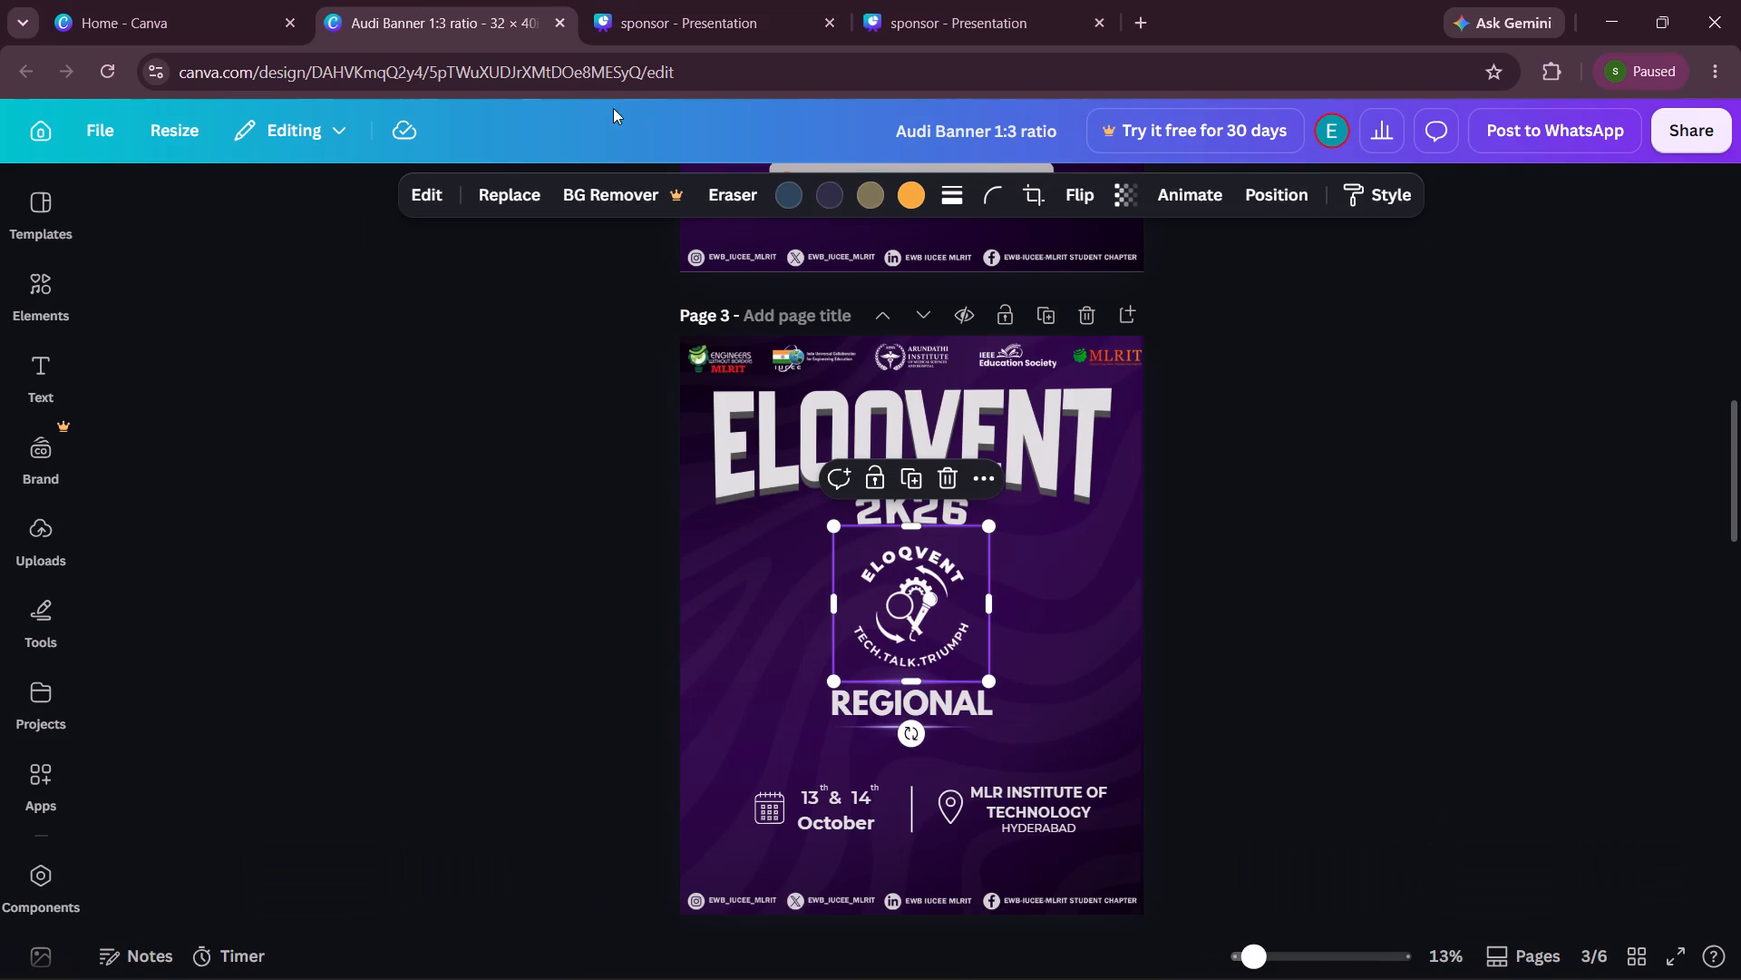
{"action": "left_click", "coordinate": [905, 441]}
{"action": "key", "text": "ctrl+c"}
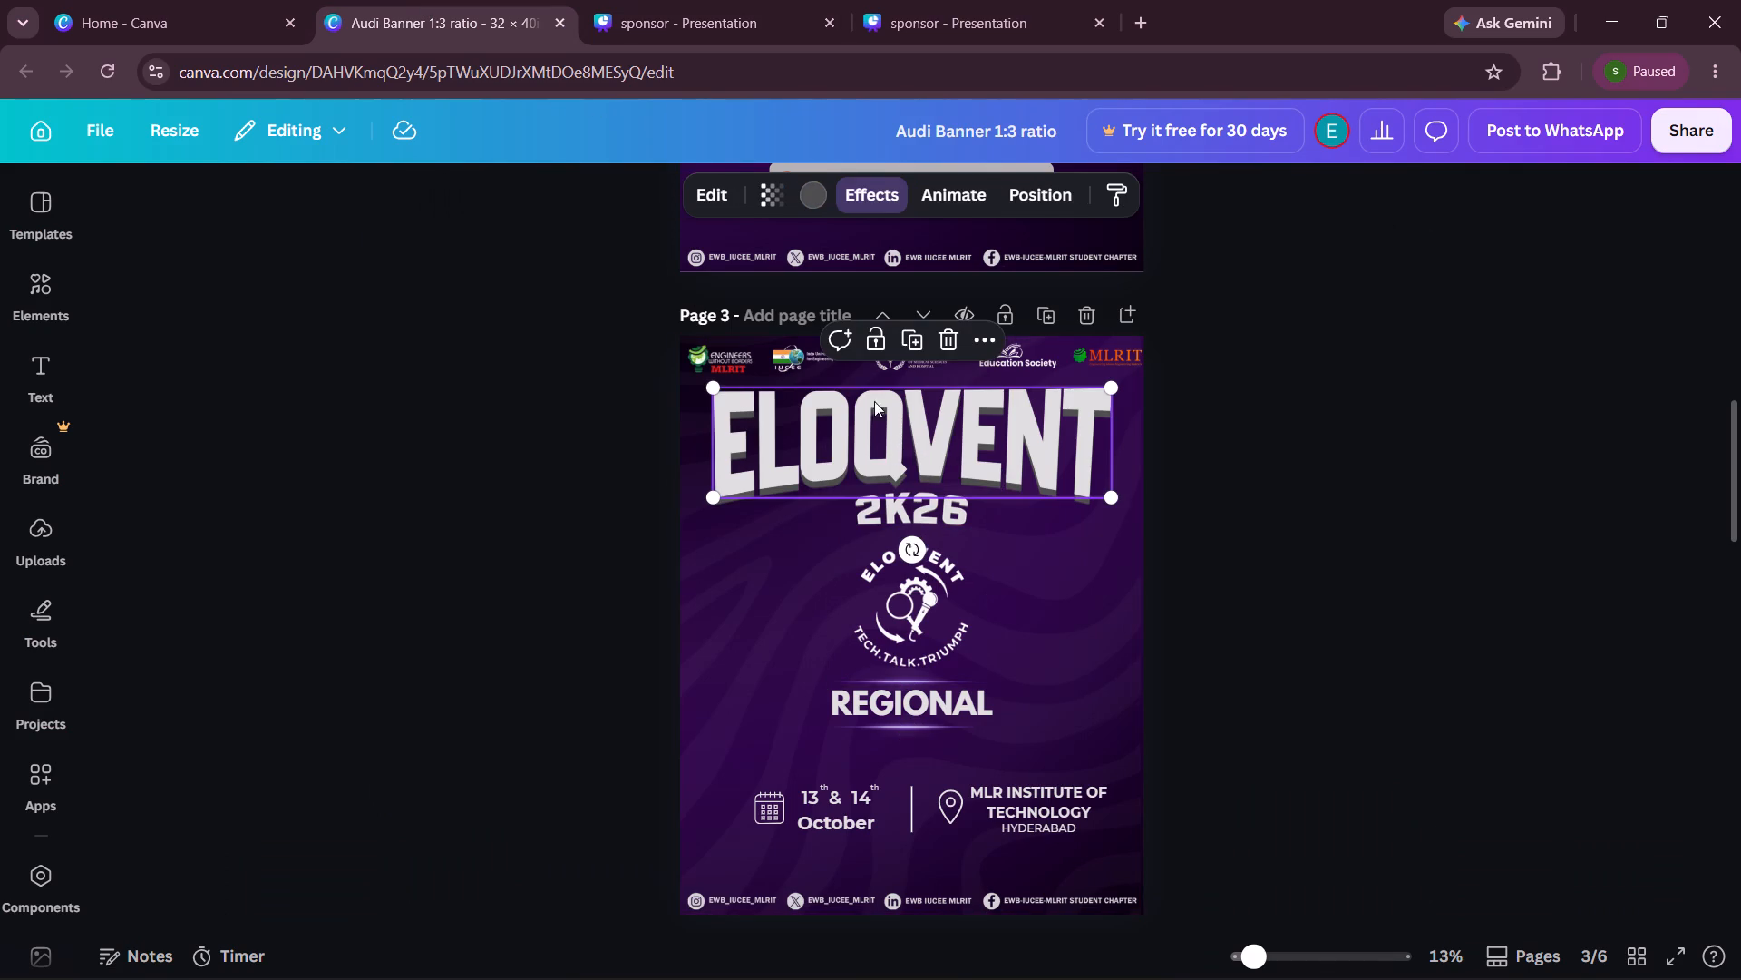
{"action": "left_click", "coordinate": [929, 10]}
{"action": "key", "text": "ctrl+v"}
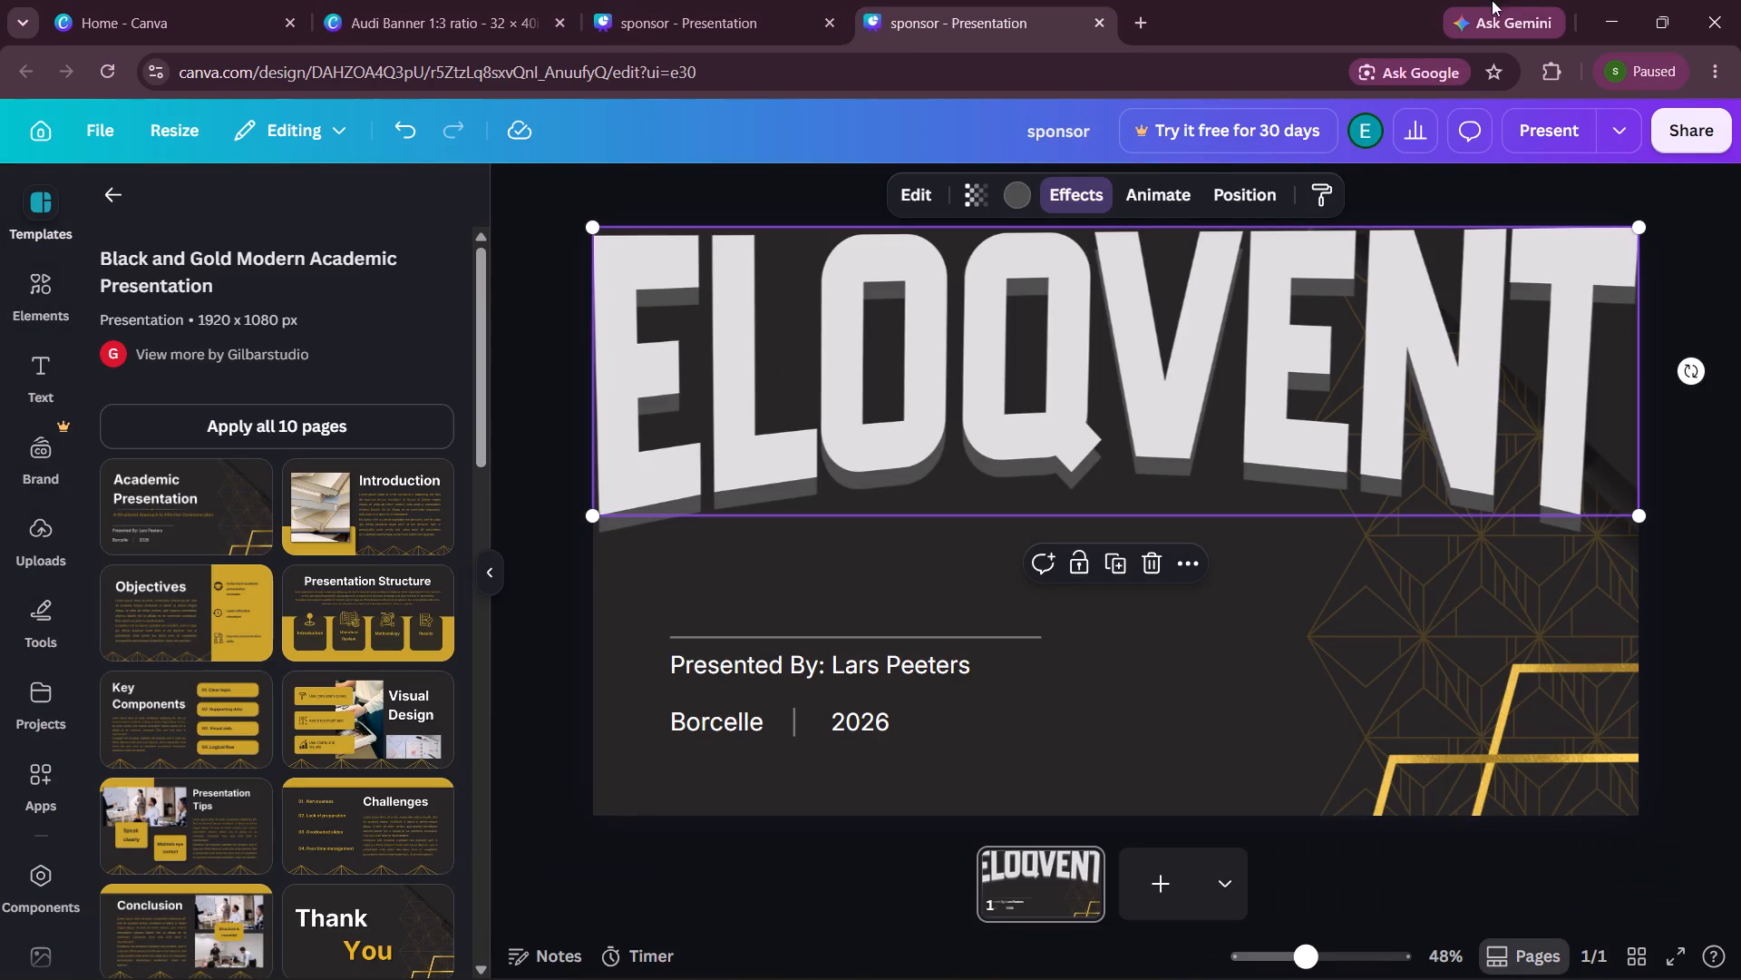
{"action": "left_click", "coordinate": [1631, 223]}
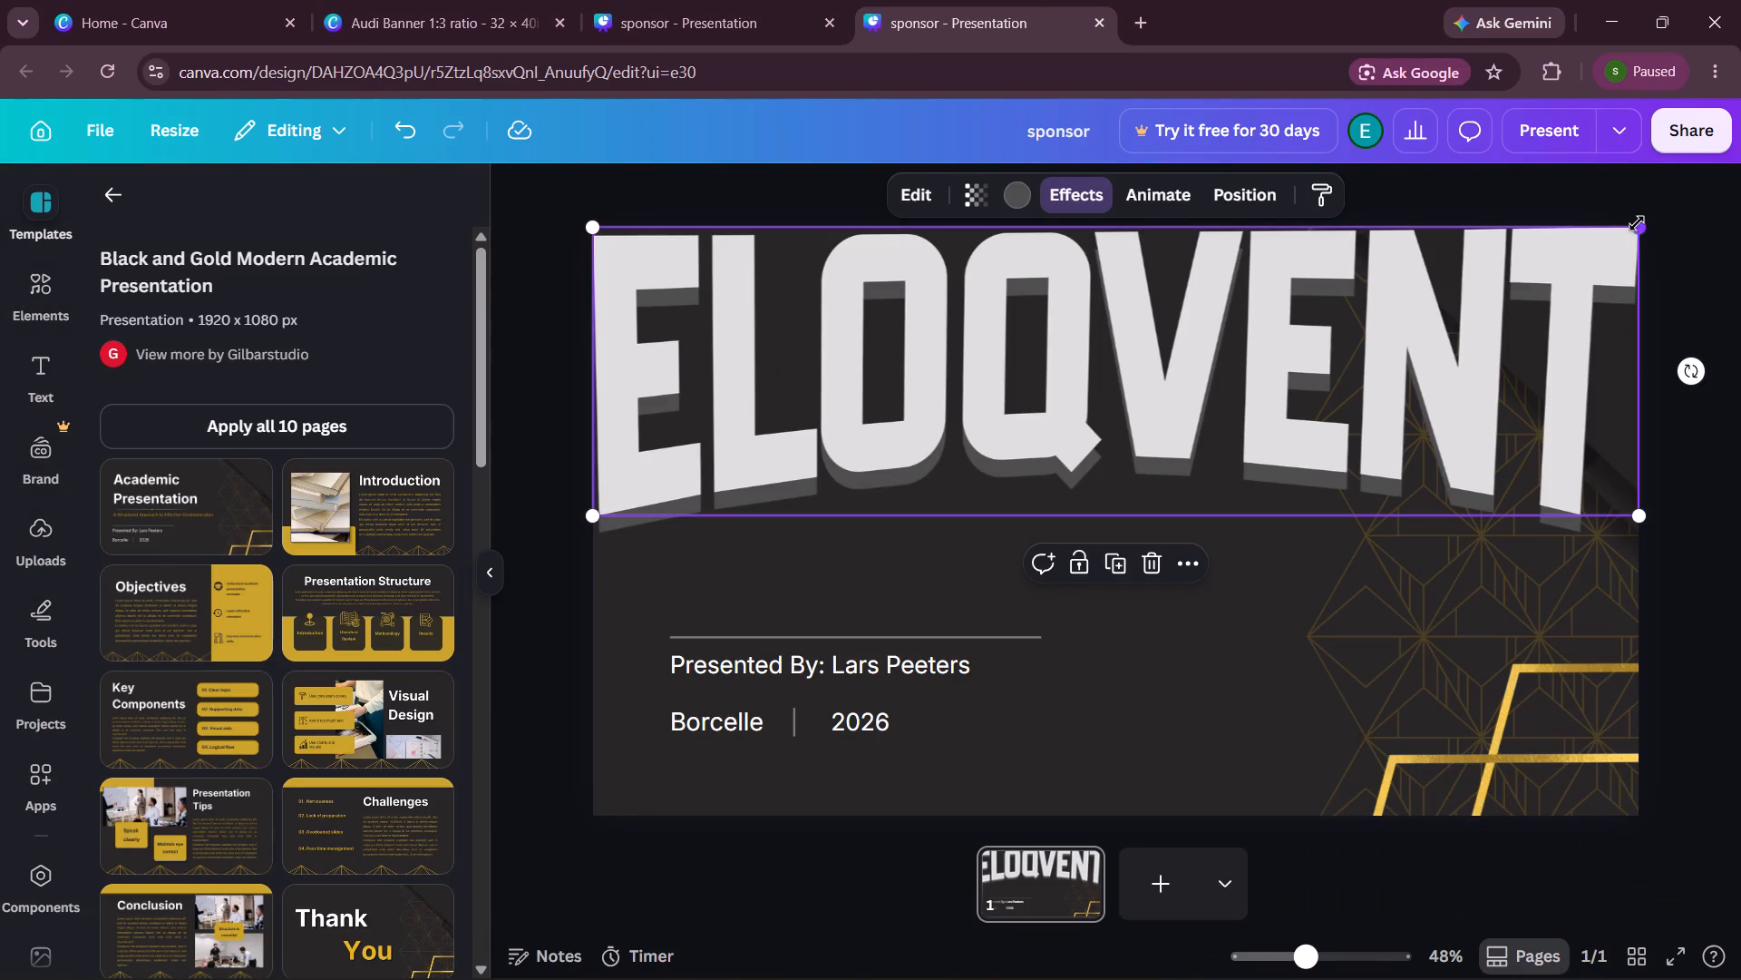
{"action": "left_click_drag", "start_coordinate": [1646, 226], "coordinate": [1084, 416]}
{"action": "left_click_drag", "start_coordinate": [902, 457], "coordinate": [906, 457]}
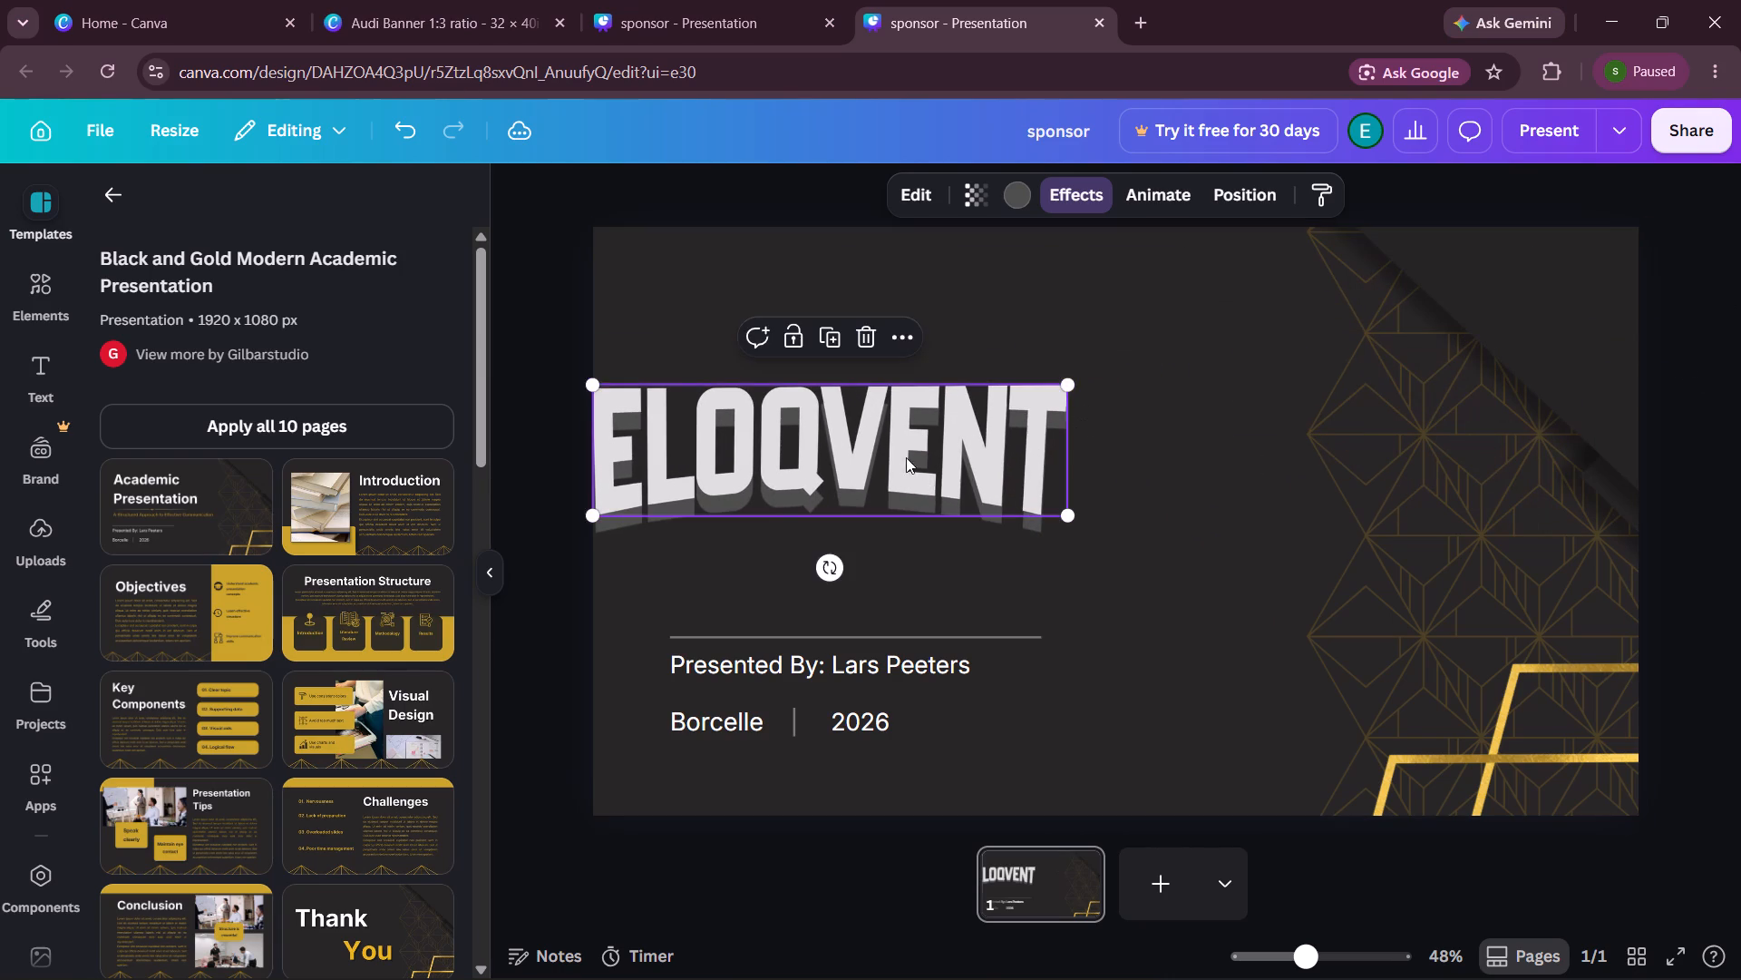
{"action": "left_click_drag", "start_coordinate": [906, 457], "coordinate": [968, 368]}
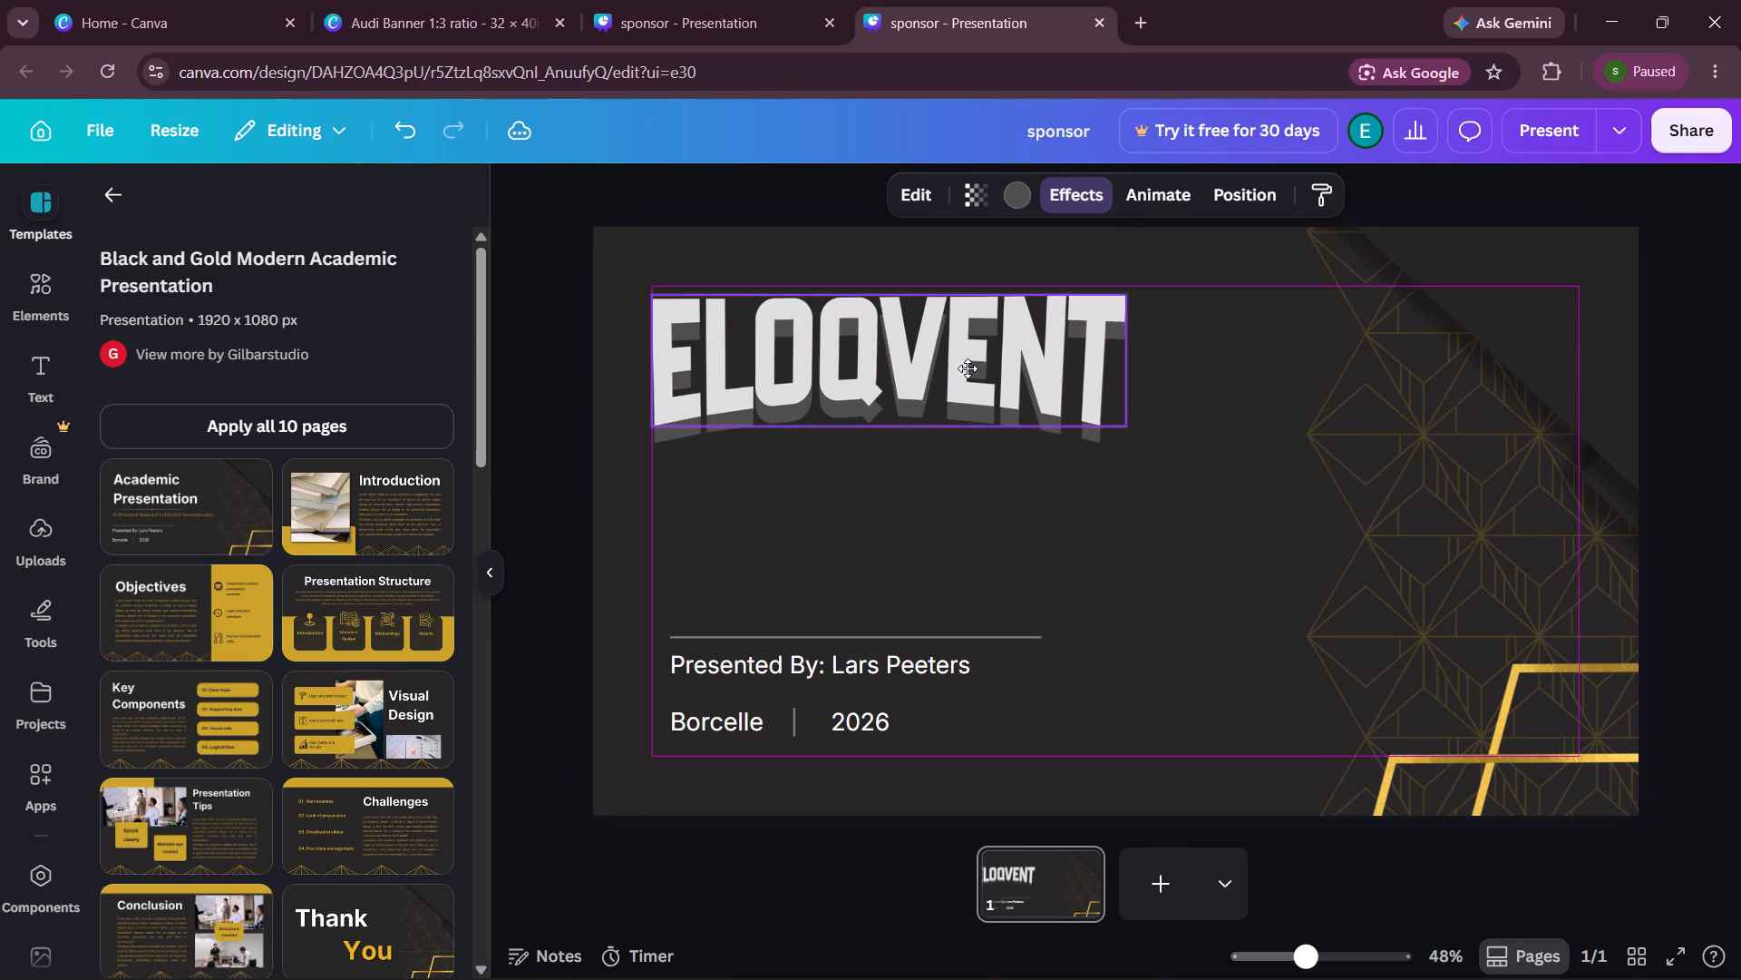
{"action": "left_click_drag", "start_coordinate": [968, 368], "coordinate": [968, 368]}
{"action": "left_click", "coordinate": [1717, 325]}
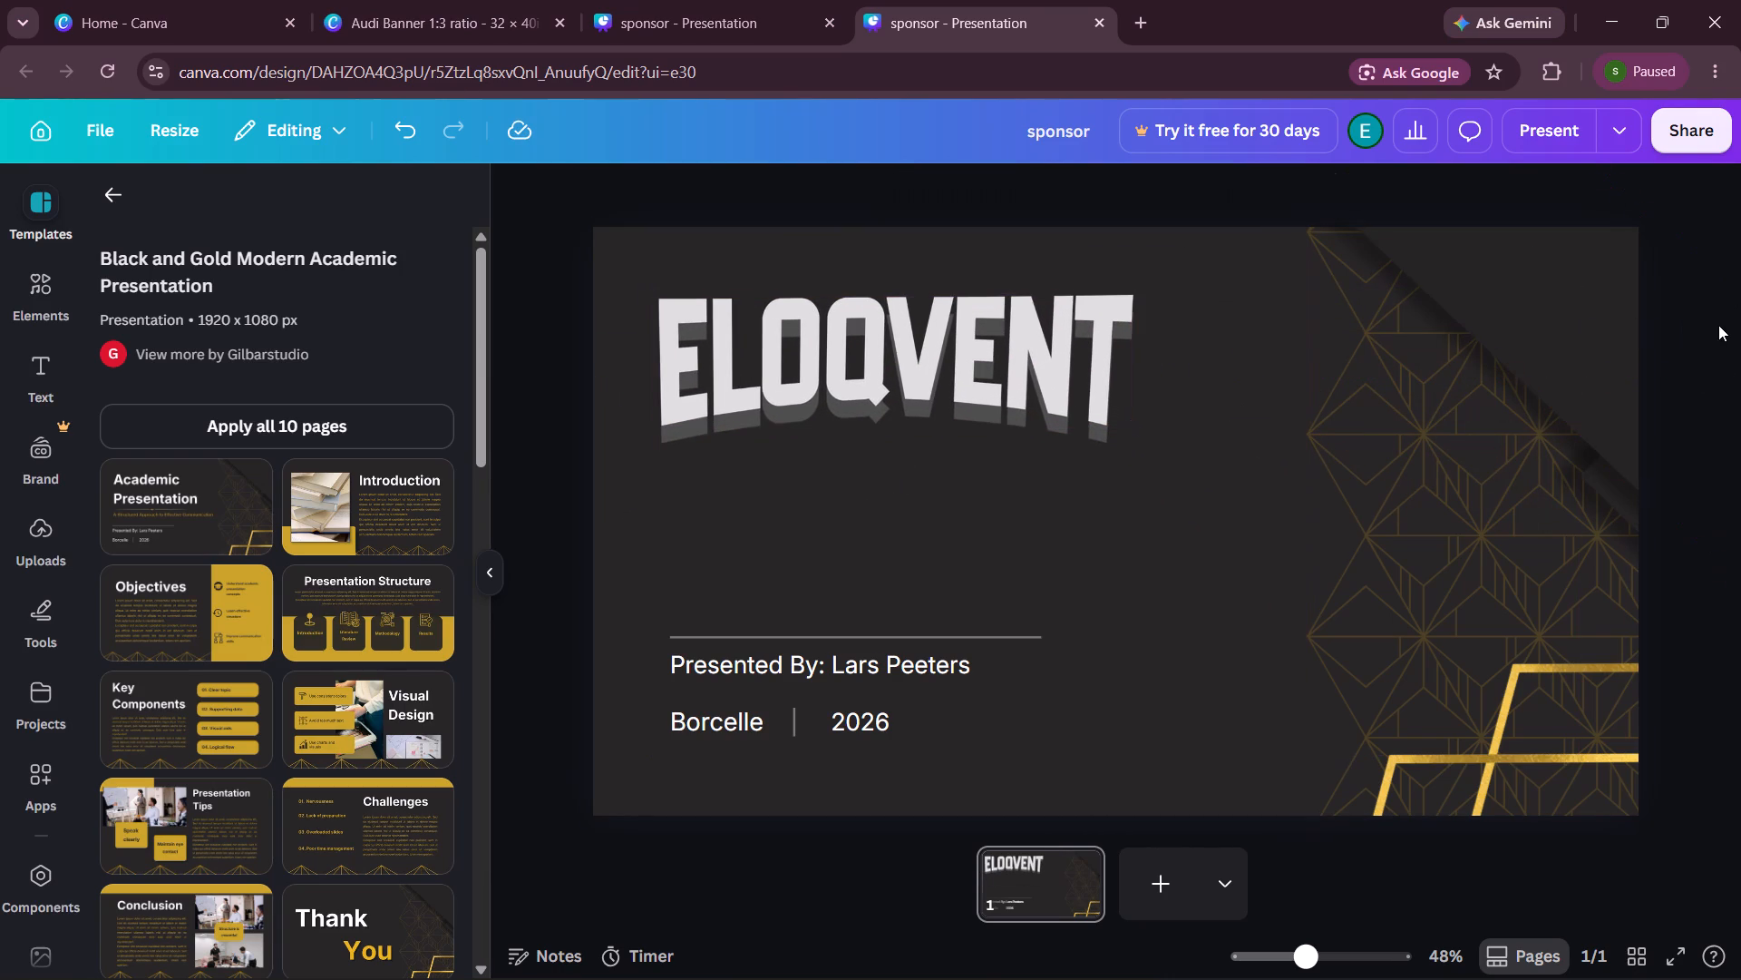
Copy the 2K26 text from the Audi Banner design onto the cover, shrink it and center it beneath the ELOQVENT title.
{"action": "left_click", "coordinate": [314, 0]}
{"action": "left_click", "coordinate": [894, 520]}
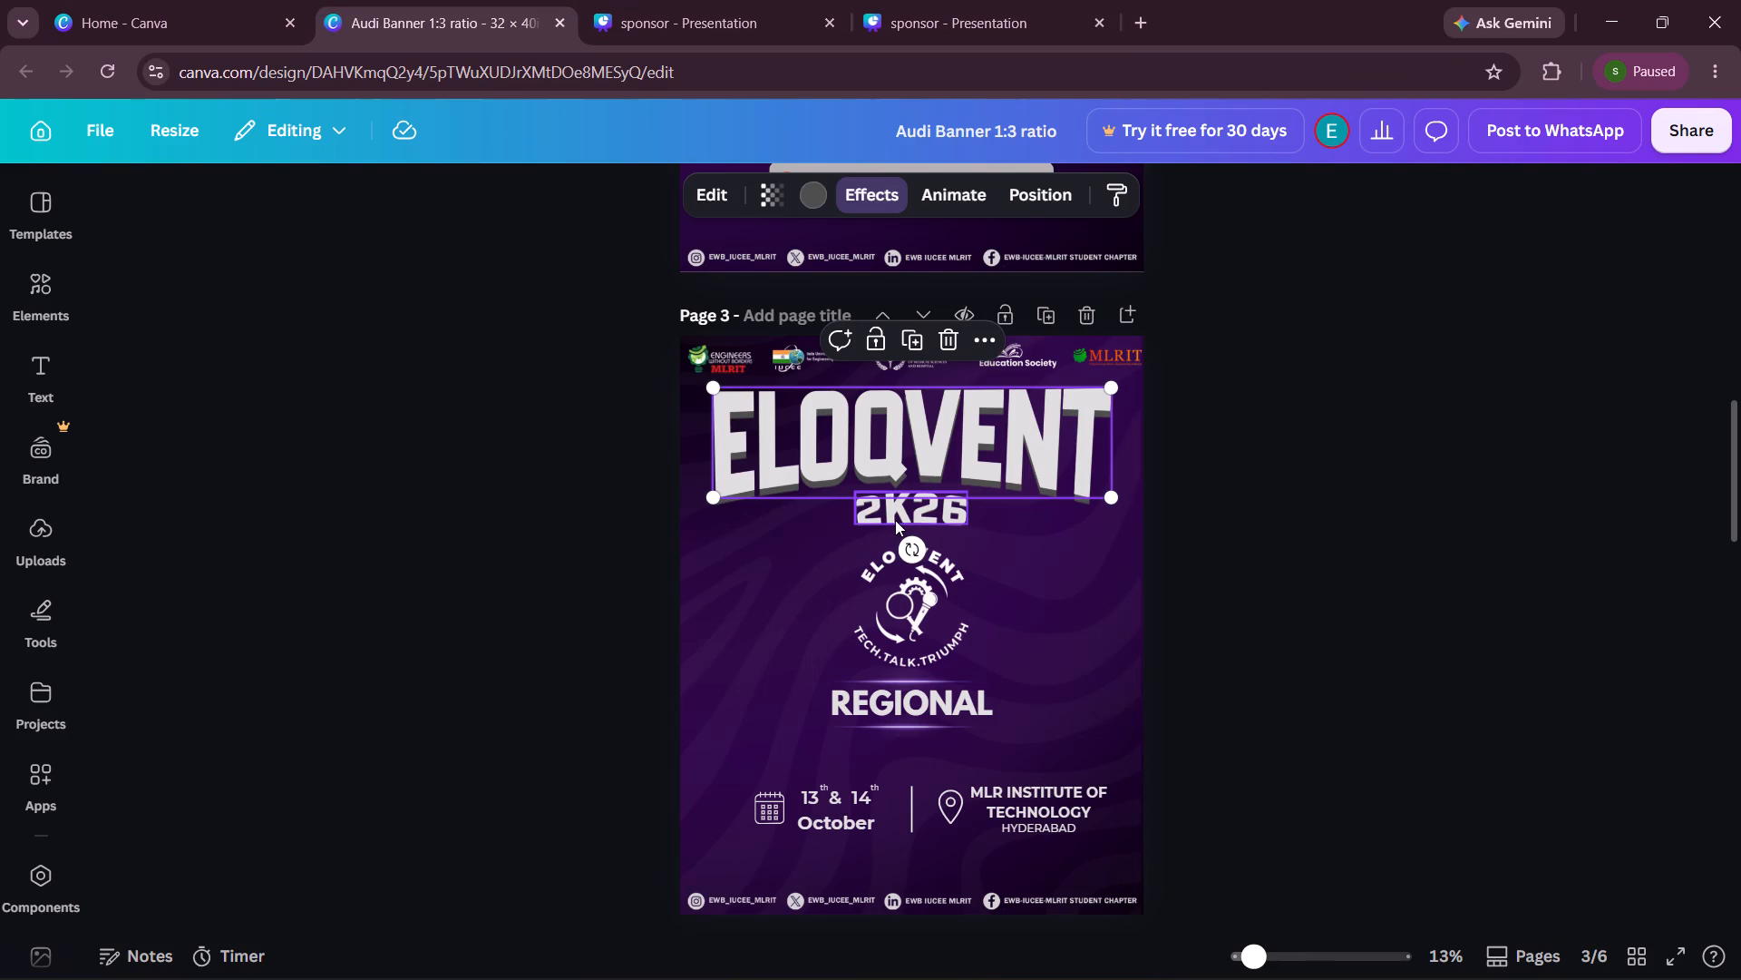
{"action": "key", "text": "ctrl+c"}
{"action": "left_click", "coordinate": [768, 0]}
{"action": "left_click", "coordinate": [979, 0]}
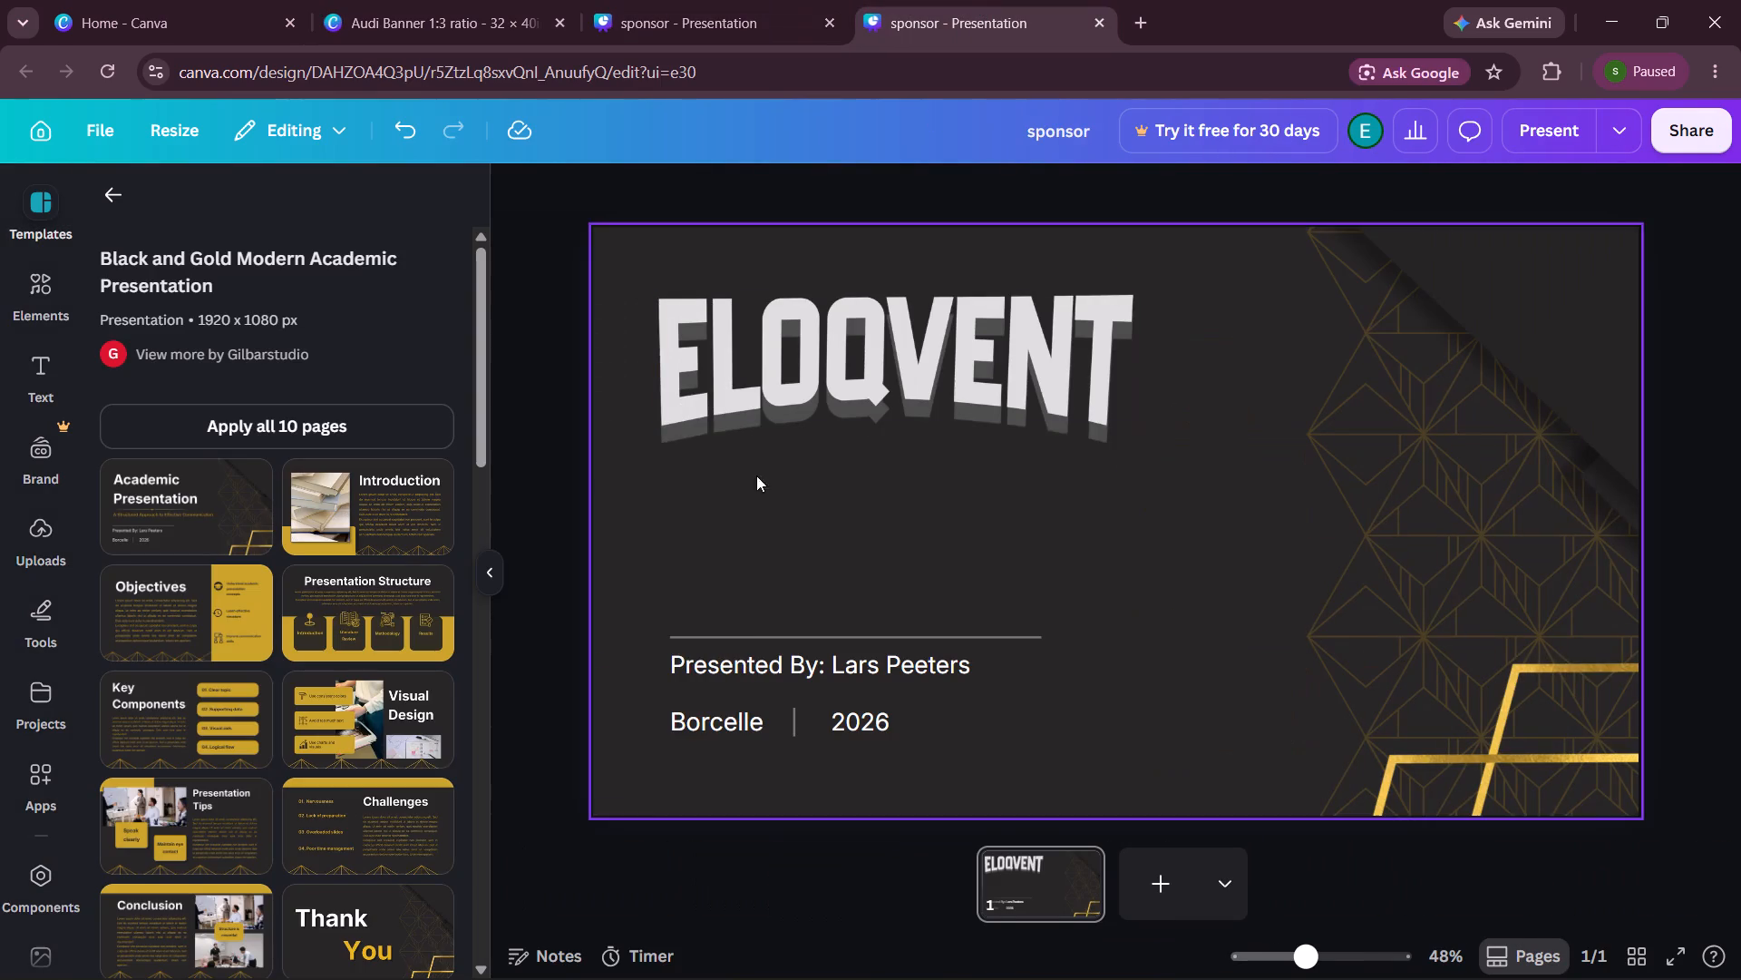
{"action": "left_click", "coordinate": [788, 425], "text": "ctrl"}
{"action": "key", "text": "ctrl+v"}
{"action": "left_click_drag", "start_coordinate": [856, 291], "coordinate": [951, 491]}
{"action": "left_click_drag", "start_coordinate": [1093, 430], "coordinate": [943, 503]}
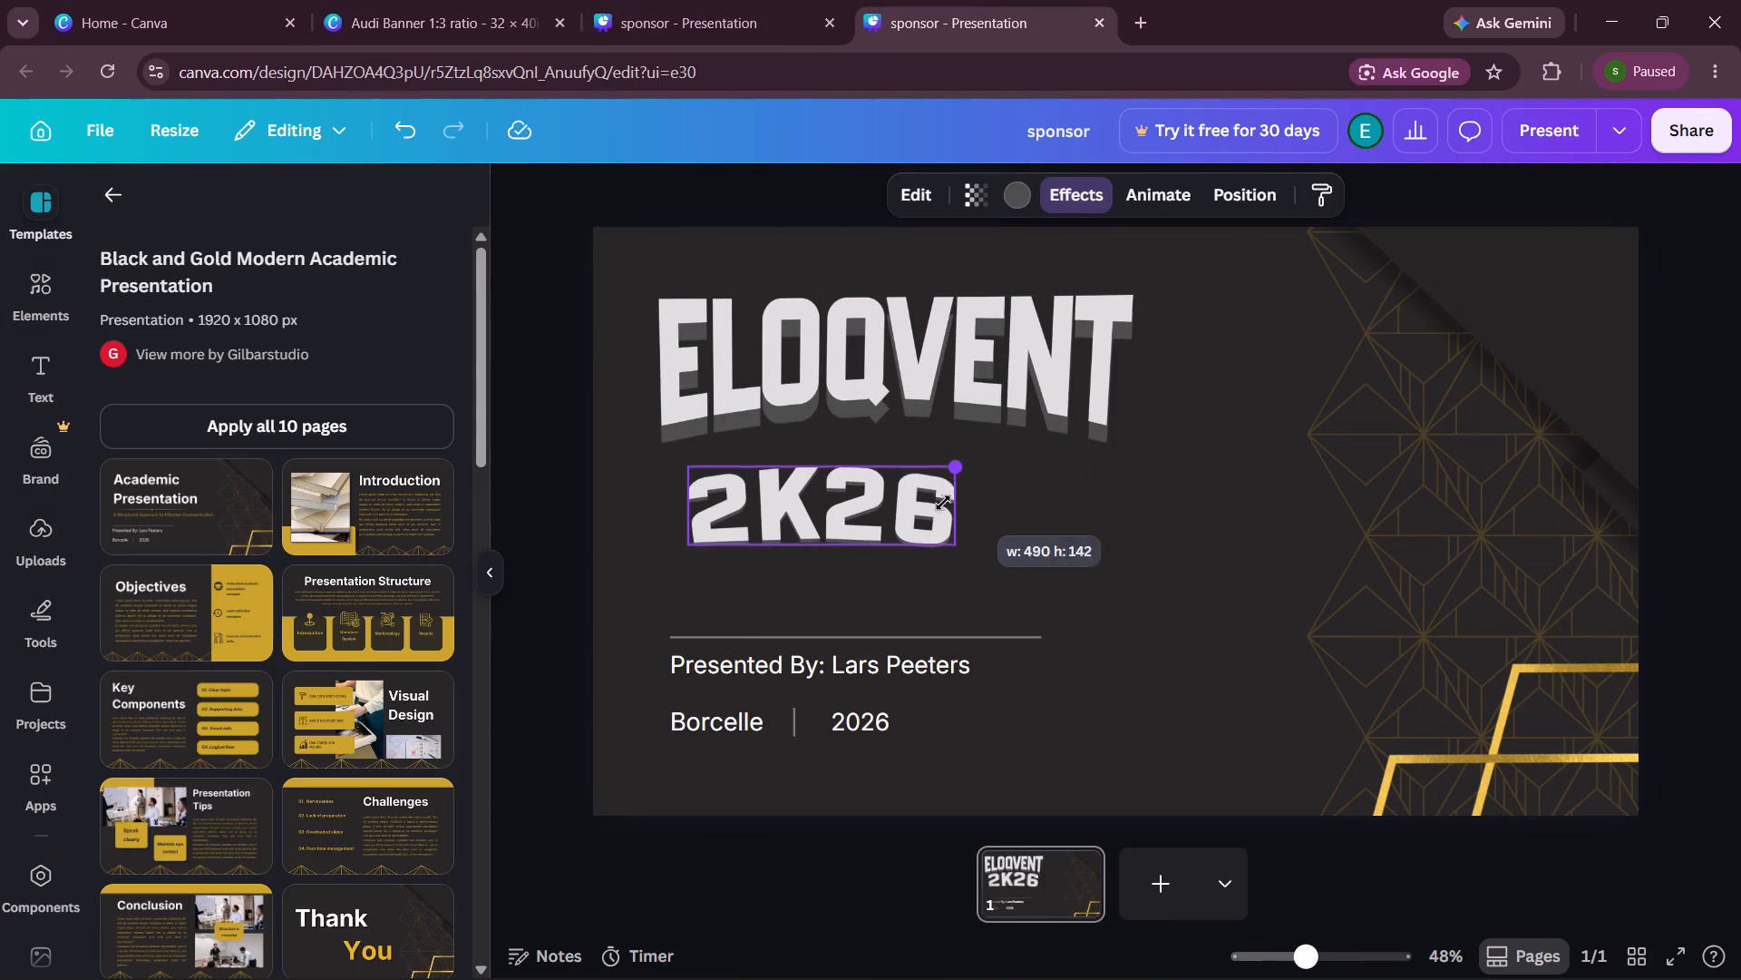
{"action": "left_click_drag", "start_coordinate": [943, 503], "coordinate": [903, 521]}
{"action": "left_click_drag", "start_coordinate": [805, 513], "coordinate": [905, 468]}
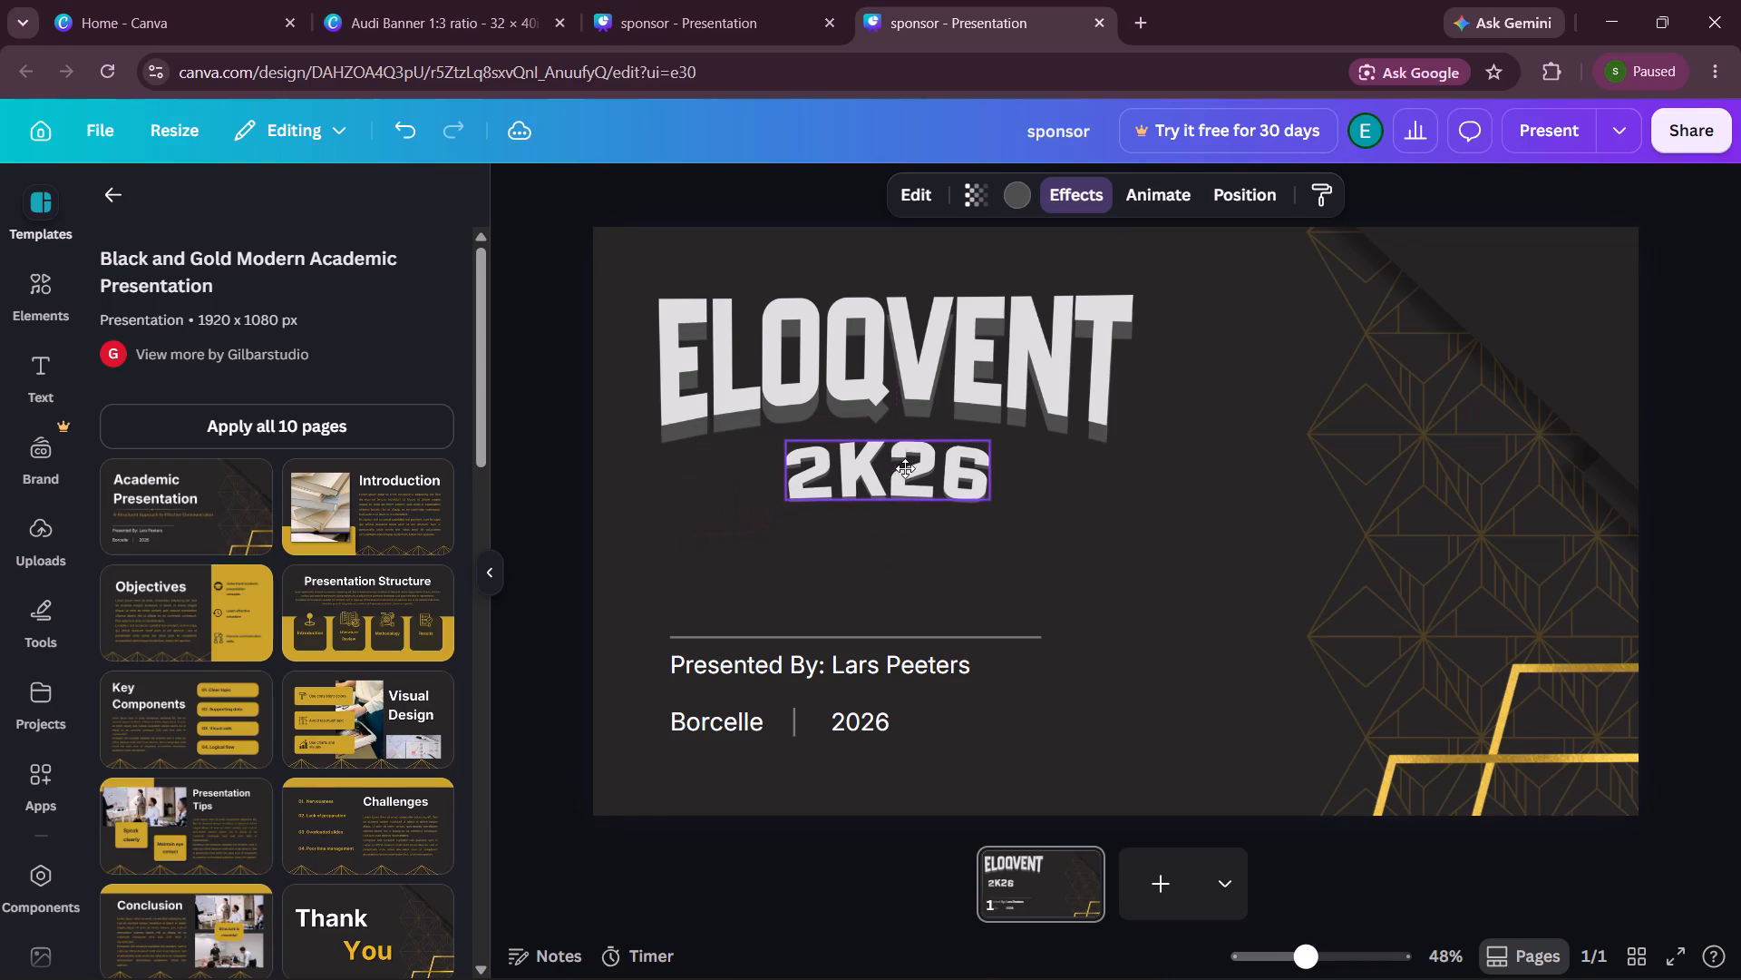
{"action": "left_click_drag", "start_coordinate": [905, 468], "coordinate": [906, 467]}
{"action": "left_click", "coordinate": [676, 519]}
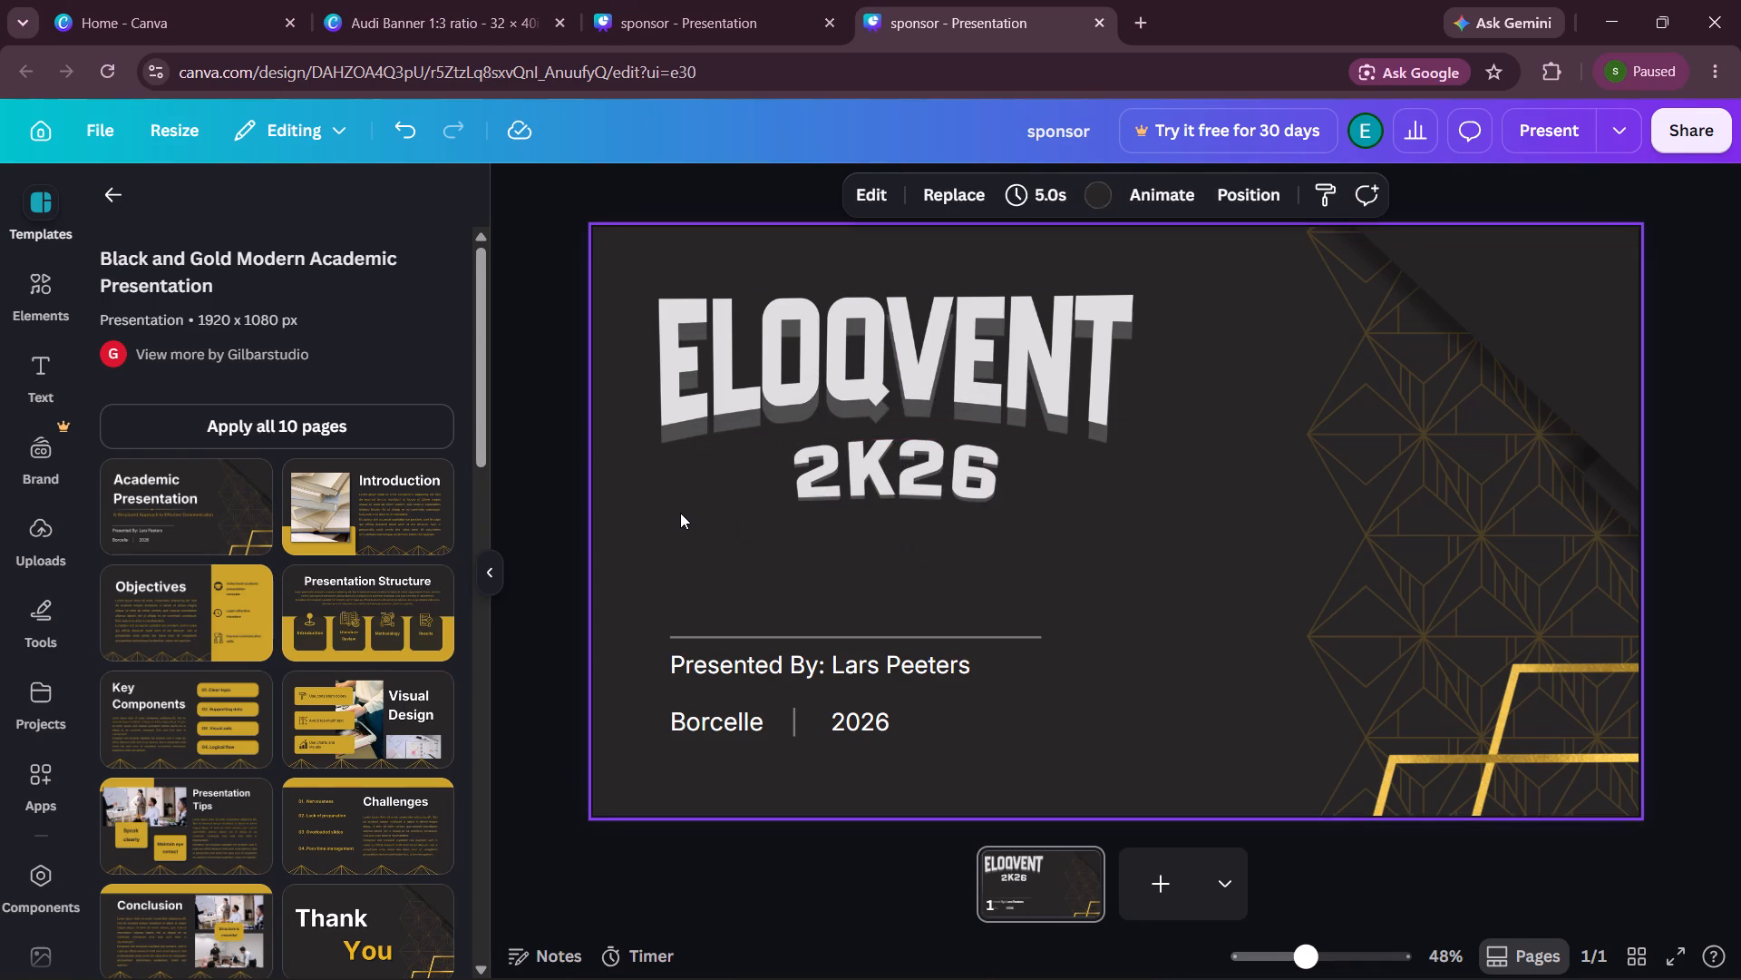
Copy the round EloqVent Tech.Talk.Triumph logo from the Audi Banner design onto the cover and shrink it to a small emblem.
{"action": "left_click", "coordinate": [674, 0]}
{"action": "left_click", "coordinate": [407, 0]}
{"action": "left_click", "coordinate": [904, 605]}
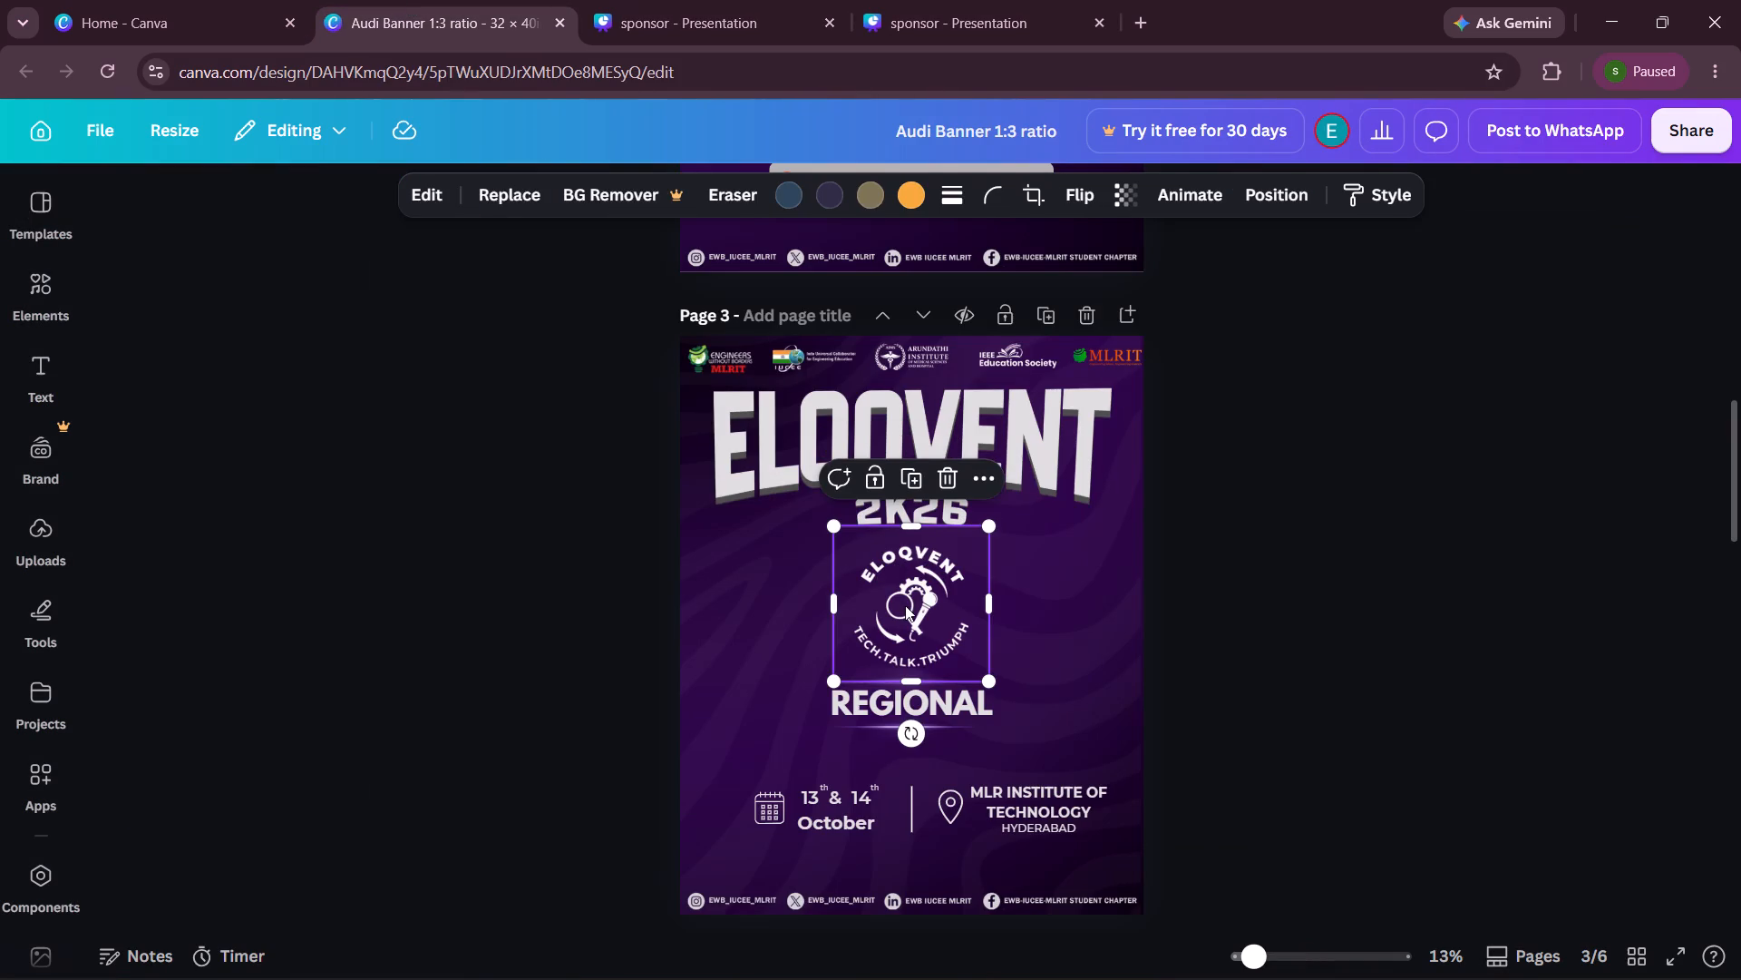
{"action": "key", "text": "ctrl+c"}
{"action": "left_click", "coordinate": [1017, 0]}
{"action": "key", "text": "ctrl+v"}
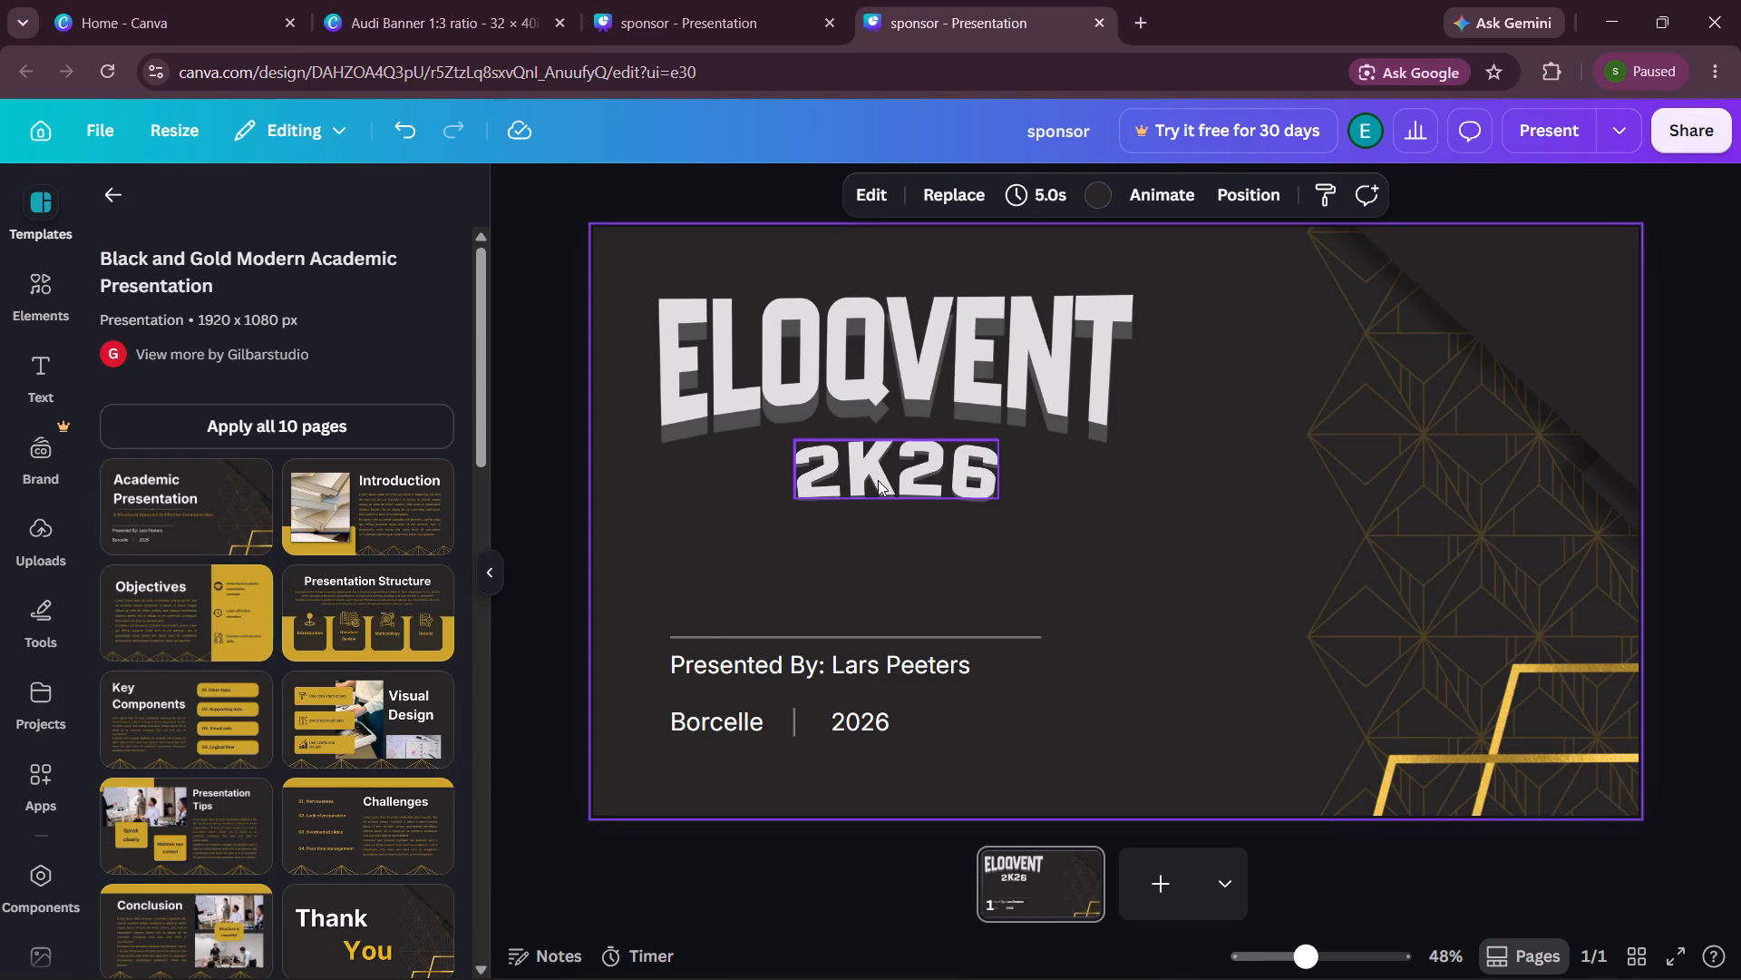
{"action": "left_click_drag", "start_coordinate": [1158, 224], "coordinate": [839, 477]}
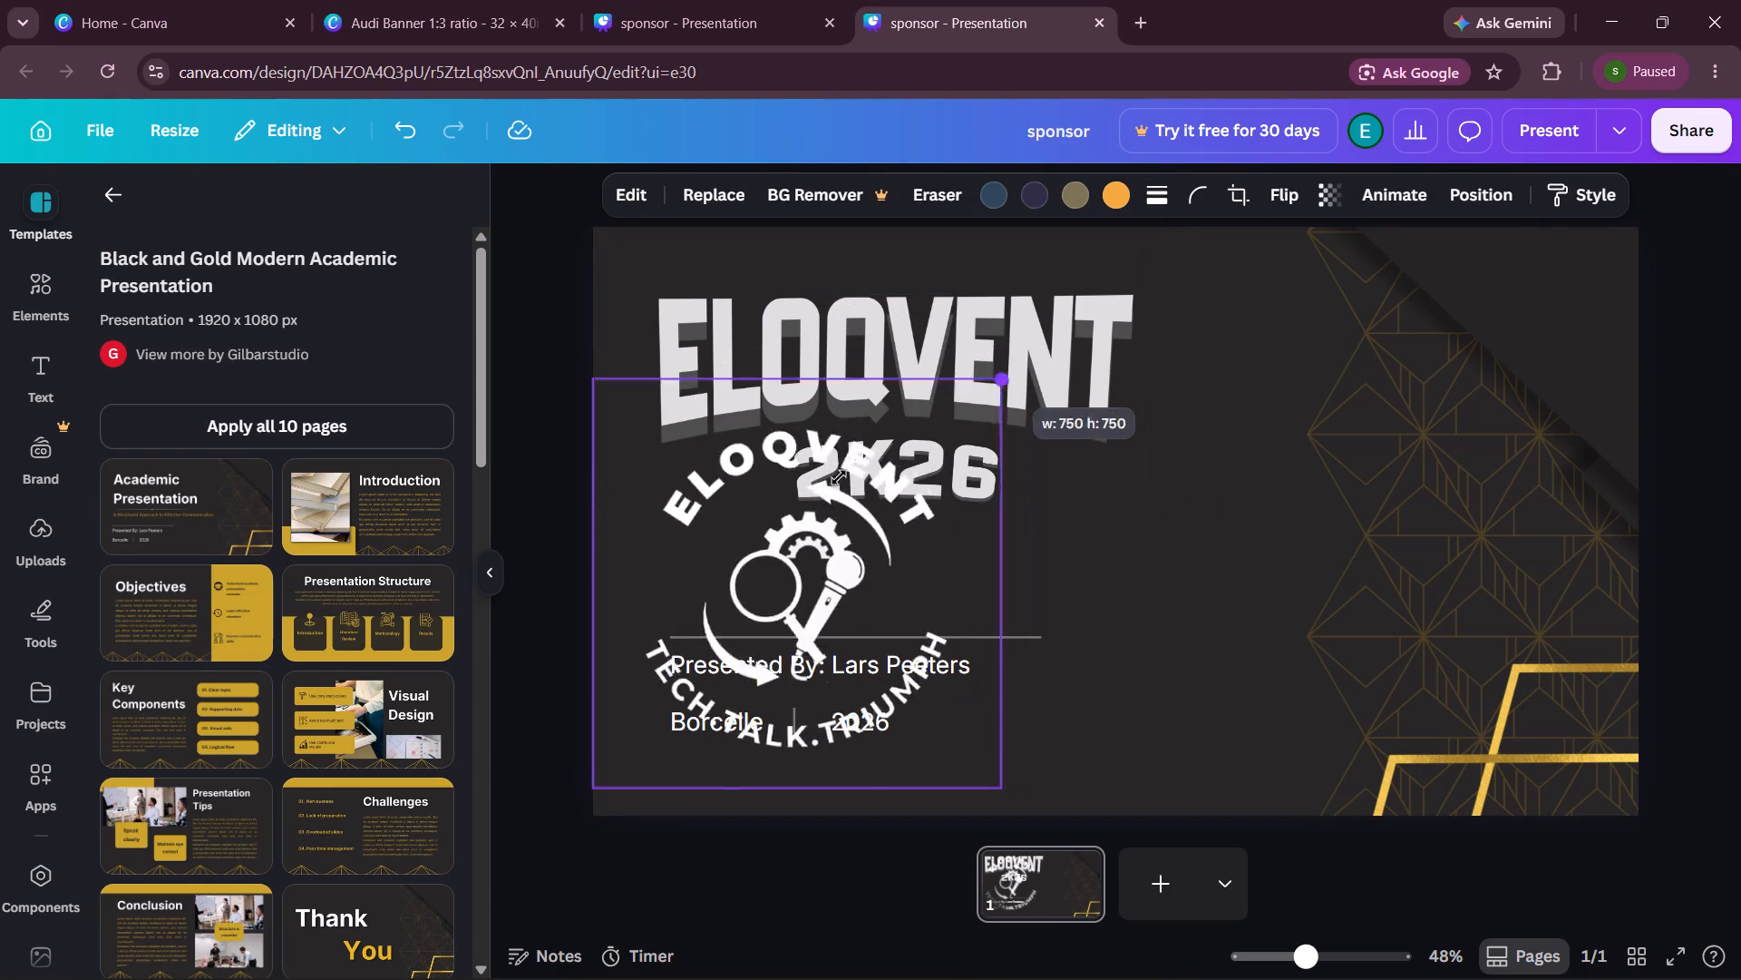
{"action": "left_click_drag", "start_coordinate": [839, 477], "coordinate": [697, 573]}
Shrink the ELOQVENT title slightly, align it with the presenter text's left edge, and move it and 2K26 up together.
{"action": "left_click", "coordinate": [893, 372]}
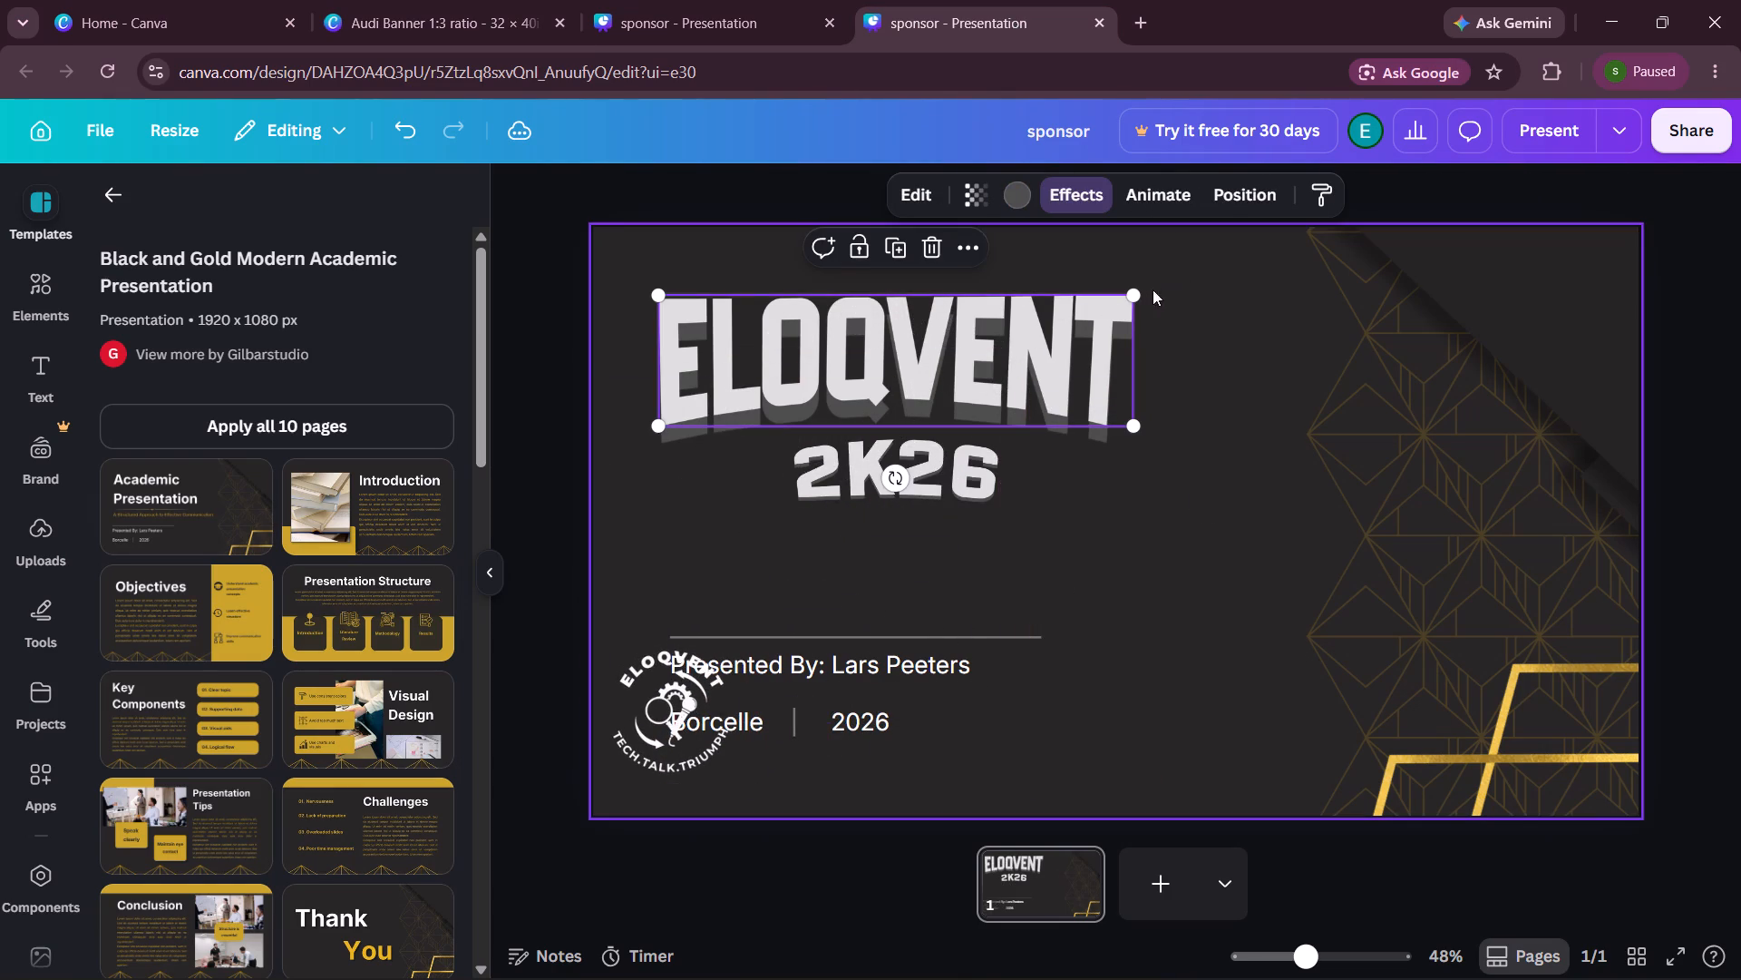
{"action": "left_click_drag", "start_coordinate": [1136, 294], "coordinate": [1103, 311]}
{"action": "left_click_drag", "start_coordinate": [978, 363], "coordinate": [991, 362]}
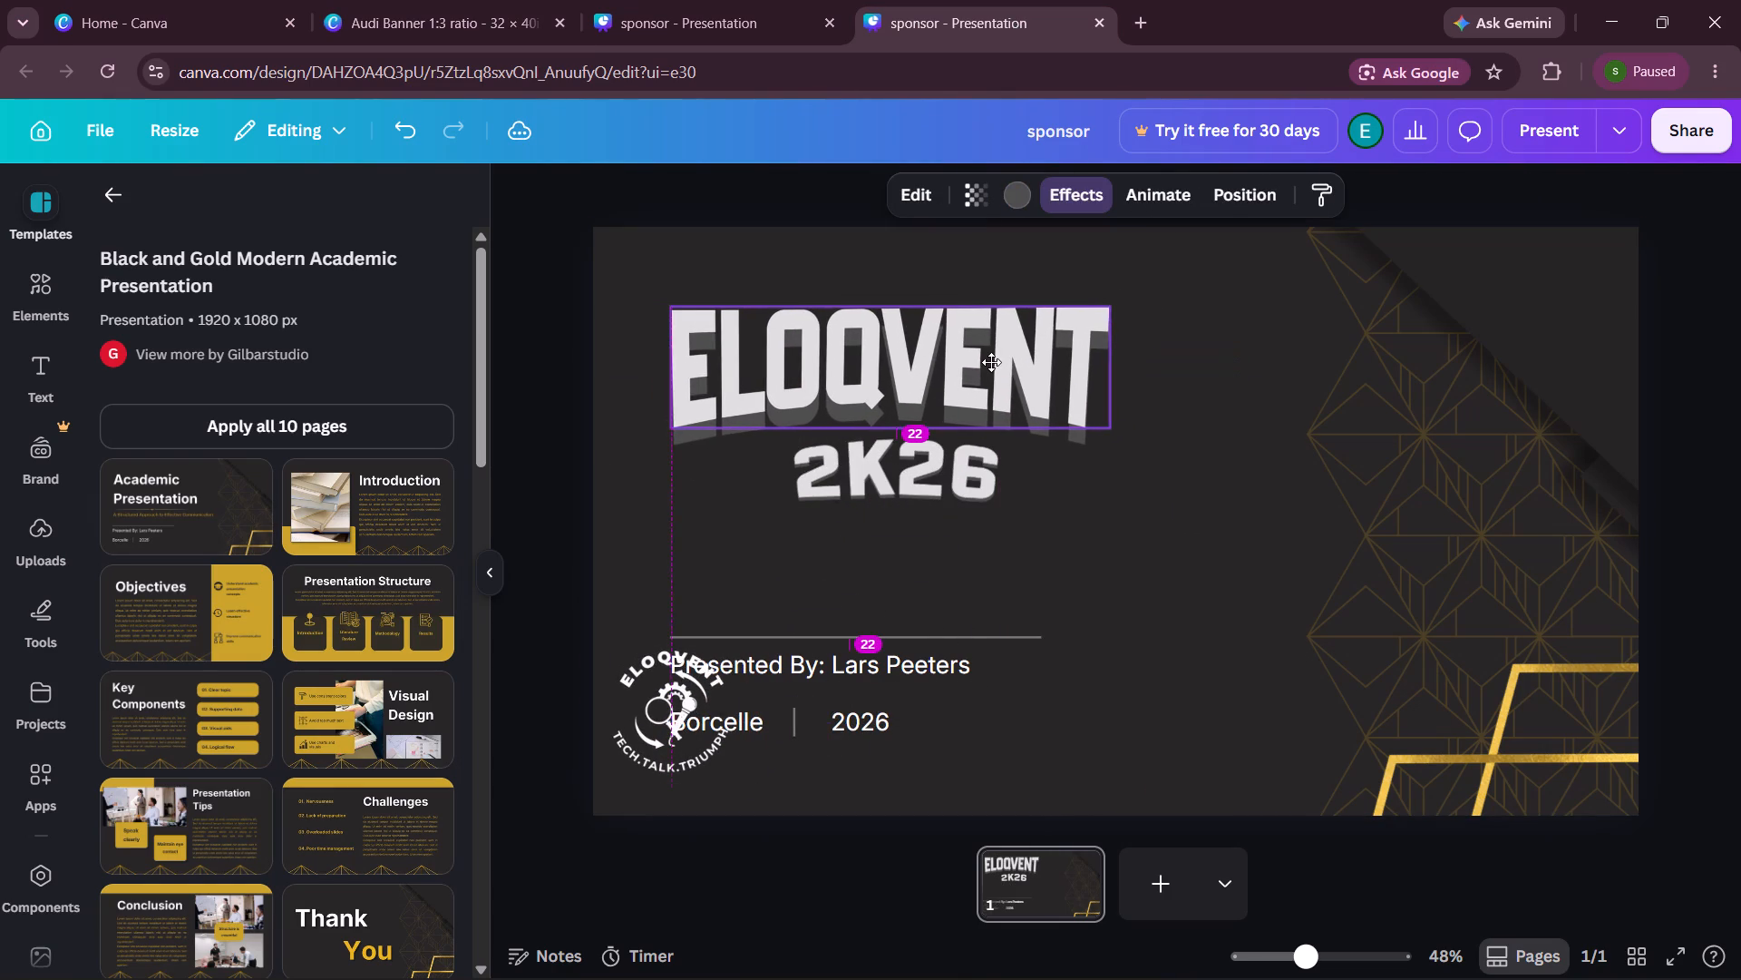
{"action": "left_click_drag", "start_coordinate": [991, 362], "coordinate": [984, 351]}
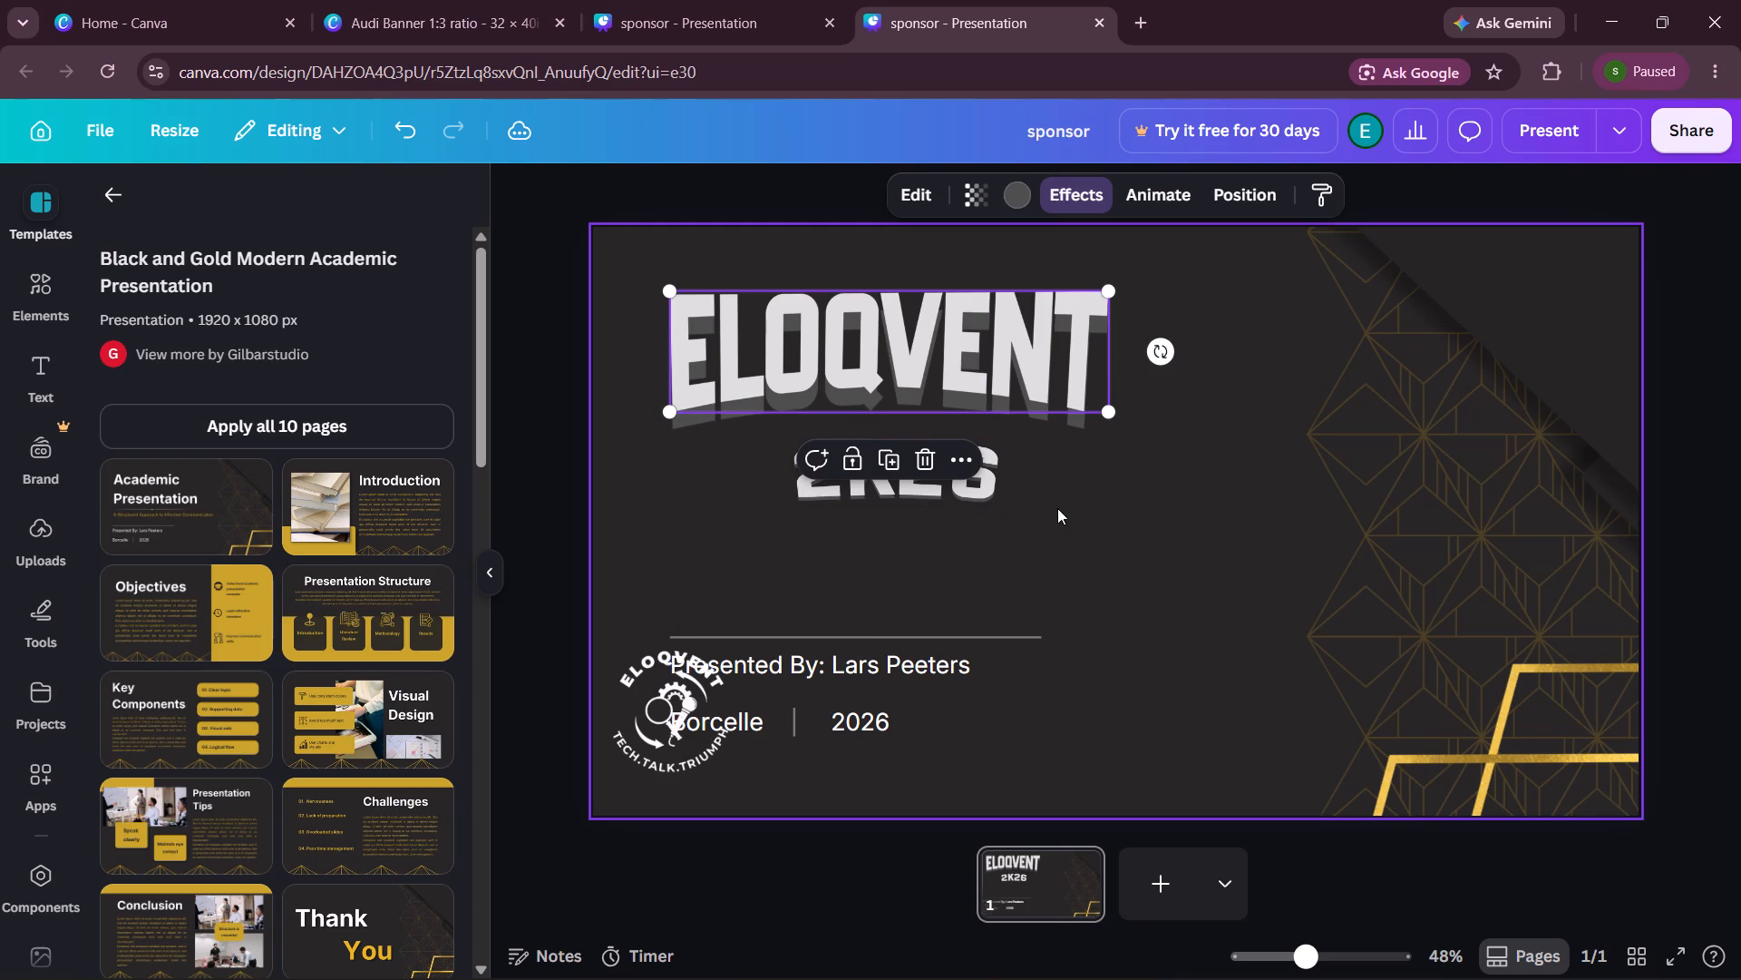
{"action": "left_click", "coordinate": [1057, 508]}
{"action": "left_click_drag", "start_coordinate": [938, 488], "coordinate": [925, 474]}
{"action": "left_click", "coordinate": [1108, 612]}
Shrink the round EloqVent logo a little more and center it directly beneath 2K26, above the gray line.
{"action": "left_click", "coordinate": [651, 712]}
{"action": "left_click_drag", "start_coordinate": [748, 632], "coordinate": [742, 633]}
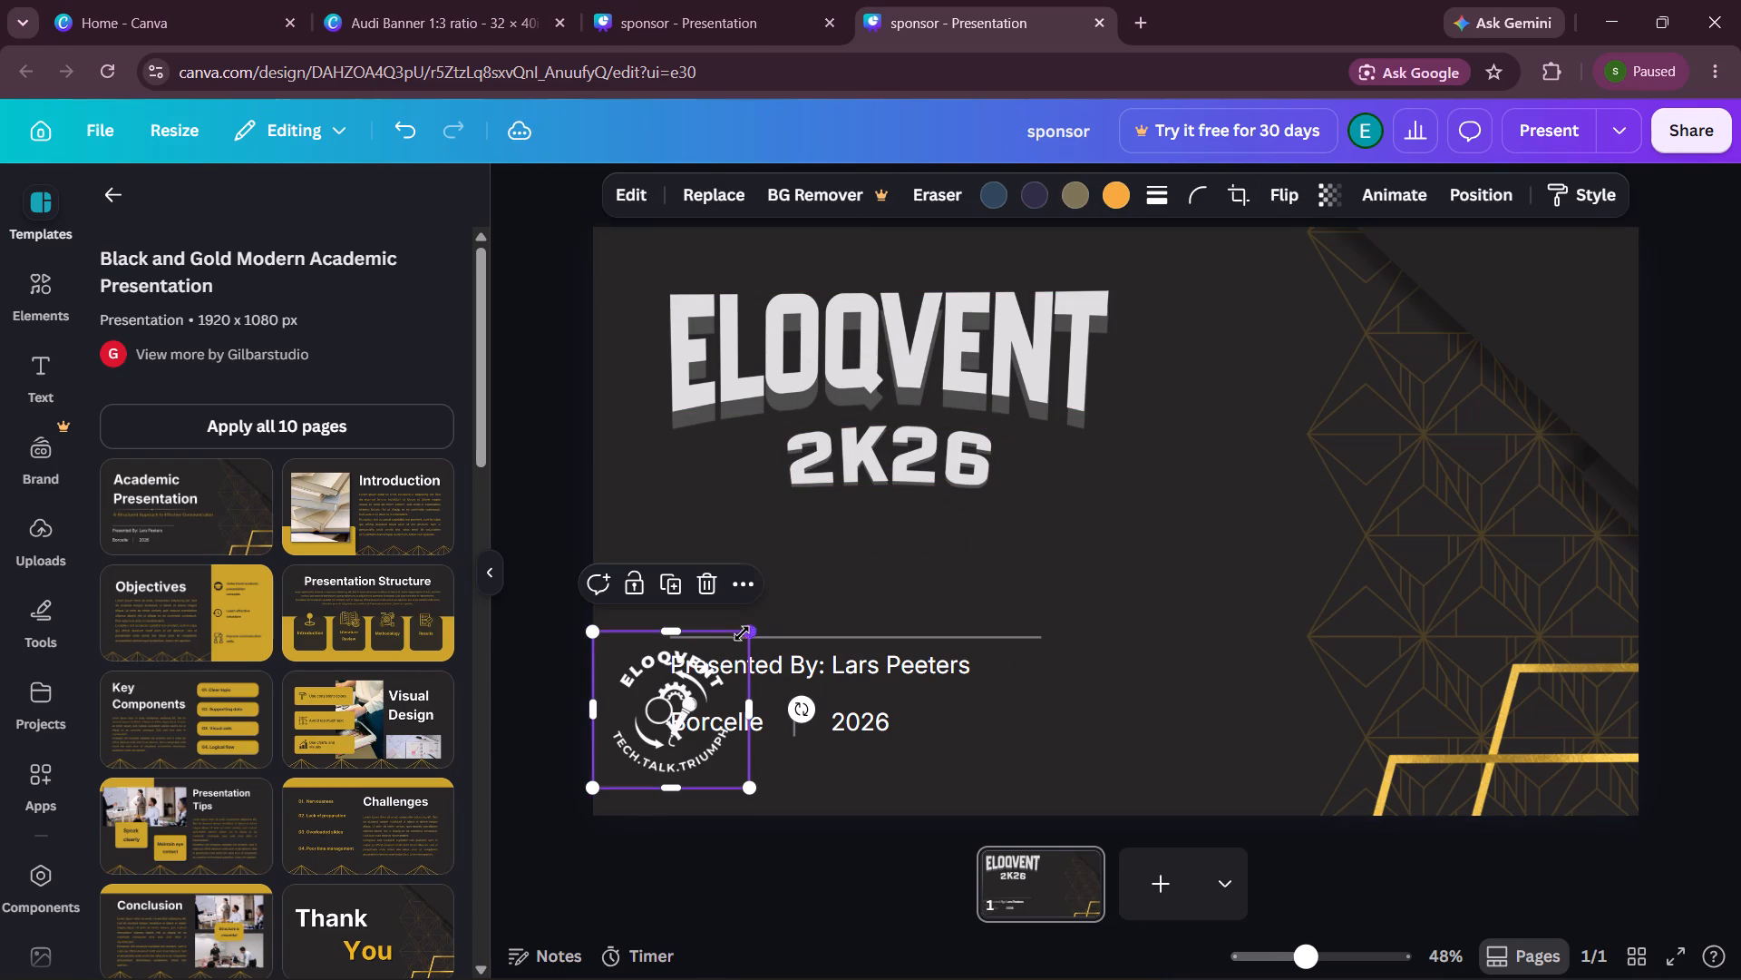
{"action": "left_click_drag", "start_coordinate": [742, 633], "coordinate": [702, 661]}
{"action": "left_click", "coordinate": [754, 765]}
{"action": "left_click_drag", "start_coordinate": [667, 767], "coordinate": [903, 598]}
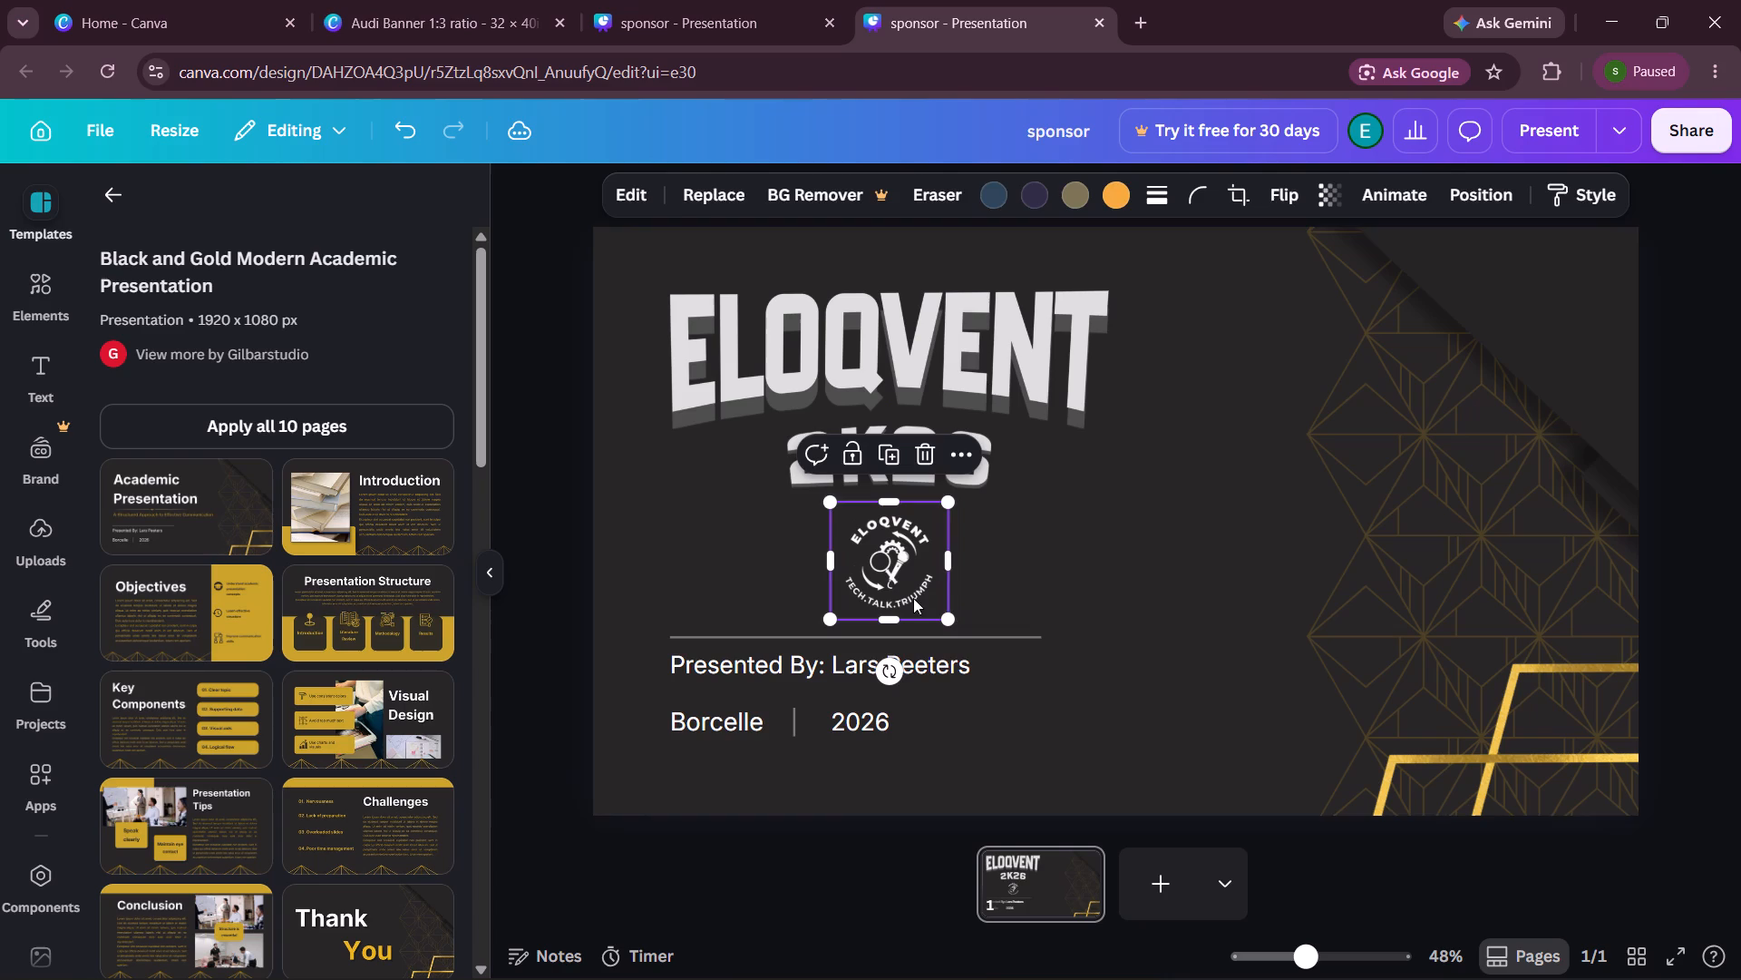
{"action": "left_click", "coordinate": [1064, 534]}
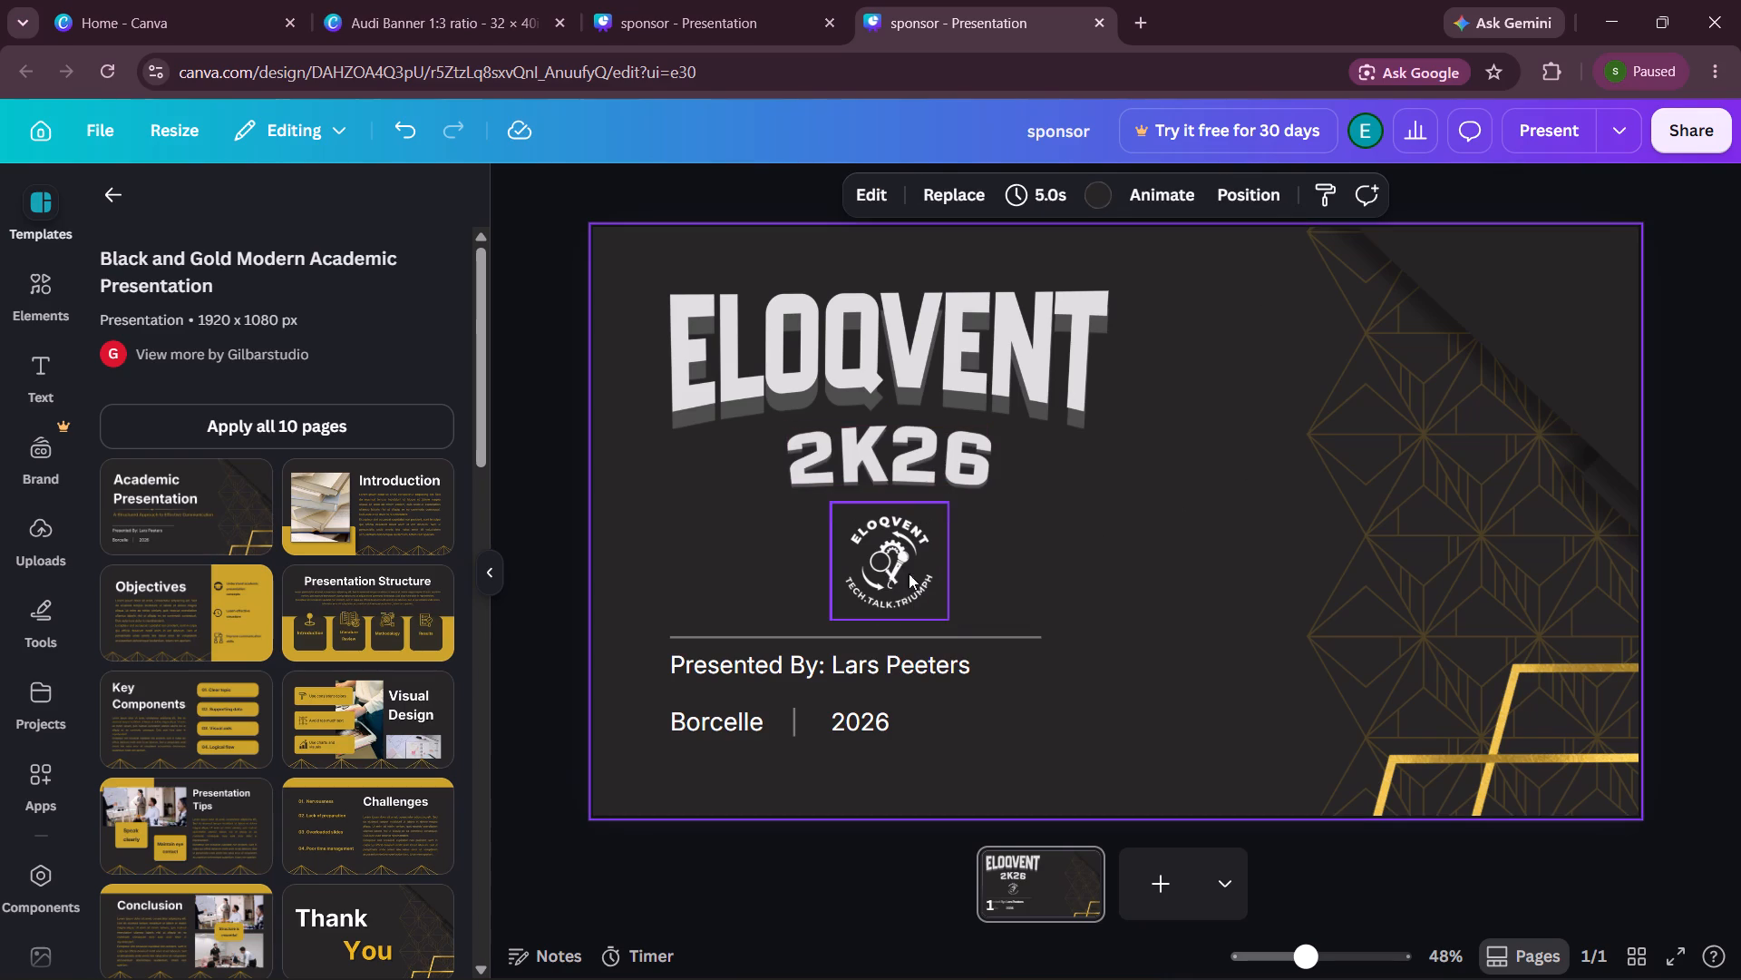
{"action": "left_click_drag", "start_coordinate": [903, 559], "coordinate": [900, 552]}
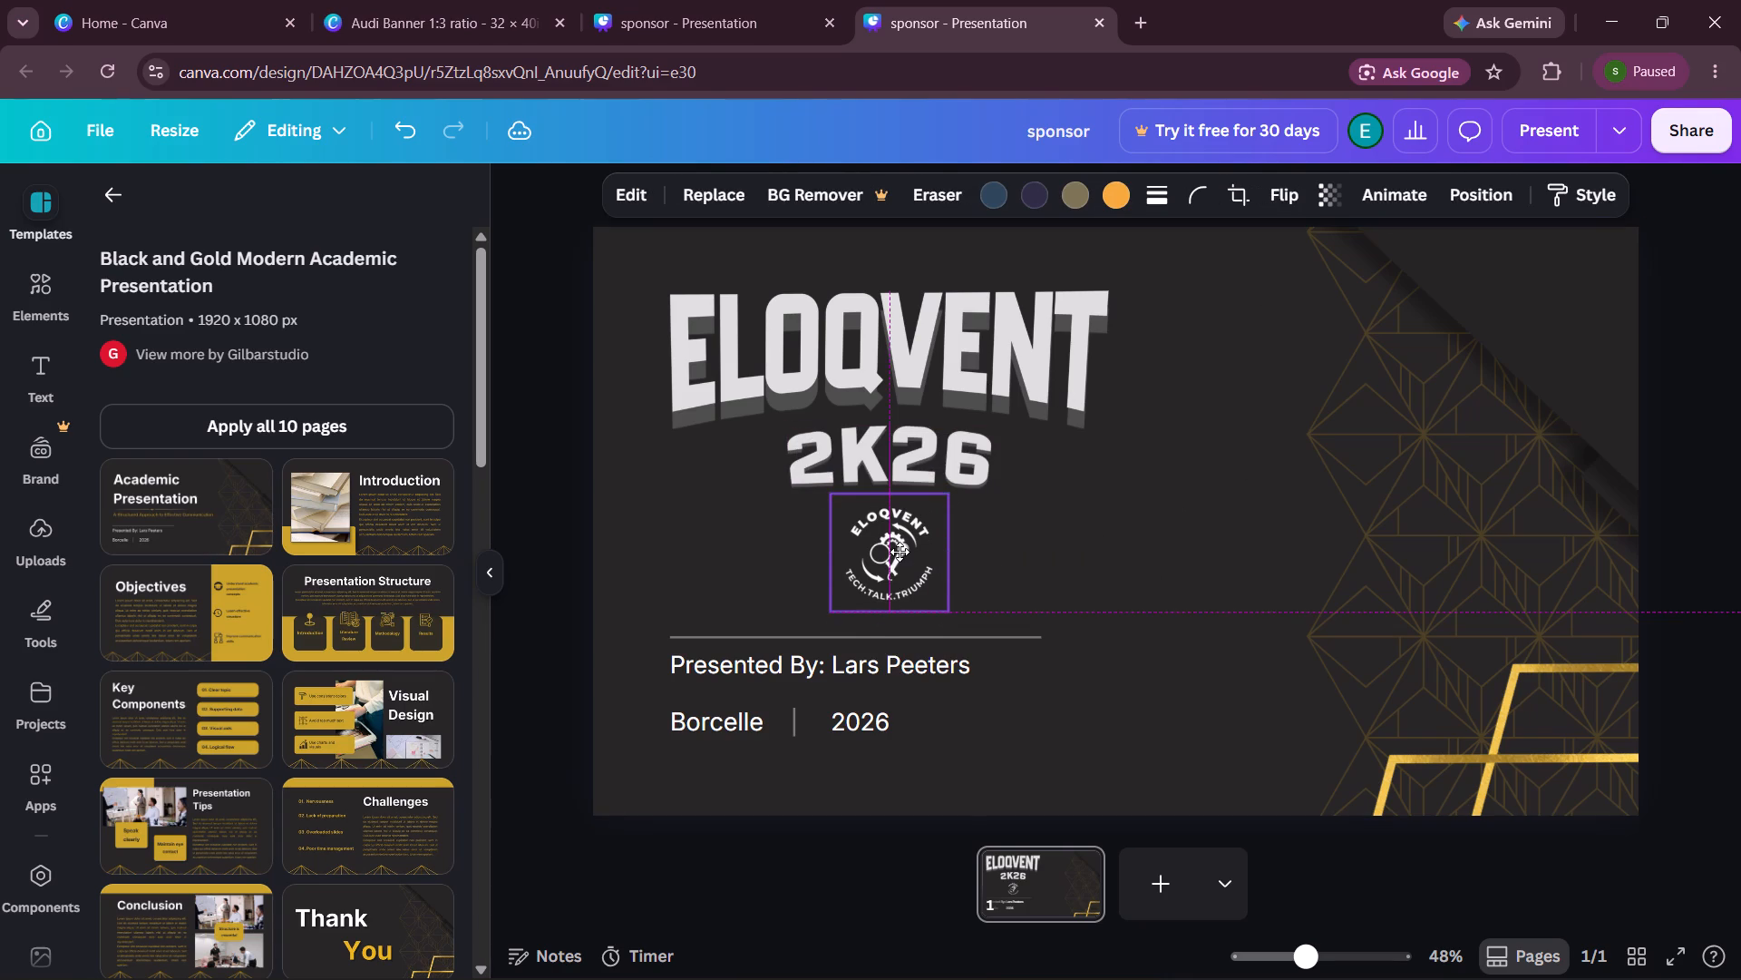
{"action": "left_click_drag", "start_coordinate": [900, 552], "coordinate": [900, 542]}
{"action": "left_click", "coordinate": [1108, 548]}
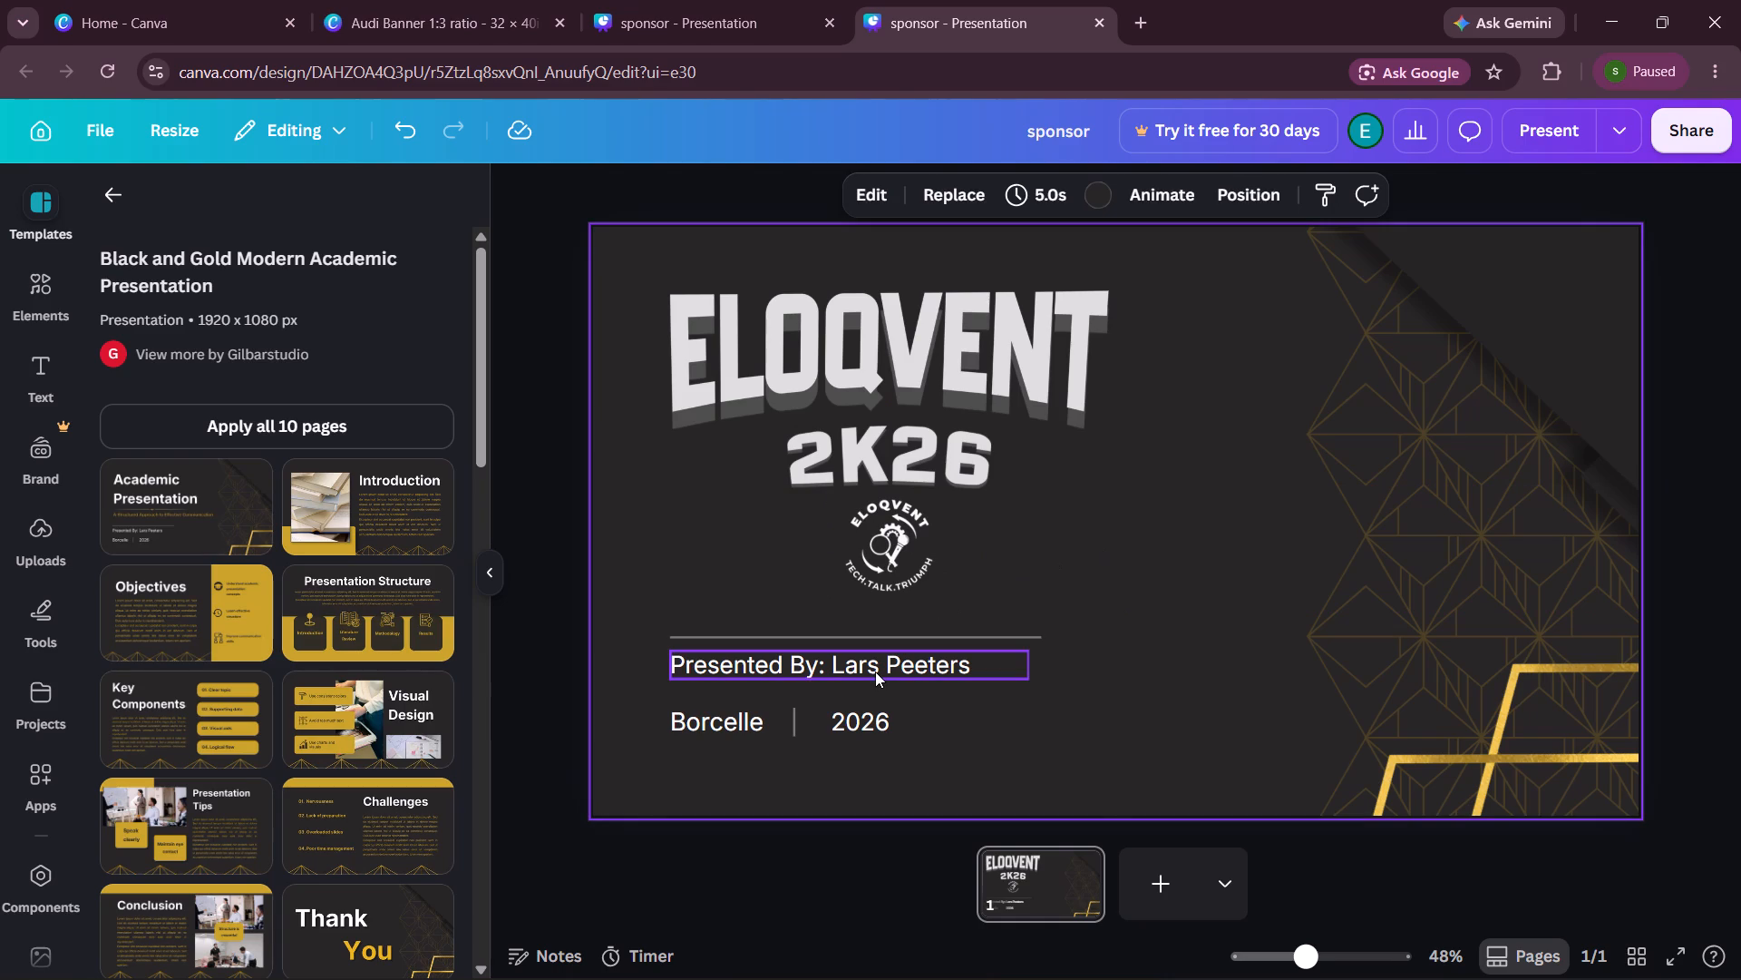
Delete the Borcelle placeholder text from the cover page.
{"action": "left_click", "coordinate": [760, 727]}
{"action": "key", "text": "Delete"}
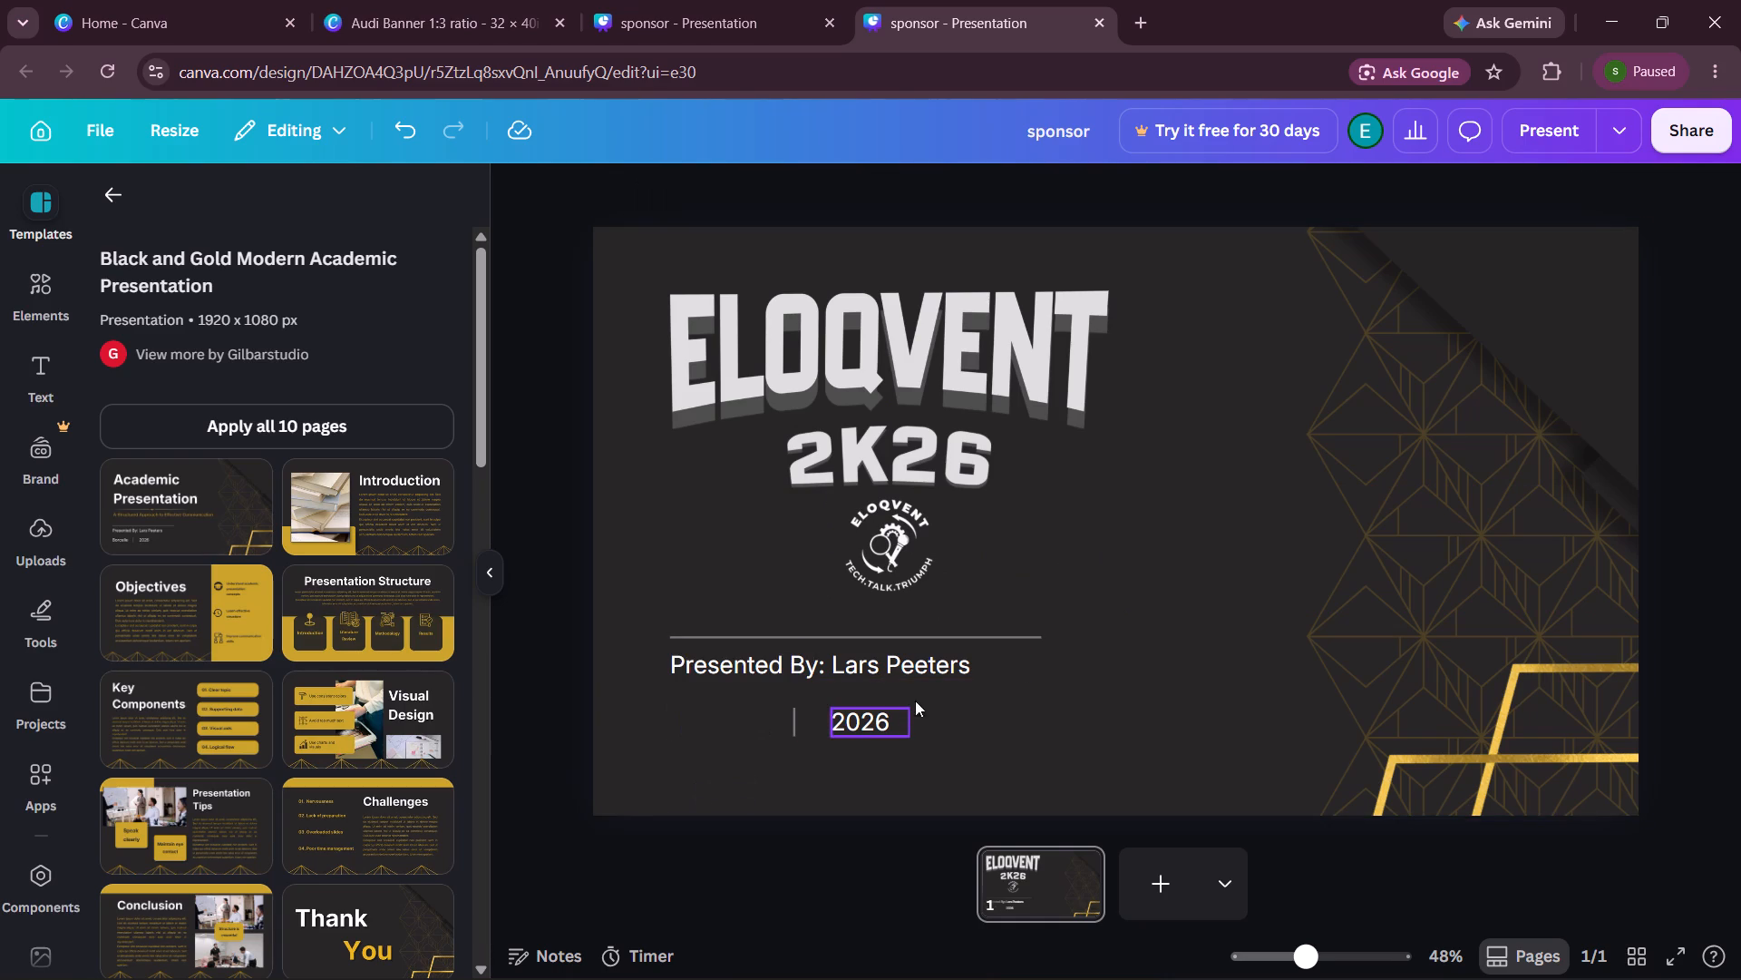
Delete the cover's 2026 text, small vertical divider and gray line, and move the presenter line lower on the page.
{"action": "left_click", "coordinate": [874, 720]}
{"action": "key", "text": "Delete"}
{"action": "left_click", "coordinate": [796, 724]}
{"action": "key", "text": "Delete"}
{"action": "left_click_drag", "start_coordinate": [808, 662], "coordinate": [806, 713]}
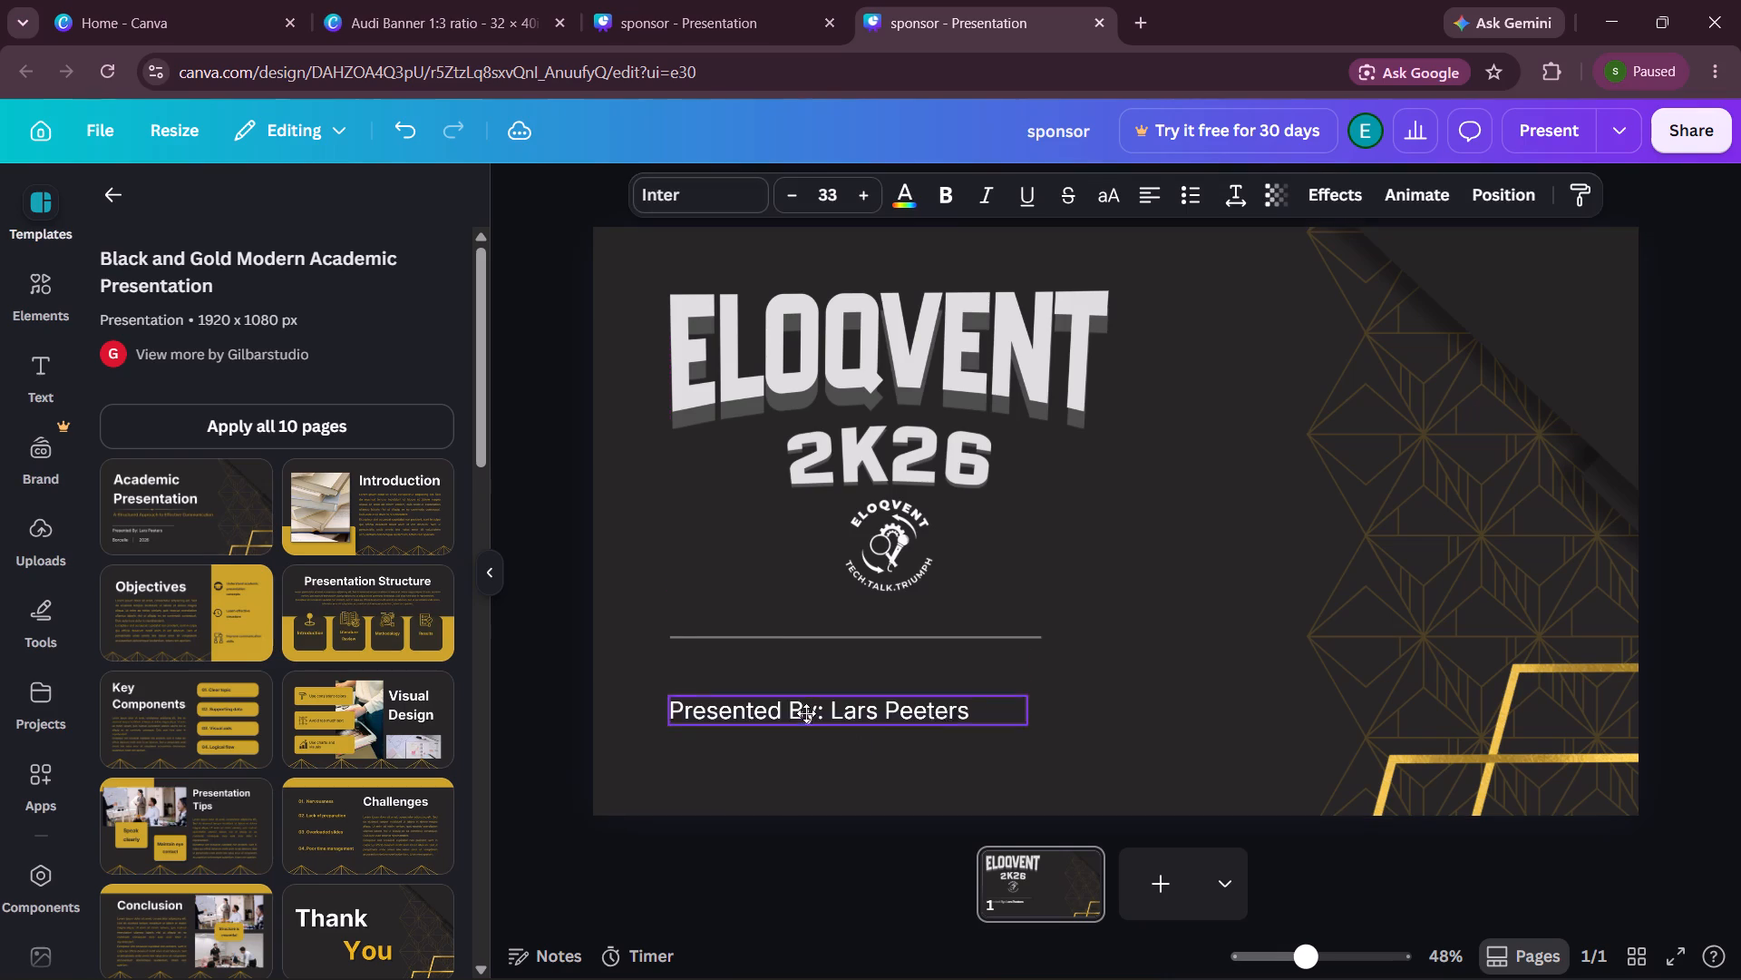
{"action": "left_click_drag", "start_coordinate": [806, 713], "coordinate": [807, 732]}
{"action": "left_click", "coordinate": [835, 642]}
{"action": "key", "text": "Delete"}
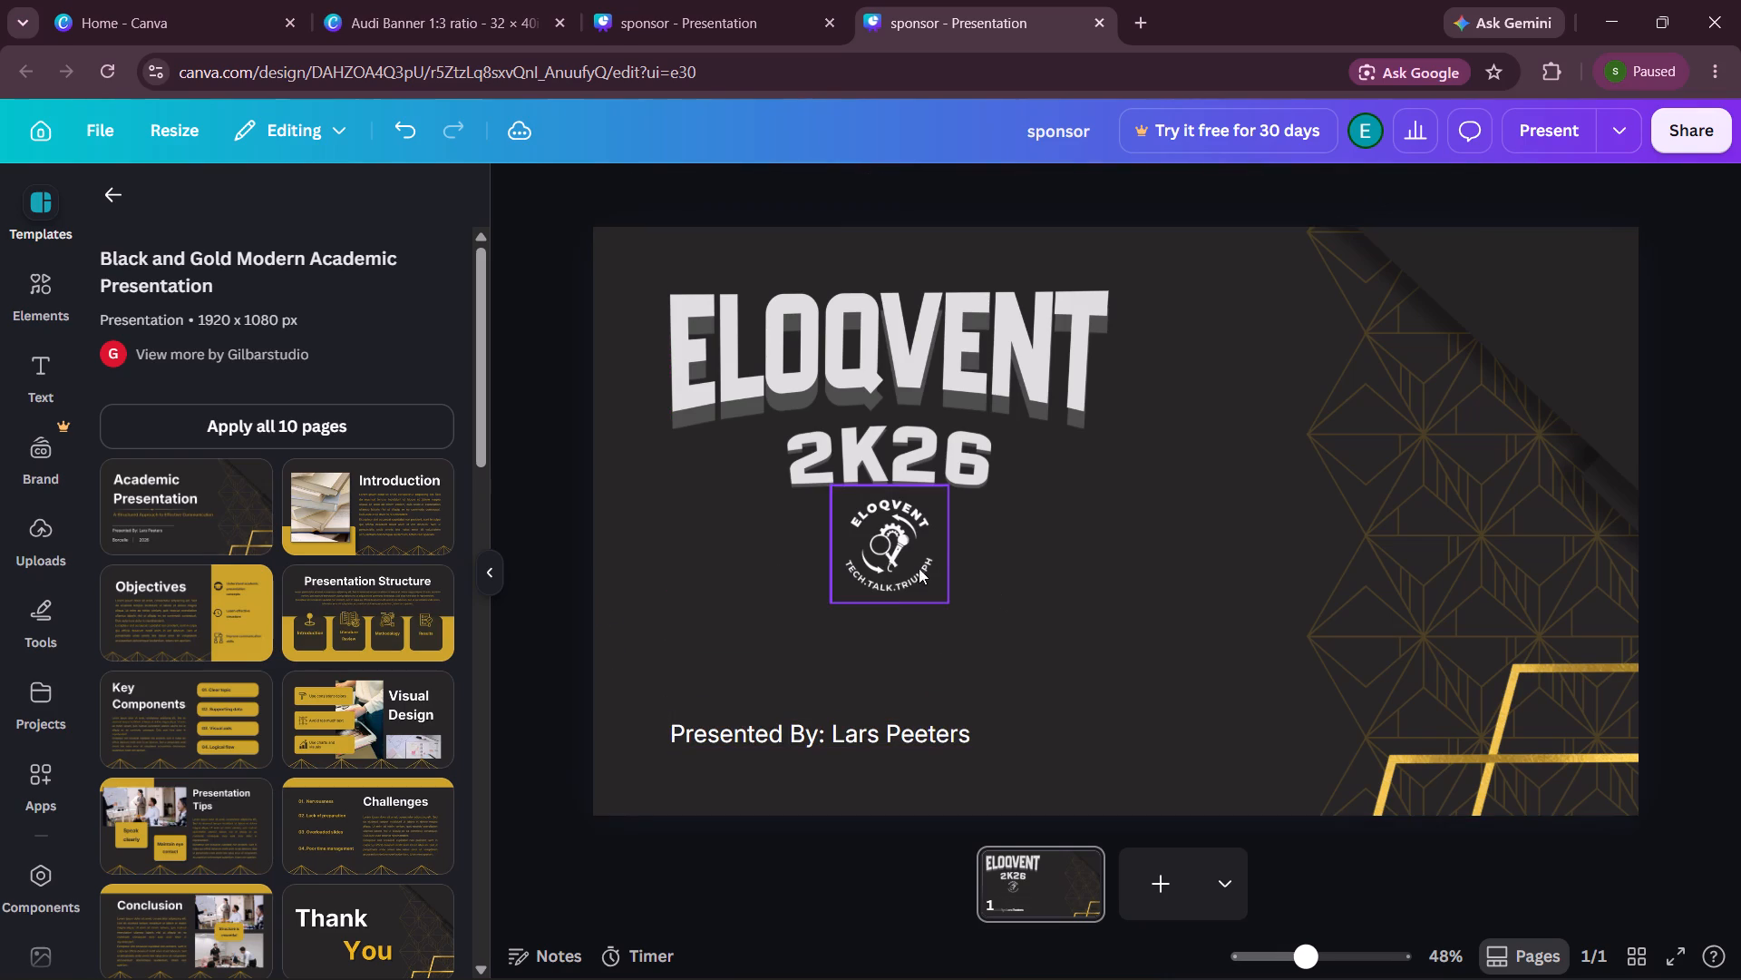
Move the round logo and 2K26 down clear of the title, and enlarge the ELOQVENT title on the cover.
{"action": "left_click", "coordinate": [909, 563]}
{"action": "left_click_drag", "start_coordinate": [909, 552], "coordinate": [1109, 612]}
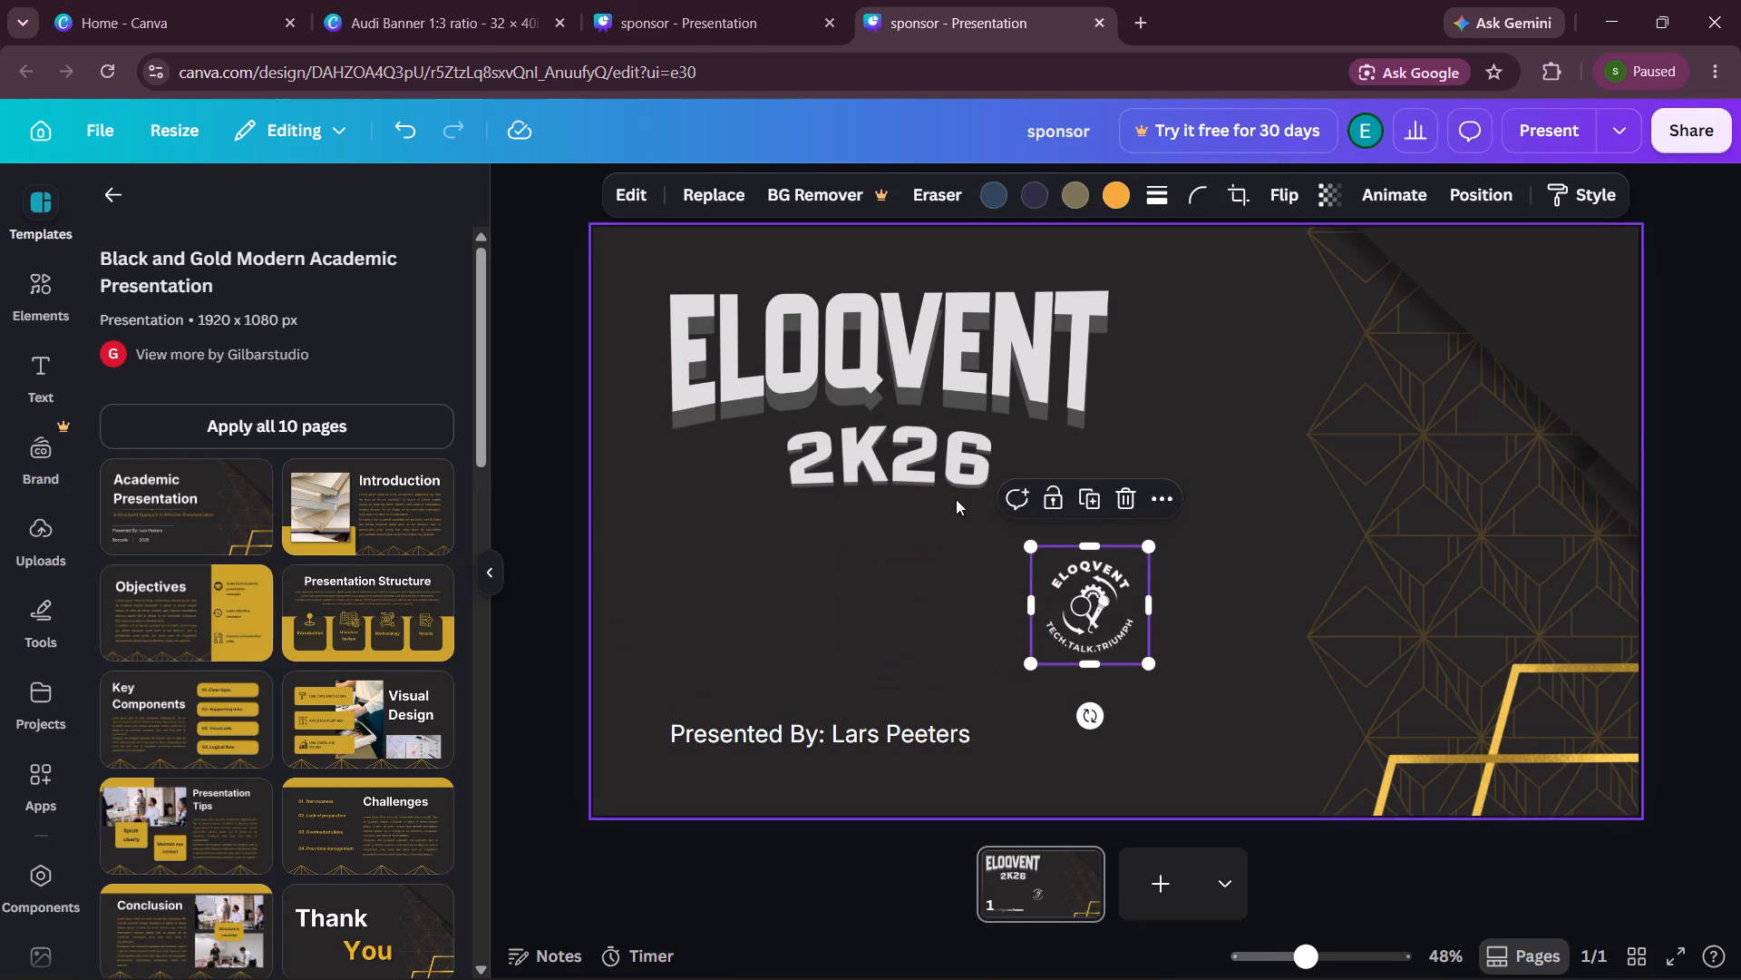
{"action": "left_click_drag", "start_coordinate": [940, 477], "coordinate": [904, 610]}
{"action": "left_click", "coordinate": [984, 408]}
{"action": "left_click_drag", "start_coordinate": [1110, 409], "coordinate": [1153, 480]}
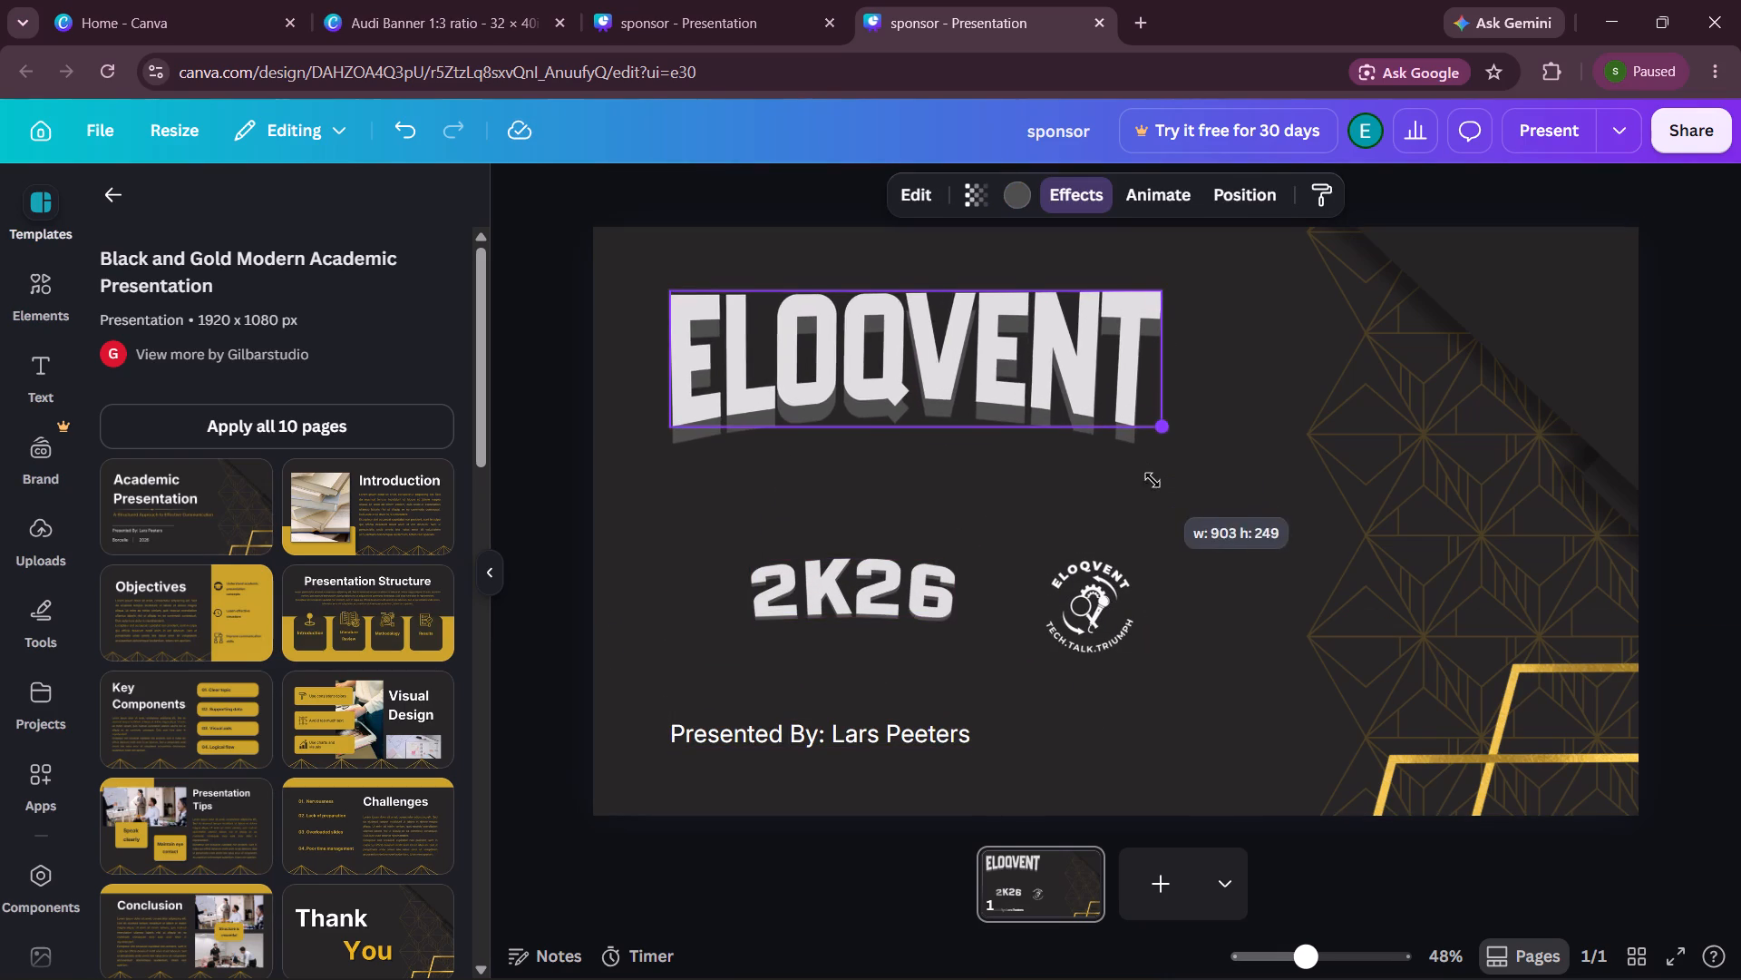
{"action": "left_click_drag", "start_coordinate": [1153, 480], "coordinate": [1205, 534]}
{"action": "left_click", "coordinate": [1252, 546]}
Enlarge 2K26 and center it directly beneath the ELOQVENT title.
{"action": "left_click", "coordinate": [879, 588]}
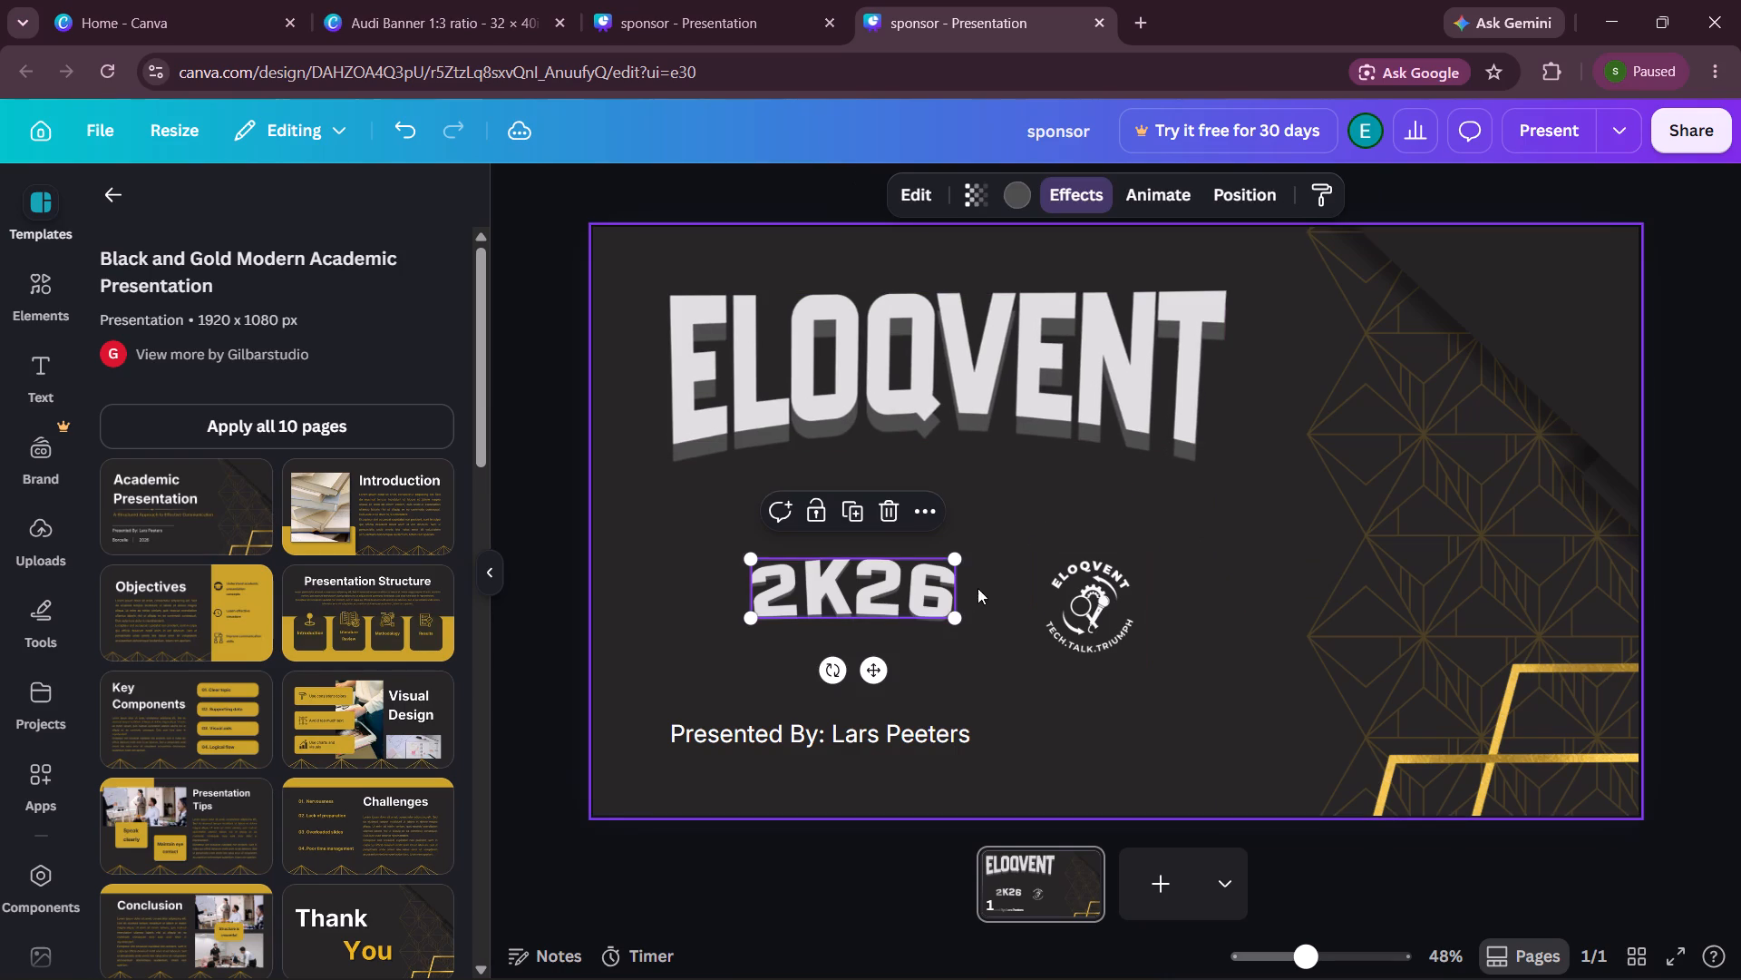
{"action": "left_click_drag", "start_coordinate": [956, 554], "coordinate": [1009, 542]}
{"action": "left_click", "coordinate": [1217, 662]}
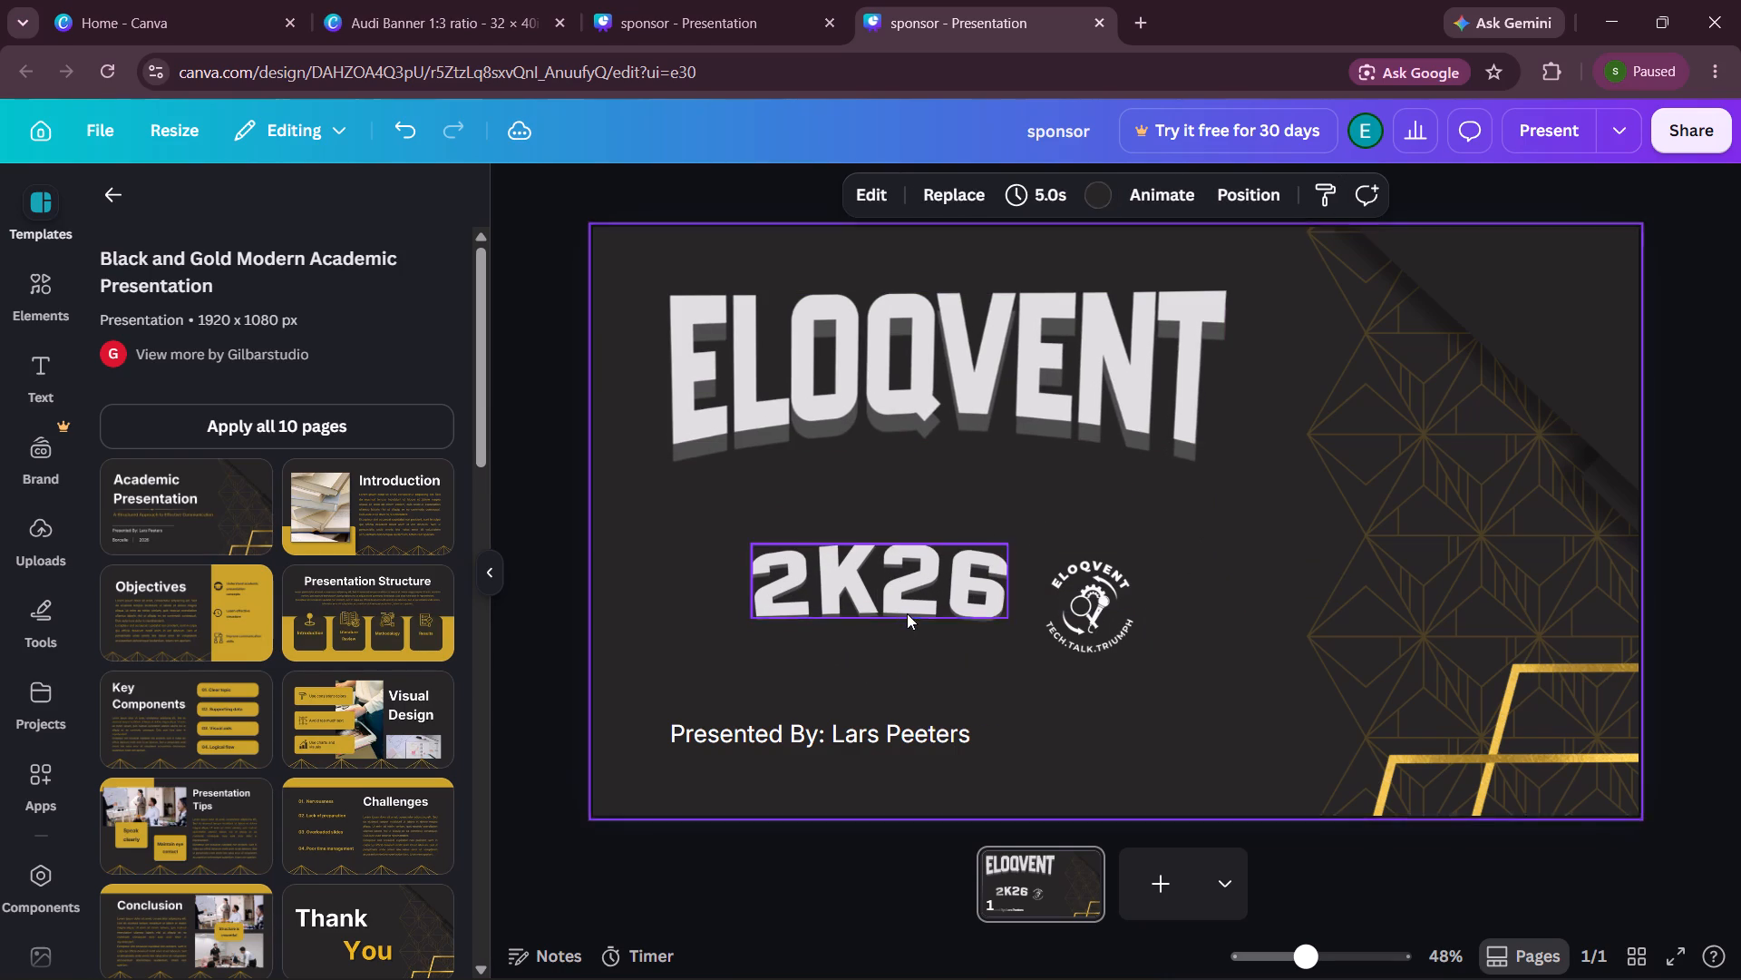
{"action": "left_click_drag", "start_coordinate": [899, 607], "coordinate": [961, 524]}
{"action": "left_click", "coordinate": [1186, 533]}
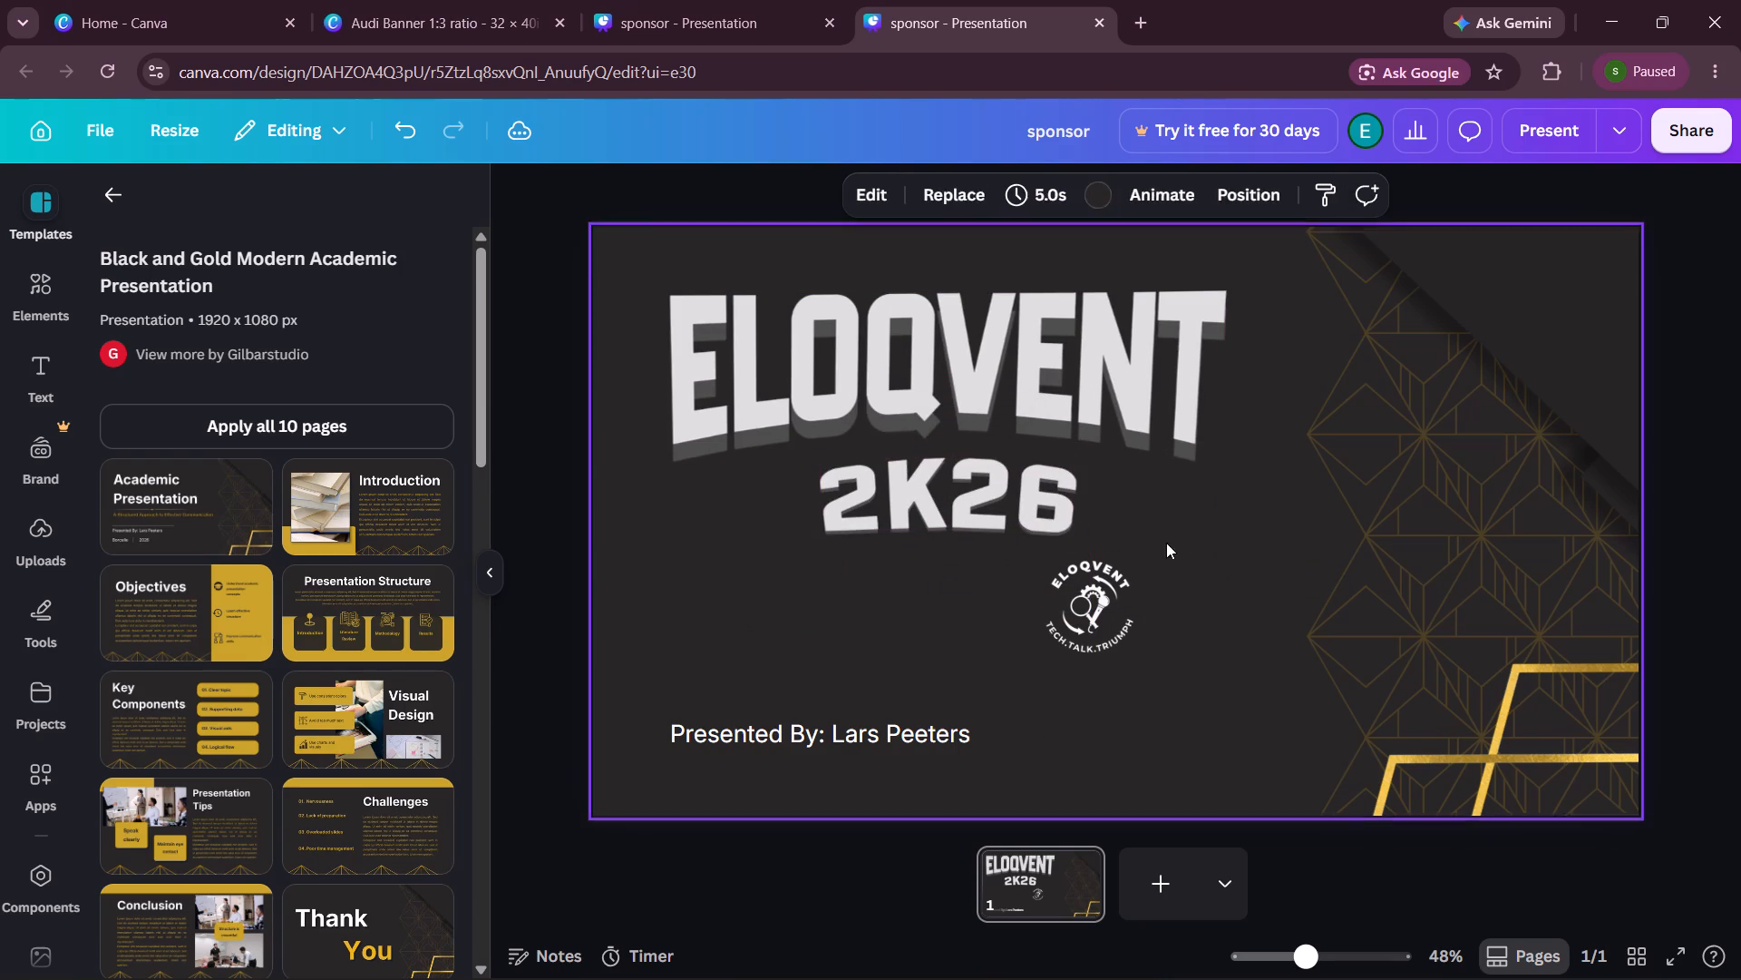
Enlarge the round EloqVent logo and center it beneath 2K26.
{"action": "left_click", "coordinate": [1089, 603]}
{"action": "left_click_drag", "start_coordinate": [1026, 659], "coordinate": [1000, 696]}
{"action": "left_click_drag", "start_coordinate": [1086, 627], "coordinate": [991, 640]}
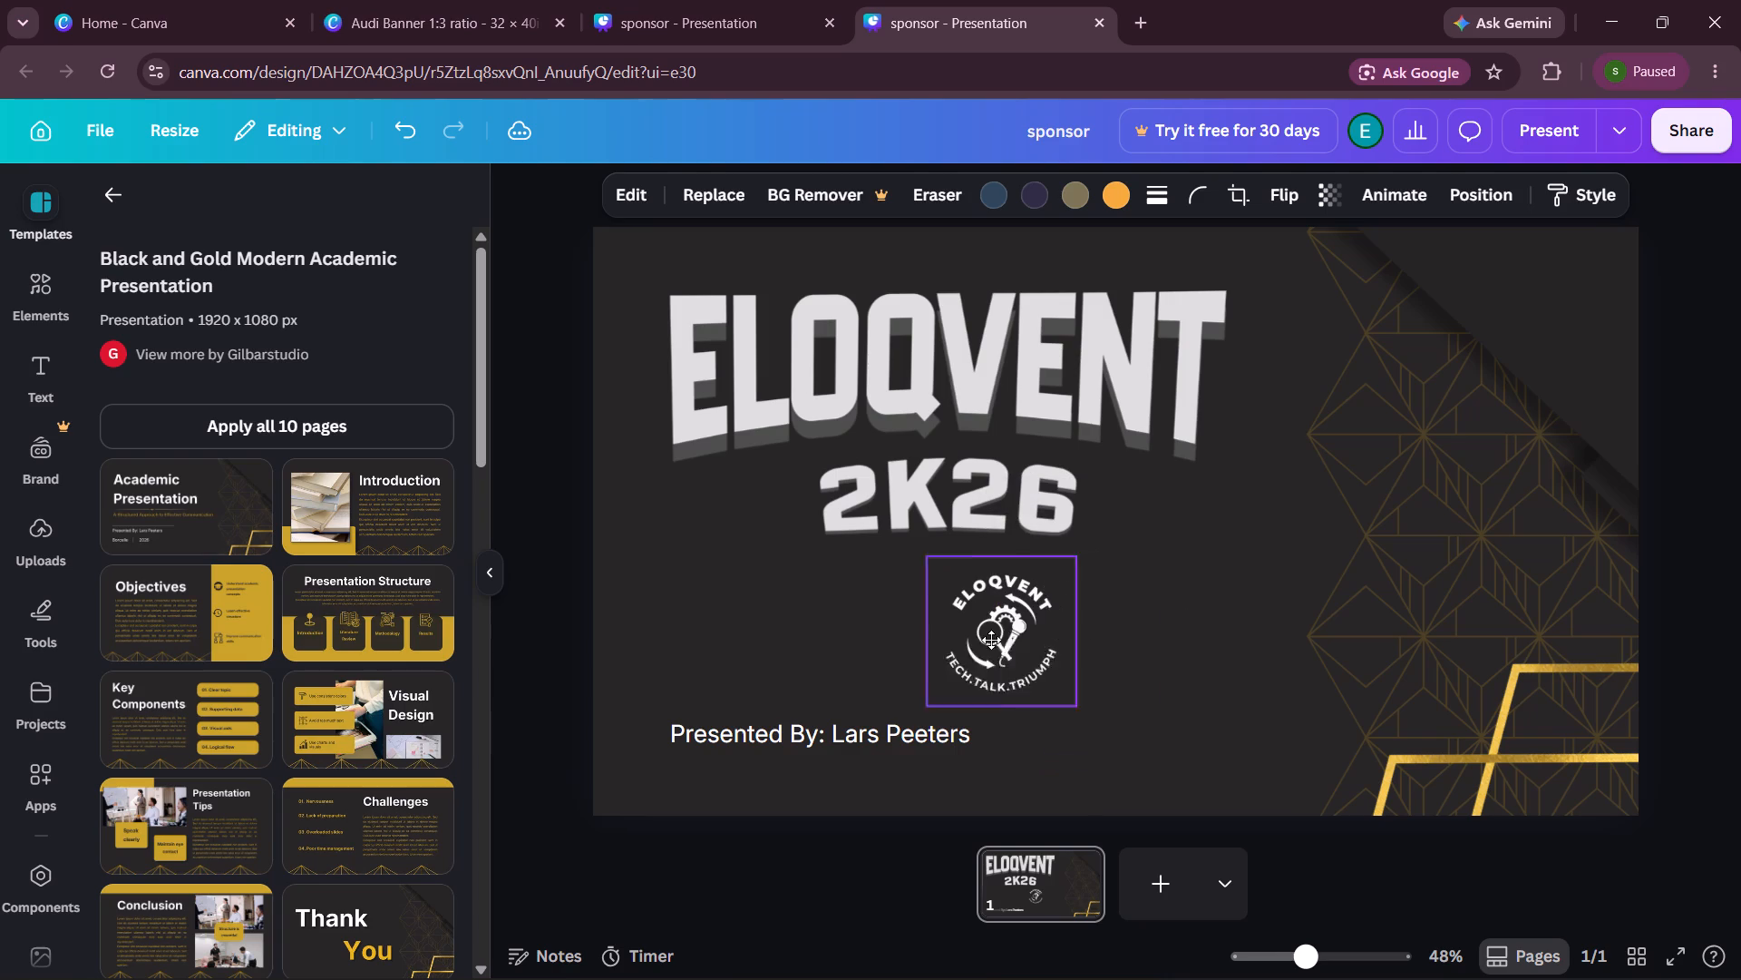
{"action": "left_click_drag", "start_coordinate": [991, 640], "coordinate": [958, 618]}
{"action": "left_click", "coordinate": [1223, 563]}
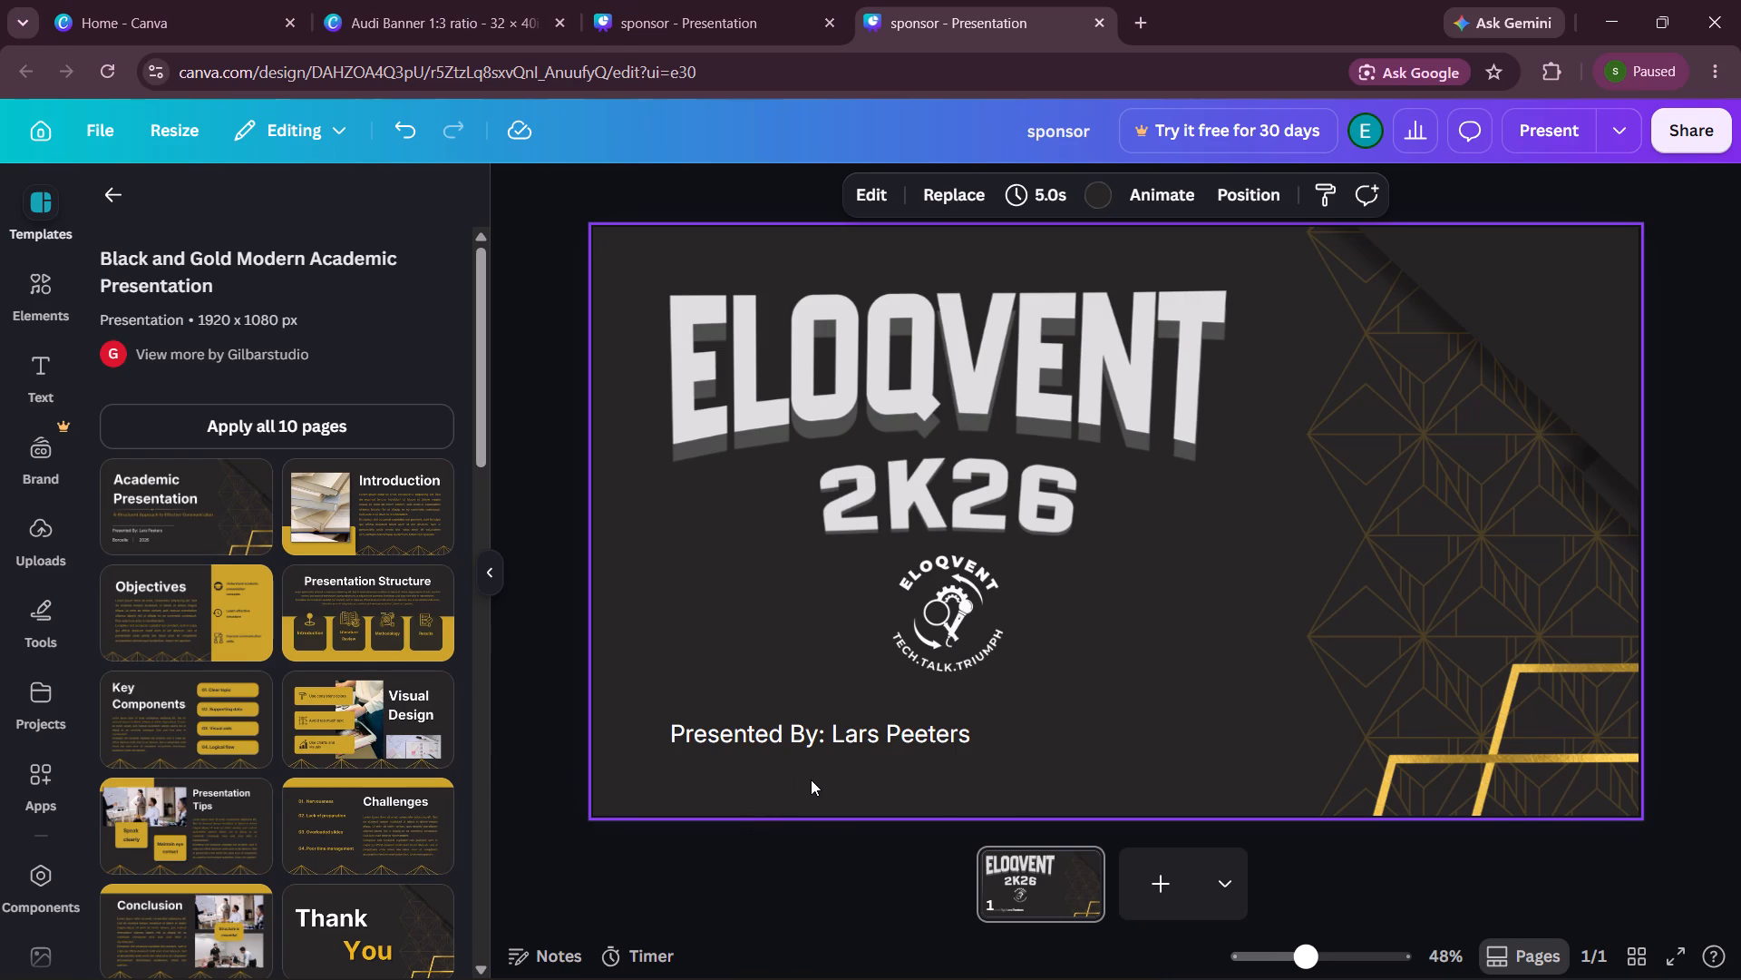
Shift the presenter line toward the cover's lower-left corner and change its text to "Presented By: EWB-IUCEE-IEEE-MLRIT".
{"action": "left_click_drag", "start_coordinate": [802, 740], "coordinate": [736, 763]}
{"action": "left_click", "coordinate": [958, 750]}
{"action": "left_click", "coordinate": [908, 759]}
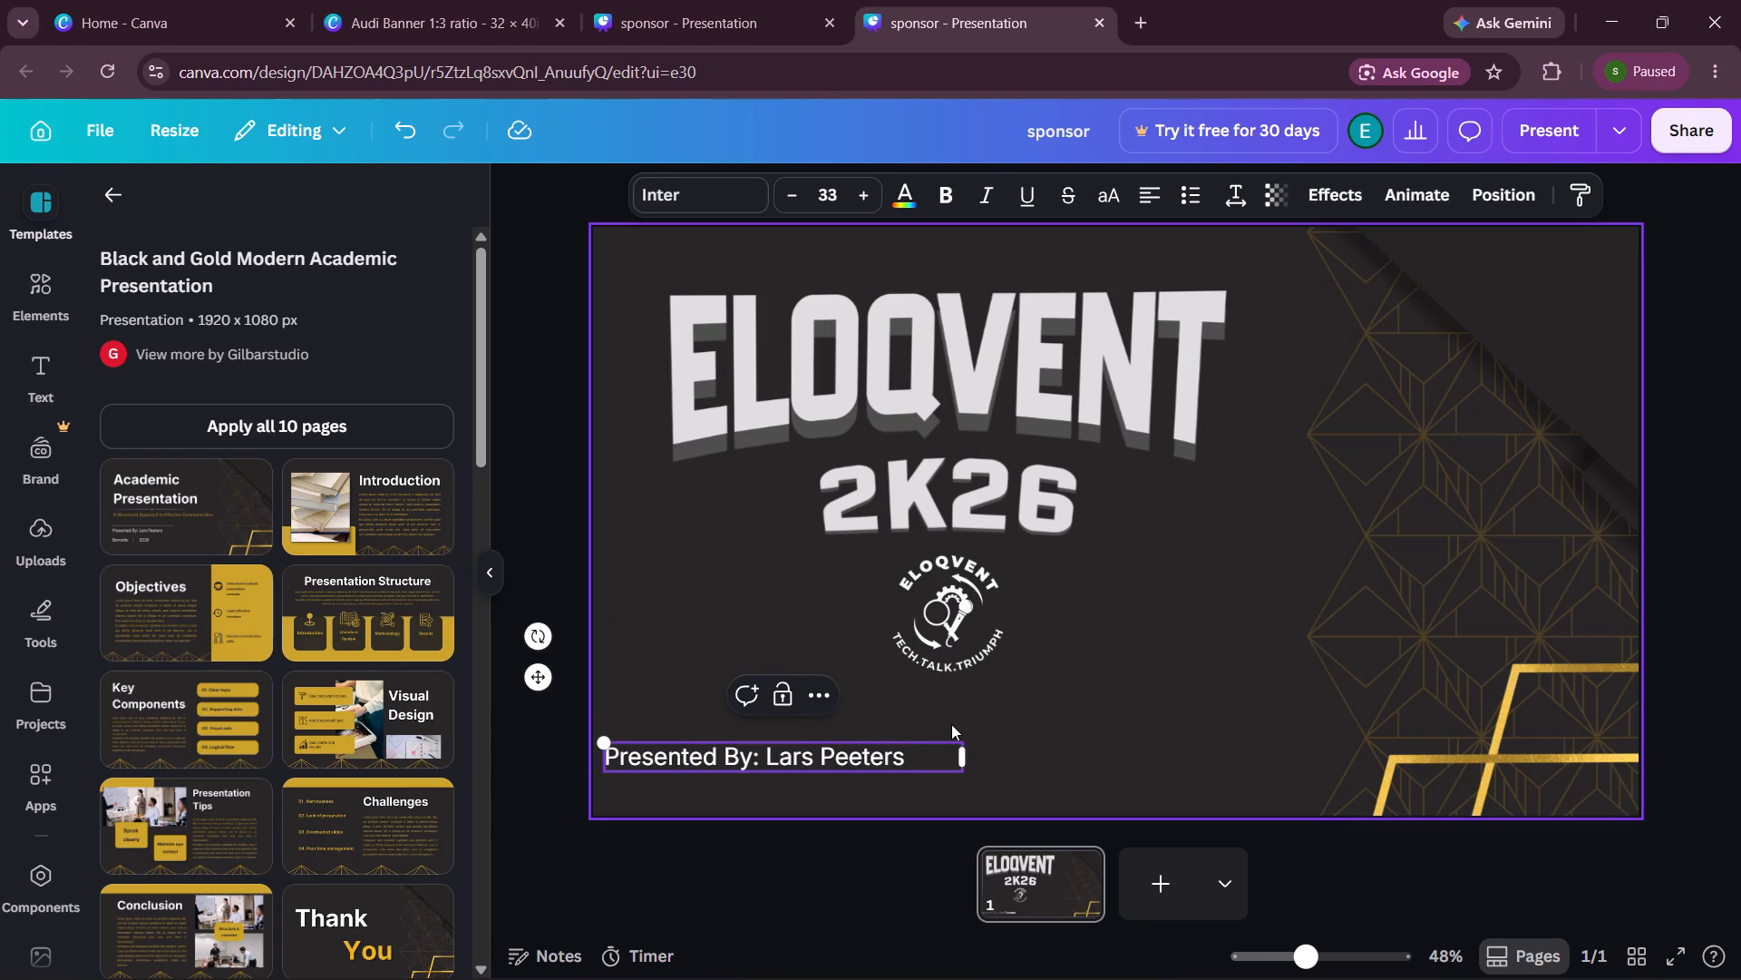
{"action": "key", "text": "BackSpace"}
{"action": "key", "text": "BackSpace"}
{"action": "key", "text": "BackSpace"}
{"action": "key", "text": "BackSpace"}
{"action": "key", "text": "BackSpace"}
{"action": "key", "text": "BackSpace"}
{"action": "key", "text": "BackSpace"}
{"action": "key", "text": "BackSpace"}
{"action": "key", "text": "BackSpace"}
{"action": "key", "text": "BackSpace"}
{"action": "key", "text": "BackSpace"}
{"action": "key", "text": "BackSpace"}
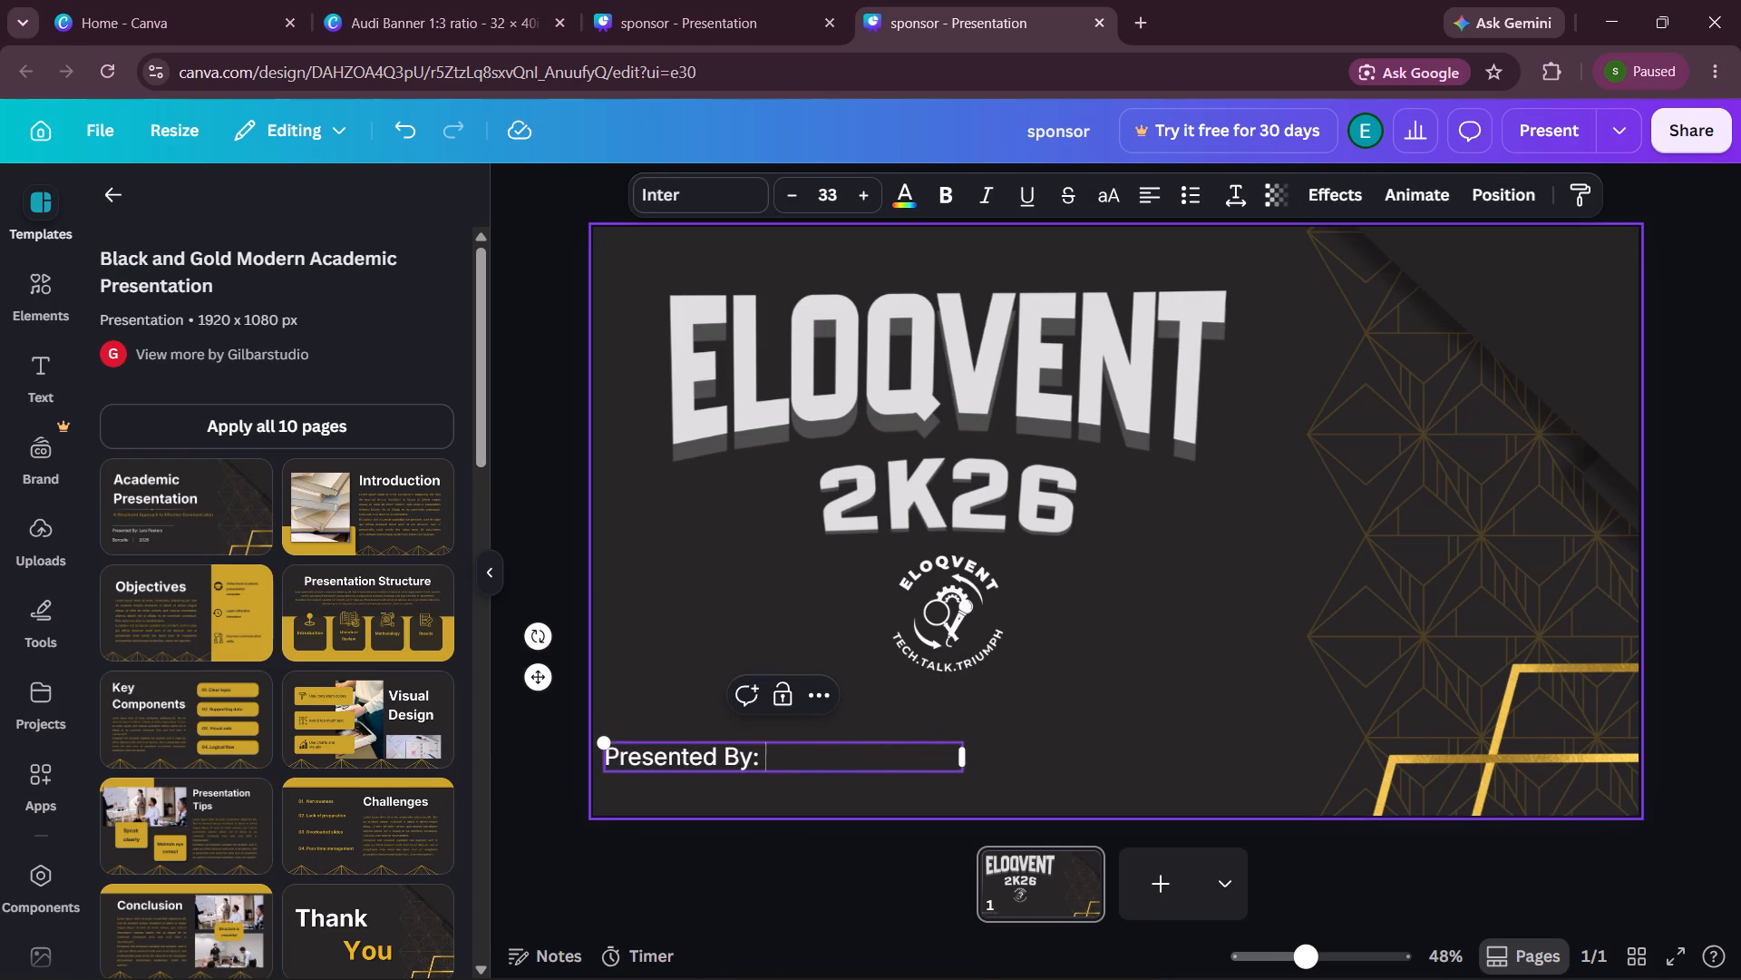
{"action": "type", "text": "EWB"}
{"action": "type", "text": "-IUCEE"}
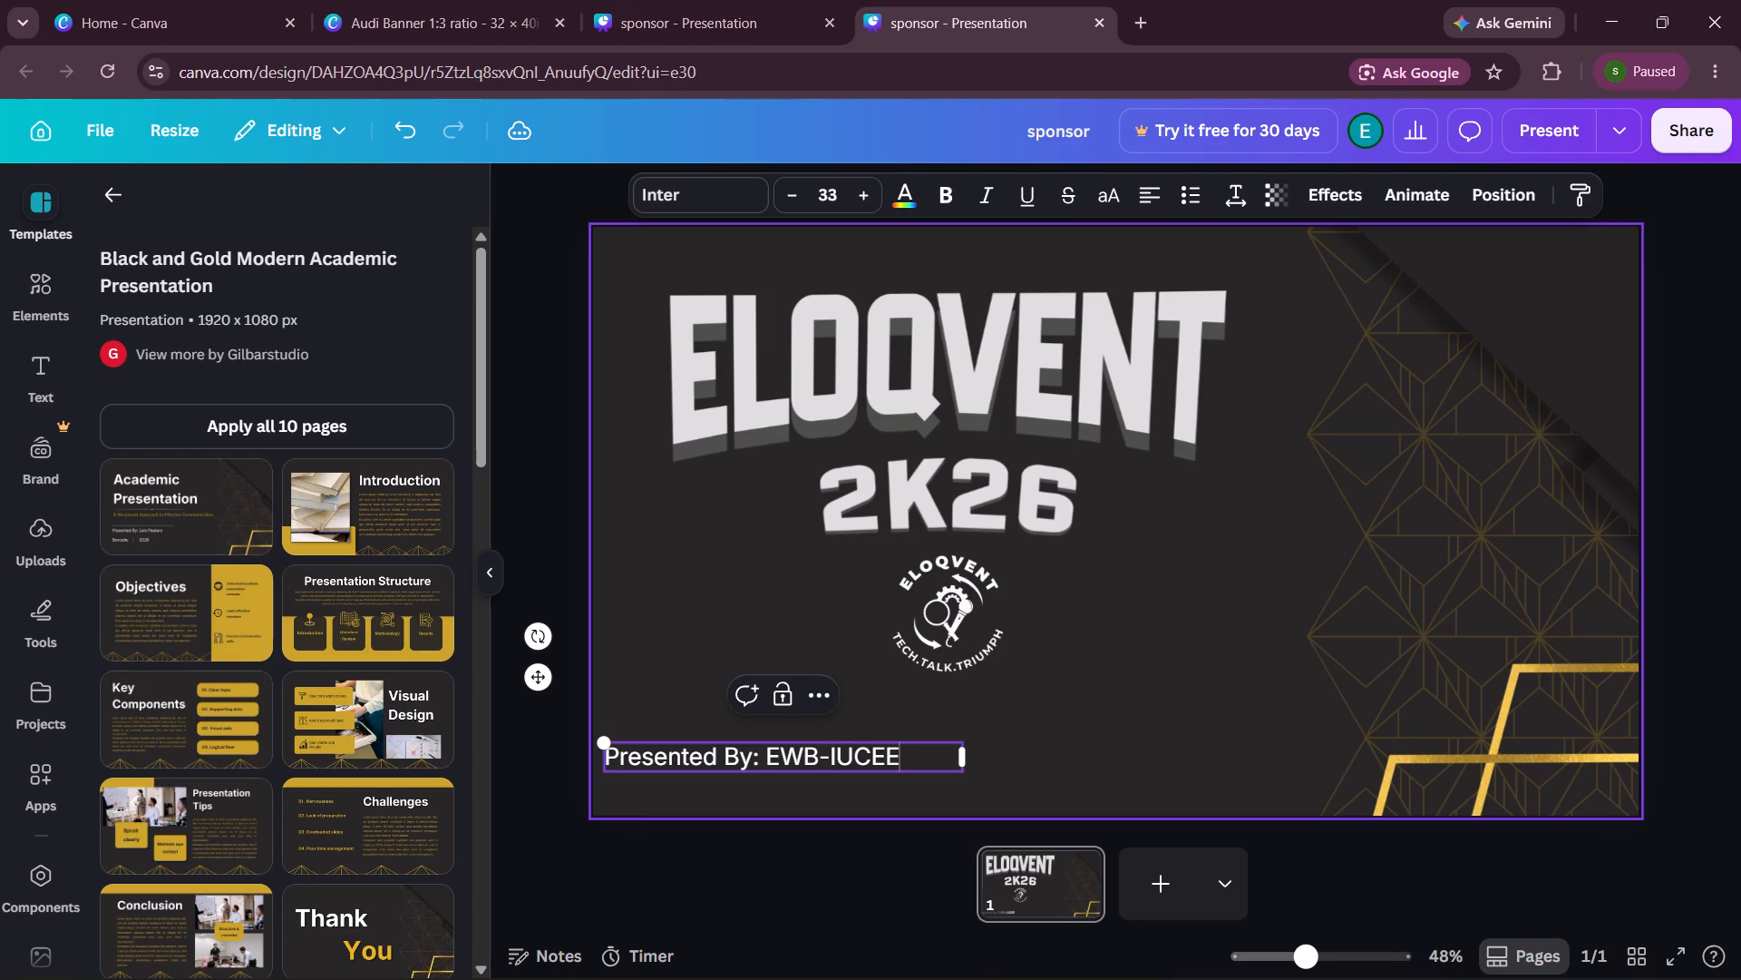
{"action": "type", "text": "-IEEE"}
{"action": "type", "text": "-MLRIT"}
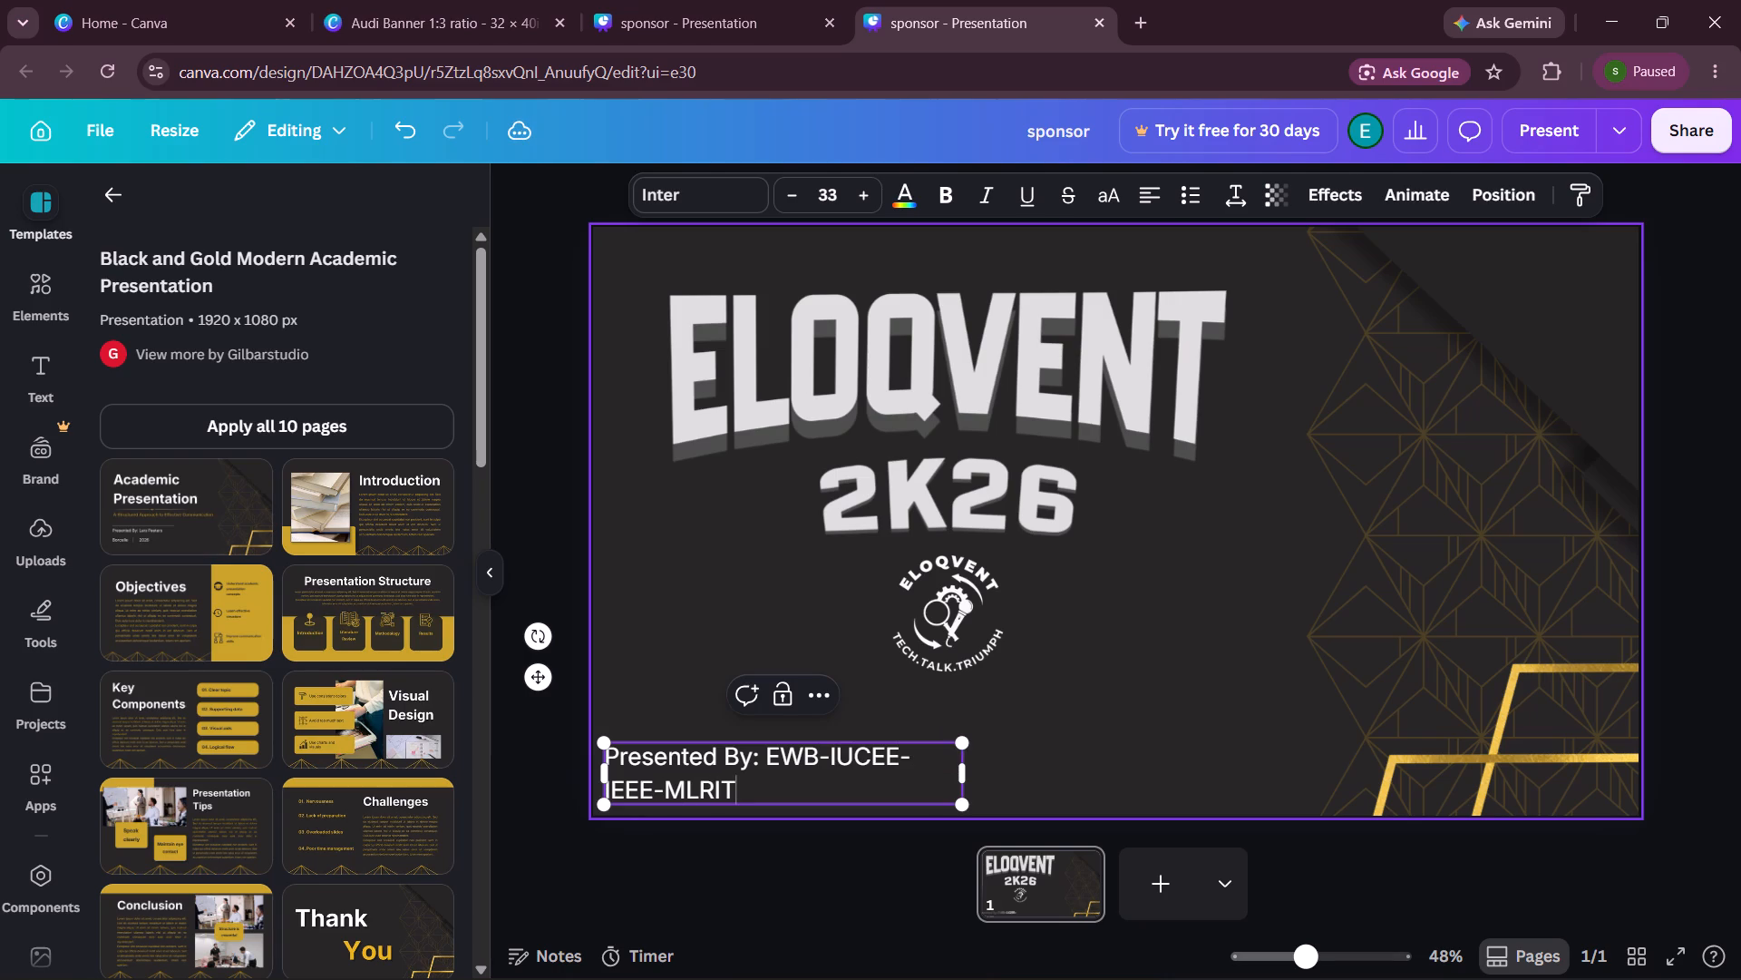
{"action": "left_click", "coordinate": [518, 604]}
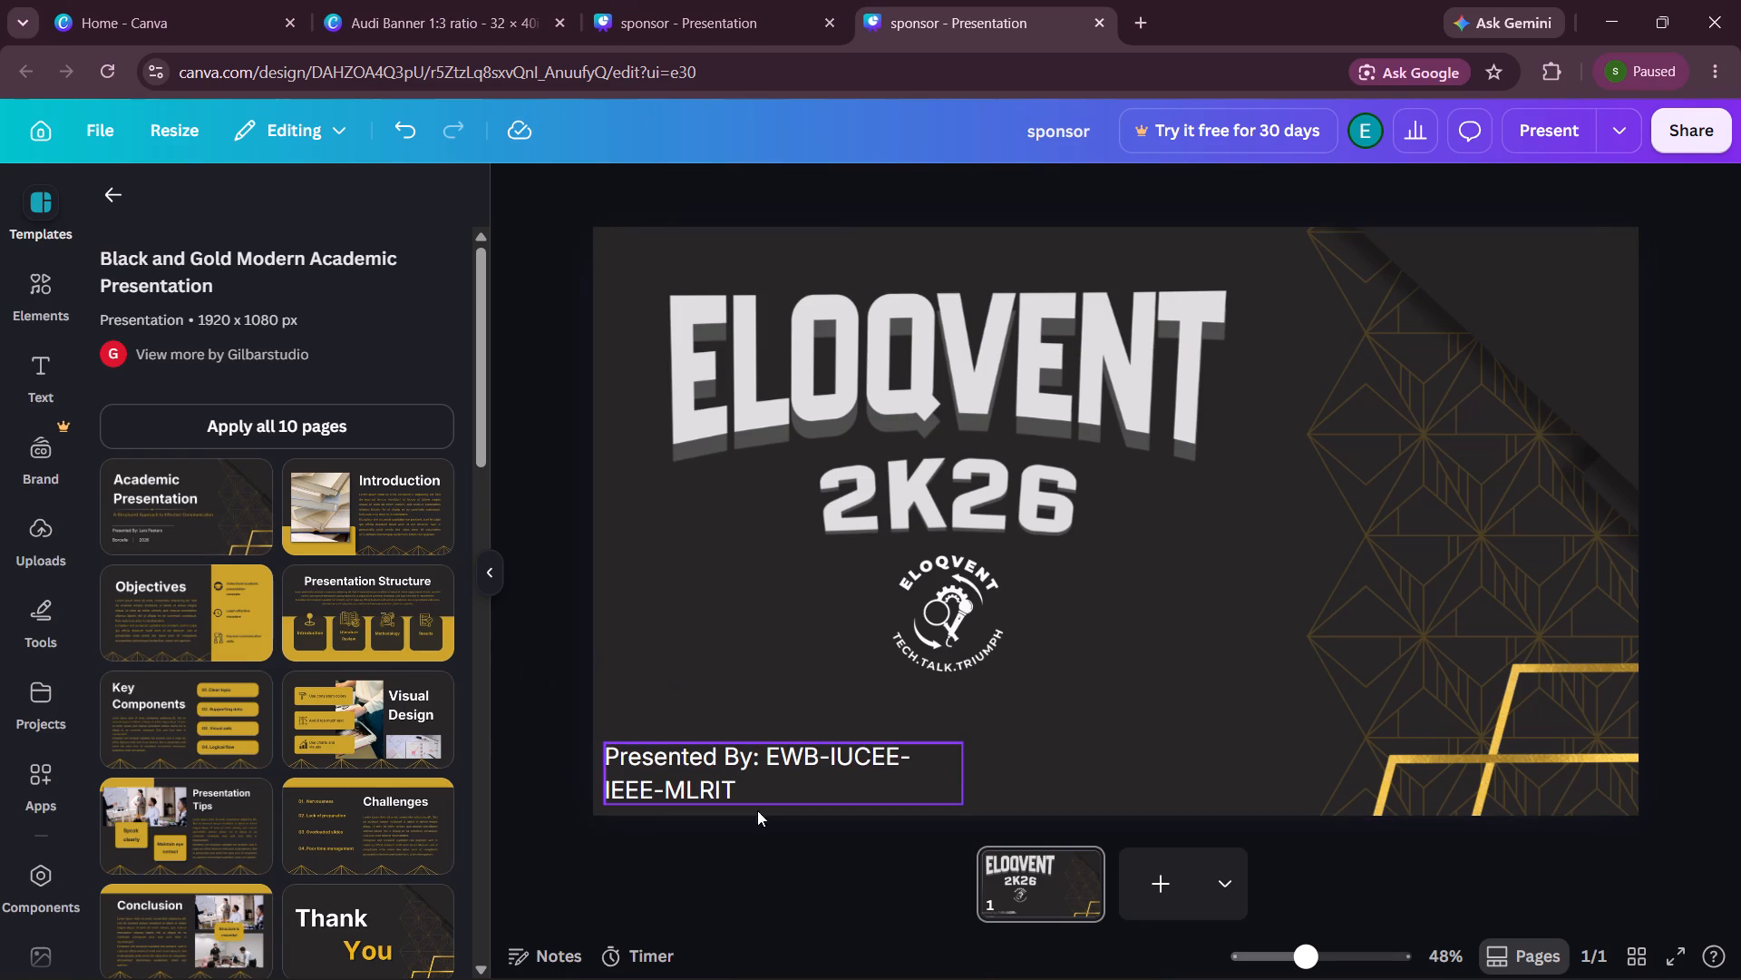
Reduce the presenter line's font size to 29 and widen its text box so the text fits on one line.
{"action": "left_click", "coordinate": [752, 784]}
{"action": "triple_click", "coordinate": [783, 201]}
{"action": "left_click", "coordinate": [783, 201]}
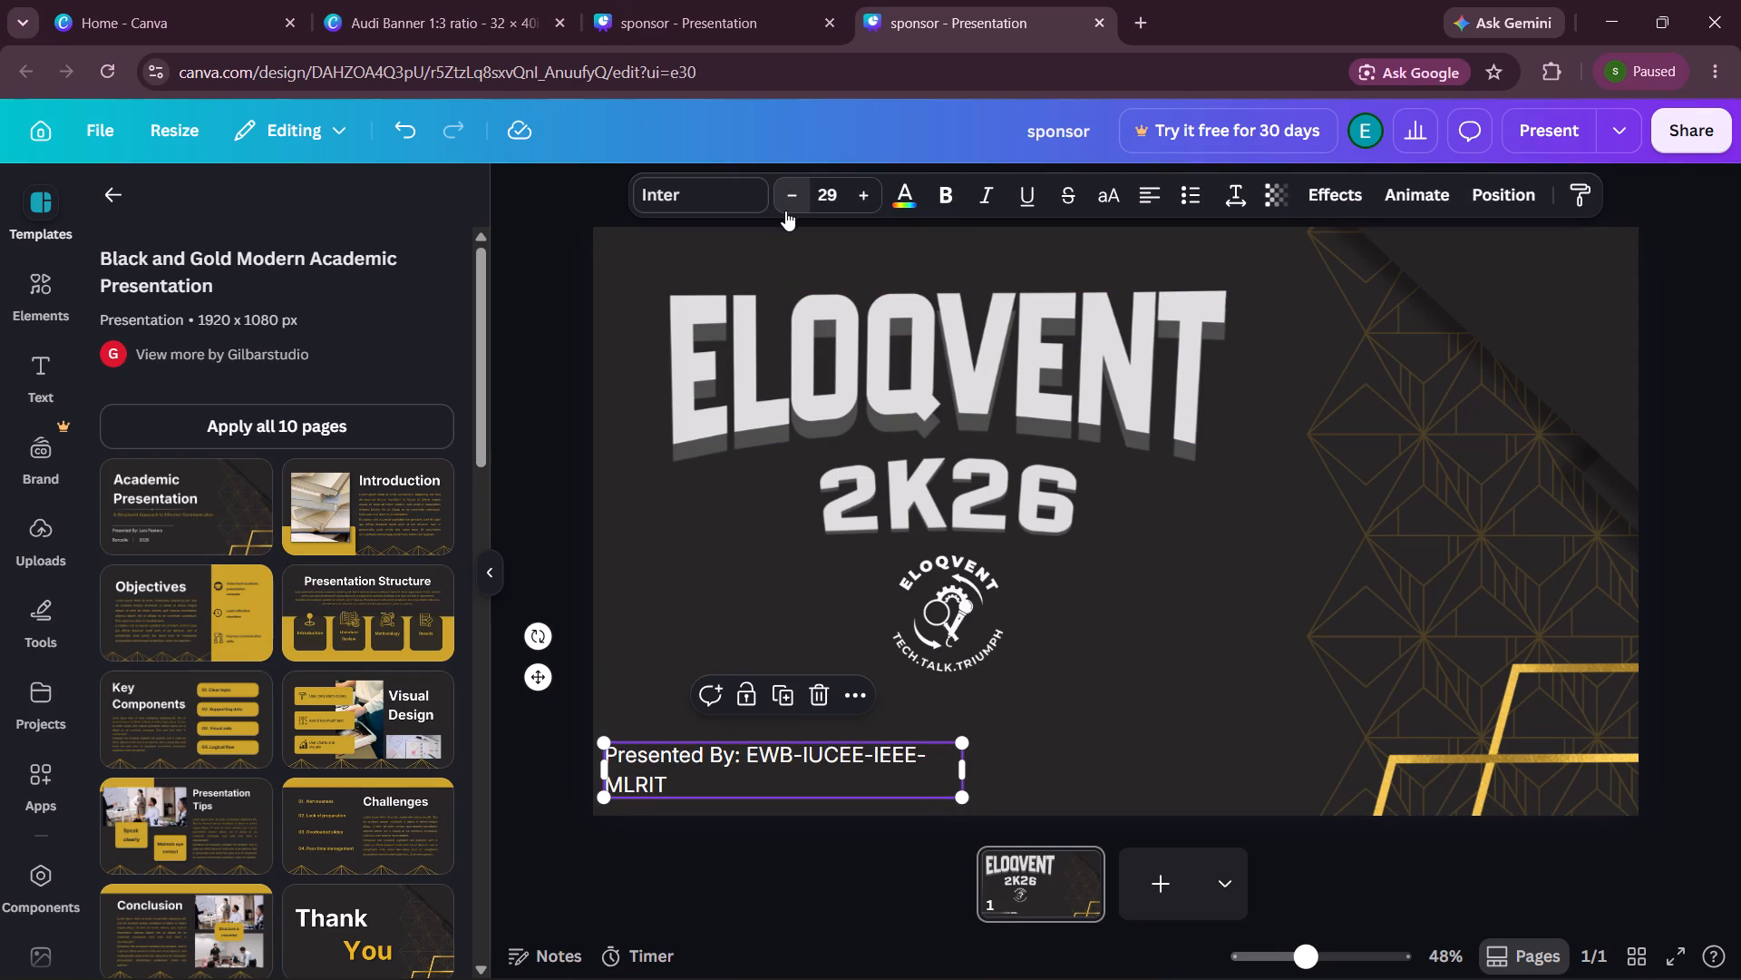
{"action": "left_click", "coordinate": [961, 778]}
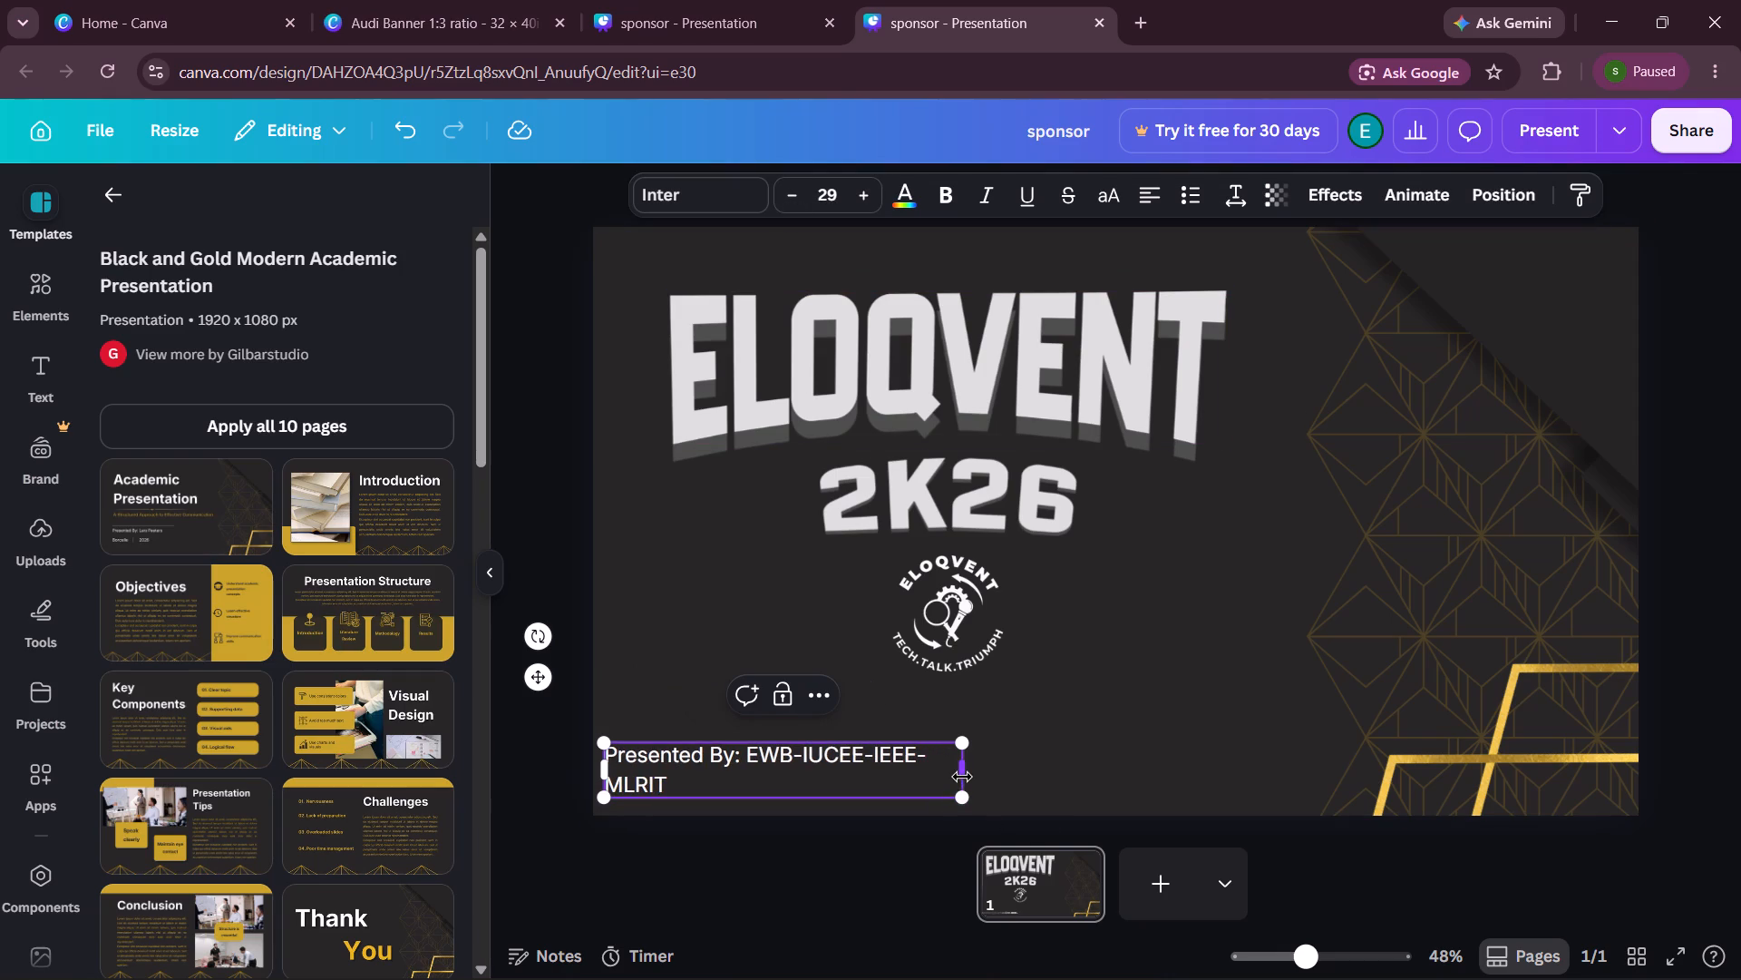
{"action": "left_click_drag", "start_coordinate": [961, 774], "coordinate": [986, 781]}
{"action": "left_click_drag", "start_coordinate": [993, 771], "coordinate": [1034, 771]}
{"action": "left_click", "coordinate": [531, 739]}
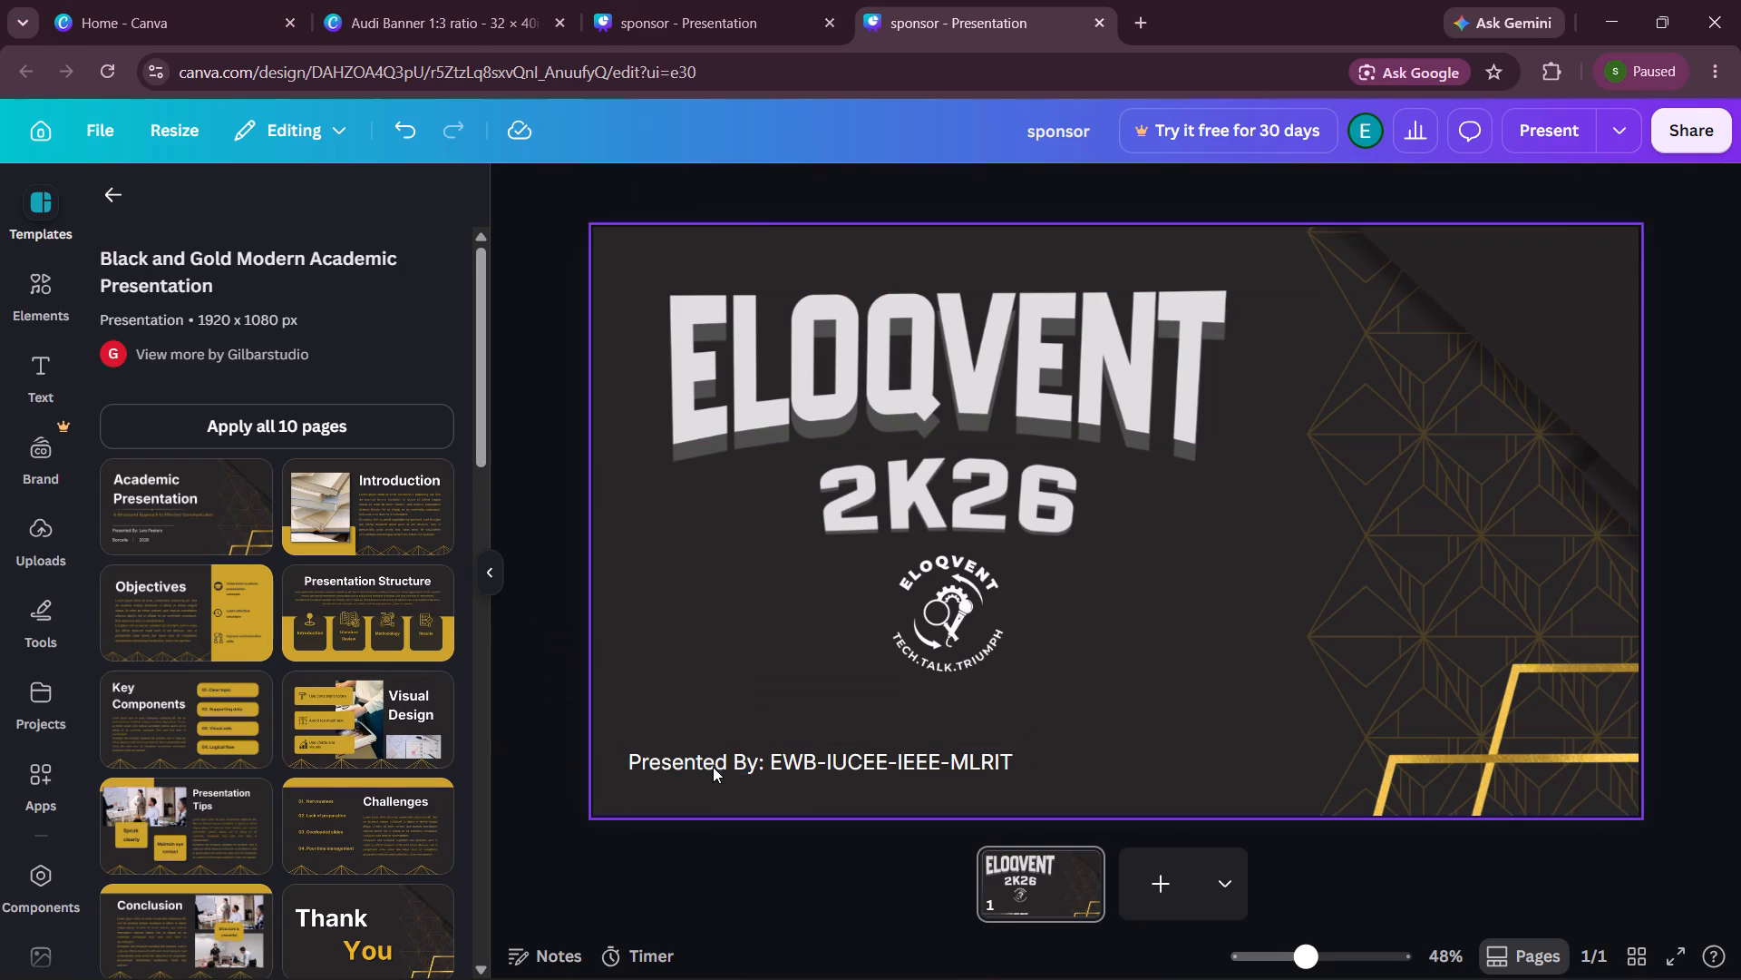
Position the presenter line below the logo, aligned with the cover page's left and bottom margin guides.
{"action": "left_click_drag", "start_coordinate": [723, 763], "coordinate": [700, 773]}
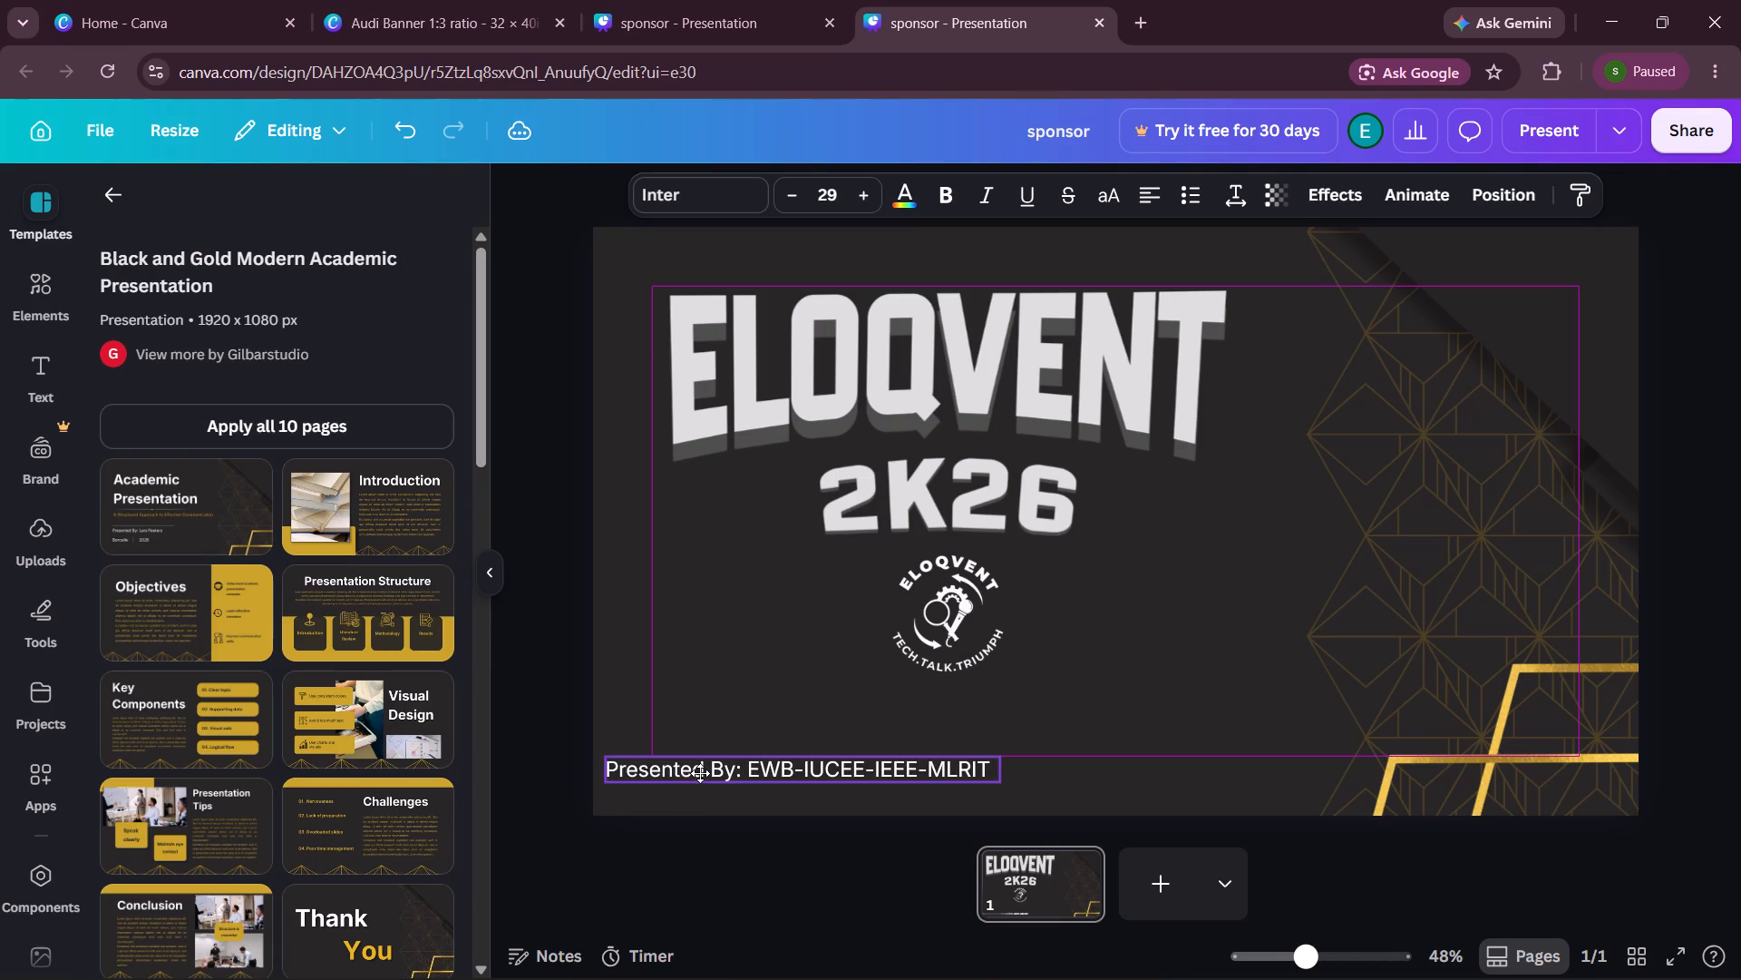
{"action": "left_click_drag", "start_coordinate": [700, 773], "coordinate": [741, 769]}
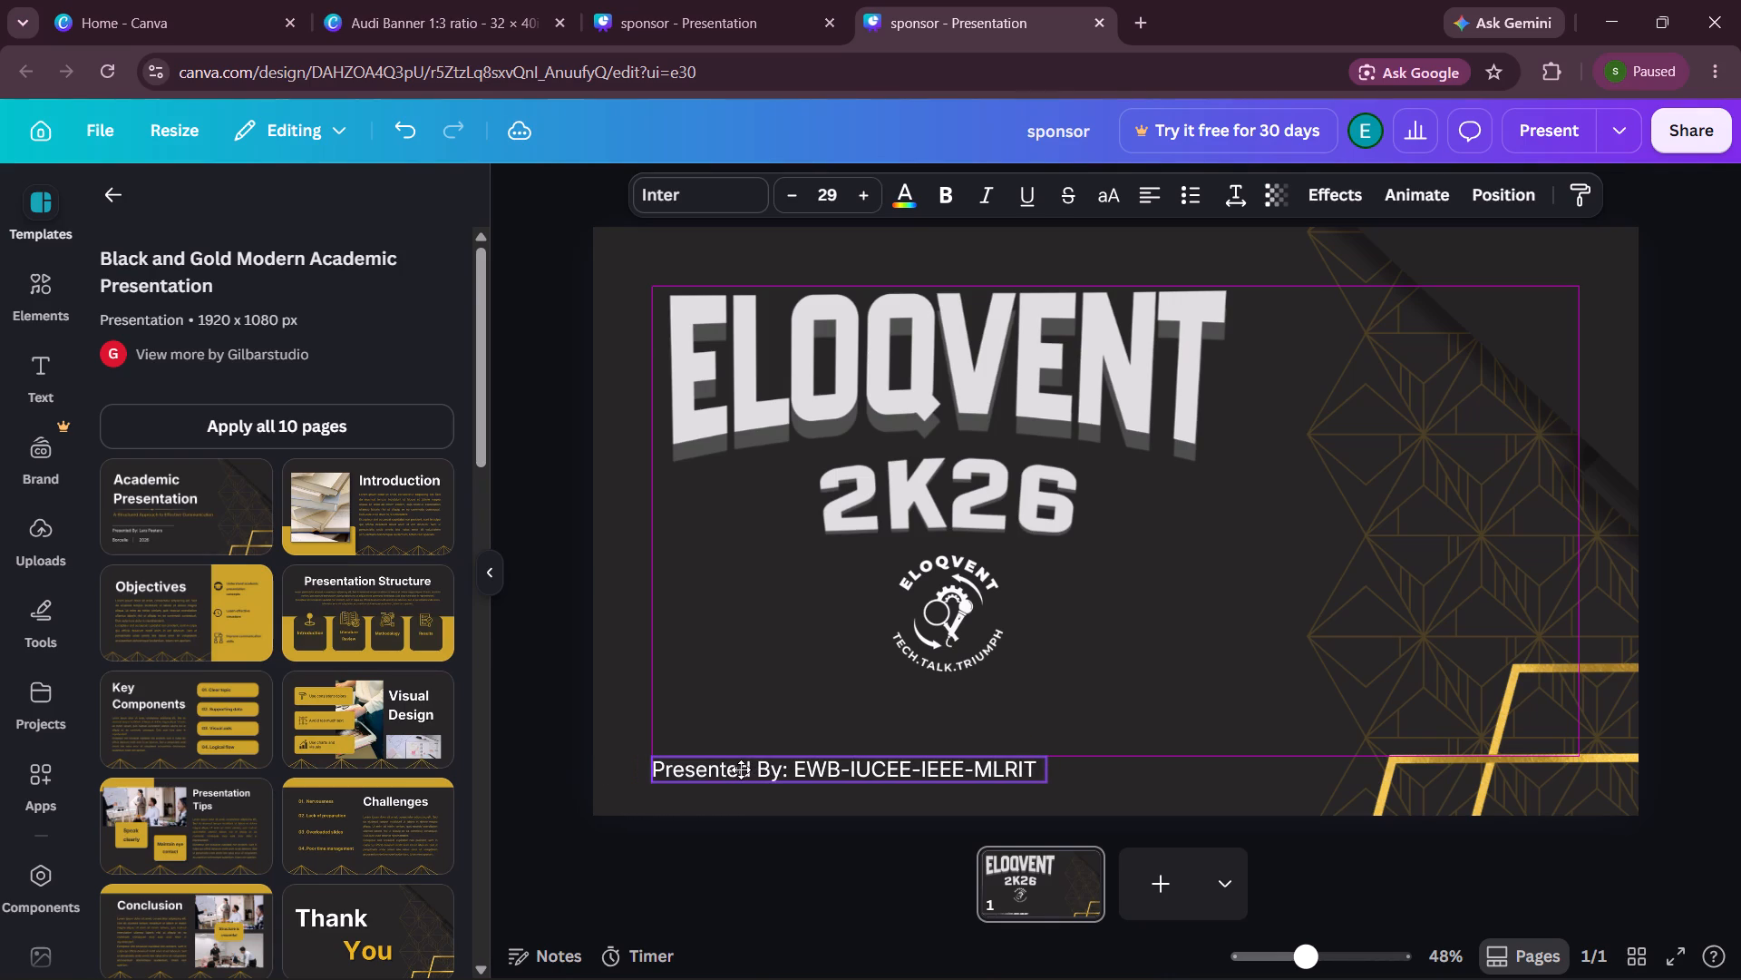
{"action": "left_click_drag", "start_coordinate": [741, 769], "coordinate": [740, 769]}
{"action": "left_click", "coordinate": [507, 780]}
{"action": "left_click_drag", "start_coordinate": [722, 766], "coordinate": [697, 765]}
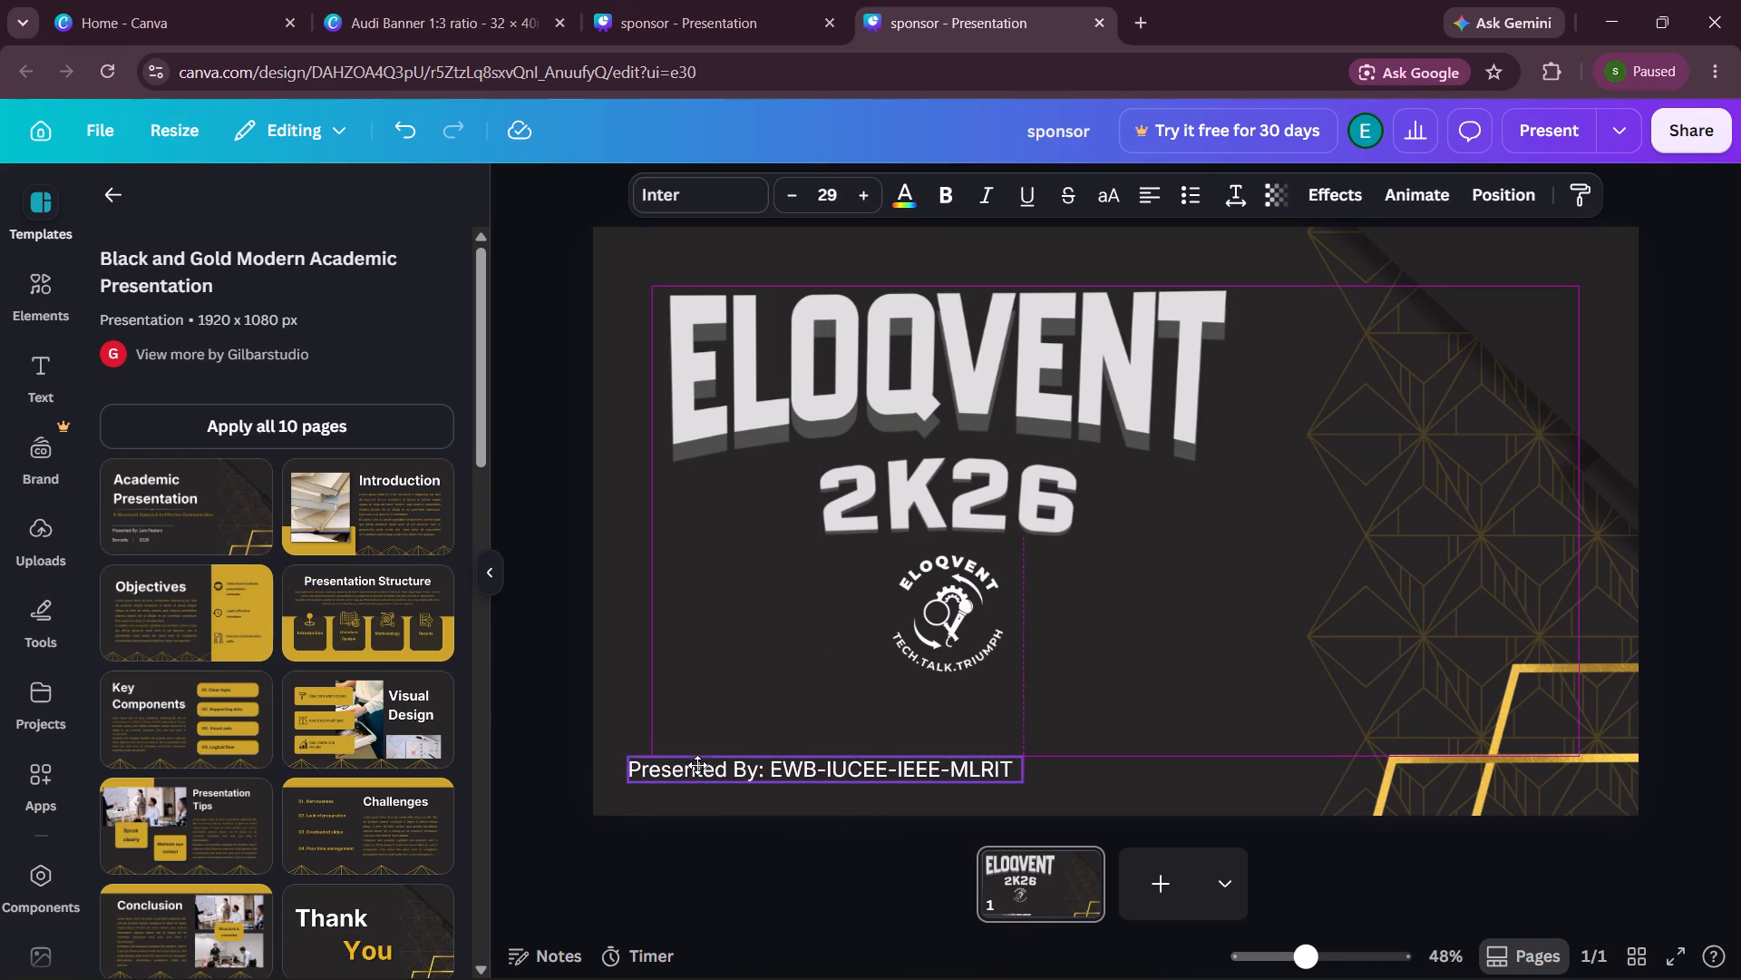
{"action": "left_click_drag", "start_coordinate": [697, 765], "coordinate": [663, 760]}
{"action": "left_click", "coordinate": [560, 789]}
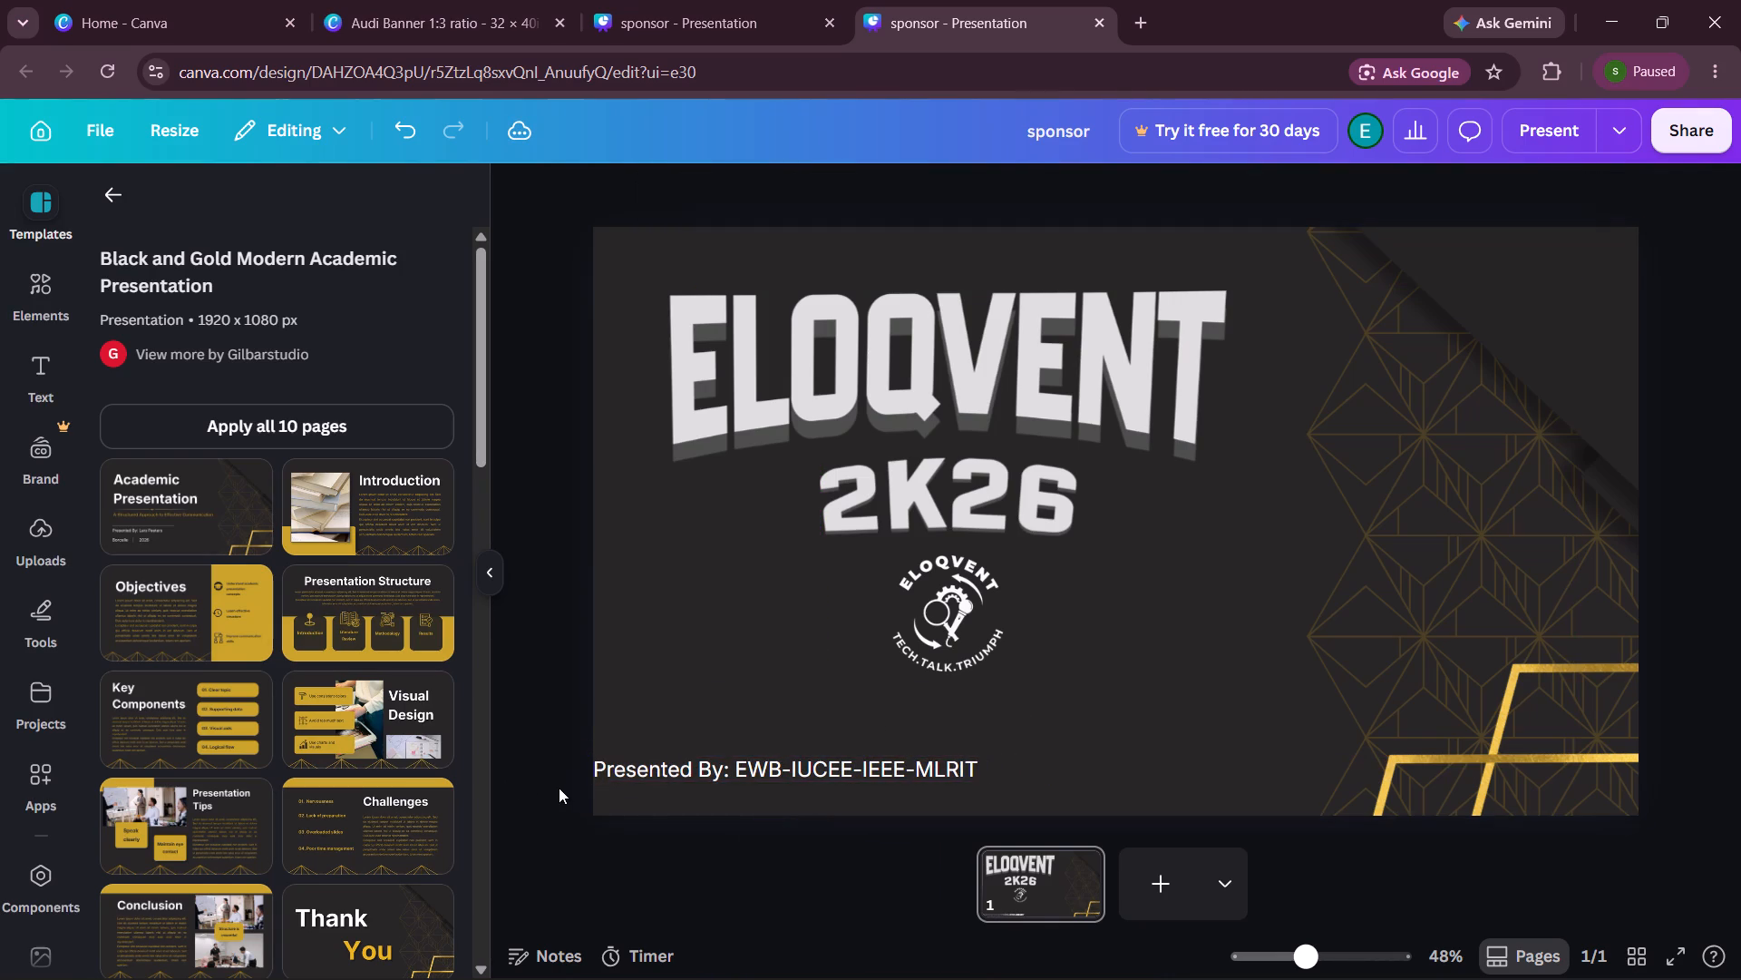
{"action": "left_click_drag", "start_coordinate": [715, 774], "coordinate": [760, 763]}
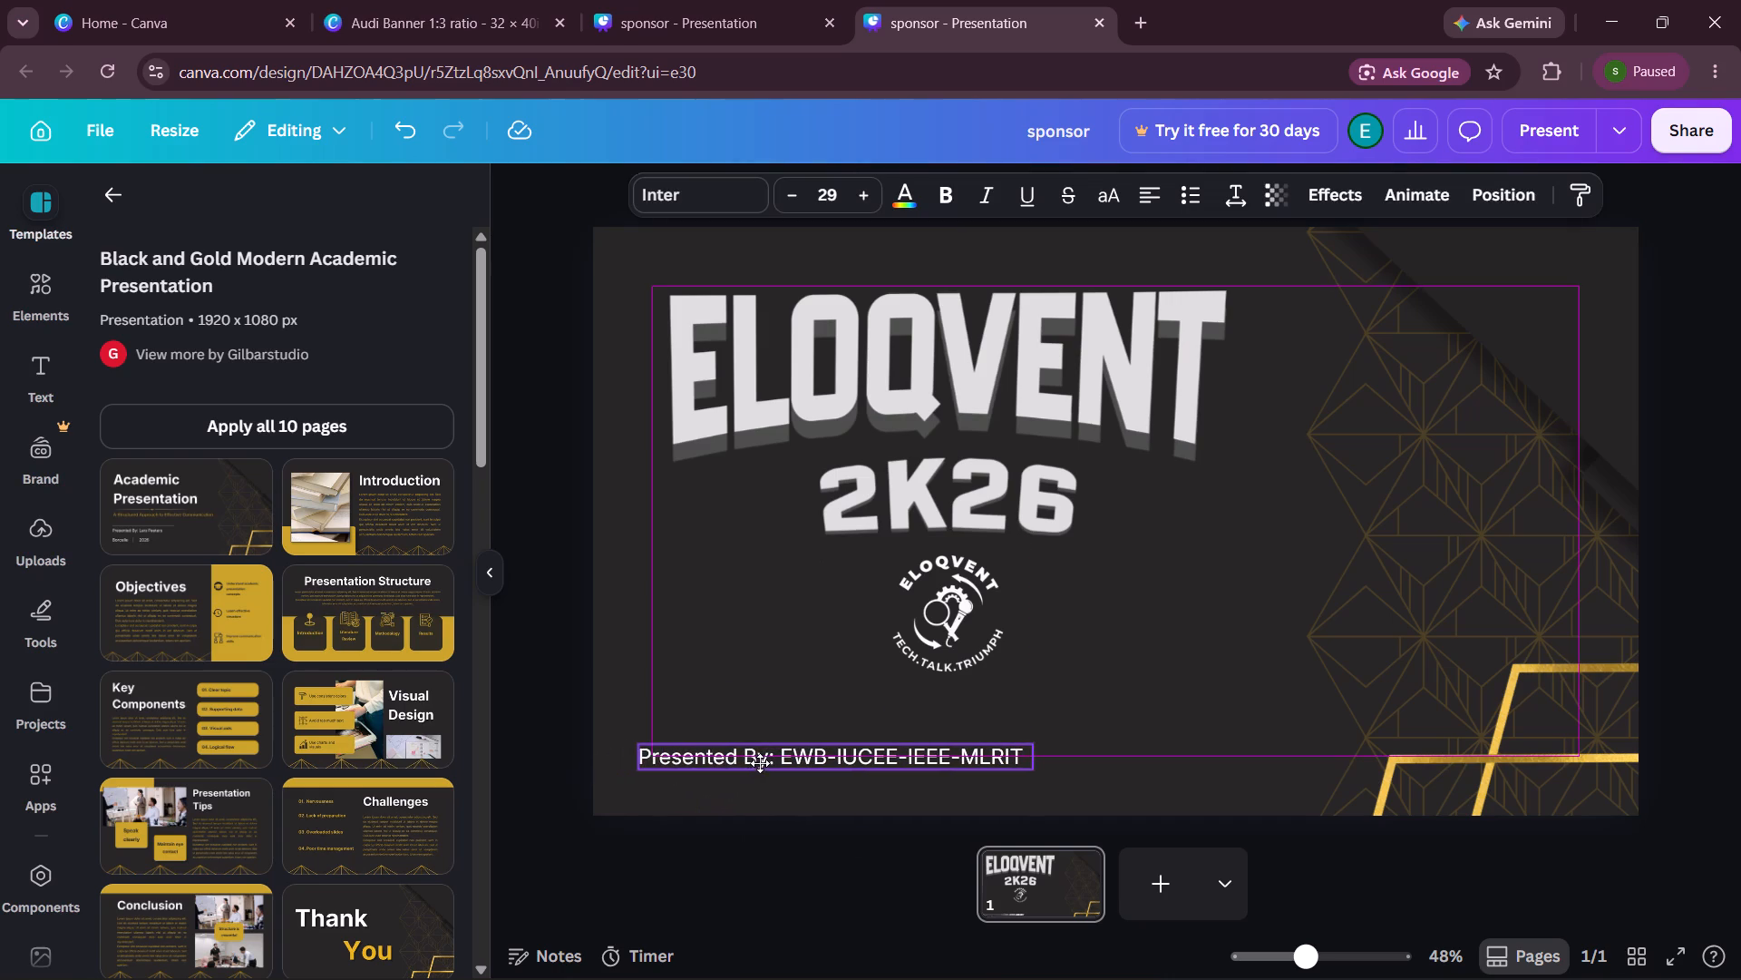
{"action": "left_click_drag", "start_coordinate": [760, 763], "coordinate": [766, 759]}
{"action": "left_click", "coordinate": [572, 852]}
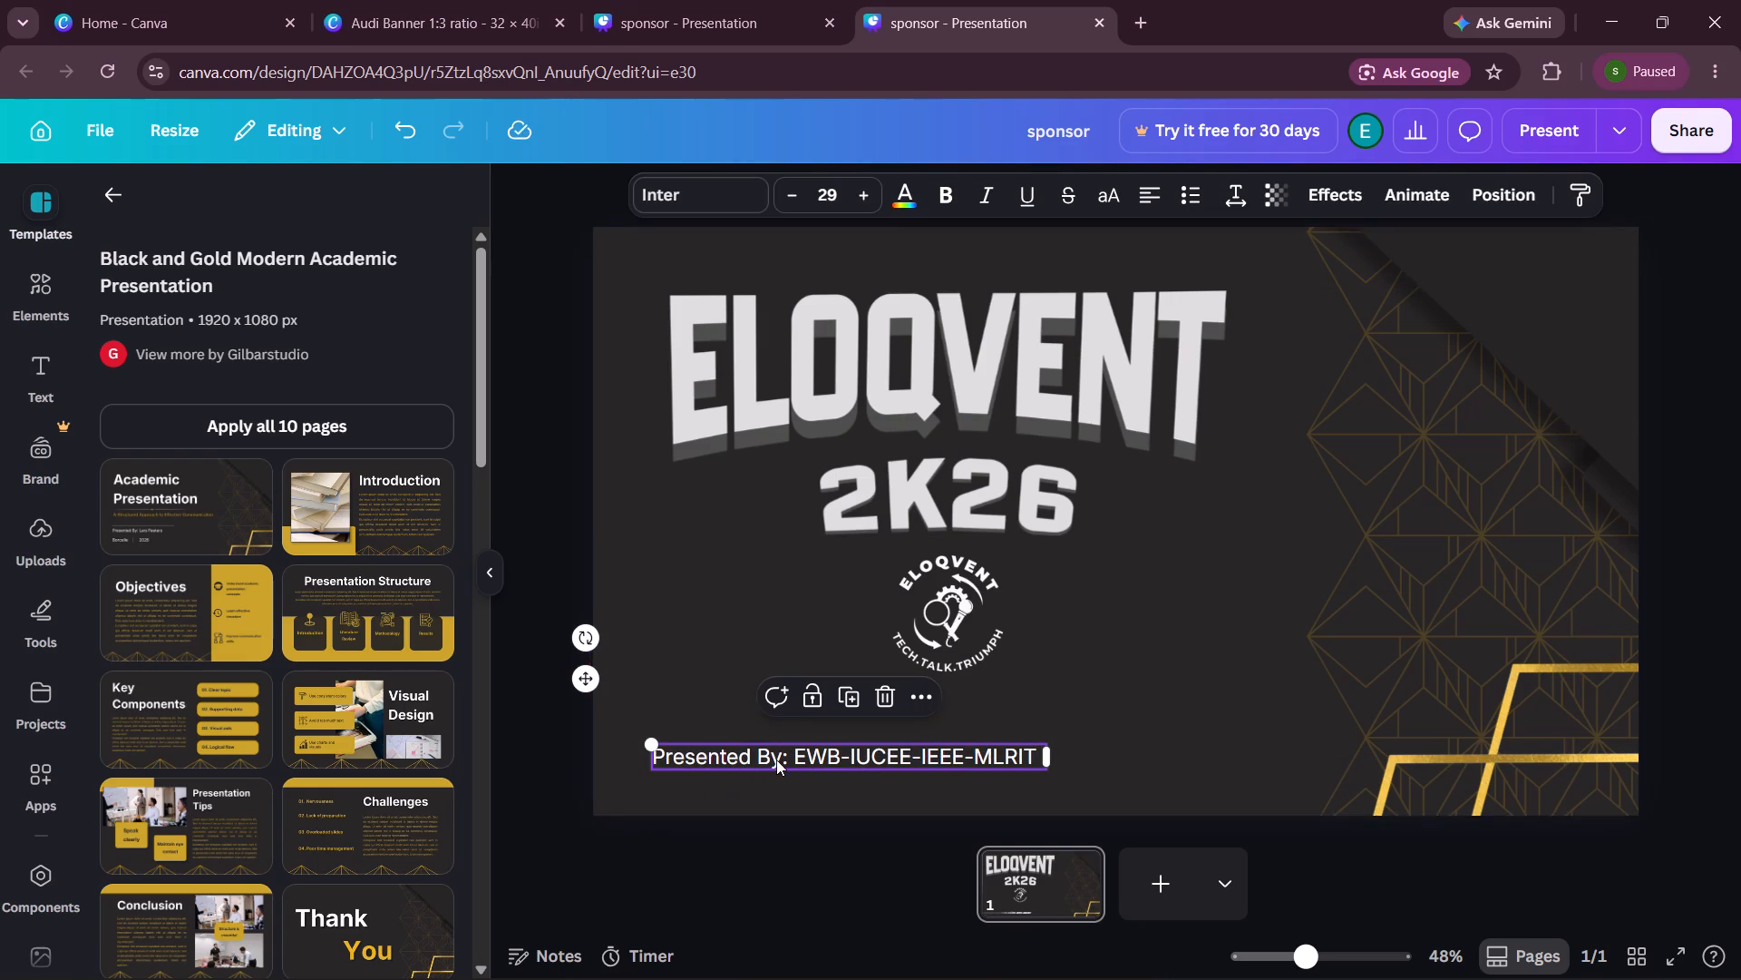
{"action": "left_click_drag", "start_coordinate": [778, 749], "coordinate": [762, 750]}
{"action": "left_click", "coordinate": [746, 831]}
{"action": "left_click_drag", "start_coordinate": [784, 764], "coordinate": [784, 756]}
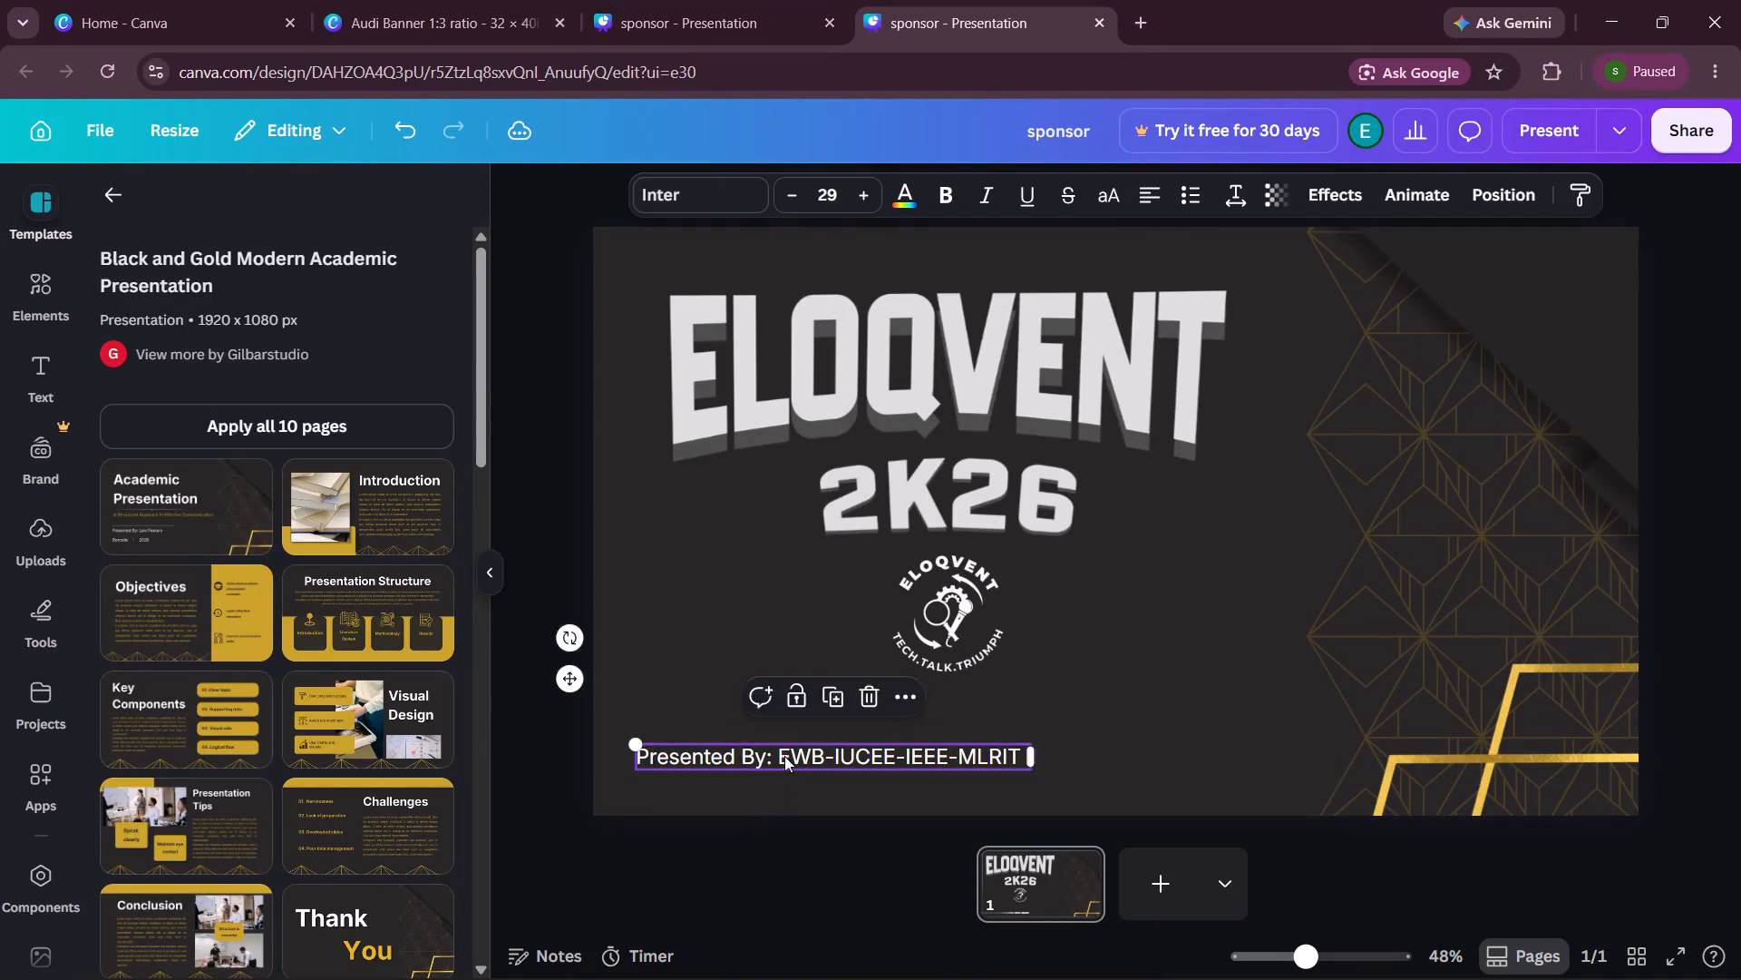
{"action": "left_click_drag", "start_coordinate": [784, 756], "coordinate": [797, 758]}
{"action": "left_click", "coordinate": [760, 848]}
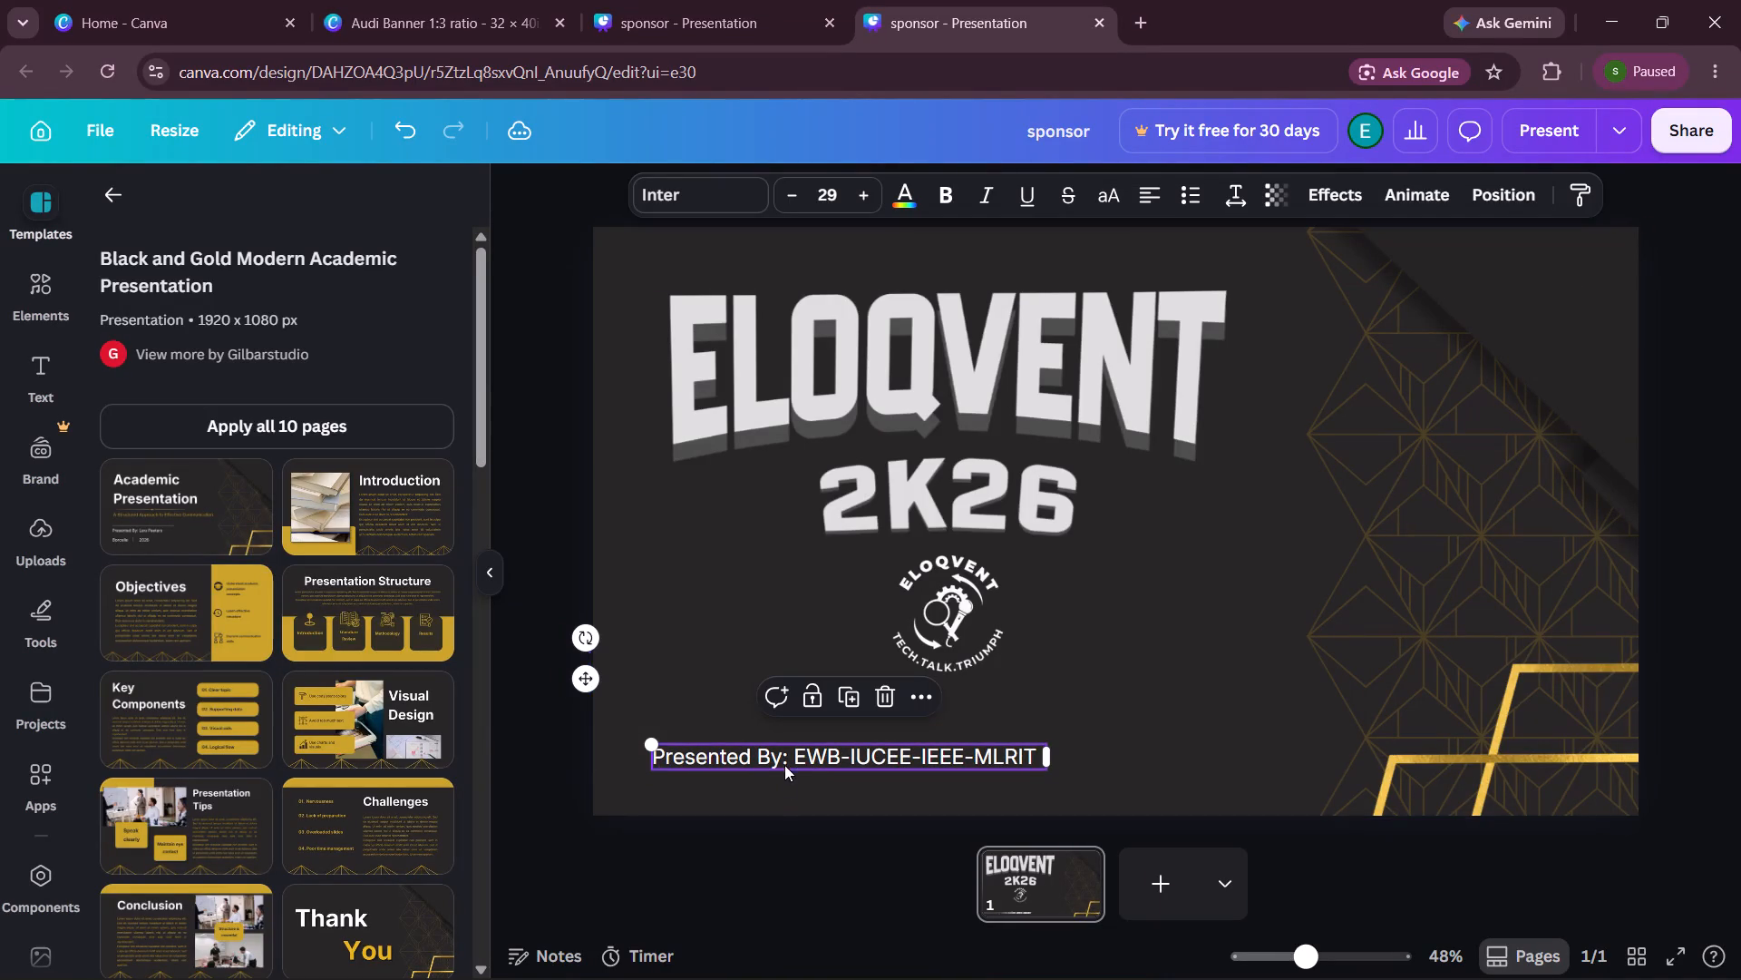
{"action": "left_click", "coordinate": [784, 764]}
{"action": "left_click_drag", "start_coordinate": [745, 859], "coordinate": [748, 850]}
{"action": "left_click_drag", "start_coordinate": [757, 761], "coordinate": [767, 750]}
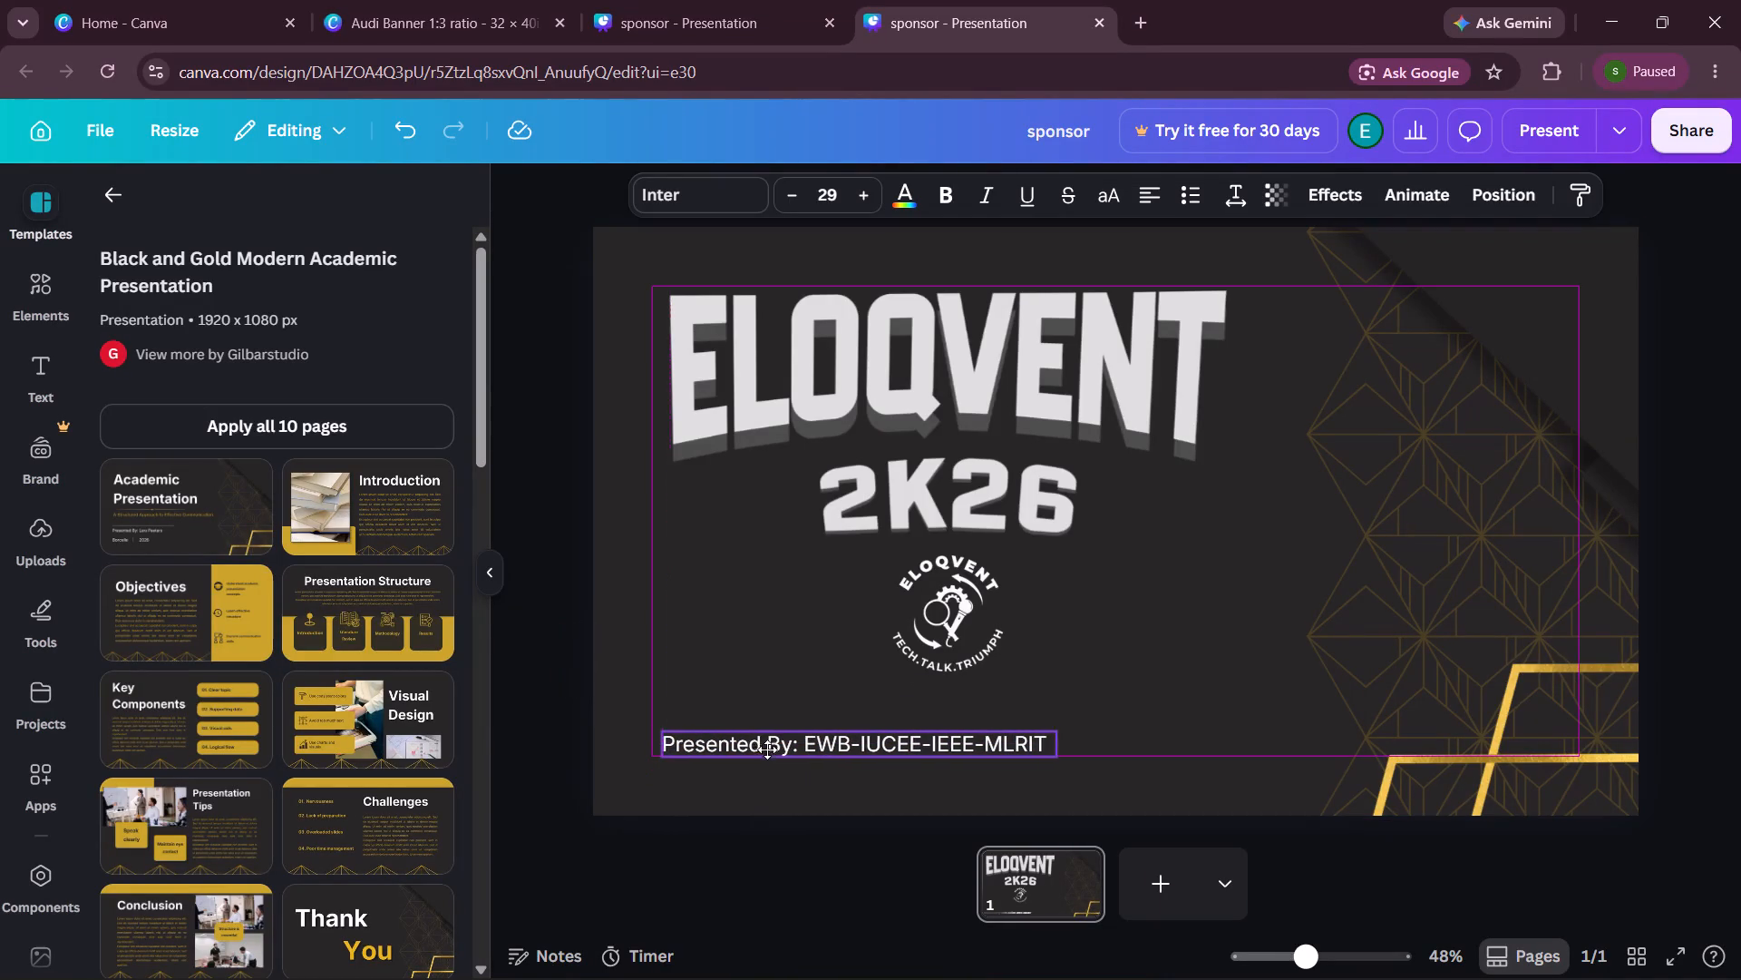
{"action": "left_click_drag", "start_coordinate": [767, 750], "coordinate": [757, 750]}
{"action": "left_click", "coordinate": [745, 857]}
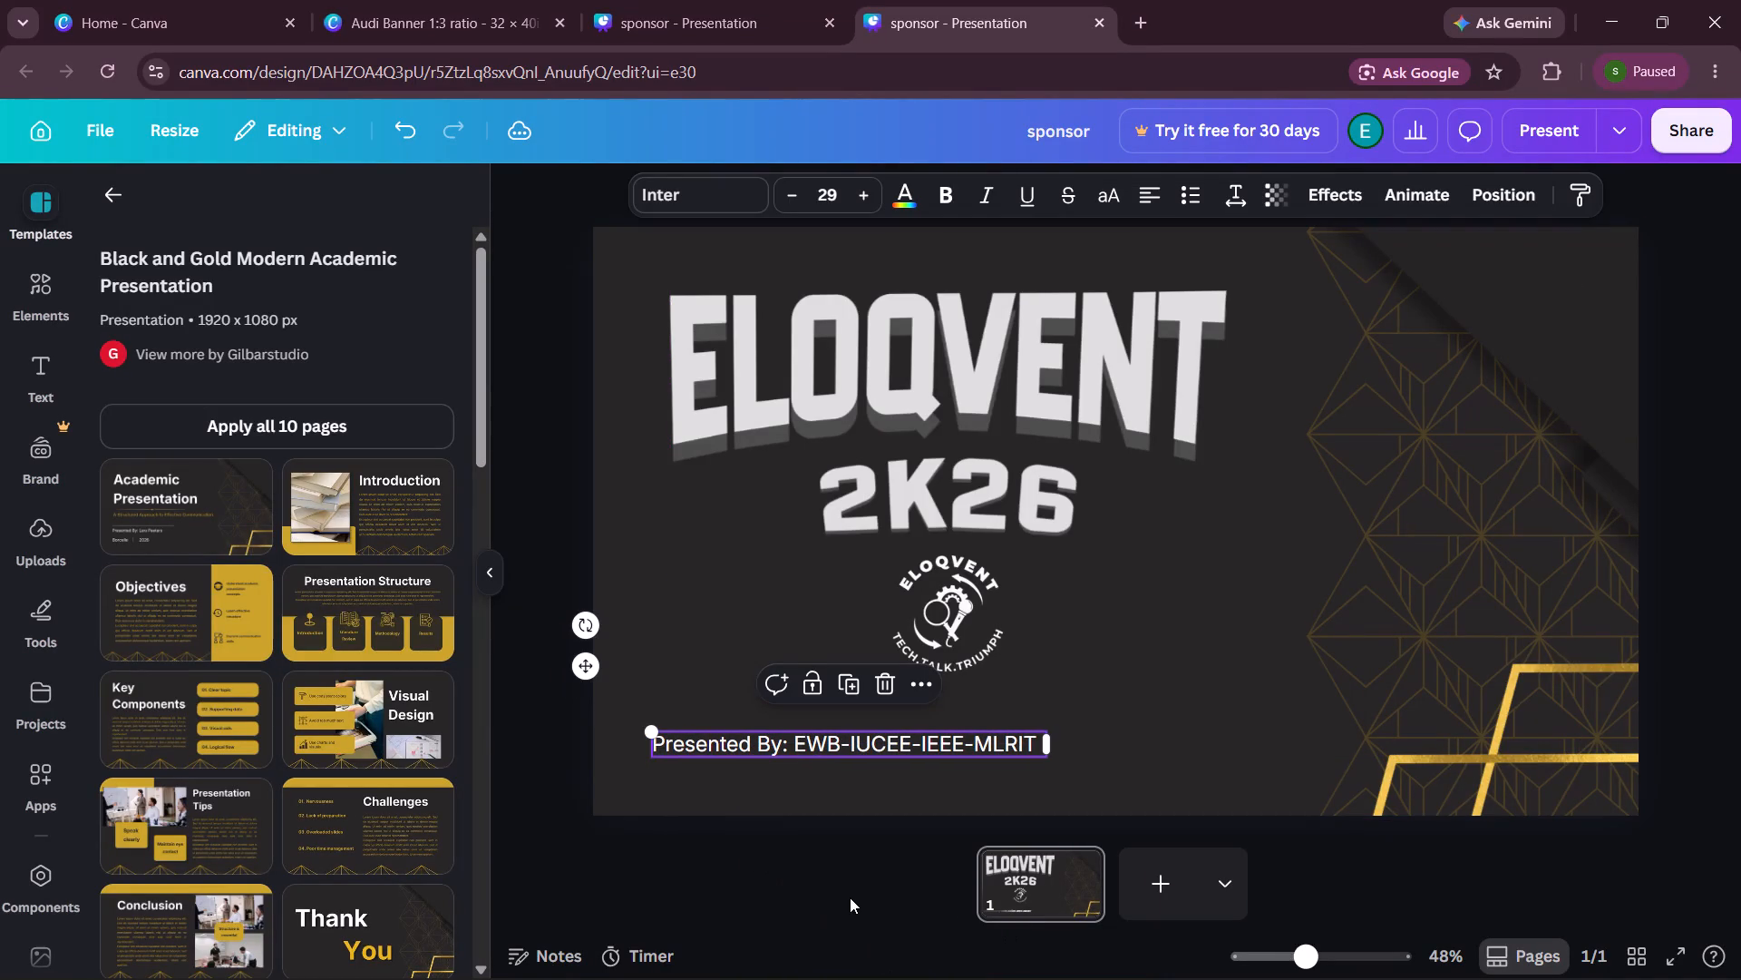
{"action": "left_click", "coordinate": [850, 897]}
{"action": "left_click", "coordinate": [862, 889]}
{"action": "left_click", "coordinate": [863, 889]}
Add pages 2 to 4 using the template's Introduction, Objectives and Presentation Structure layouts.
{"action": "left_click", "coordinate": [1162, 895]}
{"action": "left_click", "coordinate": [327, 503]}
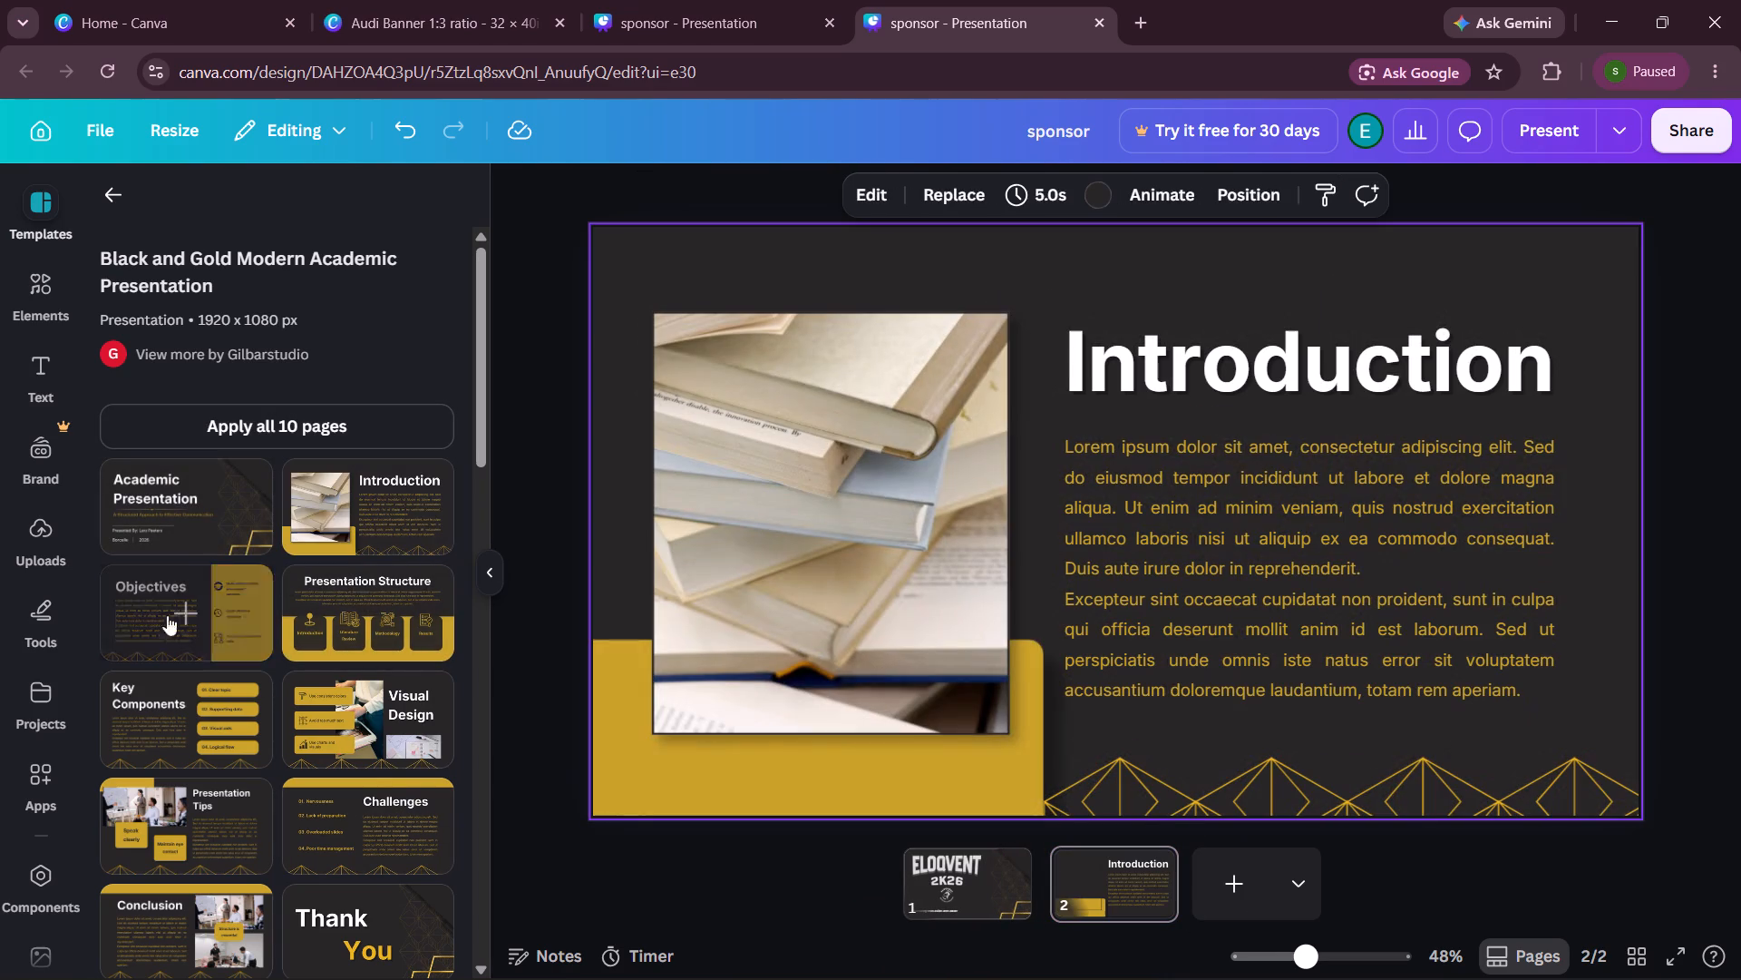
{"action": "left_click", "coordinate": [1218, 897]}
{"action": "left_click", "coordinate": [148, 613]}
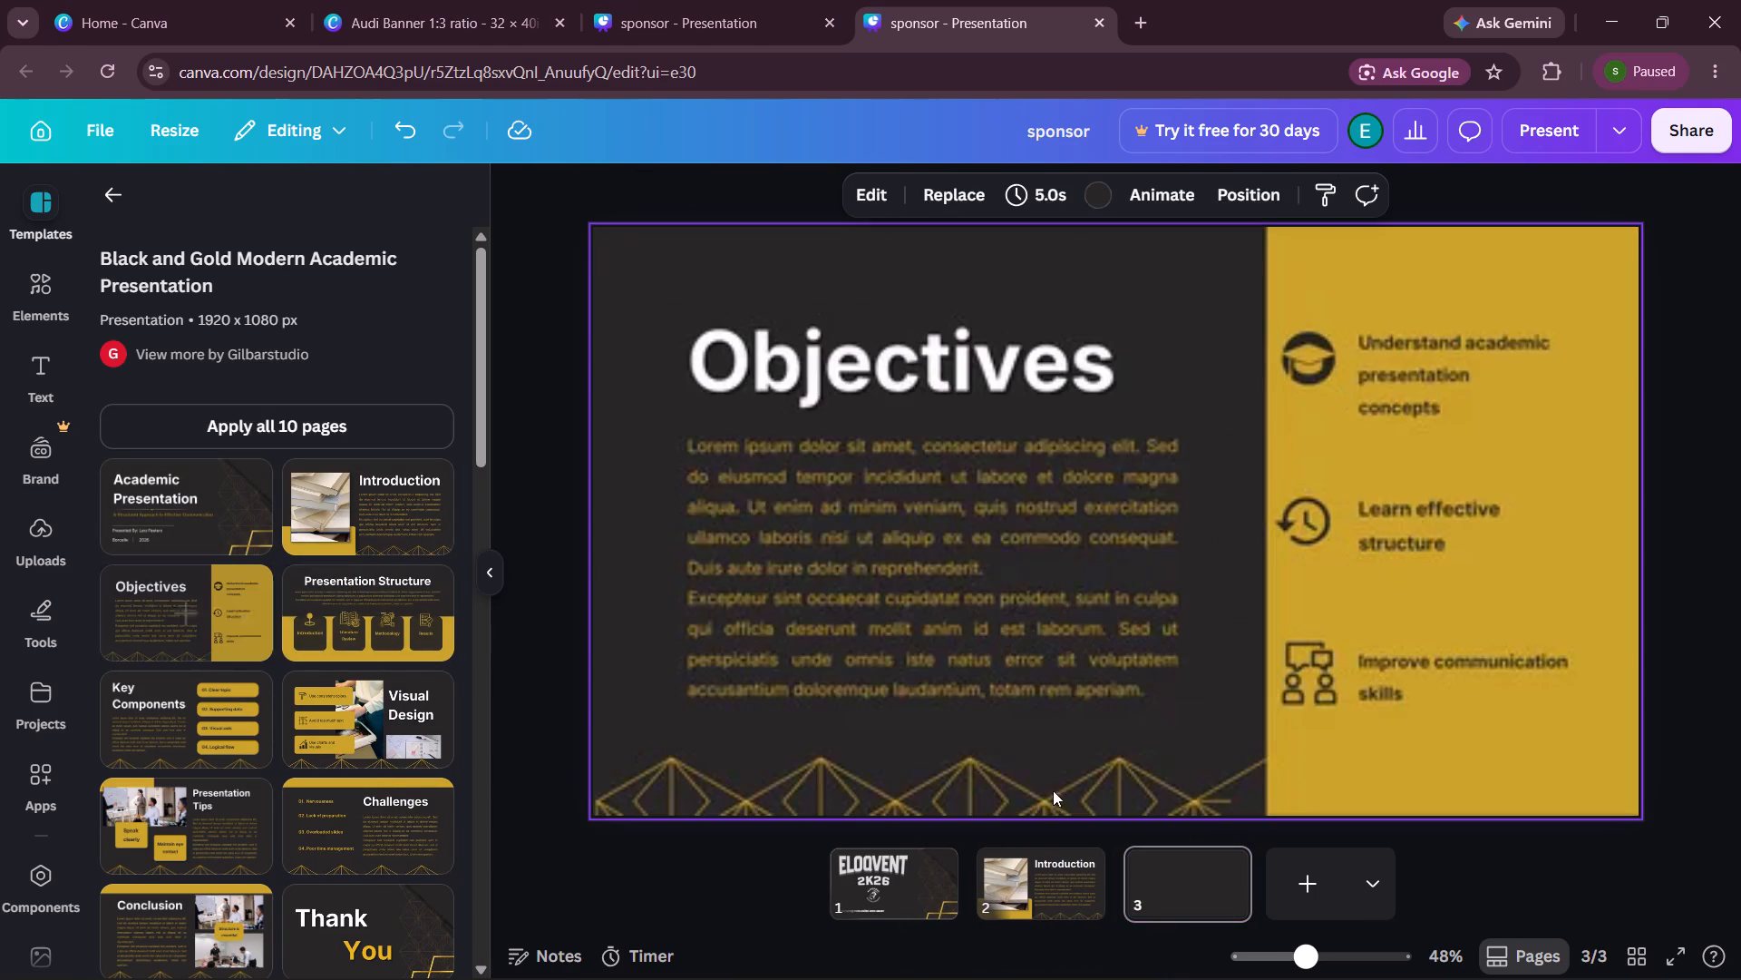
{"action": "left_click", "coordinate": [1304, 891]}
{"action": "left_click", "coordinate": [400, 593]}
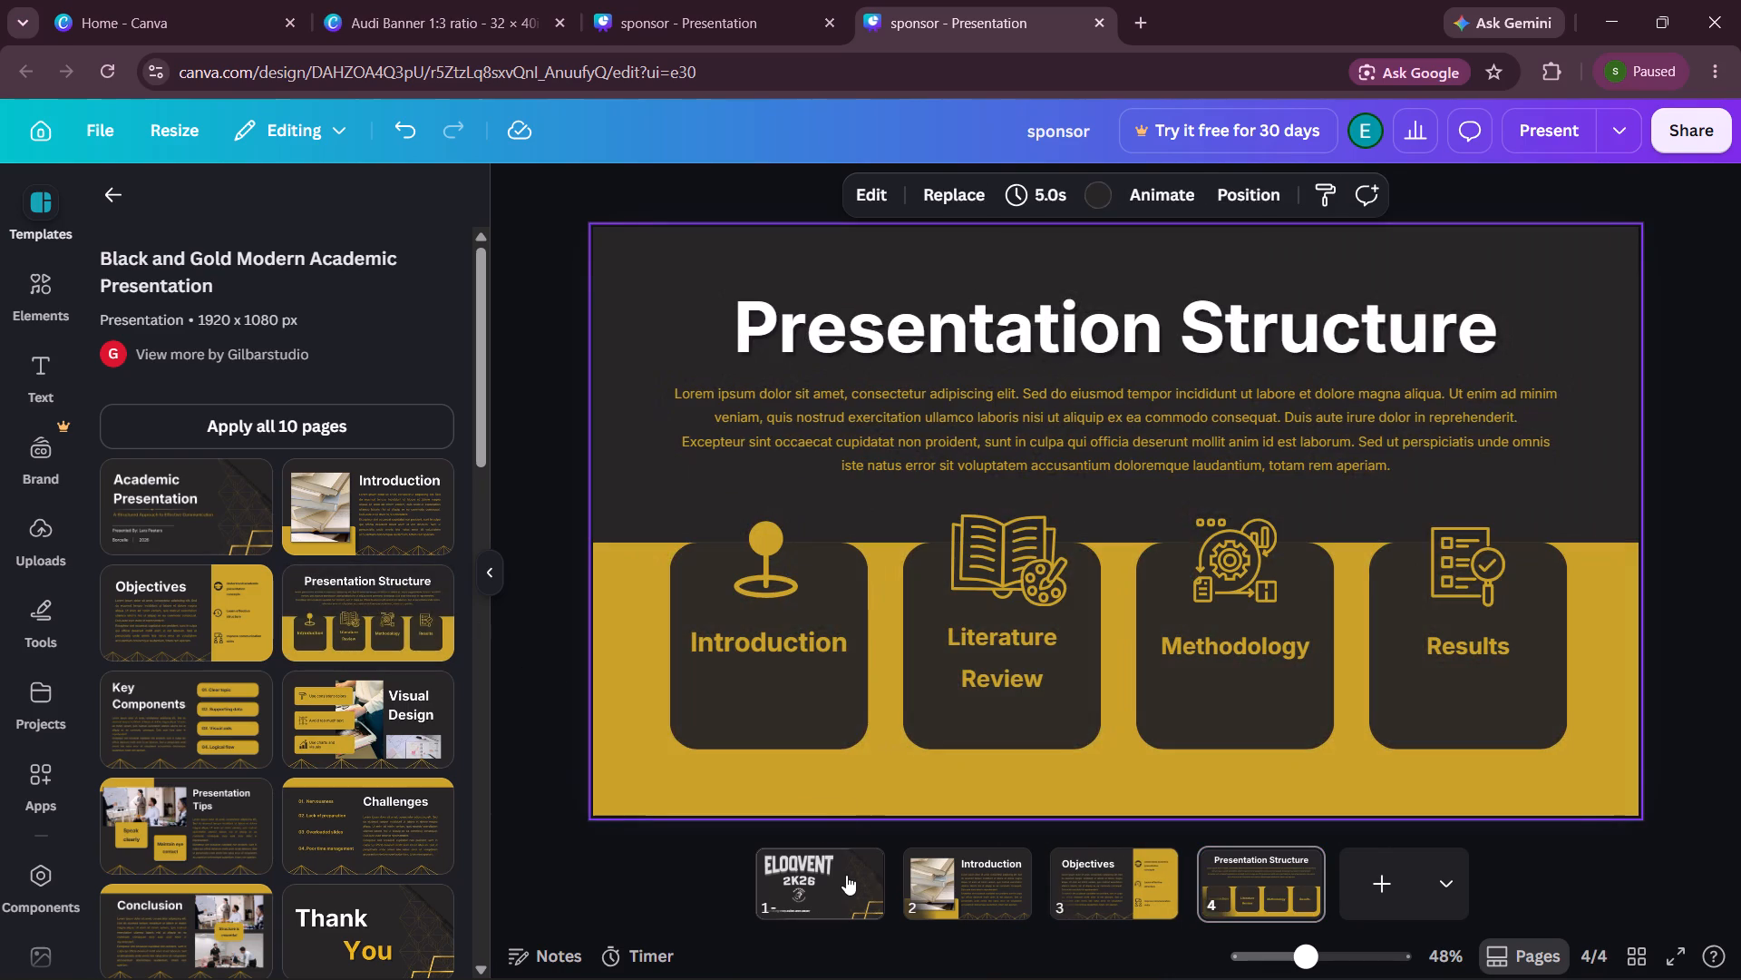
{"action": "left_click", "coordinate": [839, 875]}
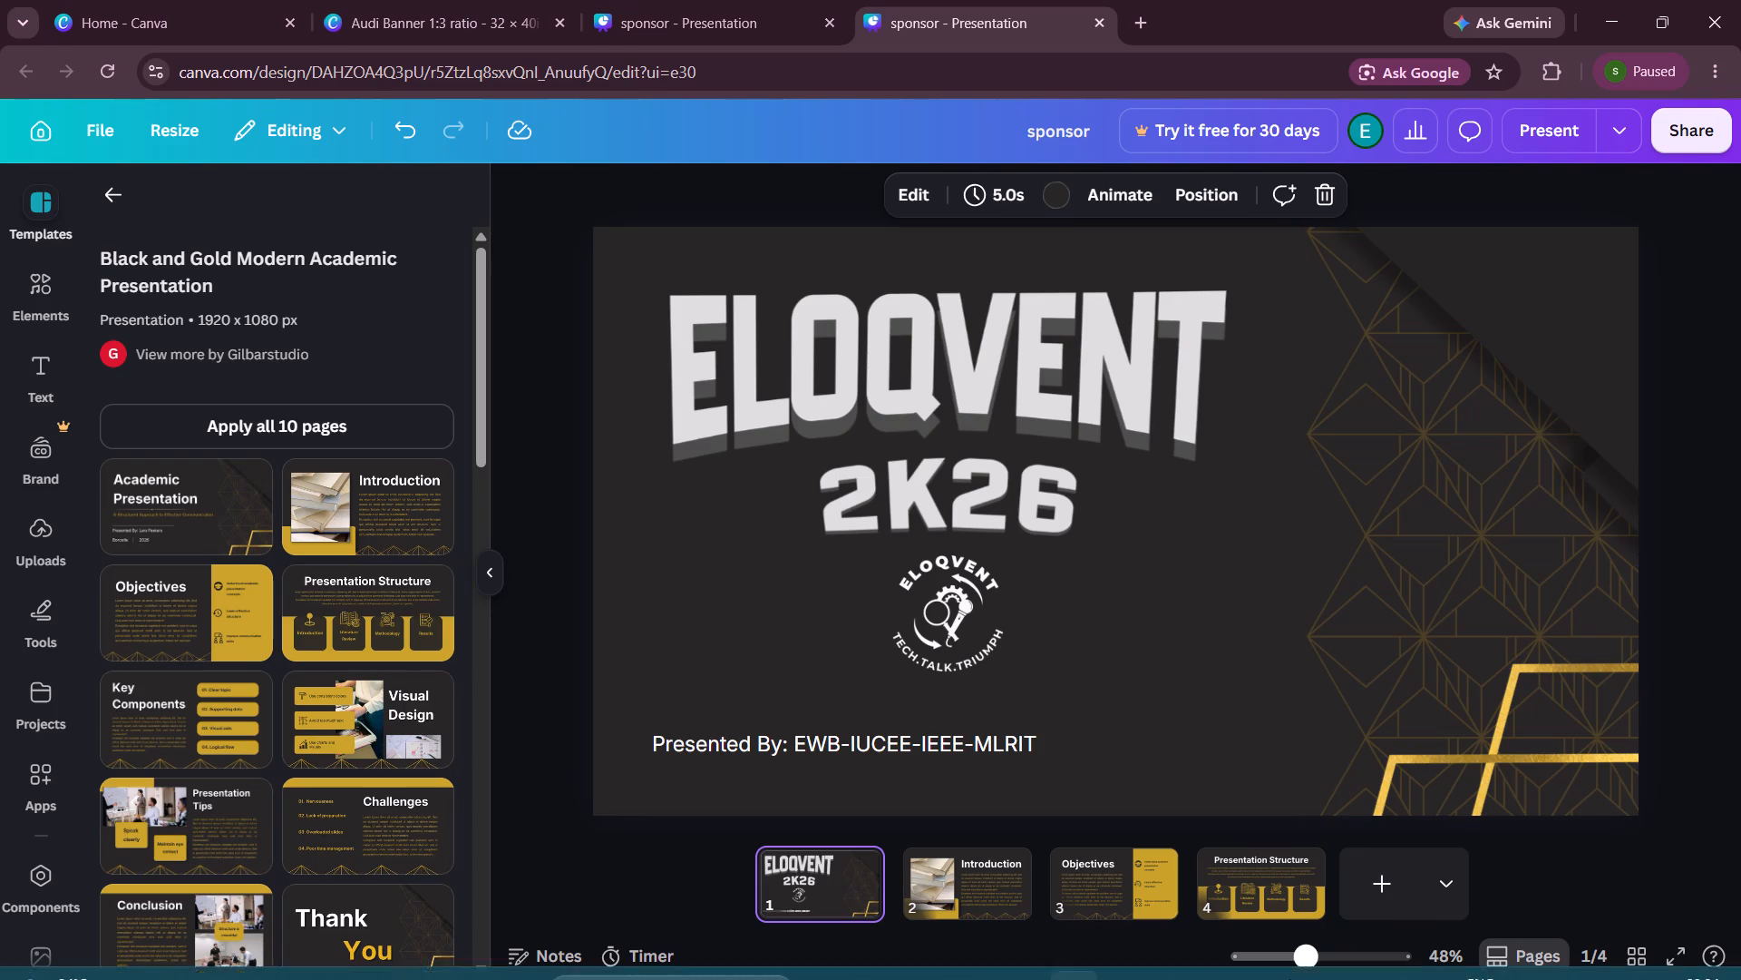
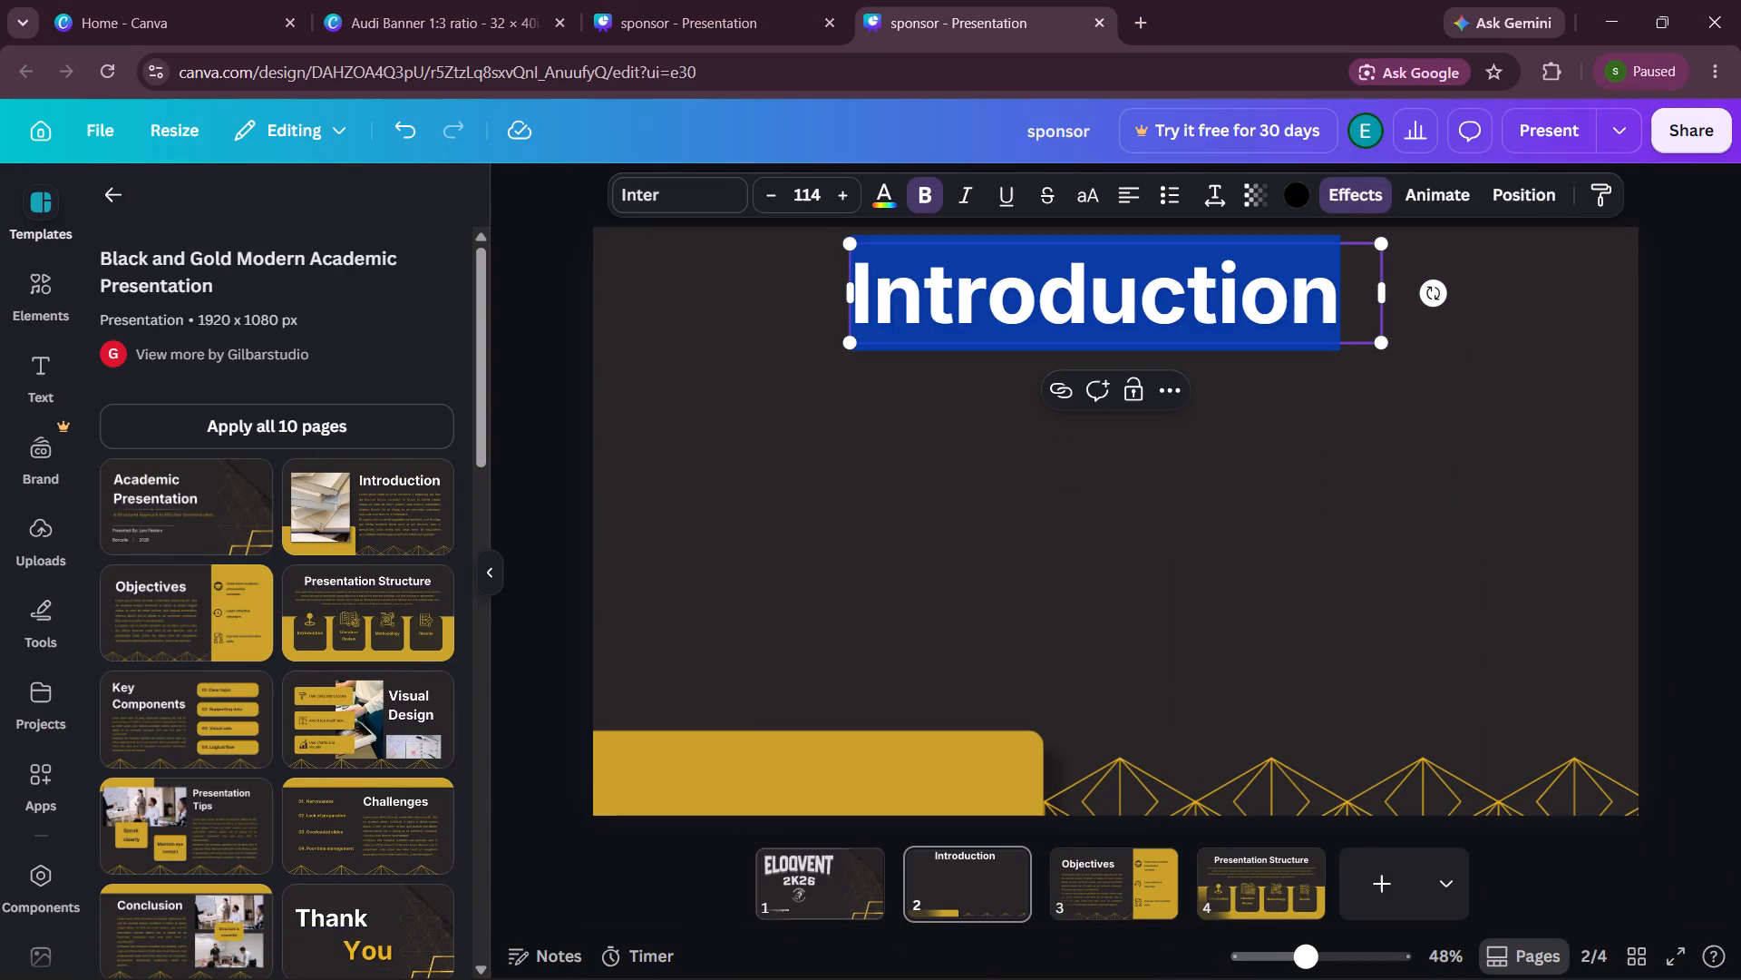
{"action": "left_click", "coordinate": [1122, 304]}
{"action": "key", "text": "ctrl+a"}
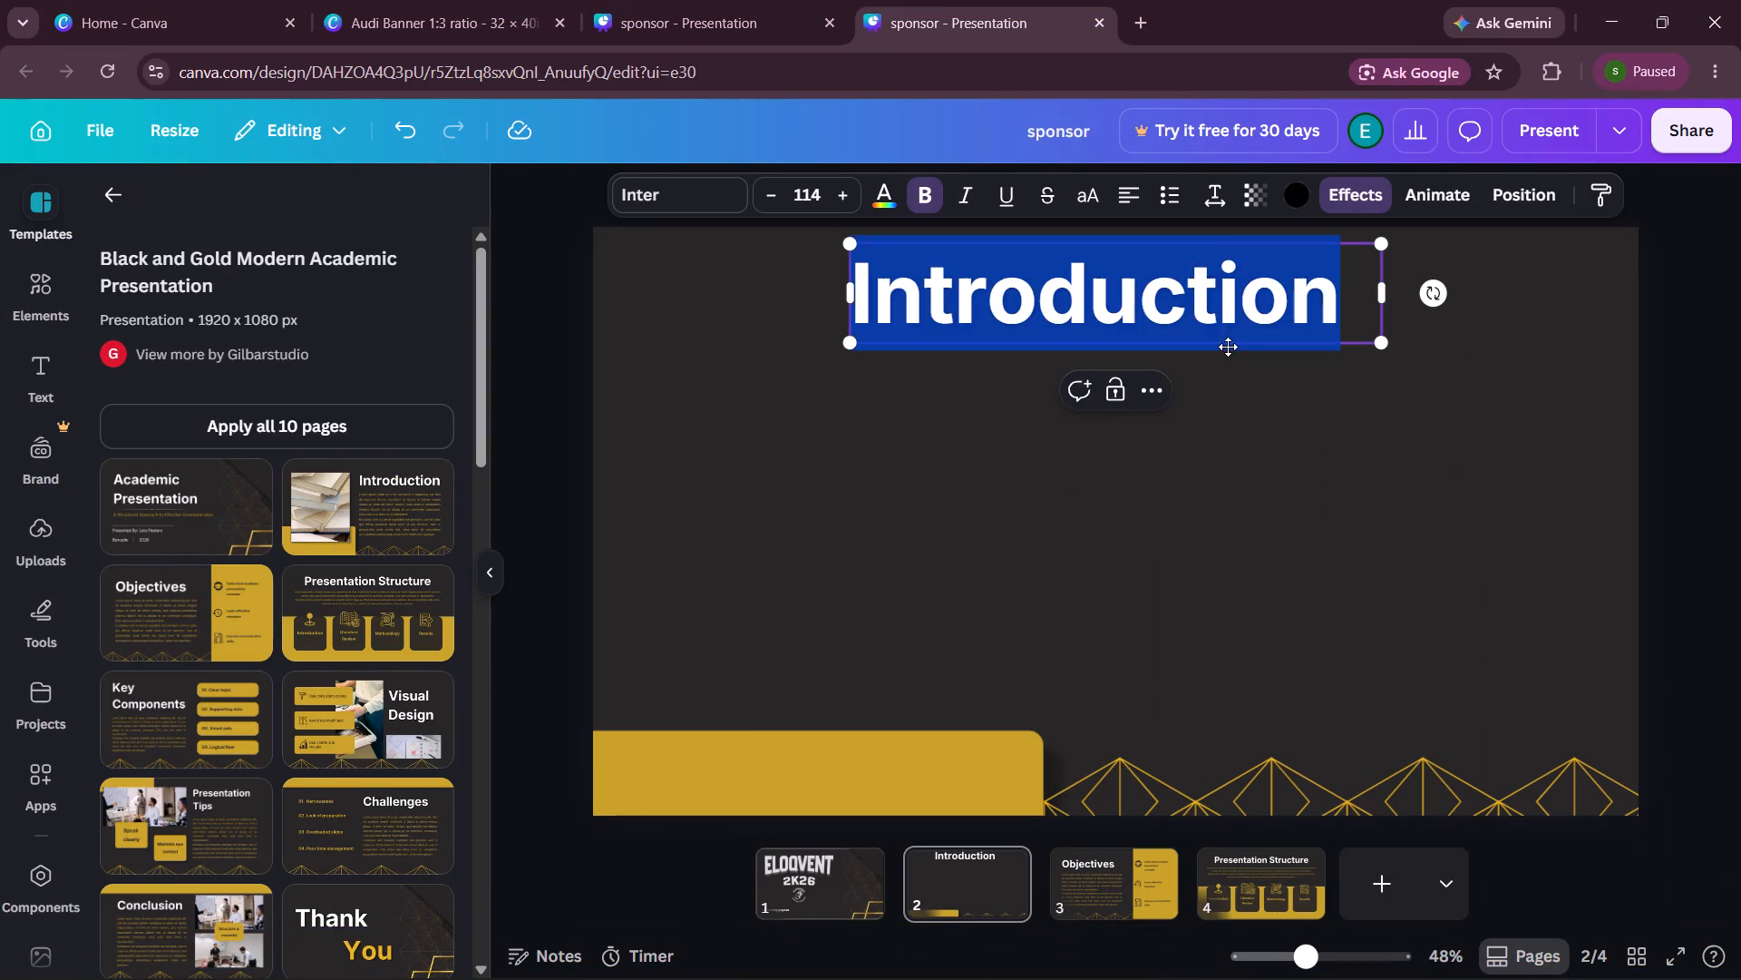
{"action": "key", "text": "BackSpace"}
{"action": "type", "text": "one"}
{"action": "key", "text": "space"}
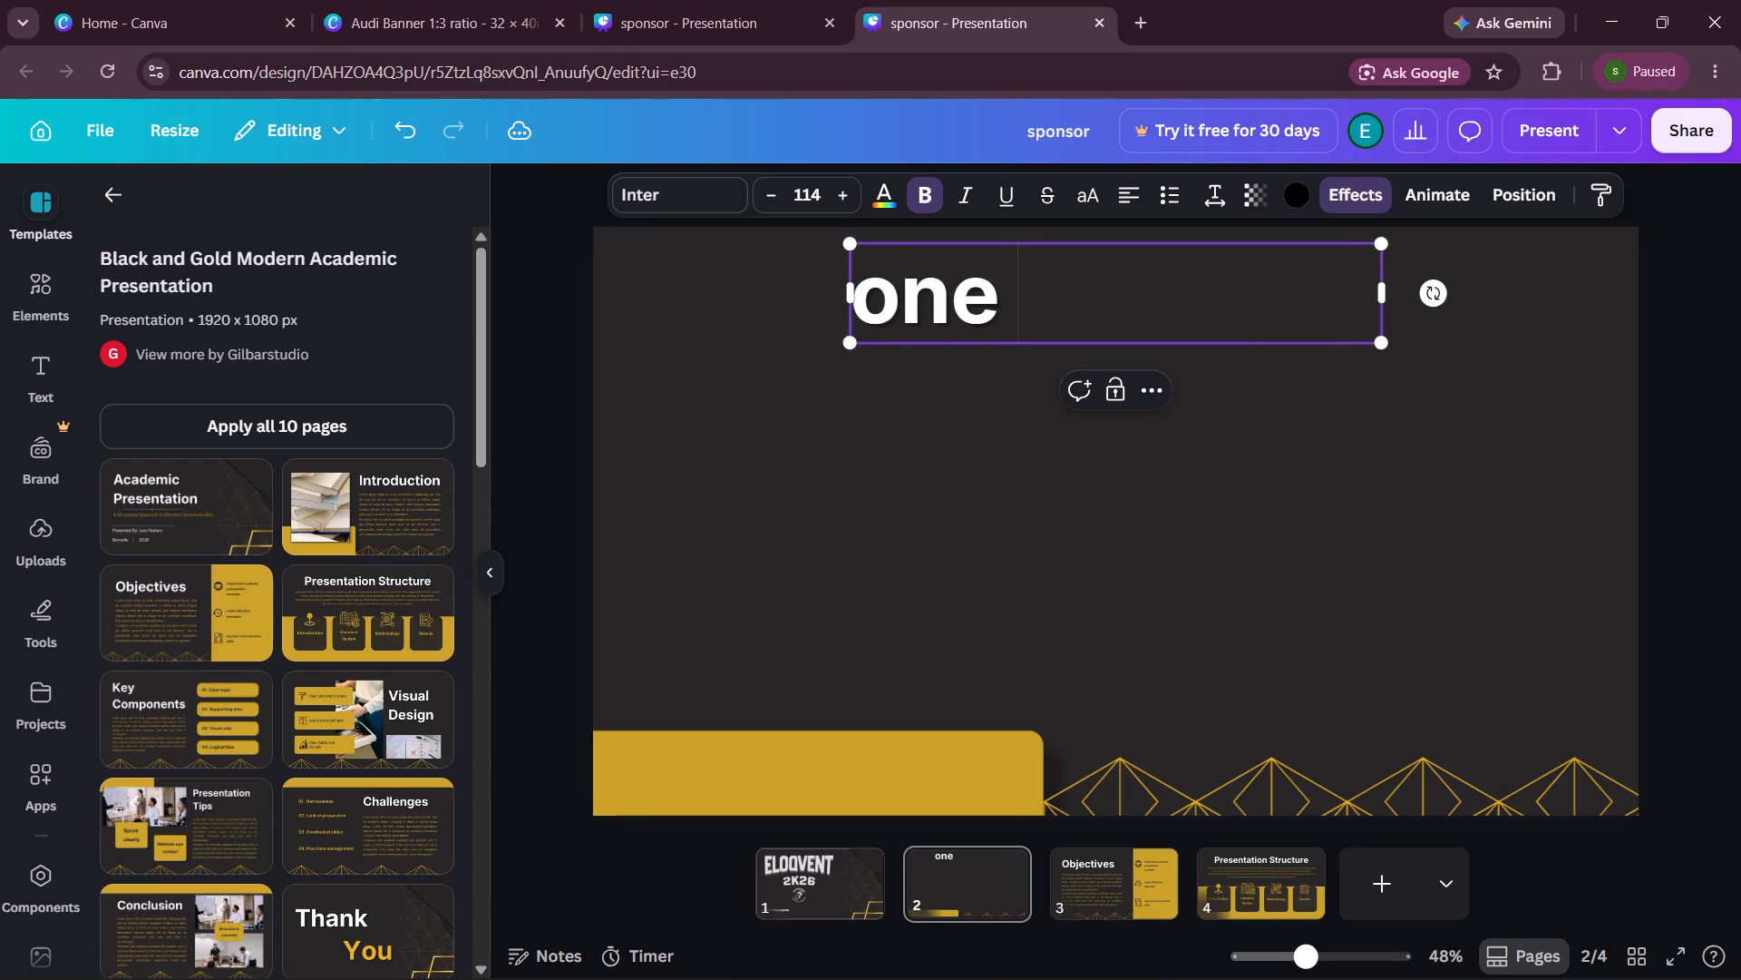
{"action": "key", "text": "ctrl+a"}
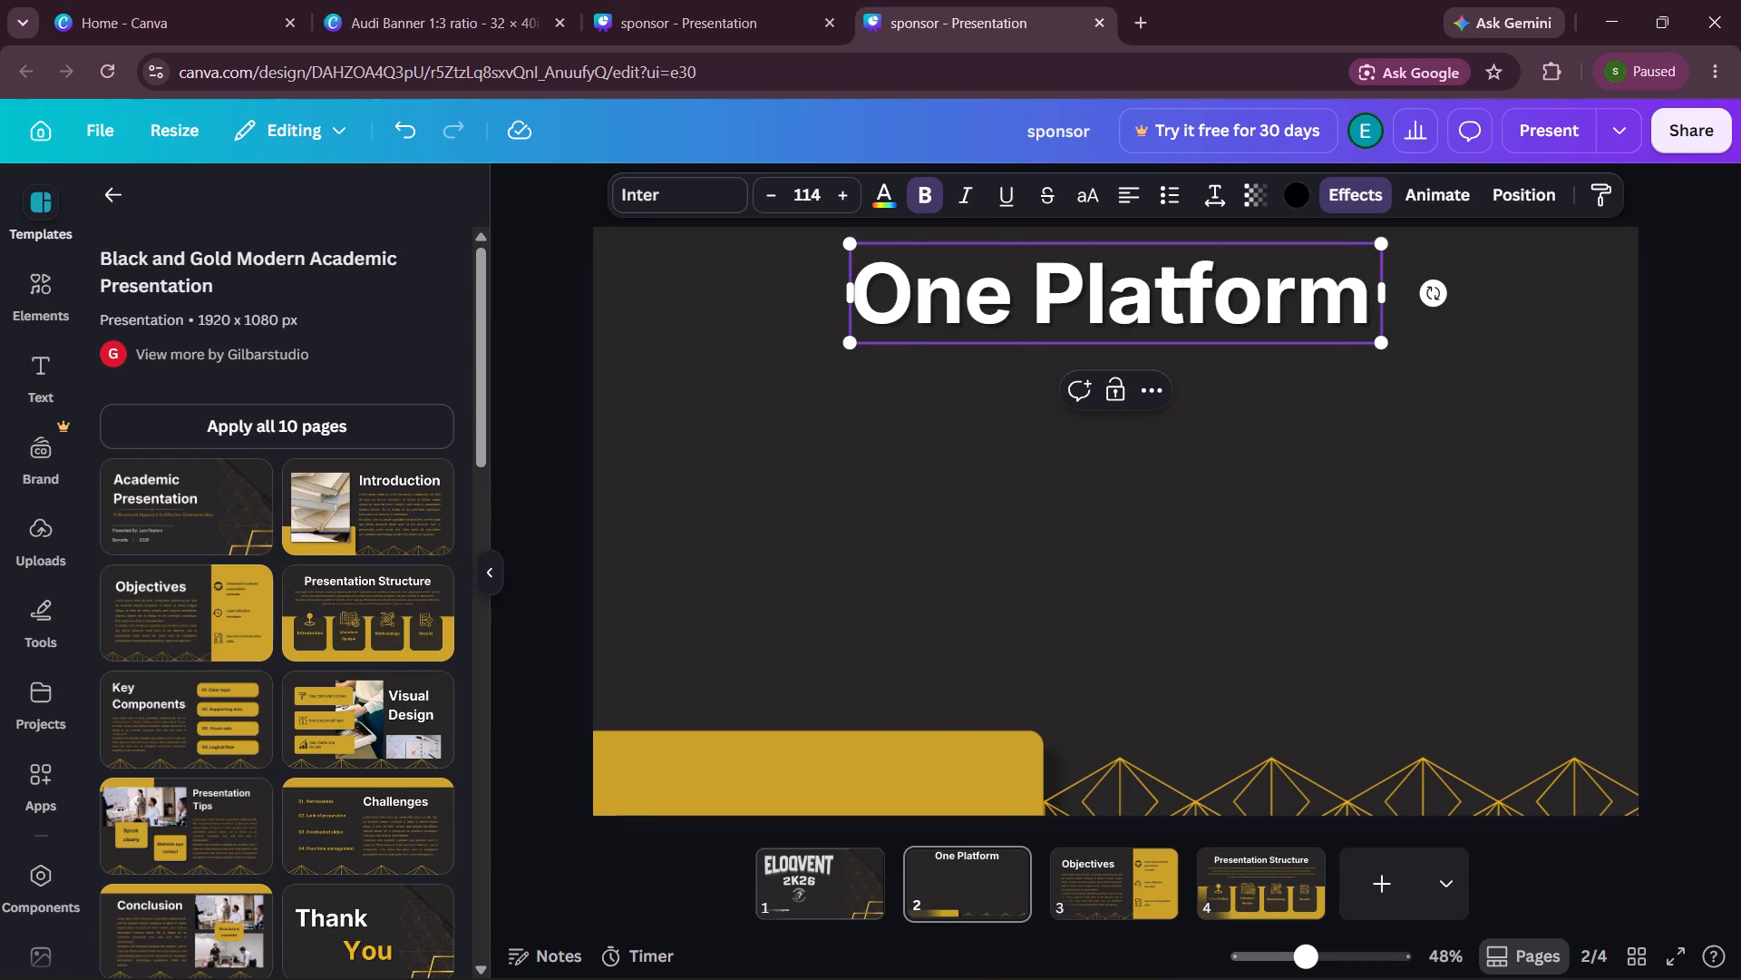
Reduce the One Platform heading to font size 99.7 and move it to the slide's upper-left corner.
{"action": "left_click", "coordinate": [768, 190]}
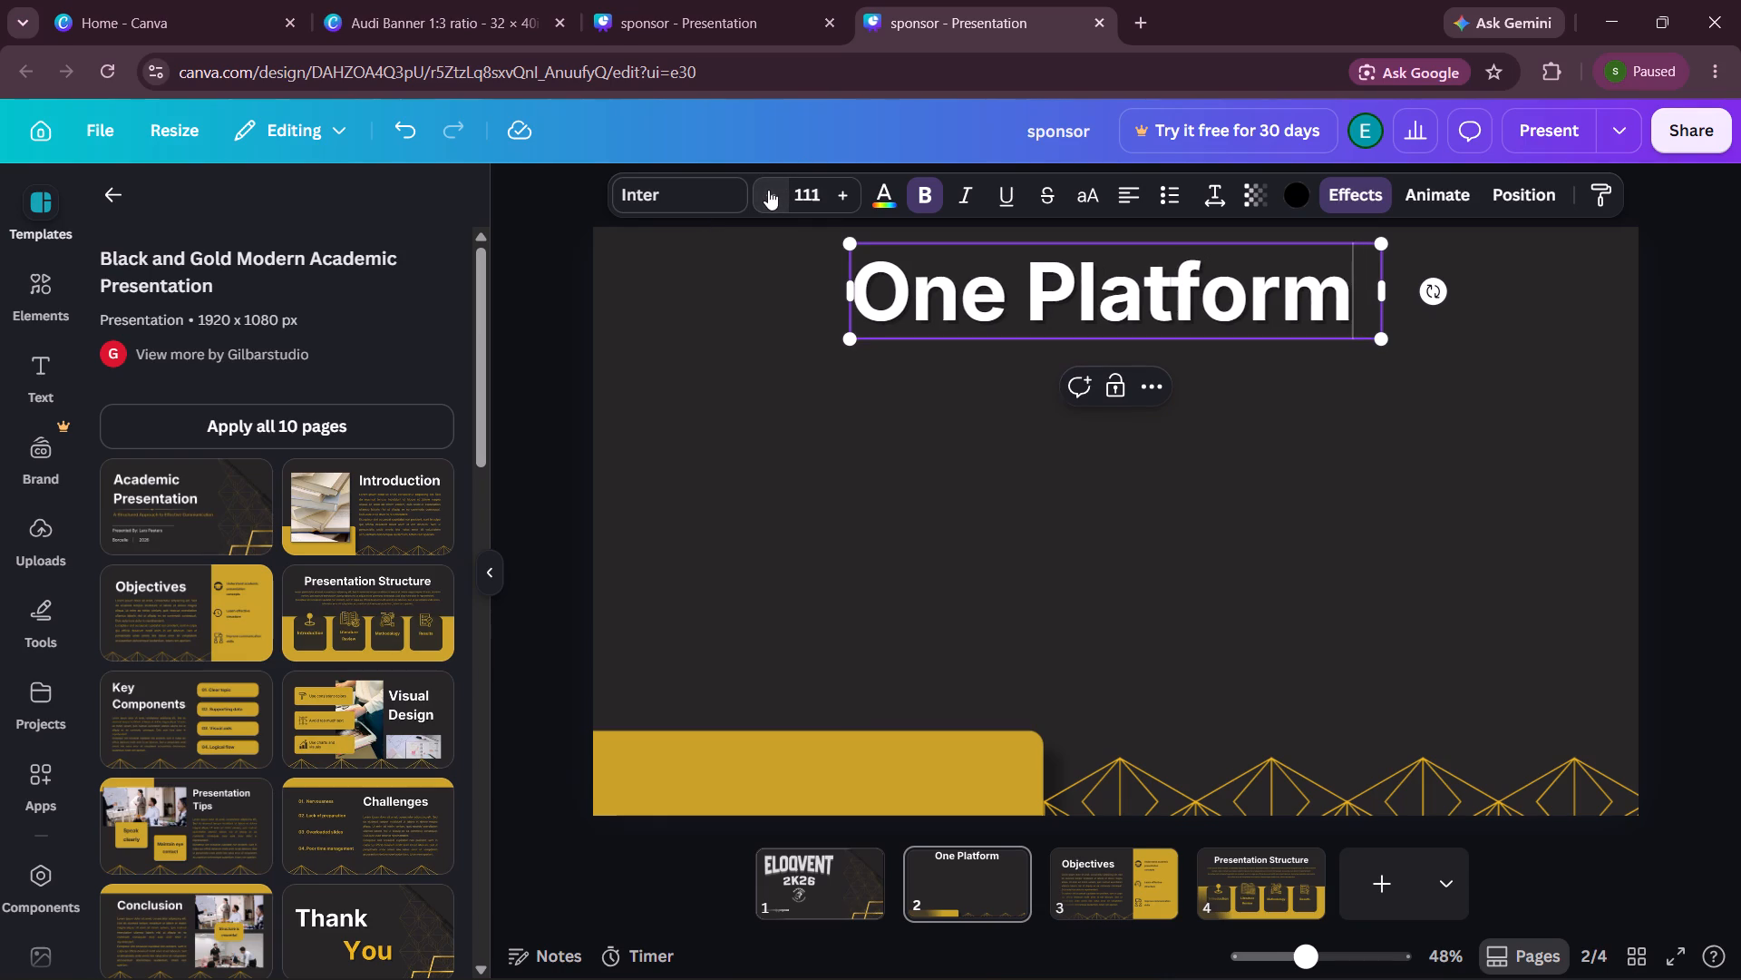
{"action": "left_click", "coordinate": [768, 190]}
{"action": "left_click", "coordinate": [912, 482]}
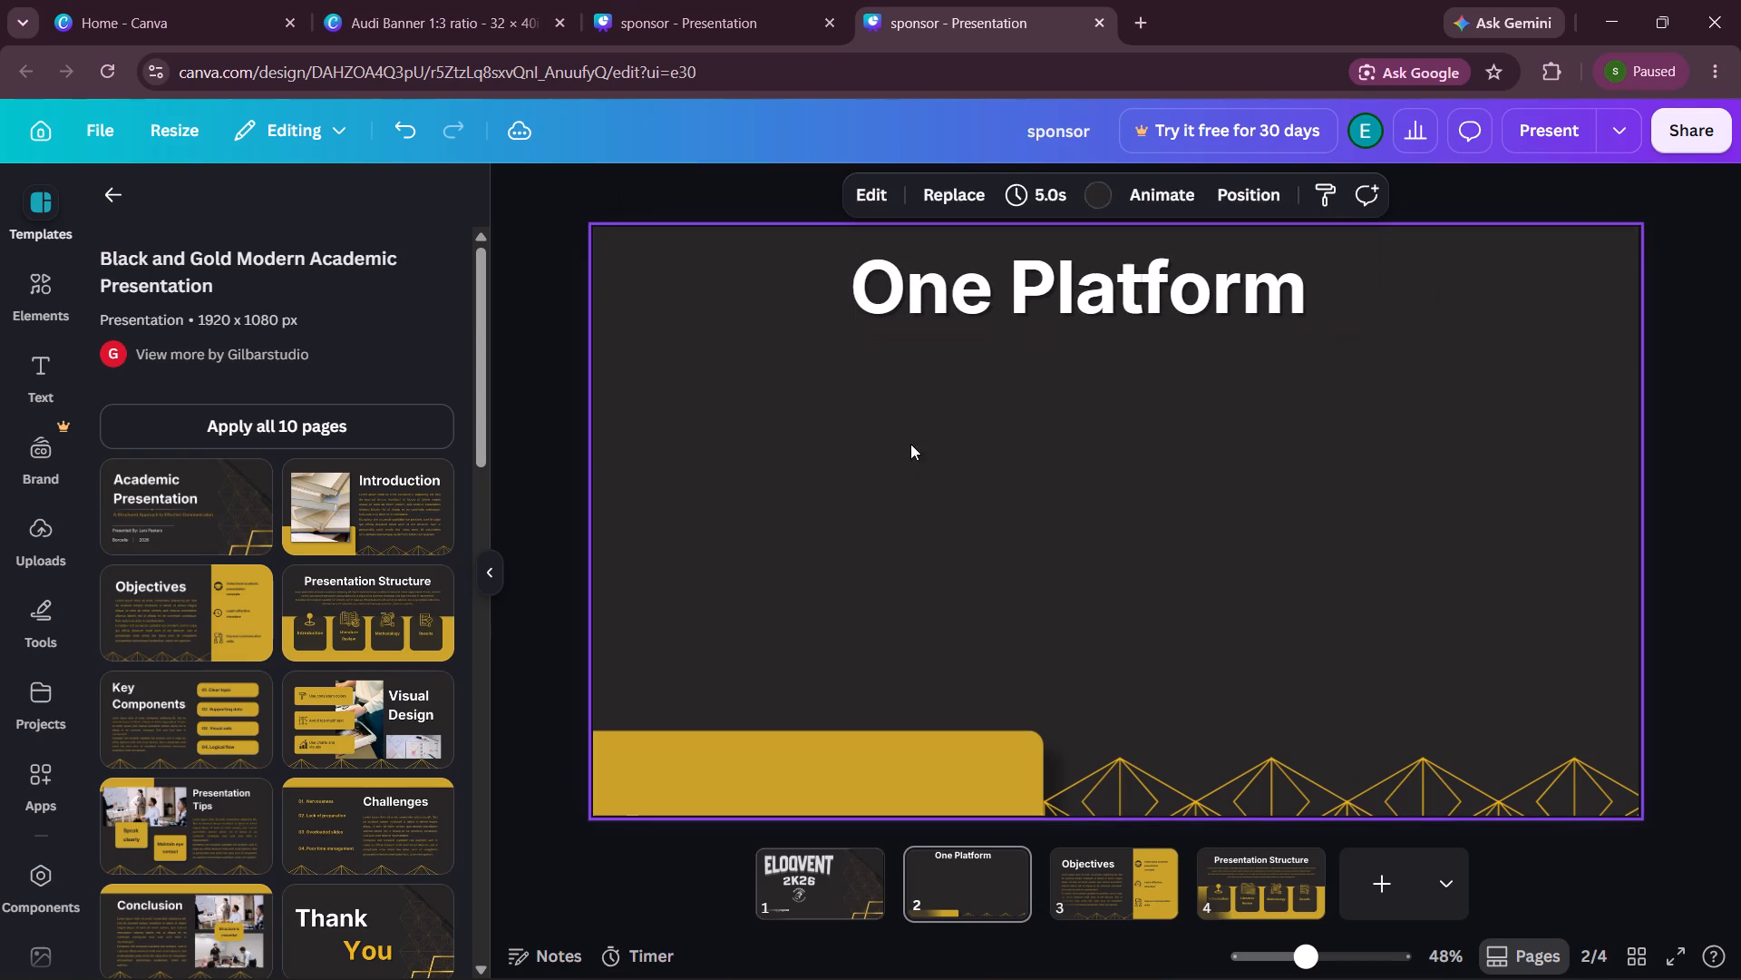
{"action": "left_click_drag", "start_coordinate": [975, 301], "coordinate": [780, 292]}
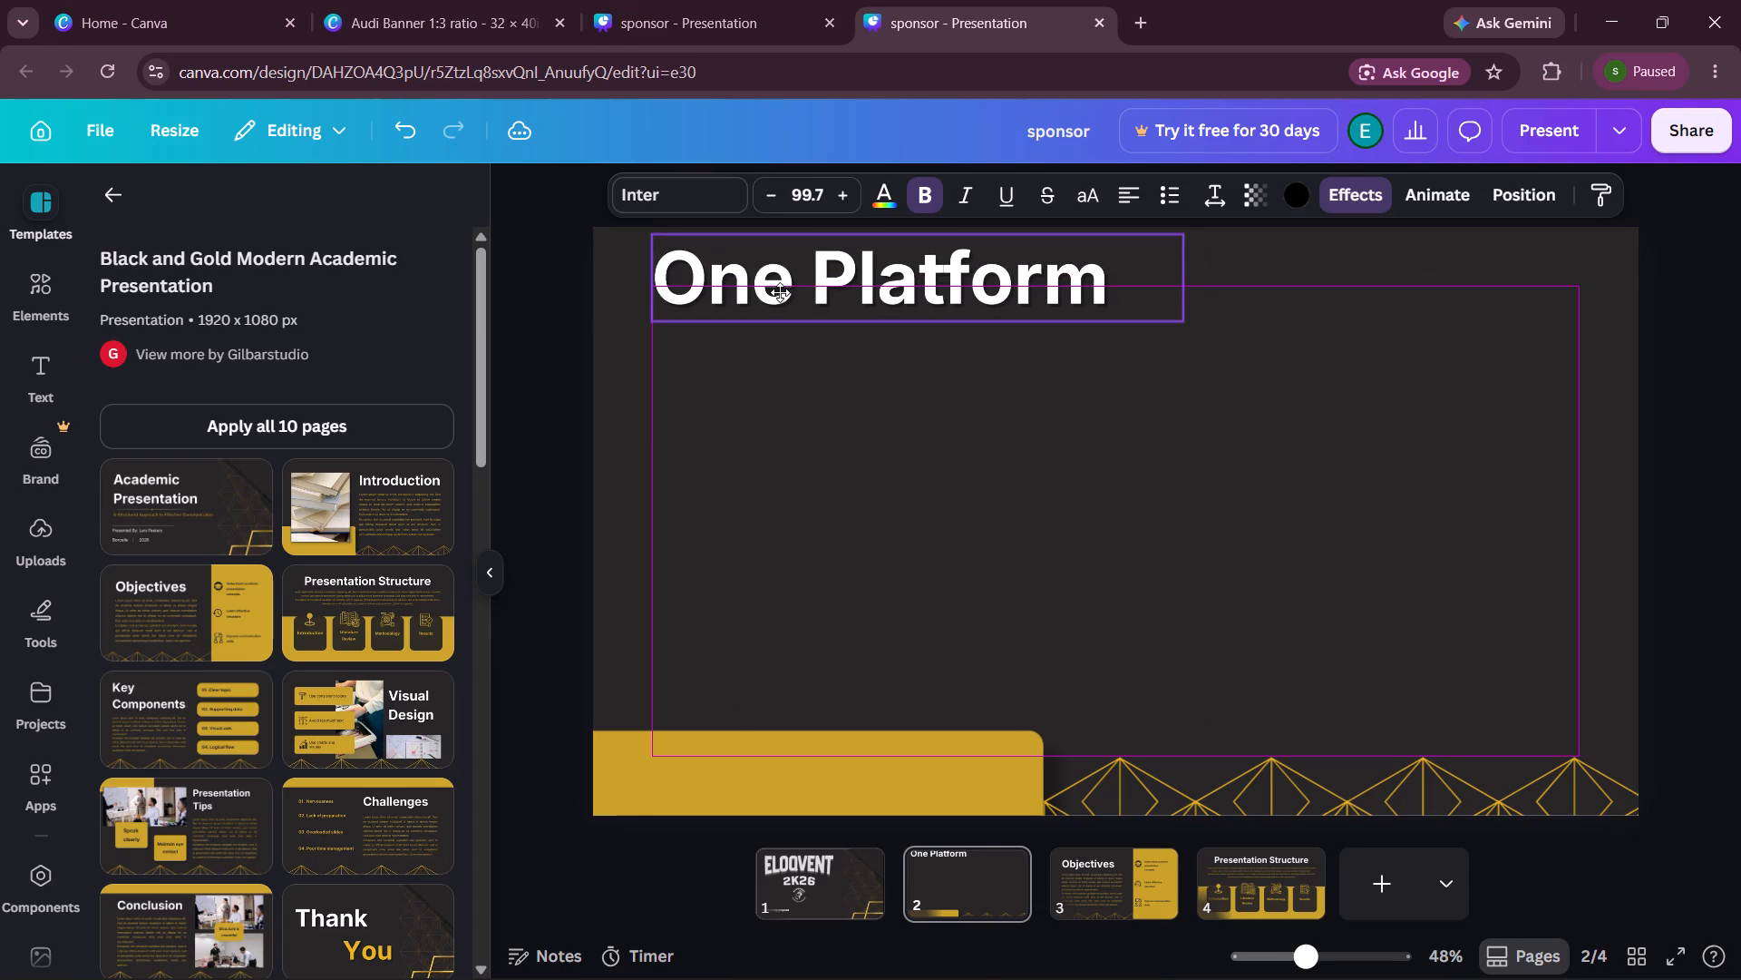
{"action": "left_click_drag", "start_coordinate": [780, 292], "coordinate": [780, 286]}
{"action": "left_click", "coordinate": [810, 383]}
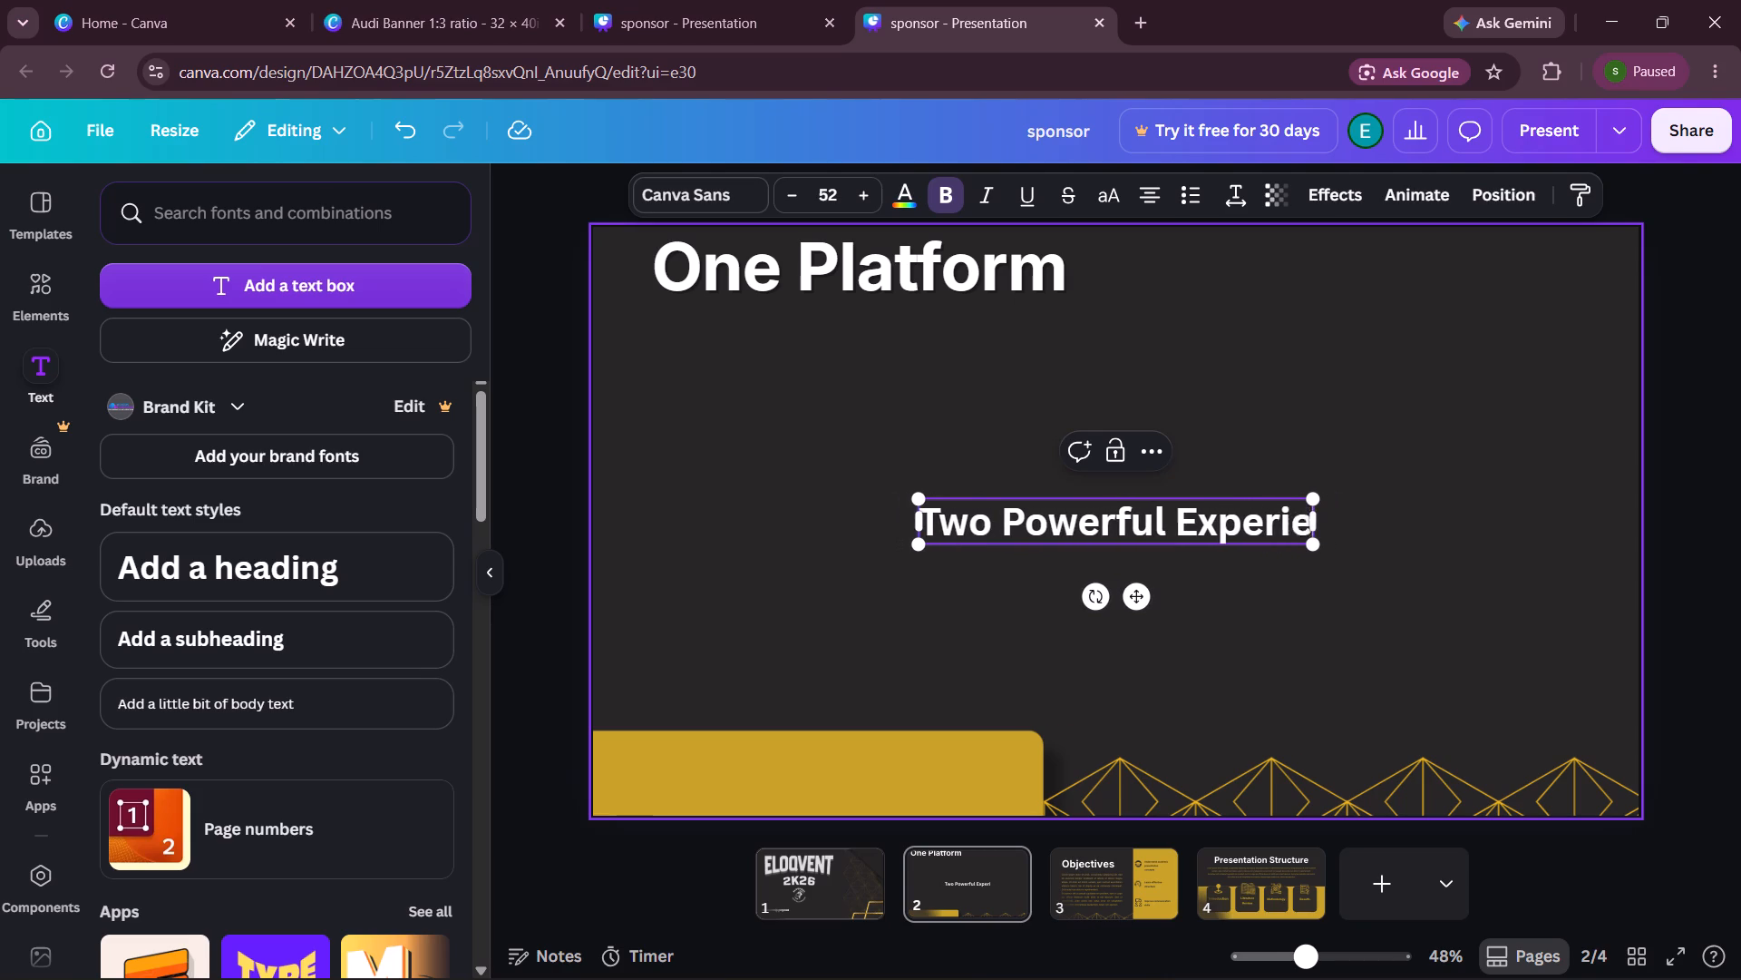
{"action": "key", "text": "BackSpace"}
{"action": "key", "text": "BackSpace"}
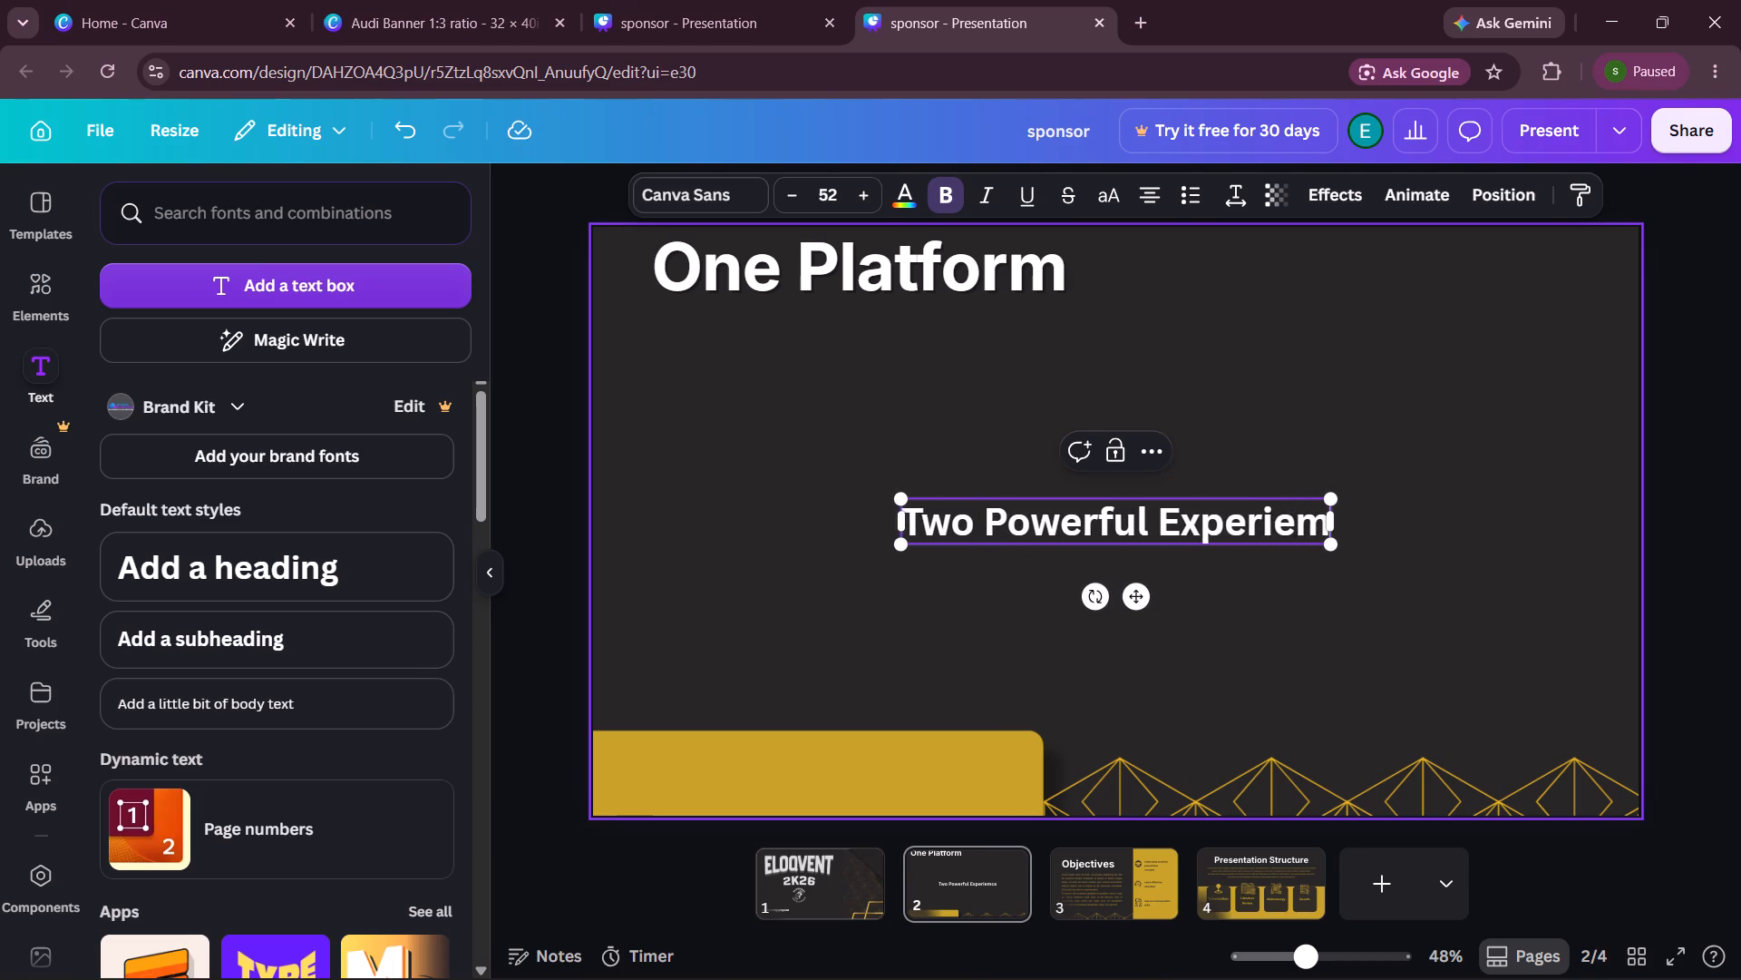
{"action": "key", "text": "BackSpace"}
{"action": "type", "text": "nce"}
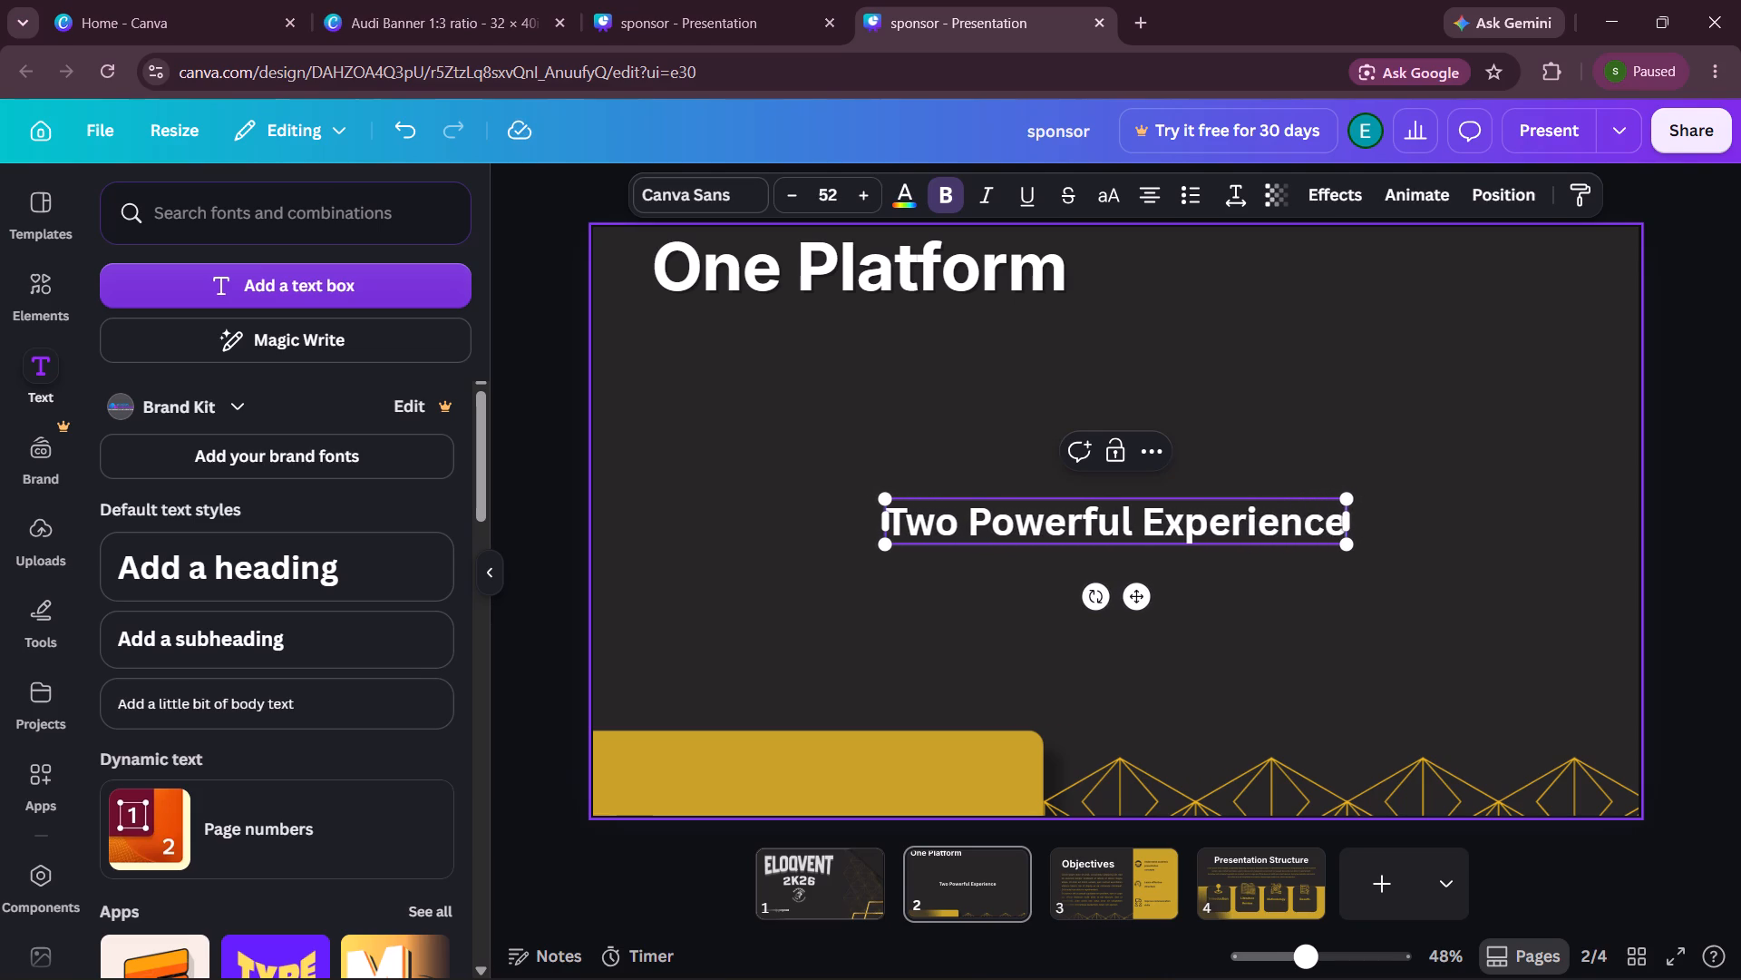
{"action": "left_click", "coordinate": [1172, 264]}
{"action": "left_click", "coordinate": [1195, 459]}
Set the Two Powerful Experience subheading's font size to 60.
{"action": "left_click", "coordinate": [1161, 525]}
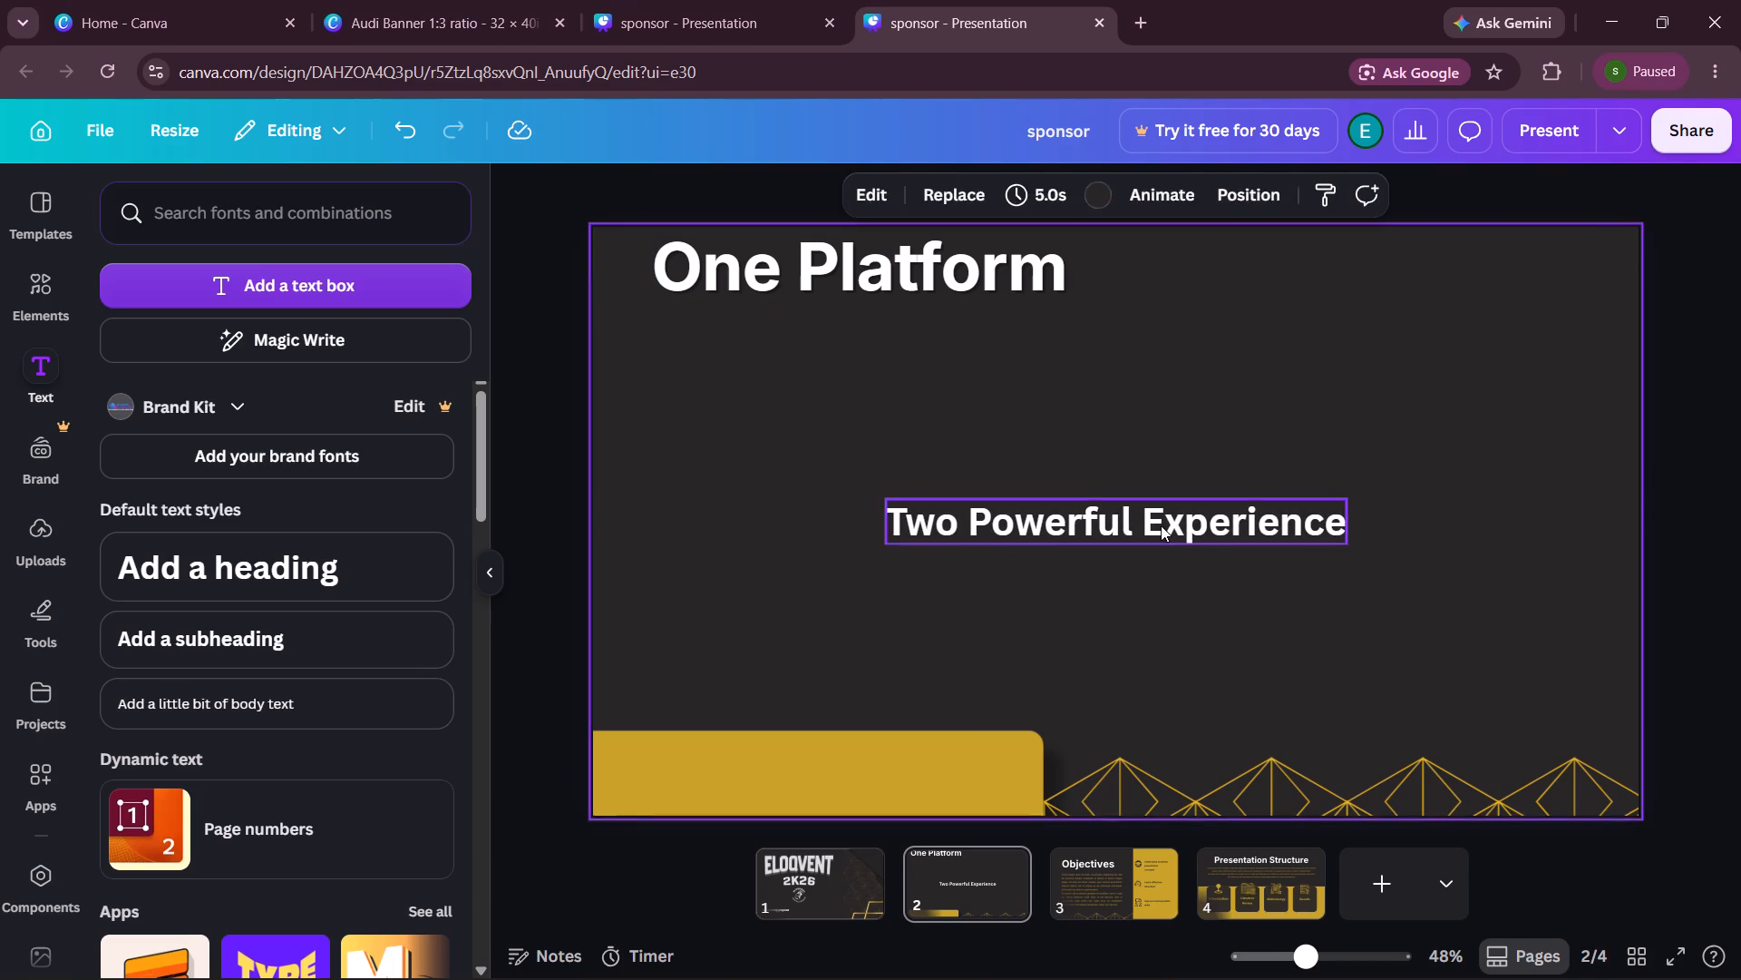
{"action": "triple_click", "coordinate": [854, 191]}
{"action": "triple_click", "coordinate": [855, 191]}
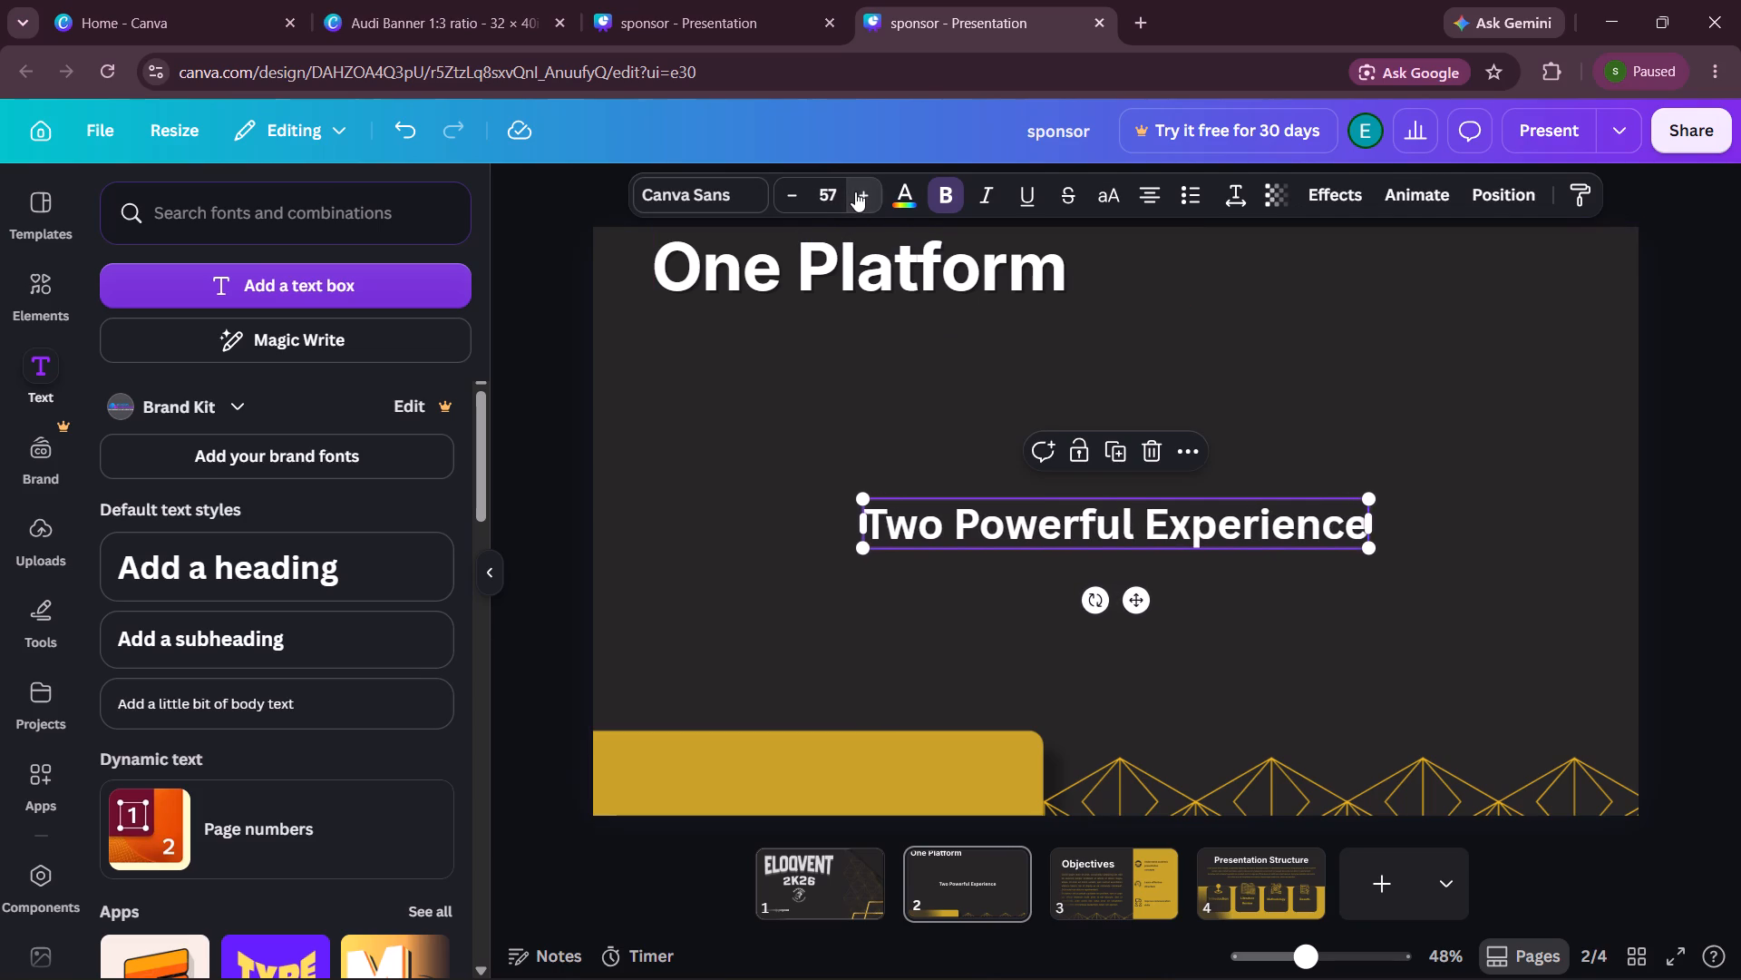
{"action": "left_click", "coordinate": [855, 191]}
{"action": "left_click", "coordinate": [867, 181]}
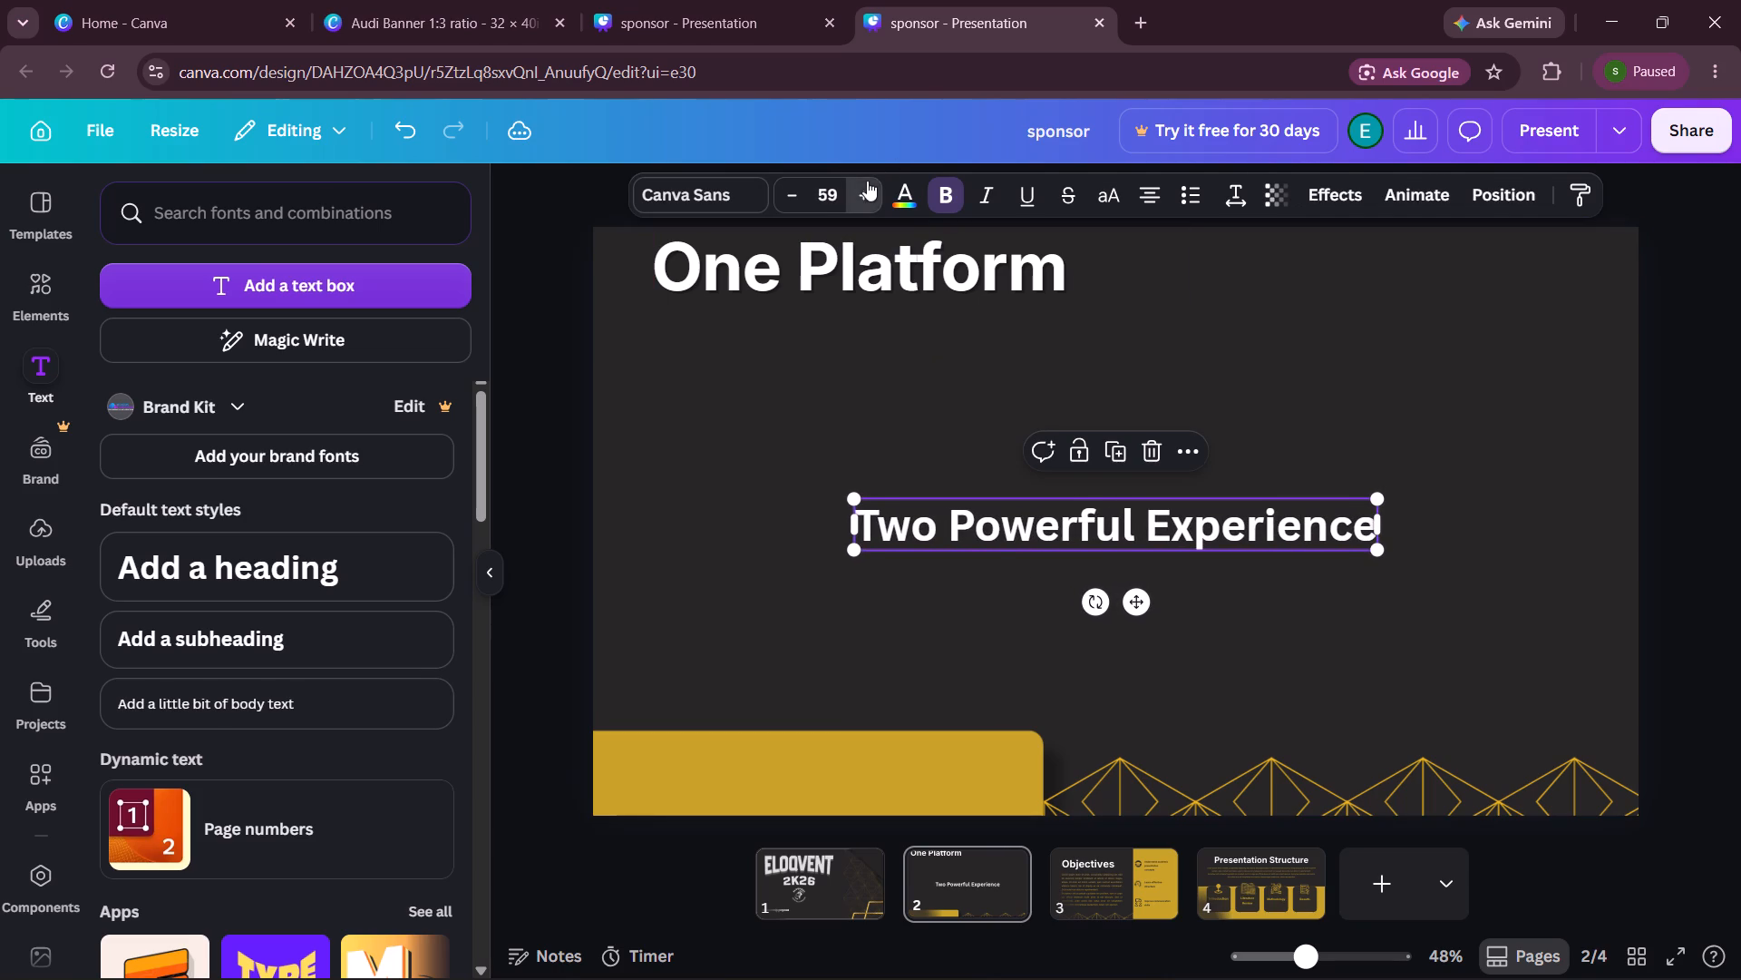
{"action": "left_click", "coordinate": [1264, 598]}
Place the Two Powerful Experience subheading close beneath the One Platform heading, aligned with its left edge.
{"action": "left_click_drag", "start_coordinate": [1123, 522], "coordinate": [956, 344]}
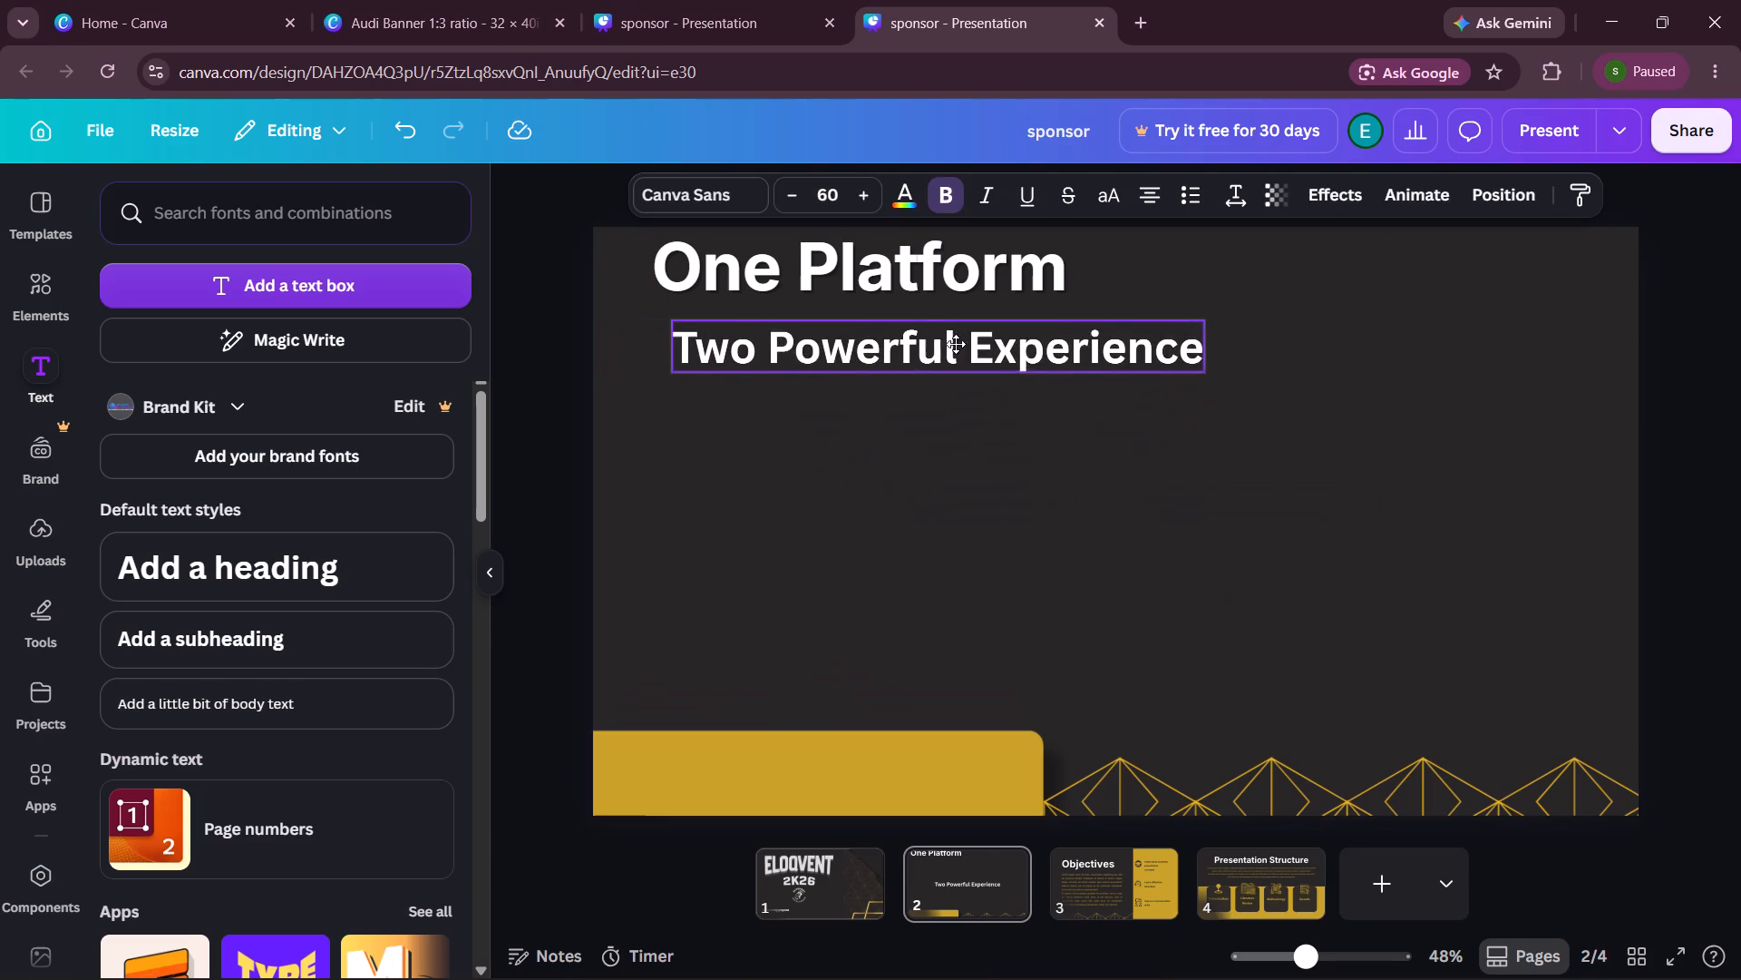
{"action": "left_click_drag", "start_coordinate": [956, 344], "coordinate": [931, 337]}
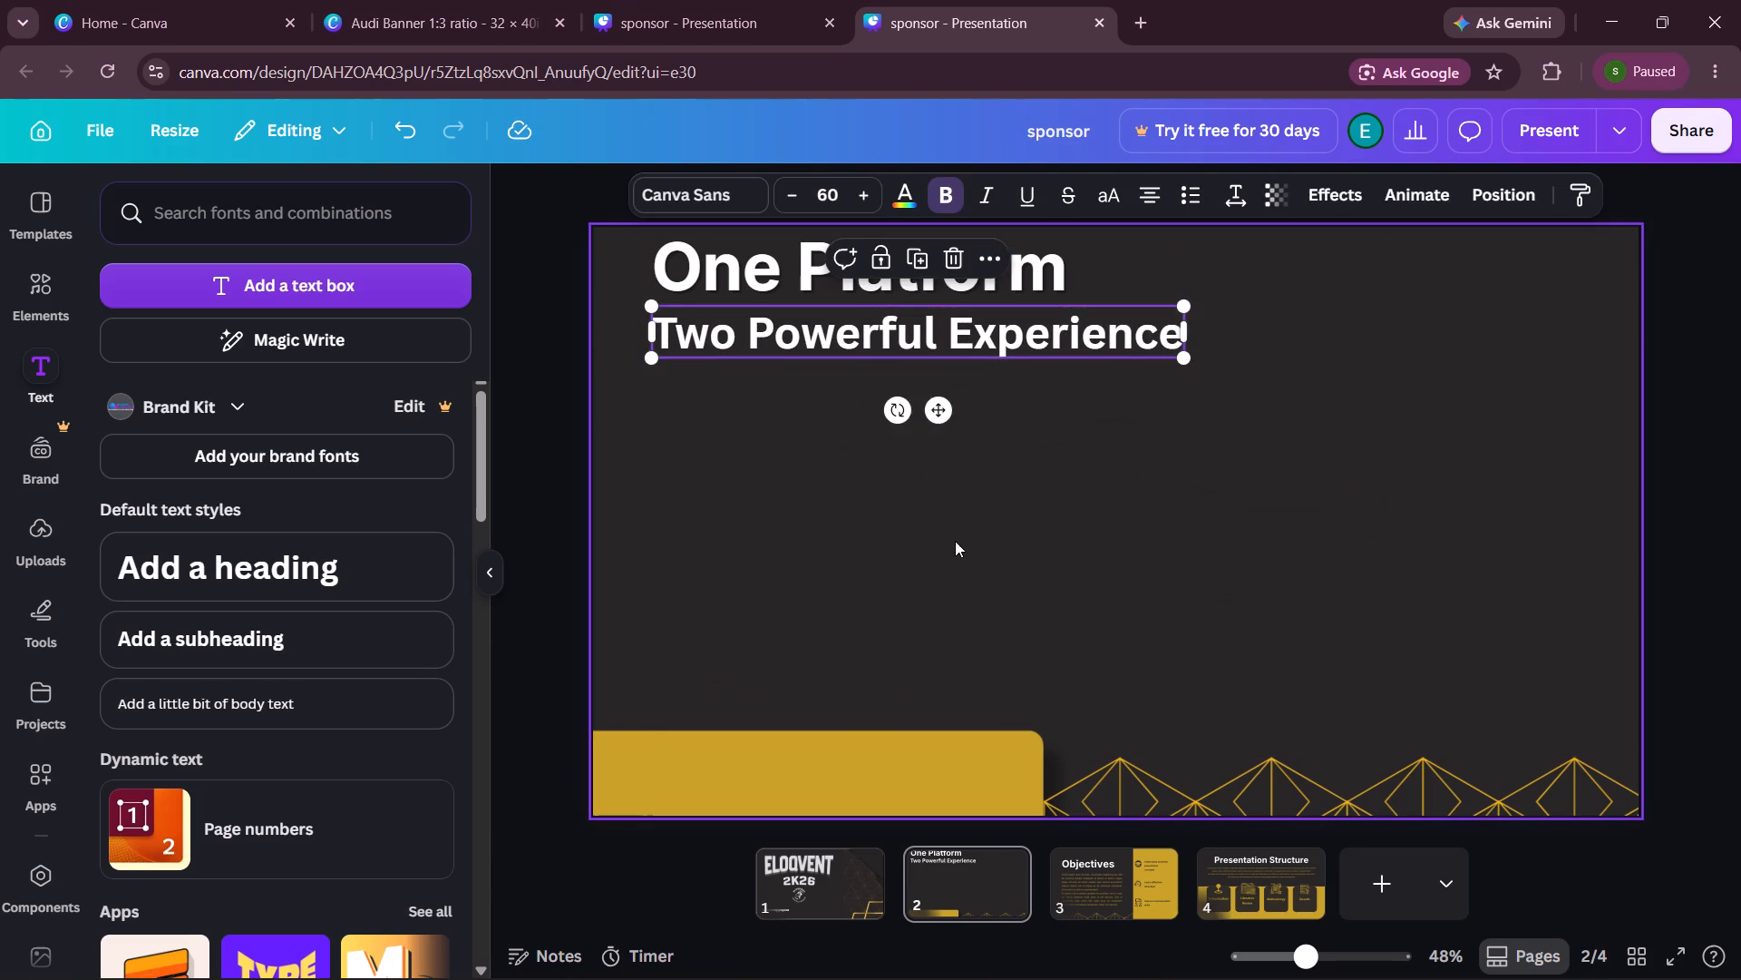
{"action": "left_click", "coordinate": [955, 541]}
{"action": "left_click", "coordinate": [958, 358]}
{"action": "key", "text": "Up"}
{"action": "key", "text": "Up"}
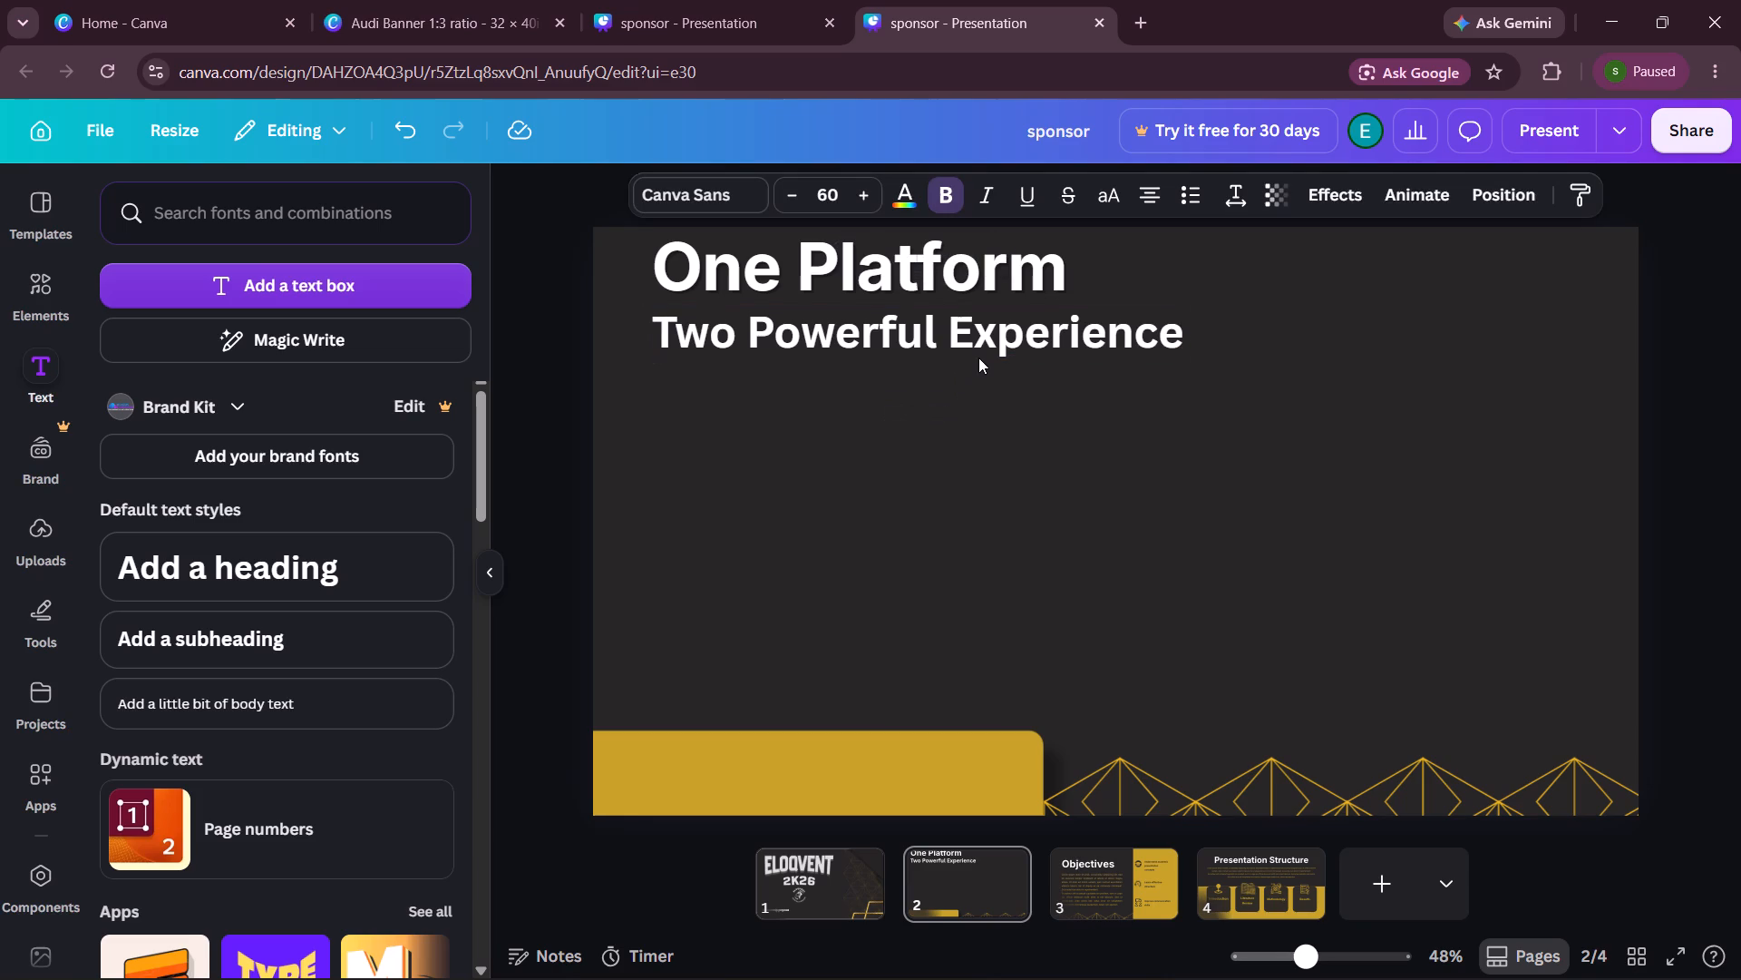
{"action": "key", "text": "Up"}
{"action": "key", "text": "Up"}
{"action": "key", "text": "Up"}
{"action": "left_click", "coordinate": [976, 429]}
{"action": "left_click", "coordinate": [971, 338]}
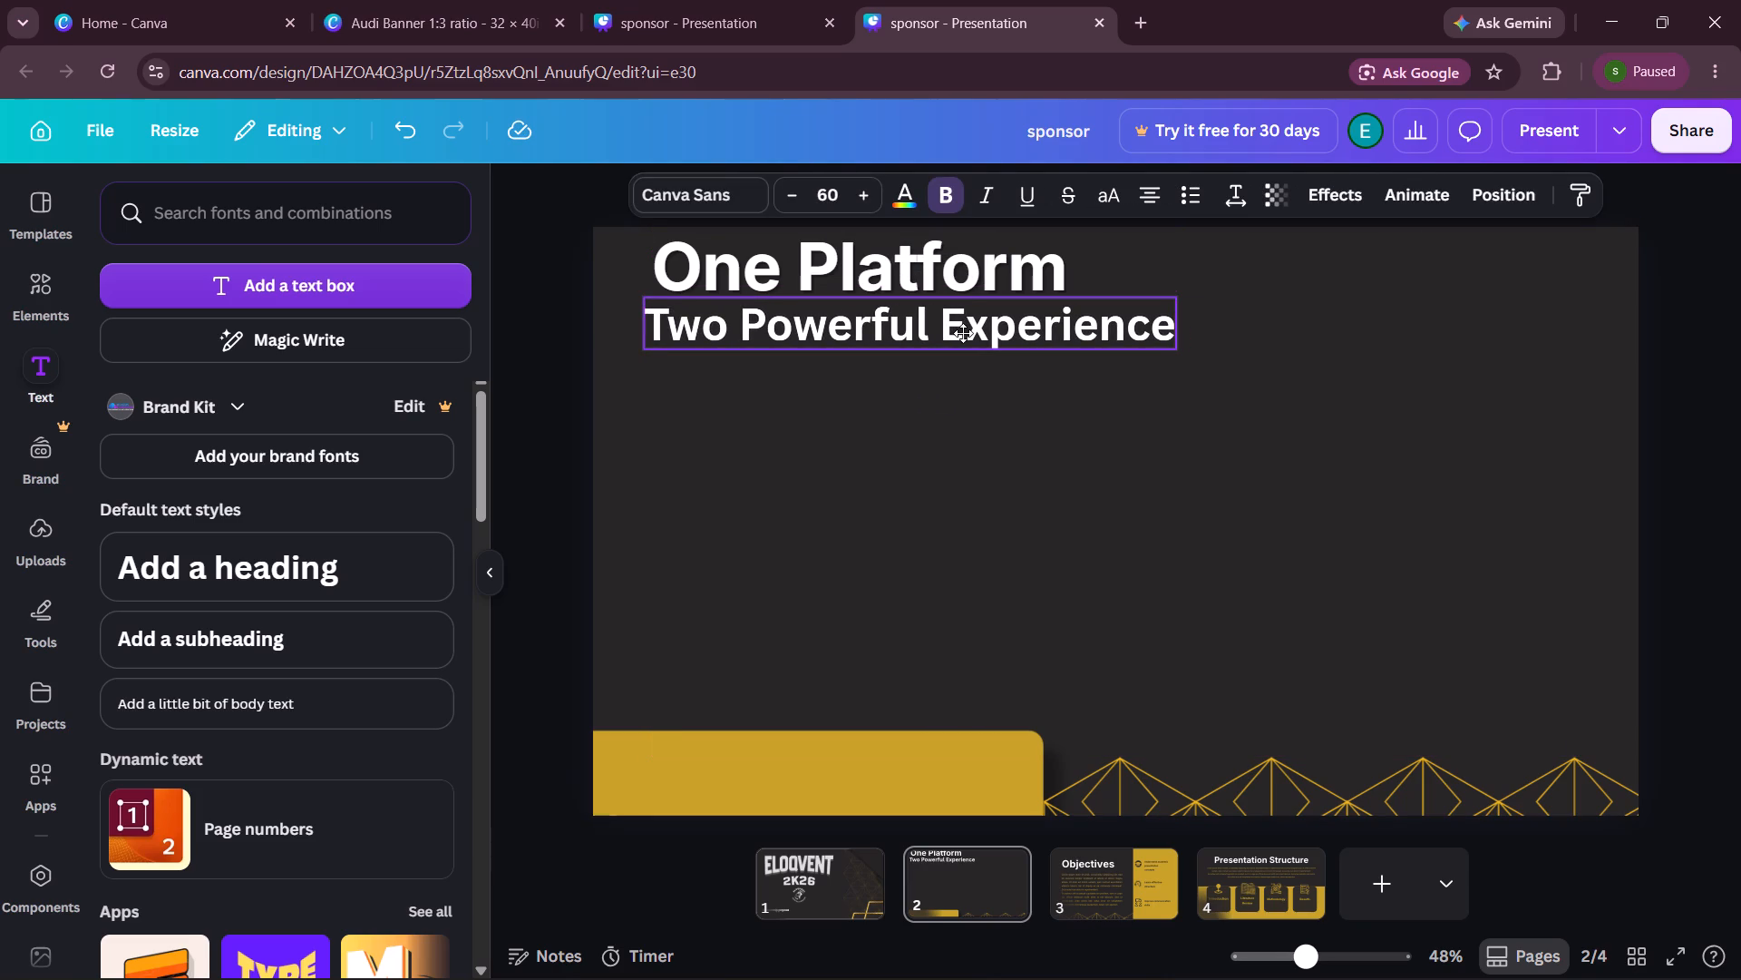
{"action": "left_click", "coordinate": [958, 529]}
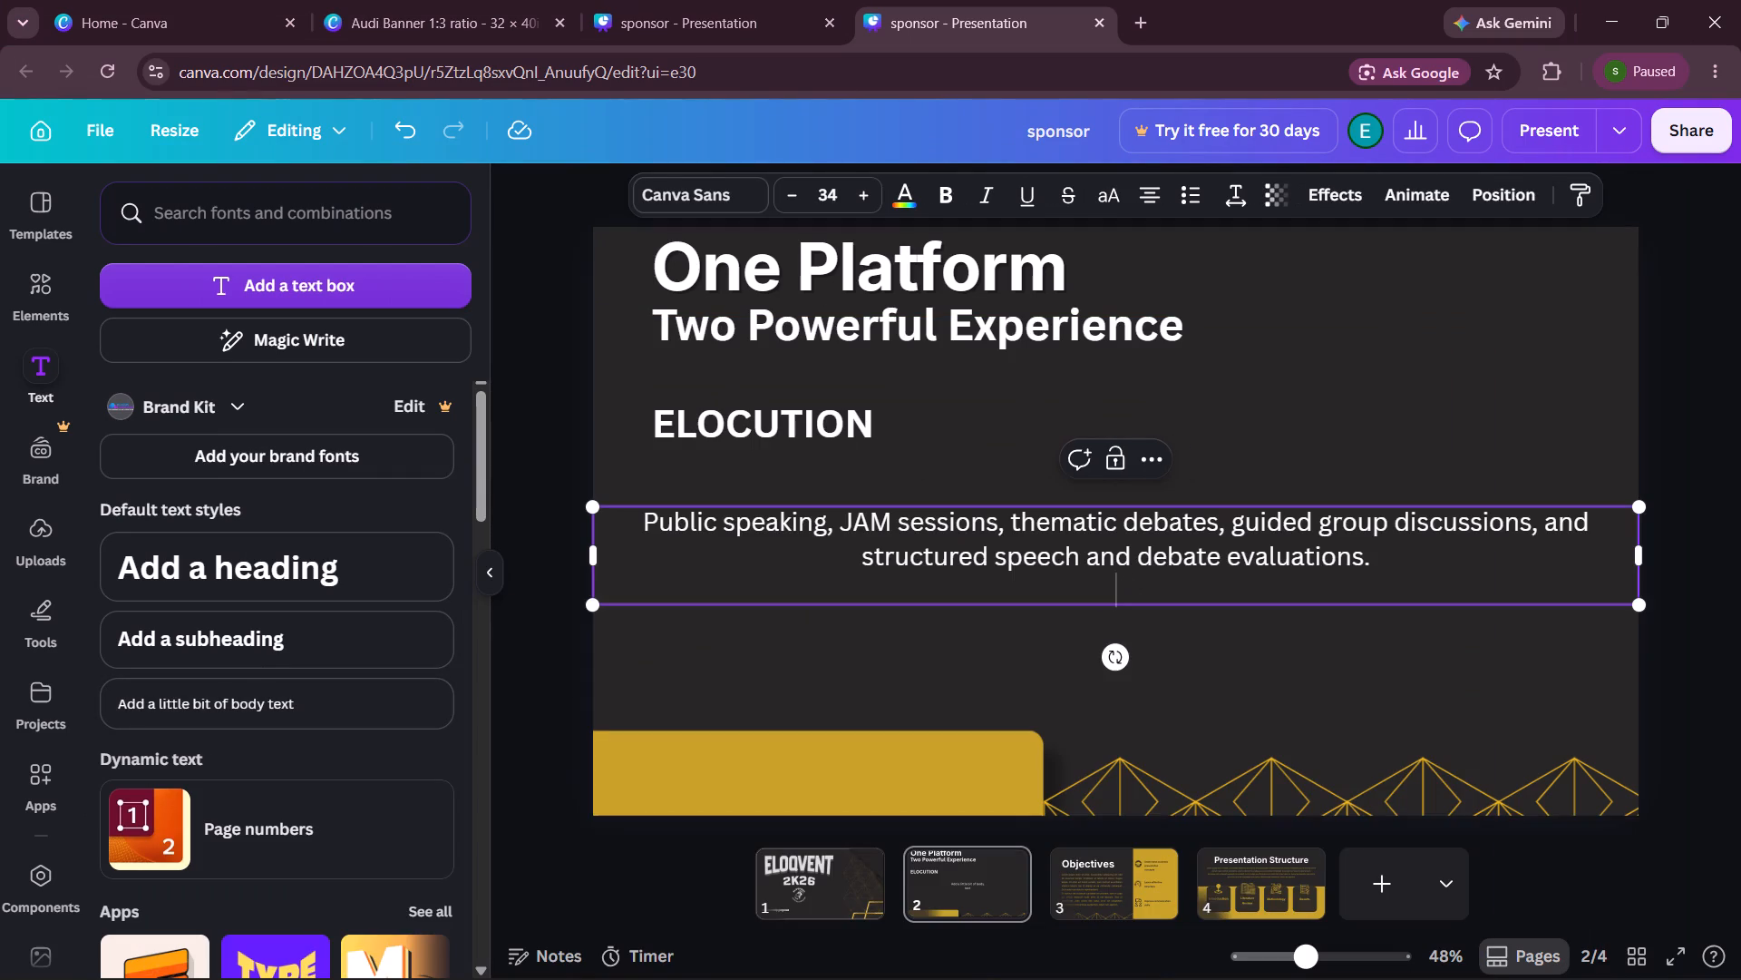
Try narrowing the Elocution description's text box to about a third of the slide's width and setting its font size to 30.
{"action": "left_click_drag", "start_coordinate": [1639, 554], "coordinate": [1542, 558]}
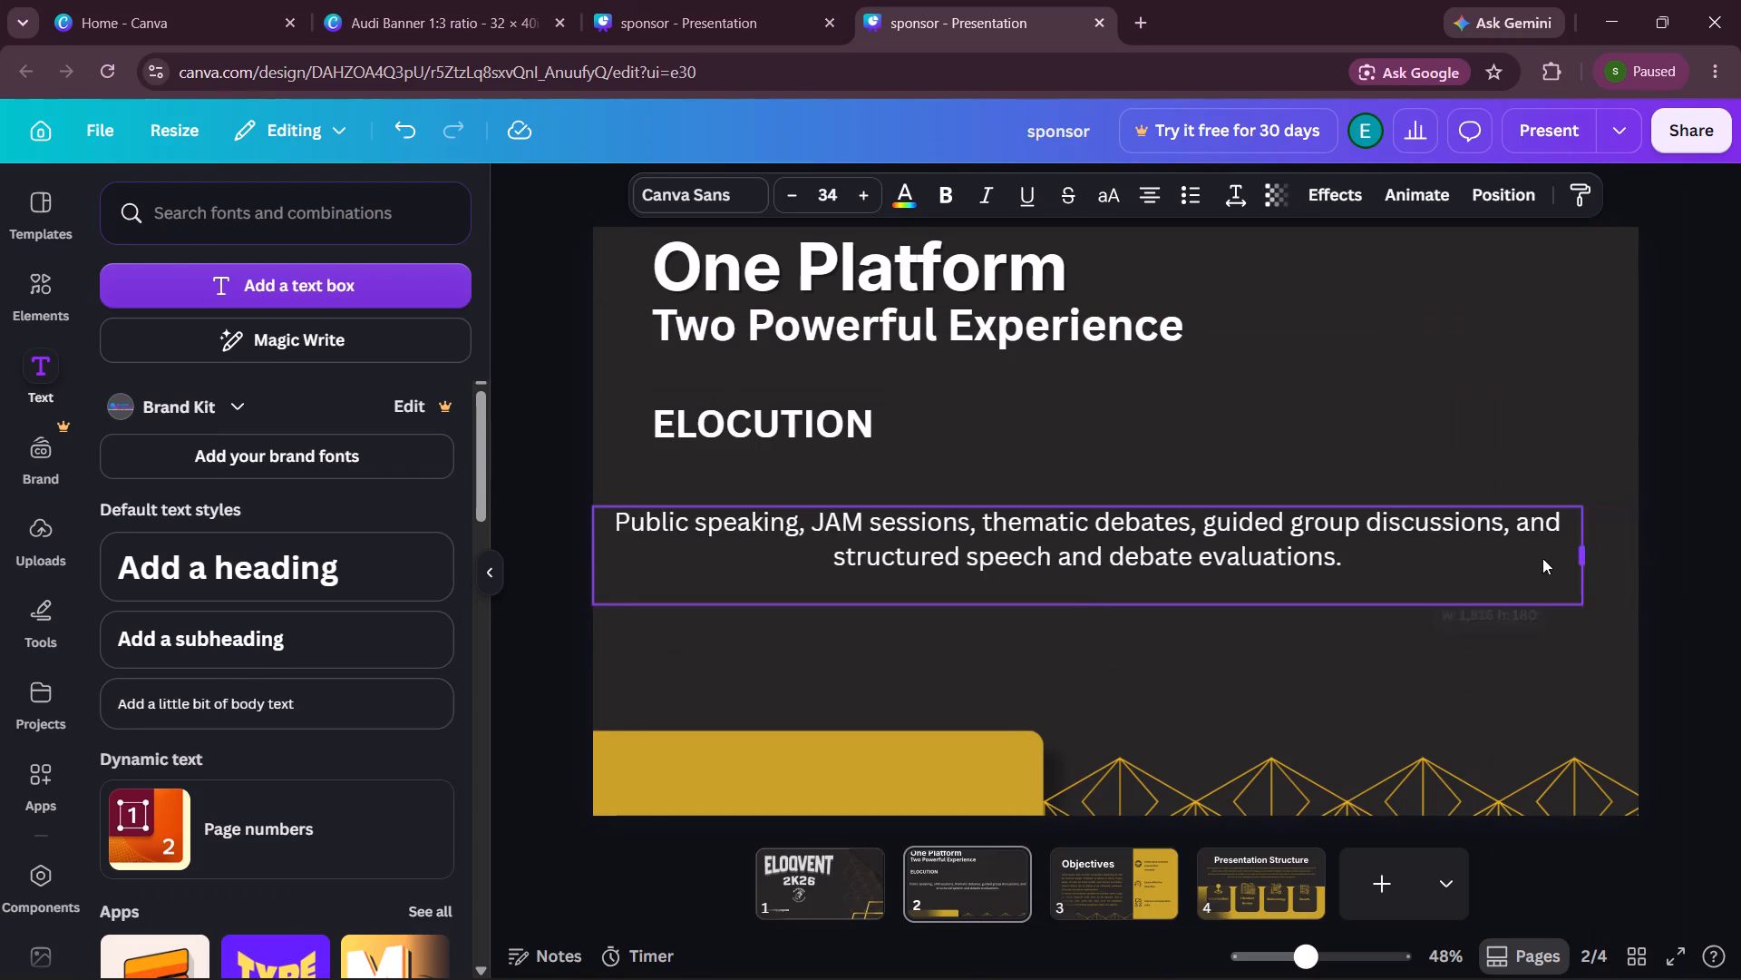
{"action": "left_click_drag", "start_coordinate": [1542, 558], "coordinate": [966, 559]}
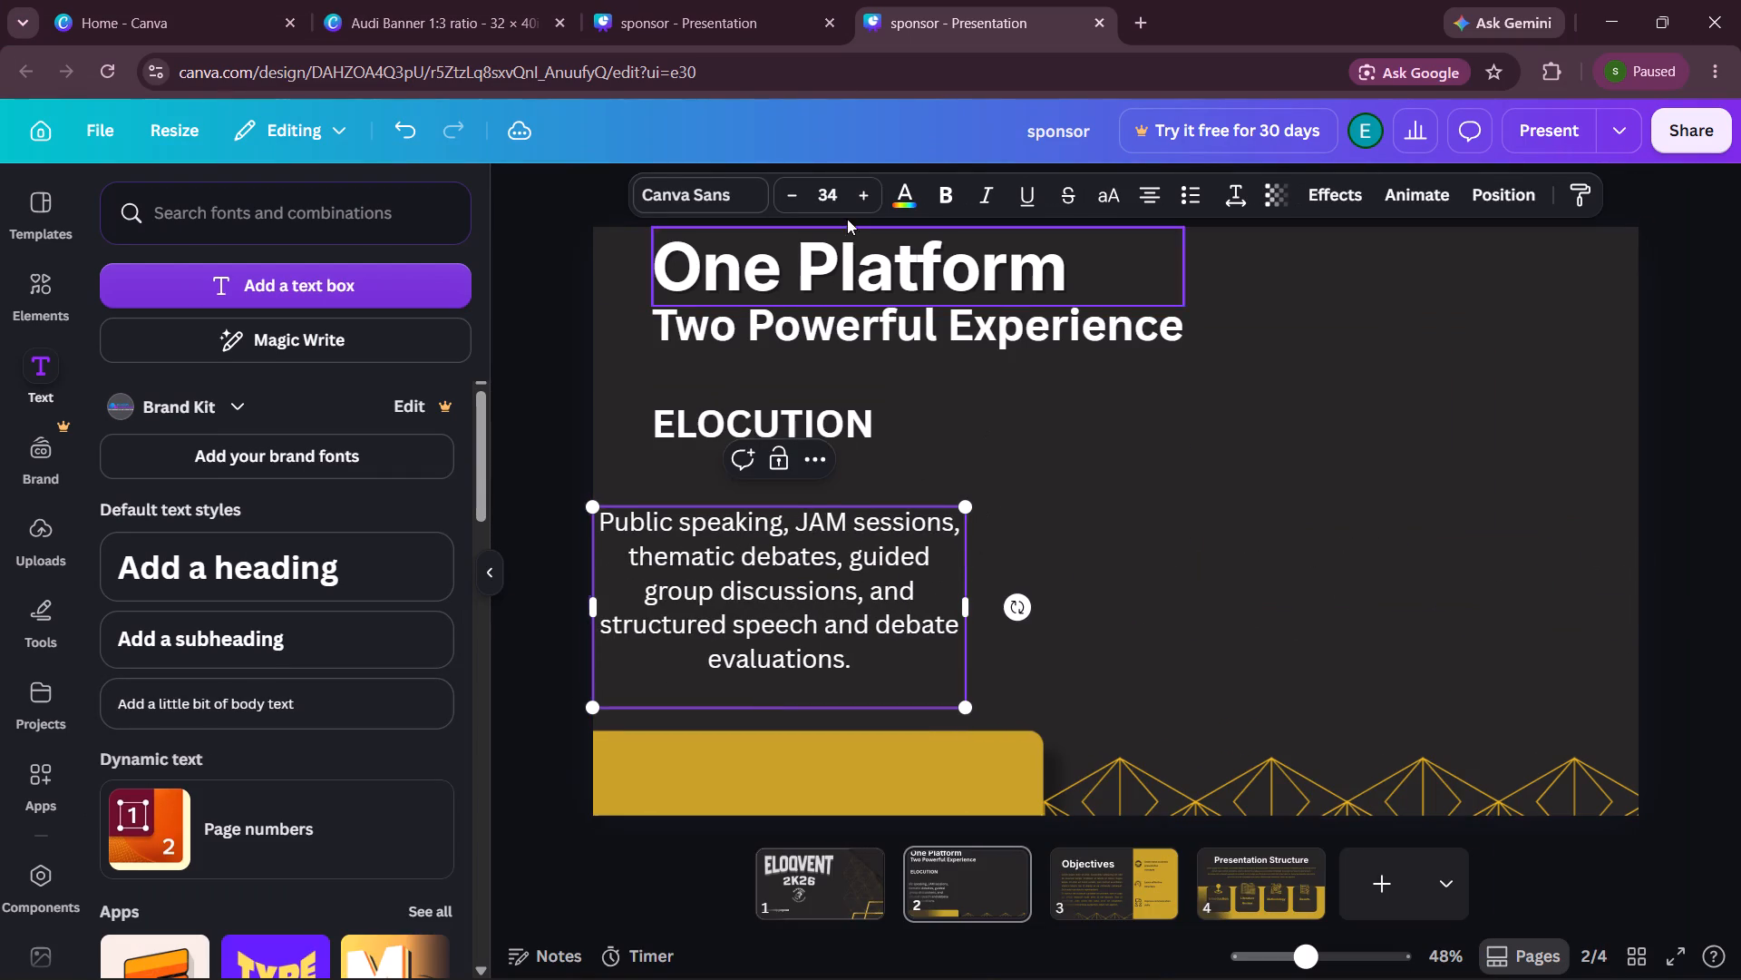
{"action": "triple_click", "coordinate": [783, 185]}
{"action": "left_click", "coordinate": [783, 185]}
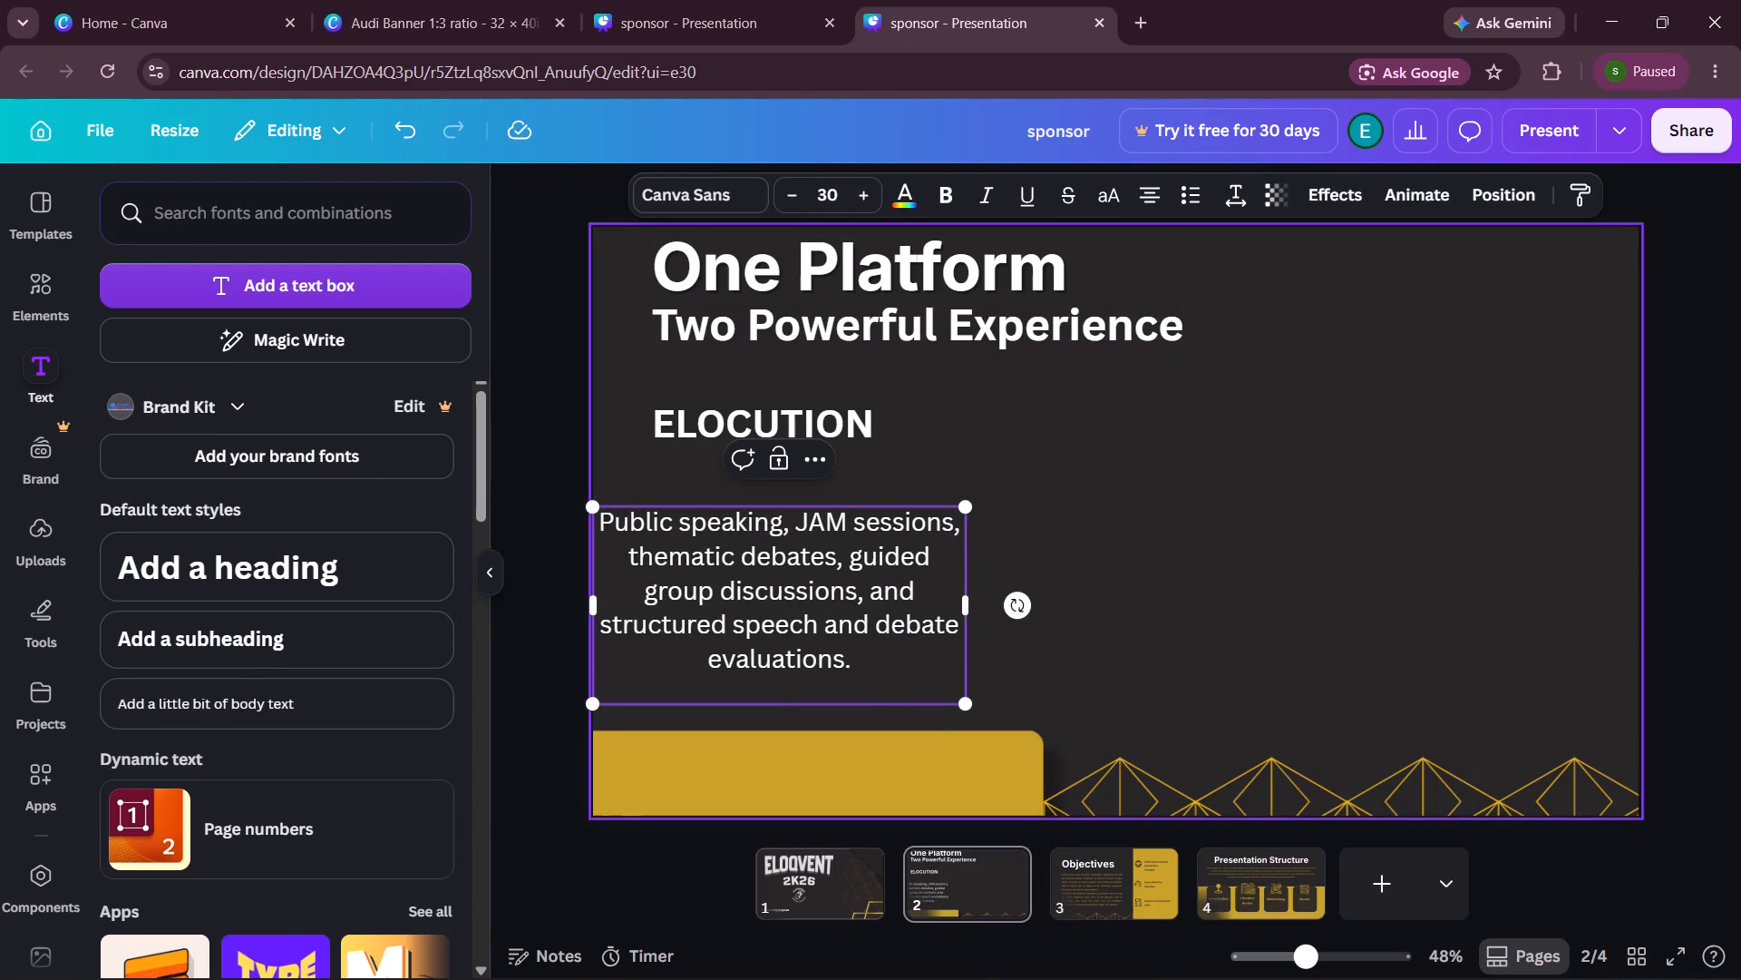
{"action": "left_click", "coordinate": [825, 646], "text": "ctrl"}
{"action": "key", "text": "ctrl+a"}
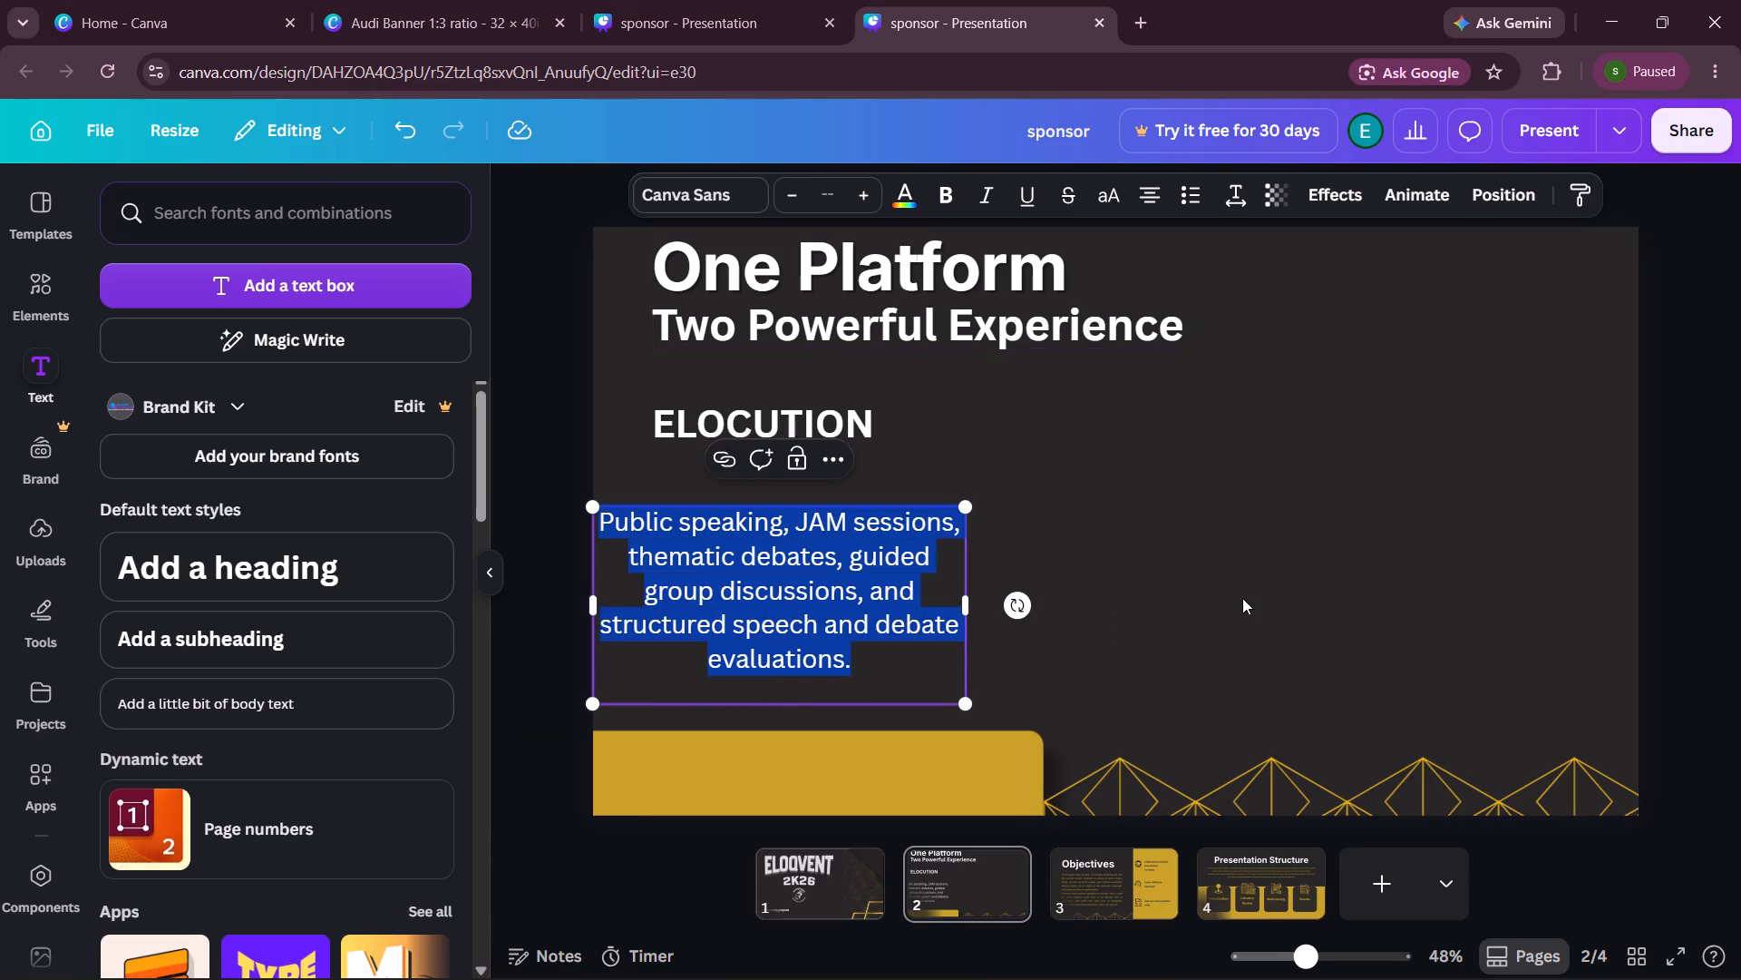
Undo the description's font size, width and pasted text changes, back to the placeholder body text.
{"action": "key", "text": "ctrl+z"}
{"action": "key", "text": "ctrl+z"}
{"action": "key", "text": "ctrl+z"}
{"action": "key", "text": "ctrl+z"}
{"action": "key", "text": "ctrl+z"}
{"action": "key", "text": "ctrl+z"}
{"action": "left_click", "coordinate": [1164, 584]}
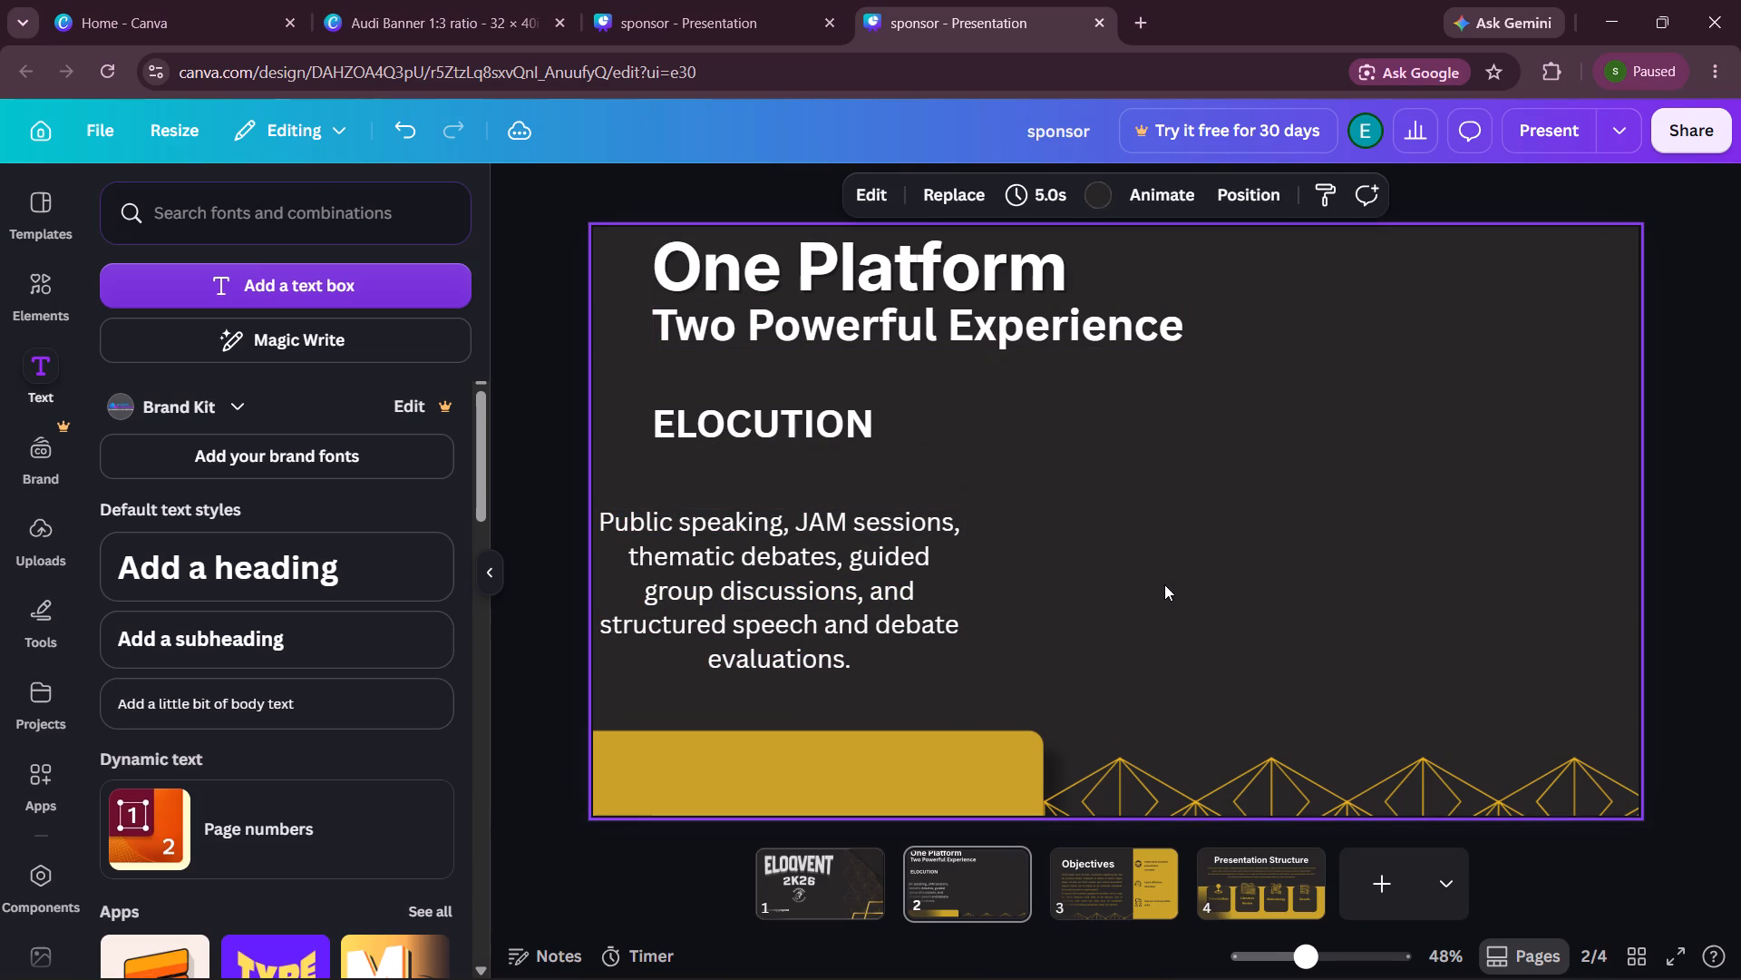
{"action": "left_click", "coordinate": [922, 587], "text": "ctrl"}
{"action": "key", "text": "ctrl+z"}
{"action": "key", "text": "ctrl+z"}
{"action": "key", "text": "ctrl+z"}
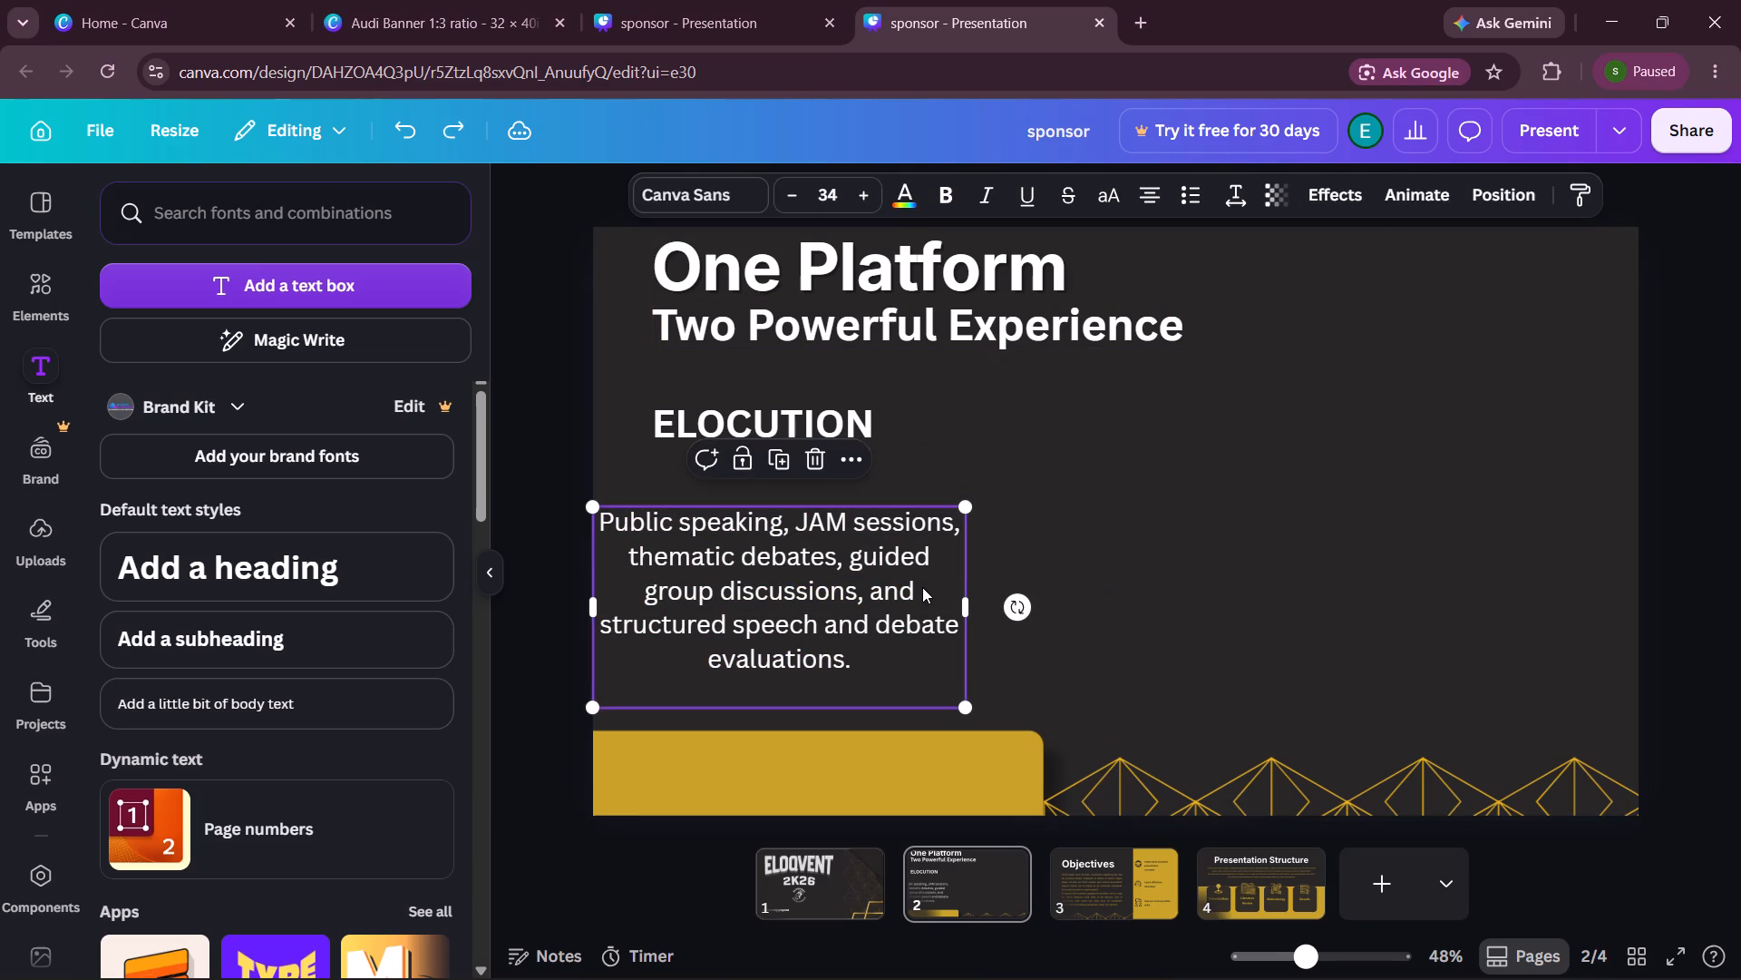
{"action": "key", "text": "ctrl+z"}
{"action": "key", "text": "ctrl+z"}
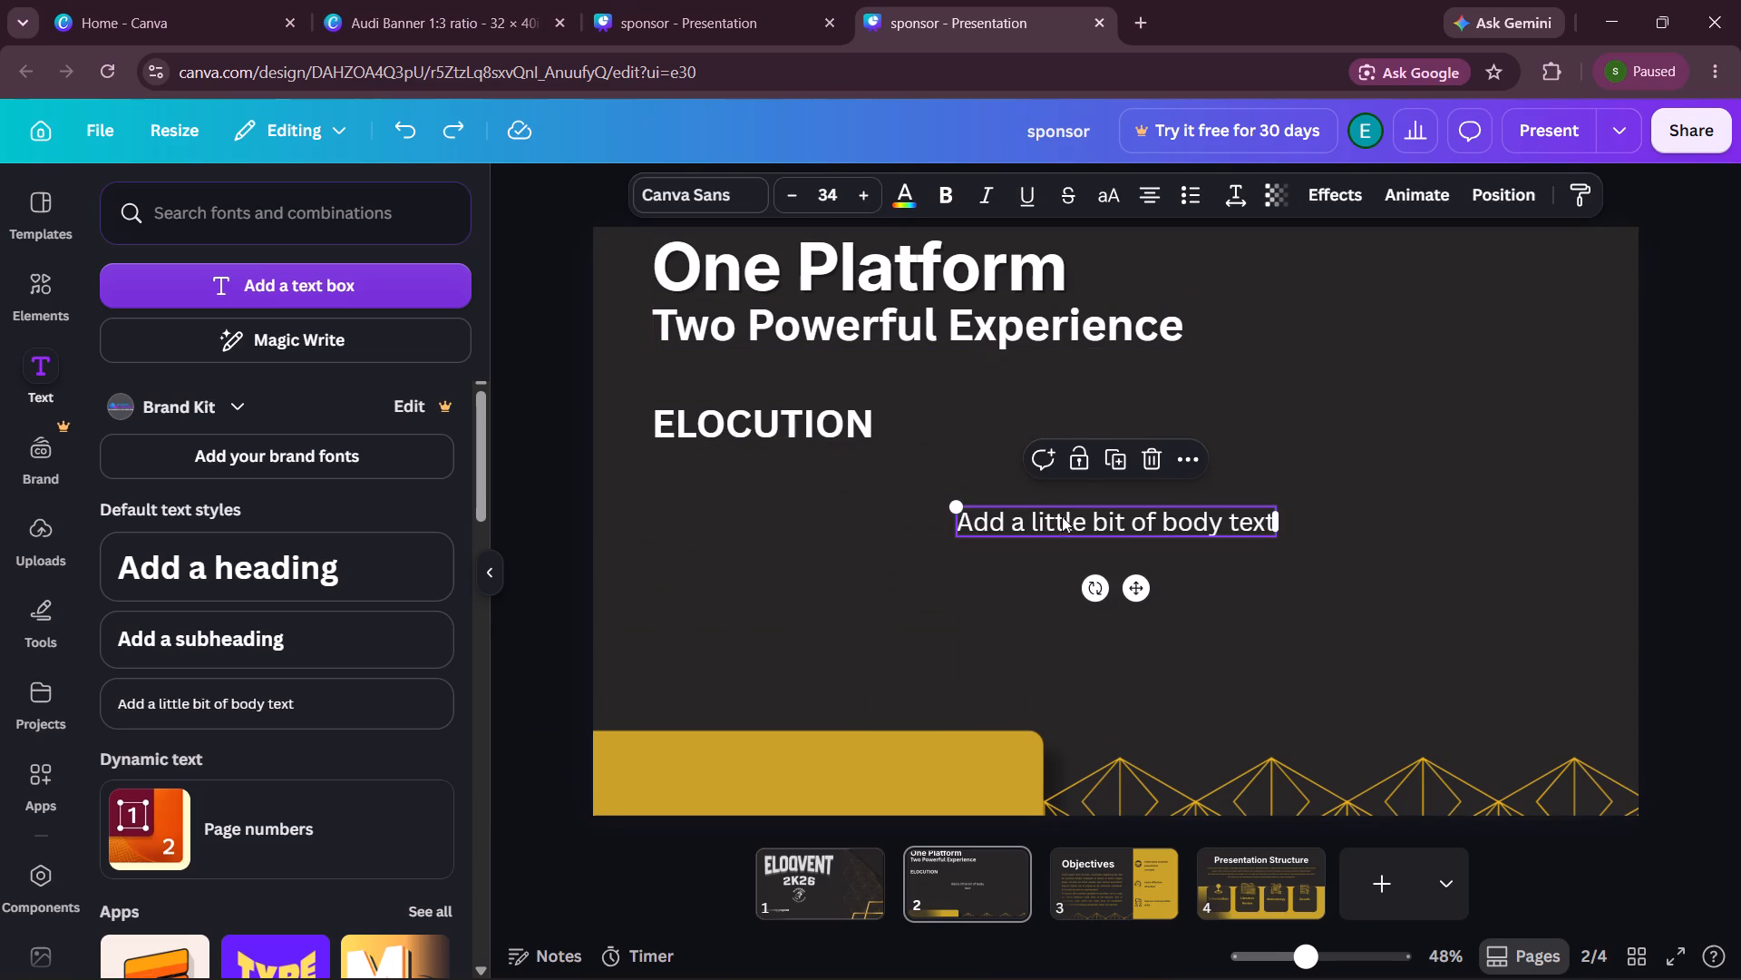
Replace the placeholder body text with the copied Elocution description.
{"action": "key", "text": "ctrl+v"}
{"action": "key", "text": "ctrl+z"}
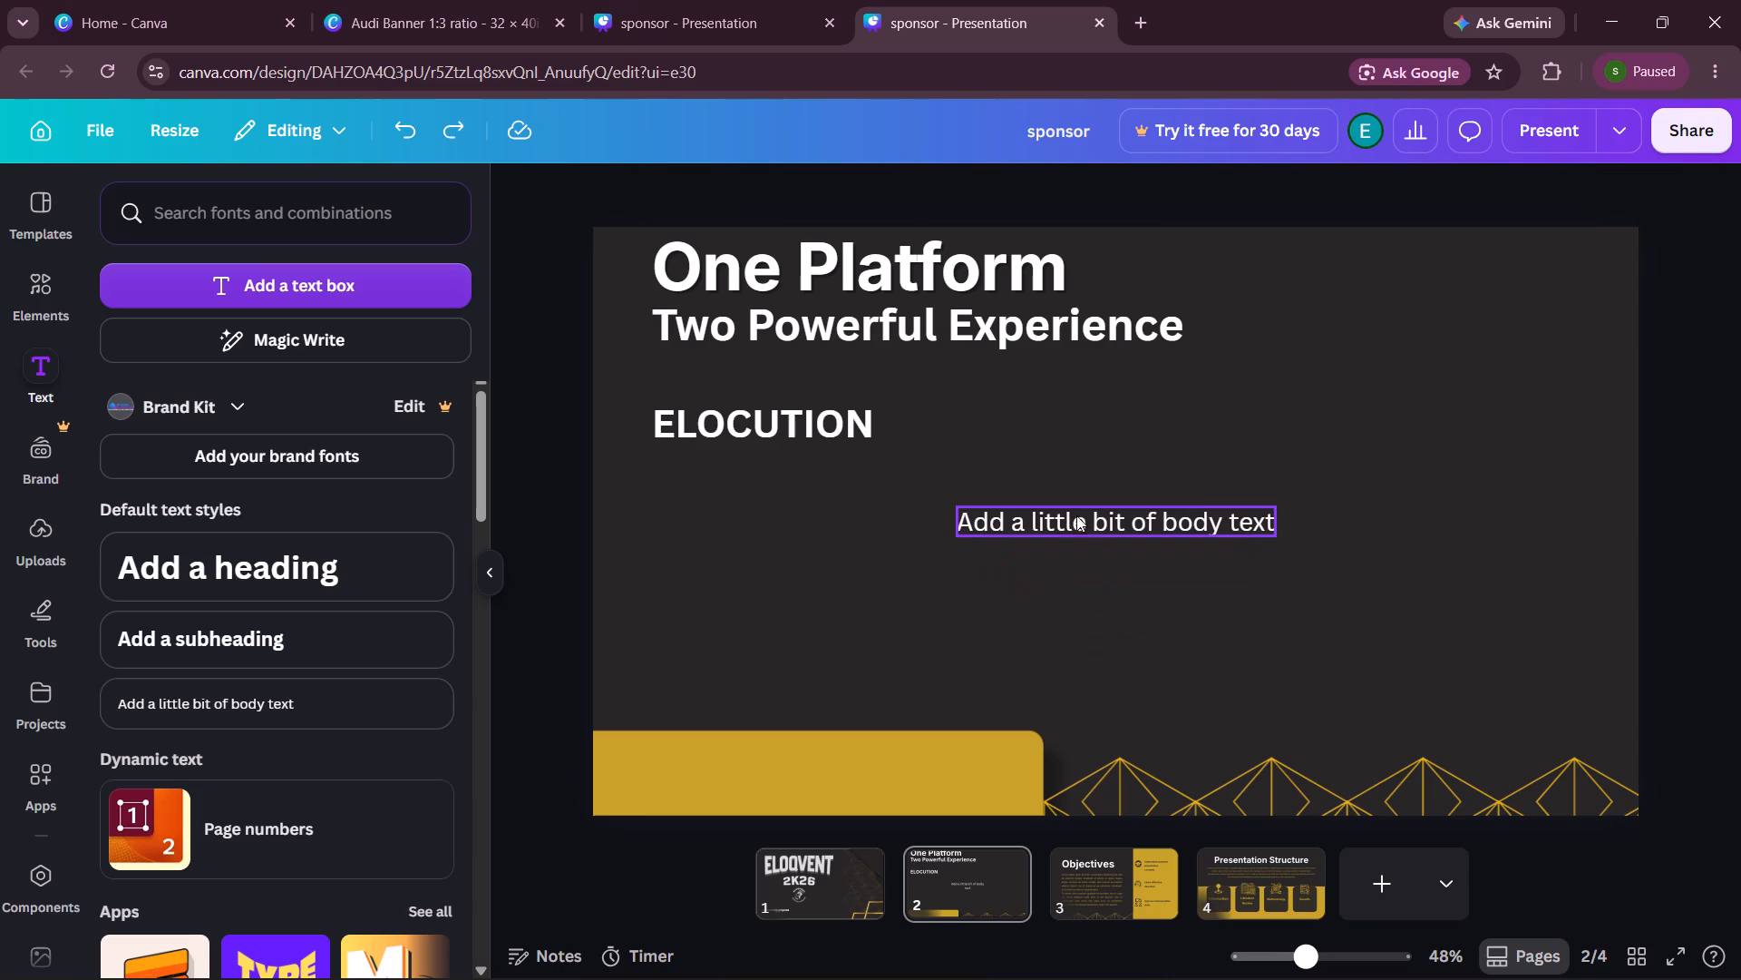
{"action": "left_click", "coordinate": [1085, 512]}
{"action": "left_click", "coordinate": [1091, 526]}
{"action": "key", "text": "ctrl+v"}
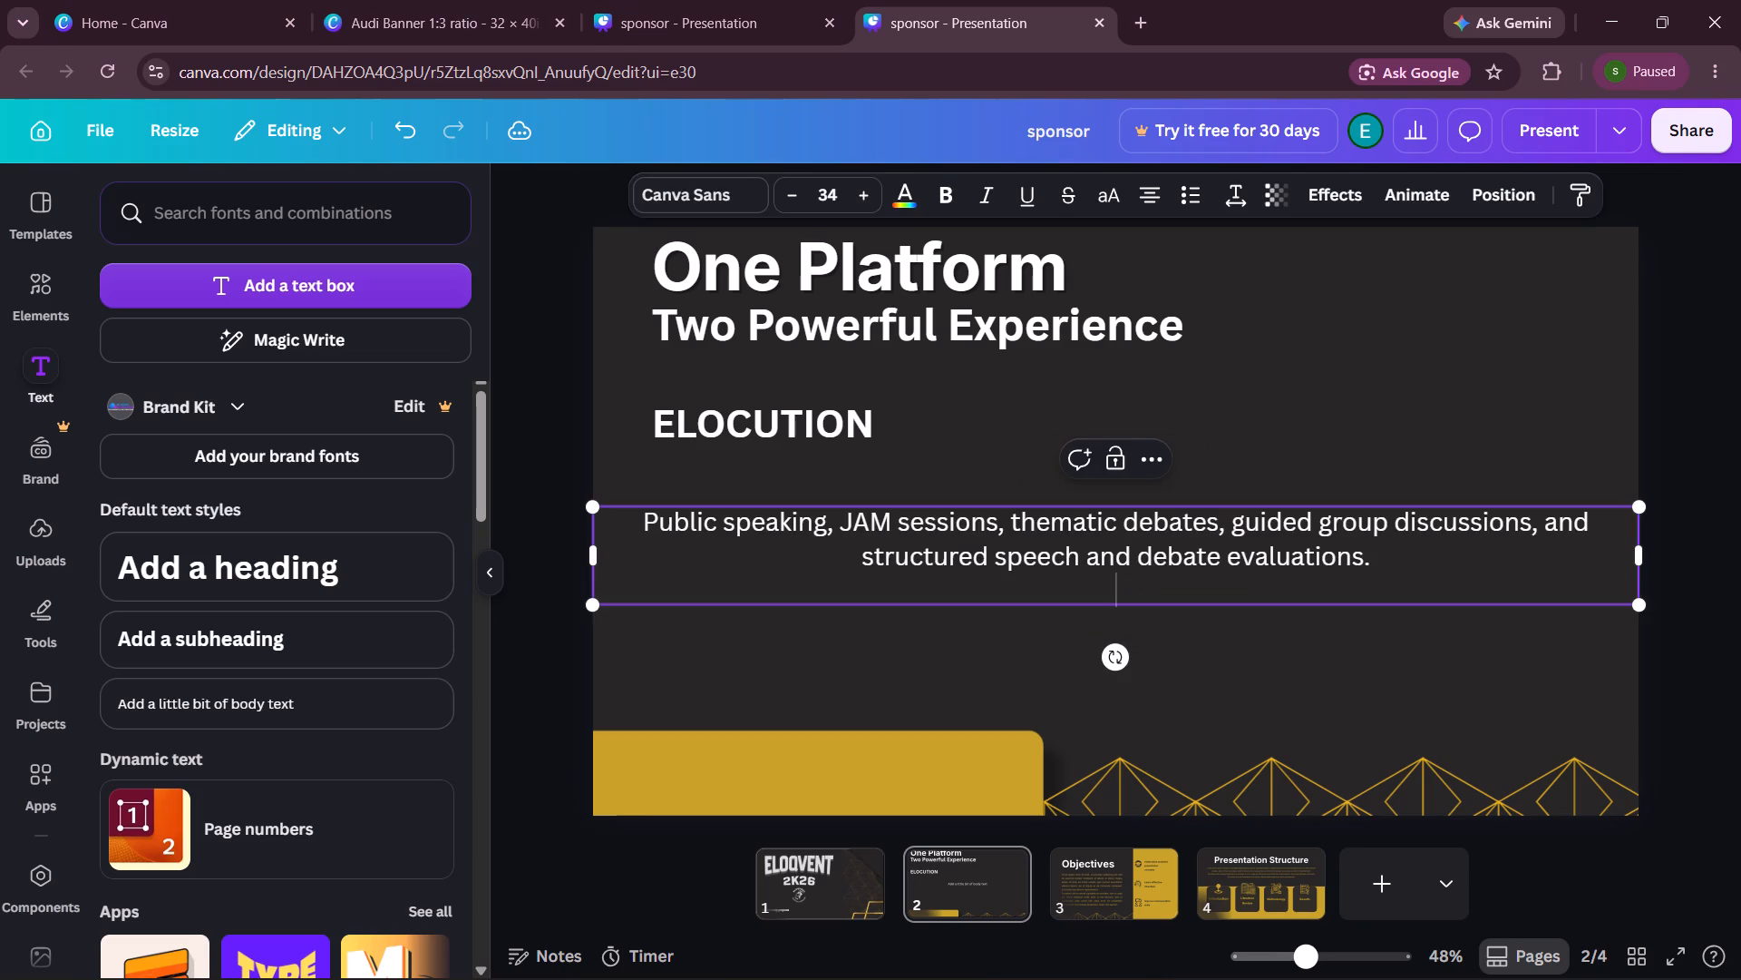
Set the font size of the entire Elocution description to 30.
{"action": "left_click", "coordinate": [773, 188]}
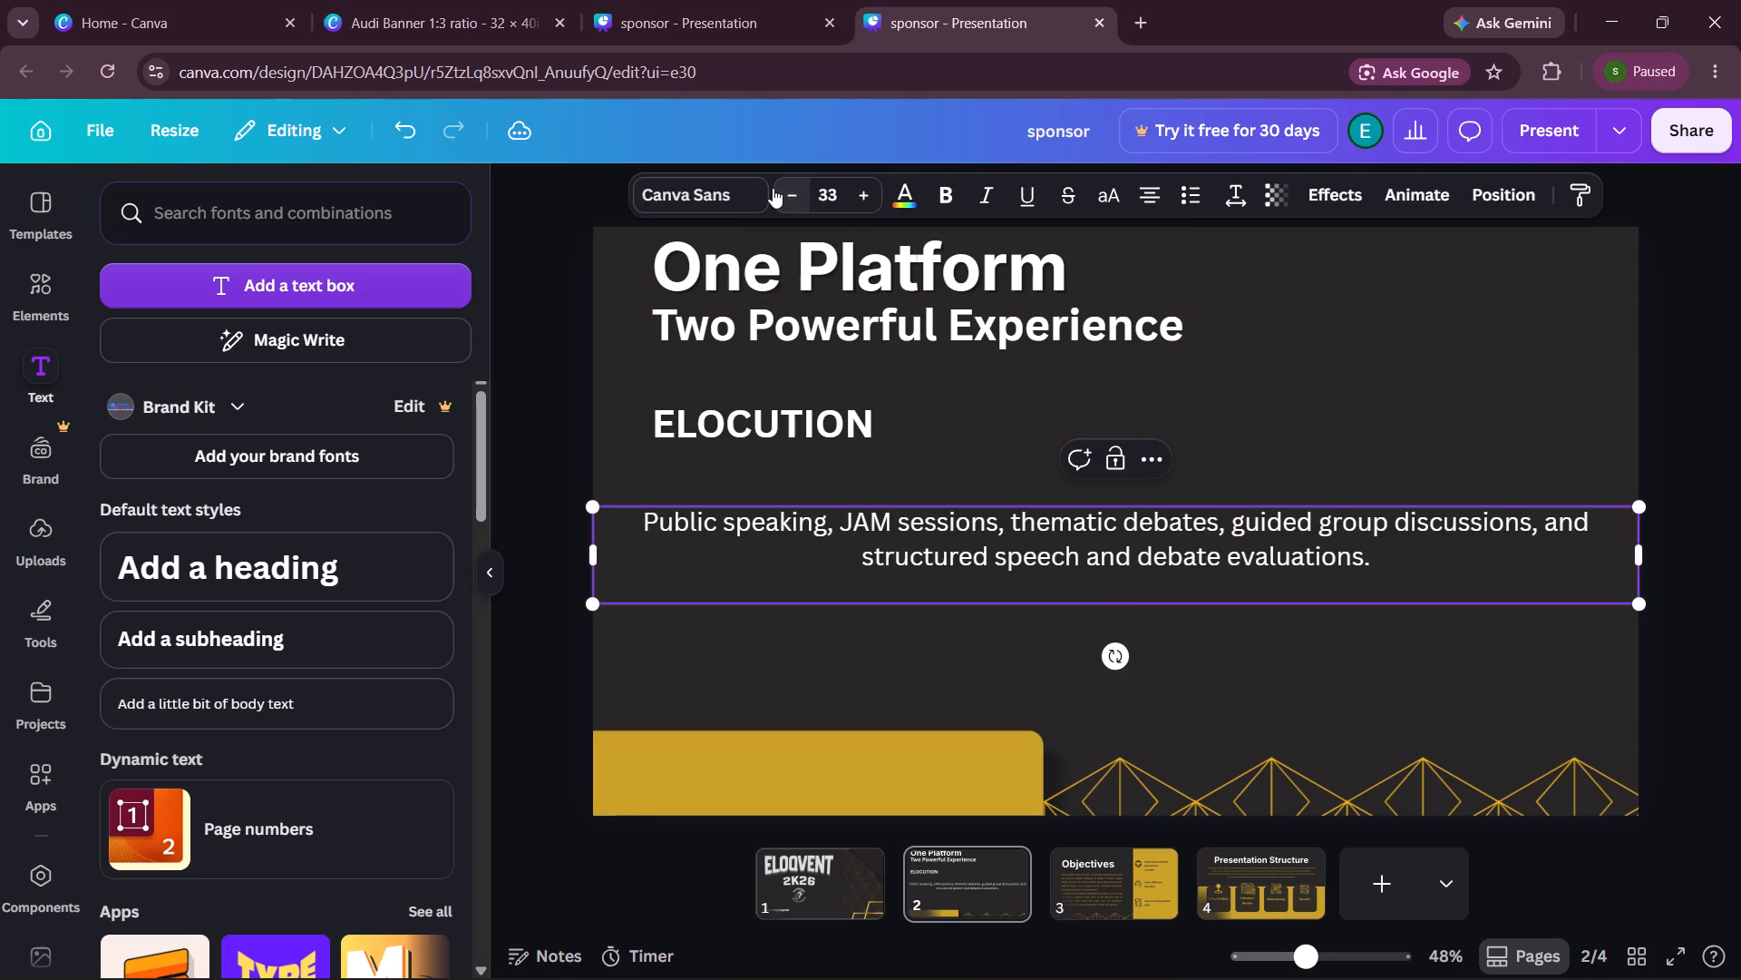
{"action": "key", "text": "ctrl+z"}
{"action": "left_click", "coordinate": [866, 206]}
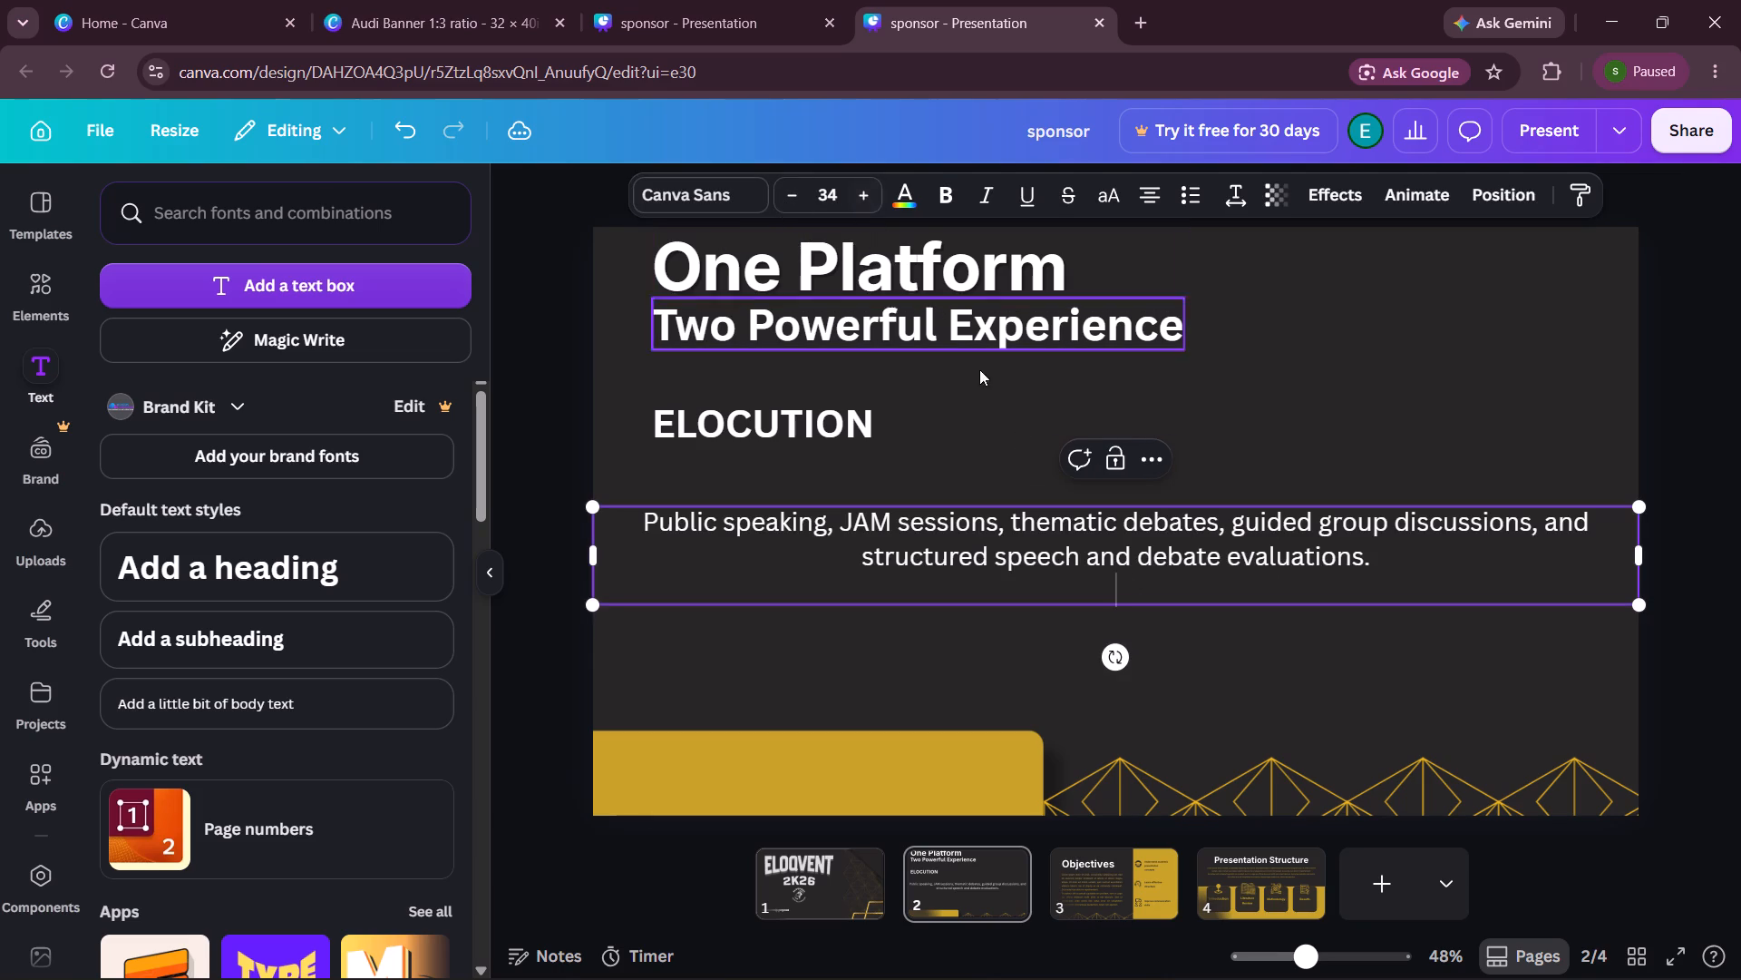
{"action": "key", "text": "ctrl+a"}
{"action": "left_click", "coordinate": [773, 196]}
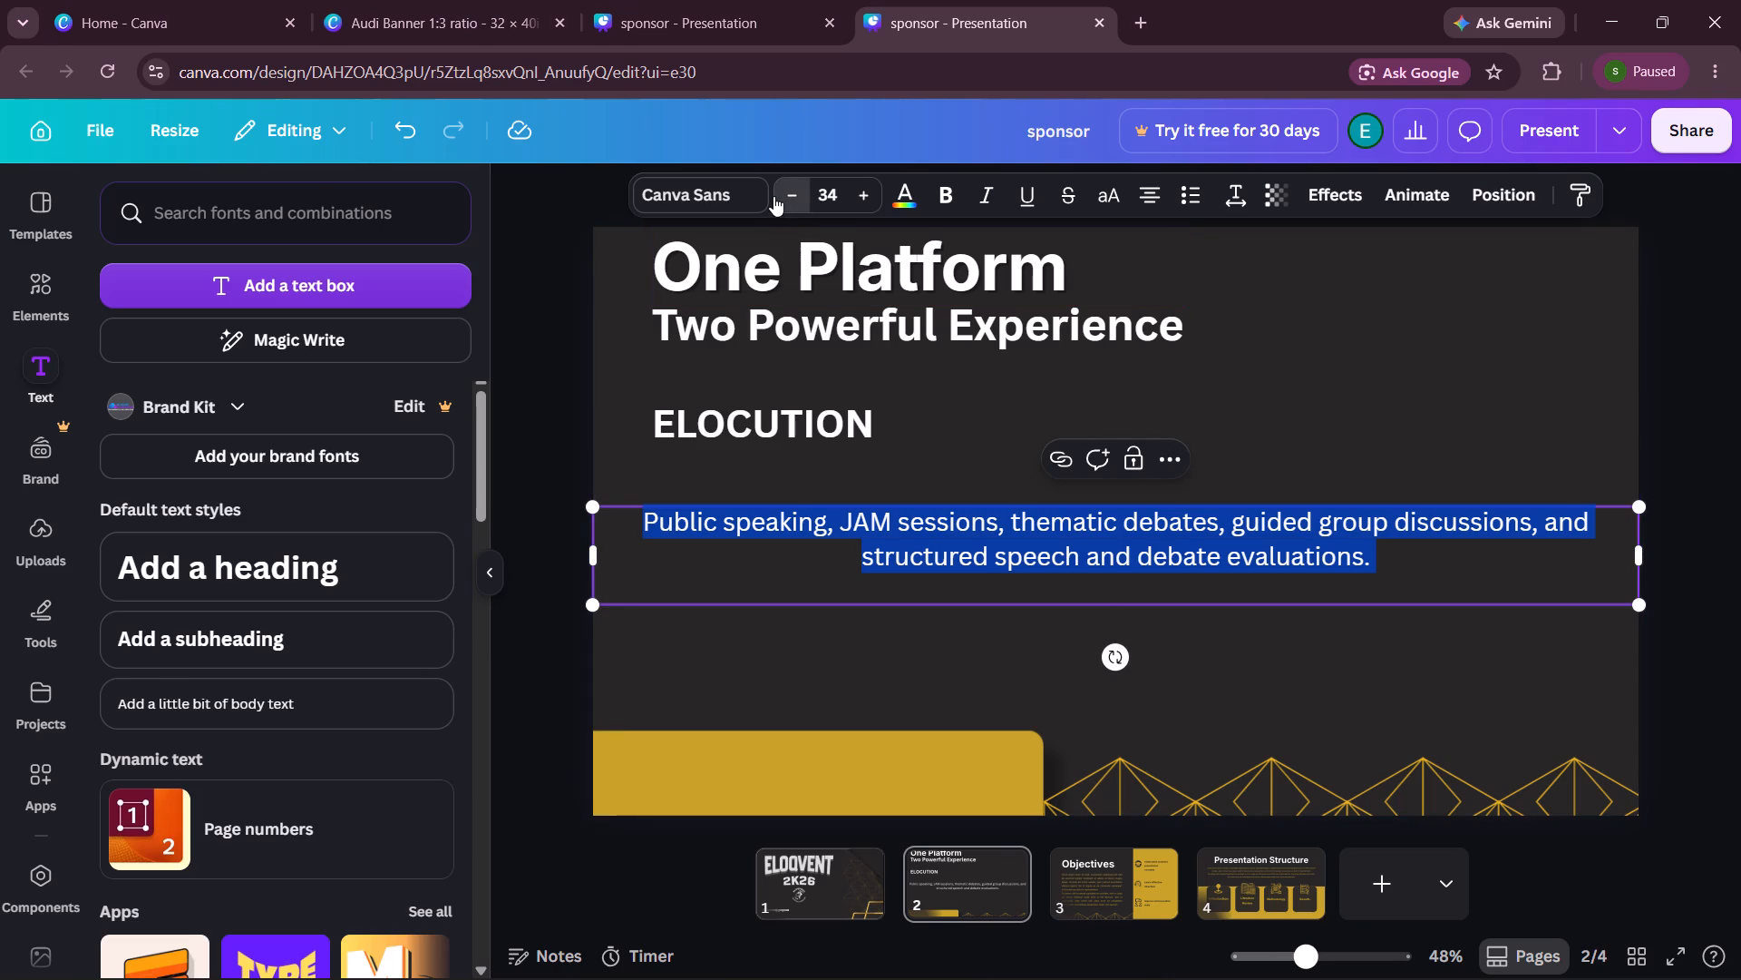
{"action": "triple_click", "coordinate": [773, 196]}
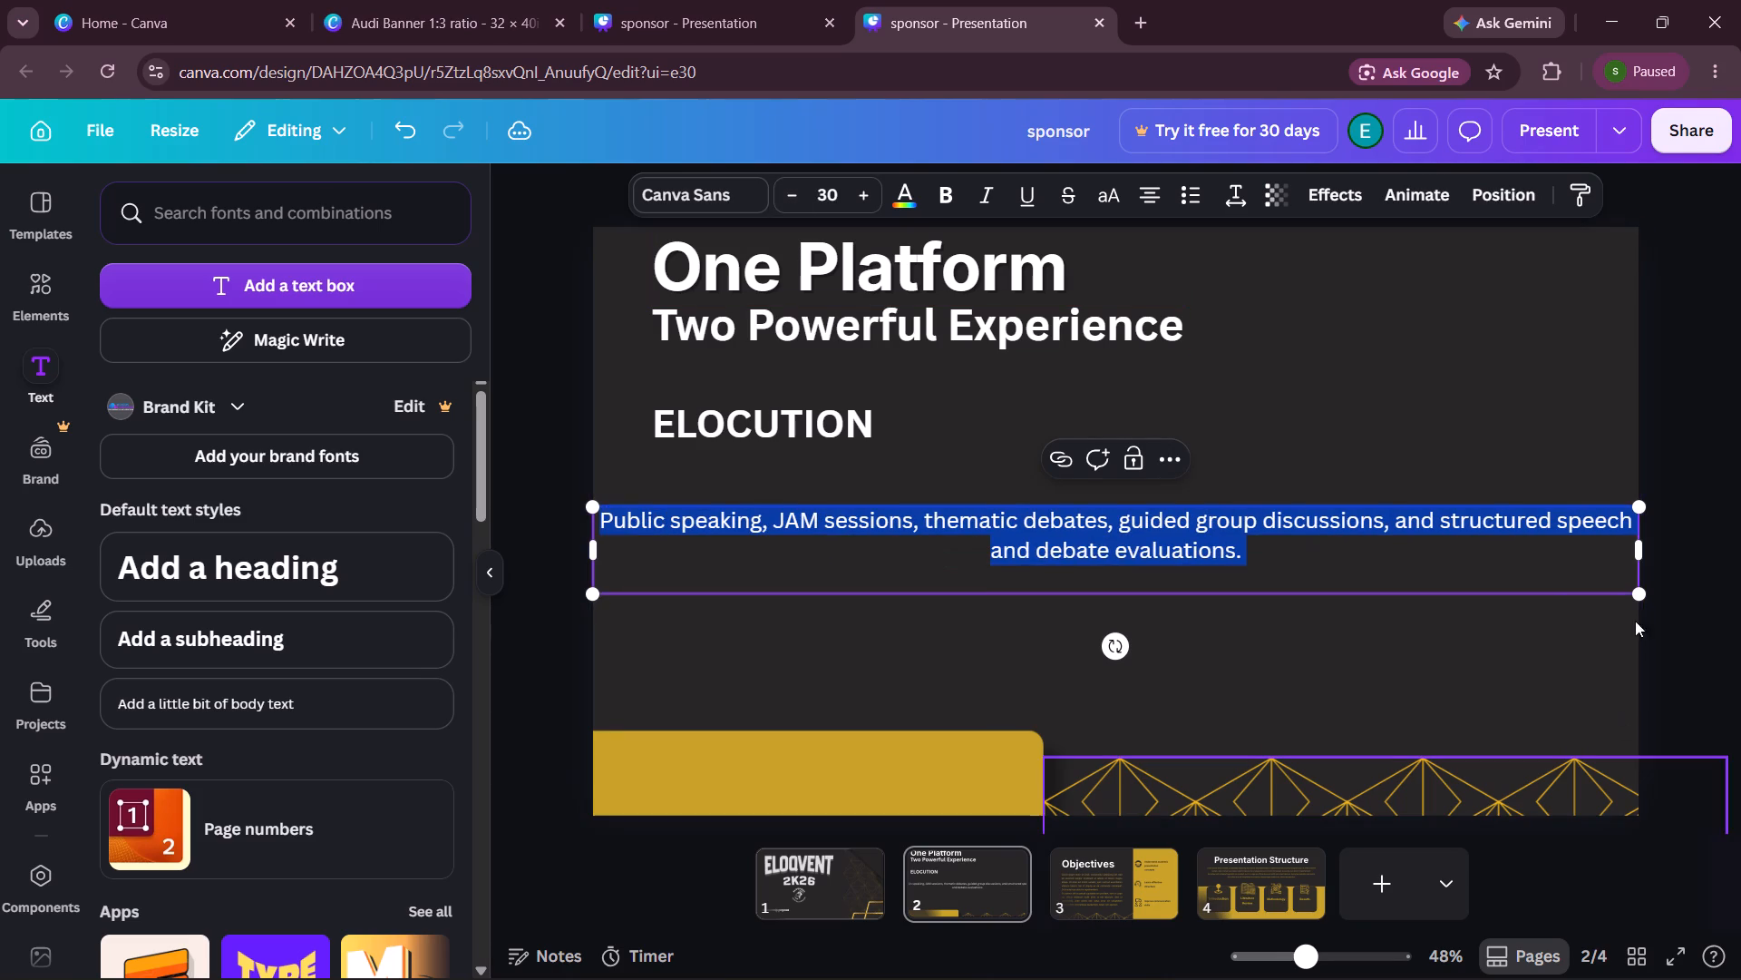
Narrow the Elocution description's text box to just over a quarter of the slide's width, wrapping the text onto five lines.
{"action": "left_click_drag", "start_coordinate": [1642, 559], "coordinate": [902, 524]}
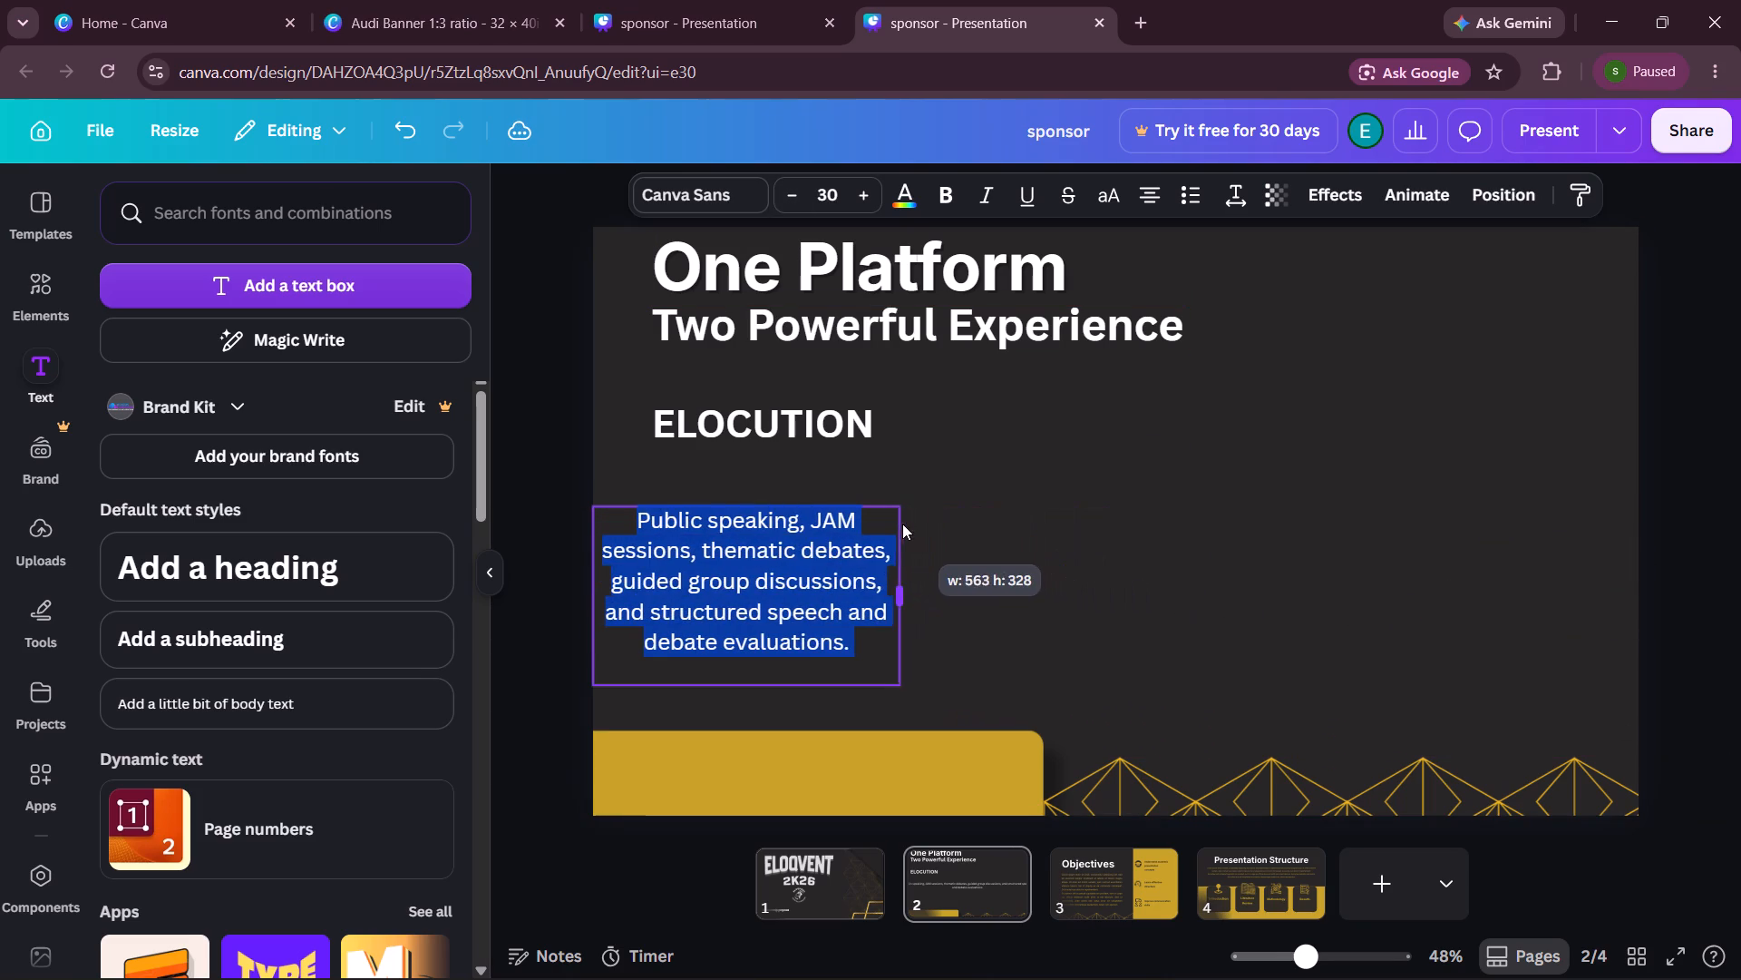
{"action": "left_click_drag", "start_coordinate": [902, 524], "coordinate": [890, 522]}
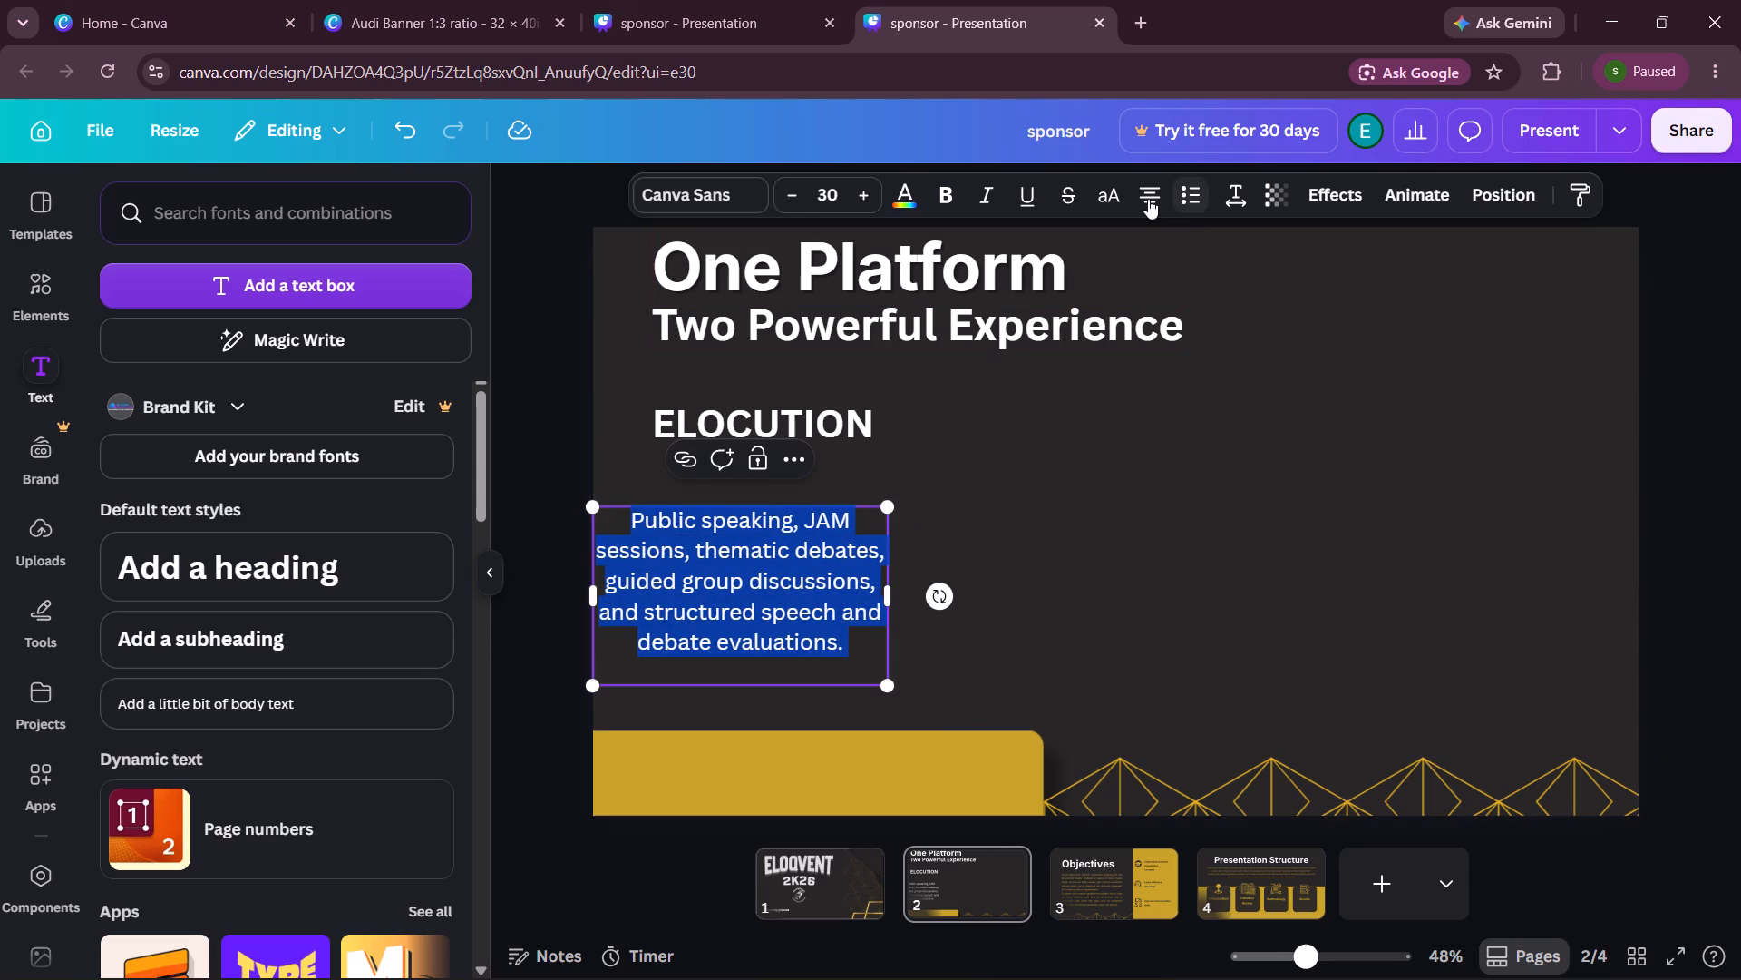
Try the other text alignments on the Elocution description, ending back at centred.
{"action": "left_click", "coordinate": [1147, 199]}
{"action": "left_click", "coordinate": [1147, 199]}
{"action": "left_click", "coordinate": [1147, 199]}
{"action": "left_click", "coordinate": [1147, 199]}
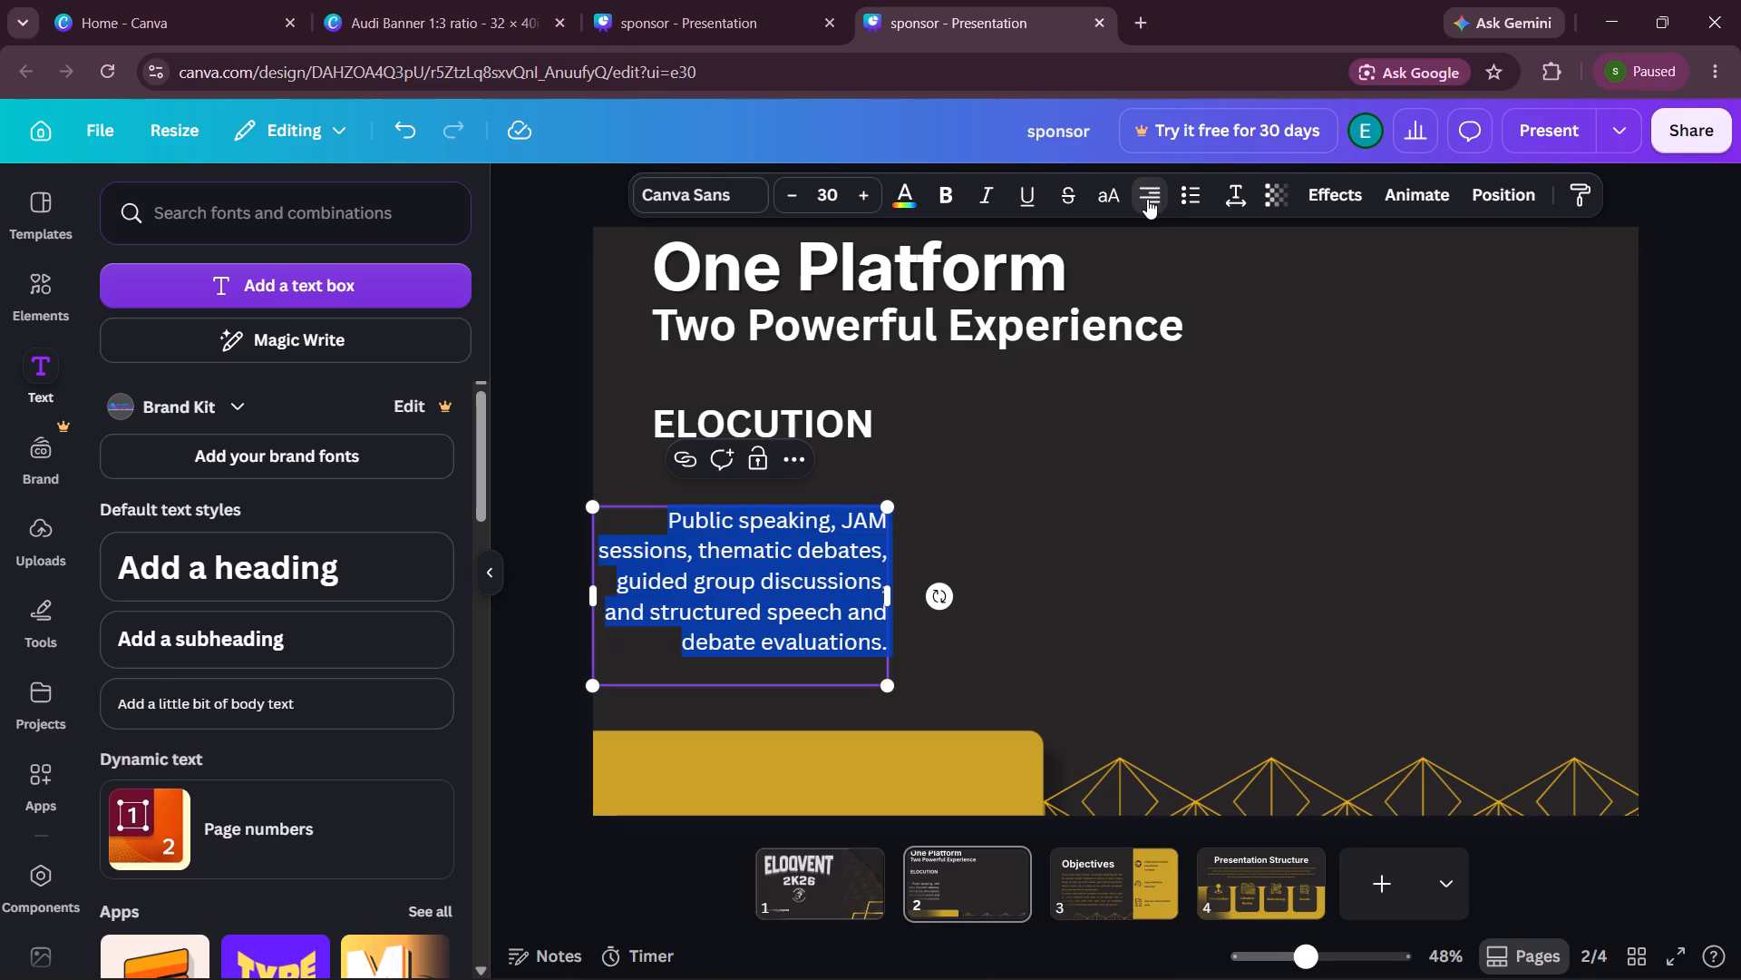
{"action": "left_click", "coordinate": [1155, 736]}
Move the Elocution description directly beneath the ELOCUTION subheading, centred under it, and reduce its font size to 27.
{"action": "left_click_drag", "start_coordinate": [812, 622], "coordinate": [836, 565]}
{"action": "left_click", "coordinate": [794, 196]}
{"action": "left_click", "coordinate": [793, 198]}
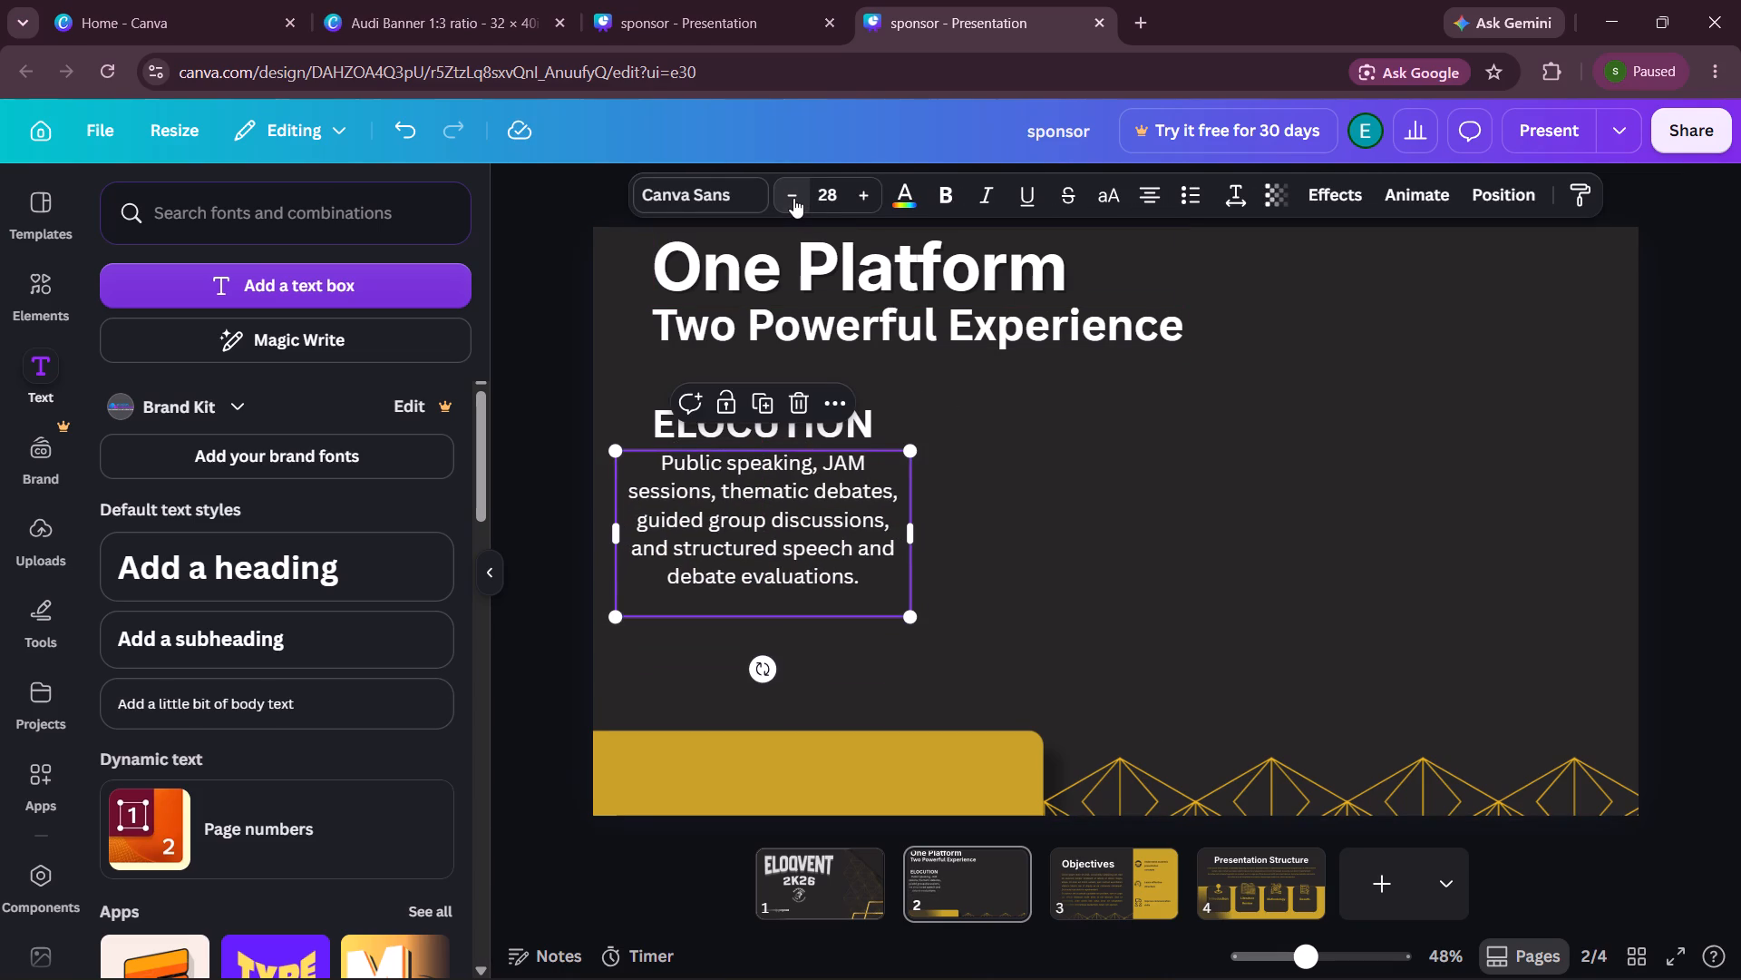
{"action": "left_click", "coordinate": [793, 198]}
{"action": "left_click", "coordinate": [1100, 508]}
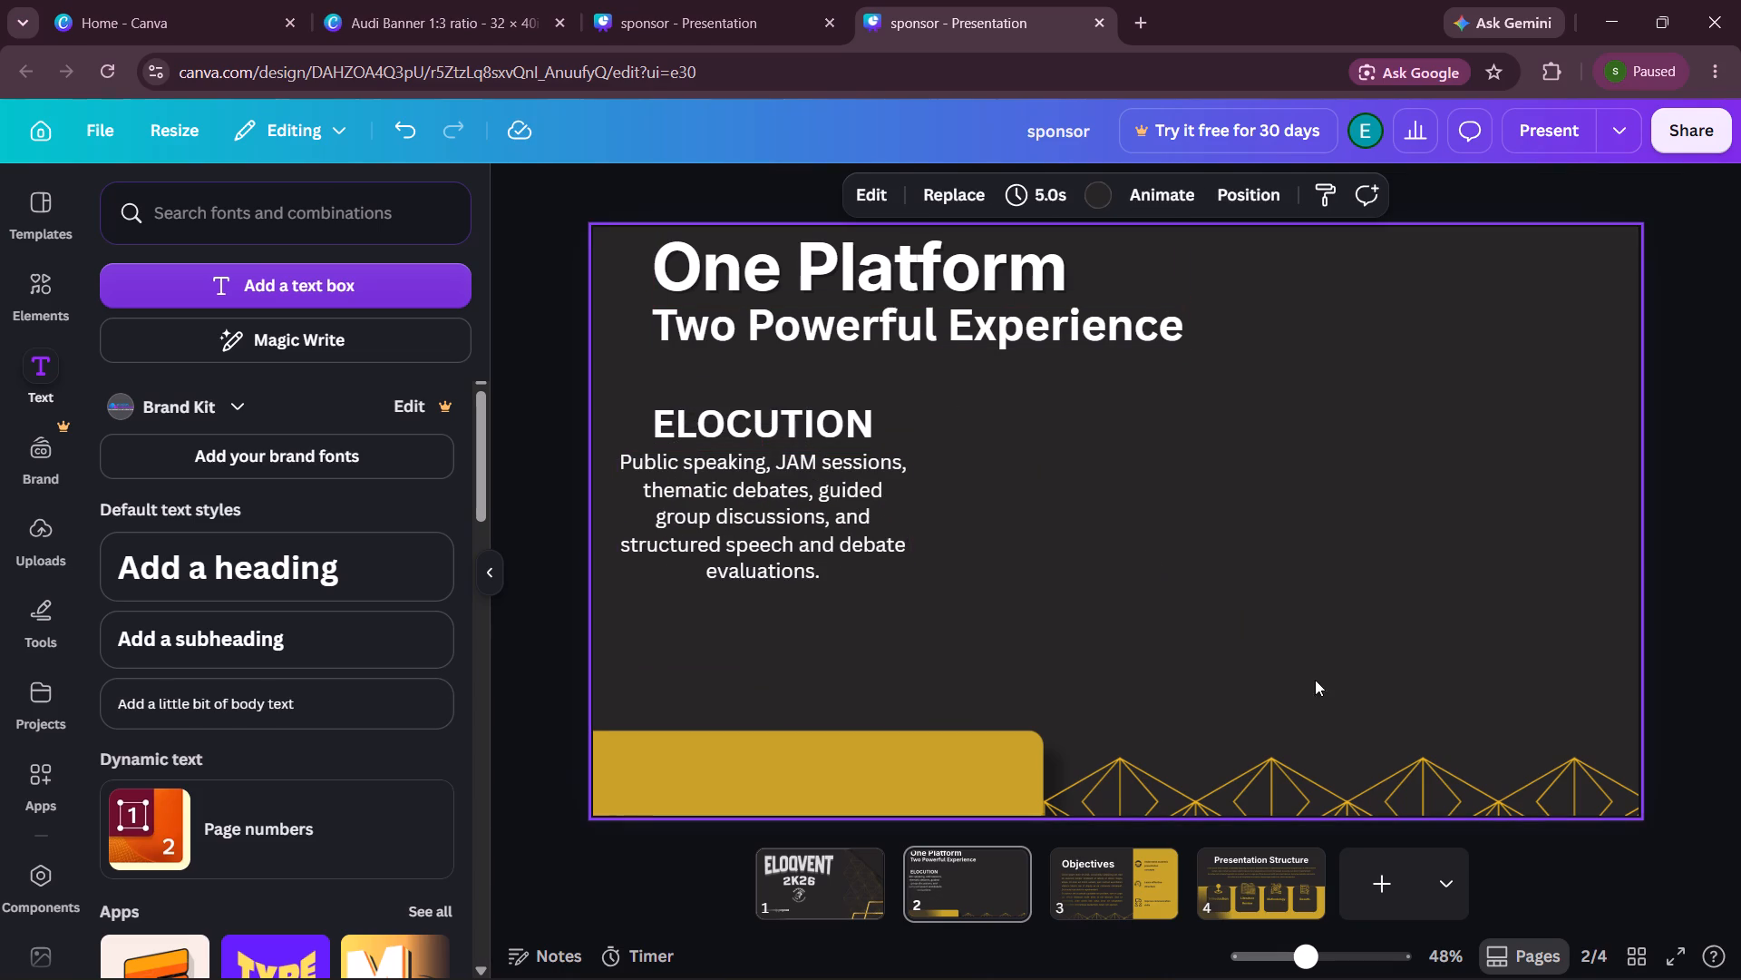
Justify the text of the Elocution description.
{"action": "left_click", "coordinate": [723, 553]}
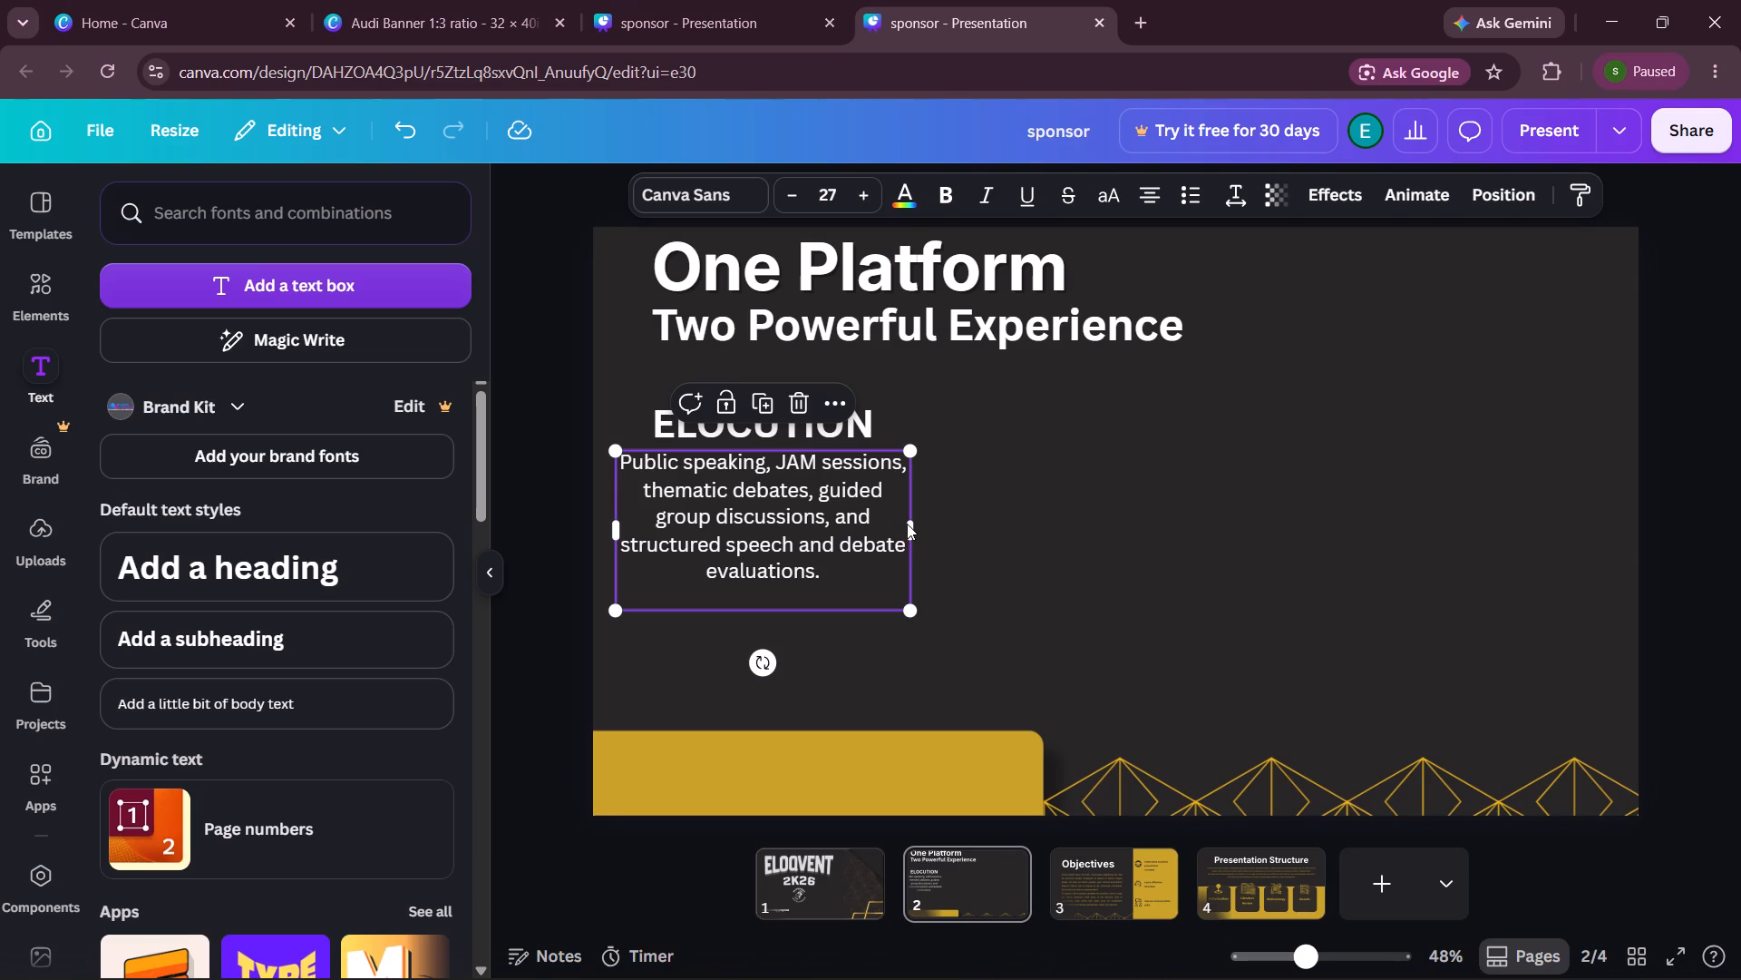
{"action": "left_click", "coordinate": [1134, 203]}
{"action": "left_click", "coordinate": [1134, 203]}
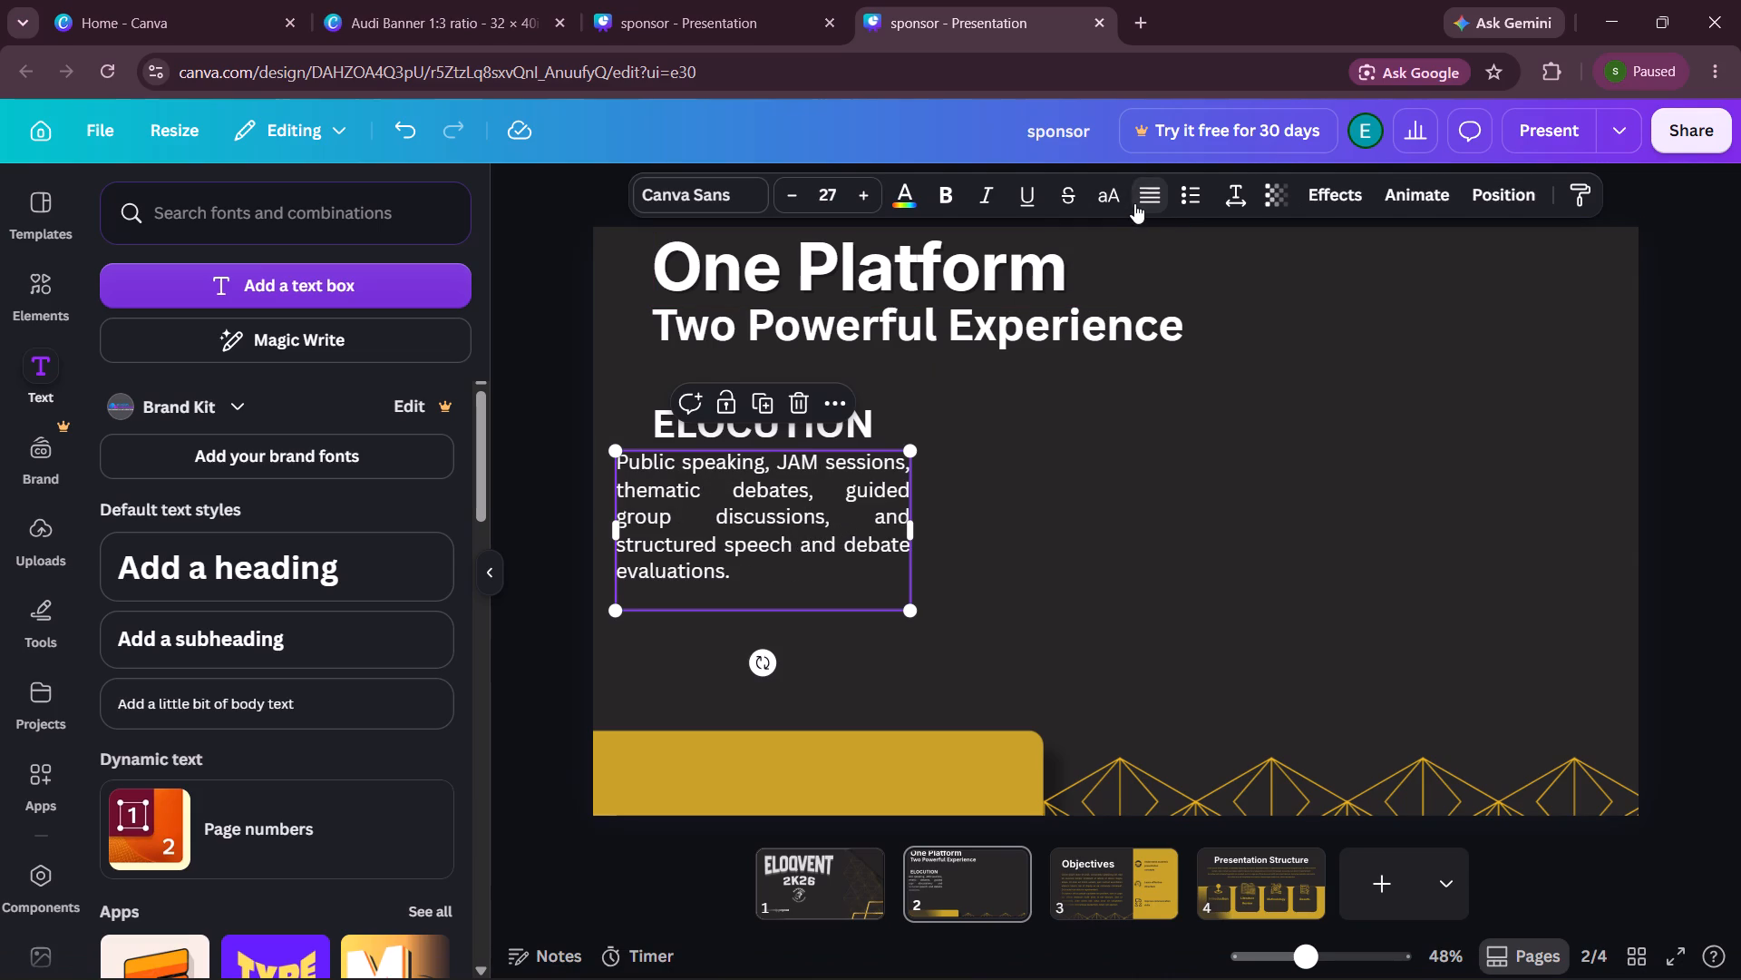
Centre the text of the Elocution description.
{"action": "left_click", "coordinate": [1134, 203]}
{"action": "left_click", "coordinate": [1134, 203]}
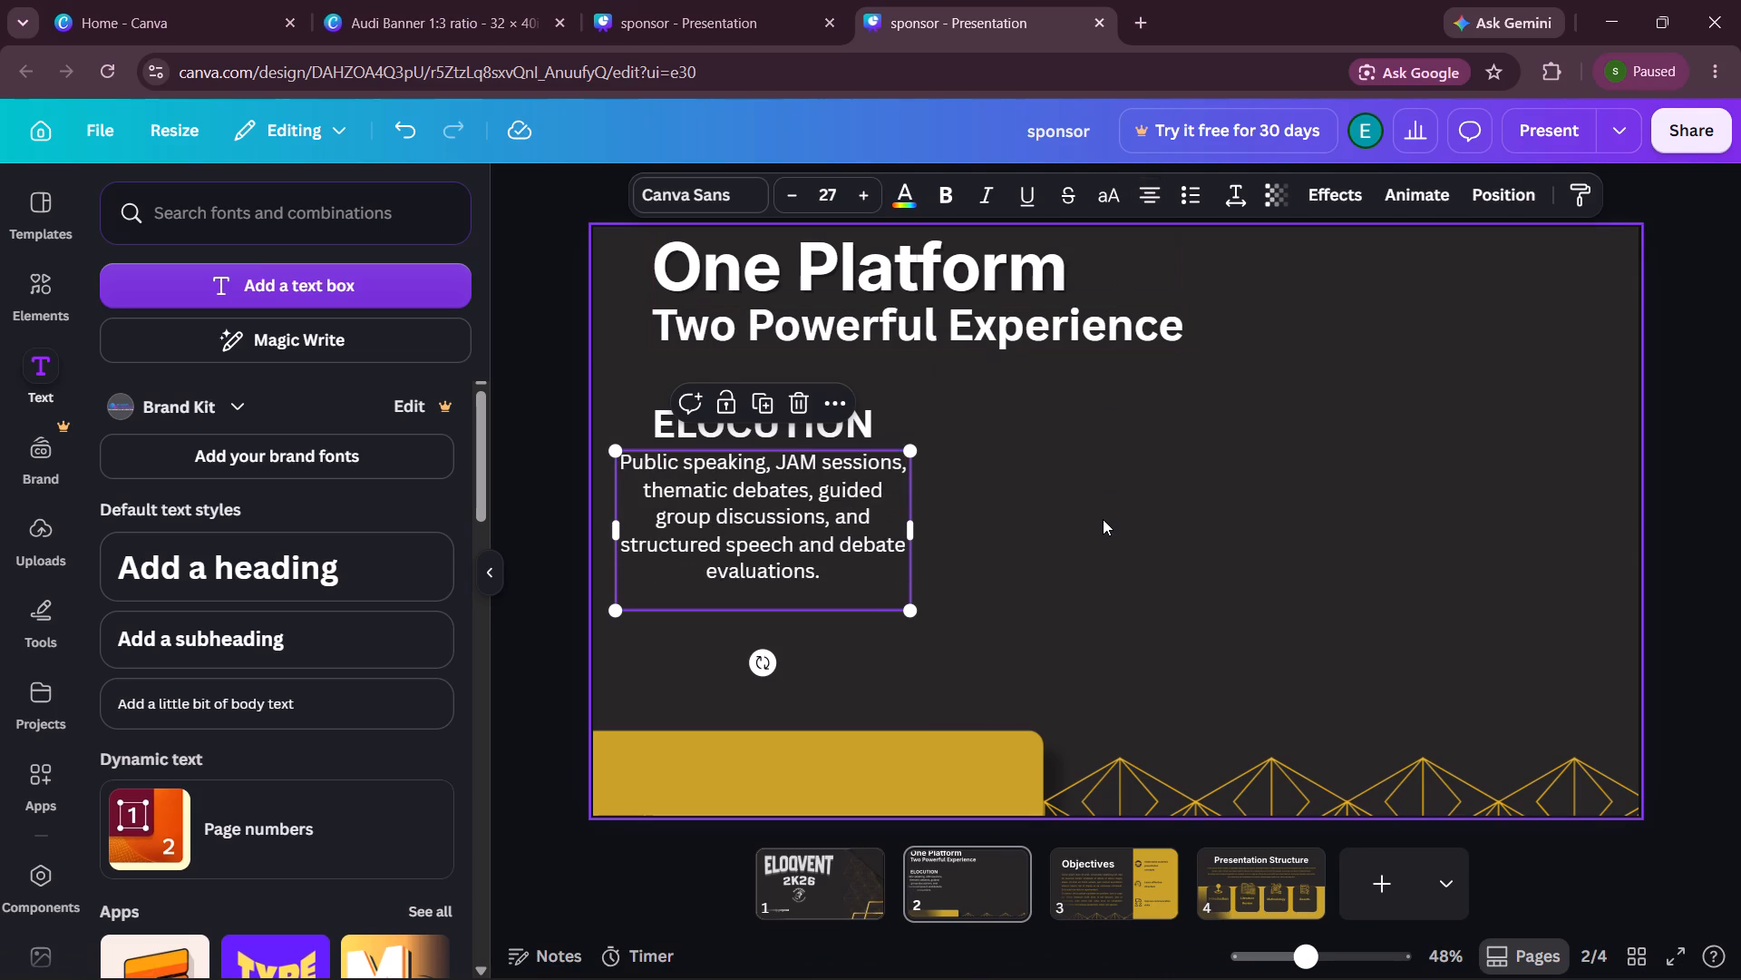
{"action": "left_click", "coordinate": [1103, 519]}
Narrow the Elocution description to about a quarter of the slide's width, wrapping onto six lines, and centre it just beneath the ELOCUTION subheading.
{"action": "left_click", "coordinate": [735, 538]}
{"action": "left_click_drag", "start_coordinate": [912, 520], "coordinate": [900, 520]}
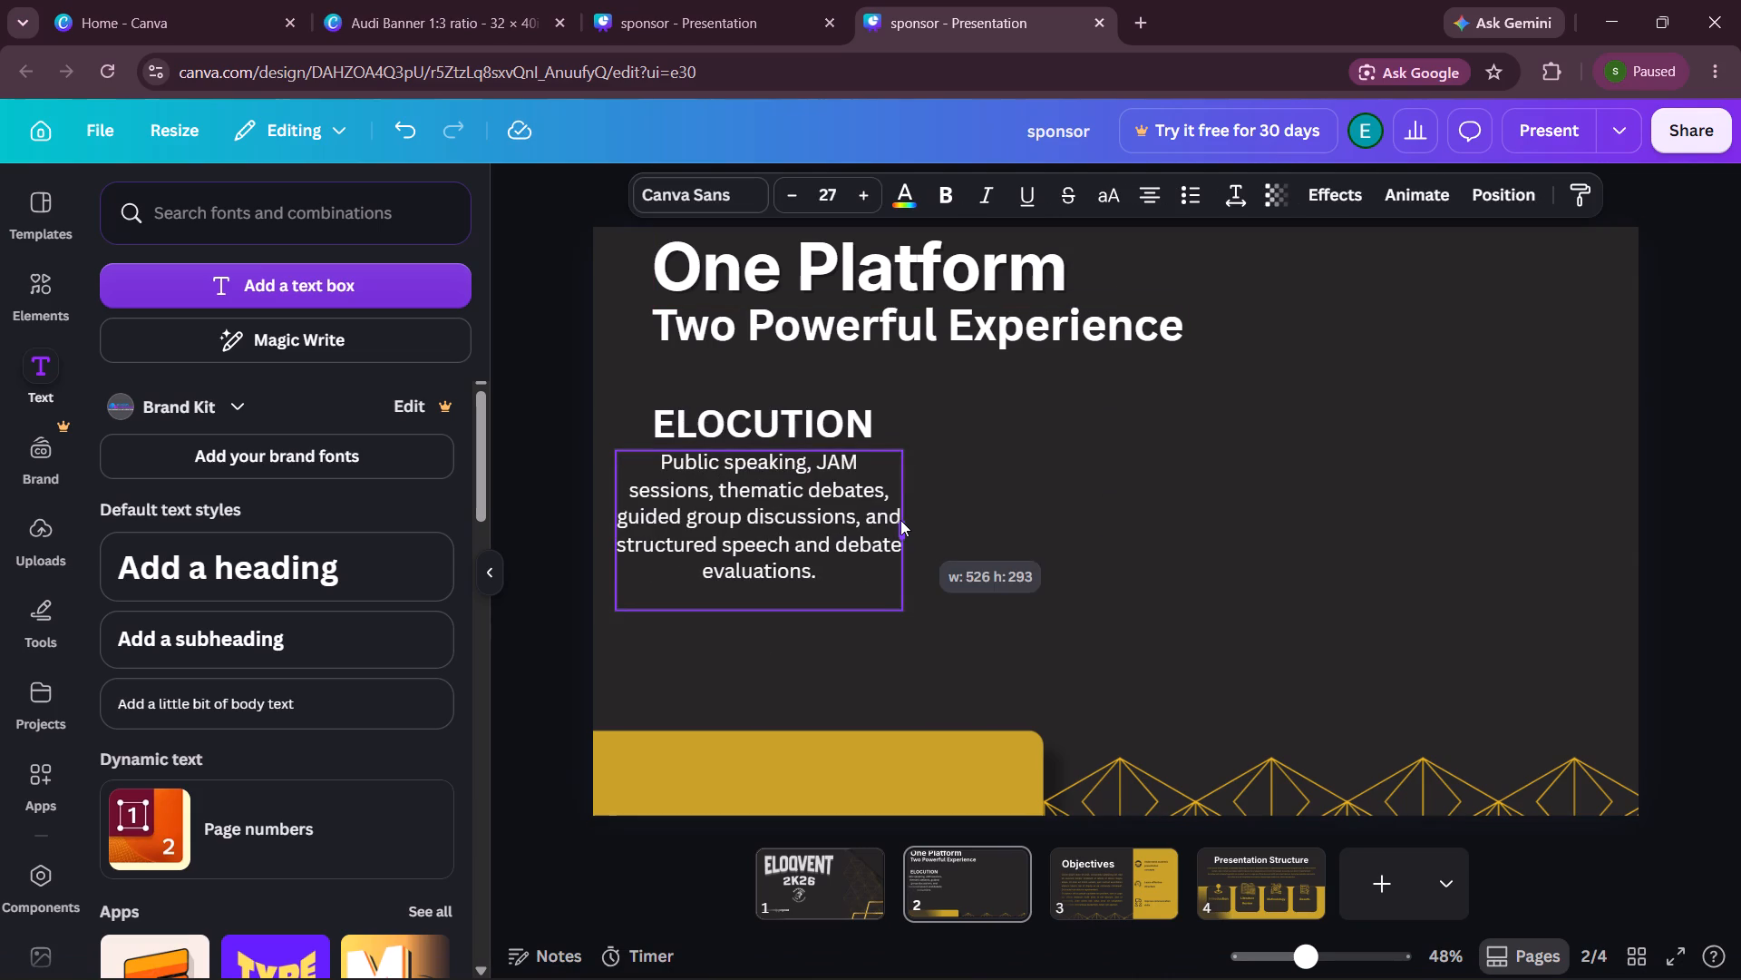
{"action": "left_click_drag", "start_coordinate": [900, 520], "coordinate": [887, 517]}
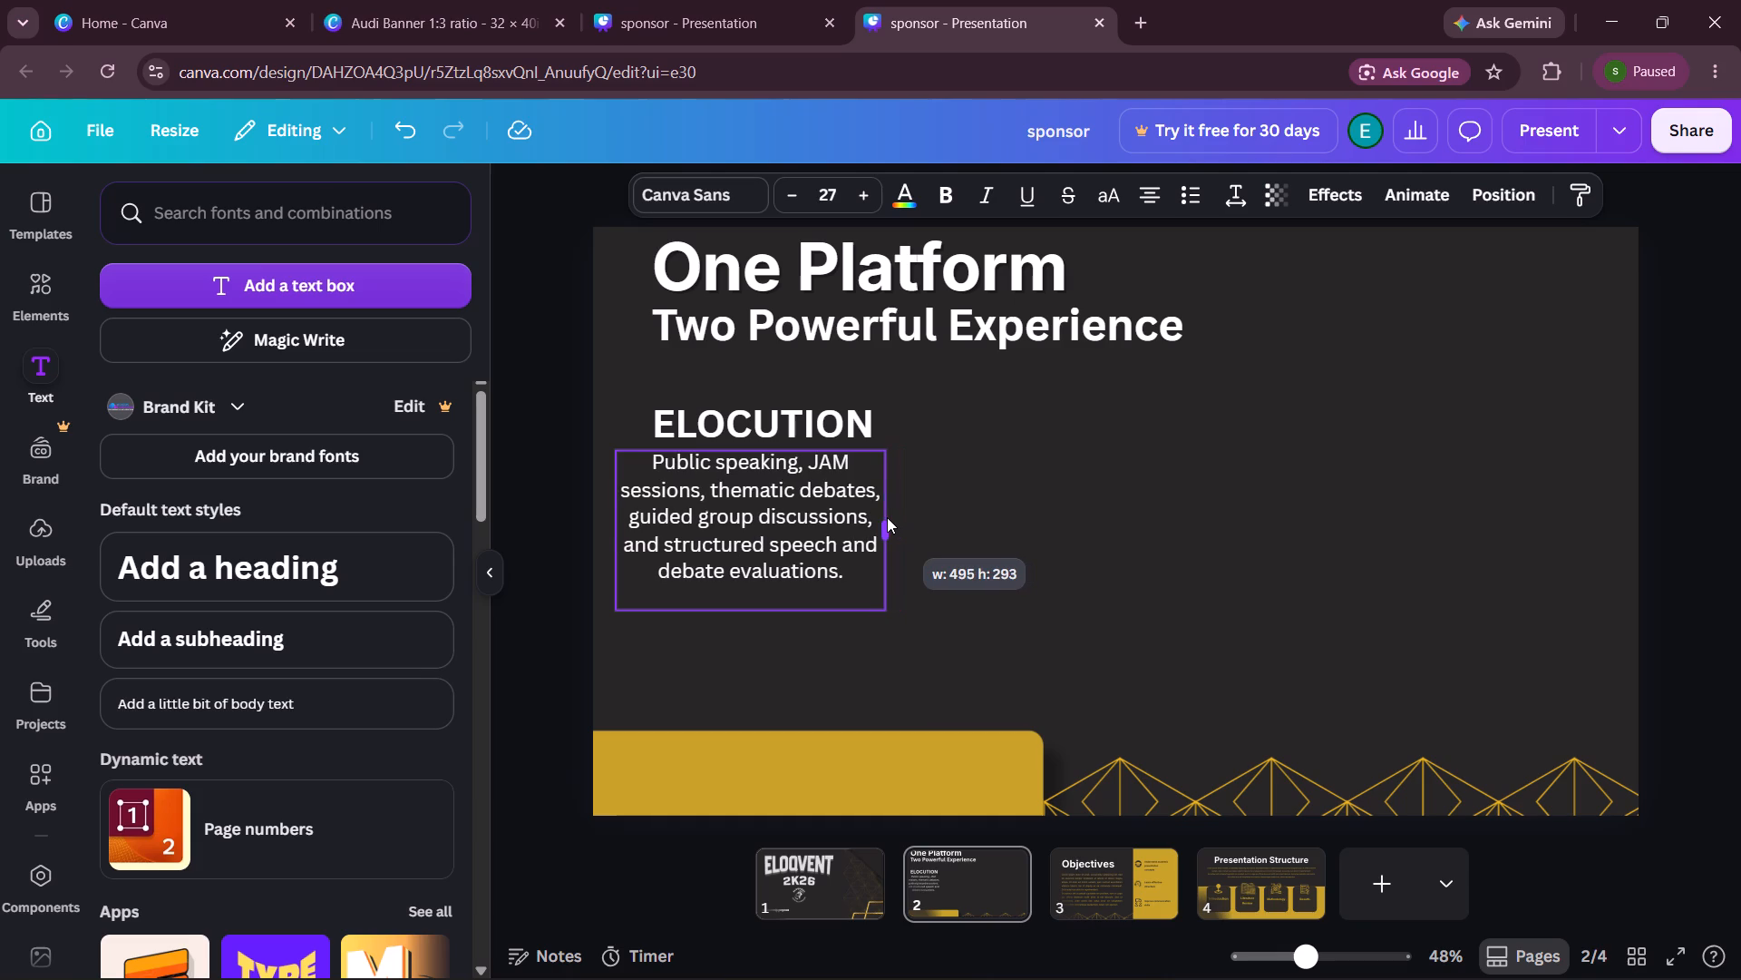
{"action": "left_click_drag", "start_coordinate": [887, 517], "coordinate": [873, 516]}
{"action": "left_click", "coordinate": [1012, 534]}
{"action": "left_click_drag", "start_coordinate": [797, 519], "coordinate": [813, 536]}
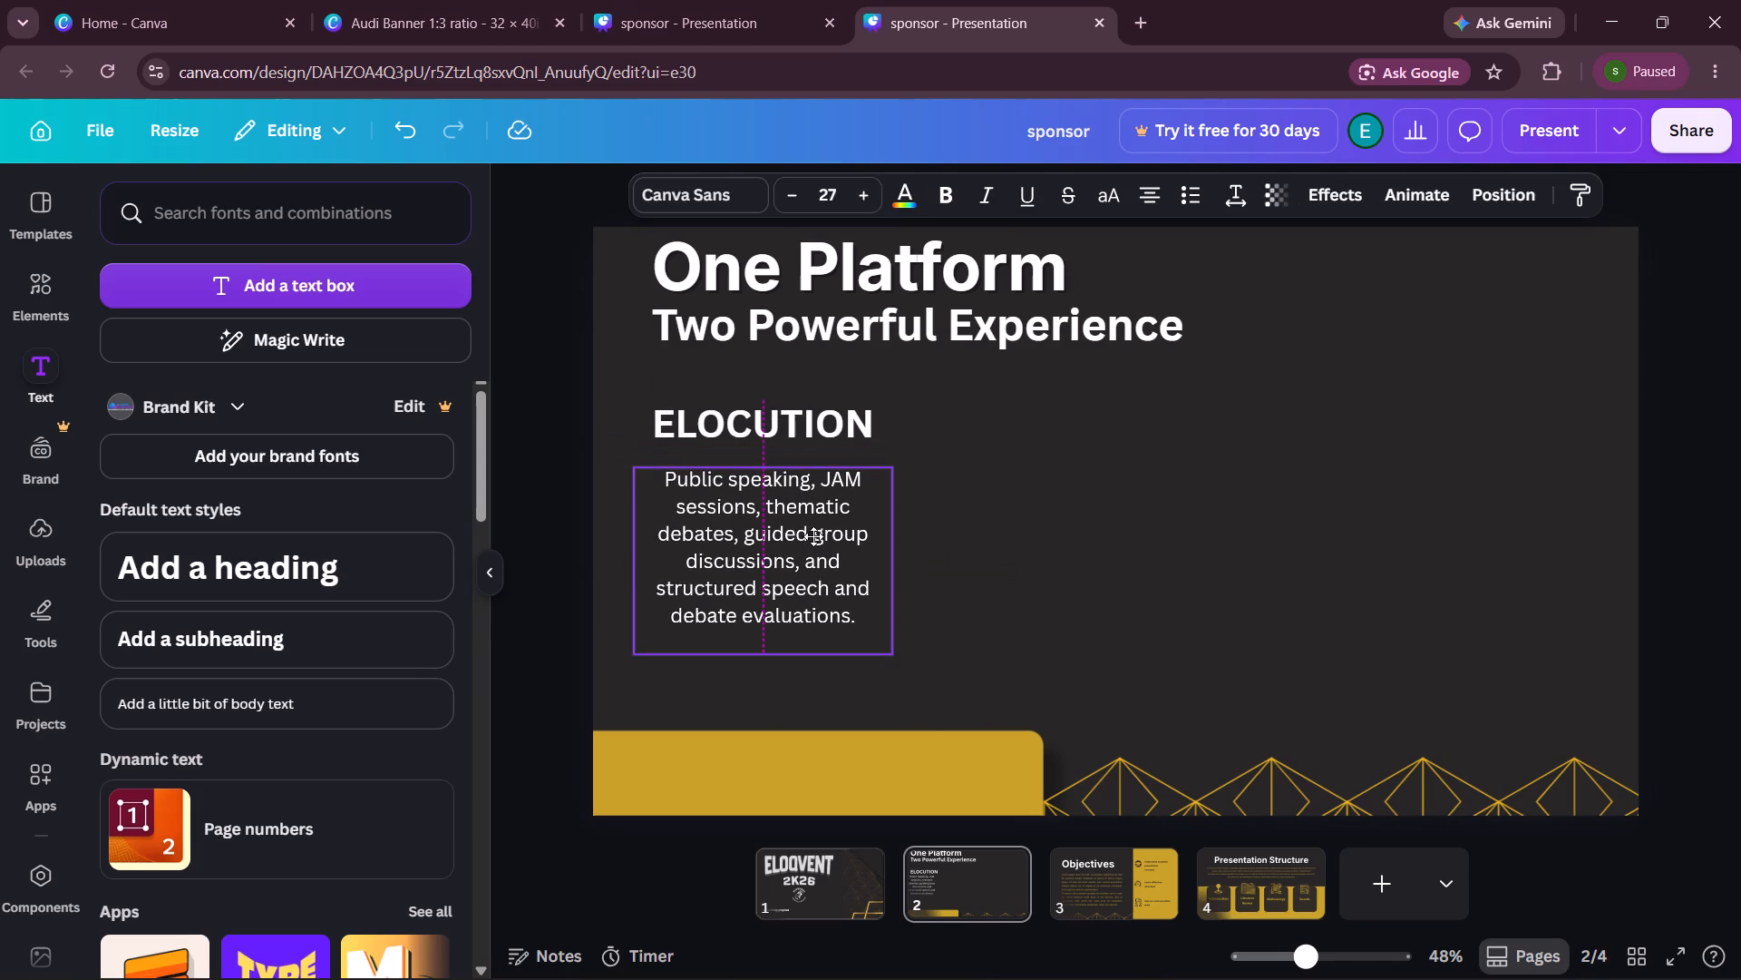
{"action": "left_click_drag", "start_coordinate": [813, 536], "coordinate": [811, 527]}
{"action": "left_click", "coordinate": [1026, 526]}
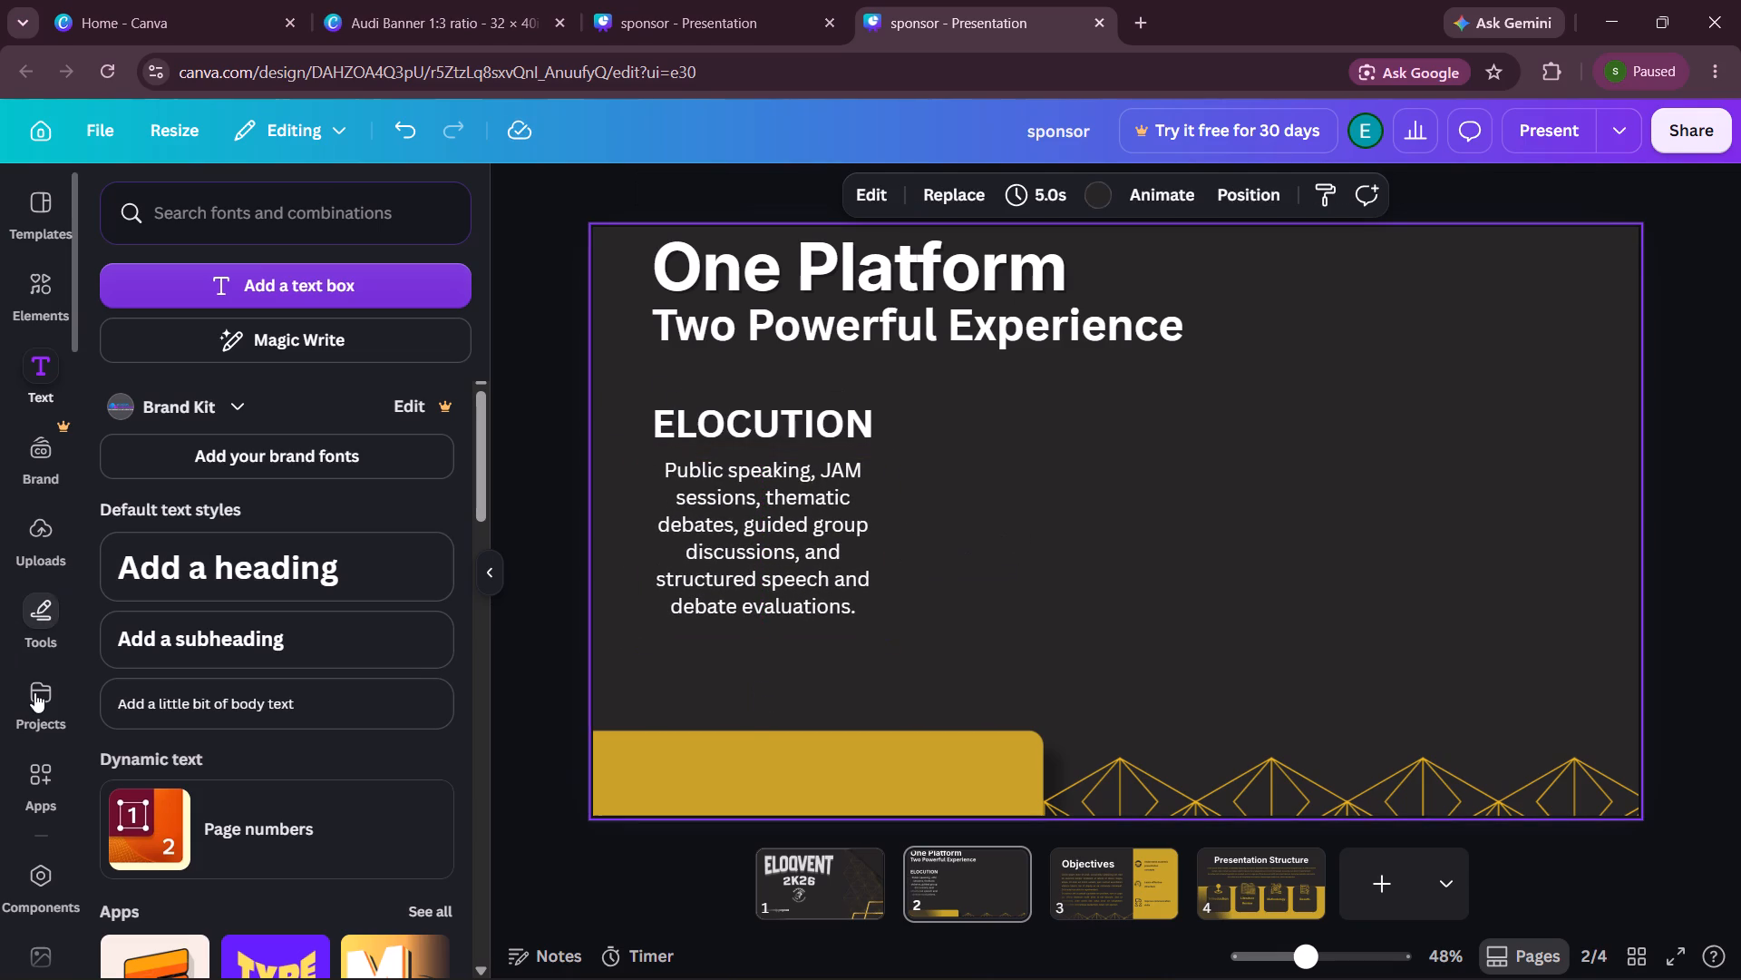
Add a yellow rounded rectangle over the Elocution description and stretch it to roughly the size of the text block.
{"action": "left_click", "coordinate": [39, 602]}
{"action": "left_click", "coordinate": [125, 581]}
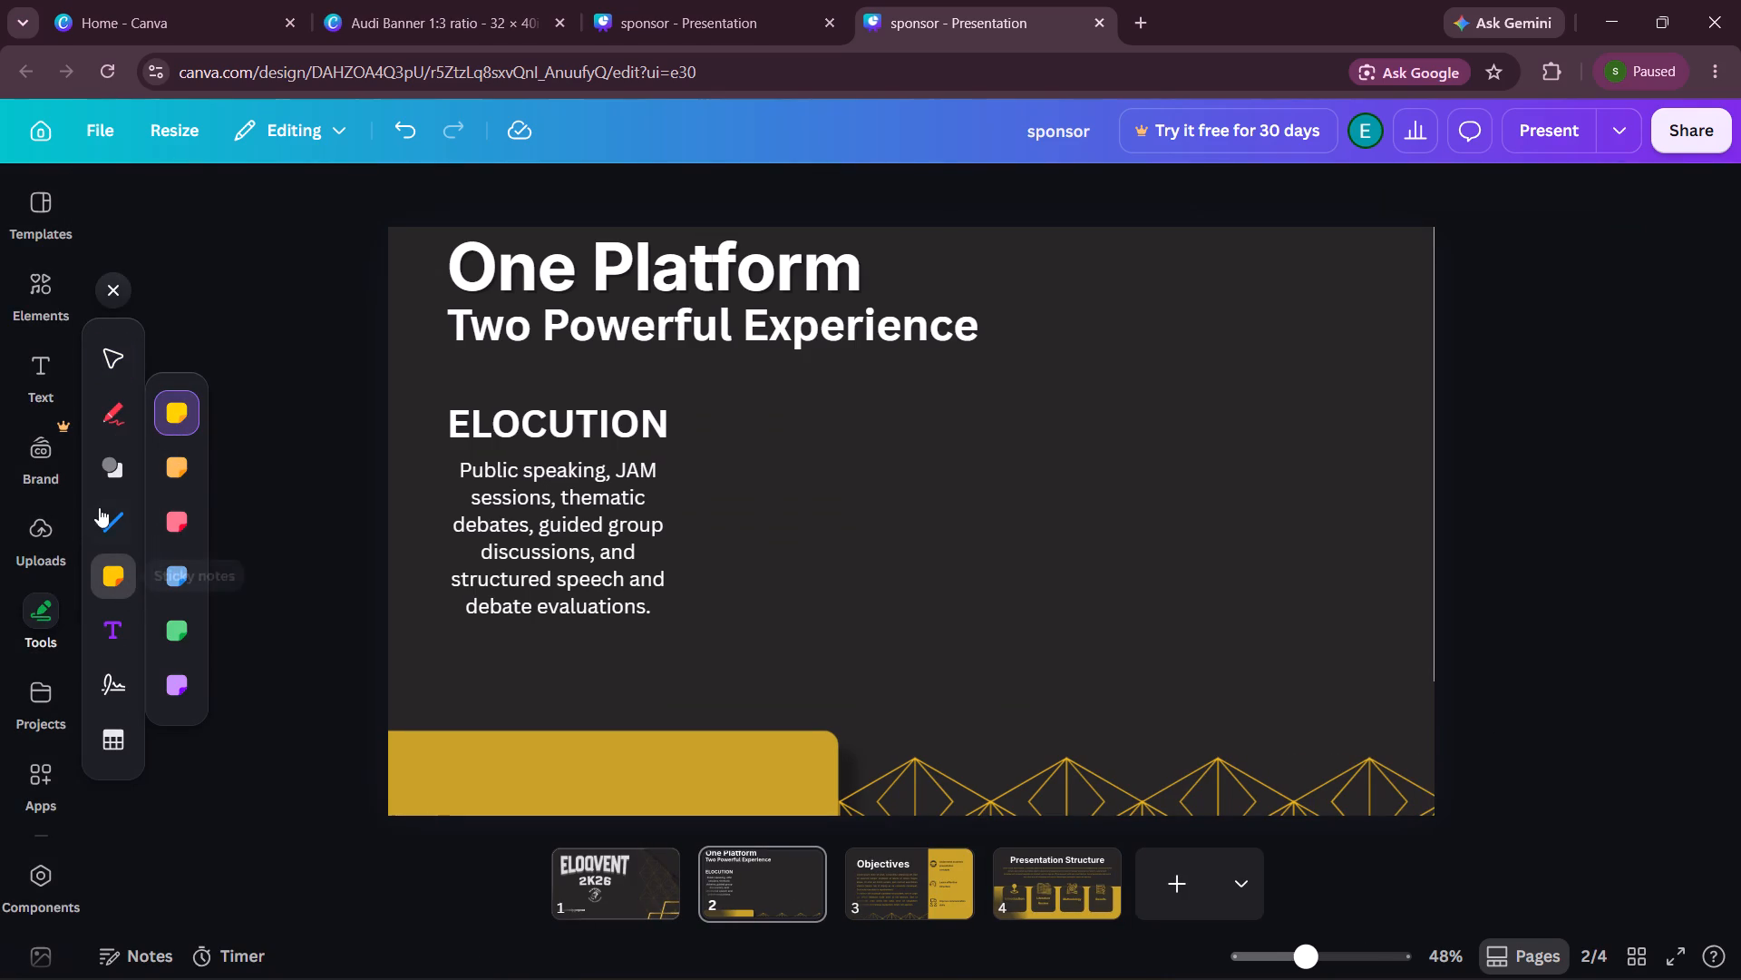
{"action": "left_click", "coordinate": [99, 469]}
{"action": "left_click", "coordinate": [159, 389]}
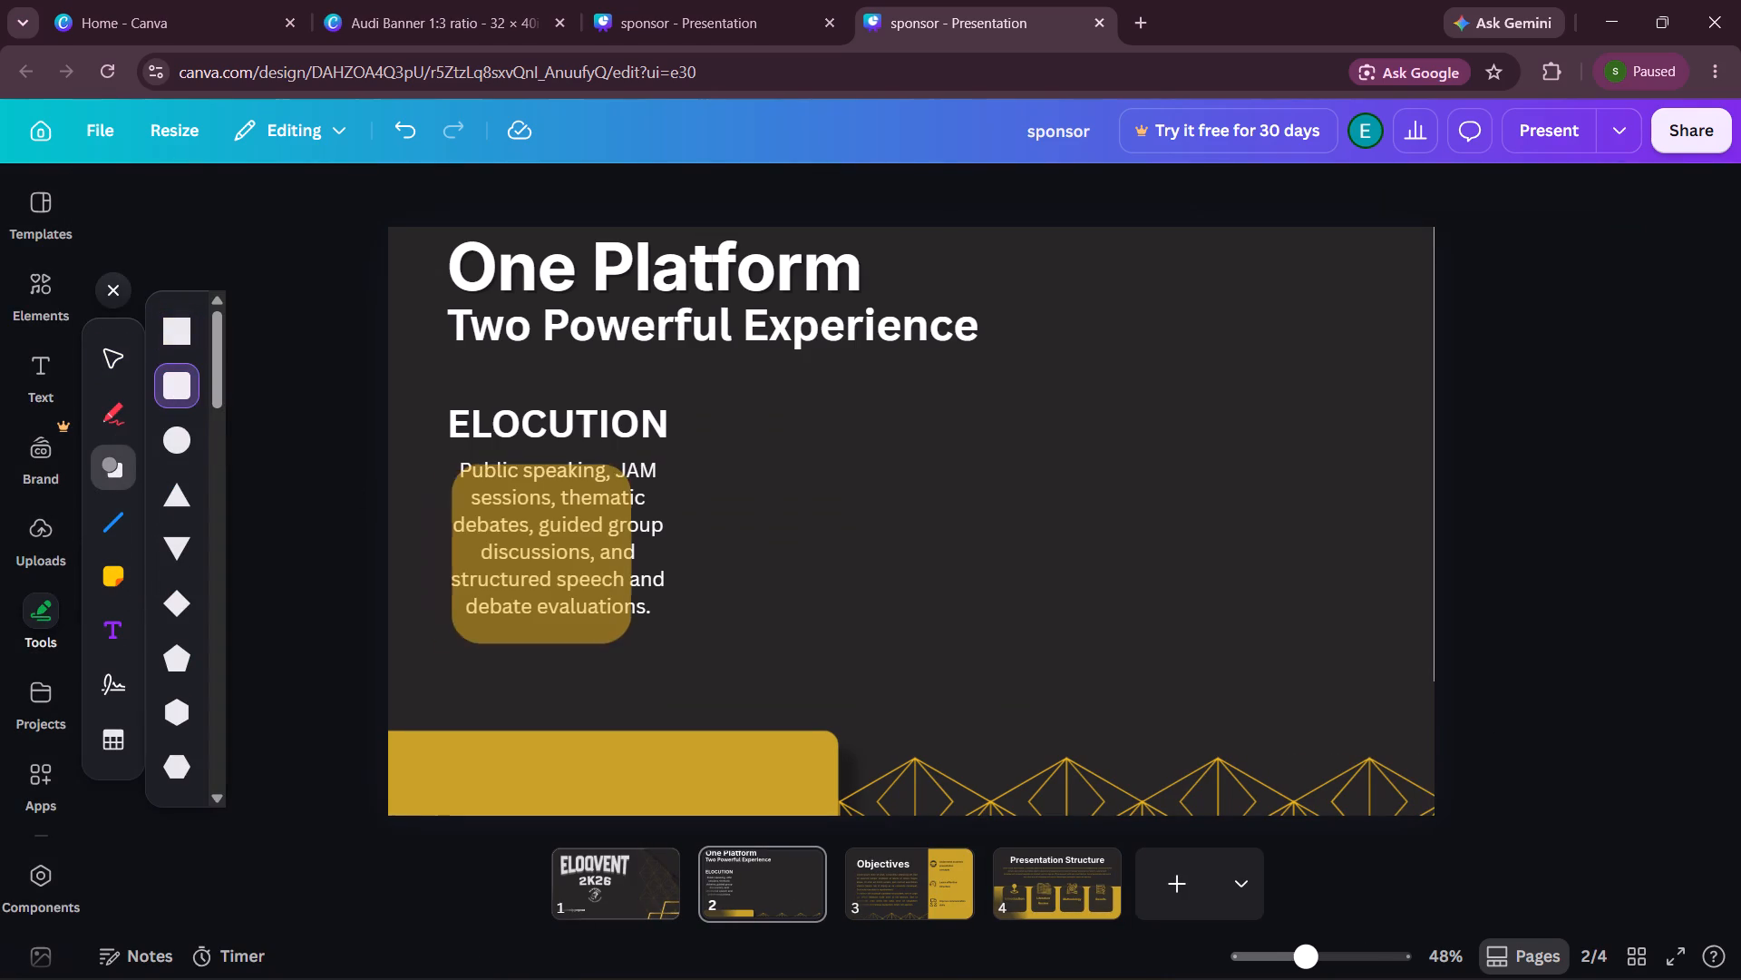
{"action": "left_click", "coordinate": [426, 445]}
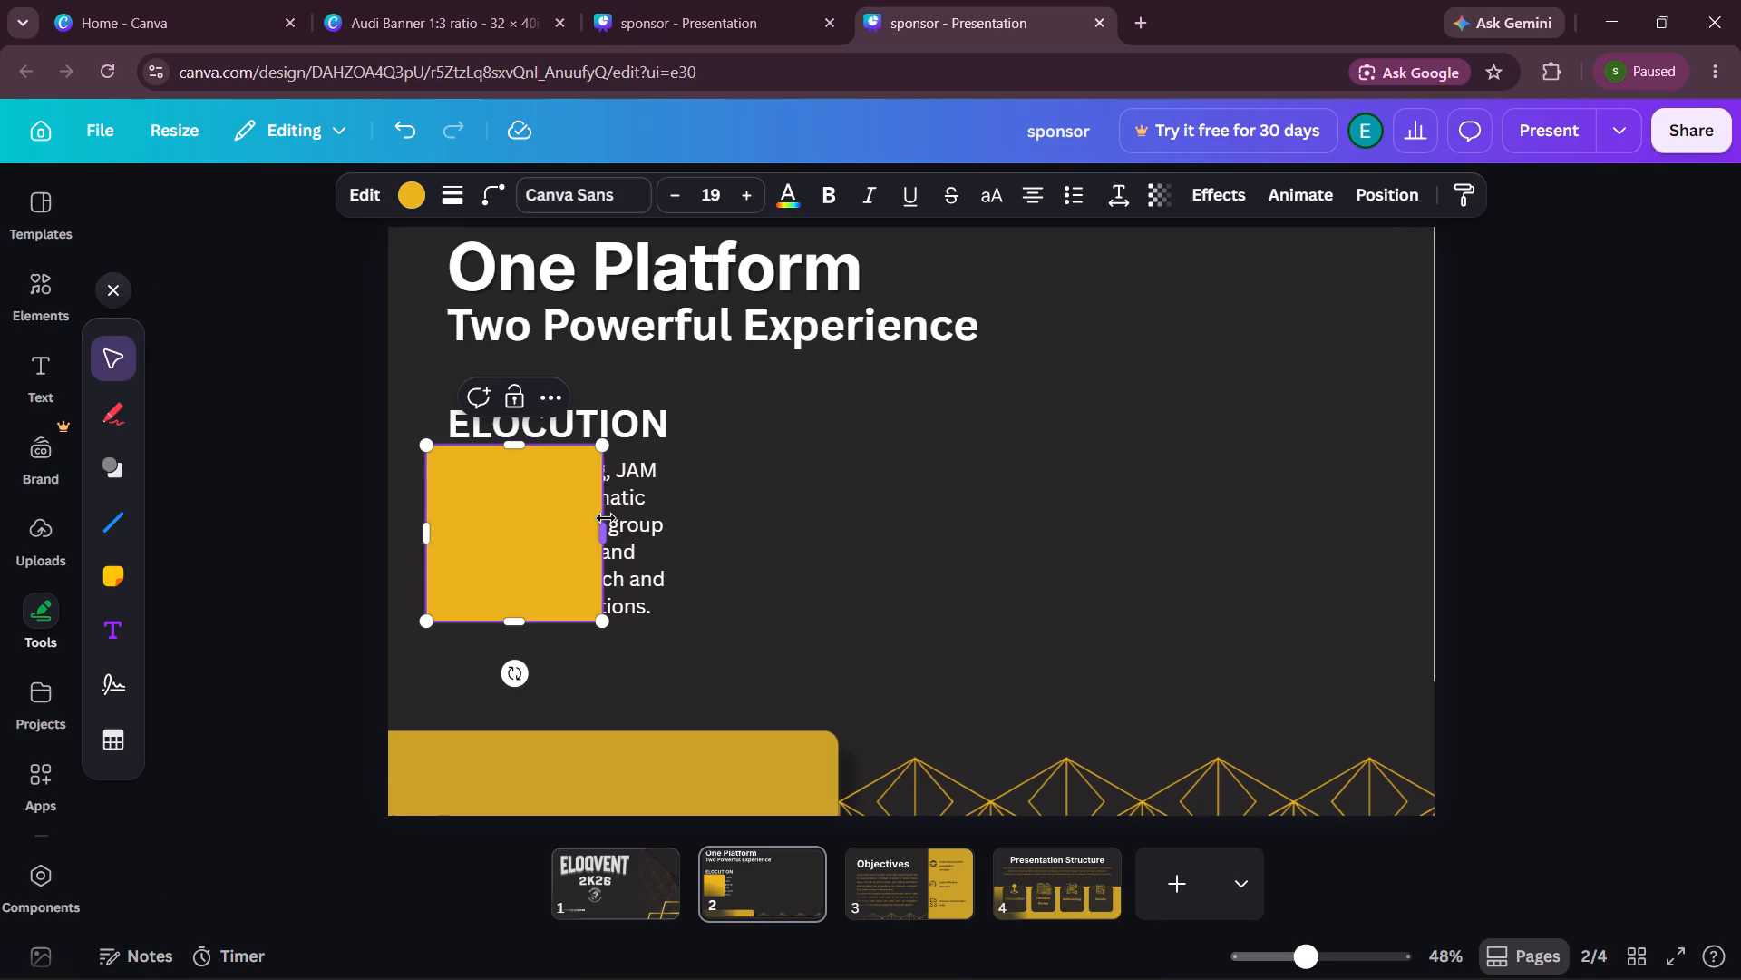
{"action": "left_click_drag", "start_coordinate": [606, 518], "coordinate": [679, 523]}
{"action": "left_click_drag", "start_coordinate": [551, 623], "coordinate": [550, 625]}
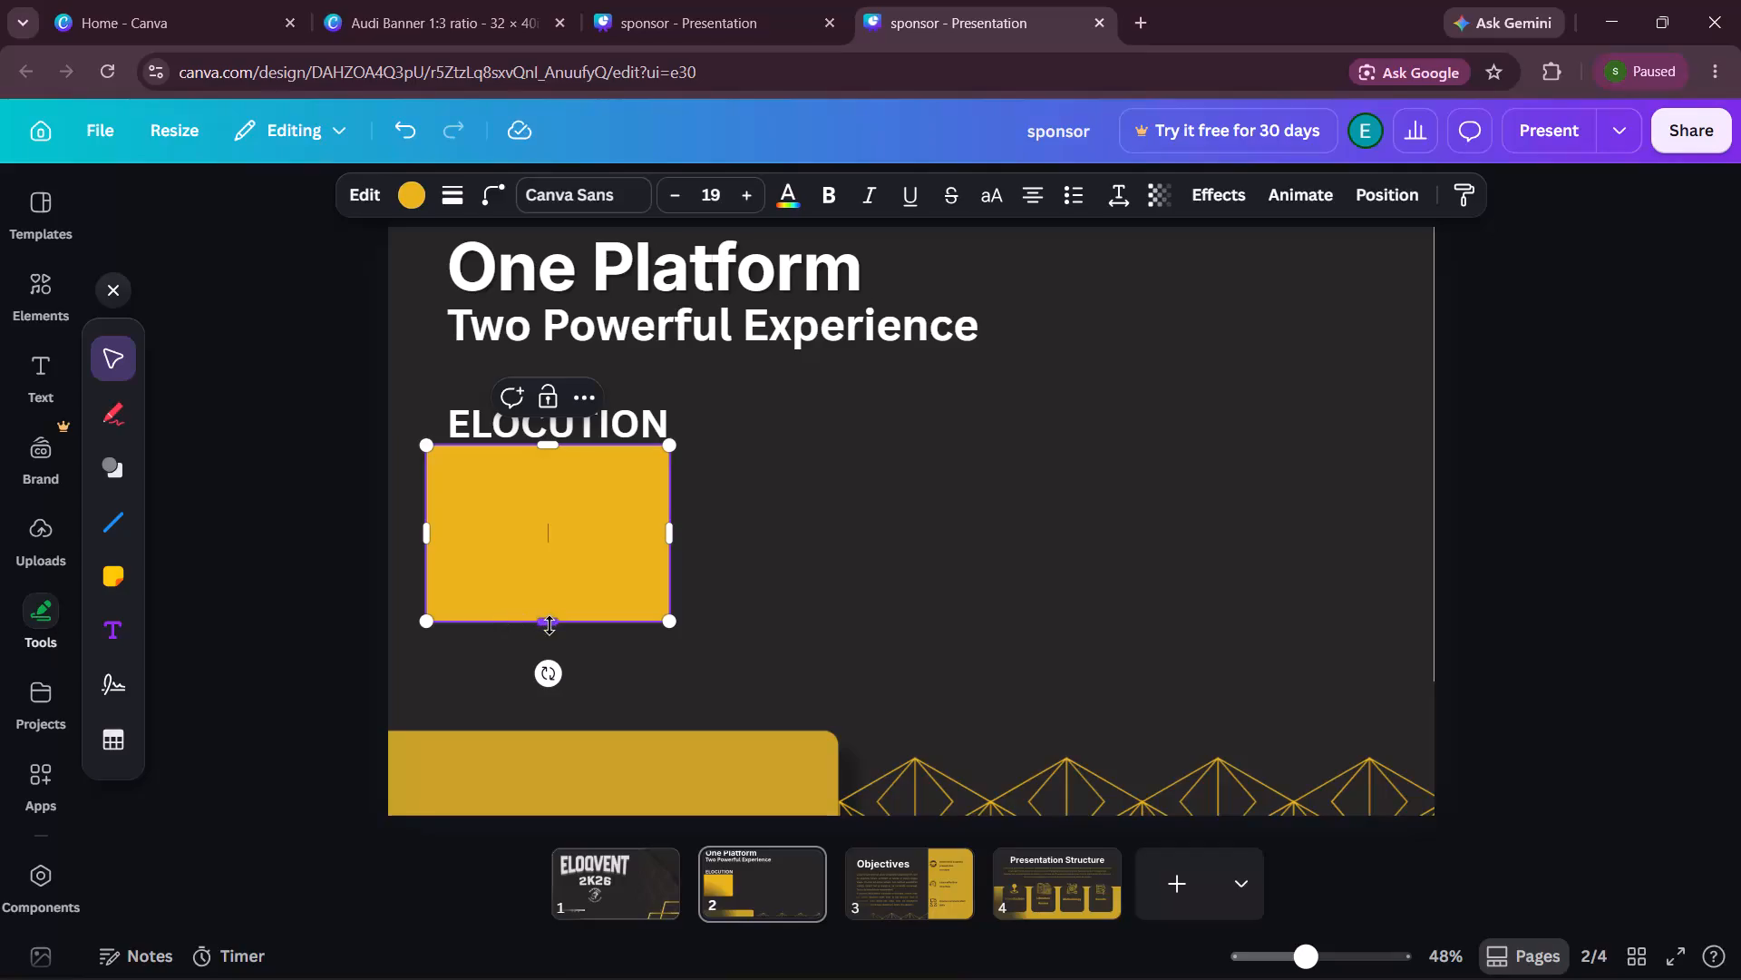
{"action": "left_click_drag", "start_coordinate": [550, 625], "coordinate": [549, 632]}
Move the yellow rectangle one layer down, behind the Elocution description text.
{"action": "key", "text": "alt+1"}
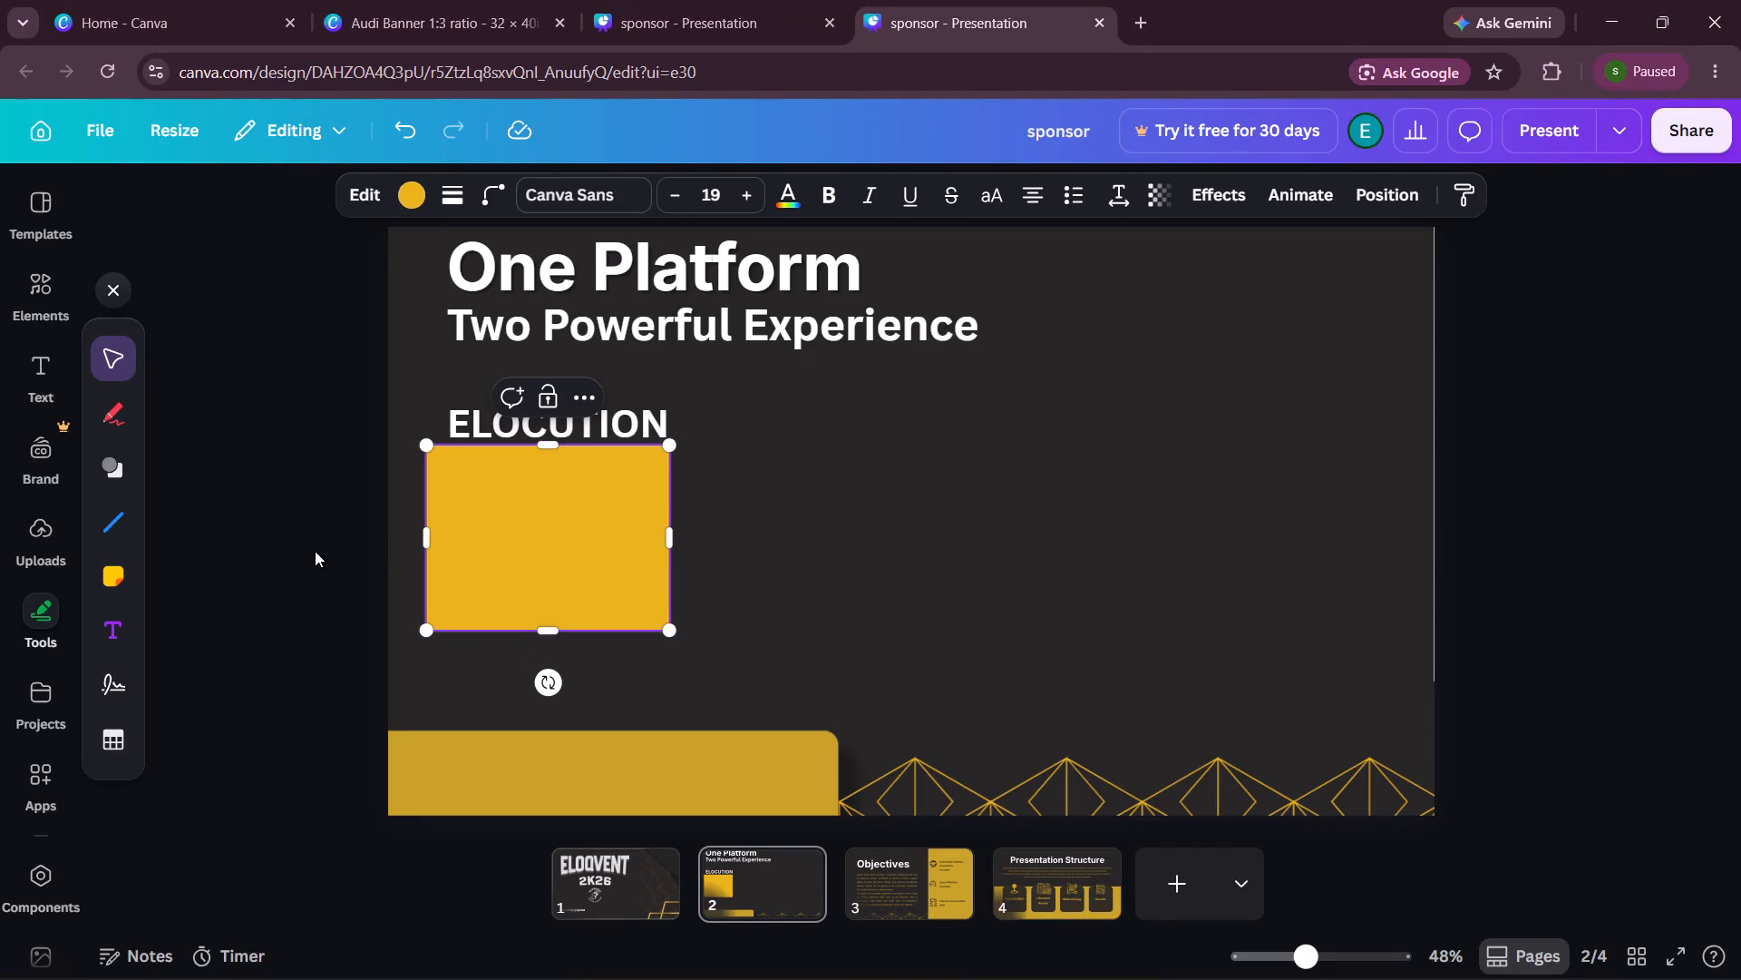
{"action": "key", "text": "alt+1"}
{"action": "left_click", "coordinate": [263, 697]}
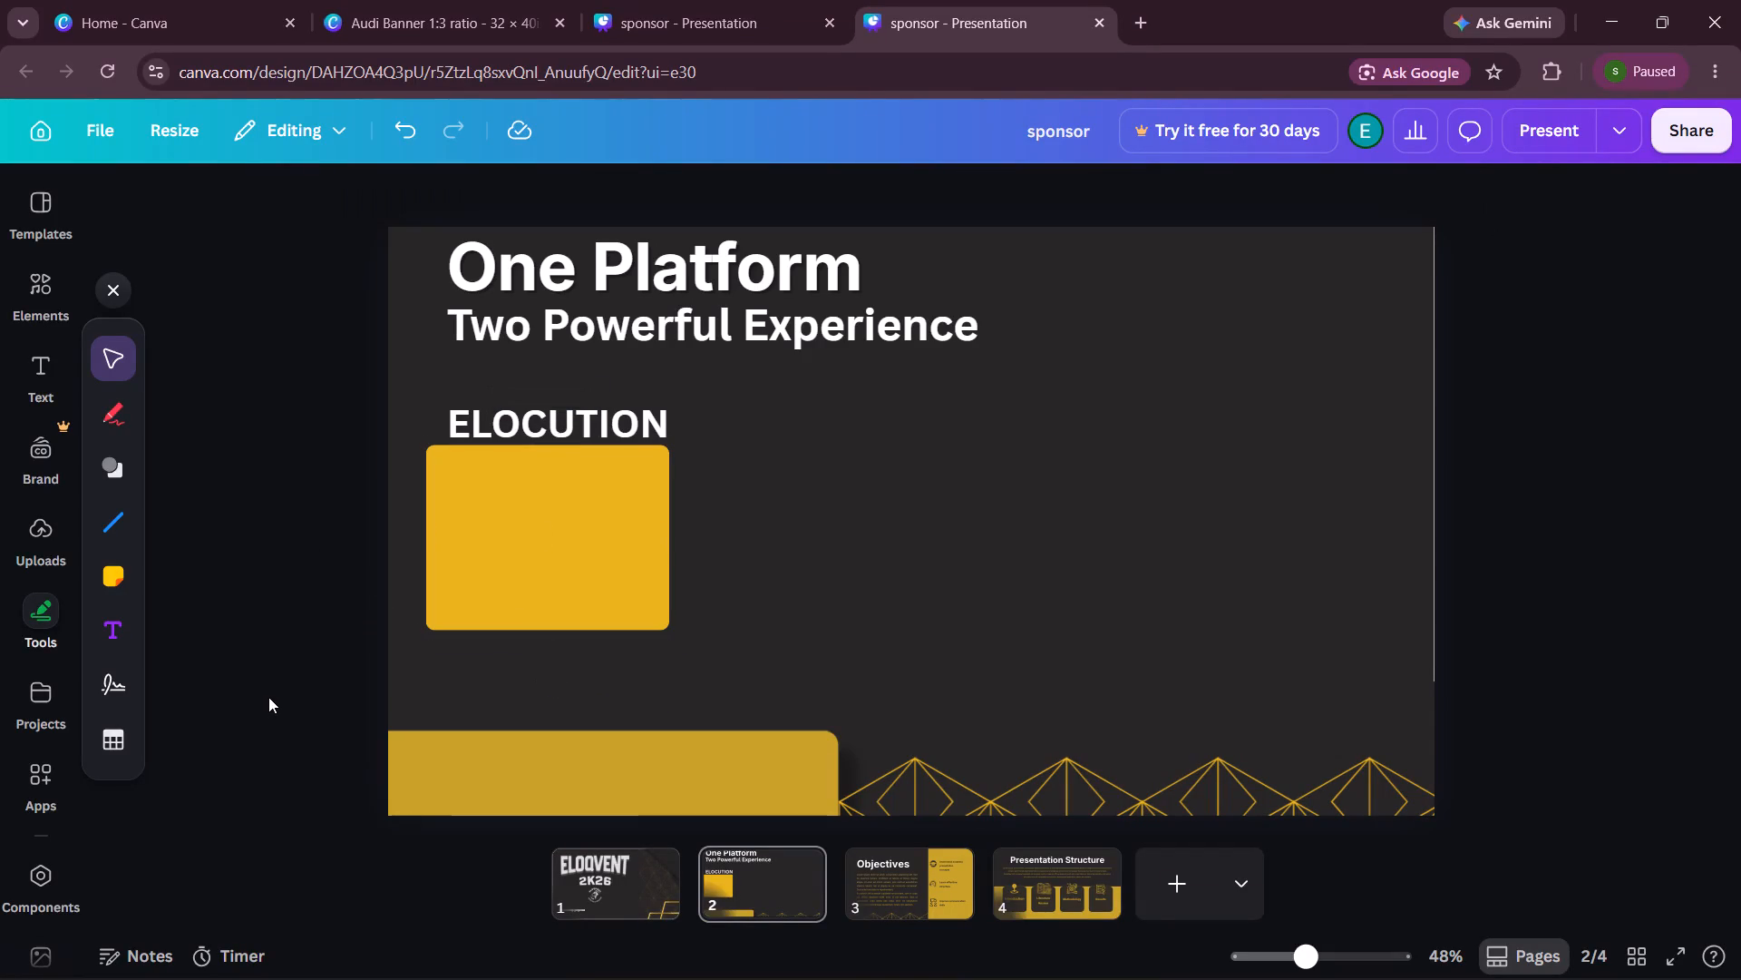
{"action": "key", "text": "alt+1"}
{"action": "left_click_drag", "start_coordinate": [315, 386], "coordinate": [311, 447]}
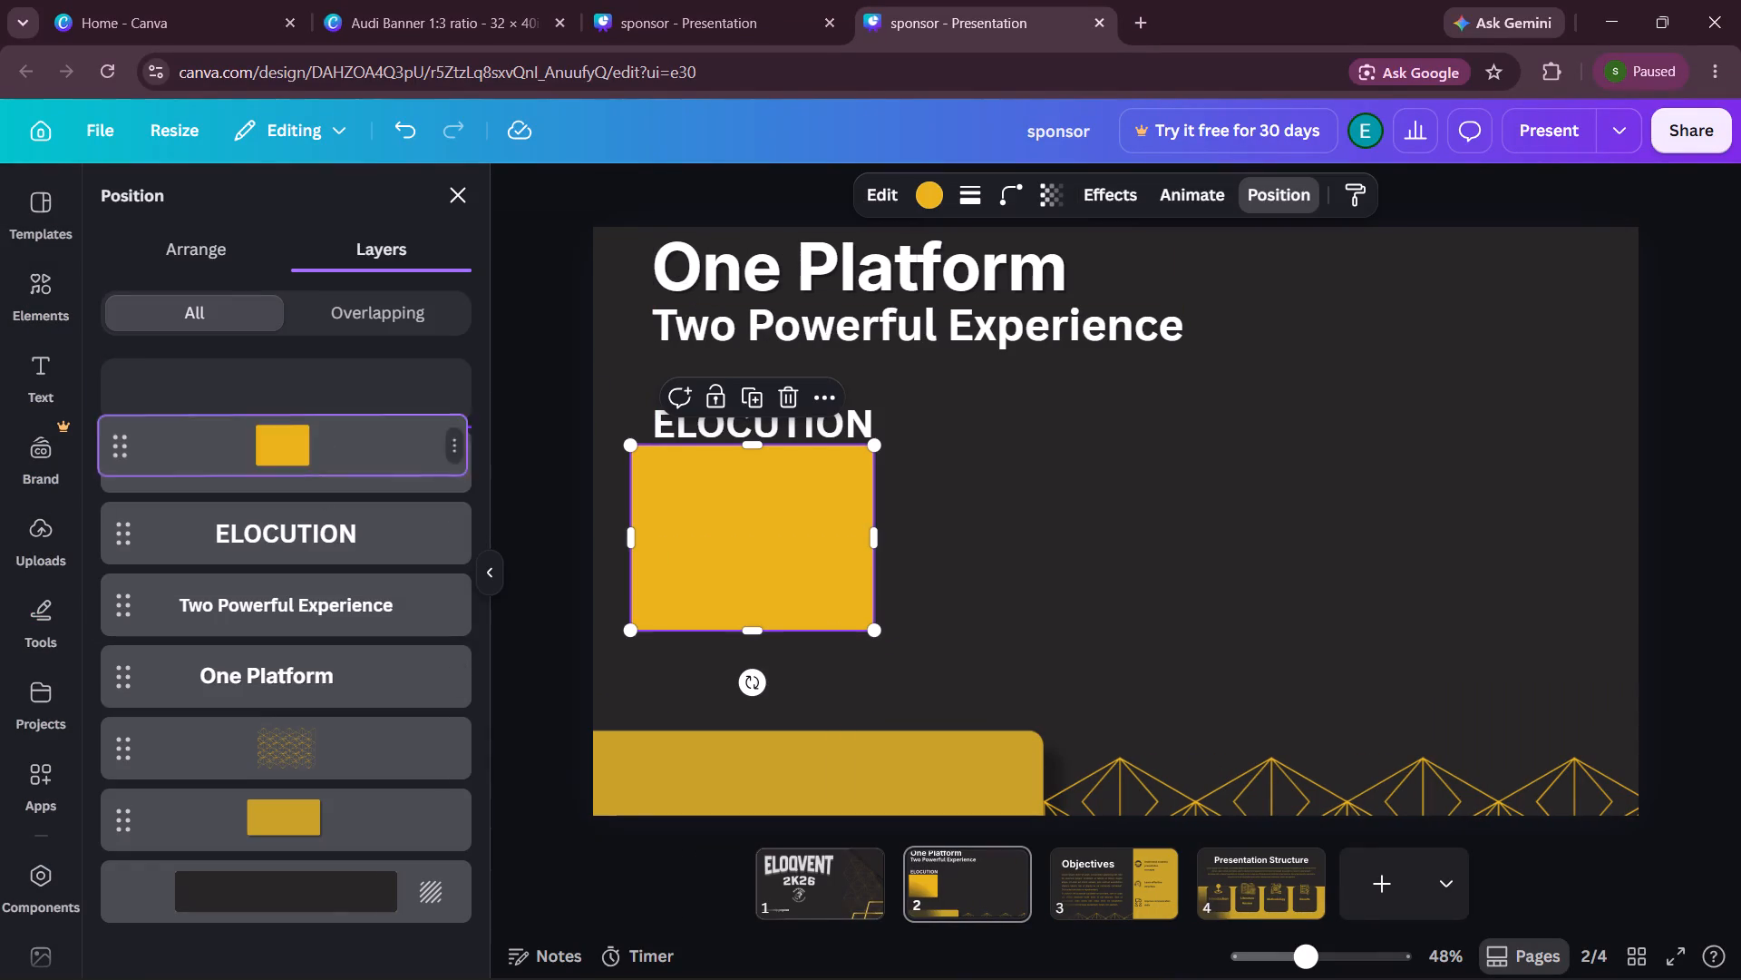
{"action": "left_click_drag", "start_coordinate": [311, 447], "coordinate": [316, 483]}
{"action": "left_click", "coordinate": [970, 612]}
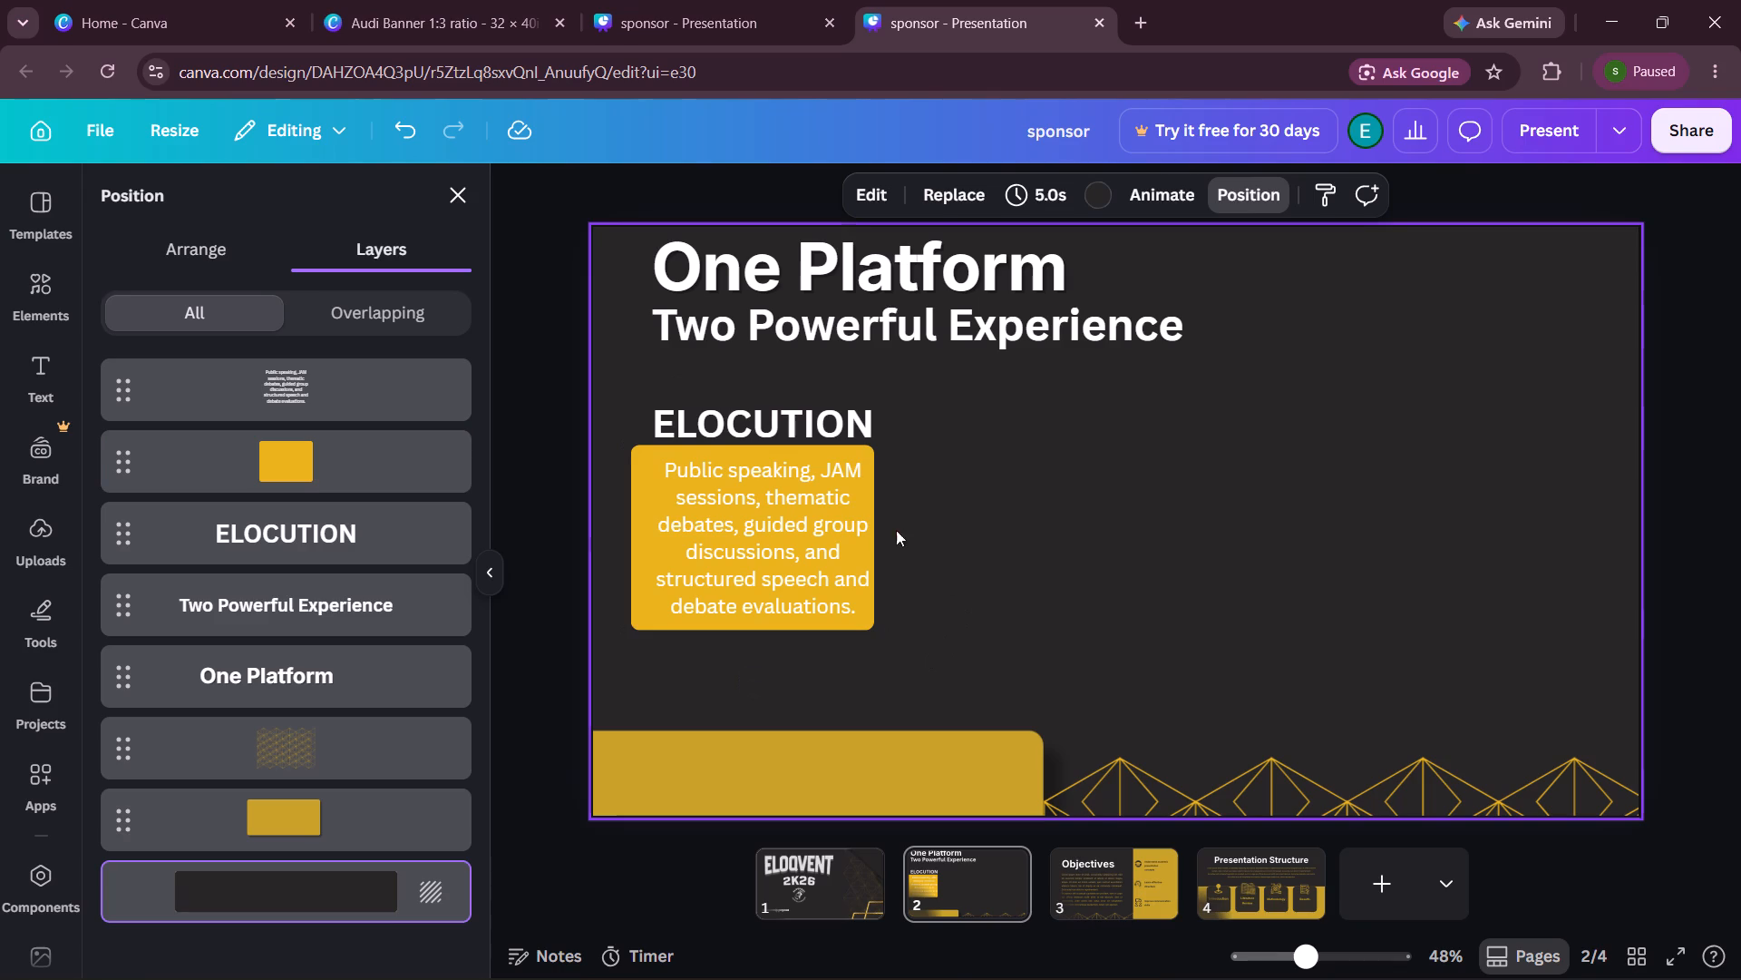
Nudge the yellow rectangle sideways and slightly down until it sits centred behind the Elocution description.
{"action": "left_click", "coordinate": [642, 452]}
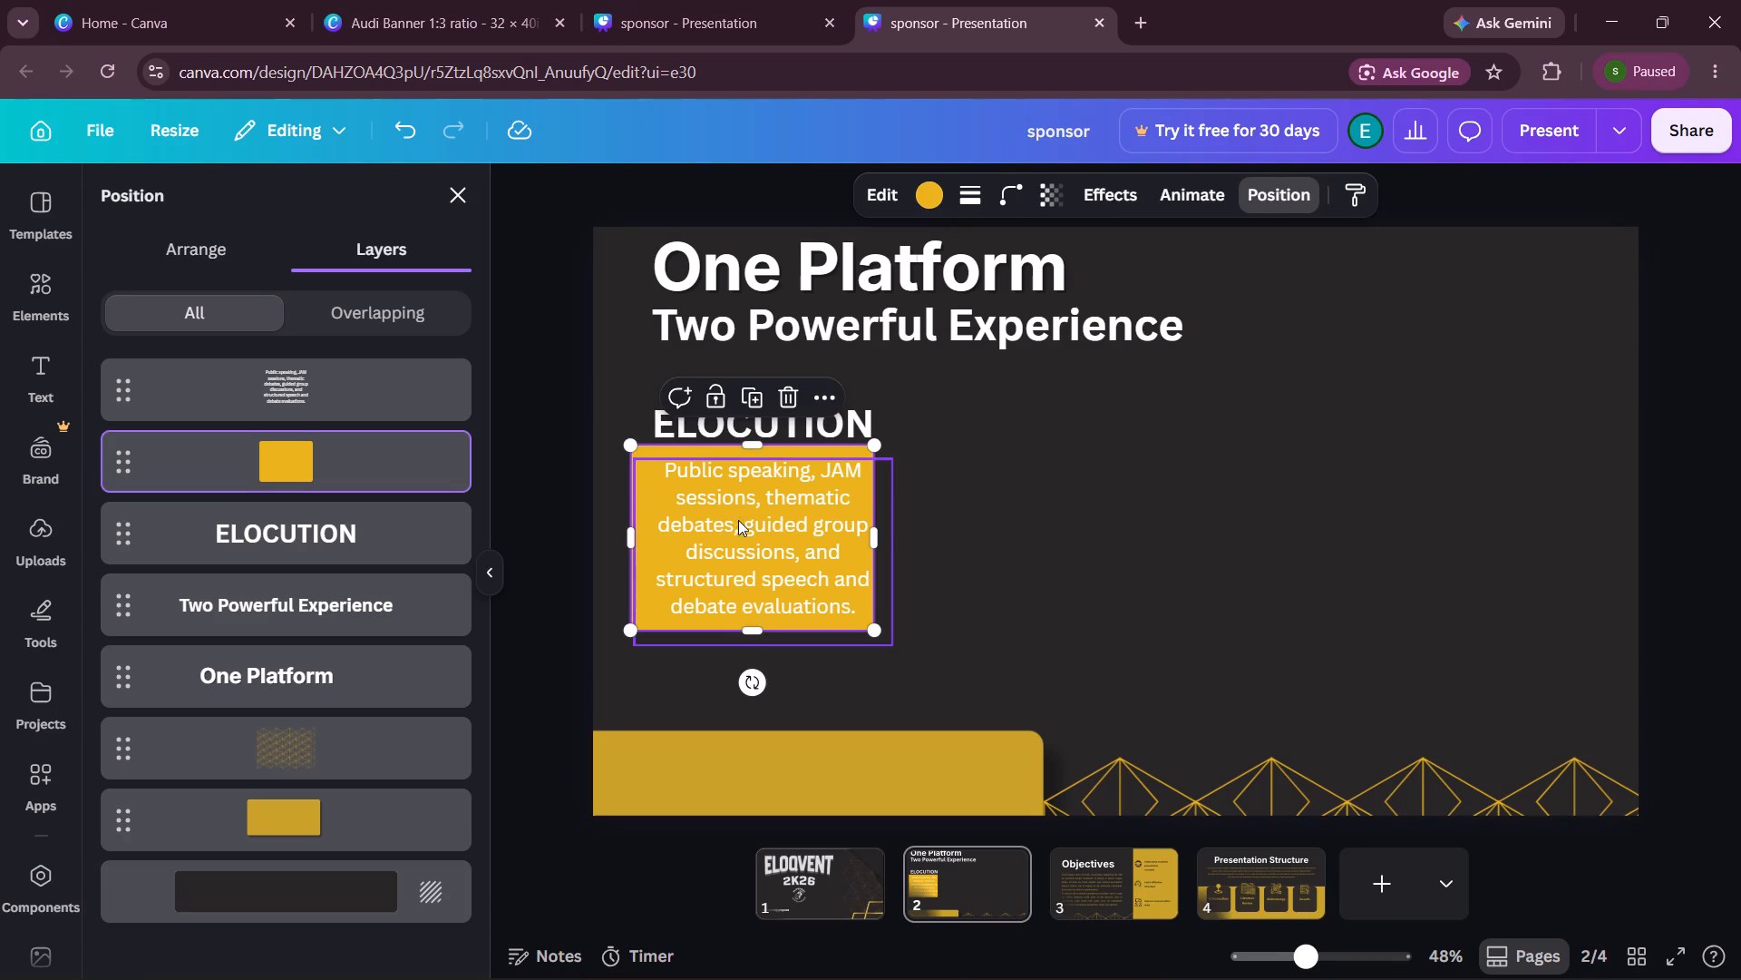
{"action": "key", "text": "Right"}
{"action": "key", "text": "Right"}
{"action": "key", "text": "Right"}
{"action": "key", "text": "Right"}
{"action": "key", "text": "Right"}
{"action": "key", "text": "Right"}
{"action": "key", "text": "Right"}
{"action": "key", "text": "Right"}
{"action": "key", "text": "Right"}
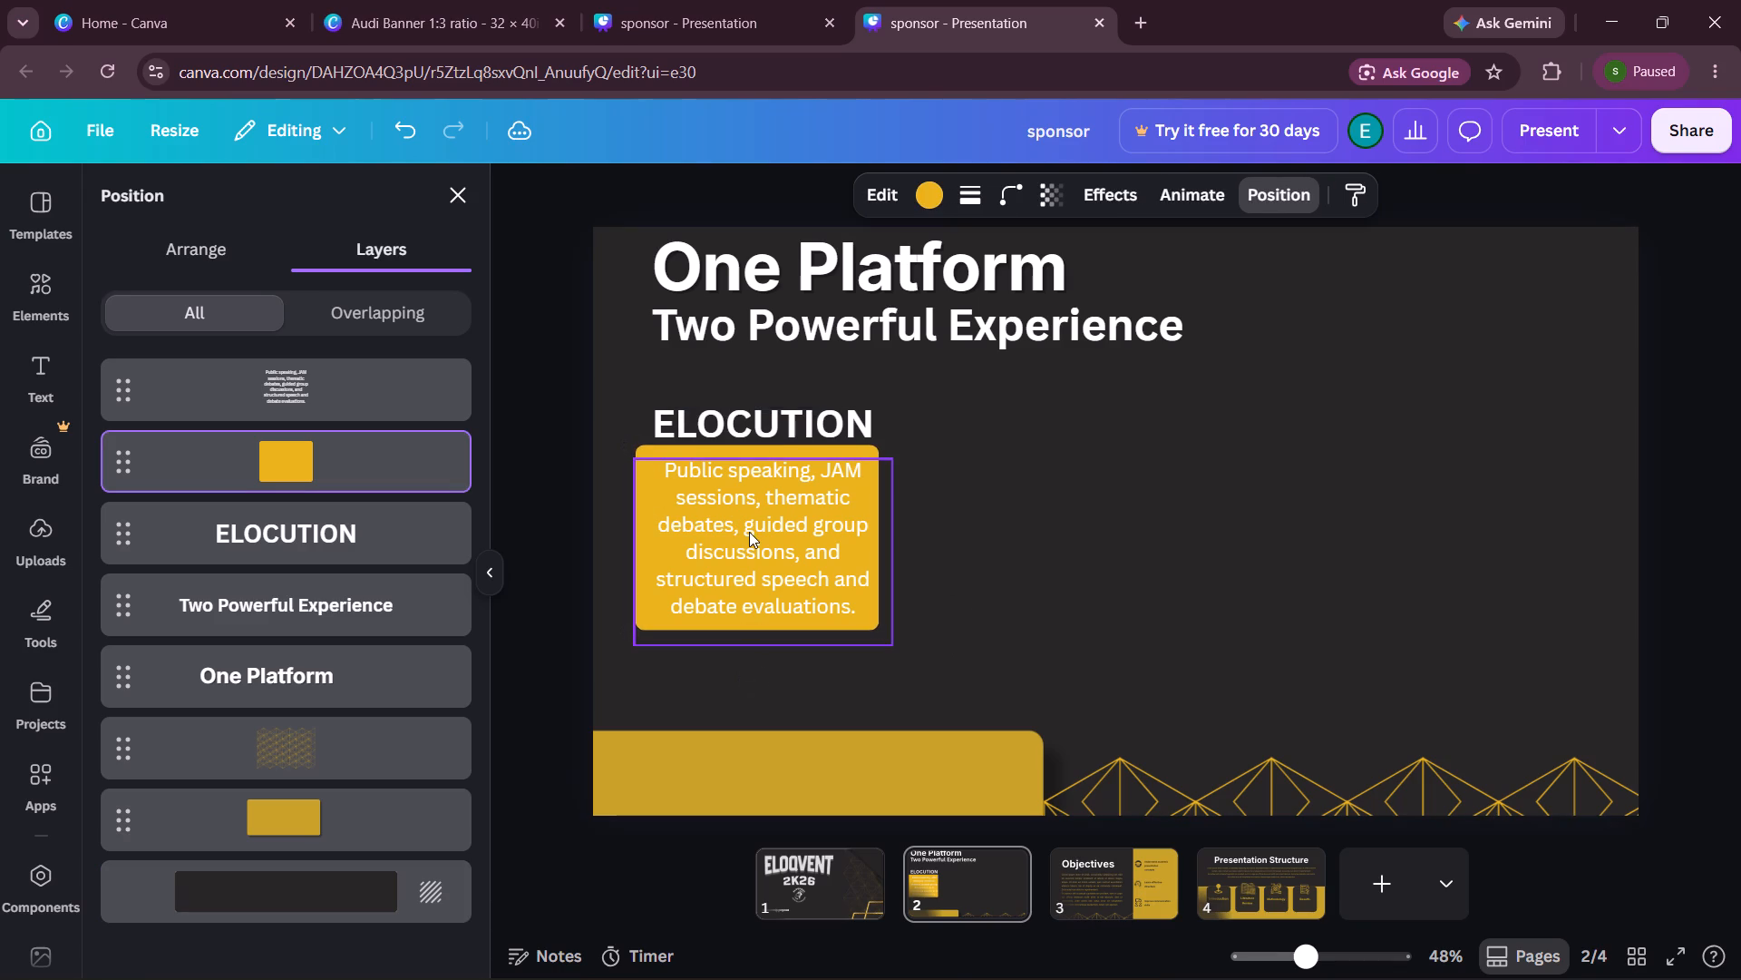
{"action": "key", "text": "Right"}
{"action": "key", "text": "Right"}
{"action": "key", "text": "Right"}
{"action": "key", "text": "Right"}
{"action": "key", "text": "Right"}
{"action": "key", "text": "Right"}
{"action": "key", "text": "Right"}
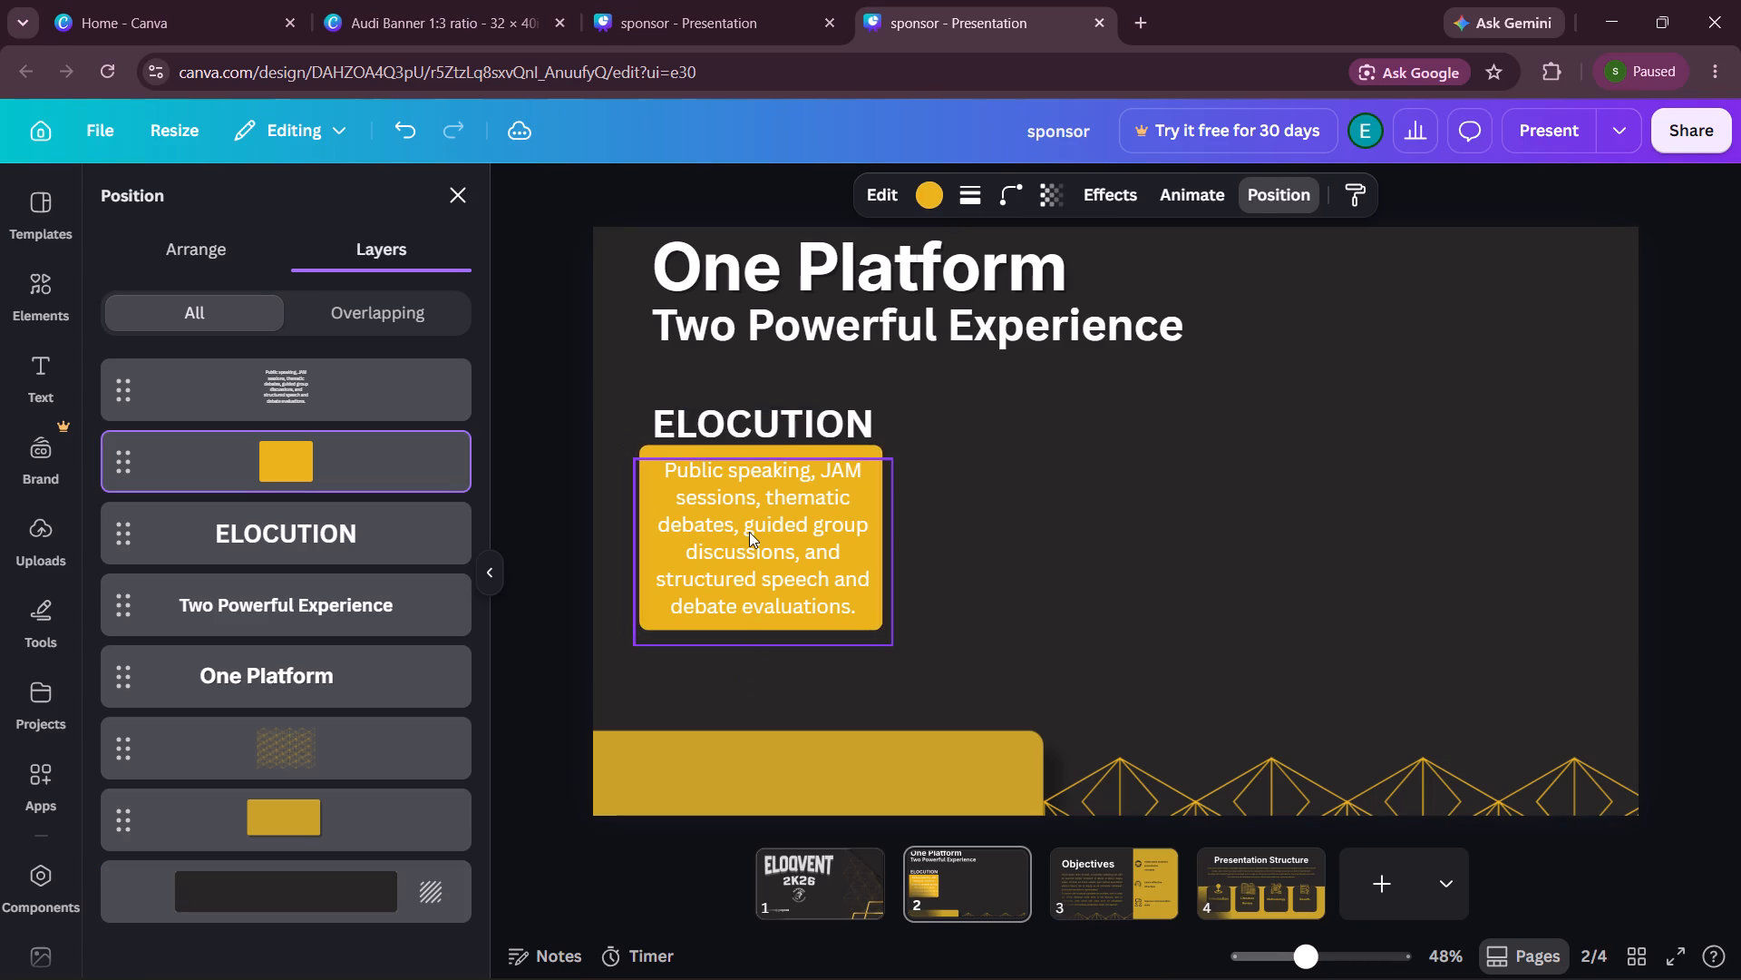
{"action": "key", "text": "Right"}
{"action": "key", "text": "Right"}
{"action": "key", "text": "Down"}
{"action": "key", "text": "Down"}
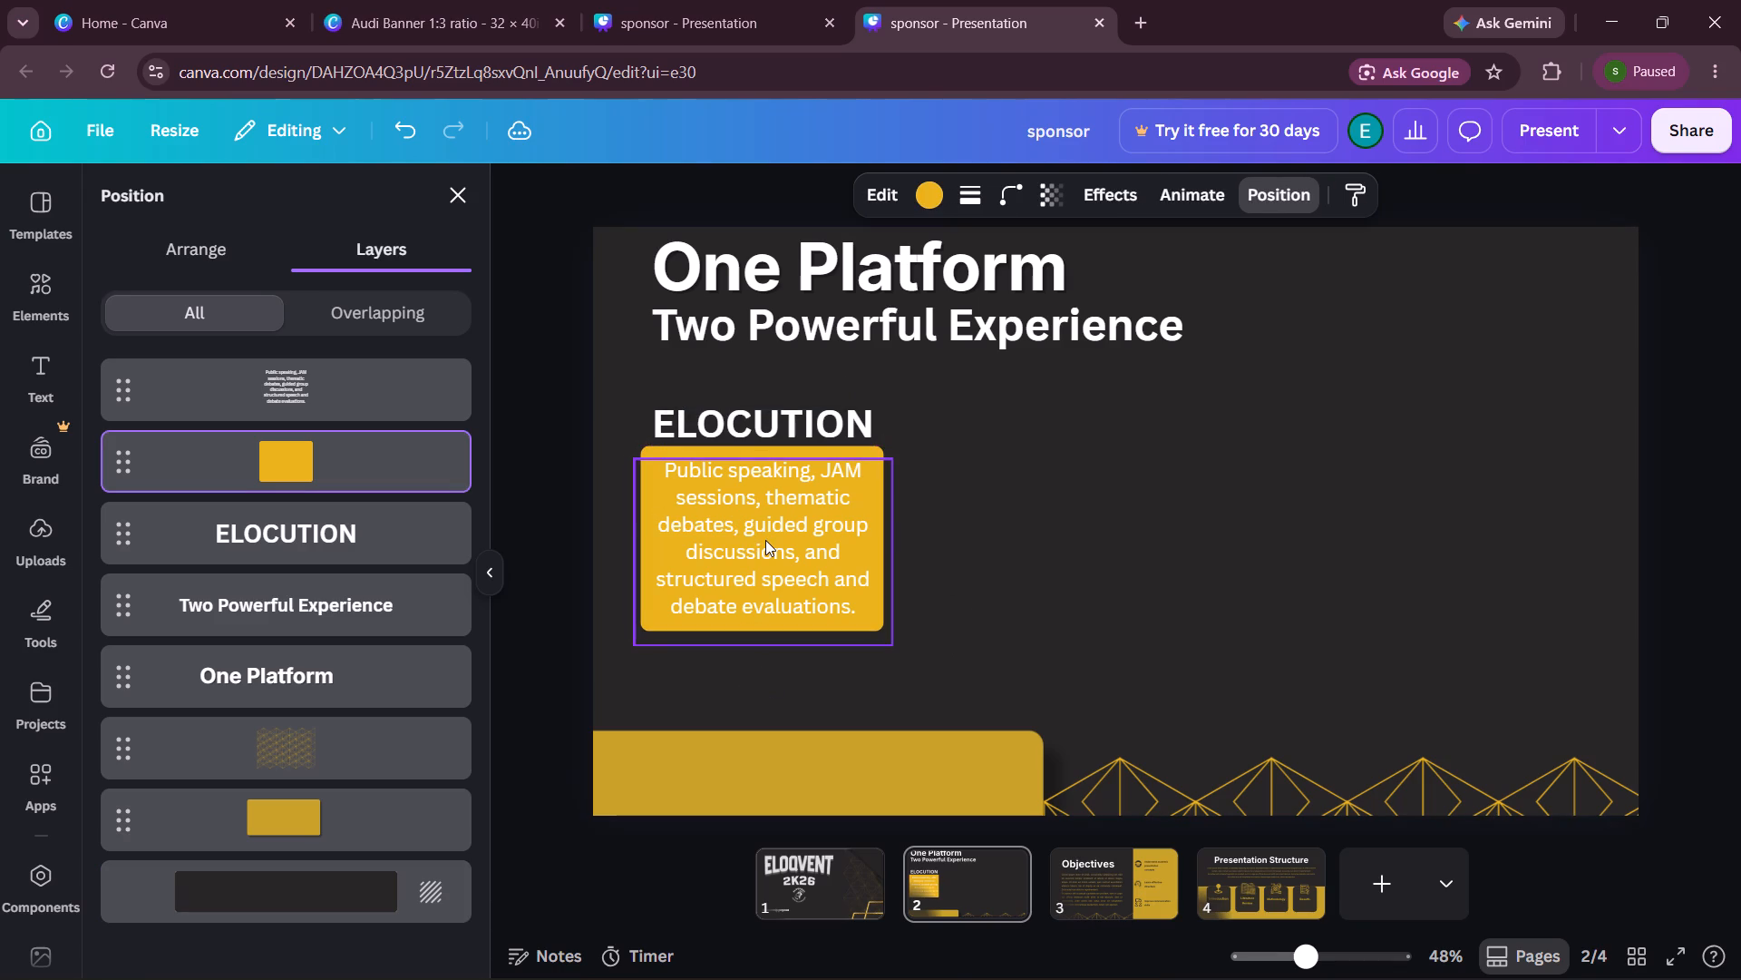
{"action": "key", "text": "Down"}
{"action": "left_click", "coordinate": [1323, 660]}
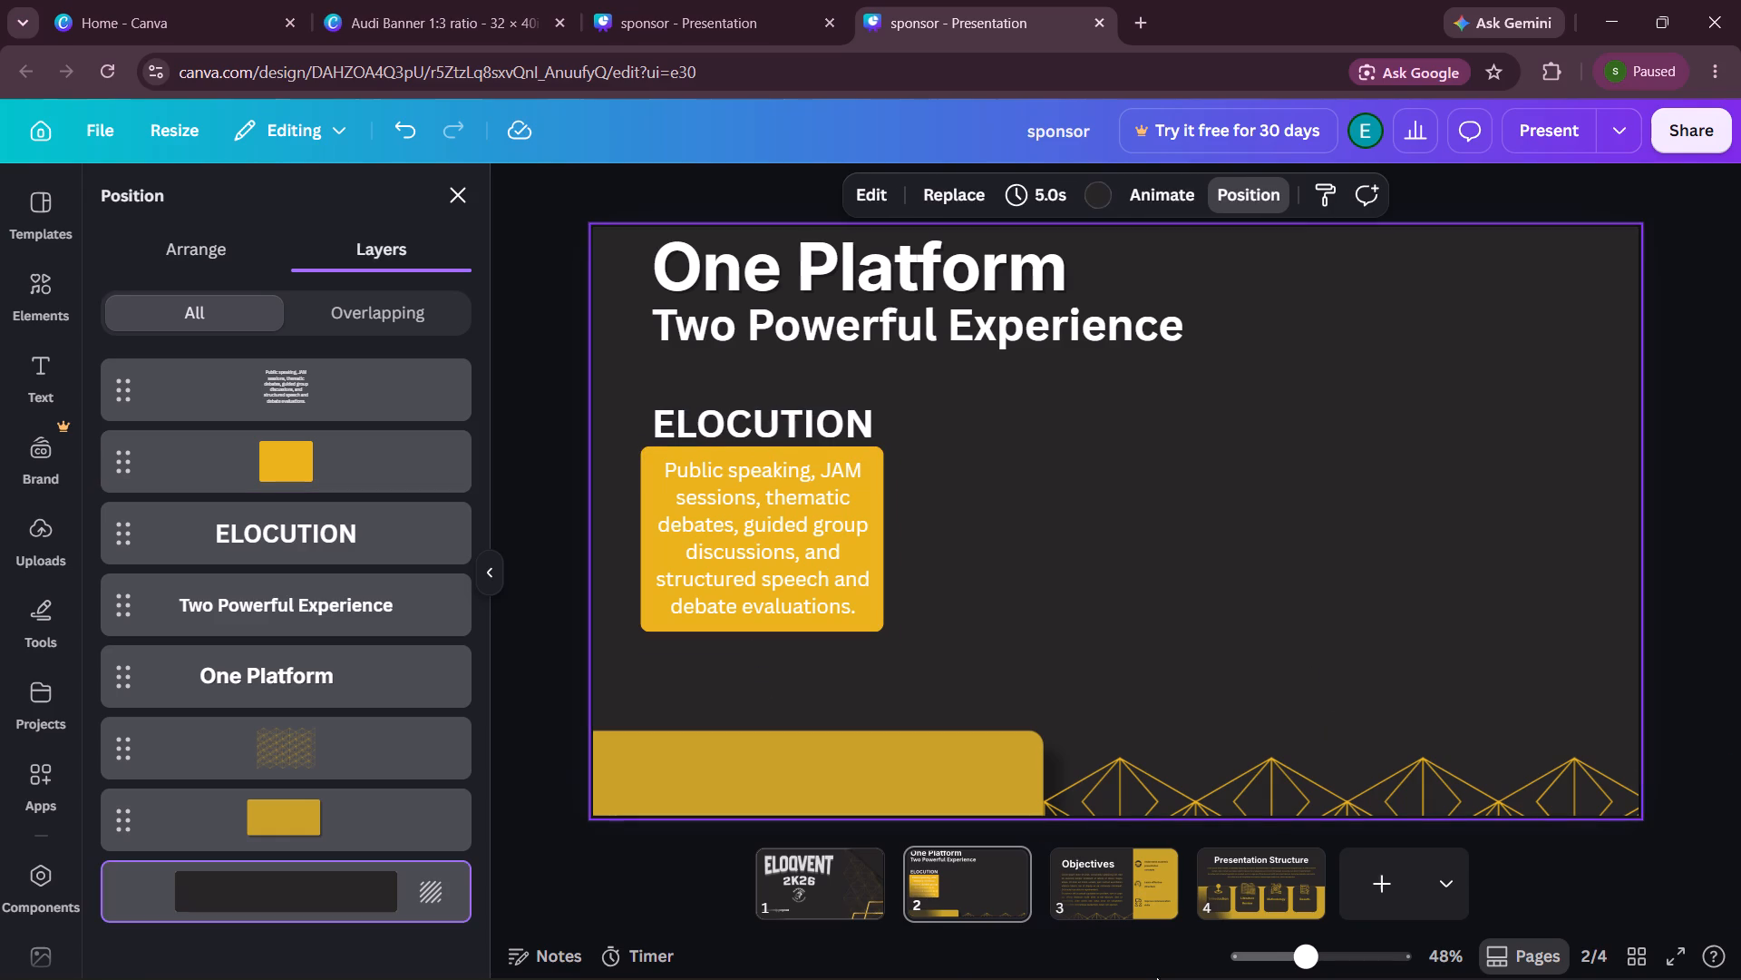
{"action": "left_click", "coordinate": [653, 452]}
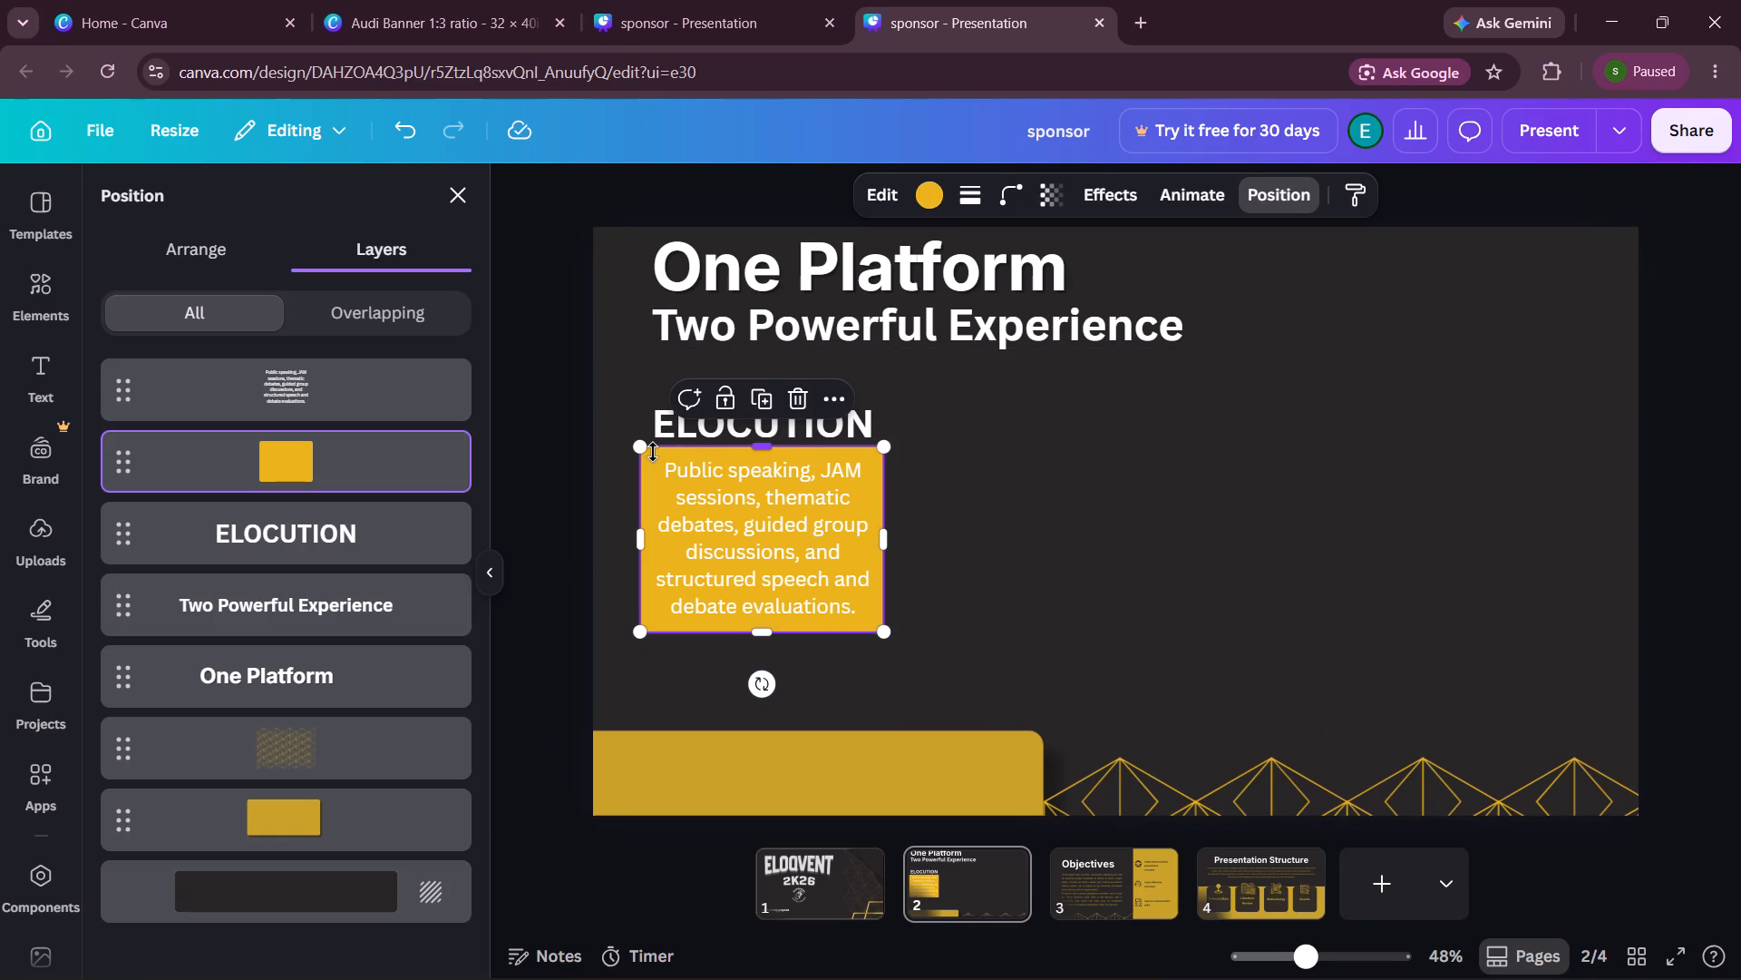
{"action": "key", "text": "Right"}
{"action": "key", "text": "Down"}
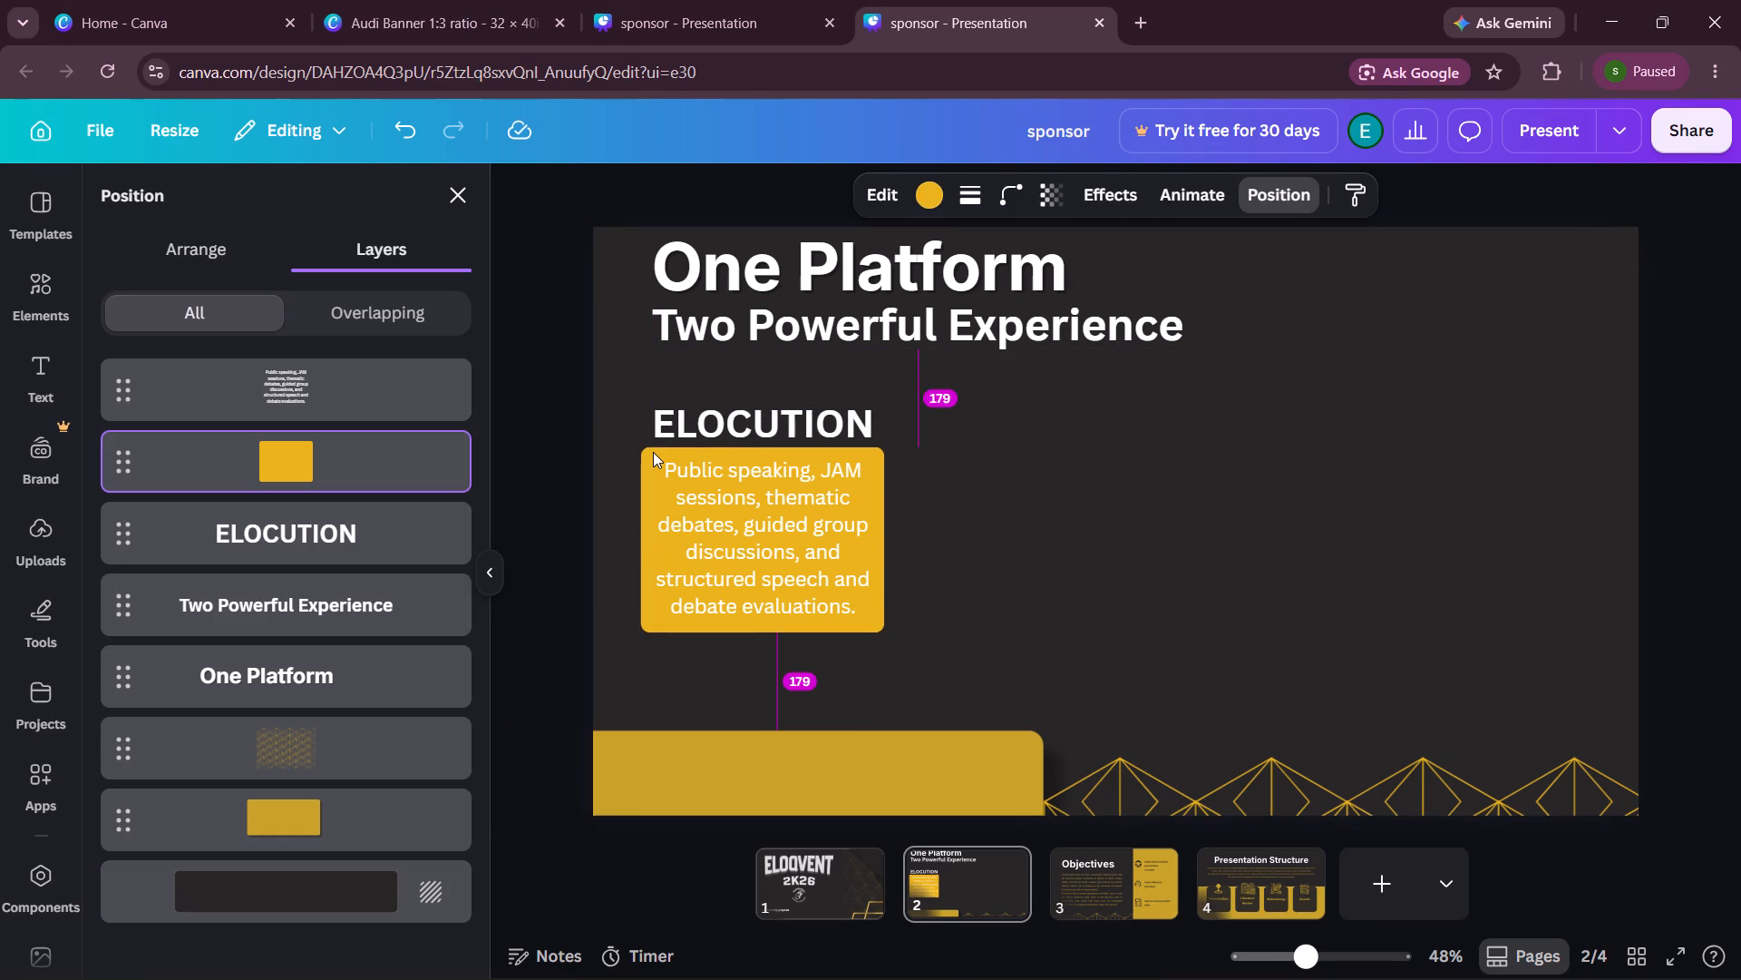
{"action": "left_click", "coordinate": [528, 508]}
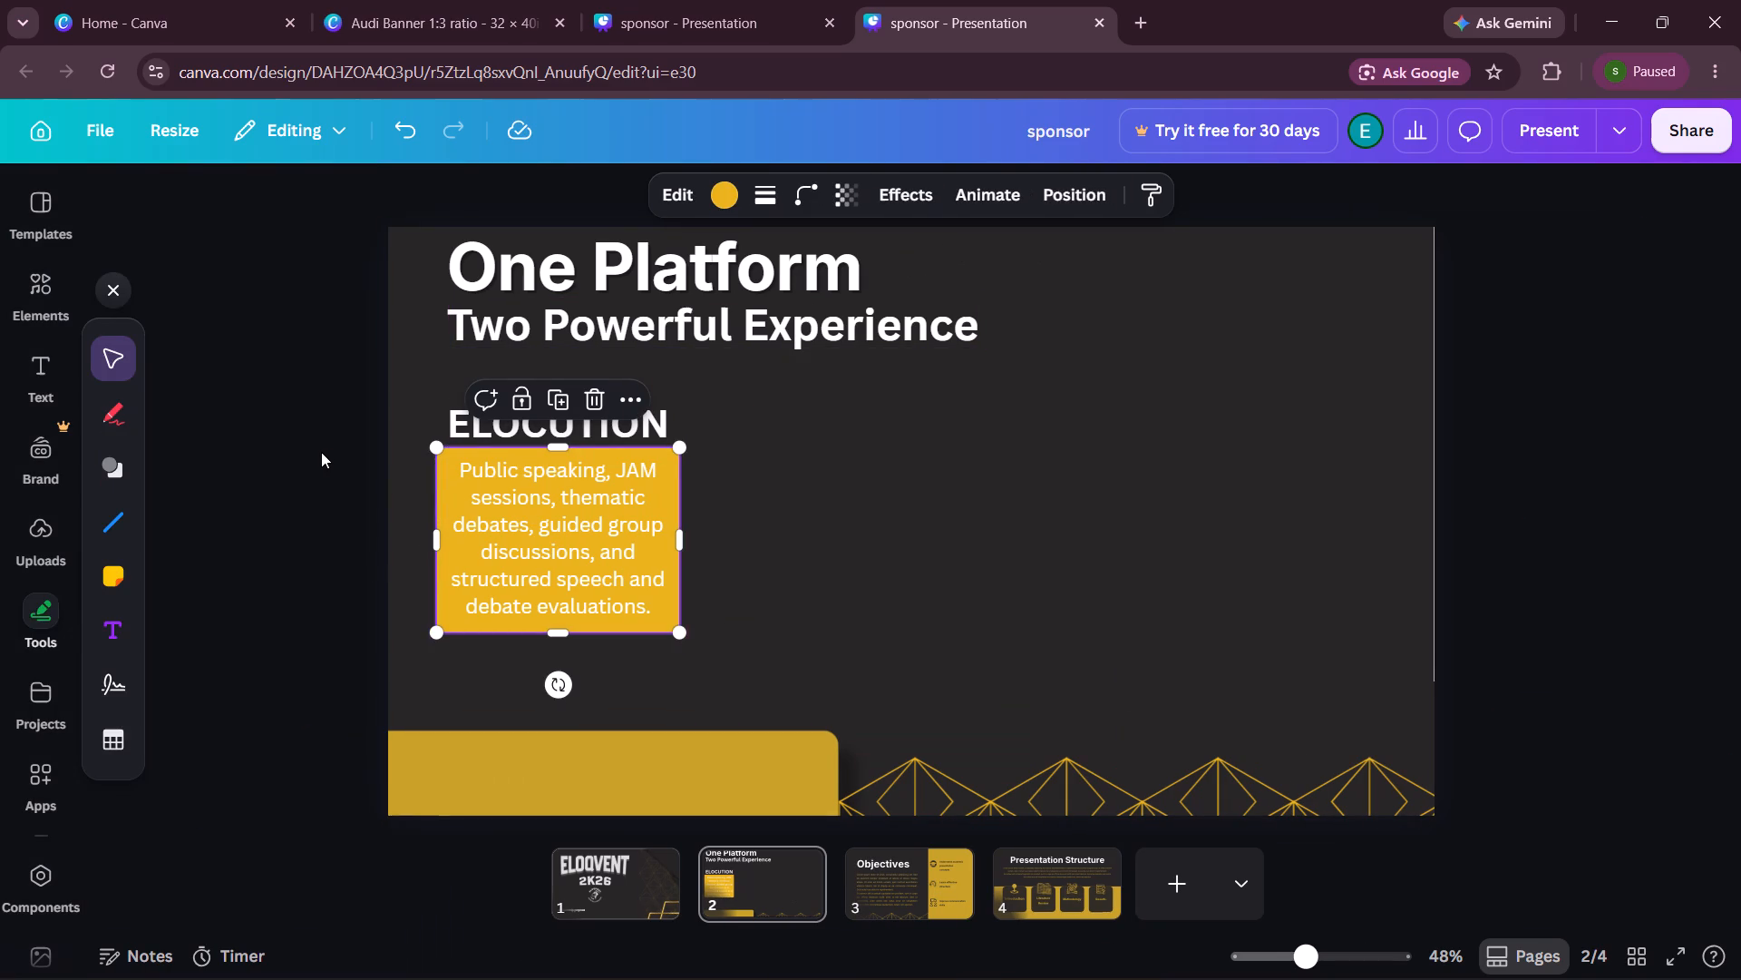
{"action": "left_click", "coordinate": [318, 449]}
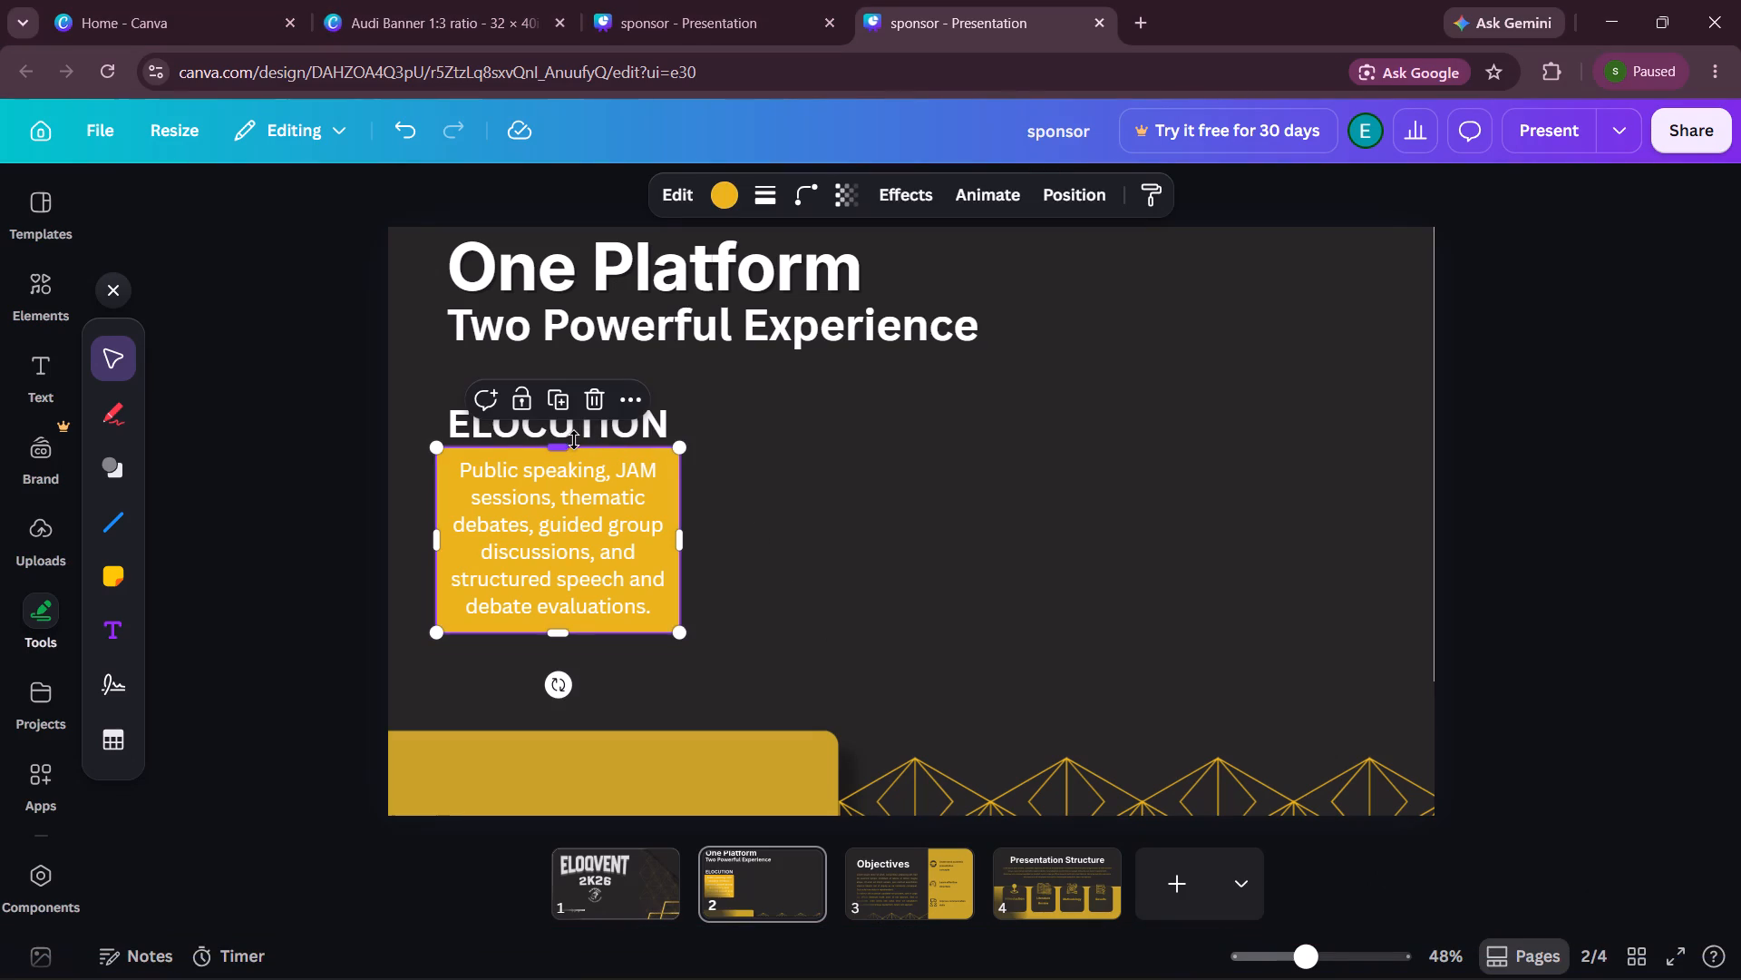
{"action": "left_click_drag", "start_coordinate": [566, 444], "coordinate": [559, 380]}
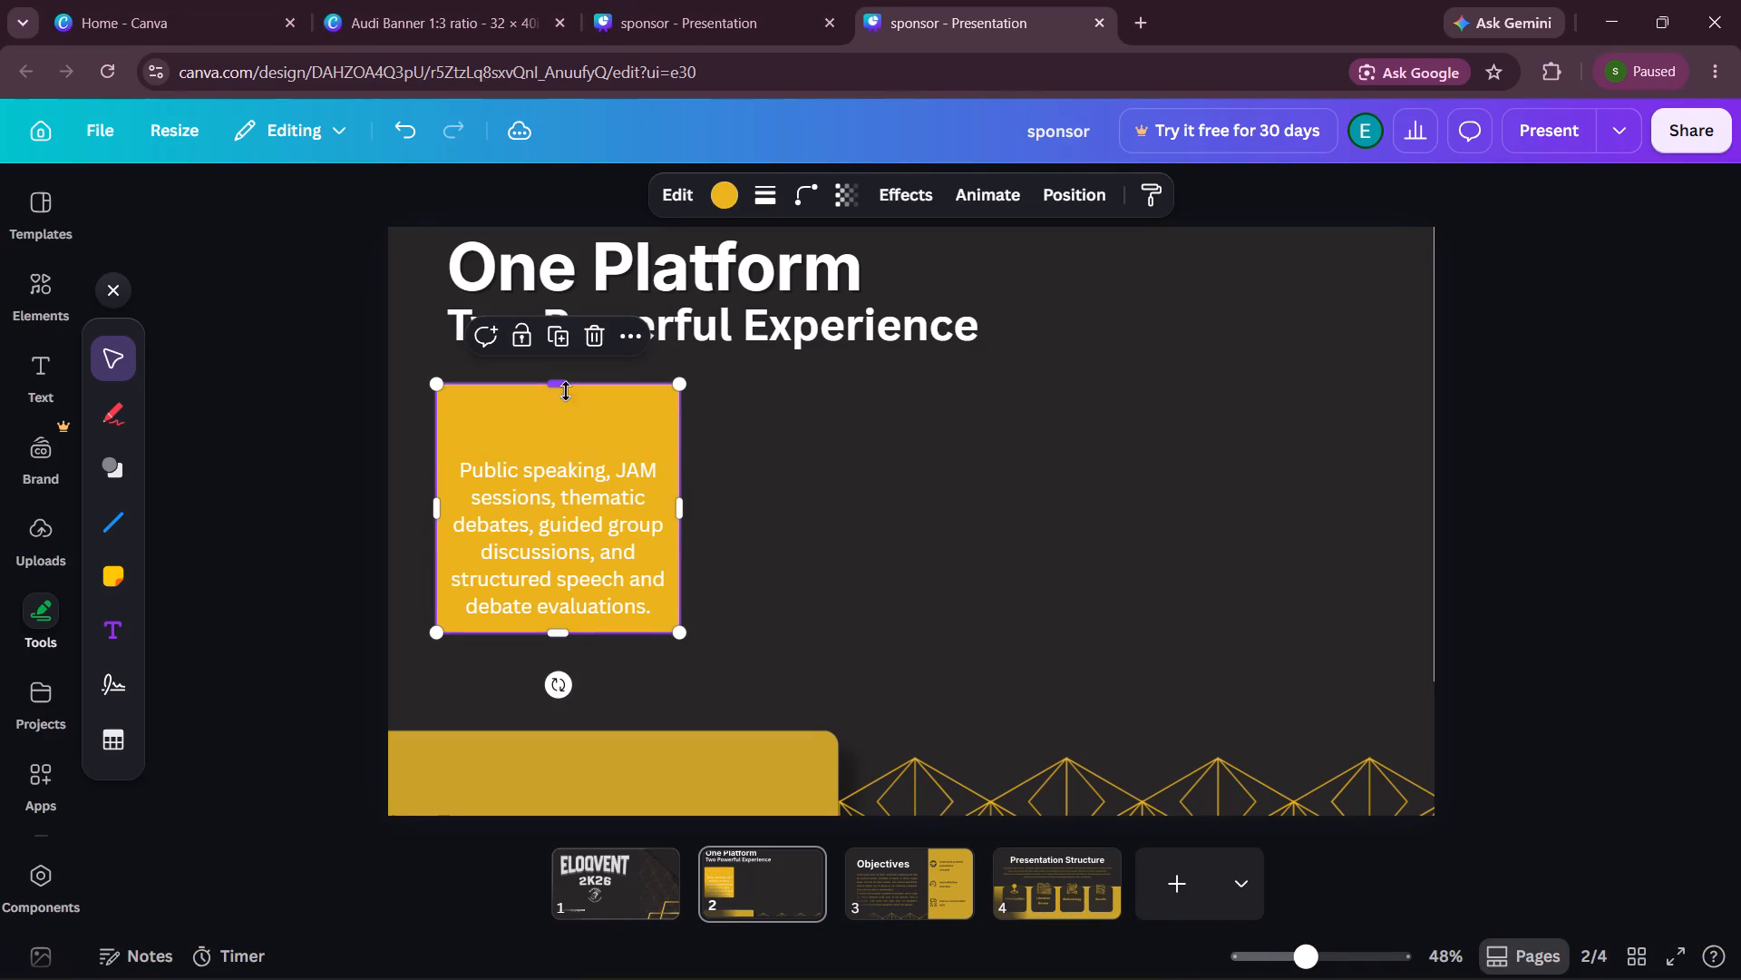
{"action": "key", "text": "alt+1"}
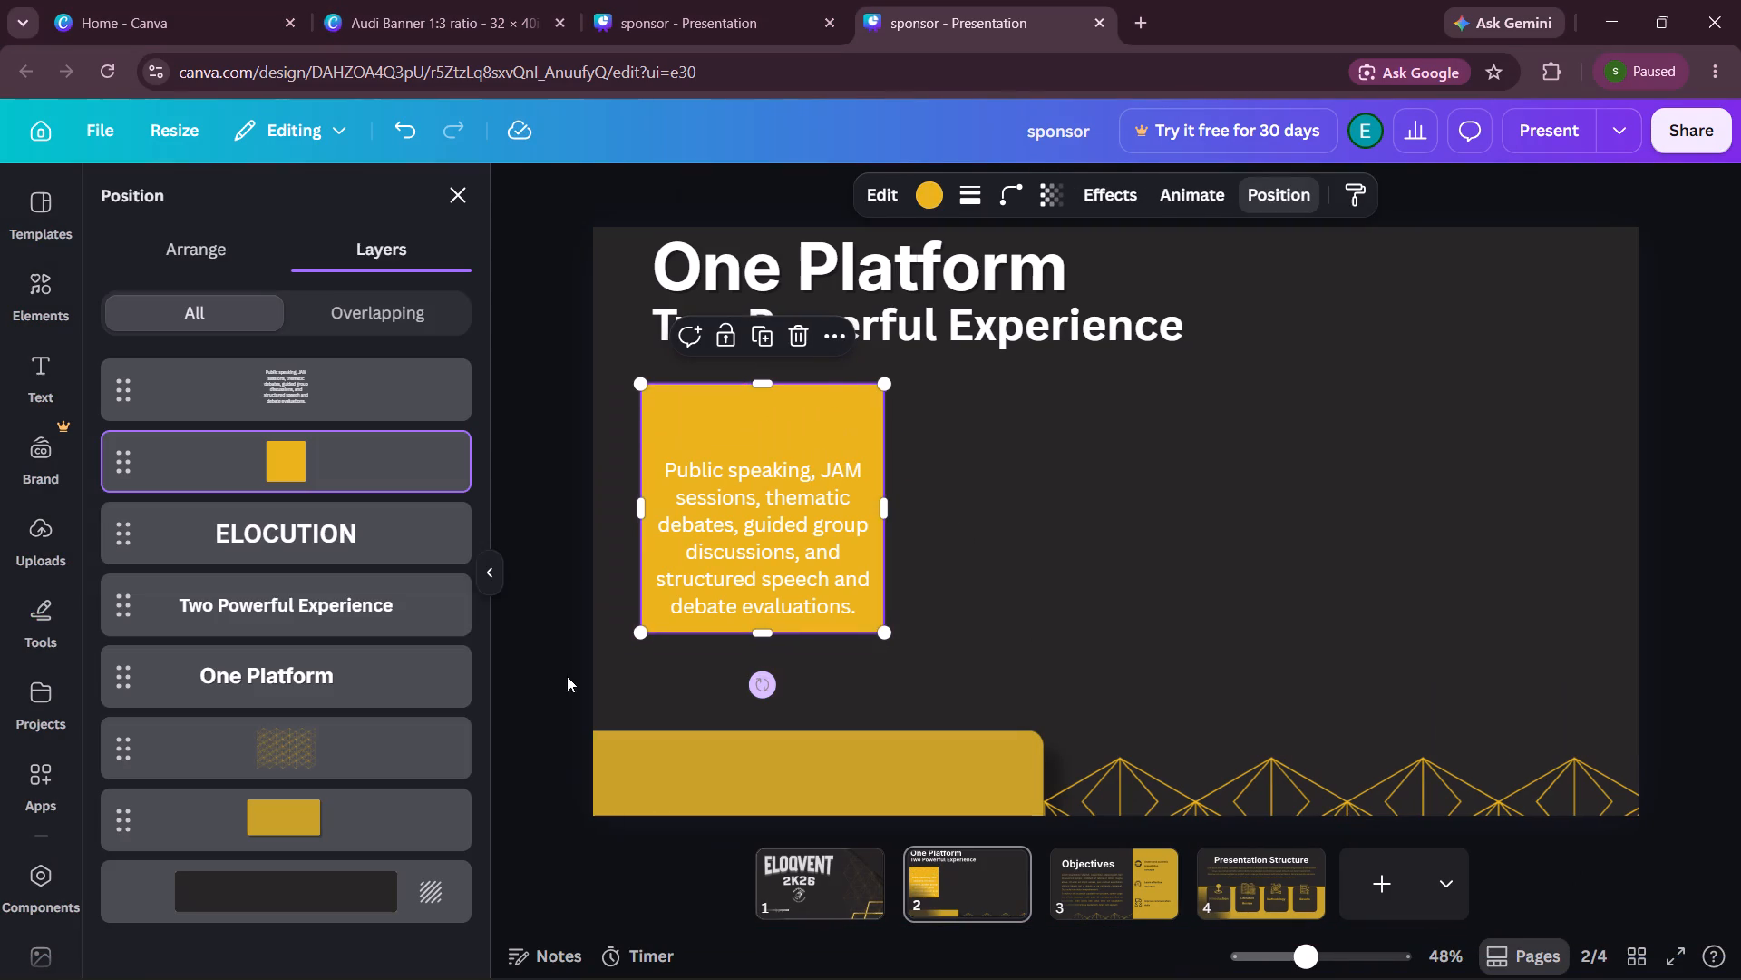
{"action": "left_click_drag", "start_coordinate": [307, 547], "coordinate": [313, 446]}
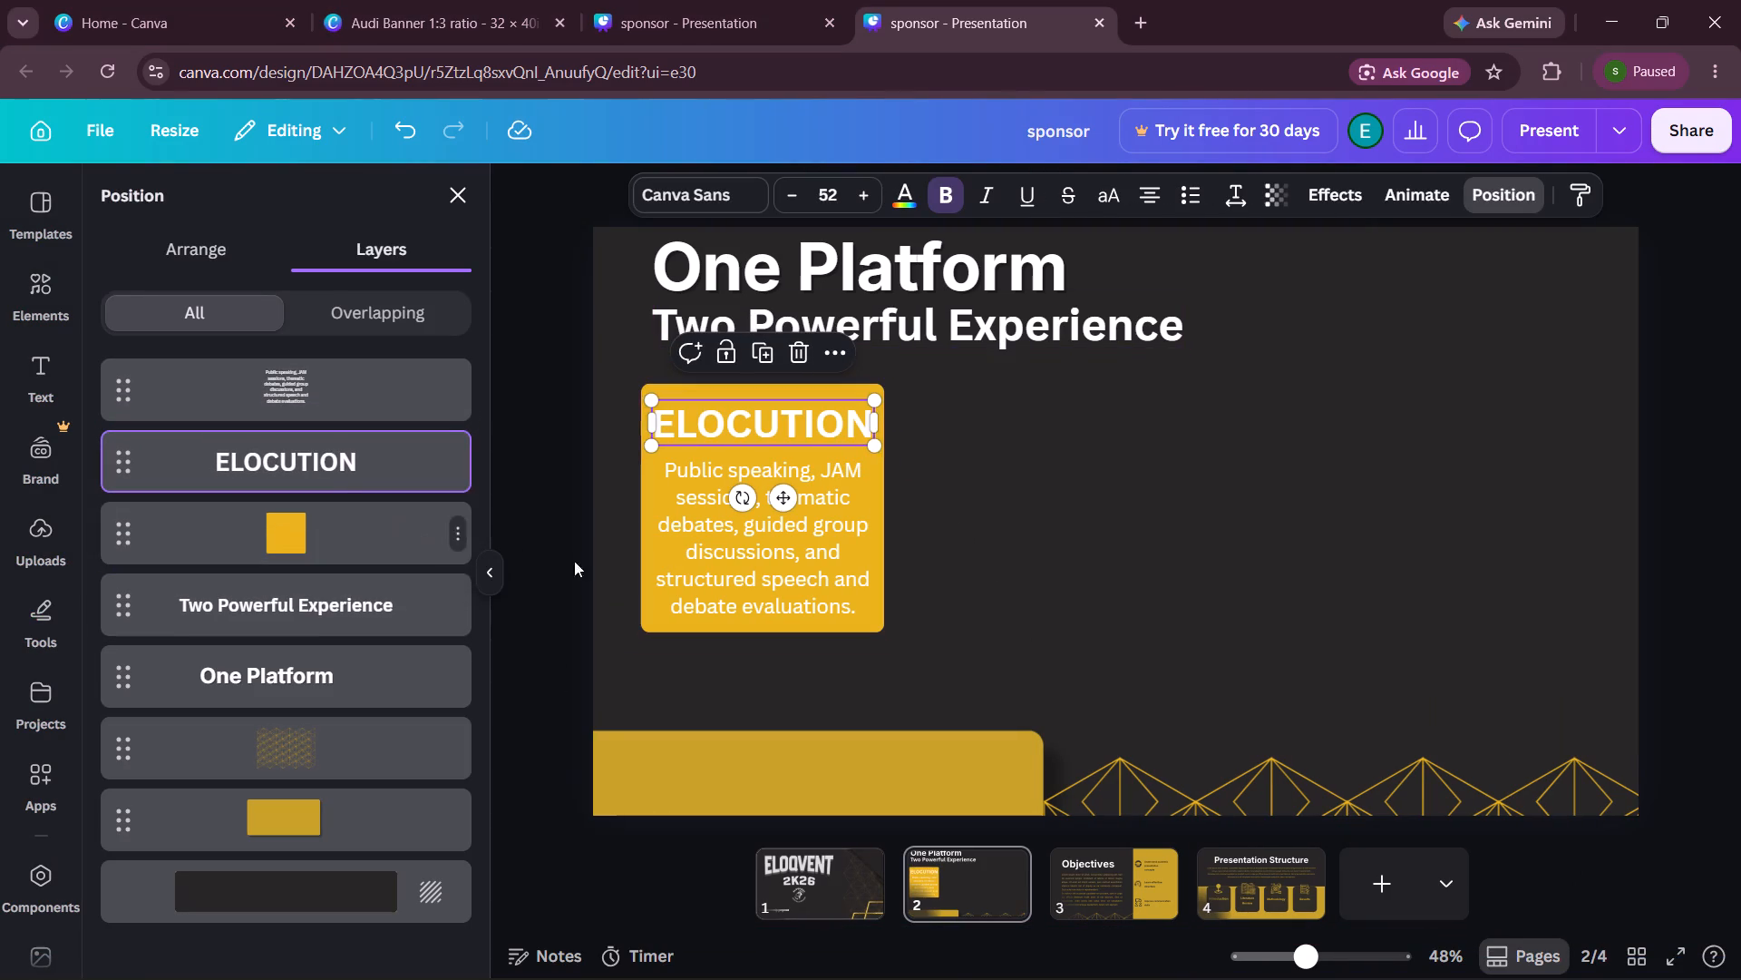
{"action": "left_click", "coordinate": [945, 544]}
Nudge the ELOCUTION subheading up slightly, away from the description beneath it.
{"action": "left_click", "coordinate": [759, 421]}
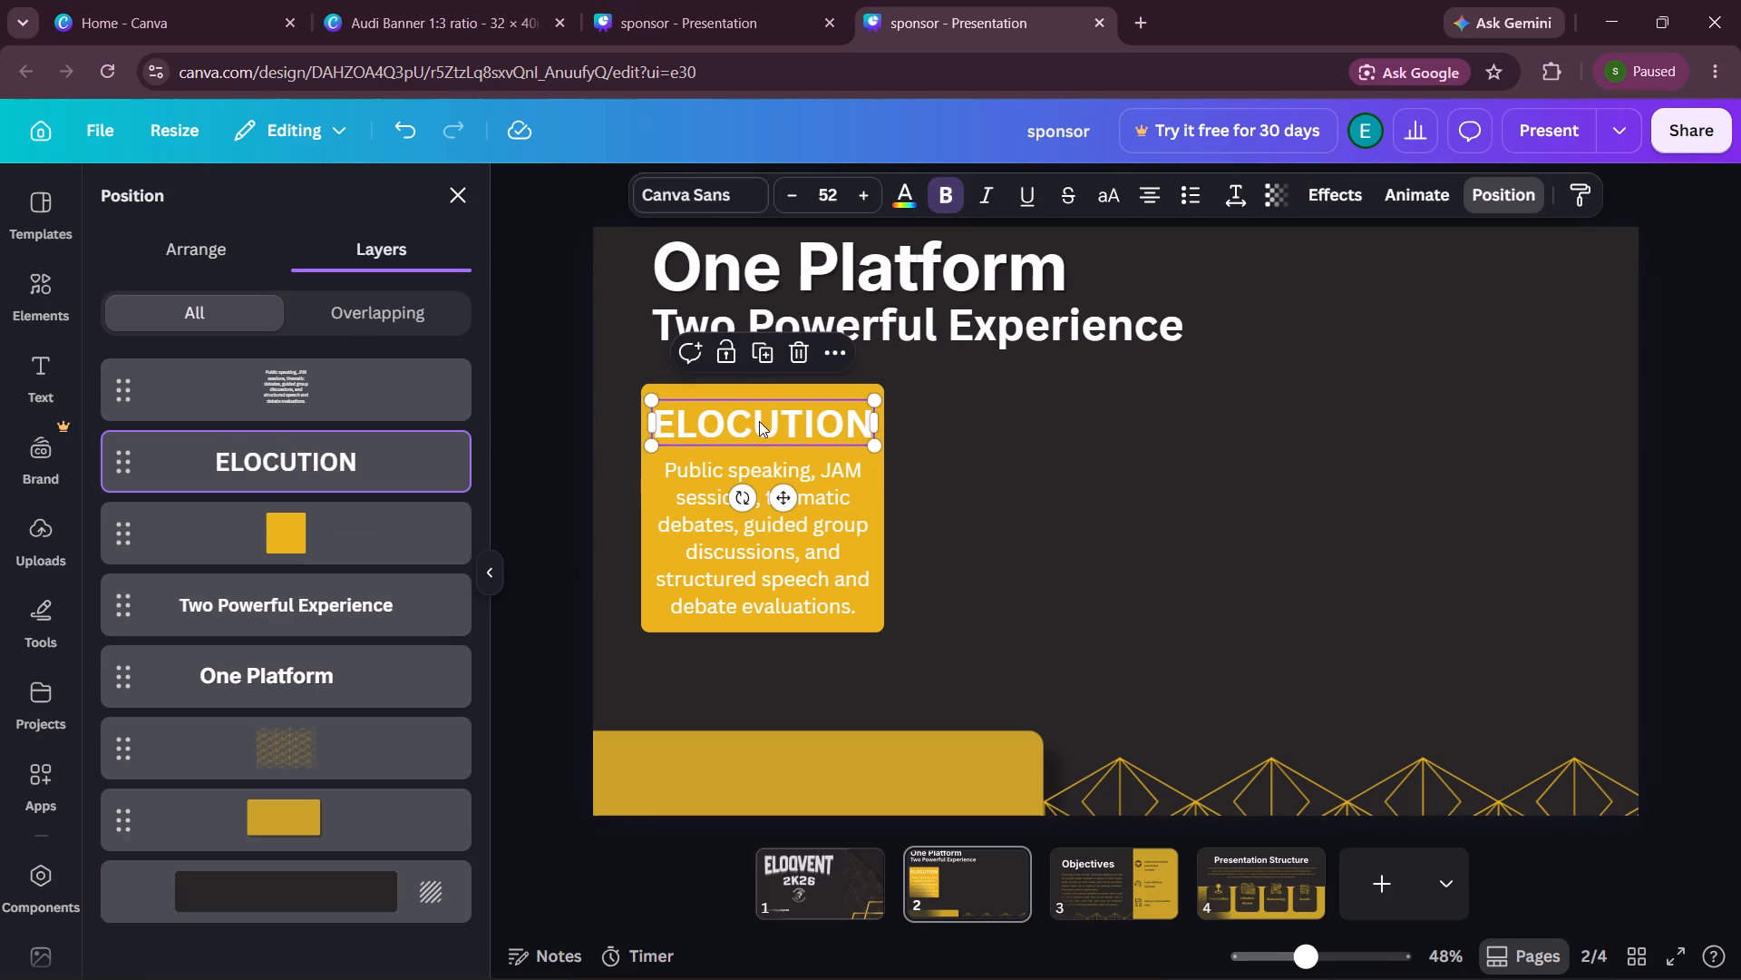
{"action": "key", "text": "Up"}
{"action": "key", "text": "Up"}
{"action": "key", "text": "Up"}
{"action": "key", "text": "Up"}
{"action": "key", "text": "Up"}
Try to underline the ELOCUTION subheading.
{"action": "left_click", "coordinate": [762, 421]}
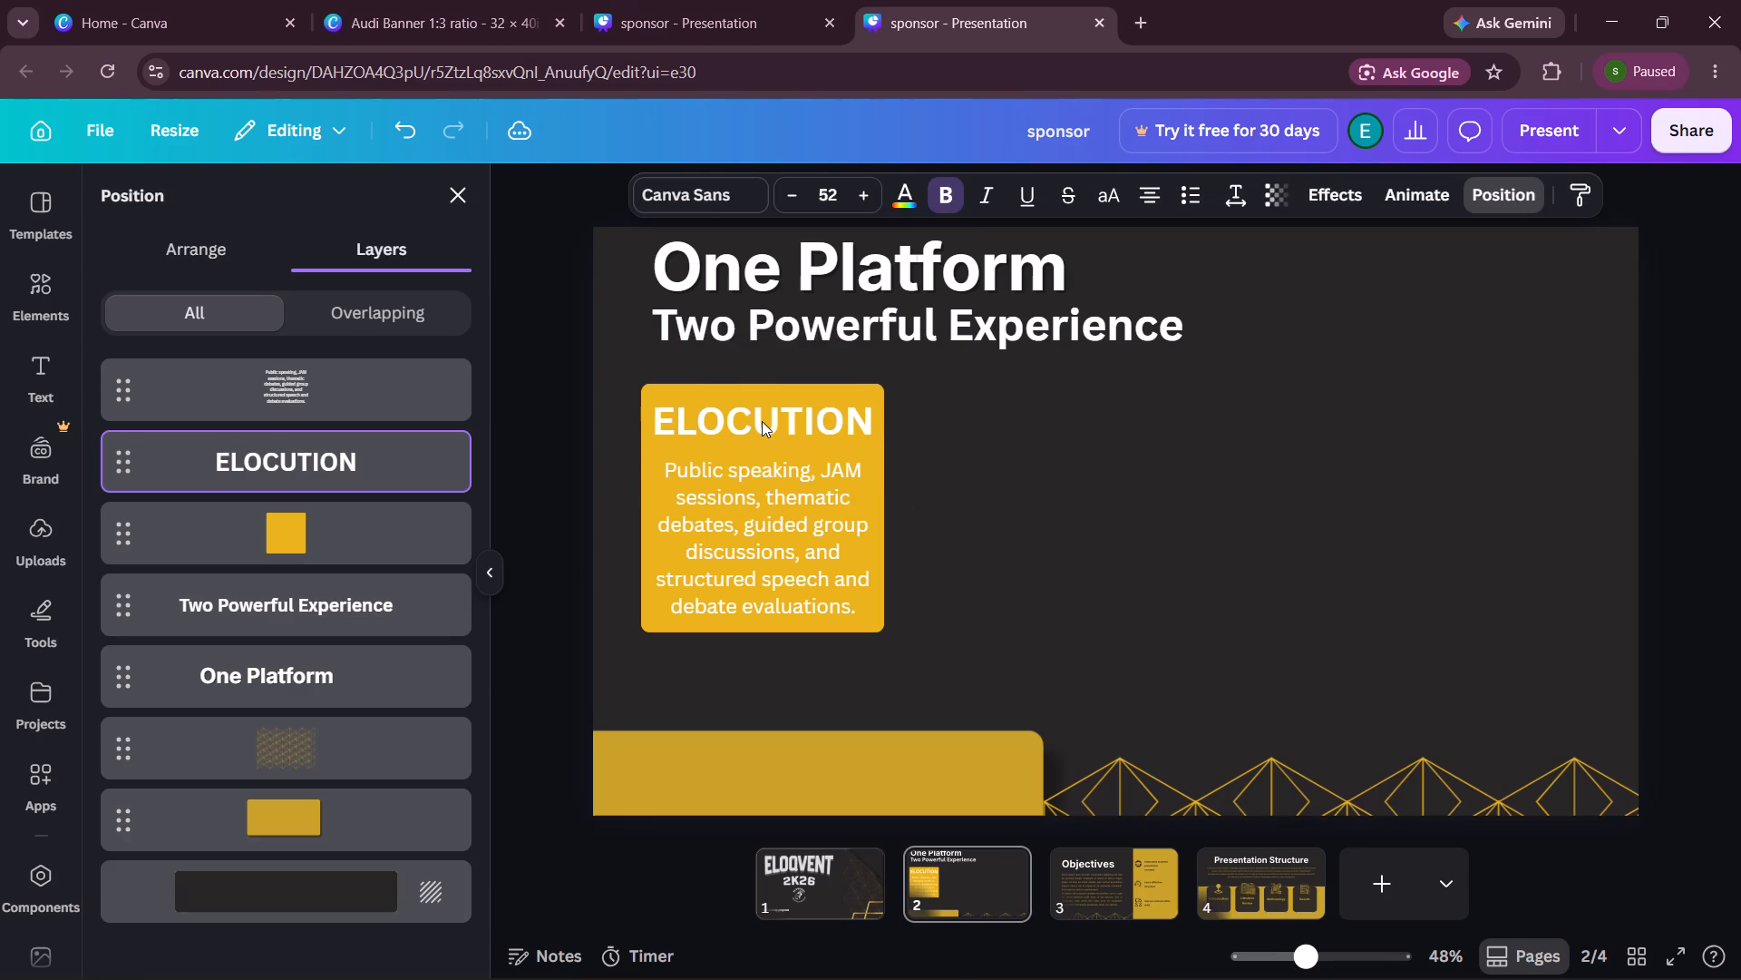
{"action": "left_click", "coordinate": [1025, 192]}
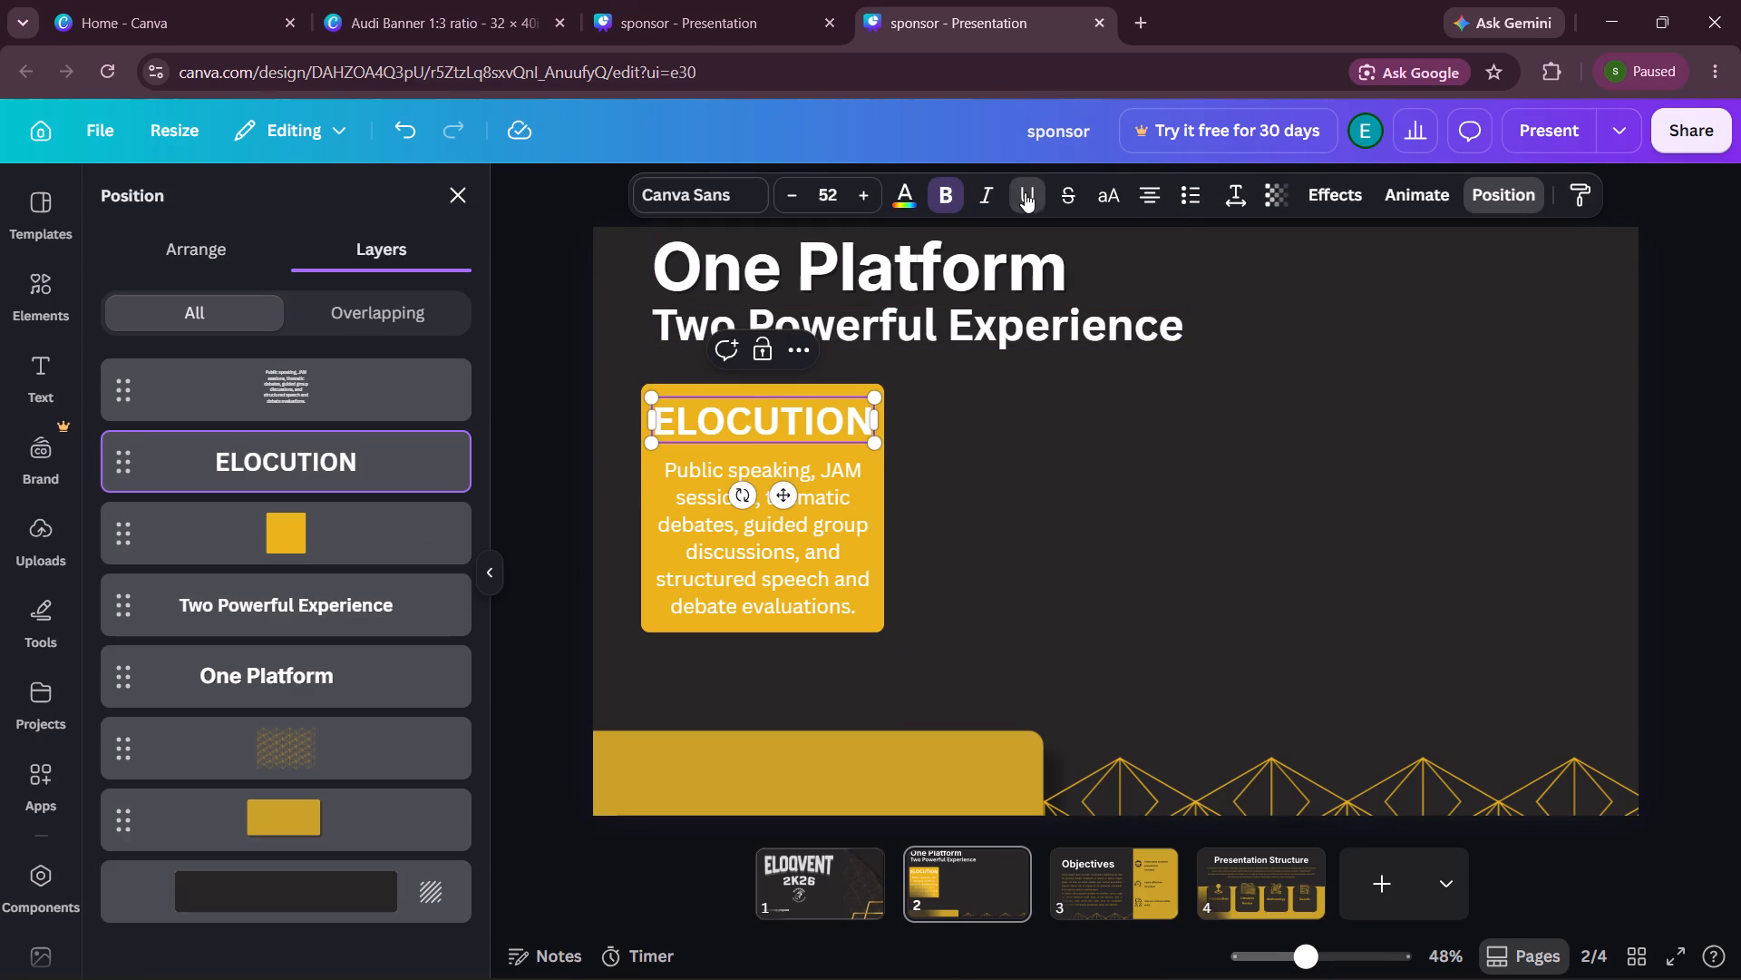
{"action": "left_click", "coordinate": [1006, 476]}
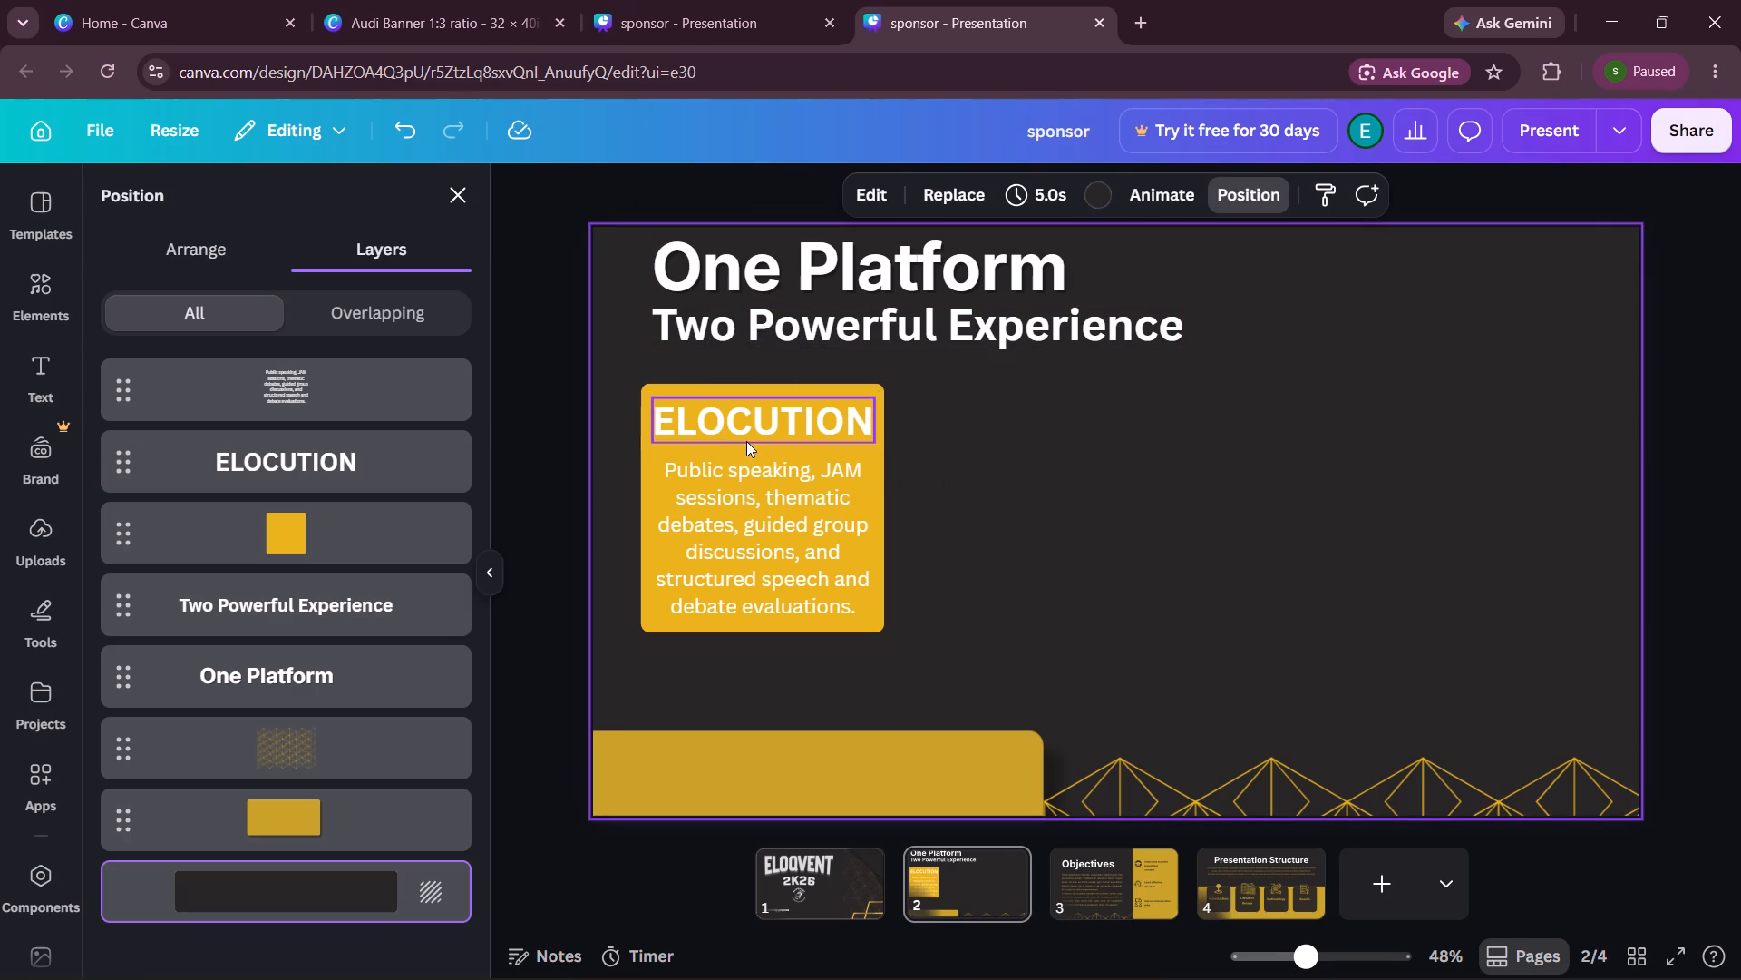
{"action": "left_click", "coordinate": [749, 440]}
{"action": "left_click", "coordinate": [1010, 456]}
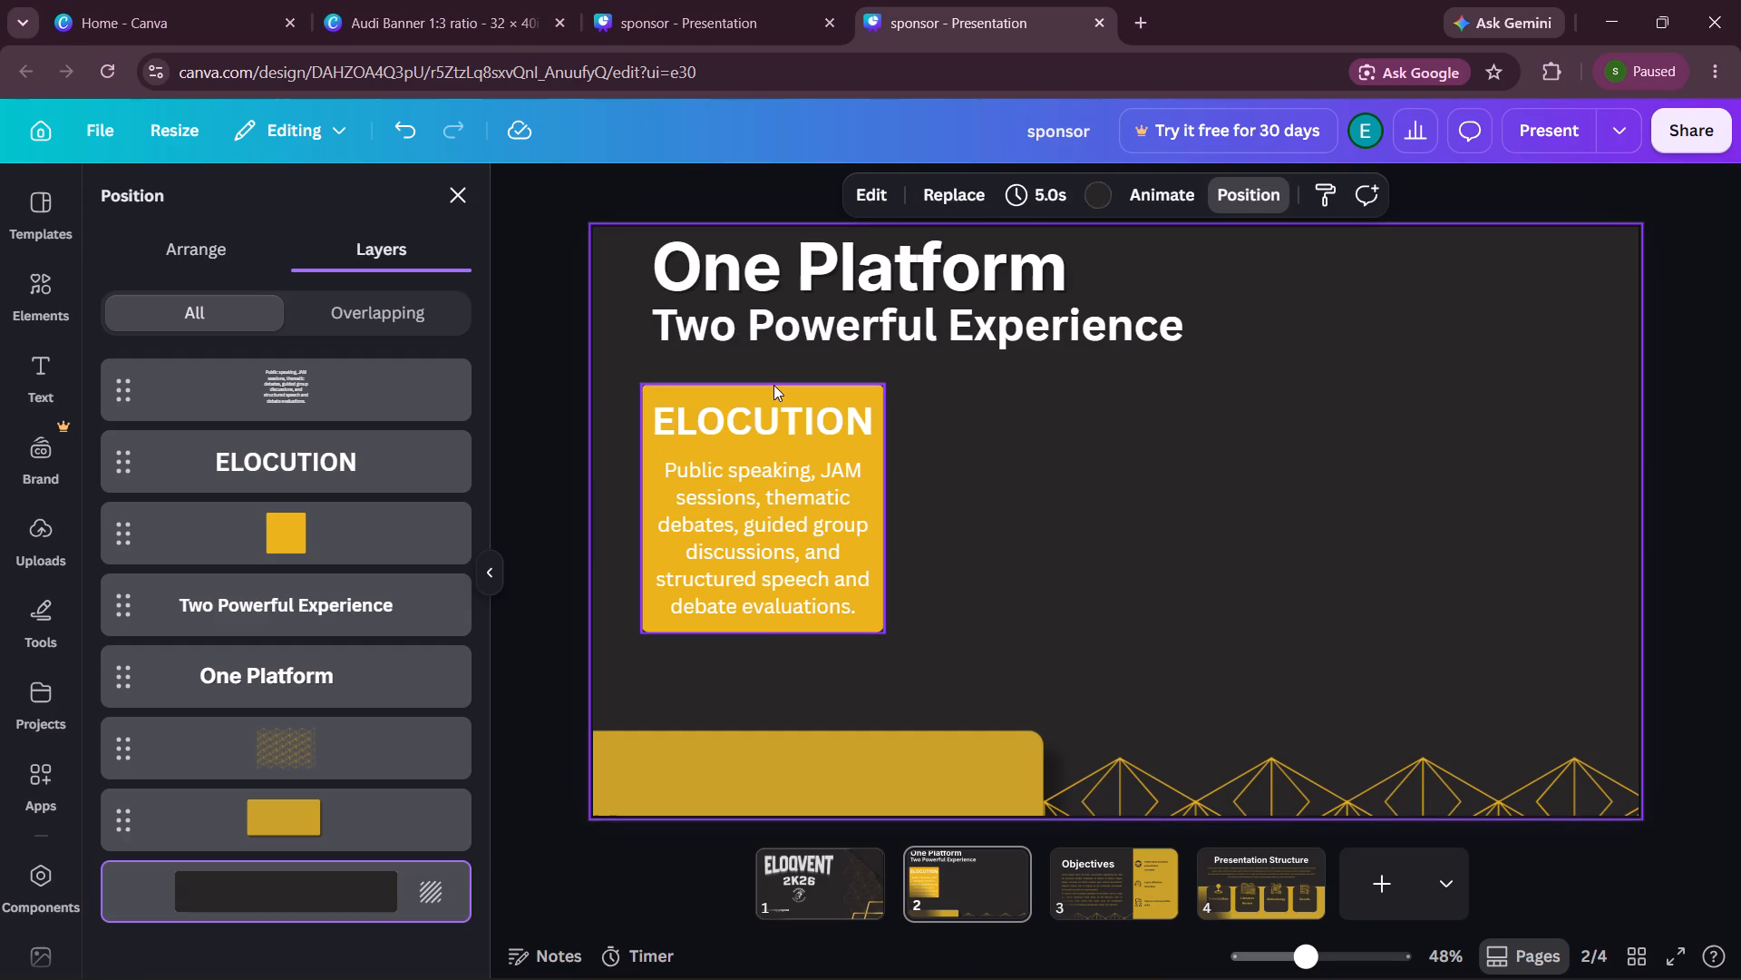
Shrink the yellow rectangle from its top edge down to just beneath the ELOCUTION subheading, leaving it behind only the description.
{"action": "left_click", "coordinate": [773, 385]}
{"action": "left_click_drag", "start_coordinate": [773, 385], "coordinate": [783, 446]}
{"action": "left_click", "coordinate": [991, 450]}
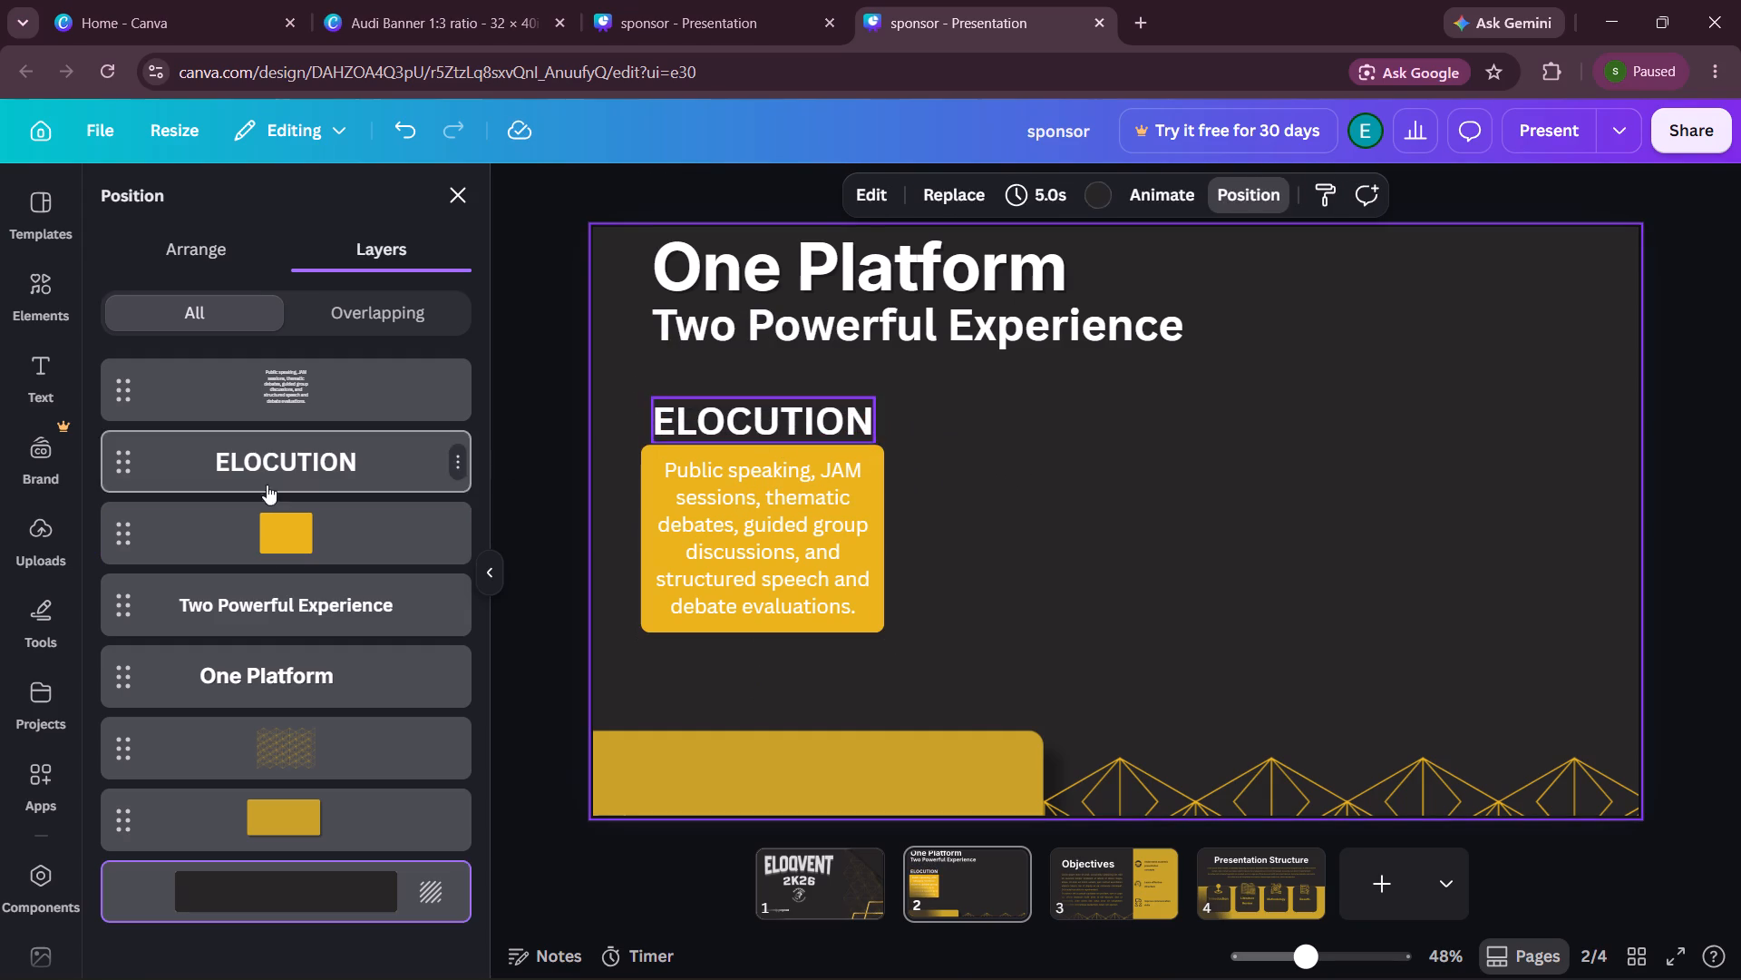
Add a new subheading text box to slide 2.
{"action": "left_click", "coordinate": [33, 402]}
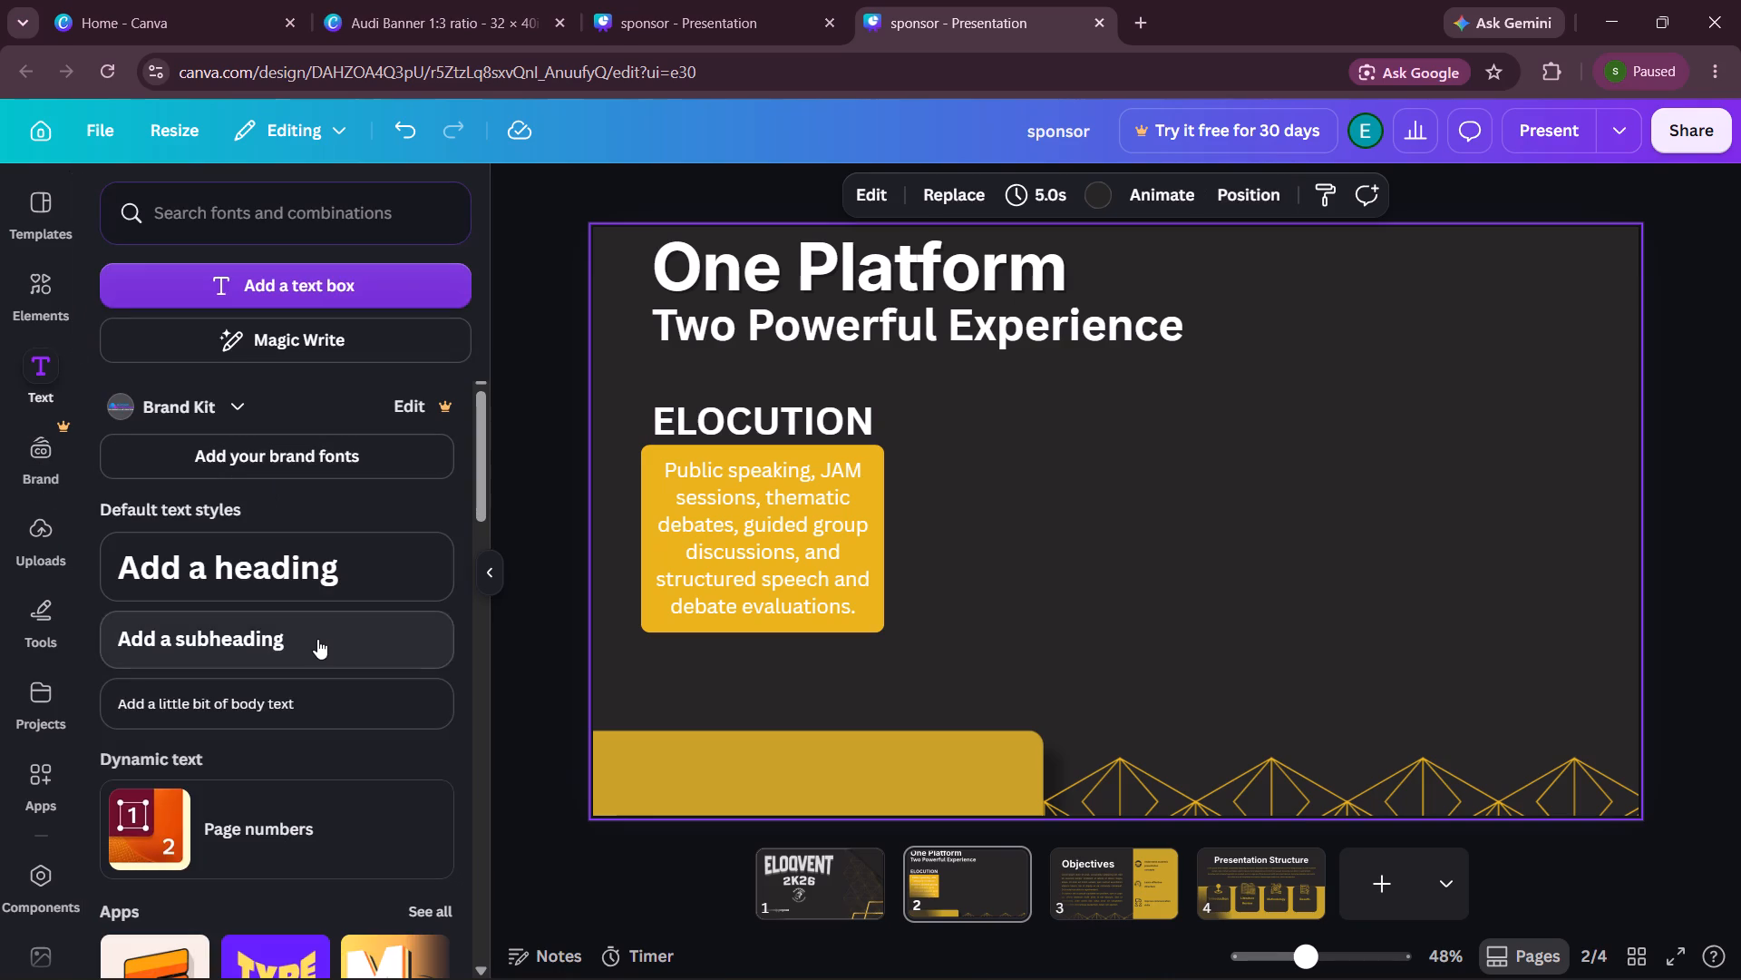
{"action": "left_click", "coordinate": [317, 639]}
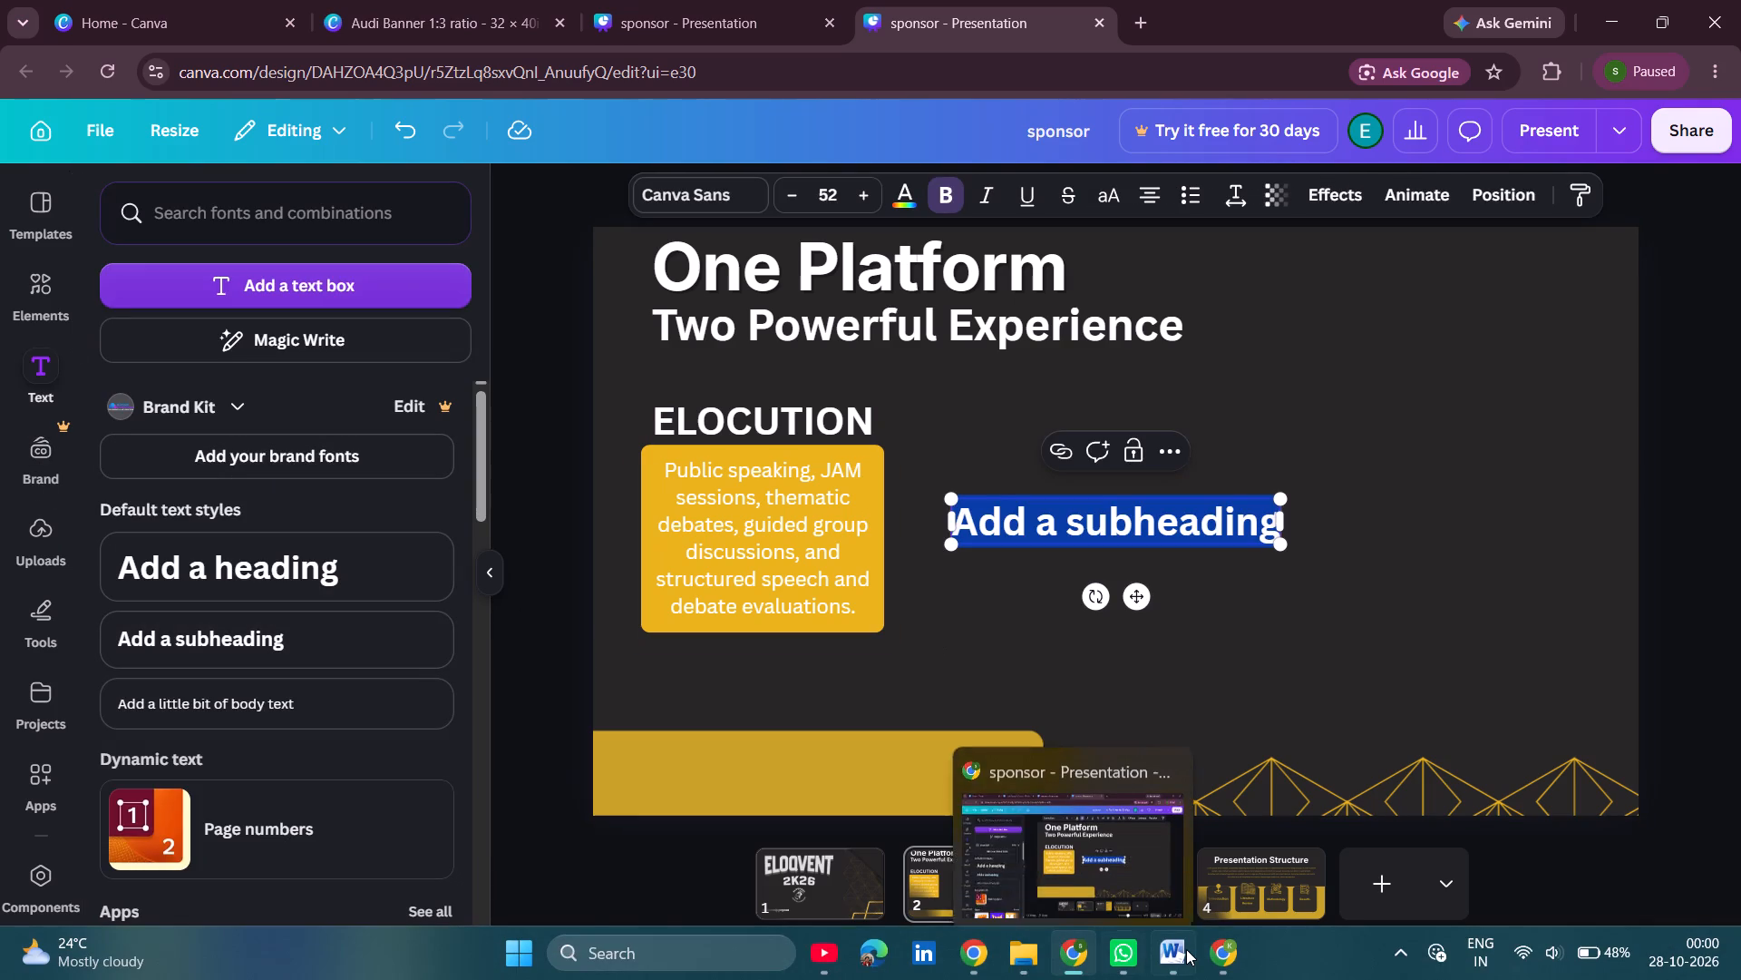
Check the Gamma deck's platform slide, and read through the EloqVent 2k26 sponsorship proposal in Word.
{"action": "left_click", "coordinate": [968, 960]}
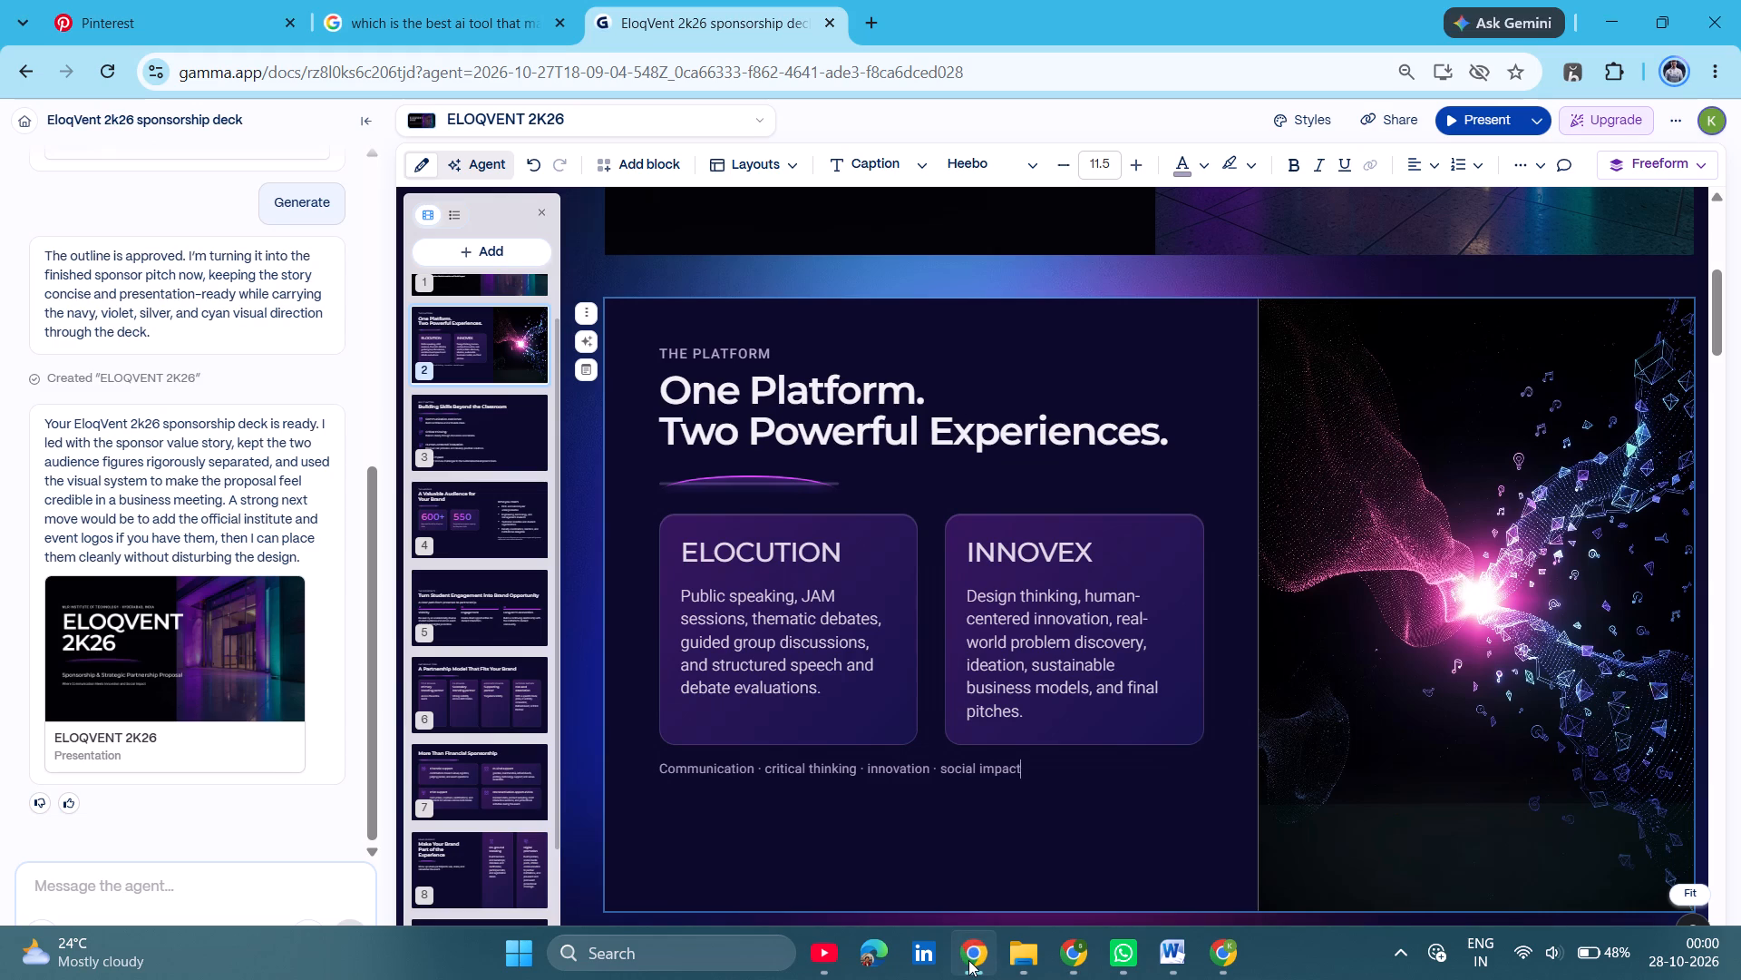
{"action": "left_click", "coordinate": [1163, 947]}
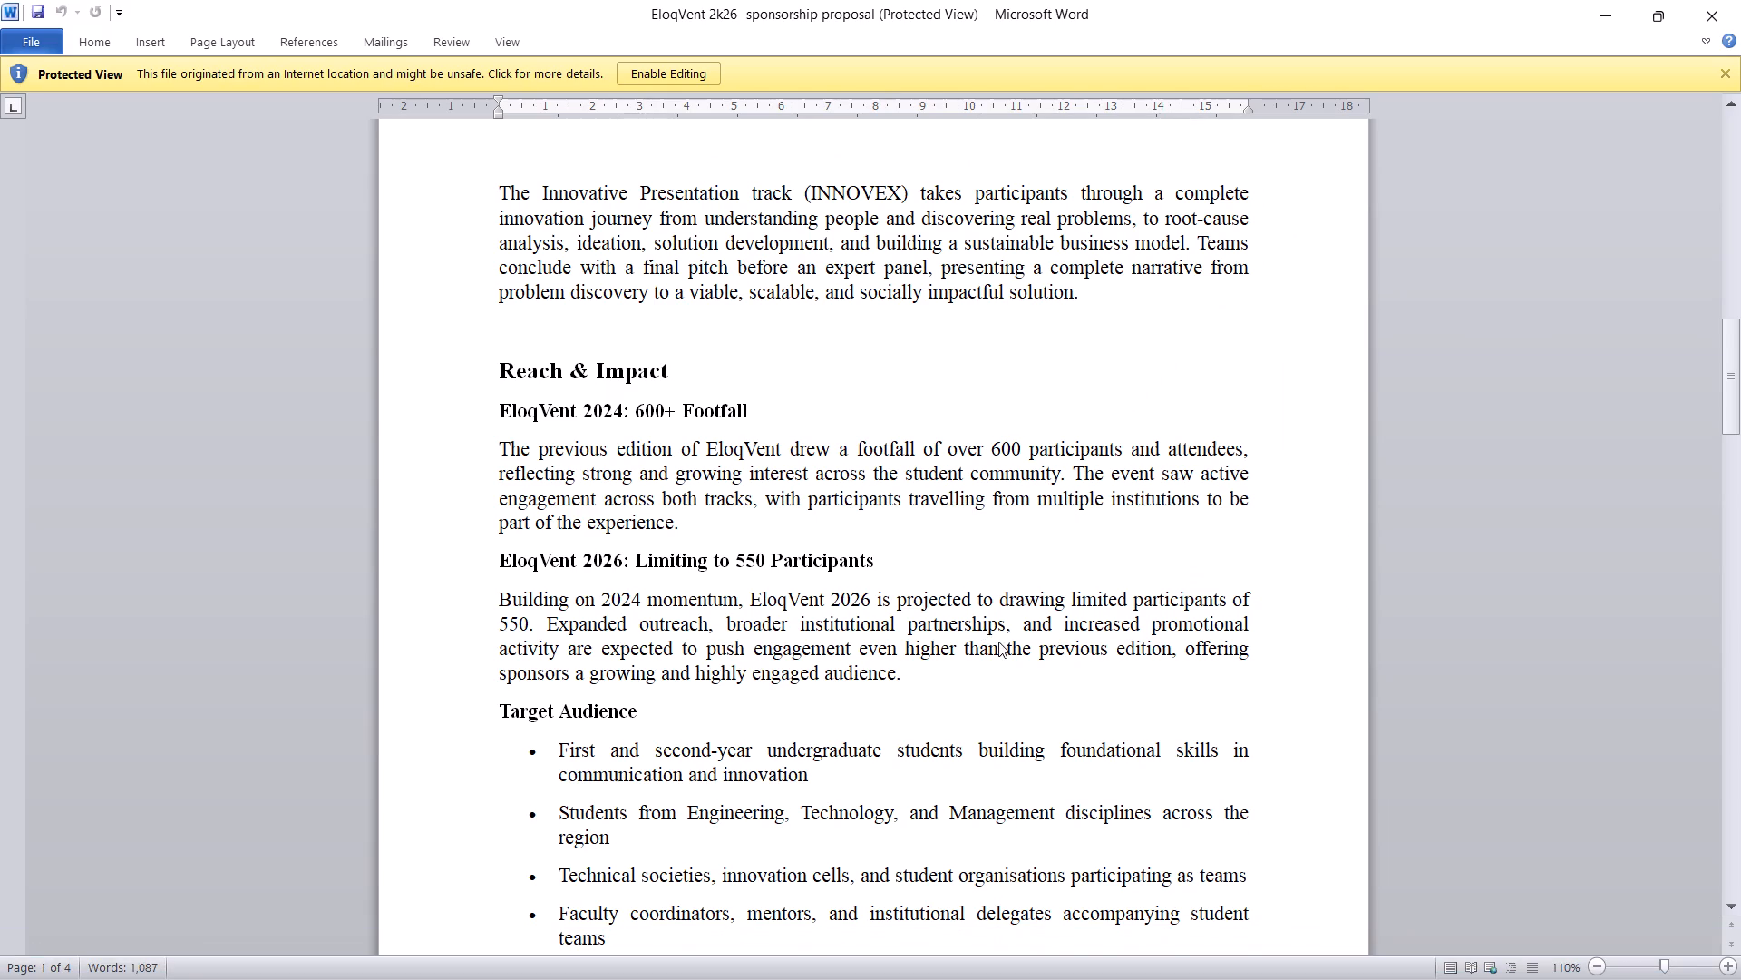
{"action": "scroll", "coordinate": [998, 642], "scroll_direction": "up", "scroll_amount": 14}
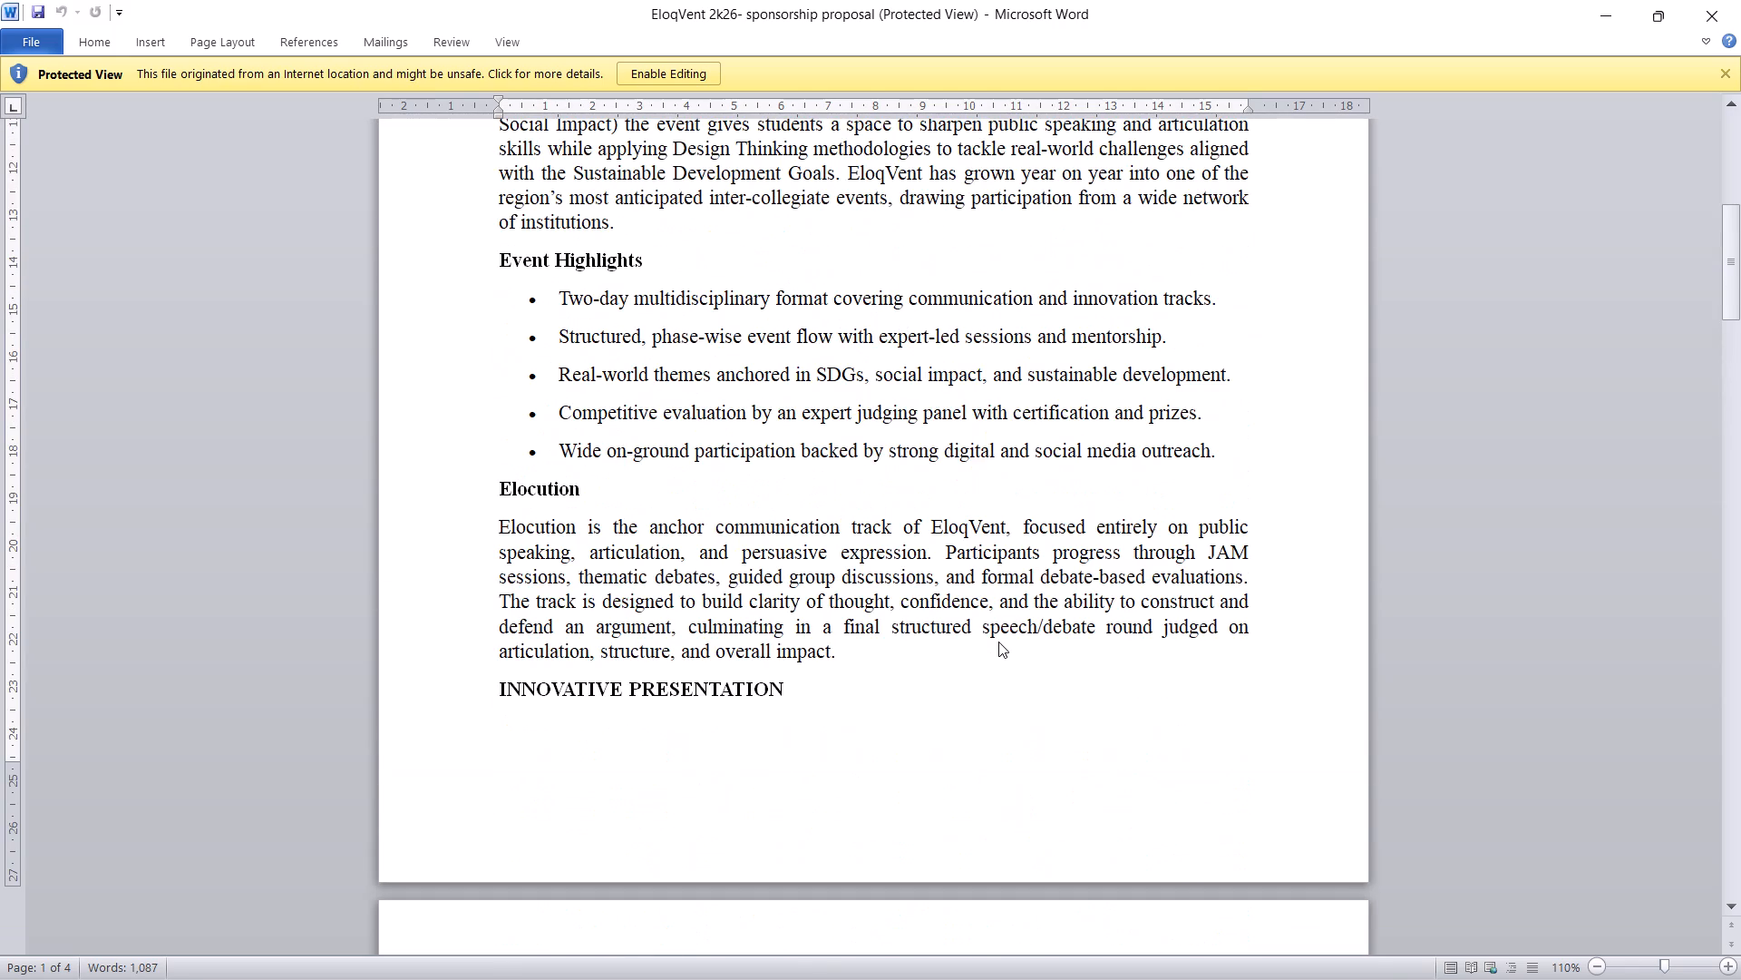
{"action": "scroll", "coordinate": [998, 642], "scroll_direction": "down", "scroll_amount": 15}
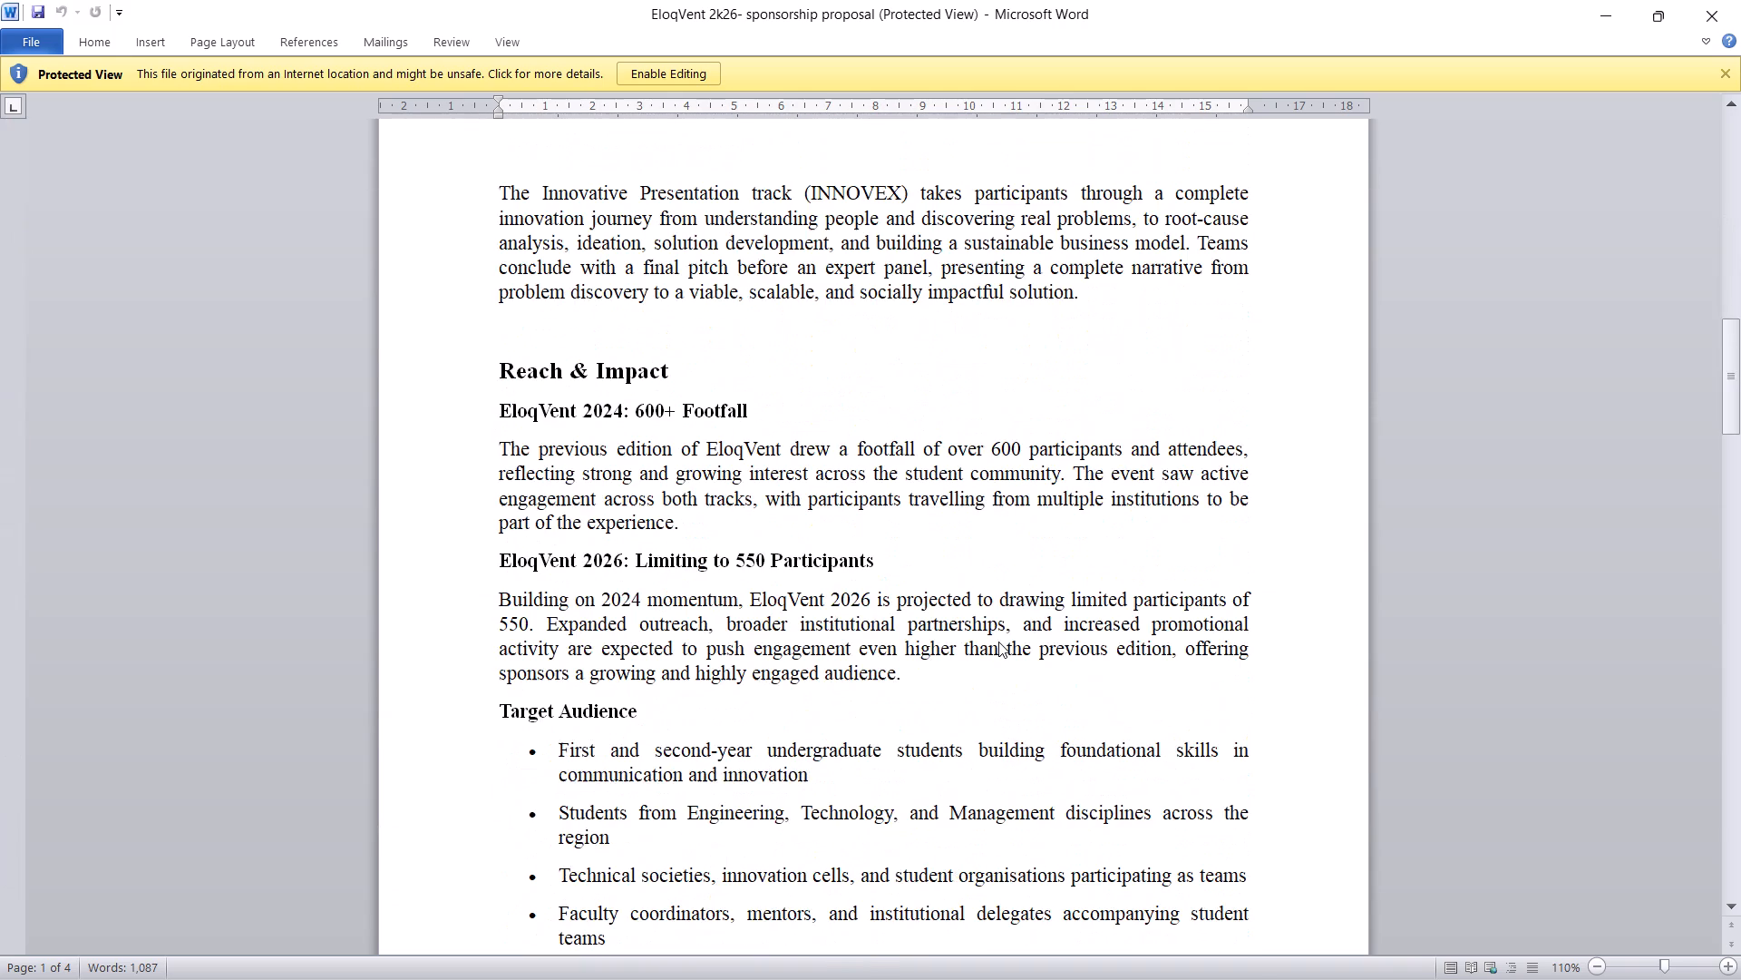
{"action": "scroll", "coordinate": [998, 642], "scroll_direction": "down", "scroll_amount": 20}
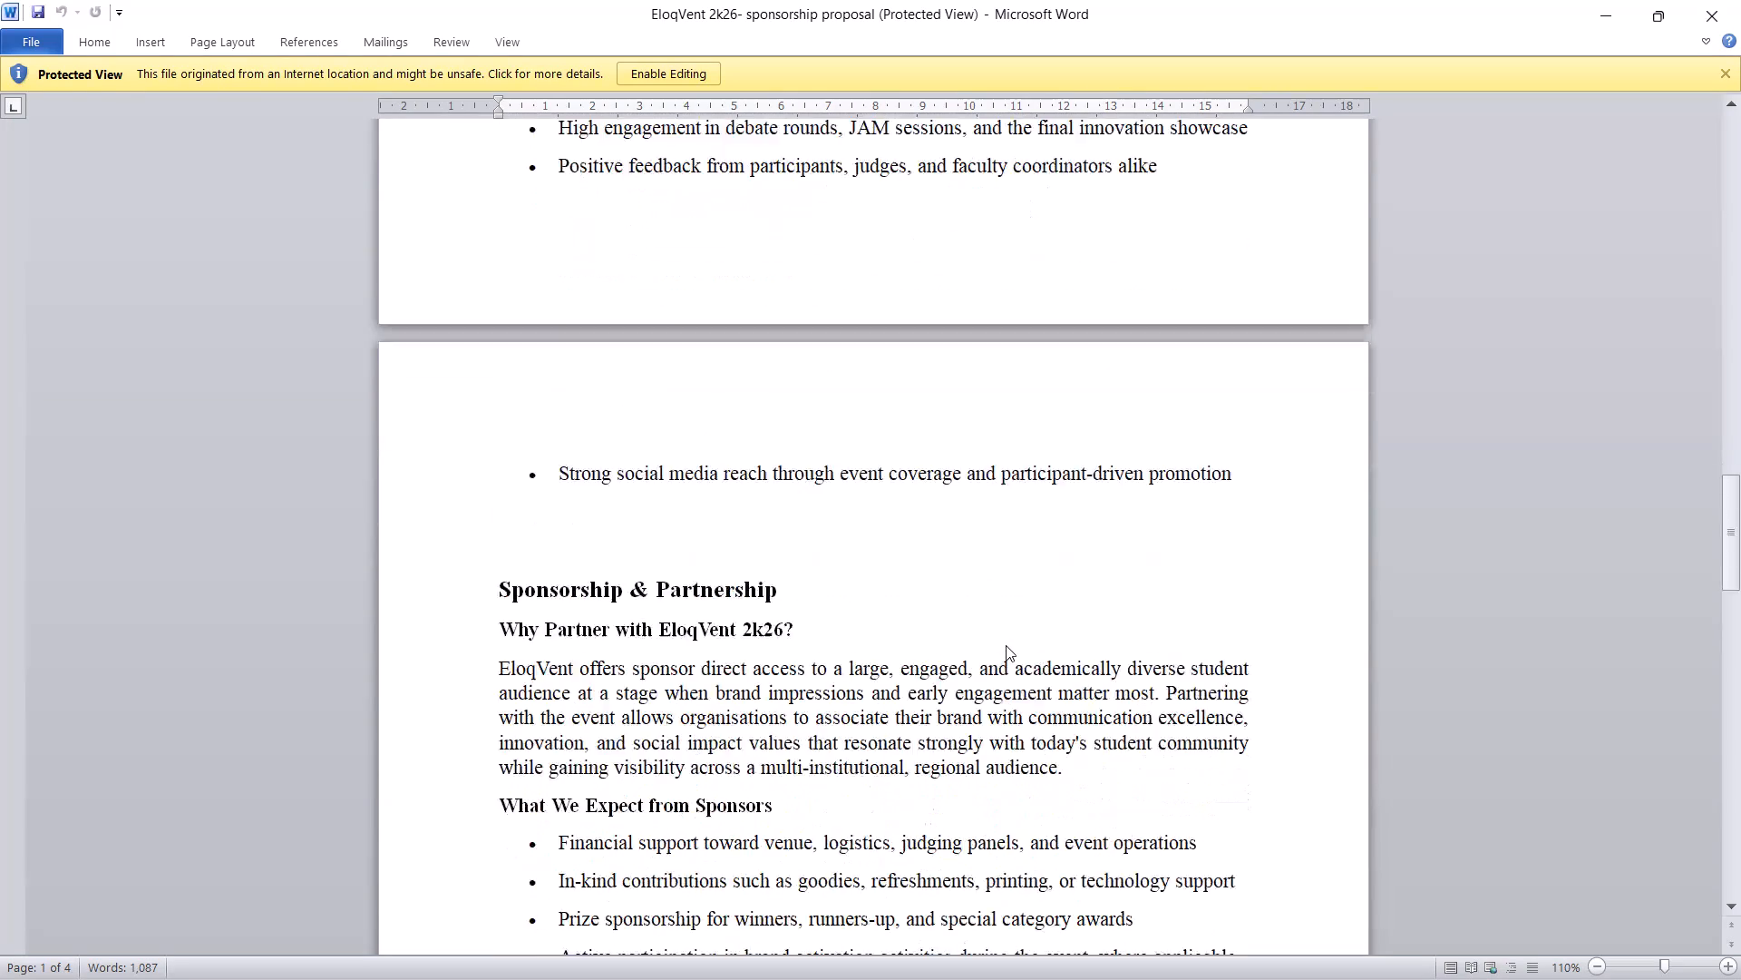
{"action": "scroll", "coordinate": [1006, 645], "scroll_direction": "down", "scroll_amount": 14}
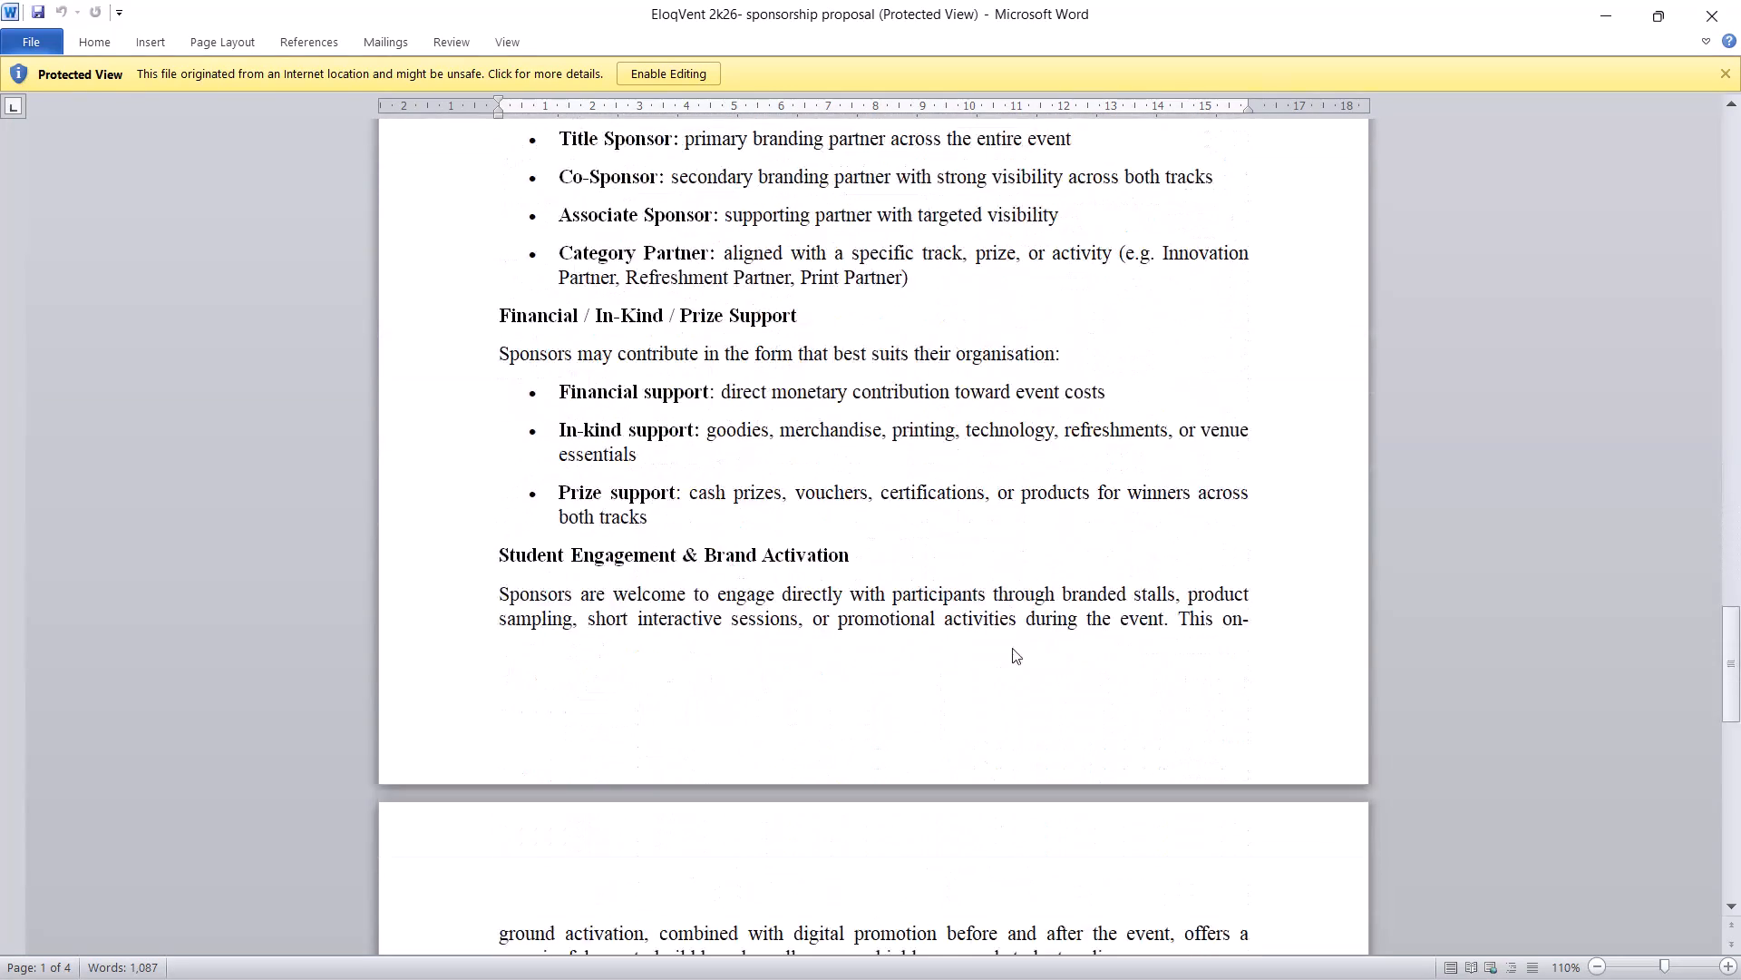
{"action": "scroll", "coordinate": [1012, 648], "scroll_direction": "down", "scroll_amount": 8}
{"action": "left_click", "coordinate": [1617, 0]}
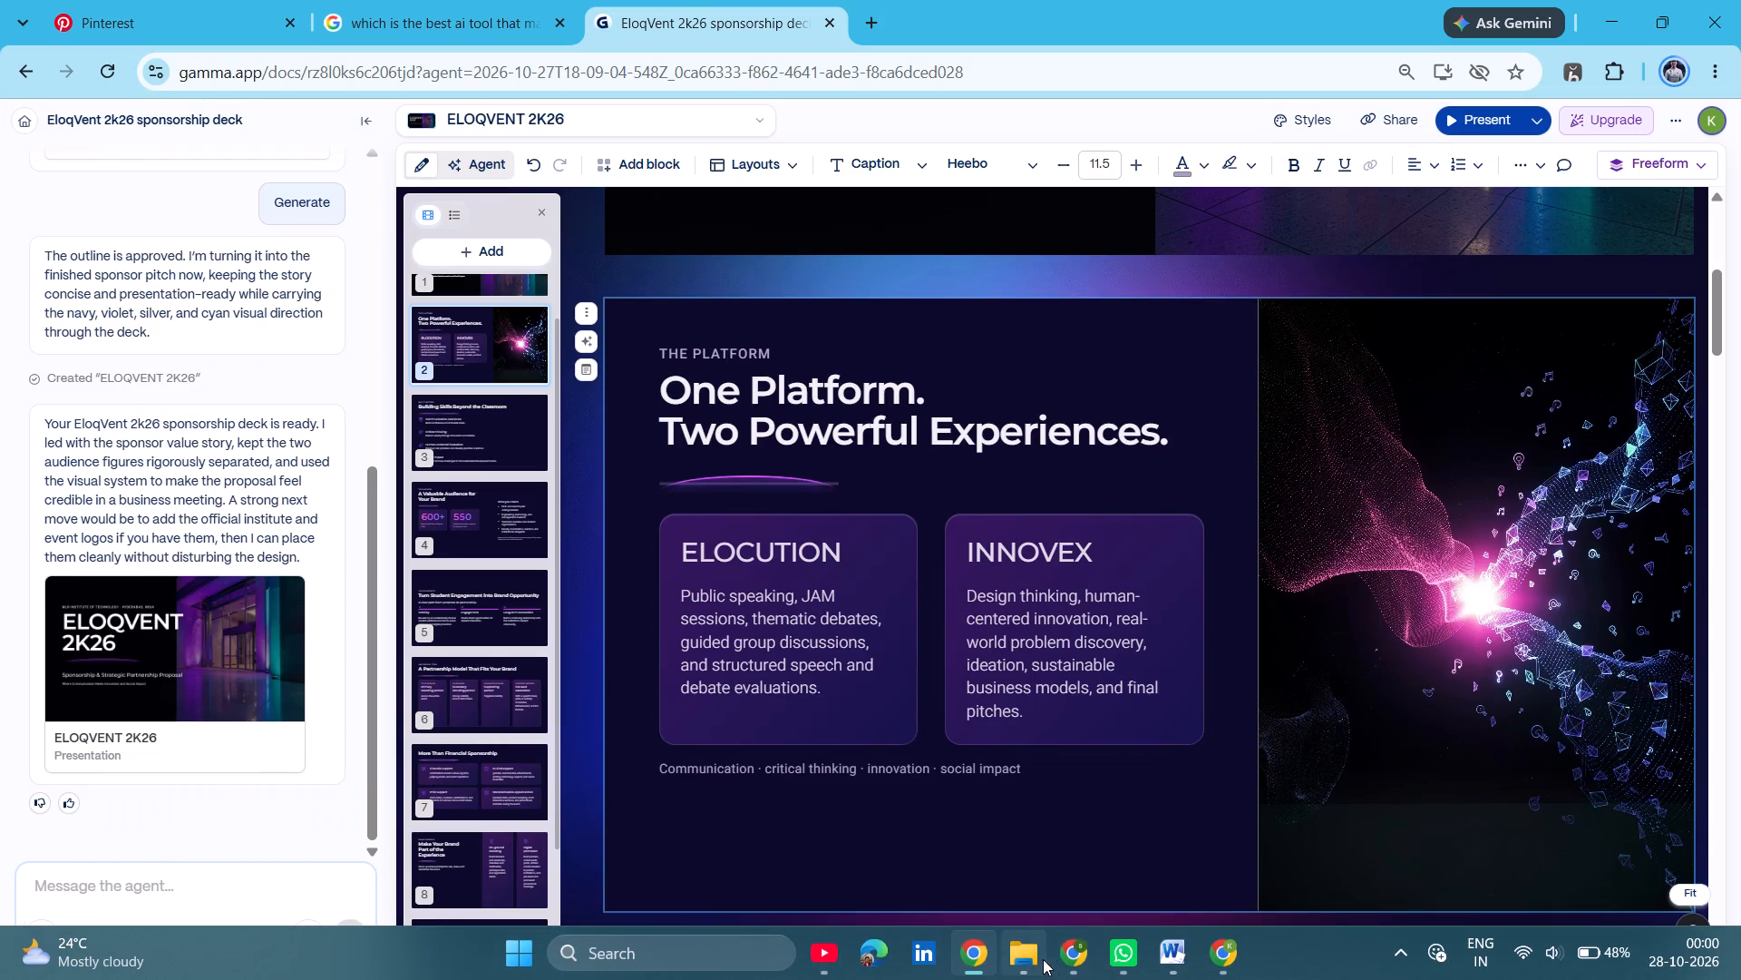
Back in the Canva presentation, change the new subheading's text to INNOVEX and place it level with the ELOCUTION subheading.
{"action": "left_click", "coordinate": [1051, 958]}
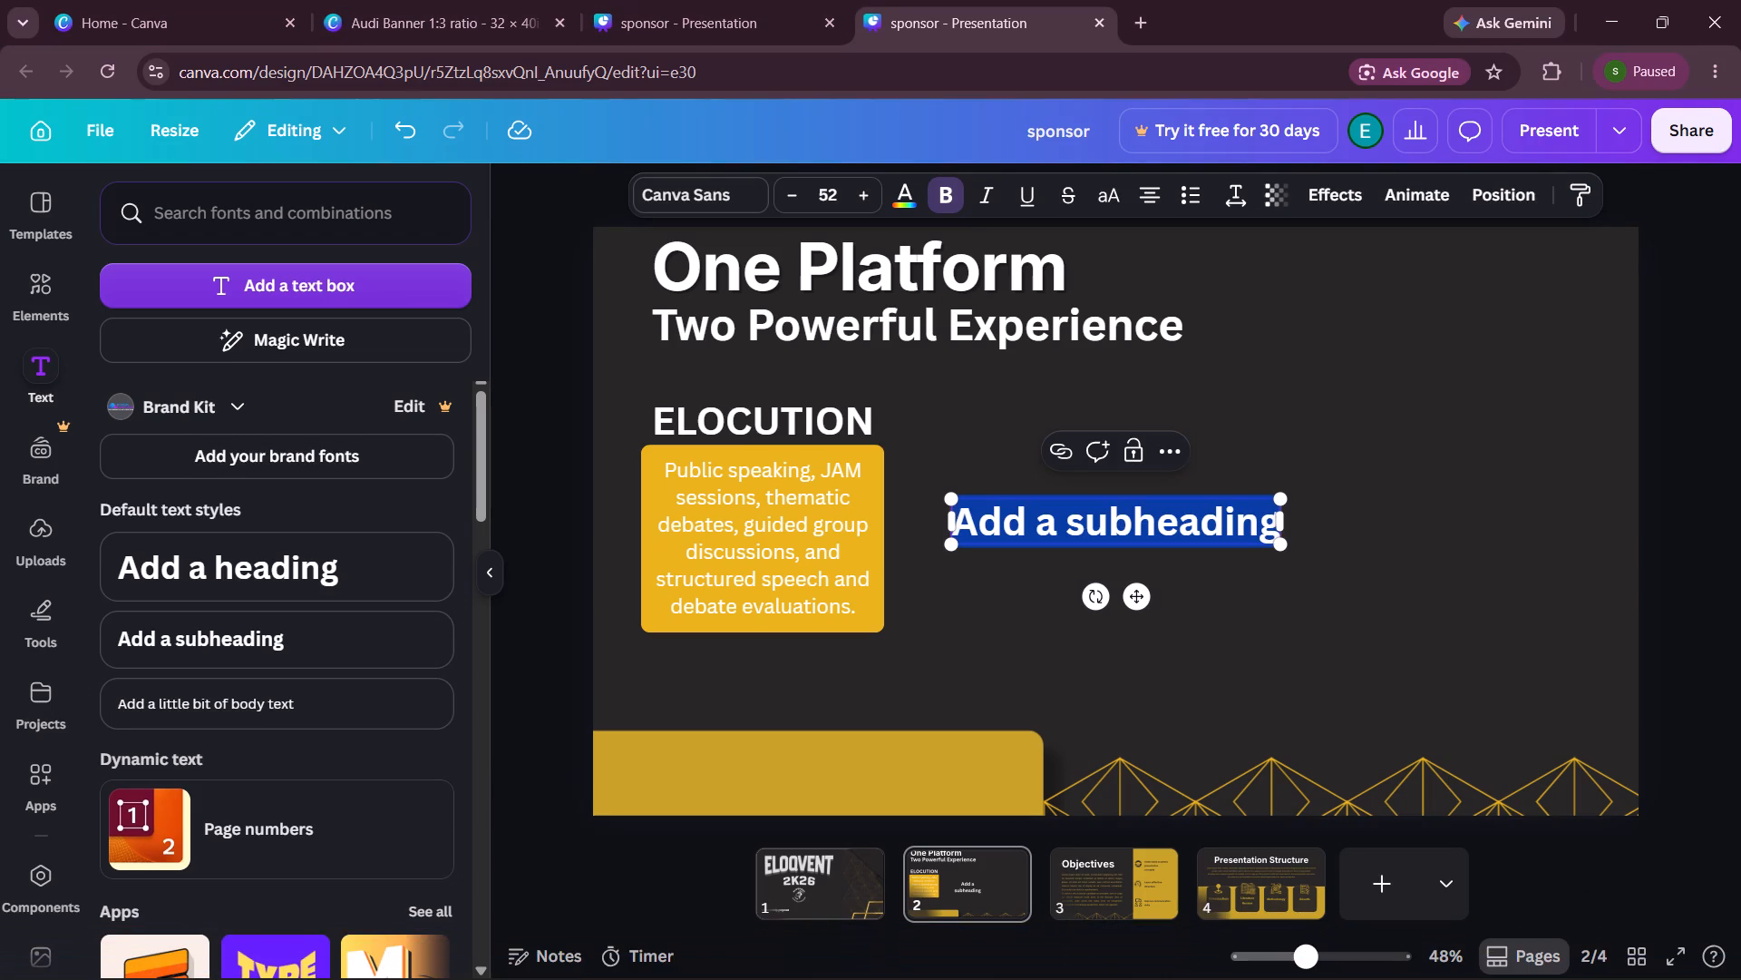
{"action": "key", "text": "BackSpace"}
{"action": "type", "text": "INNOE"}
{"action": "key", "text": "BackSpace"}
{"action": "type", "text": "VE"}
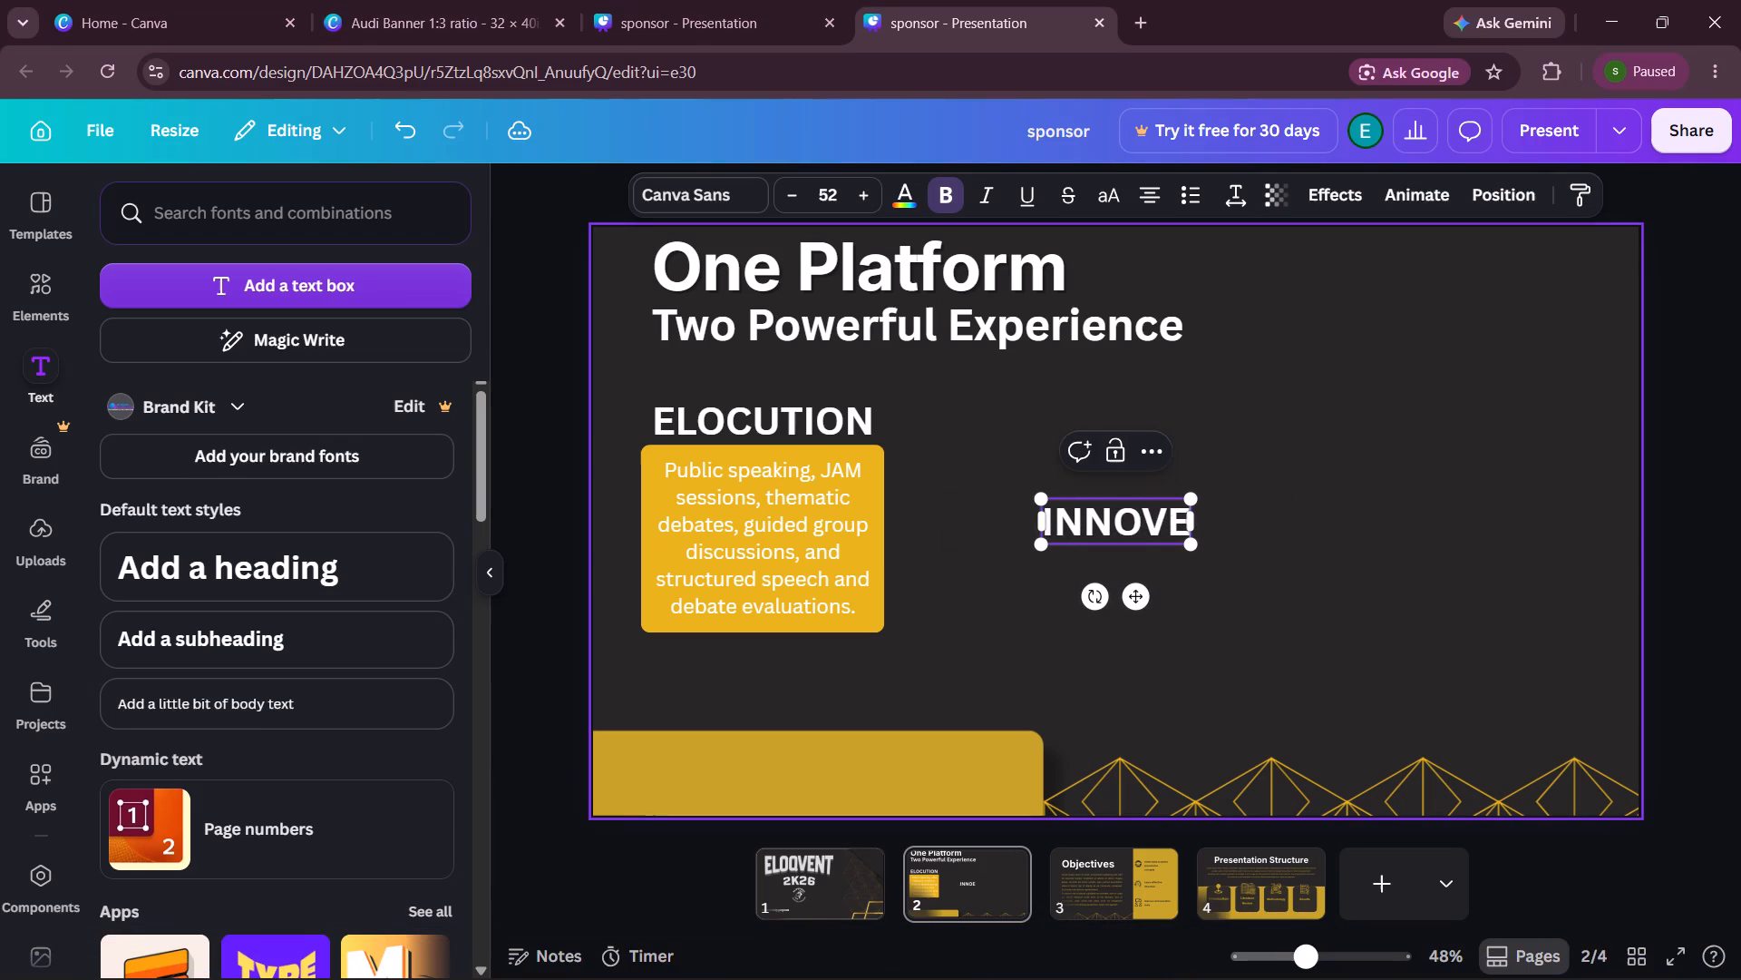
{"action": "key", "text": "x"}
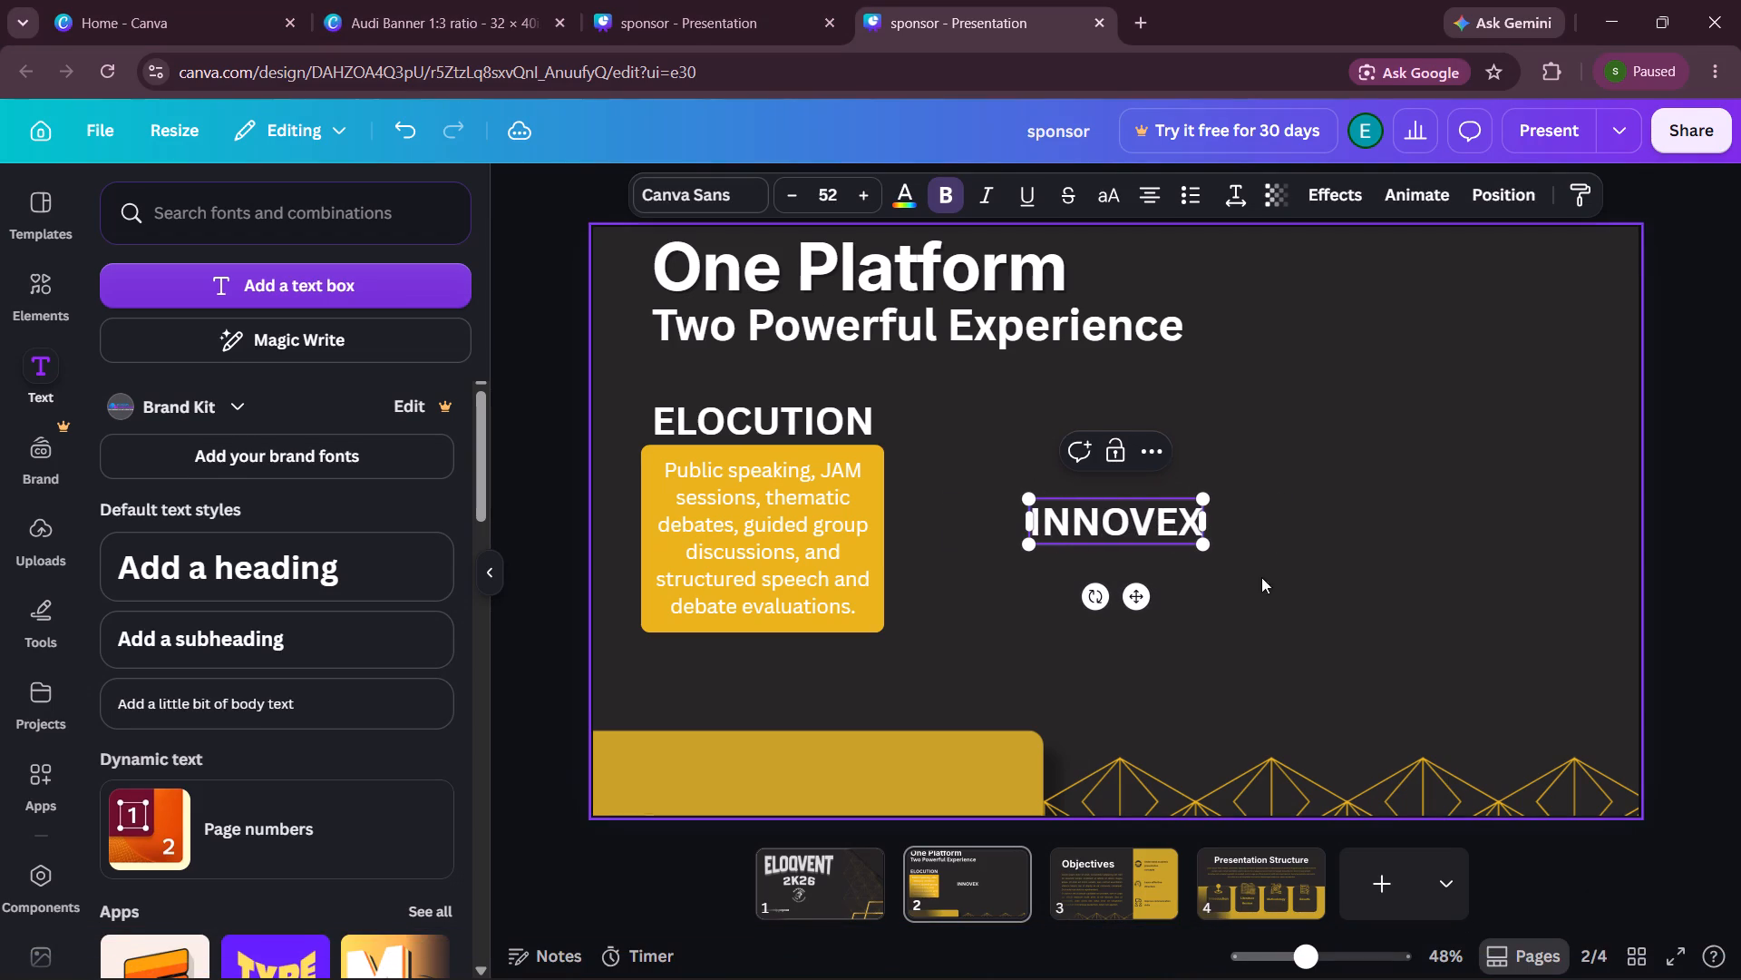
{"action": "left_click_drag", "start_coordinate": [1134, 593], "coordinate": [1162, 535]}
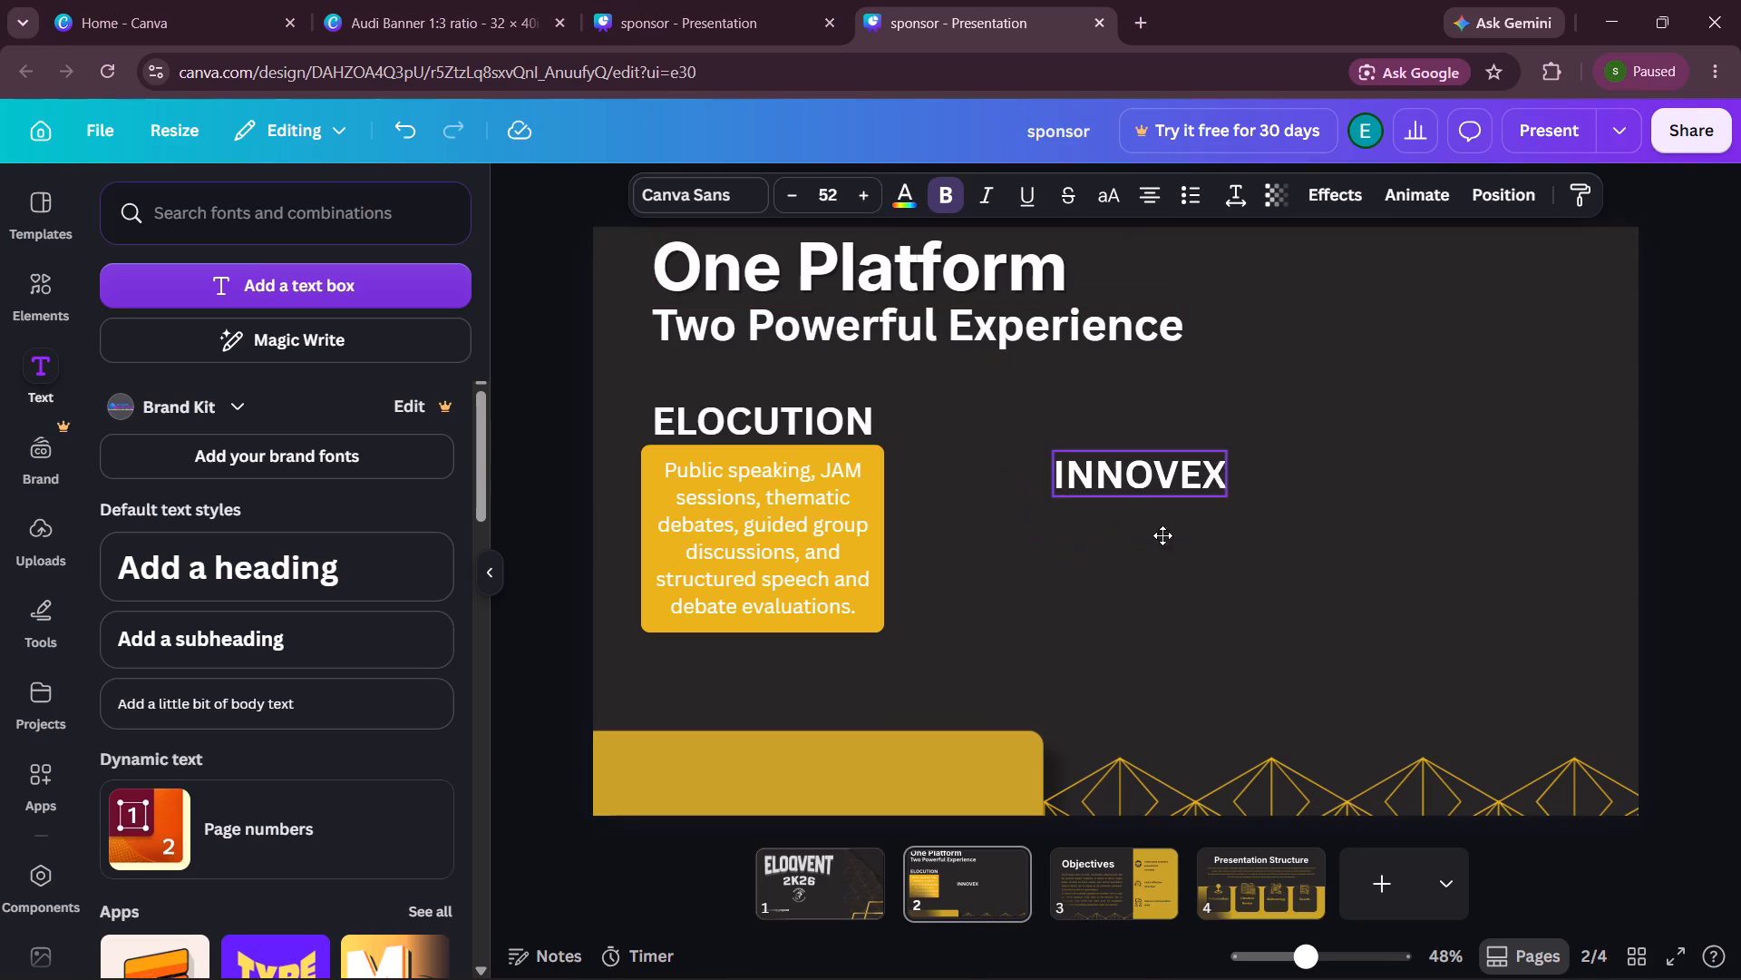
{"action": "left_click_drag", "start_coordinate": [1162, 535], "coordinate": [1185, 492]}
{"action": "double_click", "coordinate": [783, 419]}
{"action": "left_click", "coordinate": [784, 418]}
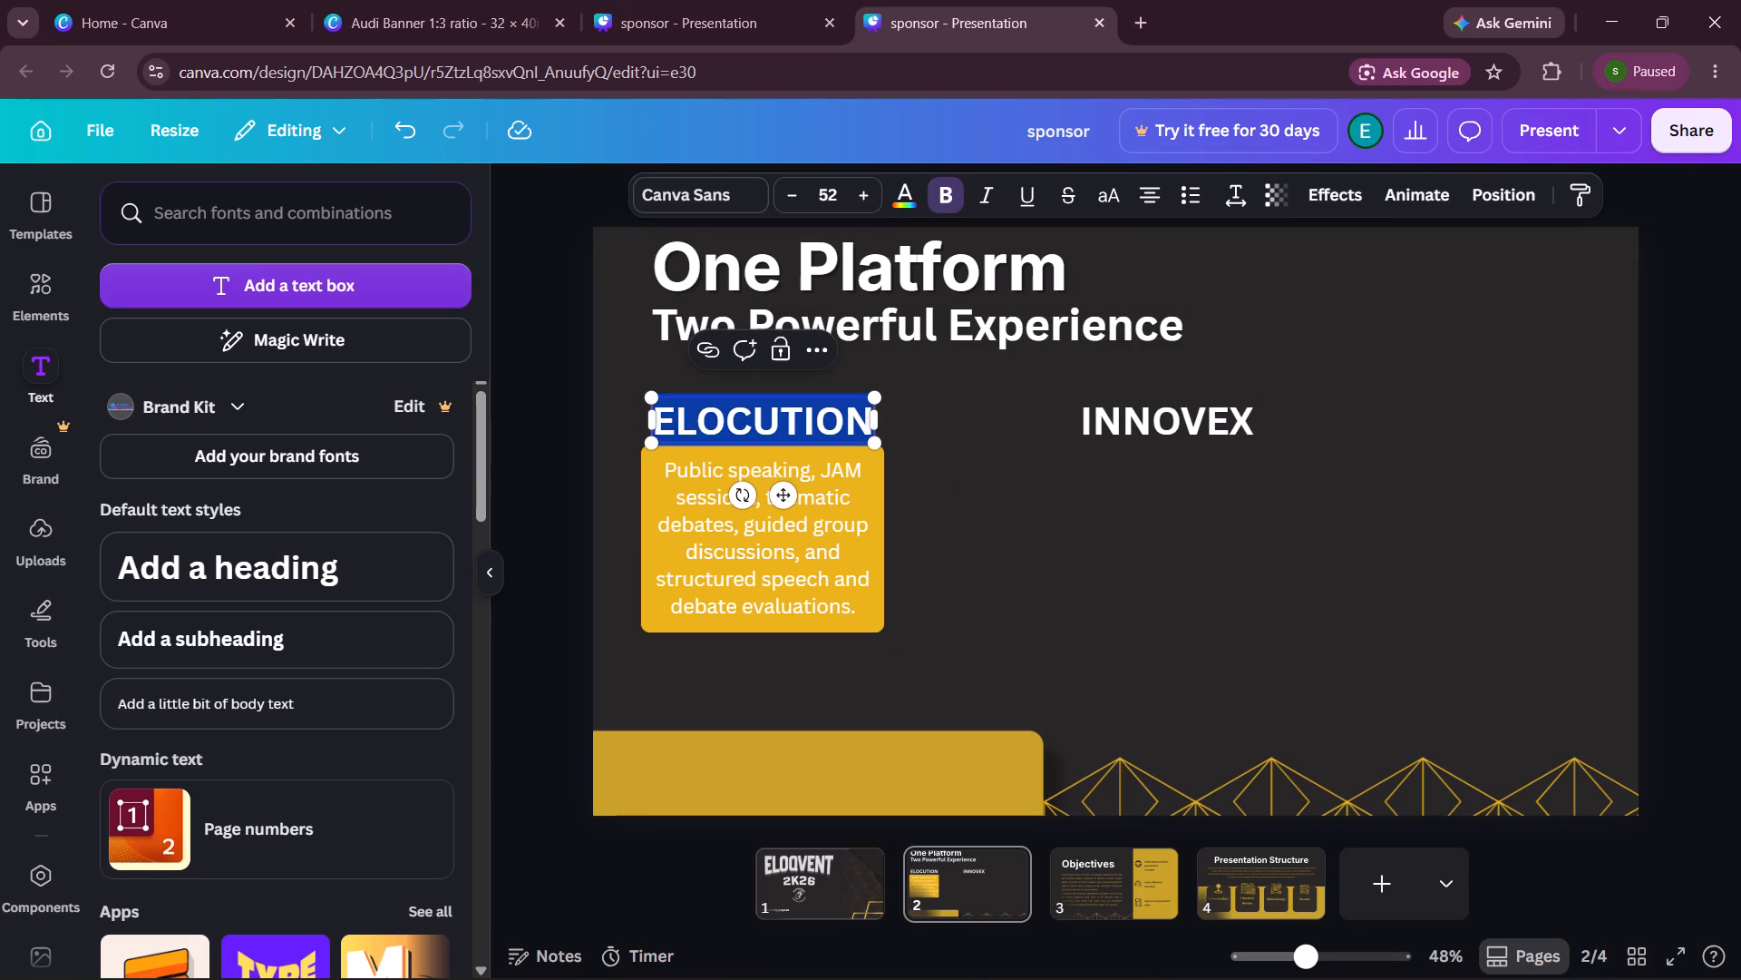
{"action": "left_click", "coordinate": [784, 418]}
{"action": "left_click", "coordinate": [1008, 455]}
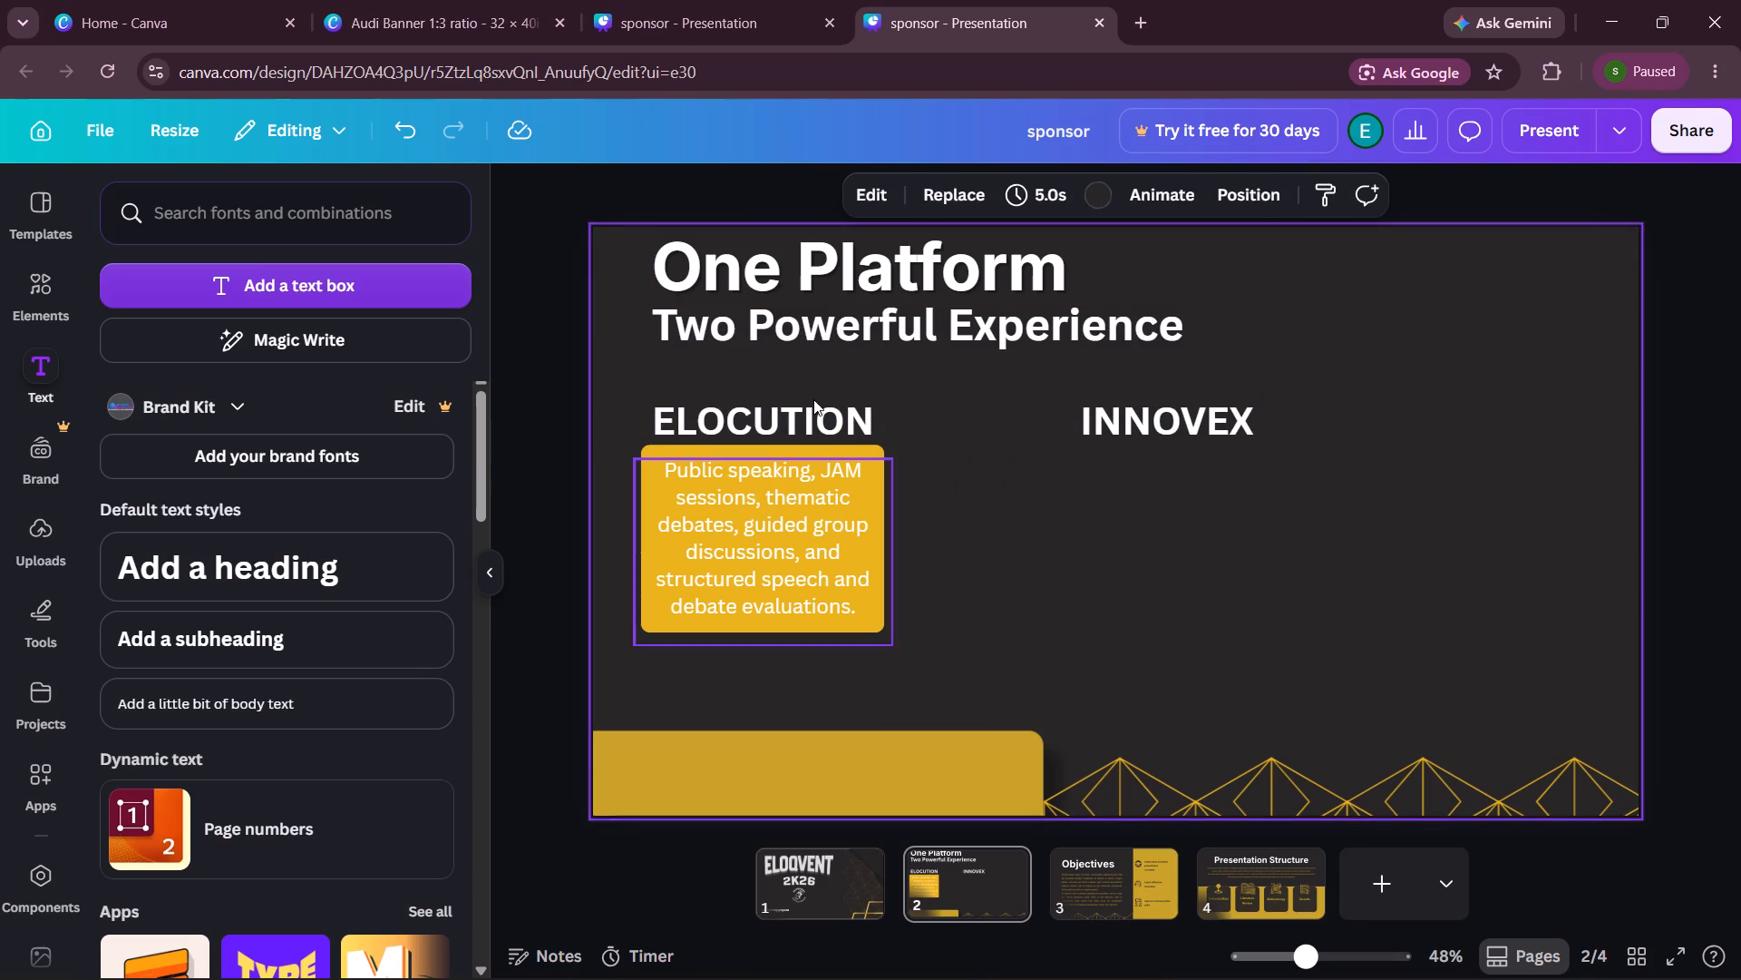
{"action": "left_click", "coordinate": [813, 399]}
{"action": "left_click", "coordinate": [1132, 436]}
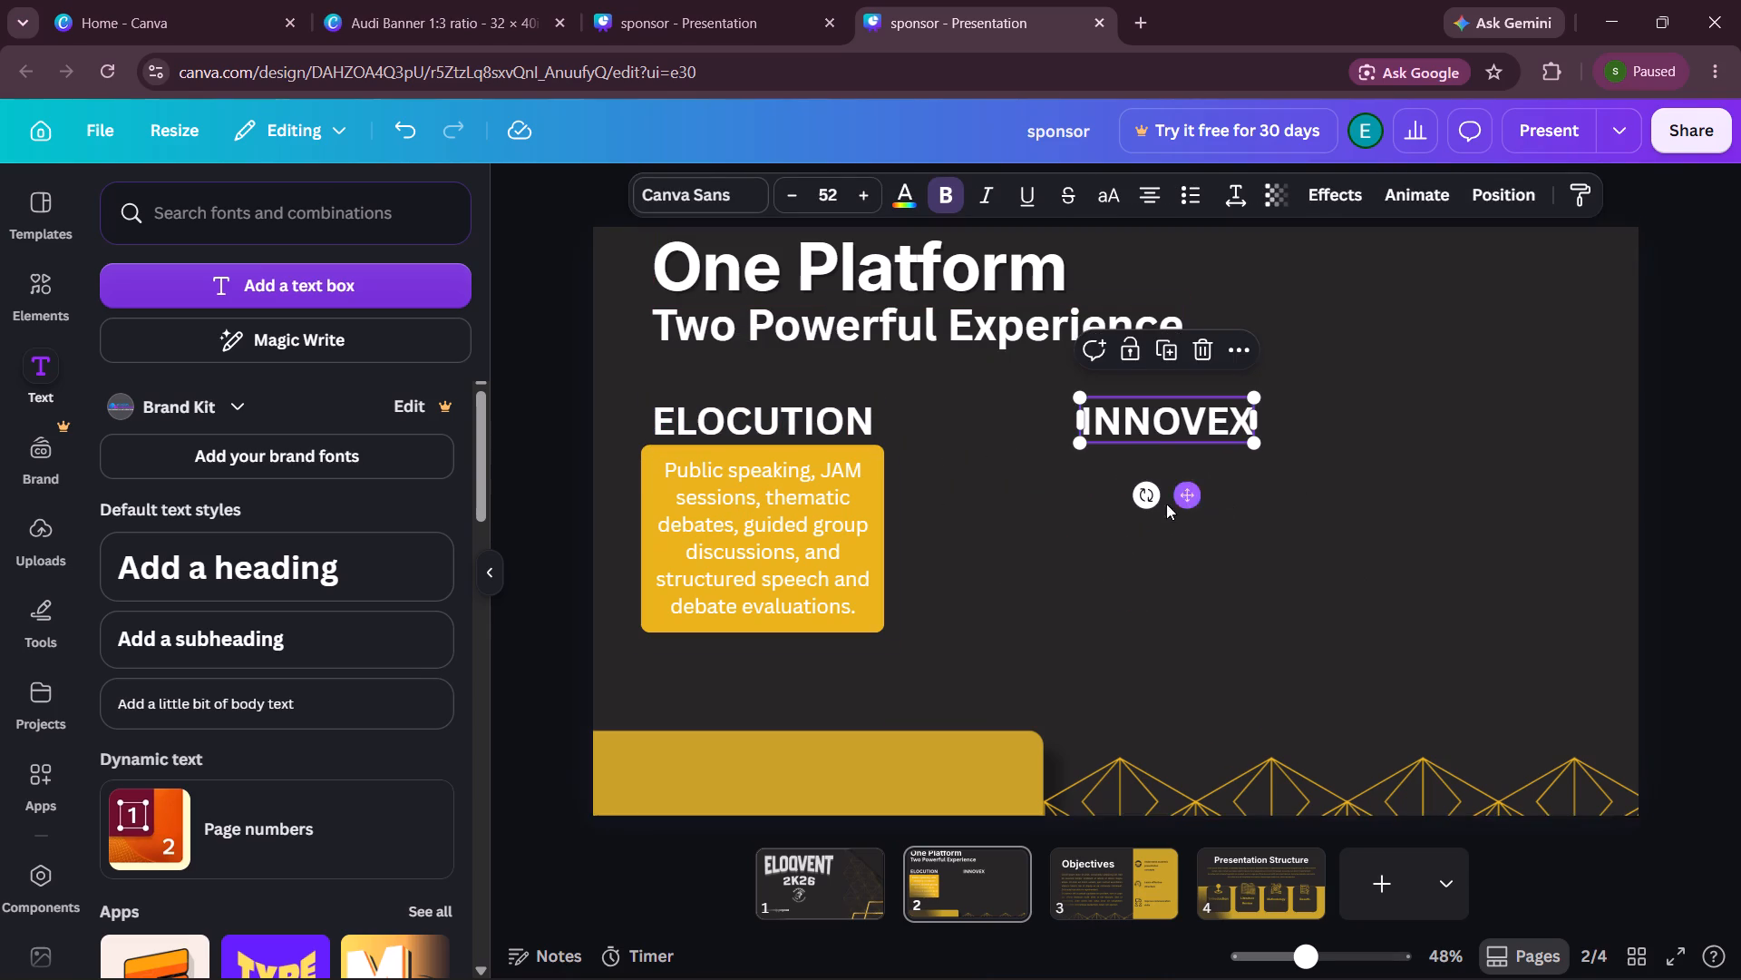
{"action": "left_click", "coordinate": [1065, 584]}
Add a body text box to slide 2 and fill it with the INNOVEX description copied from the Gamma deck.
{"action": "left_click", "coordinate": [298, 684]}
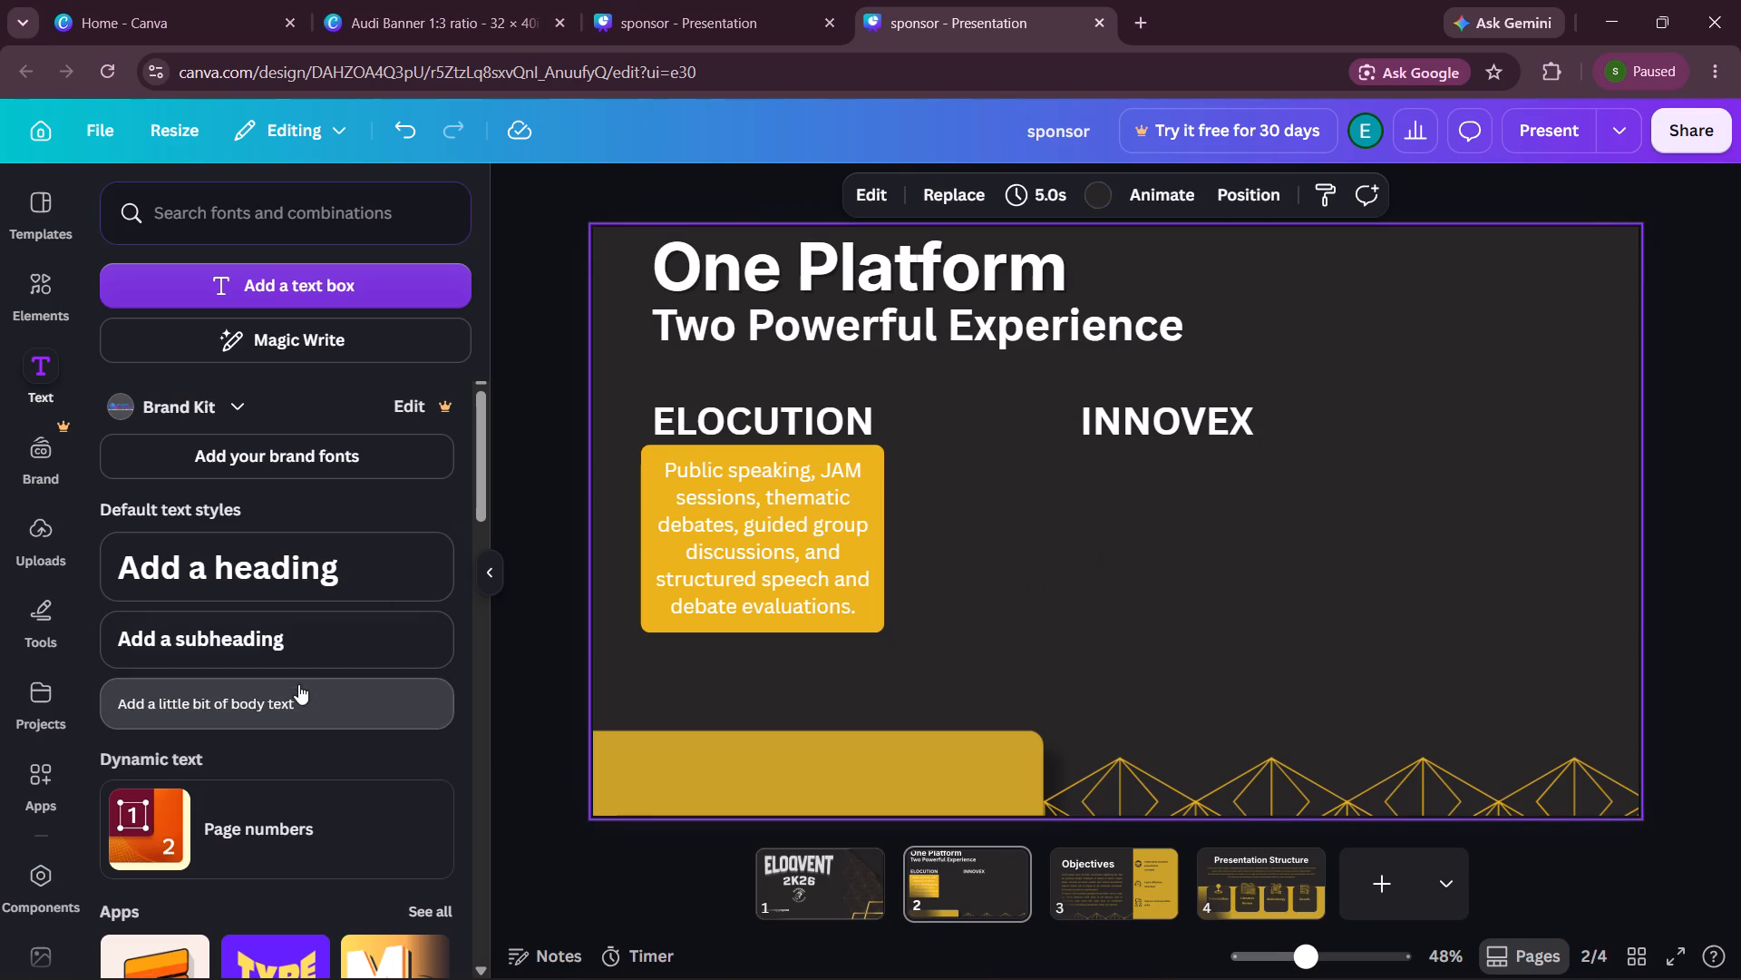
{"action": "left_click", "coordinate": [1161, 963]}
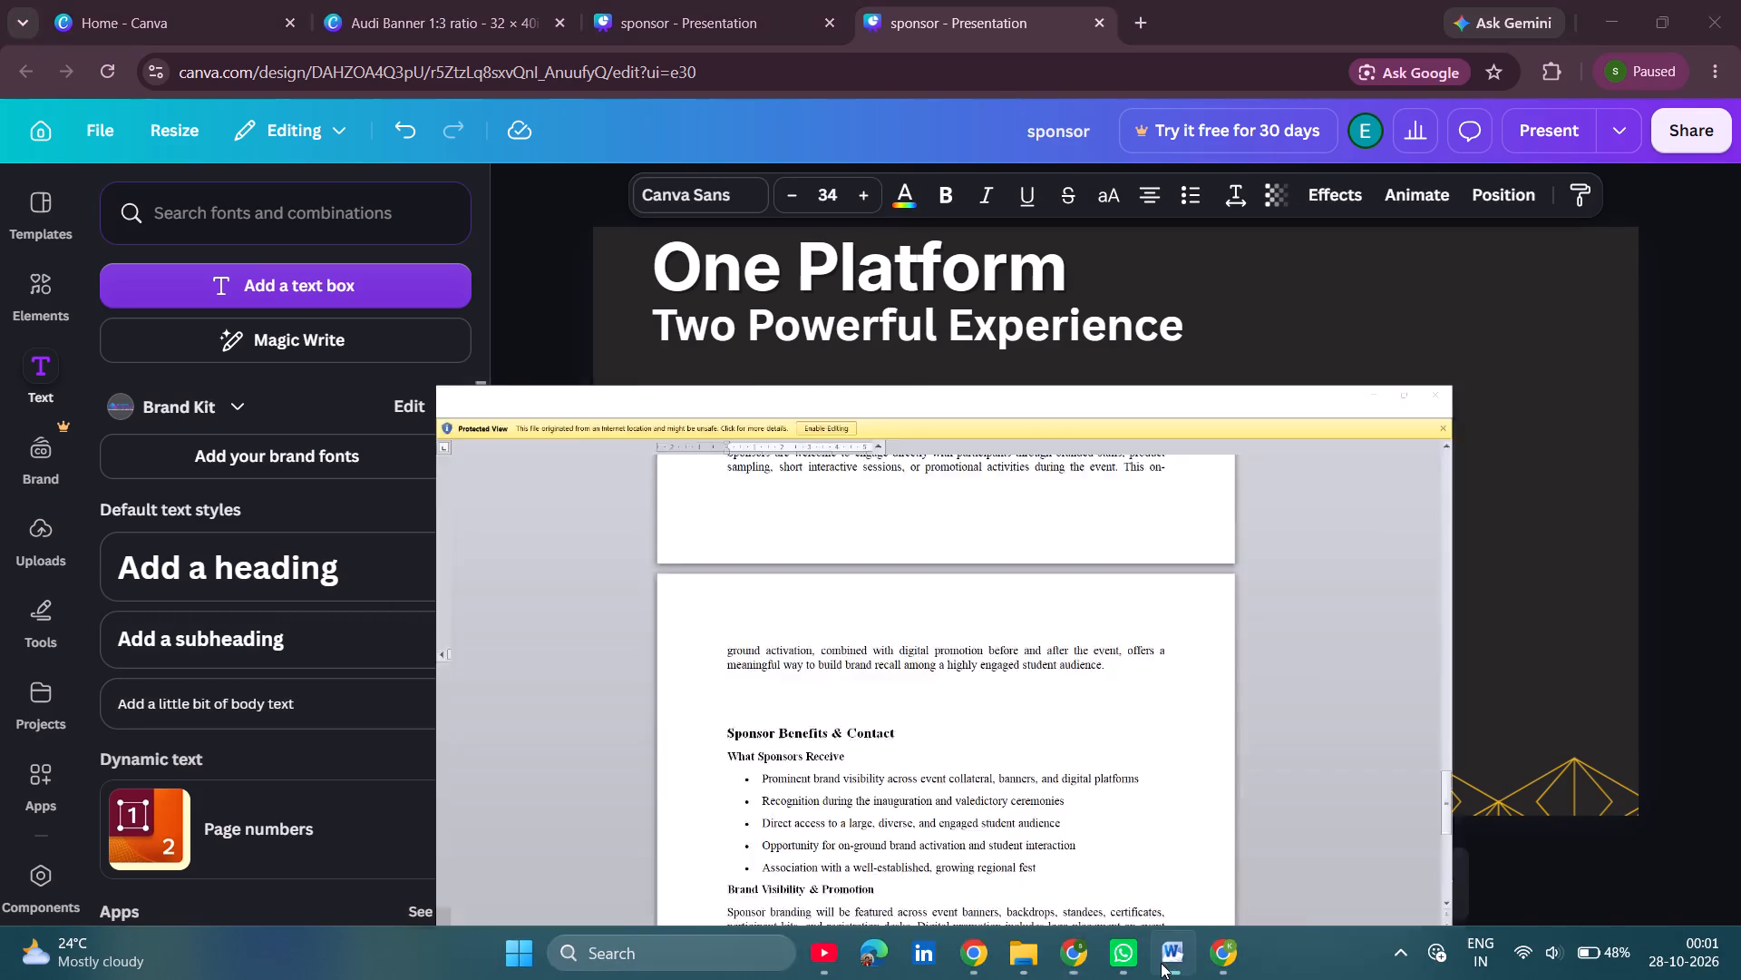
{"action": "left_click", "coordinate": [982, 959]}
{"action": "left_click", "coordinate": [1015, 676]}
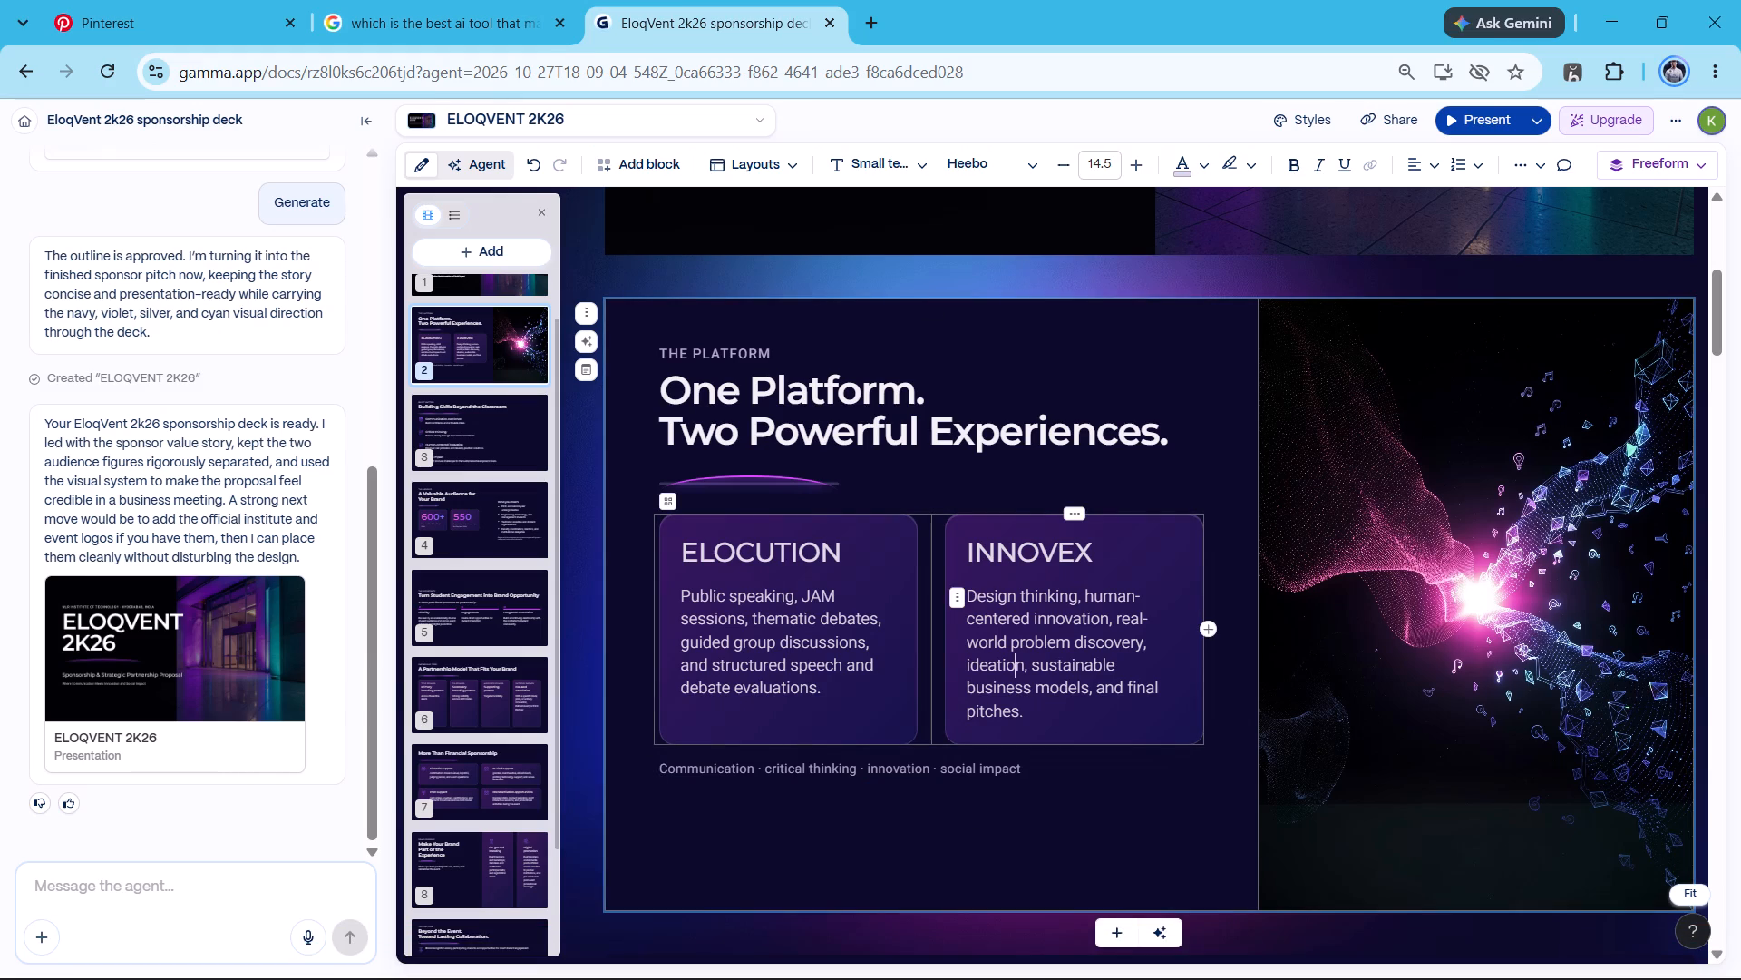
{"action": "left_click_drag", "start_coordinate": [1027, 704], "coordinate": [968, 593]}
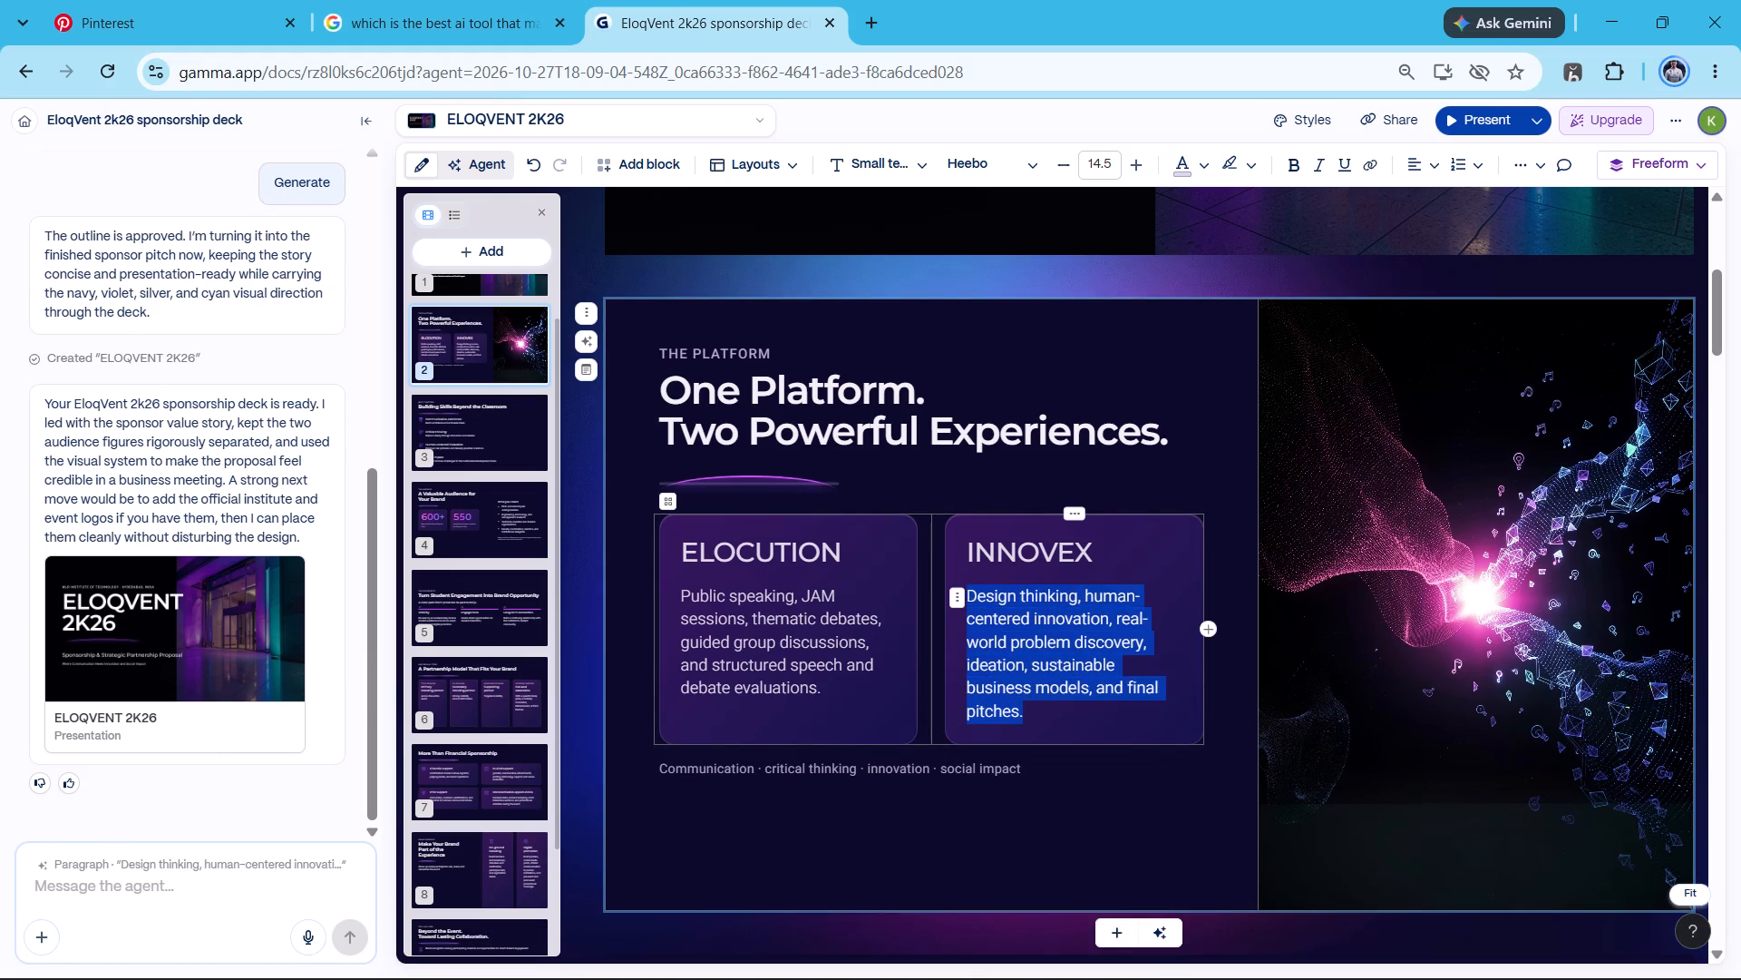
{"action": "key", "text": "ctrl+c"}
{"action": "left_click", "coordinate": [1620, 0]}
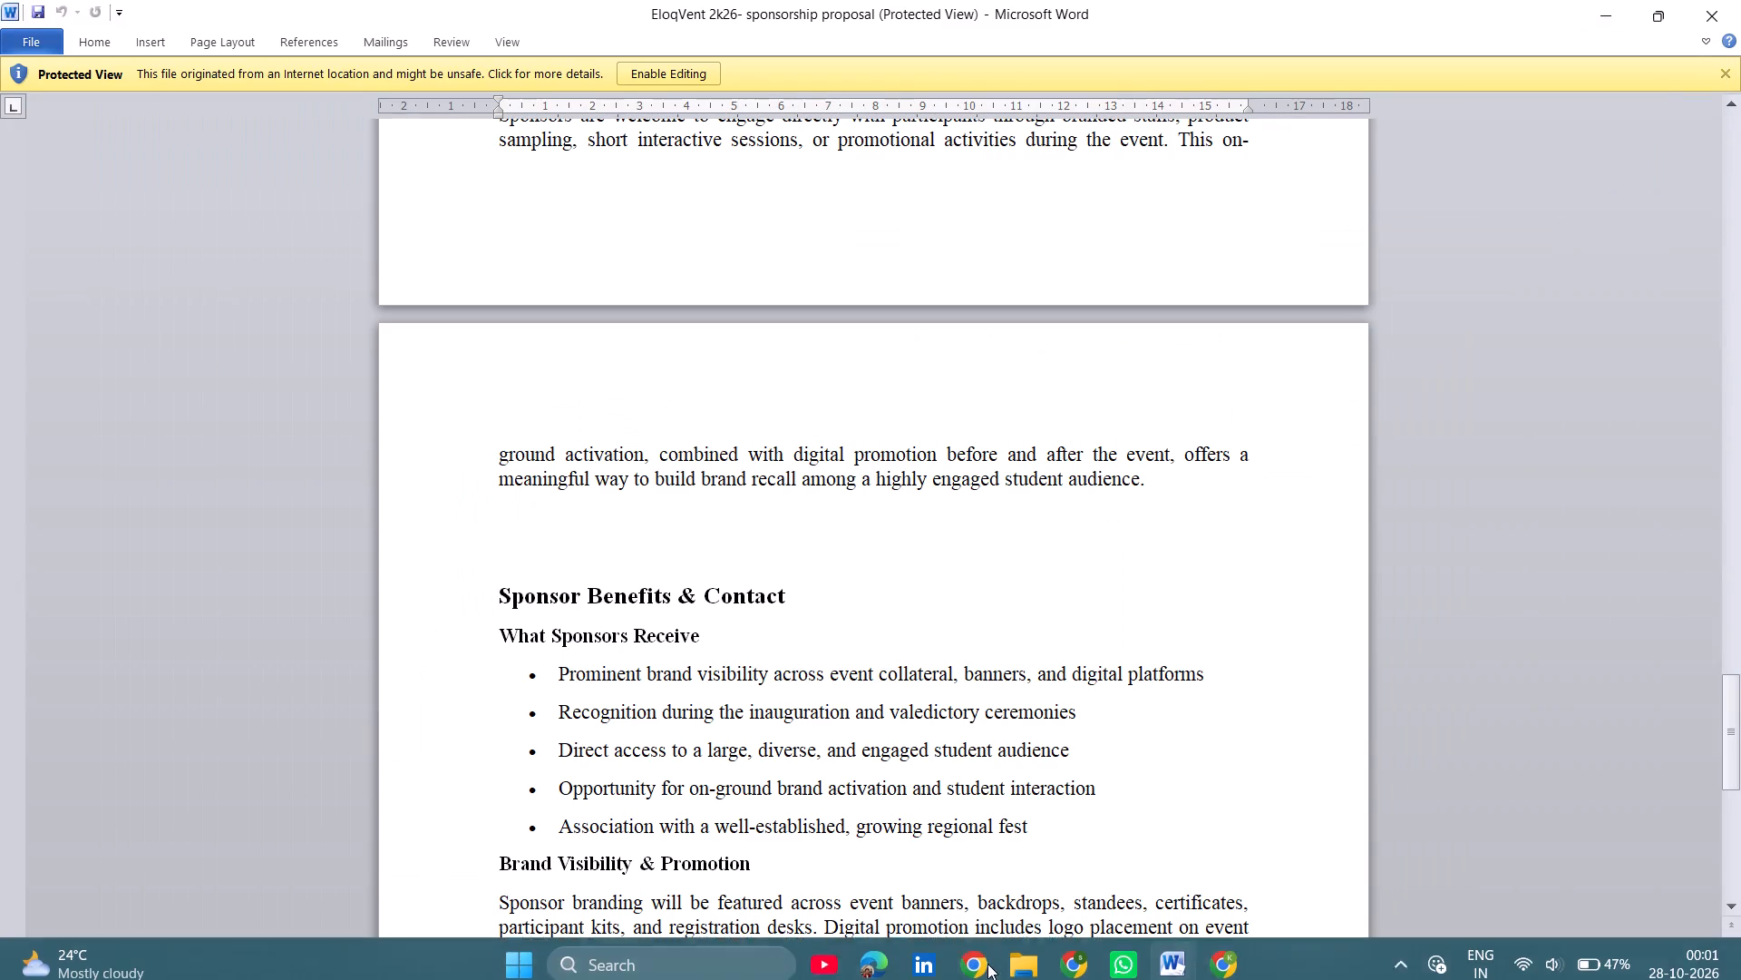
{"action": "left_click", "coordinate": [972, 958]}
{"action": "left_click", "coordinate": [1054, 960]}
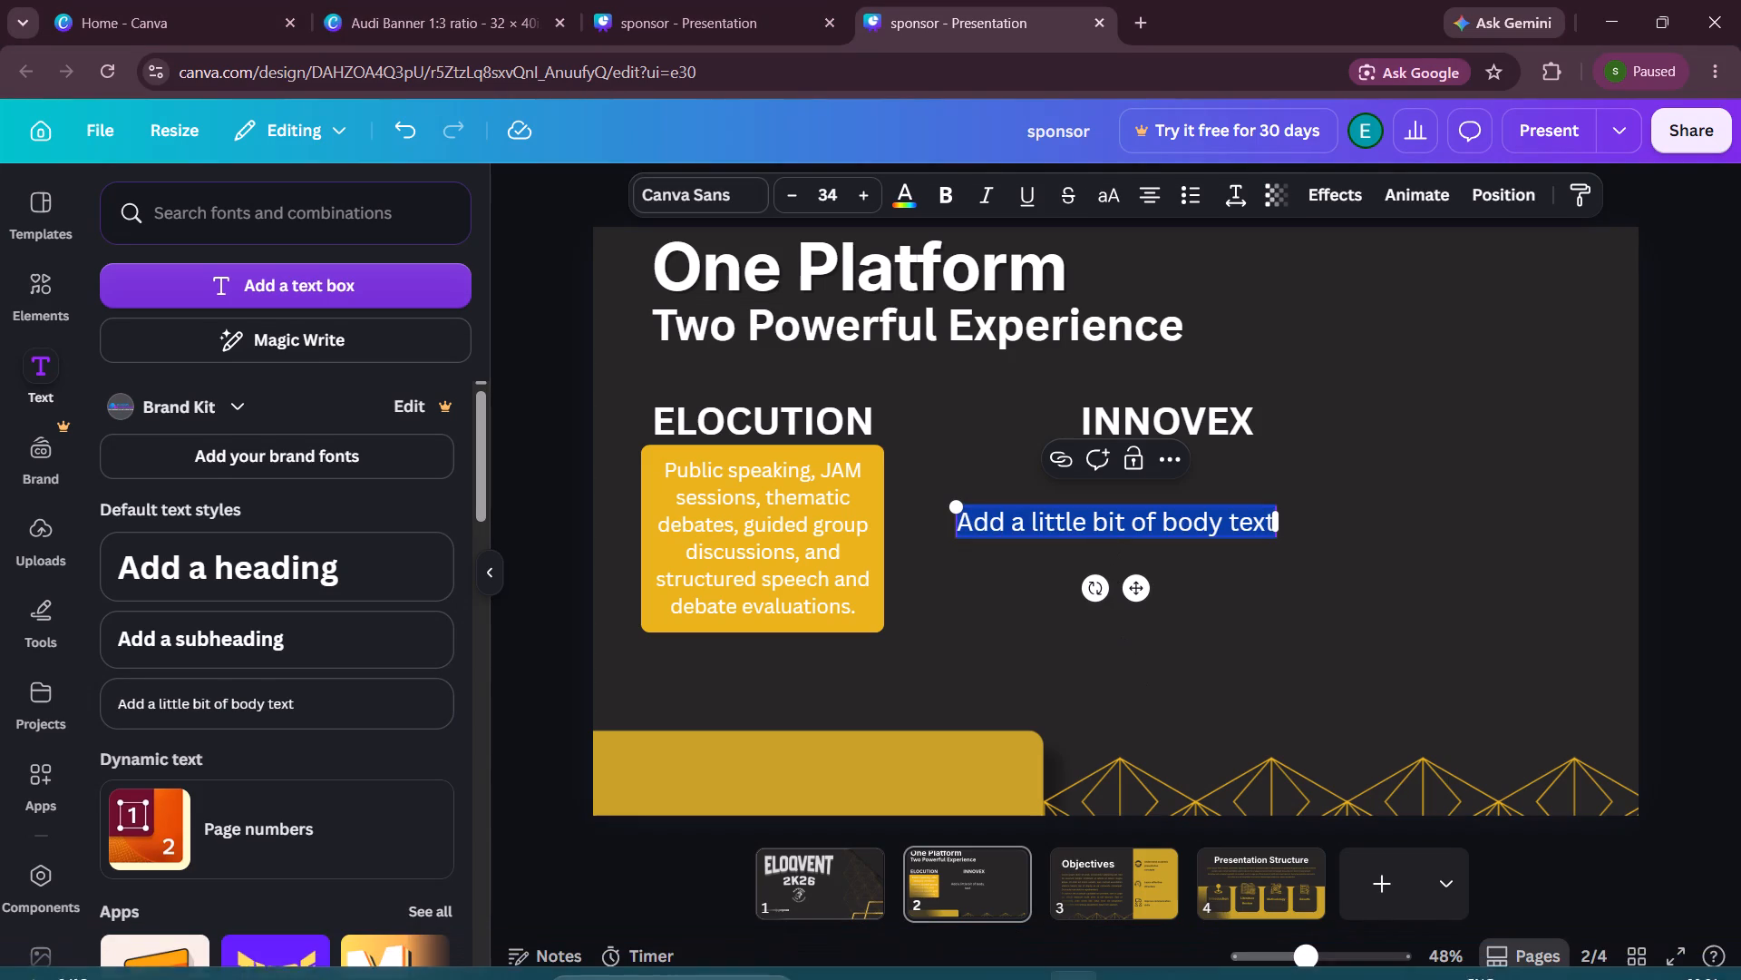
{"action": "left_click", "coordinate": [1109, 524]}
{"action": "key", "text": "ctrl+a"}
{"action": "key", "text": "ctrl+v"}
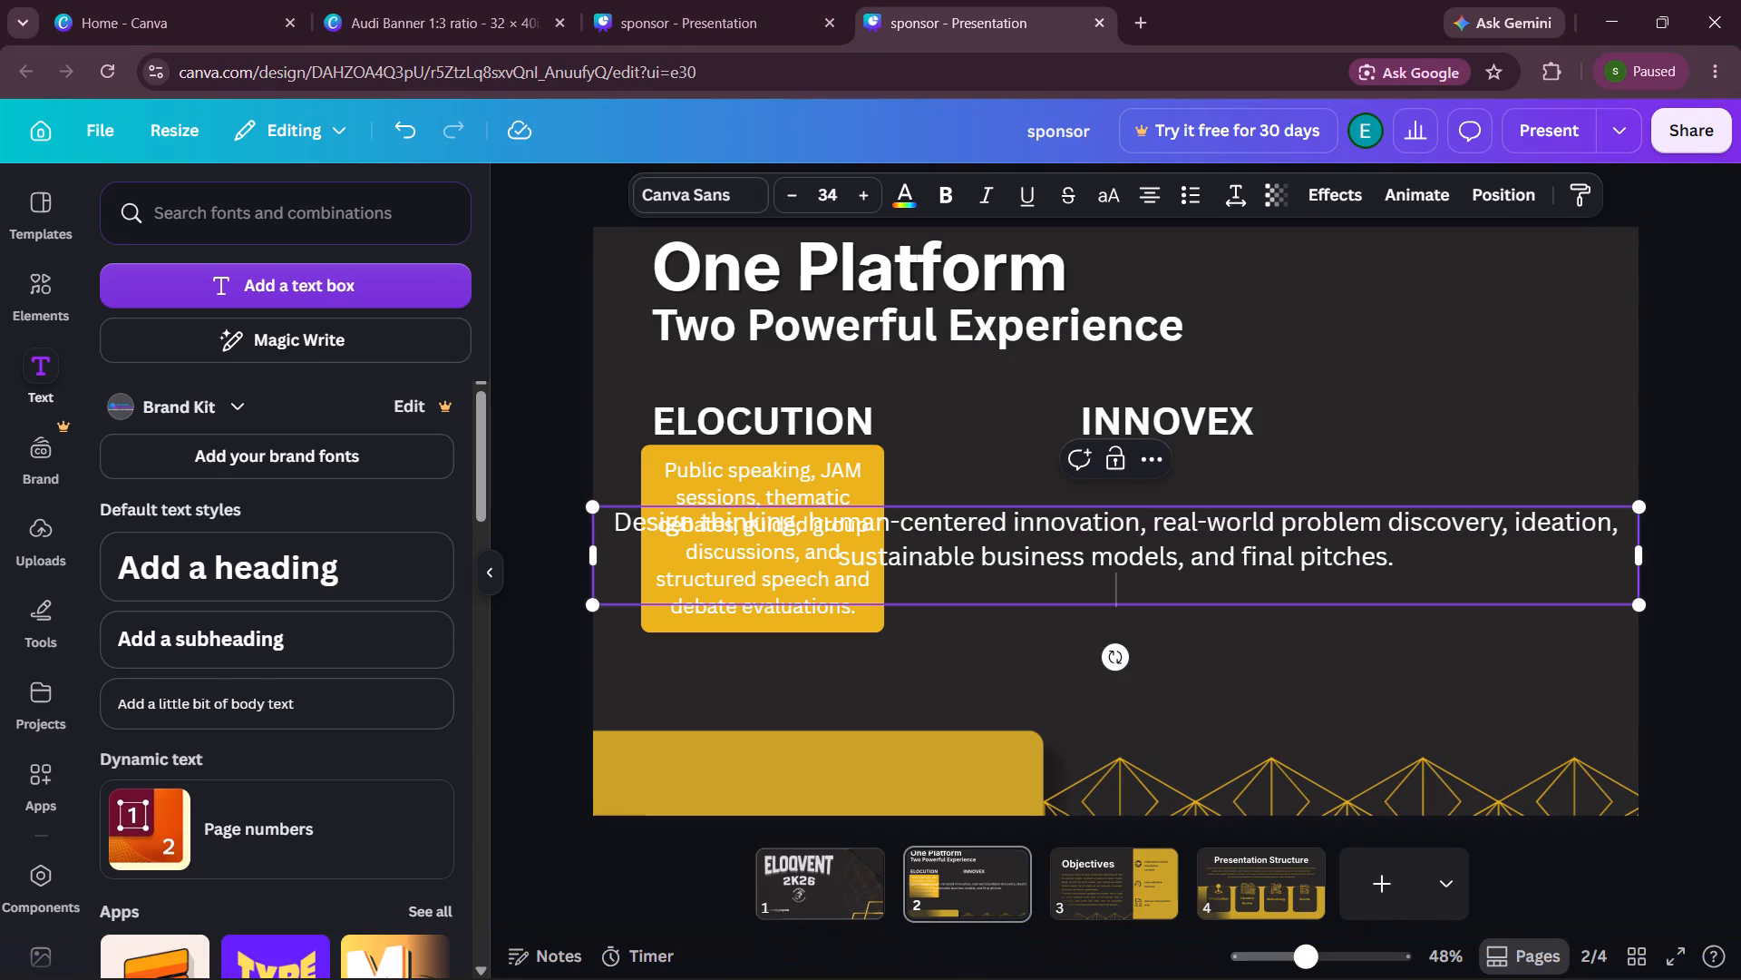
Narrow the pasted INNOVEX description to about half the slide width and move it beside the ELOCUTION card.
{"action": "left_click_drag", "start_coordinate": [1645, 550], "coordinate": [1086, 584]}
{"action": "left_click", "coordinate": [1265, 560]}
{"action": "left_click_drag", "start_coordinate": [977, 608], "coordinate": [1318, 577]}
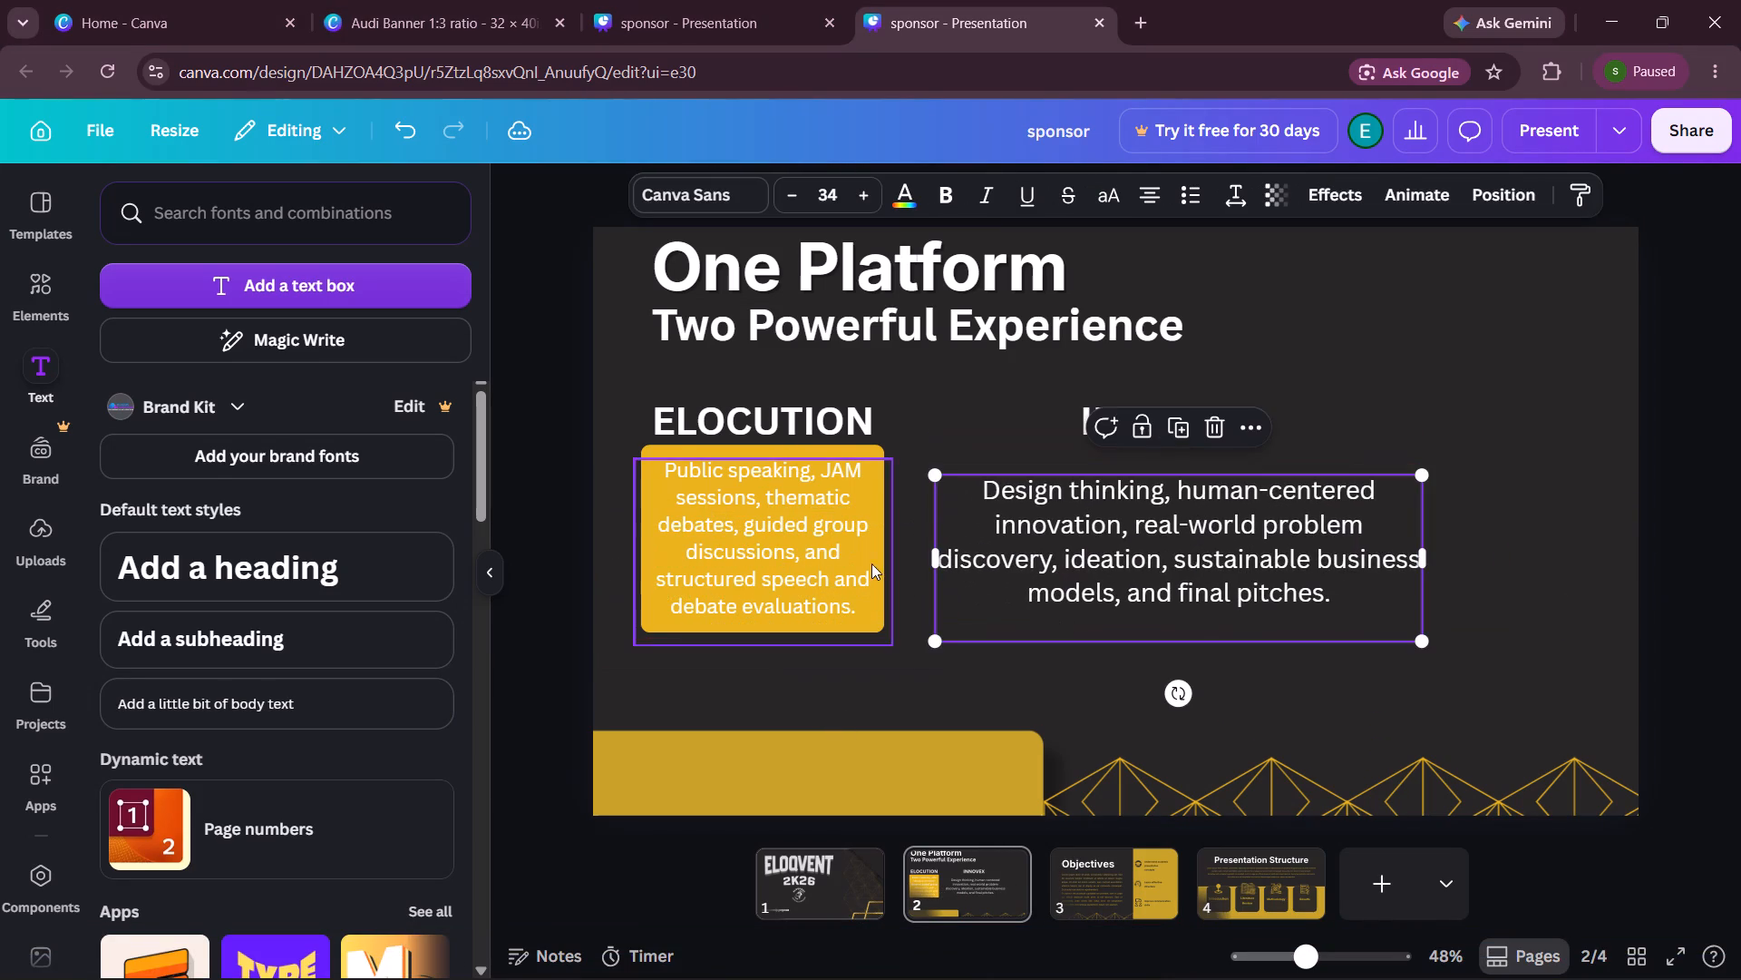
Left-align the ELOCUTION description and shift it to sit inside the yellow rectangle.
{"action": "left_click", "coordinate": [851, 552]}
{"action": "left_click", "coordinate": [1154, 199]}
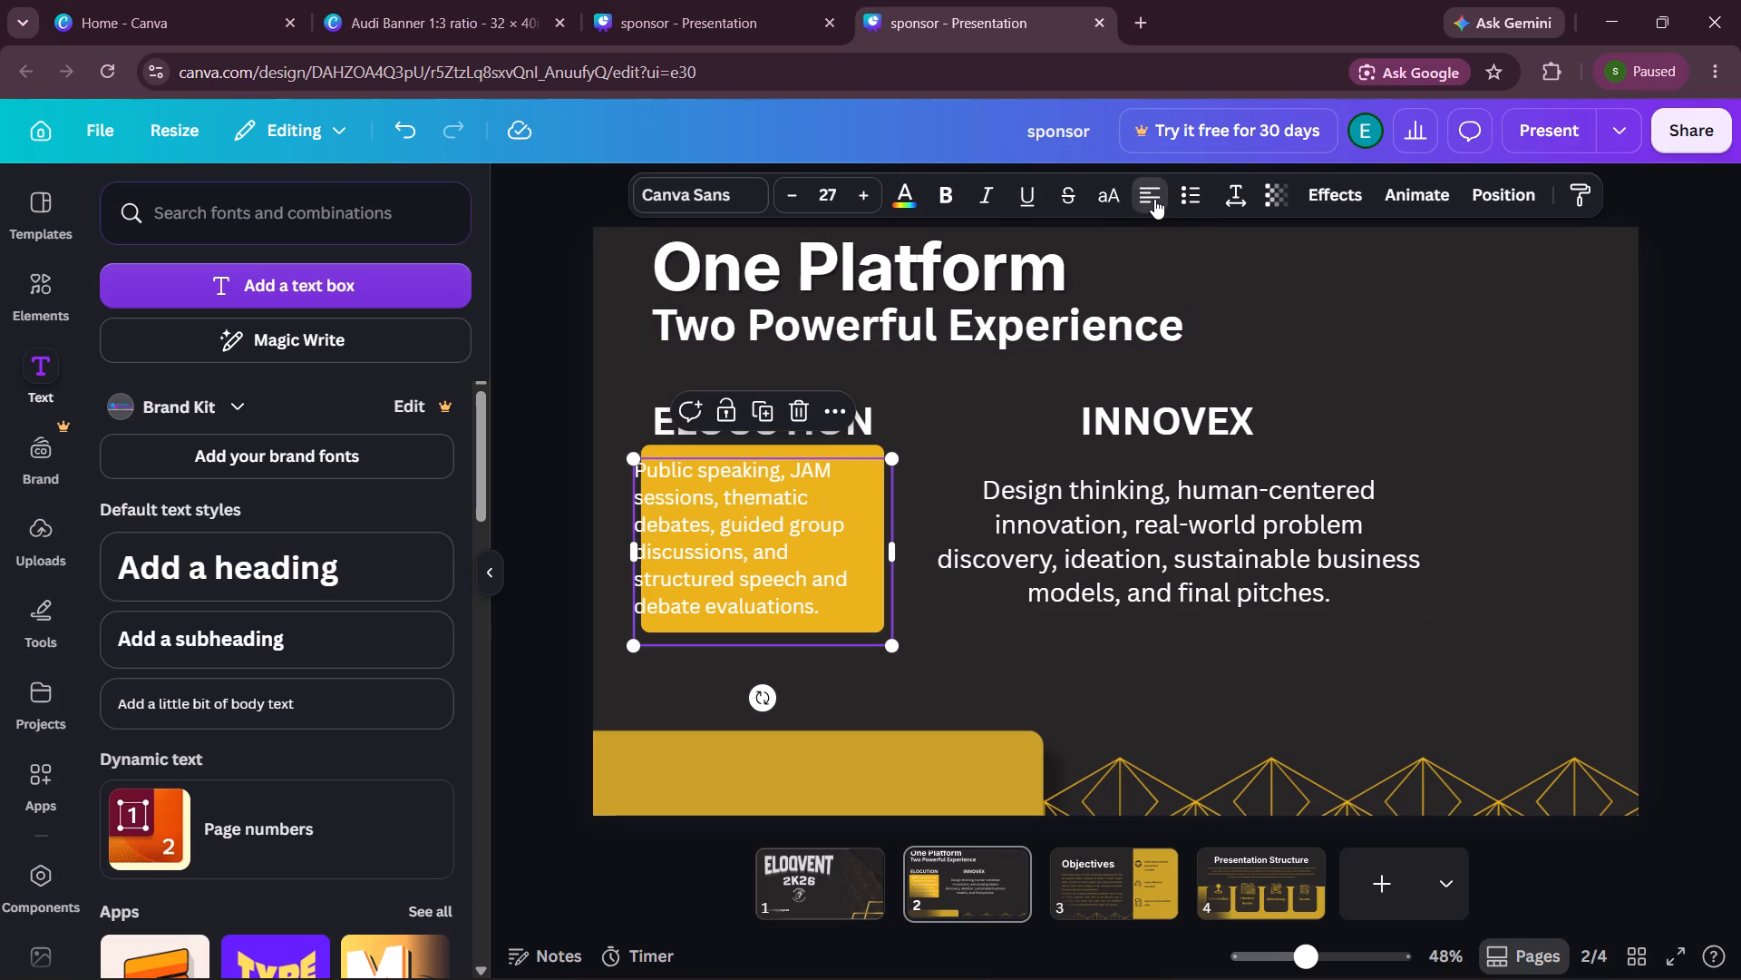
{"action": "left_click", "coordinate": [999, 661]}
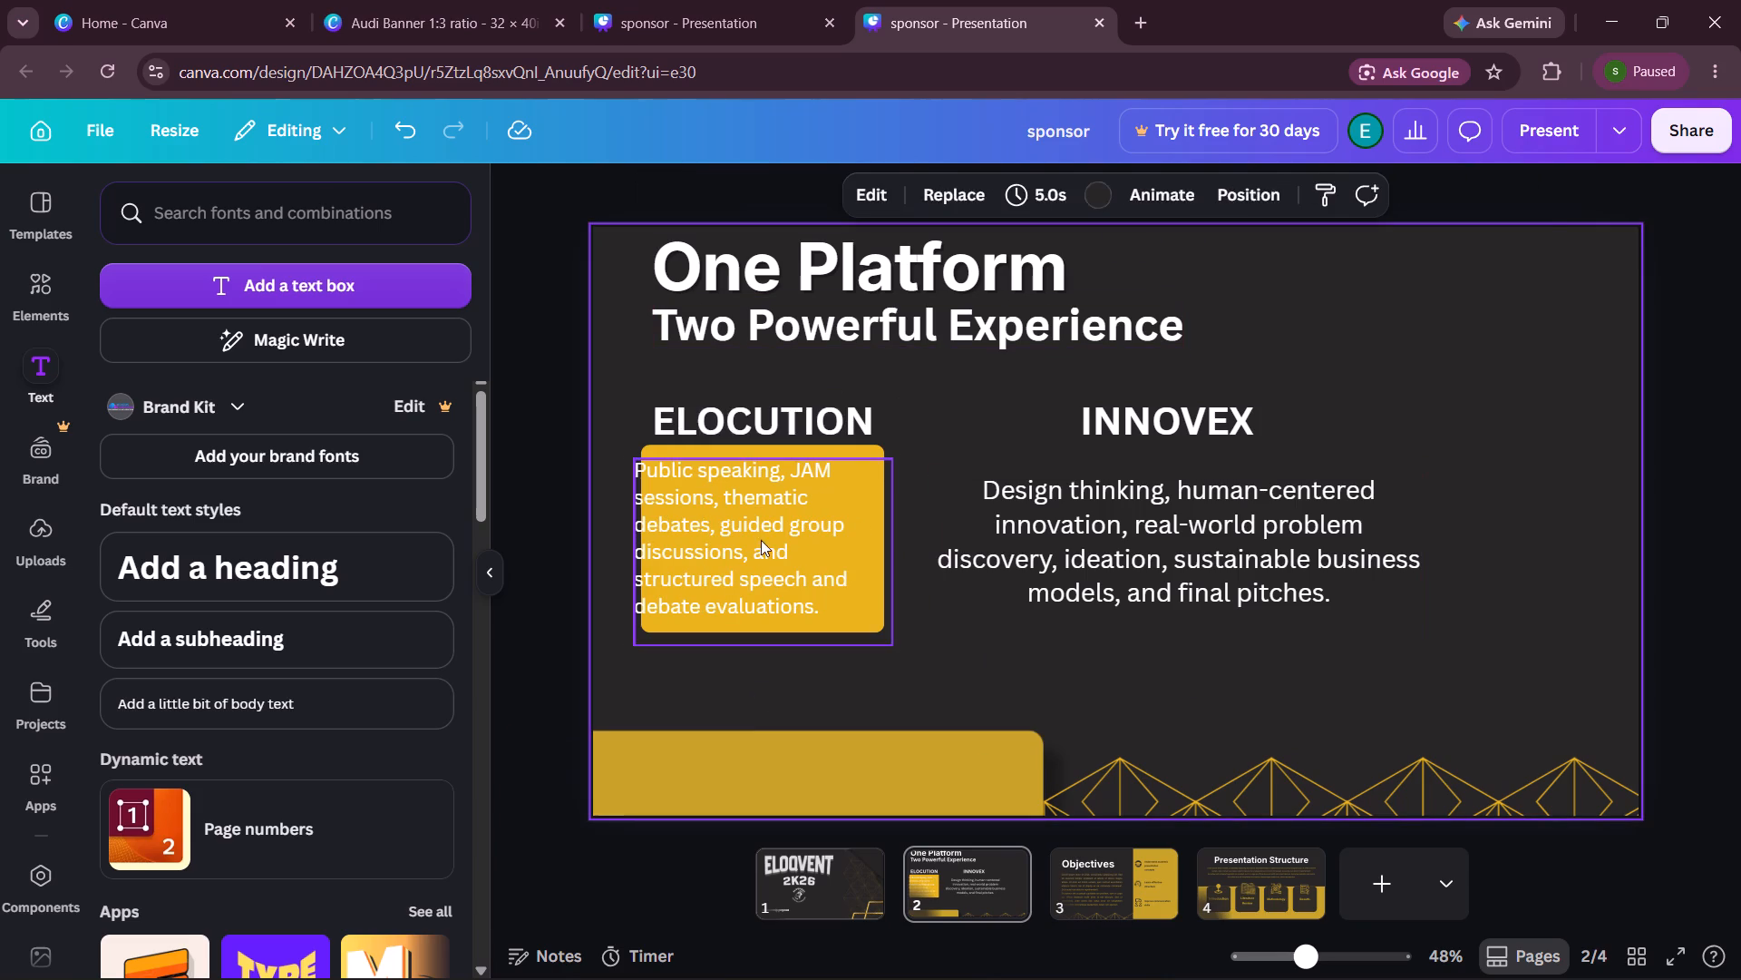
{"action": "left_click_drag", "start_coordinate": [759, 538], "coordinate": [777, 534]}
{"action": "left_click", "coordinate": [1005, 700]}
Narrow the INNOVEX description to about the width of the ELOCUTION card and reduce its font size to 28.
{"action": "left_click", "coordinate": [1105, 568]}
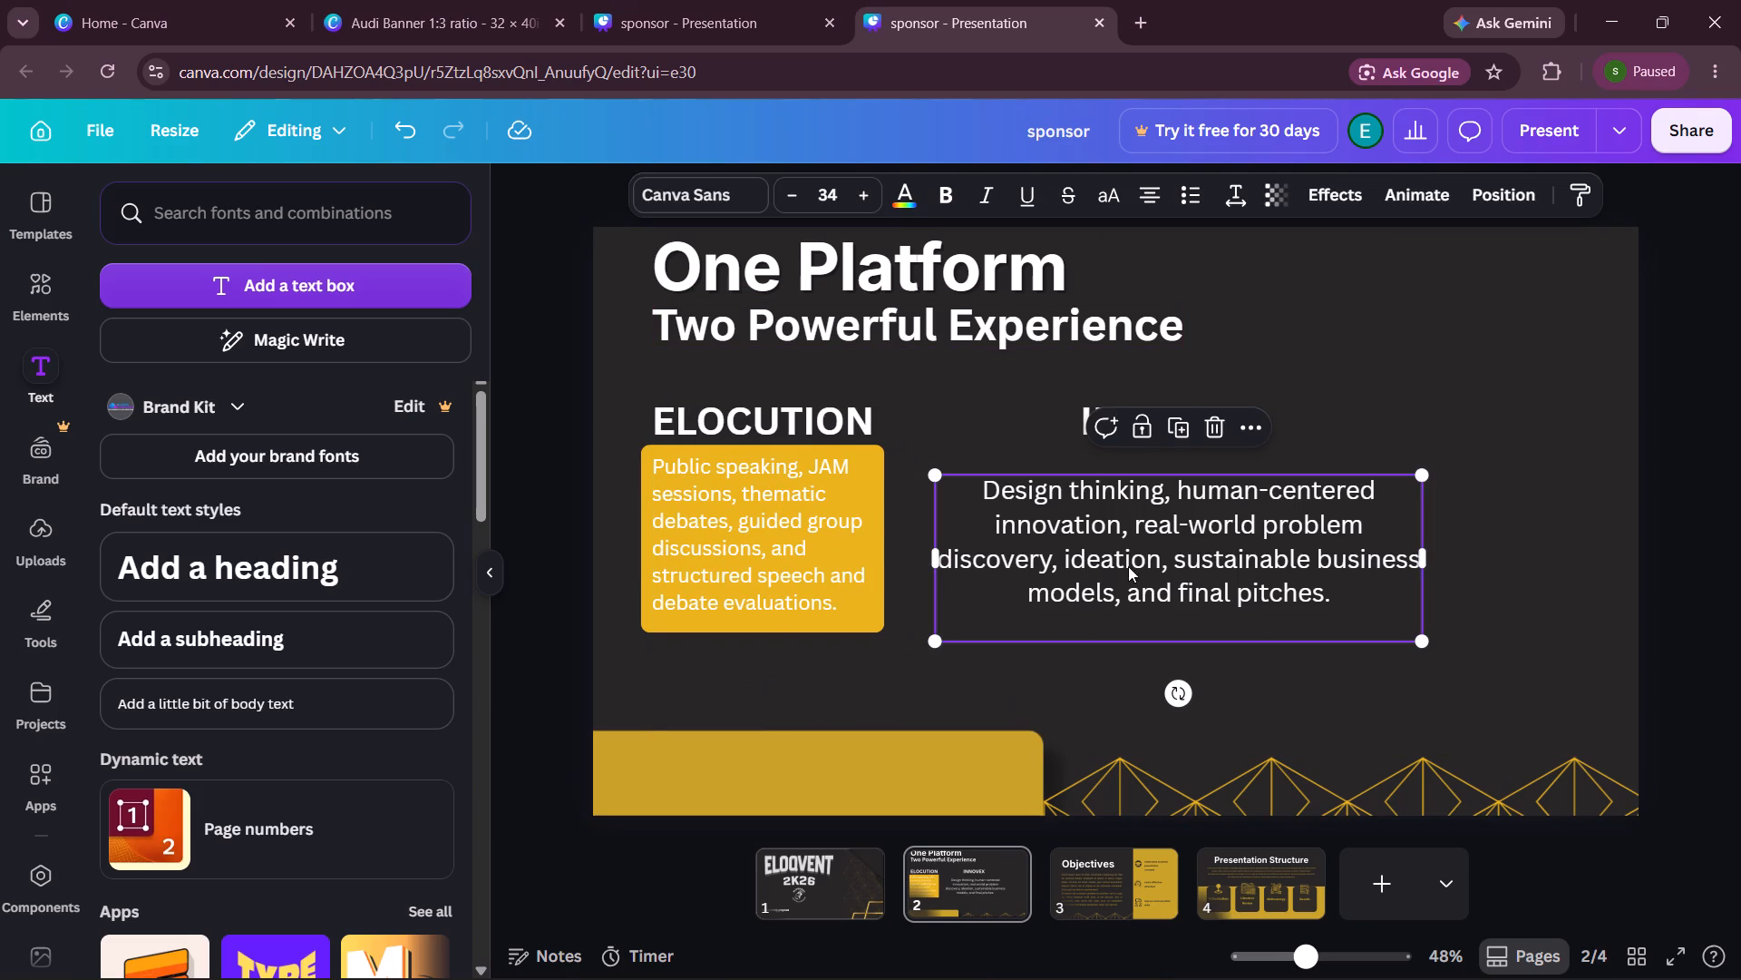
{"action": "left_click_drag", "start_coordinate": [1430, 555], "coordinate": [1238, 555]}
{"action": "triple_click", "coordinate": [792, 196]}
{"action": "double_click", "coordinate": [792, 196]}
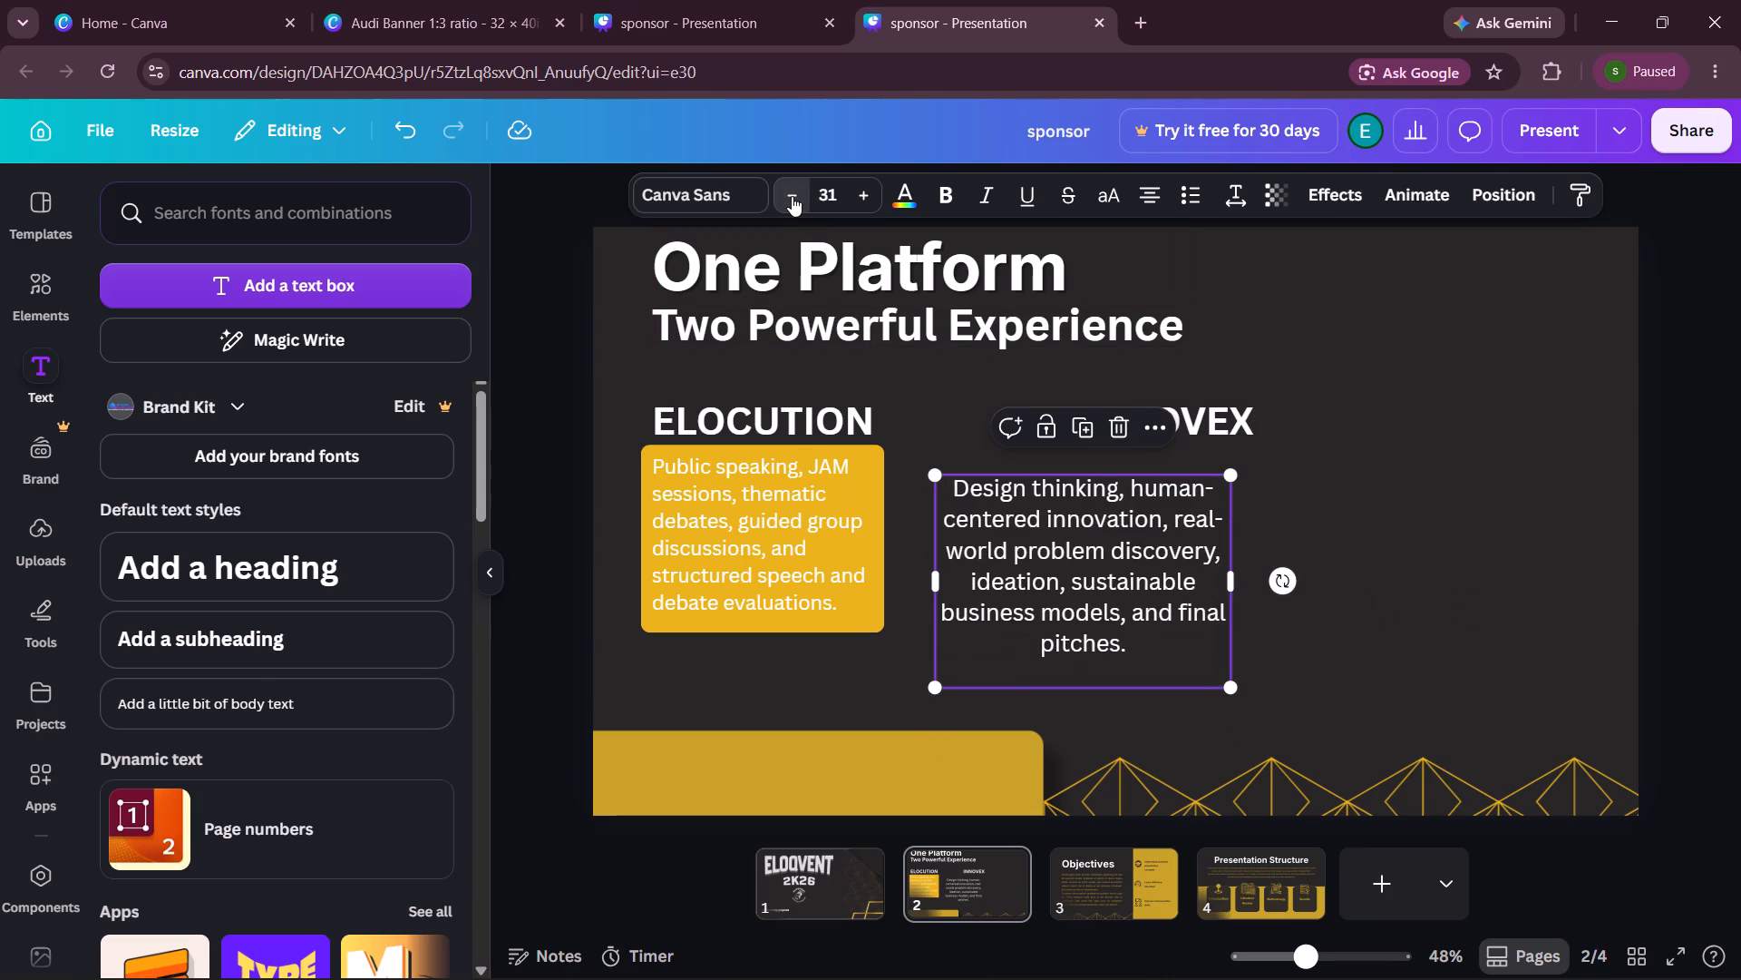
{"action": "left_click", "coordinate": [792, 196]}
{"action": "left_click", "coordinate": [1358, 566]}
Move the INNOVEX description up beneath its subheading, left-align its text and narrow the text box further.
{"action": "left_click_drag", "start_coordinate": [1069, 554], "coordinate": [1150, 534]}
{"action": "left_click", "coordinate": [1146, 197]}
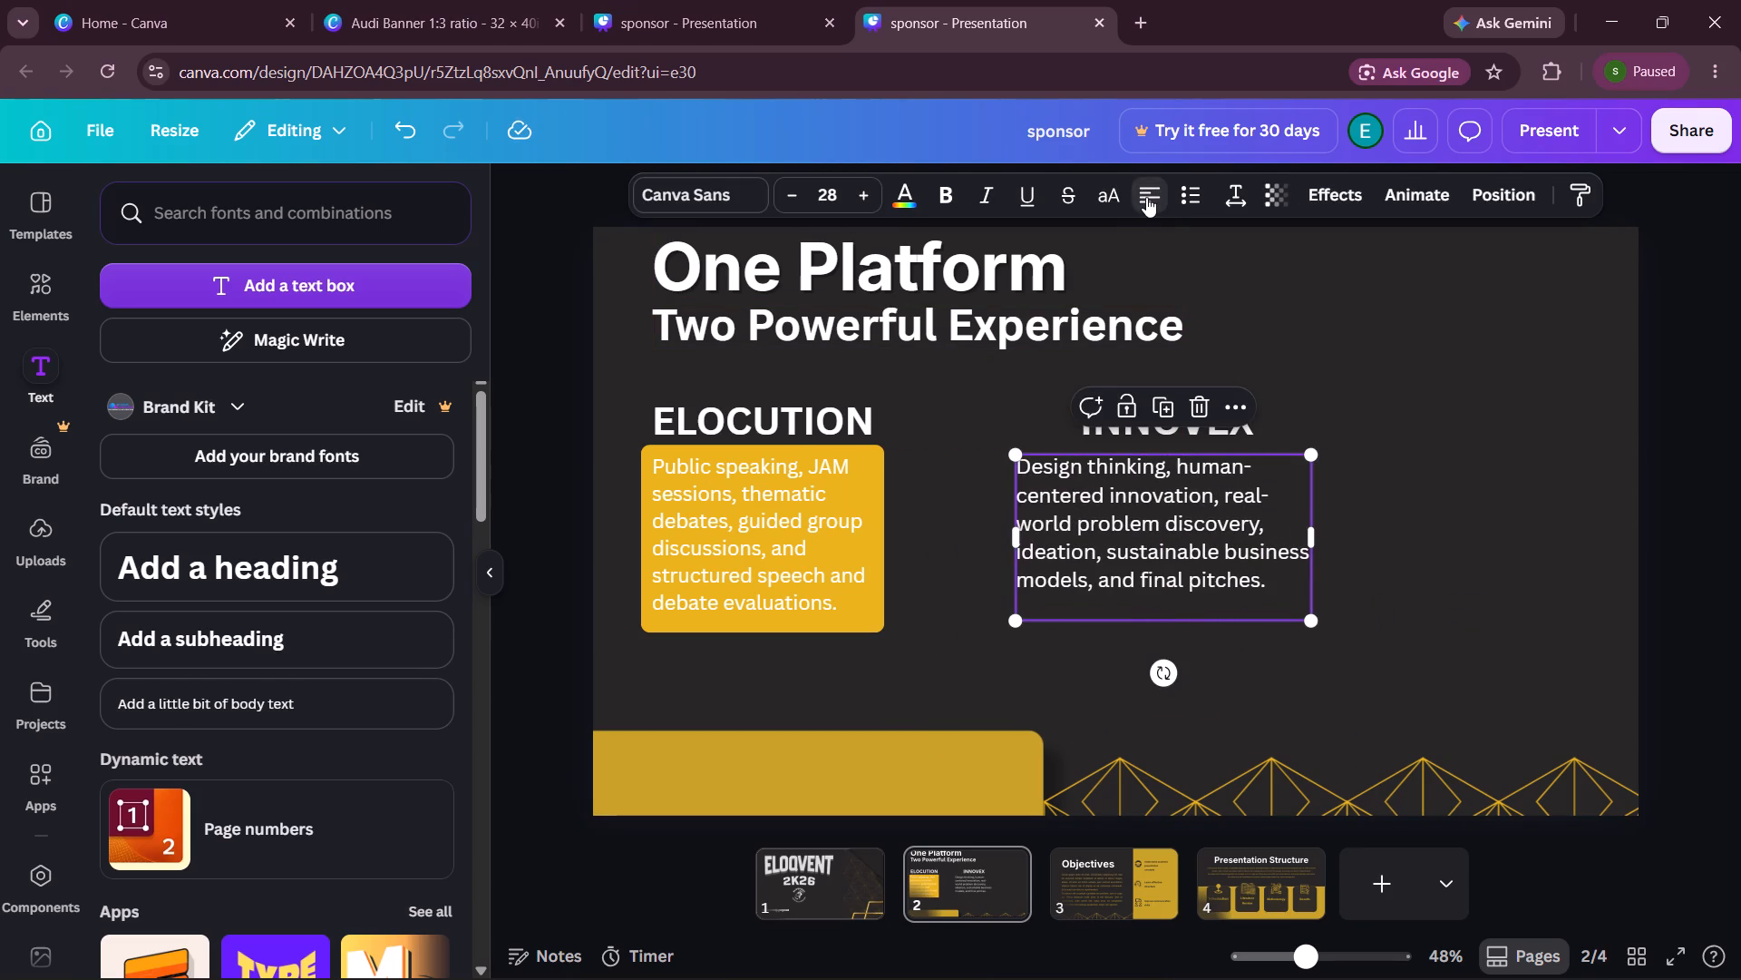
{"action": "left_click", "coordinate": [1437, 510]}
{"action": "left_click", "coordinate": [1221, 544]}
{"action": "left_click_drag", "start_coordinate": [1312, 534], "coordinate": [1267, 532]}
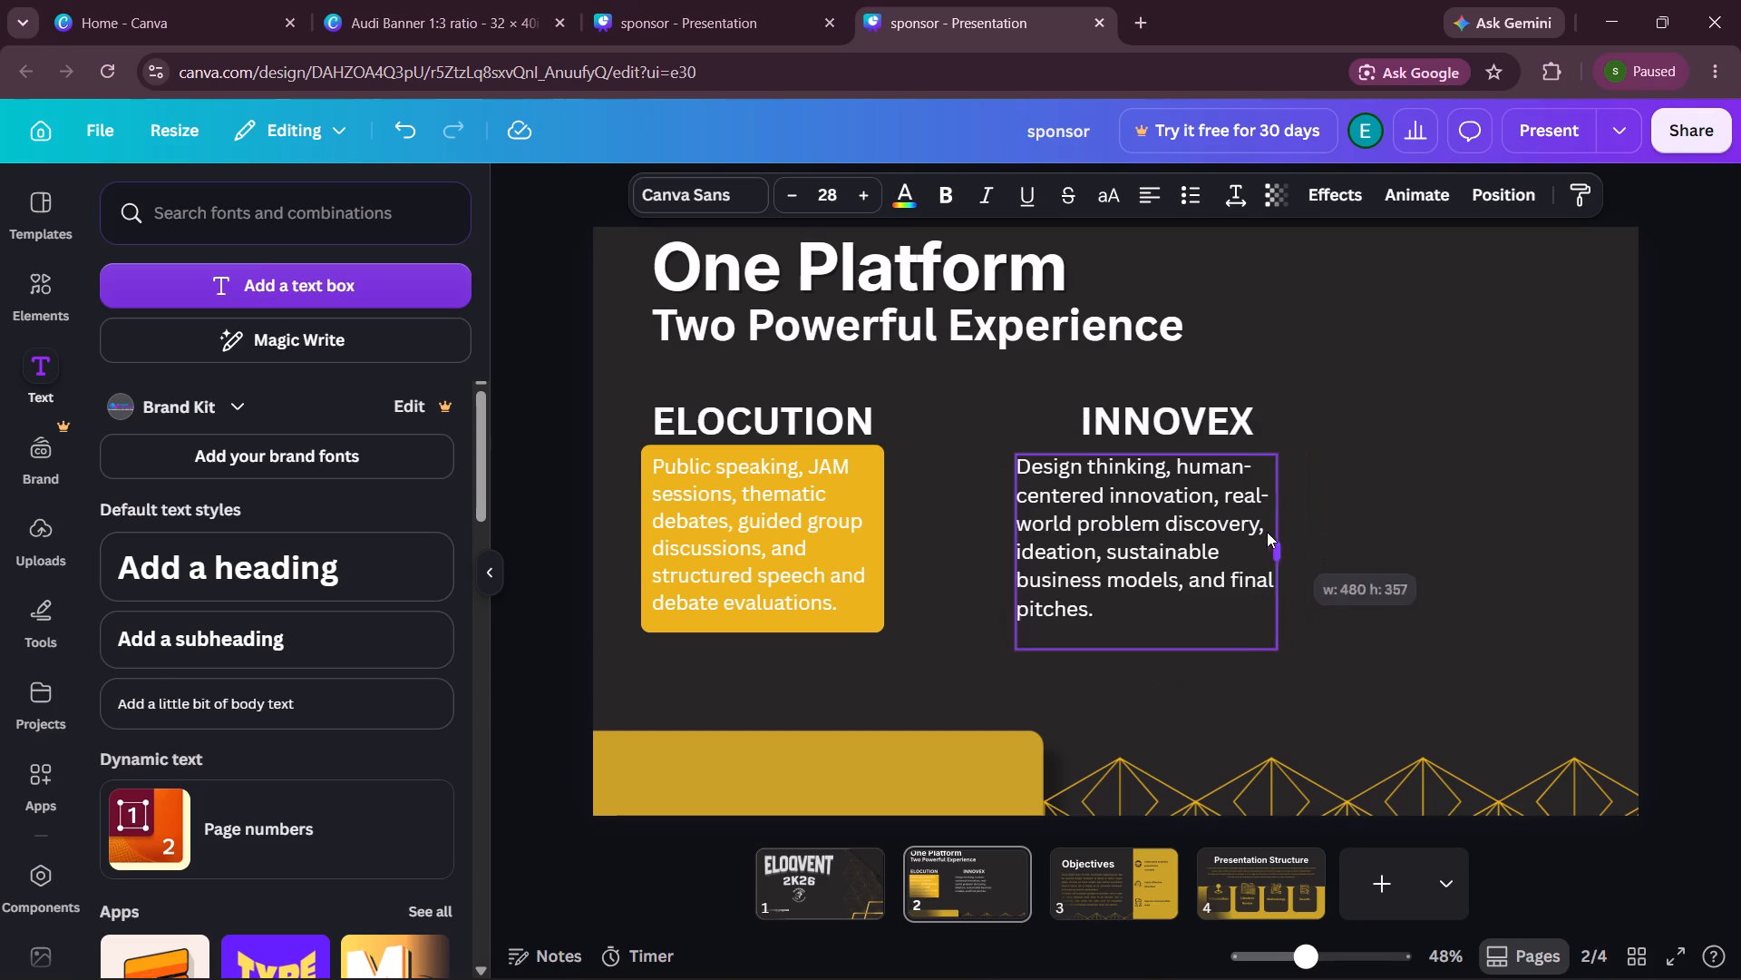
{"action": "left_click_drag", "start_coordinate": [1267, 532], "coordinate": [1258, 530]}
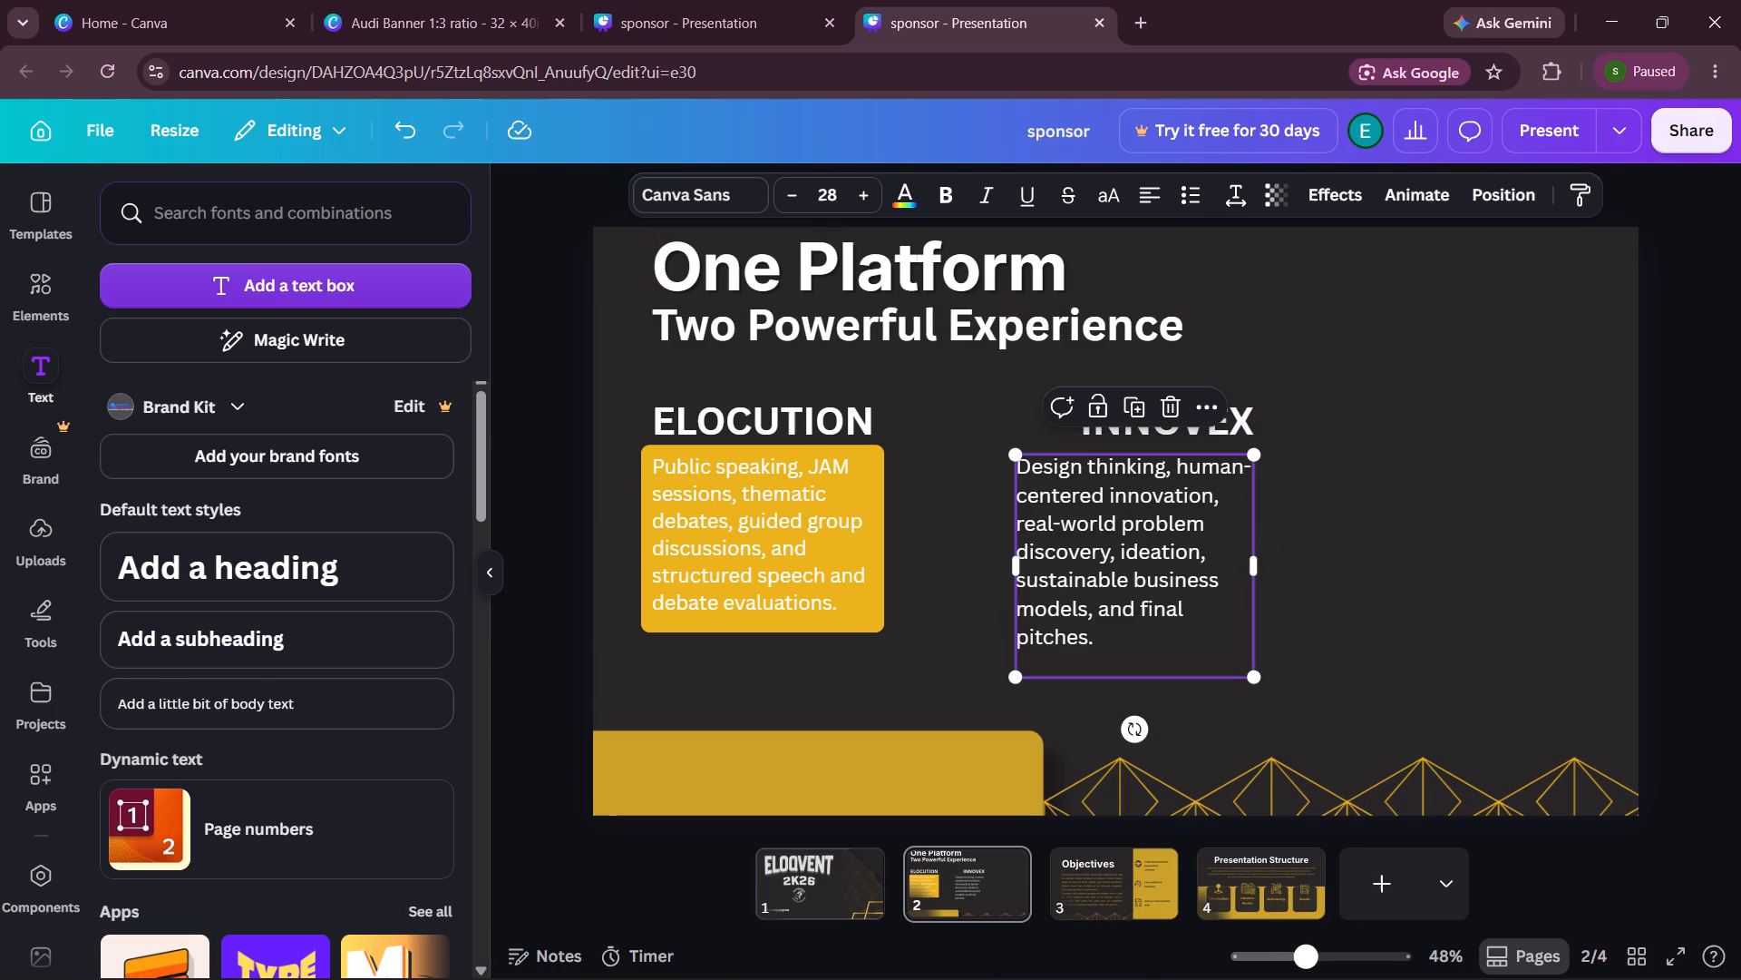
Set the INNOVEX description's font size to 27 to match the ELOCUTION description.
{"action": "left_click", "coordinate": [800, 421]}
{"action": "left_click", "coordinate": [779, 603]}
{"action": "left_click", "coordinate": [1156, 608]}
{"action": "left_click", "coordinate": [788, 191]}
{"action": "left_click", "coordinate": [1477, 461]}
Shift the INNOVEX description right and slightly up beneath its subheading, and widen its text box so the text wraps onto six lines.
{"action": "left_click_drag", "start_coordinate": [1208, 547], "coordinate": [1246, 544]}
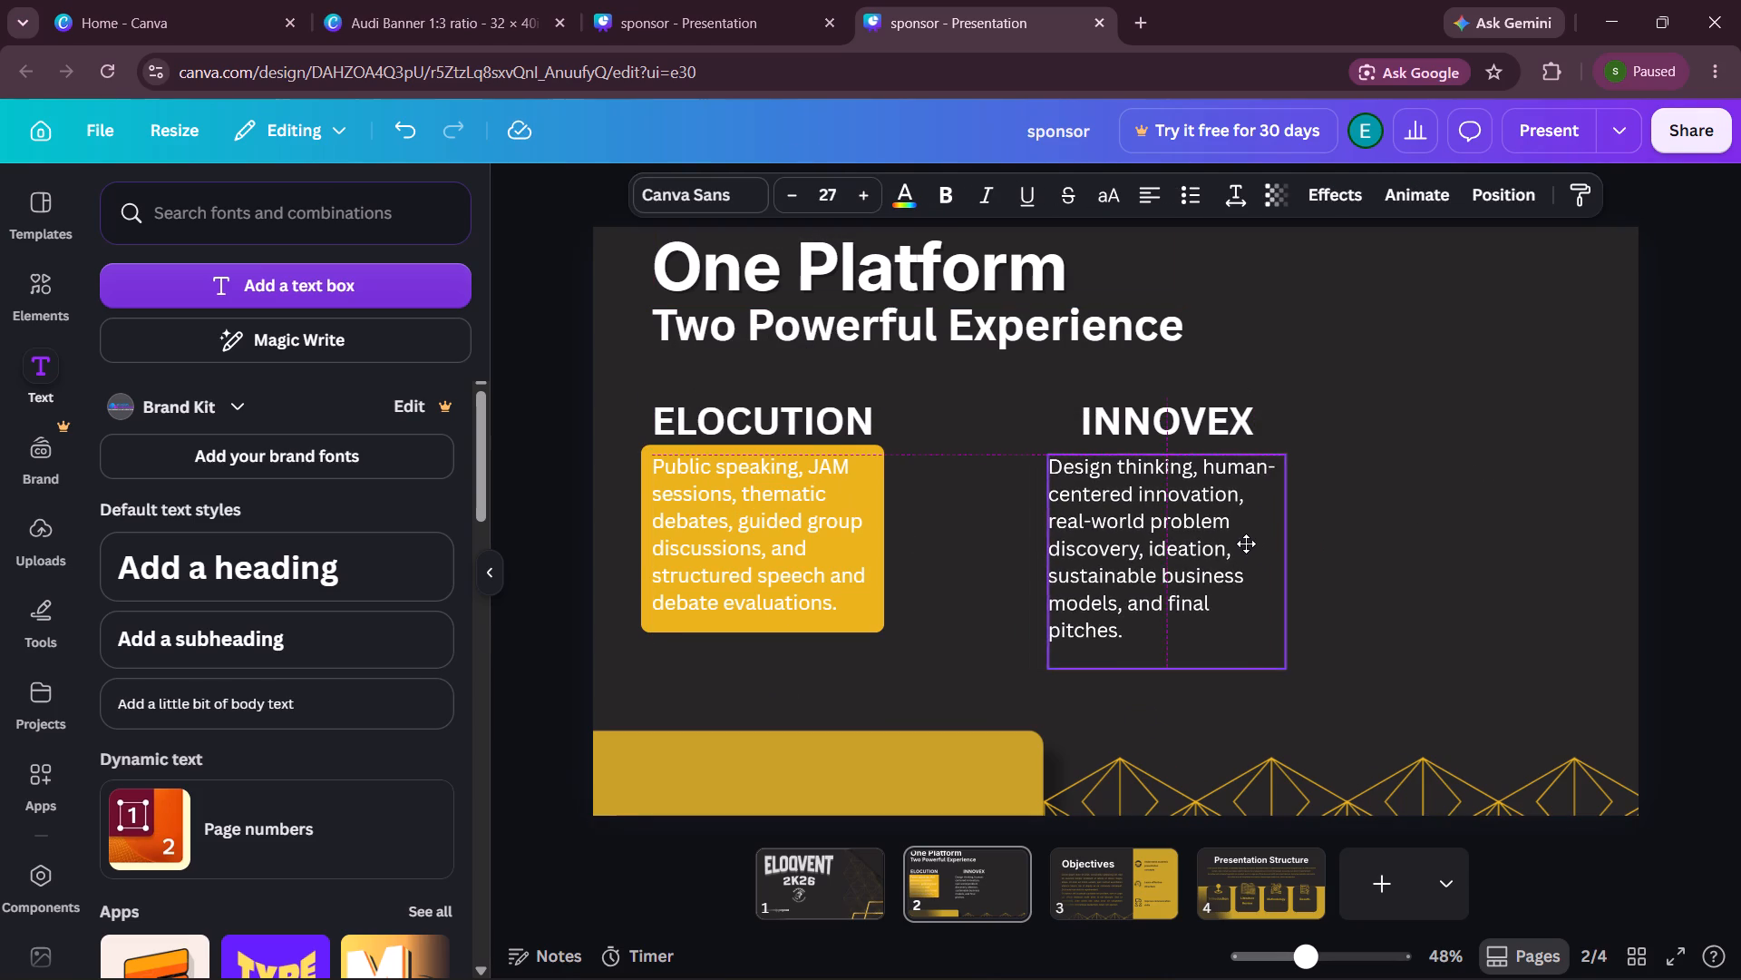
{"action": "left_click_drag", "start_coordinate": [1246, 544], "coordinate": [1256, 542]}
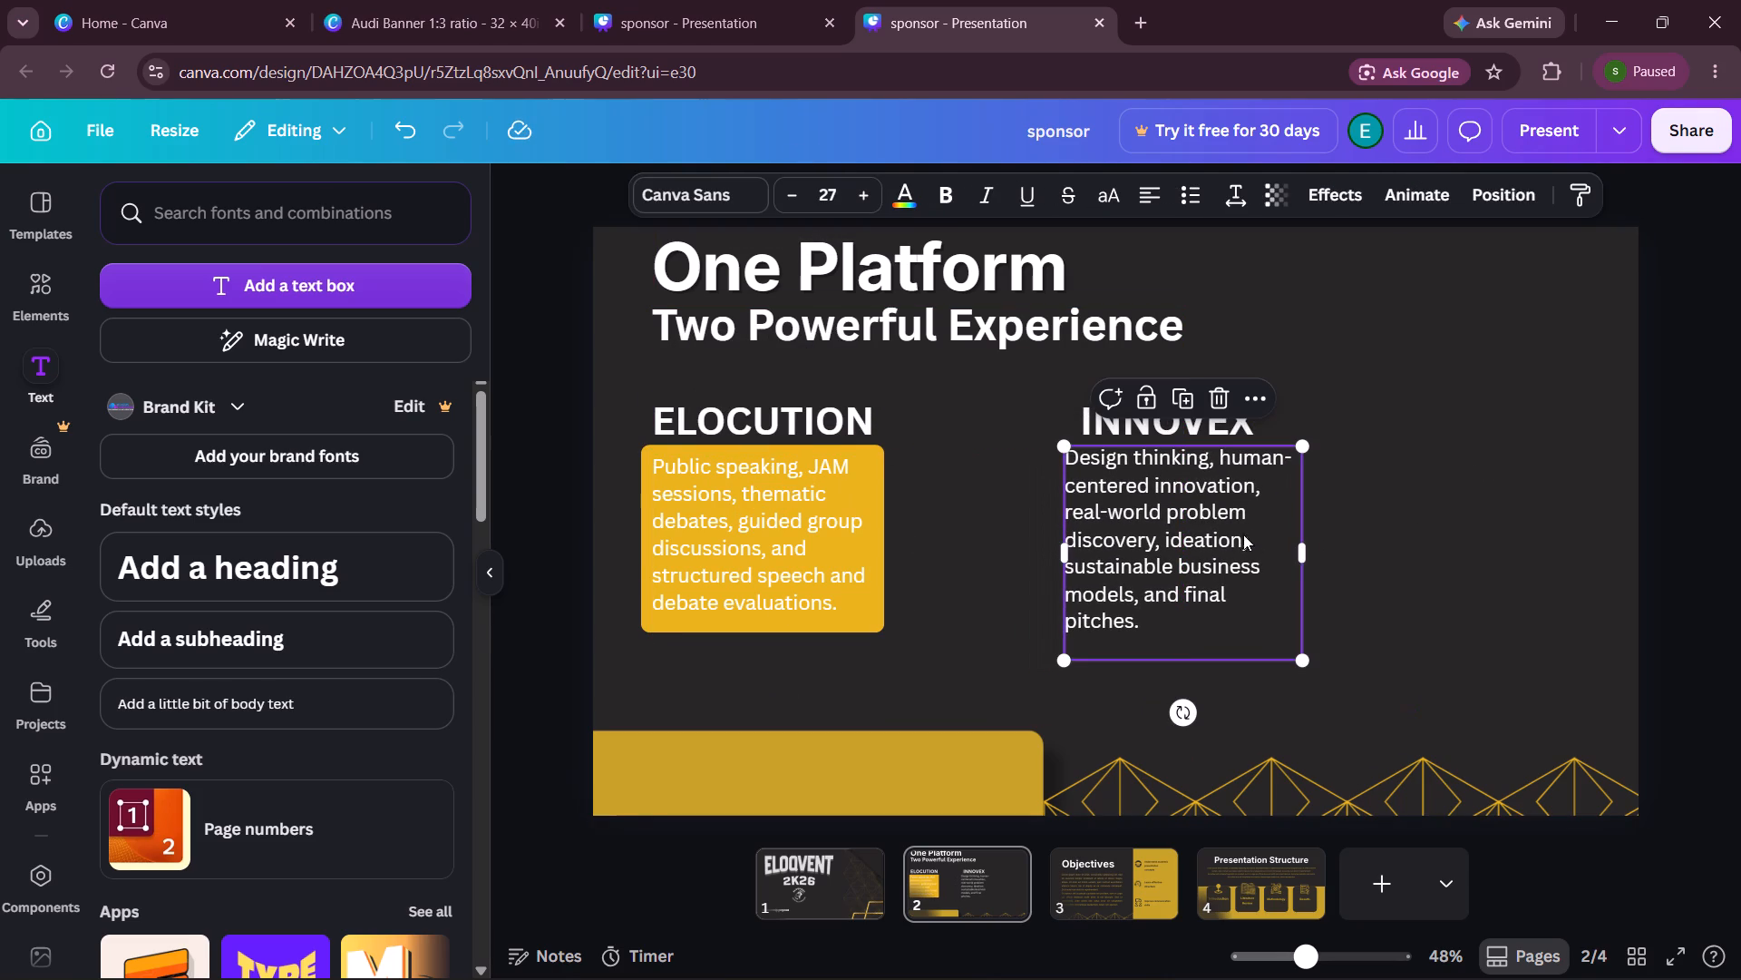
{"action": "left_click_drag", "start_coordinate": [1310, 553], "coordinate": [1334, 553]}
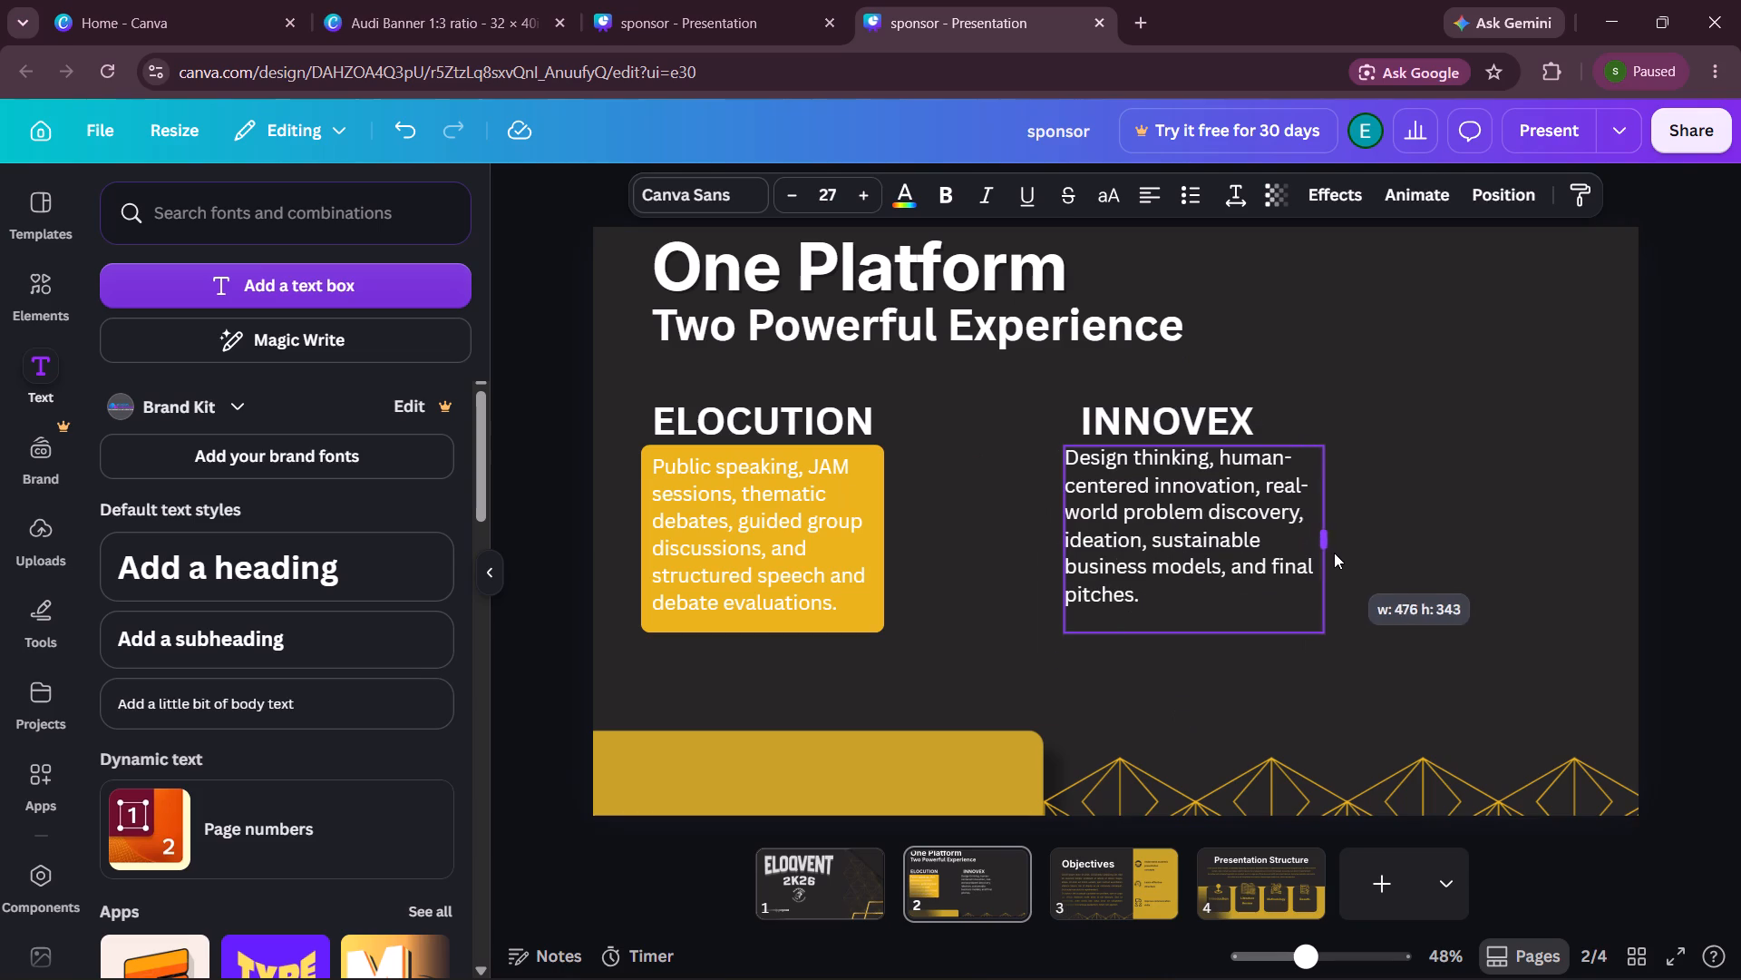
{"action": "left_click_drag", "start_coordinate": [1334, 553], "coordinate": [1340, 549]}
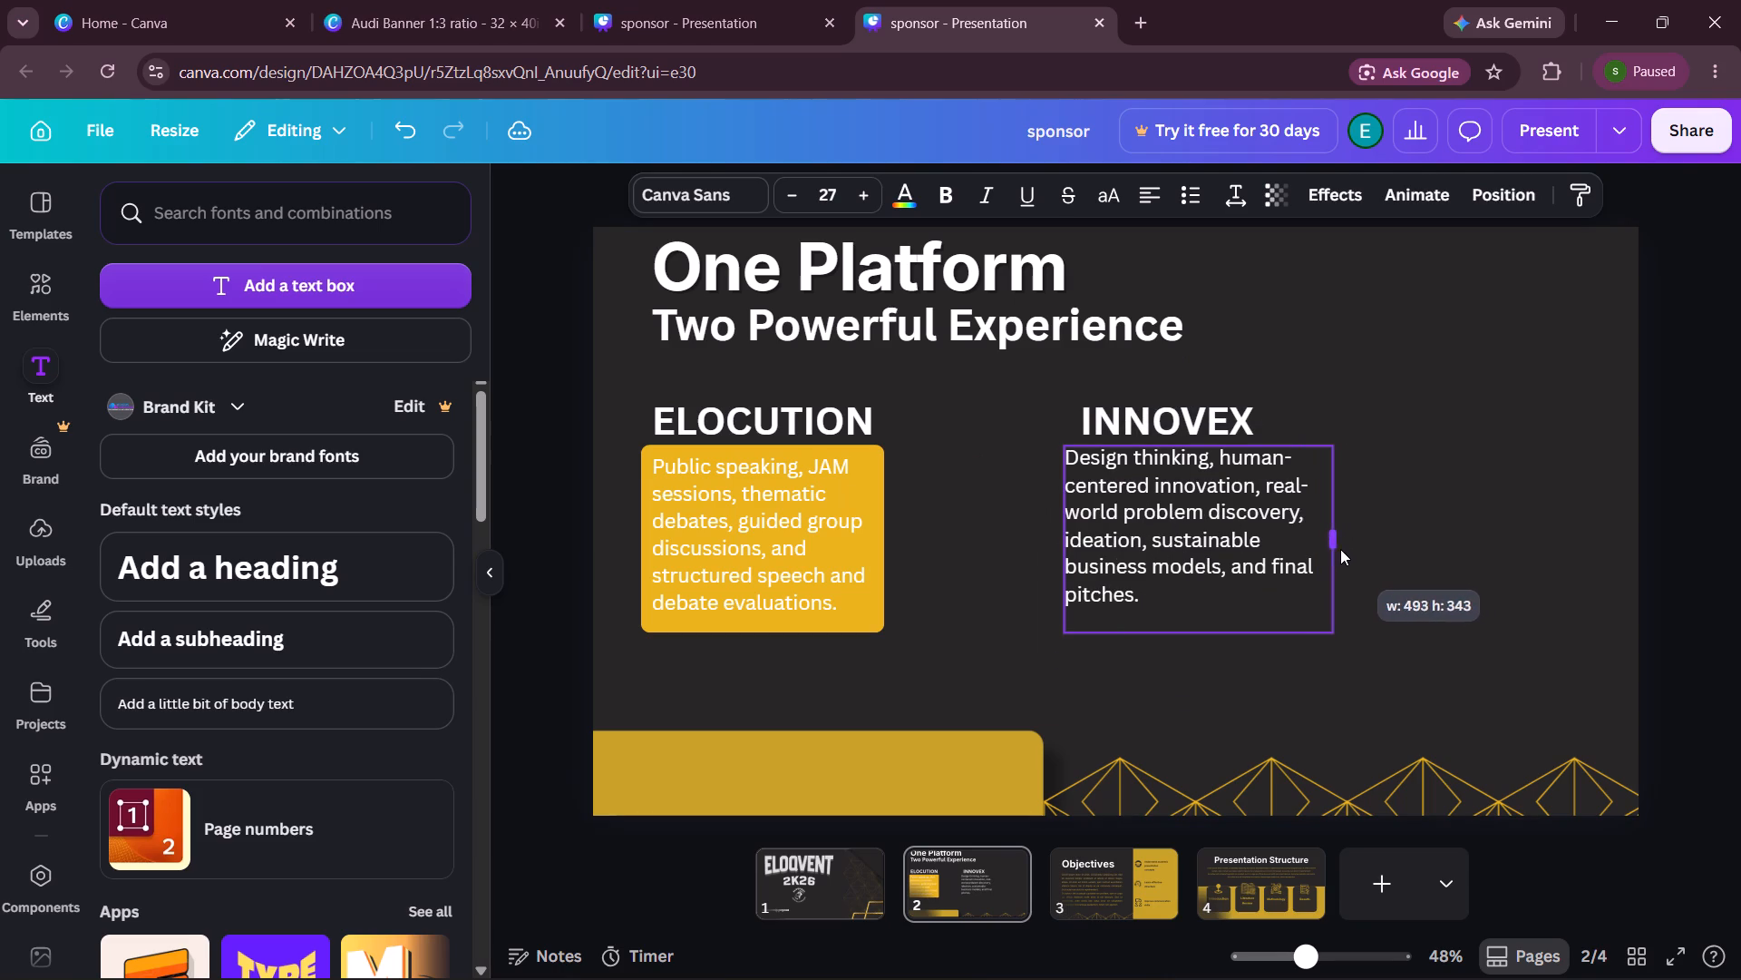
{"action": "left_click_drag", "start_coordinate": [1340, 549], "coordinate": [1333, 547]}
{"action": "left_click", "coordinate": [1435, 506]}
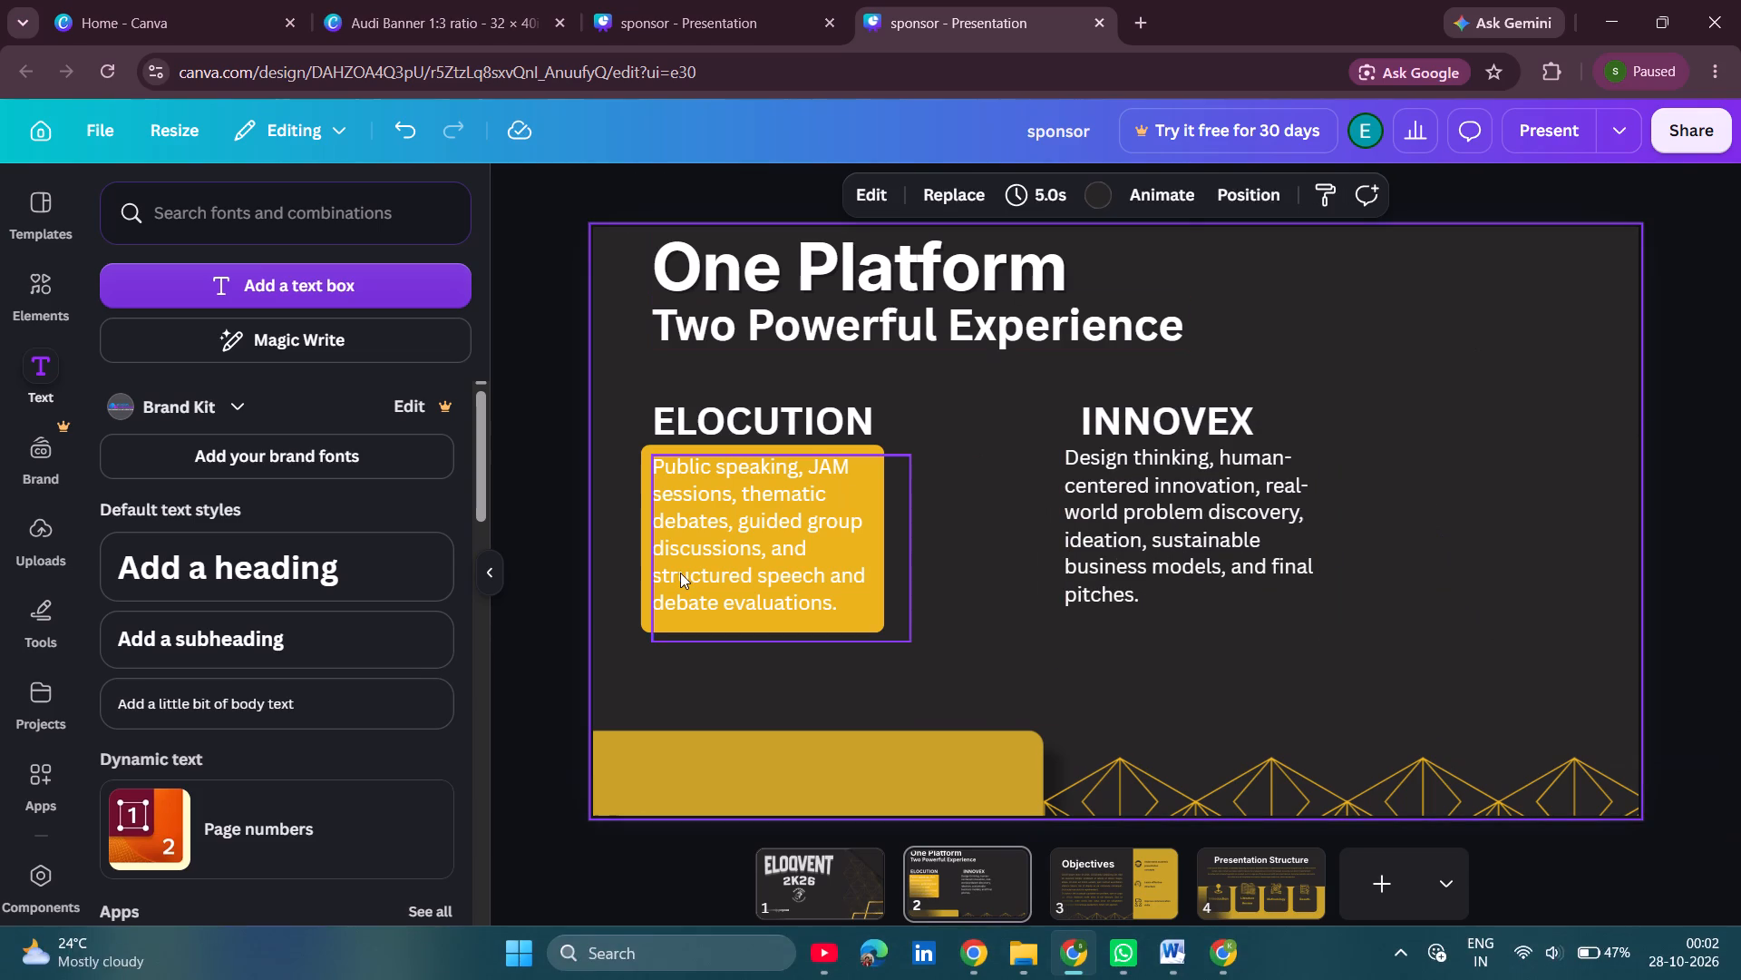
Duplicate the yellow rectangle behind the ELOCUTION description, place the copy under the INNOVEX subheading and widen it to span the description.
{"action": "left_click", "coordinate": [651, 452]}
{"action": "left_click", "coordinate": [627, 445]}
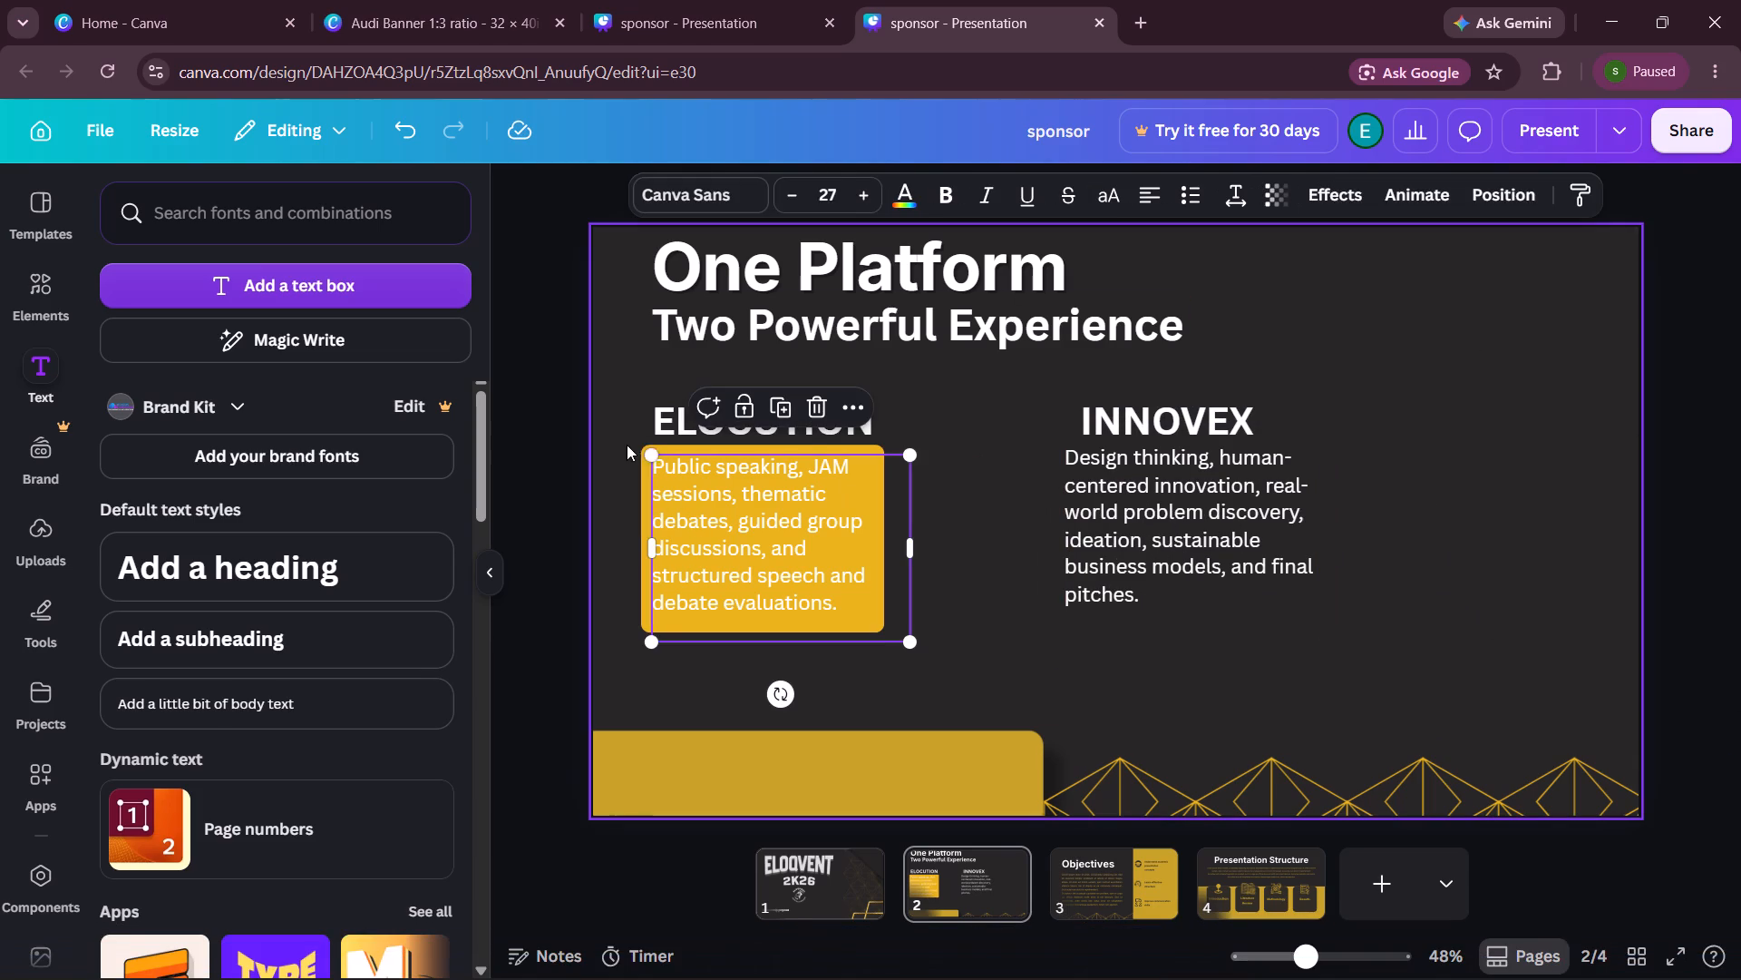
{"action": "left_click", "coordinate": [647, 445]}
{"action": "key", "text": "ctrl+c"}
{"action": "key", "text": "ctrl+v"}
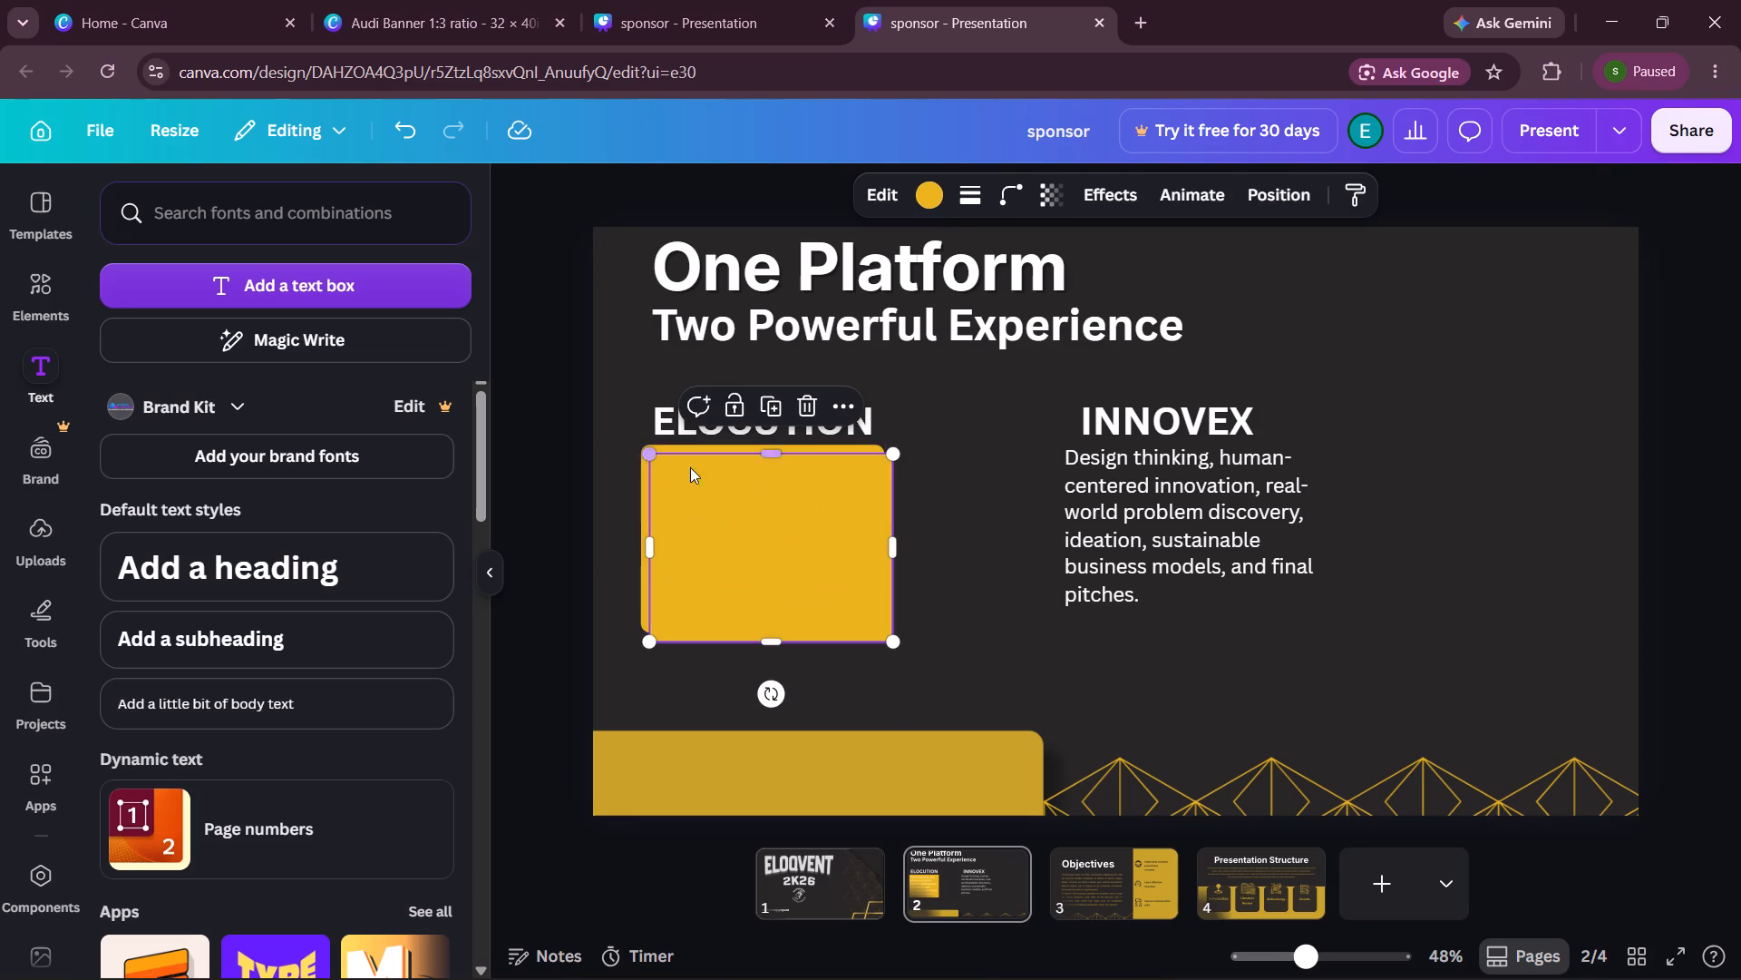
{"action": "left_click_drag", "start_coordinate": [743, 587], "coordinate": [1142, 573]}
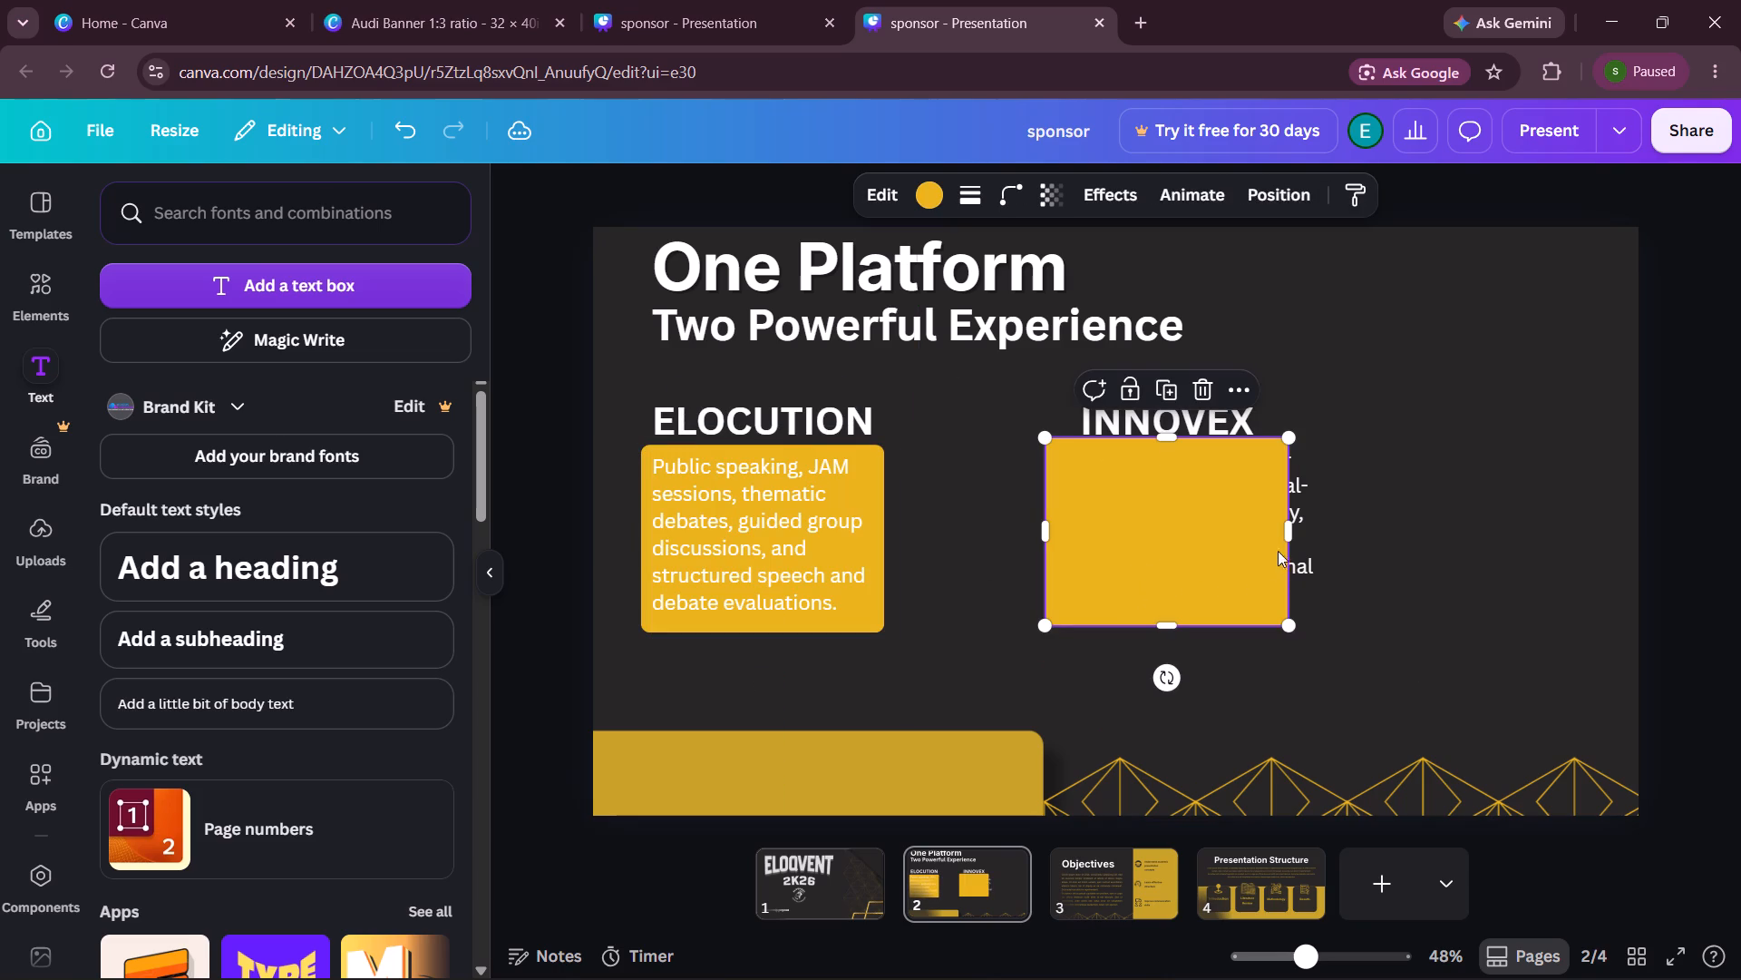
{"action": "left_click_drag", "start_coordinate": [1288, 534], "coordinate": [1326, 531]}
{"action": "left_click", "coordinate": [932, 506]}
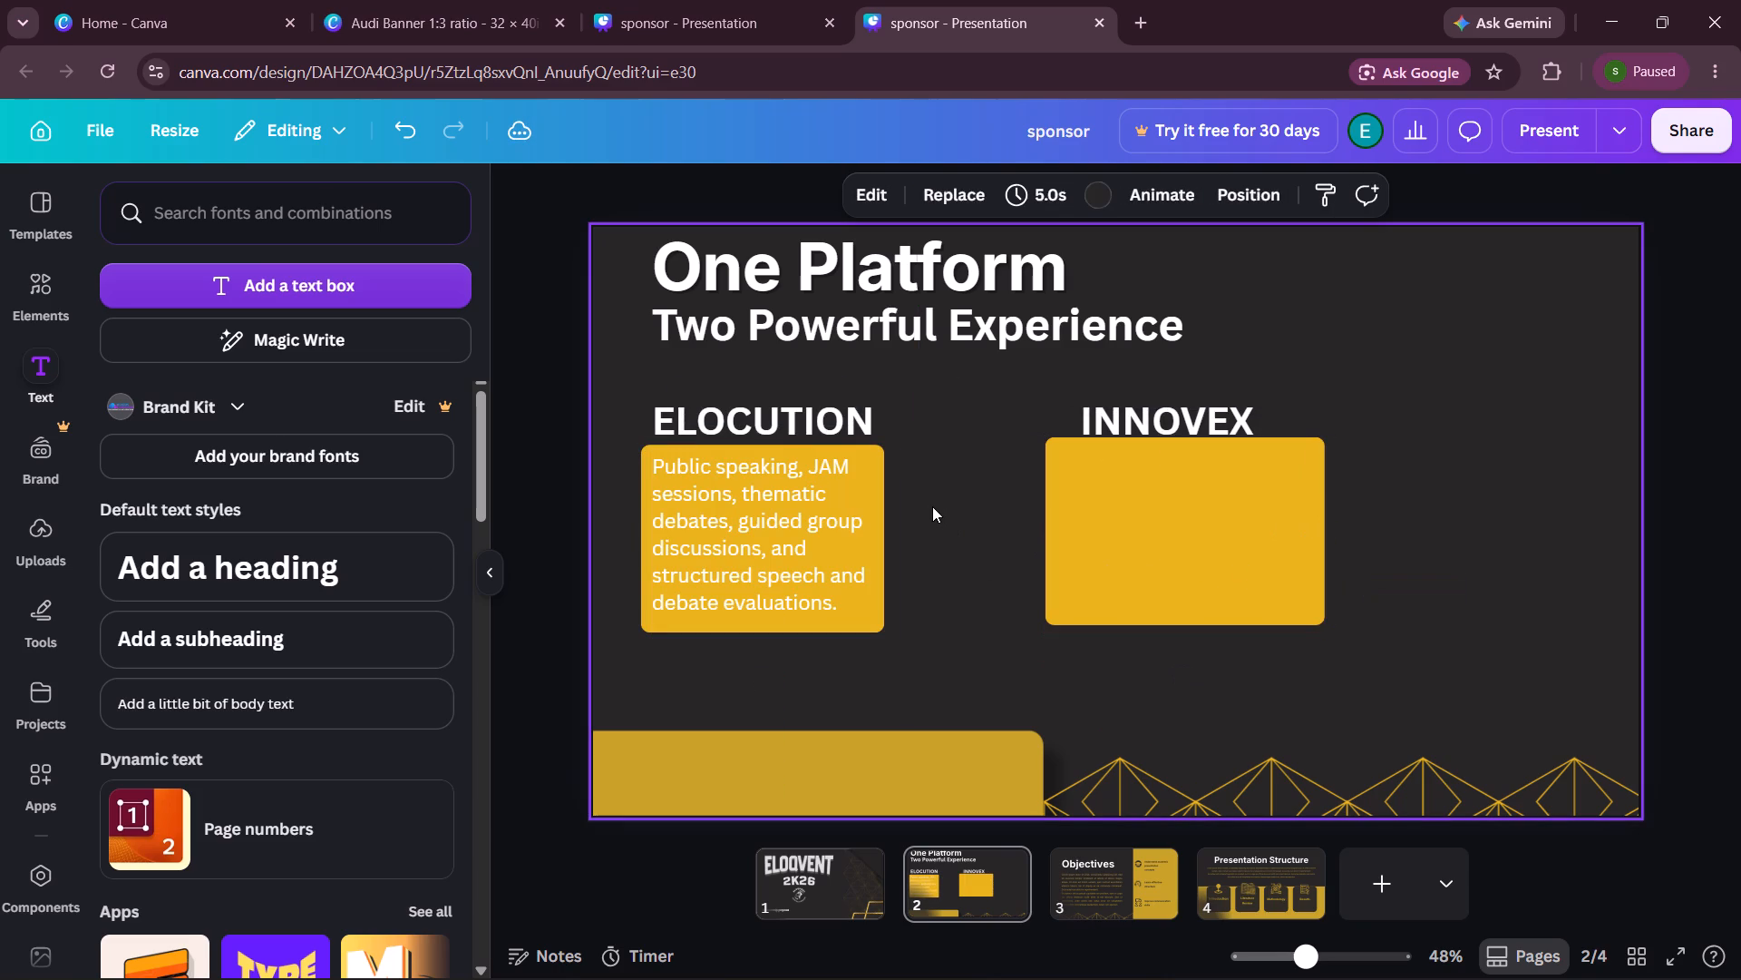
Reorder the layers so the copied yellow rectangle sits directly behind the INNOVEX description.
{"action": "key", "text": "alt+1"}
{"action": "left_click_drag", "start_coordinate": [381, 383], "coordinate": [387, 483]}
{"action": "left_click", "coordinate": [1429, 553]}
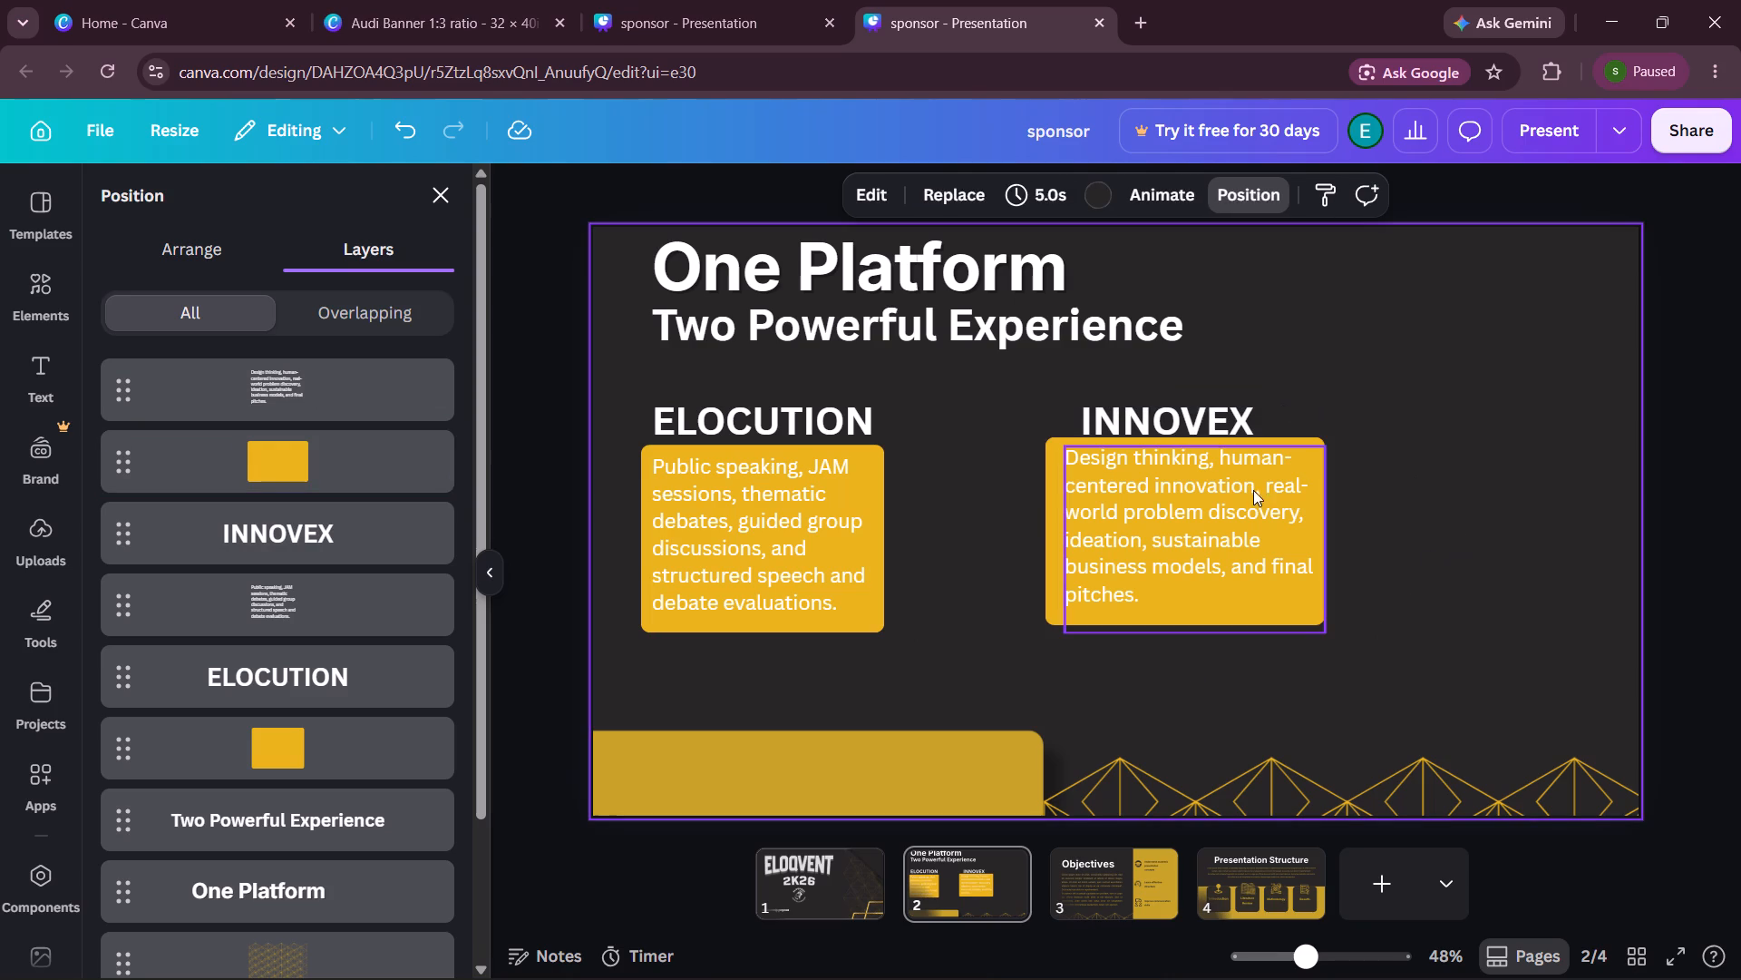
Nudge the yellow rectangle under INNOVEX down slightly, bringing its top edge close to the level of the ELOCUTION rectangle.
{"action": "left_click", "coordinate": [1266, 602]}
{"action": "key", "text": "Down"}
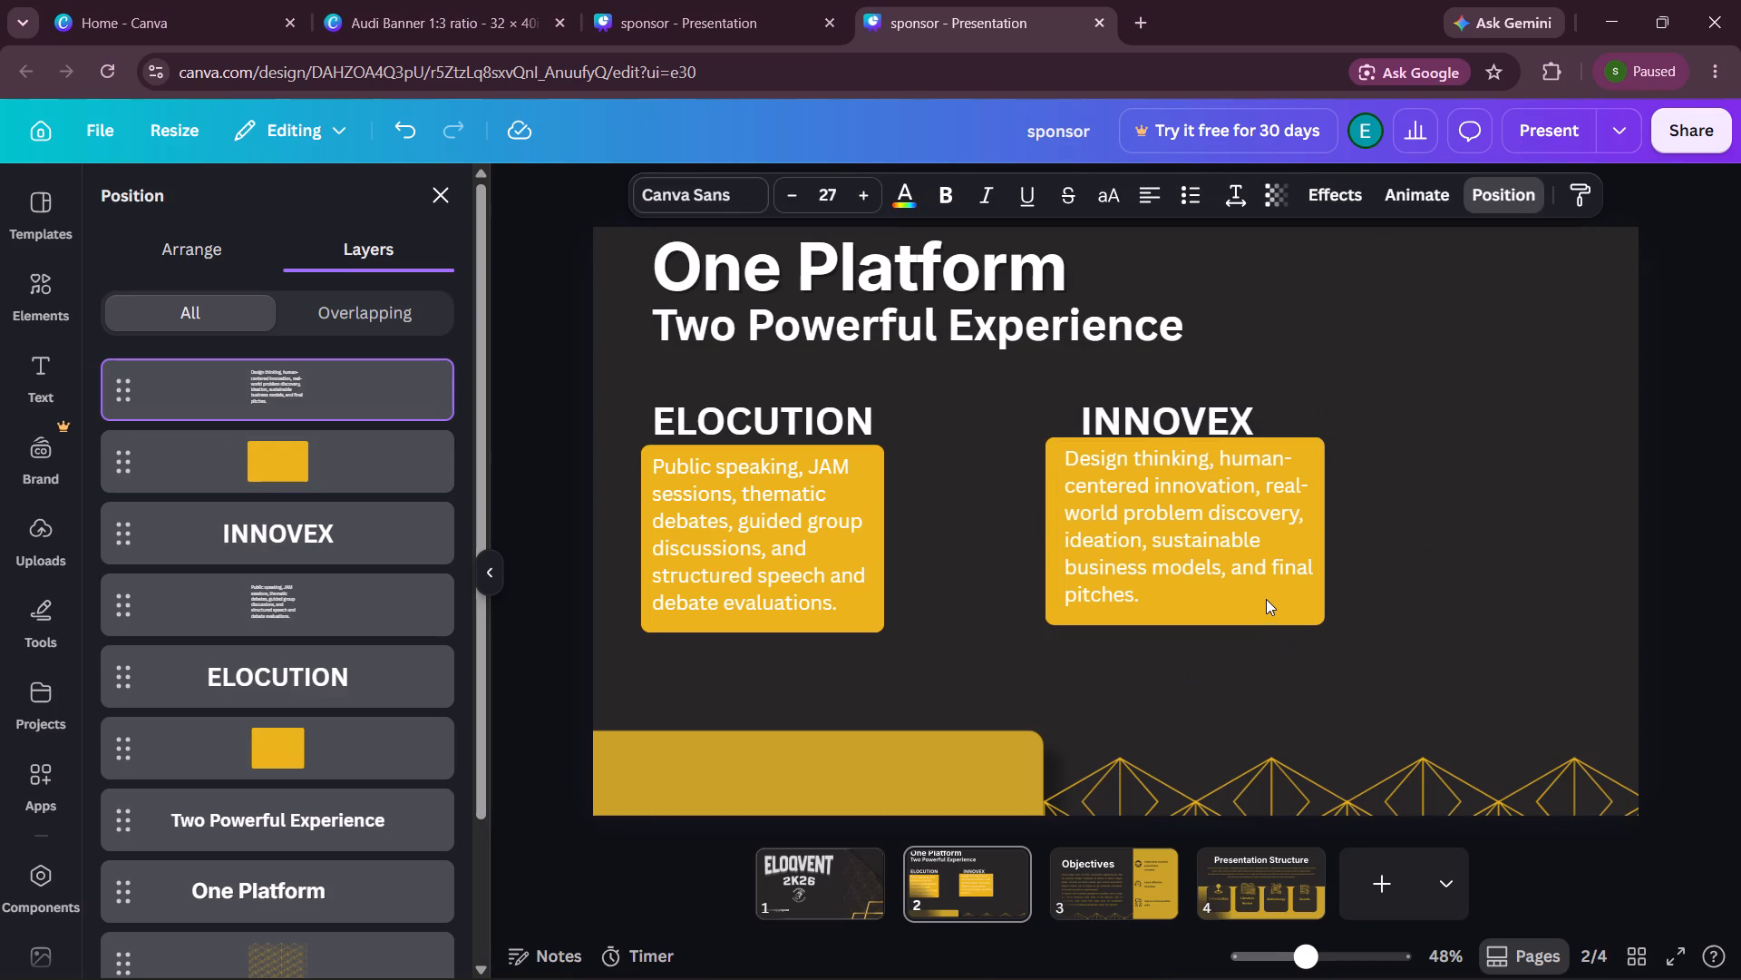
{"action": "left_click", "coordinate": [1049, 448]}
{"action": "key", "text": "Down"}
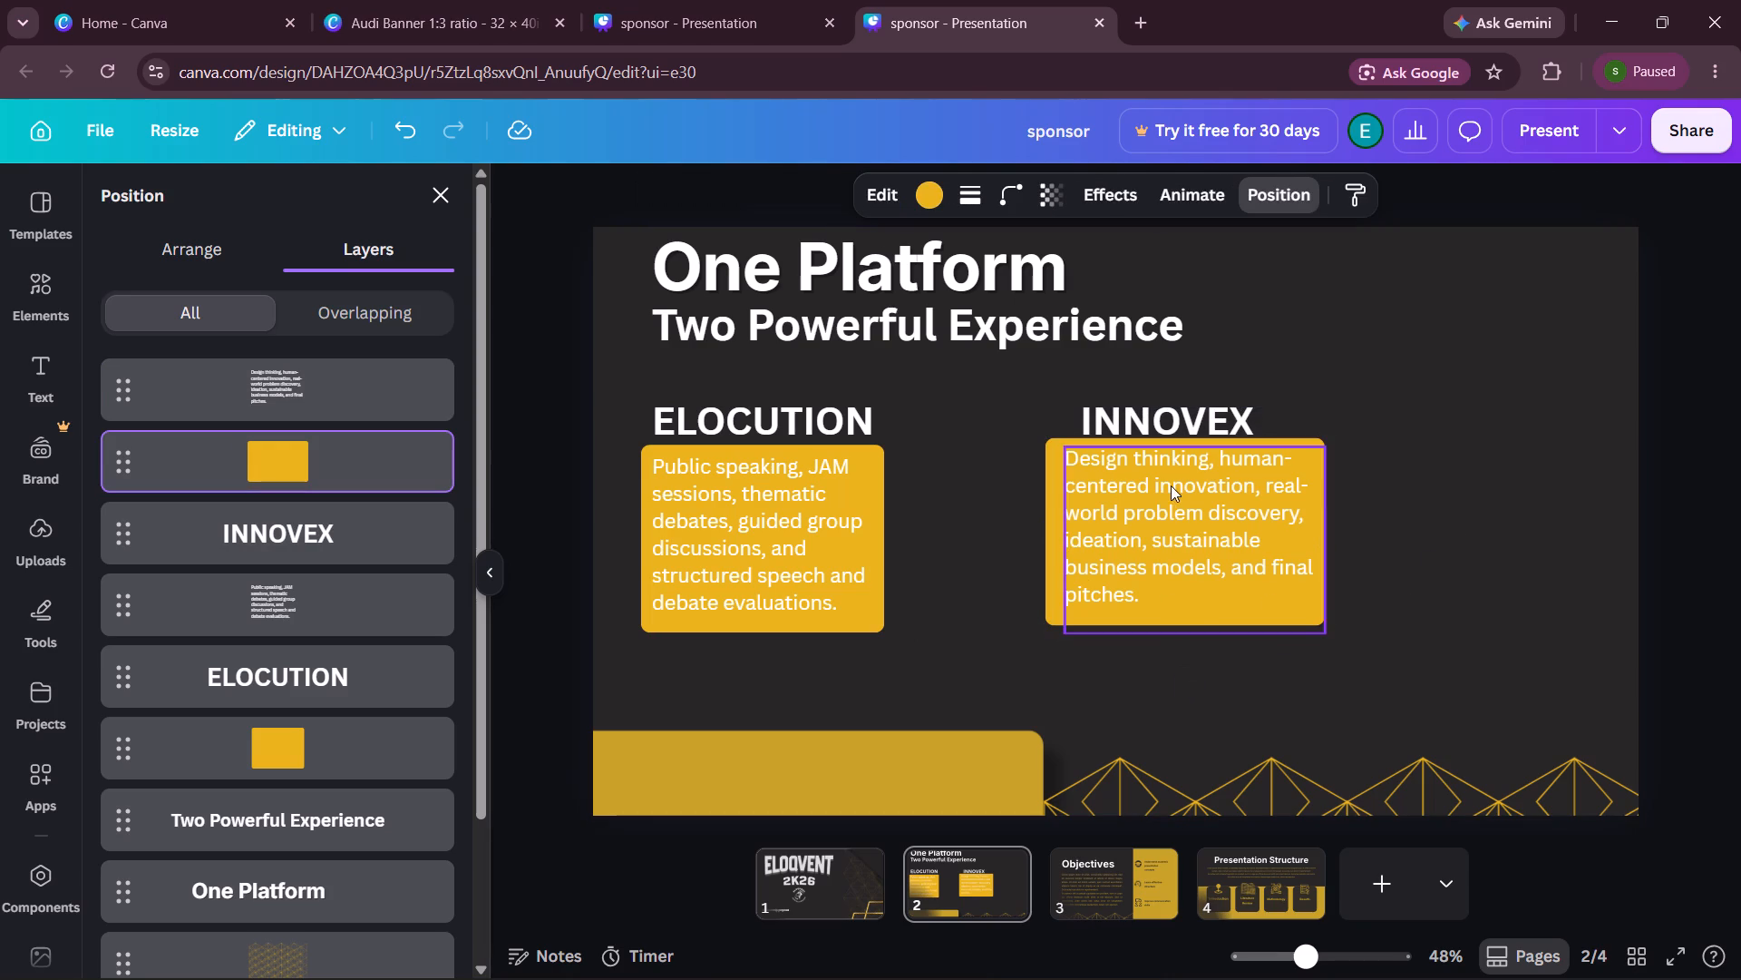
{"action": "key", "text": "Down"}
{"action": "key", "text": "Down"}
{"action": "key", "text": "Down"}
{"action": "key", "text": "Down"}
{"action": "key", "text": "Down"}
{"action": "key", "text": "Down"}
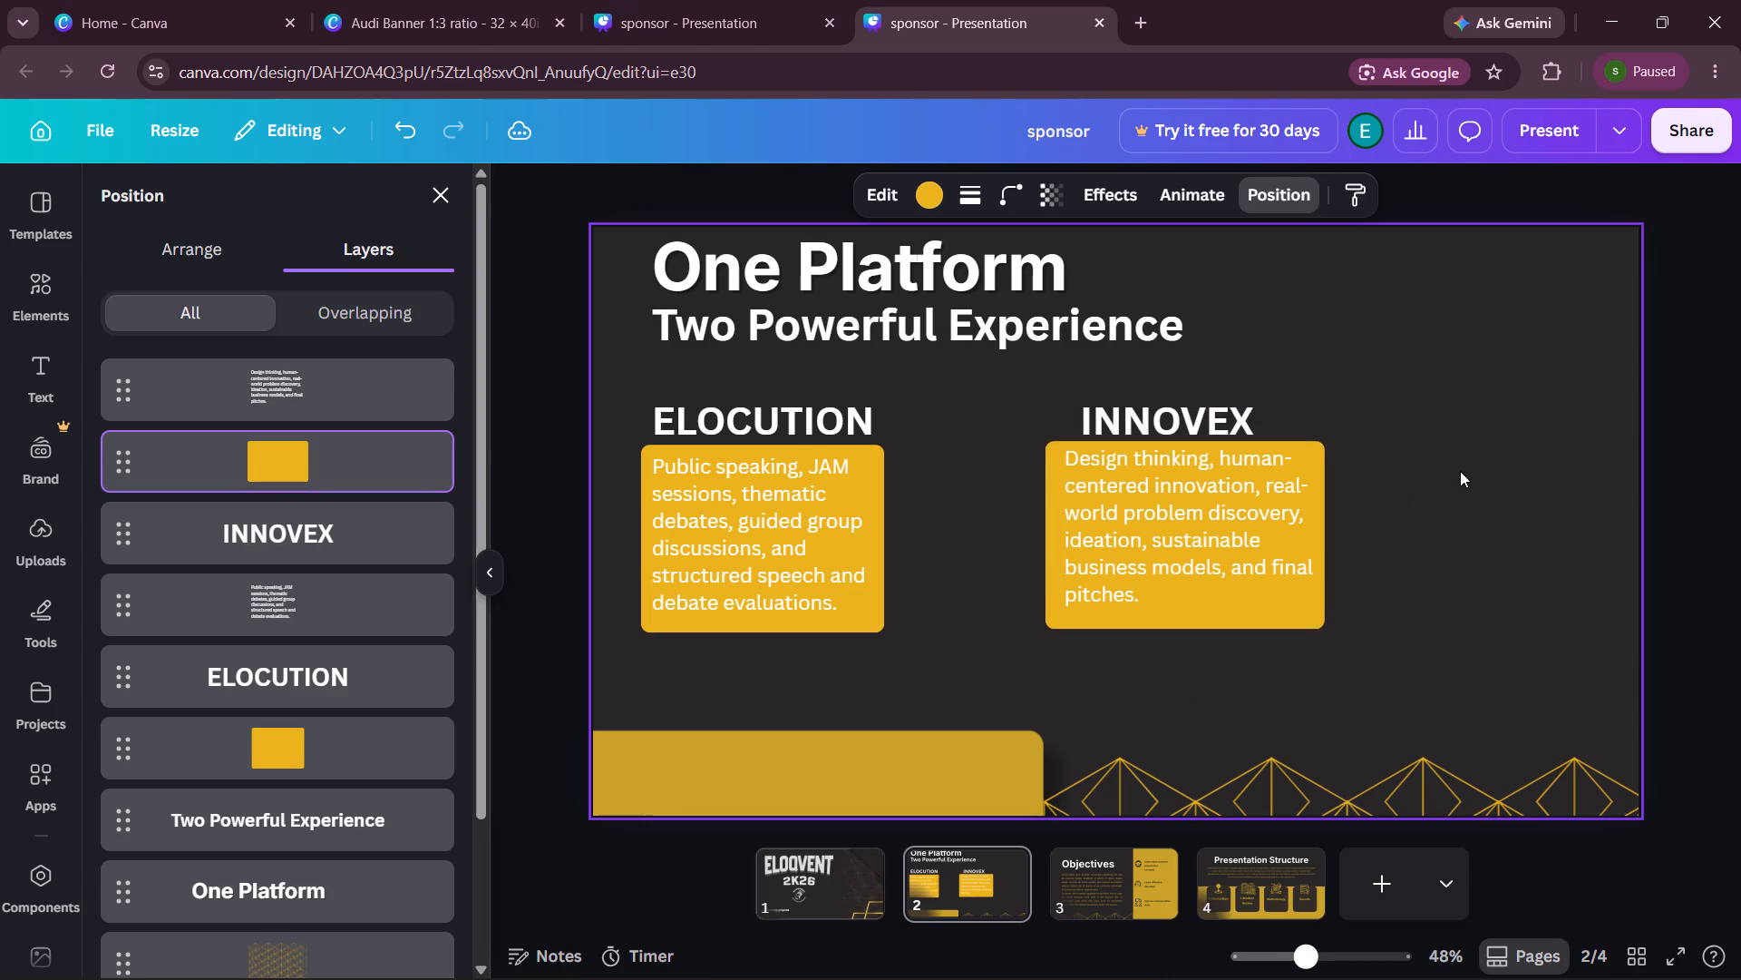
{"action": "key", "text": "Down"}
{"action": "key", "text": "Down"}
{"action": "key", "text": "Down"}
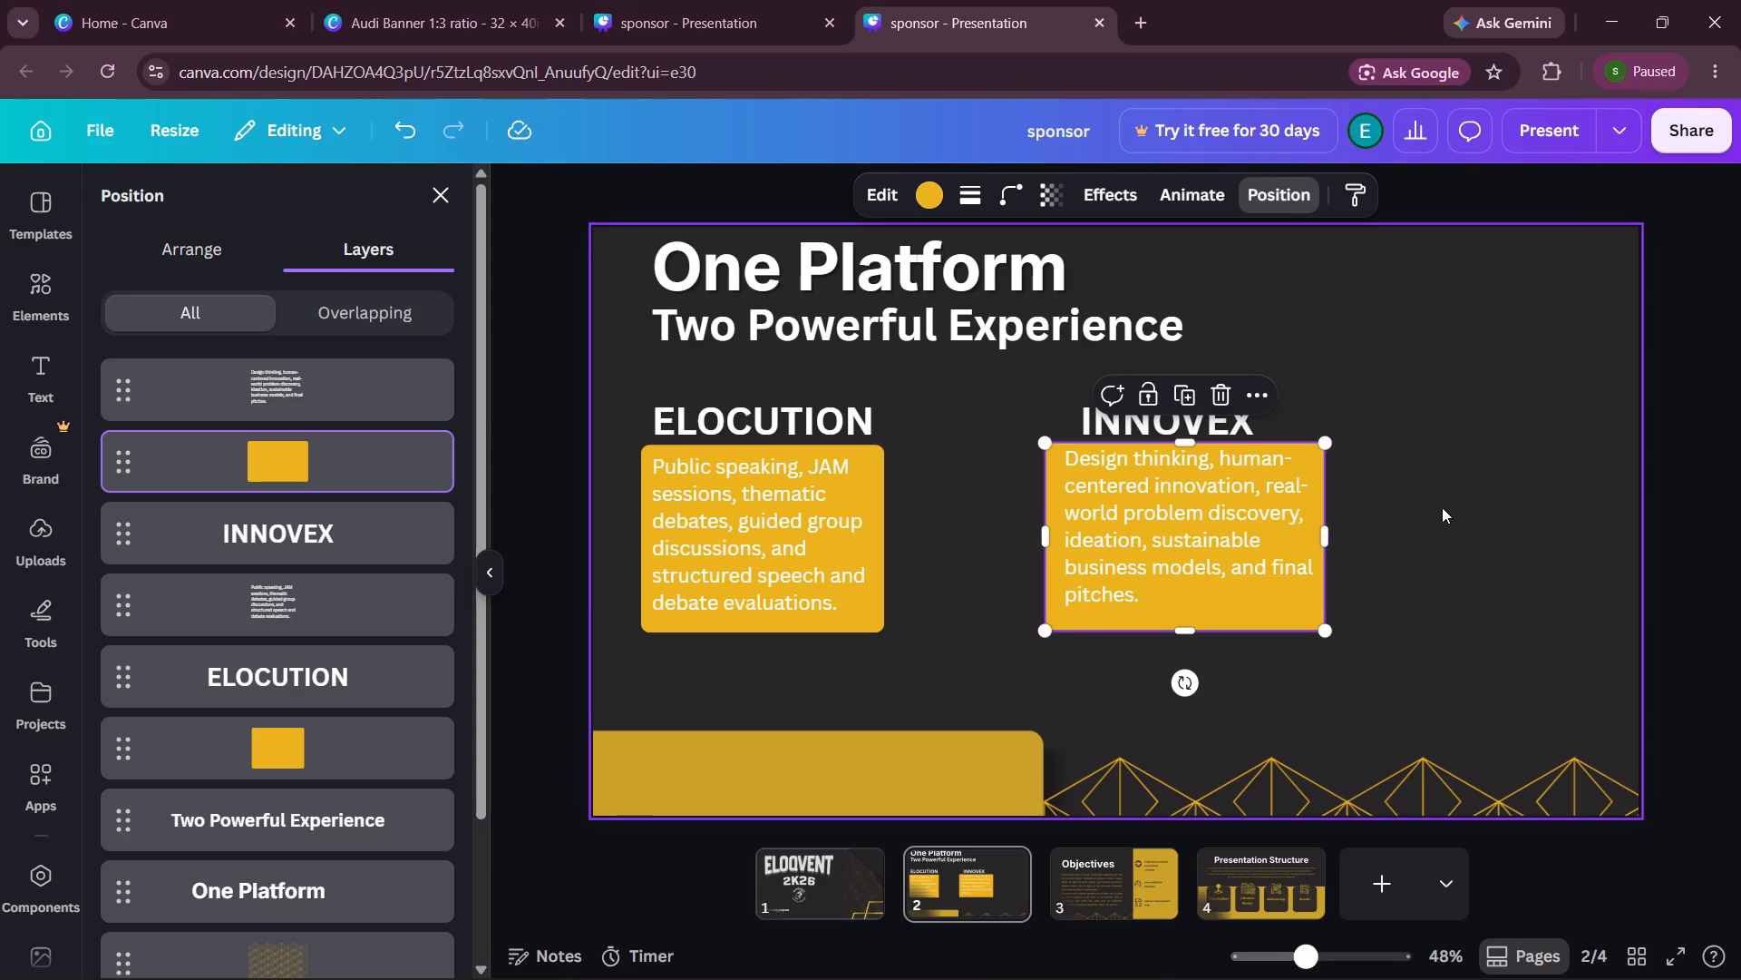
{"action": "left_click", "coordinate": [1440, 512]}
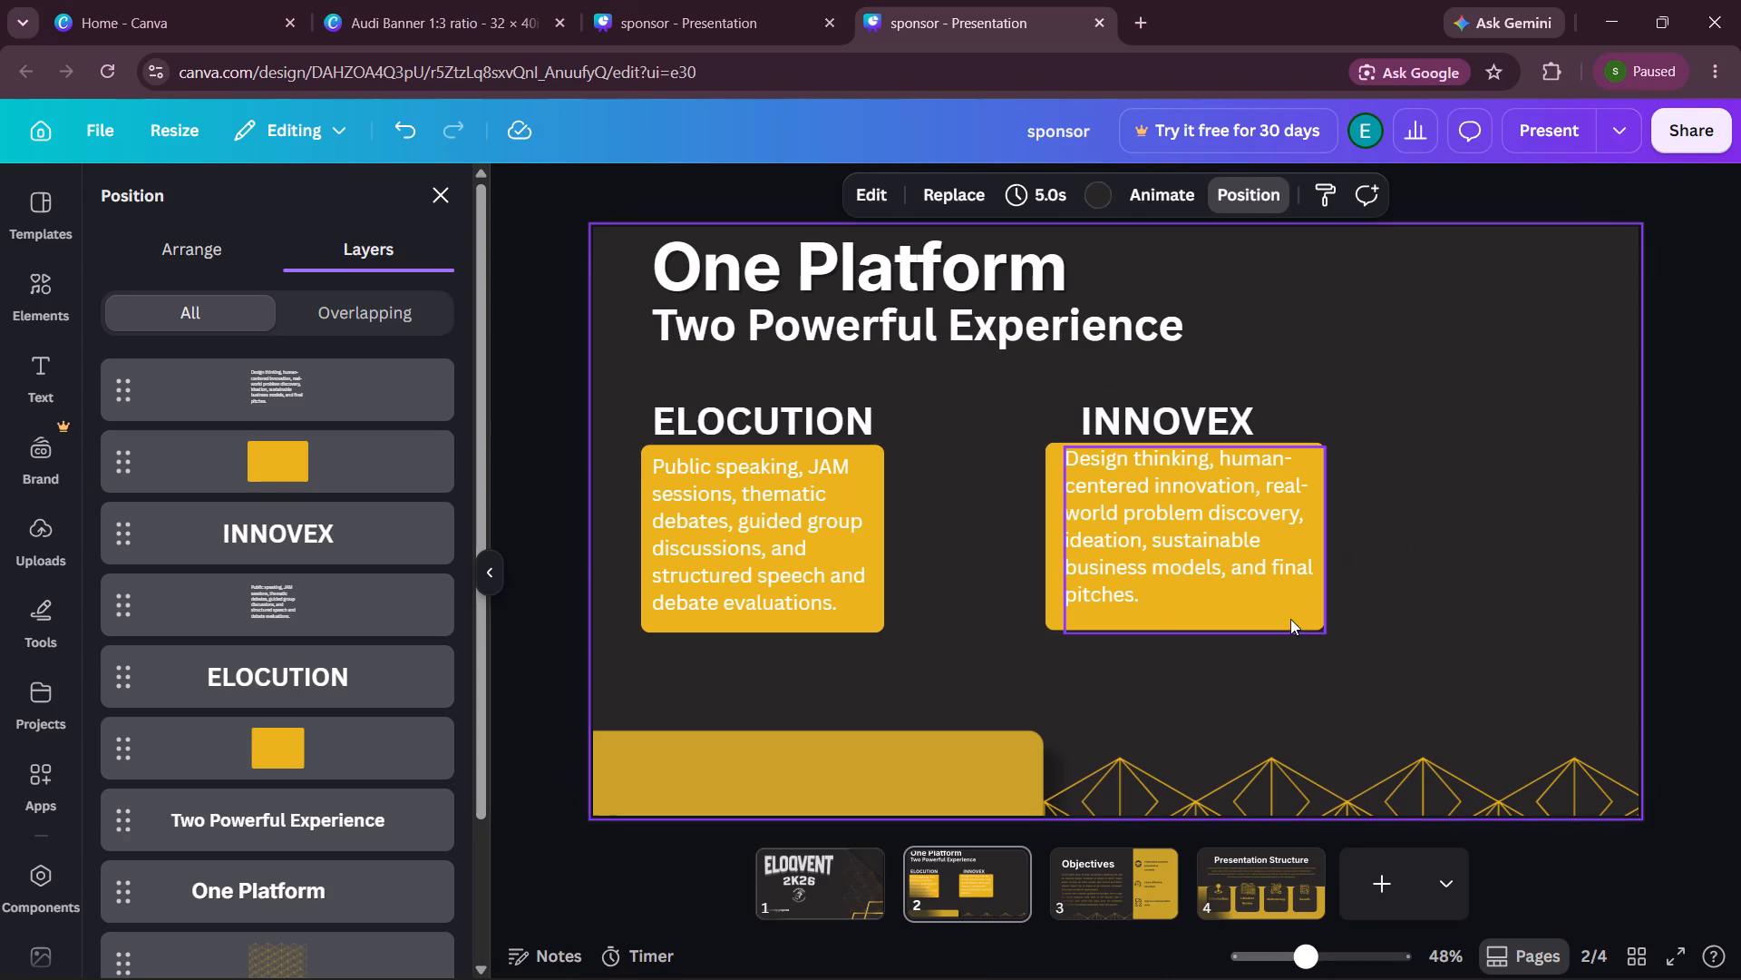
Nudge the INNOVEX description left and down so it sits inside its yellow rectangle with a small margin.
{"action": "left_click", "coordinate": [1175, 505]}
{"action": "key", "text": "Left"}
{"action": "key", "text": "Left"}
{"action": "key", "text": "Left"}
{"action": "key", "text": "Left"}
{"action": "key", "text": "Left"}
{"action": "key", "text": "Left"}
{"action": "key", "text": "Left"}
{"action": "key", "text": "Left"}
{"action": "key", "text": "Left"}
{"action": "key", "text": "Left"}
{"action": "key", "text": "Left"}
{"action": "key", "text": "Left"}
{"action": "key", "text": "Left"}
{"action": "key", "text": "Left"}
{"action": "key", "text": "Left"}
{"action": "key", "text": "Left"}
{"action": "key", "text": "Left"}
{"action": "key", "text": "Left"}
{"action": "key", "text": "Left"}
{"action": "key", "text": "Left"}
{"action": "key", "text": "Left"}
{"action": "key", "text": "Left"}
{"action": "key", "text": "Left"}
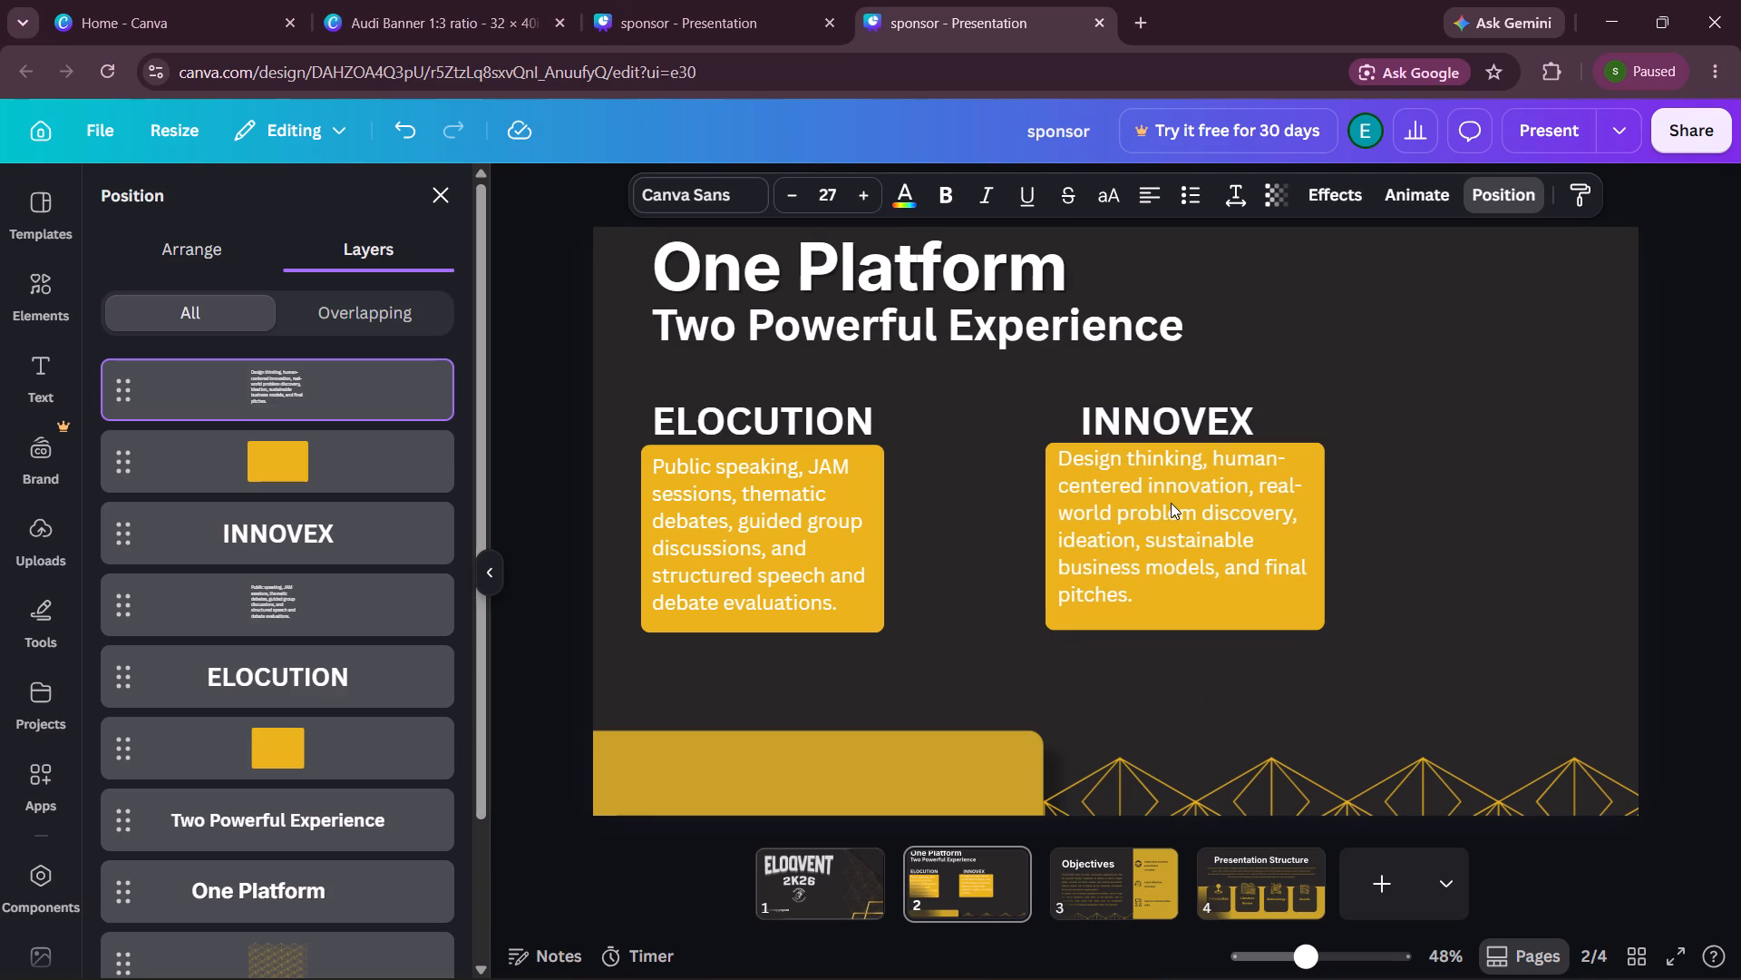
{"action": "key", "text": "Down"}
{"action": "key", "text": "Down"}
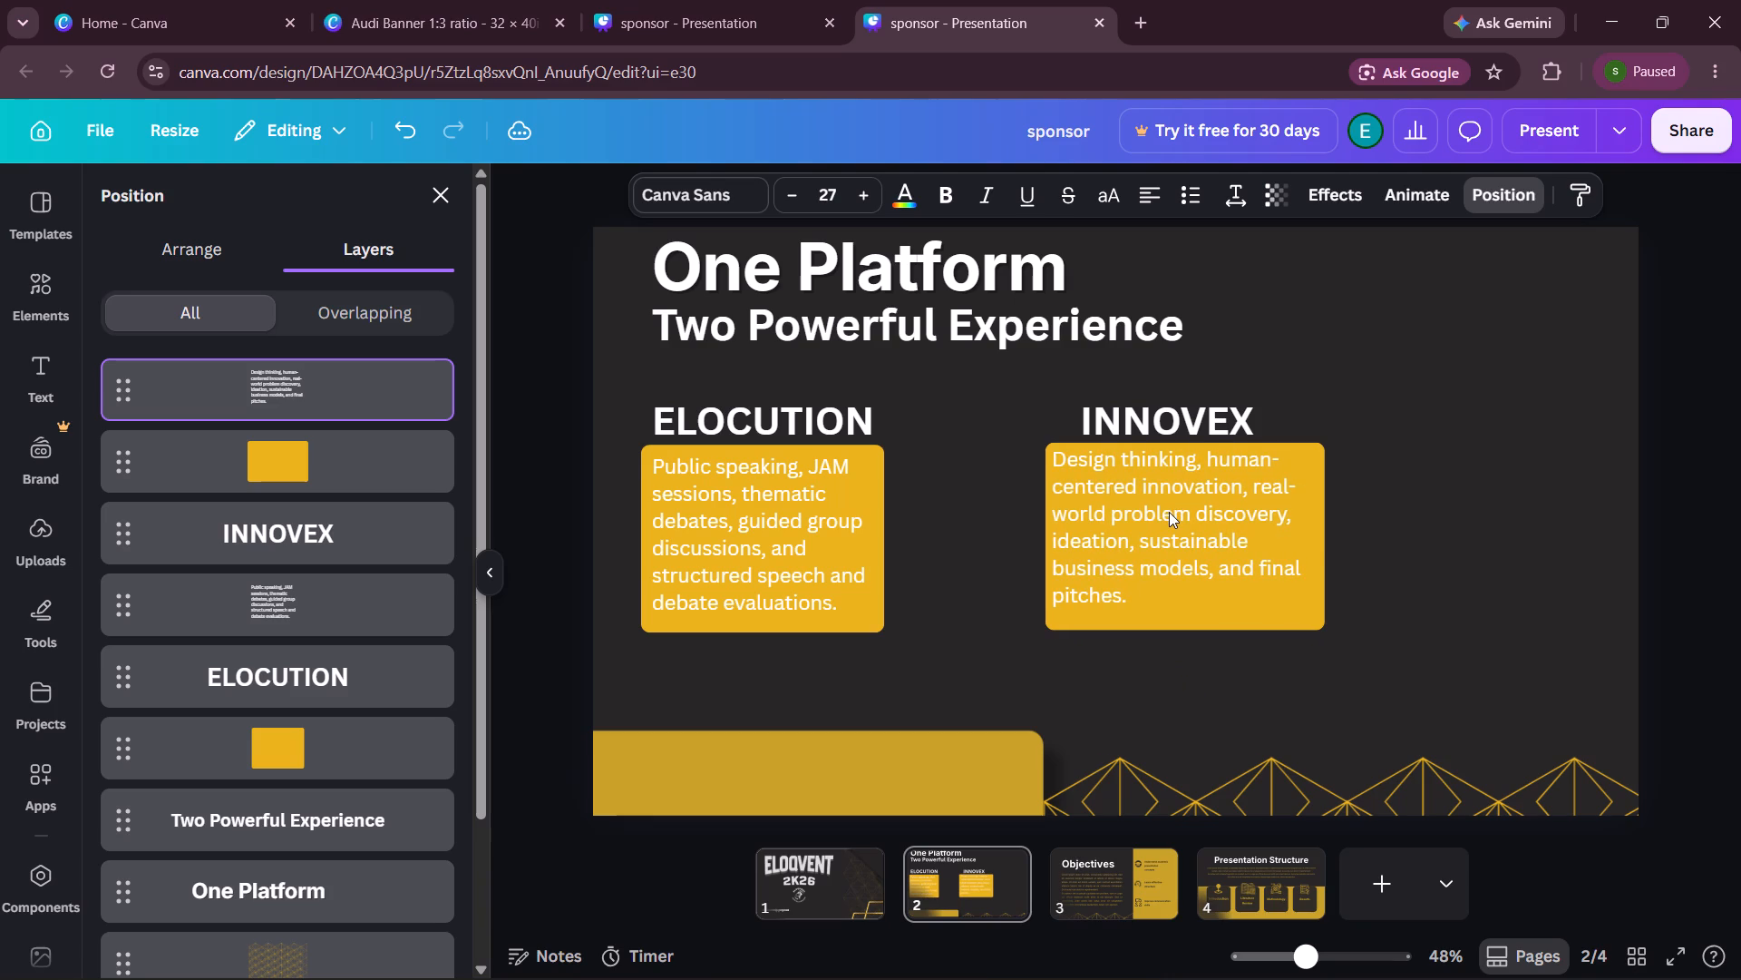
{"action": "key", "text": "Right"}
{"action": "key", "text": "Right"}
{"action": "key", "text": "Down"}
{"action": "key", "text": "Down"}
{"action": "key", "text": "Down"}
{"action": "key", "text": "Down"}
{"action": "key", "text": "Down"}
{"action": "key", "text": "Down"}
{"action": "key", "text": "Down"}
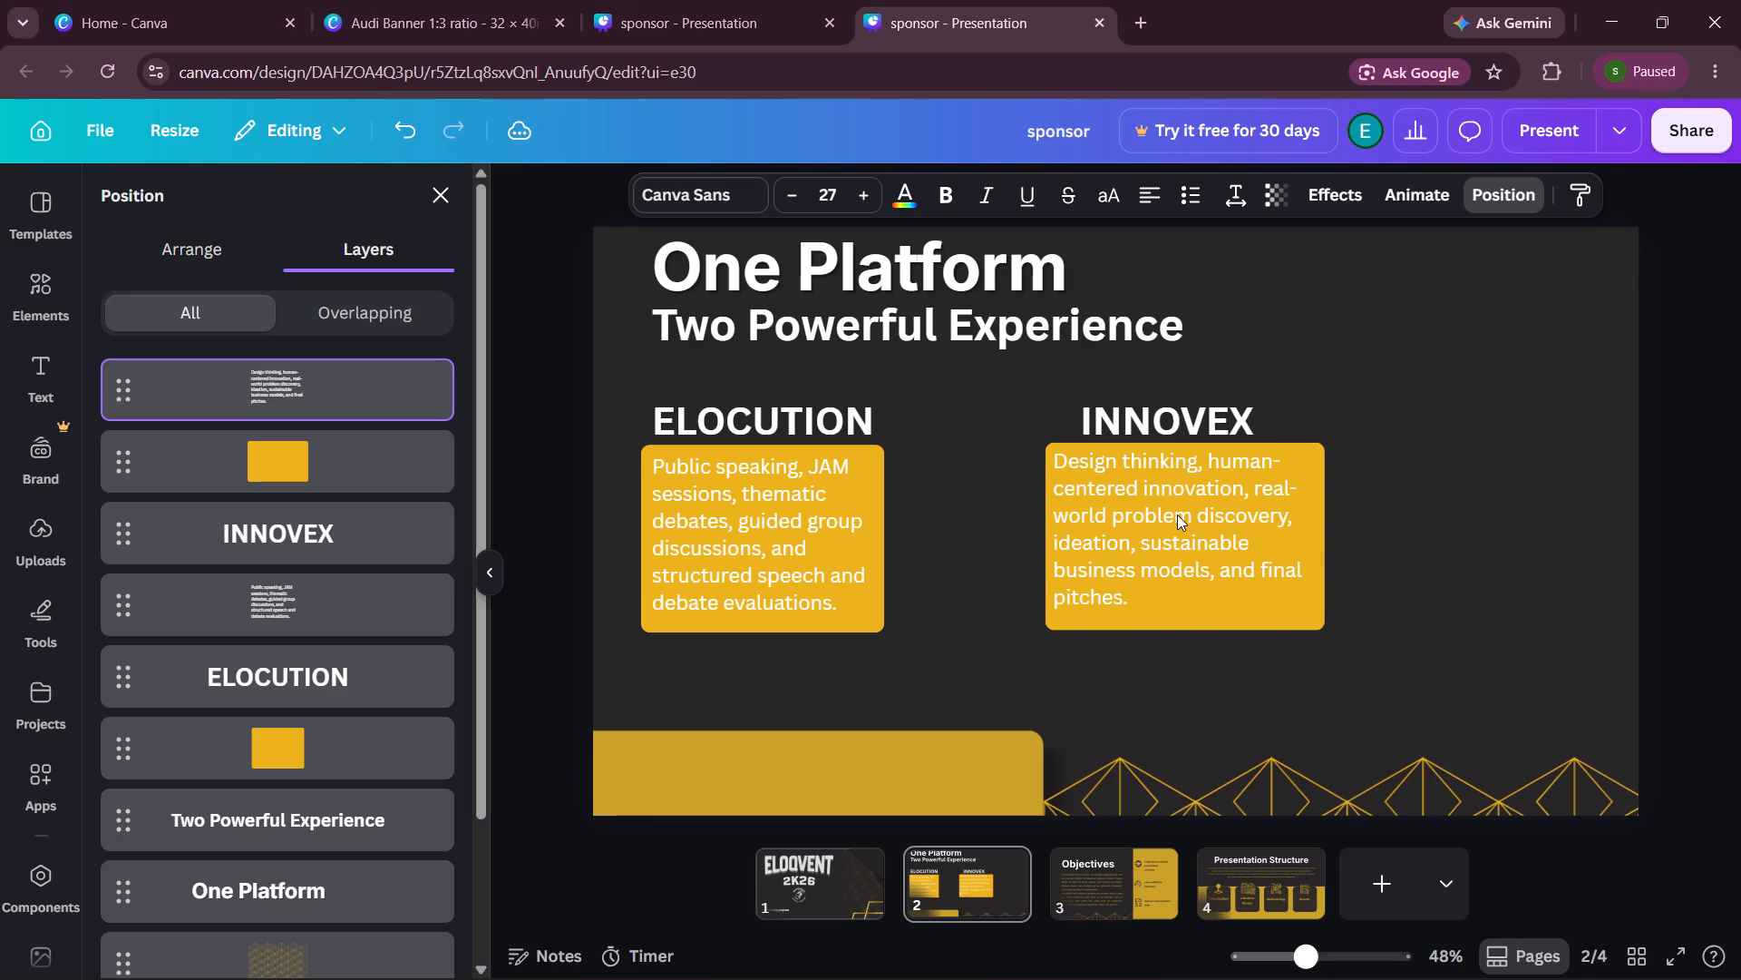
{"action": "key", "text": "Down"}
{"action": "key", "text": "Down"}
{"action": "key", "text": "Down"}
{"action": "left_click", "coordinate": [1462, 506]}
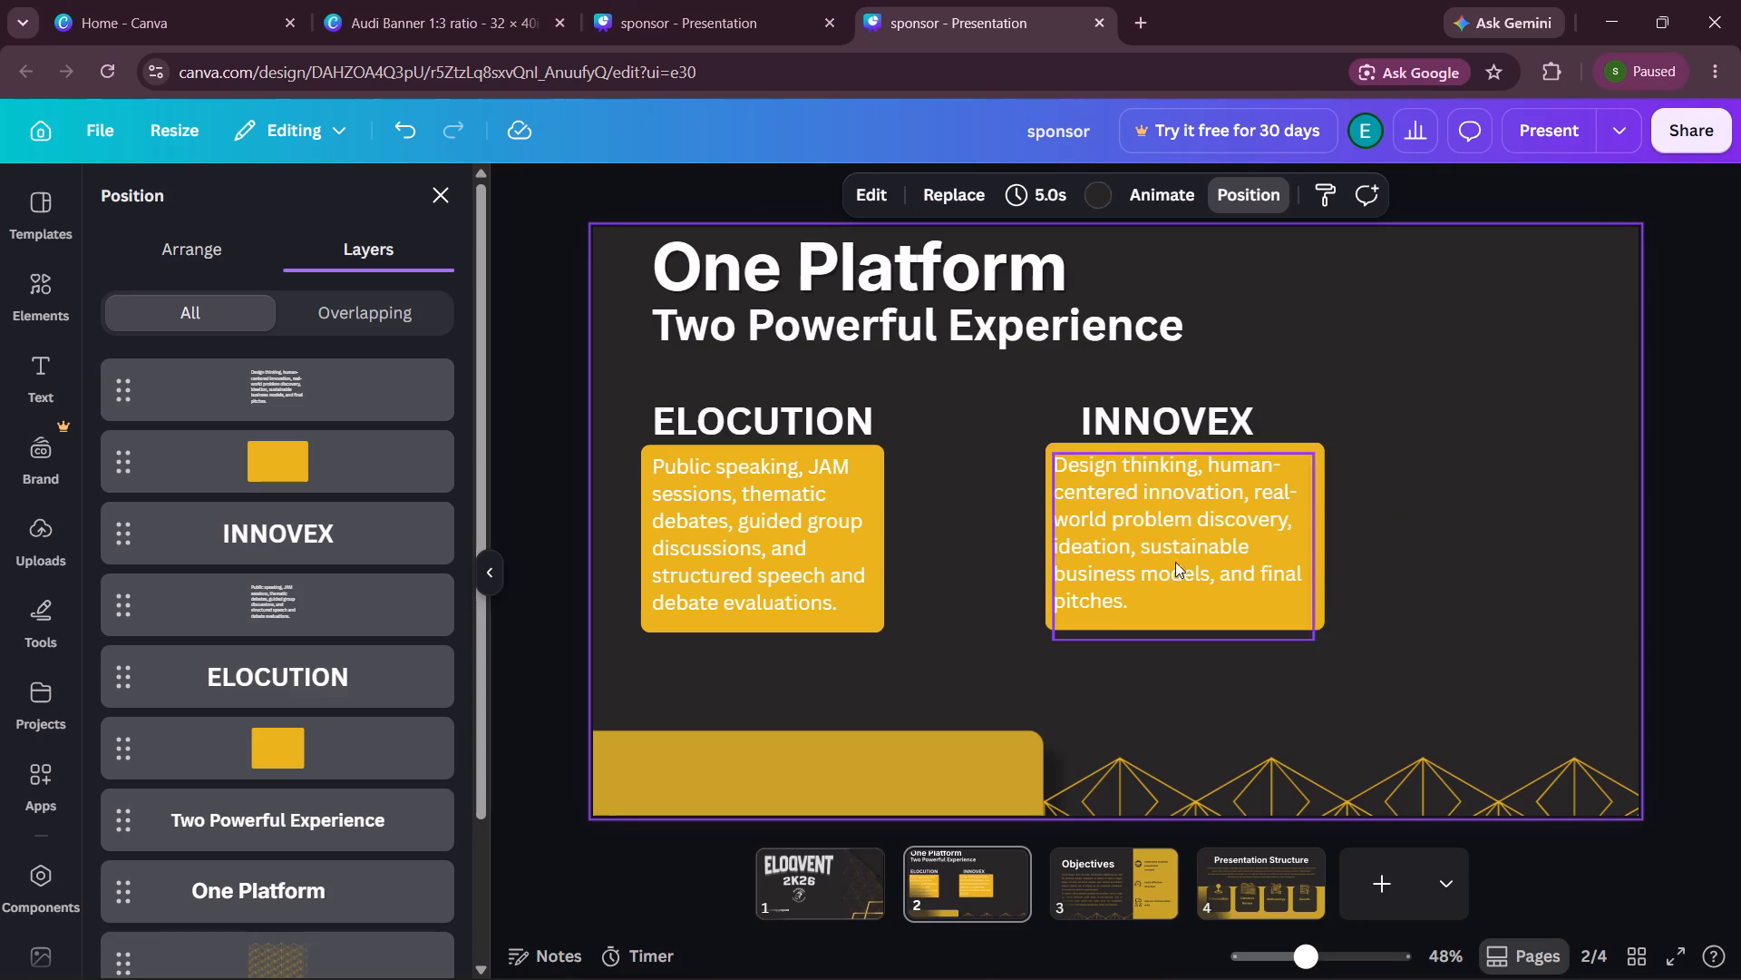
{"action": "left_click", "coordinate": [974, 969]}
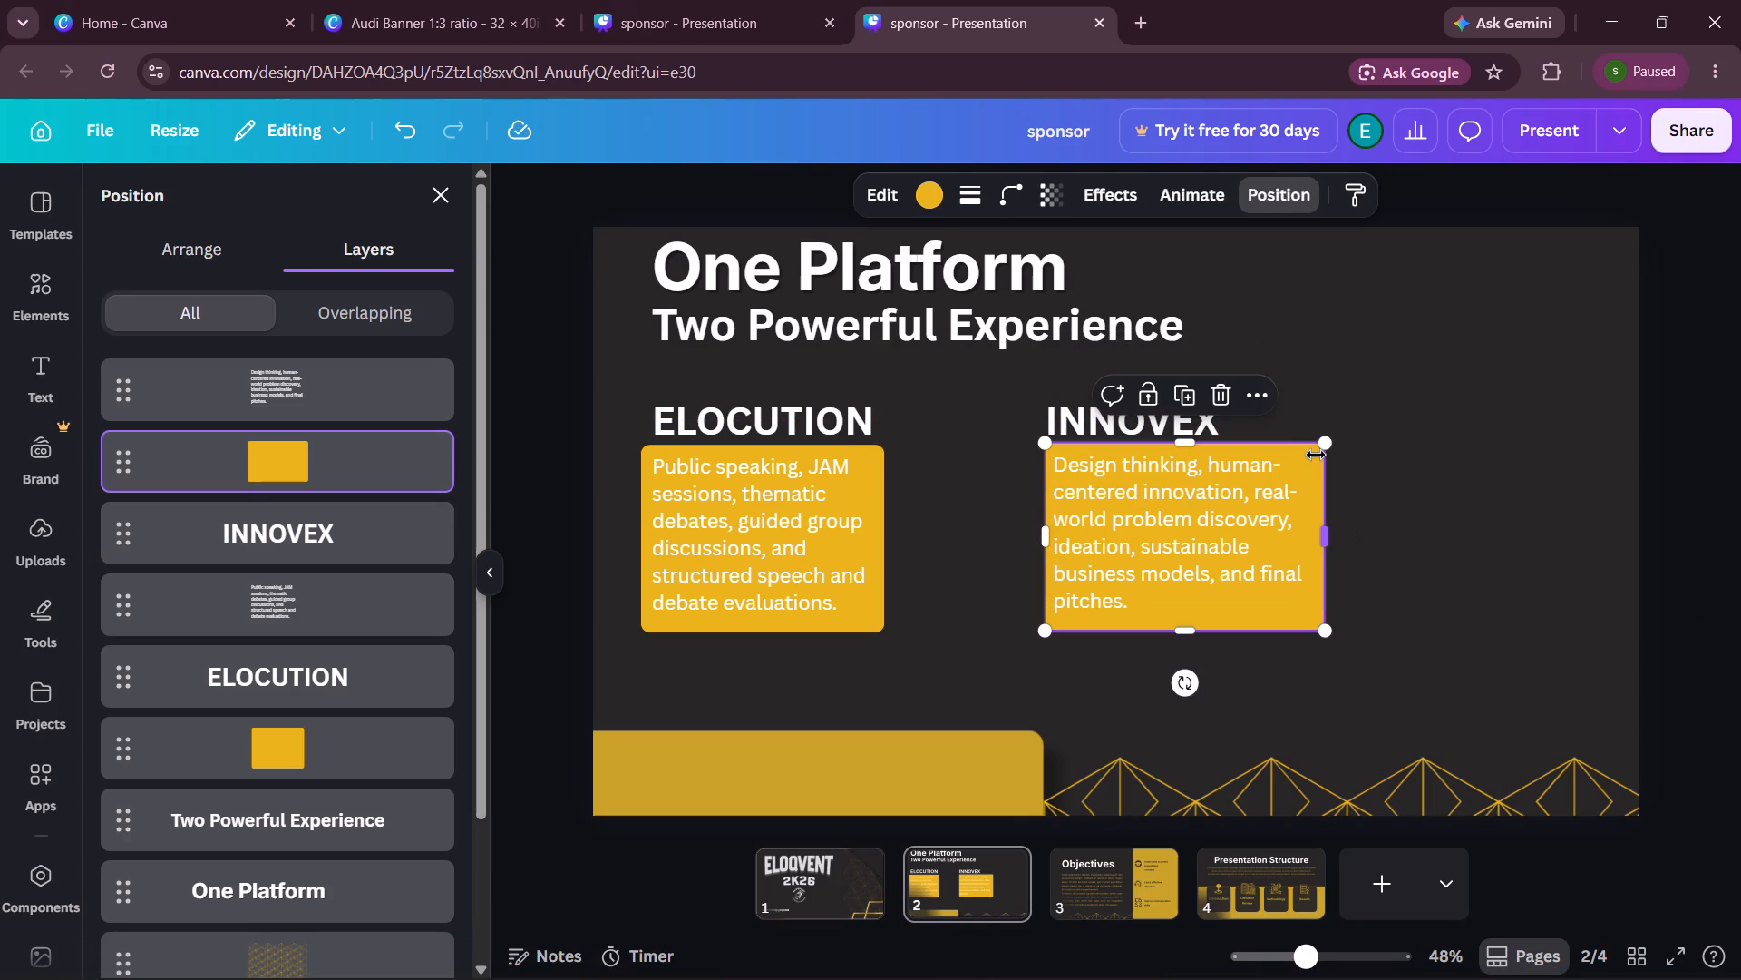
{"action": "left_click", "coordinate": [1477, 494]}
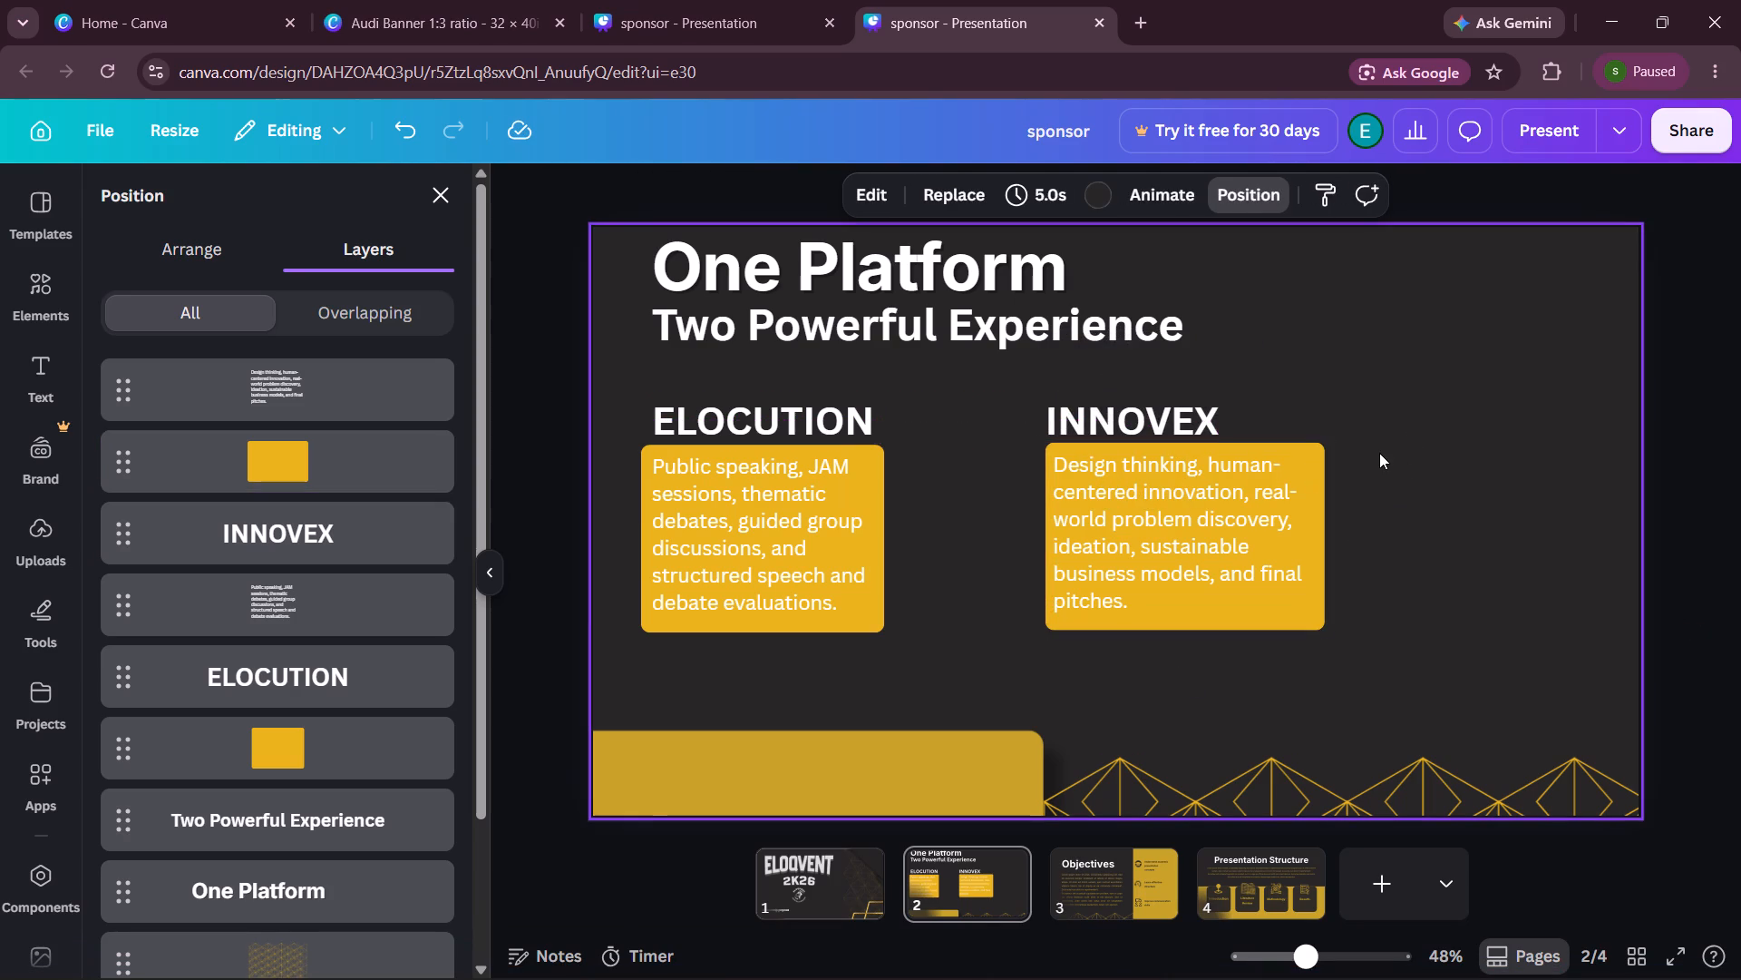
{"action": "left_click", "coordinate": [1285, 512]}
{"action": "key", "text": "Down"}
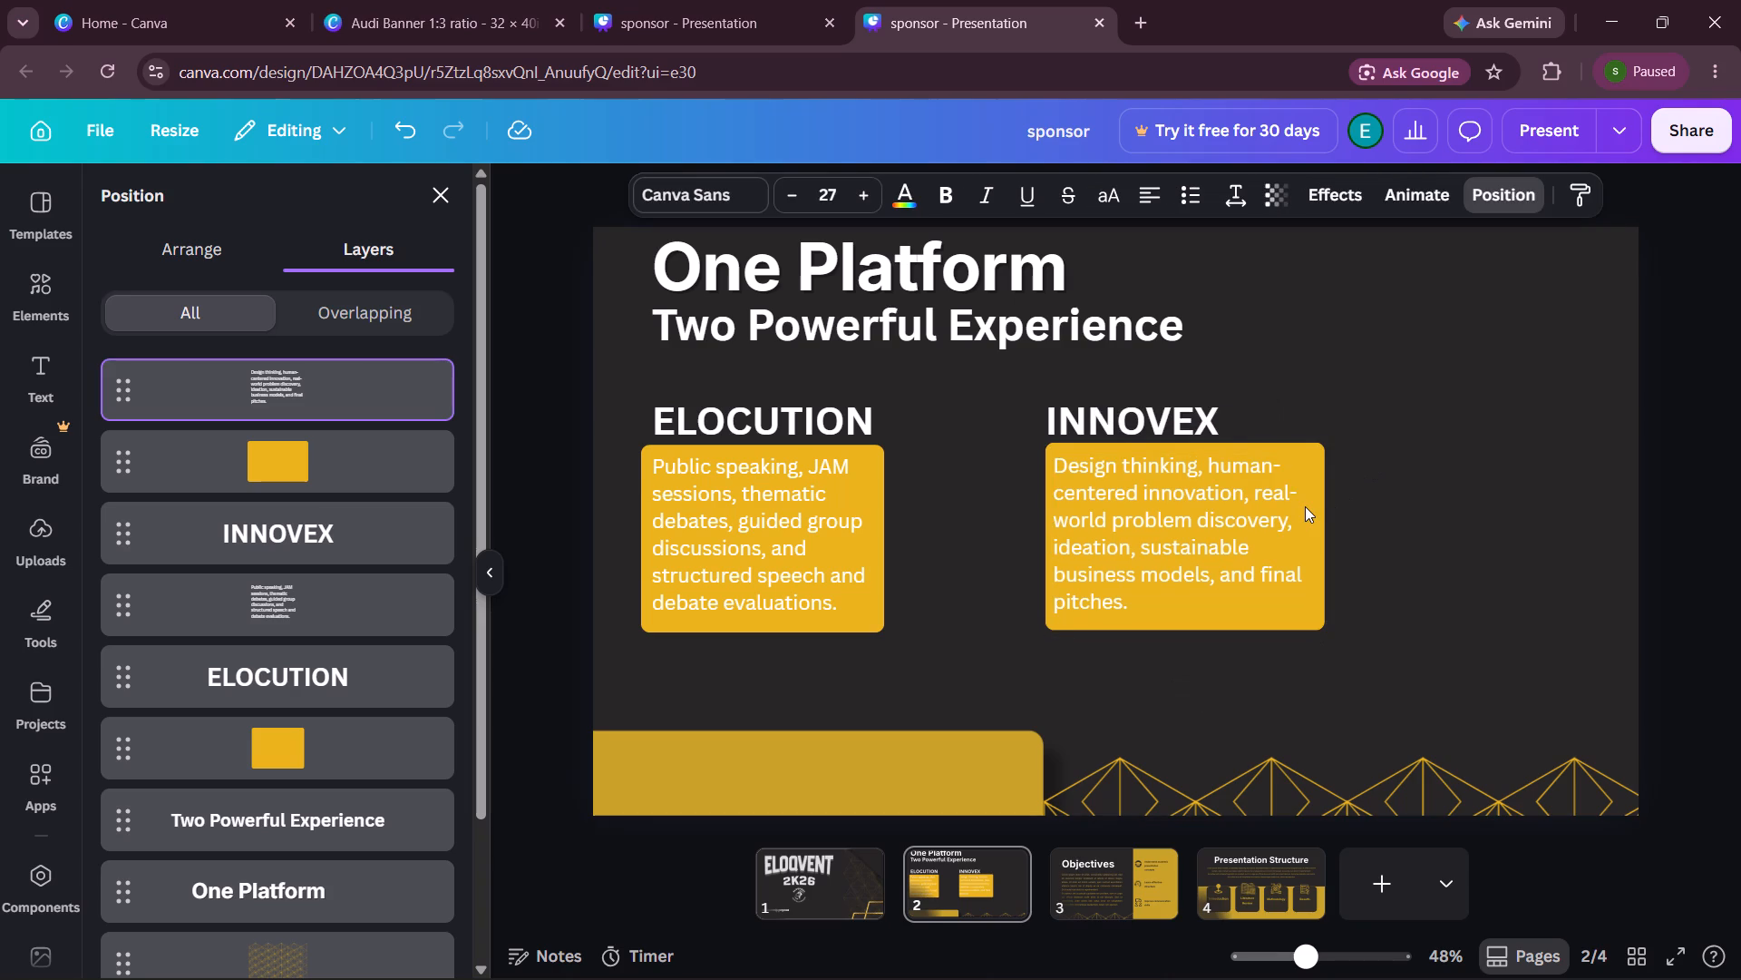
{"action": "left_click", "coordinate": [1499, 505]}
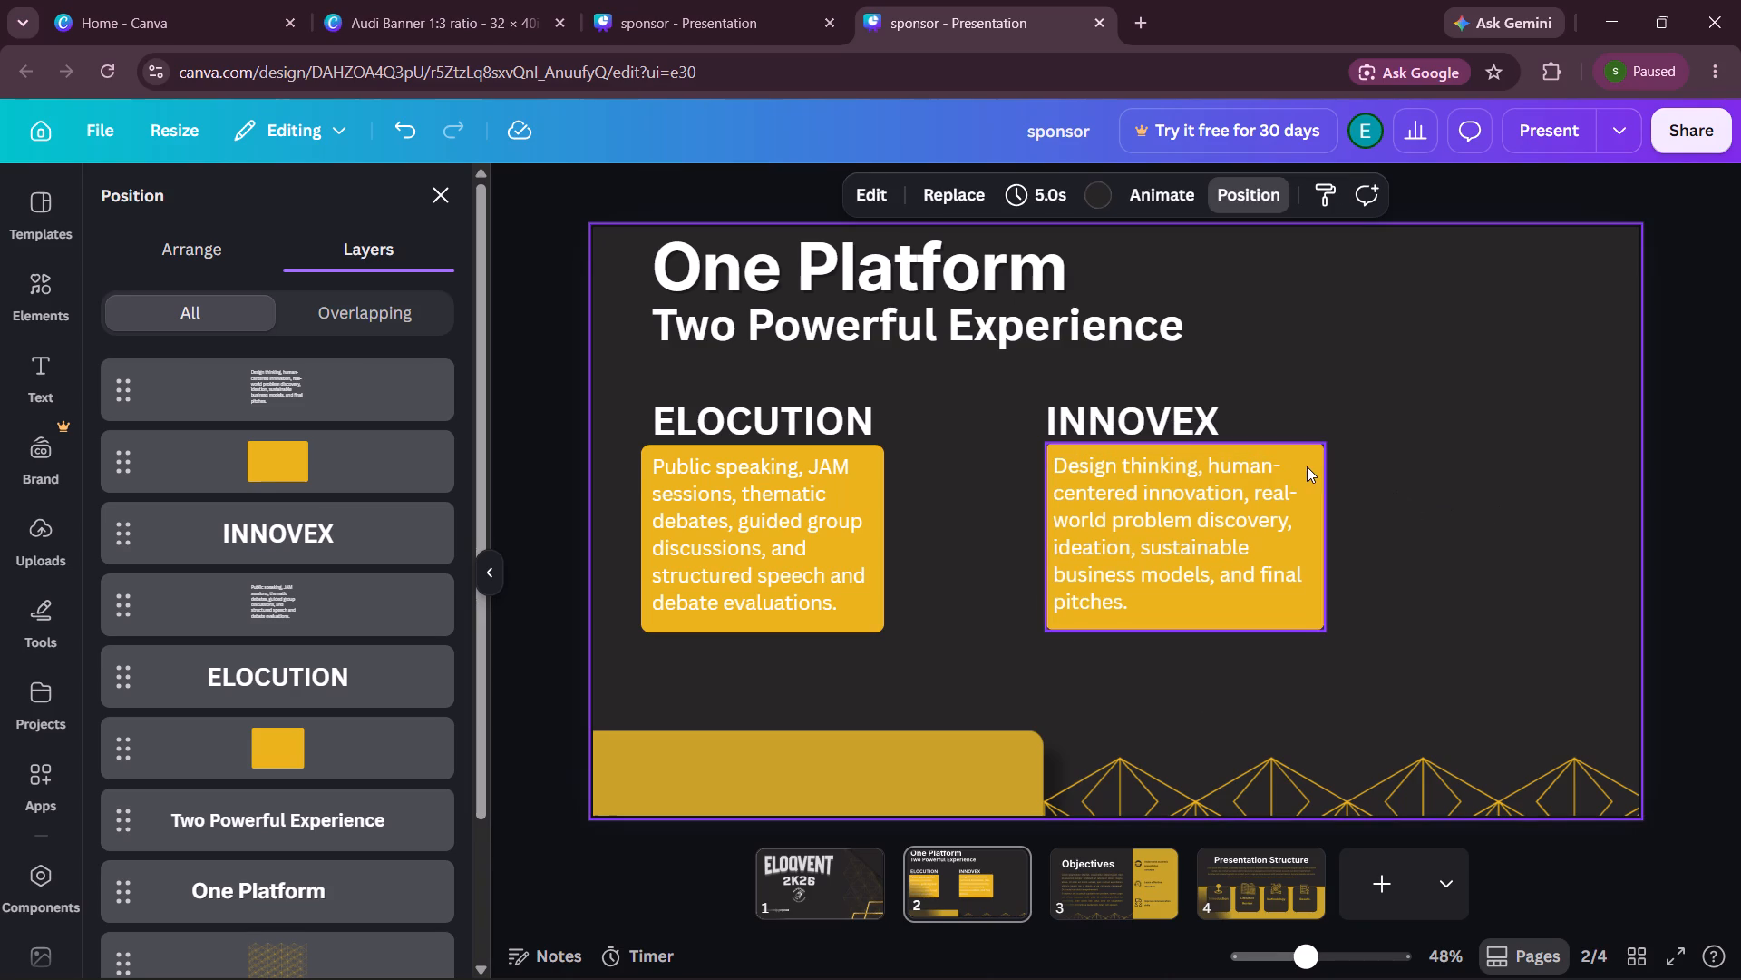
Group the INNOVEX description with its yellow rectangle.
{"action": "left_click", "coordinate": [1309, 445], "text": "shift"}
{"action": "left_click", "coordinate": [1216, 500], "text": "shift"}
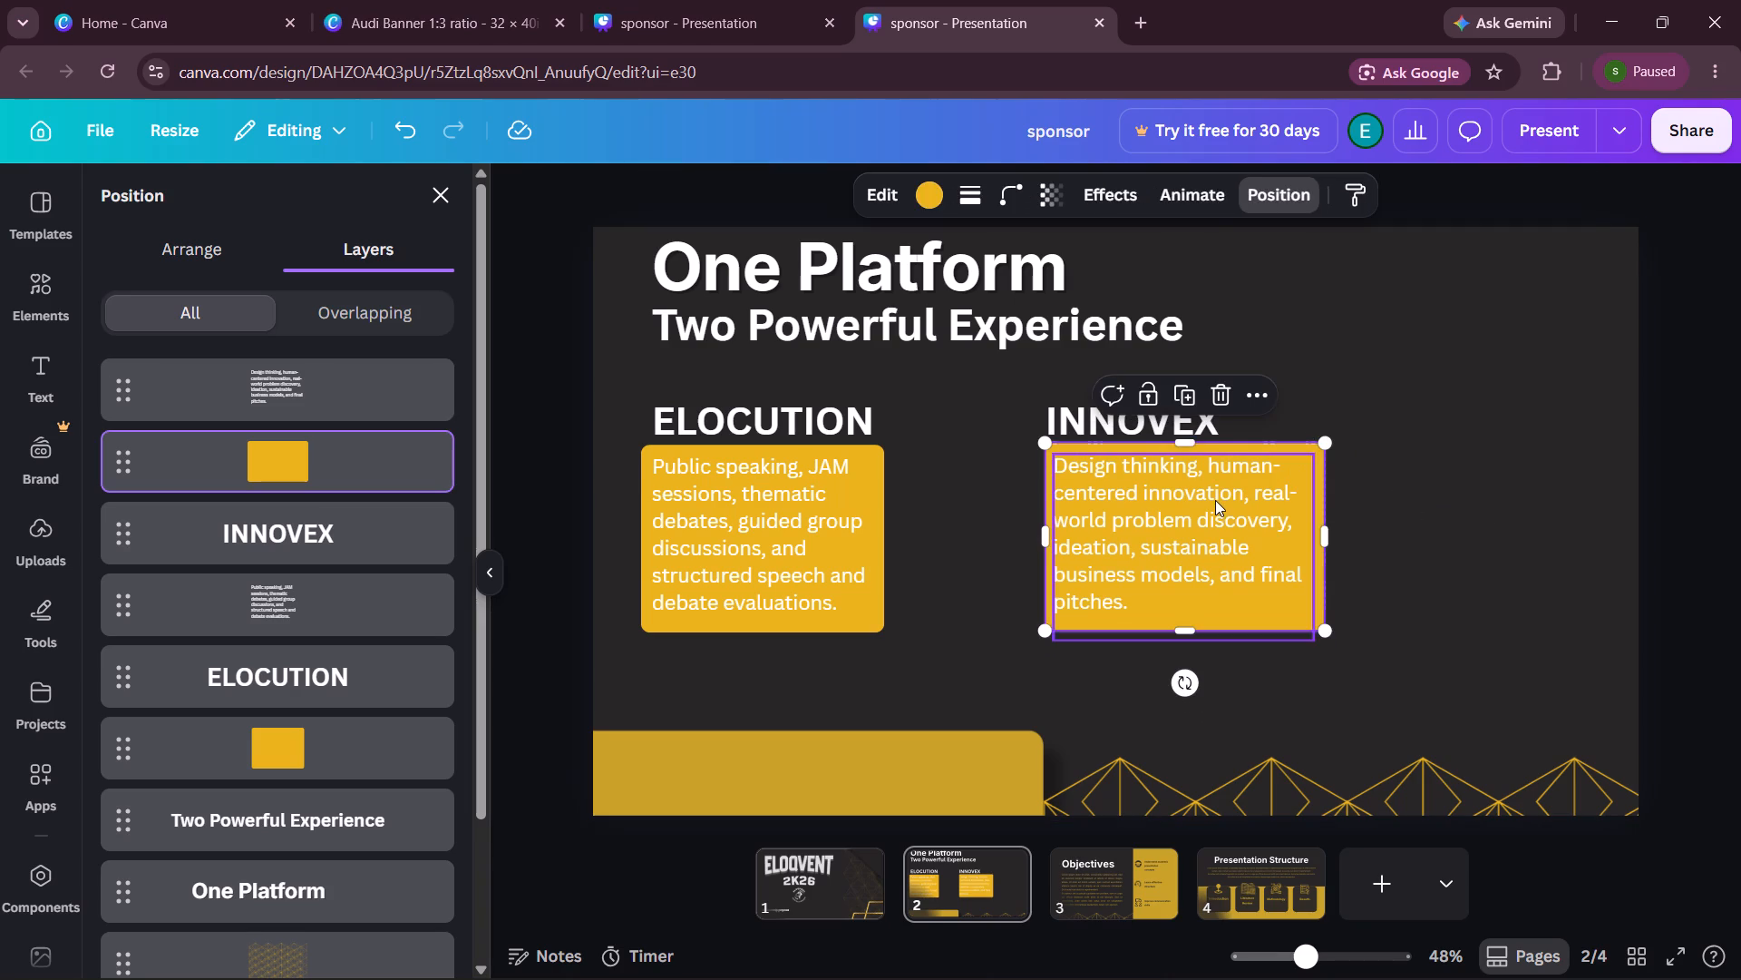
{"action": "left_click", "coordinate": [1133, 397]}
{"action": "left_click", "coordinate": [1409, 432]}
Fine-tune the grouped INNOVEX card's horizontal position and nudge it down level with the ELOCUTION card.
{"action": "left_click", "coordinate": [1257, 517]}
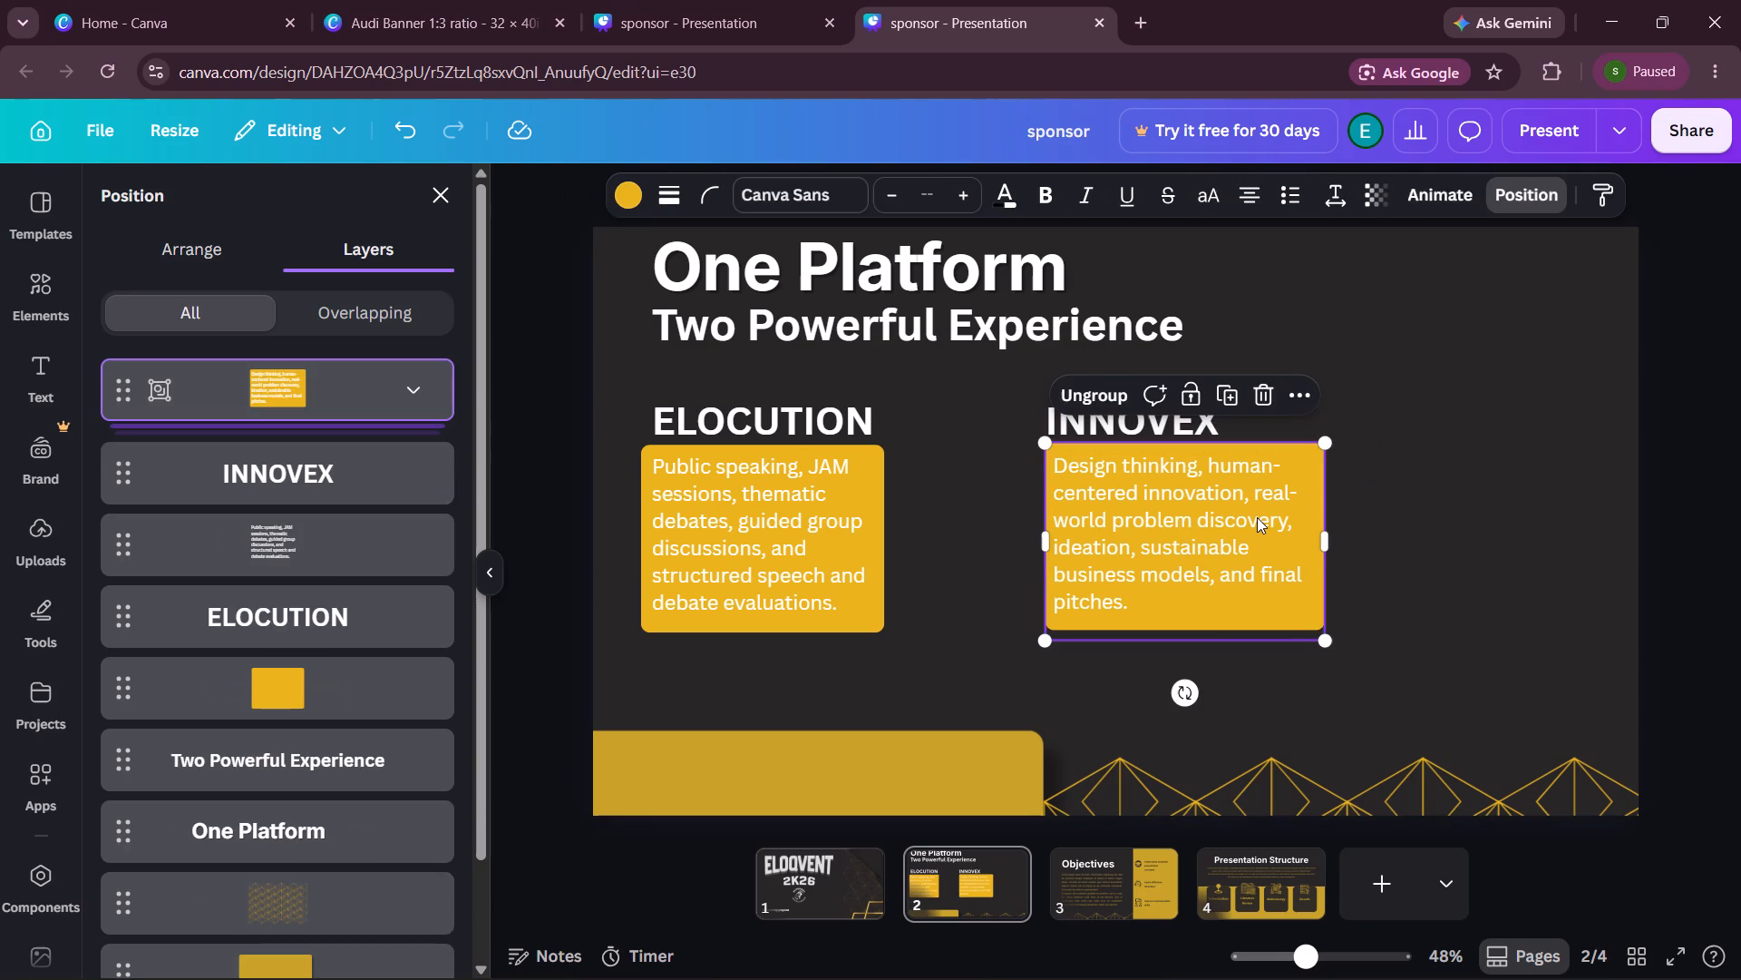
{"action": "key", "text": "Left"}
{"action": "key", "text": "Left"}
{"action": "key", "text": "Left"}
{"action": "key", "text": "Left"}
{"action": "key", "text": "Left"}
{"action": "key", "text": "Left"}
{"action": "key", "text": "Left"}
{"action": "key", "text": "Left"}
{"action": "key", "text": "Left"}
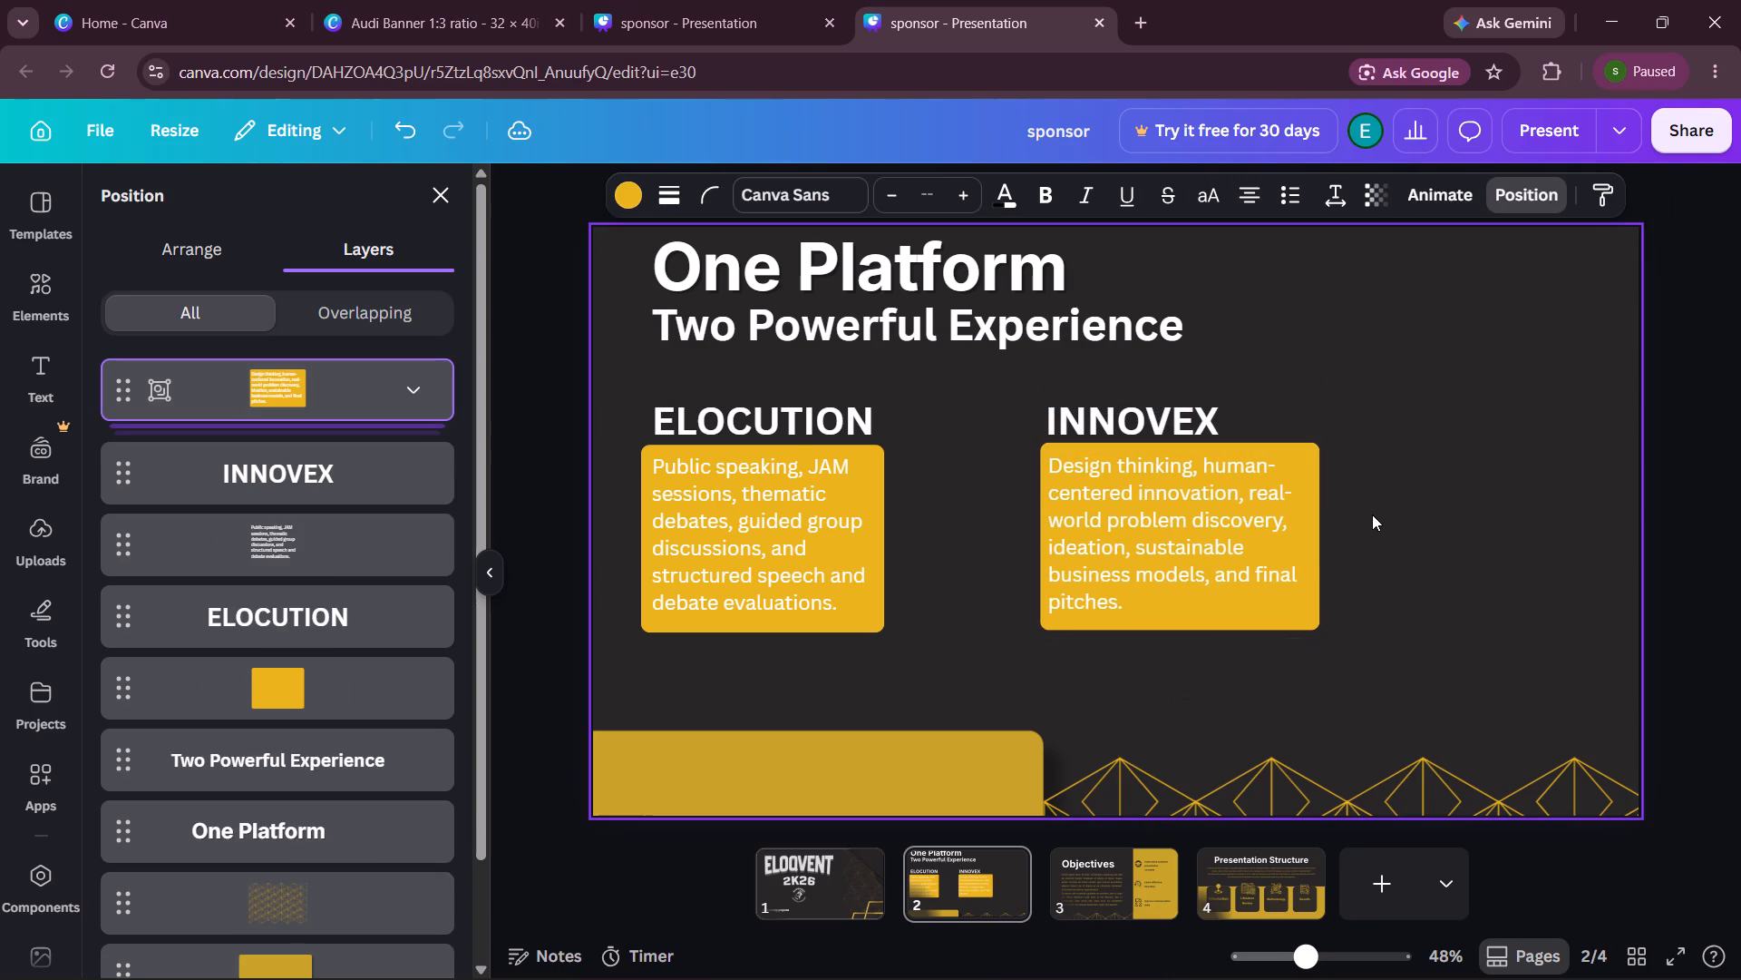
{"action": "key", "text": "Left"}
{"action": "key", "text": "Left"}
{"action": "key", "text": "Right"}
{"action": "key", "text": "Right"}
{"action": "key", "text": "Right"}
{"action": "key", "text": "Right"}
{"action": "key", "text": "Right"}
{"action": "key", "text": "Right"}
{"action": "key", "text": "Right"}
{"action": "key", "text": "Right"}
{"action": "key", "text": "Right"}
{"action": "key", "text": "Right"}
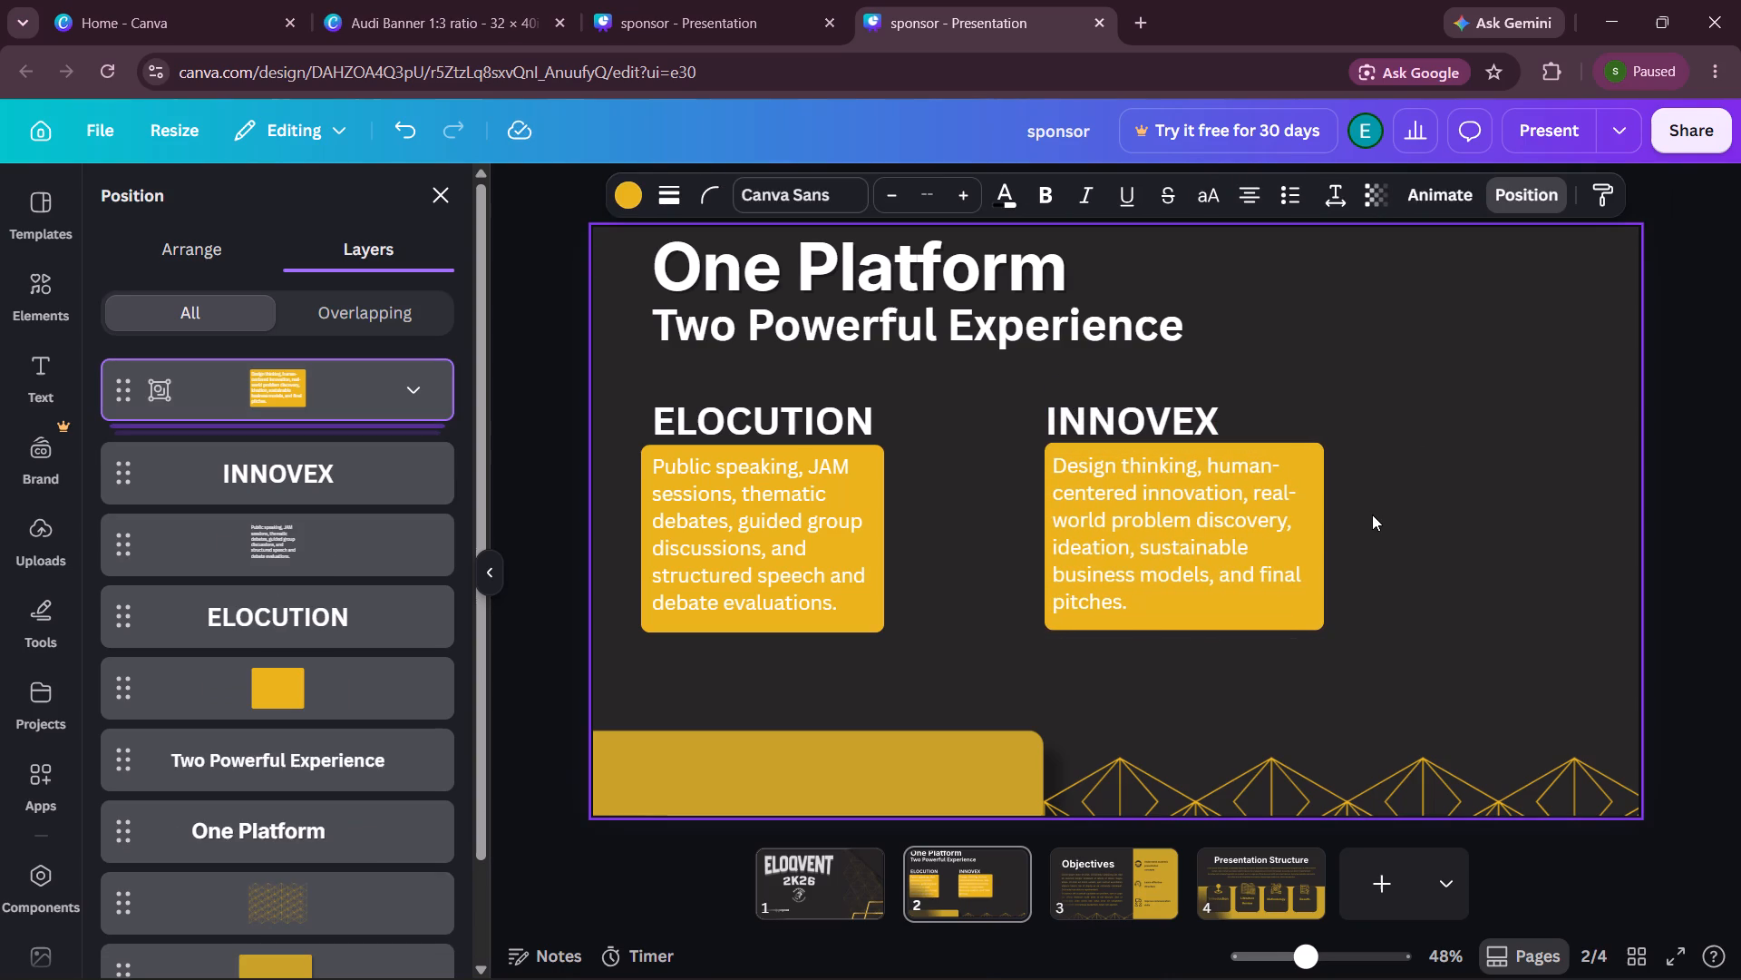
{"action": "key", "text": "Left"}
{"action": "key", "text": "Left"}
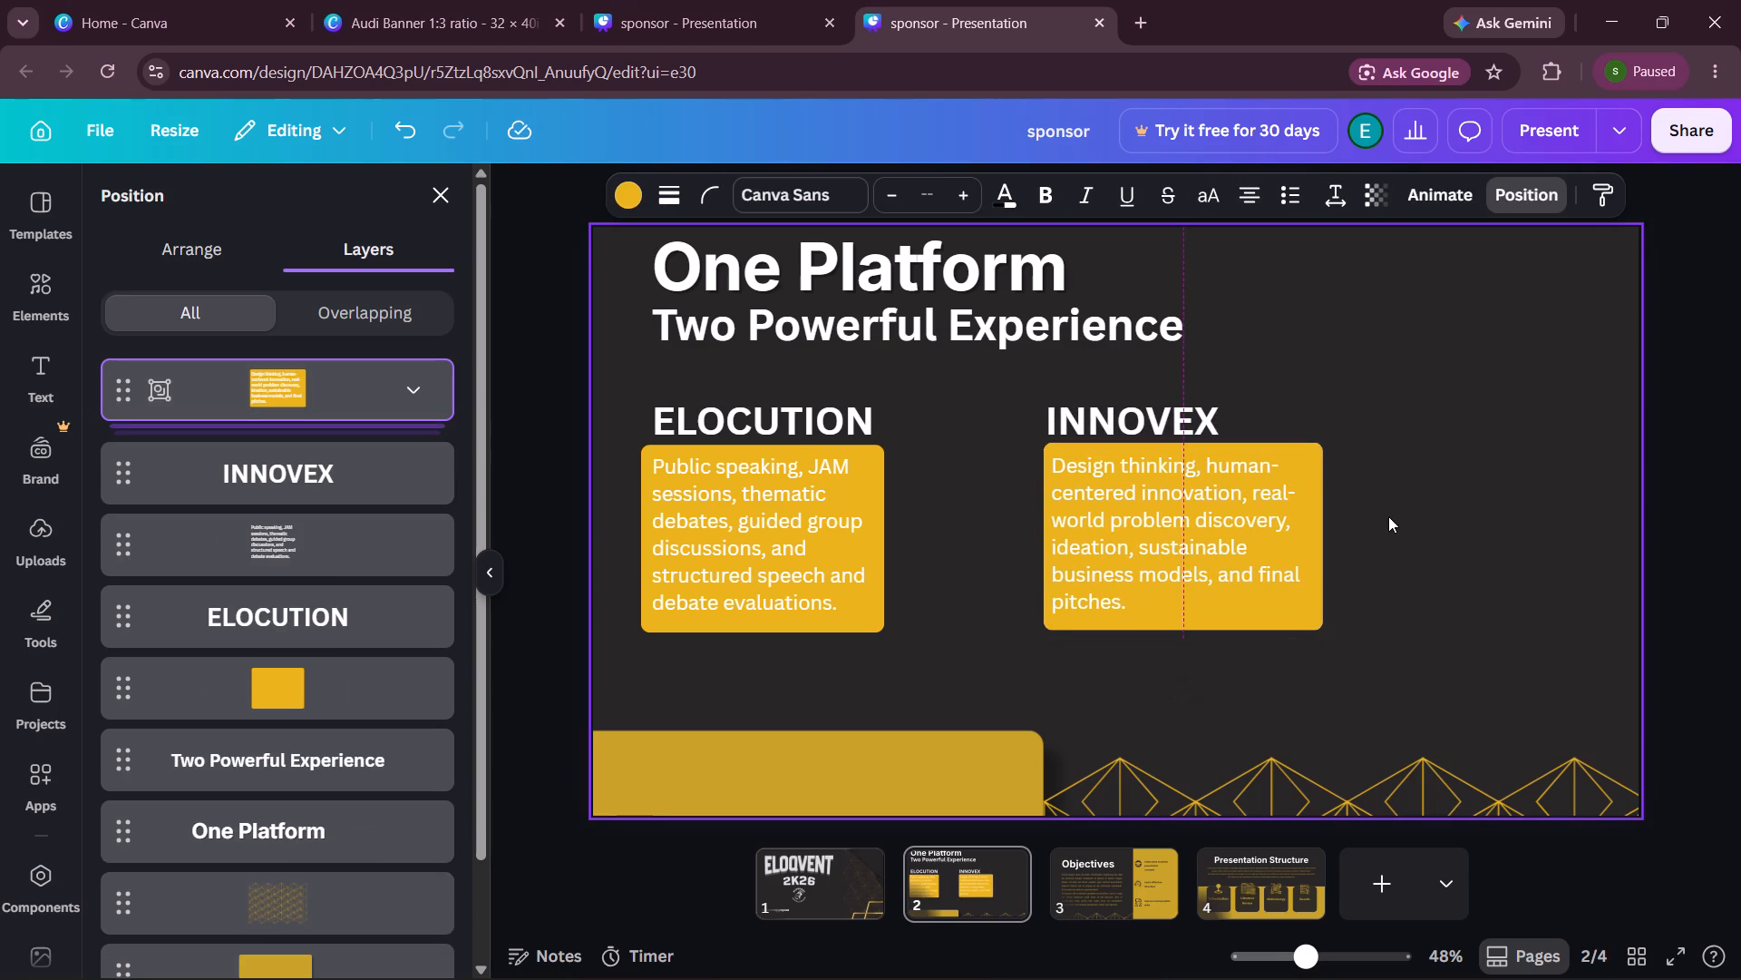
{"action": "key", "text": "Right"}
{"action": "key", "text": "Down"}
{"action": "key", "text": "Down"}
{"action": "key", "text": "Down"}
{"action": "key", "text": "Up"}
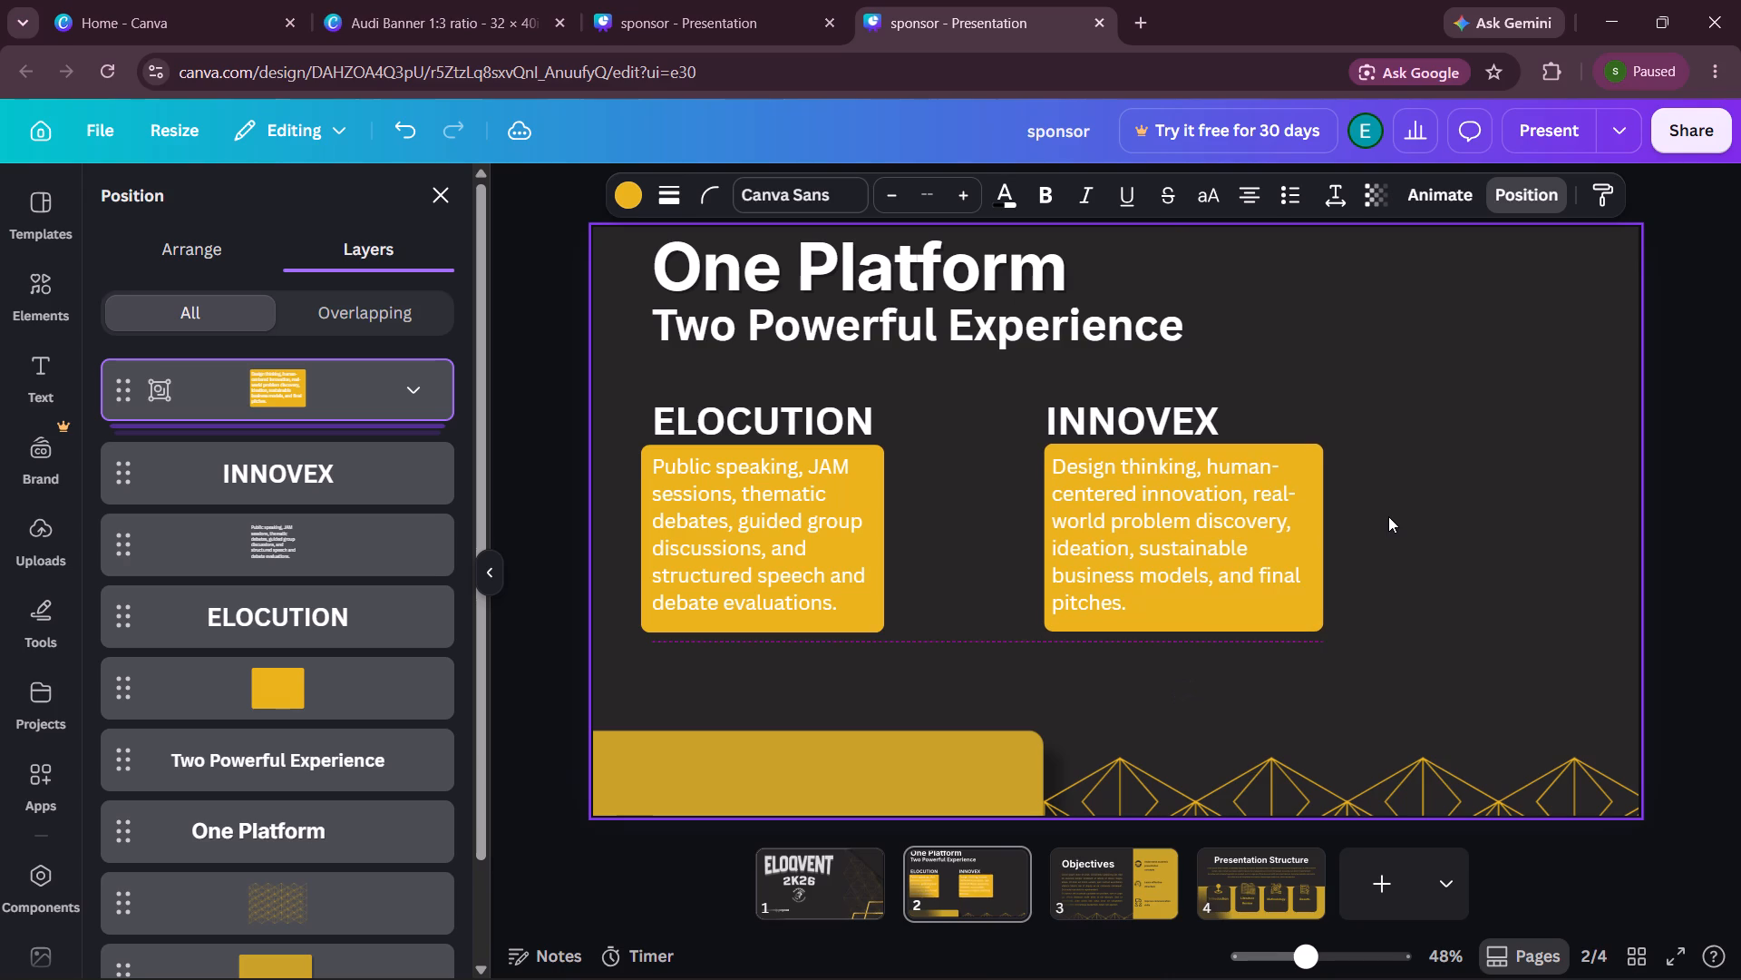
{"action": "left_click", "coordinate": [1454, 515]}
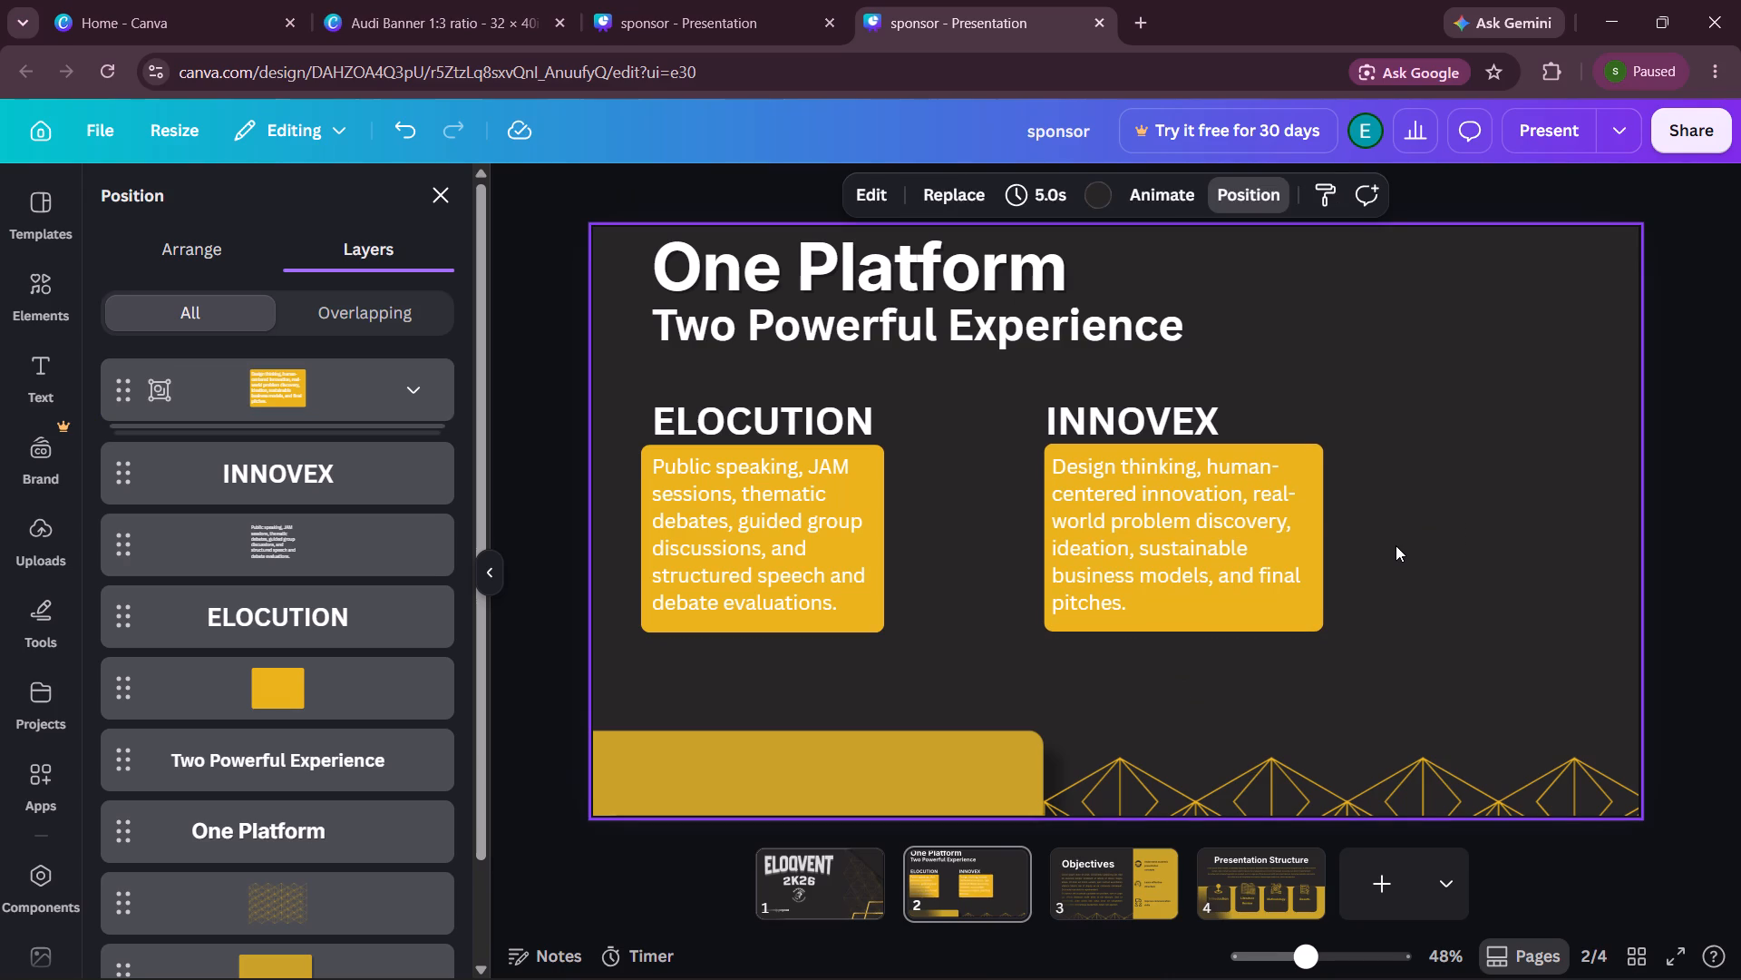
Nudge the grouped INNOVEX card left so its description lines up with the left edge of the INNOVEX subheading.
{"action": "left_click", "coordinate": [1306, 465]}
{"action": "key", "text": "Left"}
{"action": "key", "text": "Left"}
{"action": "key", "text": "Left"}
{"action": "key", "text": "Left"}
{"action": "key", "text": "Left"}
{"action": "key", "text": "Left"}
{"action": "key", "text": "Left"}
{"action": "key", "text": "Left"}
{"action": "key", "text": "Left"}
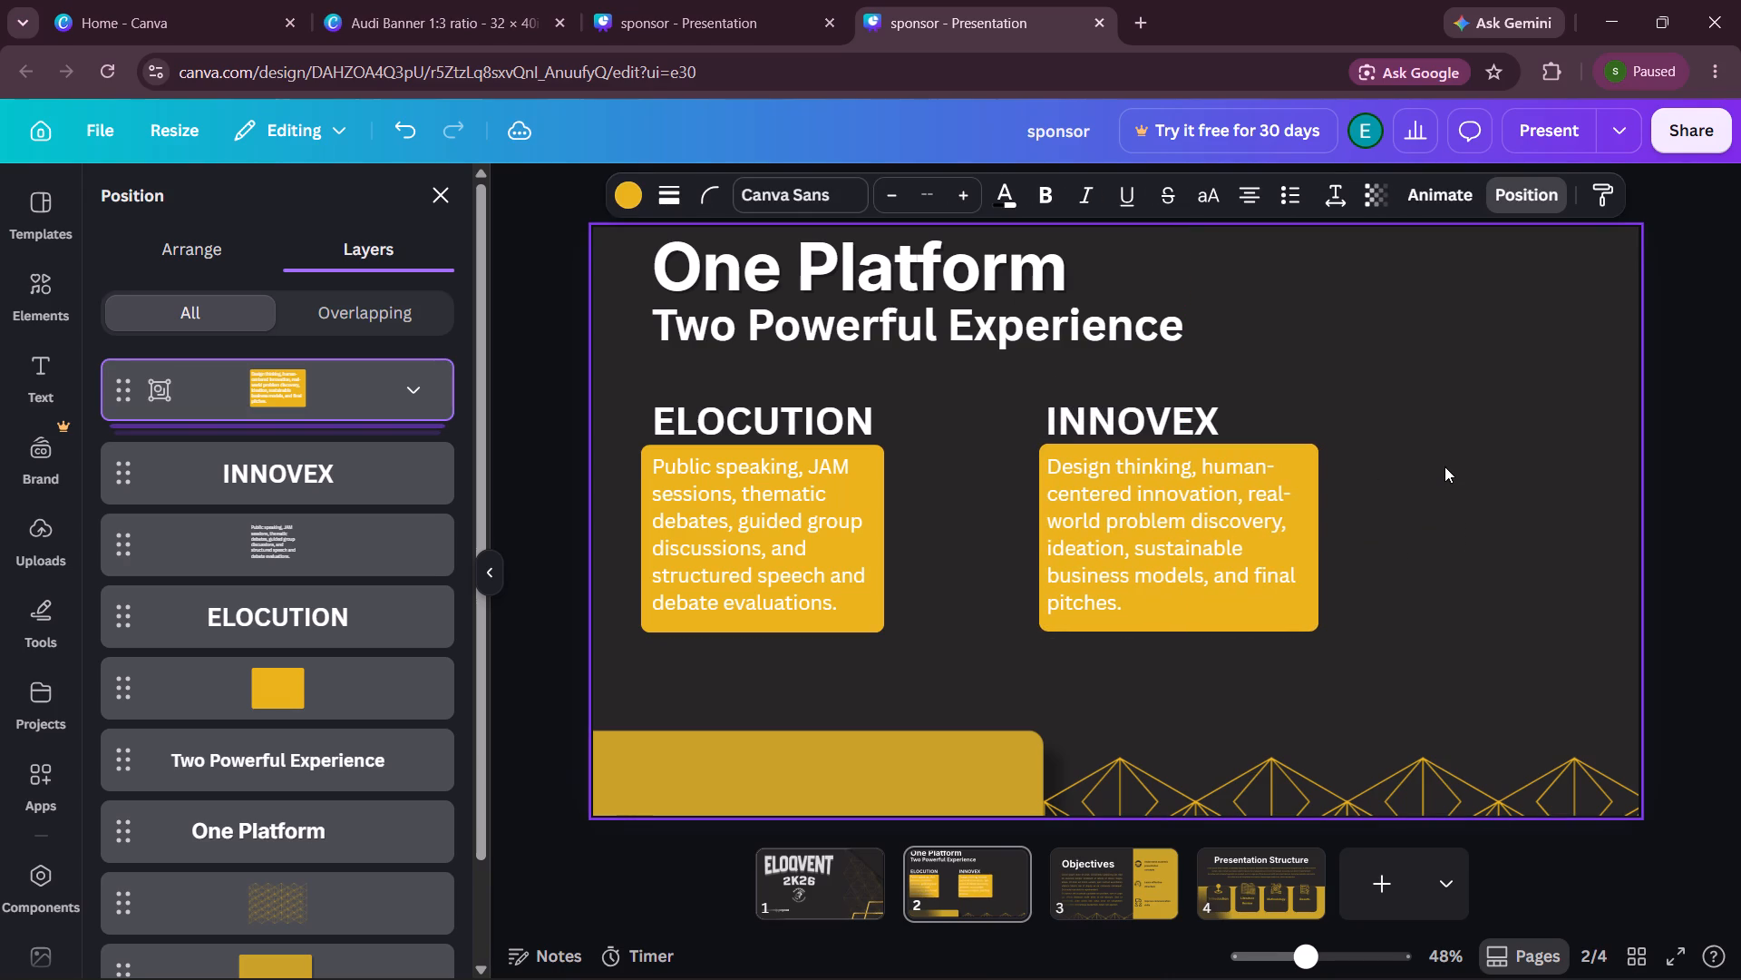
{"action": "left_click", "coordinate": [1444, 466]}
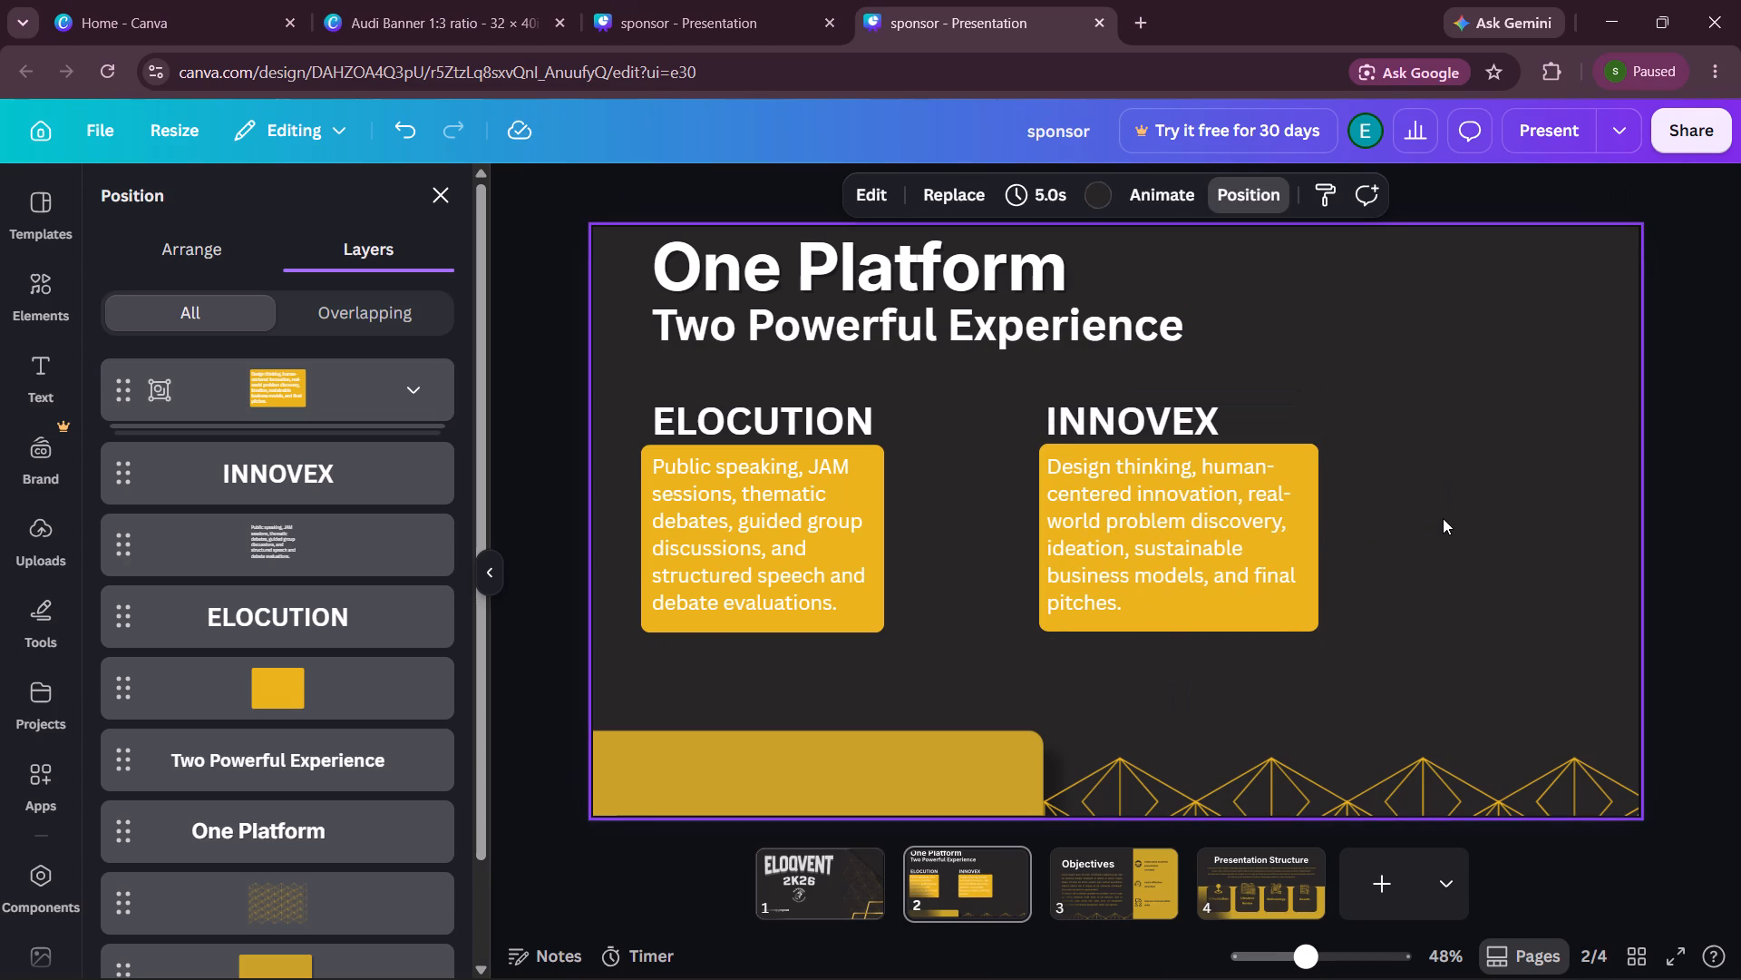
Look back and forth through the cover, One Platform and Objectives slides to compare their layout and content.
{"action": "left_click", "coordinate": [1115, 890]}
{"action": "left_click", "coordinate": [972, 882]}
{"action": "left_click", "coordinate": [809, 882]}
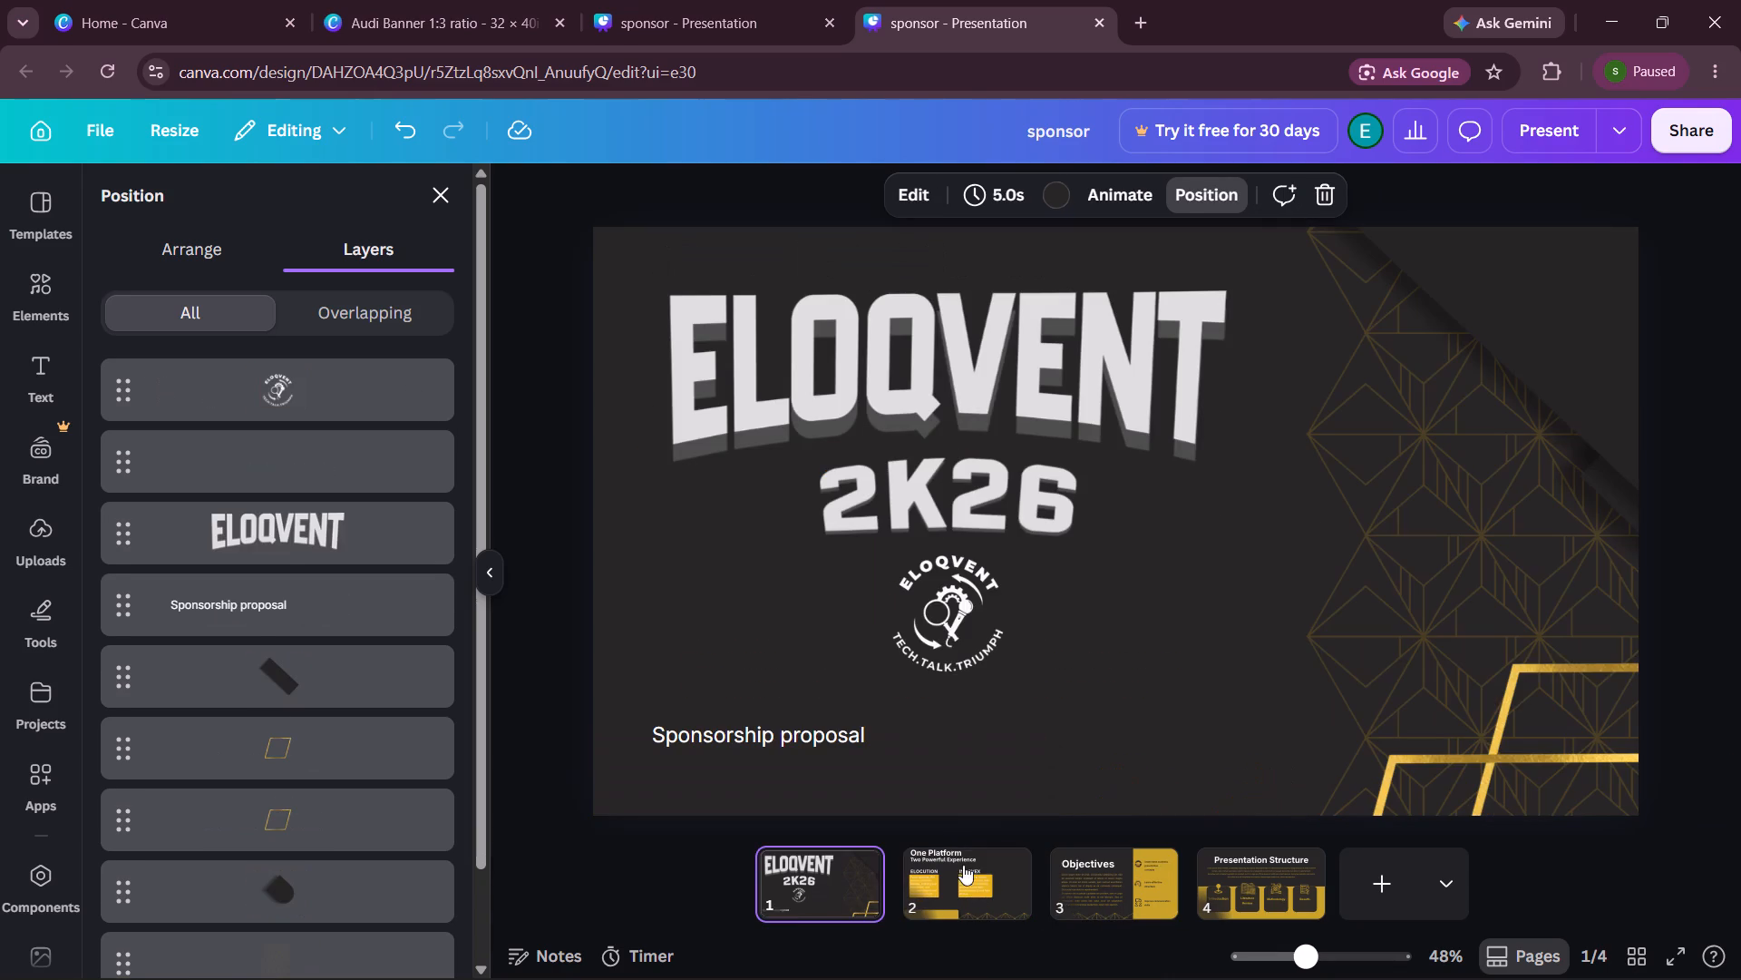
{"action": "left_click", "coordinate": [951, 884]}
{"action": "left_click", "coordinate": [1093, 873]}
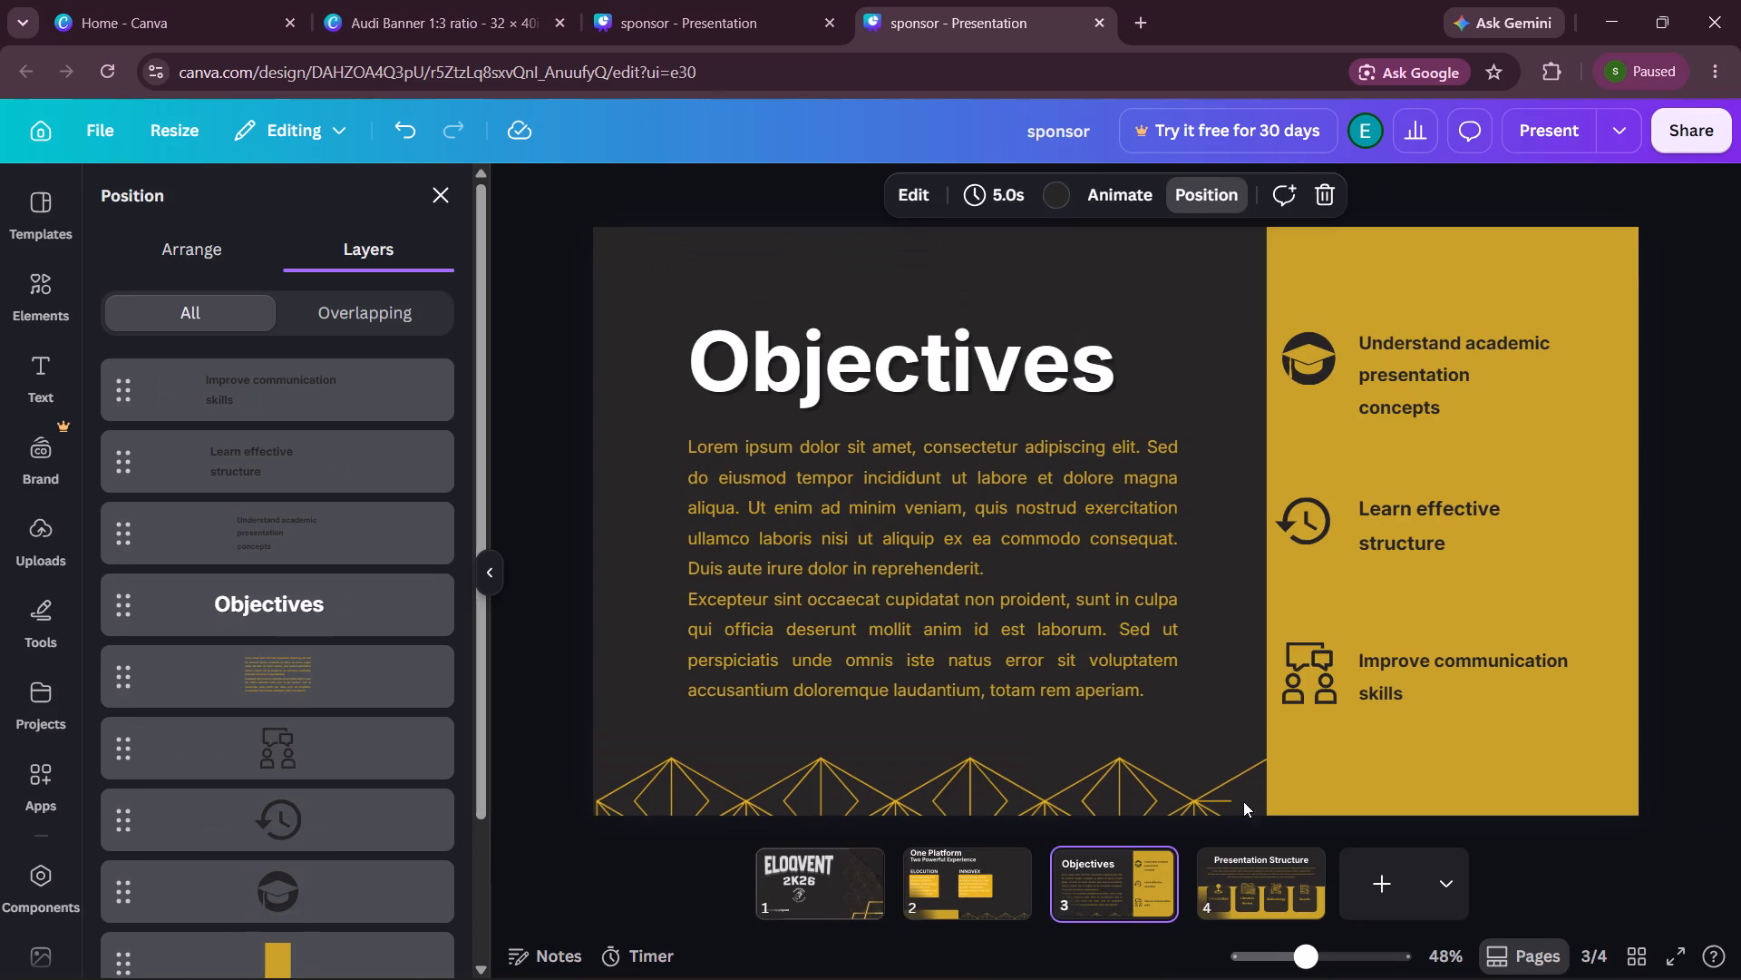
{"action": "left_click", "coordinate": [992, 886]}
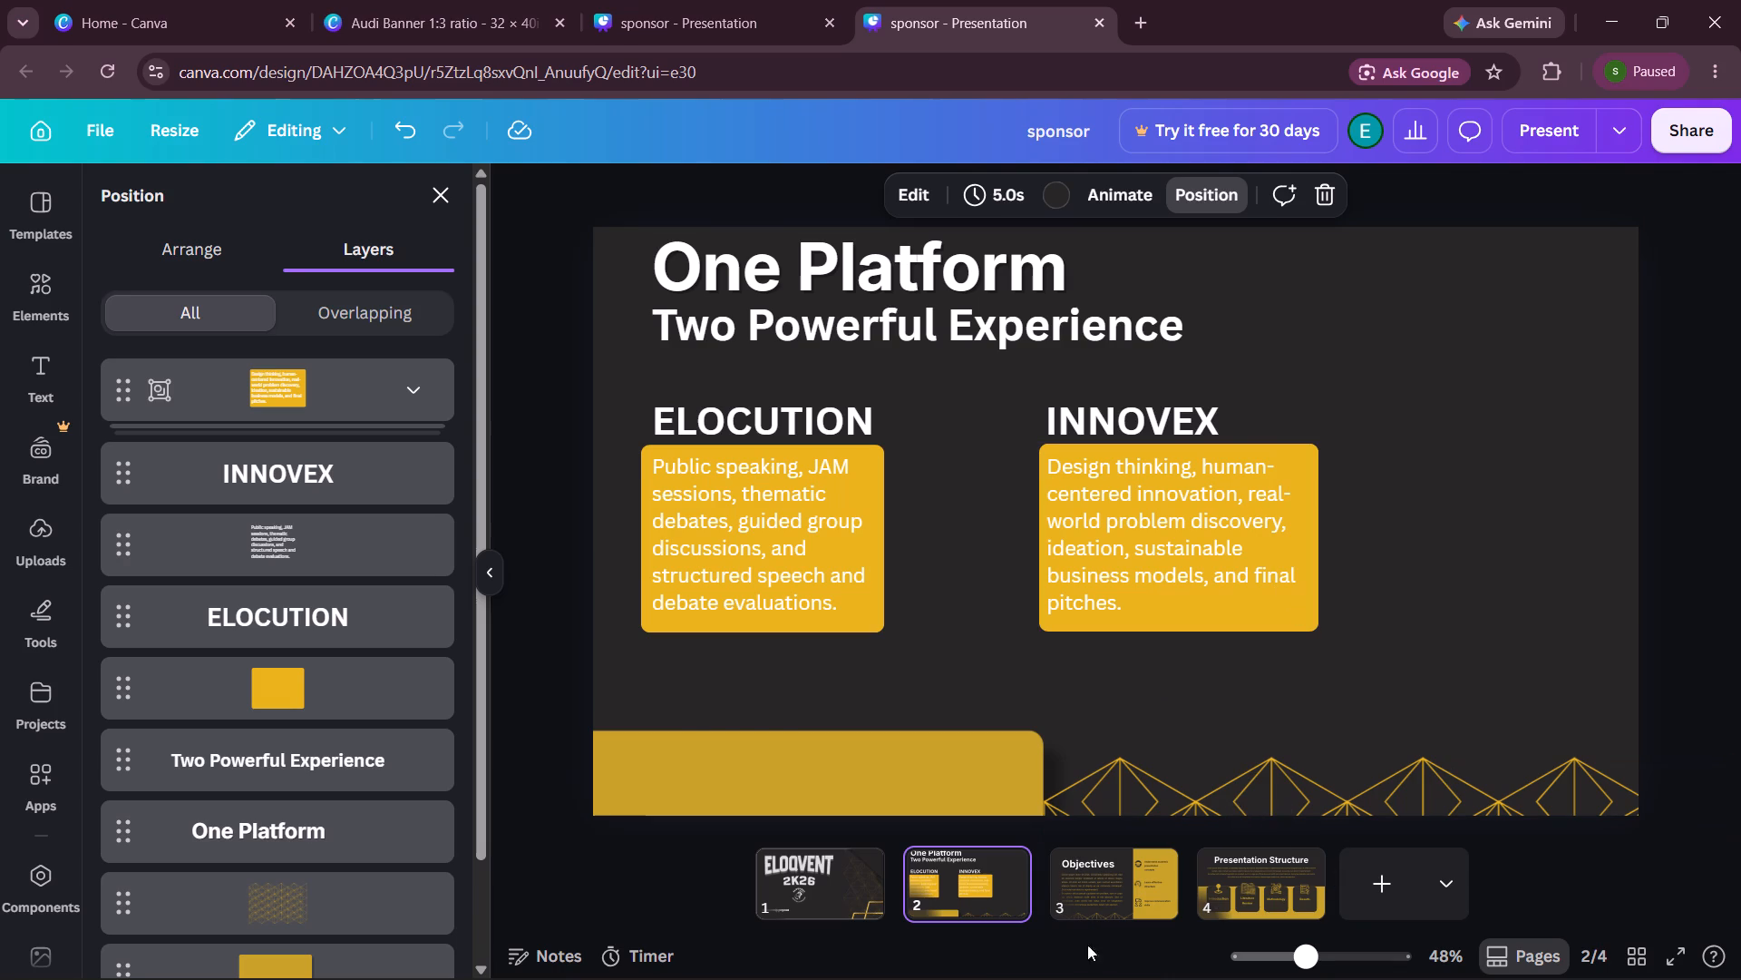
{"action": "left_click", "coordinate": [785, 875]}
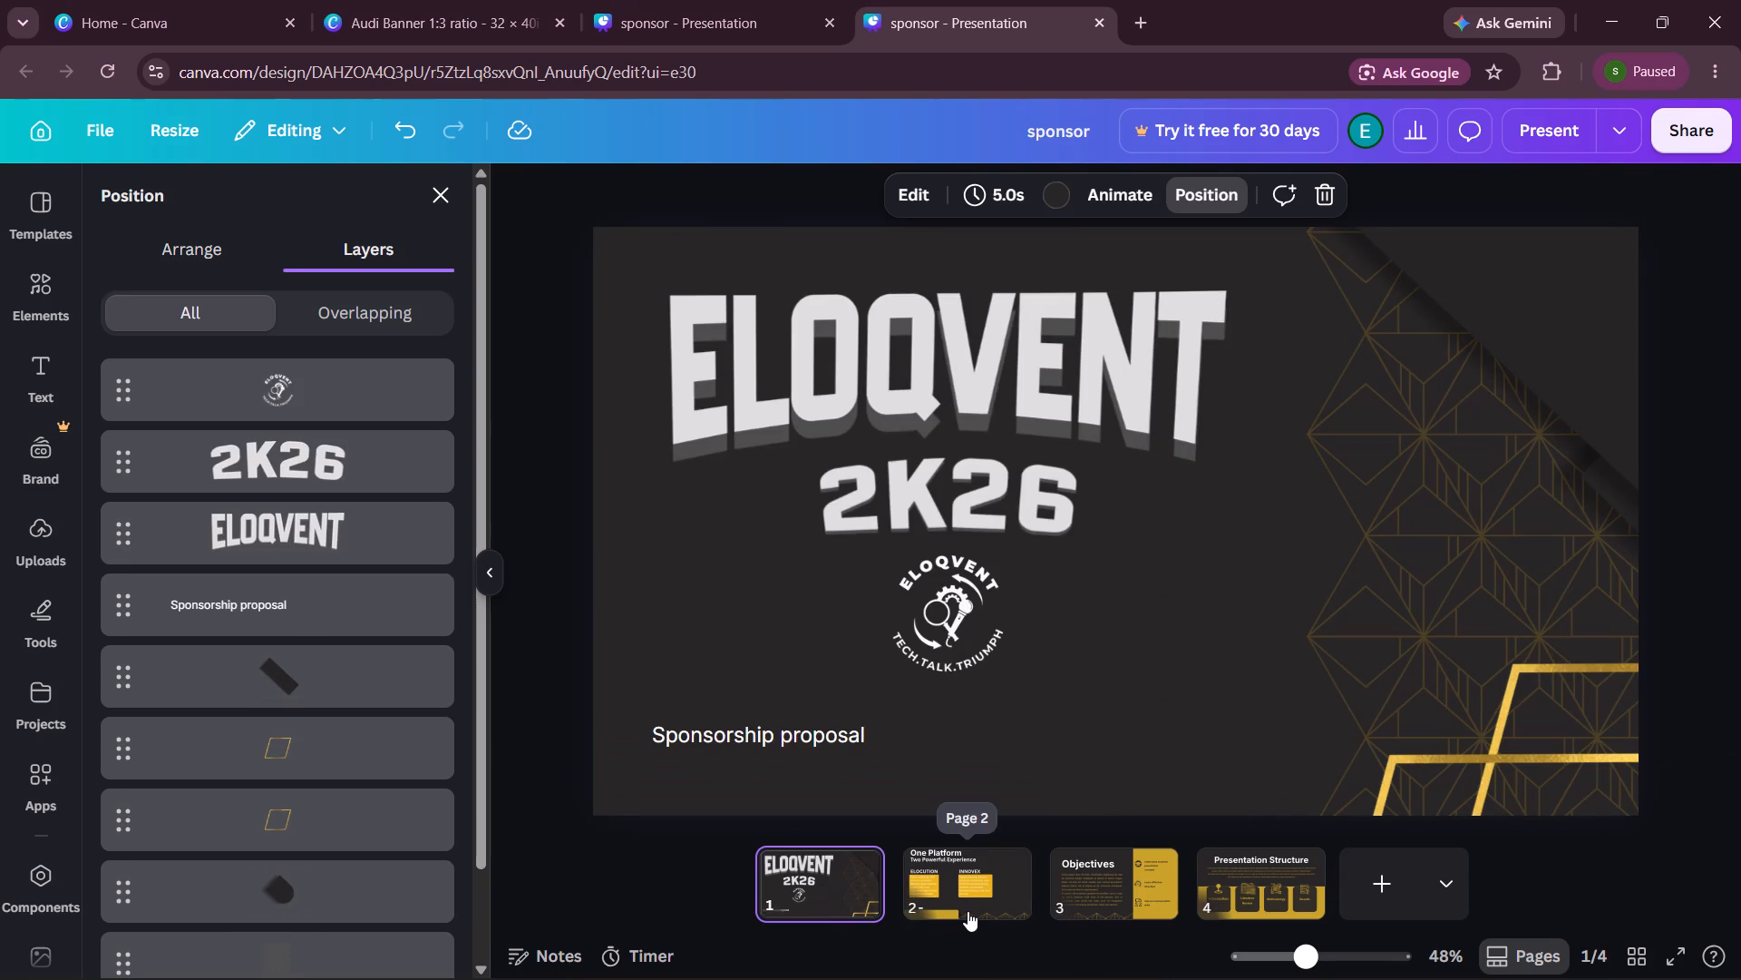
{"action": "left_click", "coordinate": [968, 911]}
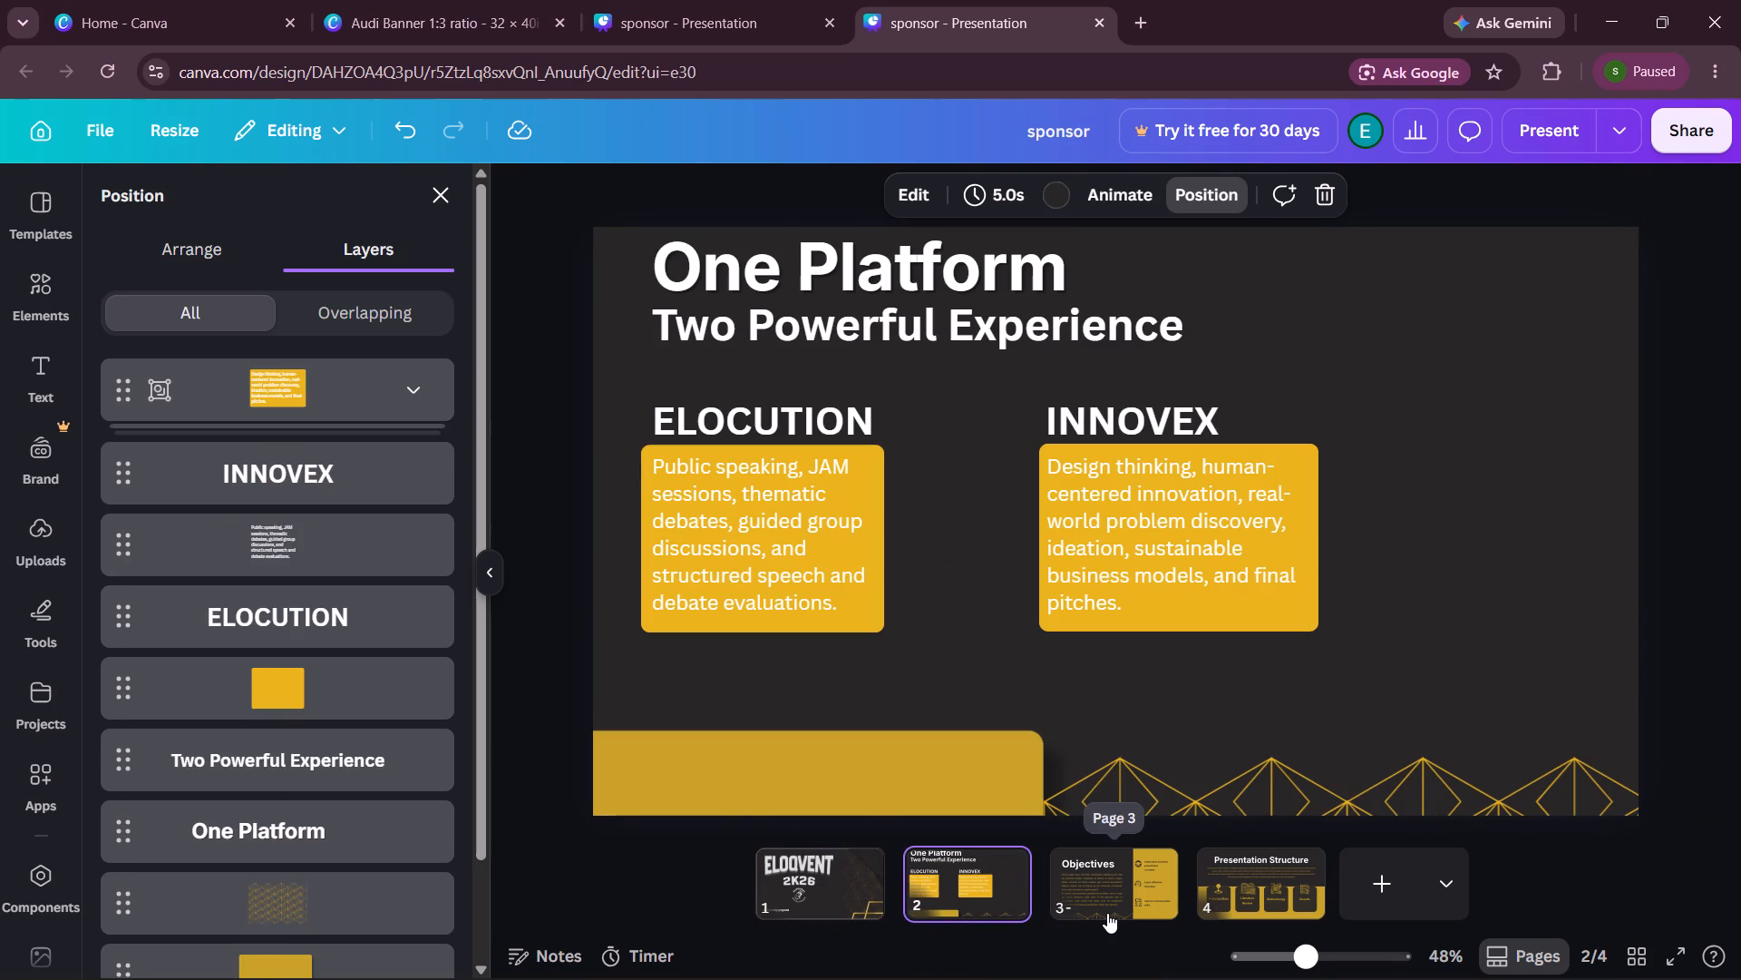
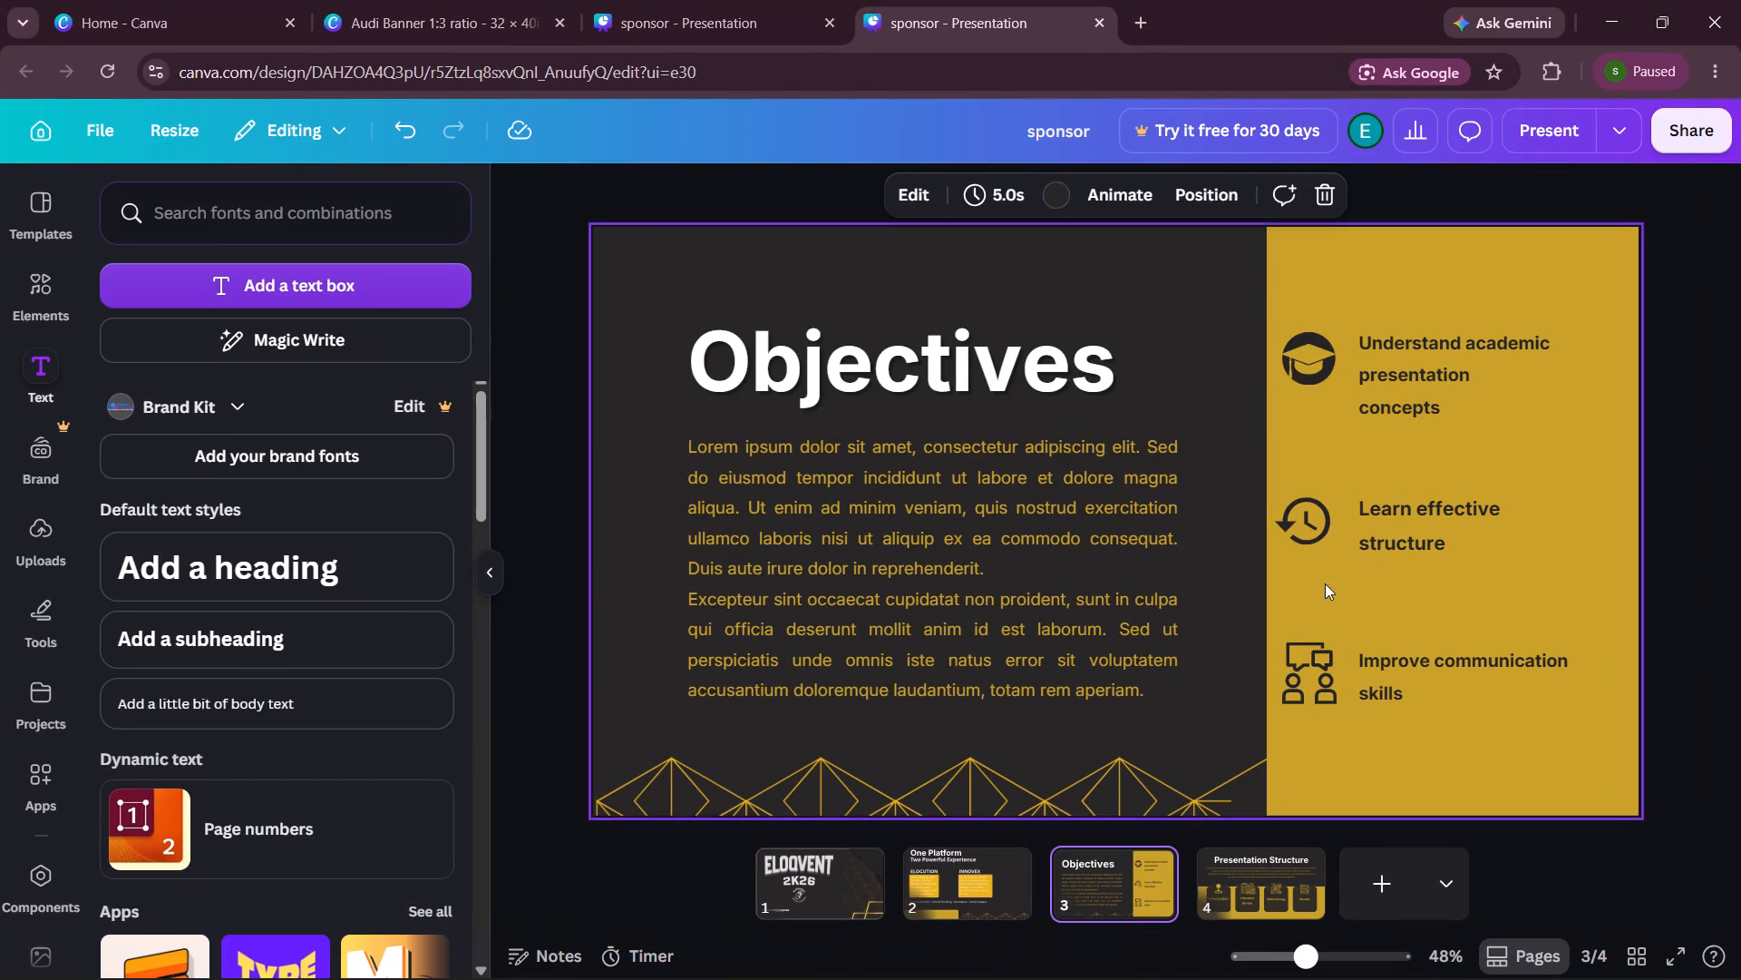
{"action": "left_click", "coordinate": [1021, 611]}
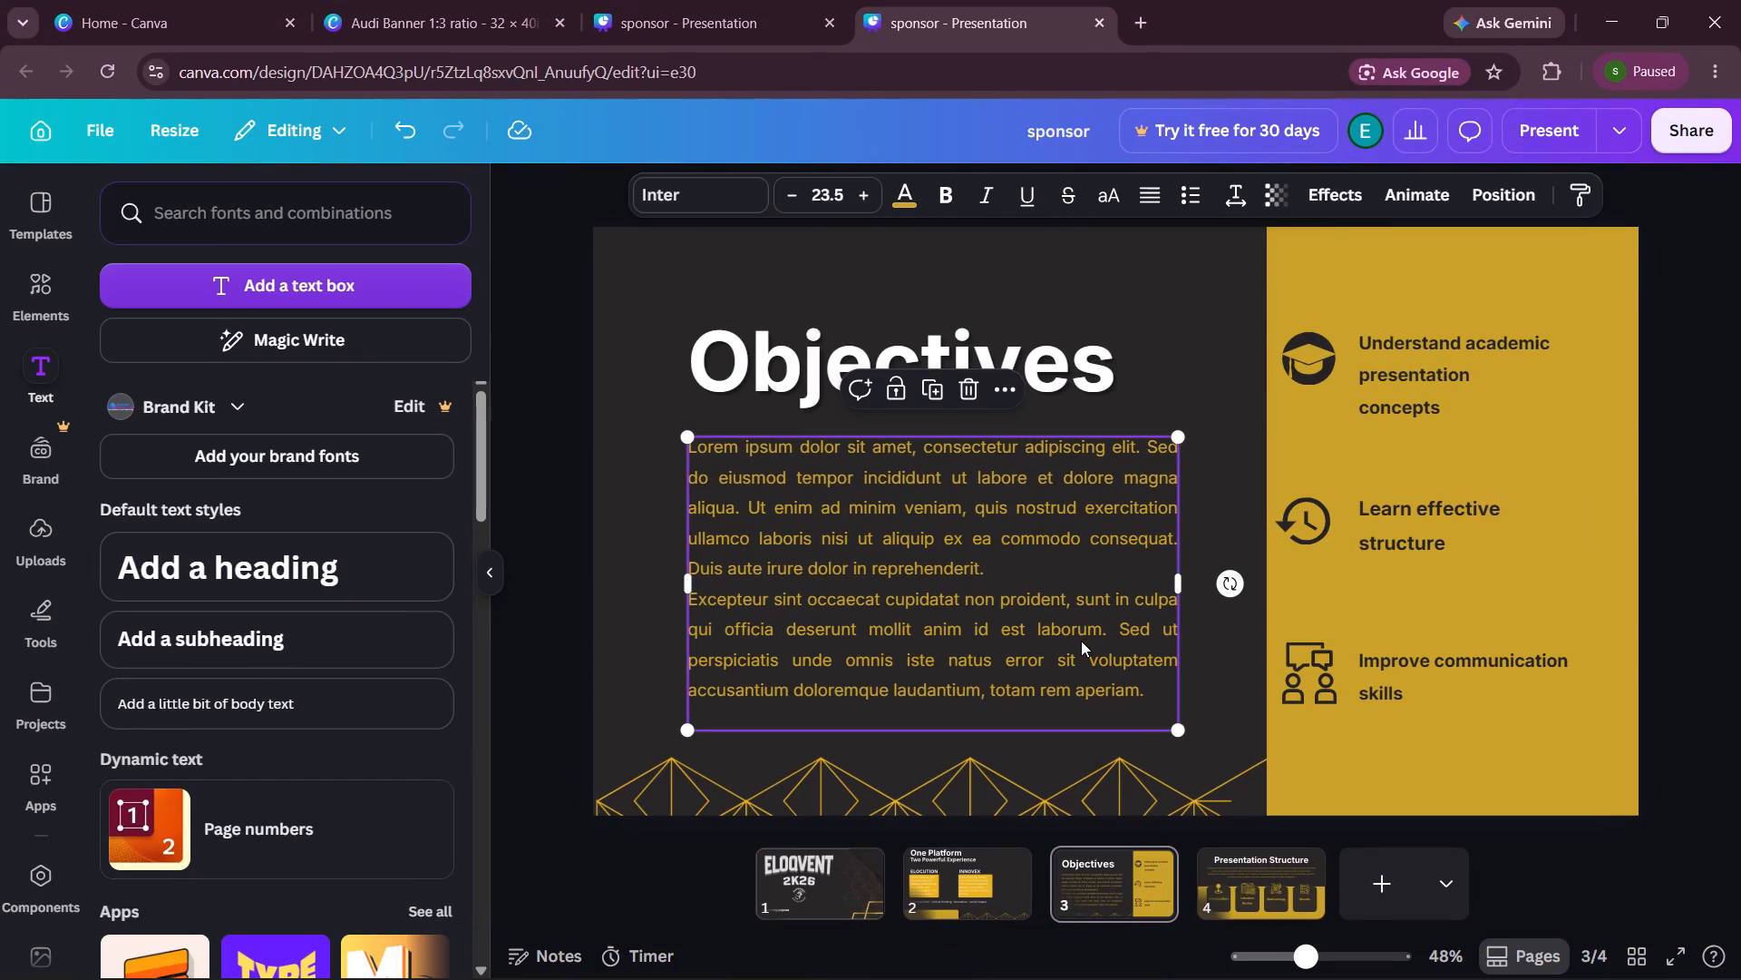
{"action": "key", "text": "Delete"}
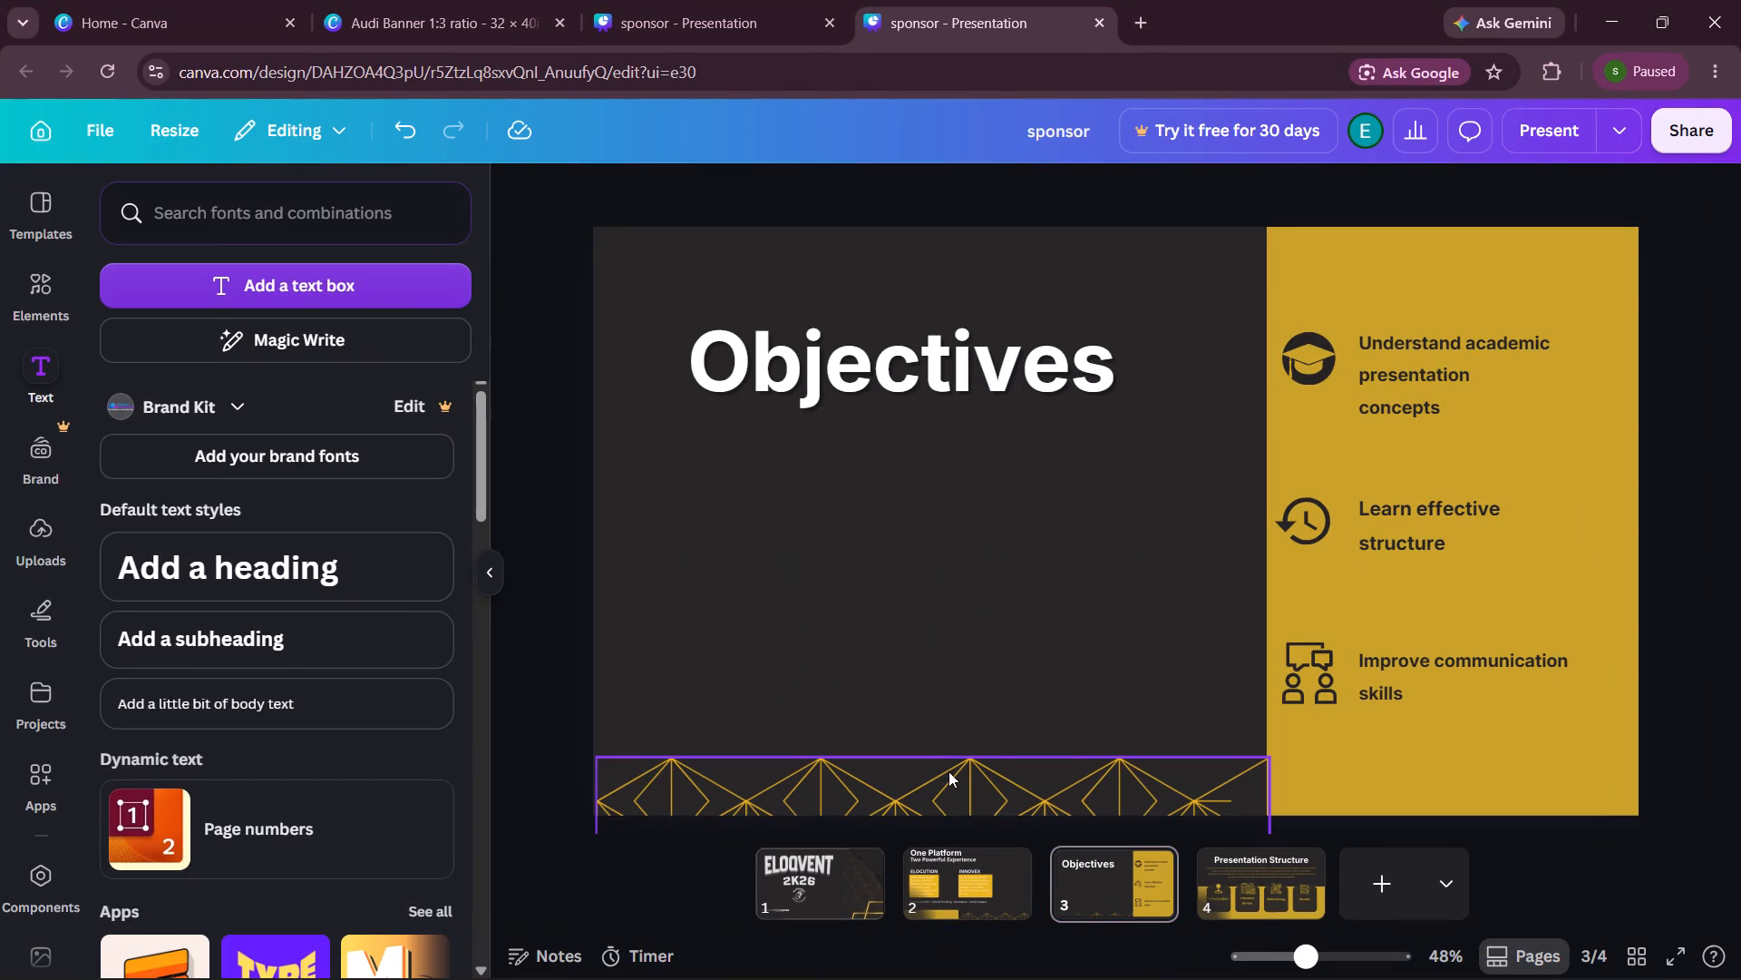
Move the "Objectives" heading up and left, closer to the slide's top-left corner.
{"action": "left_click_drag", "start_coordinate": [948, 379], "coordinate": [876, 327]}
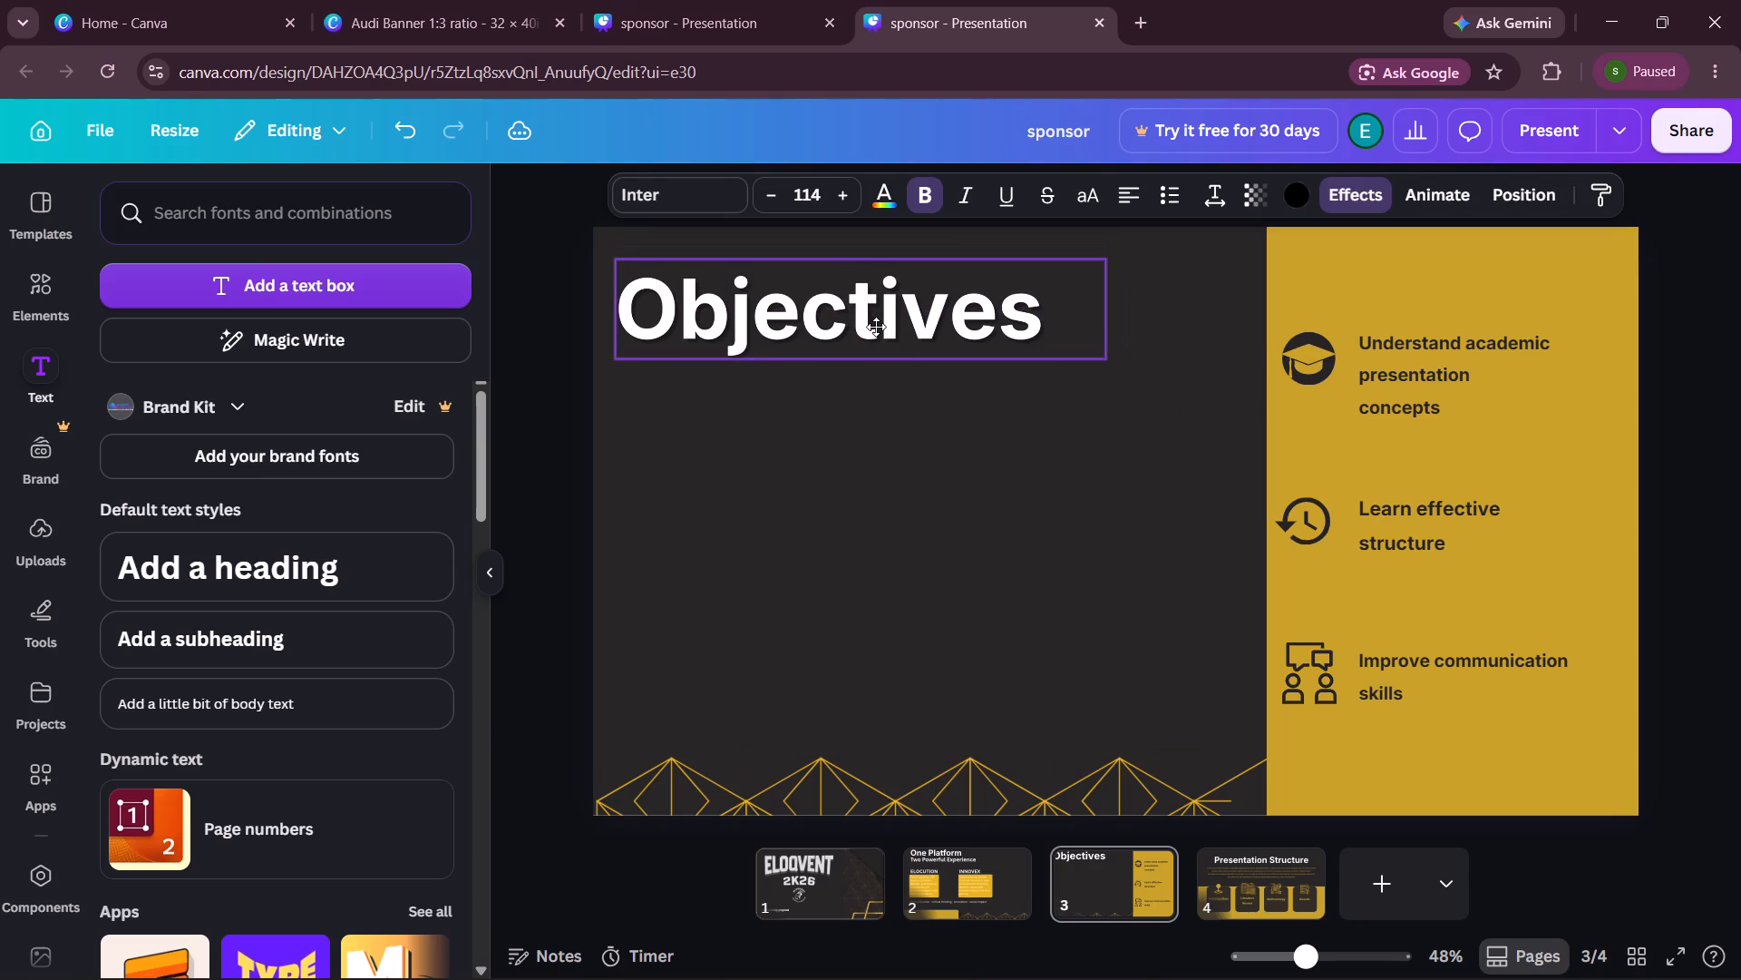
{"action": "left_click_drag", "start_coordinate": [876, 327], "coordinate": [876, 340]}
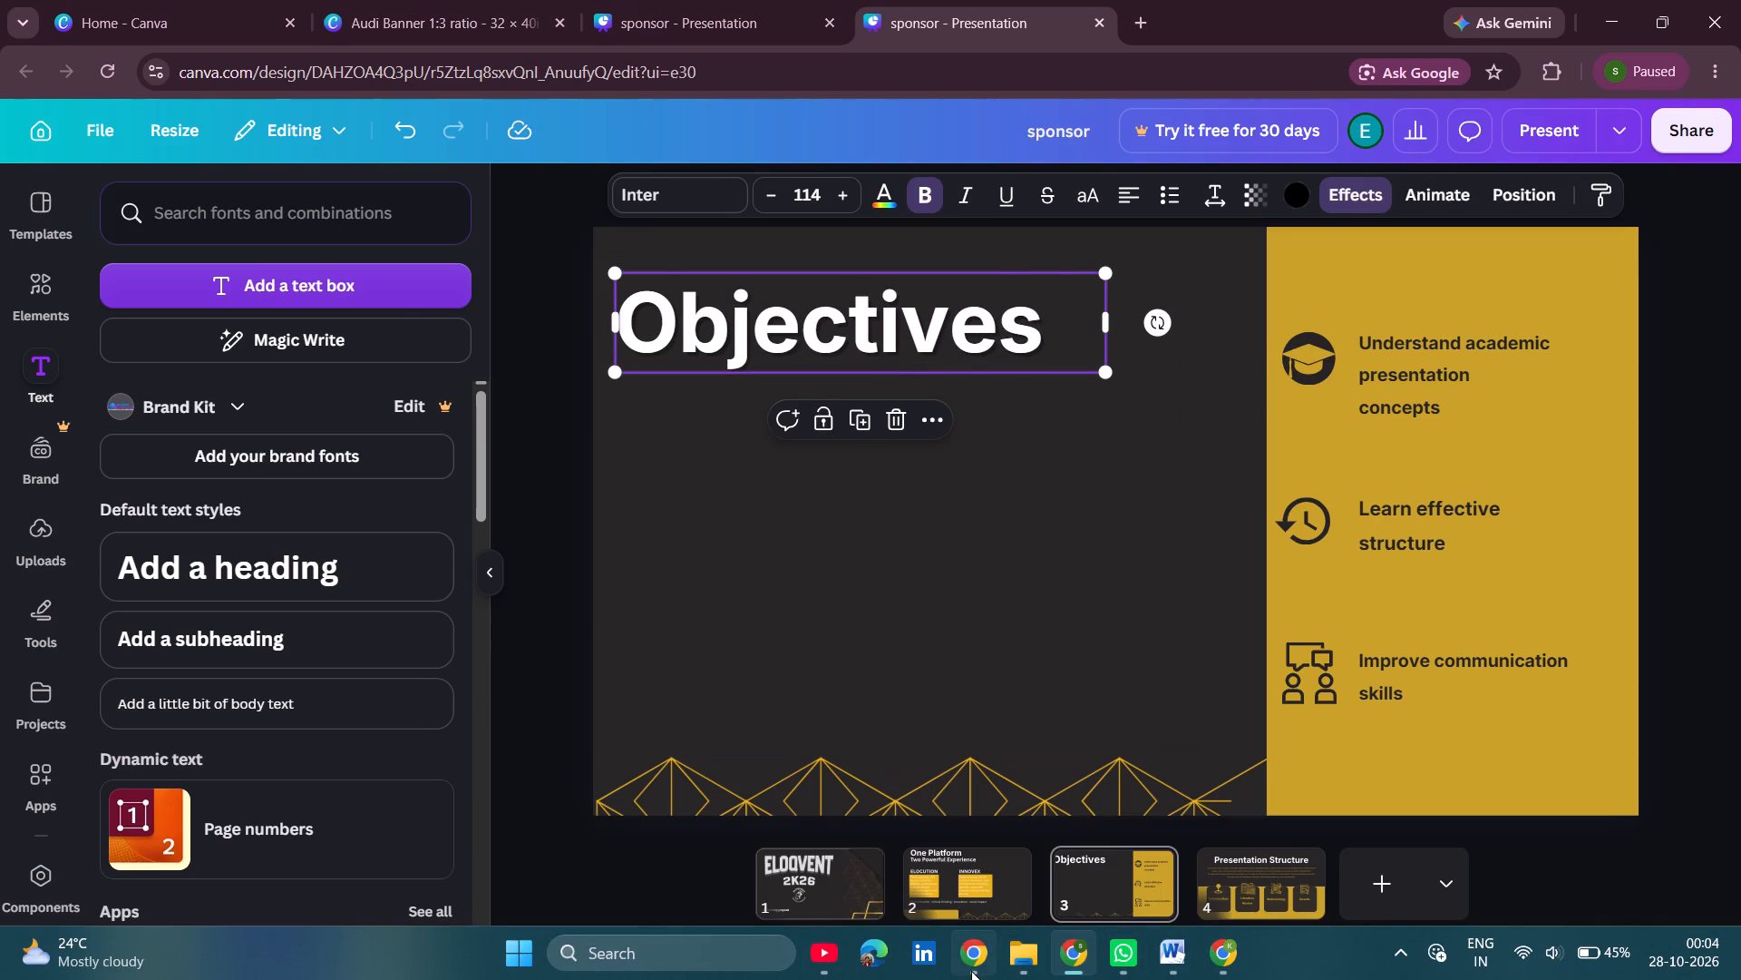
{"action": "left_click", "coordinate": [971, 971]}
{"action": "left_click", "coordinate": [971, 971]}
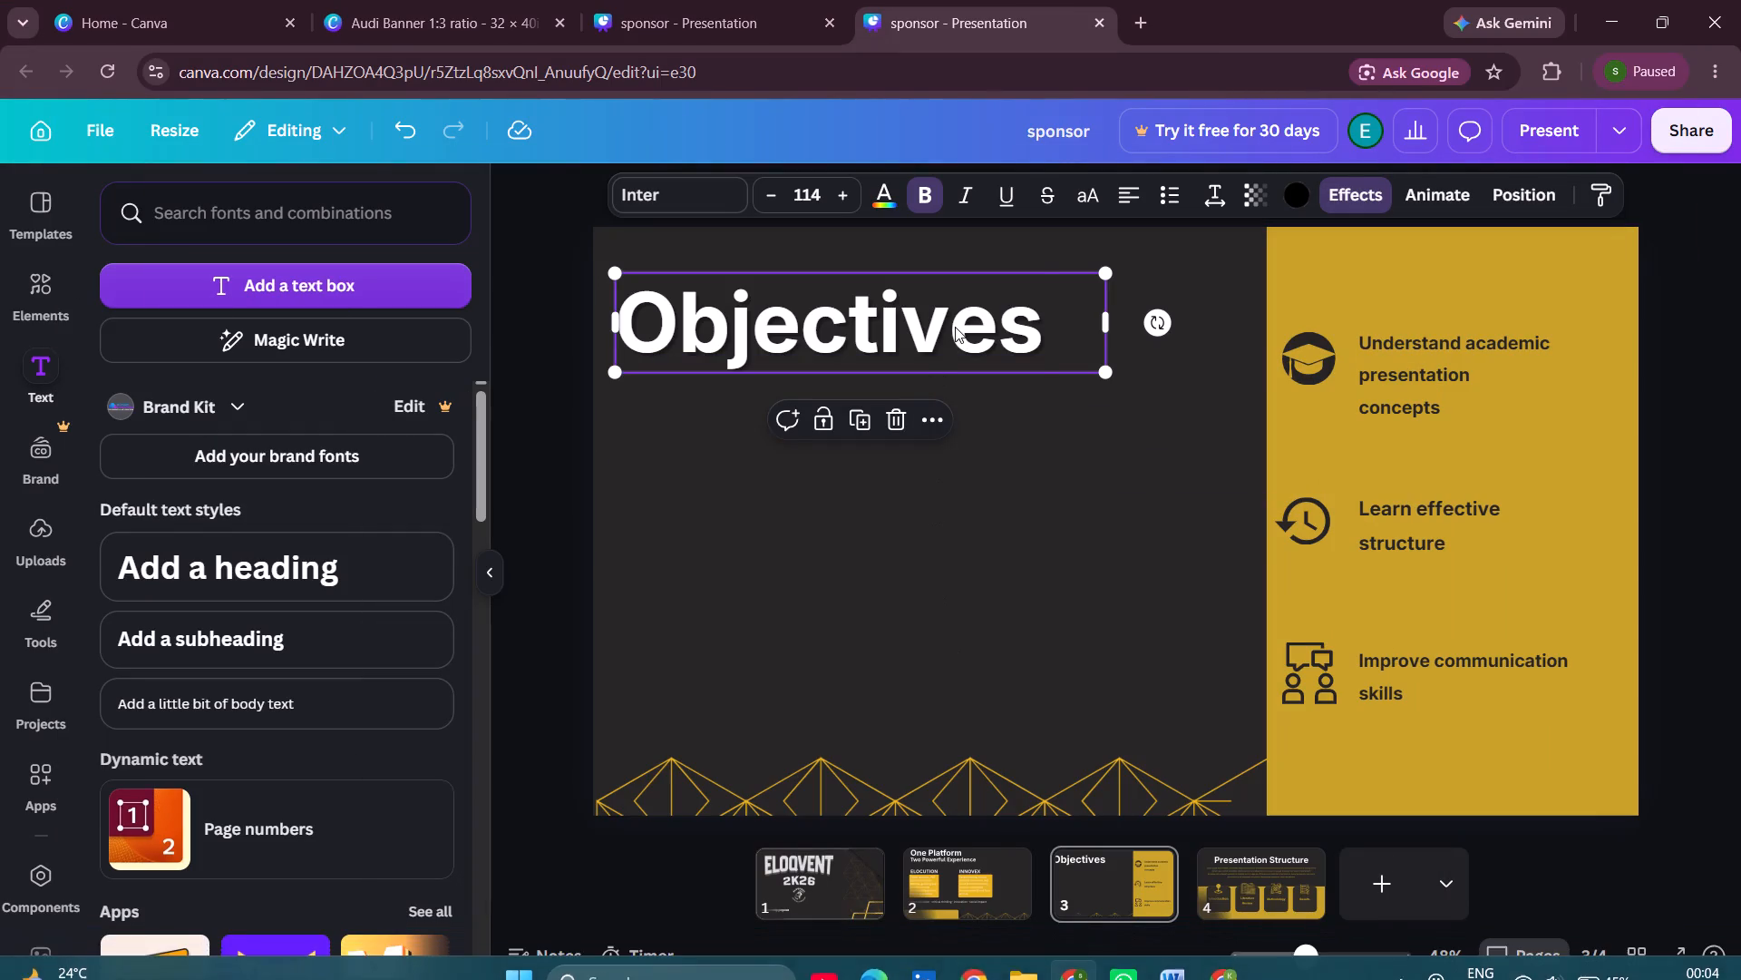
Replace the "Objectives" heading text with "Building skills beyond classrooms".
{"action": "double_click", "coordinate": [956, 327]}
{"action": "key", "text": "BackSpace"}
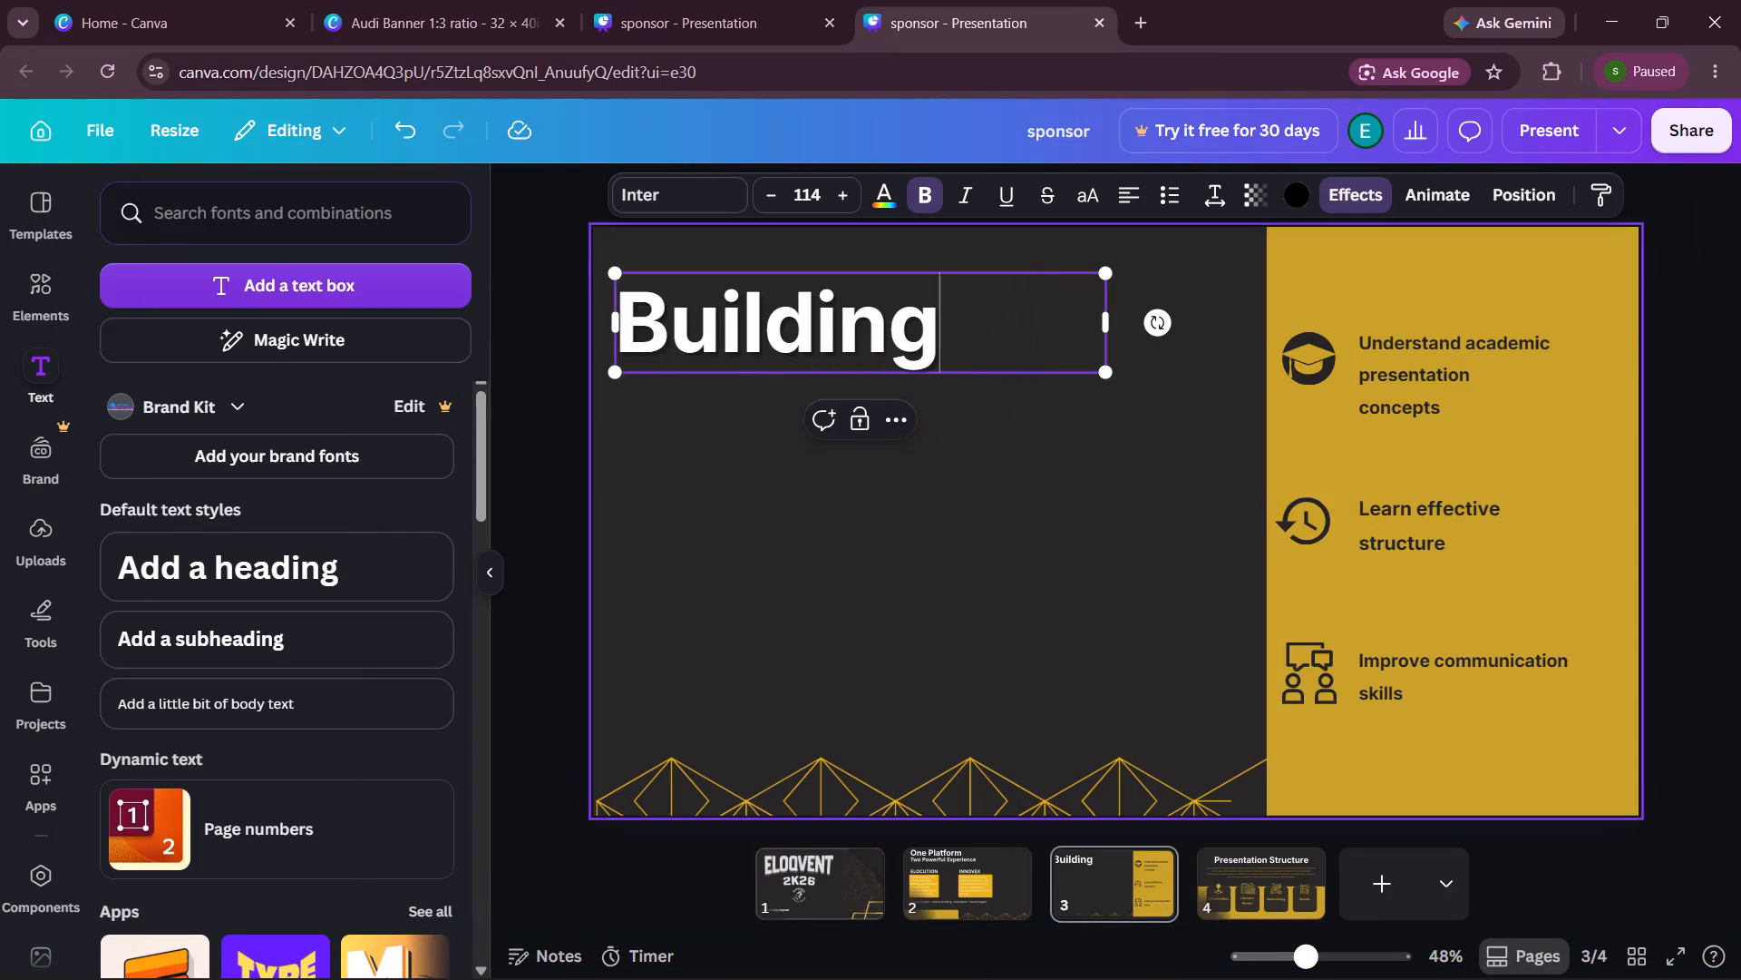
{"action": "key", "text": "space"}
{"action": "type", "text": "skills beyond classrooms"}
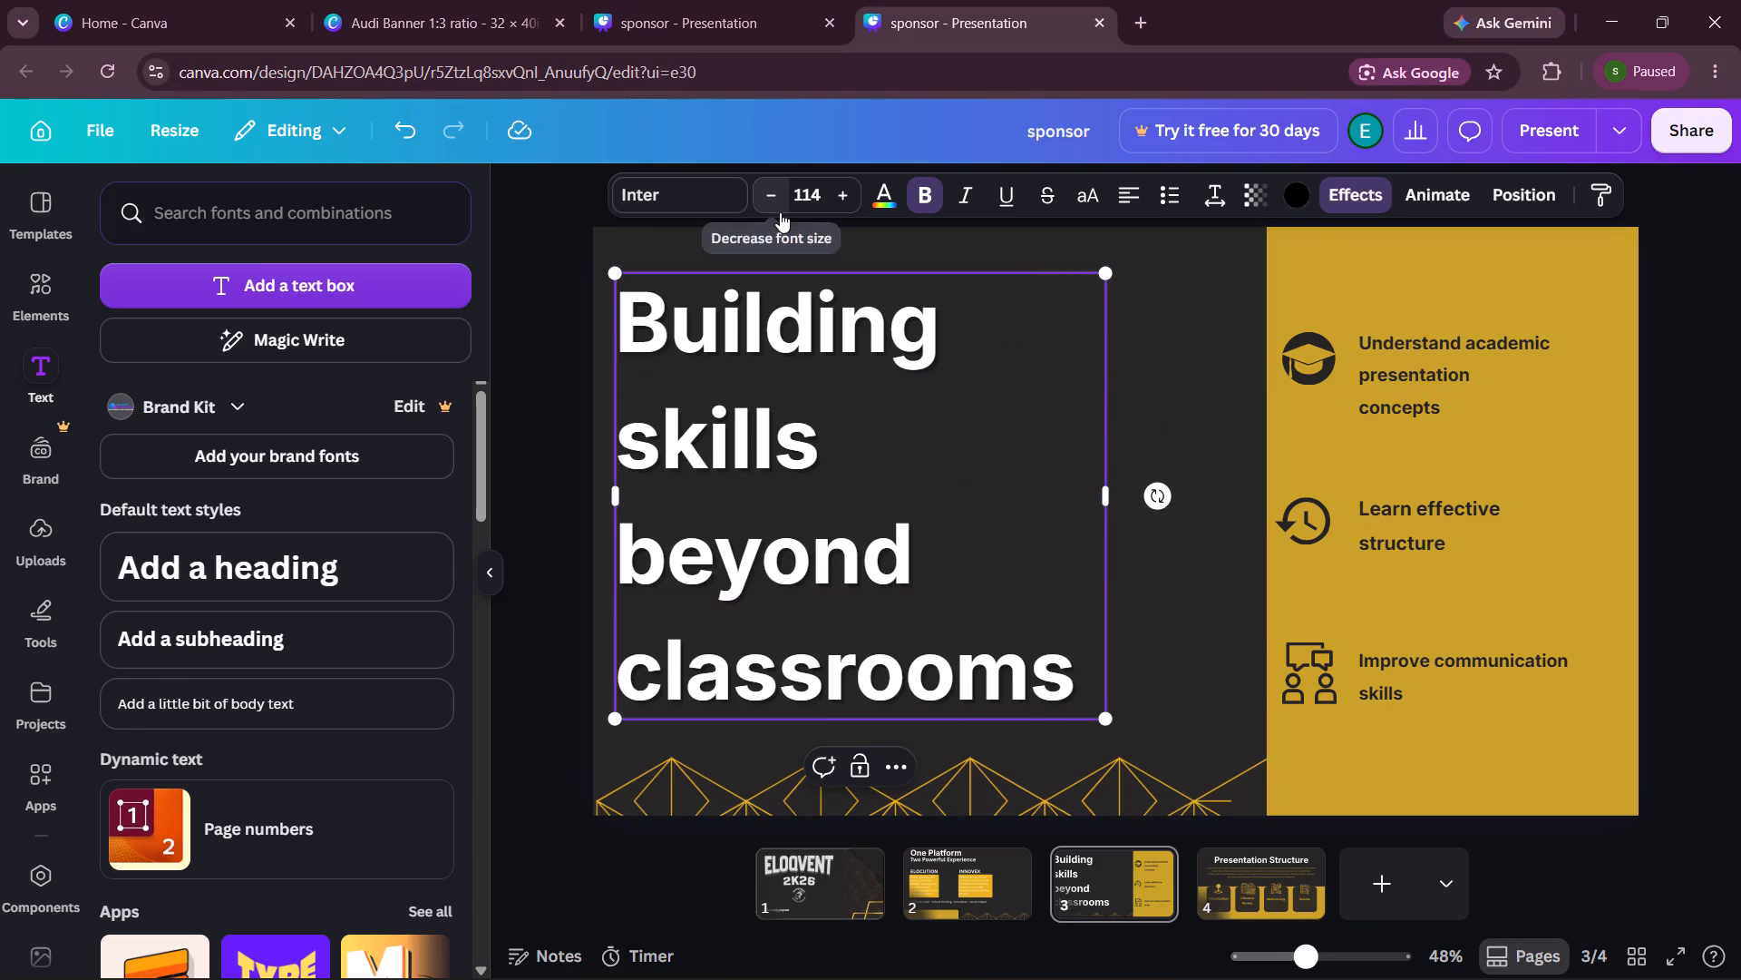
Reduce the heading's font size to 52.7 and adjust its text box width to fit on one line within the dark area.
{"action": "left_click", "coordinate": [780, 212]}
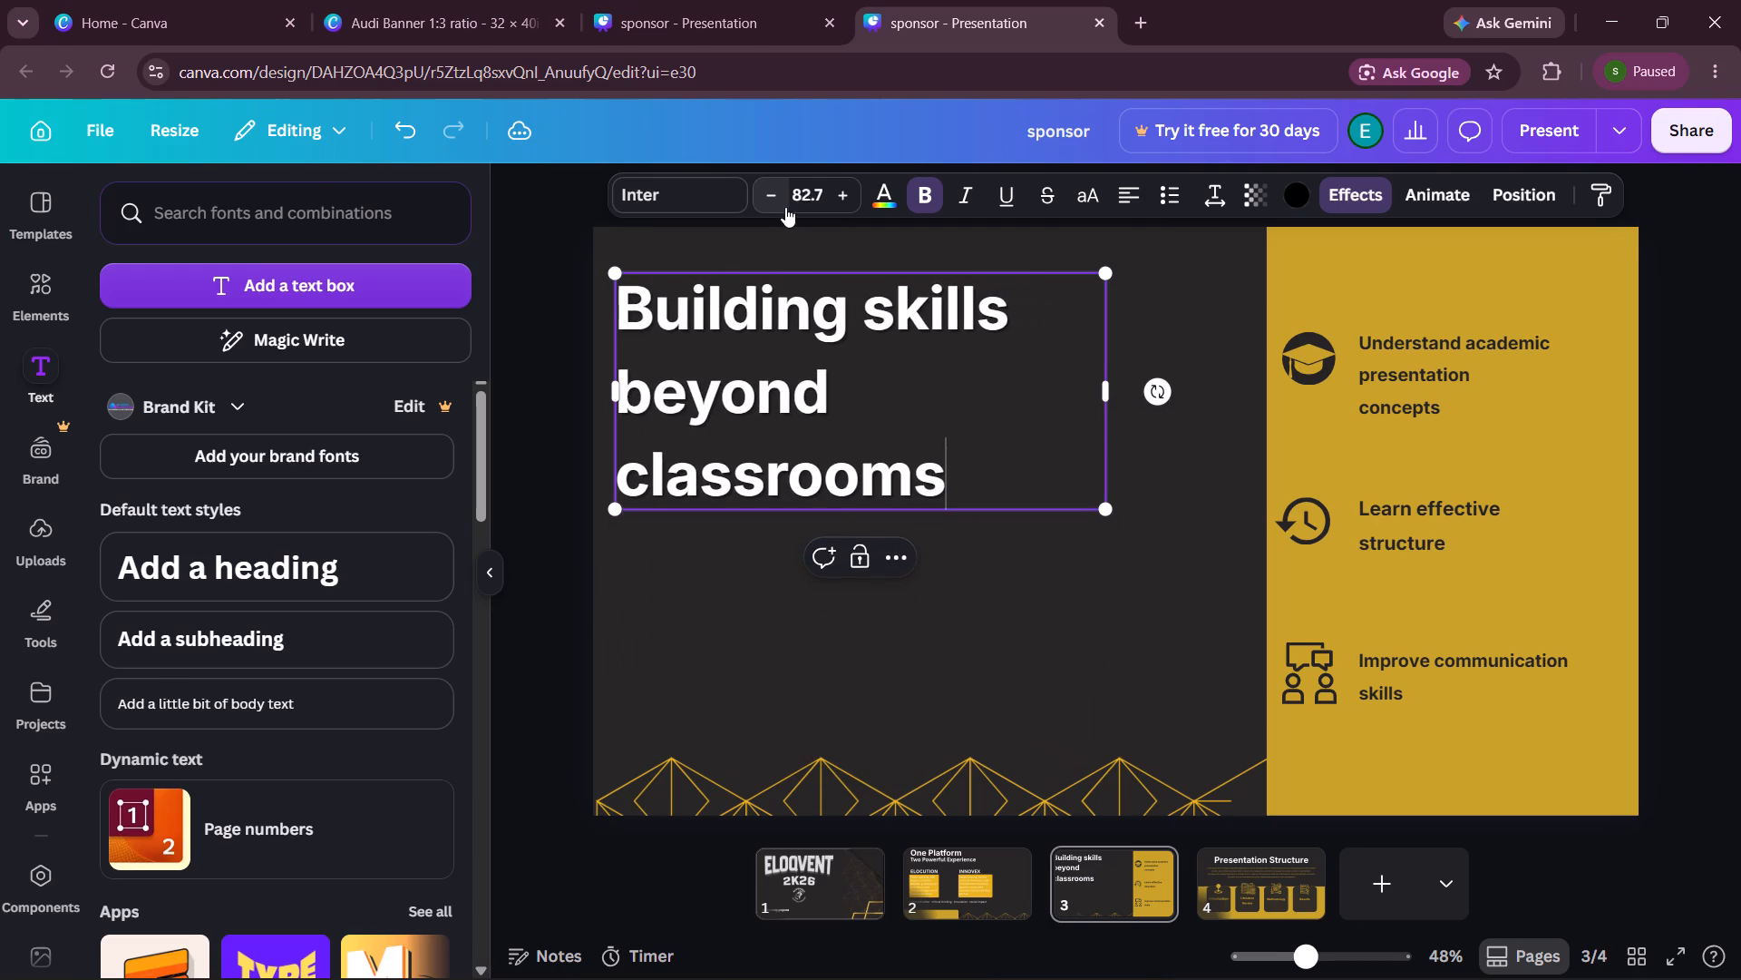
{"action": "left_click_drag", "start_coordinate": [1109, 385], "coordinate": [1246, 377]}
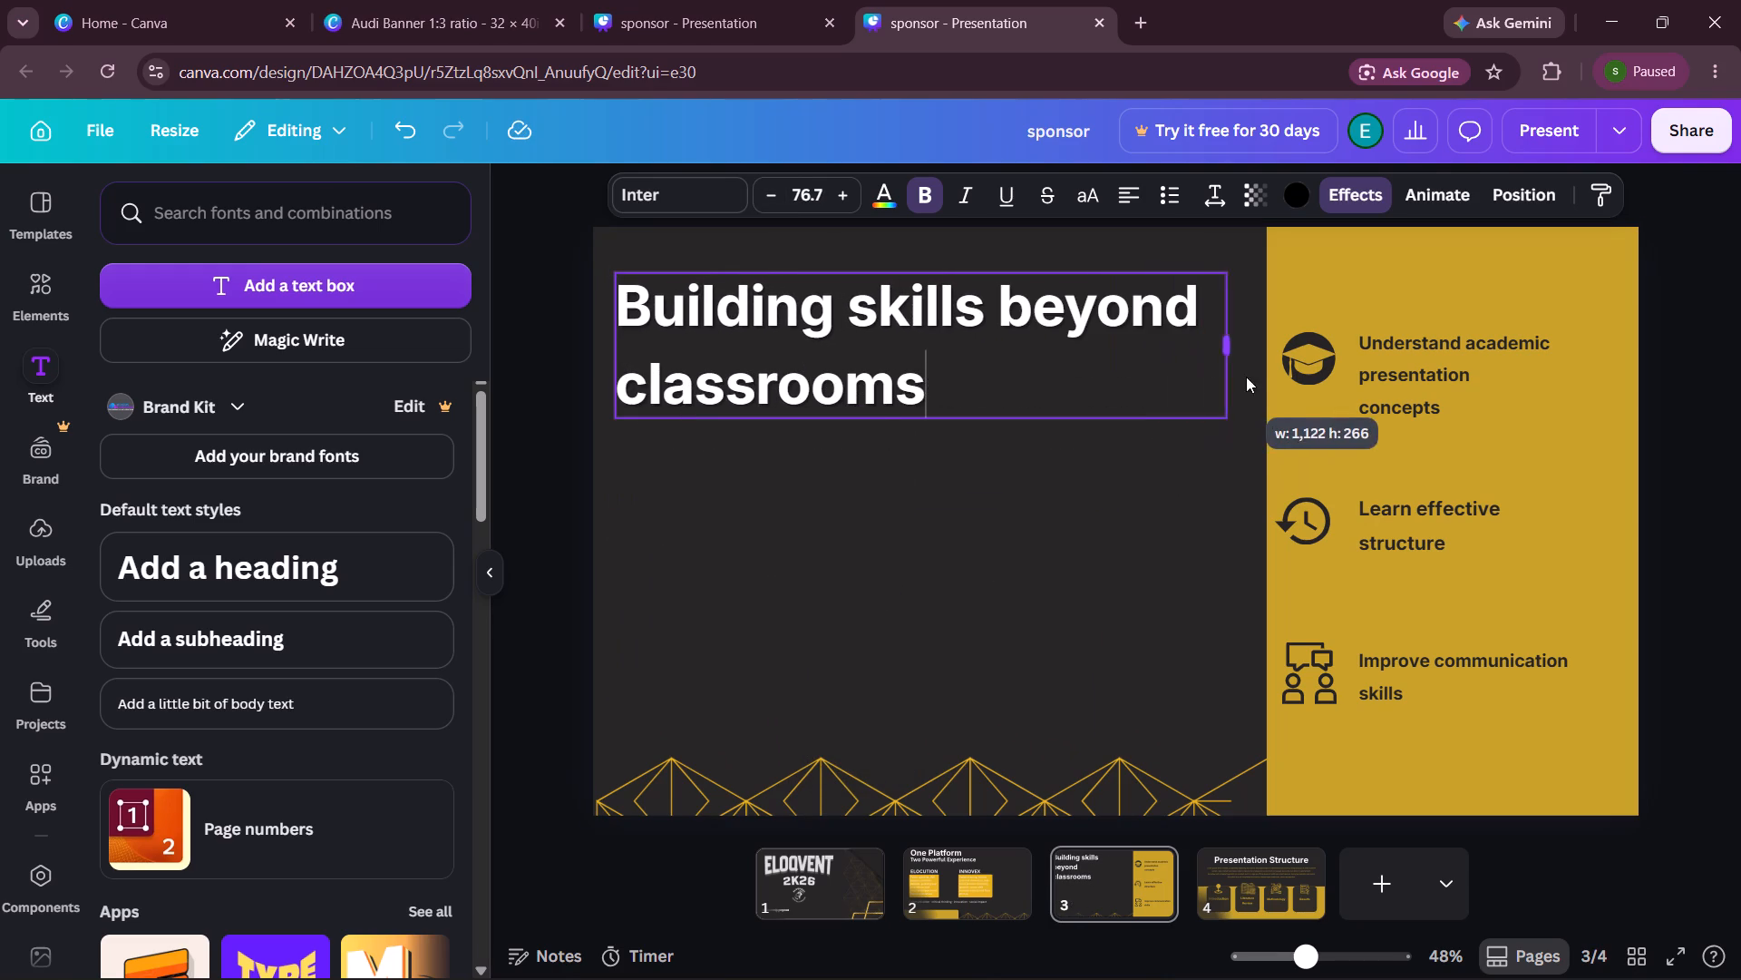
{"action": "left_click_drag", "start_coordinate": [1246, 377], "coordinate": [1290, 373]}
{"action": "left_click", "coordinate": [795, 191]}
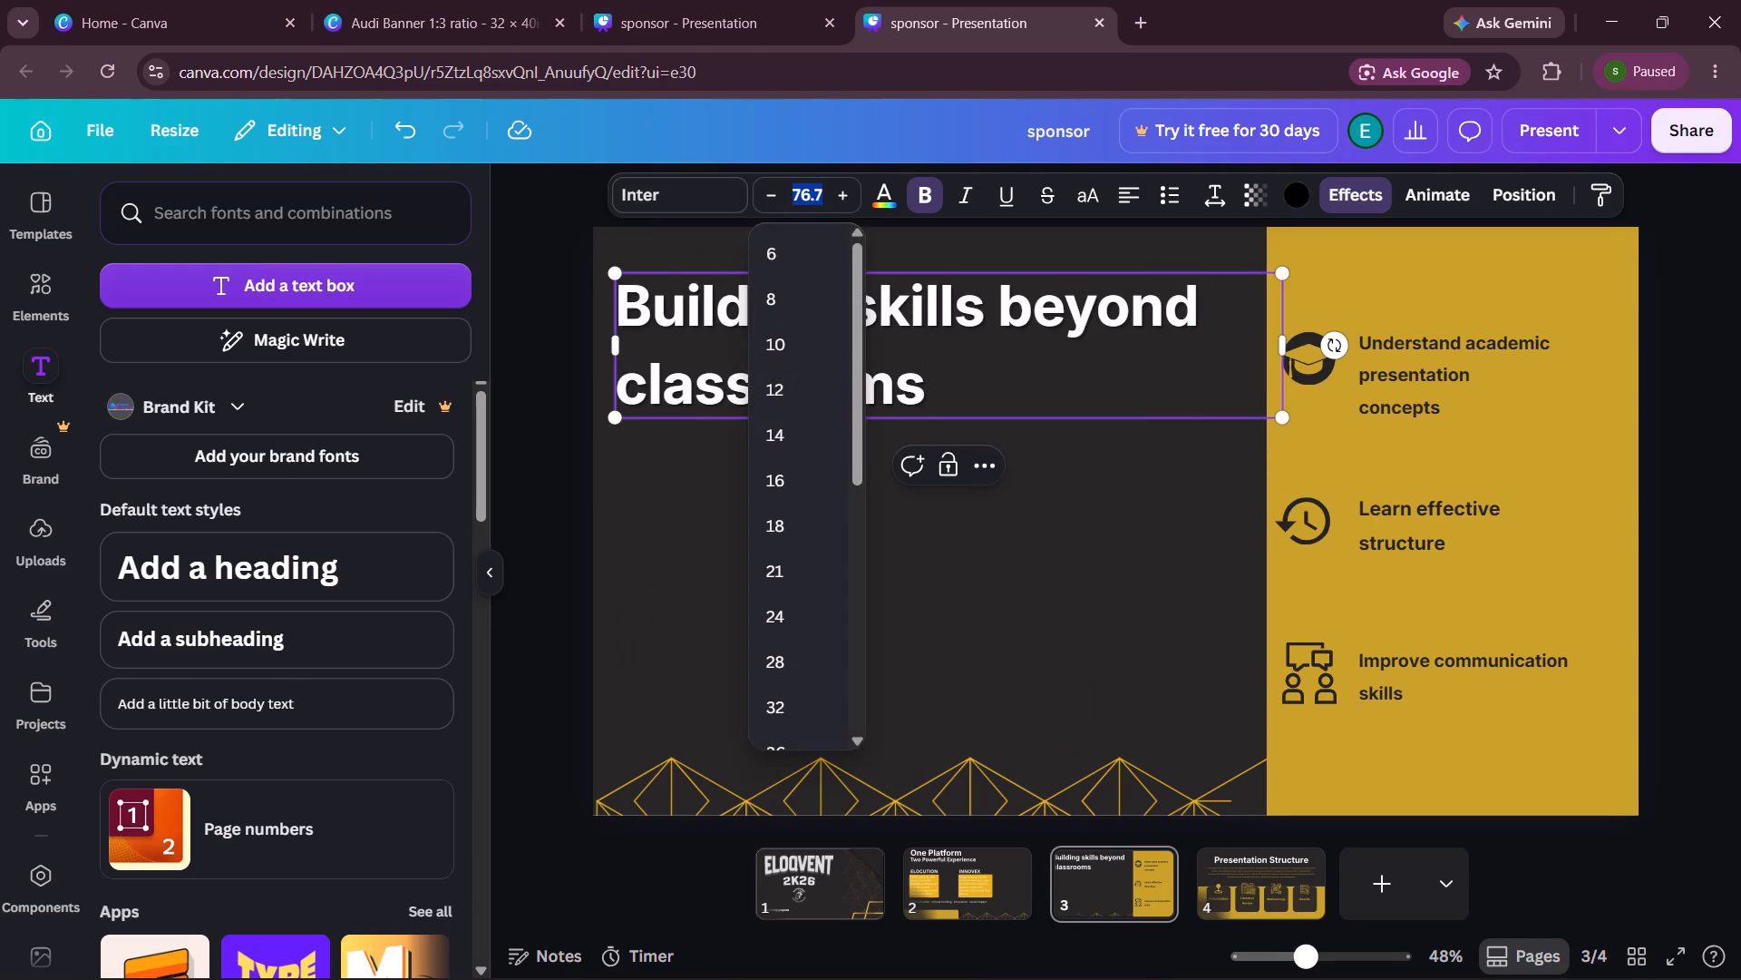
{"action": "left_click", "coordinate": [770, 196]}
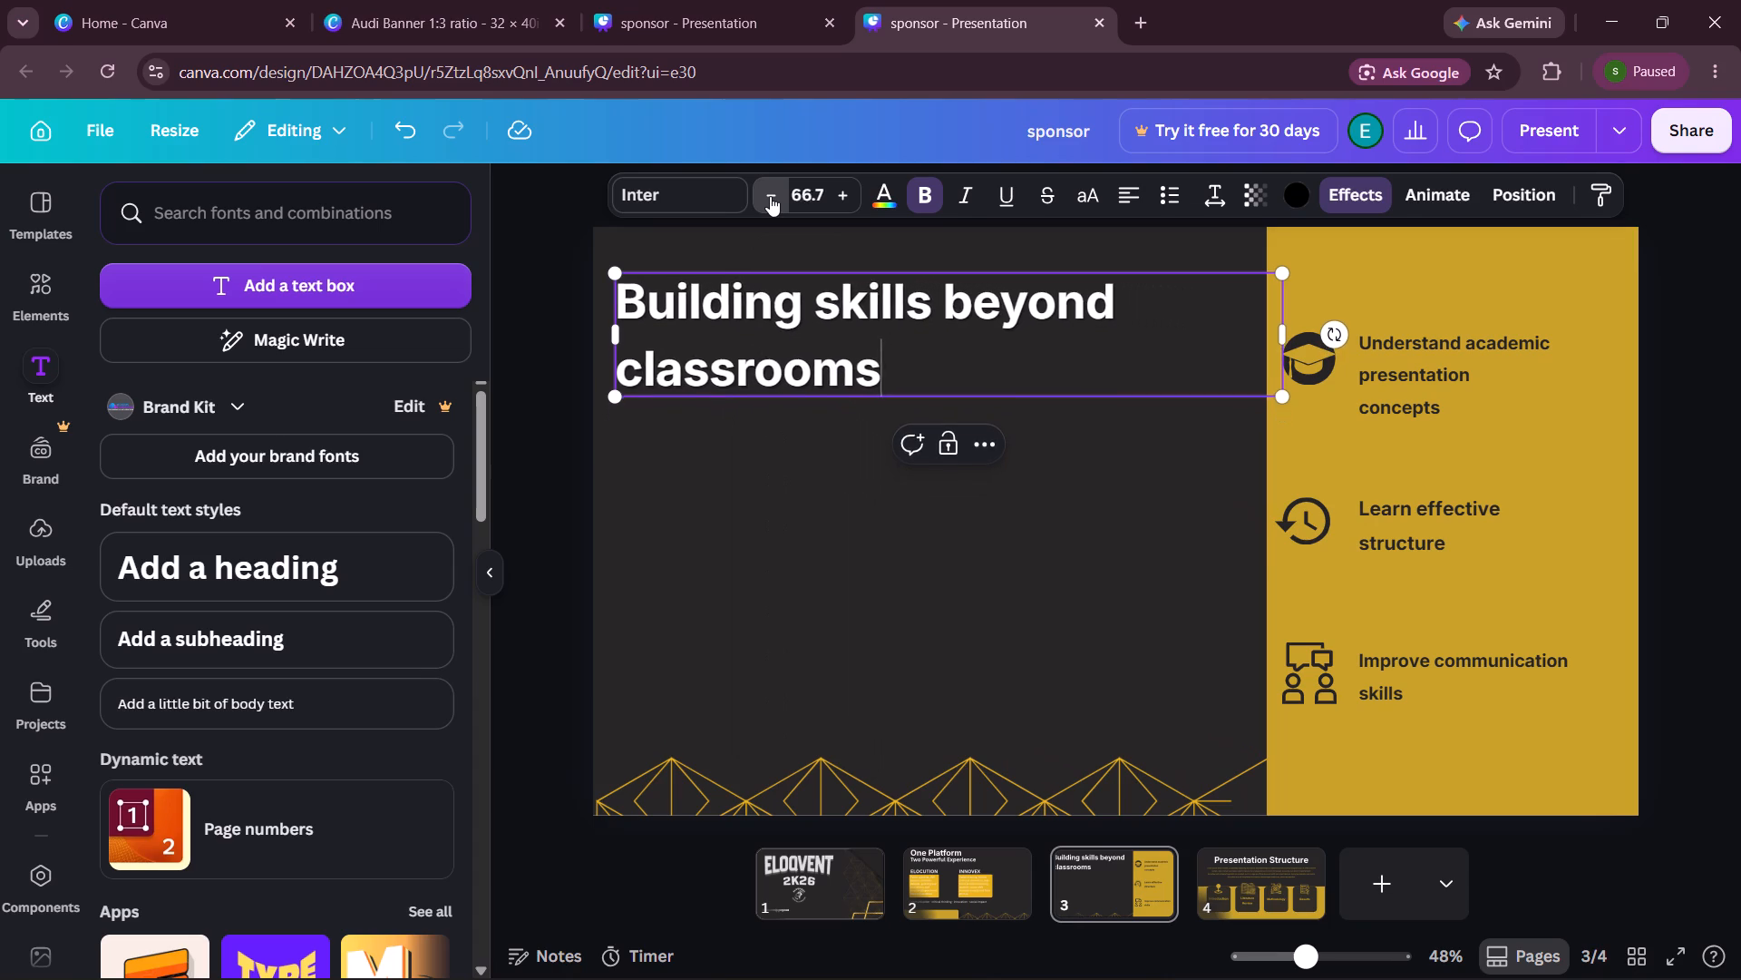
{"action": "left_click_drag", "start_coordinate": [1293, 344], "coordinate": [1445, 353]}
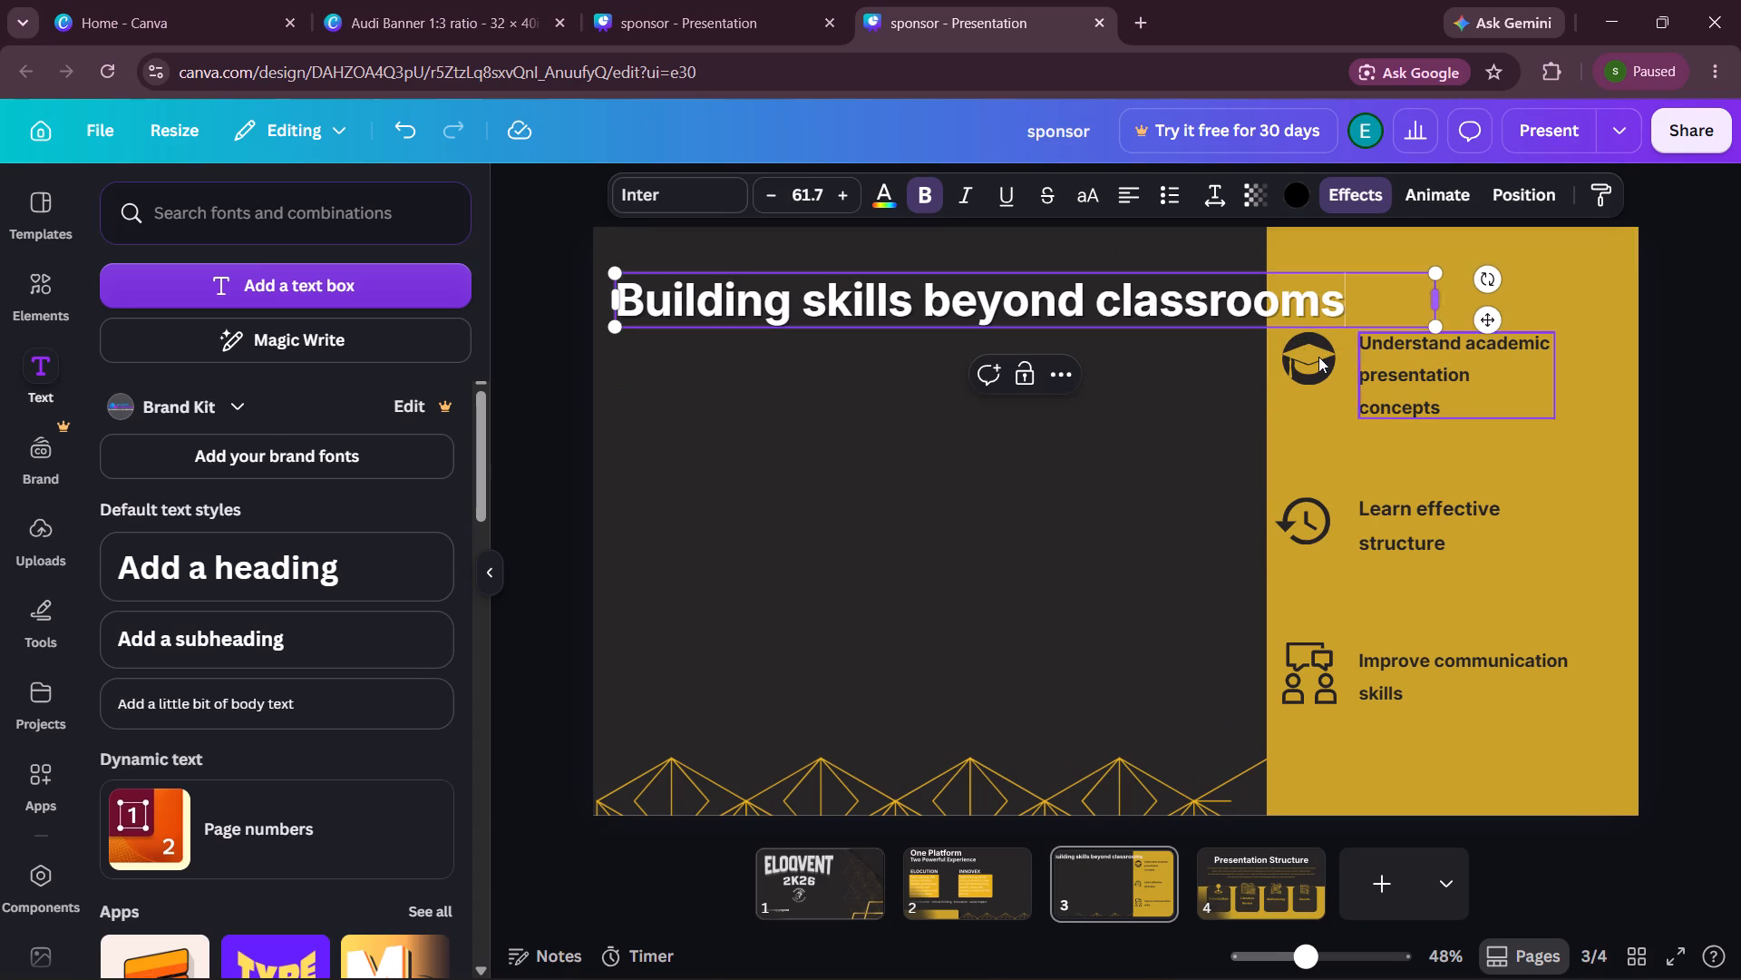
{"action": "left_click", "coordinate": [778, 194]}
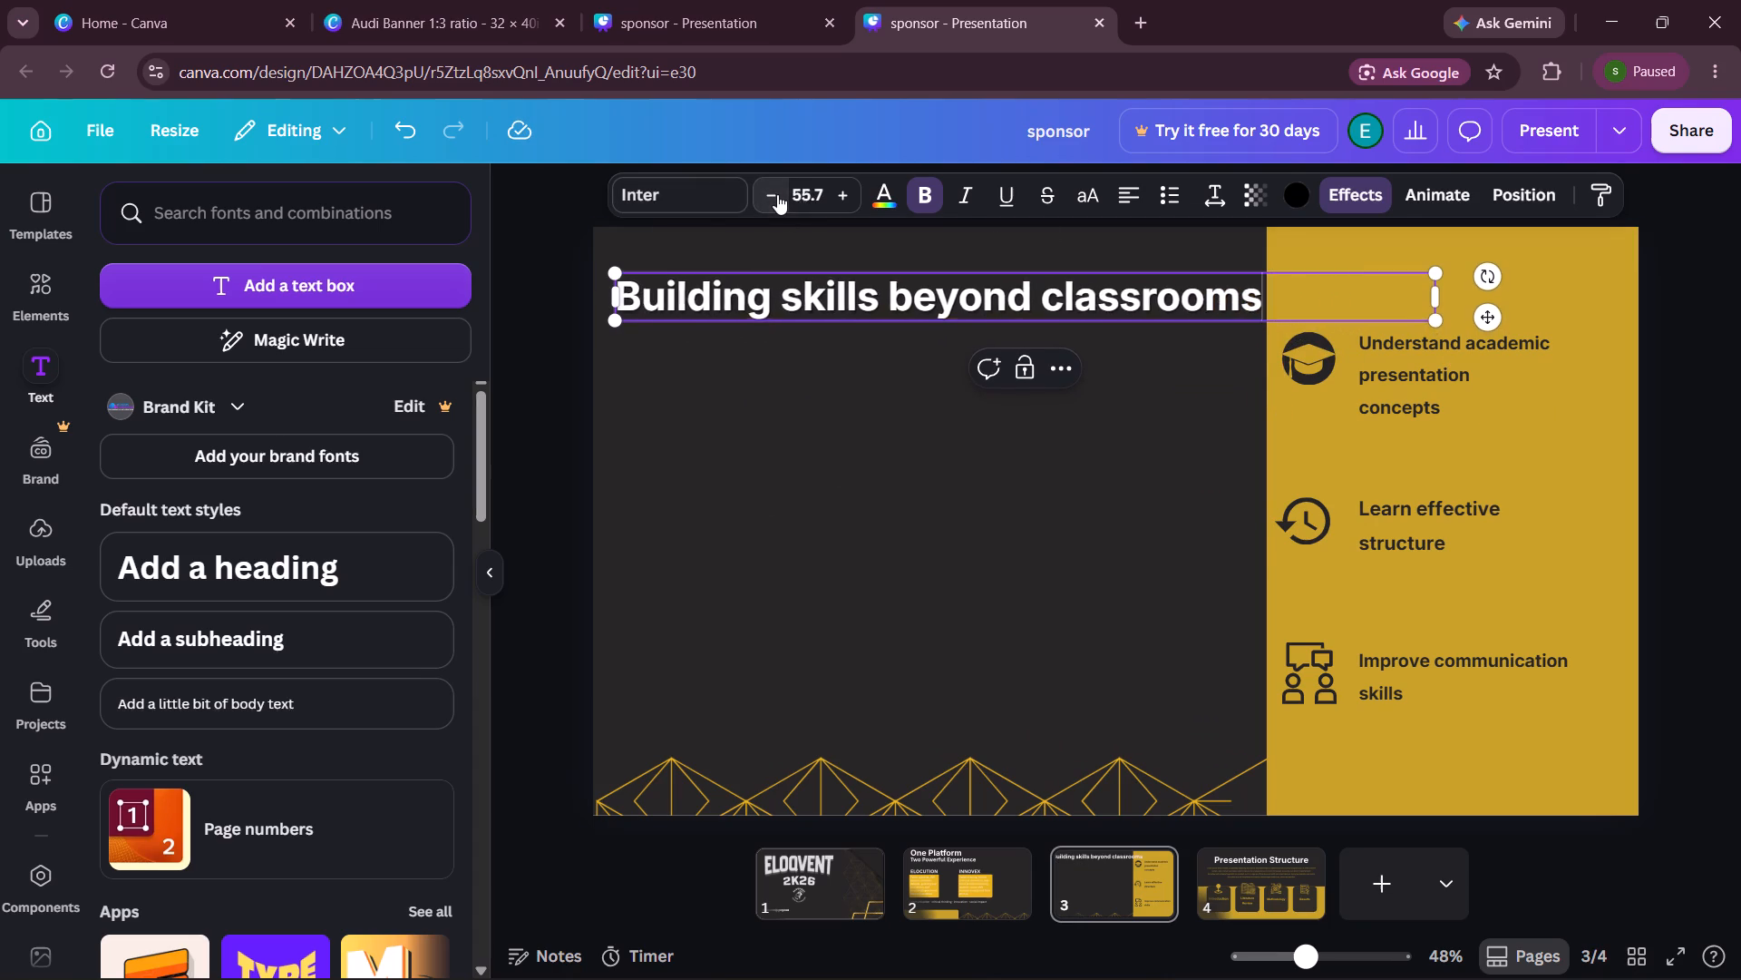
{"action": "left_click_drag", "start_coordinate": [1439, 302], "coordinate": [1417, 305]}
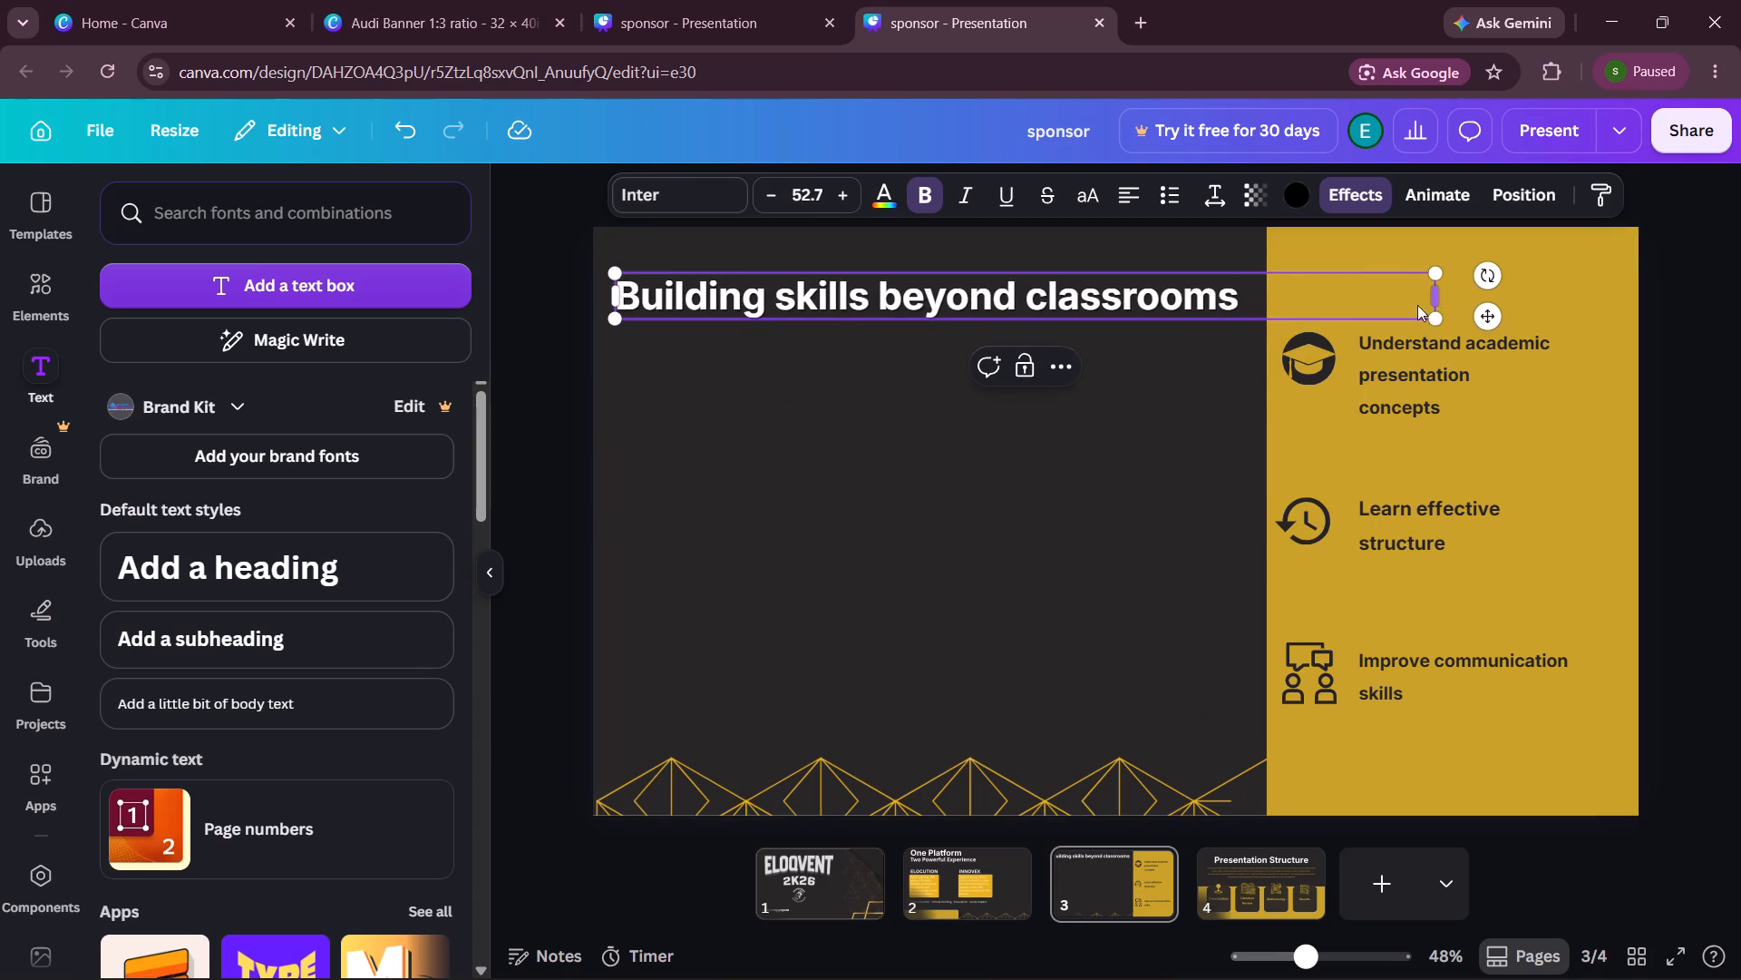
{"action": "left_click_drag", "start_coordinate": [1417, 305], "coordinate": [1249, 307]}
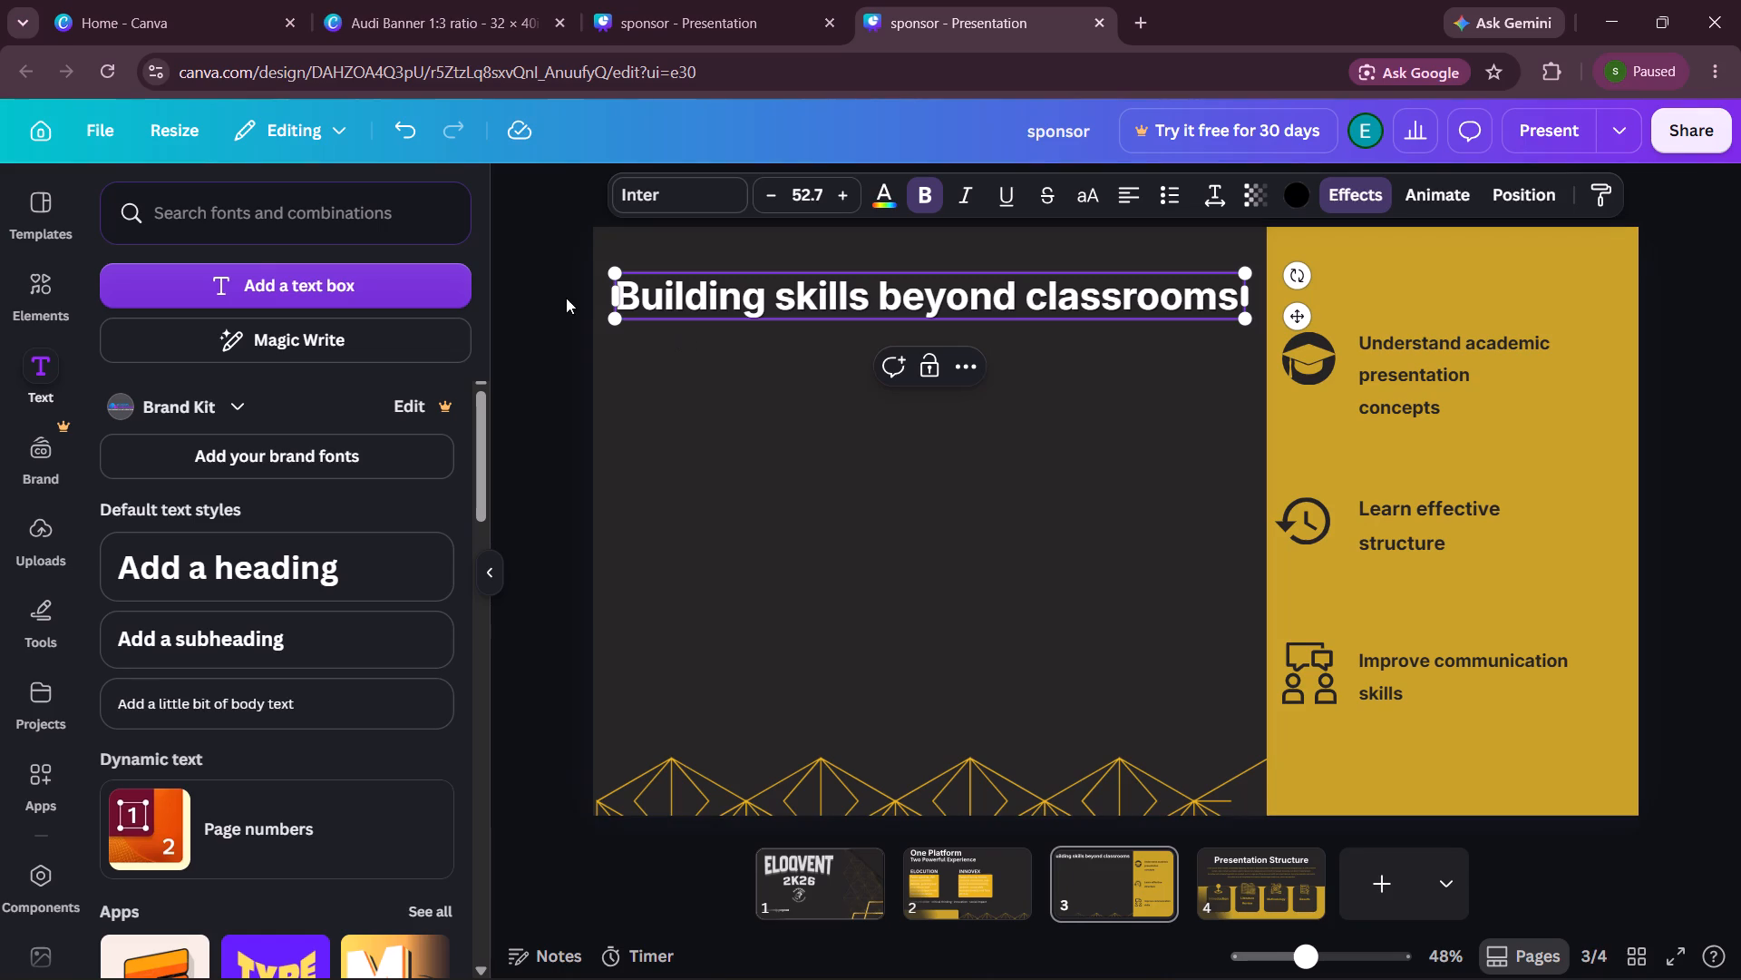
Move the heading up into the slide's top-left corner, aligned with the left edge of the gold line pattern.
{"action": "left_click", "coordinate": [566, 298]}
{"action": "left_click_drag", "start_coordinate": [925, 298], "coordinate": [912, 275]}
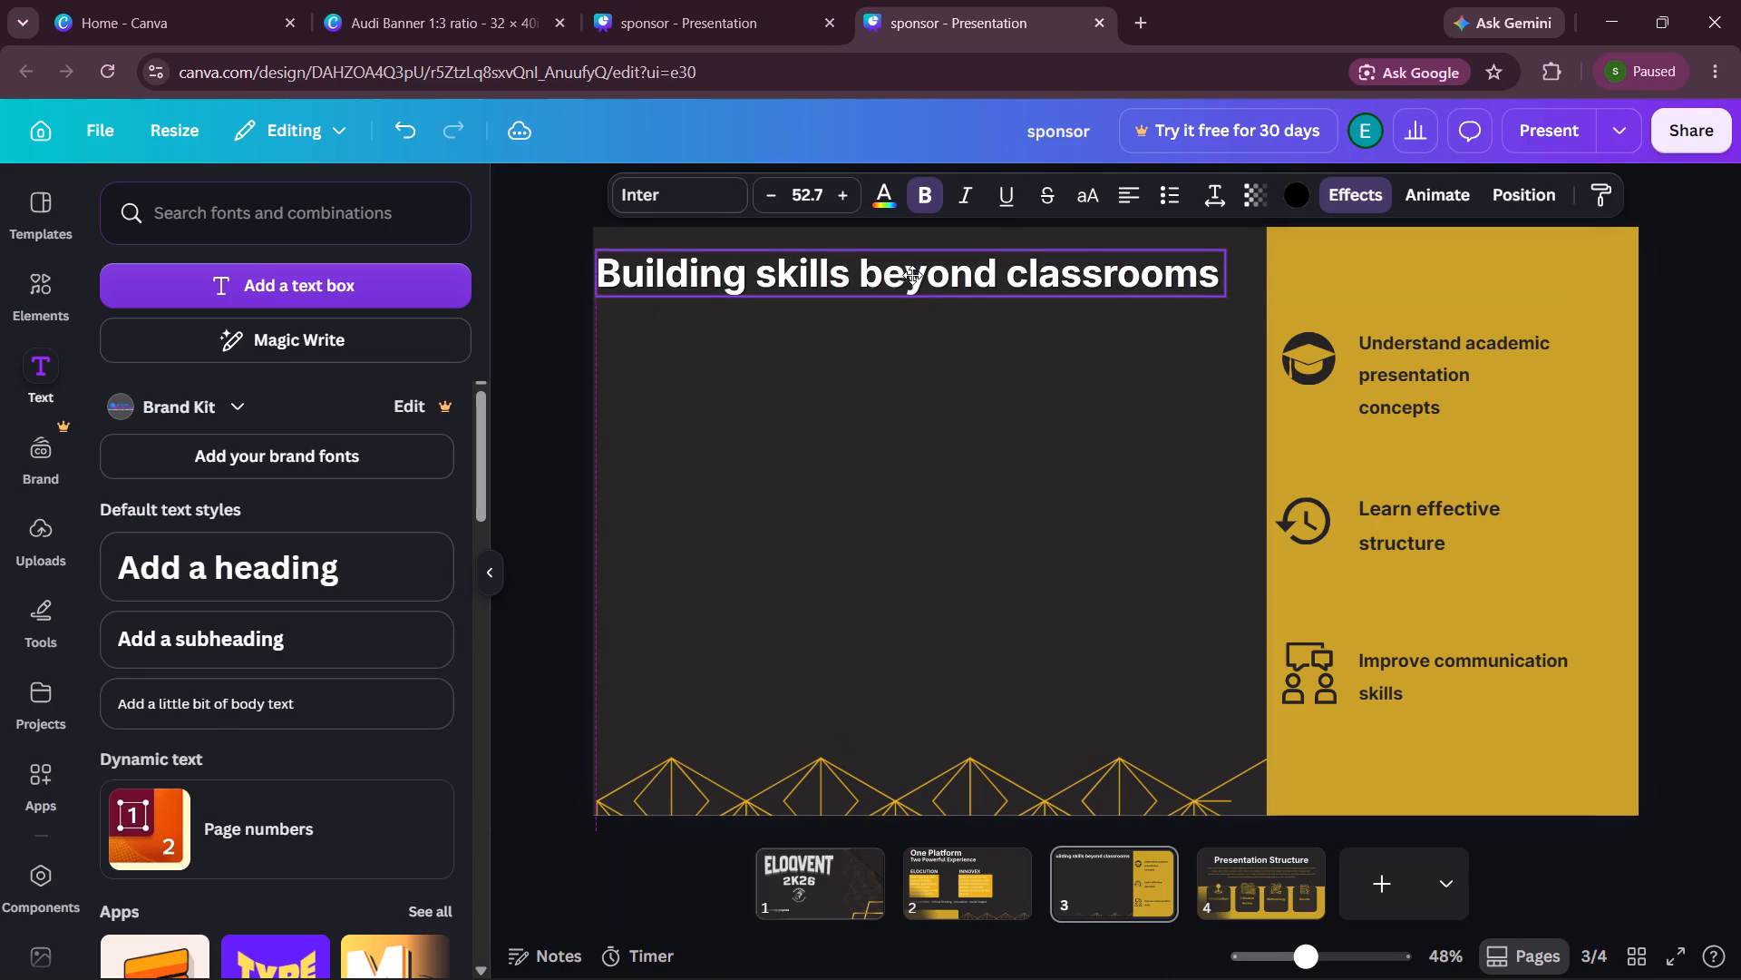
{"action": "left_click_drag", "start_coordinate": [912, 275], "coordinate": [913, 275]}
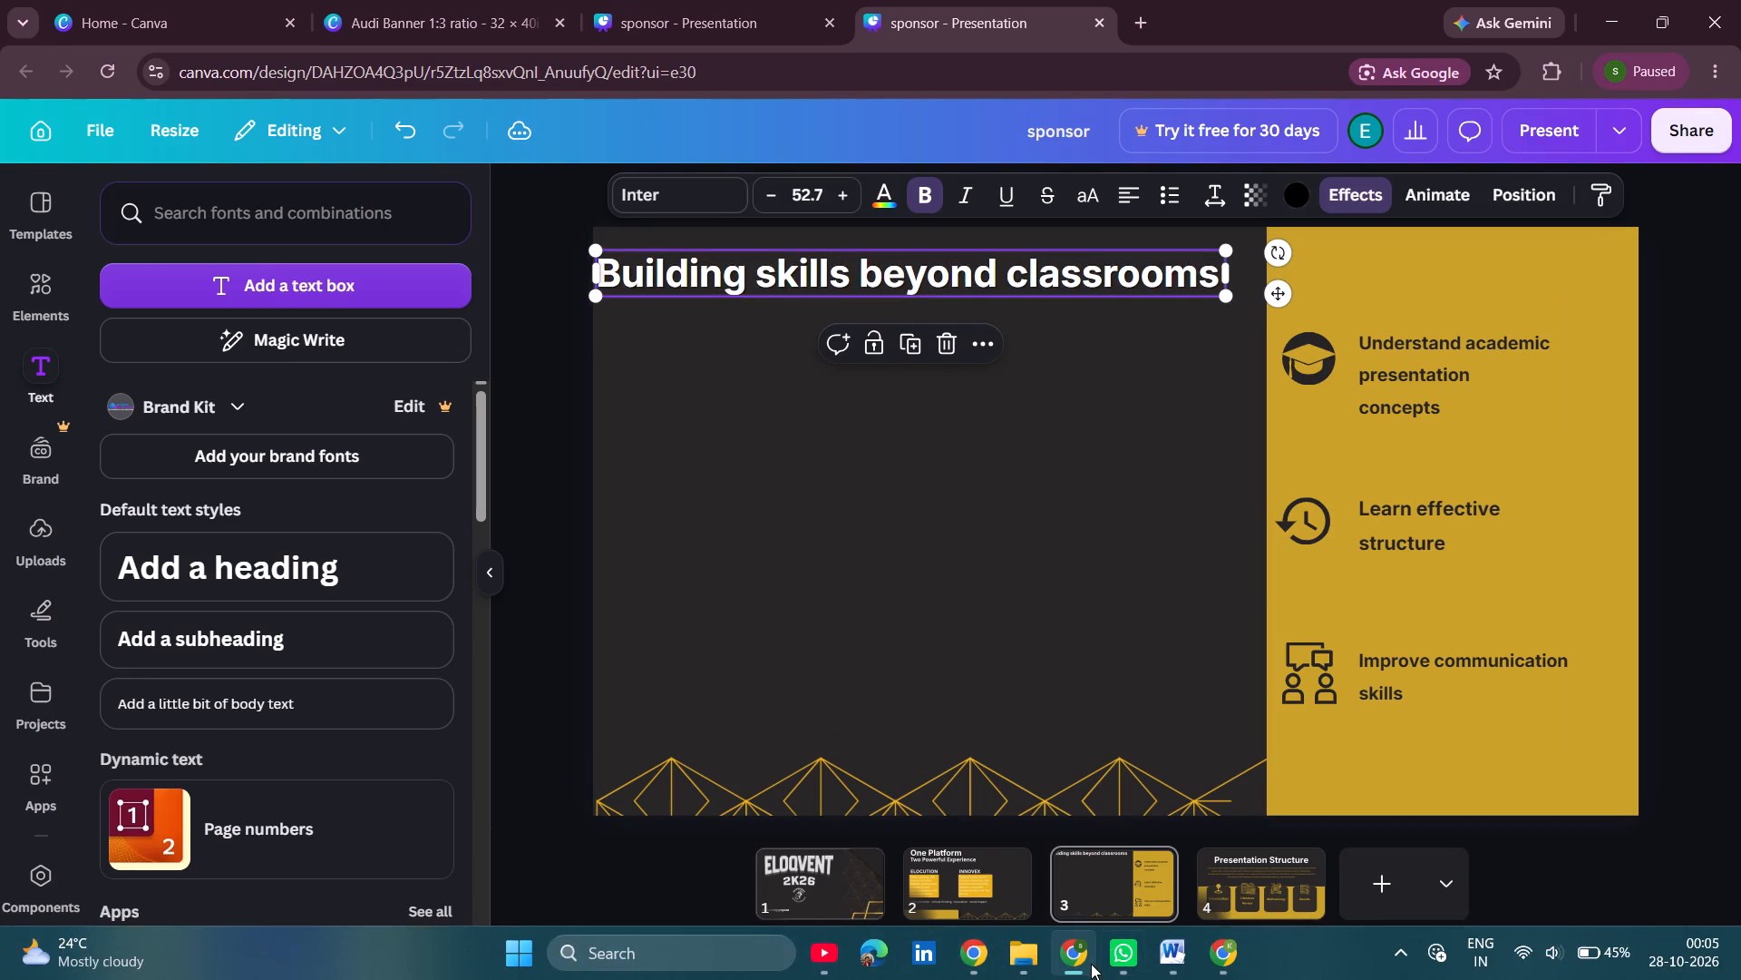
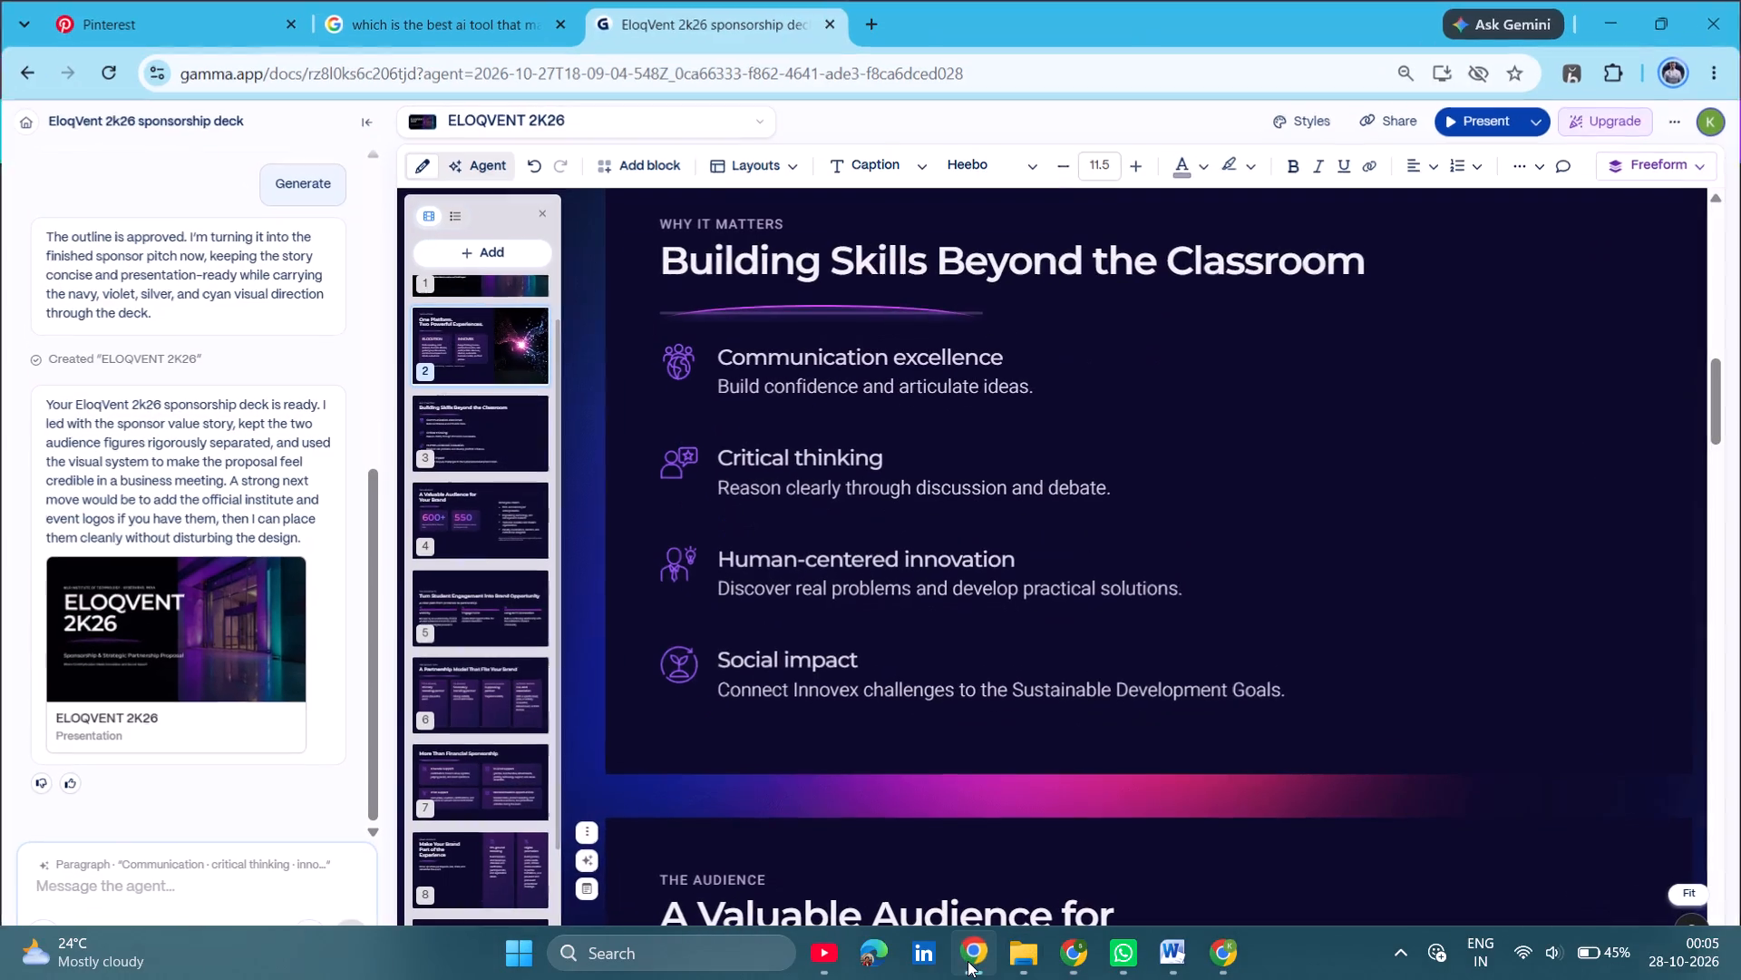
Insert "the" before "classrooms" in the slide 3 heading and widen its text box to fit on one line.
{"action": "left_click", "coordinate": [968, 961]}
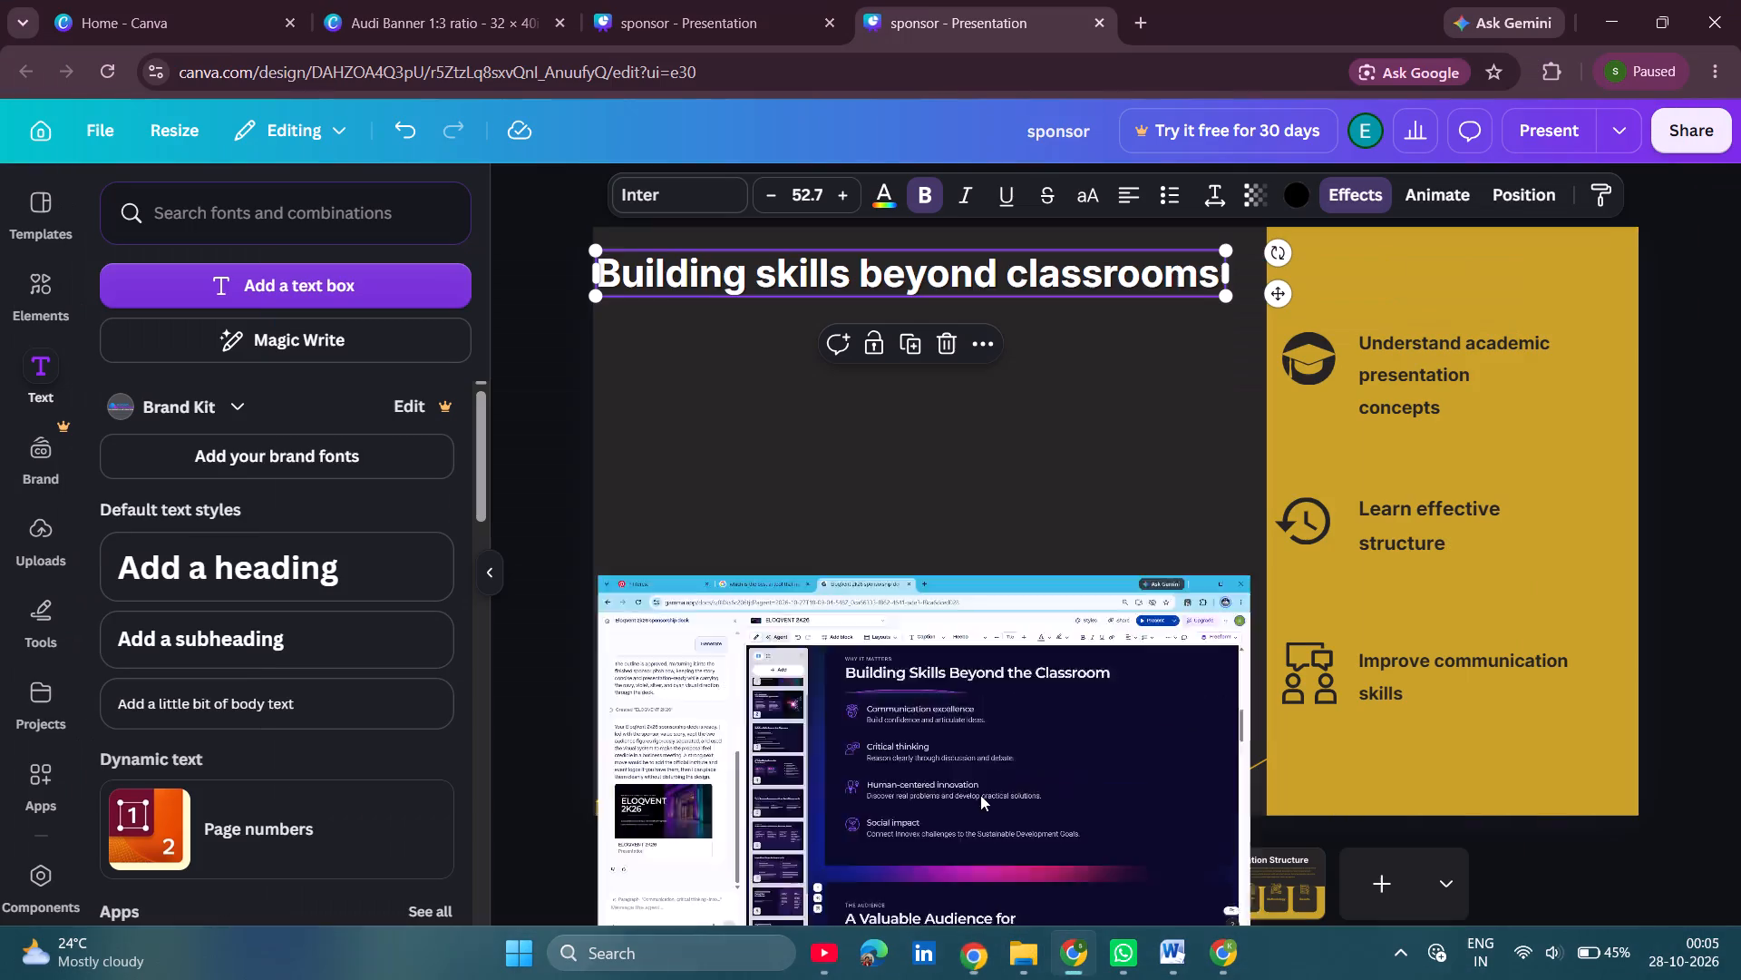
{"action": "left_click", "coordinate": [999, 280]}
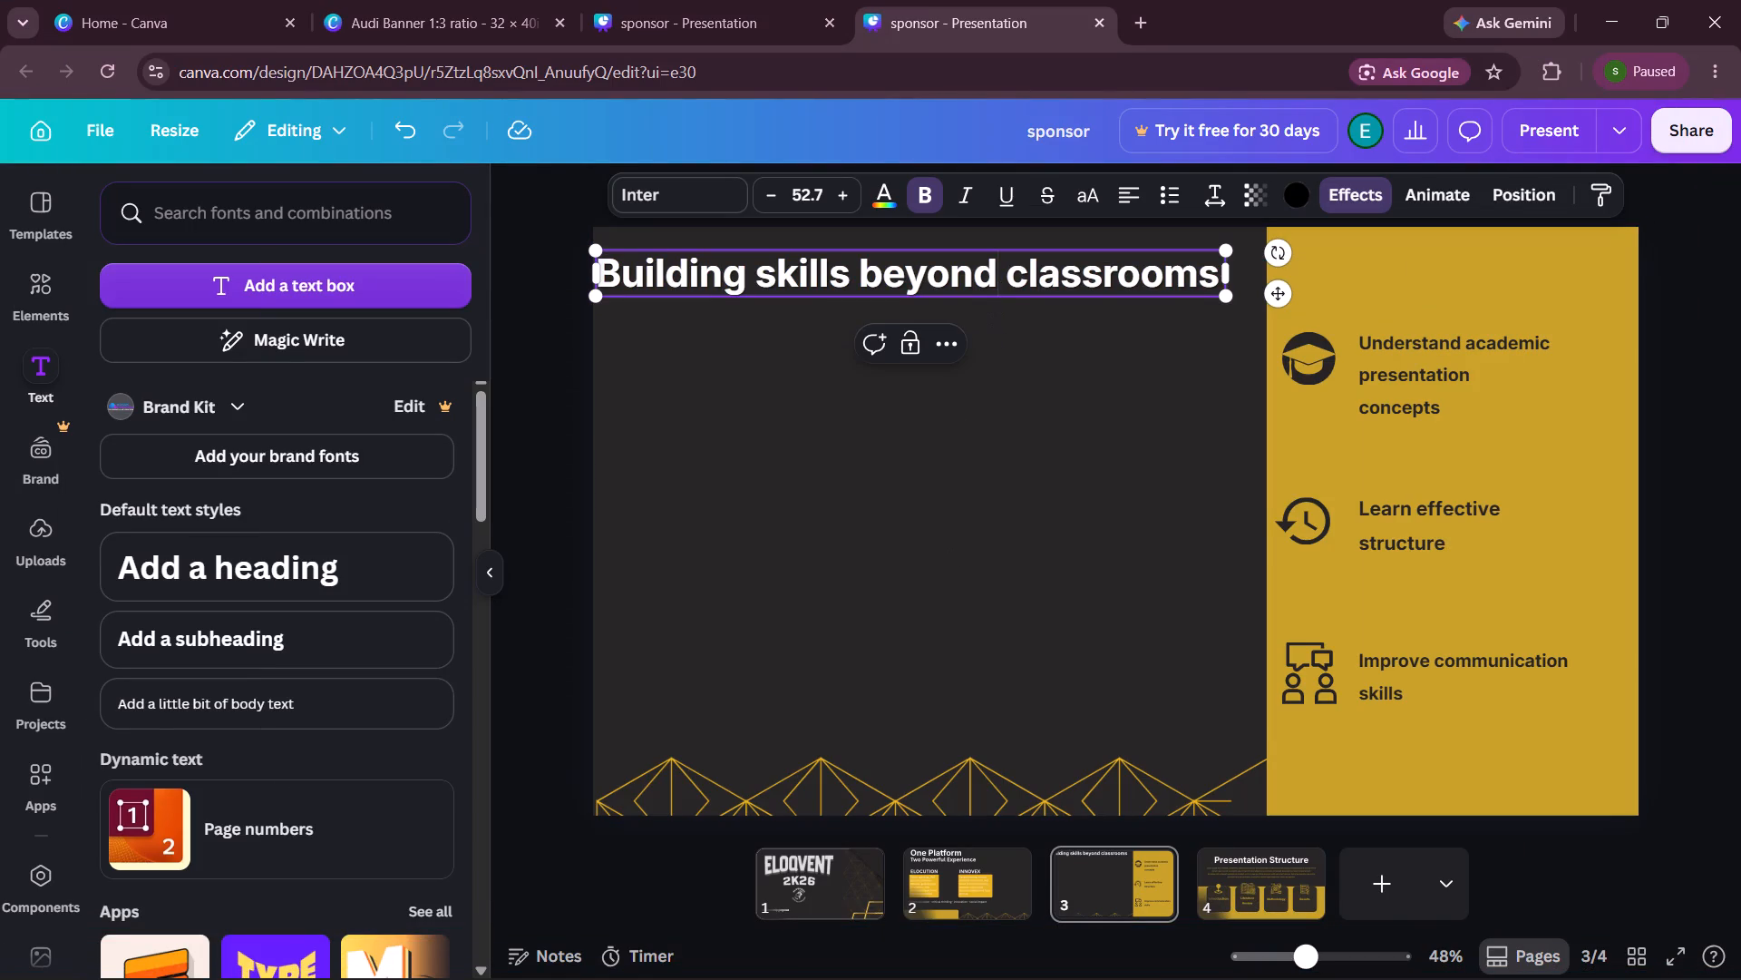
{"action": "key", "text": "space"}
{"action": "type", "text": "the"}
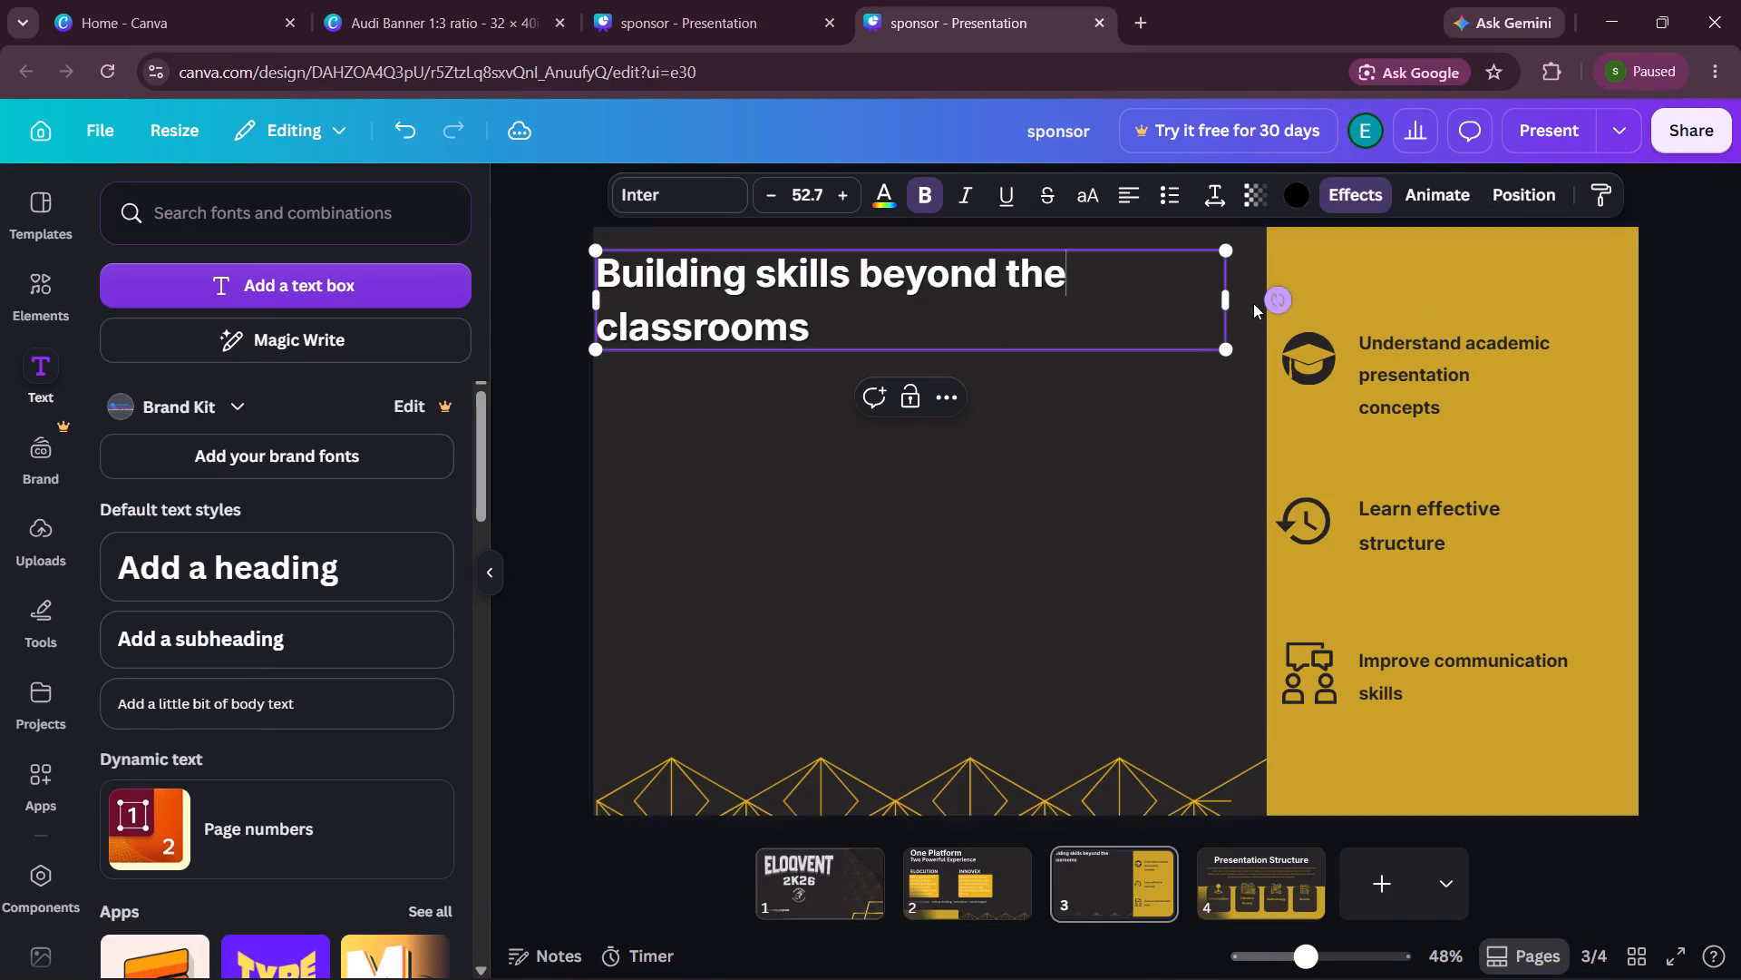
{"action": "left_click_drag", "start_coordinate": [1223, 300], "coordinate": [1279, 303]}
{"action": "left_click", "coordinate": [1137, 487]}
{"action": "left_click", "coordinate": [1186, 308]}
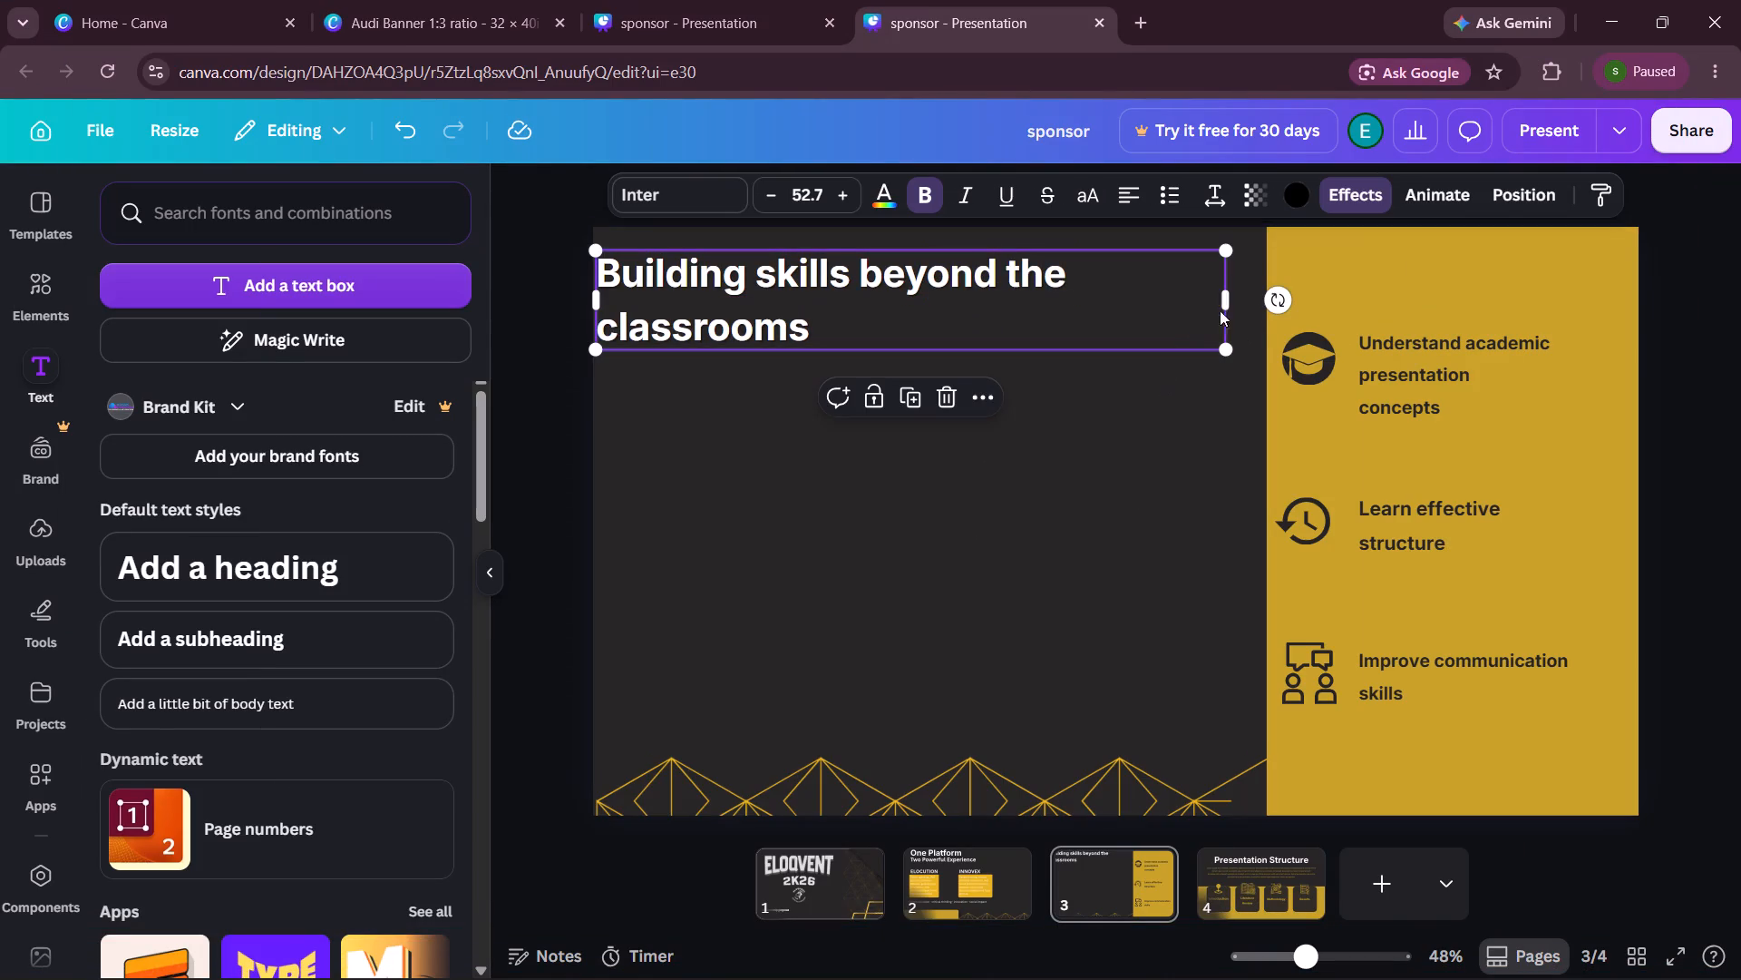
{"action": "left_click_drag", "start_coordinate": [1227, 305], "coordinate": [1309, 313]}
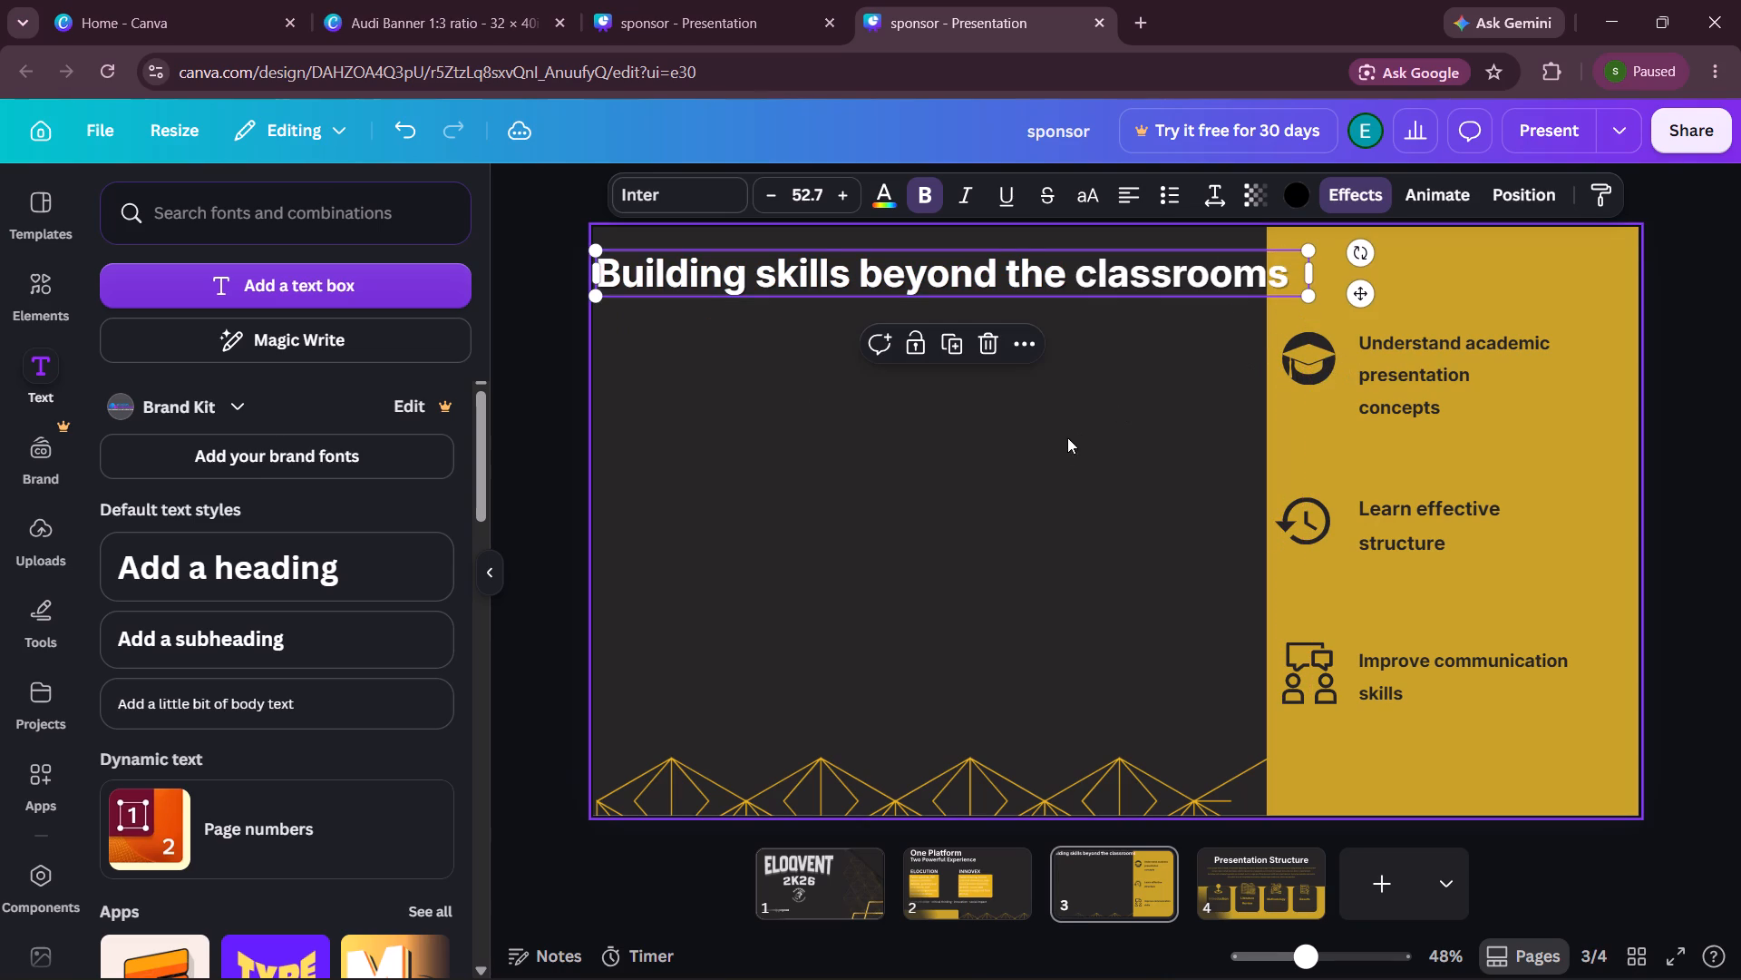
{"action": "left_click", "coordinate": [991, 513]}
Reduce the heading's font size to 49.7 so the text stays within the dark area.
{"action": "left_click", "coordinate": [793, 279]}
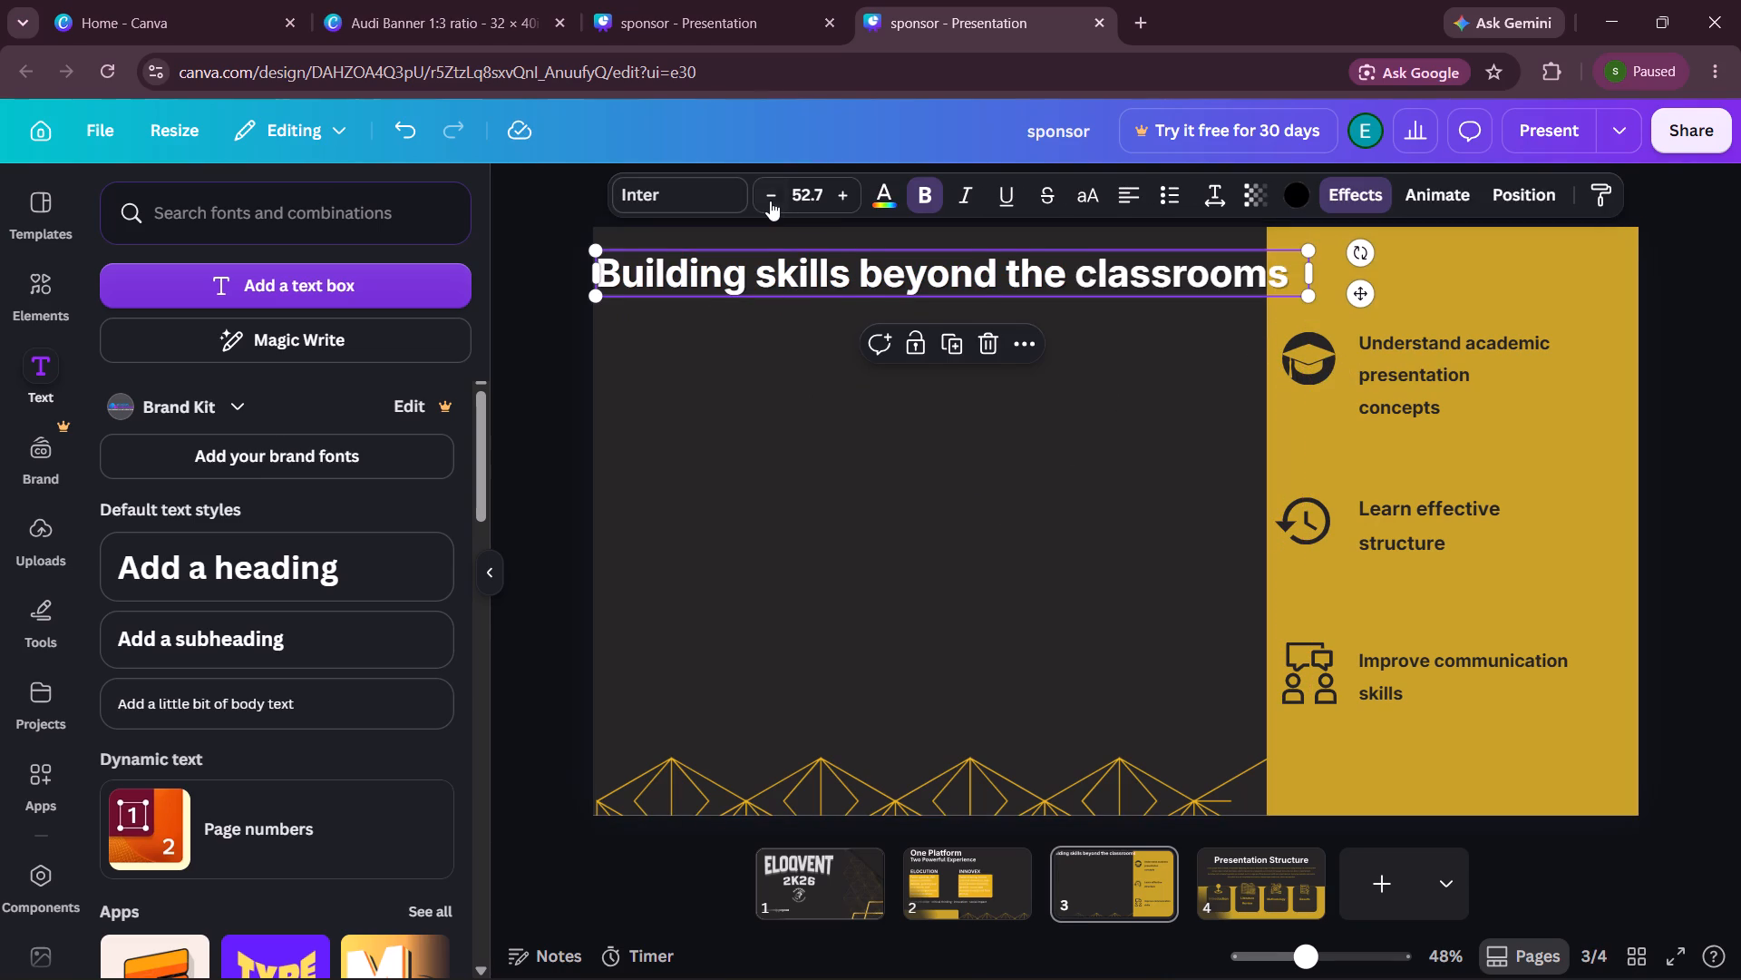
{"action": "triple_click", "coordinate": [770, 201]}
{"action": "double_click", "coordinate": [770, 201]}
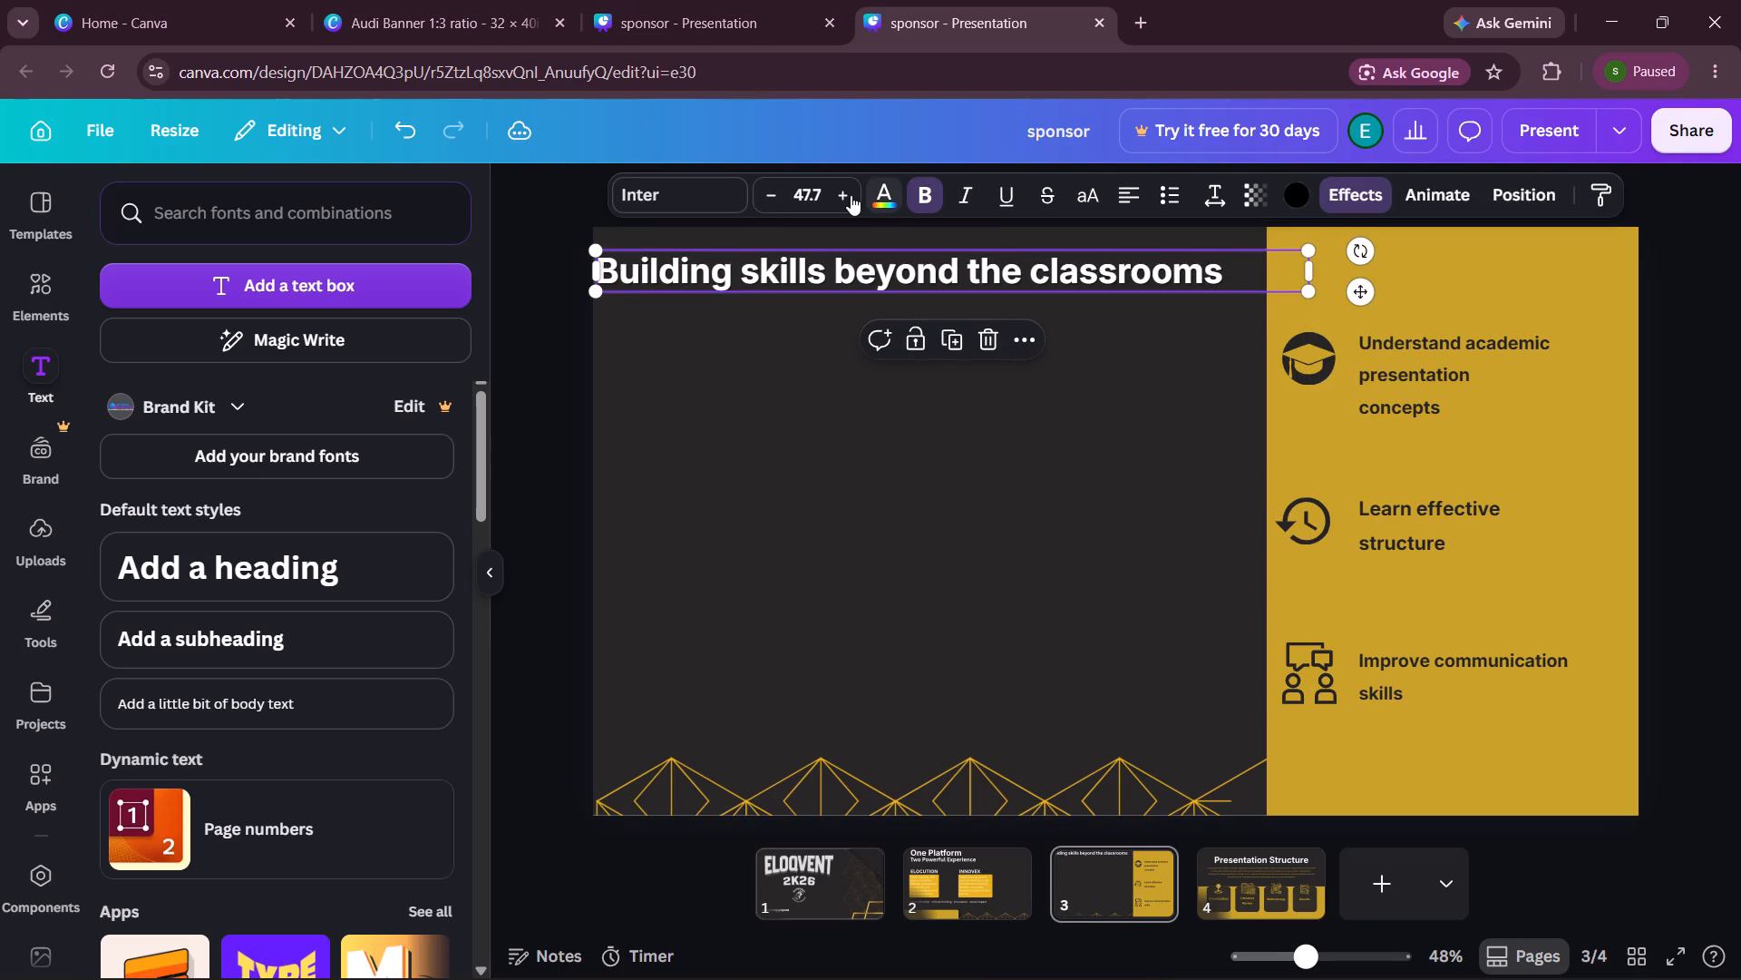
{"action": "double_click", "coordinate": [849, 195]}
{"action": "left_click", "coordinate": [520, 355]}
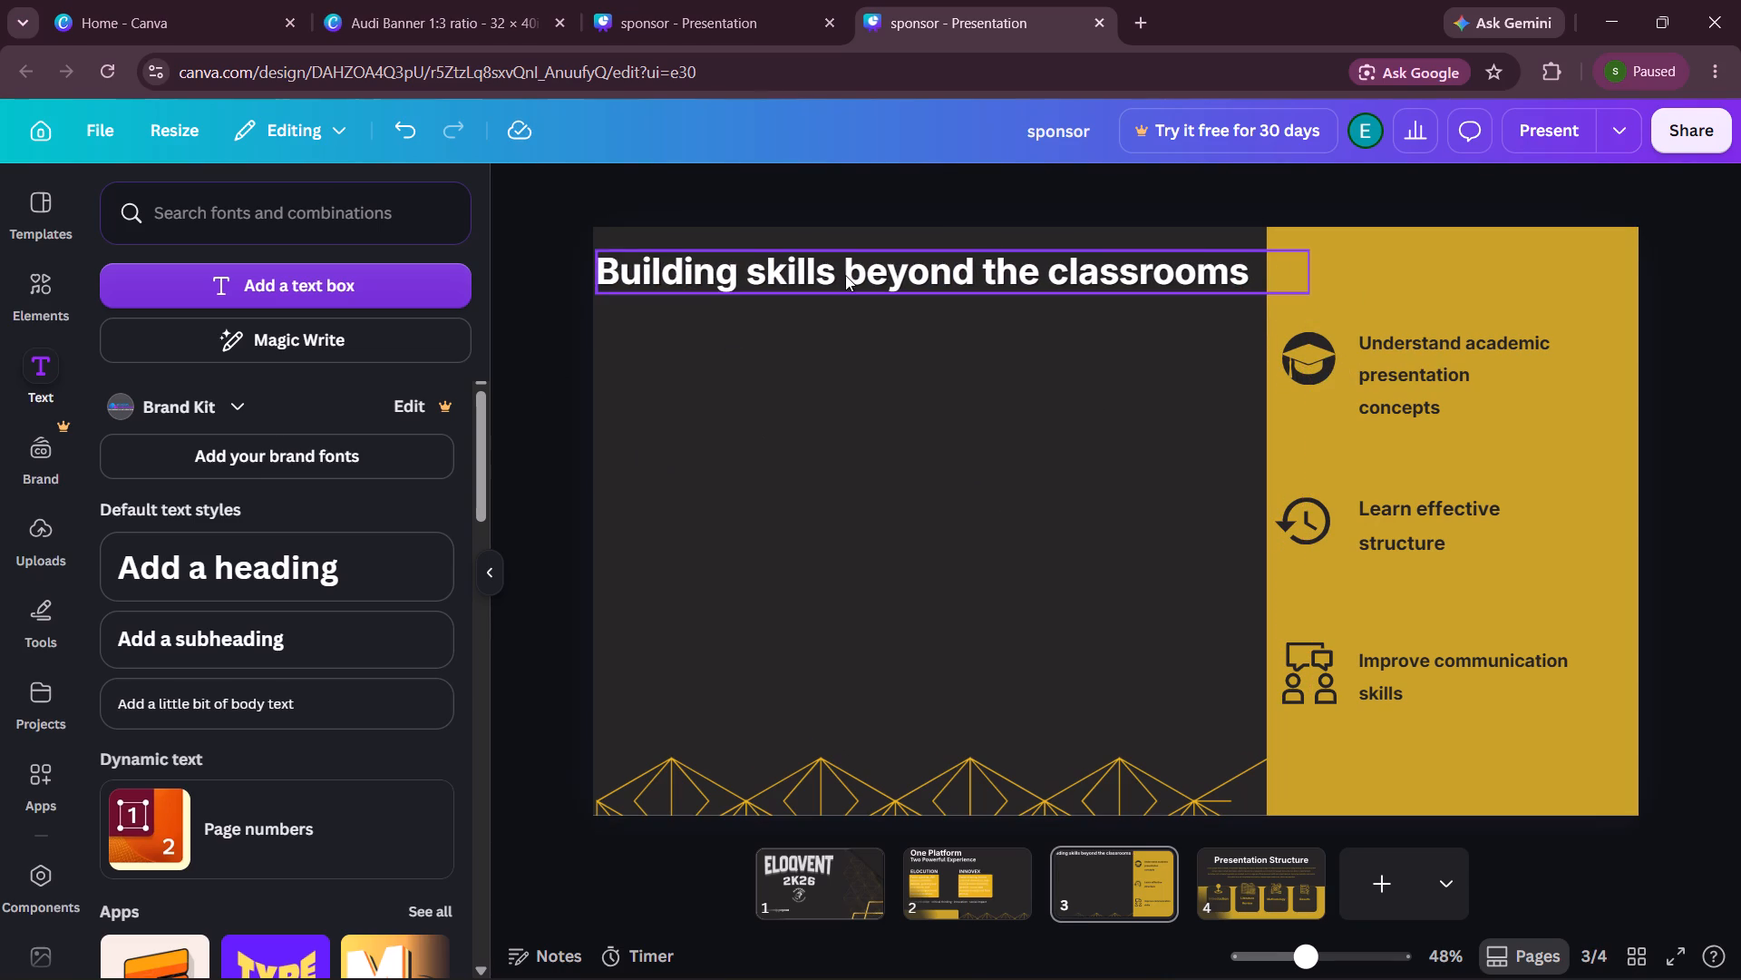
Move the heading slightly up, closer to the slide's top edge.
{"action": "left_click", "coordinate": [845, 275]}
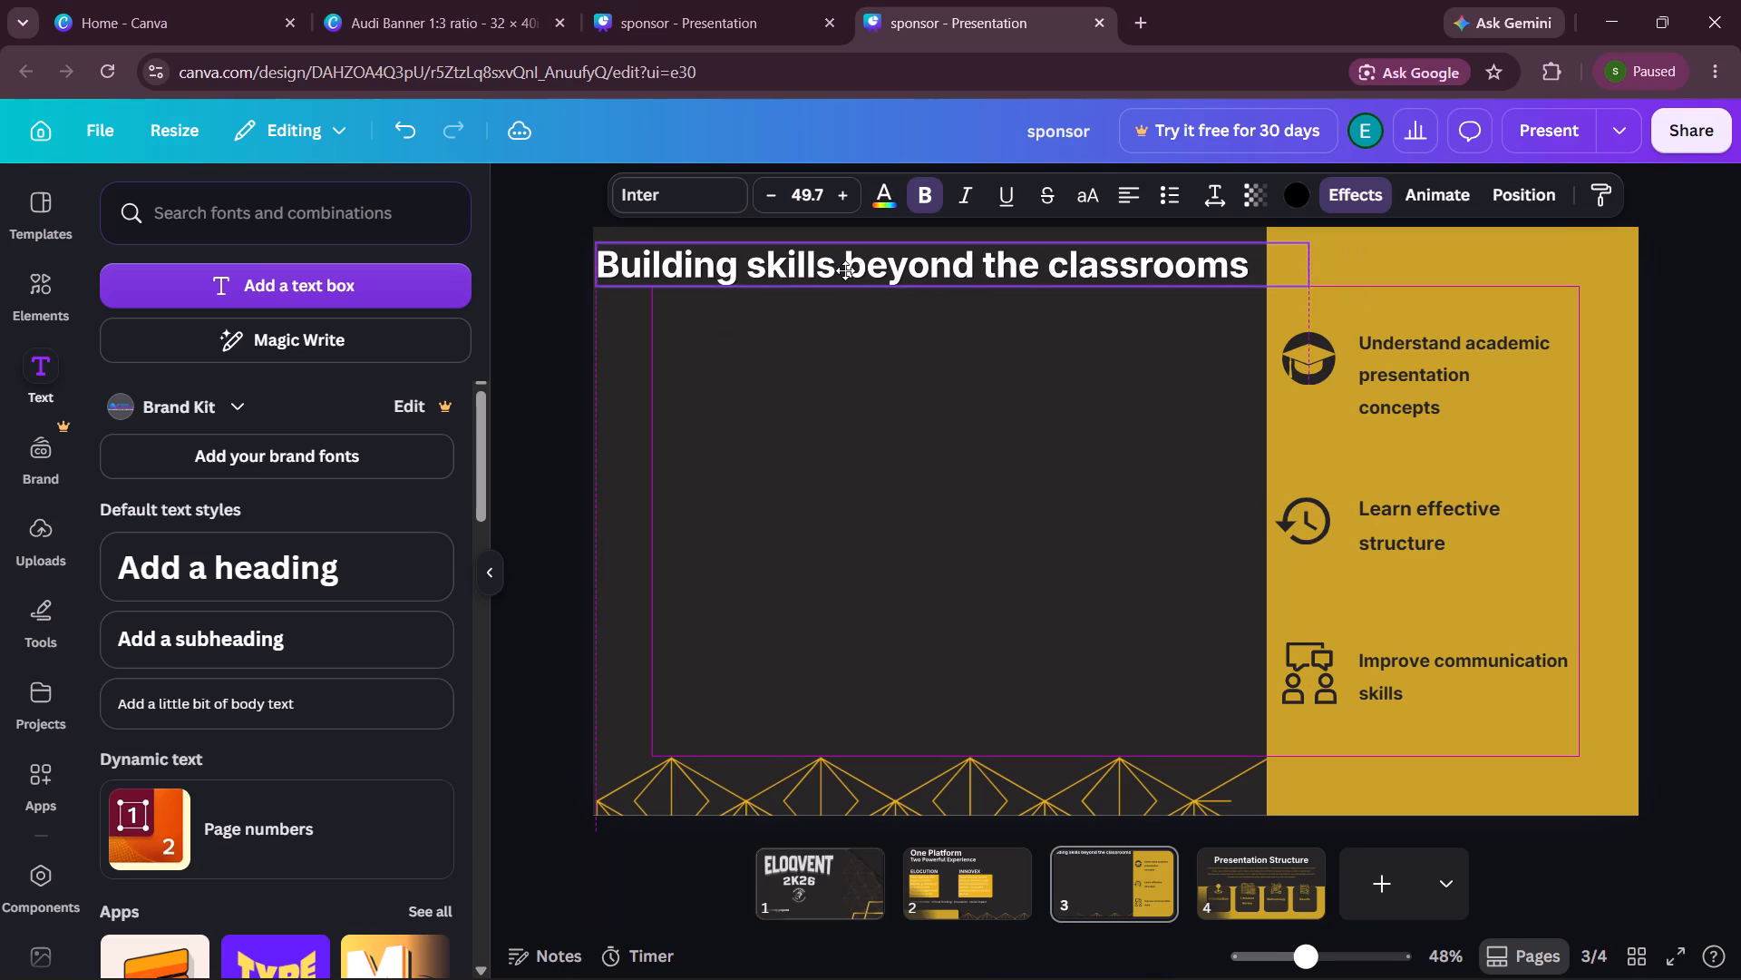
{"action": "left_click", "coordinate": [563, 406]}
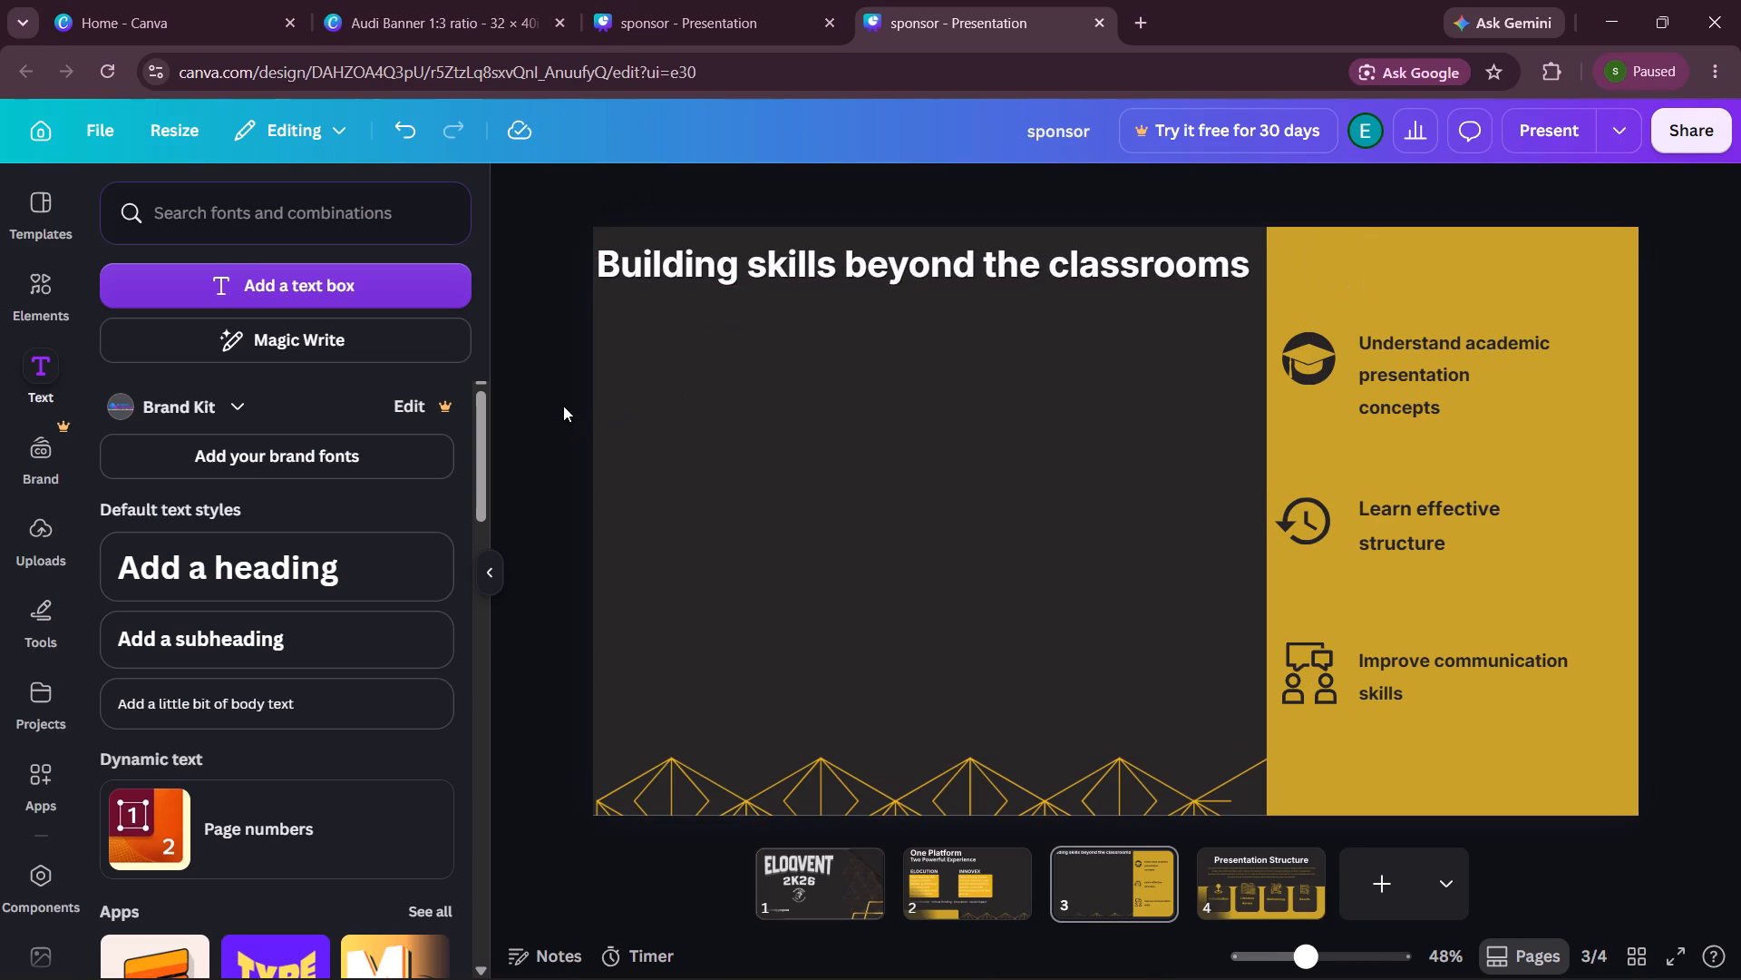
{"action": "left_click", "coordinate": [1247, 260]}
{"action": "left_click", "coordinate": [1254, 269]}
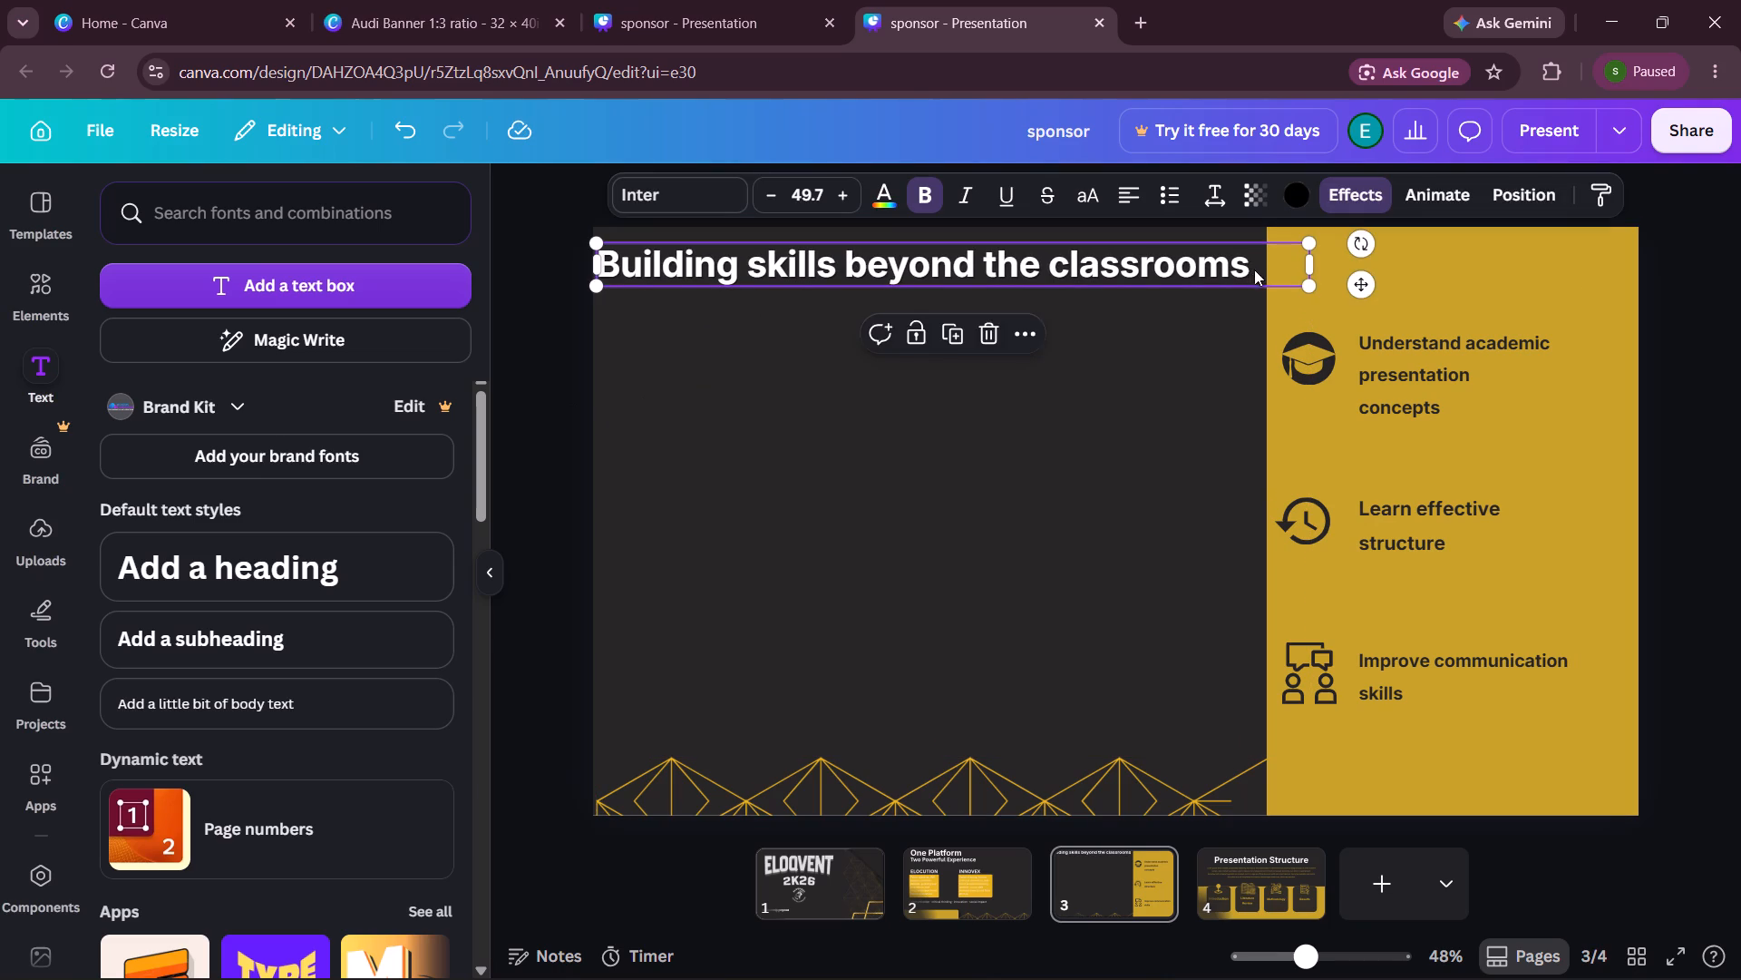
{"action": "key", "text": "BackSpace"}
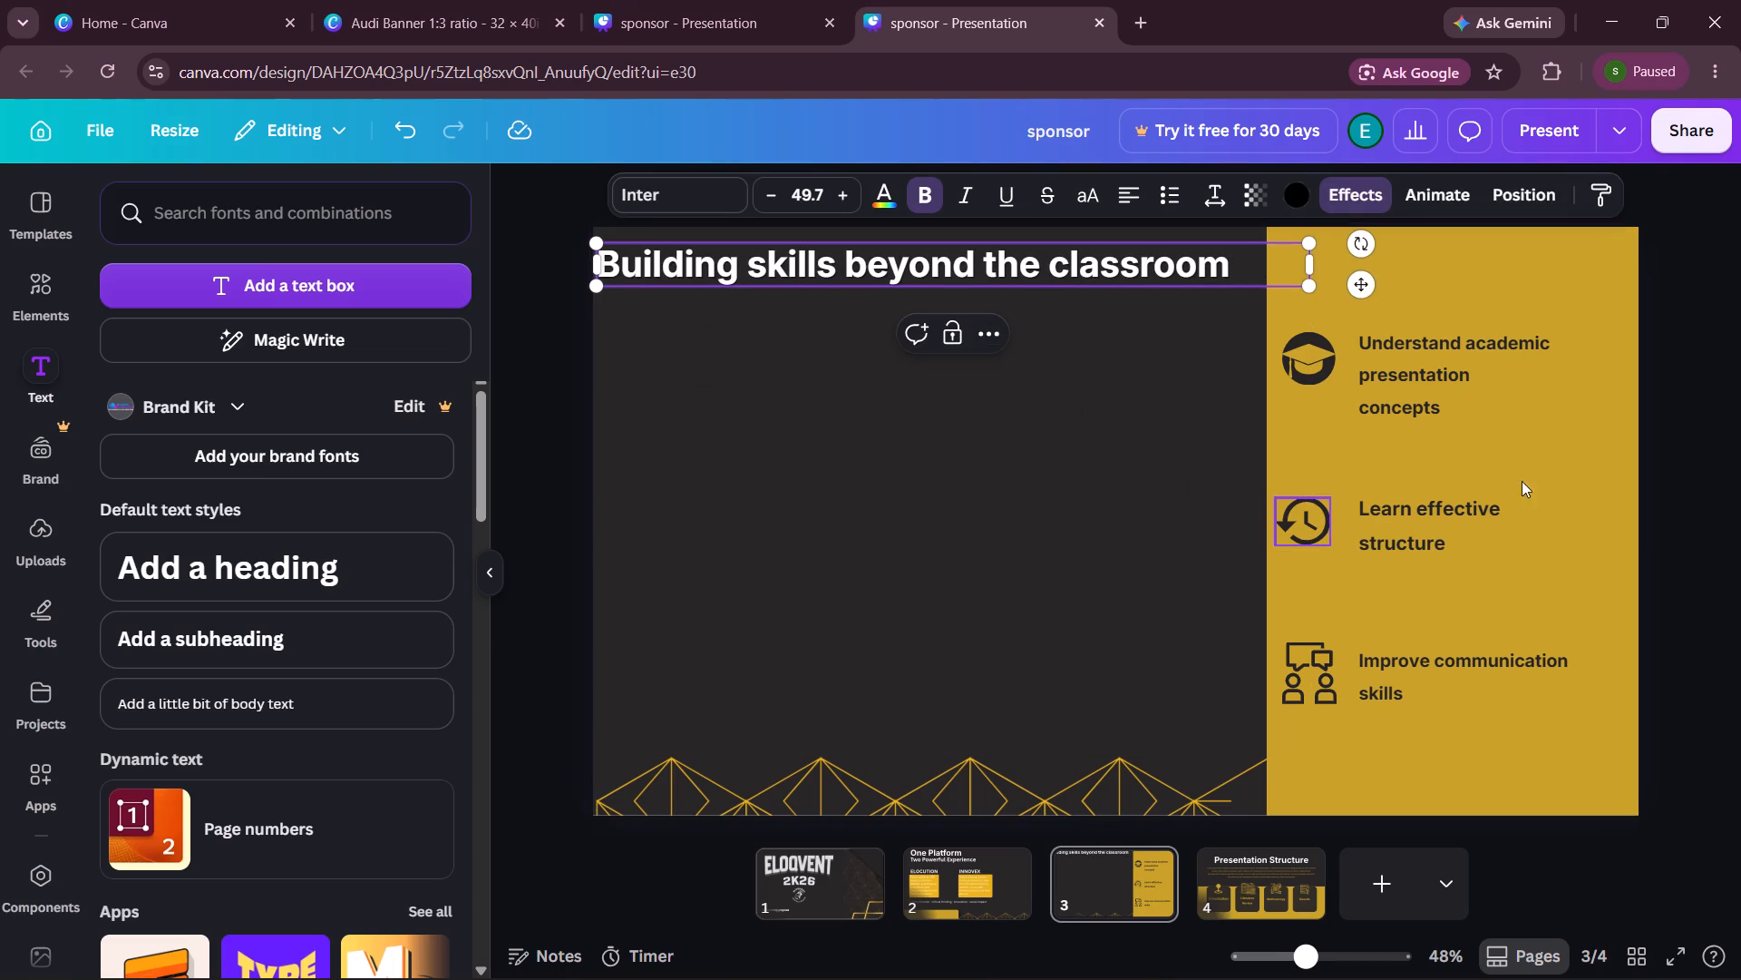
{"action": "left_click", "coordinate": [1667, 456]}
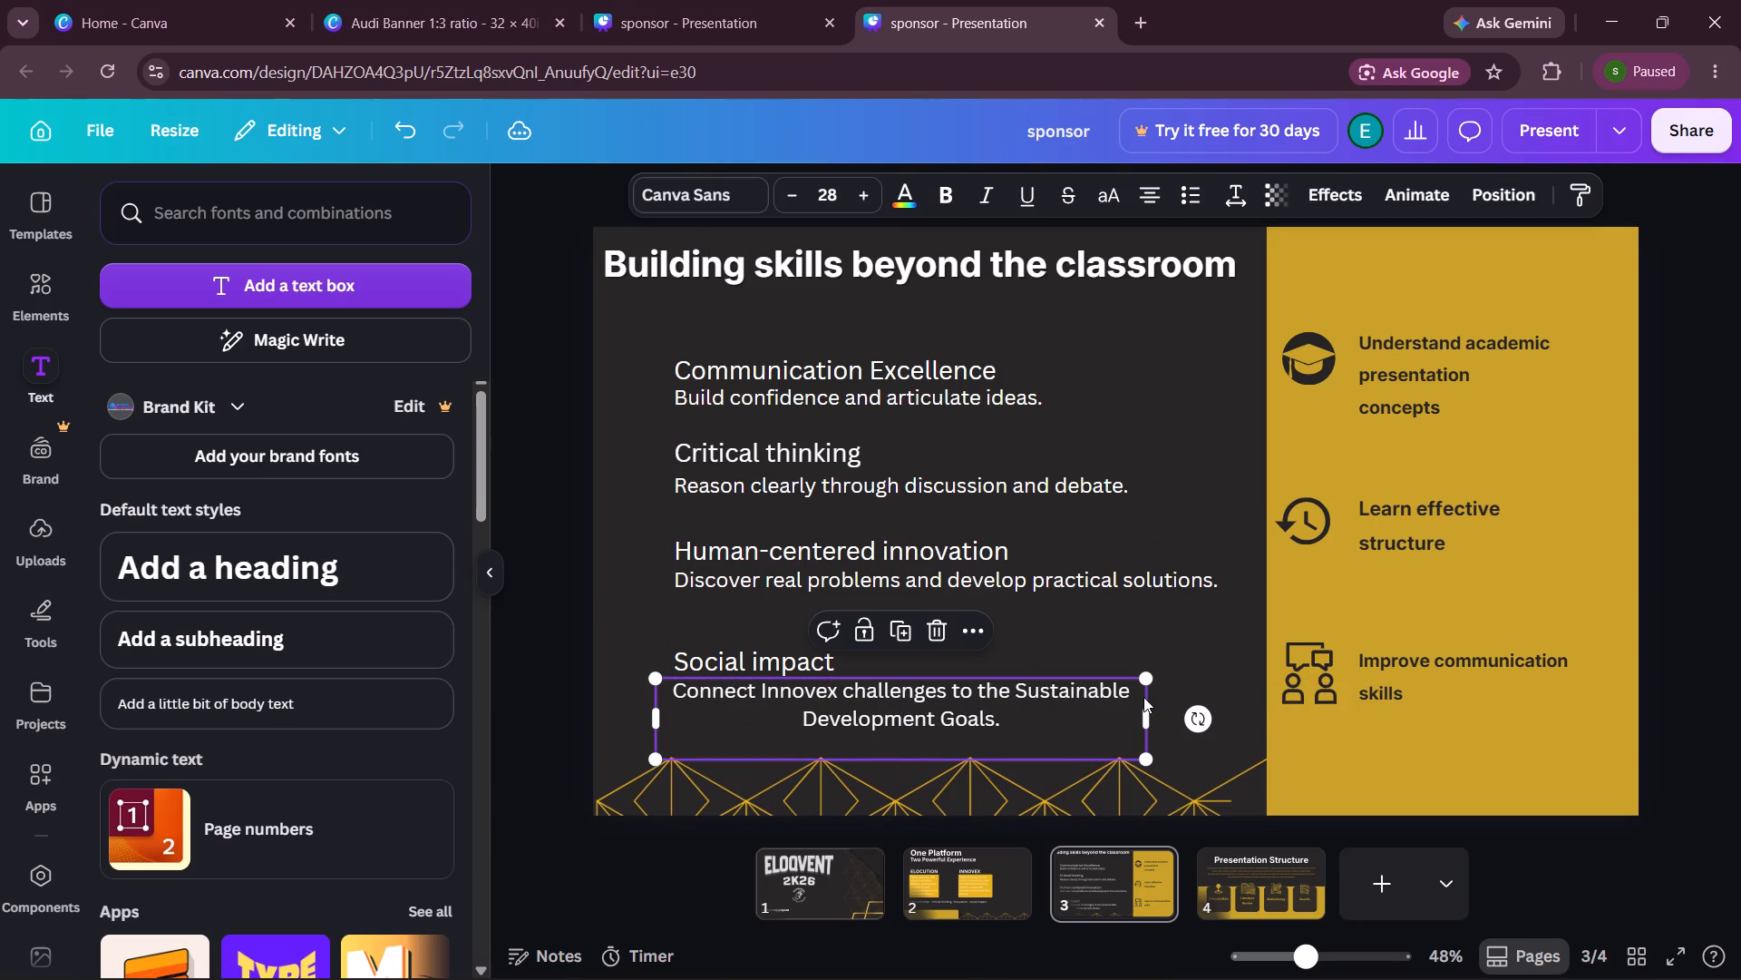
{"action": "left_click_drag", "start_coordinate": [1151, 712], "coordinate": [1101, 714]}
{"action": "left_click", "coordinate": [1192, 644]}
{"action": "left_click_drag", "start_coordinate": [983, 731], "coordinate": [953, 732]}
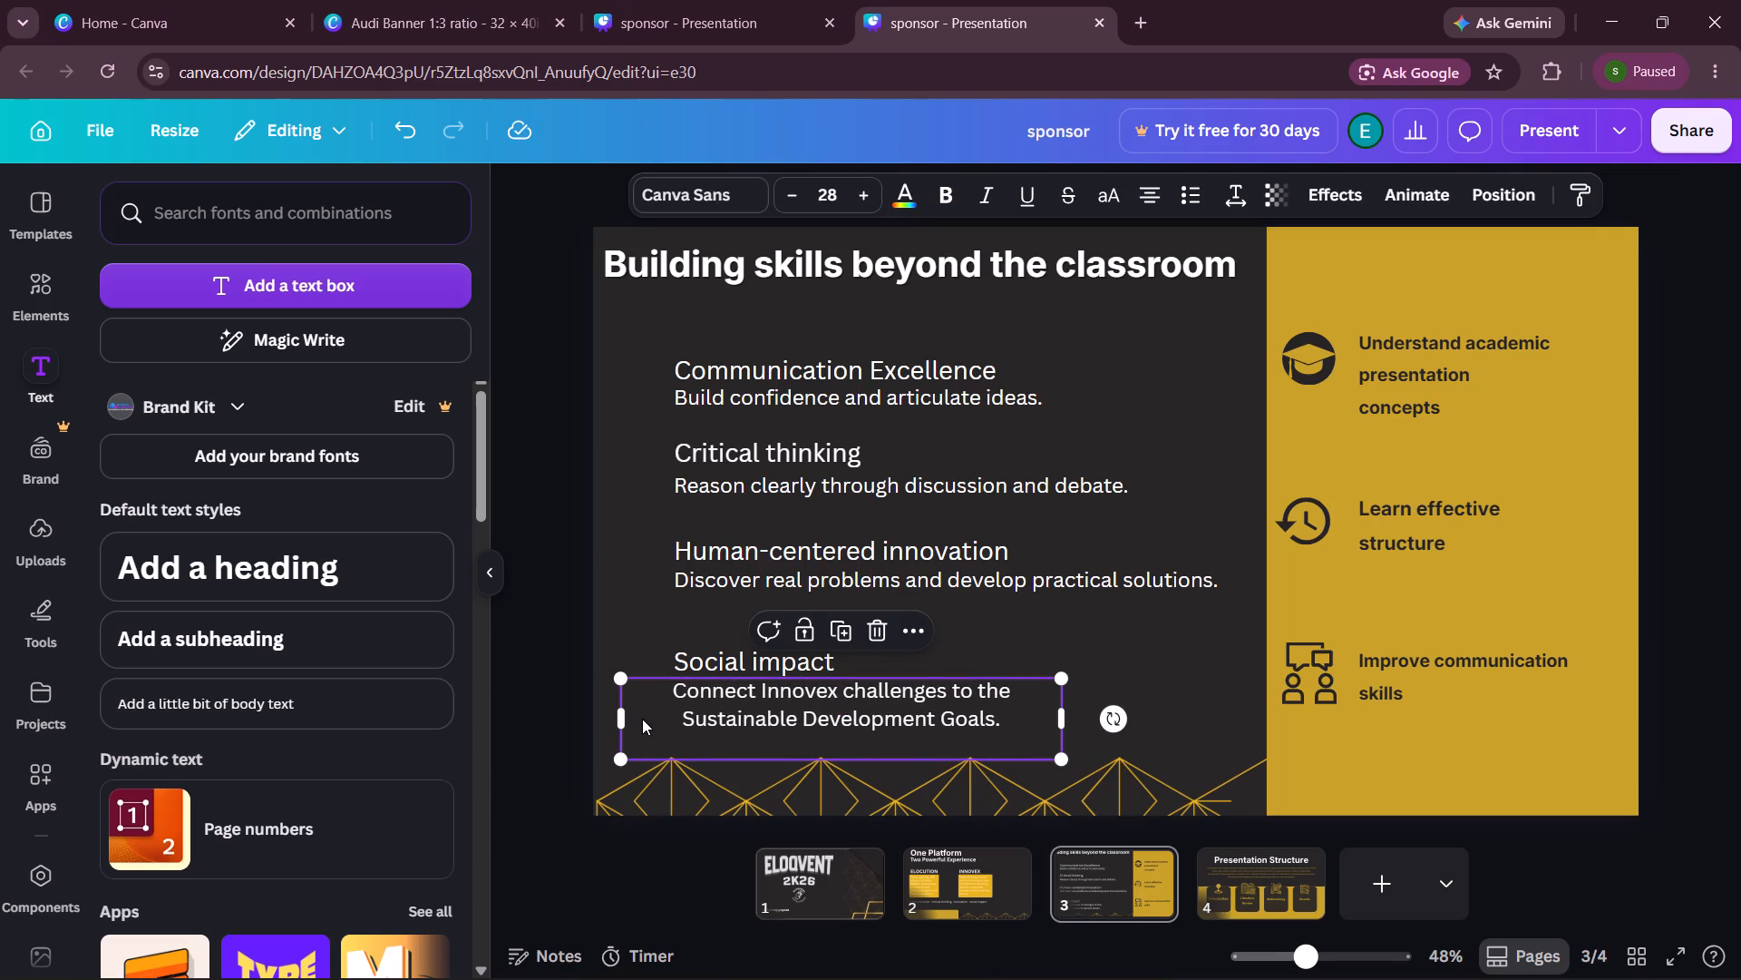
{"action": "left_click_drag", "start_coordinate": [618, 718], "coordinate": [659, 718]}
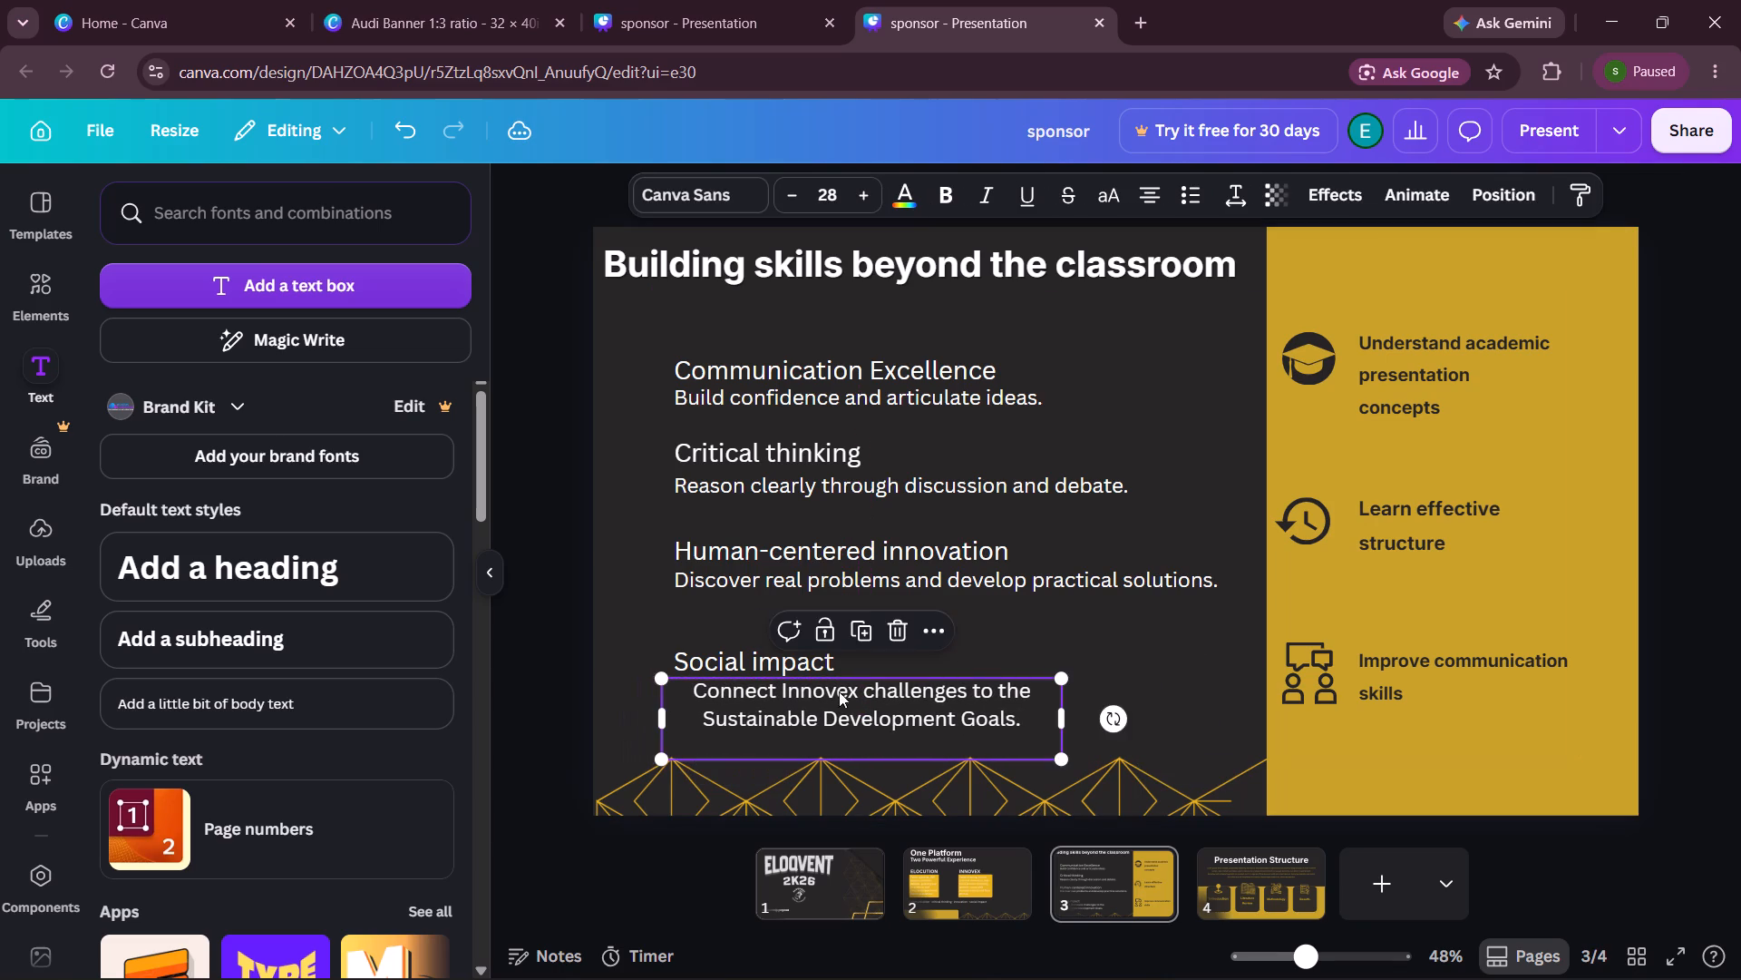
{"action": "left_click_drag", "start_coordinate": [891, 700], "coordinate": [871, 701]}
{"action": "left_click", "coordinate": [1125, 632]}
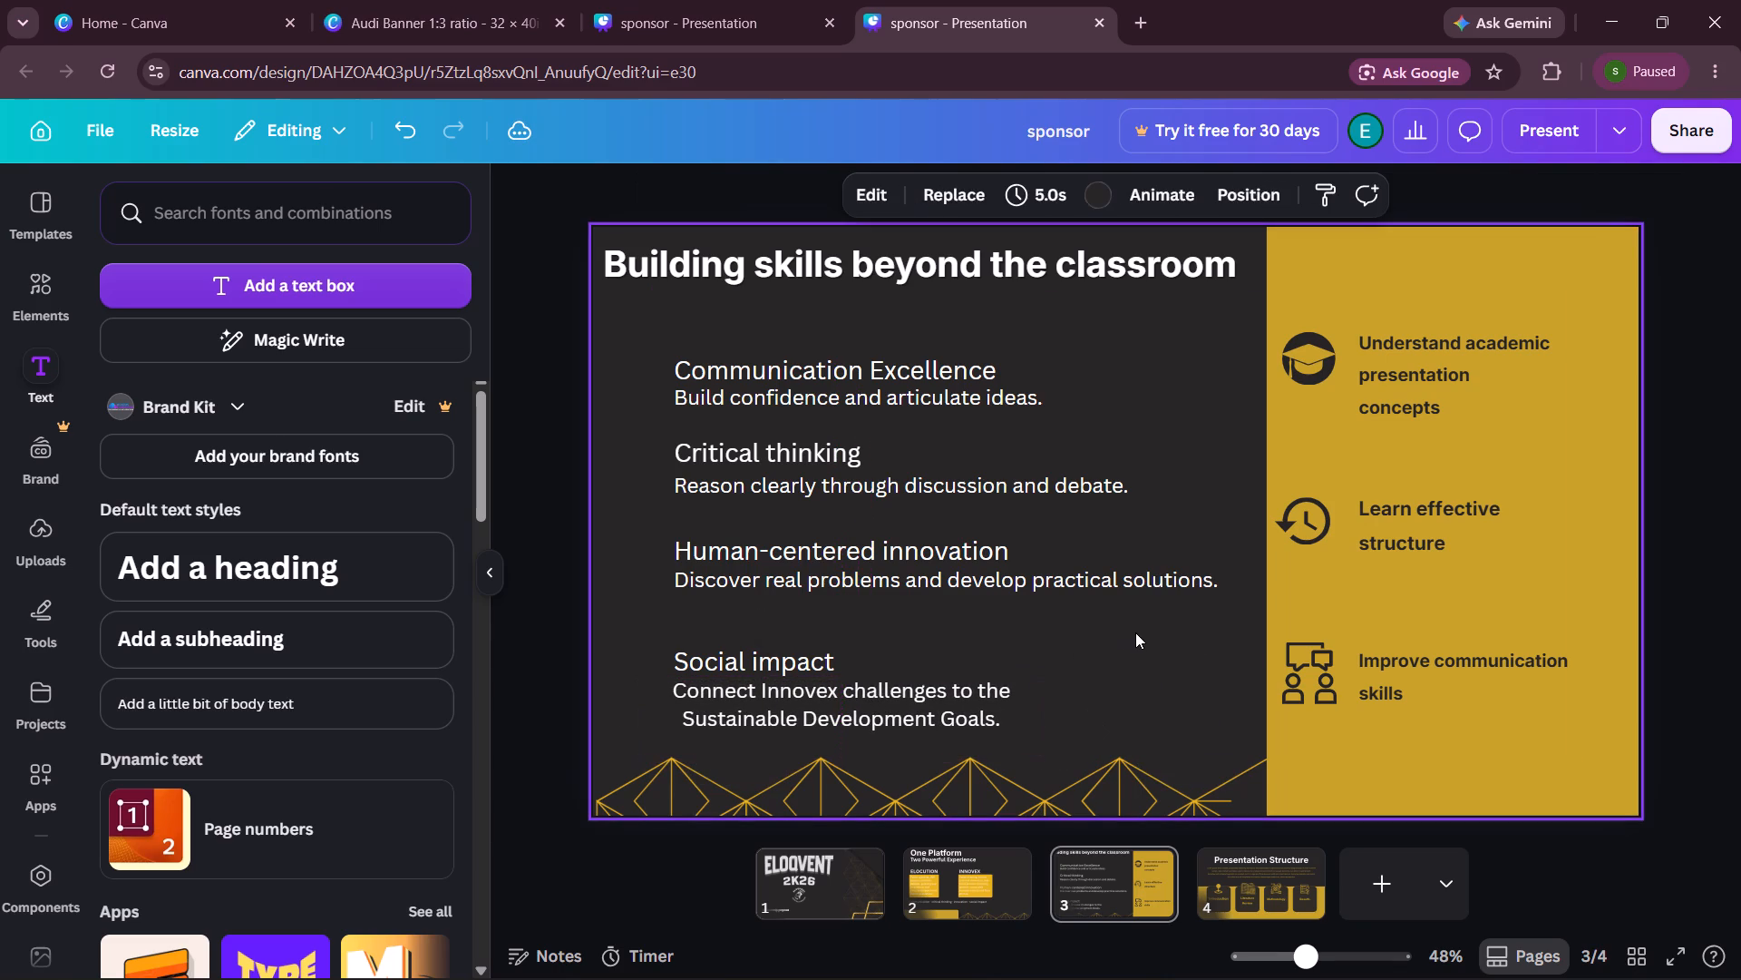